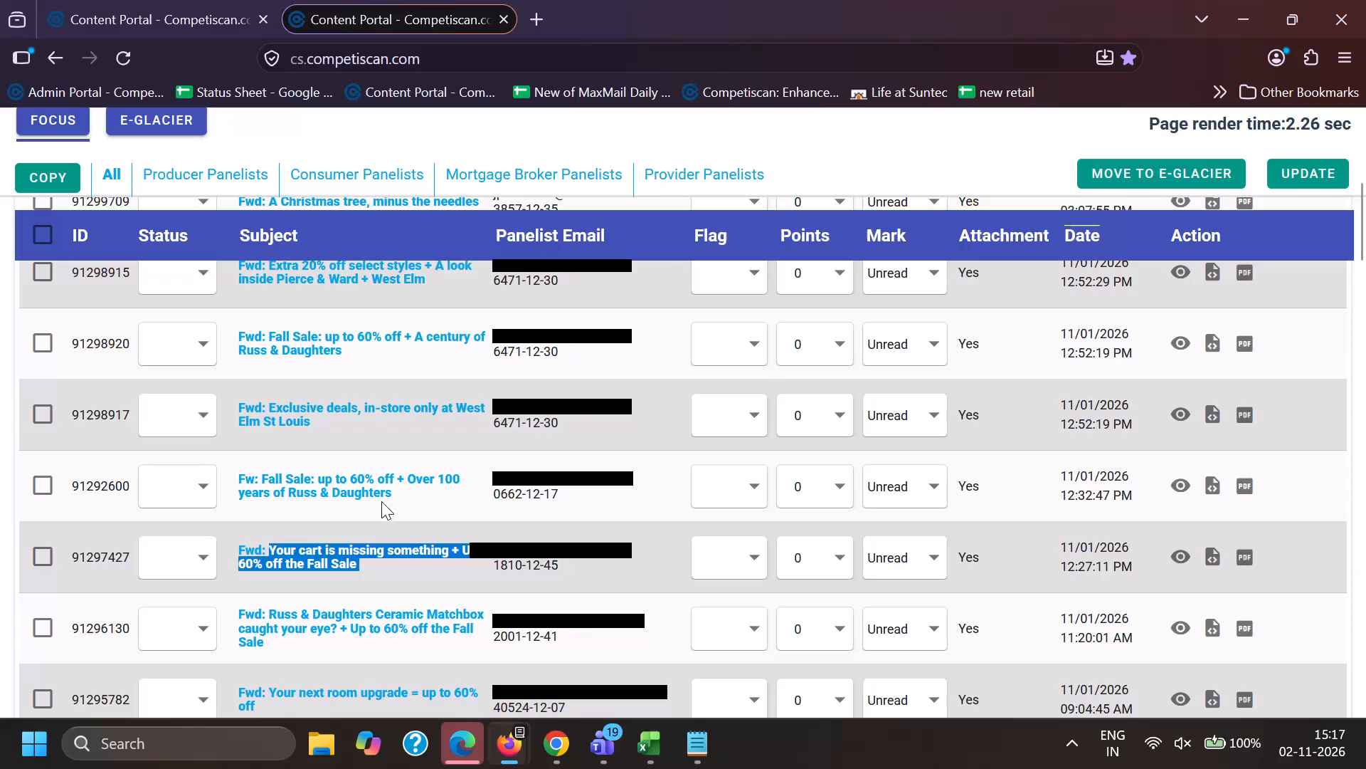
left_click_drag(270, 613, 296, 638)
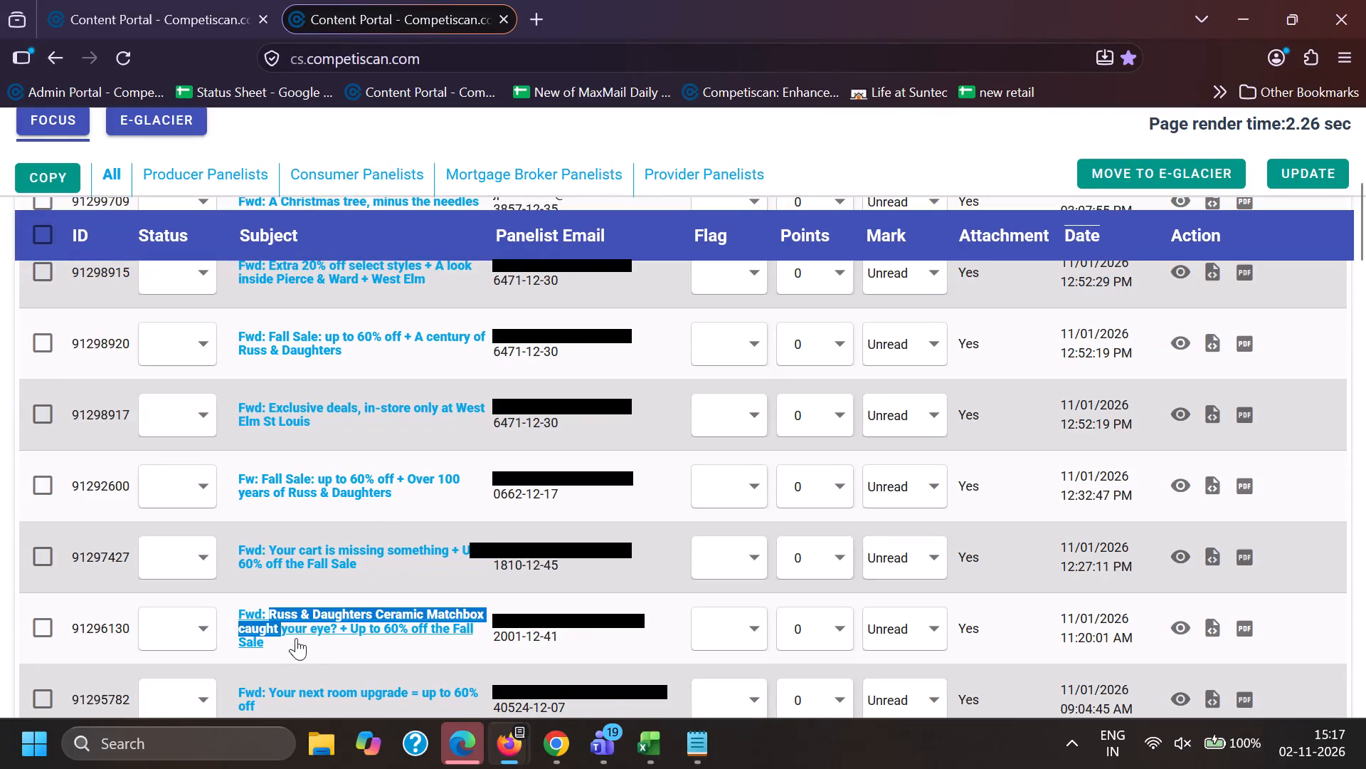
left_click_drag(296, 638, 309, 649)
Copy the Macy's street-address string in cell B11 of the strings workbook in Excel.
left_click(101, 0)
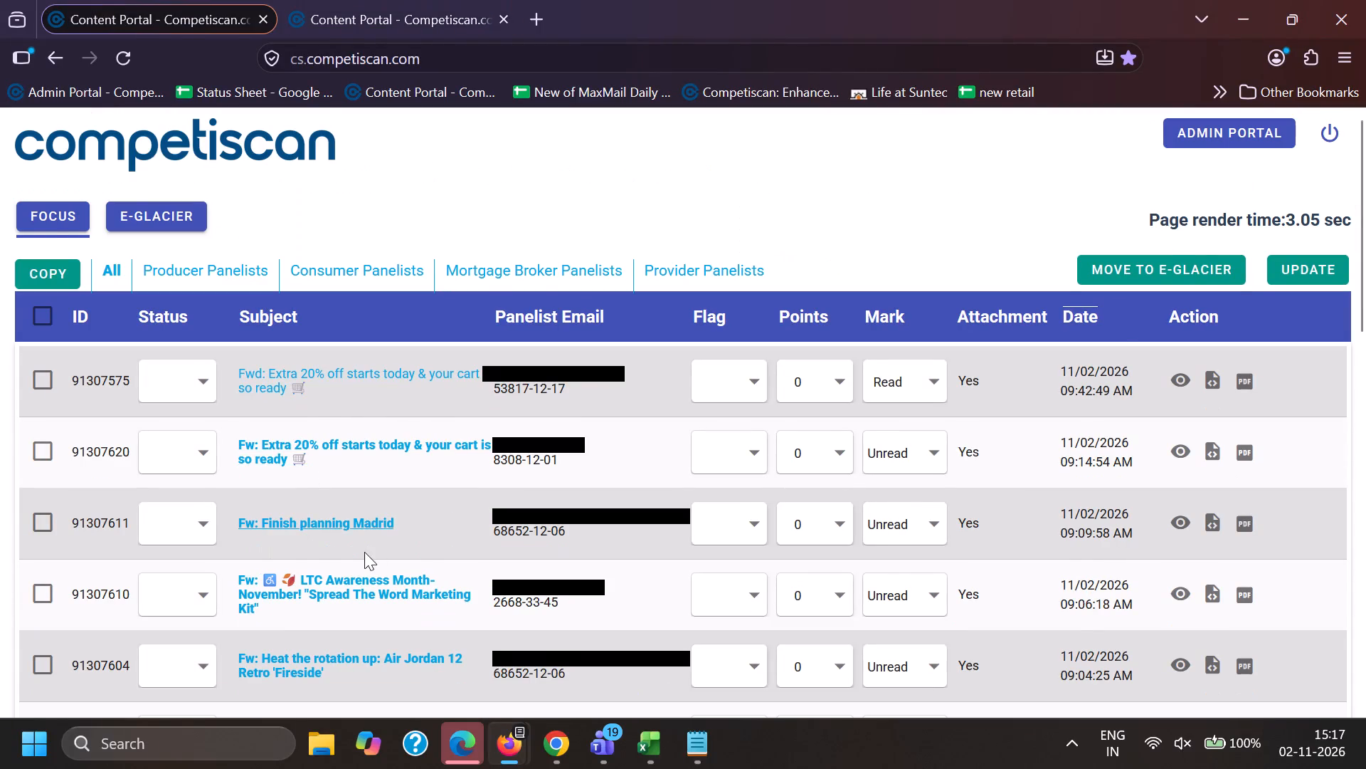
scroll(364, 552, "down", 4)
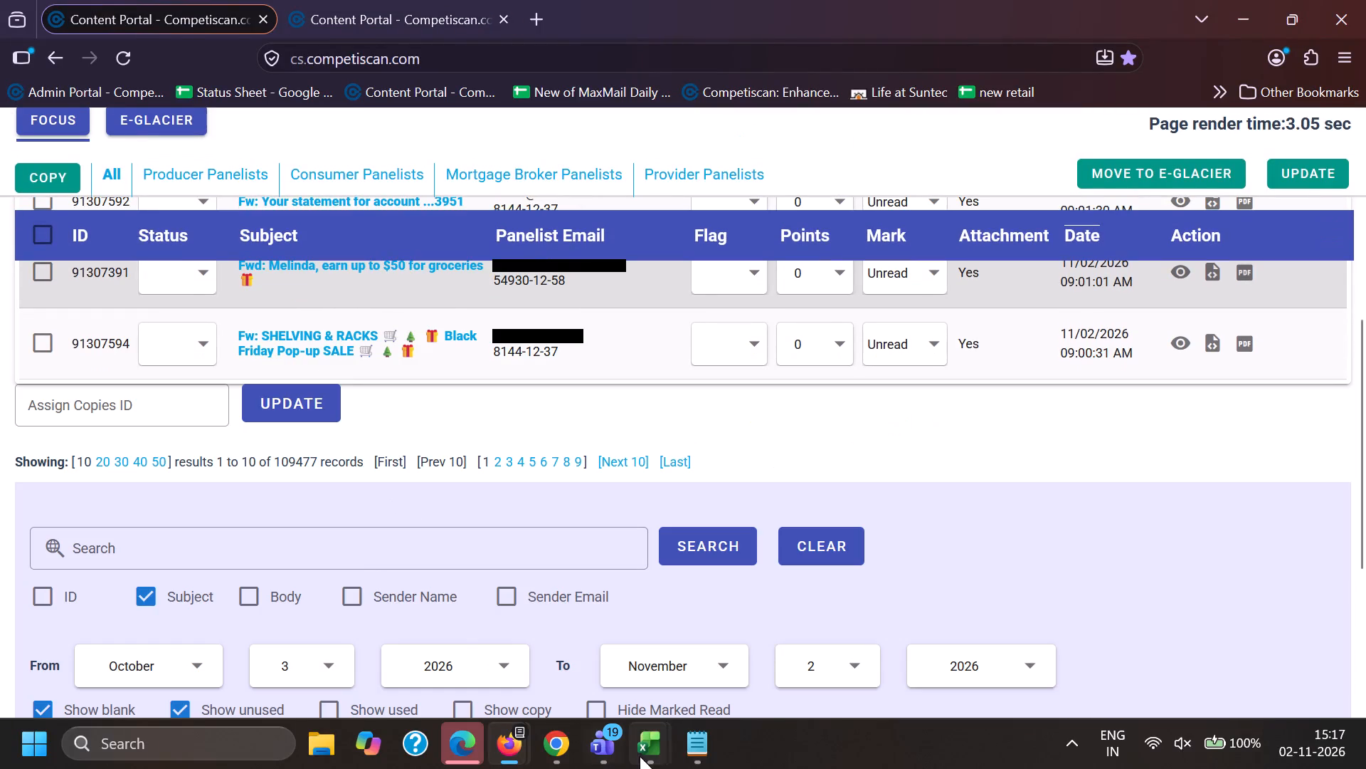
left_click(642, 756)
left_click(625, 642)
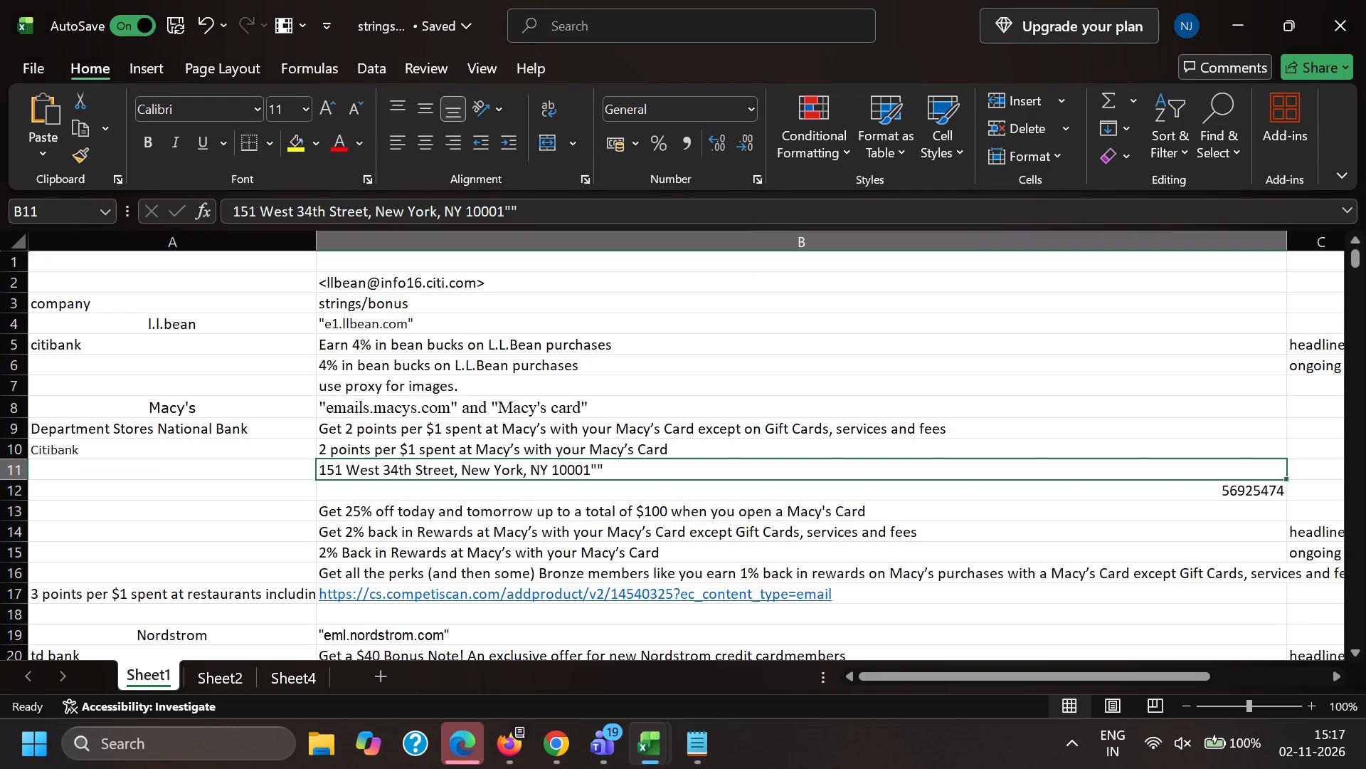
key("ctrl+c")
Back in Firefox's first Content Portal tab, search both subject and body for the copied Macy's address in double quotes.
key("alt+Tab")
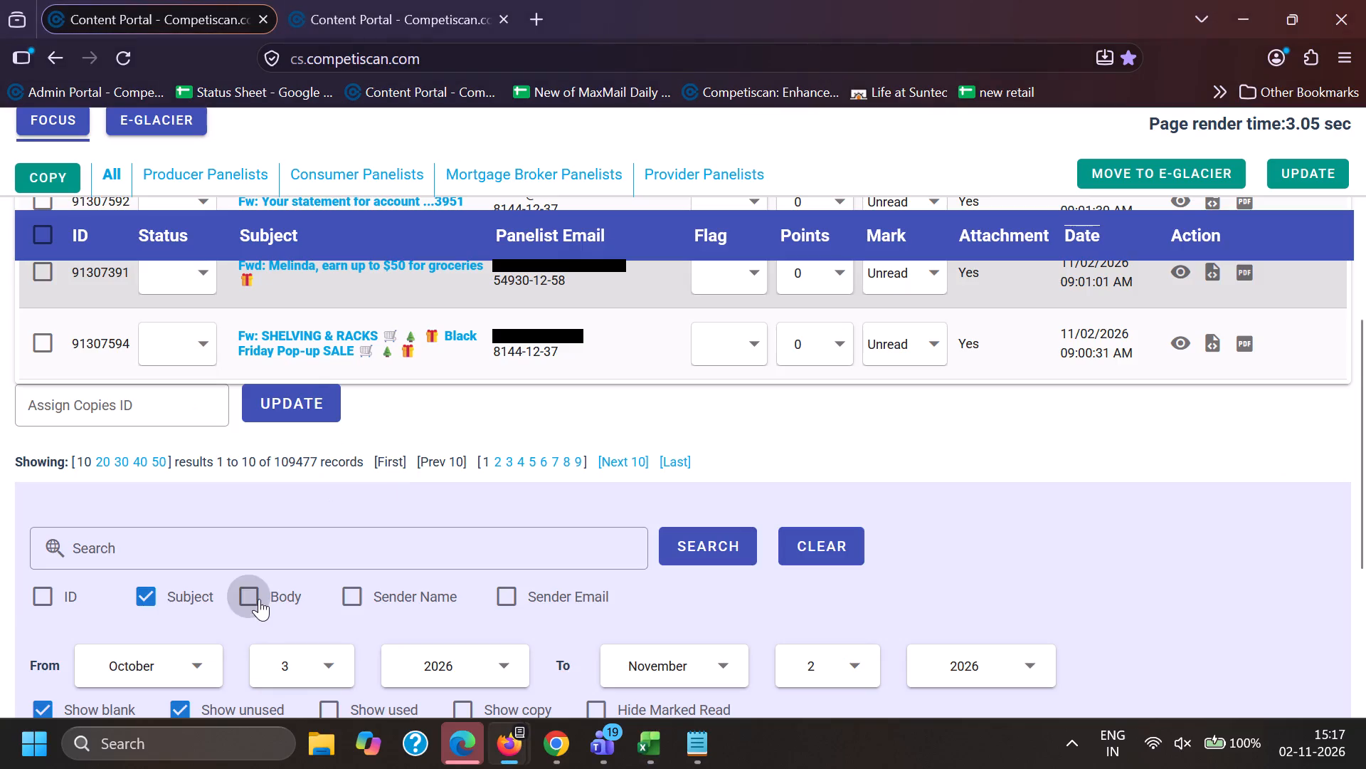
left_click(259, 599)
scroll(260, 554, "down", 3)
left_click(255, 565)
scroll(263, 609, "up", 2)
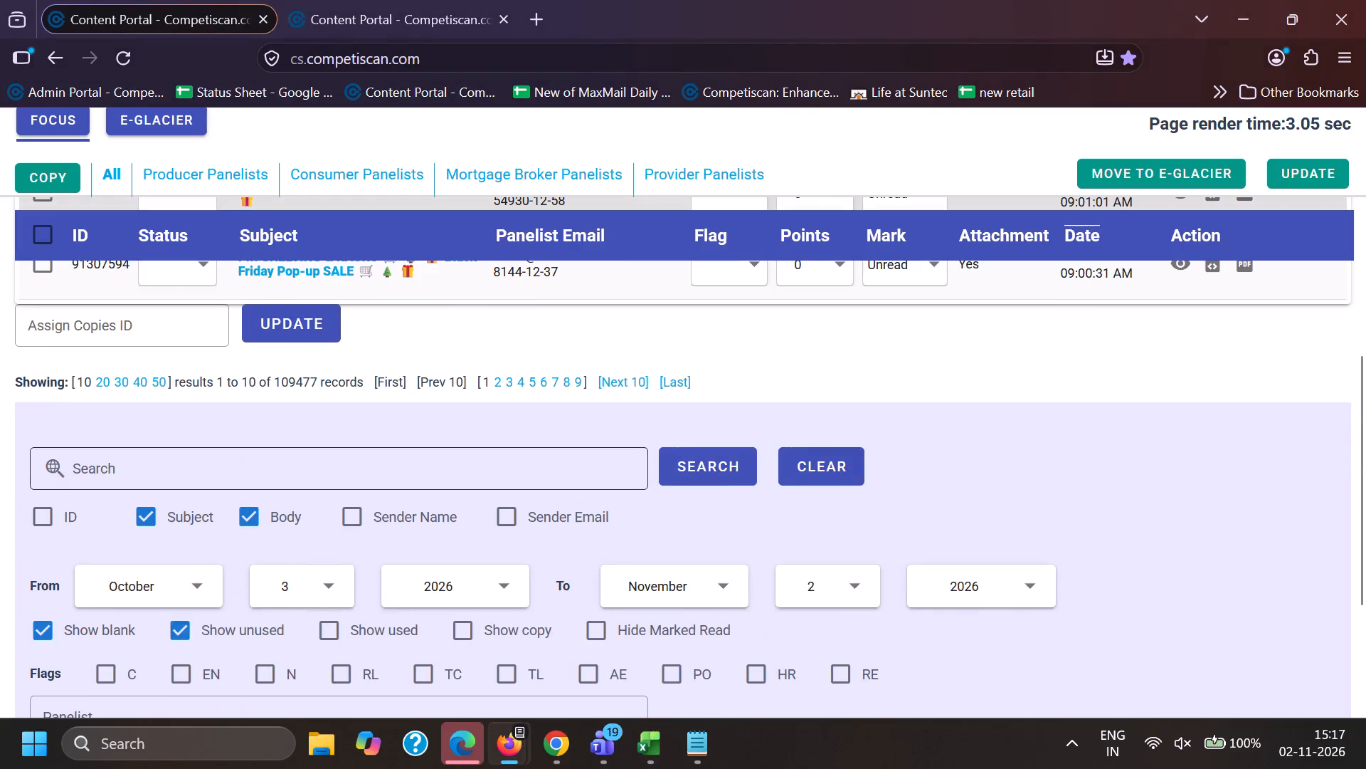
left_click(240, 470)
key("shift+quotedbl")
key("ctrl+v")
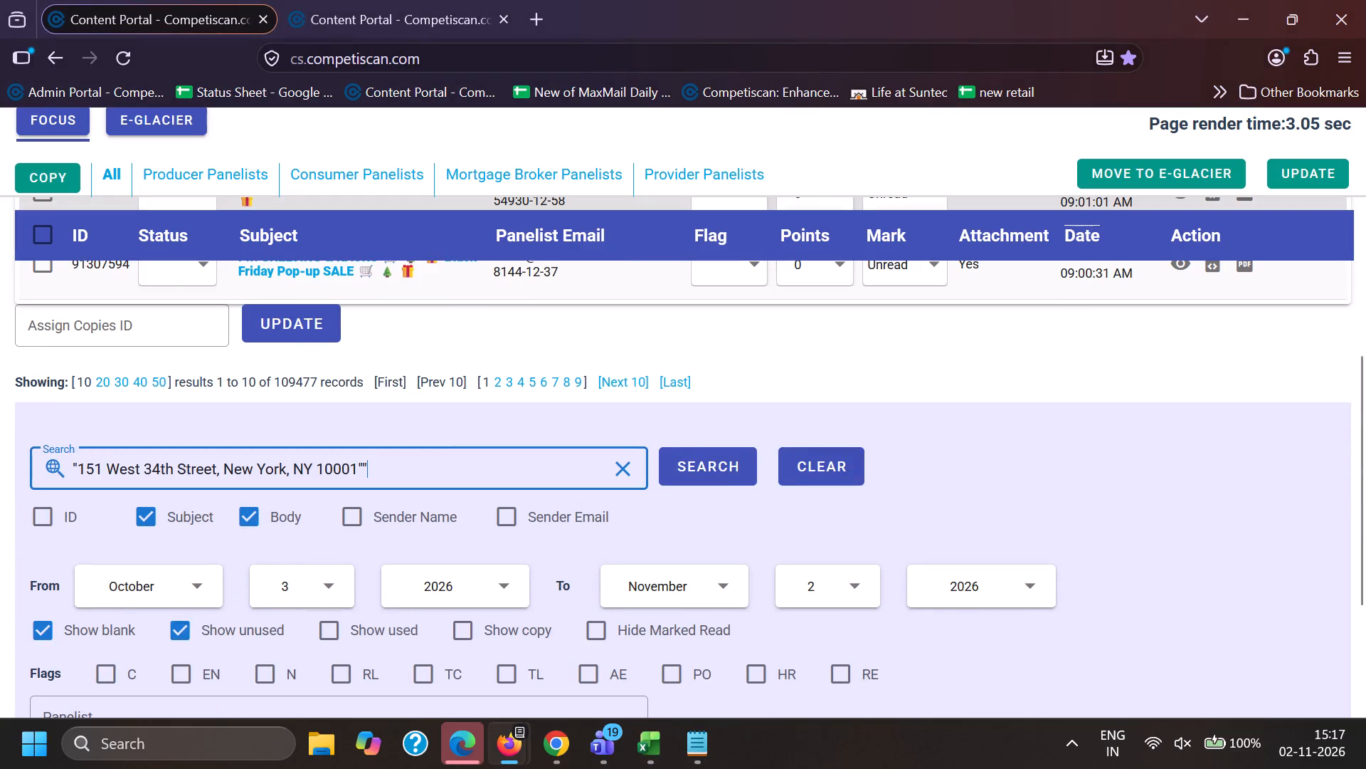
key("shift+quotedbl")
key("Return")
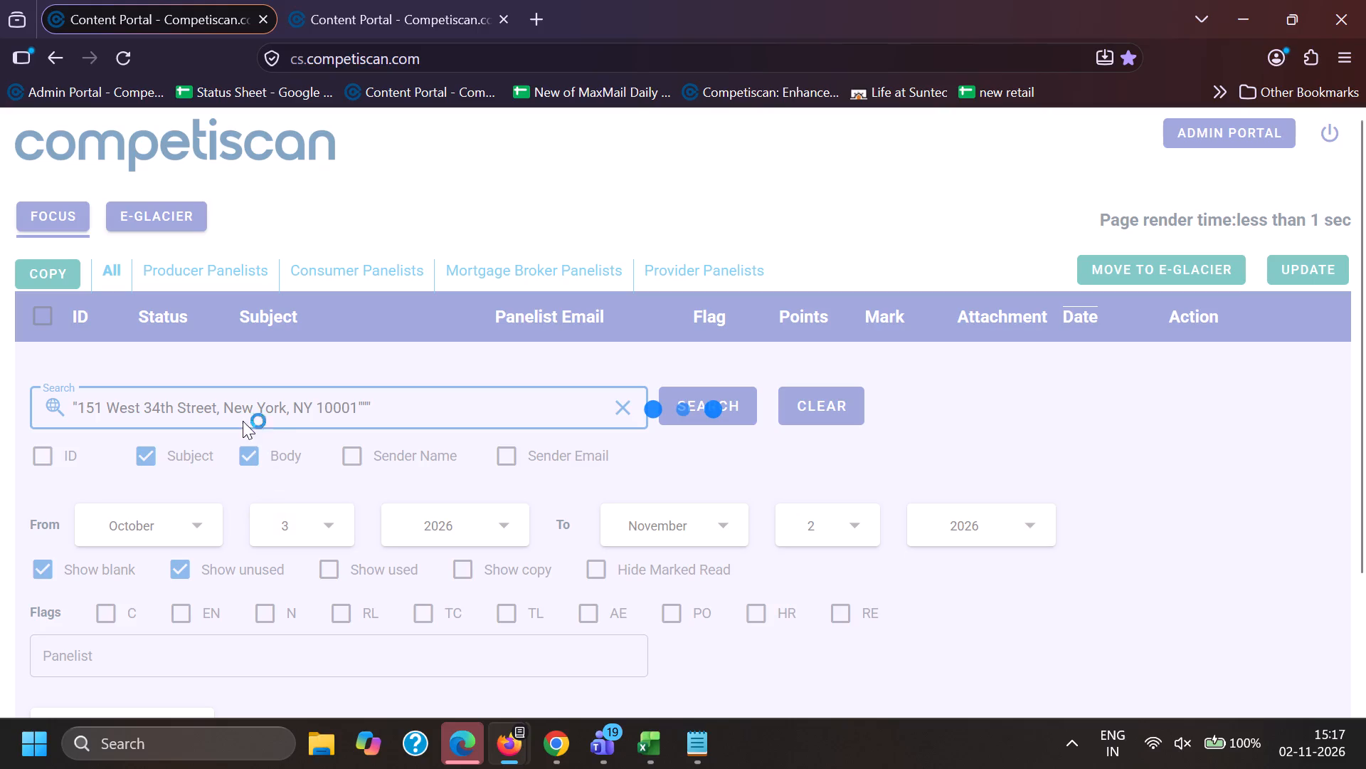
Look through the Macy's address results and rerun the search limited to flag N.
scroll(223, 369, "down", 5)
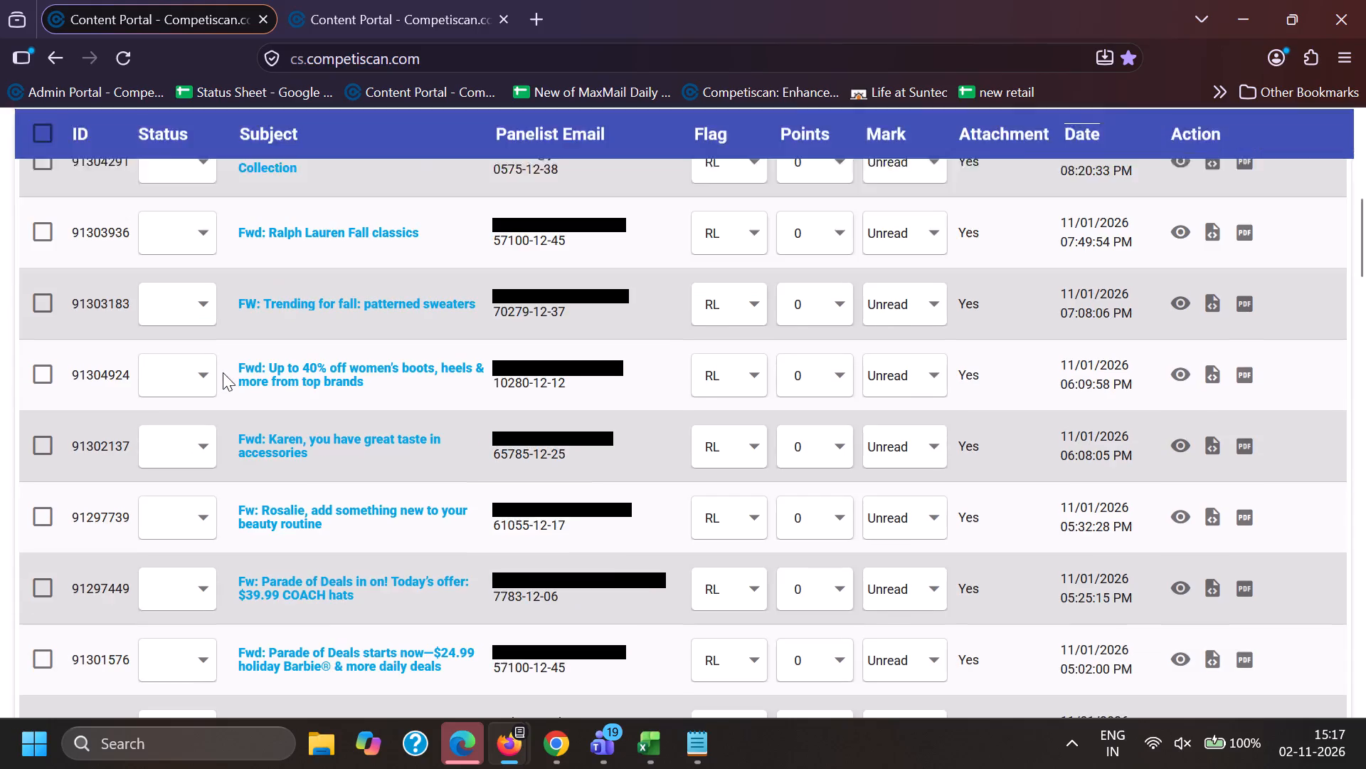
scroll(223, 372, "down", 17)
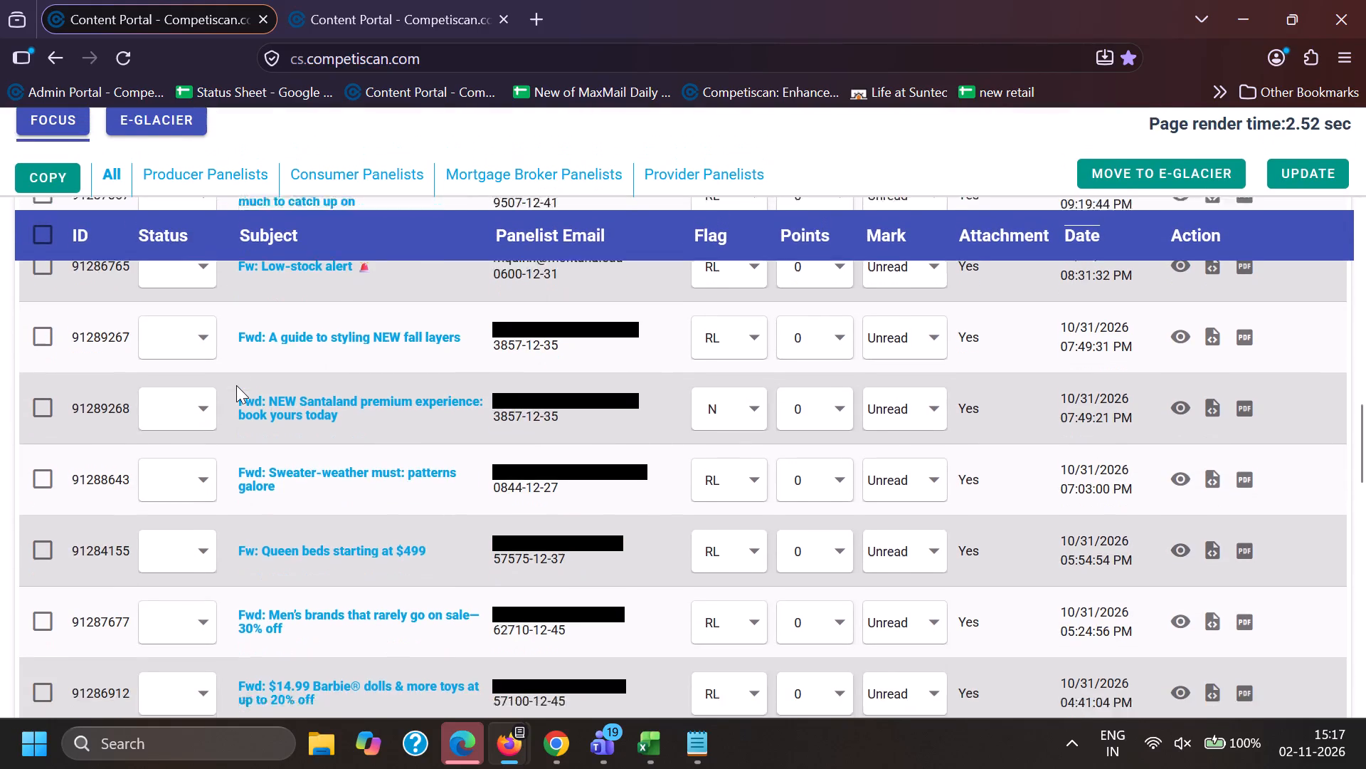
scroll(236, 385, "down", 11)
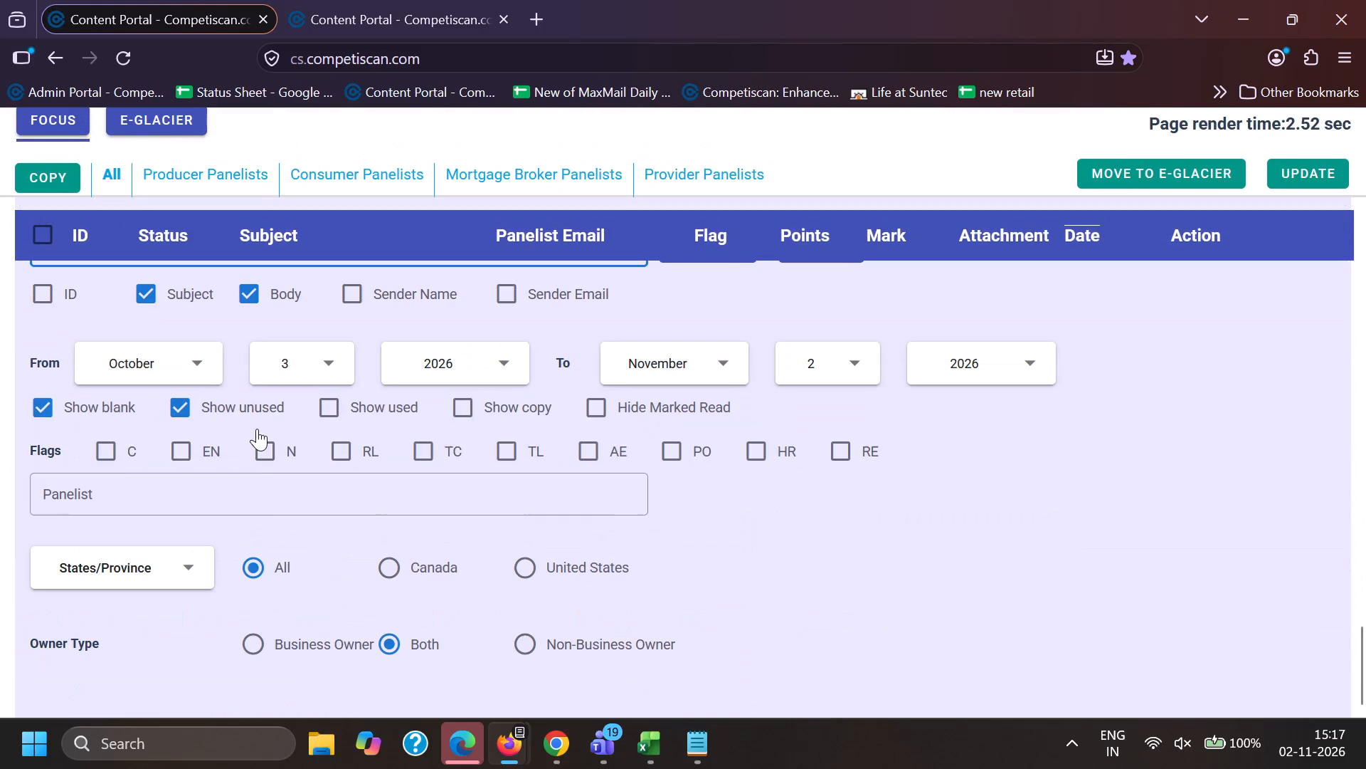
left_click(263, 454)
scroll(317, 558, "up", 3)
left_click(706, 572)
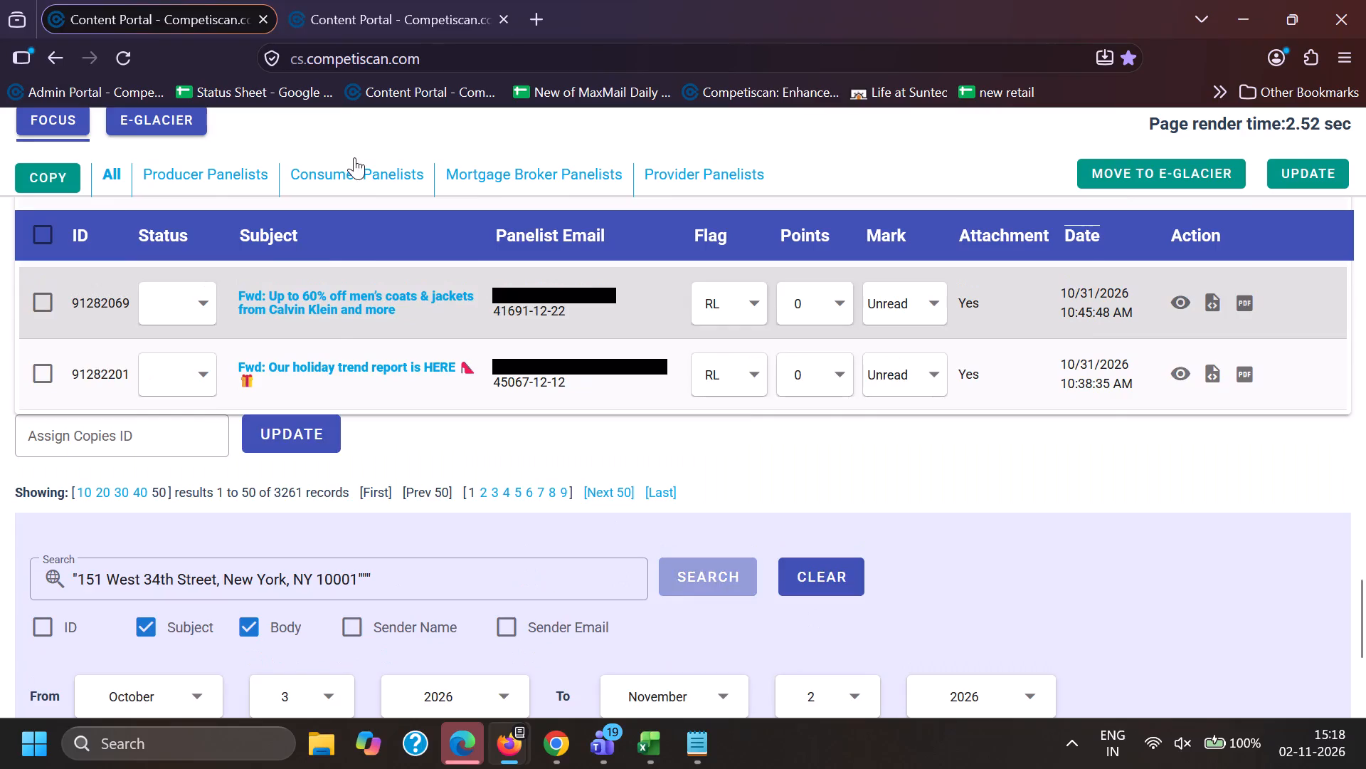
In the second Content Portal tab, replace the West Elm search term with "Credit karma" in quotes and run the search.
left_click(391, 0)
left_click(178, 0)
left_click(401, 0)
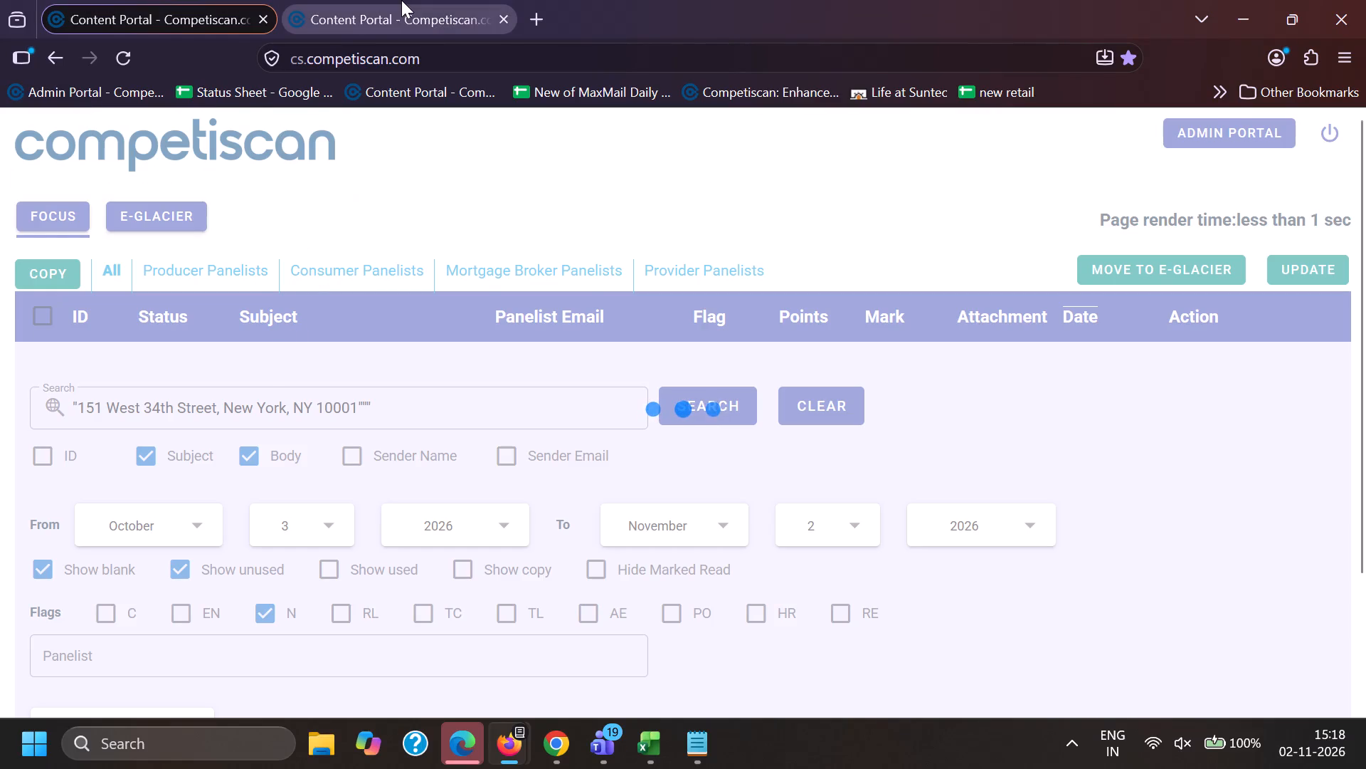
scroll(281, 483, "down", 7)
scroll(306, 518, "down", 19)
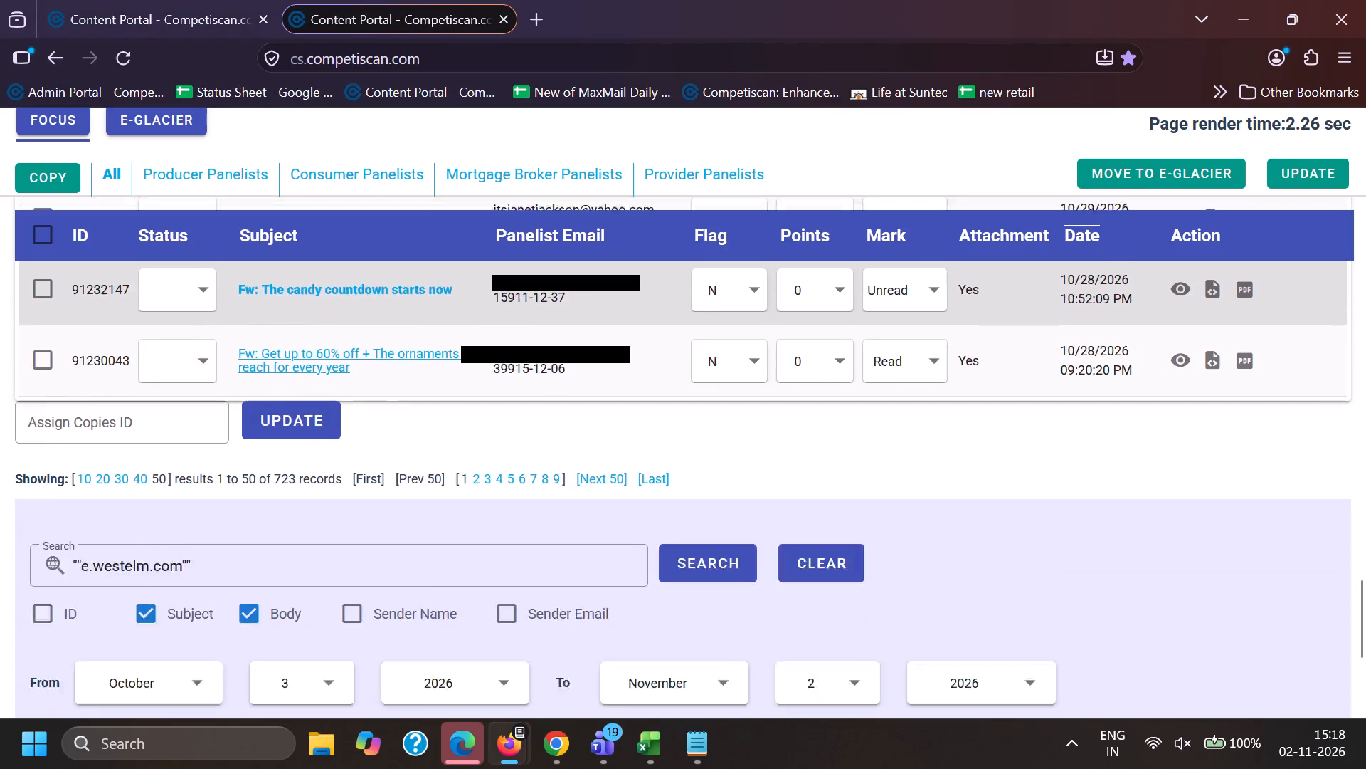
left_click_drag(325, 506, 0, 464)
key("BackSpace")
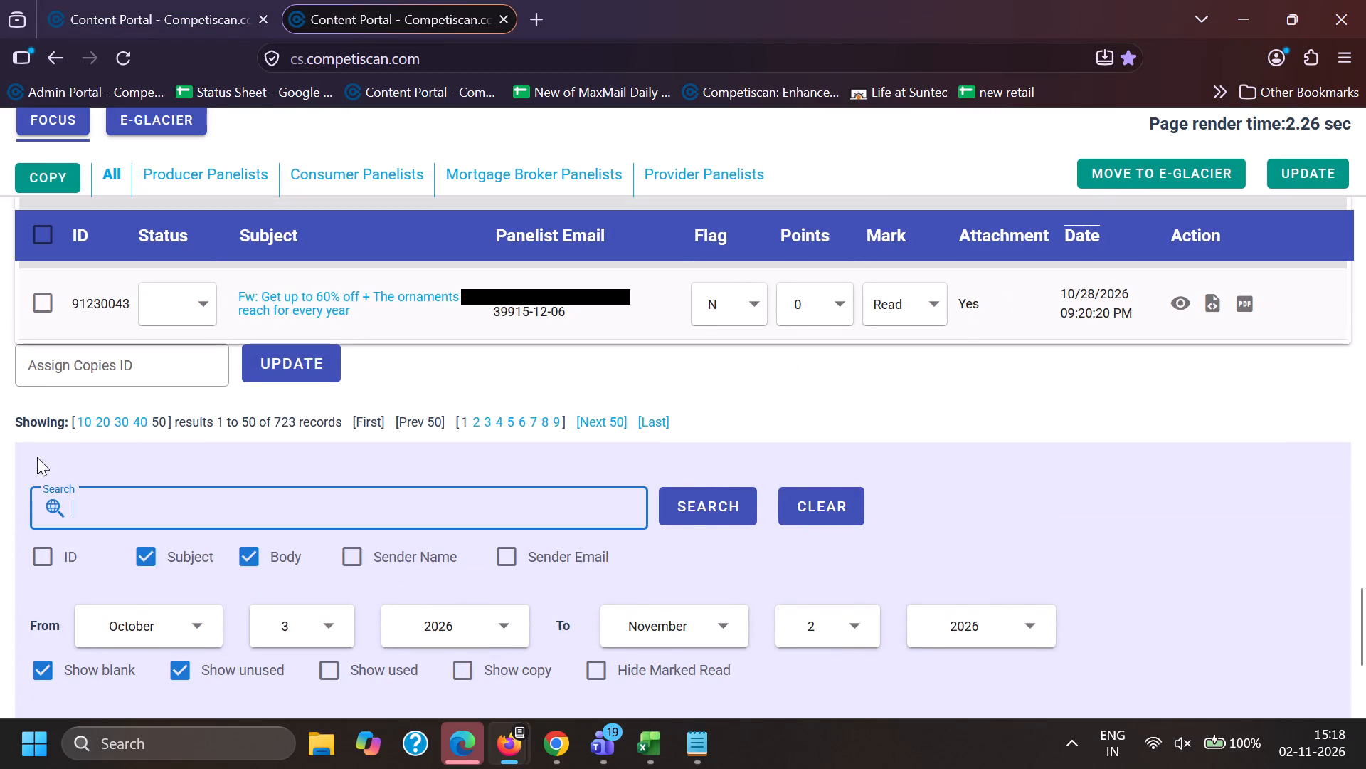
key("shift+quotedbl")
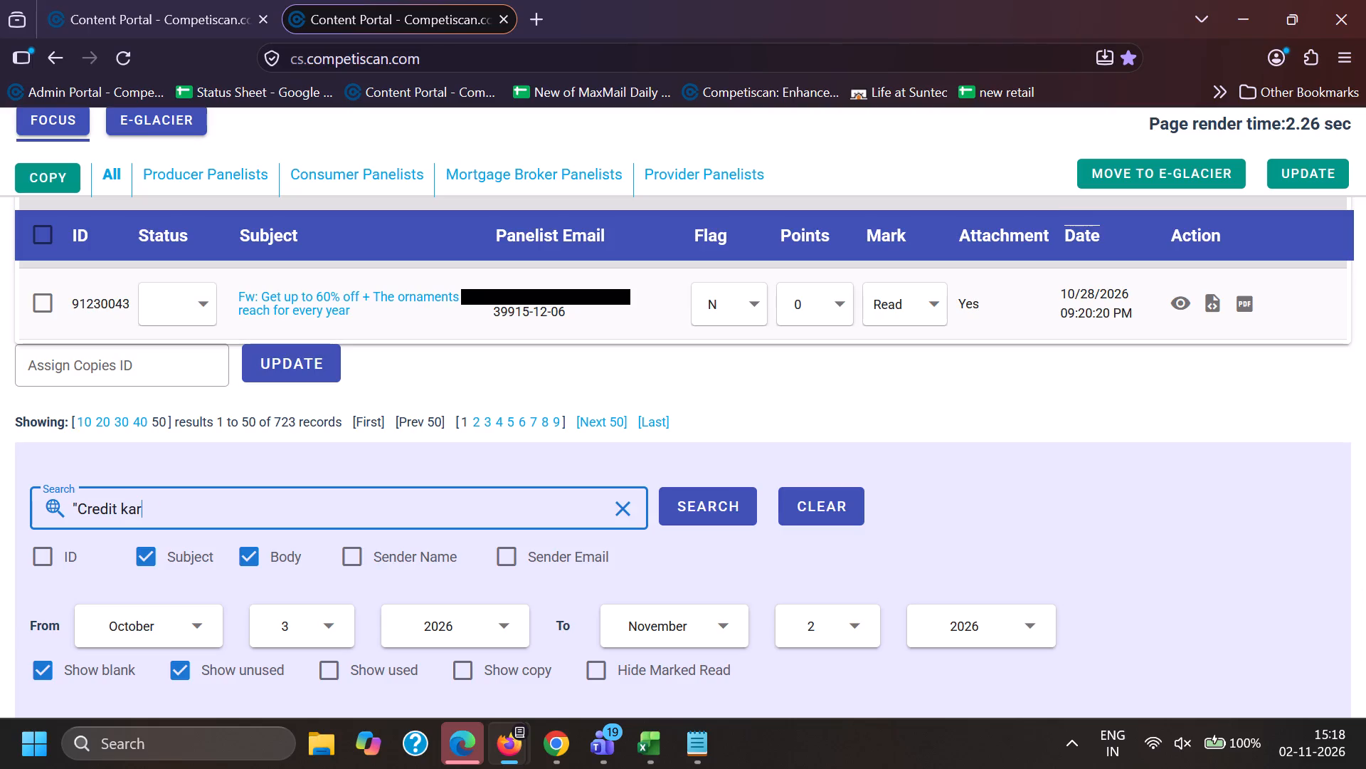
key("Return")
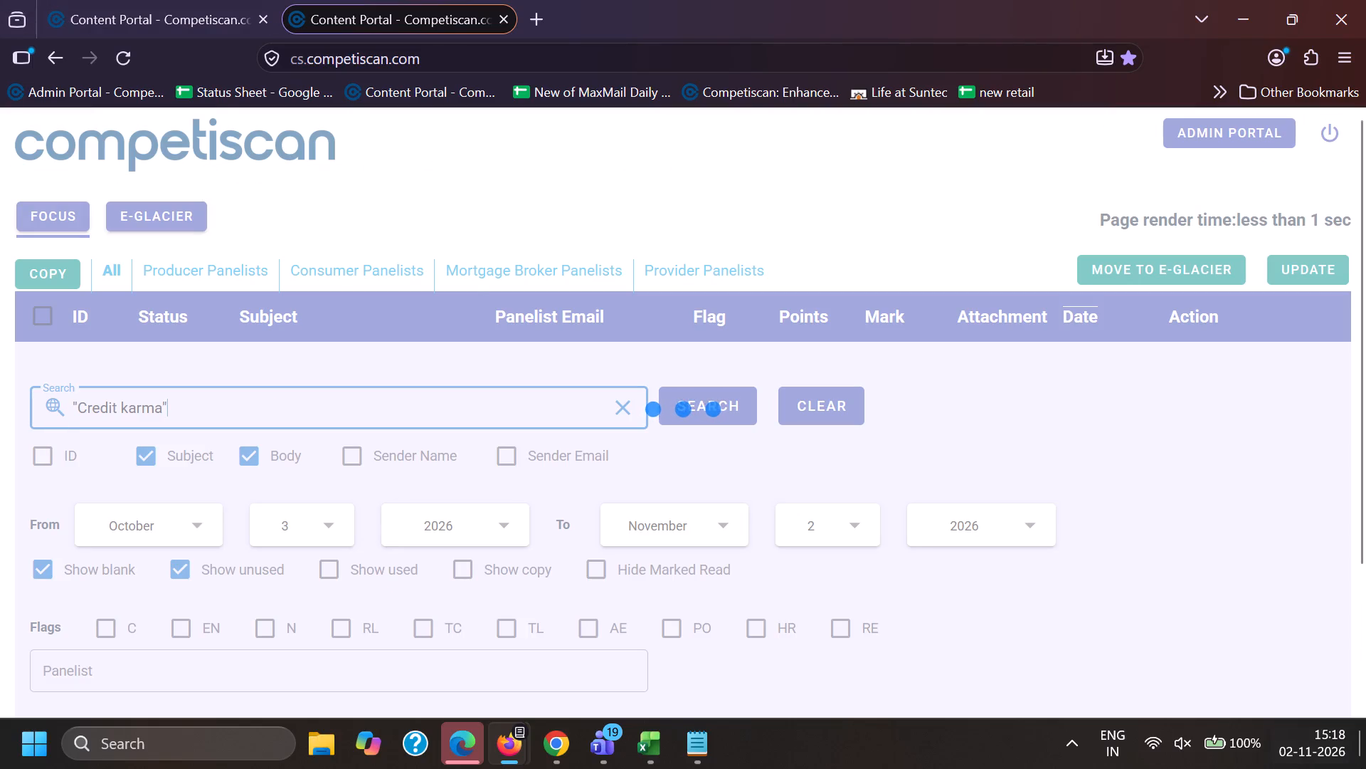
Return to the Macy's address search in the first Content Portal tab to review the emails flagged N.
left_click(82, 0)
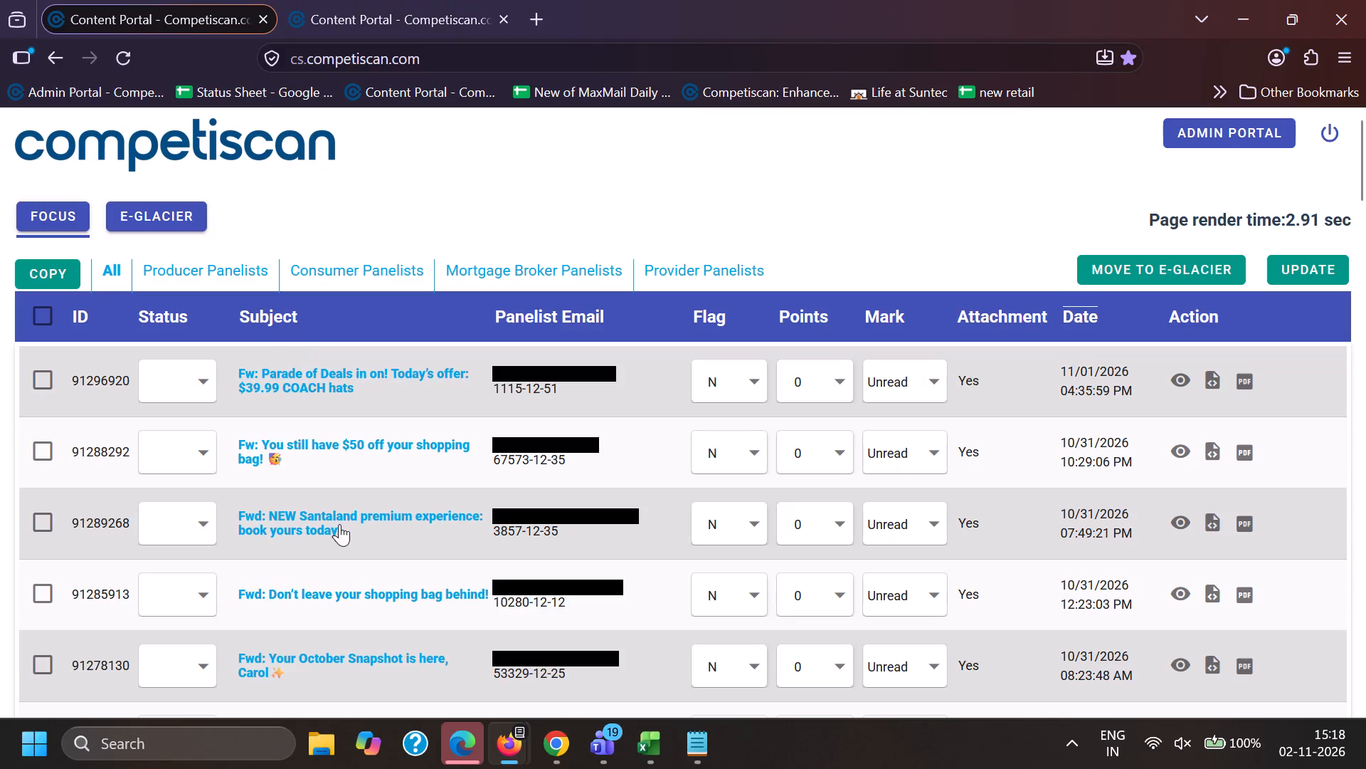
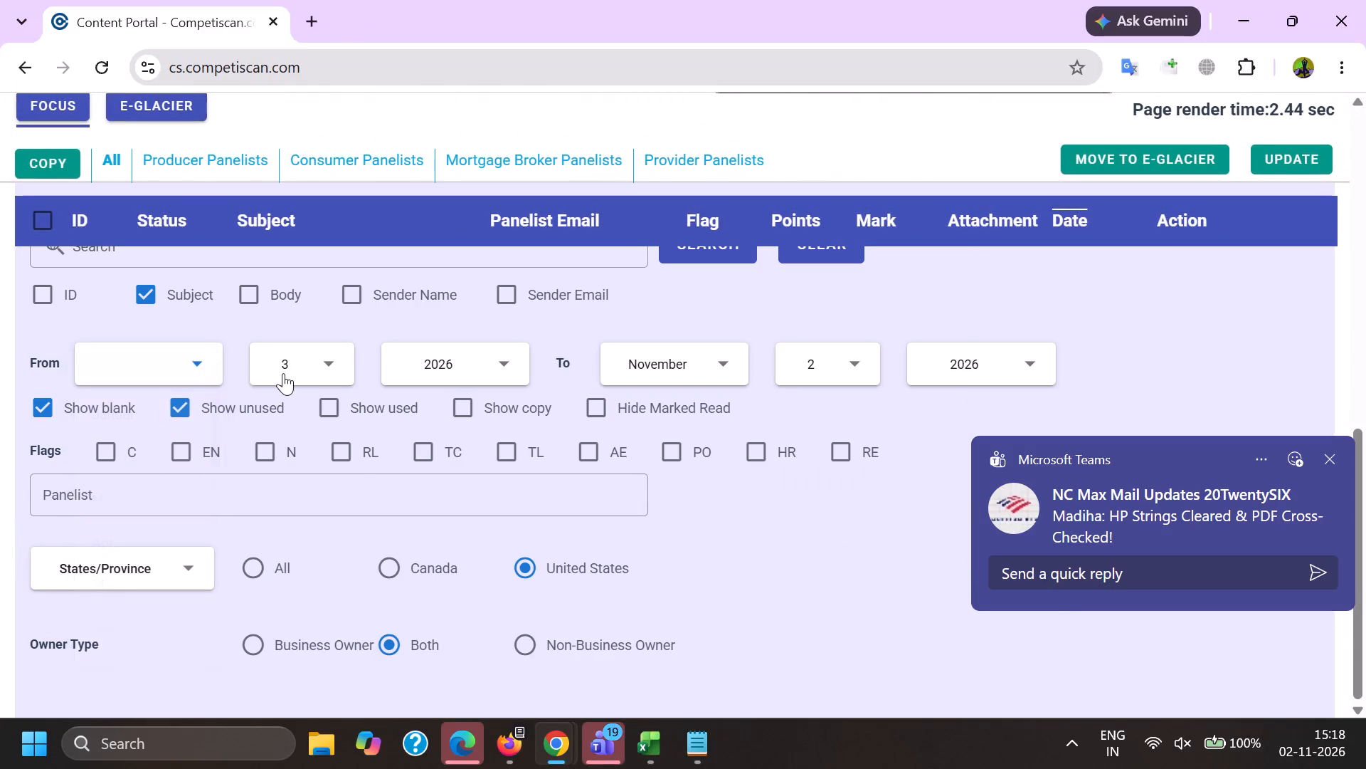
Clear the From and To dates in the search filters, choose All for states/province, and include used items.
double_click(470, 362)
double_click(630, 364)
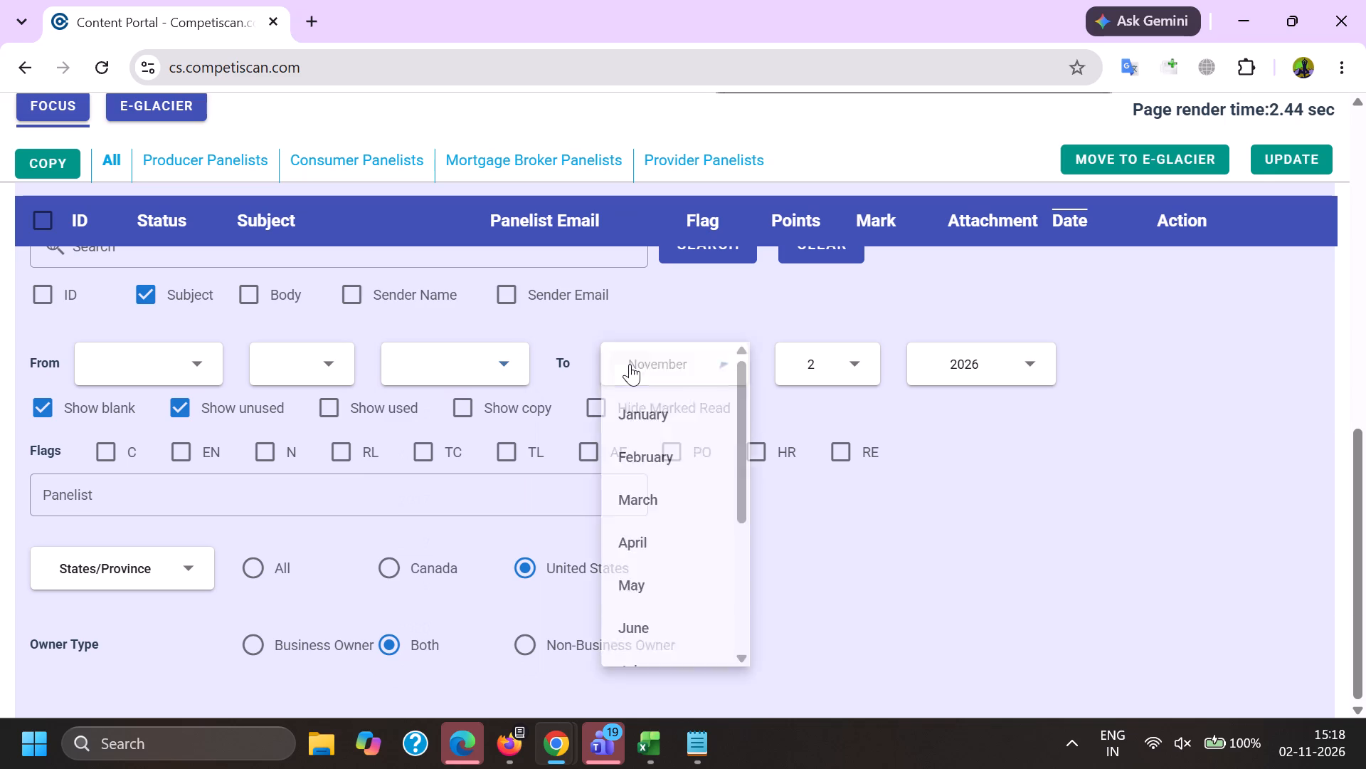
double_click(830, 367)
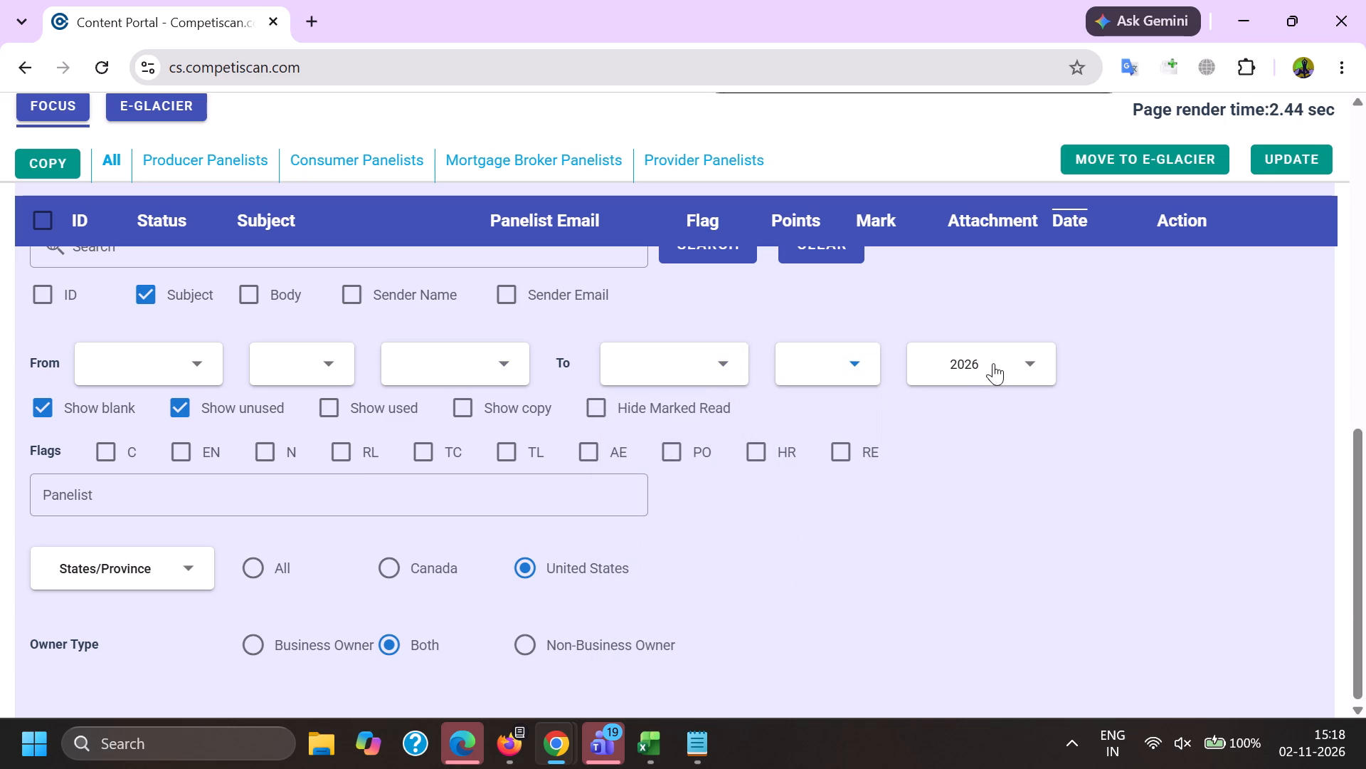
double_click(993, 362)
left_click(980, 362)
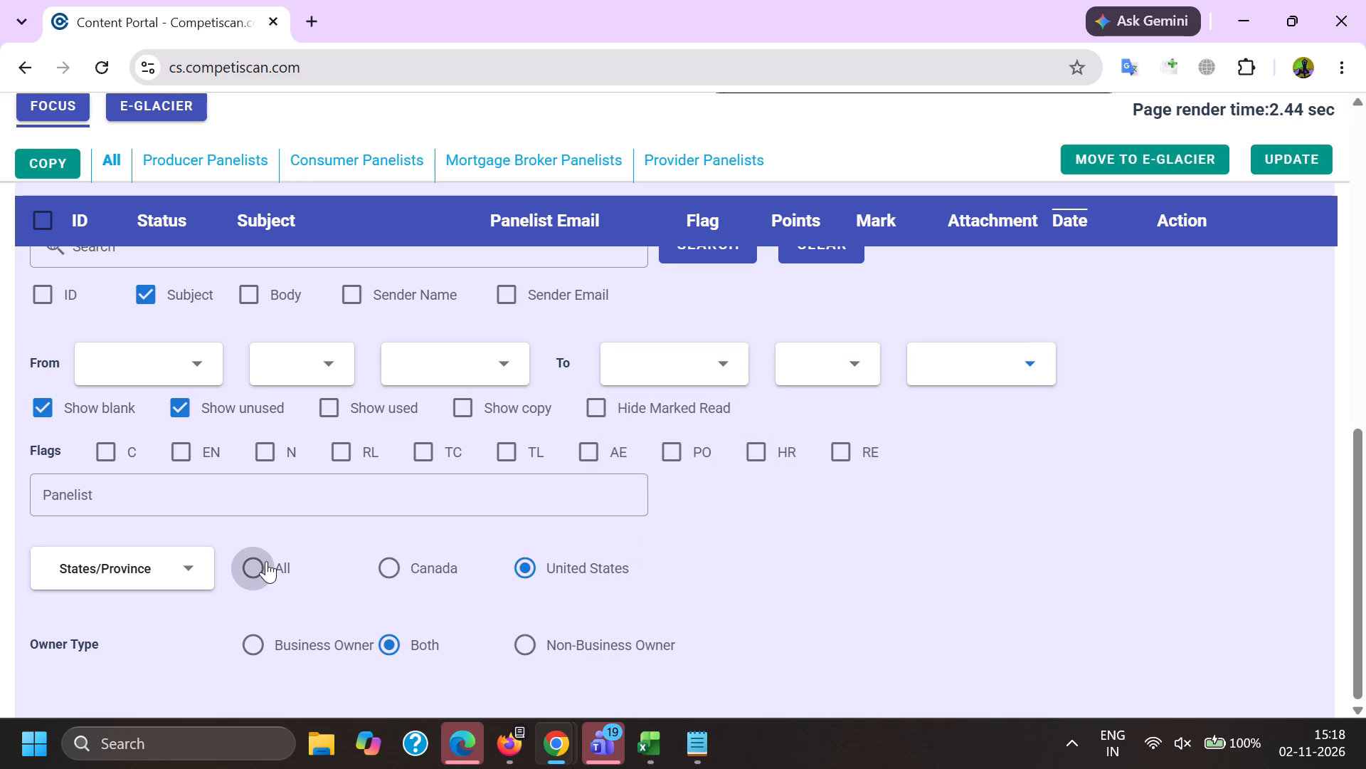
left_click(264, 561)
left_click(339, 412)
Search the subjects for the copied phrase "Parade of Deals in on! Today's offer: $39.99 COACH hats" in double quotes.
scroll(332, 558, "up", 2)
left_click(275, 459)
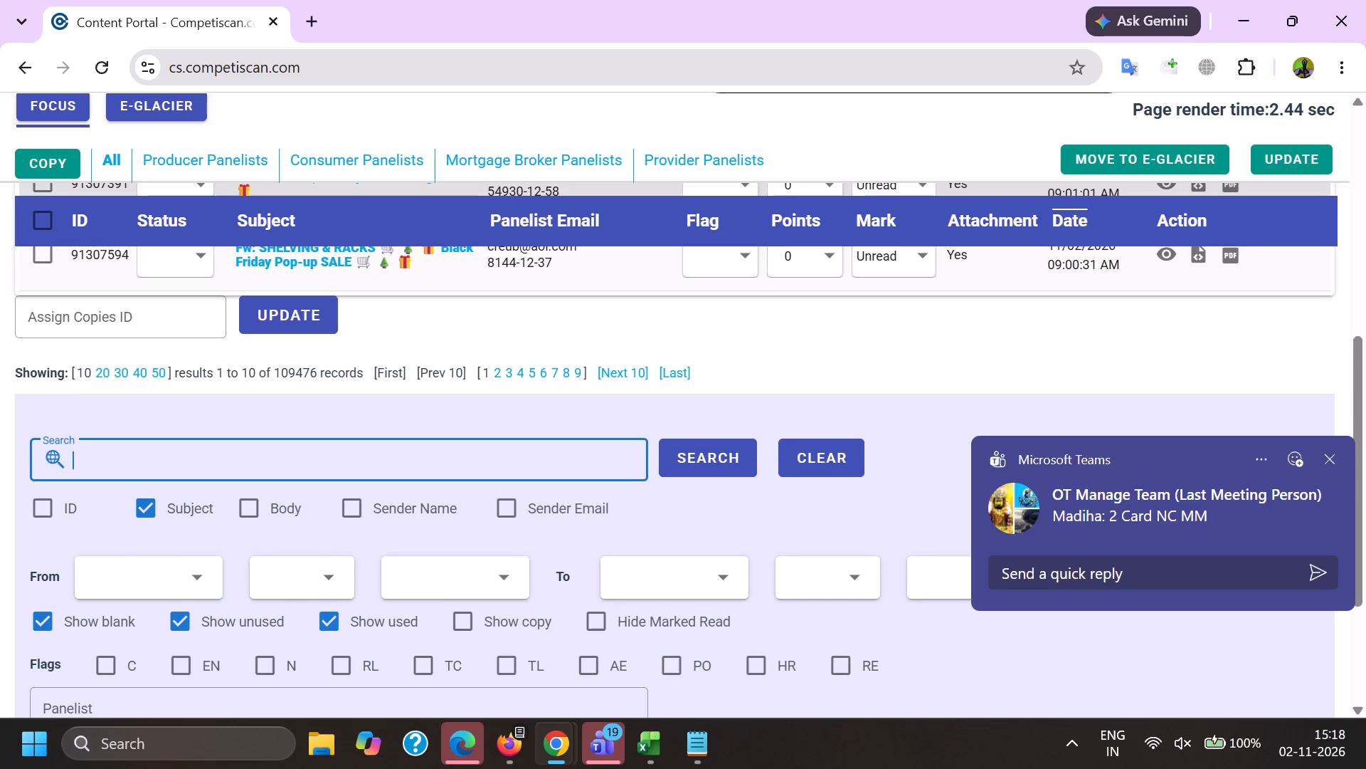
key("shift+quotedbl")
key("ctrl+v")
key("shift+quotedbl")
key("Return")
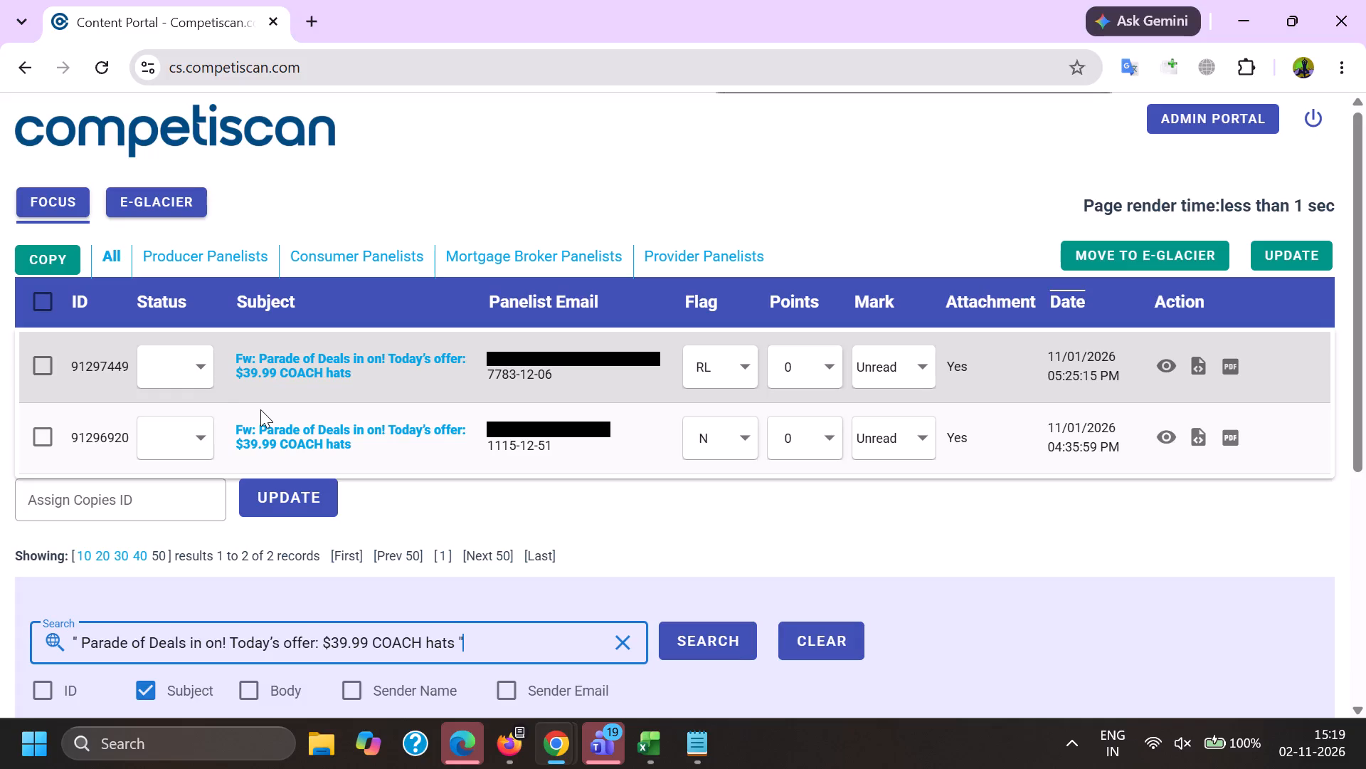
Open the result flagged N in a new tab and copy its ID, 91296920, from the page address.
left_click(330, 442, "ctrl")
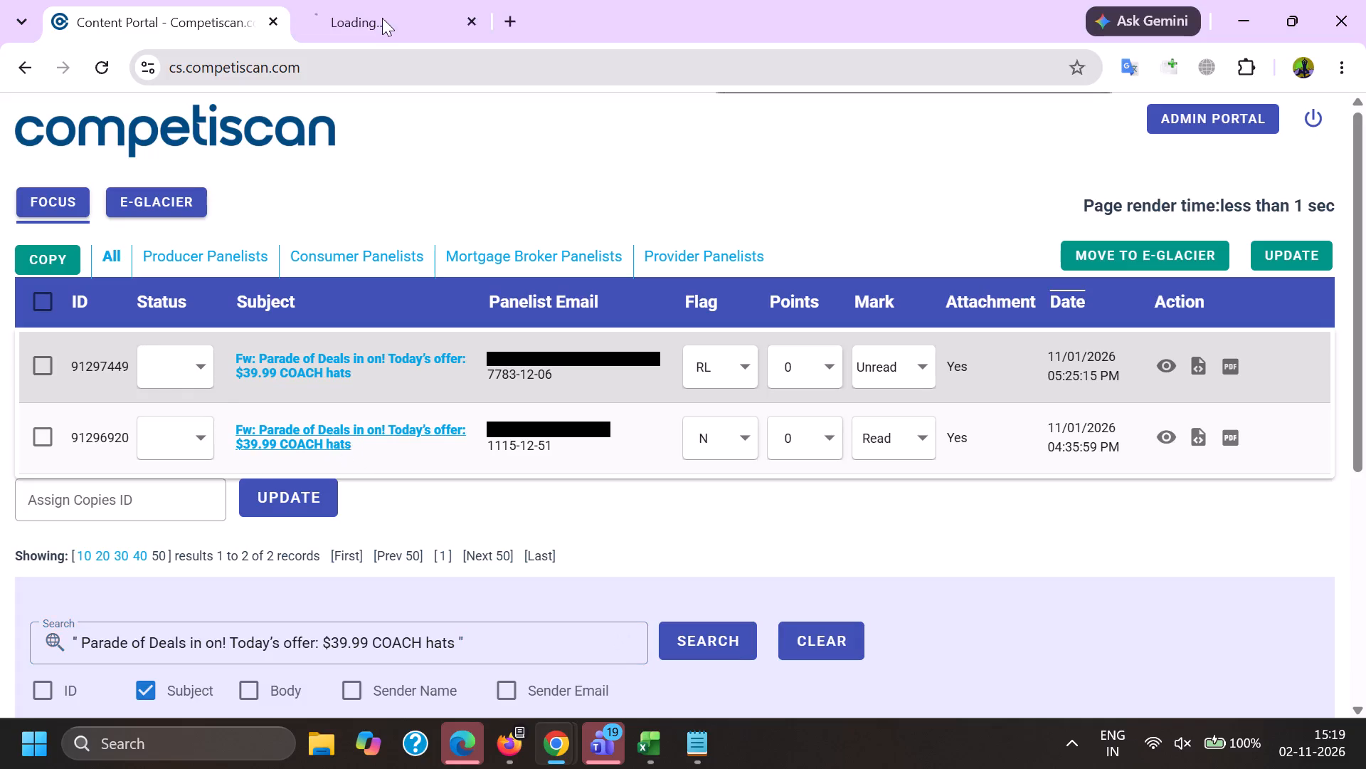
left_click(366, 0)
double_click(396, 73)
key("ctrl+c")
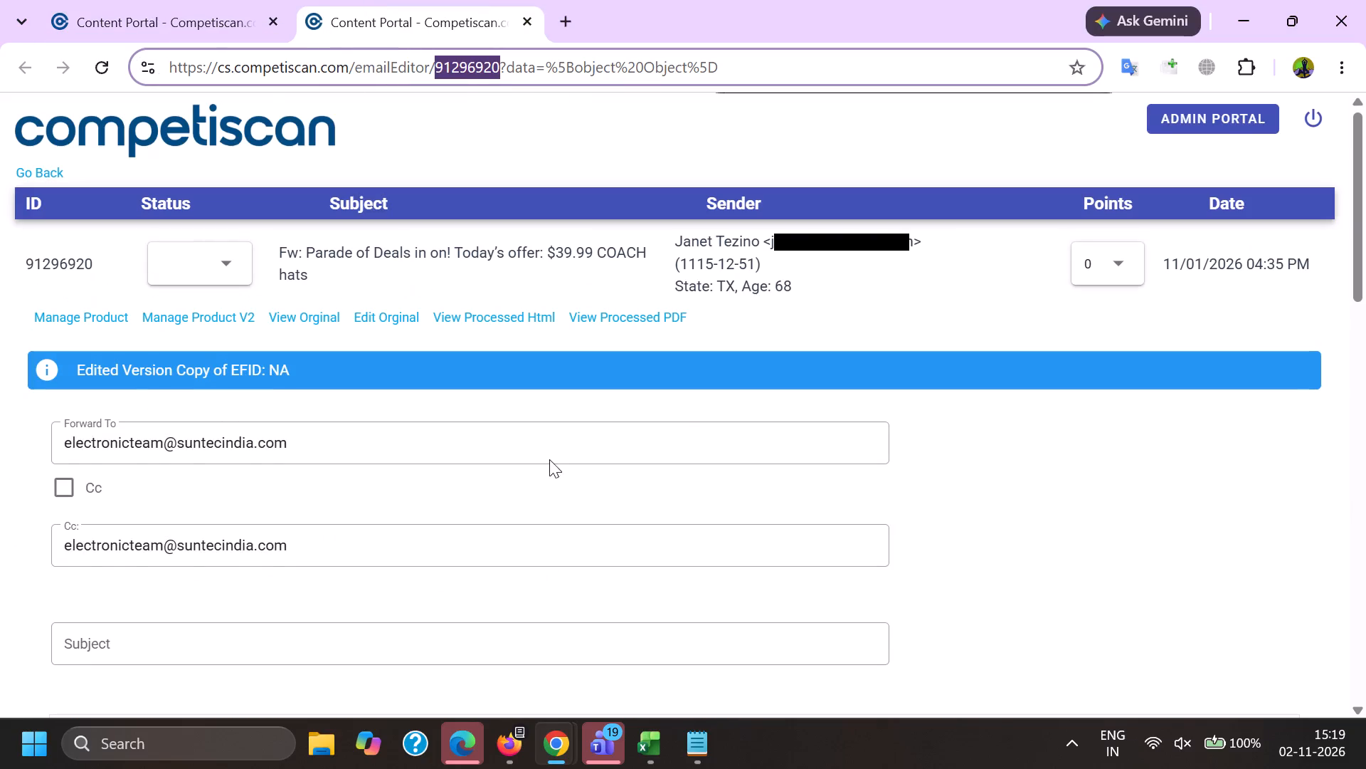
In Excel's may 26 sheet, paste the copied ID into cell B7289 and enter cc in column C.
left_click(665, 764)
left_click(832, 647)
scroll(328, 459, "down", 3)
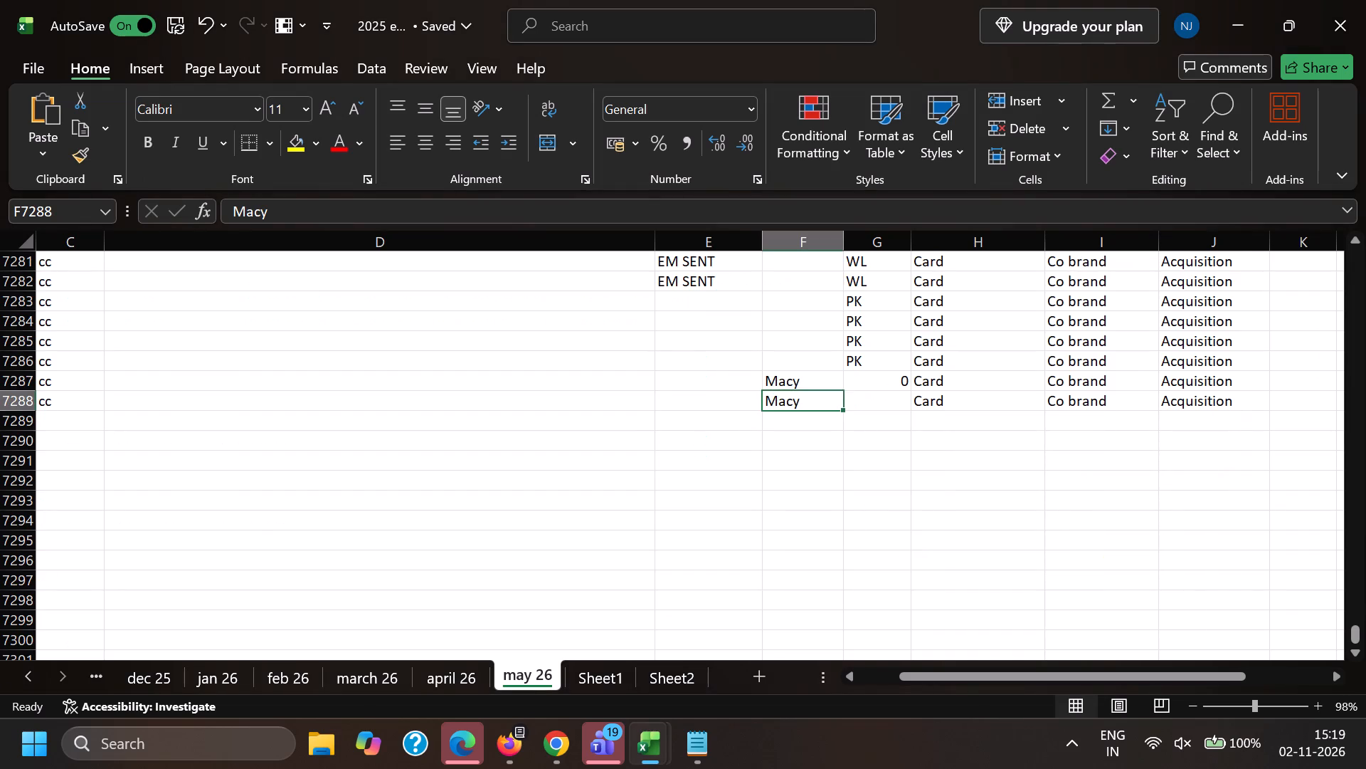
left_click(75, 424)
key("Left")
key("ctrl+v")
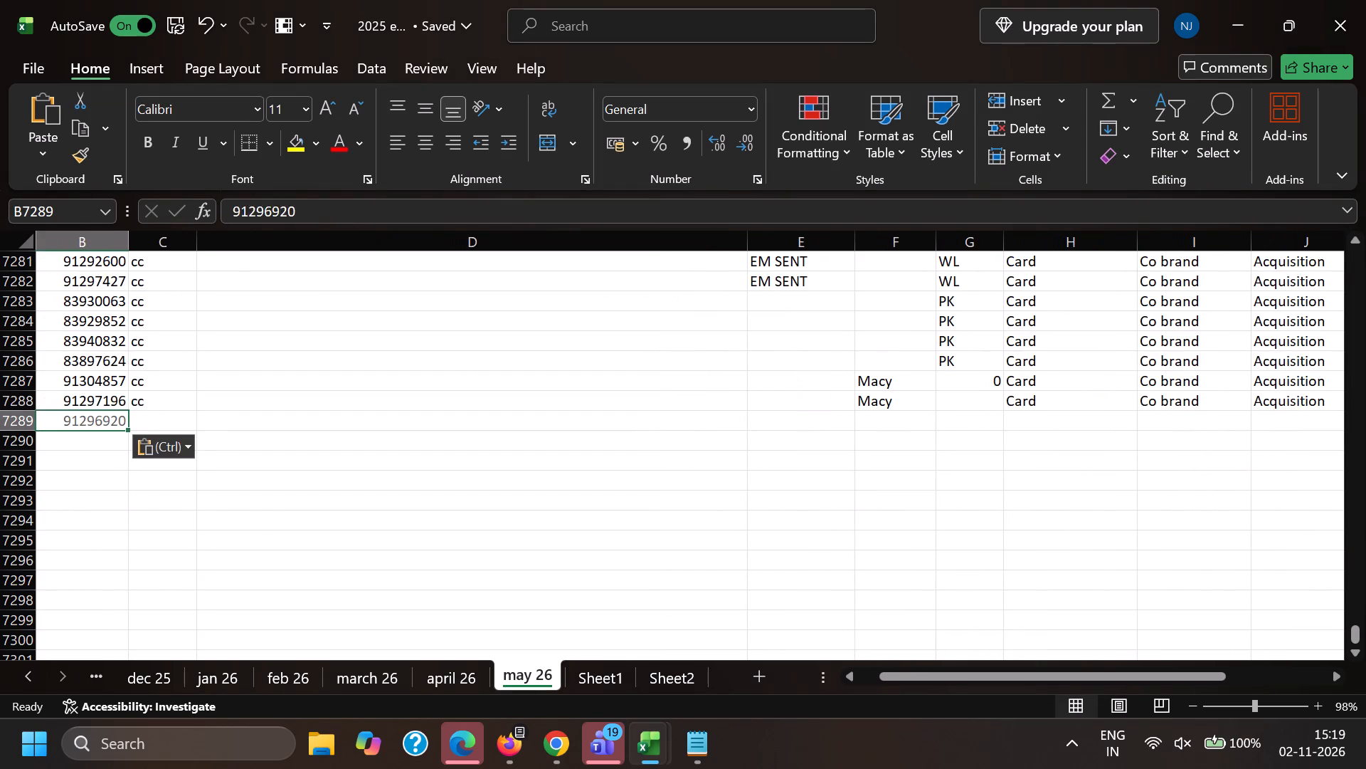
key("Right")
type("cc")
Complete row 7289 with Macy in column F, Card in H, Co brand in I and Acquisition in J.
key("Right")
key("Right")
key("Right")
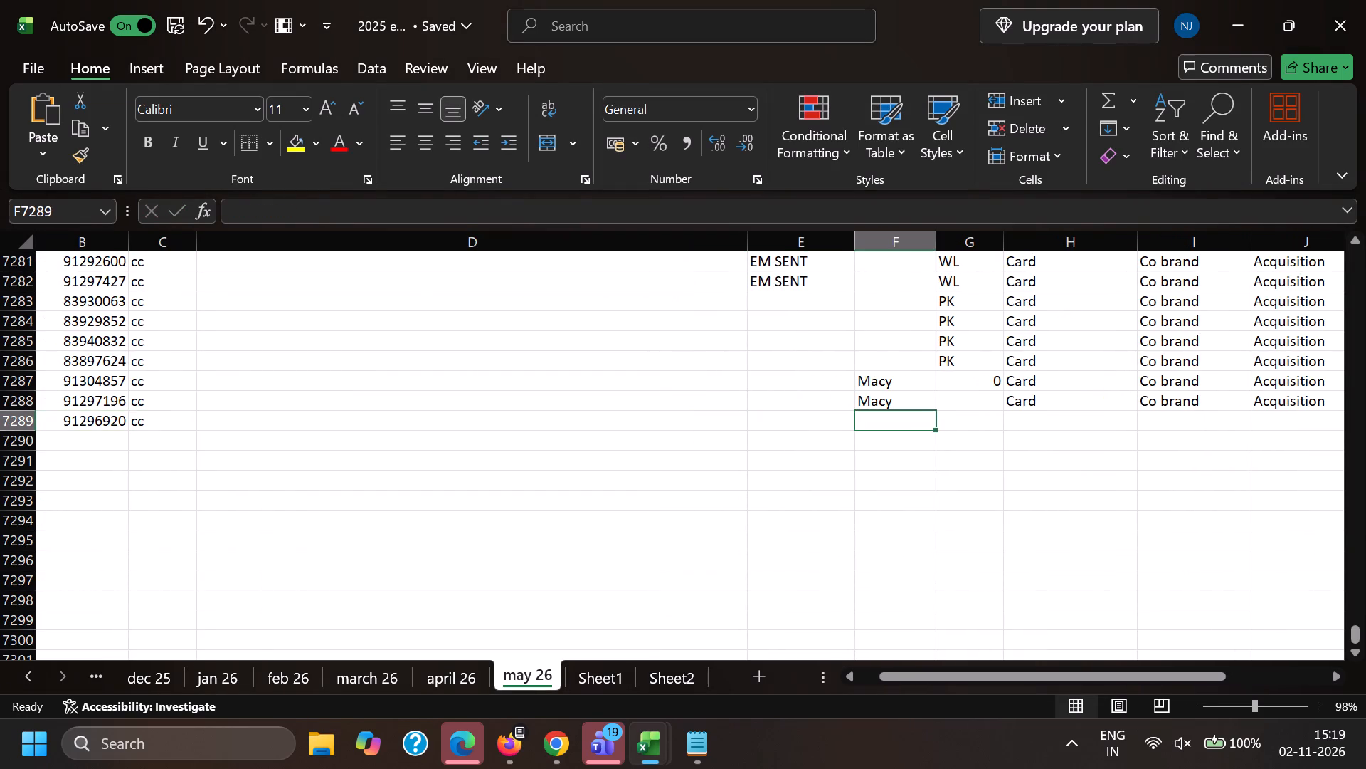
key("m")
key("Right")
key("Right")
key("c")
key("Right")
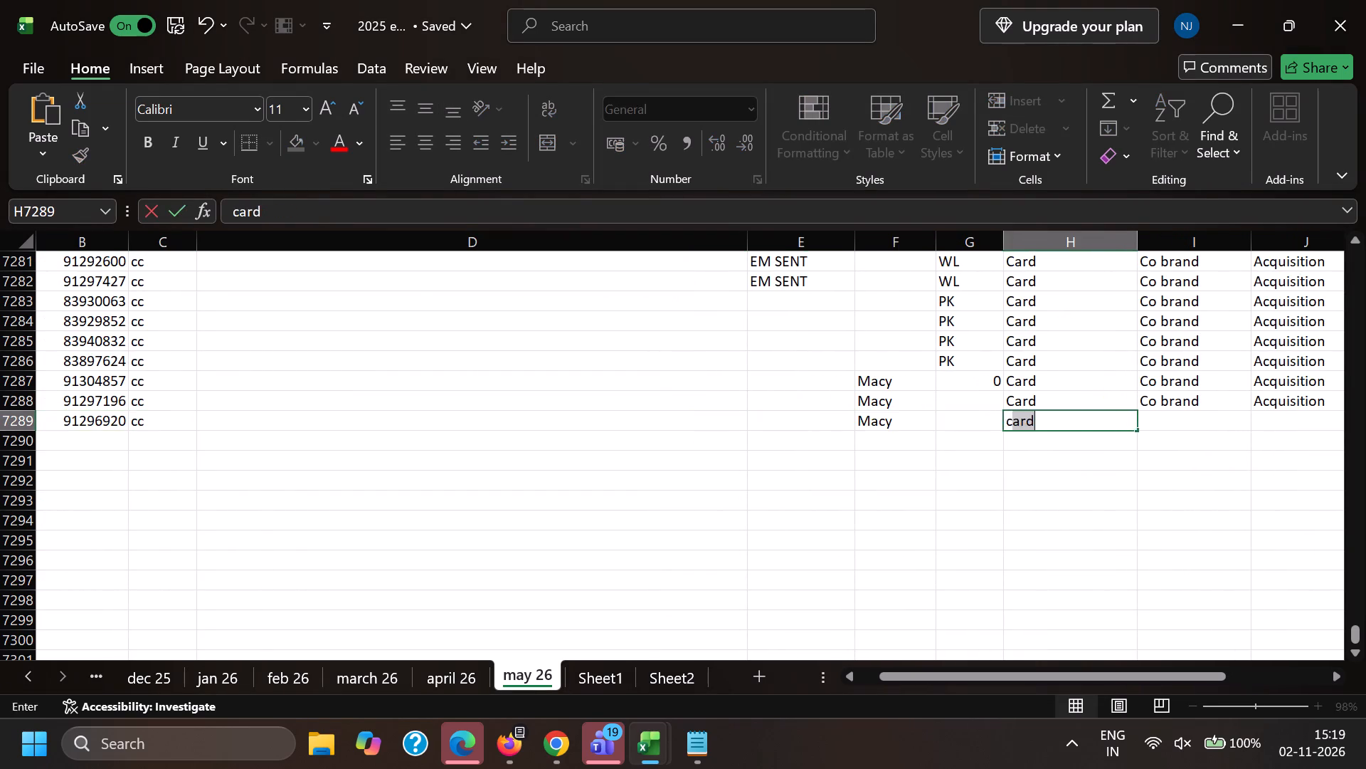
key("c")
key("Right")
type("ca")
key("BackSpace")
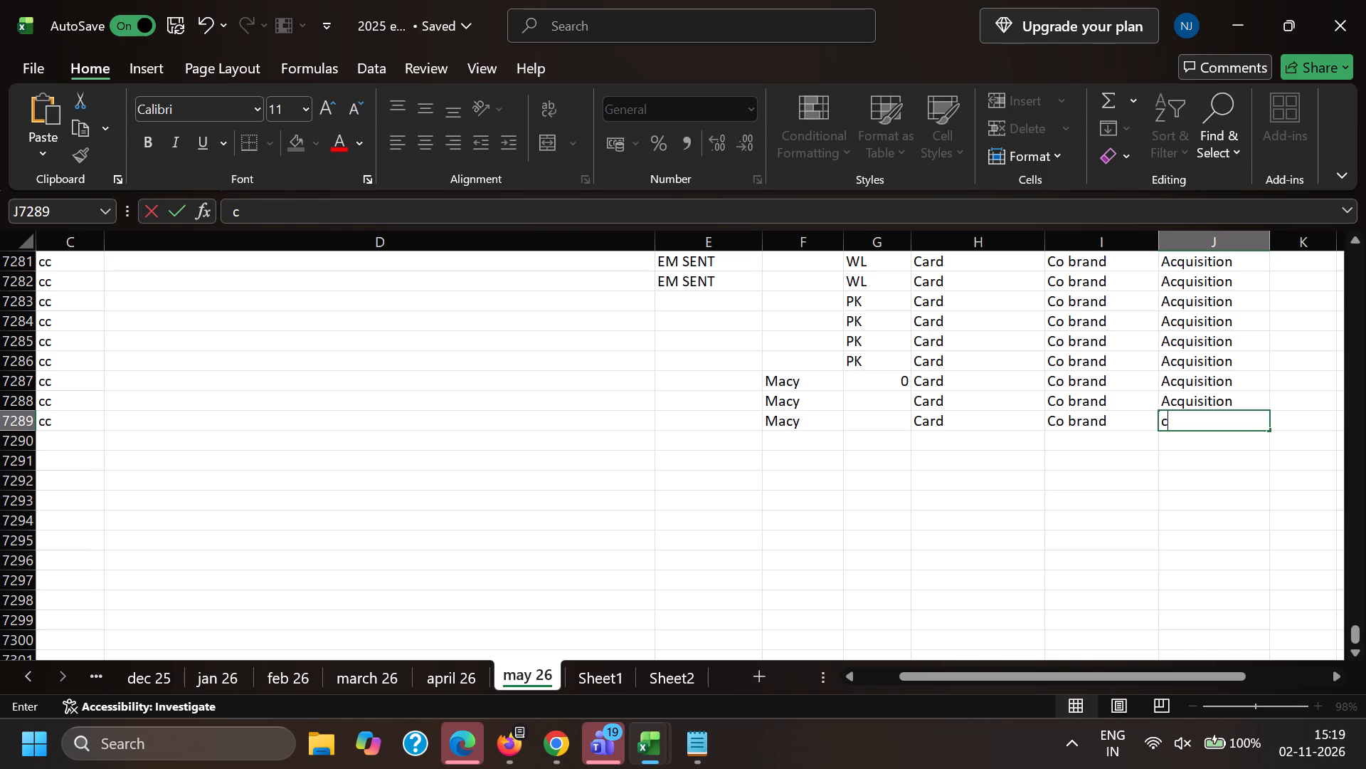
key("BackSpace")
key("a")
key("Down")
key("alt+Tab")
scroll(170, 365, "down", 2)
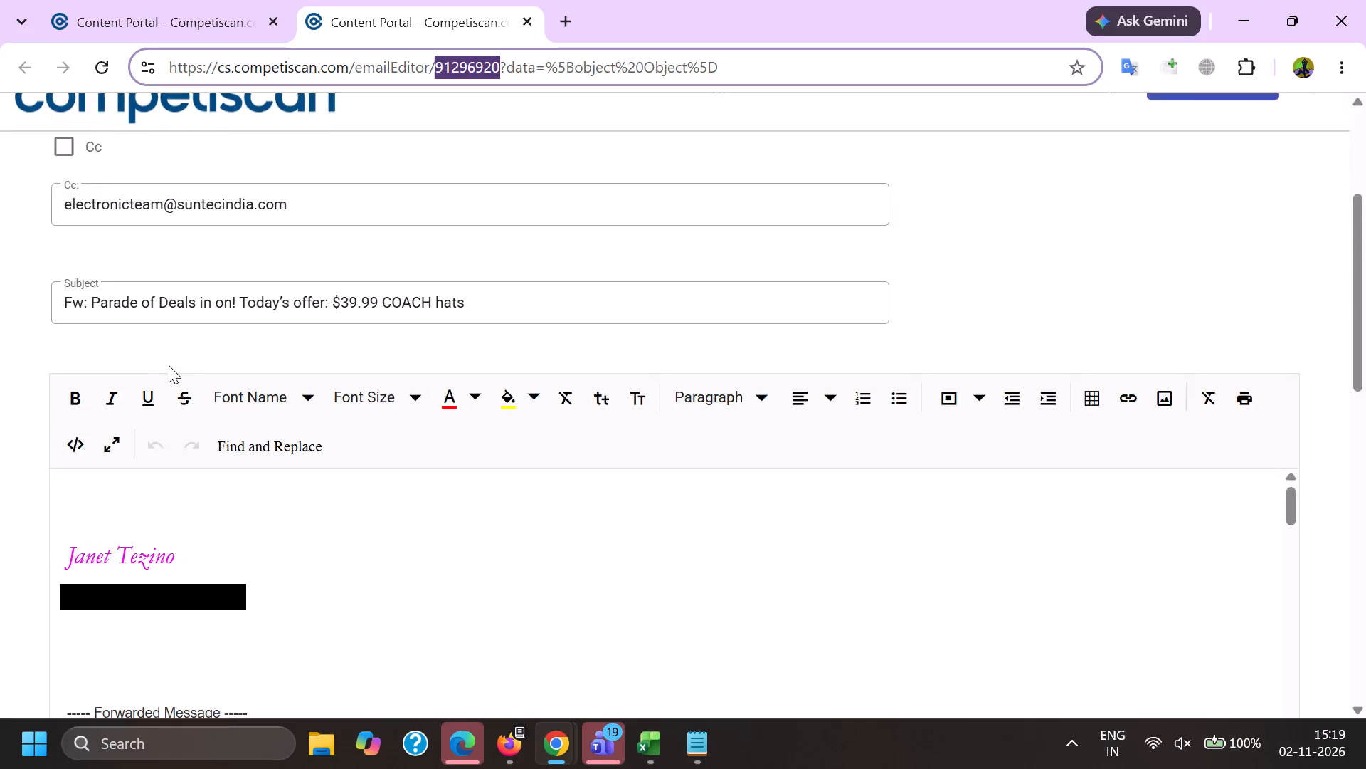
left_click_drag(379, 399, 0, 193)
key("BackSpace")
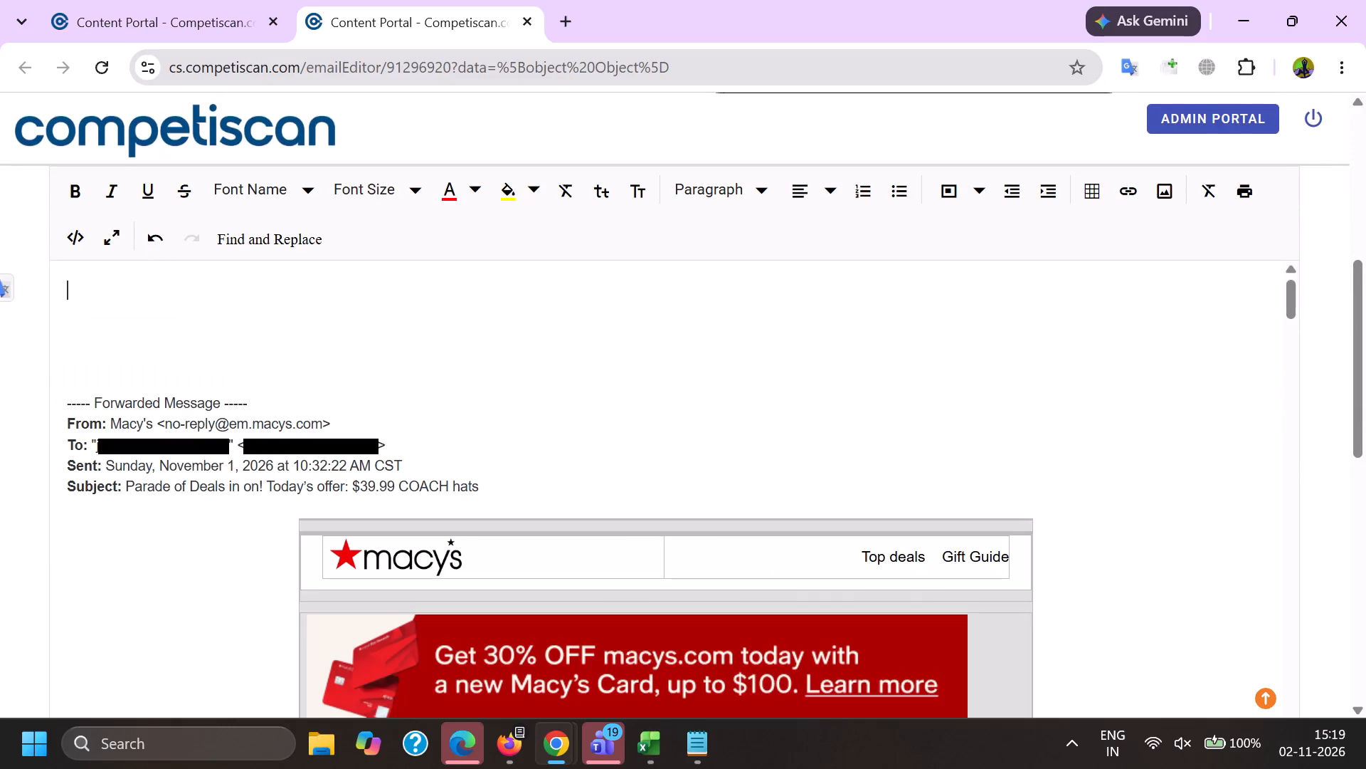
left_click_drag(274, 407, 0, 340)
key("BackSpace")
left_click_drag(153, 342, 448, 350)
key("BackSpace")
Remove the link from the "Get 30% OFF macys.com today" Macy's Card banner image.
scroll(494, 256, "down", 2)
left_click(500, 362)
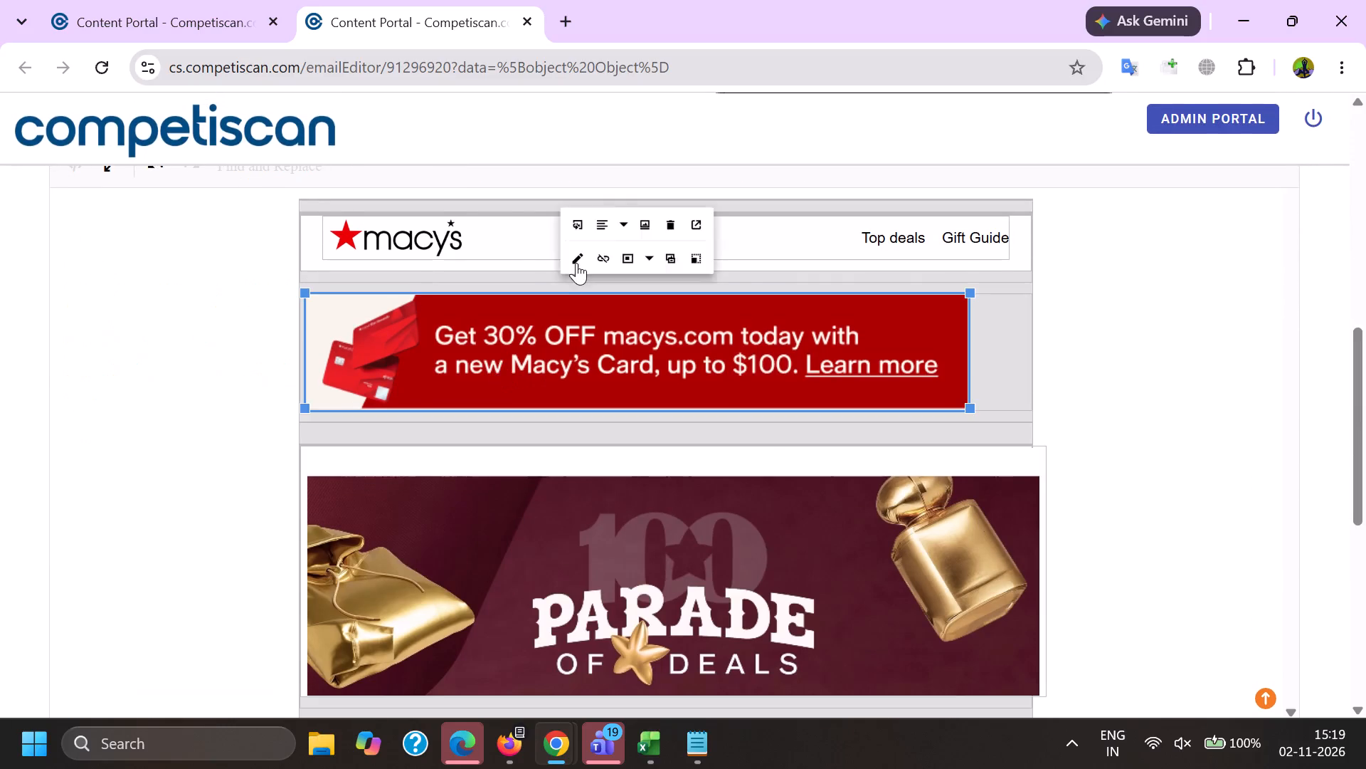
left_click(583, 255)
Remove the link from Sign Up in the black "Sign up for texts & get 25% off" bar near the email's end.
scroll(581, 296, "down", 20)
scroll(581, 296, "down", 17)
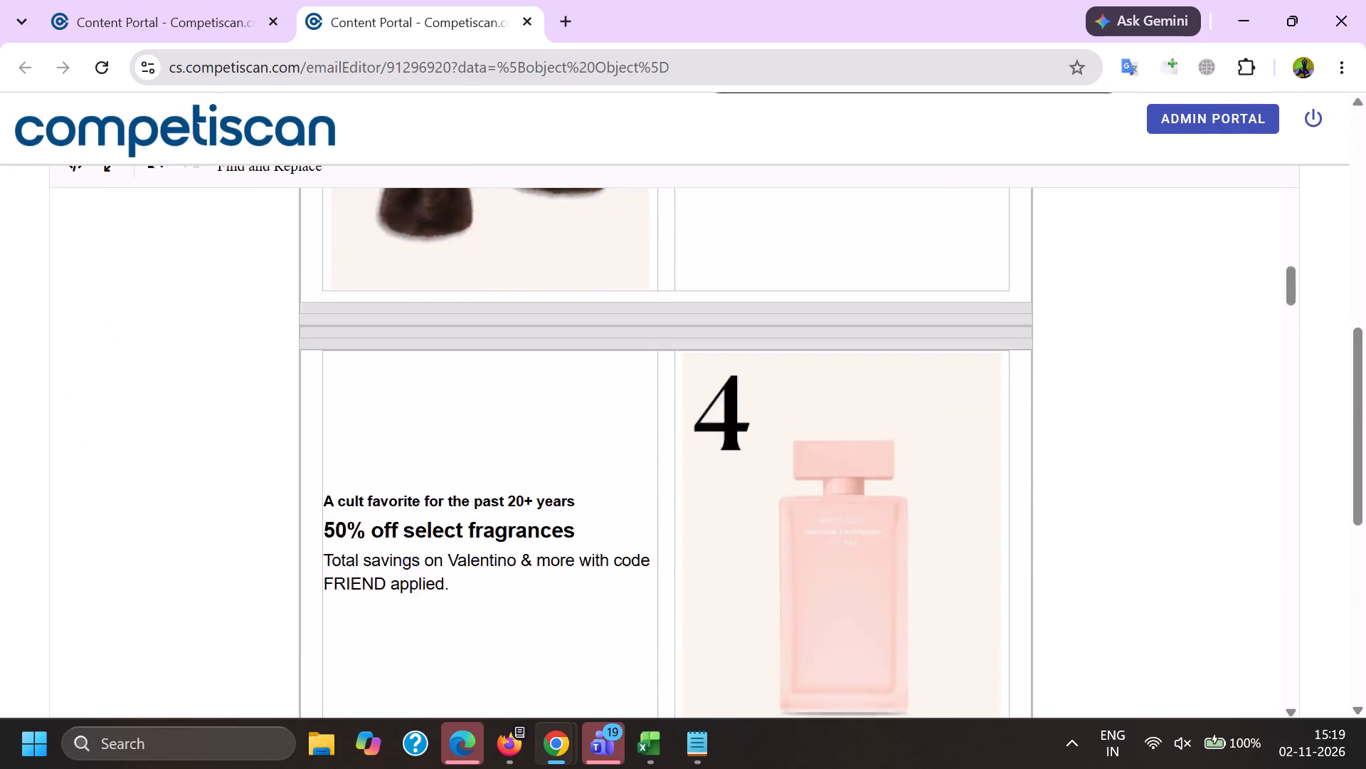
scroll(578, 378, "down", 8)
scroll(573, 379, "up", 1)
scroll(573, 380, "down", 20)
scroll(573, 380, "down", 20)
scroll(573, 380, "down", 7)
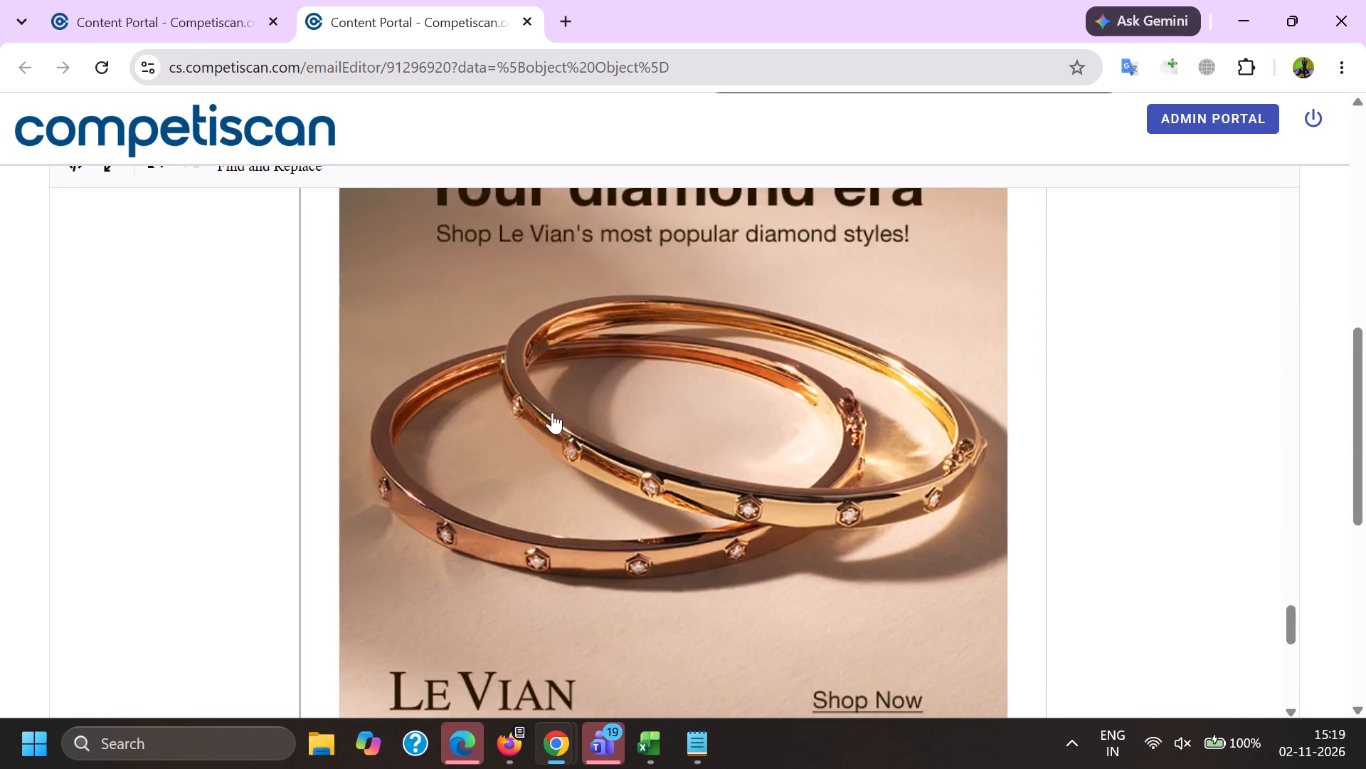
scroll(552, 412, "down", 7)
scroll(551, 415, "up", 5)
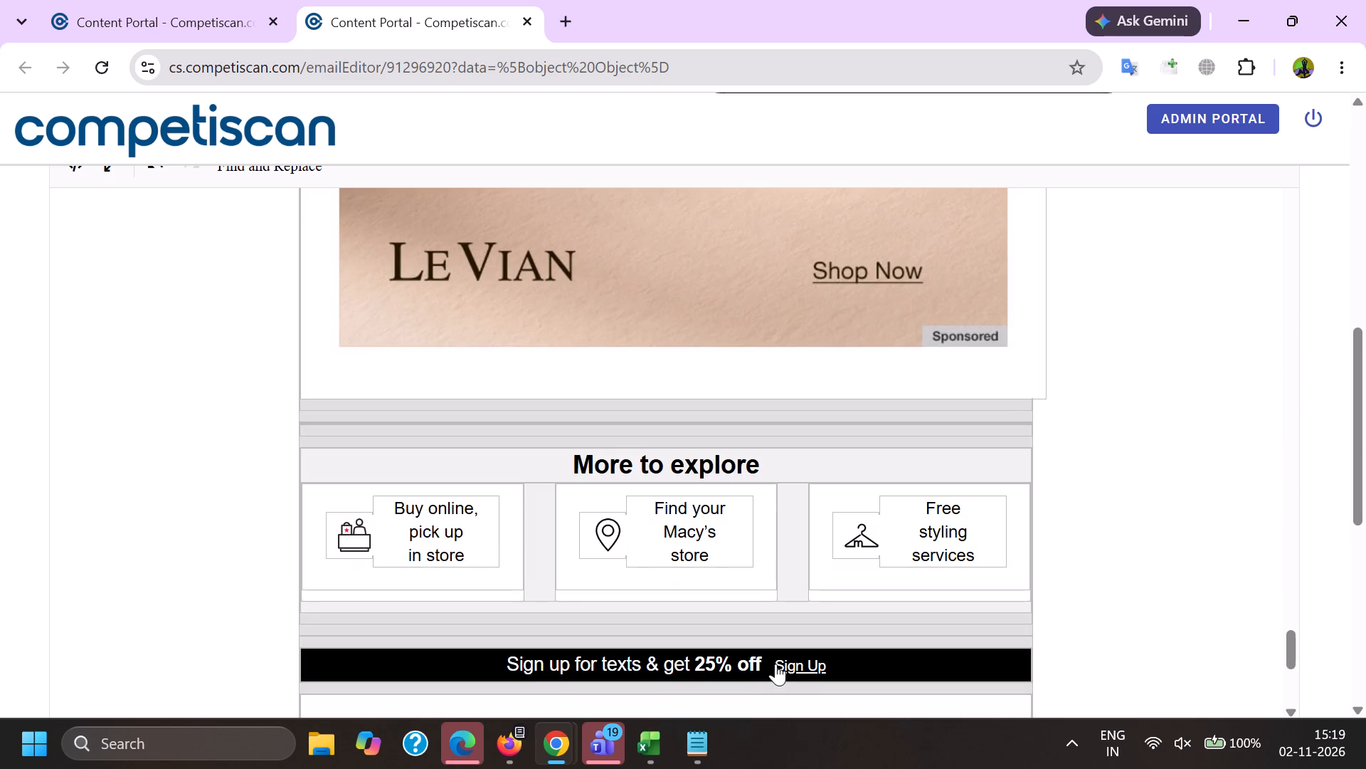
left_click(791, 668)
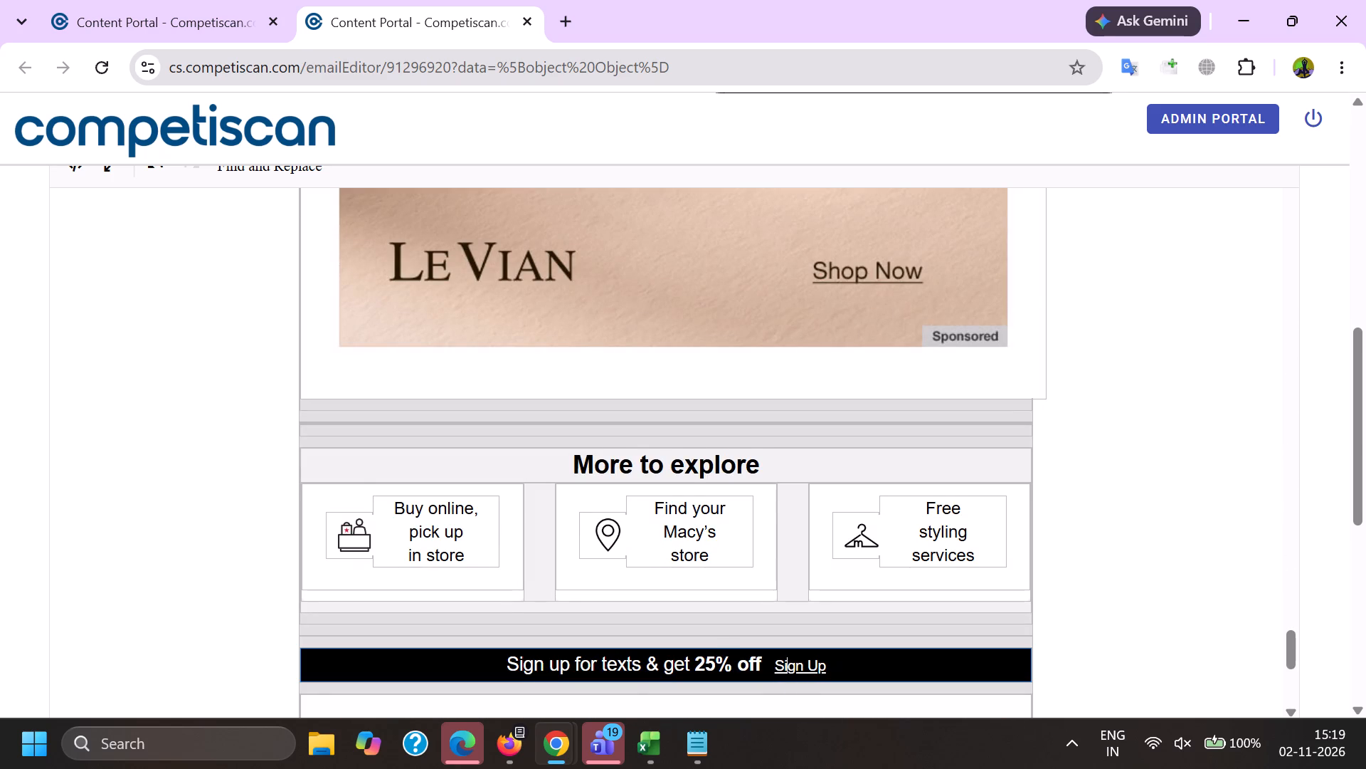
scroll(787, 520, "down", 1)
left_click(804, 561)
left_click(922, 602)
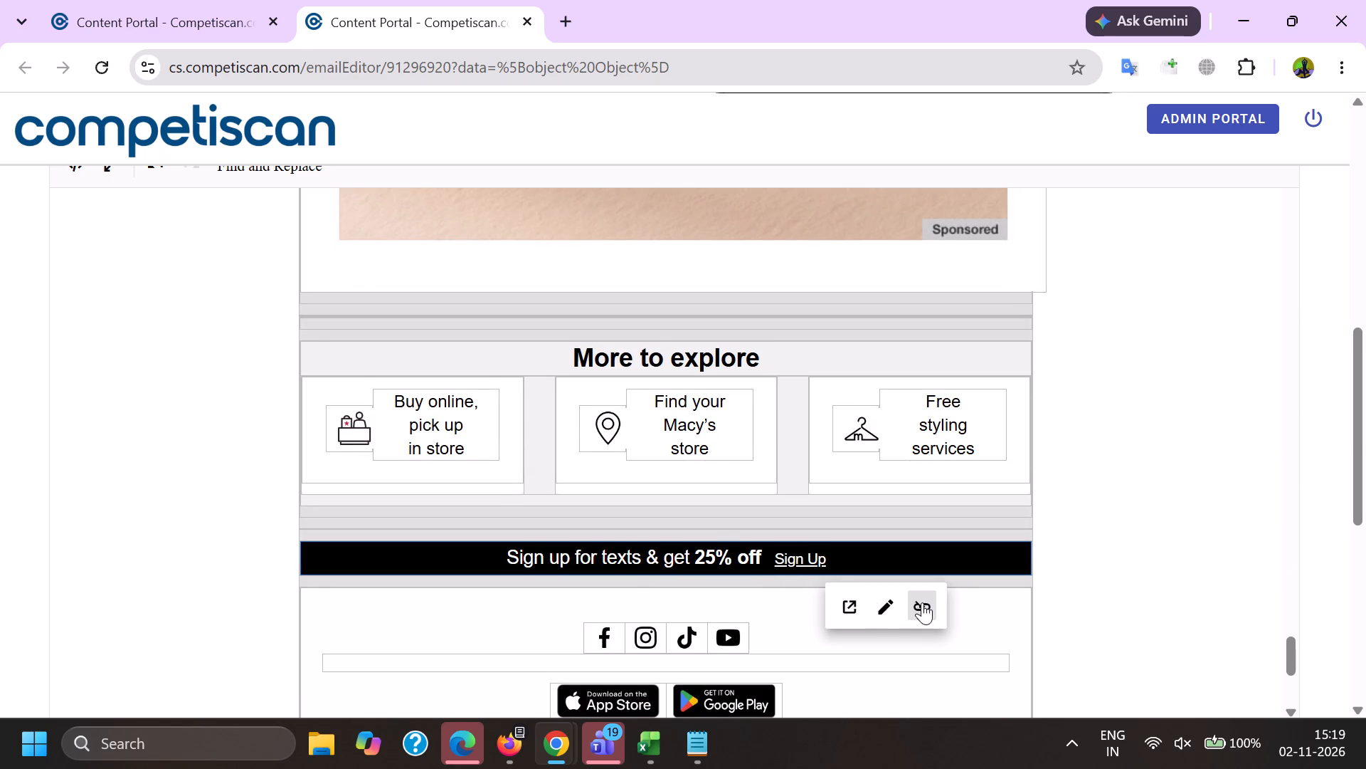
Remove the links from the YouTube, TikTok, Instagram and Facebook icons in the email footer.
left_click(736, 636)
left_click(773, 590)
left_click(689, 635)
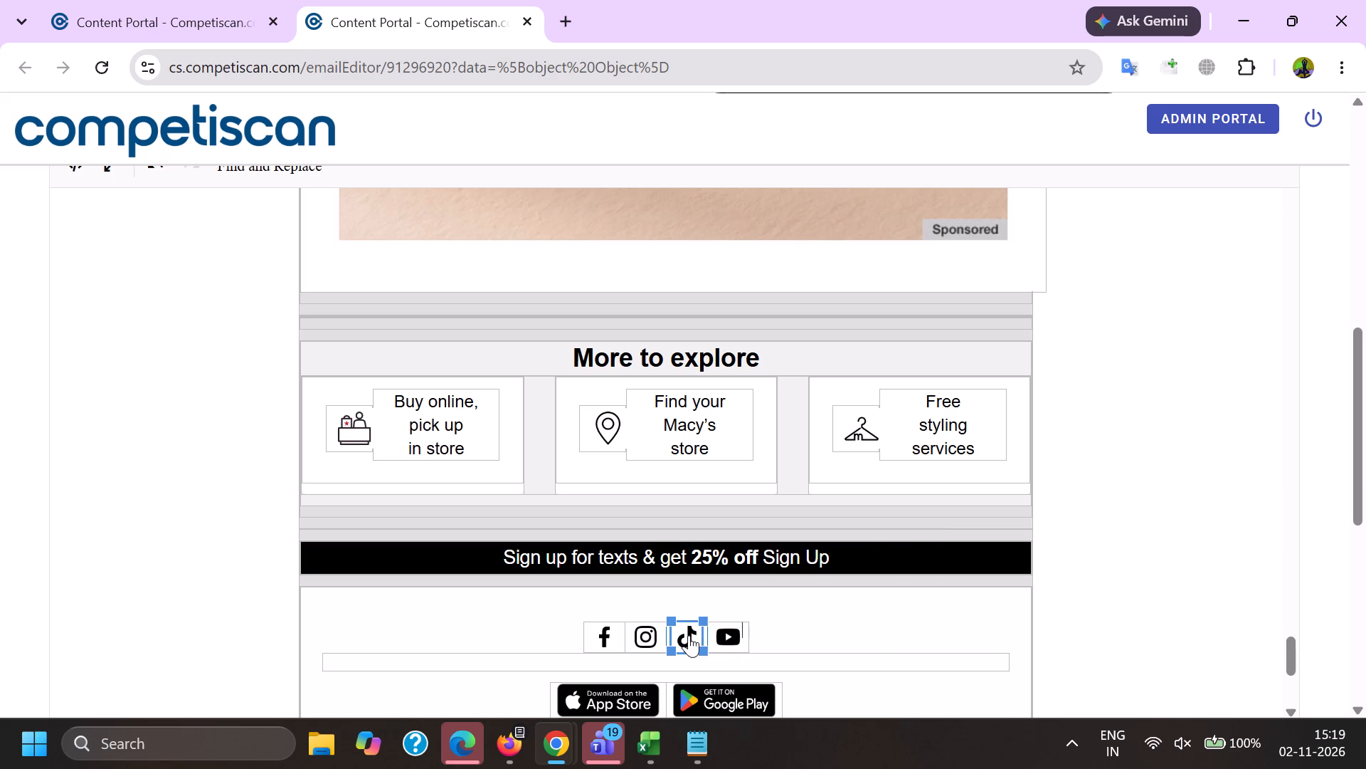
left_click(732, 589)
left_click(645, 632)
left_click(684, 590)
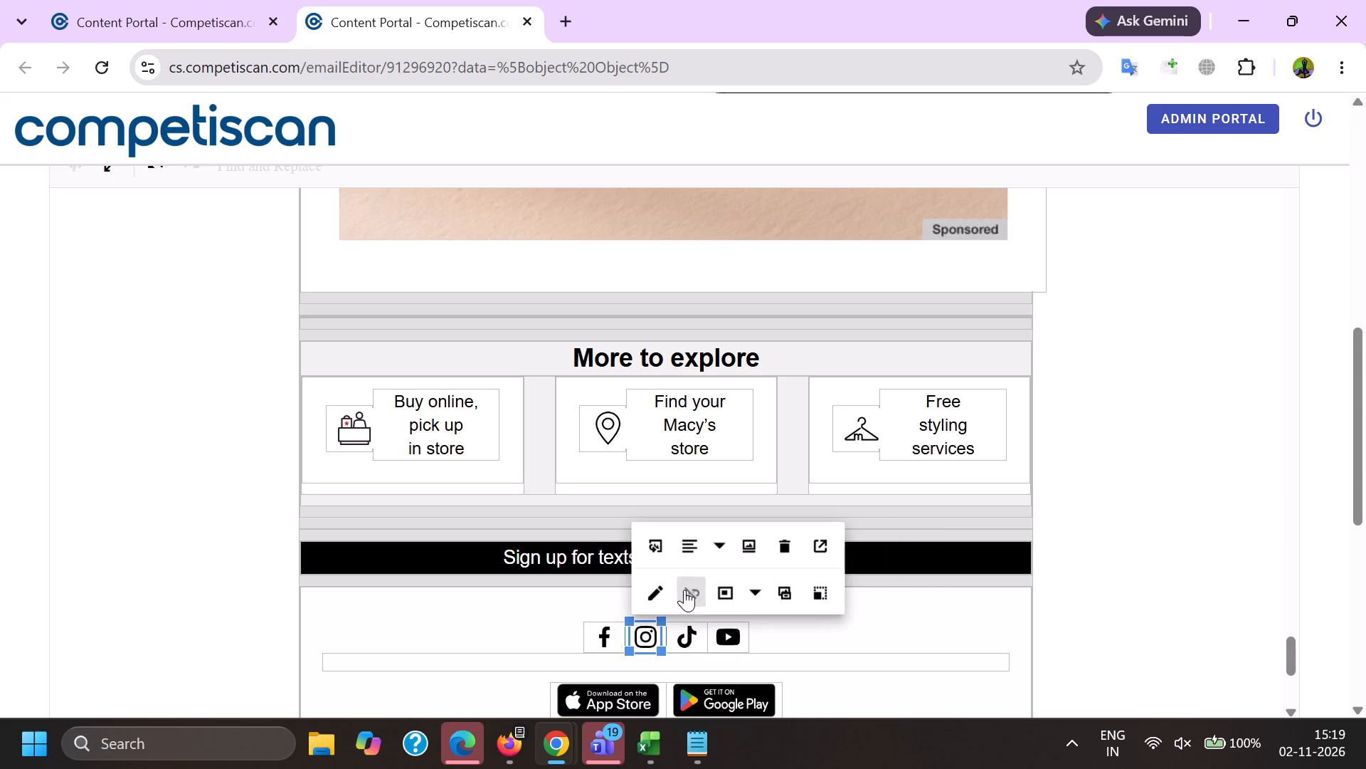
left_click(610, 640)
left_click(647, 587)
Remove the links from the App Store and Google Play badges in the email footer.
scroll(628, 518, "down", 1)
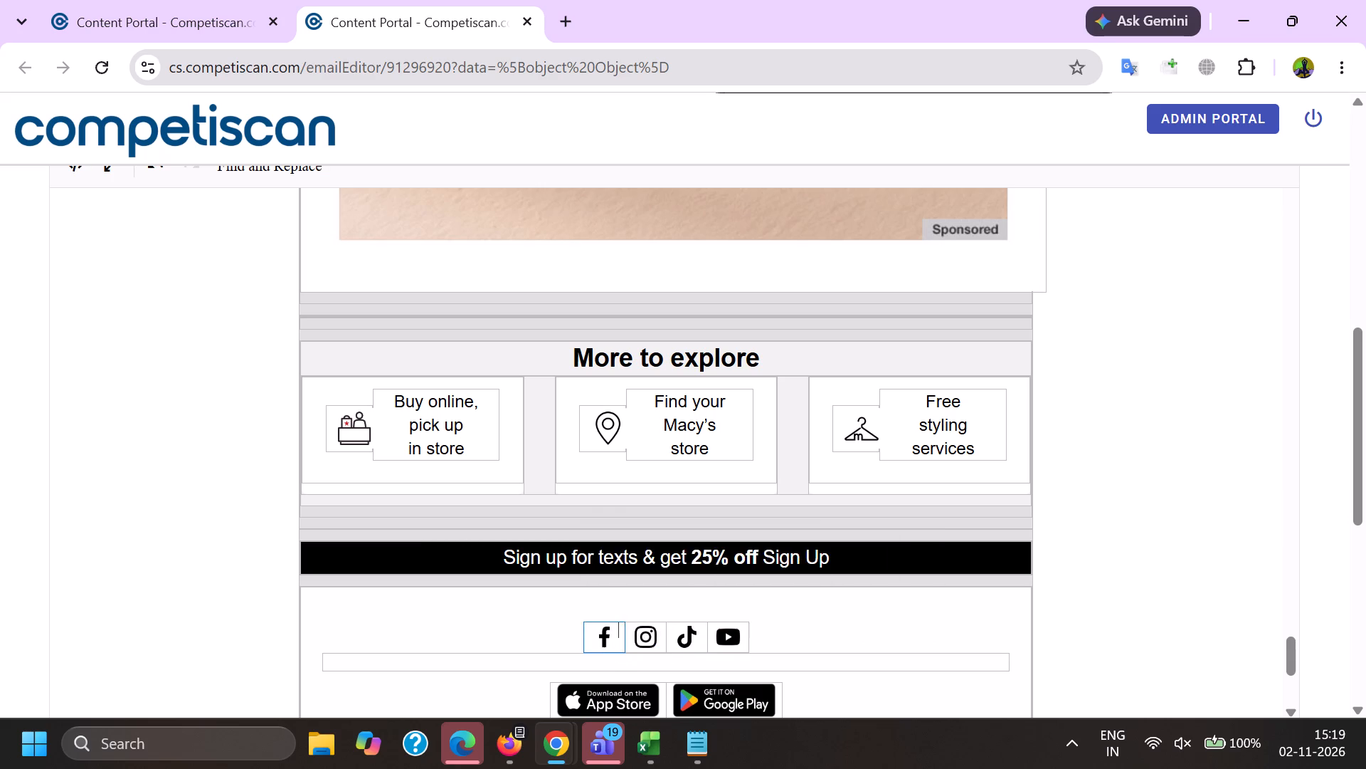
scroll(628, 518, "down", 1)
left_click(597, 483)
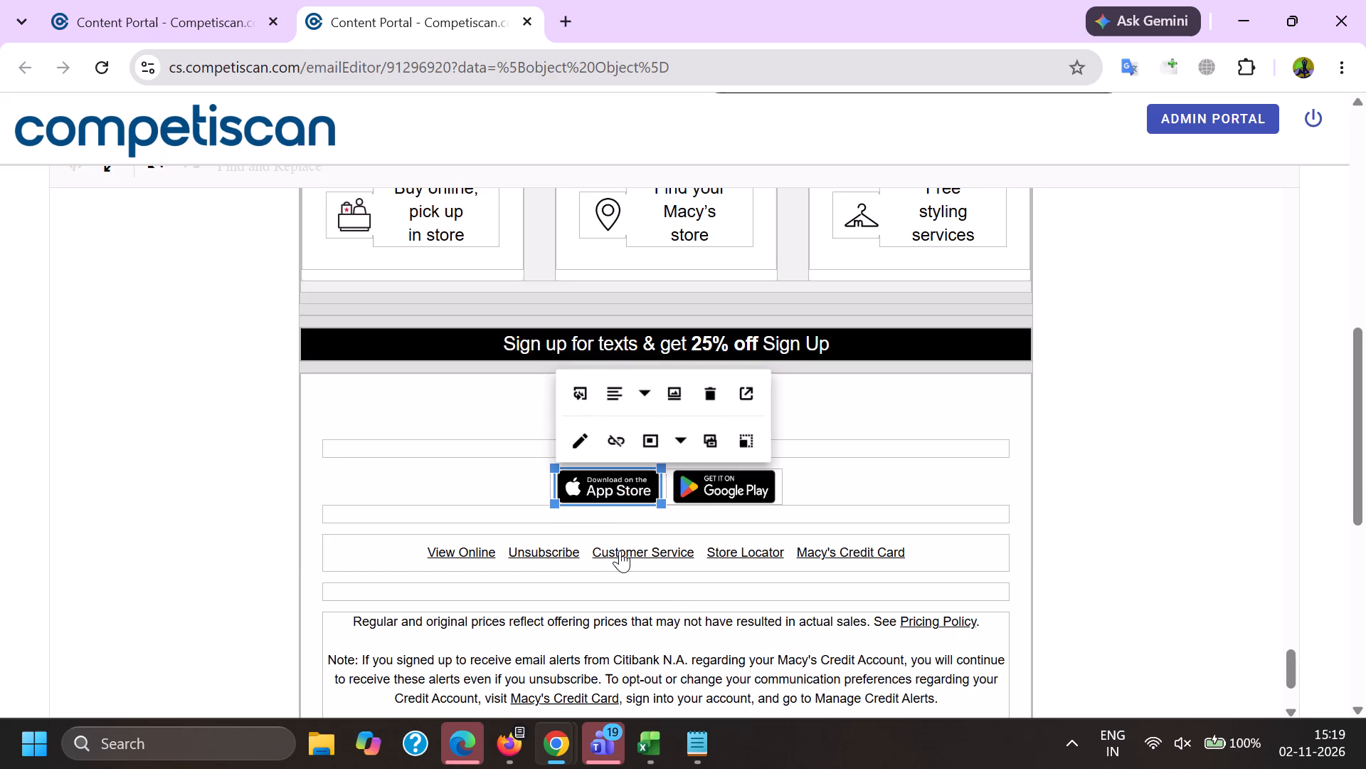
left_click(613, 443)
left_click(716, 492)
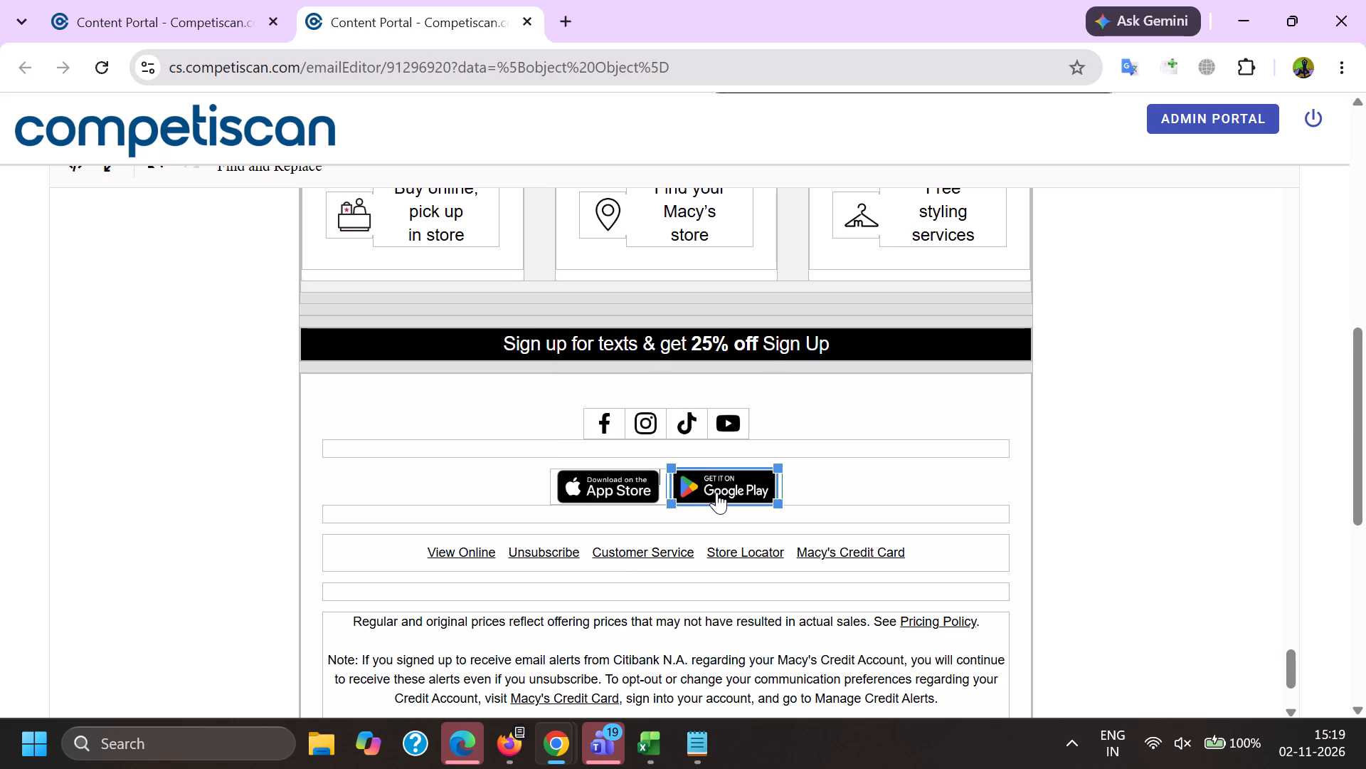
left_click(739, 437)
Remove the footer links from View Online, Unsubscribe and Macy's Credit Card, including the Macy's Credit Card mention in the Citibank note.
scroll(607, 383, "down", 1)
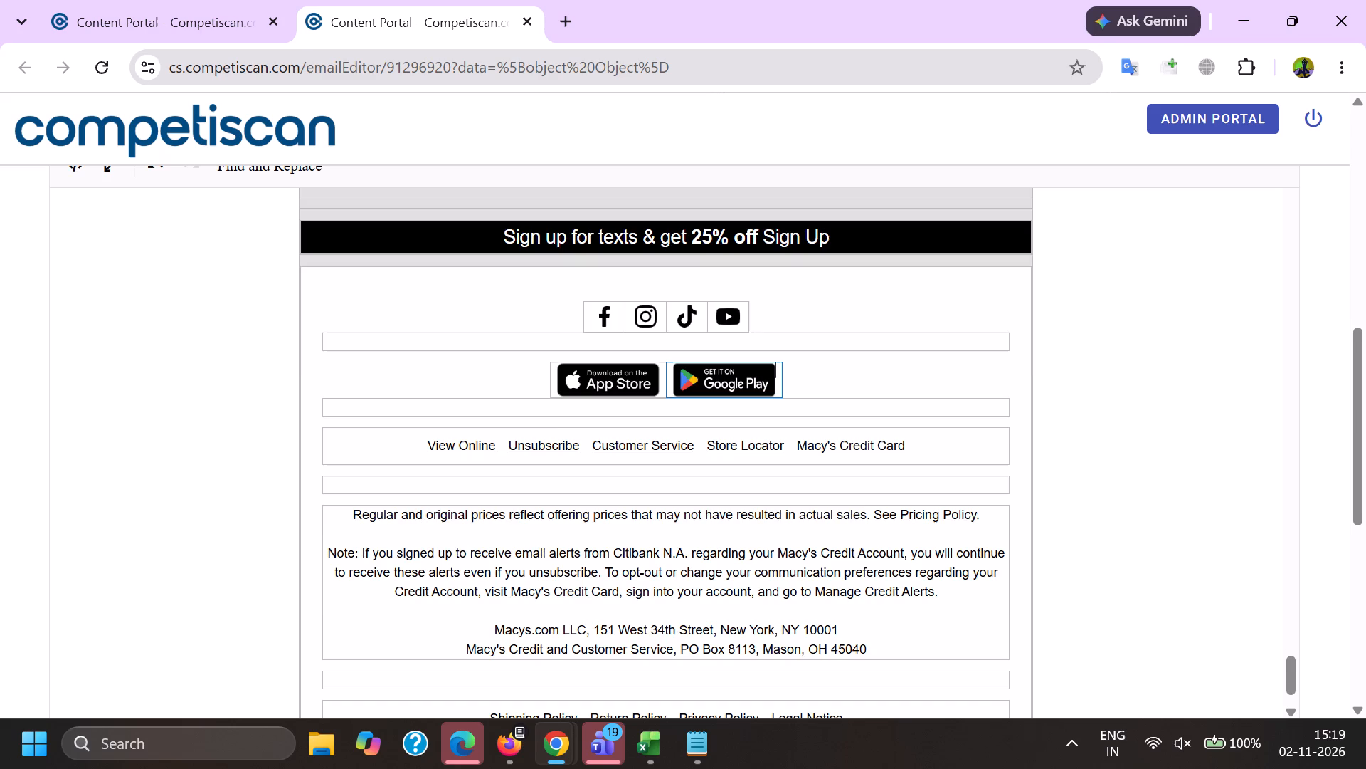
left_click(458, 443)
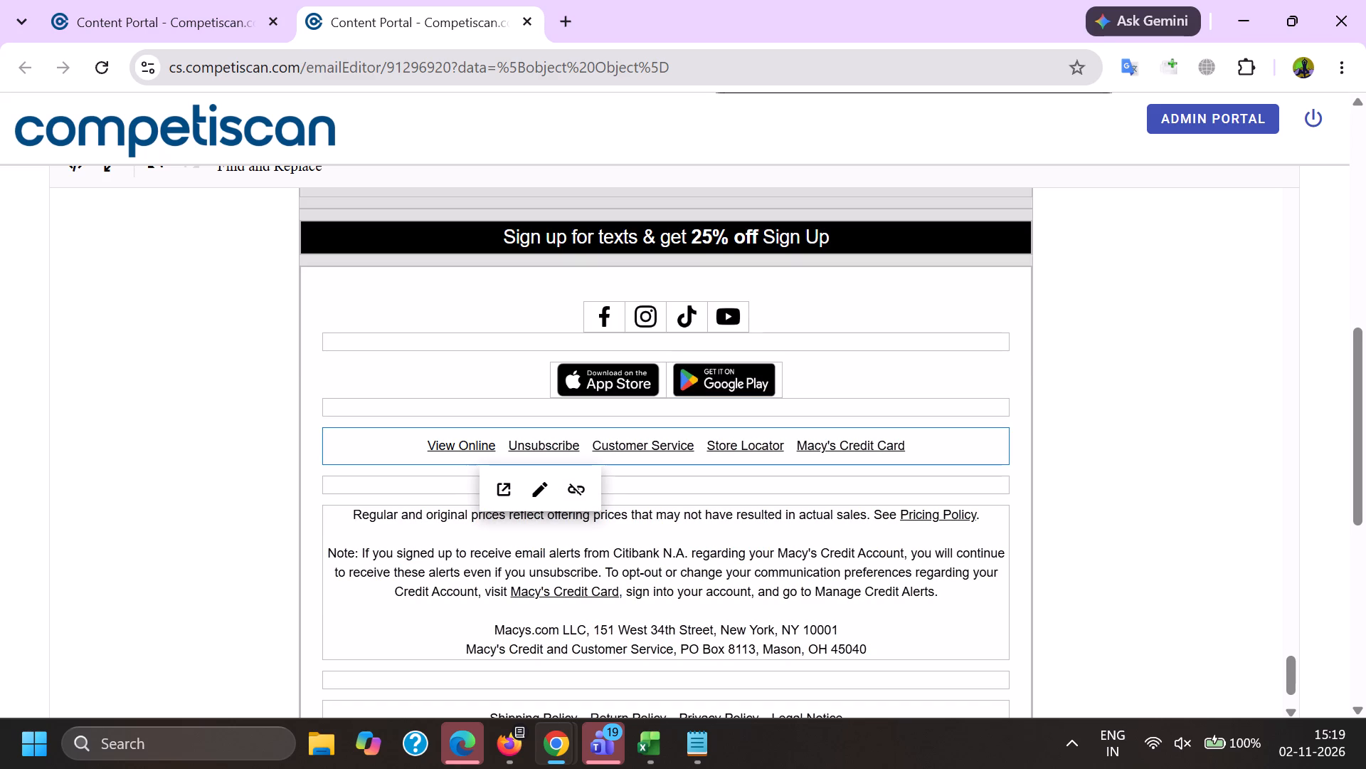
left_click(584, 486)
left_click(544, 441)
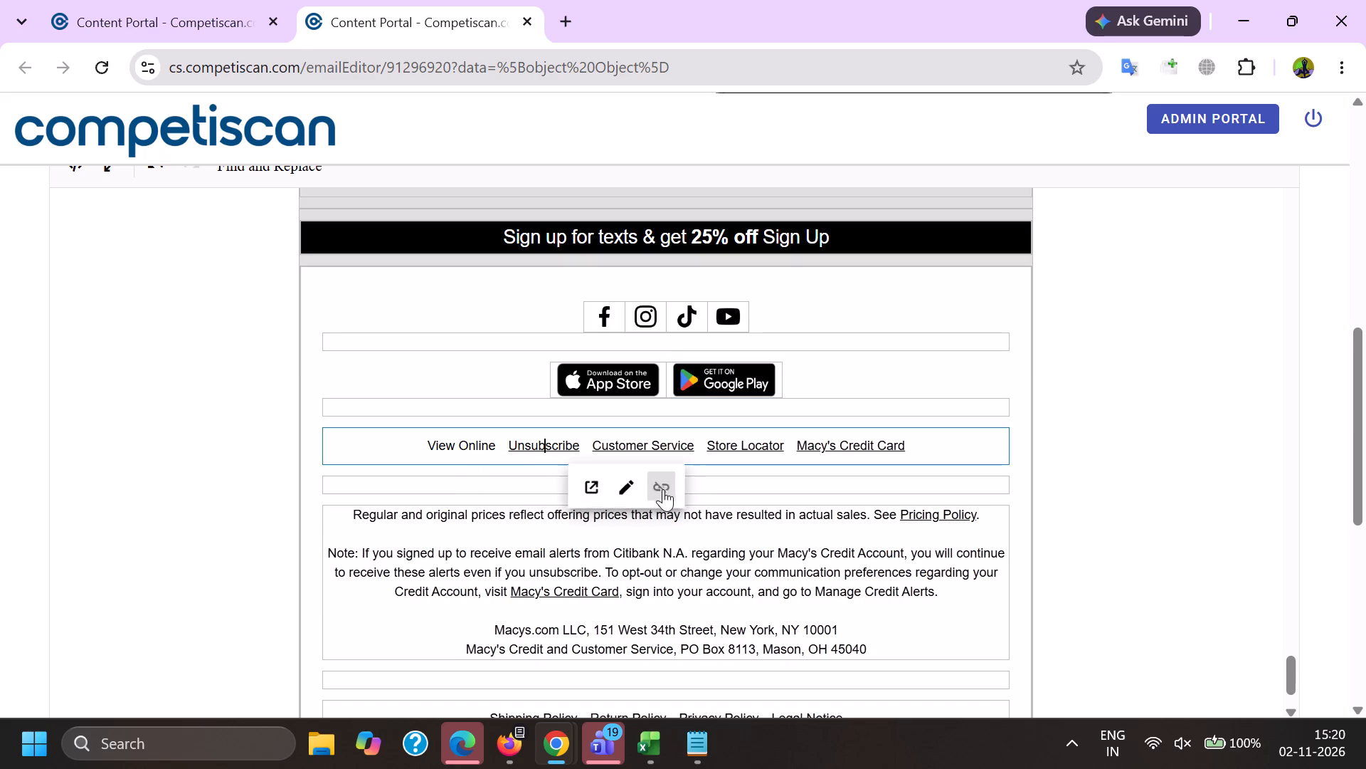
left_click(665, 488)
left_click(818, 446)
left_click(933, 488)
scroll(352, 410, "down", 1)
left_click(558, 487)
left_click(672, 532)
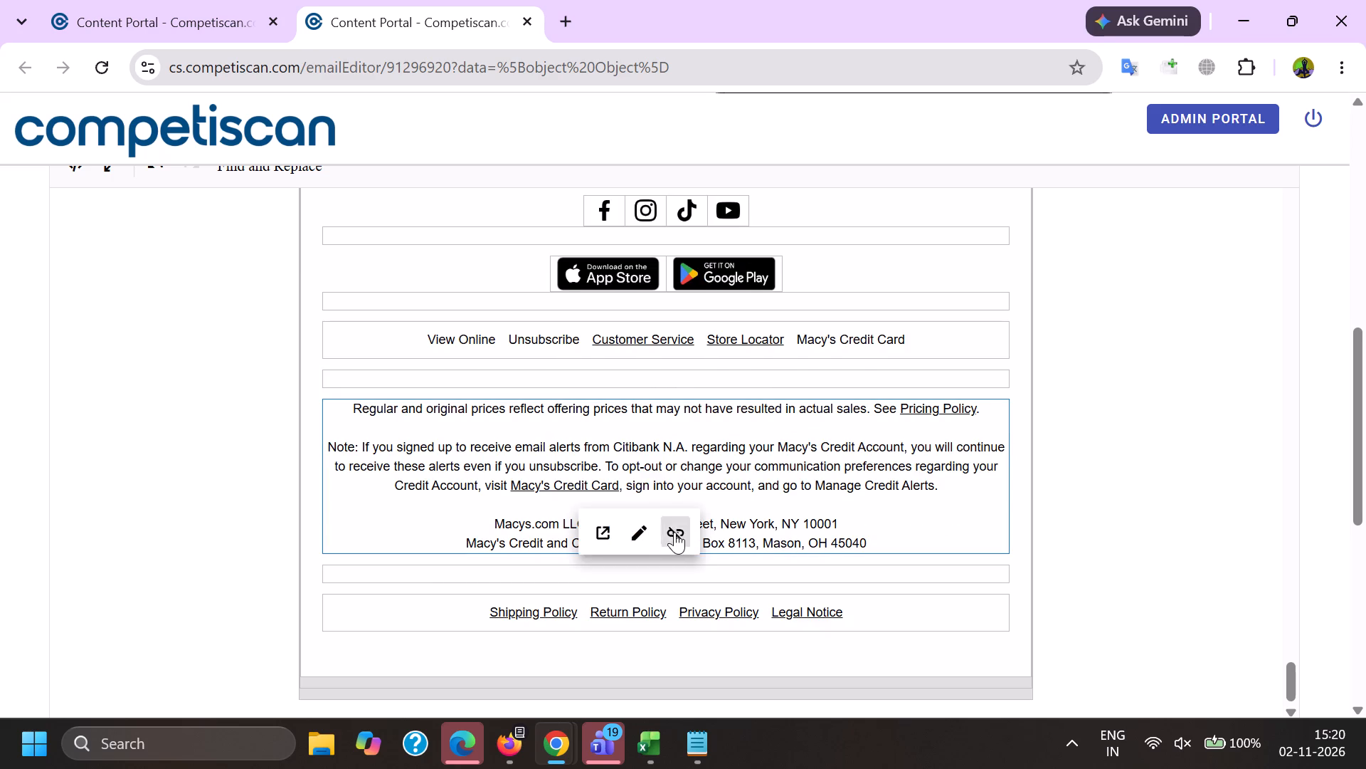
Save the product info for the cleaned email.
scroll(719, 466, "down", 8)
left_click(529, 528)
left_click(690, 446)
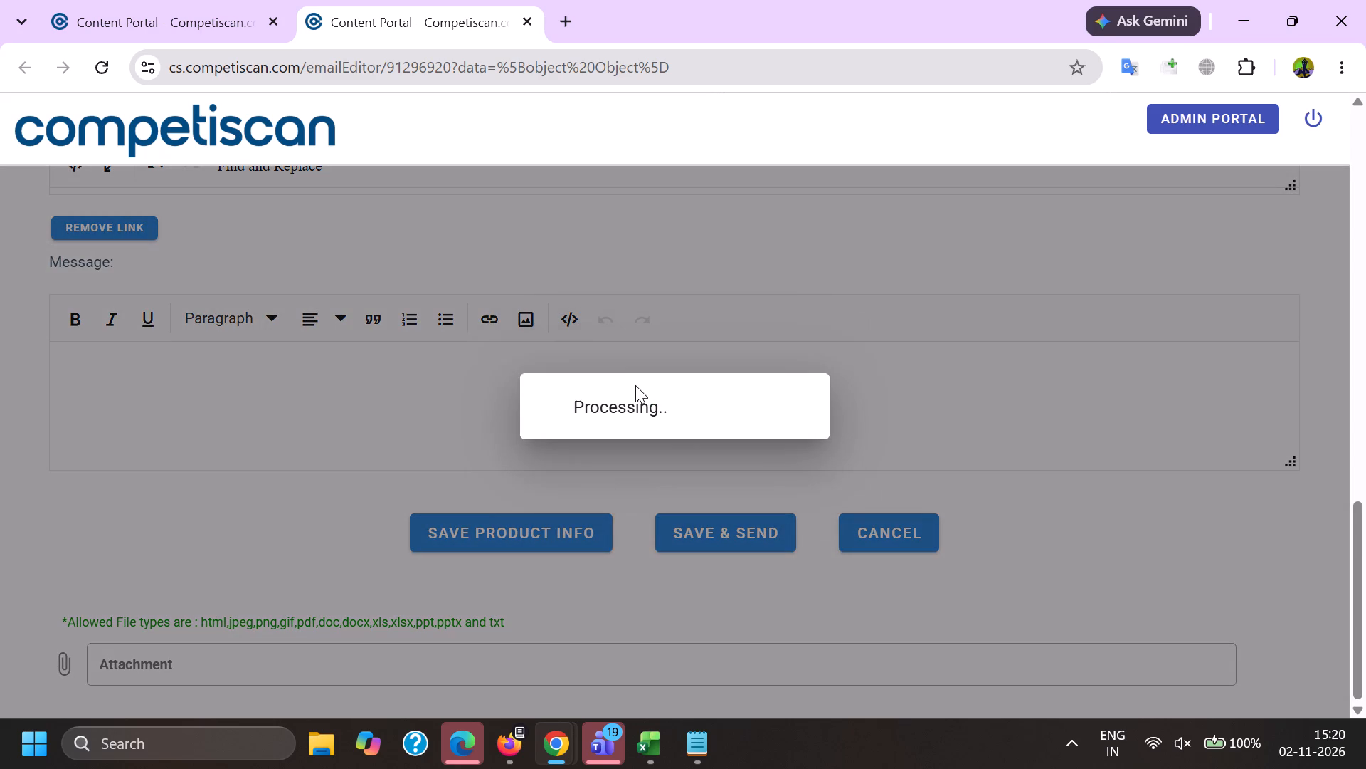
Copy the Macy product link for 20976387 from cell D7236 in Excel and open it in a new Chrome tab.
left_click(663, 768)
left_click(806, 688)
scroll(643, 519, "up", 17)
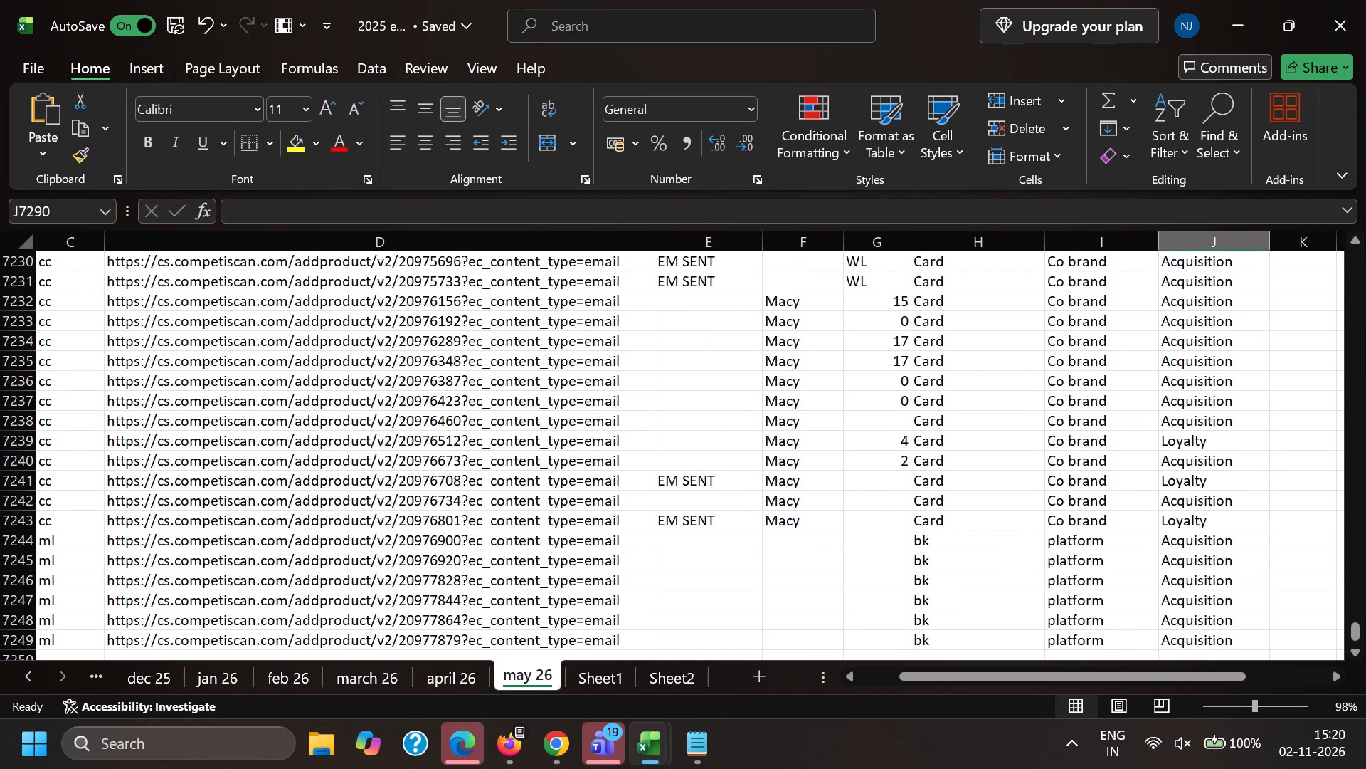
left_click(576, 385)
key("ctrl+c")
key("alt+Tab")
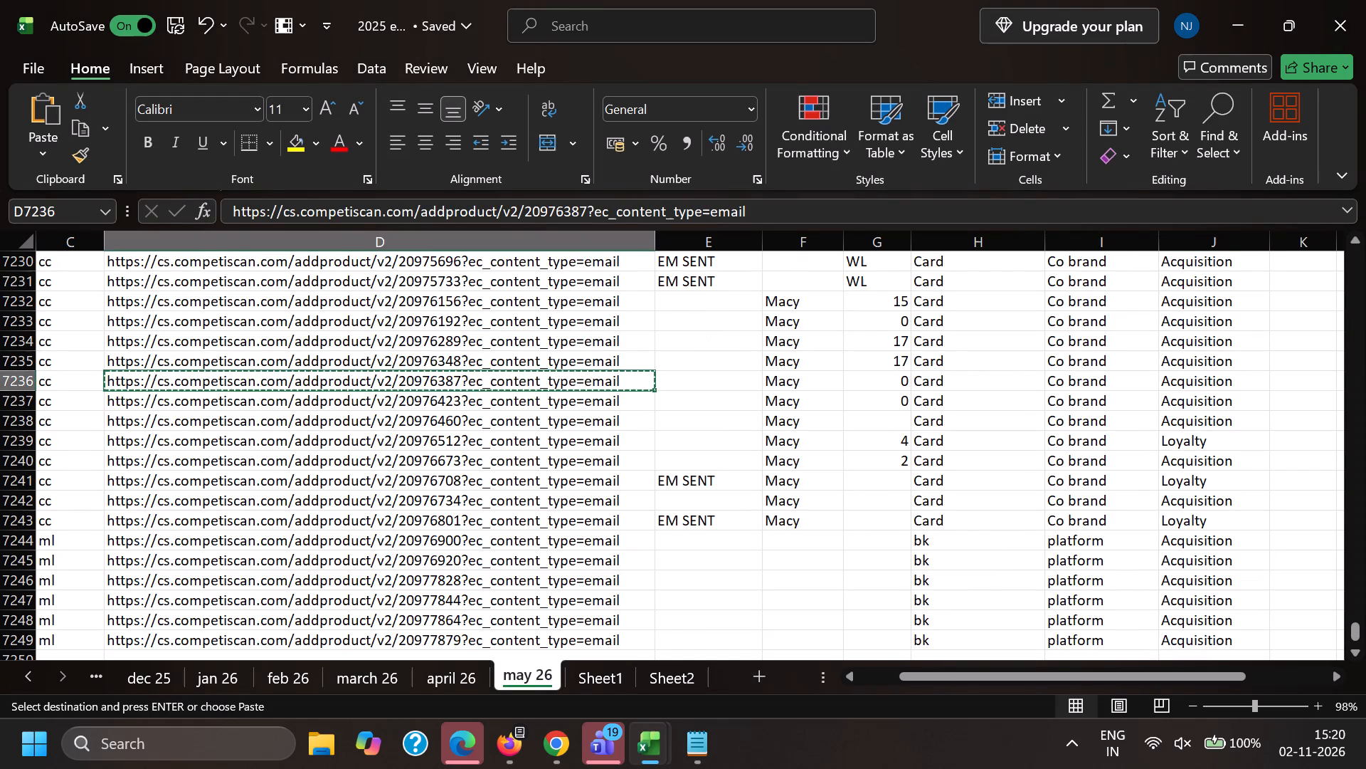
left_click(568, 9)
key("ctrl+v")
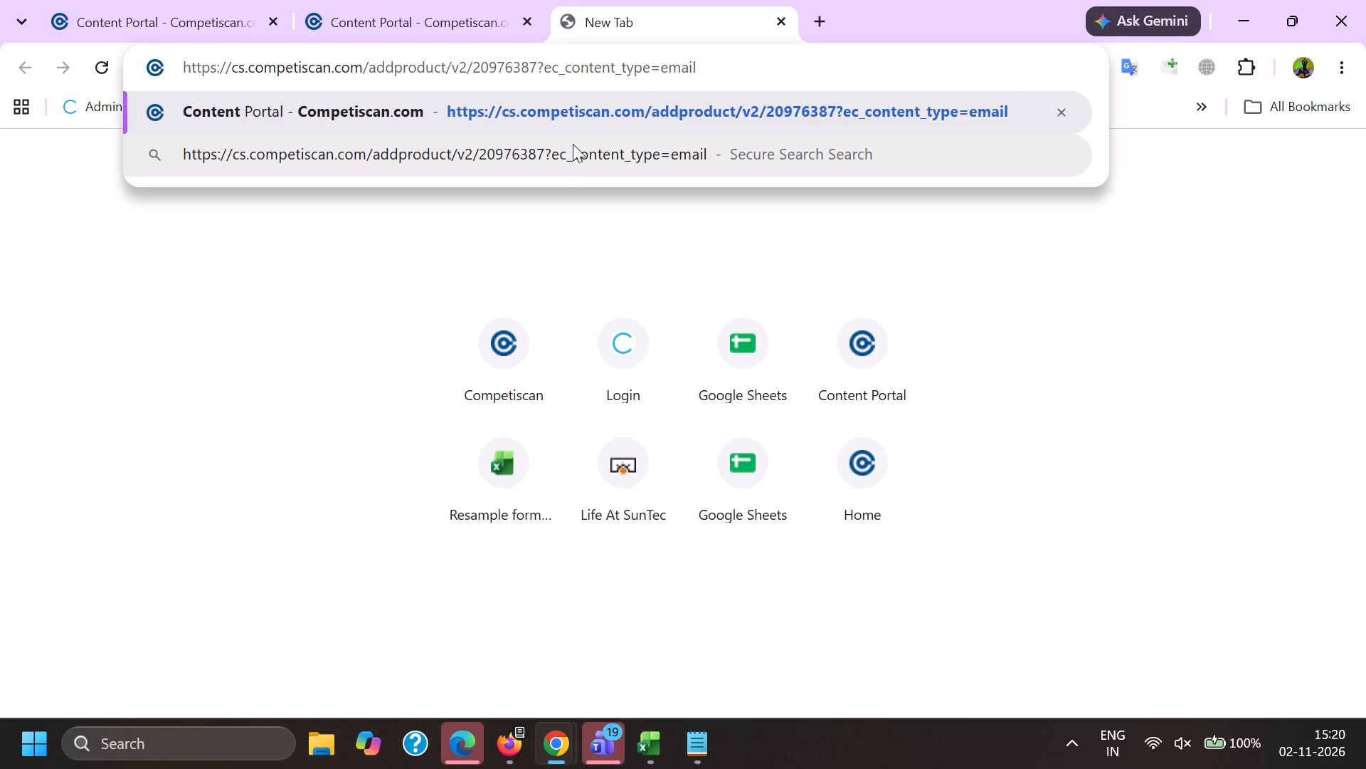
key("Return")
Return to the email editor for 91296920 and open Manage Product for it.
left_click(451, 0)
left_click(58, 155)
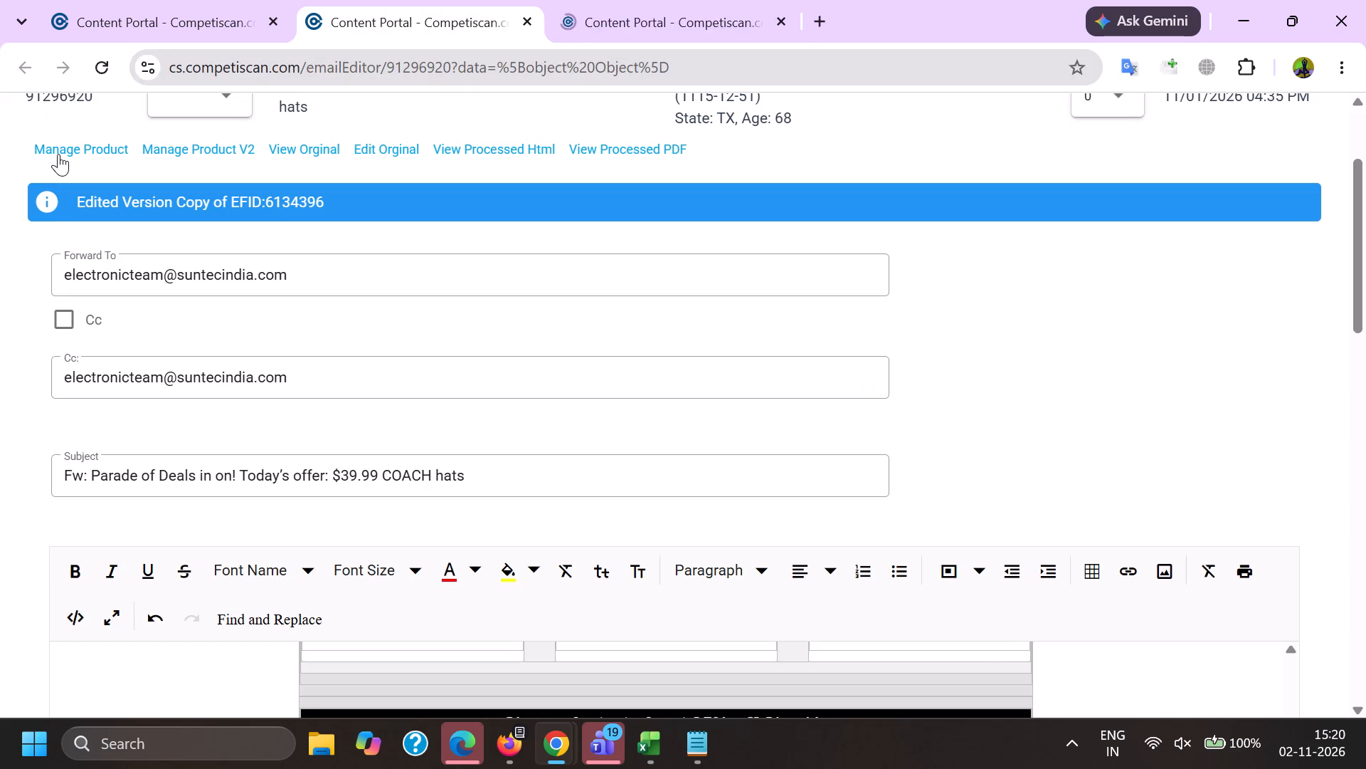
Copy the sender name Macy's from the From line at the start of the email body.
key("alt+Tab")
scroll(276, 261, "down", 4)
left_click(198, 431)
key("Page_Up")
key("Page_Up")
key("Page_Up")
key("Page_Up")
key("Page_Up")
key("Page_Up")
key("Page_Up")
key("Page_Up")
key("Page_Up")
key("Page_Up")
key("Page_Up")
key("Page_Up")
key("Page_Up")
key("Page_Up")
key("Page_Up")
key("Page_Up")
key("Page_Up")
key("Page_Up")
key("Page_Up")
key("Page_Up")
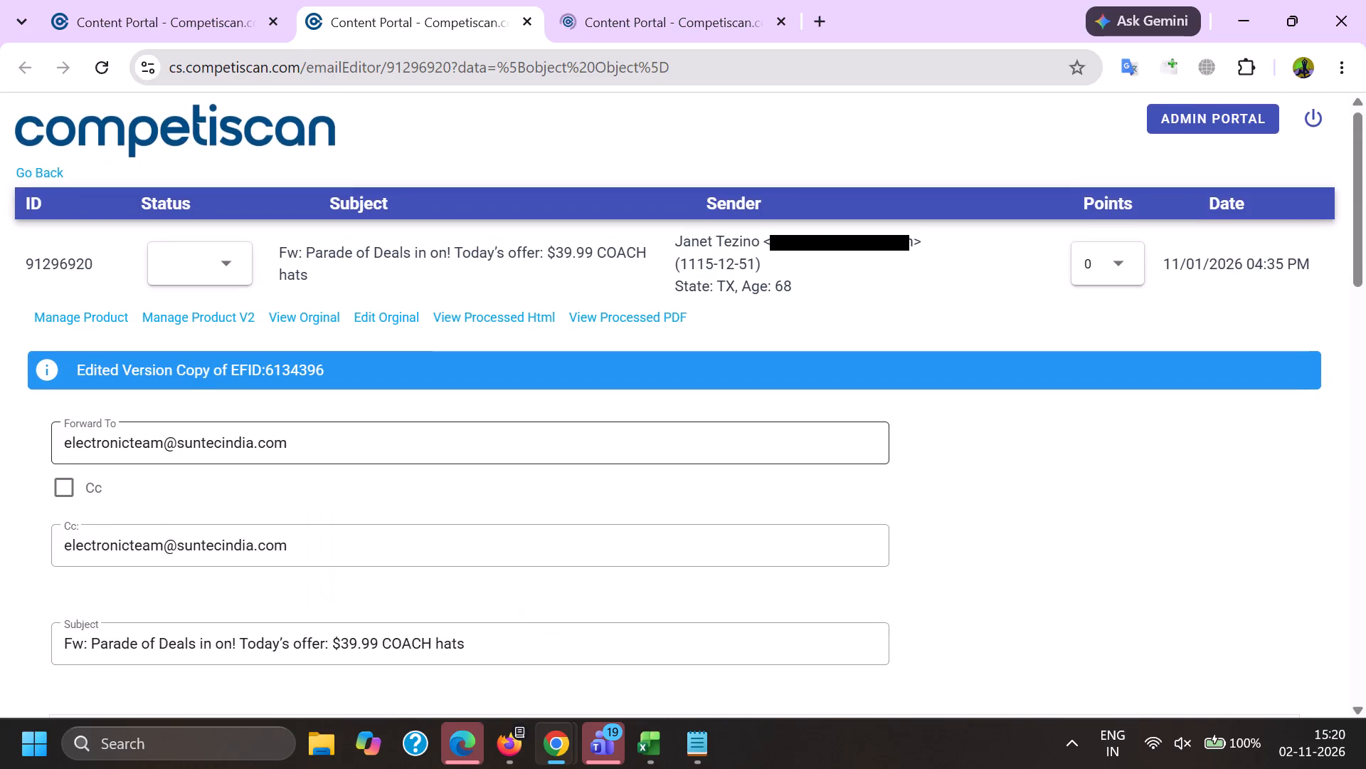
scroll(223, 384, "down", 3)
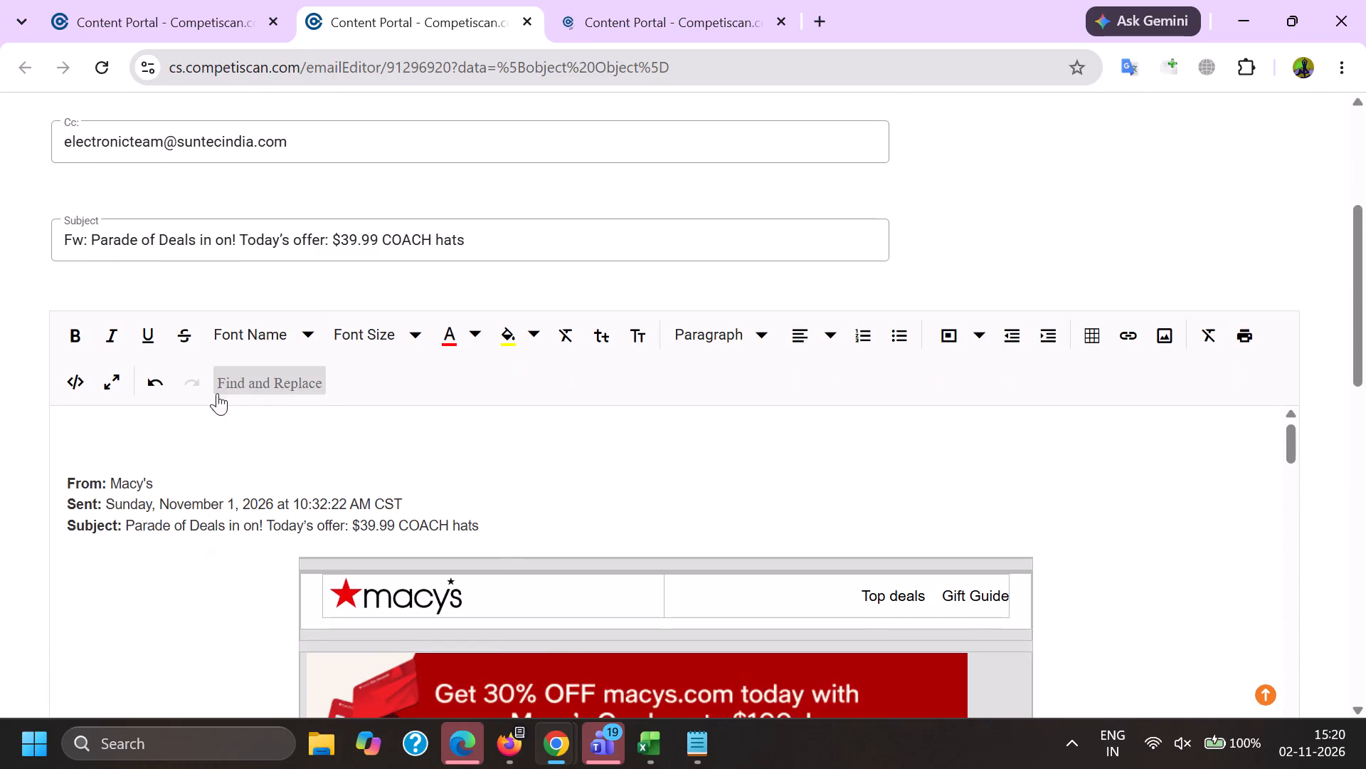
double_click(138, 482)
key("ctrl+c")
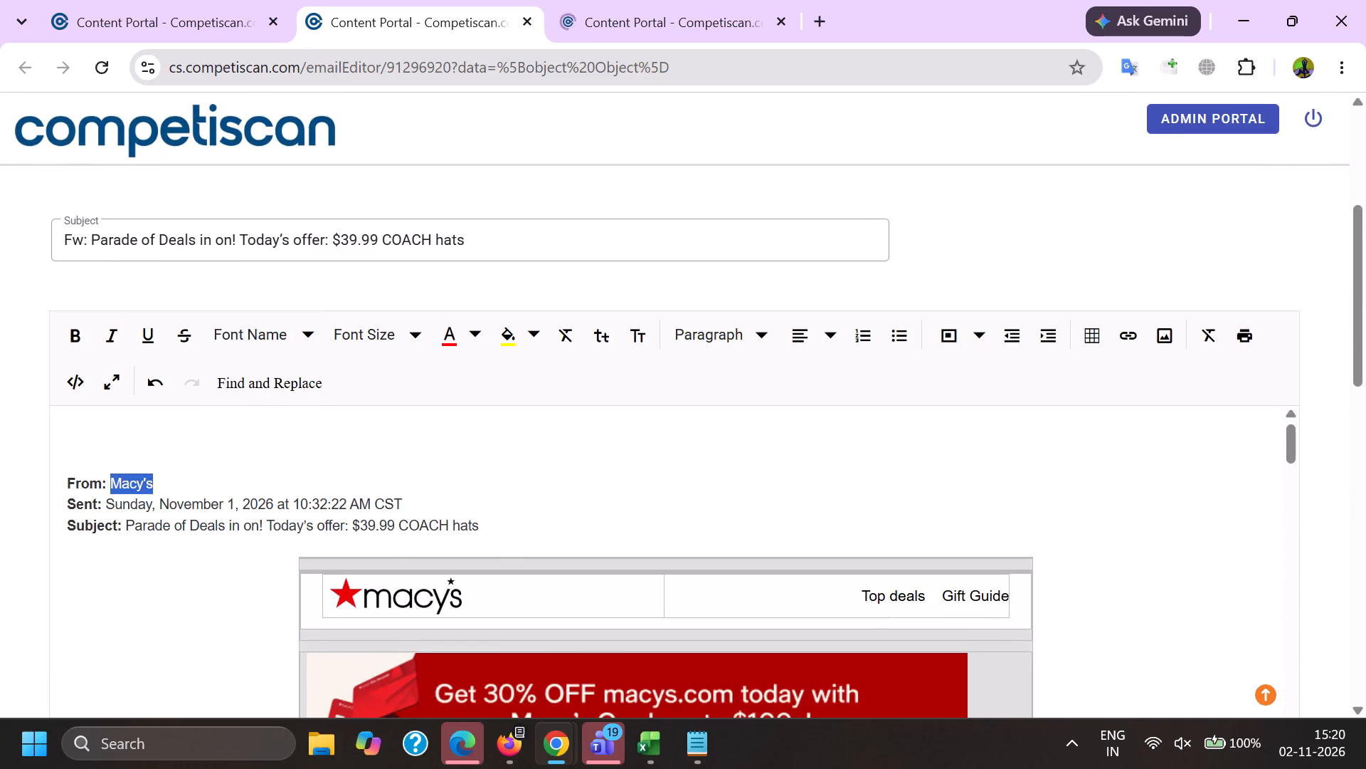
In the product form, replace the company apc-na with Macy's and apply the Macy's product image.
key("alt+Tab")
scroll(386, 325, "down", 5)
left_click(462, 370)
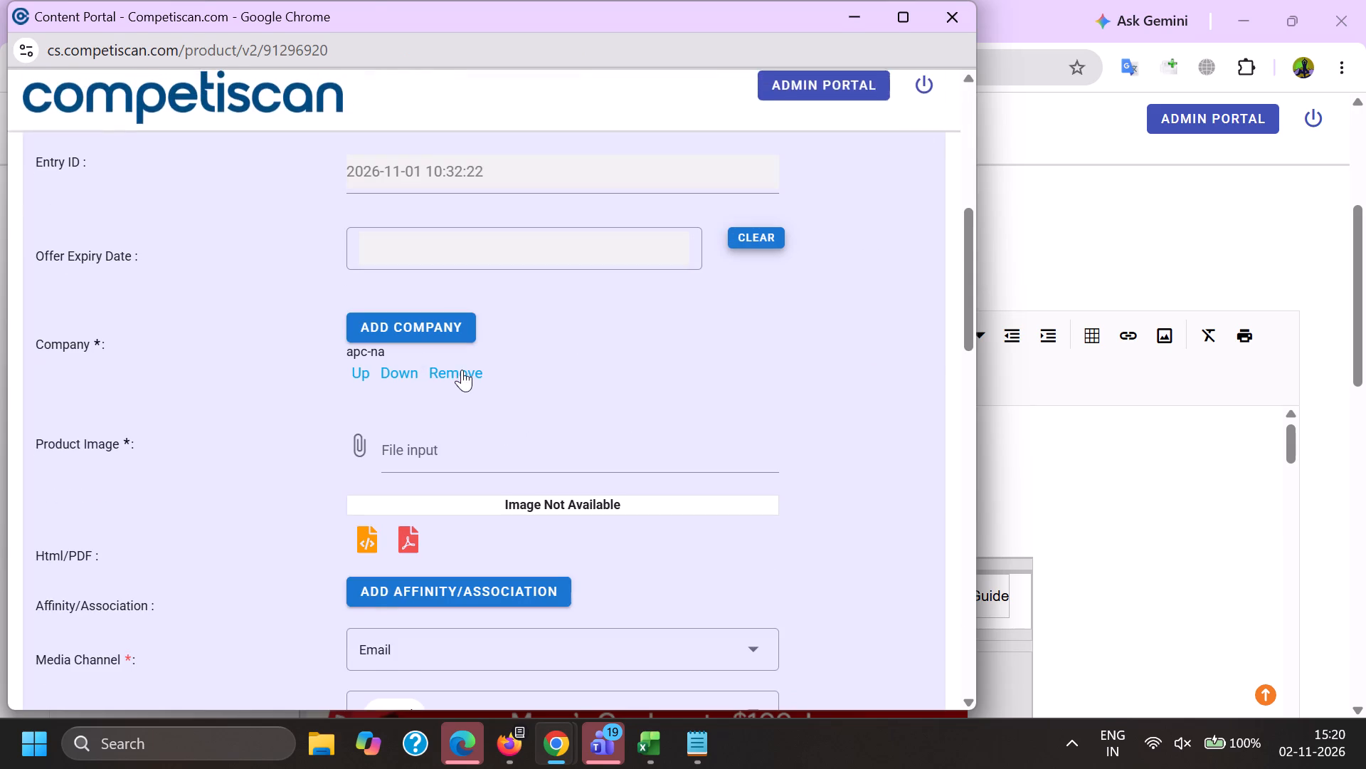
left_click(433, 333)
key("ctrl+v")
left_click(472, 555)
left_click(520, 588)
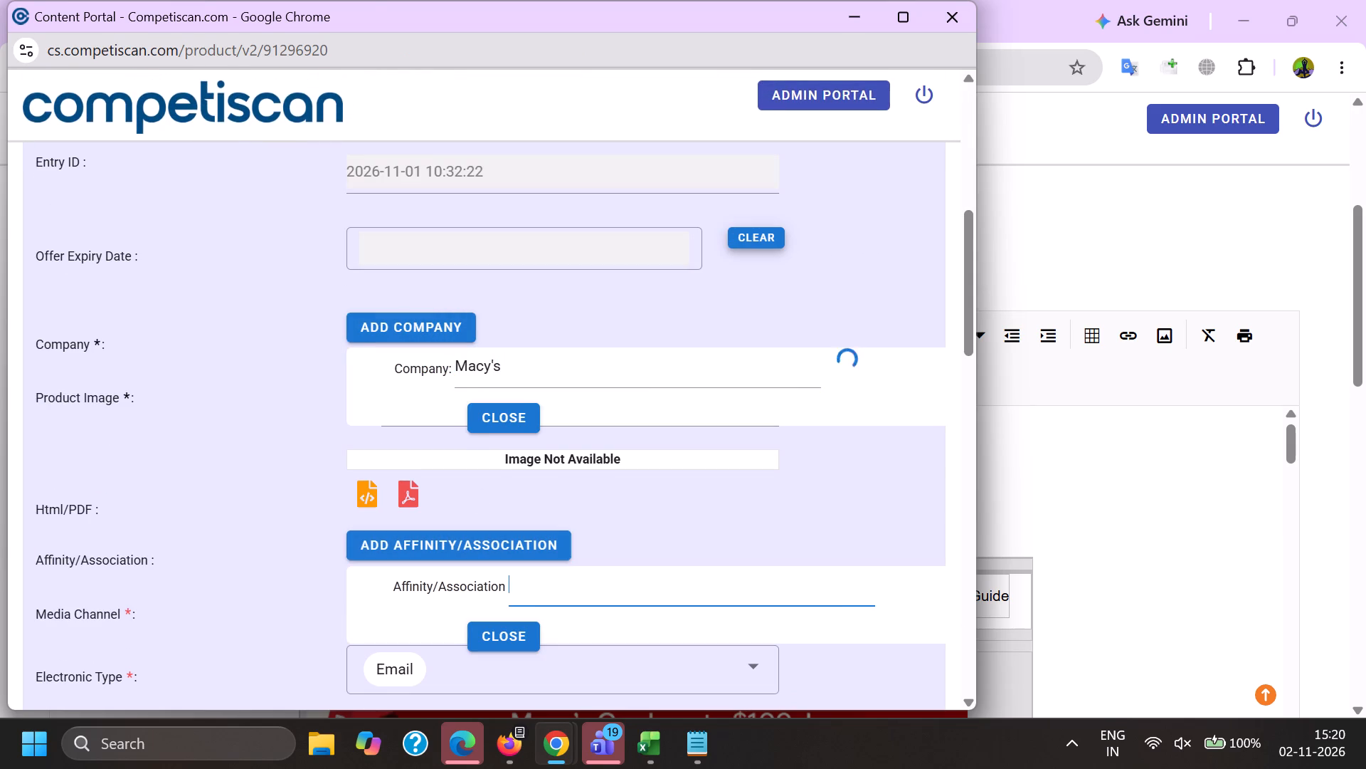
key("ctrl+v")
left_click(499, 409)
left_click(499, 412)
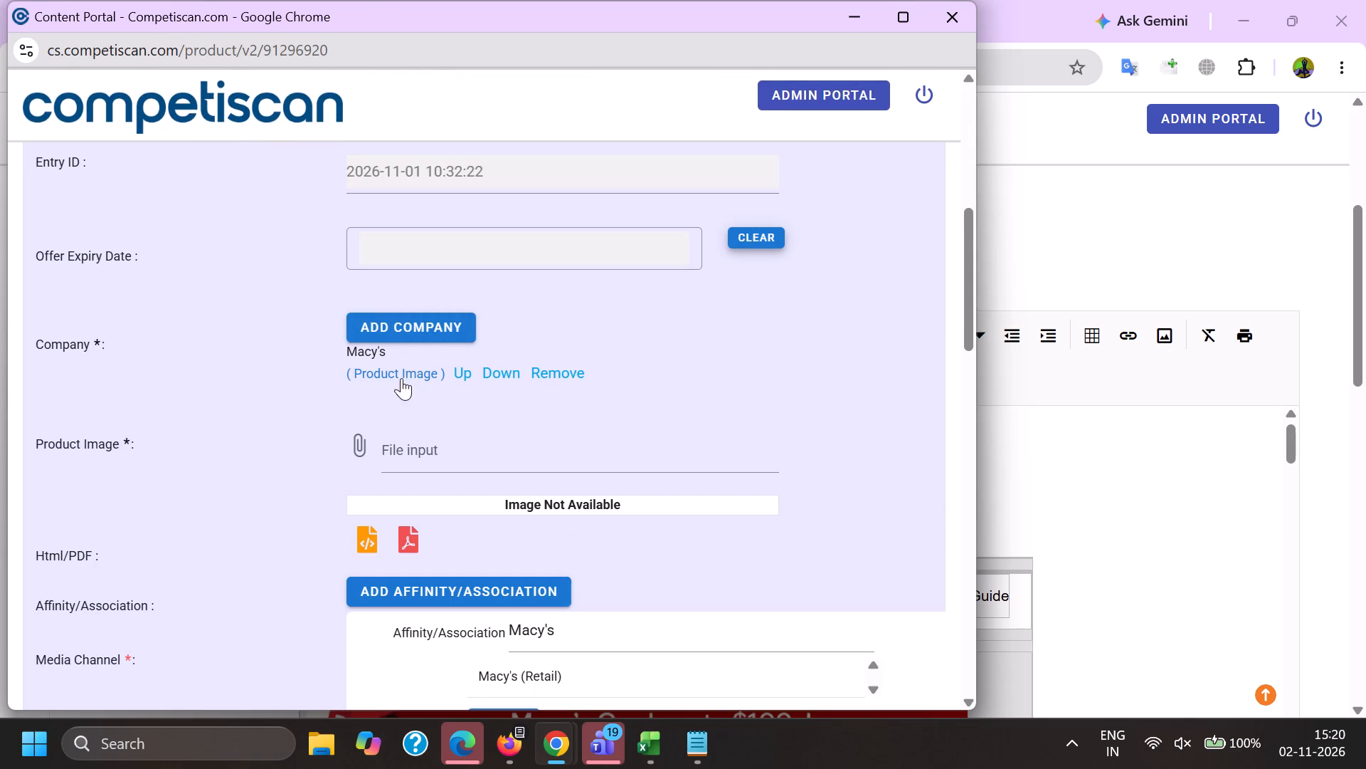
left_click(401, 379)
Add Capital One as a second company and choose Macy's (Retail) as the affinity/association.
left_click(404, 330)
type("capital one")
scroll(404, 335, "down", 3)
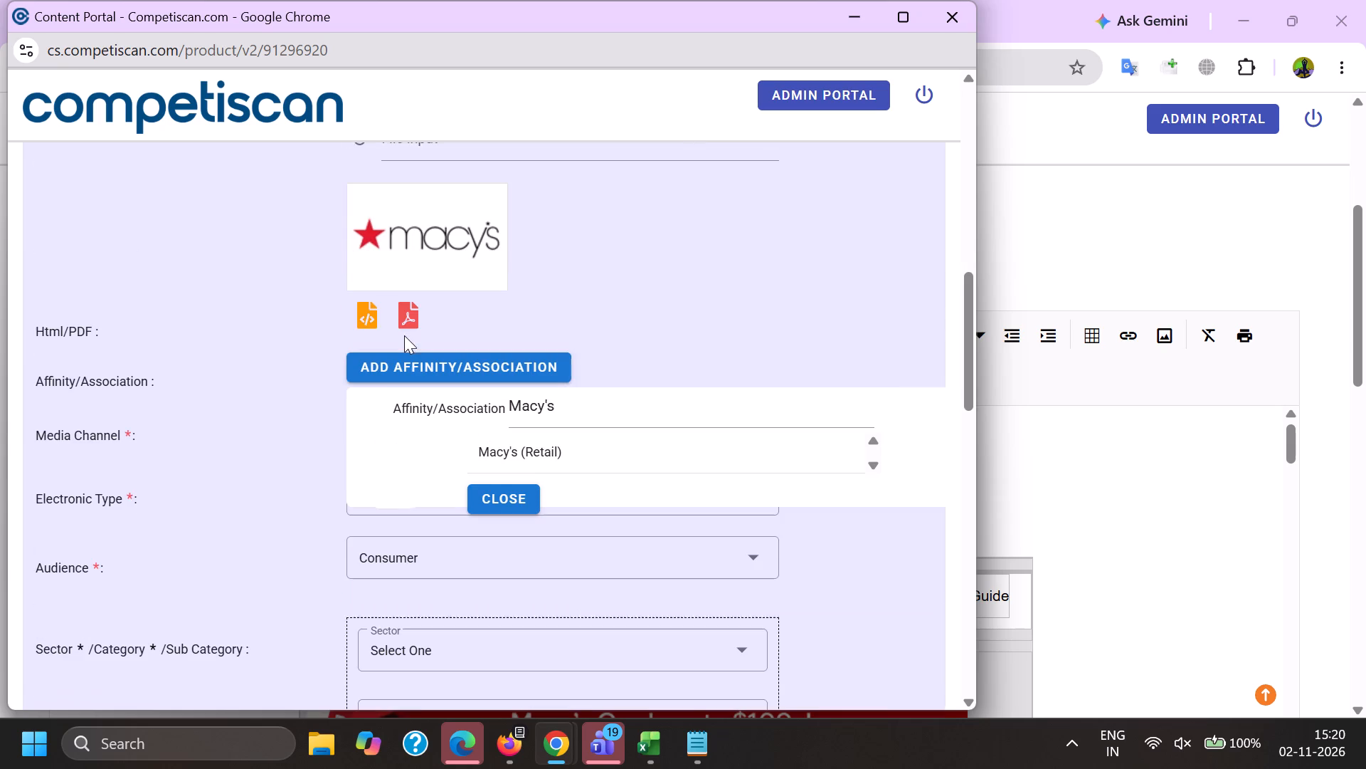
left_click(539, 441)
scroll(541, 483, "up", 3)
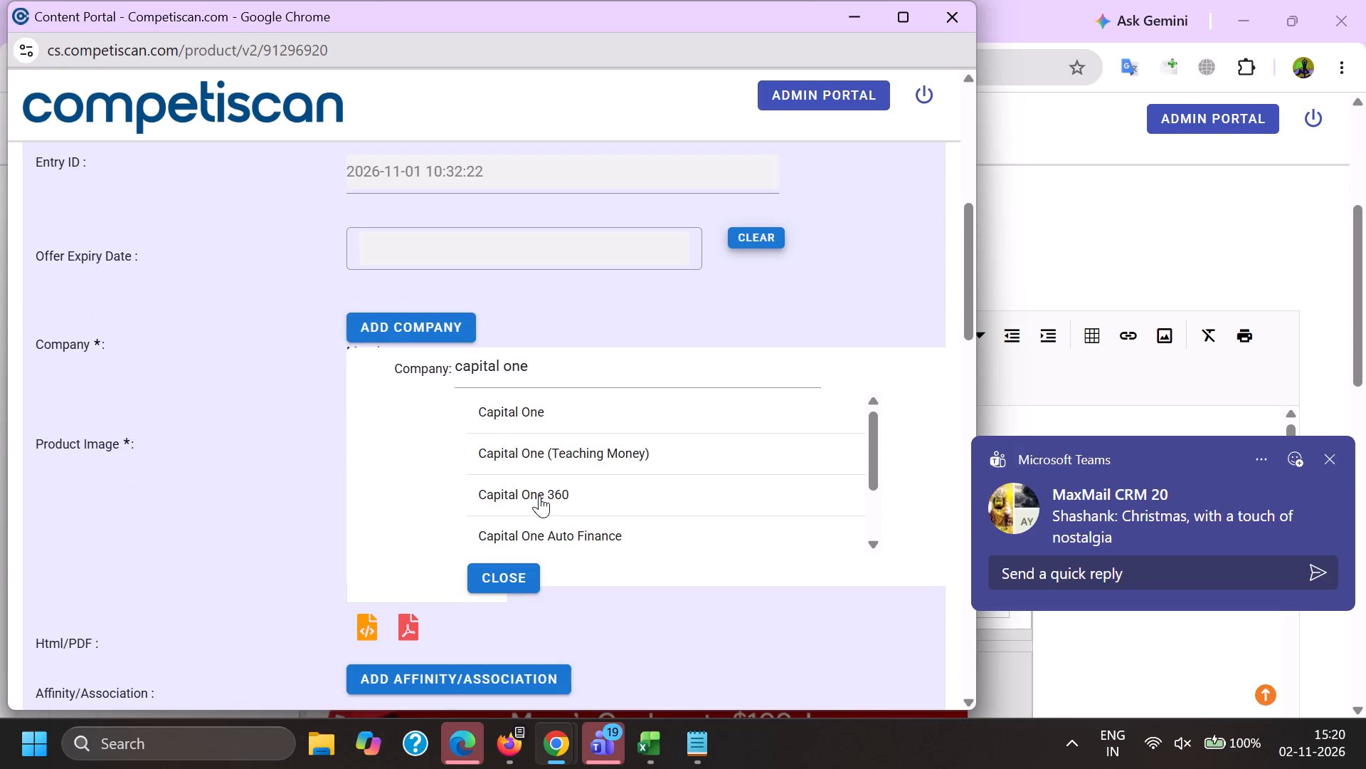
left_click(502, 417)
Add the sector entry Retail / Clothing & Accessories / Women's.
scroll(444, 306, "down", 3)
scroll(439, 407, "down", 3)
left_click(413, 407)
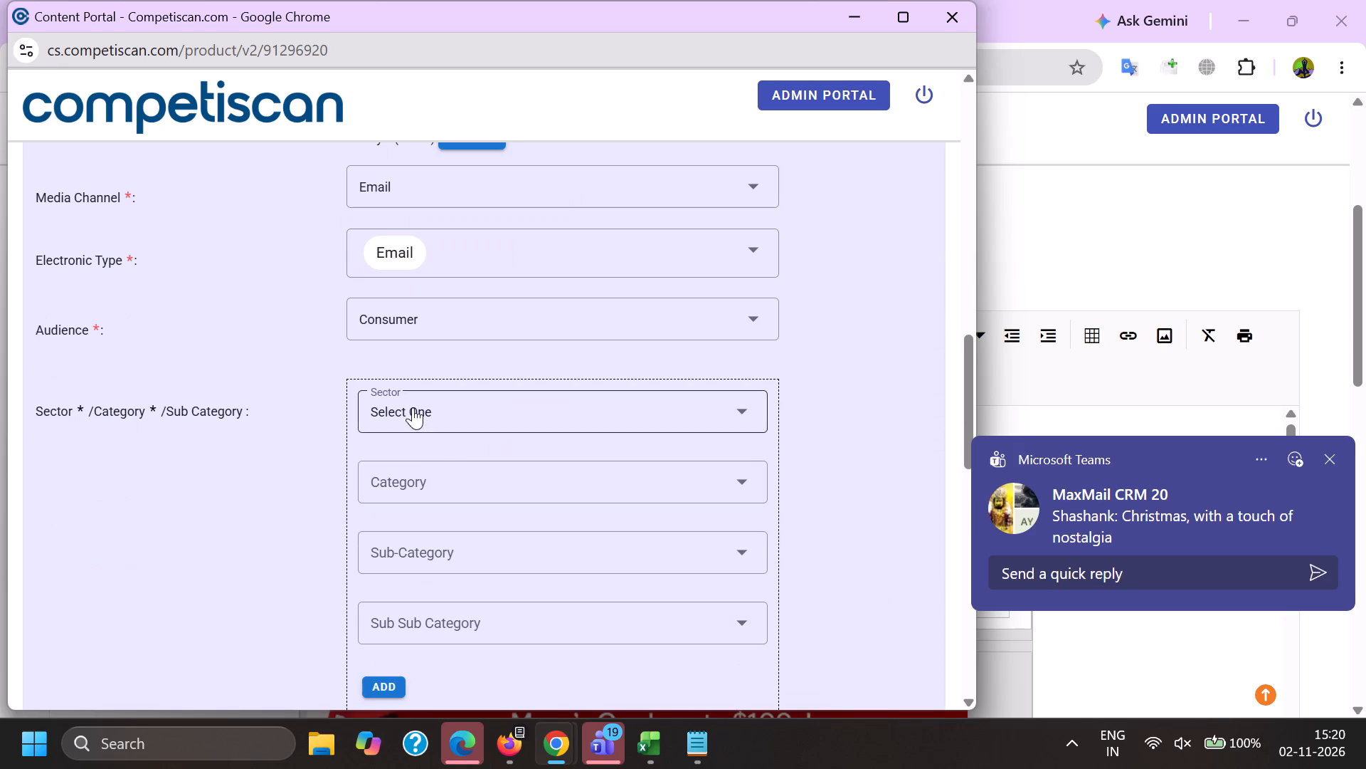
scroll(412, 405, "down", 6)
left_click(413, 496)
left_click_drag(265, 467, 280, 469)
left_click(386, 466)
scroll(404, 329, "down", 7)
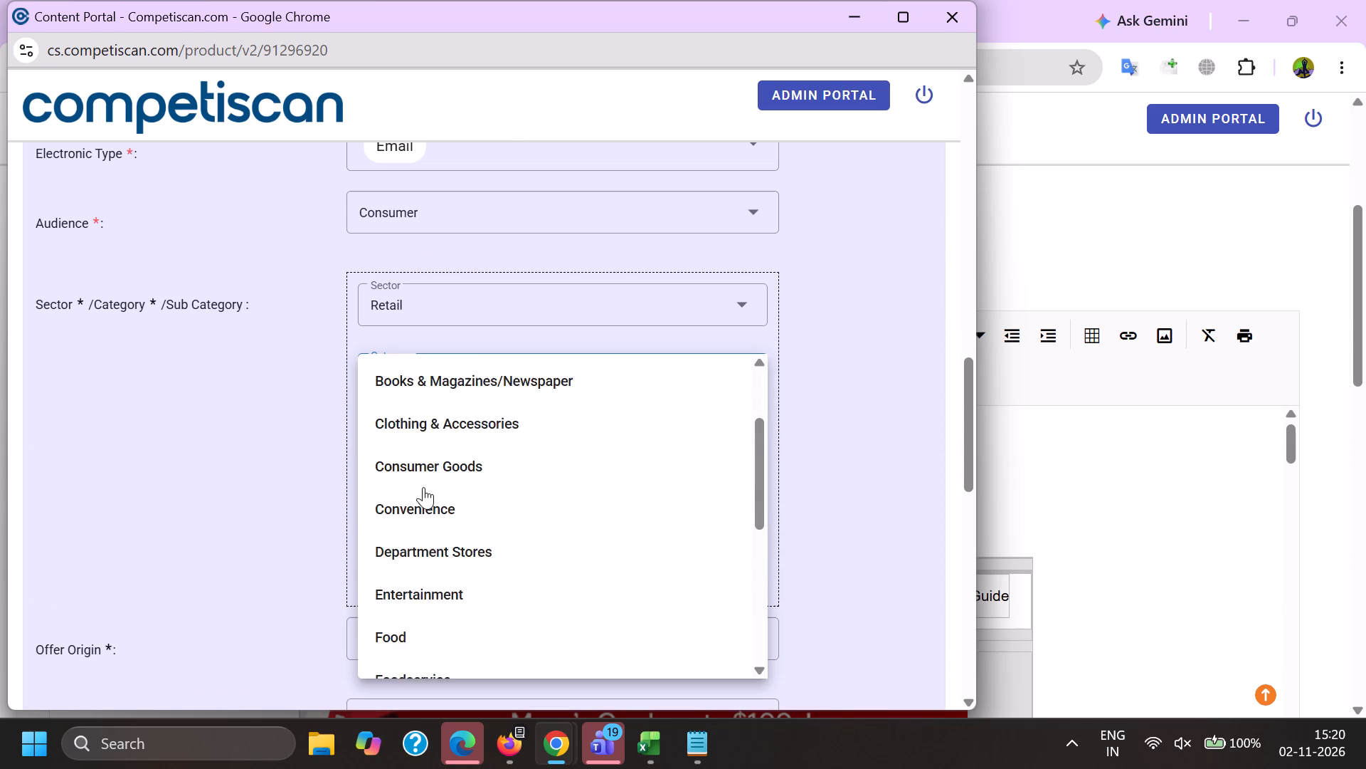
scroll(423, 501, "up", 5)
scroll(455, 553, "down", 3)
scroll(414, 550, "up", 3)
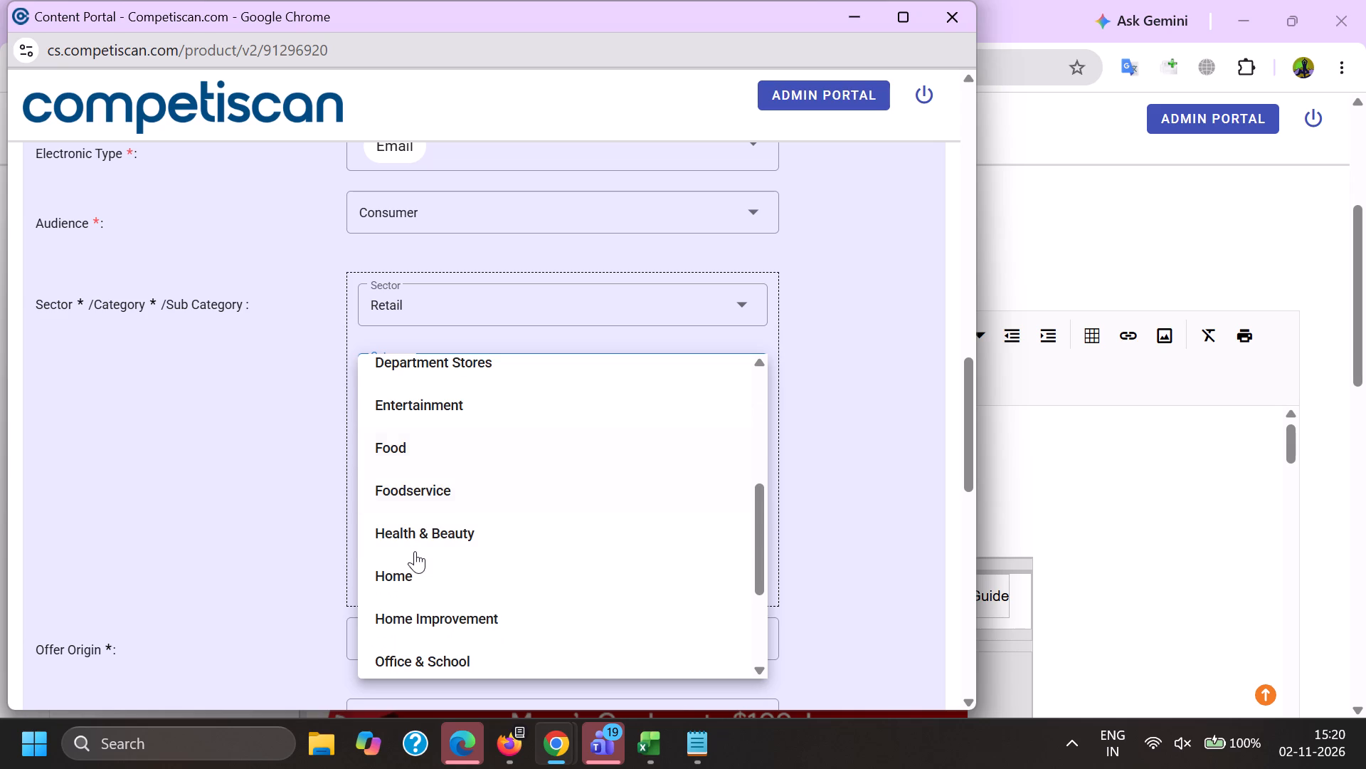
scroll(415, 551, "up", 3)
left_click(448, 545)
left_click(217, 496)
left_click(408, 448)
scroll(428, 300, "down", 7)
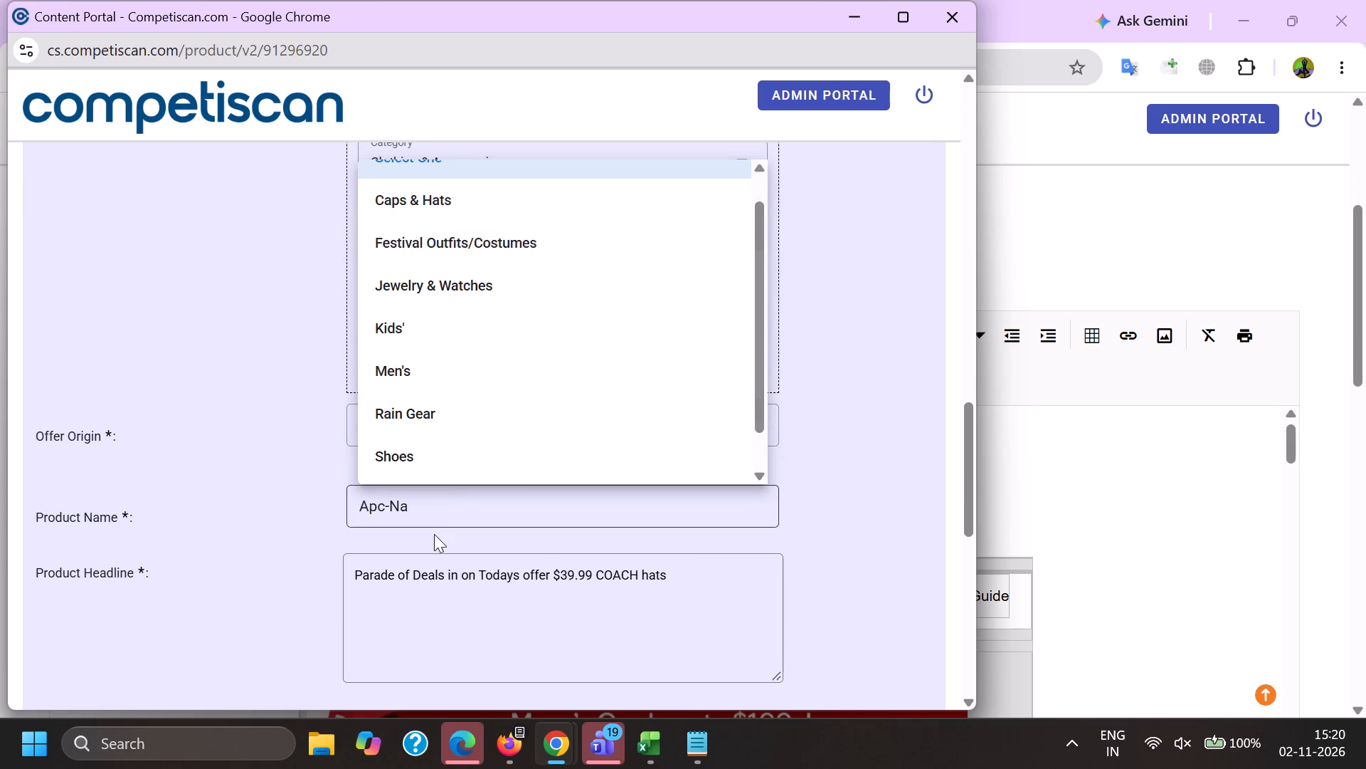
left_click(426, 454)
left_click_drag(255, 413, 266, 405)
left_click(390, 351)
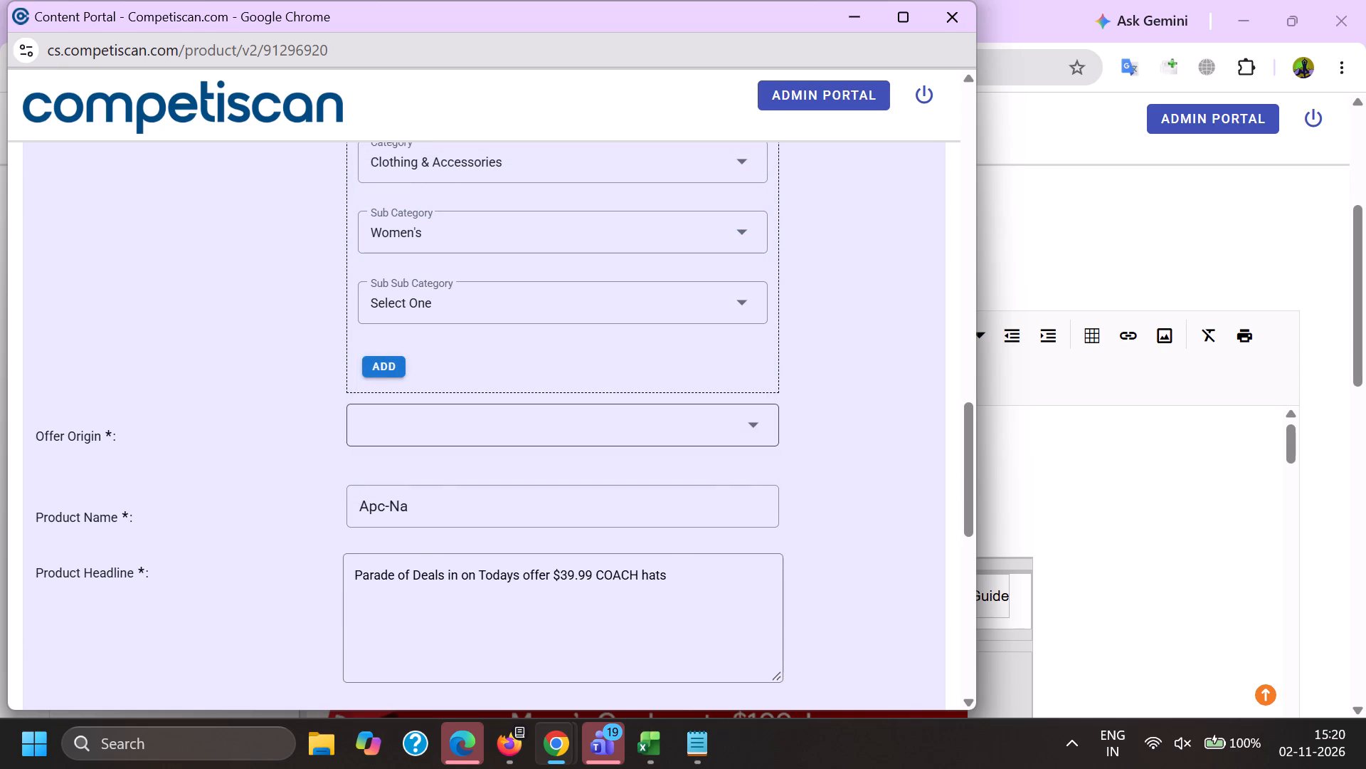
left_click(379, 368)
Add a second sector entry under Credit Cards with the sub-category Private Label Cards.
scroll(416, 526, "up", 4)
left_click(446, 560)
scroll(460, 590, "up", 5)
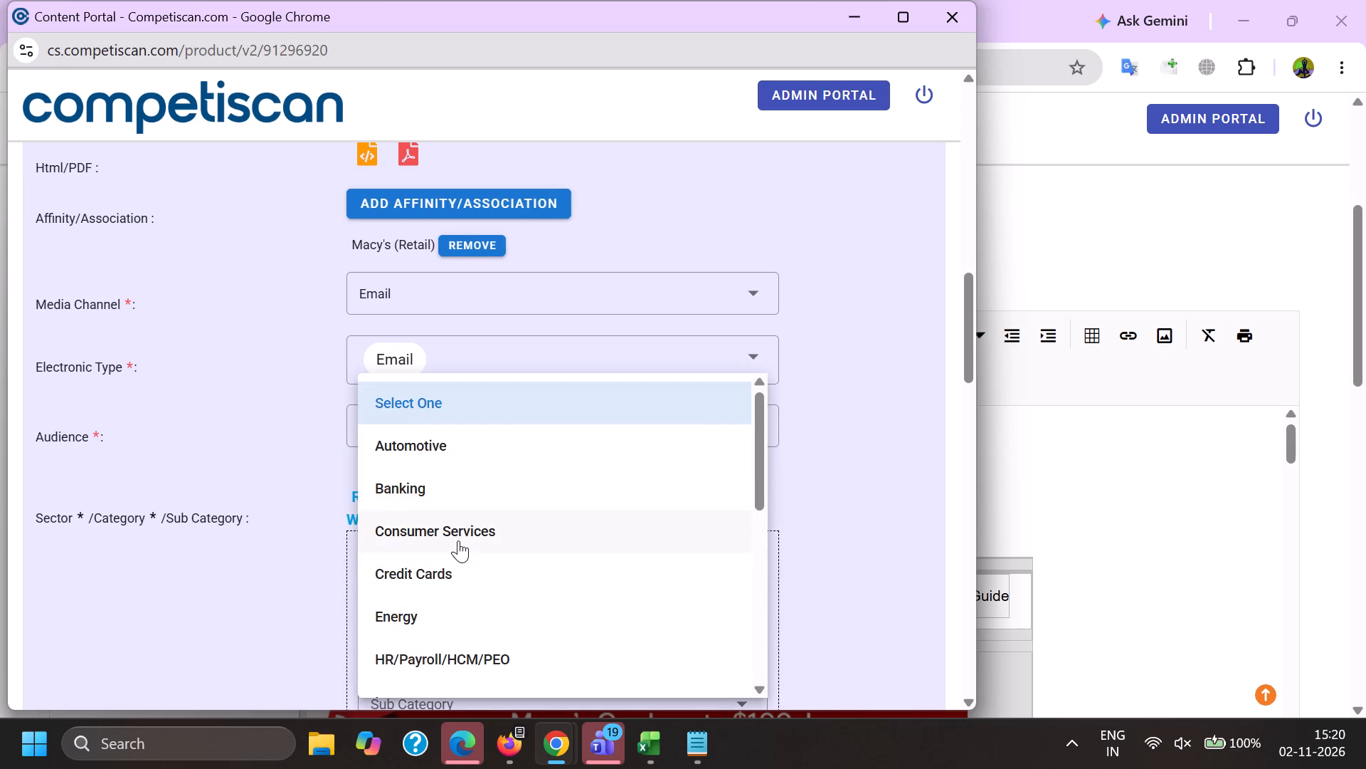
left_click(457, 569)
left_click_drag(125, 571, 139, 587)
scroll(551, 320, "down", 3)
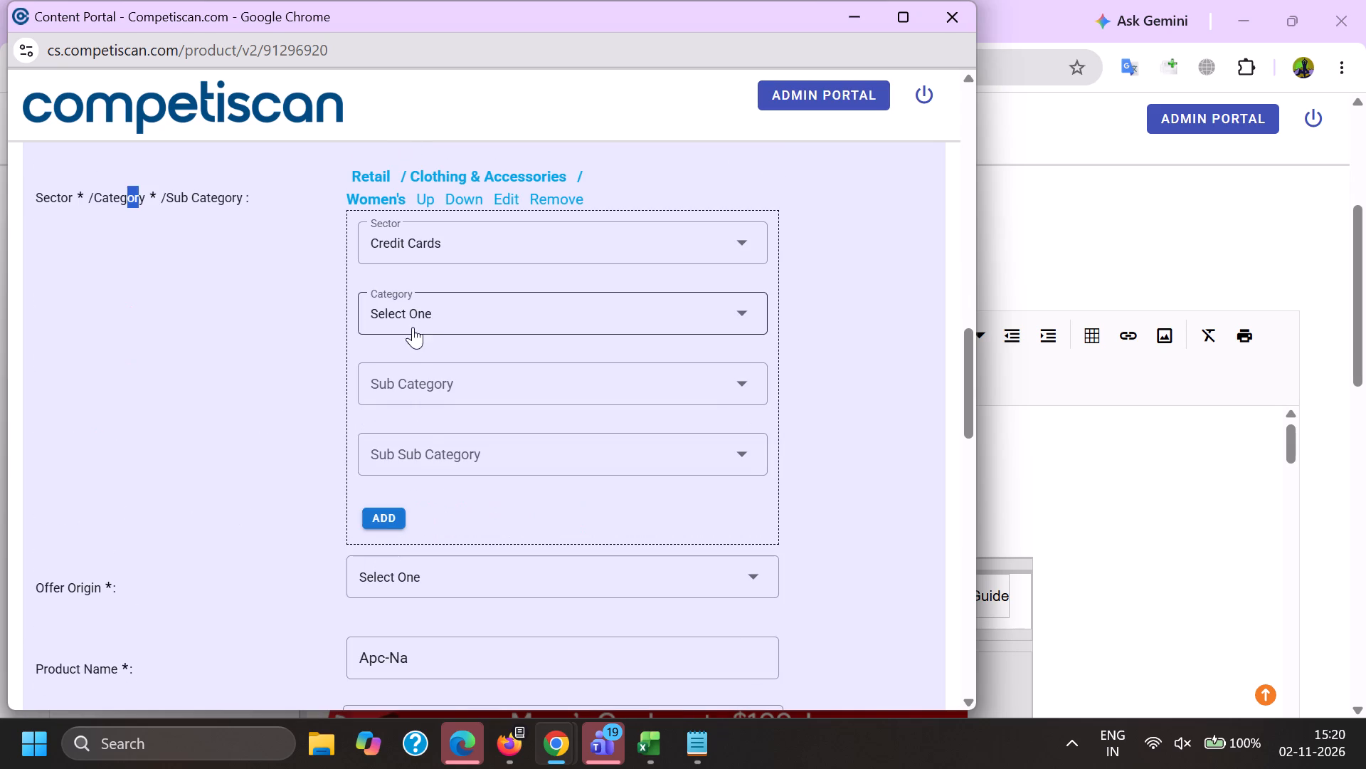
left_click(411, 320)
left_click(423, 410)
left_click(413, 395)
scroll(430, 282, "down", 2)
scroll(424, 370, "down", 3)
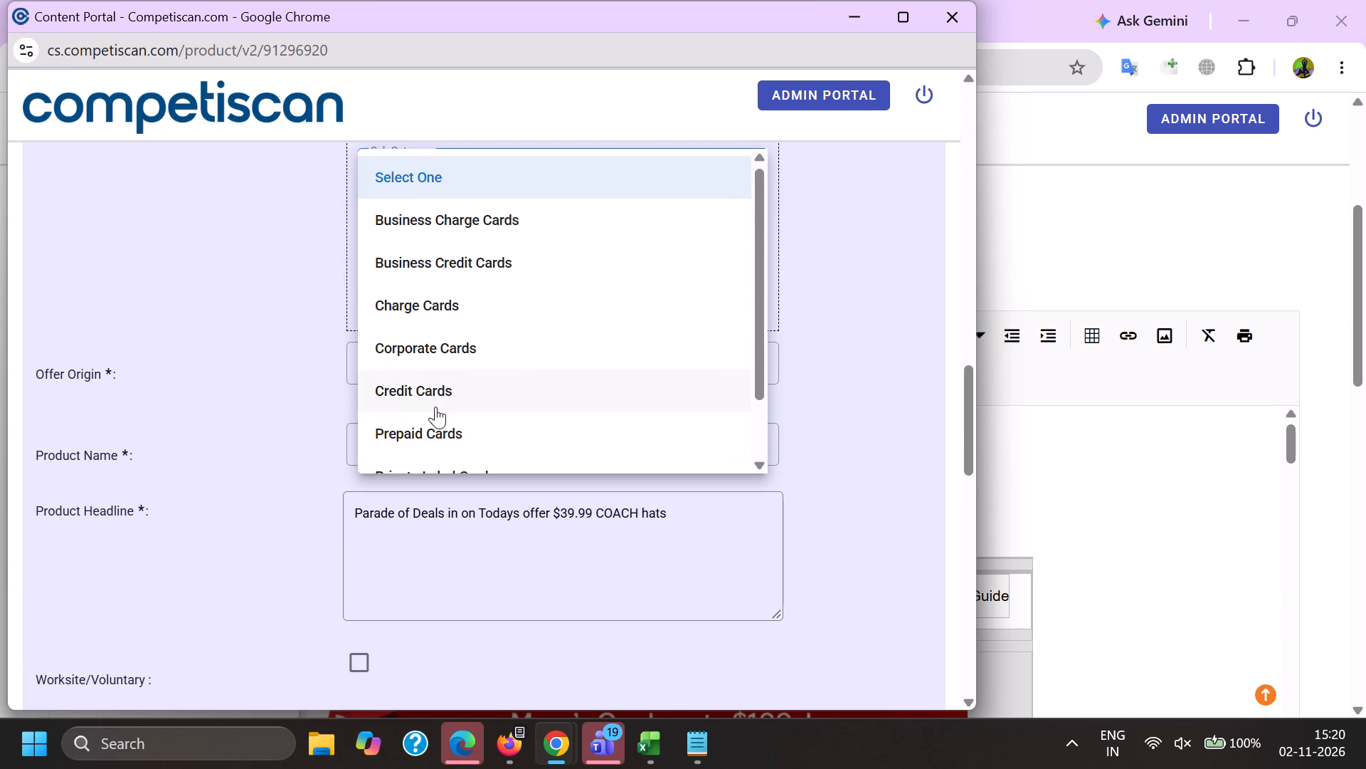
scroll(435, 407, "down", 2)
left_click(437, 390)
left_click_drag(176, 345, 230, 343)
left_click(379, 306)
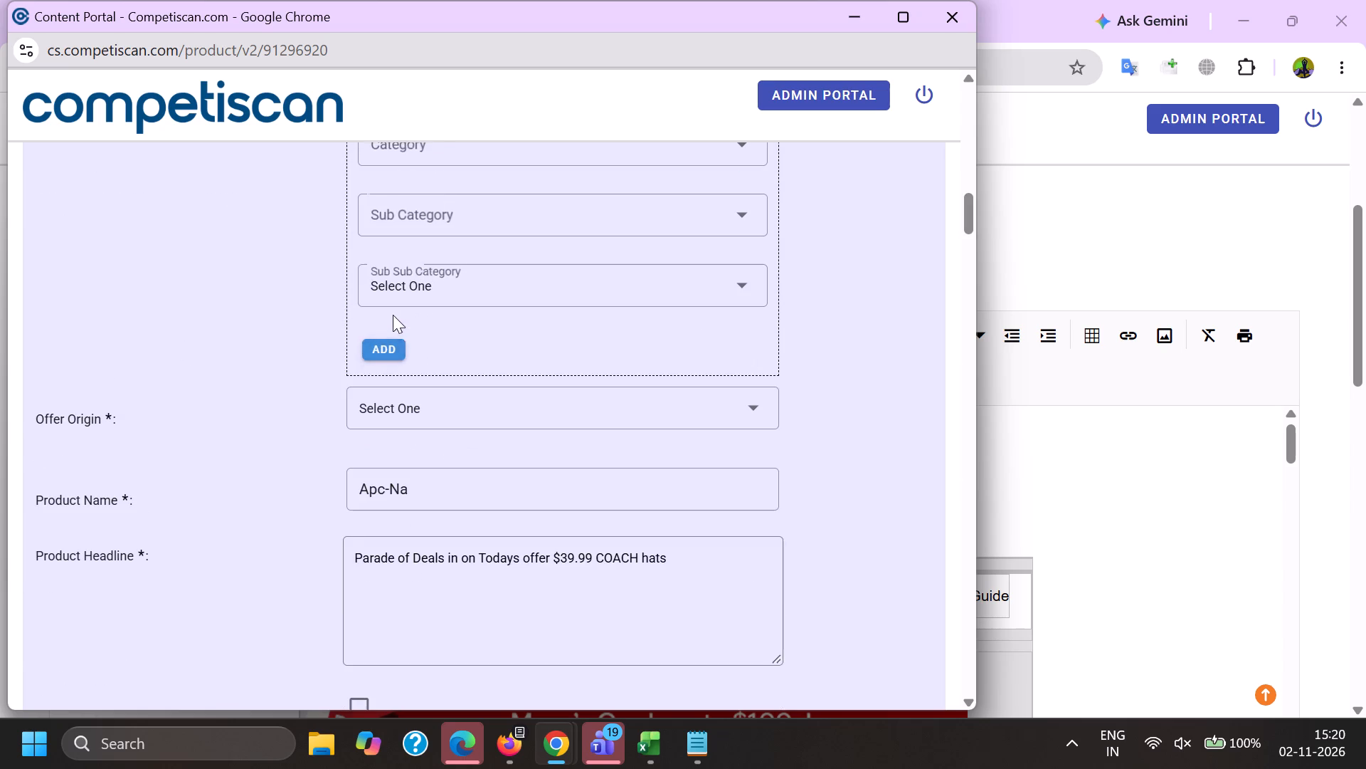
Set the offer origin to Provider/Bank and look up Macy's as the product name.
scroll(470, 429, "up", 3)
left_click(477, 306)
scroll(477, 298, "down", 4)
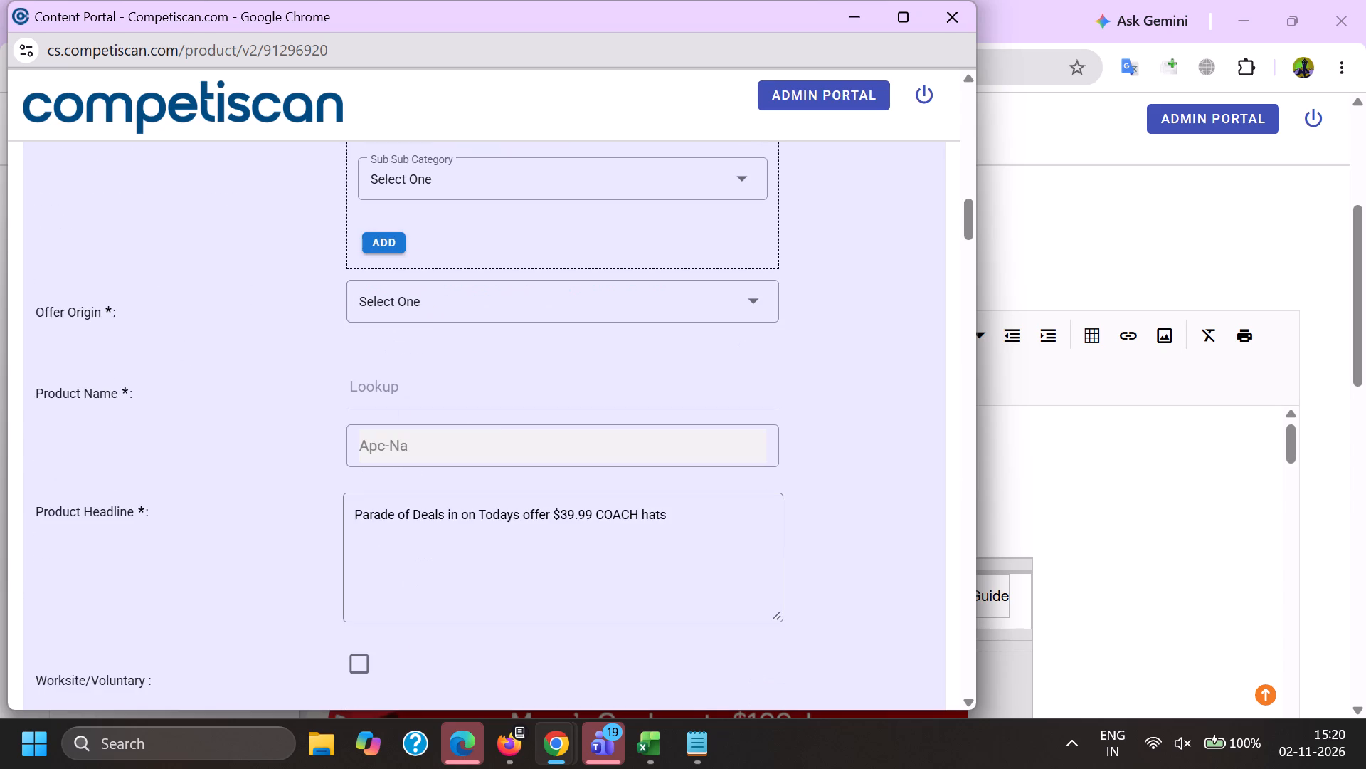
left_click(419, 296)
double_click(445, 394)
key("ctrl+v")
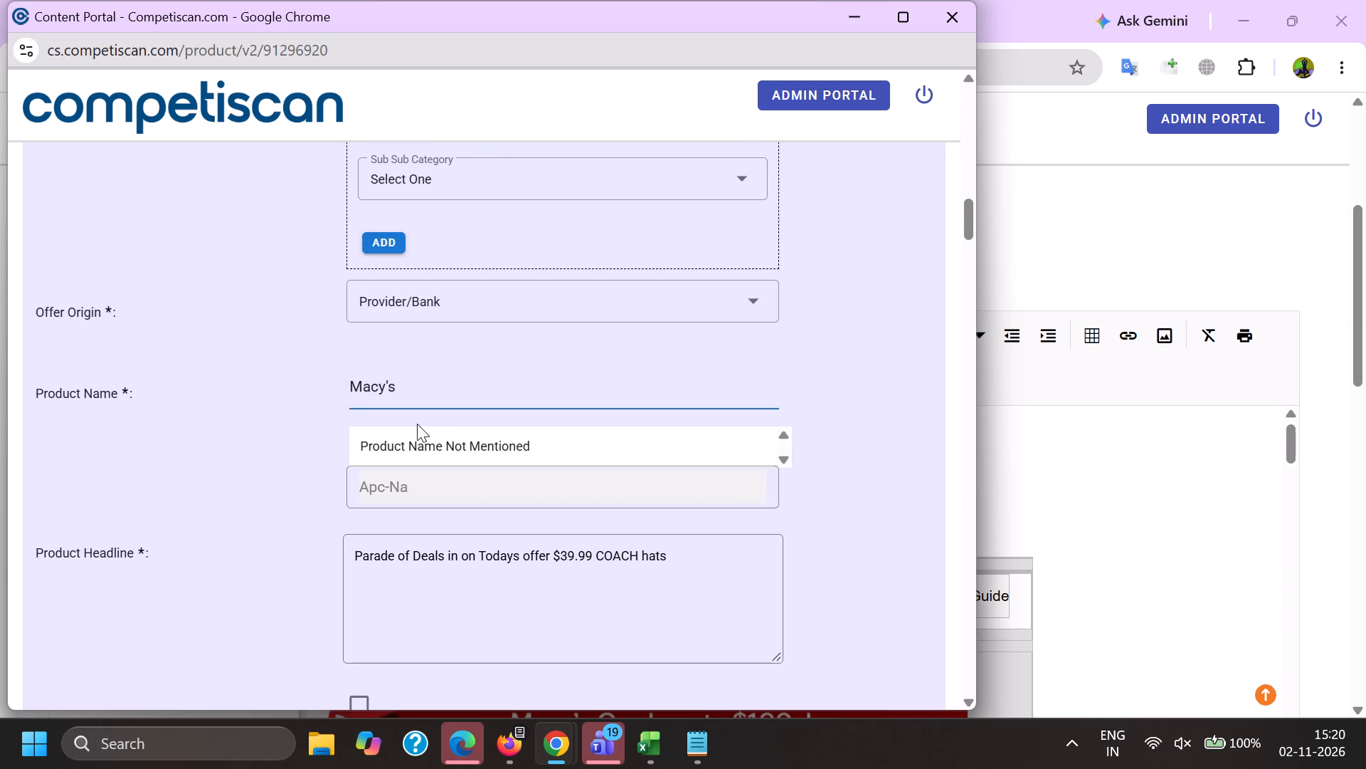
Replace Capital One with Citibank as the second company.
scroll(416, 402, "up", 12)
left_click(543, 538)
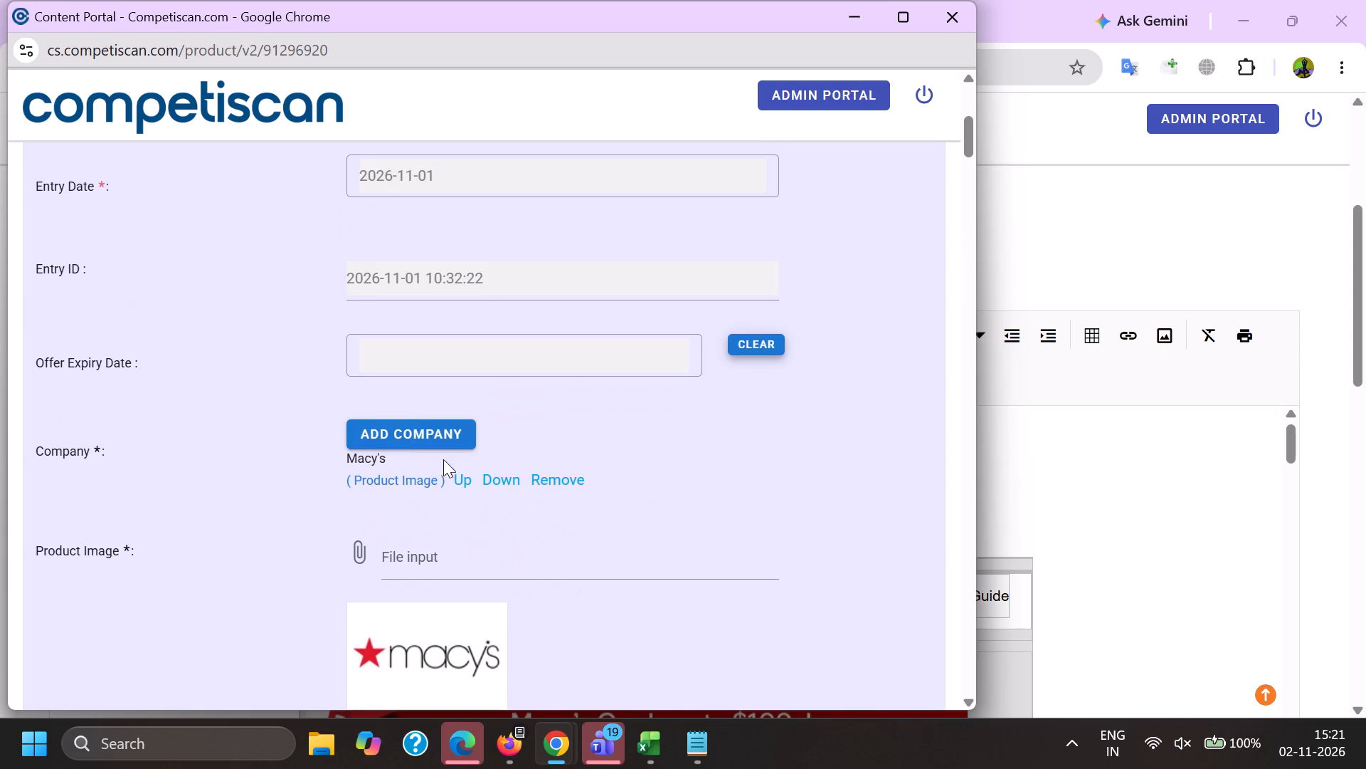
left_click(417, 438)
key("c")
key("i")
type("tiba")
key("n")
key("k")
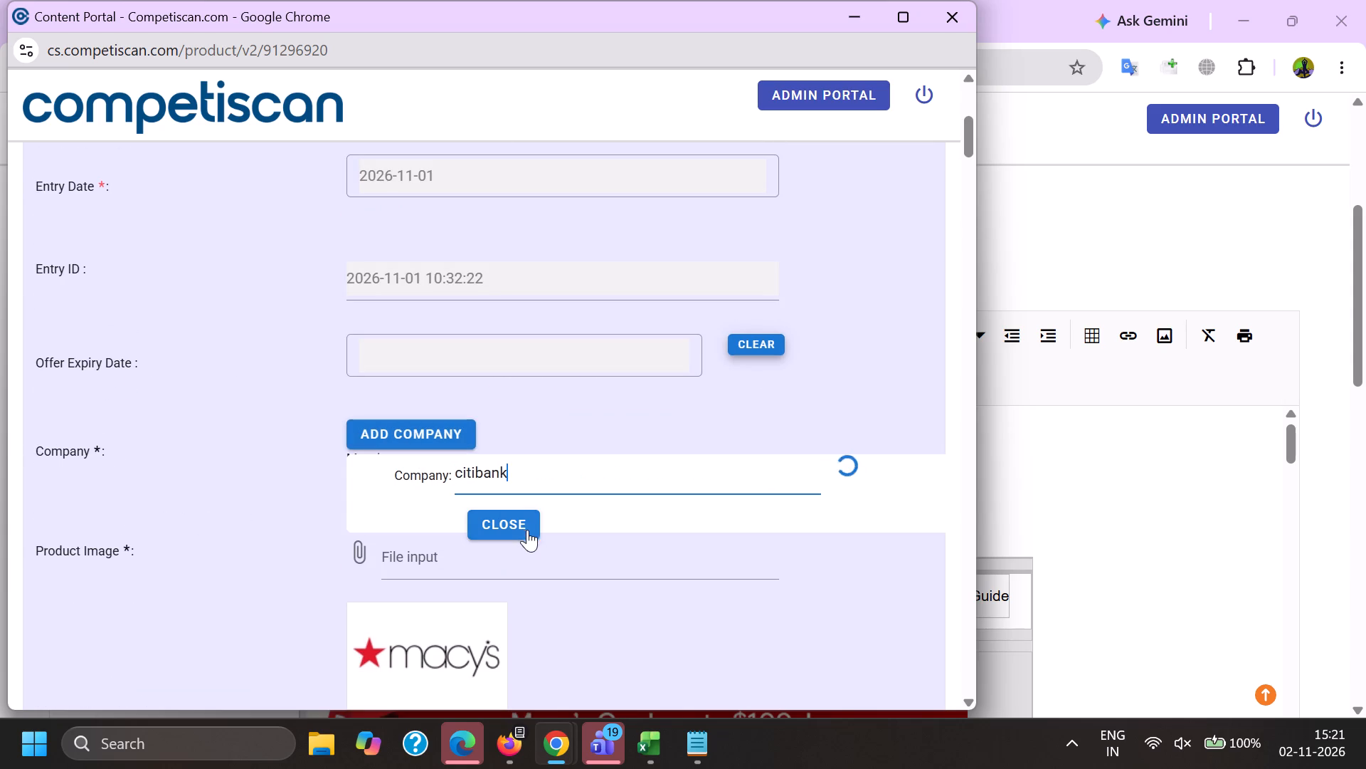
left_click(509, 522)
Shorten the product name lookup to Macy and choose Macy's Card.
scroll(428, 390, "down", 12)
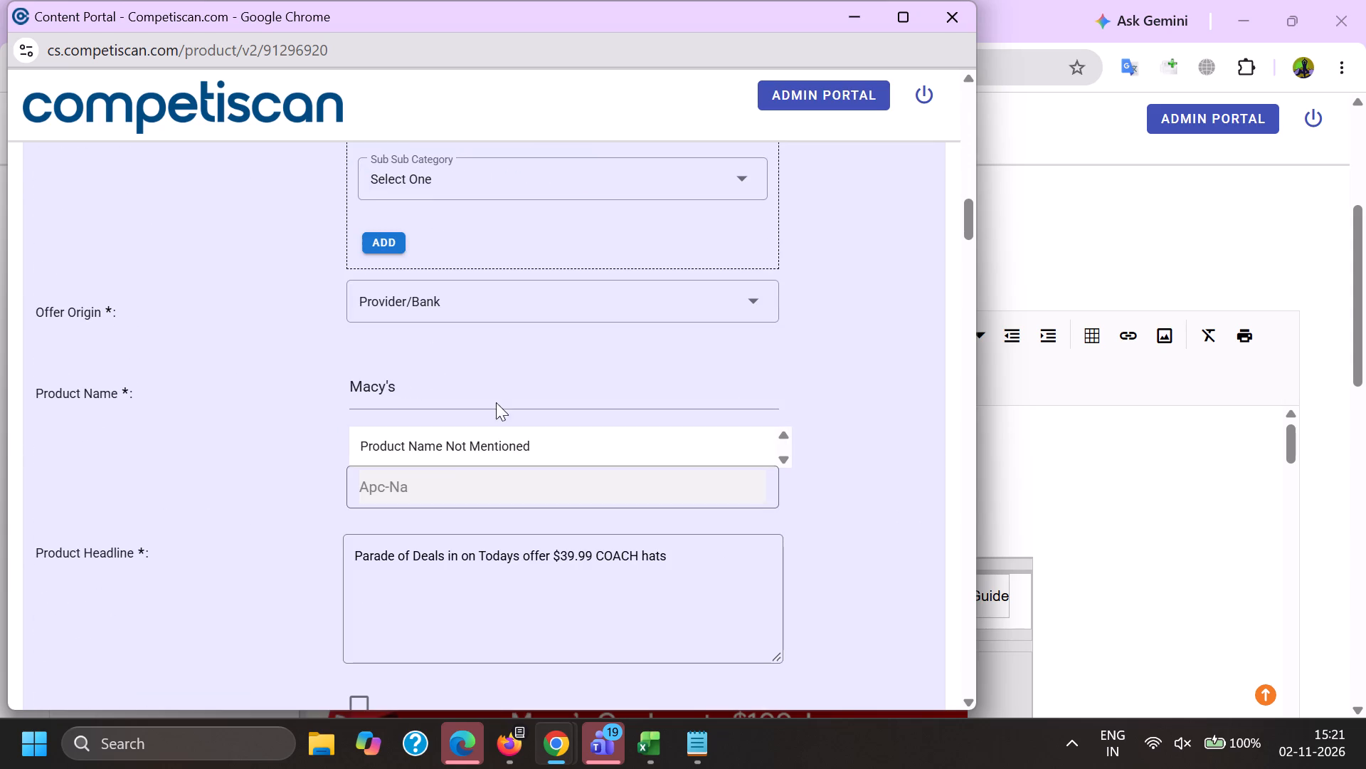
left_click(423, 384)
key("BackSpace")
key("BackSpace")
left_click(440, 482)
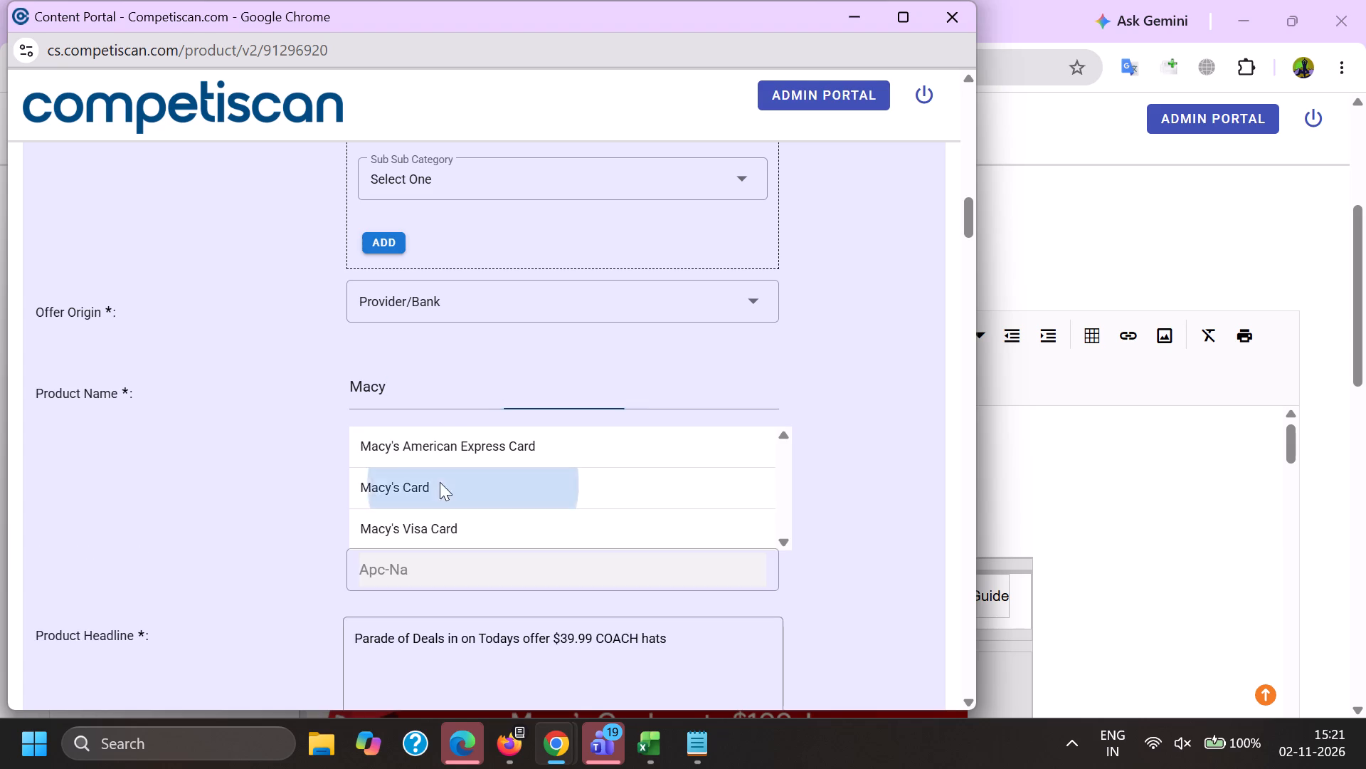
scroll(440, 482, "up", 4)
left_click(440, 300)
Replace the product headline with the email's subject, "Parade of Deals in on! Today's offer: $39.99 COACH hats", followed by a period.
scroll(440, 310, "down", 3)
left_click_drag(724, 560, 0, 518)
key("BackSpace")
key("alt+Tab")
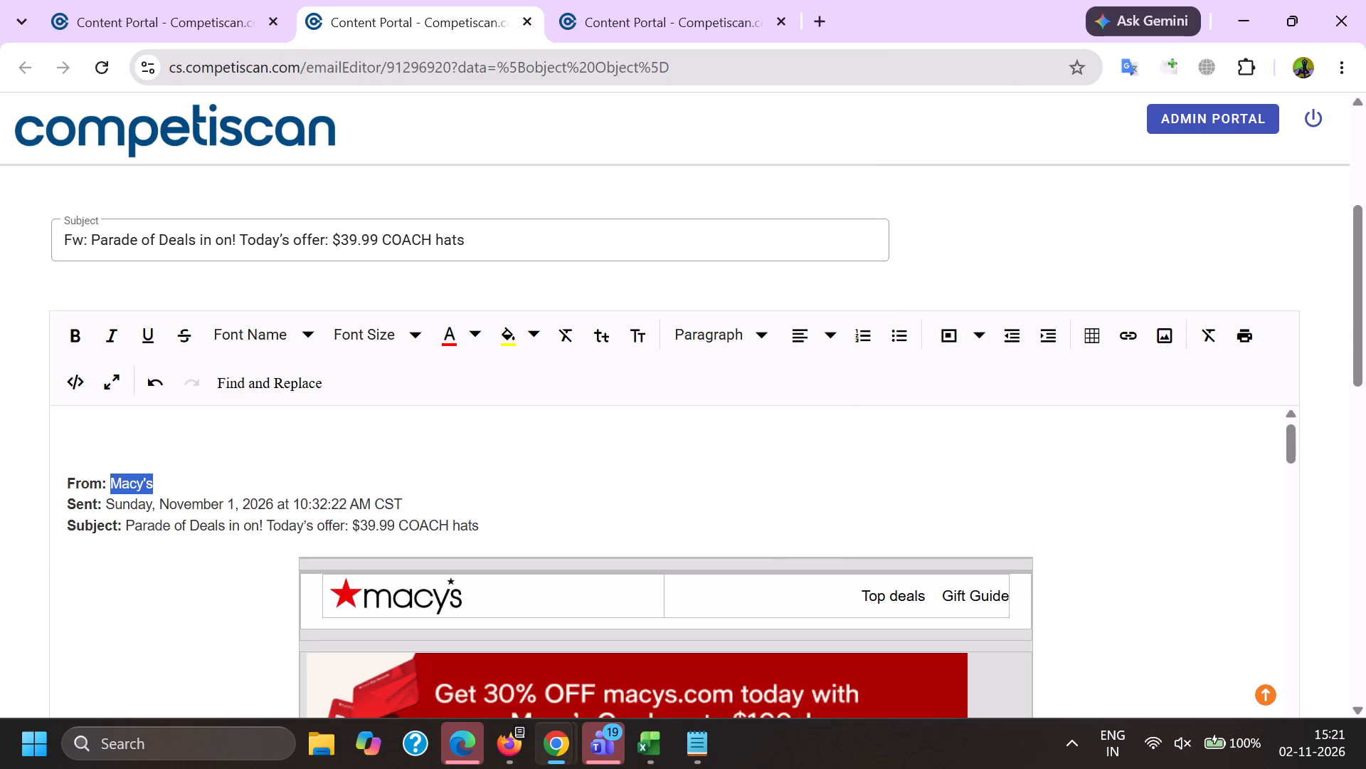
double_click(152, 525)
left_click(567, 522, "shift")
key("ctrl+c")
key("alt+Tab")
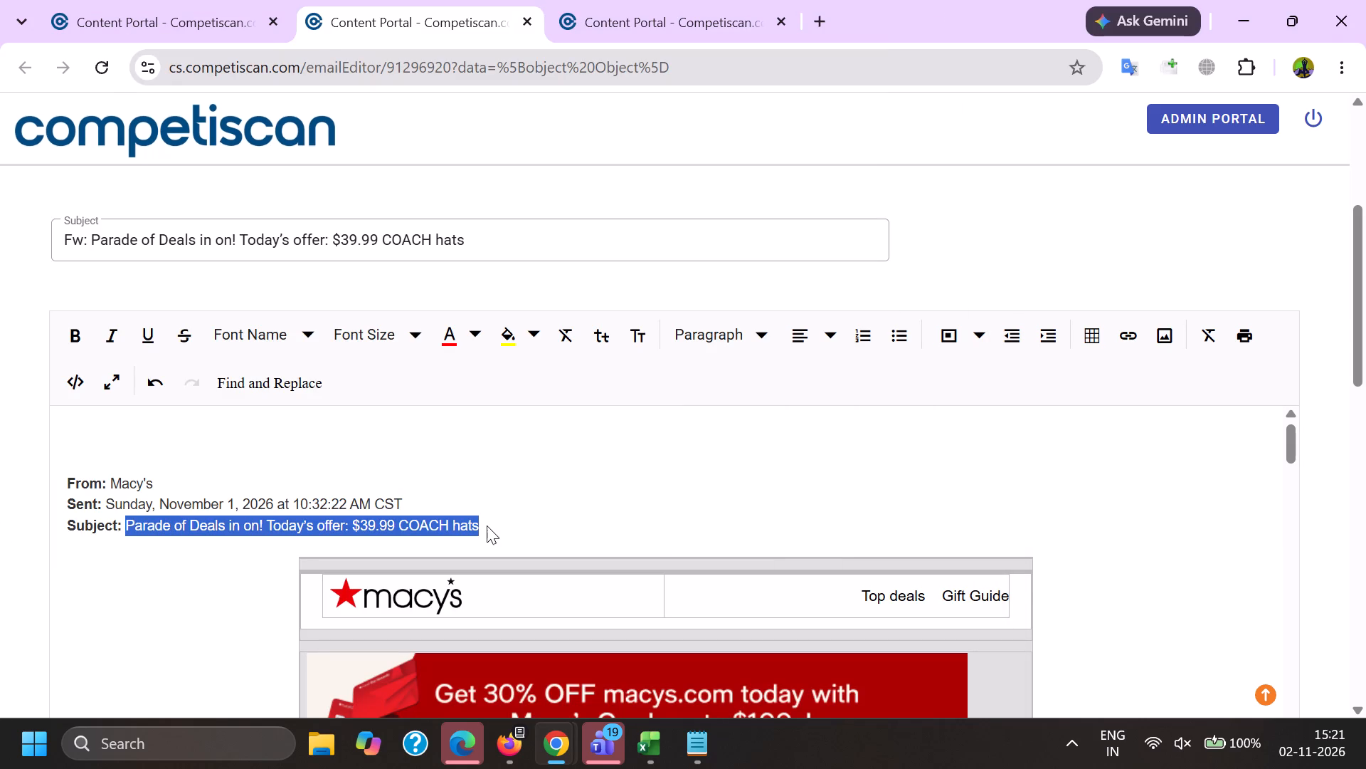
key("ctrl+v")
key("BackSpace")
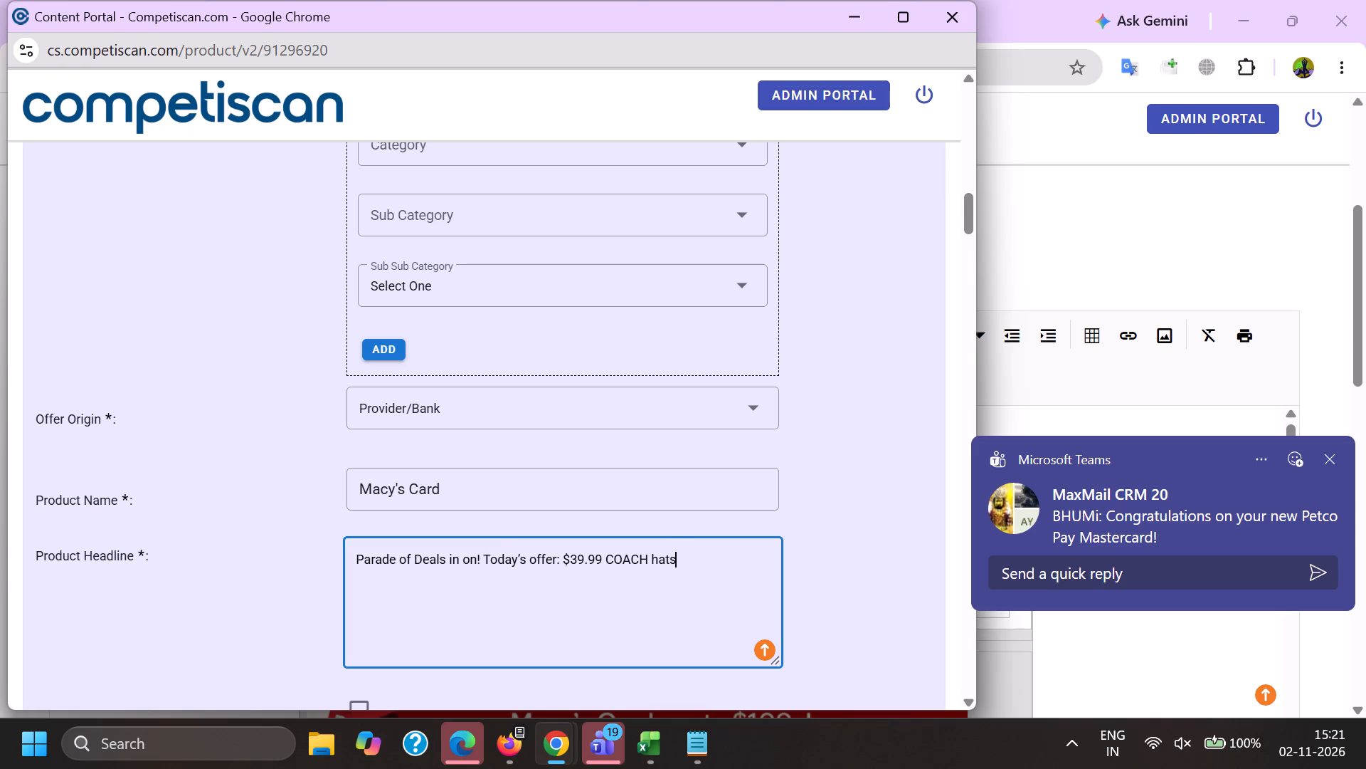
type(".")
key("space")
Append "Get 30% OFF macys.com today with a new Macy's Card, up to $100" from product 20976387's headline to the new headline.
key("alt+Tab")
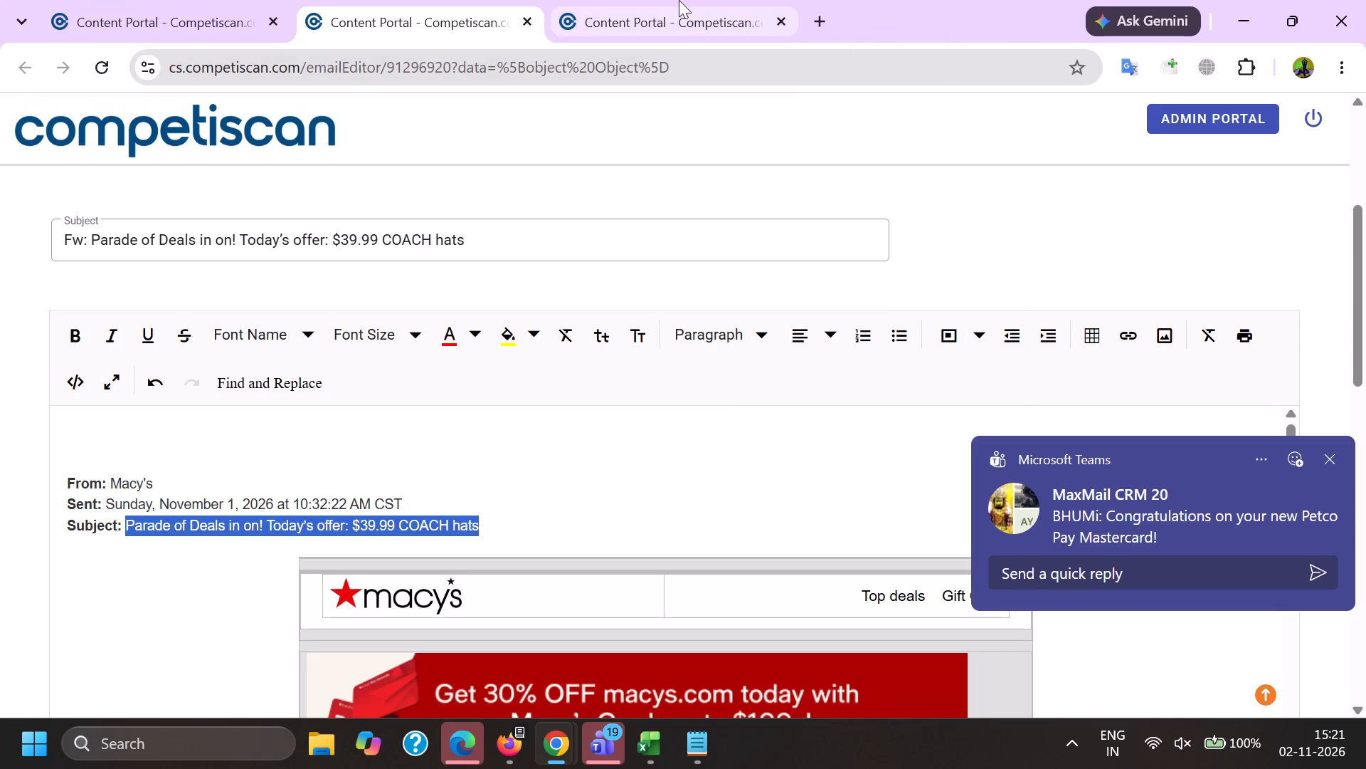
left_click(671, 0)
scroll(679, 370, "down", 18)
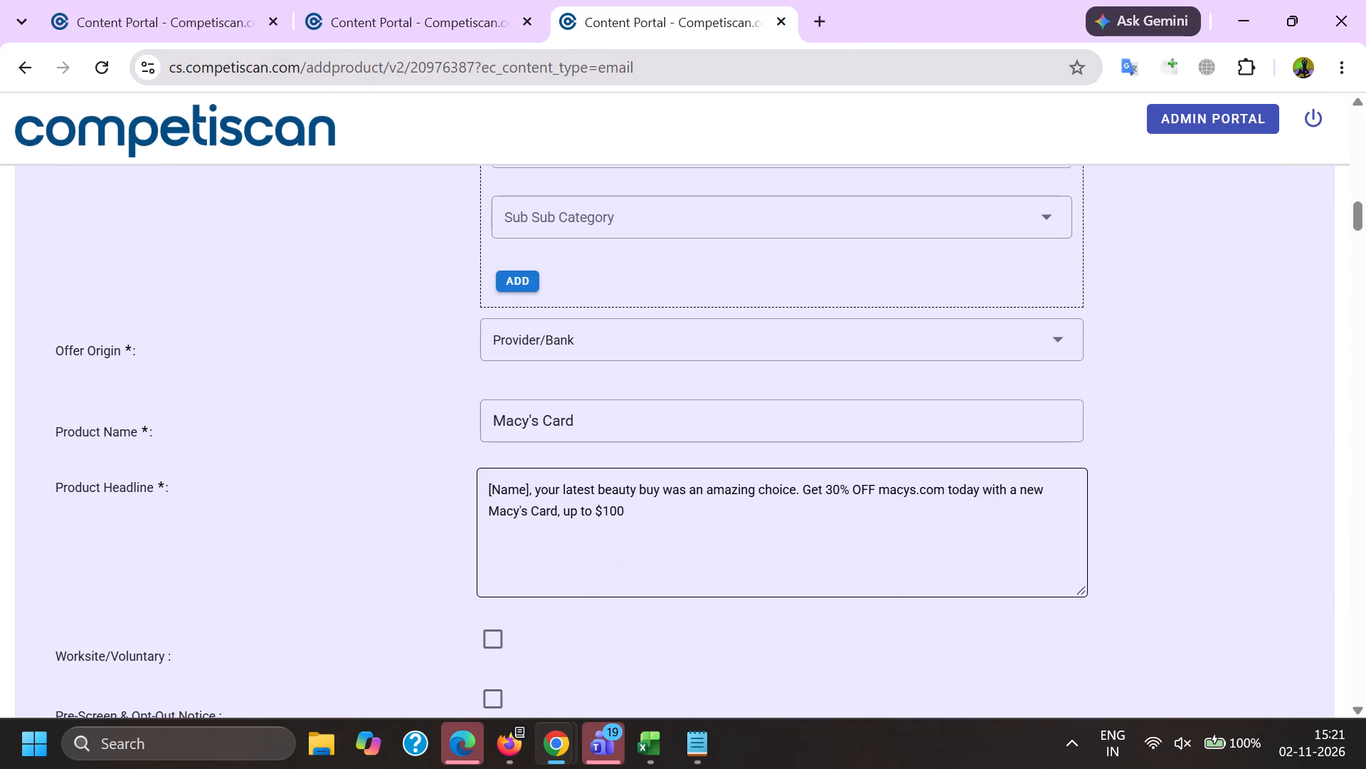
double_click(818, 493)
left_click(795, 548, "shift")
key("ctrl+c")
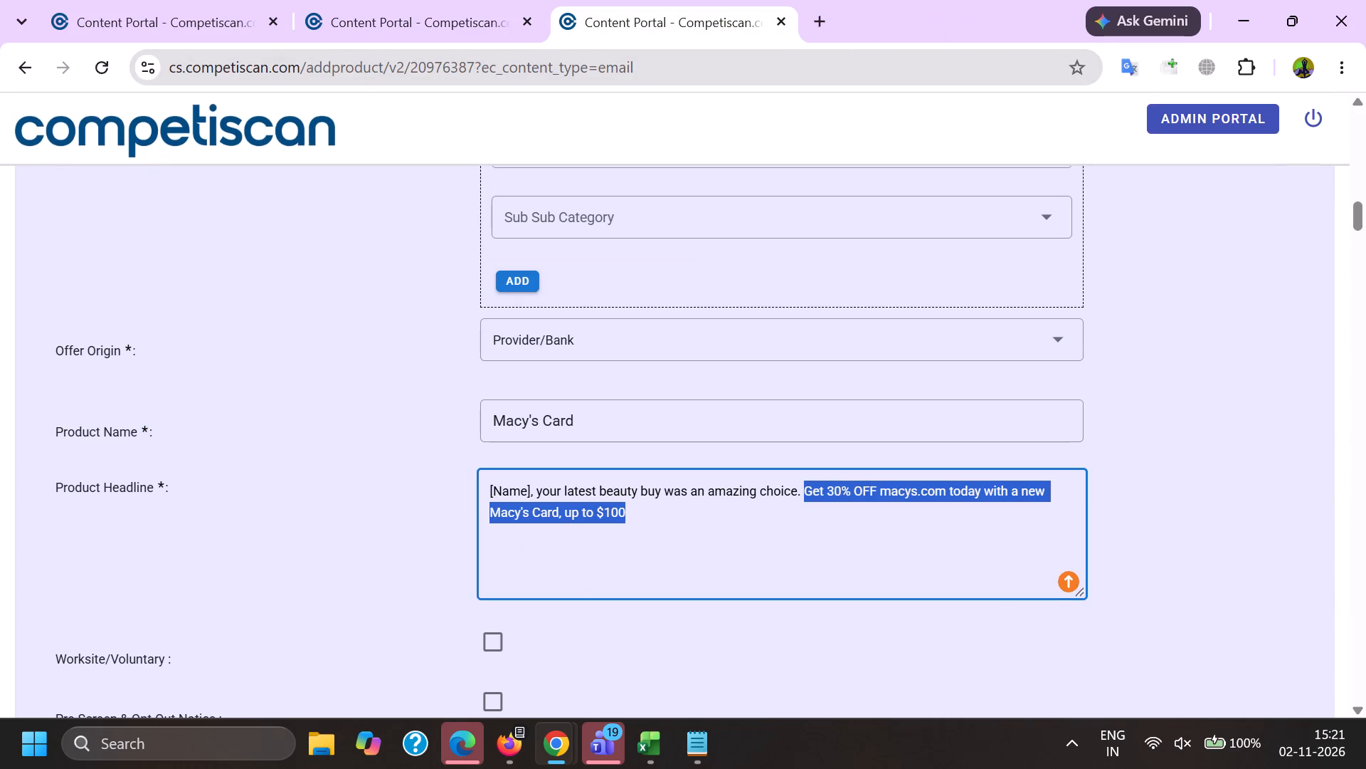
key("alt+Tab")
key("ctrl+v")
Set the response mechanism to URL/Website.
scroll(442, 372, "down", 5)
left_click(430, 483)
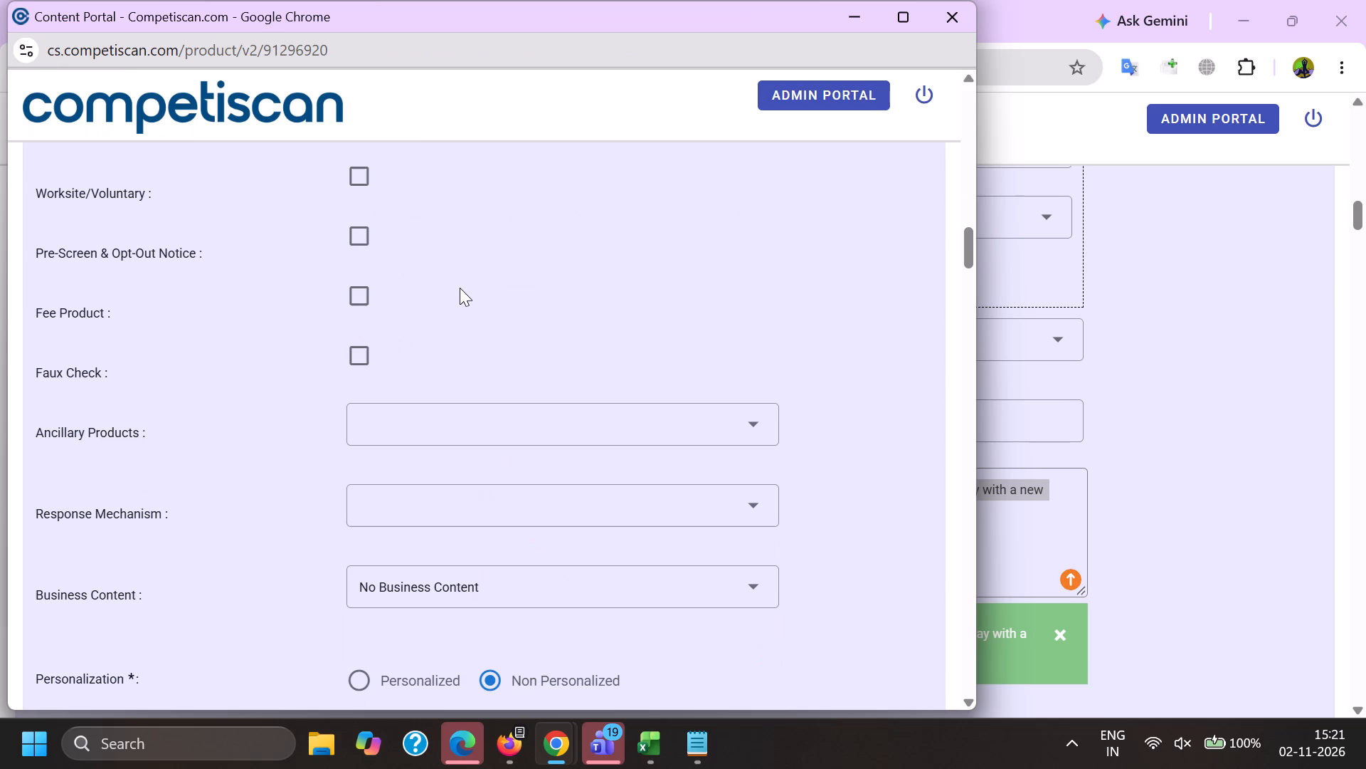
left_click(425, 524)
scroll(440, 296, "down", 3)
left_click(394, 177)
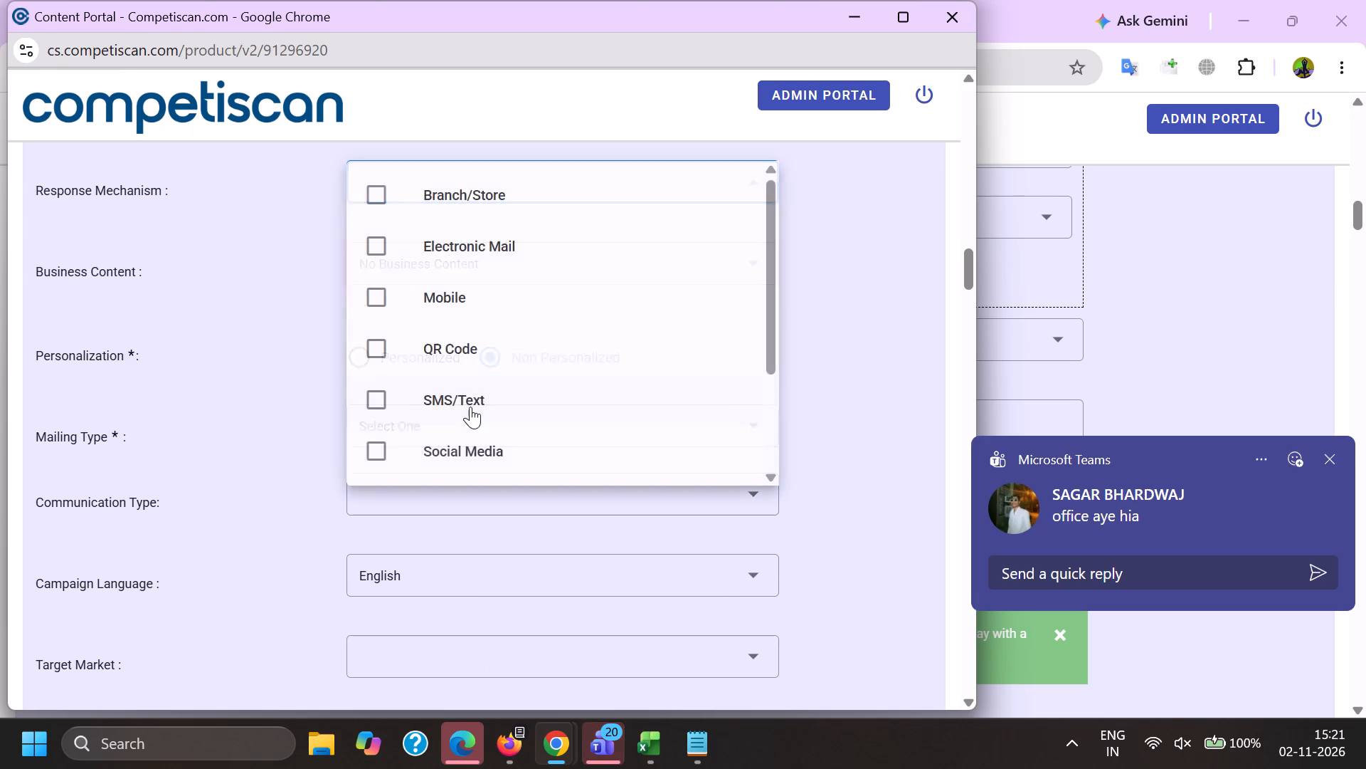
scroll(469, 405, "down", 7)
left_click(470, 440)
left_click(248, 406)
Set the mailing type to Acquisition.
left_click(406, 404)
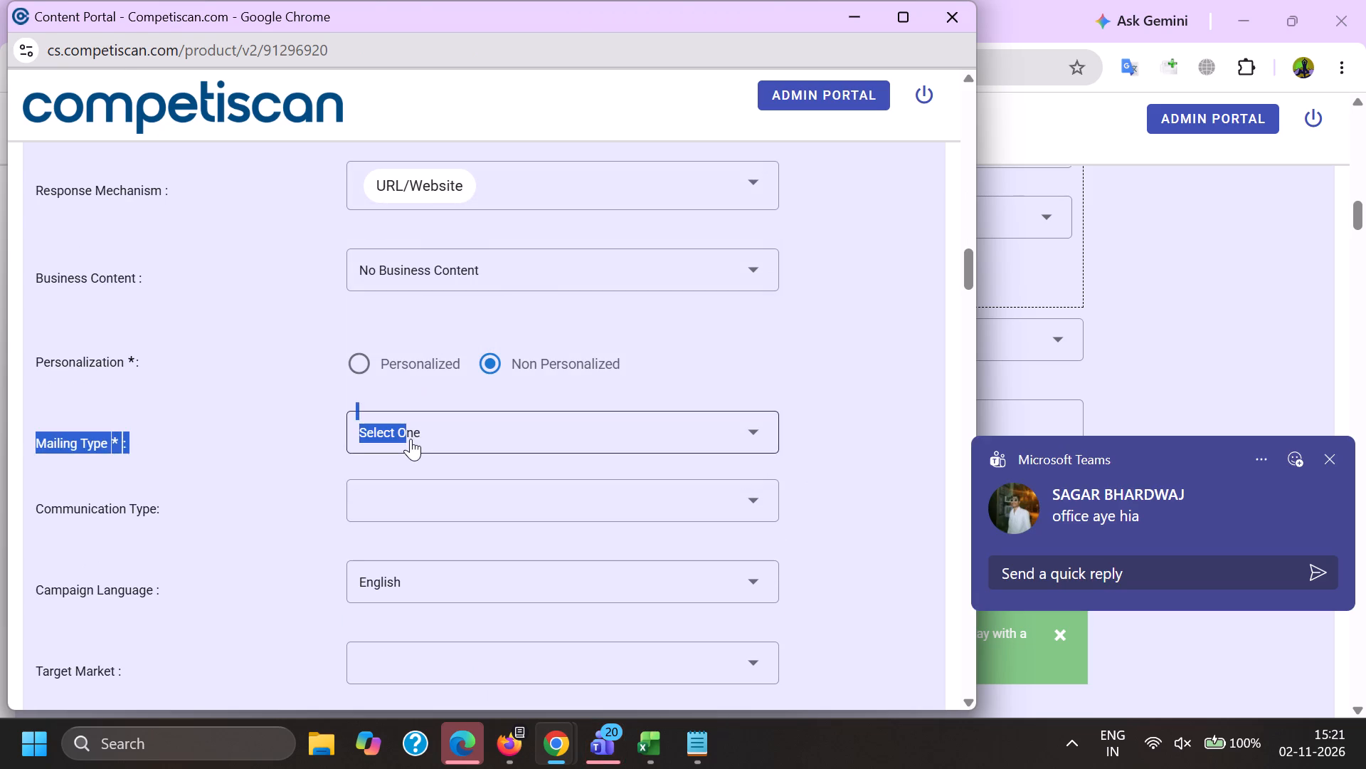
left_click(411, 439)
left_click(410, 450)
left_click(273, 460)
Select Bonuses/Contests/Incentives and Co-Brand as the communication types.
left_click(423, 483)
scroll(427, 365, "down", 1)
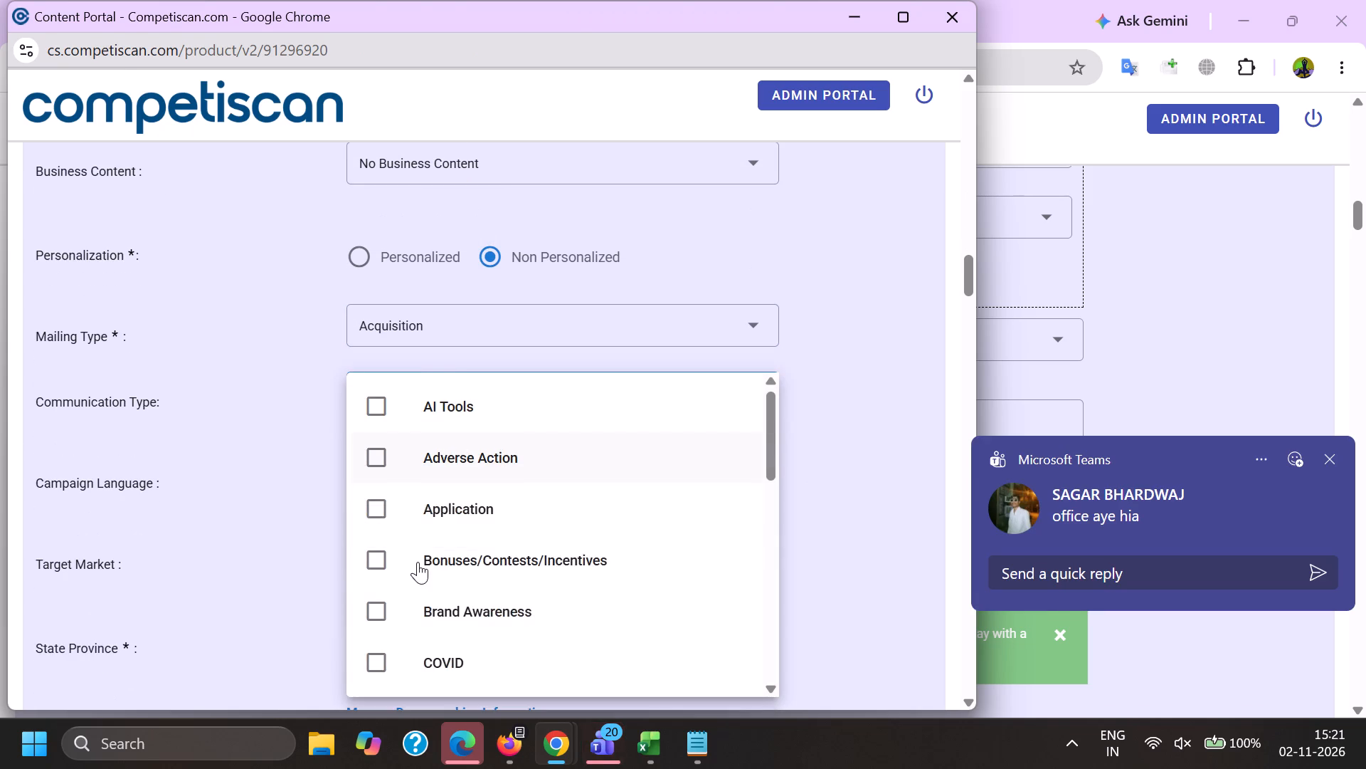
left_click(418, 563)
scroll(425, 548, "down", 5)
left_click(438, 637)
scroll(436, 620, "down", 10)
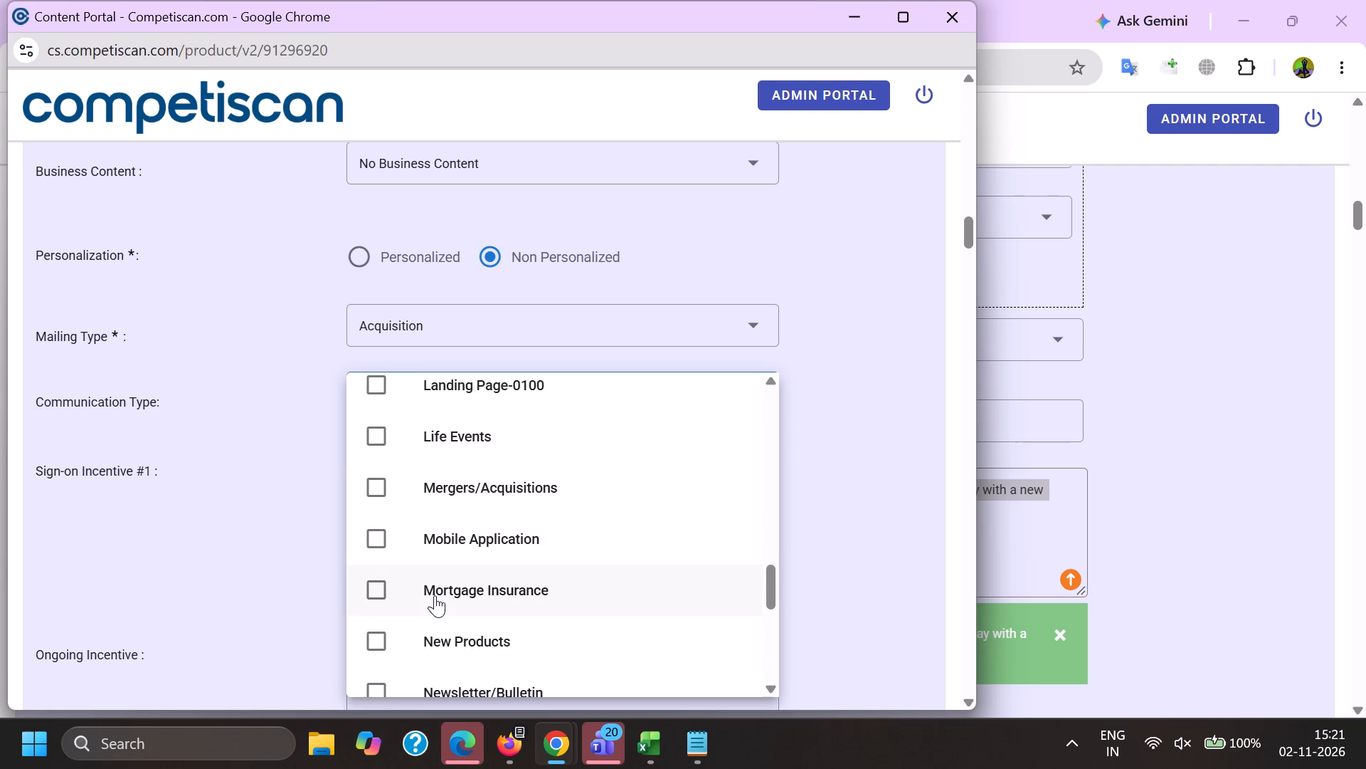
left_click(210, 571)
Enter "30% OFF macys.com today with a new Macy's Card, up to $100" as Sign-on Incentive #1, without the leading "Get".
left_click(427, 574)
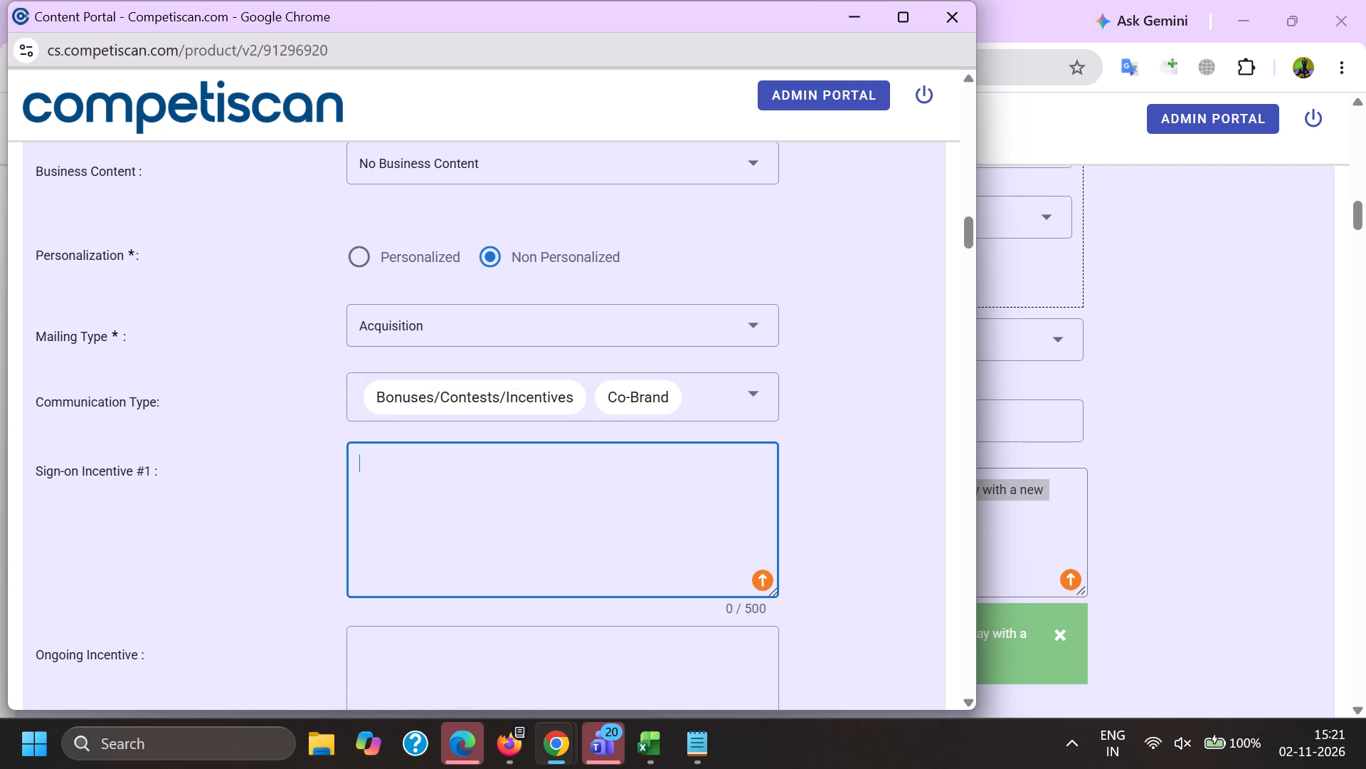
key("ctrl+v")
left_click_drag(385, 460, 263, 456)
key("BackSpace")
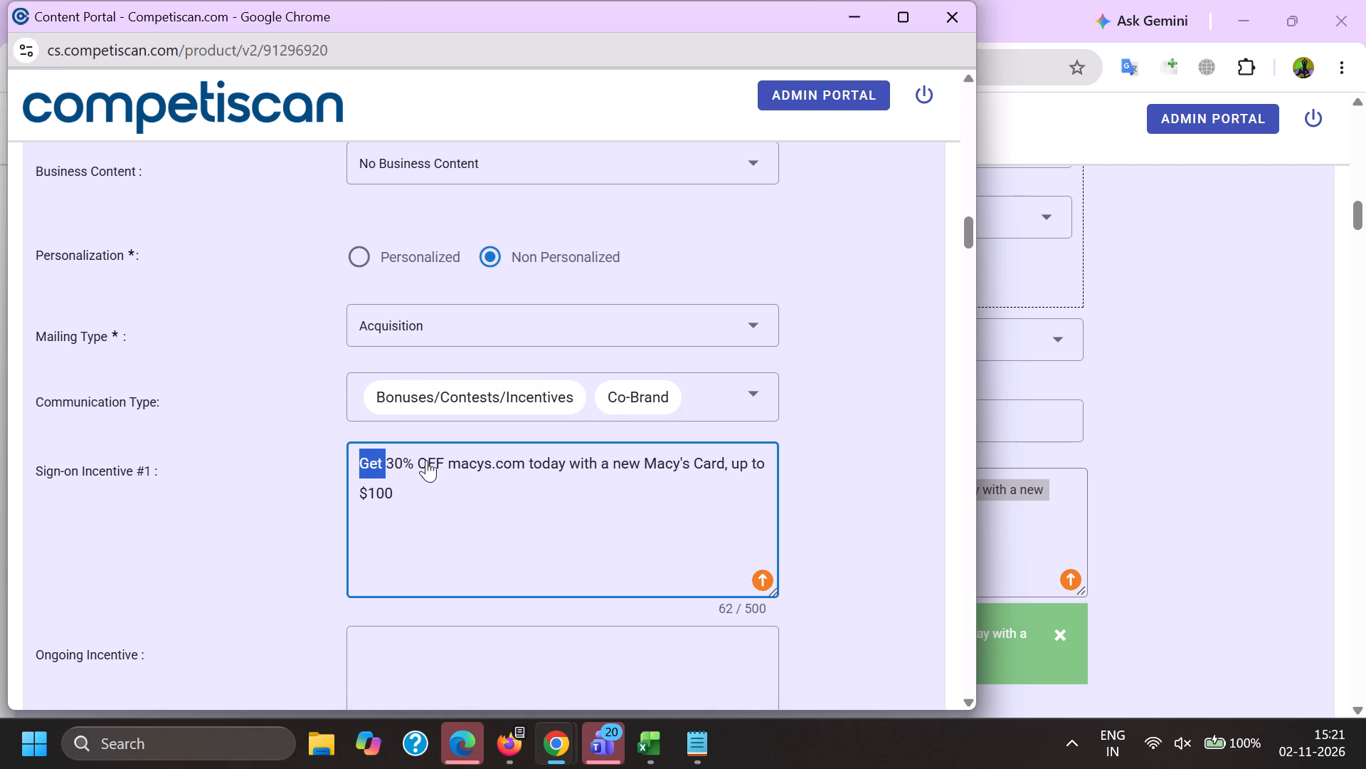
Set Sign-on Incentive Type #1 to Coupon/Discount and Sign-on Incentive Value #1 to 30.00.
scroll(419, 353, "down", 2)
scroll(411, 528, "down", 2)
left_click(394, 402)
scroll(394, 403, "down", 6)
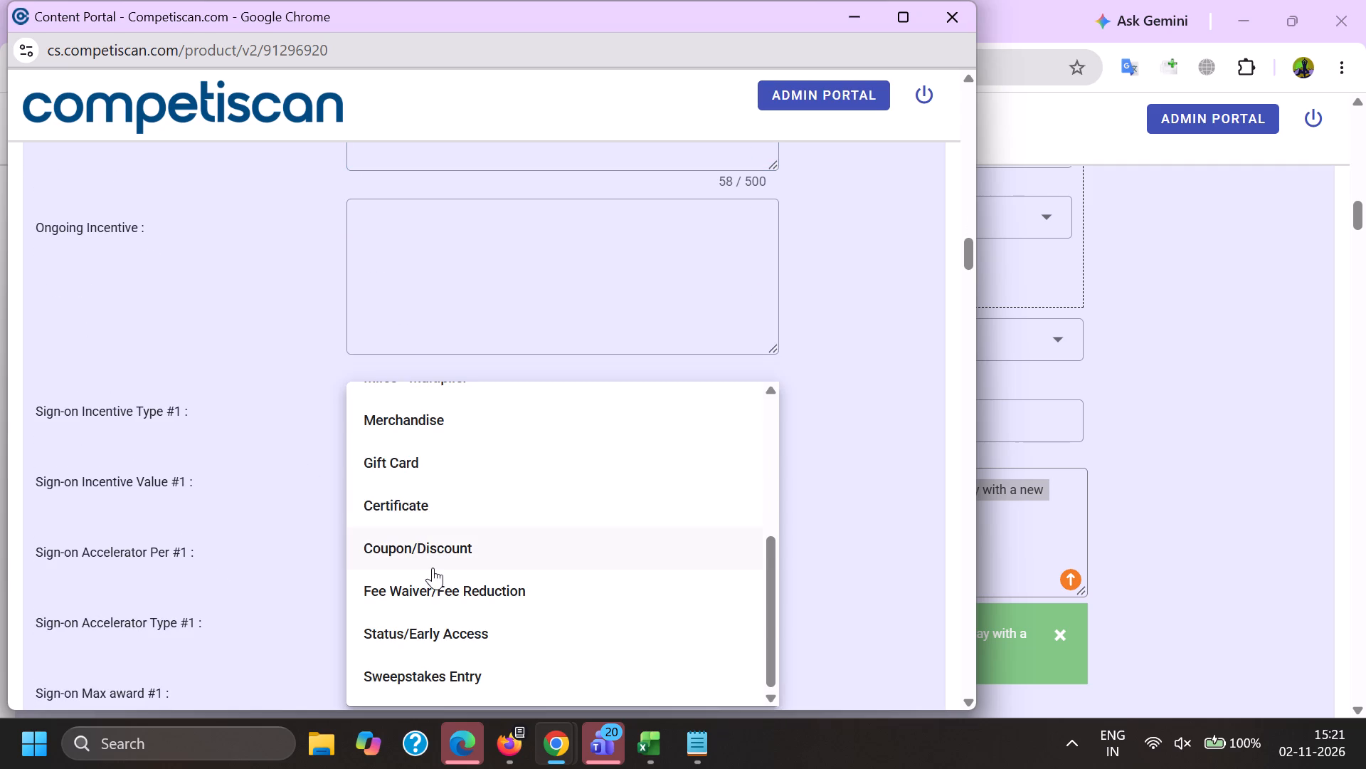
left_click(433, 550)
left_click_drag(245, 535, 260, 535)
left_click(445, 478)
type("30.")
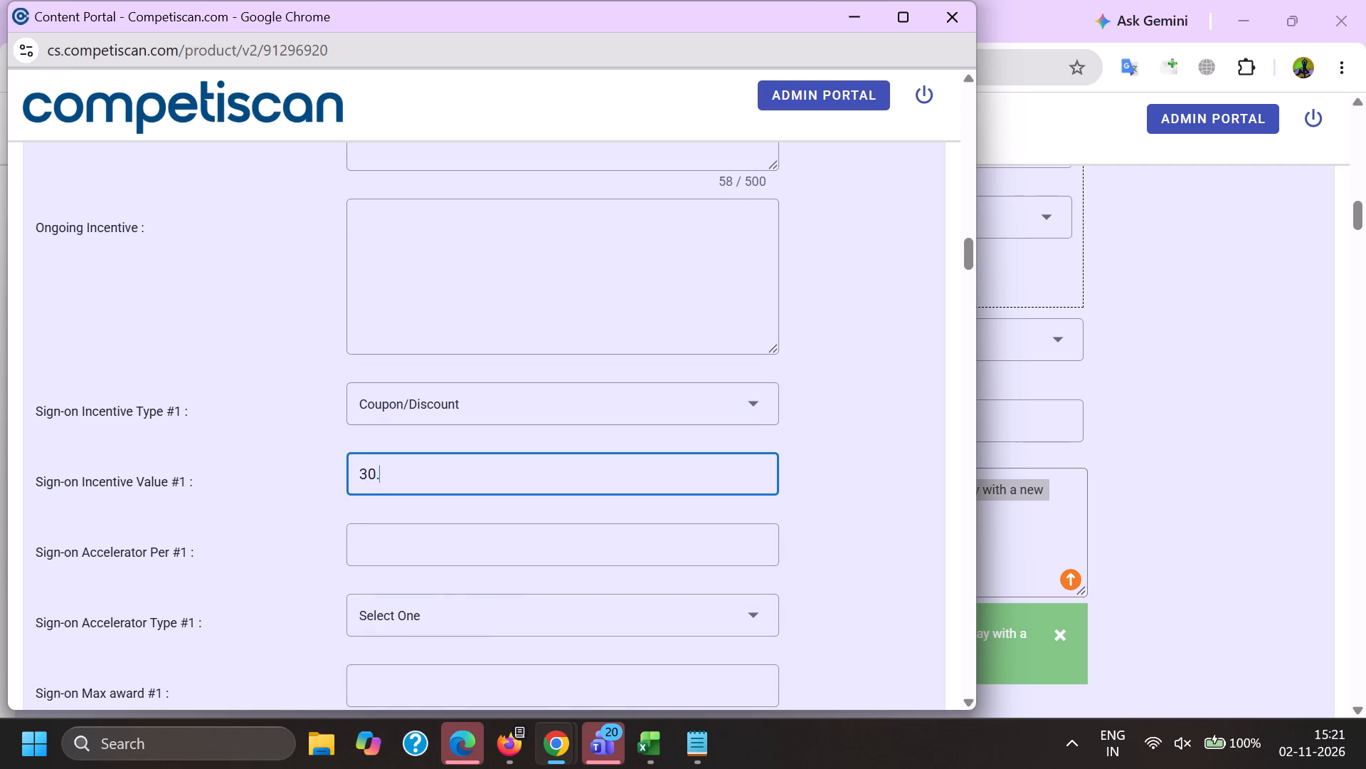
type("00")
Enter 30.00 as Sign-on Max award #1, leaving the accelerator fields blank.
key("Tab")
key("Tab")
key("Tab")
type("320")
key("BackSpace")
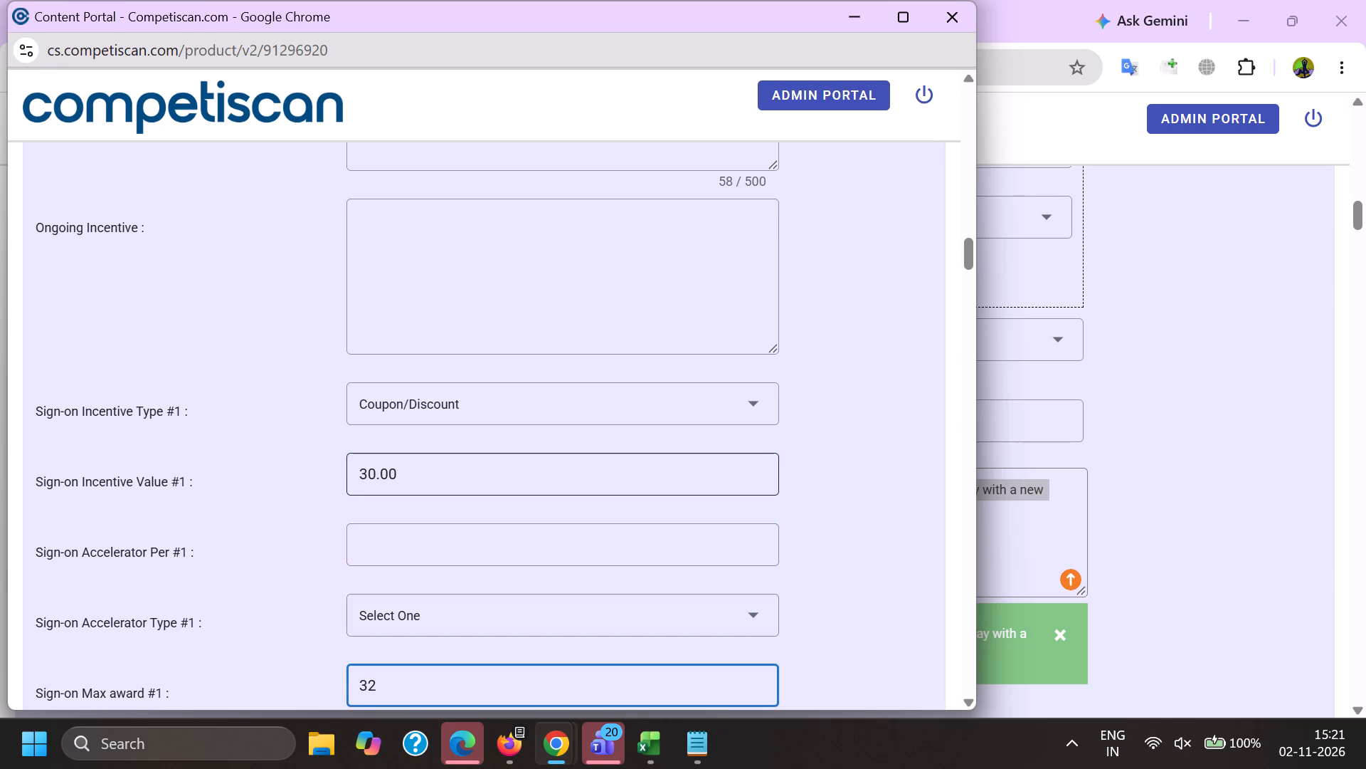
key("equal")
key("BackSpace")
key("BackSpace")
type("0.00")
key("Tab")
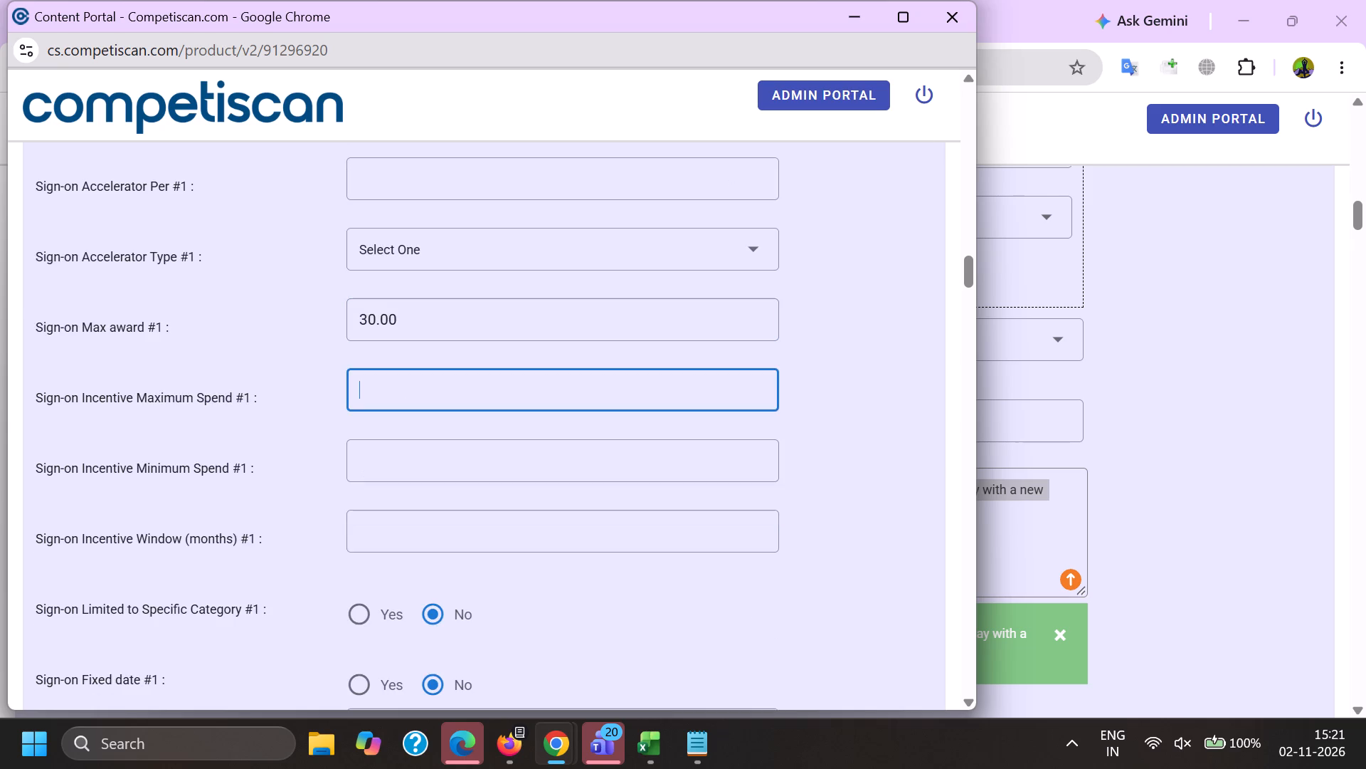
In the payment card offer details, set the application type to Invitation to Apply and the primary card level to Not Mentioned.
scroll(445, 482, "down", 20)
scroll(403, 377, "down", 3)
left_click(381, 369)
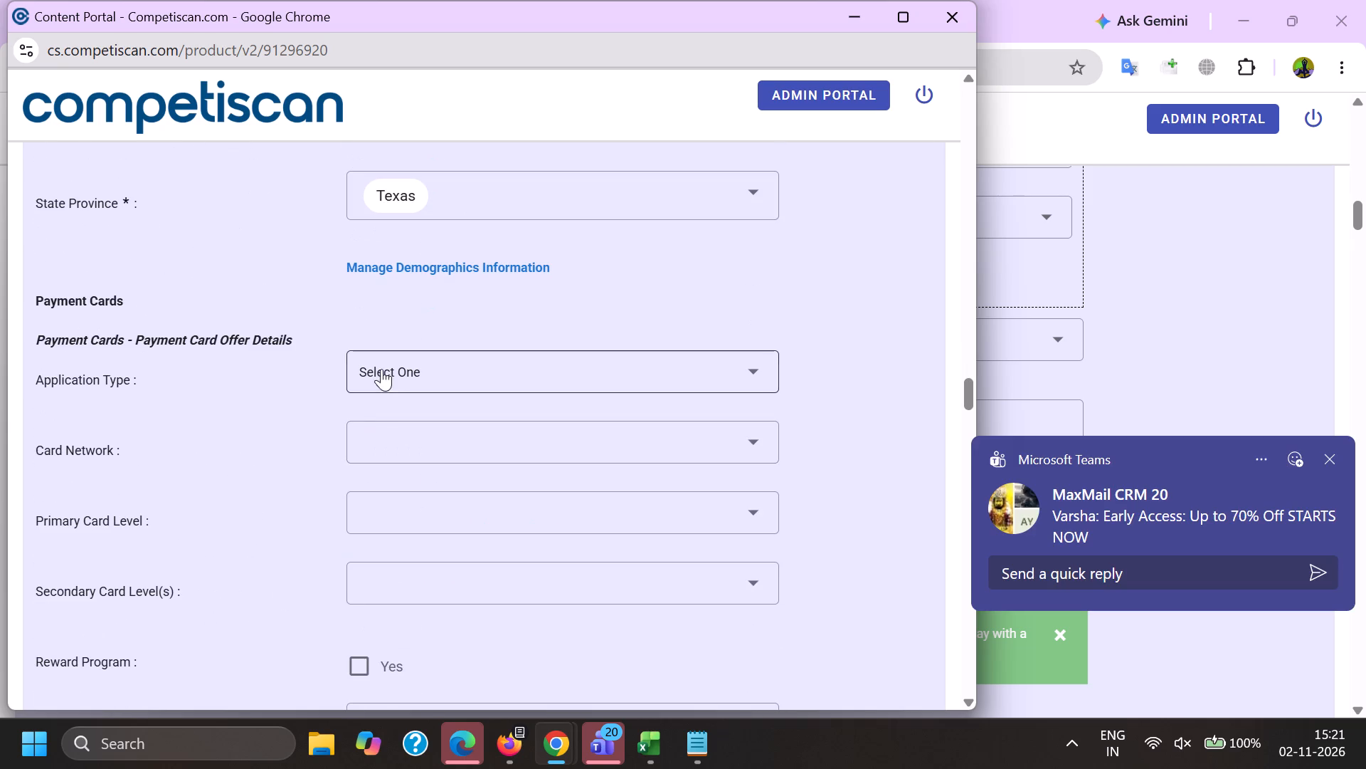
scroll(409, 278, "down", 1)
left_click(418, 372)
left_click_drag(174, 341, 200, 344)
left_click(377, 399)
scroll(394, 297, "down", 2)
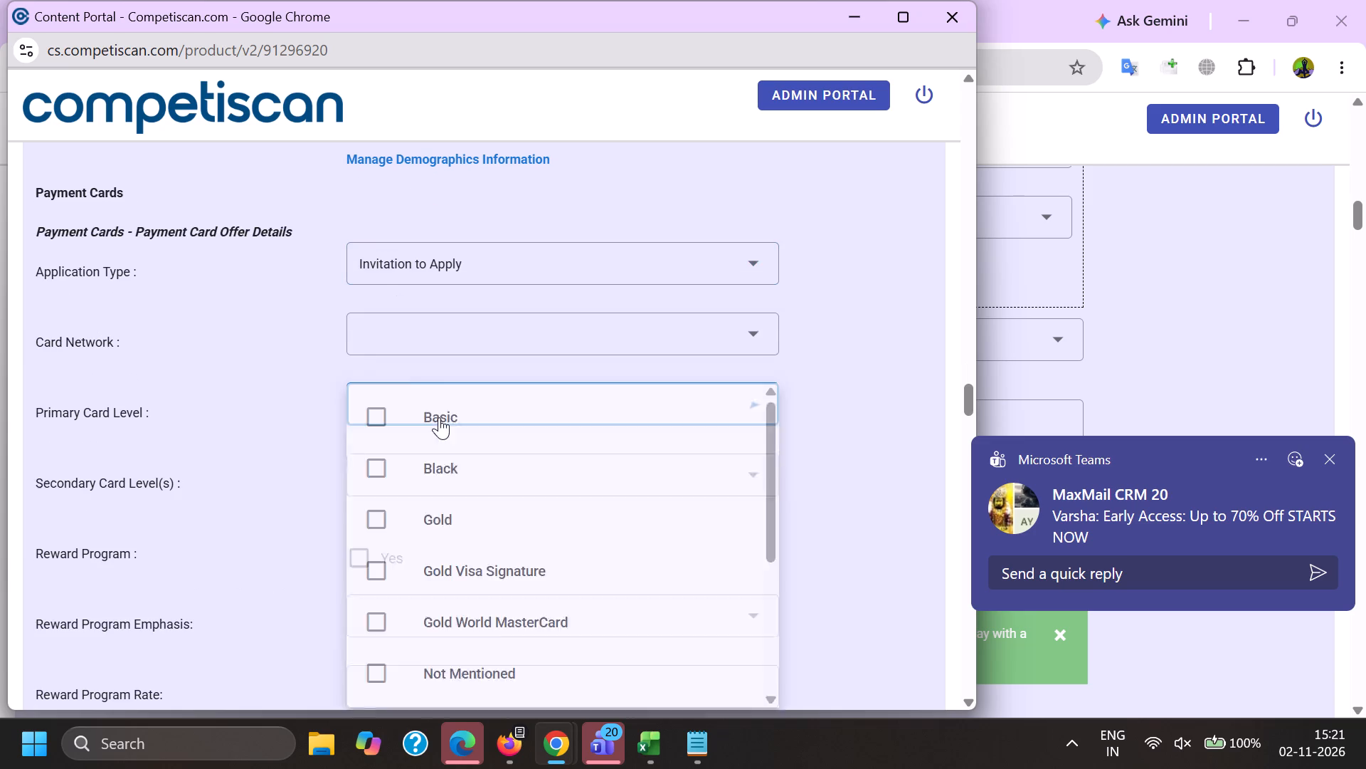
left_click(435, 459)
left_click_drag(229, 416, 244, 414)
Mark Reward Program as Yes and choose a reward program emphasis for the payment card offer.
left_click(359, 358)
left_click(268, 399)
left_click(371, 408)
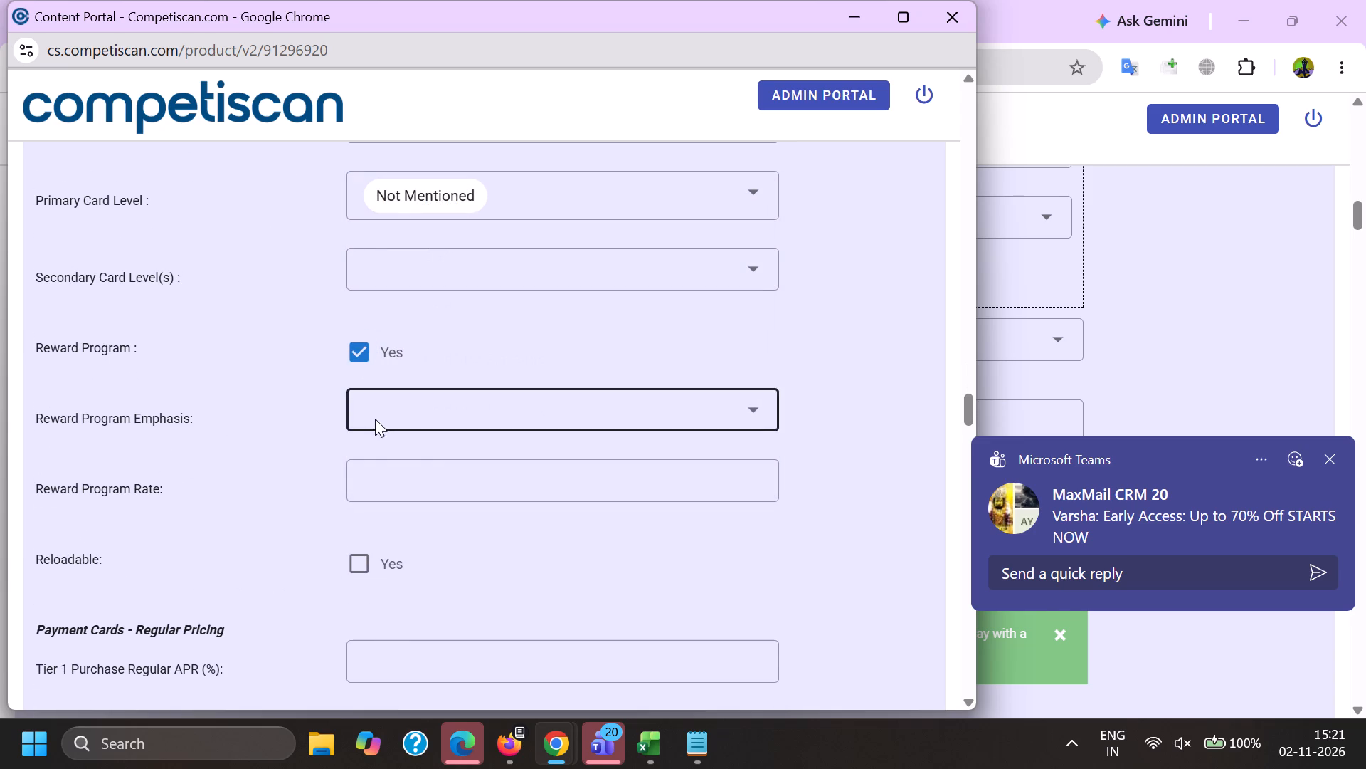
left_click(411, 513)
double_click(281, 522)
Go to the Non-Profit/Consumer Services/Retail credit fields at the end of the product form.
key("End")
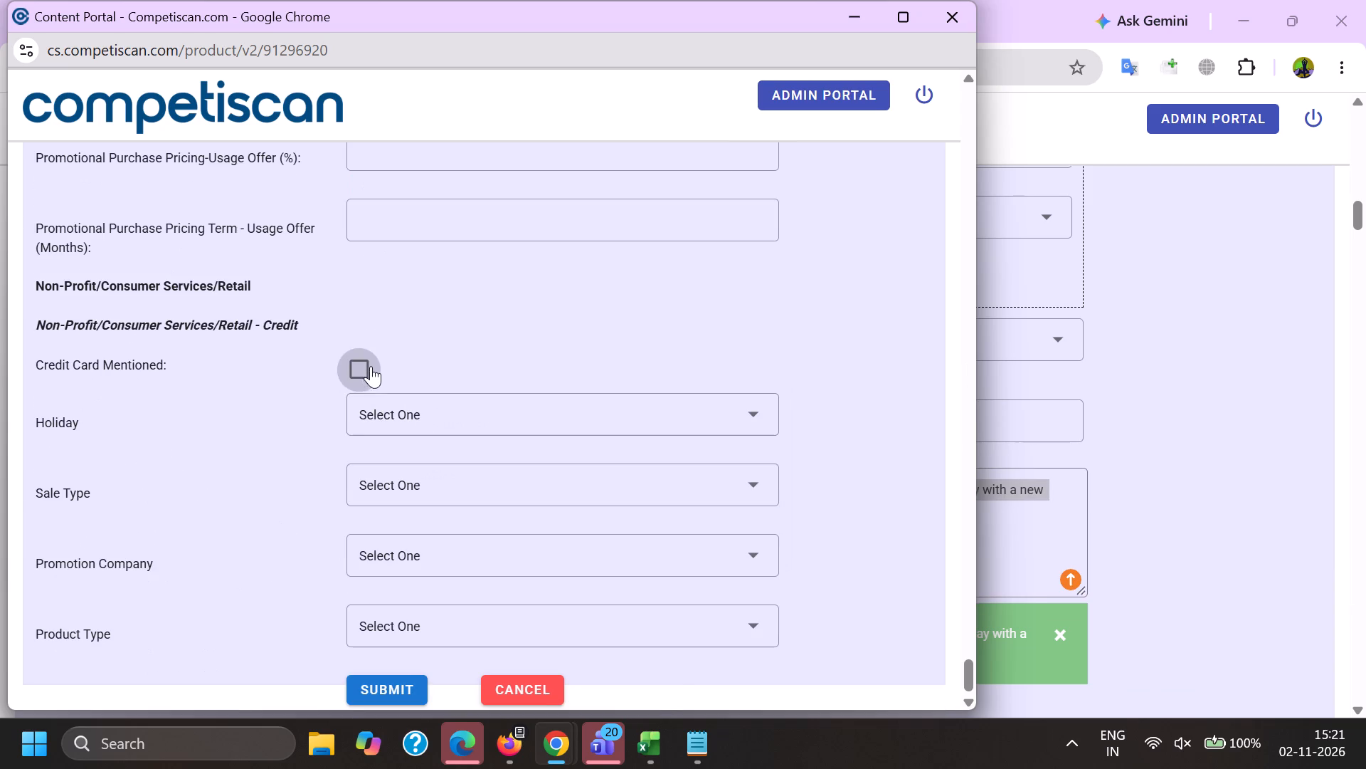
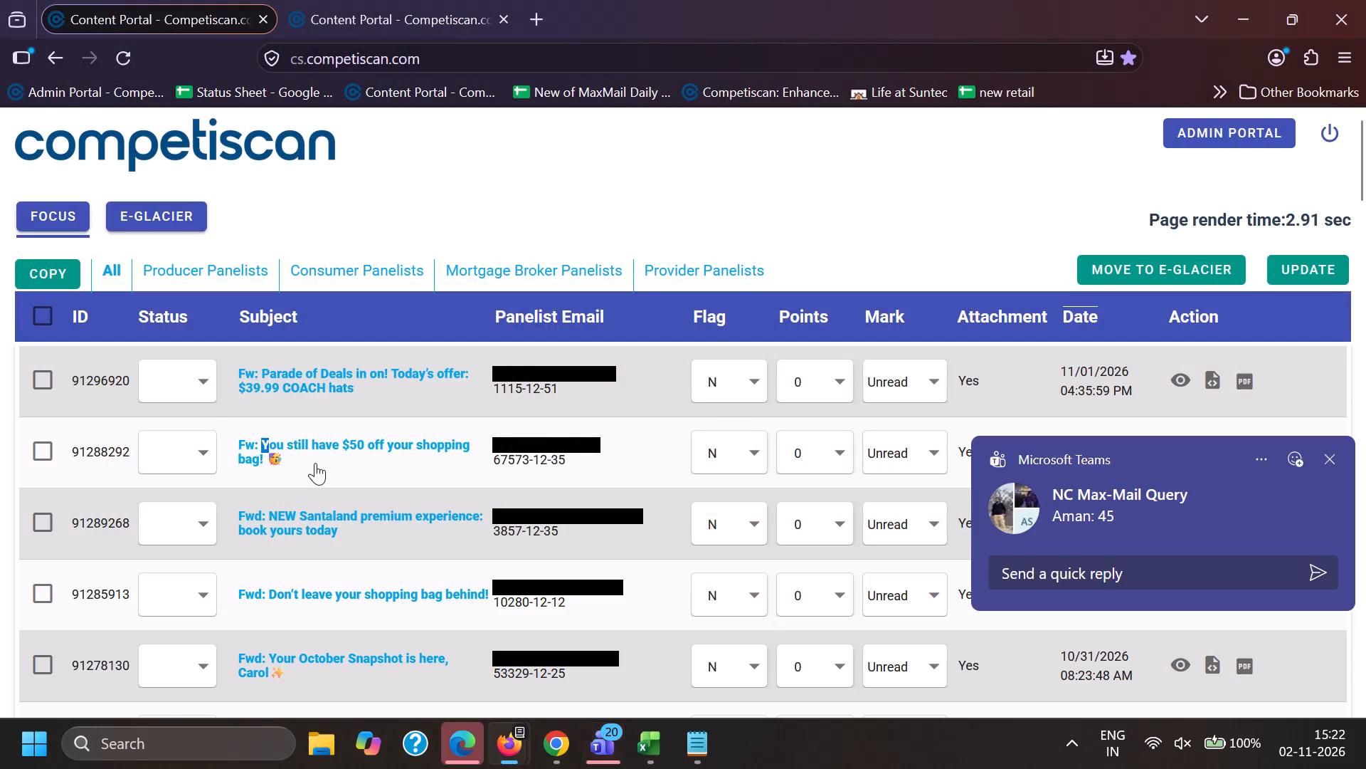
Copy the subject "You still have $50 off your shopping bag!" from email 91288292 and search for it in quotes in Chrome's Content Portal email list.
left_click_drag(315, 463, 315, 465)
key("ctrl+c")
key("ctrl+c")
left_click(548, 758)
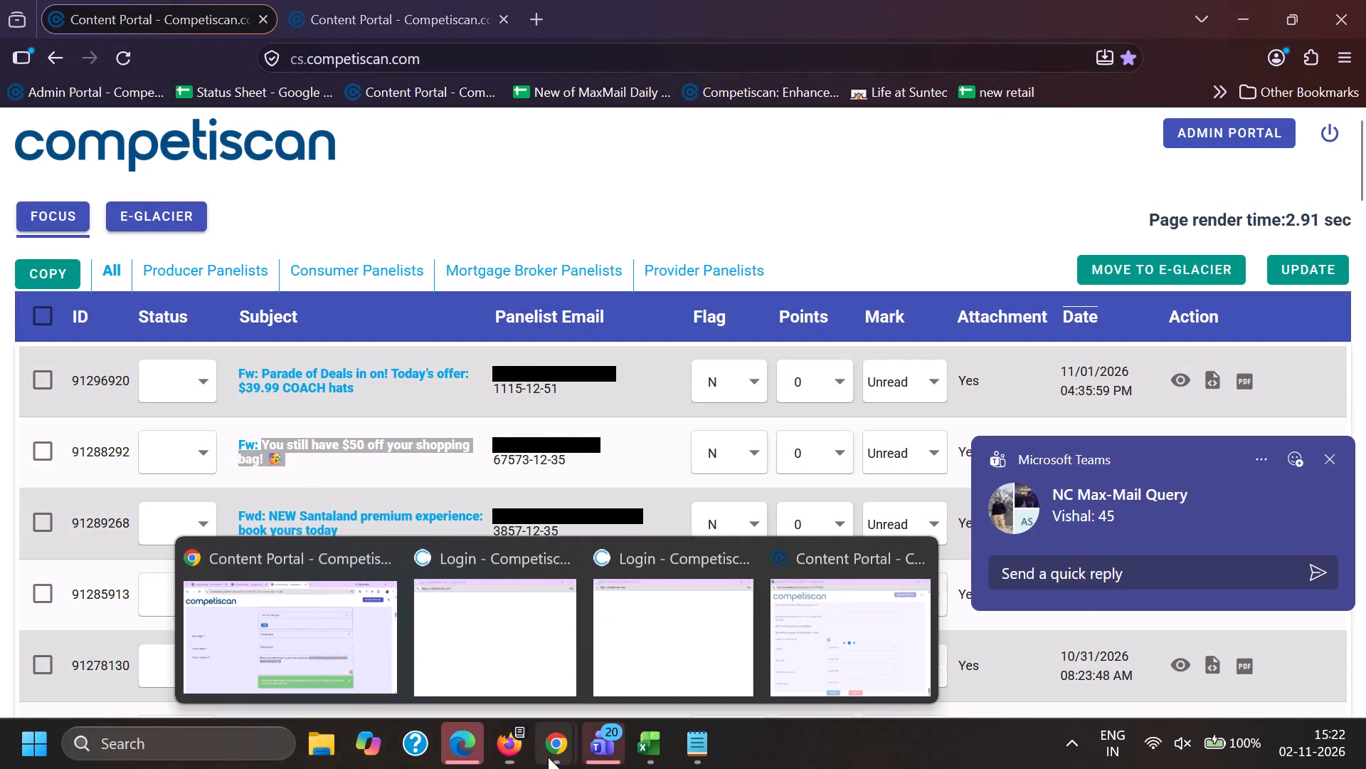
left_click(274, 596)
left_click(335, 0)
left_click(241, 0)
scroll(323, 382, "down", 4)
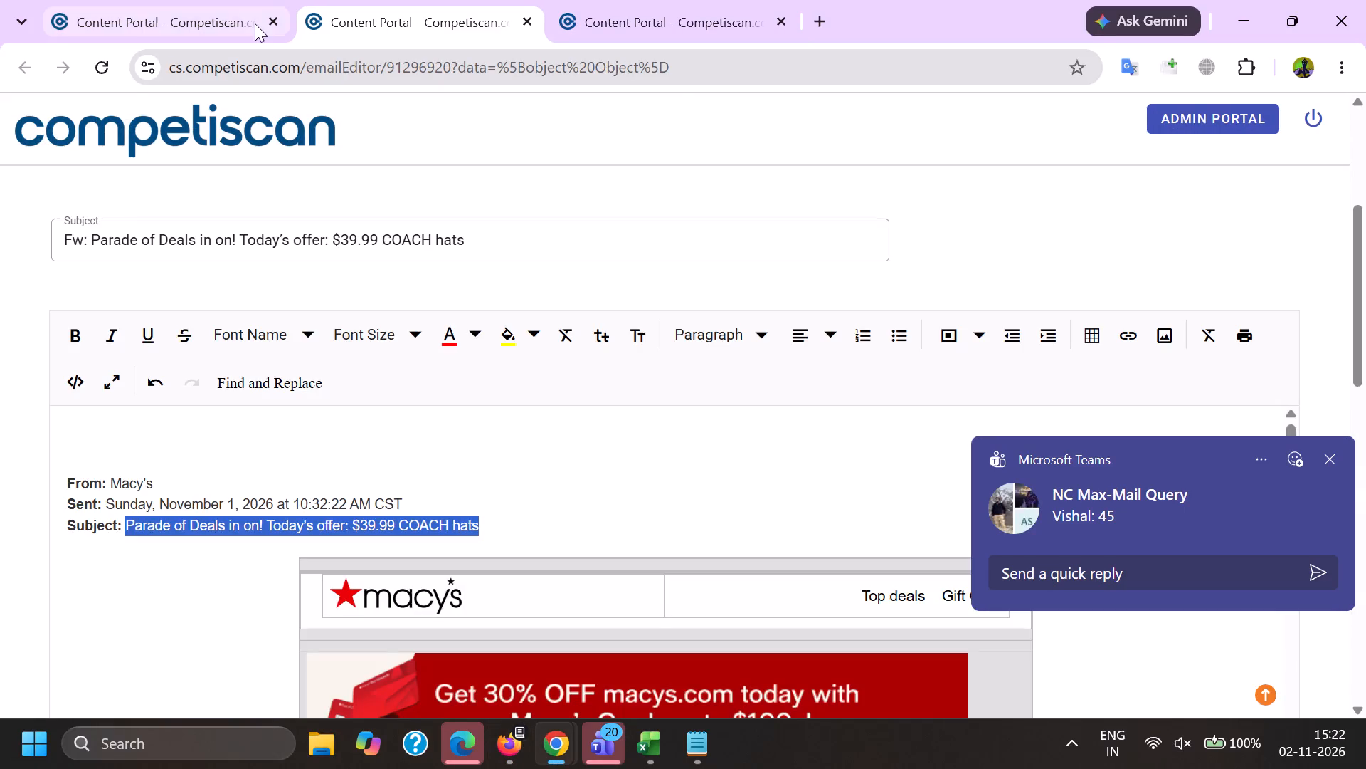
left_click_drag(477, 245, 1, 209)
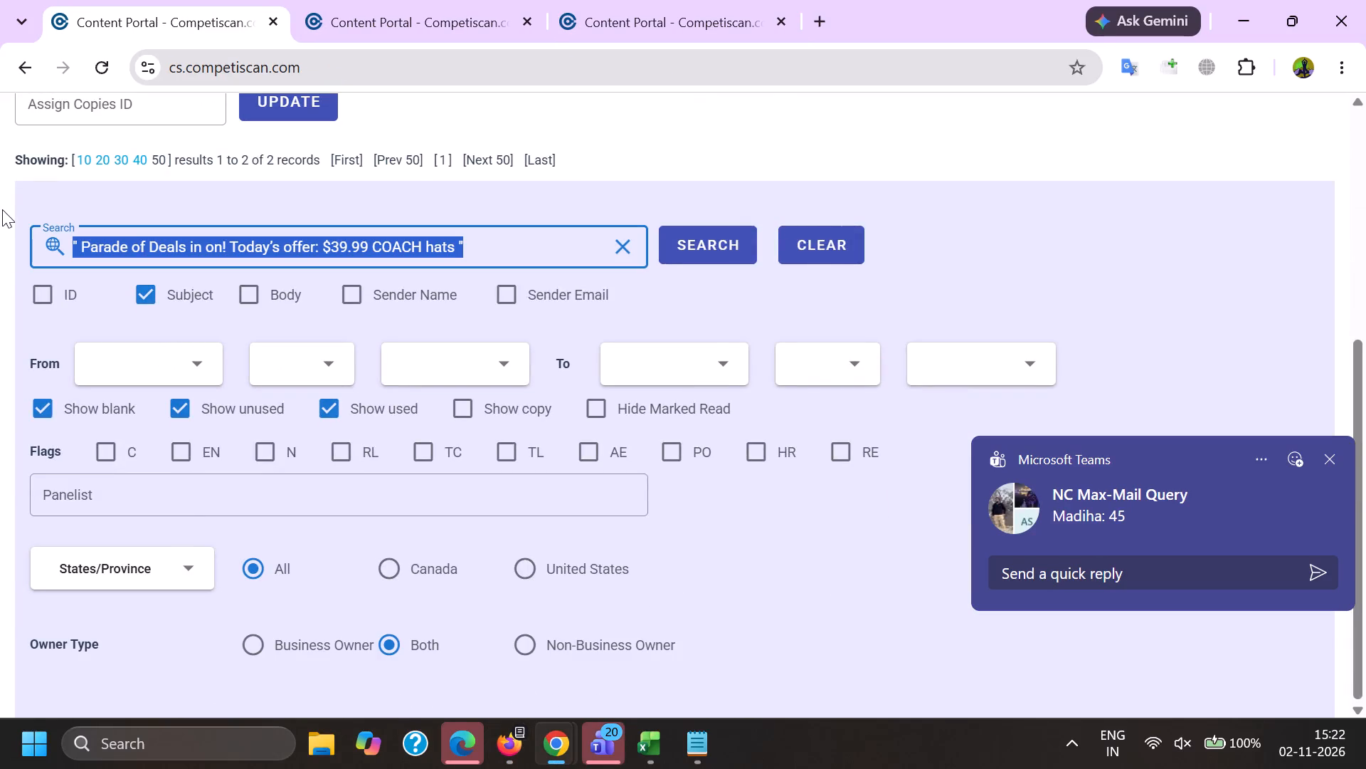
key("BackSpace")
key("shift+quotedbl")
key("ctrl+v")
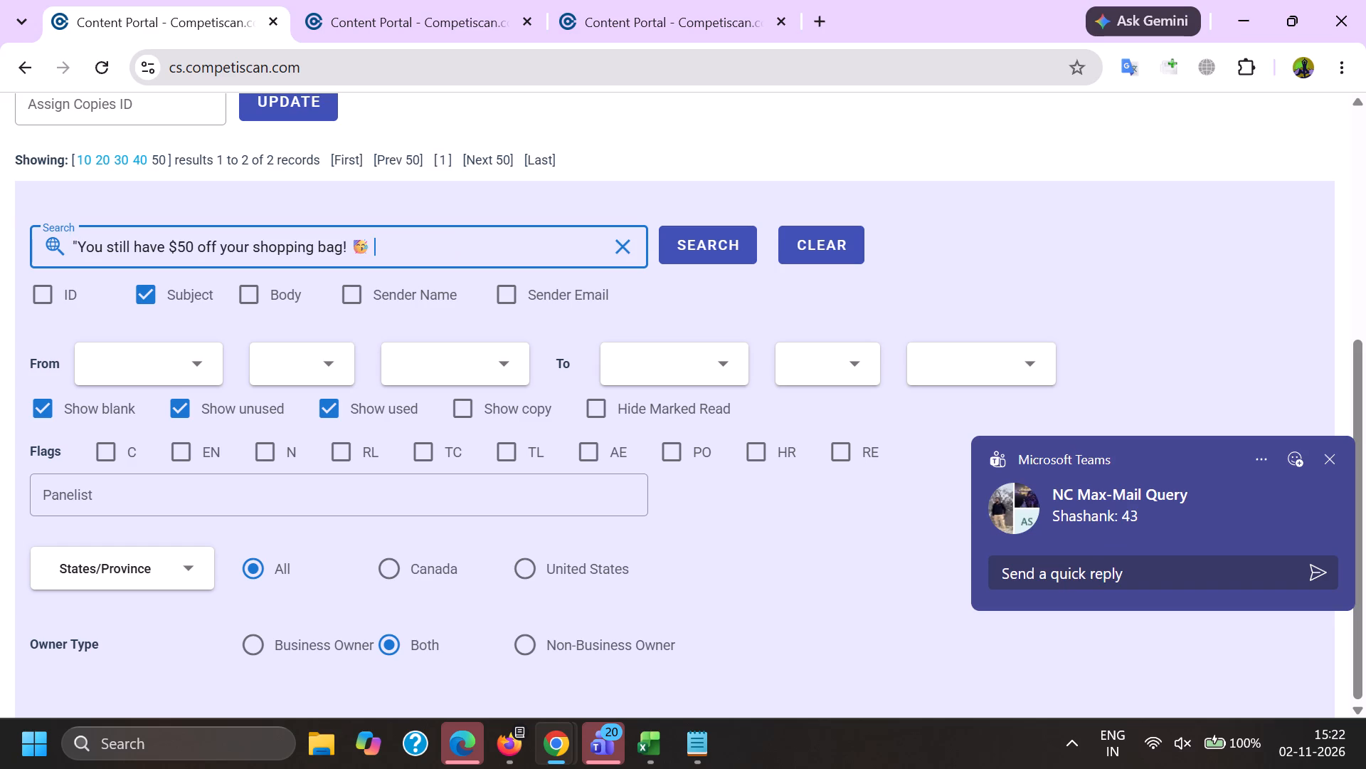
key("shift+quotedbl")
key("Return")
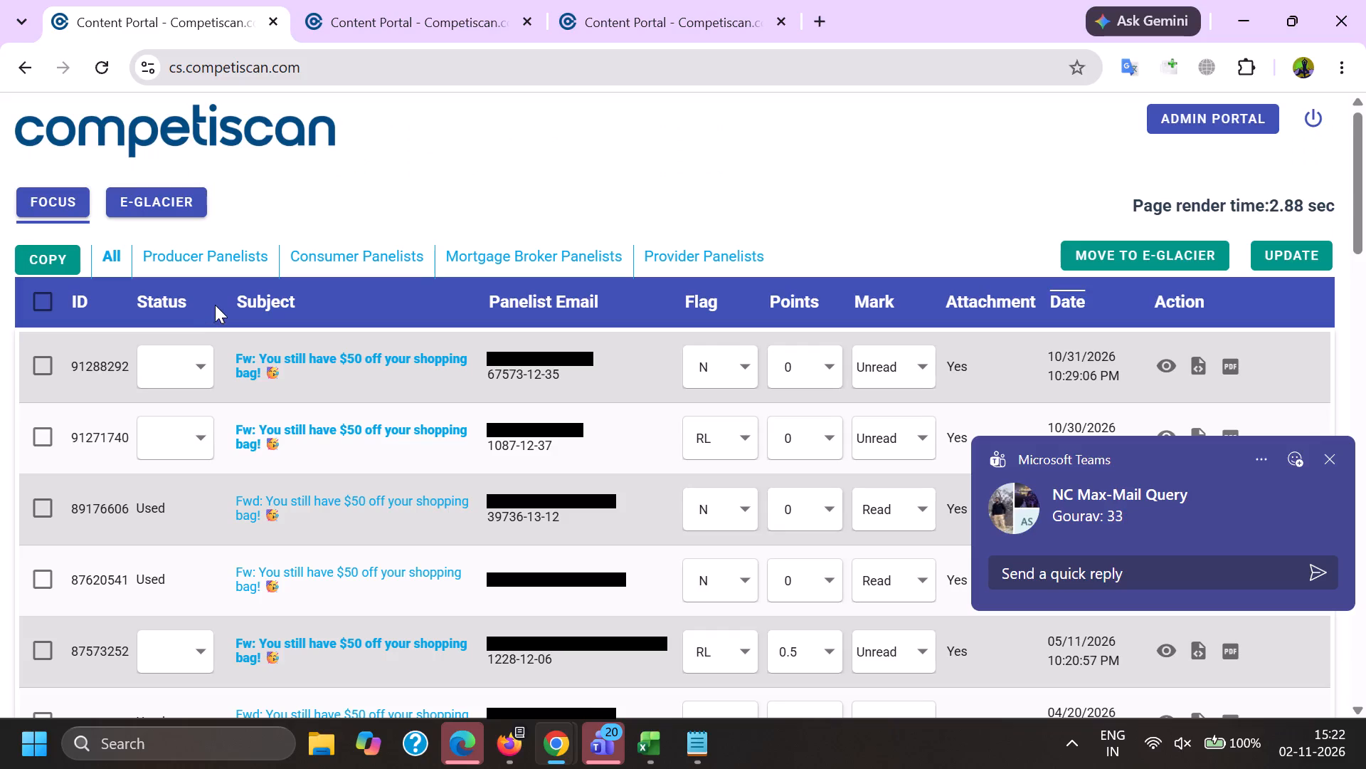
scroll(297, 488, "down", 1)
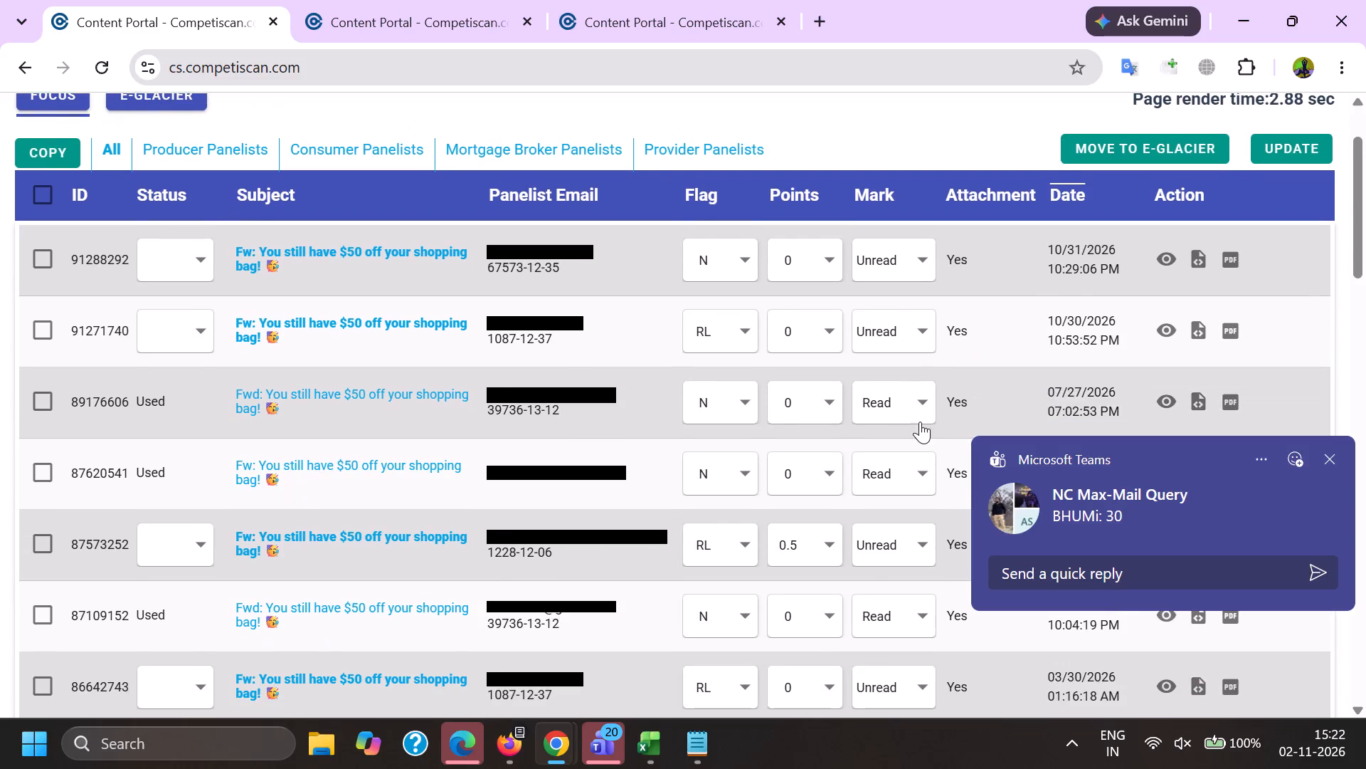
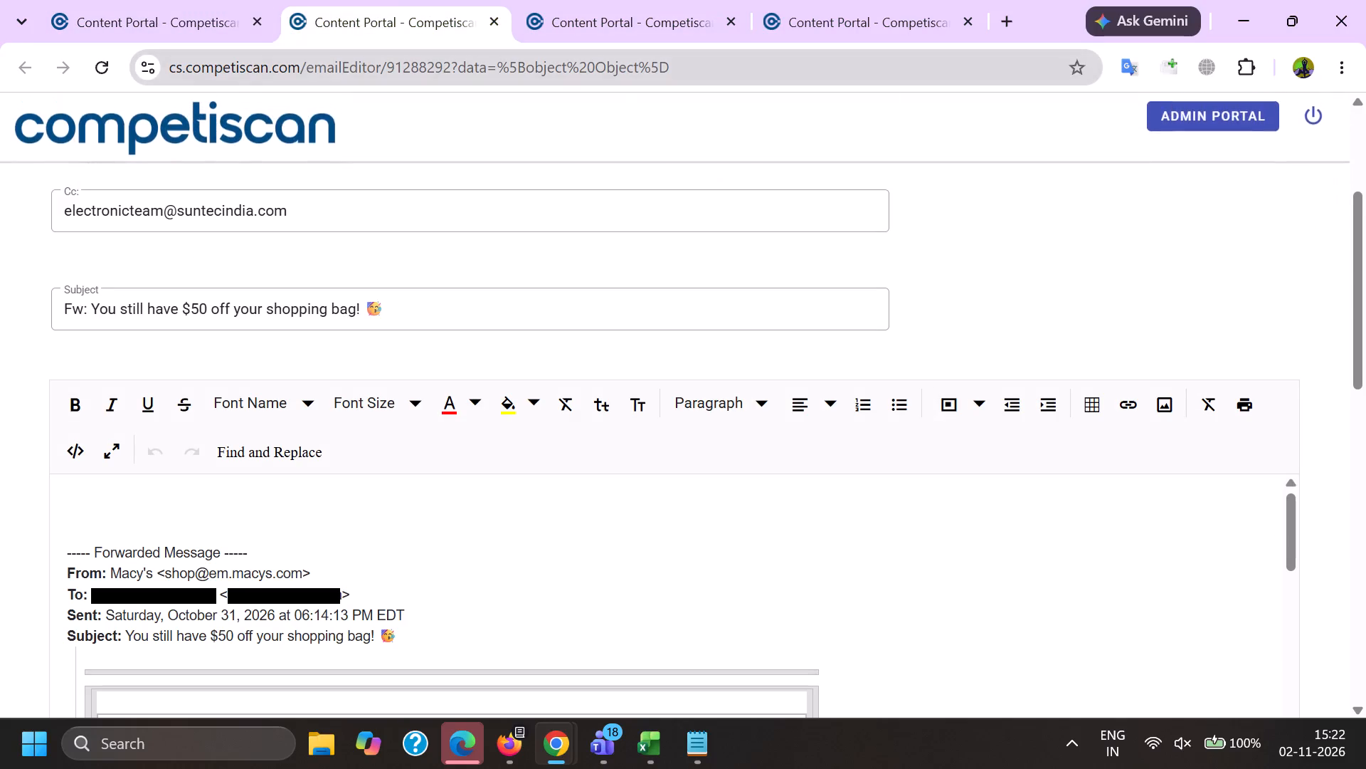
Copy email ID 91288292 and log it in the 2025 excel workbook's row 35, with cc in the column beside it.
double_click(392, 69)
key("ctrl+c")
left_click(659, 731)
left_click(808, 651)
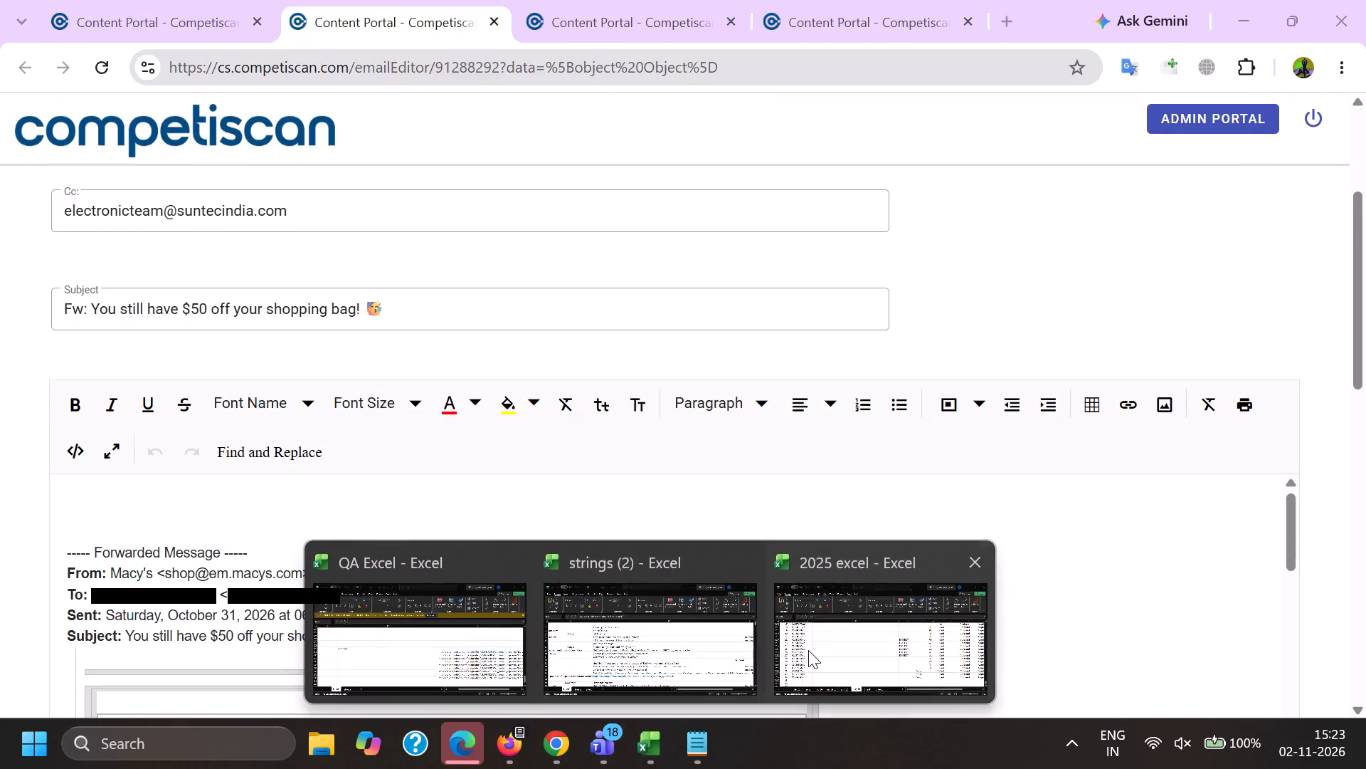
scroll(202, 401, "down", 5)
left_click(119, 316)
key("ctrl+v")
left_click(221, 326, "ctrl")
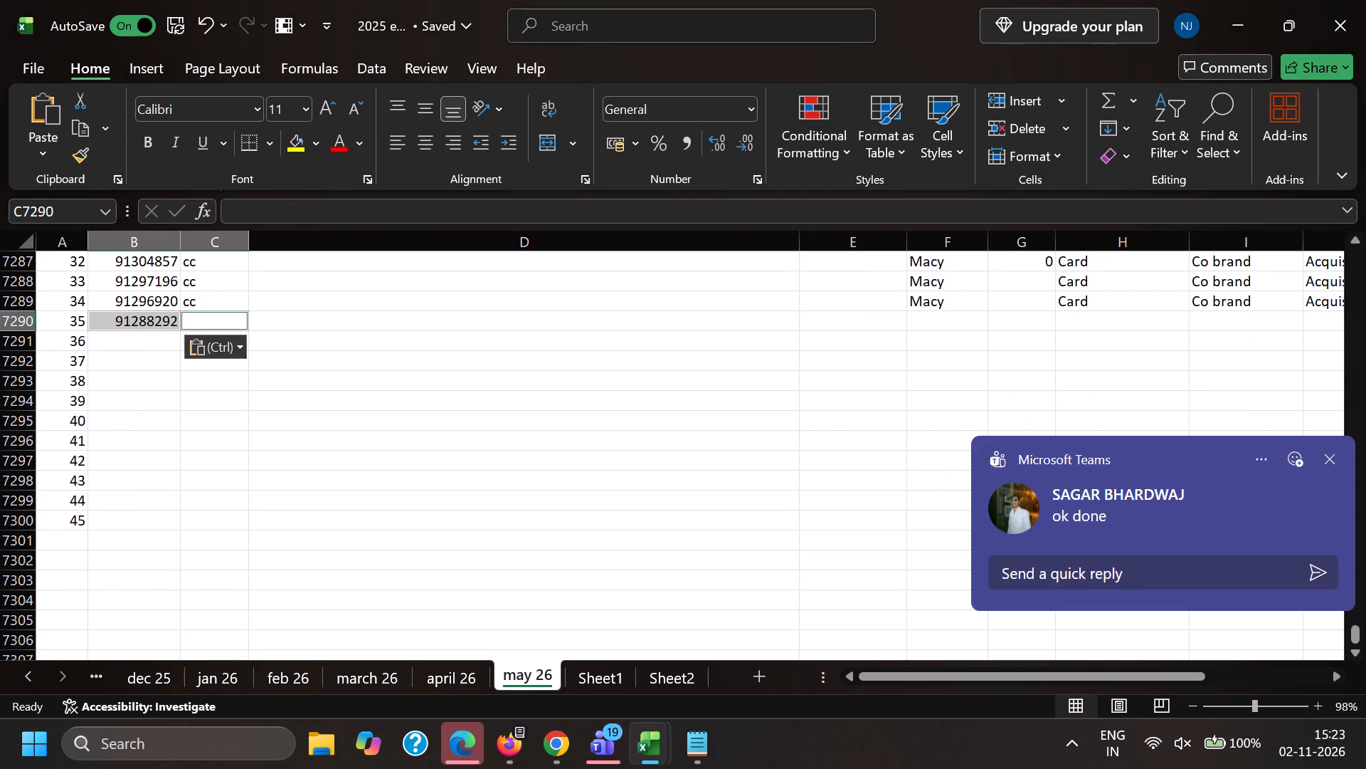
key("c")
key("c")
Fill the rest of row 35 with Macy, 0, Card, Co brand and Acquisition in columns F to J.
key("Right")
key("Right")
key("Right")
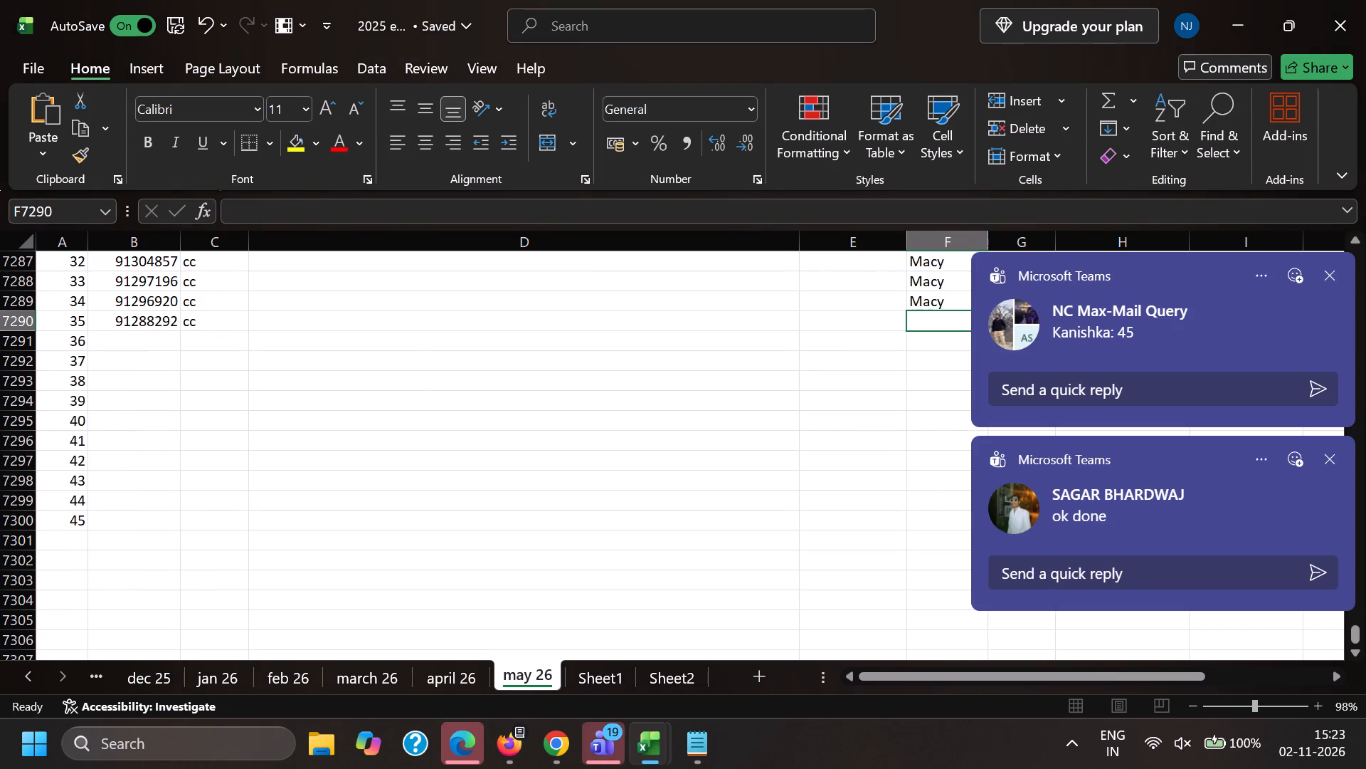
key("m")
key("Right")
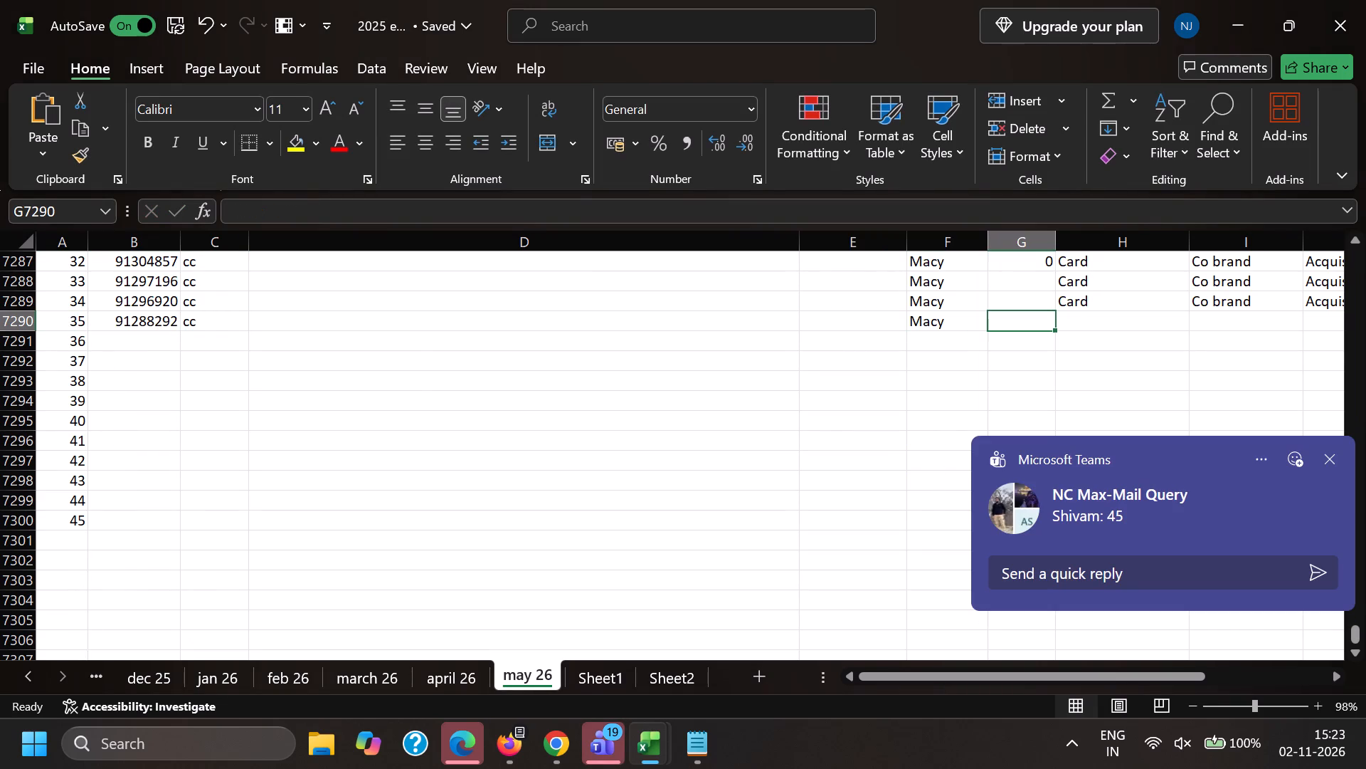
key("0")
key("Right")
key("c")
key("Right")
key("c")
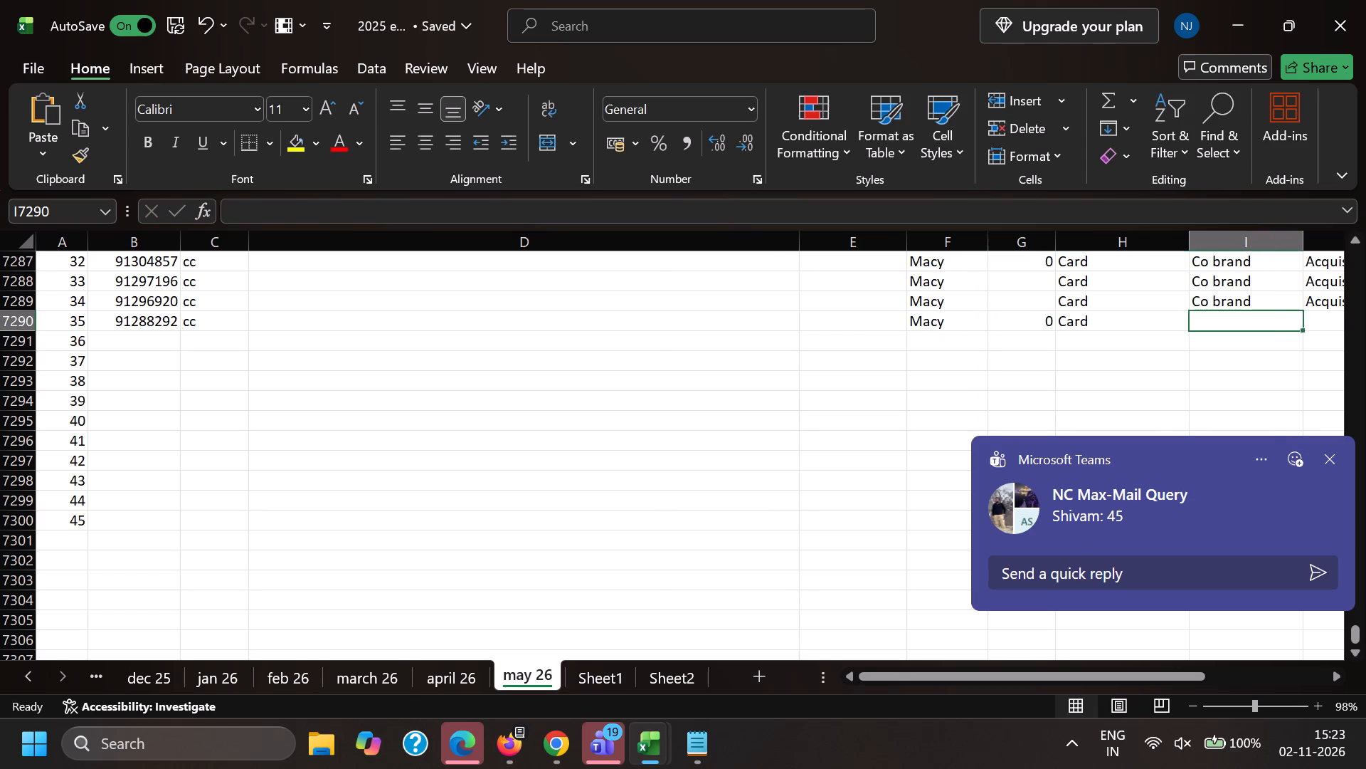
key("Right")
key("a")
Enter 0 in the empty column G cells of the Macy rows 7288 and 7289.
key("Left")
key("Left")
key("Left")
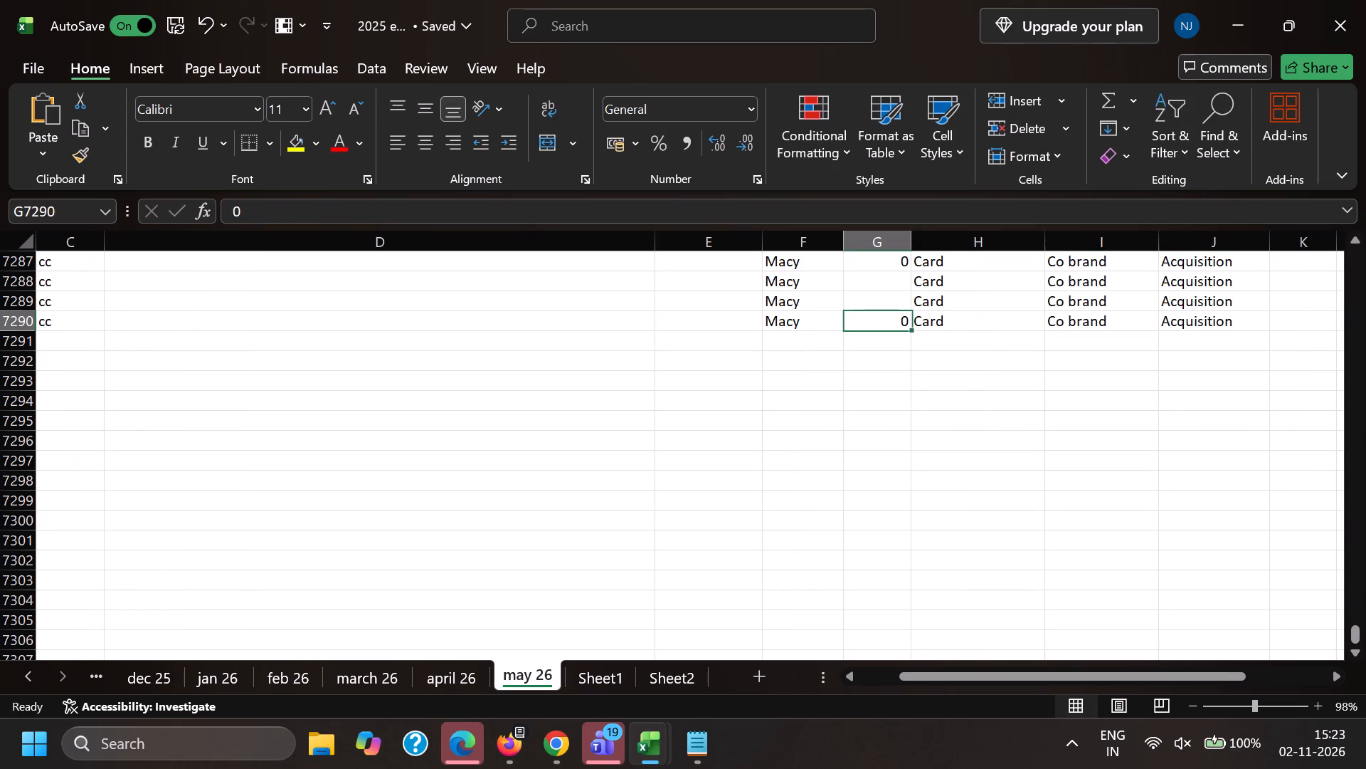
key("Up")
key("Up")
key("0")
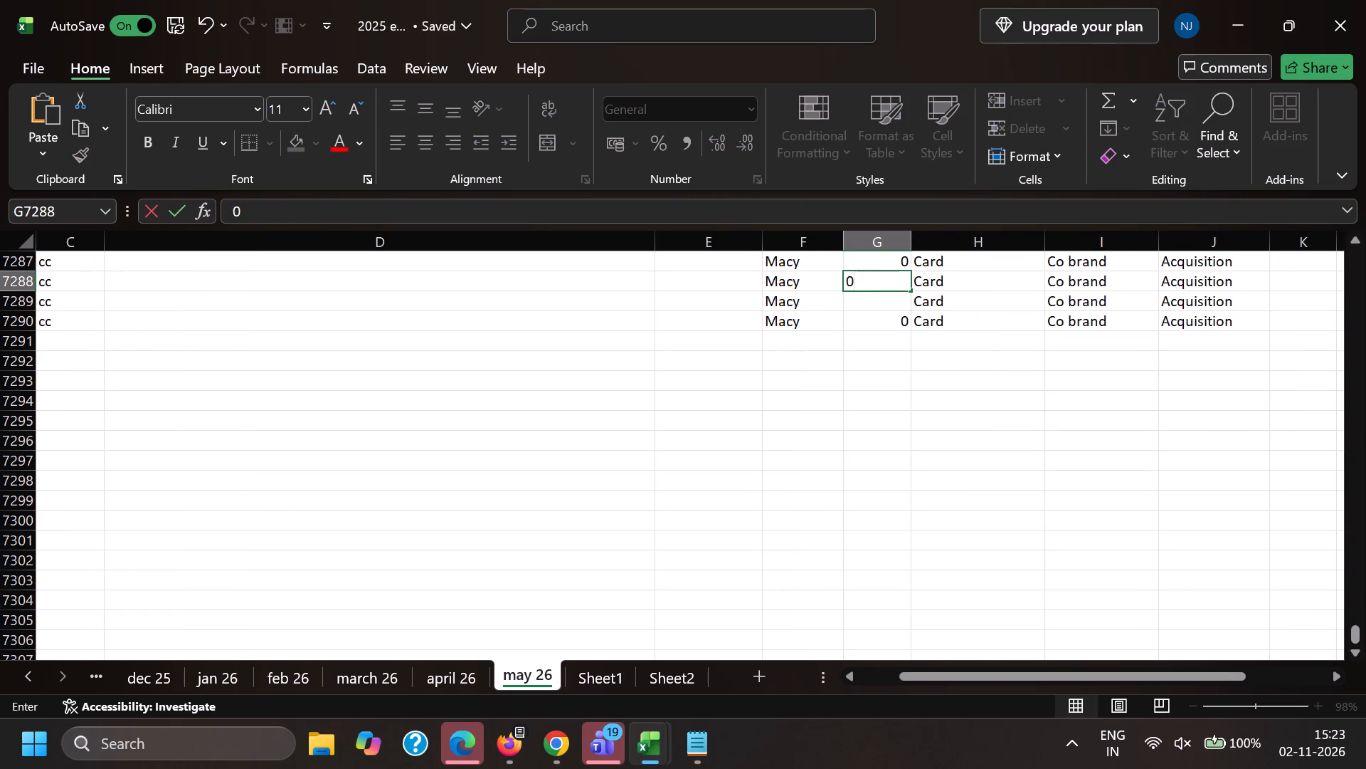
key("Return")
key("0")
key("Return")
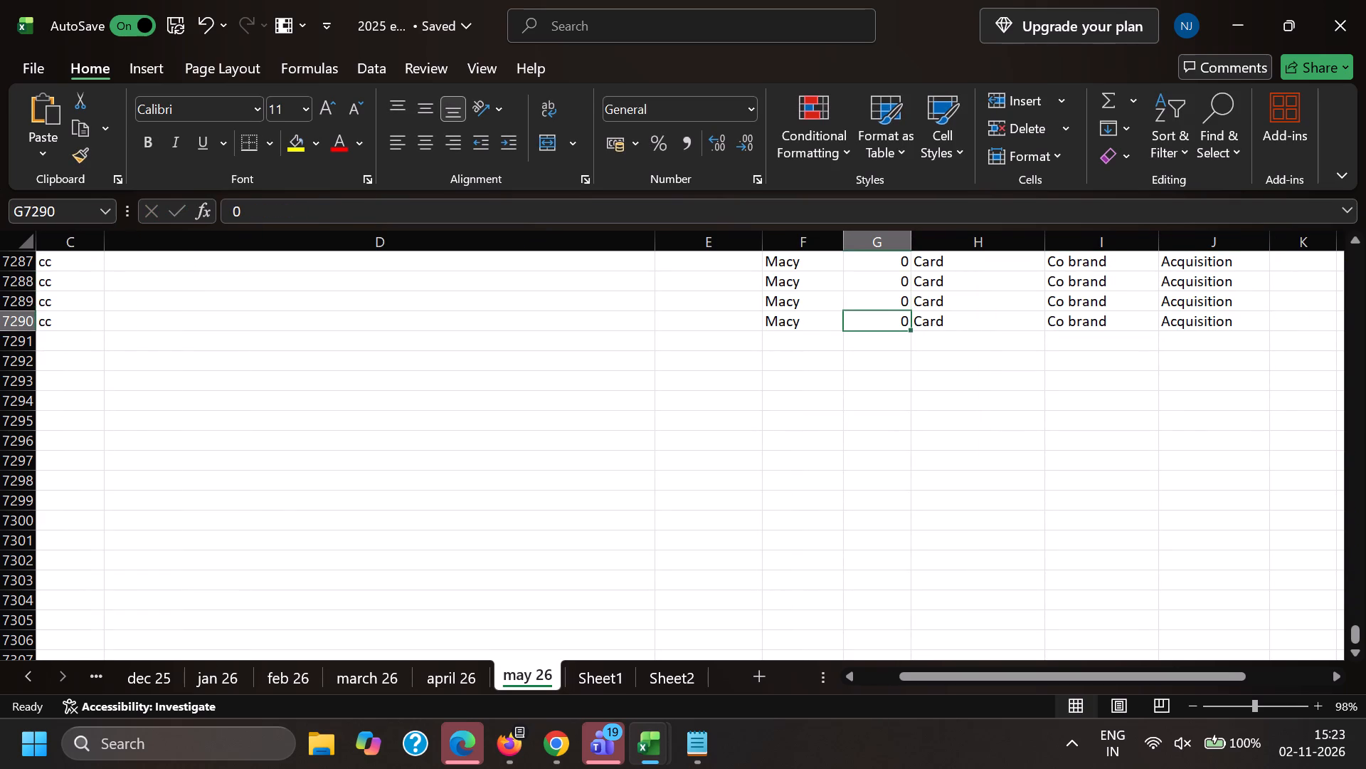
Switch to Chrome and remove the forwarded-message line, sender address and recipient line from the header of email 91288292.
key("alt+Tab")
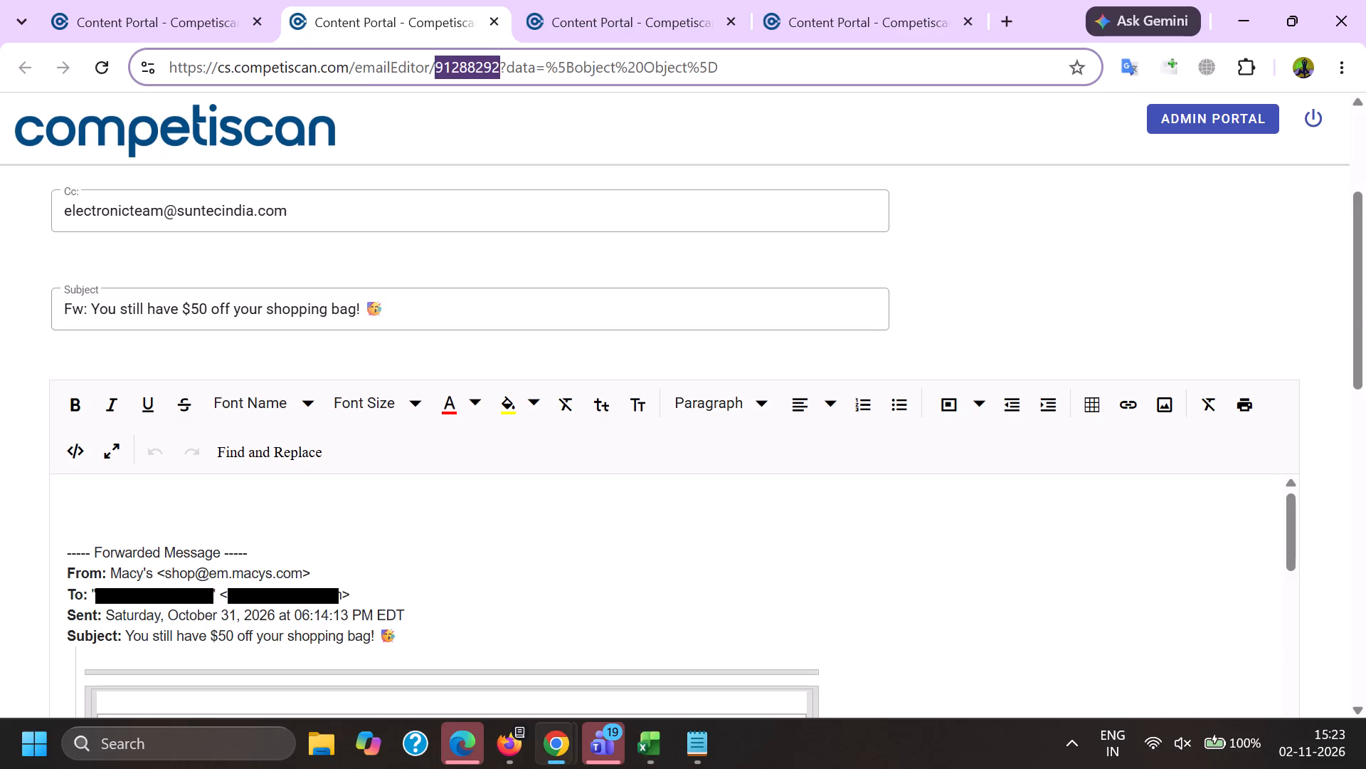
left_click_drag(290, 556, 0, 450)
key("BackSpace")
left_click_drag(158, 518, 569, 540)
key("BackSpace")
scroll(350, 241, "down", 3)
left_click(240, 562)
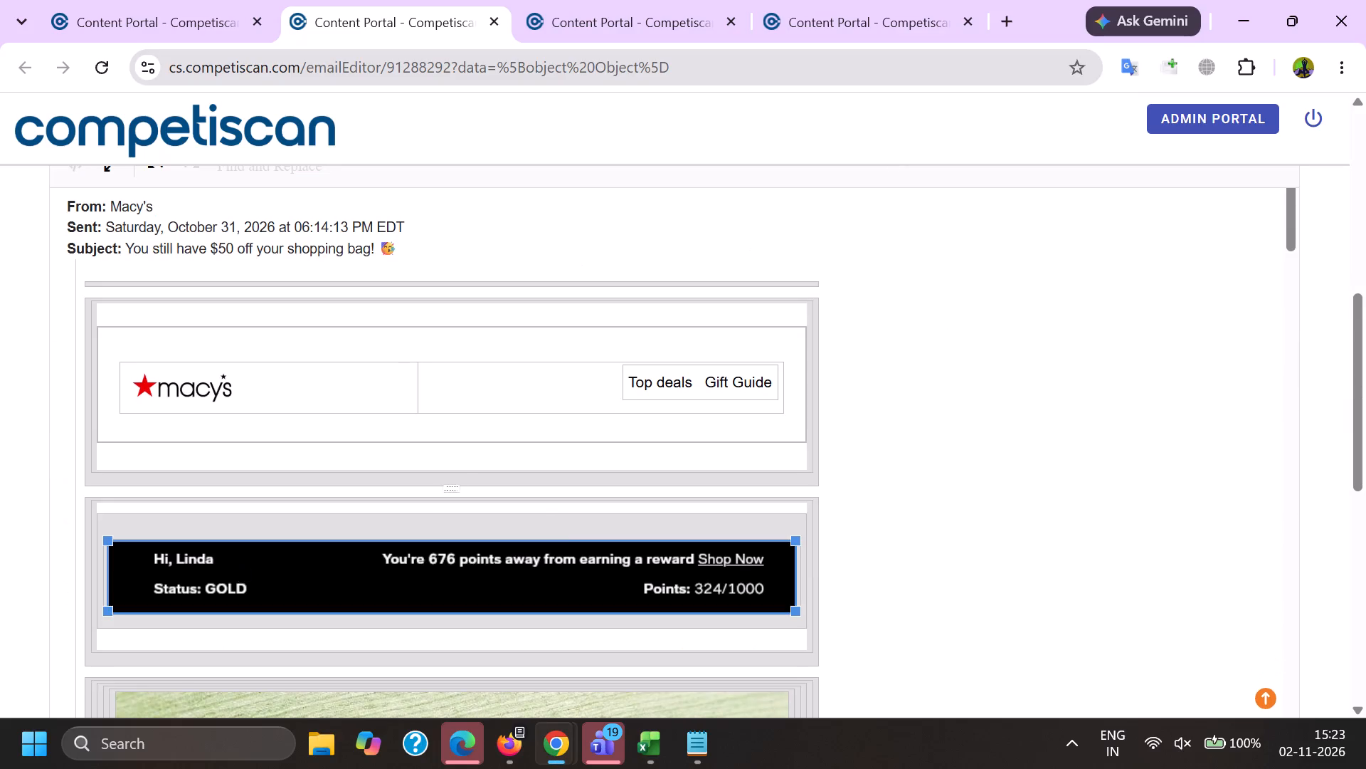
left_click(403, 507)
scroll(393, 323, "down", 6)
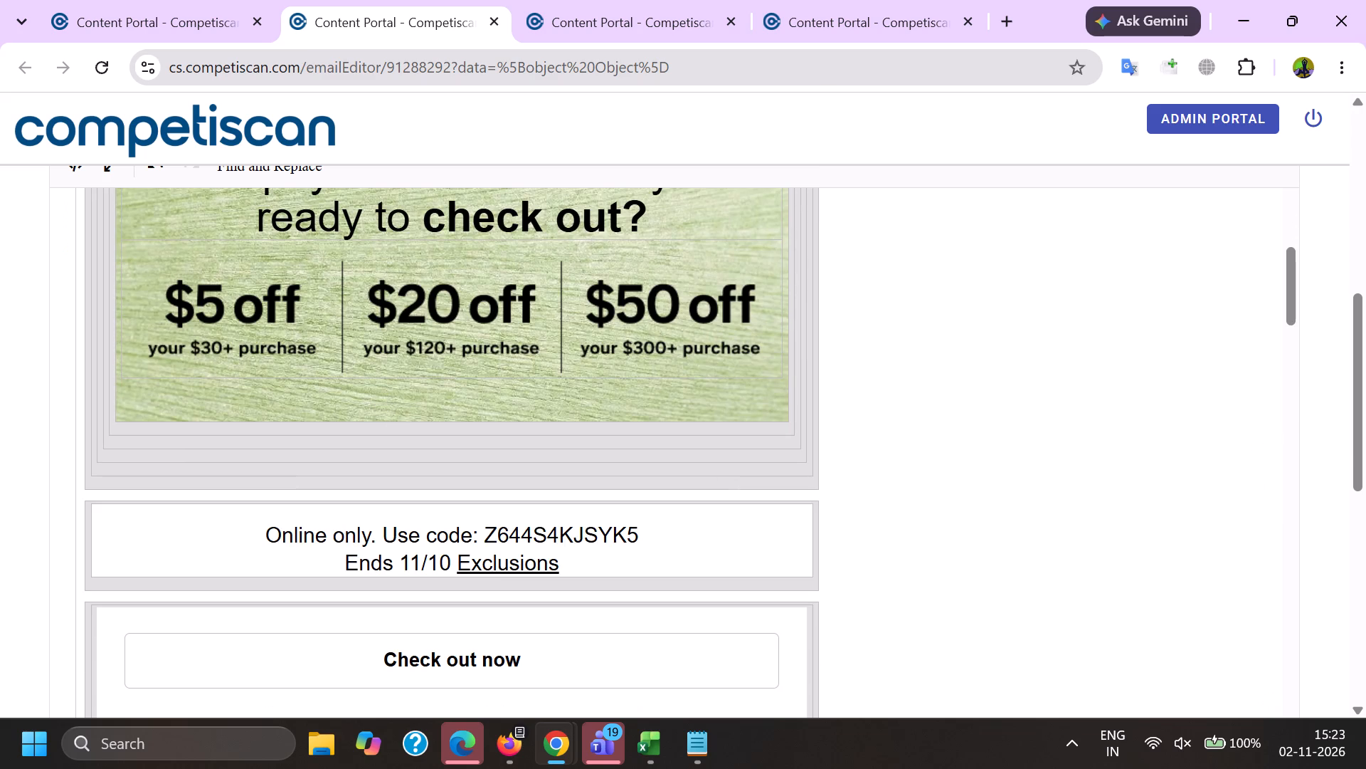
double_click(511, 543)
key("BackSpace")
Delete the four blank product images under the "More to love, just for you" heading.
scroll(339, 481, "down", 12)
scroll(349, 518, "up", 1)
scroll(349, 519, "down", 7)
scroll(361, 513, "up", 1)
scroll(363, 513, "down", 3)
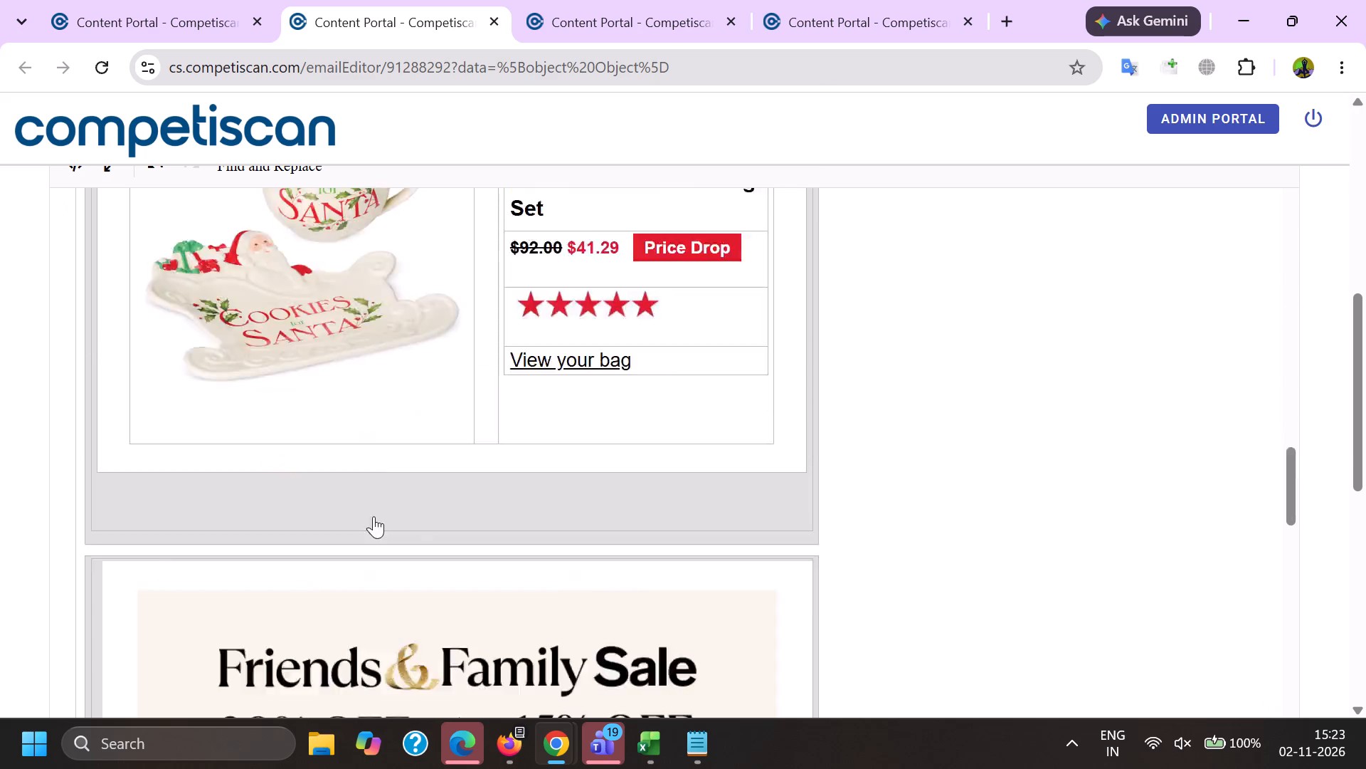
scroll(374, 516, "down", 11)
scroll(297, 498, "up", 4)
left_click(281, 525)
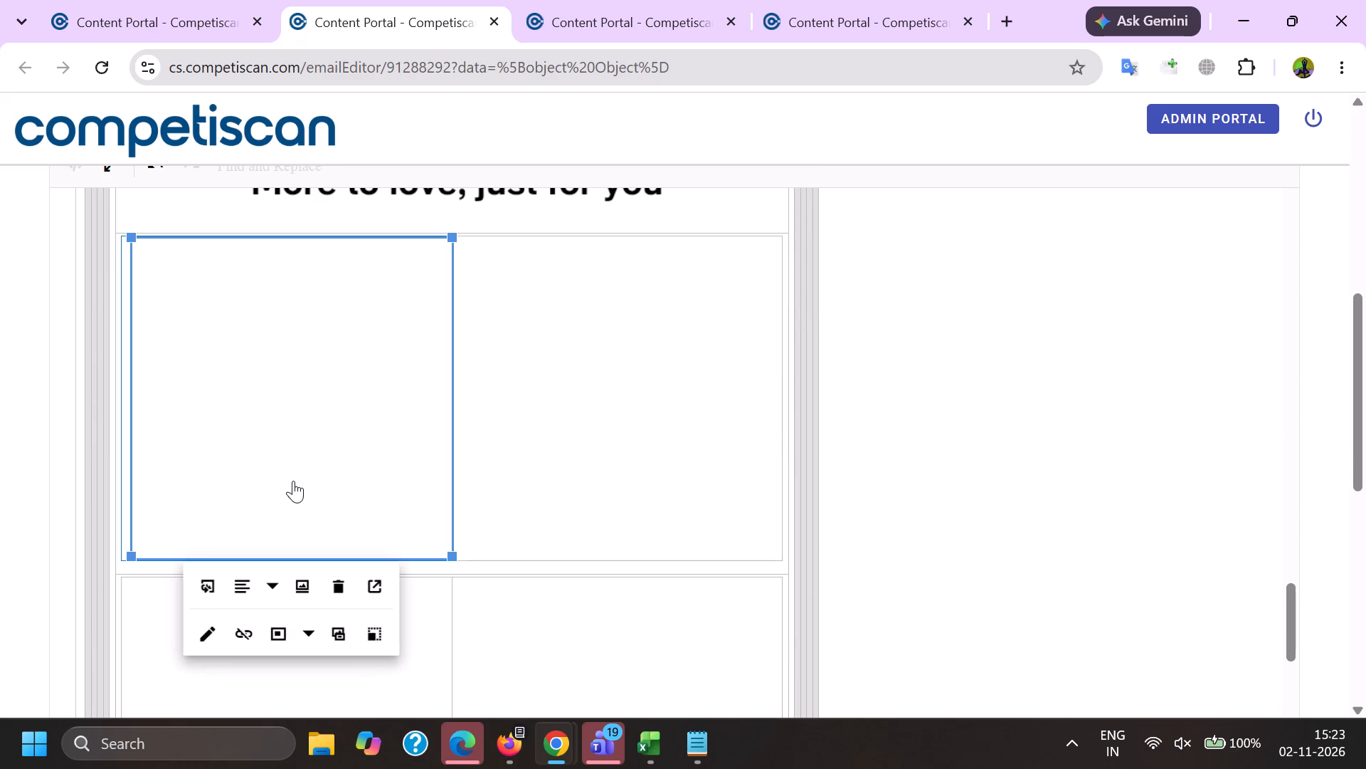
key("Delete")
left_click(593, 322)
key("Delete")
left_click(317, 352)
key("Delete")
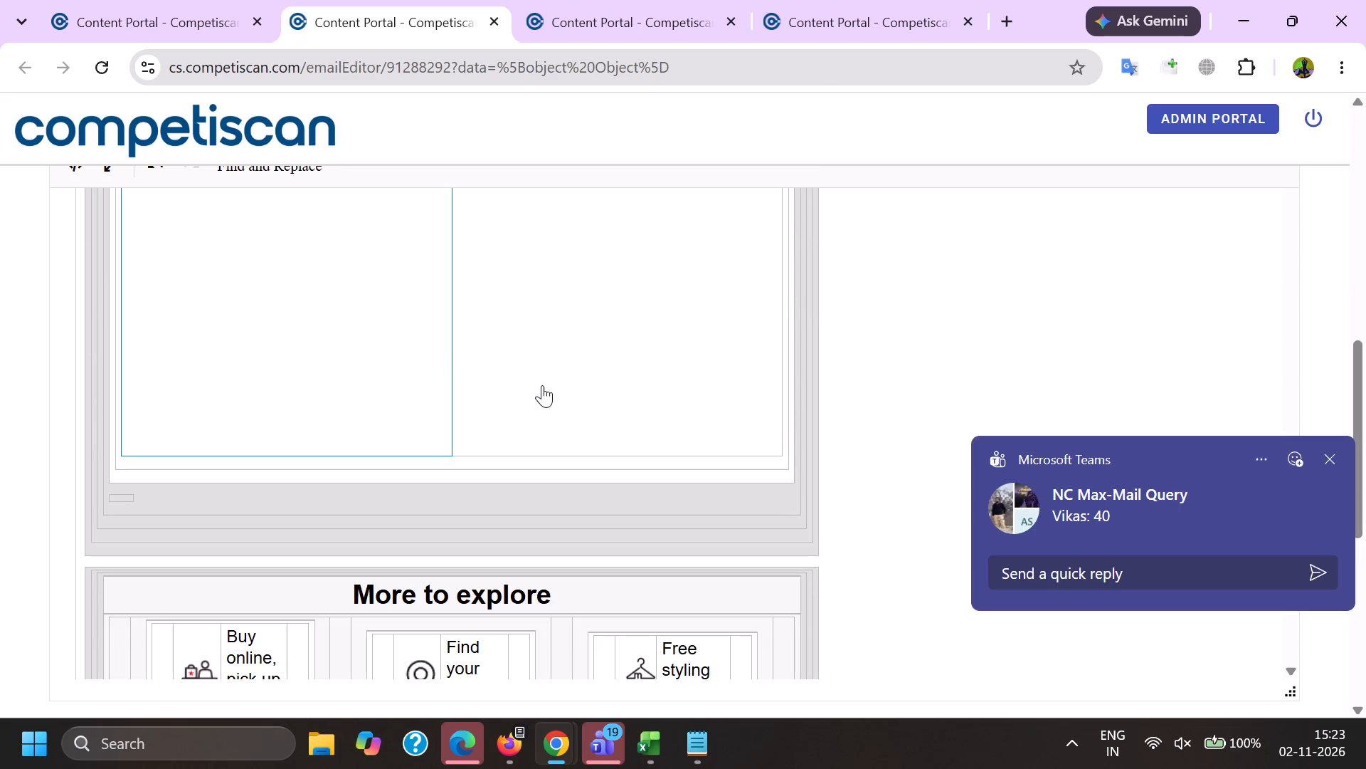
left_click(531, 369)
key("Delete")
scroll(372, 431, "up", 5)
scroll(459, 399, "down", 3)
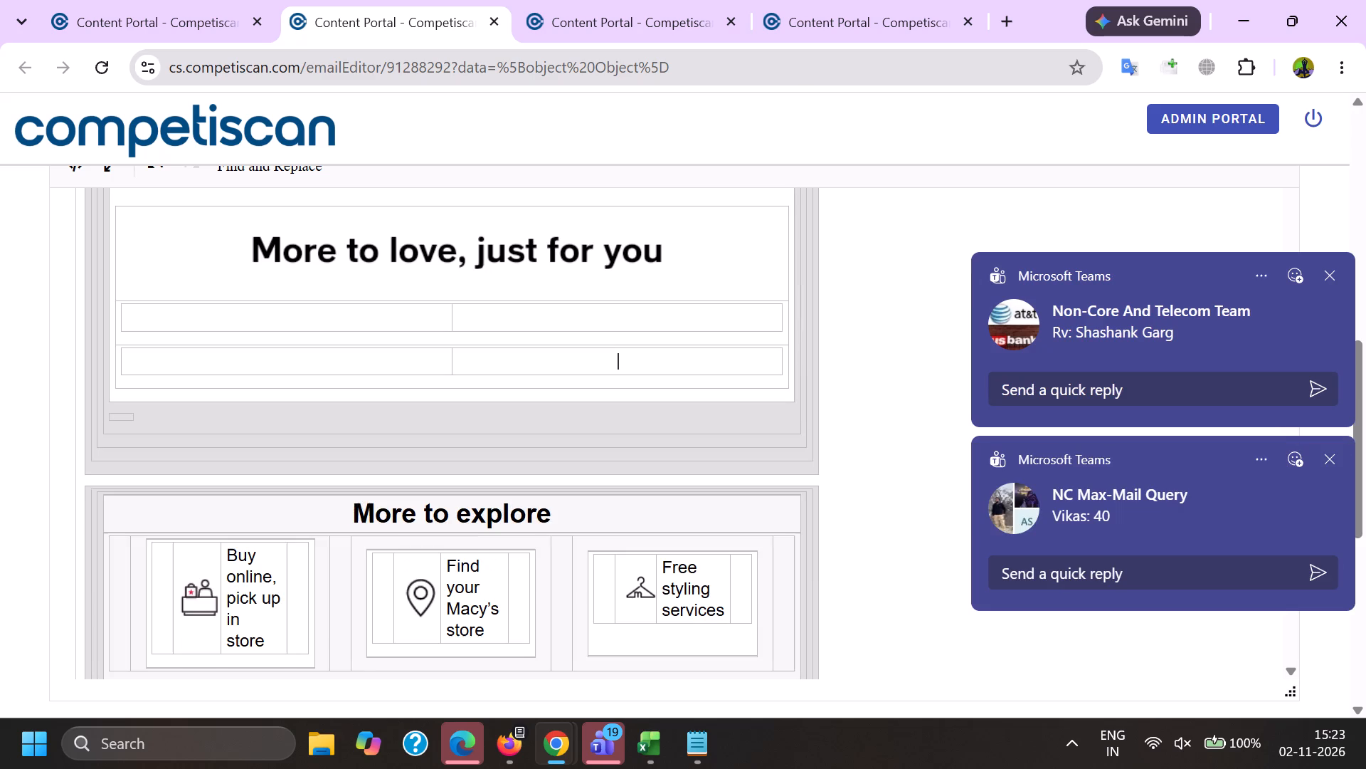
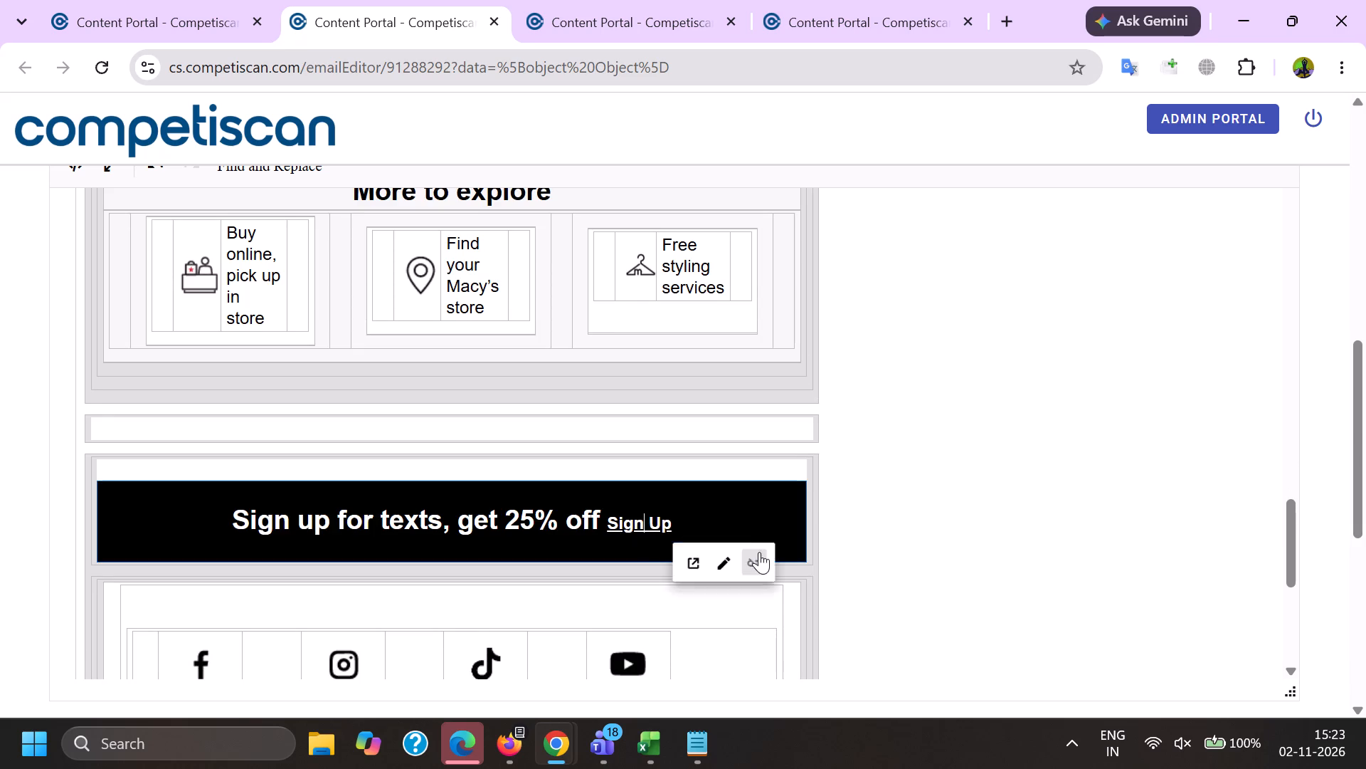
Remove the hyperlinks from the "Sign Up" text and the YouTube, TikTok, Instagram and Facebook icons in the email body.
left_click(767, 553)
left_click(615, 649)
left_click(656, 592)
left_click(498, 662)
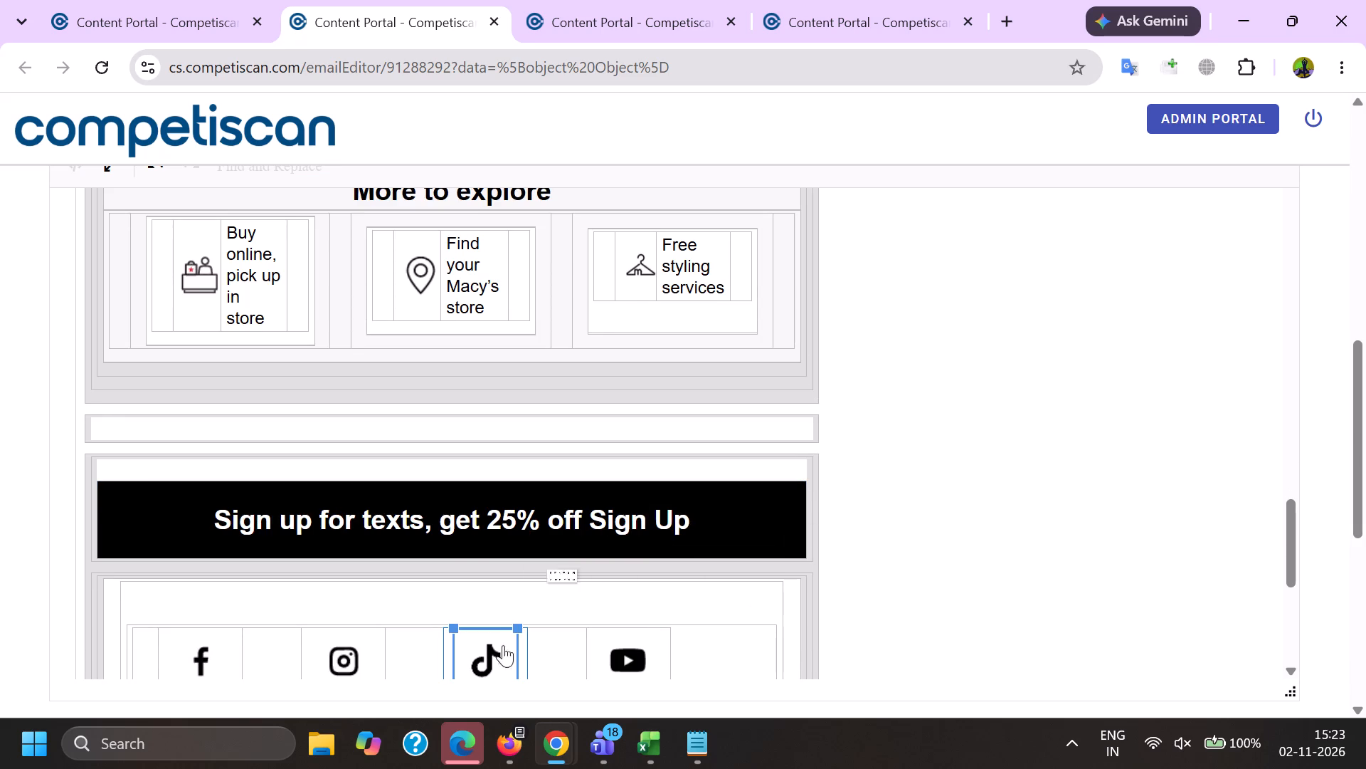
left_click(520, 599)
left_click(349, 646)
left_click(382, 600)
left_click(201, 642)
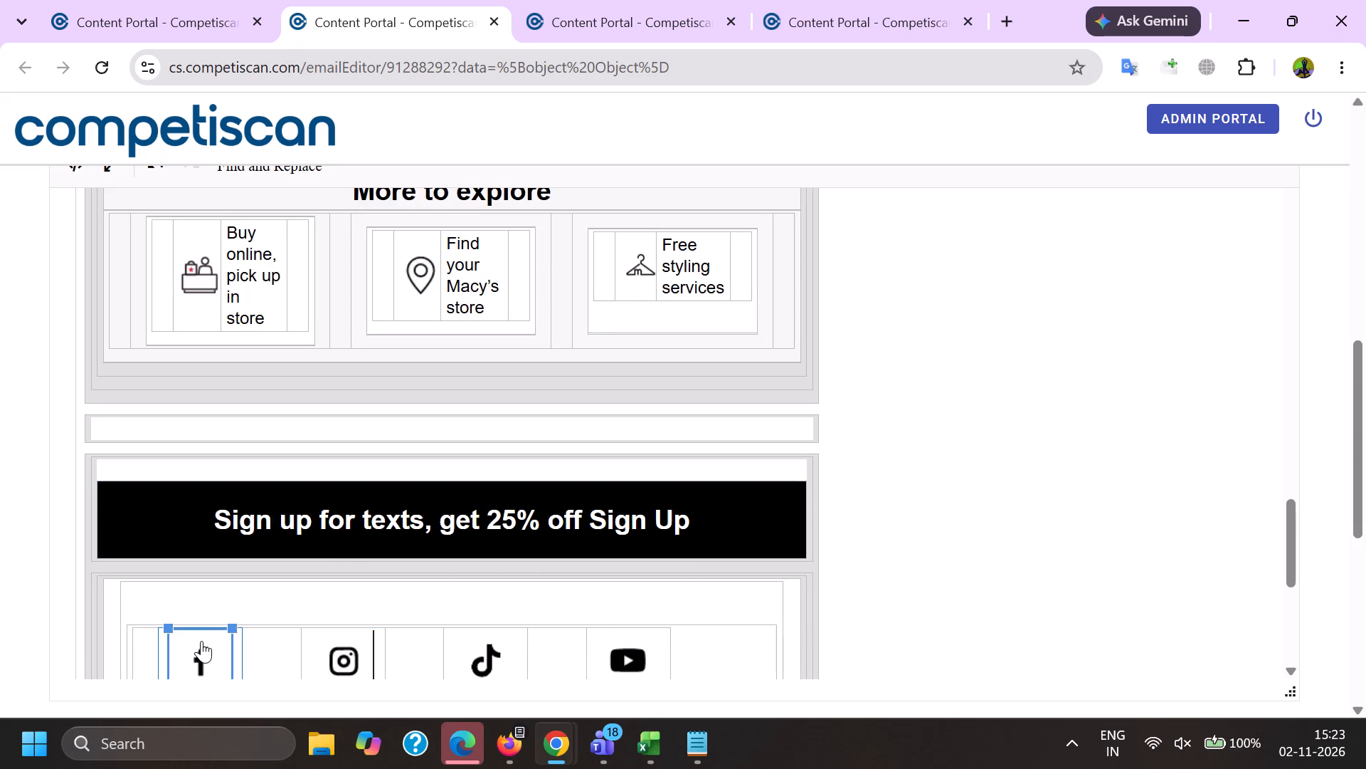
left_click(223, 608)
Remove the hyperlinks from the App Store and Google Play badges.
scroll(219, 387, "down", 4)
left_click(193, 308)
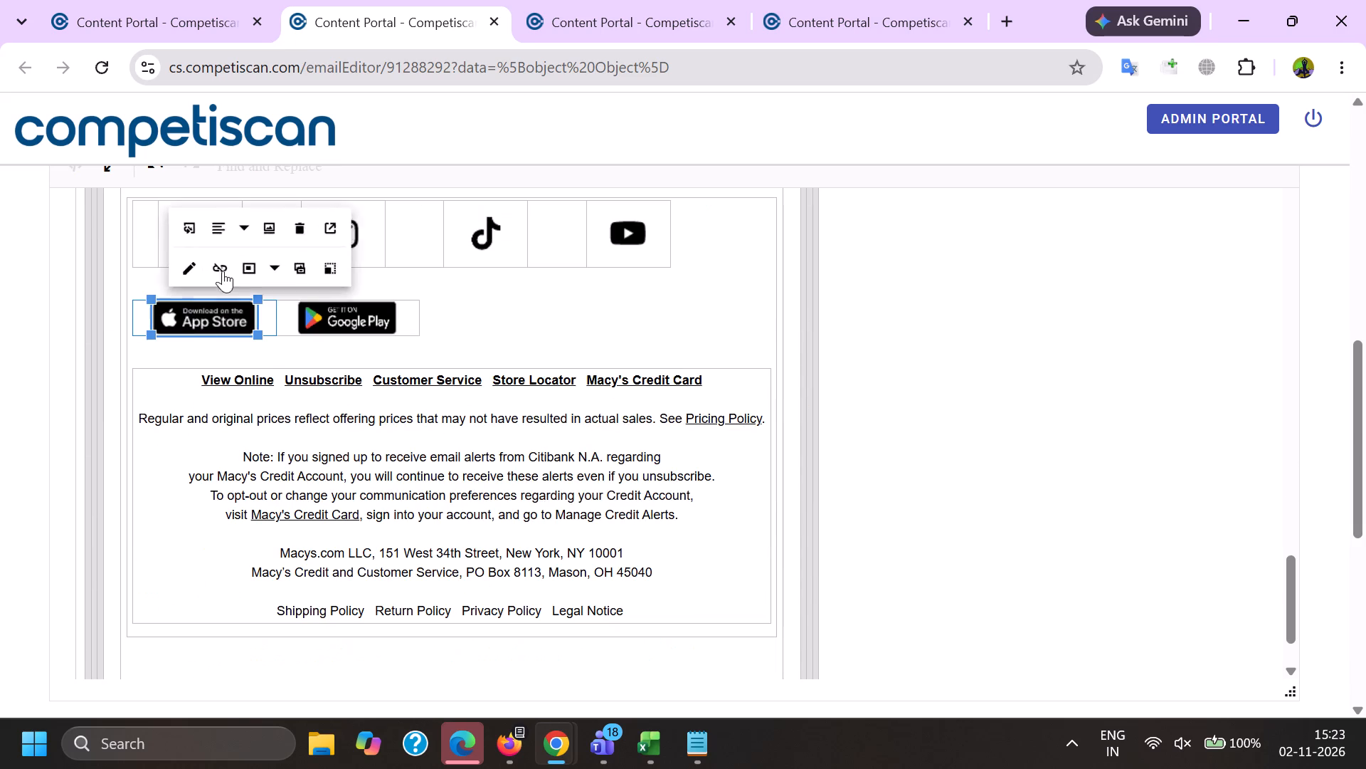
left_click(221, 258)
left_click(347, 327)
left_click(364, 264)
Remove the hyperlinks from View Online, Unsubscribe and both Macy's Credit Card mentions in the email footer.
left_click(259, 375)
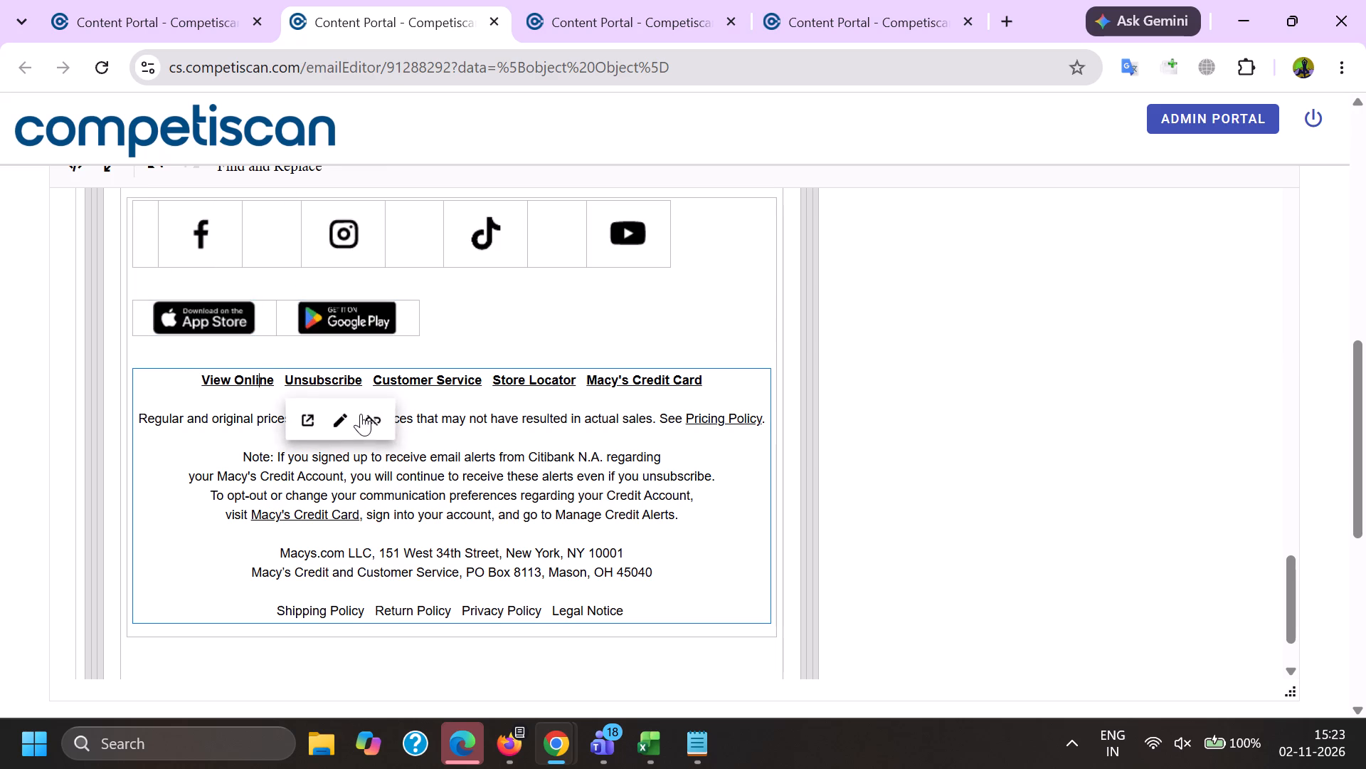
left_click(371, 416)
left_click(316, 384)
left_click(435, 430)
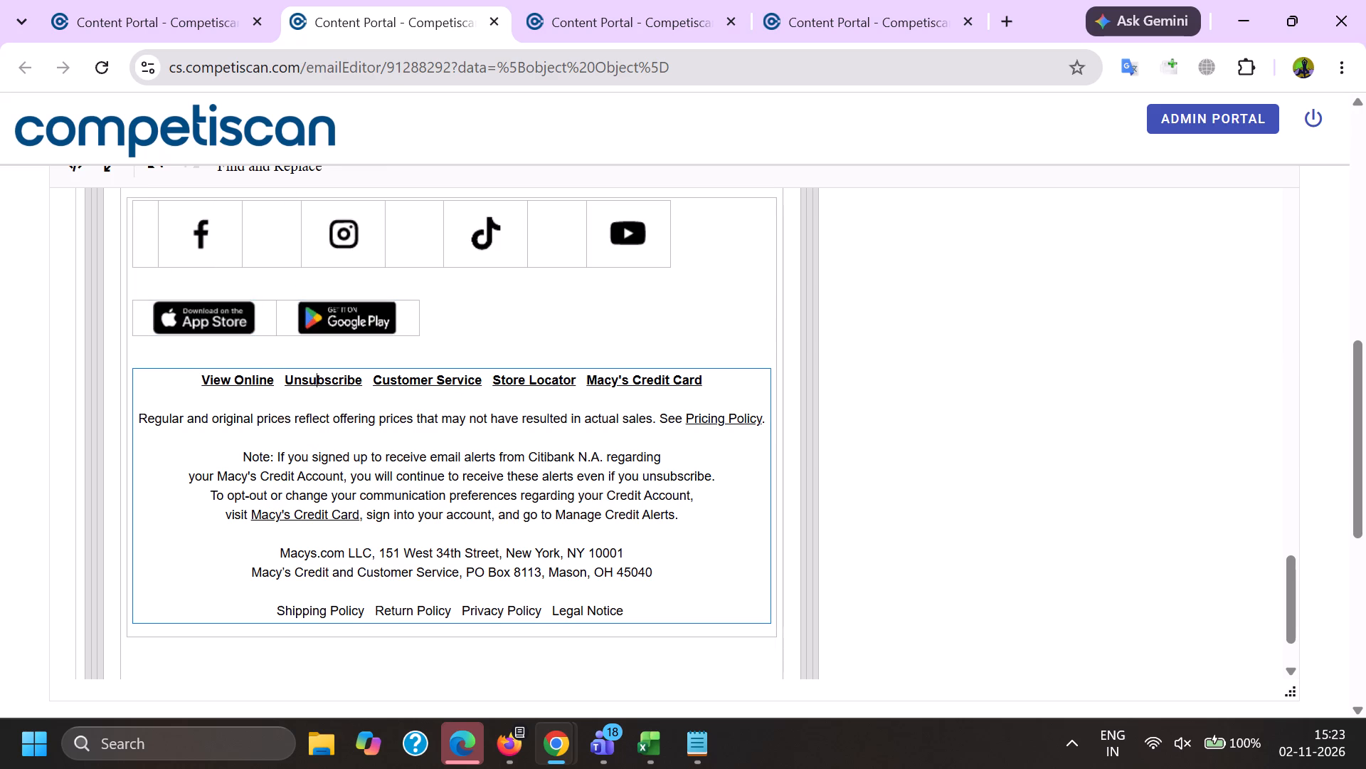
left_click(600, 377)
left_click(740, 419)
left_click(725, 419)
scroll(481, 402, "down", 2)
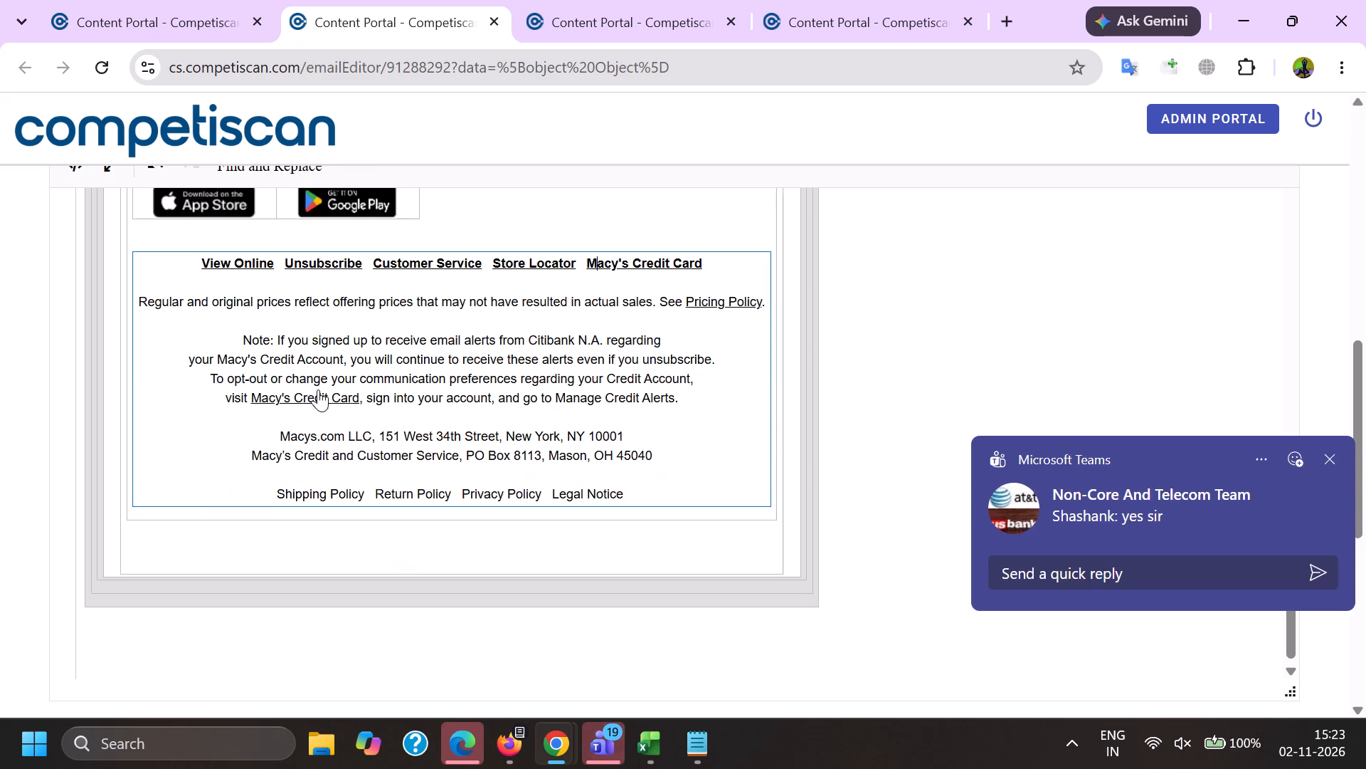
left_click(309, 395)
left_click(443, 442)
Save the cleaned email with its product info.
scroll(432, 430, "down", 4)
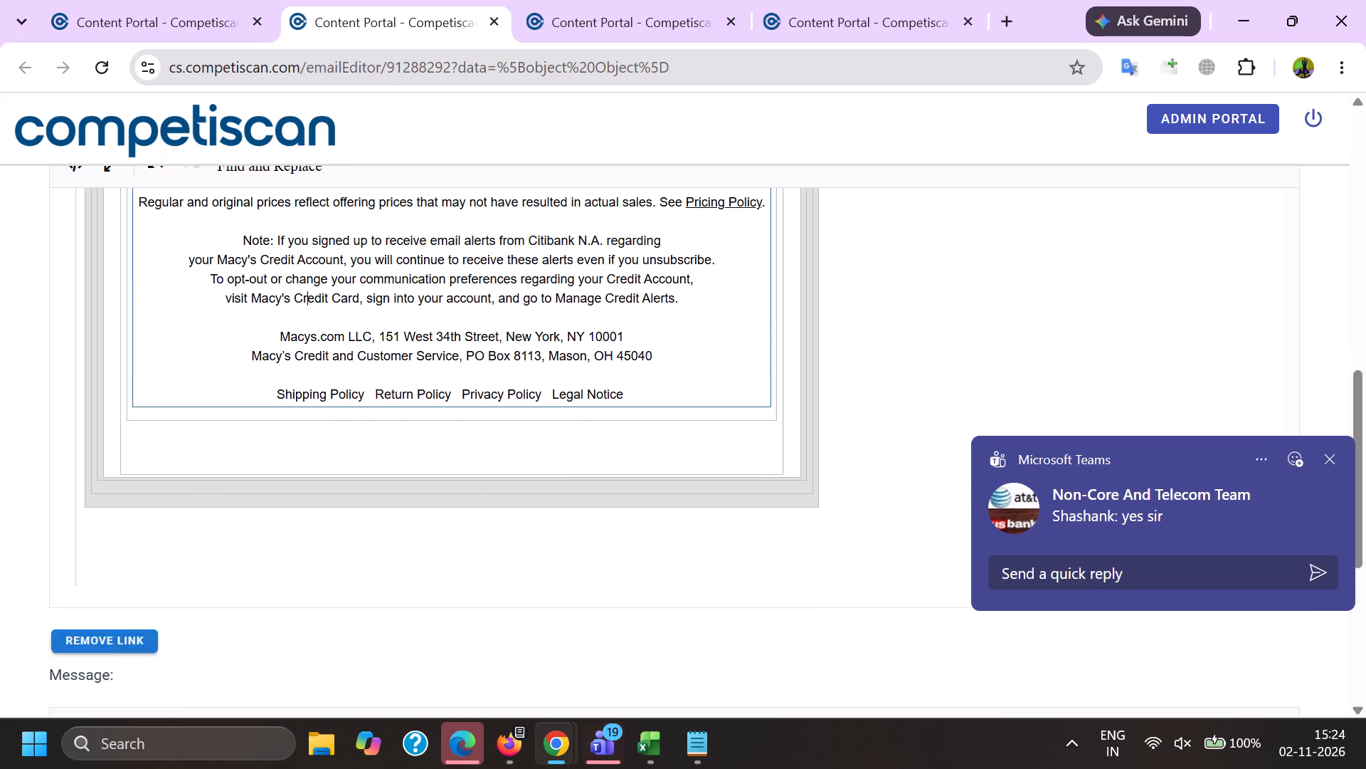
scroll(428, 446, "down", 7)
left_click(467, 531)
left_click(685, 442)
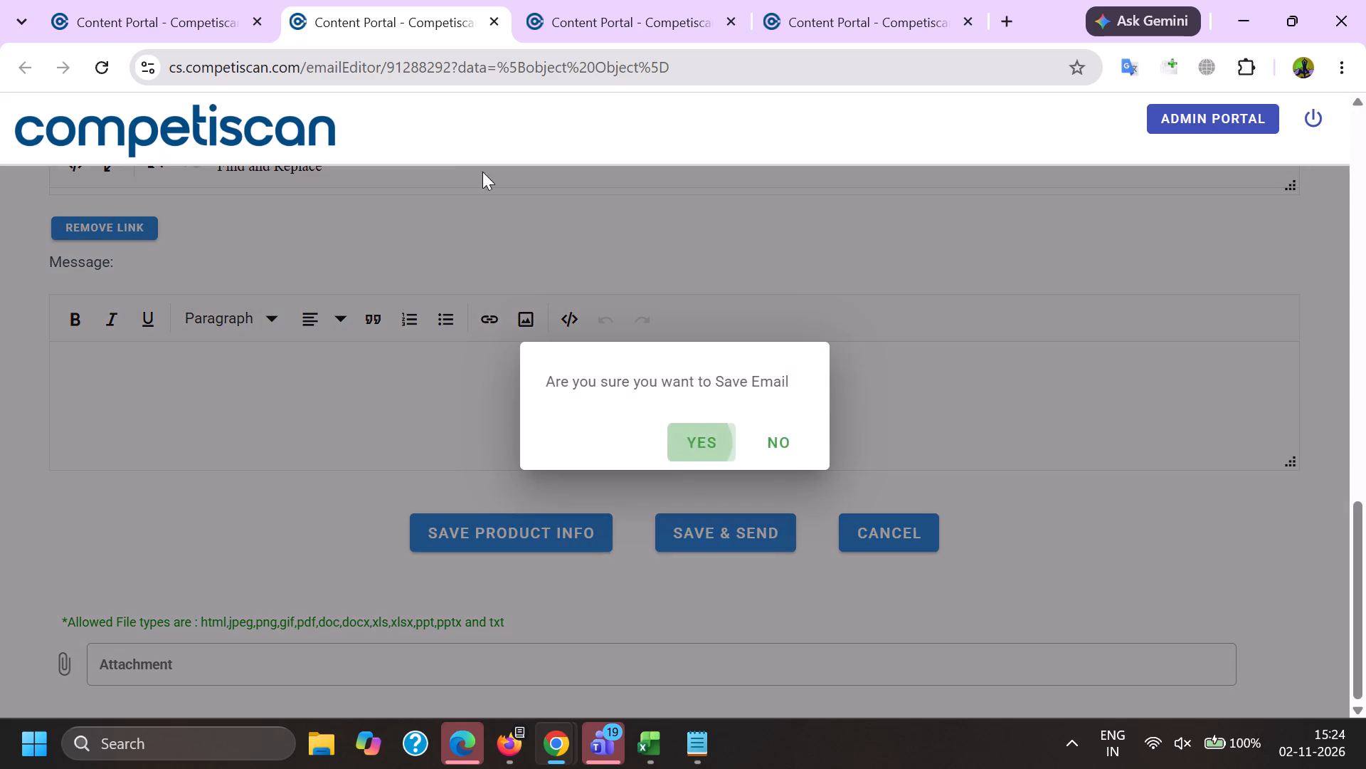
double_click(418, 80)
key("ctrl+c")
key("ctrl+c")
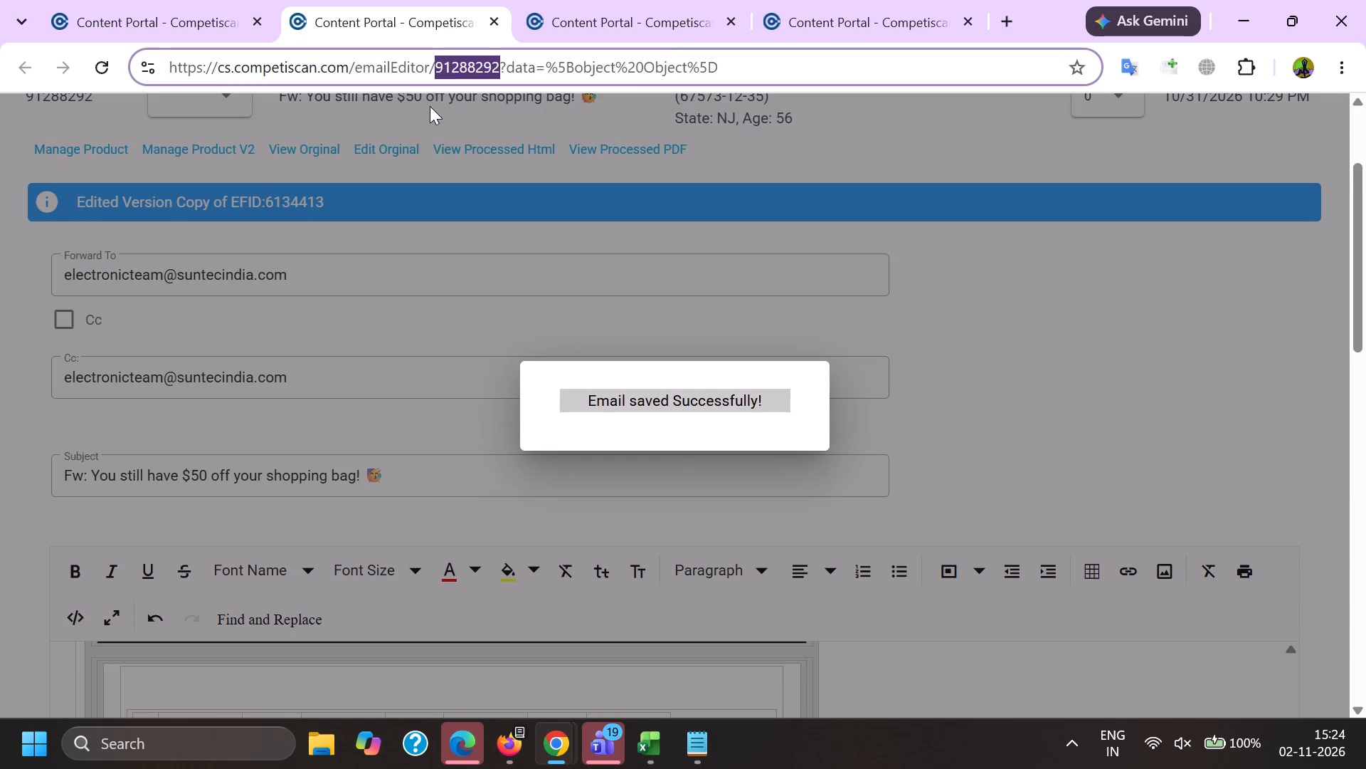
left_click(661, 751)
left_click(823, 685)
left_click(63, 334)
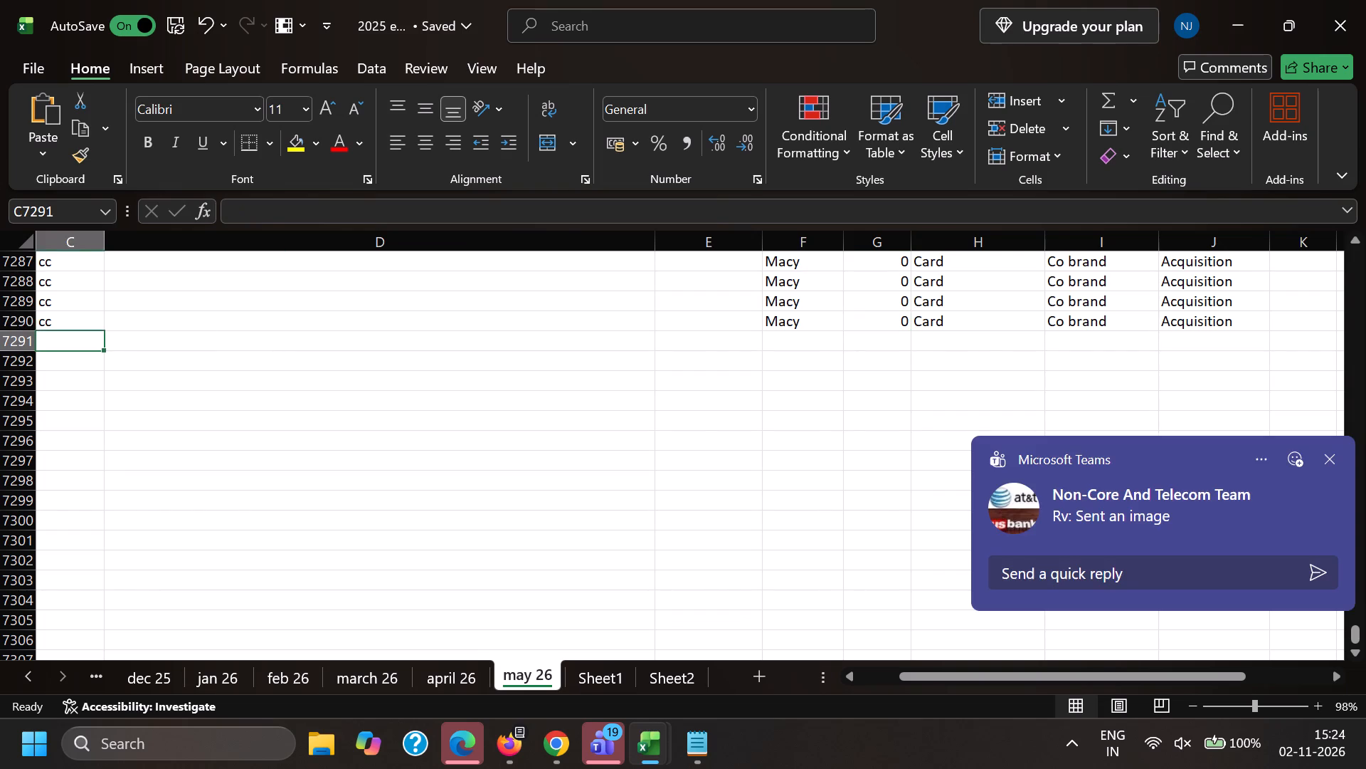
key("Left")
key("Left")
key("Right")
key("Right")
key("Up")
key("Right")
key("Right")
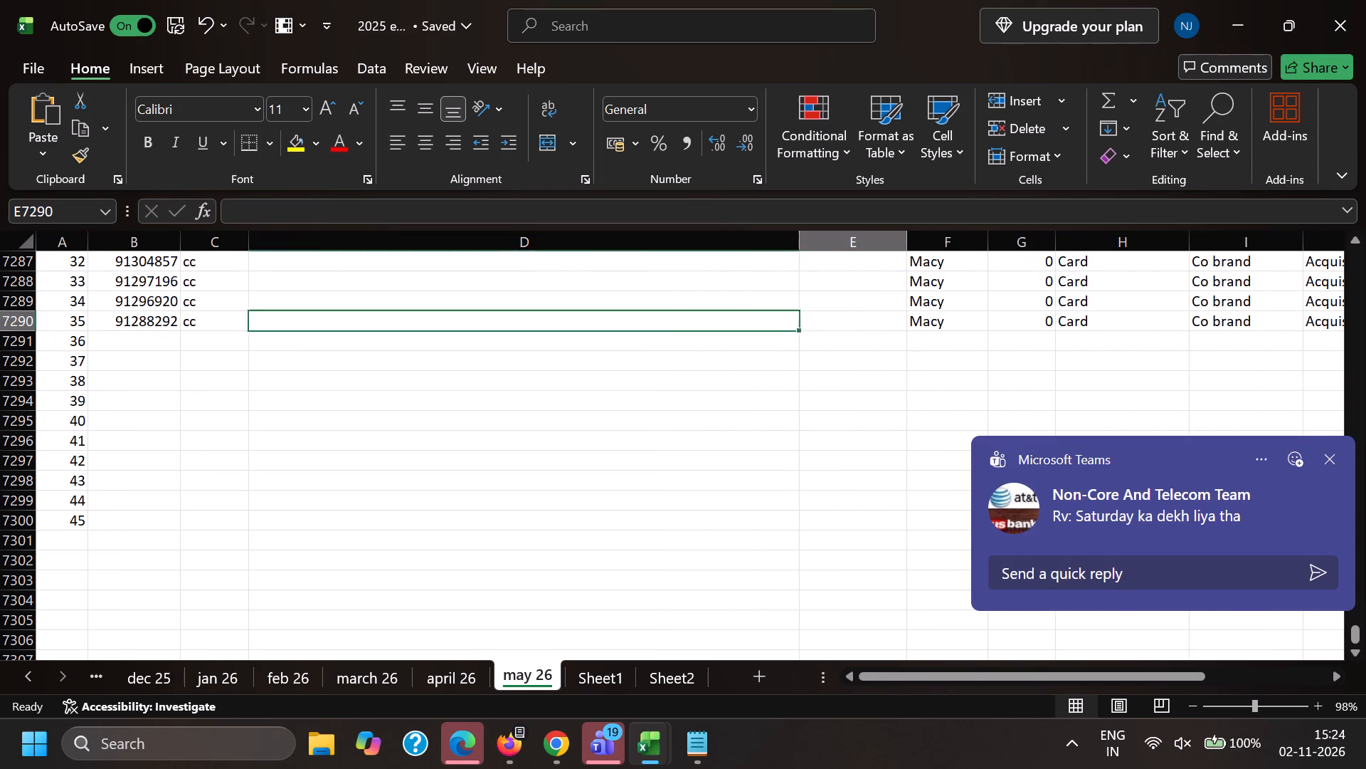
type("EM SENT")
key("Return")
key("alt+Tab")
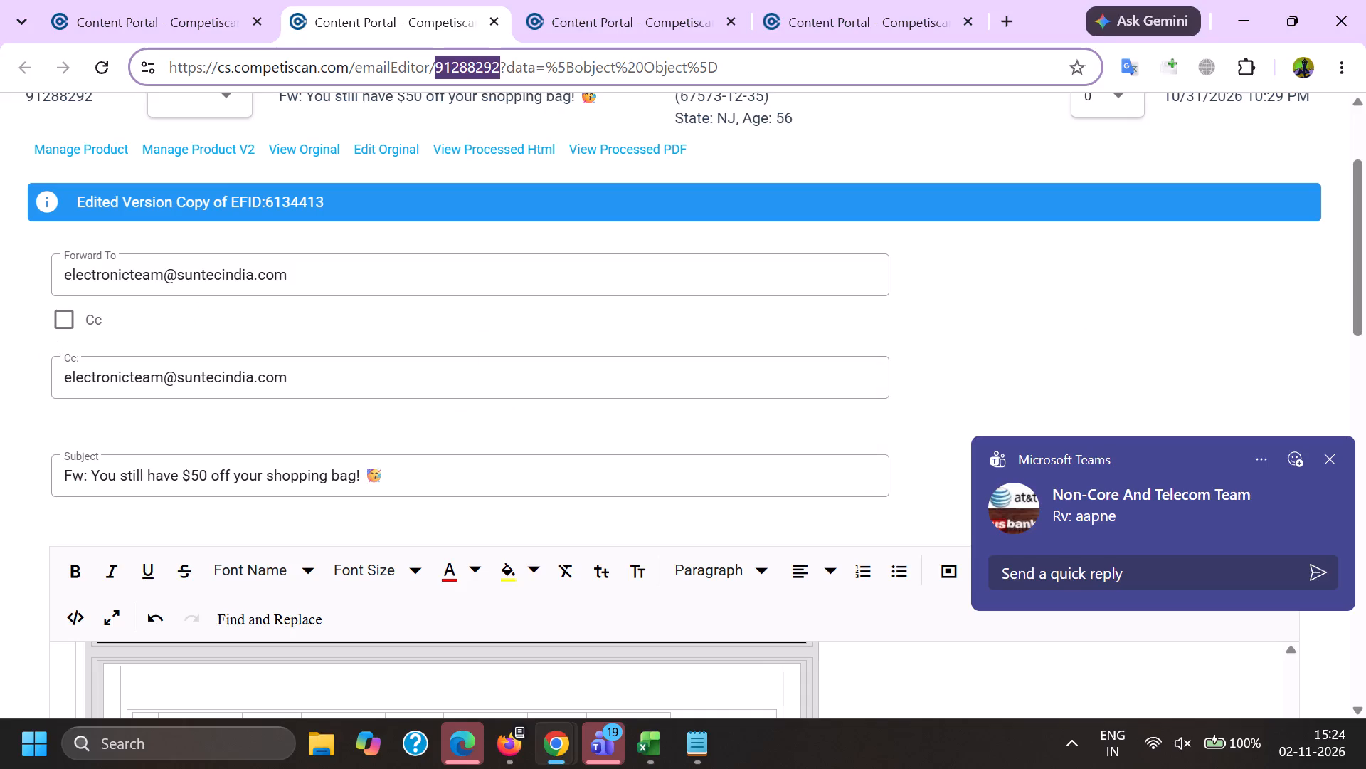
left_click(117, 150)
Copy the sender name Macy's from the email's From line and add it as the company in the product form.
key("alt+Tab")
scroll(132, 186, "down", 4)
left_click(135, 396)
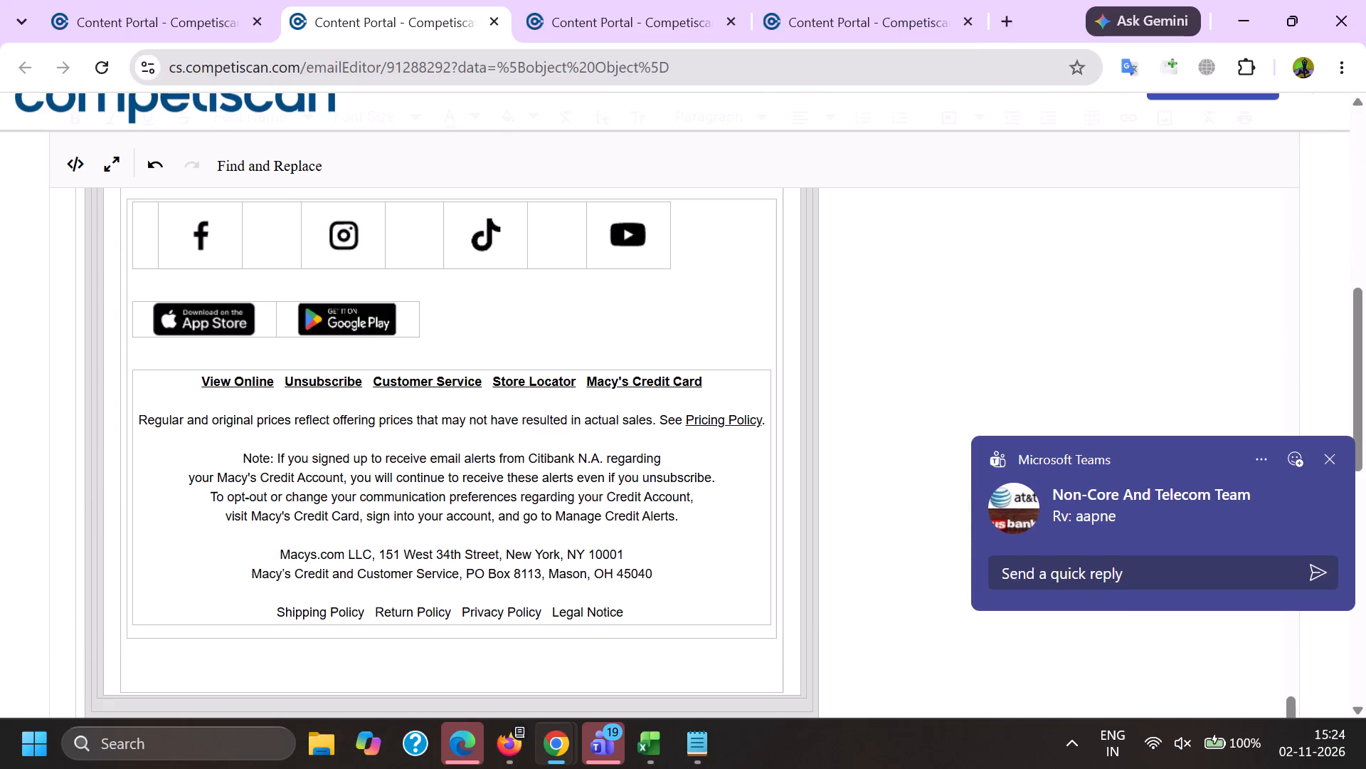
left_click(97, 404)
key("Page_Up")
key("Page_Up")
key("Page_Up")
key("Page_Up")
key("Page_Up")
key("Page_Up")
key("Page_Up")
key("Page_Up")
key("Page_Up")
key("Page_Up")
key("Page_Up")
key("Page_Up")
key("Page_Up")
key("Page_Up")
key("Page_Up")
key("Page_Up")
key("Page_Up")
key("Page_Up")
key("Page_Up")
key("Page_Up")
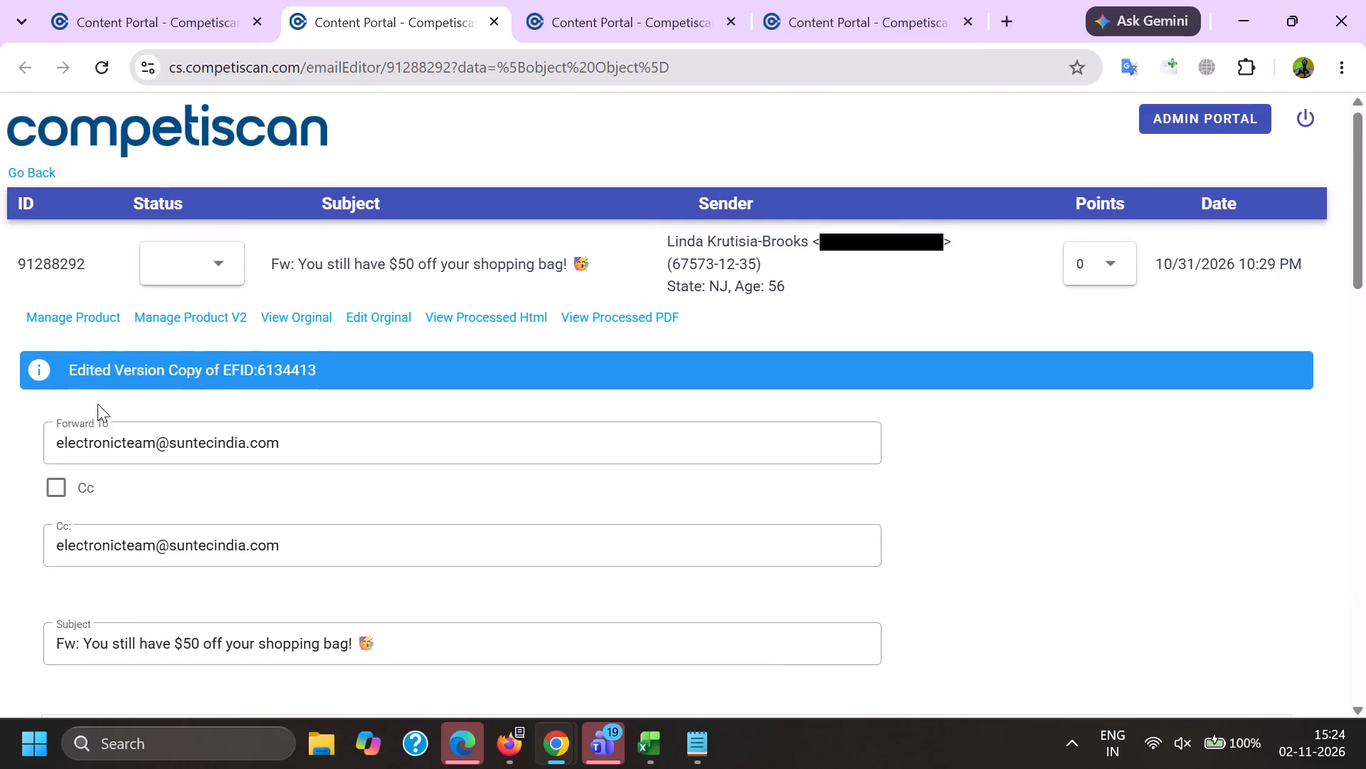
scroll(160, 384, "down", 4)
double_click(119, 355)
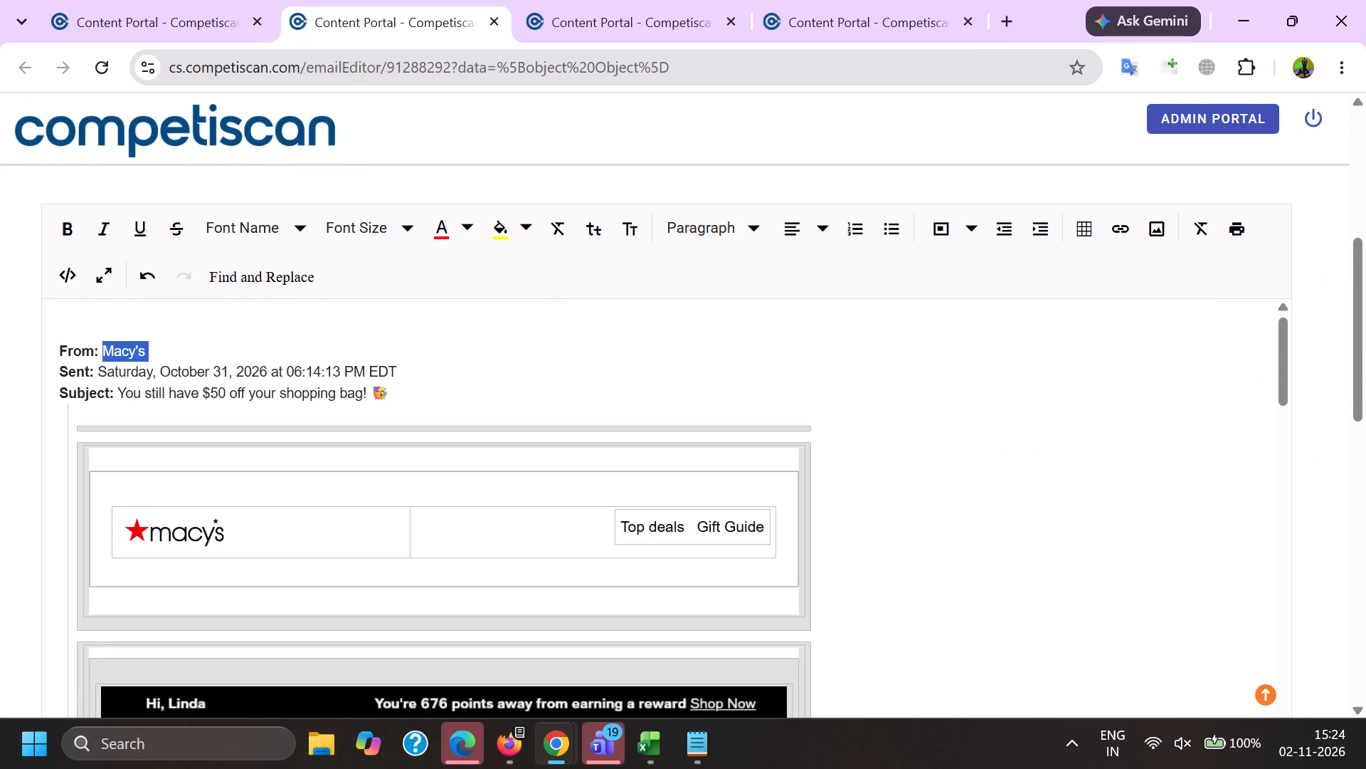
key("shift+Left")
key("ctrl+c")
key("alt+Tab")
scroll(355, 385, "down", 5)
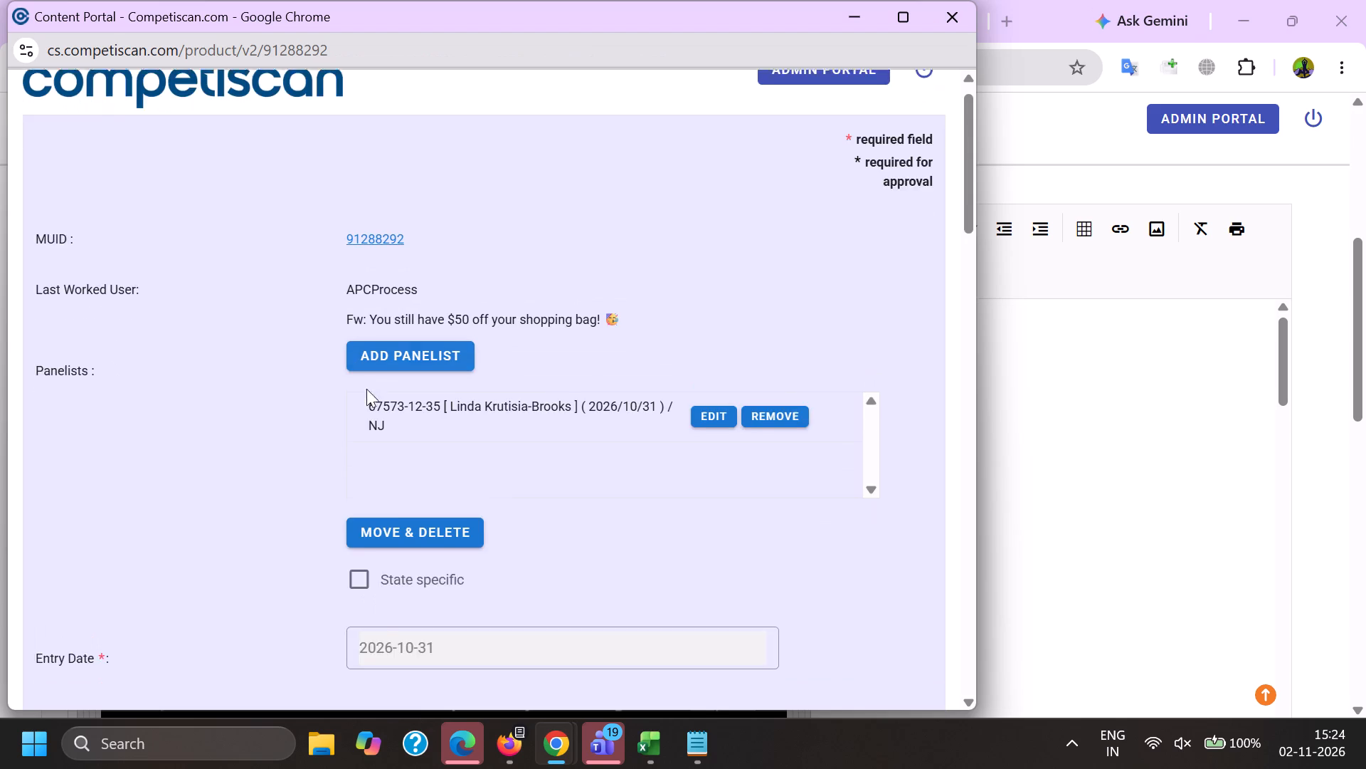
left_click(480, 366)
left_click(430, 330)
key("ctrl+v")
left_click(490, 536)
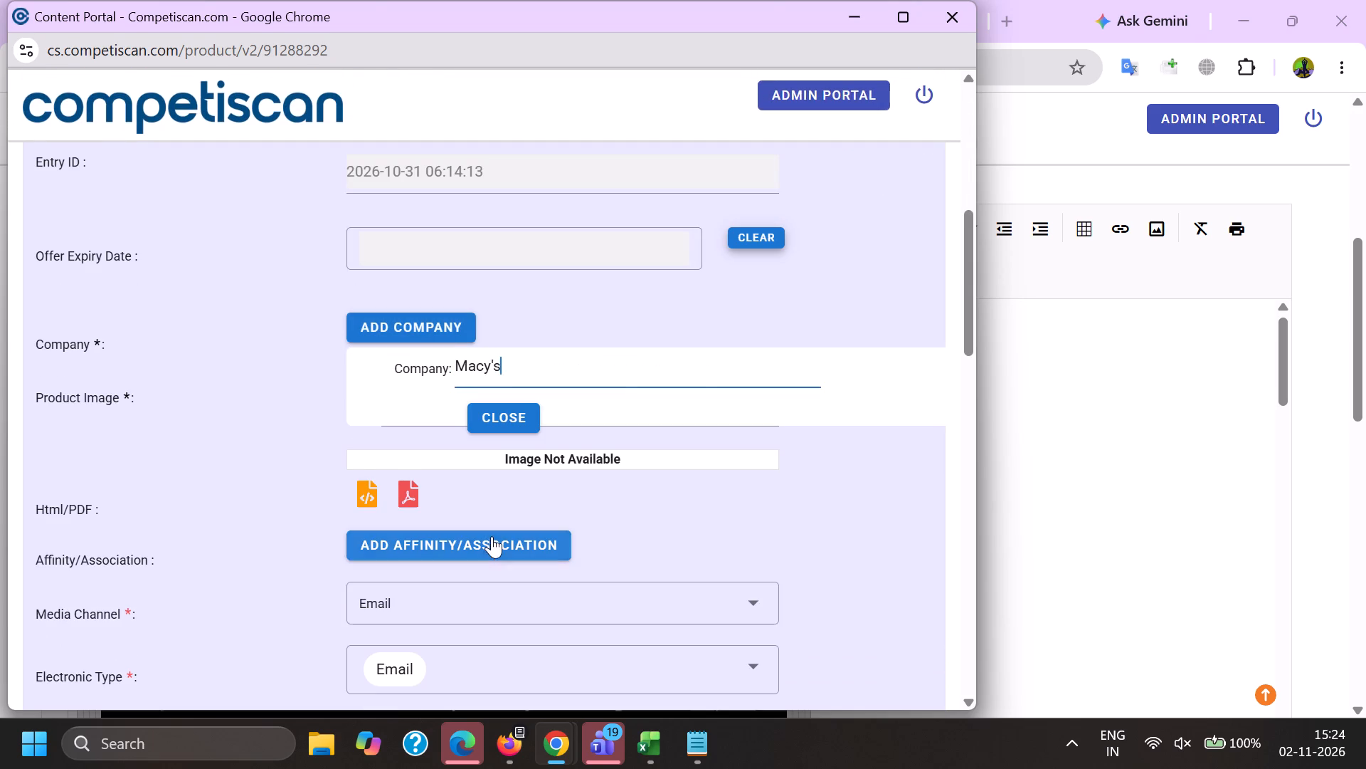
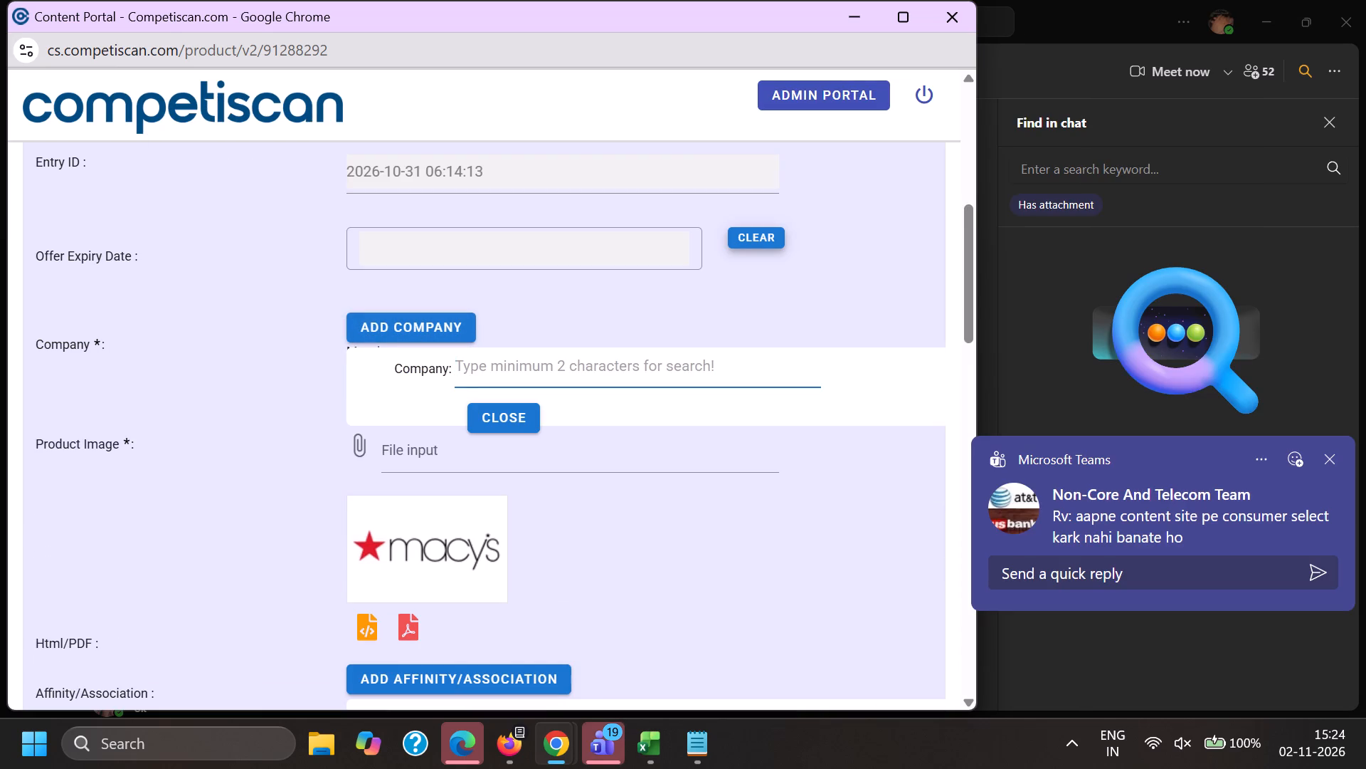
Search for CITIBANK in the product form's company field and add it as another company.
type("CITIBANK")
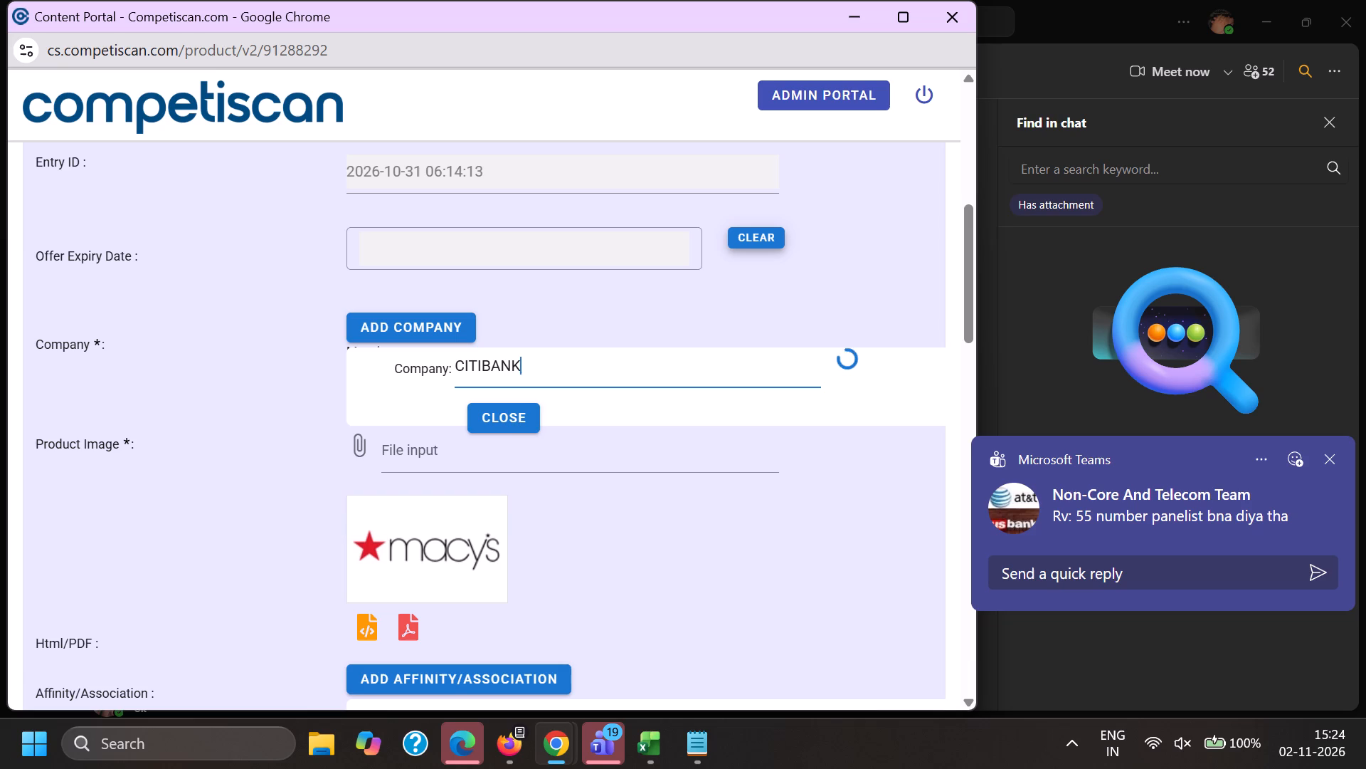
left_click(512, 424)
Set the product's sector to Retail in the Sector/Category/Sub Category section.
scroll(481, 355, "down", 4)
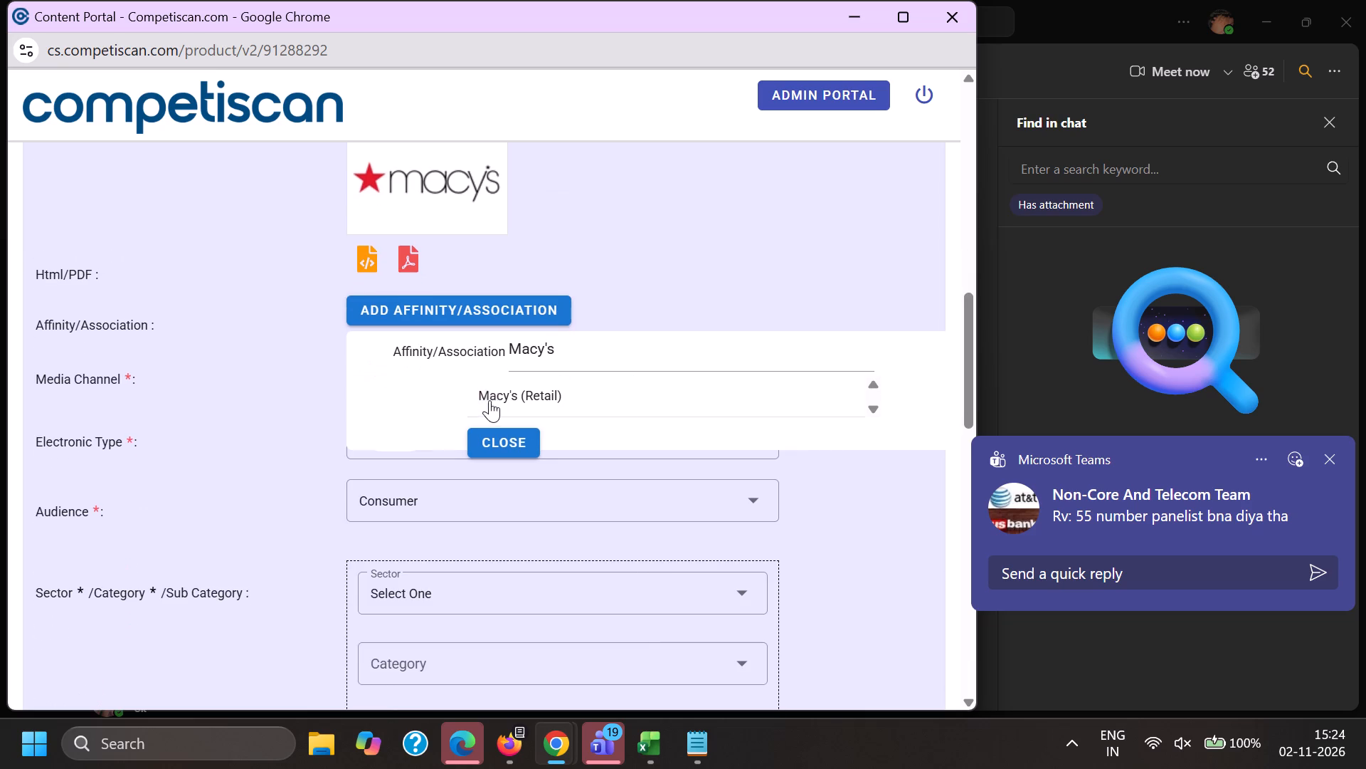
scroll(464, 325, "down", 4)
left_click(397, 184)
scroll(397, 187, "down", 6)
left_click(419, 292)
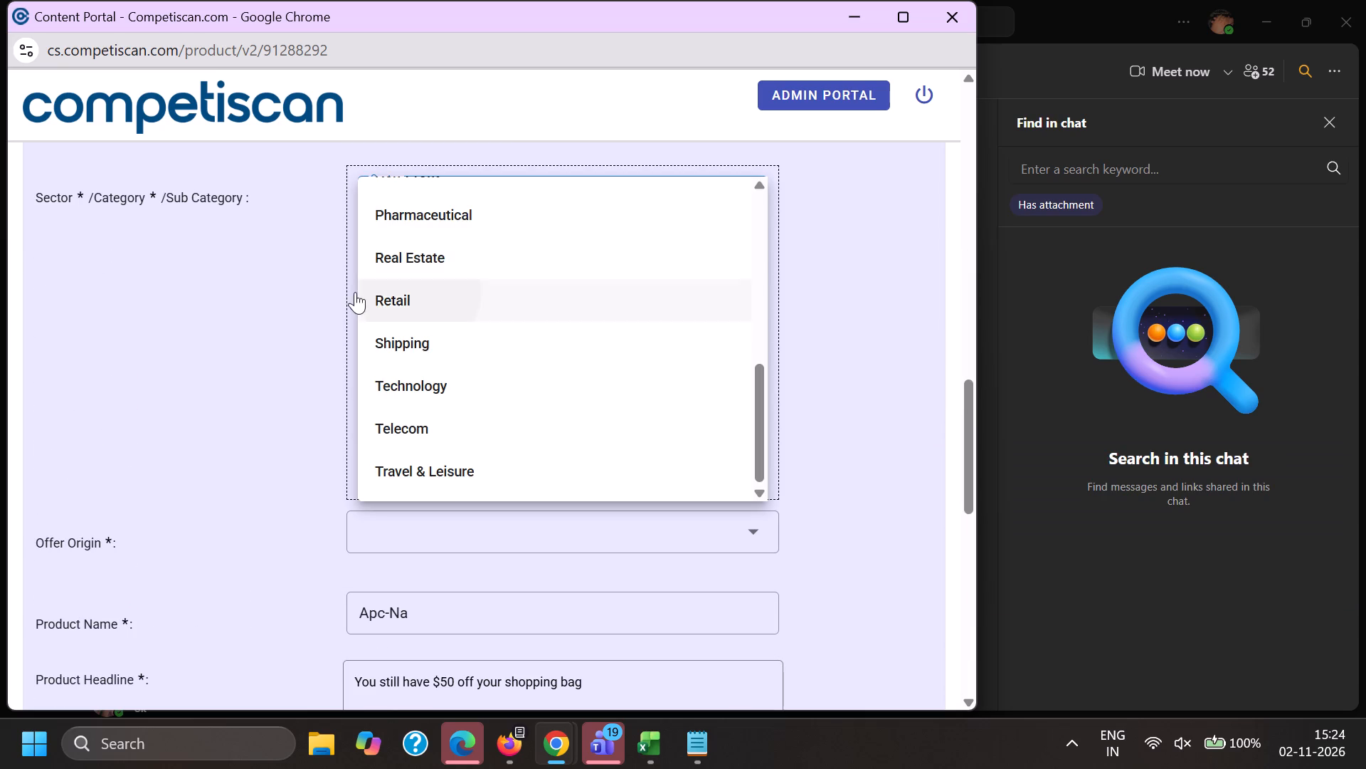
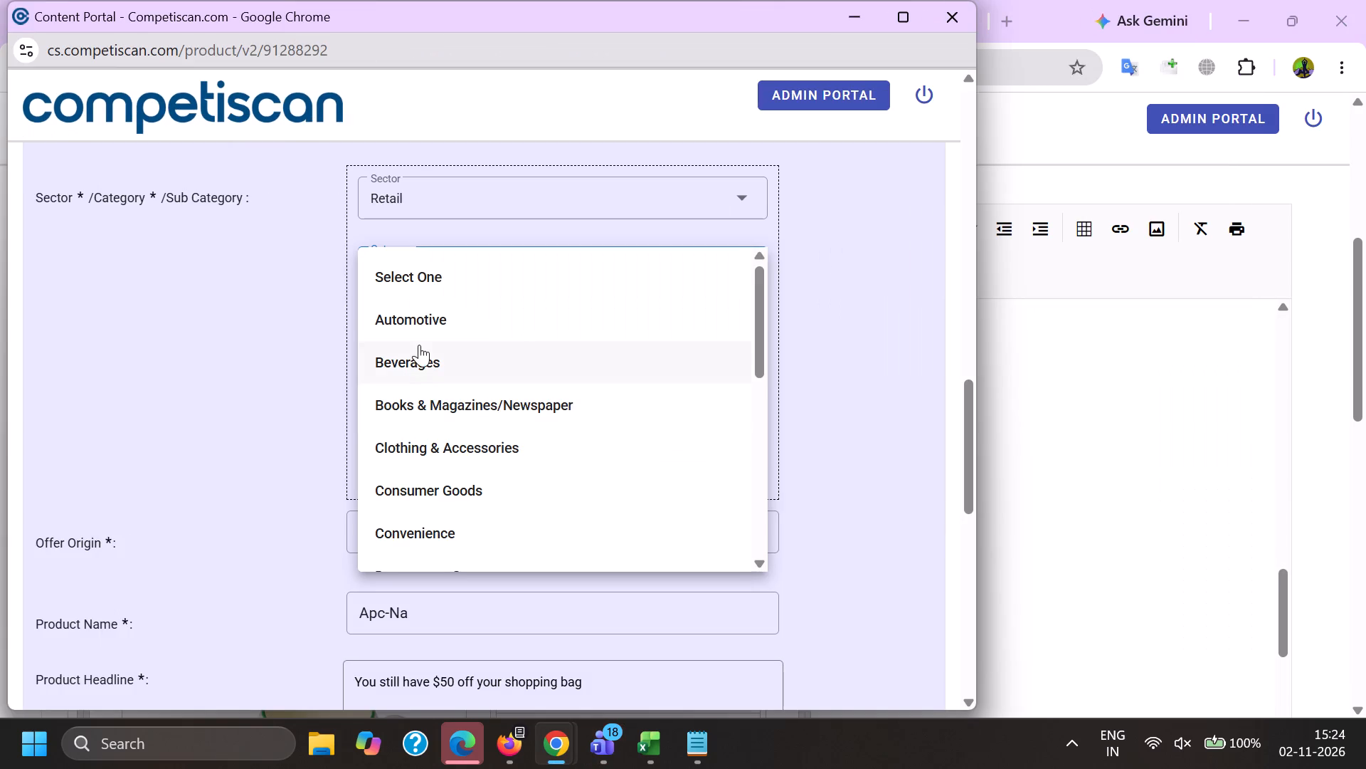
Set the category to Home for the Retail sector and add the Retail / Home classification.
scroll(419, 348, "down", 4)
left_click(427, 375)
left_click(332, 372)
left_click_drag(382, 459, 382, 466)
left_click(382, 466)
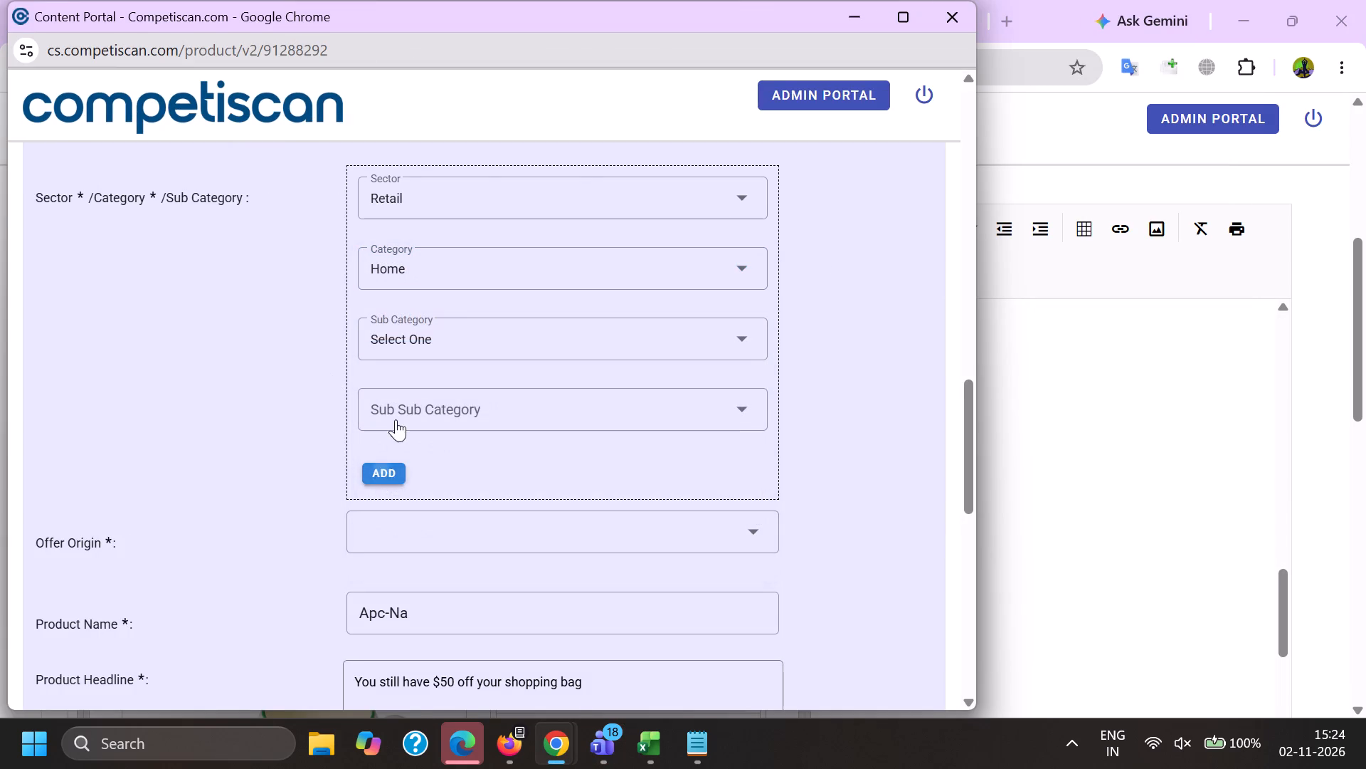
Add a second classification with sector Credit Cards, category Payment Cards and sub category Credit Cards.
left_click(404, 231)
scroll(445, 409, "up", 6)
left_click(452, 399)
left_click_drag(258, 397, 272, 393)
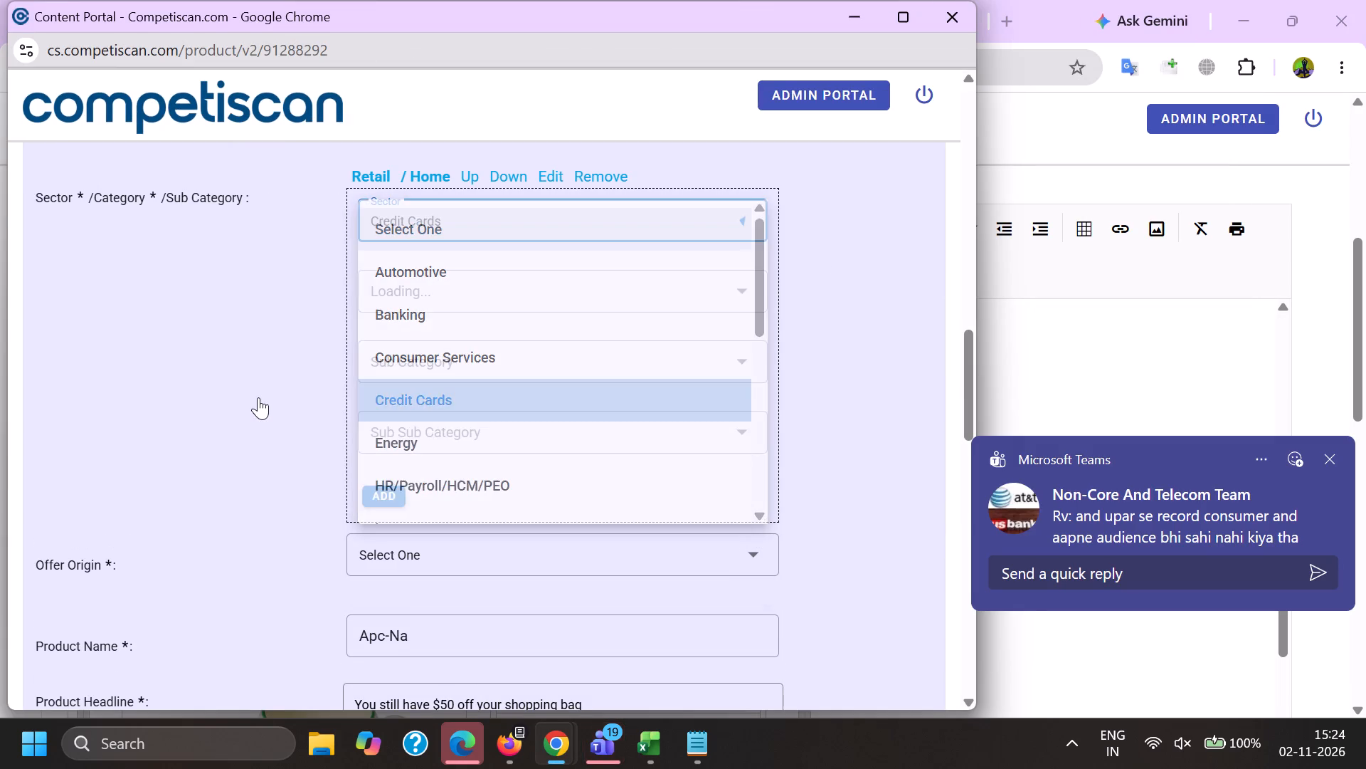
left_click(432, 292)
left_click(433, 381)
left_click(407, 343)
scroll(430, 252, "down", 1)
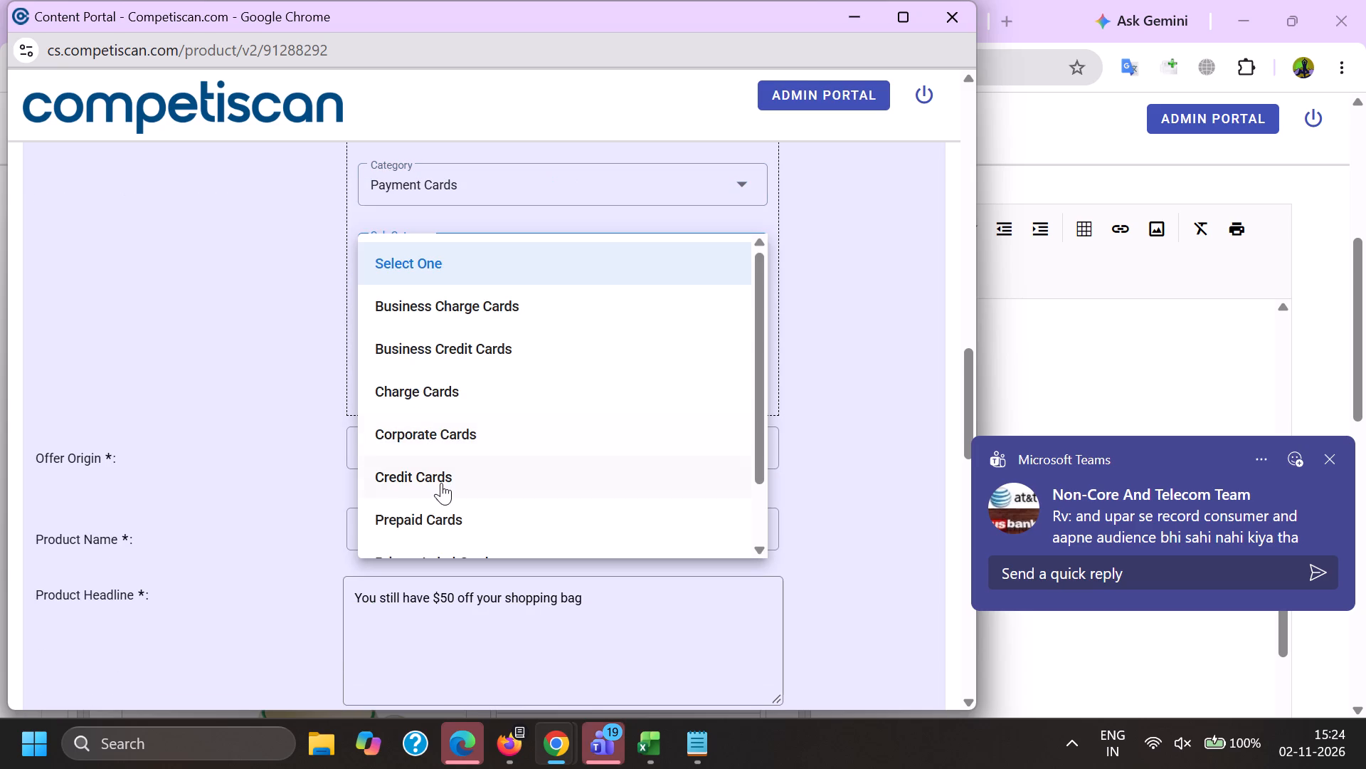
left_click(441, 483)
left_click_drag(230, 436, 249, 436)
left_click(386, 390)
Move the Retail / Home classification down one place in the classification list.
scroll(430, 443, "up", 3)
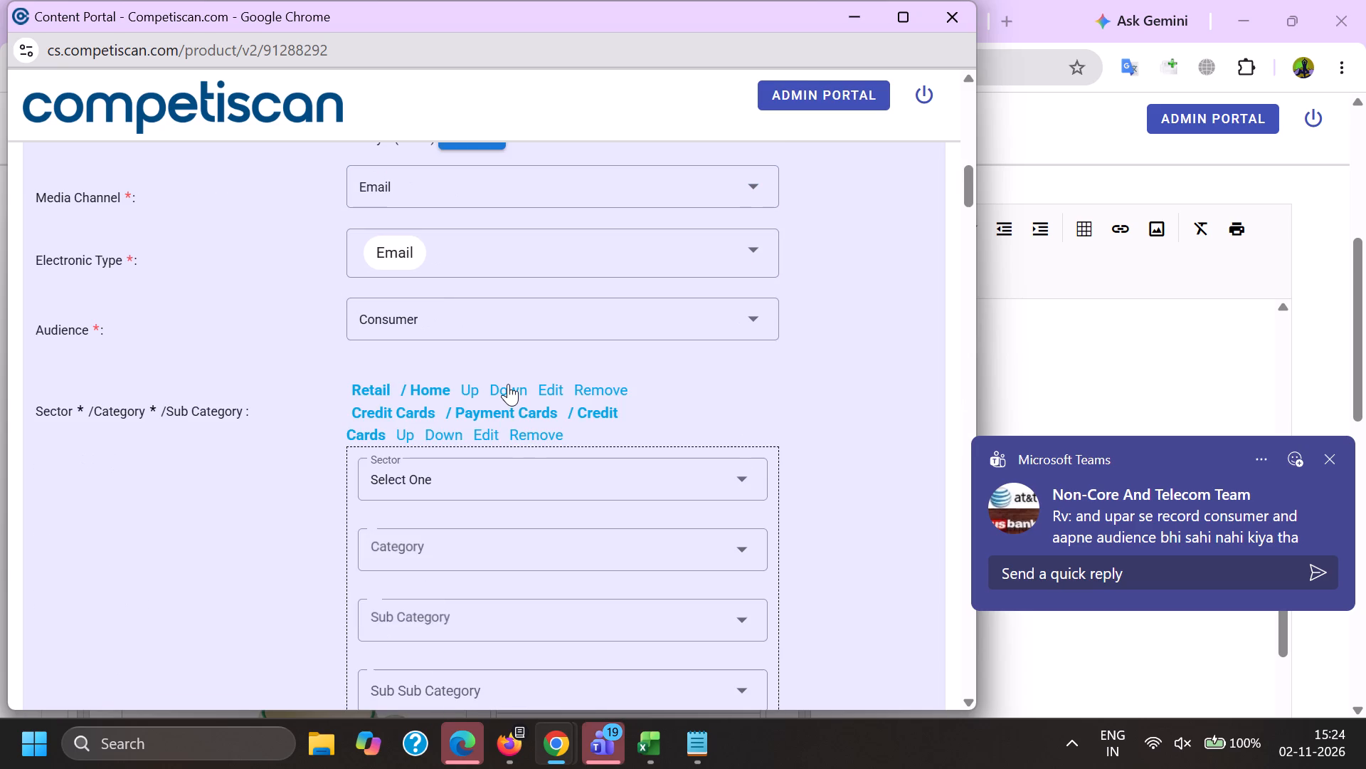
left_click(508, 384)
Set the offer origin to Provider/Bank and look up Macy's Card as the product name.
scroll(487, 382, "down", 4)
scroll(480, 390, "up", 1)
scroll(478, 397, "down", 1)
left_click(442, 399)
double_click(416, 466)
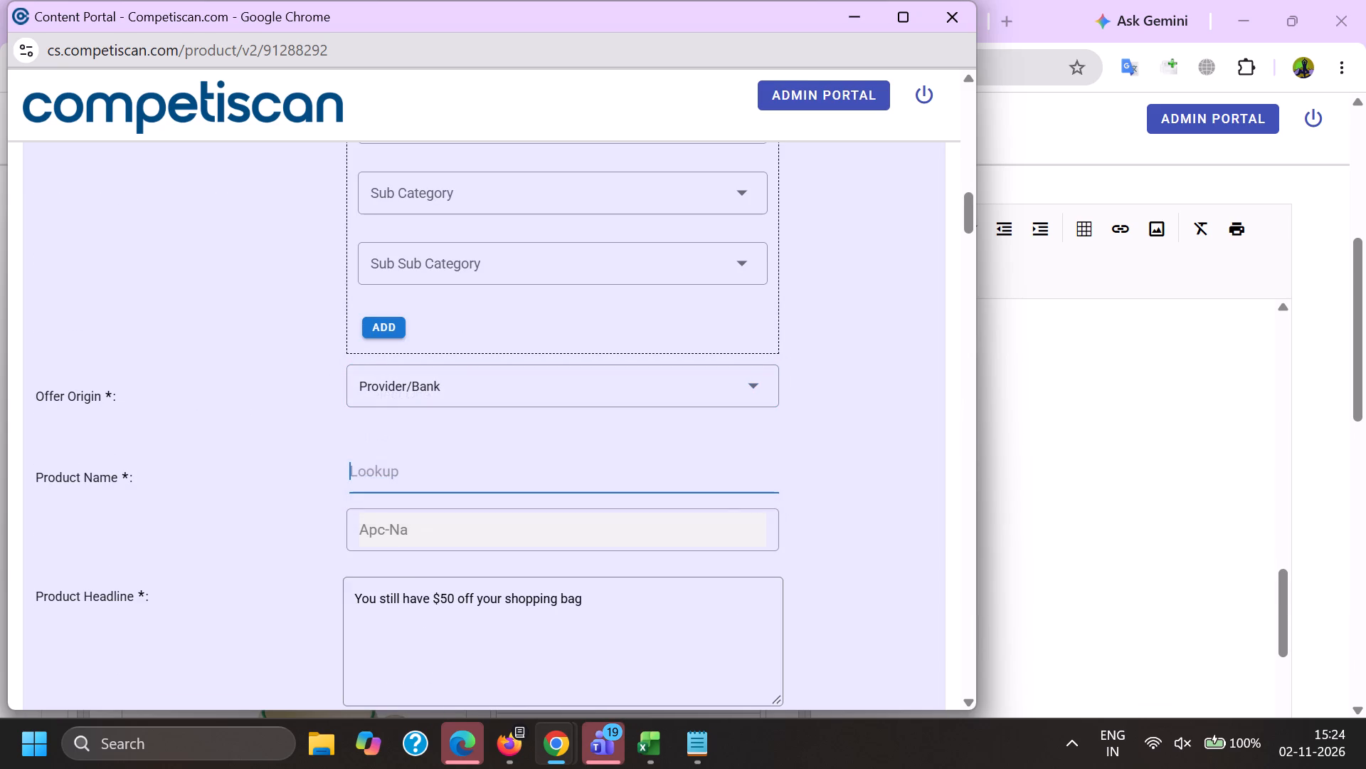
key("ctrl+v")
left_click(454, 568)
scroll(454, 566, "up", 4)
left_click(451, 409)
scroll(462, 355, "down", 4)
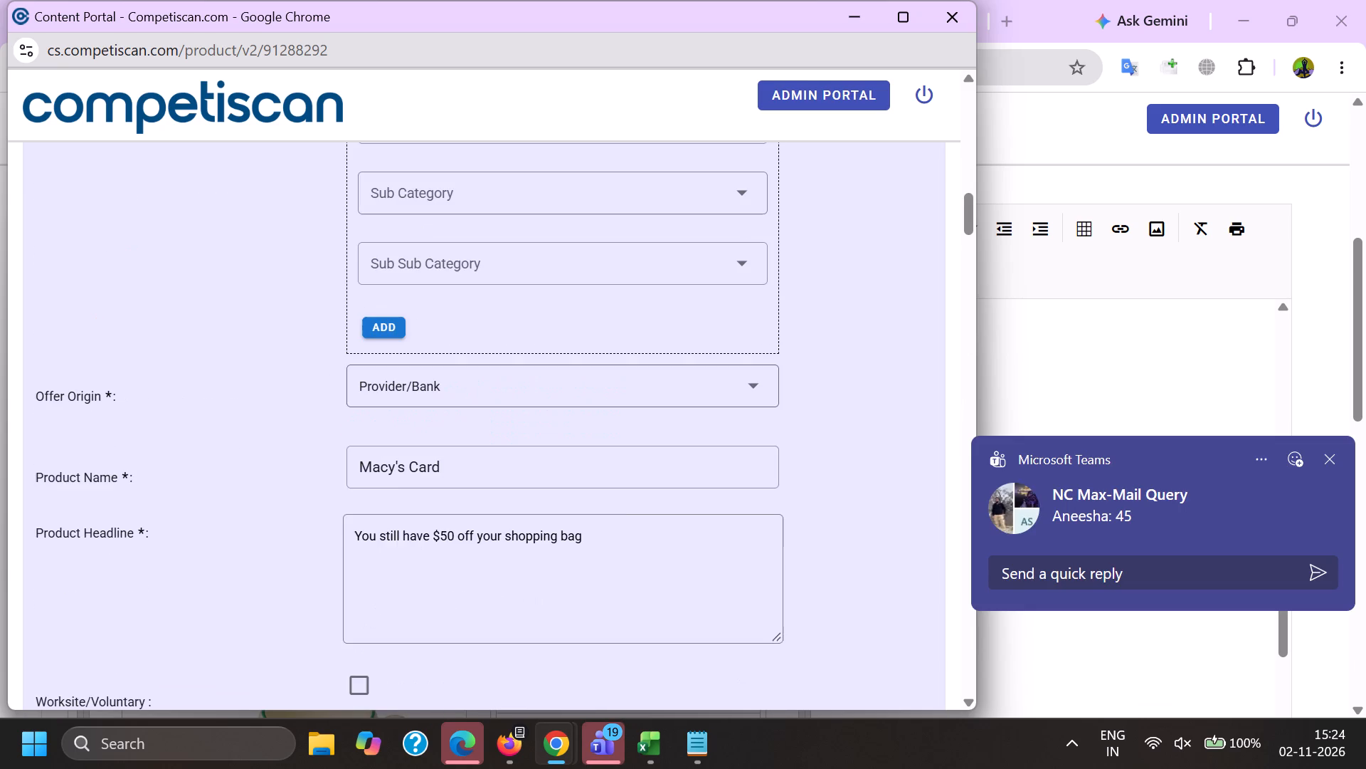
Replace the product headline with the email's subject text "You still have $50 off your shopping bag!", leaving out the emoji.
left_click_drag(636, 518, 4, 517)
key("BackSpace")
key("alt+Tab")
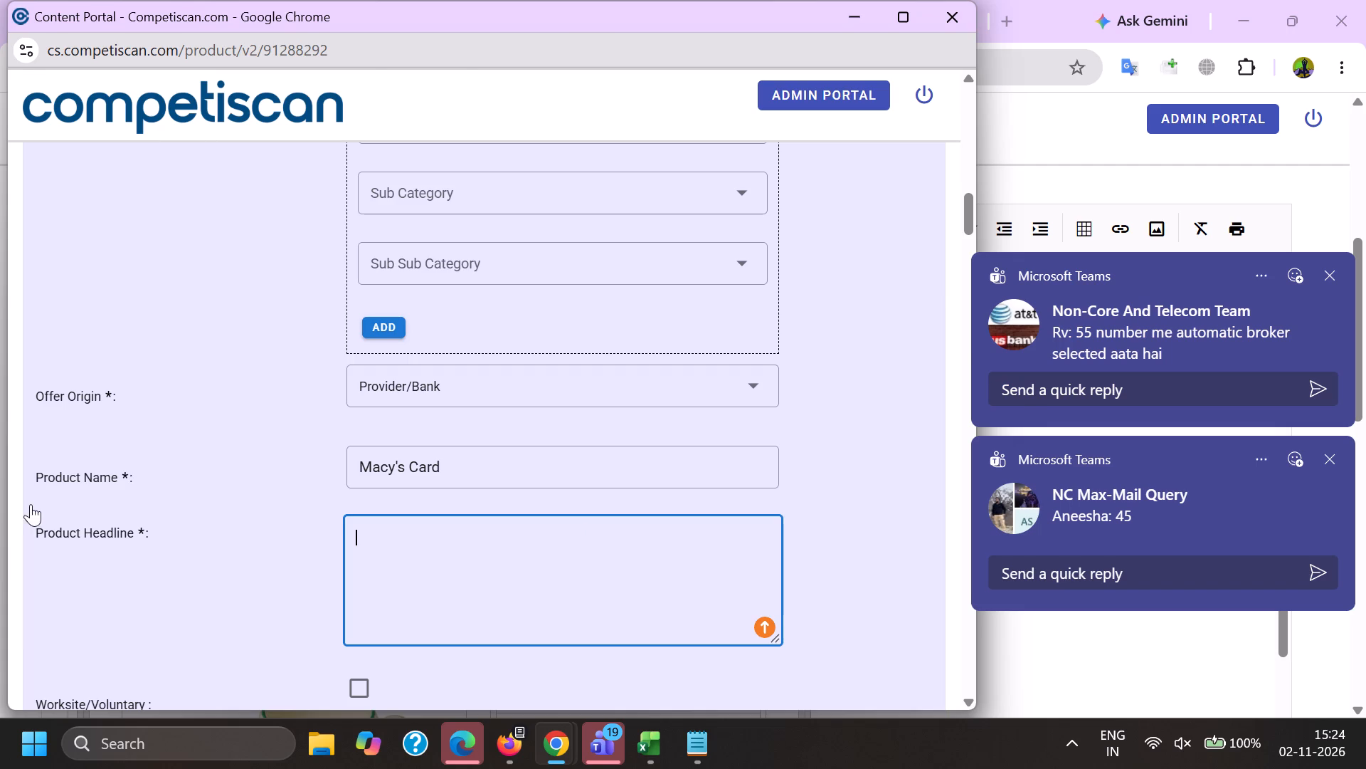
scroll(232, 519, "up", 20)
scroll(232, 519, "up", 1)
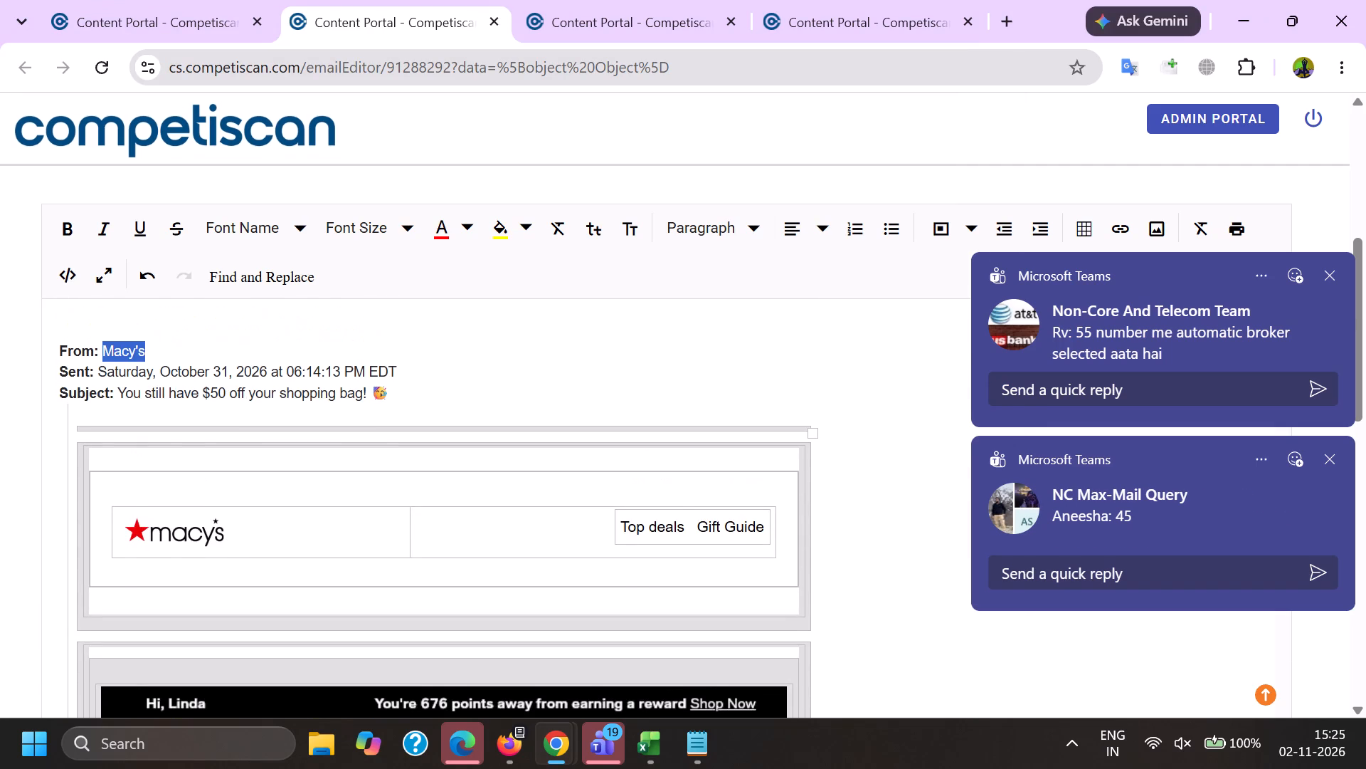
left_click_drag(120, 391, 410, 409)
key("ctrl+c")
key("alt+Tab")
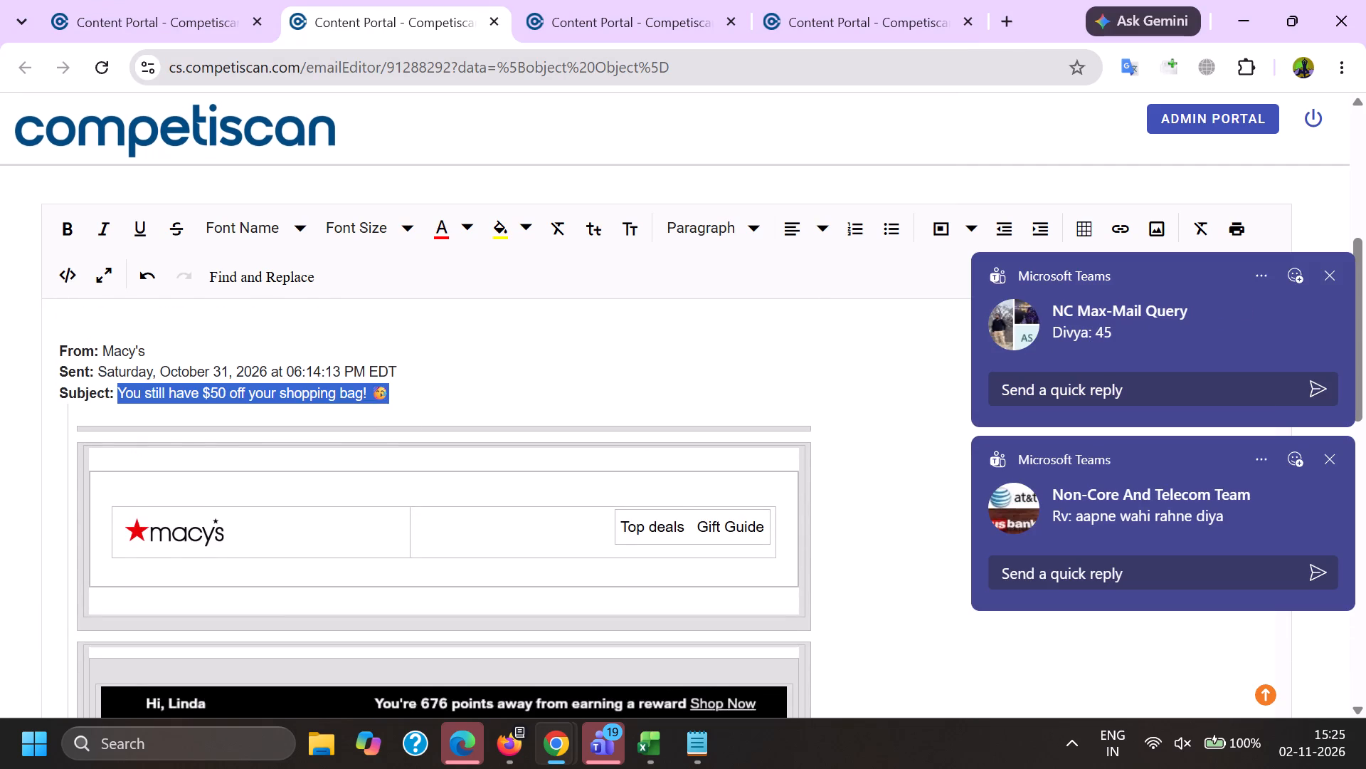
key("ctrl+v")
key("BackSpace")
key("BackSpace")
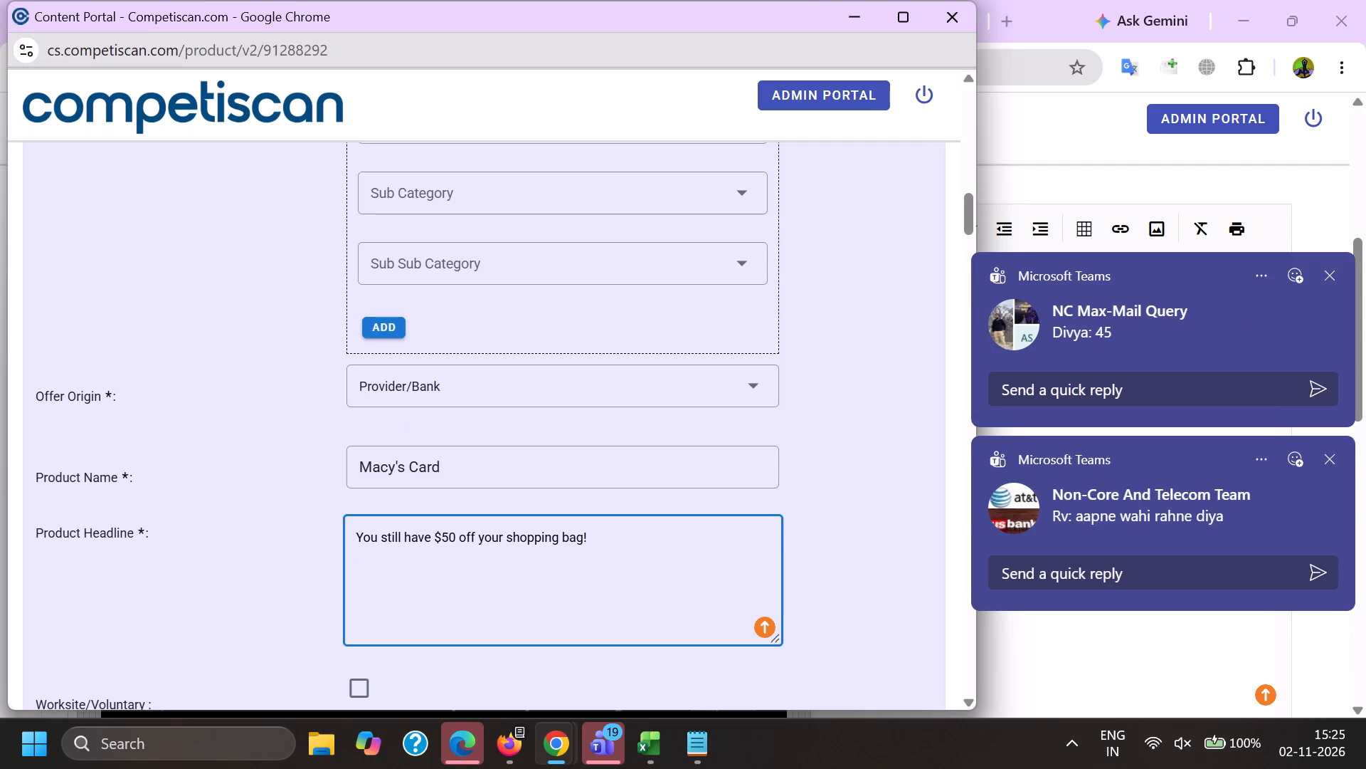
Append the email's "Plus, you get free shipping, no minimum, with your card at Macy's Exclusions & Details" text to the headline without its line break.
key("alt+Tab")
scroll(400, 432, "down", 20)
scroll(400, 432, "down", 3)
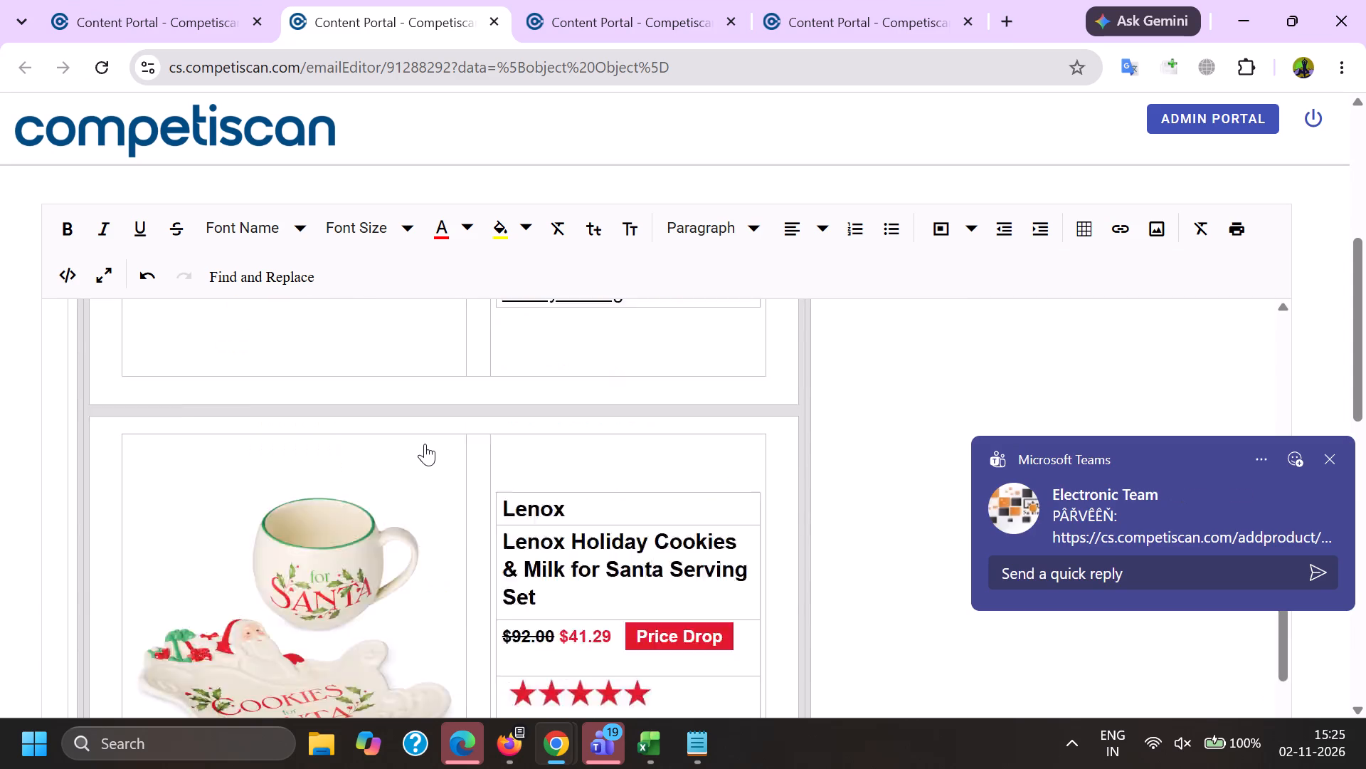
scroll(426, 442, "down", 8)
scroll(282, 471, "up", 2)
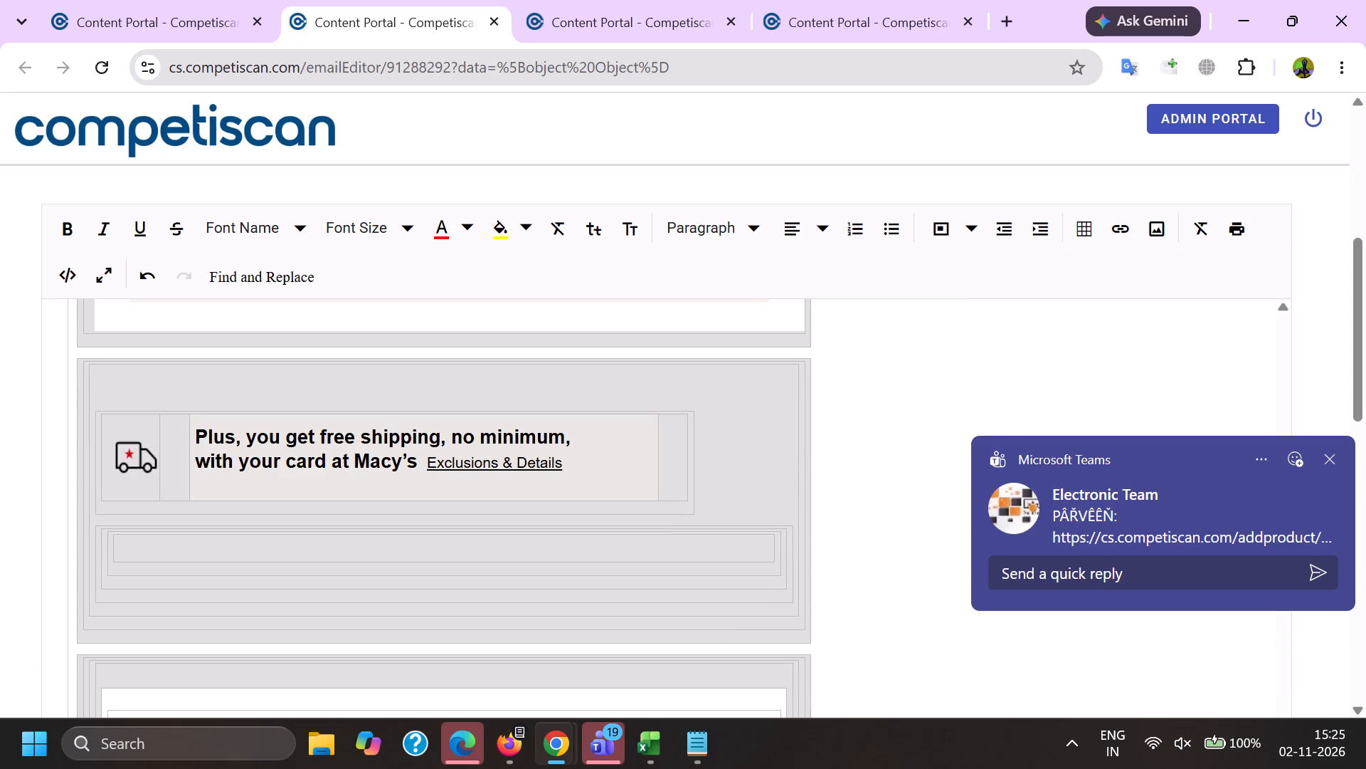
left_click_drag(192, 439, 560, 484)
key("ctrl+c")
key("alt+Tab")
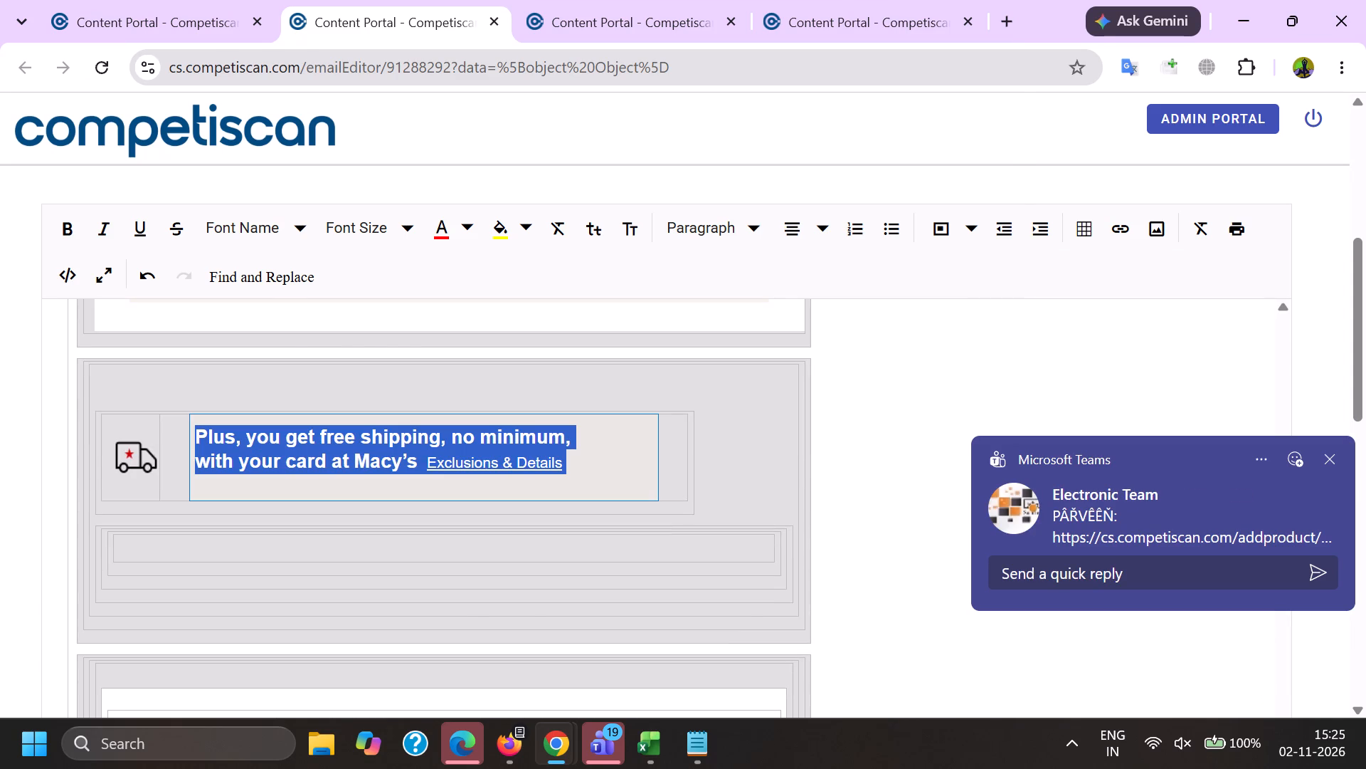
key("ctrl+v")
left_click(466, 548)
key("Right")
key("BackSpace")
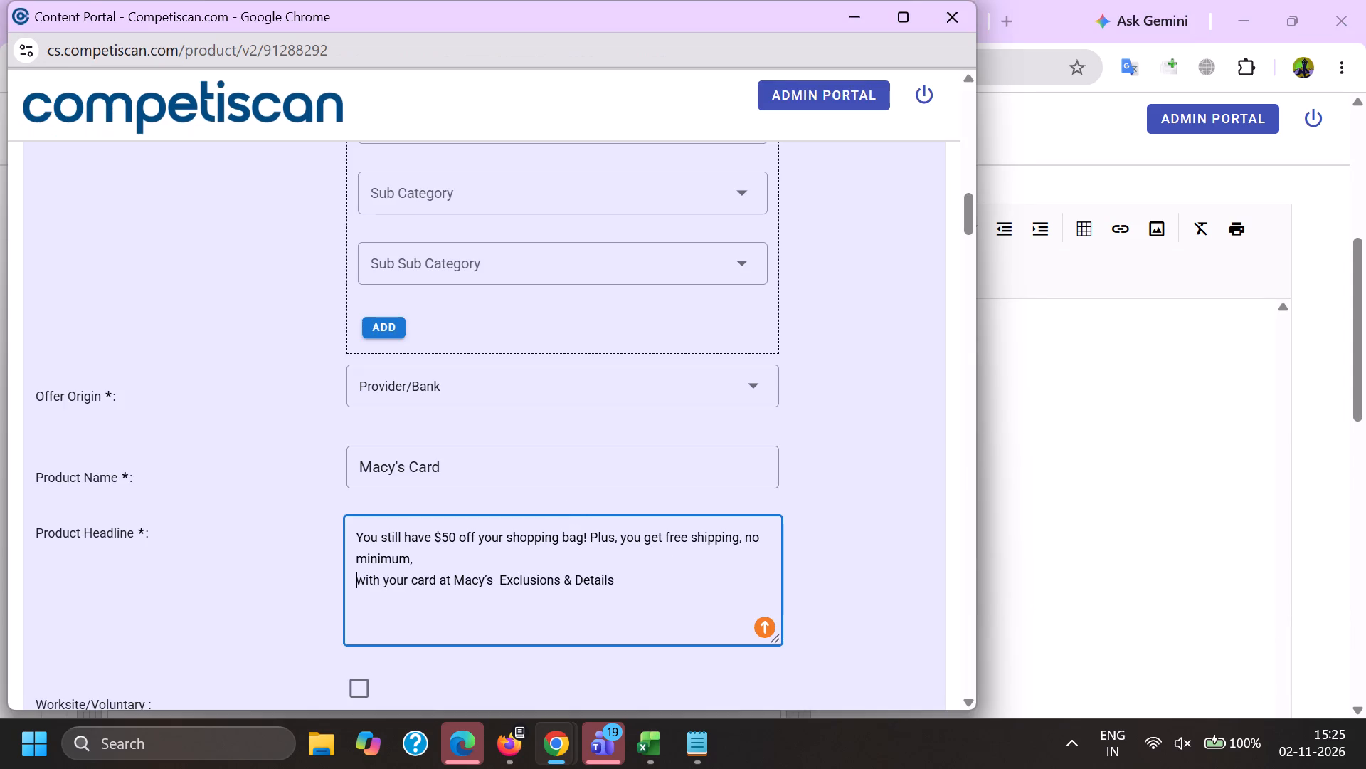
key("space")
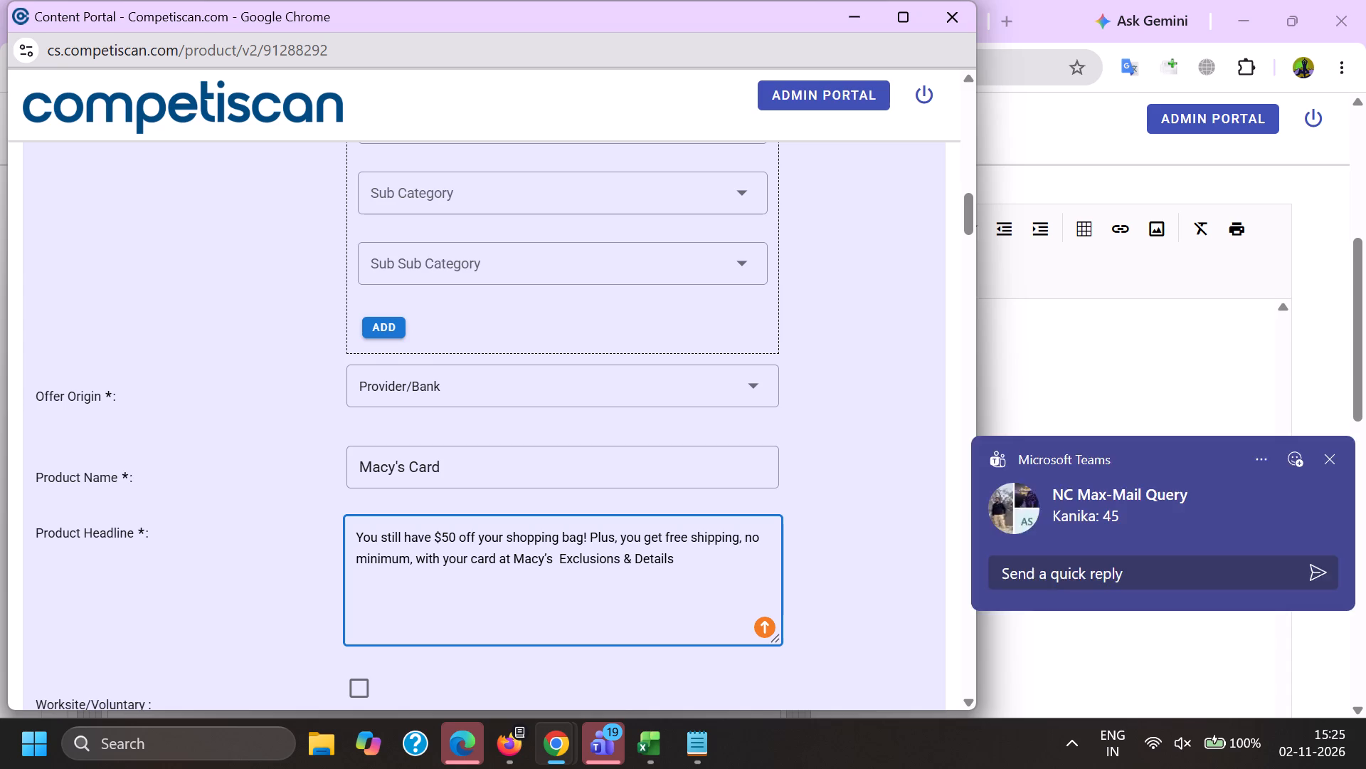
Replace the ampersand in the product headline with "and" and remove the extra space before Exclusions.
left_click(624, 558)
key("Right")
key("BackSpace")
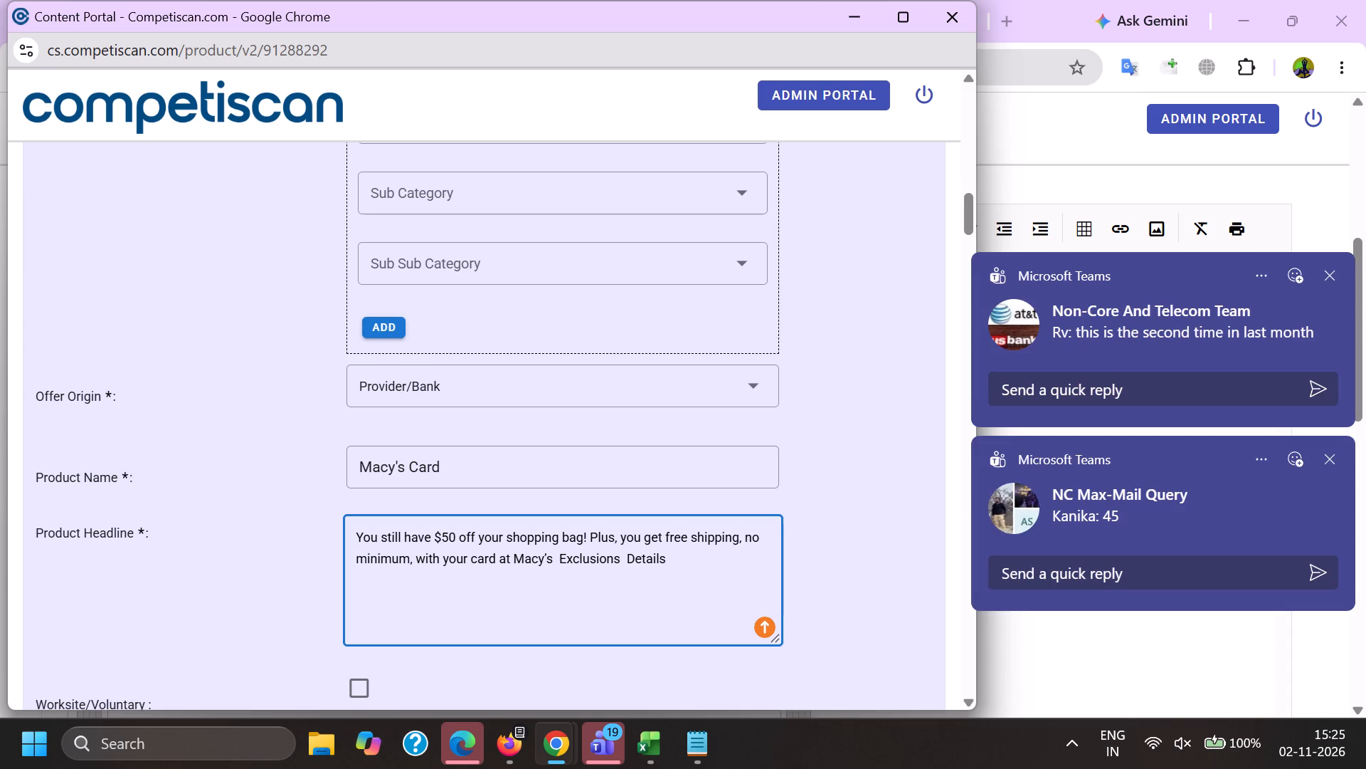
type("and")
left_click(564, 563)
key("Left")
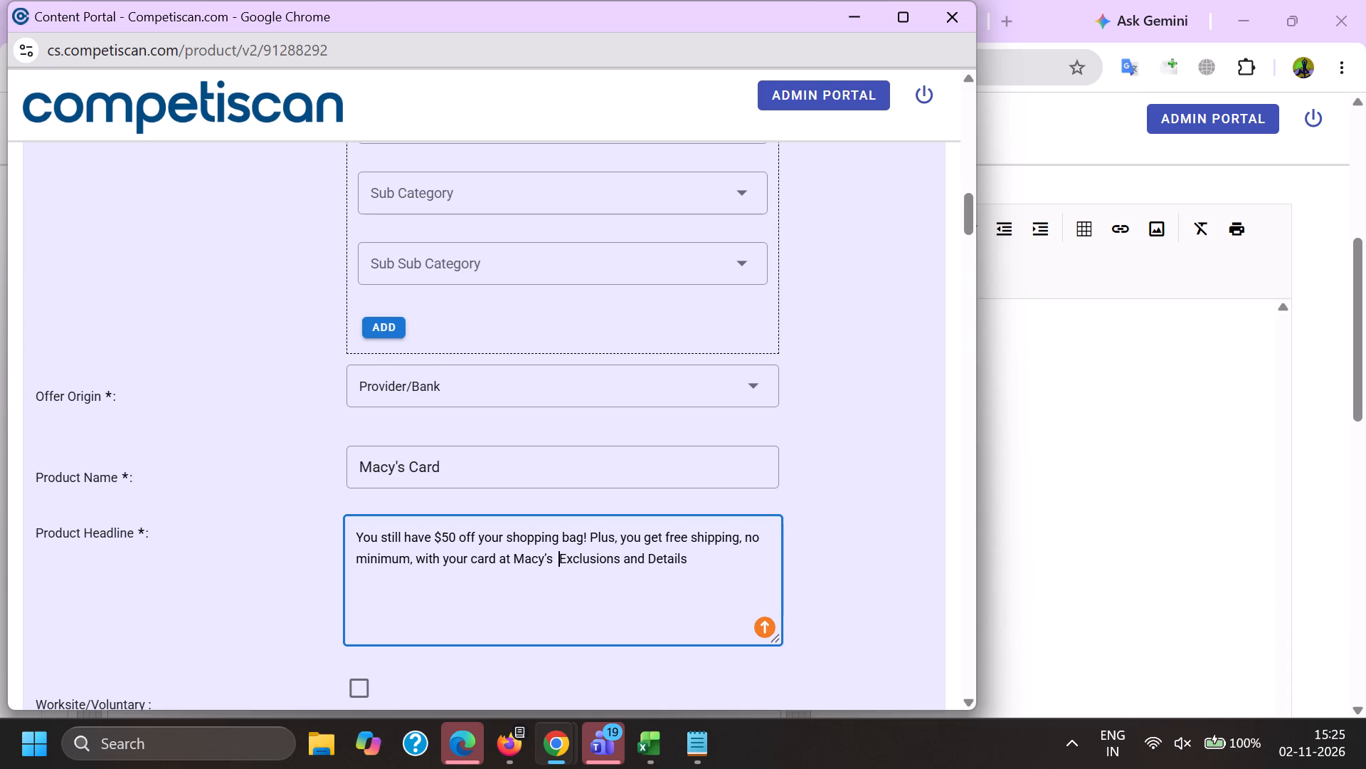
key("BackSpace")
Set the response mechanism to URL/Website.
scroll(563, 384, "down", 6)
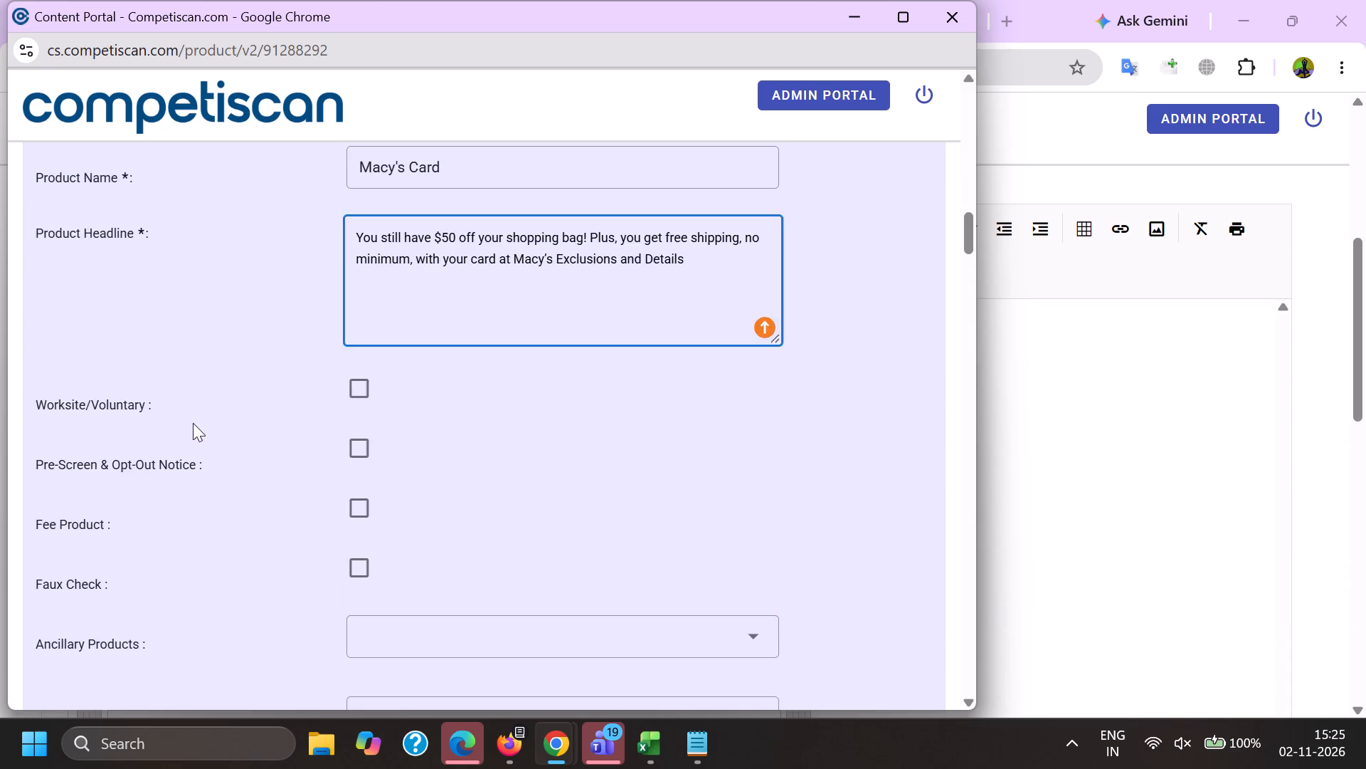
left_click(382, 378)
scroll(395, 204, "down", 7)
left_click(412, 538)
left_click_drag(78, 468, 95, 466)
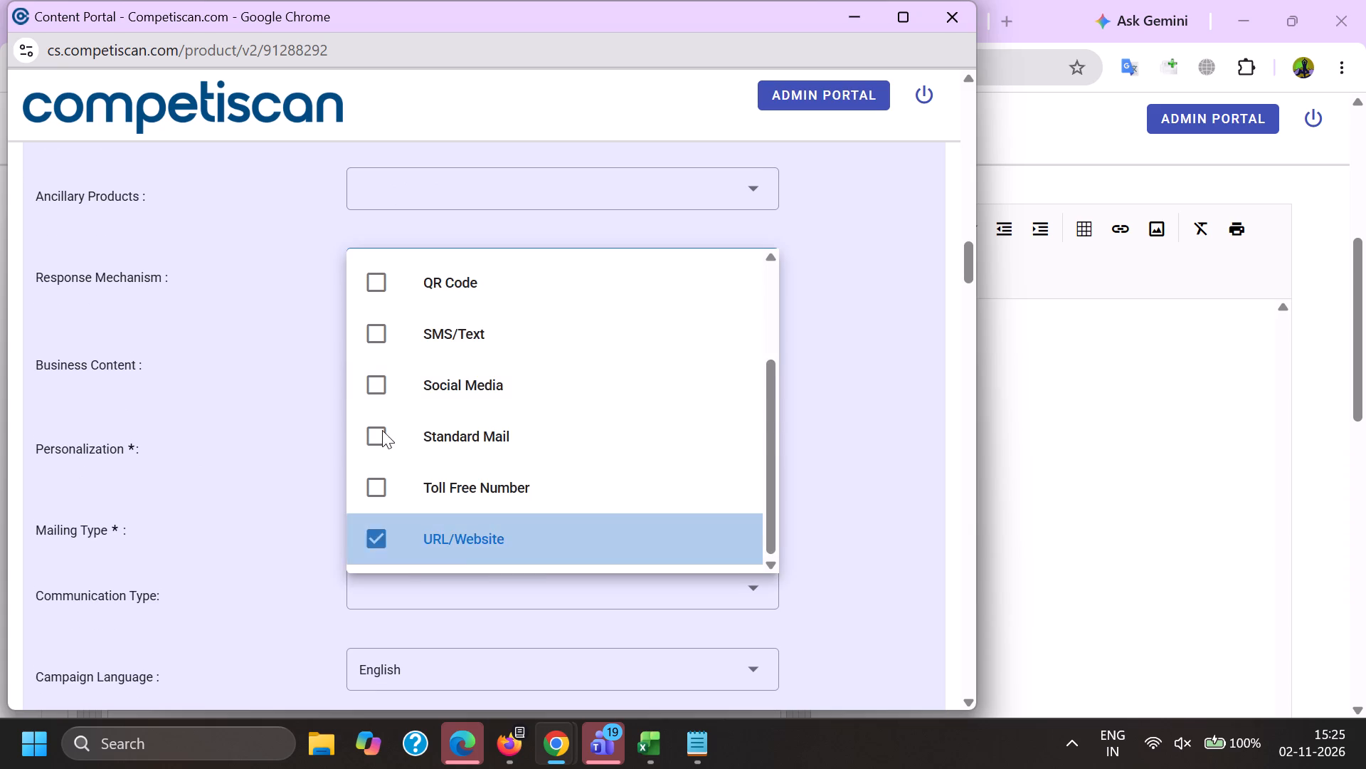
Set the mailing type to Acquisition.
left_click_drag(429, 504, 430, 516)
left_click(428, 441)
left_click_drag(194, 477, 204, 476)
Set the communication type to Co-Brand only, with Bonuses/Contests/Incentives left unselected.
scroll(357, 295, "down", 2)
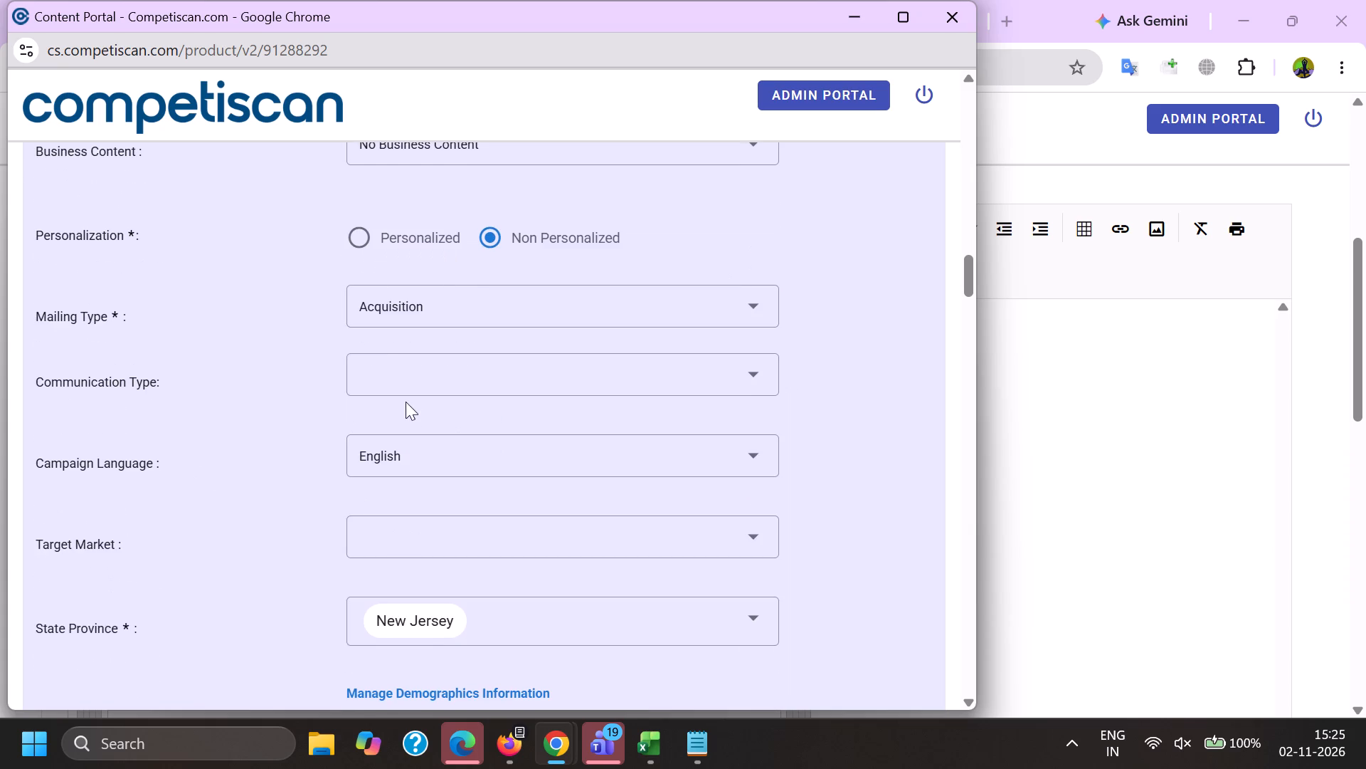
left_click(391, 378)
scroll(408, 206, "down", 1)
left_click(449, 422)
left_click(449, 422)
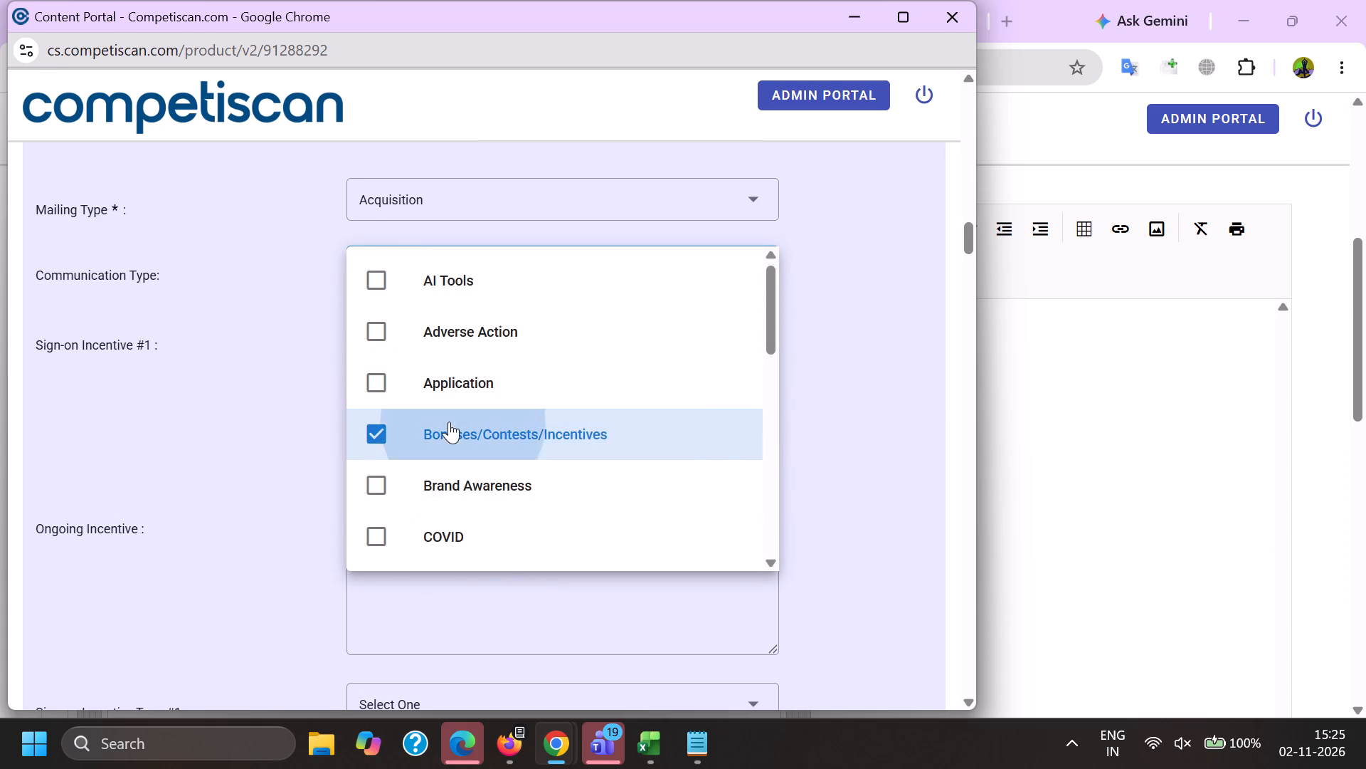
scroll(449, 421, "down", 4)
left_click(449, 418)
left_click(248, 432)
Set the mailing type to Loyalty/Retention and the personalization to Personalized.
scroll(361, 372, "up", 2)
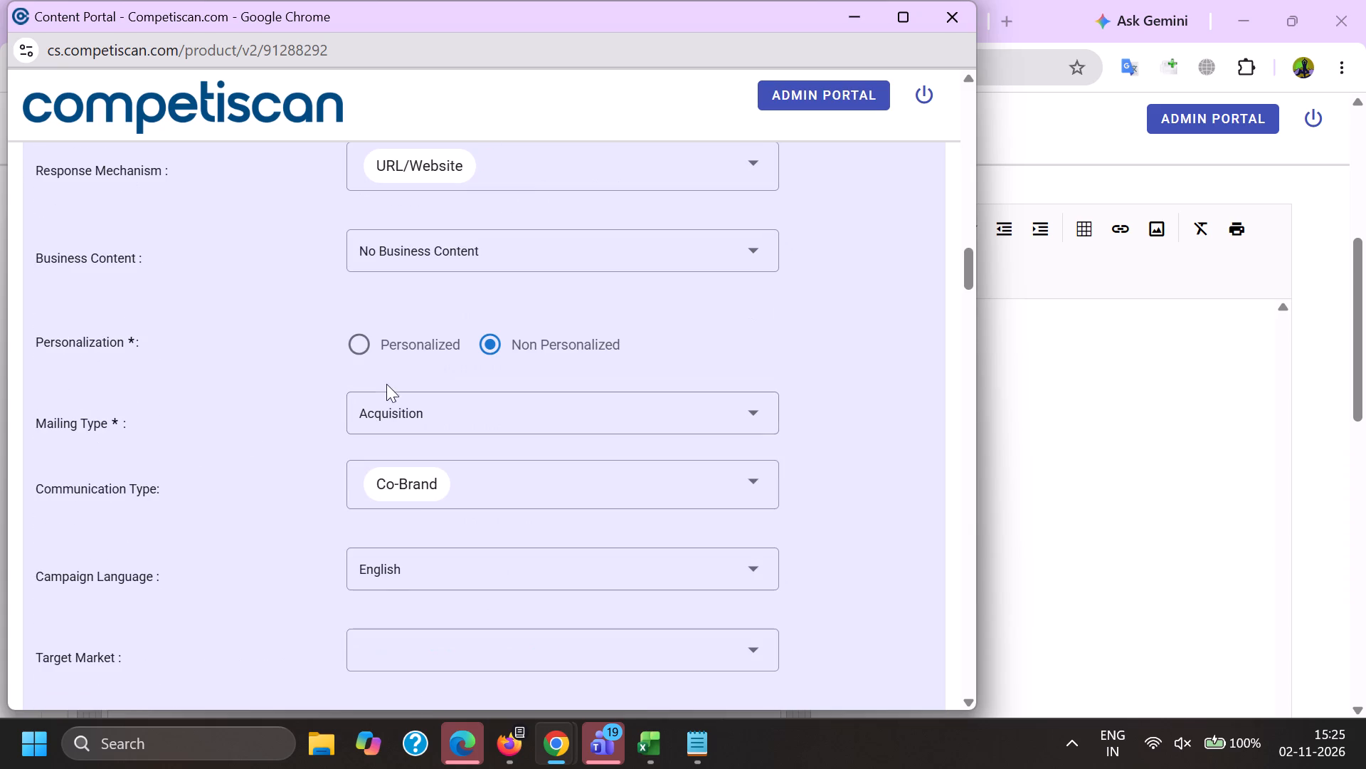
left_click(387, 413)
left_click(425, 552)
left_click_drag(257, 504, 299, 466)
left_click(361, 357)
Set the primary card level to Not Mentioned, with World MasterCard deselected.
scroll(393, 263, "down", 3)
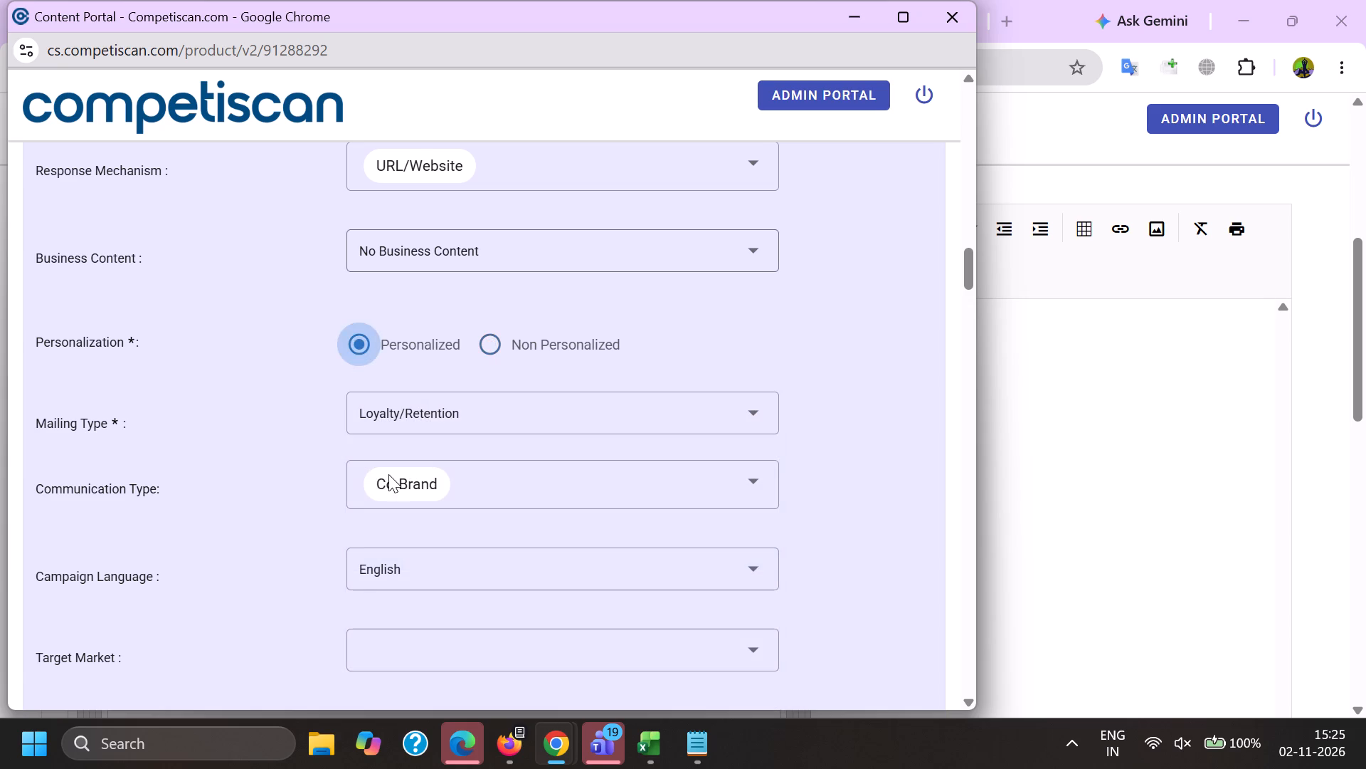
scroll(398, 583, "down", 2)
left_click(398, 516)
scroll(431, 298, "down", 9)
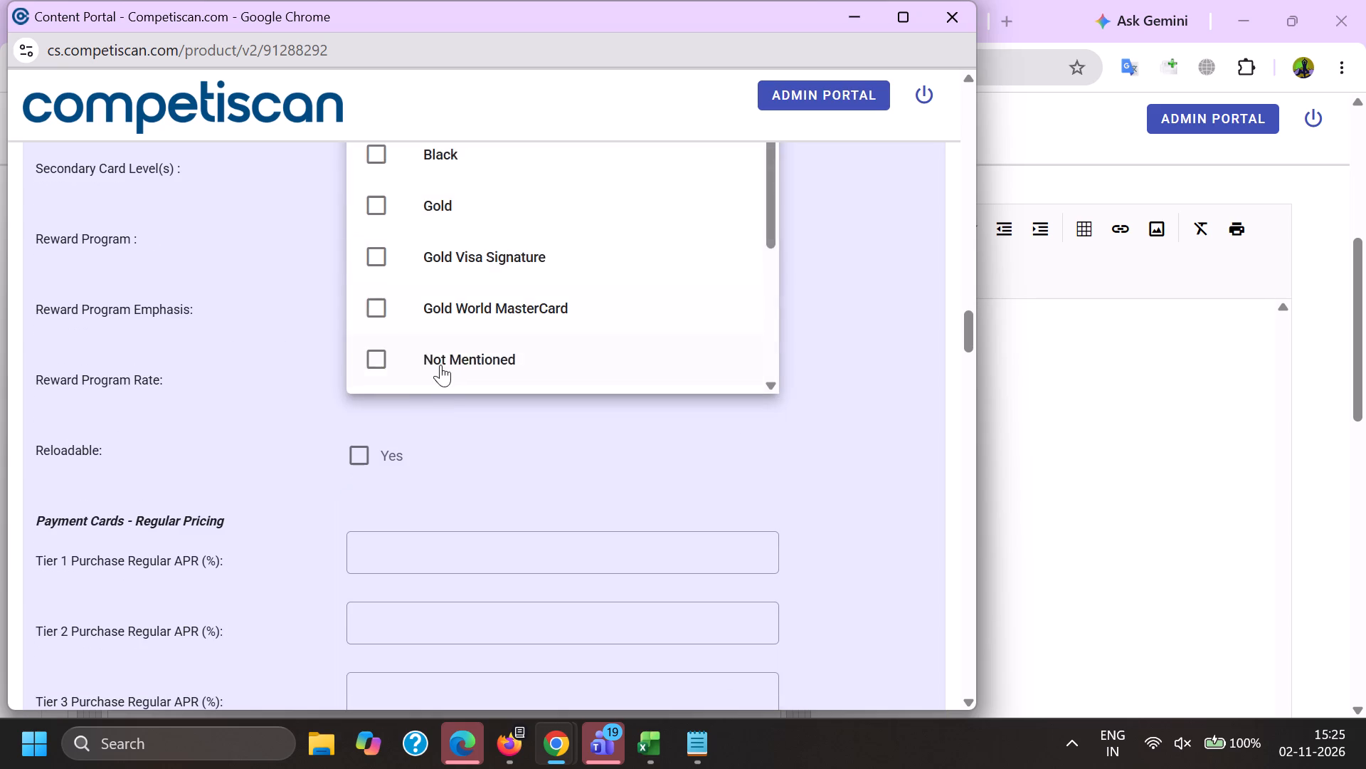
left_click(470, 365)
left_click(236, 321)
scroll(423, 436, "up", 1)
left_click(545, 206)
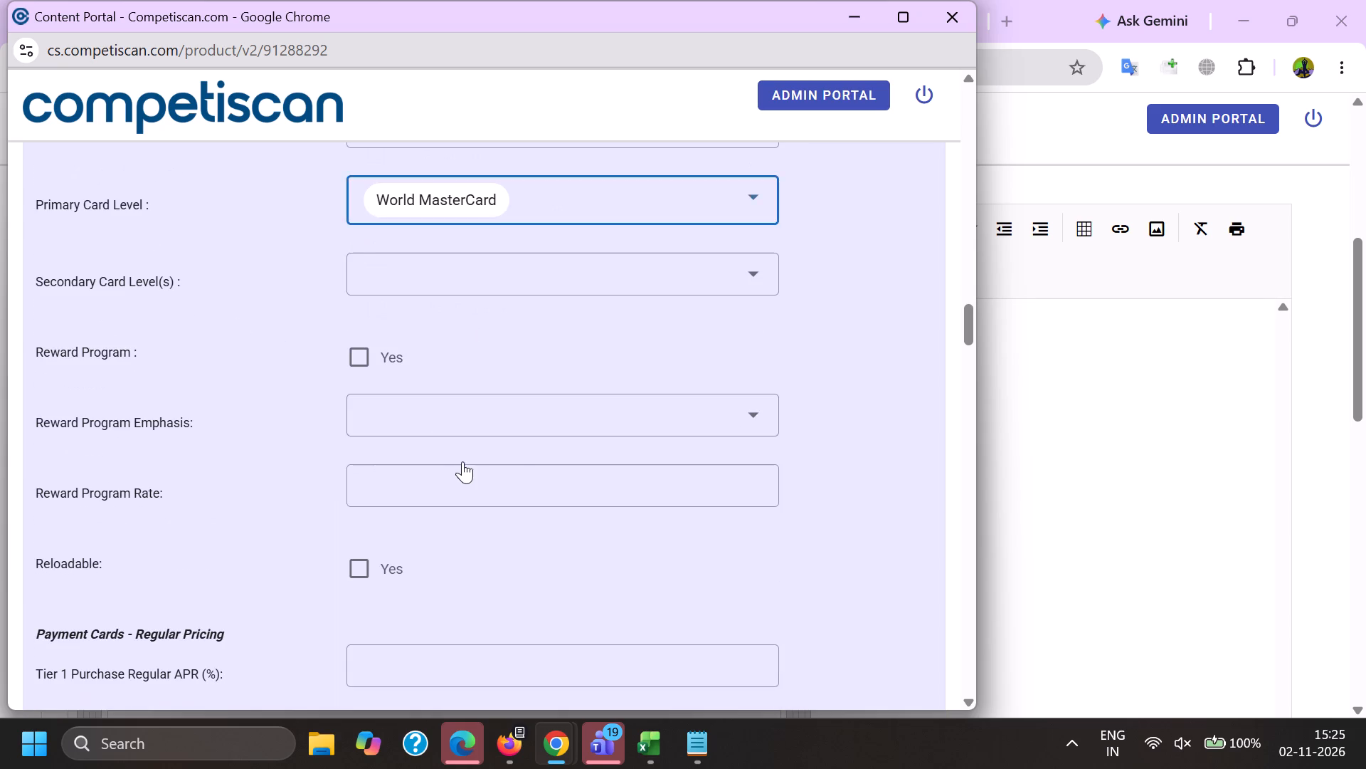
scroll(438, 426, "down", 5)
scroll(462, 450, "up", 6)
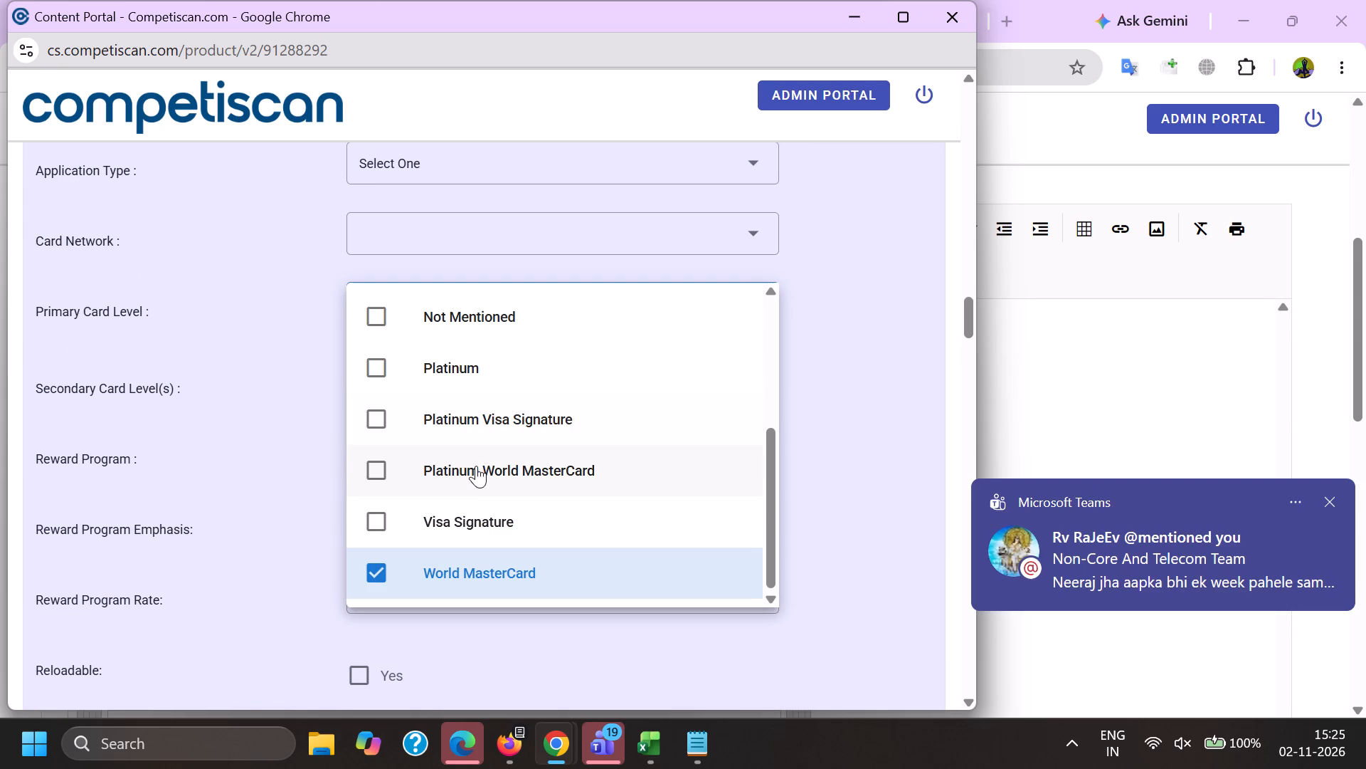
left_click(468, 581)
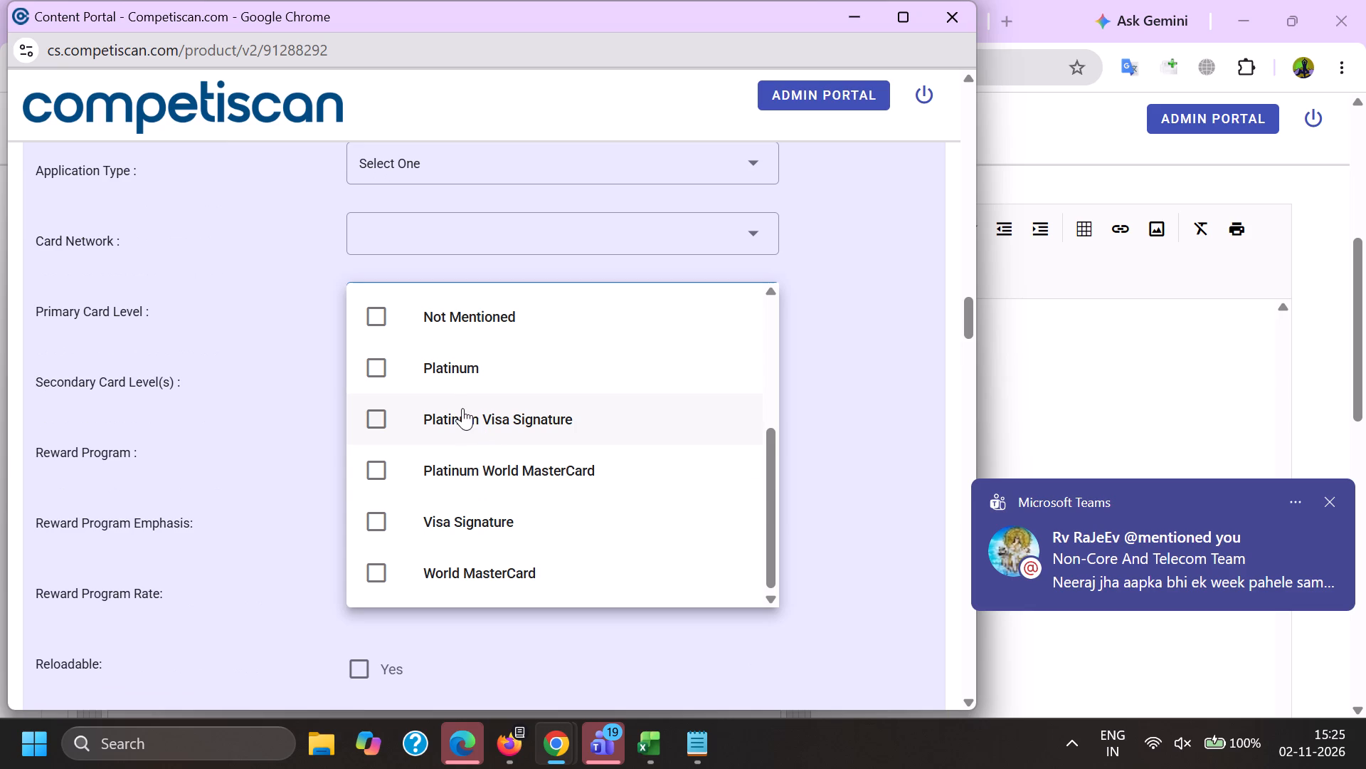
left_click(458, 326)
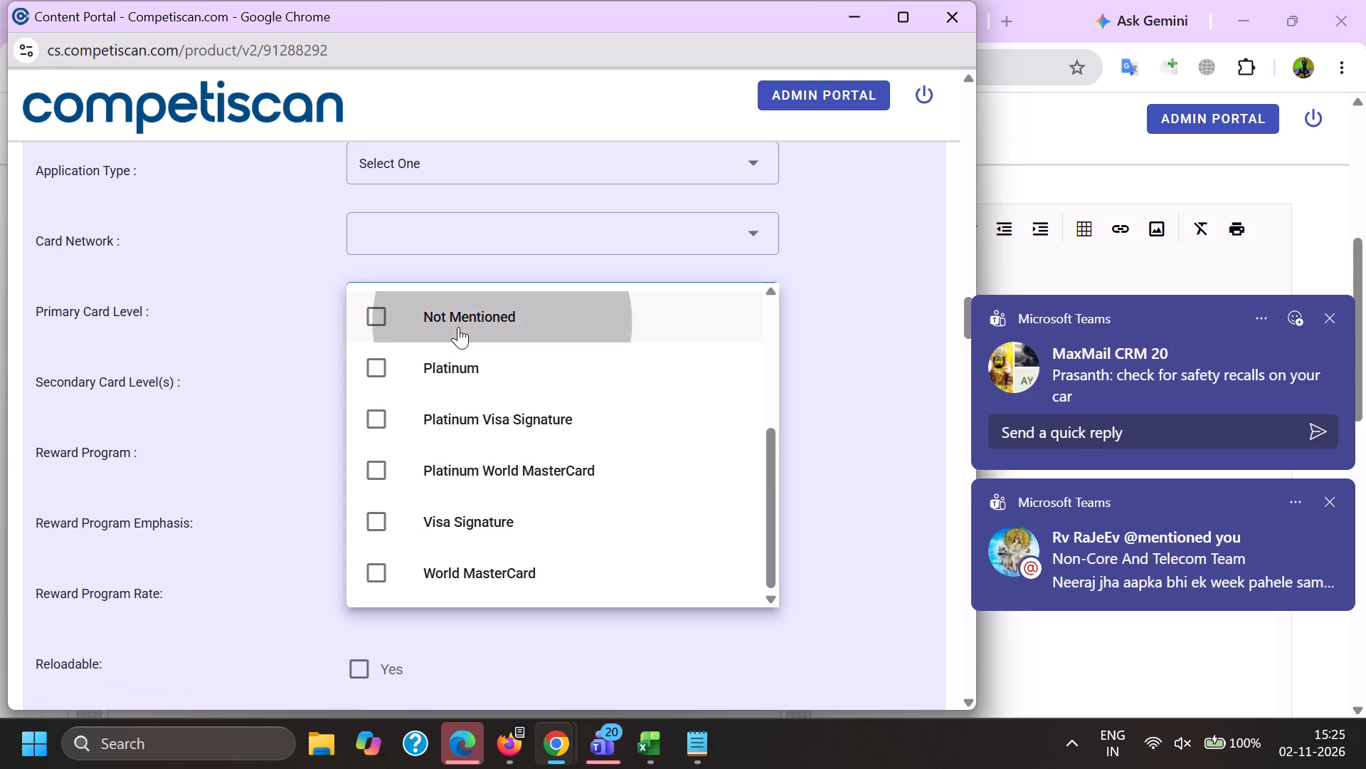
left_click_drag(172, 363, 186, 363)
Mark the reward program as Yes and set the reward program emphasis to Points.
scroll(453, 306, "down", 2)
left_click(356, 261)
left_click(378, 309)
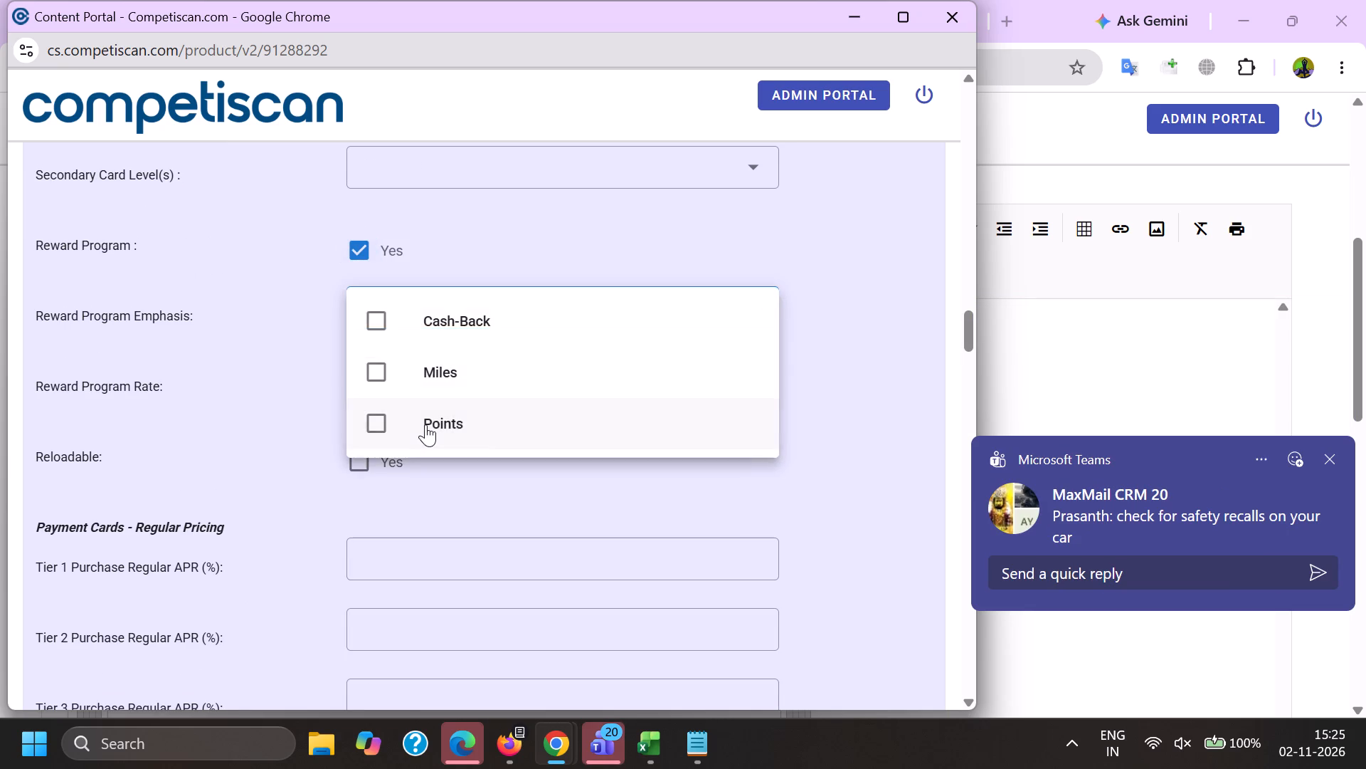
left_click(425, 423)
double_click(291, 402)
Mark Credit Card Mentioned in the Non-Profit/Consumer Services/Retail - Credit section.
key("End")
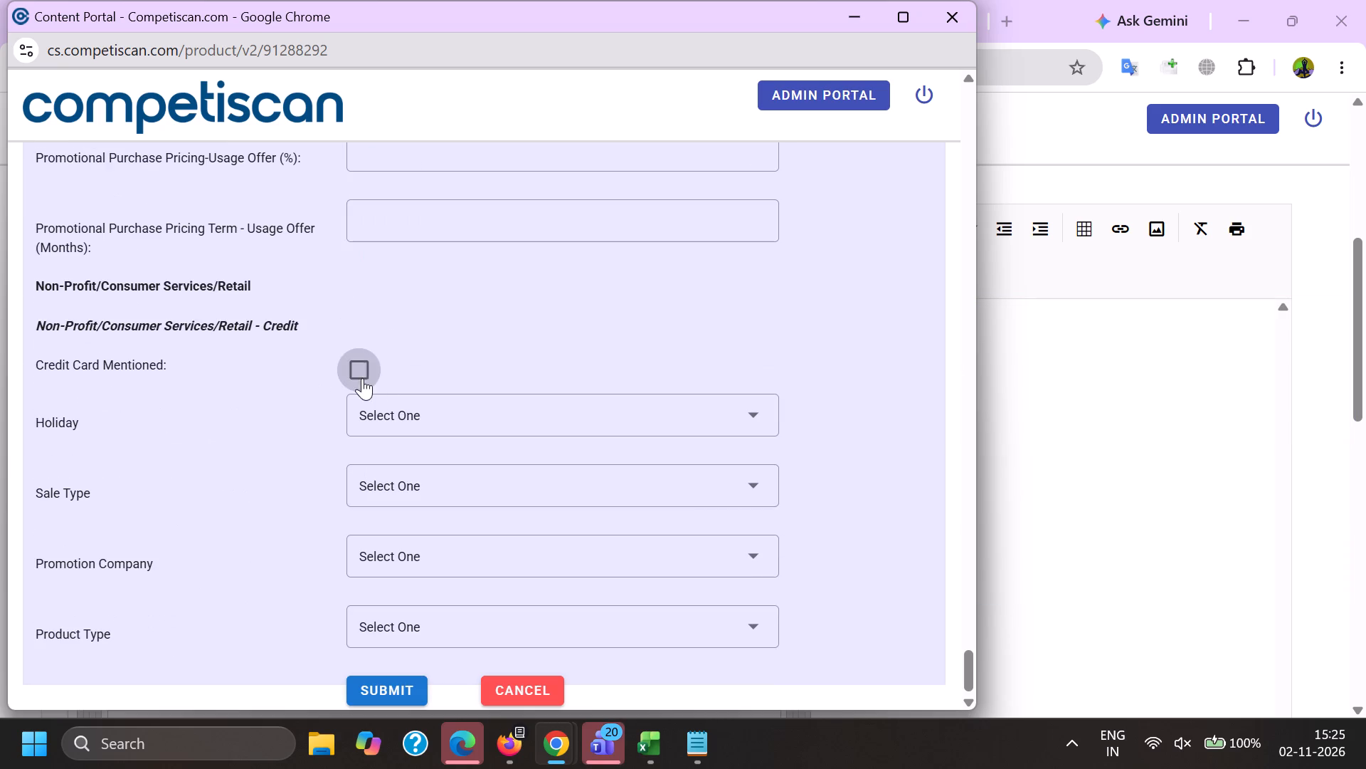
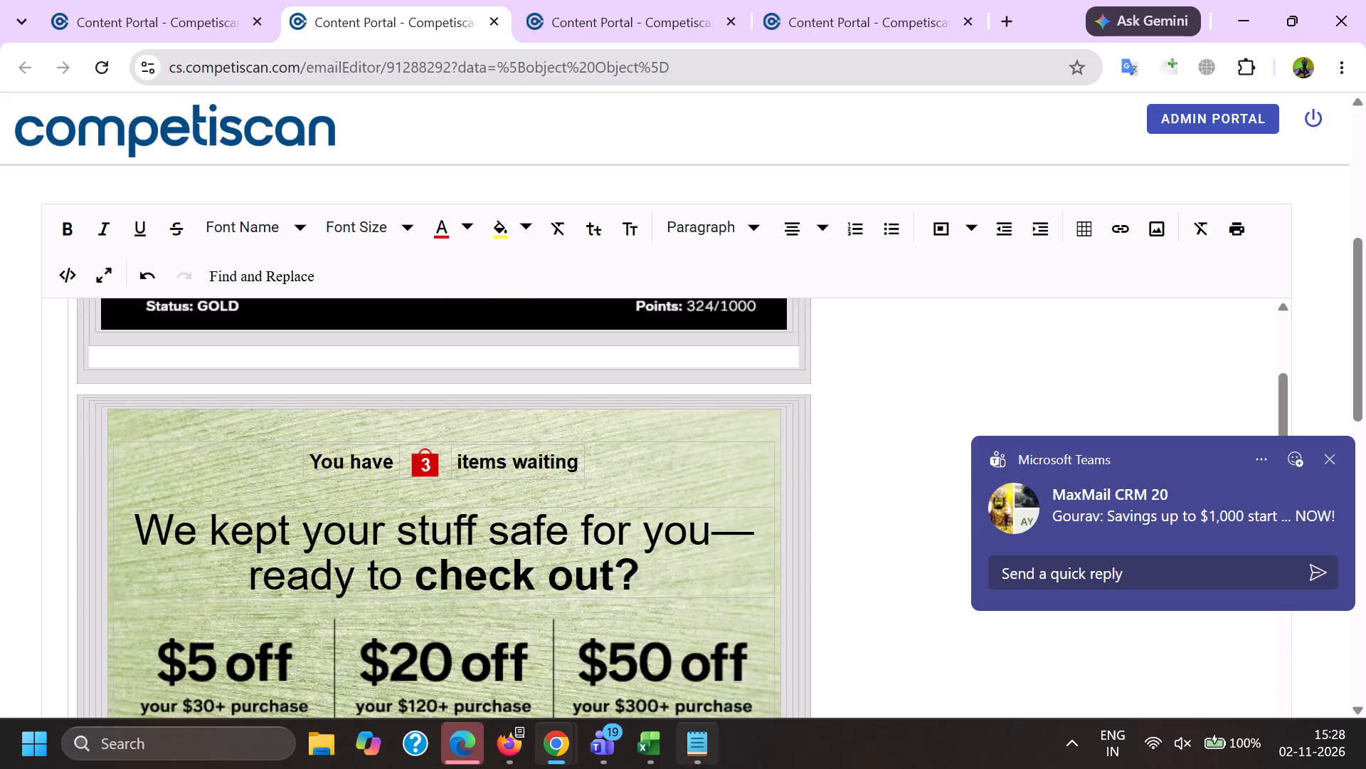
Copy the forwarding address from Notepad and put it in the email's Forward To field, replacing any existing entry.
left_click(694, 743)
key("ctrl+c")
key("alt+Tab")
scroll(250, 521, "up", 13)
left_click_drag(366, 448, 0, 394)
key("ctrl+v")
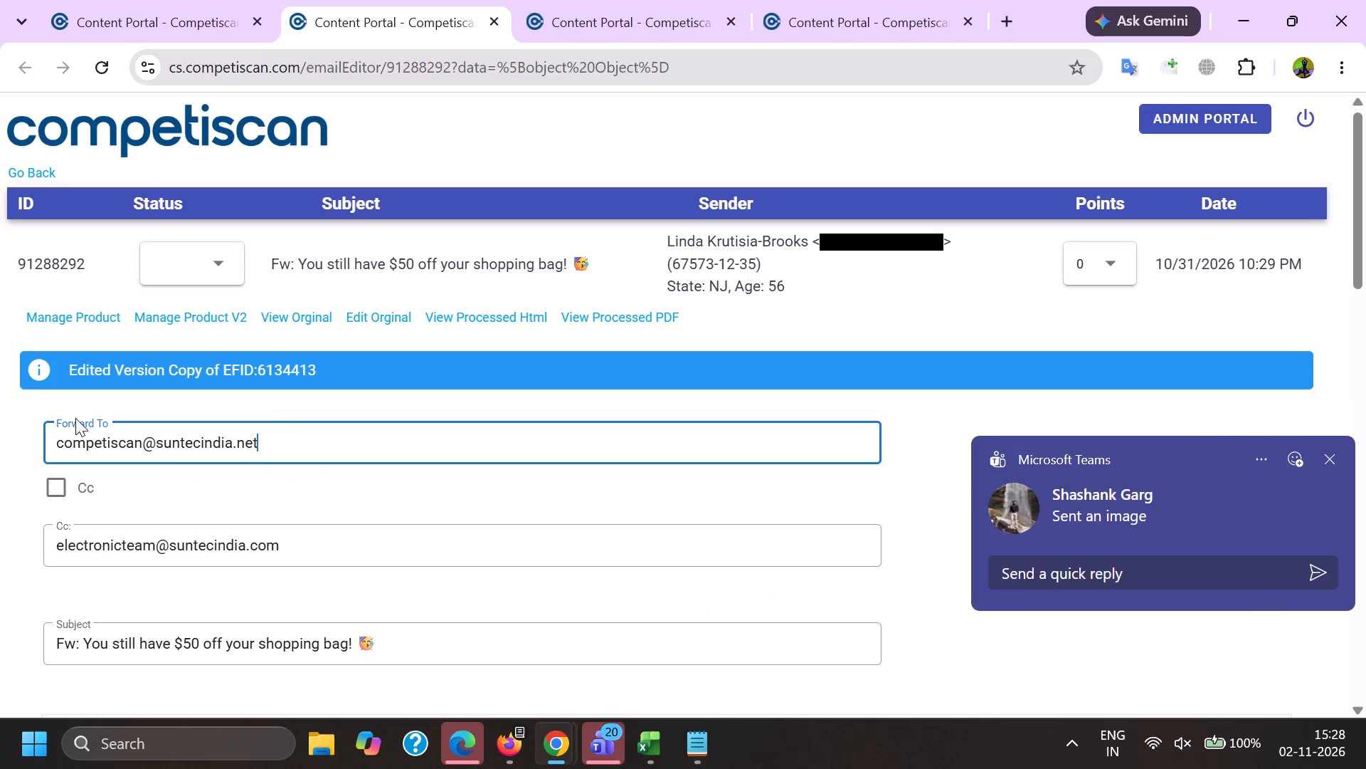
Enable Cc for the forwarded email and select the entire existing address in the Cc field.
left_click(54, 490)
left_click_drag(352, 547, 0, 483)
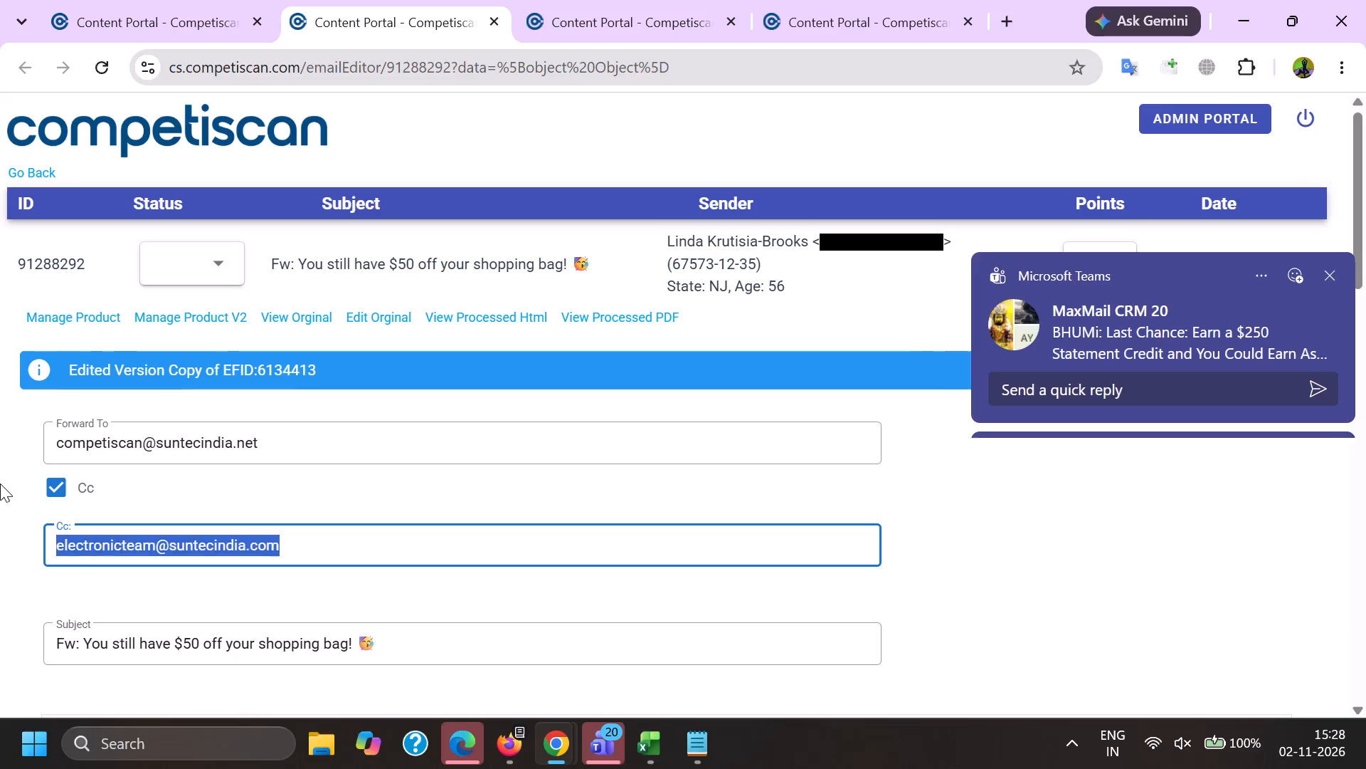
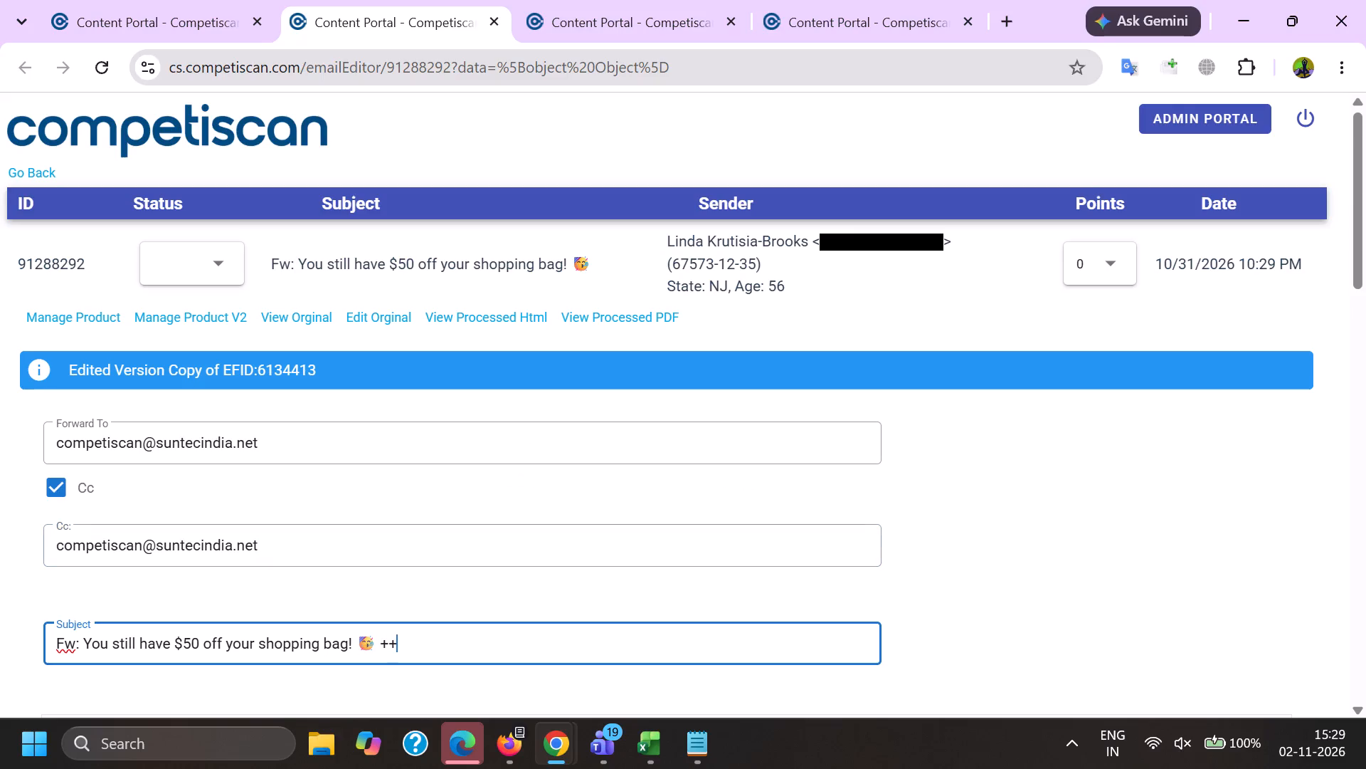
Complete the code at the end of the email's subject line so it reads ++HP.
type("HO")
key("BackSpace")
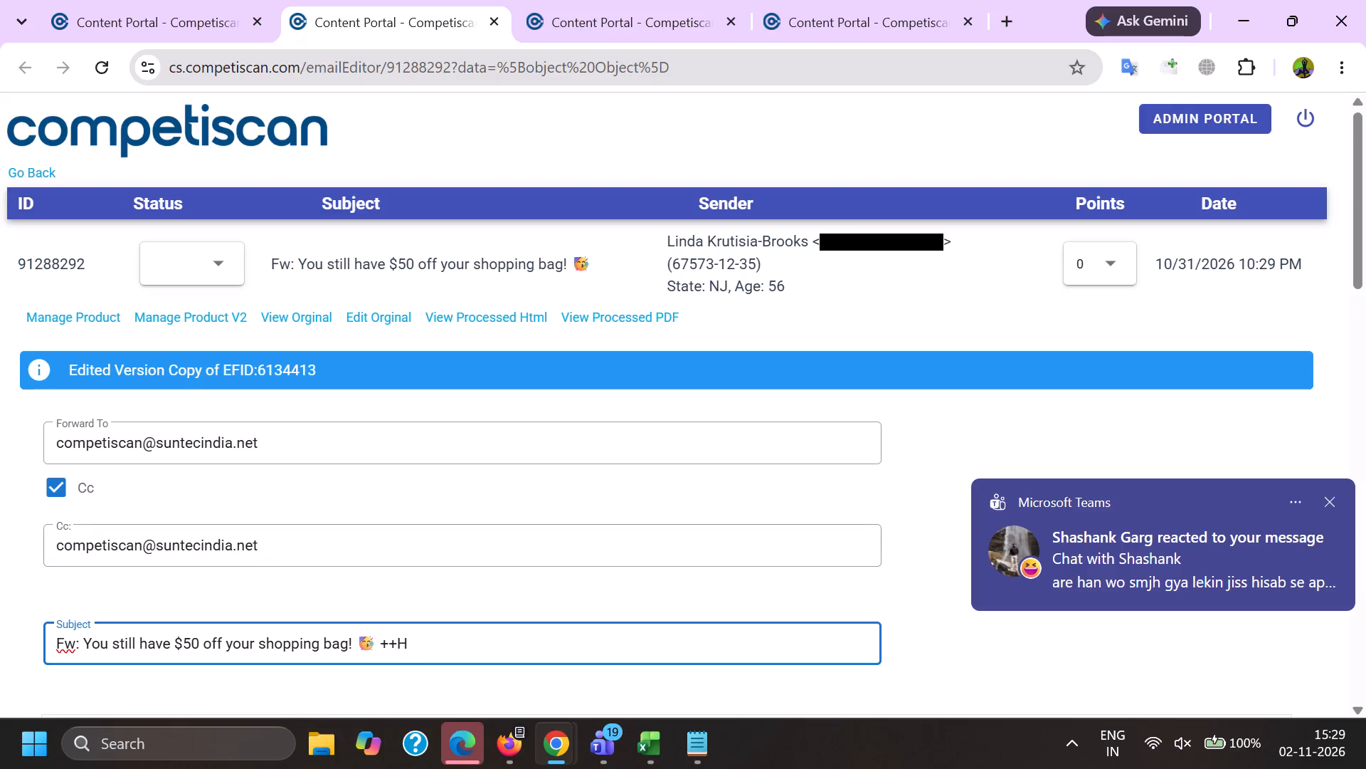
Write the message "remove the name - " followed by the sender's first name in lowercase in the email's message body.
scroll(0, 433, "down", 5)
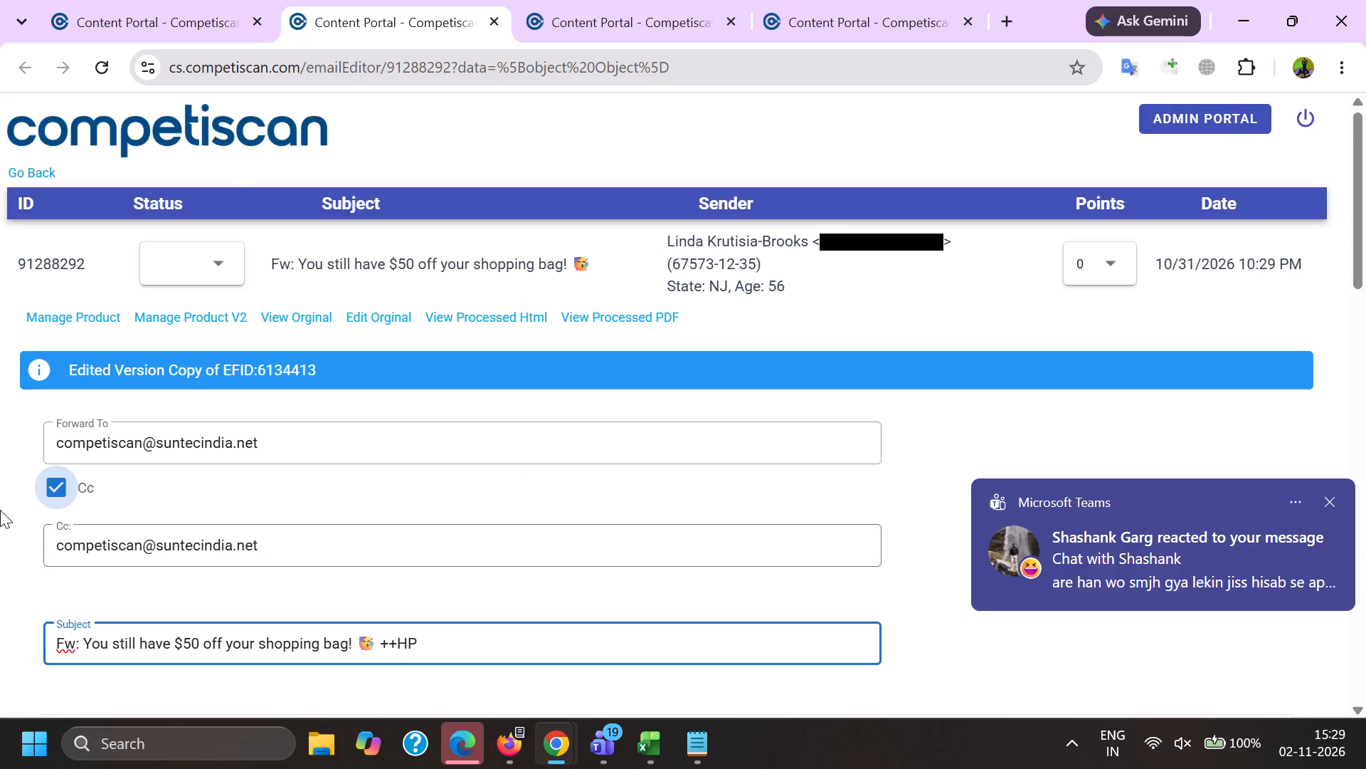
scroll(0, 510, "down", 7)
left_click(110, 374)
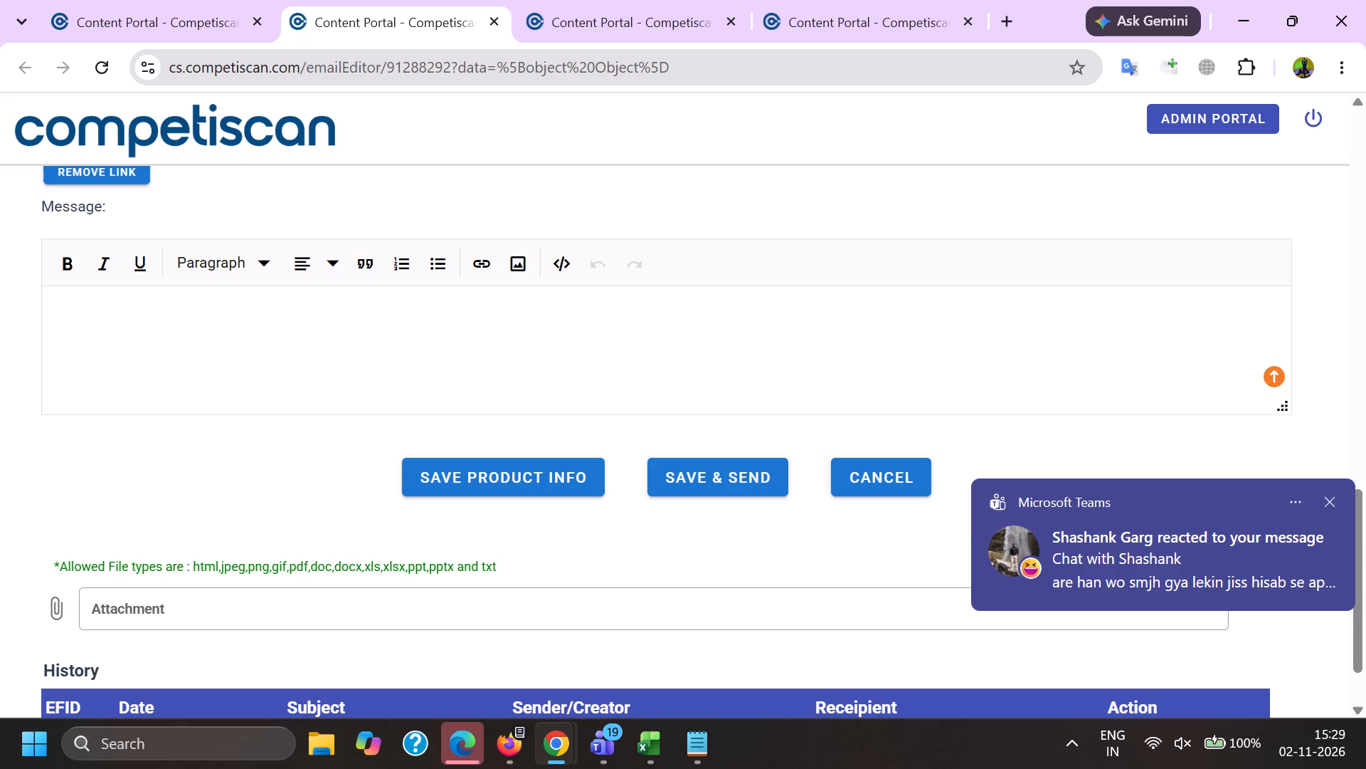
type("remove the name")
key("space")
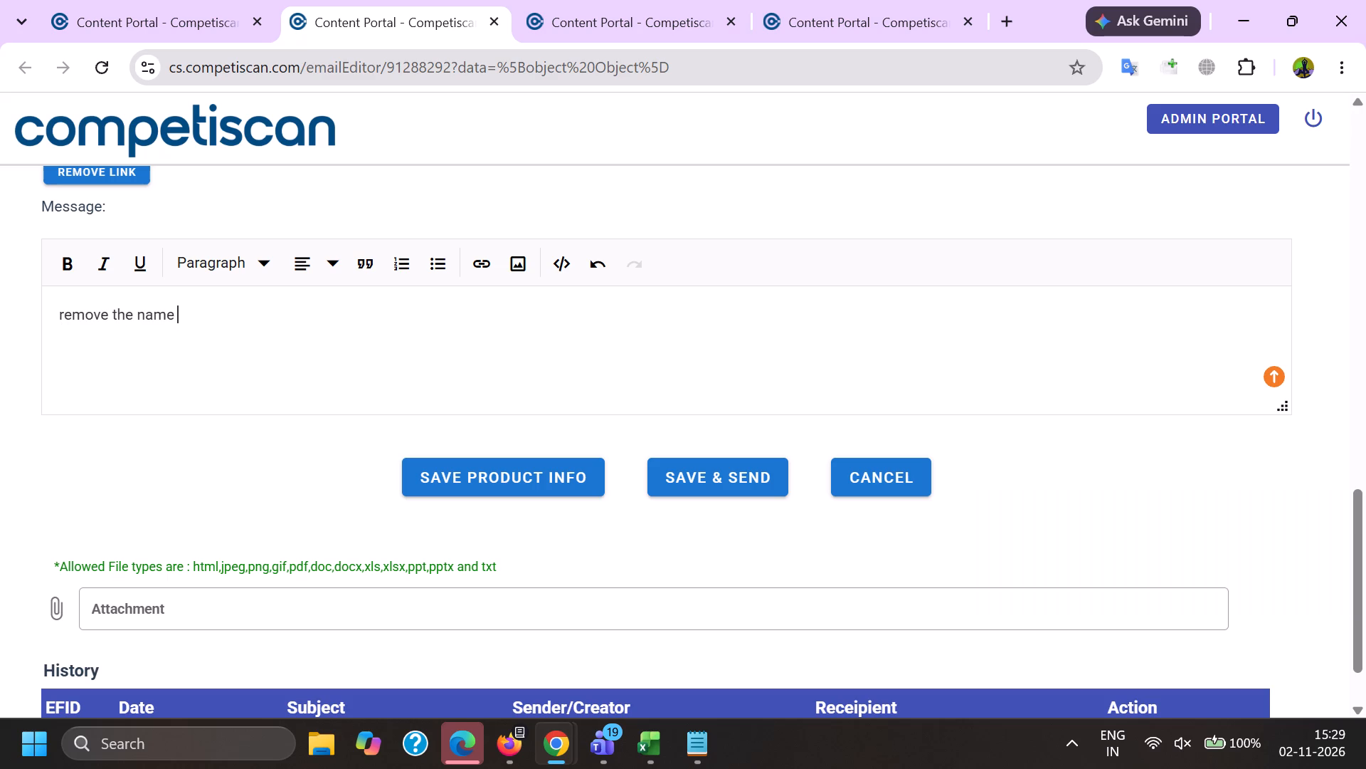
type("-")
key("space")
type("linda")
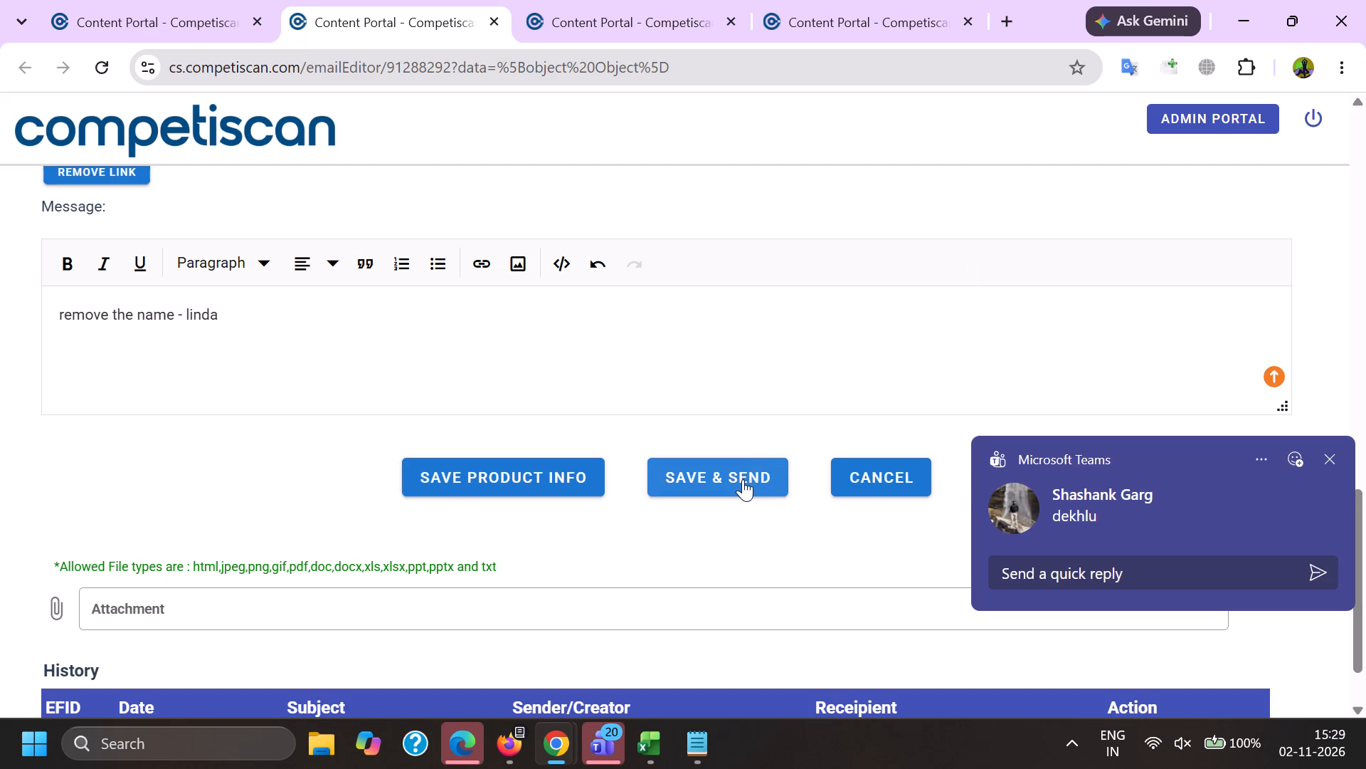
Save and send the forwarded email with its note, confirming the submission.
left_click(743, 479)
left_click(708, 442)
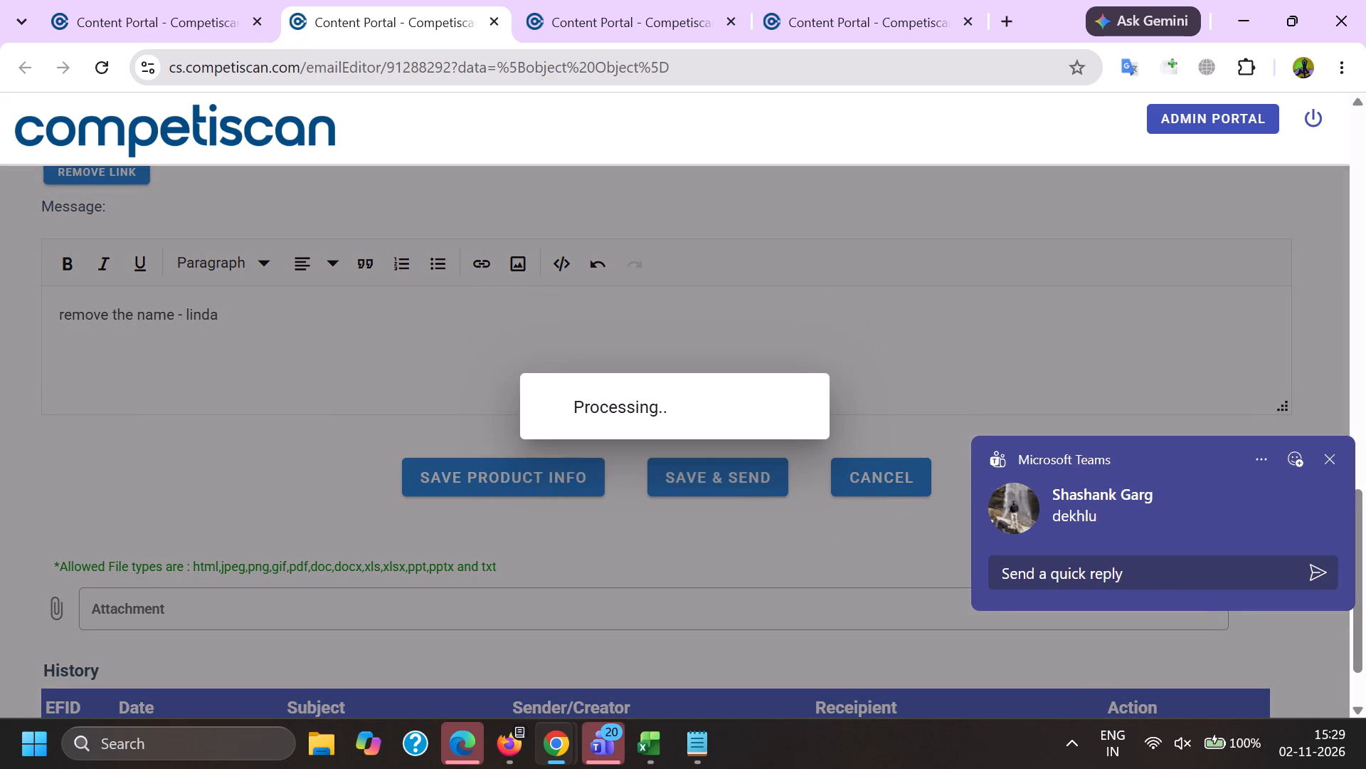
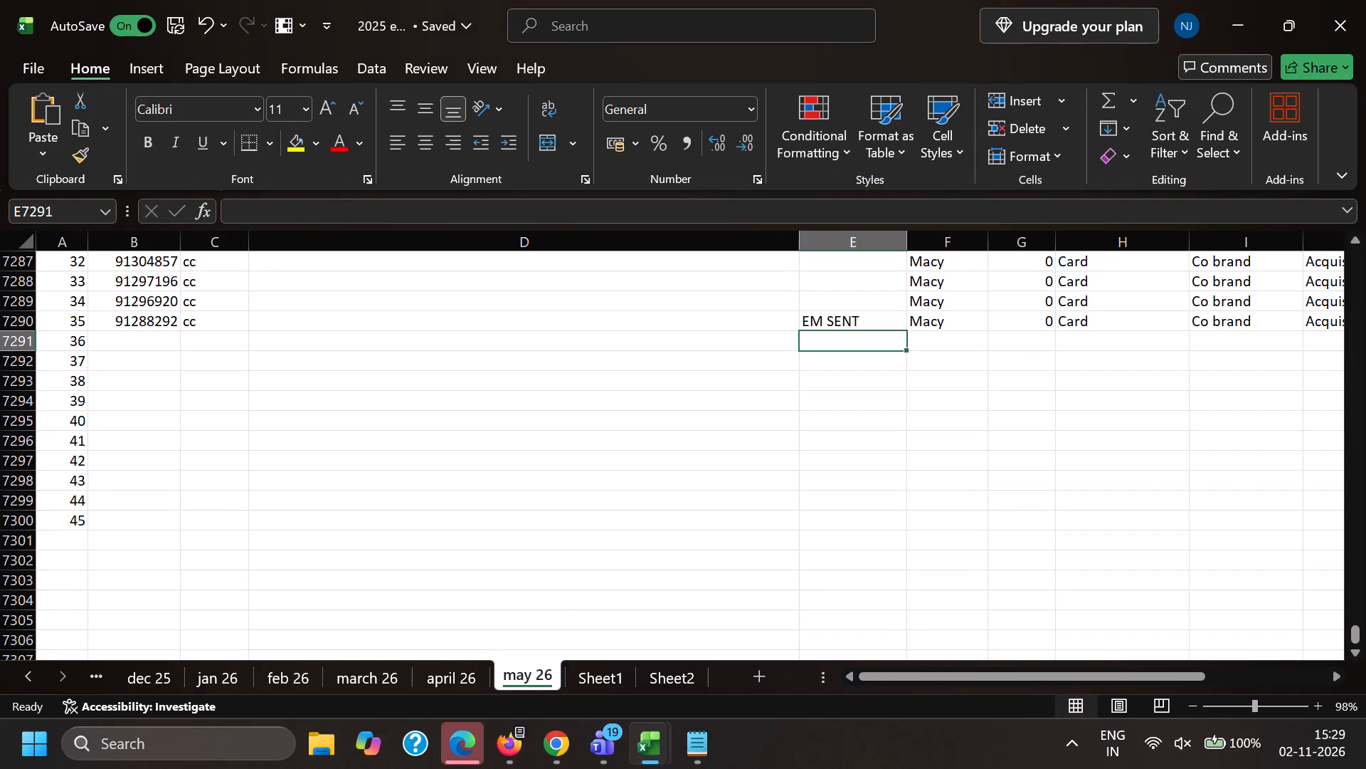
In Firefox's Content Portal email list, copy the subject "Don't leave your shopping bag behind!" without its Fwd: prefix.
left_click(154, 348)
left_click(507, 762)
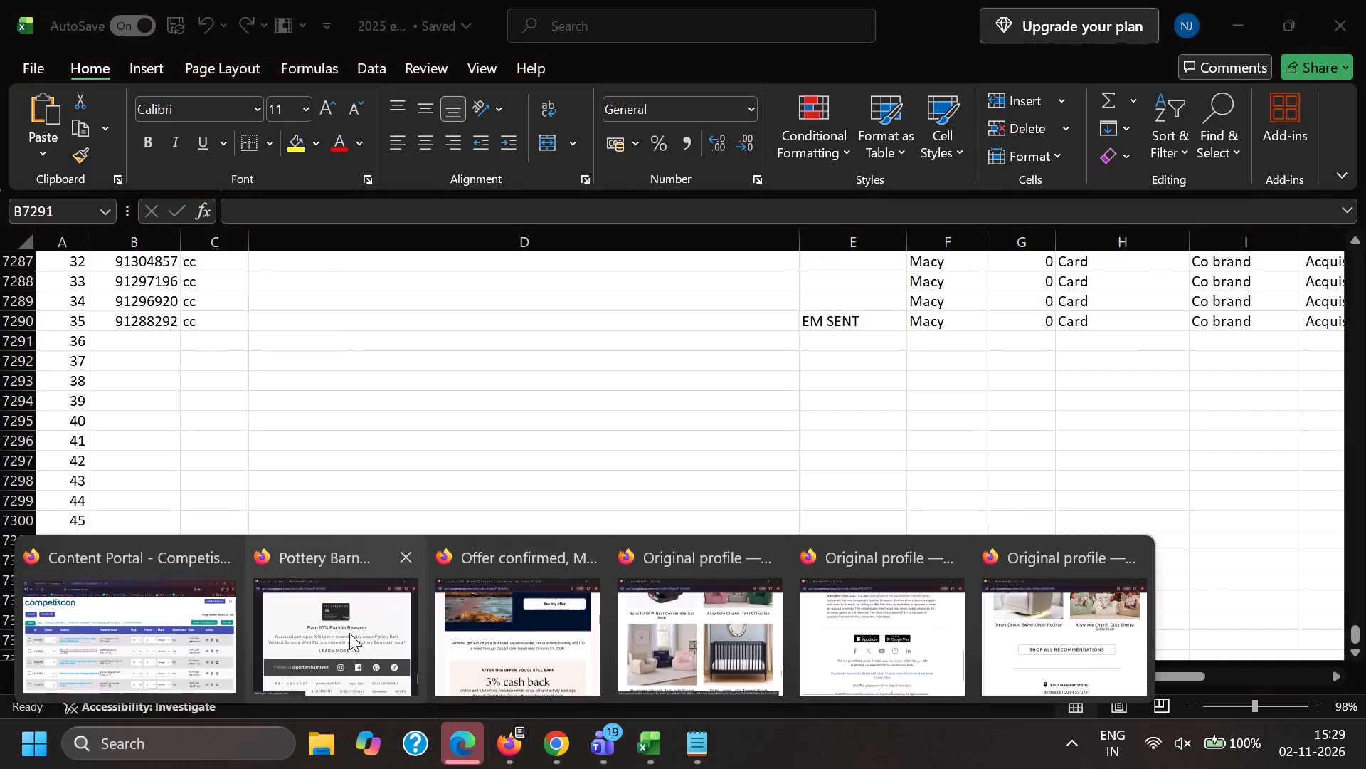
left_click(134, 637)
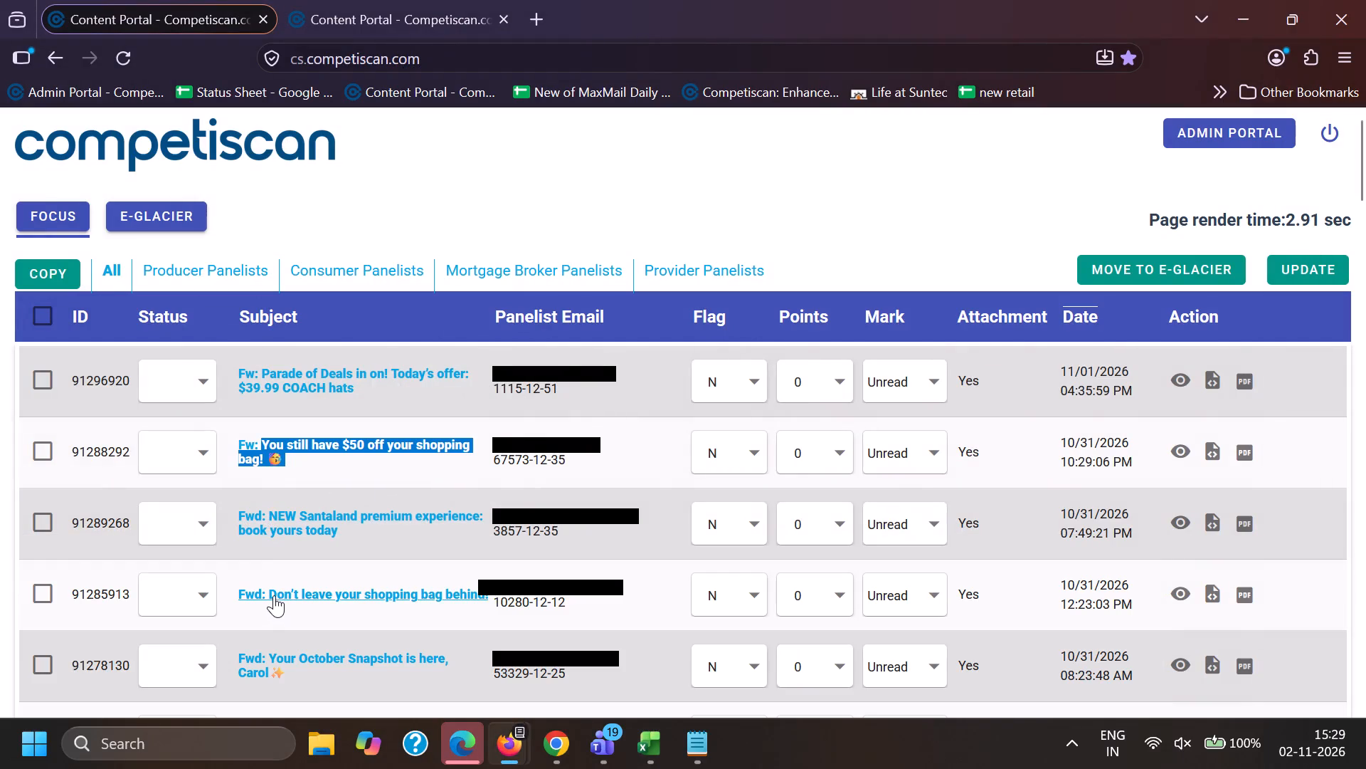
left_click_drag(270, 592, 491, 603)
key("ctrl+c")
Switch to Chrome's Content Portal and search email subjects for the quoted phrase "Don't leave your shopping bag behind!", replacing the previous search.
left_click(540, 755)
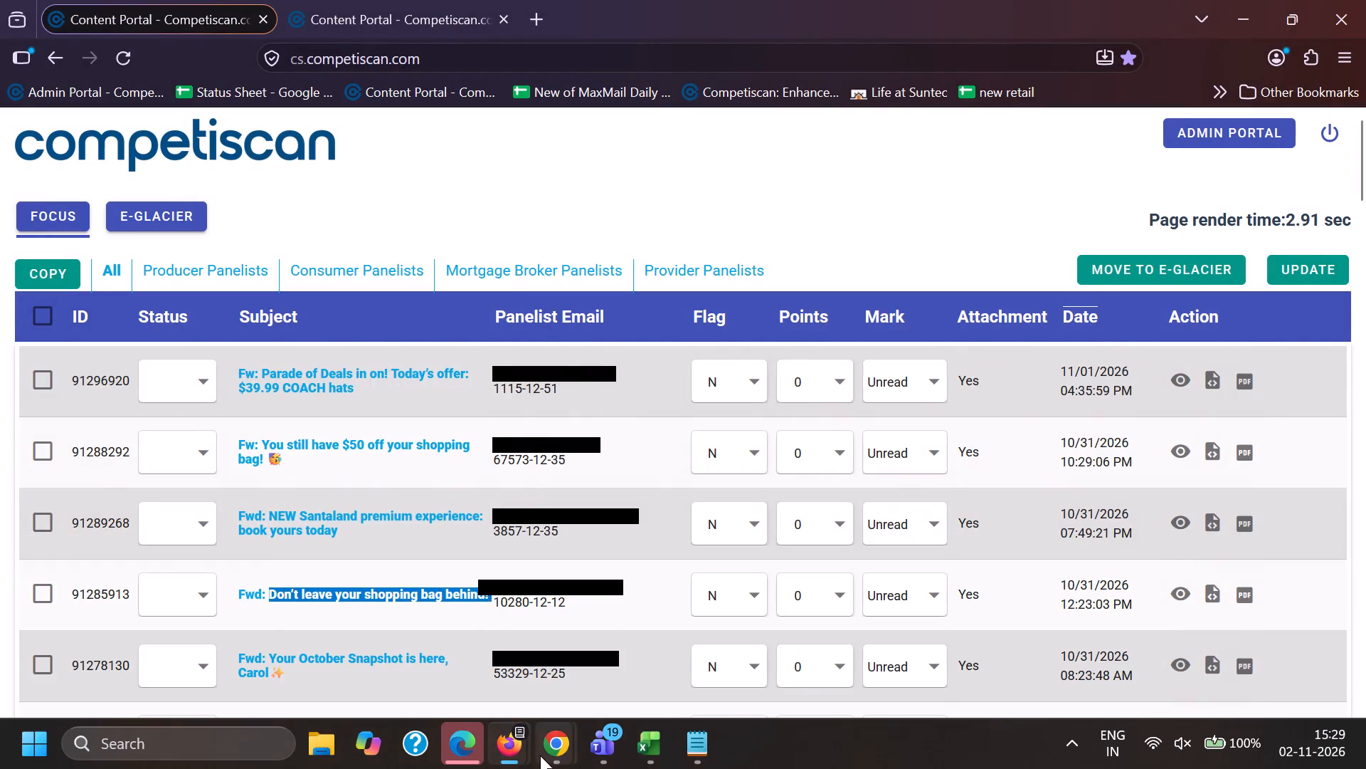
left_click_drag(250, 635, 250, 628)
left_click(170, 0)
scroll(310, 453, "down", 8)
scroll(341, 436, "up", 1)
scroll(344, 437, "down", 9)
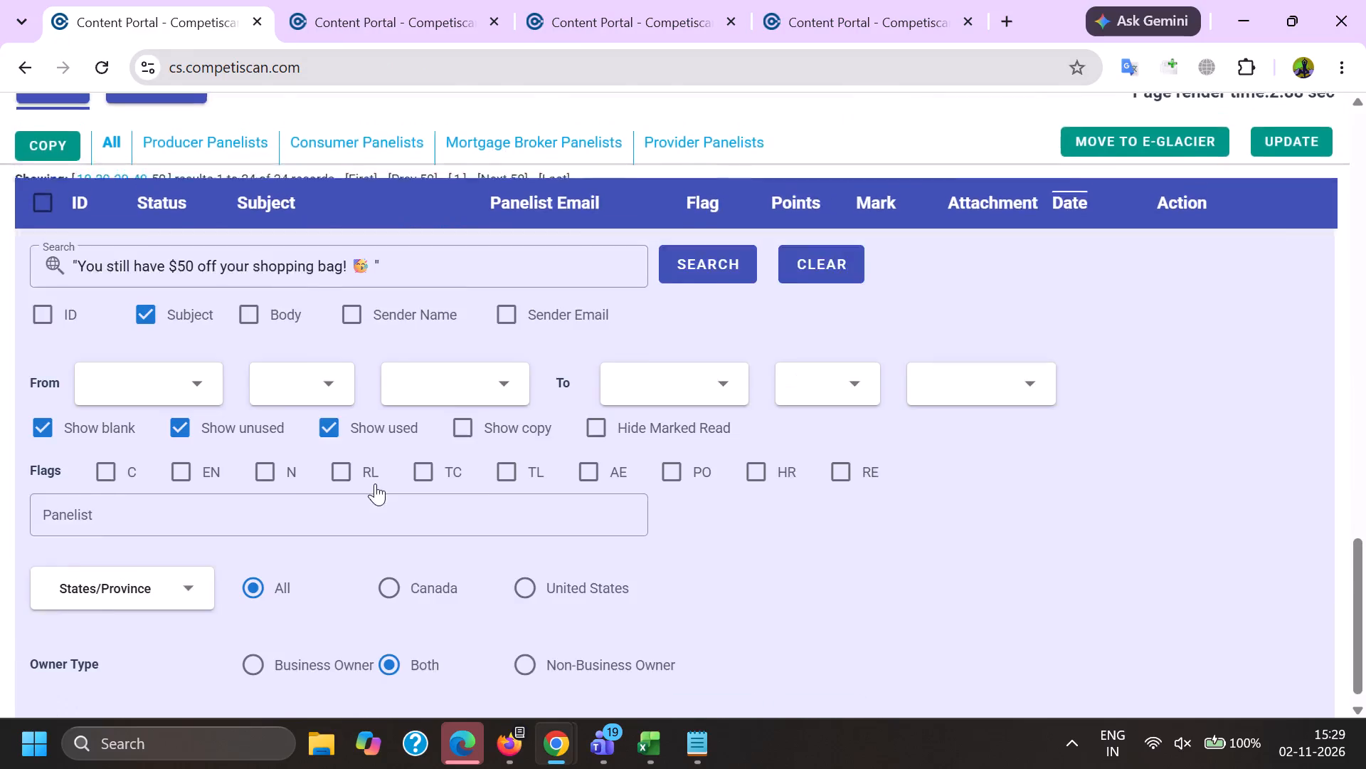
scroll(375, 483, "down", 4)
scroll(375, 485, "up", 1)
scroll(375, 486, "down", 1)
scroll(375, 486, "up", 1)
scroll(375, 488, "down", 1)
scroll(336, 538, "up", 2)
left_click_drag(411, 466, 11, 429)
key("BackSpace")
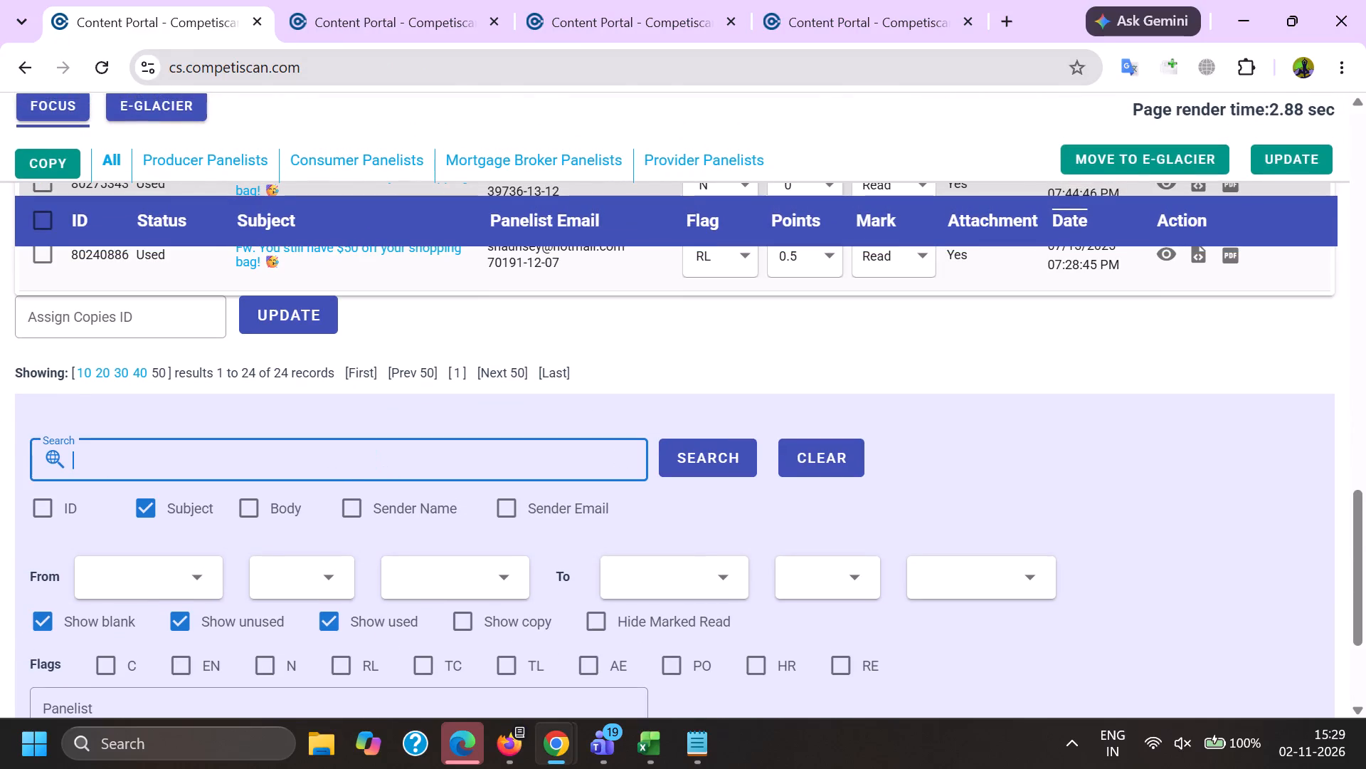
key("shift+quotedbl")
key("ctrl+v")
key("shift+quotedbl")
key("Return")
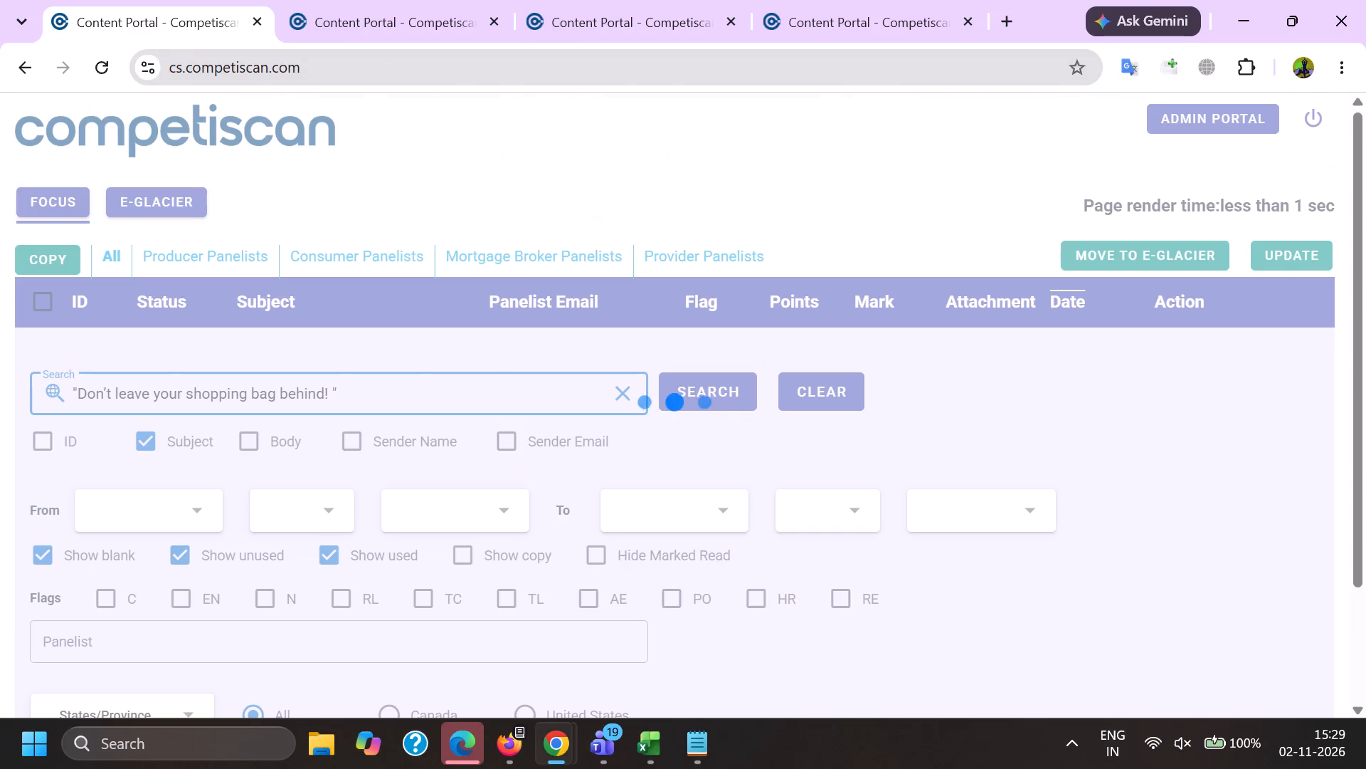
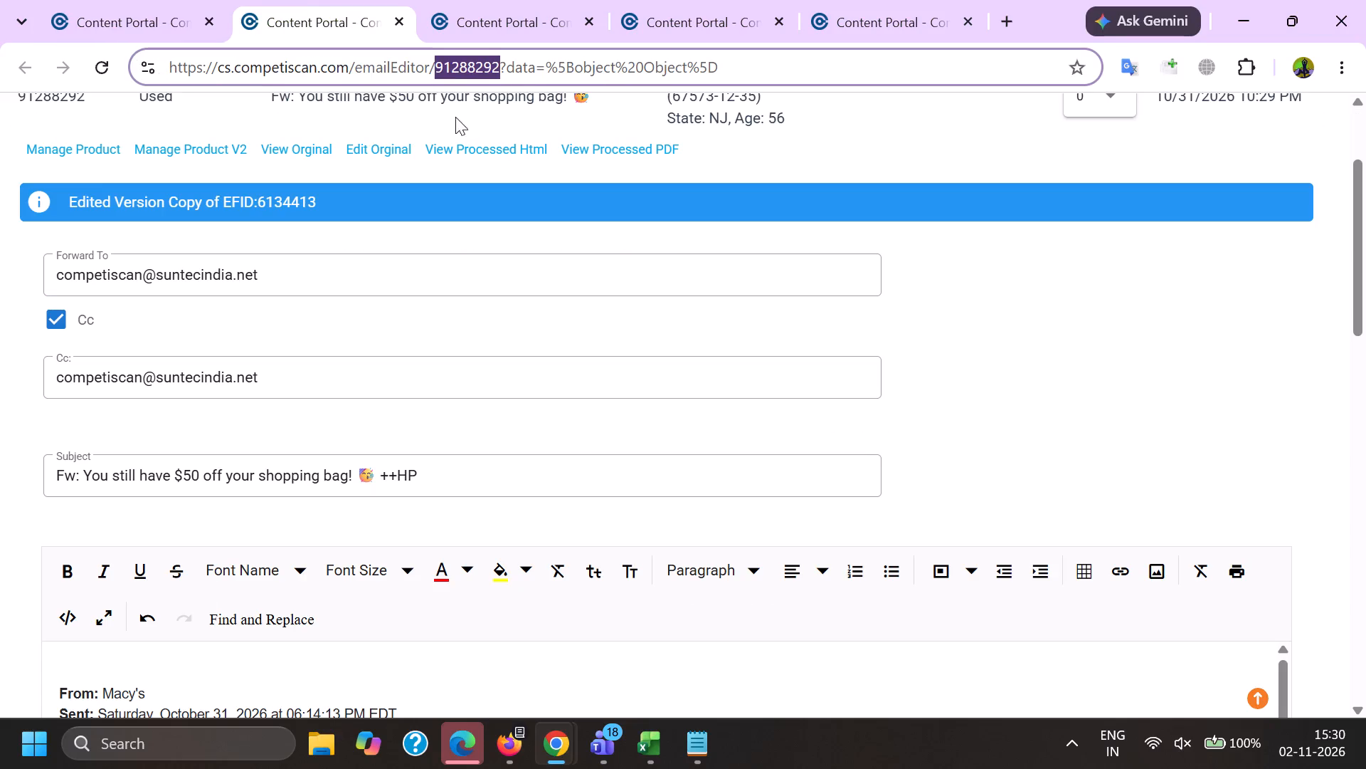
Open the editor page of the email "Don't leave your shopping bag behind!" and copy its ID 91285913 from the page address.
left_click(494, 0)
double_click(406, 70)
key("ctrl+c")
key("ctrl+c")
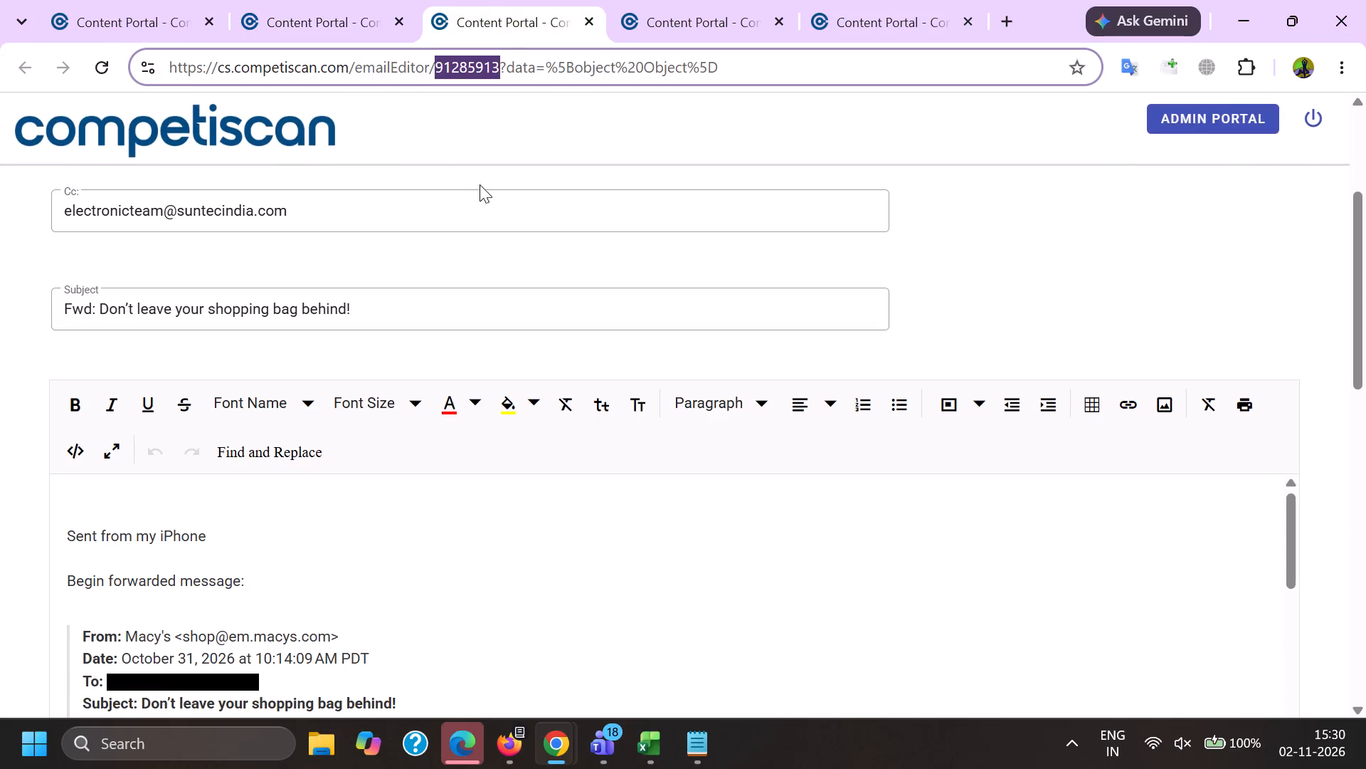
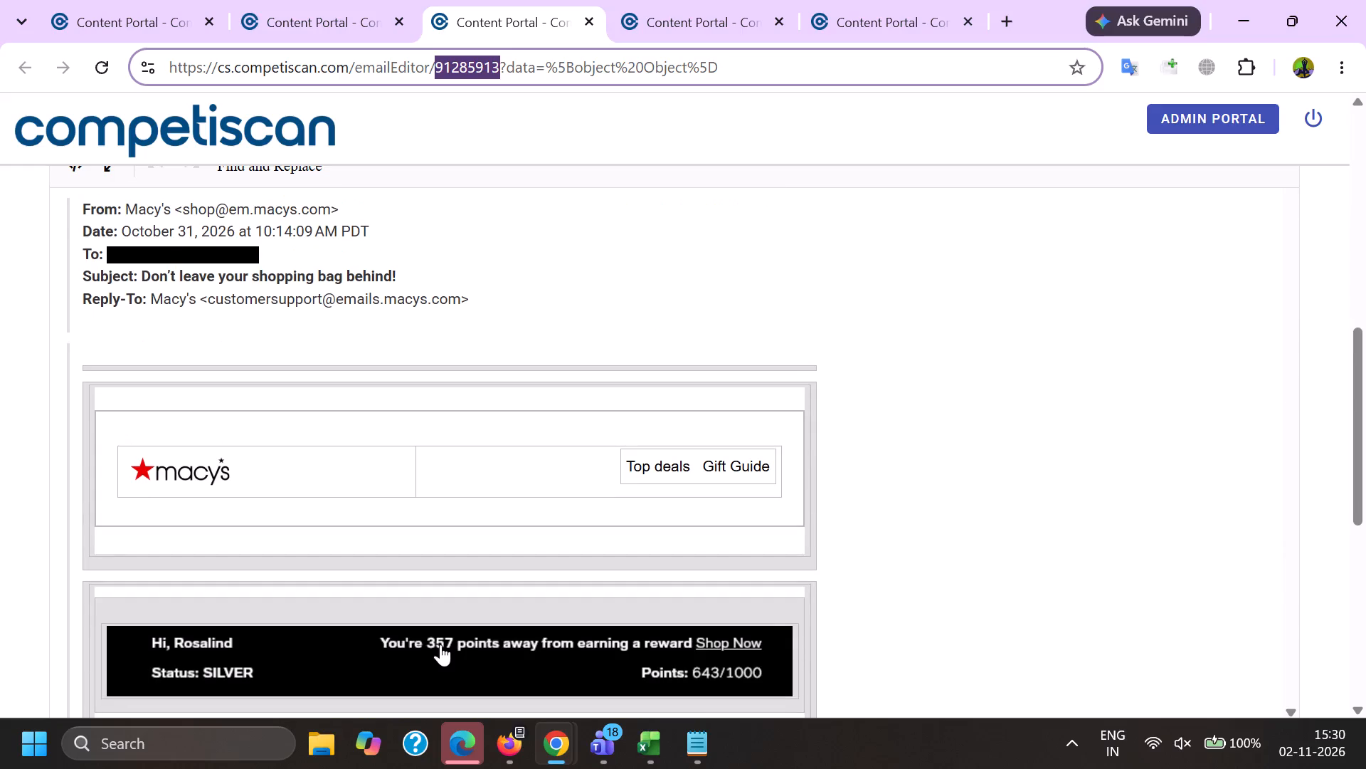
Remove the link from the black rewards points banner in the email body.
left_click(438, 651)
left_click(413, 591)
Delete the blank product images and the first table of empty product cells under "More to love, just for you".
scroll(427, 373, "down", 8)
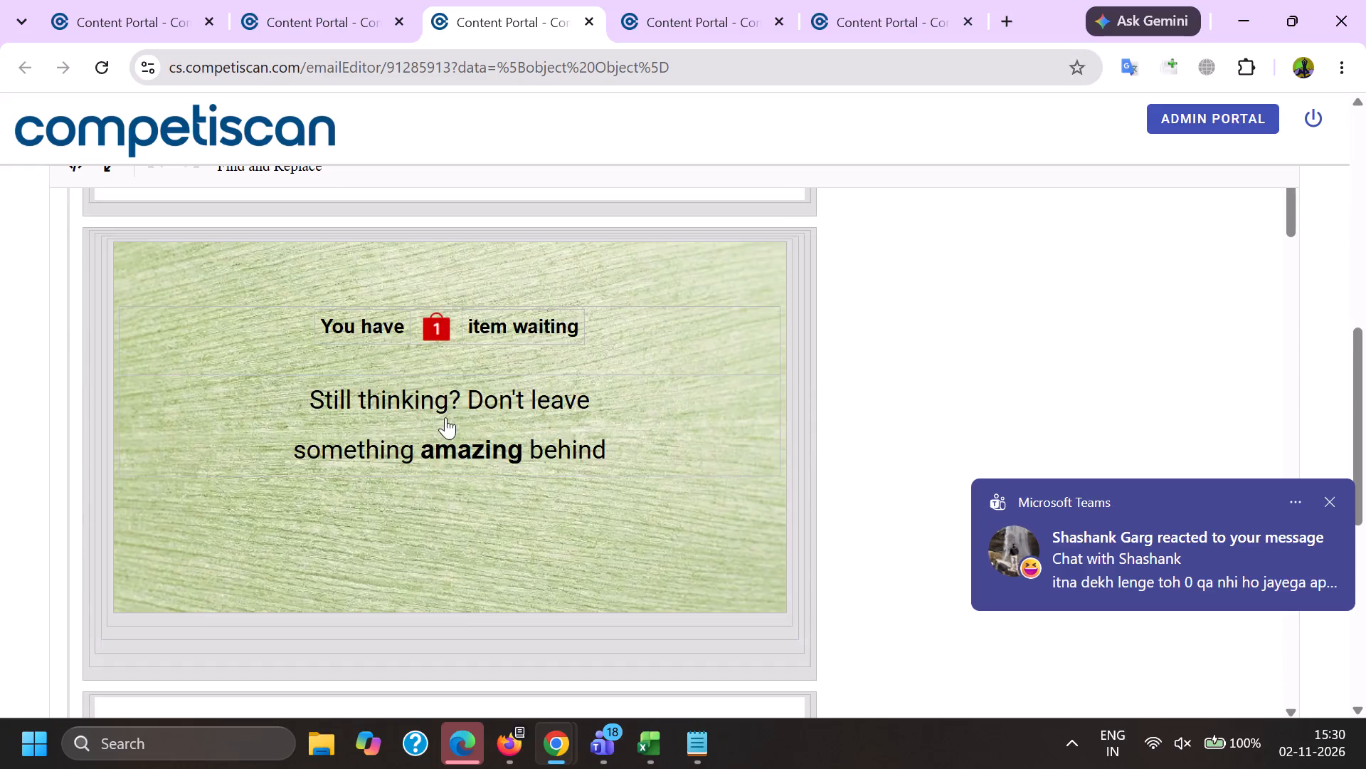
scroll(445, 417, "down", 20)
scroll(445, 417, "down", 1)
scroll(356, 506, "up", 5)
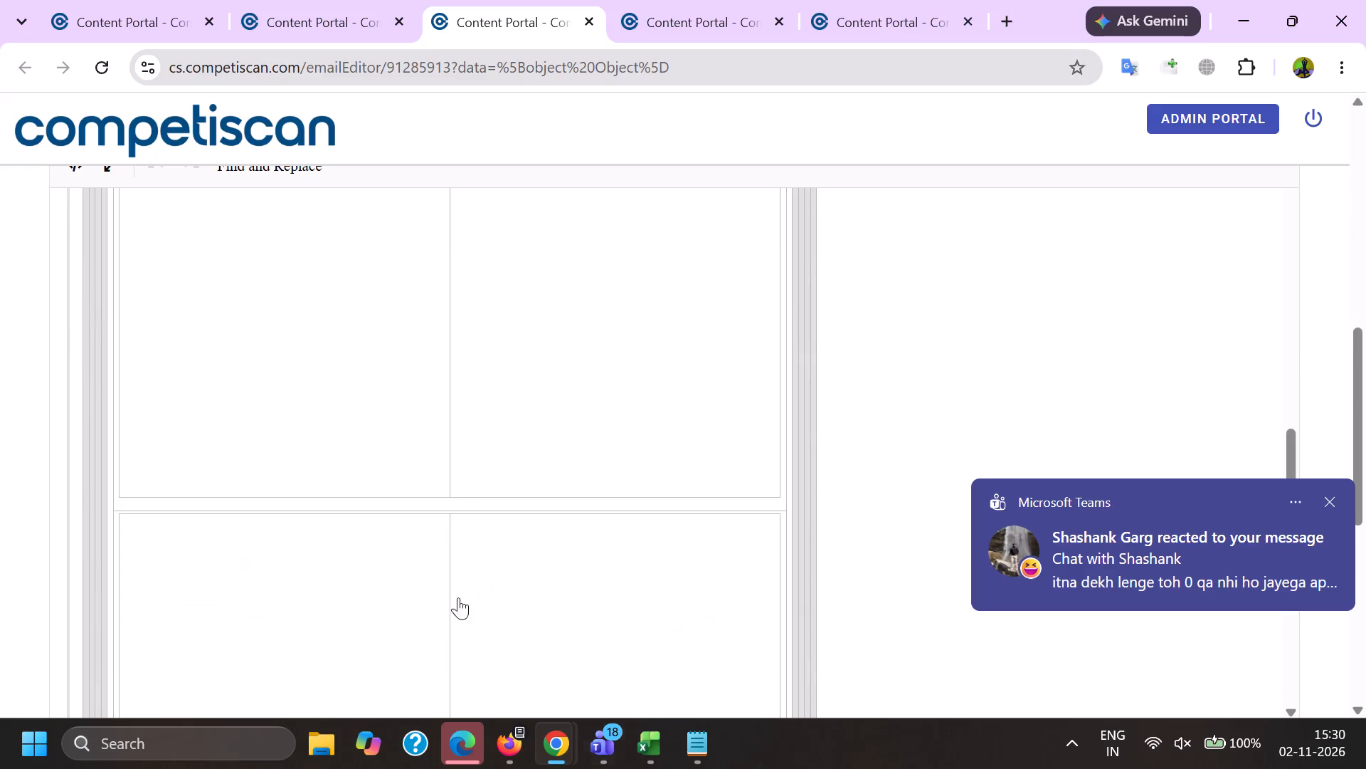
left_click(294, 454)
key("Delete")
left_click(319, 431)
key("Delete")
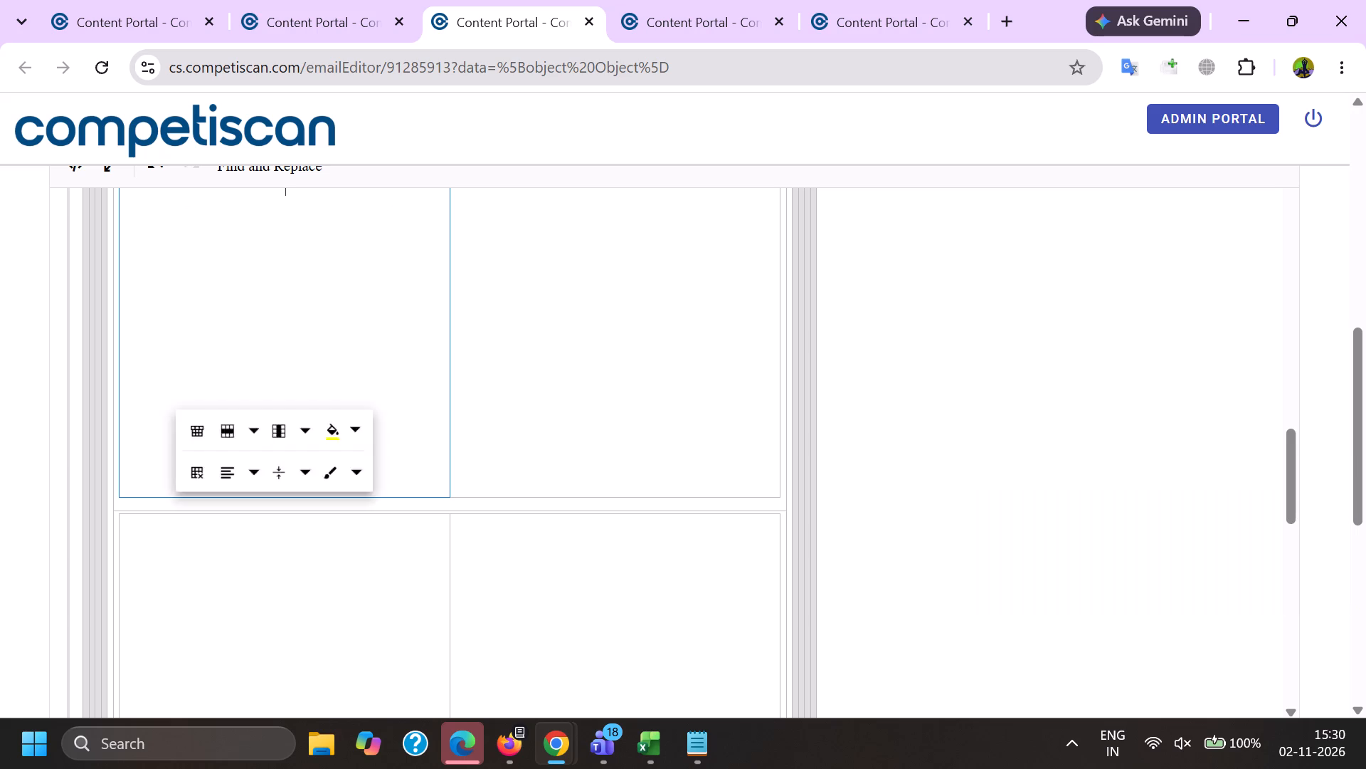
left_click(410, 335)
key("Delete")
scroll(317, 439, "up", 3)
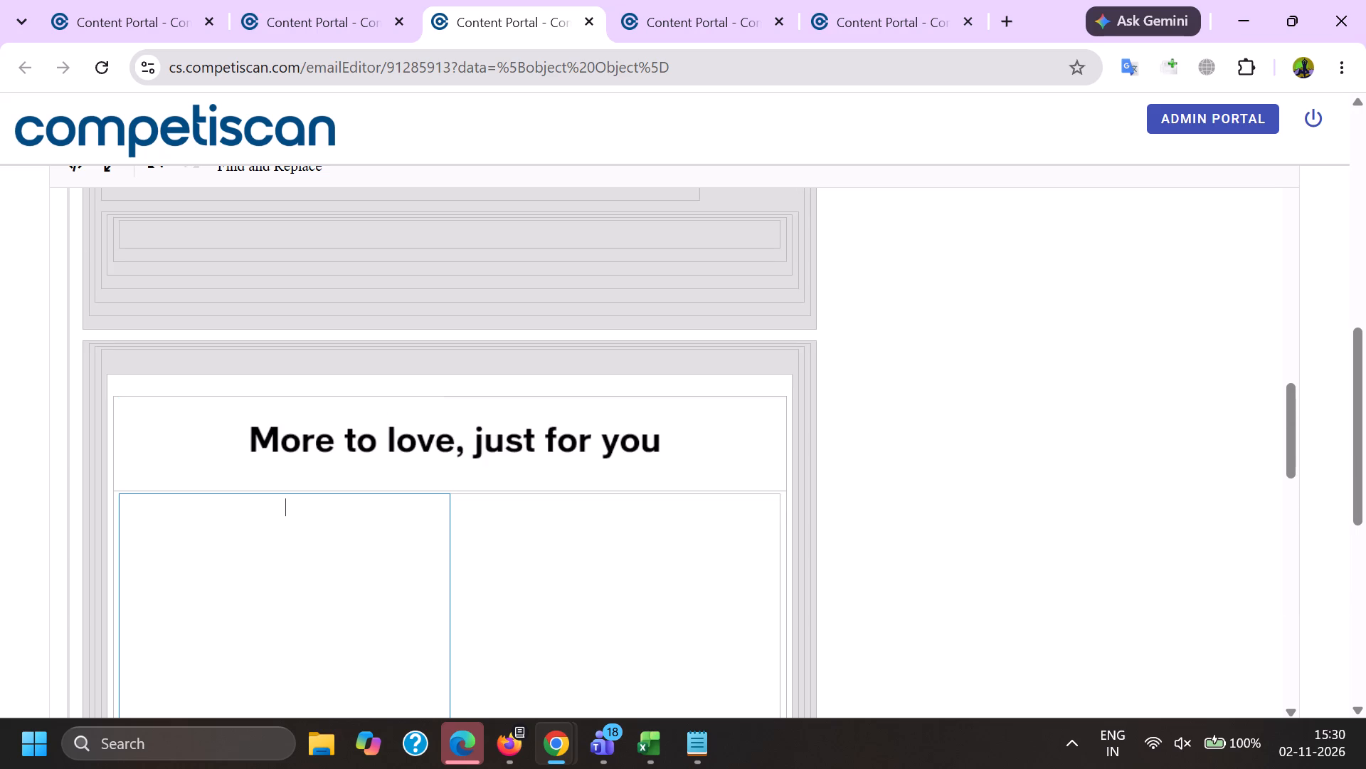
left_click(289, 573)
left_click(188, 379)
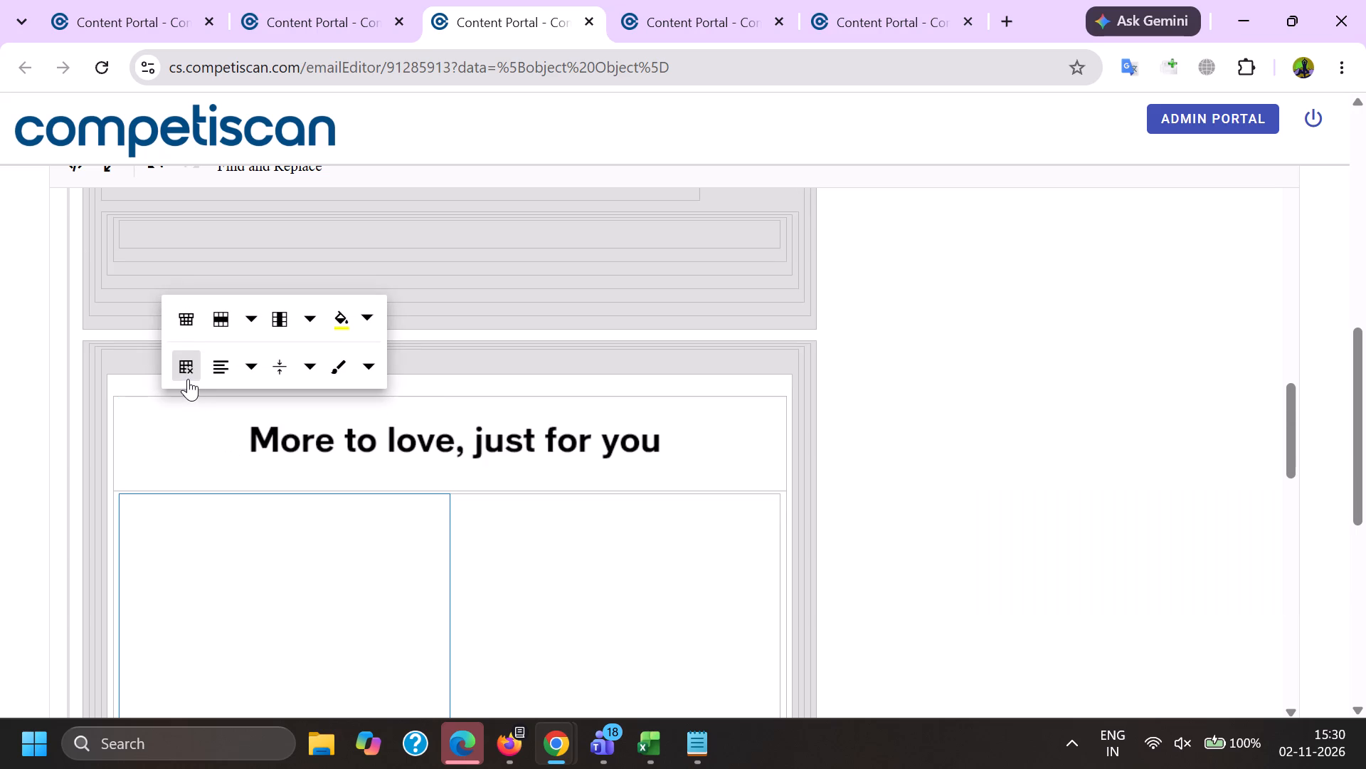
Unlink and delete the remaining pair of blank product images under "More to love, just for you".
left_click(273, 538)
left_click(232, 476)
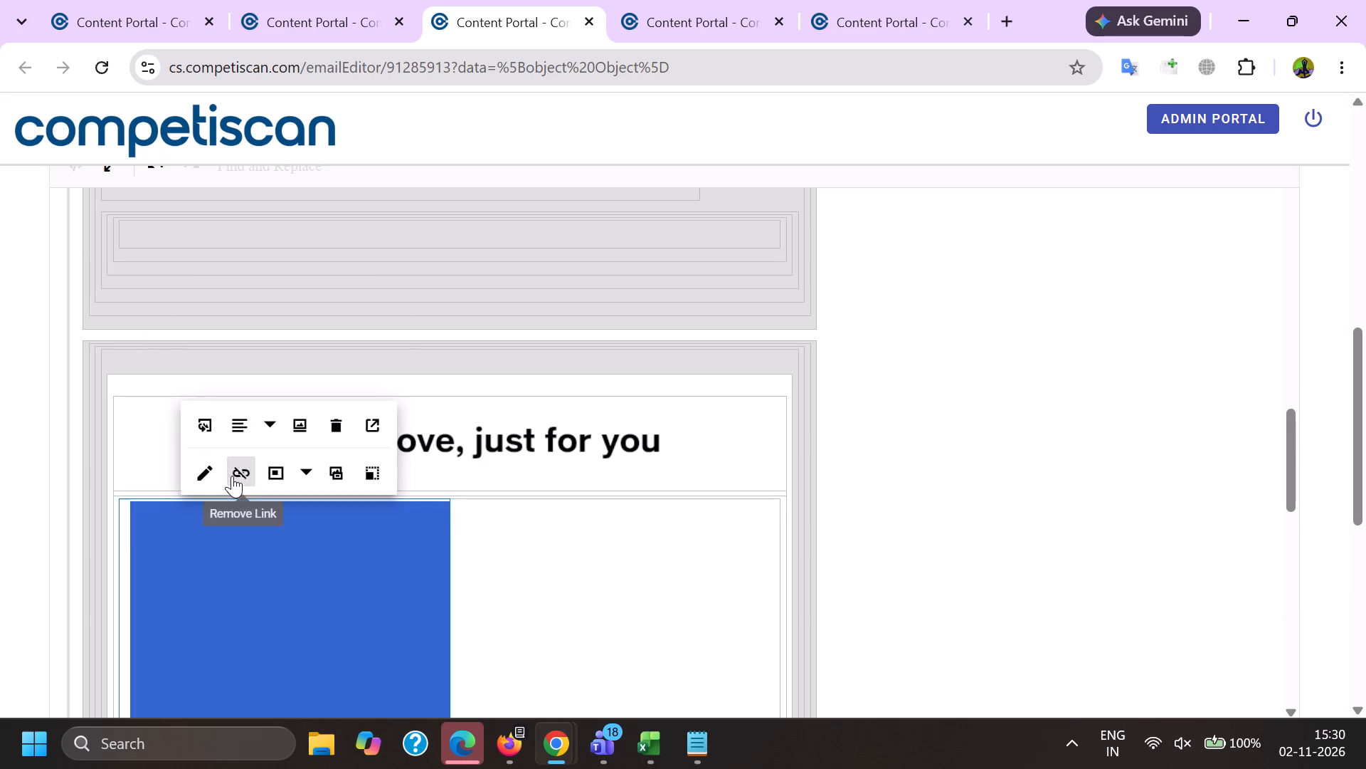
left_click(324, 581)
left_click(578, 621)
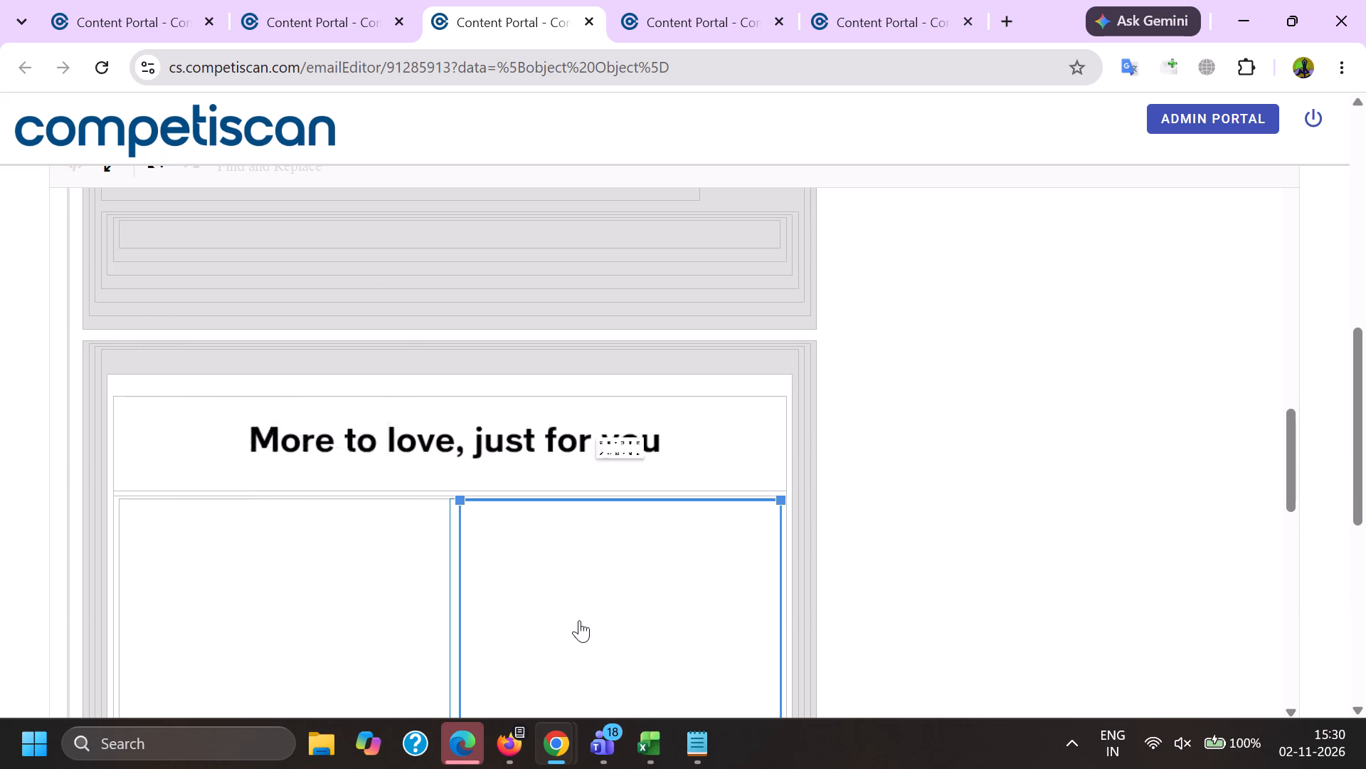
key("Delete")
left_click(354, 595)
key("Delete")
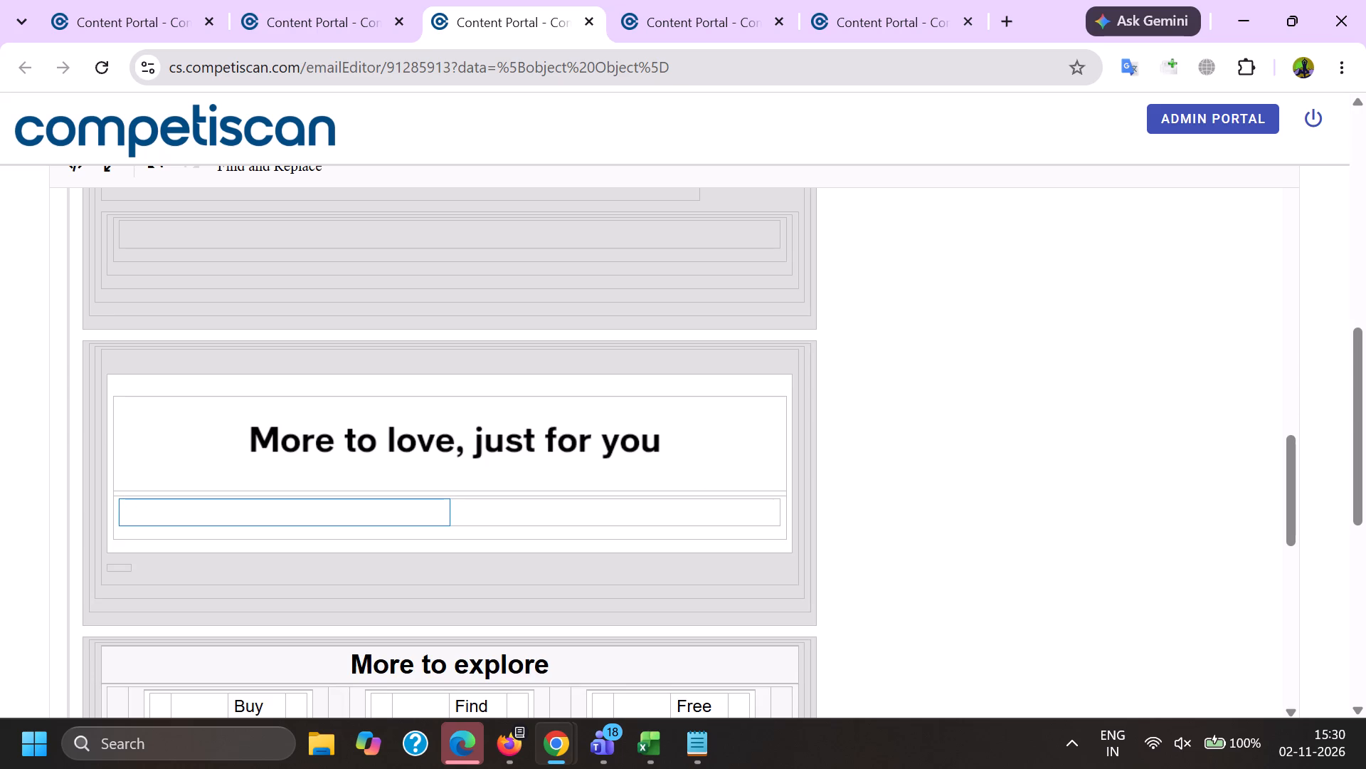
Remove the Sign Up link from the "Sign up for texts, get 25% off" banner.
scroll(386, 475, "down", 4)
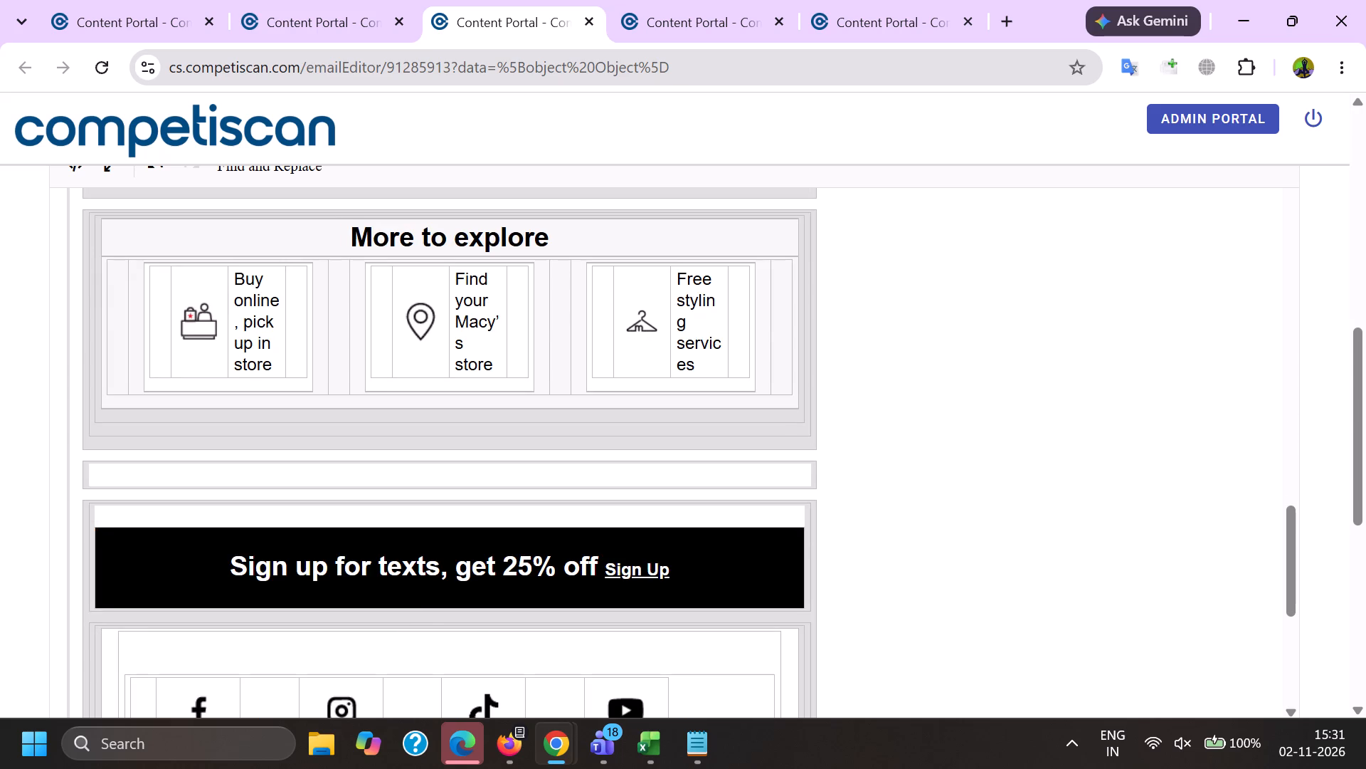
left_click(615, 571)
left_click(720, 612)
Remove the links from the YouTube, TikTok, Instagram and Facebook icons and the App Store and Google Play badges.
scroll(592, 459, "down", 2)
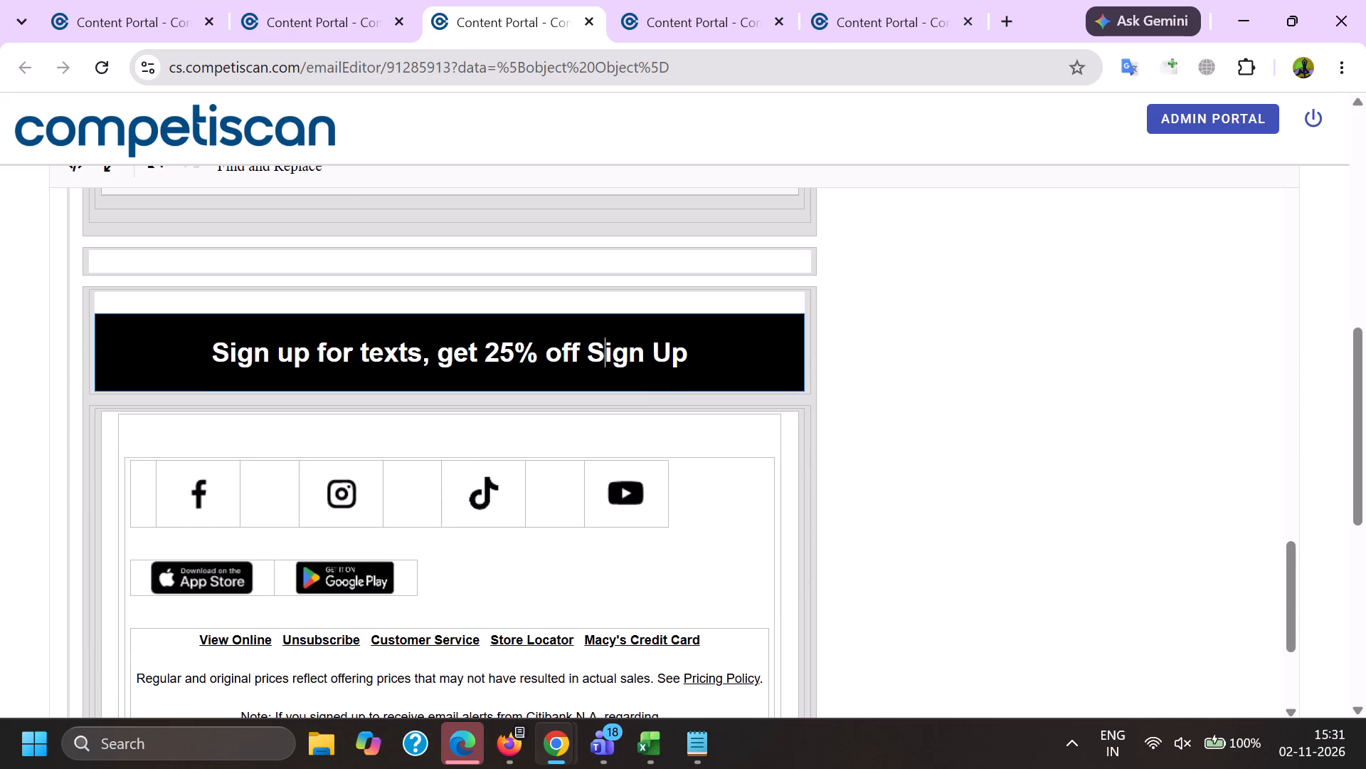
left_click(620, 498)
left_click(651, 436)
left_click(487, 501)
left_click(513, 442)
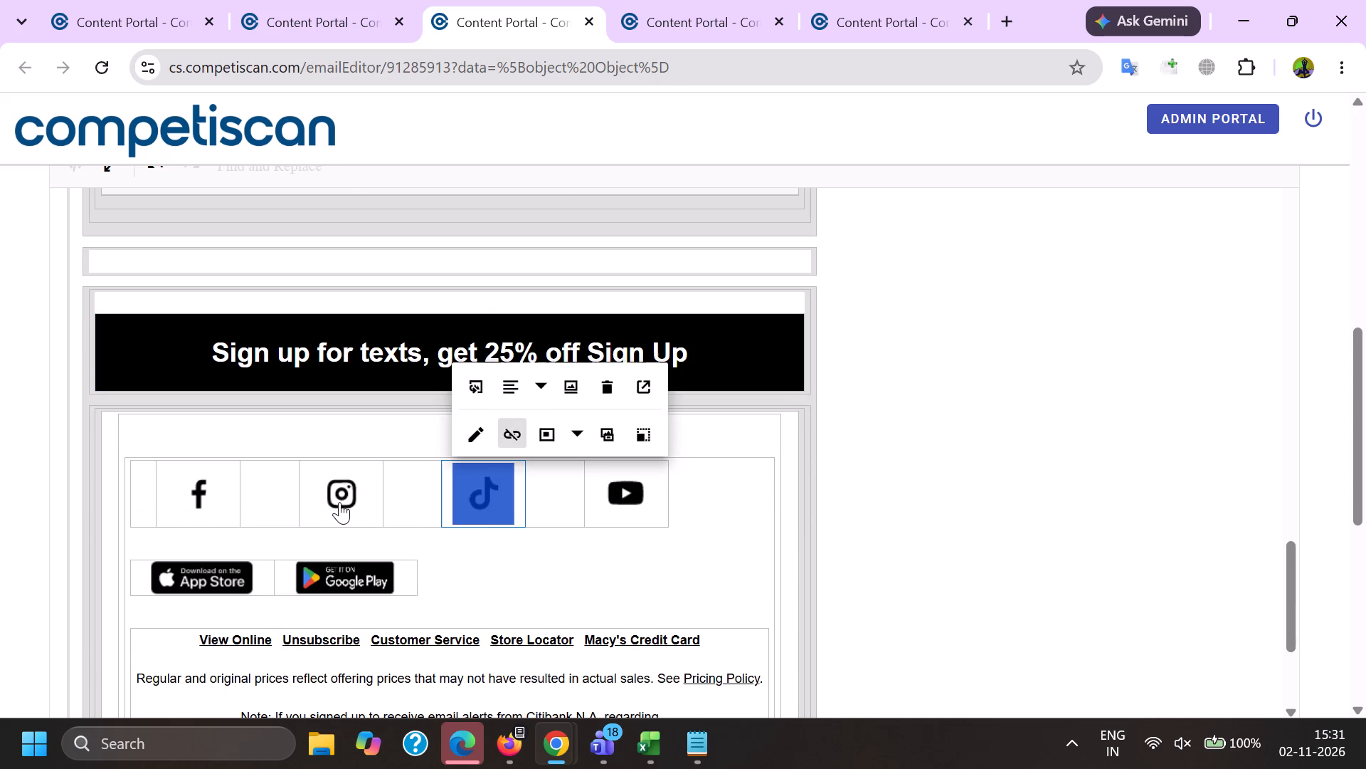
left_click(339, 501)
left_click(370, 429)
left_click(193, 504)
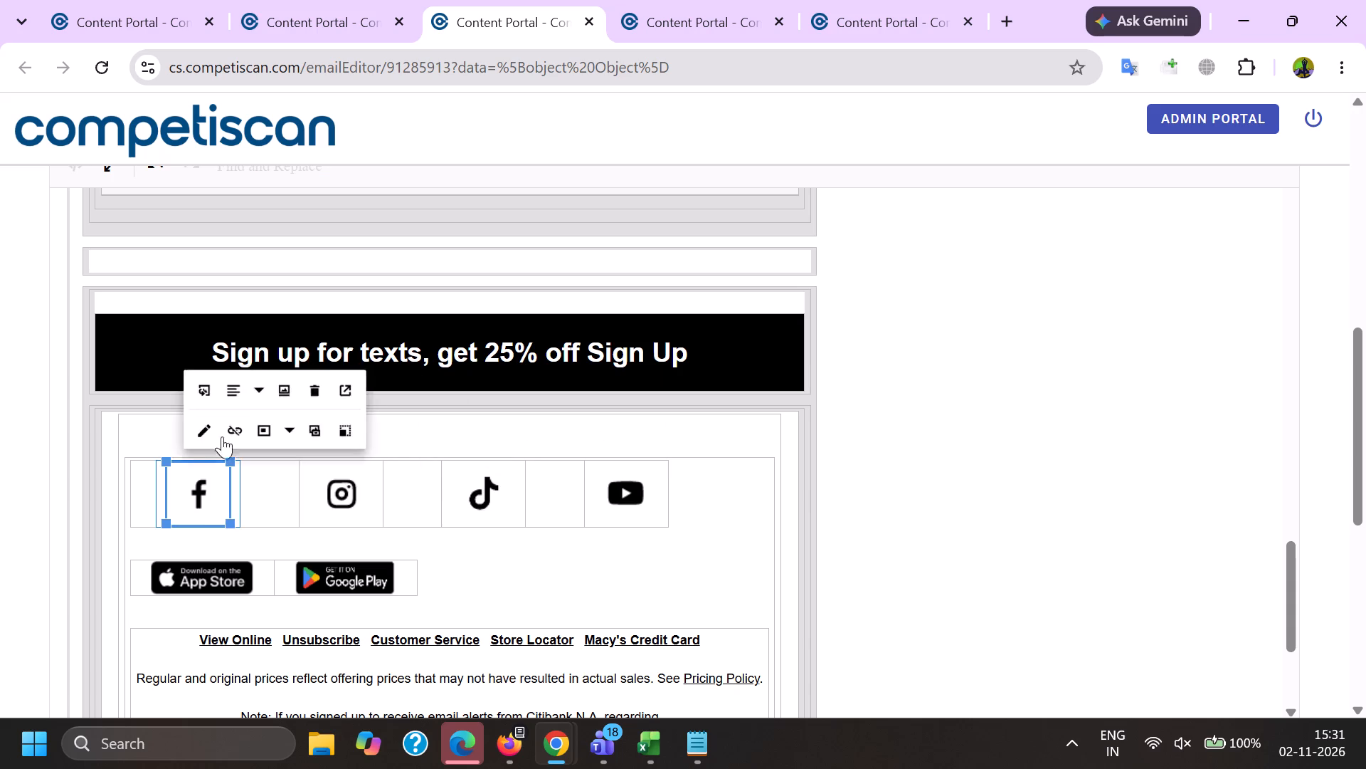
left_click(221, 429)
left_click(218, 579)
left_click(217, 528)
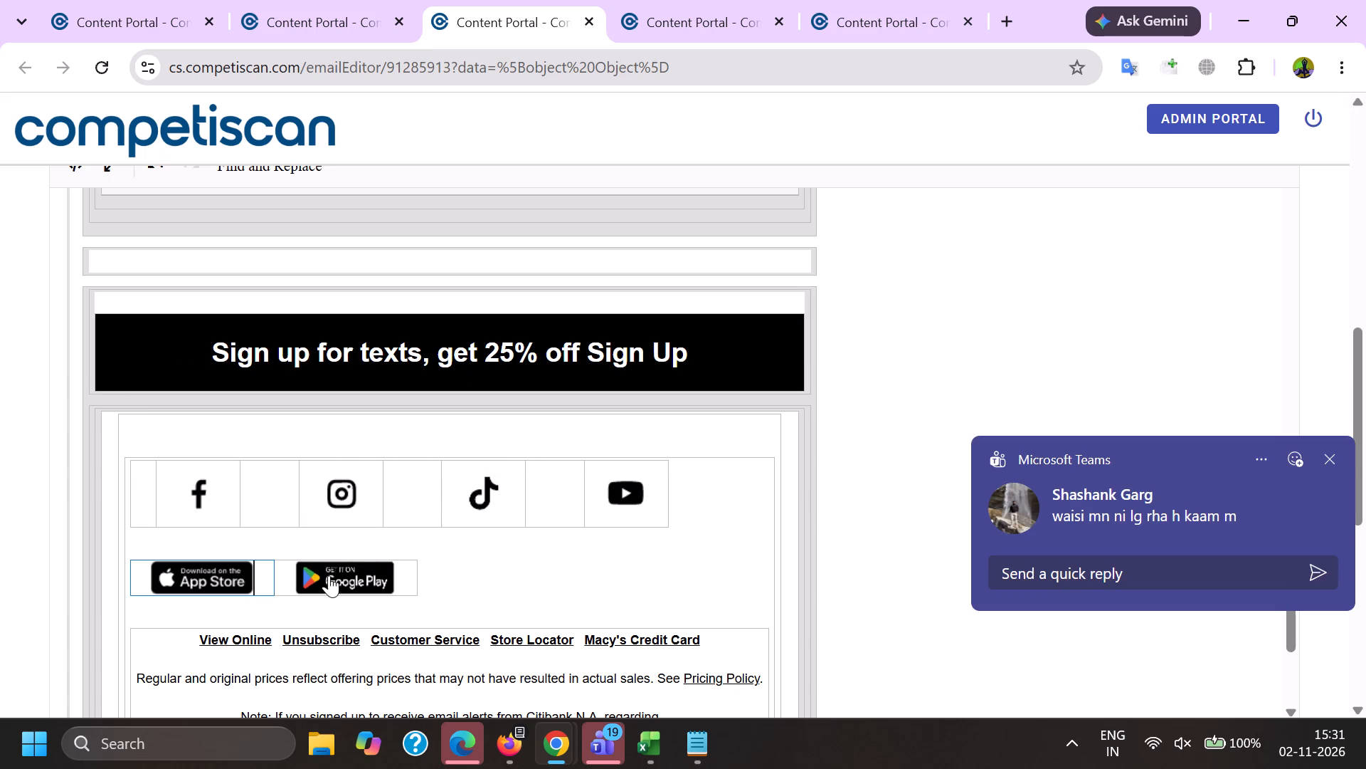
left_click(388, 572)
left_click(359, 529)
Remove the footer links from View Online, Unsubscribe and both mentions of Macy's Credit Card.
scroll(327, 414, "down", 2)
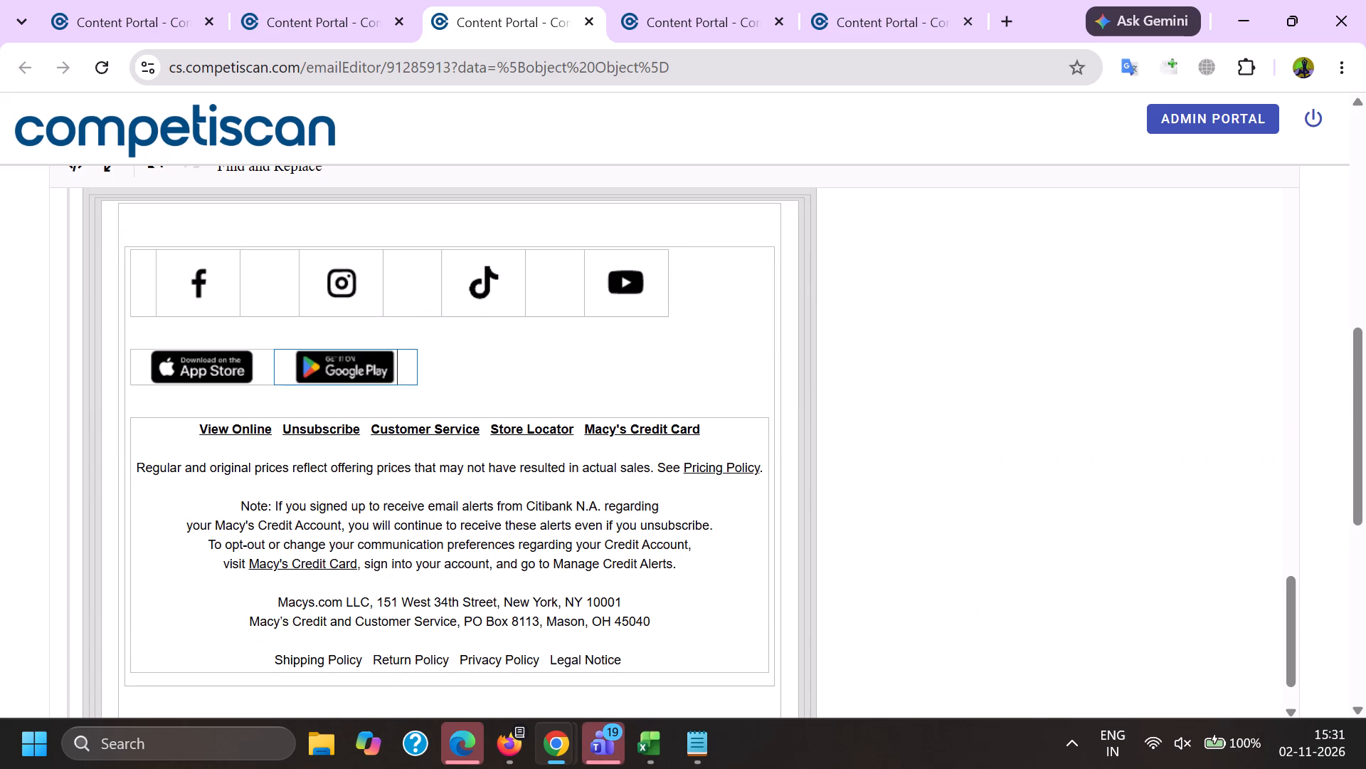
left_click(232, 424)
left_click(366, 464)
left_click(349, 463)
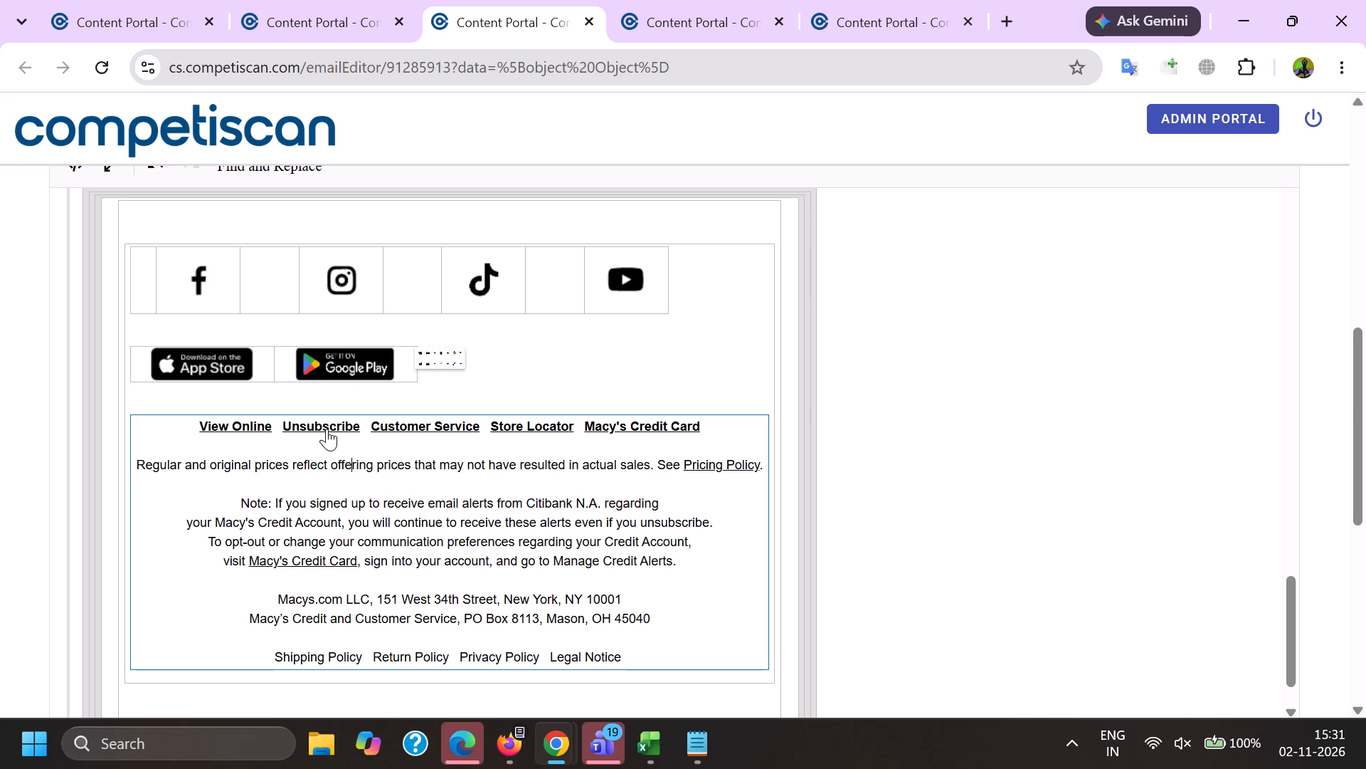
left_click(319, 426)
left_click(425, 472)
left_click(615, 418)
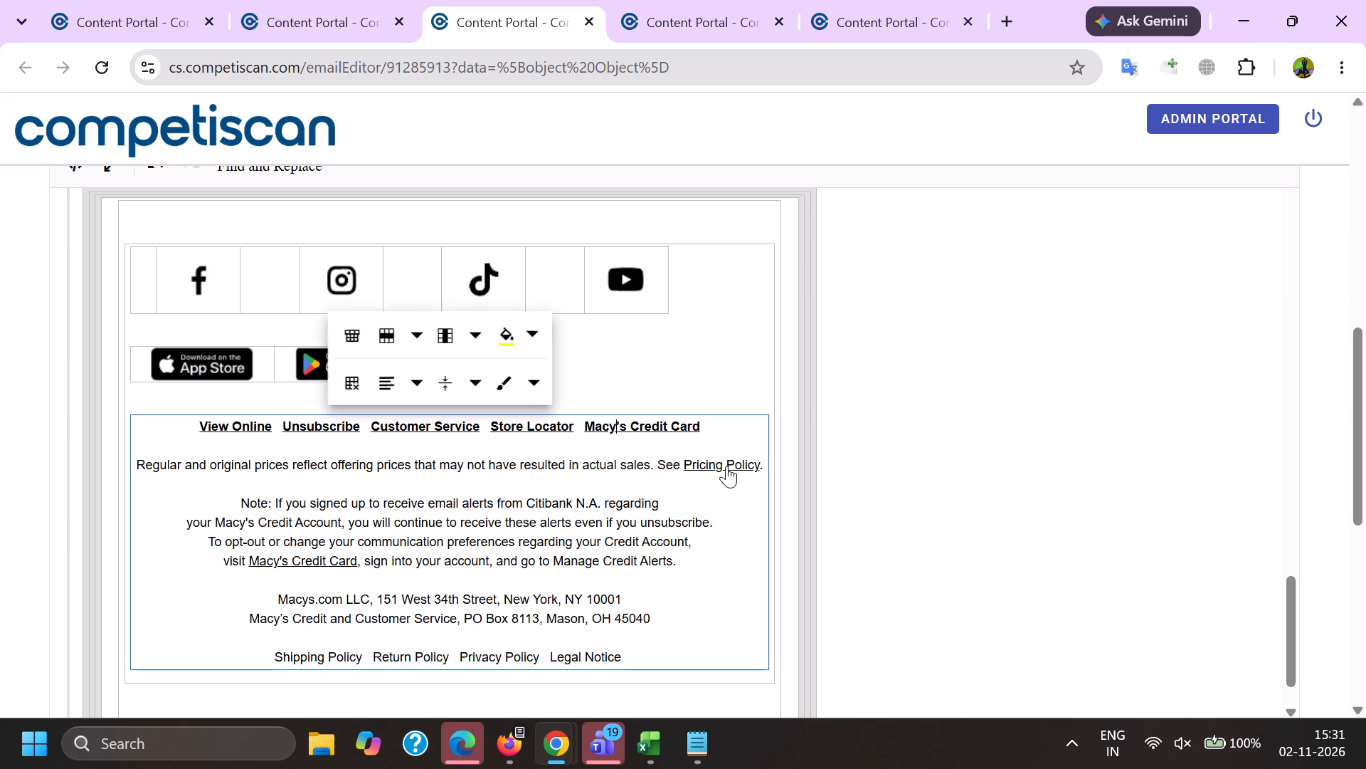
left_click(652, 428)
left_click(778, 476)
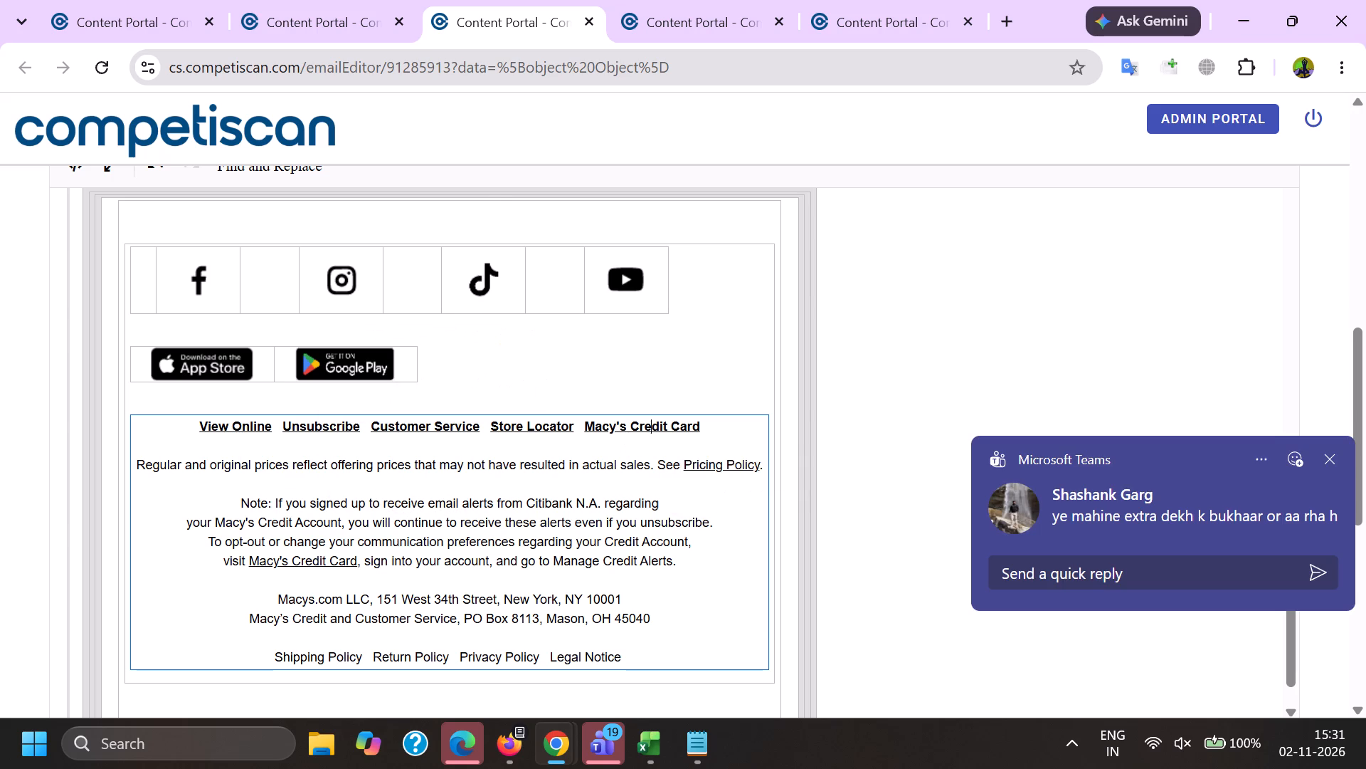
scroll(614, 351, "down", 1)
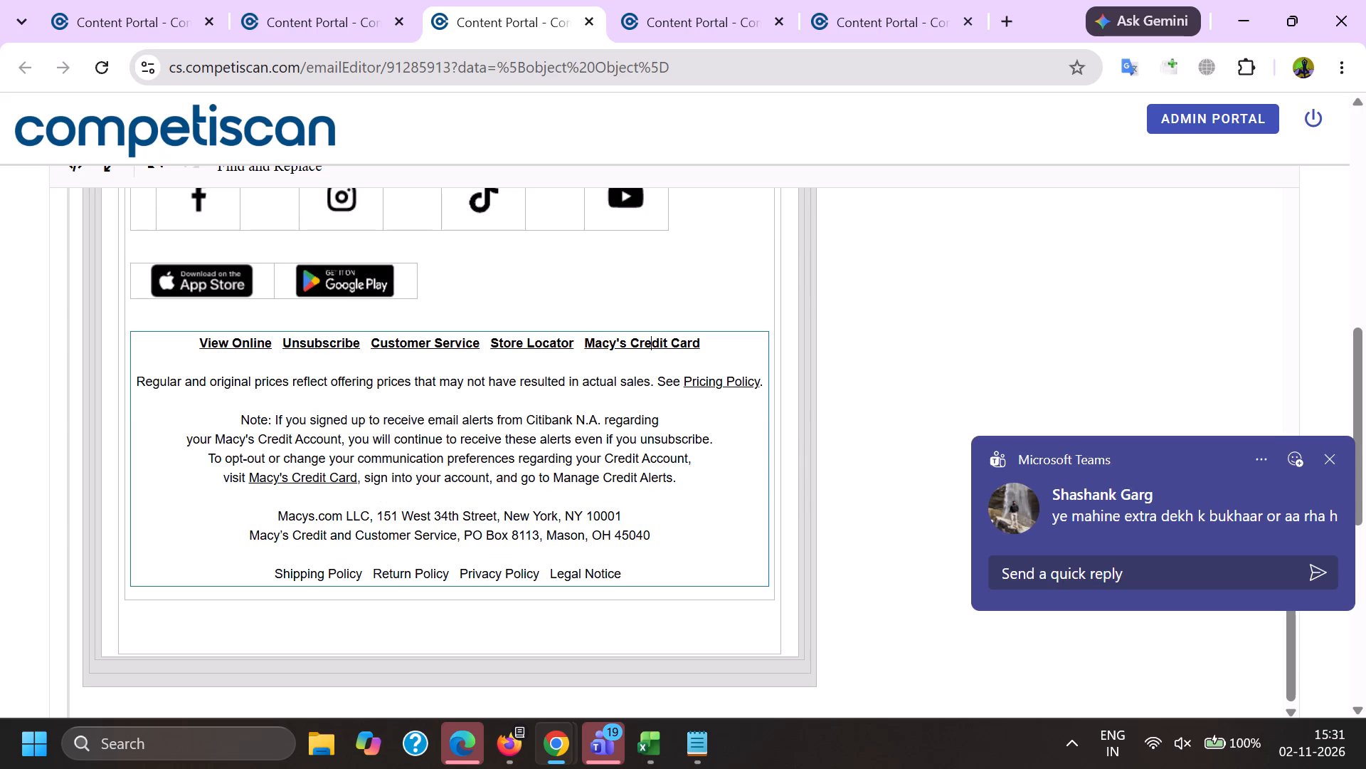
left_click(311, 480)
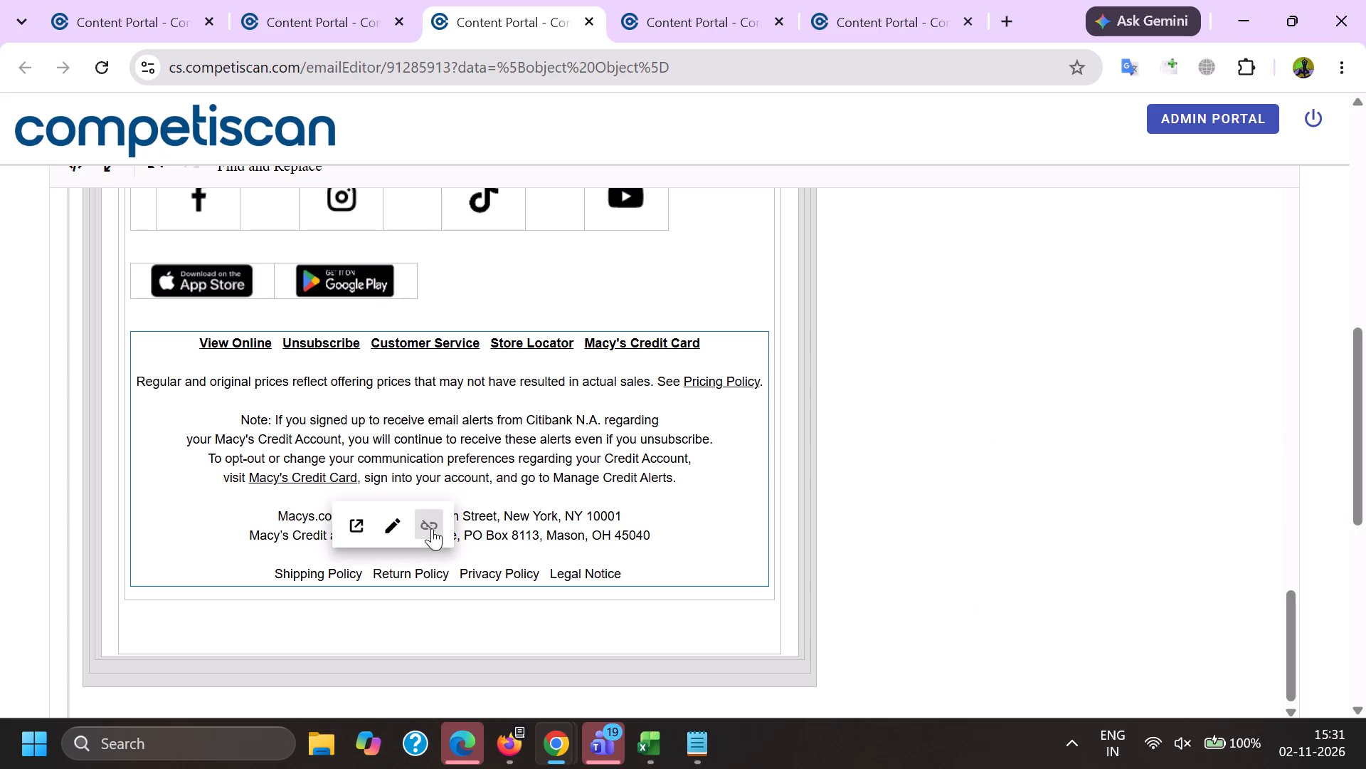
left_click(430, 528)
Save the product info for the cleaned email.
scroll(428, 464, "down", 11)
scroll(480, 536, "up", 2)
scroll(493, 503, "down", 5)
left_click(490, 528)
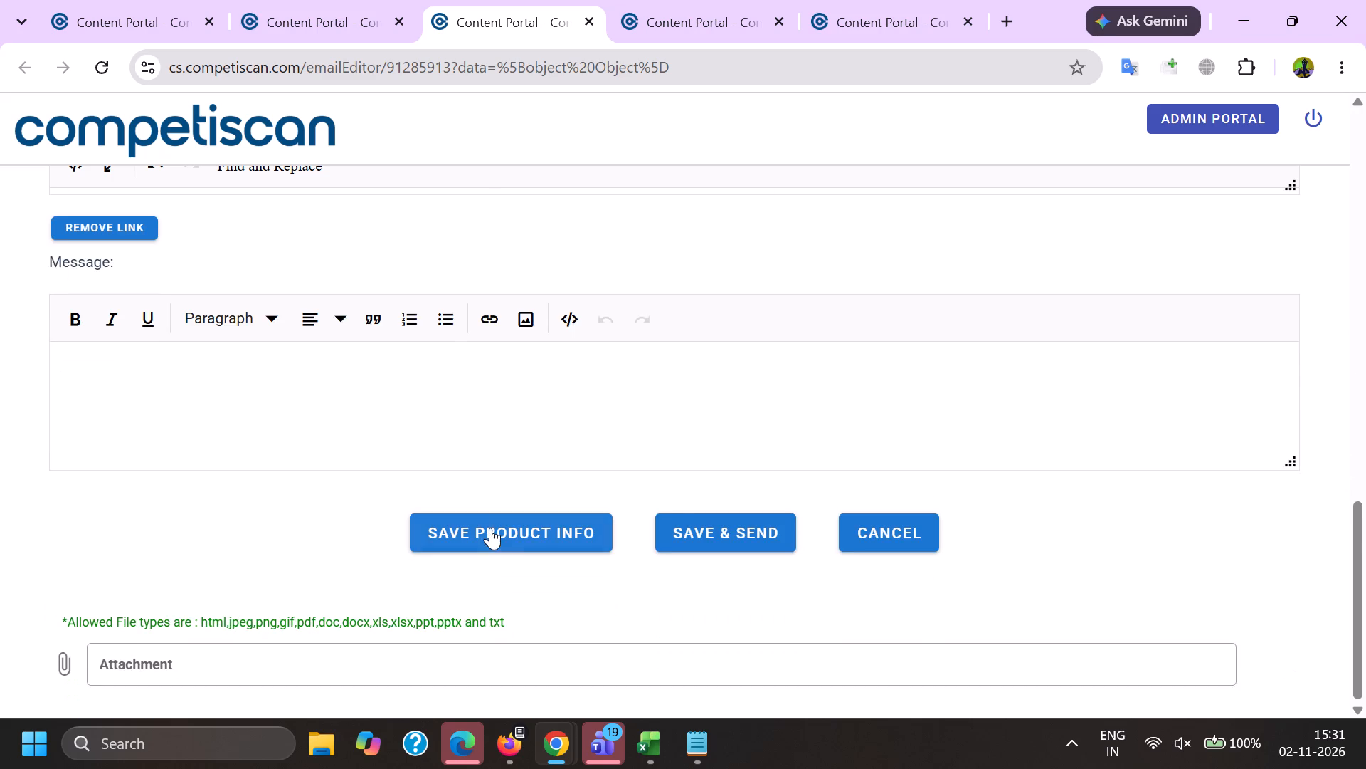
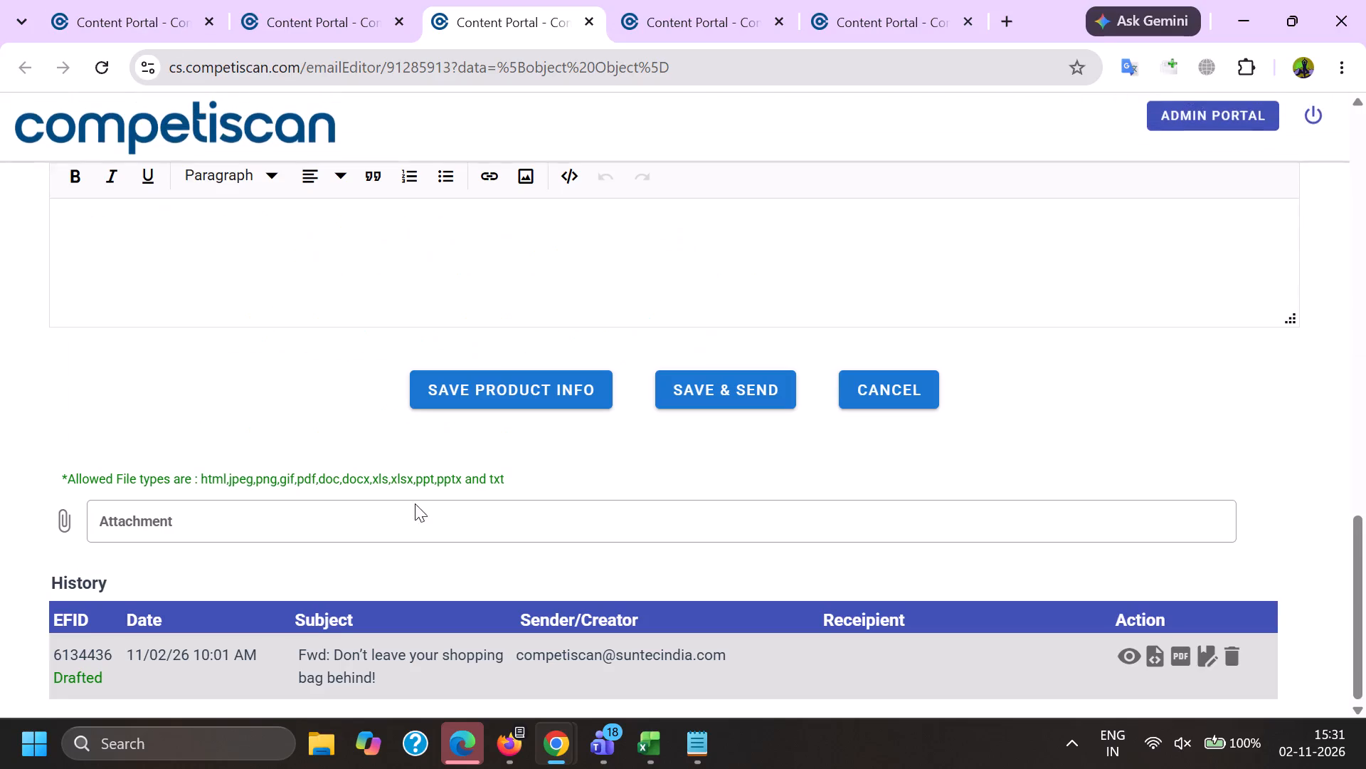
Open Manage Product for the "Fwd: Don't leave your shopping bag behind!" email, and return to the email editor.
scroll(0, 377, "up", 7)
scroll(538, 604, "up", 20)
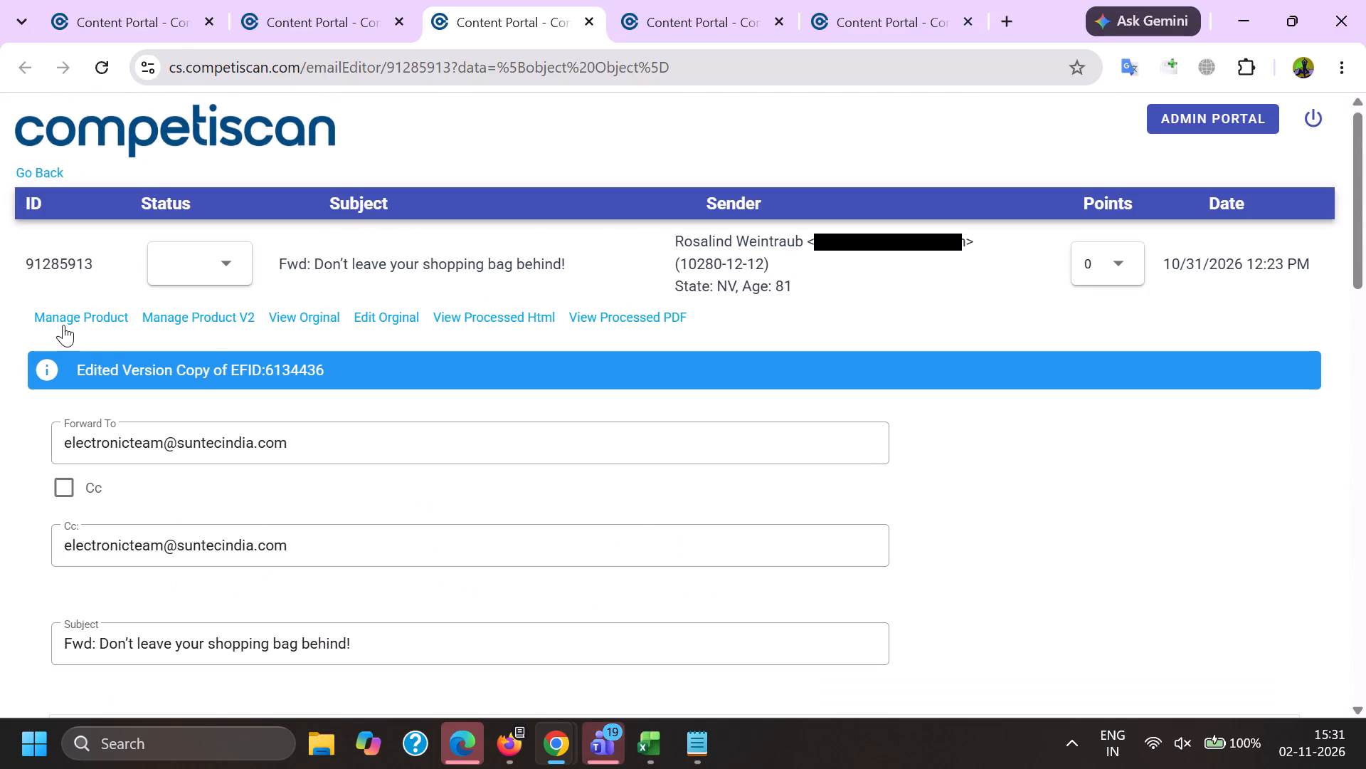
left_click(63, 324)
key("alt+Tab")
Delete the "Sent from my iPhone" and "Begin forwarded message:" lines and the blank space above the forwarded header.
scroll(185, 328, "down", 5)
left_click(154, 517)
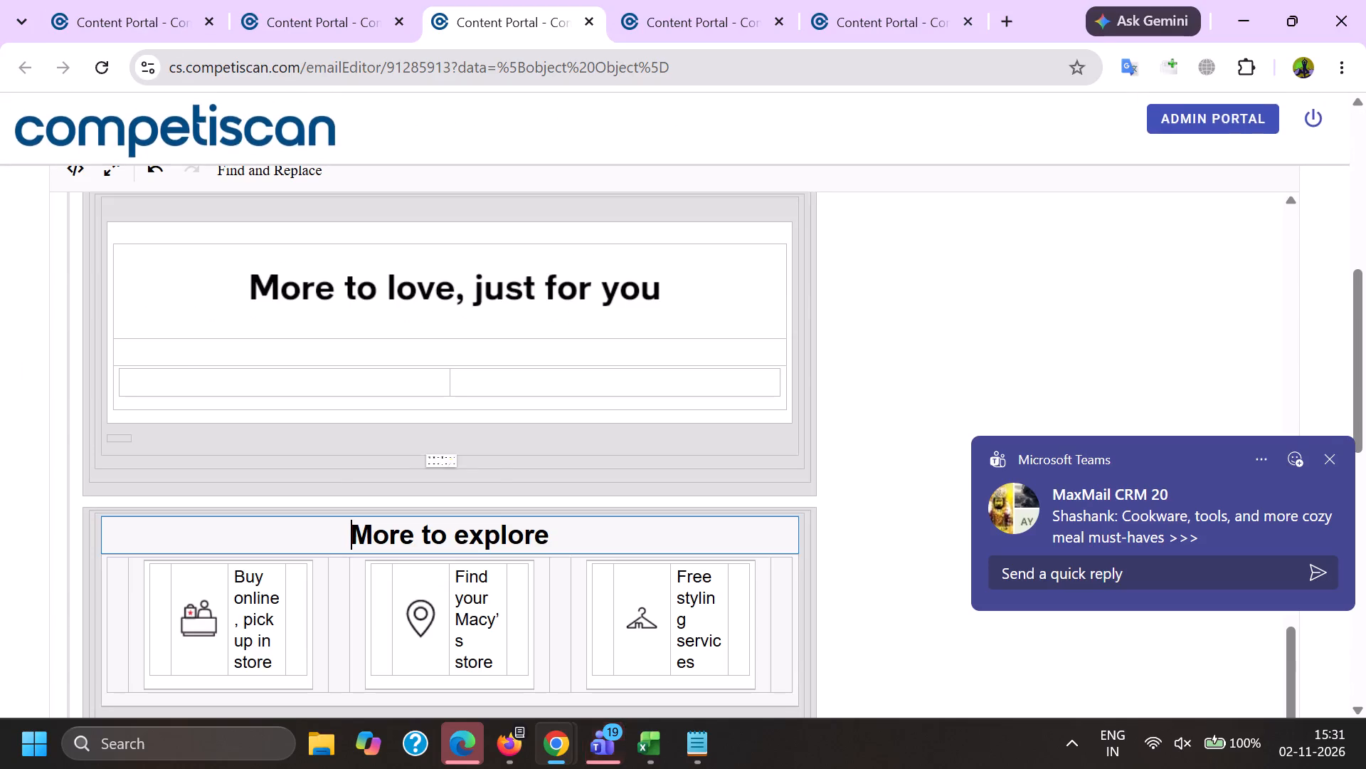
key("Page_Up")
key("Page_Up")
key("Page_Up")
key("Page_Up")
key("Page_Up")
key("Page_Up")
key("Page_Up")
key("Page_Up")
key("Page_Up")
key("Page_Up")
key("Page_Up")
key("Page_Up")
key("Page_Up")
key("Page_Up")
key("Page_Up")
key("Page_Up")
key("Page_Up")
key("Page_Up")
key("Page_Up")
key("Page_Up")
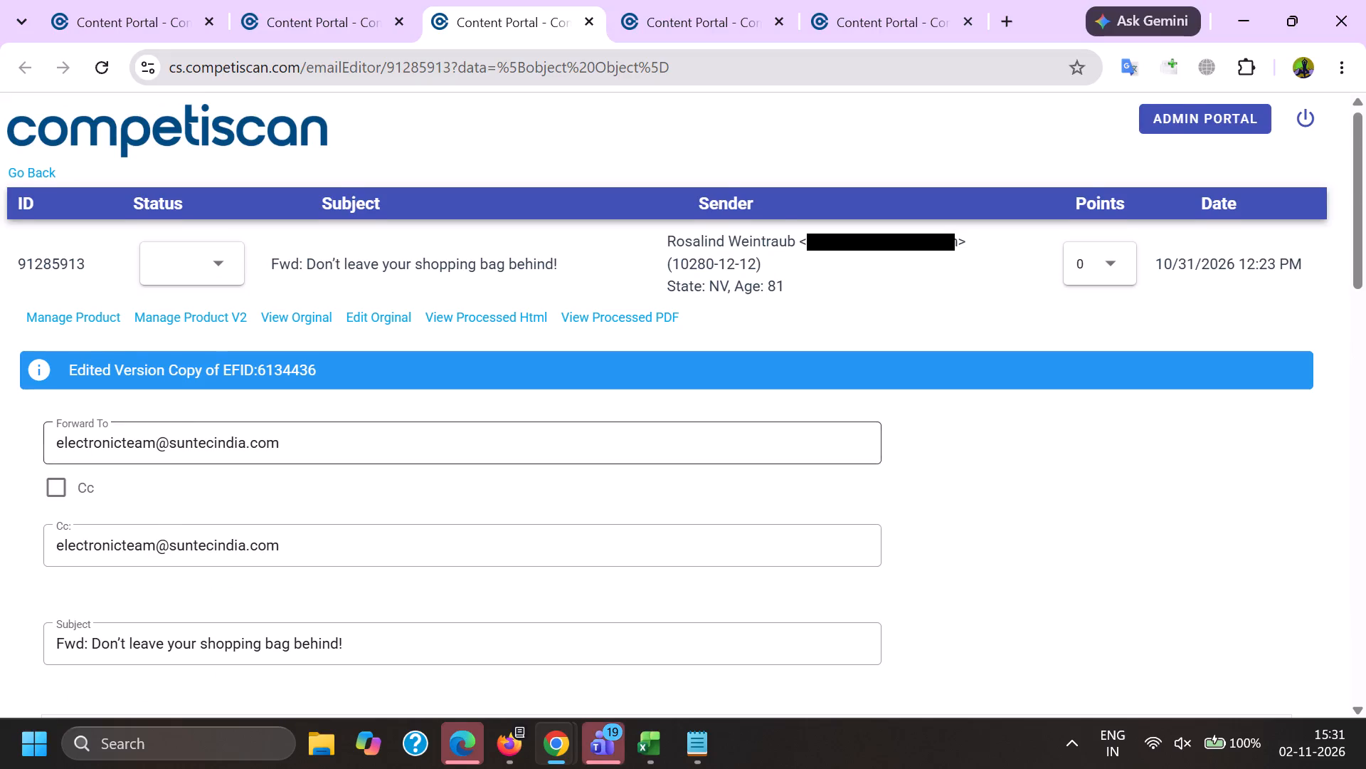
scroll(118, 431, "down", 3)
left_click_drag(260, 510, 0, 417)
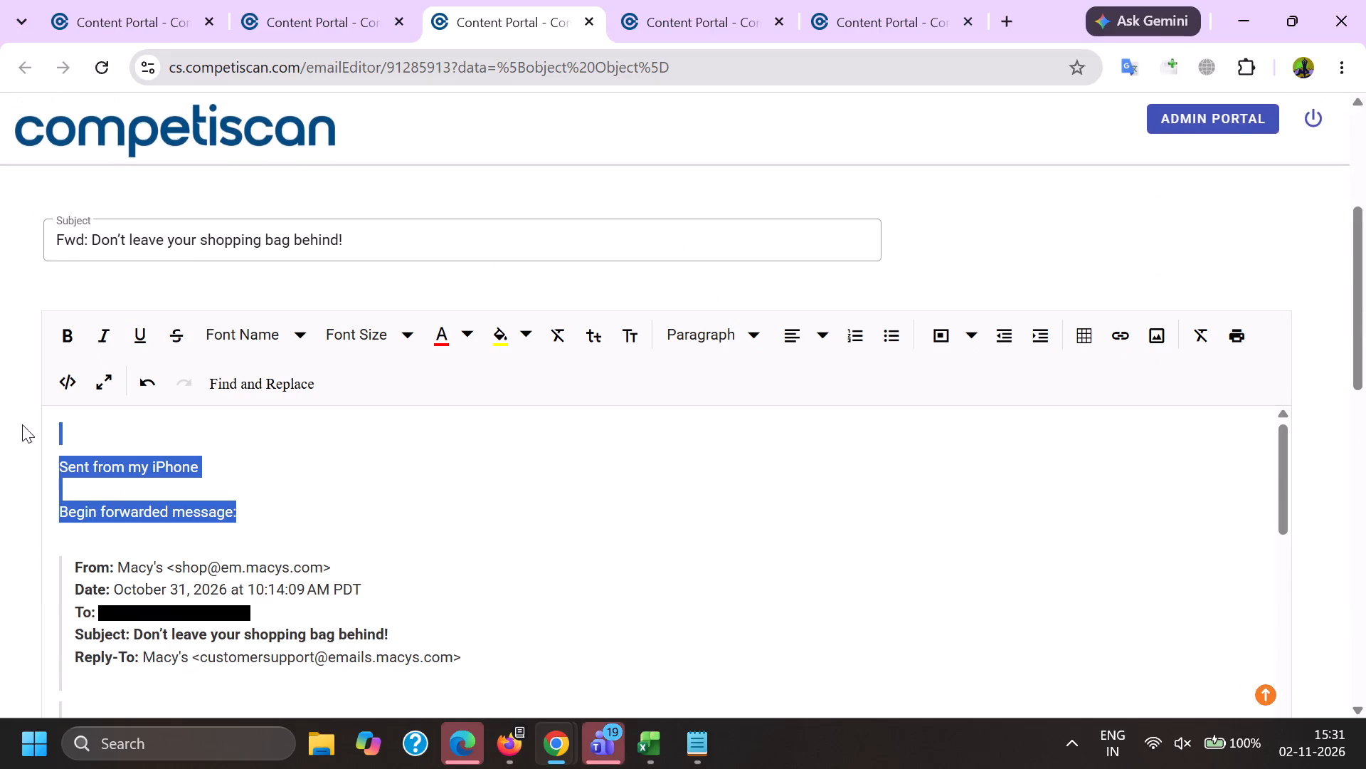
key("BackSpace")
left_click(70, 496)
key("BackSpace")
Strip the forwarded header of the To line, the sender's email address after Macy's, and the Reply-To line.
left_click_drag(44, 514, 242, 515)
key("BackSpace")
key("BackSpace")
left_click_drag(151, 465, 354, 463)
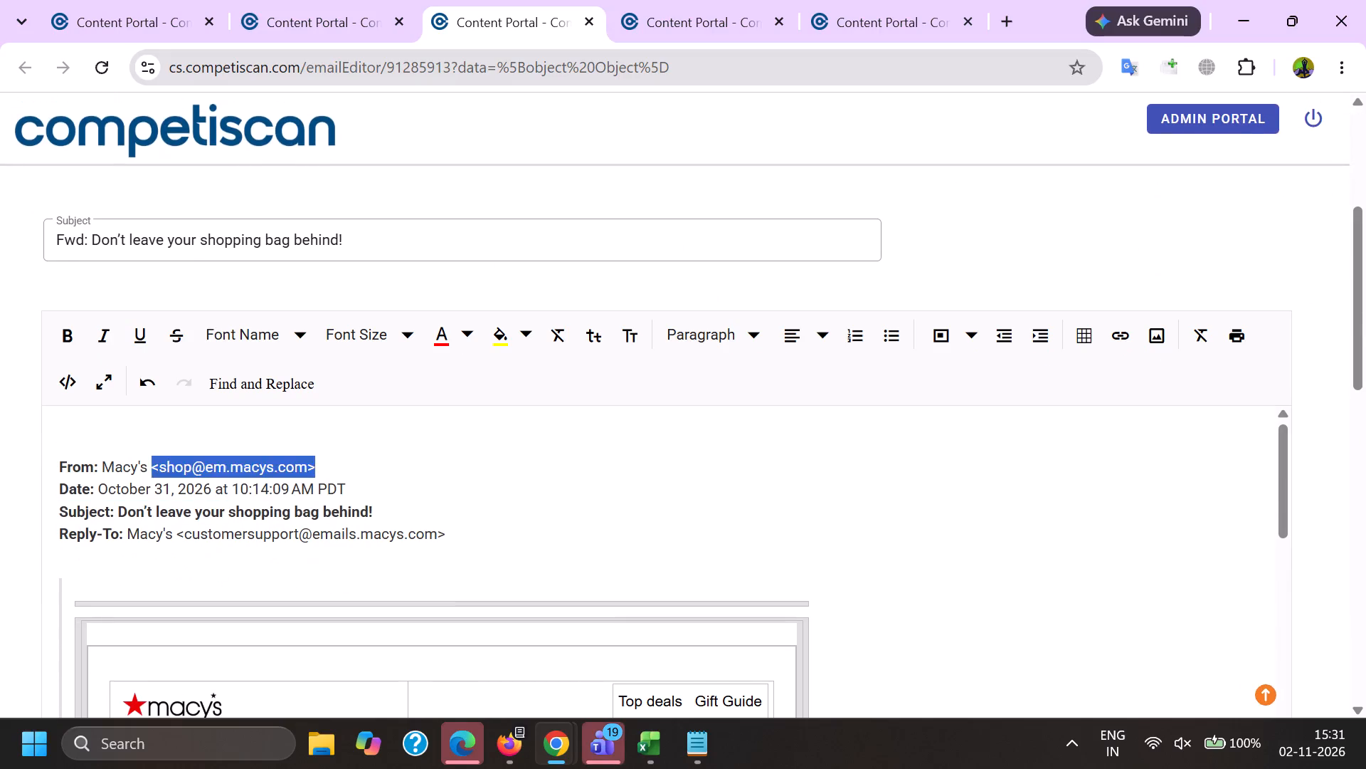
left_click_drag(354, 463, 371, 464)
key("BackSpace")
left_click_drag(588, 559, 0, 533)
key("BackSpace")
Copy the sender name Macy's from the From line of the forwarded header.
scroll(0, 525, "down", 5)
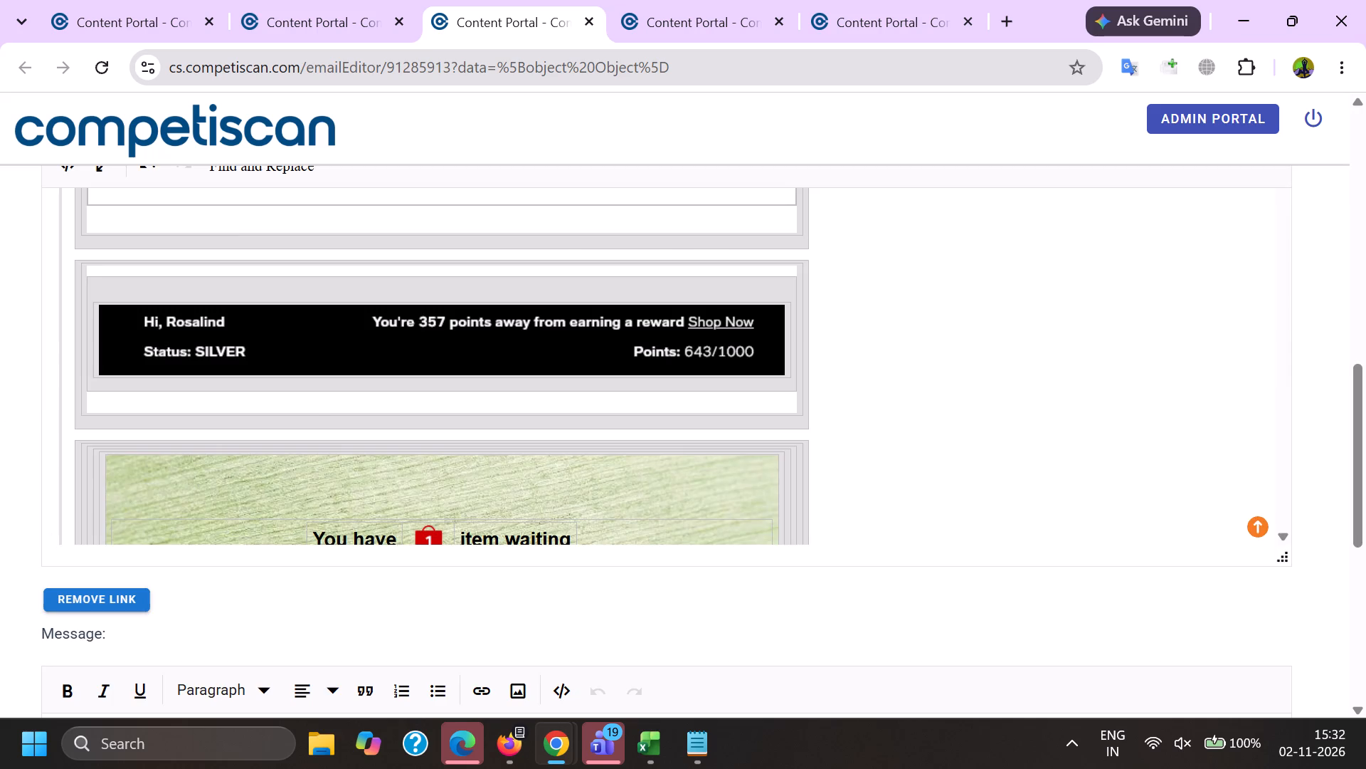
scroll(28, 479, "up", 4)
double_click(116, 364)
key("ctrl+c")
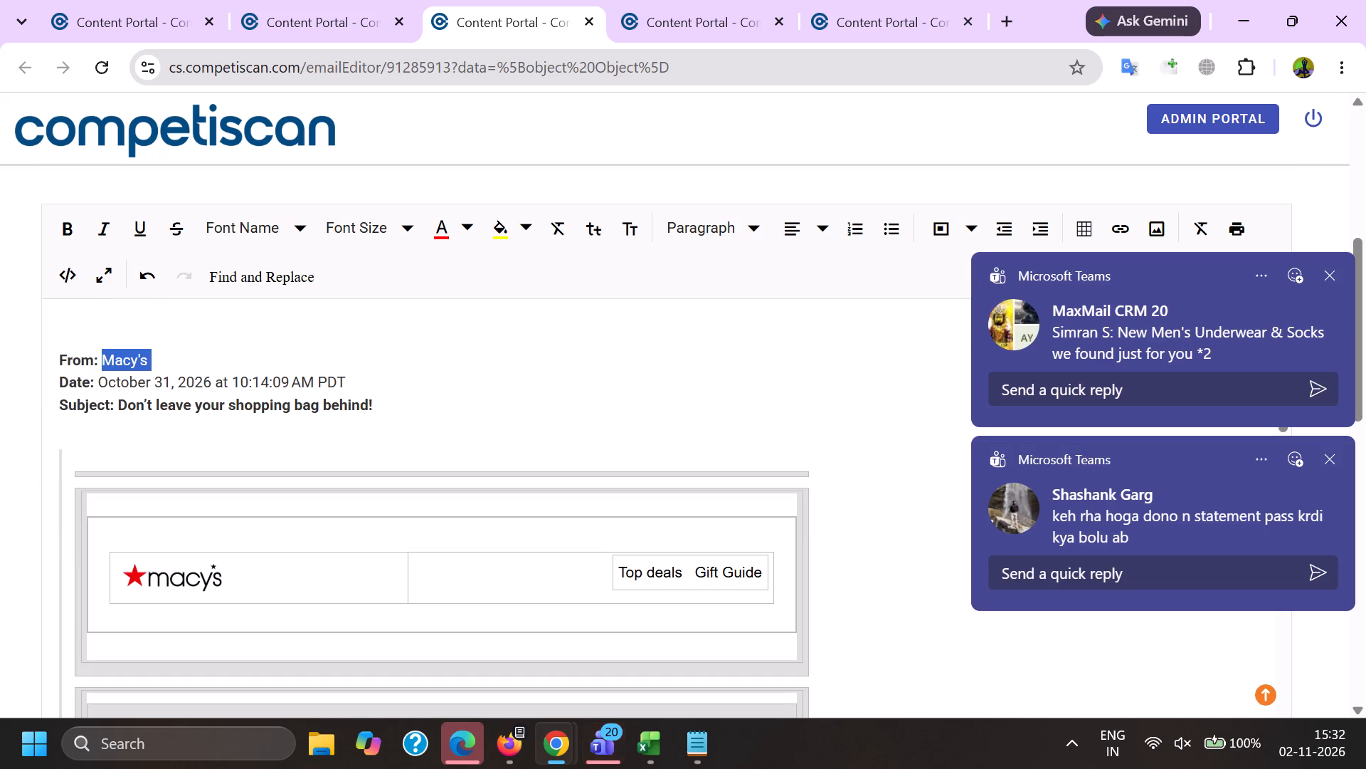
key("ctrl+c")
key("ctrl+c")
Save the product info for the email with the cleaned header.
scroll(0, 446, "down", 14)
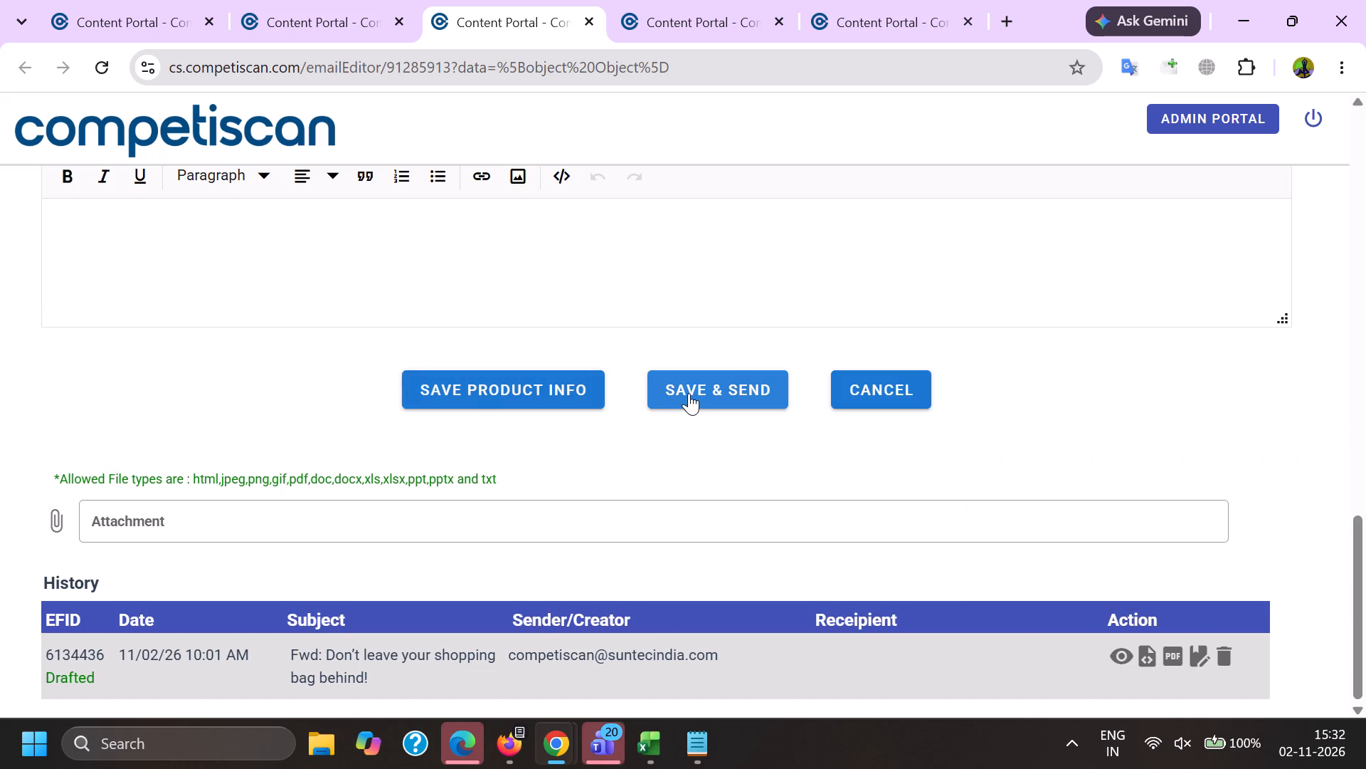
left_click(520, 399)
left_click(699, 434)
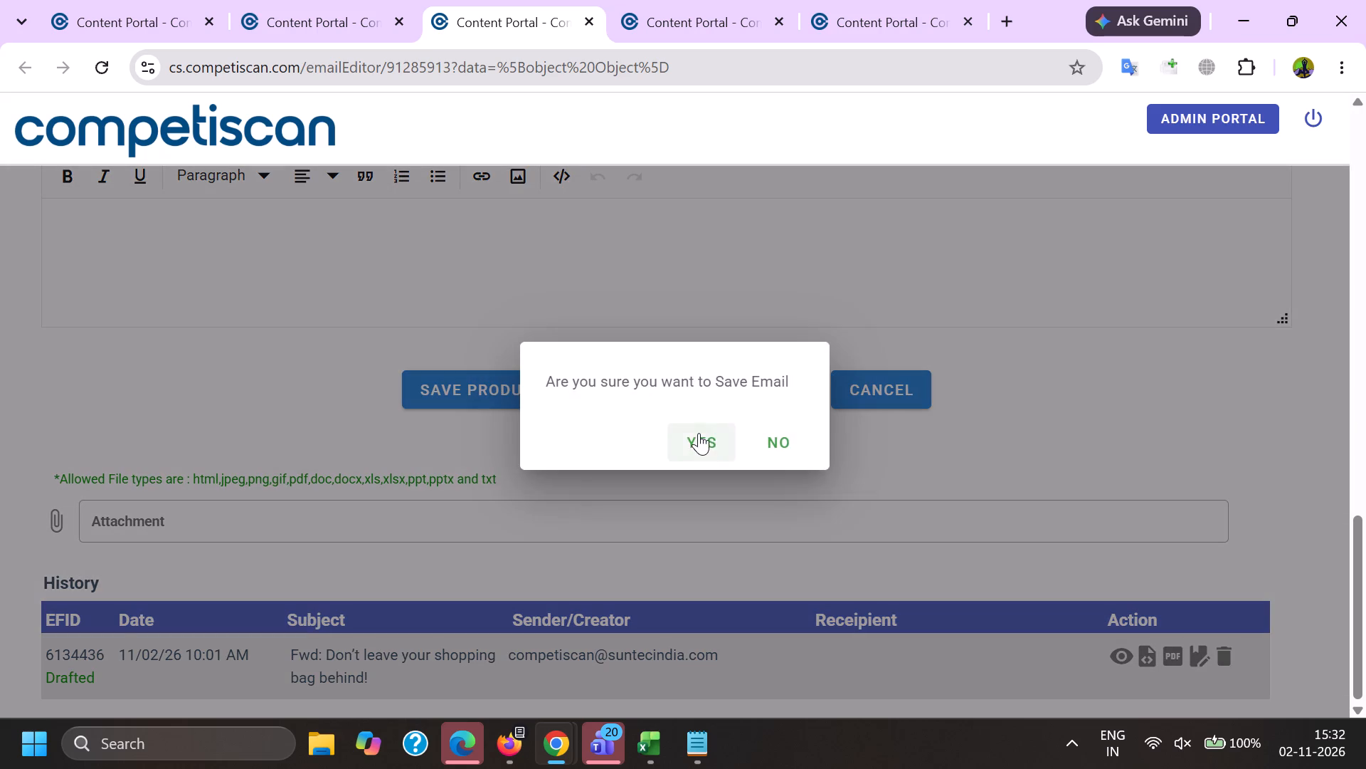
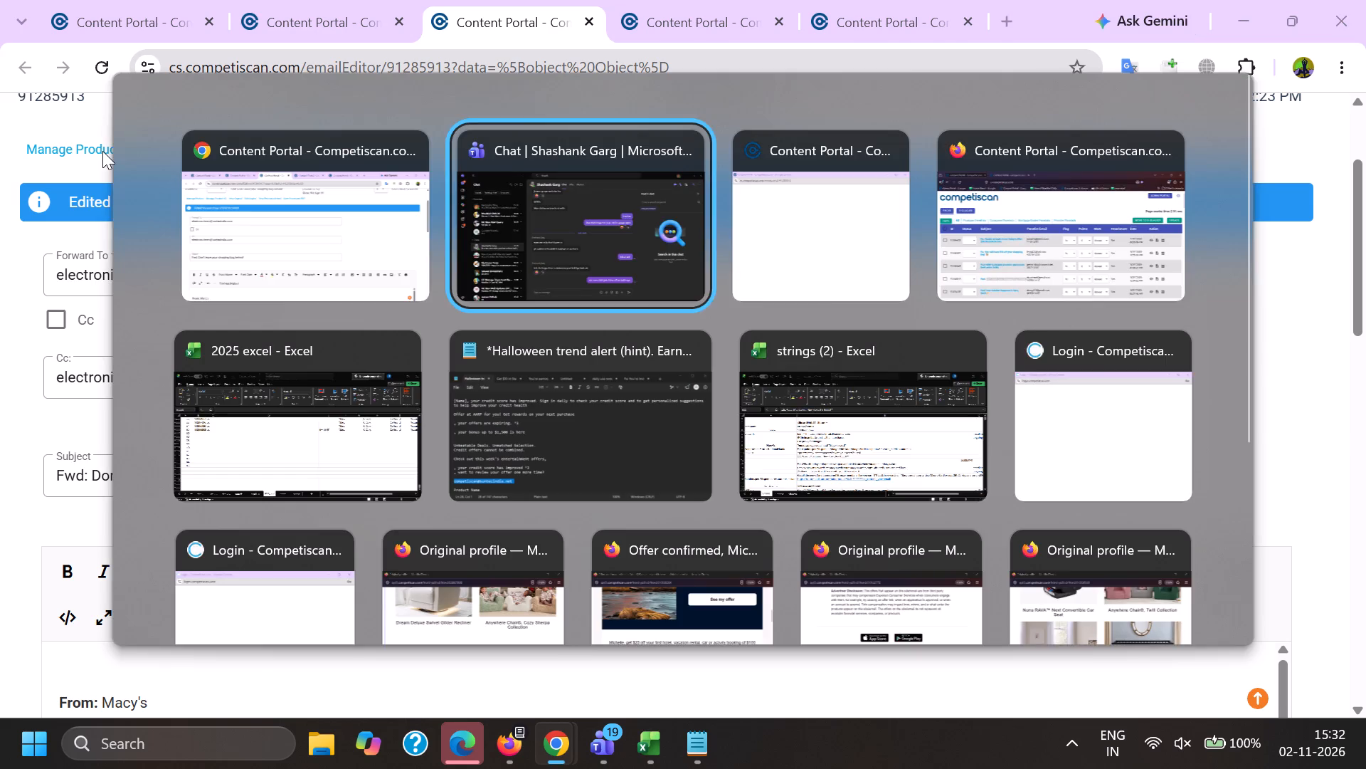
In the product entry window, open the company search and enter the copied name Macy's.
key("alt+Tab")
scroll(307, 269, "down", 5)
left_click(464, 367)
left_click(443, 318)
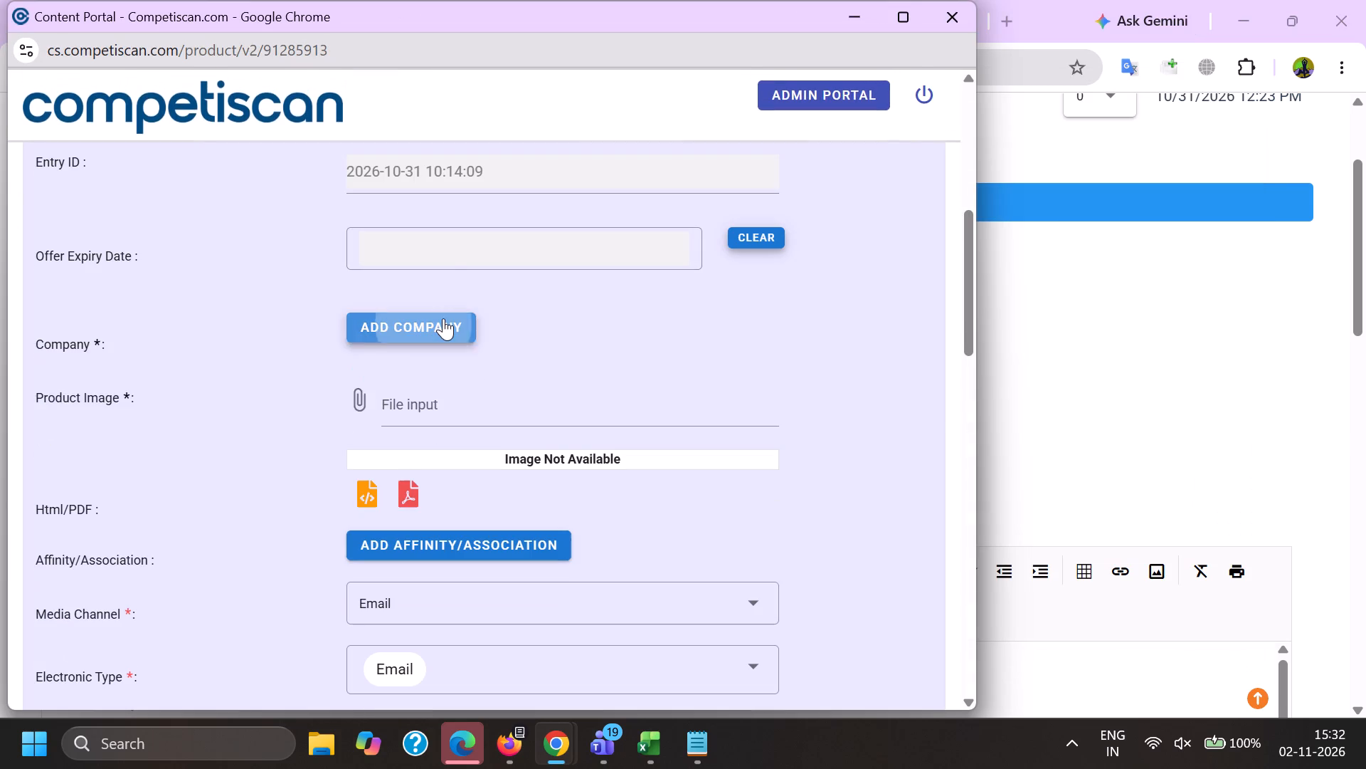
key("ctrl+v")
Open the affinity/association search and enter the copied name Macy's.
scroll(448, 264, "down", 3)
left_click(464, 221)
left_click(551, 282)
key("ctrl+v")
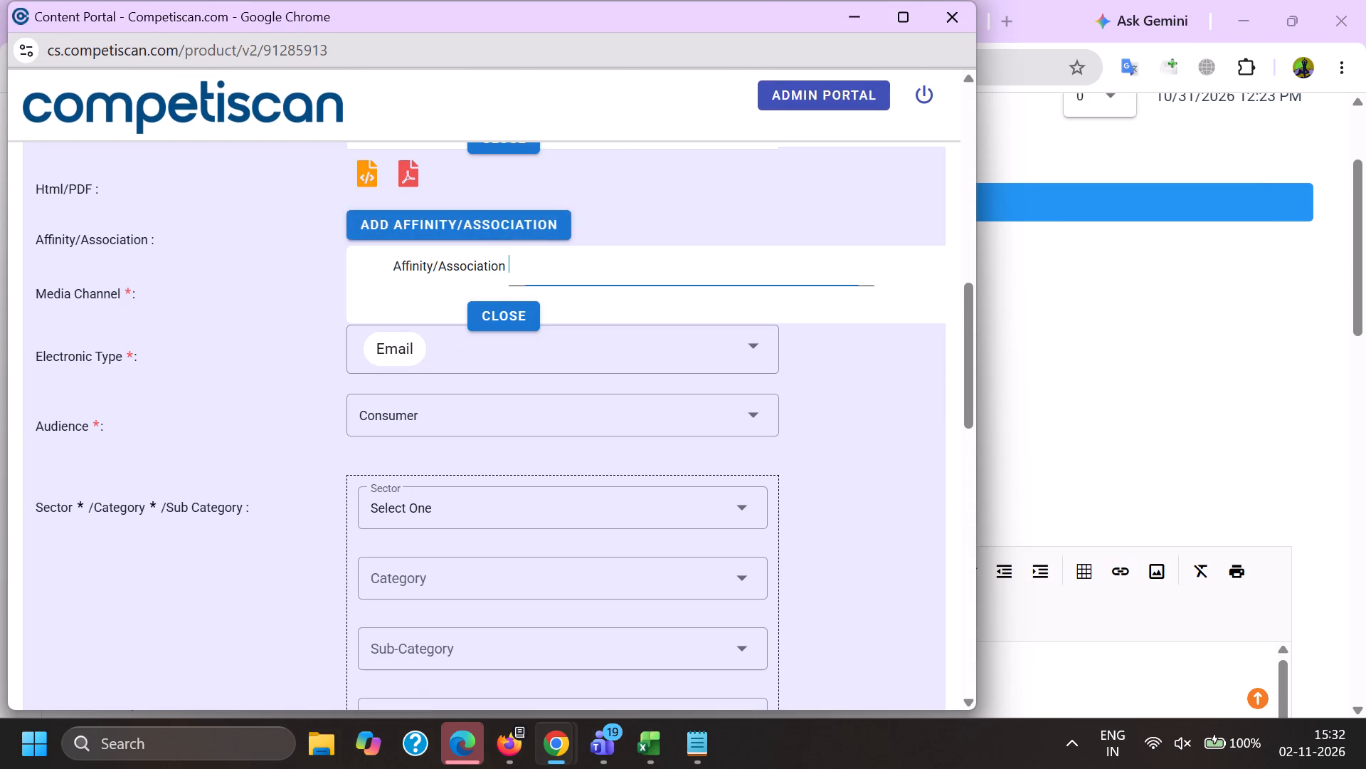
Refresh the company search for Macy's and select the plain Macy's entry as the product's company.
scroll(534, 393, "up", 4)
key("BackSpace")
left_click(551, 266)
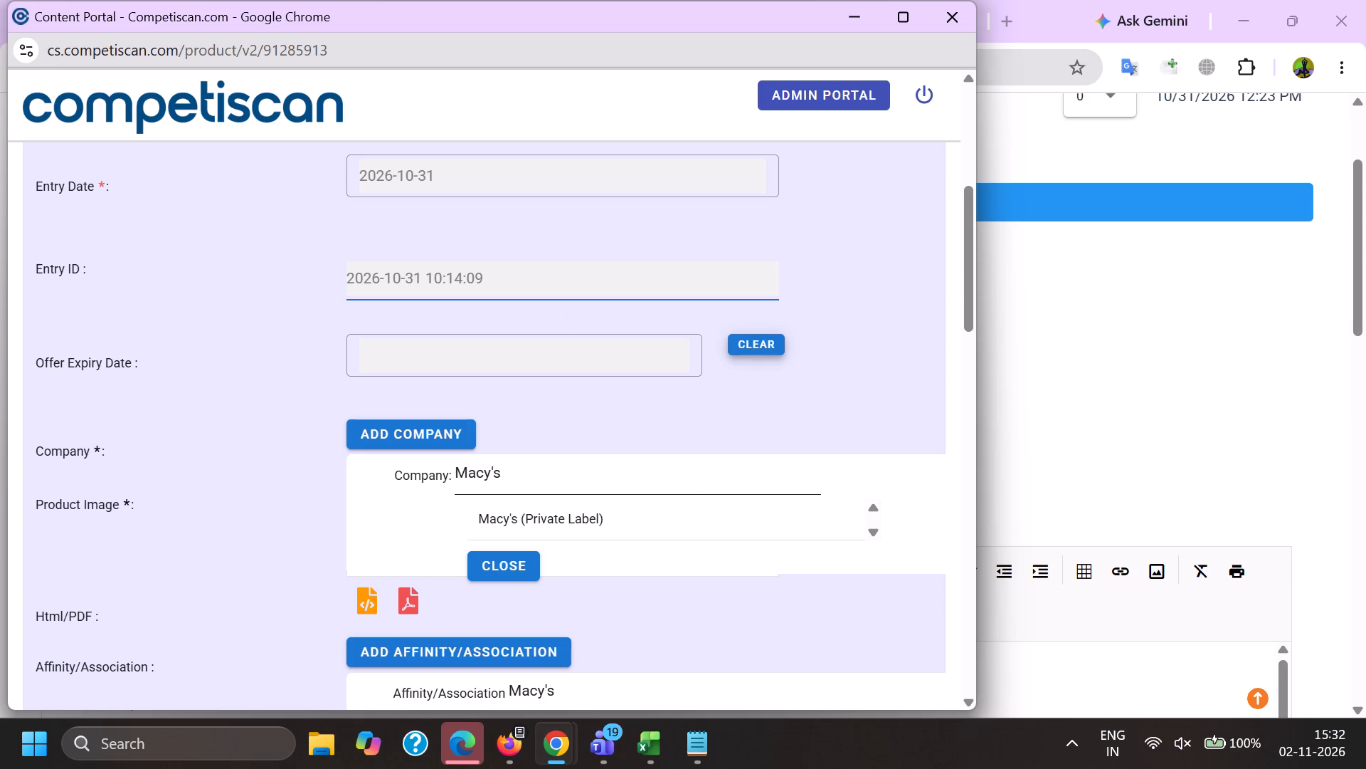
left_click(562, 460)
key("BackSpace")
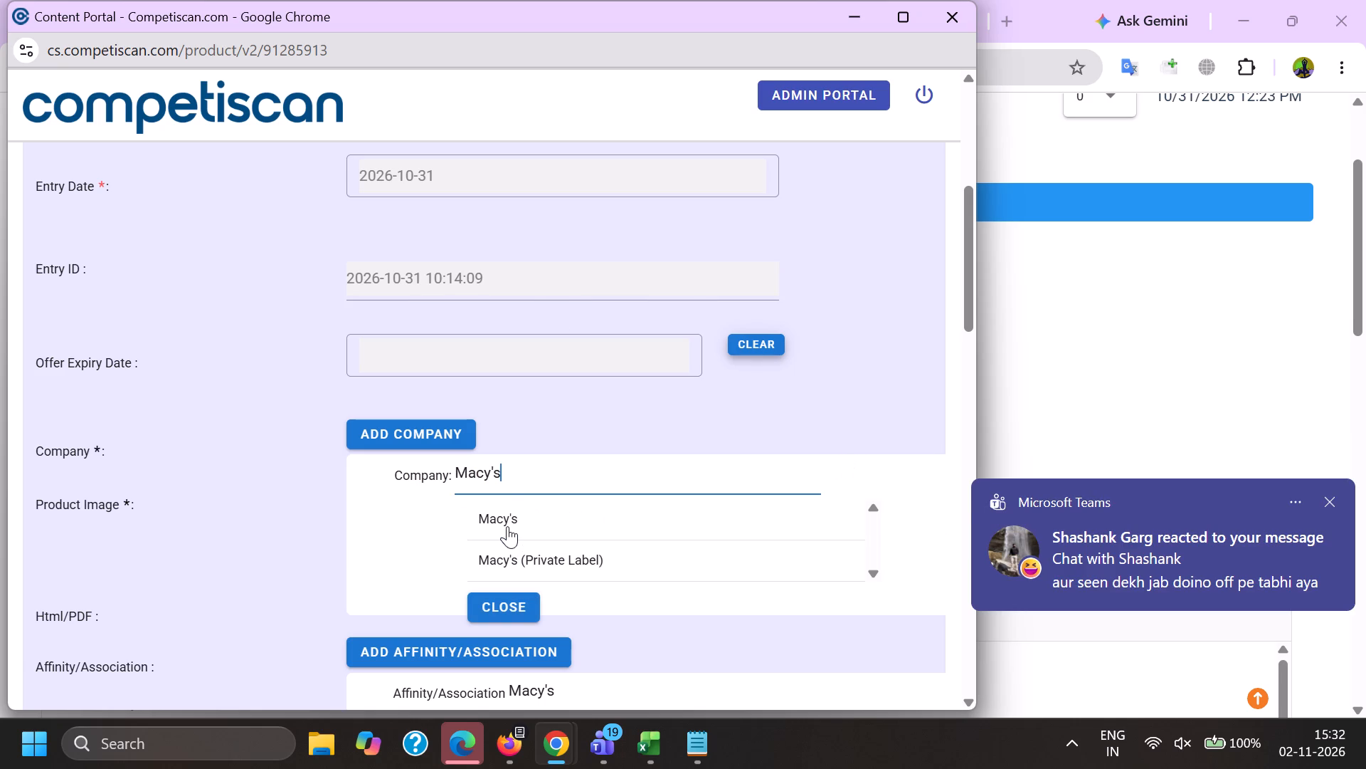
left_click(503, 528)
Search for "citiban" to add a second company to the product entry.
left_click(389, 484)
left_click(392, 427)
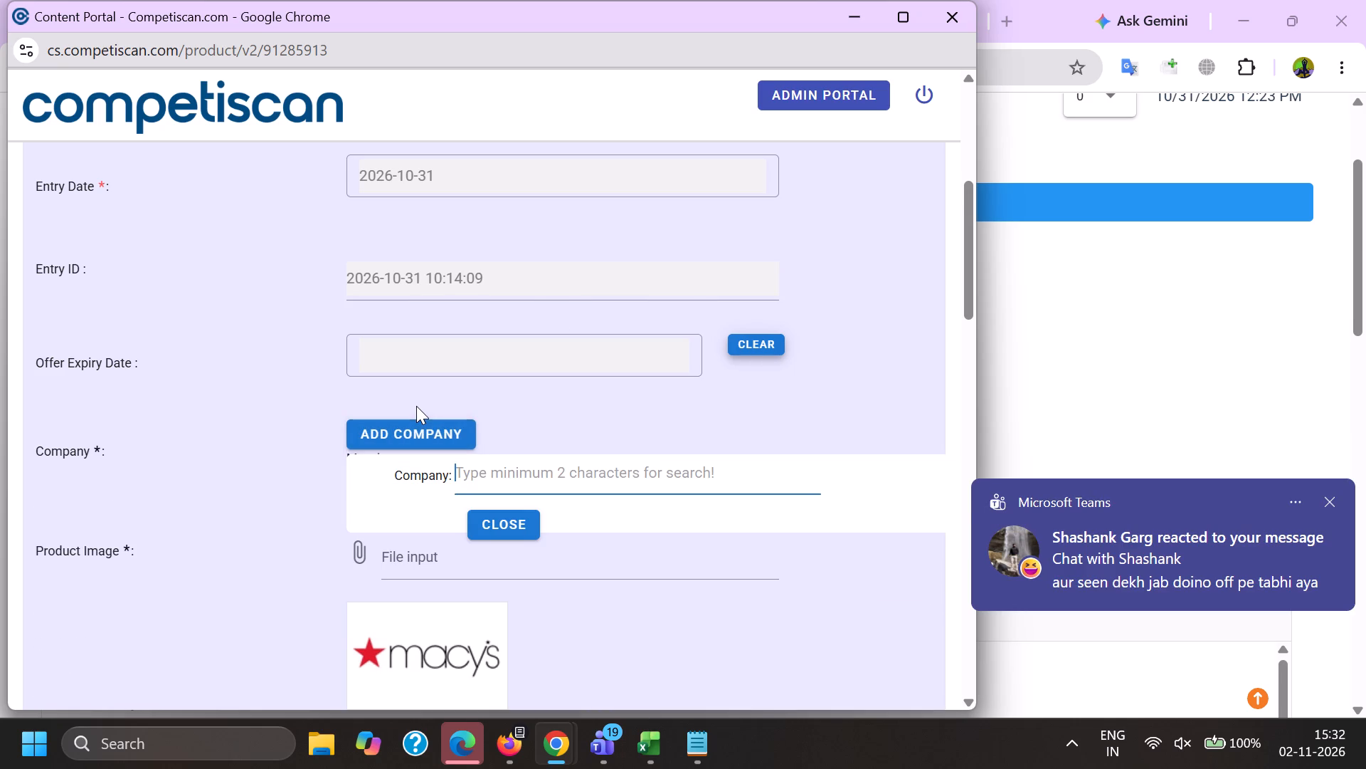
type("citiban")
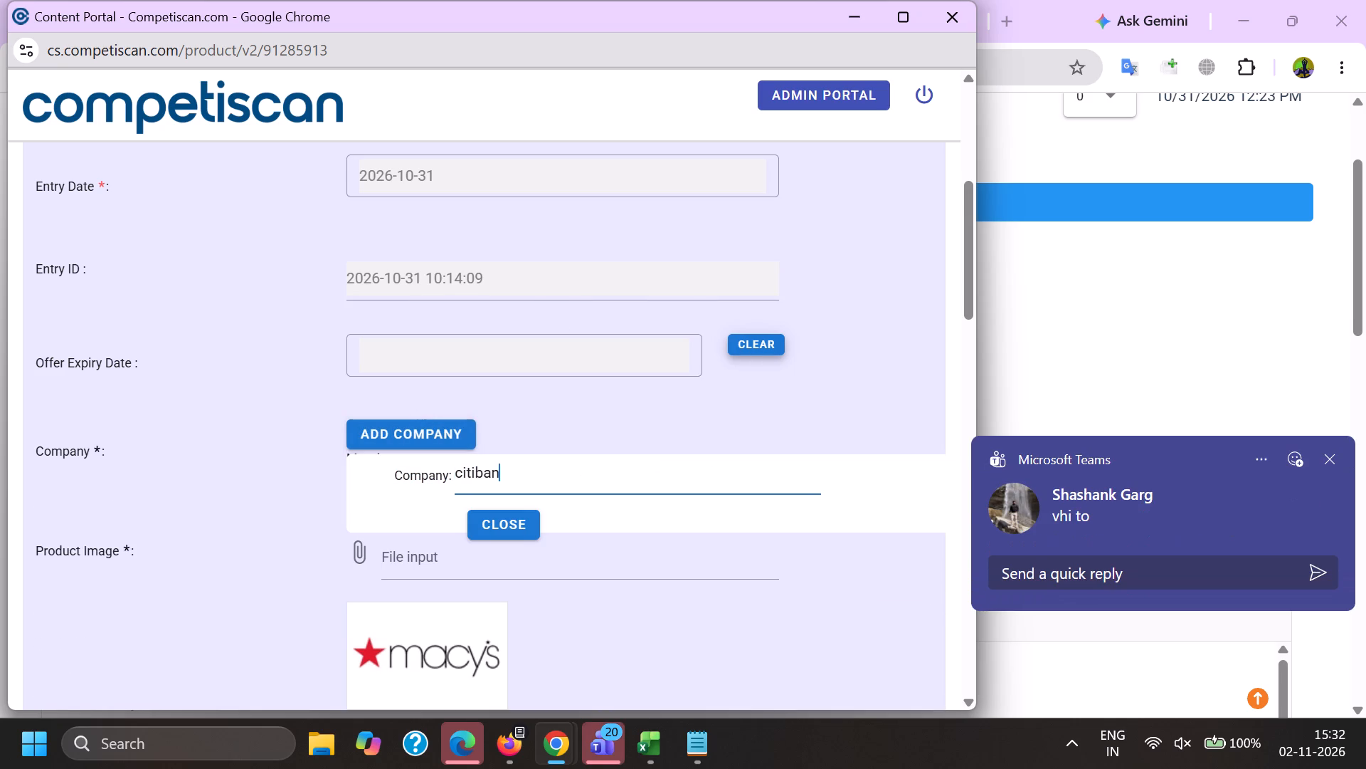
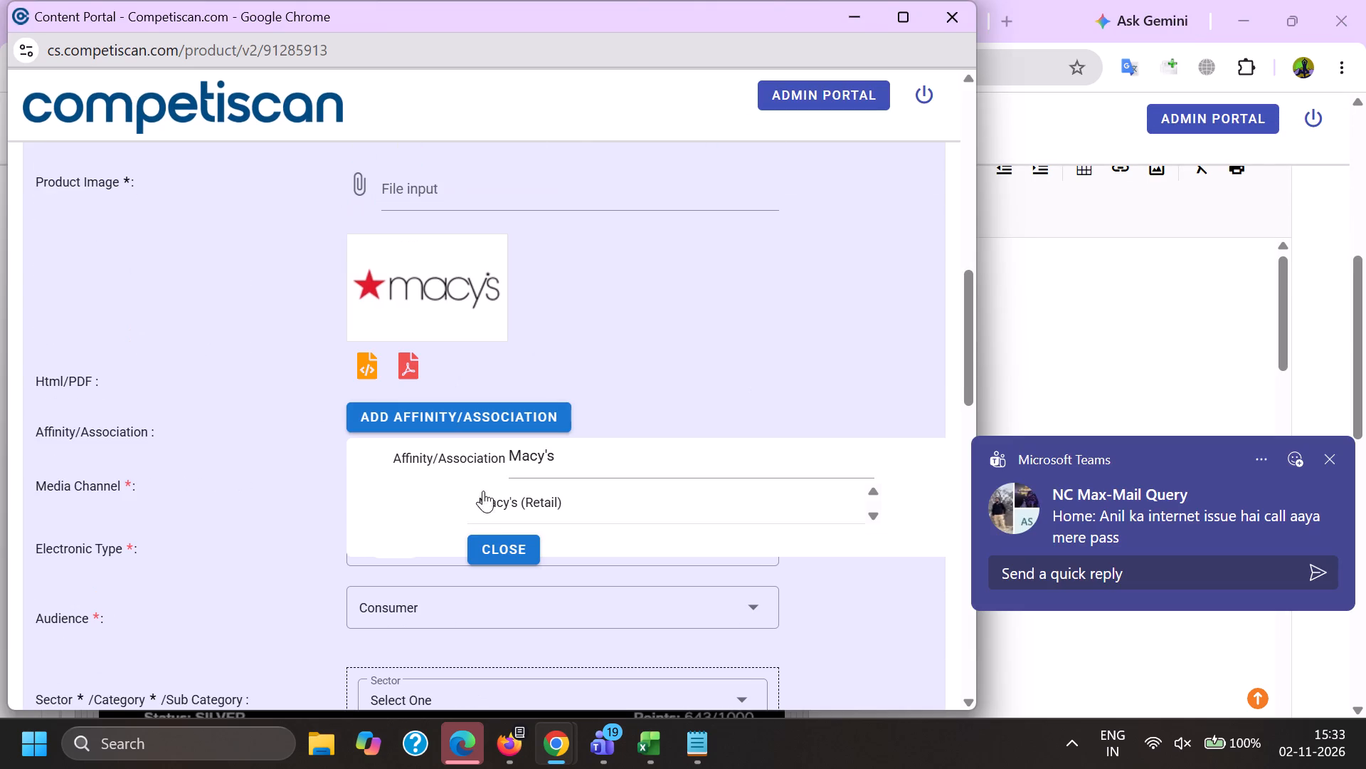
Select Macy's (Retail) as the product's affinity/association.
left_click(493, 503)
Set the product's sector to Retail and its category to Clothing & Accessories.
scroll(460, 291, "down", 6)
scroll(434, 424, "up", 3)
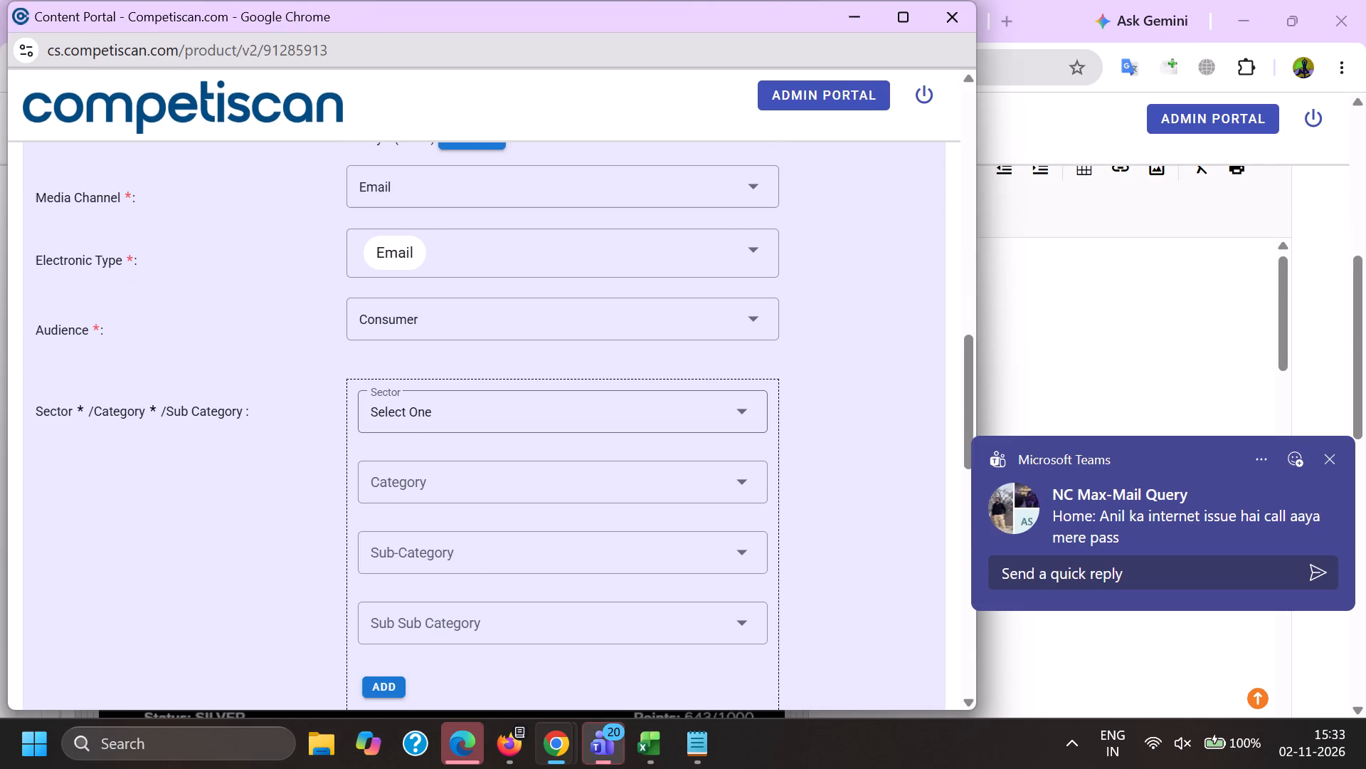
left_click(438, 409)
scroll(435, 409, "down", 6)
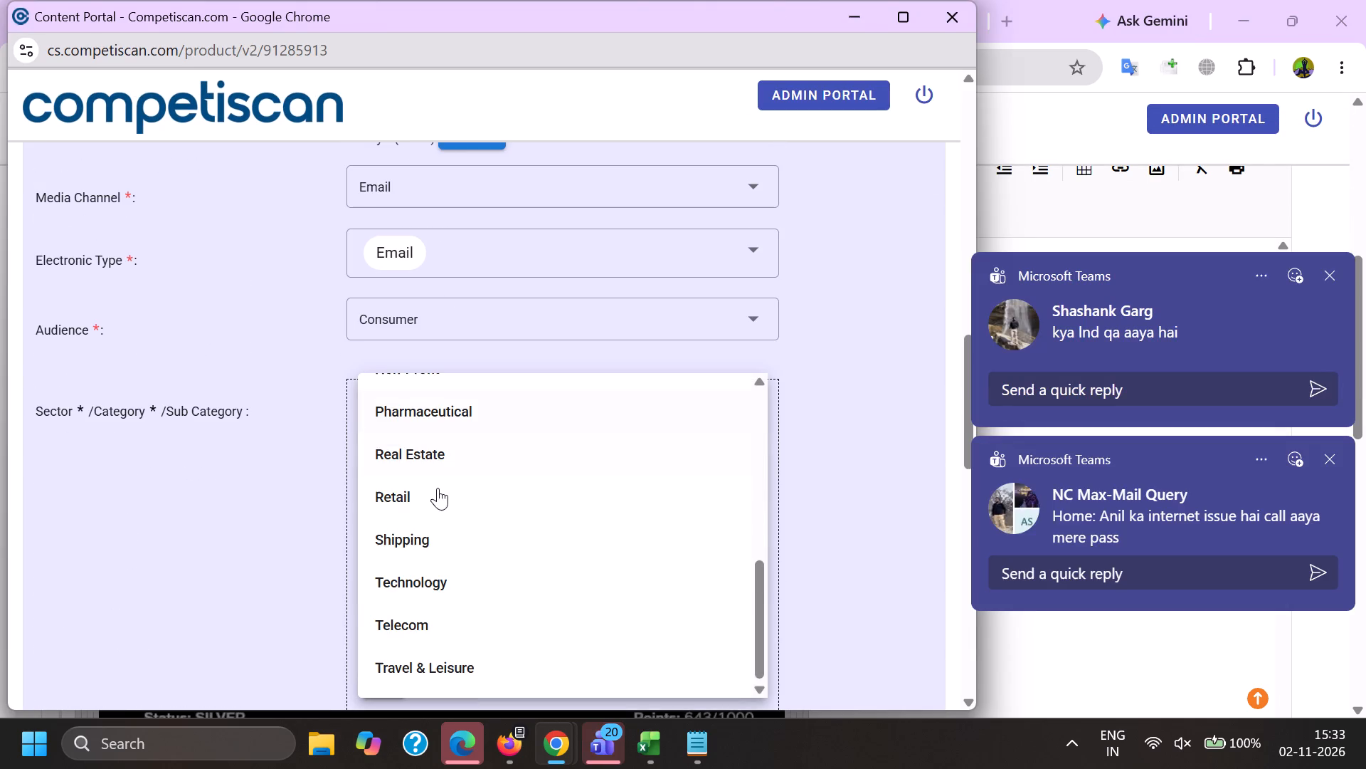
left_click(443, 496)
left_click_drag(267, 491, 282, 493)
left_click(474, 491)
scroll(445, 273, "down", 1)
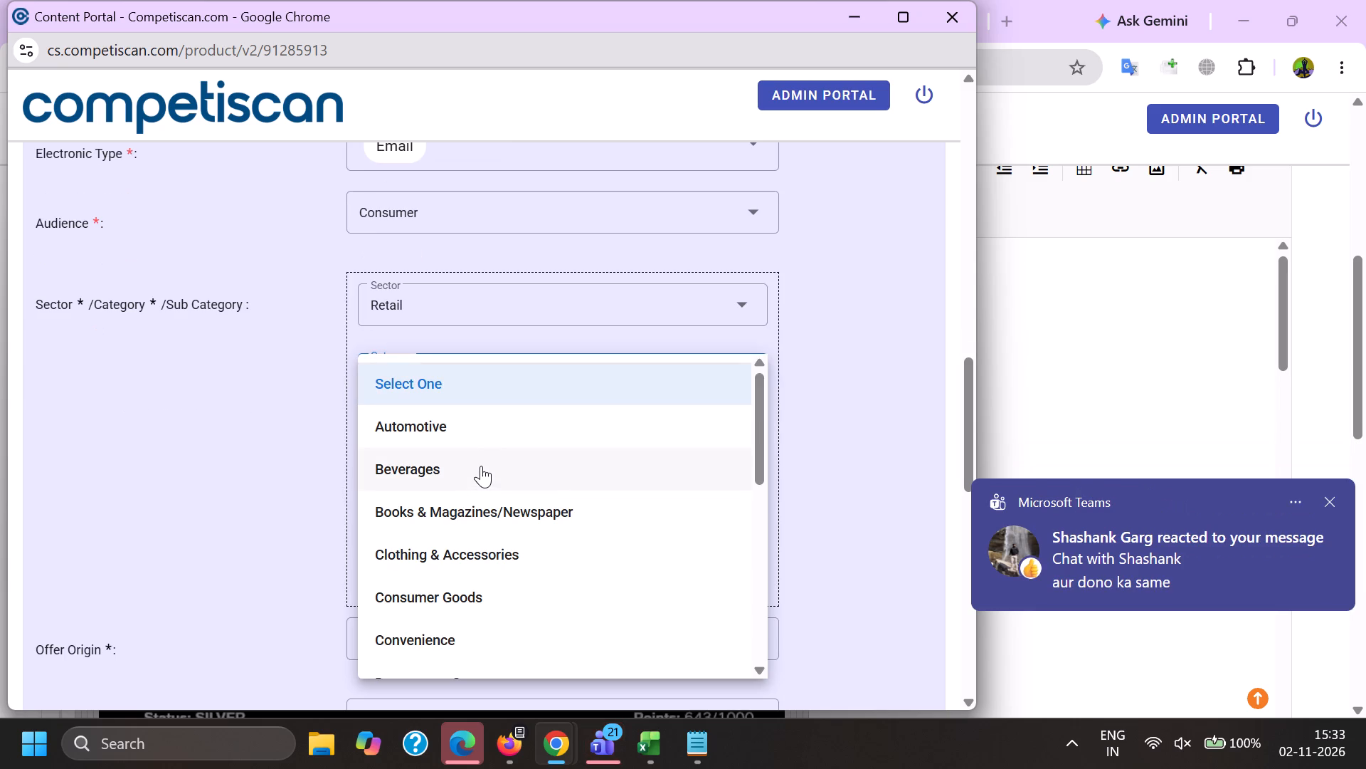
left_click(491, 559)
left_click(270, 509)
Check the email body for the featured product and review the available Retail categories.
key("alt+Tab")
scroll(322, 456, "down", 13)
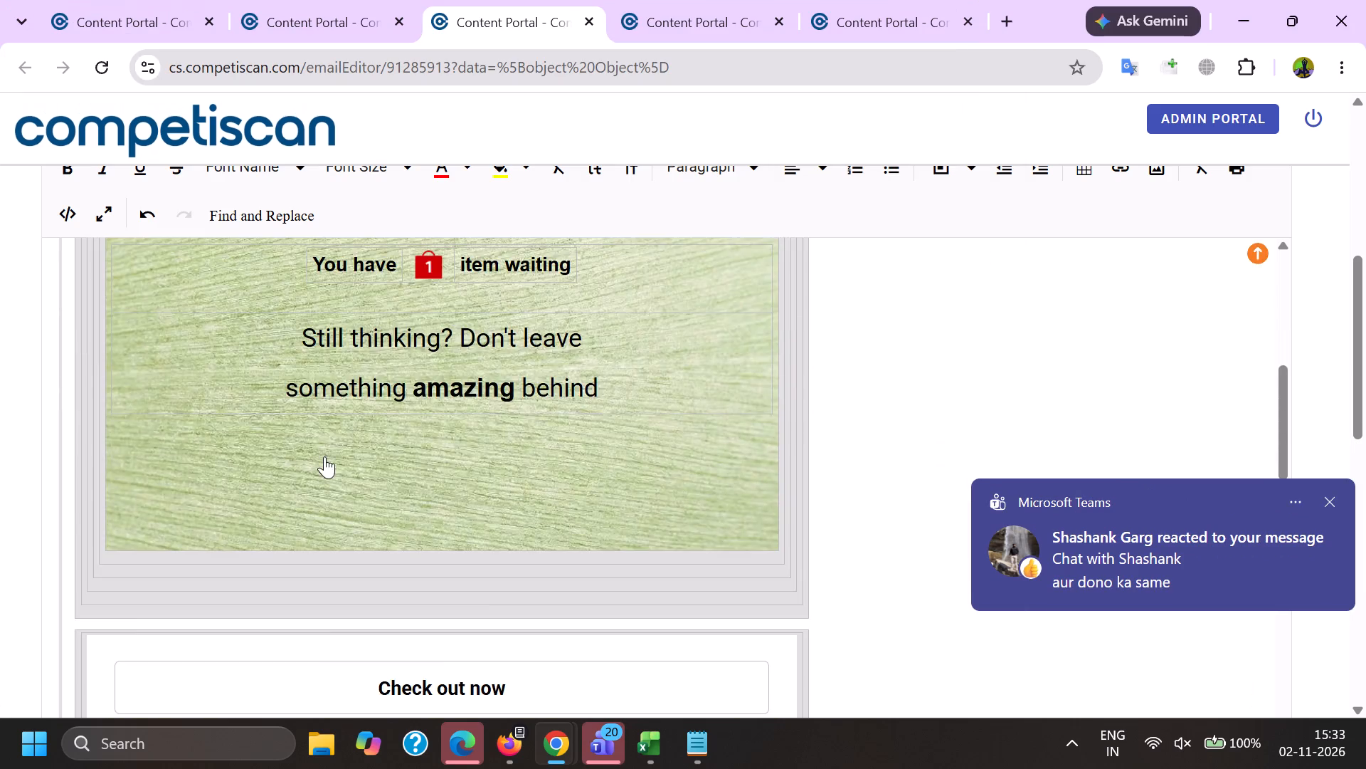
scroll(324, 456, "down", 4)
key("alt+Tab")
left_click(413, 359)
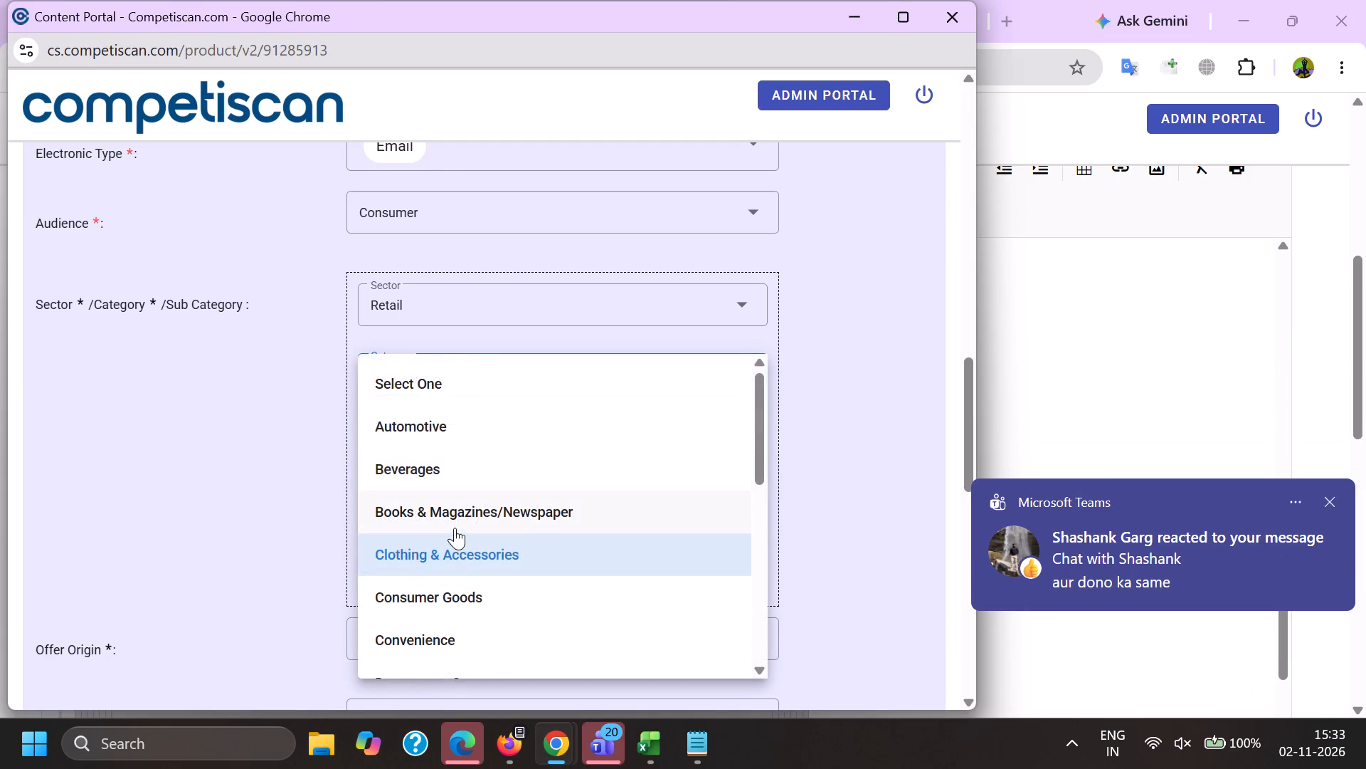
scroll(455, 528, "down", 3)
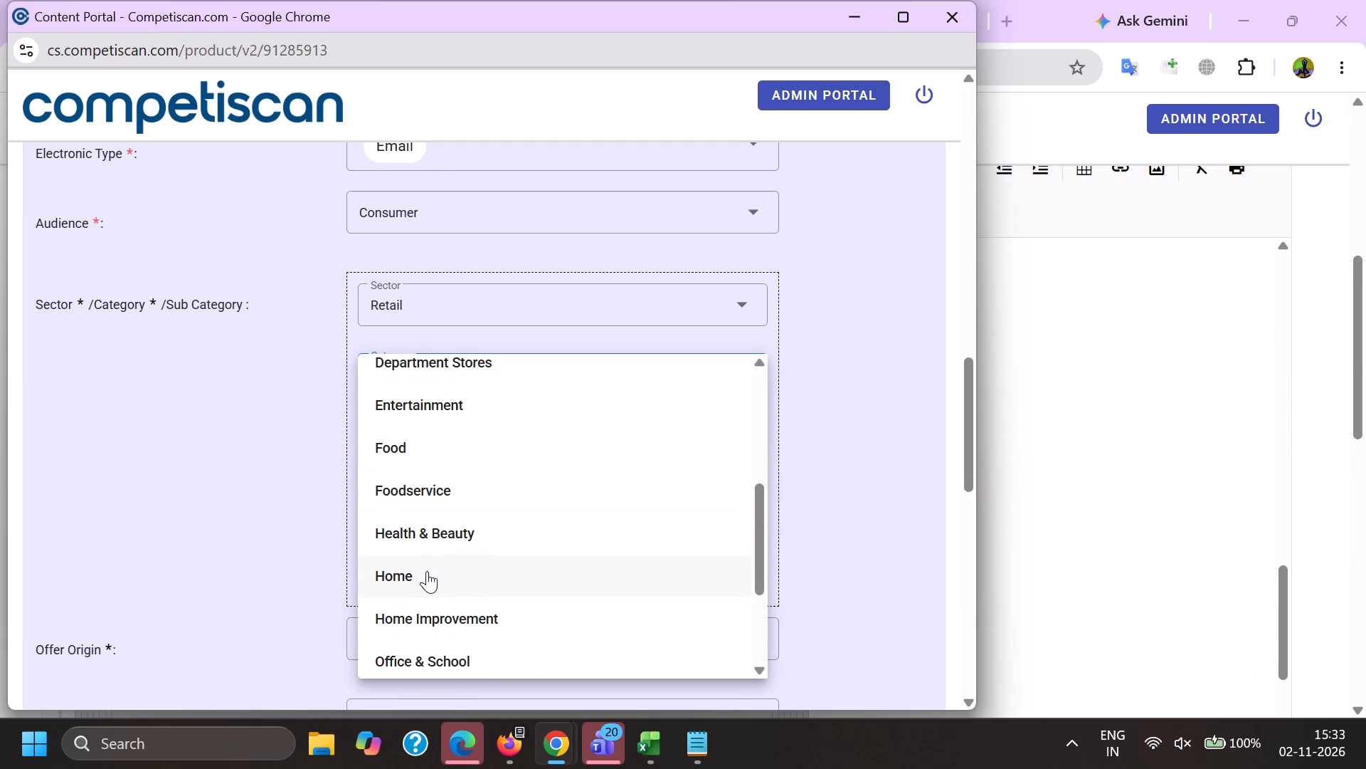
scroll(420, 554, "up", 5)
left_click(268, 525)
Choose sub-category Jewelry & Watches and sub-sub-category Bracelets, and add this Retail classification to the product.
left_click(405, 448)
scroll(441, 294, "up", 1)
scroll(441, 293, "down", 1)
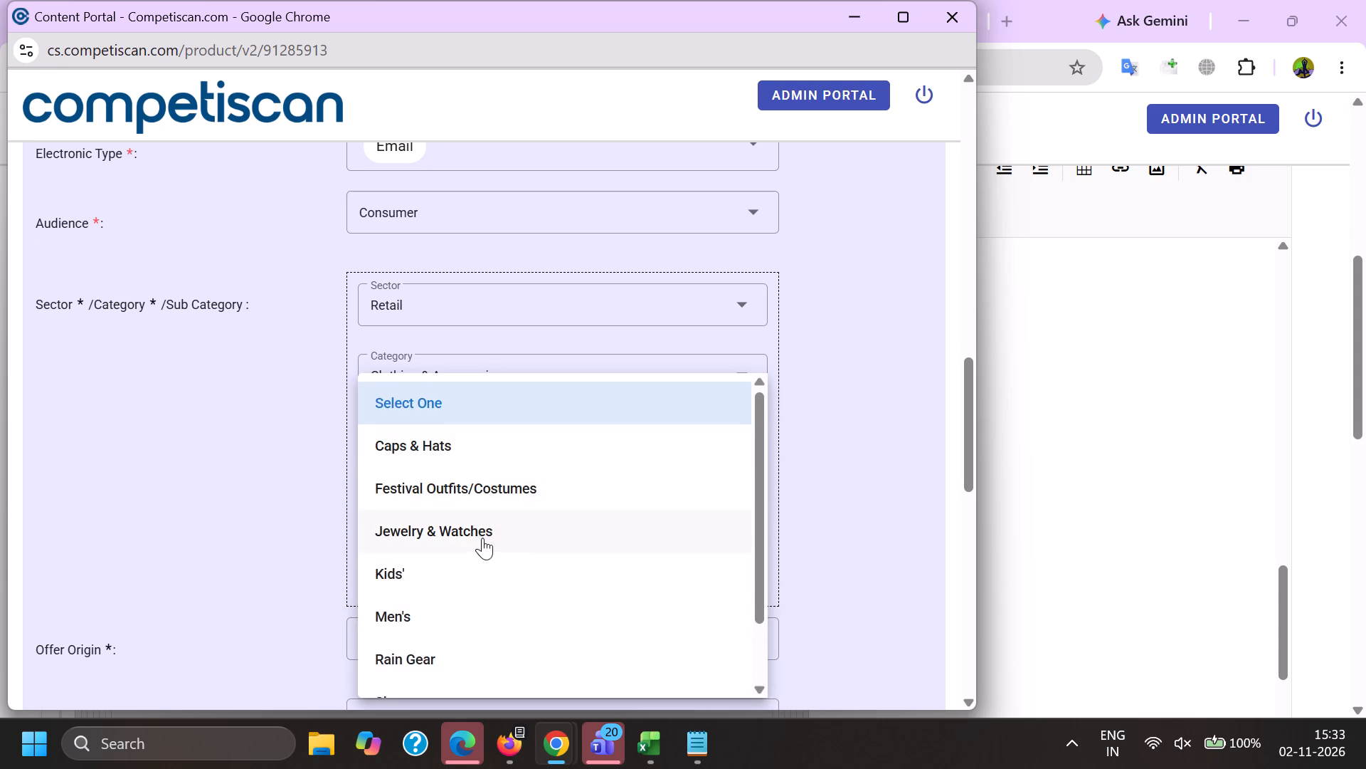
left_click(482, 538)
left_click_drag(276, 492, 314, 510)
left_click(445, 520)
scroll(420, 263, "down", 2)
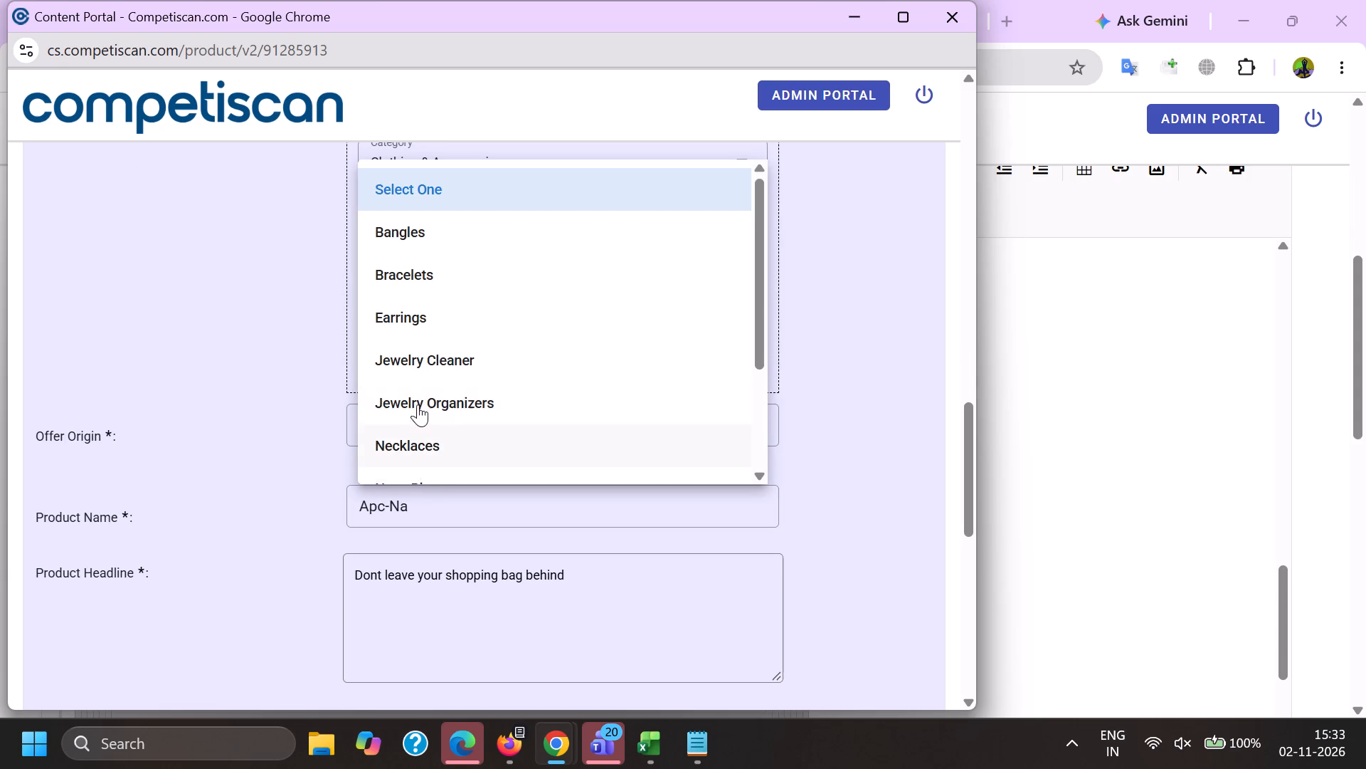
scroll(413, 391, "down", 1)
scroll(425, 400, "up", 1)
left_click(418, 284)
left_click_drag(245, 313, 261, 318)
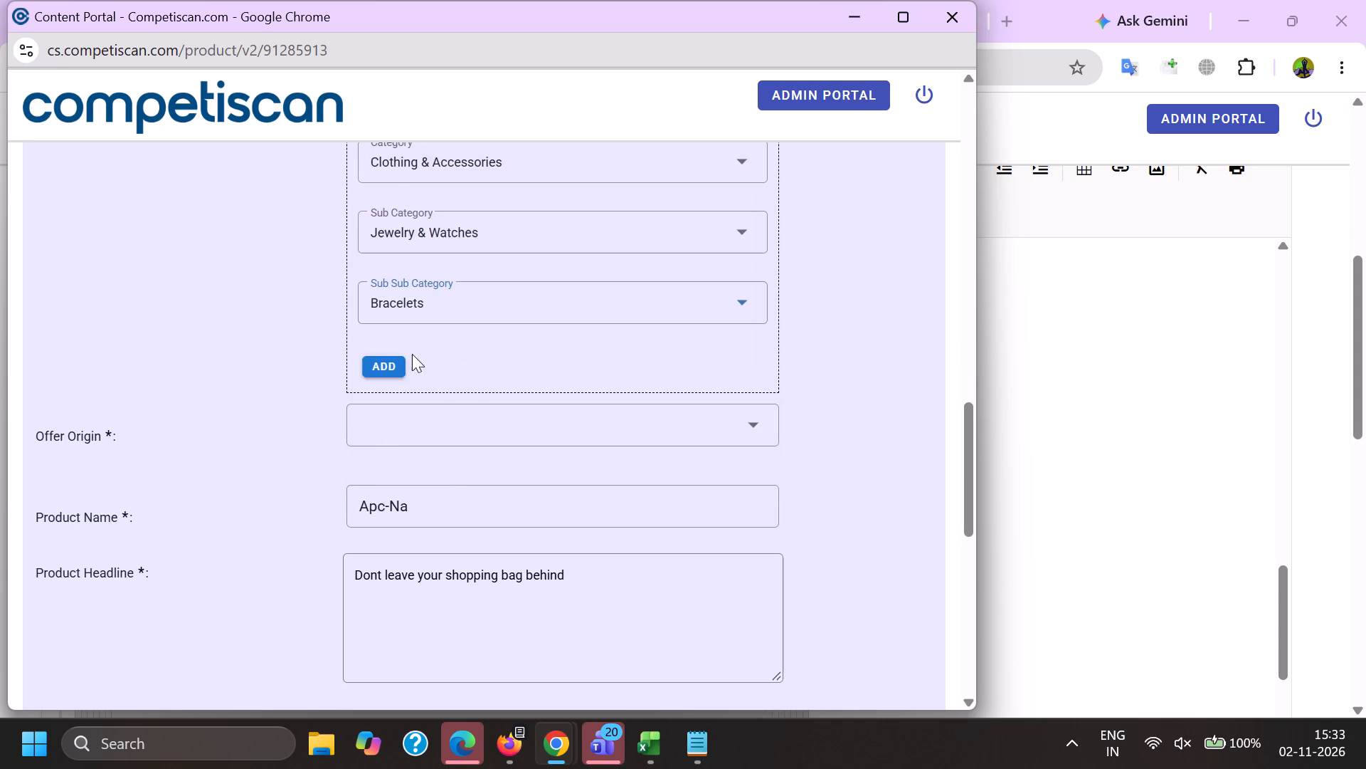
left_click(396, 370)
Add a second classification with sector Credit Cards, category Payment Cards and sub-category Private Label Cards.
scroll(450, 459, "up", 3)
left_click(432, 471)
scroll(443, 551, "up", 6)
left_click(464, 575)
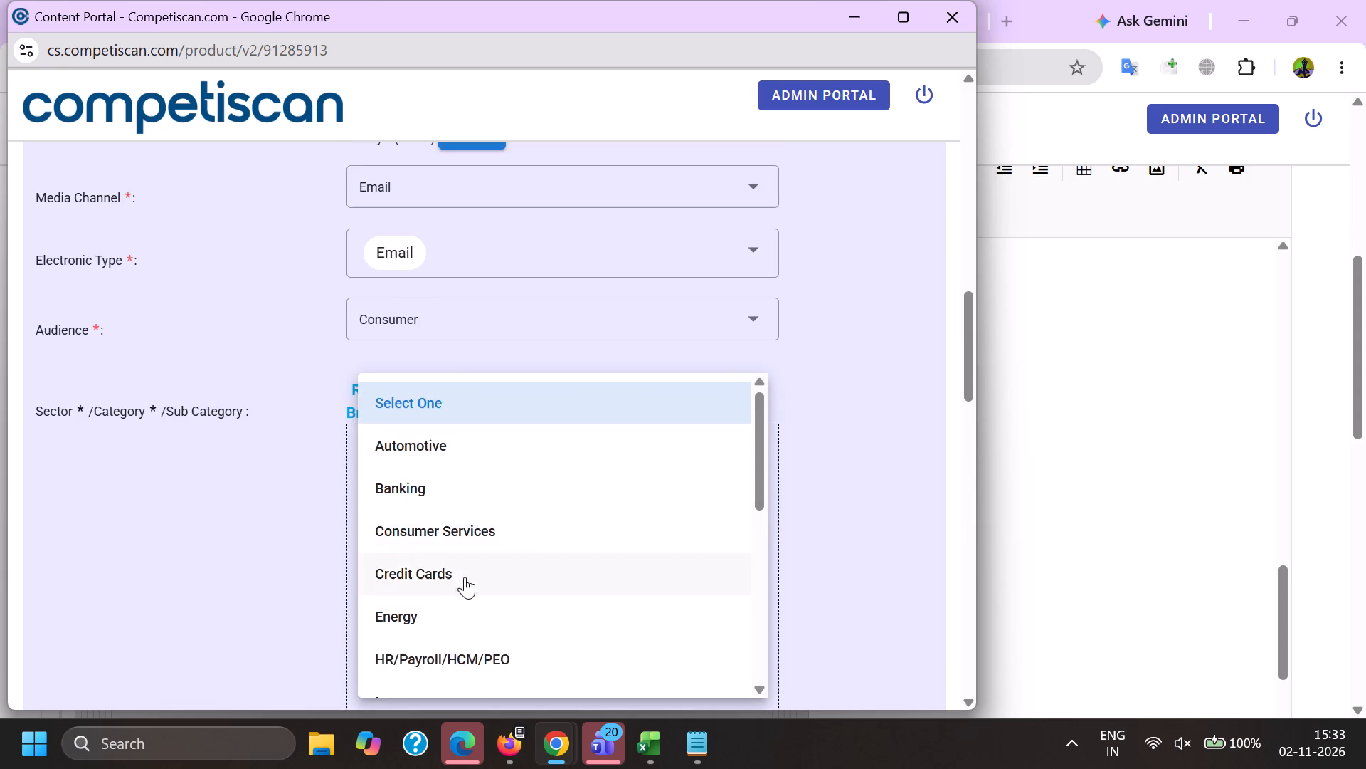
left_click_drag(304, 558, 324, 558)
left_click(430, 525)
scroll(422, 338, "down", 2)
left_click(416, 409)
left_click(401, 382)
scroll(416, 284, "down", 2)
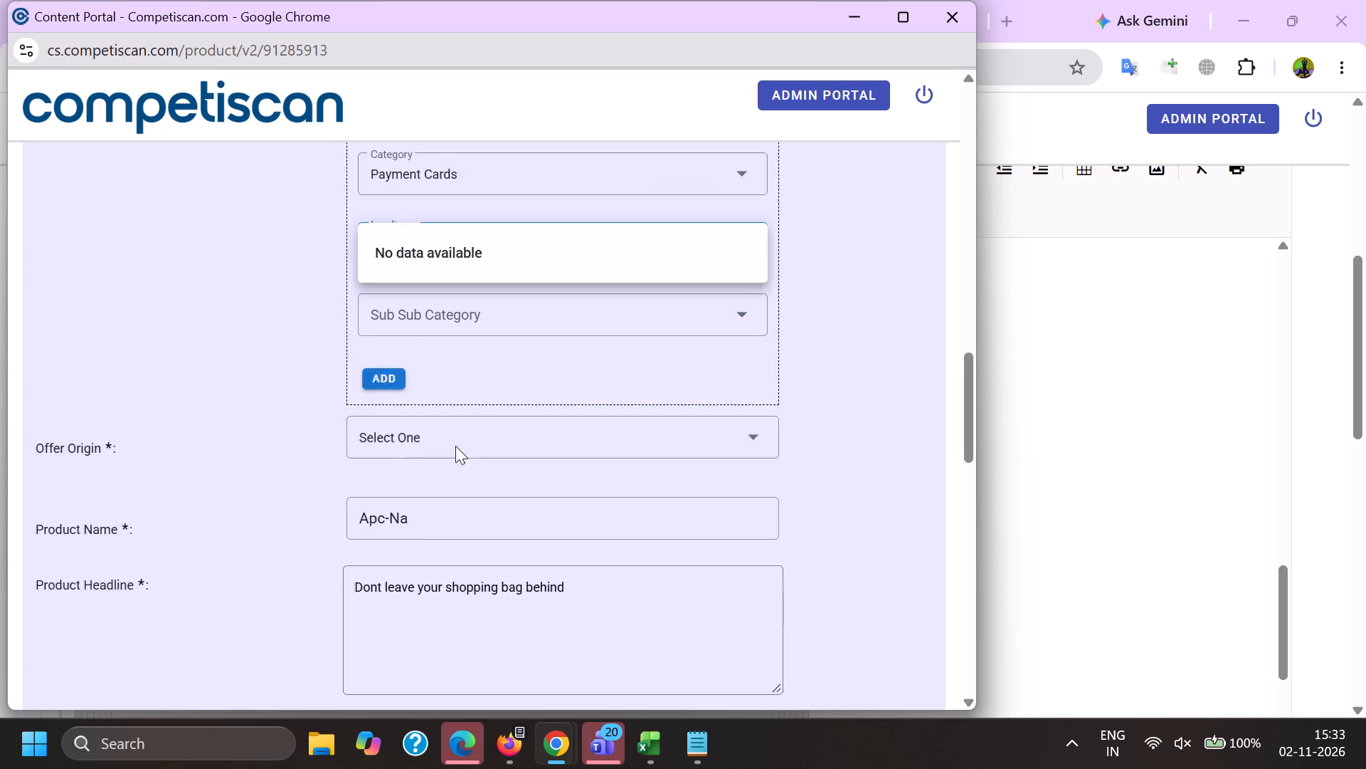
scroll(397, 377, "down", 6)
left_click(511, 411)
left_click_drag(219, 351, 245, 352)
left_click(374, 298)
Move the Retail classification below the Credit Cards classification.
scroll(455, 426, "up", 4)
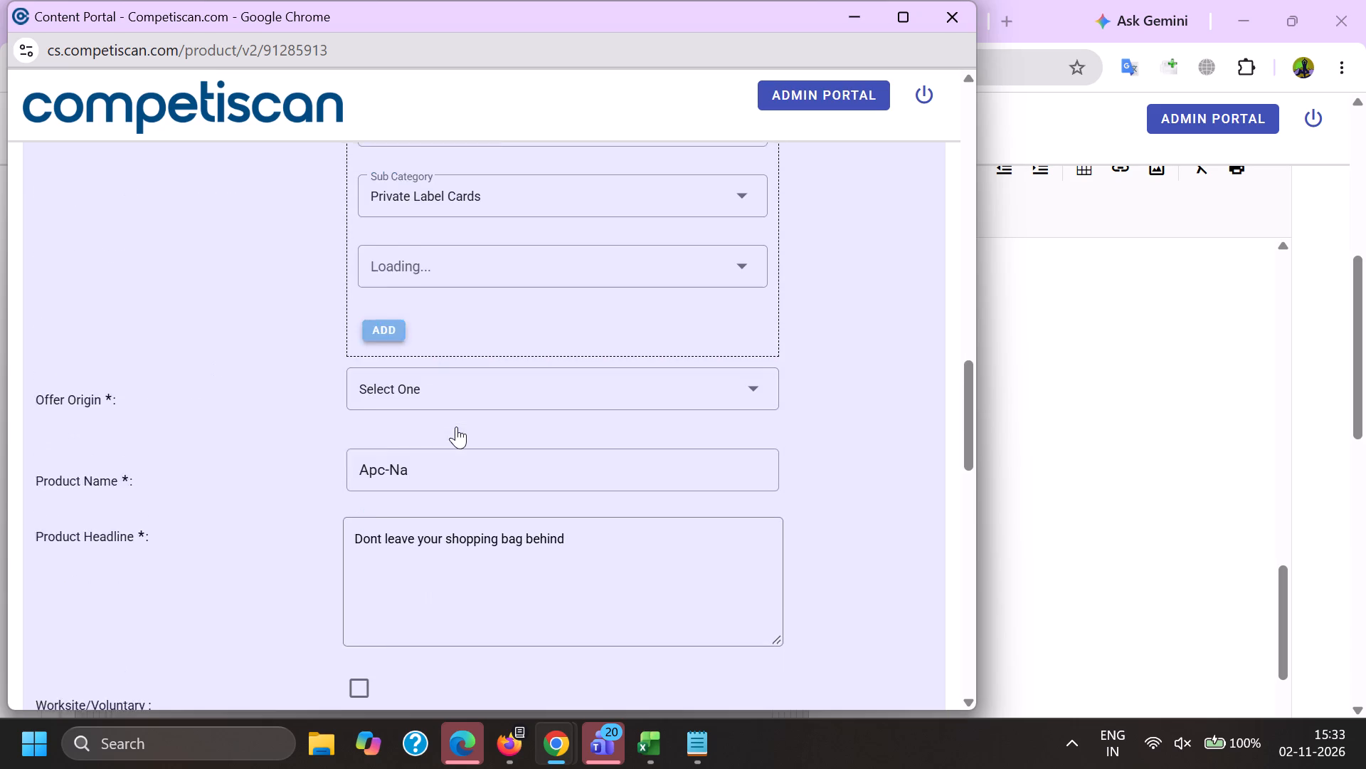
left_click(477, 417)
Set the offer origin to Provider/Bank and the product name to Macy's Card.
scroll(460, 365, "down", 5)
left_click(399, 312)
double_click(411, 401)
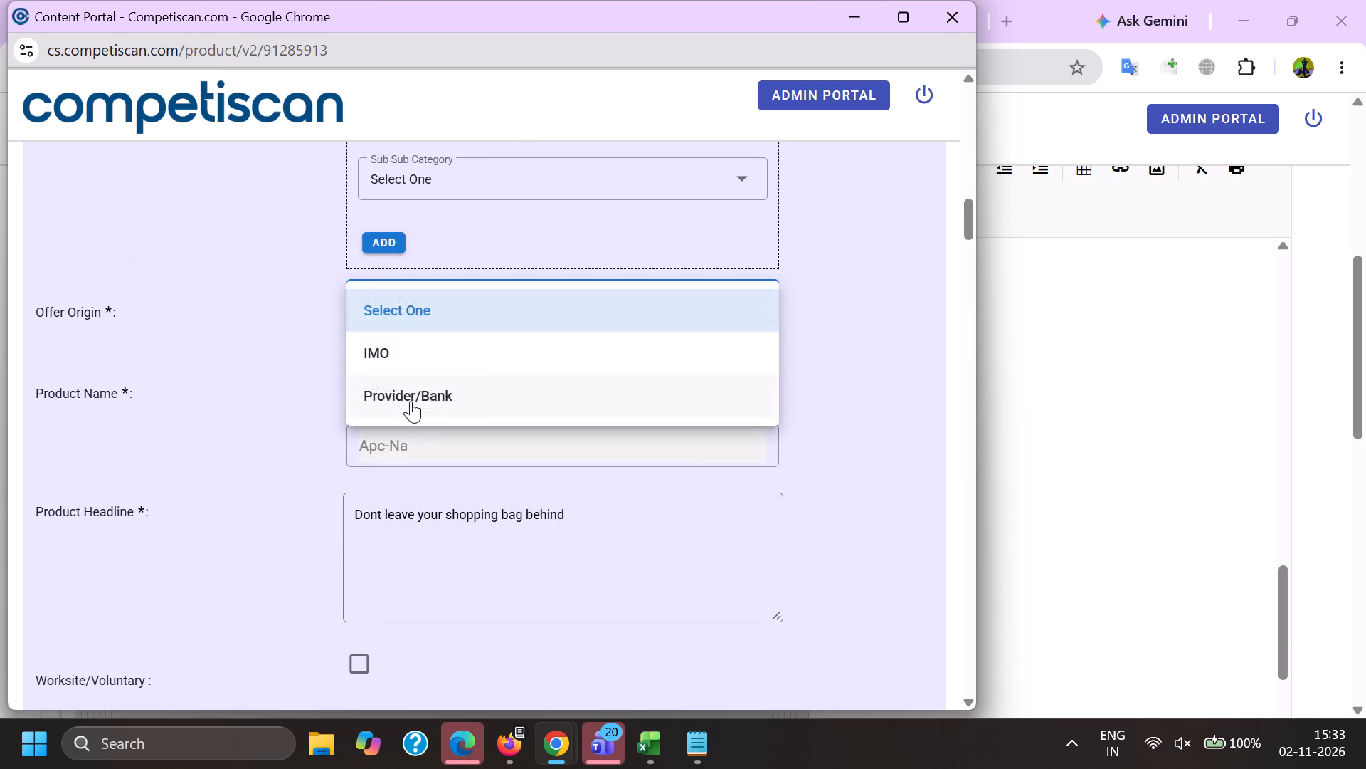
key("ctrl+v")
left_click(445, 482)
Move the Credit Cards classification down below the Retail classification.
scroll(448, 474, "up", 5)
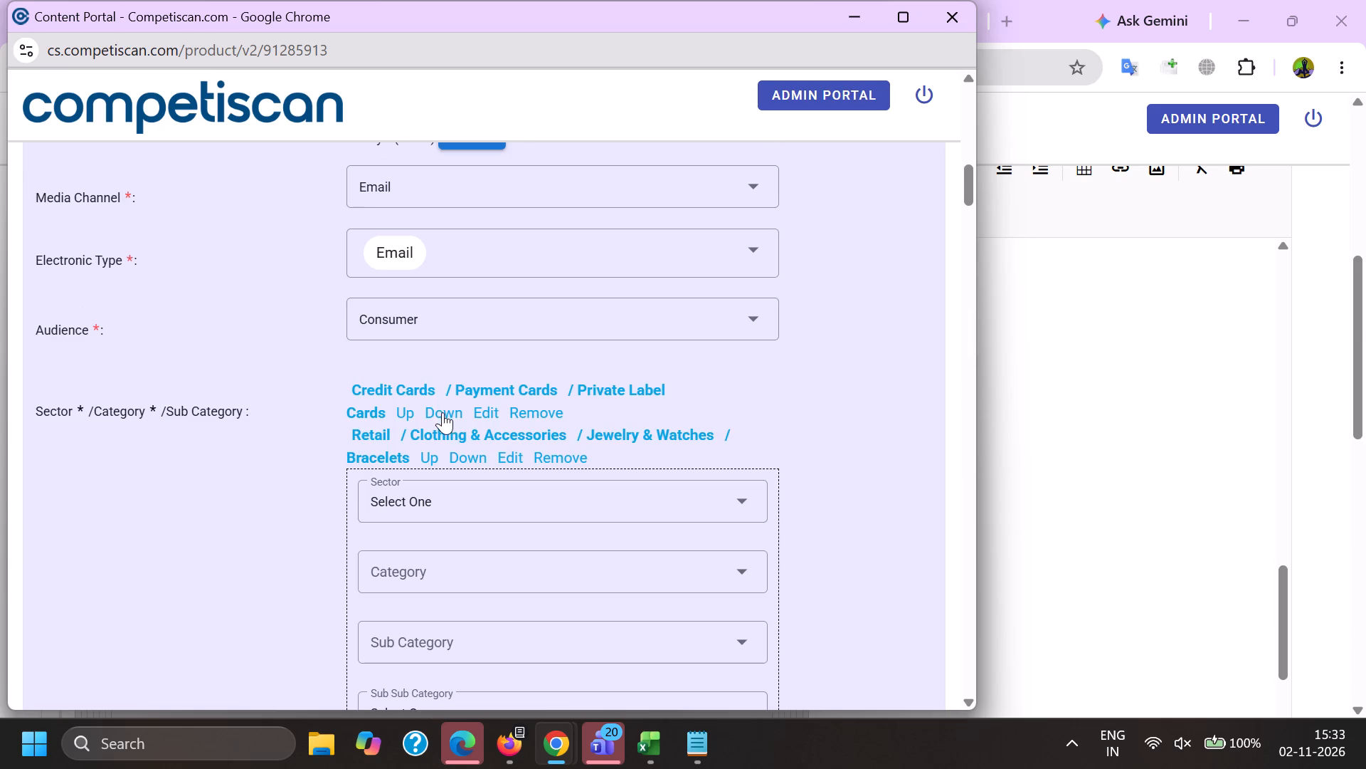
left_click(443, 412)
Replace the product headline with the email's subject line, "Don't leave your shopping bag behind!", followed by a space.
scroll(438, 362, "down", 6)
left_click_drag(636, 386, 70, 384)
key("BackSpace")
key("alt+Tab")
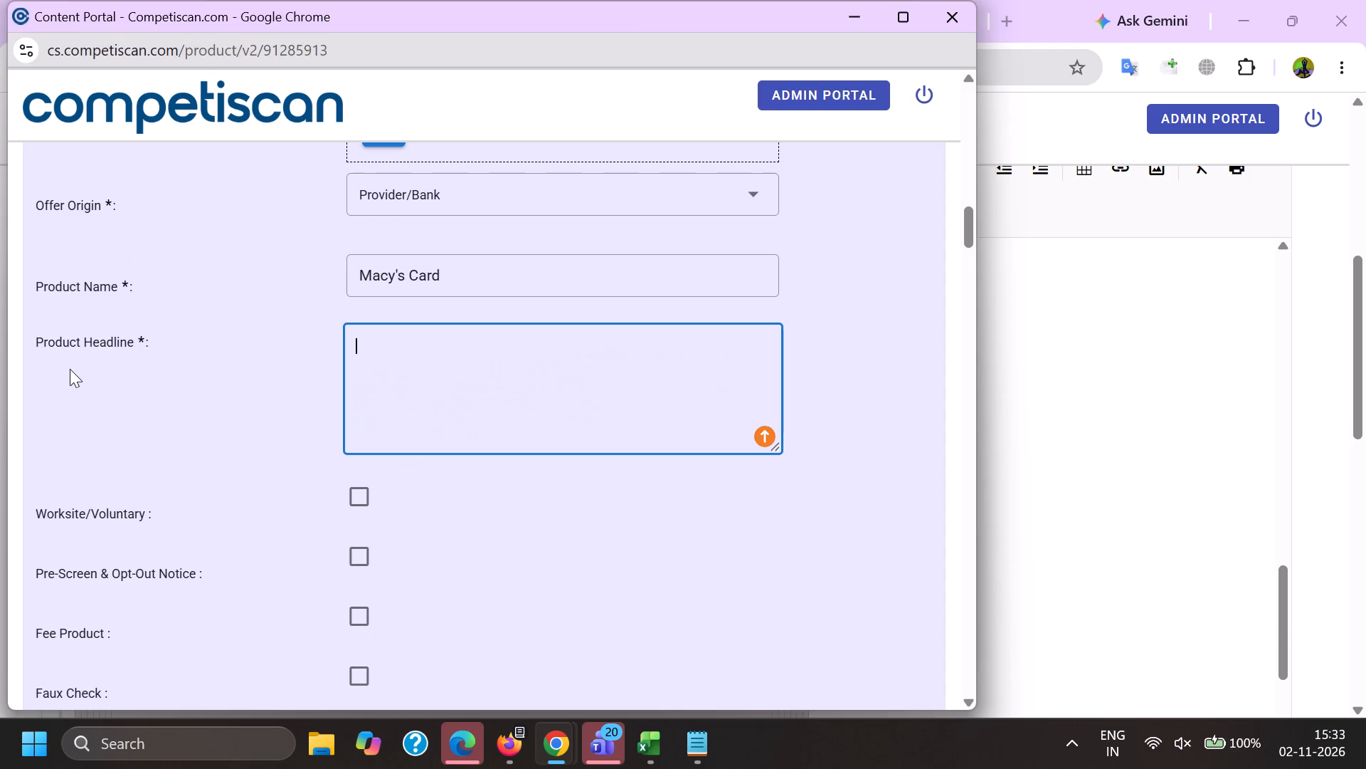
scroll(211, 441, "up", 19)
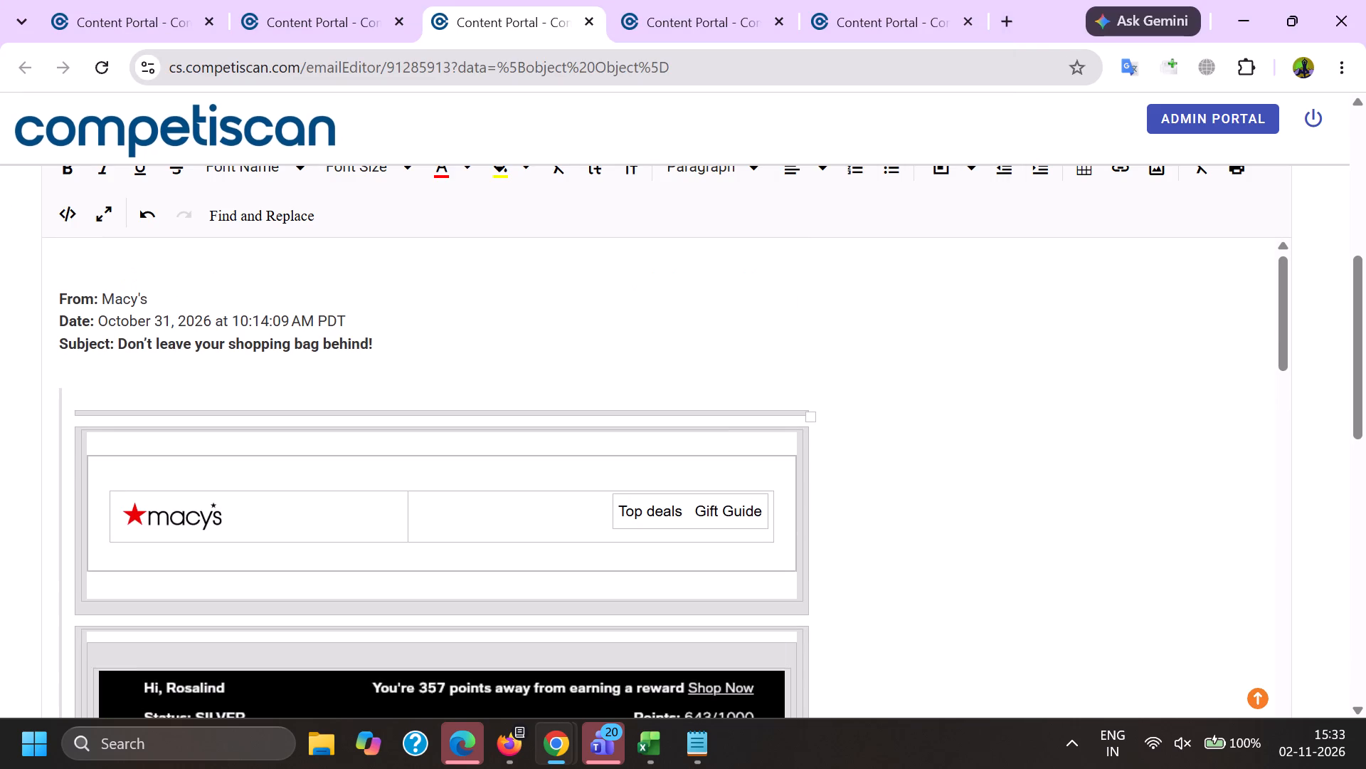
double_click(132, 345)
left_click(378, 343, "shift")
key("ctrl+c")
key("ctrl+c")
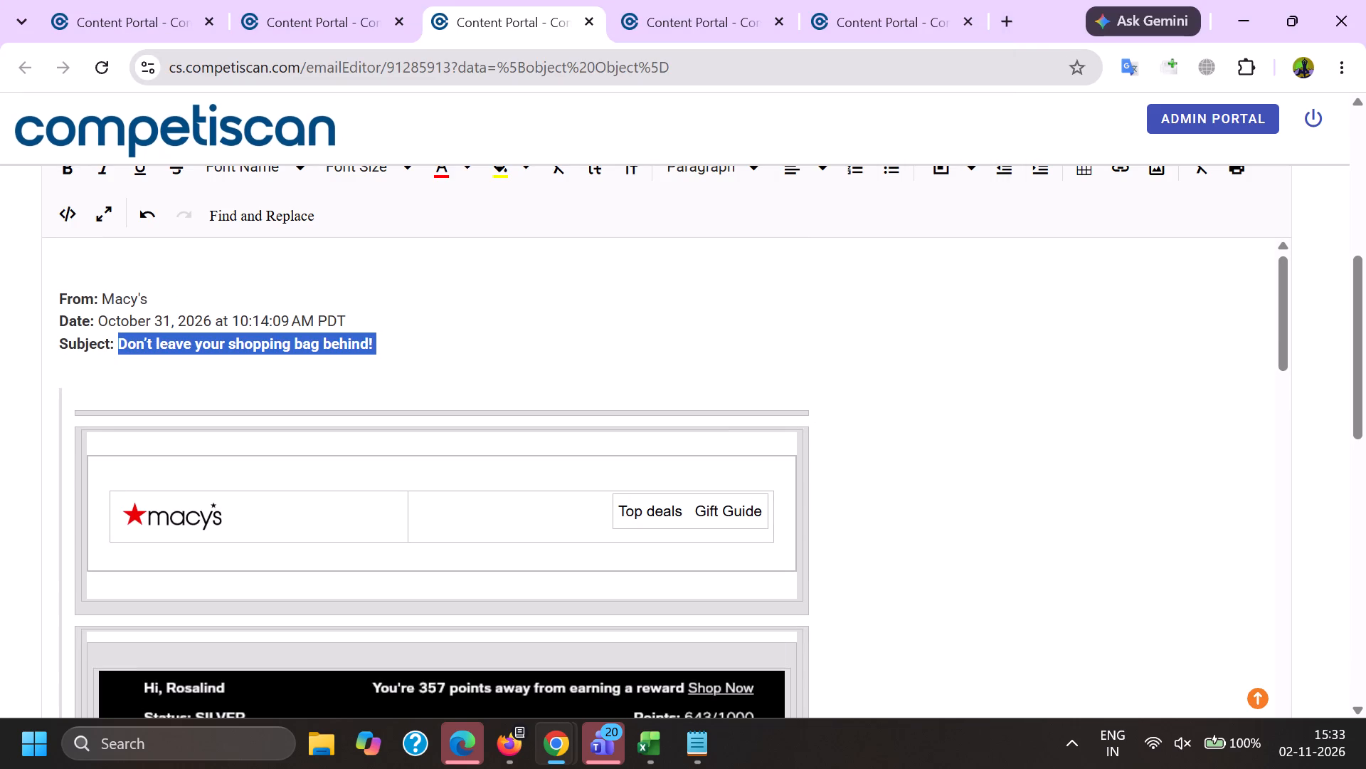
key("alt+Tab")
left_click(398, 372)
key("ctrl+v")
key("BackSpace")
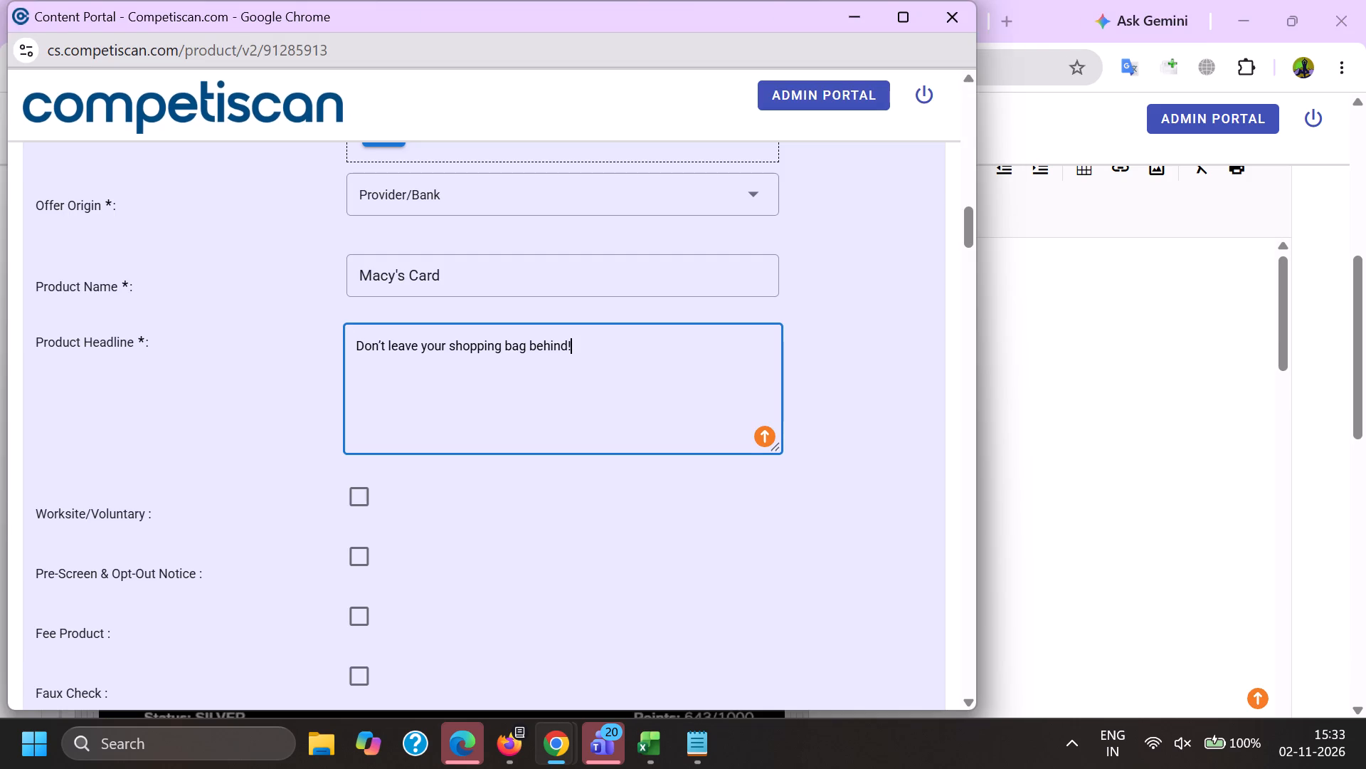
key("space")
key("alt+Tab")
scroll(409, 466, "down", 20)
scroll(409, 466, "down", 5)
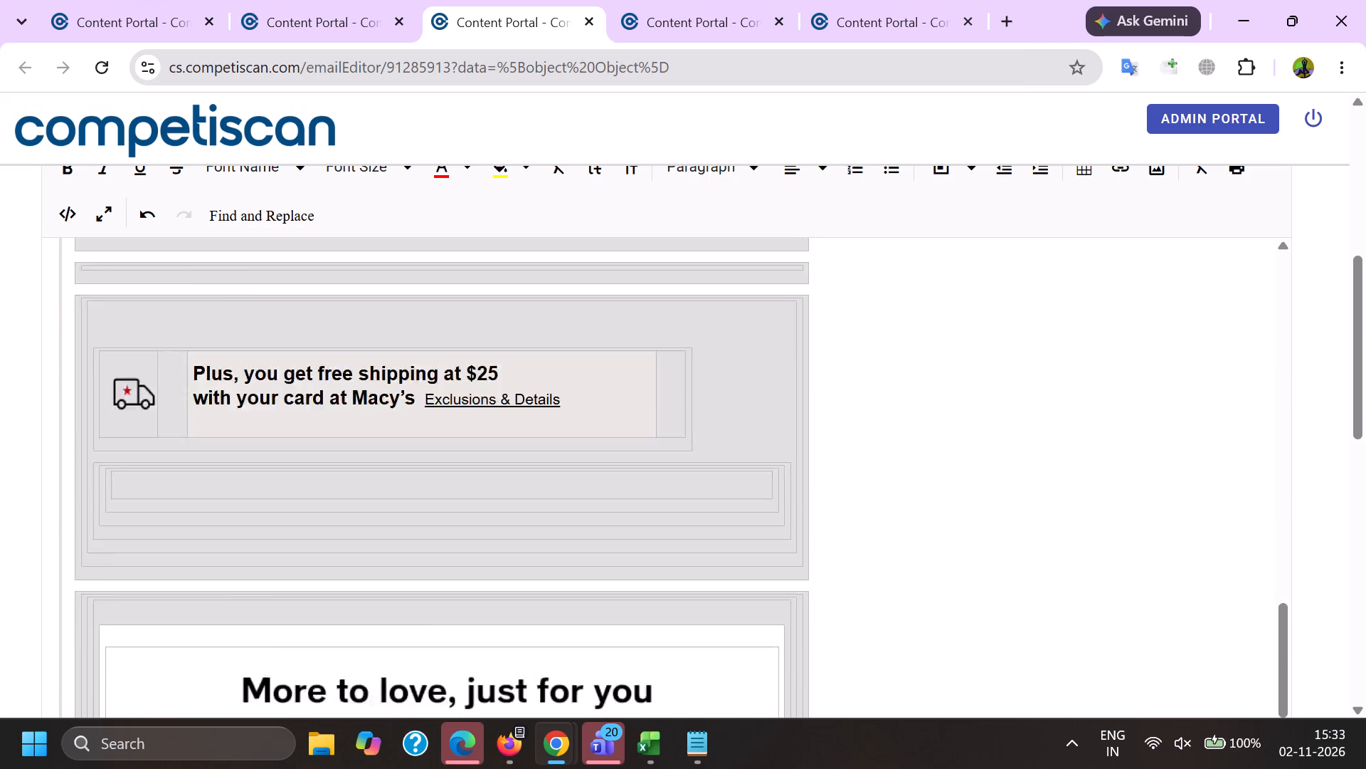
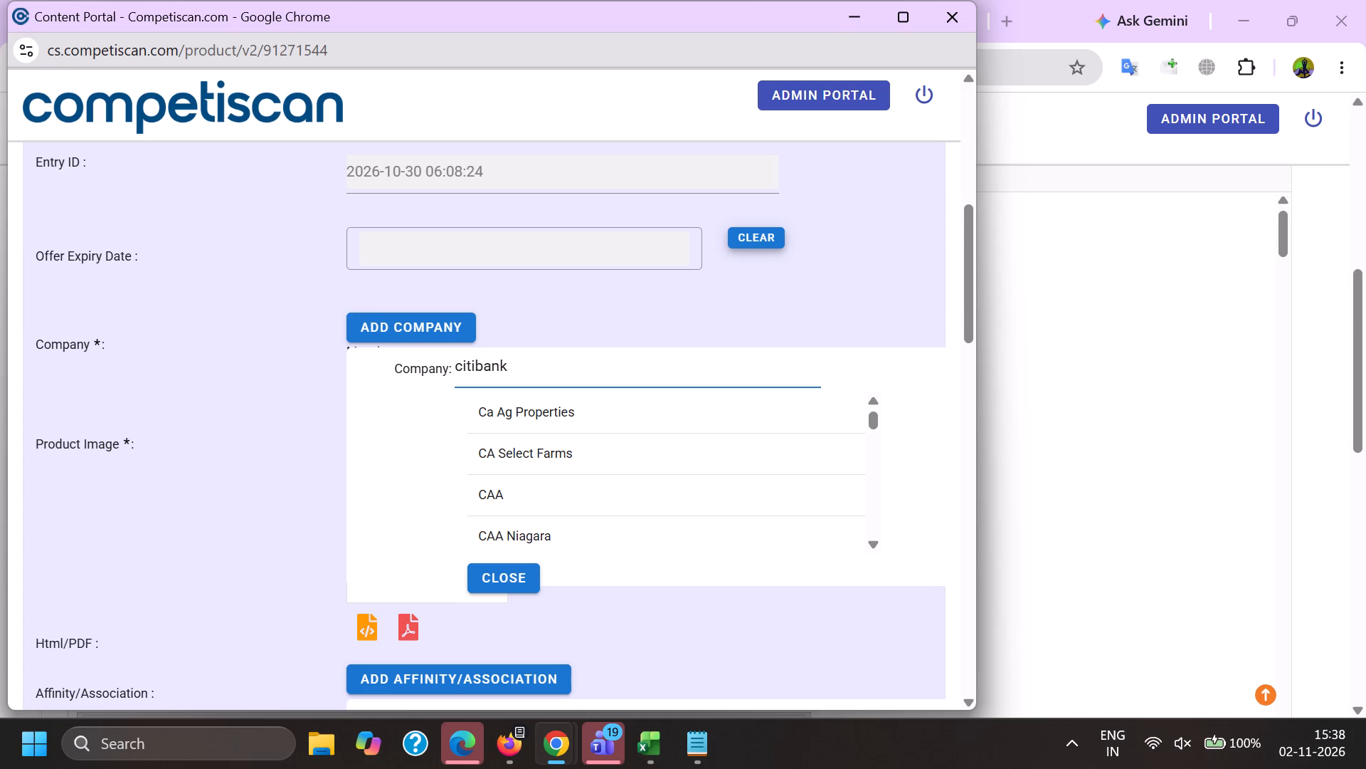
Search the company list for "citiban" and add Citibank as the product's company.
key("BackSpace")
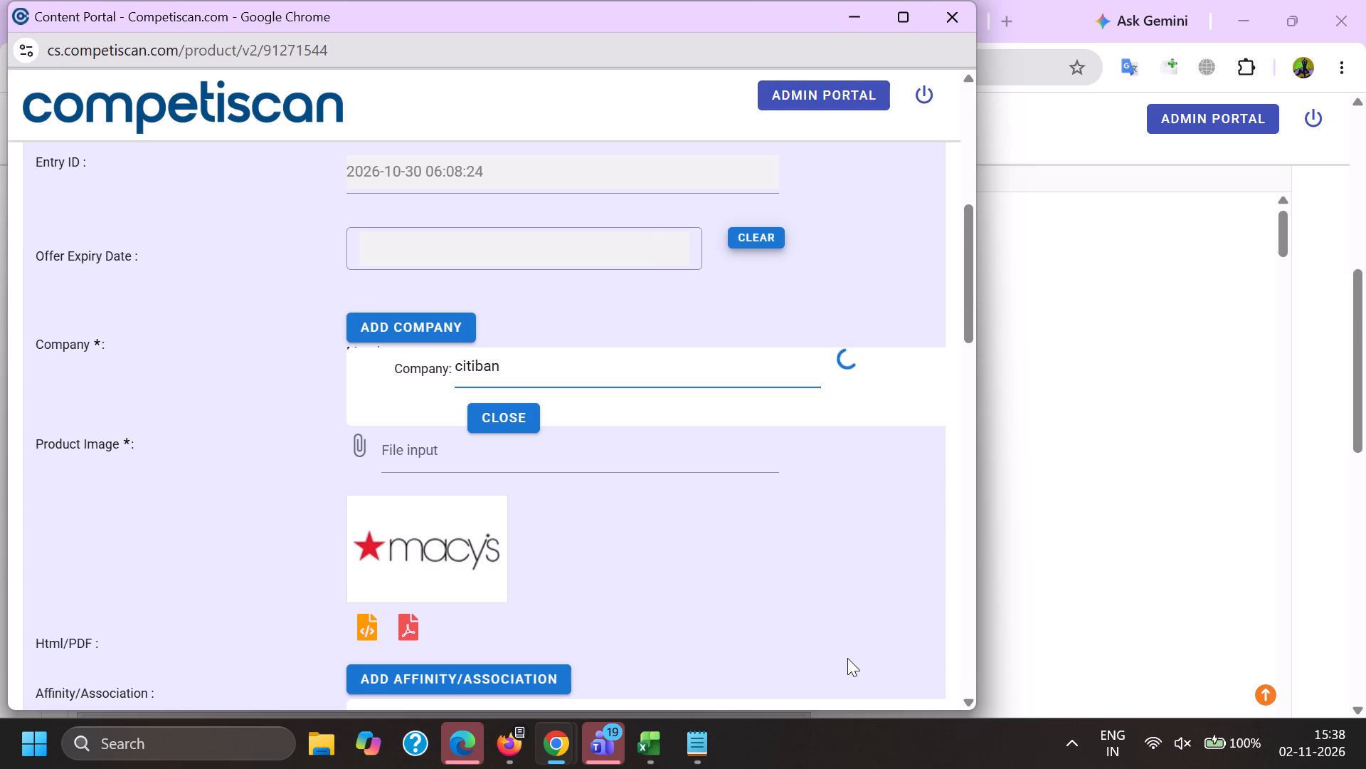
left_click(509, 398)
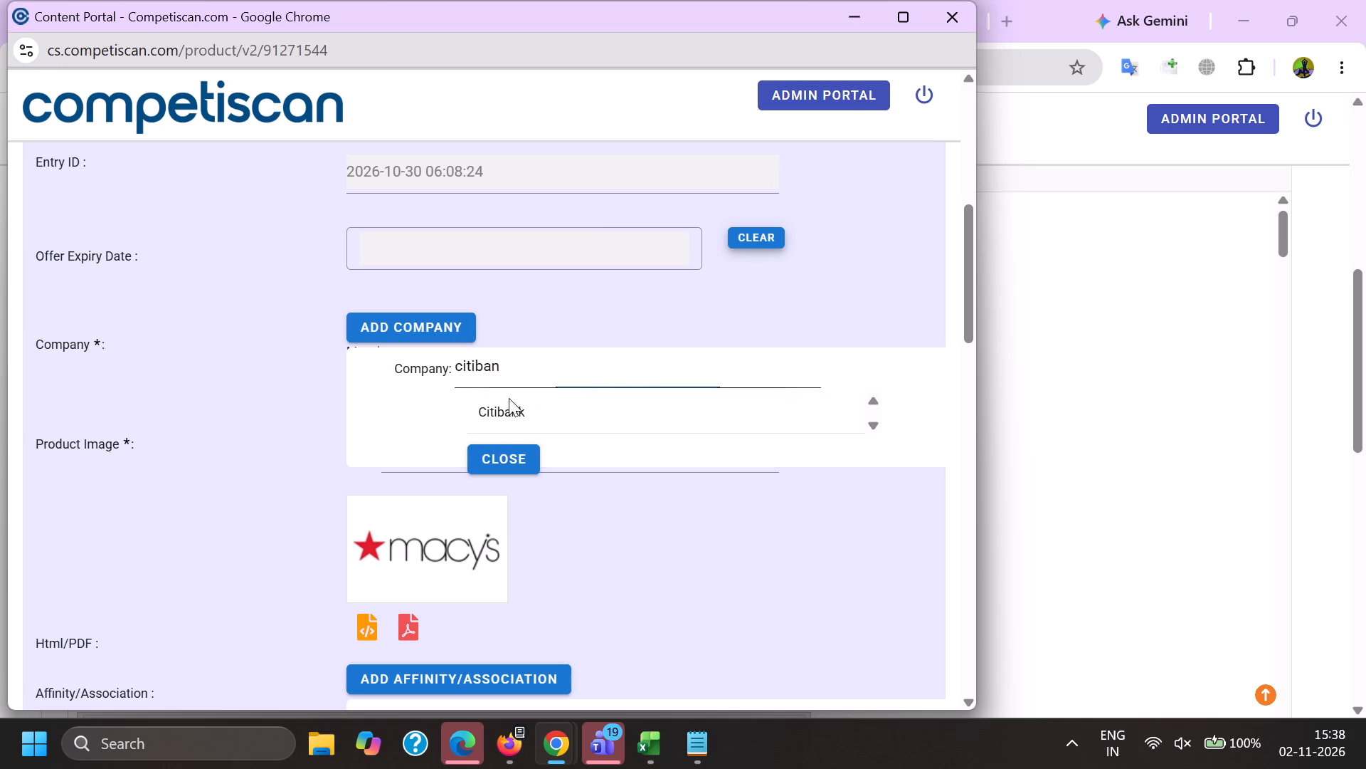
left_click(509, 423)
scroll(466, 254, "down", 3)
left_click(487, 502)
Set the sector of the new classification to Retail.
scroll(467, 278, "down", 4)
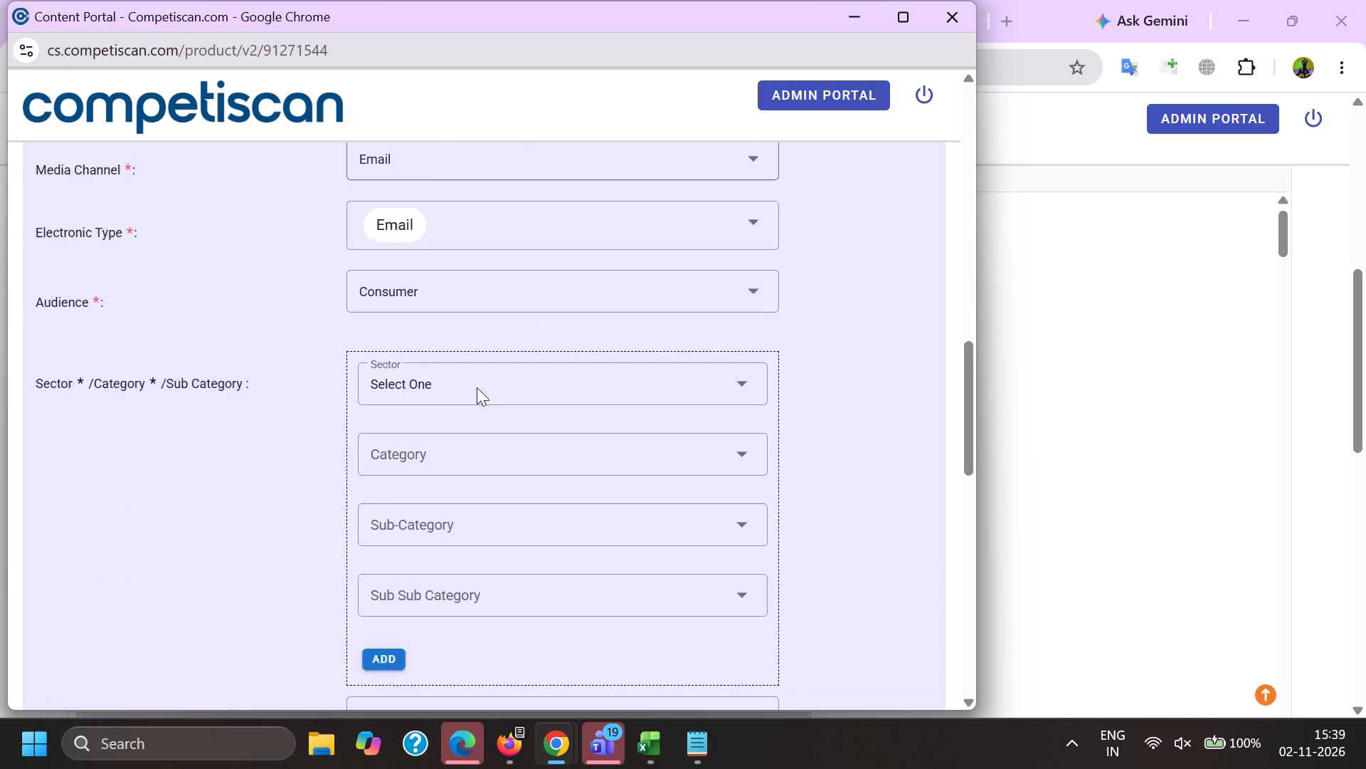
left_click(420, 307)
scroll(420, 302, "down", 6)
left_click(413, 405)
left_click_drag(297, 393, 318, 390)
left_click(426, 367)
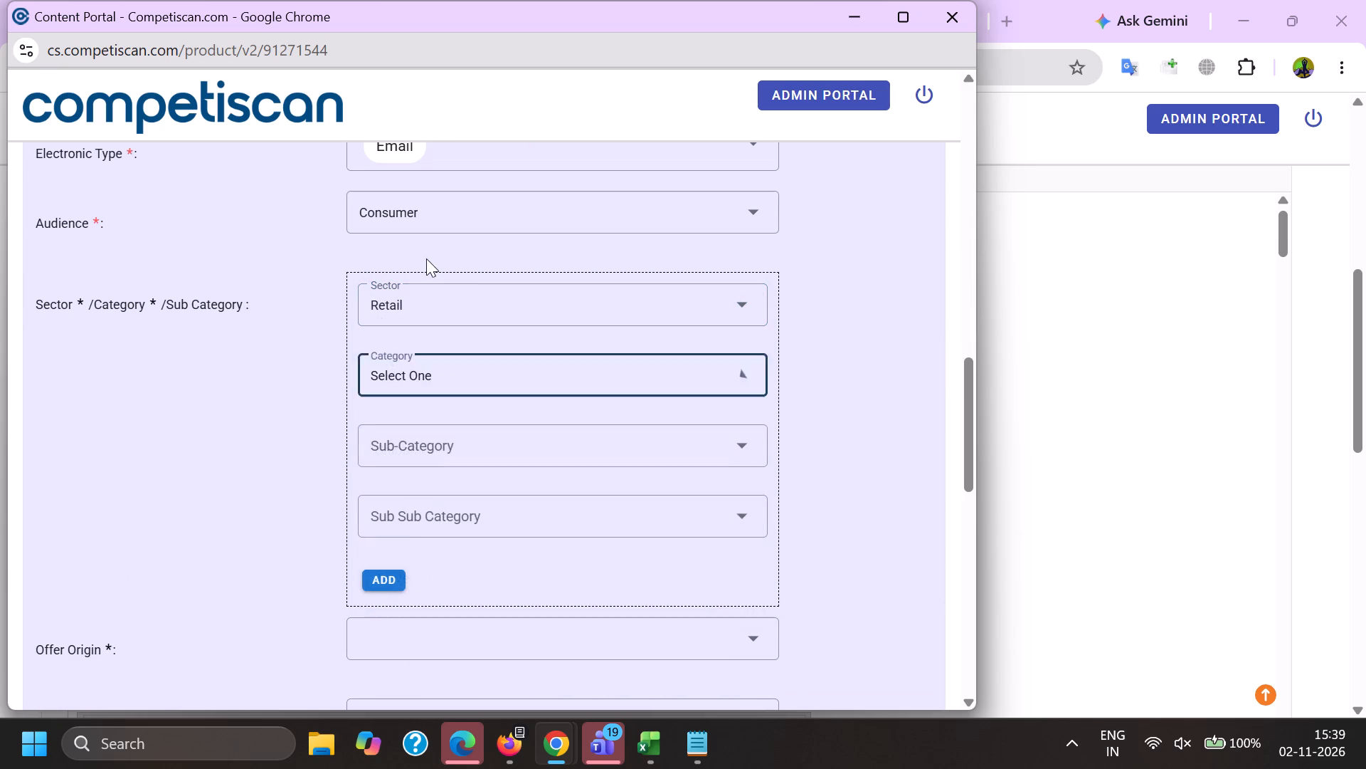
key("alt+Tab")
scroll(477, 418, "down", 18)
key("alt+Tab")
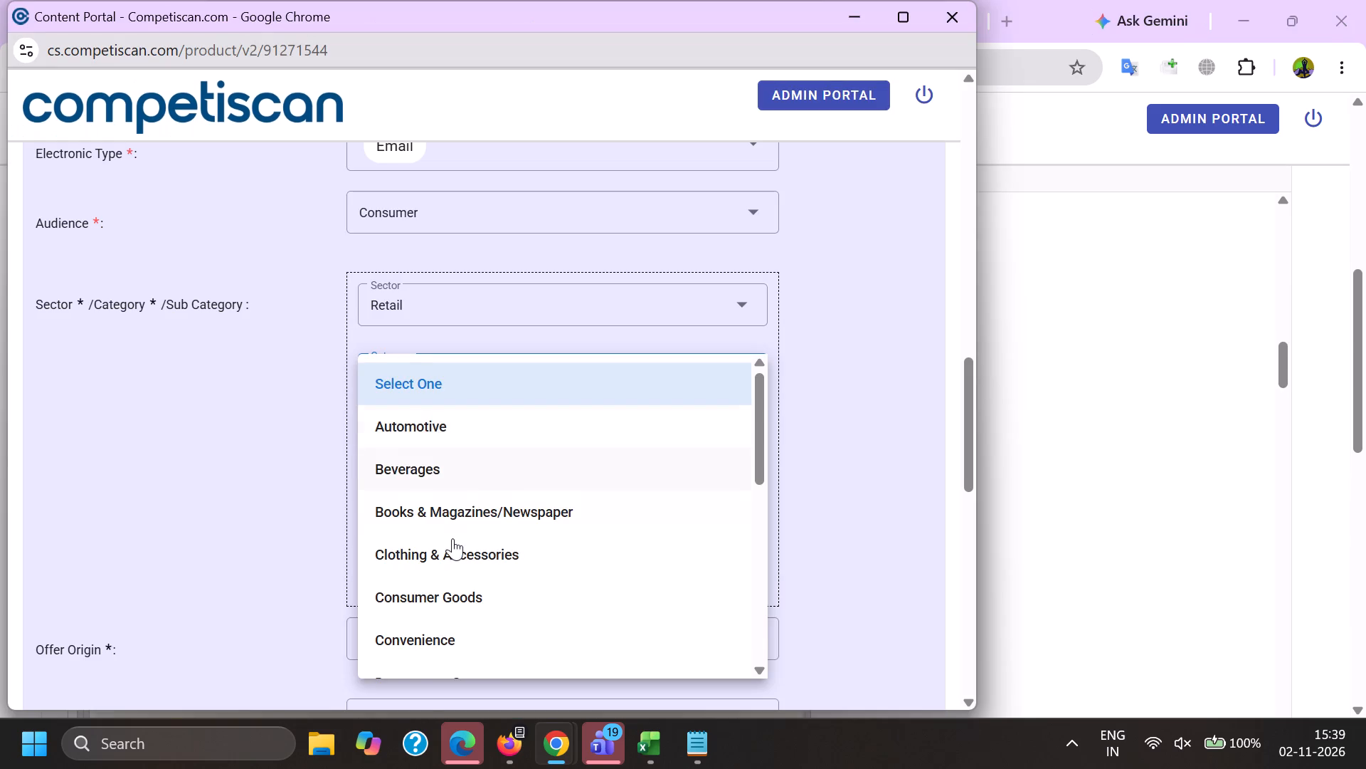
scroll(448, 549, "down", 6)
scroll(444, 540, "up", 5)
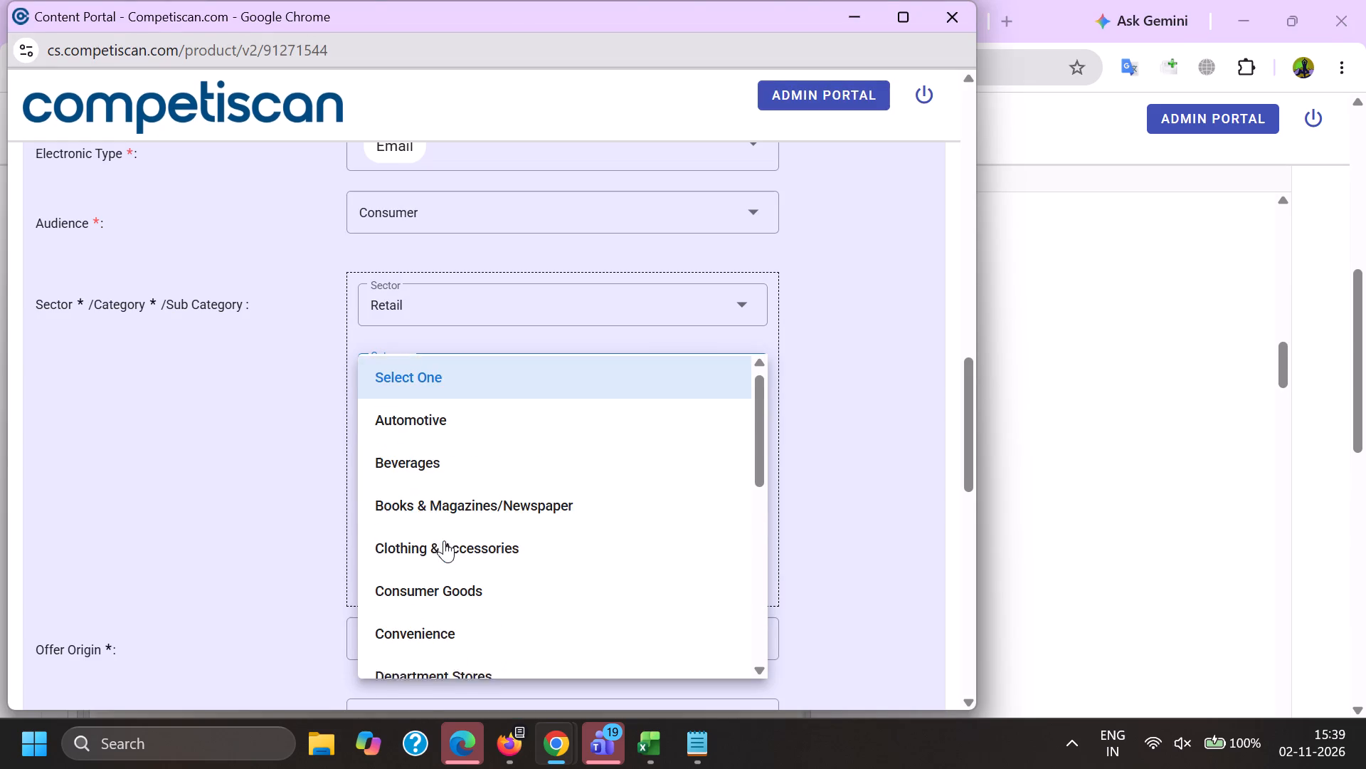
scroll(433, 572, "down", 2)
left_click(451, 512)
left_click(305, 491)
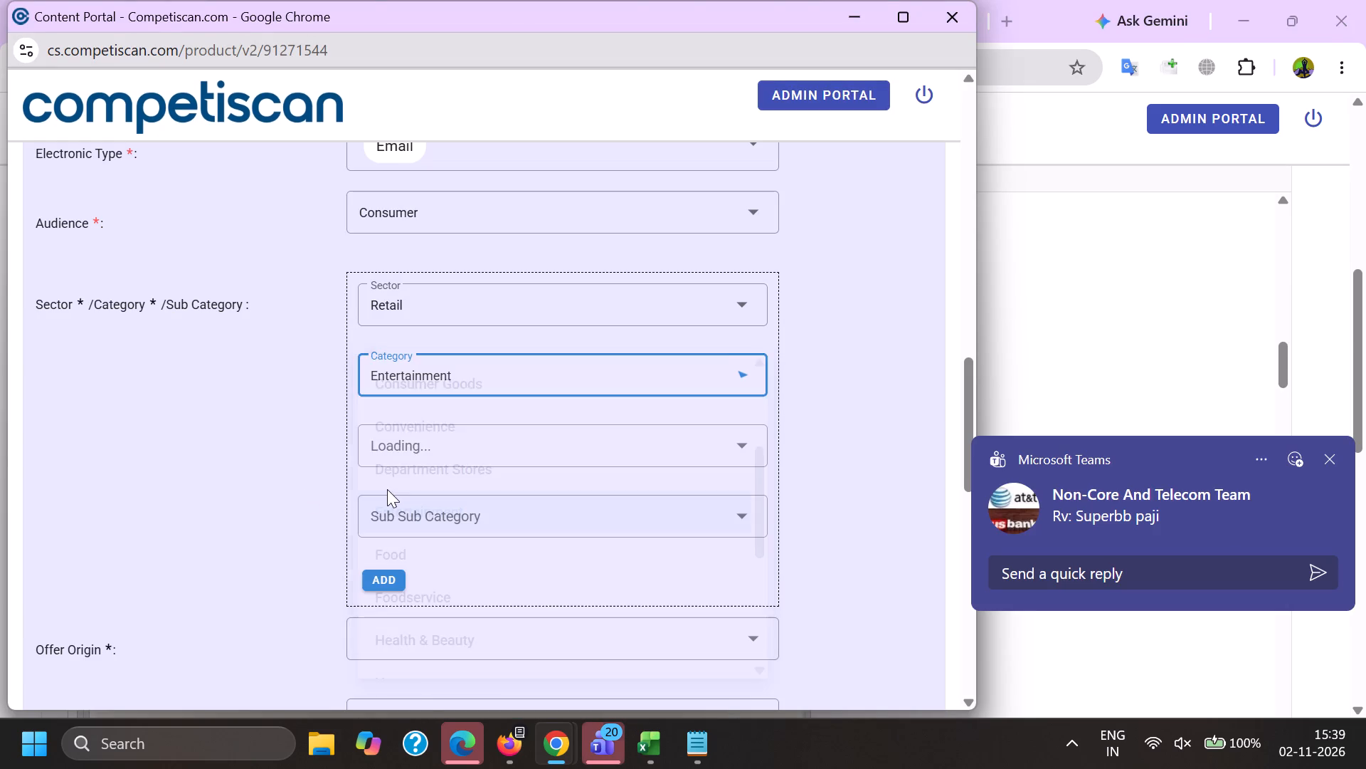
left_click(378, 575)
Add a second classification of Credit Cards / Payment Cards / Private Label Cards.
left_click(410, 330)
scroll(401, 481, "up", 6)
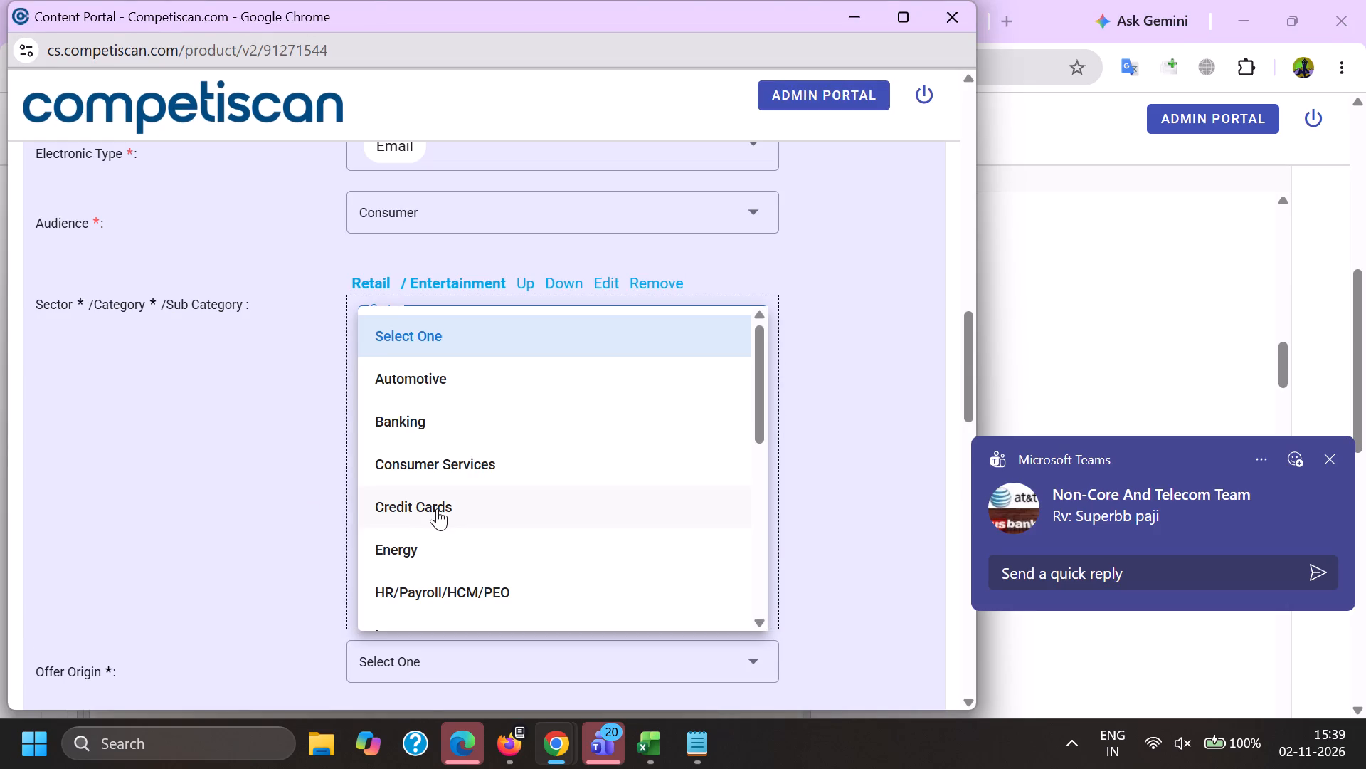
left_click(437, 507)
left_click_drag(271, 487, 306, 485)
left_click(424, 401)
left_click(430, 507)
left_click(425, 489)
left_click(413, 464)
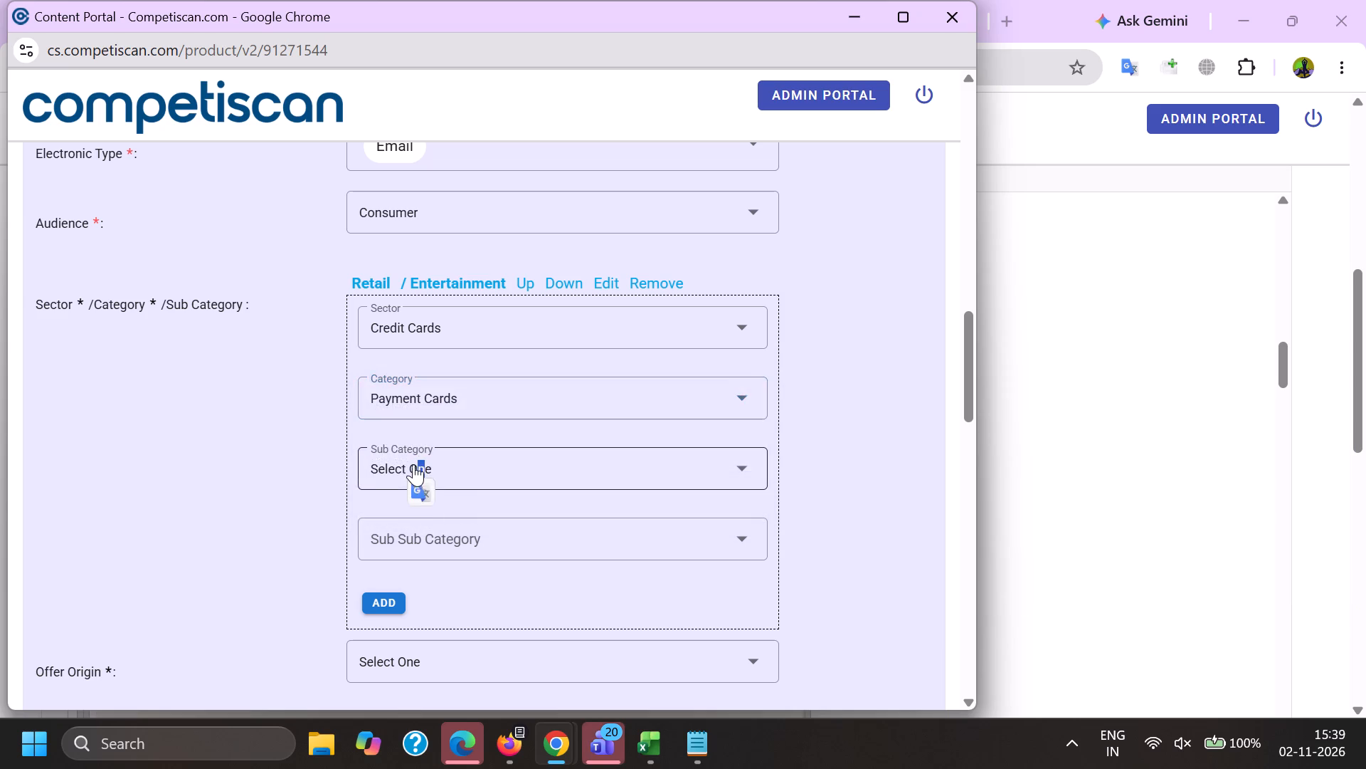
scroll(422, 310, "down", 7)
left_click(456, 404)
left_click_drag(308, 387, 317, 385)
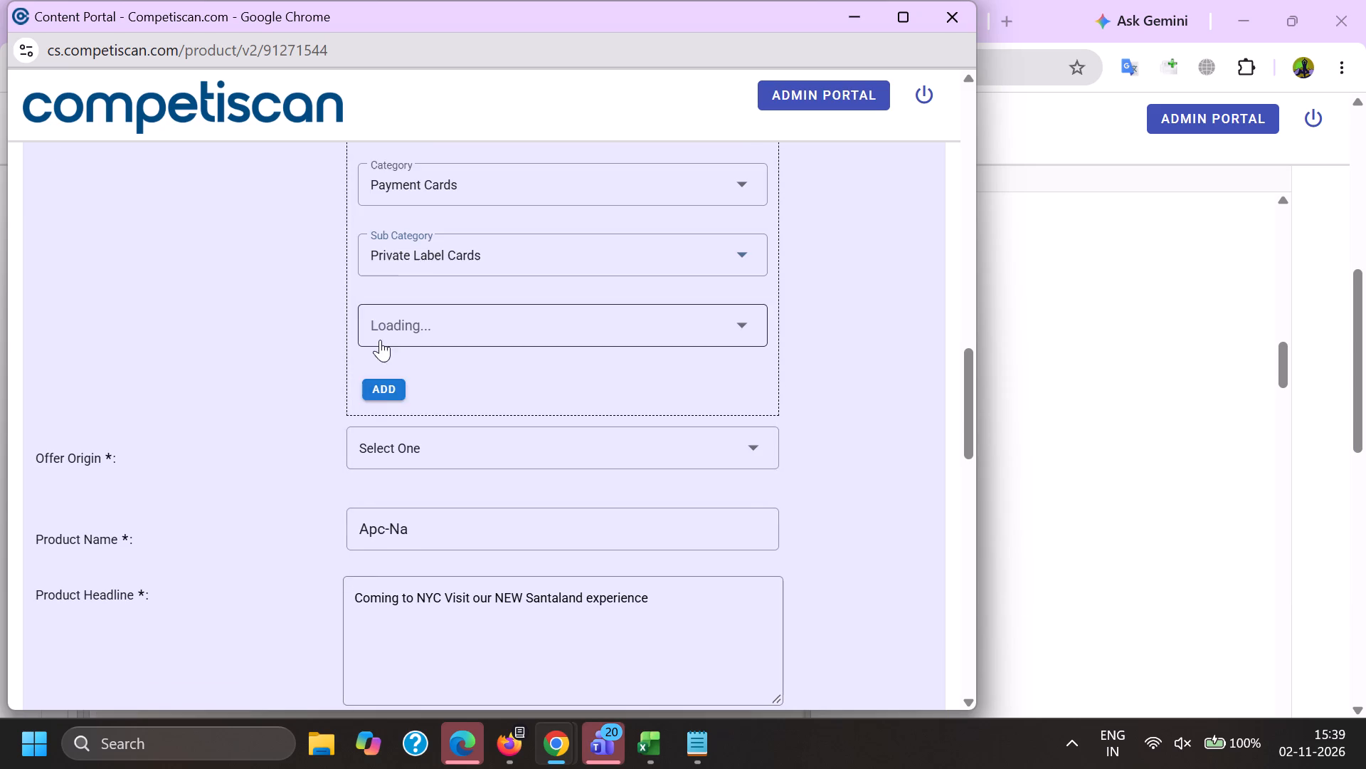
left_click(391, 389)
Move the Retail / Entertainment classification down below the Credit Cards classification.
scroll(418, 454, "up", 3)
left_click(584, 387)
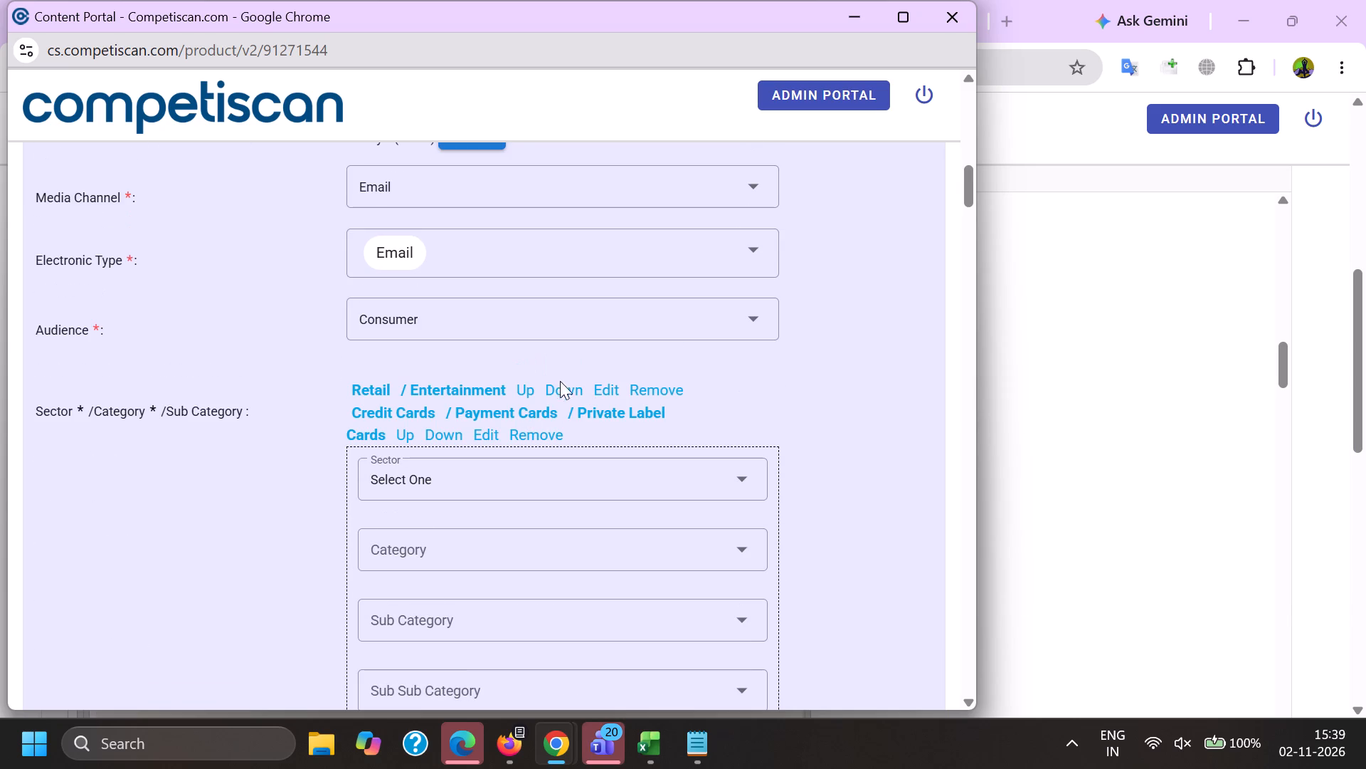
left_click(564, 387)
Set the offer origin to Provider/Bank and the product name to Macy's Card.
scroll(518, 307, "down", 4)
left_click(416, 389)
double_click(429, 478)
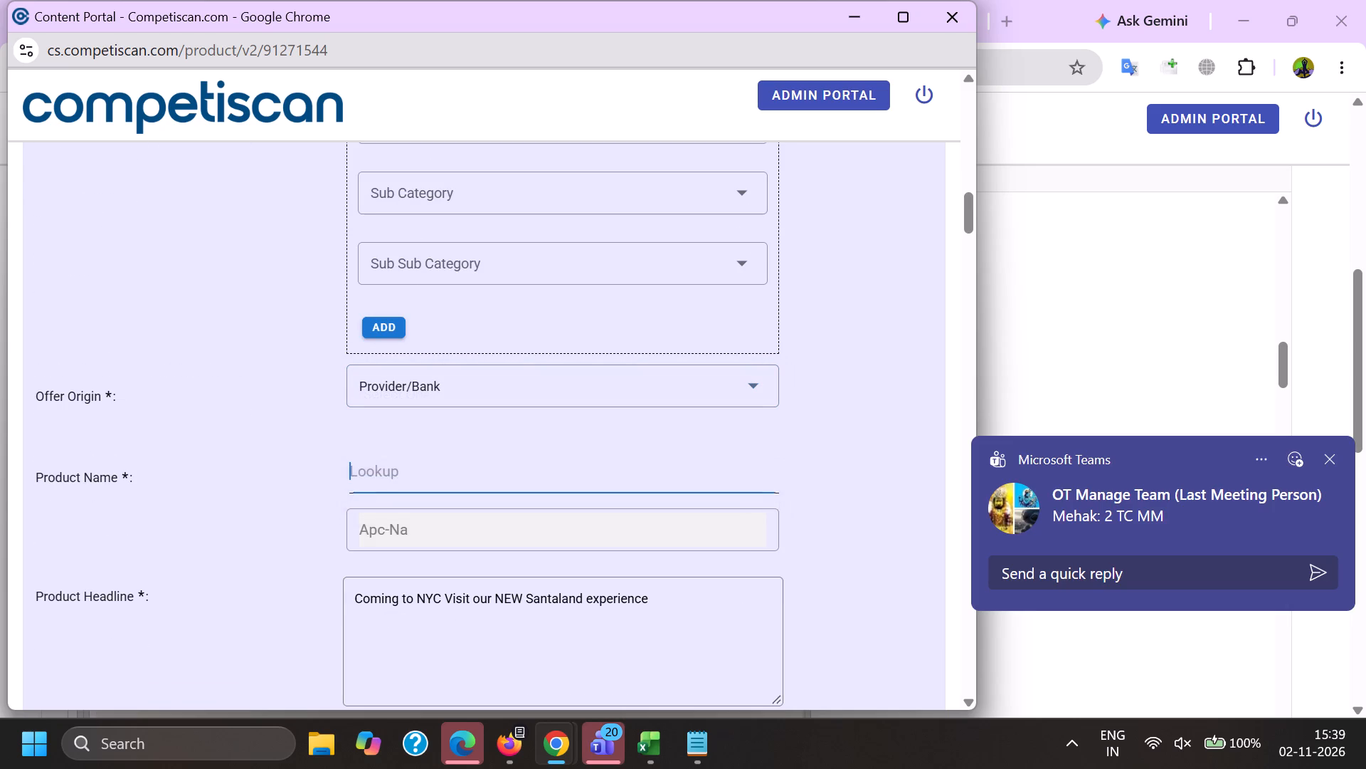
key("ctrl+v")
left_click(445, 560)
Move the Credit Cards classification down below the Retail / Entertainment classification.
scroll(443, 557, "up", 5)
left_click(457, 513)
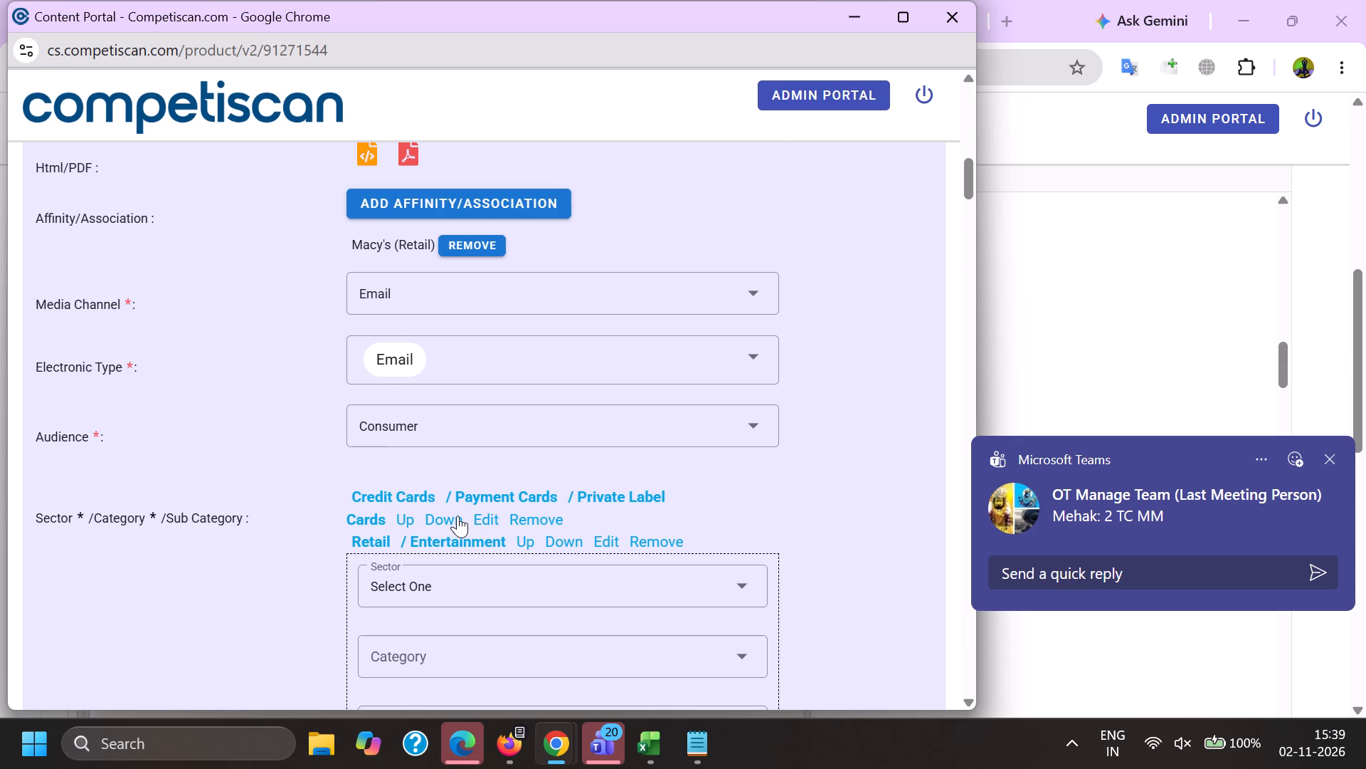
Replace the product headline with the email's subject line, "Coming to NYC? Visit our NEW Santaland experience", followed by a period and a space.
scroll(454, 464, "down", 6)
left_click_drag(714, 475, 0, 427)
key("BackSpace")
key("alt+Tab")
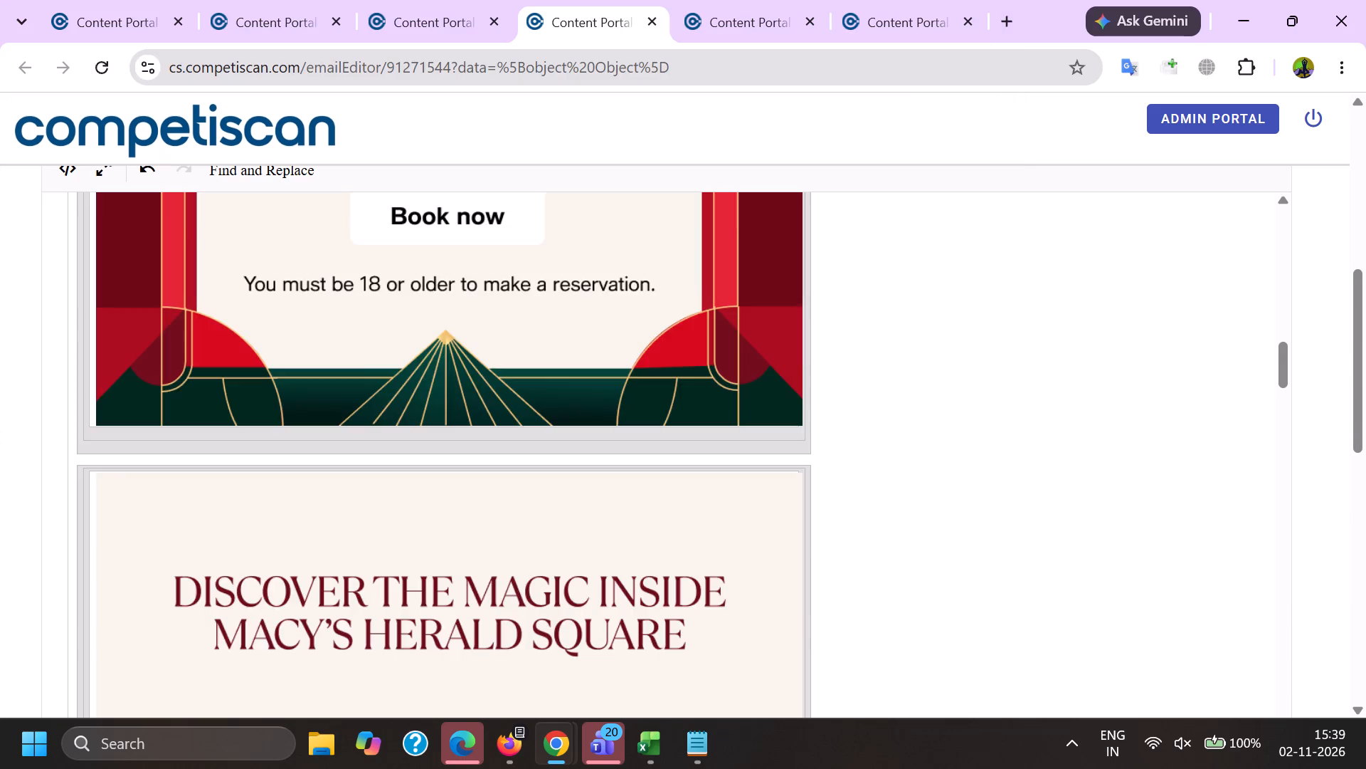
scroll(101, 427, "up", 20)
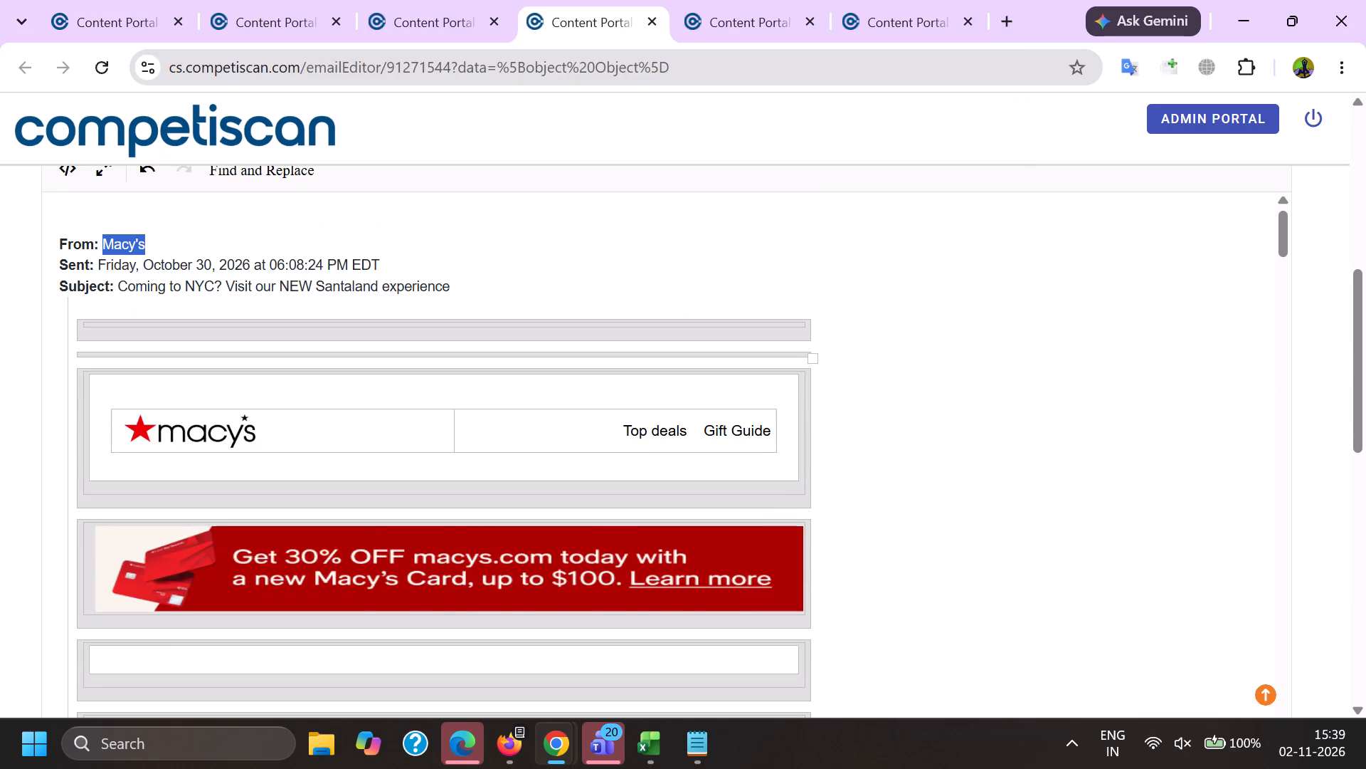
left_click_drag(120, 286, 555, 285)
key("ctrl+c")
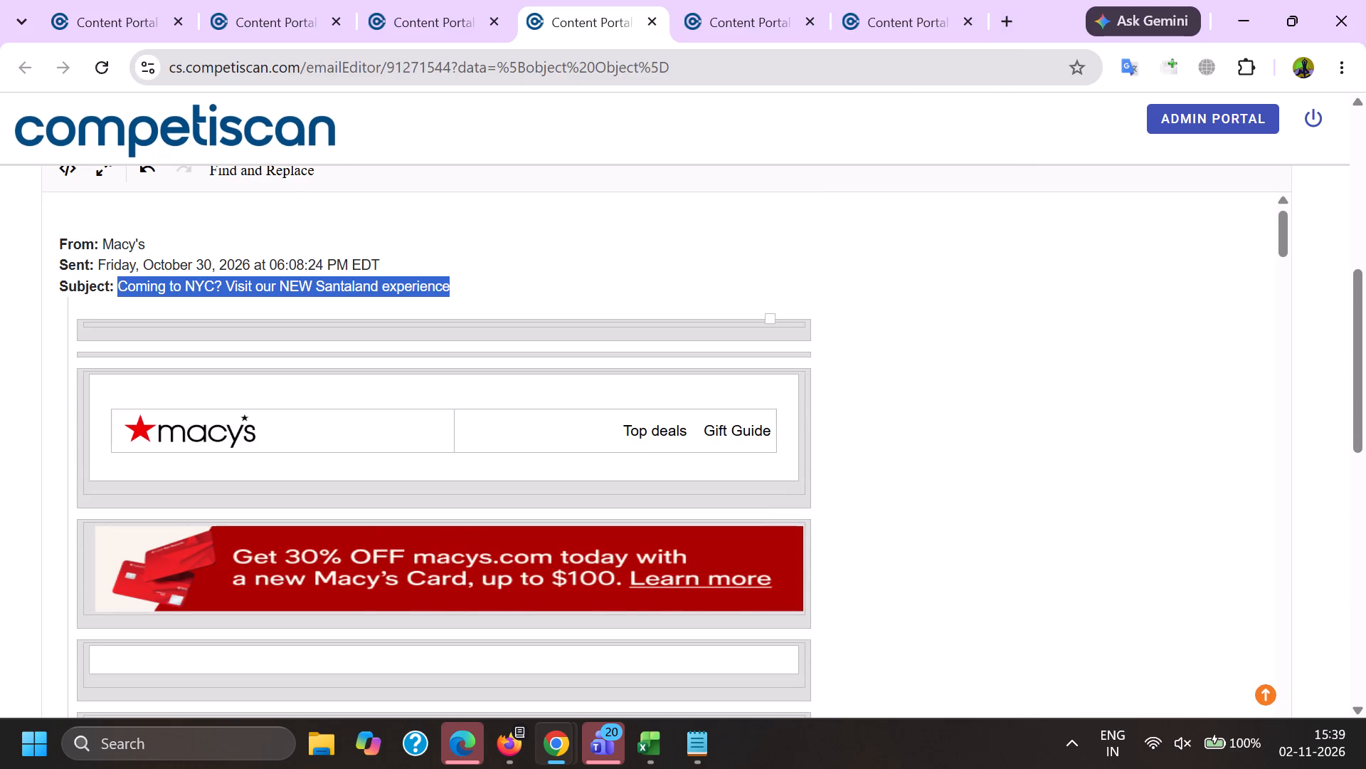
key("alt+Tab")
key("ctrl+v")
key("period")
key("space")
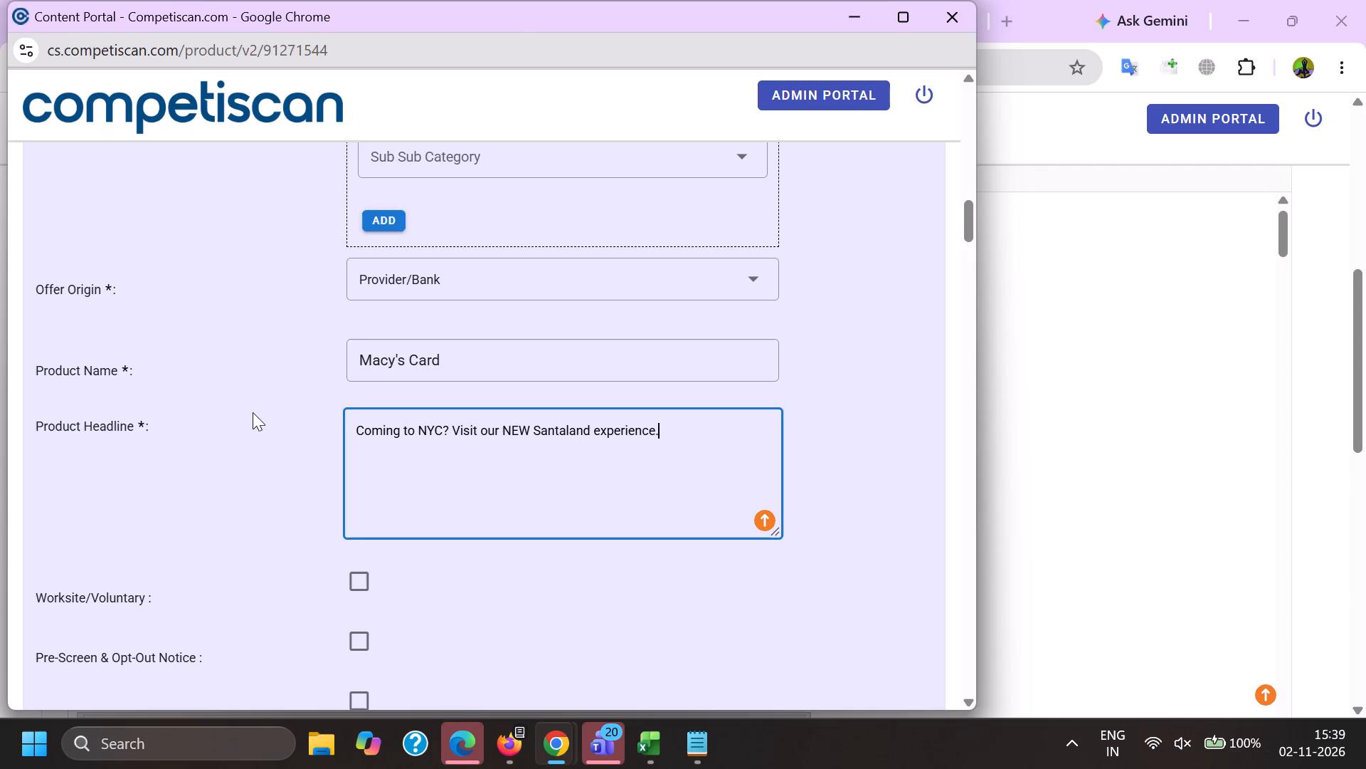
Append "Get 30% OFF macys.com today with a new Macy's Card, up to $100" to the headline, copied from the other Macy's product entry.
key("alt+Tab")
left_click(852, 0)
key("ctrl+c")
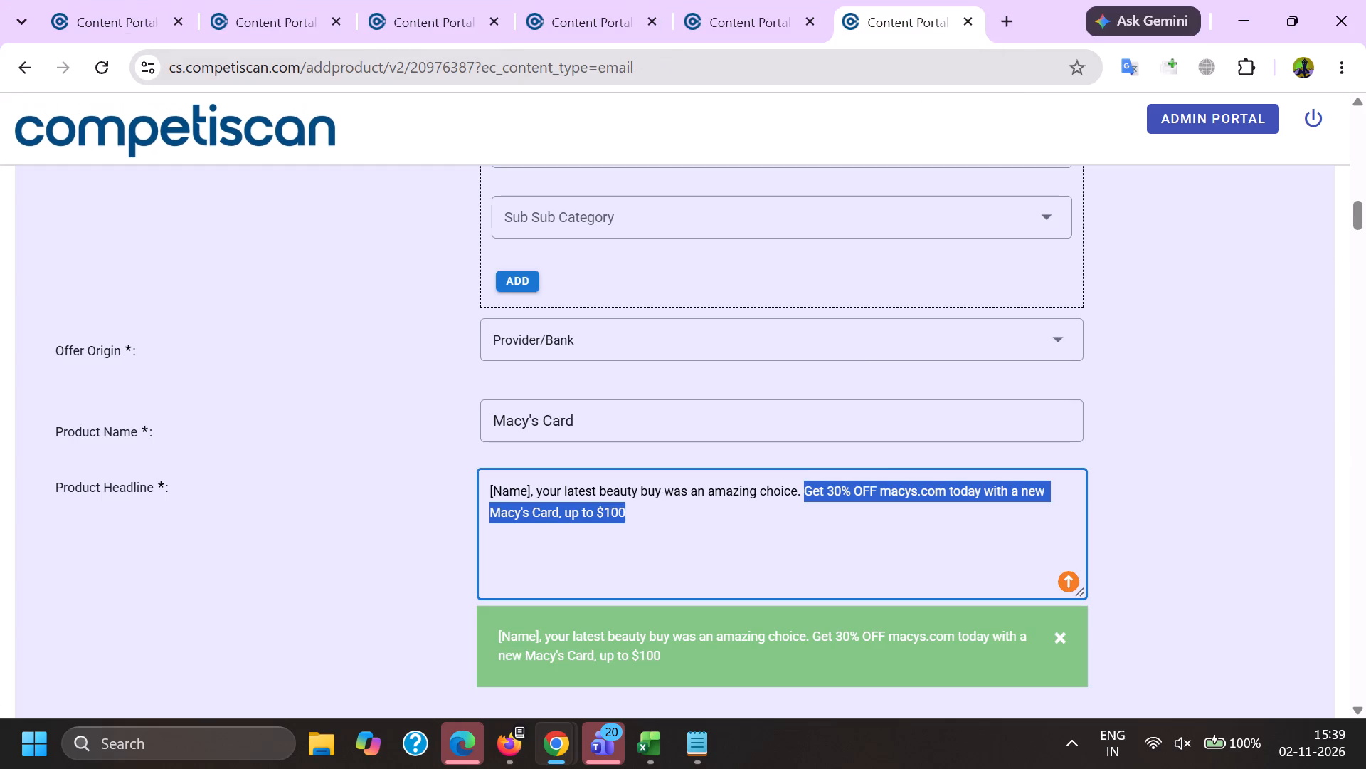
key("alt+Tab")
key("ctrl+v")
Set the response mechanism to URL/Website.
scroll(443, 365, "down", 4)
left_click(433, 496)
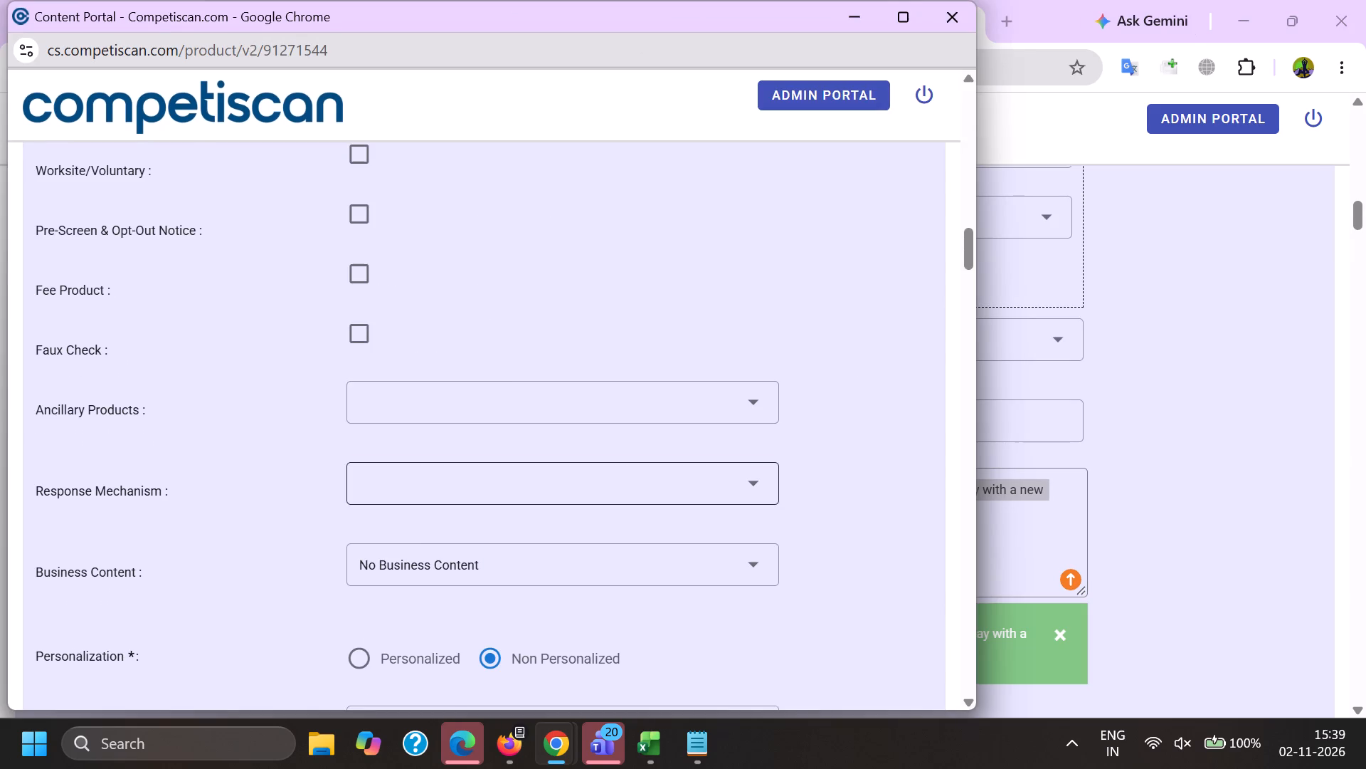
scroll(526, 162, "down", 8)
left_click(433, 535)
left_click(413, 521)
left_click(438, 515)
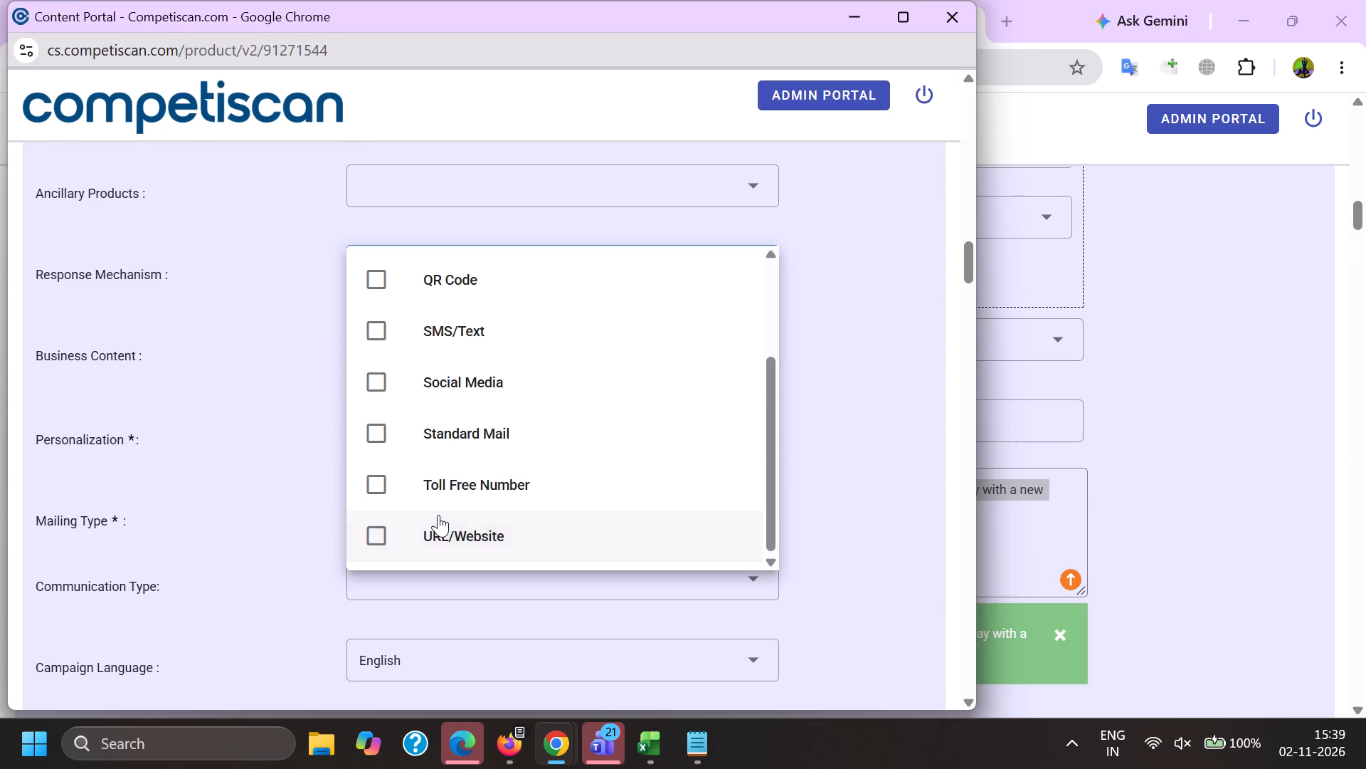
left_click(194, 535)
Set the mailing type to Acquisition.
left_click(428, 543)
left_click(419, 527)
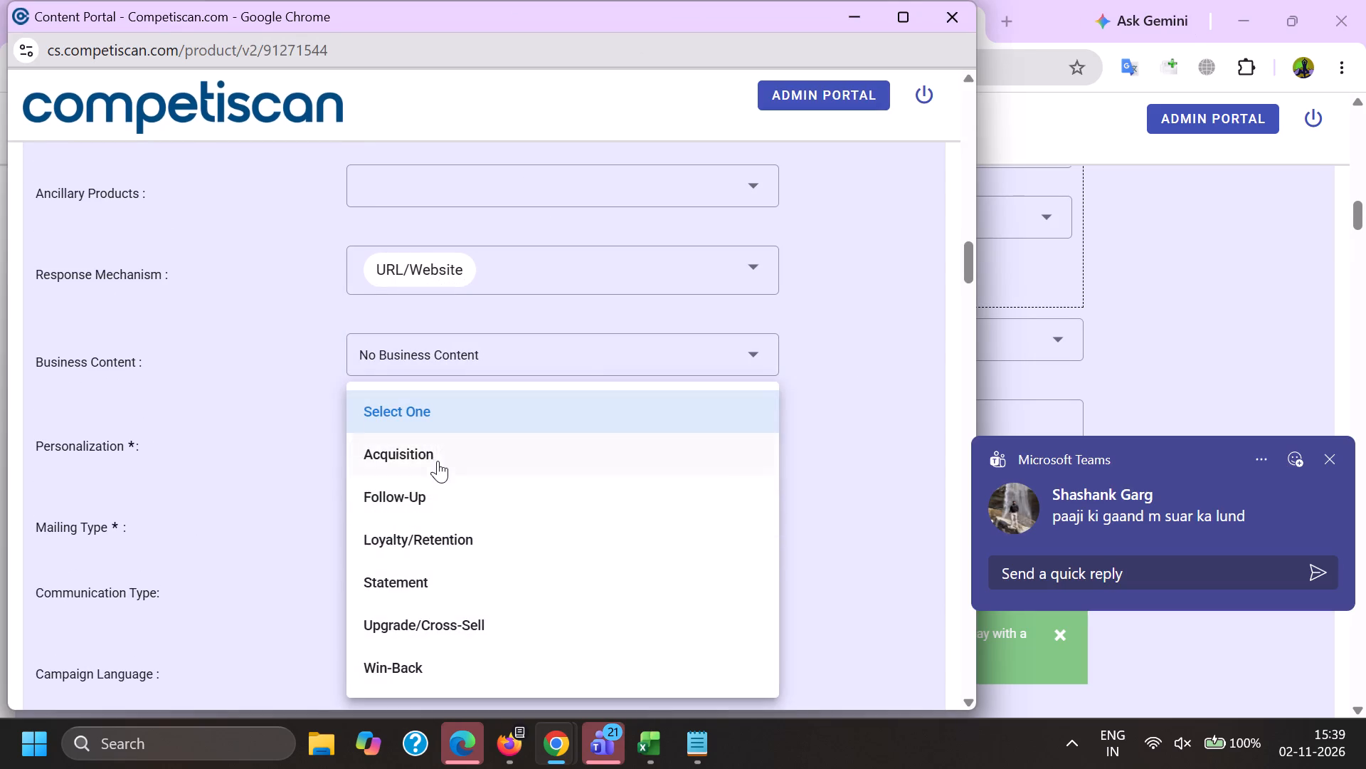
left_click(438, 454)
left_click(222, 460)
Set the communication type to Bonuses/Contests/Incentives and Co-Brand.
scroll(444, 249, "down", 2)
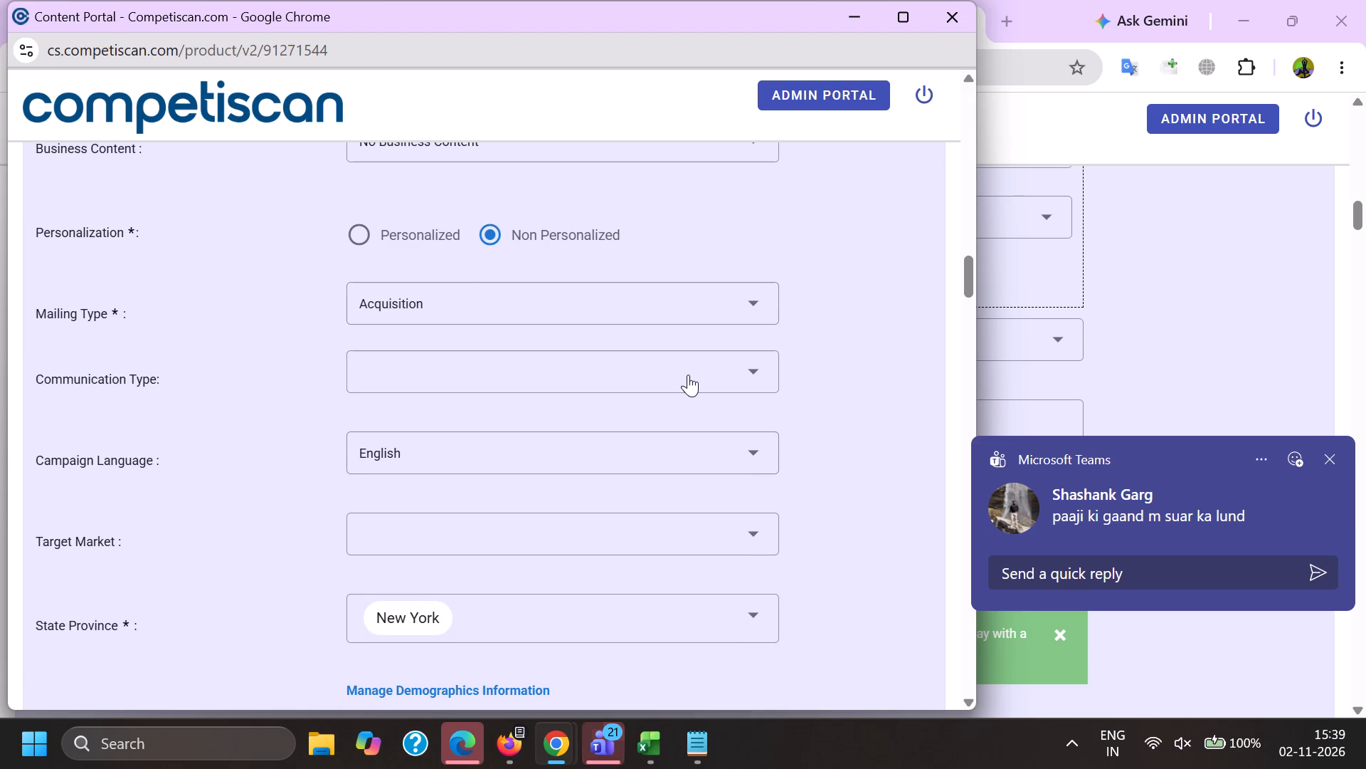
left_click(477, 362)
scroll(471, 273, "down", 2)
left_click(457, 316)
scroll(457, 315, "down", 4)
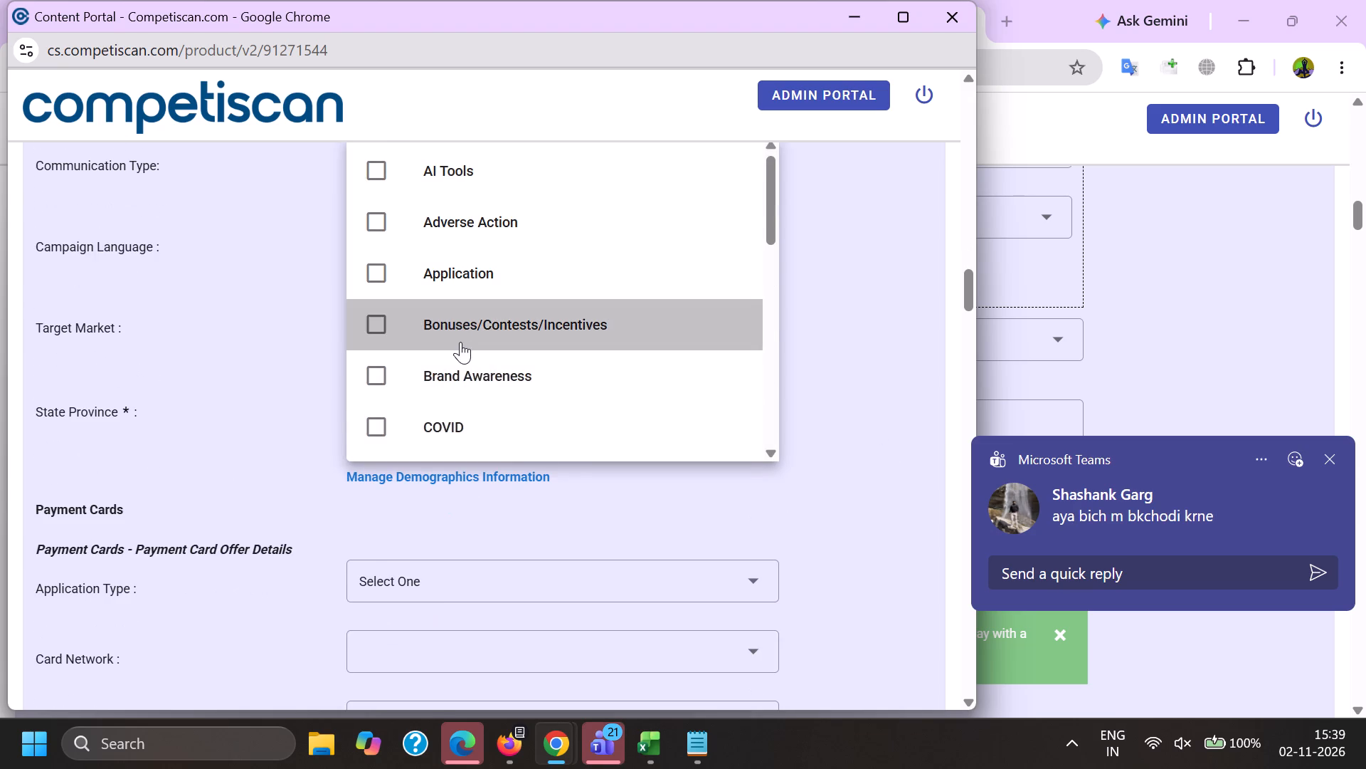
left_click(462, 407)
scroll(462, 377, "down", 9)
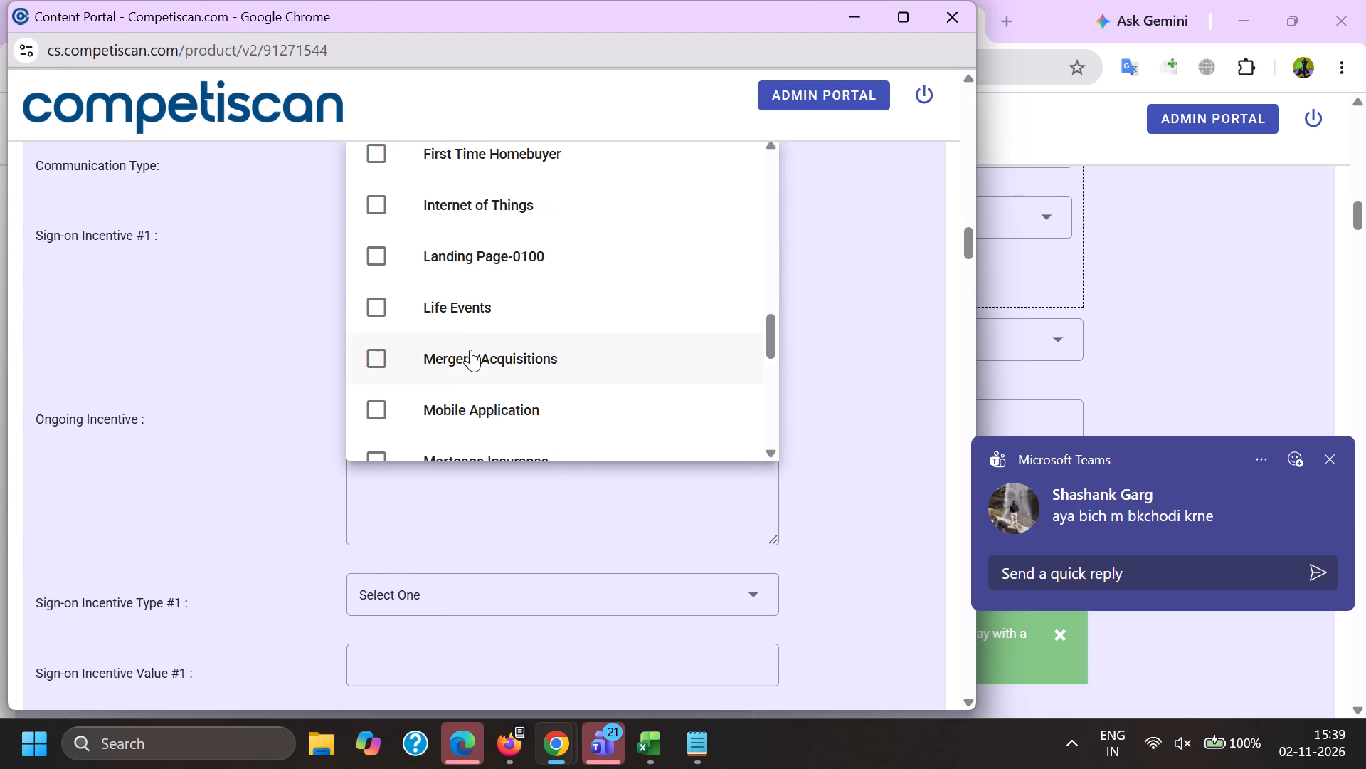
left_click(132, 357)
Fill Sign-on Incentive #1 with "Get 30% OFF macys.com today with a new Macy's Card, up to $100".
left_click(389, 285)
key("ctrl+v")
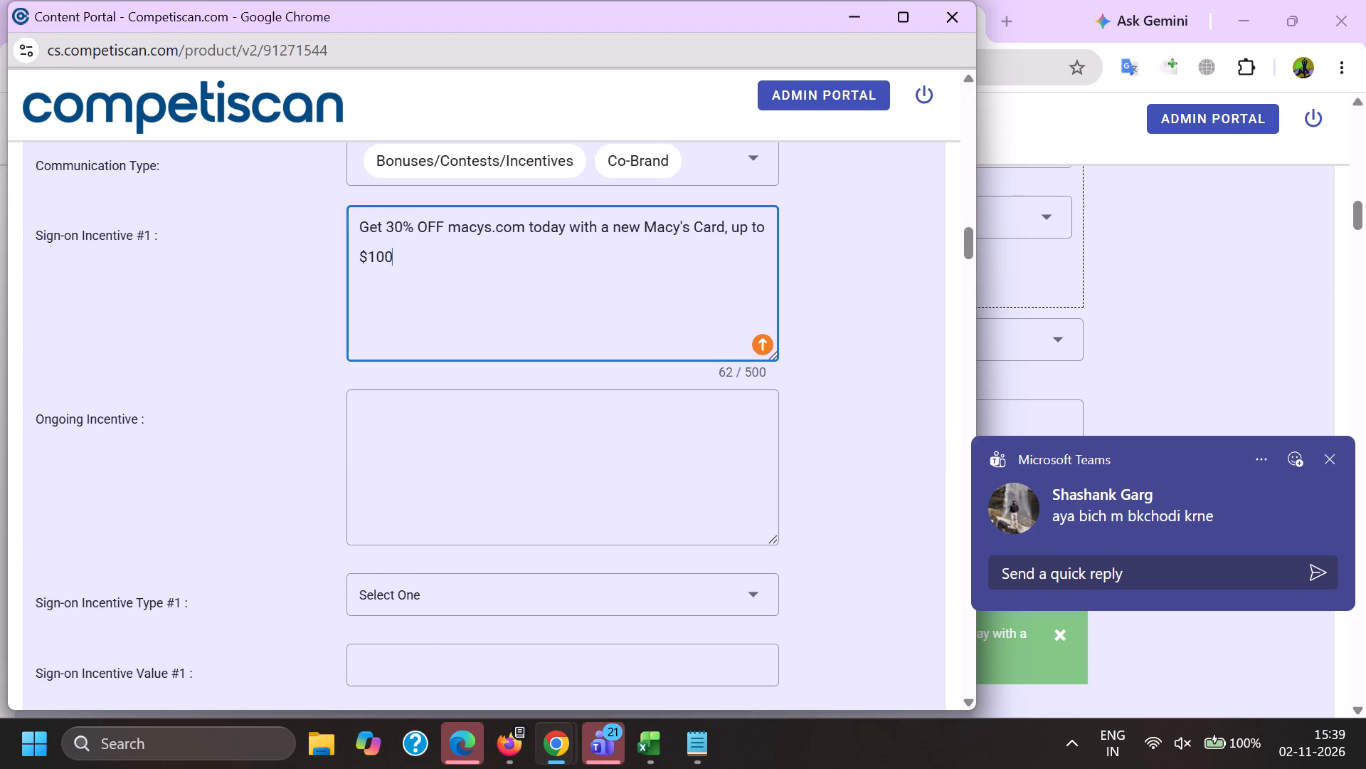
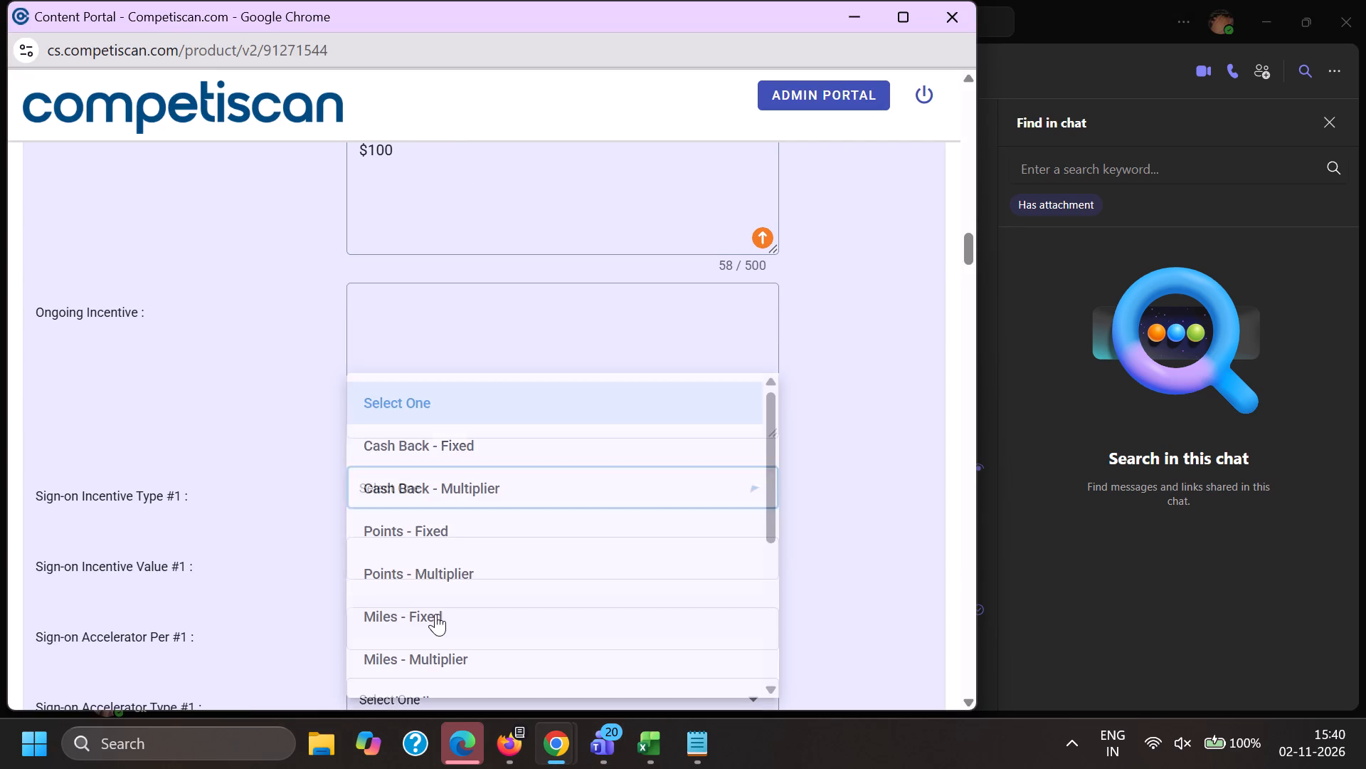
Set Sign-on Incentive Type #1 to Coupon/Discount and Sign-on Incentive Value #1 to 30.00.
scroll(439, 499, "down", 2)
left_click(440, 604)
left_click_drag(295, 566, 308, 561)
left_click(455, 562)
key("3")
key("0")
key("period")
key("0")
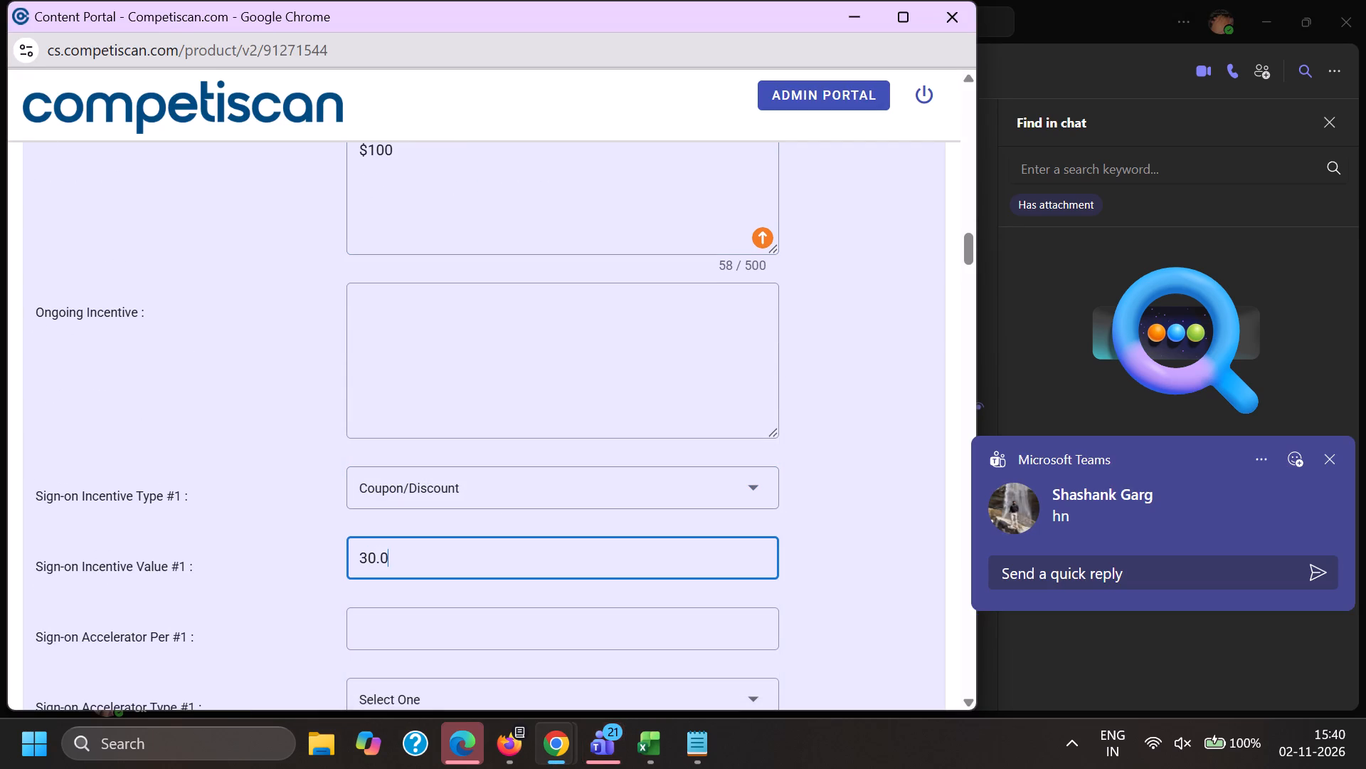
key("0")
Set Sign-on Max award #1 to 30.00, leaving the accelerator fields blank.
key("Tab")
key("Tab")
key("Tab")
key("3")
key("0")
key("period")
key("0")
key("0")
key("0")
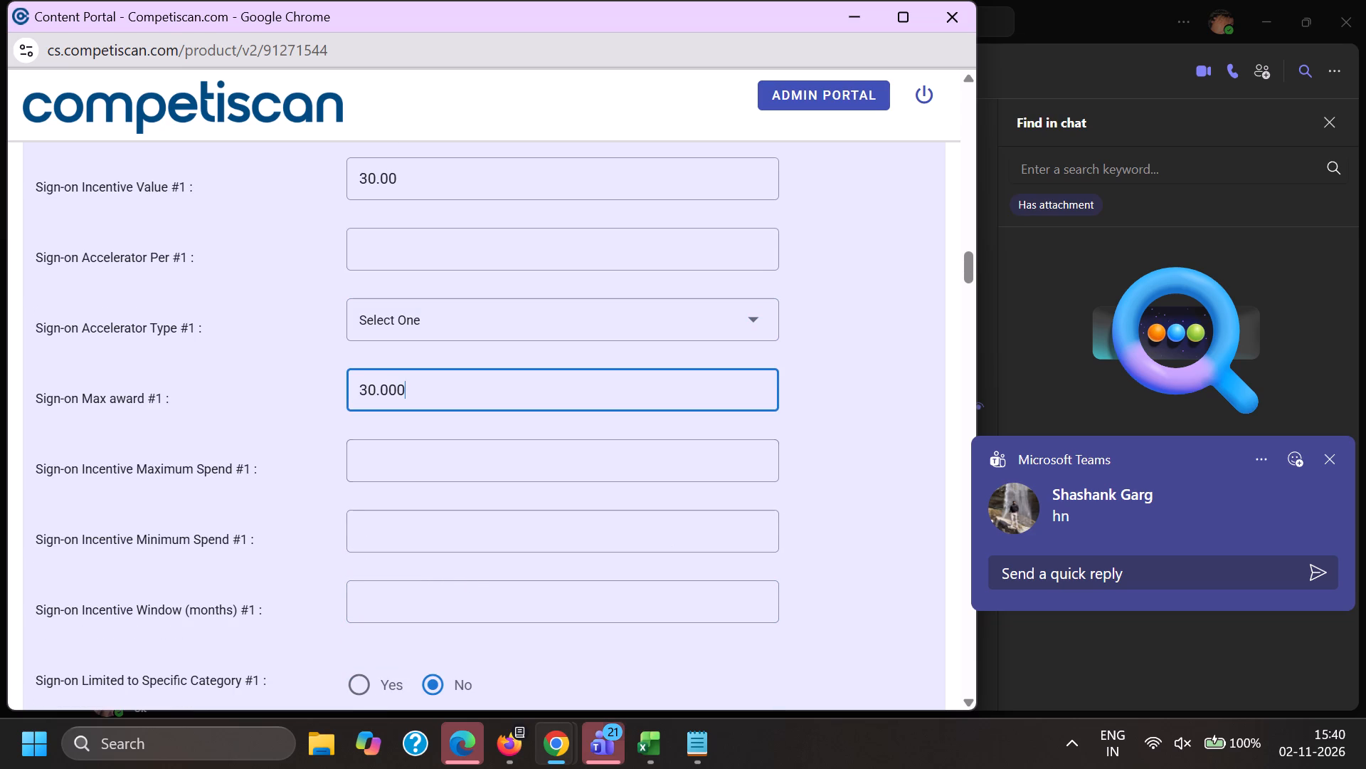
key("BackSpace")
In the payment card offer details, set Application Type to Invitation to Apply and Primary Card Level to Not Mentioned.
scroll(761, 459, "down", 6)
scroll(689, 366, "down", 9)
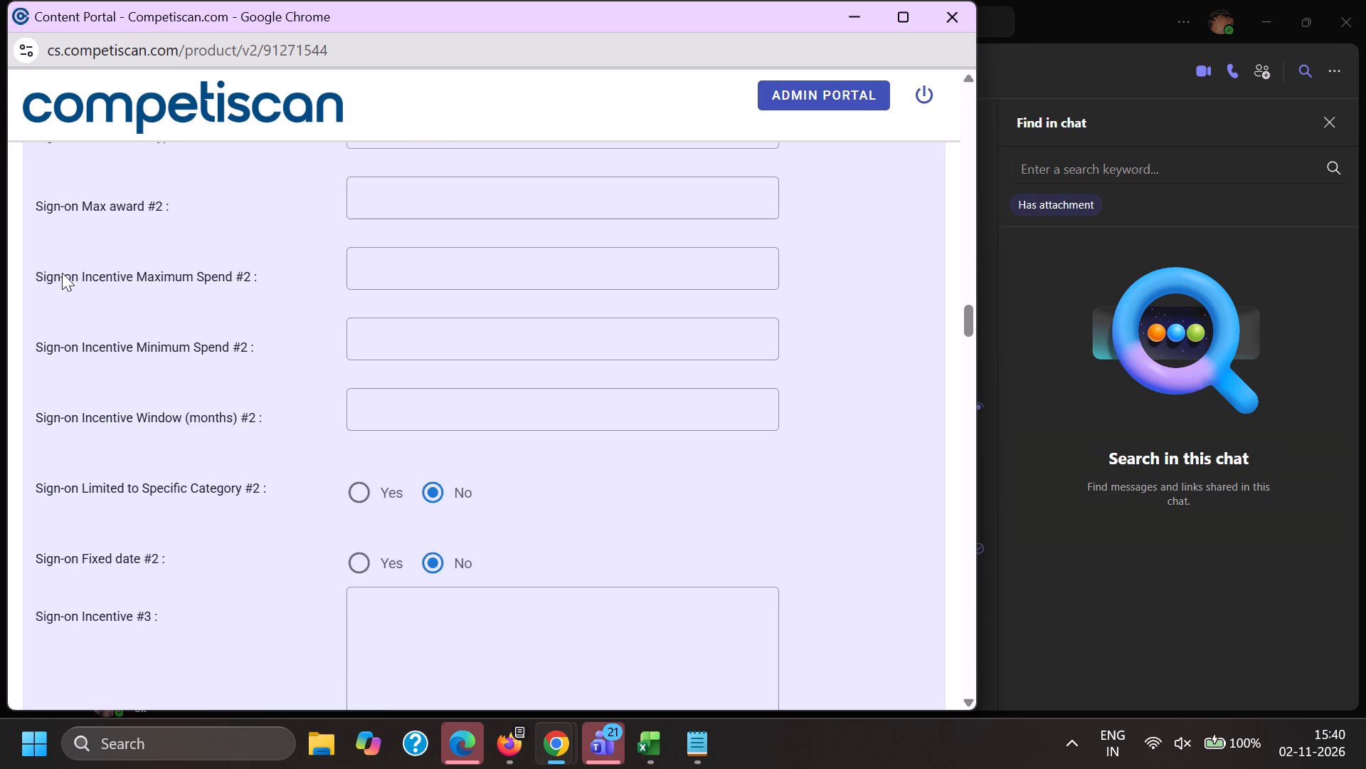
scroll(62, 273, "down", 8)
left_click(439, 451)
scroll(398, 197, "down", 2)
left_click(430, 317)
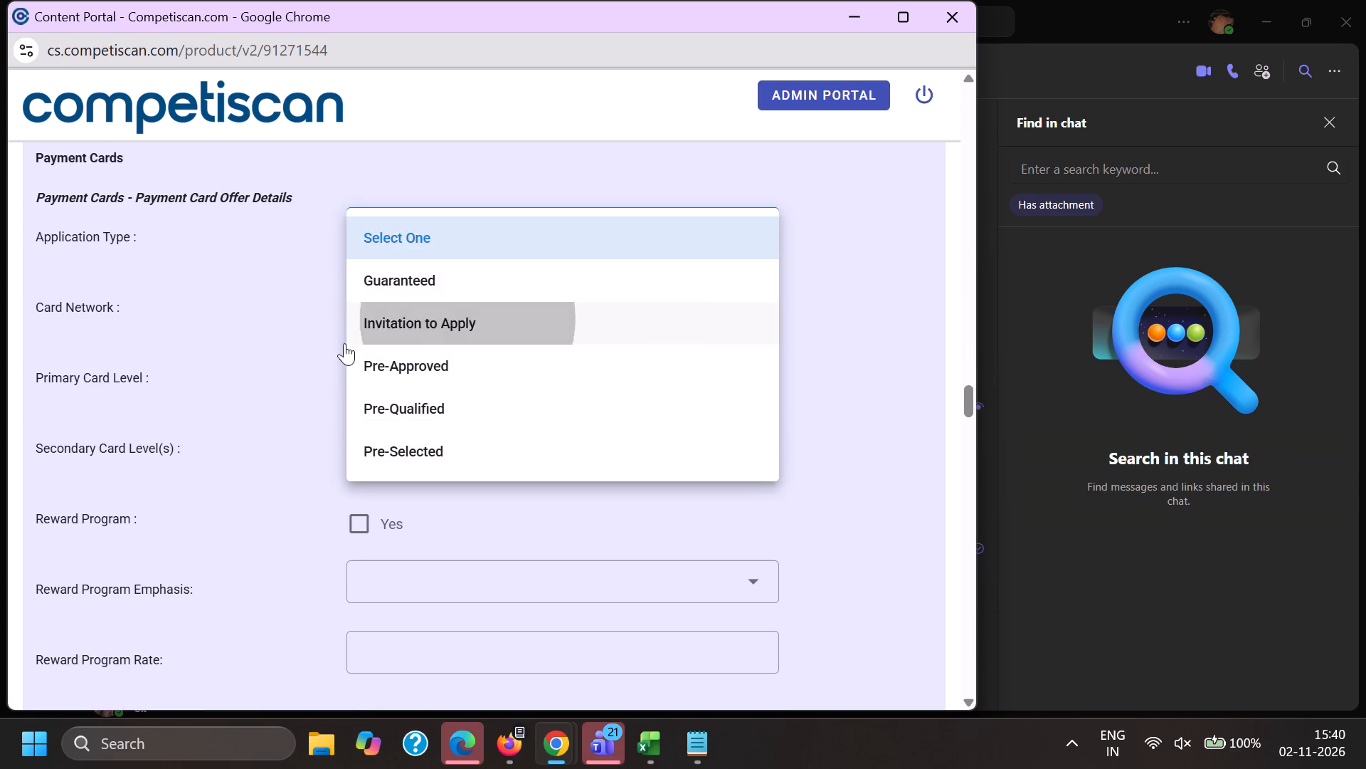
left_click(231, 340)
left_click(380, 396)
left_click(389, 372)
scroll(413, 239, "down", 2)
left_click(426, 423)
left_click(272, 392)
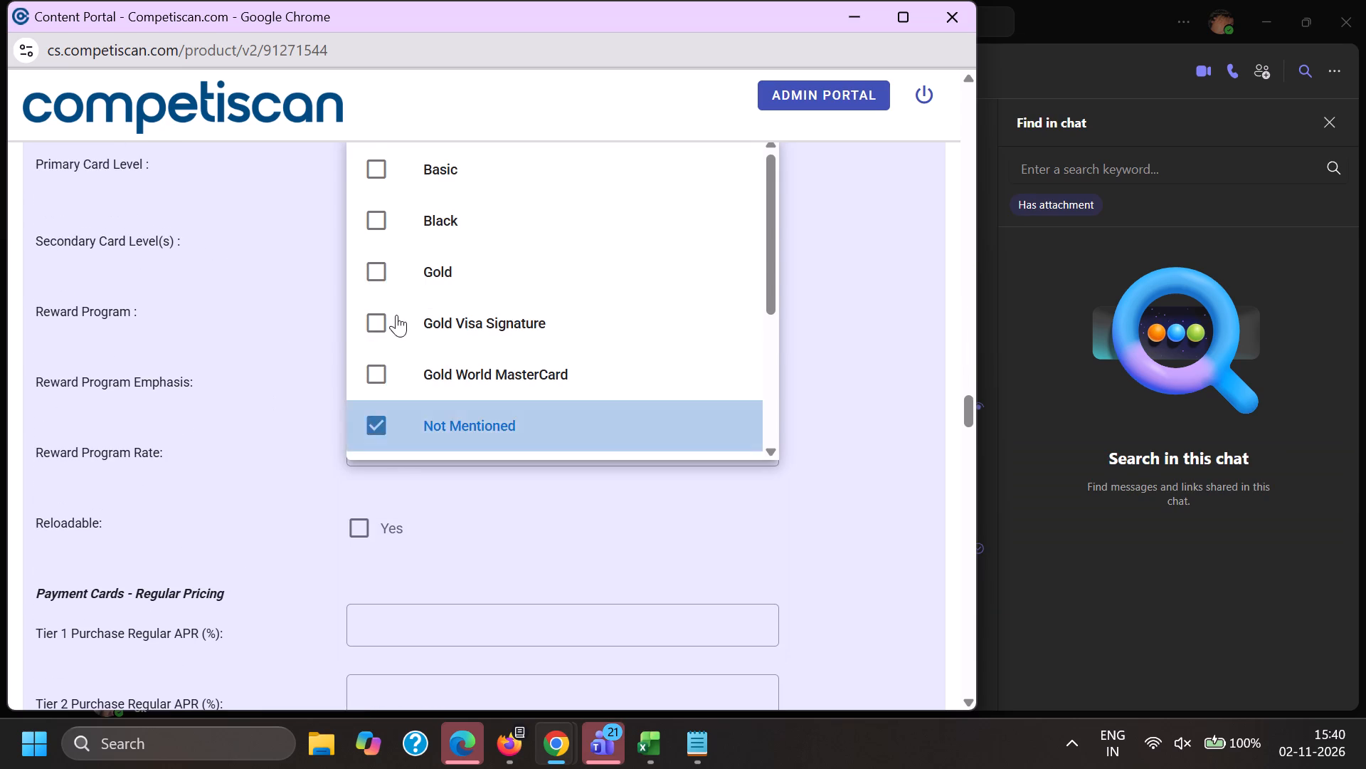
Mark Reward Program as Yes and set Reward Program Emphasis to Points.
left_click(374, 301)
left_click(403, 375)
left_click(425, 475)
left_click(253, 436)
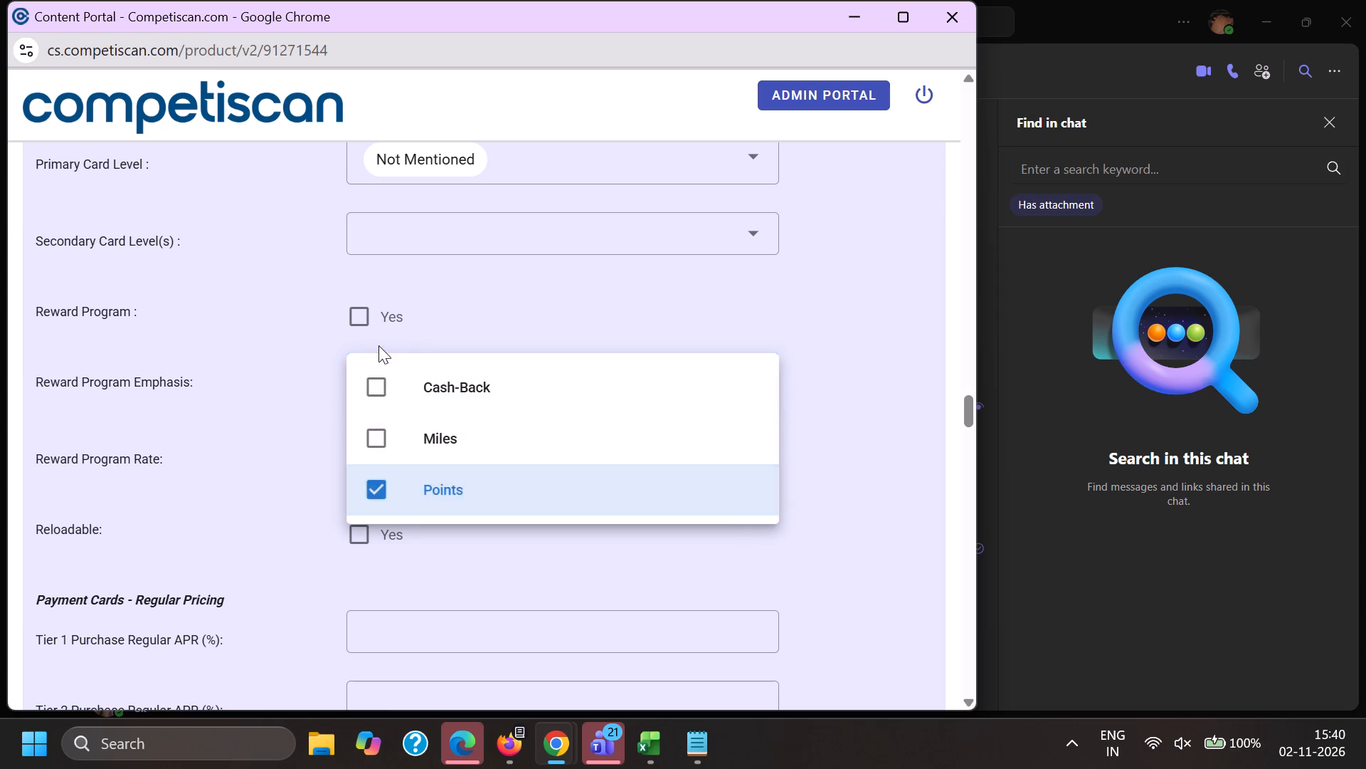
left_click(365, 322)
left_click(253, 428)
Mark Credit Card Mentioned in the retail credit section and submit the product entry.
key("End")
left_click(364, 373)
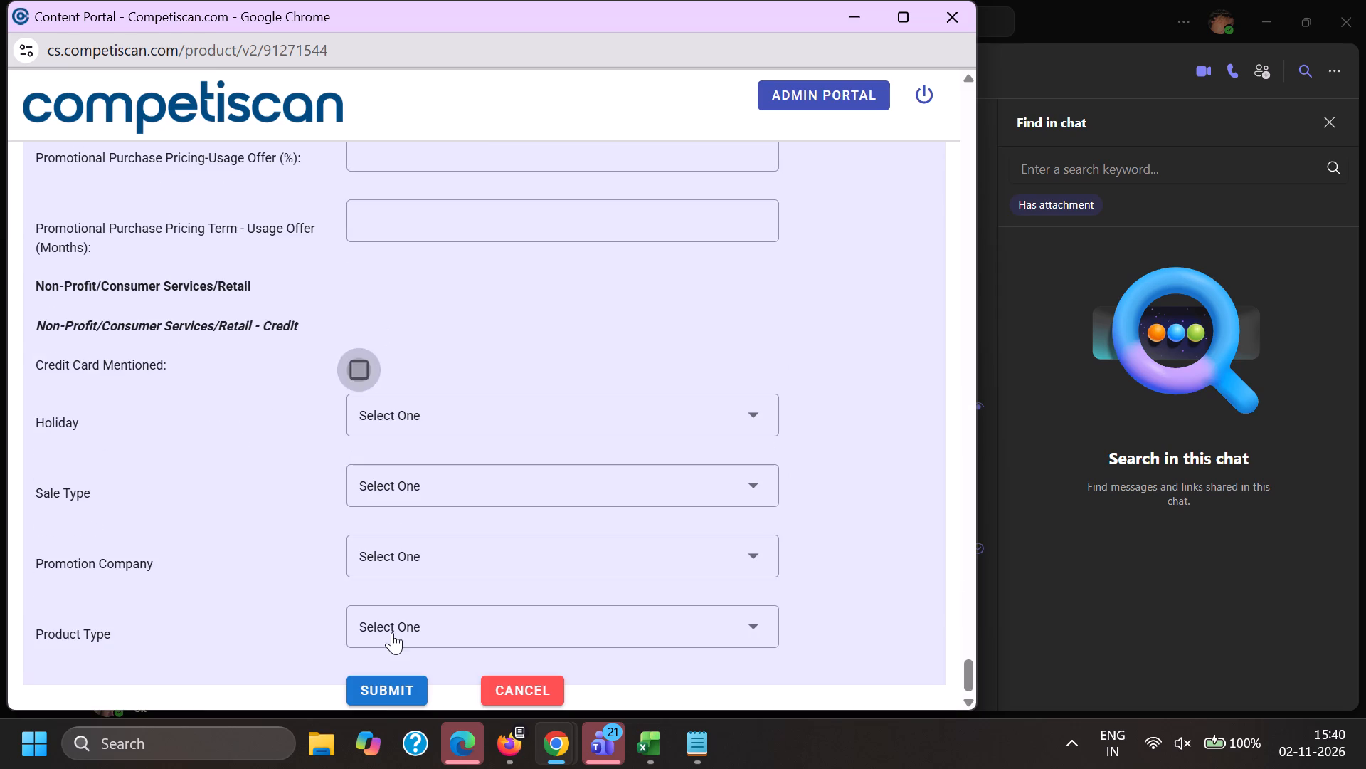
left_click(386, 686)
In the Firefox portal list, copy the subject "Don't wait: your $5 off ends soon!" of email 91266746, without the Fw: prefix.
left_click(507, 738)
left_click(131, 661)
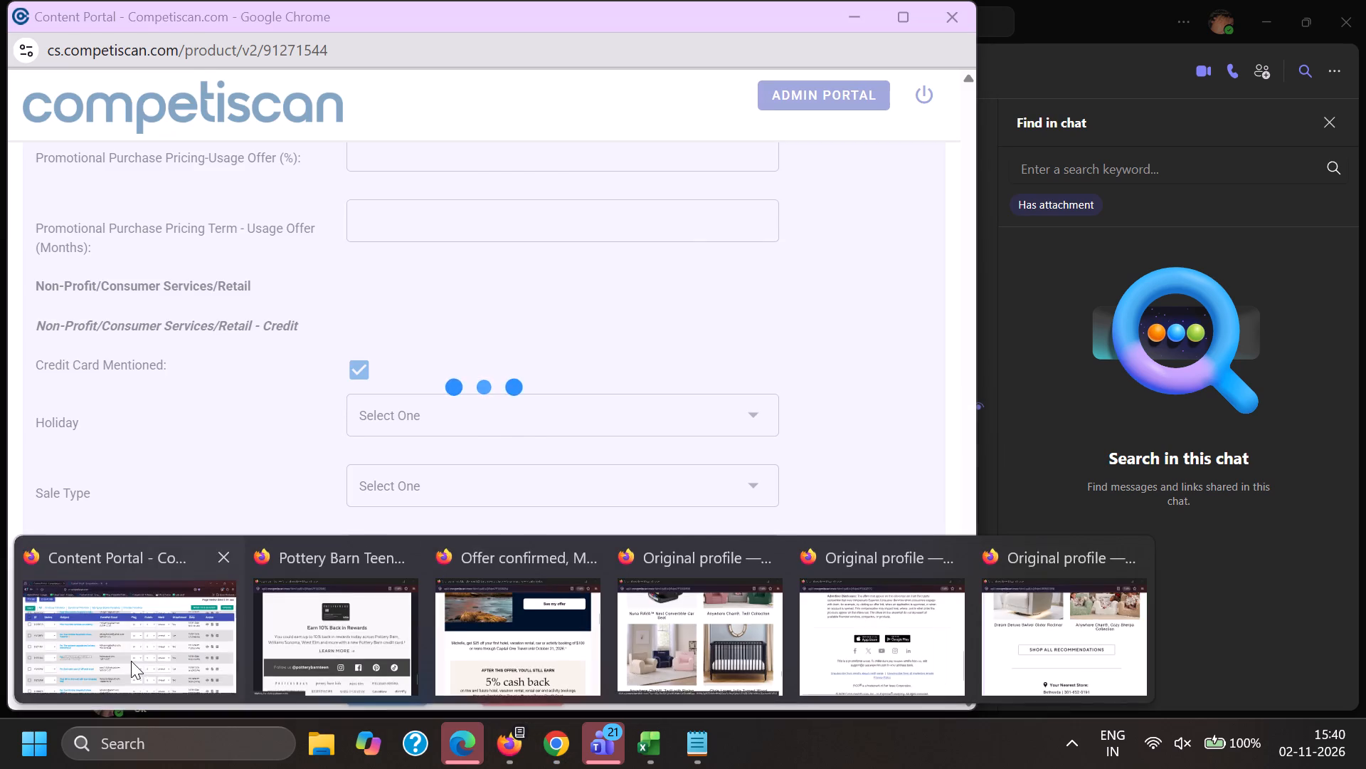
scroll(255, 429, "down", 2)
left_click_drag(261, 332, 479, 359)
key("ctrl+c")
key("ctrl+c")
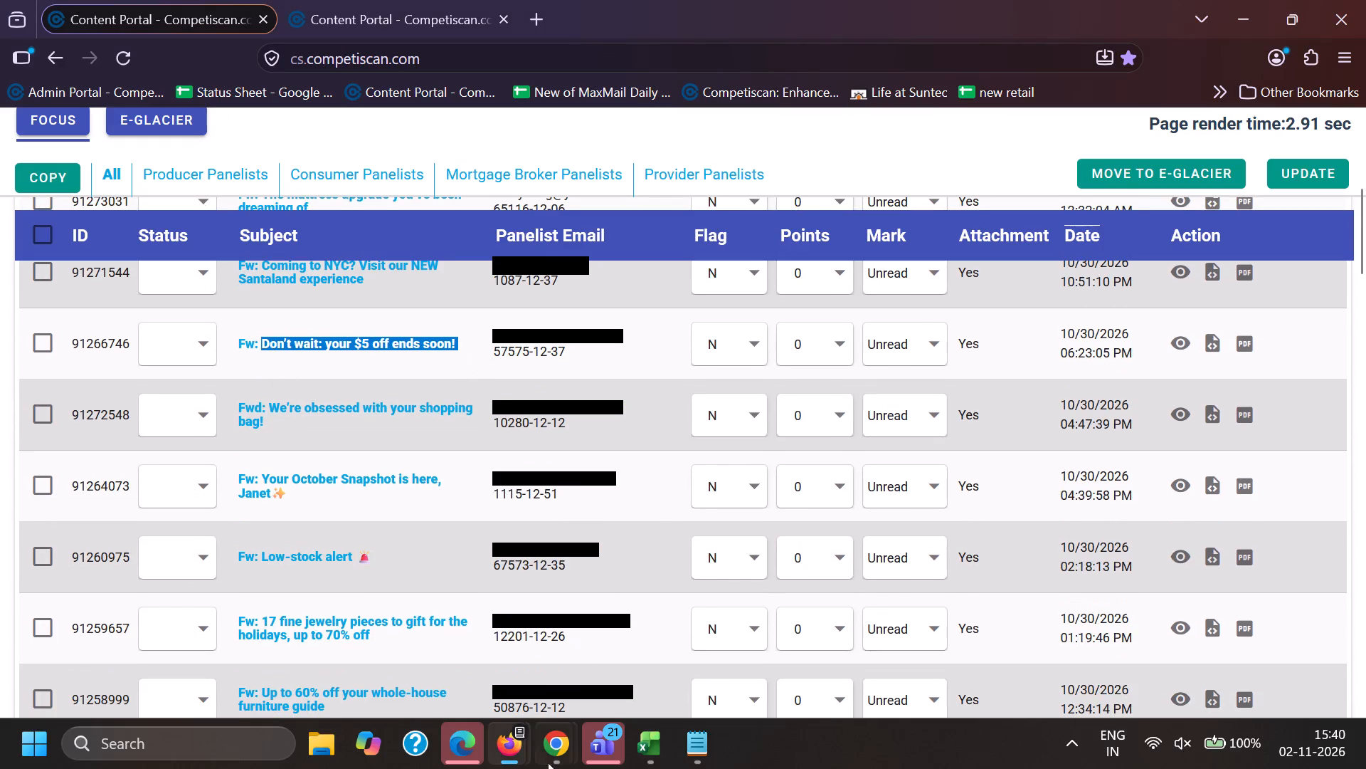
In the first Chrome portal tab, search subjects for the copied text "Don't wait: your $5 off ends soon!" in quotation marks.
left_click(553, 756)
left_click(237, 619)
left_click(252, 0)
left_click(139, 0)
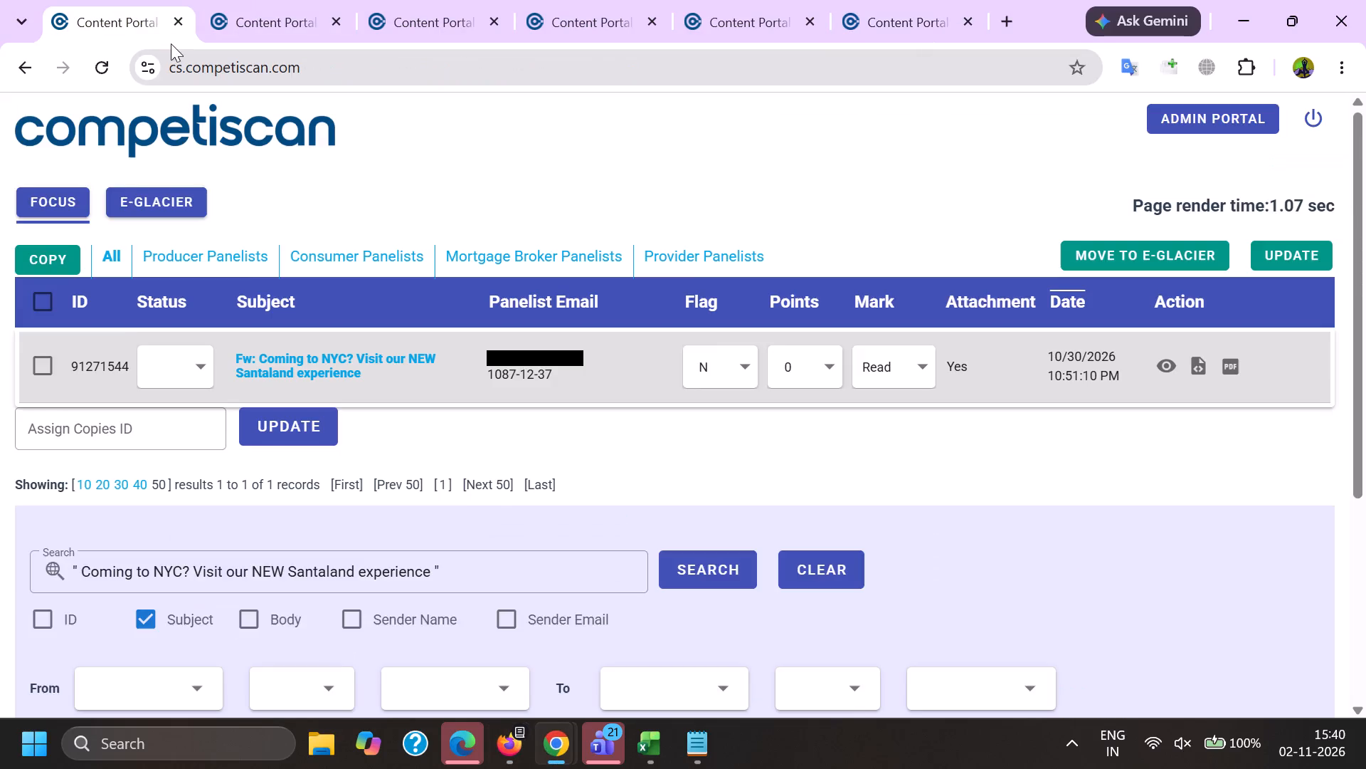
scroll(346, 512, "down", 2)
left_click_drag(508, 357, 1, 382)
key("BackSpace")
key("shift+quotedbl")
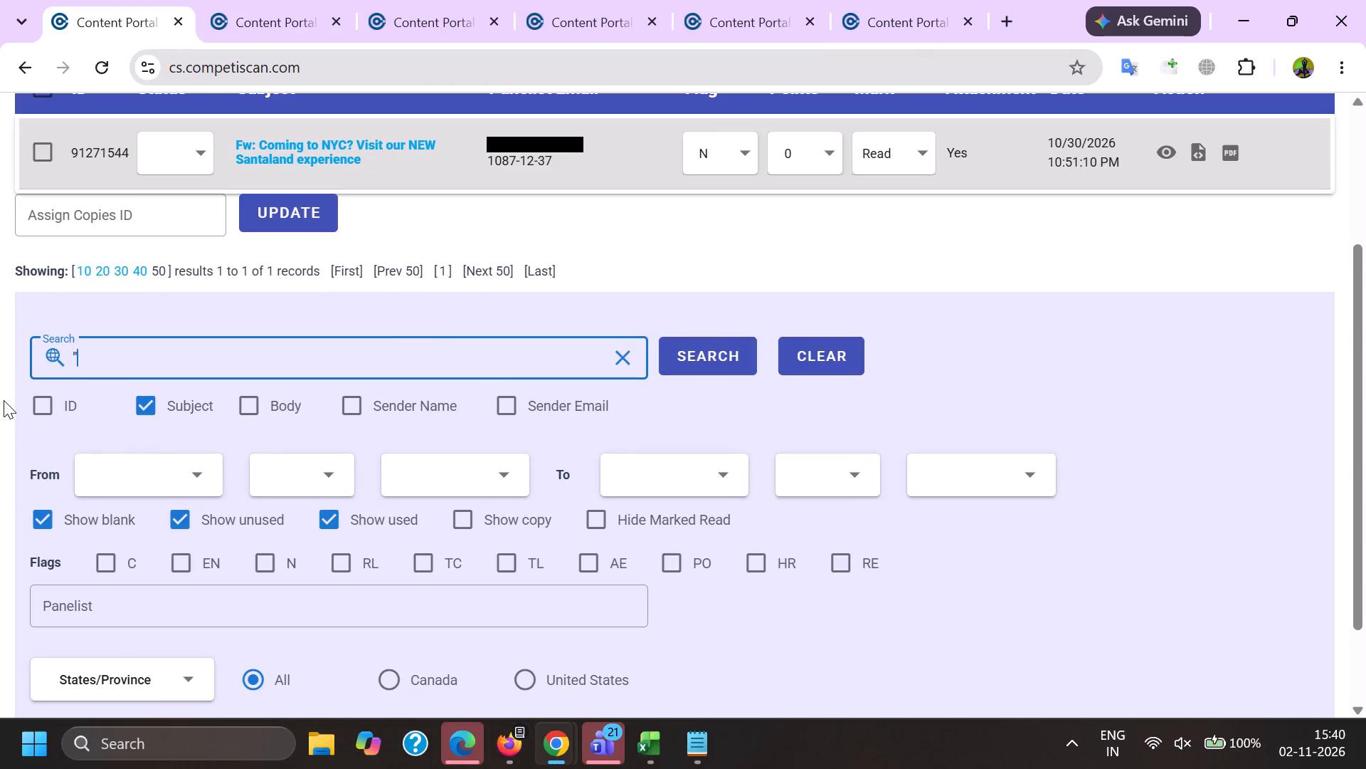
key("ctrl+v")
key("shift+quotedbl")
key("Return")
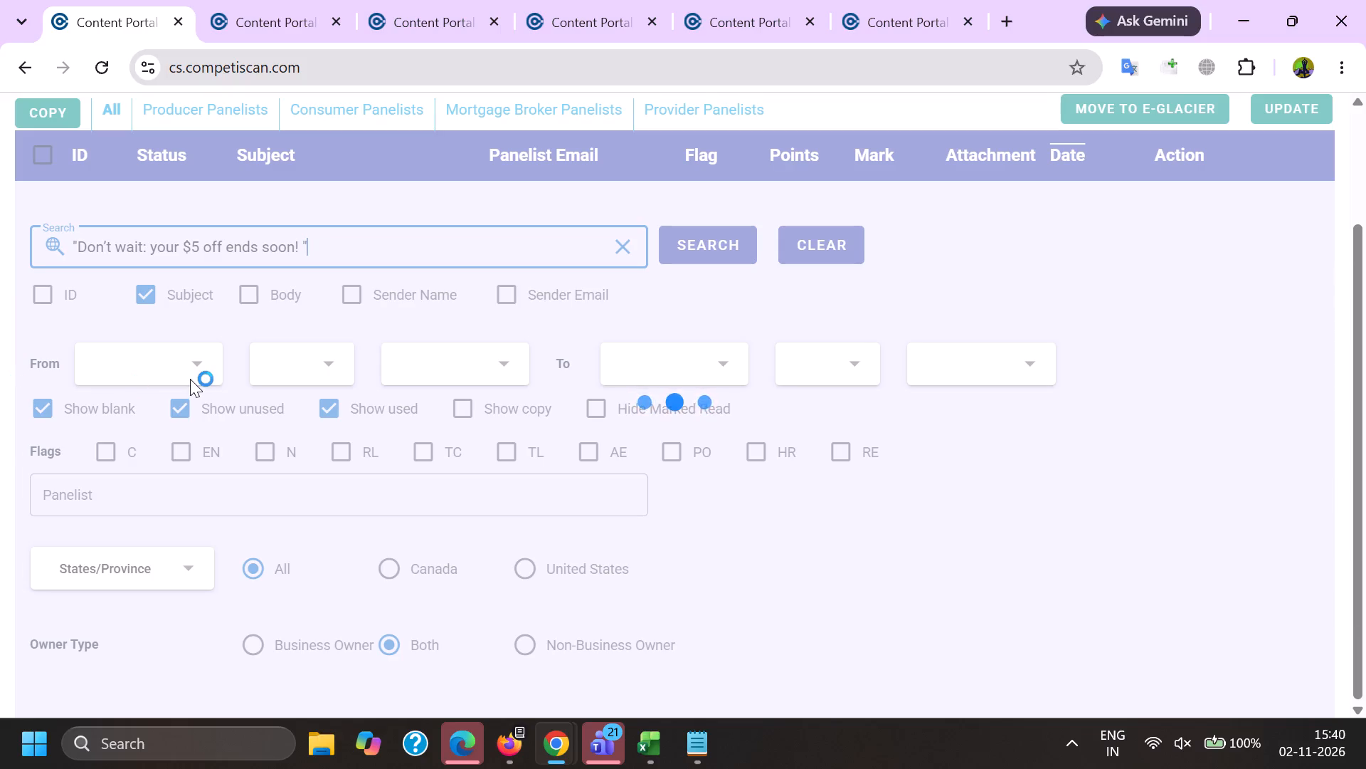
In the second Firefox portal tab, replace the search text with "Capital one" in quotation marks and run the search.
key("alt+Tab")
left_click(367, 0)
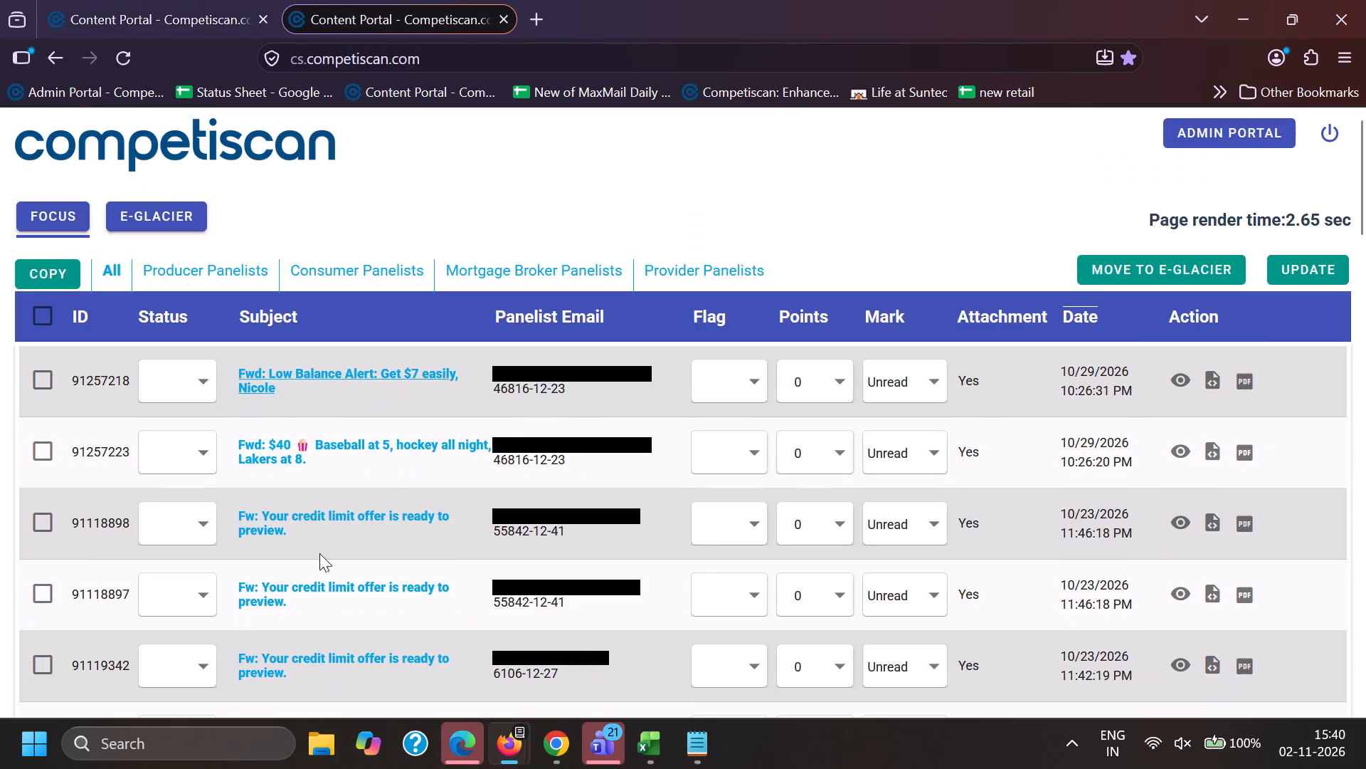
scroll(300, 444, "down", 6)
scroll(347, 498, "down", 11)
left_click_drag(360, 390, 0, 398)
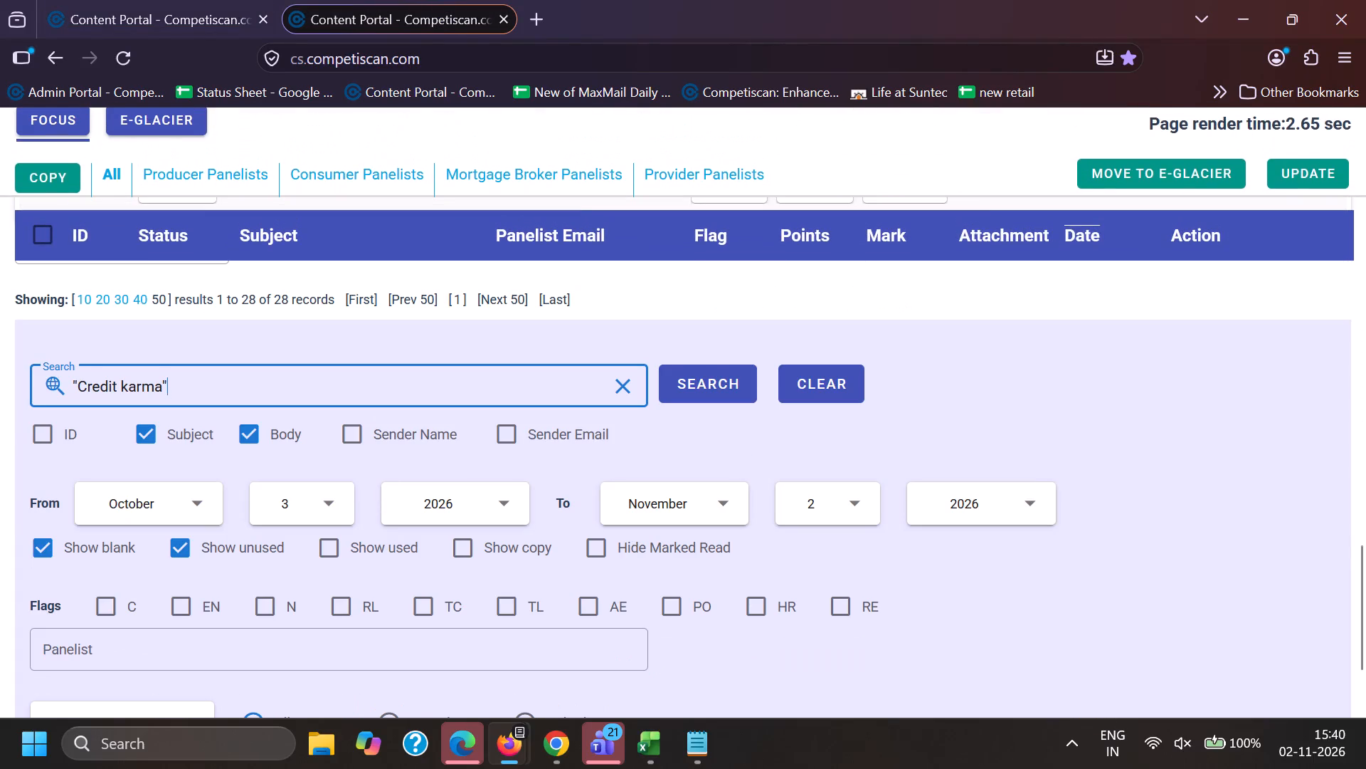
left_click_drag(0, 398, 0, 400)
key("BackSpace")
key("p")
key("i")
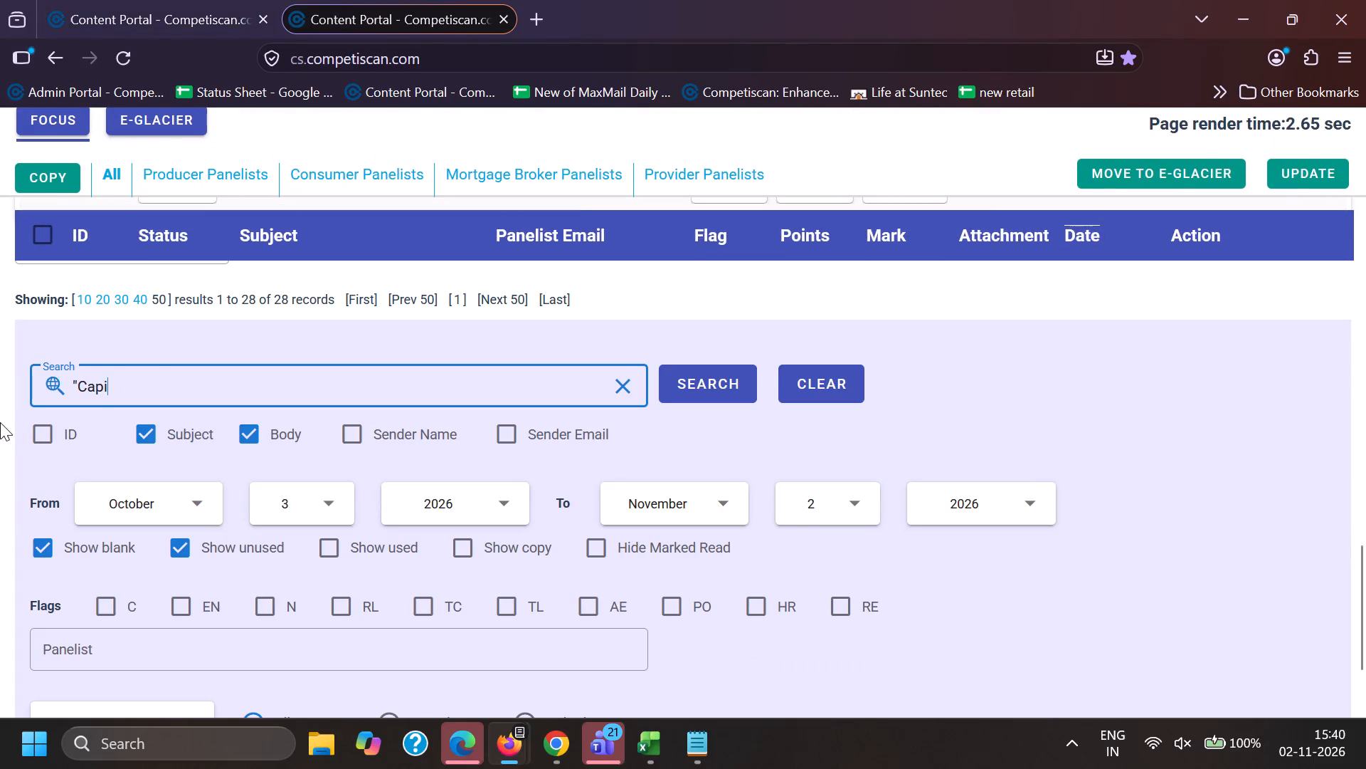
key("t")
key("a")
key("l")
key("space")
key("o")
key("n")
key("e")
key("shift+quotedbl")
key("Return")
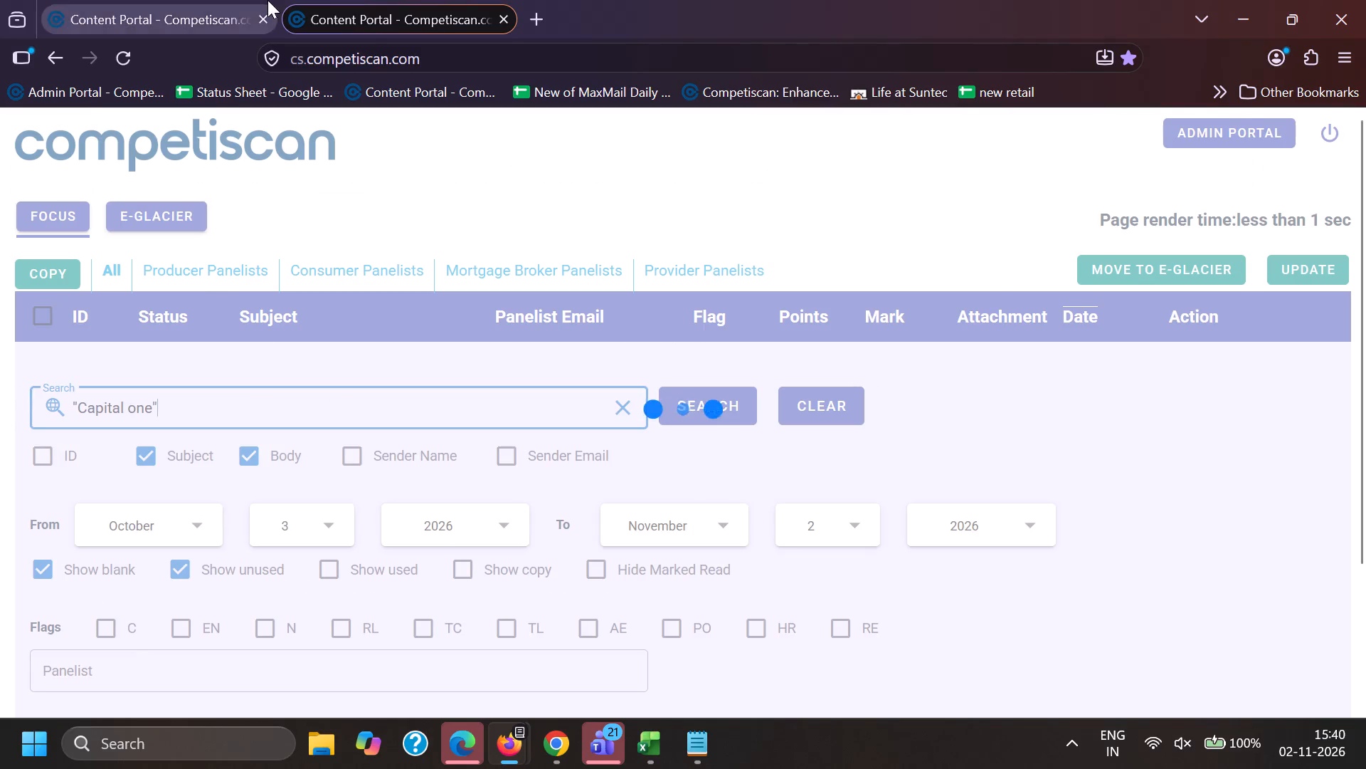
Return to the Chrome duplicate search and open email 91266746 for viewing.
left_click(268, 0)
key("alt+Tab")
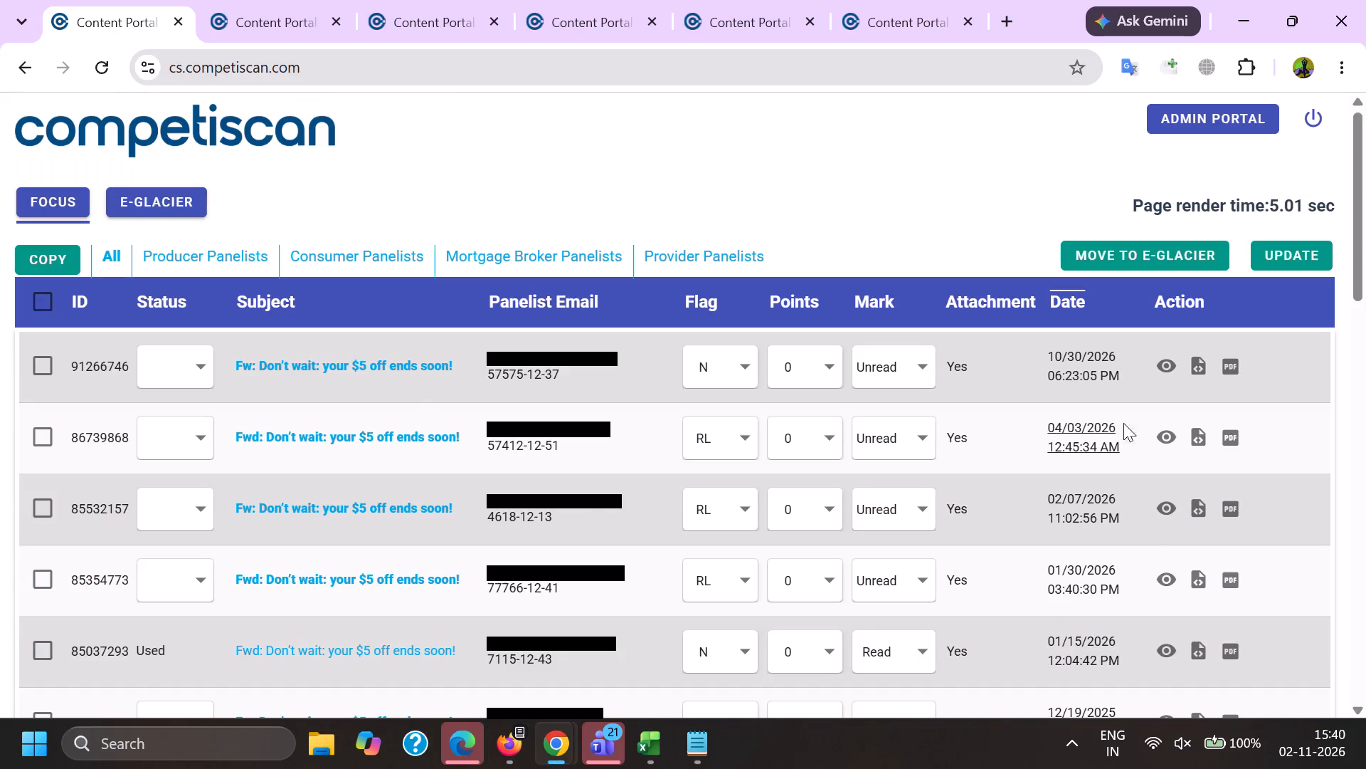
left_click(1165, 357)
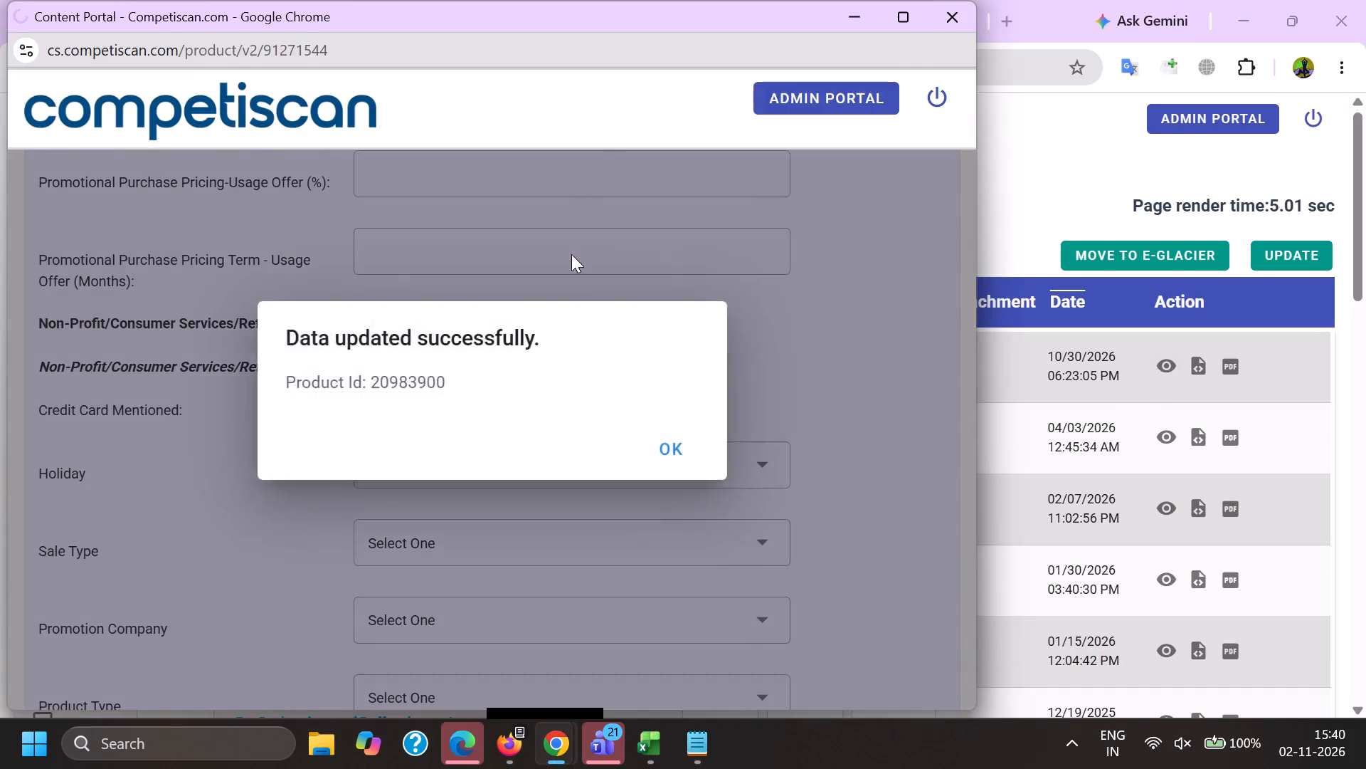
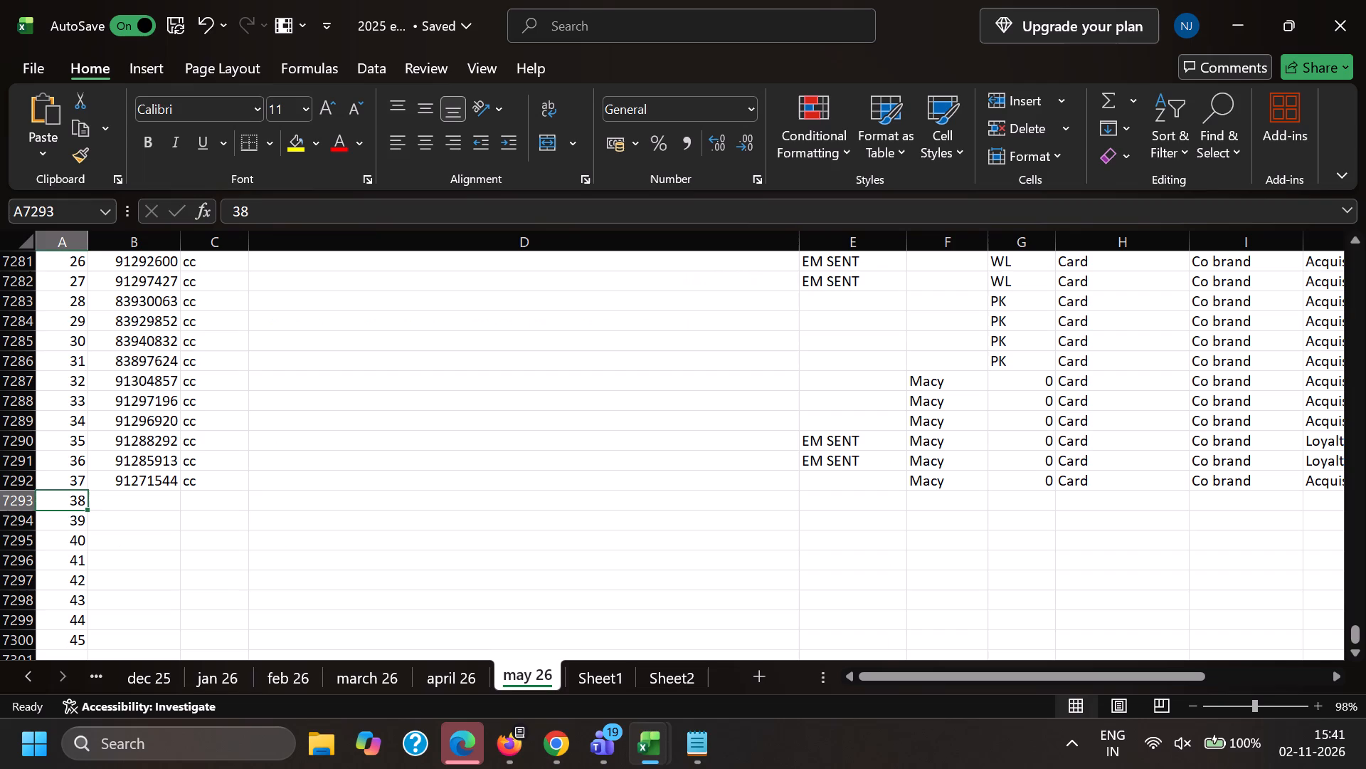
left_click(141, 499)
key("ctrl+v")
left_click(213, 504)
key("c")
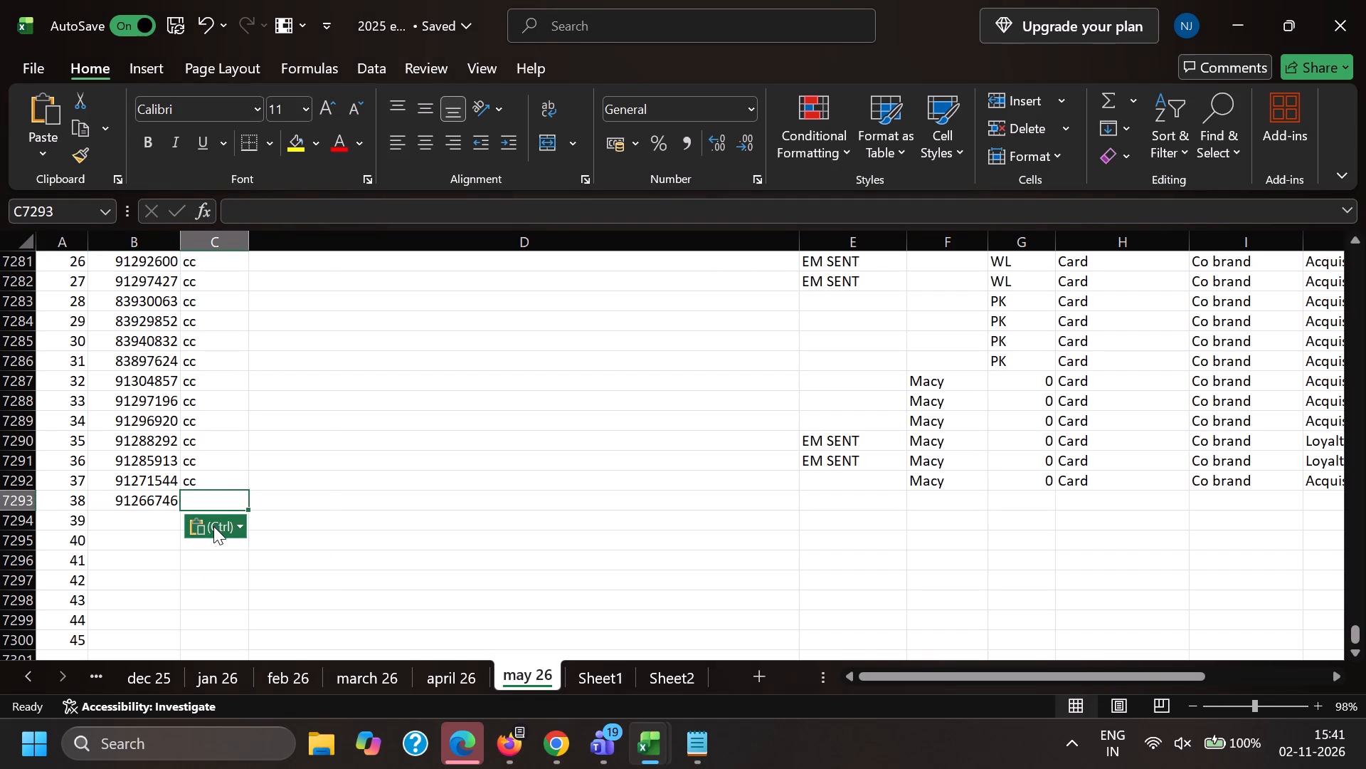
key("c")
key("Right")
key("Right")
key("Right")
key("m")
Complete row 38 with 0 in column G, Card in H, Co brand in I and Loyalty in J.
key("Right")
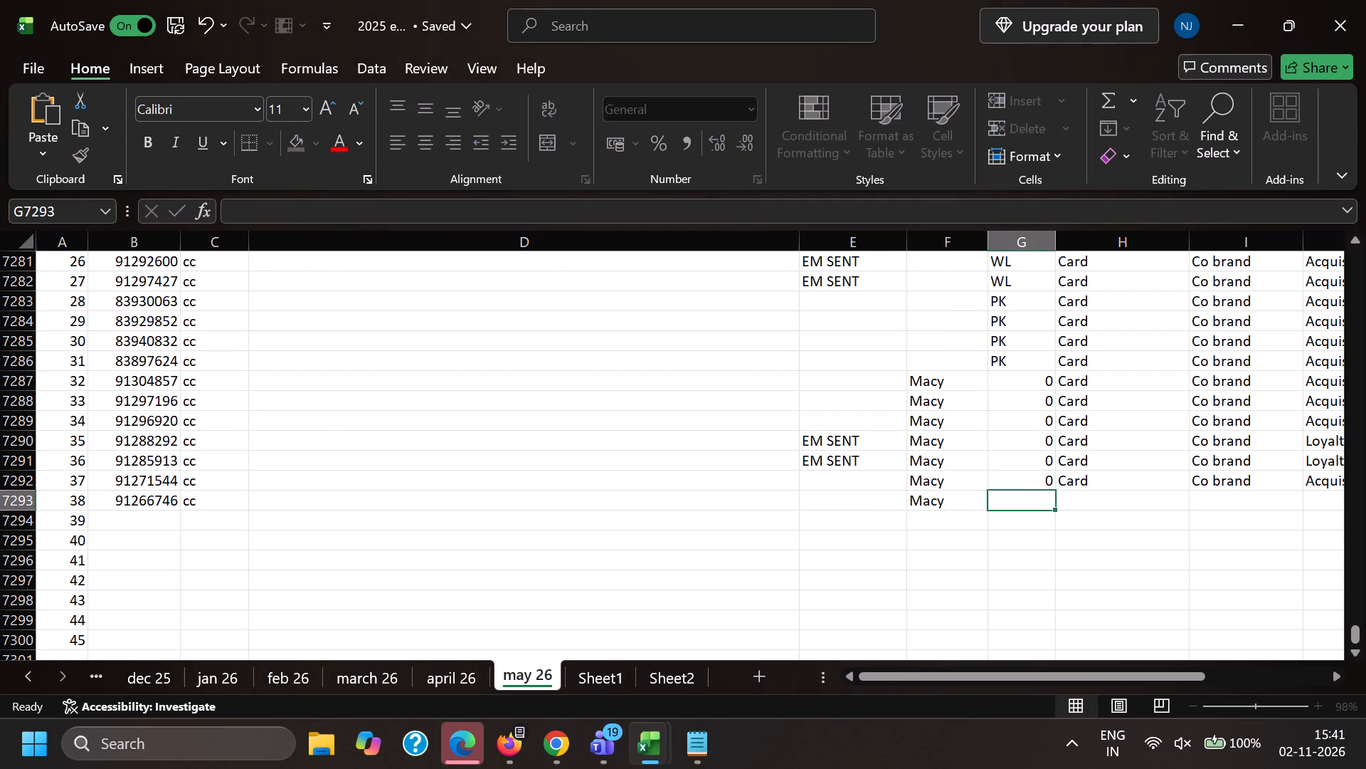
key("Right")
key("Left")
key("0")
key("Right")
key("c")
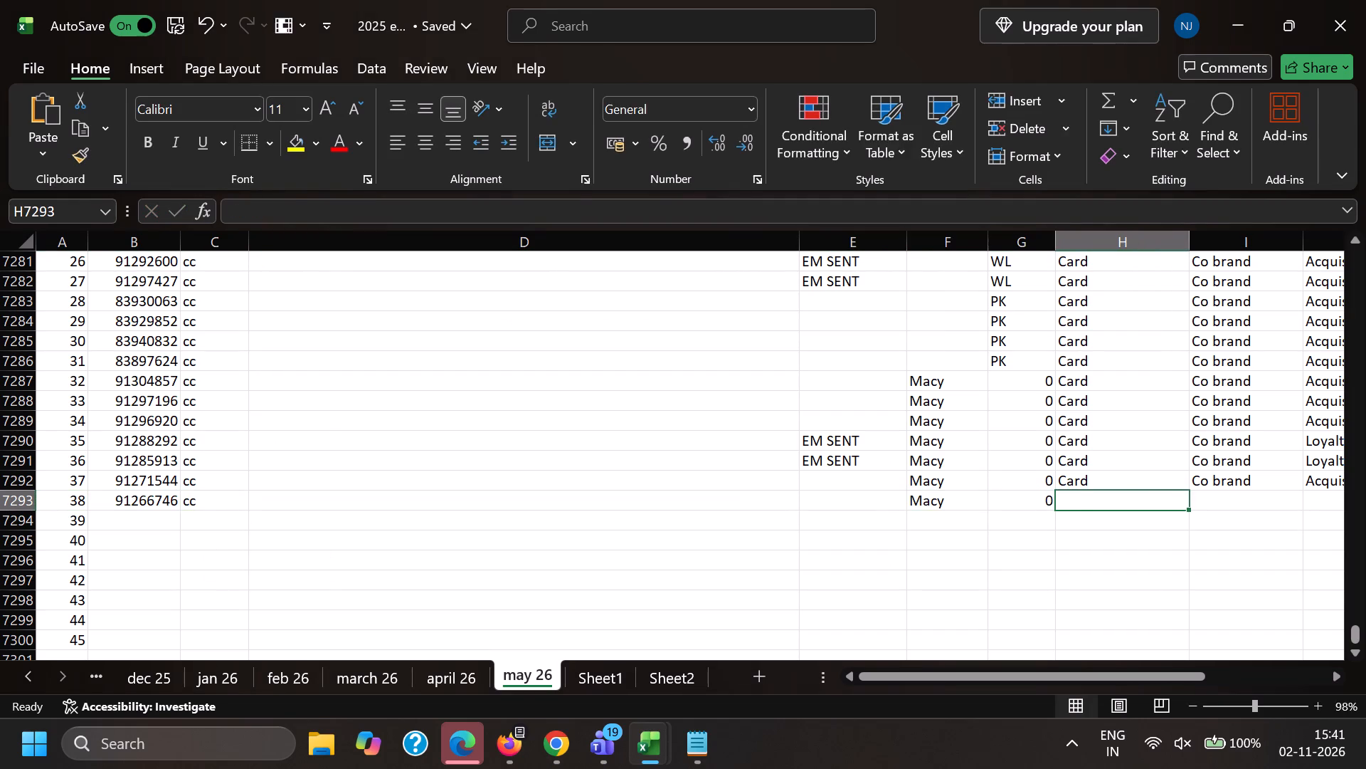
key("Right")
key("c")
key("Right")
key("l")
key("Return")
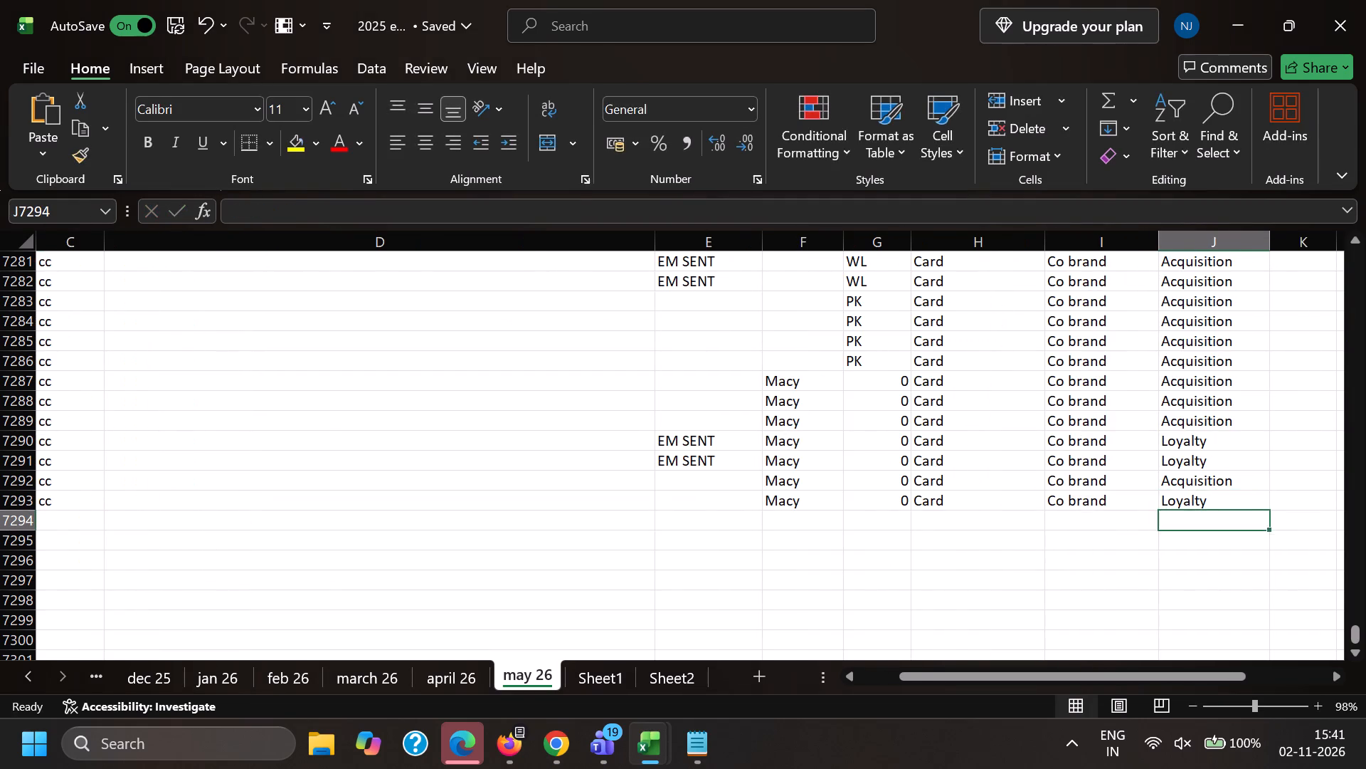
Switch to Chrome and remove the horizontal divider above the From line in the body of email 91266746.
key("alt+Tab")
scroll(160, 365, "down", 2)
left_click(55, 347)
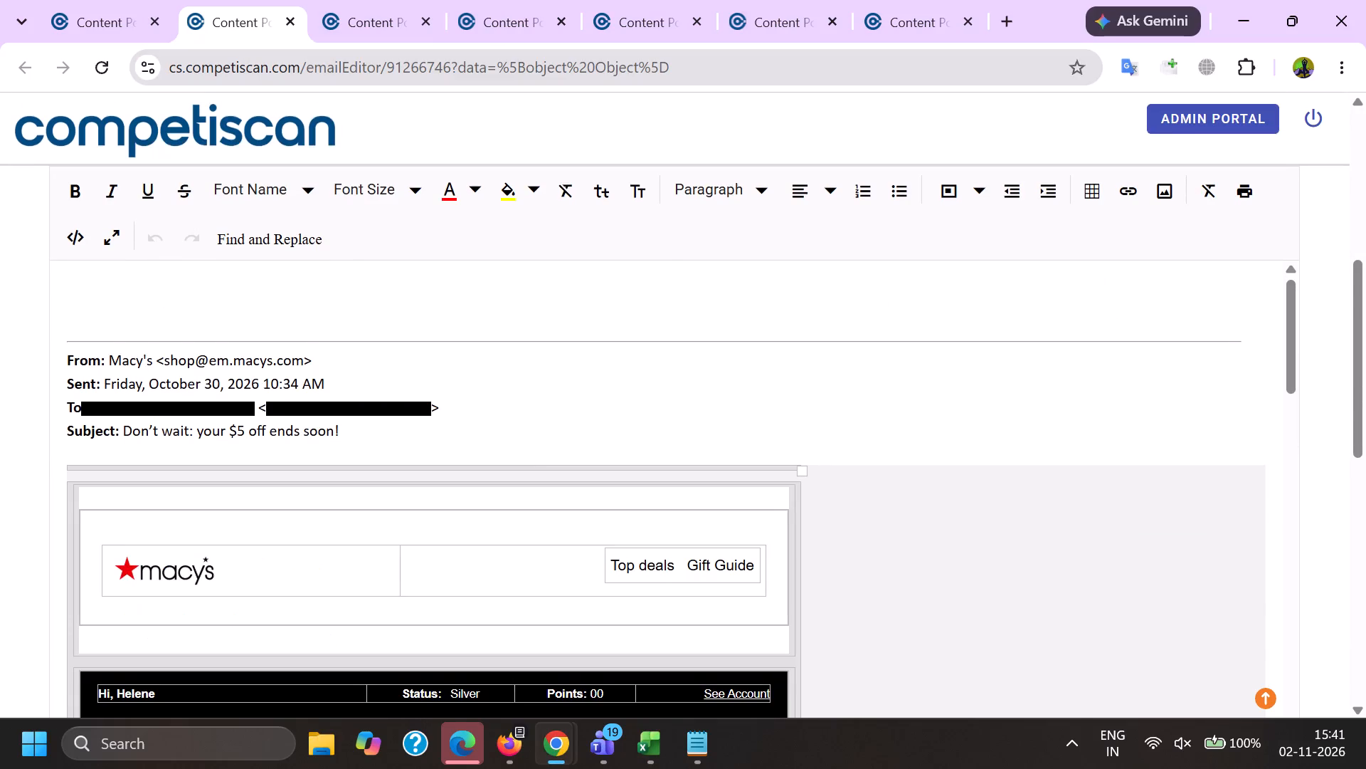
left_click(66, 367)
key("Return")
key("Return")
key("Return")
left_click_drag(67, 362, 43, 300)
key("BackSpace")
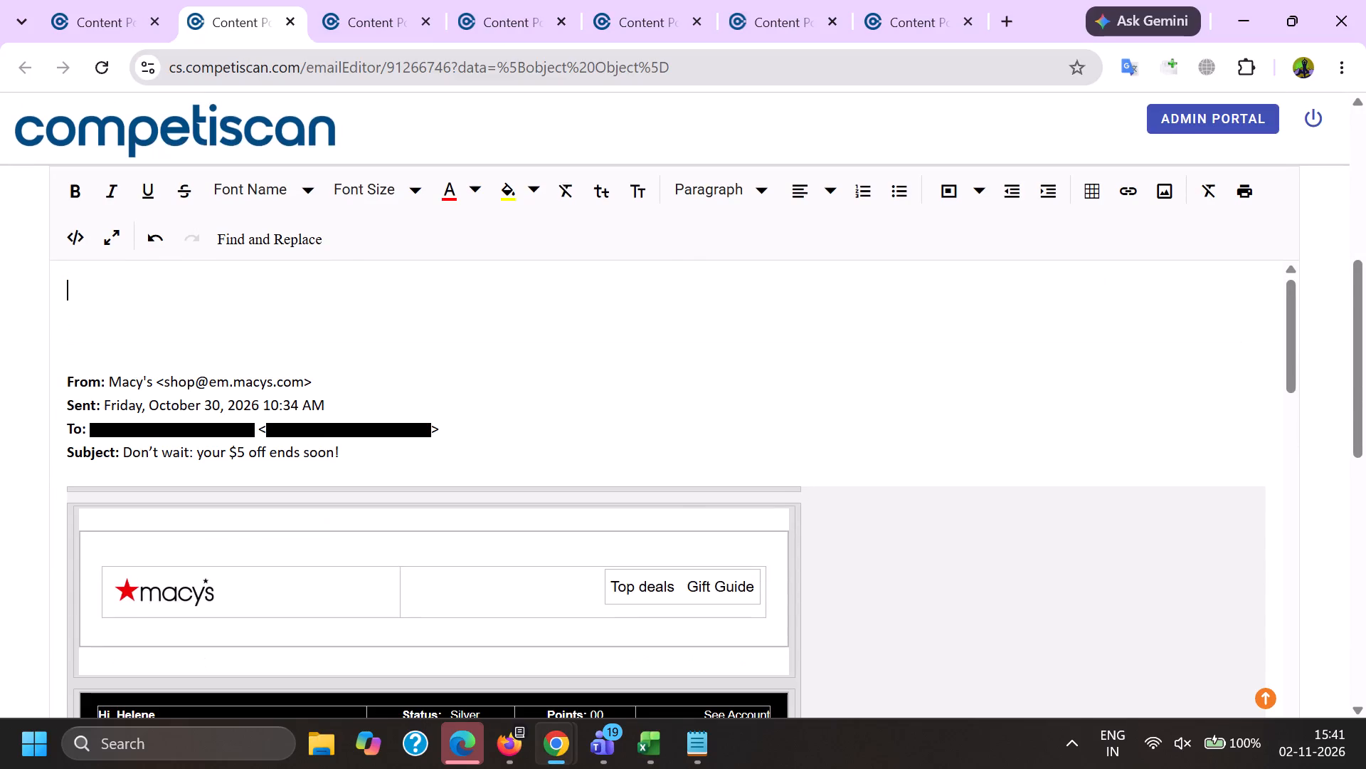
Delete the entire To line with the recipient's details from the email header.
left_click_drag(60, 429, 524, 431)
key("BackSpace")
key("BackSpace")
Place the text cursor just before the sender address in the email's From line.
left_click_drag(154, 383, 156, 382)
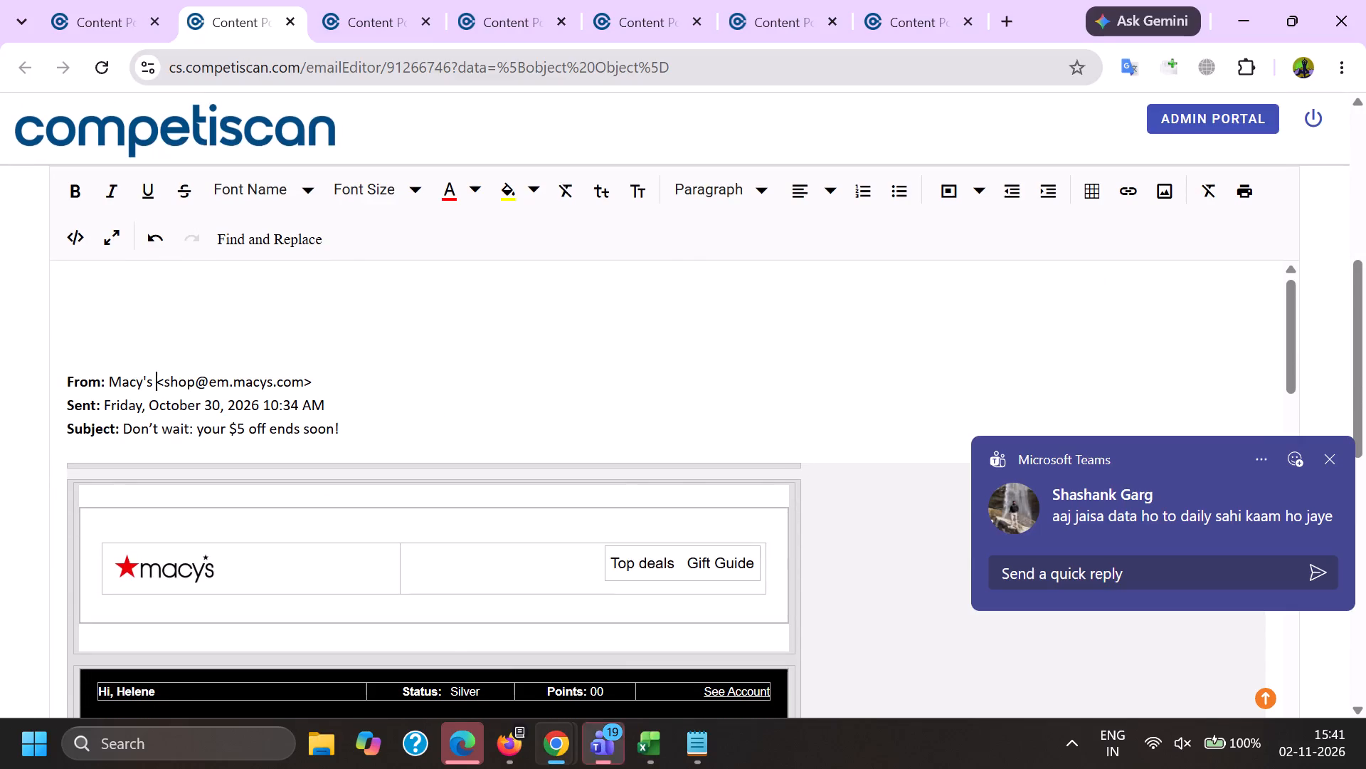
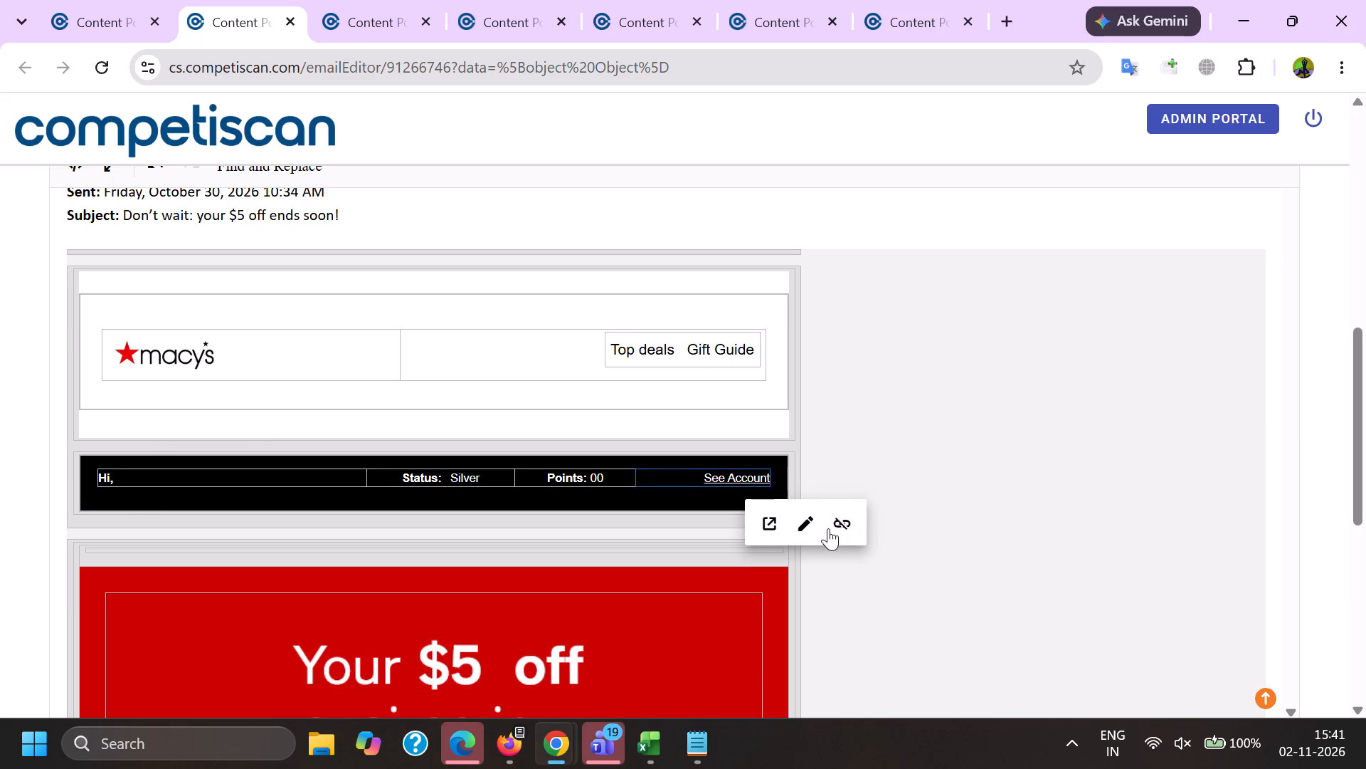
left_click(830, 525)
Delete the promo code after "Use code" in the $5 off terms below the countdown.
scroll(654, 371, "down", 3)
scroll(462, 567, "down", 1)
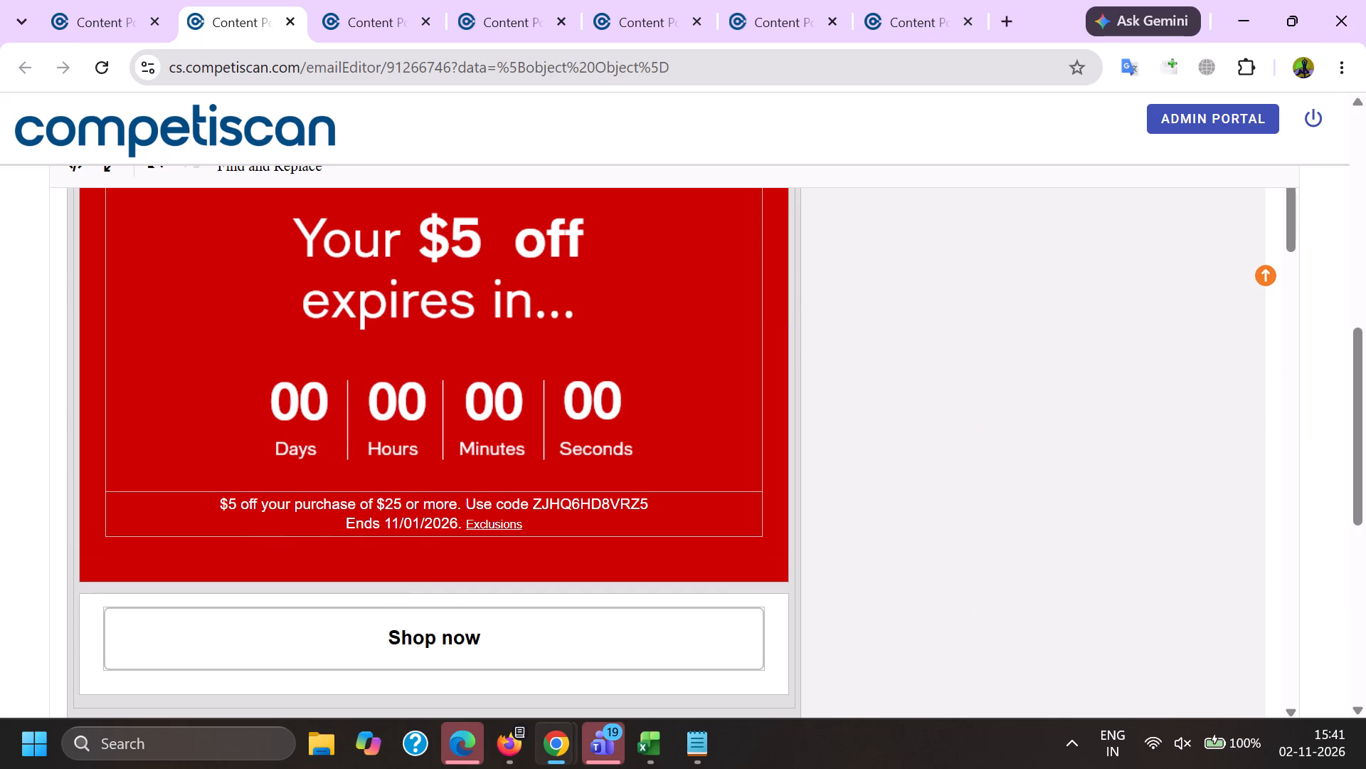
double_click(589, 501)
key("BackSpace")
double_click(587, 503)
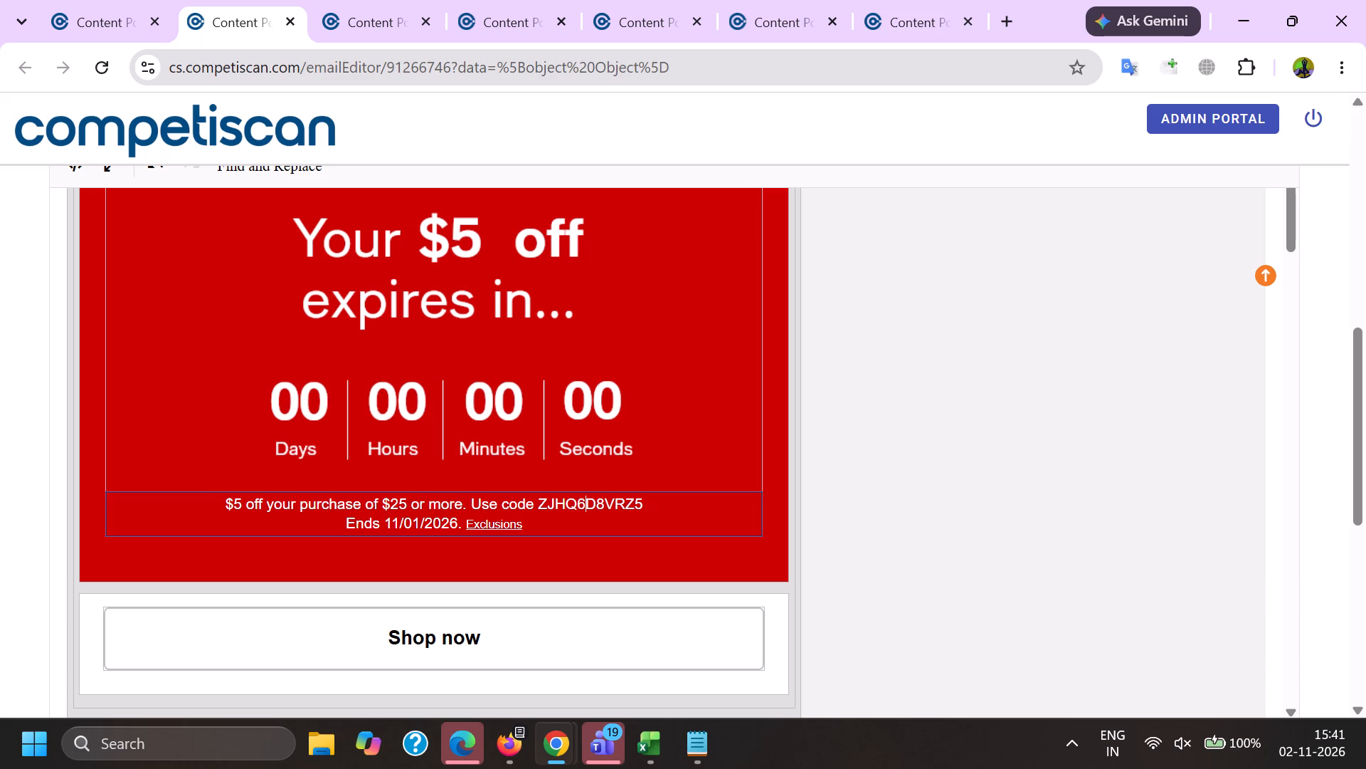
key("BackSpace")
Check the rest of the email body down to the in-store barcode offer and the "More to explore" section.
scroll(510, 415, "down", 10)
scroll(367, 397, "up", 5)
scroll(366, 392, "down", 17)
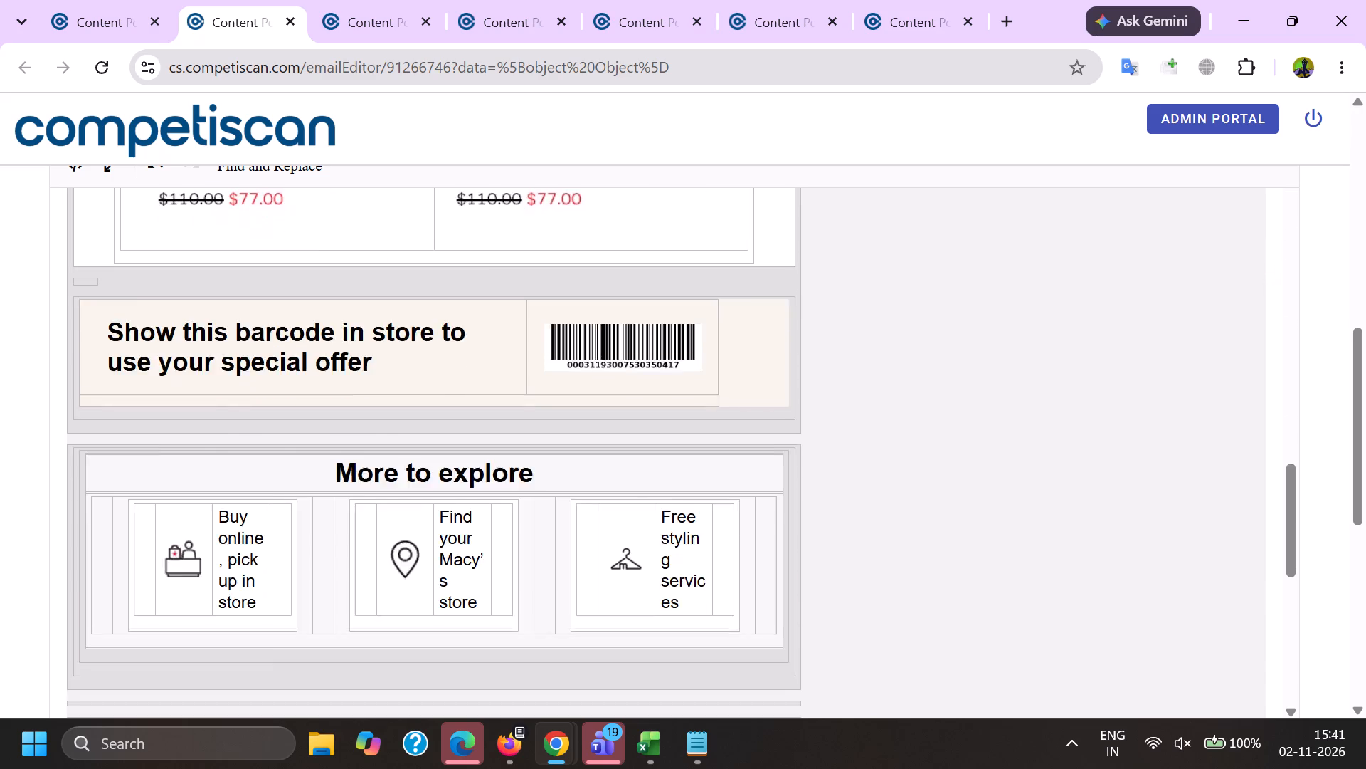
Delete the barcode image from the "Show this barcode in store to use your special offer" section of email 91266746.
scroll(354, 409, "down", 3)
scroll(451, 530, "up", 6)
left_click(587, 273)
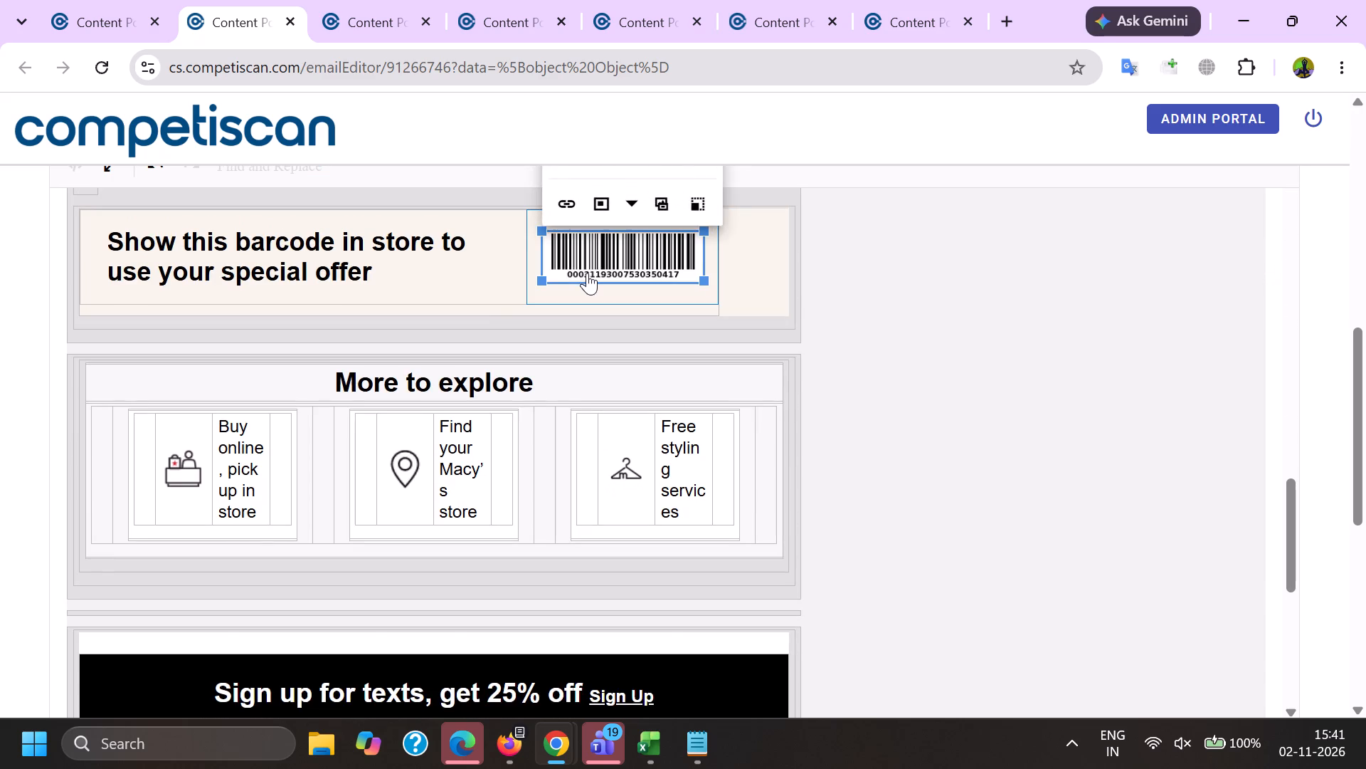
key("Delete")
Remove the hyperlinks from the Instagram, TikTok, YouTube and Facebook icons near the end of the email.
scroll(387, 313, "down", 5)
left_click(354, 303)
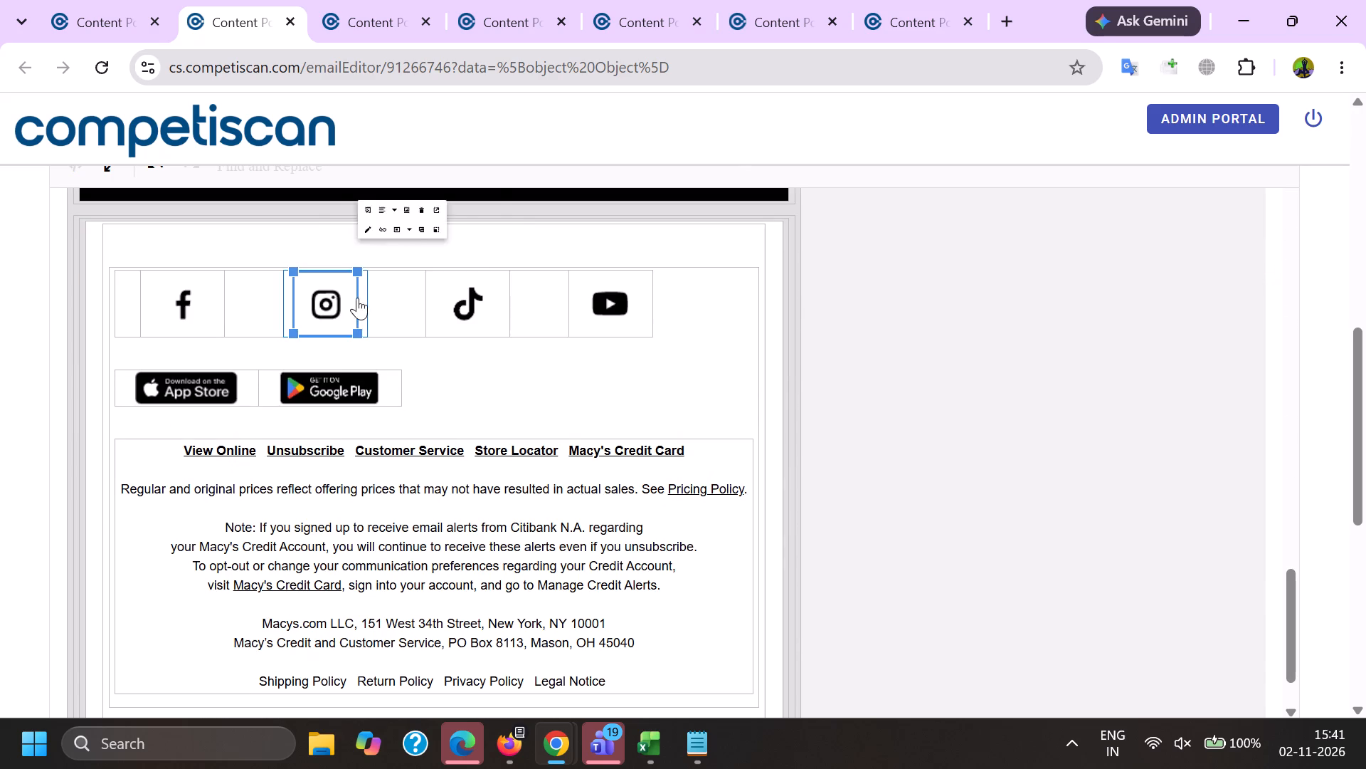
left_click(362, 253)
left_click(460, 296)
left_click(489, 252)
left_click(611, 308)
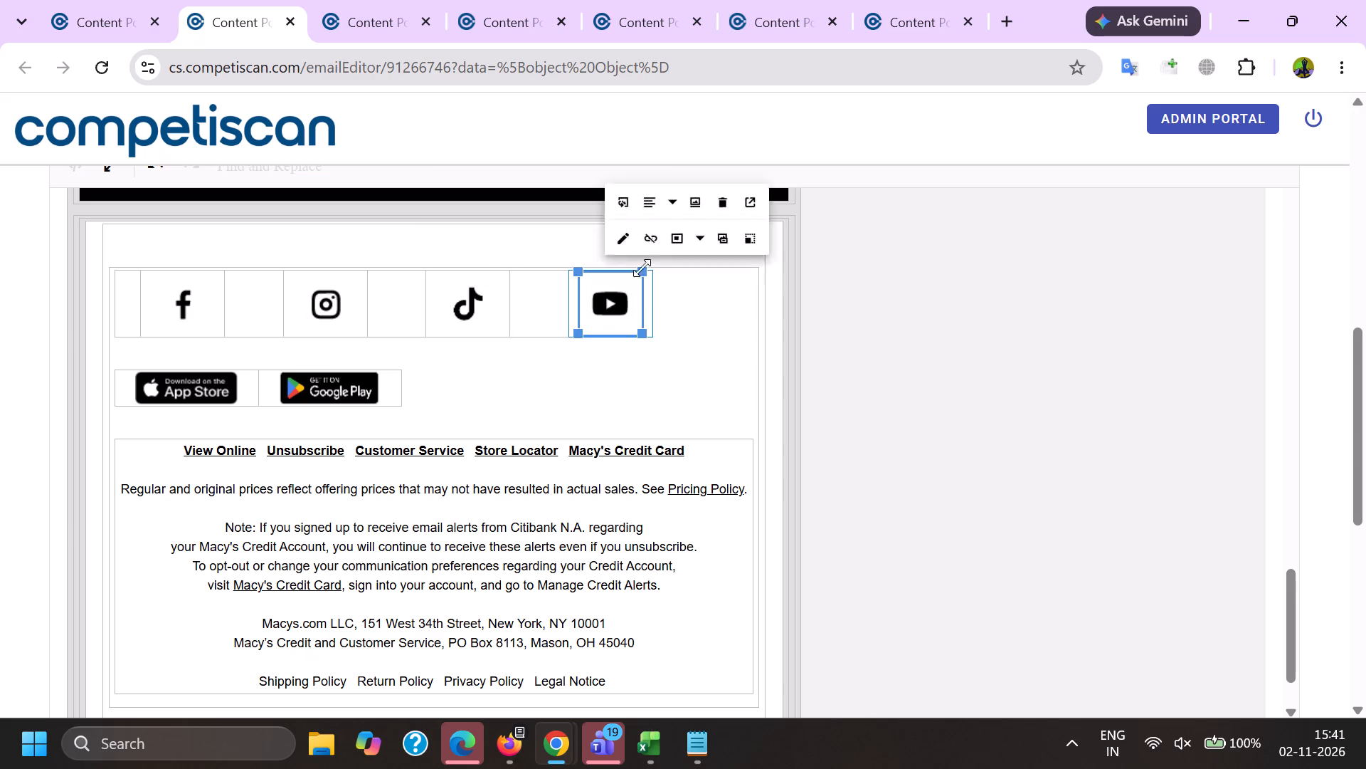
left_click(638, 253)
left_click(200, 304)
left_click(222, 240)
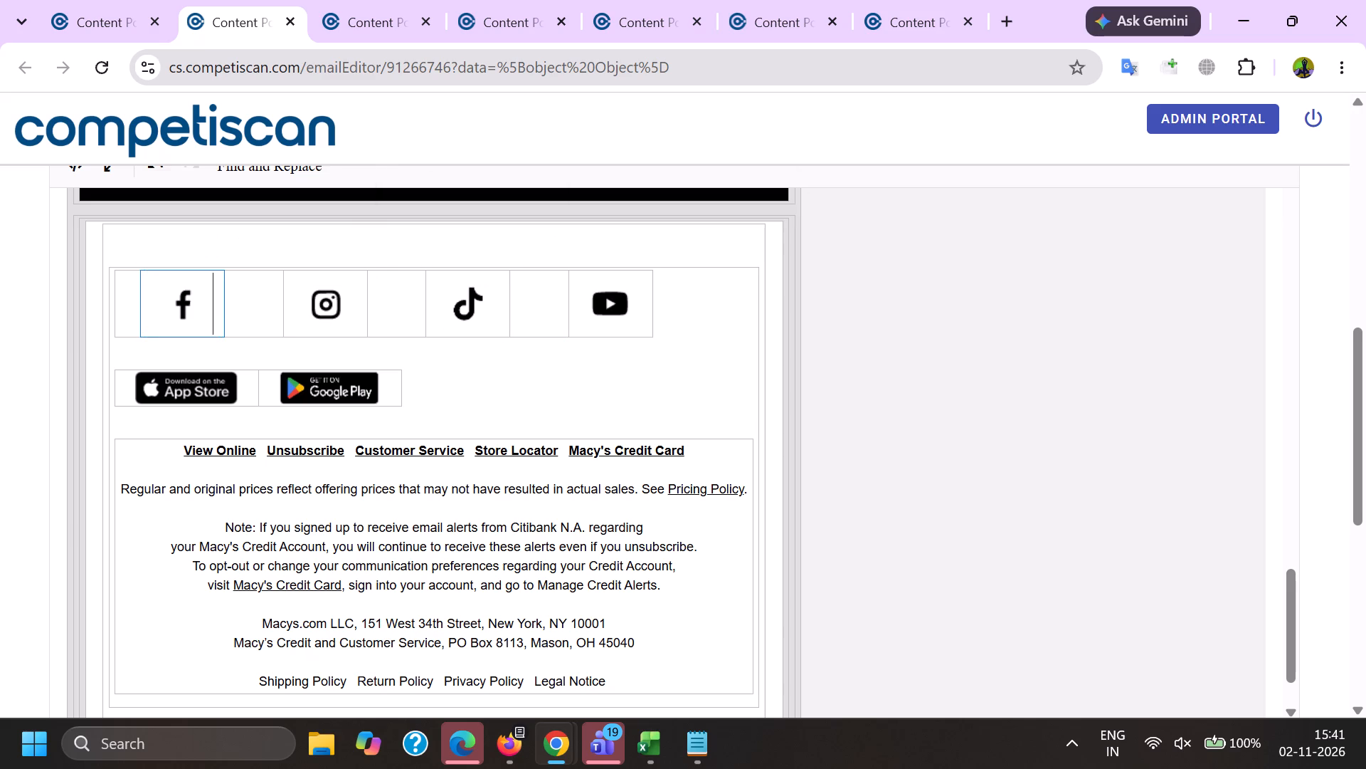
Remove the hyperlinks from the App Store and Google Play badges below the social icons.
left_click(183, 406)
left_click(172, 393)
left_click(195, 330)
left_click(330, 393)
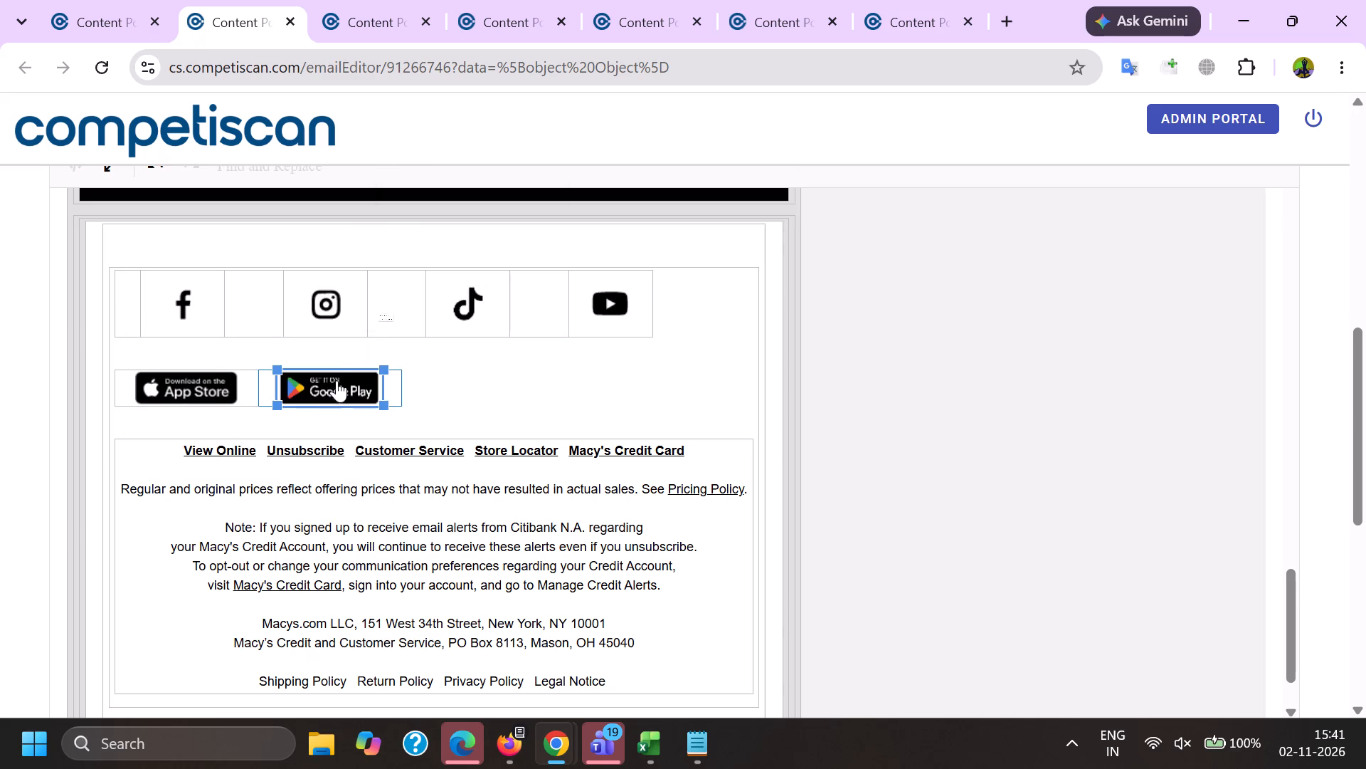
left_click(339, 347)
Remove the hyperlinks from View Online, Unsubscribe and both Macy's Credit Card mentions in the email's footer text.
left_click(231, 456)
left_click(347, 501)
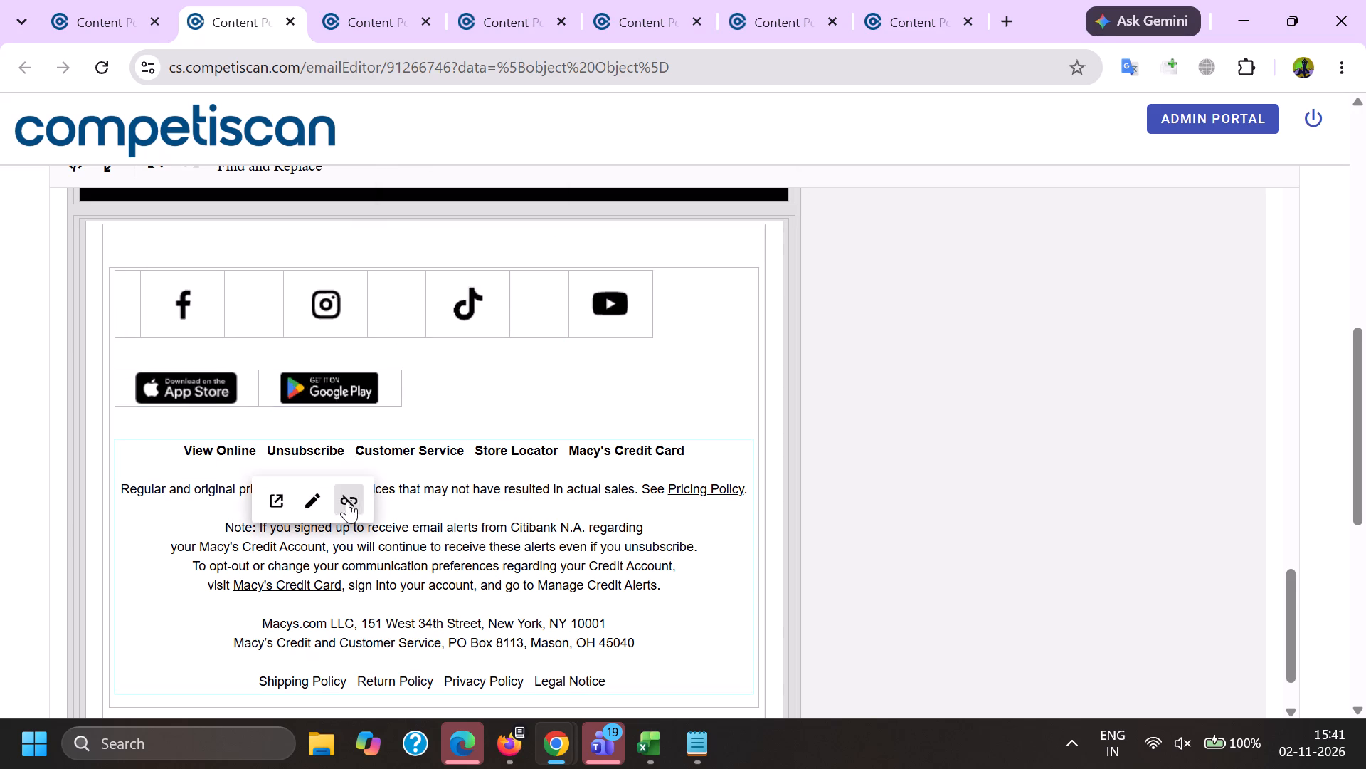
left_click(318, 441)
left_click(307, 442)
left_click(425, 478)
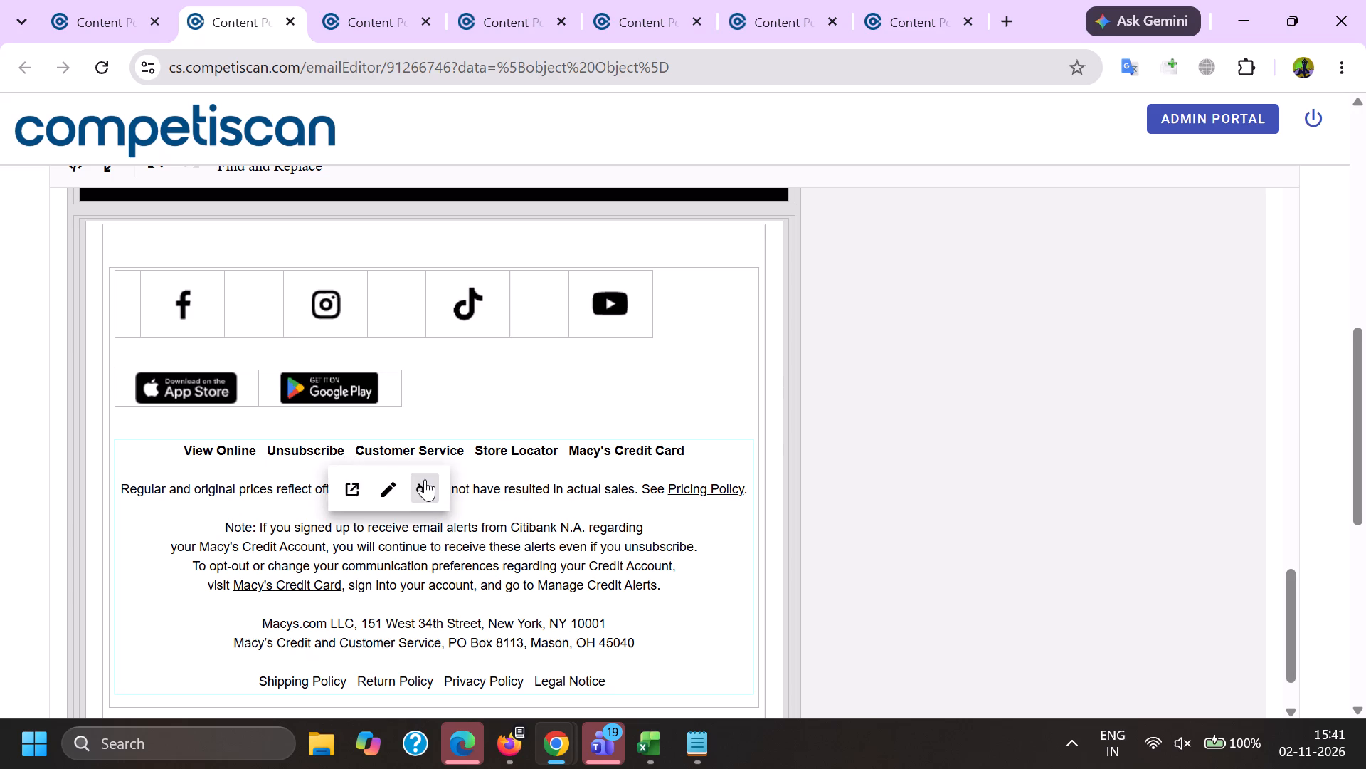
left_click(590, 451)
left_click(724, 495)
scroll(640, 434, "down", 3)
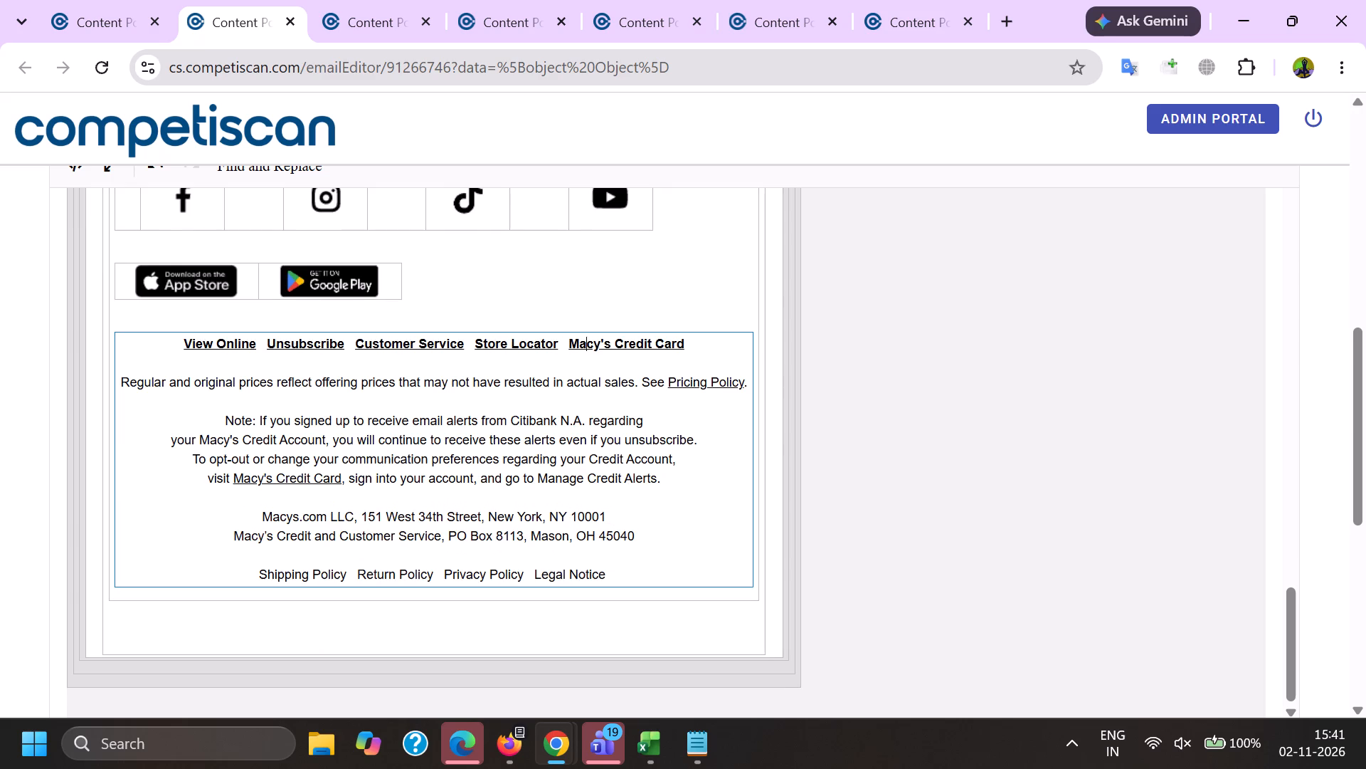
left_click(308, 475)
left_click(425, 525)
Save the product info of the cleaned email 91266746 and confirm the save.
scroll(370, 371, "down", 5)
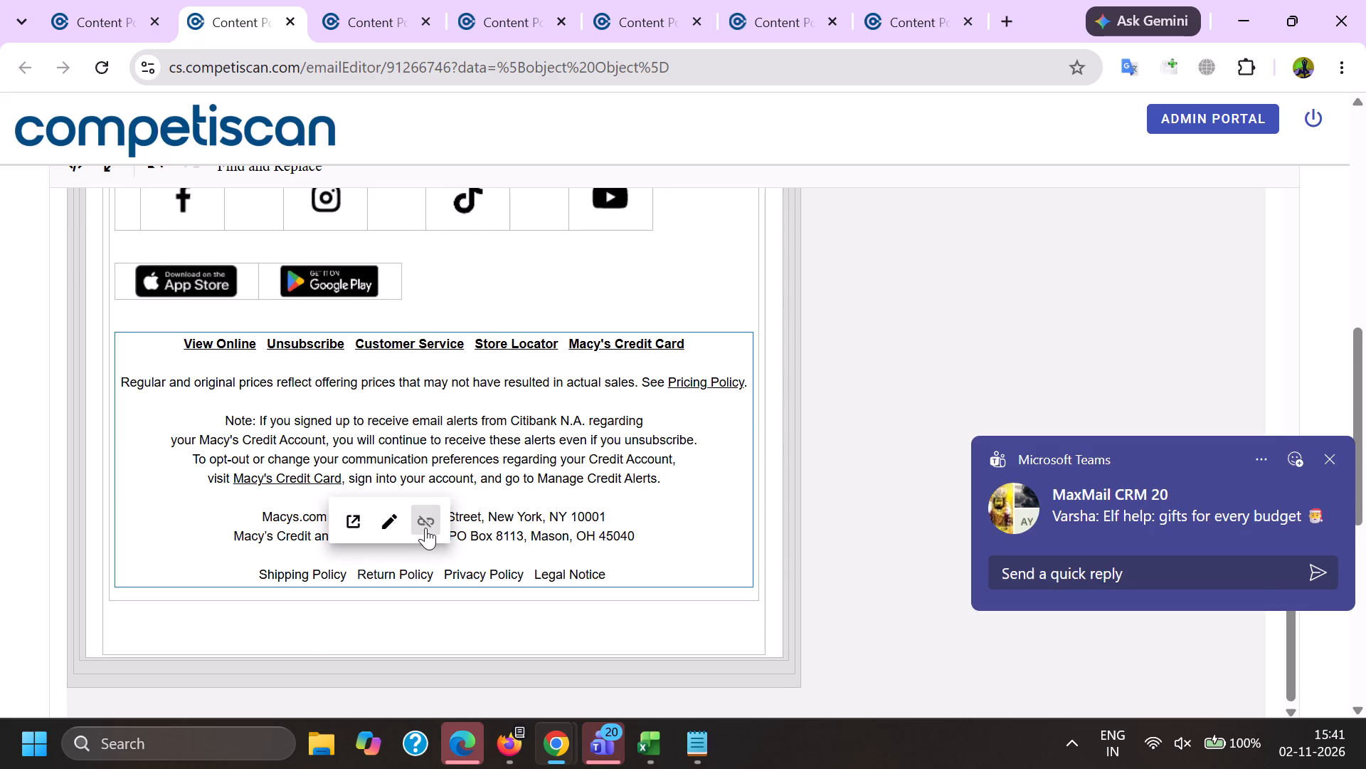
scroll(425, 528, "down", 5)
left_click(534, 526)
left_click(692, 449)
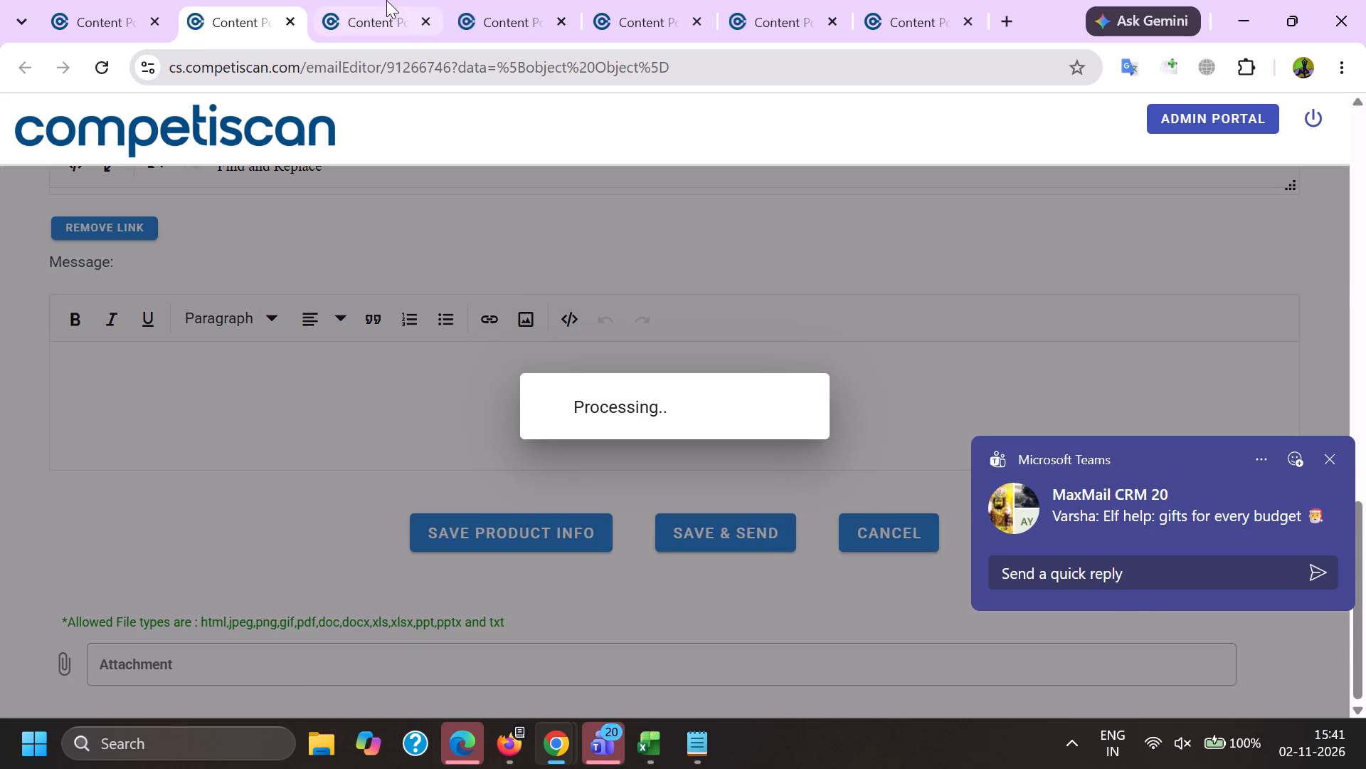
Close four of the leftover Content Portal browser tabs that follow the tab of email 91266746.
left_click(386, 0)
left_click(430, 23)
left_click(430, 23)
left_click(430, 23)
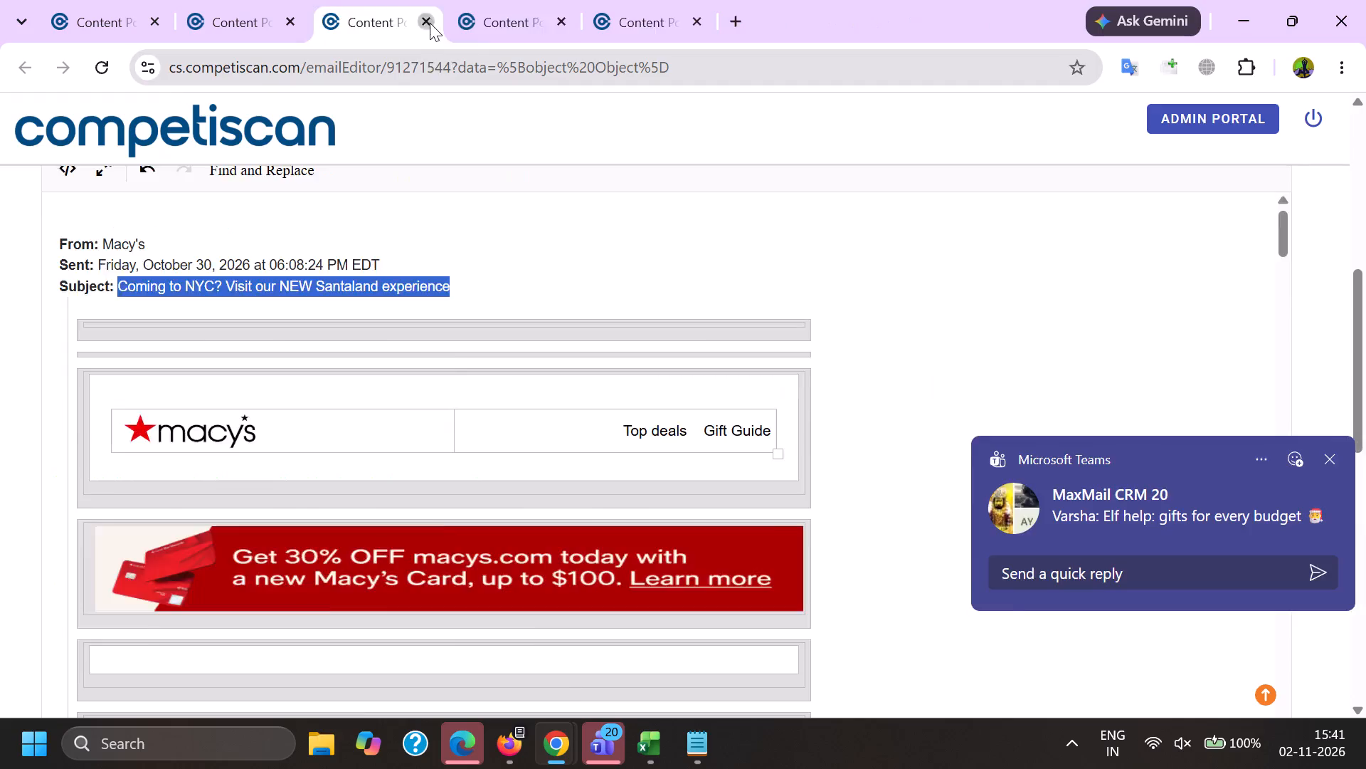
left_click(426, 19)
Return to email 91266746, dismiss the save message and open its product management form.
left_click(283, 0)
left_click(0, 278)
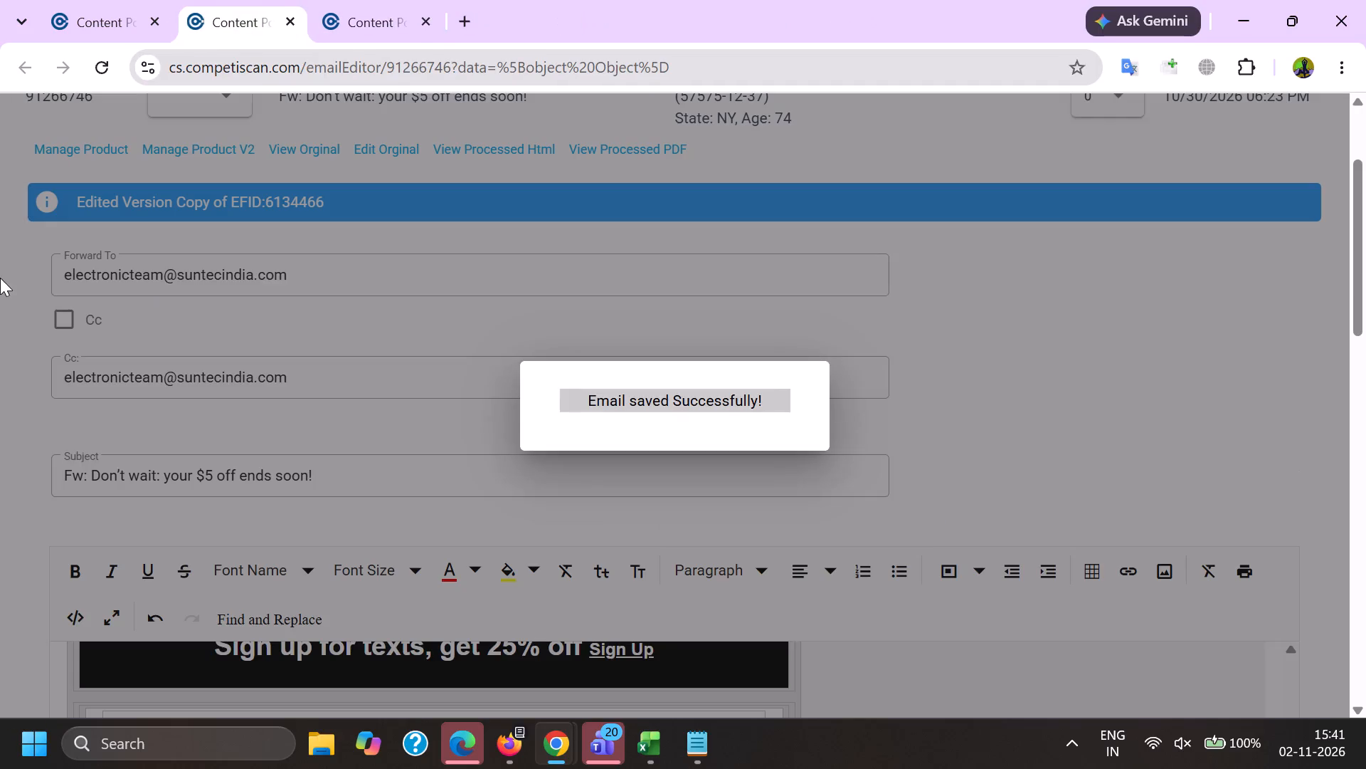
left_click(58, 149)
Back in the email body, copy the text "Plus, you get free shipping at $25 with your card at Macy's Exclusions & Details".
key("alt+Tab")
scroll(198, 384, "down", 4)
scroll(159, 454, "up", 4)
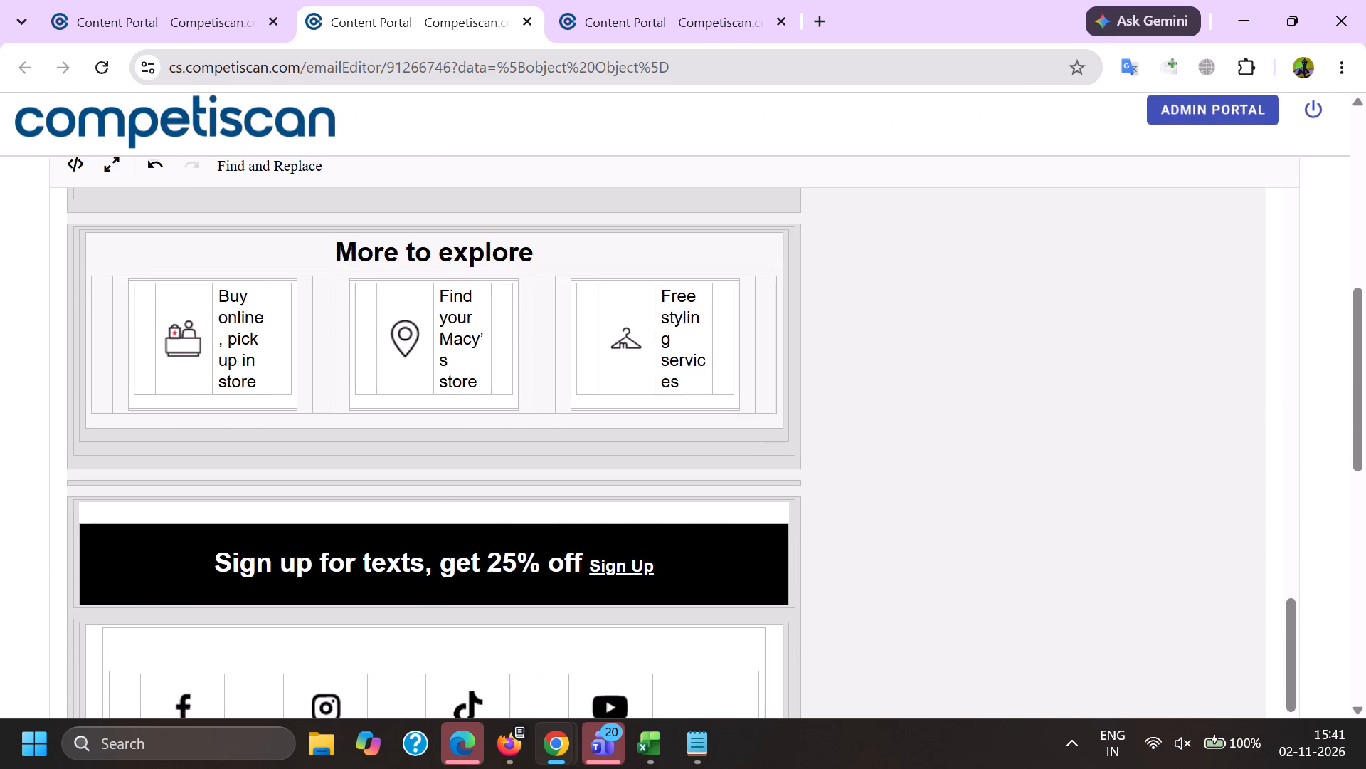
scroll(219, 440, "up", 6)
scroll(219, 454, "down", 3)
scroll(198, 467, "up", 12)
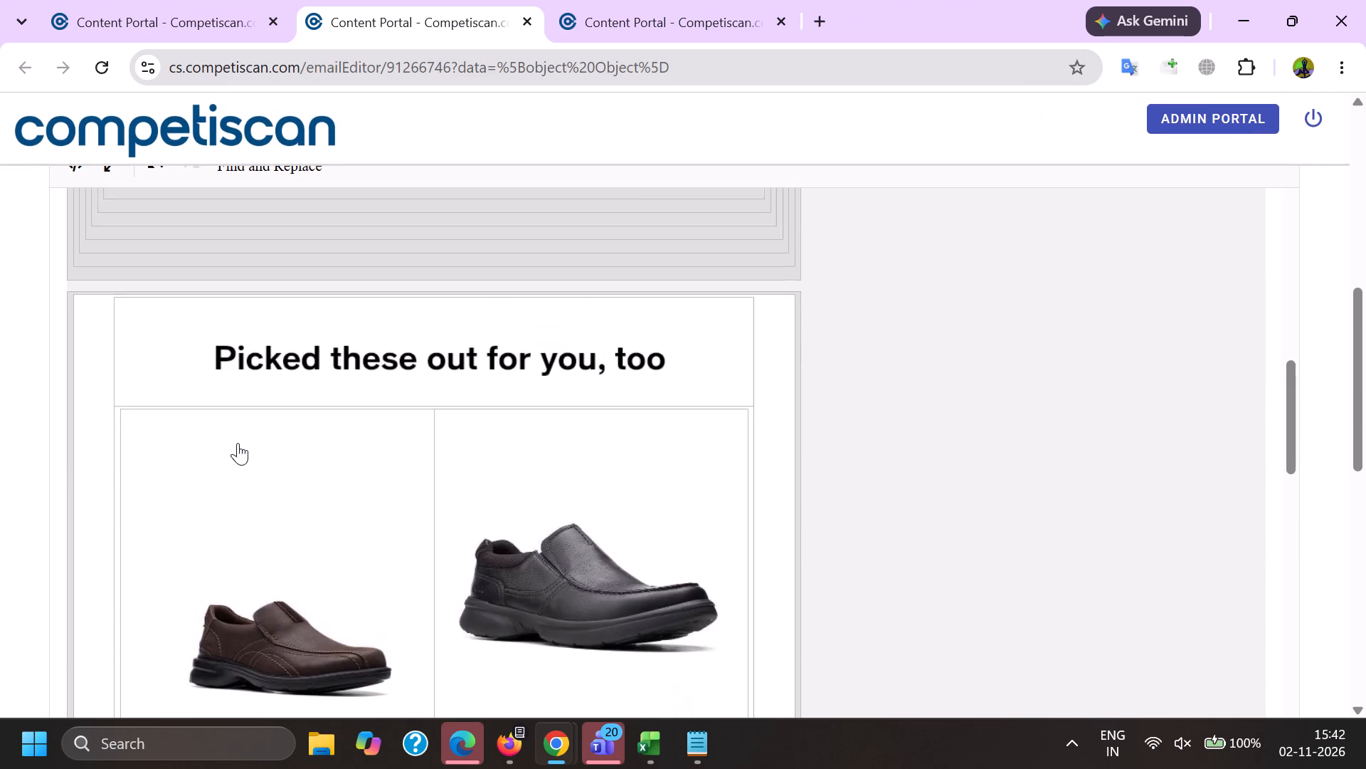
scroll(238, 443, "up", 2)
left_click_drag(188, 488, 572, 518)
key("ctrl+c")
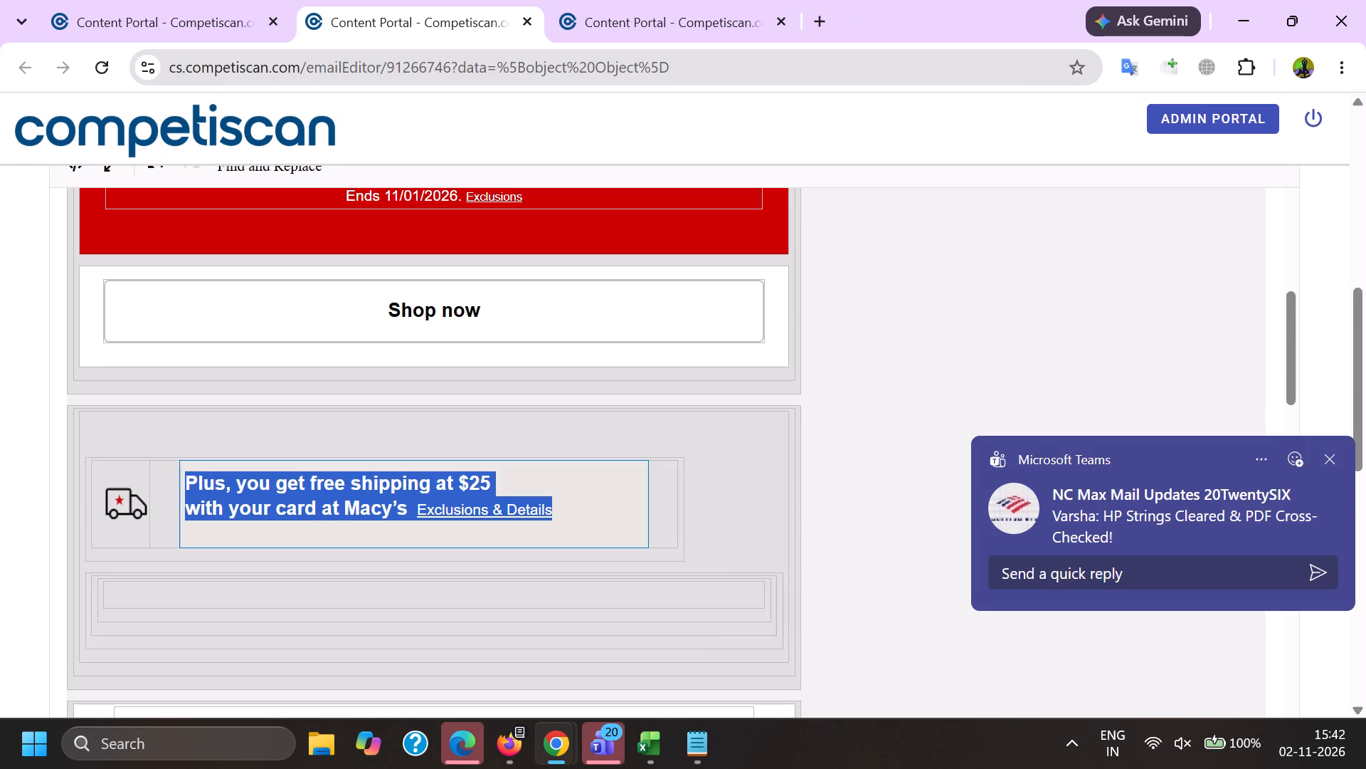
key("ctrl+c")
Append the copied text to the email's subject line, copy the combined headline text, and undo the temporary paste.
scroll(388, 524, "up", 11)
left_click(393, 338)
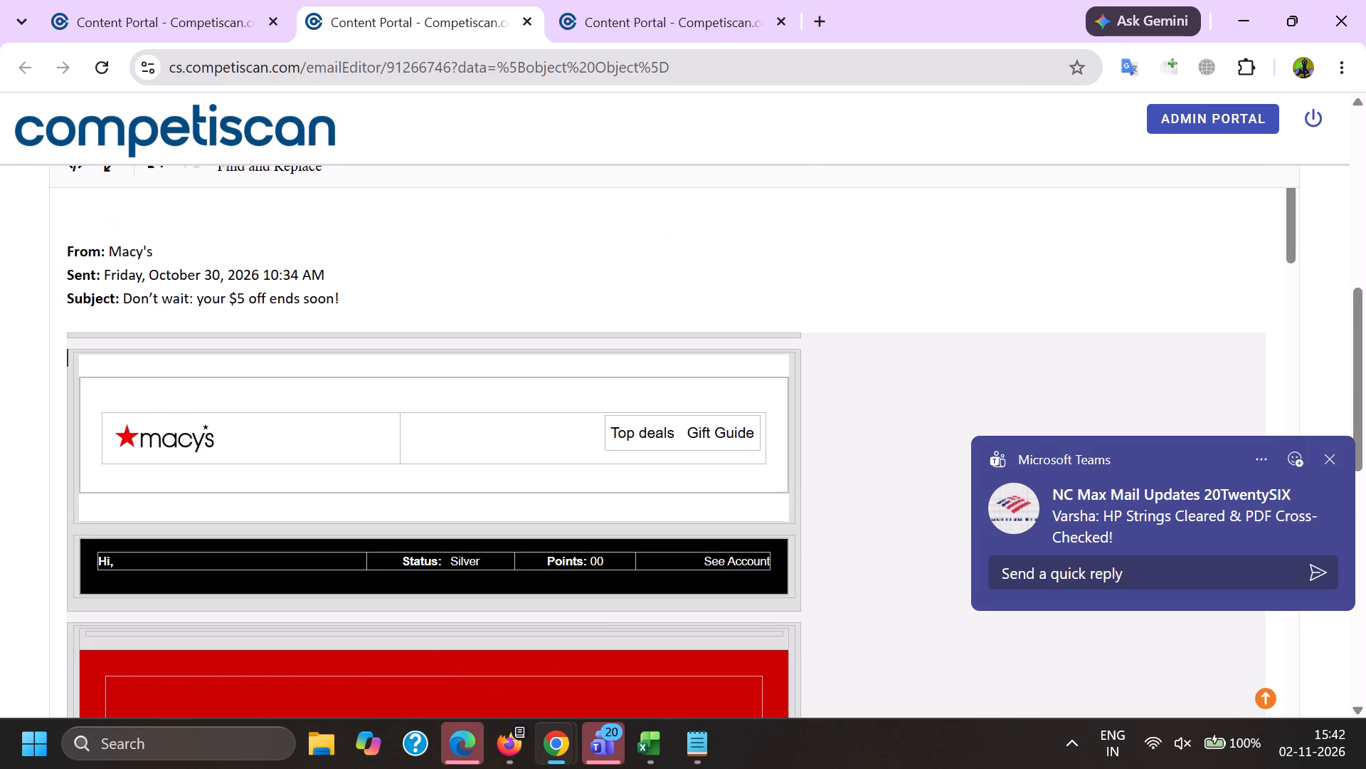
left_click(369, 306)
key("space")
key("ctrl+v")
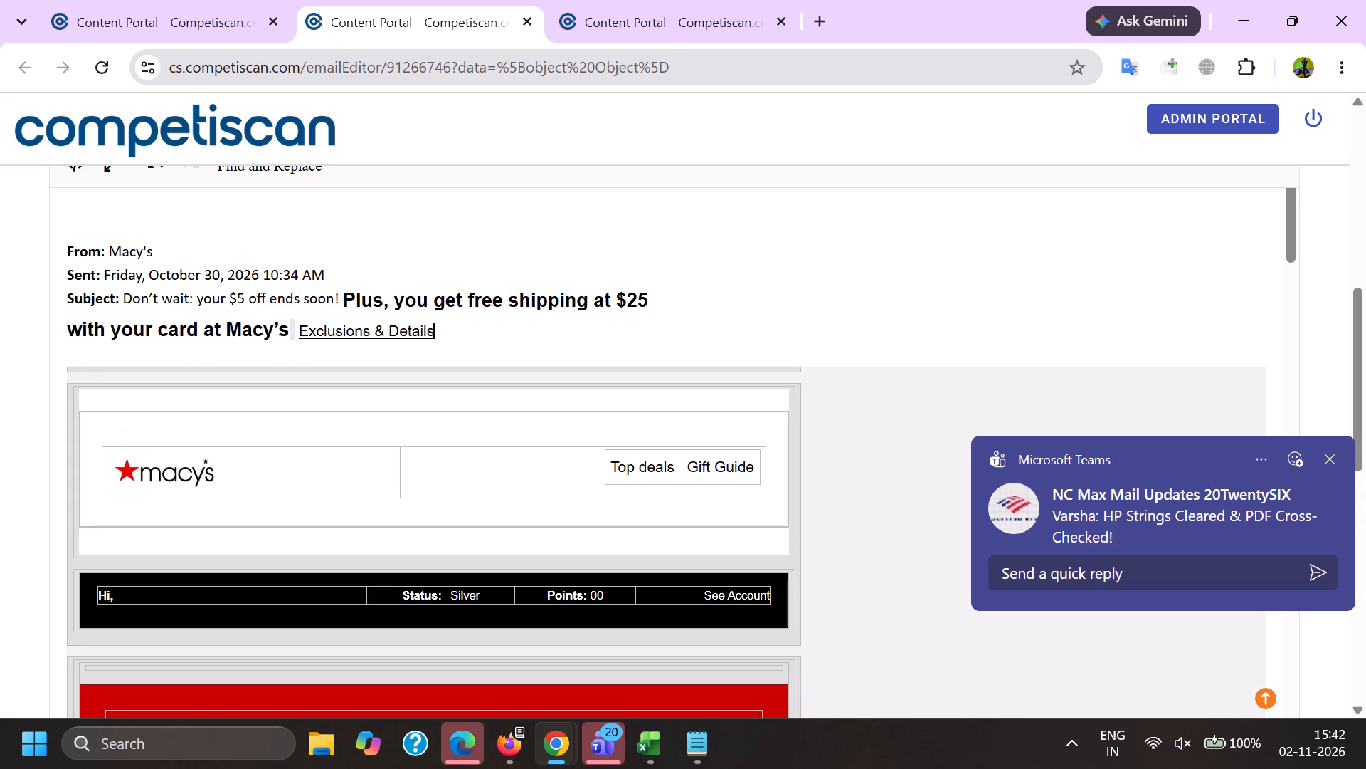
left_click_drag(126, 301, 501, 358)
key("ctrl+c")
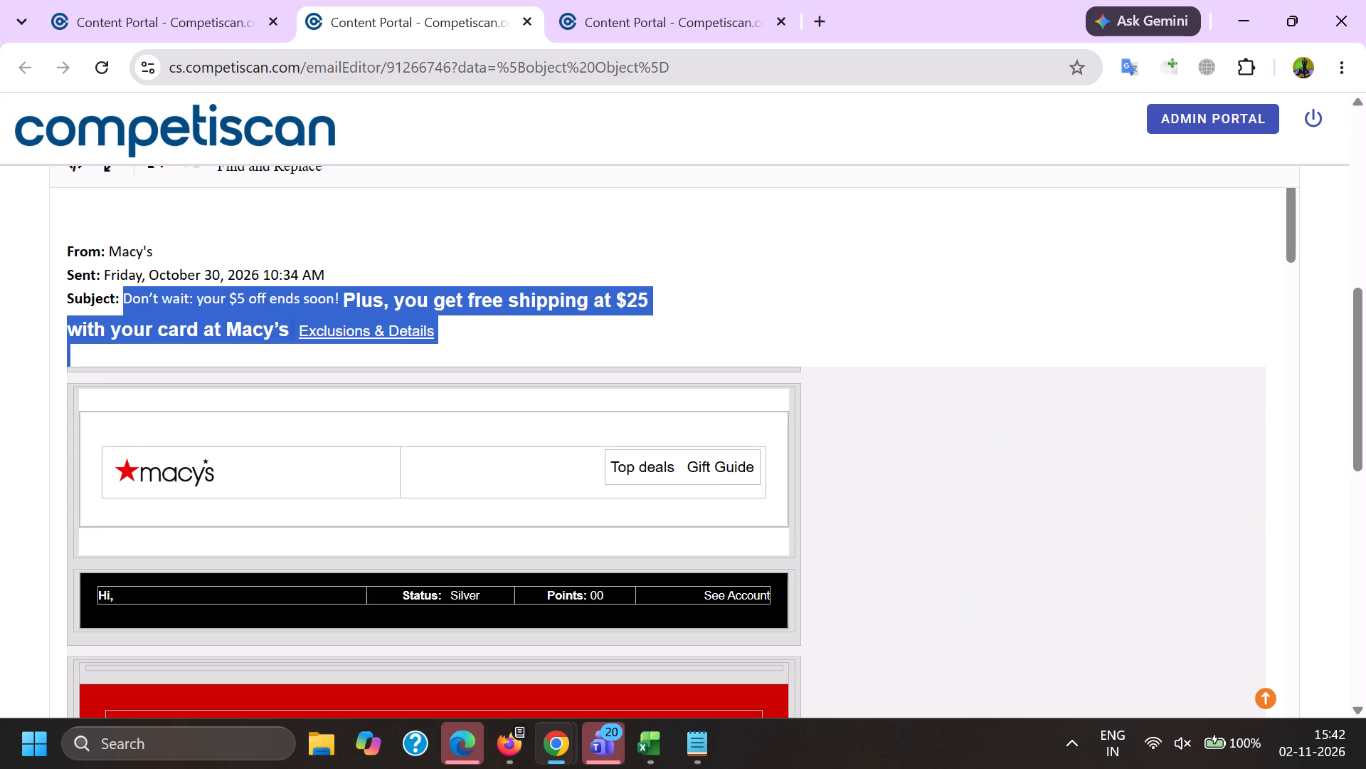
key("ctrl+z")
In the product form for 91266746, remove the company apc-na and enter a company search for Citibank.
key("alt+Tab")
scroll(281, 318, "down", 6)
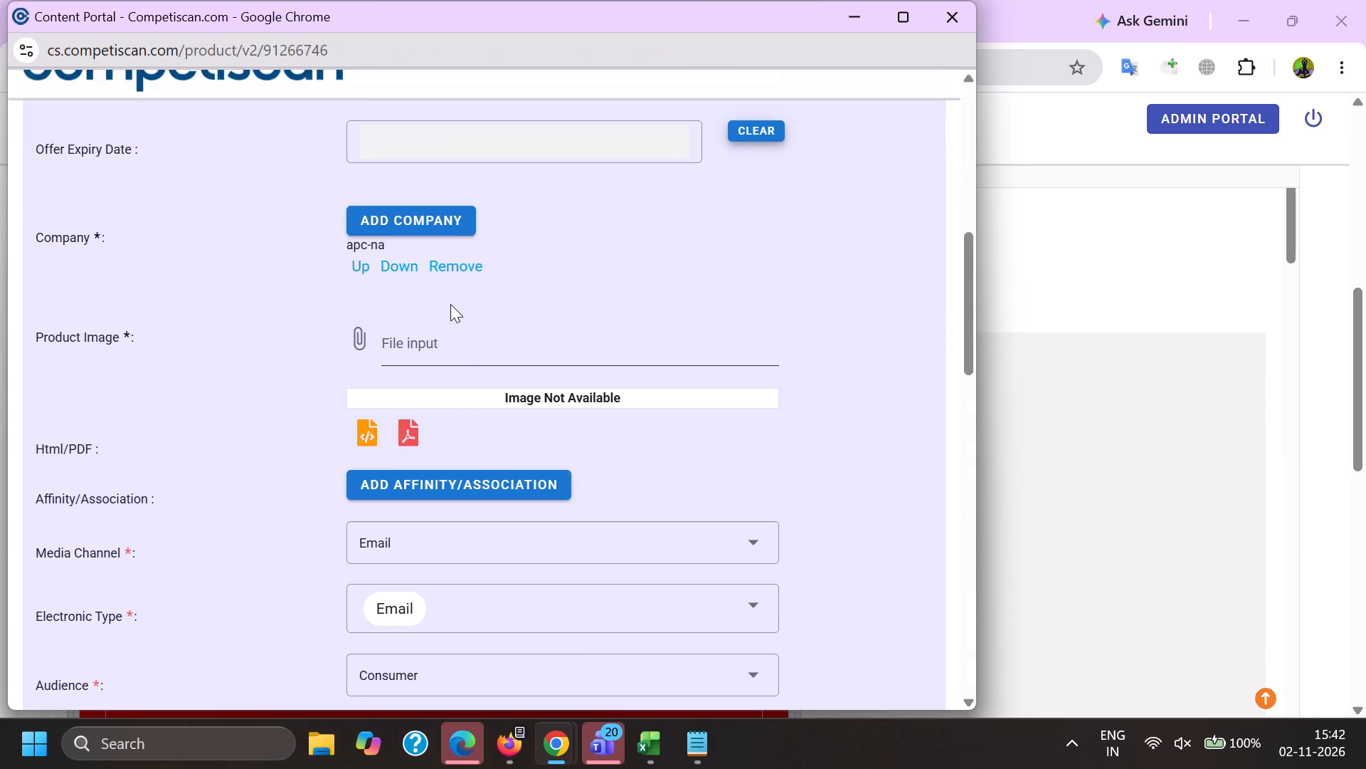
left_click(440, 261)
left_click(433, 219)
key("c")
type("qa")
key("BackSpace")
key("BackSpace")
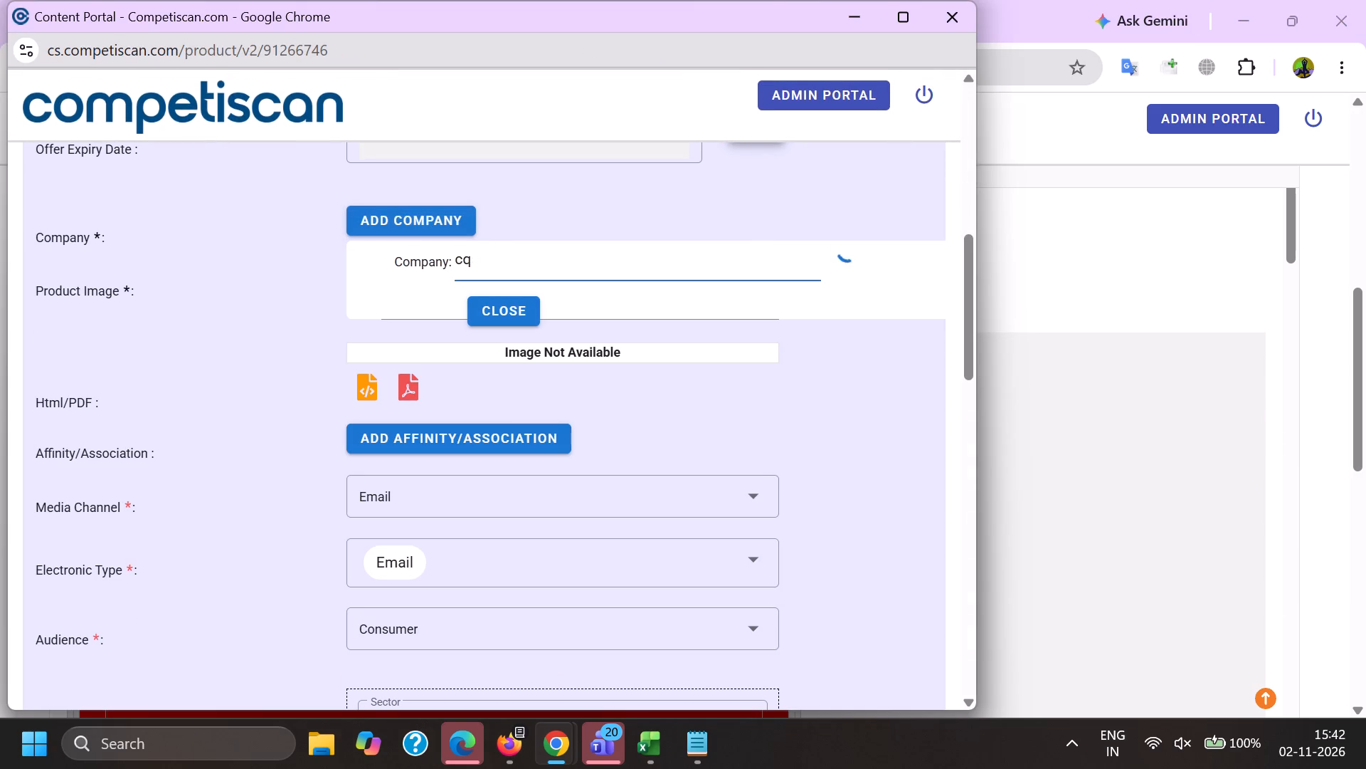
key("c")
key("i")
key("t")
key("i")
key("b")
key("a")
key("n")
key("k")
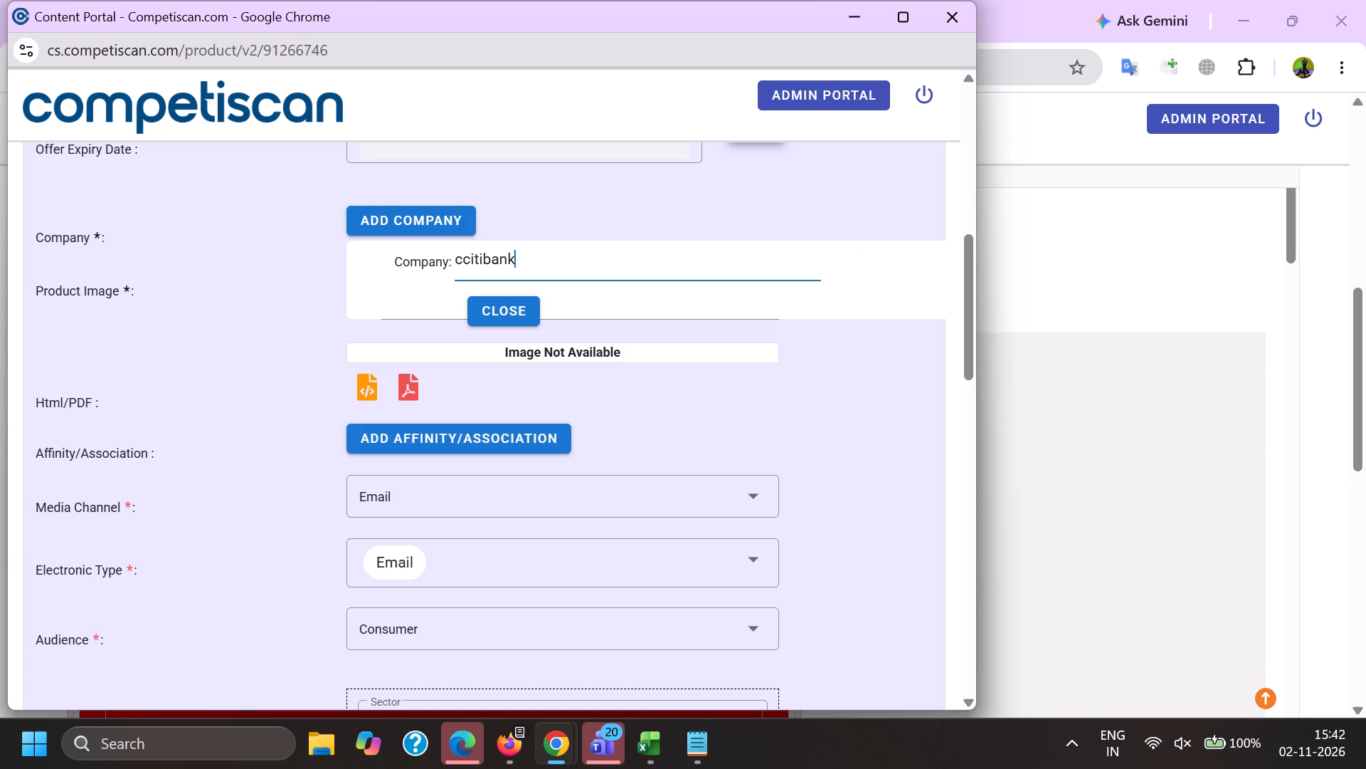
Replace the Product Headline with the copied combined subject and free-shipping text, without trailing blank space.
scroll(425, 247, "down", 3)
scroll(467, 406, "down", 4)
left_click_drag(600, 488, 228, 459)
key("ctrl+b")
key("ctrl+v")
key("BackSpace")
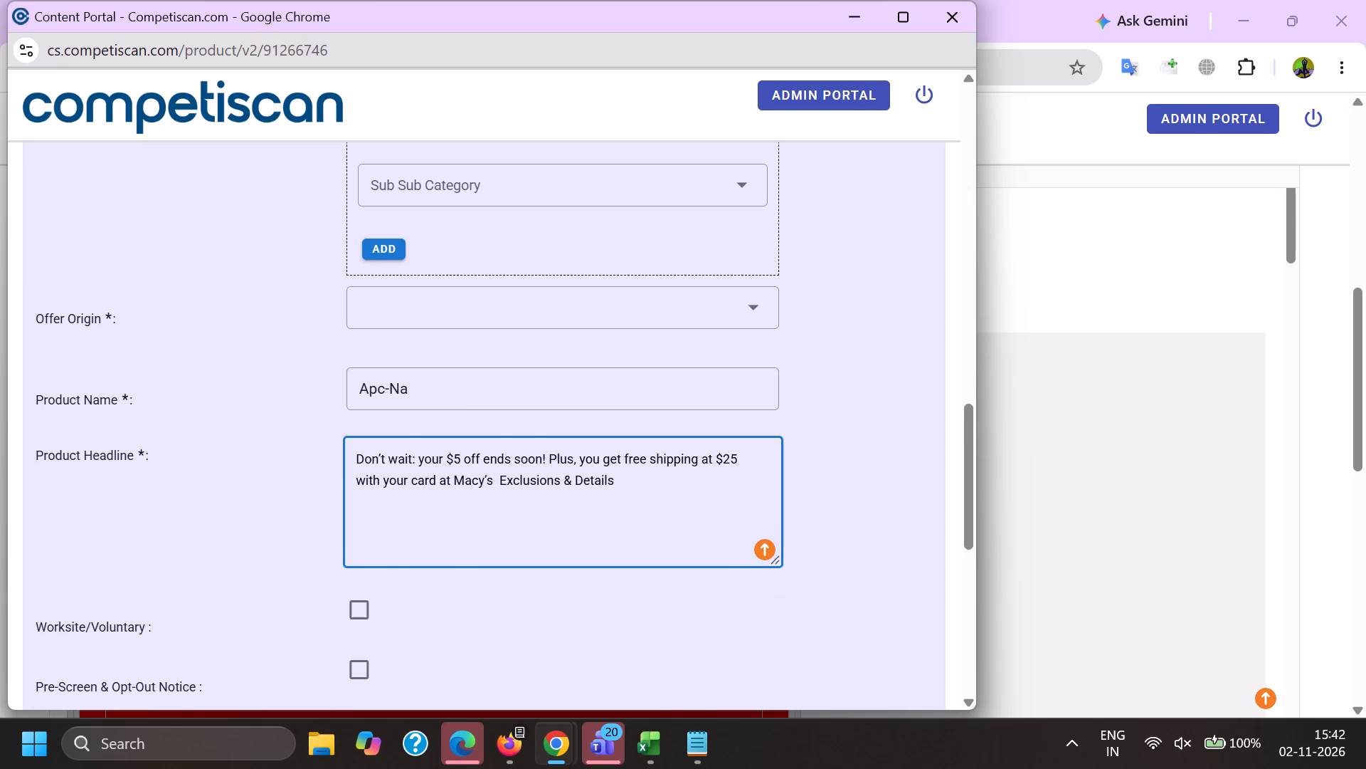
key("BackSpace")
Copy the word "Macy's" from the Product Headline.
double_click(473, 480)
key("ctrl+c")
In the Product Headline, delete the extra space after "Macy's" and replace "&" with "and" before "Details".
left_click(503, 481)
key("BackSpace")
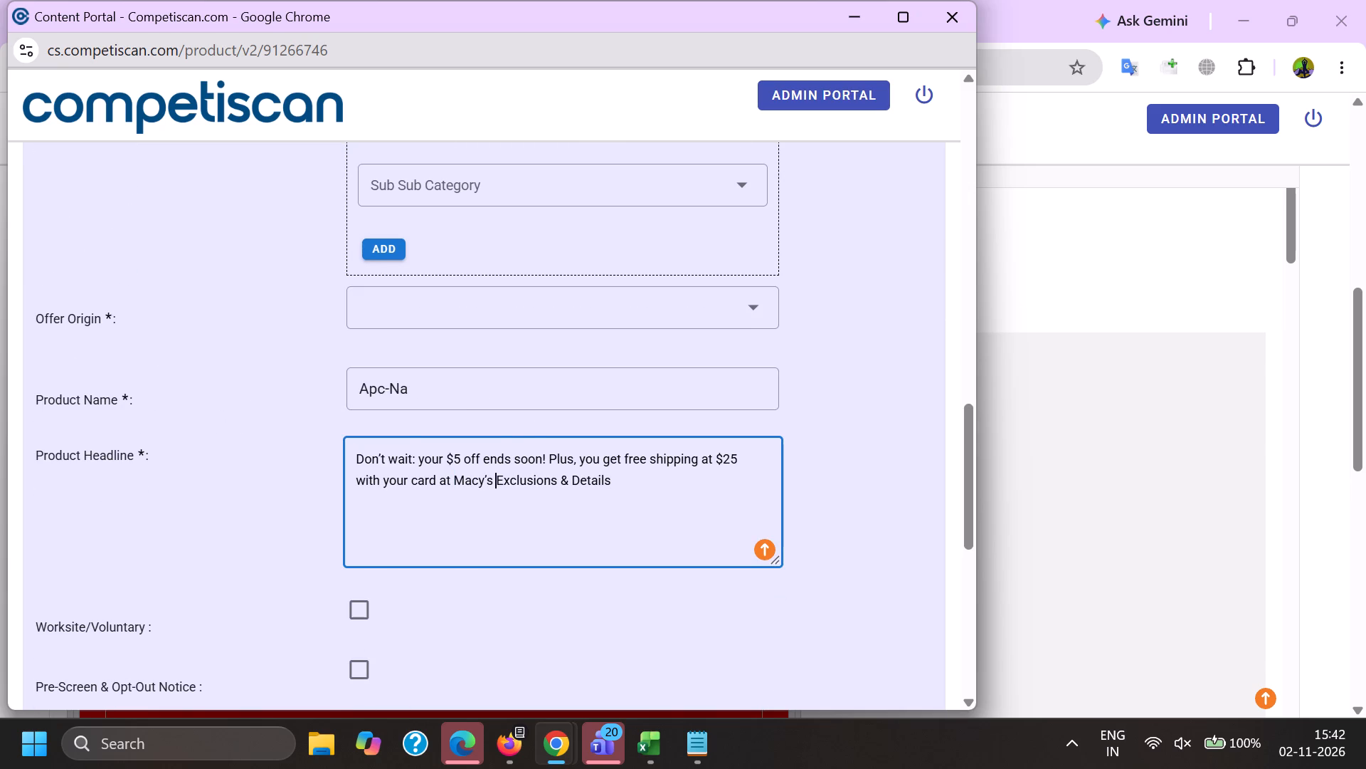
key("Right")
key("Right")
key("Right")
key("Right")
key("Right")
key("Right")
key("Right")
key("Right")
key("Right")
key("Right")
key("Right")
key("Right")
key("Right")
key("Right")
key("Left")
key("Left")
key("BackSpace")
key("a")
key("n")
key("d")
Capitalize "Your" after "Don't wait:" in the headline and replace the line break after "$25" with a space.
left_click(421, 454)
key("Right")
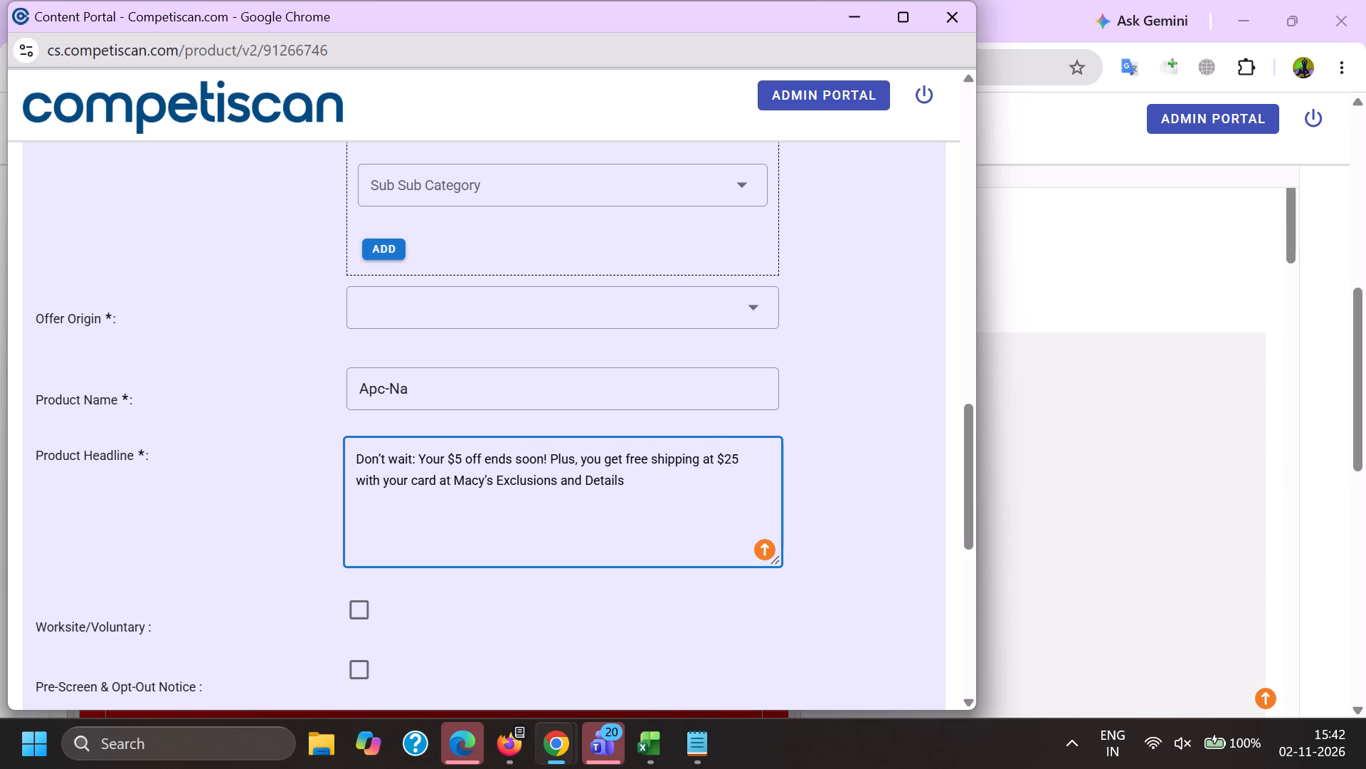
left_click(763, 456)
key("Right")
key("BackSpace")
key("space")
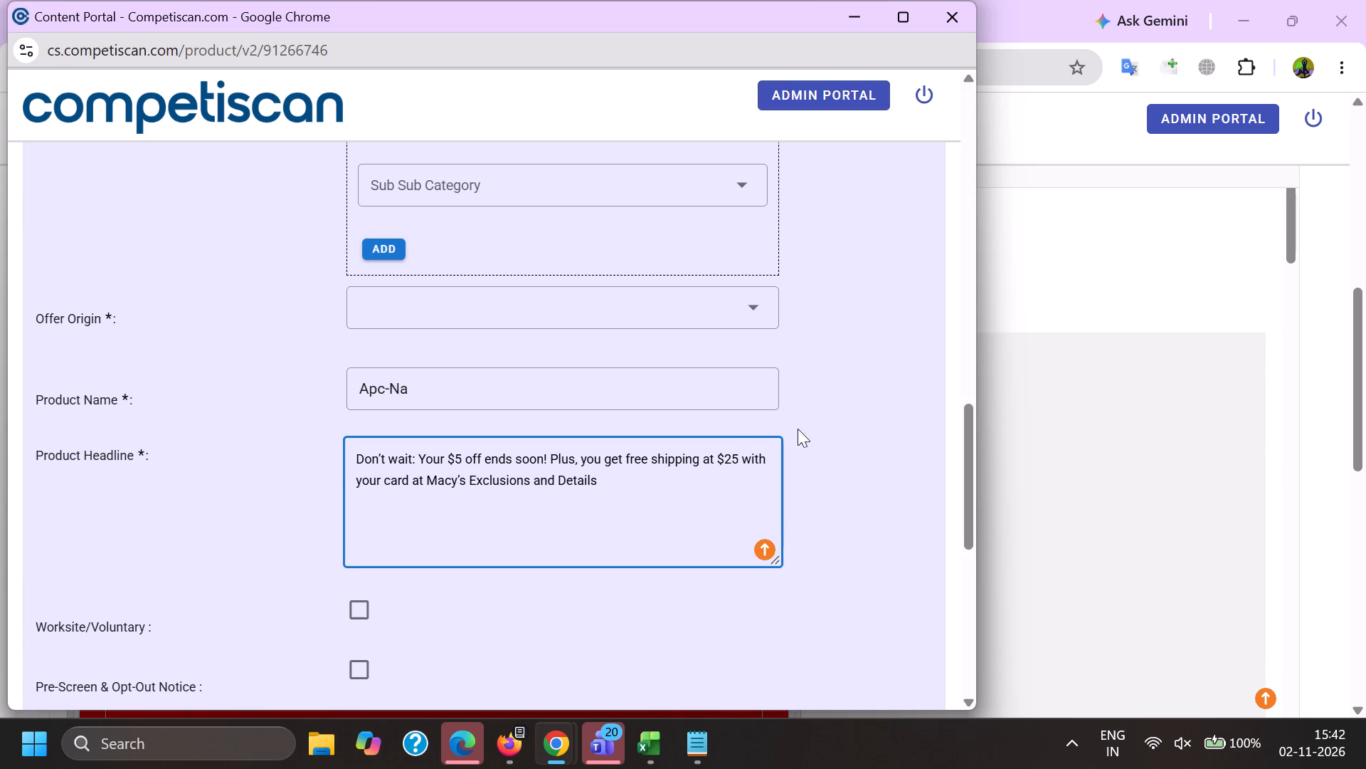
Correct the company search text to citibank and add Citibank as the product's company.
scroll(316, 453, "up", 13)
scroll(451, 436, "down", 4)
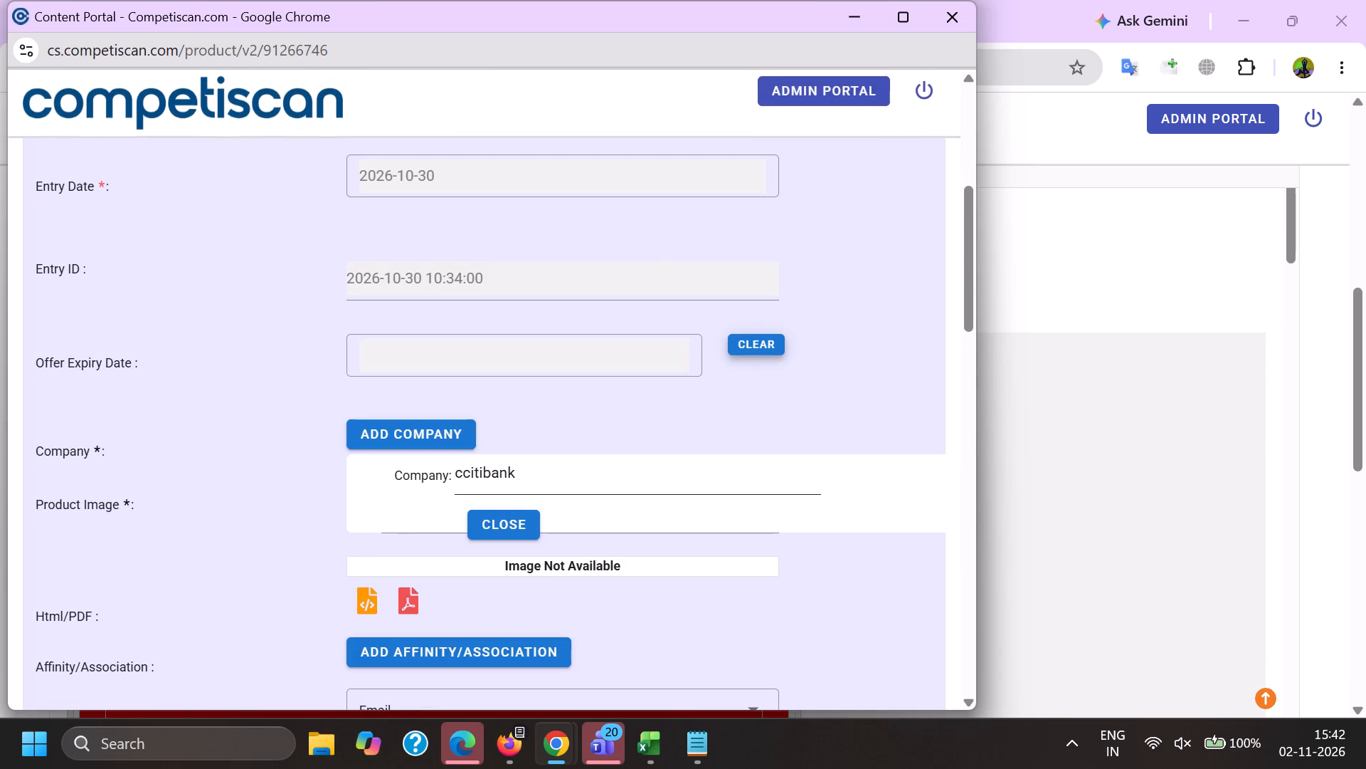
left_click(465, 472)
key("BackSpace")
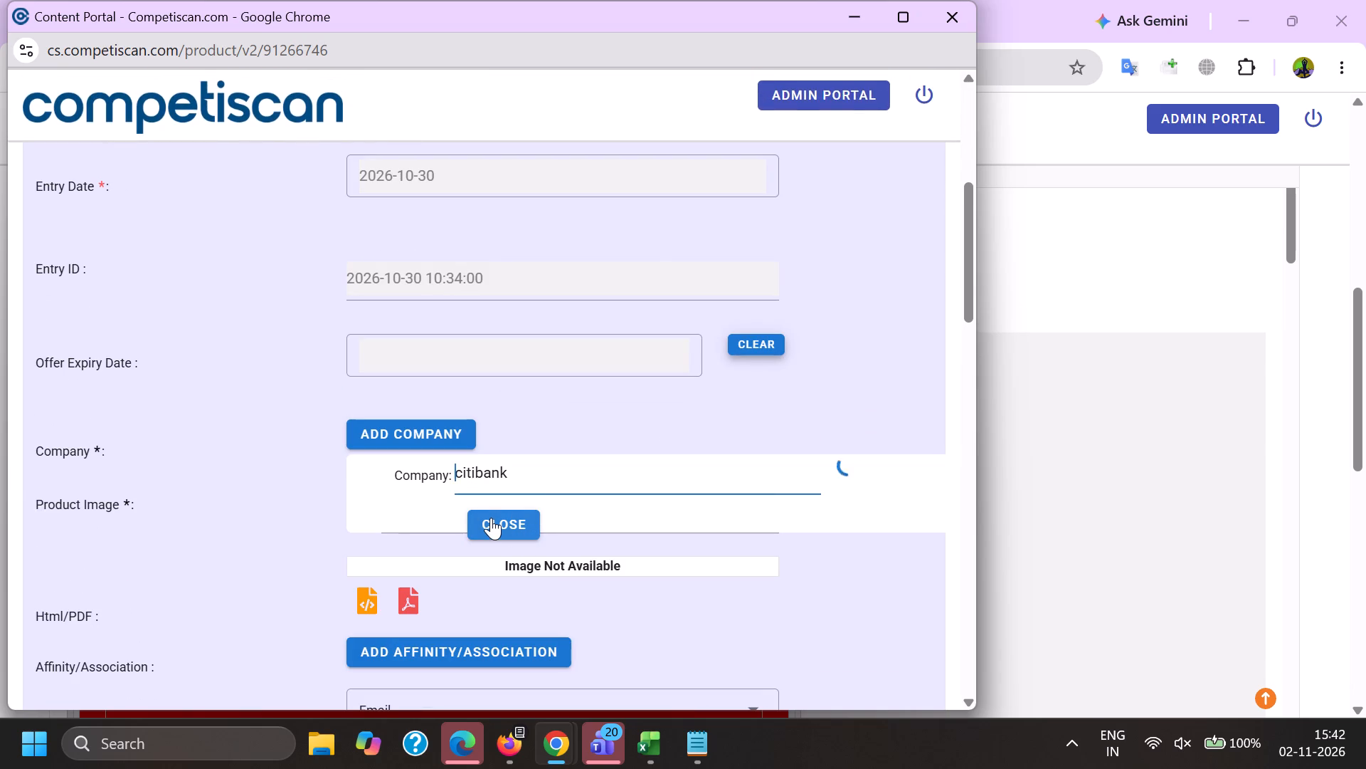
left_click(529, 479)
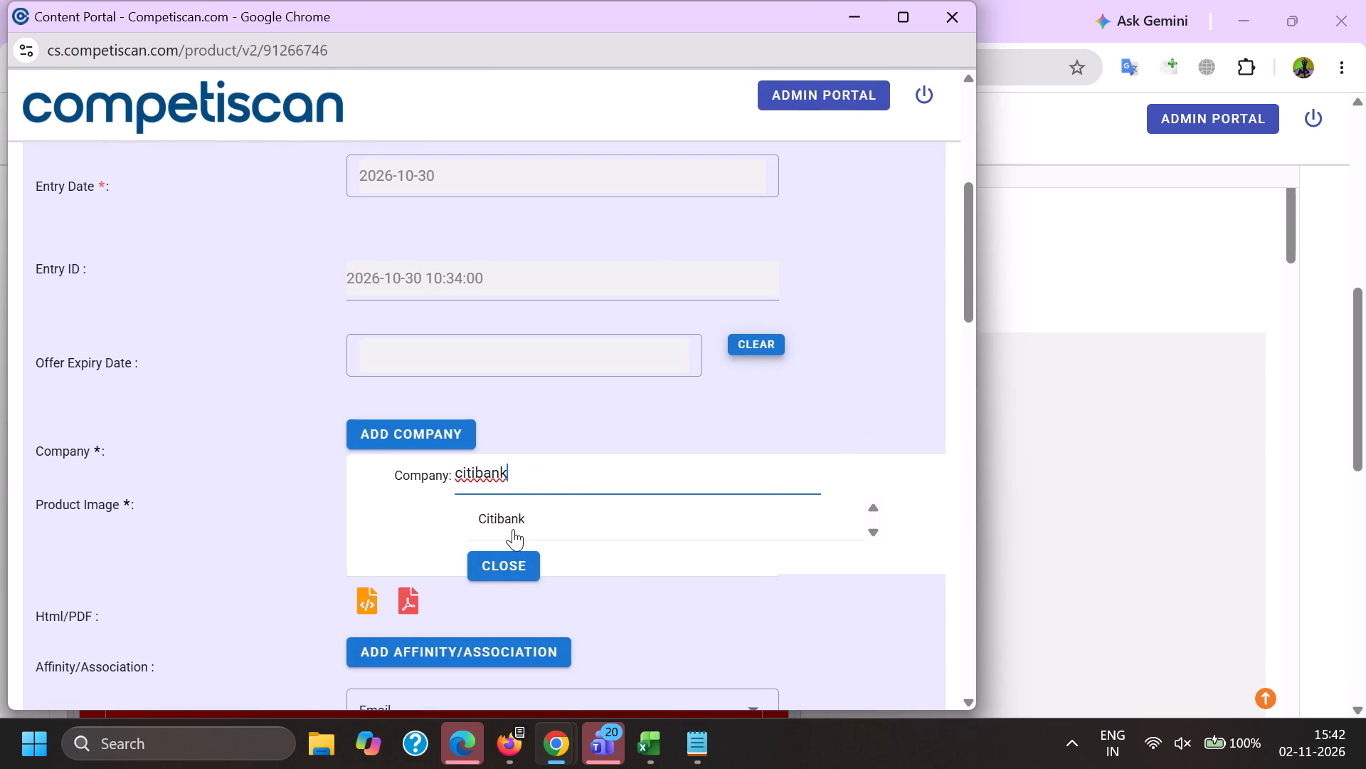
left_click(508, 531)
Add Macy's as a second company for the product and move it above Citibank.
left_click(423, 481)
left_click(419, 429)
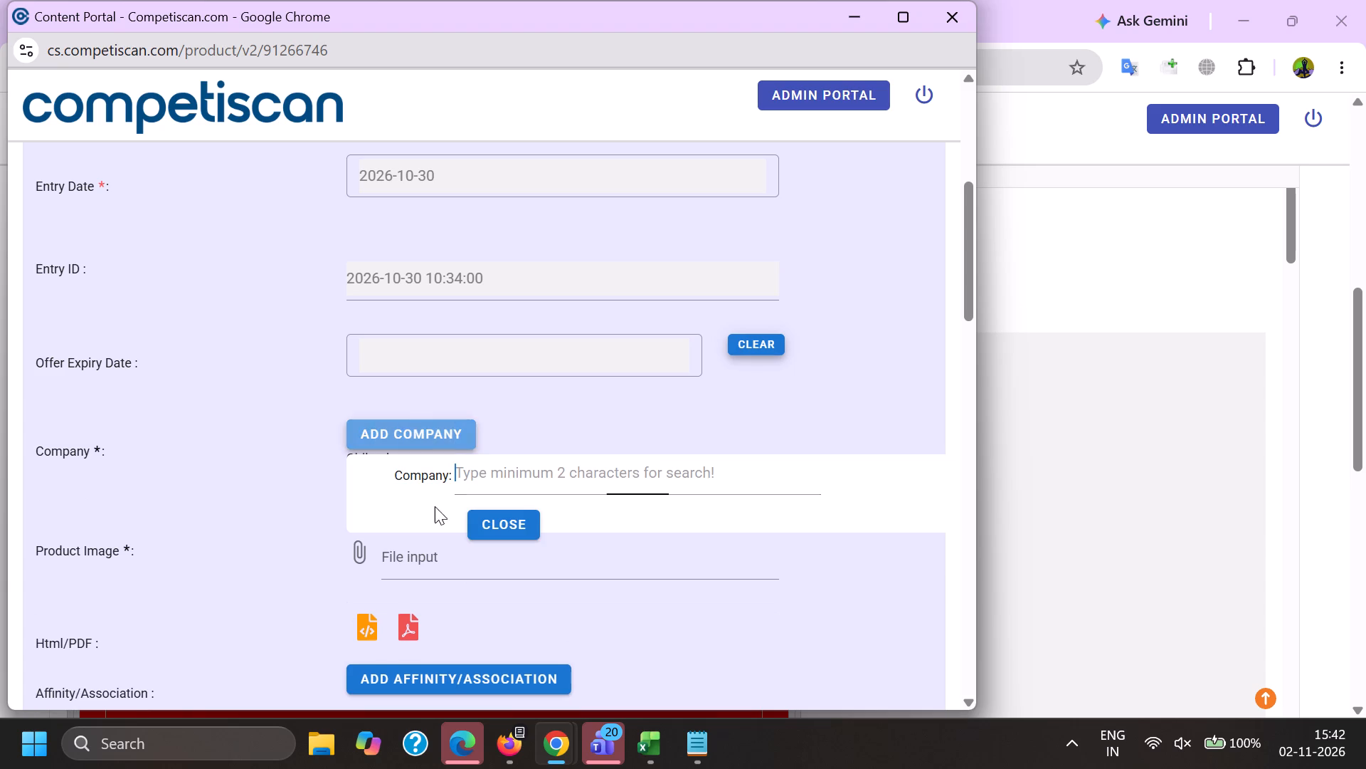
left_click(477, 474)
key("ctrl+v")
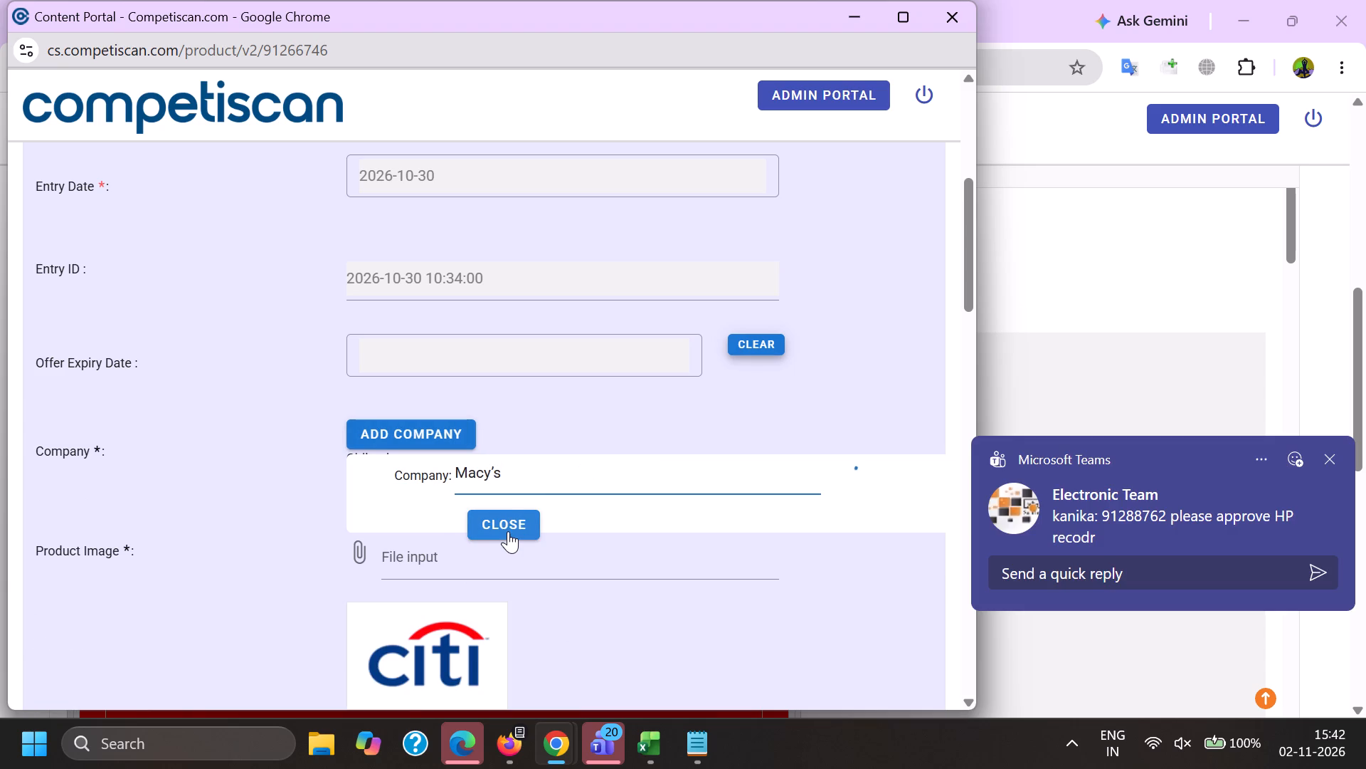
left_click(526, 476)
key("BackSpace")
key("BackSpace")
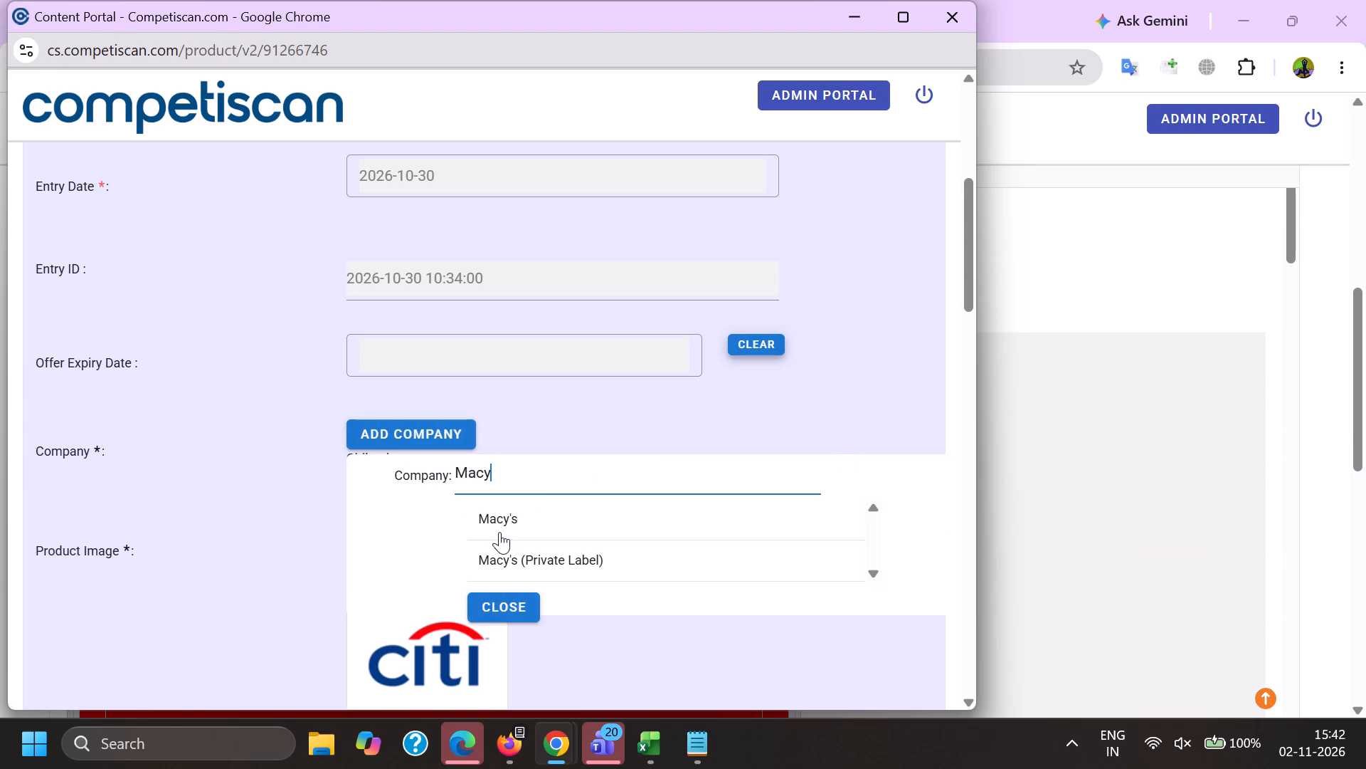
left_click(499, 530)
left_click(465, 538)
left_click(411, 484)
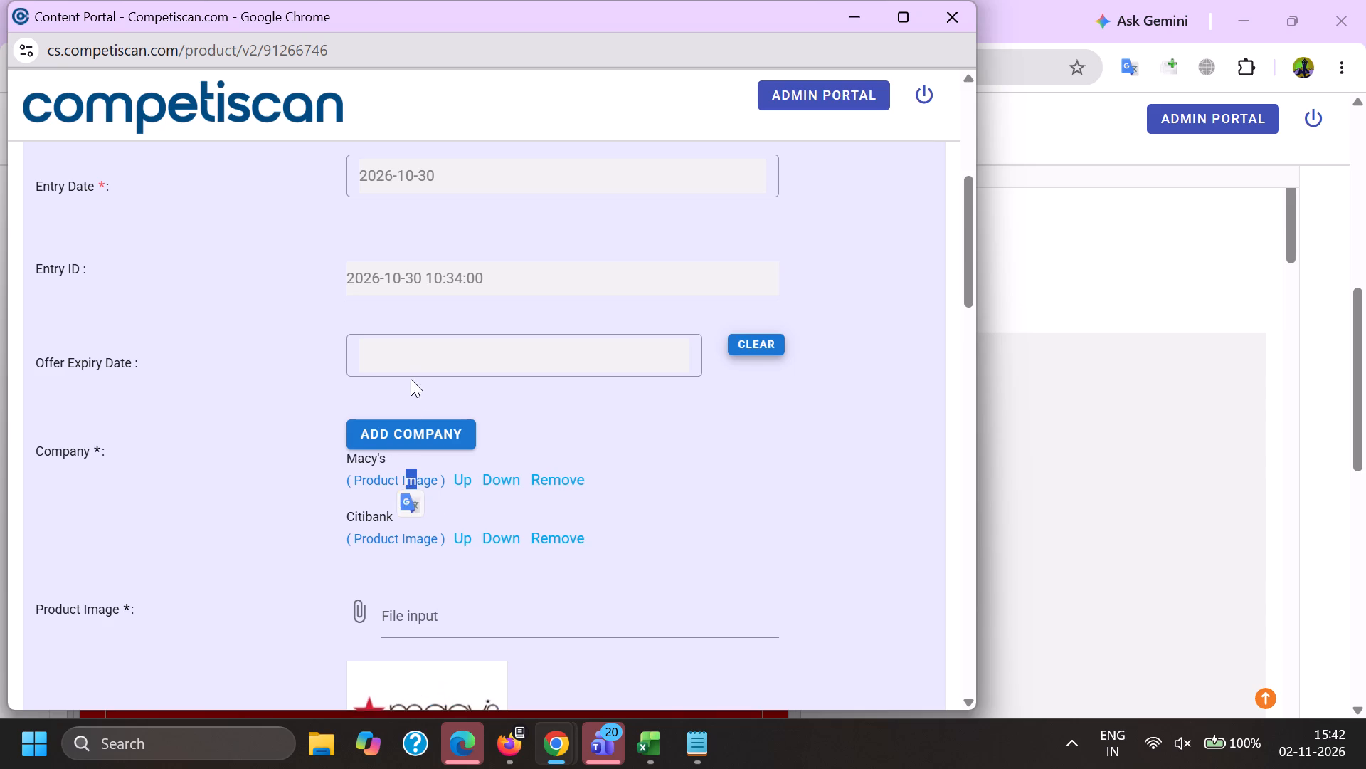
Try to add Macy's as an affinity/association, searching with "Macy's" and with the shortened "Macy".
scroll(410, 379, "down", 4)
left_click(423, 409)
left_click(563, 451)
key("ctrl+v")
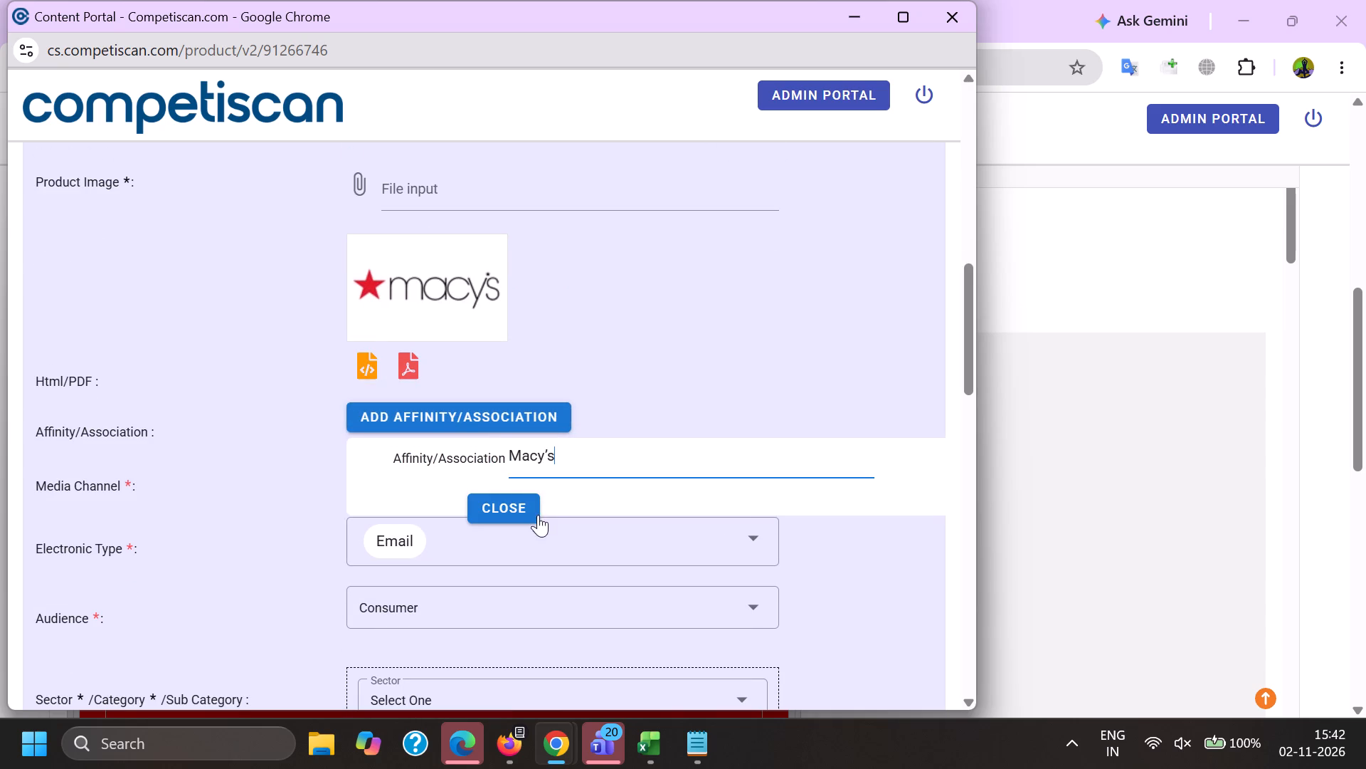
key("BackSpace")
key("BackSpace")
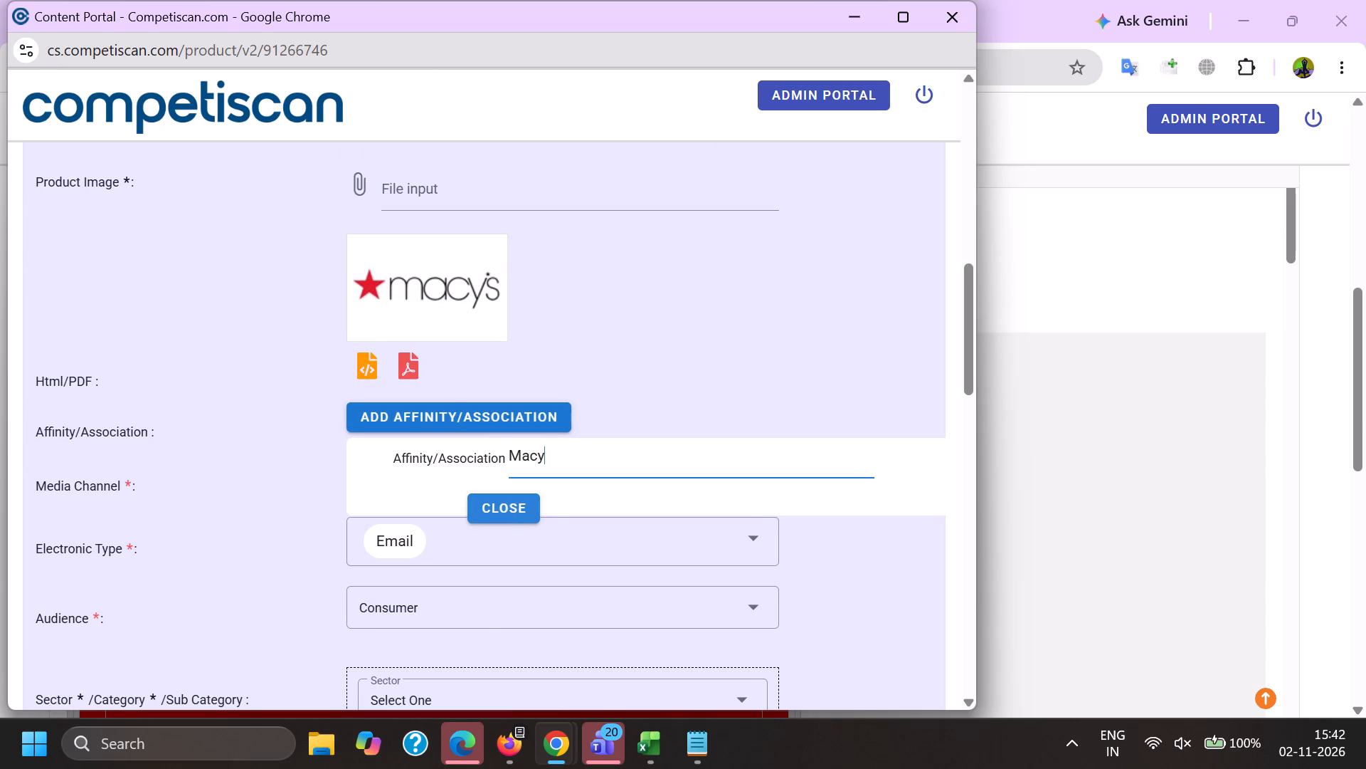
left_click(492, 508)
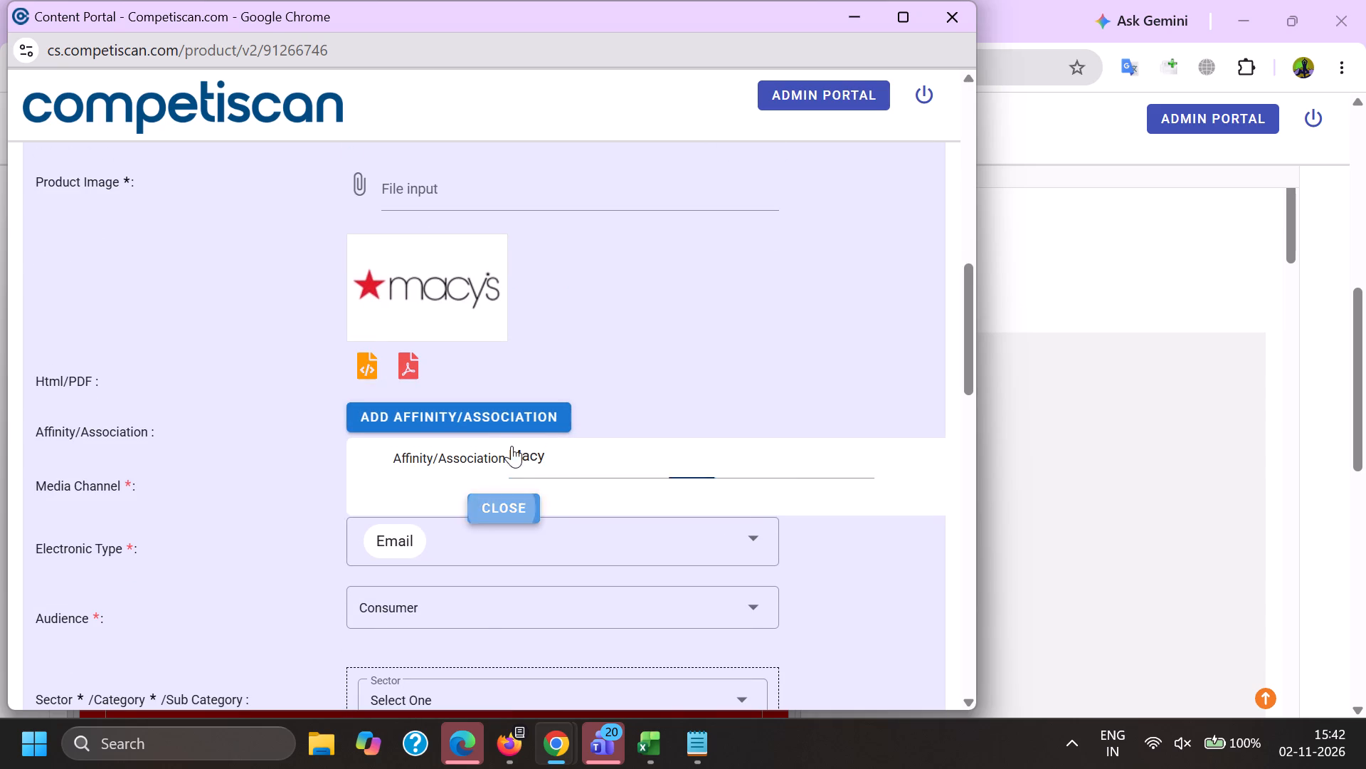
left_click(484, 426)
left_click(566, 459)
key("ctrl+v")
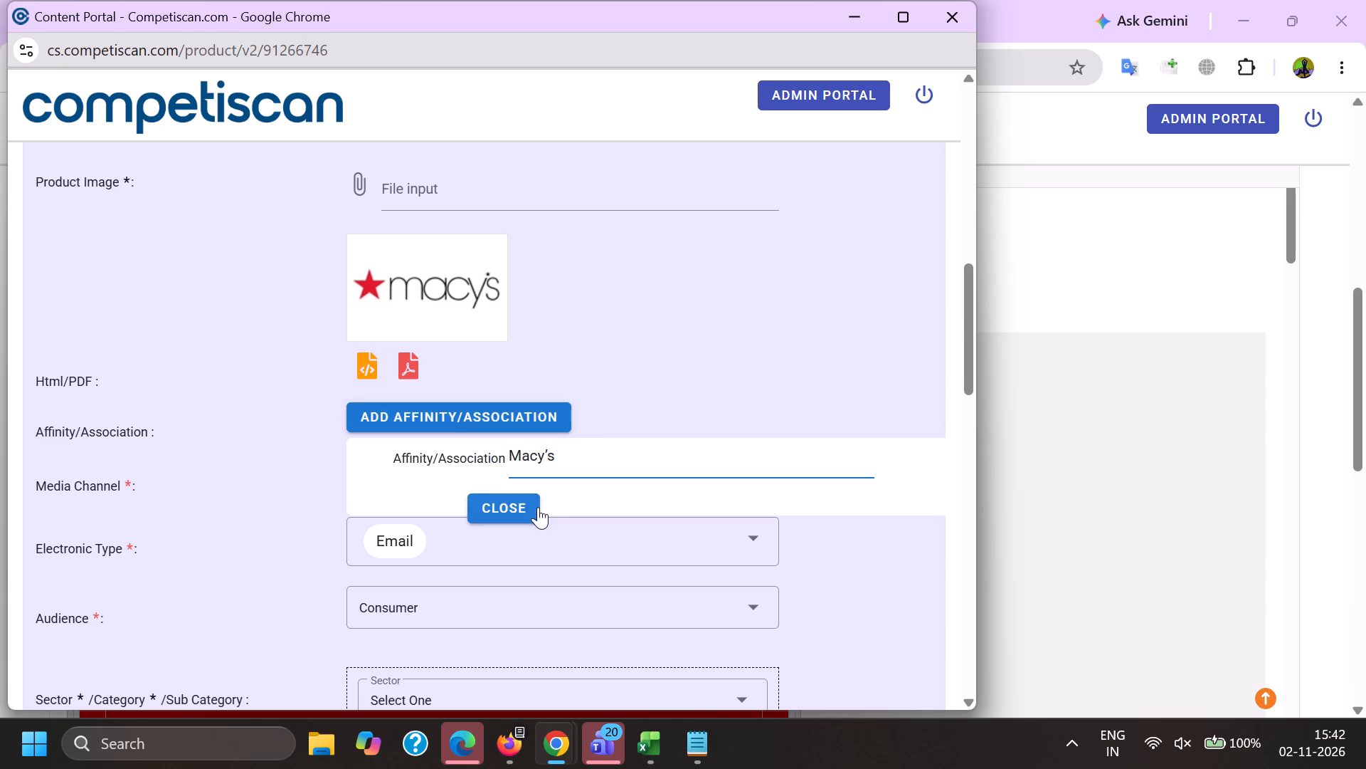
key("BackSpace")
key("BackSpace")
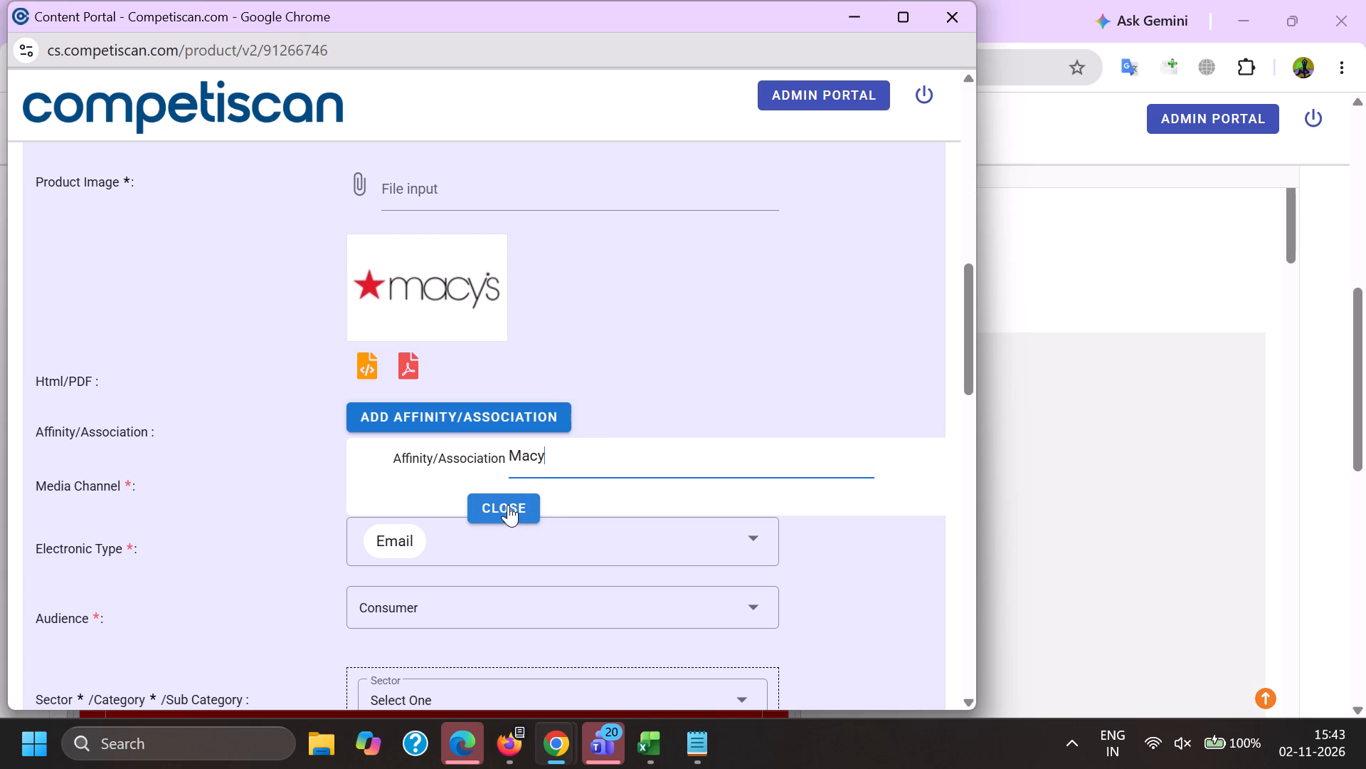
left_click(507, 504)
Set the Sector to Retail and, consulting the email behind the form, the Category to Clothing & Accessories.
scroll(423, 377, "down", 3)
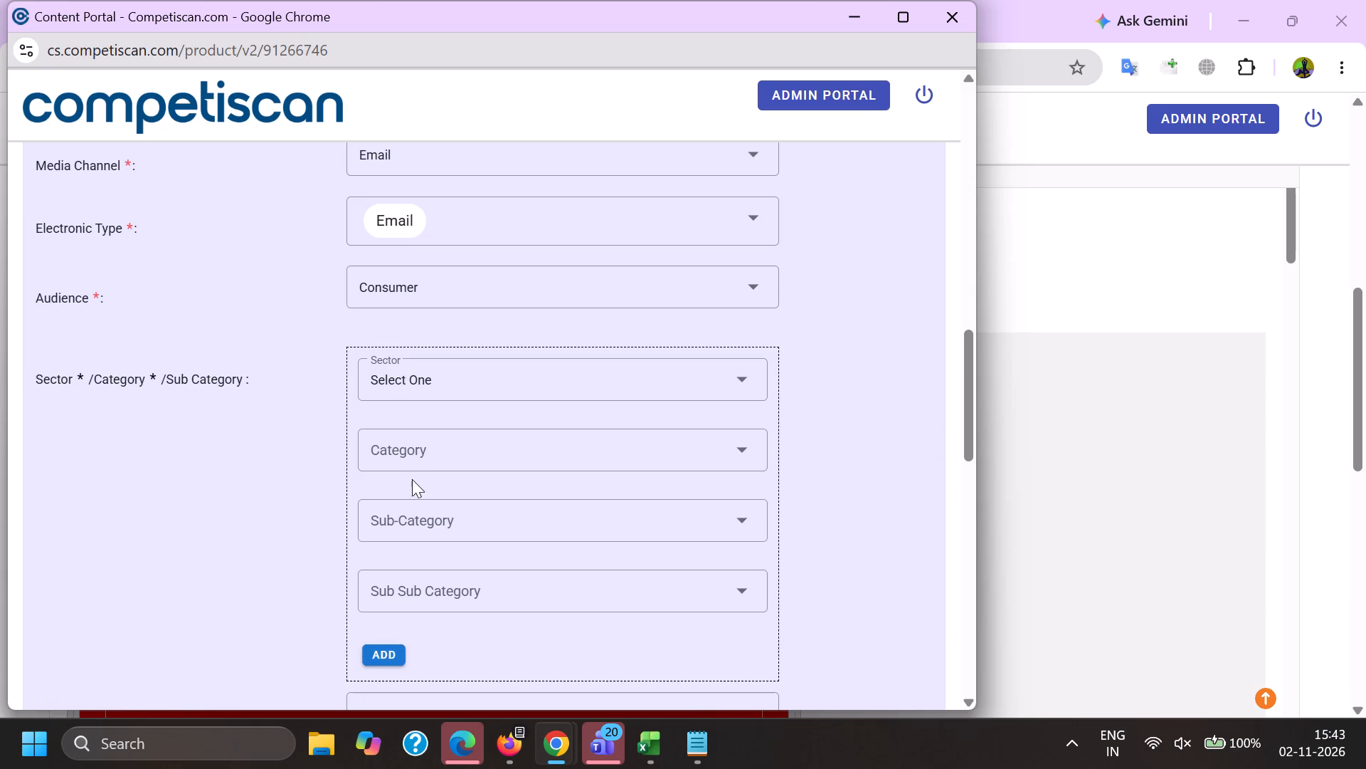
left_click(420, 364)
scroll(412, 376, "down", 6)
left_click_drag(428, 471, 424, 477)
left_click(350, 468)
left_click(438, 460)
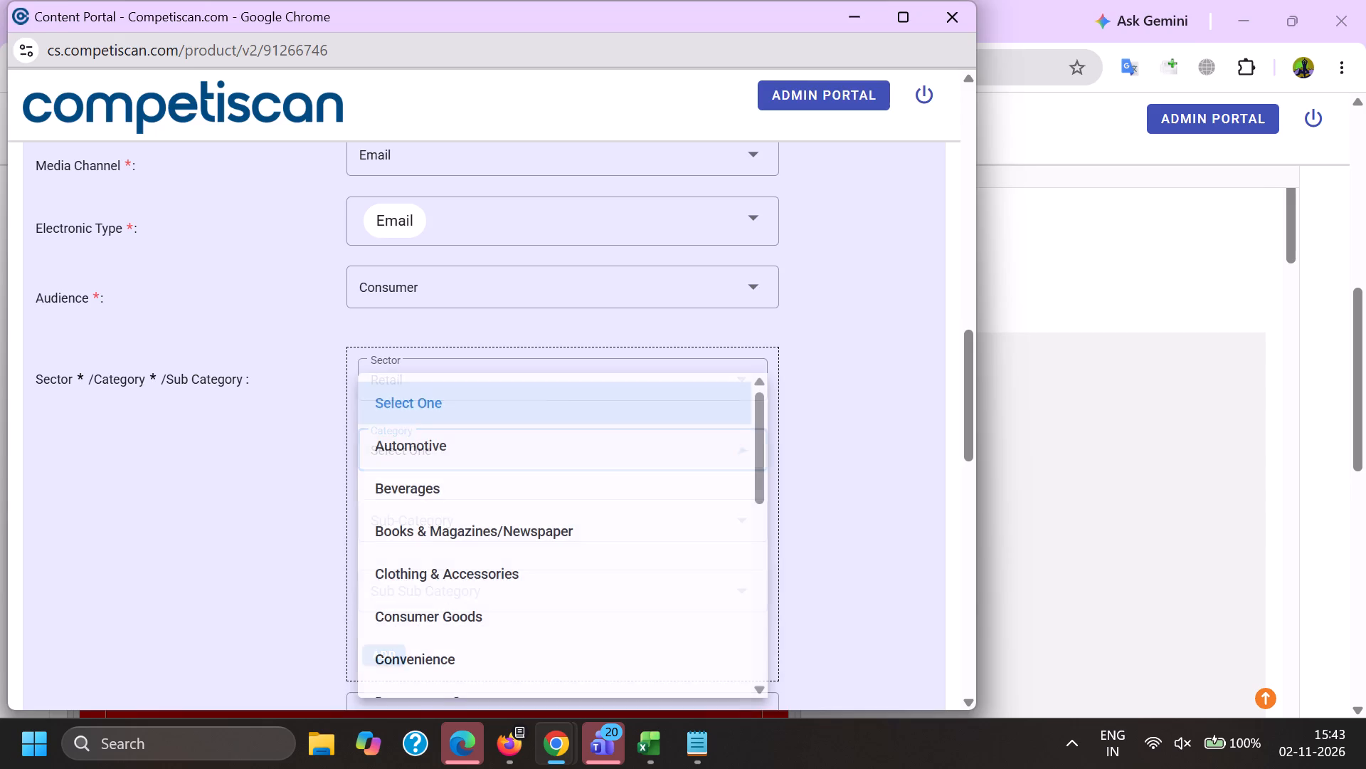
key("alt+Tab")
scroll(445, 475, "down", 17)
key("alt+Tab")
left_click(467, 569)
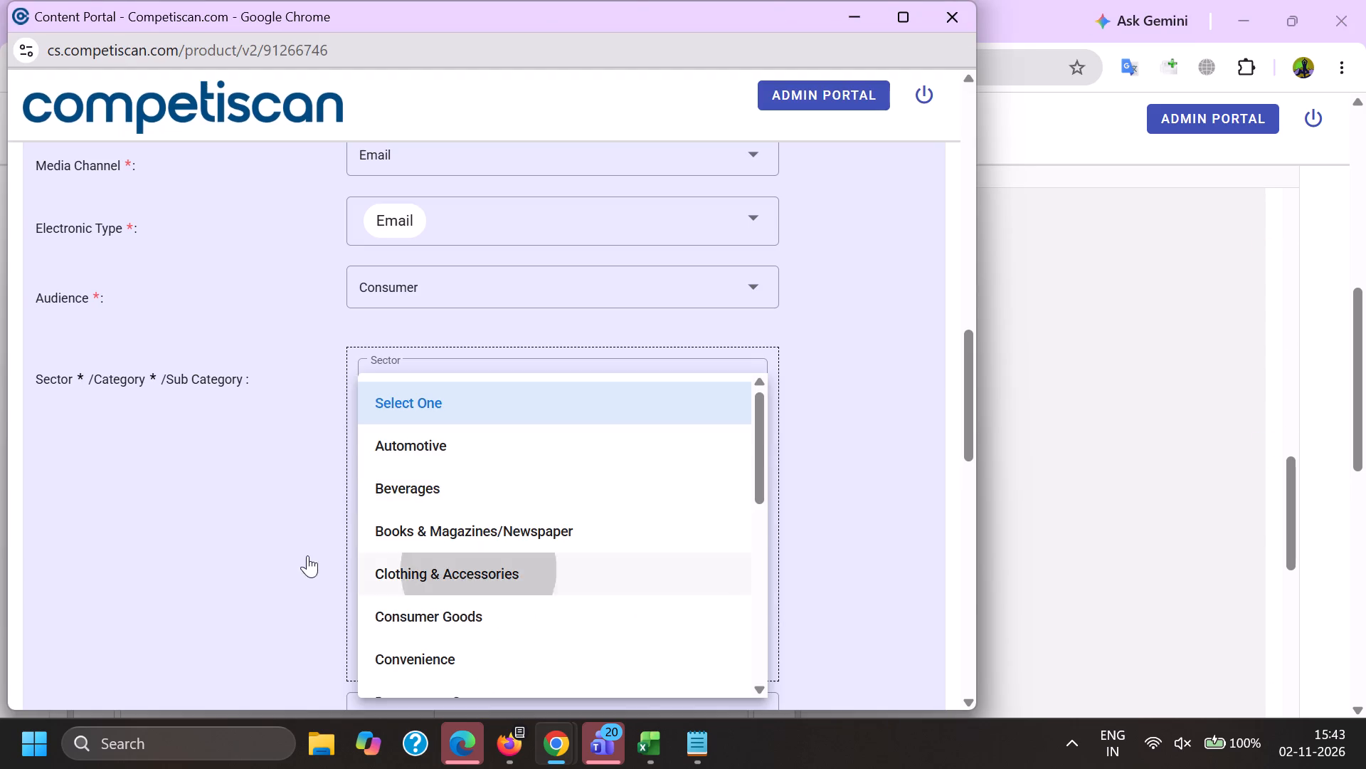
Set the Sub-Category under Clothing & Accessories to Shoes.
left_click_drag(152, 540, 180, 542)
left_click(408, 494)
scroll(433, 383, "down", 1)
left_click(425, 414)
scroll(420, 469, "down", 7)
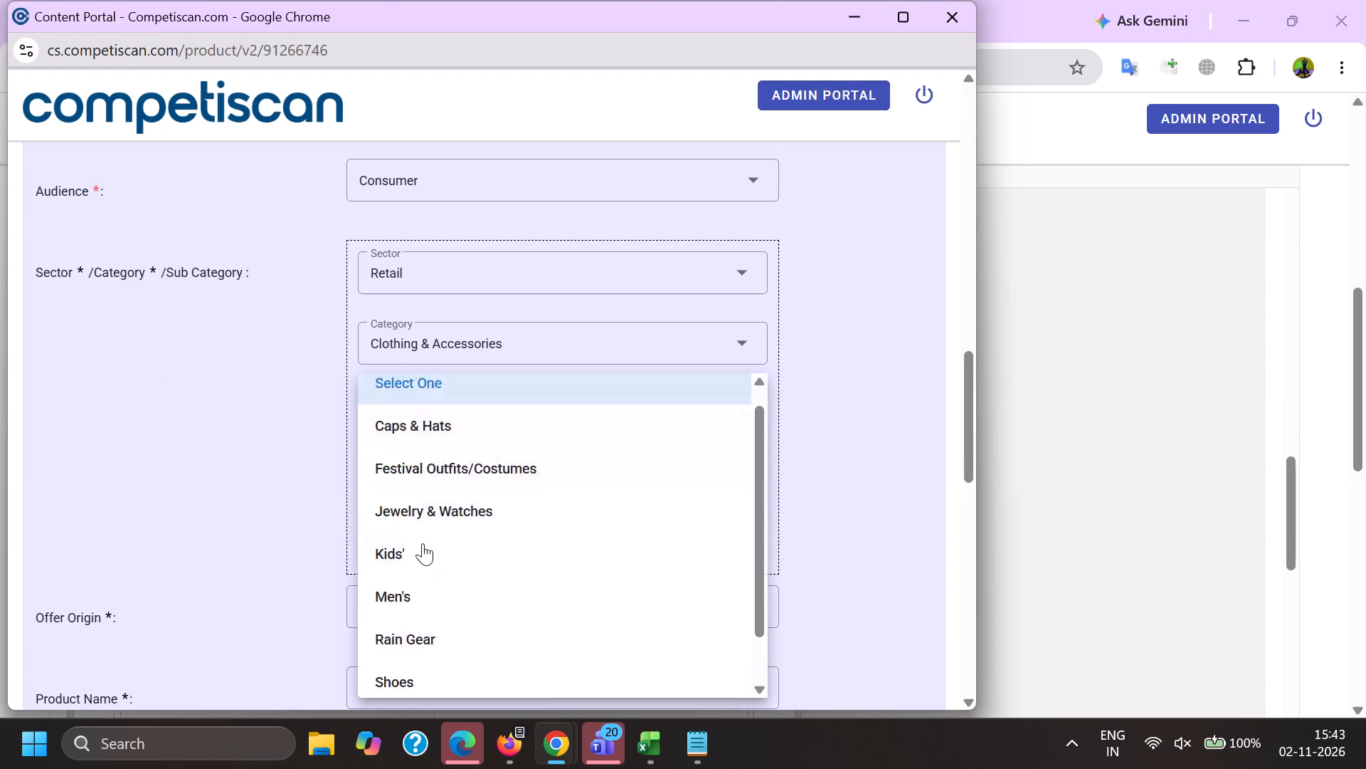
left_click(424, 629)
left_click_drag(134, 555, 167, 558)
Check the Shoes sub-sub-category options, leave that level unset, and add the Retail / Clothing & Accessories / Shoes classification.
left_click(418, 481)
scroll(445, 321, "down", 1)
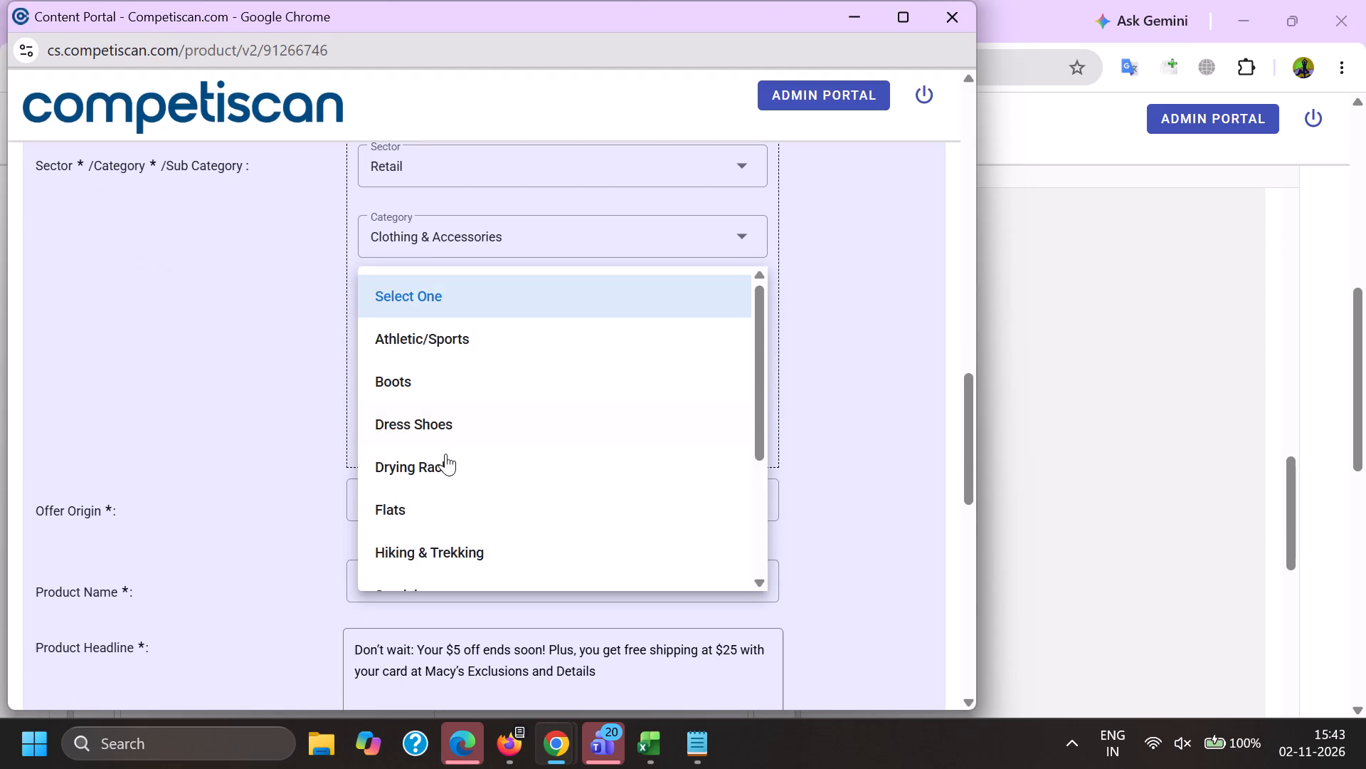
scroll(438, 461, "down", 5)
scroll(440, 496, "up", 1)
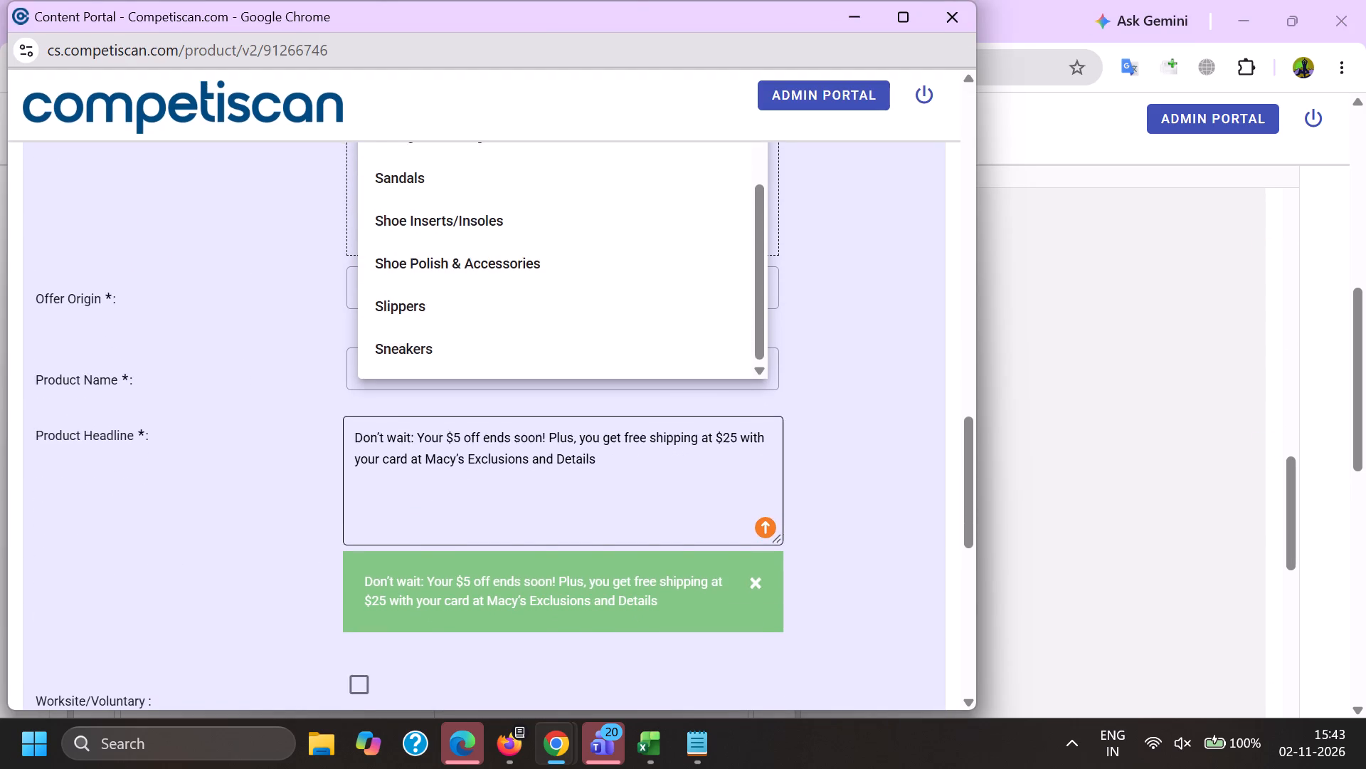
scroll(435, 414, "up", 3)
scroll(431, 370, "down", 1)
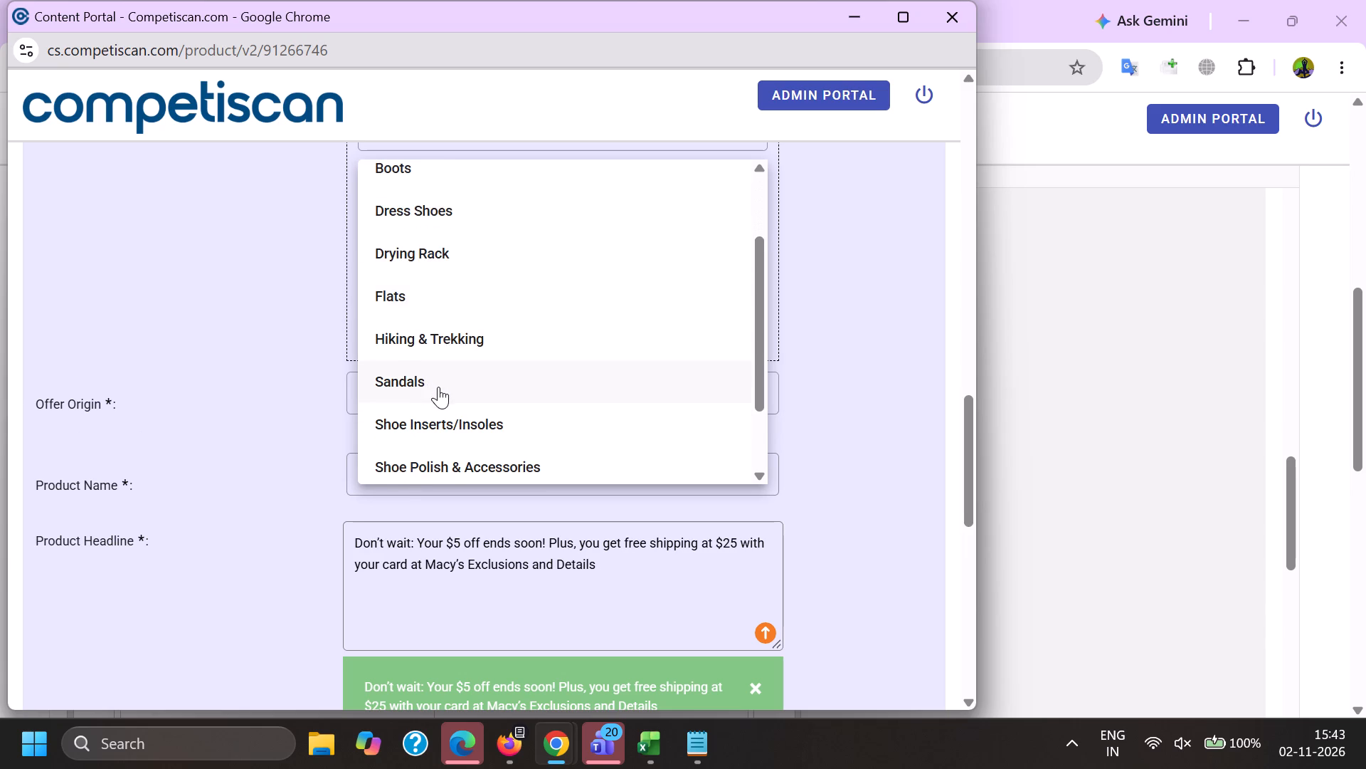
scroll(438, 391, "down", 1)
scroll(446, 389, "up", 3)
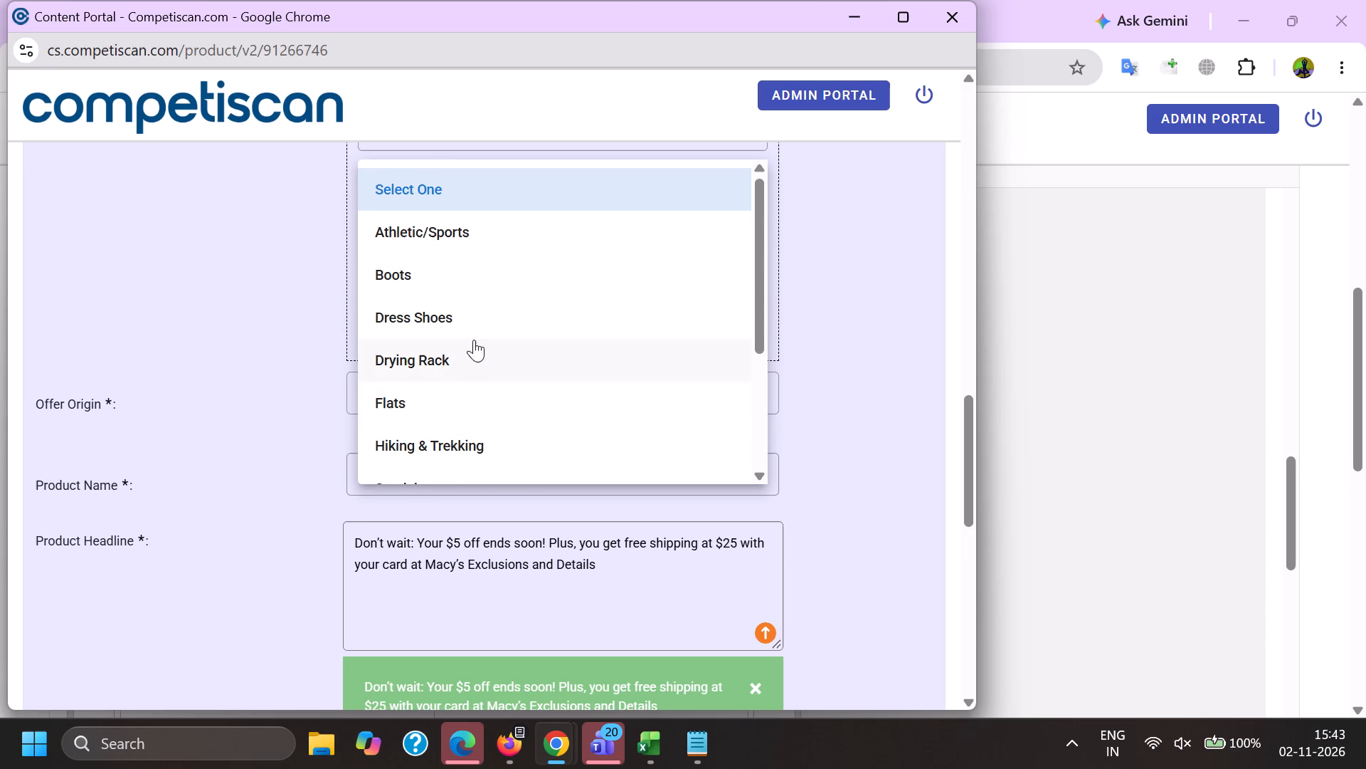
scroll(455, 383, "down", 1)
left_click(287, 388)
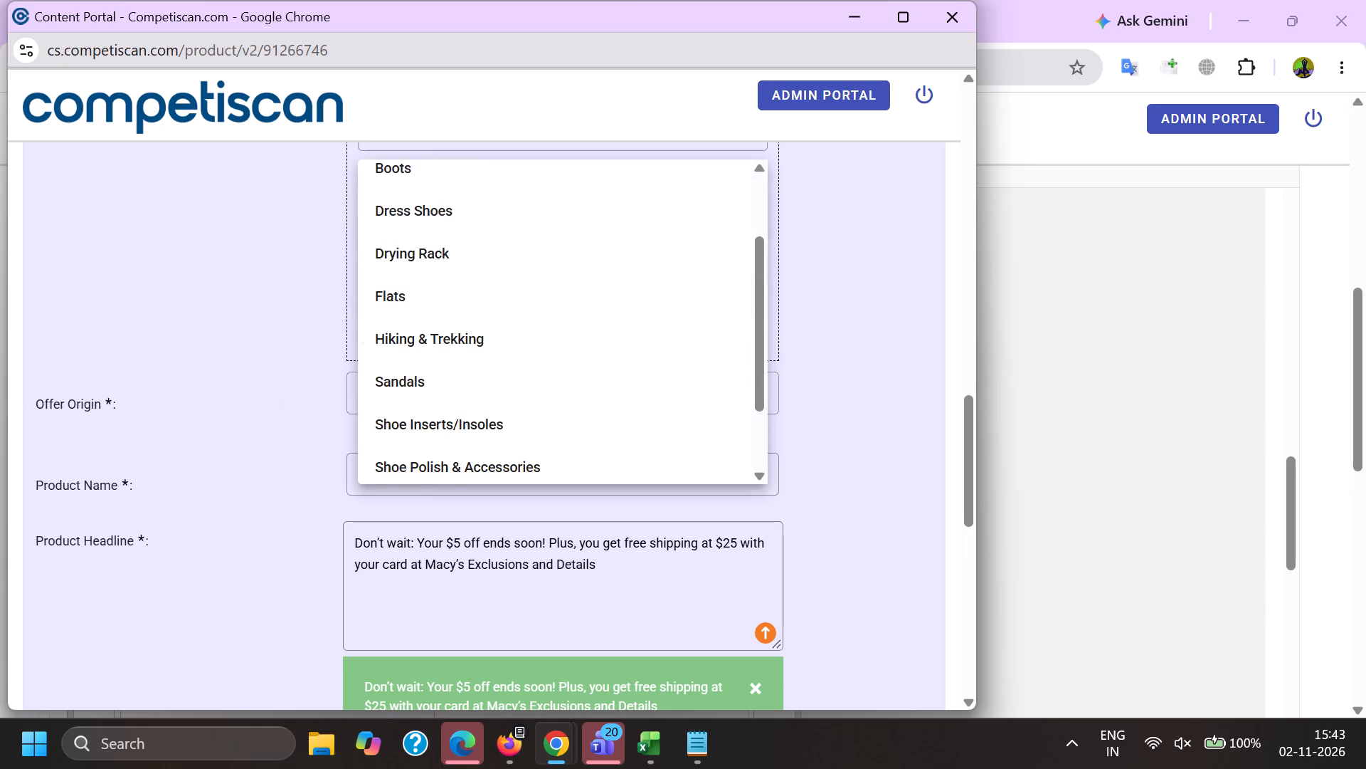
left_click(380, 328)
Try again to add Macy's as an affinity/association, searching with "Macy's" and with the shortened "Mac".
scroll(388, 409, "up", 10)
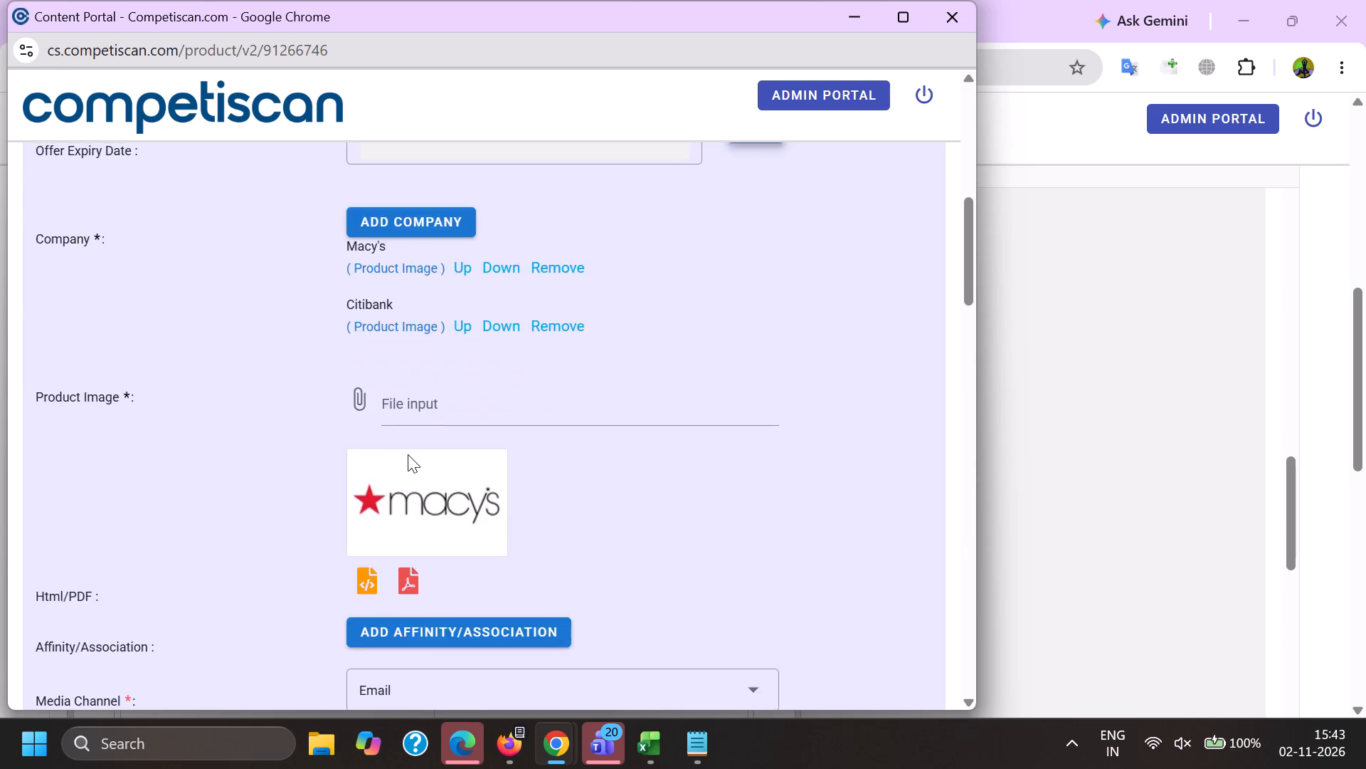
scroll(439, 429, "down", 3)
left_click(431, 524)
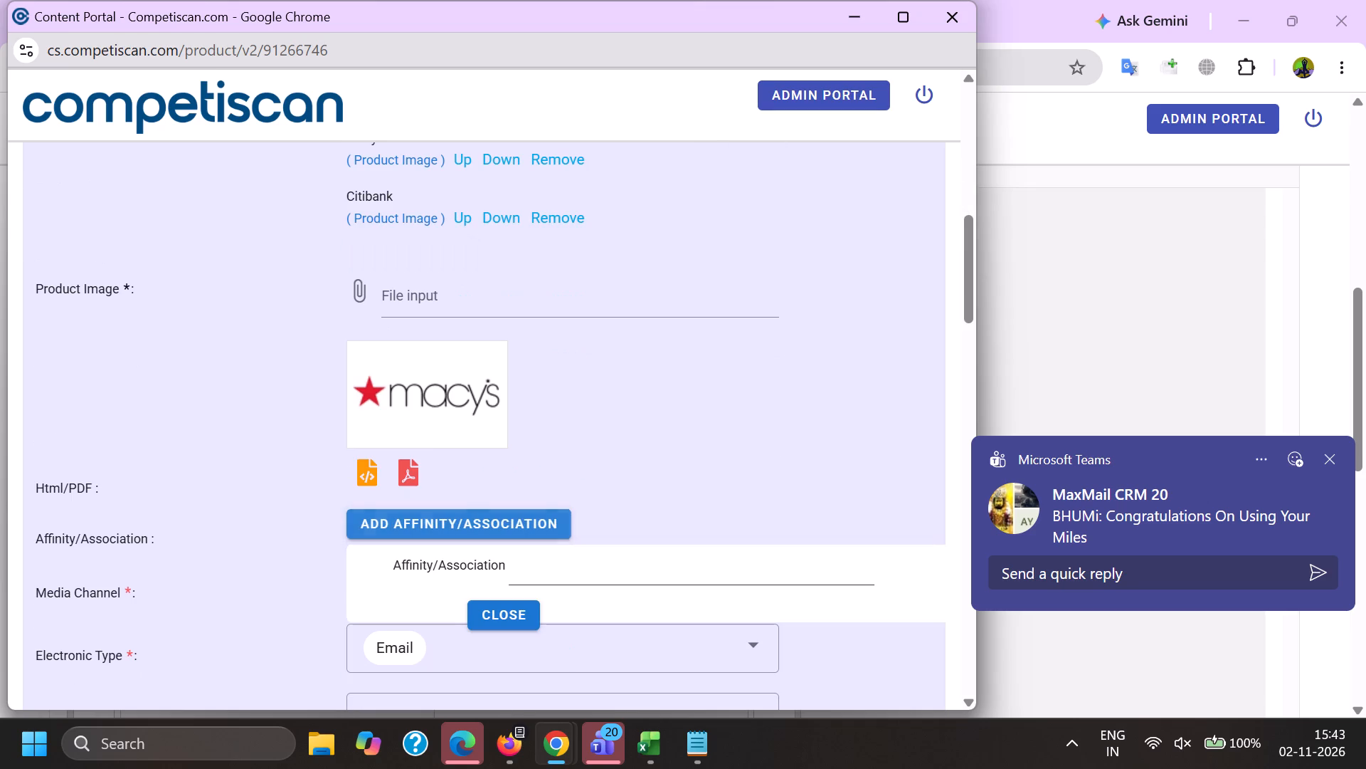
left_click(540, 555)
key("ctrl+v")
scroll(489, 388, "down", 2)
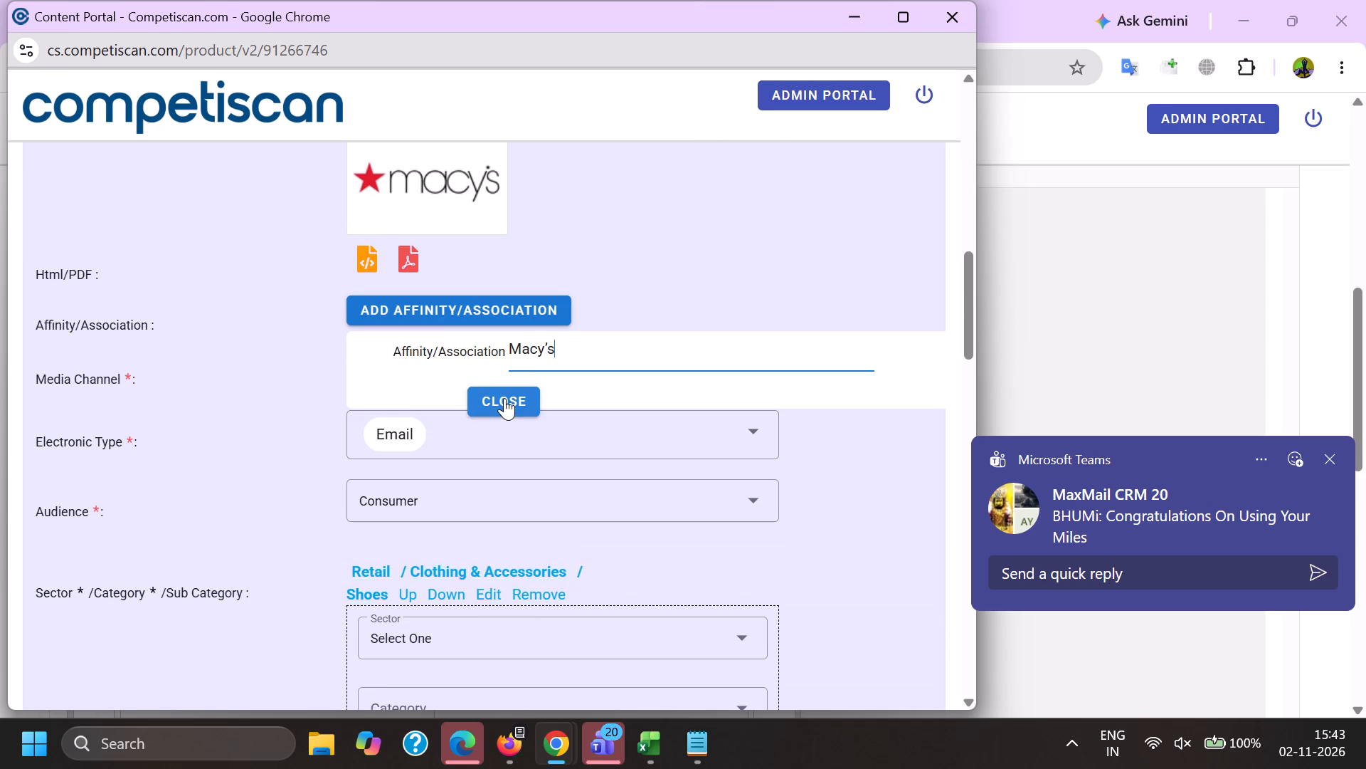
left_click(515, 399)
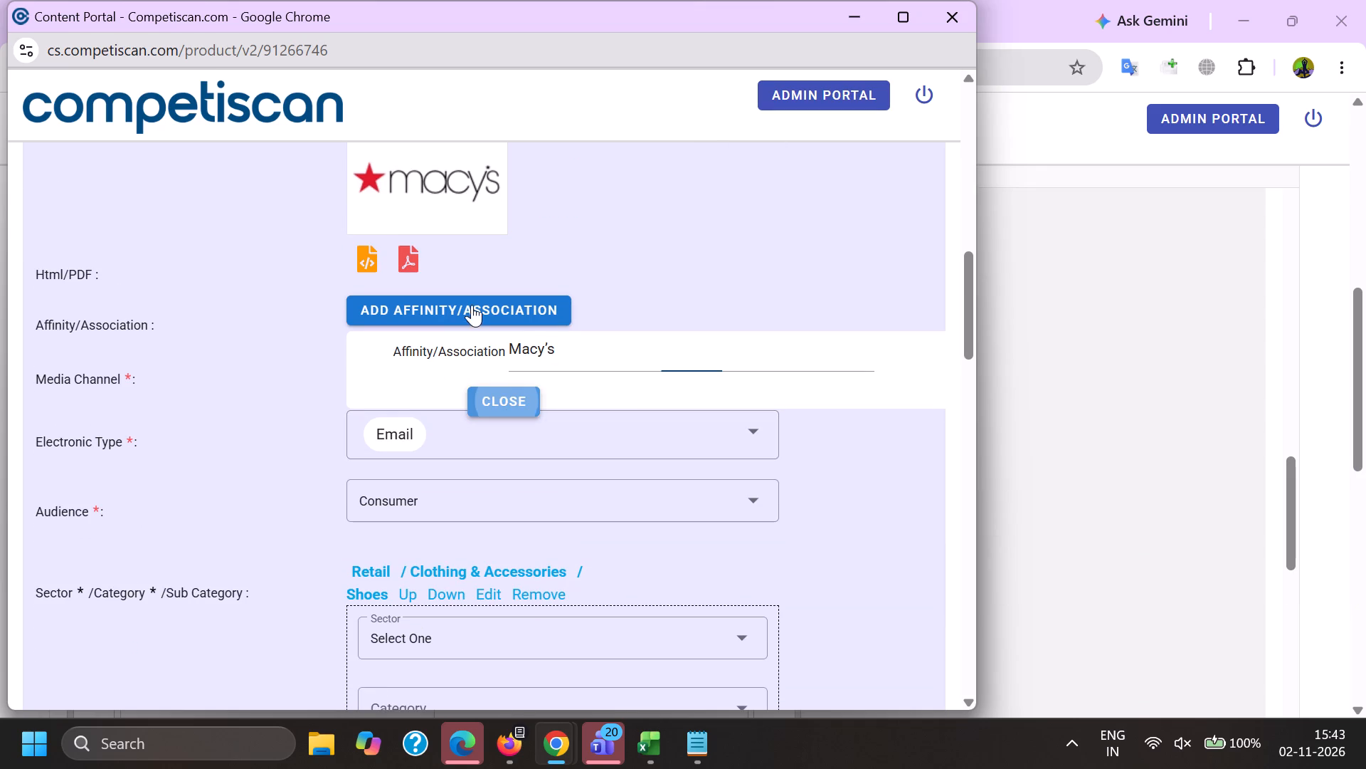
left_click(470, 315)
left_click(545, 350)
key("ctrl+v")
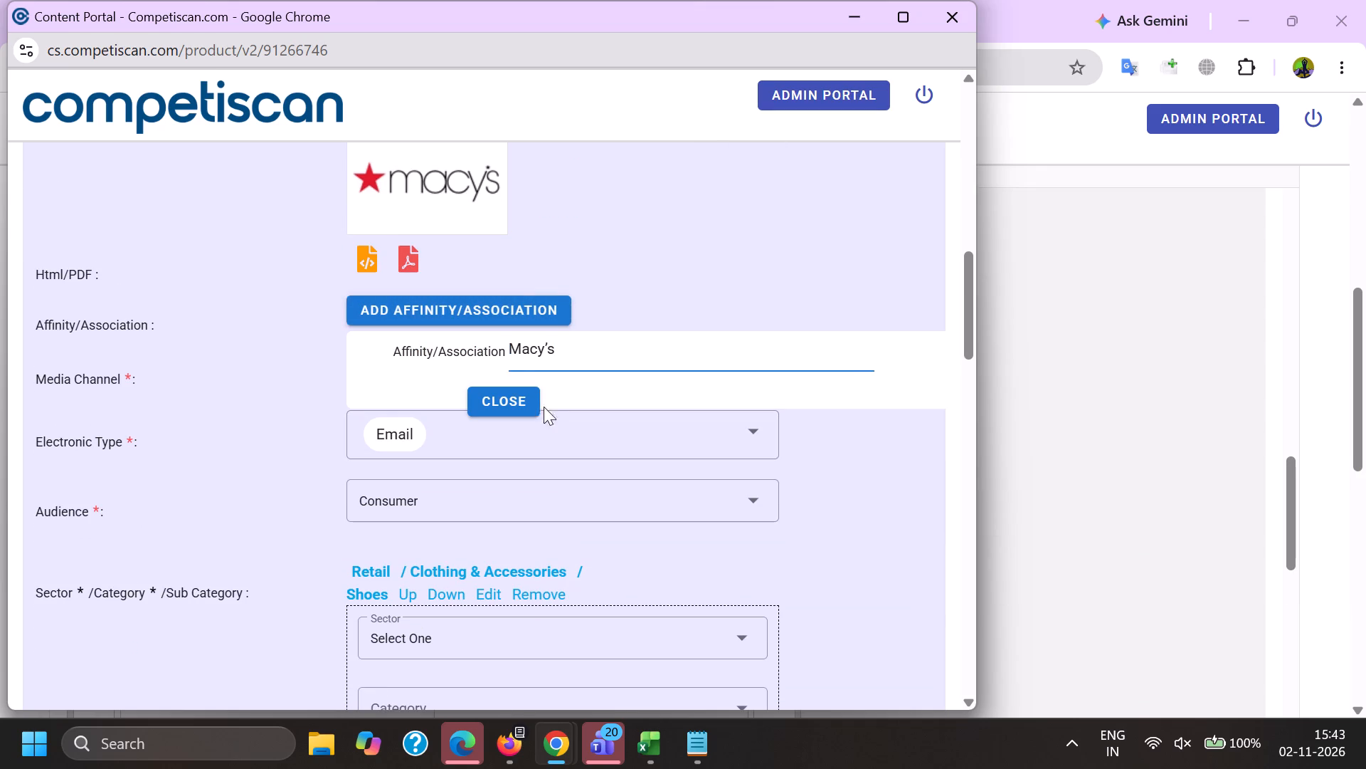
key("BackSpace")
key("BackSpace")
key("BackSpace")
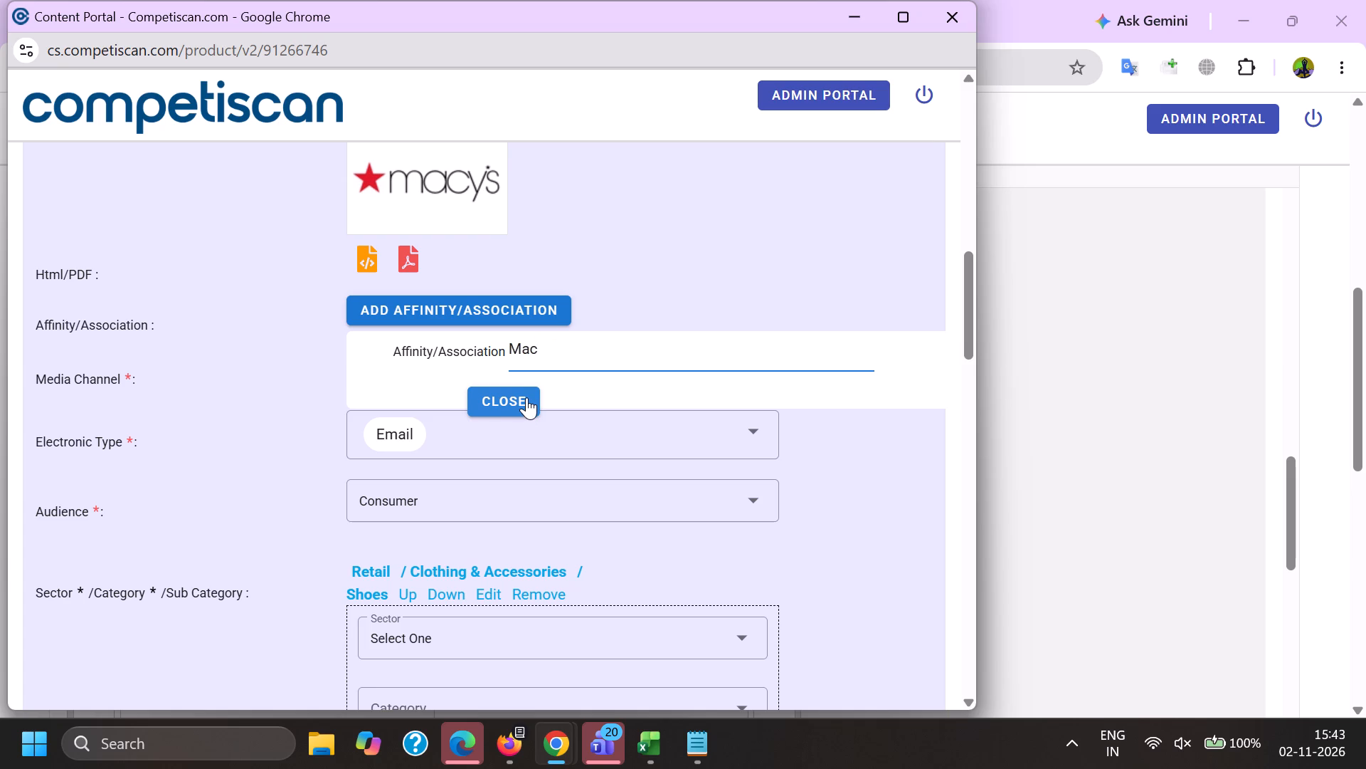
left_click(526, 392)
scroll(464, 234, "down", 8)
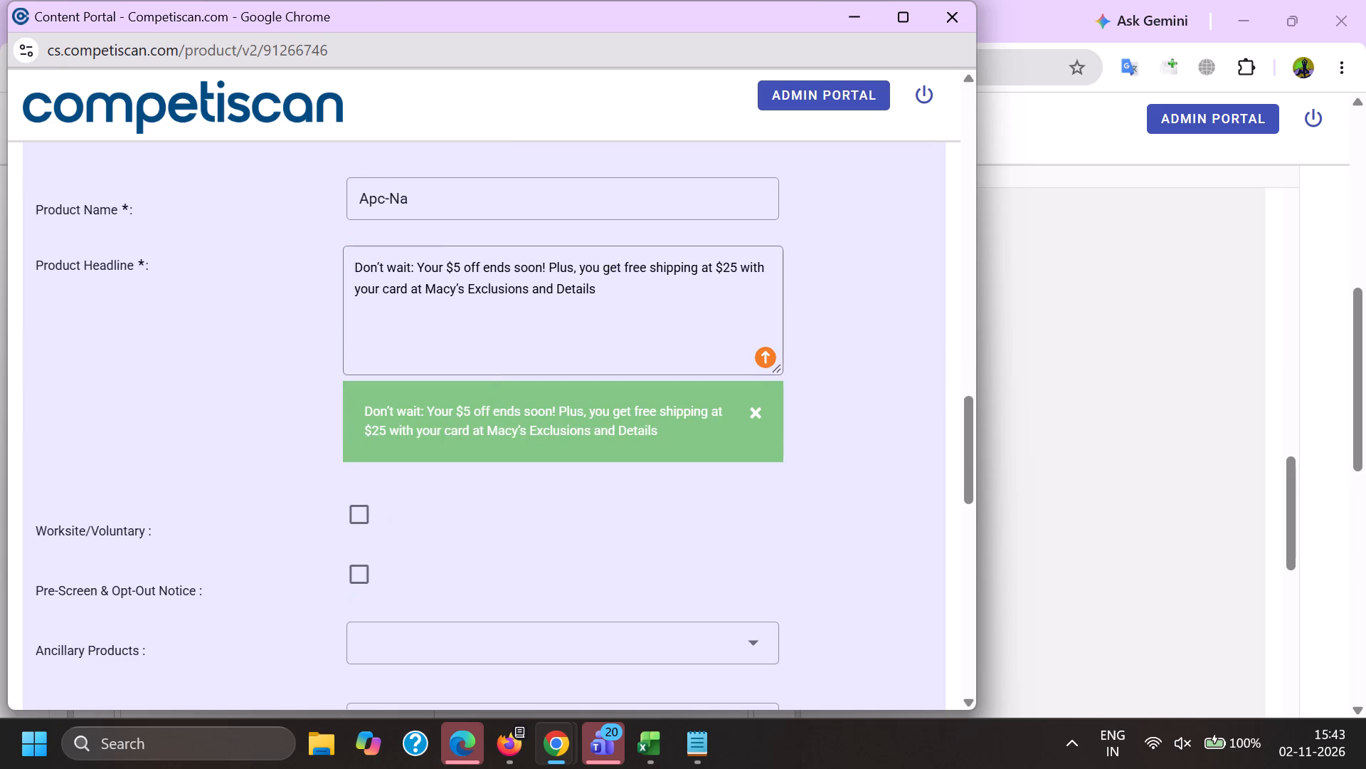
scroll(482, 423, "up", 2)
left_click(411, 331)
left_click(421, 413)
For a second classification, set the Sector to Credit Cards and the Category to Payment Cards.
scroll(454, 444, "up", 5)
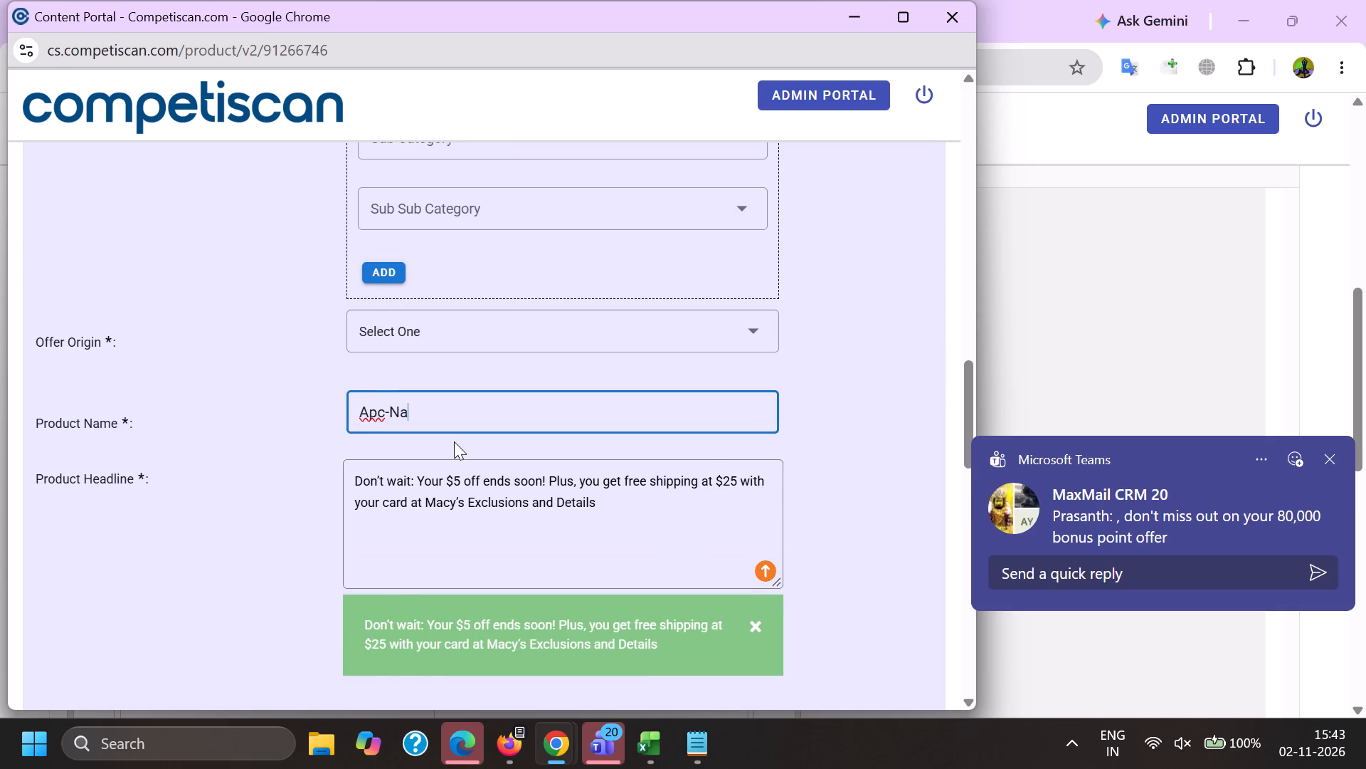
left_click(419, 533)
scroll(414, 594, "up", 6)
left_click(429, 569)
left_click_drag(244, 563, 255, 567)
left_click(427, 592)
scroll(454, 348, "down", 3)
left_click(420, 373)
Set the Sub Category to Private Label Cards and add the Credit Cards / Payment Cards classification.
left_click(402, 360)
scroll(420, 248, "up", 1)
scroll(420, 248, "down", 2)
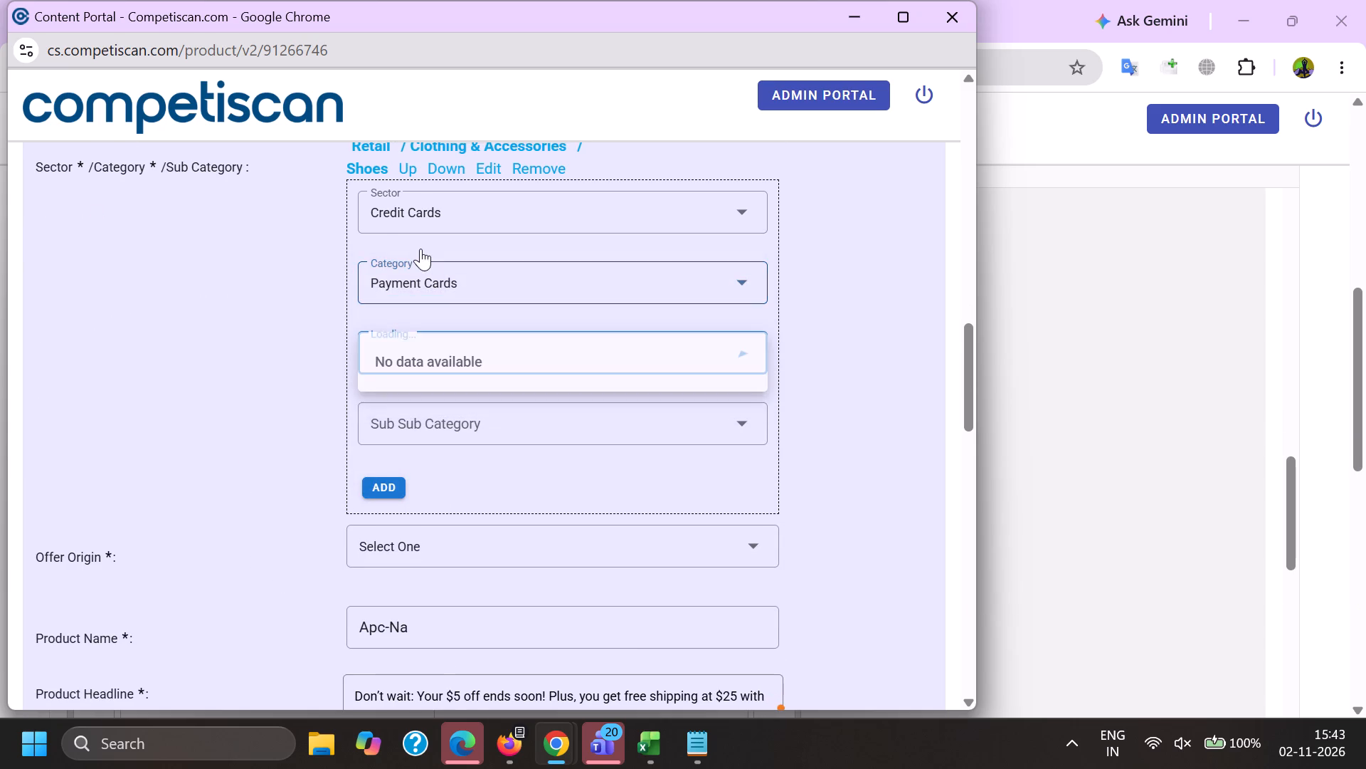
scroll(413, 396, "down", 6)
left_click(443, 481)
left_click_drag(201, 431, 226, 431)
left_click(411, 382)
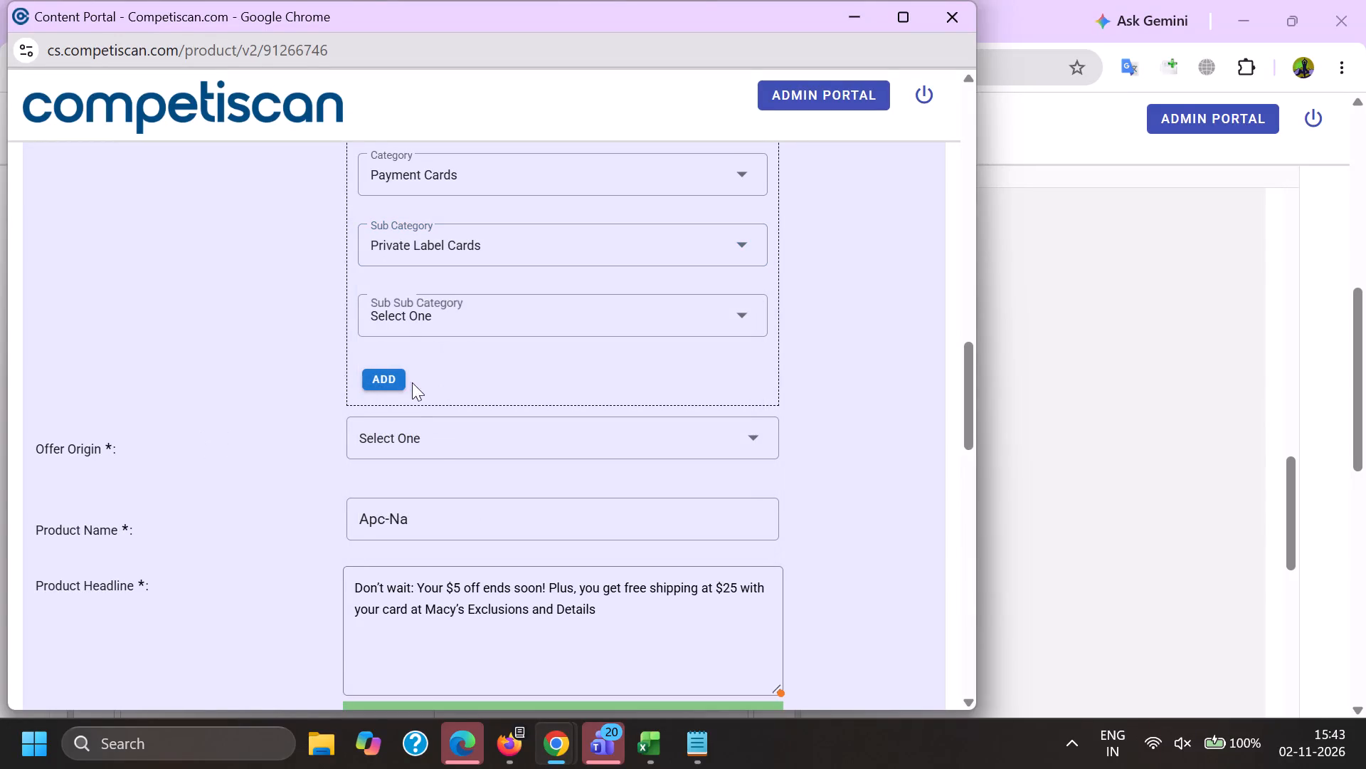
left_click(401, 377)
Move the Retail / Clothing & Accessories / Shoes classification below the Credit Cards one.
scroll(432, 427, "up", 3)
left_click(452, 375)
Set the Offer Origin to Provider/Bank.
scroll(451, 370, "down", 4)
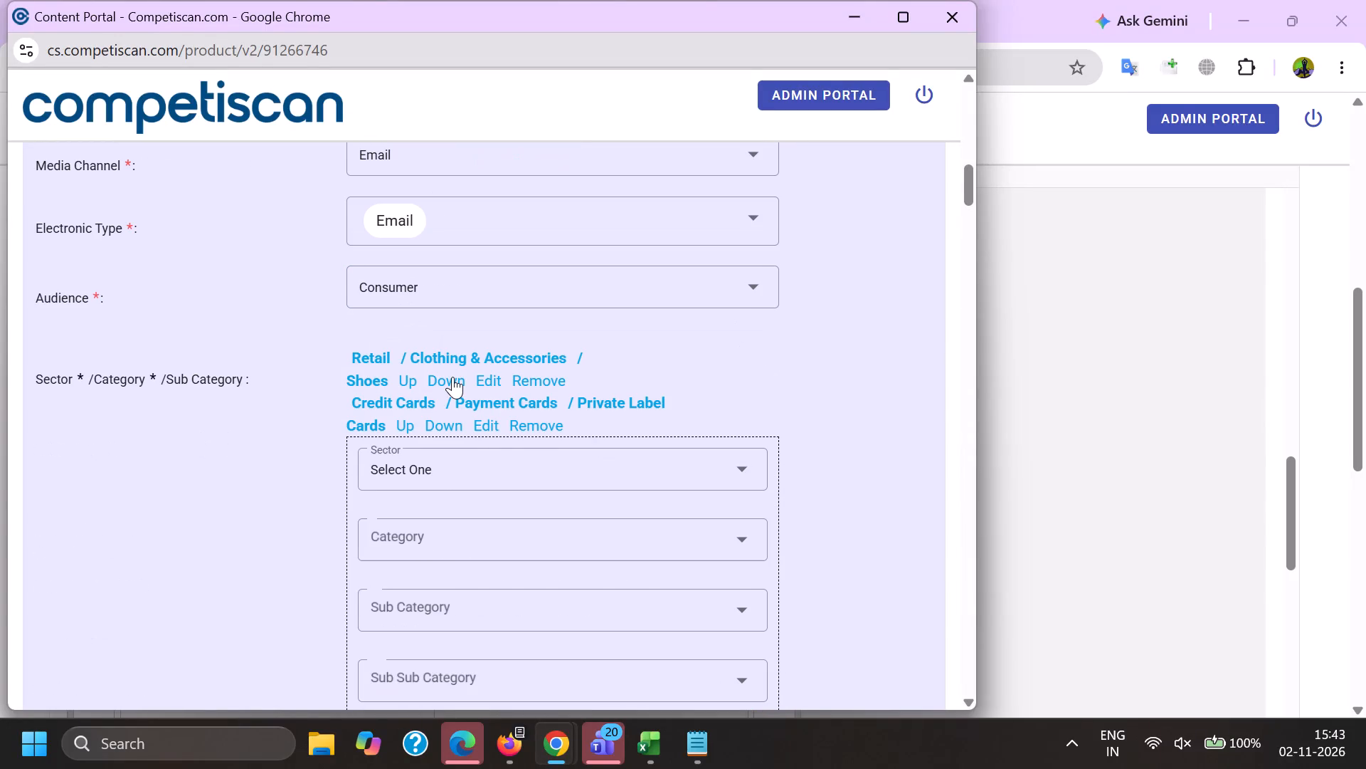
left_click_drag(409, 369, 409, 377)
double_click(431, 462)
Look up Macy's in the Product Name field, shorten the search text, and choose Macy's Card.
key("ctrl+v")
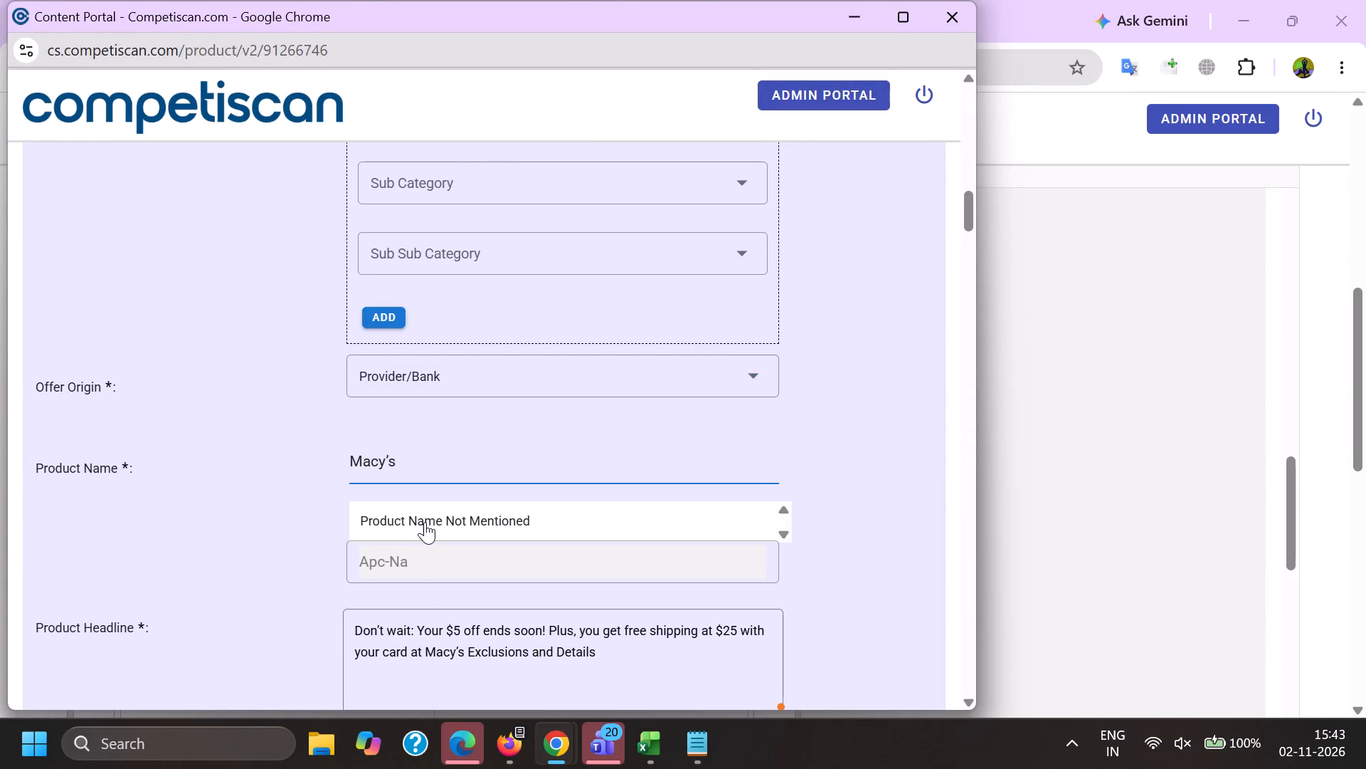
left_click_drag(386, 457, 514, 511)
key("BackSpace")
left_click(446, 561)
Copy the company name Macy's and add it as the Affinity/Association of the product entry.
scroll(445, 552, "up", 5)
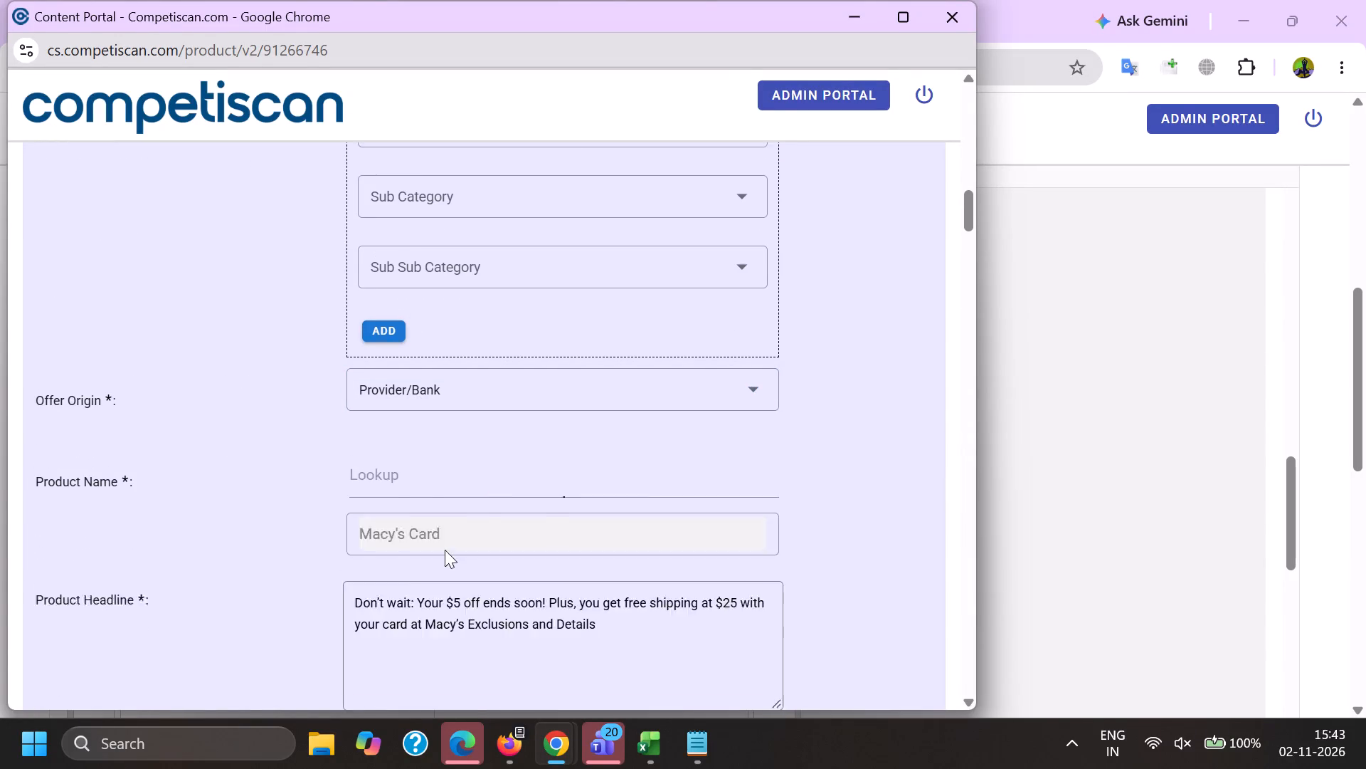
scroll(435, 412, "up", 7)
scroll(442, 412, "down", 5)
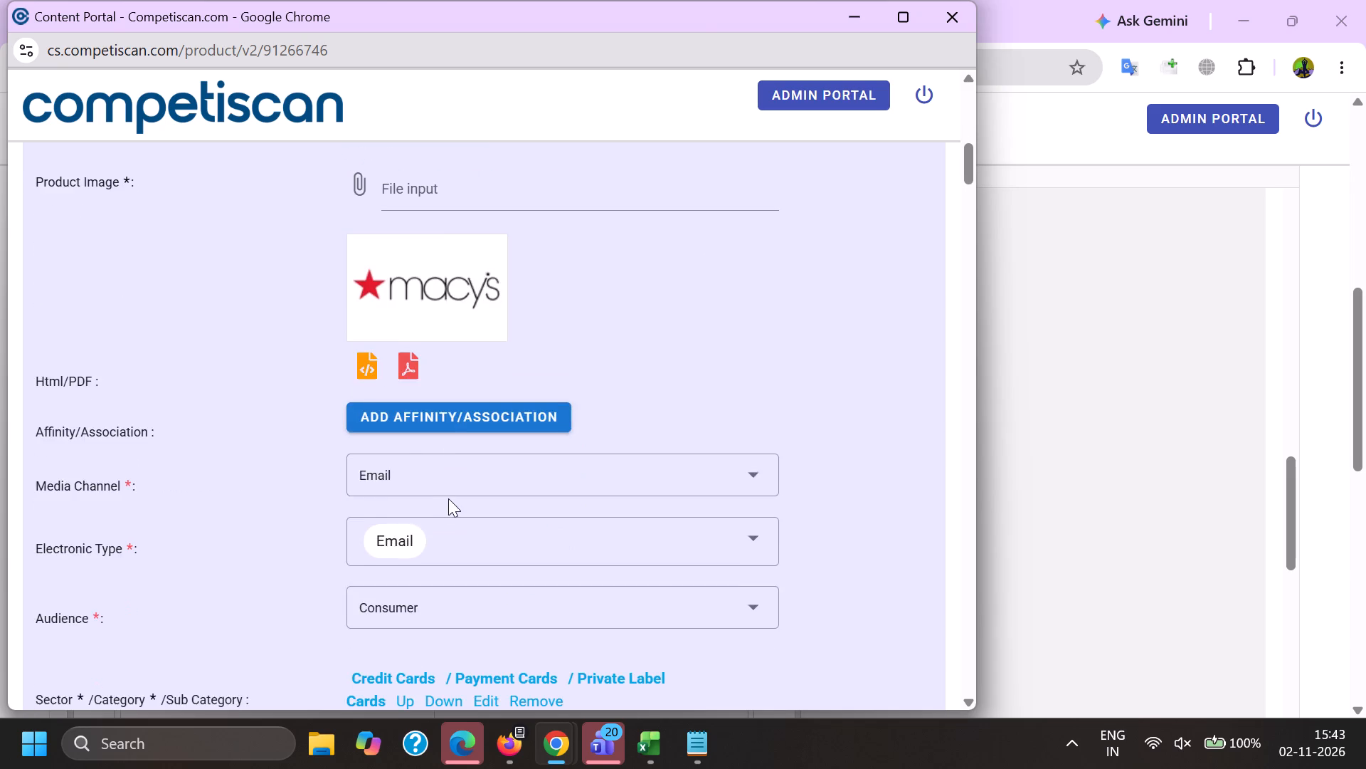
scroll(406, 446, "up", 4)
triple_click(368, 458)
key("ctrl+c")
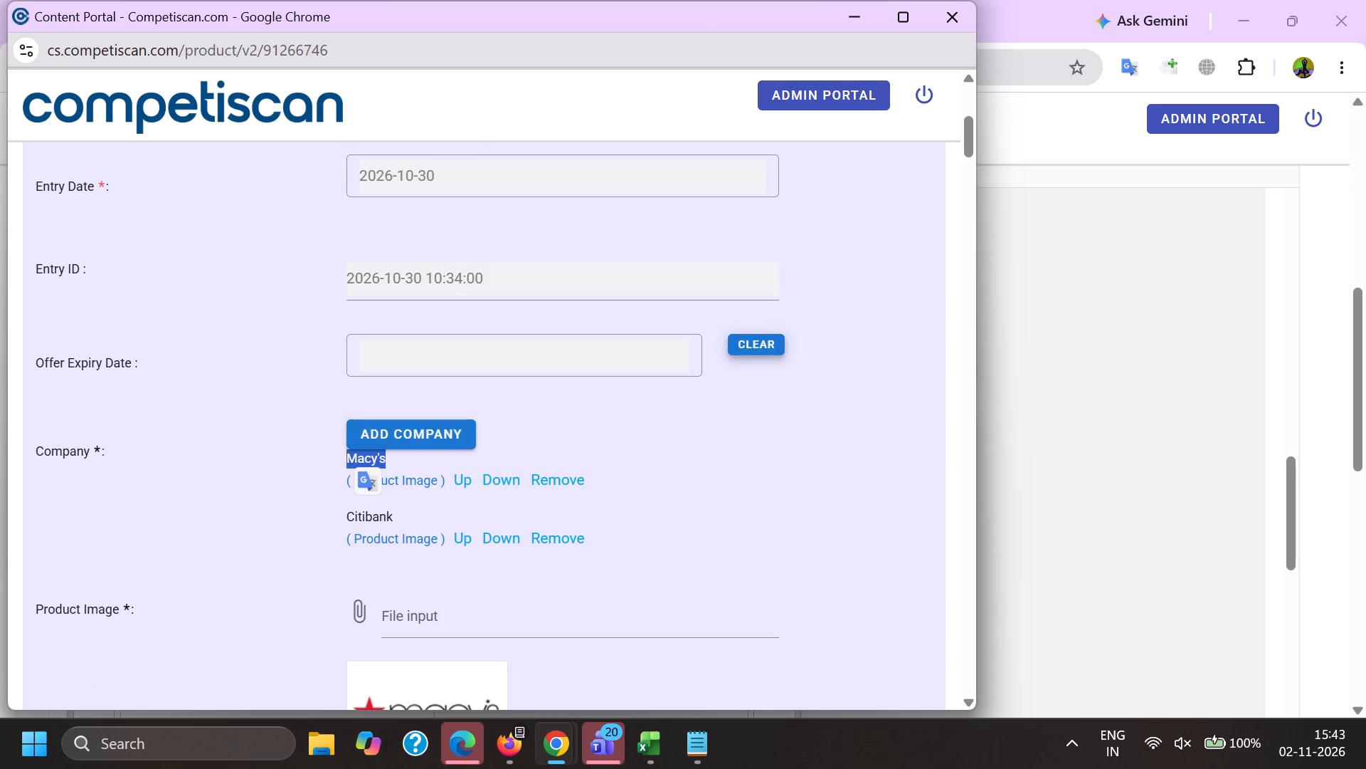
scroll(378, 414, "down", 5)
left_click(433, 308)
left_click(586, 341)
key("ctrl+v")
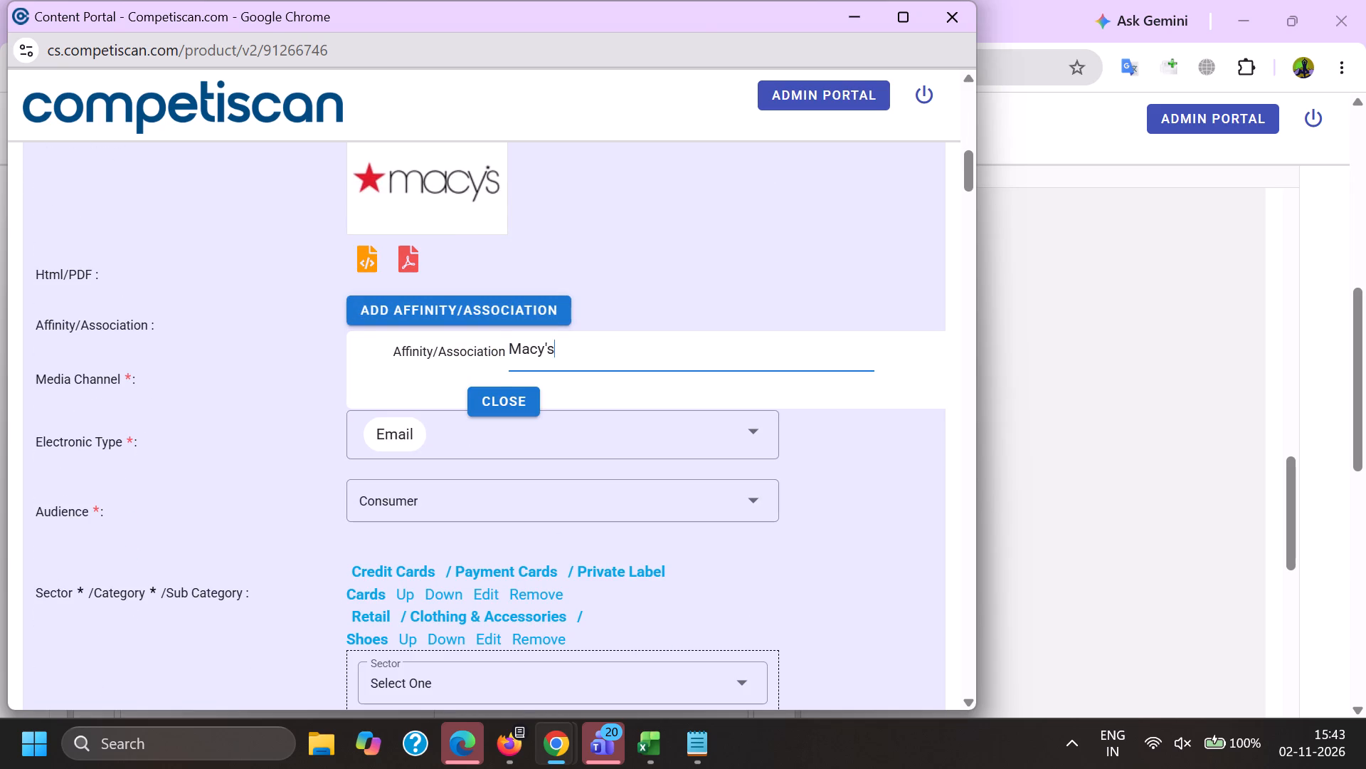
left_click(504, 405)
scroll(459, 315, "down", 8)
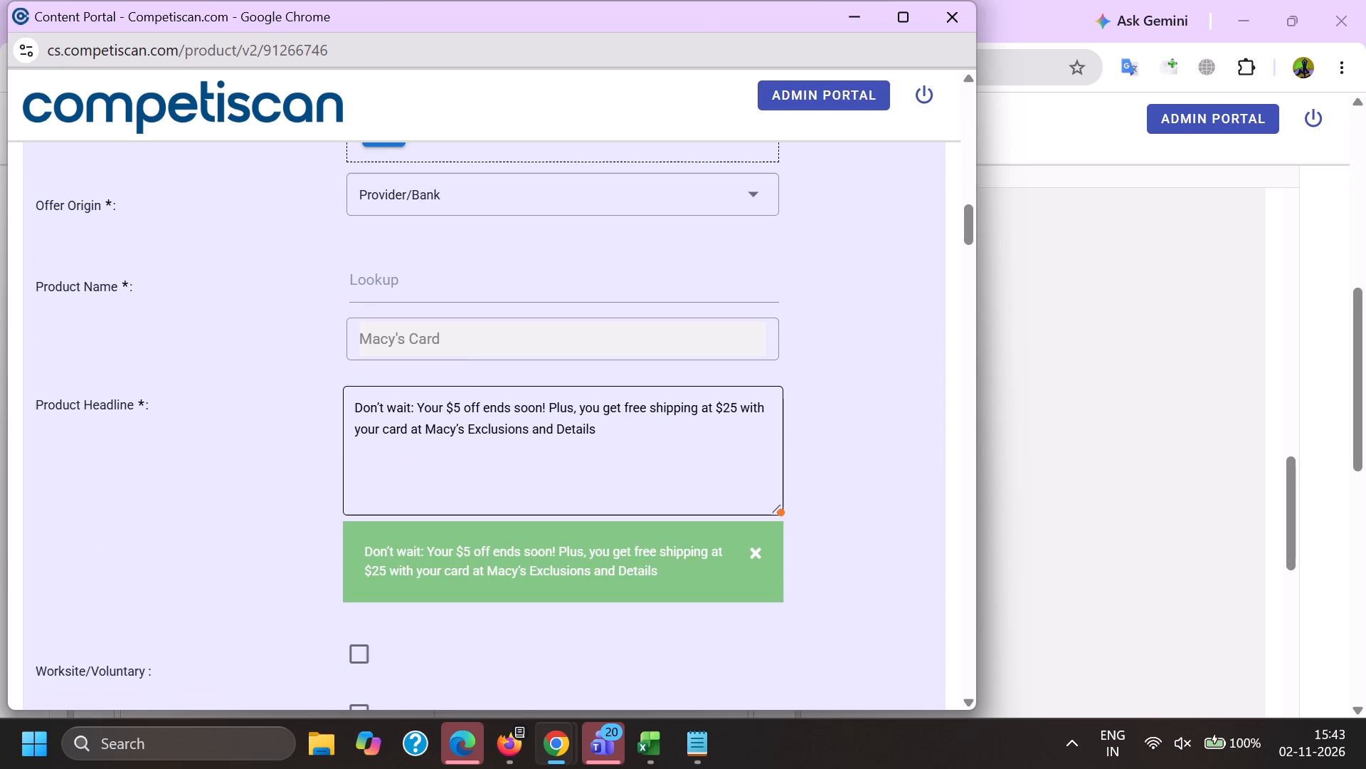
scroll(412, 335, "up", 6)
left_click(435, 409)
Set the Response Mechanism to URL/Website.
scroll(439, 372, "down", 6)
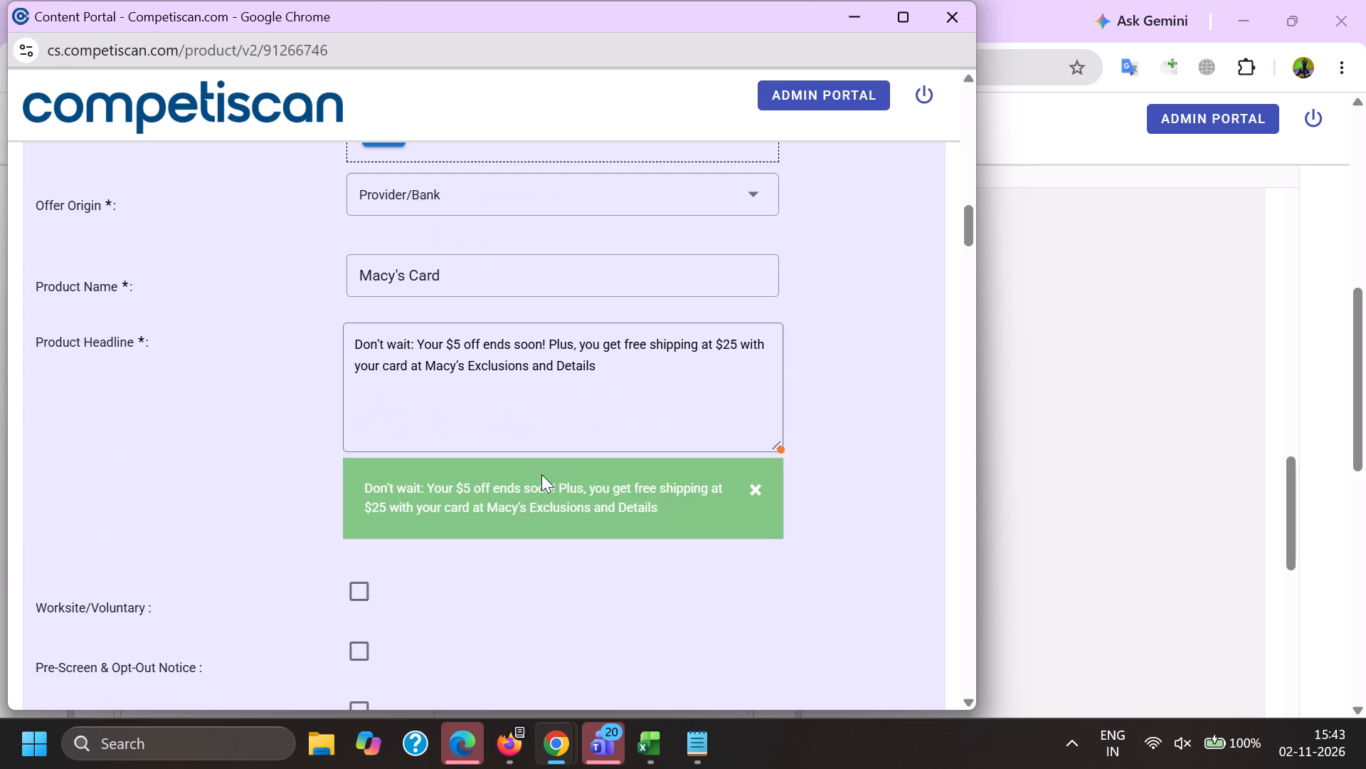
left_click_drag(636, 420, 212, 305)
scroll(409, 369, "down", 5)
left_click(379, 392)
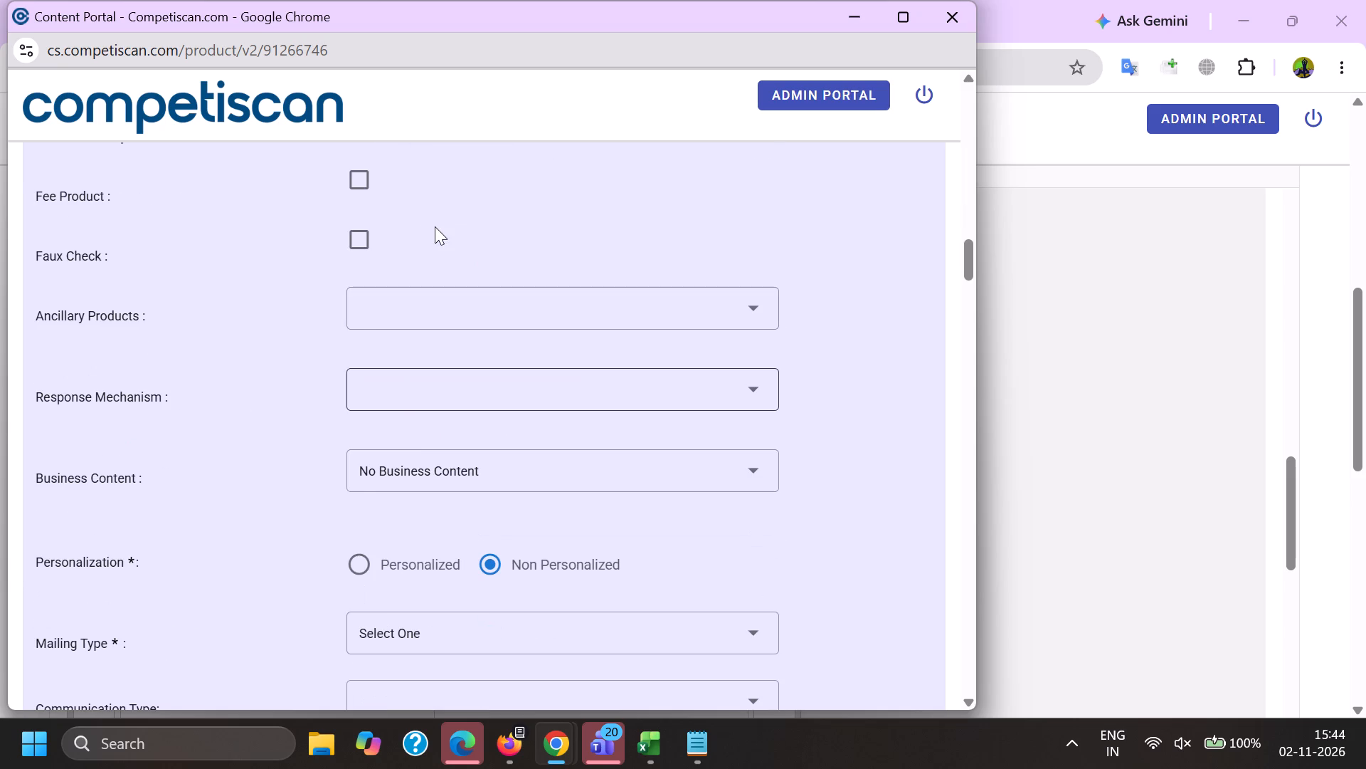
scroll(433, 228, "down", 7)
left_click_drag(430, 538, 430, 548)
left_click_drag(231, 544, 254, 548)
Set the Mailing Type to Loyalty/Retention and the Personalization to Personalized.
left_click(454, 523)
left_click(449, 524)
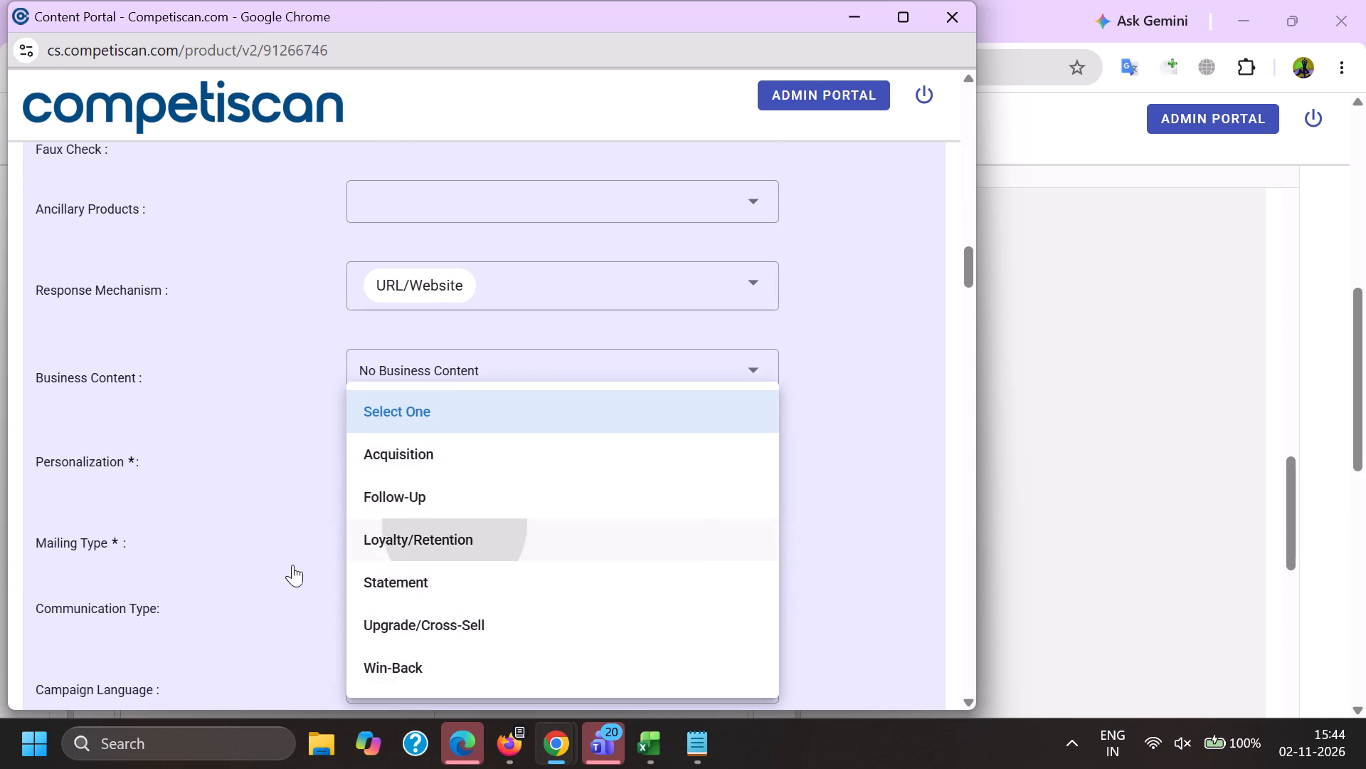
left_click_drag(227, 555, 243, 553)
left_click(362, 459)
left_click(406, 603)
scroll(438, 366, "down", 9)
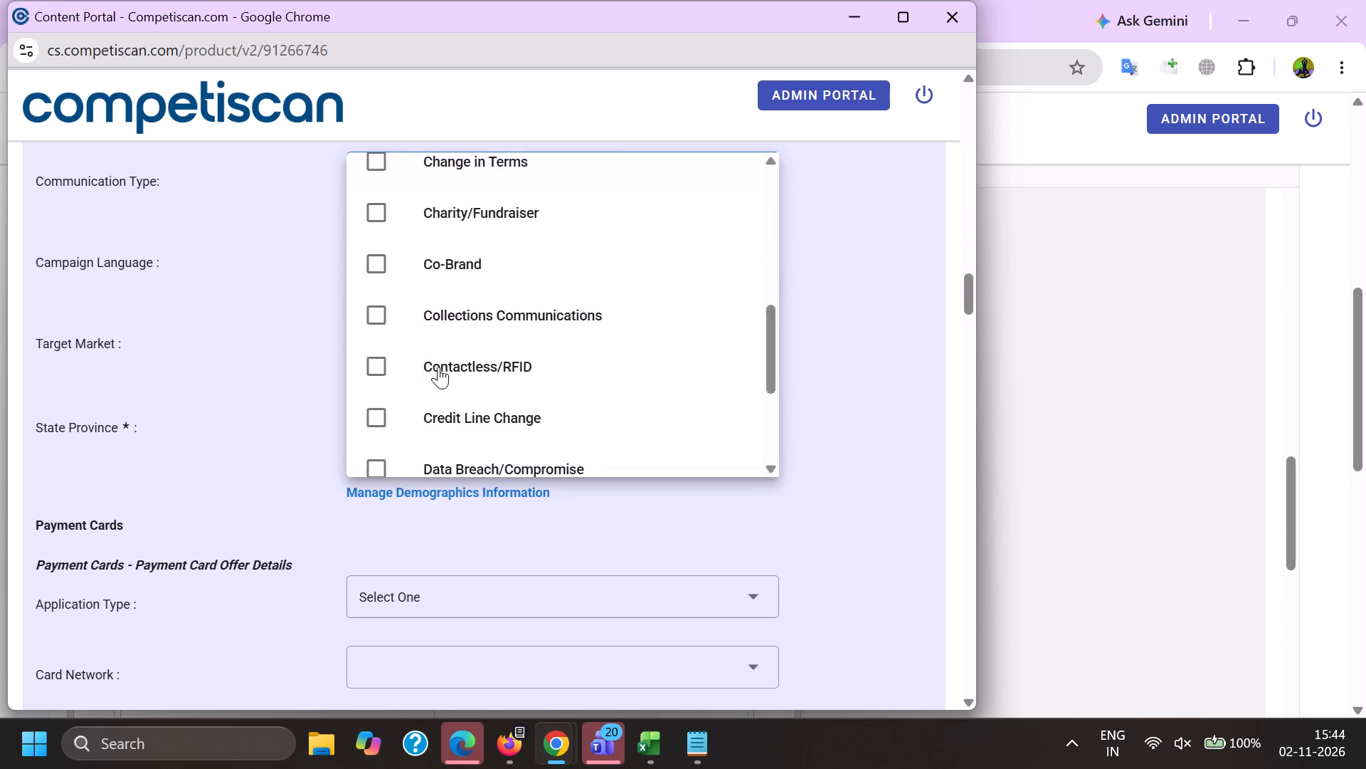
left_click(460, 207)
left_click(248, 281)
Choose the Primary Card Level in the Payment Card Offer Details.
scroll(310, 213, "down", 4)
left_click(378, 305)
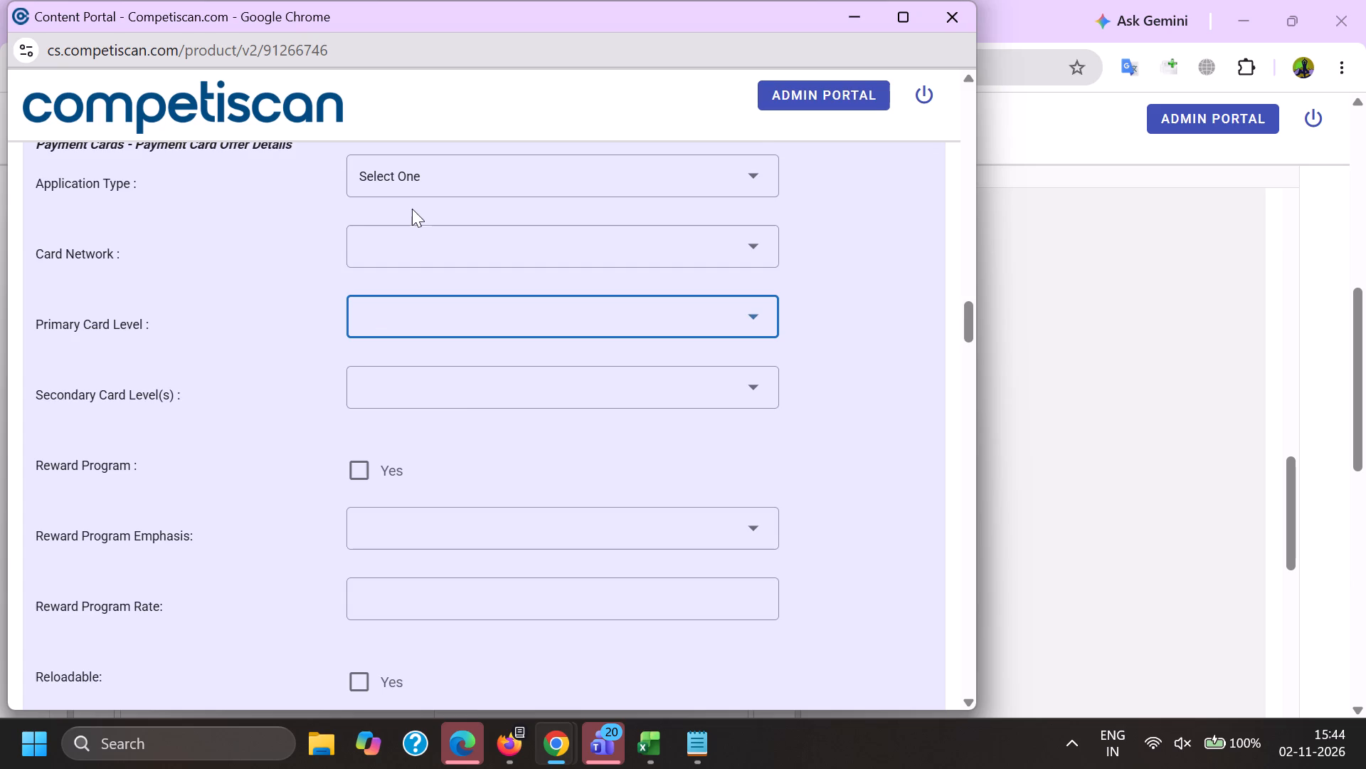
scroll(412, 209, "down", 2)
left_click(452, 353)
left_click_drag(268, 329, 274, 328)
Enable the Reward Program and set the Reward Program Emphasis to Points.
left_click_drag(357, 256, 366, 267)
left_click(411, 336)
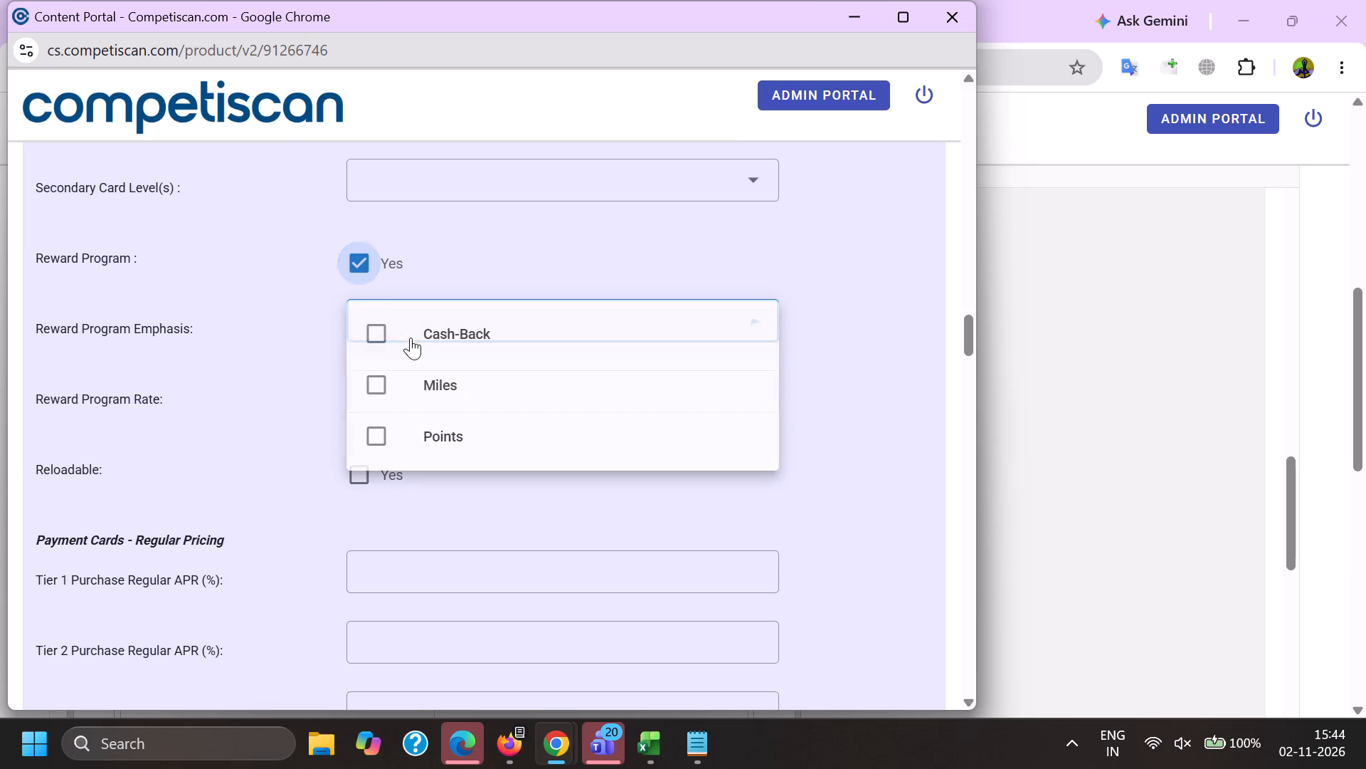
left_click(425, 434)
double_click(293, 416)
Mark Credit Card Mentioned in the retail credit details and submit the product entry.
key("End")
left_click(355, 352)
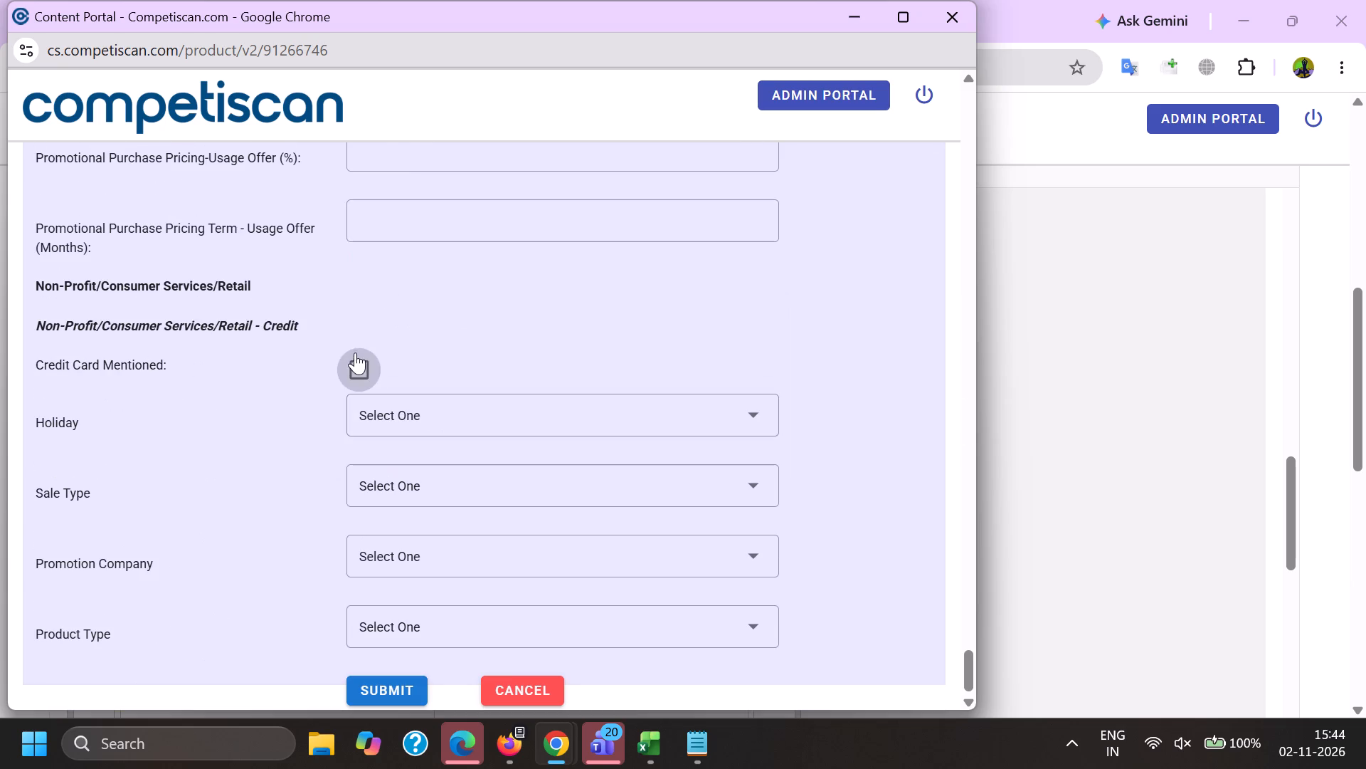
left_click(399, 686)
Switch to the Firefox email list and copy the subject "We're obsessed with your shopping bag!" without the Fwd: prefix.
left_click(507, 723)
left_click(226, 634)
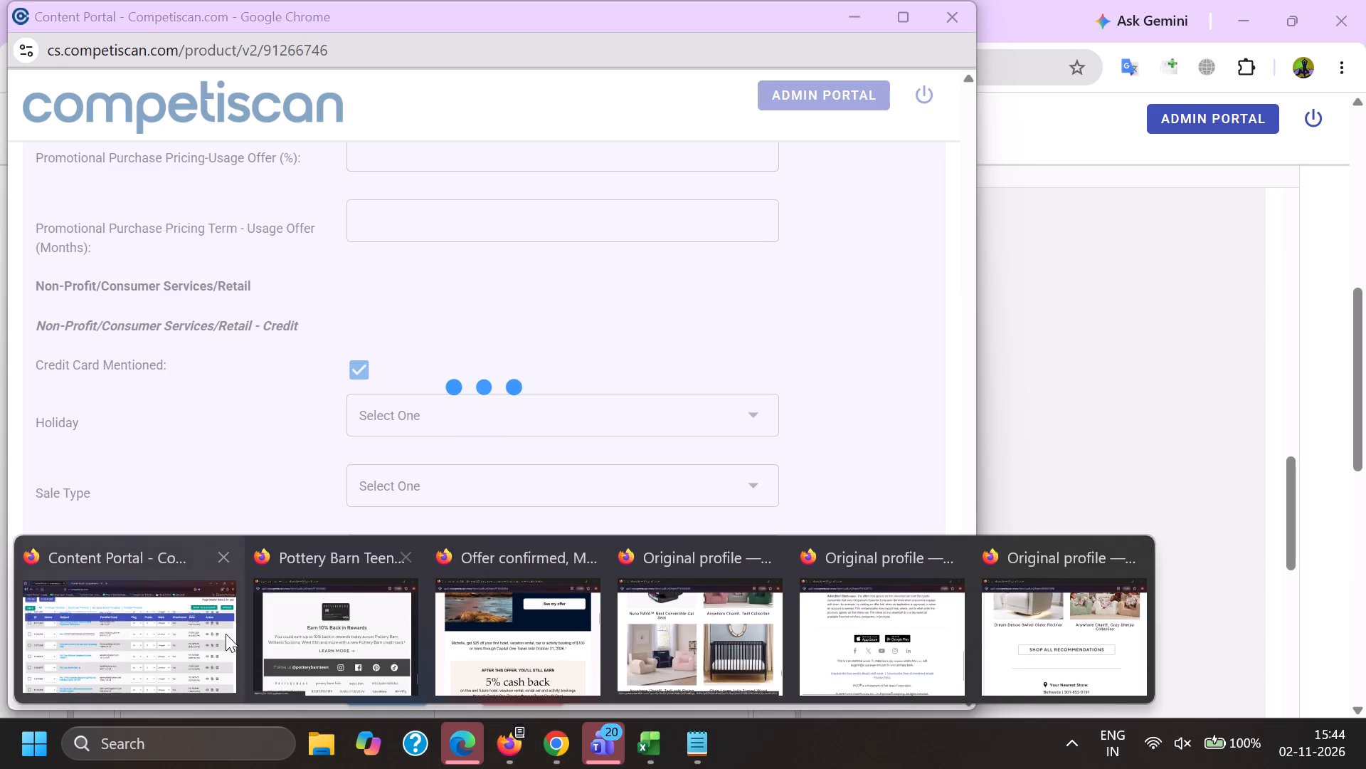
left_click_drag(268, 399, 292, 423)
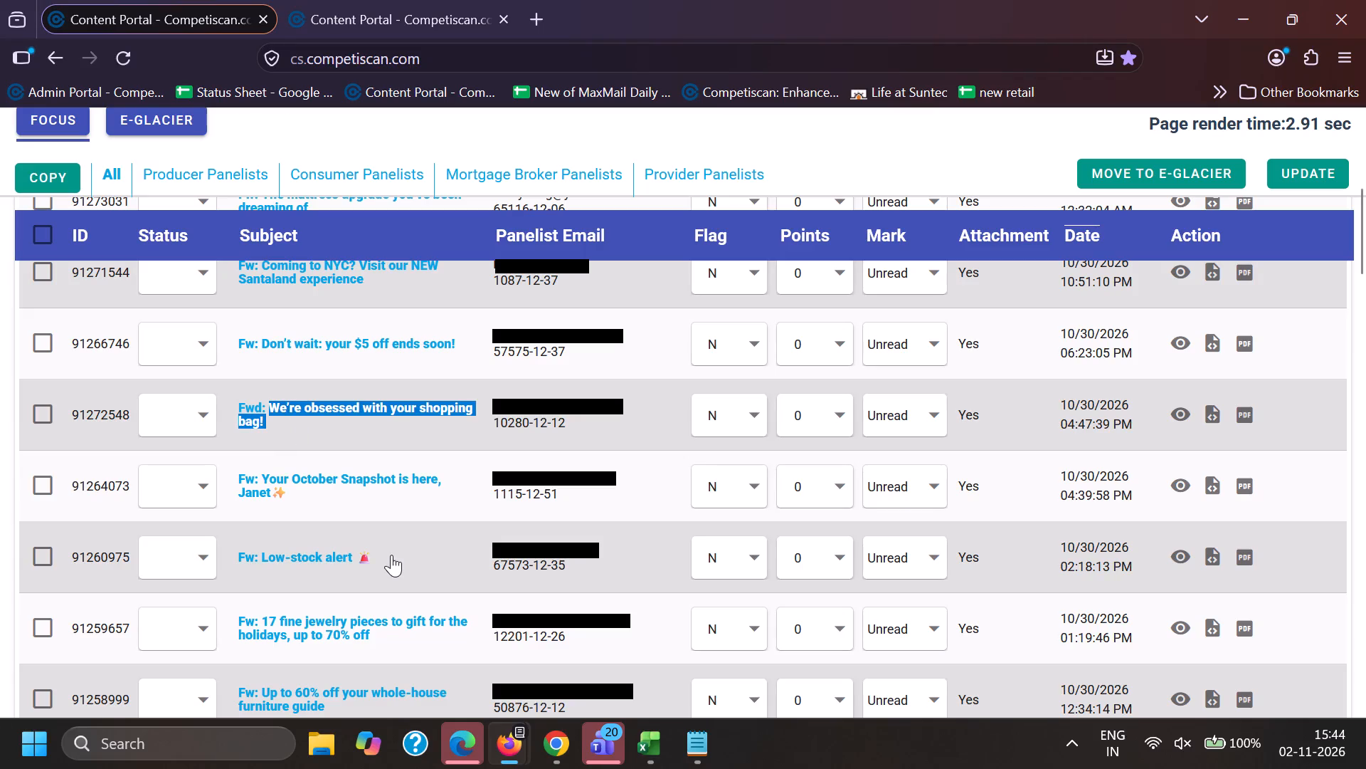
key("ctrl+c")
key("ctrl+c")
In the Chrome portal list, replace the search text with the quoted subject "We're obsessed with your shopping bag!" and run the subject search.
left_click(551, 753)
left_click(245, 637)
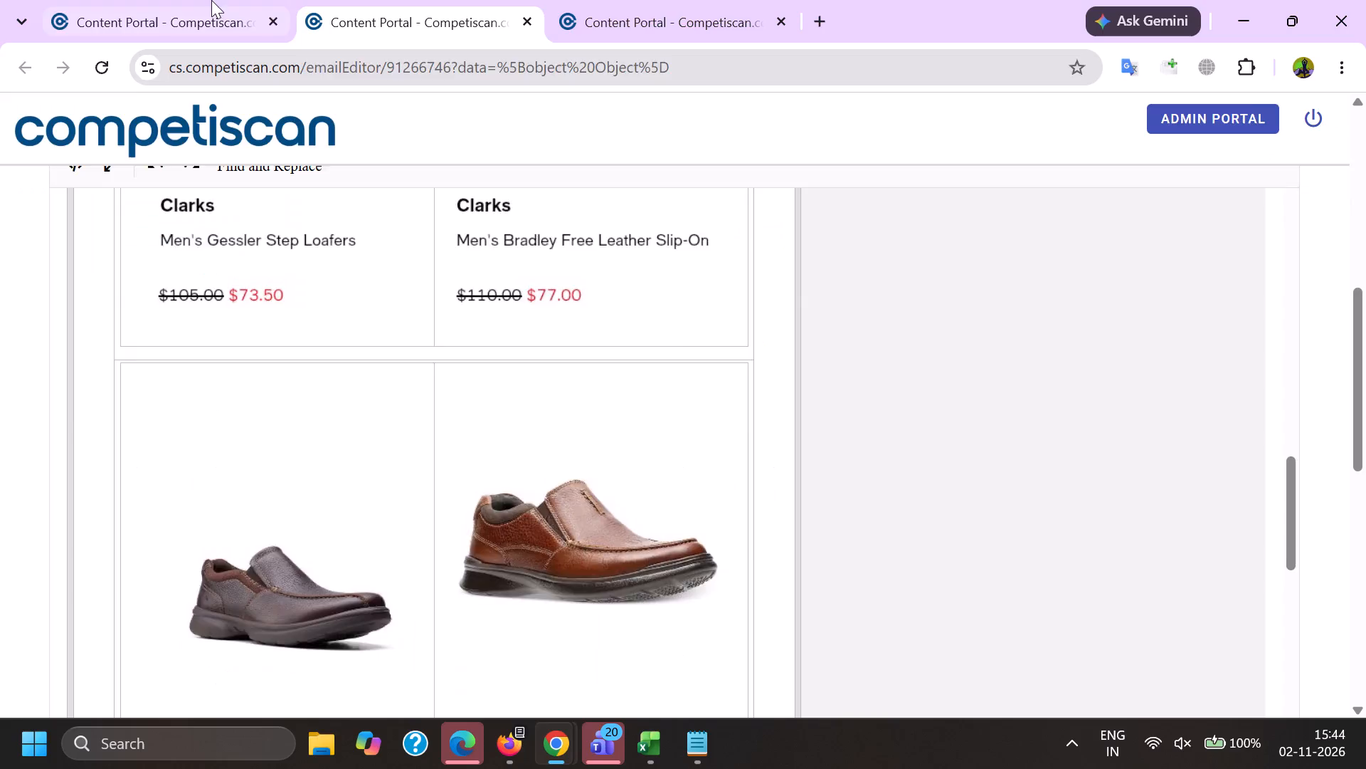
left_click(206, 0)
scroll(359, 486, "down", 8)
scroll(388, 475, "up", 2)
scroll(387, 476, "down", 8)
scroll(381, 545, "up", 2)
left_click_drag(417, 459, 0, 483)
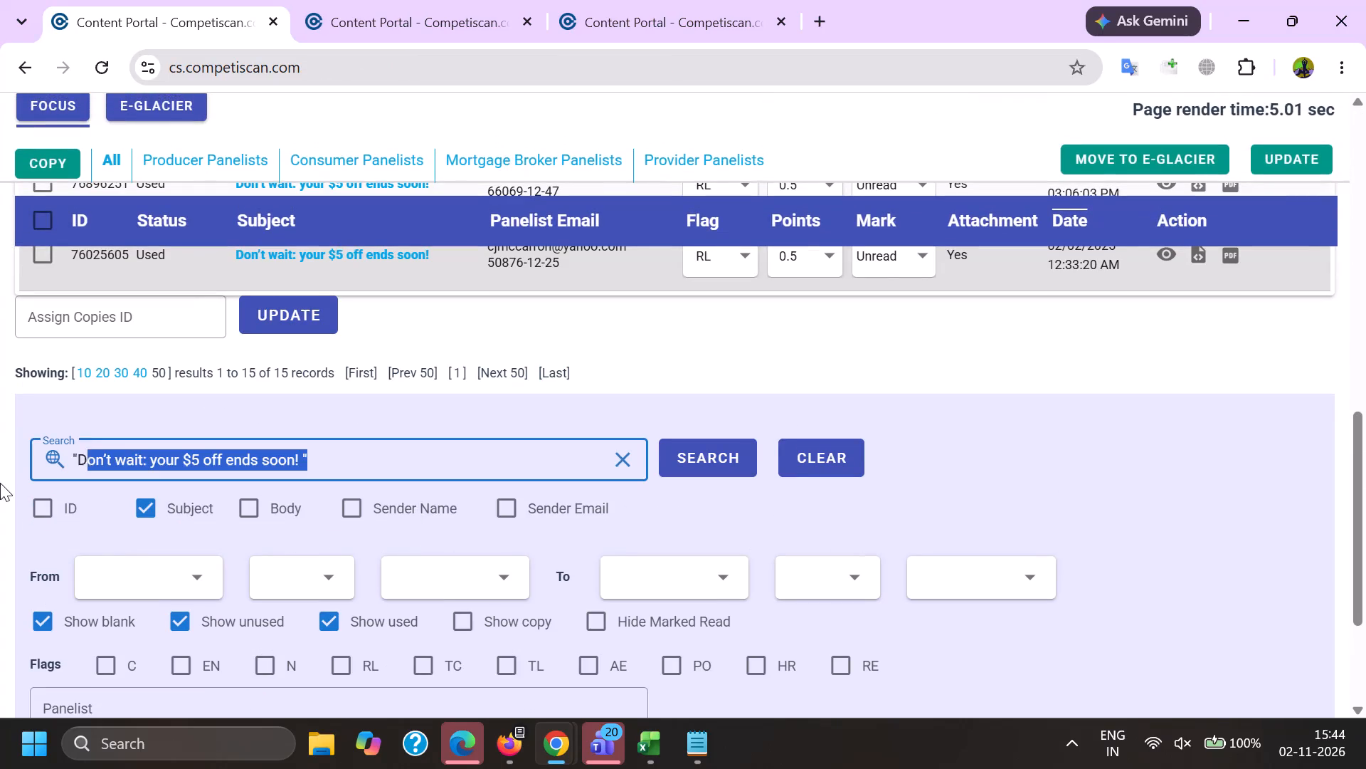
left_click_drag(0, 483, 1, 482)
key("BackSpace")
key("shift+quotedbl")
key("ctrl+v")
key("shift+quotedbl")
key("backslash")
key("Return")
key("Return")
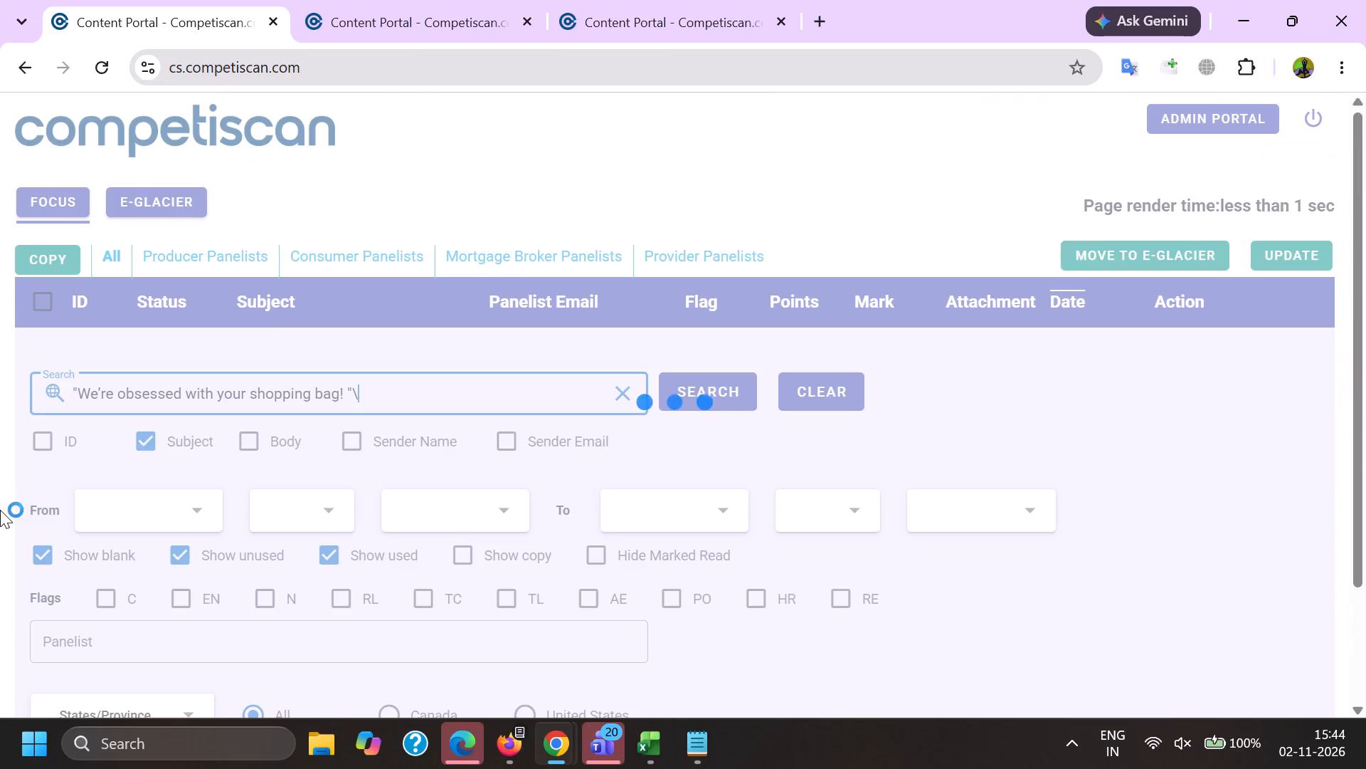
key("alt+Tab")
key("alt+Tab")
key("Return")
key("BackSpace")
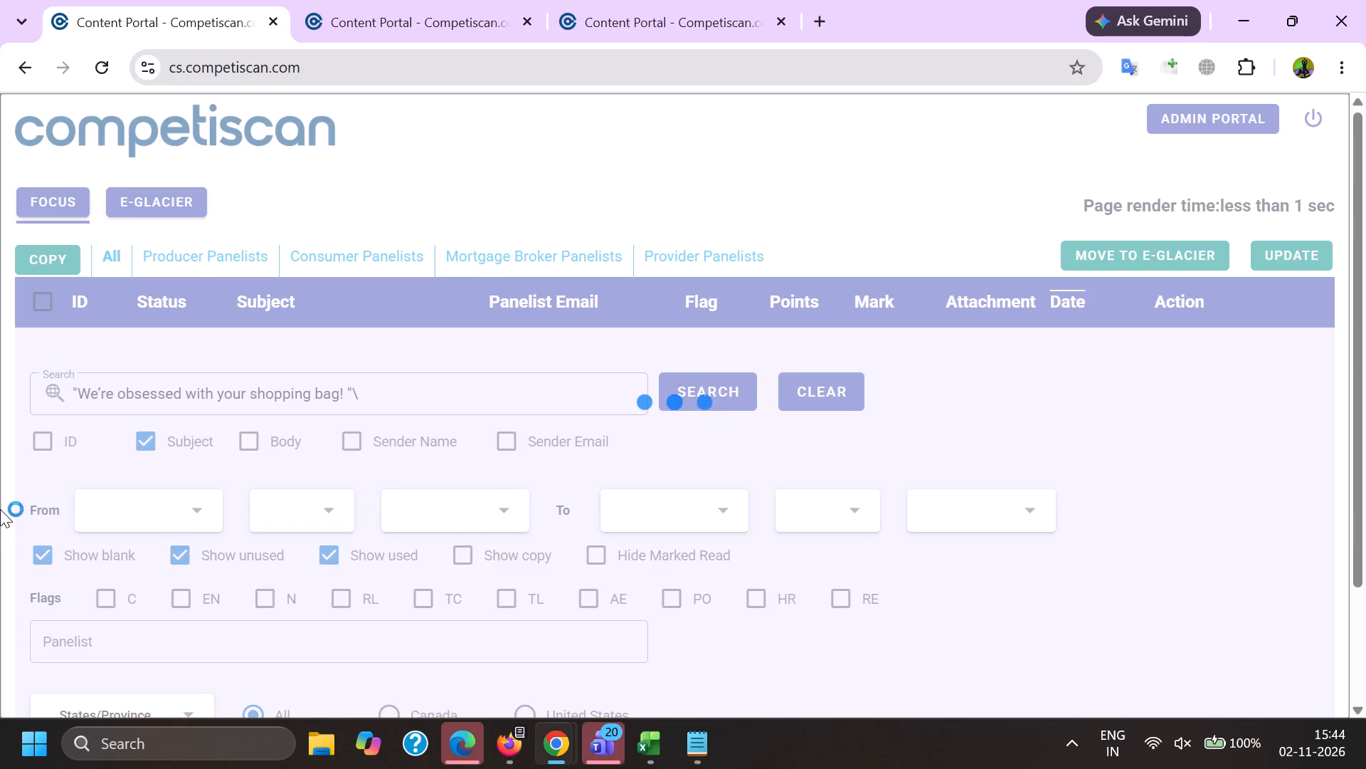
key("Return")
key("Return")
Switch to Firefox and reload the Focus email list in both Content Portal tabs.
key("alt+Tab")
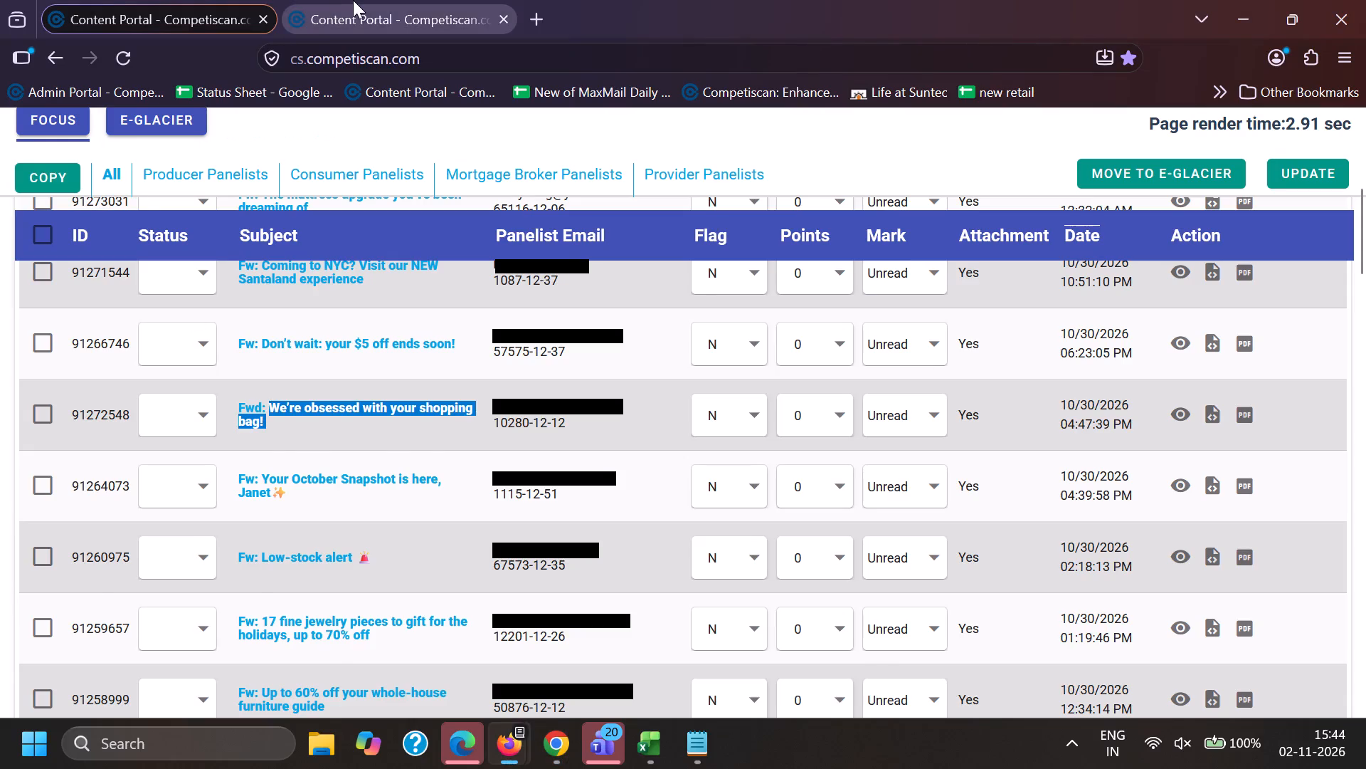
left_click(353, 0)
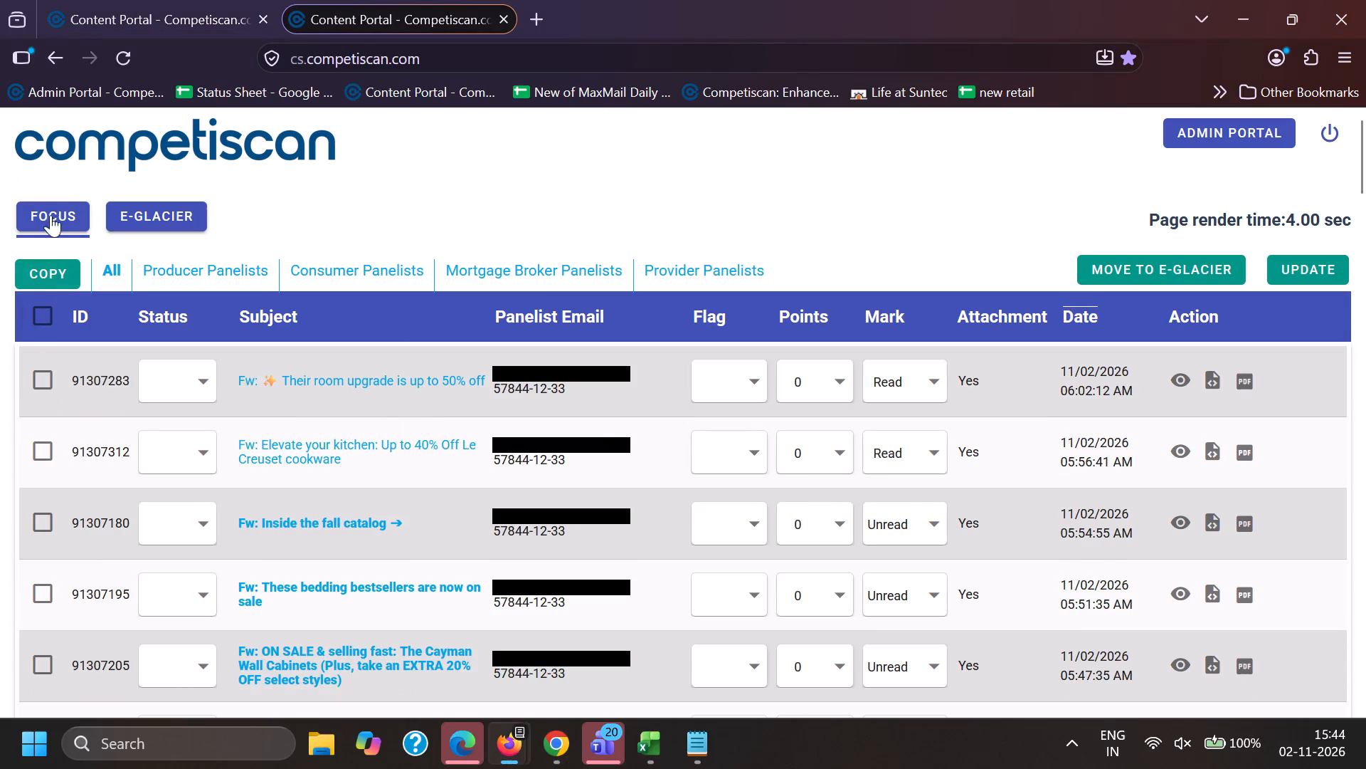
left_click(50, 211)
left_click(218, 0)
left_click(56, 120)
Back in Chrome, remove the stray backslash after the quoted shopping bag subject and rerun the search.
key("alt+Tab")
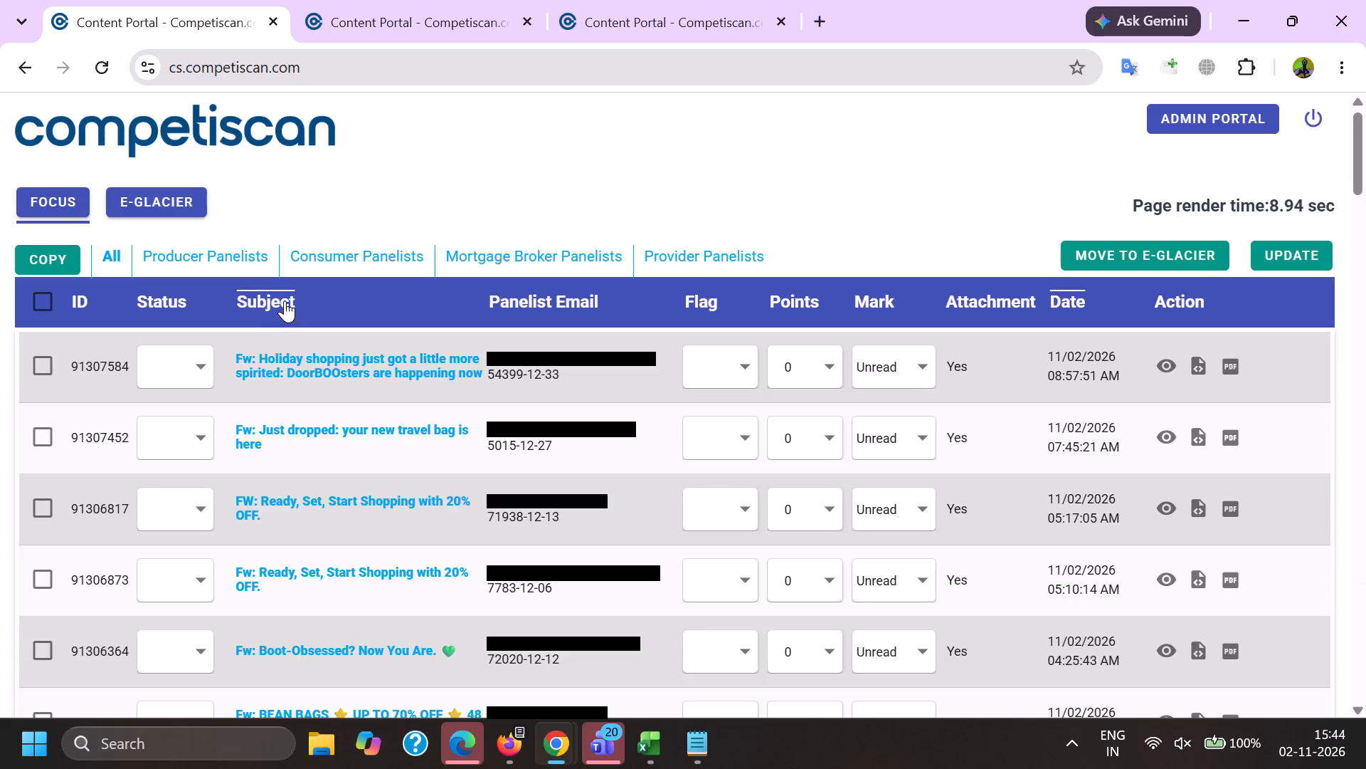
scroll(285, 300, "down", 19)
scroll(376, 472, "down", 15)
scroll(411, 470, "up", 2)
left_click(406, 461)
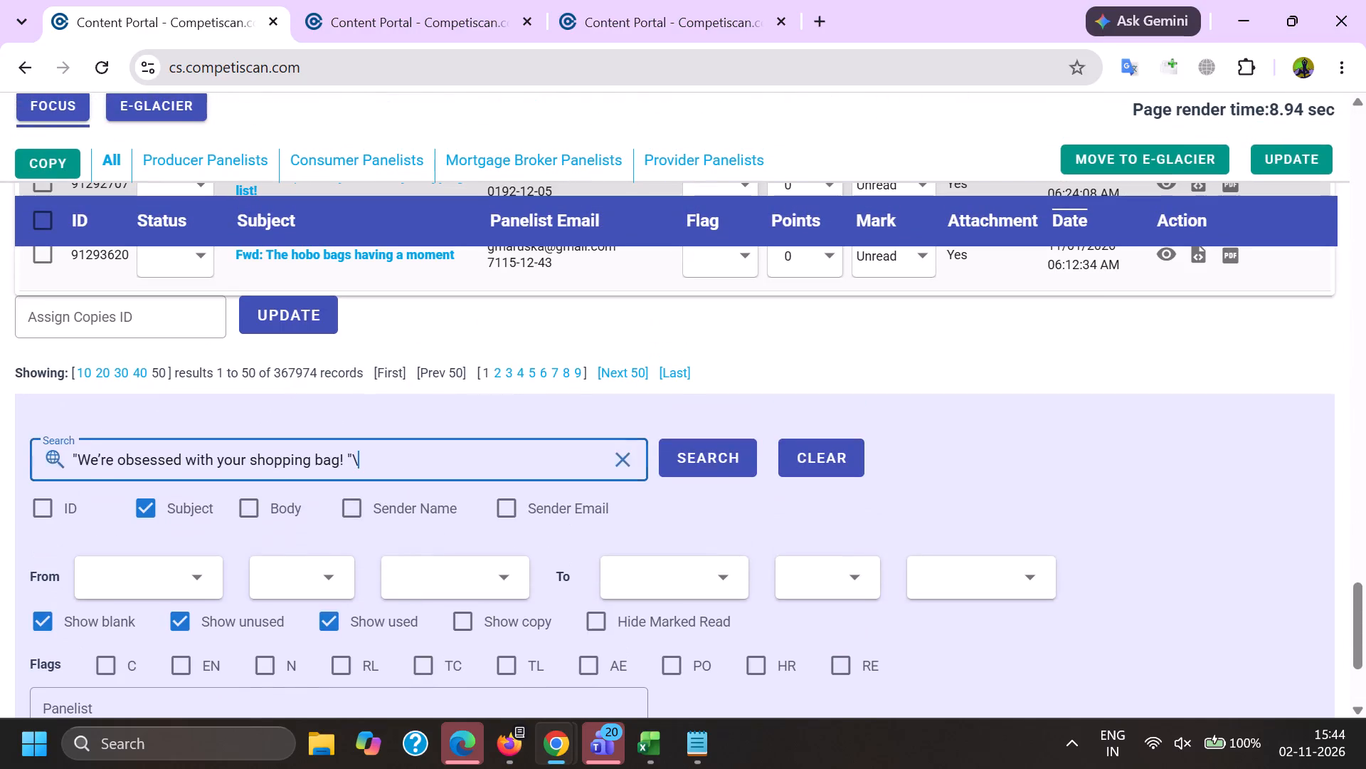
key("BackSpace")
key("Return")
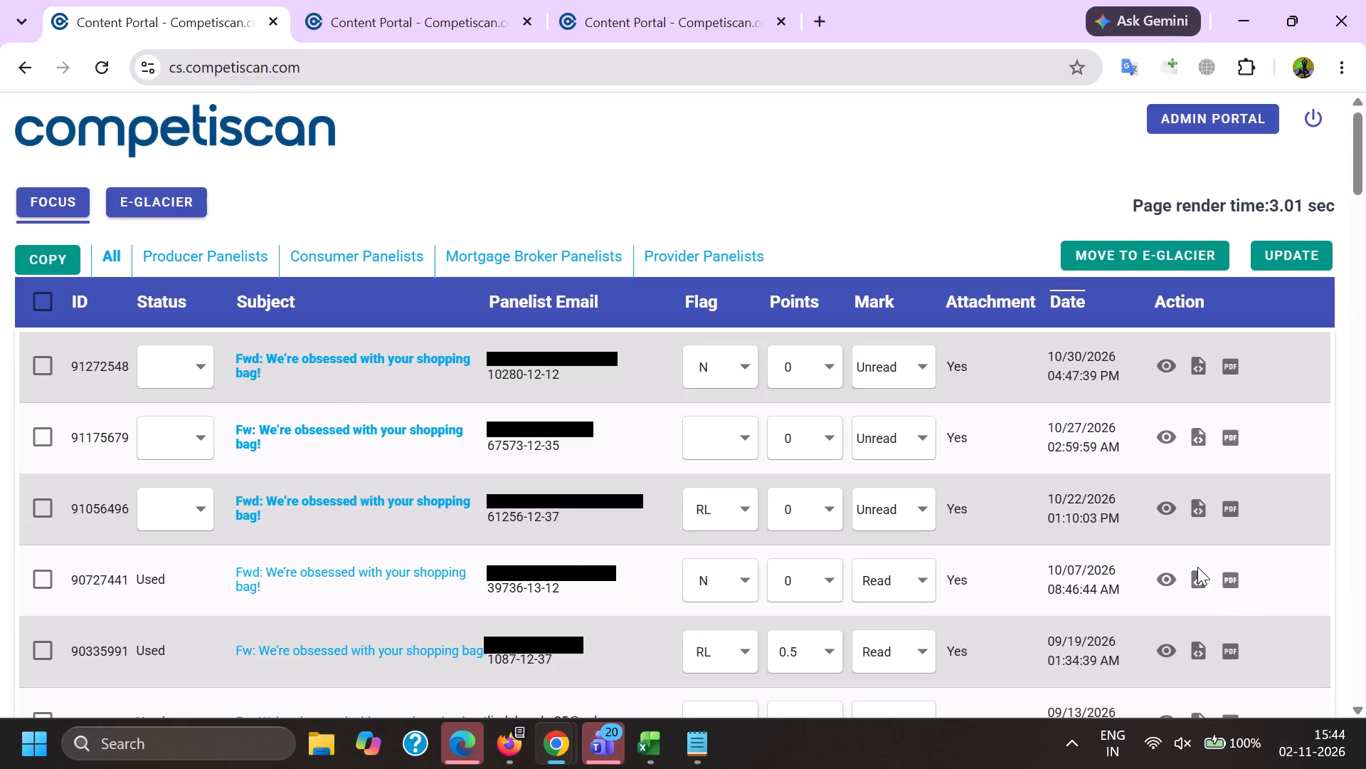
Preview the used email 90727441 and the new email 91272548 to compare their shopping bag content.
left_click(1160, 585)
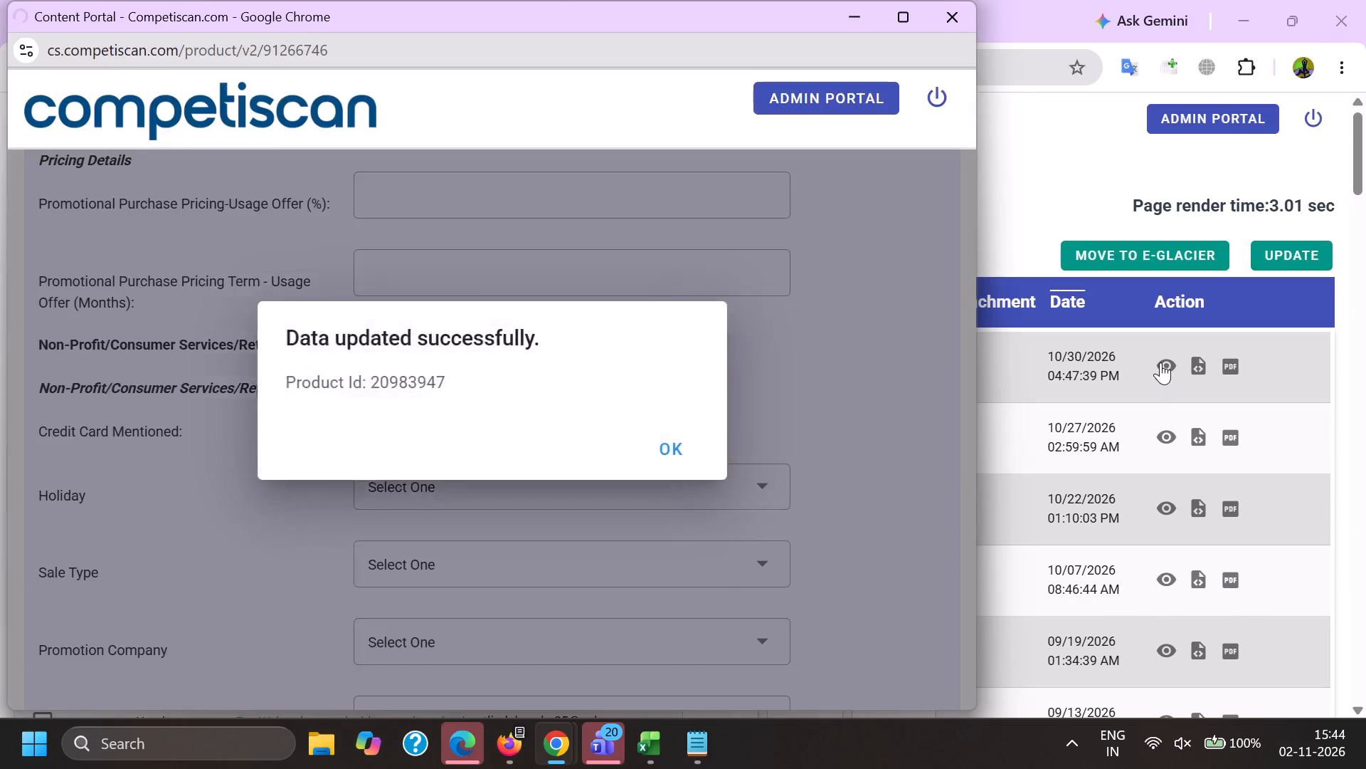
scroll(569, 307, "down", 10)
key("alt+Tab")
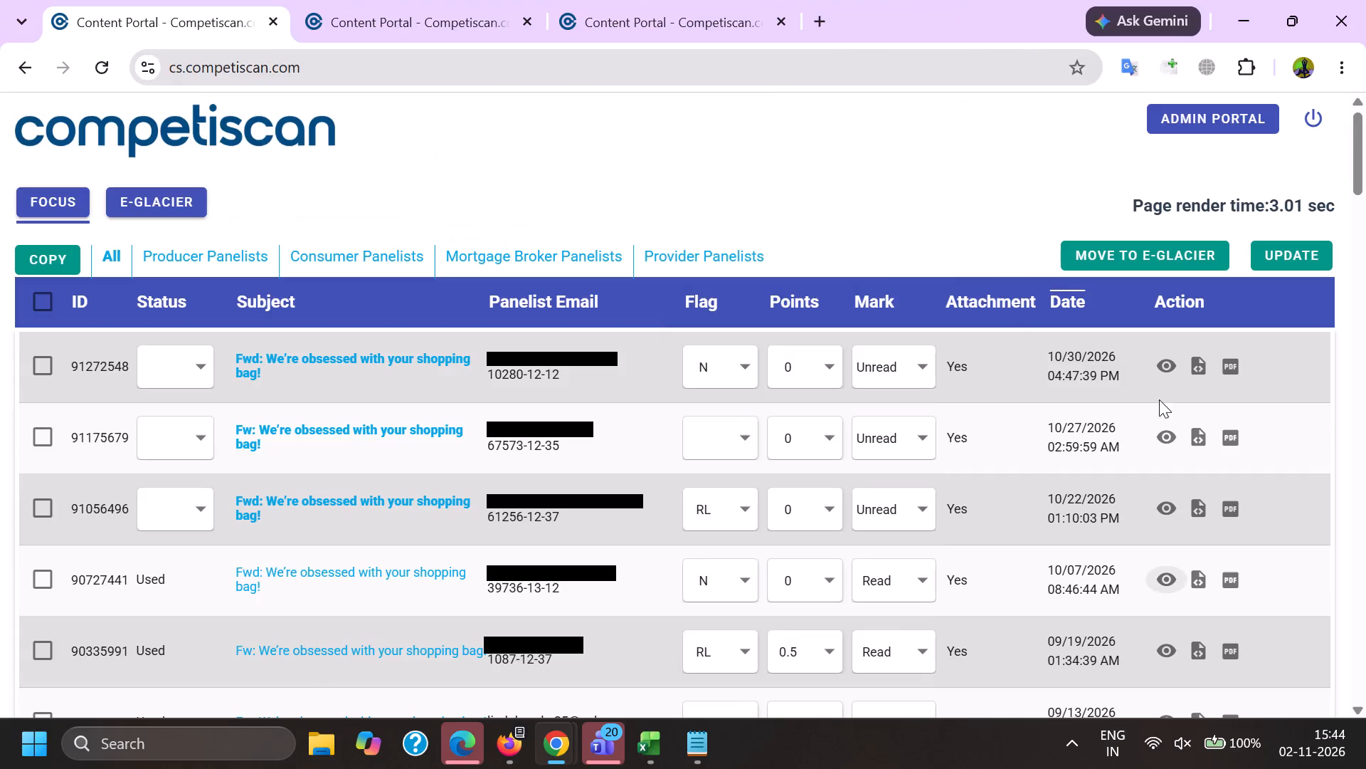
left_click(1163, 368)
scroll(478, 318, "down", 6)
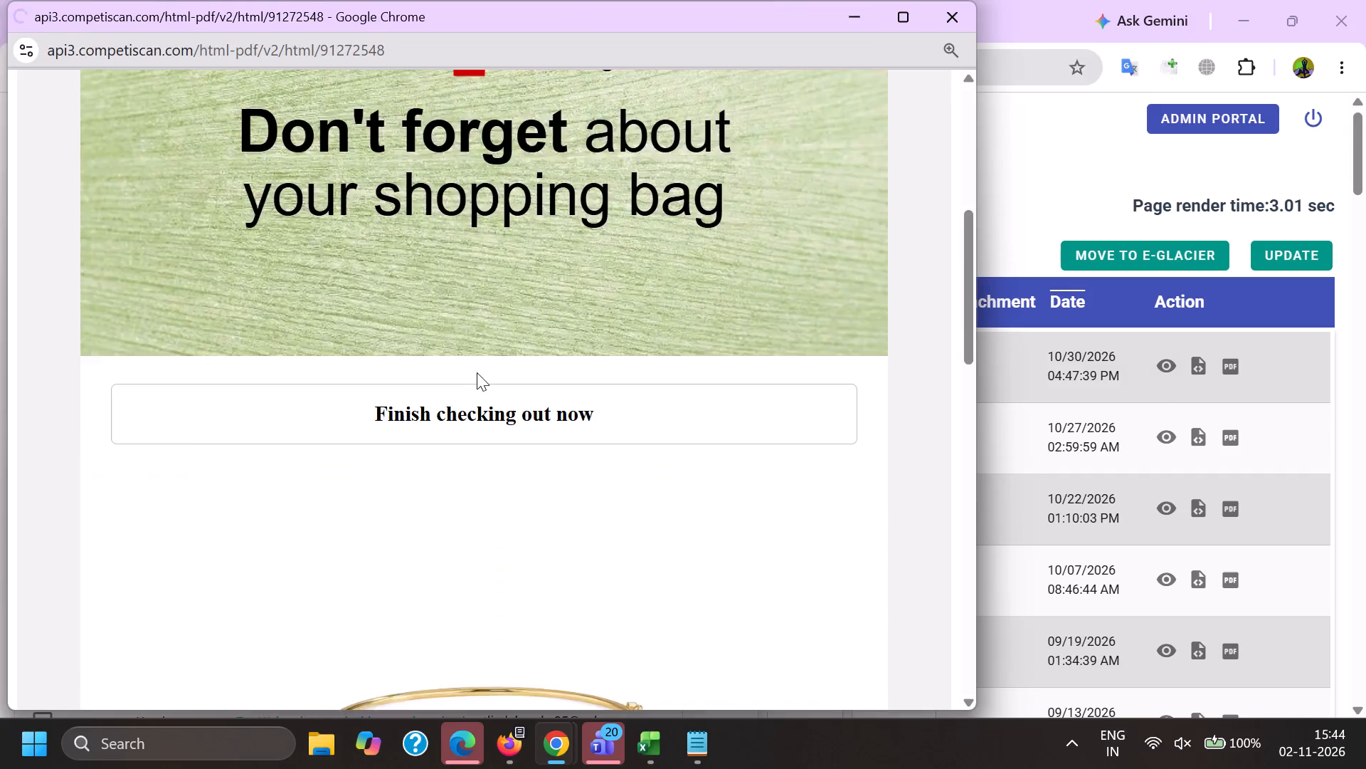
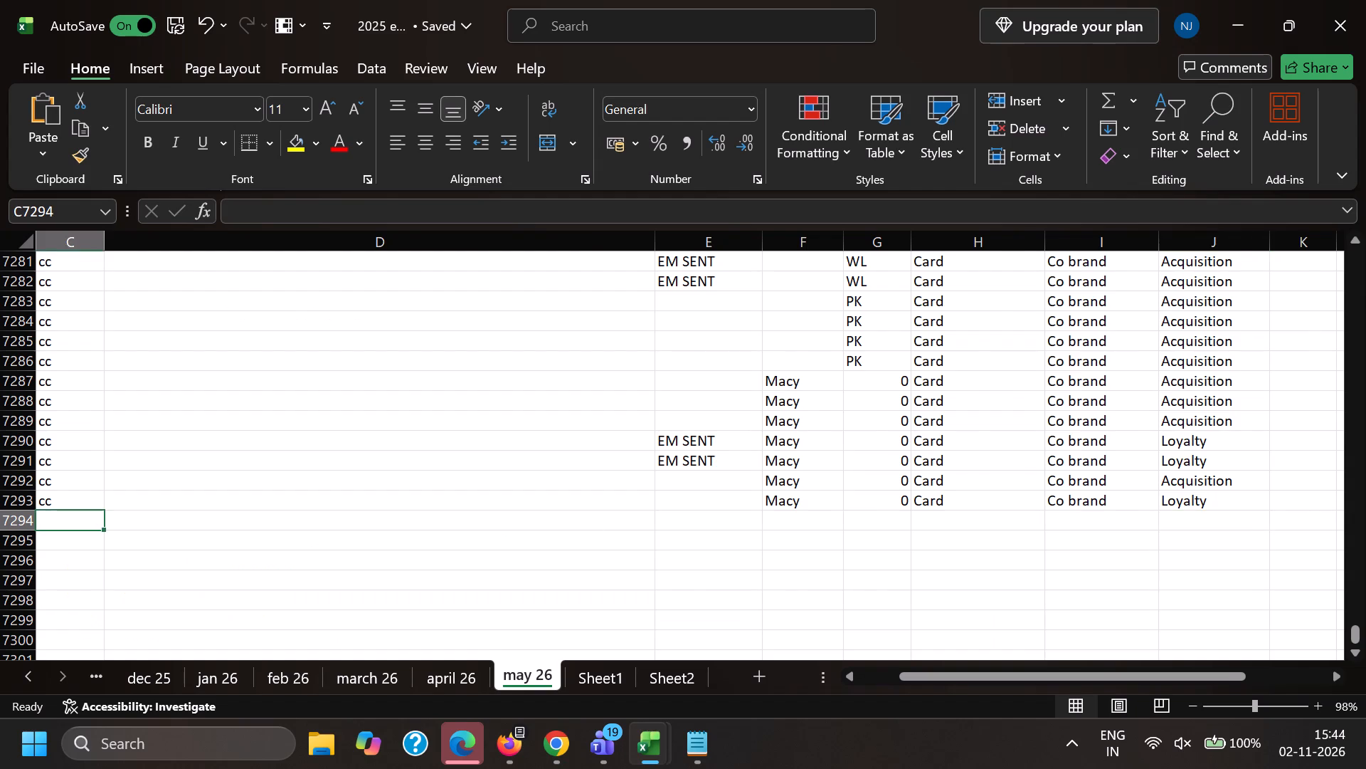
In Excel, log email 91272548 in row 7294 of the may 26 sheet with cc, EM SENT and Macy.
key("Left")
key("ctrl+v")
key("Right")
key("c")
key("c")
key("Right")
key("Right")
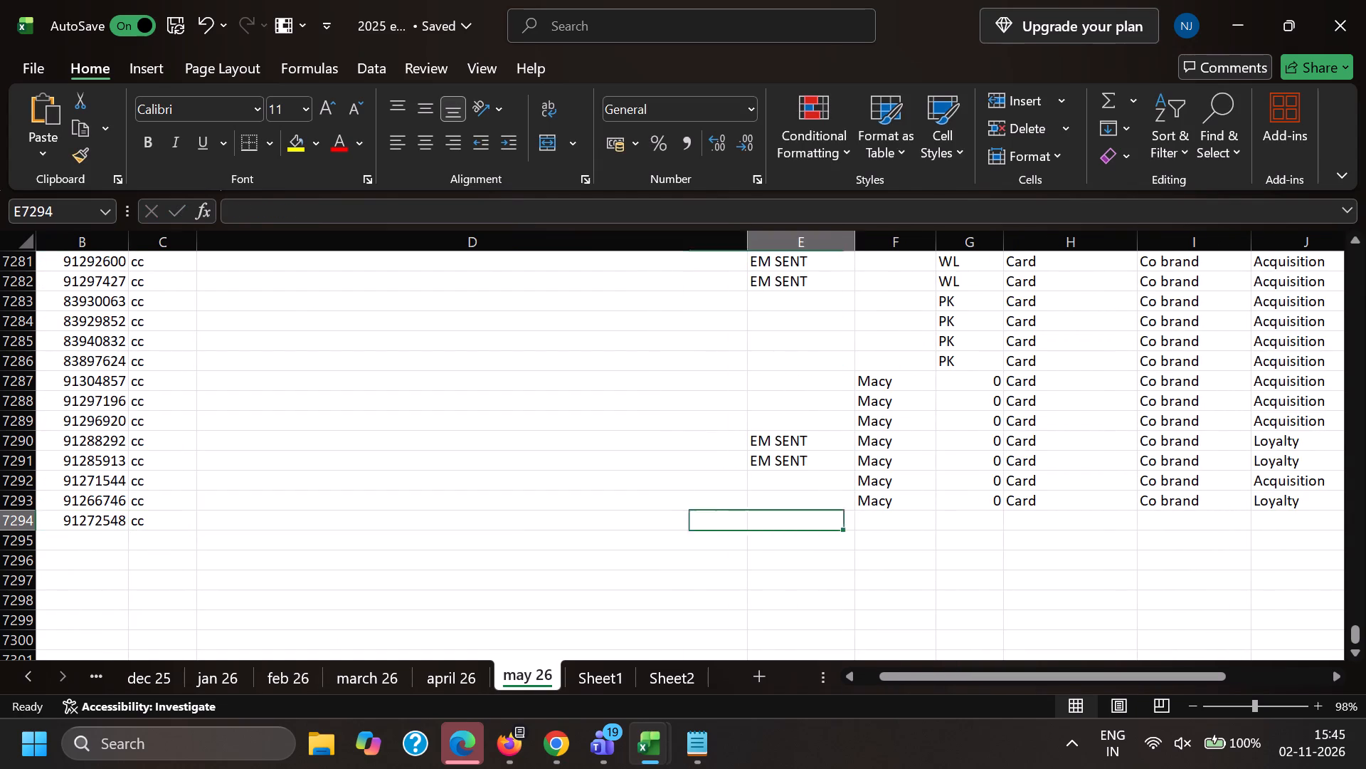
key("Right")
key("m")
key("Left")
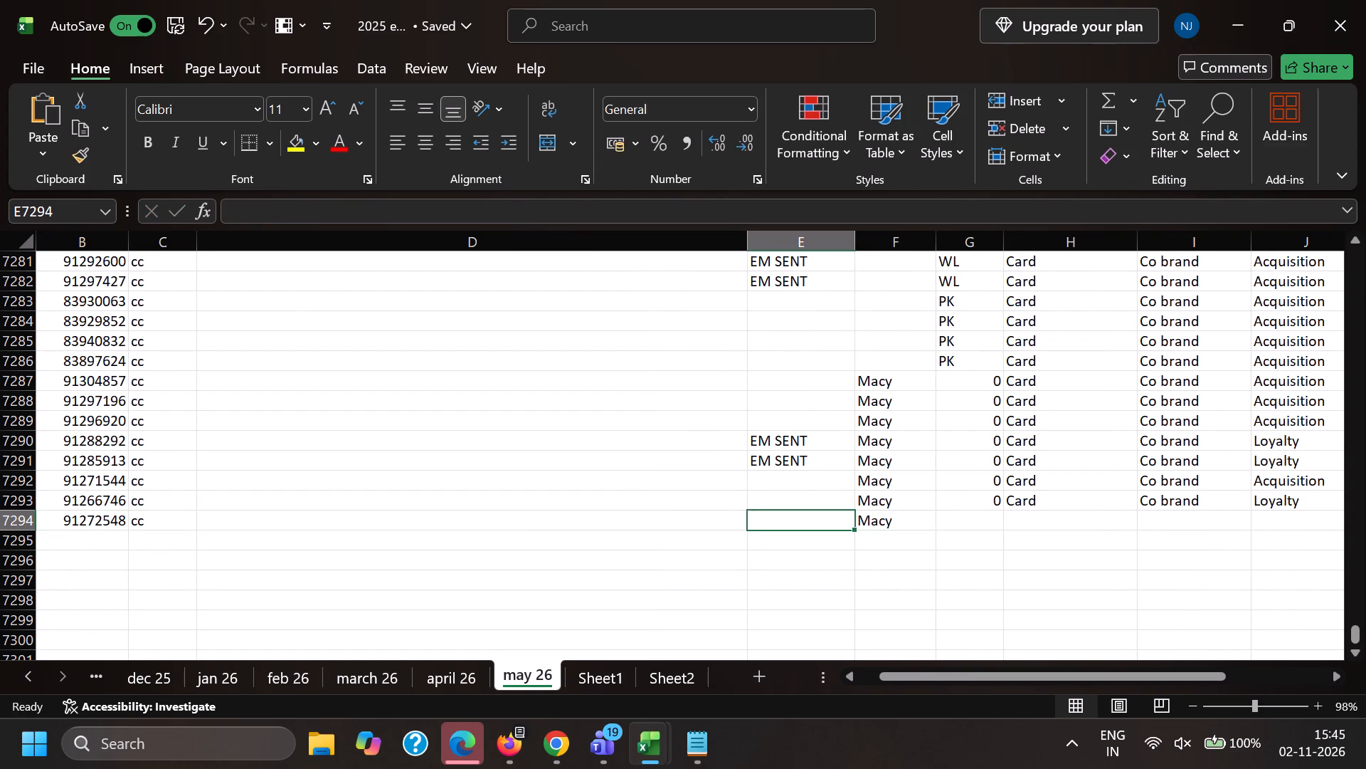
key("e")
key("Right")
Fill in row 7294's remaining classification columns with 0, Card and Co brand.
key("Right")
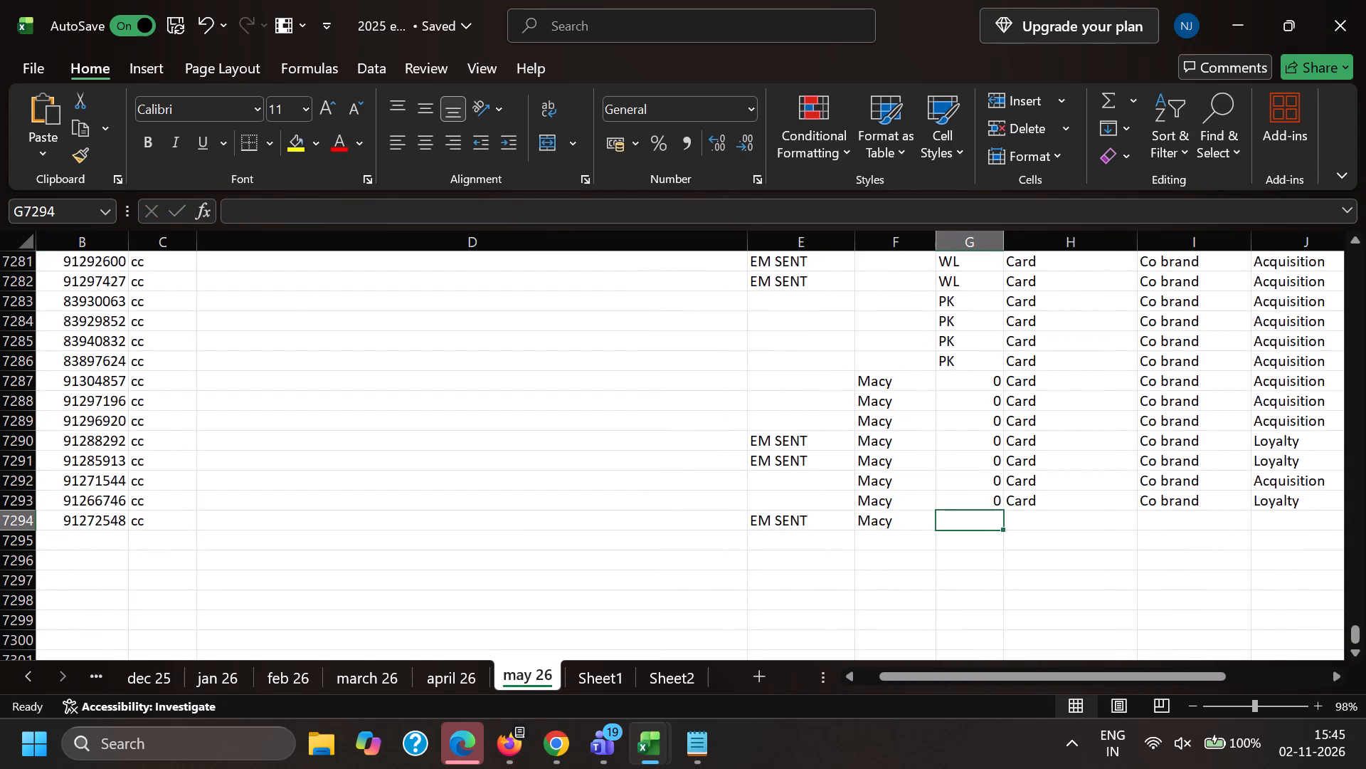
key("0")
key("Right")
key("c")
key("Right")
key("c")
key("Right")
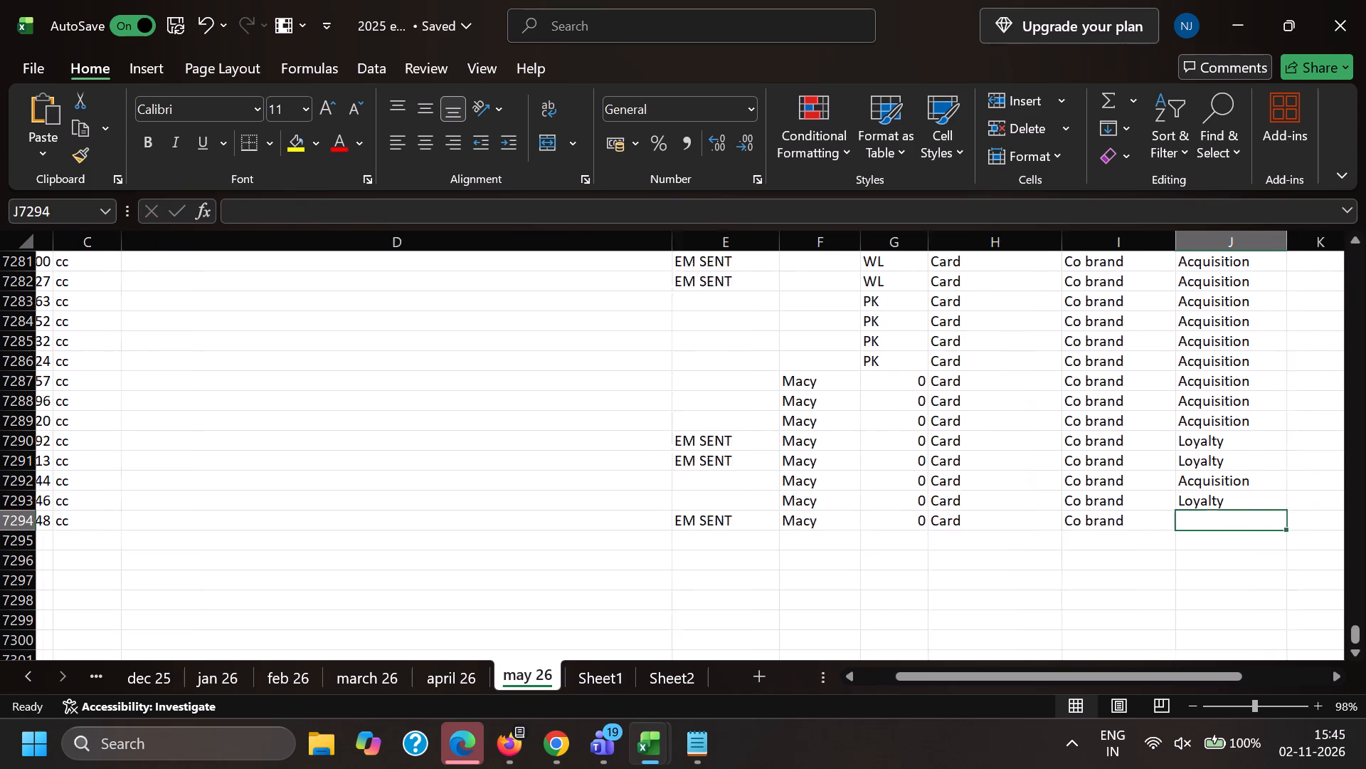
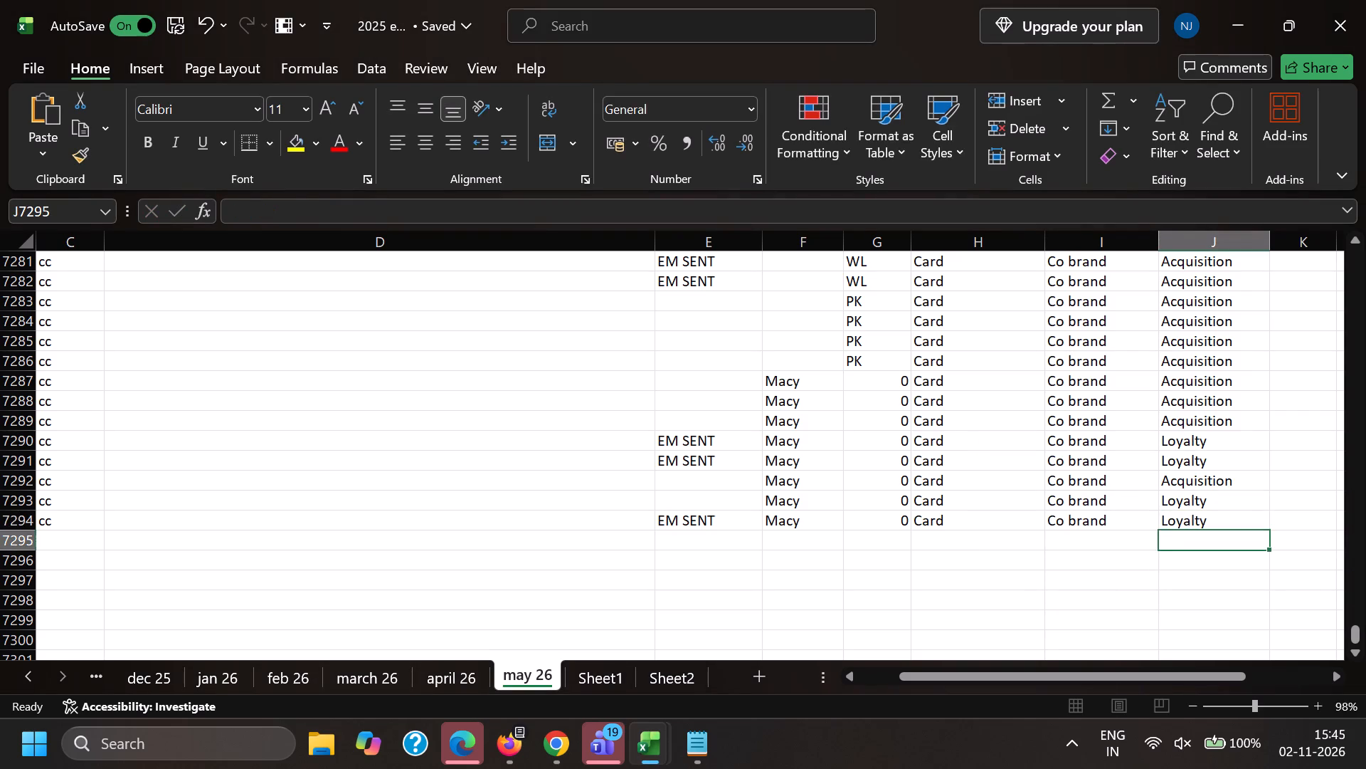
Open the bookmarked New of MaxMail Daily Links Update sheet in a new Chrome tab.
key("alt+Tab")
left_click(1010, 20)
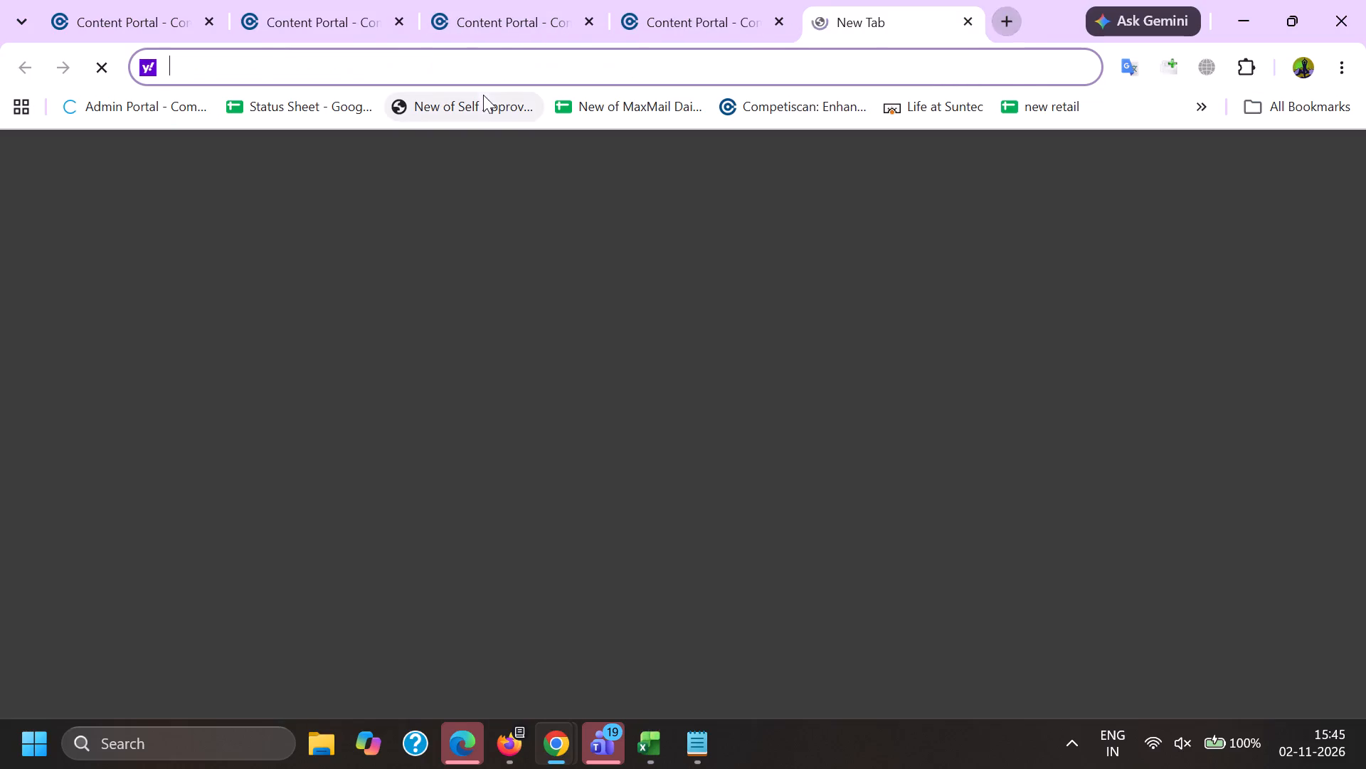
left_click(630, 103)
In Excel, add column filters to header row 7204 of the 31-11-2026 block on the may 26 sheet.
left_click(638, 760)
left_click(883, 652)
scroll(208, 434, "up", 20)
scroll(208, 434, "up", 9)
left_click(506, 471)
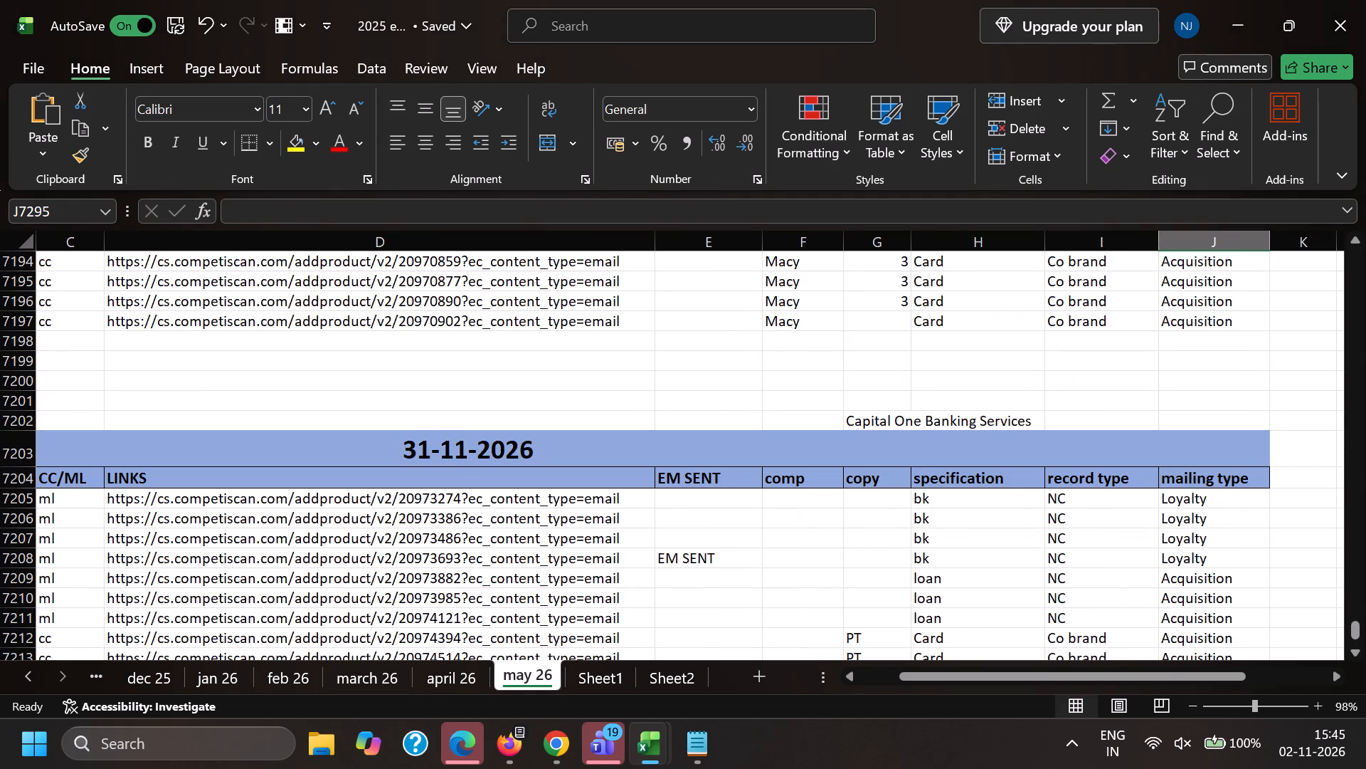
key("Left")
key("Left")
key("Left")
key("Left")
key("Left")
key("Left")
key("Left")
key("Left")
key("Left")
key("Left")
key("ctrl+shift+Right")
key("ctrl+shift+Right")
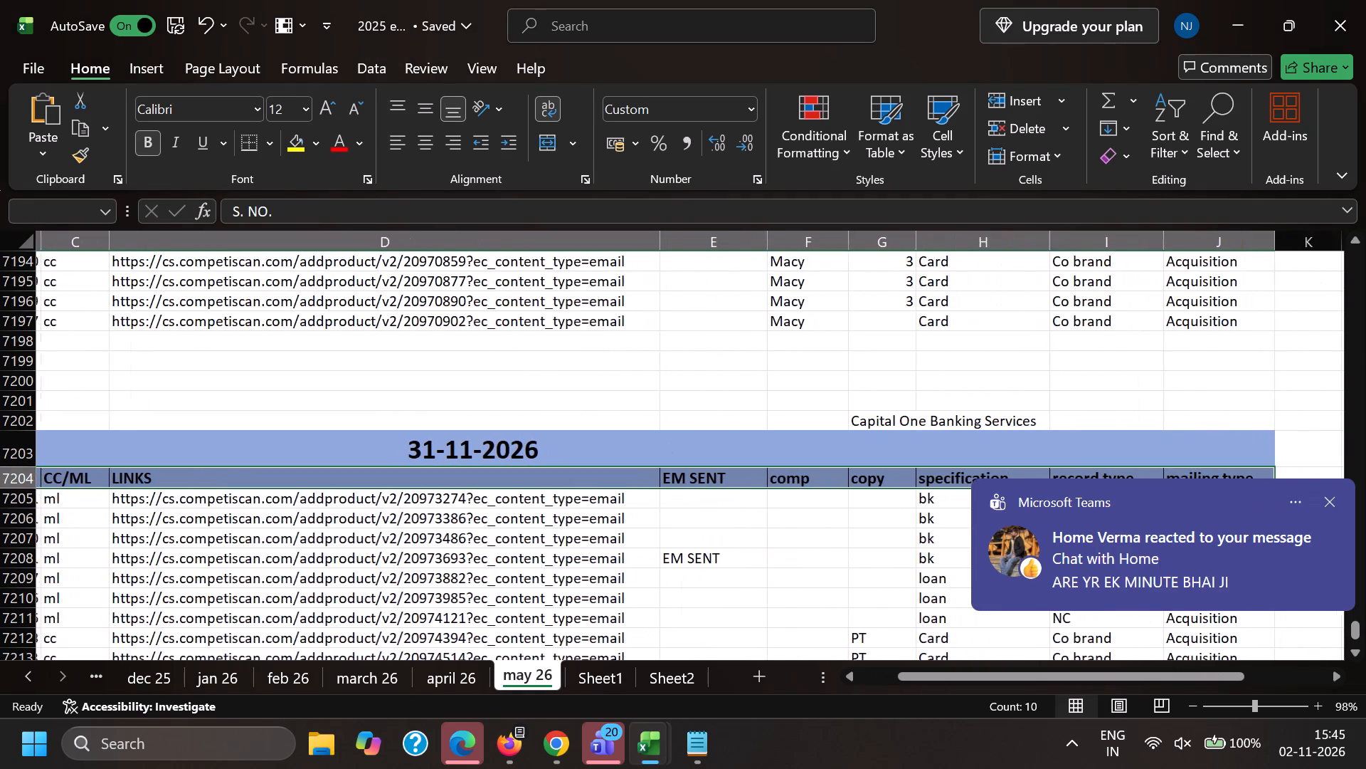
key("ctrl+shift+Left")
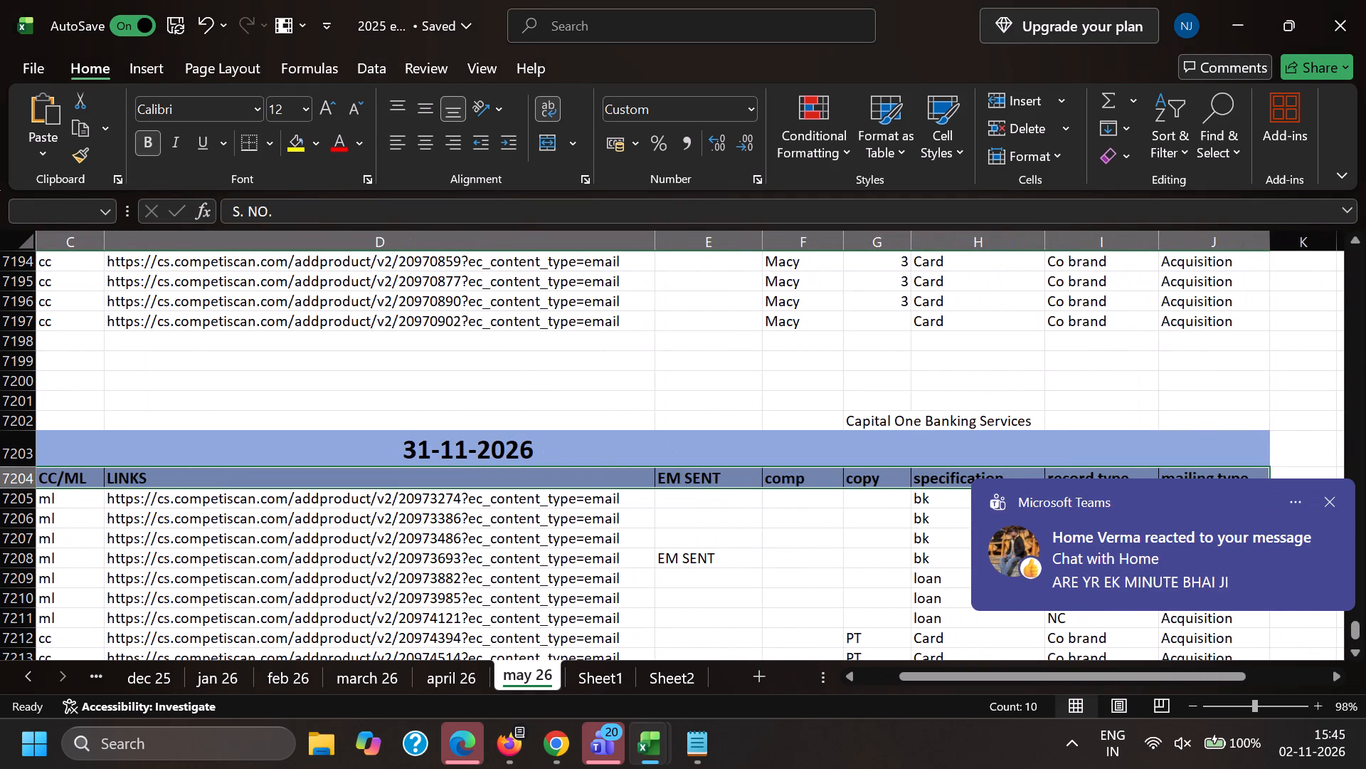
key("ctrl+shift+l")
key("ctrl+shift+l")
left_click(211, 554)
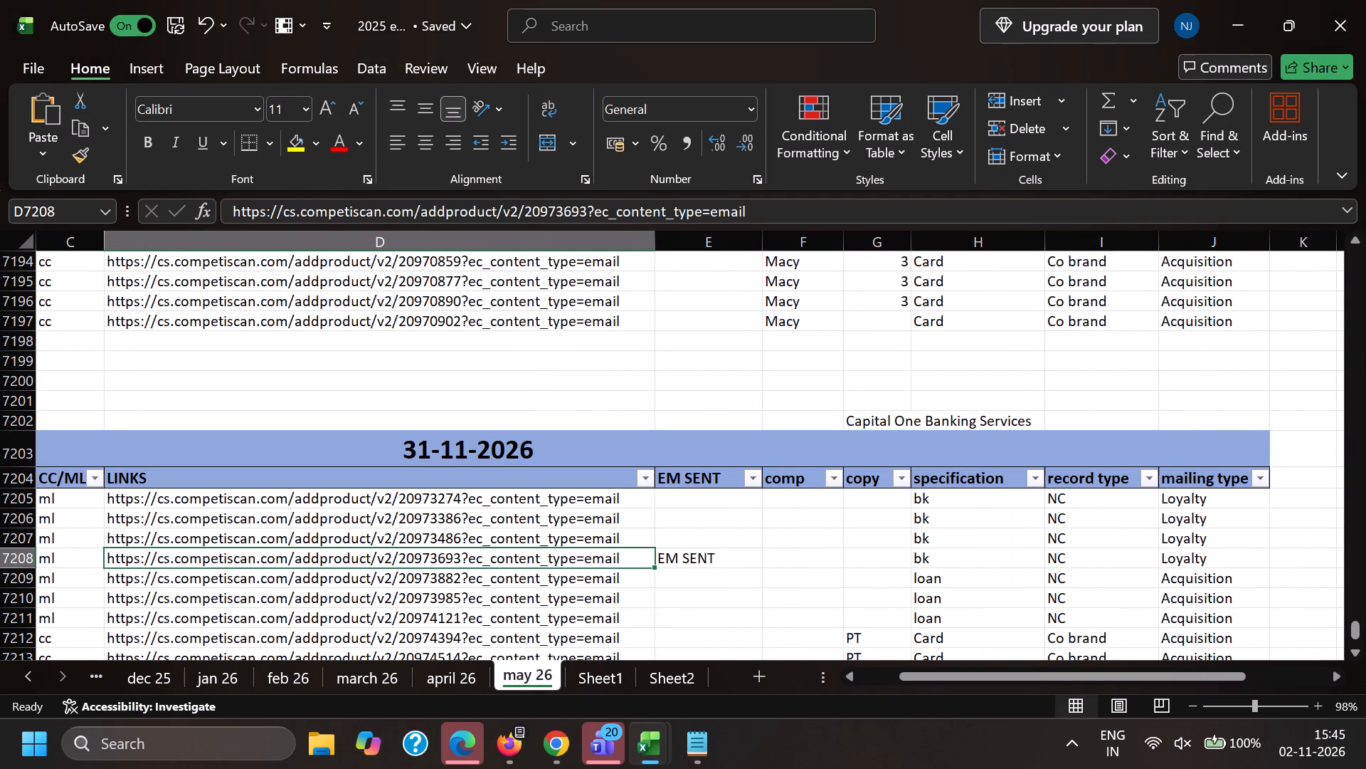
Filter the CC/ML column to cc only and copy the filtered links from D7212 down to D7243.
left_click(97, 483)
left_click(176, 533)
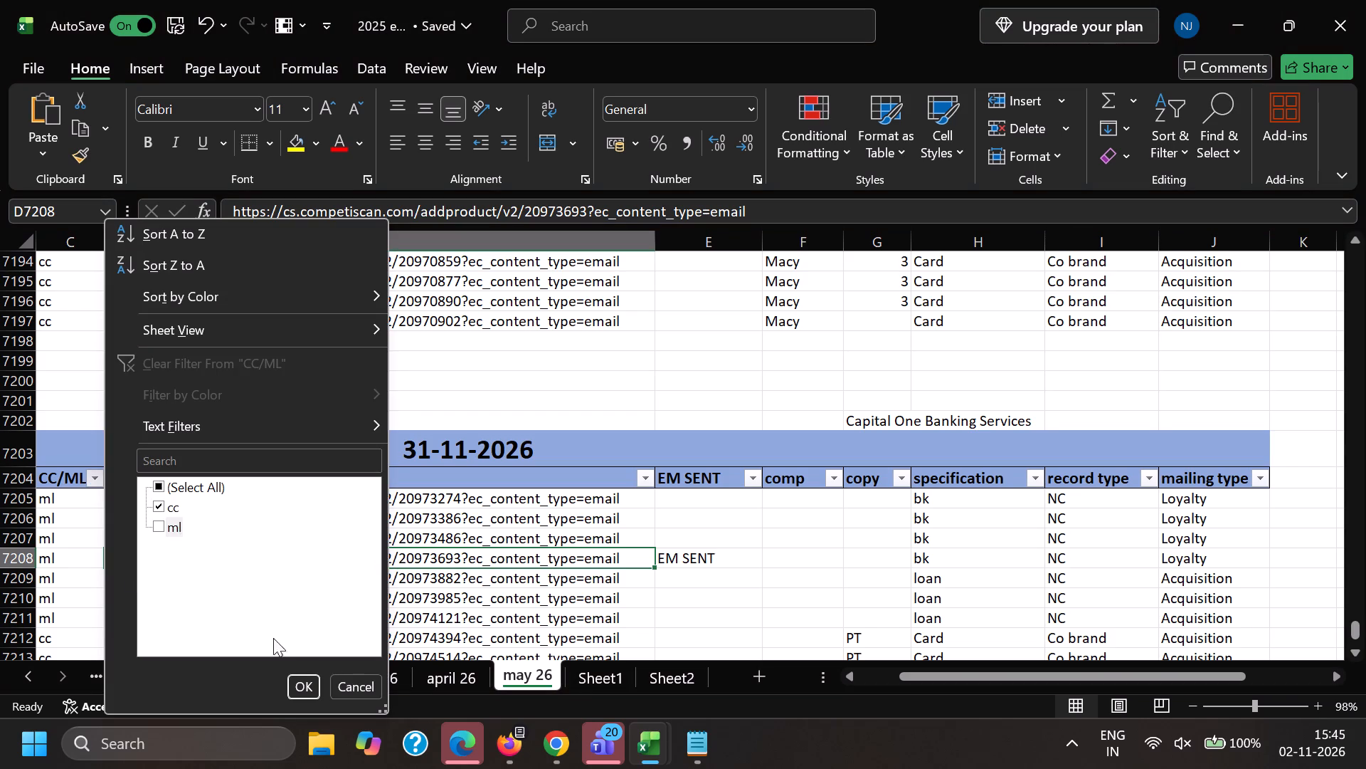
left_click(302, 686)
left_click(208, 502)
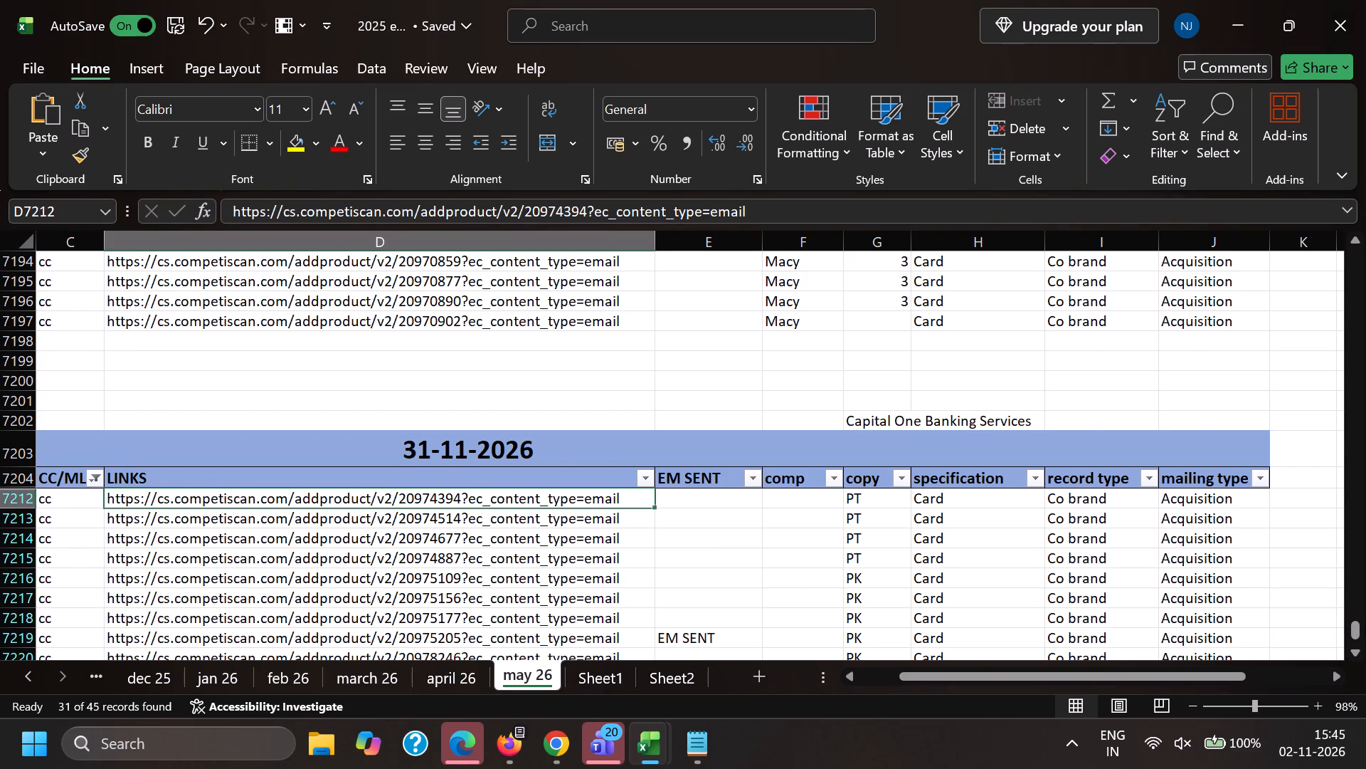
key("ctrl+shift+Down")
key("ctrl+c")
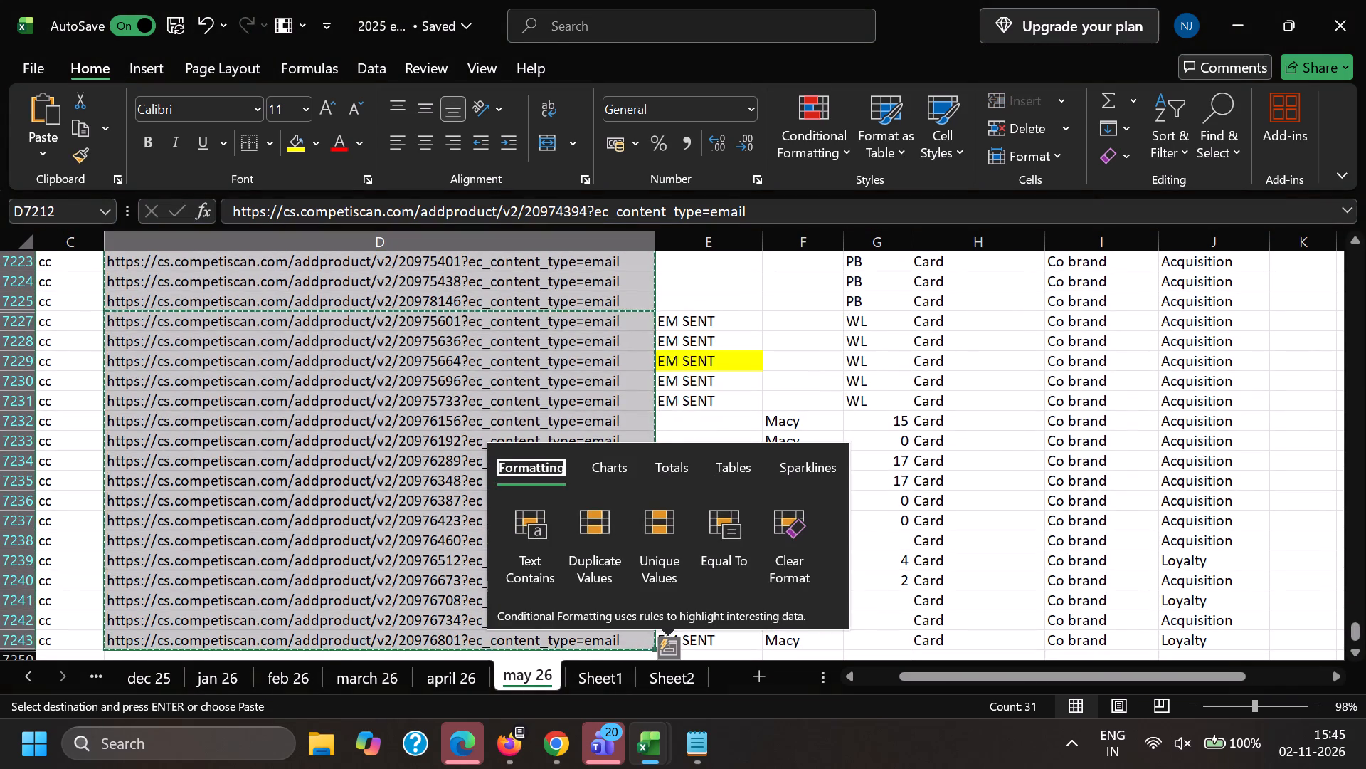
In the MaxMail Daily Links sheet, insert six batches of eight blank rows at row 74720, below the 31-October-2026 entries.
key("alt+Tab")
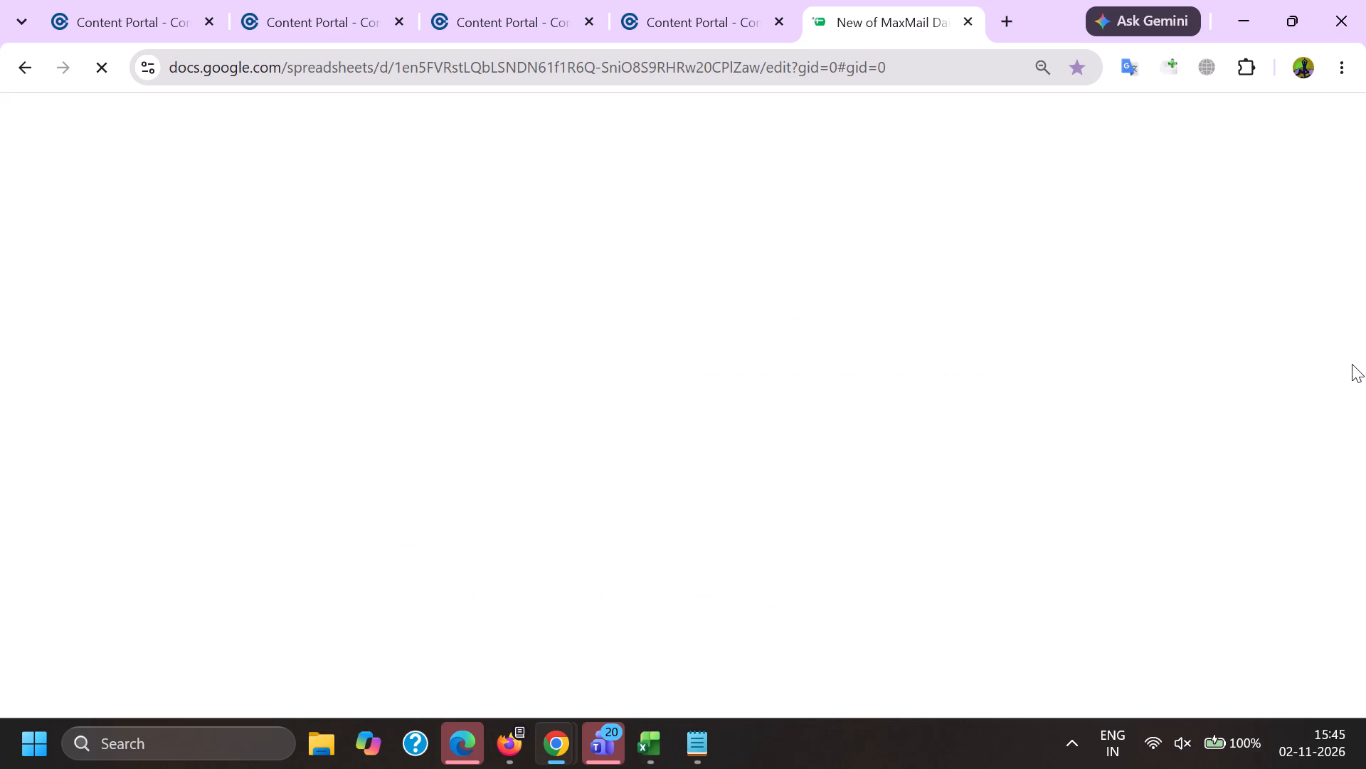
left_click_drag(1305, 317, 1314, 634)
left_click(261, 545)
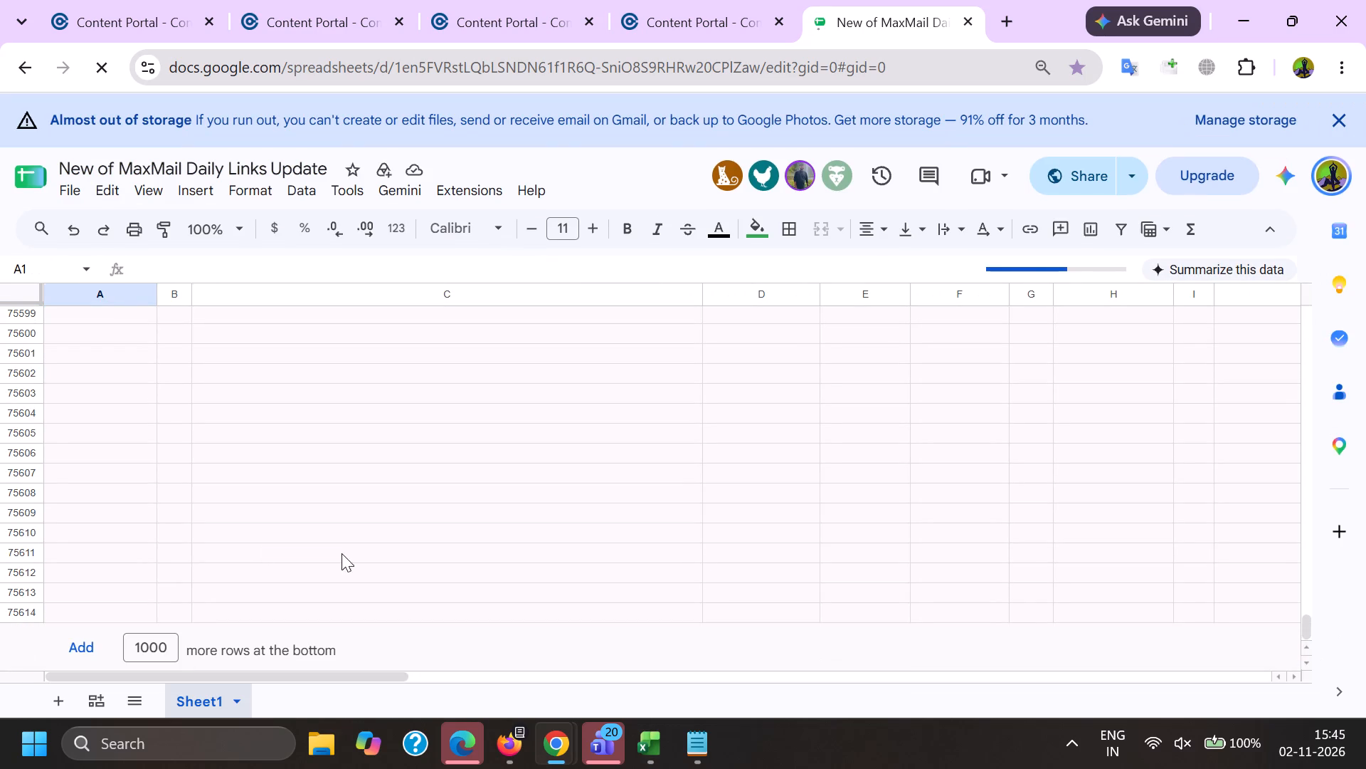
key("ctrl+Up")
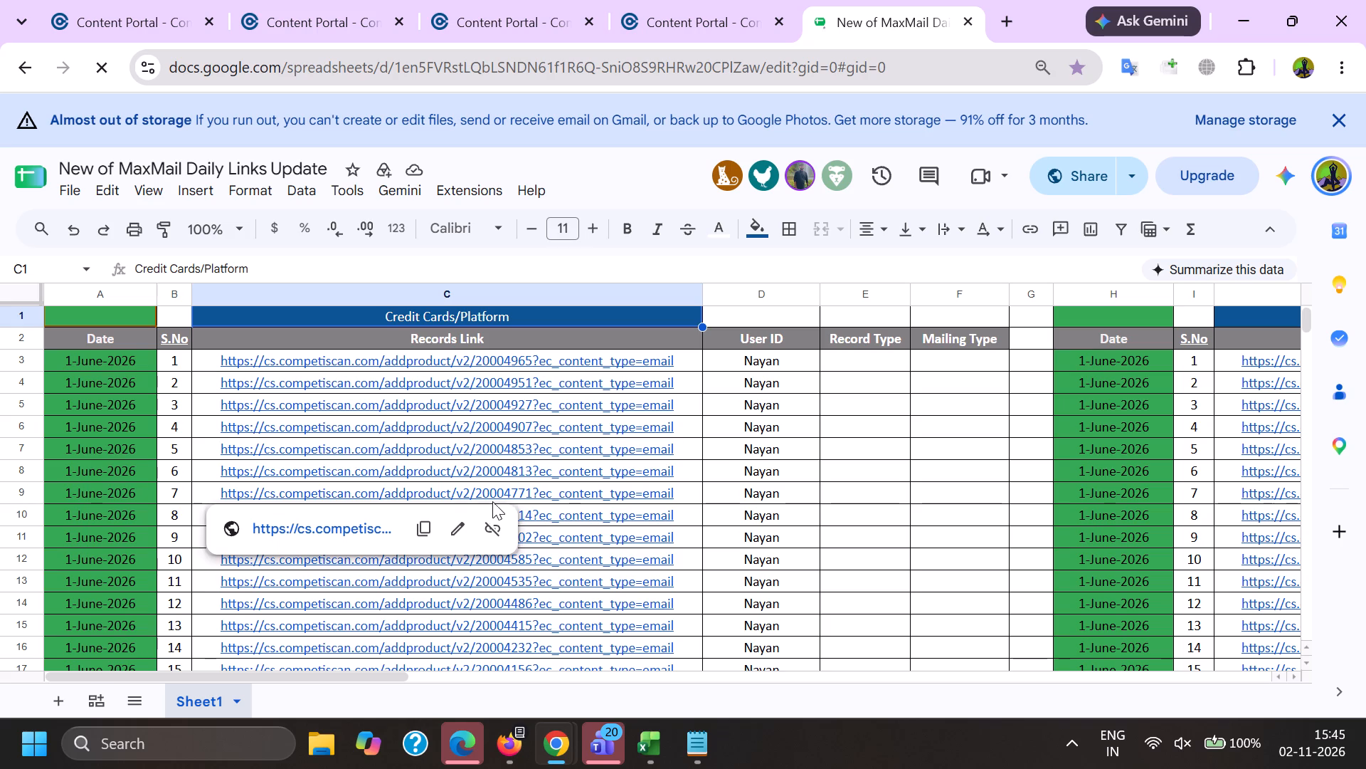
left_click_drag(1306, 313, 1326, 766)
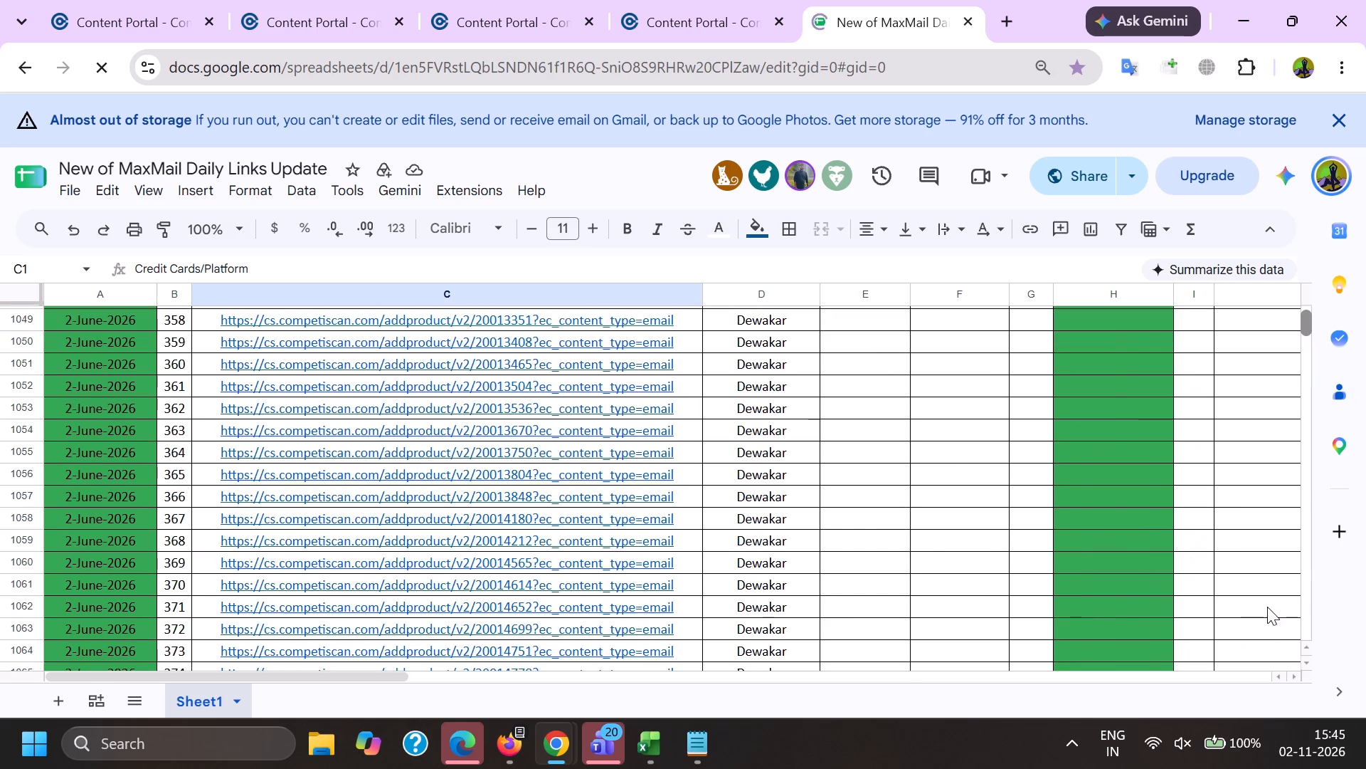
left_click(578, 513)
key("ctrl+Up")
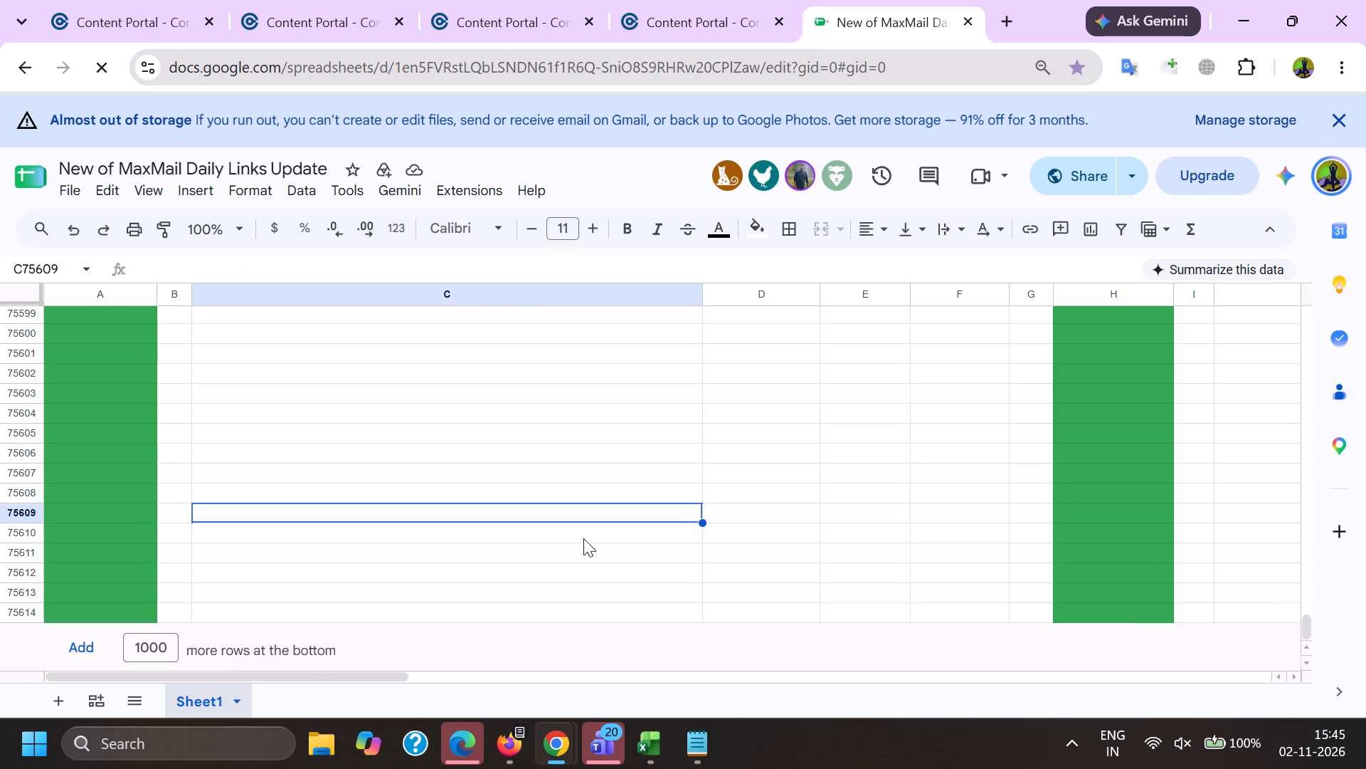
scroll(394, 504, "up", 20)
scroll(394, 504, "up", 9)
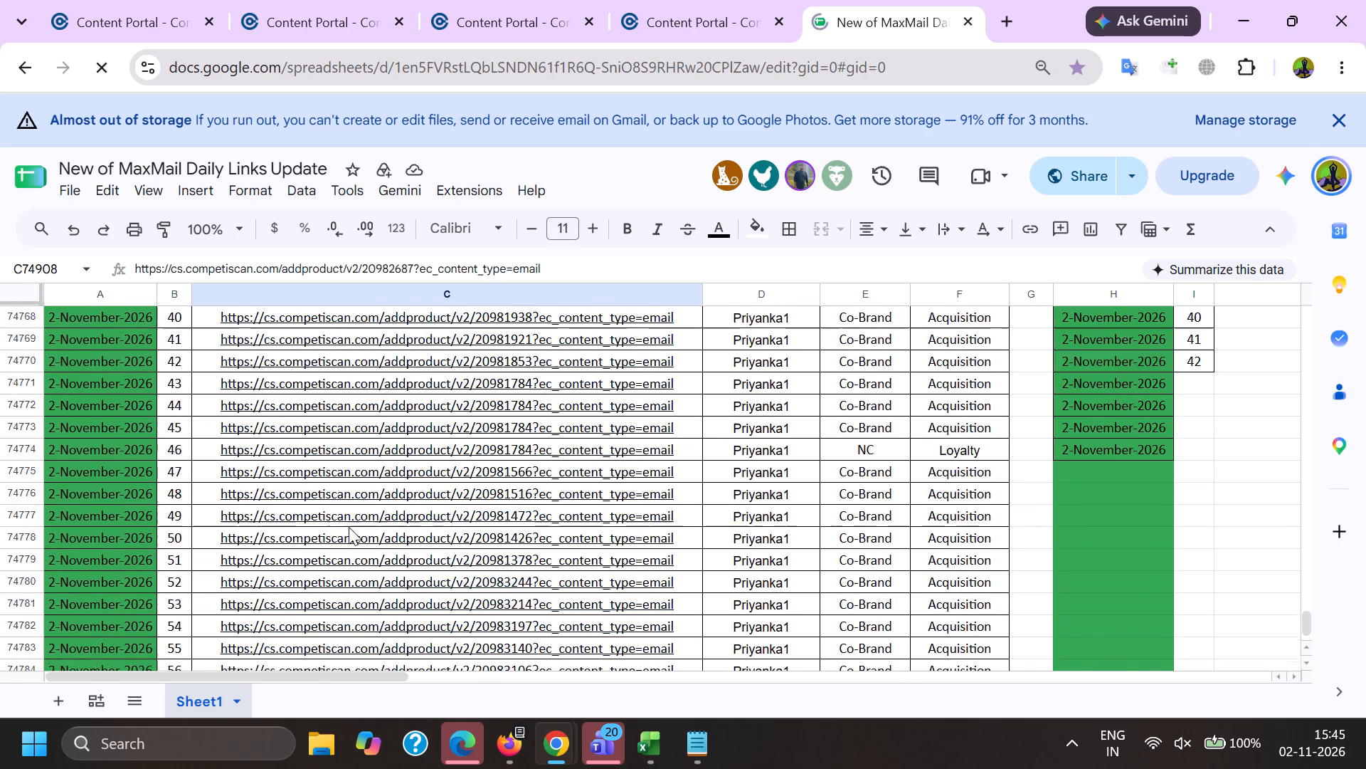
scroll(349, 527, "up", 20)
scroll(349, 527, "up", 5)
scroll(340, 518, "down", 13)
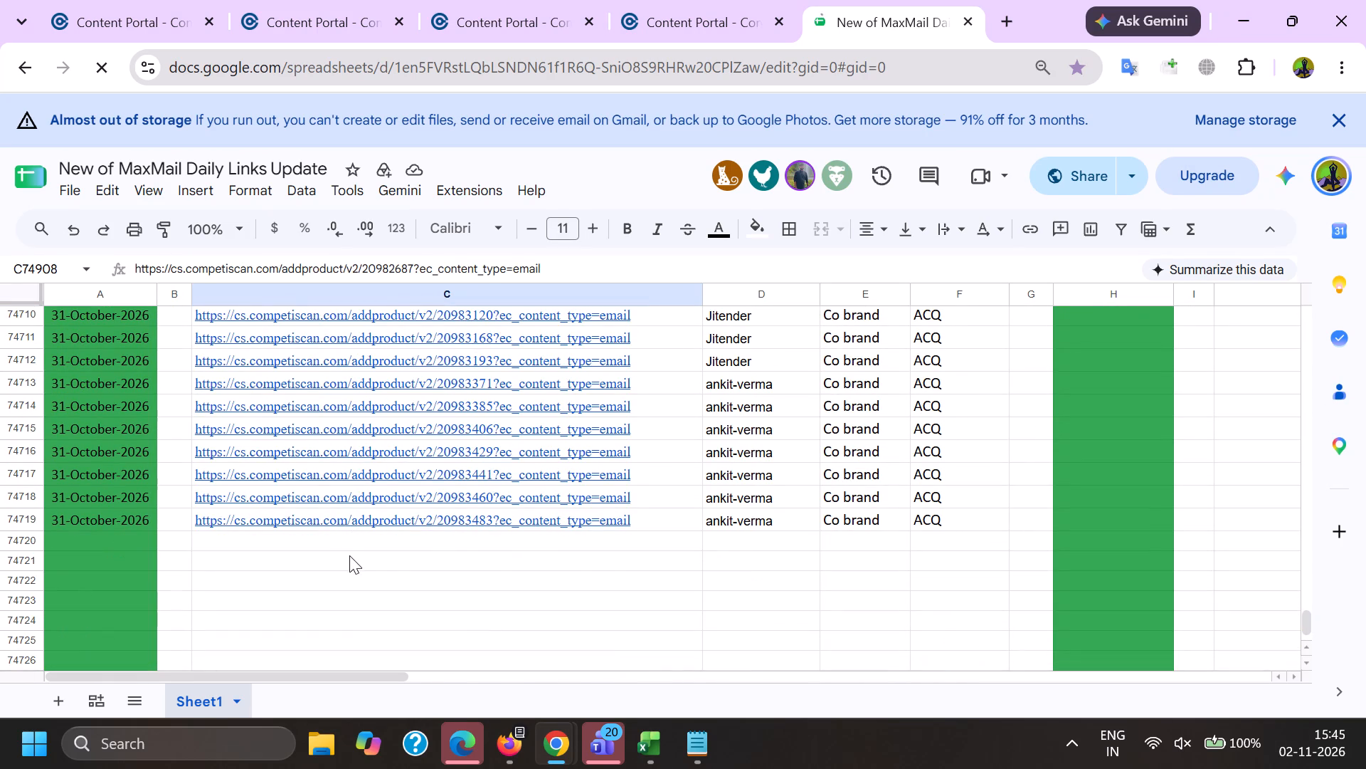
left_click(333, 540)
key("shift+Down")
key("shift+Down")
key("shift+Down")
key("shift+Down")
key("shift+Down")
key("shift+Down")
key("shift+Down")
key("shift+Down")
key("shift+Down")
key("shift+Down")
key("shift+Down")
key("shift+Down")
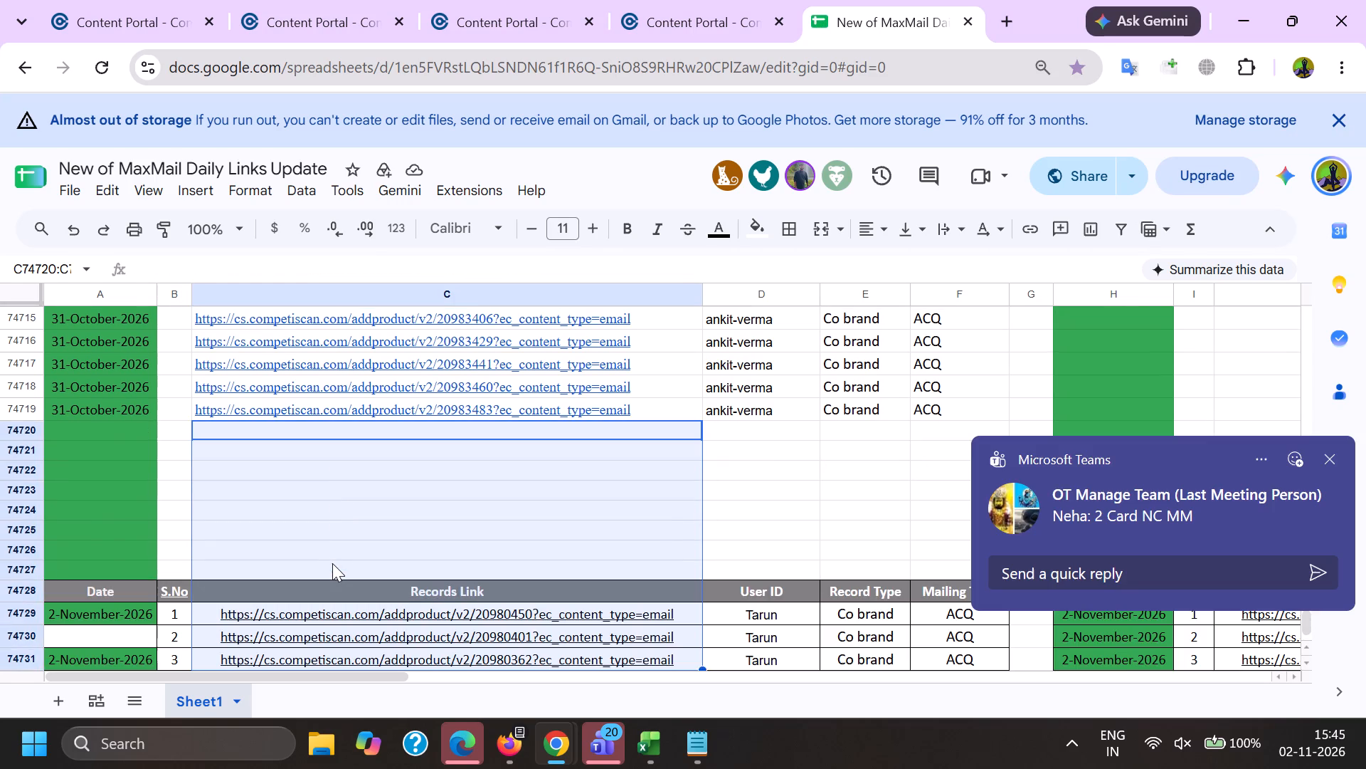
key("shift+Up")
key("shift+Up")
key("shift+Up")
key("shift+Up")
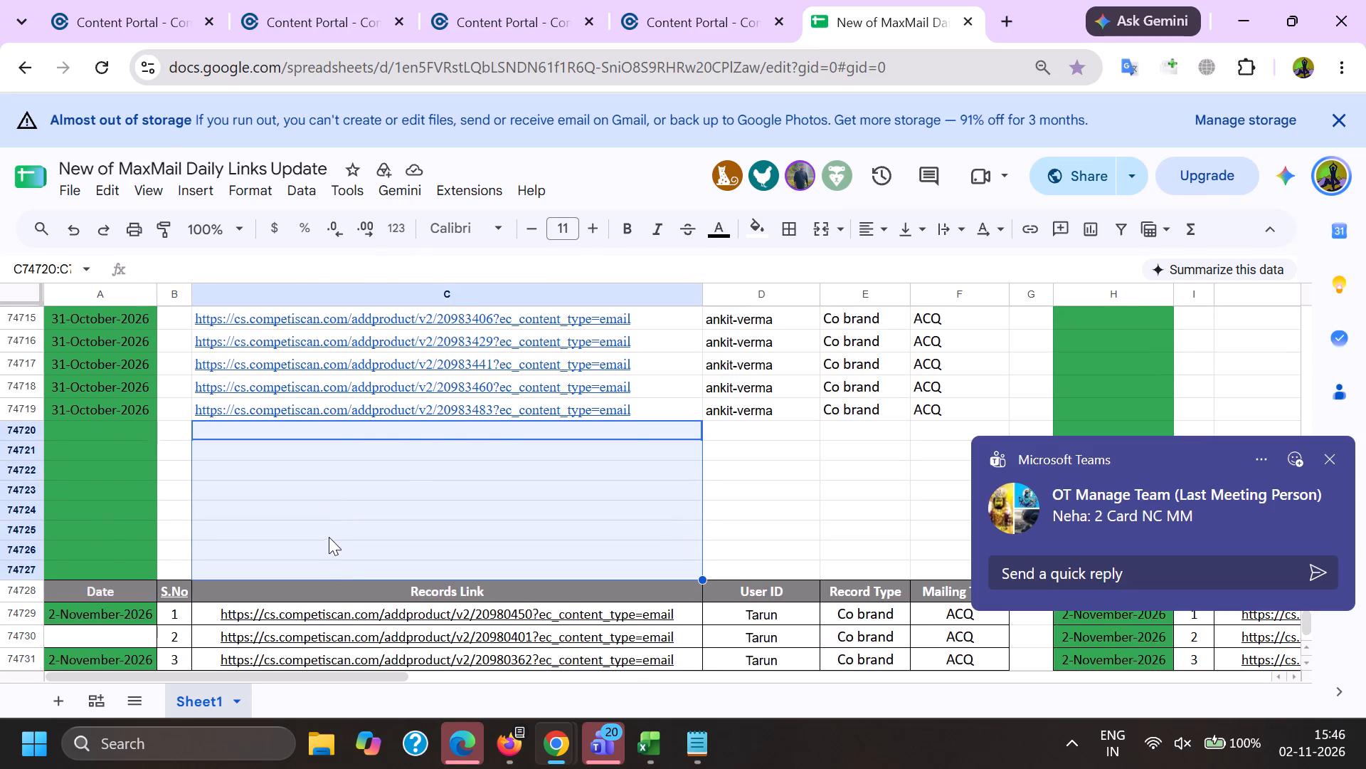
right_click(329, 533)
left_click(387, 328)
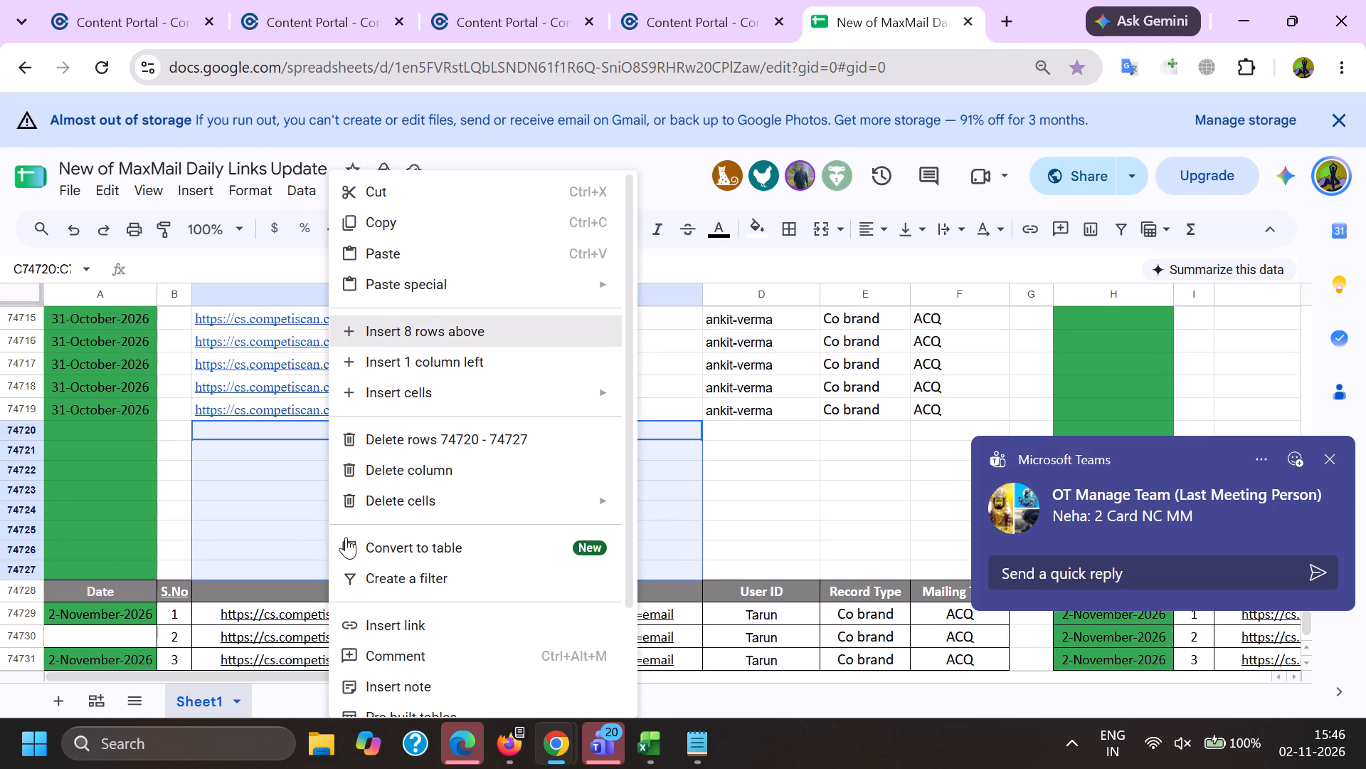
right_click(287, 516)
left_click(356, 324)
right_click(340, 462)
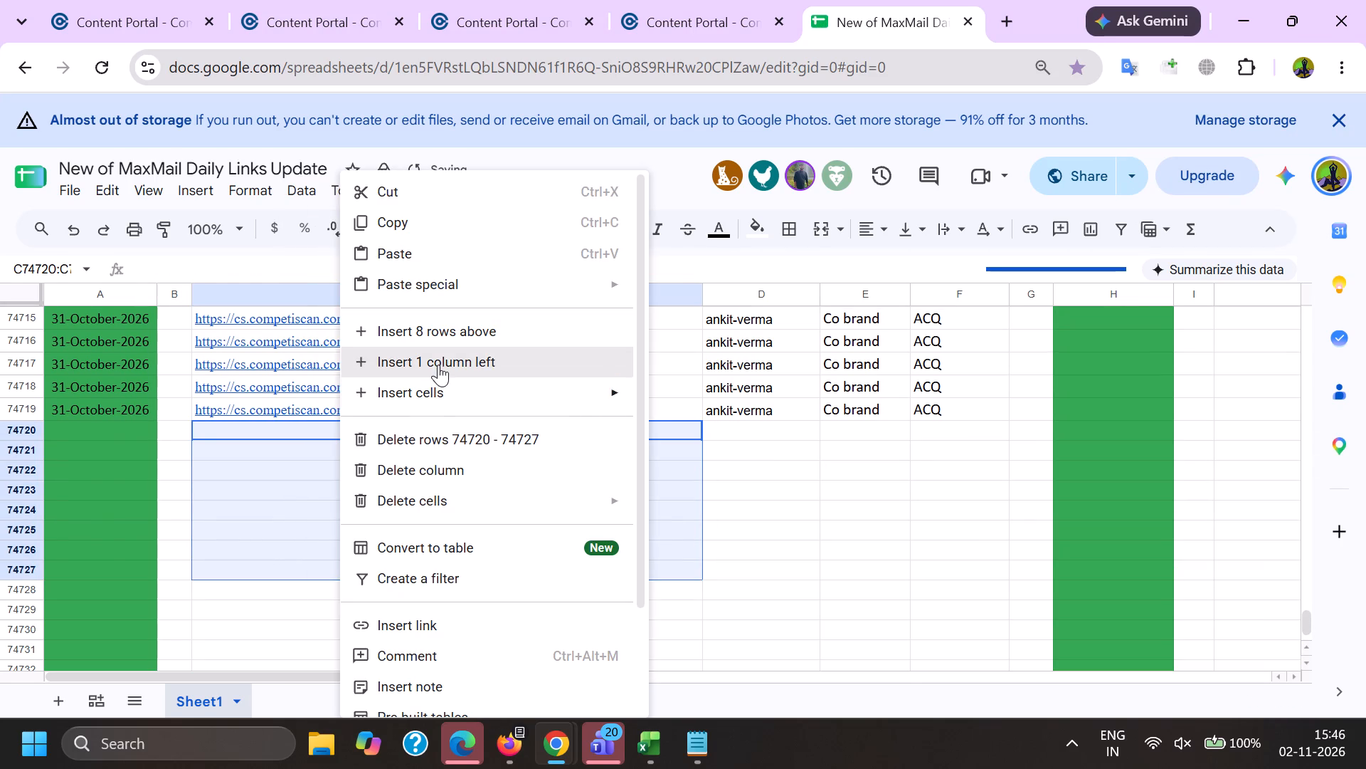
left_click(406, 331)
right_click(346, 498)
left_click(402, 333)
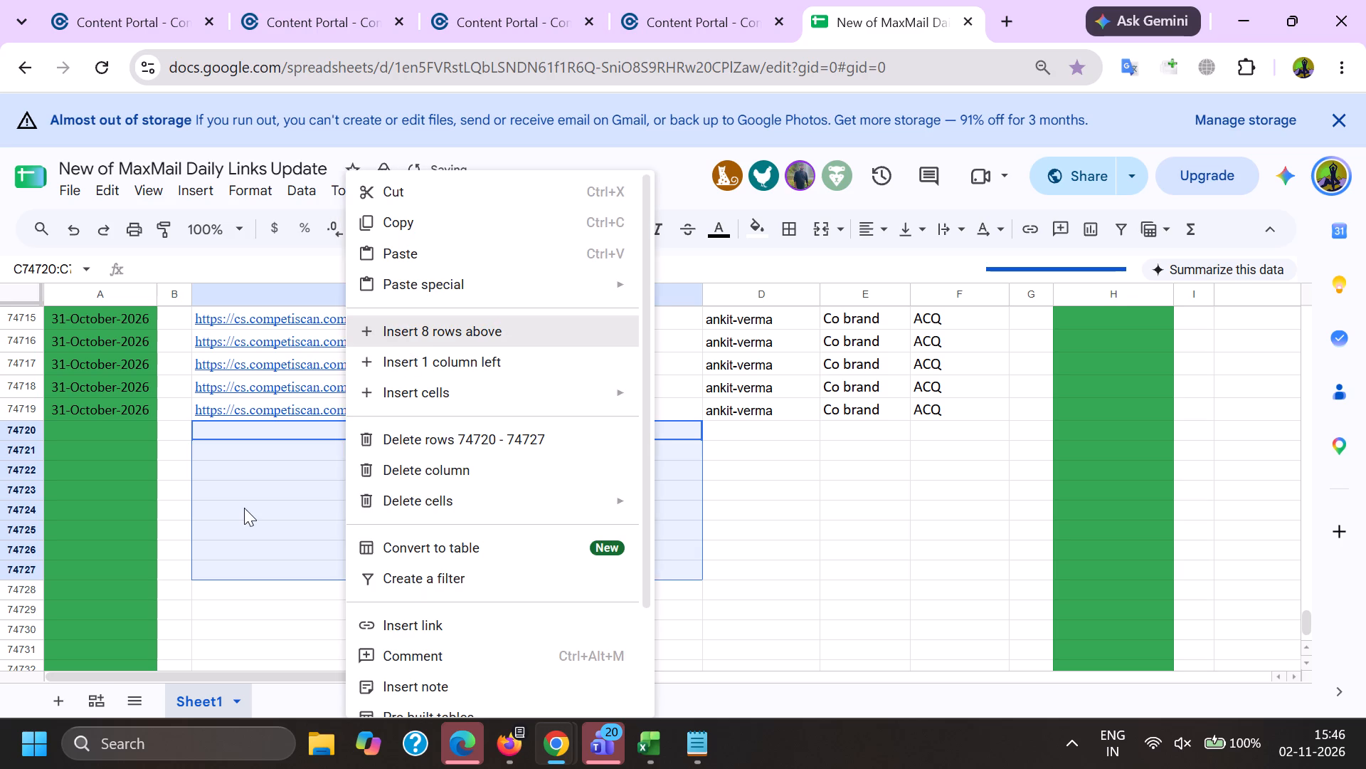
right_click(244, 508)
left_click(328, 330)
right_click(255, 477)
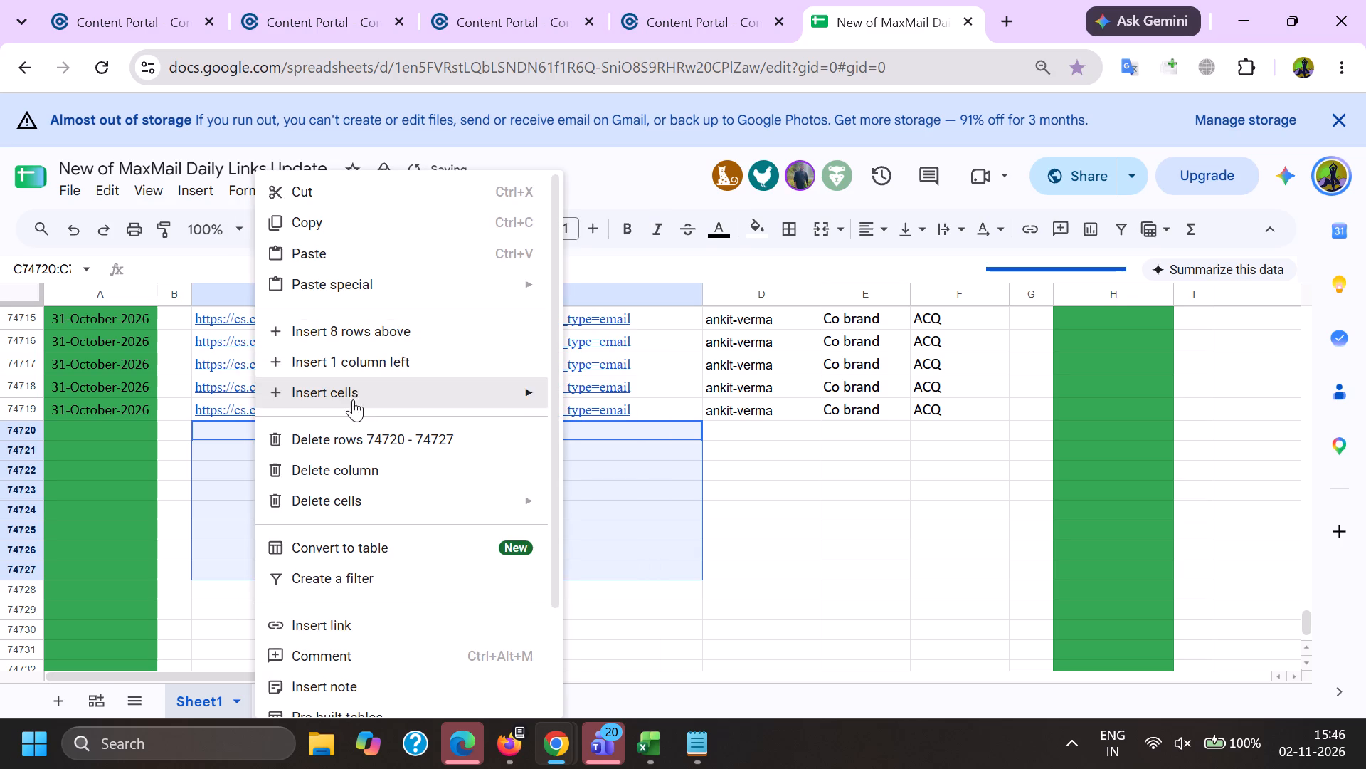
left_click(336, 330)
Paste the copied cc links into the Records Link column starting at C74720.
scroll(342, 285, "down", 2)
scroll(264, 419, "up", 3)
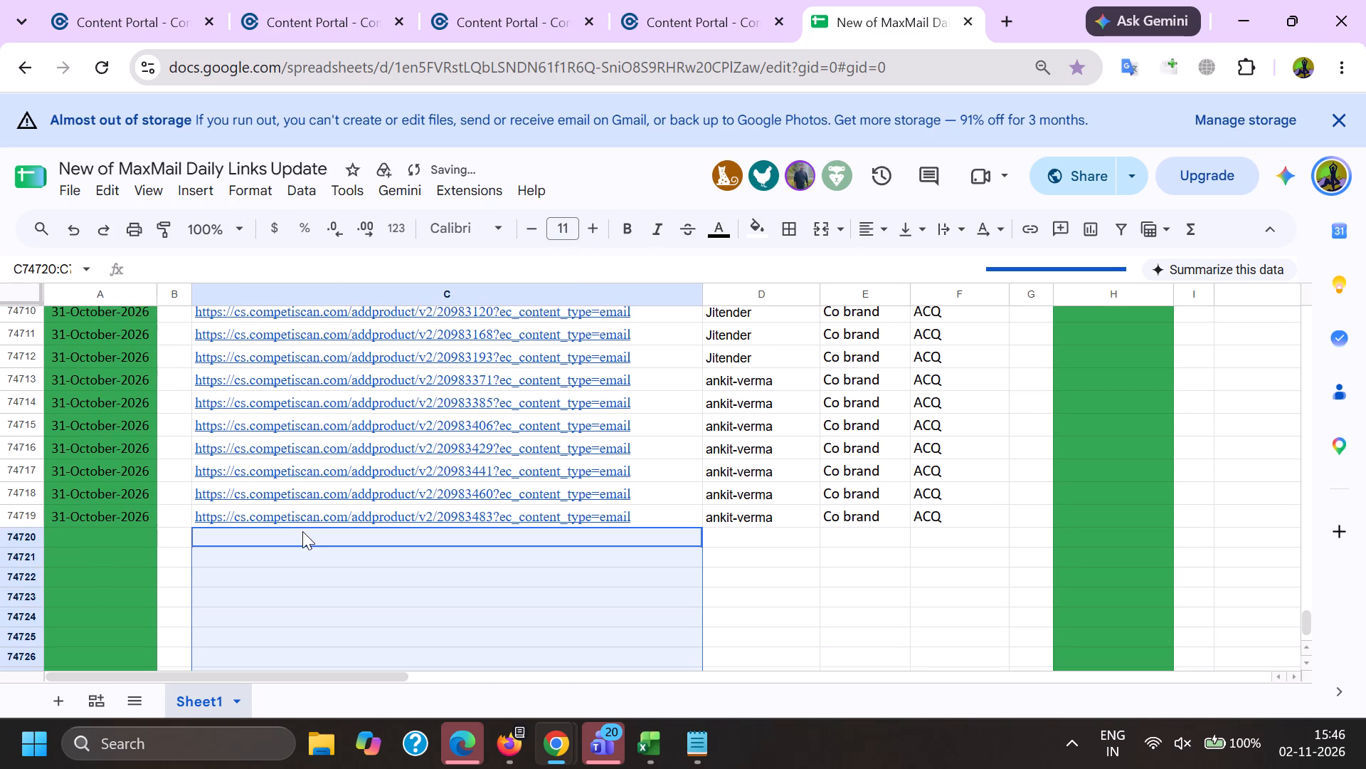
left_click(302, 531)
key("ctrl+v")
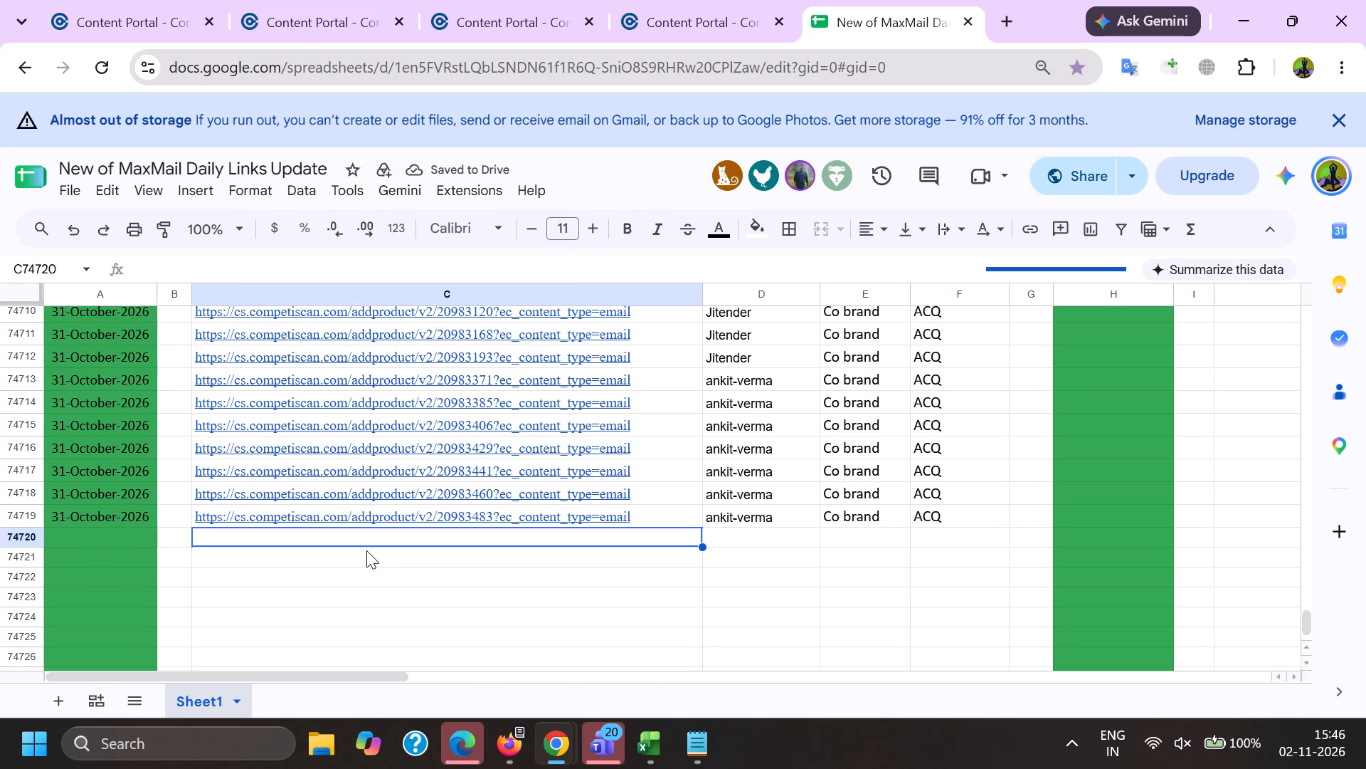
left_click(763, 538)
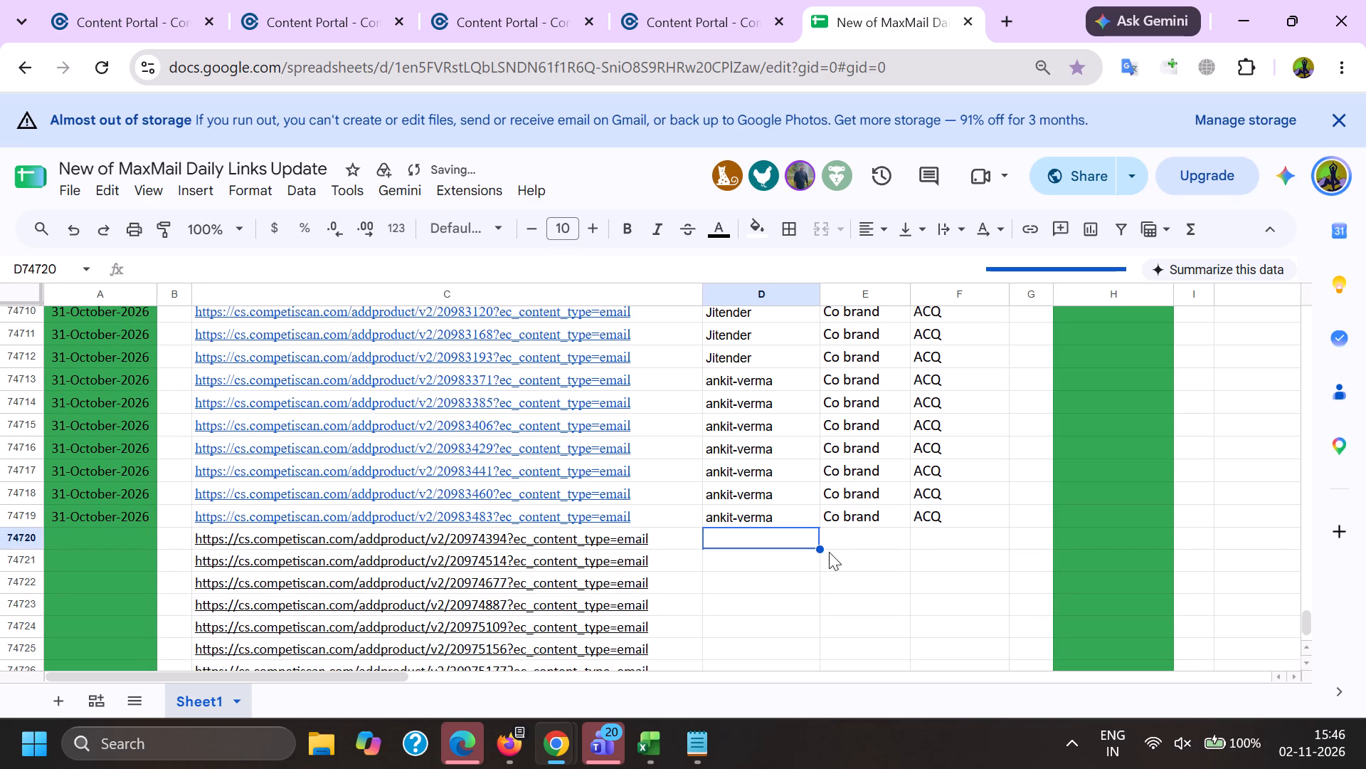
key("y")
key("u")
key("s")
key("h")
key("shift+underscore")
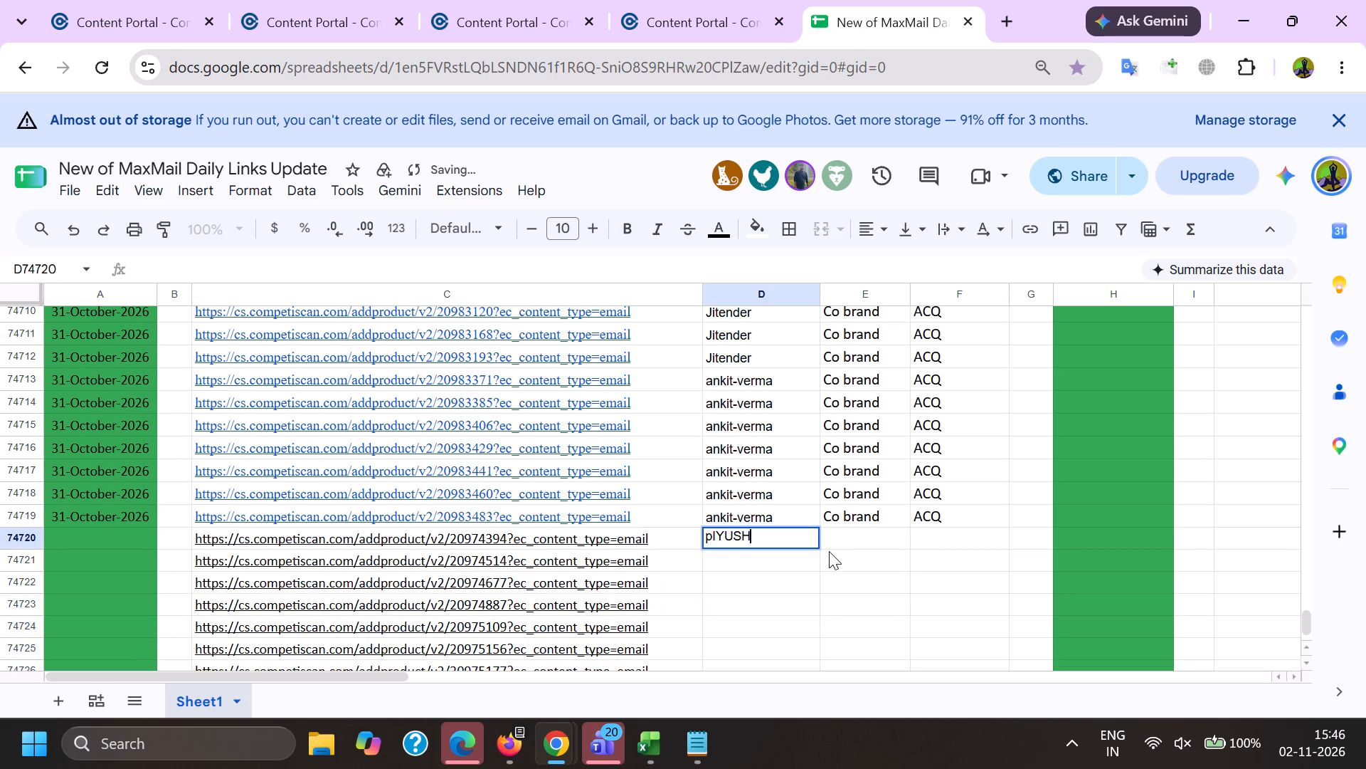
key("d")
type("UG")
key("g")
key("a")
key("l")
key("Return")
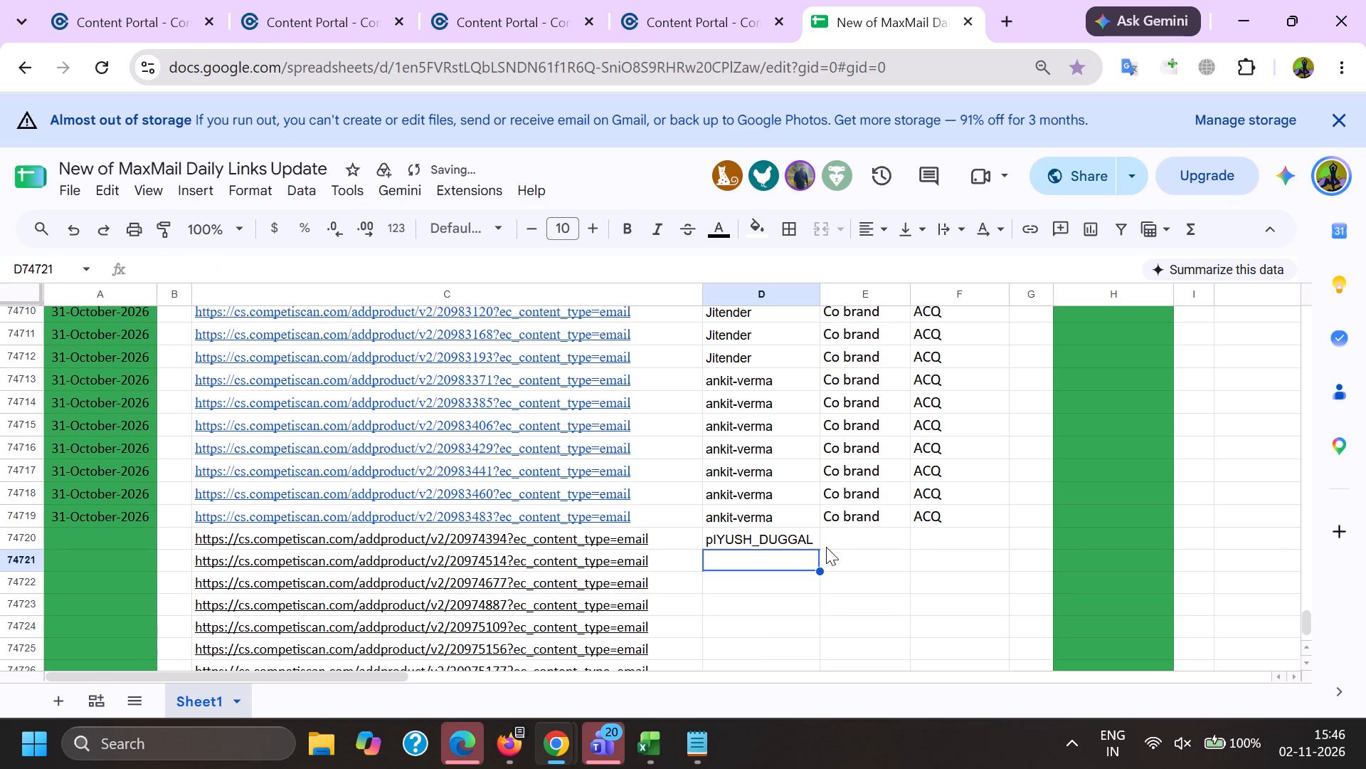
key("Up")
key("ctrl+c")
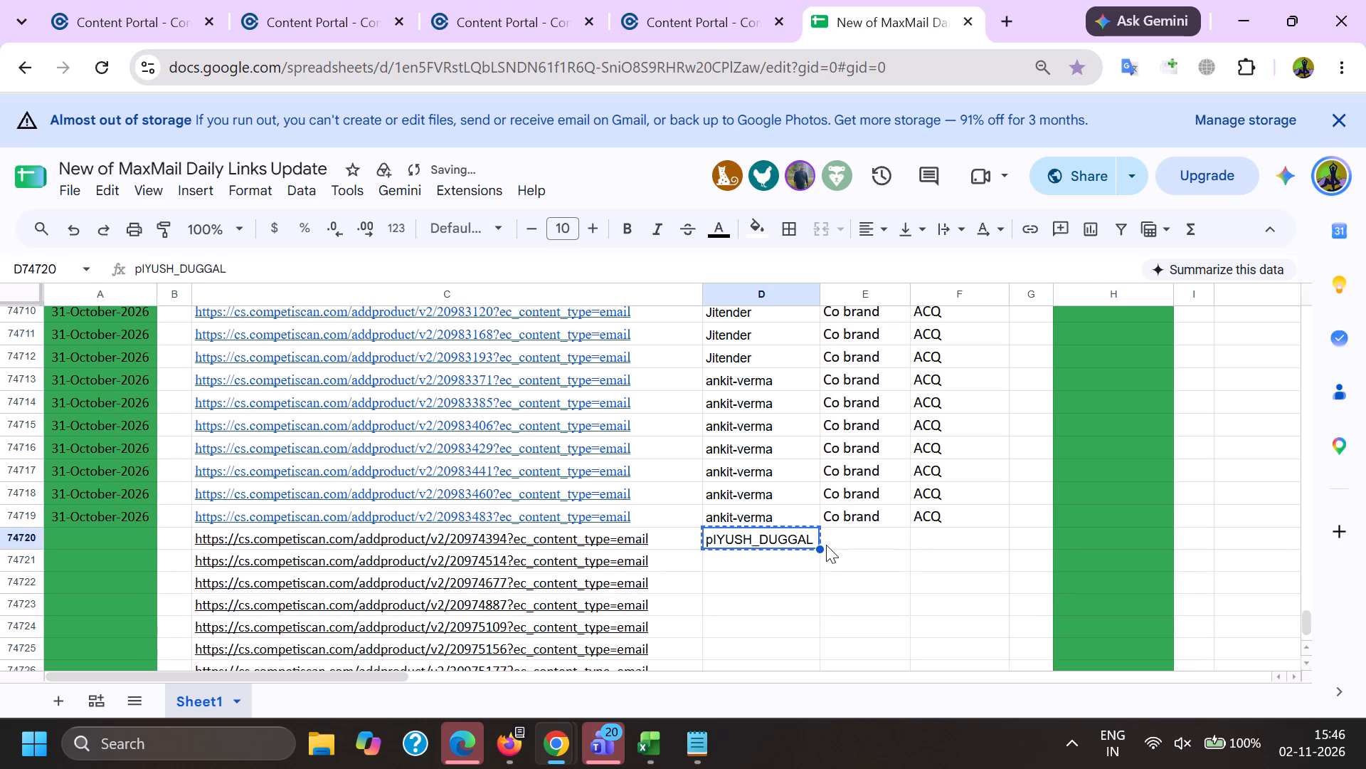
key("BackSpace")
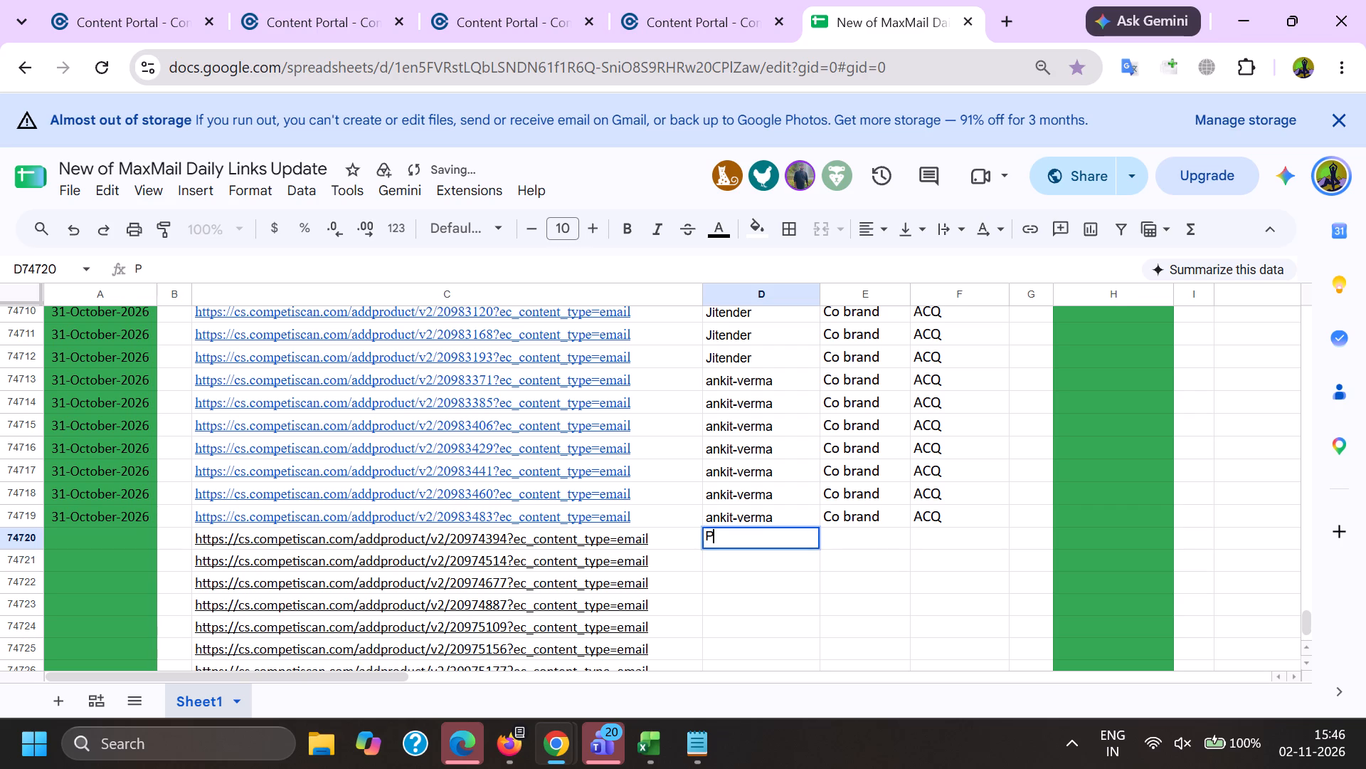
Enter the submitter's user ID in D74720, beside the first pasted link.
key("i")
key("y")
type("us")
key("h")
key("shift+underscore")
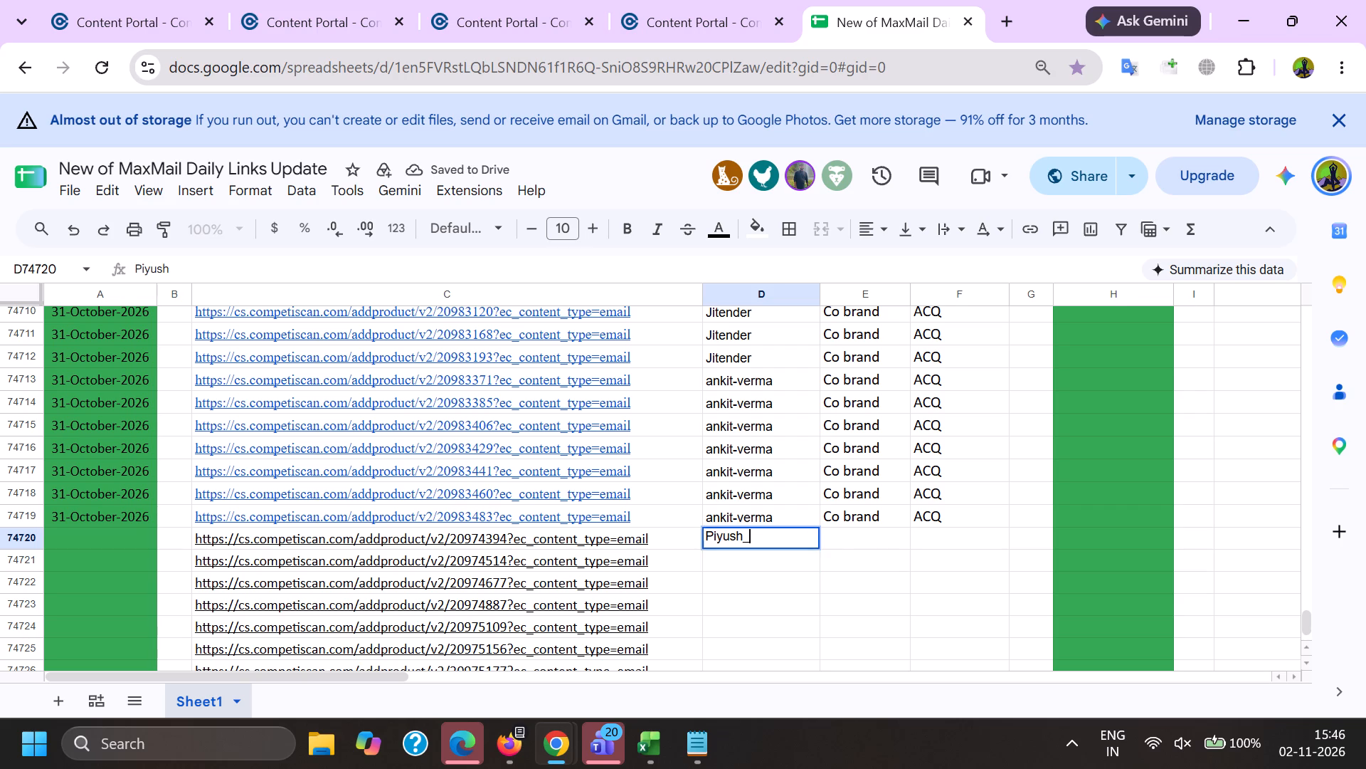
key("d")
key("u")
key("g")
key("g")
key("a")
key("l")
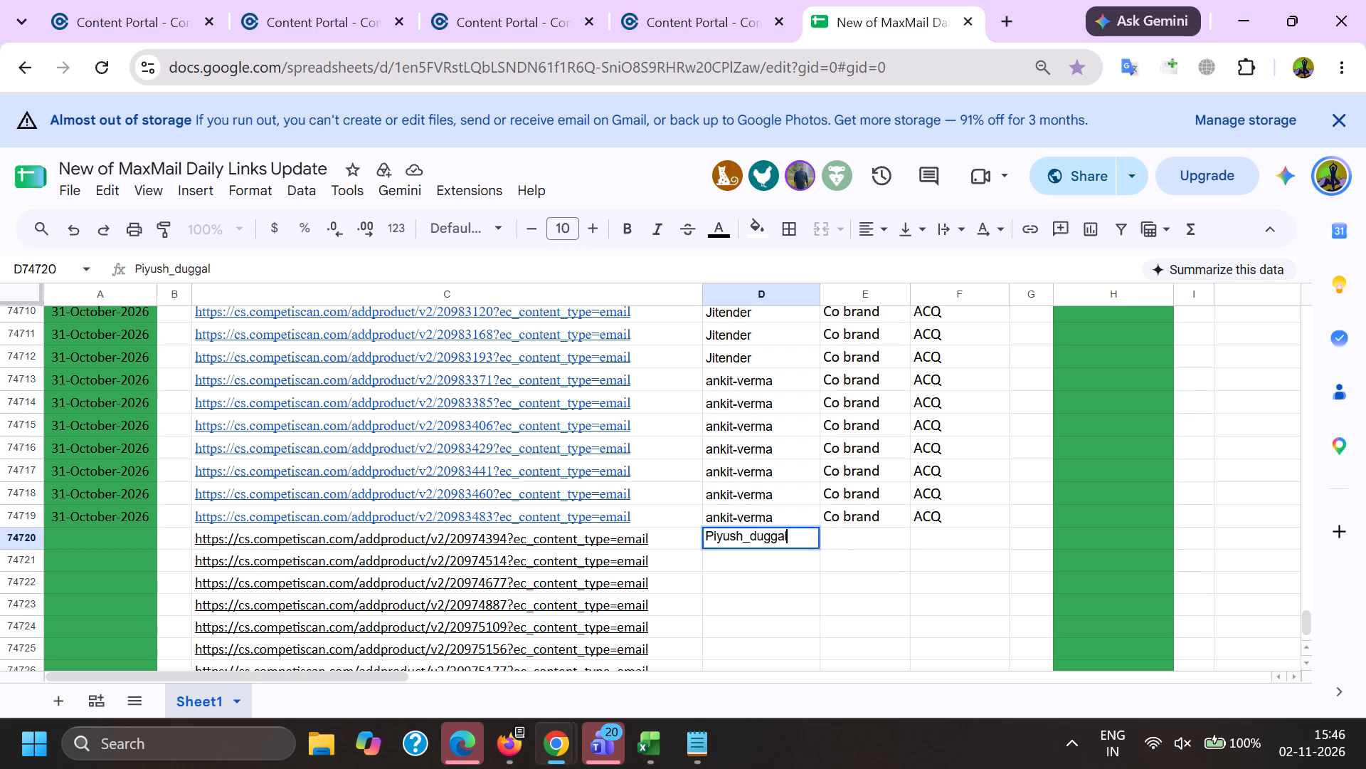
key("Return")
Copy the user ID from D74720 into D74721 through D74750, beside the remaining pasted links.
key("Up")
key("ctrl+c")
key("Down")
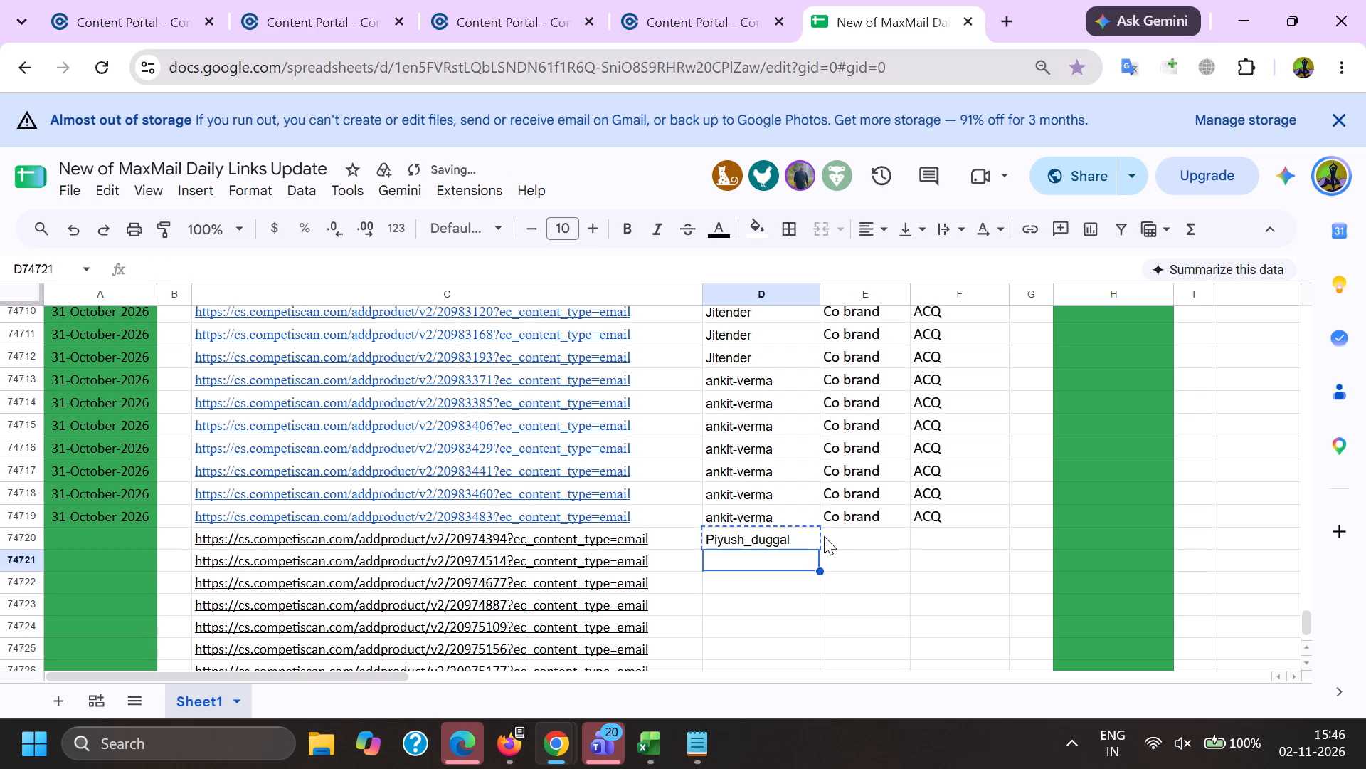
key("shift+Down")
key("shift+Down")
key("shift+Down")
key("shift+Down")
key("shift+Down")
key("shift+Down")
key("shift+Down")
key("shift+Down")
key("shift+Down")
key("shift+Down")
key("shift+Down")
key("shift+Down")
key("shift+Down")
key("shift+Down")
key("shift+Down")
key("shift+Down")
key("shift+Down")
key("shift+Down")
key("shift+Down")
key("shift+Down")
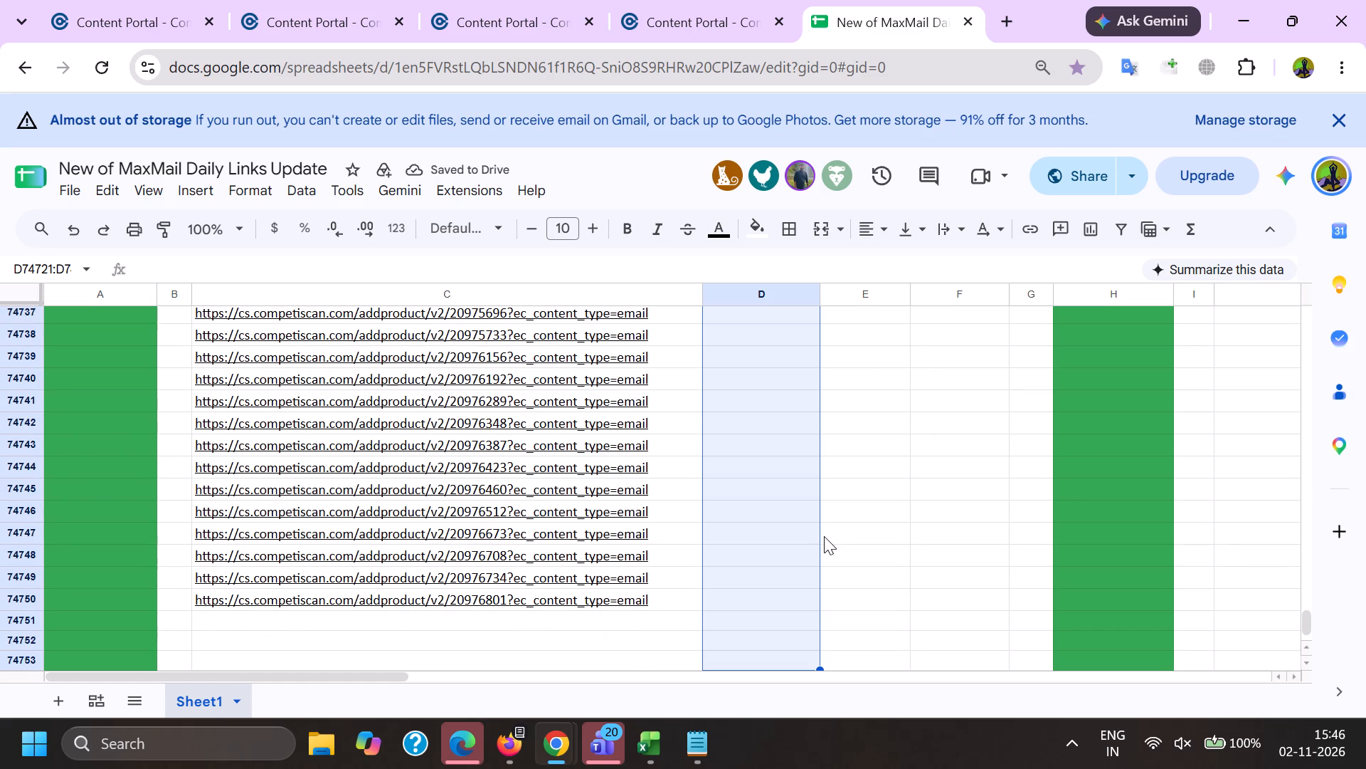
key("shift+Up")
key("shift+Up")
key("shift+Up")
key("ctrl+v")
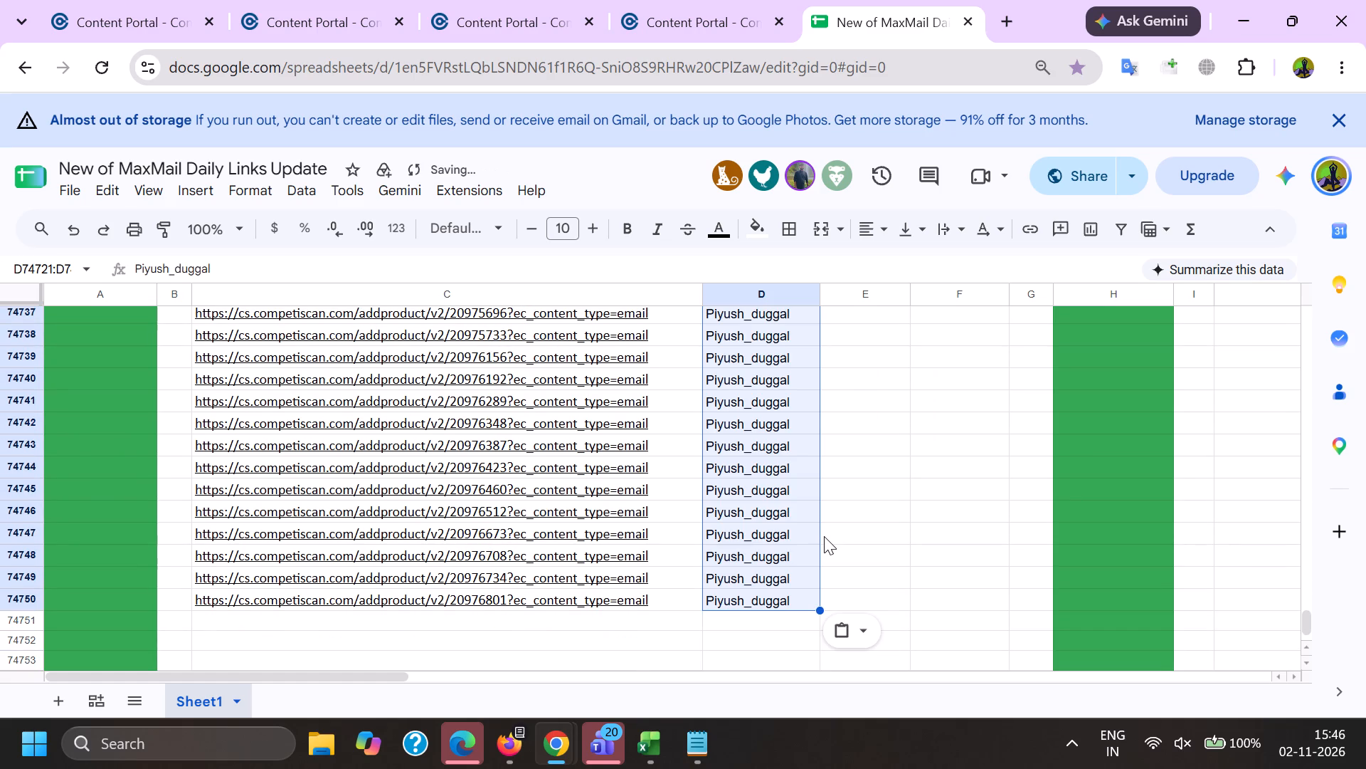
In Excel, copy the filtered cc rows' record type and mailing type values, from I7212 to J7243.
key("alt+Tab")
scroll(1086, 464, "up", 6)
left_click(1077, 360)
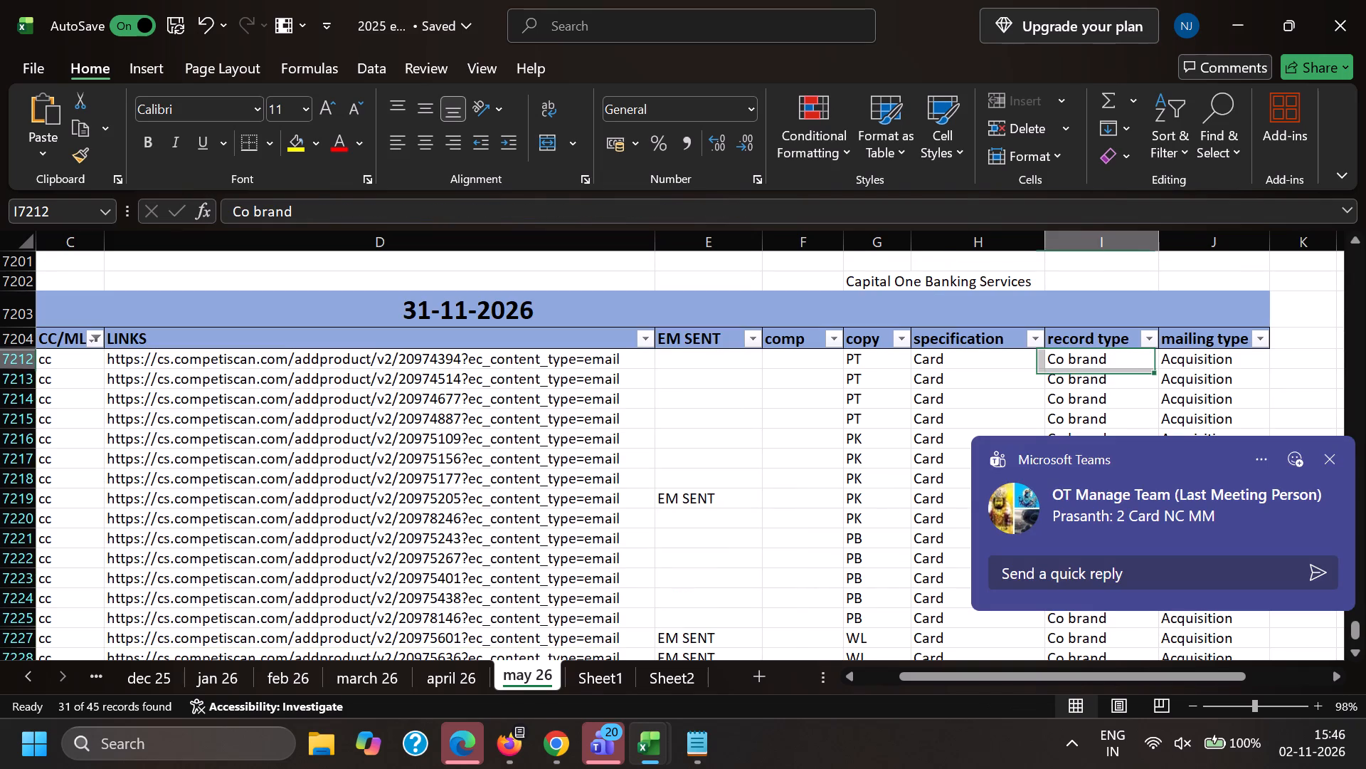
key("ctrl+shift+Right")
key("ctrl+shift+Down")
key("ctrl+c")
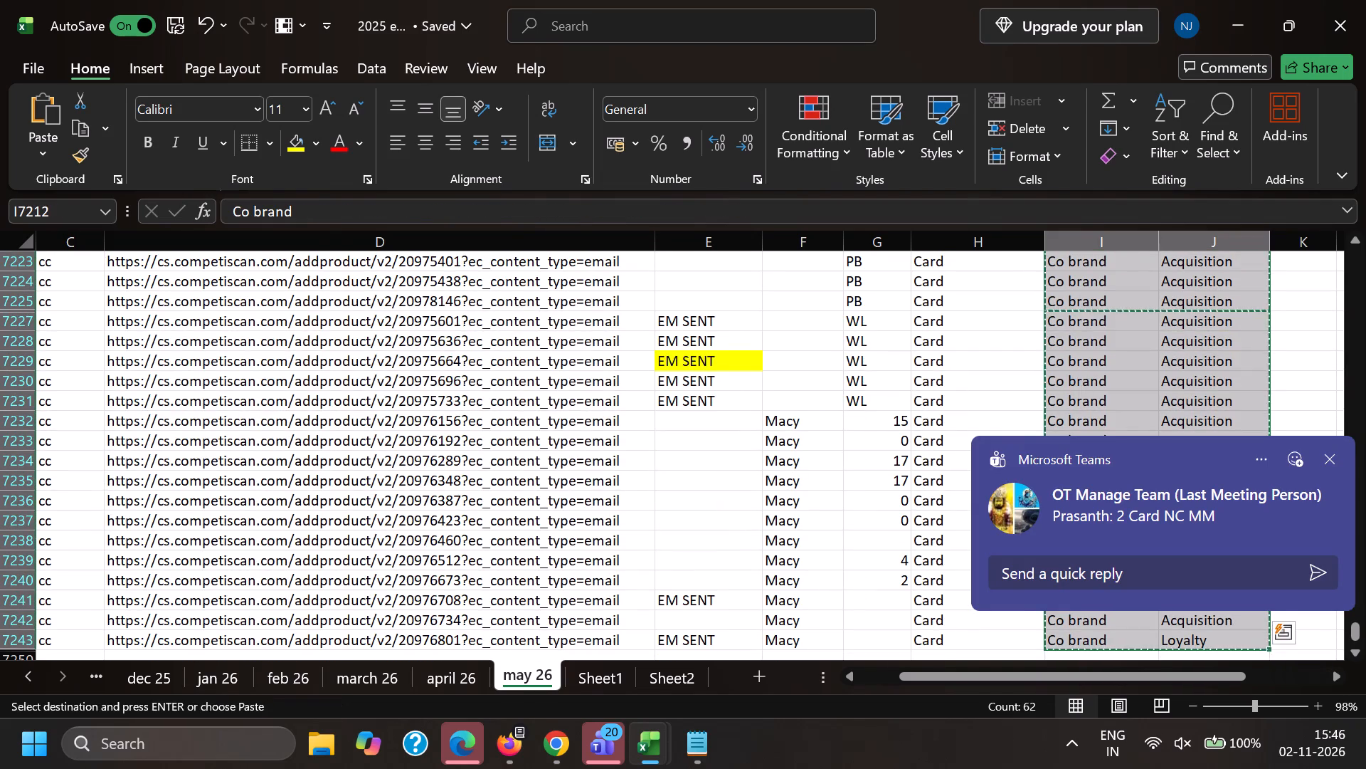
In the shared MaxMail sheet, paste the copied cc record type and mailing type values starting at E74720.
key("alt+Tab")
scroll(906, 499, "up", 10)
scroll(877, 488, "down", 4)
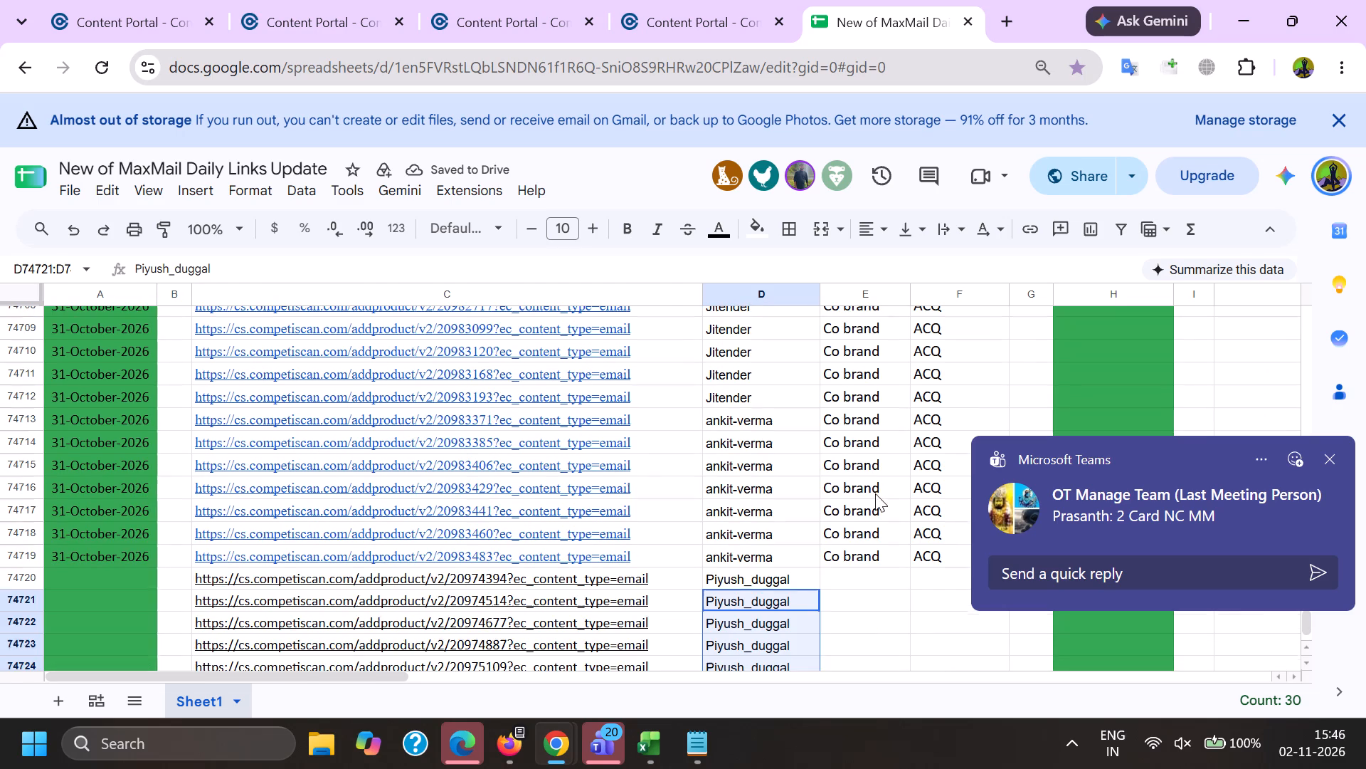
left_click(838, 583)
key("ctrl+v")
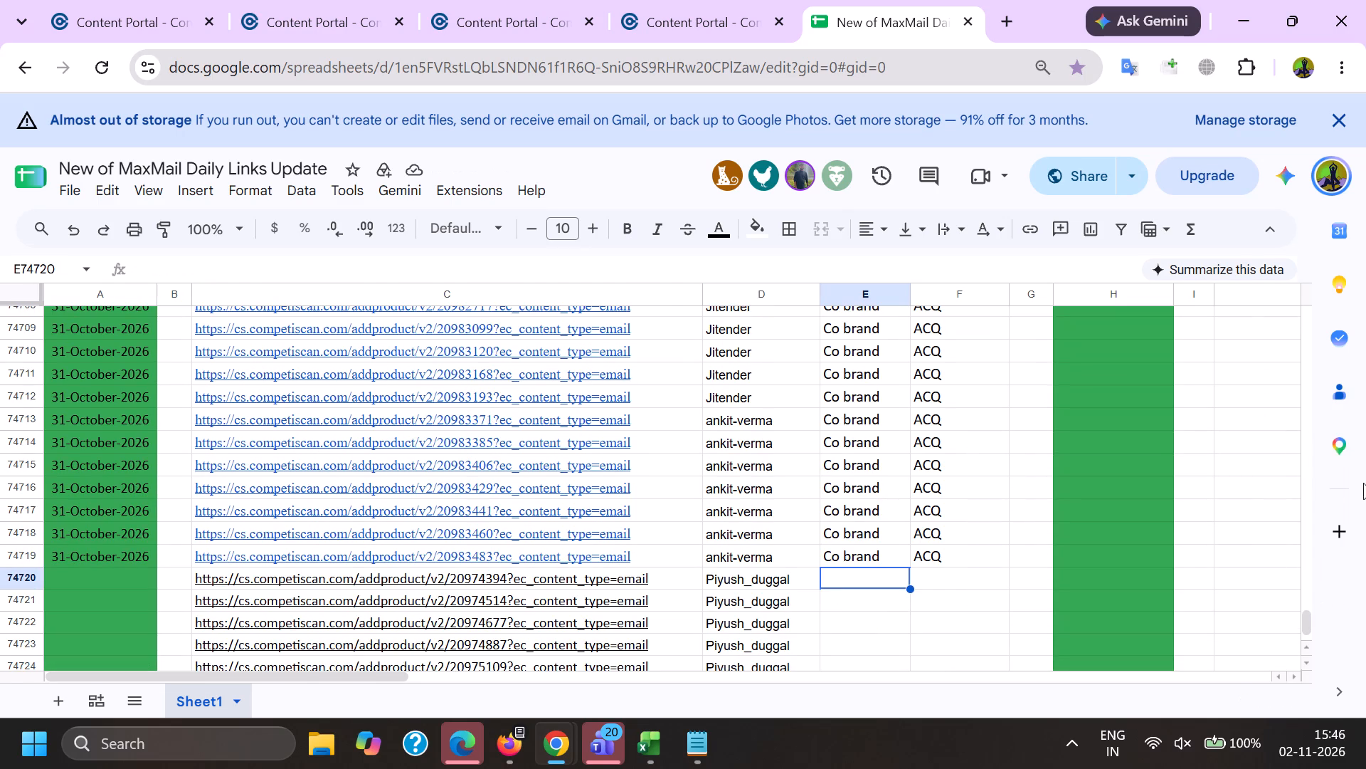
Go to the last link in the shared sheet's column J, and filter the Excel CC/ML column to ml rows only.
left_click(1257, 509)
key("ctrl+Up")
key("alt+Tab")
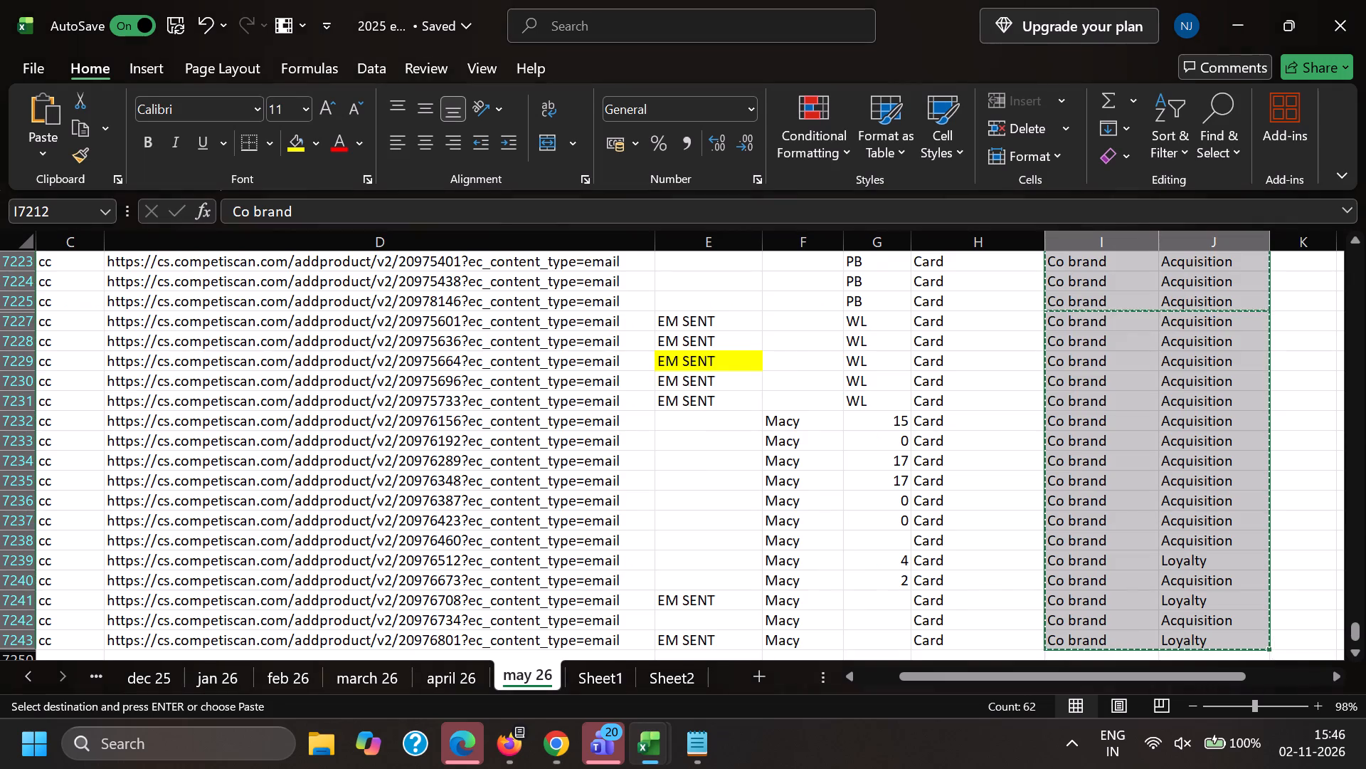
scroll(0, 406, "up", 6)
left_click(97, 398)
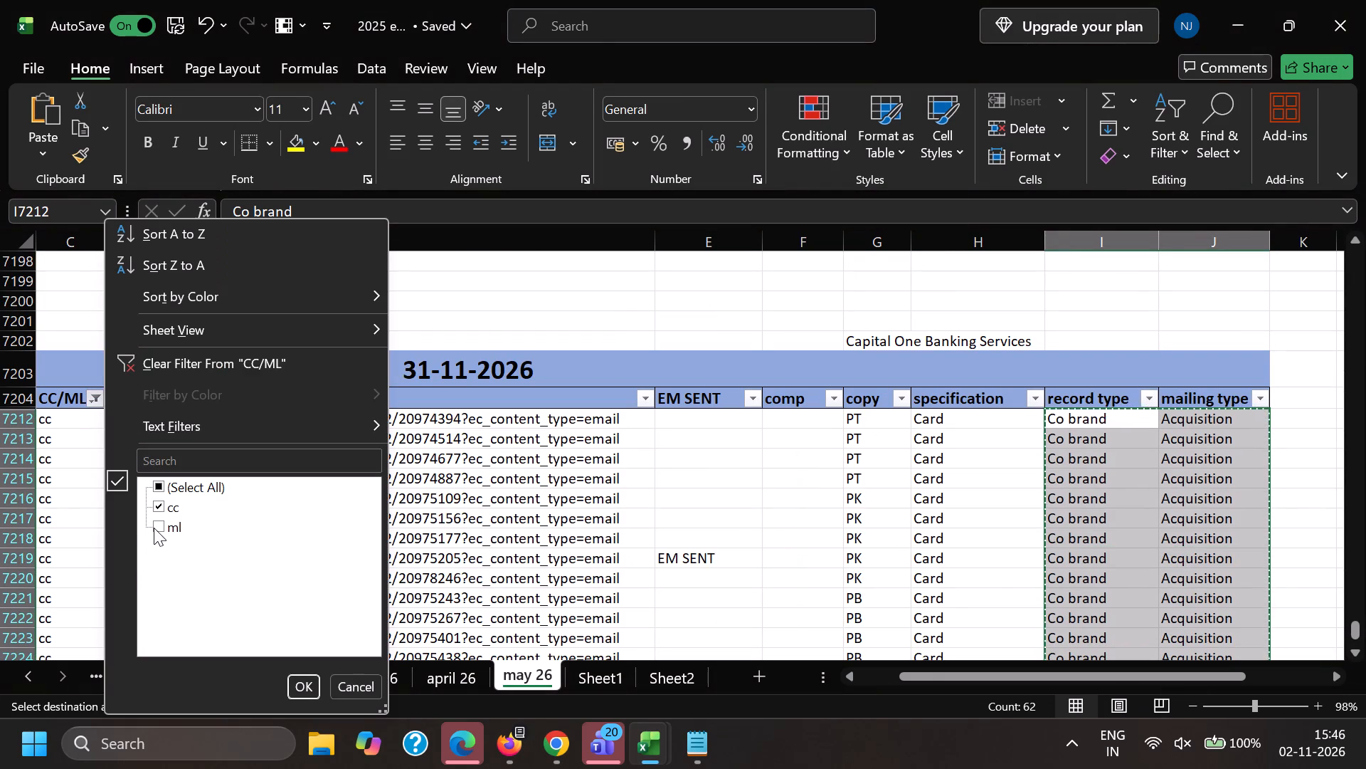
left_click(154, 528)
left_click(170, 510)
left_click(305, 683)
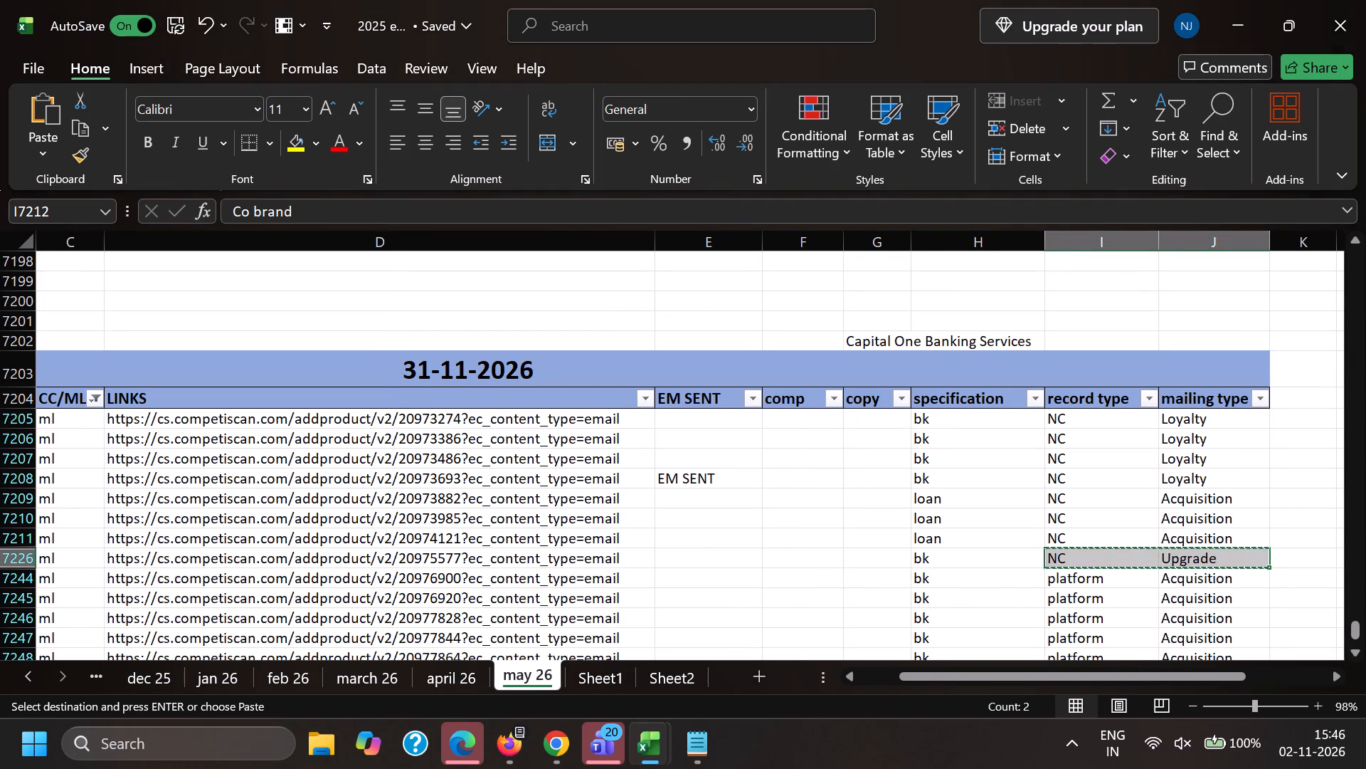
Copy the filtered ml links from D7205 to D7249 into the shared sheet's column J, starting at J74341.
left_click(304, 426)
key("ctrl+shift+Down")
key("ctrl+c")
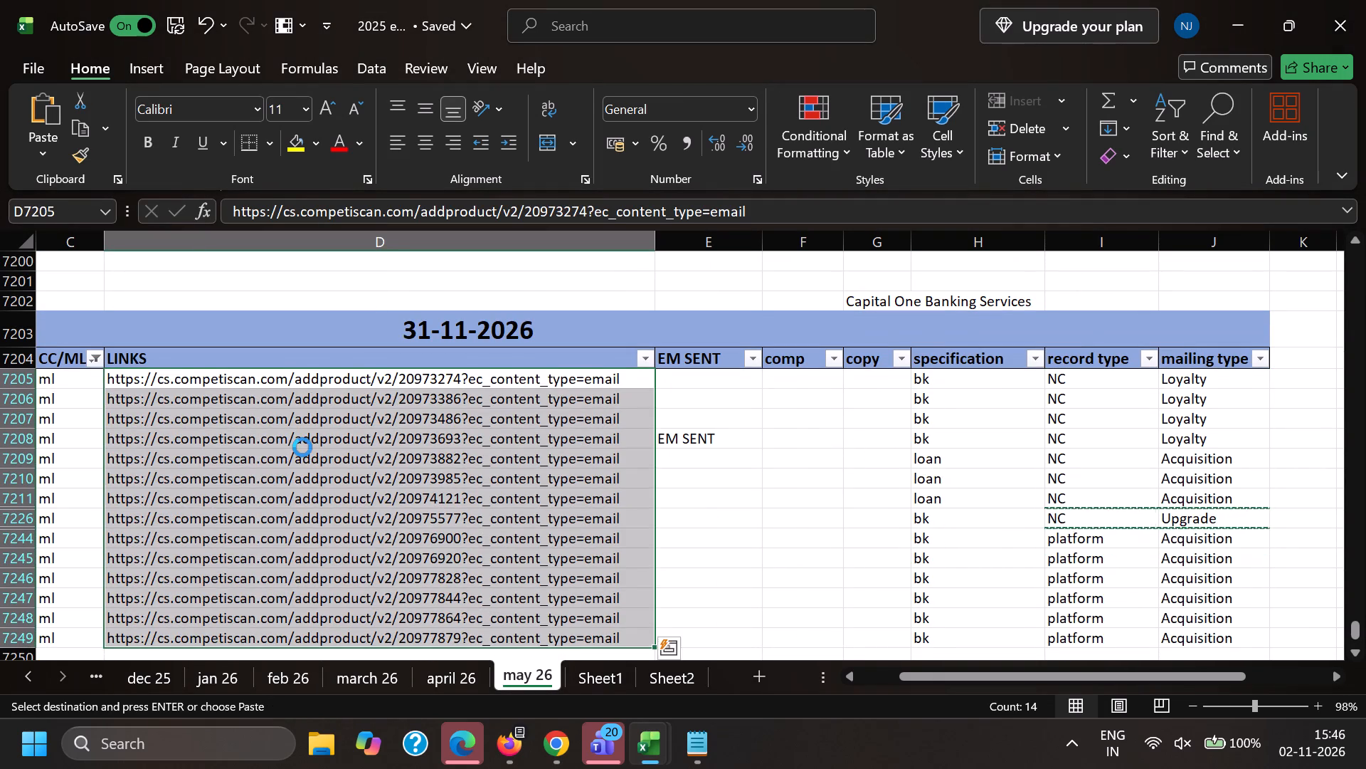
key("alt+Tab")
left_click(810, 342)
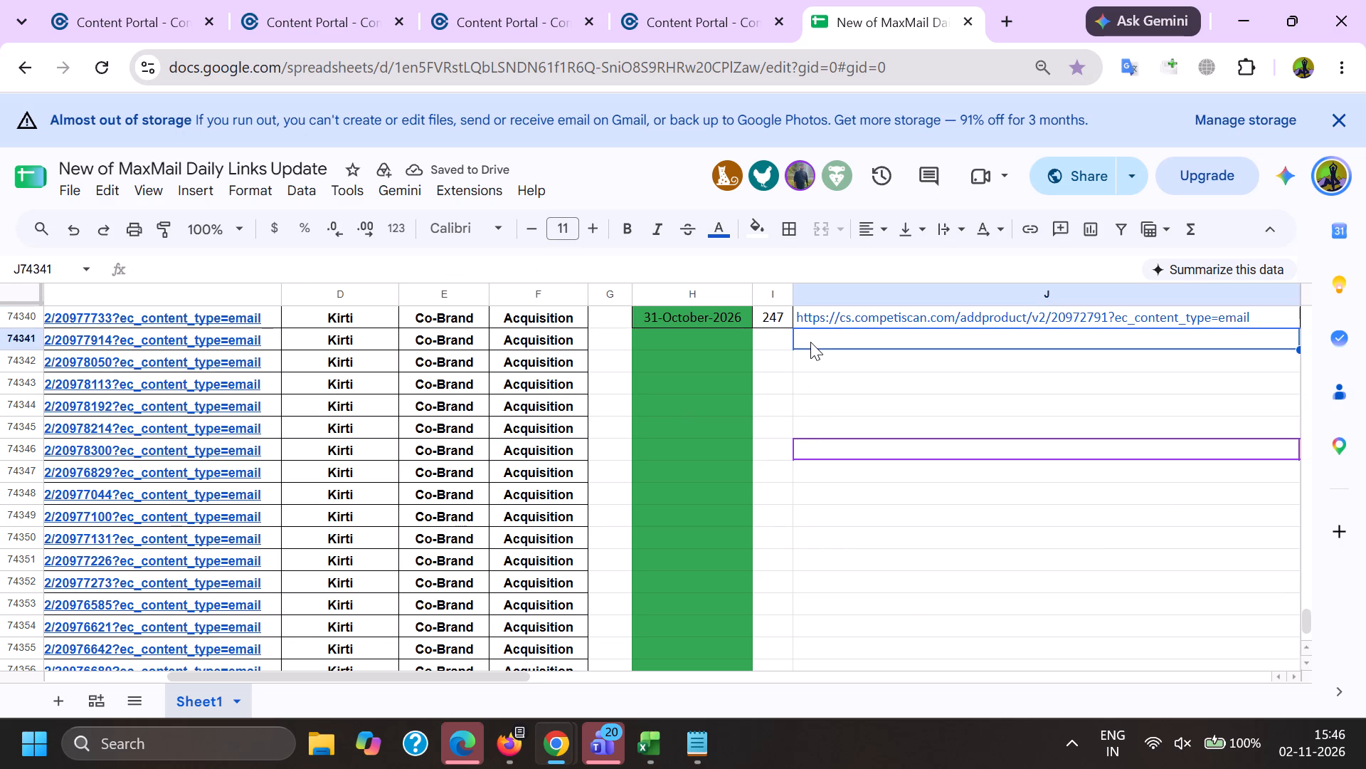
key("ctrl+v")
key("Right")
Copy the ml rows' record type and mailing type values, I7205 to J7249, into the shared sheet at K74341 and again at L74341.
key("alt+Tab")
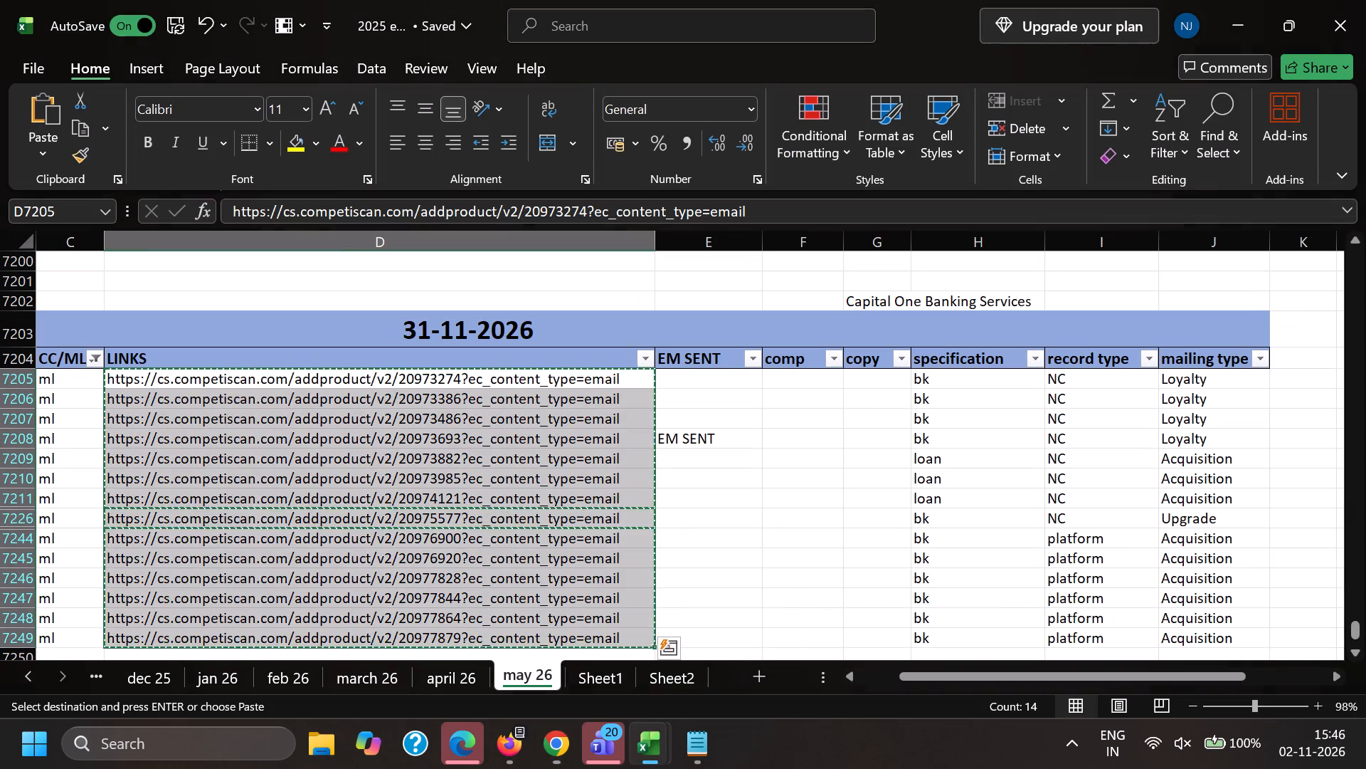
left_click(1062, 382)
key("shift+Right")
key("shift+Down")
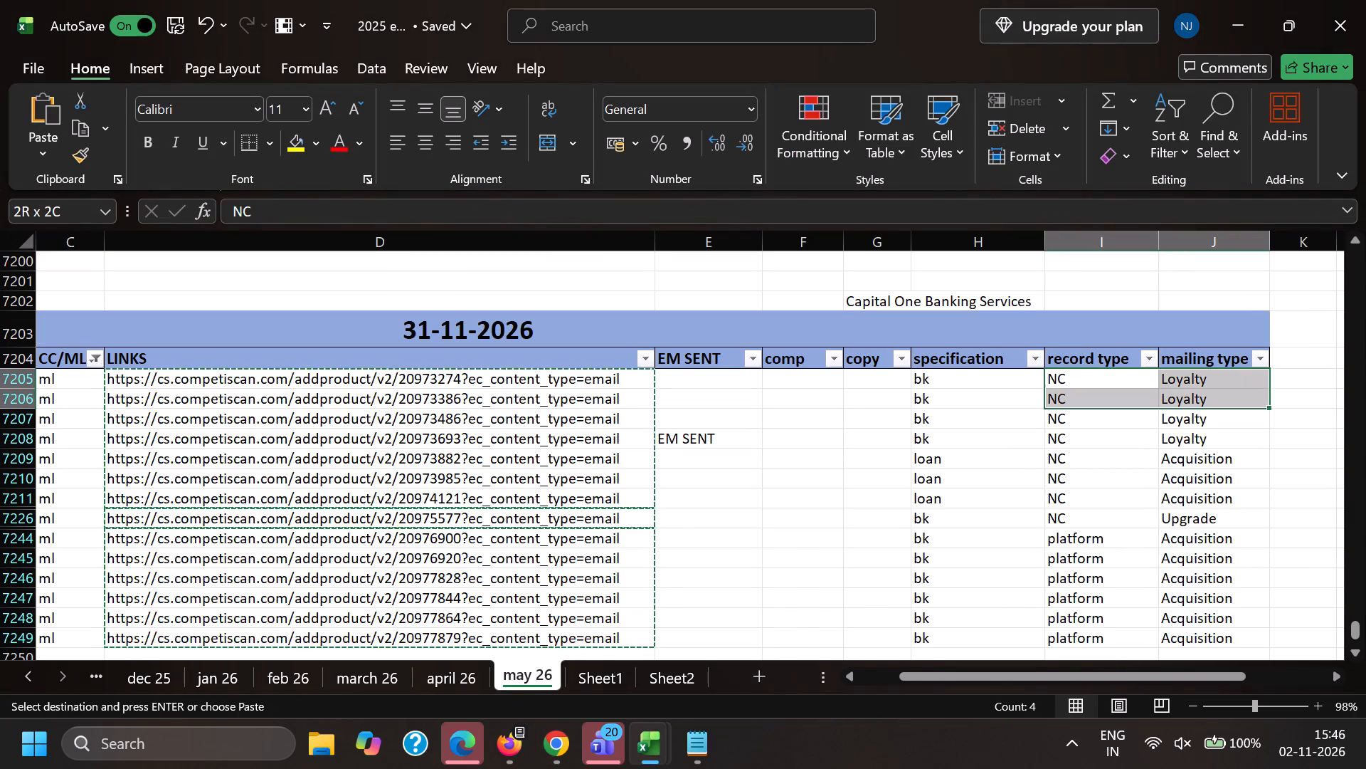
key("ctrl+shift+Down")
key("ctrl+c")
key("alt+Tab")
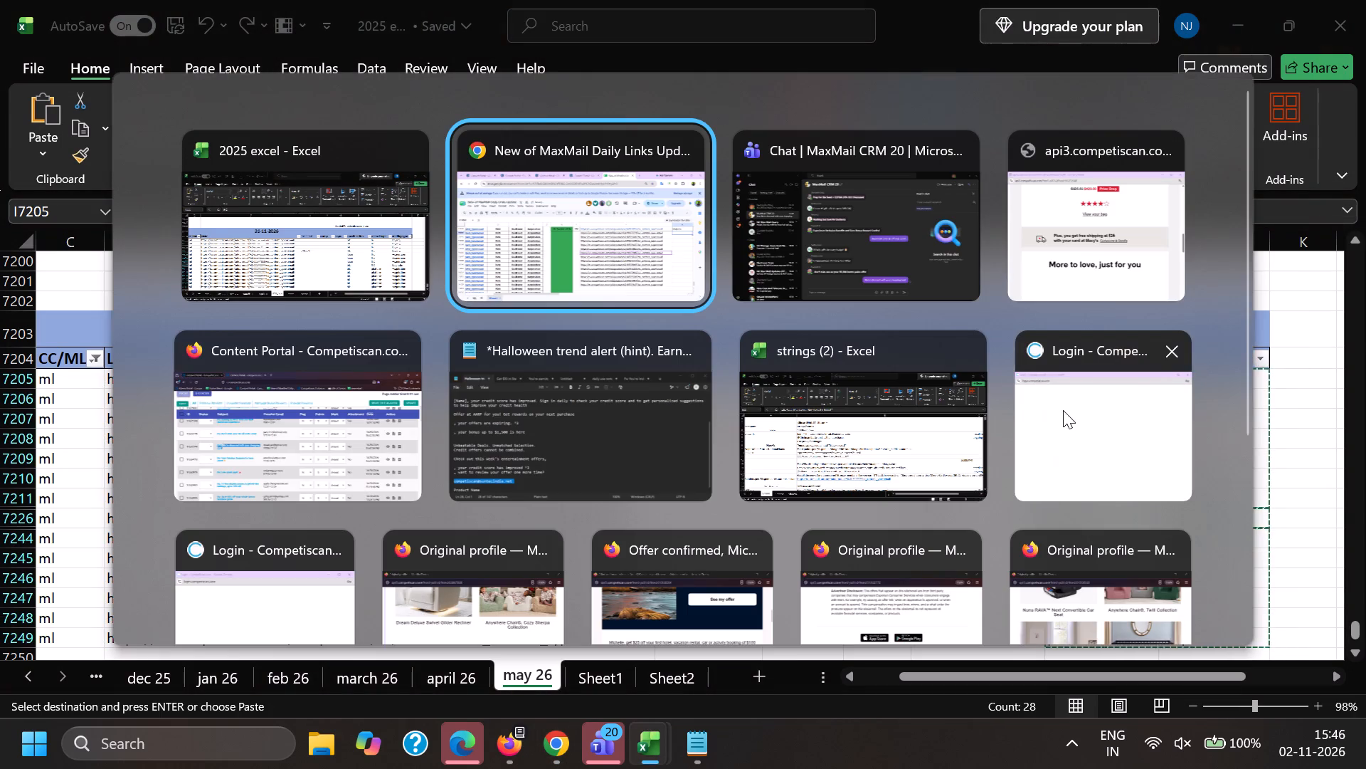
left_click(608, 227)
key("ctrl+v")
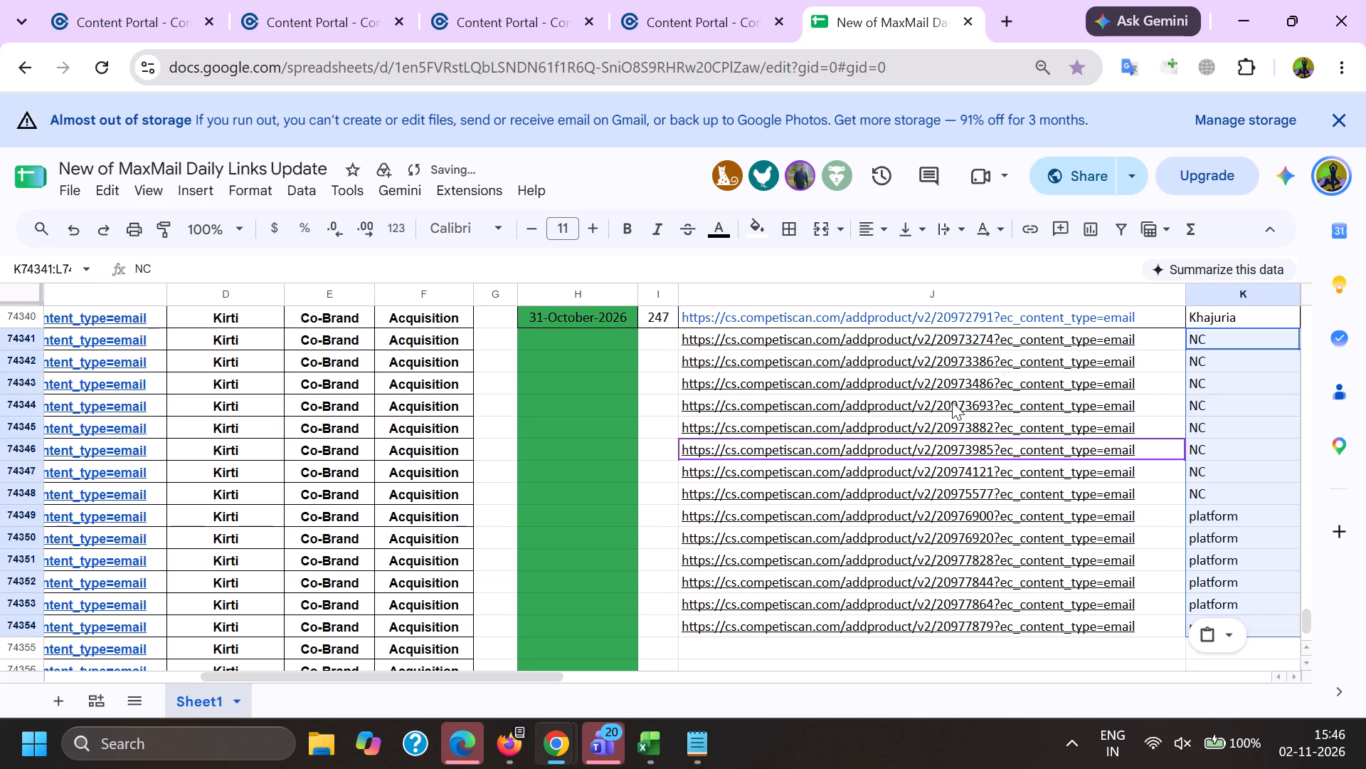
key("Right")
key("ctrl+v")
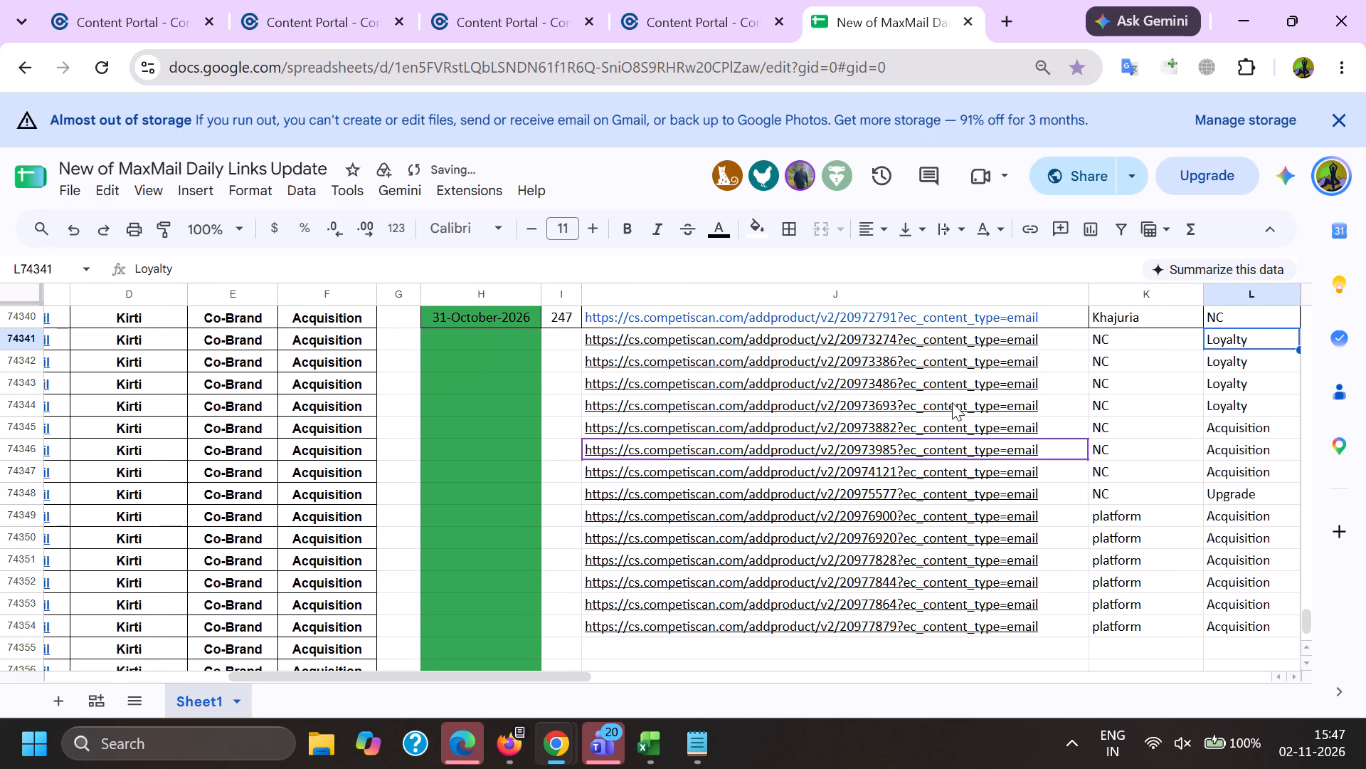
Replace the name in K74340, beside the last earlier link, with the submitter's user ID.
key("Left")
key("Down")
key("Up")
key("Up")
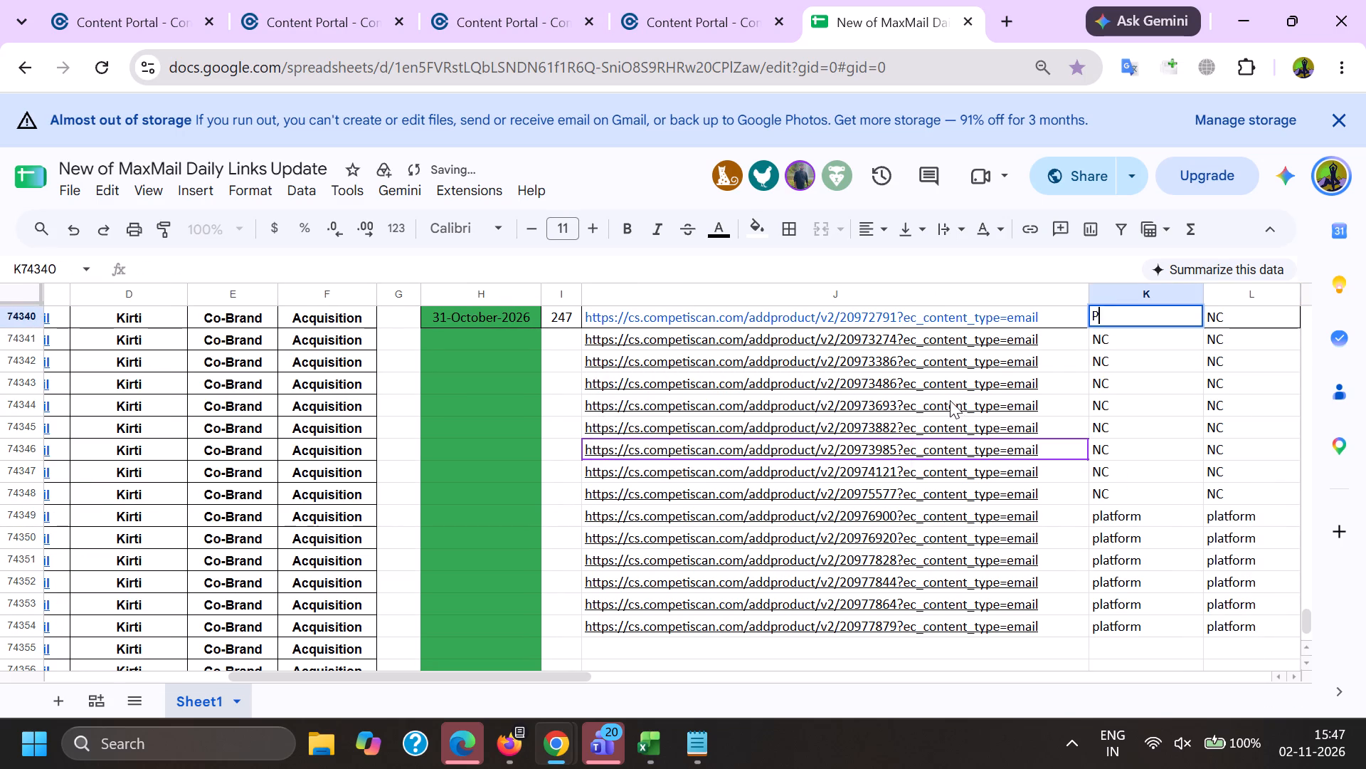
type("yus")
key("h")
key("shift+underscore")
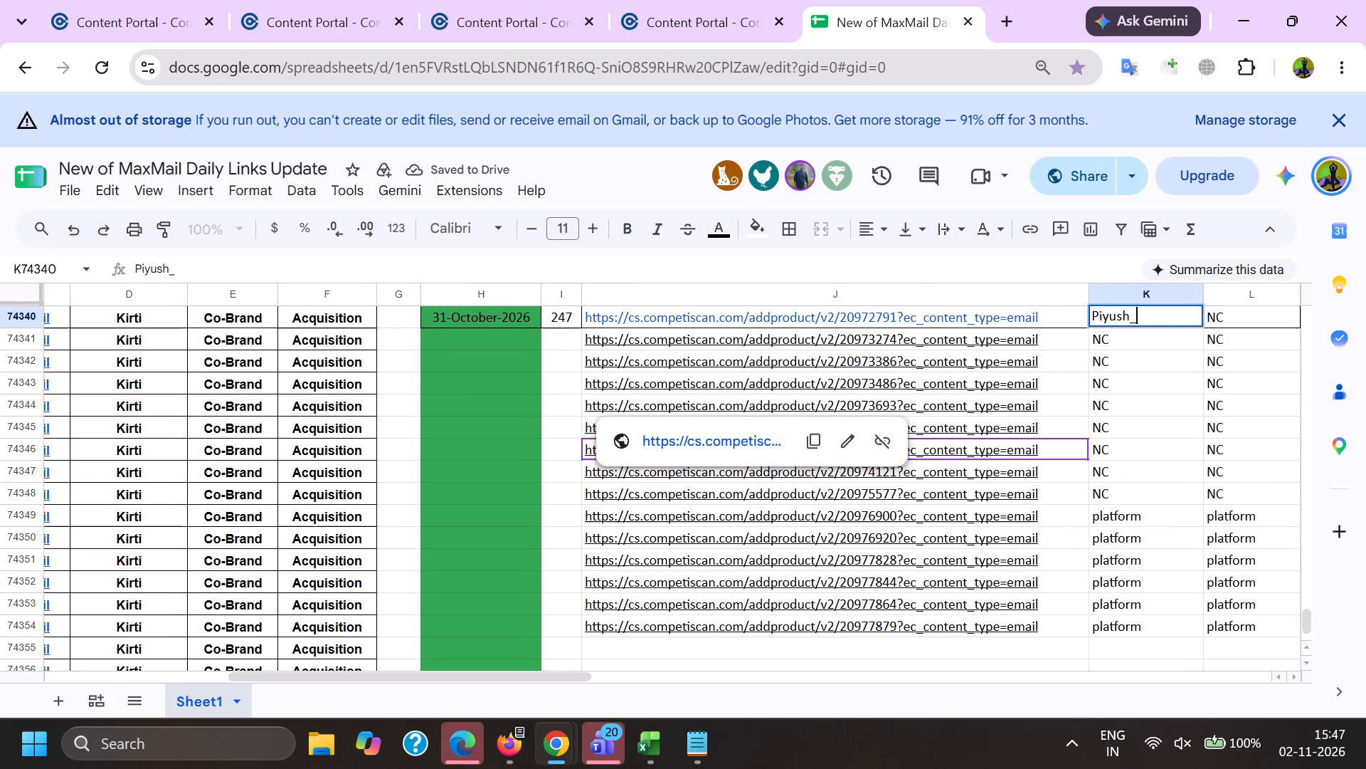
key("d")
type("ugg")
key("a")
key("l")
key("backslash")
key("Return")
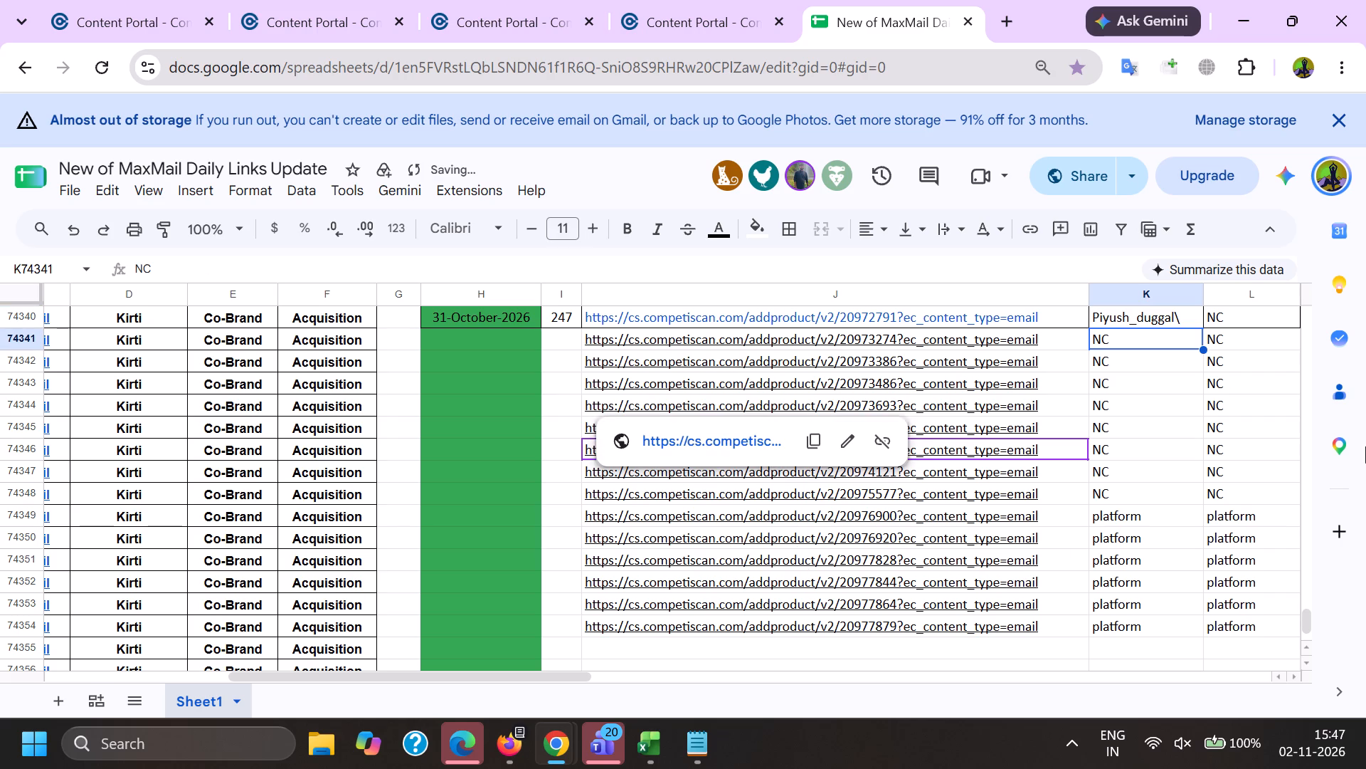
Remove the stray trailing backslash from the user ID in K74340.
left_click(1177, 315)
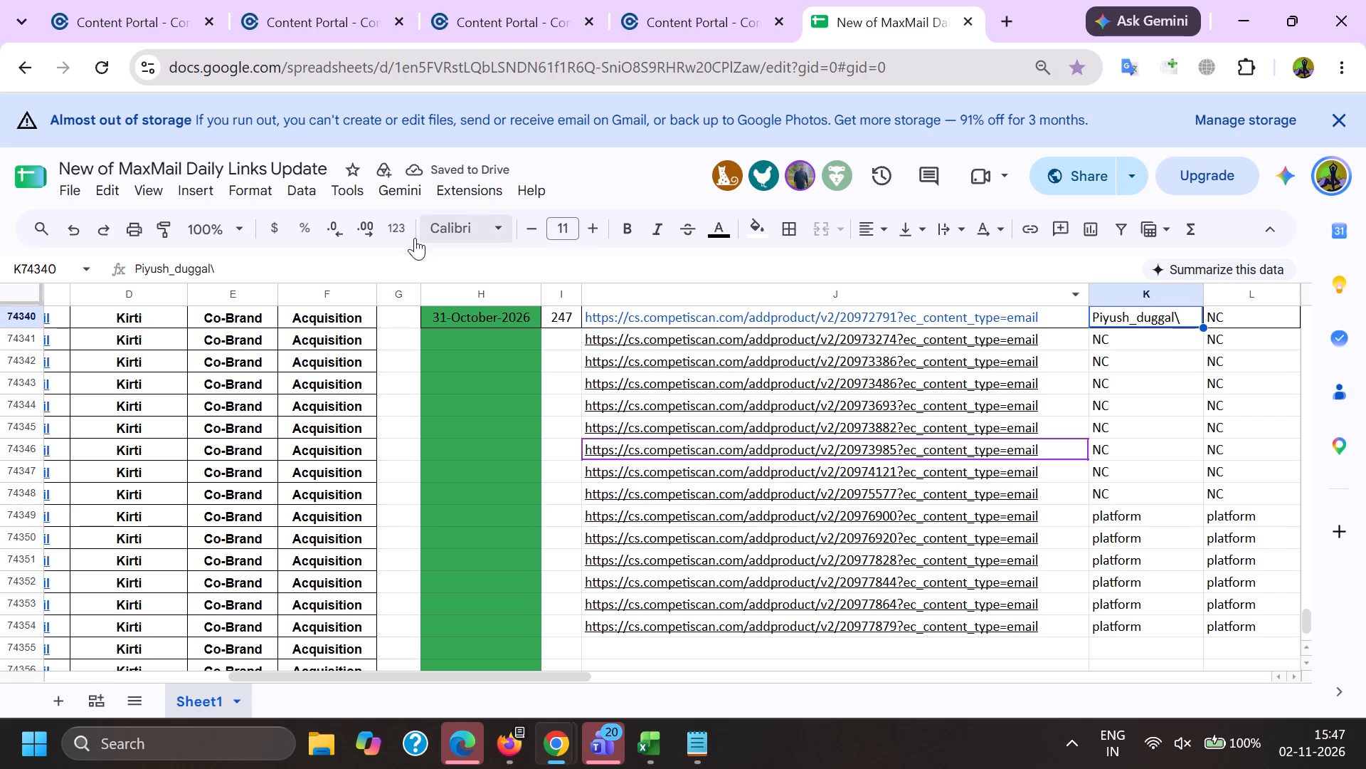
left_click(244, 261)
key("BackSpace")
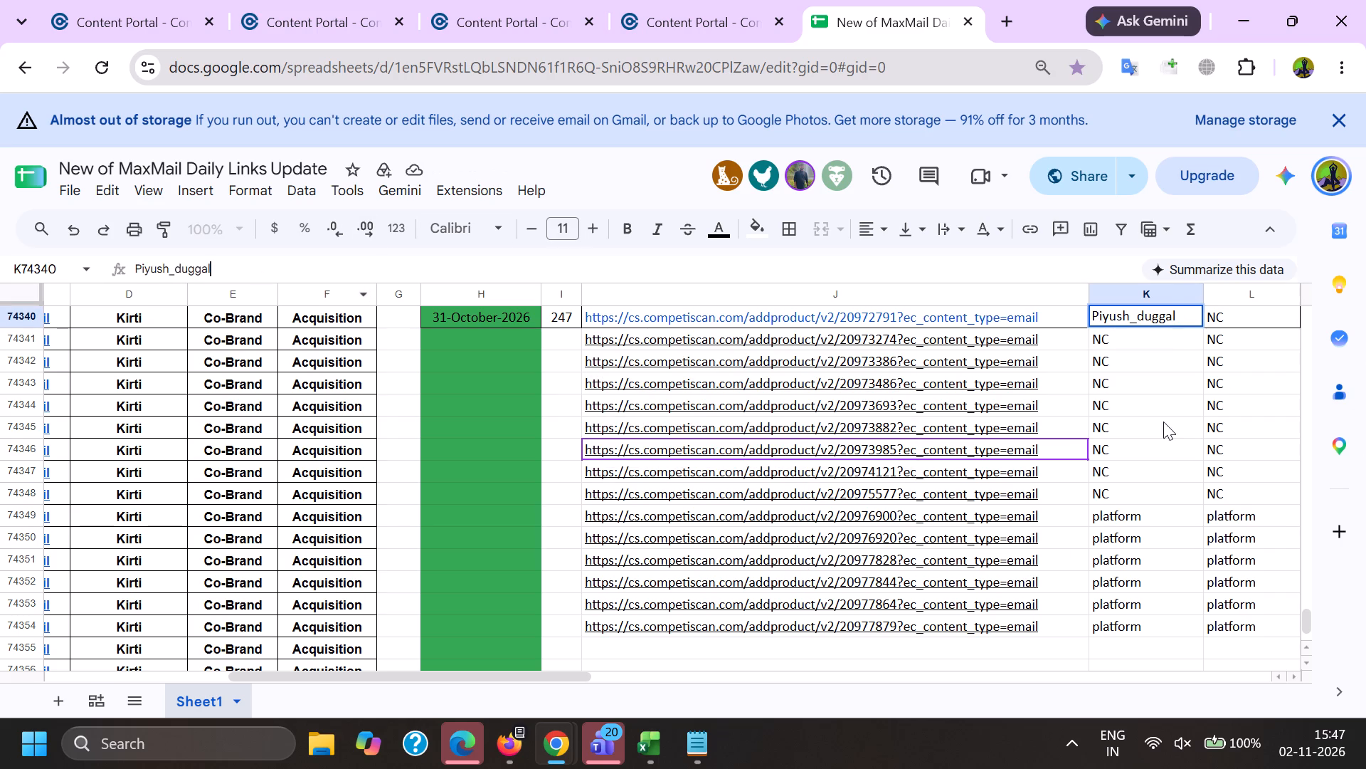
left_click(1164, 418)
Copy the user ID from K74340 into K74341 through K74354, beside the pasted ml links.
left_click(1159, 320)
key("ctrl+c")
key("ctrl+x")
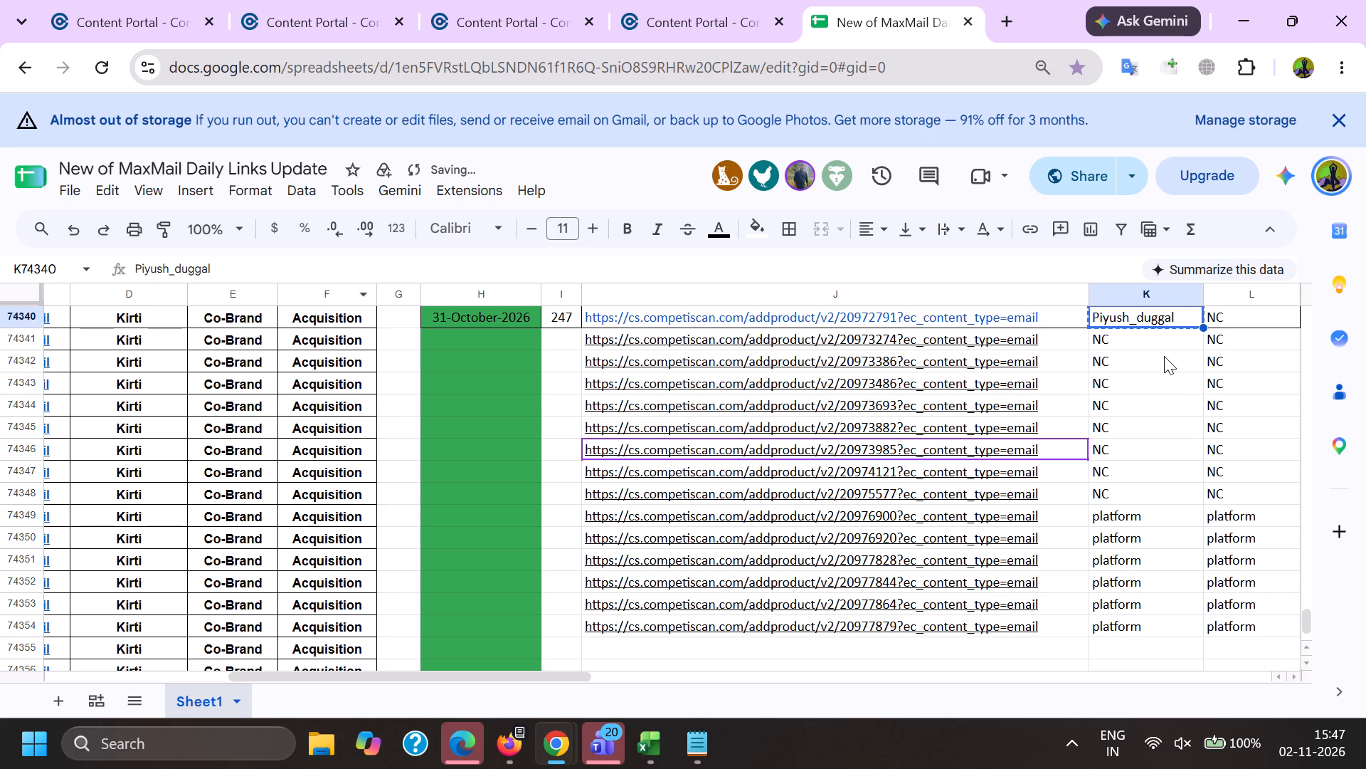
key("ctrl+c")
key("ctrl+c")
left_click(1148, 342)
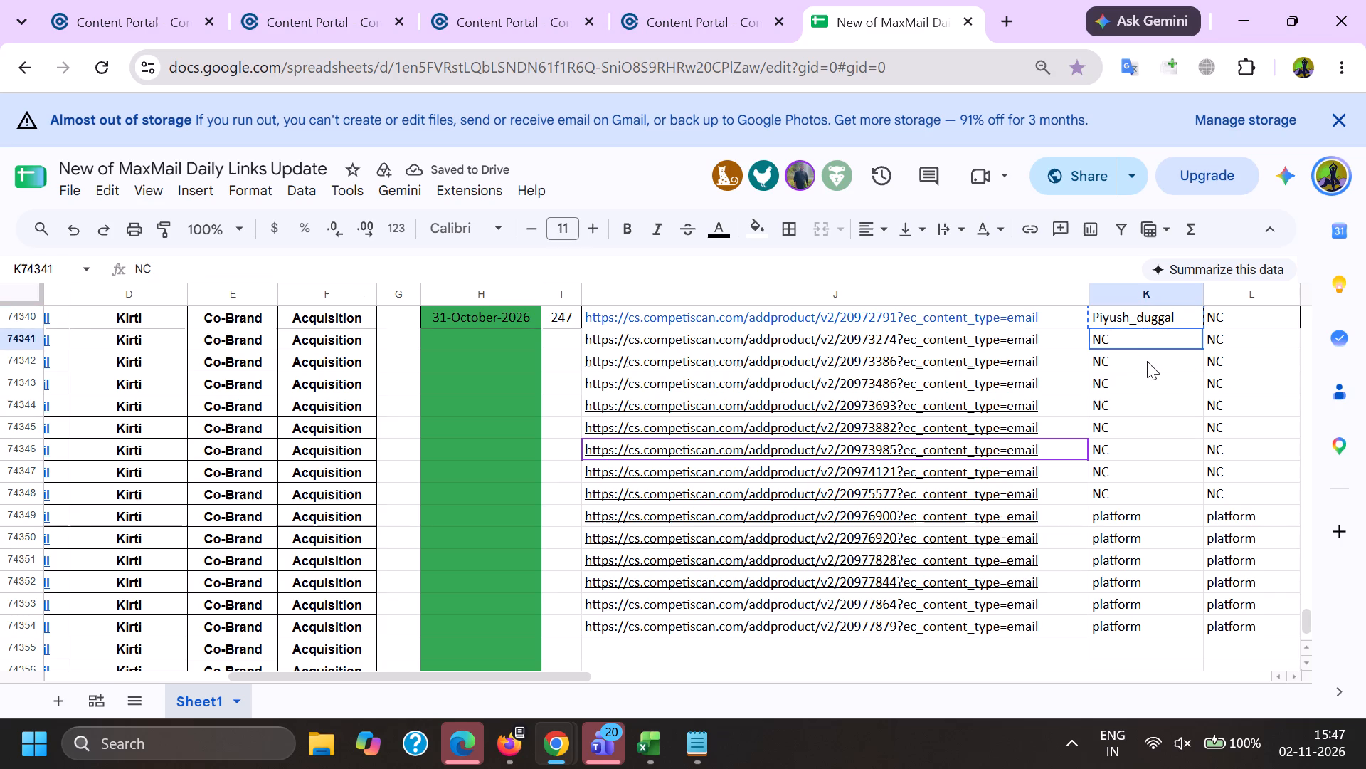
key("ctrl+shift+Down")
key("ctrl+shift+Down")
key("ctrl+shift+Up")
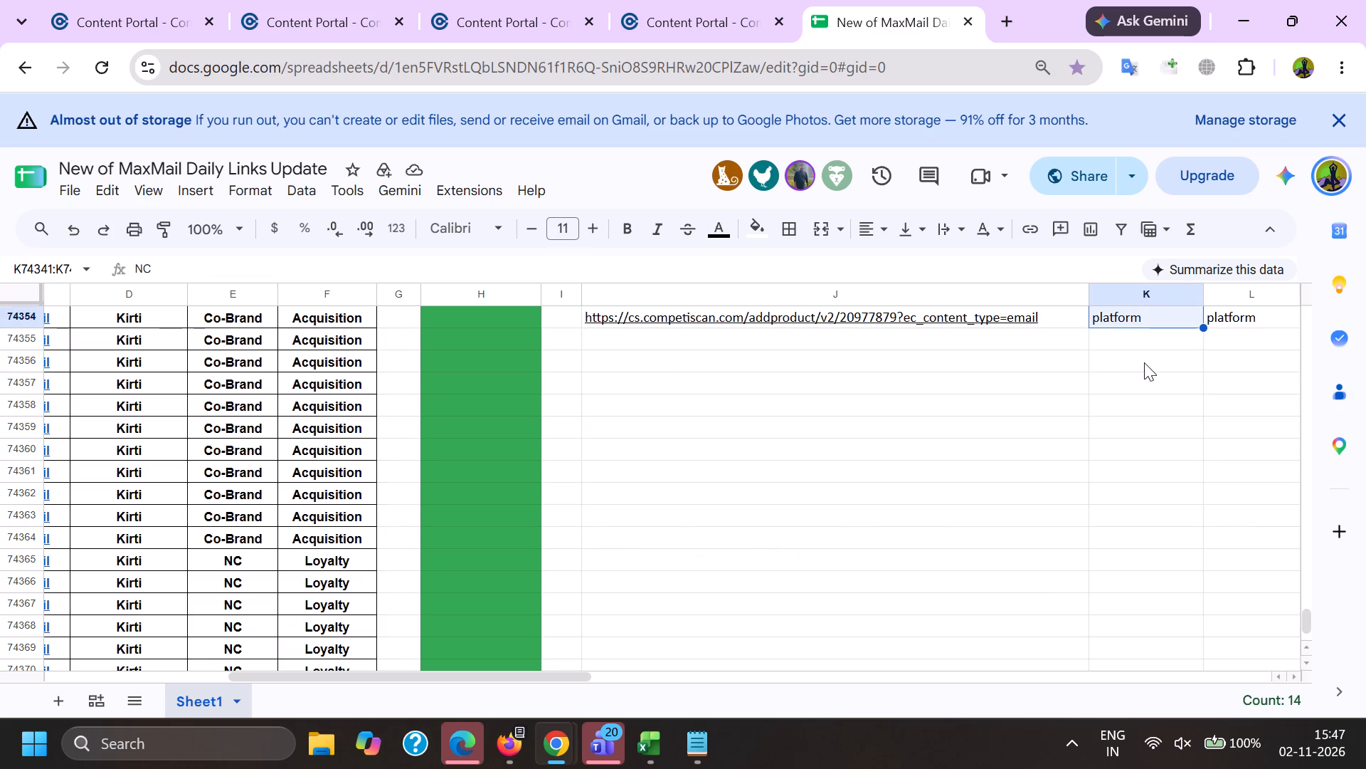
key("ctrl+v")
left_click(1119, 389)
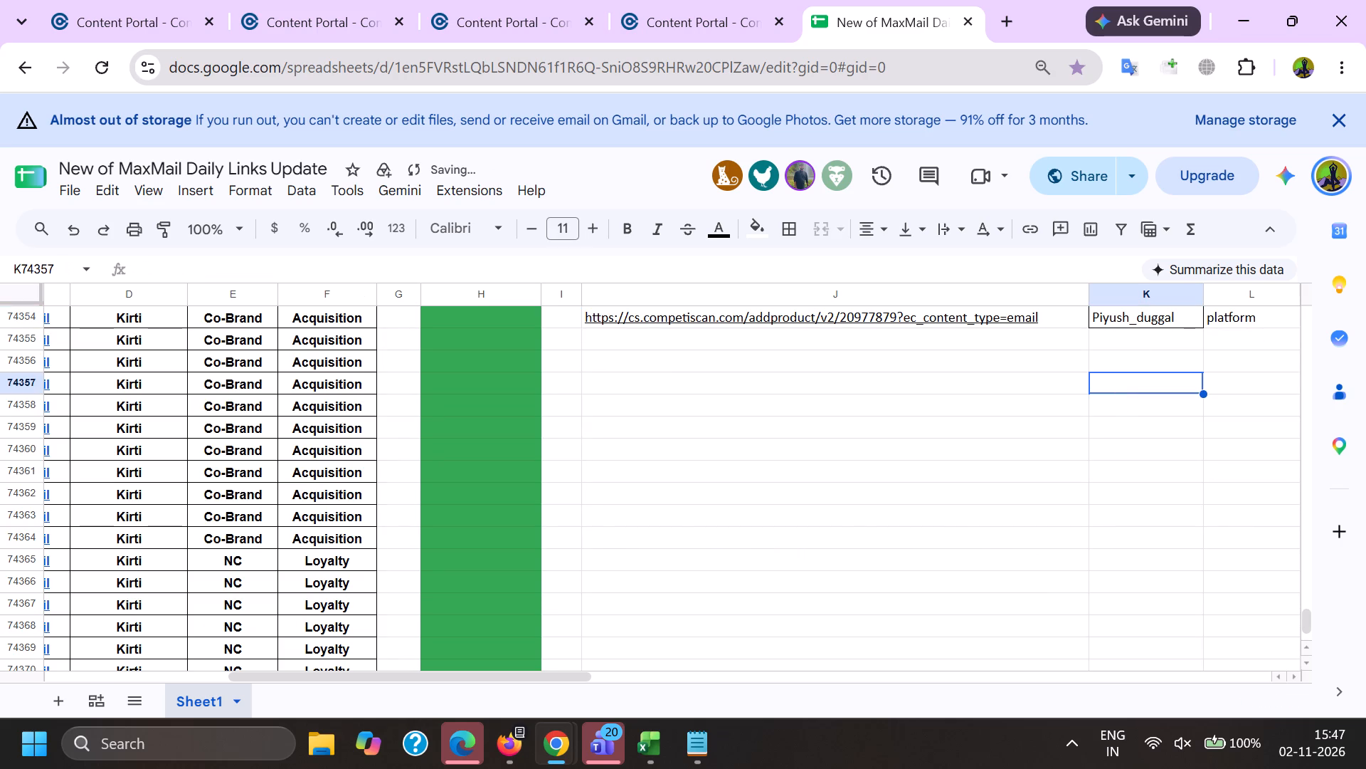
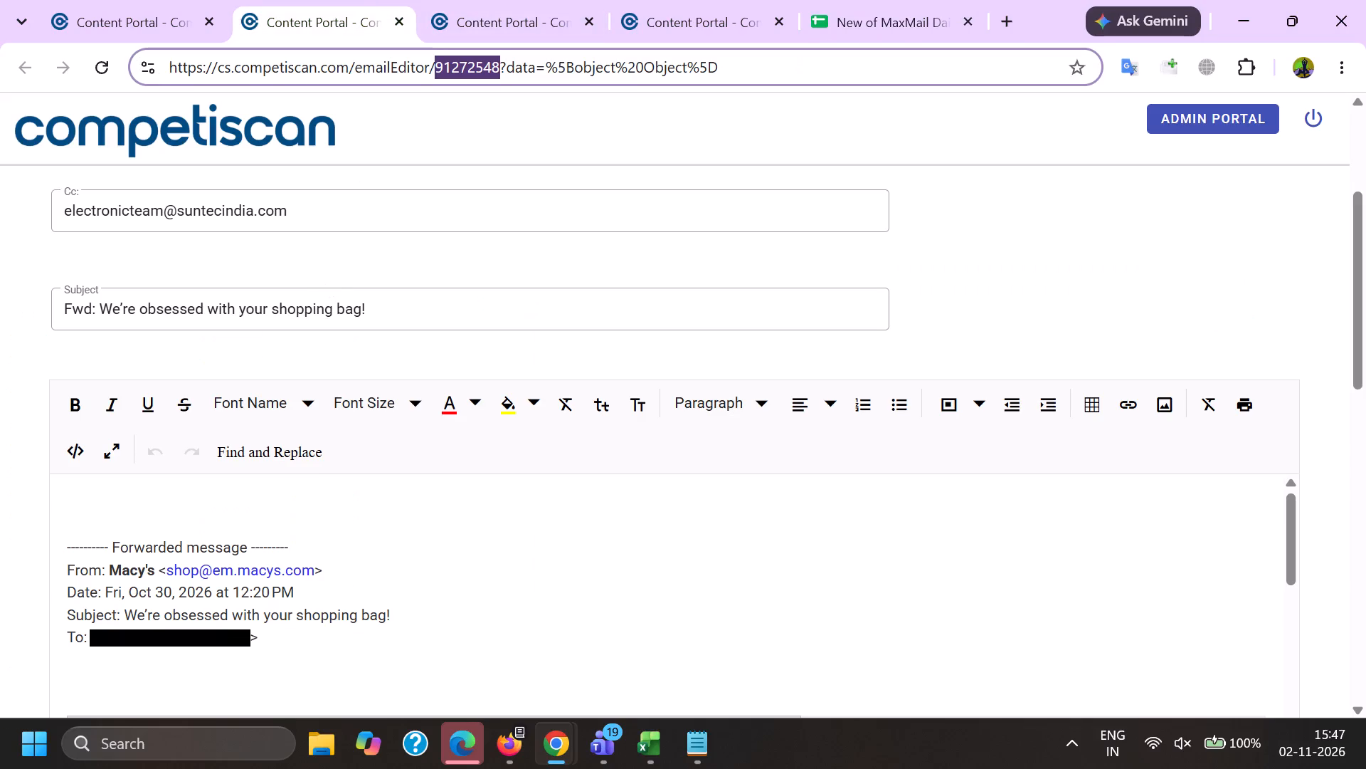
Strip the forwarded-message divider, the sender's email address and the To line from the top of the email body.
left_click_drag(341, 531, 0, 446)
left_click_drag(305, 545, 1, 456)
key("BackSpace")
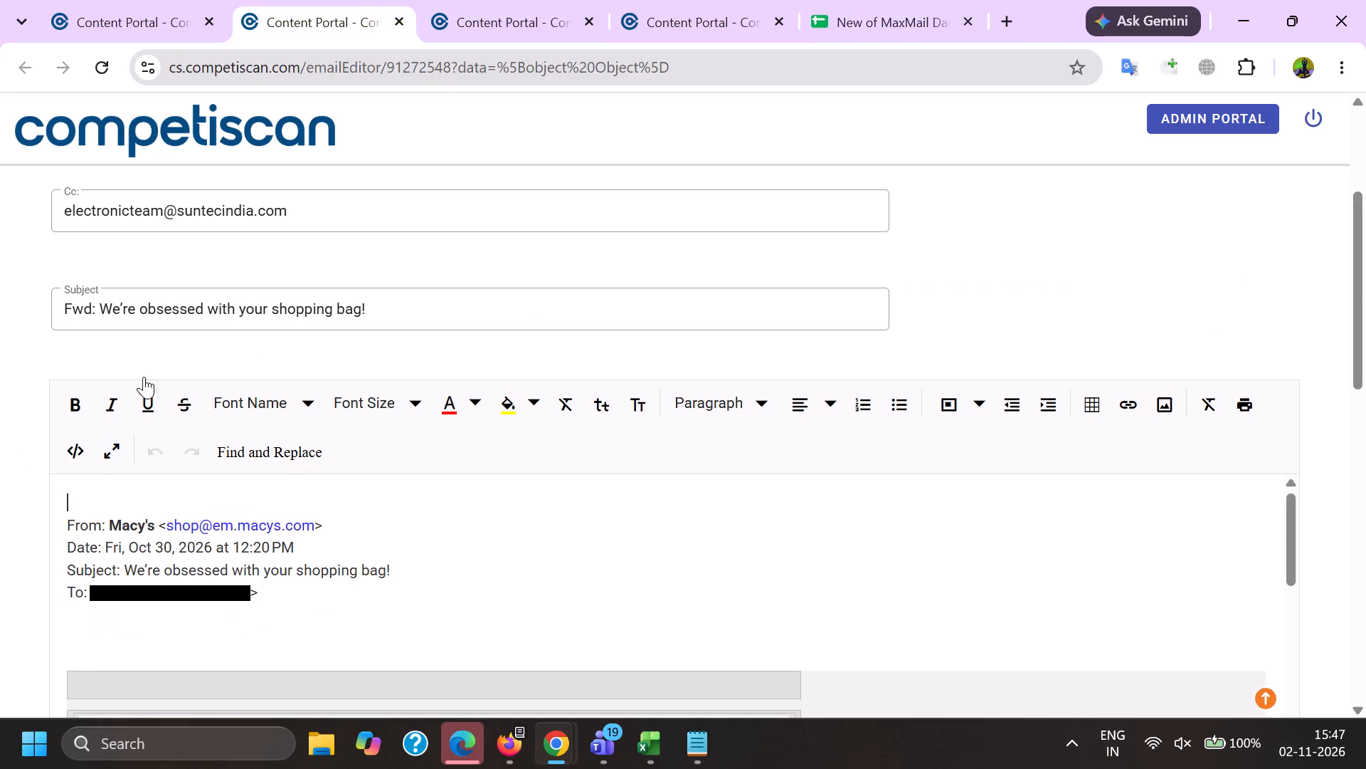
scroll(142, 375, "down", 1)
left_click_drag(164, 419, 434, 422)
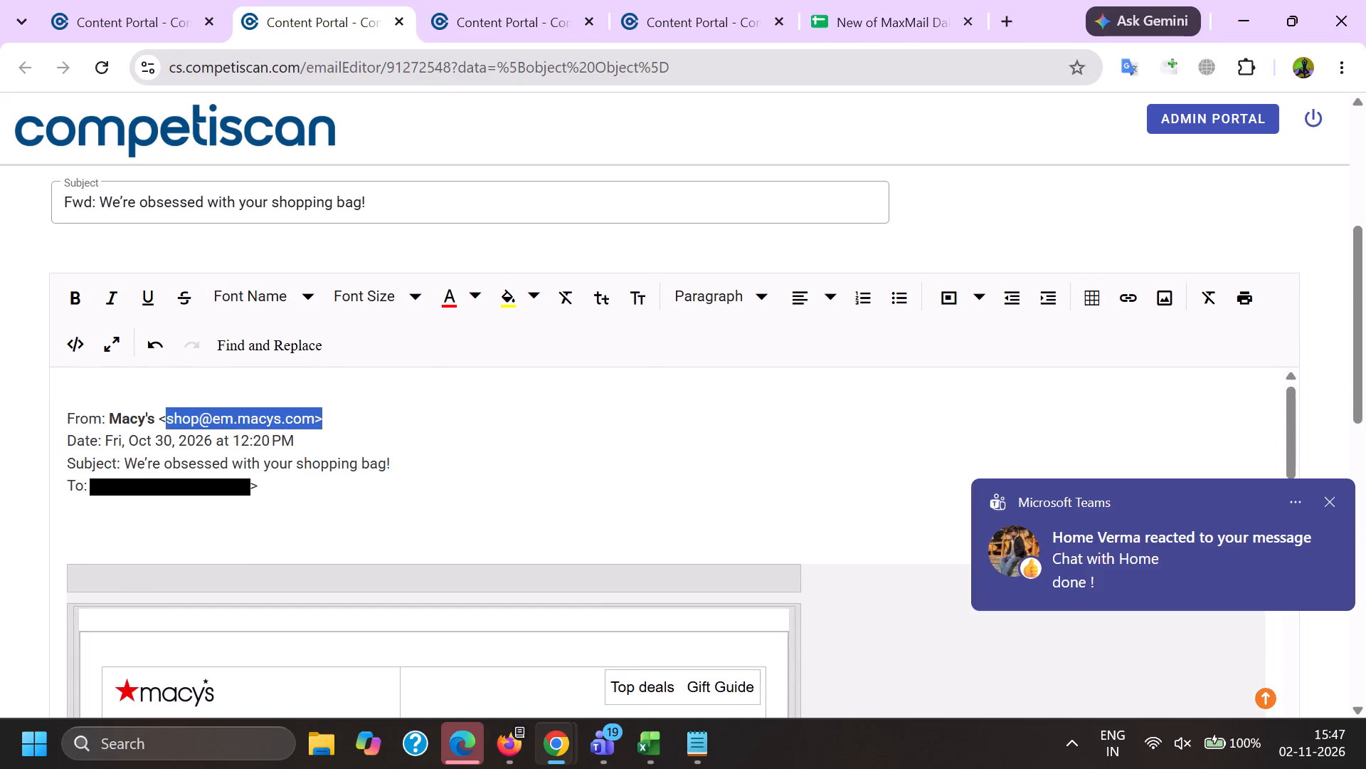
left_click_drag(434, 422, 434, 424)
key("BackSpace")
key("BackSpace")
left_click_drag(421, 499, 7, 478)
key("BackSpace")
Remove the link from the black rewards status banner below the Macy's logo.
scroll(280, 243, "down", 3)
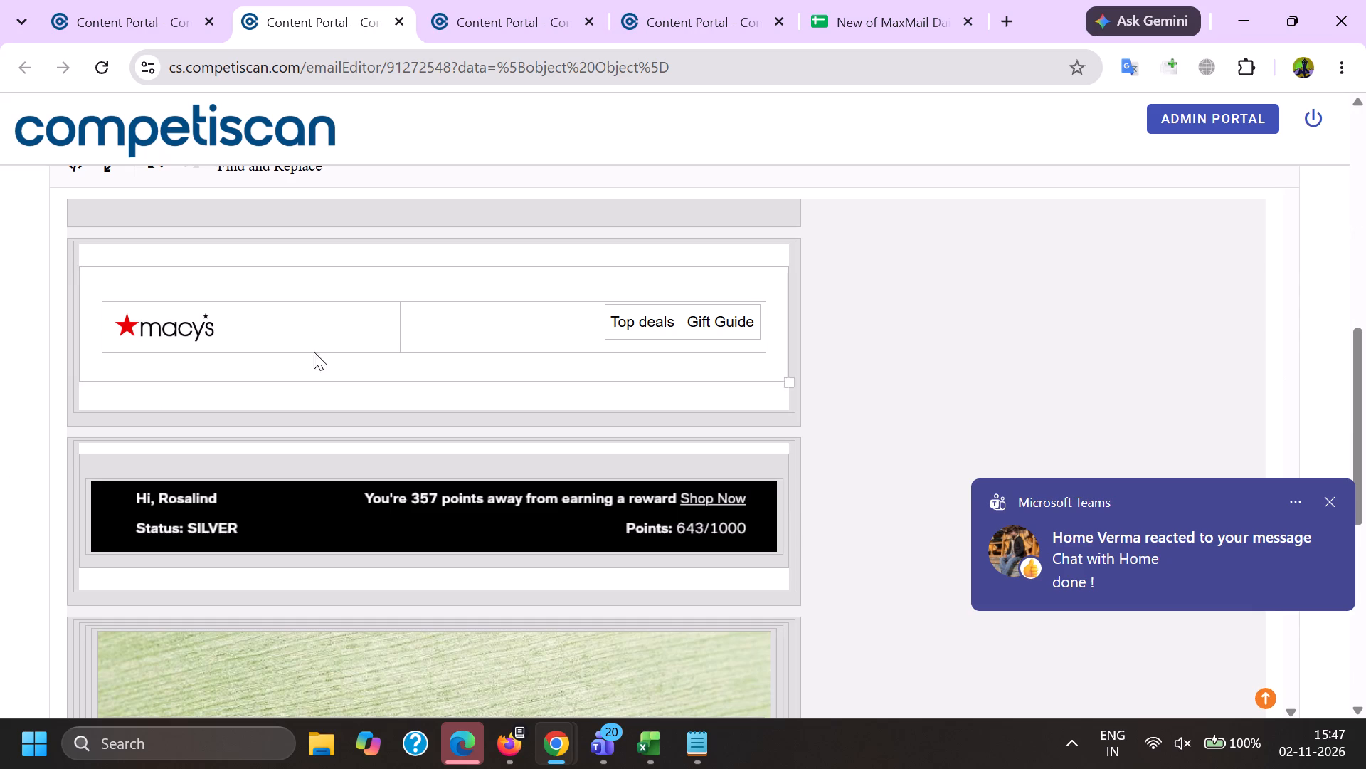
left_click(209, 523)
left_click(393, 451)
Delete the two blank images in the first row under "More to love, just for you".
scroll(385, 400, "down", 16)
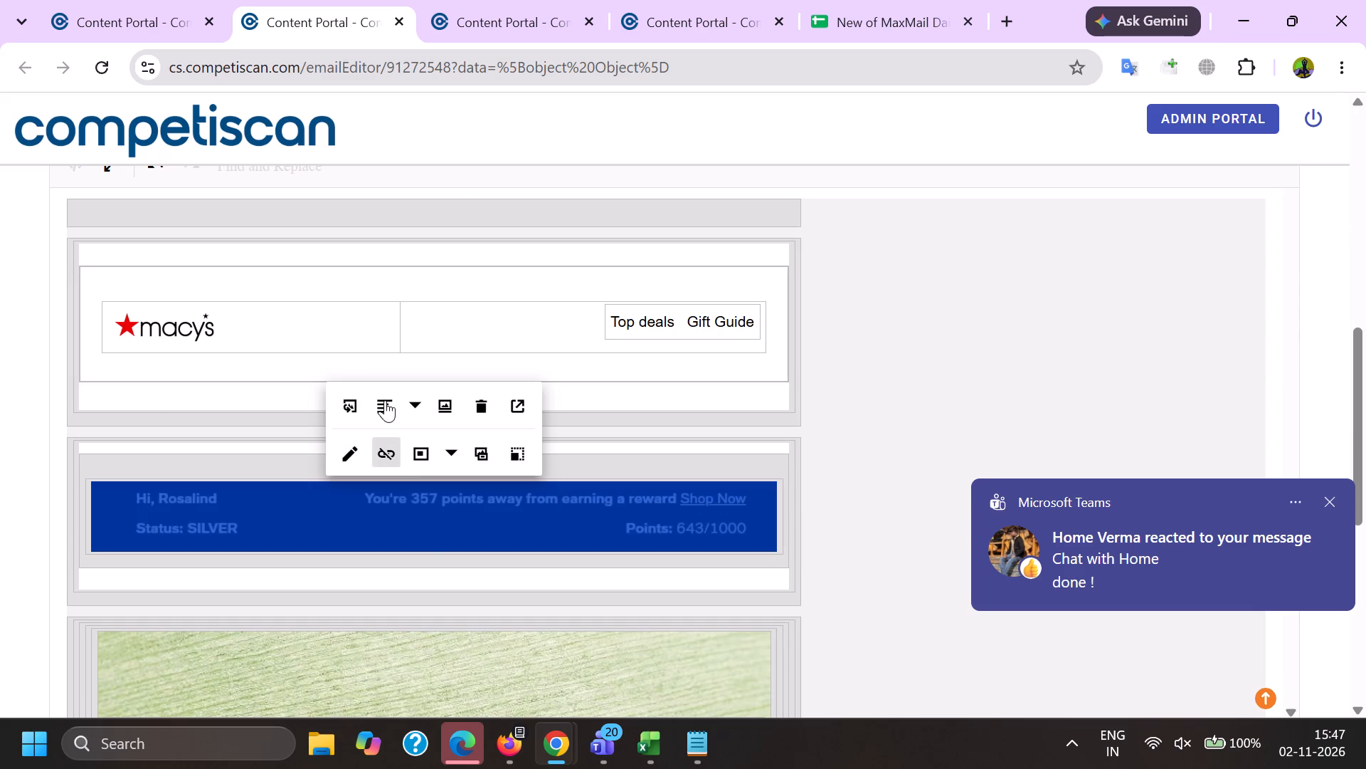
scroll(385, 400, "down", 8)
left_click(256, 313)
scroll(229, 459, "up", 6)
scroll(240, 525, "down", 2)
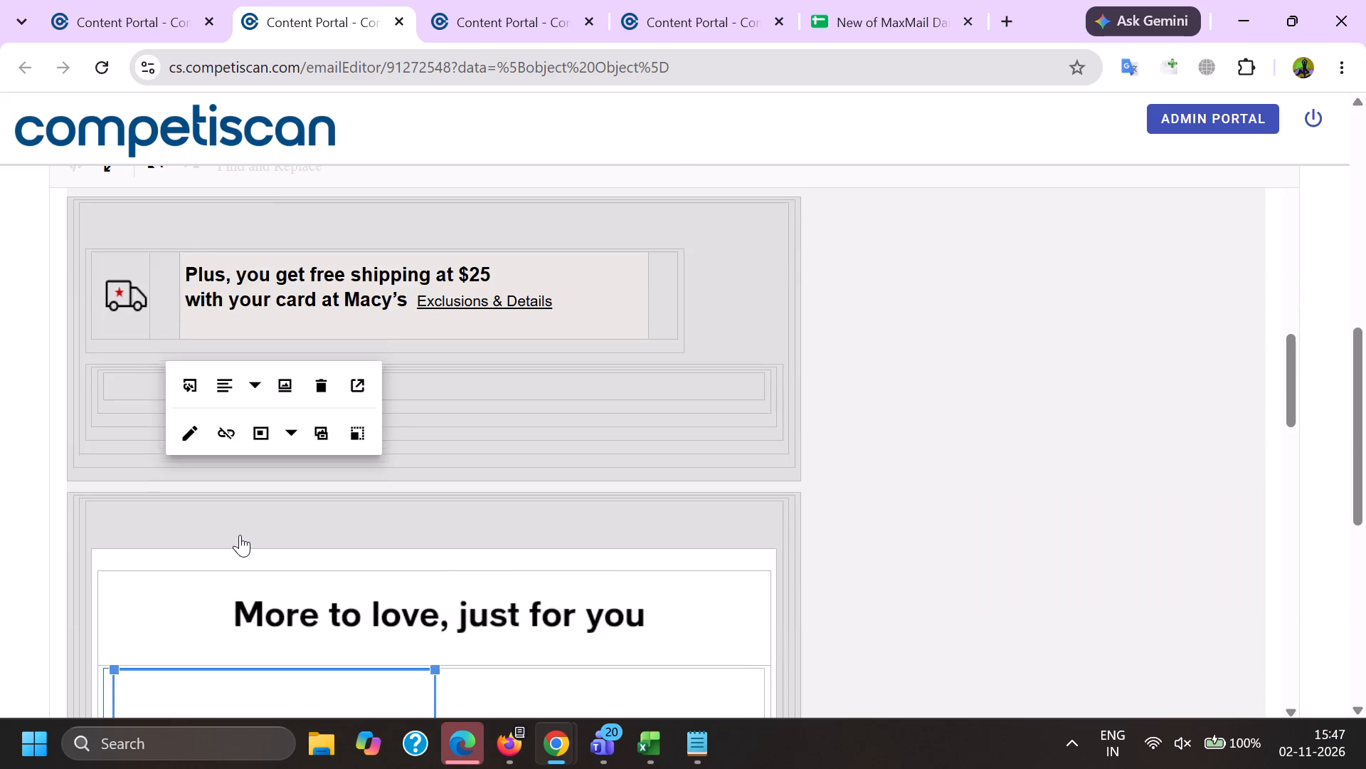
left_click(238, 535)
key("Delete")
left_click(235, 534)
key("Delete")
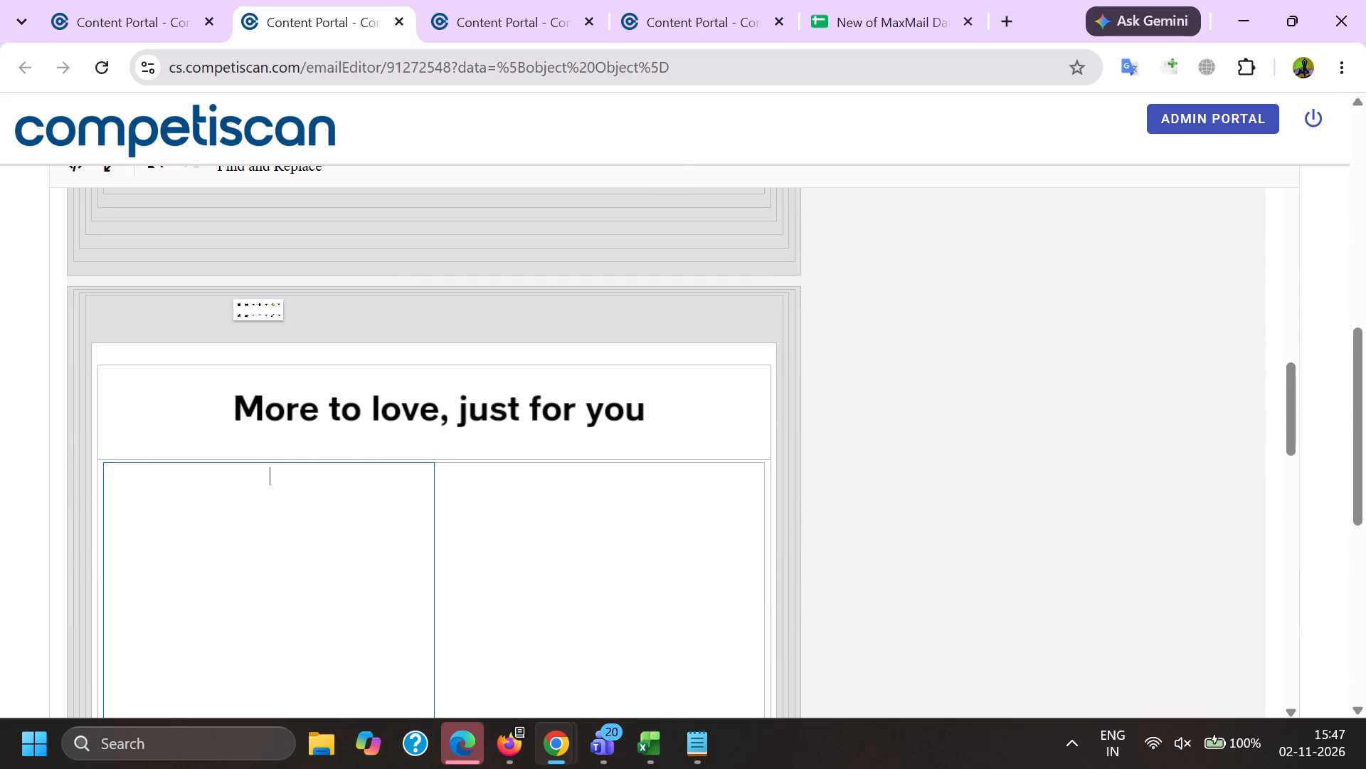
left_click(462, 535)
key("Delete")
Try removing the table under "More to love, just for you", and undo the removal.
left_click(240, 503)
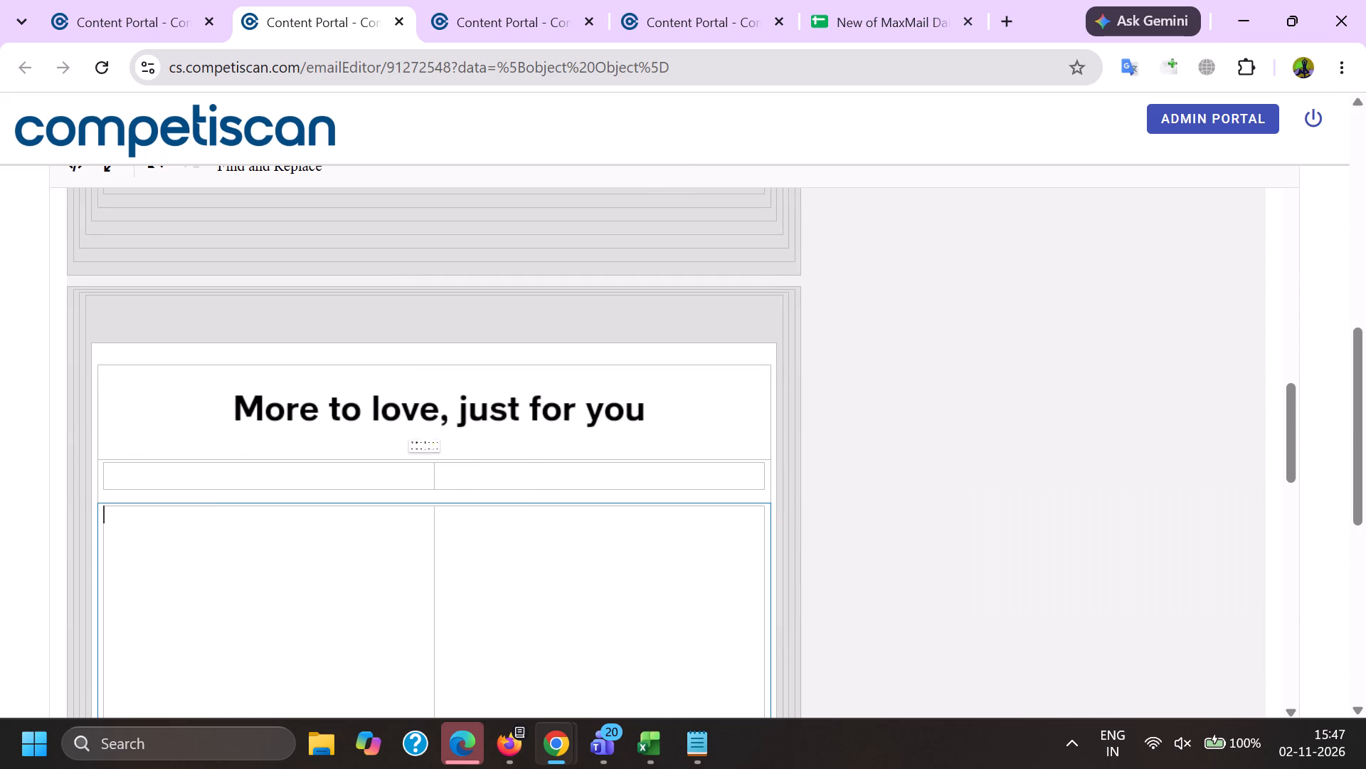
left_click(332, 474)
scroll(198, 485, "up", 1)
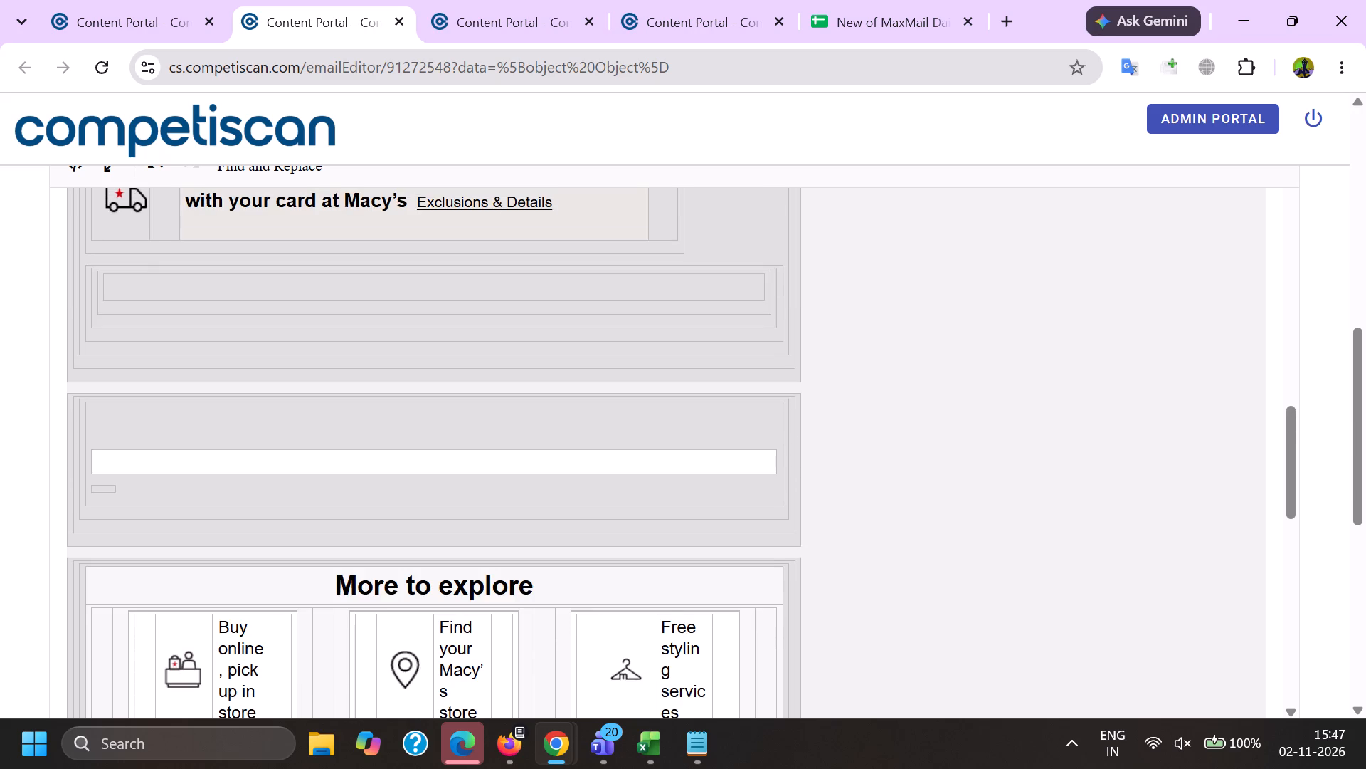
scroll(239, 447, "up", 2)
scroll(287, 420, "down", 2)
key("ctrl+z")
Unlink and delete the two blank images in the second row under "More to love, just for you".
scroll(300, 540, "down", 2)
left_click(238, 457)
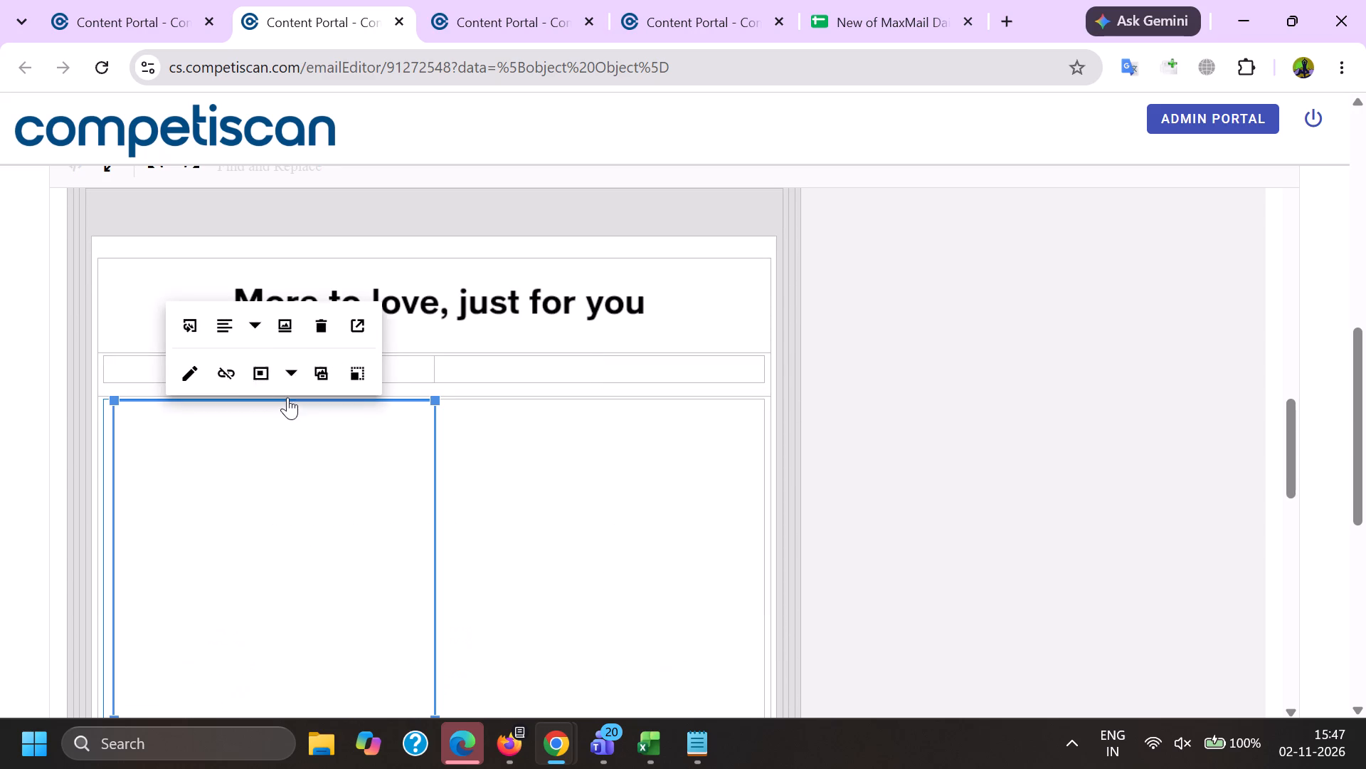
left_click(246, 370)
left_click(230, 367)
left_click(581, 486)
left_click(544, 384)
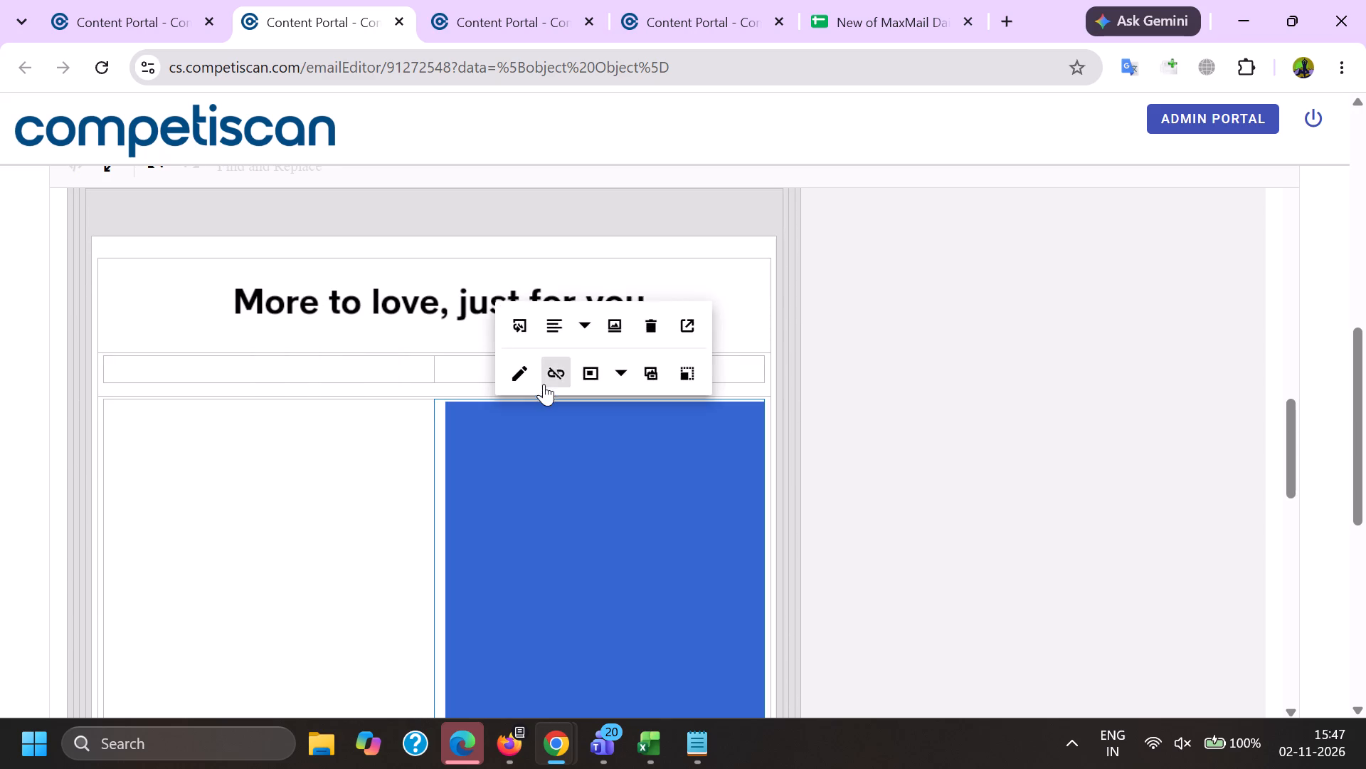
left_click(322, 489)
key("Delete")
left_click(495, 486)
key("Delete")
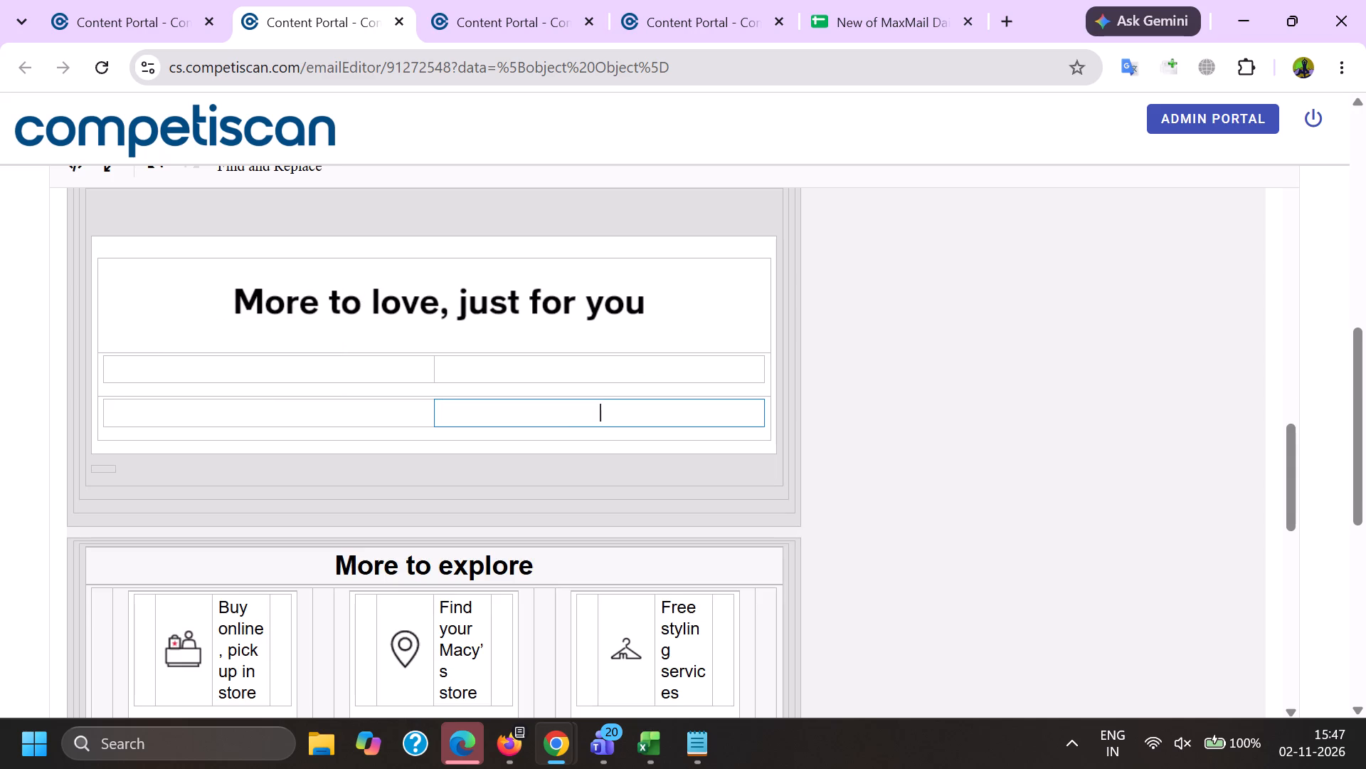
Open the email's web version from the footer's View Online link and return to the editor.
scroll(300, 453, "down", 6)
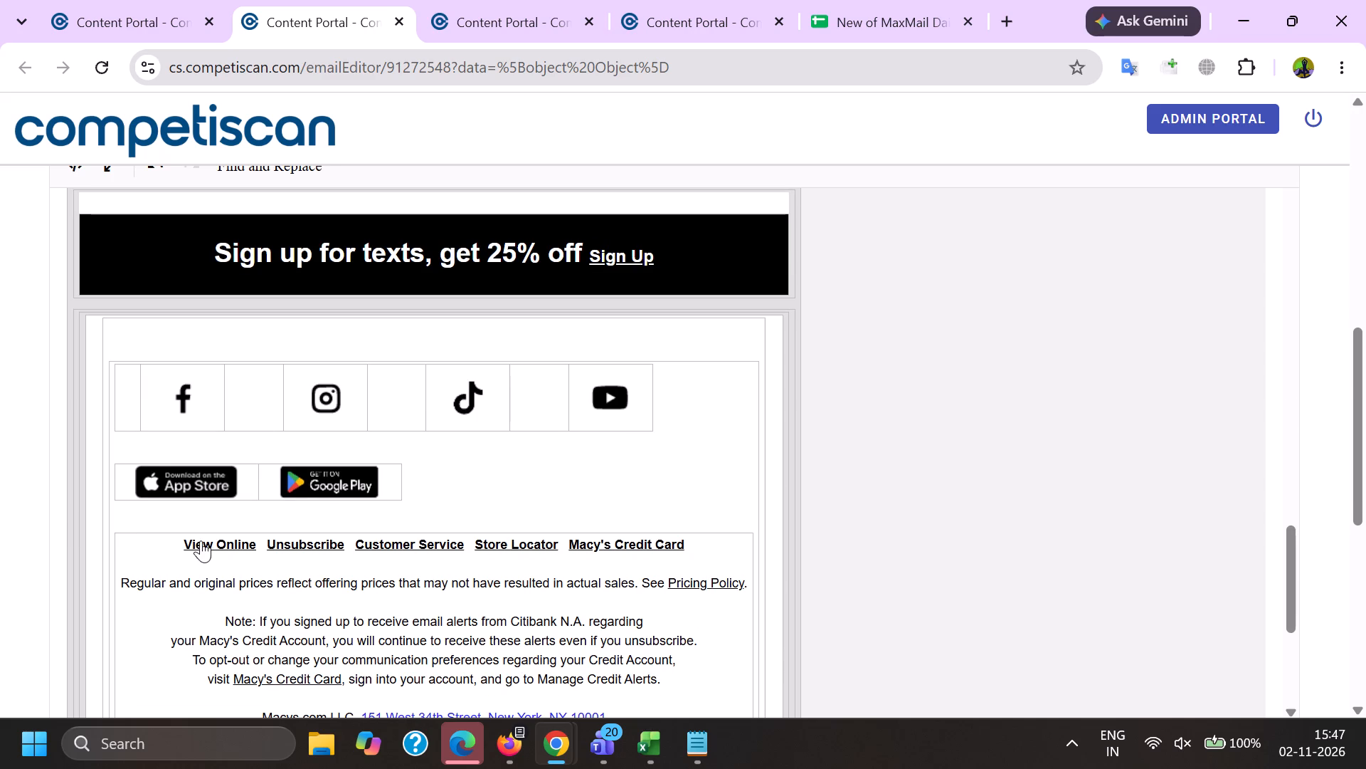
left_click(201, 540, "ctrl")
left_click(290, 0)
Remove the links from the Instagram and TikTok icons in the email footer.
scroll(376, 359, "down", 2)
scroll(335, 441, "up", 2)
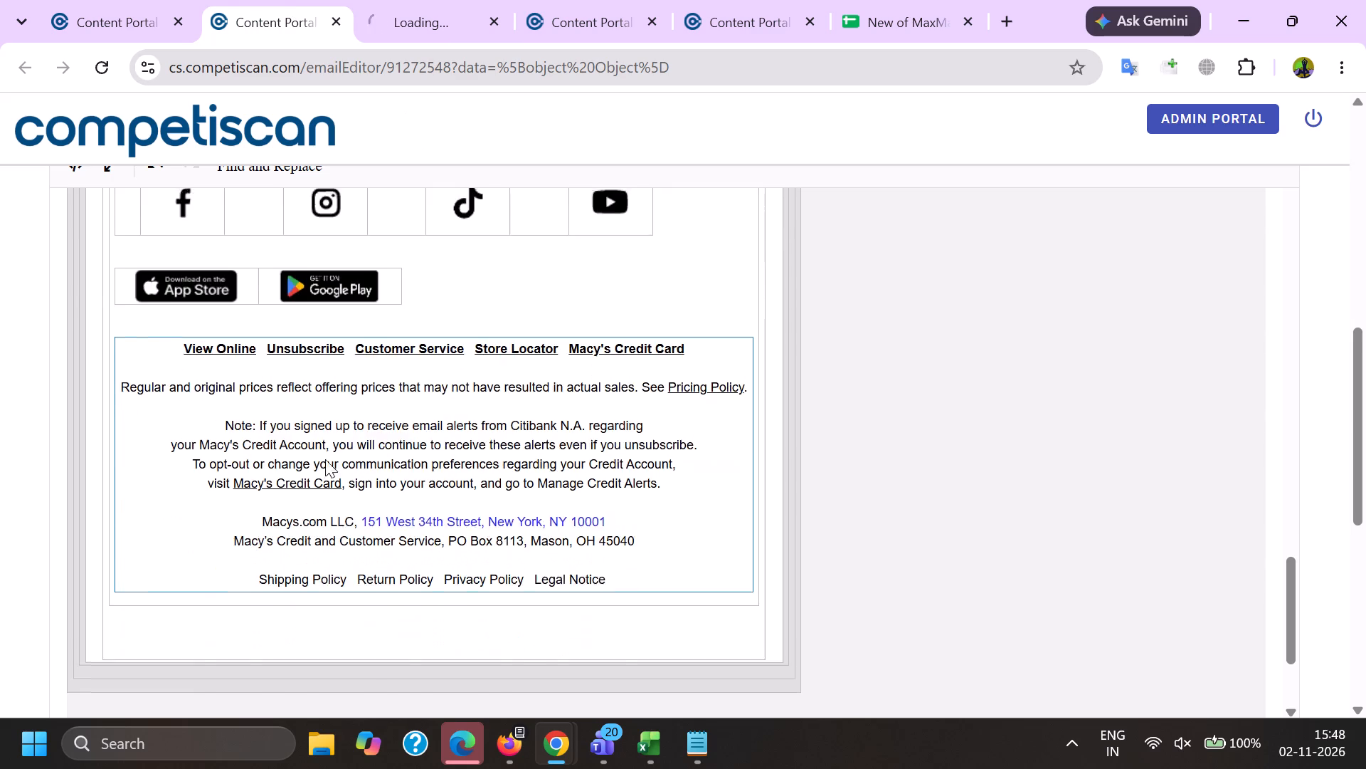
left_click(335, 388)
left_click(360, 334)
left_click(449, 392)
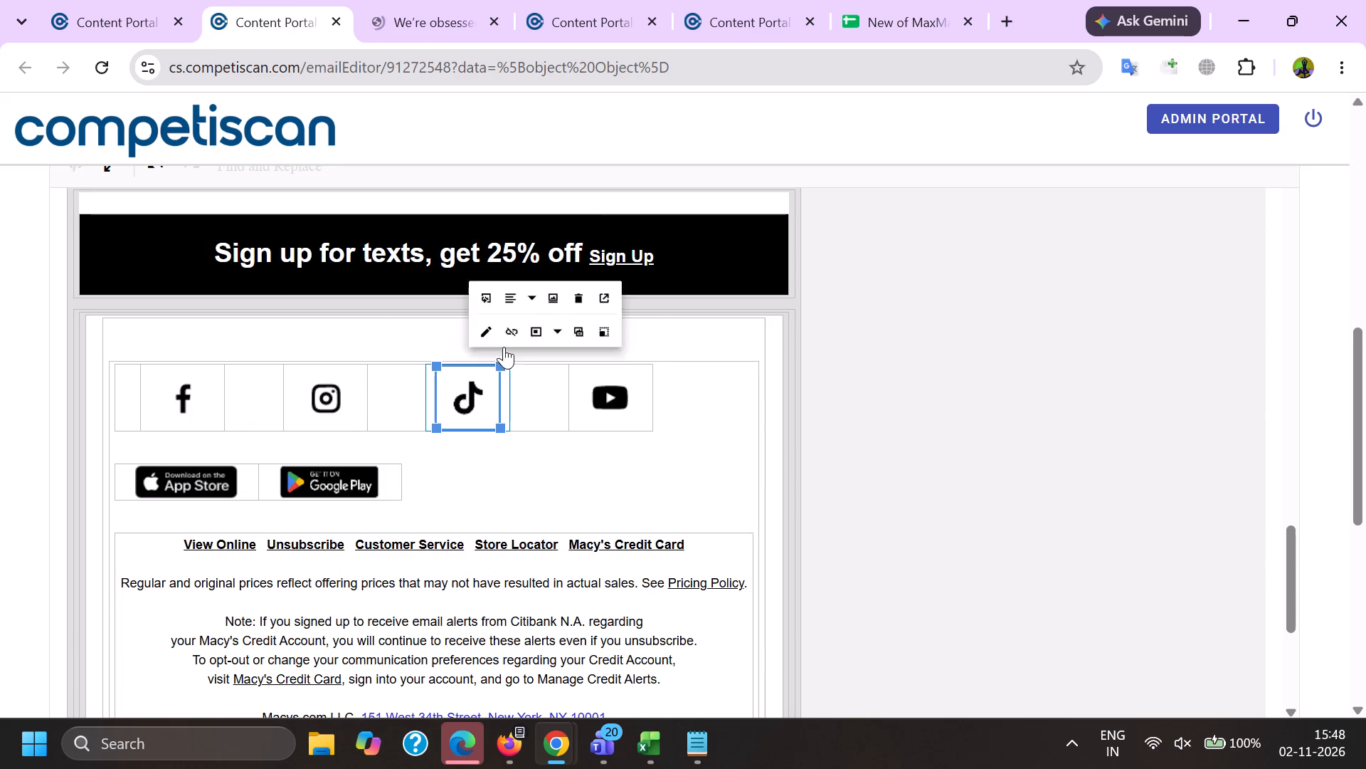
left_click(504, 335)
left_click(408, 0)
scroll(577, 372, "down", 12)
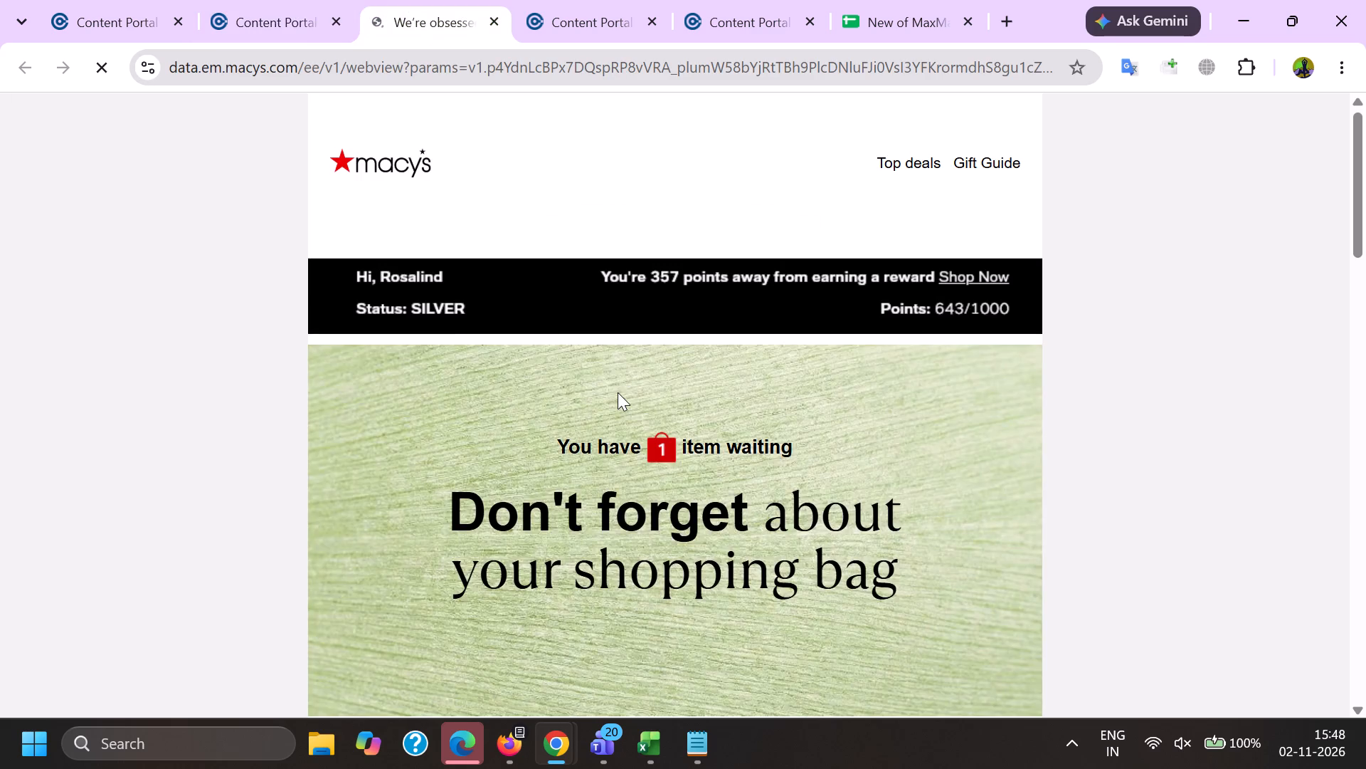
scroll(618, 392, "down", 8)
scroll(598, 414, "up", 10)
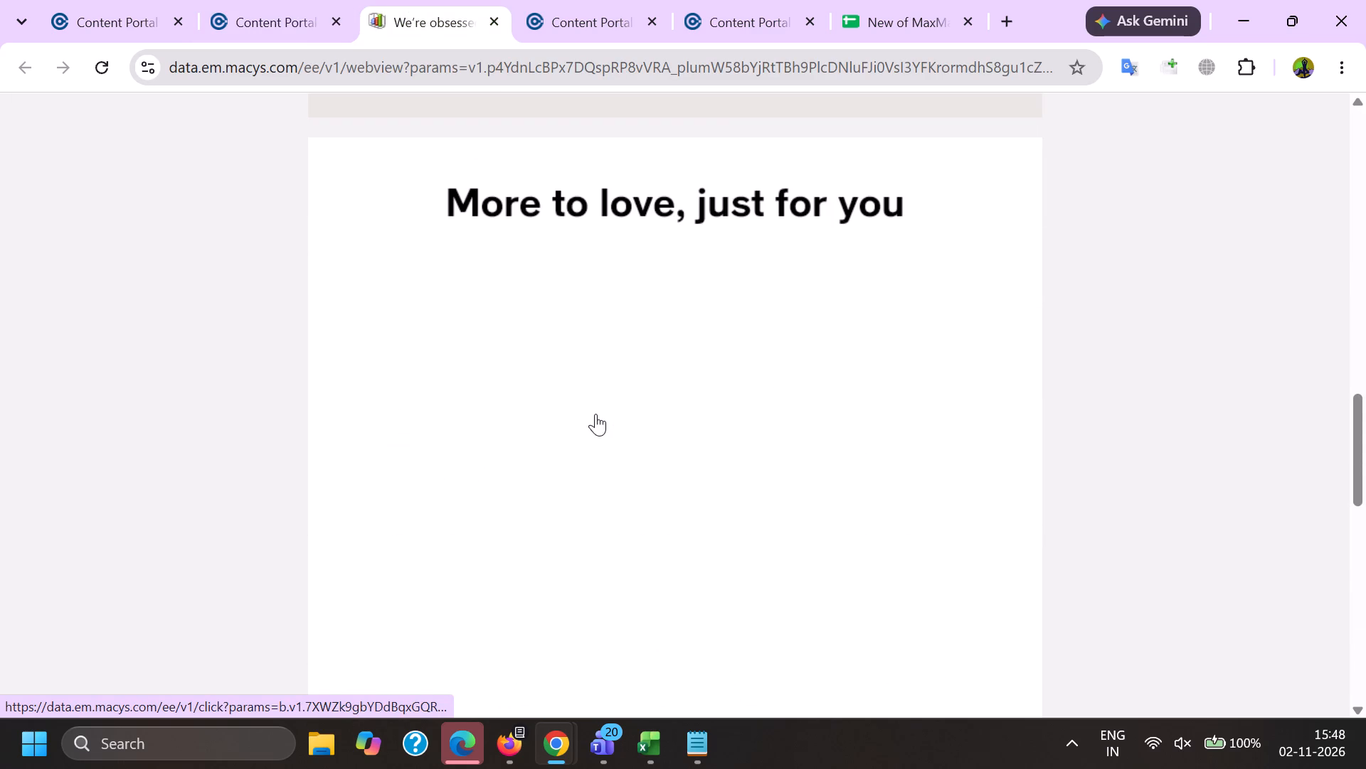
left_click(261, 0)
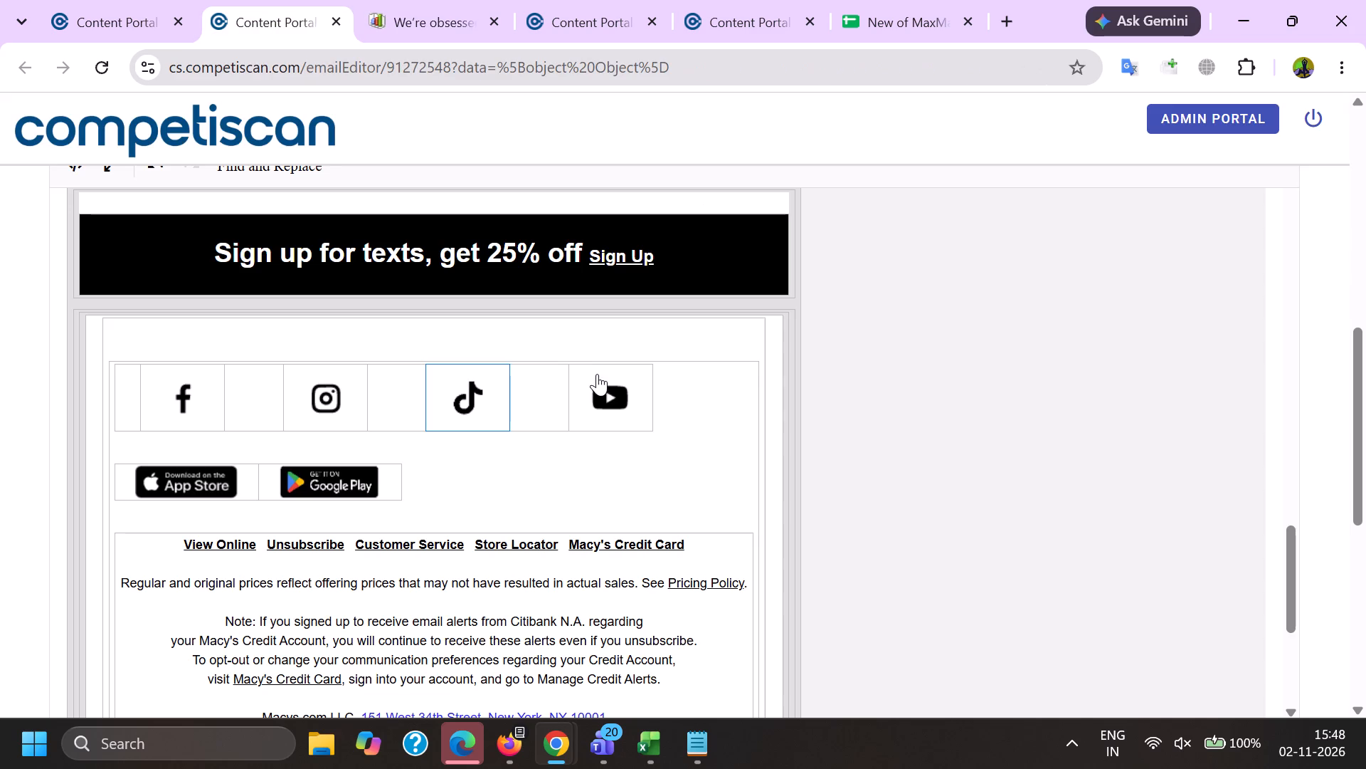
Remove the links from the YouTube icon and the "Sign Up" text in the texts banner.
left_click(599, 382)
left_click(643, 331)
left_click(621, 245)
left_click(646, 255)
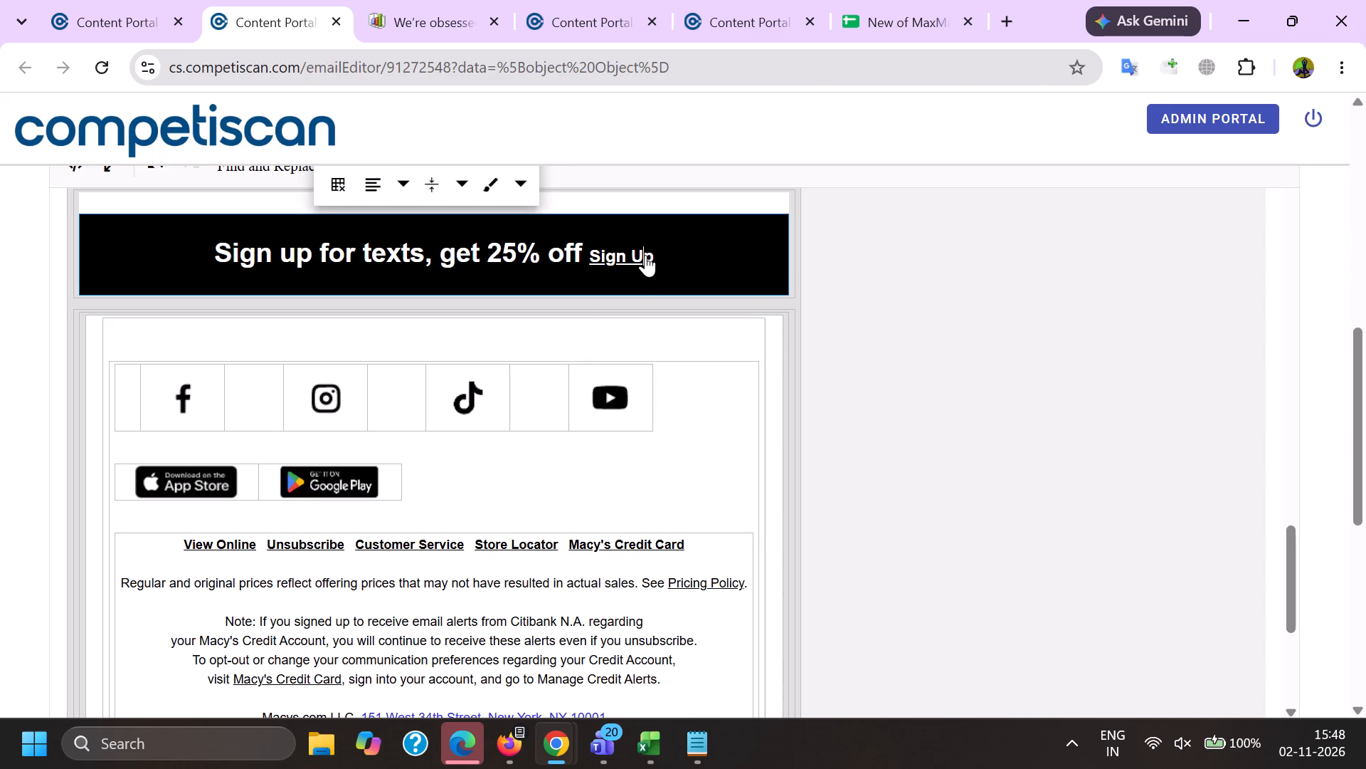
left_click(769, 297)
Remove the links from the Instagram, Facebook, App Store and Google Play images in the footer.
left_click(358, 399)
left_click(346, 384)
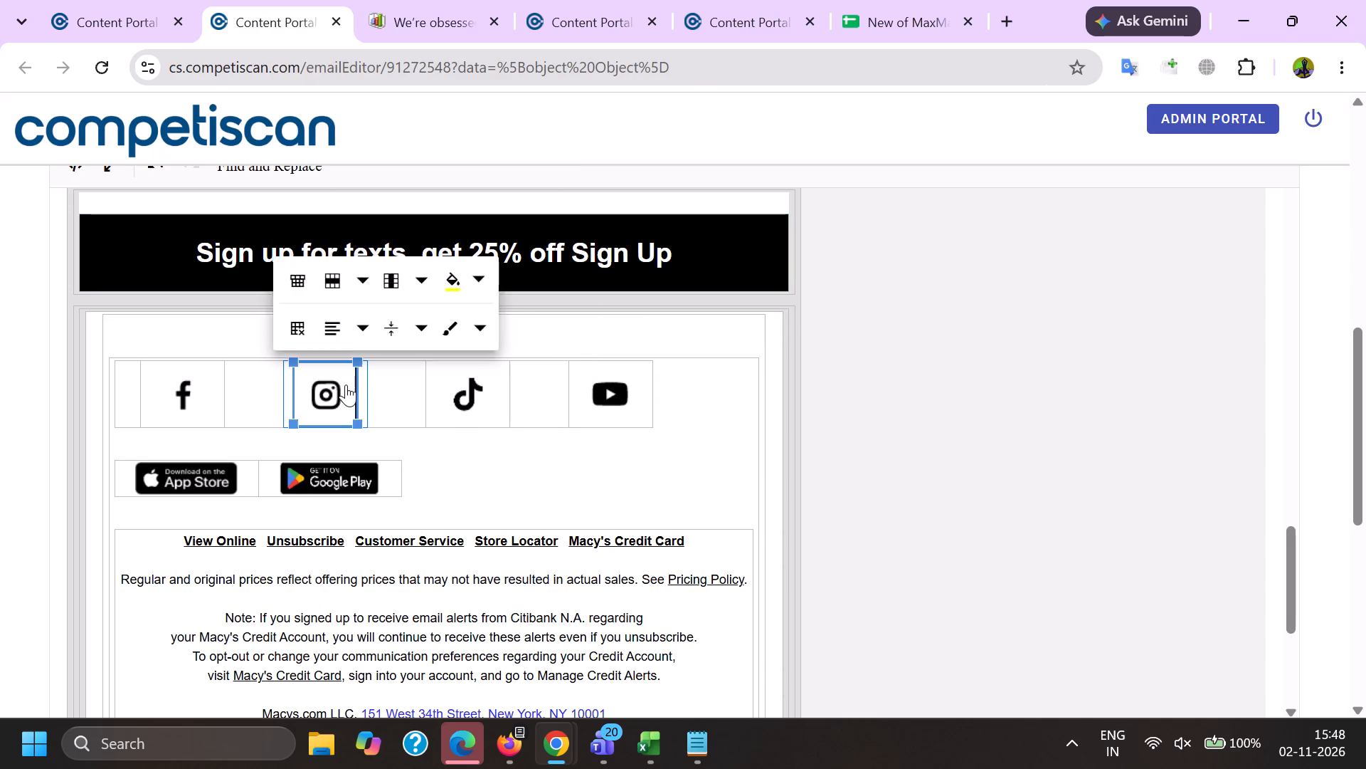
left_click(351, 333)
left_click(163, 395)
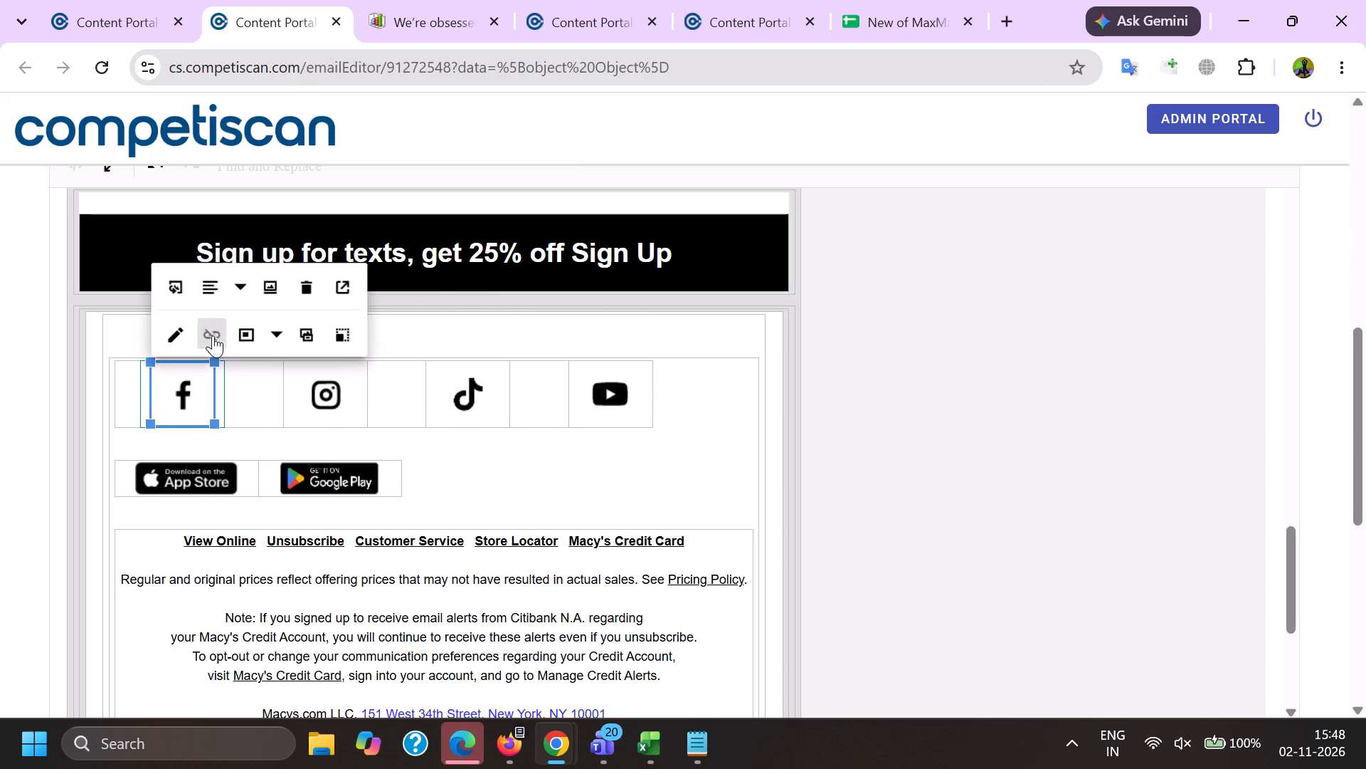
left_click(213, 335)
left_click(186, 476)
left_click(191, 433)
left_click(369, 473)
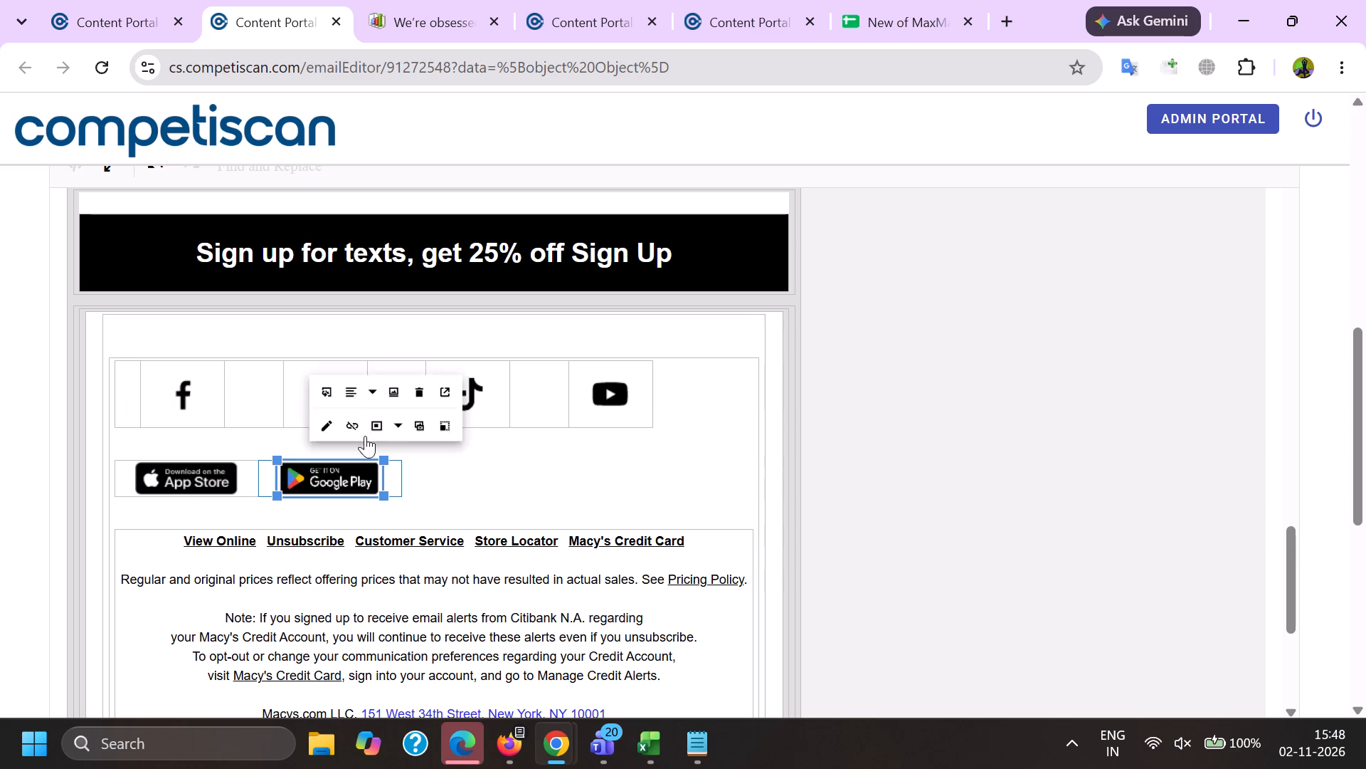
left_click(332, 432)
Remove the links from View Online, Unsubscribe and Macy's Credit Card in the footer's link row.
scroll(282, 356, "down", 2)
left_click(232, 329)
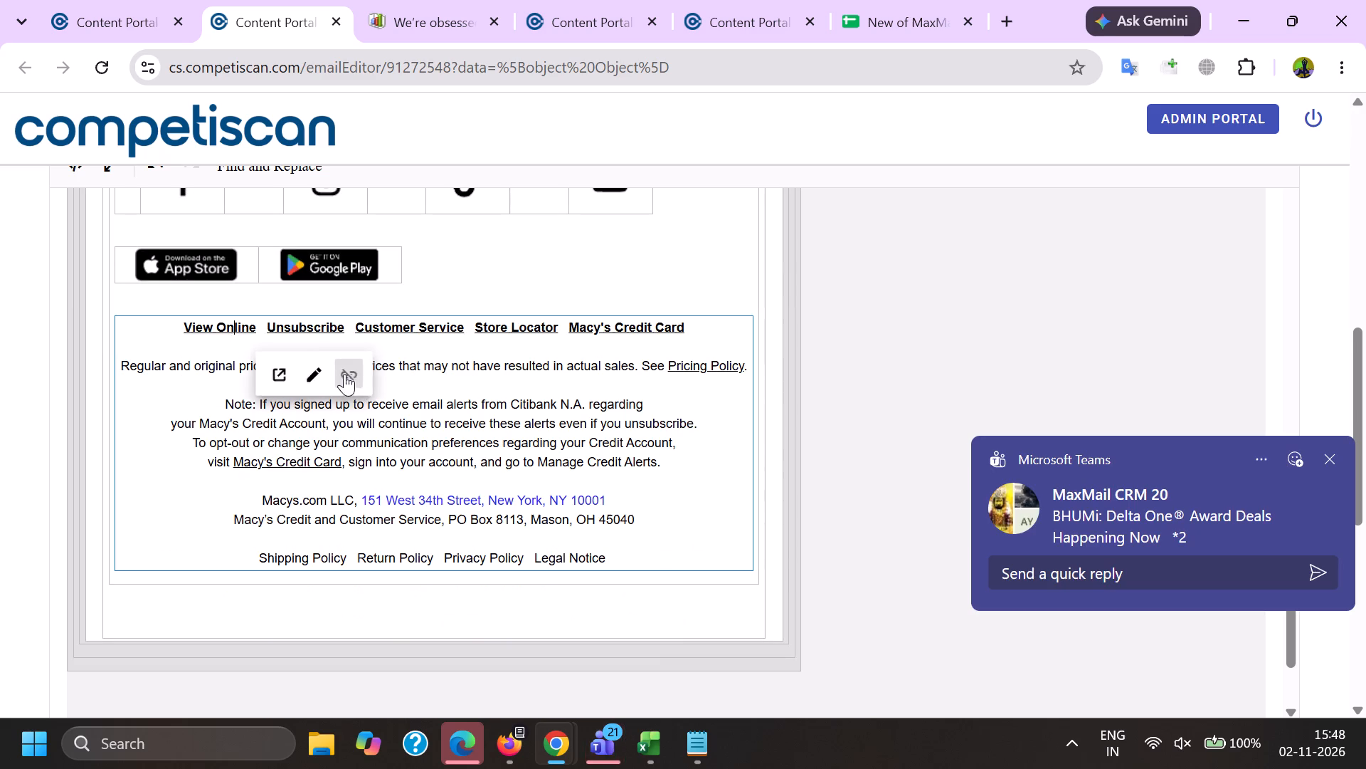
left_click(356, 378)
left_click(290, 335)
left_click(280, 328)
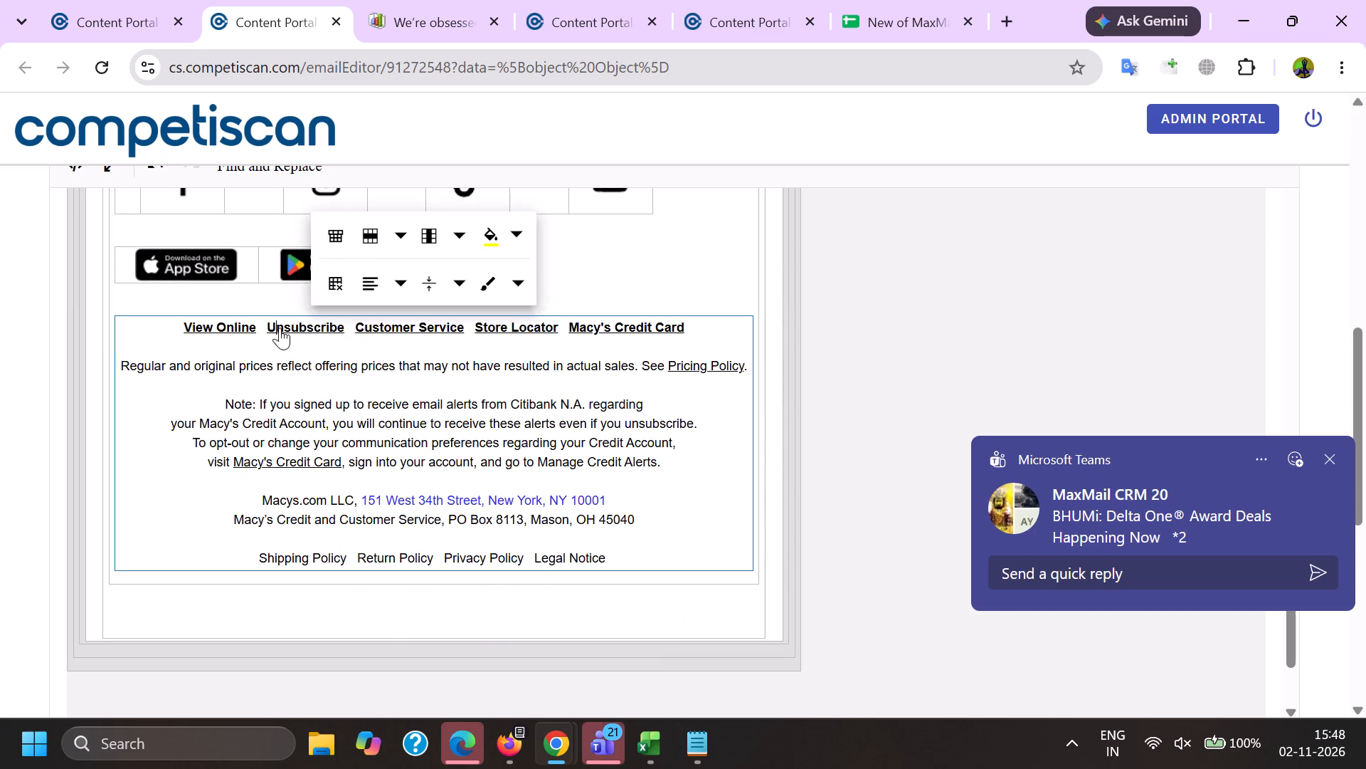
left_click(395, 367)
left_click(587, 325)
left_click(711, 374)
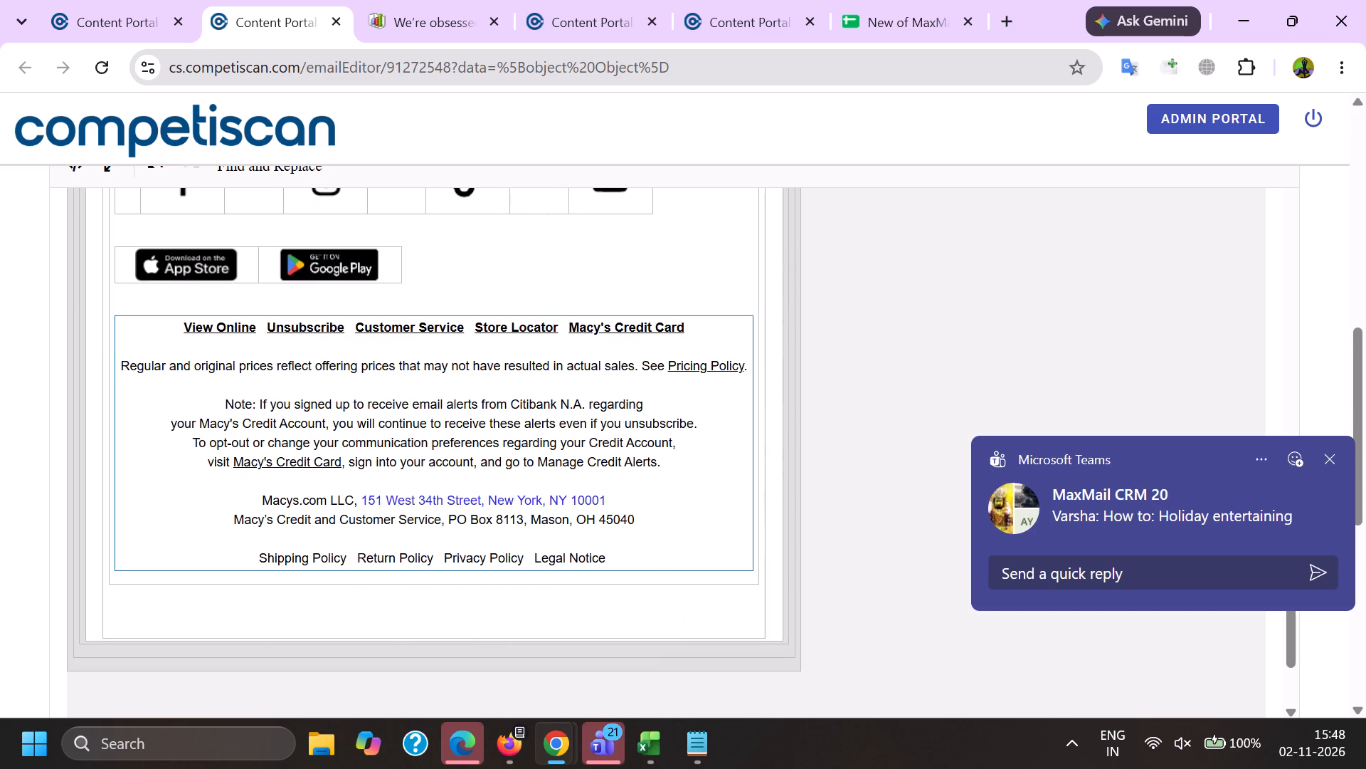
Remove the links from the Macys.com LLC street address and the Macy's Credit Card mention in the footer note.
left_click(430, 494)
left_click(551, 528)
scroll(480, 378, "down", 3)
scroll(356, 451, "up", 2)
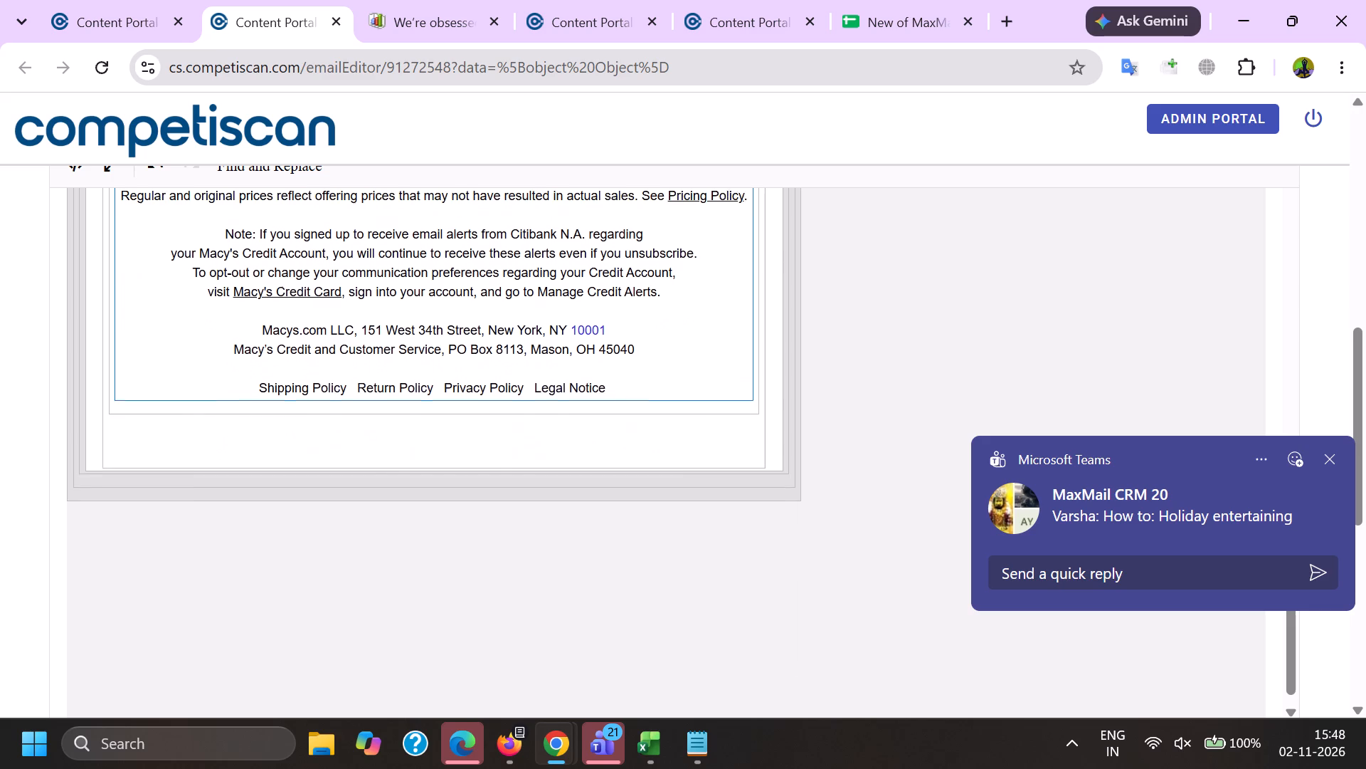
left_click(302, 460)
left_click(425, 507)
Save the edited email's product info.
scroll(388, 383, "down", 6)
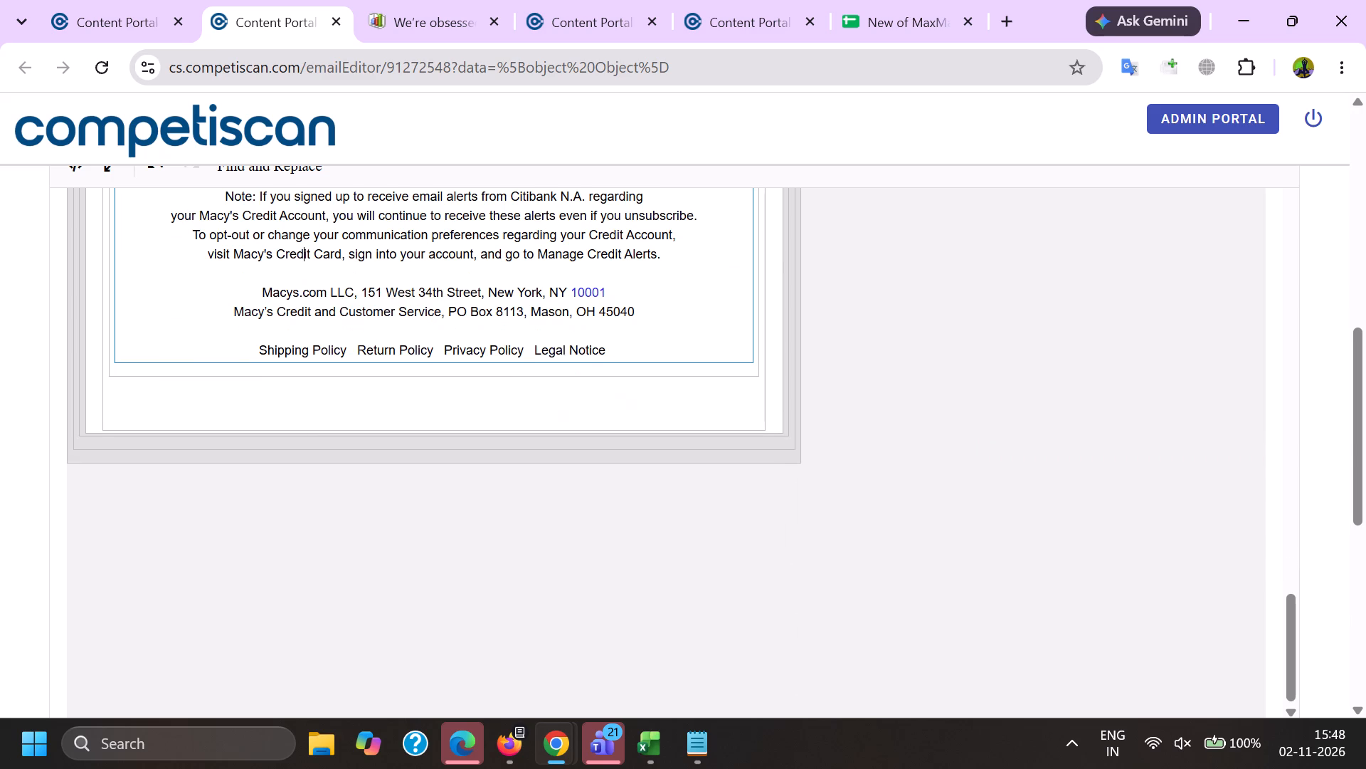
scroll(386, 409, "down", 8)
left_click(479, 534)
left_click(671, 441)
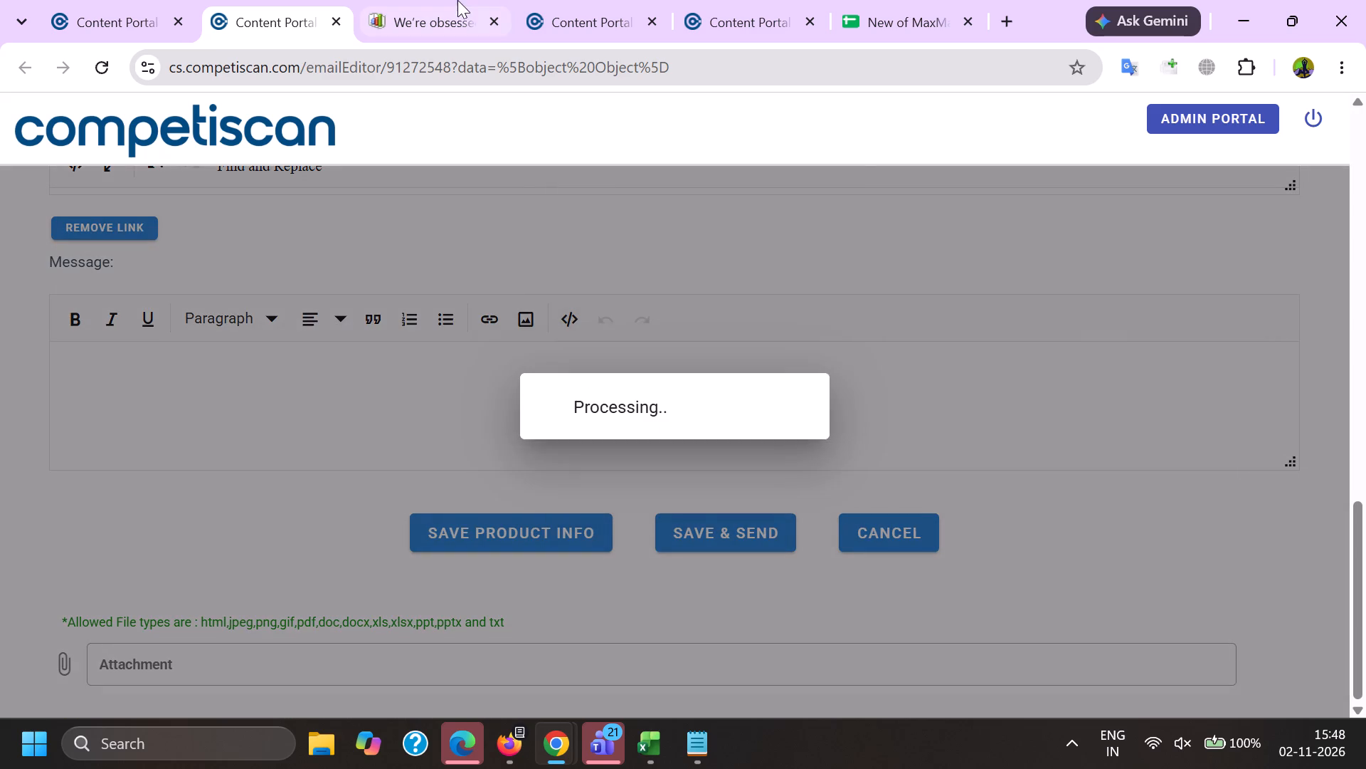
left_click(457, 0)
left_click(492, 27)
left_click(346, 0)
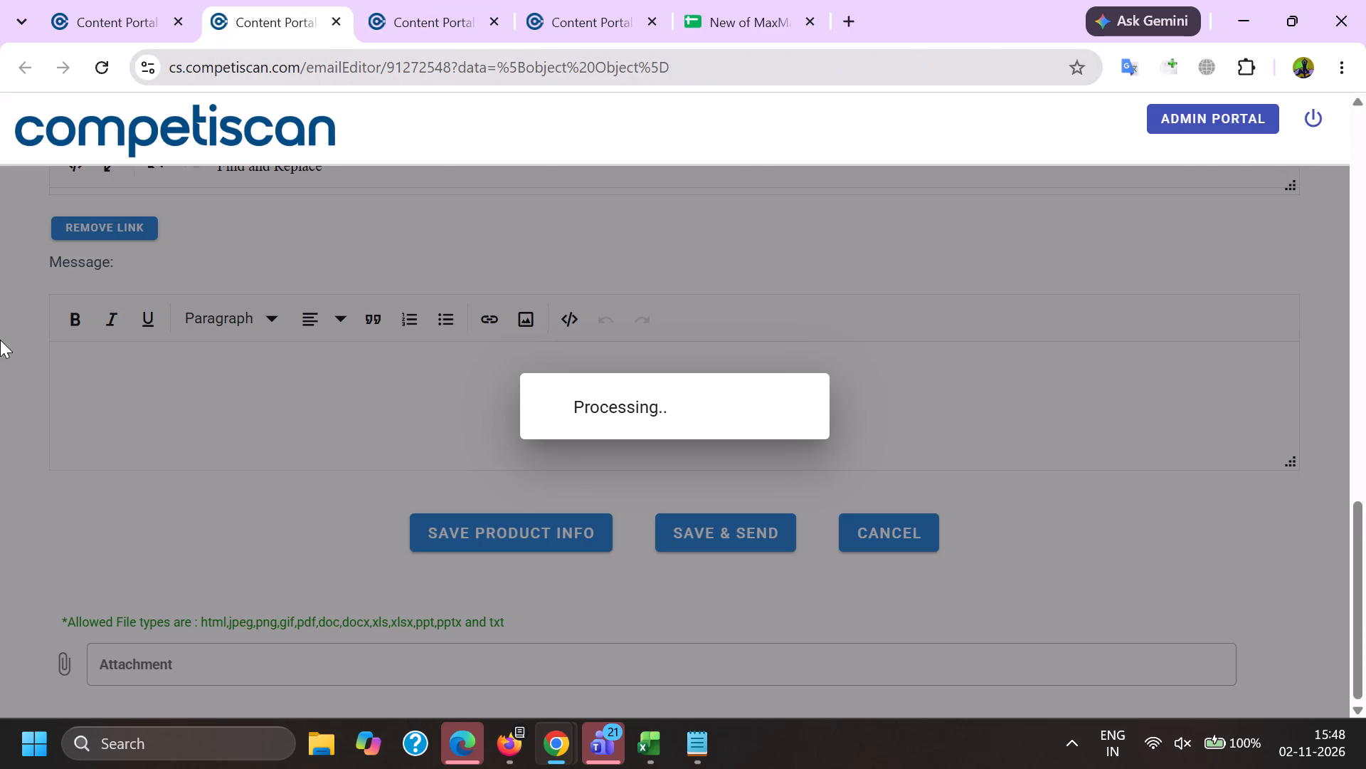
left_click(0, 340)
scroll(33, 341, "up", 5)
left_click(95, 314)
Copy the sender name "Macy's" from the From line at the top of the edited email.
key("alt+Tab")
scroll(166, 363, "down", 4)
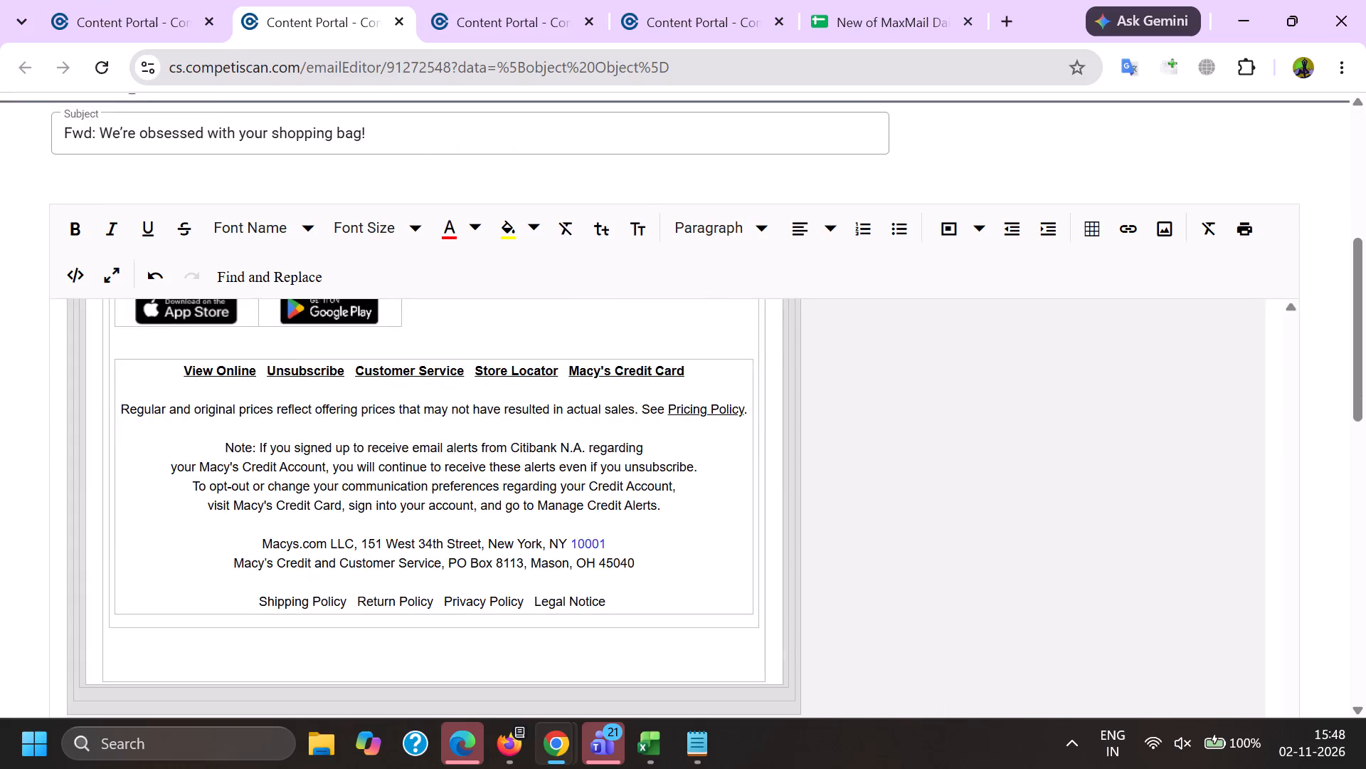
left_click(117, 451)
key("Page_Up")
key("Page_Up")
key("Page_Up")
key("Page_Up")
key("Page_Up")
key("Page_Up")
key("Page_Up")
key("Page_Up")
key("Page_Up")
key("Page_Up")
key("Page_Up")
key("Page_Up")
key("Page_Up")
key("Page_Up")
key("Page_Up")
key("Page_Up")
key("Page_Up")
key("Page_Up")
key("Page_Up")
key("Page_Up")
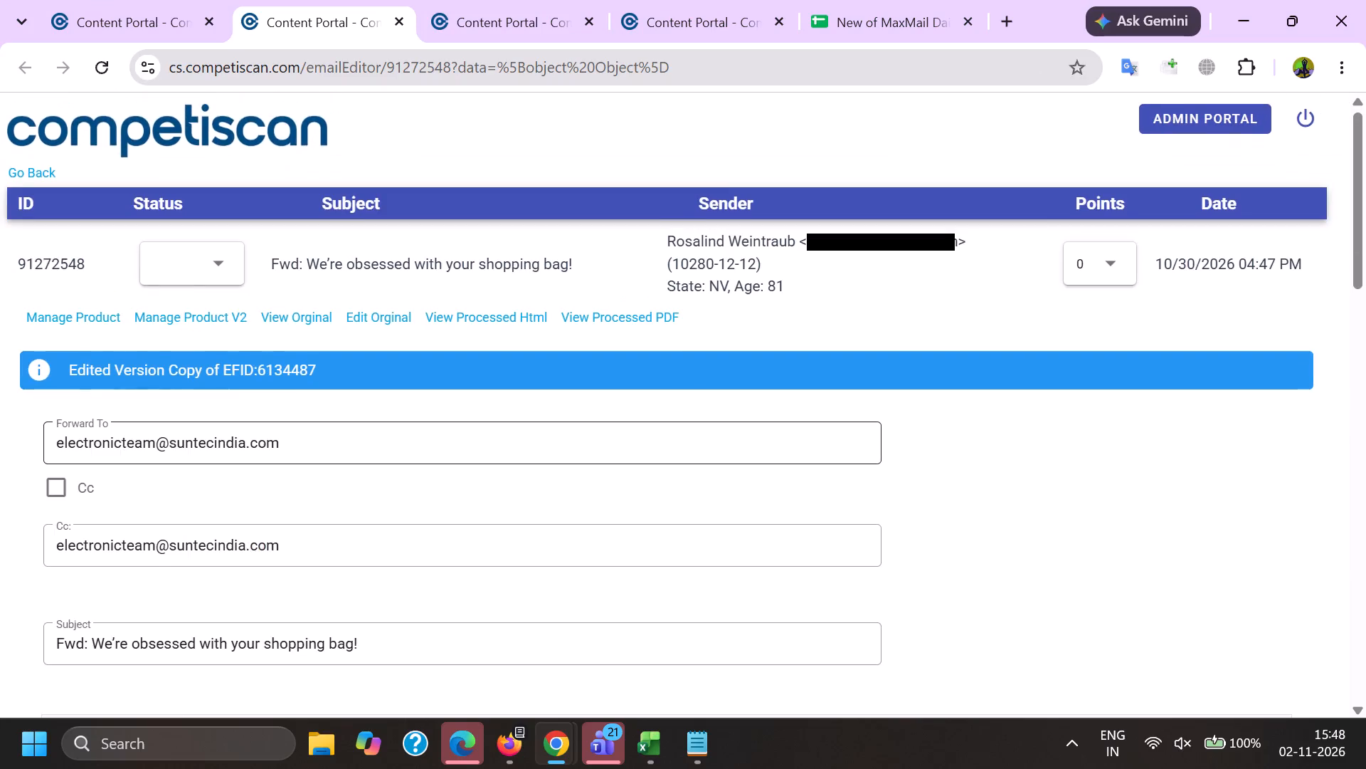
scroll(147, 344, "down", 5)
double_click(114, 242)
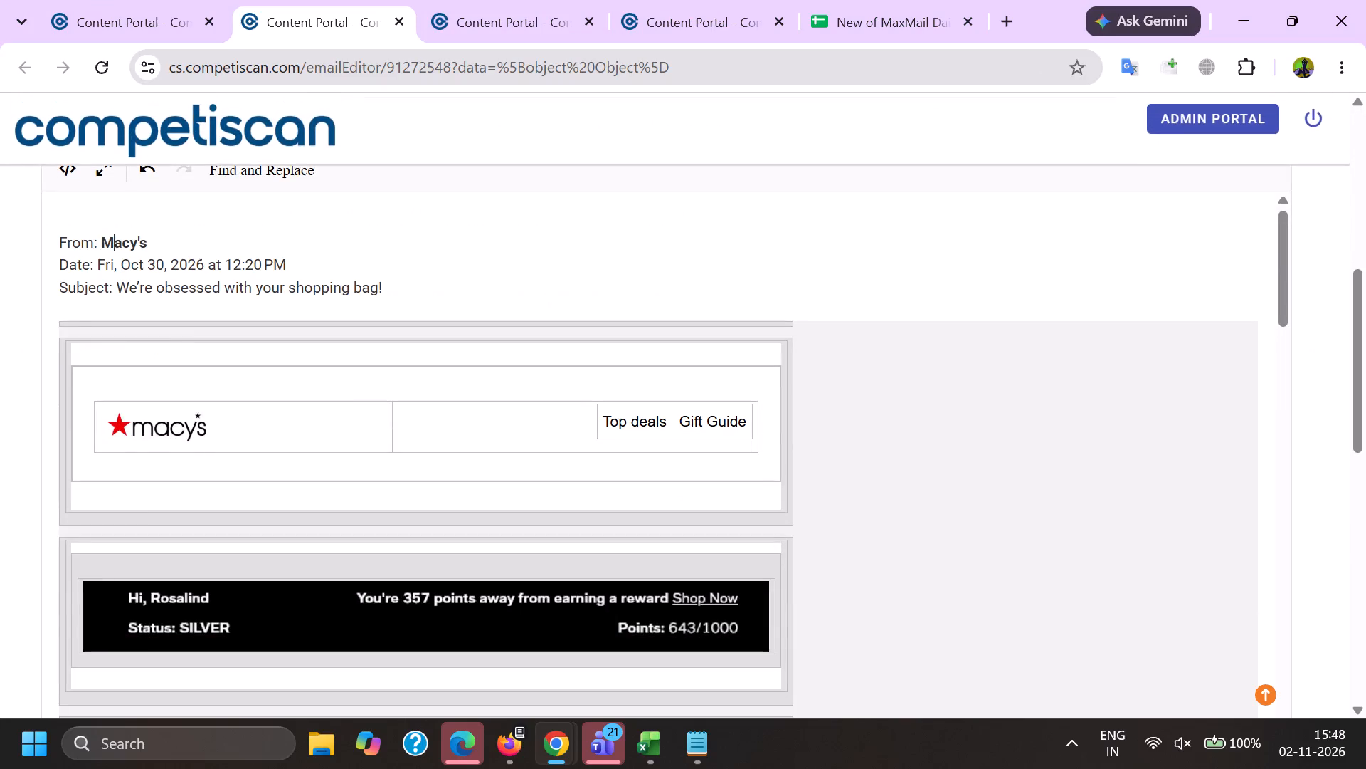
double_click(110, 243)
key("ctrl+c")
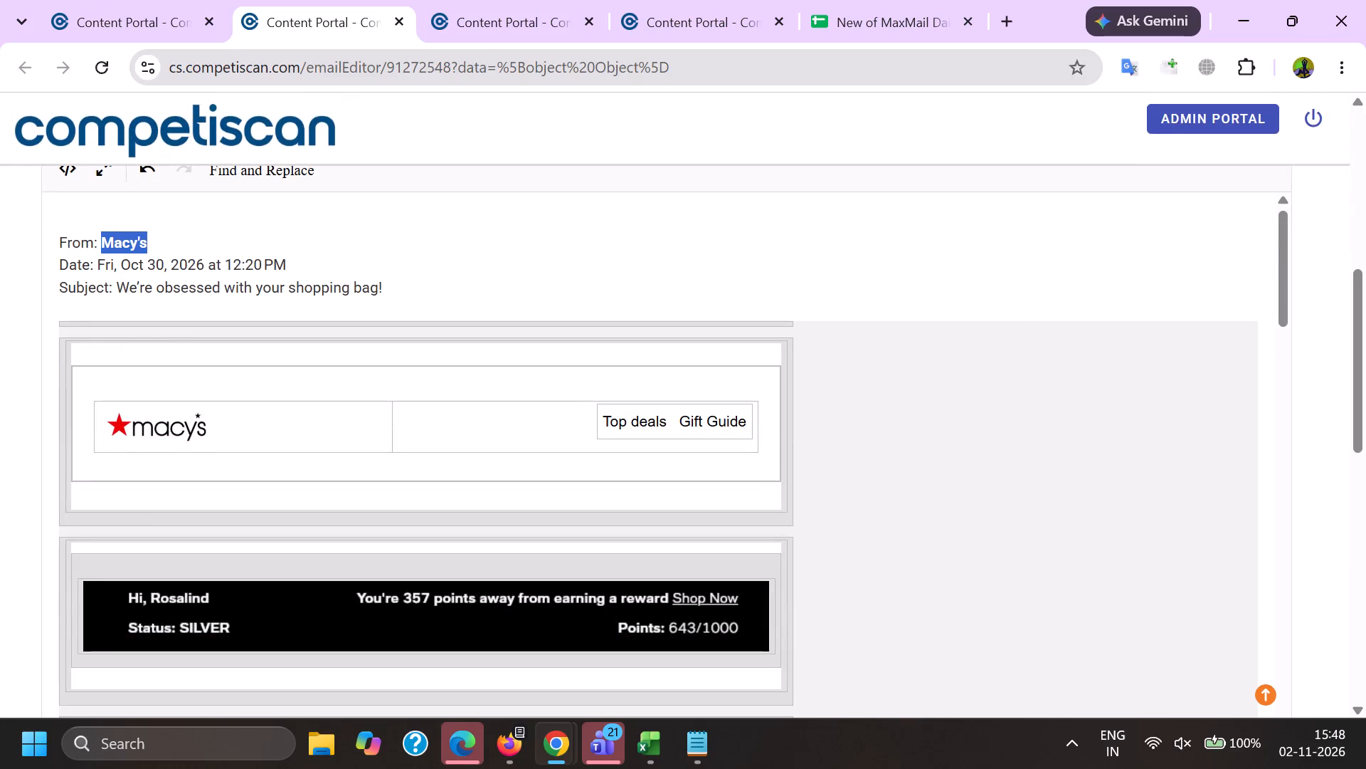
Start adding a company in the product form and enter "Macy's" as its search text.
key("alt+Tab")
scroll(457, 287, "down", 5)
left_click(468, 376)
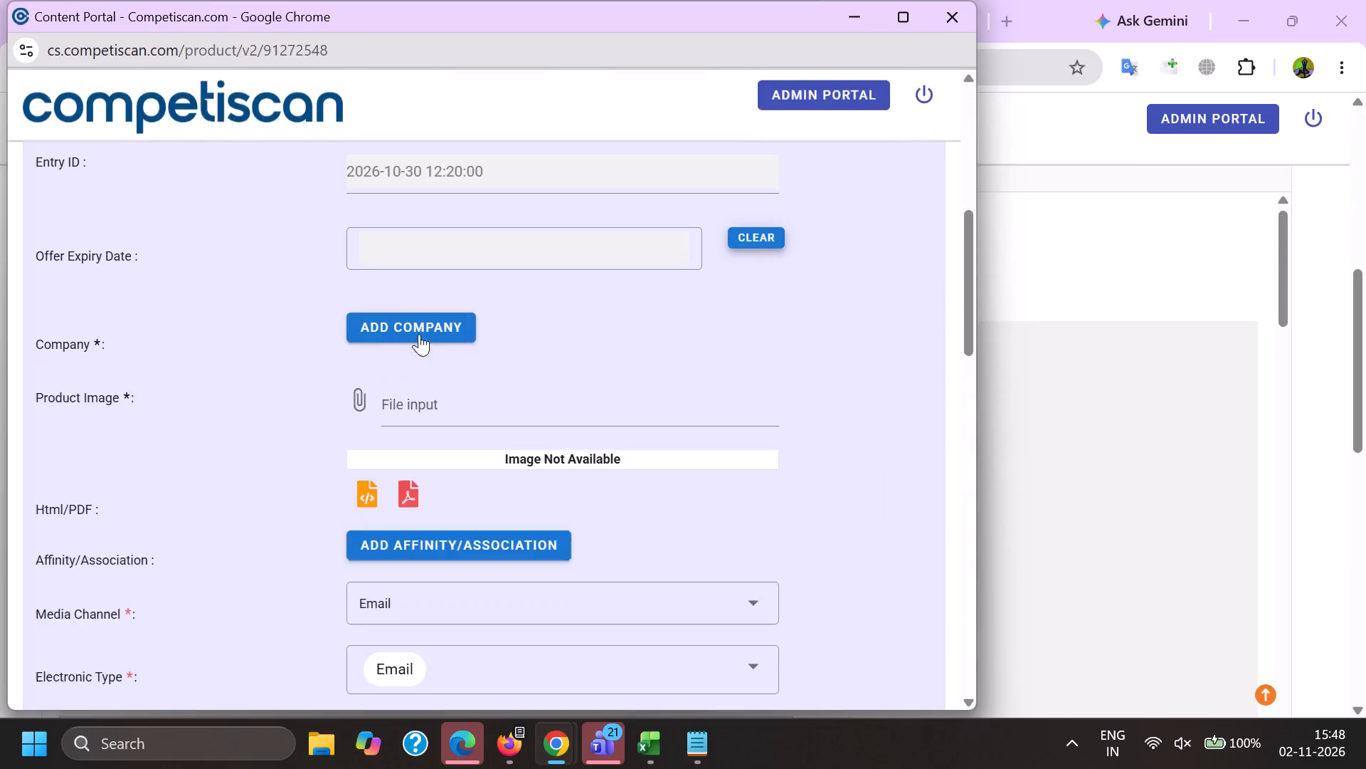
left_click(418, 330)
key("ctrl+v")
Start adding an affinity/association in the product form and enter "Macy's" as its search text.
scroll(431, 239, "down", 2)
left_click(475, 342)
left_click(558, 384)
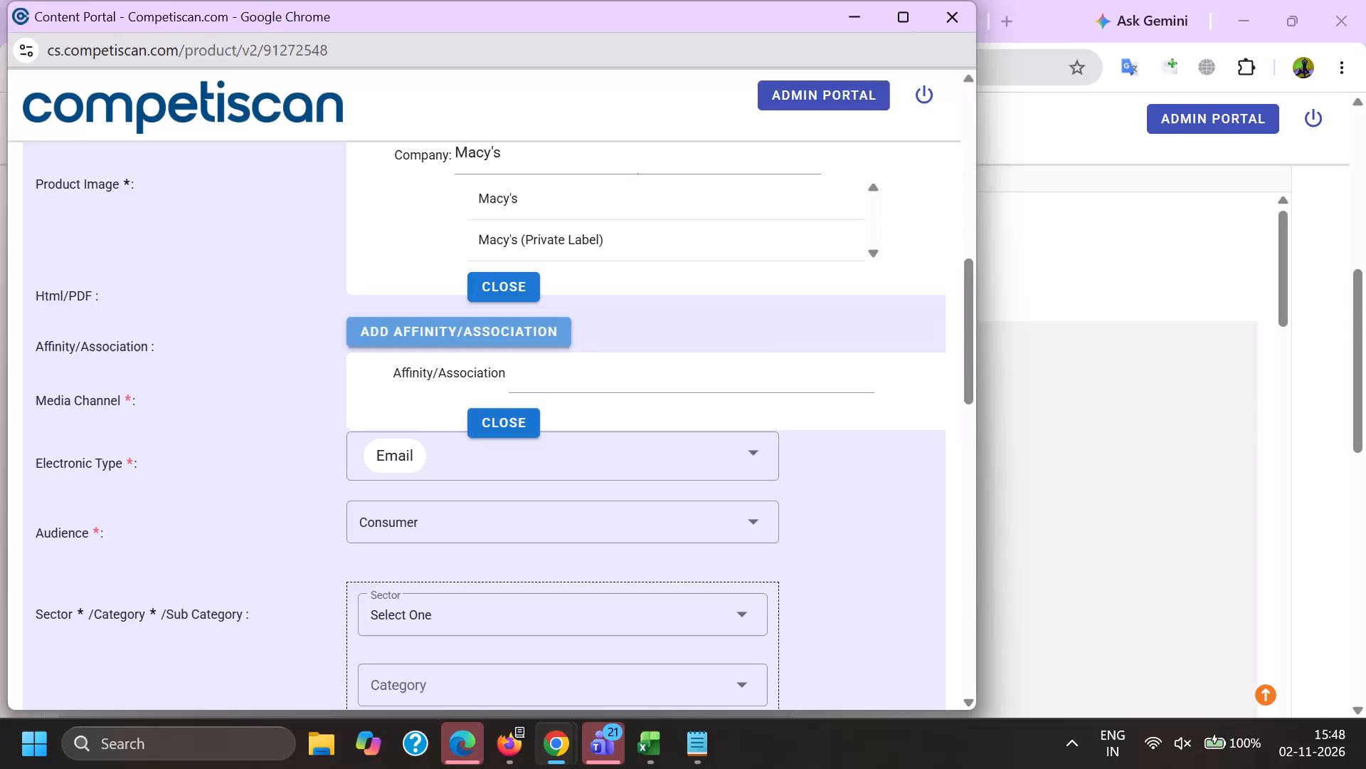
key("ctrl+v")
Select Macy's, not the private label entry, as the product's company.
scroll(406, 535, "up", 1)
left_click(486, 320)
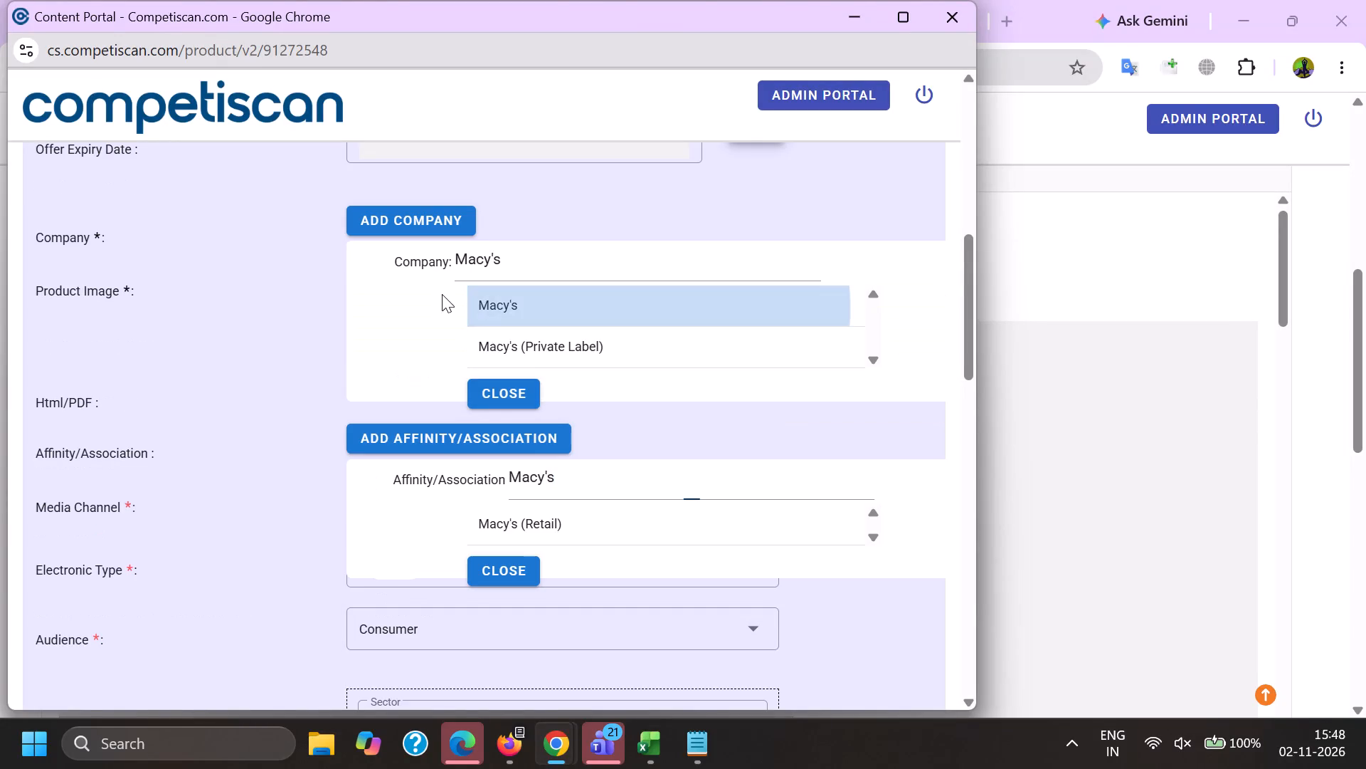
left_click(406, 264)
Add another company by searching for "citibank" and picking the matching entry.
left_click(417, 220)
key("c")
key("i")
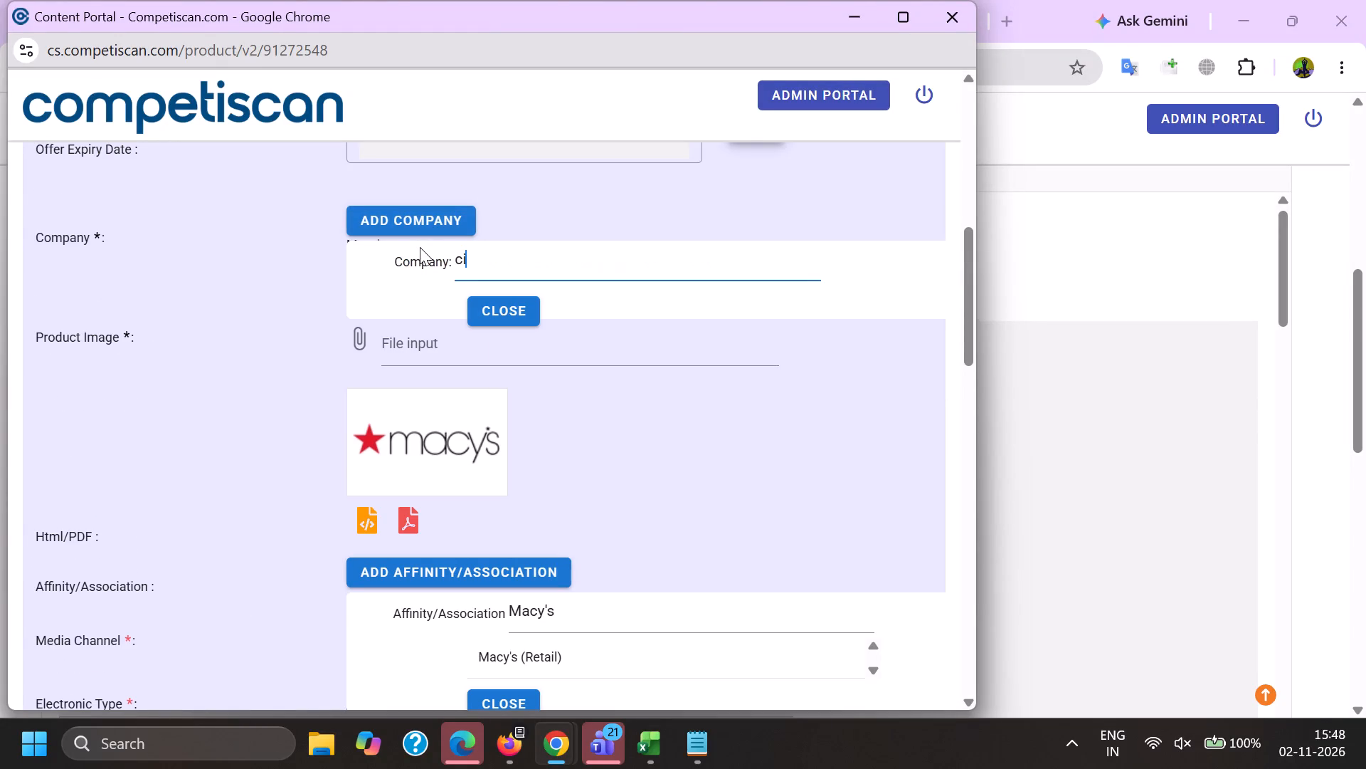
key("t")
key("i")
key("b")
key("a")
key("n")
key("k")
left_click(489, 307)
Select Macy's (Retail) as the product's affinity/association.
scroll(430, 179, "down", 2)
left_click(519, 510)
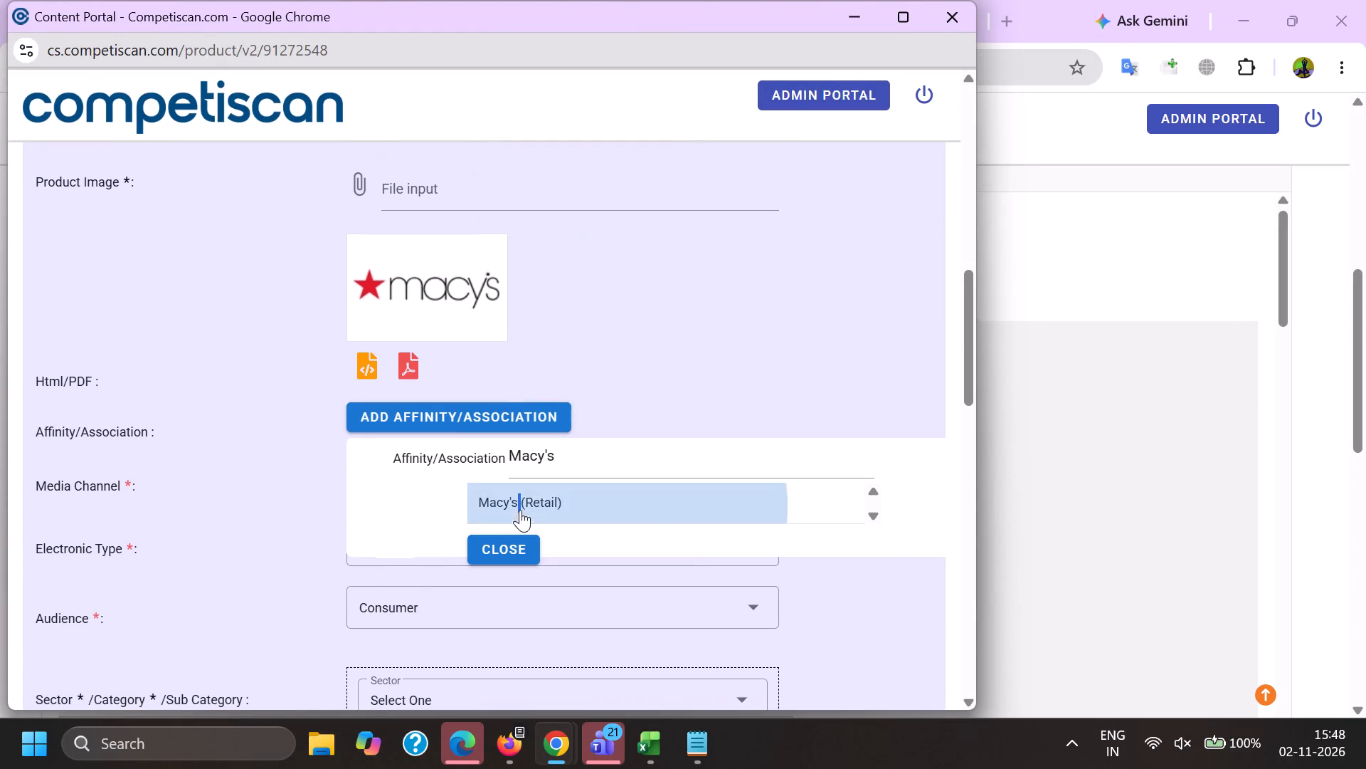
scroll(520, 508, "up", 3)
scroll(431, 328, "down", 4)
scroll(432, 497, "down", 3)
Set the product's sector to Retail.
left_click(398, 298)
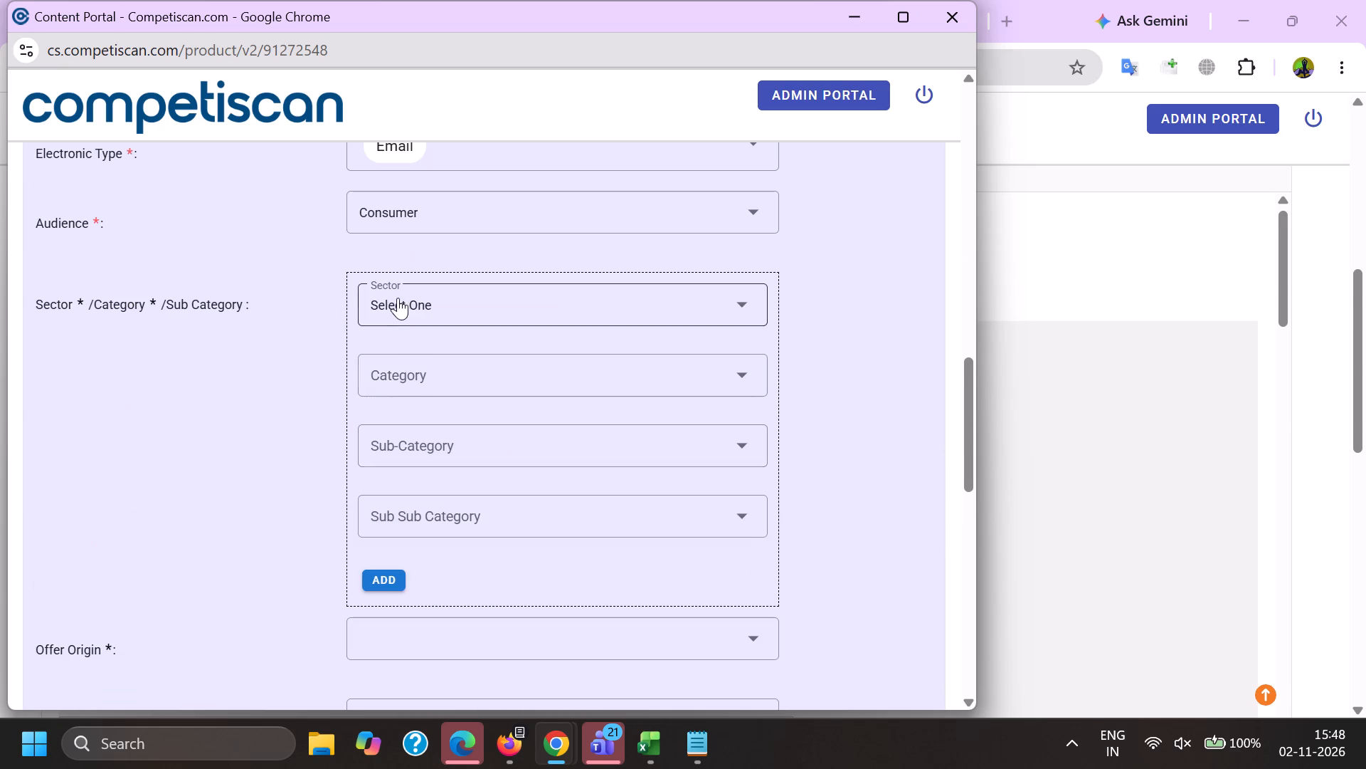
scroll(398, 297, "down", 7)
left_click(425, 400)
left_click_drag(272, 399, 291, 400)
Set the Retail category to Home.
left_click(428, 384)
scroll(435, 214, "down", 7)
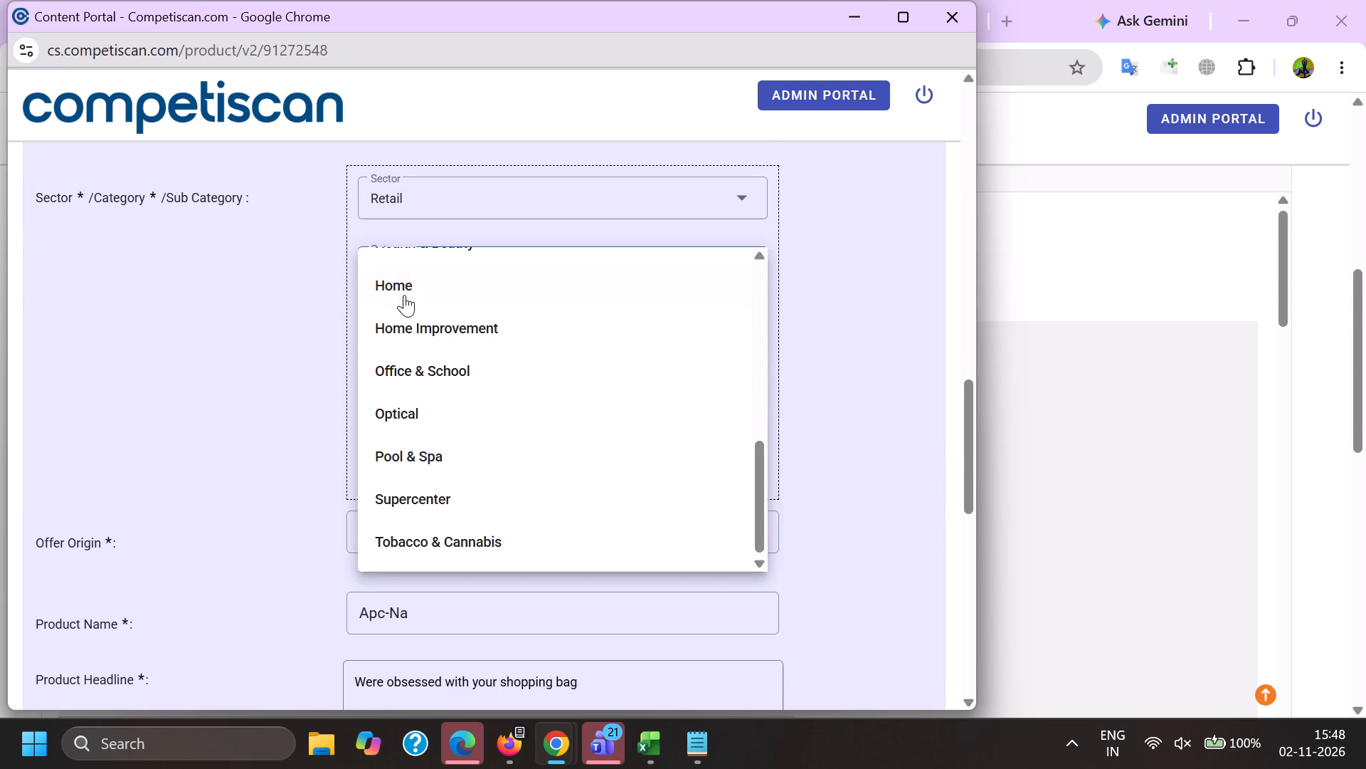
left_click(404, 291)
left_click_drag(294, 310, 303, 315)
Check the item shown in the email body and set the Retail category to Clothing & Accessories.
left_click(418, 275)
key("alt+Tab")
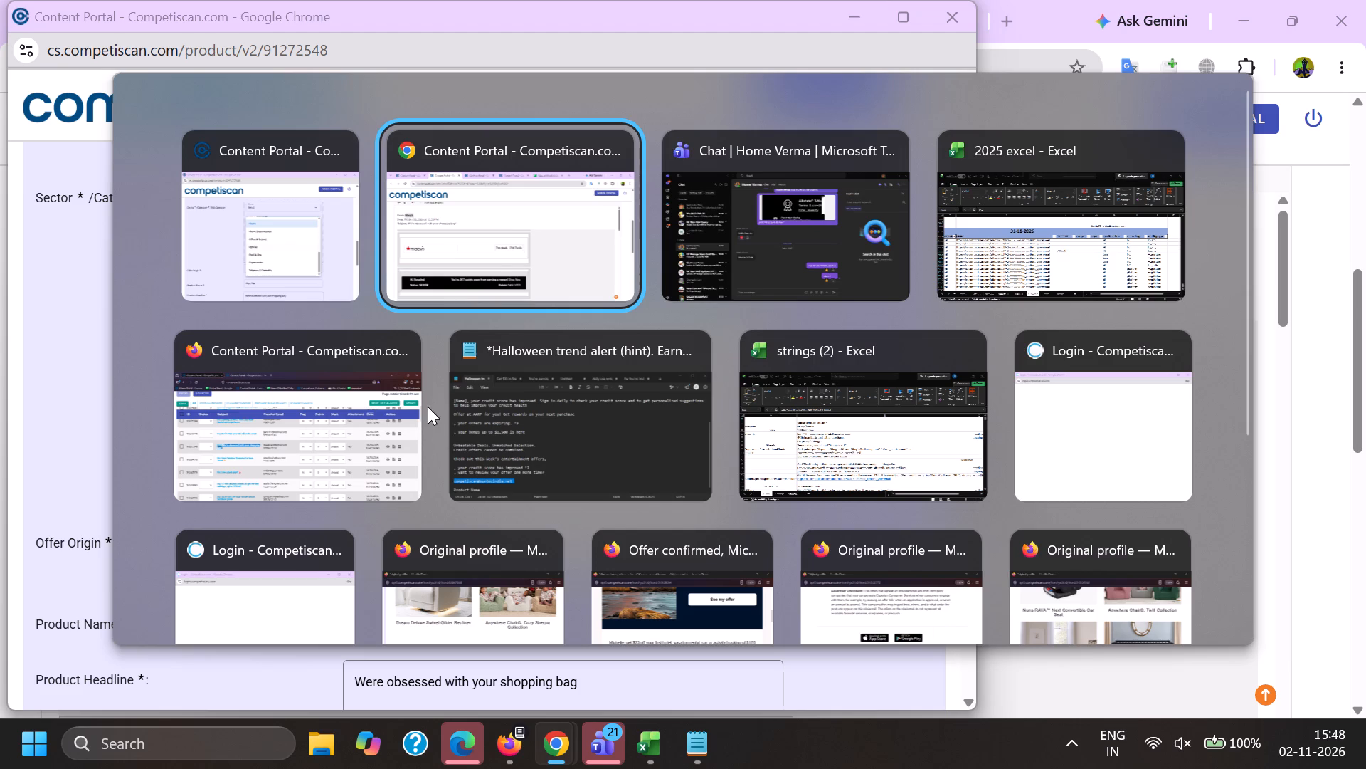
left_click(496, 221)
scroll(386, 453, "down", 10)
scroll(409, 469, "up", 1)
scroll(409, 469, "down", 2)
key("alt+Tab")
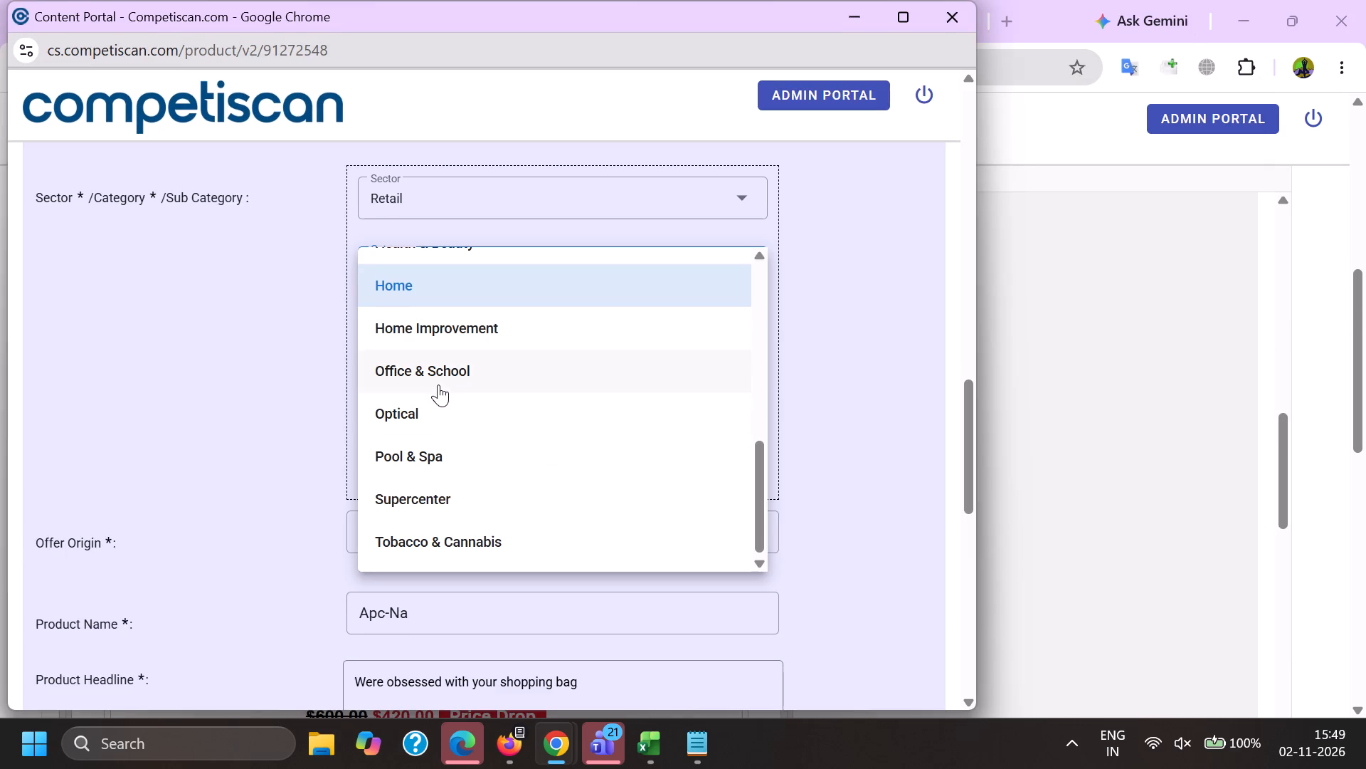
scroll(438, 384, "down", 3)
scroll(400, 413, "up", 4)
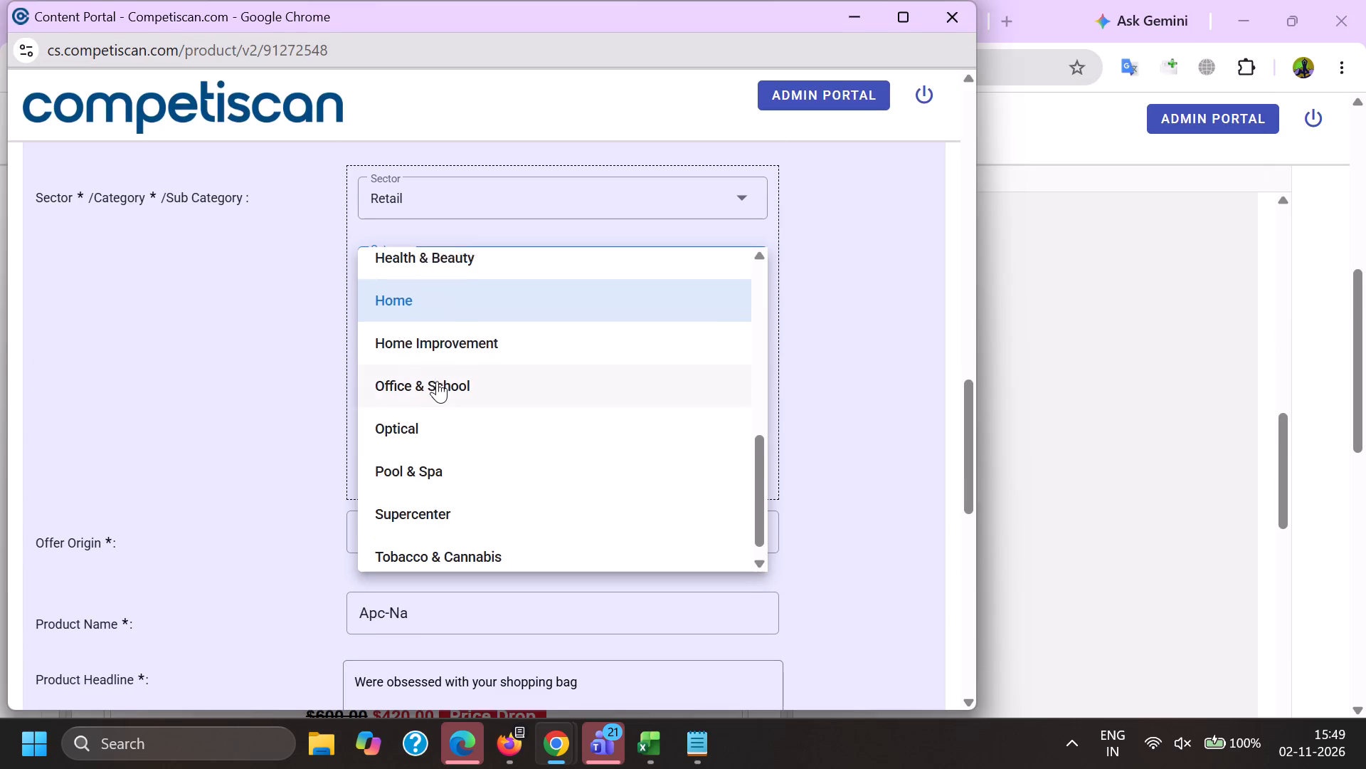
left_click(433, 359)
left_click(412, 258)
scroll(386, 444, "up", 6)
left_click_drag(450, 436, 453, 444)
left_click_drag(271, 404, 289, 399)
Choose sub category Jewelry & Watches with sub sub category Bracelets and add the Retail classification.
left_click(403, 350)
scroll(450, 172, "down", 1)
left_click(438, 369)
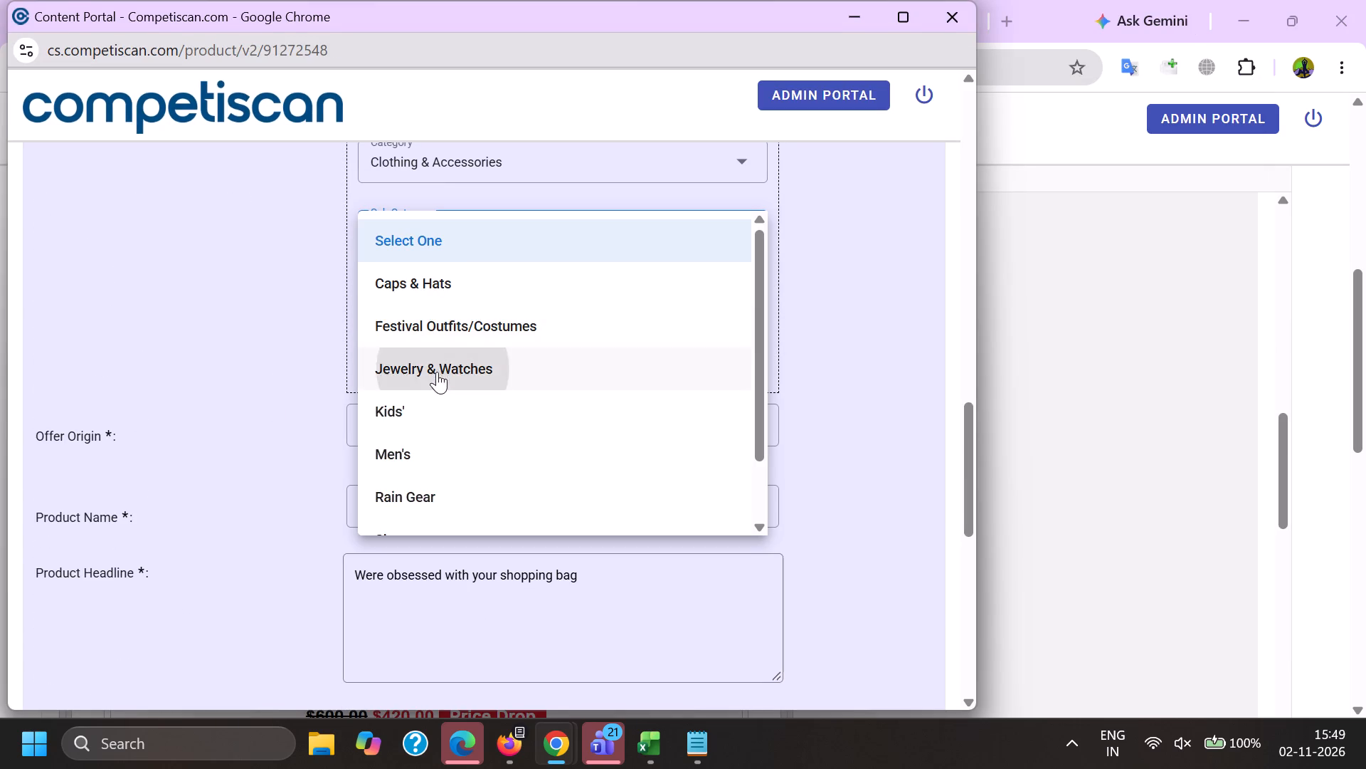
left_click_drag(250, 349, 313, 345)
left_click(418, 309)
left_click(413, 404)
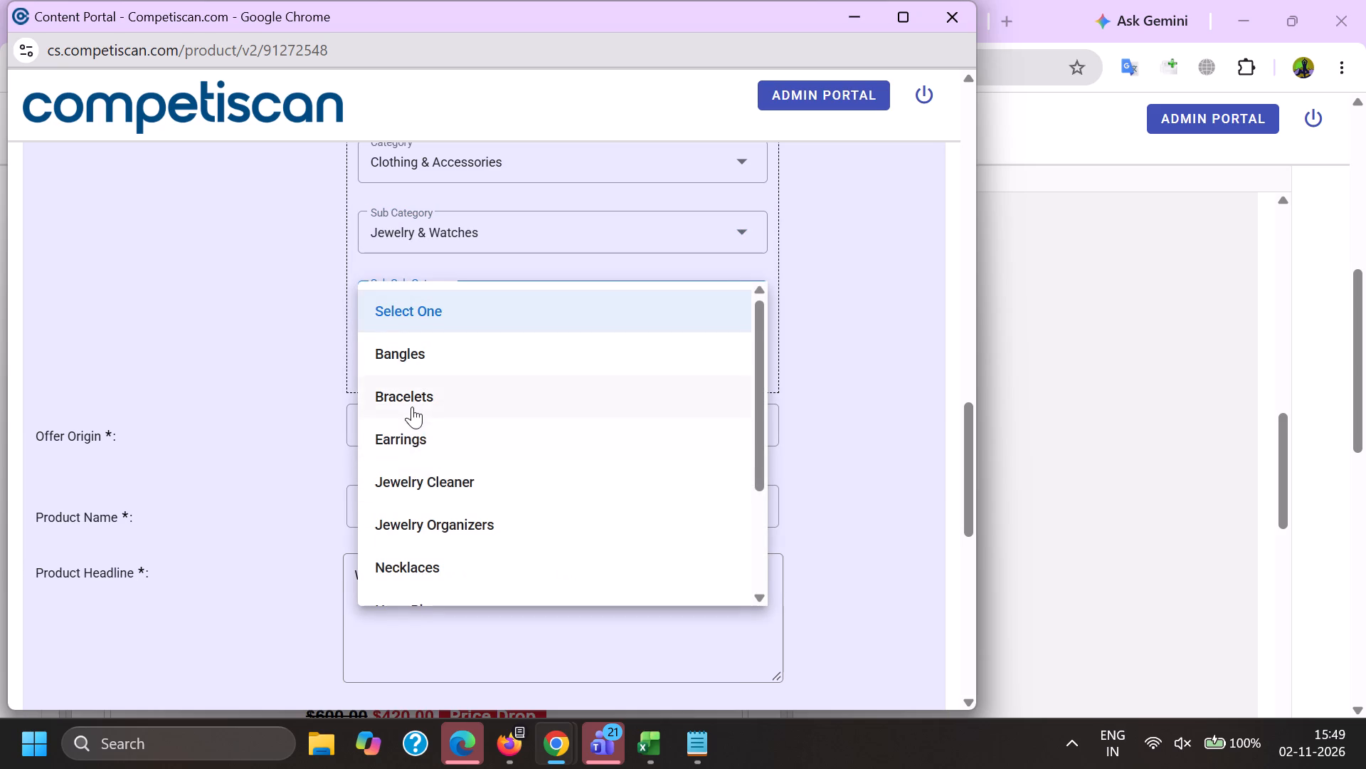
left_click_drag(305, 409, 314, 409)
left_click(389, 371)
Begin a second classification with sector Credit Cards and category Payment Cards.
scroll(406, 481, "up", 2)
left_click(412, 360)
scroll(424, 496, "up", 5)
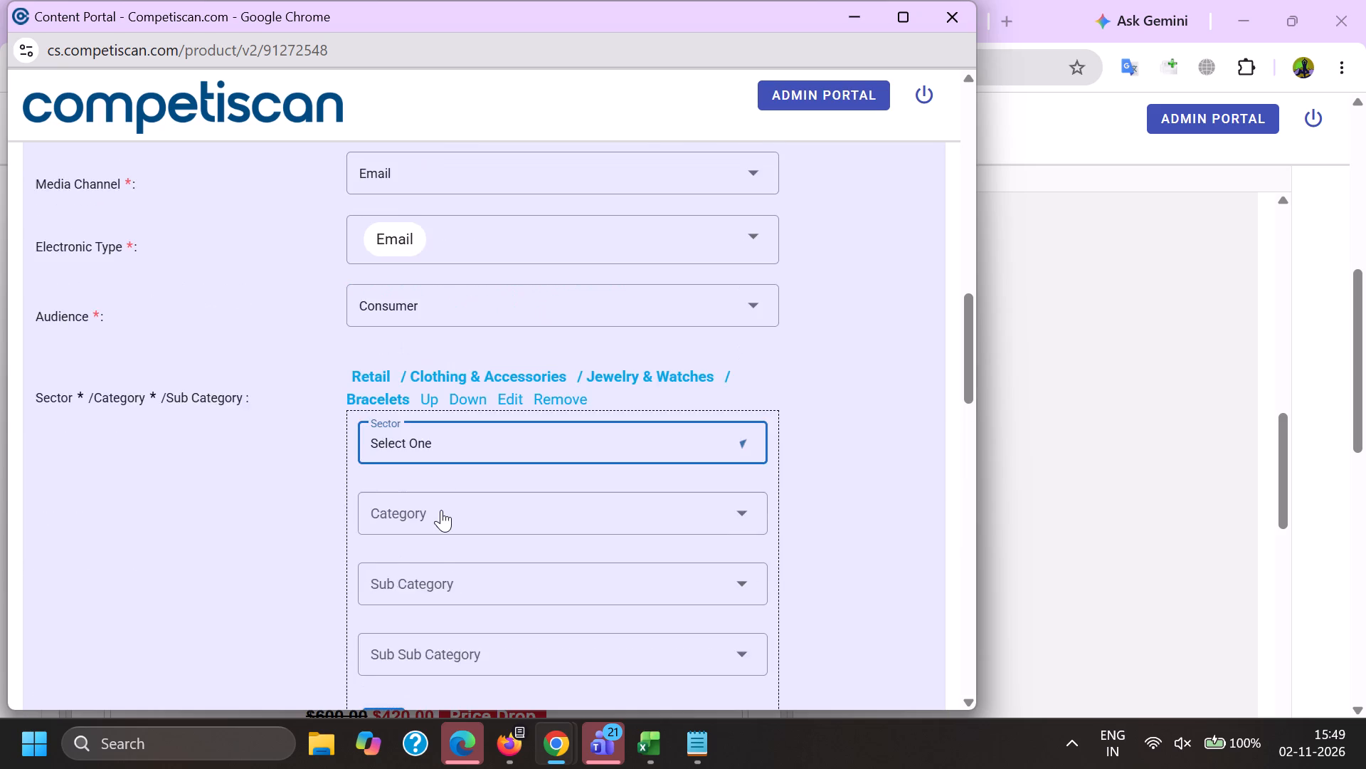
scroll(433, 513, "down", 5)
scroll(424, 530, "up", 6)
left_click_drag(445, 524, 440, 530)
left_click_drag(237, 505, 268, 505)
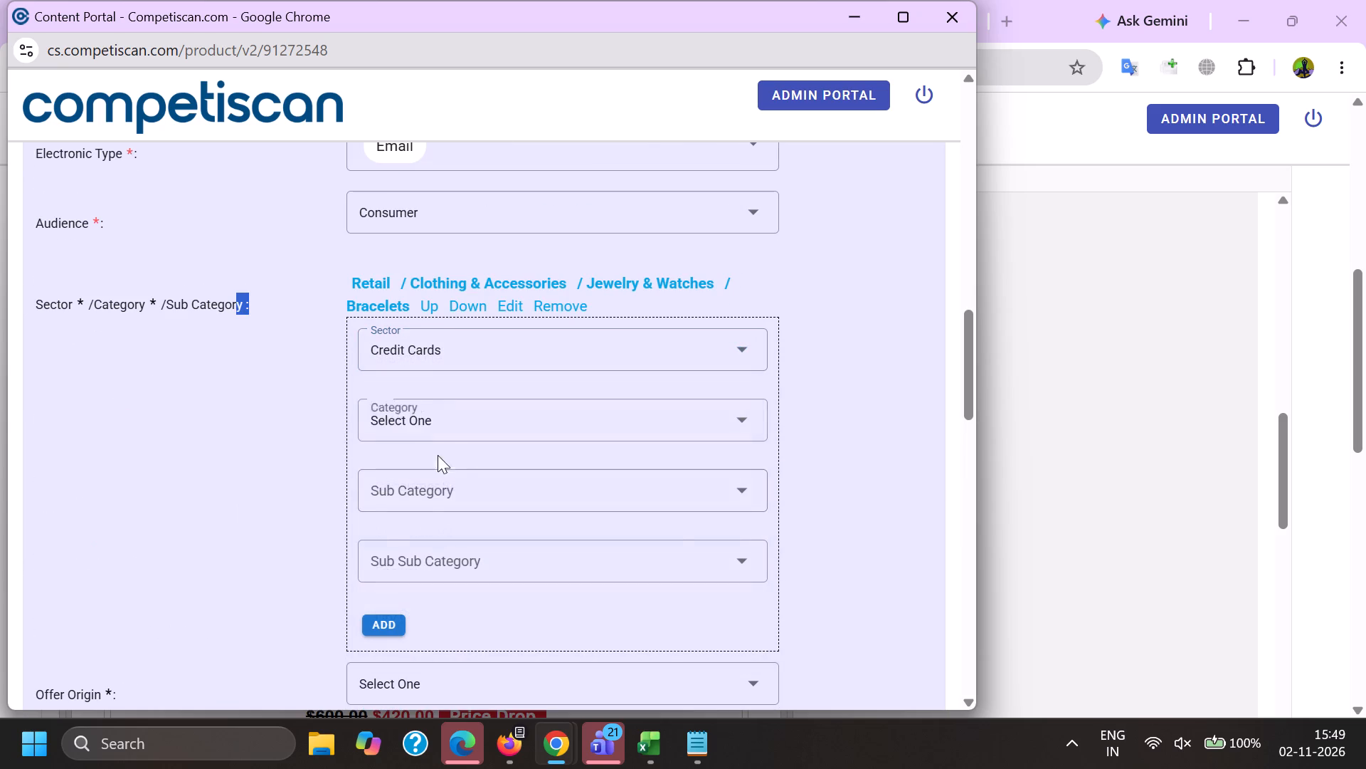
left_click(408, 424)
scroll(418, 283, "down", 1)
left_click(431, 412)
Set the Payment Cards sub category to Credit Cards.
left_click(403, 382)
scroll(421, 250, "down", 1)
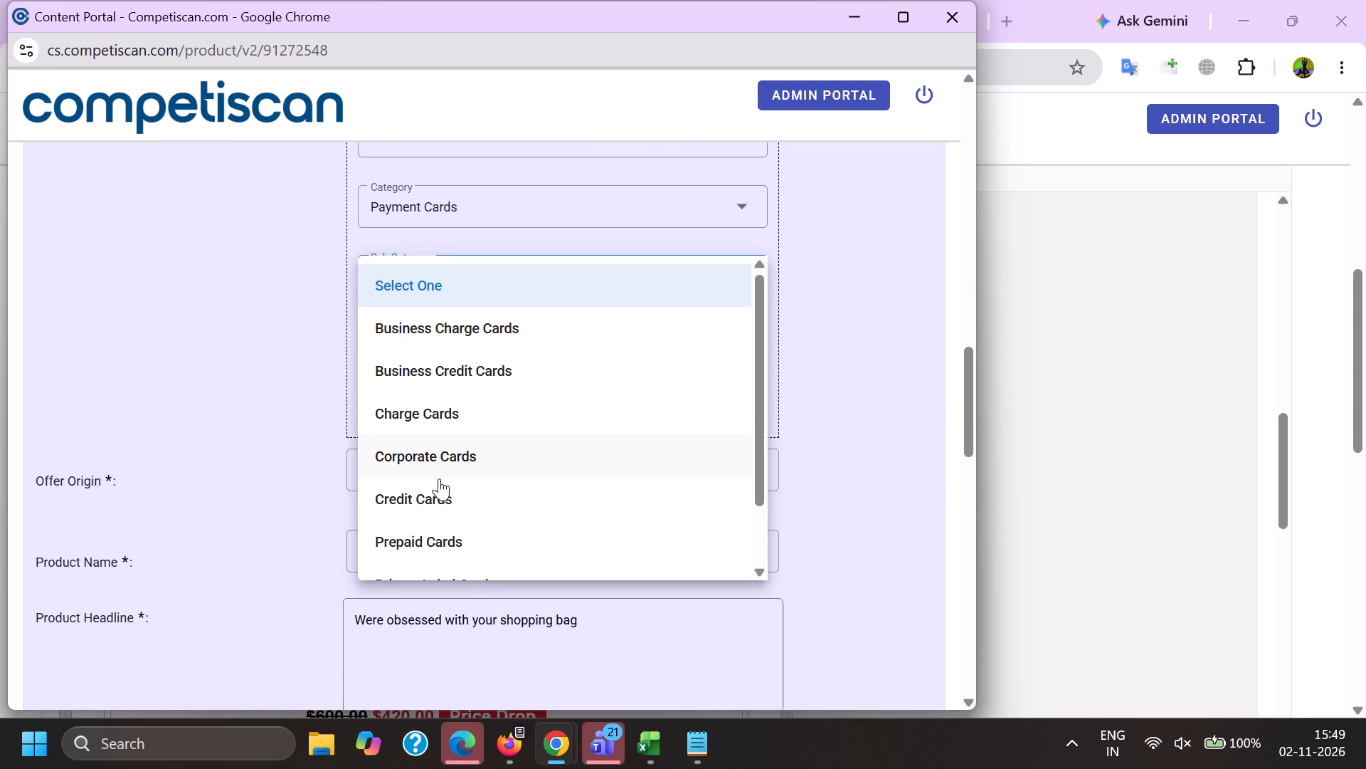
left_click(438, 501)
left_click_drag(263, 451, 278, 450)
Set the Payment Cards sub category to Private Label Cards and add this second classification.
left_click(419, 258)
scroll(429, 361, "down", 6)
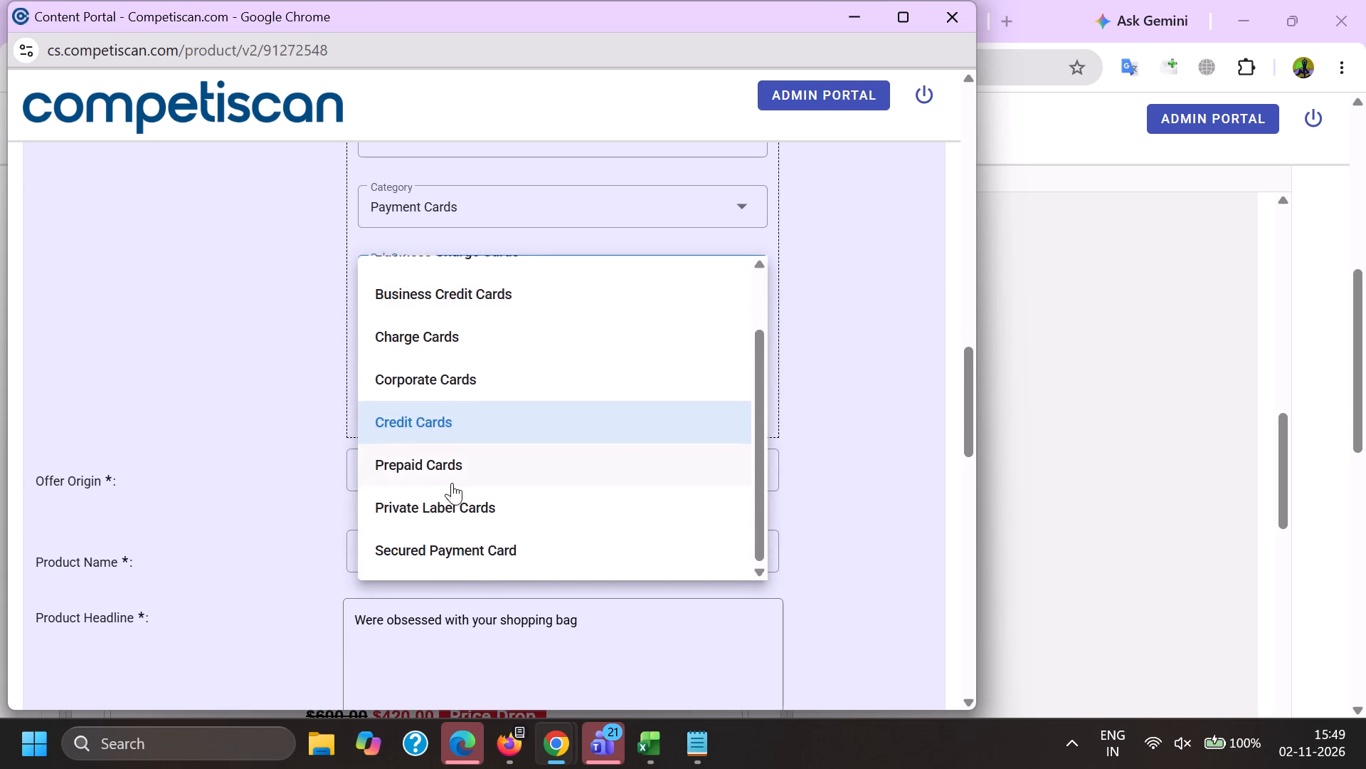
left_click(465, 494)
left_click_drag(191, 463, 205, 457)
left_click(374, 416)
Move the Retail classification down in the list of added sectors.
scroll(401, 496, "up", 3)
left_click(462, 407)
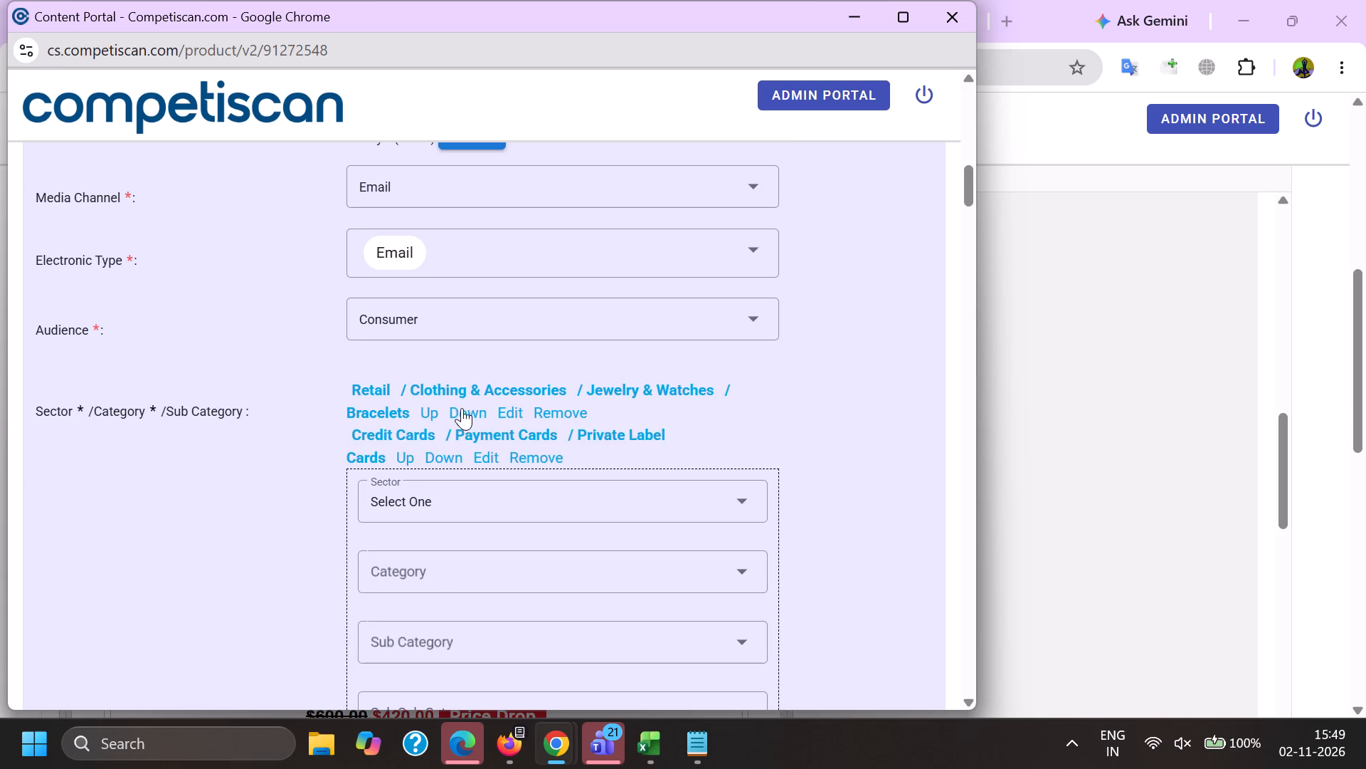
Set the offer origin to Provider/Bank.
scroll(461, 398, "down", 5)
left_click(424, 308)
left_click(433, 419)
Look up "Macy's" in the product name and choose Macy's Card.
double_click(417, 396)
key("ctrl+v")
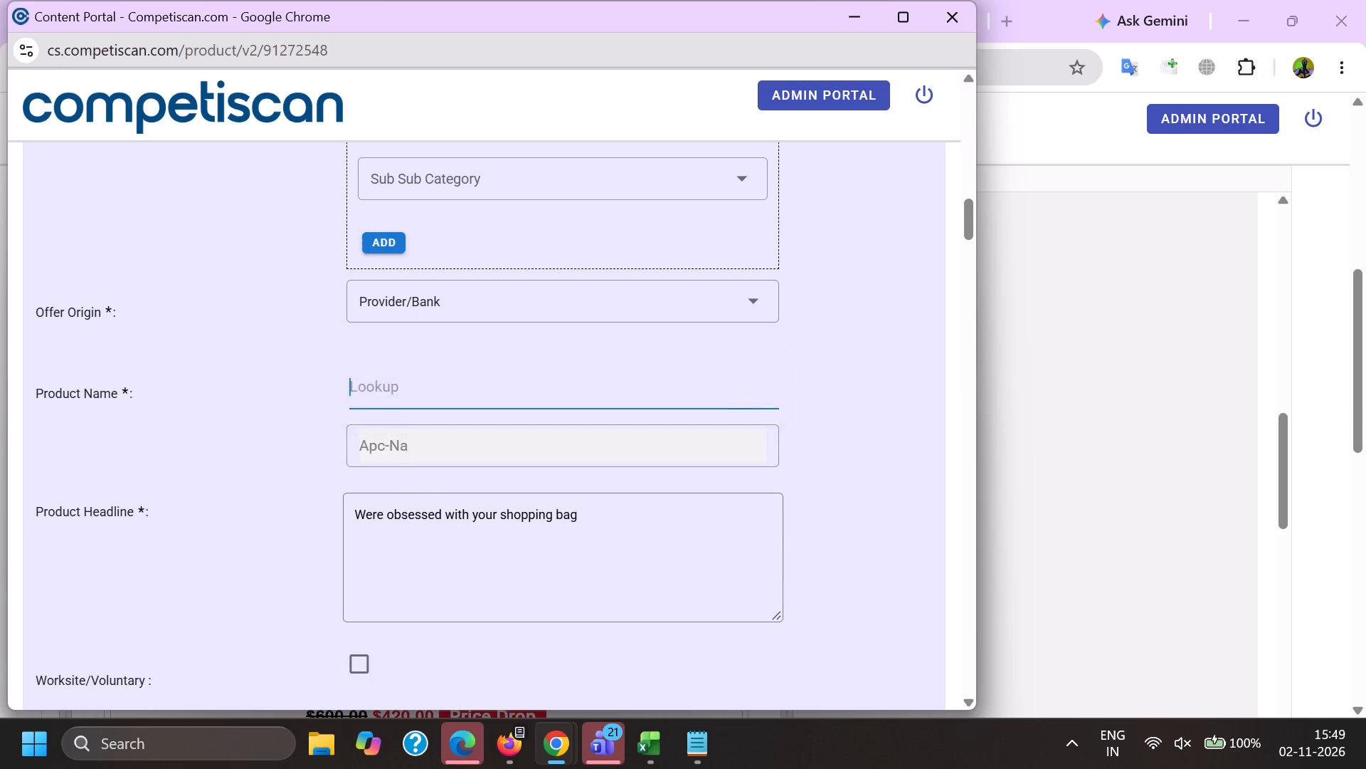
left_click(407, 496)
scroll(406, 494, "up", 5)
left_click(448, 413)
scroll(445, 360, "down", 6)
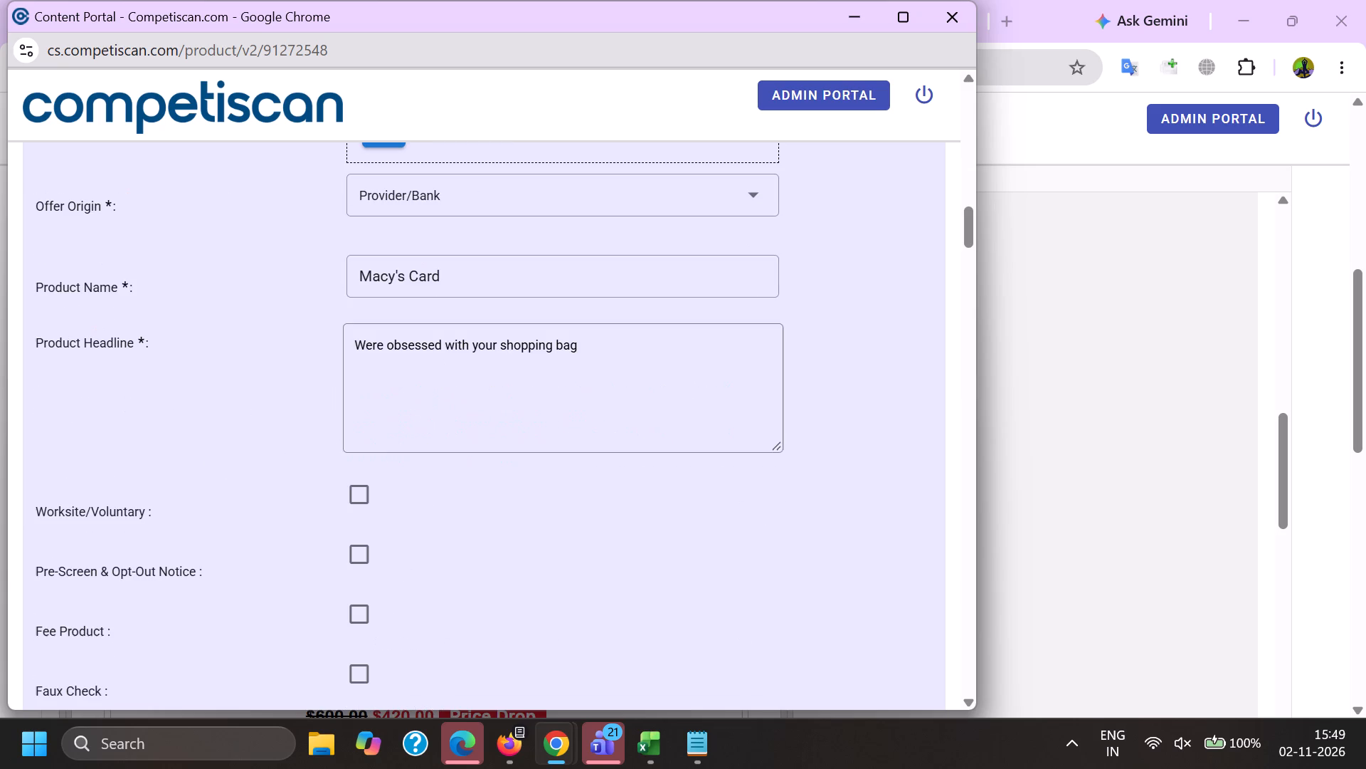
Replace the product headline with the email's subject, "We're obsessed with your shopping bag!", followed by a space.
left_click_drag(630, 414, 0, 371)
key("BackSpace")
key("alt+Tab")
scroll(285, 411, "up", 5)
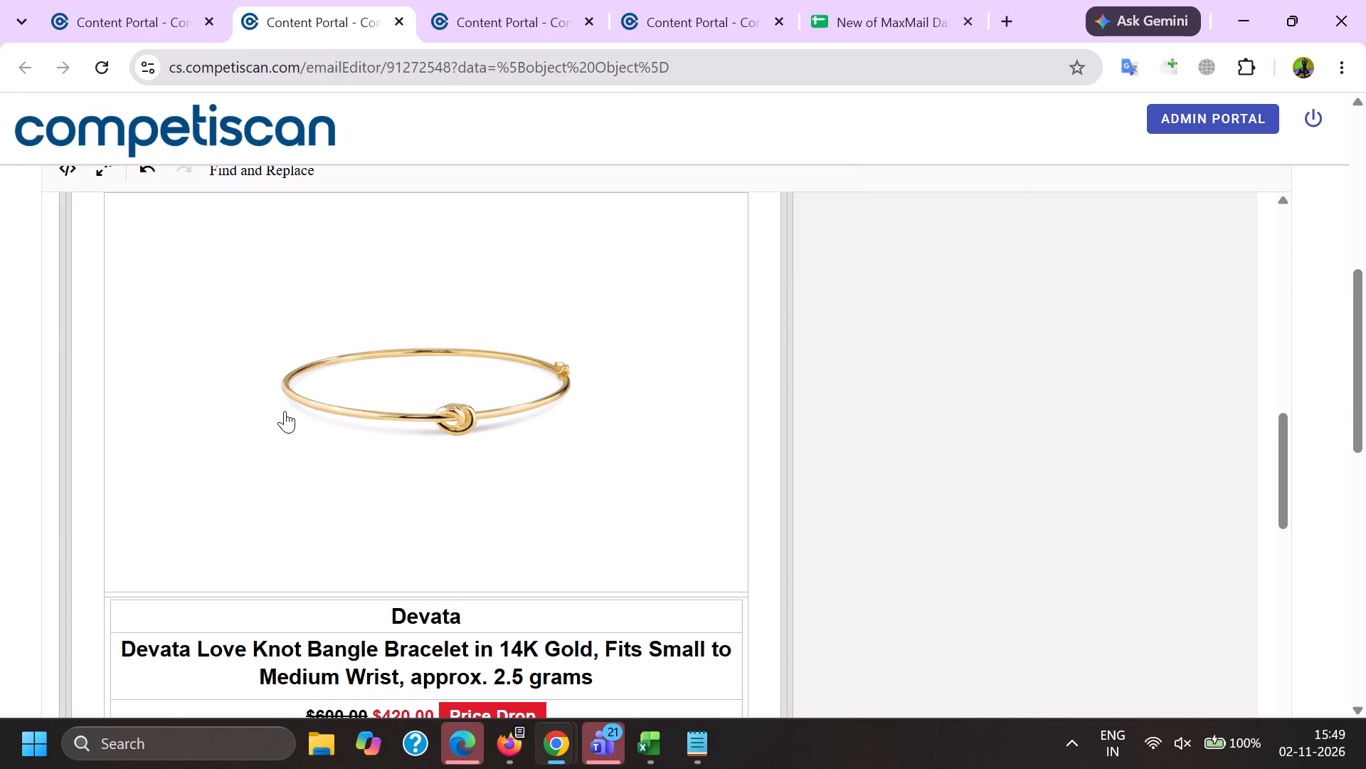
scroll(285, 411, "up", 6)
left_click_drag(120, 289, 451, 308)
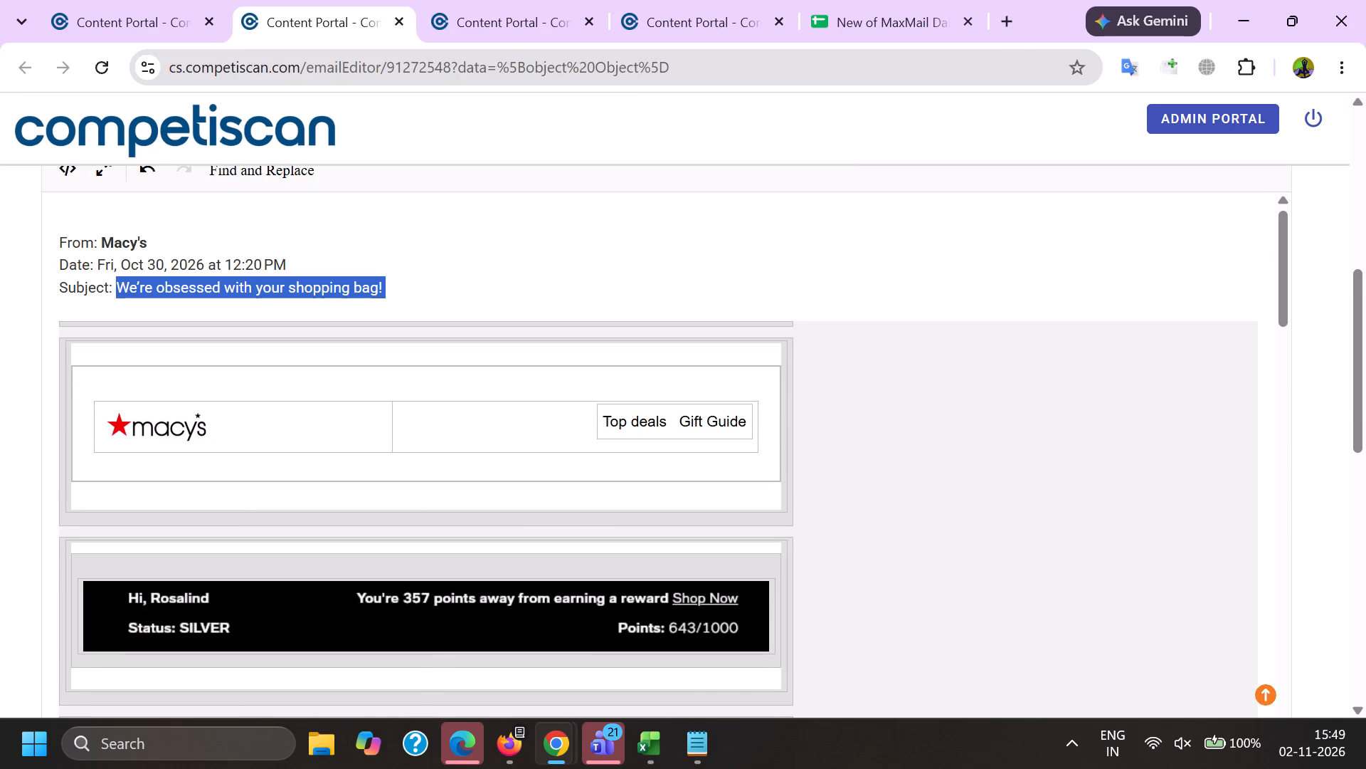
key("ctrl+c")
key("alt+Tab")
key("ctrl+v")
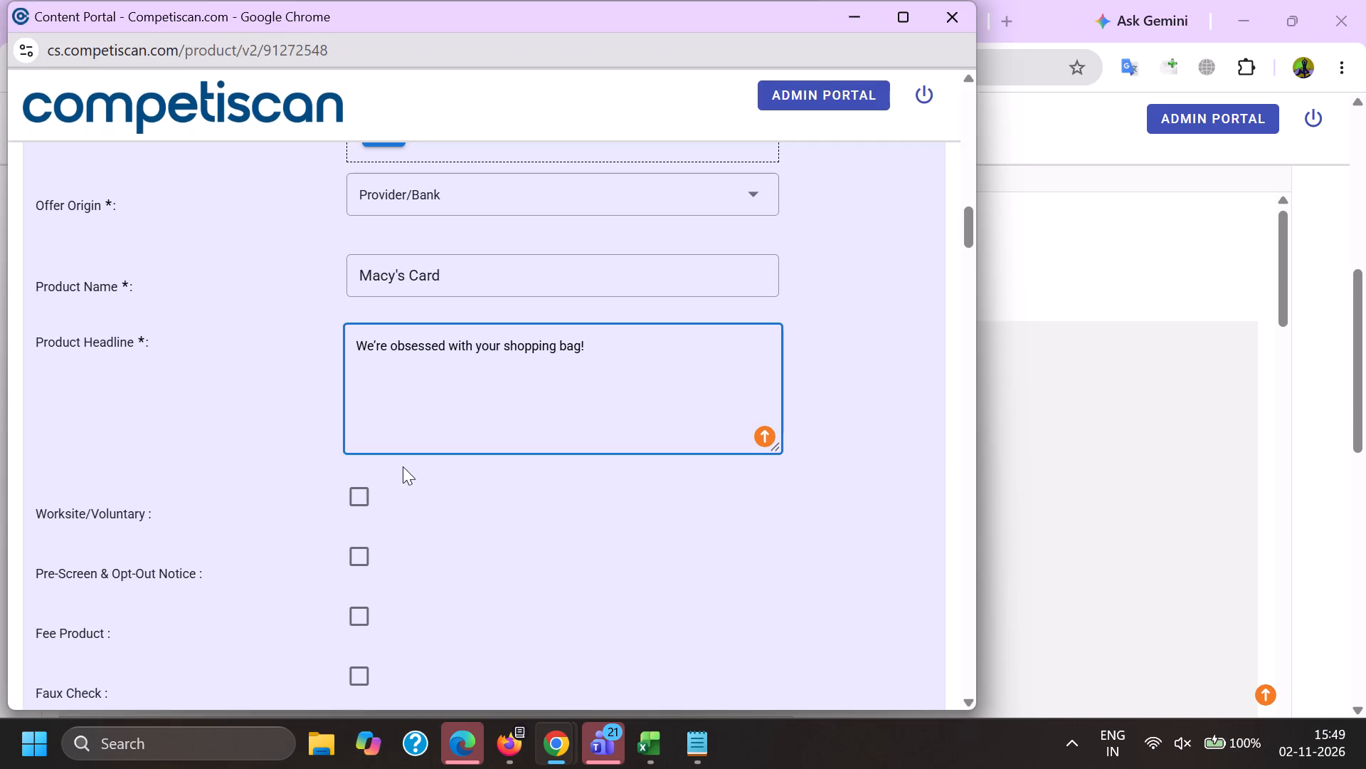
key("BackSpace")
key("space")
Append the email's line "Plus, you get free shipping at $25 with your card at Macy's Exclusions & Details" to the product headline.
key("alt+Tab")
scroll(276, 481, "down", 15)
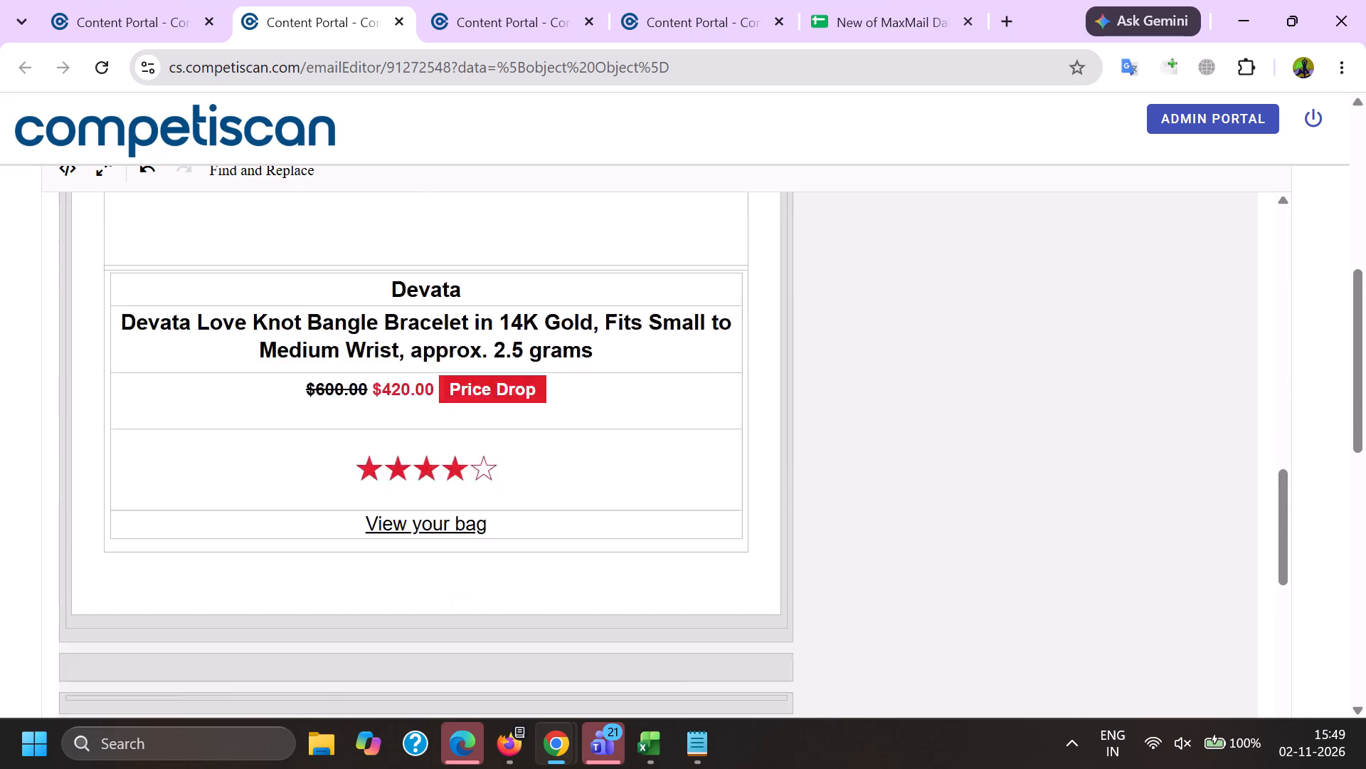
scroll(208, 536, "up", 1)
scroll(214, 514, "down", 3)
left_click_drag(174, 488, 544, 525)
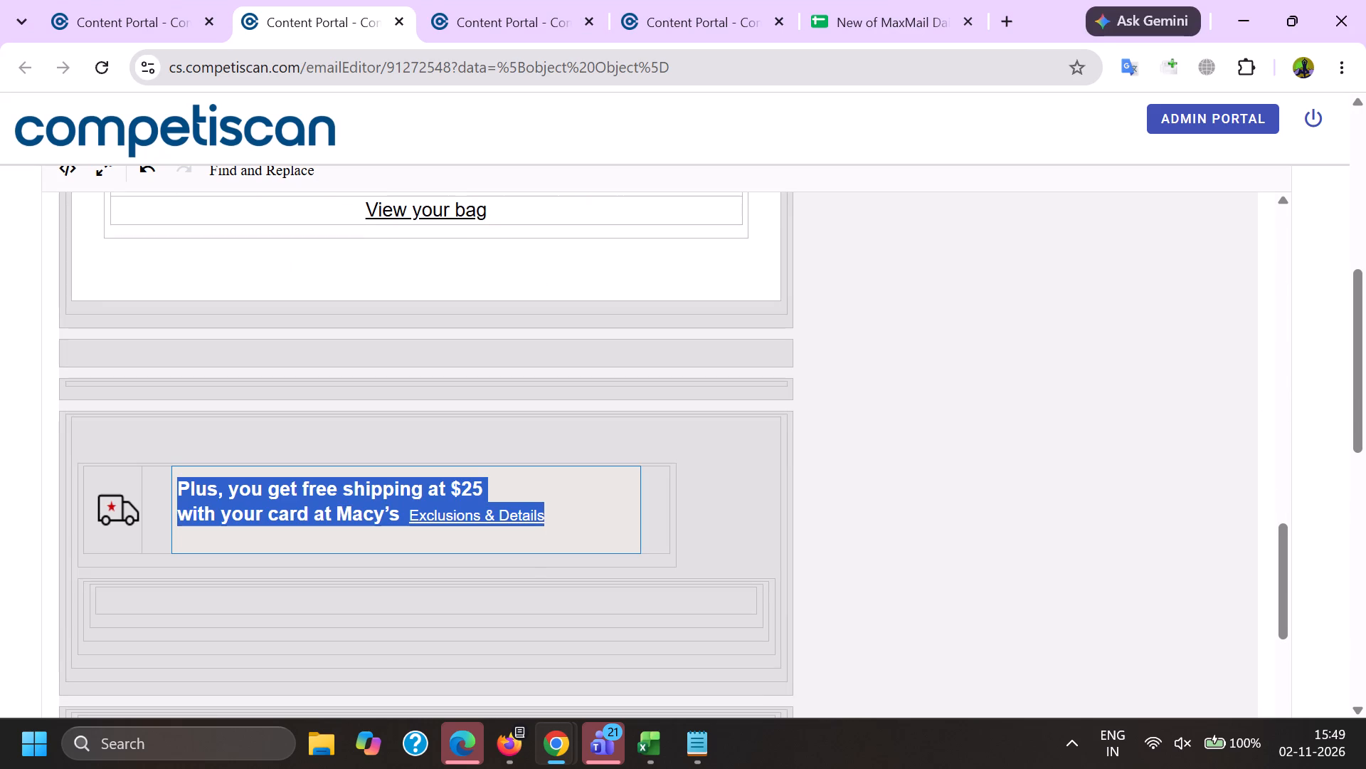
key("ctrl+c")
key("alt+Tab")
key("ctrl+v")
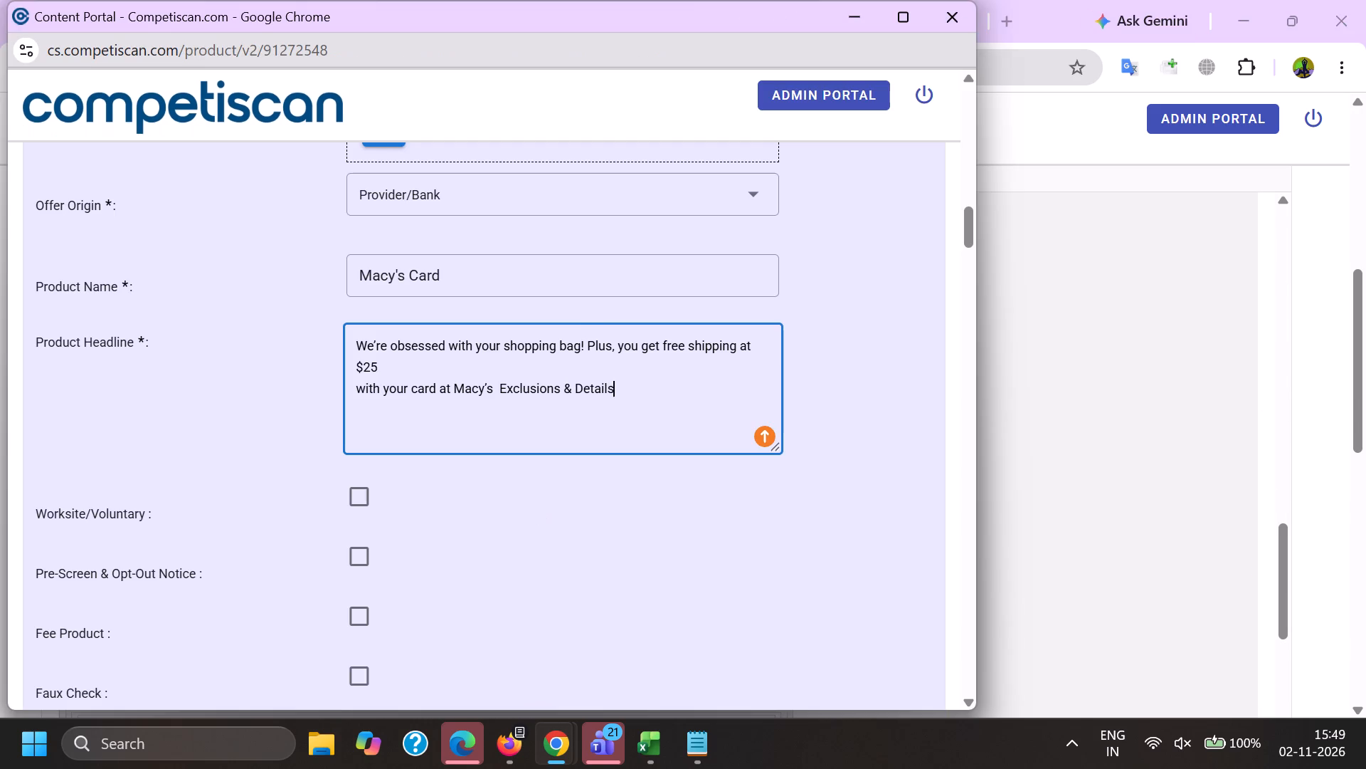
Tidy the product headline by joining its lines, replacing "&" with "and" and removing the extra space before "Exclusions".
left_click(612, 370)
key("Right")
key("BackSpace")
key("space")
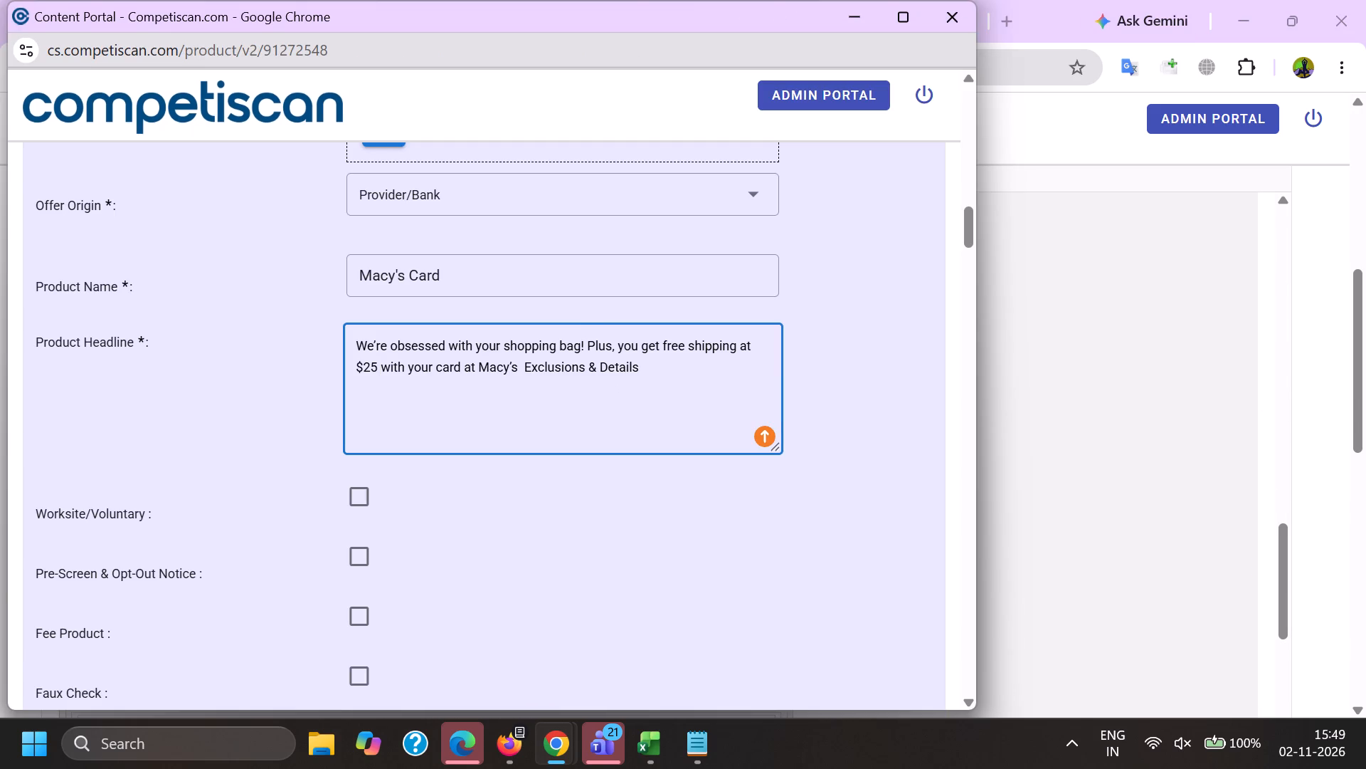
left_click(597, 372)
key("BackSpace")
key("a")
key("n")
key("d")
left_click(523, 374)
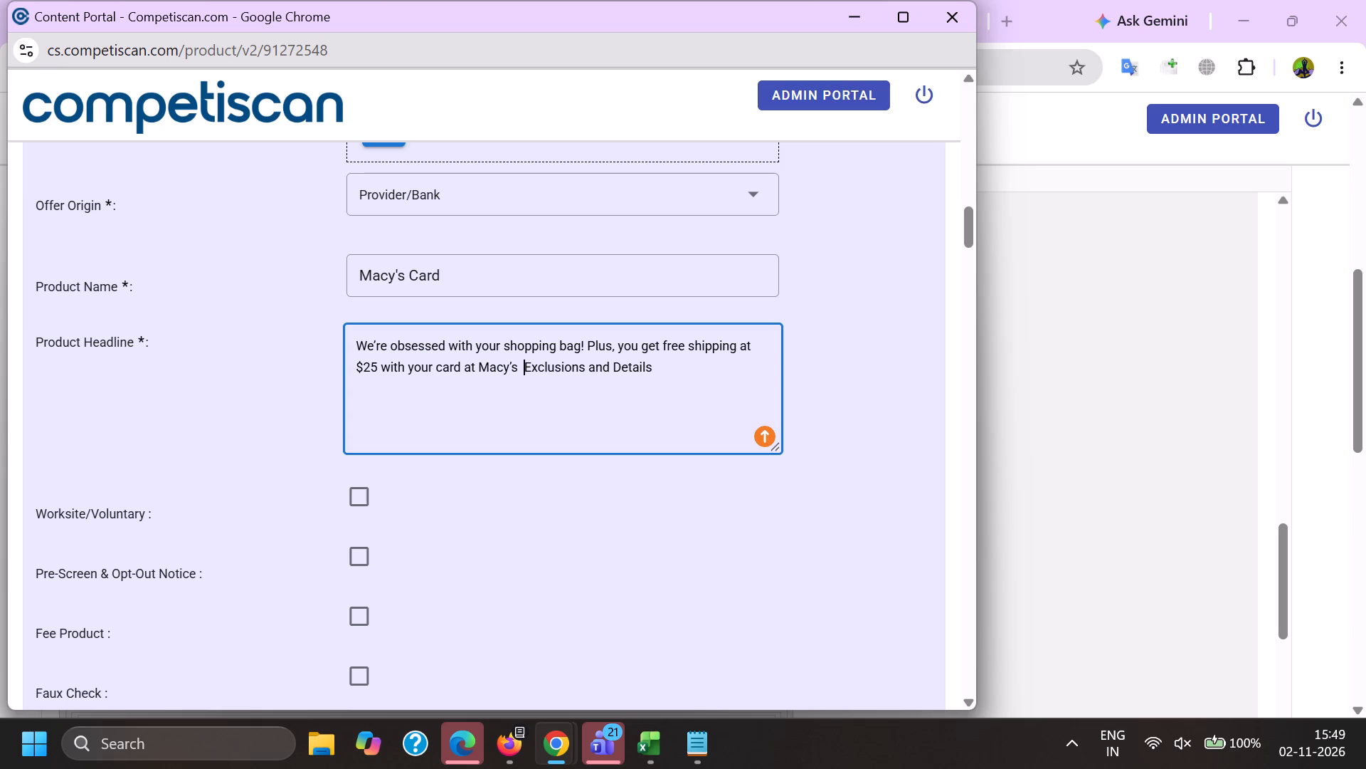
key("BackSpace")
Enlarge the product headline box and review the full headline text.
left_click_drag(685, 381, 208, 233)
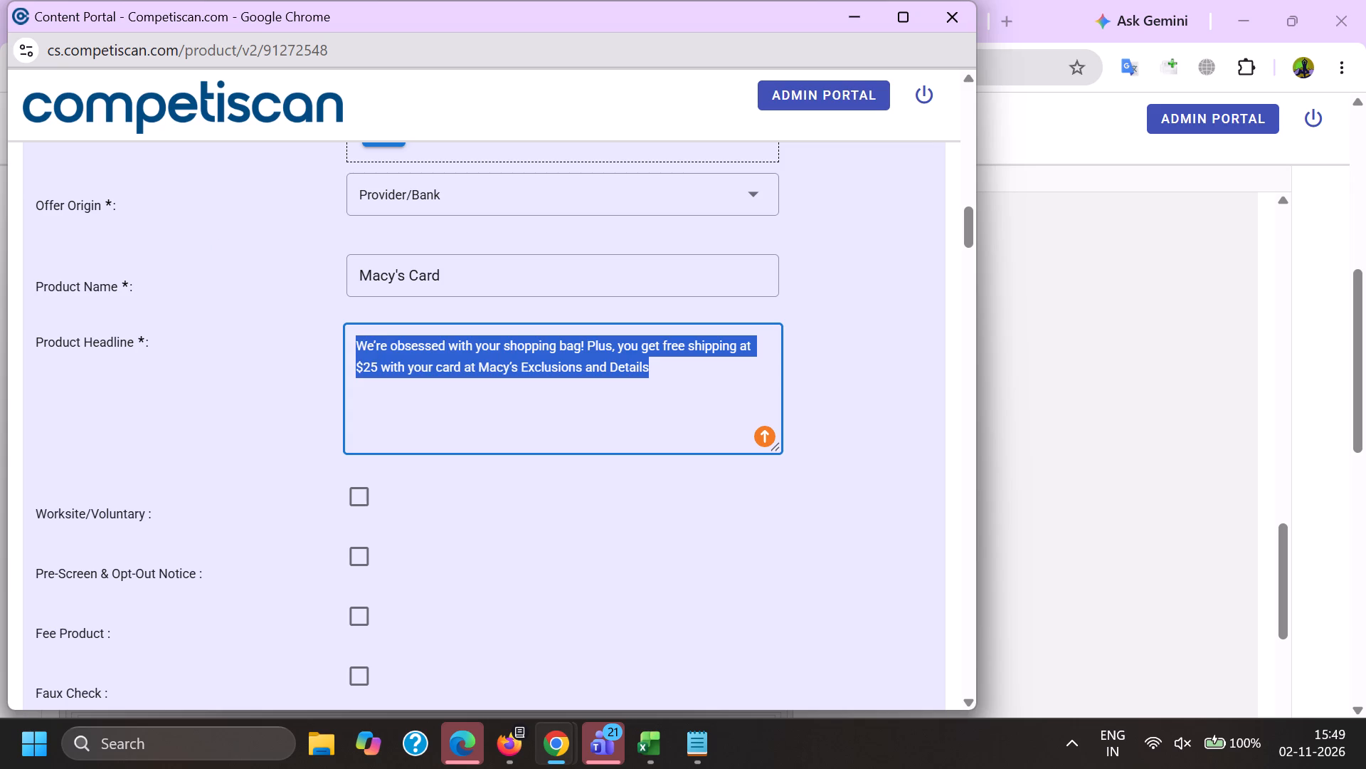
left_click_drag(771, 448, 771, 447)
left_click_drag(771, 447, 970, 496)
left_click_drag(805, 429, 805, 436)
left_click(748, 417)
left_click(701, 409)
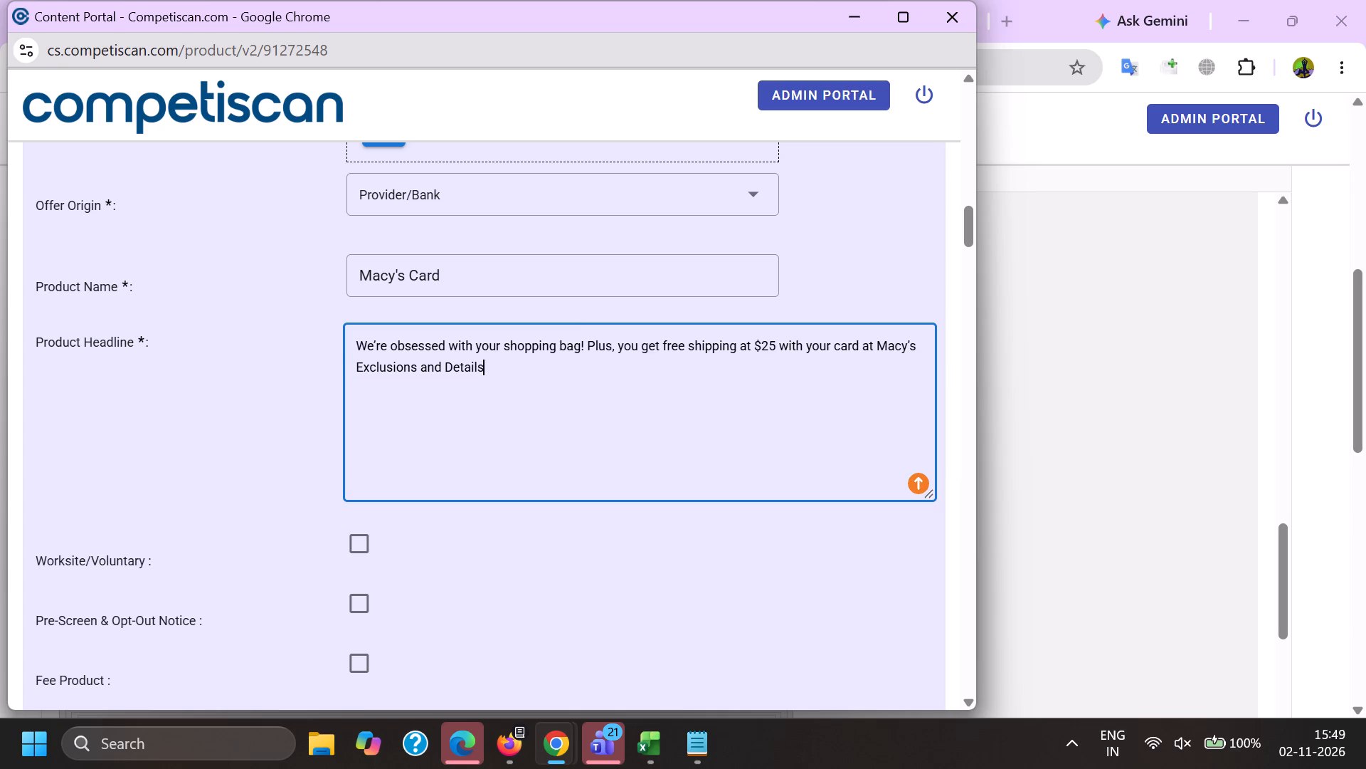
left_click_drag(621, 397, 51, 237)
Select the applicable response mechanism for the product.
scroll(438, 380, "down", 4)
left_click(421, 426)
scroll(433, 283, "down", 9)
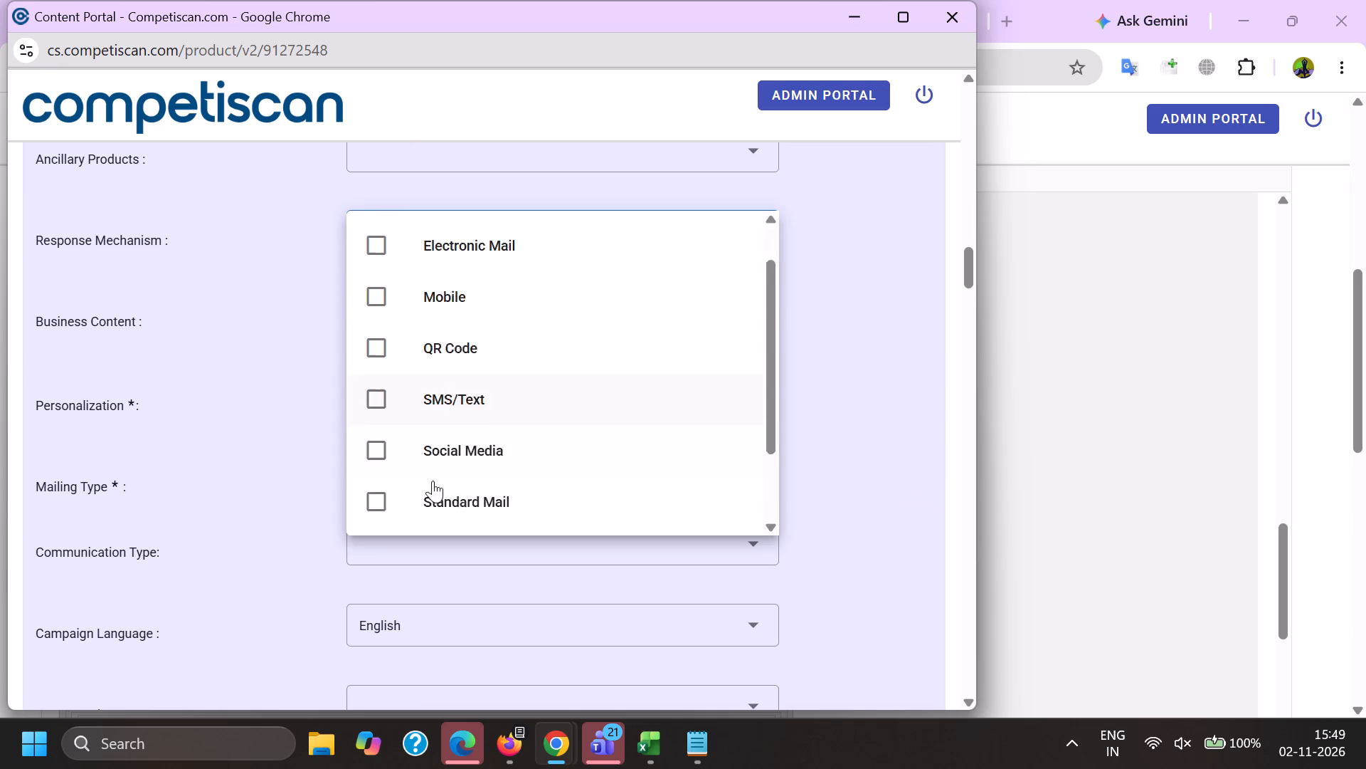
left_click(460, 488)
left_click_drag(189, 481, 223, 491)
Set the mailing type to Loyalty/Retention.
left_click(445, 486)
left_click(415, 540)
left_click_drag(200, 512, 228, 509)
left_click(374, 423)
scroll(425, 295, "down", 2)
Select the applicable communication type for the product.
left_click(397, 346)
scroll(414, 300, "down", 5)
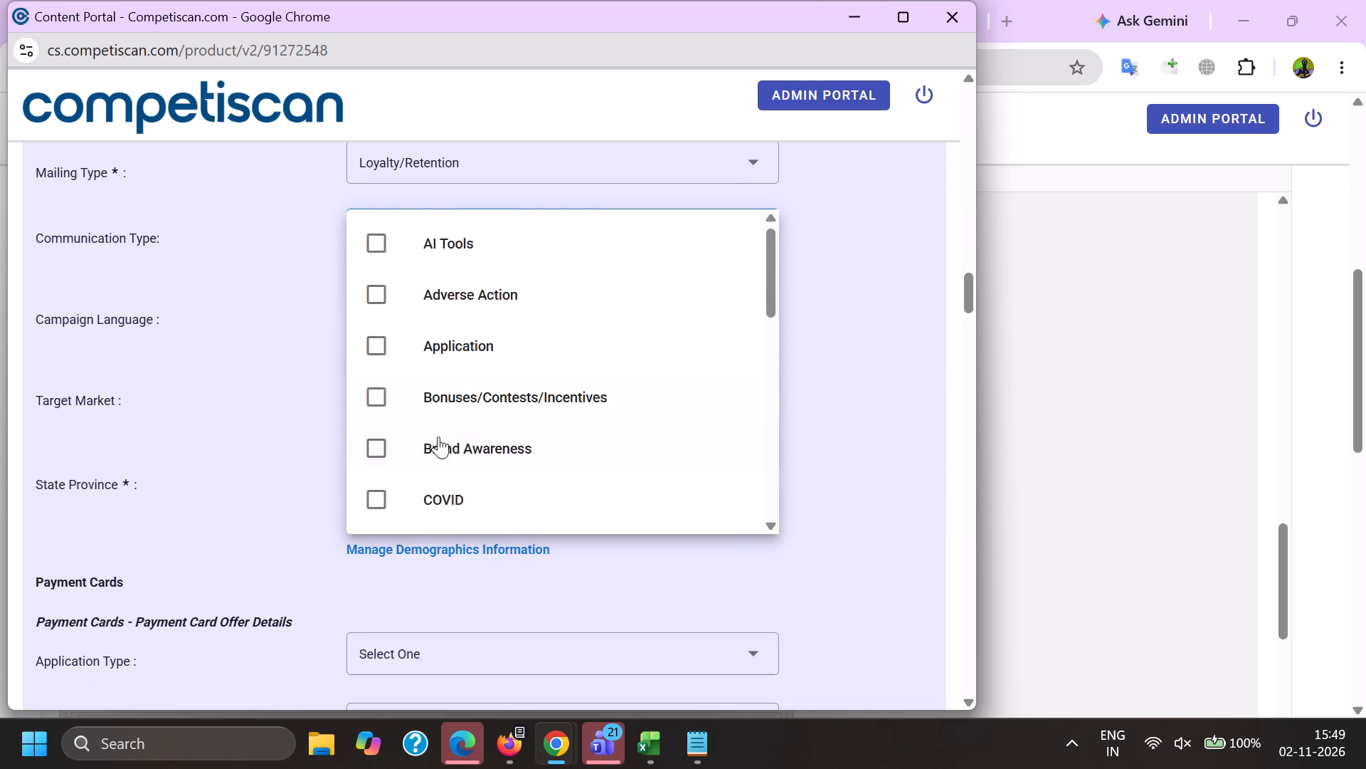
scroll(433, 422, "up", 1)
scroll(438, 436, "down", 3)
scroll(441, 417, "up", 3)
left_click(451, 476)
left_click(275, 439)
Set the primary card level to Not Mentioned in the payment card offer details.
scroll(341, 342, "down", 3)
left_click(400, 488)
scroll(458, 261, "down", 3)
left_click(460, 429)
left_click(302, 394)
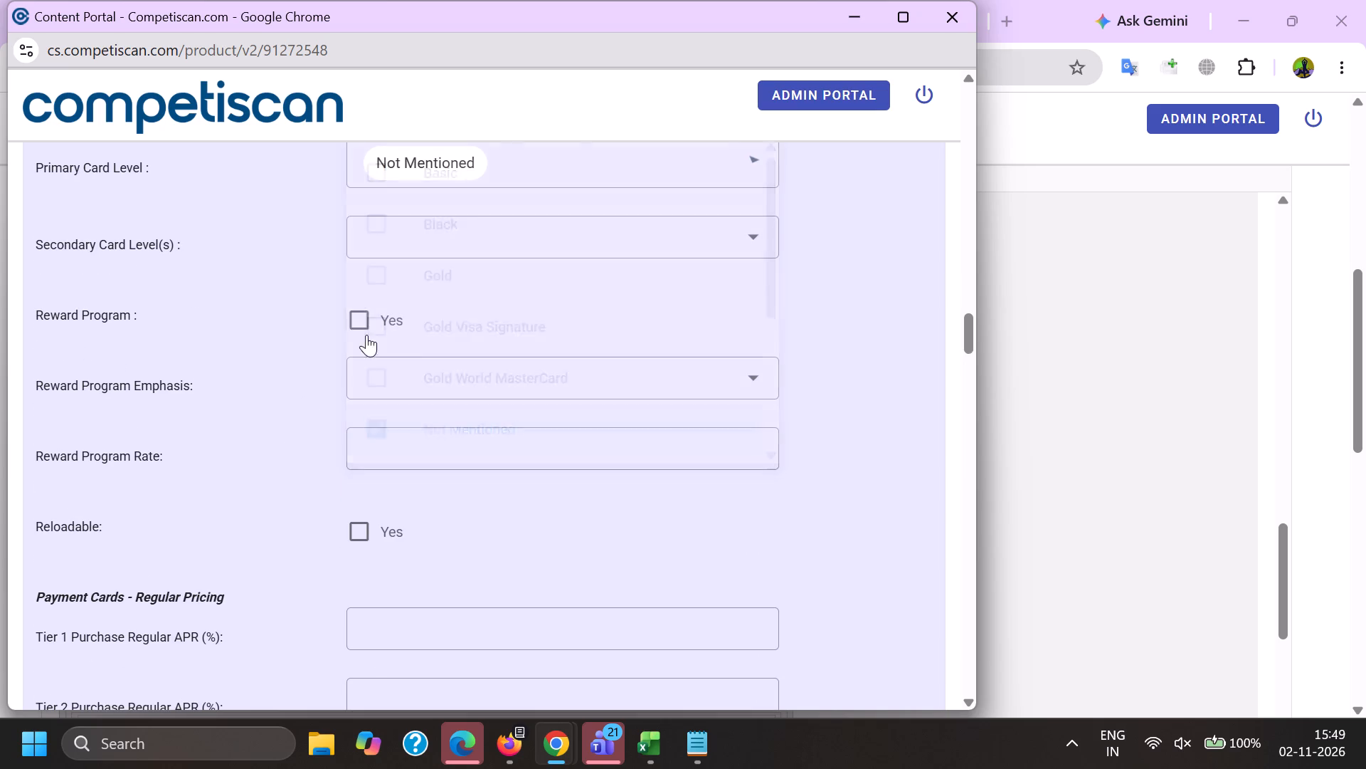
Mark the card as having a reward program and set the reward program emphasis to Points.
left_click(362, 328)
left_click(413, 380)
left_click(443, 490)
left_click(255, 483)
left_click(265, 482)
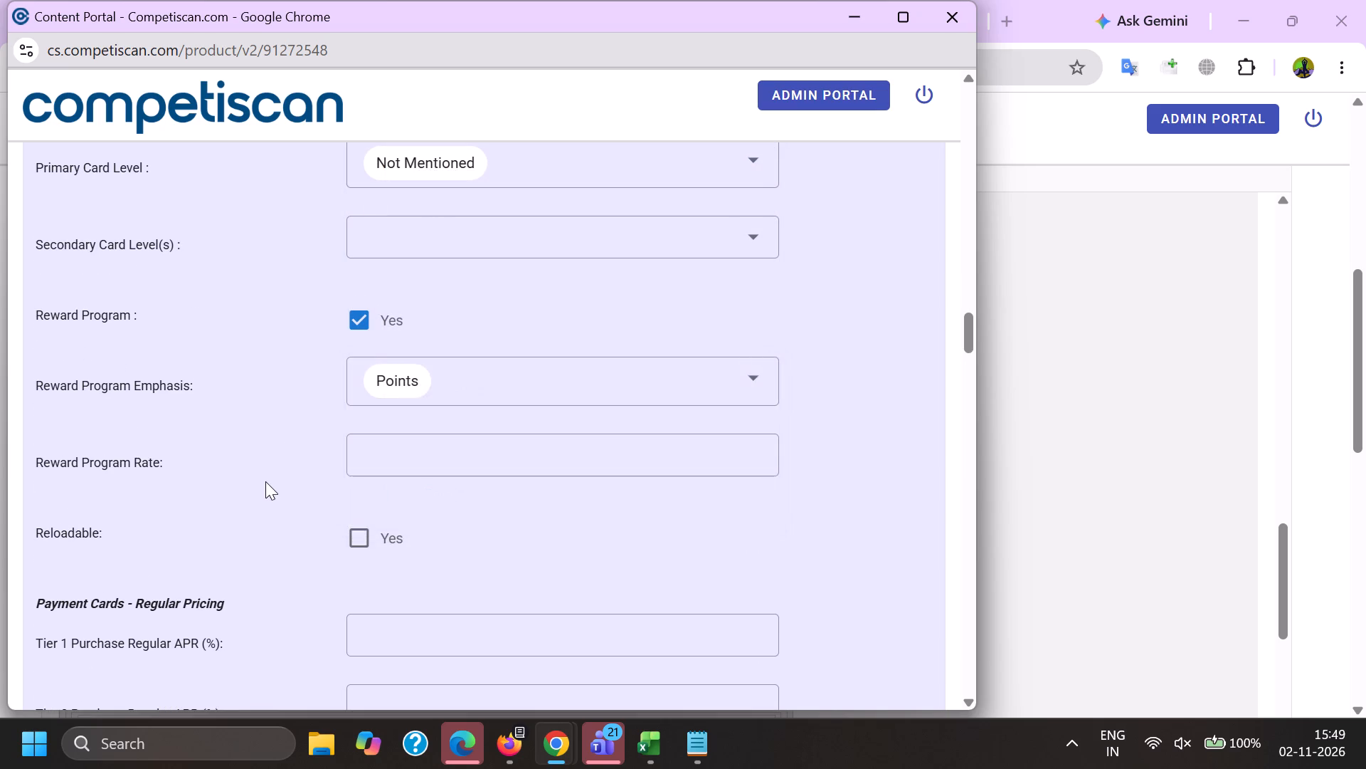
Mark Credit Card Mentioned in the Non-Profit/Consumer Services/Retail credit details and submit the product form.
key("End")
left_click(362, 353)
left_click(371, 693)
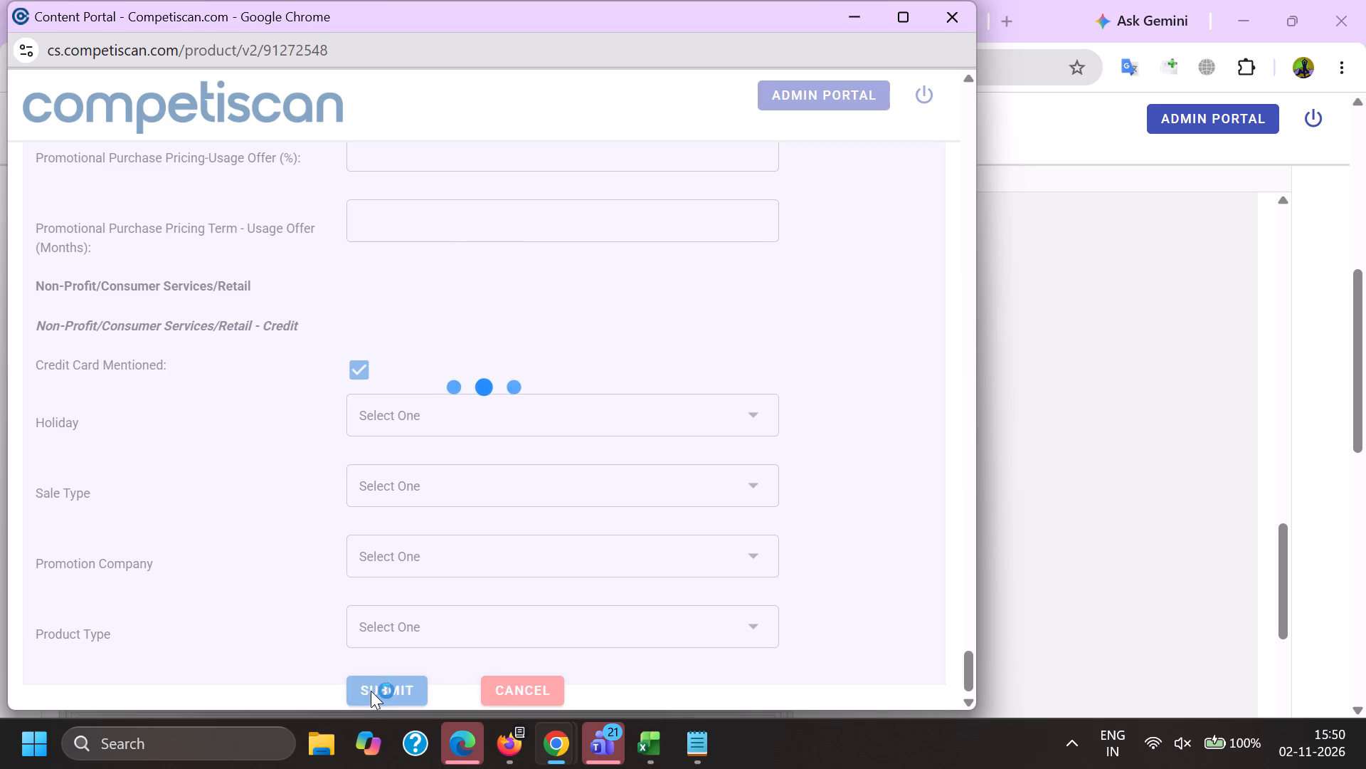
In the email editor for the shopping bag email, replace the Forward To and Cc addresses with the team address saved in the notes.
key("alt+Tab")
left_click(181, 0)
left_click(397, 0)
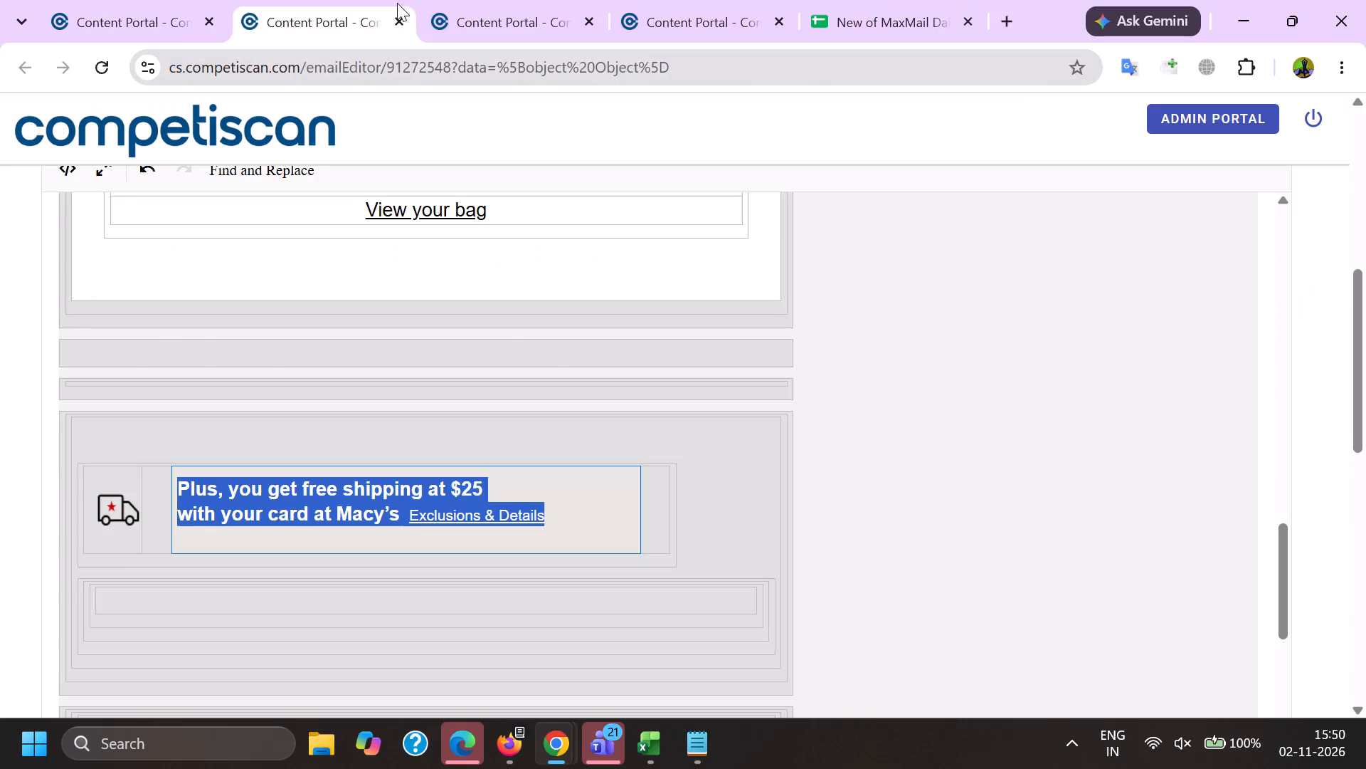
left_click(701, 732)
key("ctrl+c")
key("alt+Tab")
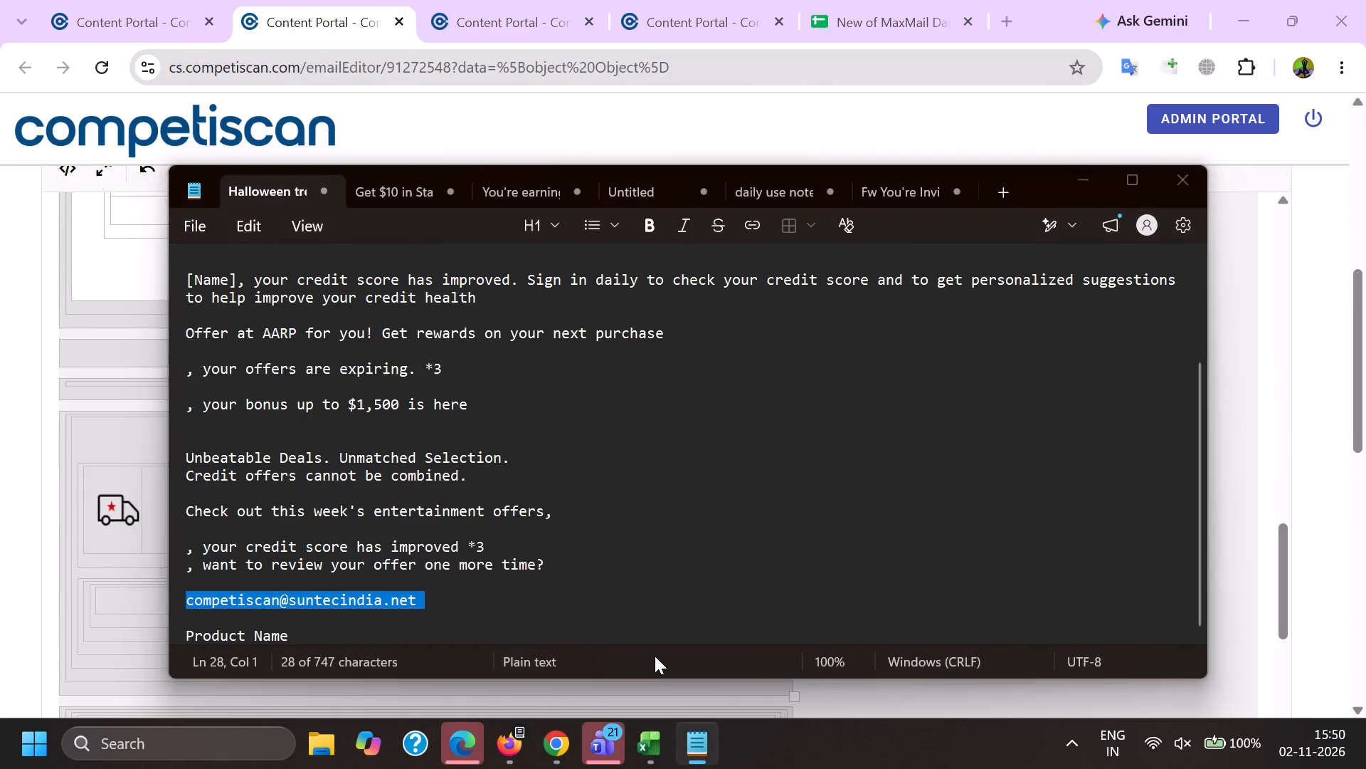
scroll(108, 509, "up", 20)
scroll(108, 509, "up", 4)
left_click_drag(317, 436, 18, 392)
key("ctrl+v")
left_click(60, 498)
left_click_drag(303, 550, 25, 520)
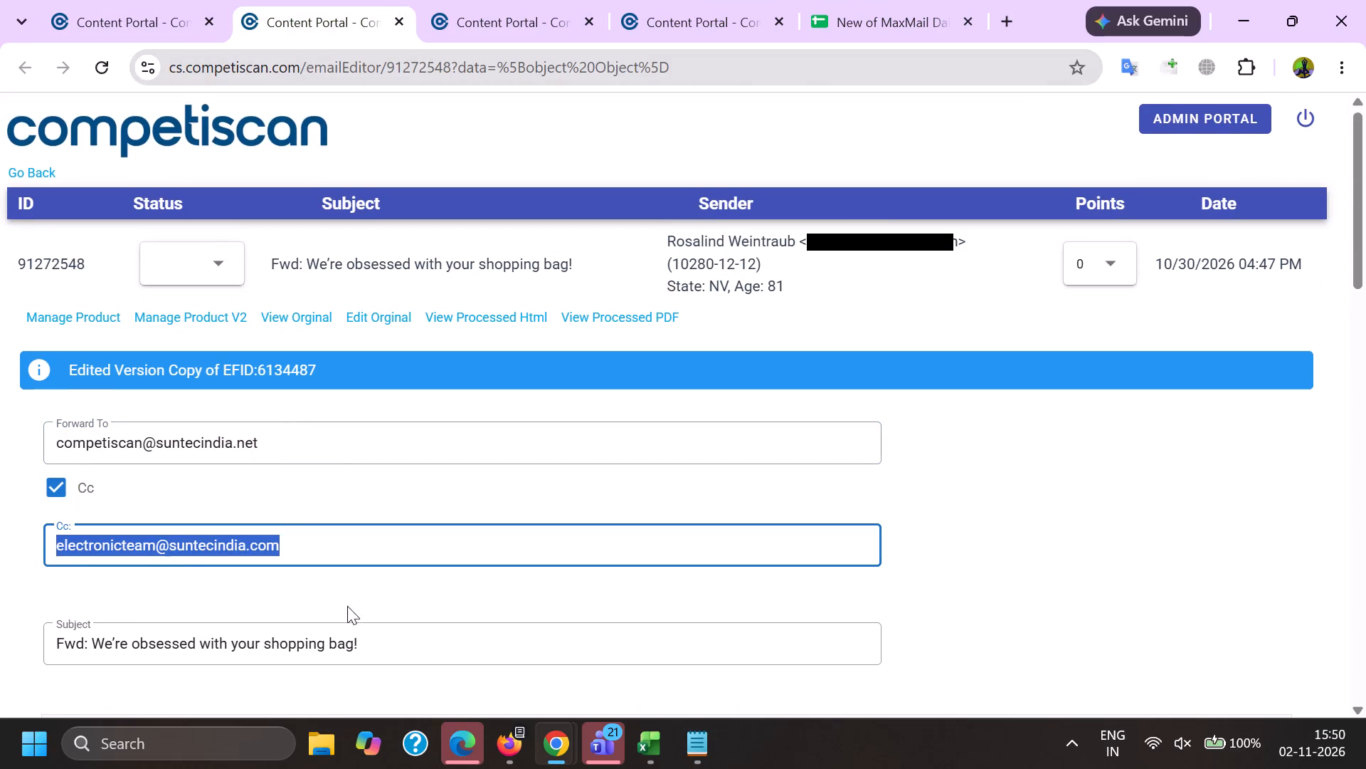
key("ctrl+v")
Append ++HP to the end of the forwarded email's subject.
left_click(418, 652)
key("space")
key("shift+plus")
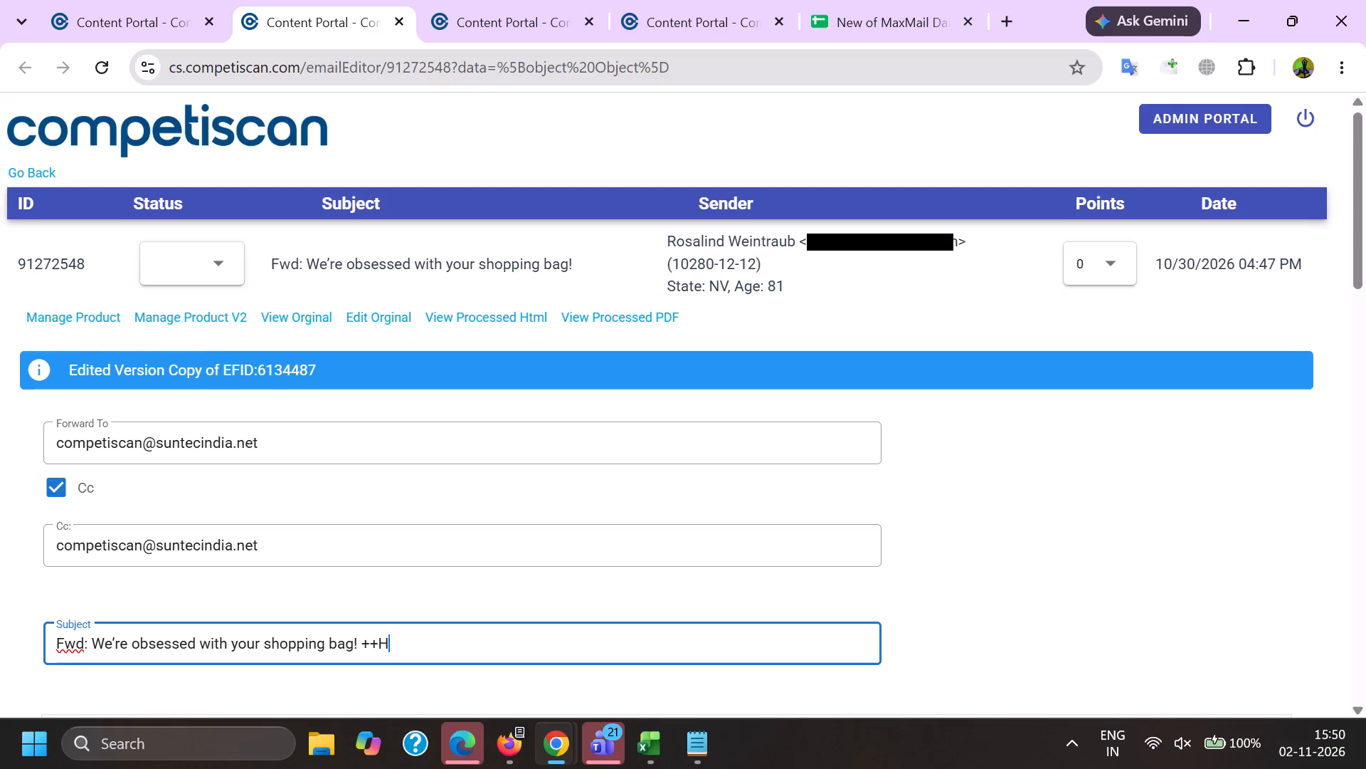
Enter the message "remove the name =" followed by the panelist's first name in lowercase.
scroll(0, 592, "down", 11)
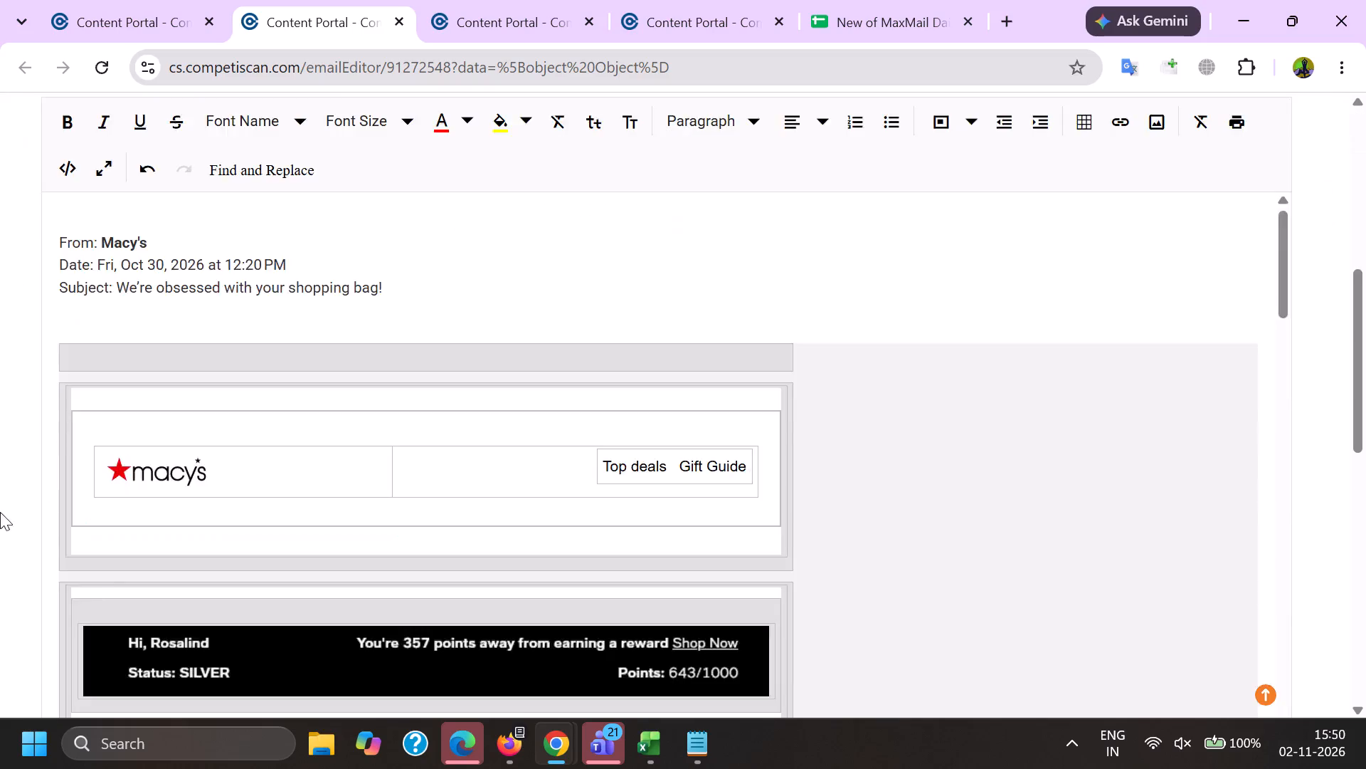
scroll(0, 512, "down", 13)
left_click(319, 280)
key("r")
key("e")
key("m")
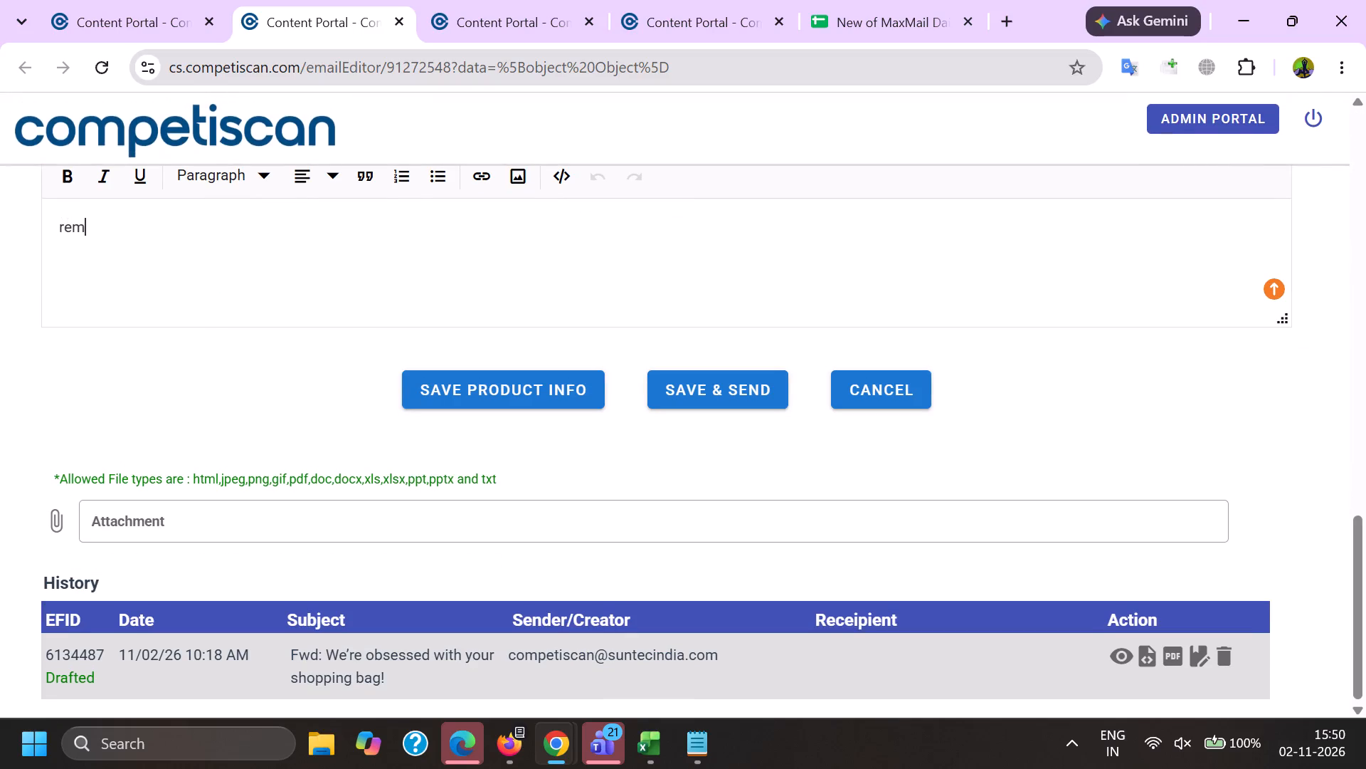
key("o")
key("v")
key("e")
key("space")
key("t")
key("h")
key("e")
key("space")
key("n")
key("a")
key("m")
key("e")
key("space")
scroll(332, 372, "up", 5)
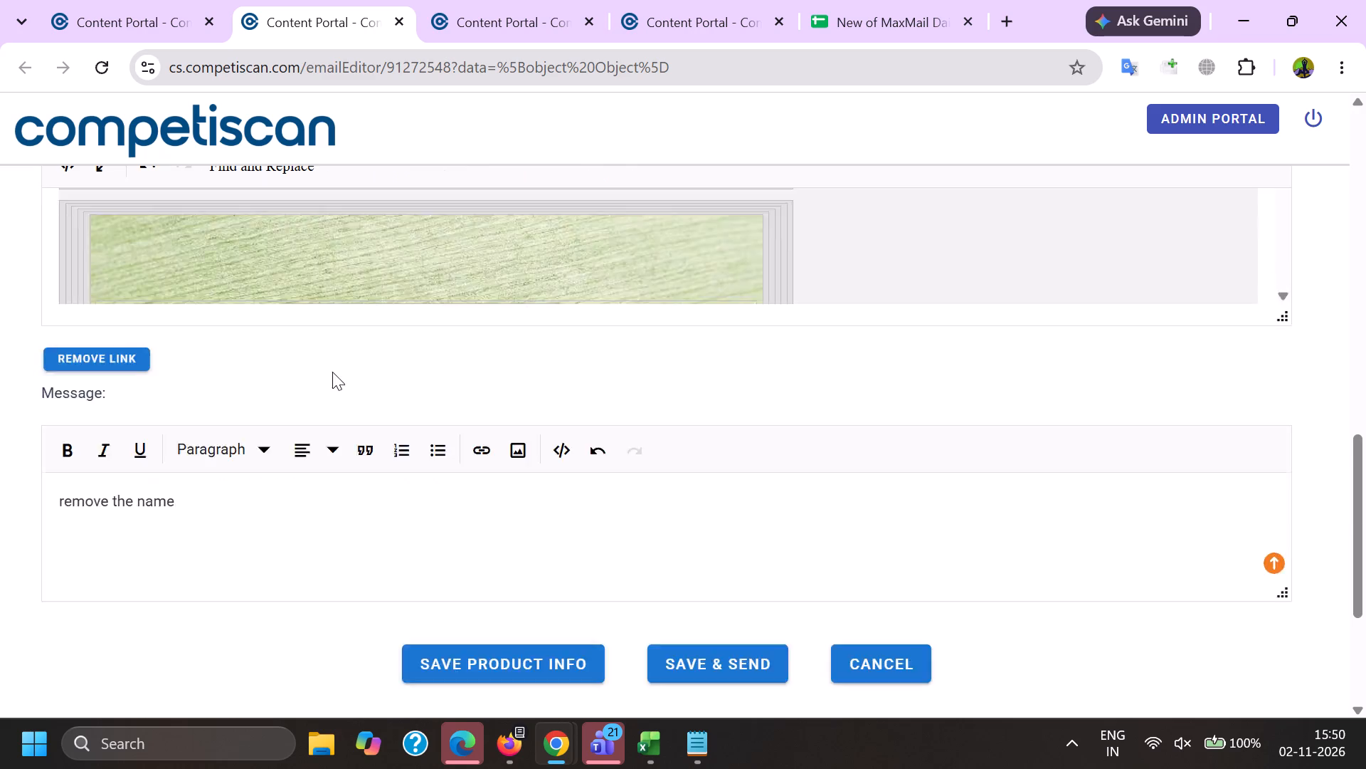
scroll(0, 357, "up", 1)
scroll(0, 358, "down", 5)
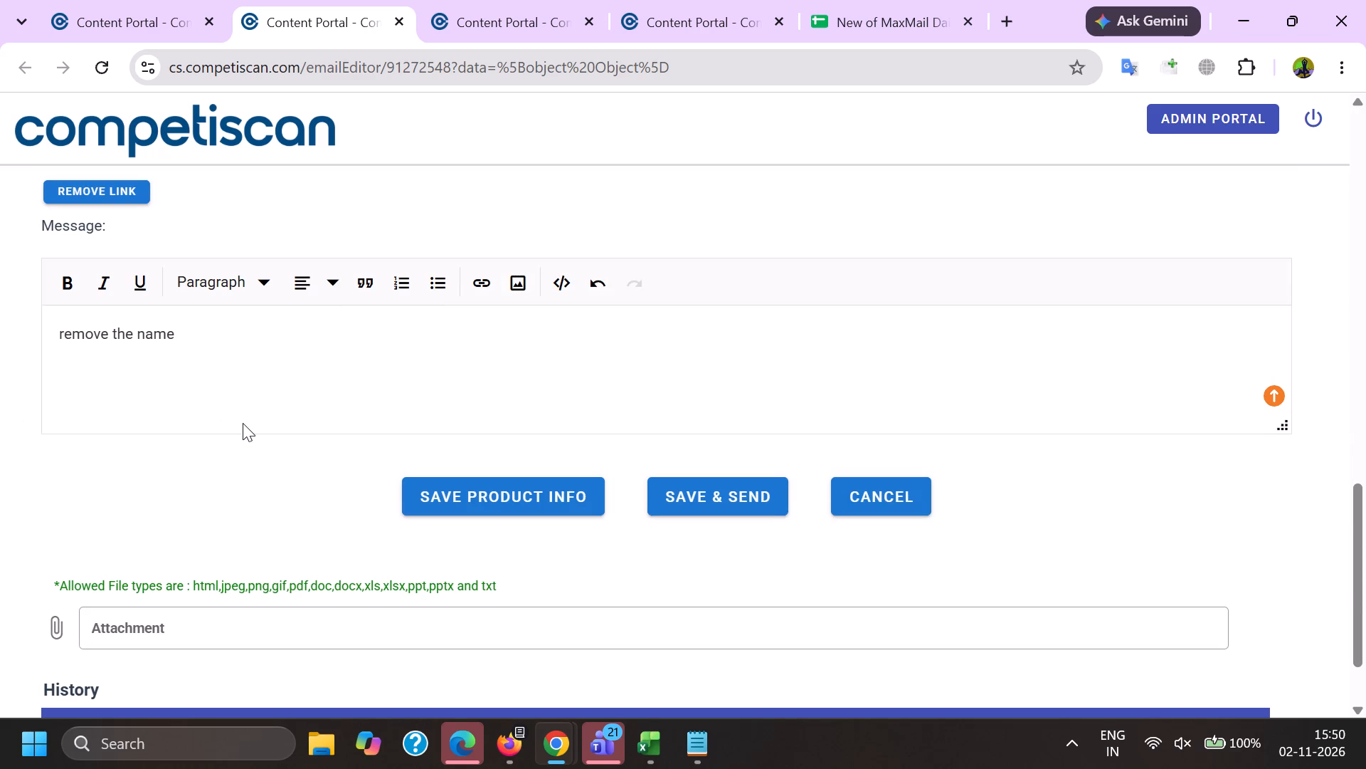
key("equal")
key("space")
type("rod")
key("BackSpace")
type("salind")
Save and send the edited email to the team.
left_click(687, 495)
left_click(706, 447)
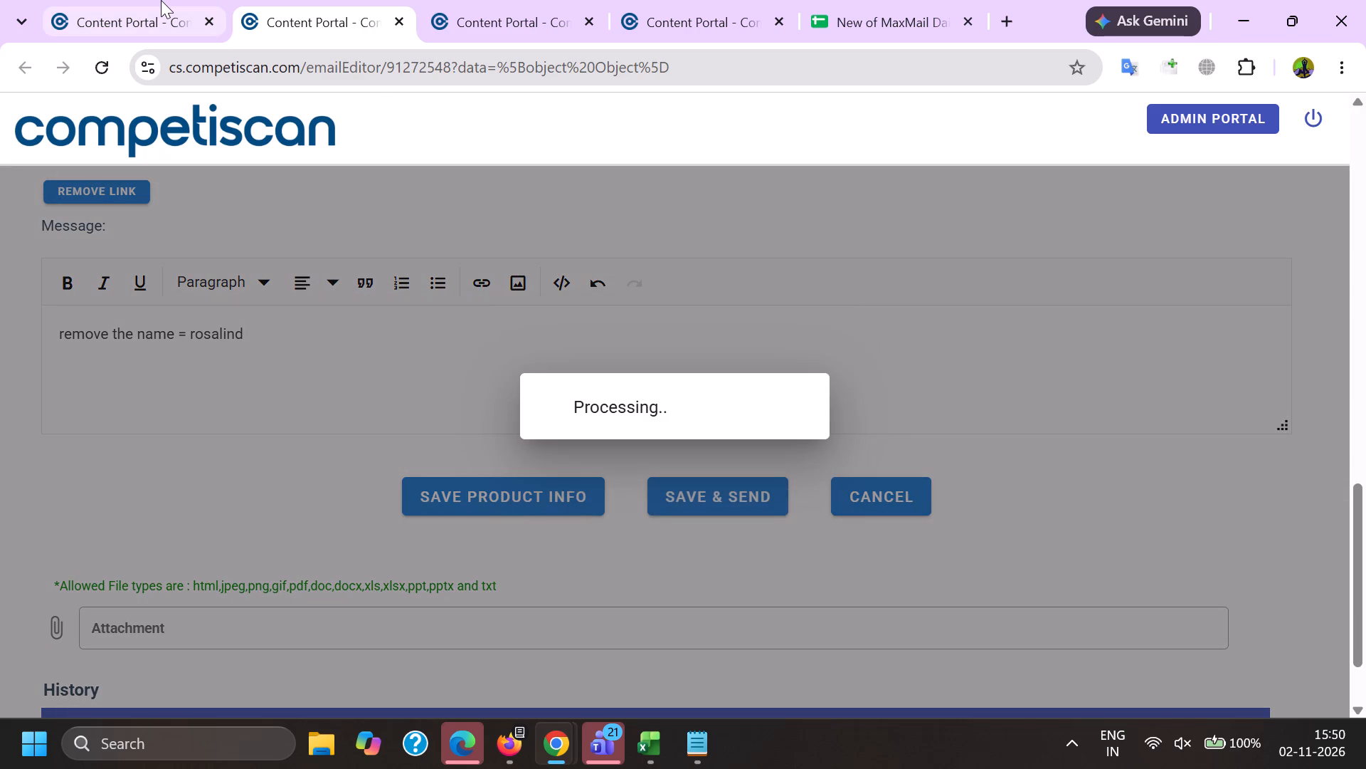
Switch to the Excel log and go to the start of the first empty row below the Macy entries on the may 26 sheet.
left_click(657, 740)
left_click(842, 665)
scroll(780, 496, "down", 9)
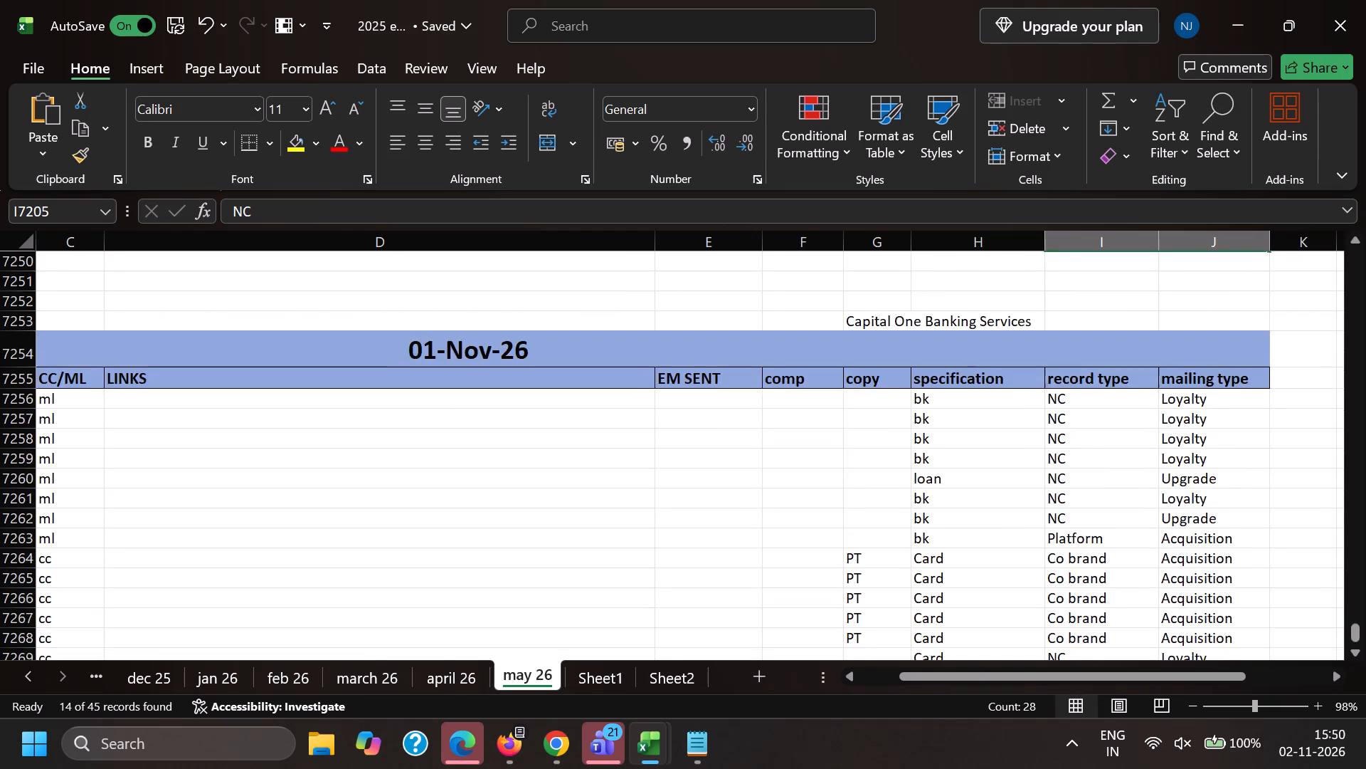
scroll(394, 487, "down", 4)
scroll(802, 600, "down", 5)
left_click(682, 496)
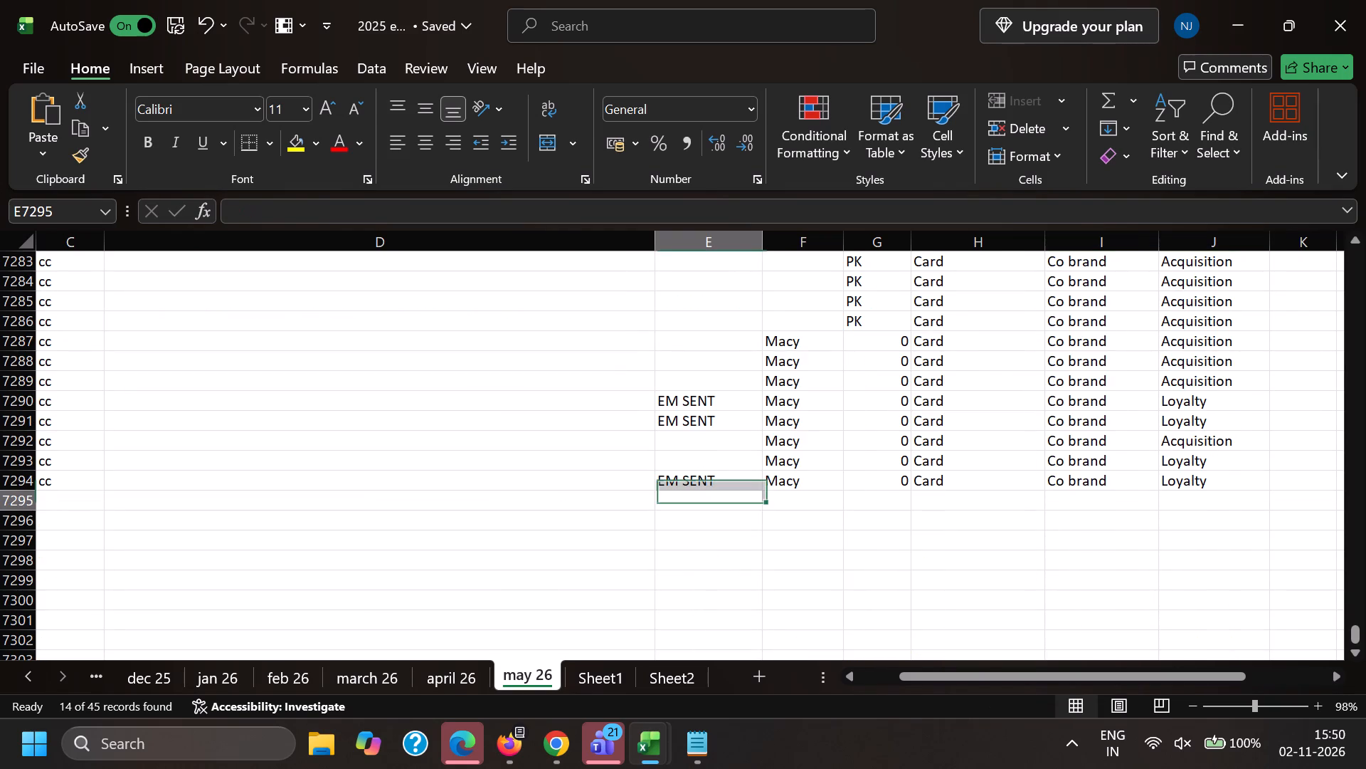
key("Left")
key("Left")
key("Left")
key("Left")
key("Left")
key("Left")
key("Left")
key("Left")
key("Left")
key("Left")
key("alt+Tab")
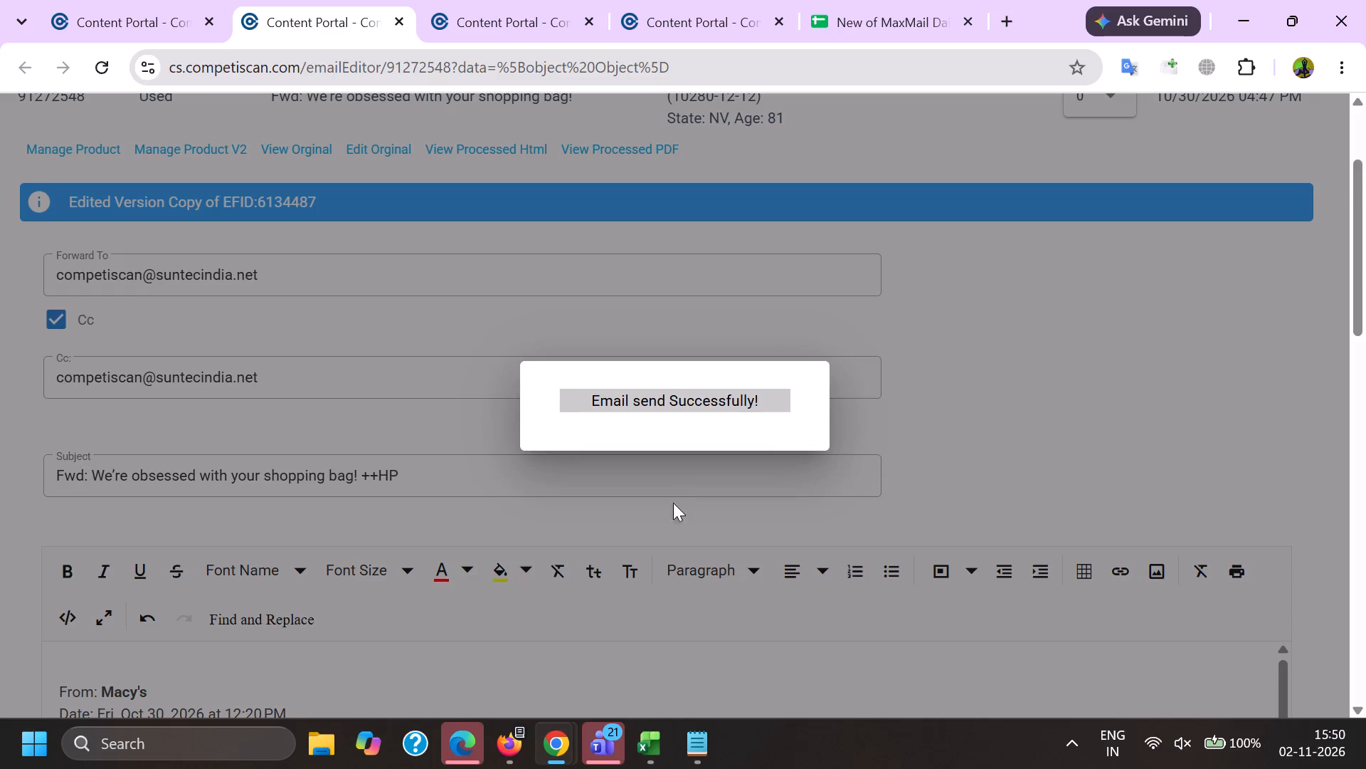
Copy the subject "The mattress upgrade you've been dreaming of" from the email list in Firefox, leaving out the Fw: prefix.
left_click(502, 746)
left_click(129, 659)
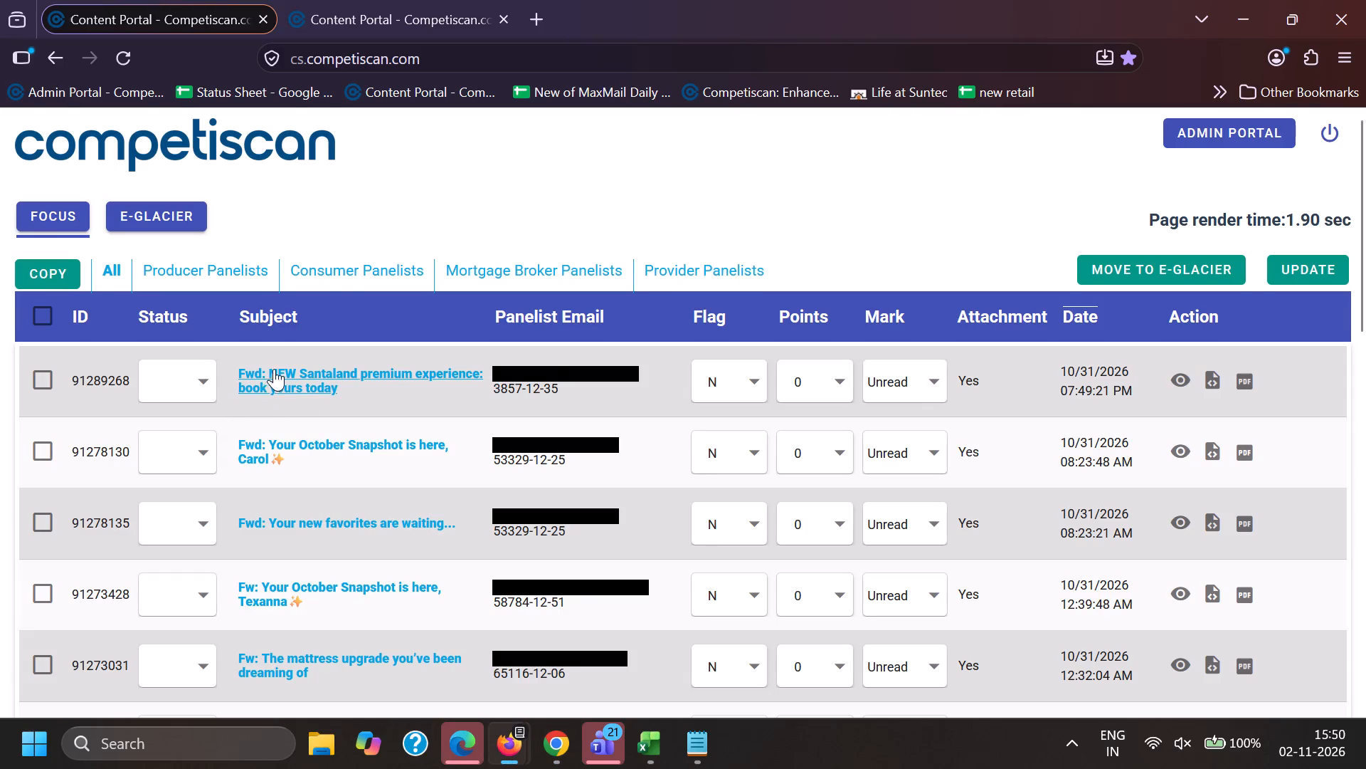
scroll(279, 449, "down", 1)
scroll(296, 567, "down", 1)
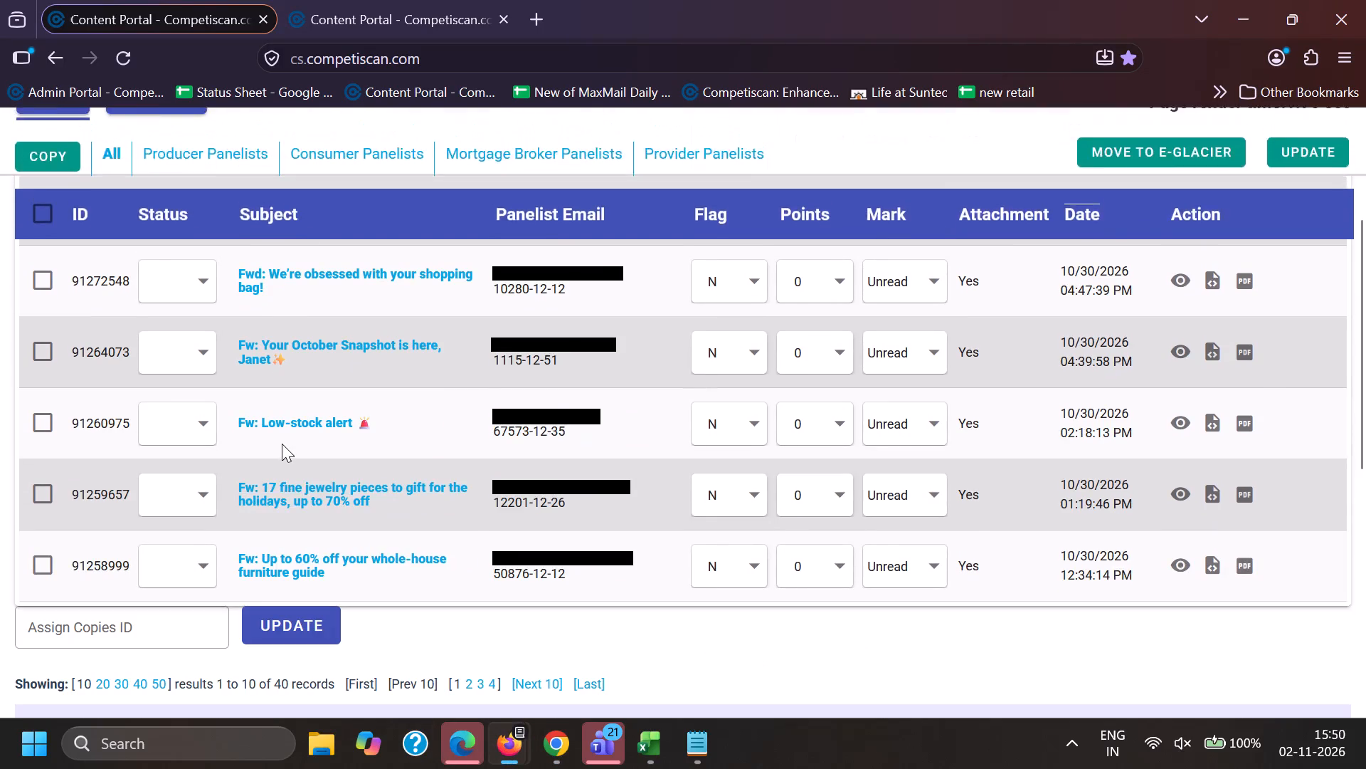
scroll(281, 454, "up", 1)
left_click_drag(262, 533, 354, 570)
key("ctrl+c")
key("ctrl+c")
In the Chrome portal, search email subjects for the quoted phrase "The mattress upgrade you've been dreaming of".
left_click(556, 737)
left_click(305, 646)
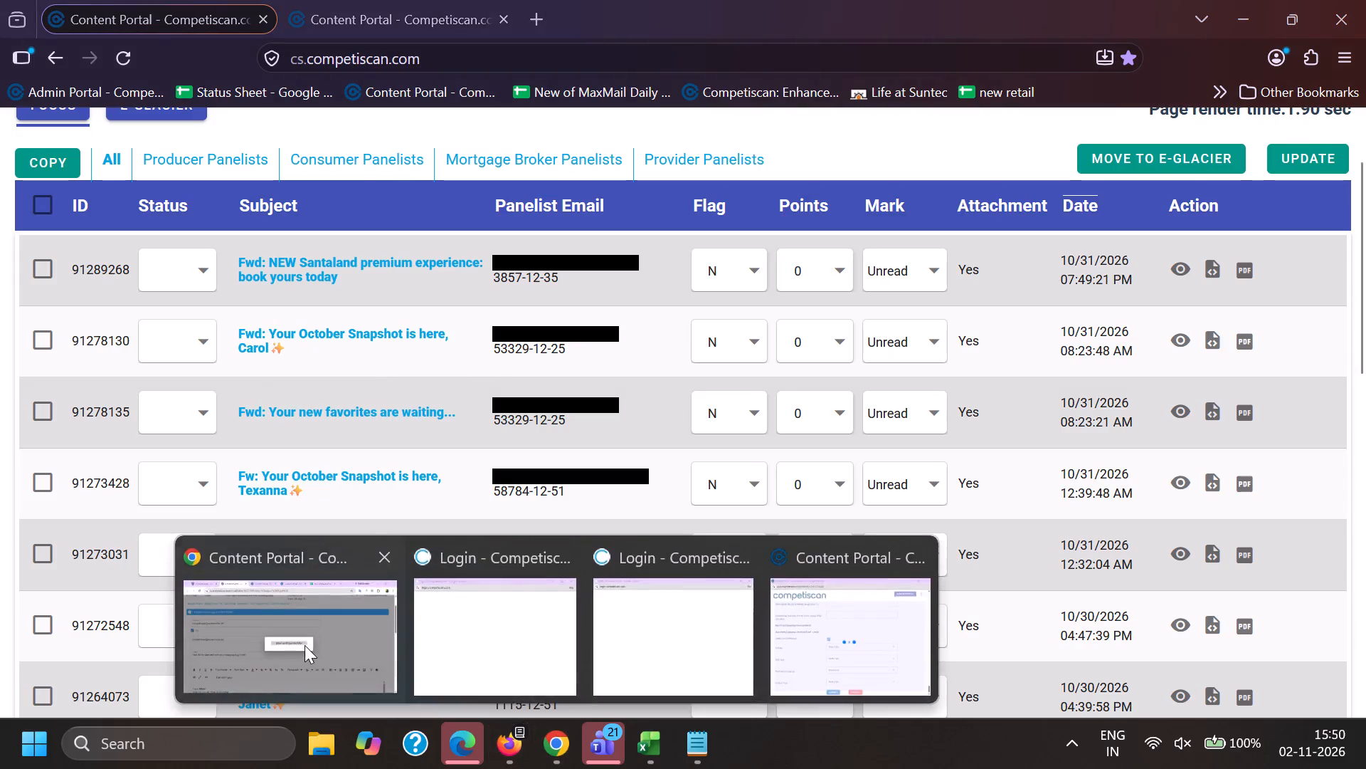
left_click(154, 0)
scroll(261, 417, "down", 18)
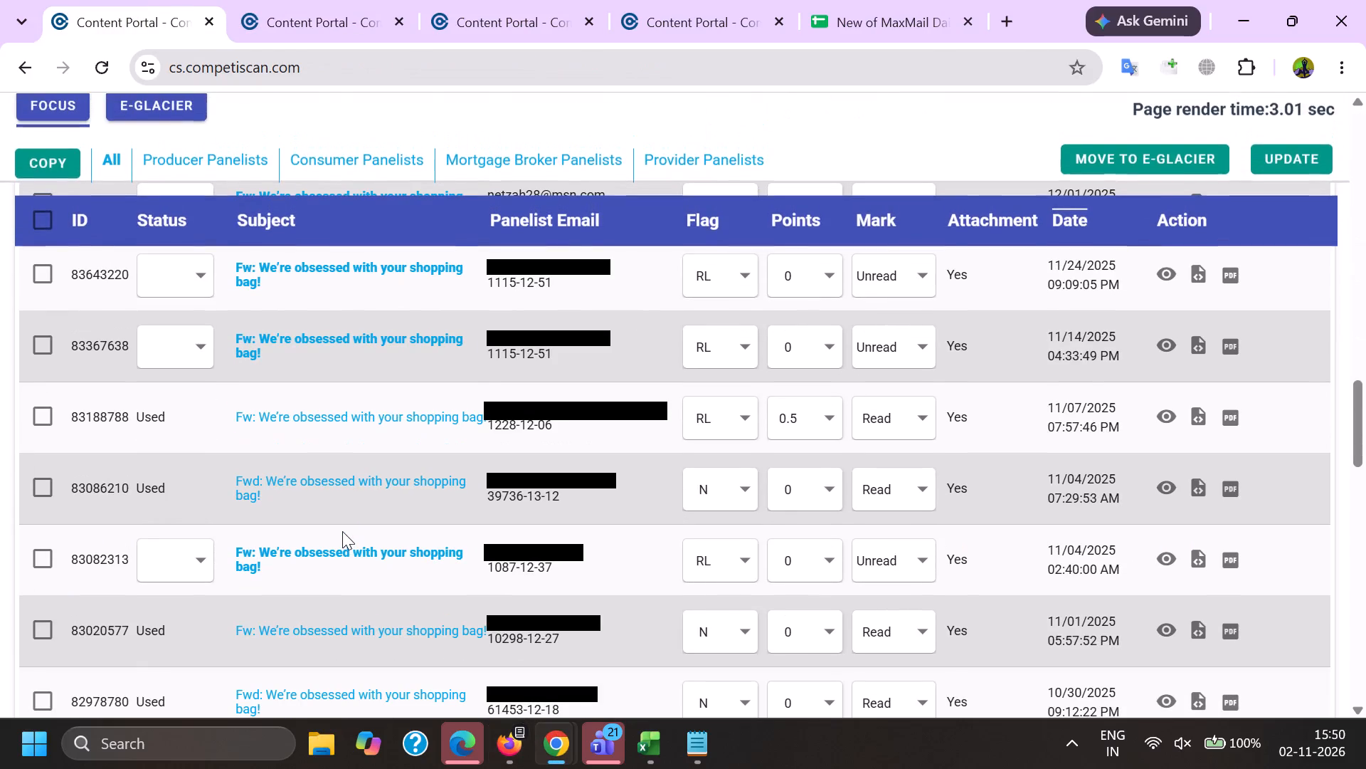
scroll(371, 503, "down", 4)
scroll(313, 533, "up", 1)
scroll(310, 538, "down", 9)
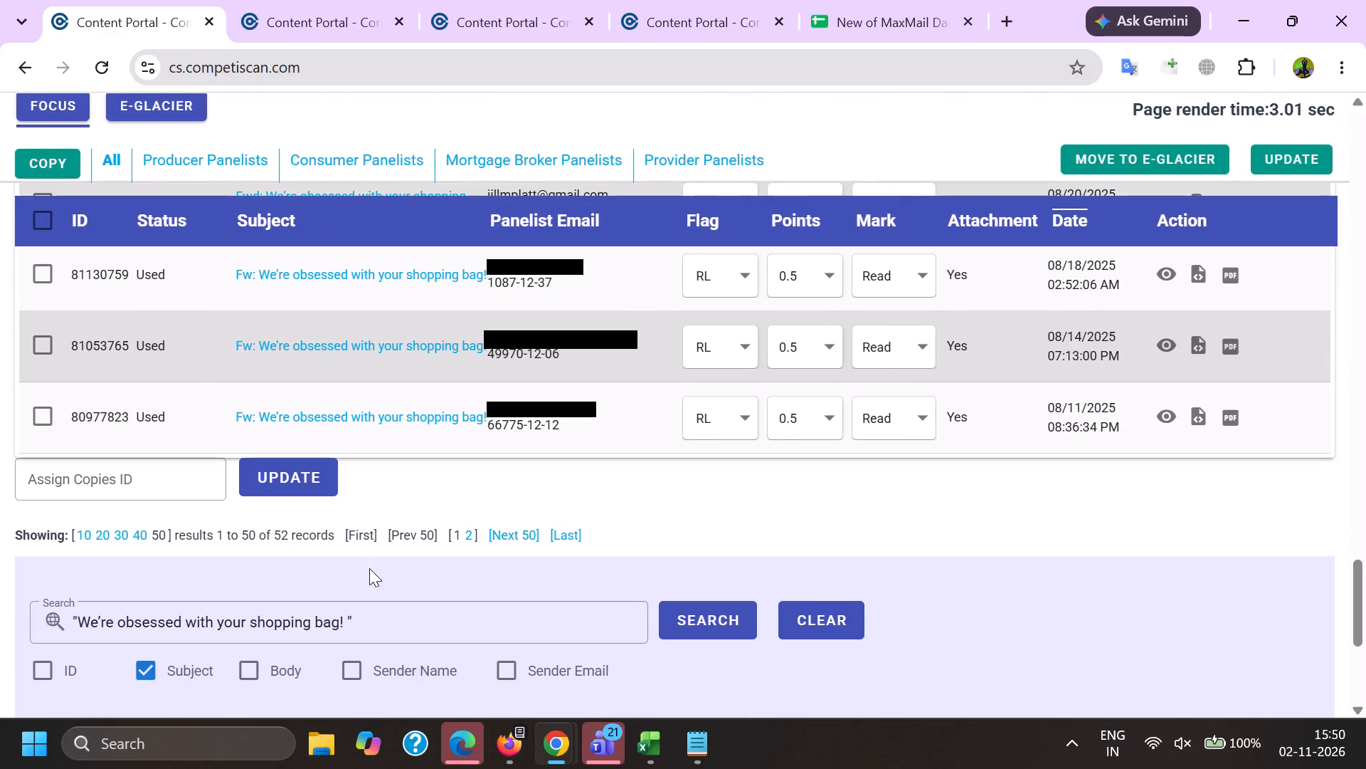
left_click_drag(423, 627, 0, 538)
key("BackSpace")
key("shift+quotedbl")
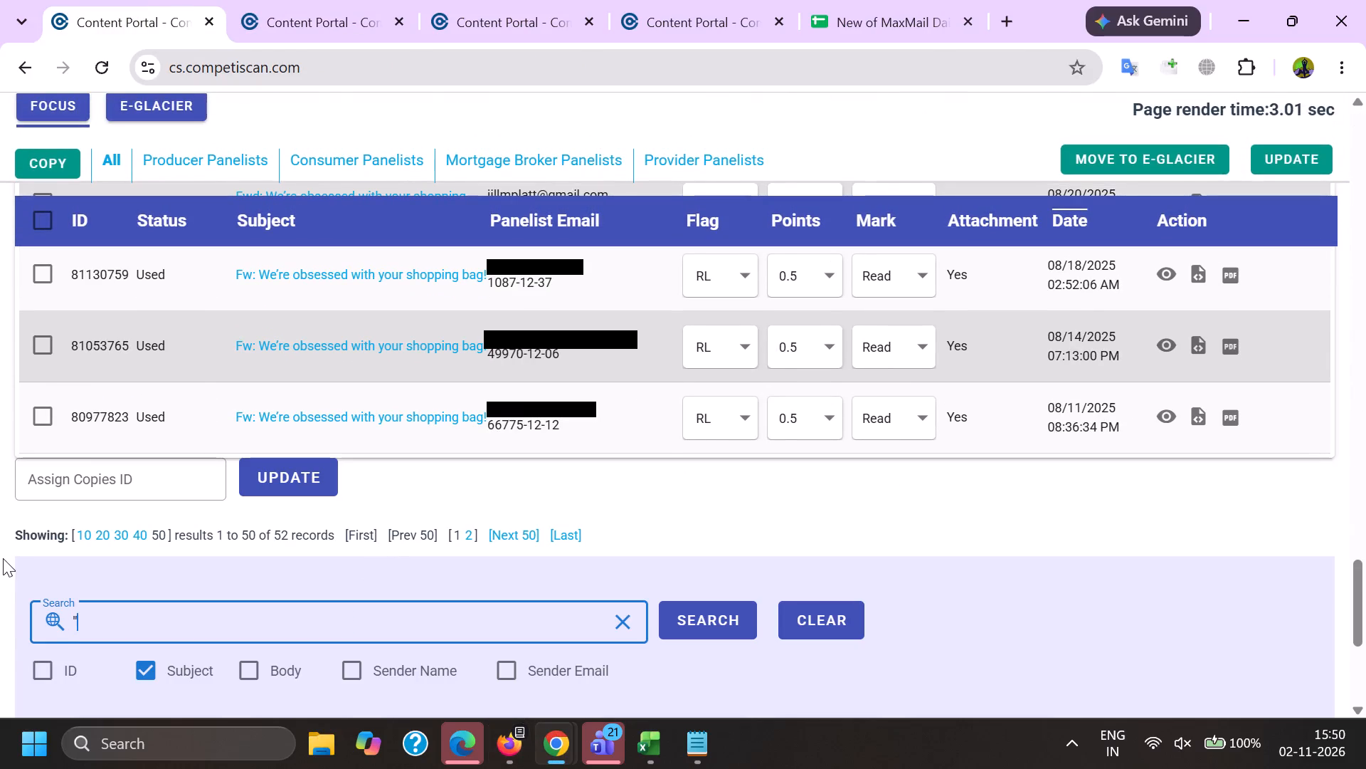
key("ctrl+v")
key("shift+quotedbl")
key("Return")
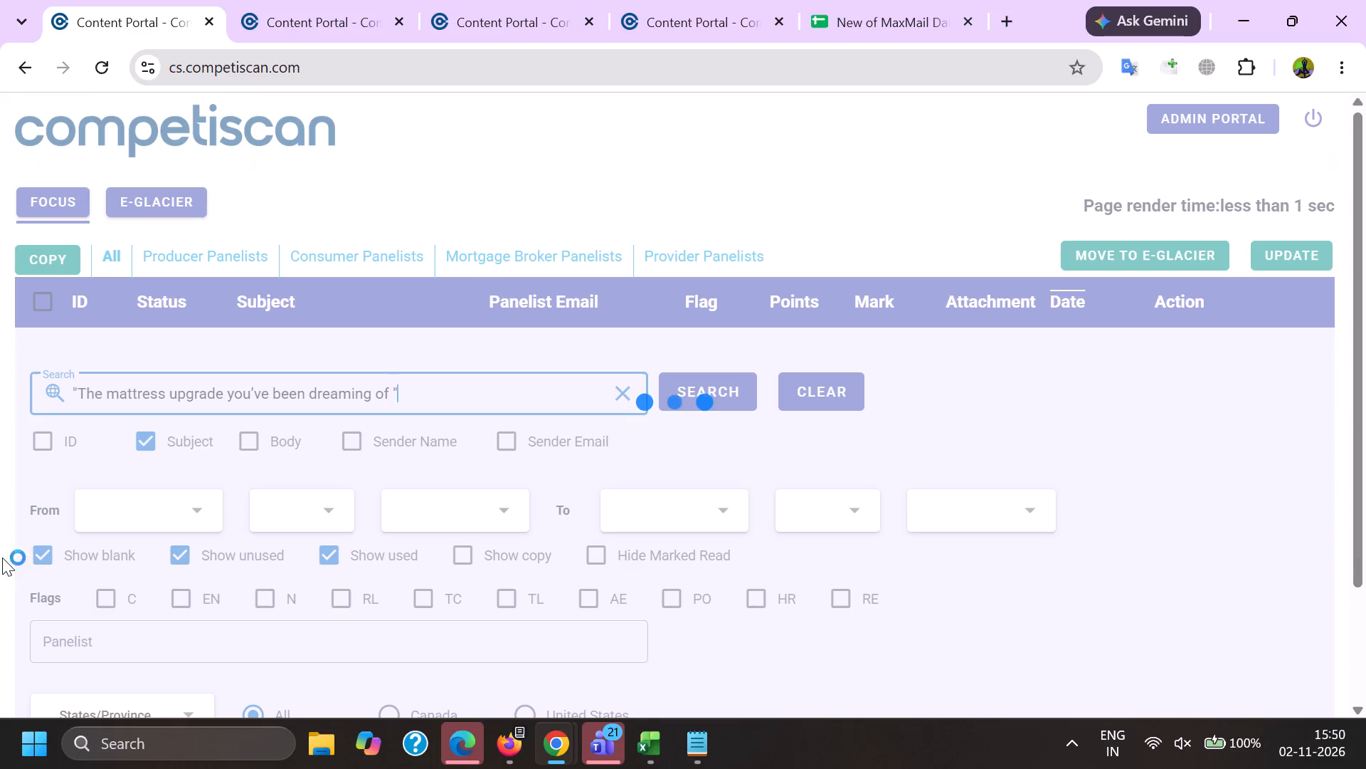
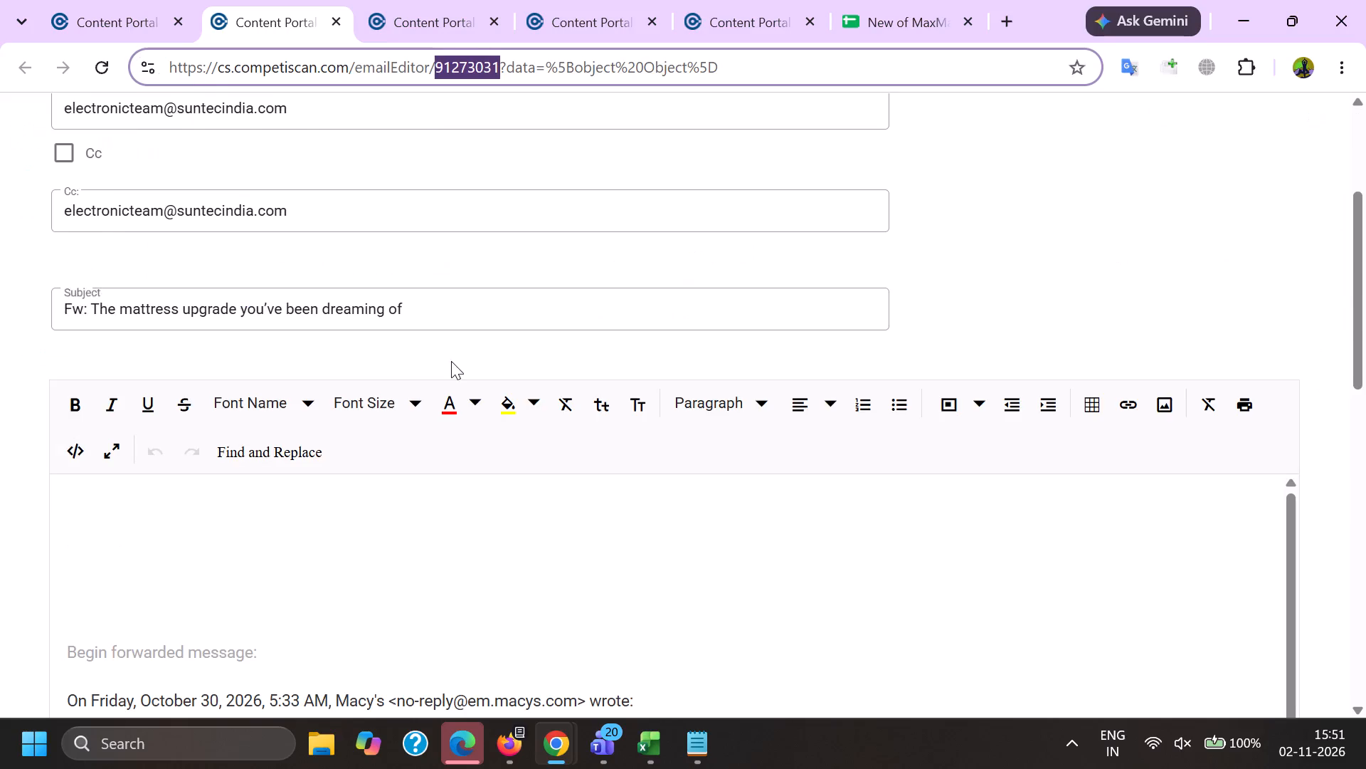
scroll(417, 349, "down", 8)
scroll(434, 442, "up", 4)
left_click(642, 756)
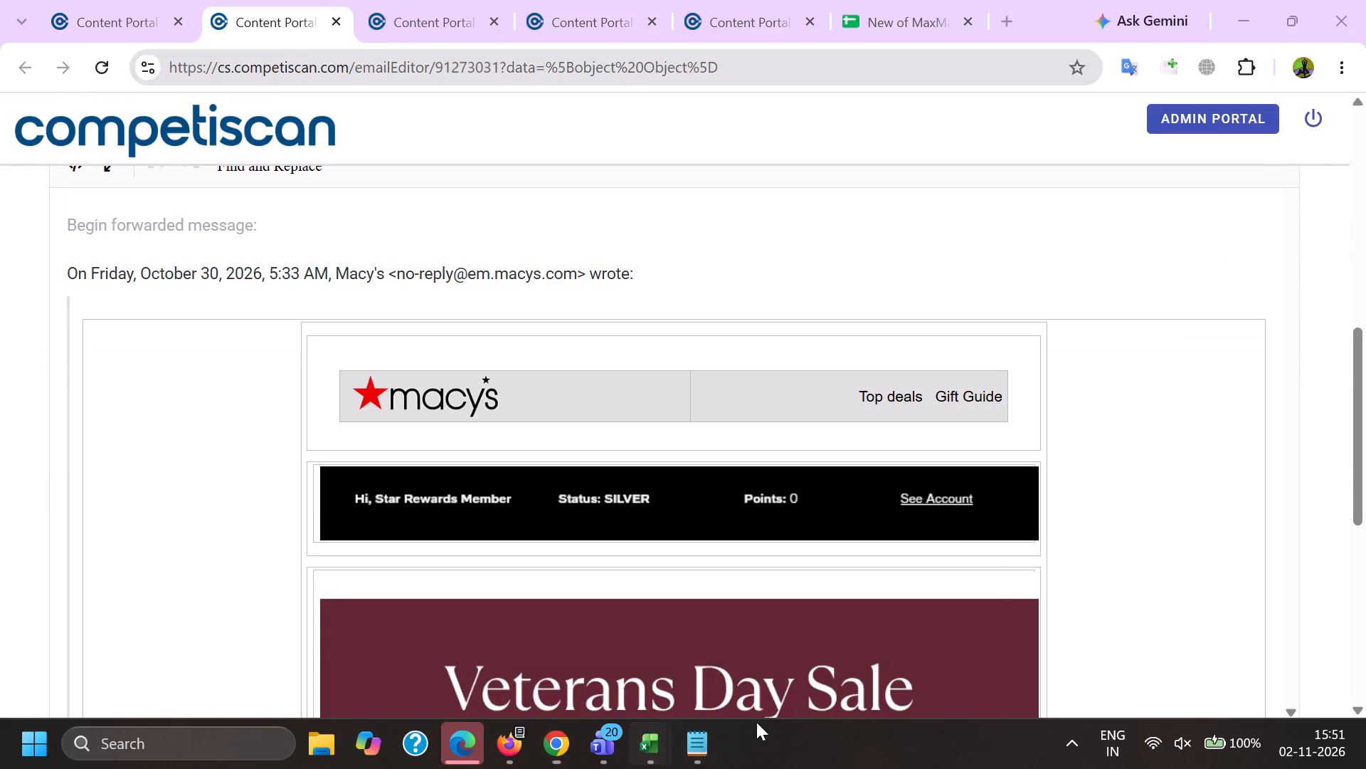
left_click(861, 681)
left_click(107, 501)
key("ctrl+v")
left_click(230, 501)
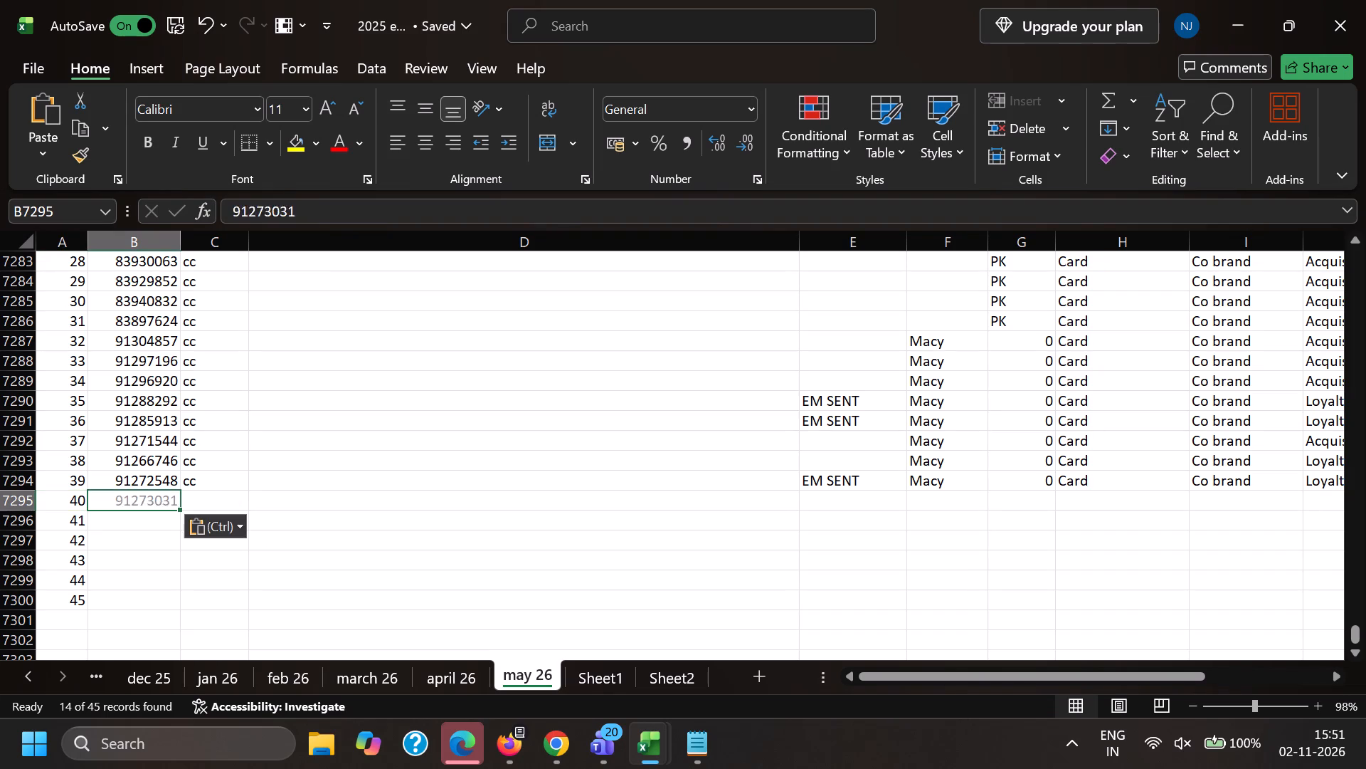
key("c")
key("c")
Copy the Macy, 0, Card, Co brand and Loyalty values from the entry above into the new log row.
key("Right")
key("Right")
key("Right")
key("Up")
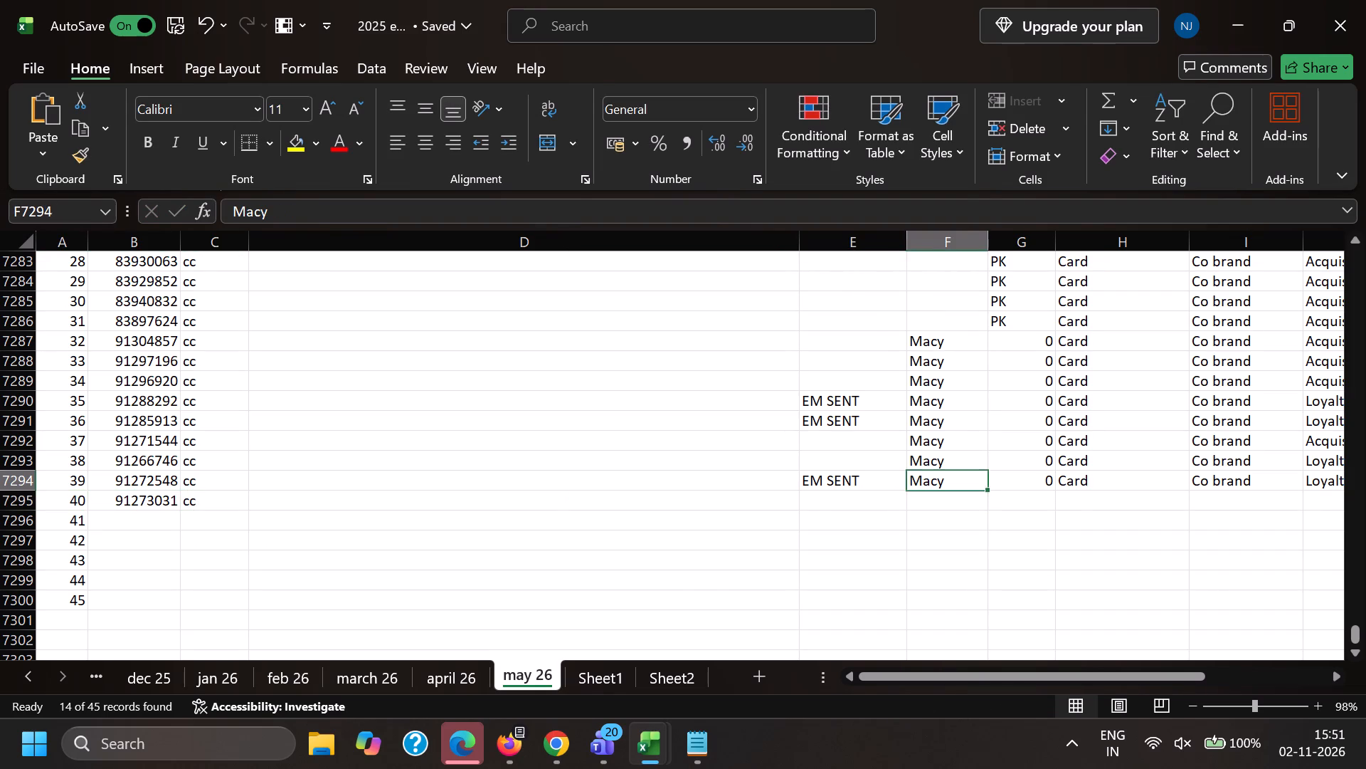
key("shift+Right")
key("shift+Right")
key("shift+Right")
key("shift+Right")
key("ctrl+c")
key("Down")
key("ctrl+v")
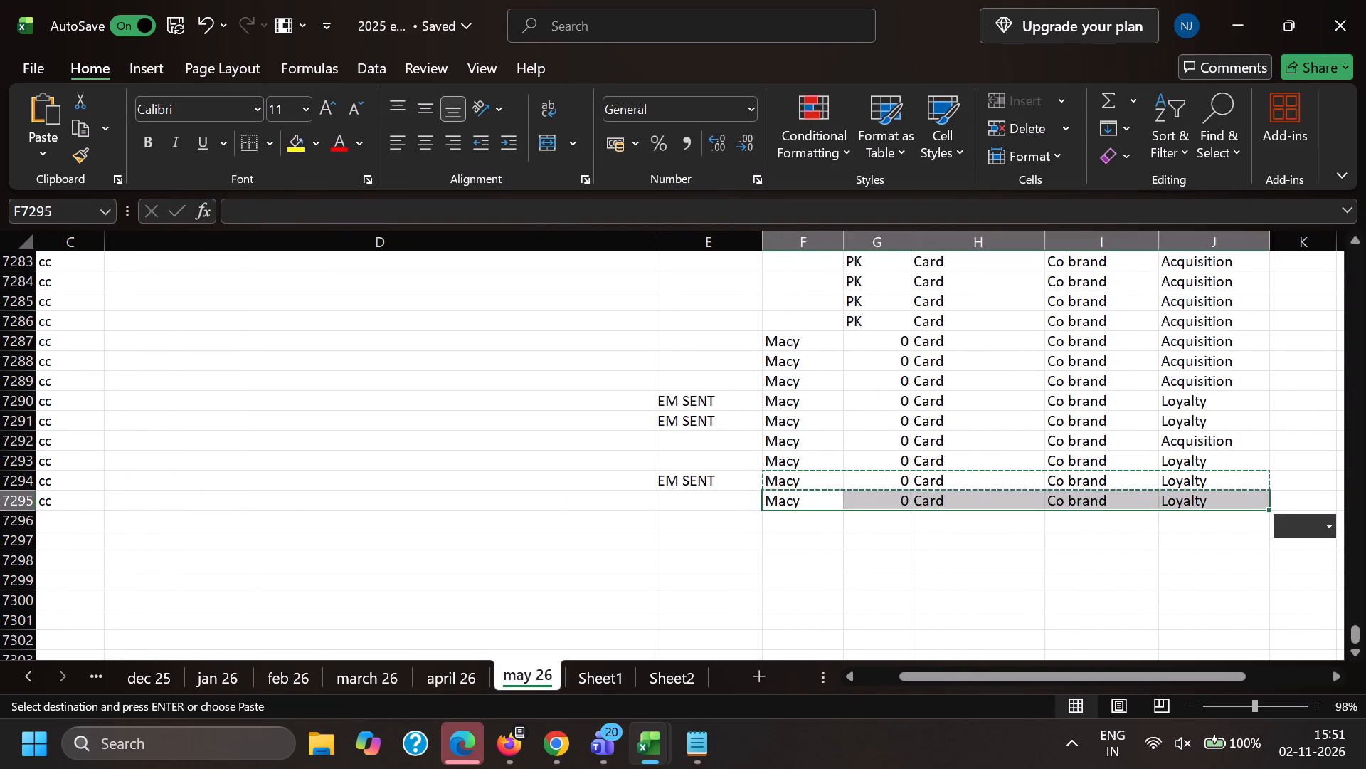
key("ctrl+Left")
key("ctrl+Left")
key("ctrl+Left")
key("ctrl+Left")
key("ctrl+Left")
key("ctrl+Left")
key("ctrl+Left")
key("ctrl+Left")
Back in the Chrome email editor, write "From:" above the forwarded message and begin the next header line below it.
key("alt+Tab")
scroll(266, 504, "up", 2)
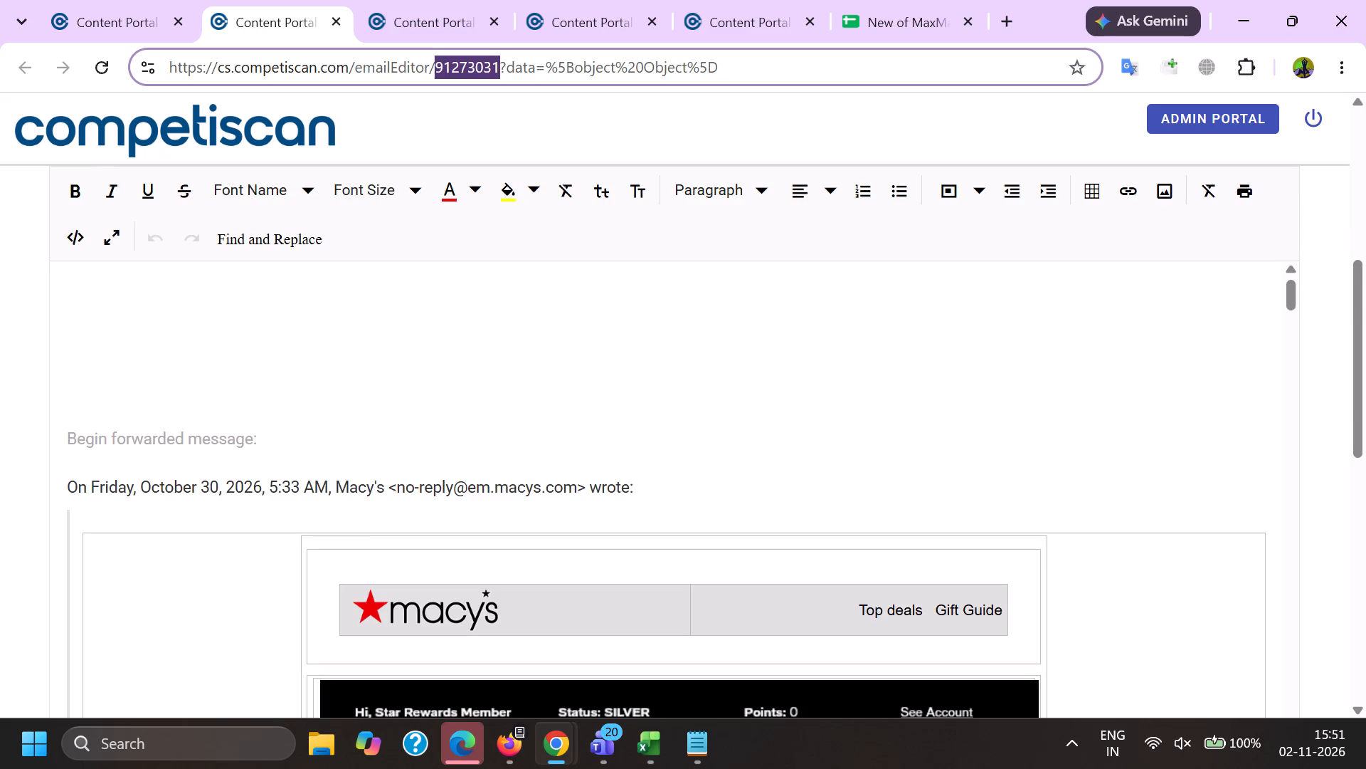
key("o")
key("m")
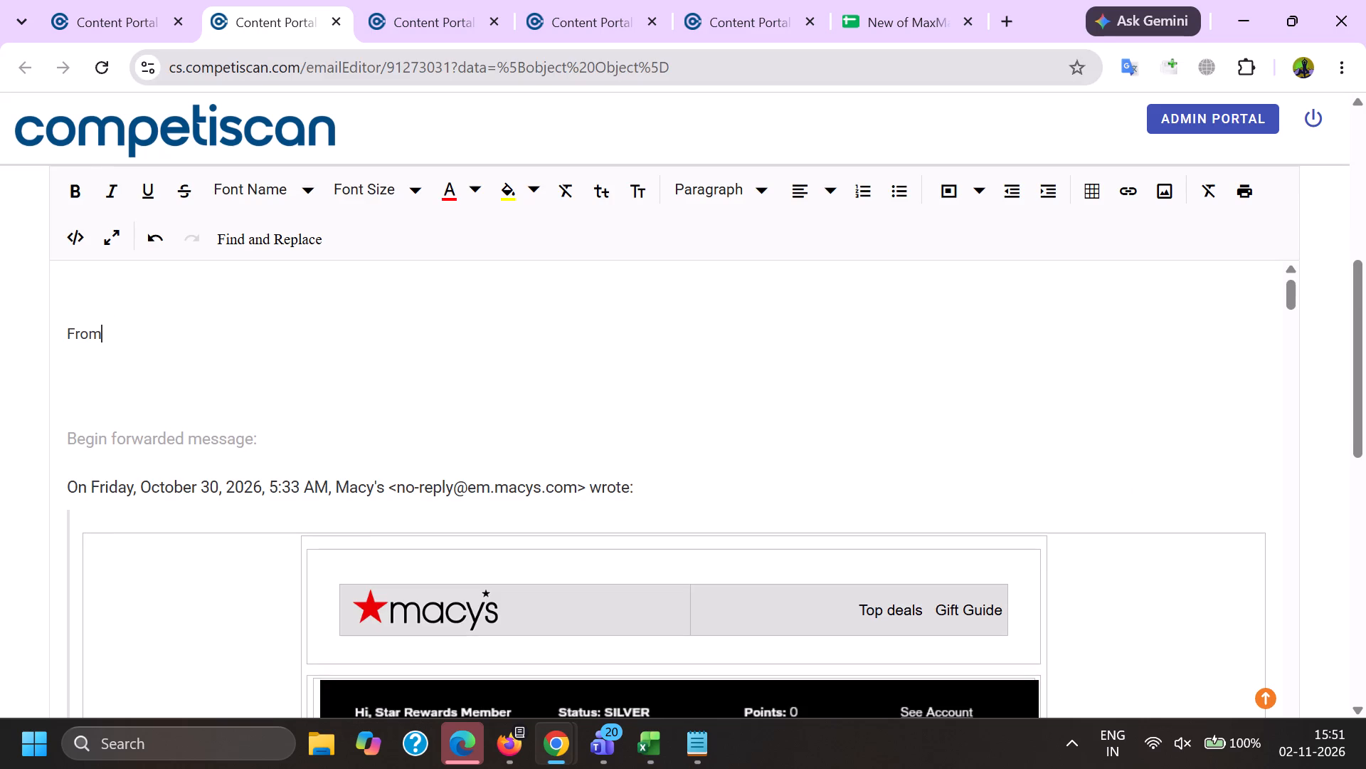
key("shift+colon")
key("space")
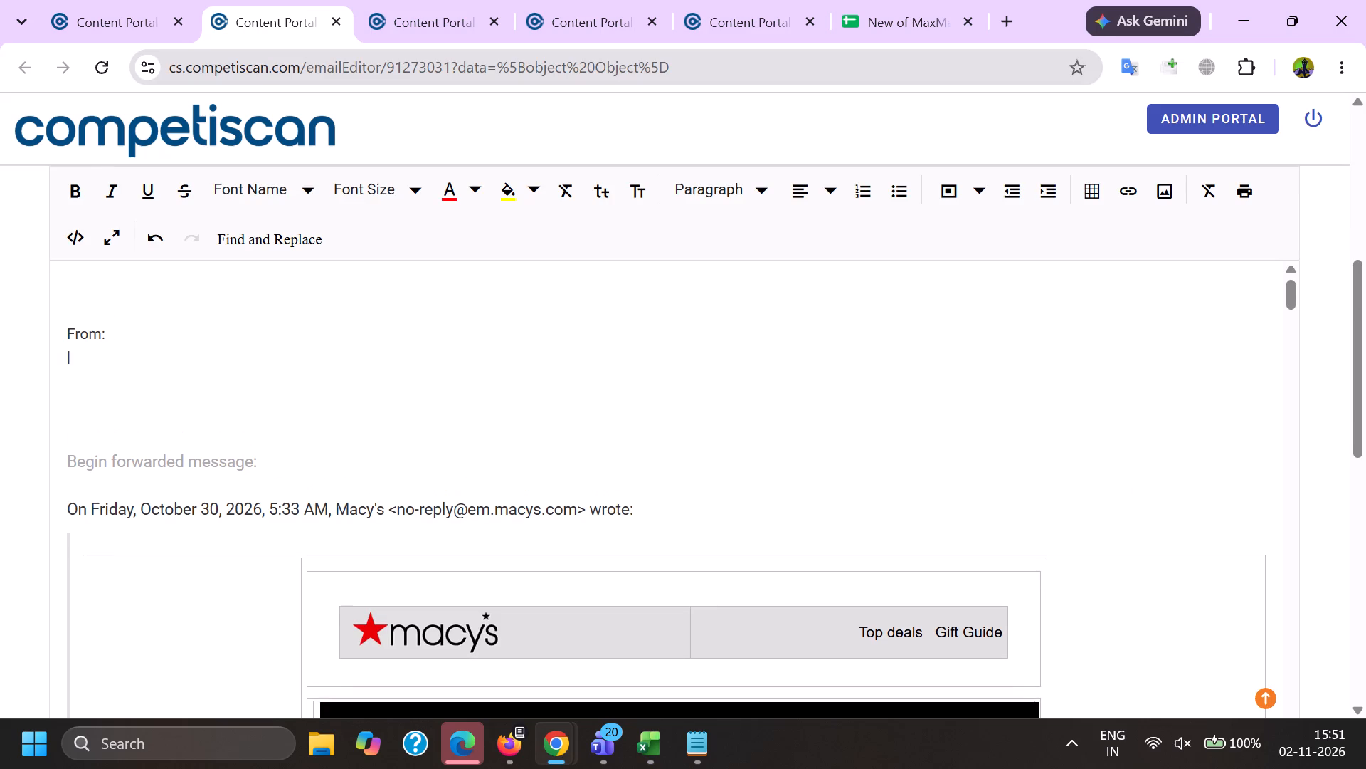
key("BackSpace")
key("Return")
key("BackSpace")
key("shift+Return")
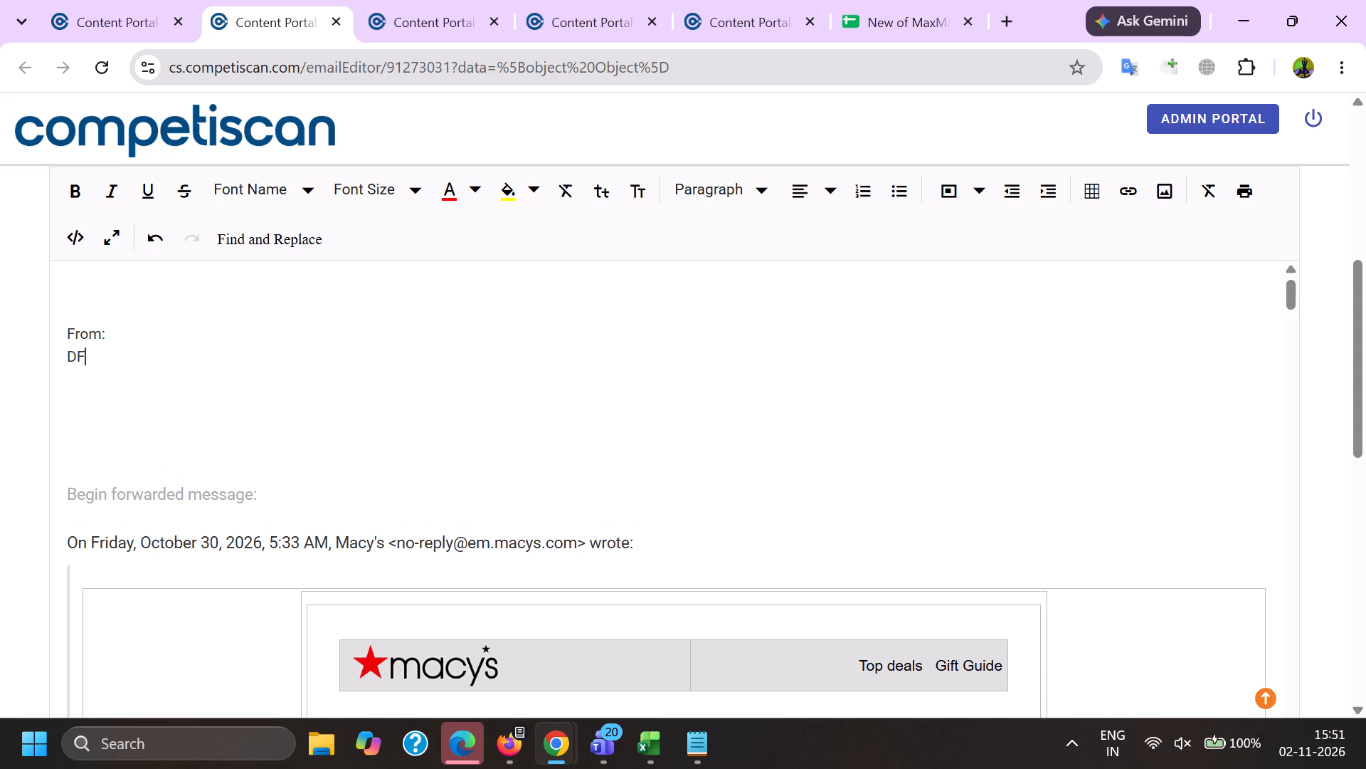
key("BackSpace")
key("a")
Add "Date:" and "Subject:" header lines below "From:" above the forwarded message.
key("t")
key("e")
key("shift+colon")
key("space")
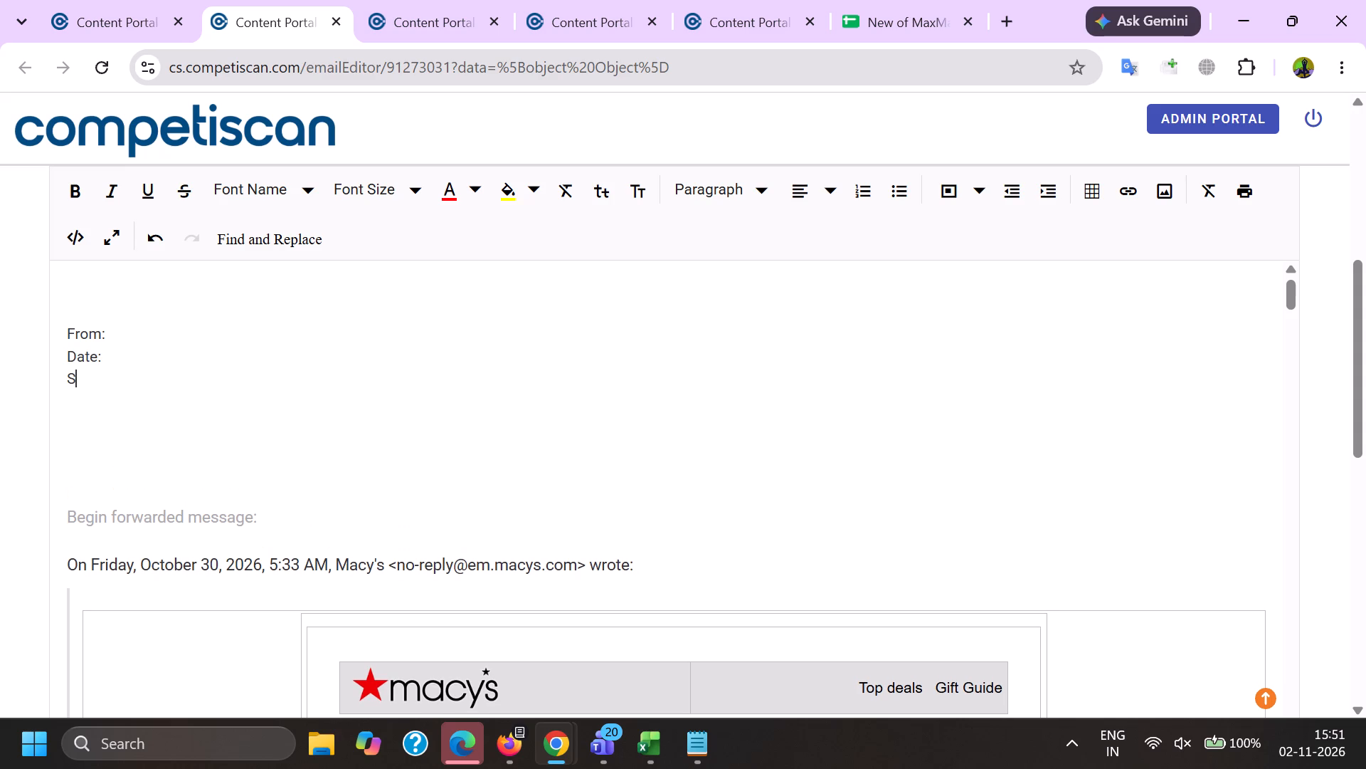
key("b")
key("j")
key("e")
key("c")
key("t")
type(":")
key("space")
Fill the From line with "Macy's" and the Date line with "Friday, October 30, 2026, 5:33 AM", copied from the forwarding line.
double_click(359, 565)
key("ctrl+c")
left_click(163, 335)
key("ctrl+v")
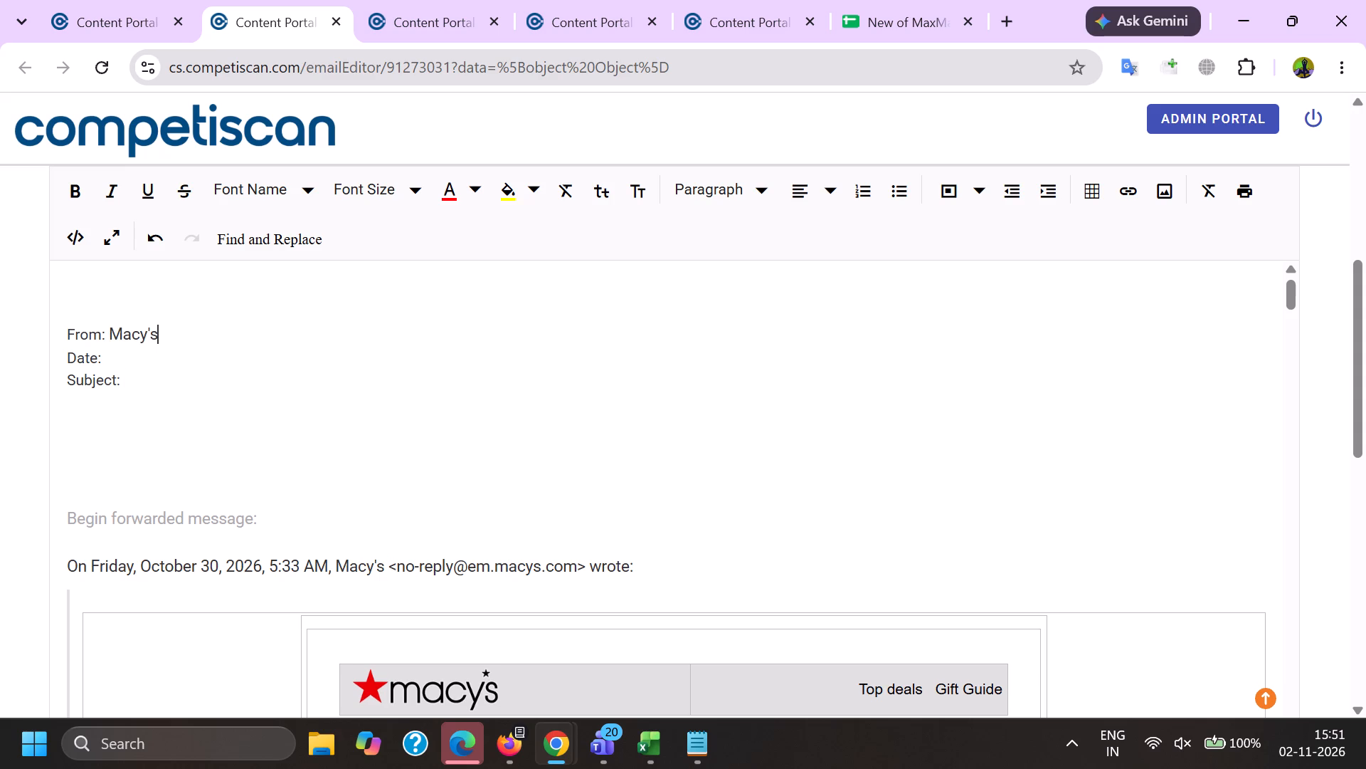
left_click(159, 348)
double_click(119, 572)
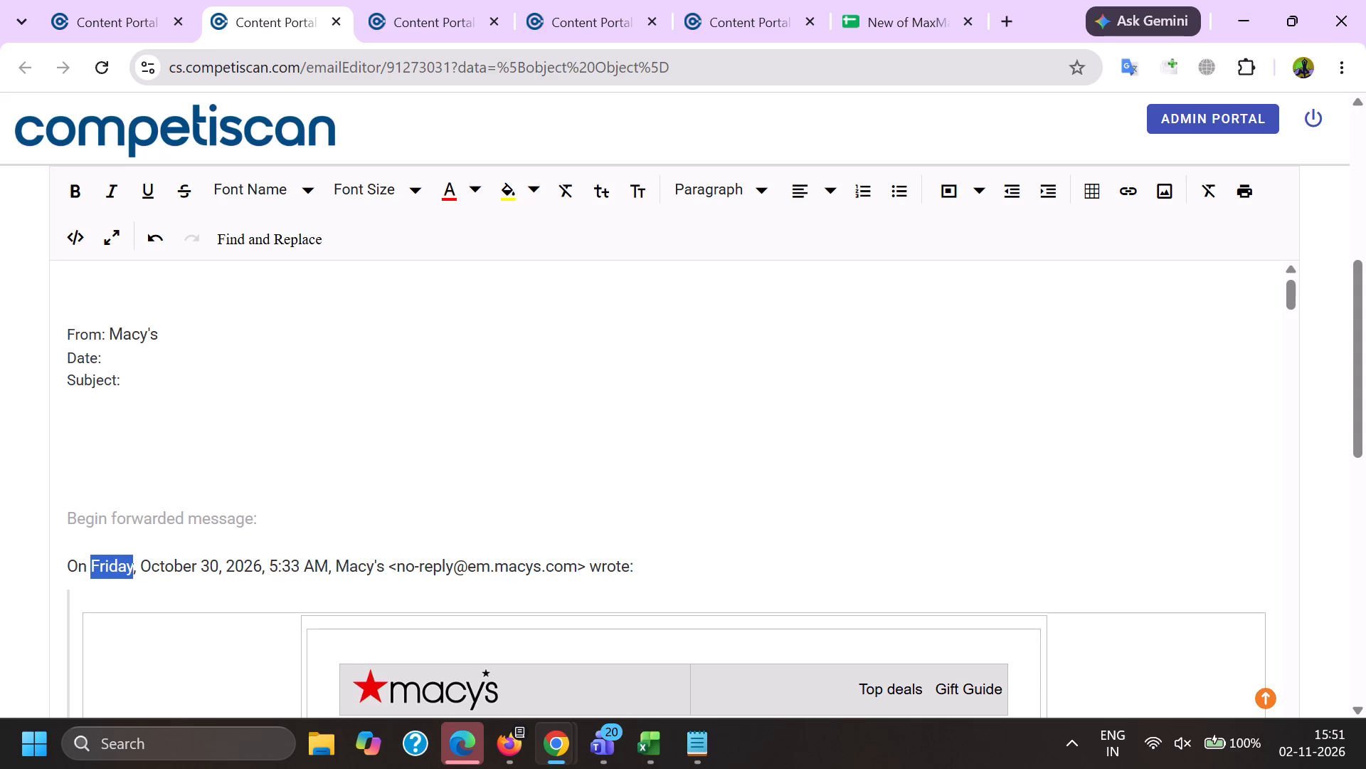
left_click(318, 567, "shift")
key("ctrl+c")
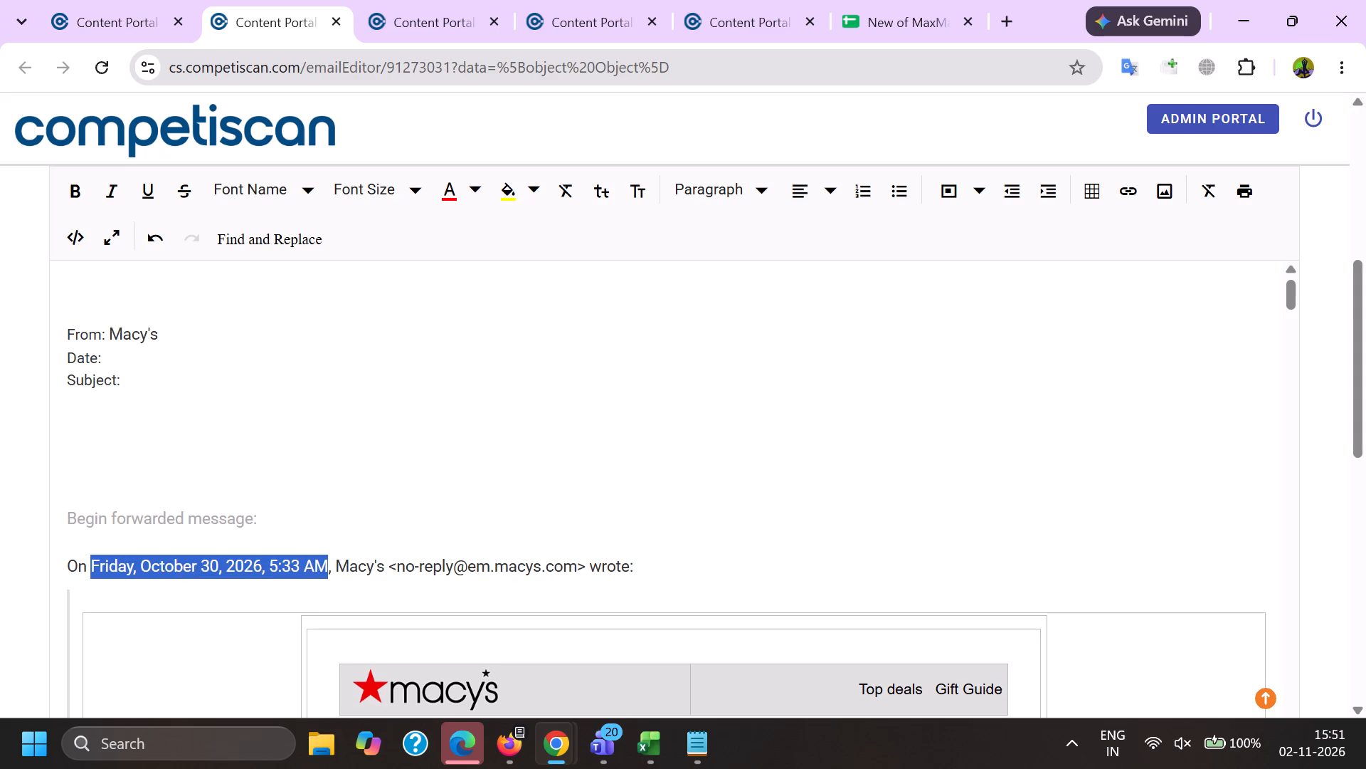
left_click(135, 355)
key("ctrl+v")
Fill the Subject line with "The mattress upgrade you've been dreaming of", copied from the email record without the Fw: prefix.
left_click(152, 383)
scroll(258, 449, "up", 5)
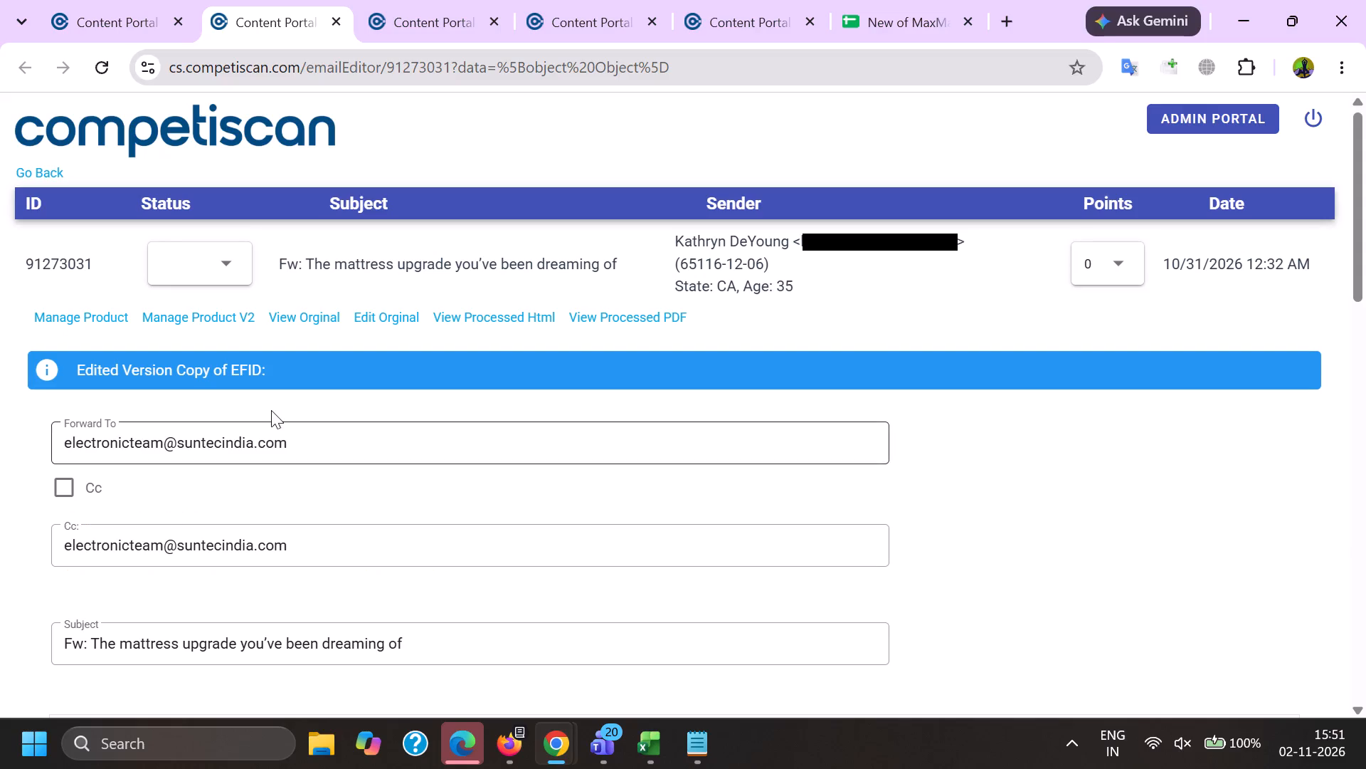
left_click_drag(307, 258, 623, 273)
key("ctrl+c")
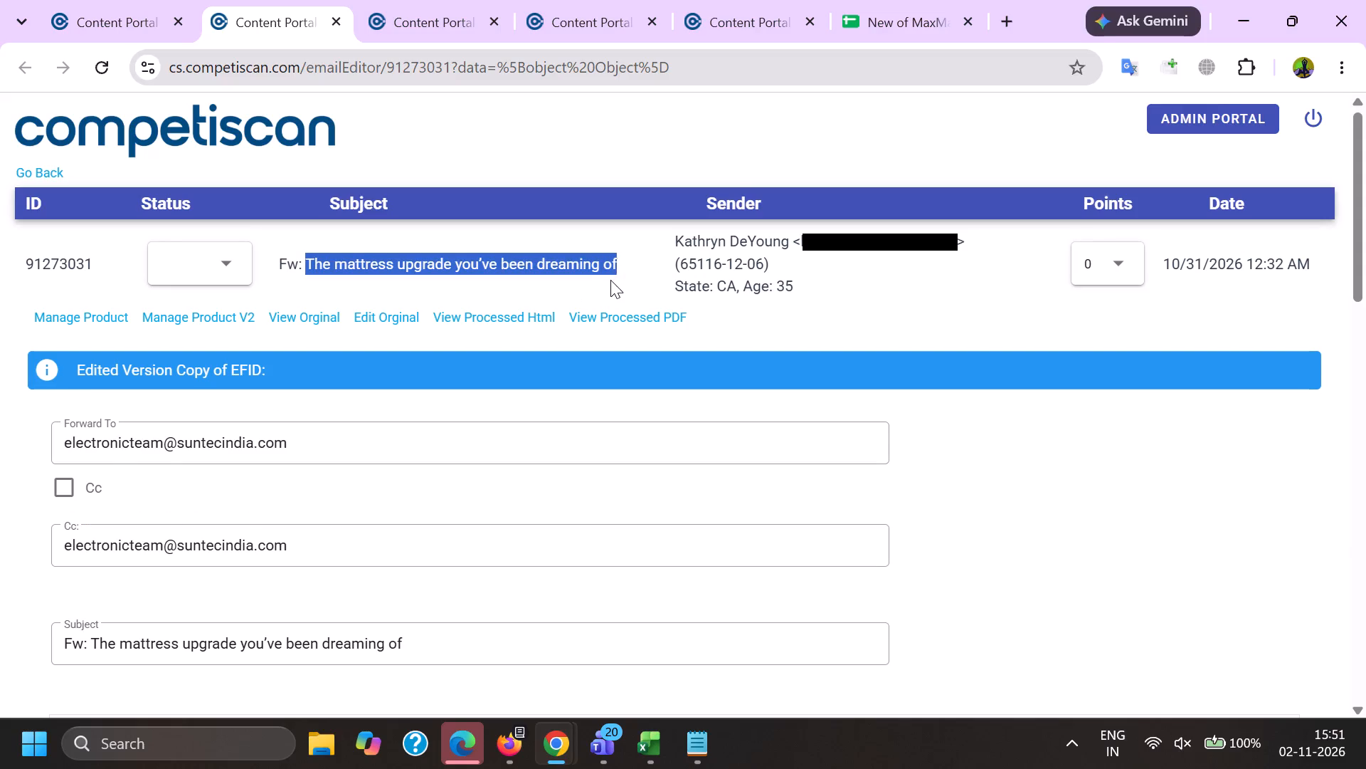
scroll(0, 251, "down", 2)
scroll(149, 355, "down", 2)
left_click(168, 409)
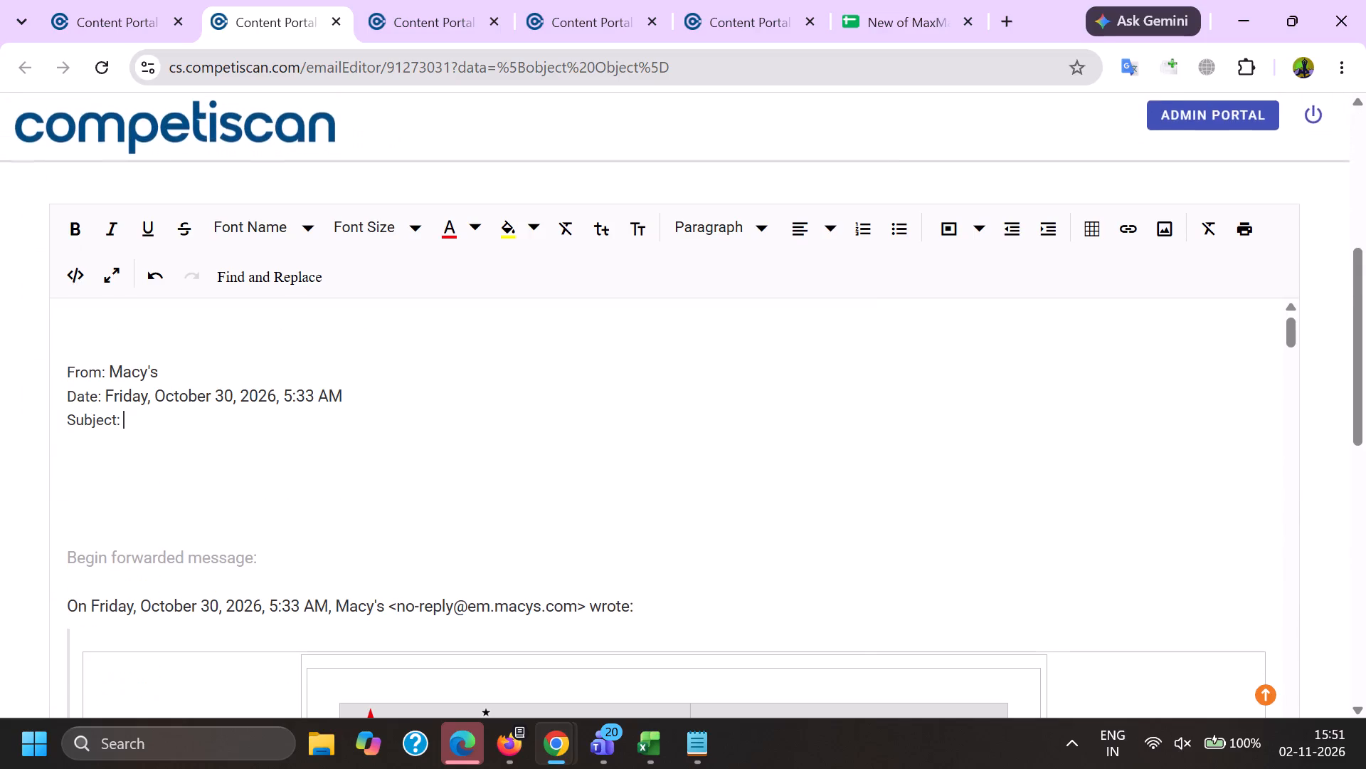
key("ctrl+v")
Delete the "On Friday, October 30... wrote:" line and the "Begin forwarded message:" line with the blank space above it.
left_click_drag(941, 592, 272, 523)
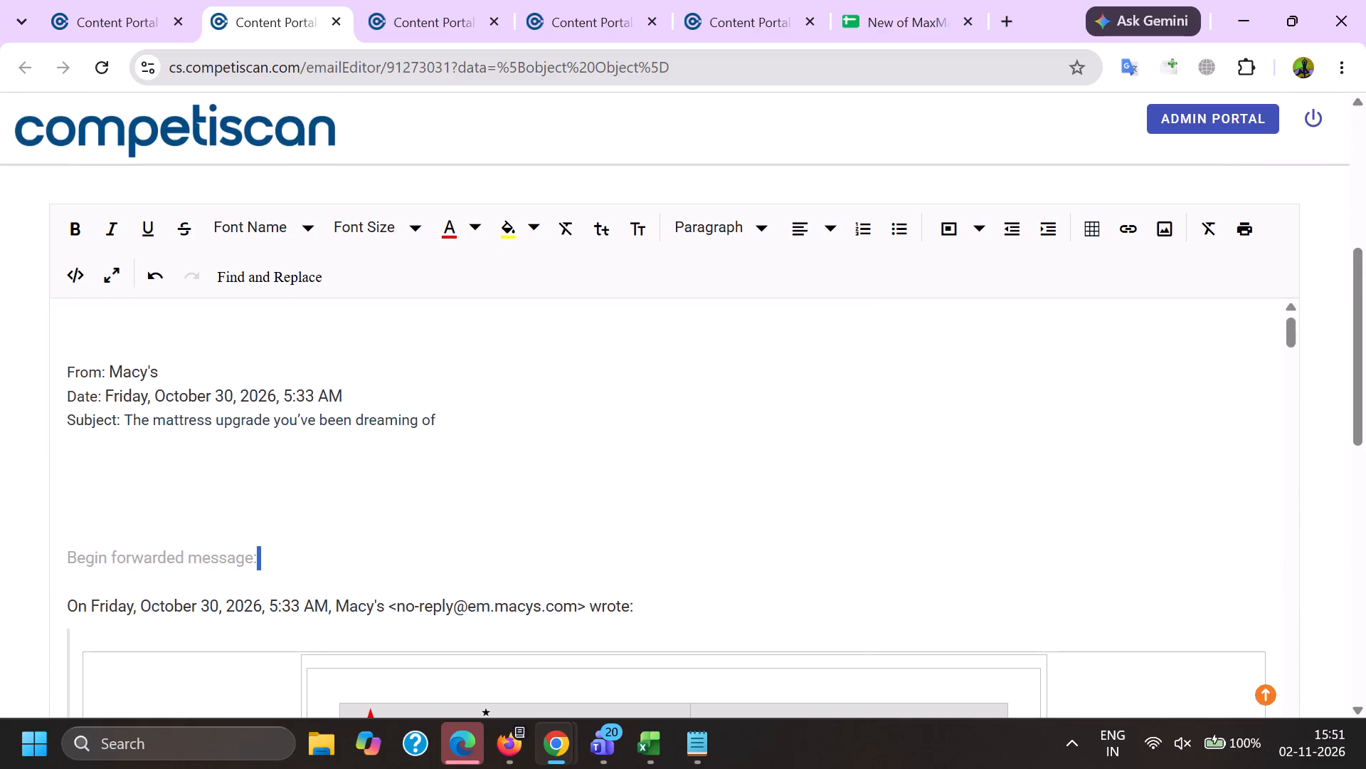
left_click_drag(272, 523, 741, 624)
key("BackSpace")
left_click_drag(539, 596, 397, 555)
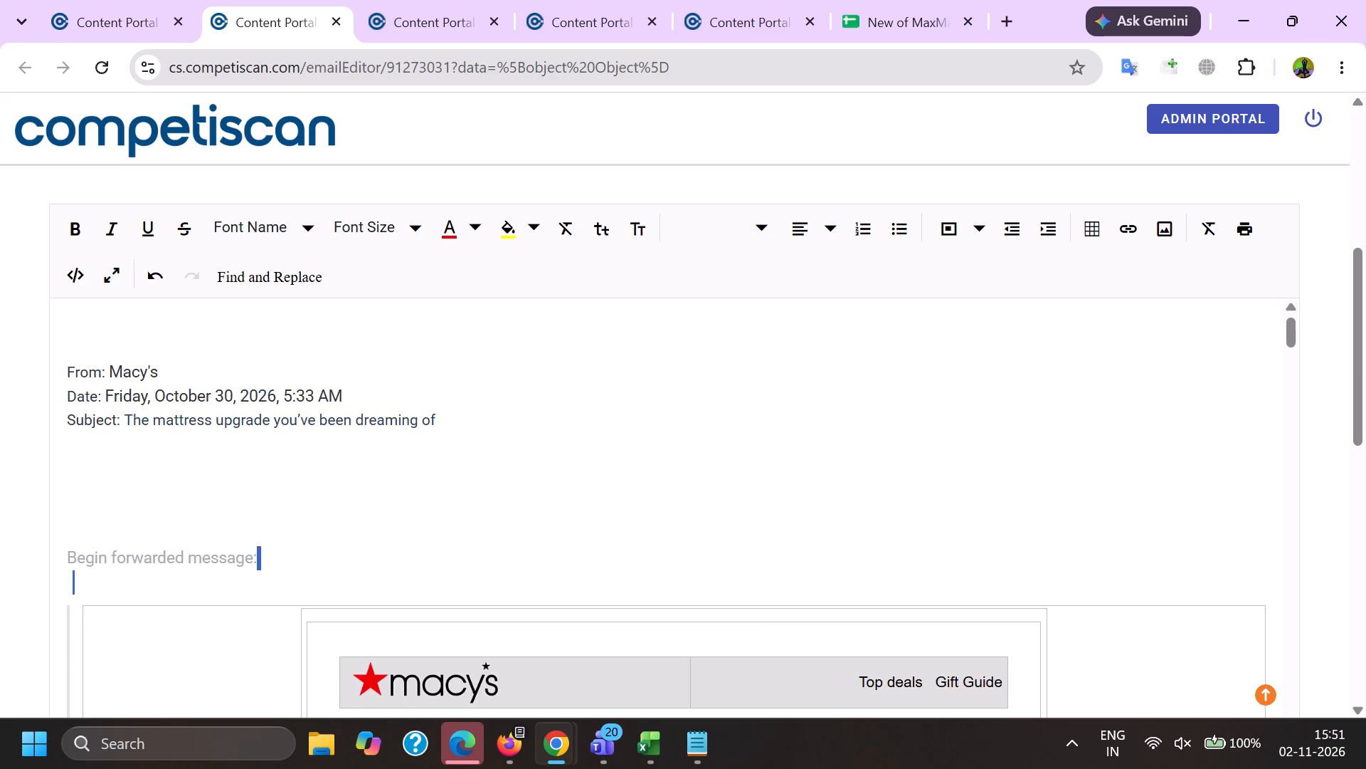
left_click_drag(397, 555, 54, 473)
key("BackSpace")
Check the Star Rewards status banner and the email body below it for content that needs cleaning.
scroll(356, 338, "down", 2)
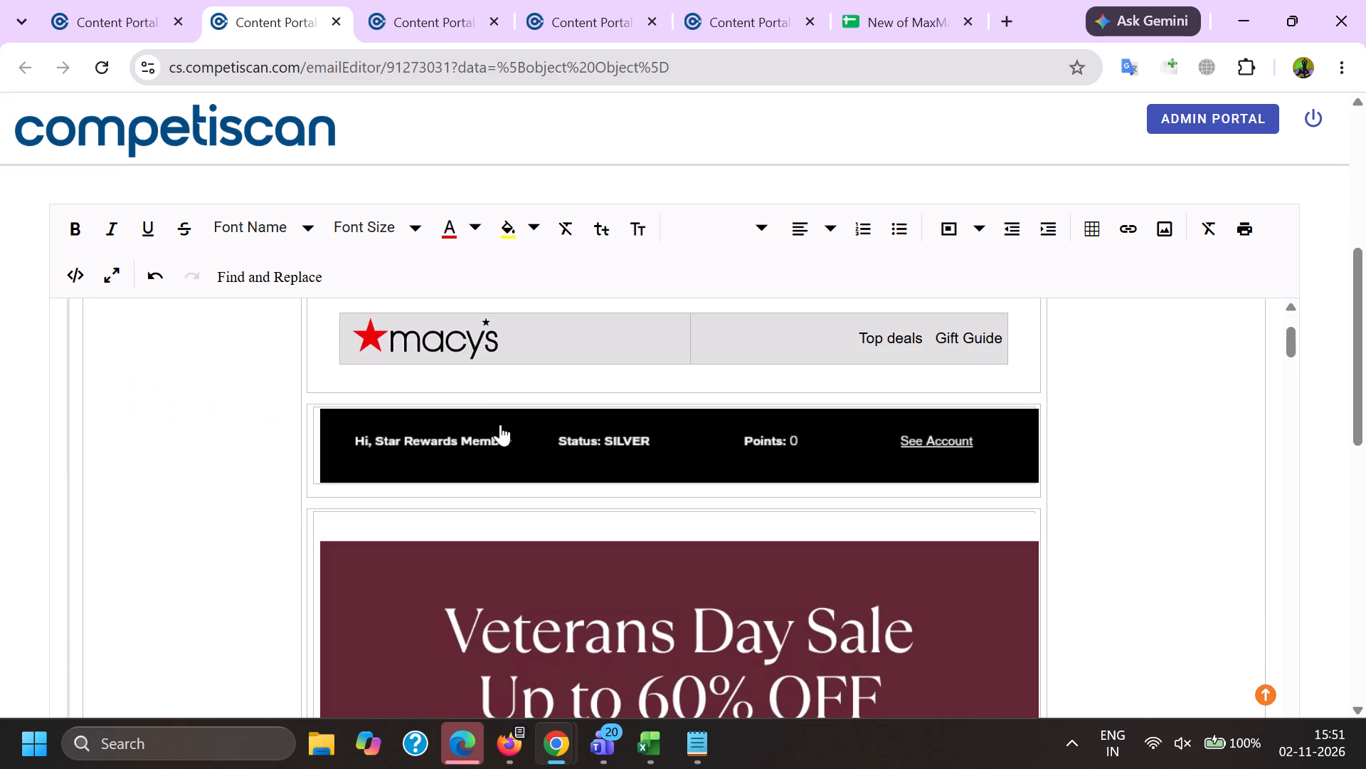
left_click(500, 424)
left_click(653, 371)
left_click(639, 370)
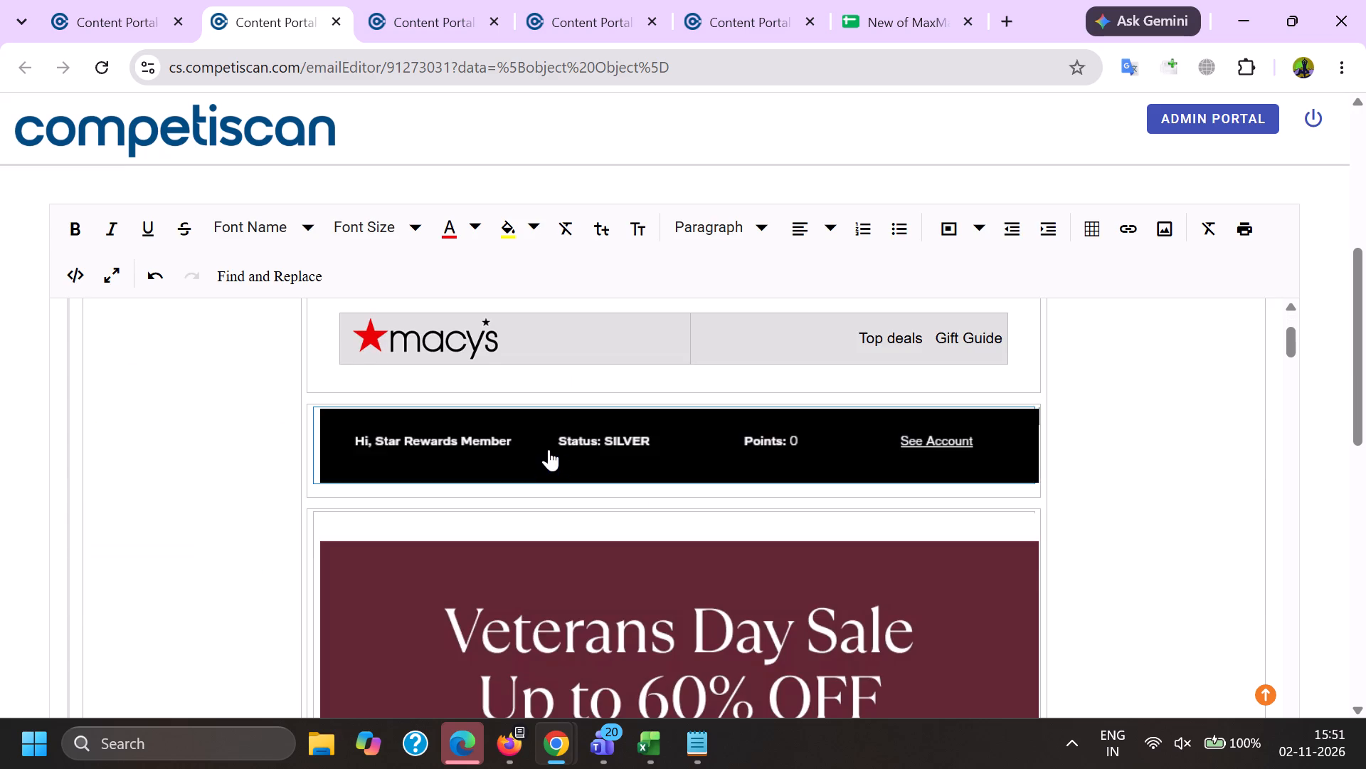
scroll(525, 435, "down", 20)
scroll(525, 435, "down", 20)
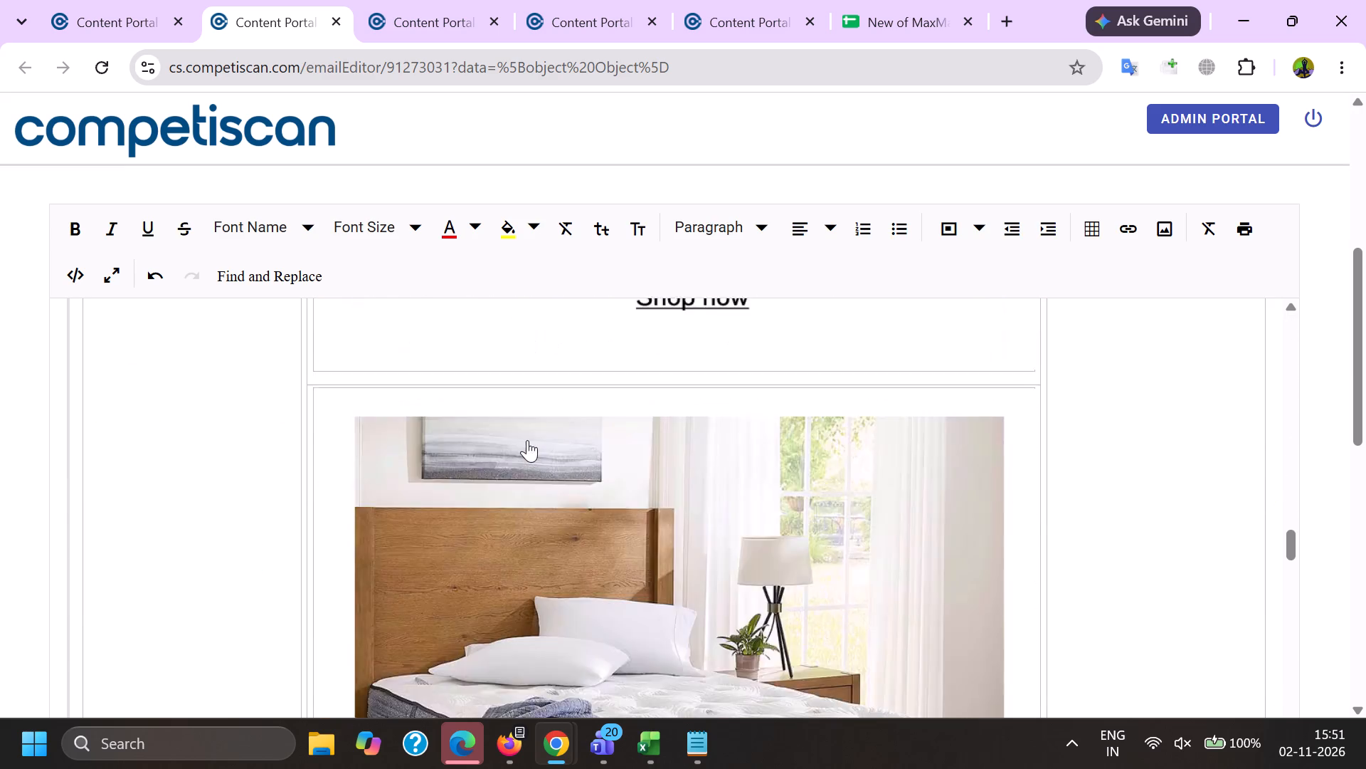
scroll(527, 440, "down", 20)
scroll(527, 440, "down", 5)
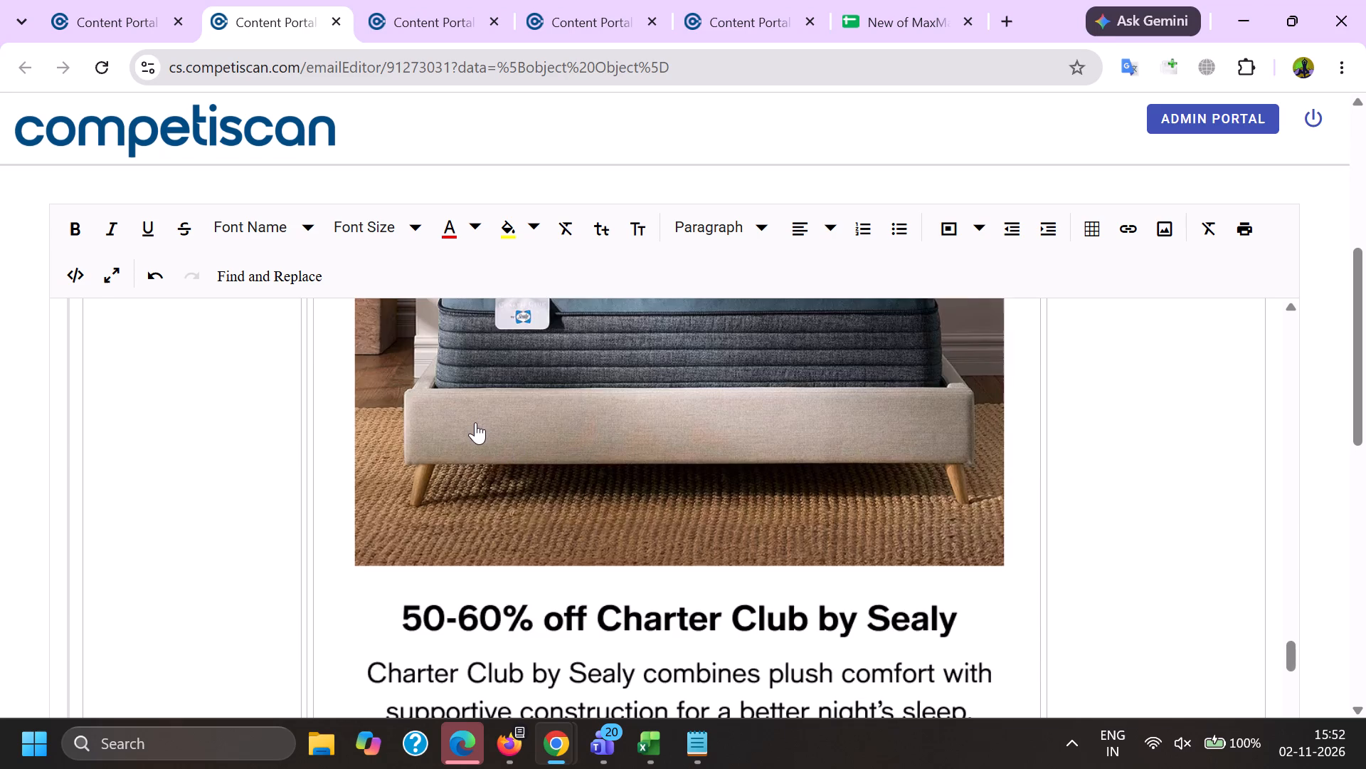
scroll(504, 434, "down", 20)
scroll(504, 434, "down", 6)
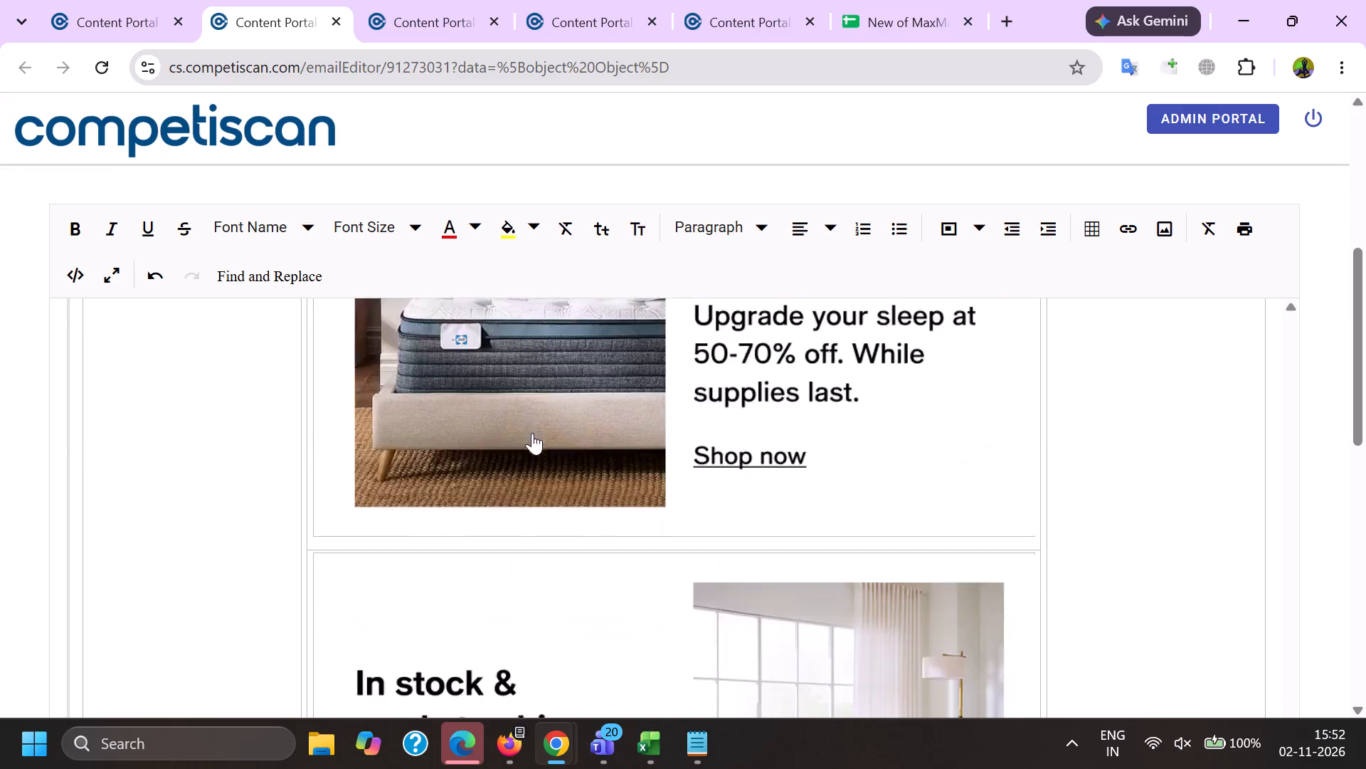
scroll(532, 433, "down", 13)
scroll(574, 505, "up", 4)
scroll(595, 511, "down", 2)
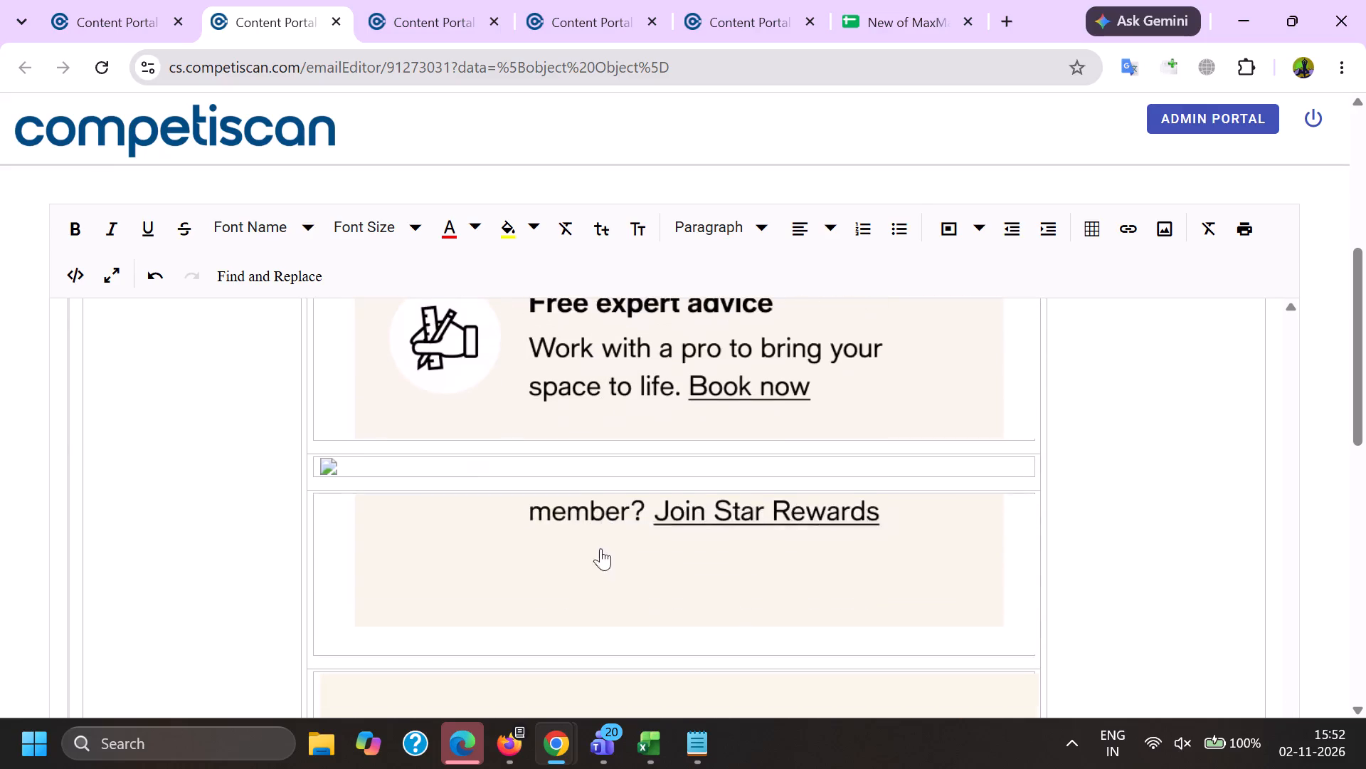
left_click(571, 572)
scroll(346, 443, "down", 4)
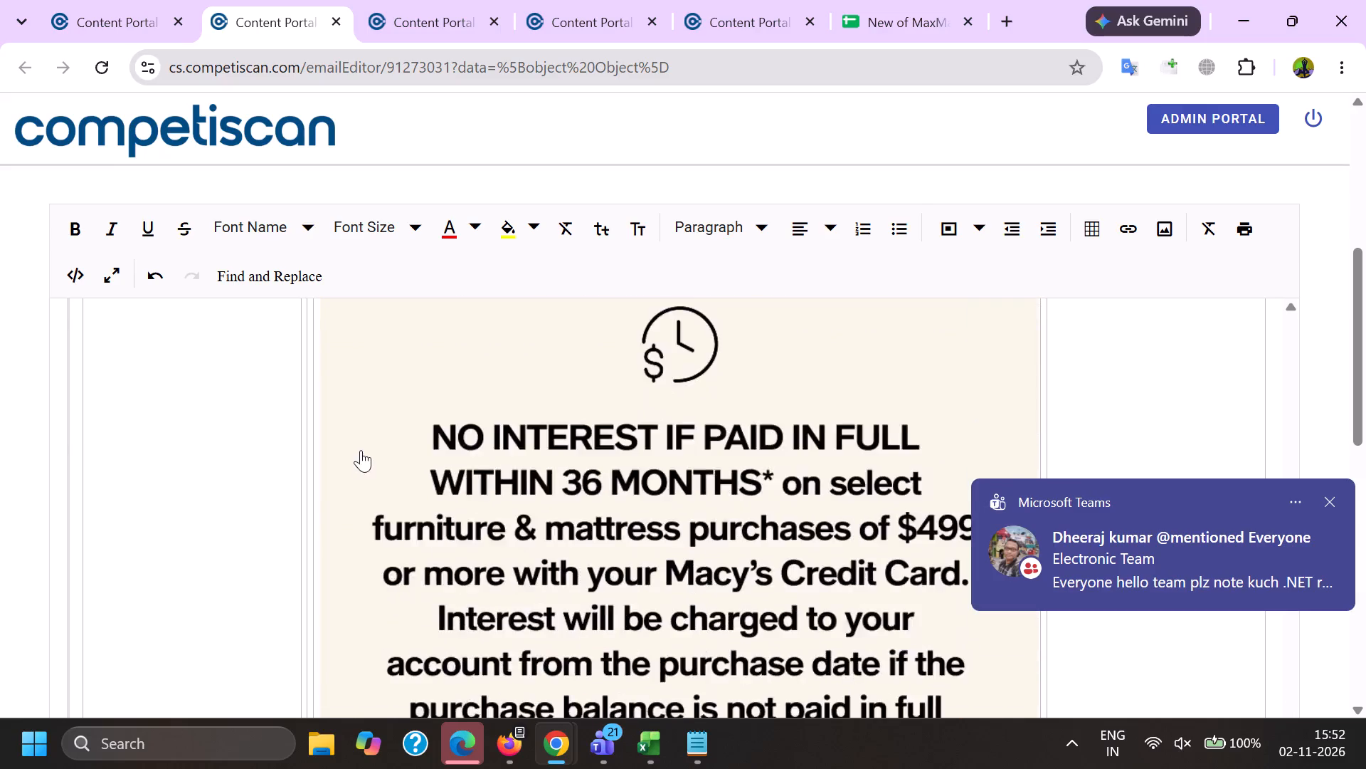
scroll(361, 450, "down", 14)
left_click(137, 0)
left_click(280, 0)
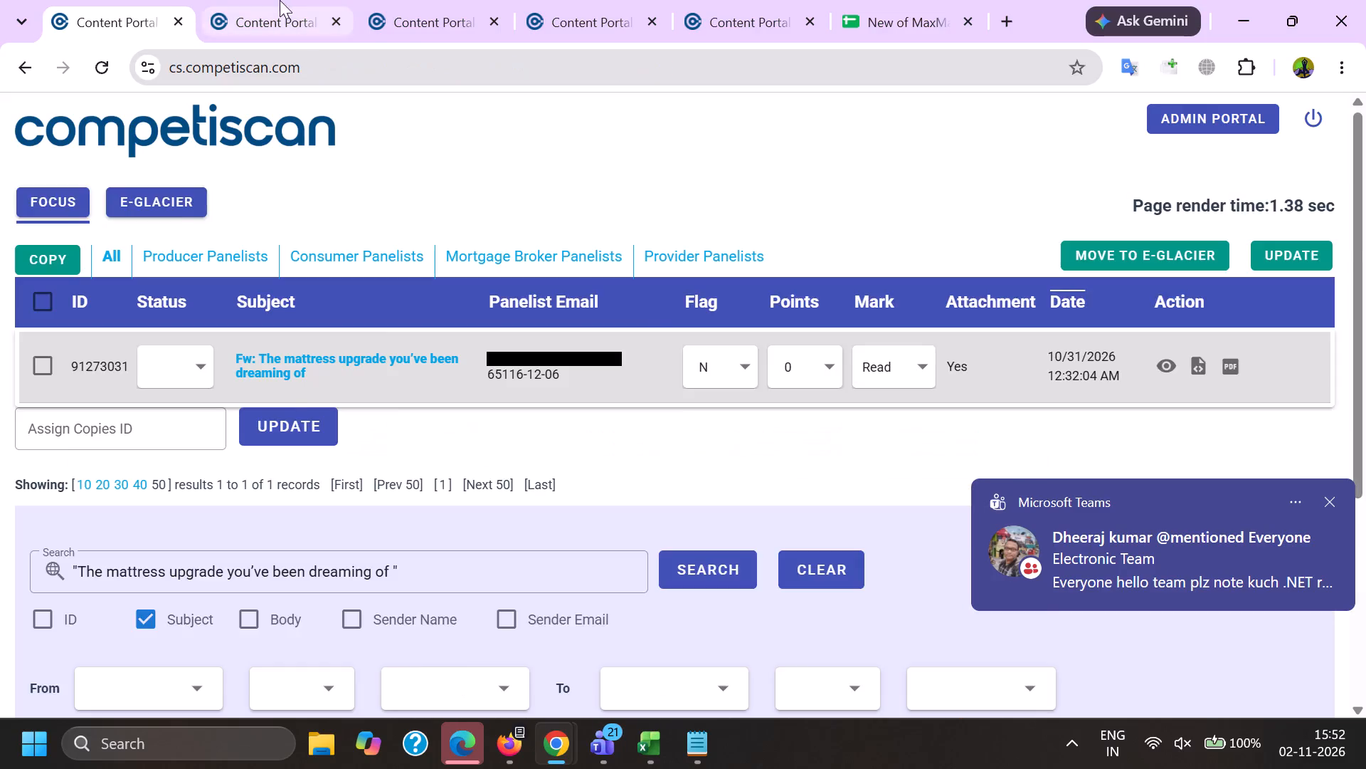
scroll(540, 335, "down", 7)
scroll(522, 549, "down", 1)
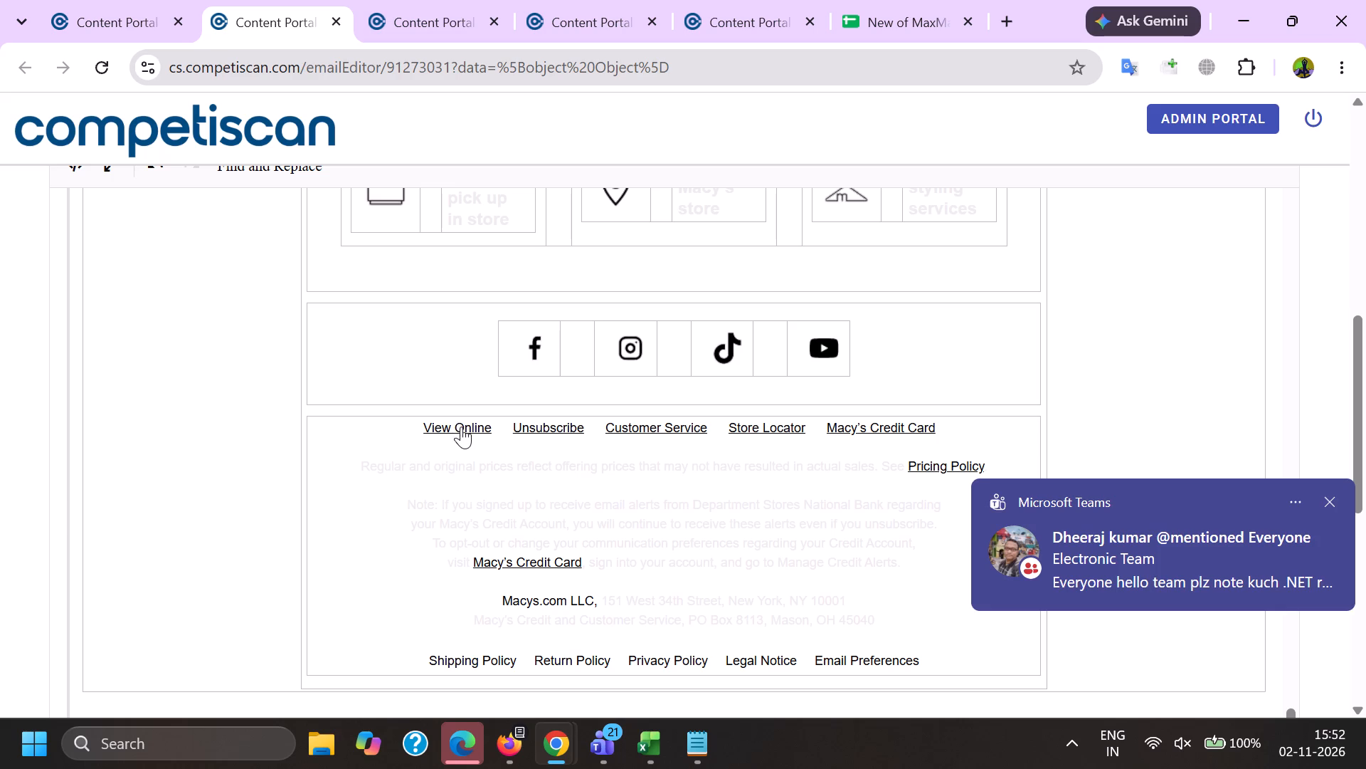
left_click(462, 428, "ctrl")
left_click(339, 0)
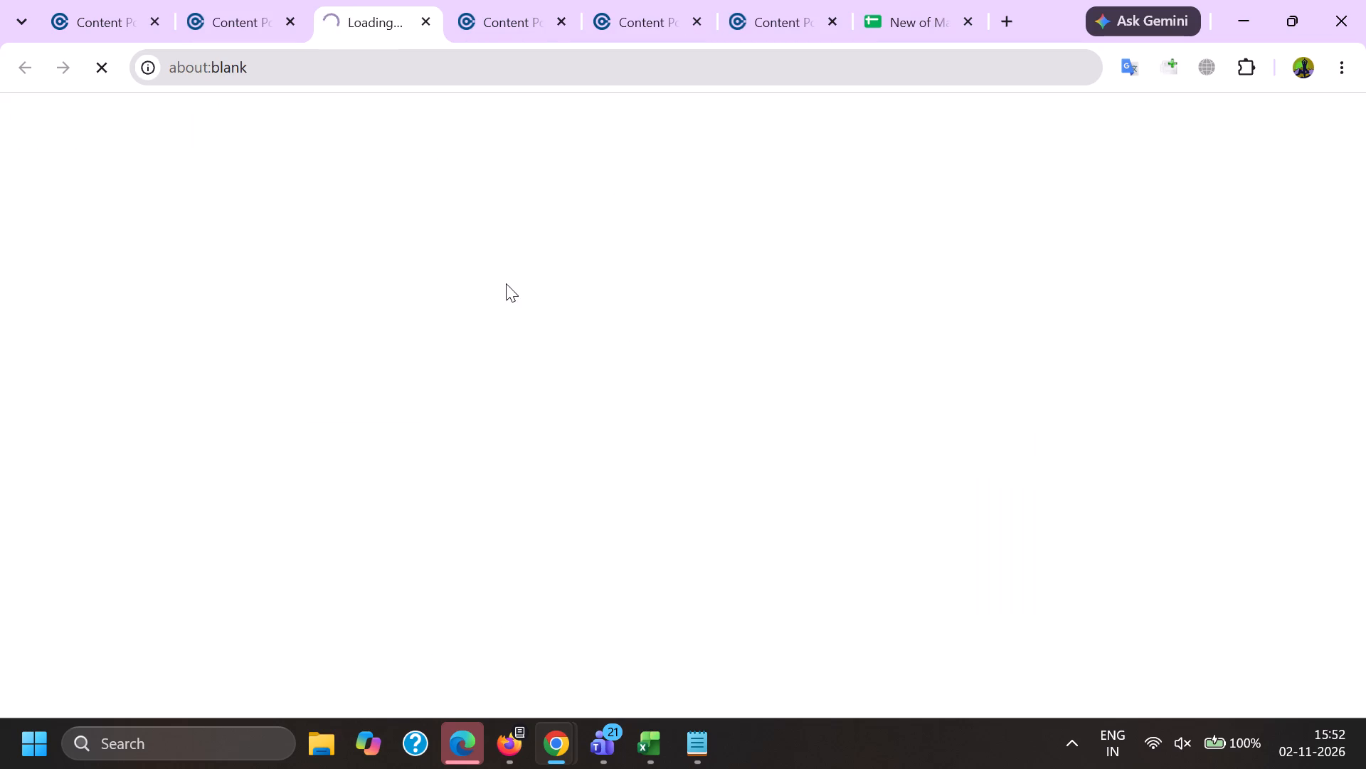
scroll(490, 253, "down", 3)
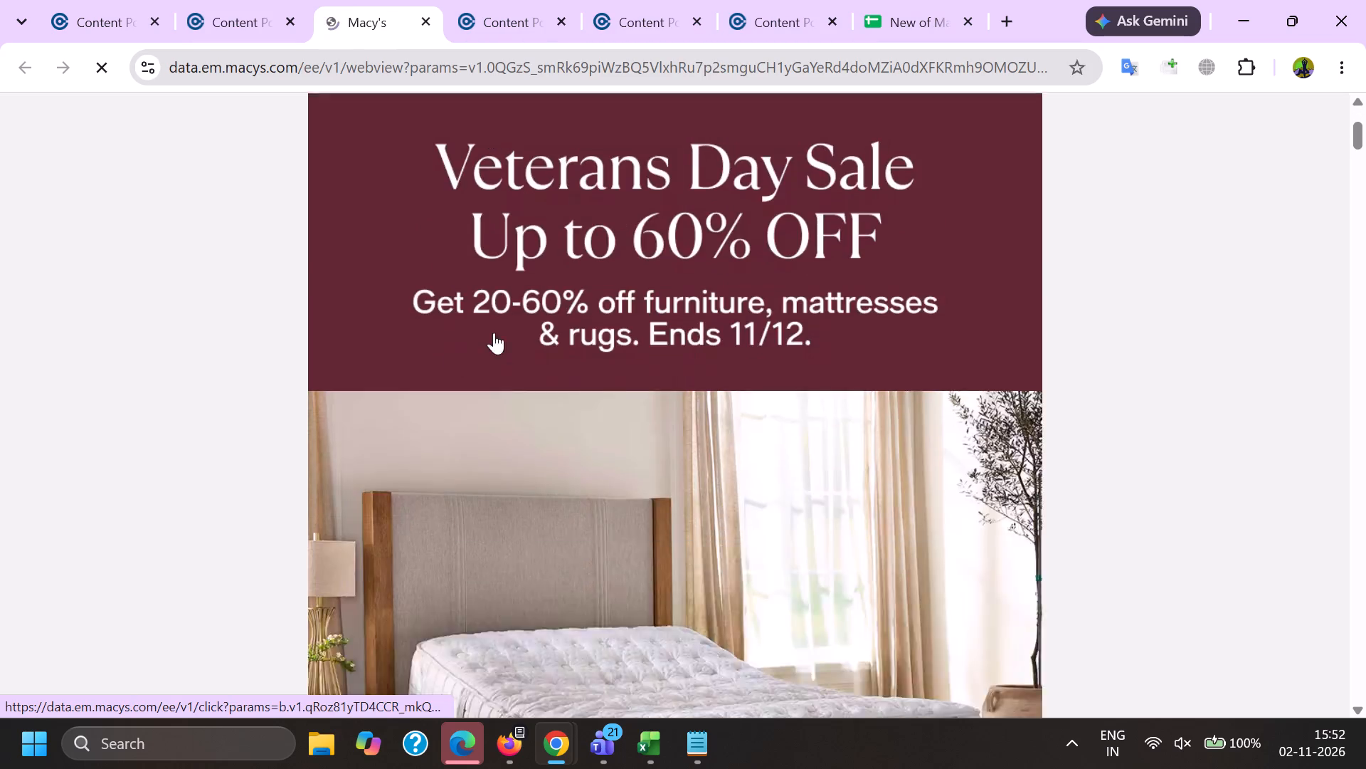
scroll(494, 333, "down", 6)
scroll(492, 313, "up", 1)
scroll(492, 315, "down", 16)
scroll(517, 322, "up", 1)
scroll(518, 325, "down", 8)
scroll(525, 318, "up", 1)
scroll(526, 320, "down", 20)
scroll(526, 320, "down", 11)
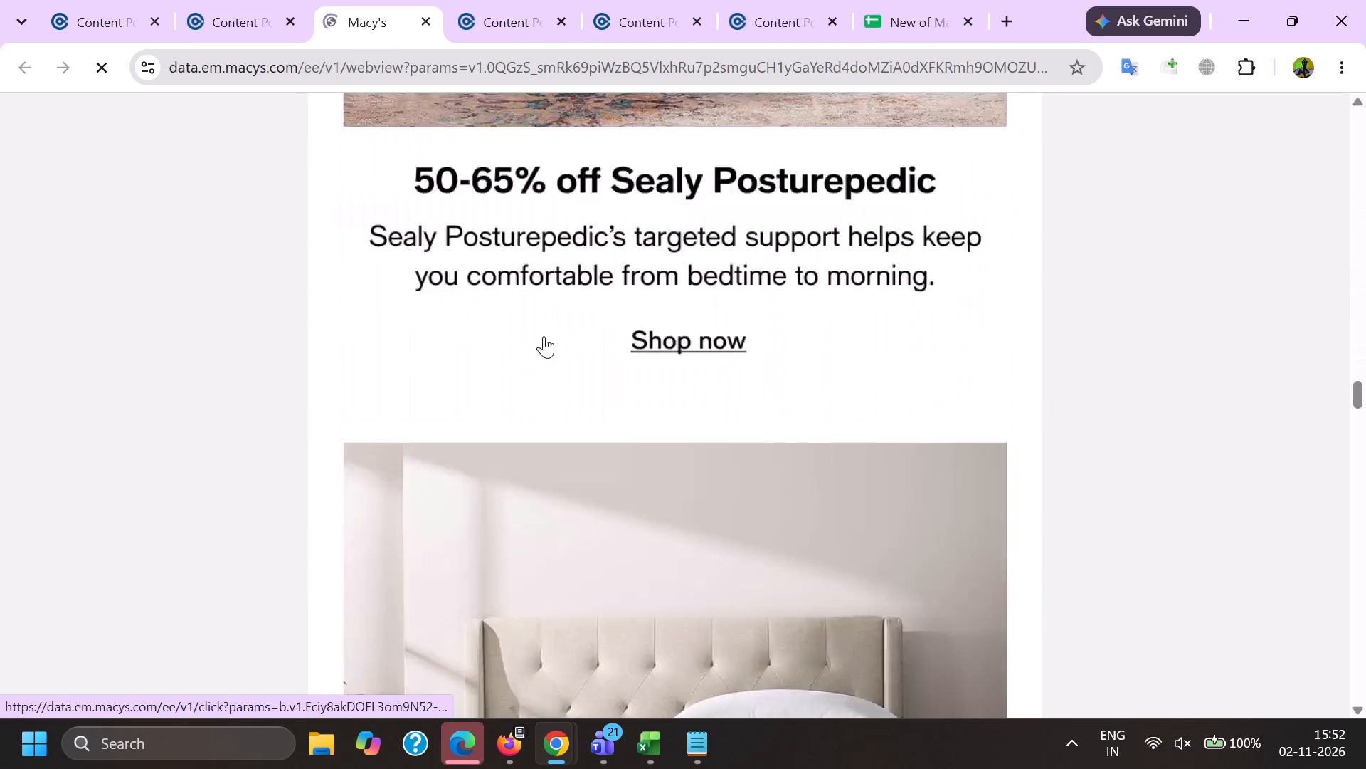
scroll(544, 336, "down", 20)
scroll(544, 336, "down", 20)
scroll(544, 336, "down", 3)
scroll(554, 359, "up", 6)
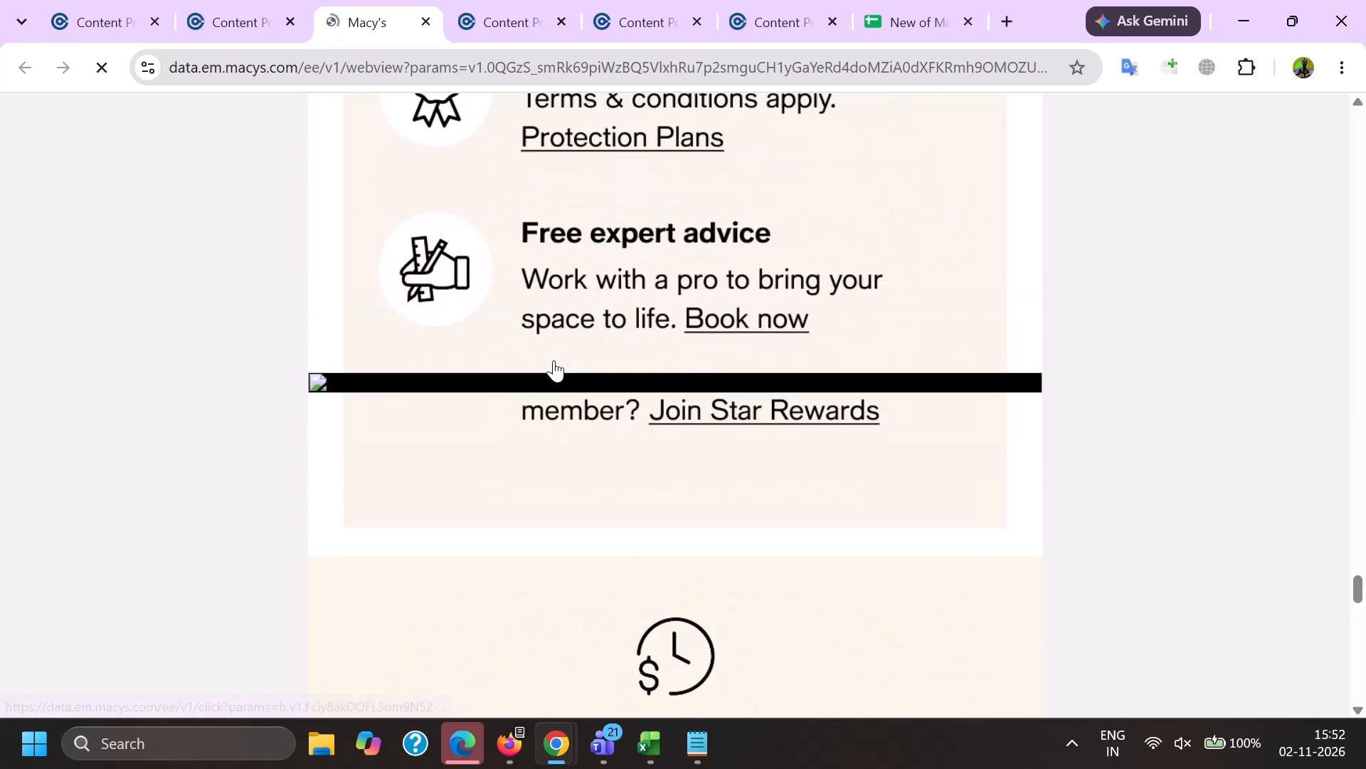
Return to the email editor and delete the broken image between the Free expert advice and Join Star Rewards sections.
left_click(230, 0)
scroll(526, 419, "down", 1)
scroll(515, 474, "up", 4)
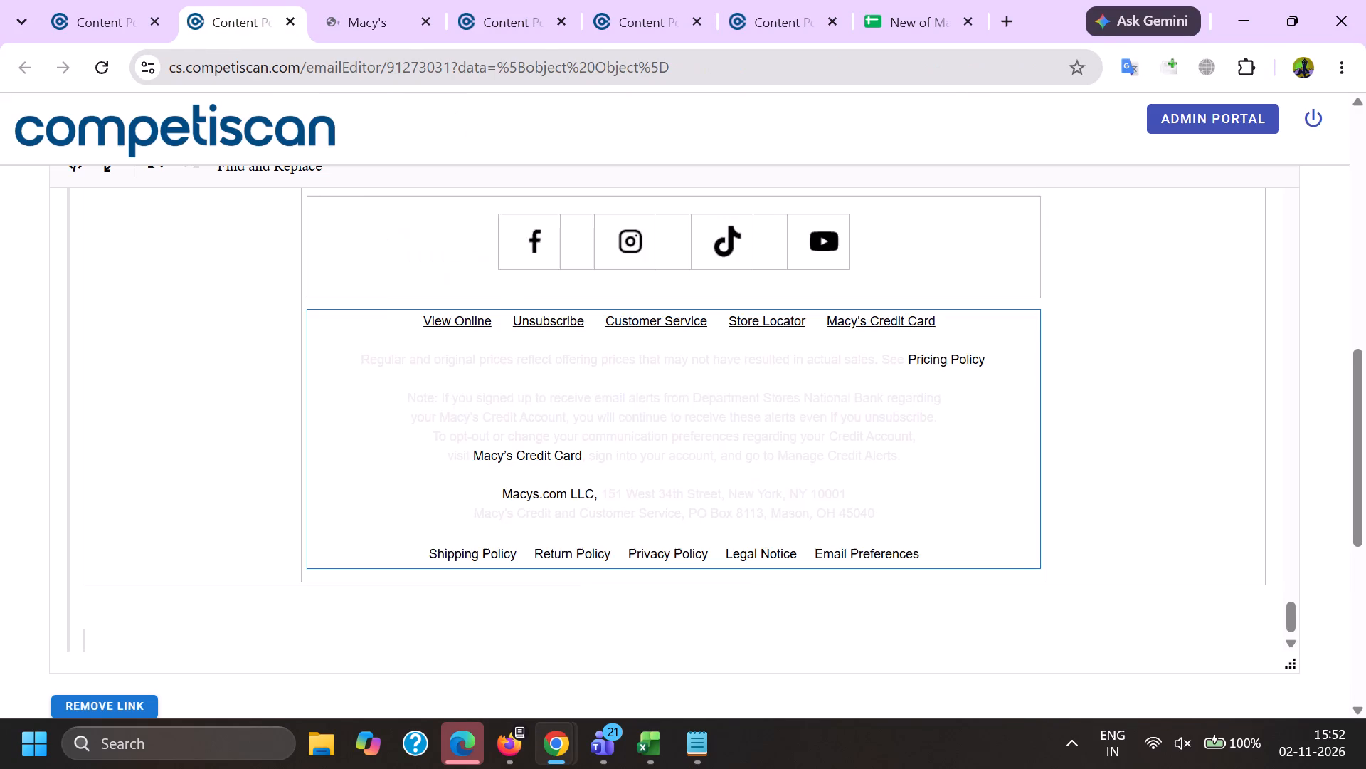
scroll(520, 465, "up", 8)
scroll(541, 505, "up", 13)
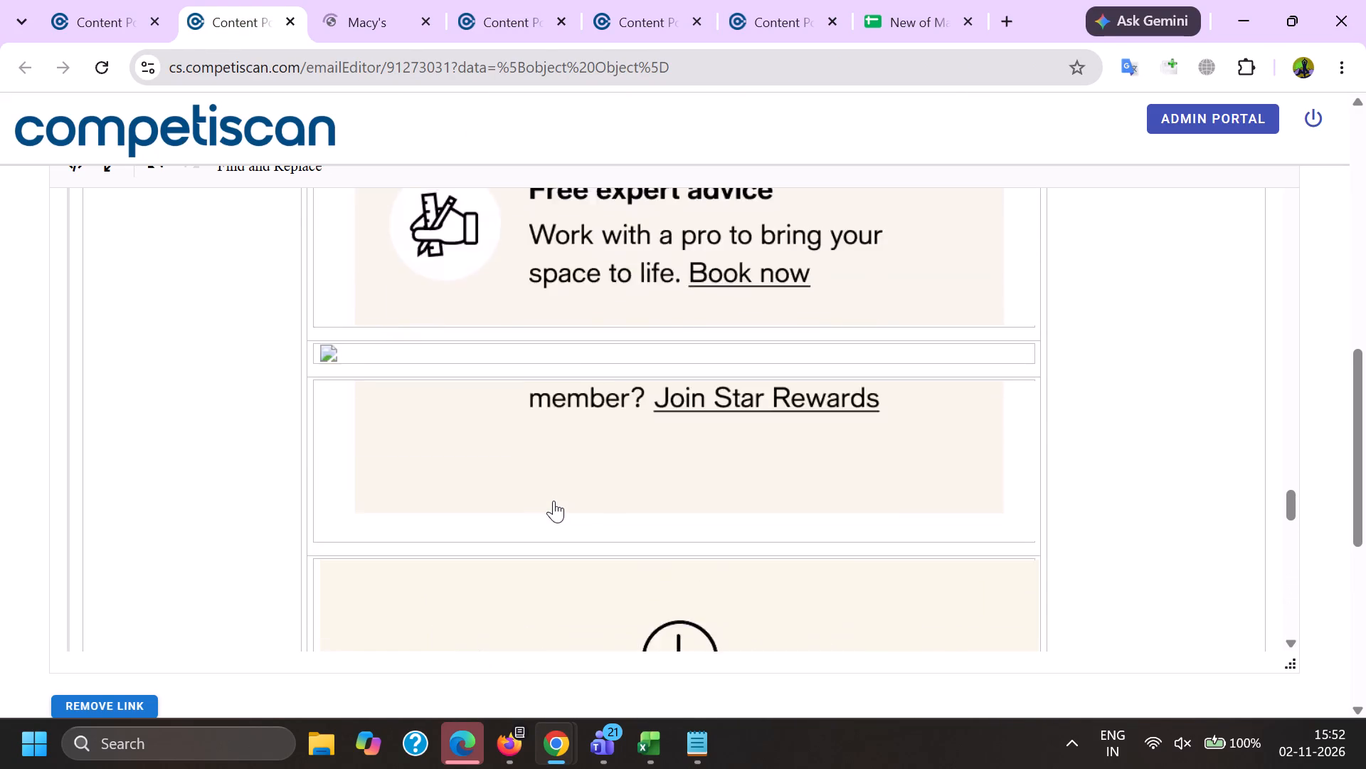
left_click(508, 566)
key("Delete")
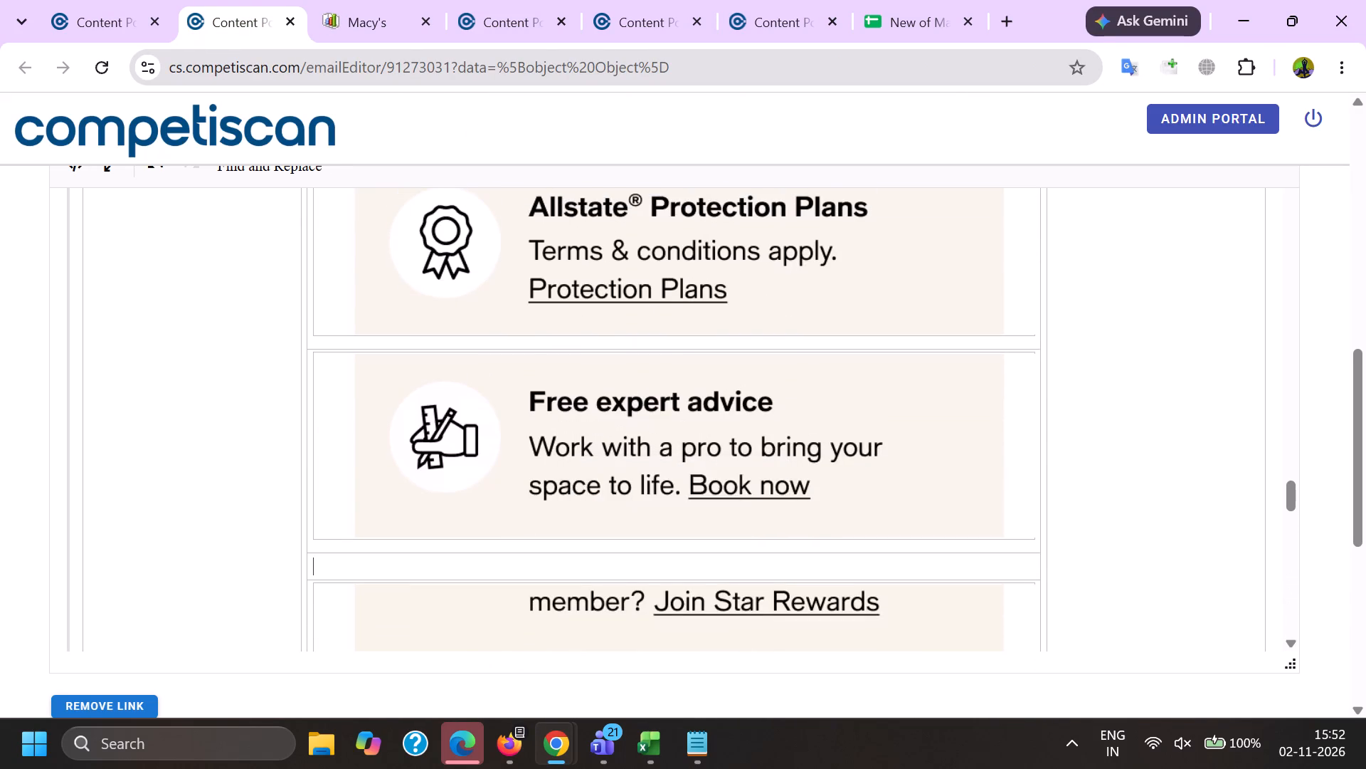
Remove the hyperlink from the "Join Star Rewards" image below the Free expert advice section.
scroll(587, 407, "down", 2)
left_click(525, 427)
left_click(650, 436)
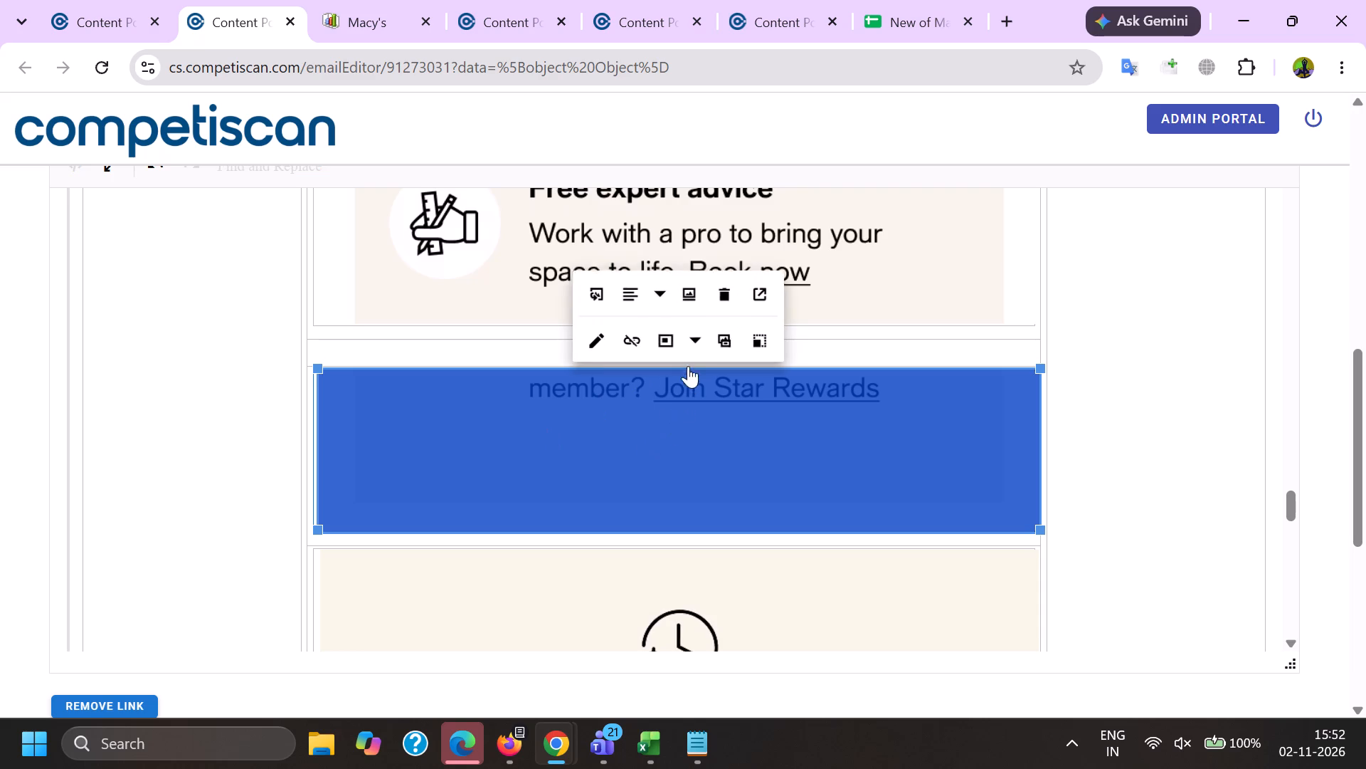
left_click(648, 337)
left_click(623, 426)
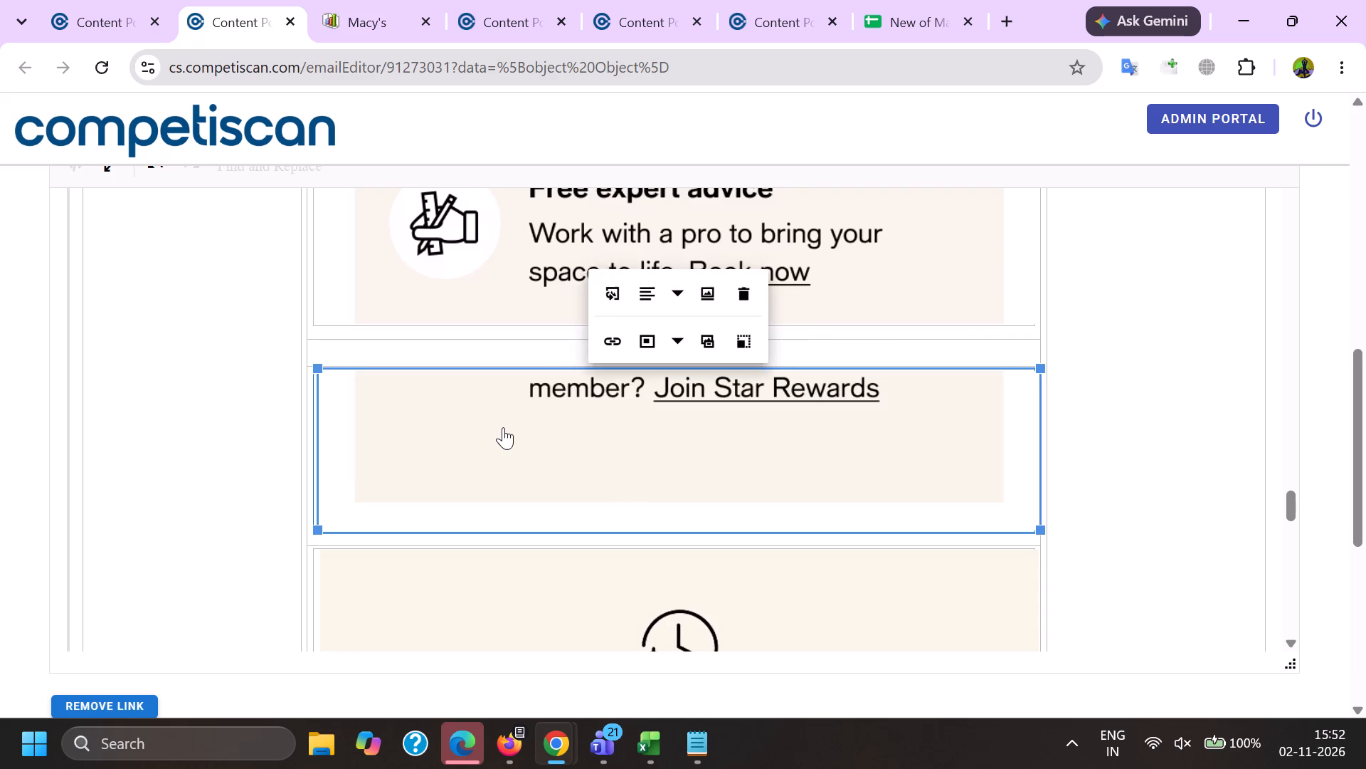
Remove the hyperlink from the orange "Not a Star Rewards member? Join for free" banner image.
scroll(502, 406, "down", 18)
scroll(576, 484, "up", 2)
scroll(761, 508, "down", 1)
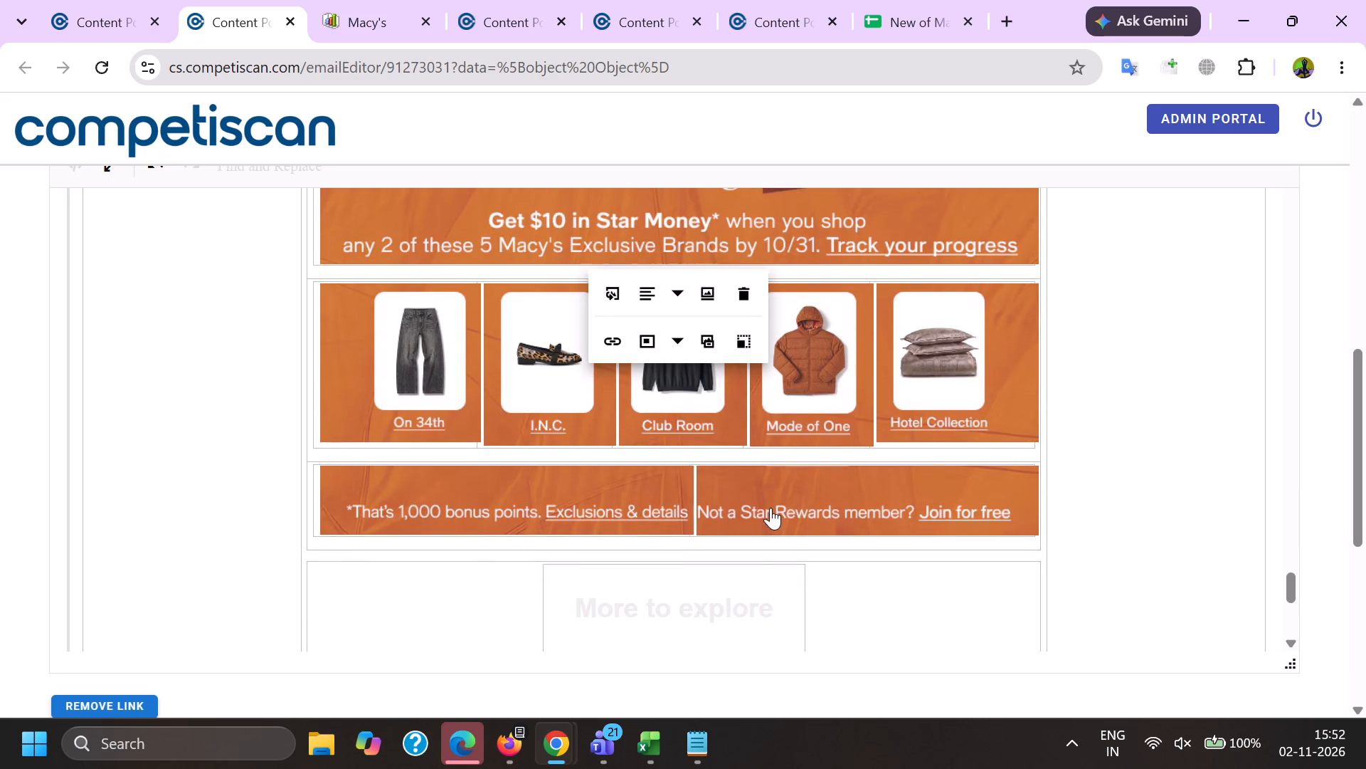
left_click(771, 508)
left_click(827, 431)
Set the font colour of the text from "More to explore" to the end of the footer to black.
scroll(593, 323, "down", 3)
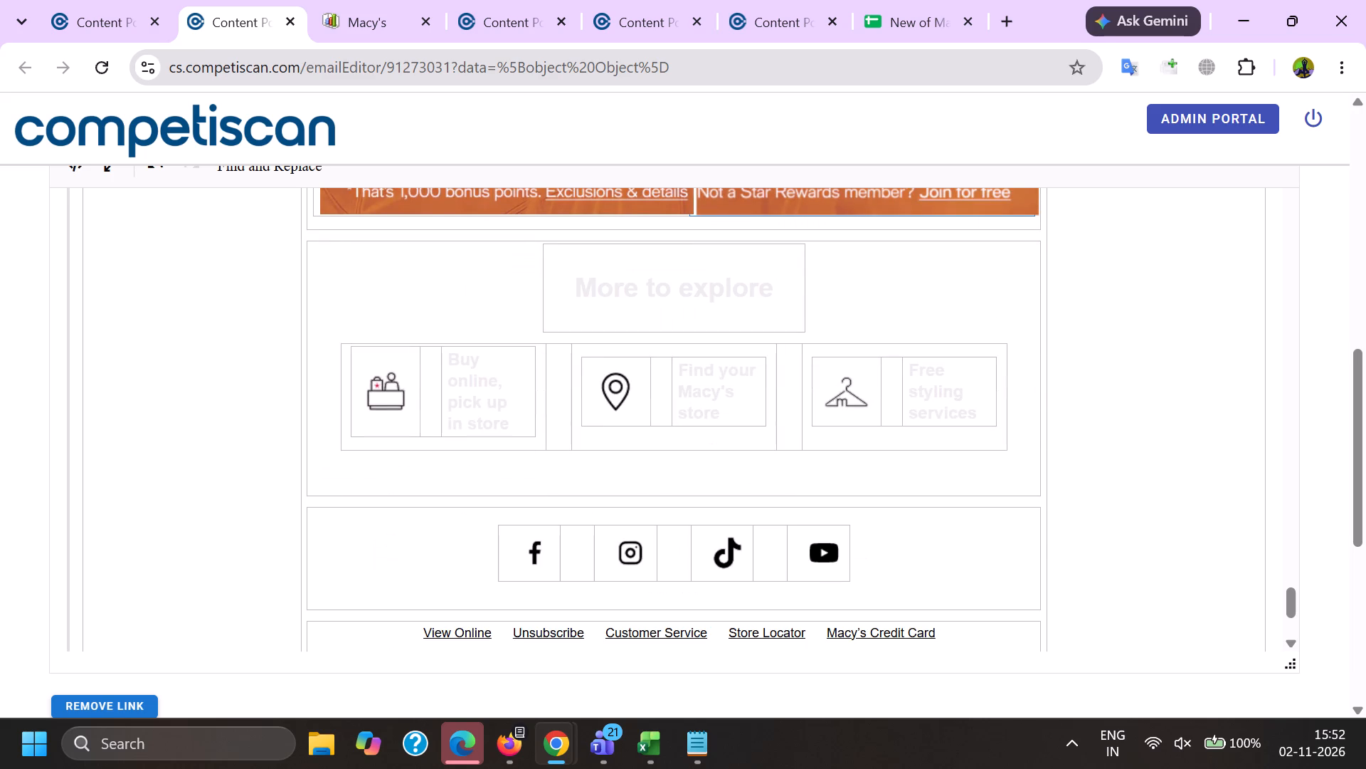
left_click_drag(551, 257, 821, 689)
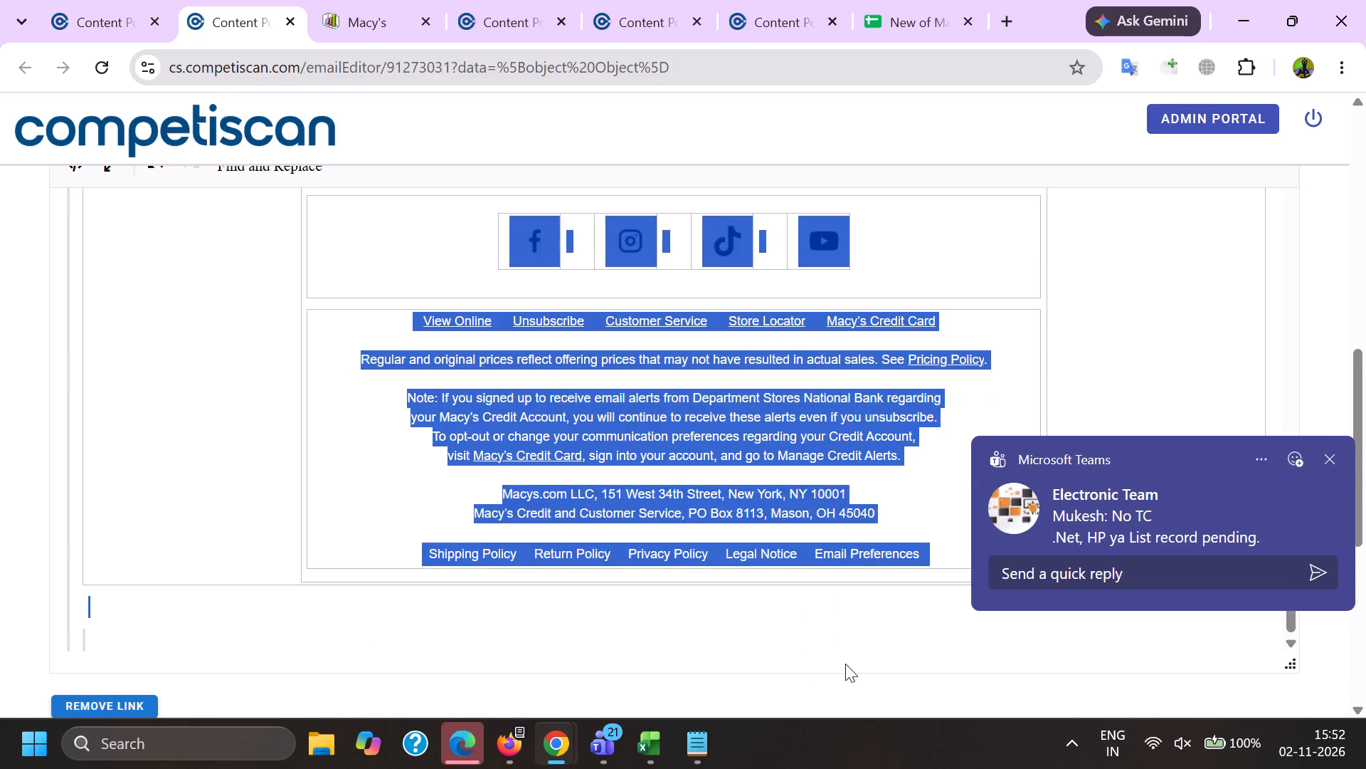
scroll(0, 410, "up", 6)
scroll(263, 204, "down", 3)
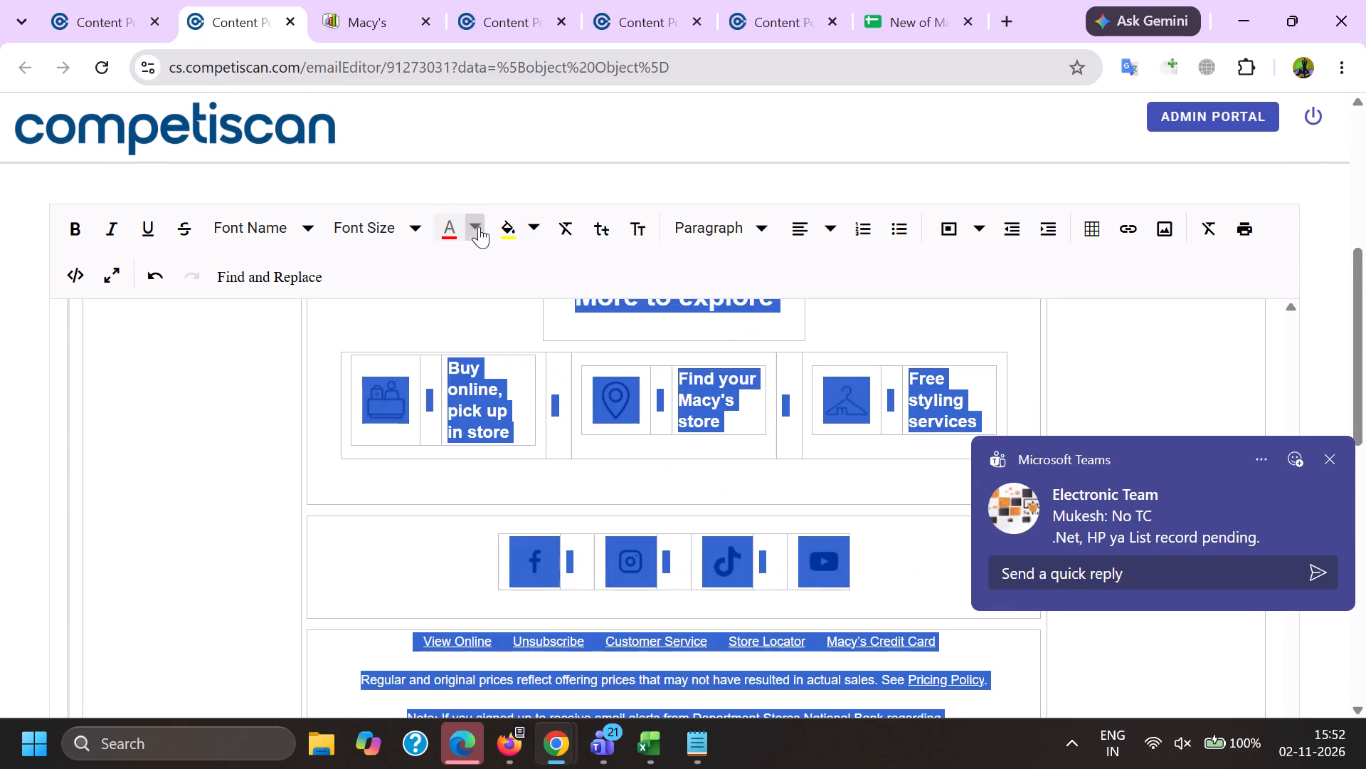
left_click(479, 226)
left_click(478, 256)
left_click(410, 492)
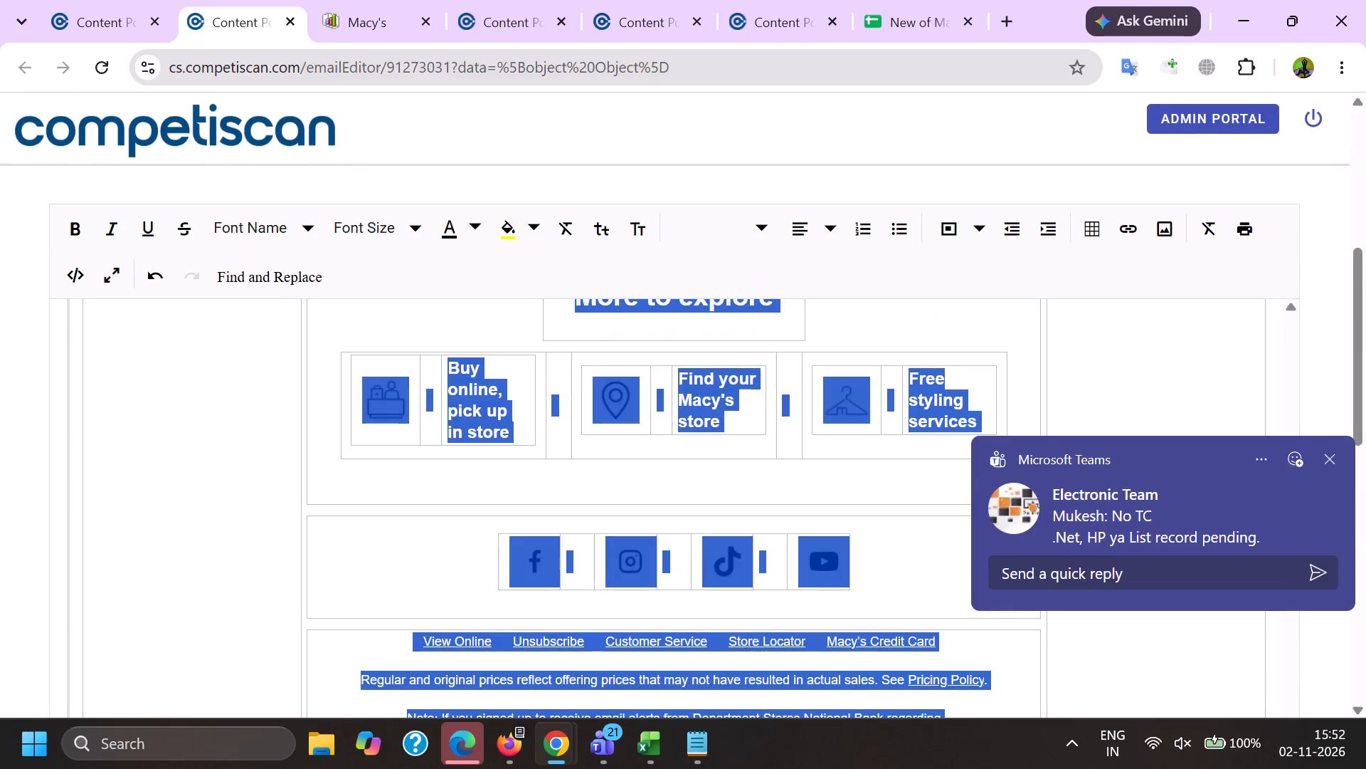
Remove the hyperlinks from the Facebook, Instagram, TikTok and YouTube icons.
left_click(536, 562)
left_click(576, 511)
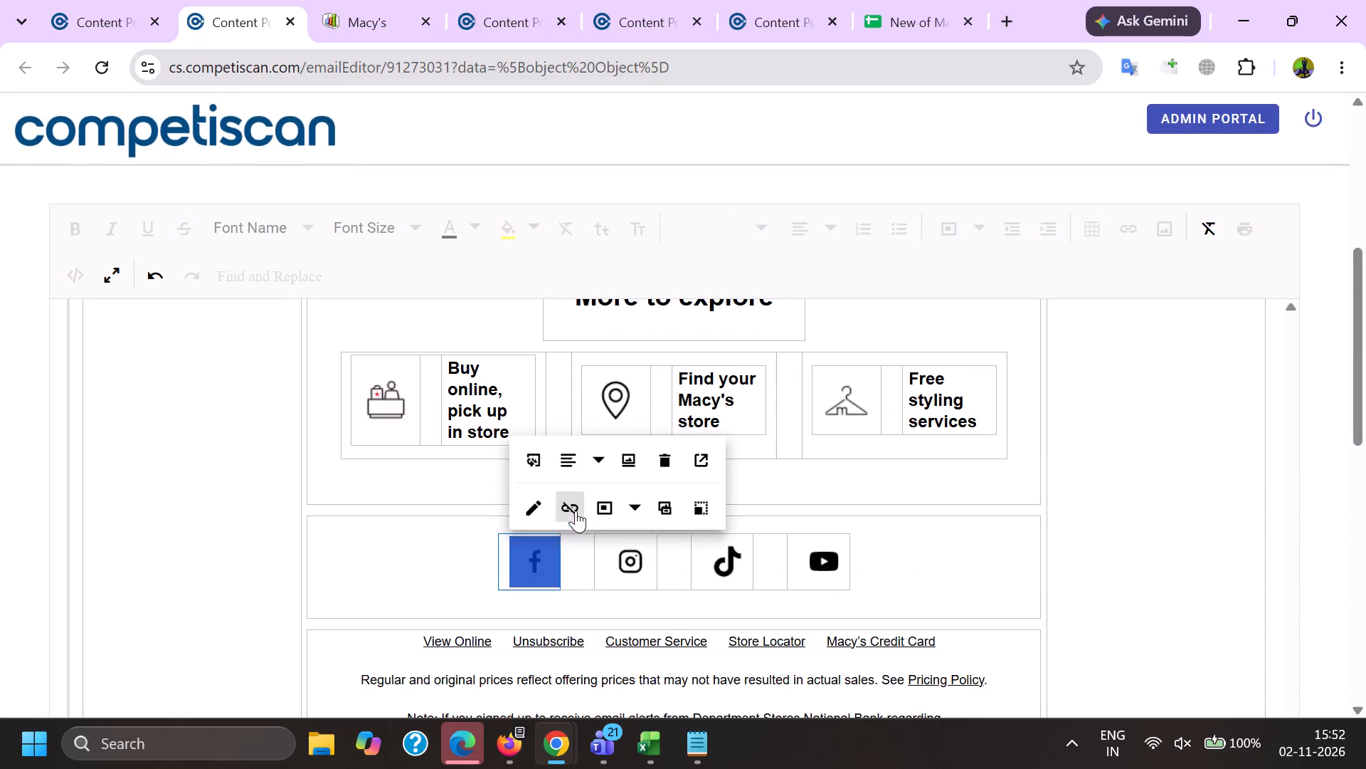
left_click(650, 569)
left_click(665, 506)
left_click(713, 556)
left_click(774, 506)
left_click(827, 555)
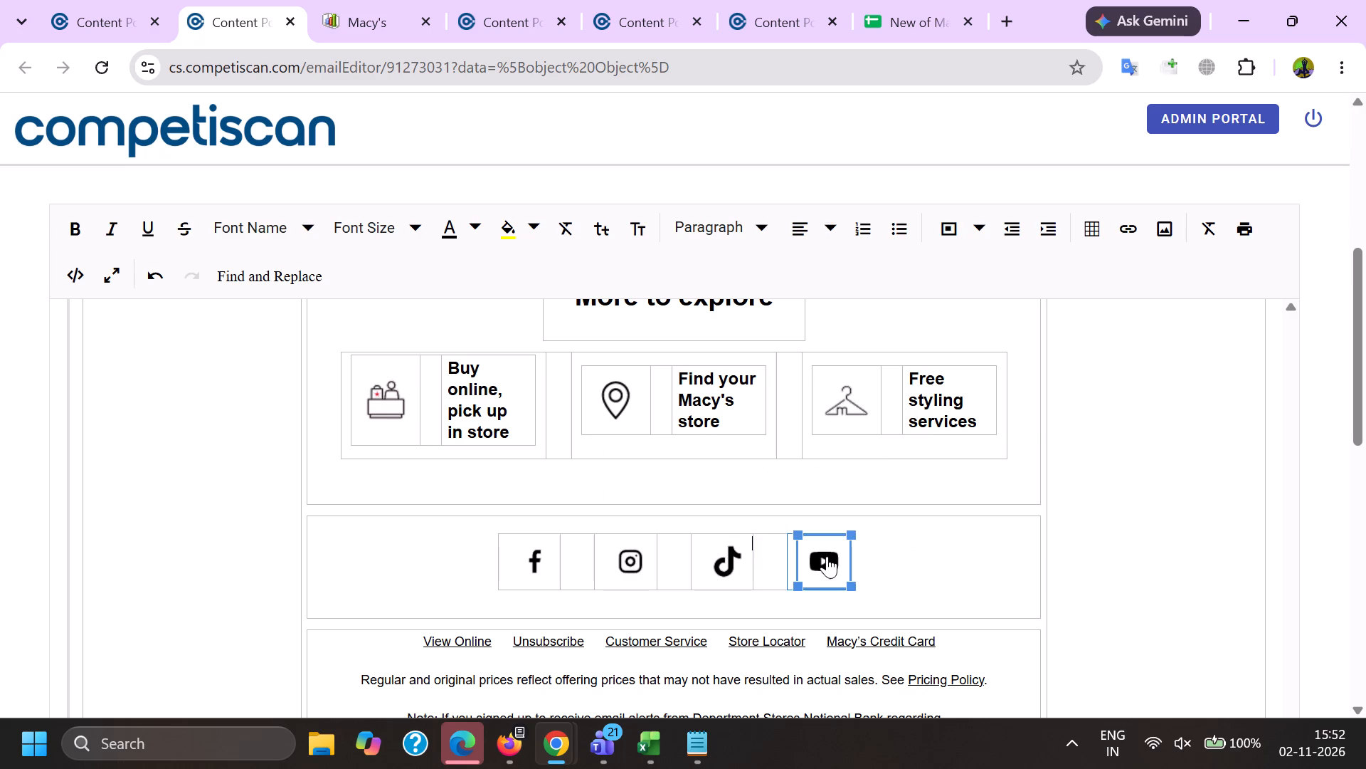
left_click(867, 501)
Remove the hyperlinks from View Online, Unsubscribe and both Macy's Credit Card texts in the email footer.
scroll(672, 396, "down", 3)
left_click(443, 314)
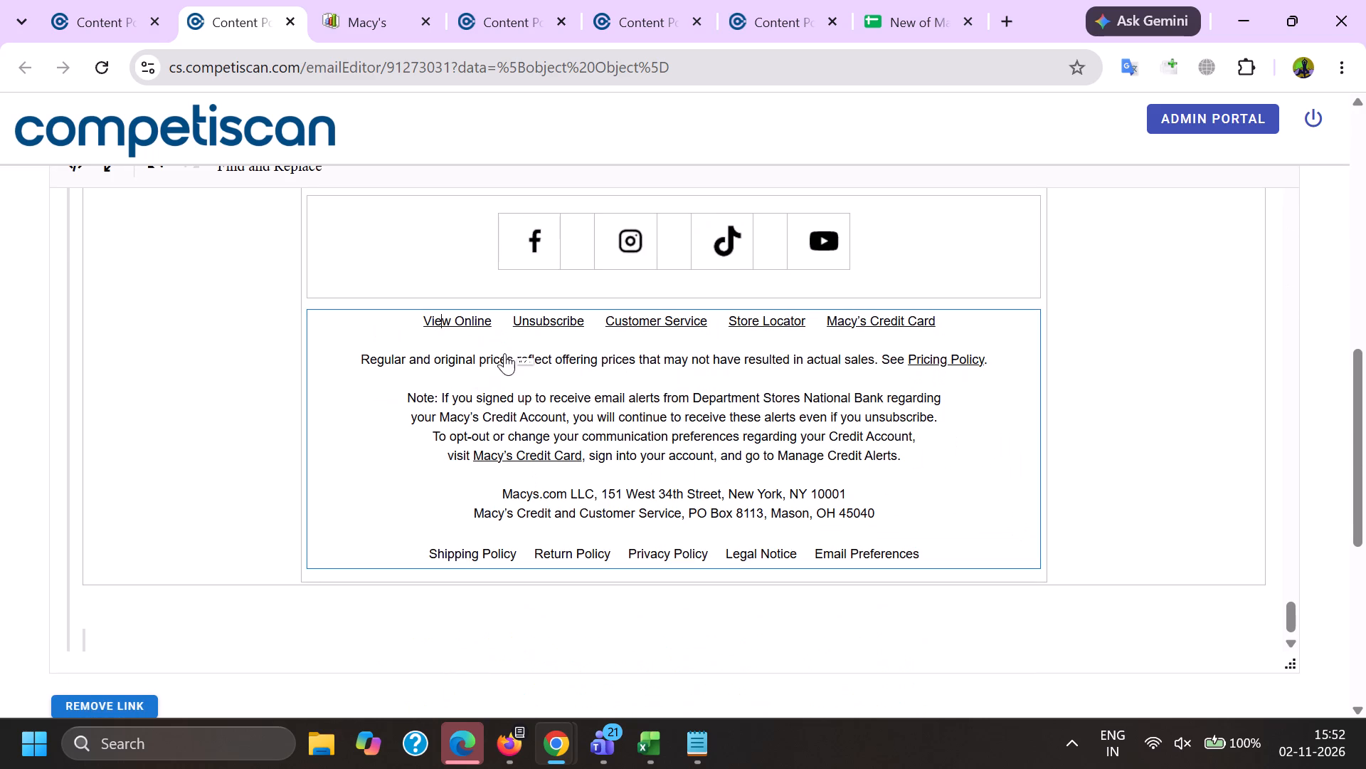
left_click(583, 367)
left_click(554, 347)
left_click(547, 320)
left_click(661, 370)
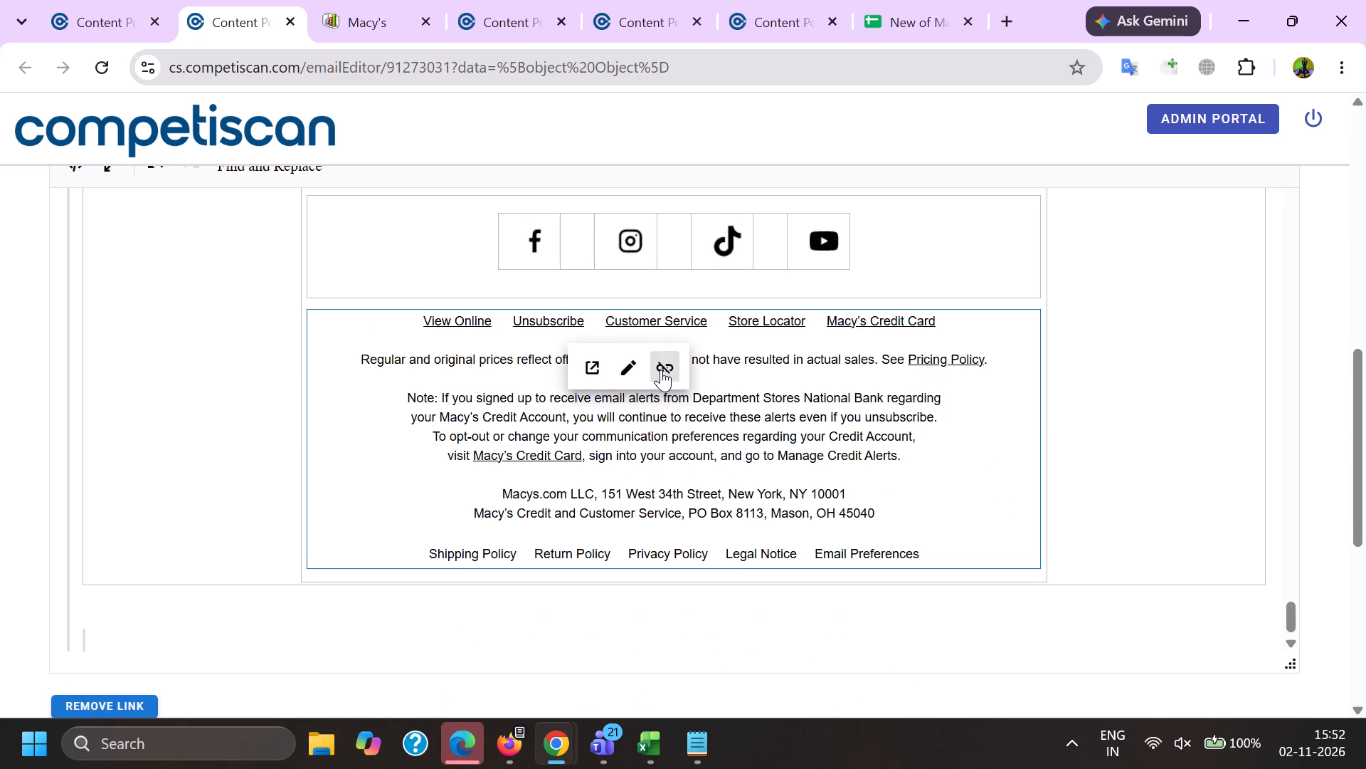
left_click(841, 325)
left_click(962, 376)
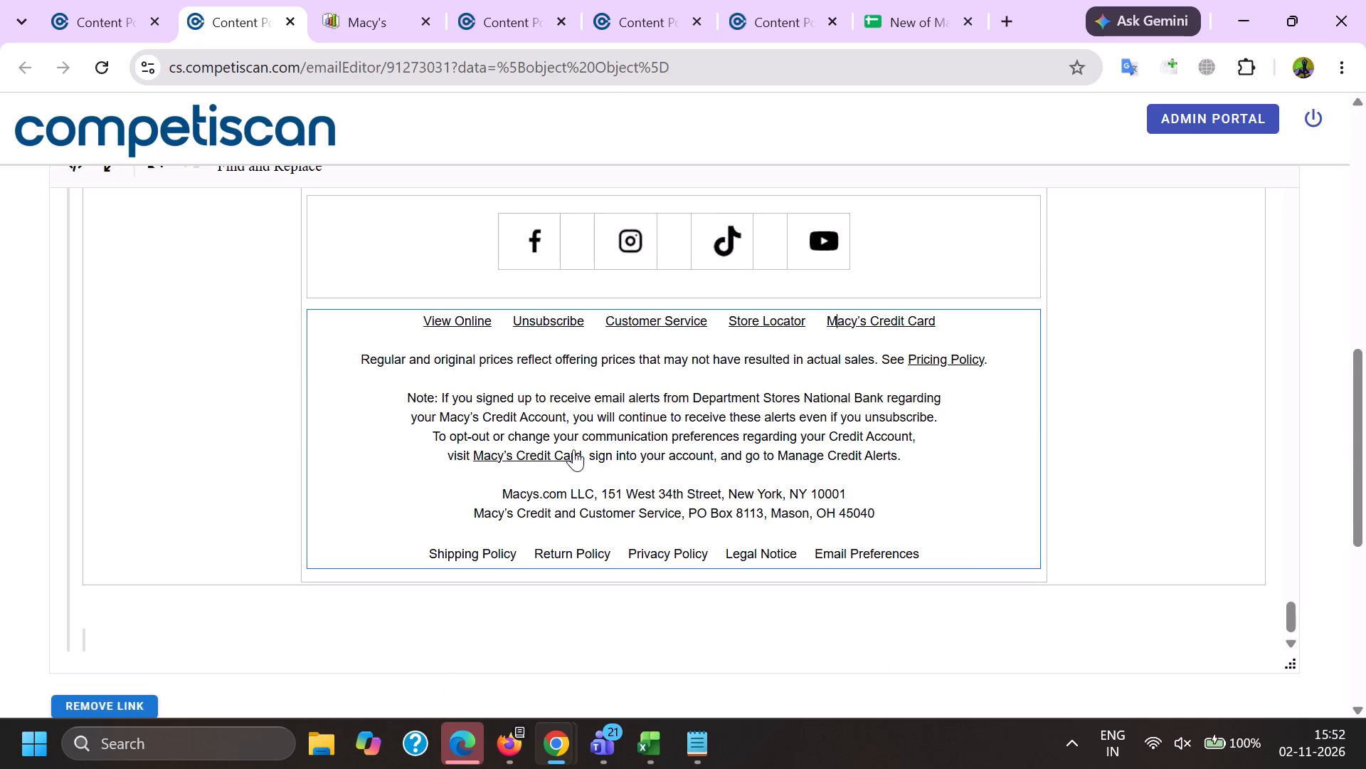
left_click(565, 444)
left_click(567, 455)
left_click(689, 509)
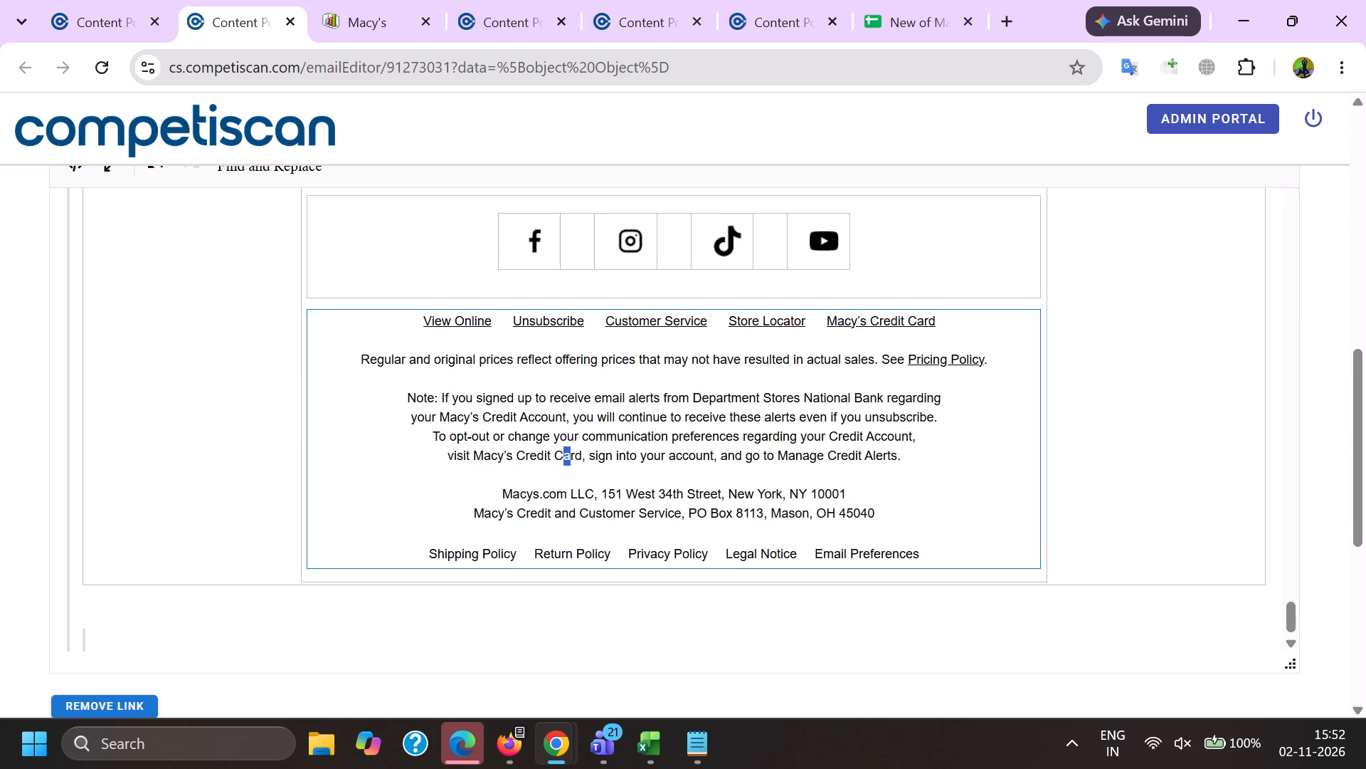
left_click(842, 550)
left_click(959, 591)
scroll(815, 419, "down", 8)
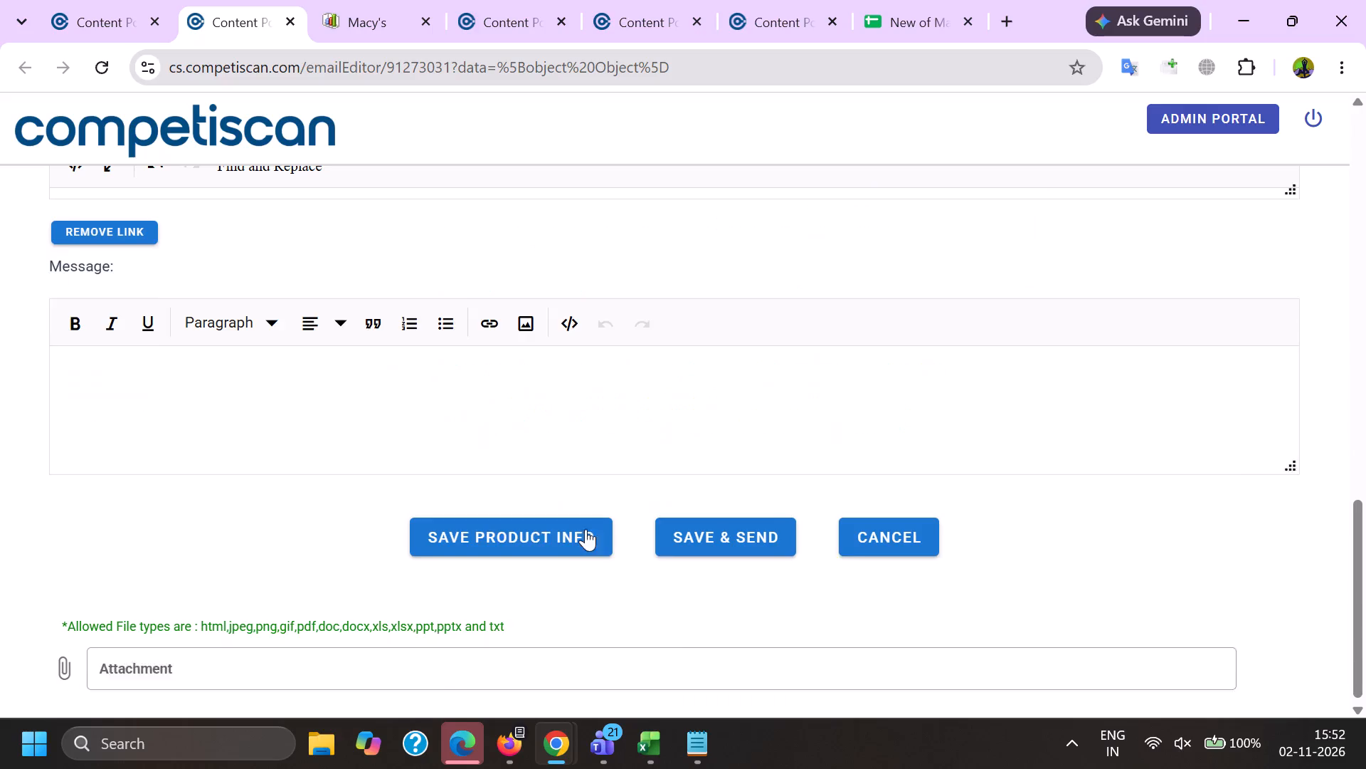
left_click(568, 541)
left_click(692, 436)
left_click(389, 0)
left_click(433, 21)
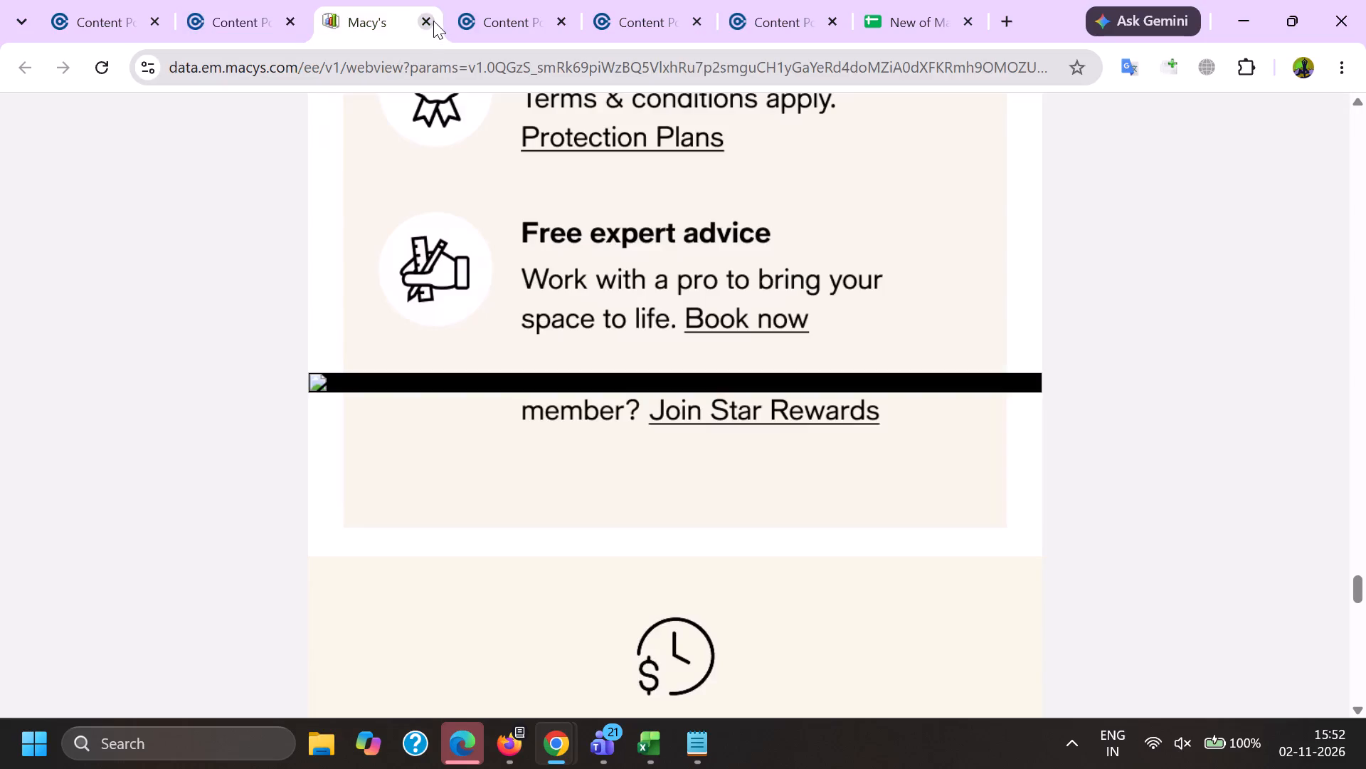
Open the product management form for email 91273031.
left_click(263, 0)
left_click_drag(80, 305, 71, 300)
scroll(54, 353, "up", 15)
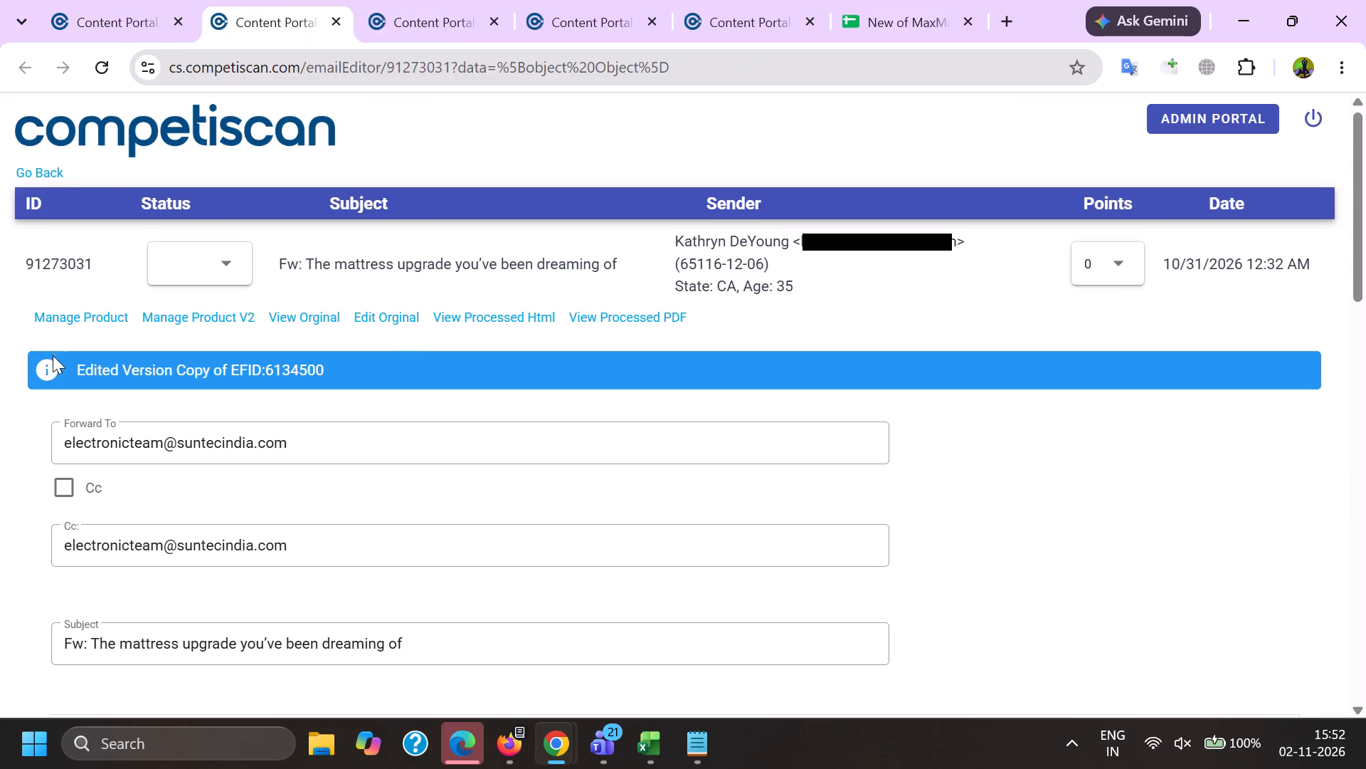
scroll(53, 355, "up", 5)
left_click(44, 319)
key("alt+Tab")
scroll(213, 337, "down", 11)
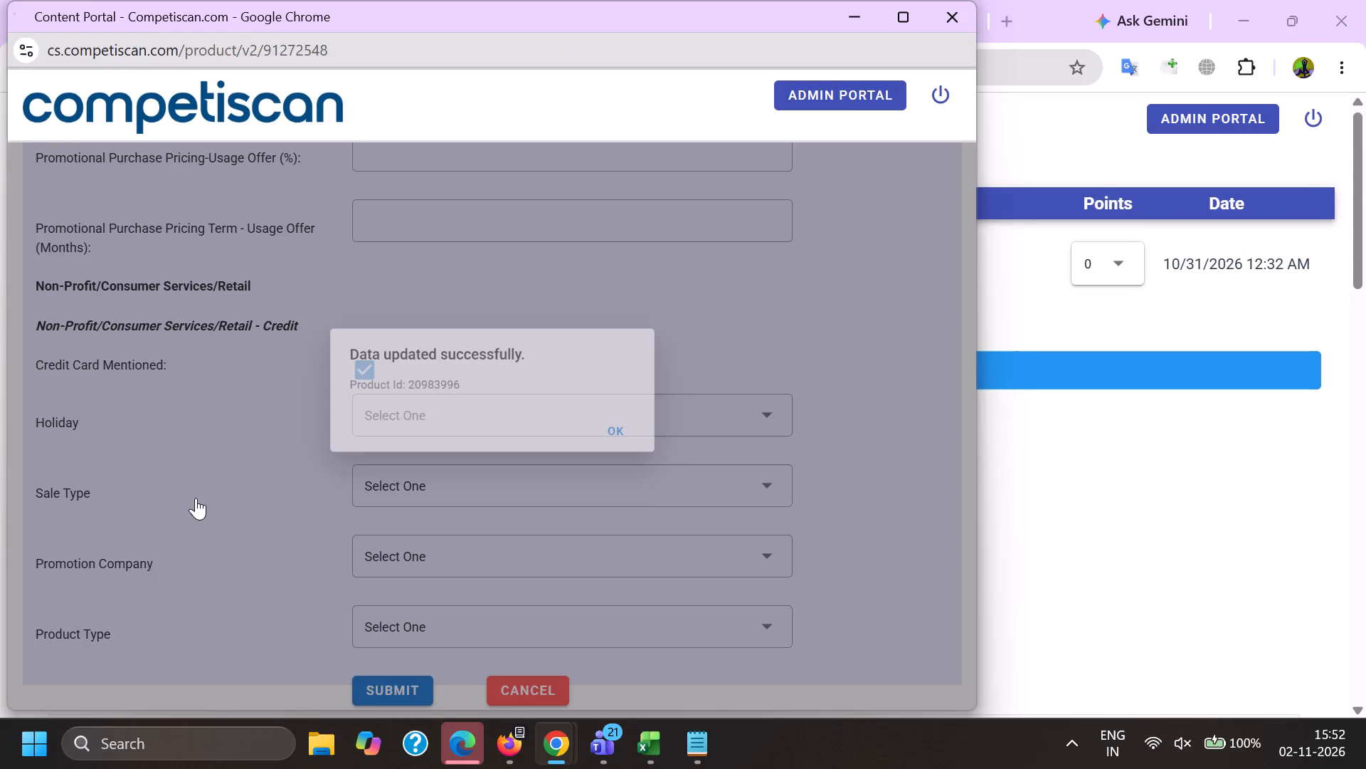
Copy the sender name "Macy's" from the From line at the top of the email body.
left_click(218, 437)
key("Page_Up")
key("Page_Up")
key("Page_Up")
key("Page_Up")
key("Page_Up")
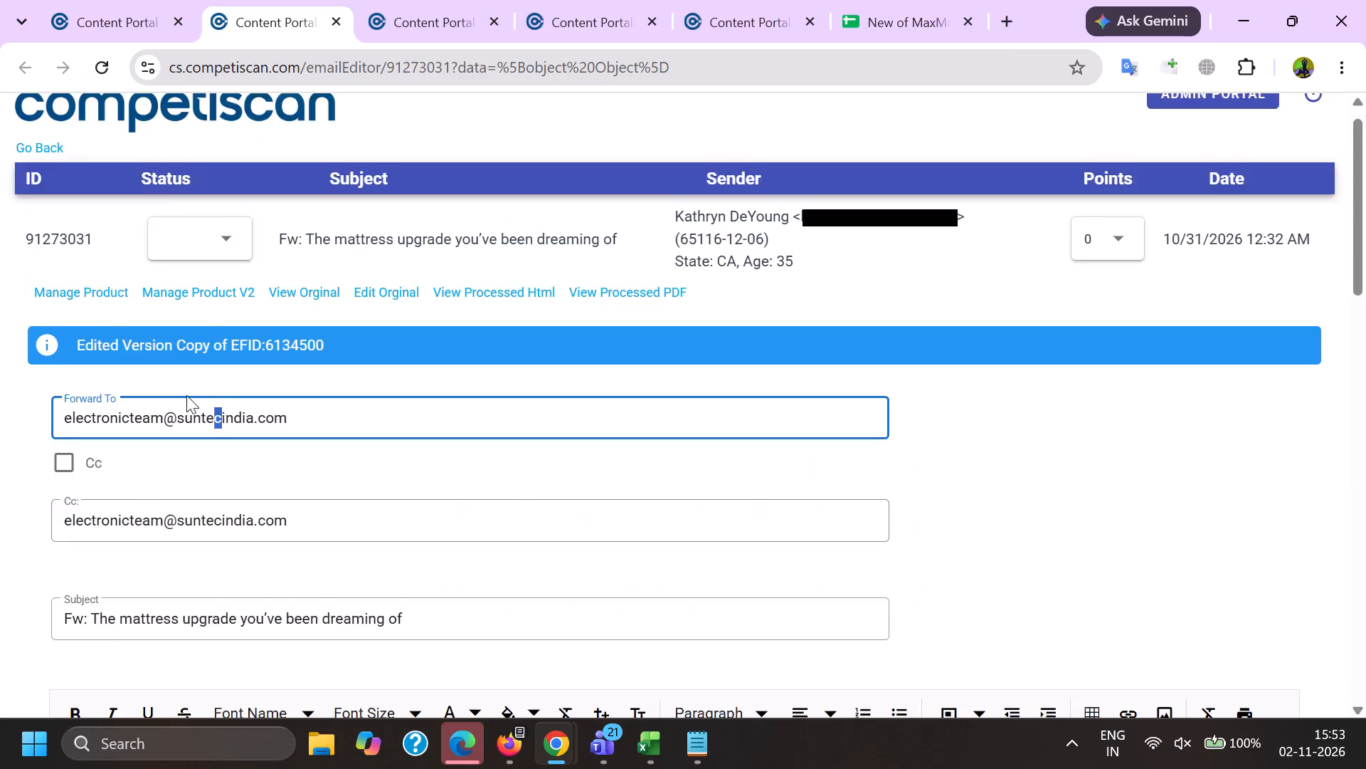
scroll(186, 395, "down", 4)
left_click(177, 497)
key("Page_Up")
key("Page_Up")
key("Page_Up")
key("Page_Up")
key("Page_Up")
key("Page_Up")
key("Page_Up")
key("Page_Up")
key("Page_Up")
key("Page_Up")
key("Page_Up")
key("Page_Up")
key("Page_Up")
key("Page_Up")
key("Page_Up")
key("Page_Up")
key("Page_Up")
key("Page_Up")
key("Page_Up")
key("Page_Up")
scroll(170, 372, "down", 5)
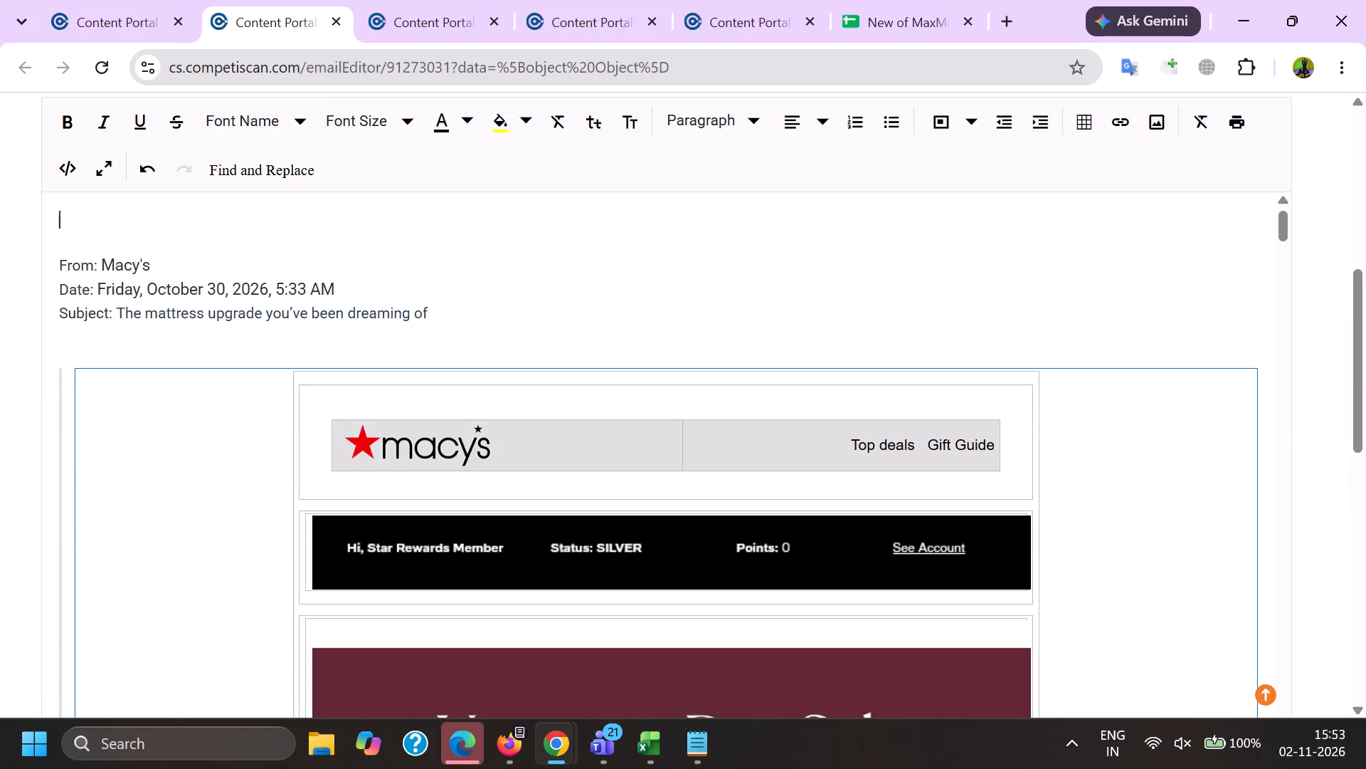
double_click(125, 266)
key("ctrl+c")
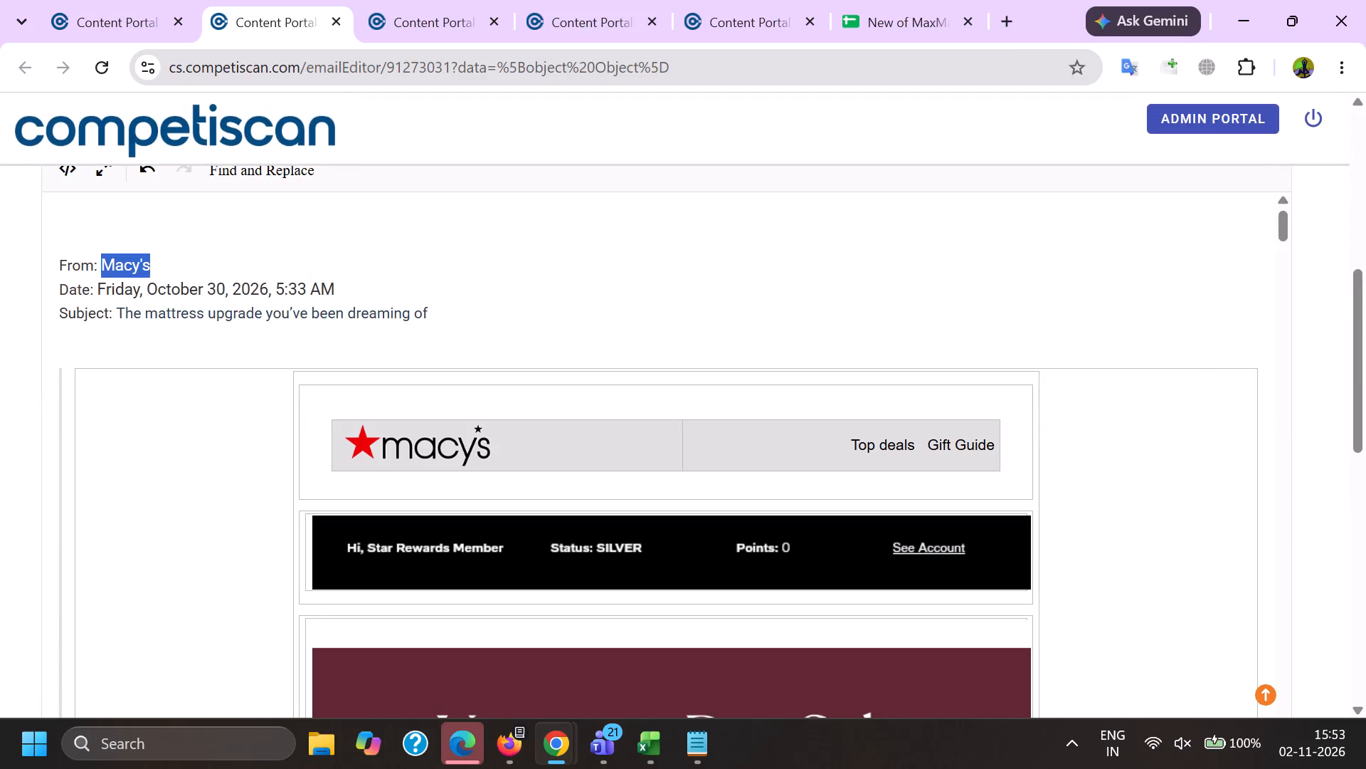
Replace the company apc-na with Macy's in the product form and search for Macy's as the affinity/association.
key("alt+Tab")
scroll(425, 299, "down", 6)
left_click(446, 264)
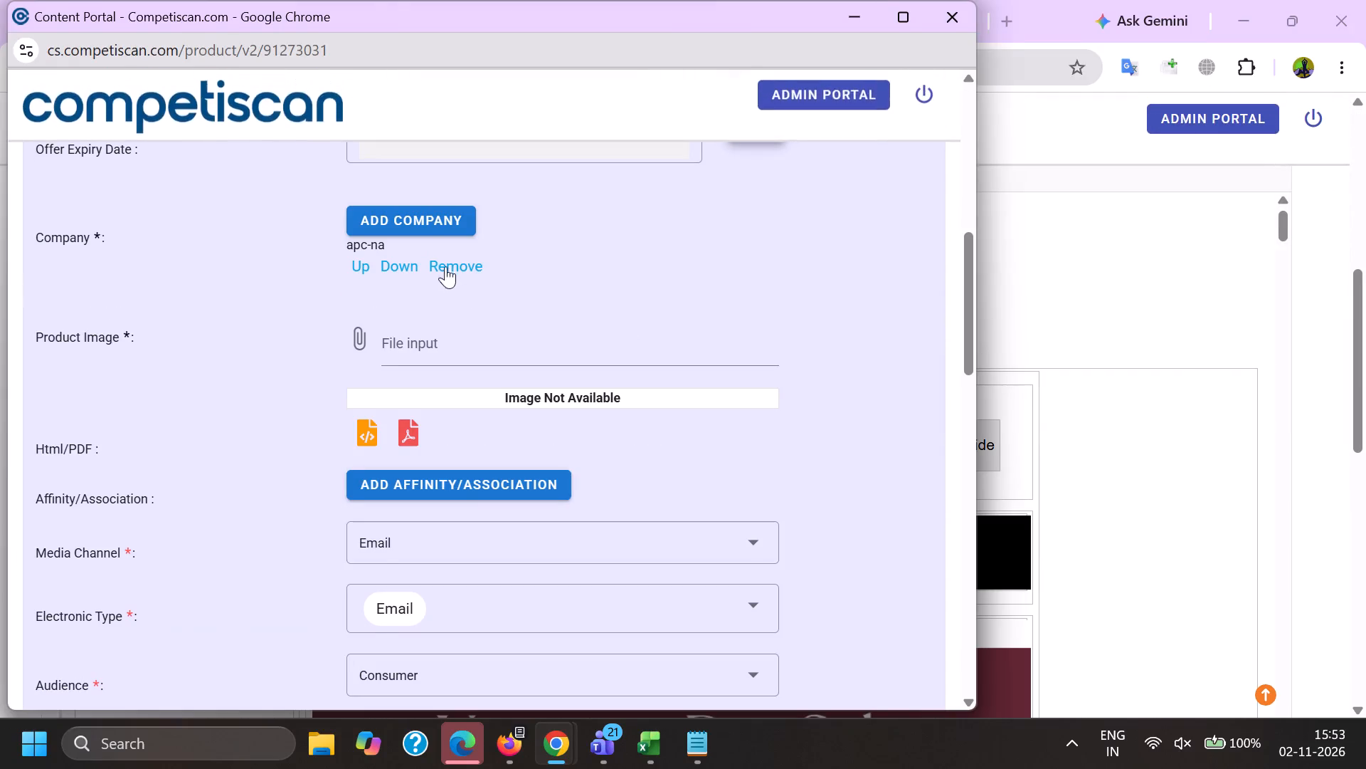
left_click(430, 231)
key("ctrl+v")
left_click(489, 426)
left_click(552, 457)
key("ctrl+v")
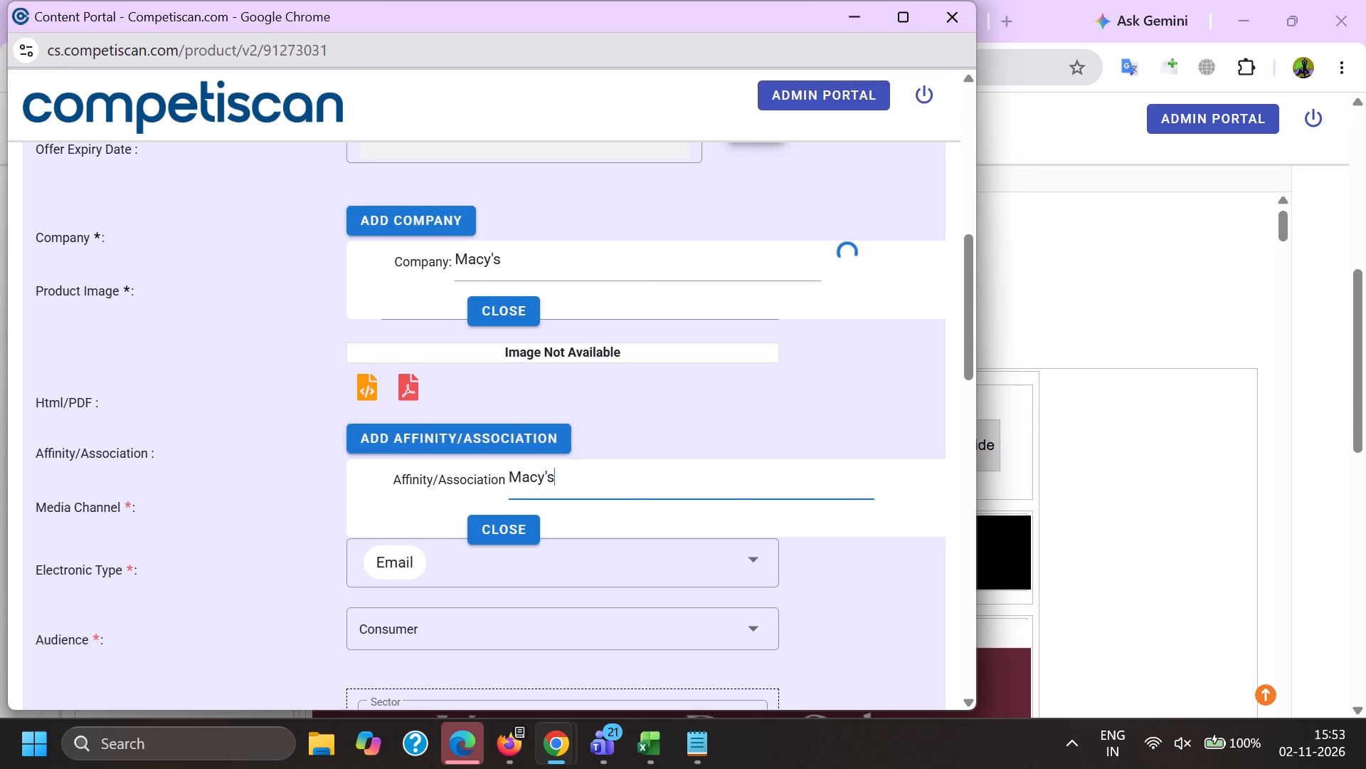
left_click(499, 313)
Add Citibank as a second company and Macy's (Retail) as the affinity/association.
left_click(401, 261)
left_click(384, 232)
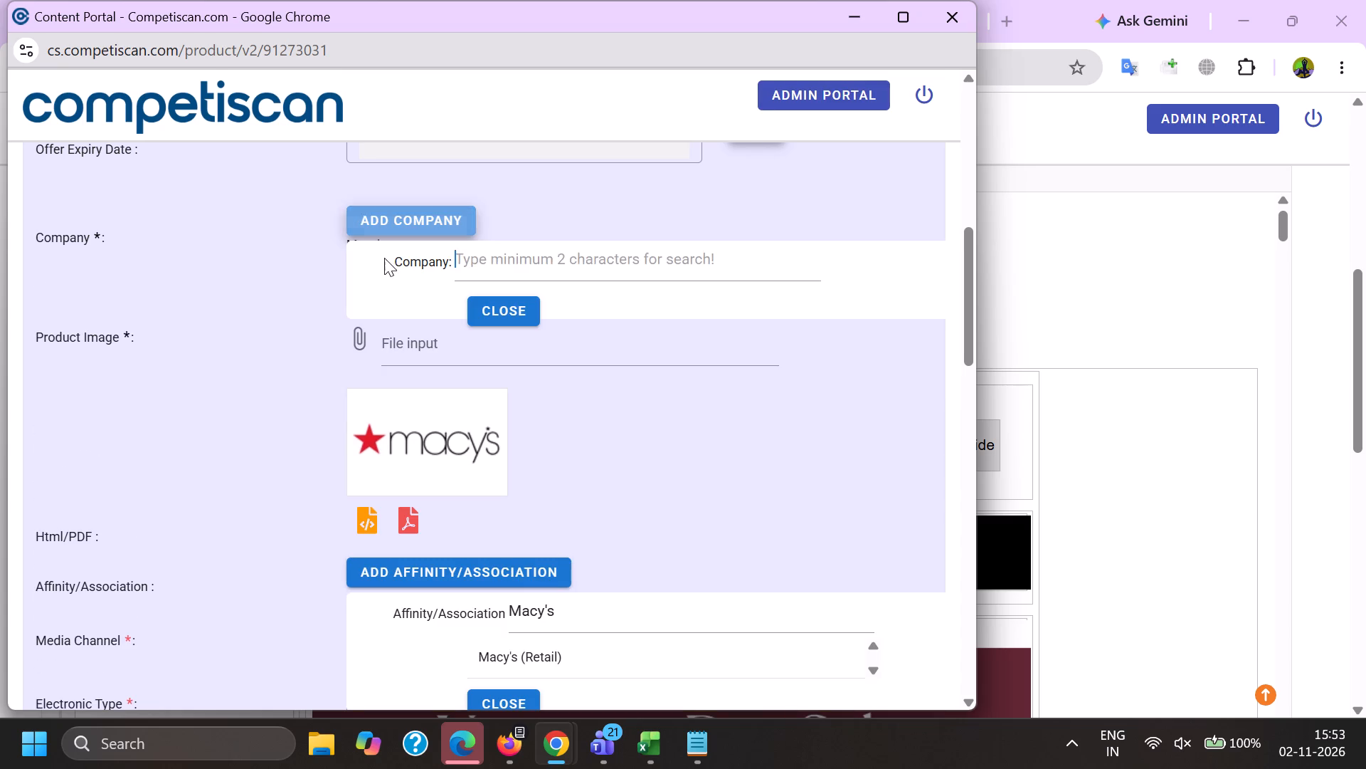
key("c")
key("i")
key("t")
key("i")
key("b")
key("a")
key("n")
key("k")
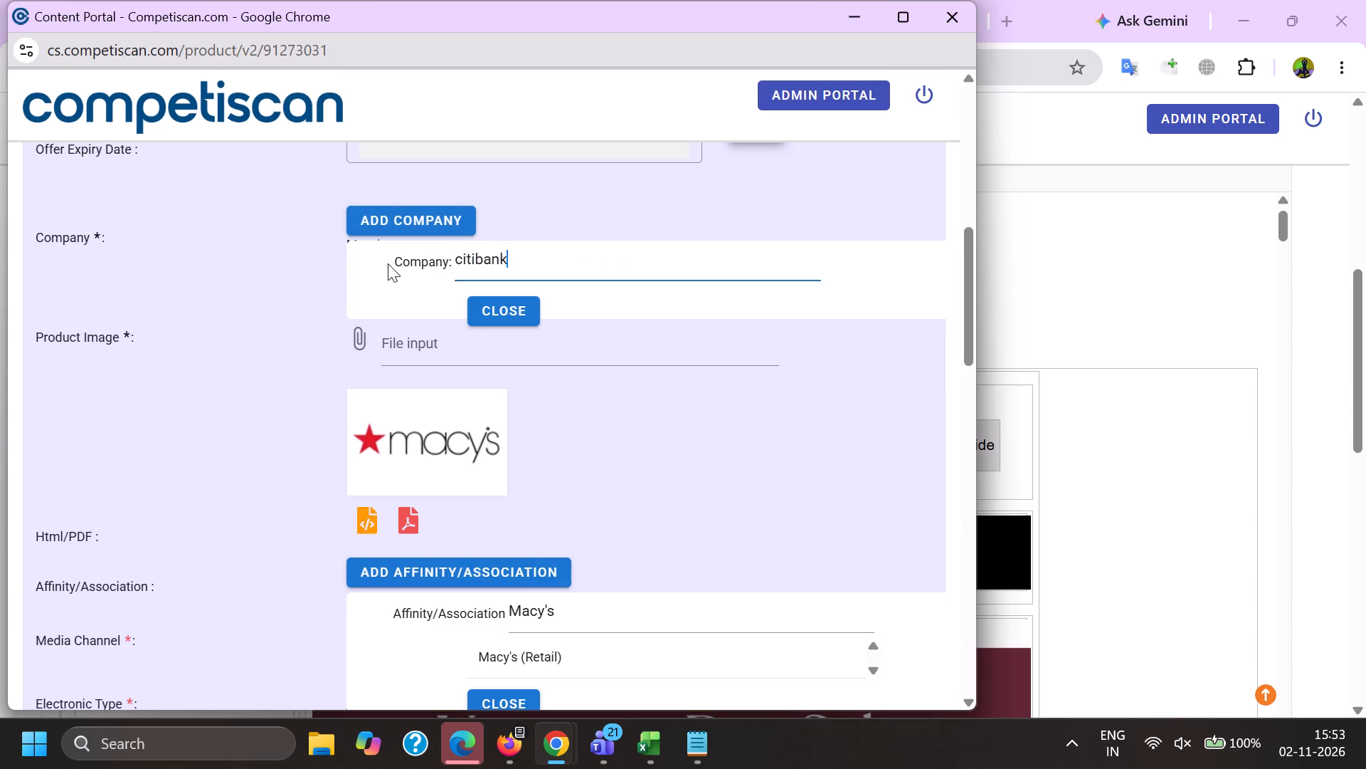
scroll(353, 231, "down", 4)
left_click(500, 234)
scroll(504, 389, "up", 4)
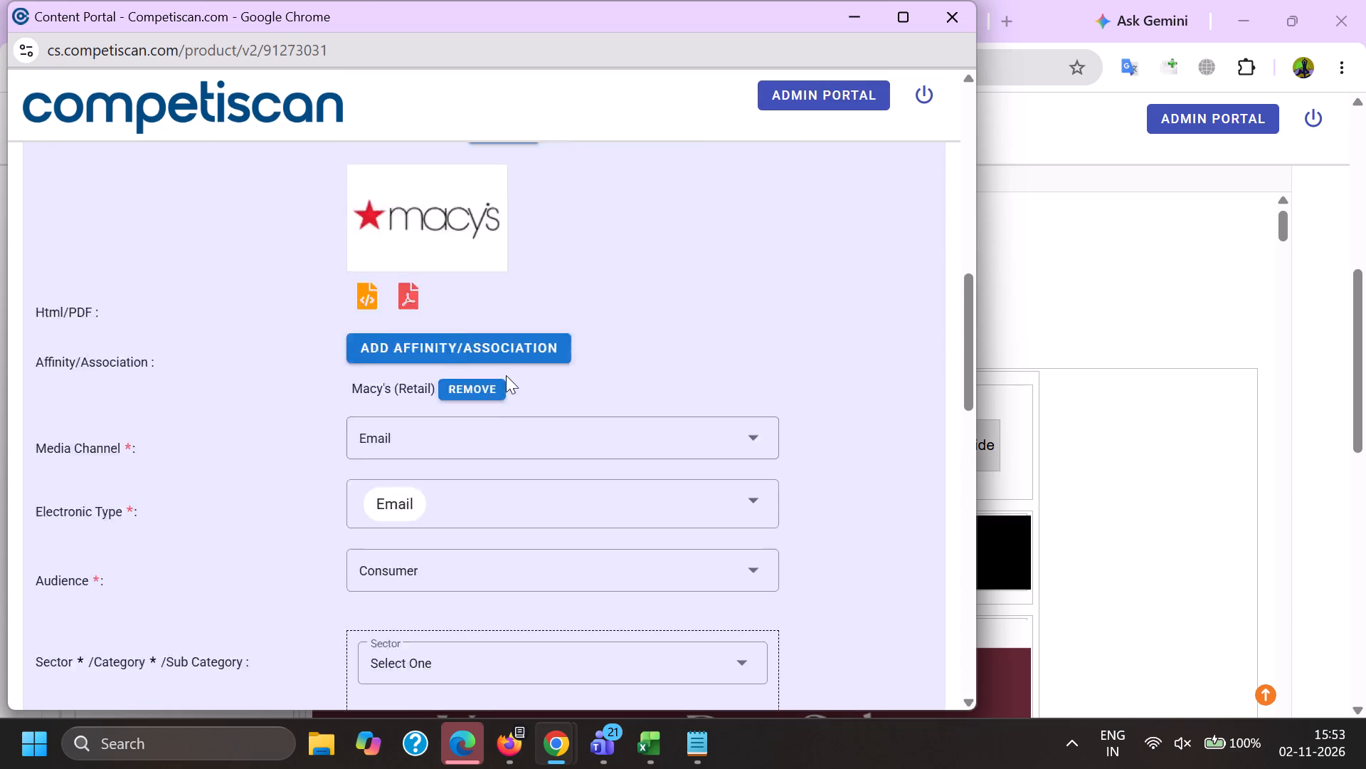
left_click(494, 313)
Add the sector entry Retail / Home / Furniture to the product.
scroll(458, 221, "down", 4)
scroll(482, 346, "down", 3)
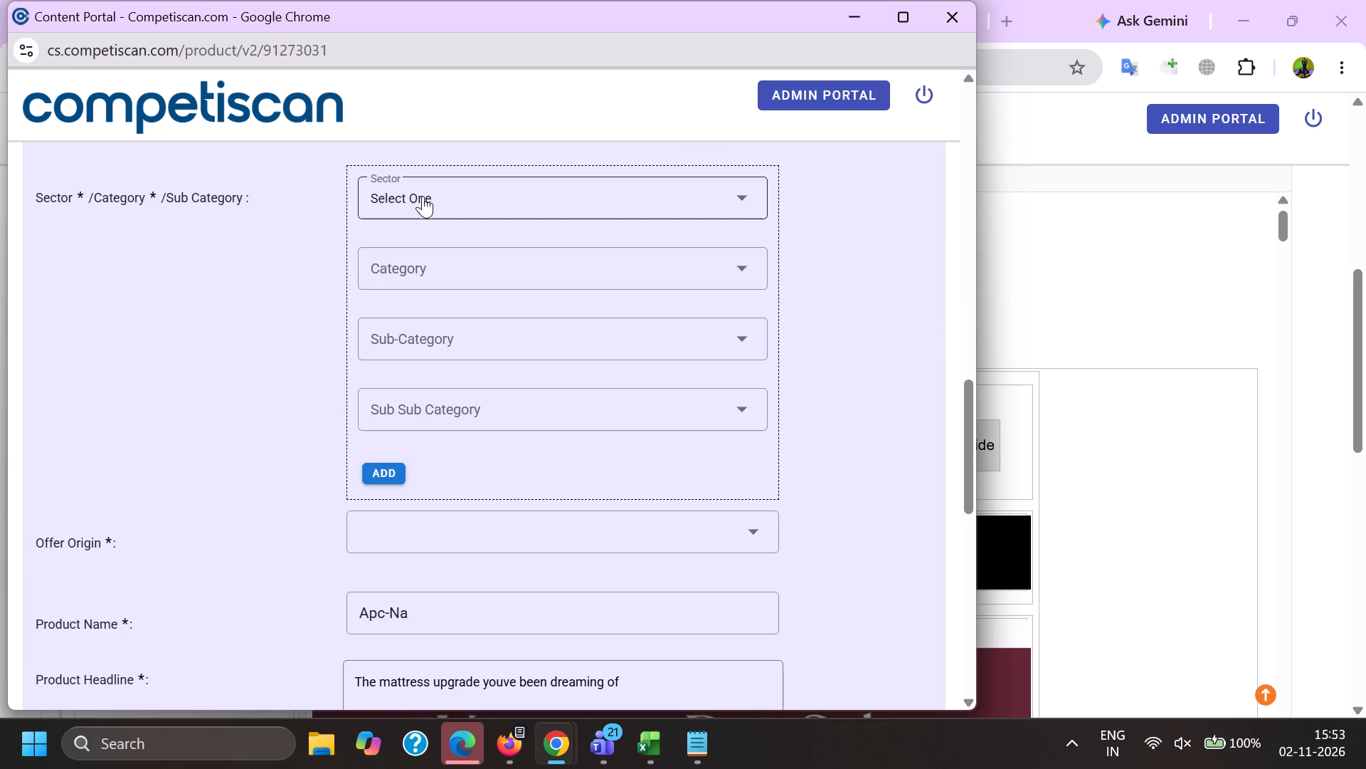
left_click(423, 196)
scroll(422, 184, "down", 7)
left_click(440, 299)
left_click_drag(294, 273, 307, 279)
left_click(459, 261)
scroll(427, 333, "down", 6)
scroll(411, 392, "up", 6)
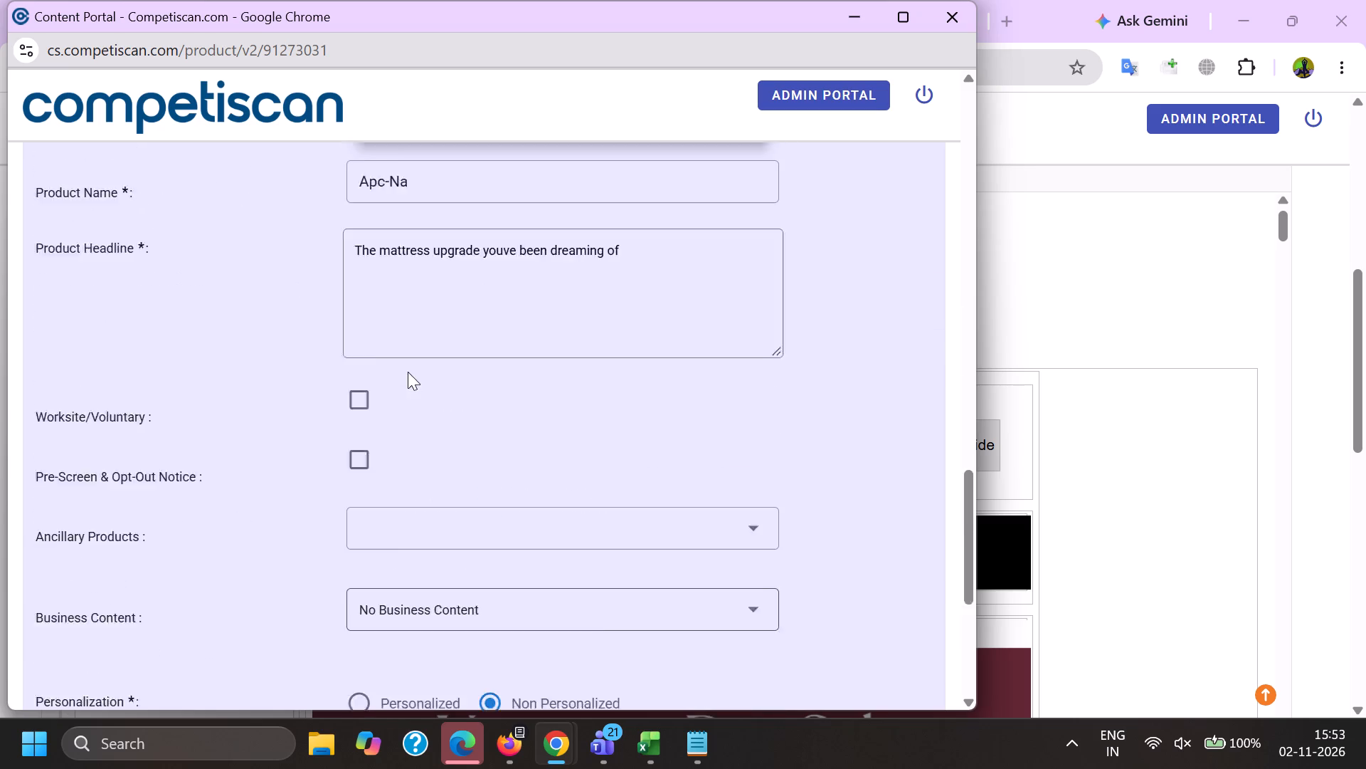
scroll(414, 369, "down", 7)
left_click_drag(407, 275, 407, 283)
left_click_drag(309, 283, 313, 295)
left_click(423, 335)
scroll(396, 228, "down", 2)
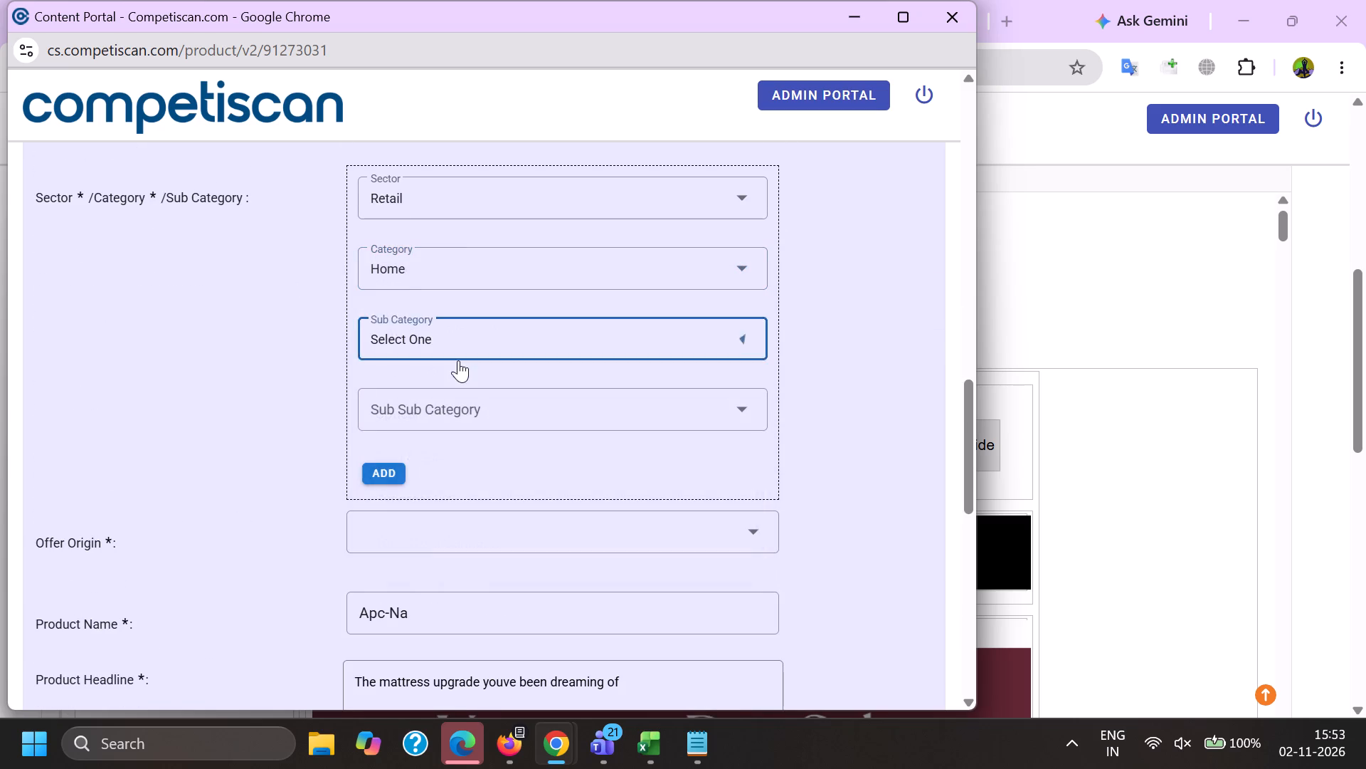
left_click_drag(452, 389, 445, 390)
left_click_drag(216, 345, 233, 352)
left_click(392, 254)
Examine the email body for its advertised products, the credit card offer and the offer's validity dates.
key("alt+Tab")
scroll(568, 404, "down", 2)
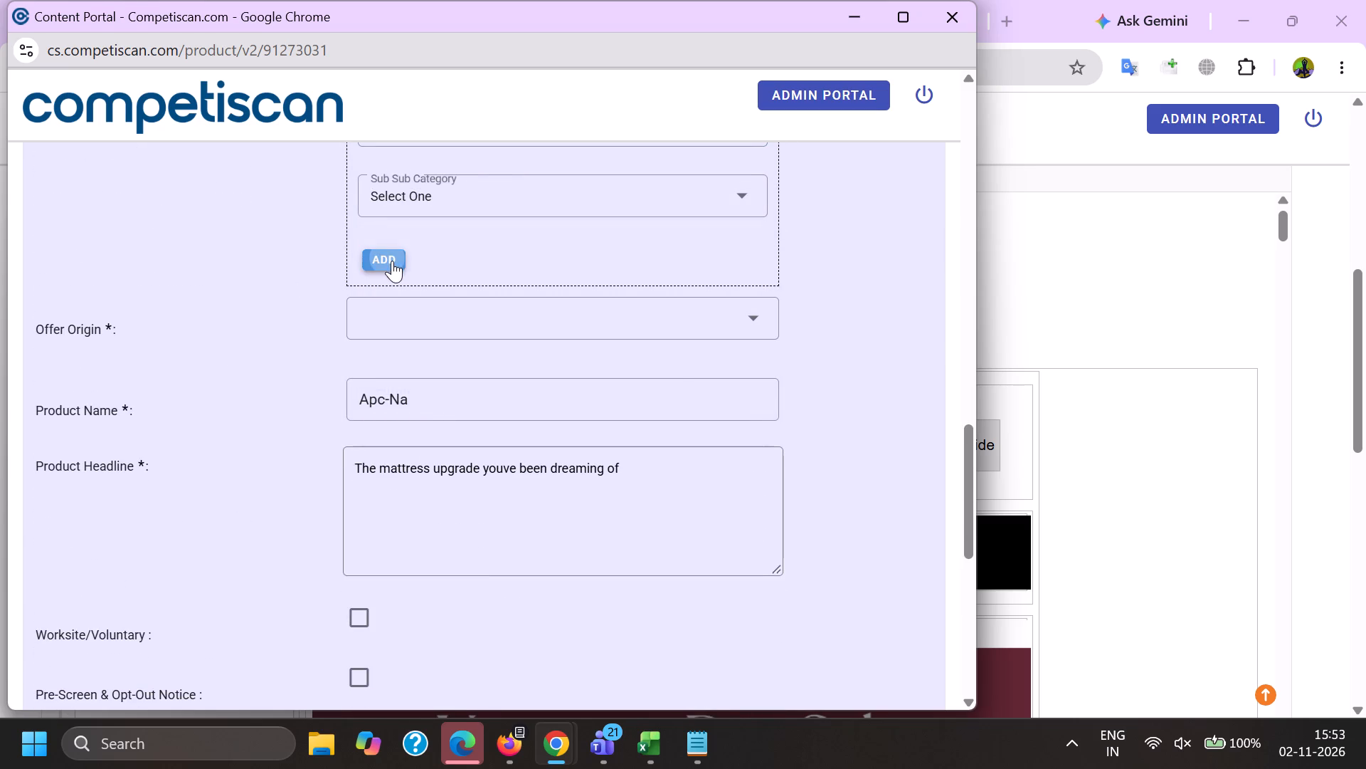
scroll(392, 261, "down", 20)
scroll(392, 261, "down", 10)
scroll(548, 414, "up", 19)
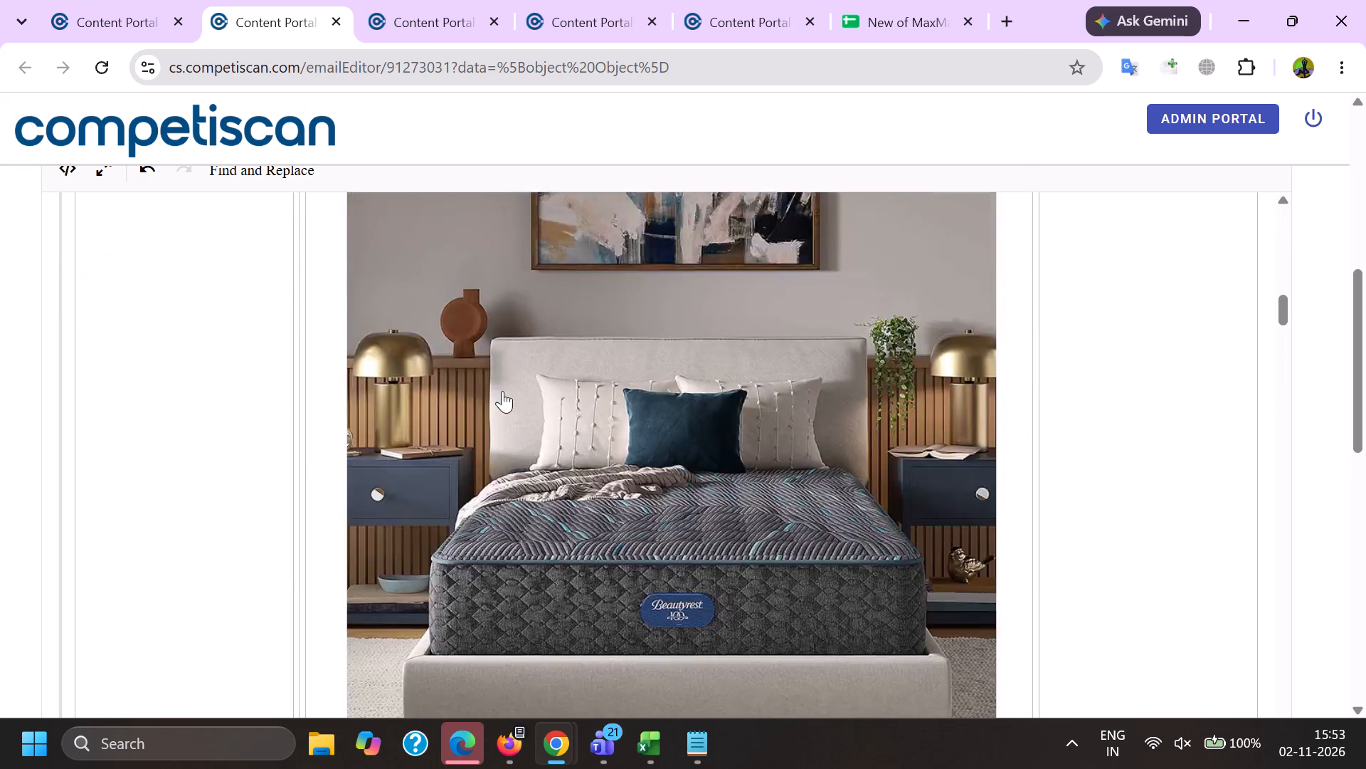
scroll(502, 391, "up", 1)
scroll(503, 397, "down", 5)
scroll(502, 413, "down", 20)
scroll(502, 413, "down", 8)
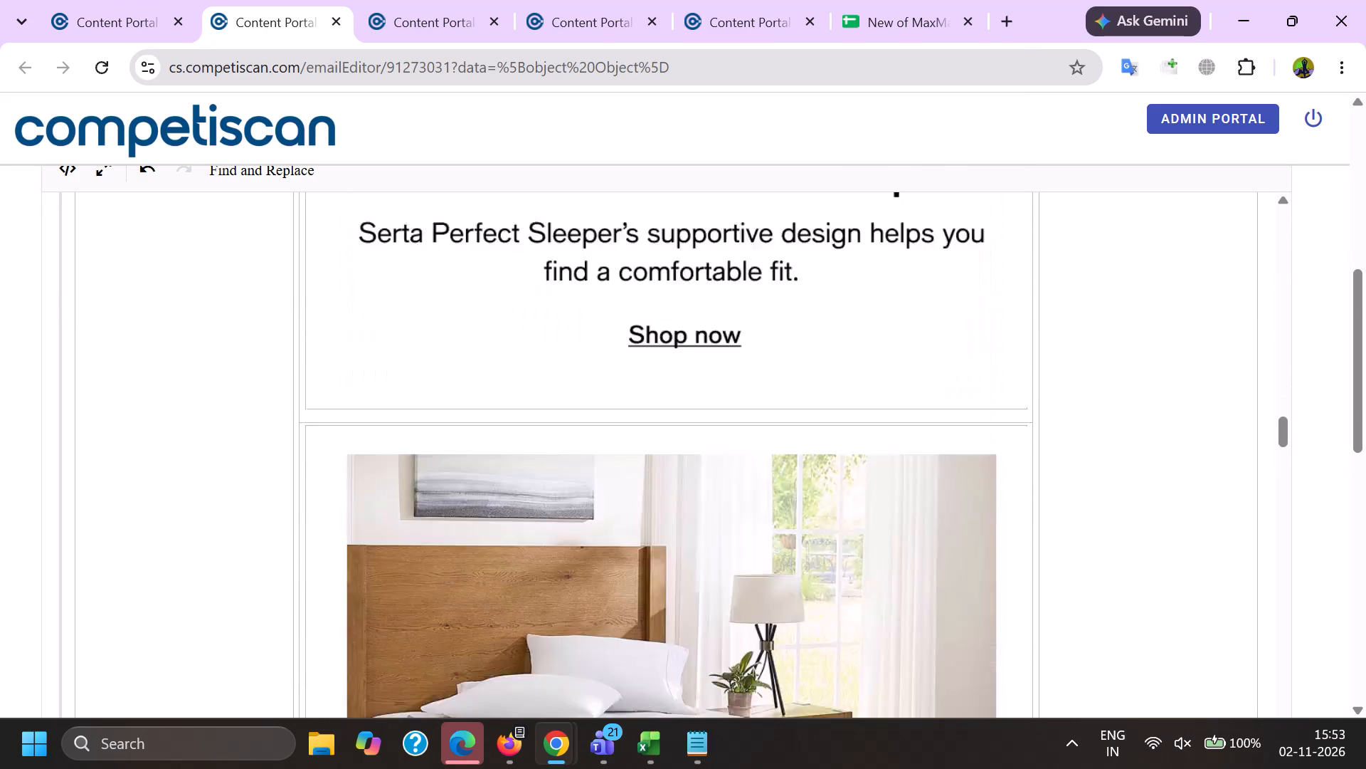
scroll(482, 414, "down", 6)
scroll(549, 308, "down", 3)
scroll(533, 351, "up", 1)
scroll(533, 356, "down", 20)
scroll(533, 356, "down", 12)
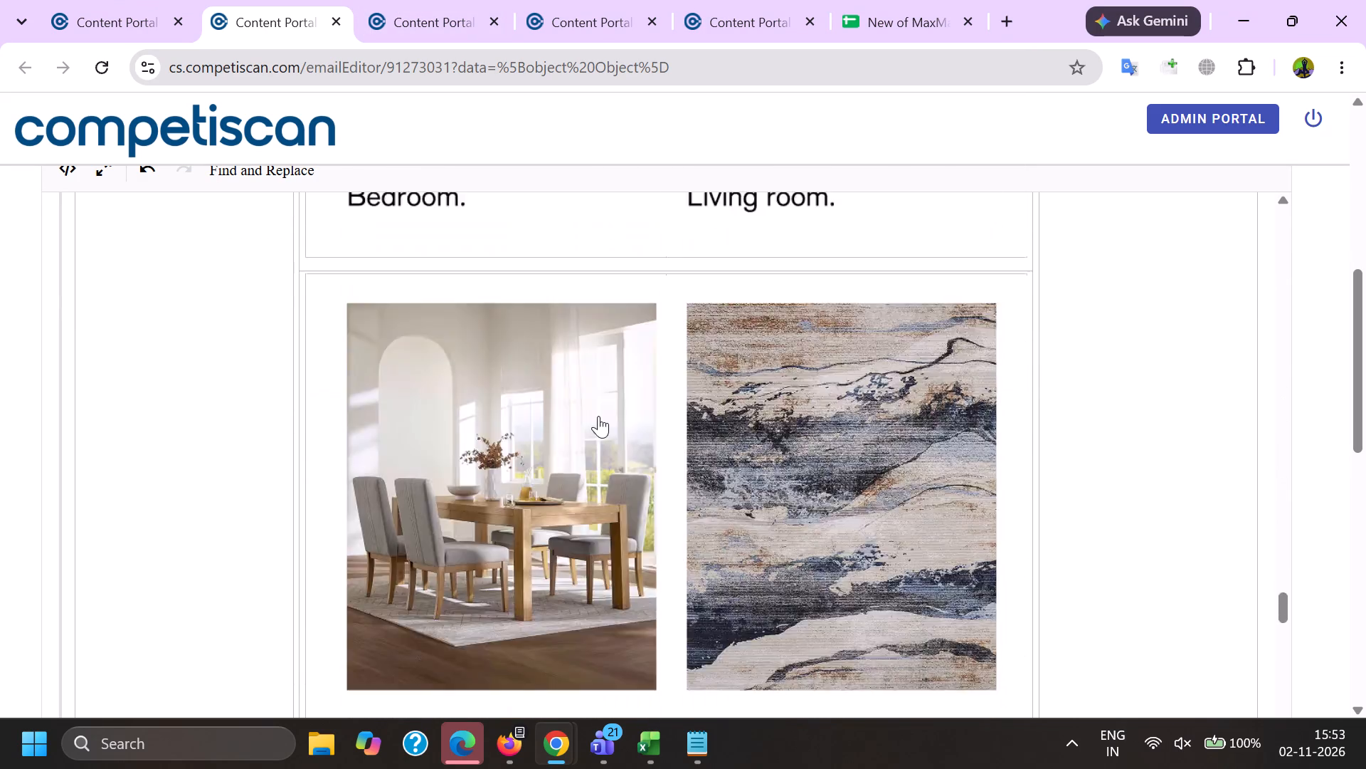
scroll(598, 416, "down", 20)
scroll(582, 425, "down", 8)
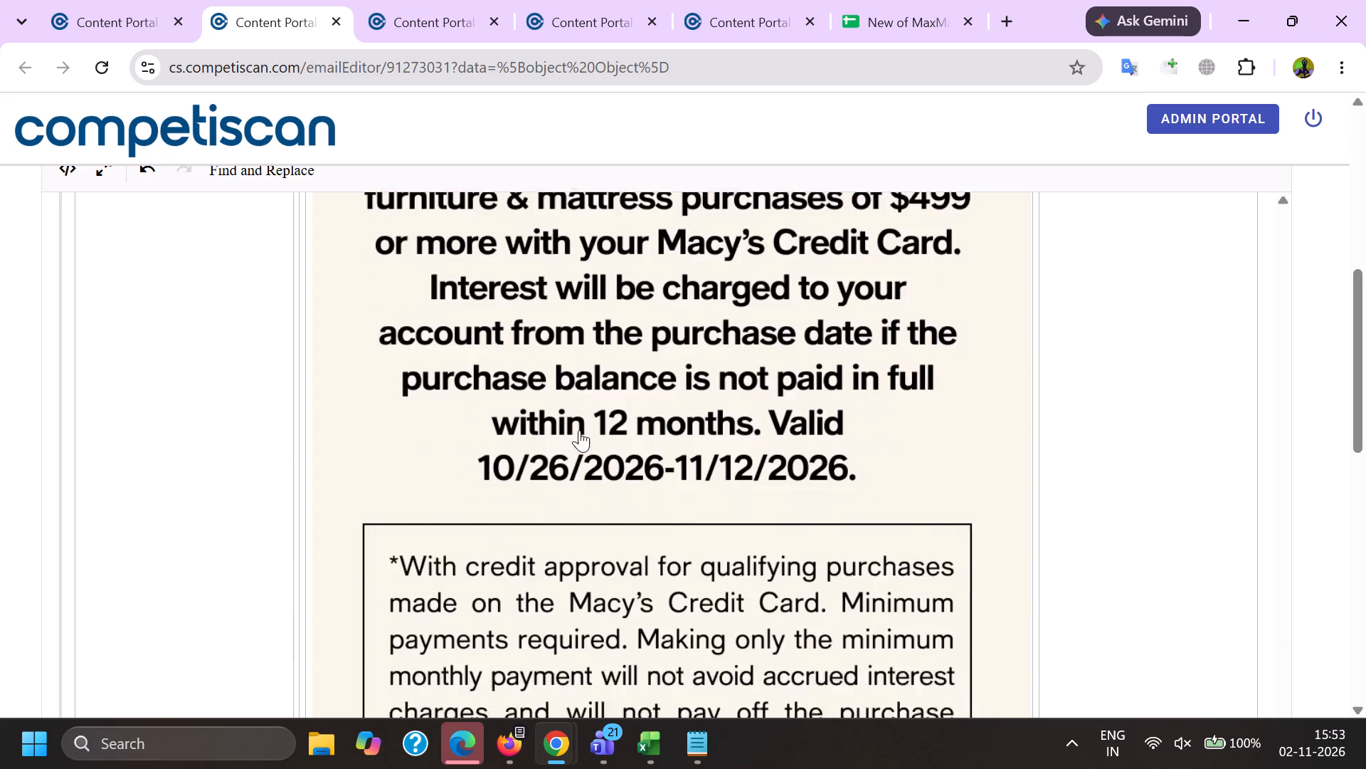
scroll(579, 430, "down", 2)
scroll(578, 435, "up", 5)
Set the product's offer expiry date to 12 November 2026.
key("alt+Tab")
scroll(423, 434, "up", 13)
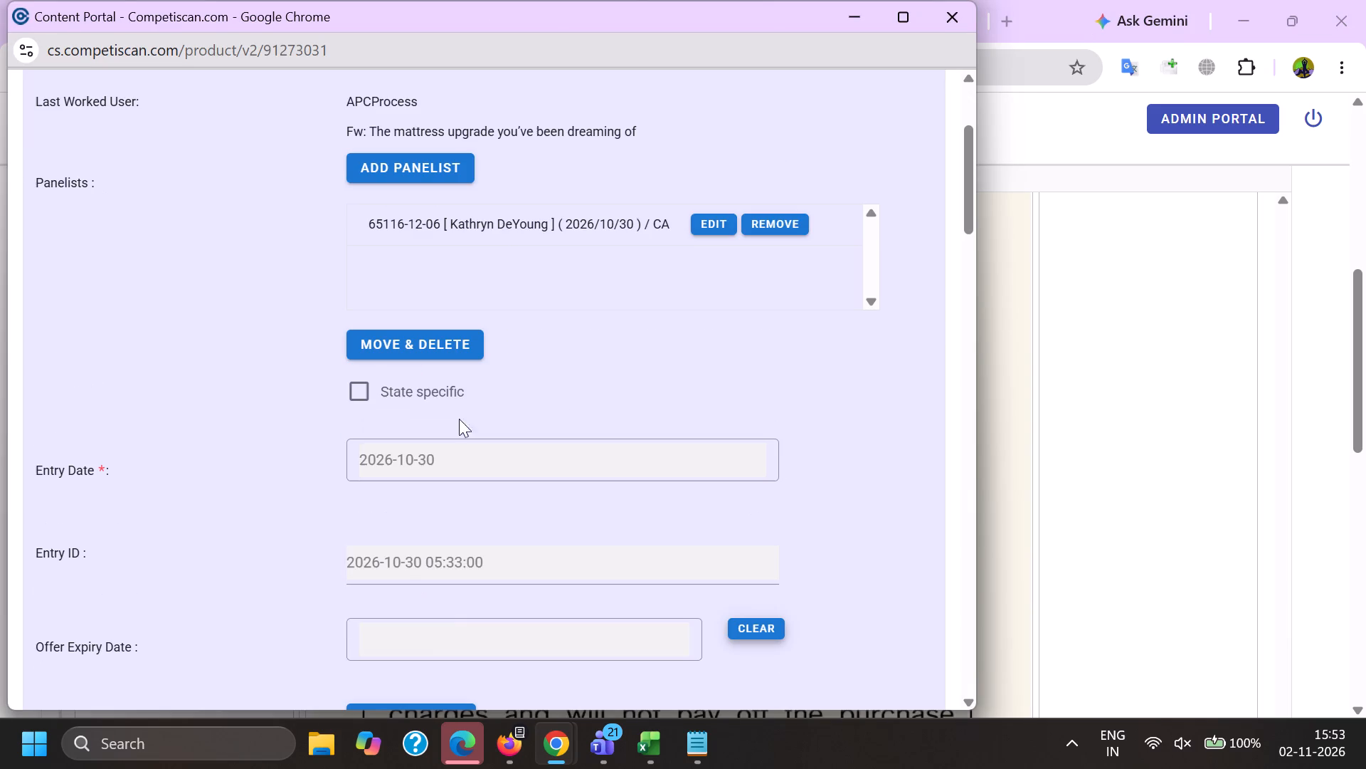
left_click(446, 634)
scroll(531, 282, "down", 6)
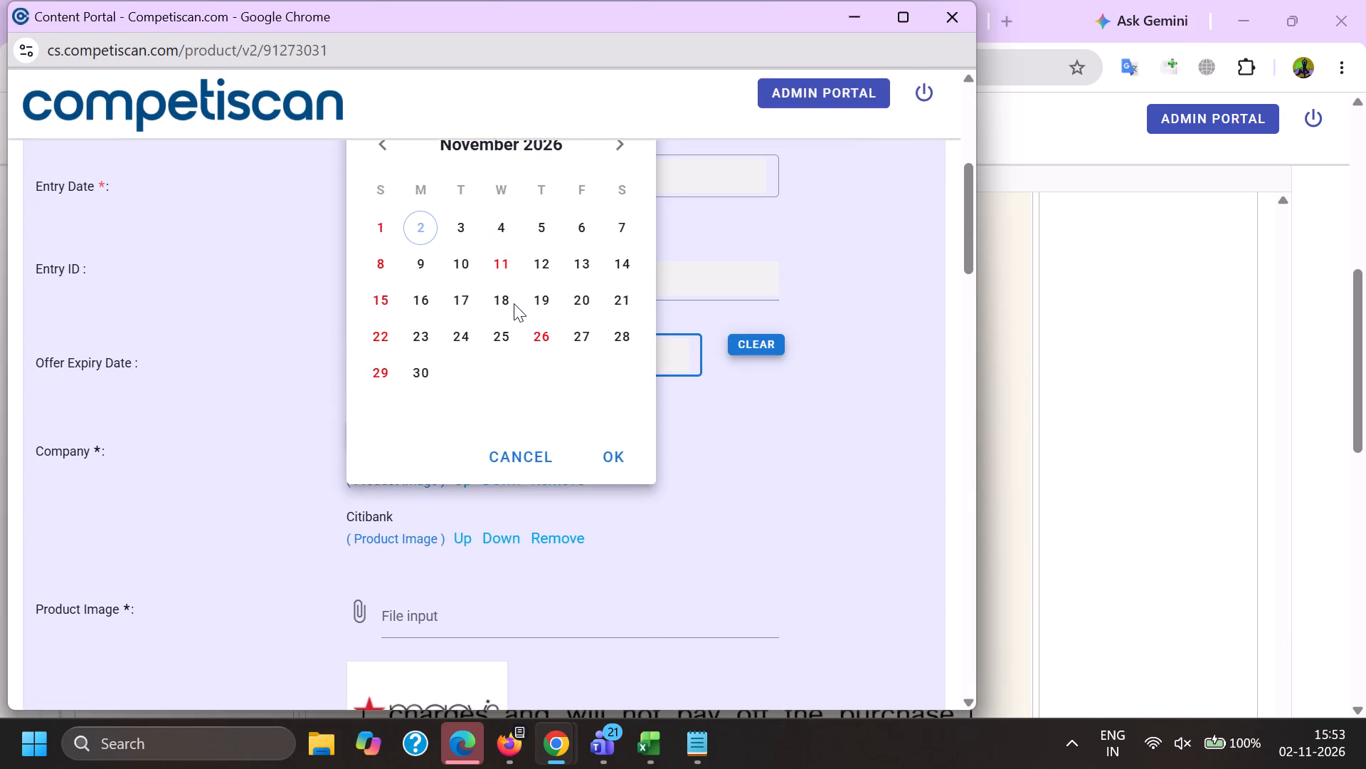
scroll(498, 535, "up", 9)
scroll(558, 289, "down", 2)
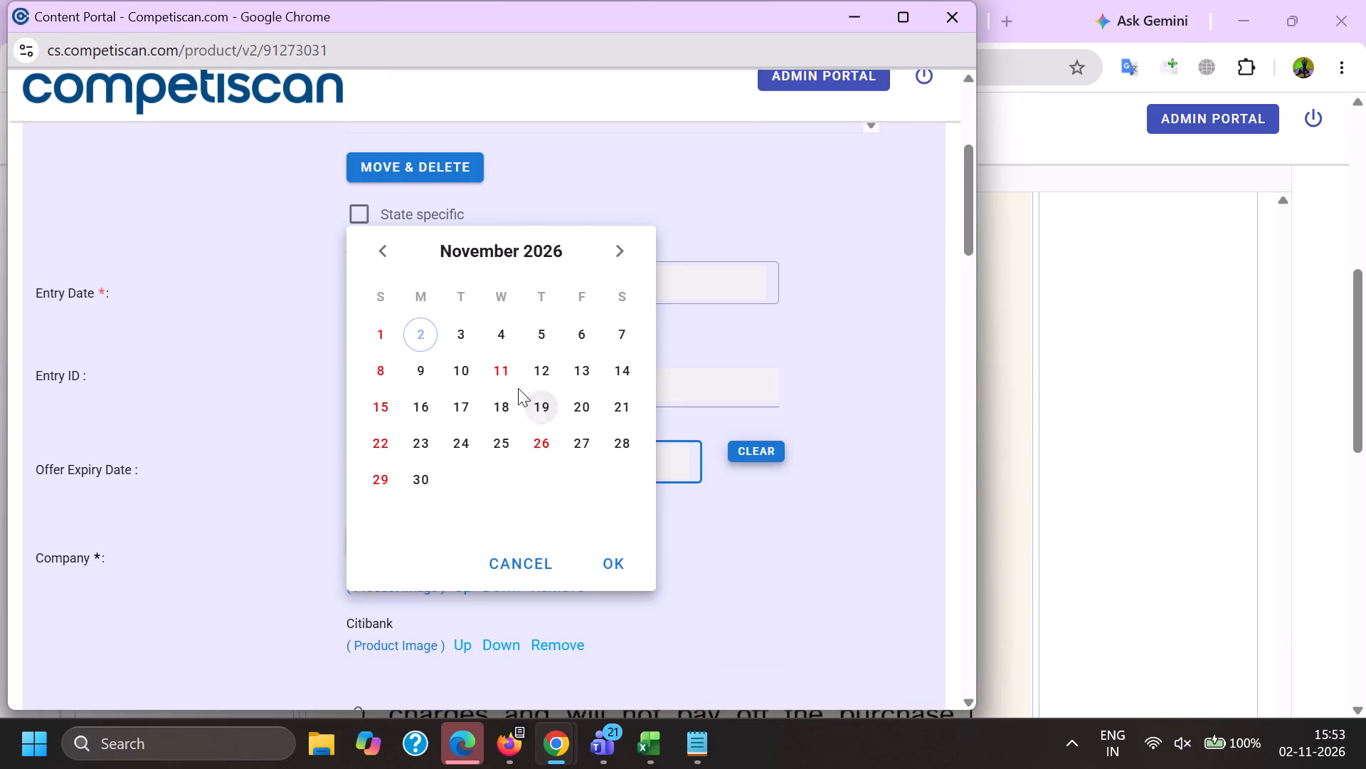
left_click(544, 373)
left_click(604, 565)
Add the sector entry Credit Cards / Payment Cards / Private Label Cards and move Retail / Home / Furniture below it.
scroll(556, 320, "down", 17)
scroll(454, 383, "up", 4)
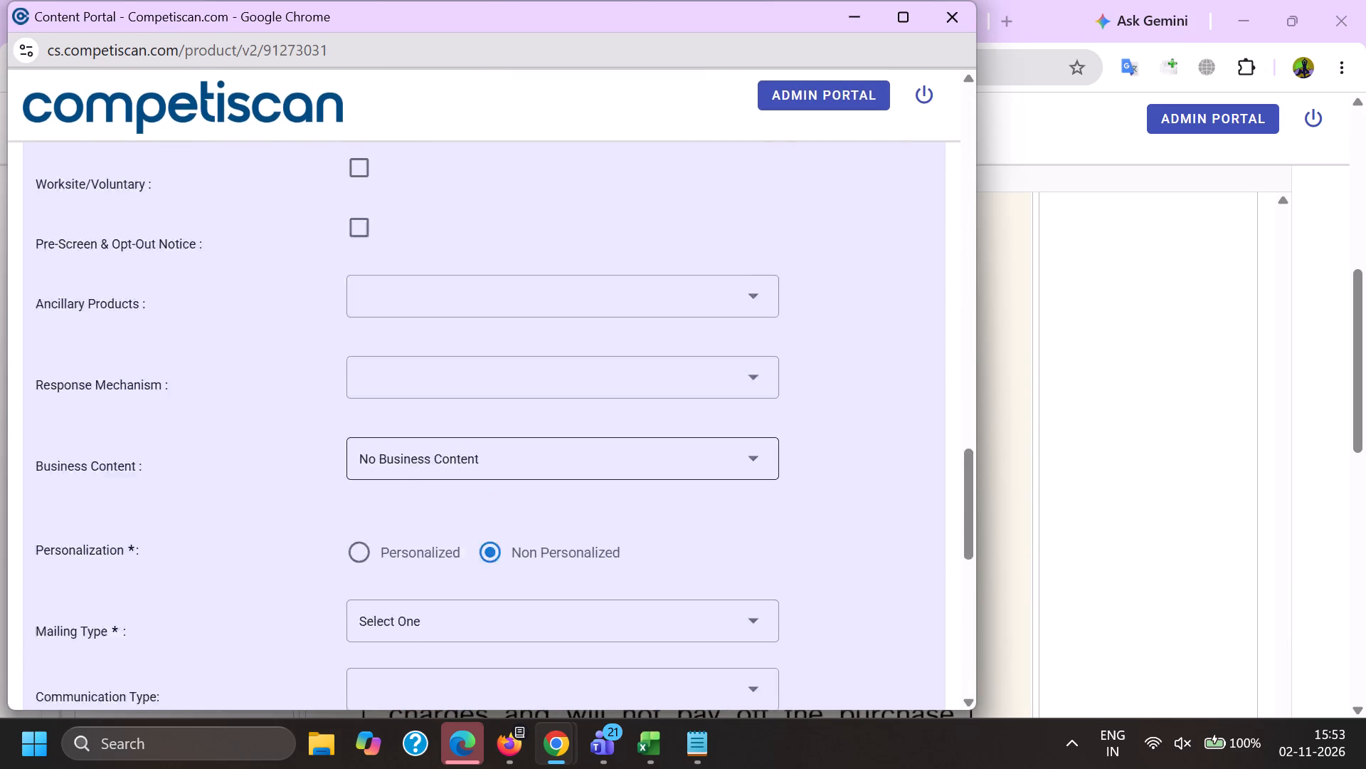
scroll(452, 380, "up", 6)
left_click(439, 558)
scroll(434, 608, "up", 6)
left_click(445, 578)
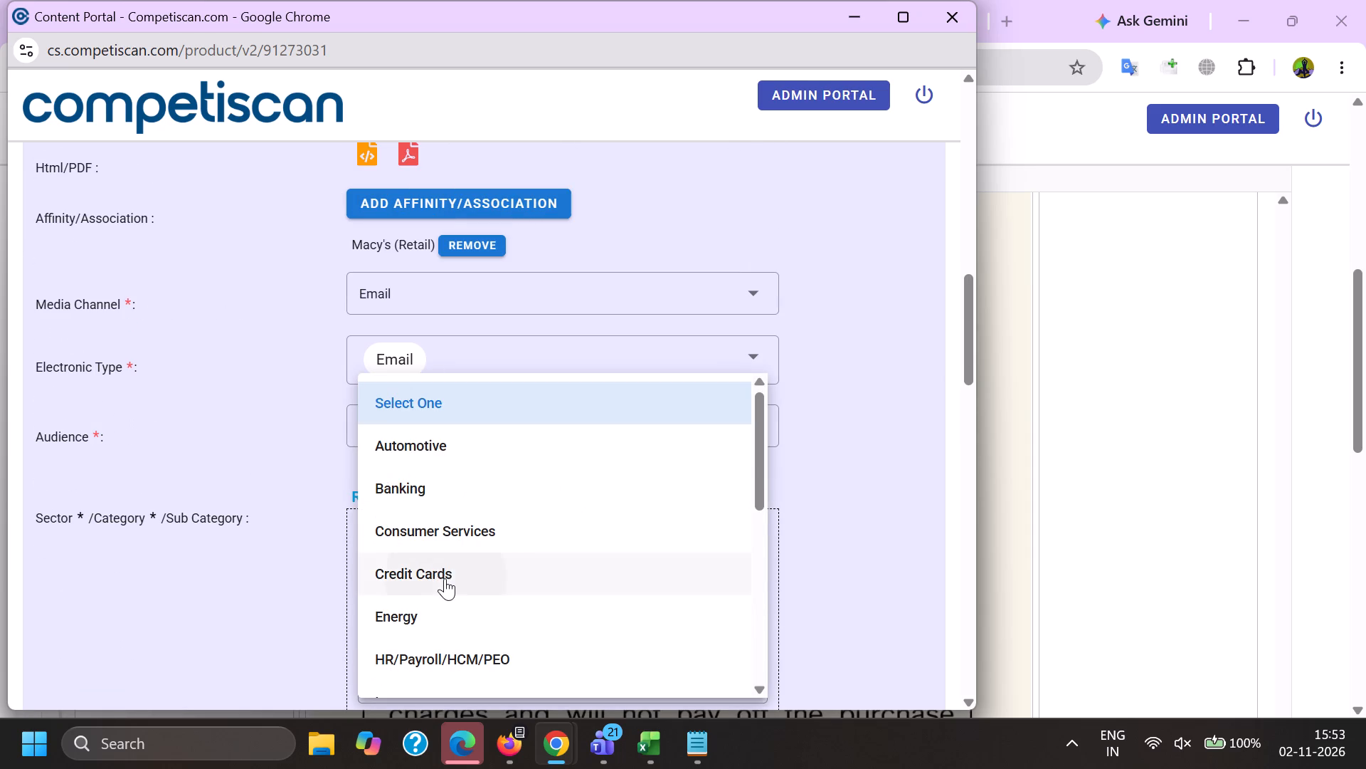
left_click_drag(362, 560, 366, 570)
left_click(473, 610)
scroll(406, 318, "down", 2)
left_click(438, 494)
left_click(427, 465)
scroll(396, 329, "down", 2)
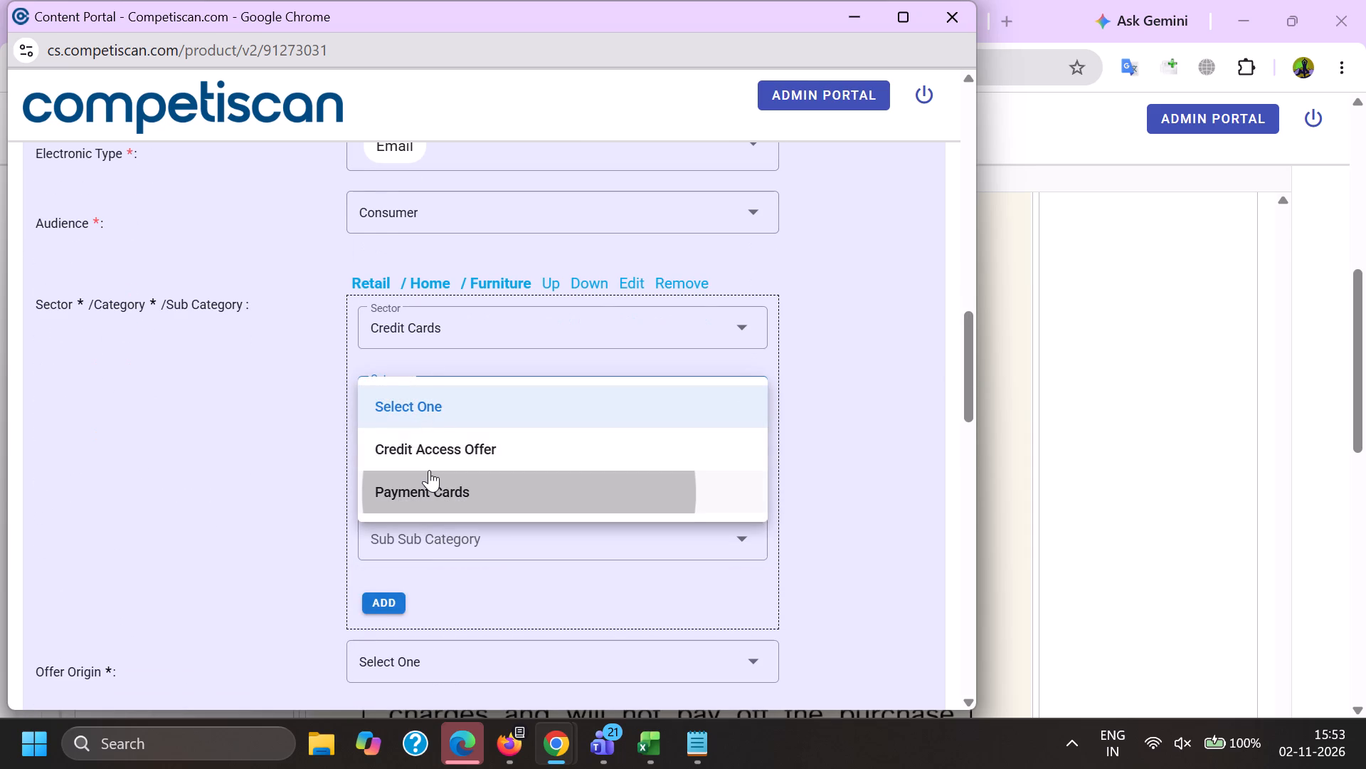
scroll(450, 397, "down", 7)
left_click(487, 501)
left_click(341, 460)
left_click(384, 387)
scroll(430, 492, "up", 3)
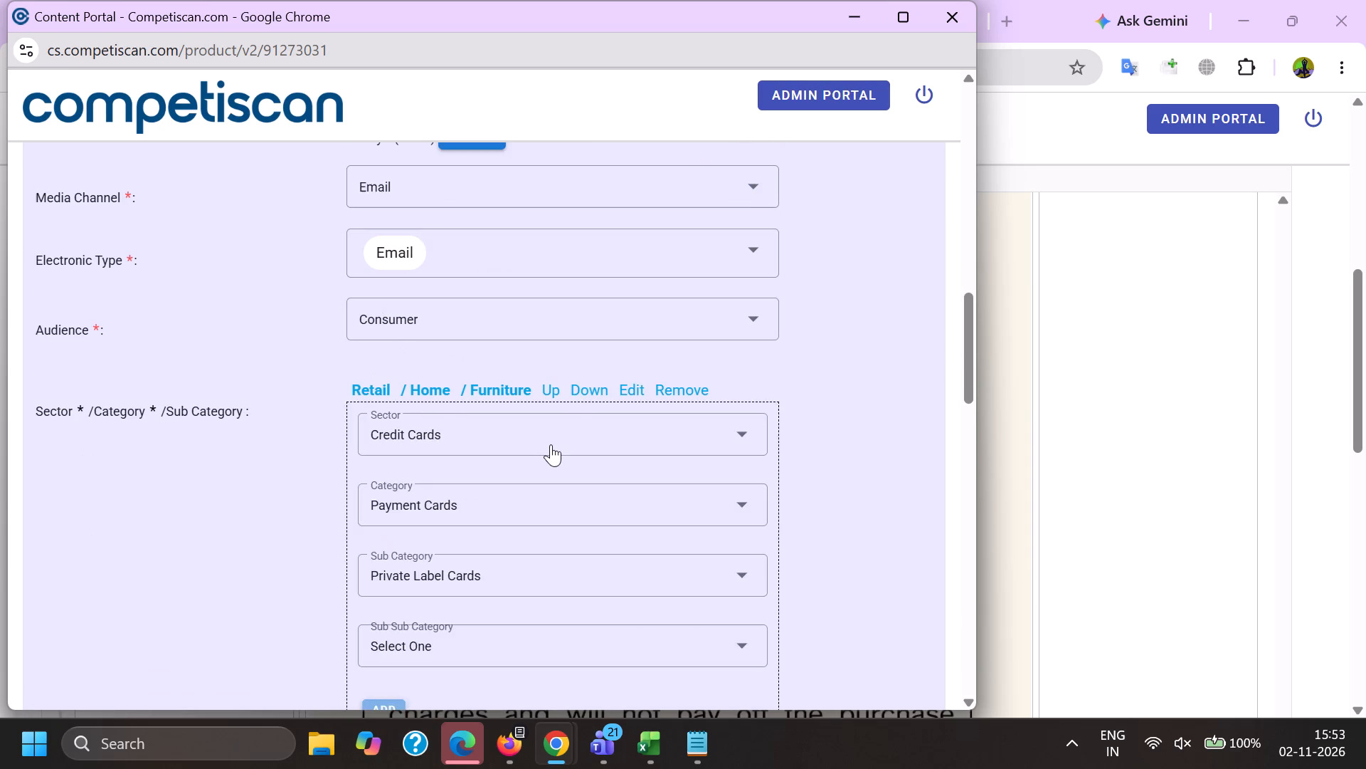
left_click(595, 389)
Set the offer origin to Provider/Bank and the product name to Macy's Card.
scroll(487, 328, "down", 5)
left_click(411, 270)
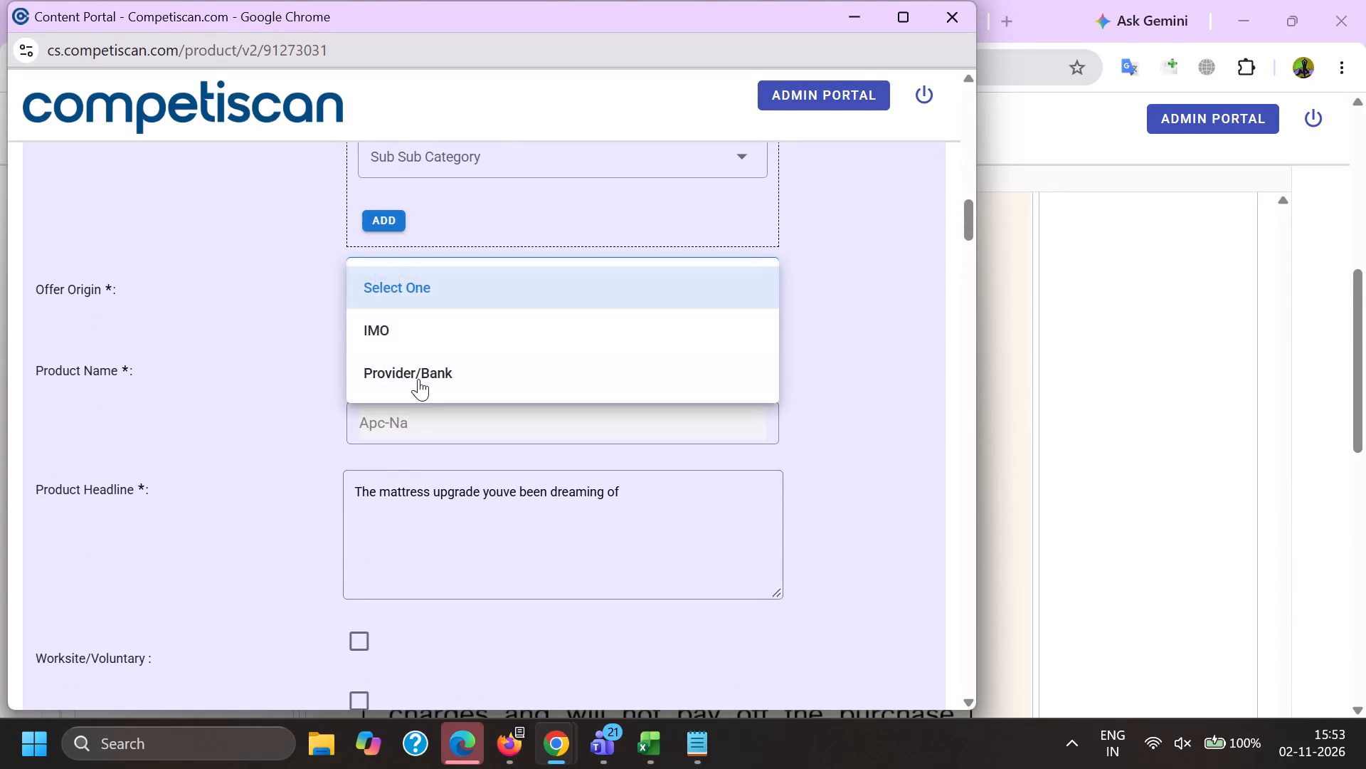
left_click(418, 379)
left_click(415, 374)
key("ctrl+v")
left_click(467, 469)
Move the Credit Cards / Payment Cards / Private Label Cards sector entry down the list.
scroll(462, 464, "up", 4)
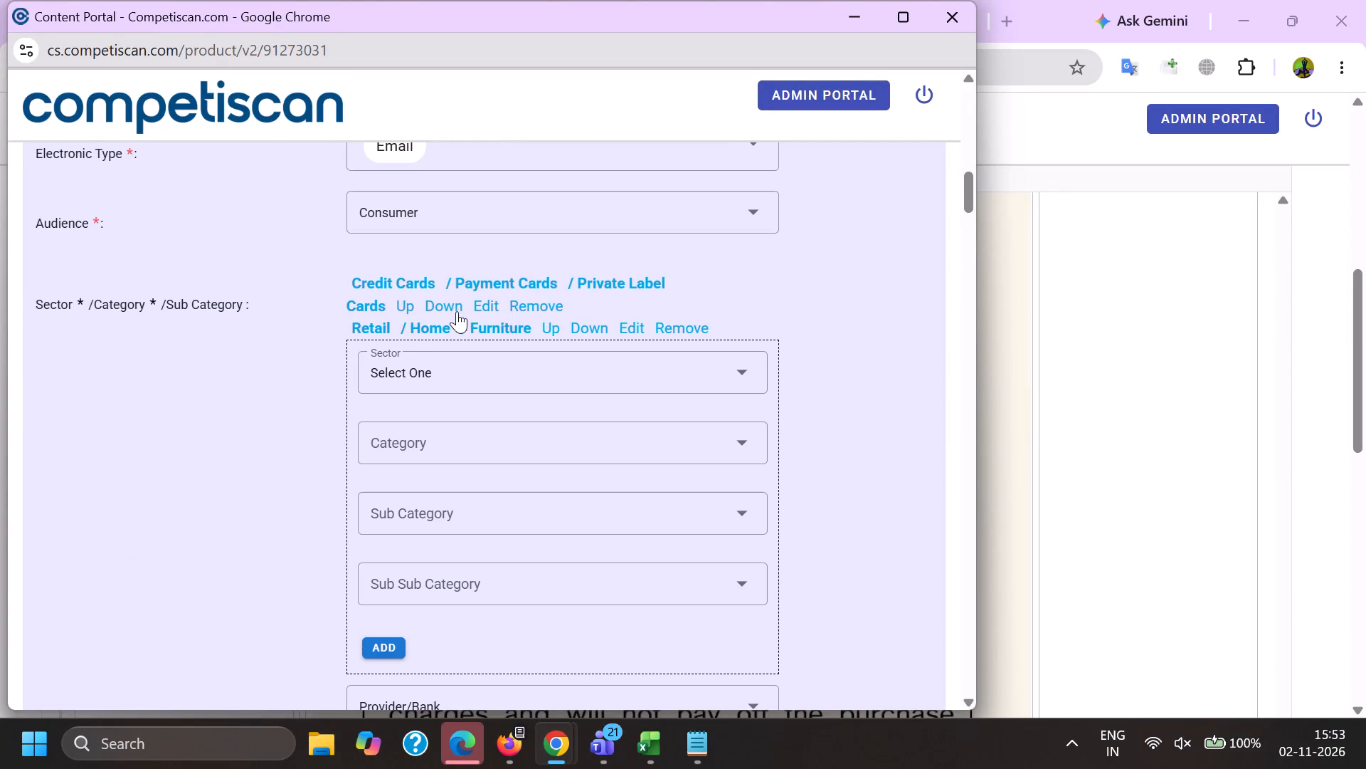
left_click(452, 300)
Replace the product headline with the email subject "The mattress upgrade you've been dreaming of.", copied from the email editor.
scroll(448, 290, "down", 5)
left_click_drag(670, 375, 0, 362)
key("BackSpace")
key("alt+Tab")
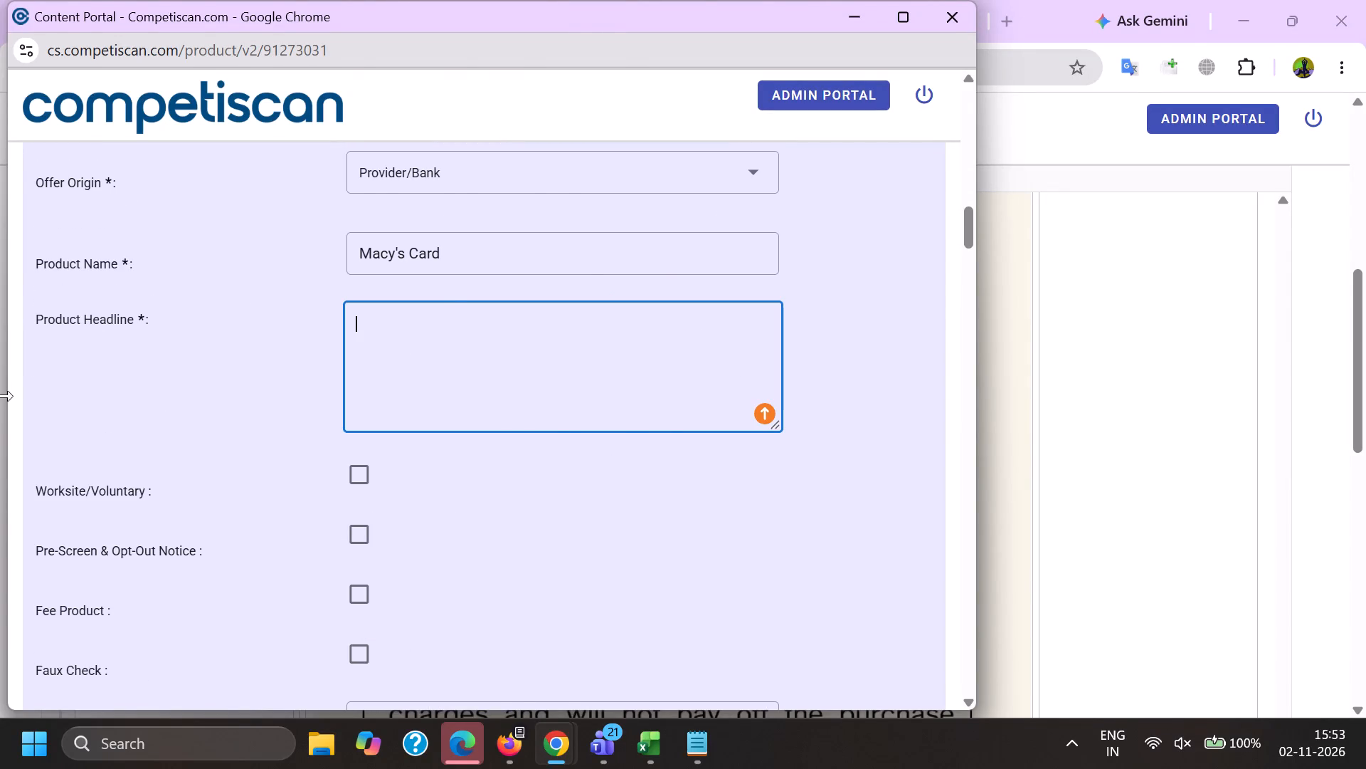
left_click(113, 380)
key("Page_Up")
key("Page_Up")
key("Page_Up")
key("Page_Up")
key("Page_Up")
key("Page_Up")
key("Page_Up")
key("Page_Up")
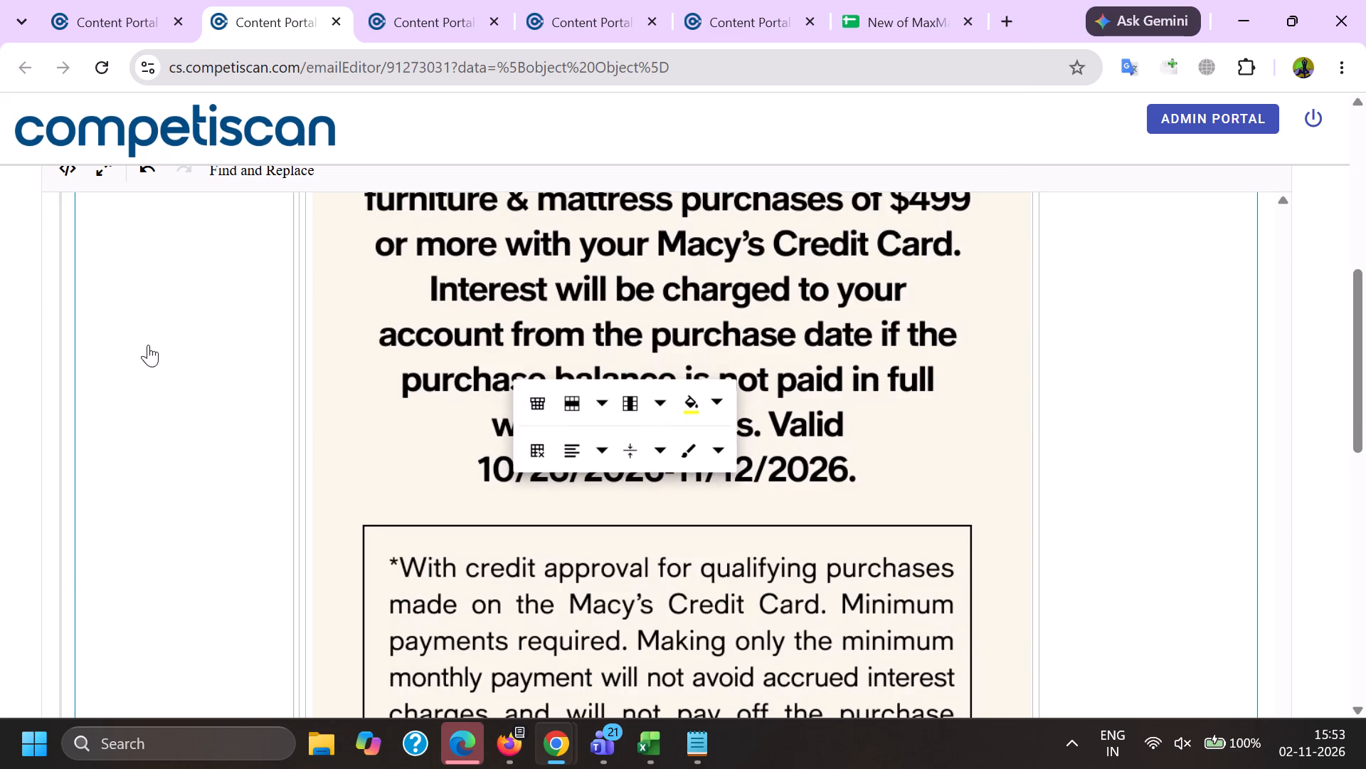
scroll(152, 283, "down", 3)
double_click(122, 525)
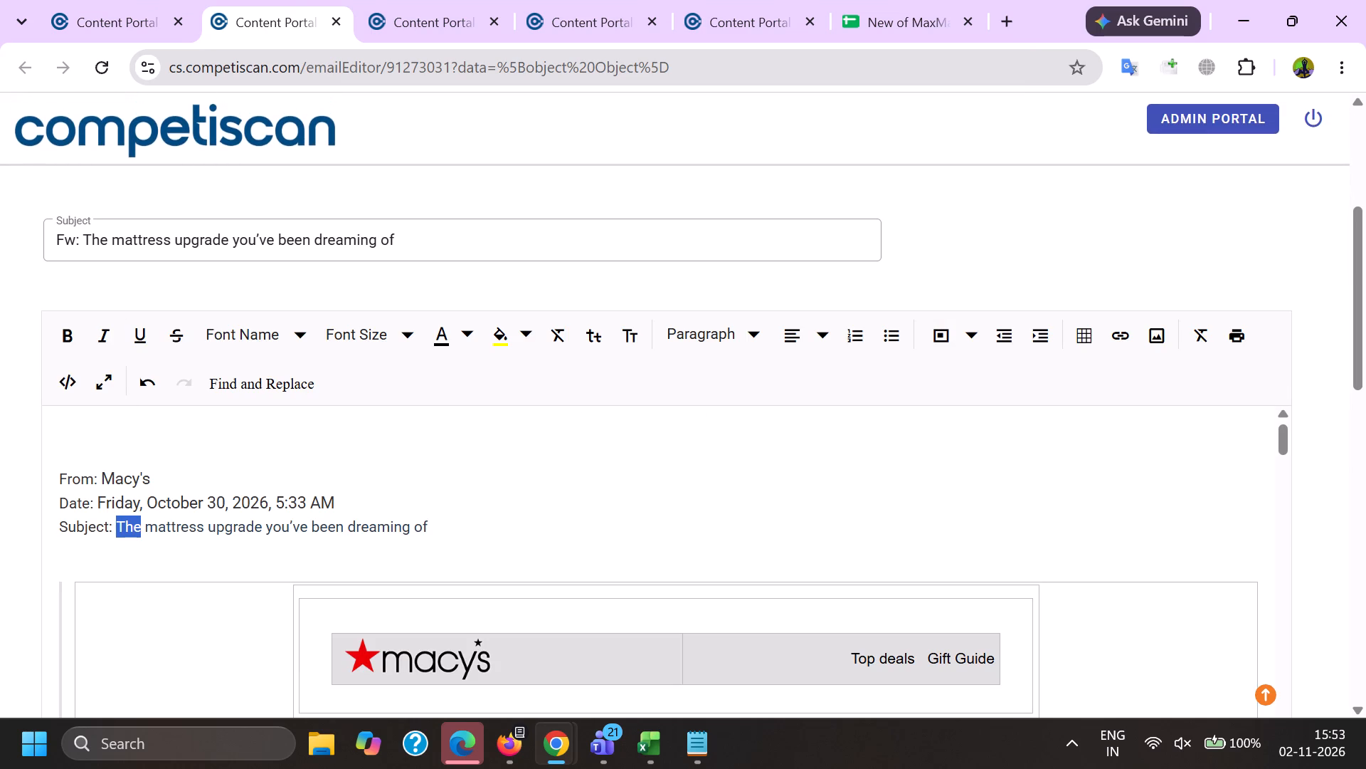
left_click(521, 534, "shift")
key("ctrl+c")
key("alt+Tab")
left_click(457, 360)
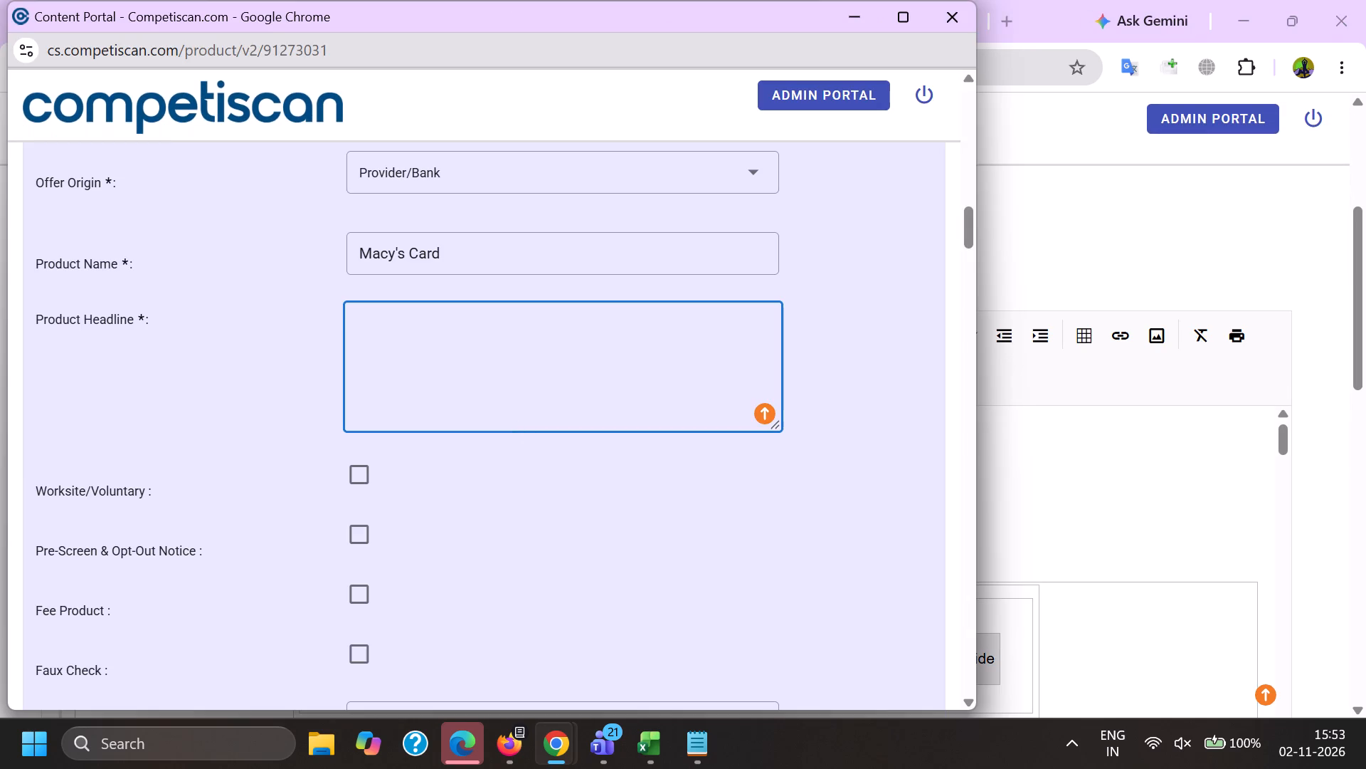
key("ctrl+v")
key("BackSpace")
key("BackSpace")
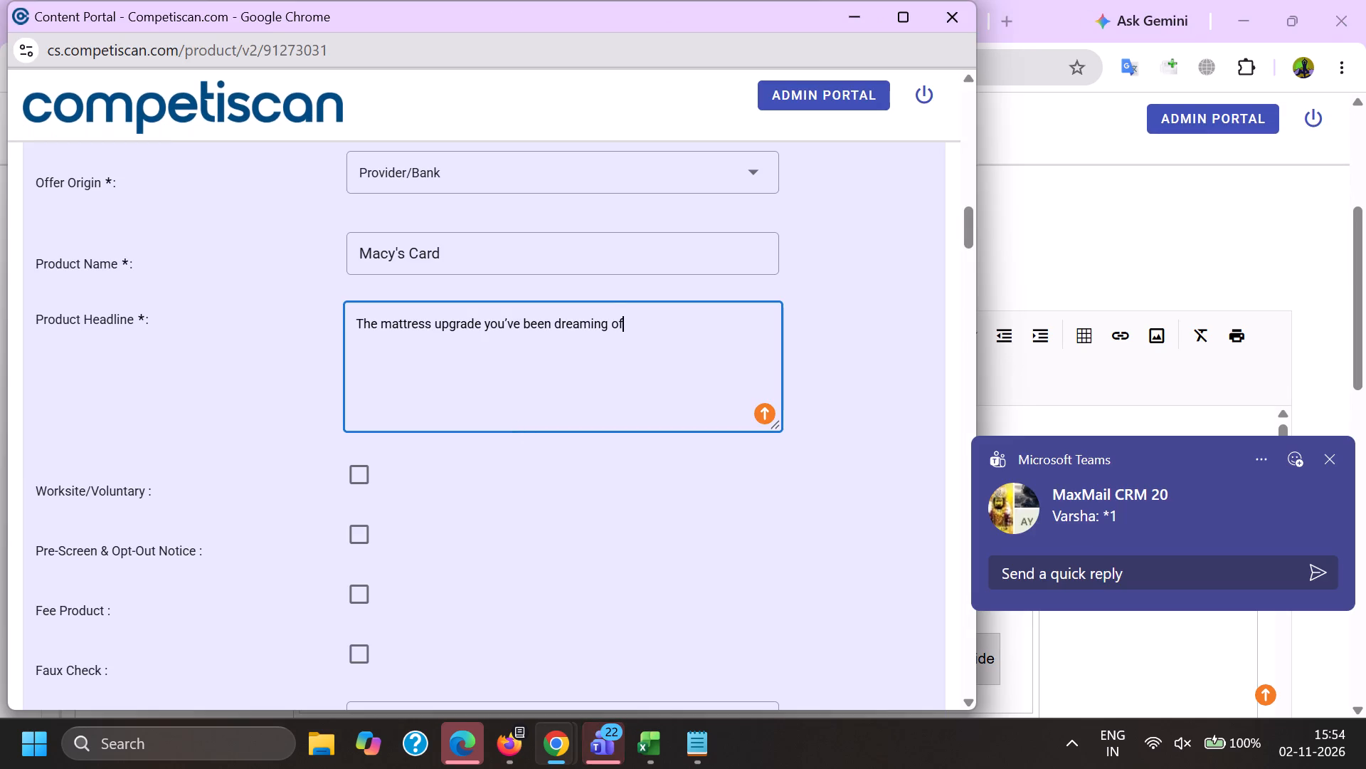
type(".")
key("space")
Append "Free expert advice Work with a pro to bring your space to life" from the Notepad notes to the product headline.
key("alt+Tab")
left_click(731, 0)
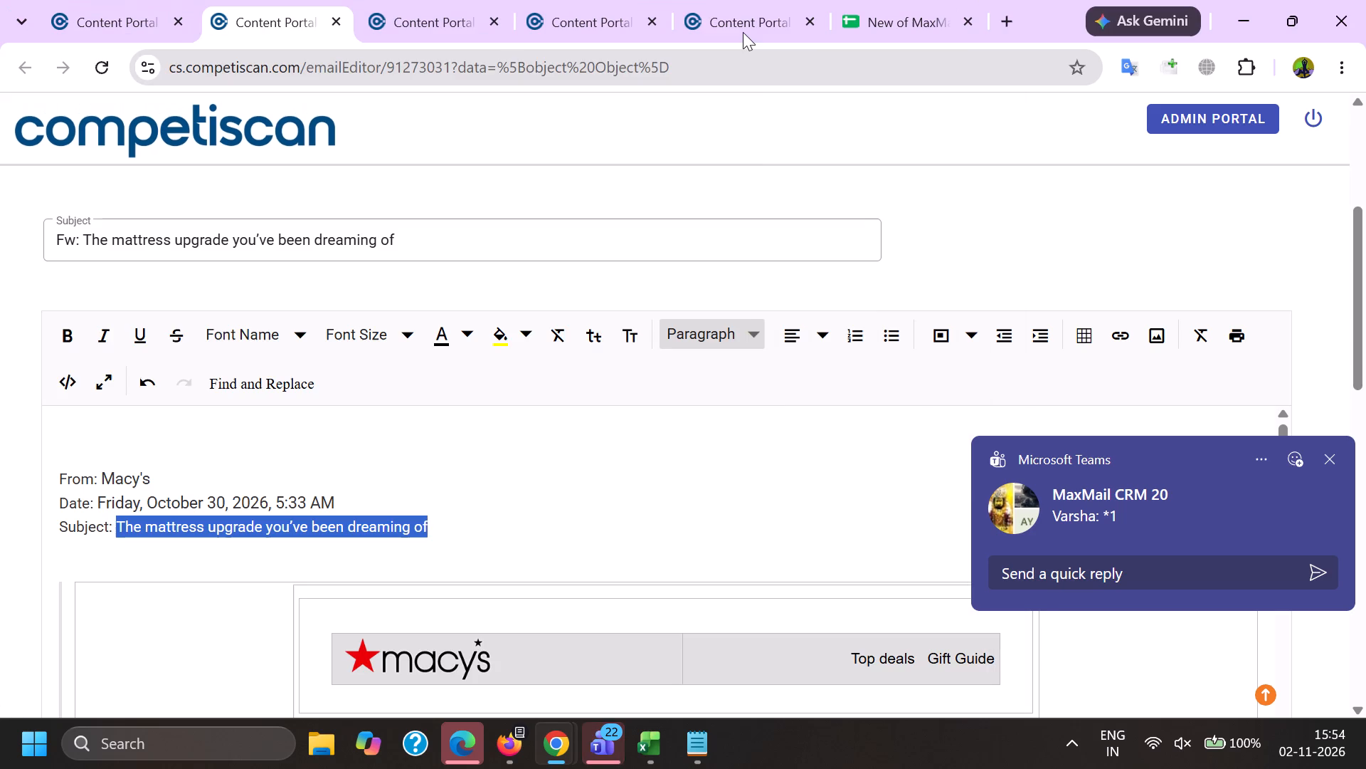
scroll(750, 494, "up", 5)
scroll(746, 482, "down", 6)
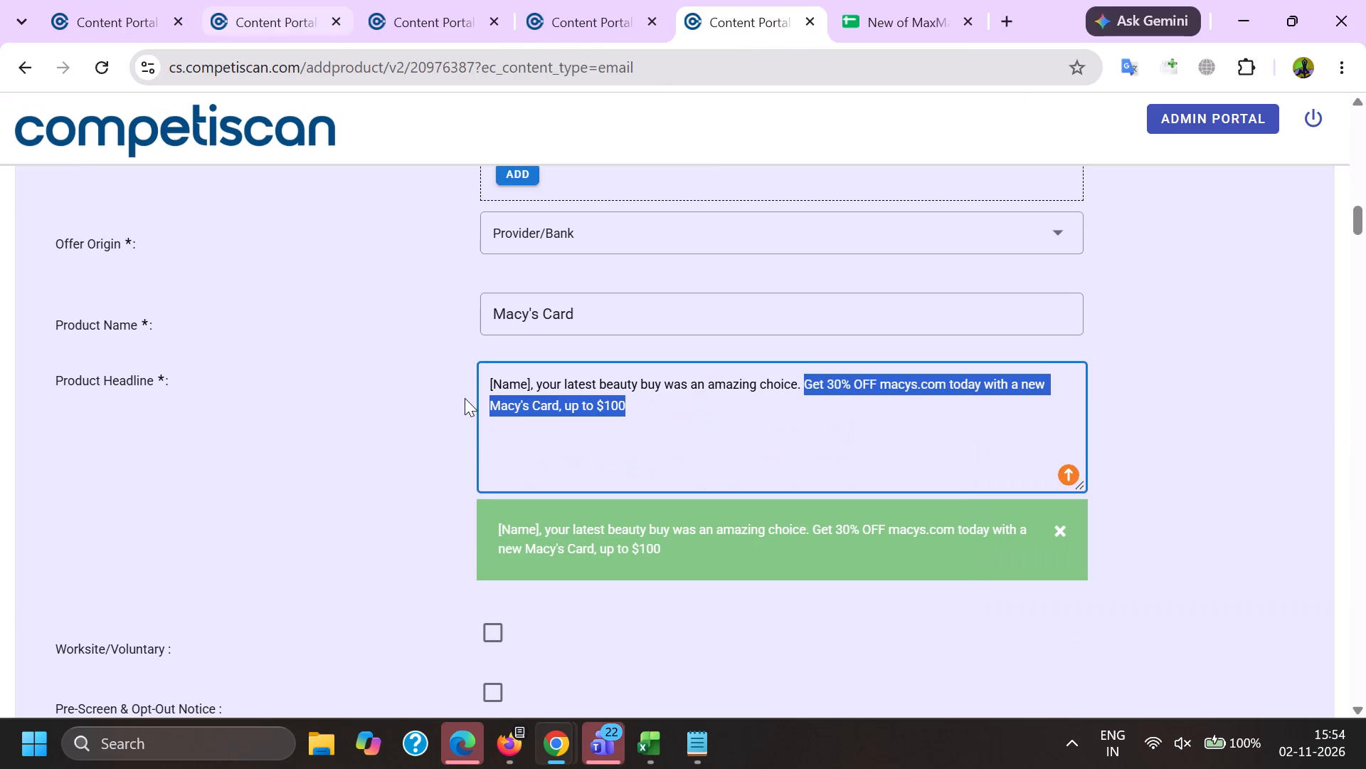
left_click(268, 0)
scroll(465, 408, "down", 4)
scroll(596, 394, "down", 1)
scroll(665, 586, "down", 1)
left_click(690, 760)
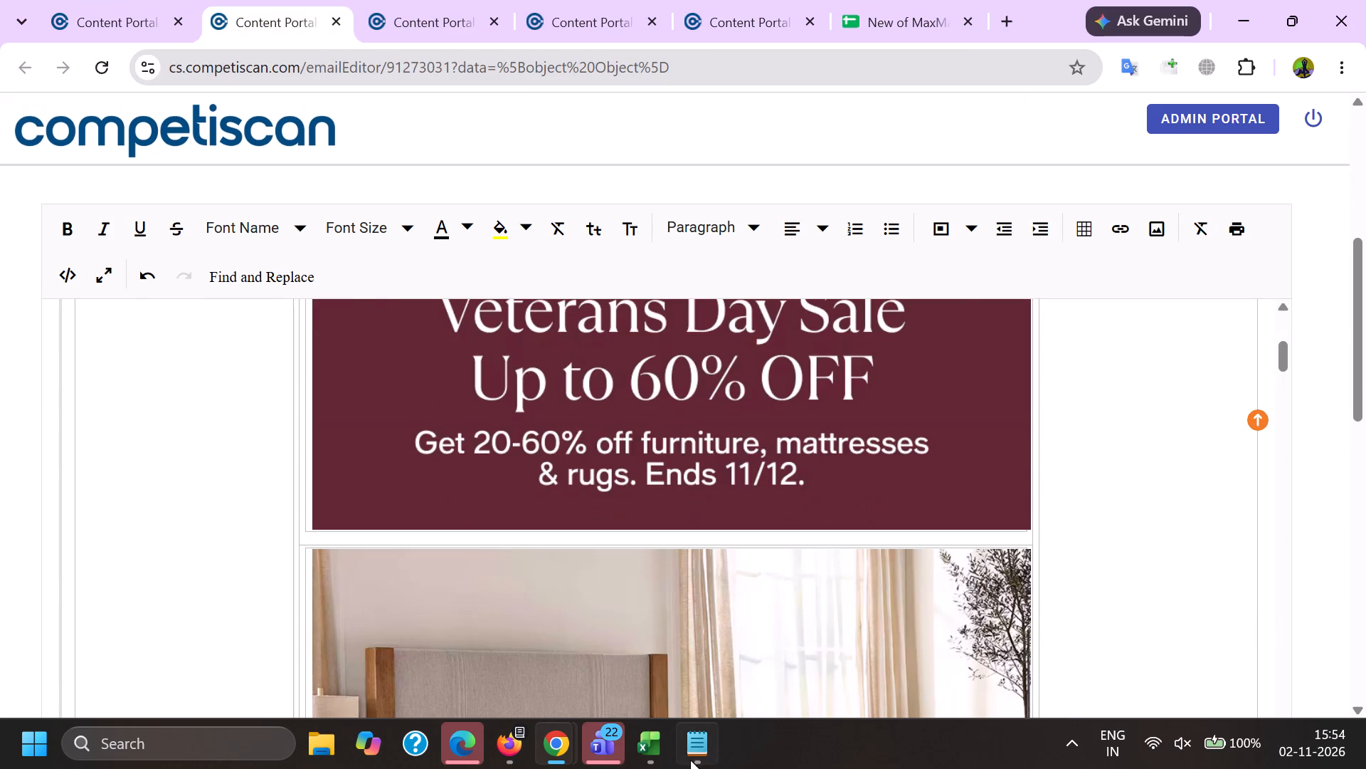
left_click(392, 173)
left_click(391, 180)
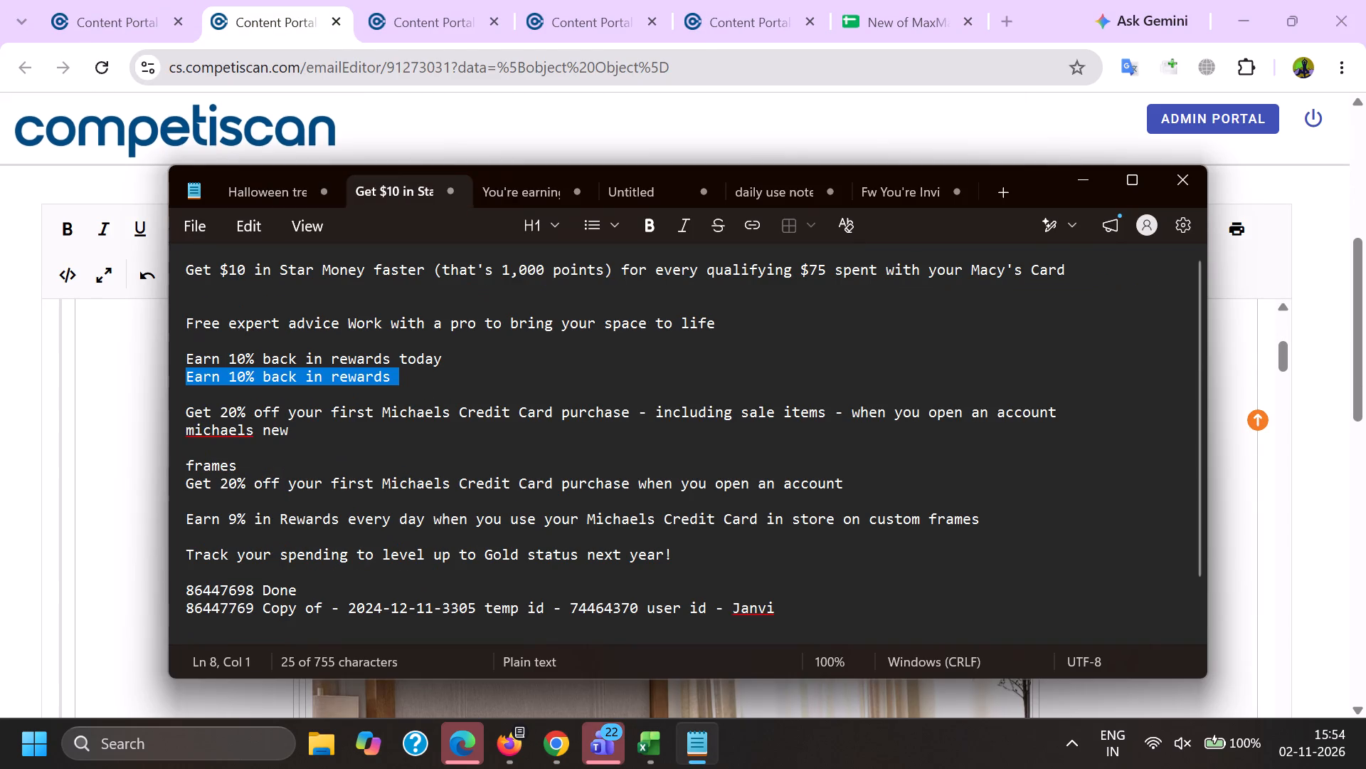
triple_click(234, 320)
key("ctrl+c")
key("alt+Tab")
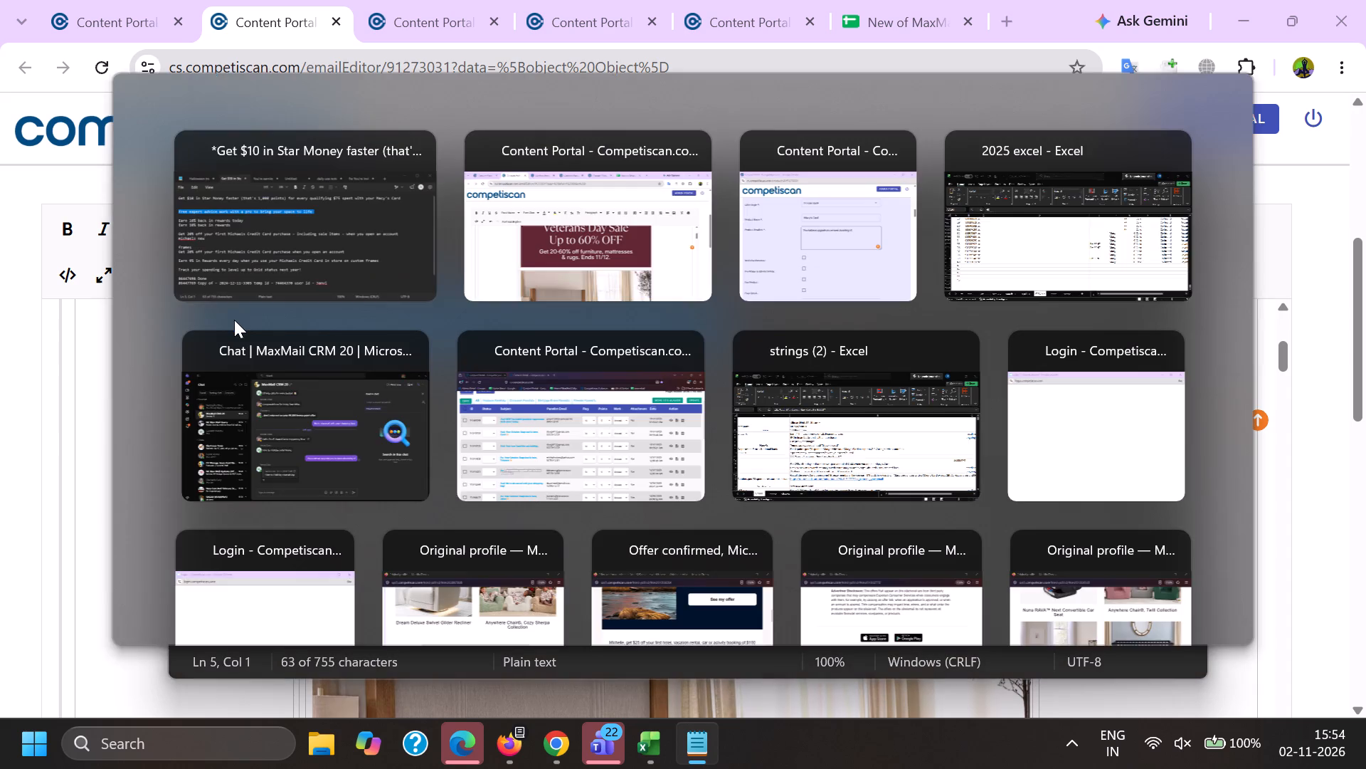
key("alt+Tab")
key("ctrl+v")
key("BackSpace")
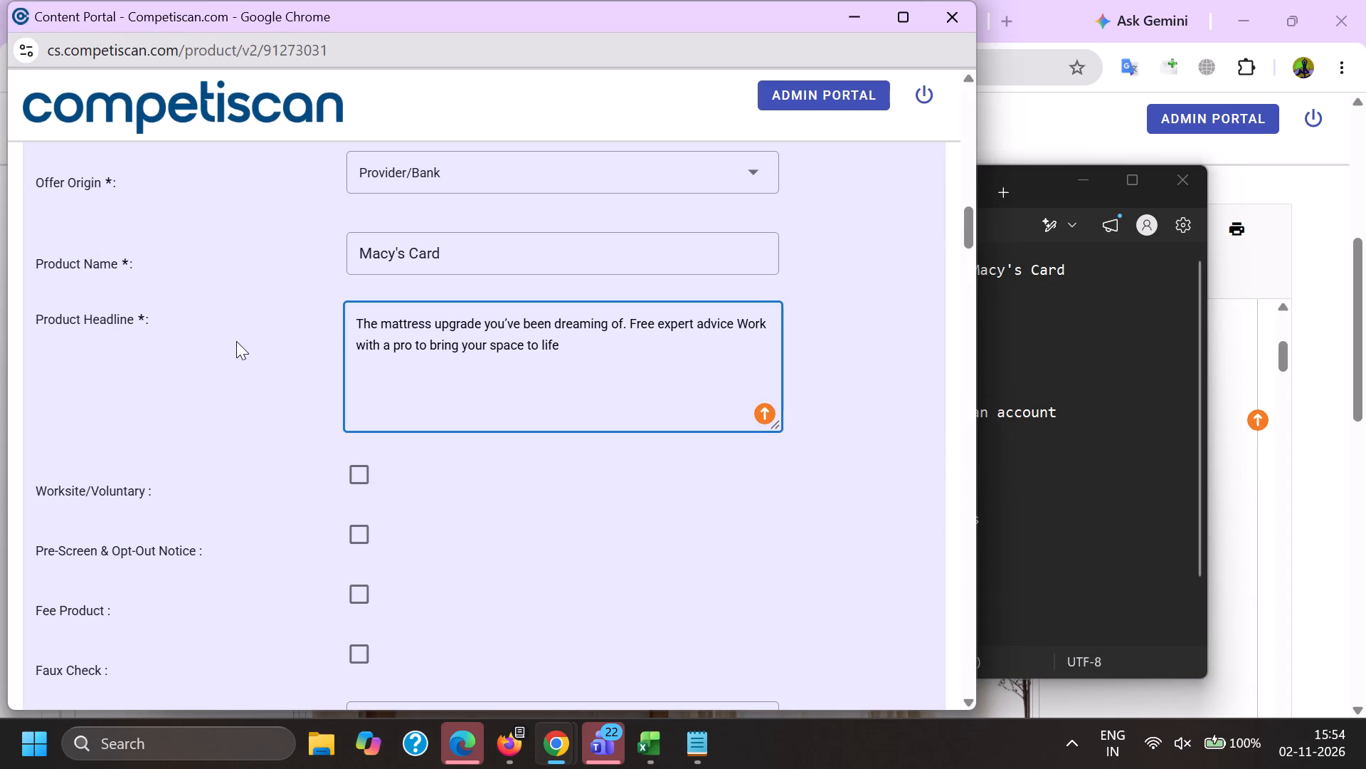
Open the processed PDF of email 91273031 from its email editor page.
key("alt+Tab")
left_click(1225, 479)
scroll(0, 419, "up", 11)
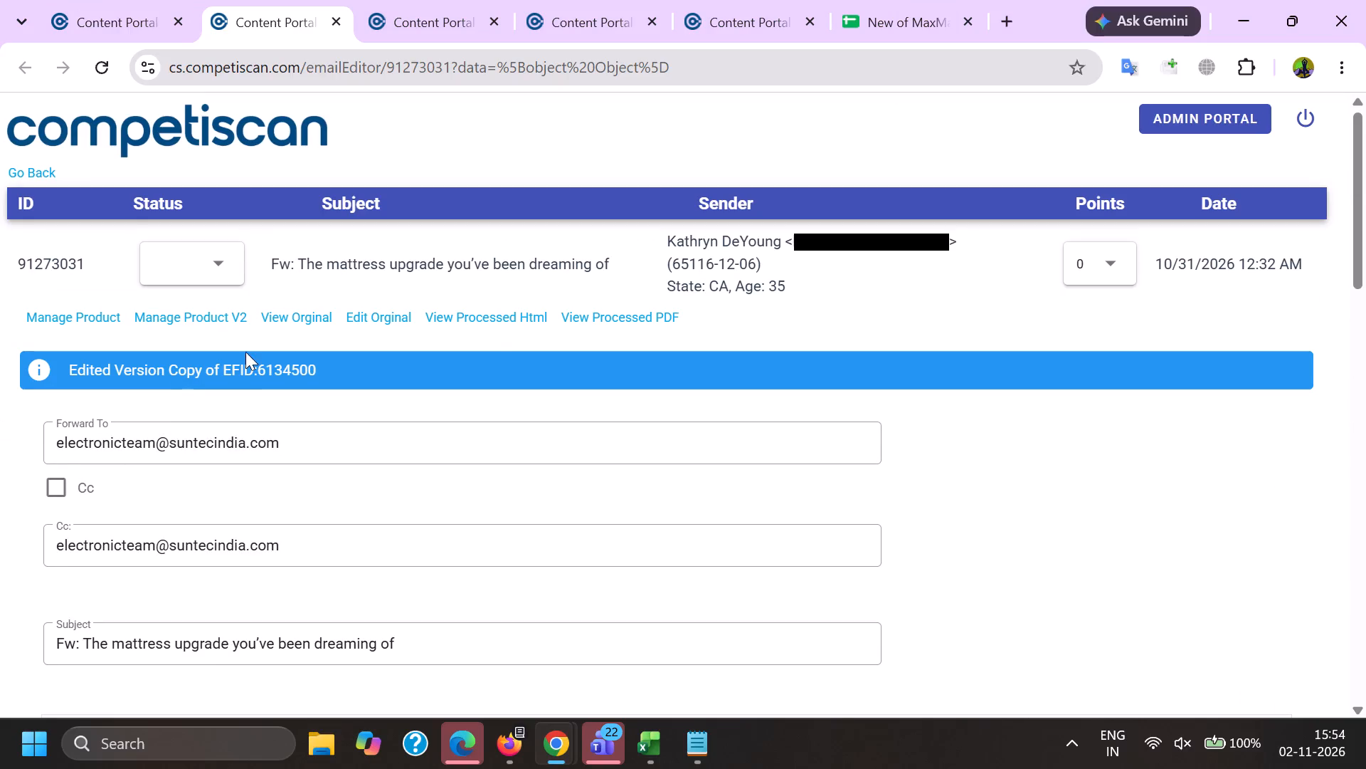
left_click(590, 323, "ctrl")
On the product form, set the response mechanism to URL/Website and the mailing type to Loyalty/Retention.
key("alt+Tab")
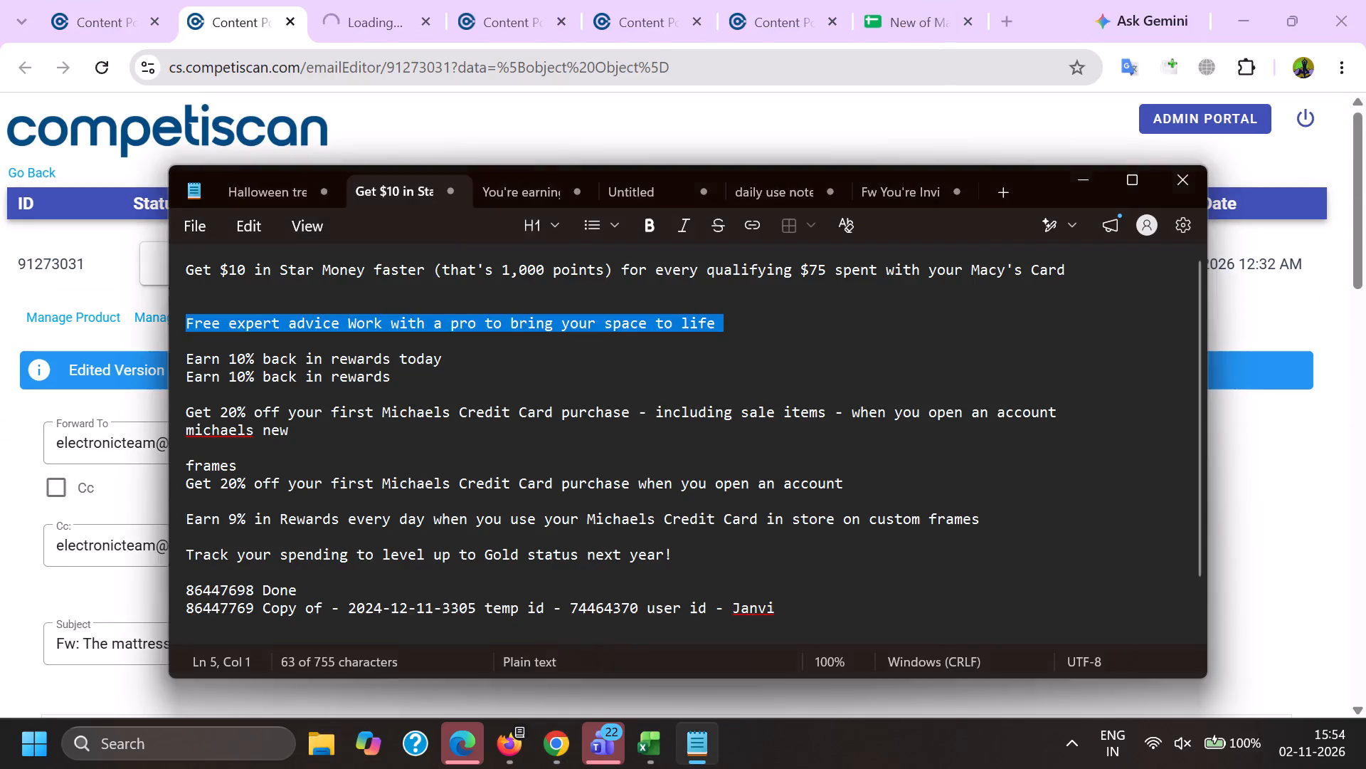
key("alt+Tab")
key("alt+Tab")
scroll(560, 335, "down", 5)
left_click(413, 258)
scroll(433, 468, "down", 7)
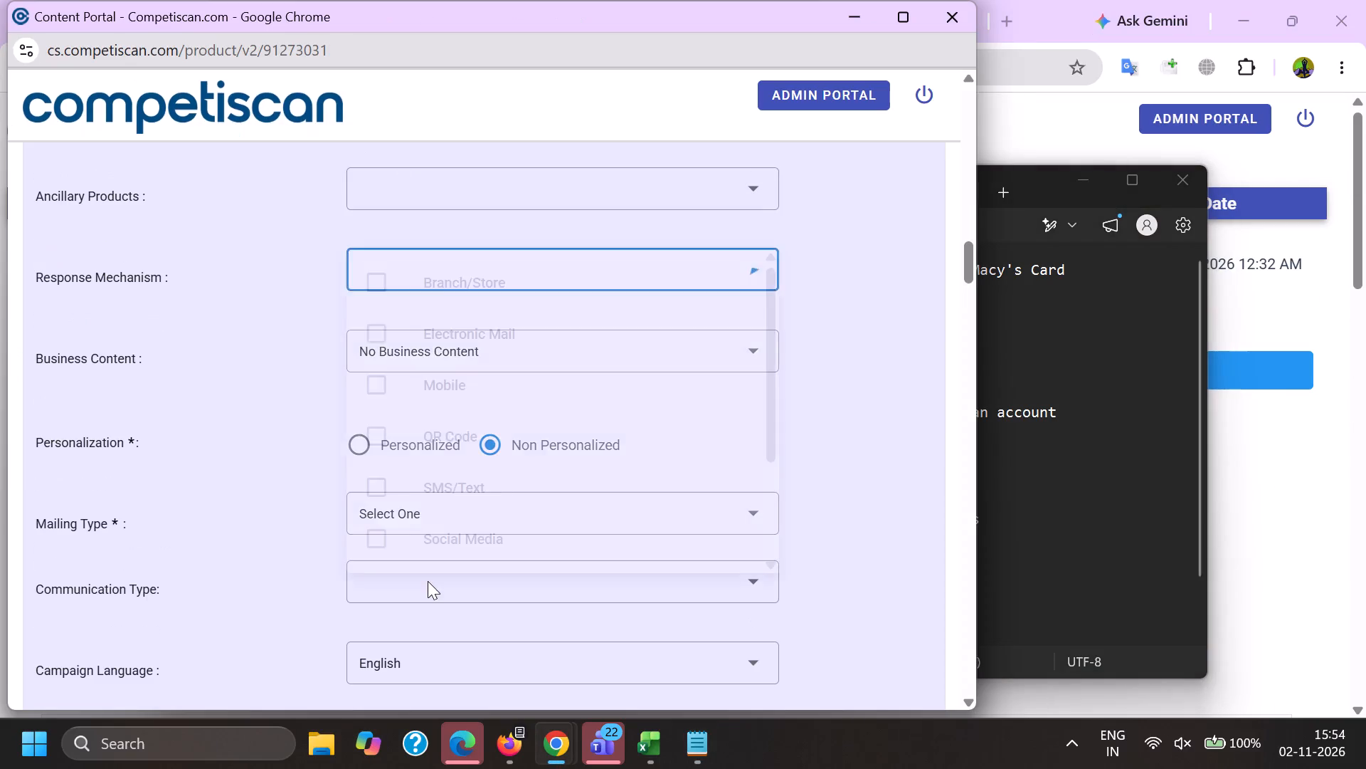
left_click(438, 551)
left_click(262, 510)
left_click(381, 509)
left_click(413, 531)
left_click(261, 520)
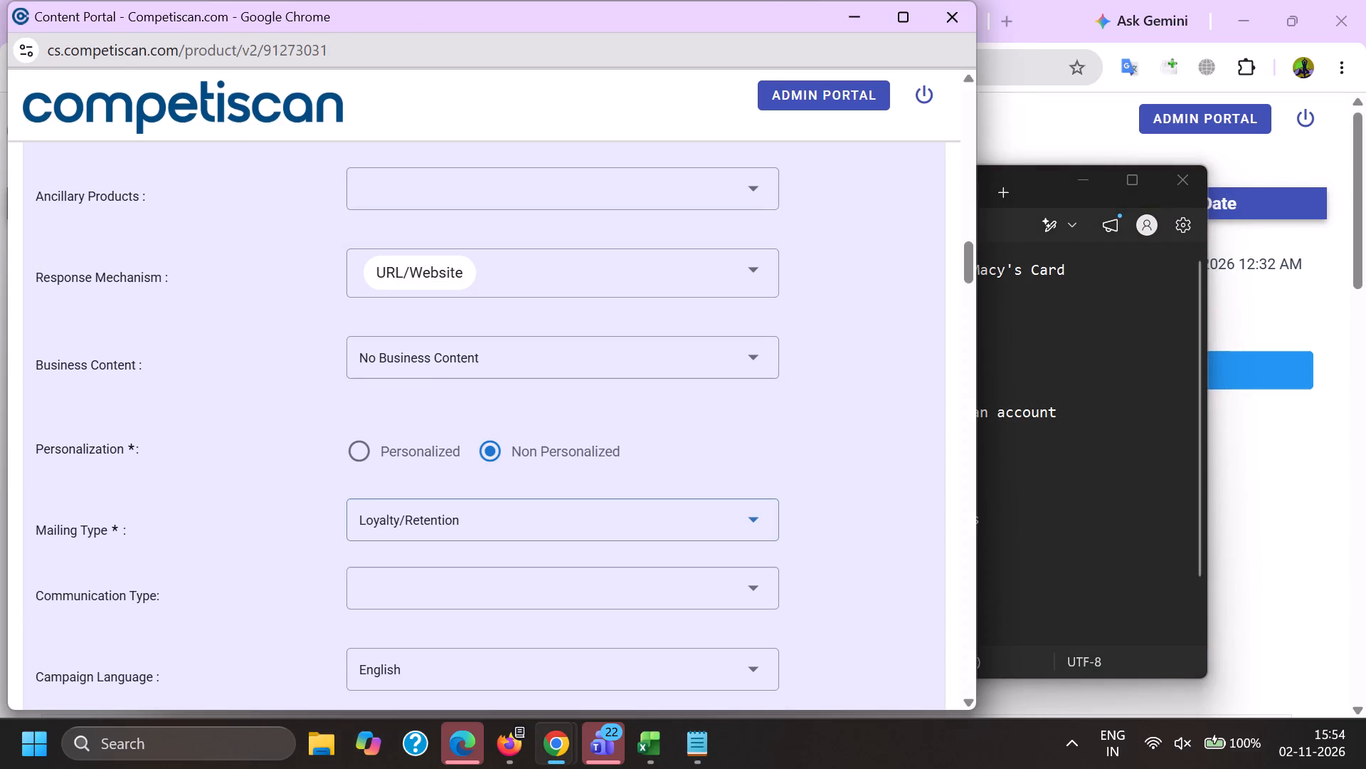
Select the product's communication types, including Co-Brand.
left_click(430, 595)
scroll(438, 336, "down", 9)
left_click(442, 226)
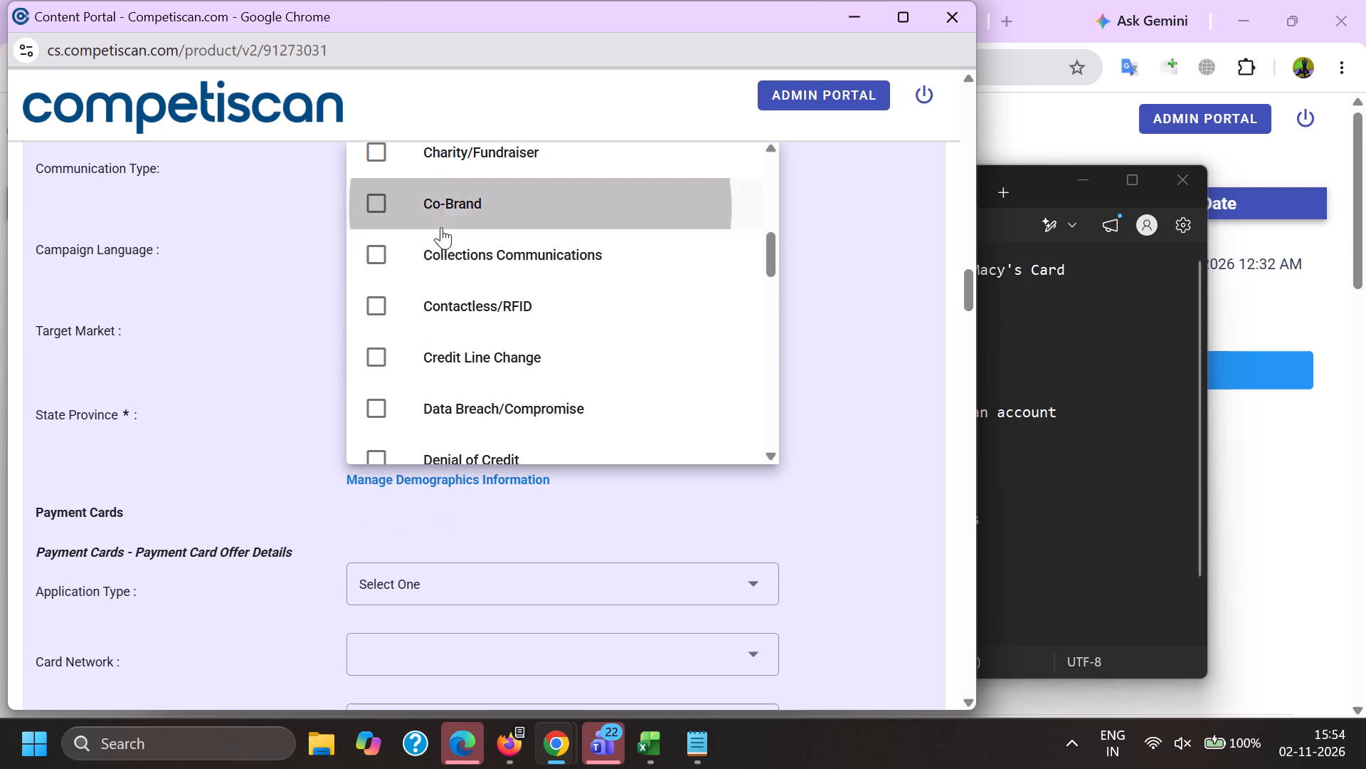
scroll(440, 229, "down", 20)
scroll(449, 365, "down", 5)
left_click(470, 367)
left_click_drag(113, 363, 120, 364)
Set the primary card level to Not Mentioned and mark the reward program as Yes with Points emphasis.
scroll(297, 266, "down", 3)
left_click(371, 401)
scroll(396, 241, "up", 1)
scroll(396, 241, "down", 3)
left_click(444, 460)
left_click(251, 419)
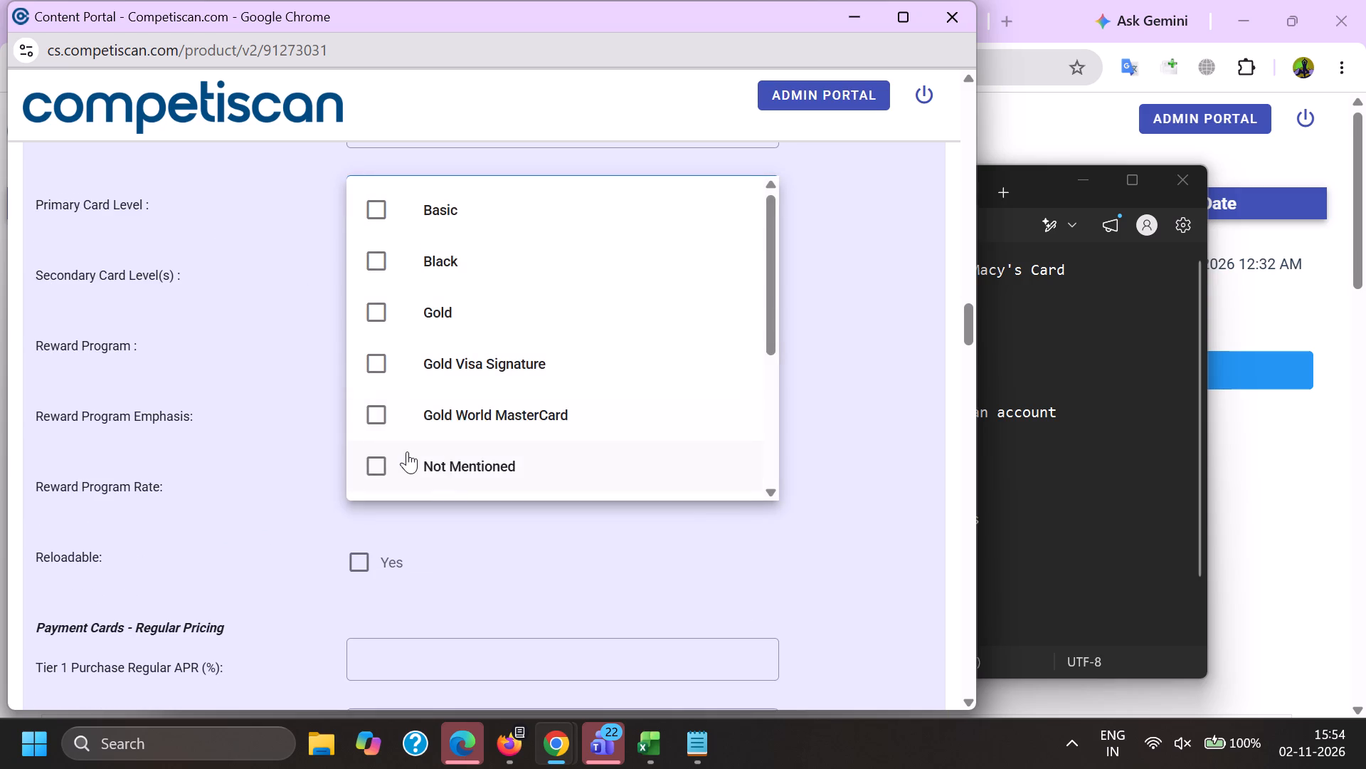
left_click(356, 347)
left_click(415, 414)
left_click(445, 544)
left_click(245, 509)
Enter regular purchase APRs of 16.59 for Tier 1 and 32.74 for Tier 3, with rate type Variable (Prime).
scroll(401, 398, "down", 3)
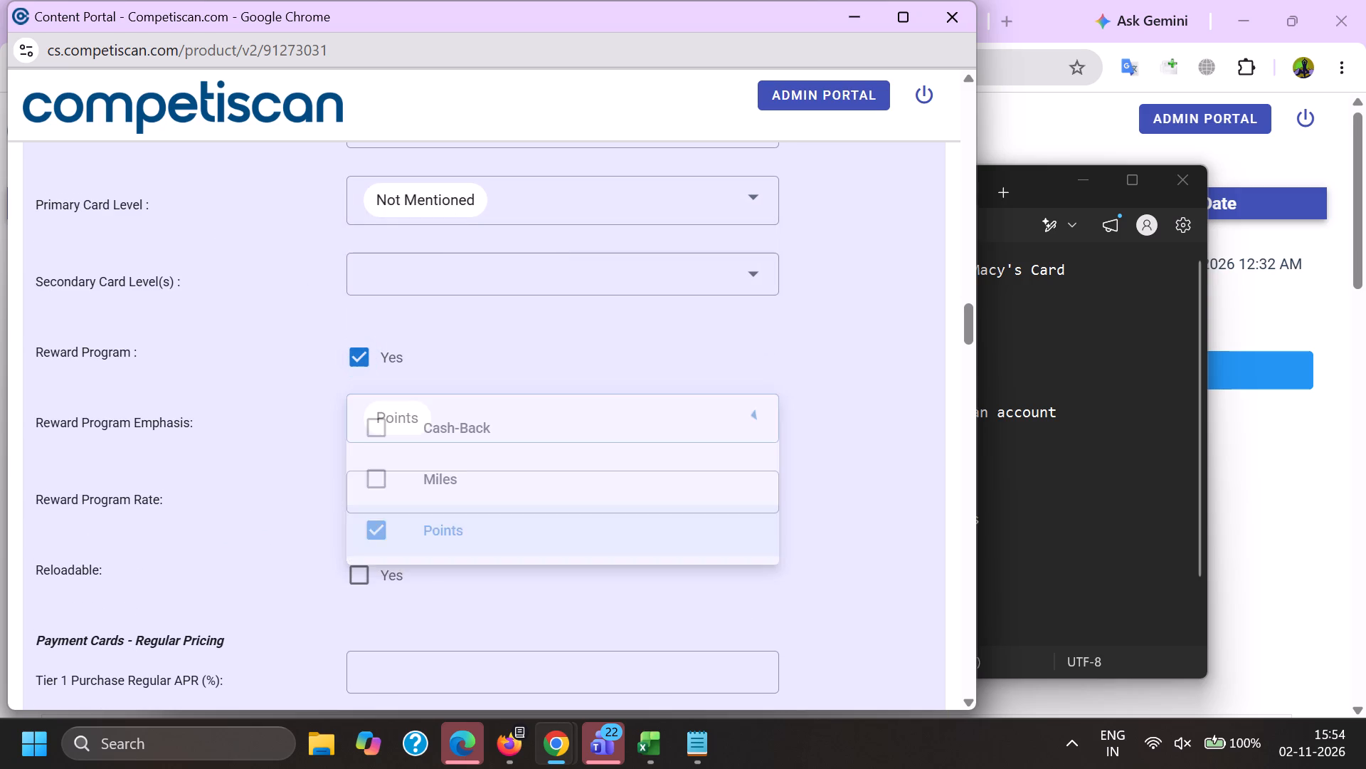
left_click(398, 344)
type("16")
type(".59")
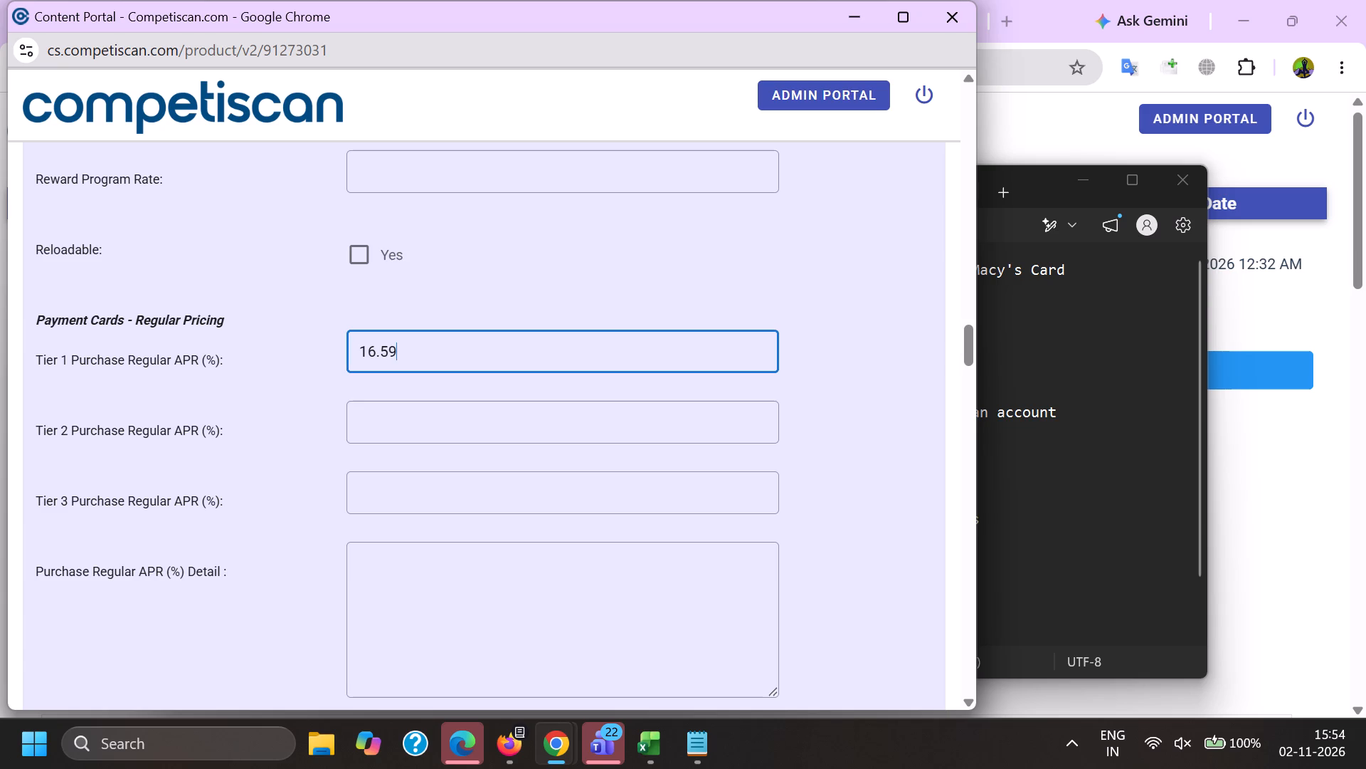
key("Tab")
key("Tab")
type("325.")
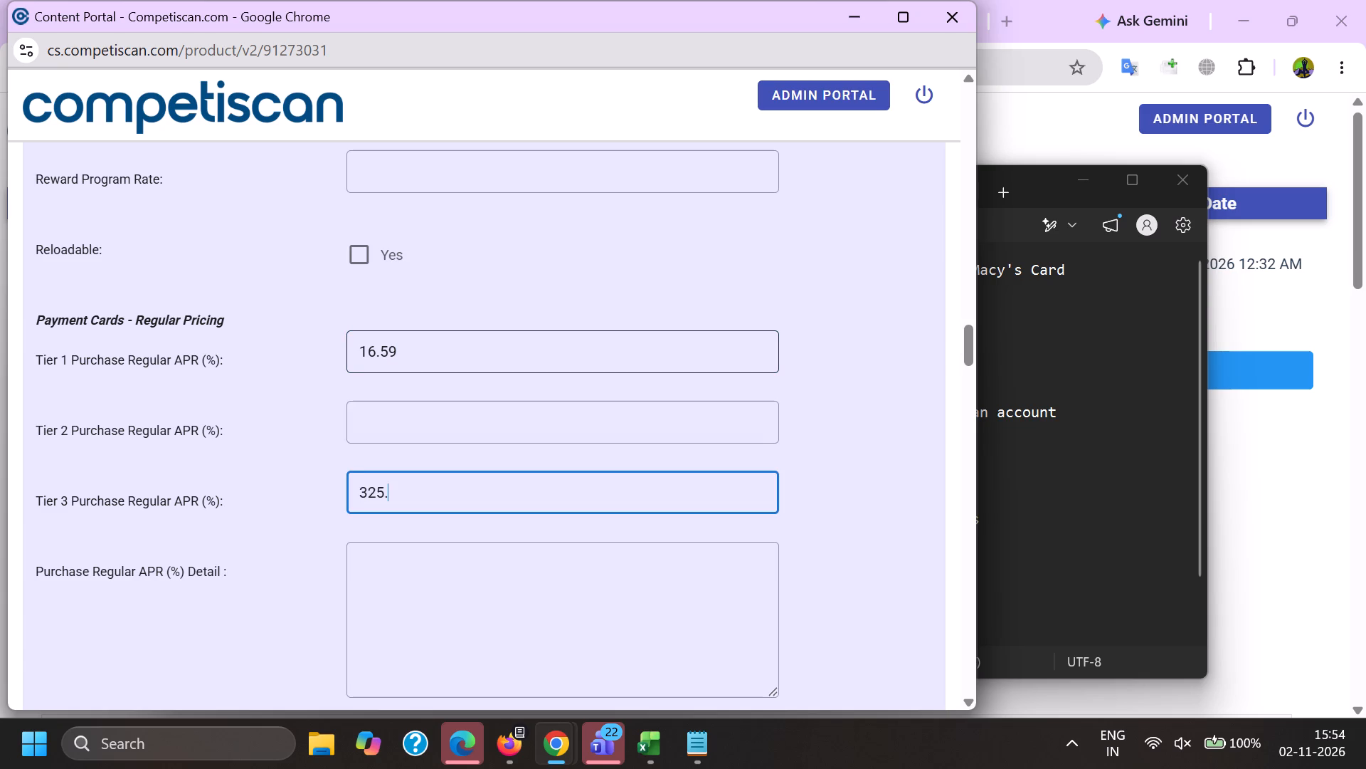
key("BackSpace")
key("BackSpace")
type(".74")
scroll(391, 363, "down", 4)
left_click(381, 319)
left_click(391, 392)
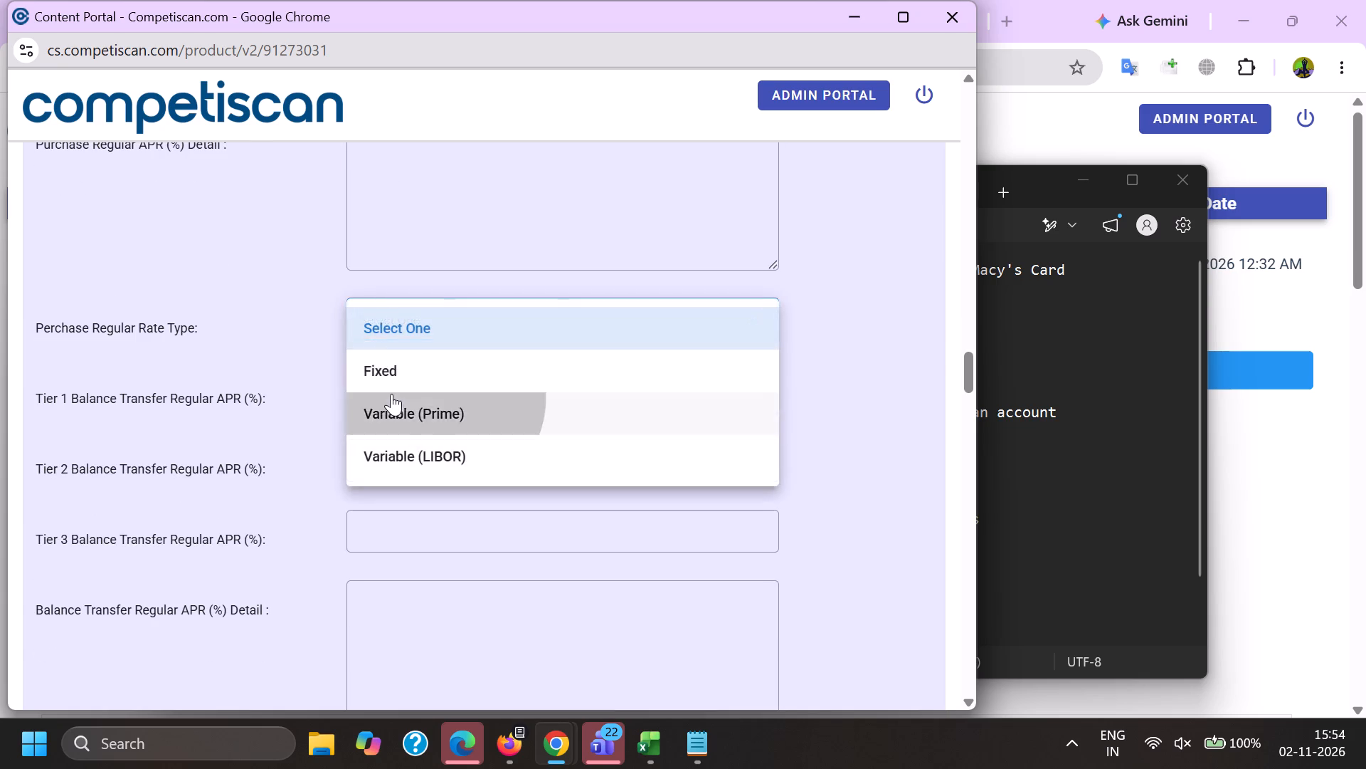
left_click(276, 417)
Mark Credit Card Mentioned in the retail credit section and submit the product form.
key("End")
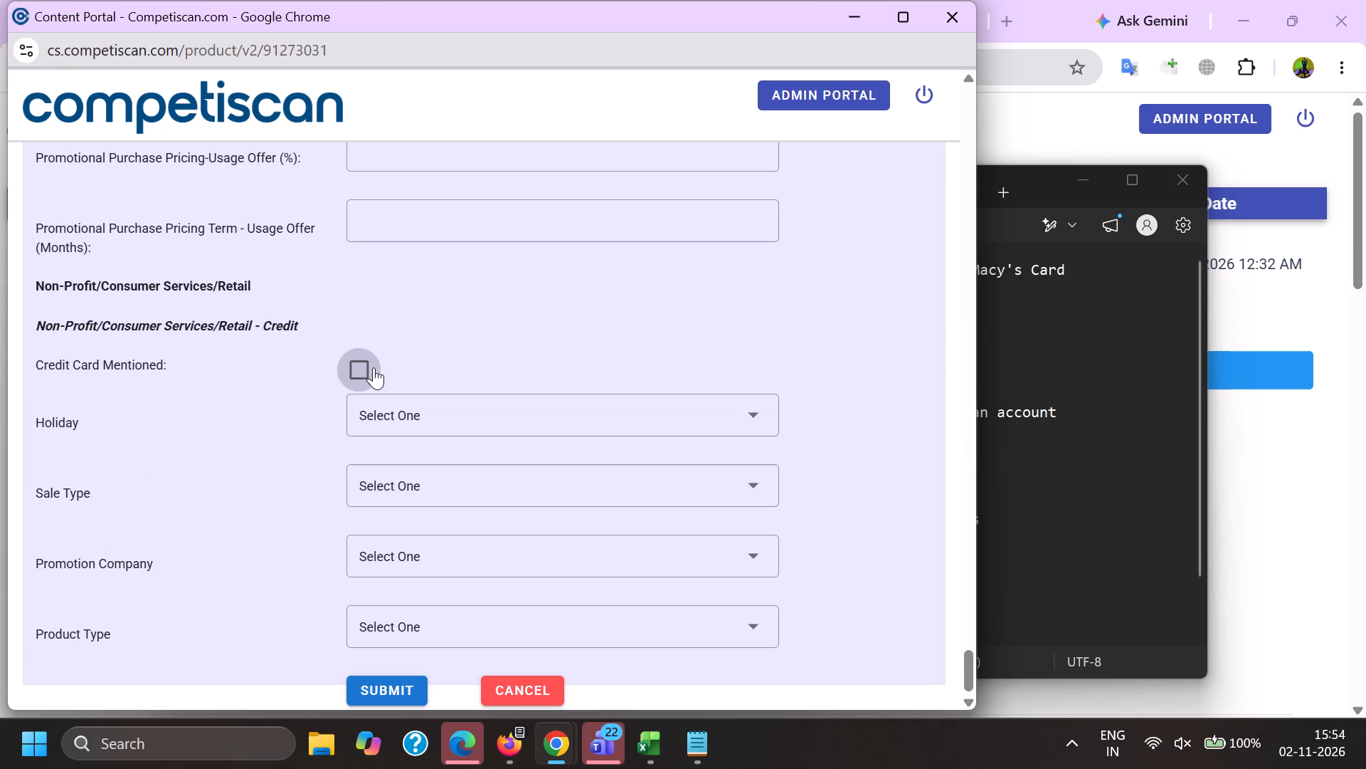
left_click(374, 367)
left_click(371, 690)
In the Firefox email list, copy the subject "17 fine jewelry pieces to gift for the holidays, up to 70% off" and view email 91259657.
left_click(505, 749)
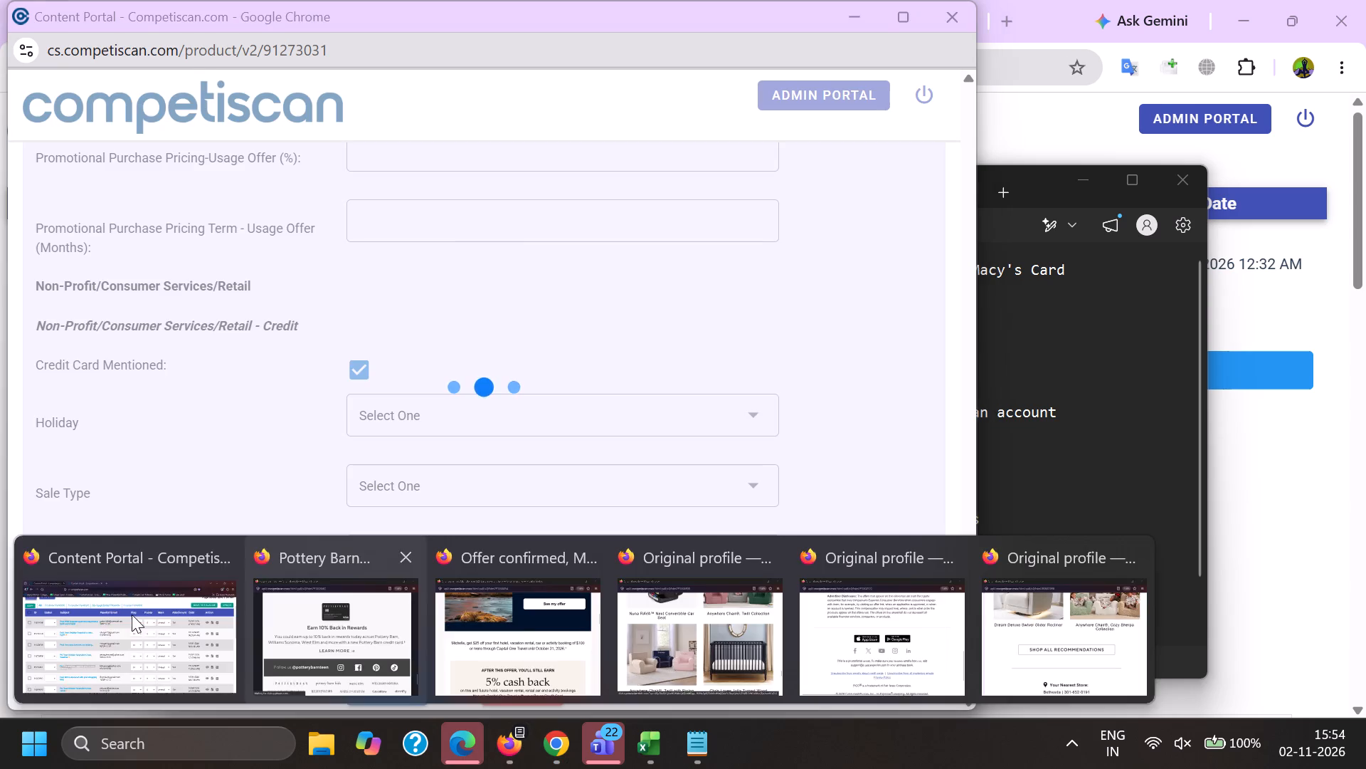
left_click(101, 615)
scroll(284, 535, "down", 1)
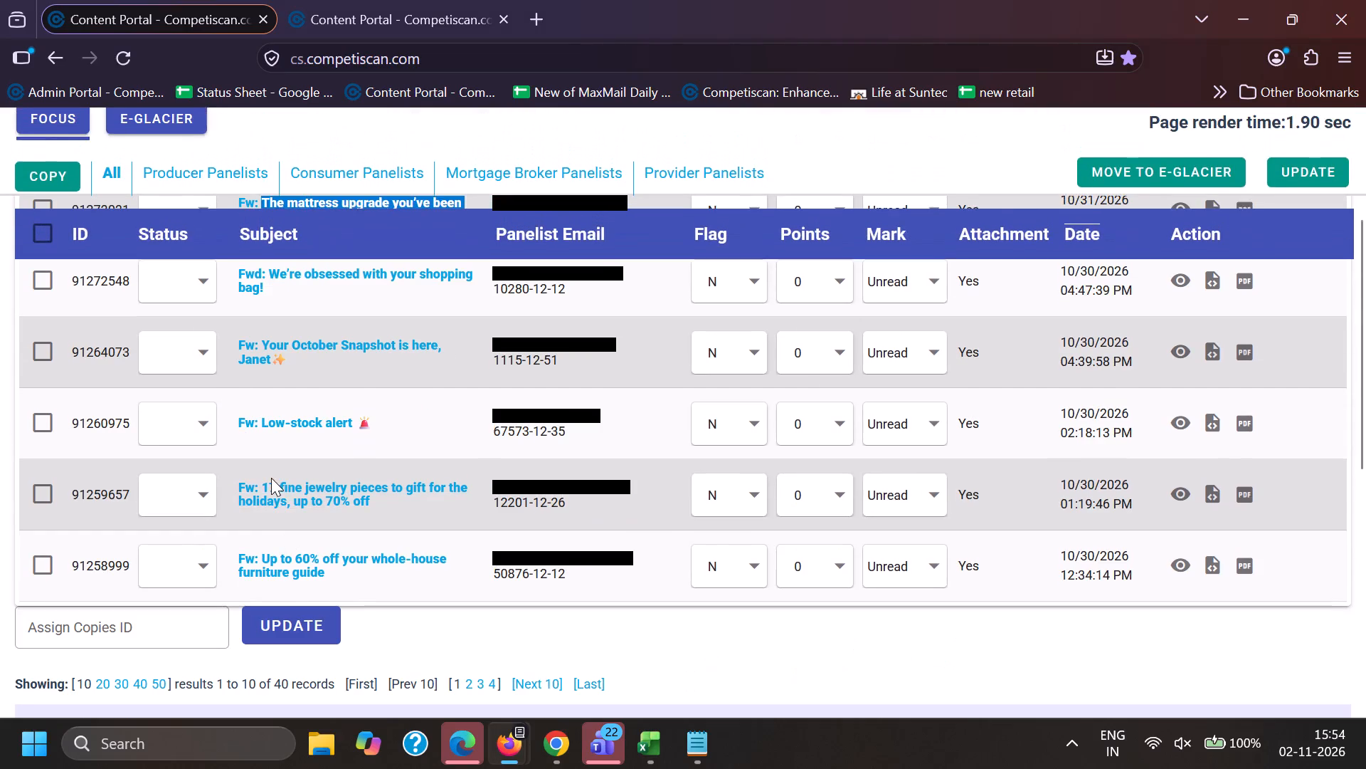
left_click_drag(258, 471, 393, 516)
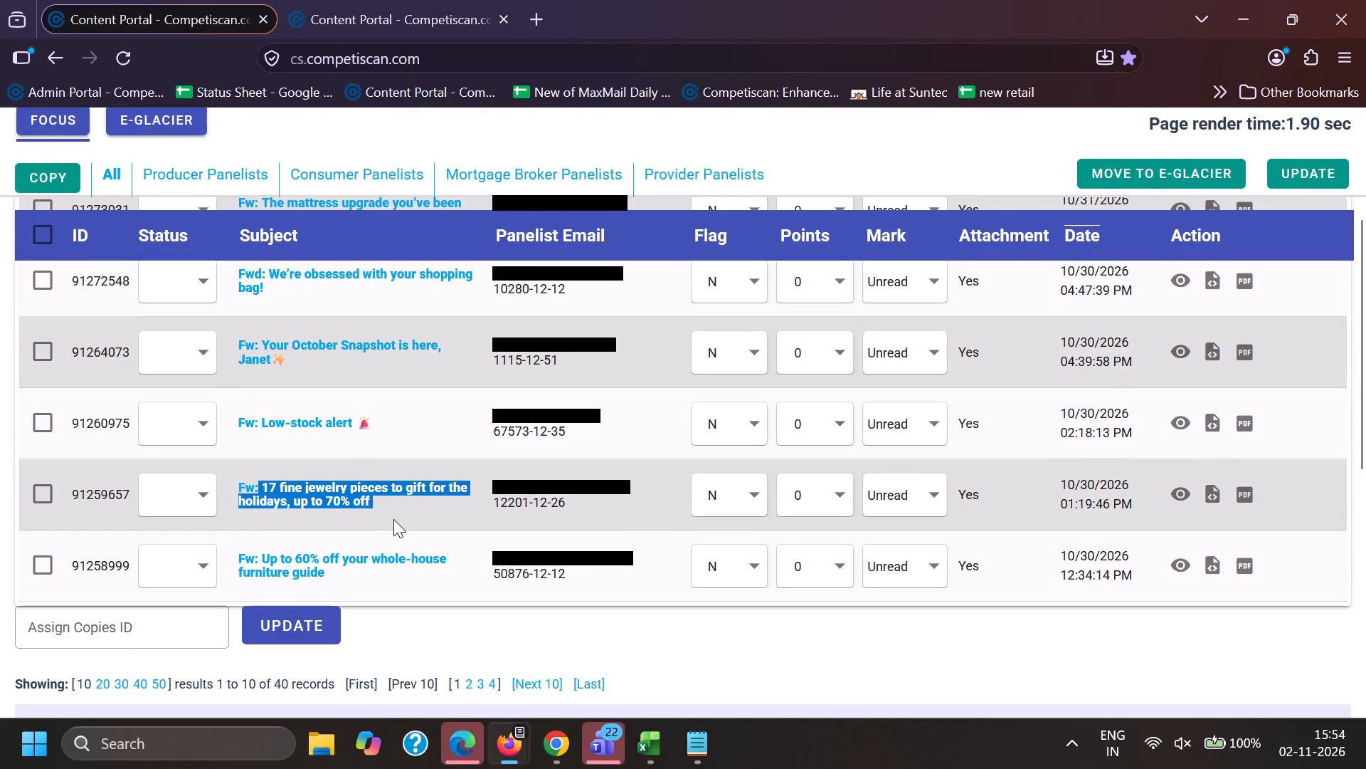
key("ctrl+c")
key("ctrl+c")
key("ctrl+c")
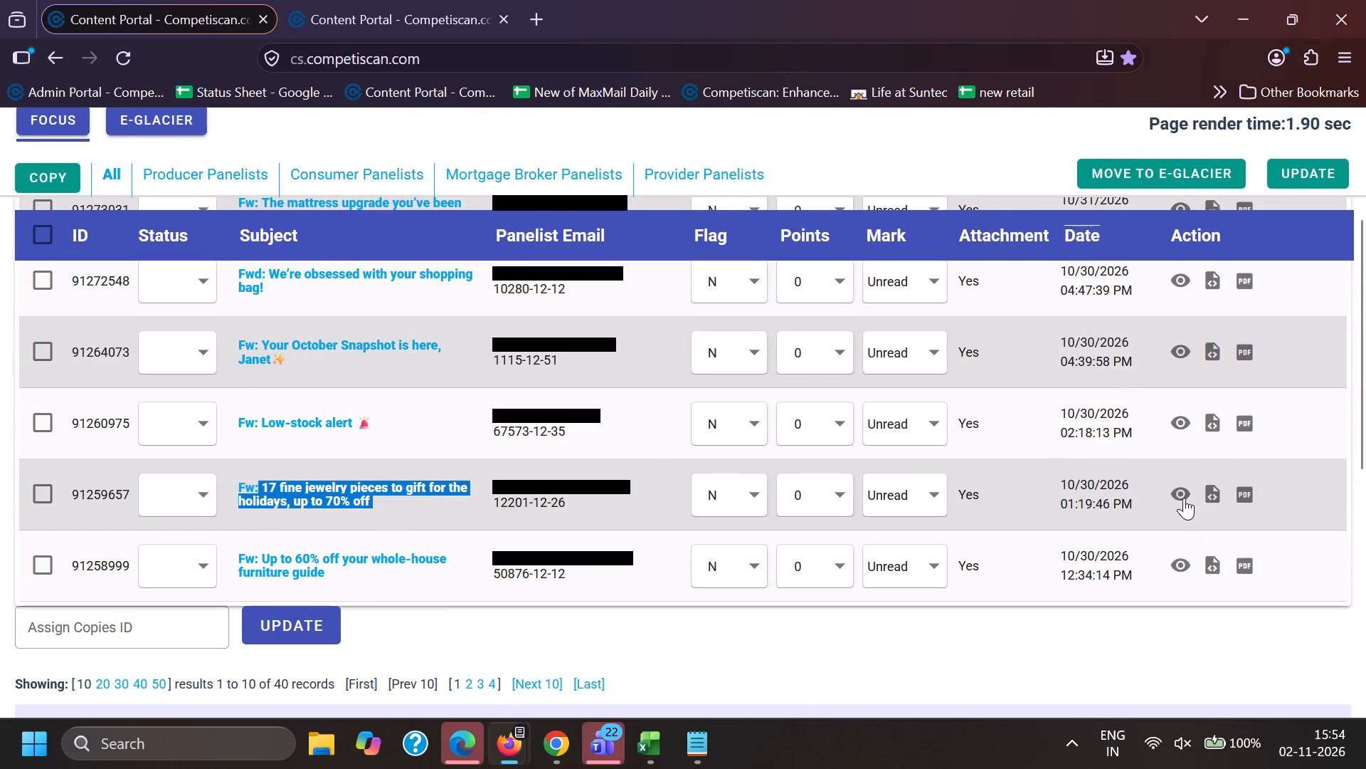
left_click(1184, 497)
Switch back to Chrome and bring up the processed PDF of email 91273031.
left_click(557, 724)
left_click(561, 758)
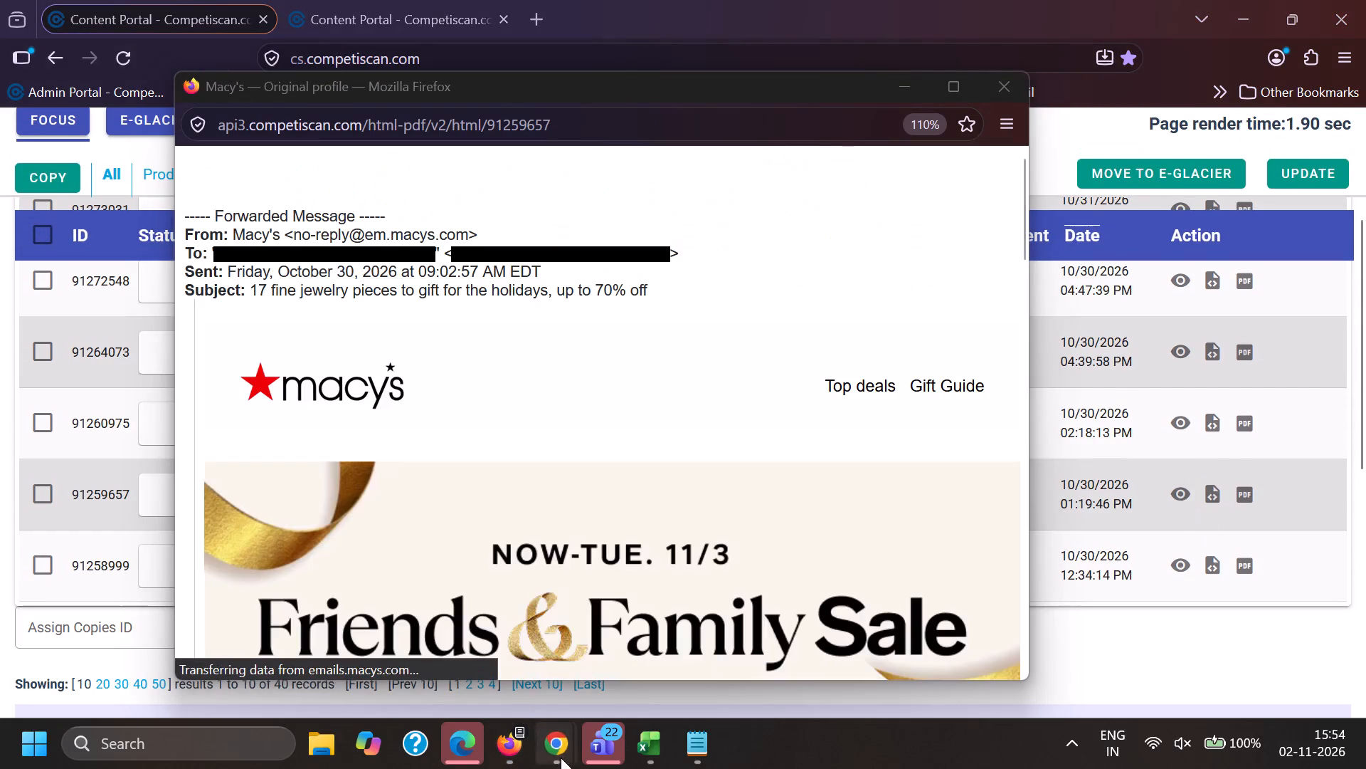
left_click(255, 639)
key("alt+Tab")
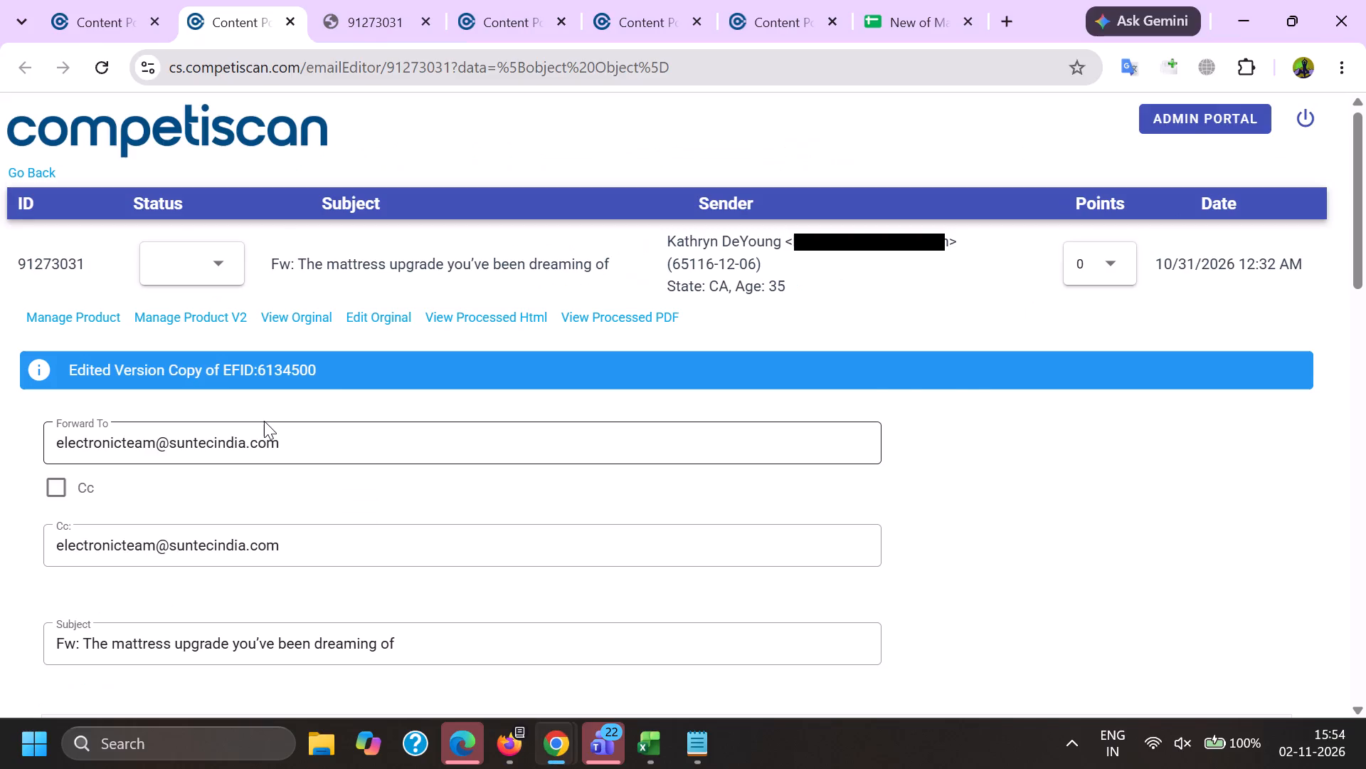
key("alt+Tab")
left_click(349, 0)
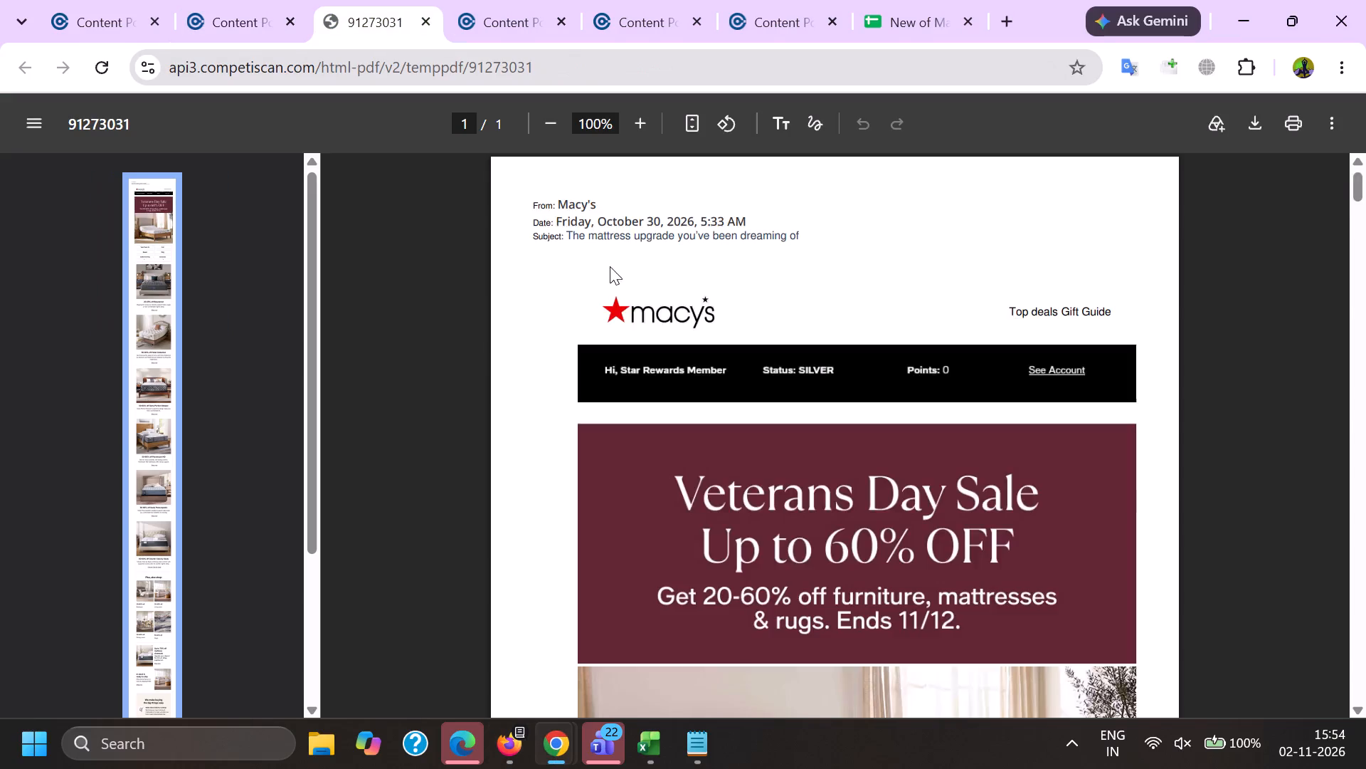
Look through the processed PDF of email 91273031, from the Veterans Day Sale banner to the Star Rewards Challenge section.
scroll(610, 263, "down", 12)
scroll(632, 315, "down", 15)
scroll(645, 345, "up", 1)
scroll(645, 345, "down", 2)
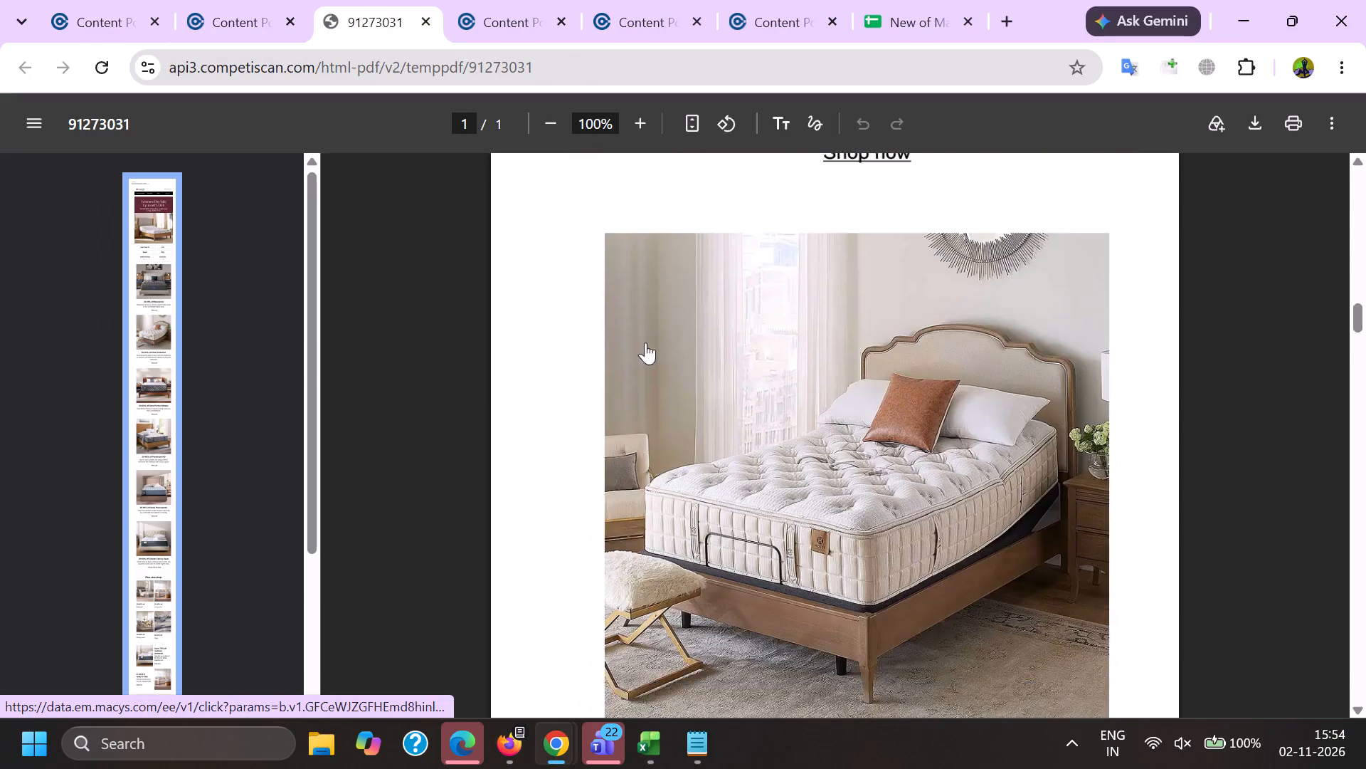
scroll(645, 342, "down", 4)
scroll(661, 362, "up", 1)
scroll(661, 364, "down", 20)
scroll(661, 364, "down", 20)
scroll(661, 364, "down", 7)
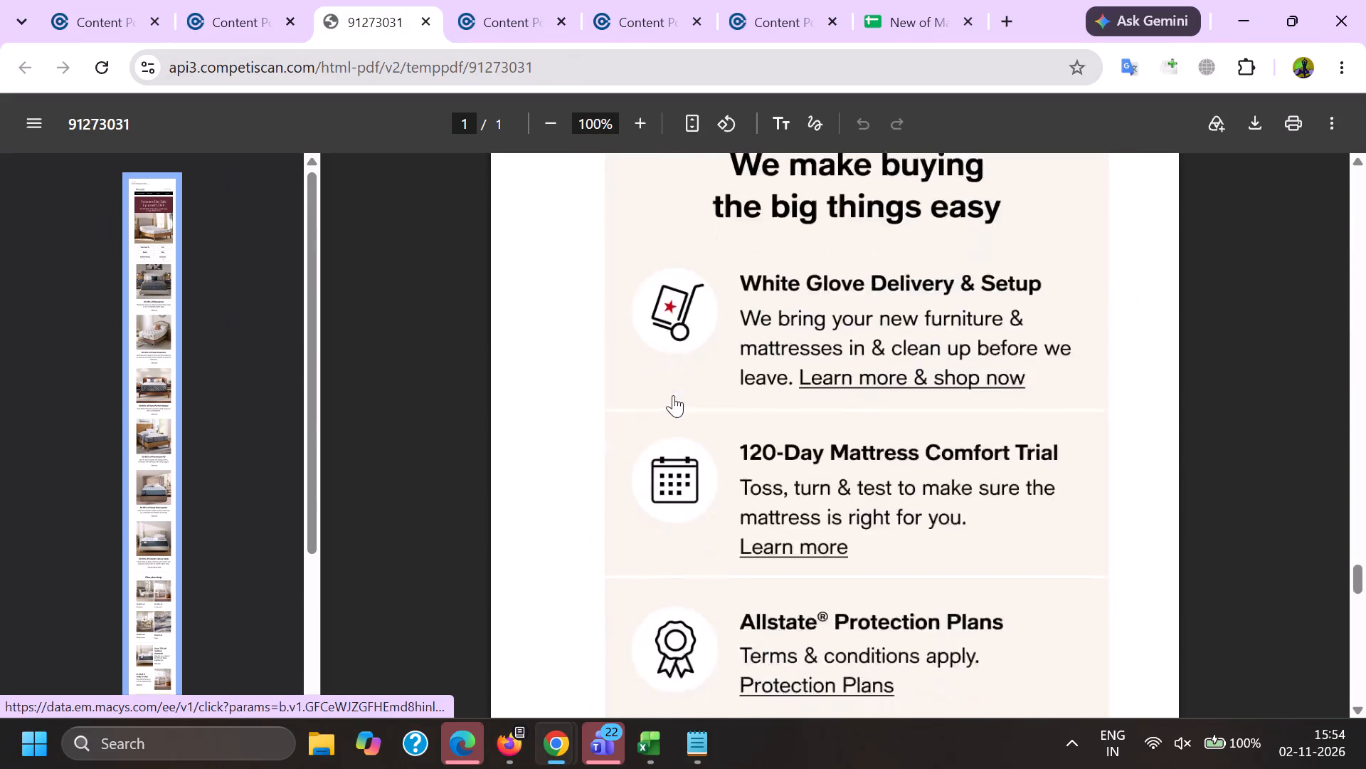
scroll(673, 392, "up", 1)
scroll(673, 392, "down", 12)
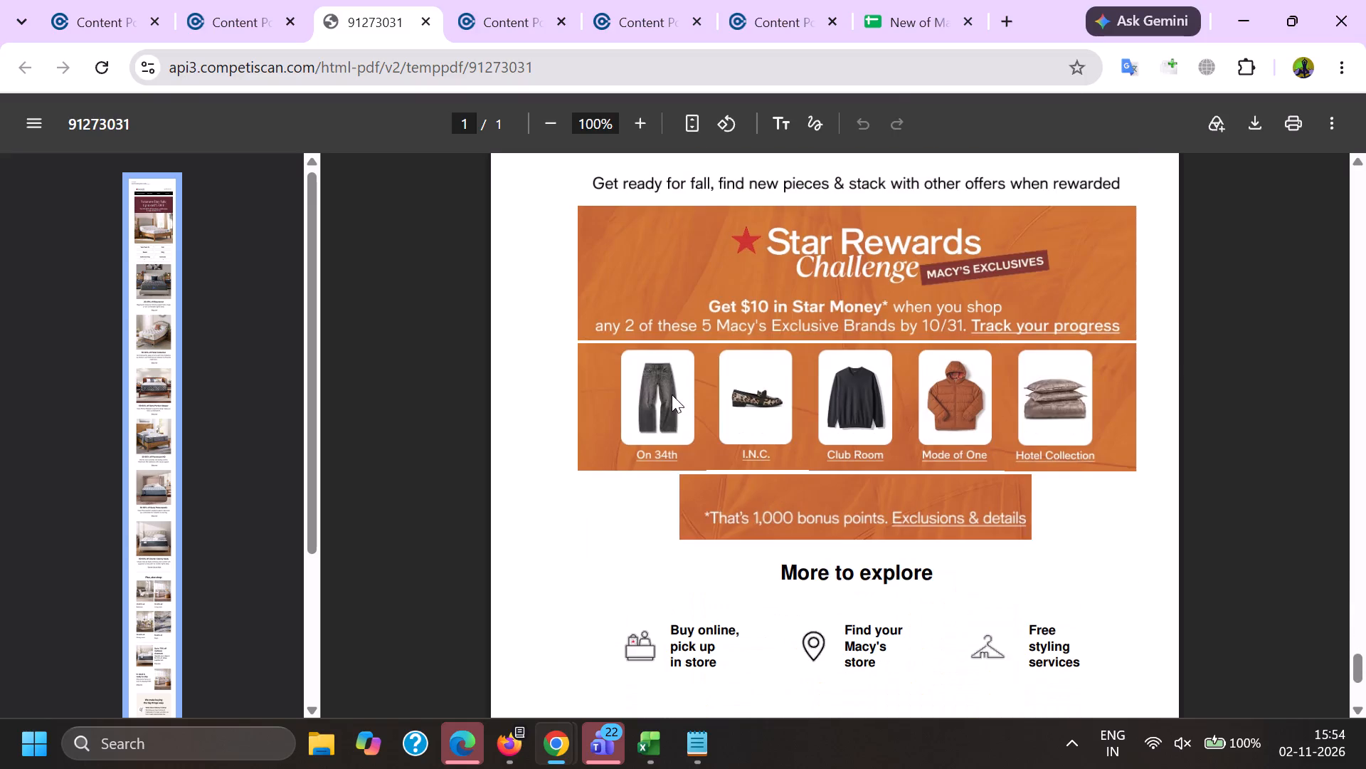
In the editor for email 91273031, replace Forward To and Cc with the team address copied from the Notepad Halloween note, and enable Cc.
left_click(195, 0)
left_click(704, 760)
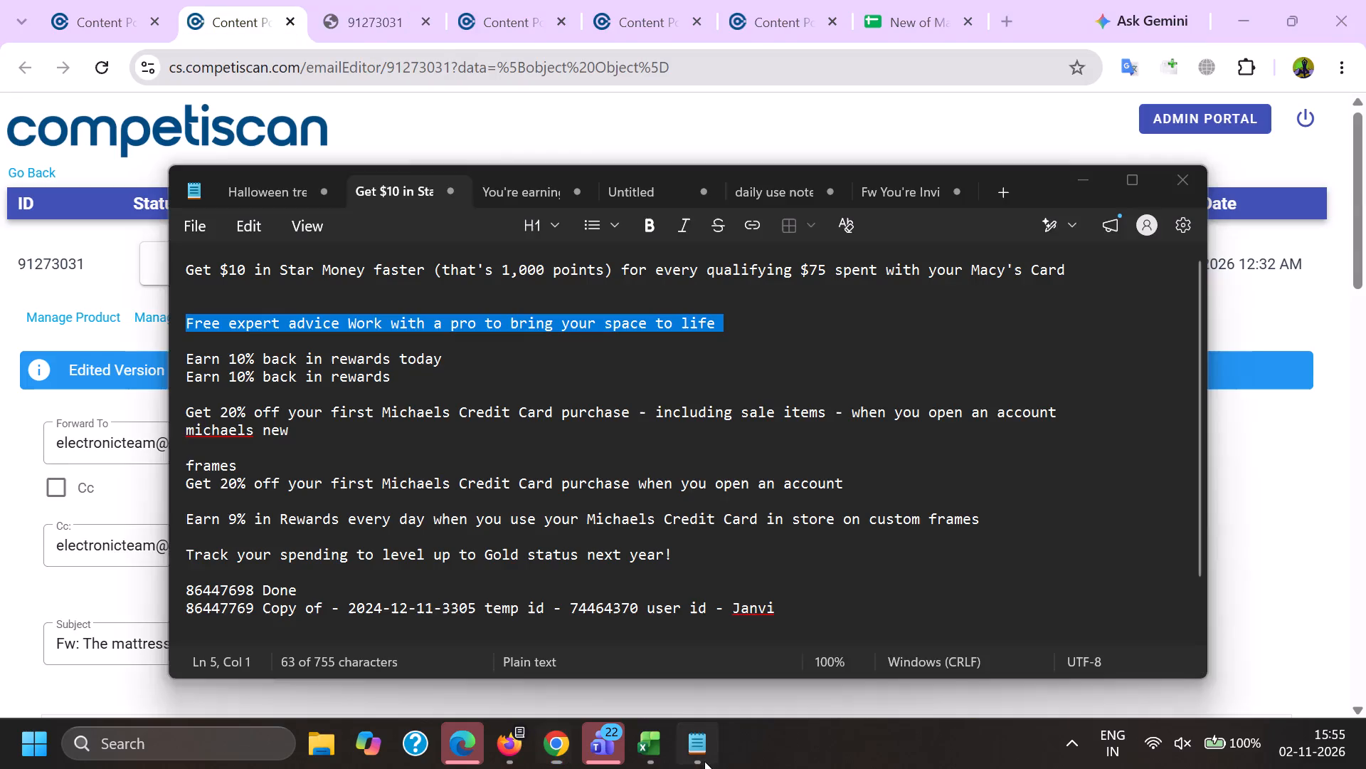
left_click(237, 184)
key("ctrl+c")
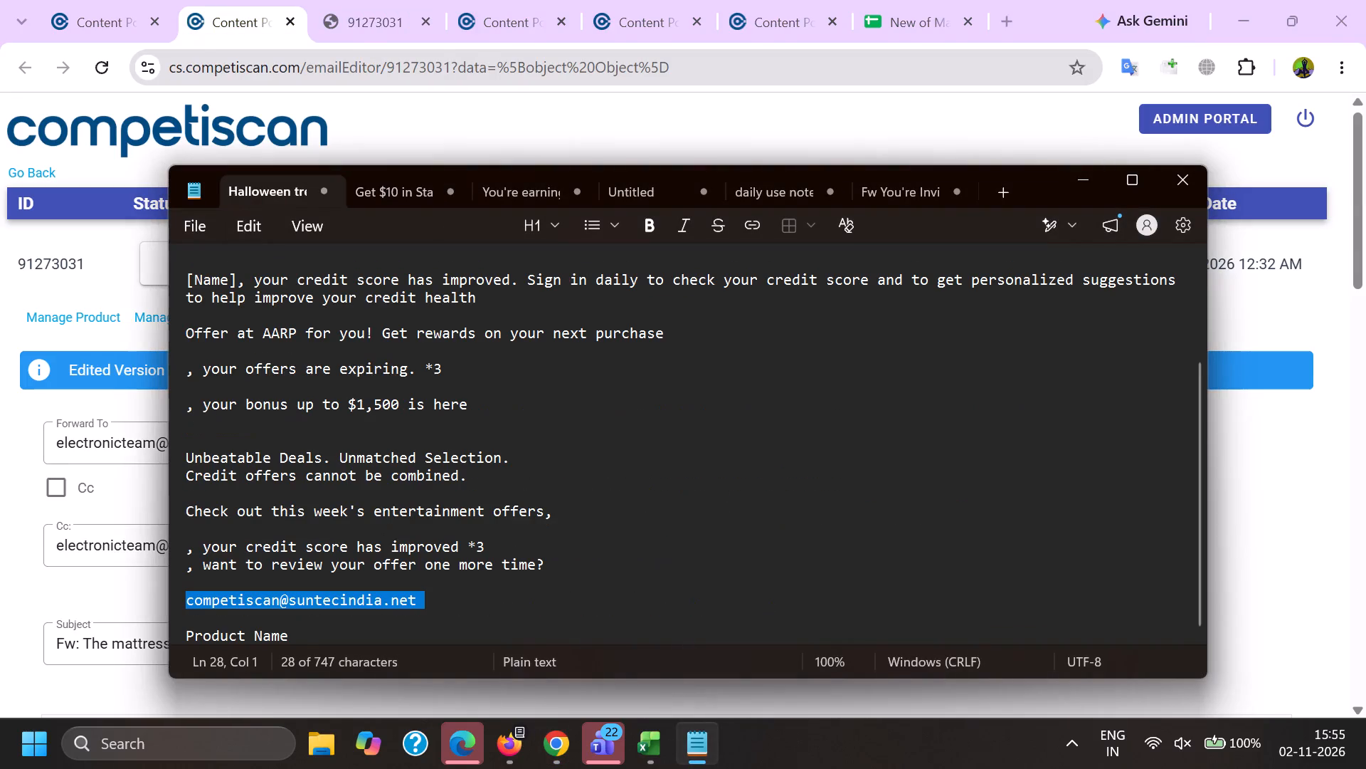
key("alt+Tab")
left_click_drag(356, 432, 0, 408)
key("ctrl+v")
left_click(56, 482)
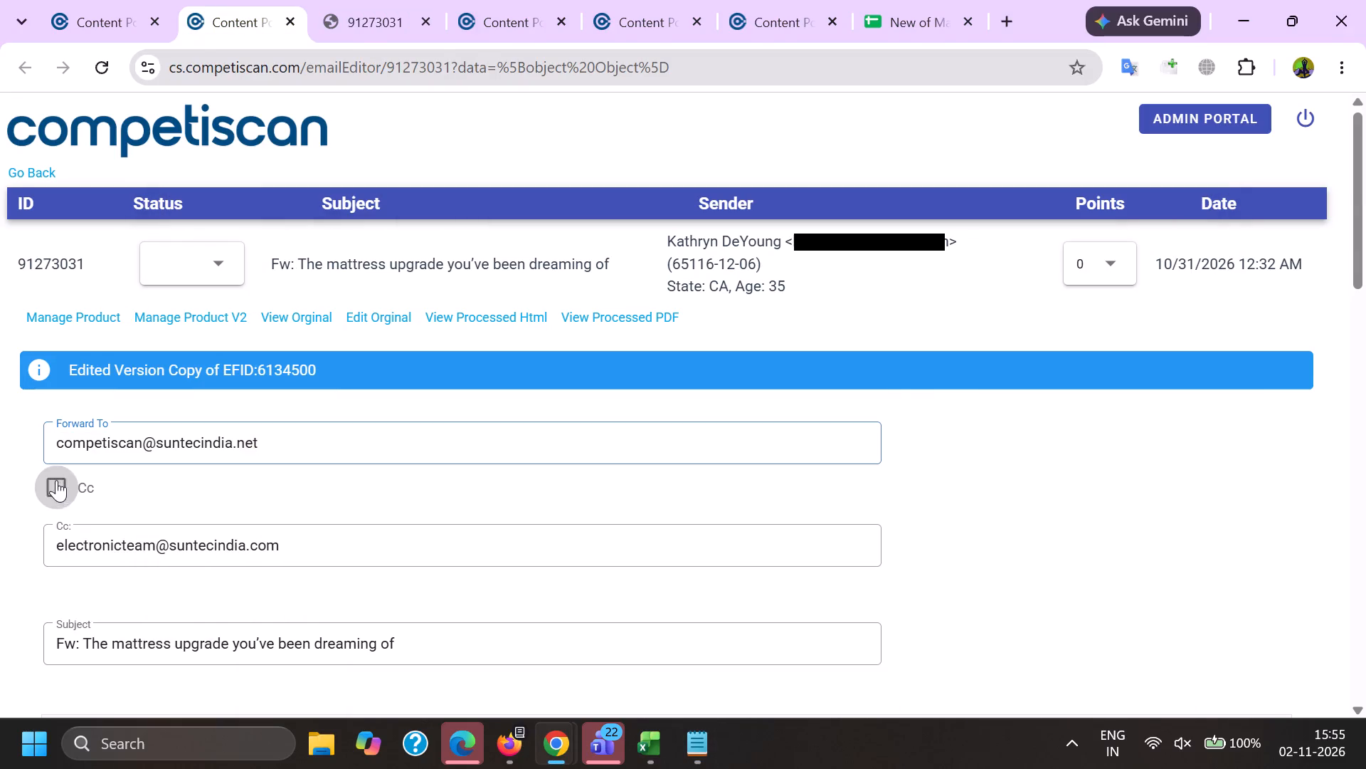
left_click_drag(371, 524, 372, 532)
left_click_drag(403, 545, 5, 508)
key("ctrl+v")
Append "++HP" to the end of the subject "Fw: The mattress upgrade you've been dreaming of".
left_click(473, 648)
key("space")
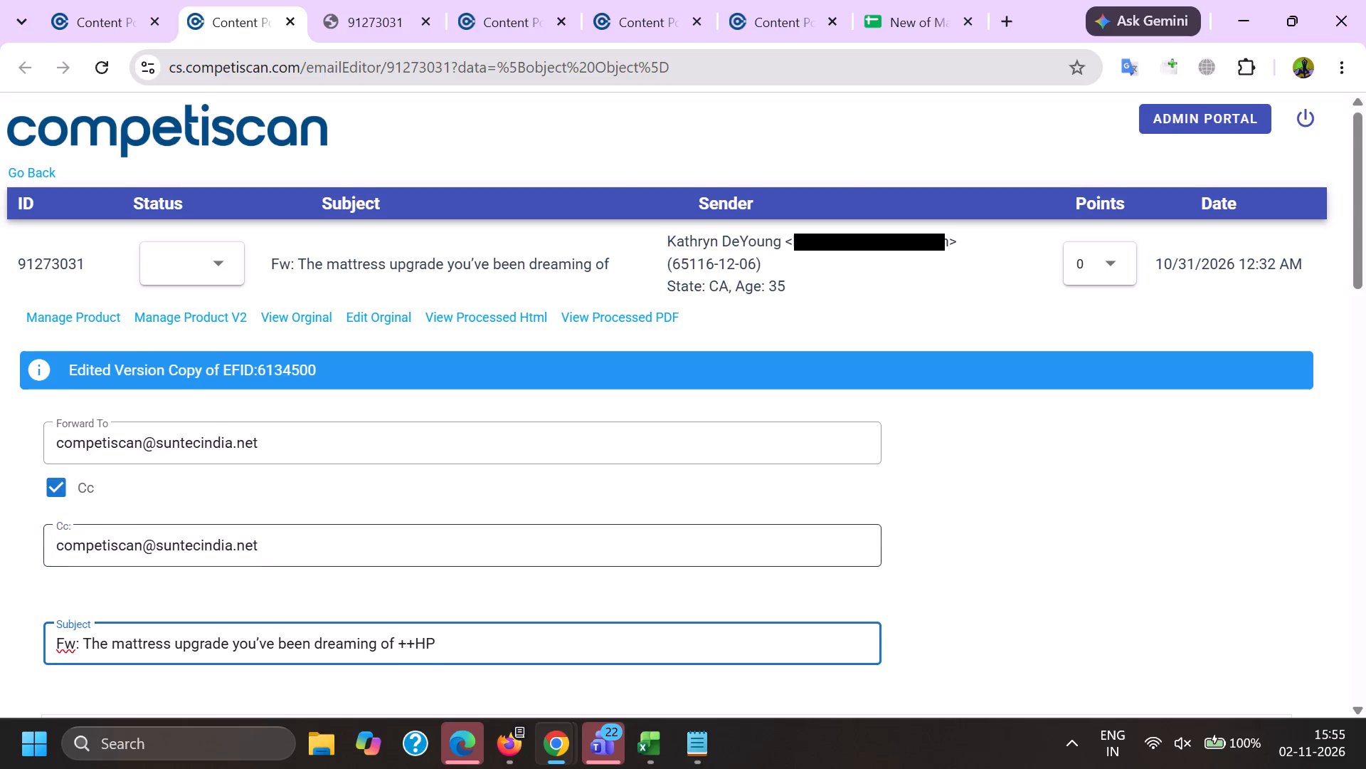
Write "fix the image issue !" in the empty message body of email 91273031.
scroll(397, 547, "down", 18)
left_click(223, 274)
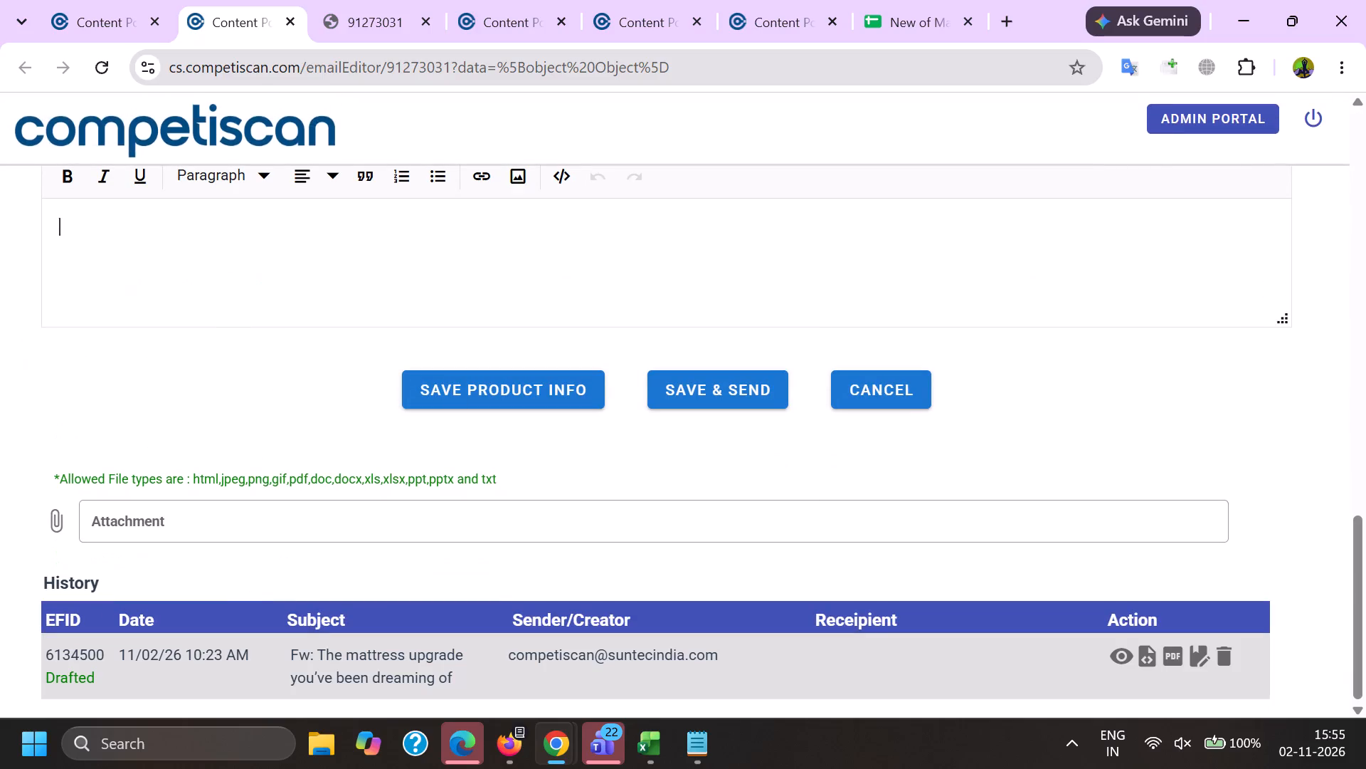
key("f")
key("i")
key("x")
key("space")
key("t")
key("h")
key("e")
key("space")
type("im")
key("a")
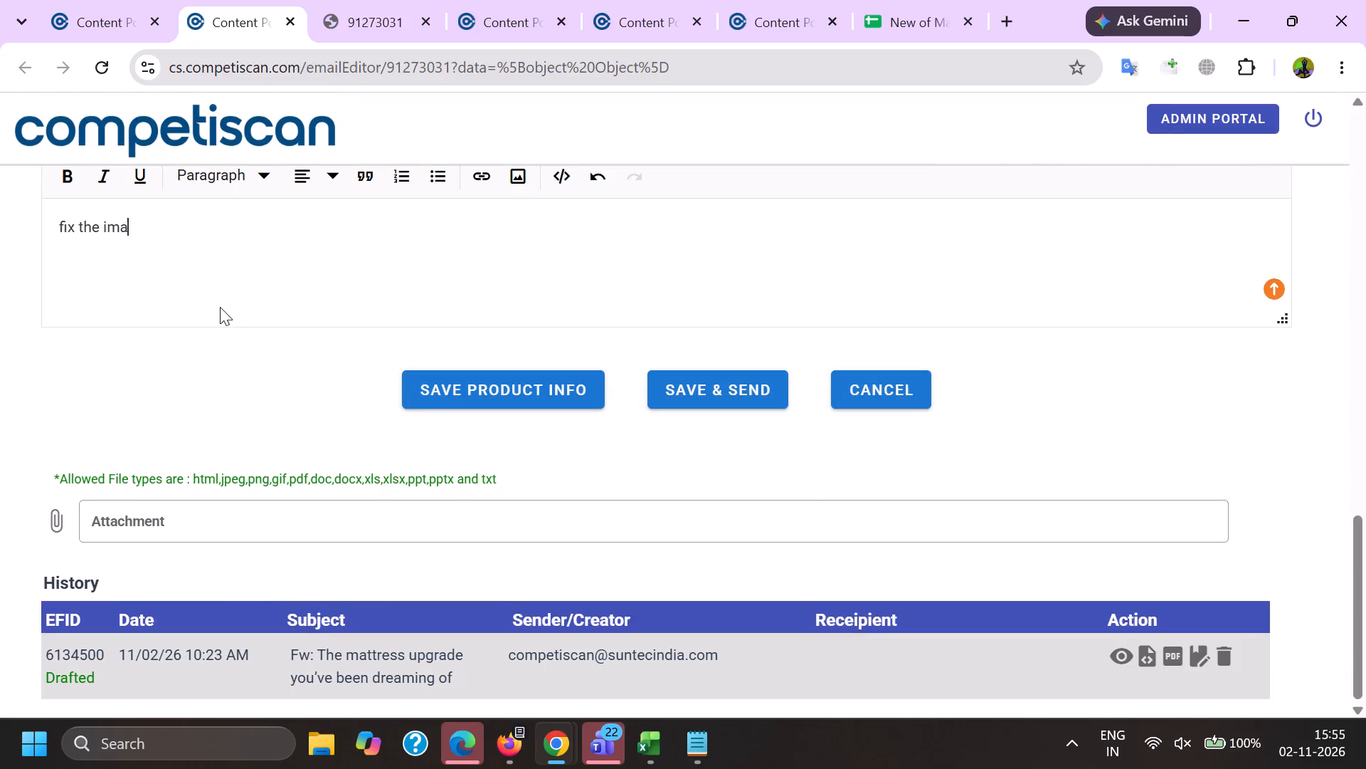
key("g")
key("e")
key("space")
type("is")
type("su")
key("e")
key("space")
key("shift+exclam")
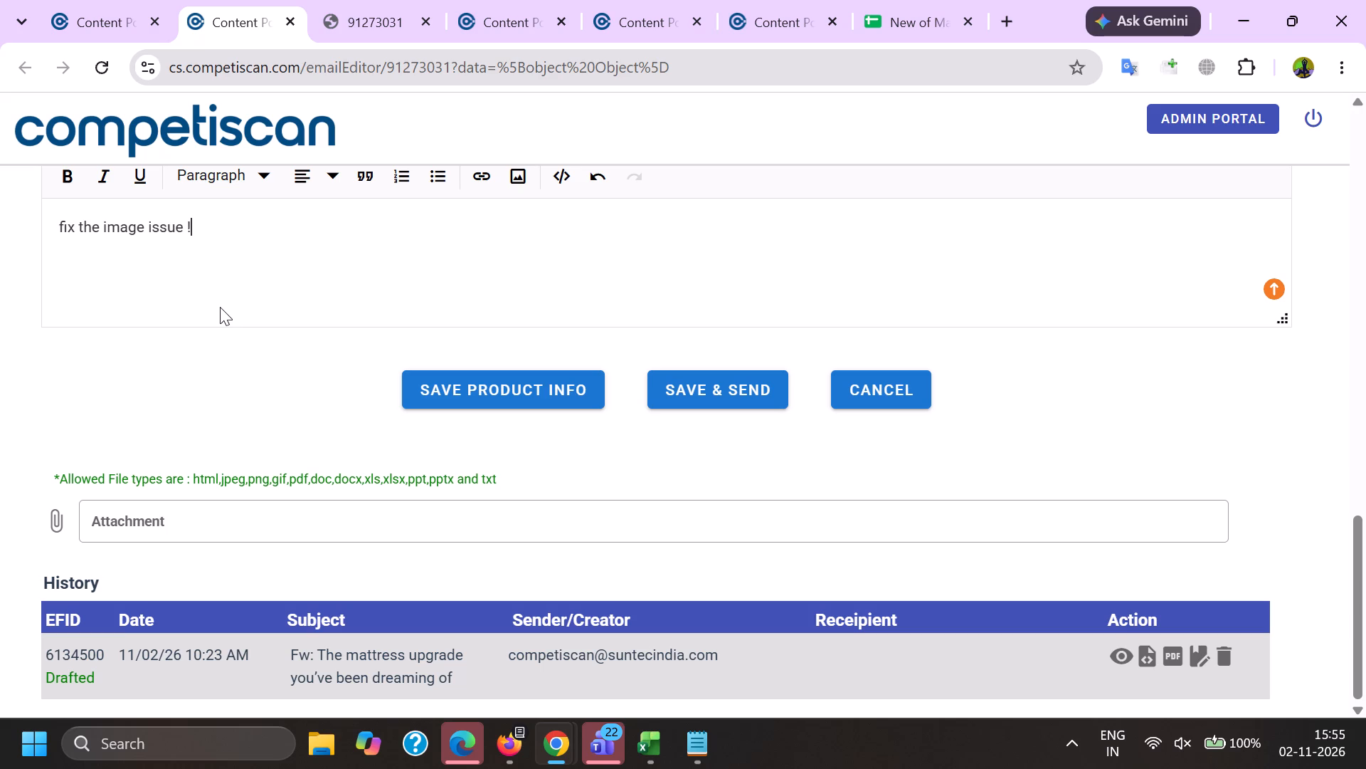
Save and send the edited email 91273031.
left_click(751, 383)
left_click(698, 439)
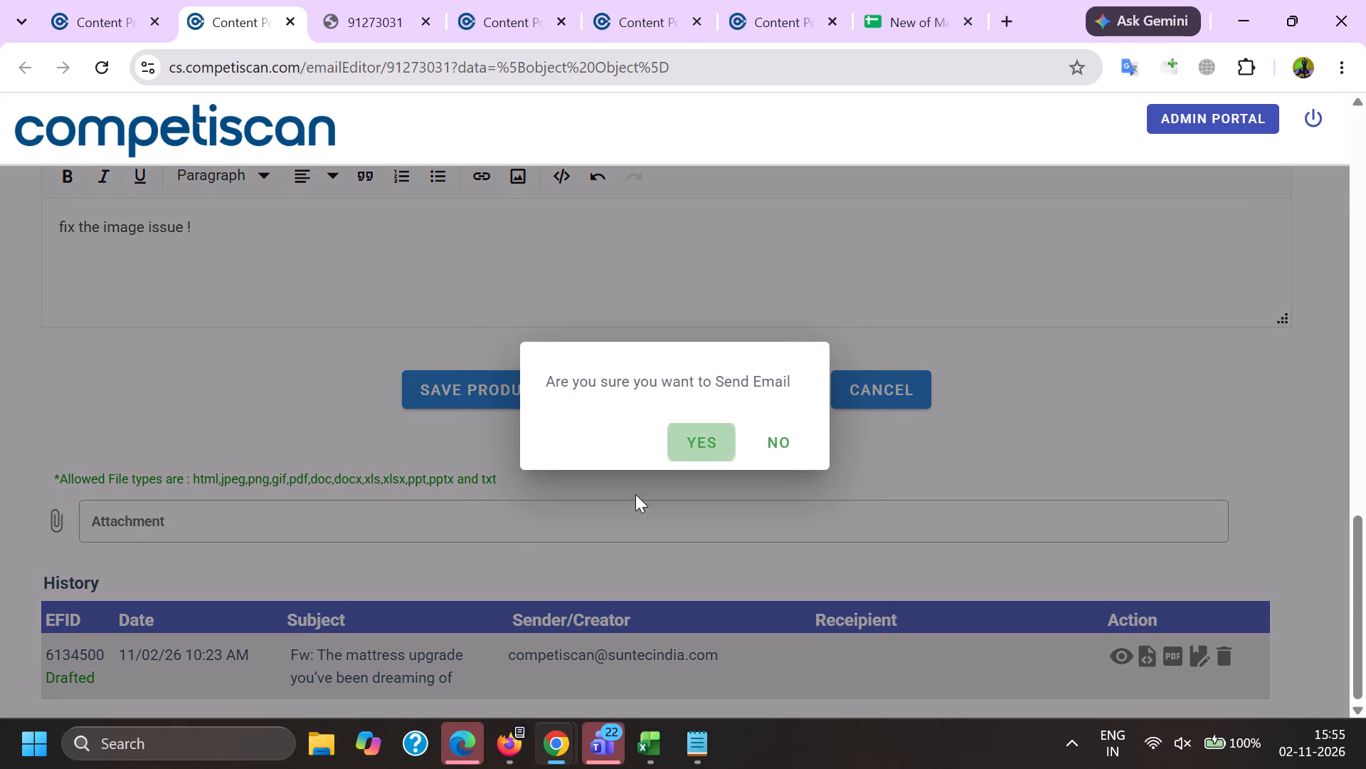
Switch to the Firefox content portal window and reload the Focus email list in the second tab.
left_click(492, 743)
left_click(142, 624)
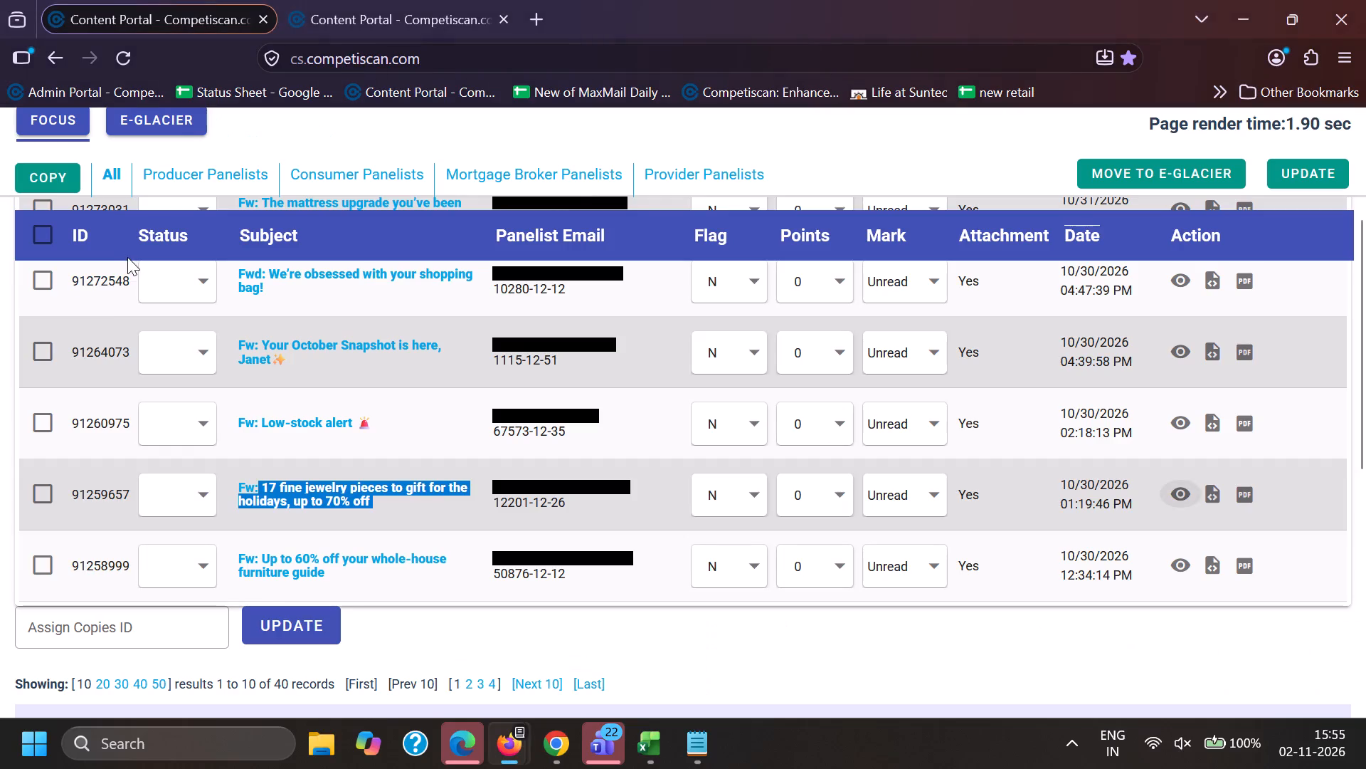
left_click(356, 0)
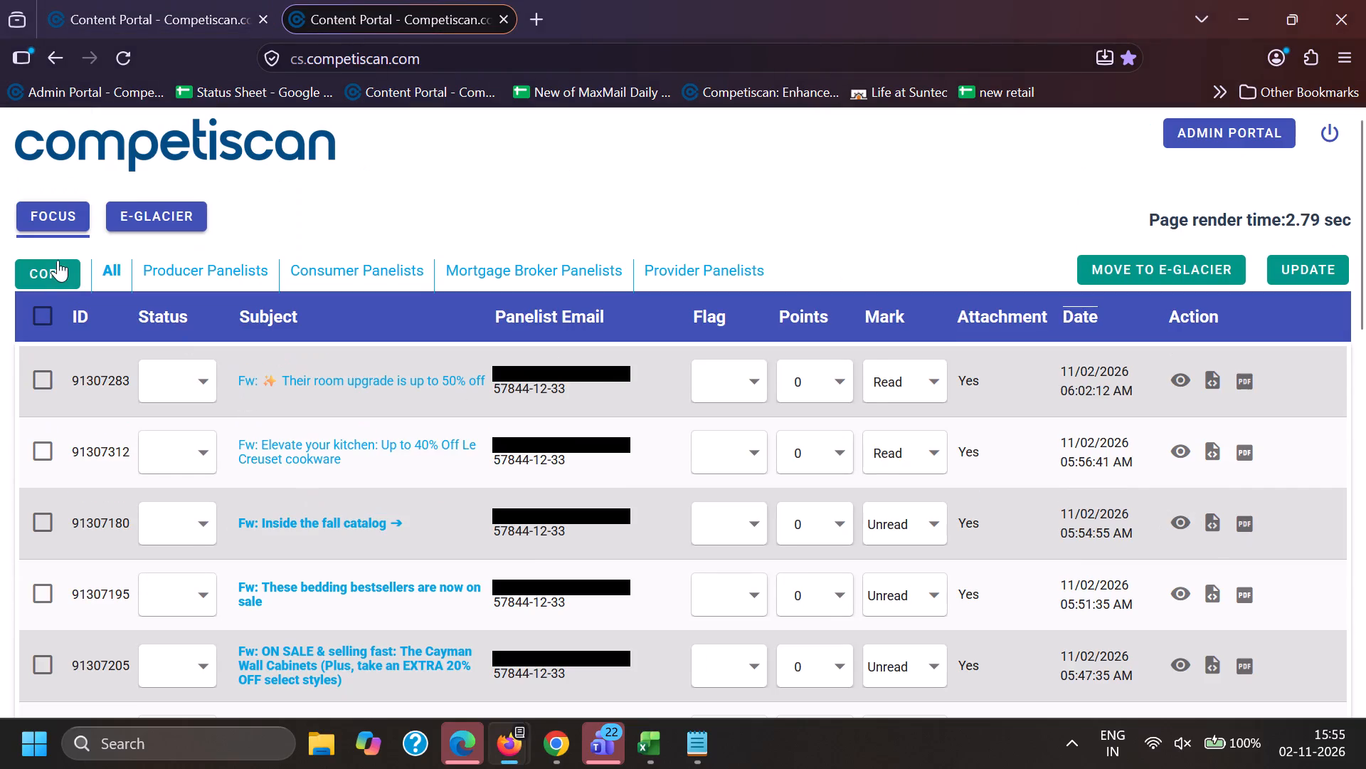
left_click(68, 219)
Open page 2 of the Macy's address search results in the first content portal tab.
left_click(176, 0)
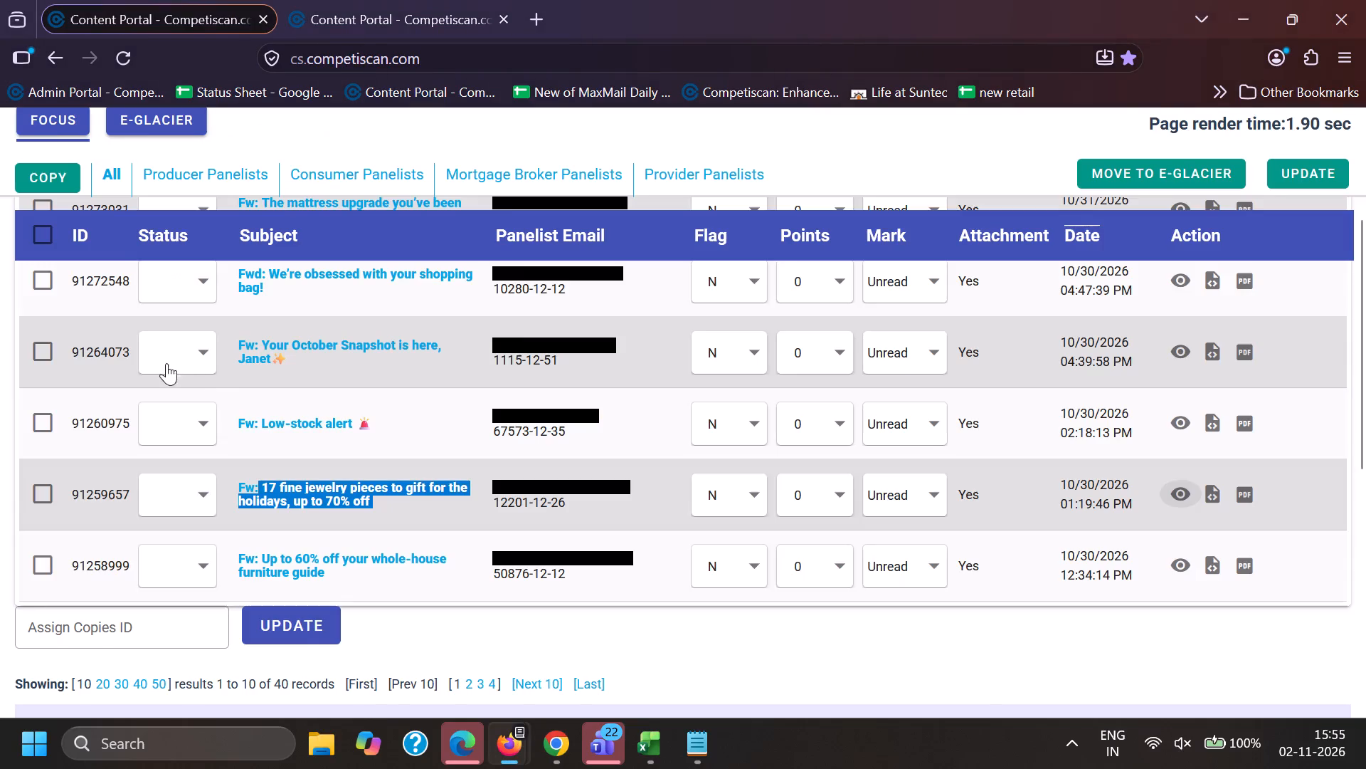
scroll(264, 436, "down", 2)
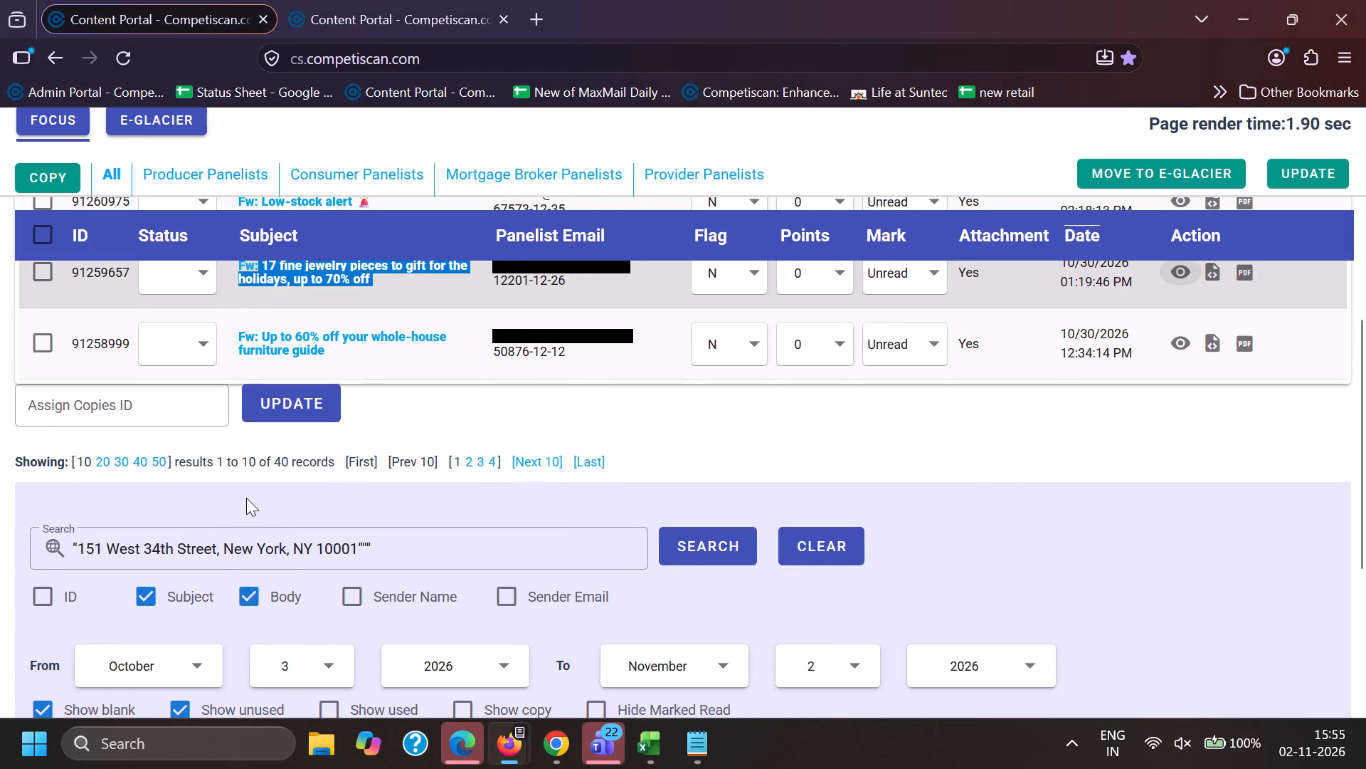
left_click(471, 464)
Bring the Focus email list in the second tab back into view.
left_click(381, 0)
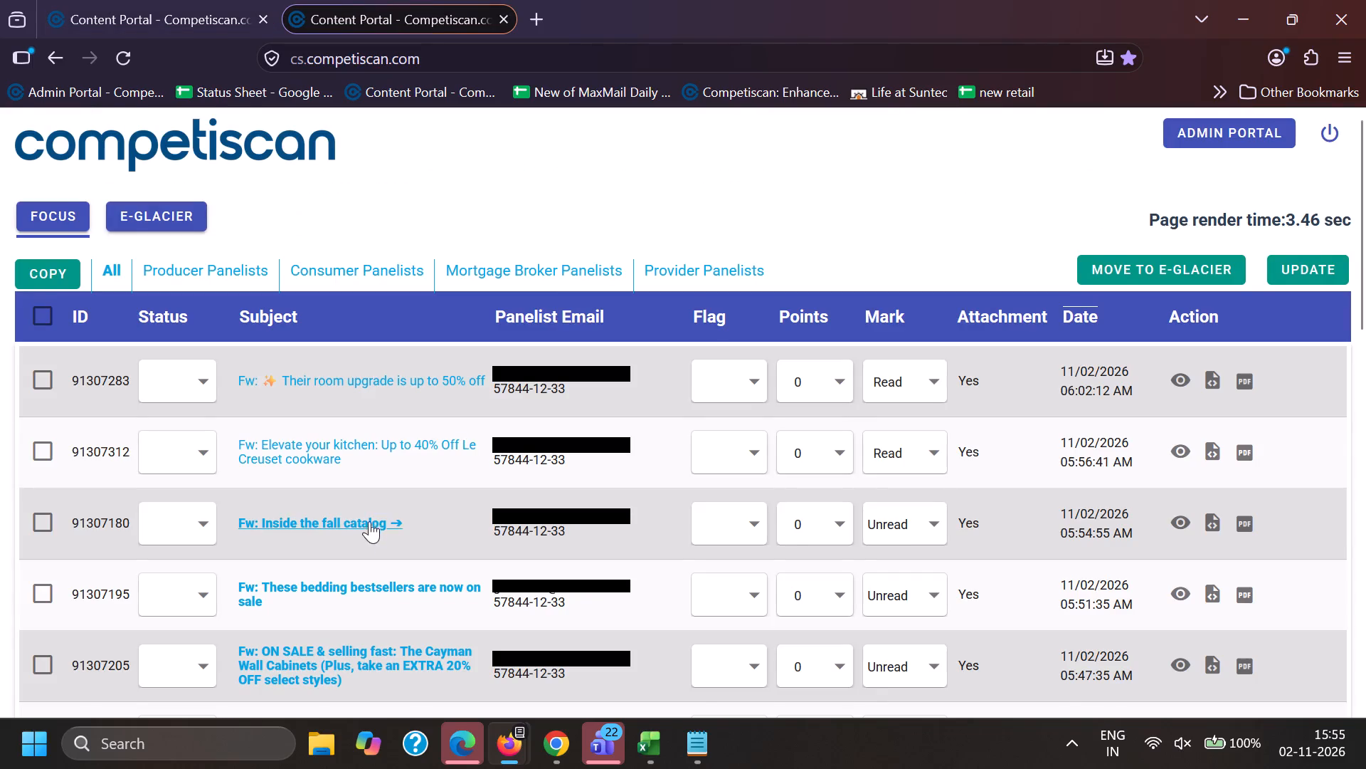
Reload the Focus email list for the "Capital one" search and show 50 results per page.
scroll(369, 517, "down", 2)
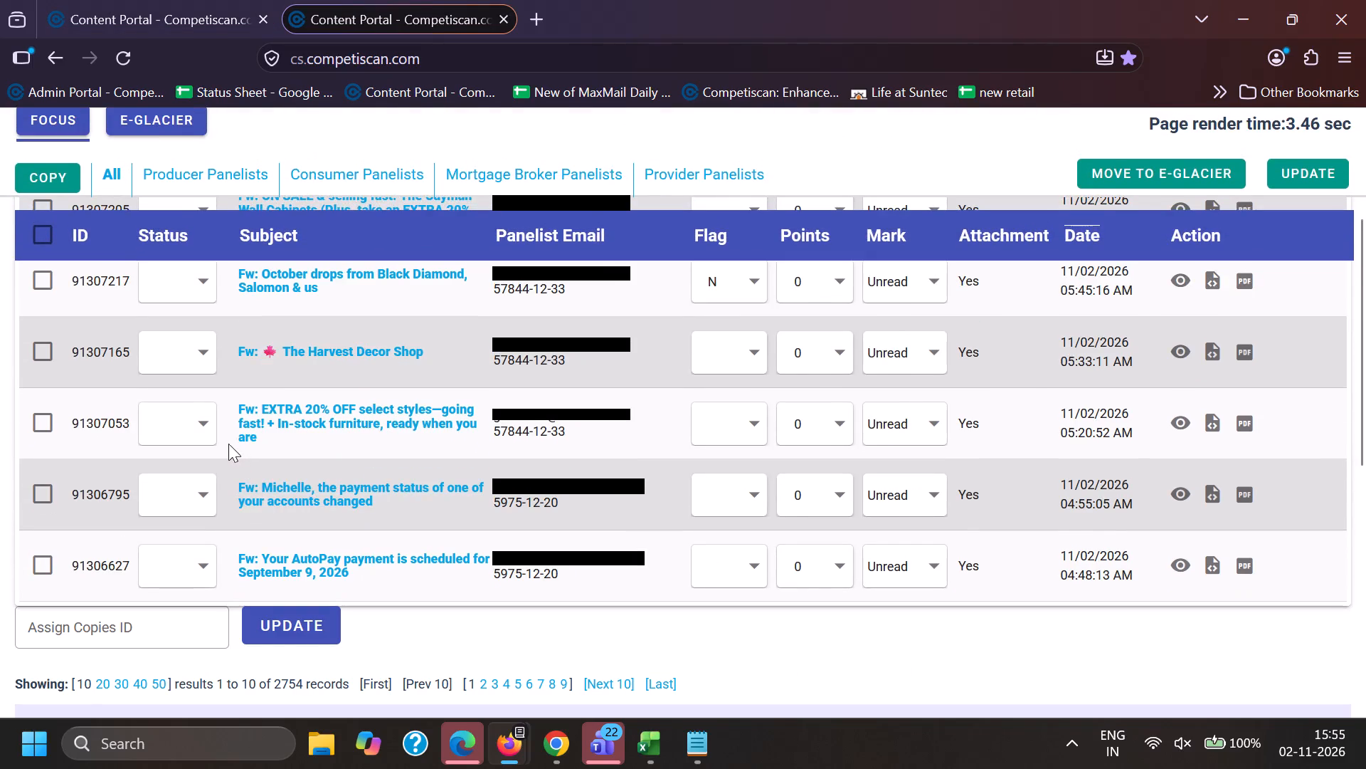
scroll(228, 444, "up", 1)
scroll(33, 277, "up", 2)
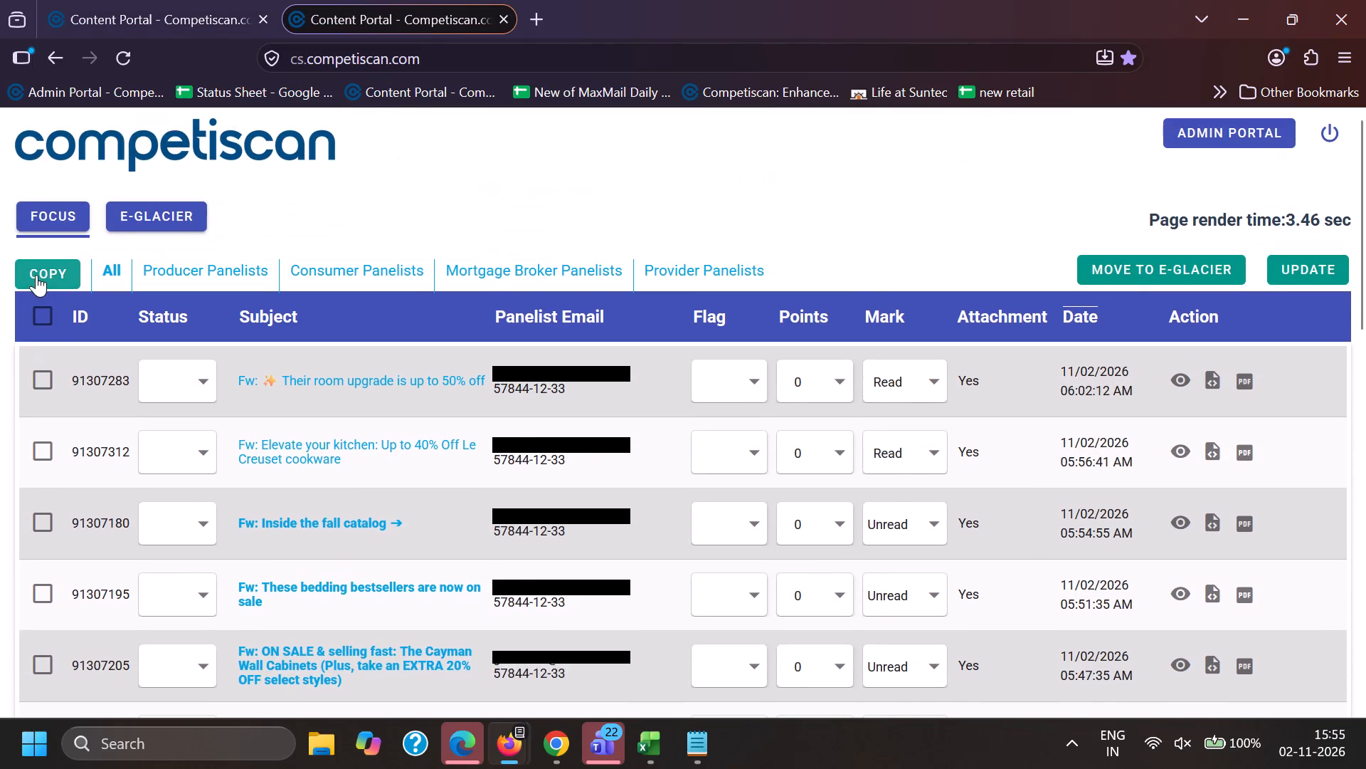
scroll(36, 273, "up", 3)
left_click(34, 226)
left_click(100, 0)
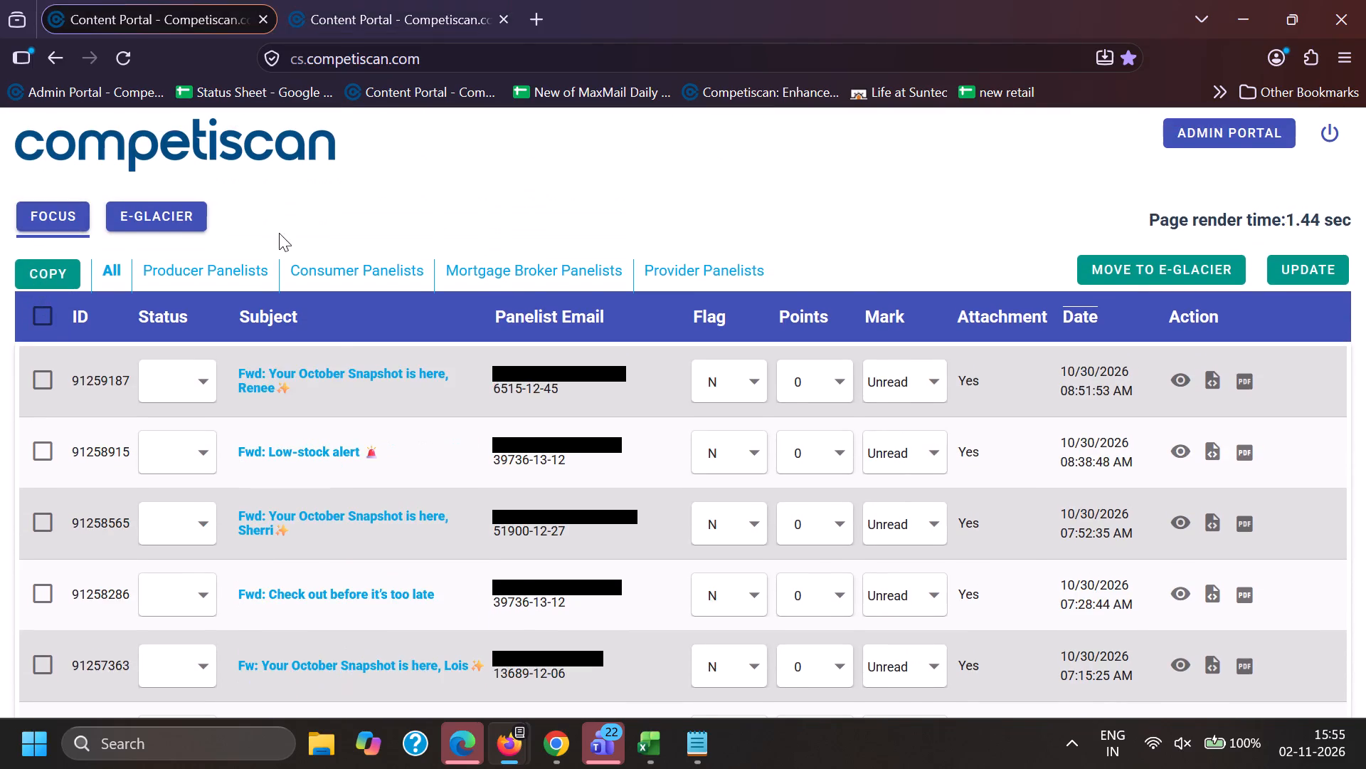
scroll(331, 323, "down", 3)
left_click(354, 0)
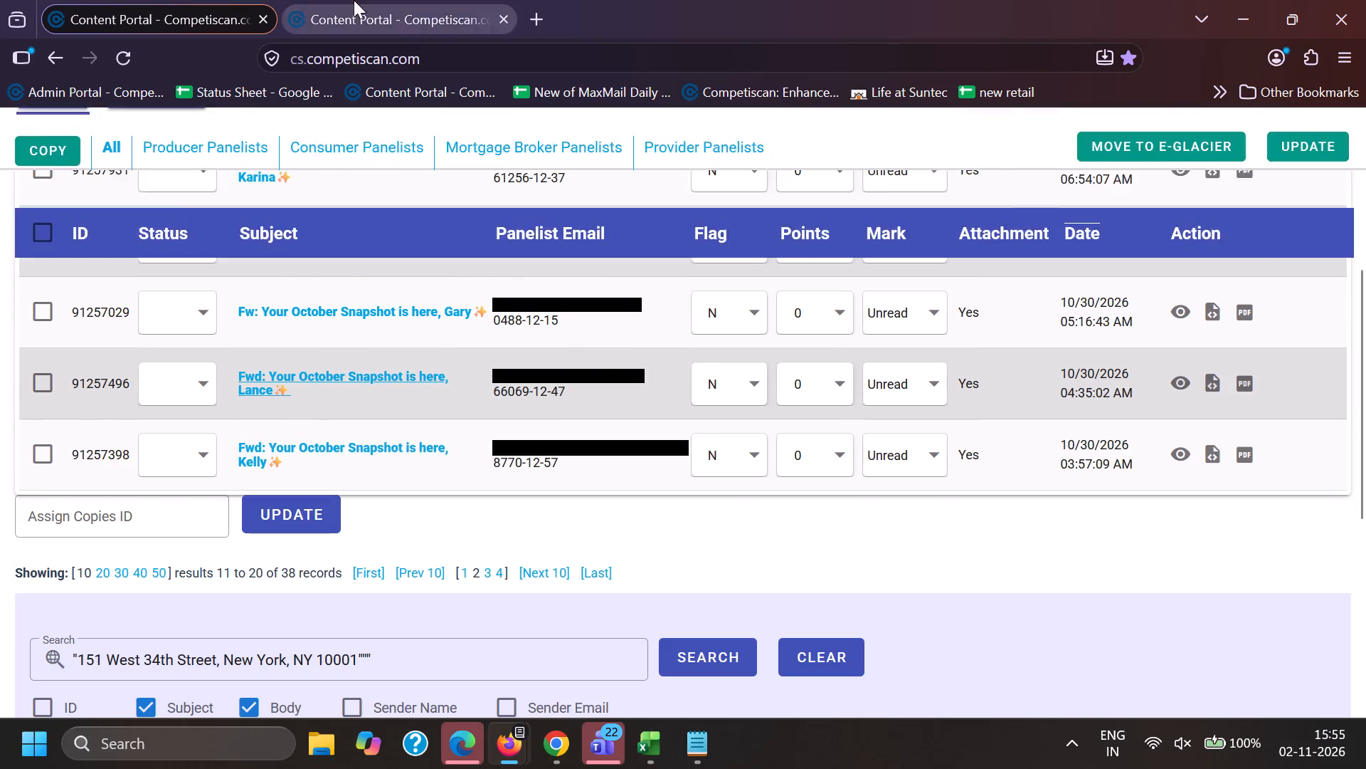
scroll(332, 496, "down", 3)
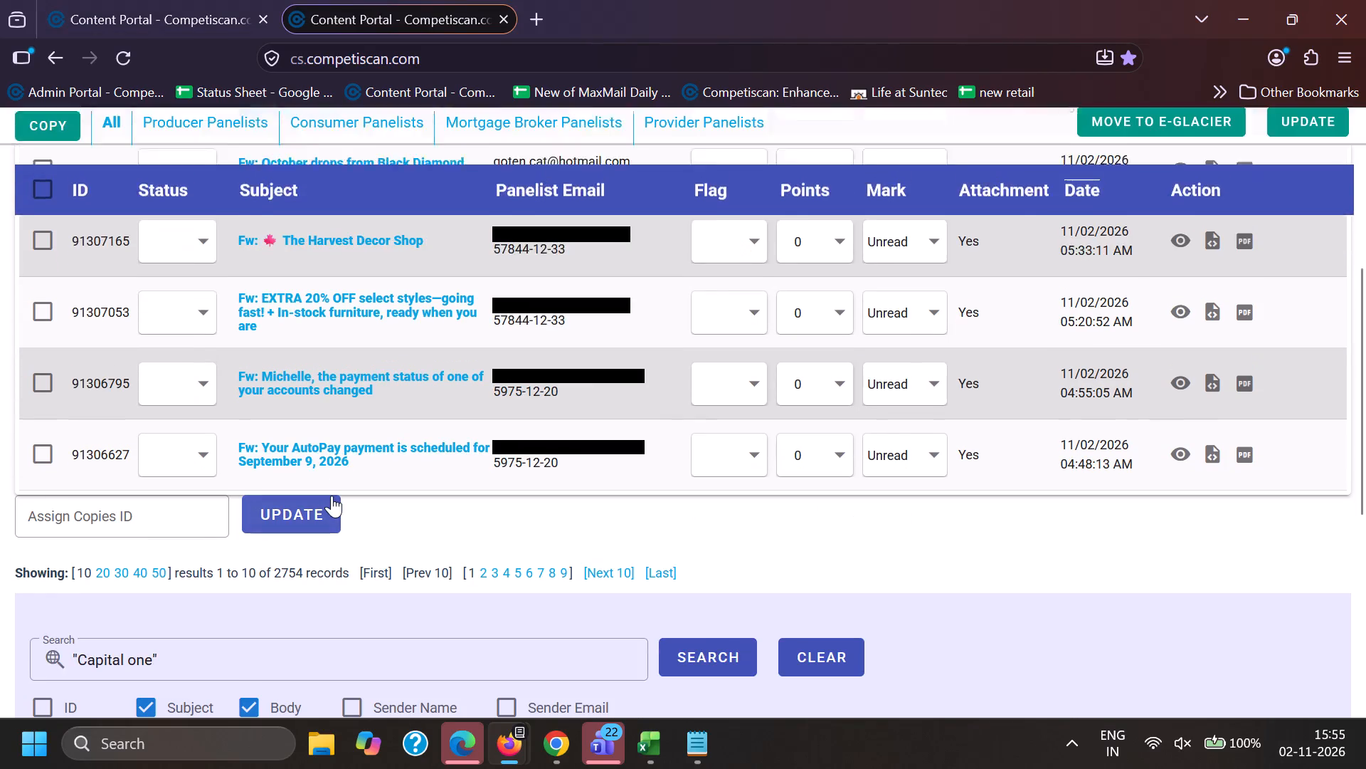
left_click(161, 577)
In the "151 West 34th Street, New York, NY 10001" results, copy the subject "Check out before it's too late" and view email 91258286.
left_click(178, 0)
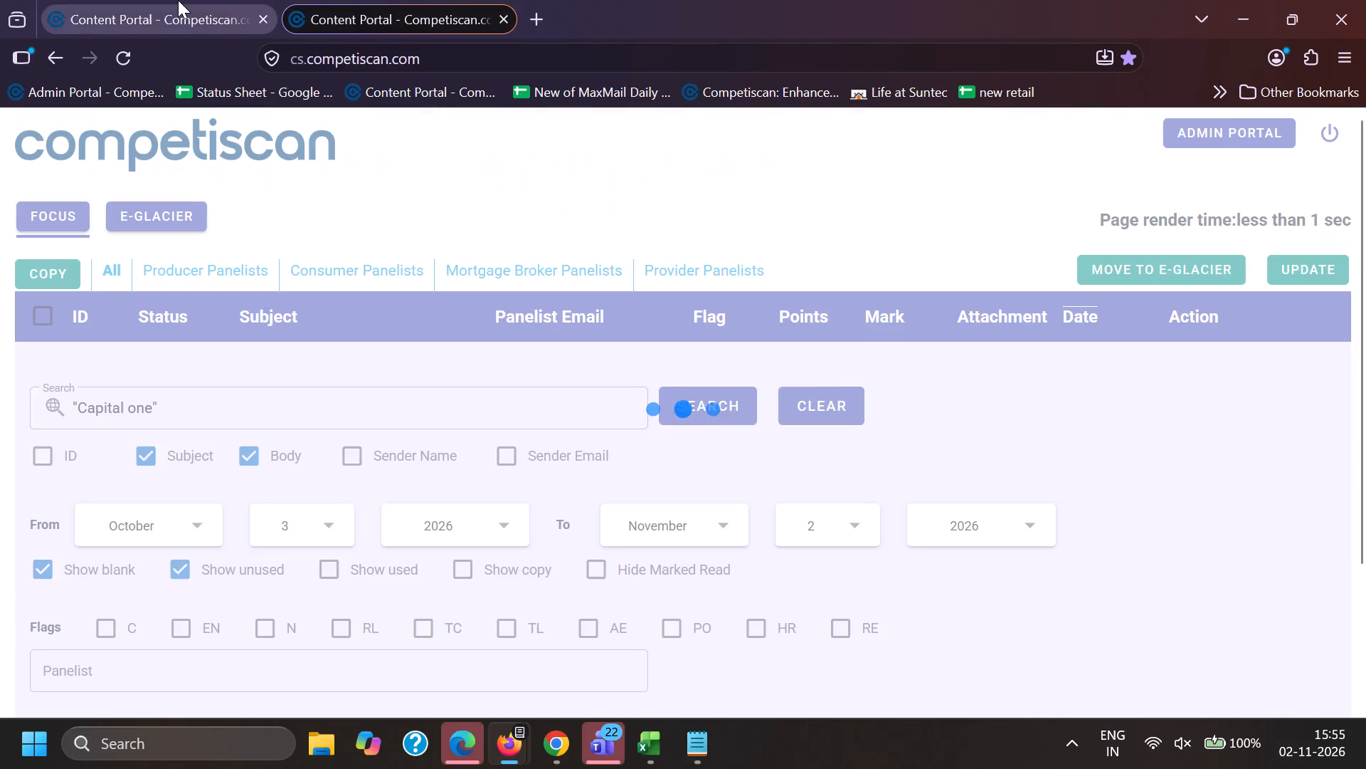
scroll(391, 504, "down", 4)
scroll(340, 512, "up", 5)
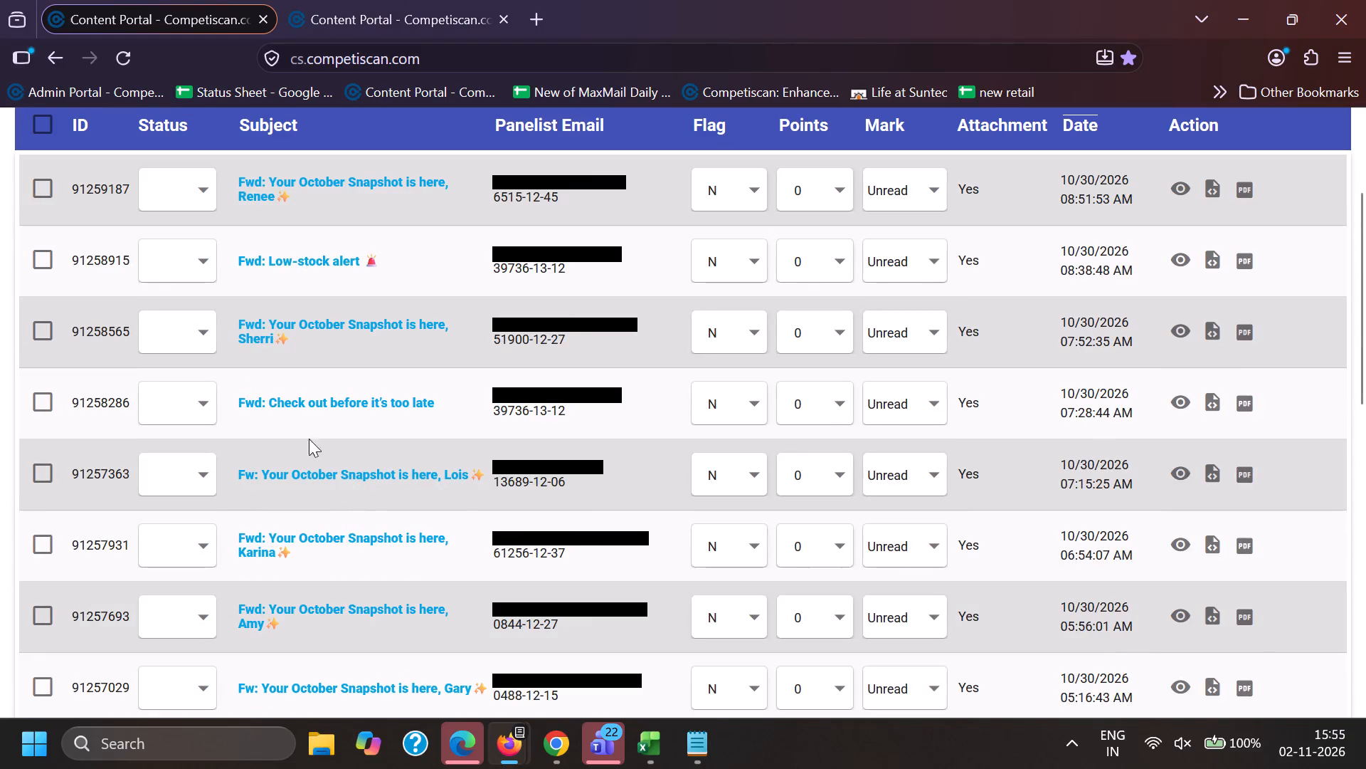
left_click_drag(269, 395, 443, 417)
key("ctrl+c")
key("ctrl+c")
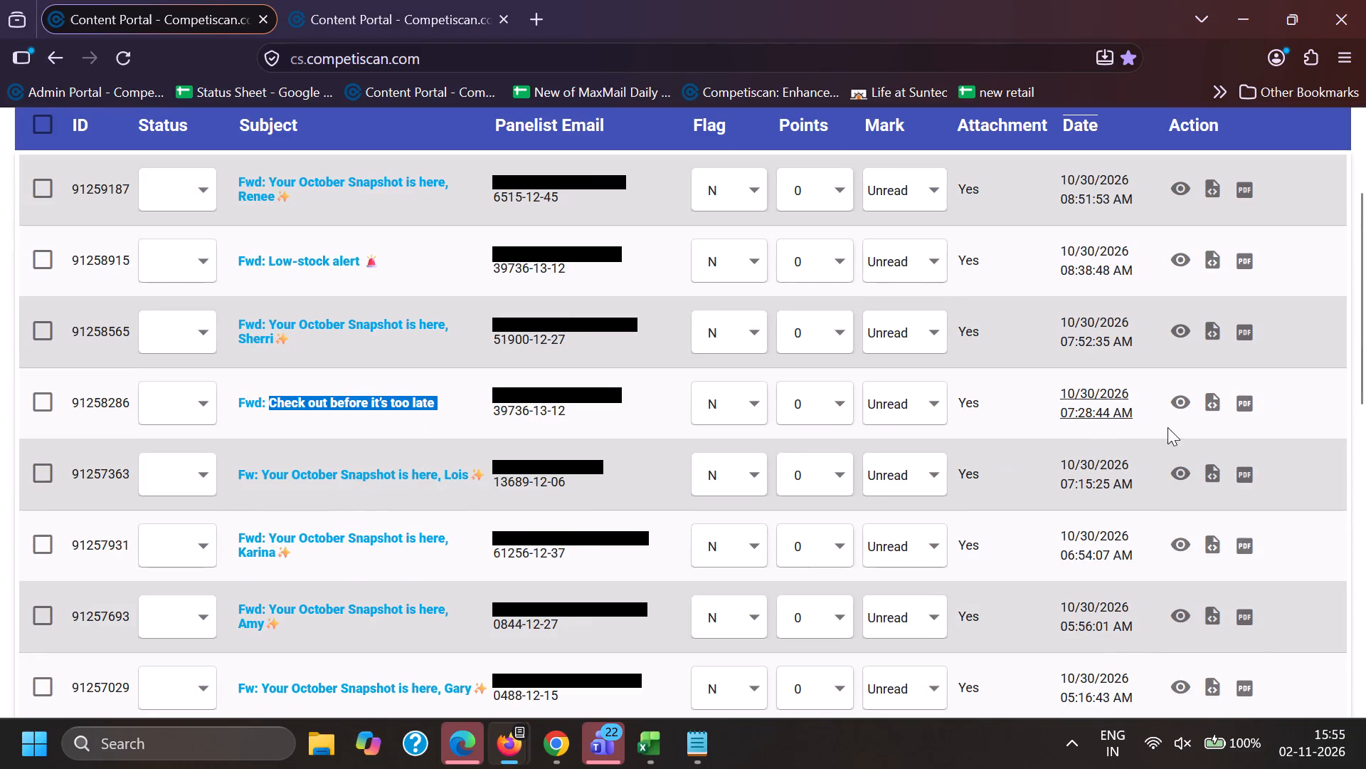
left_click(1185, 407)
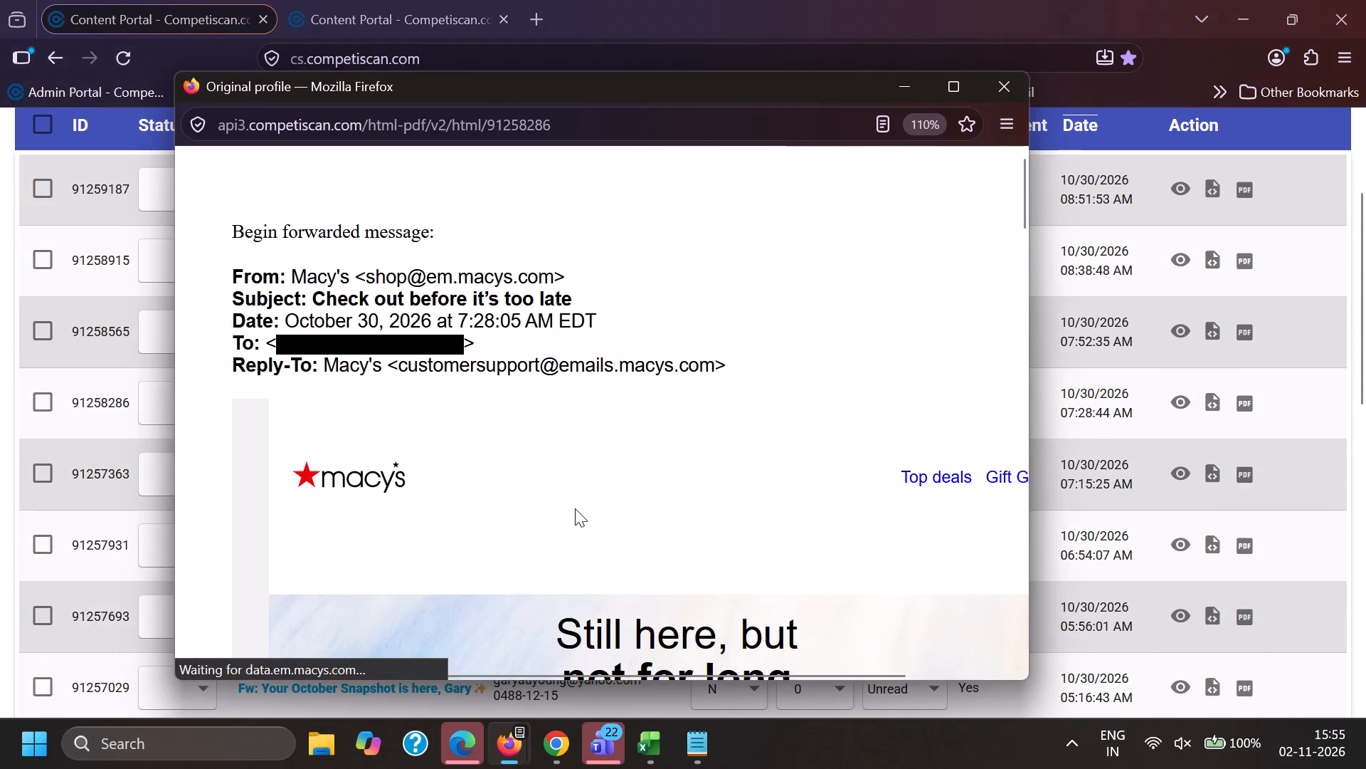
Go to page 3 of the "151 West 34th Street" results and view the content of email 91243658.
key("alt+Tab")
left_click(442, 231)
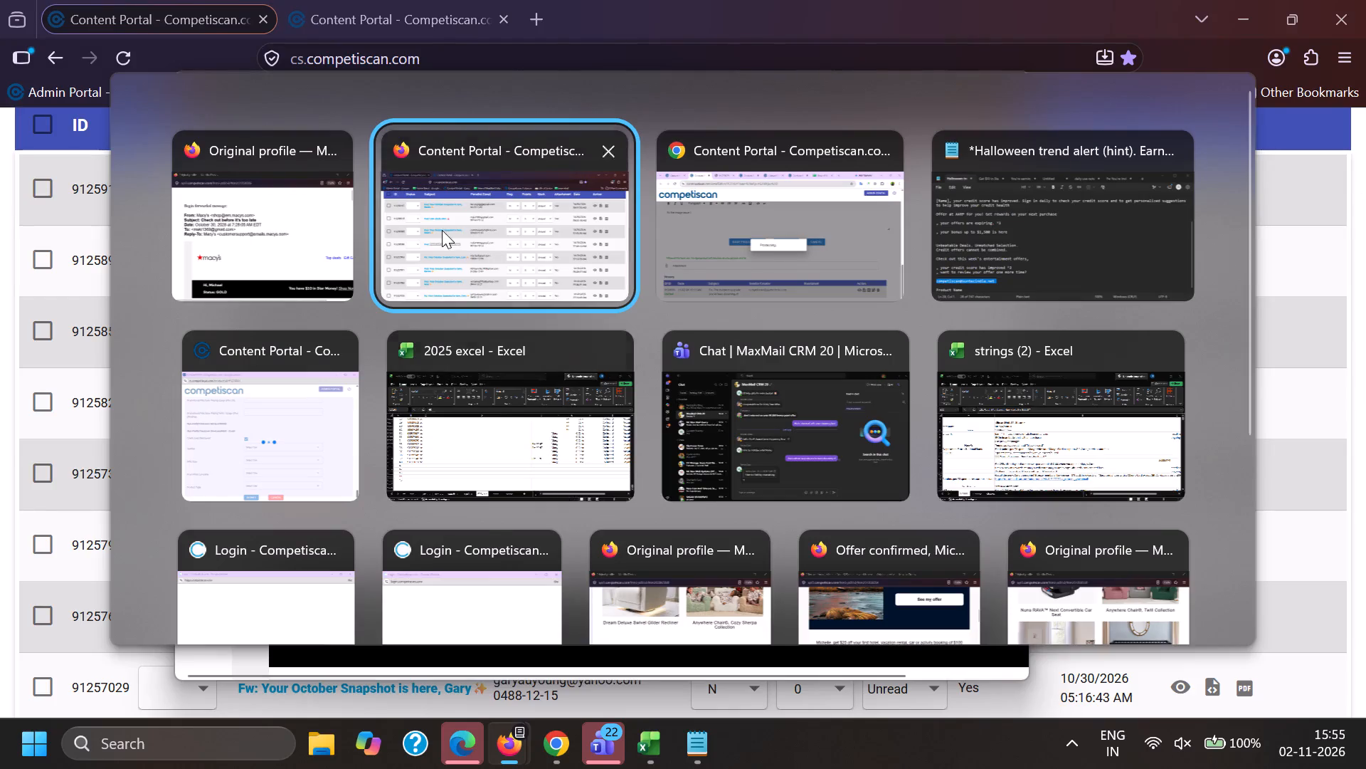
scroll(465, 615, "down", 1)
left_click(485, 601)
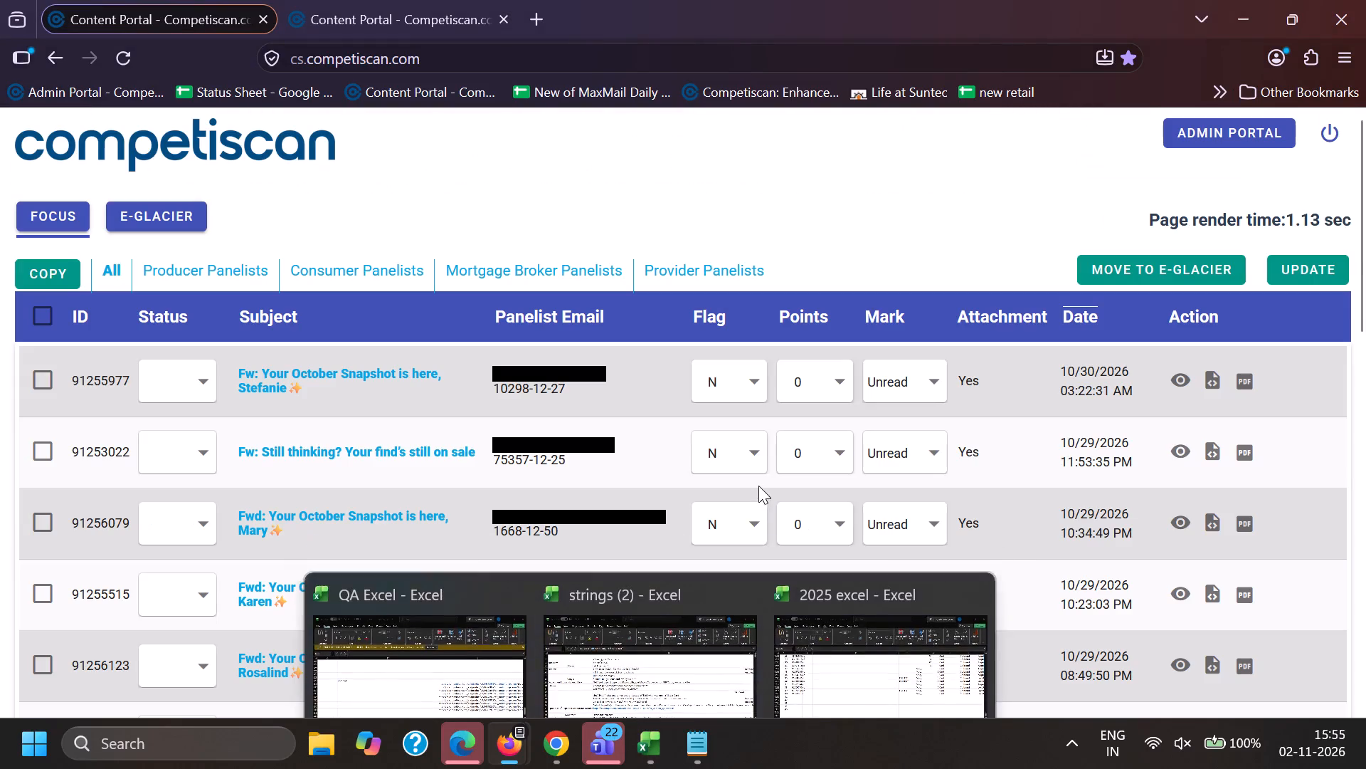
scroll(355, 455, "down", 3)
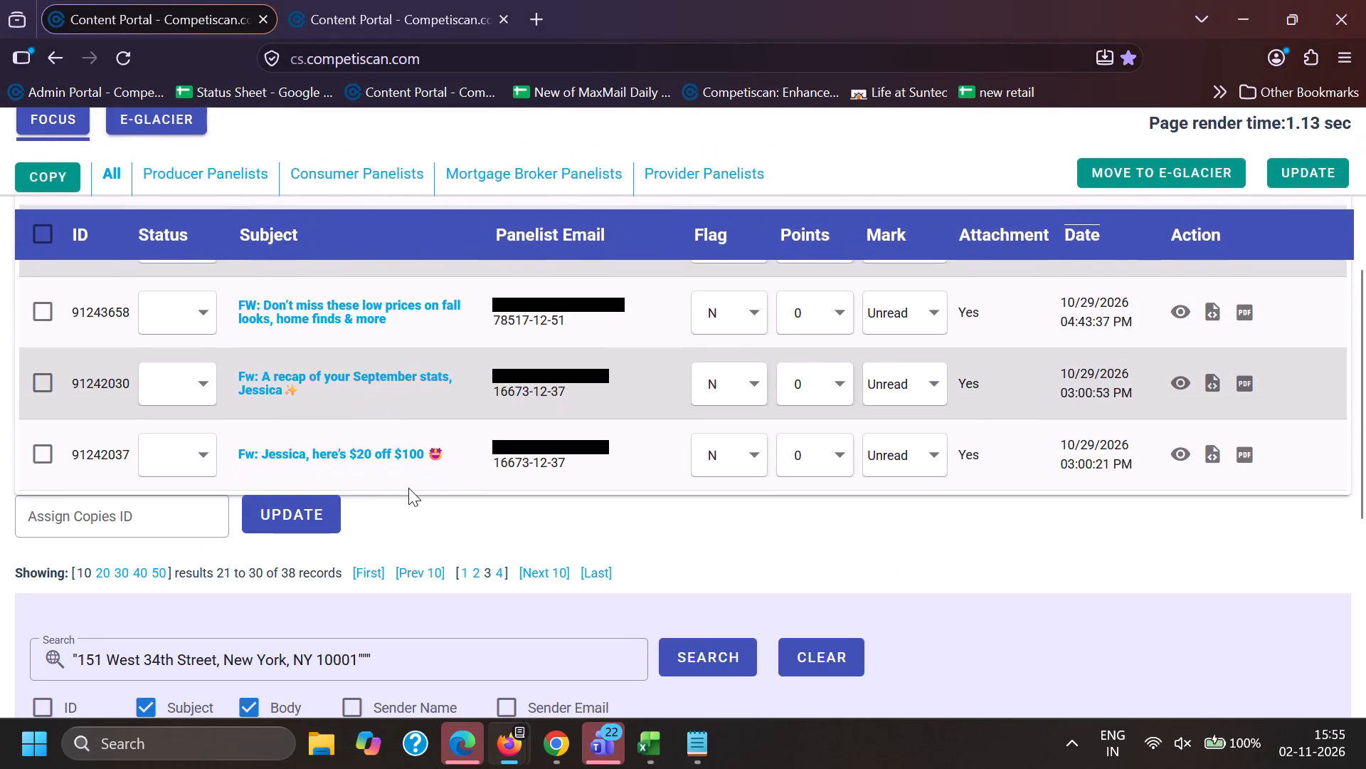
left_click(1182, 316)
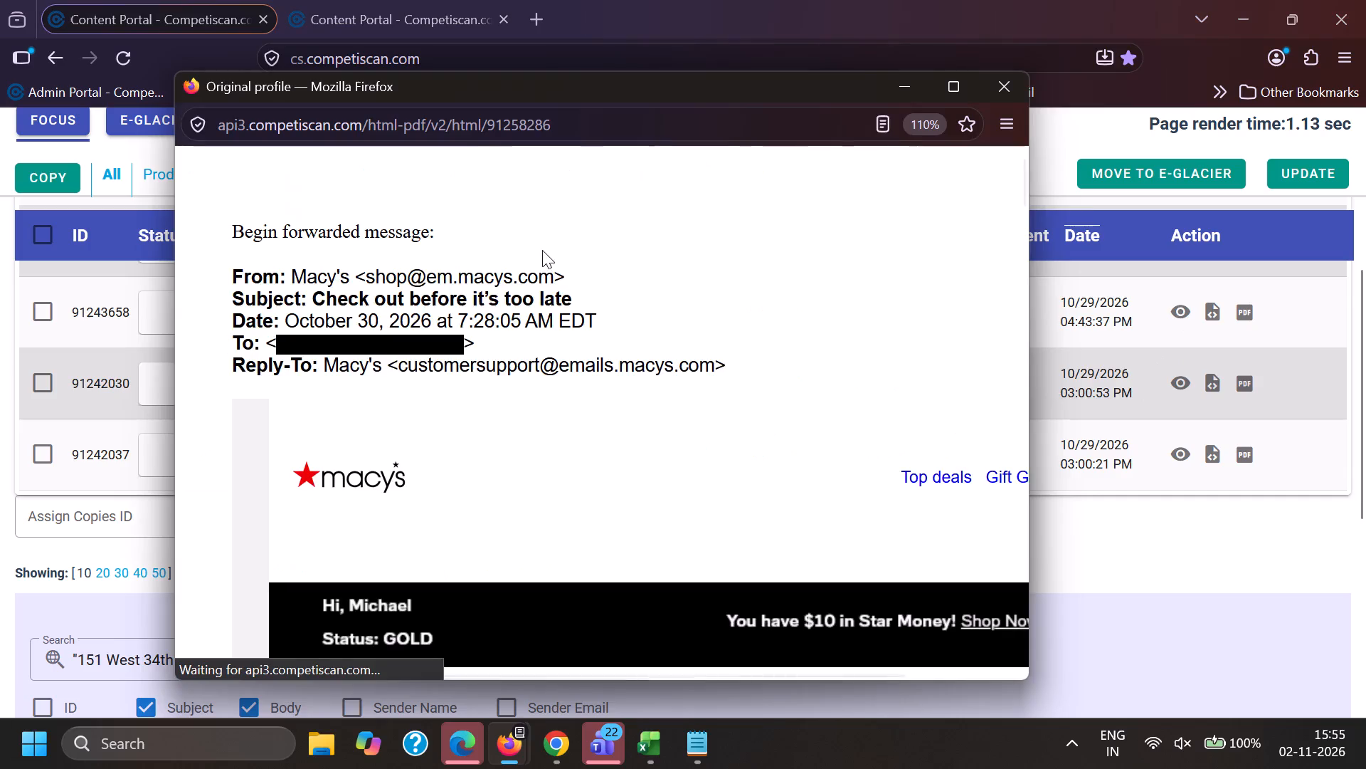
scroll(539, 255, "down", 20)
scroll(539, 255, "down", 3)
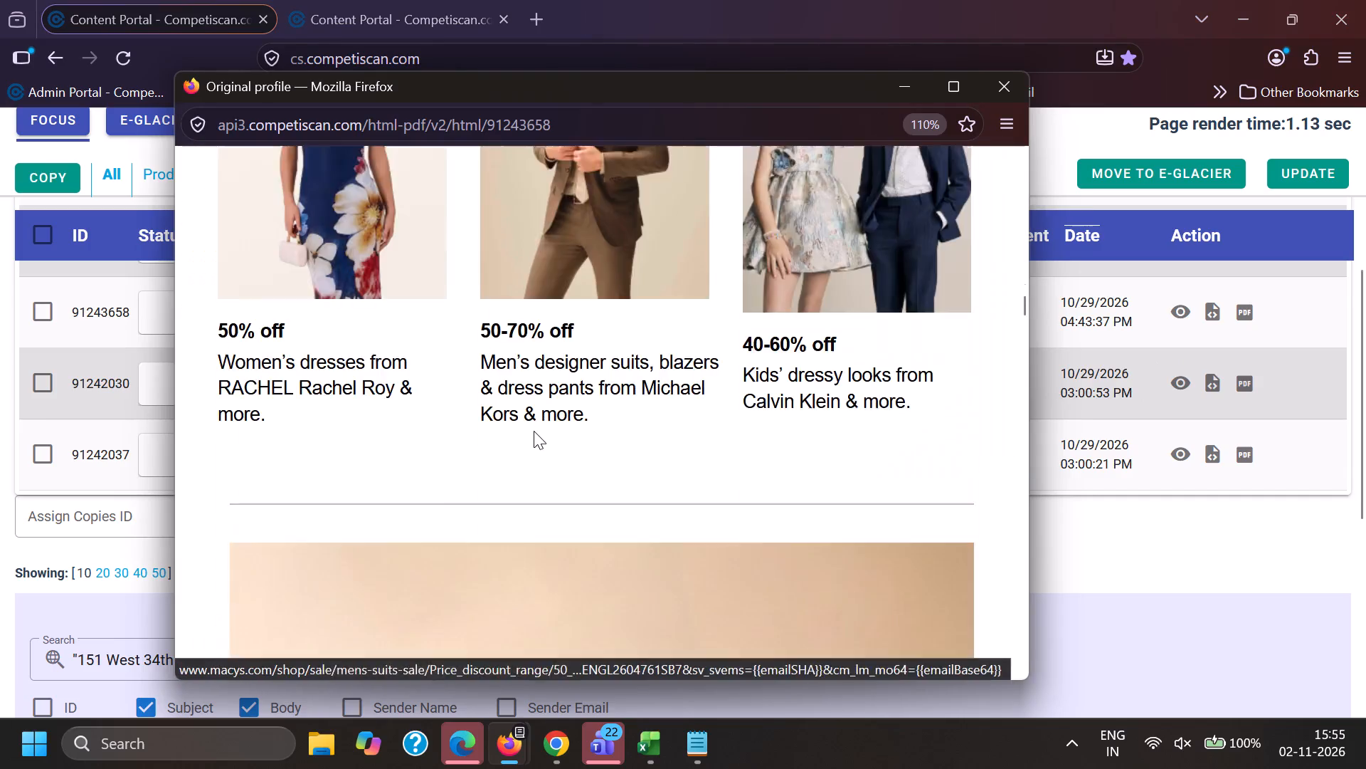
scroll(534, 431, "down", 4)
Copy the subject "Don't miss these low prices on fall looks, home finds & more" and search for it in quotes in Chrome's content portal.
key("alt+Tab")
left_click_drag(263, 297, 423, 342)
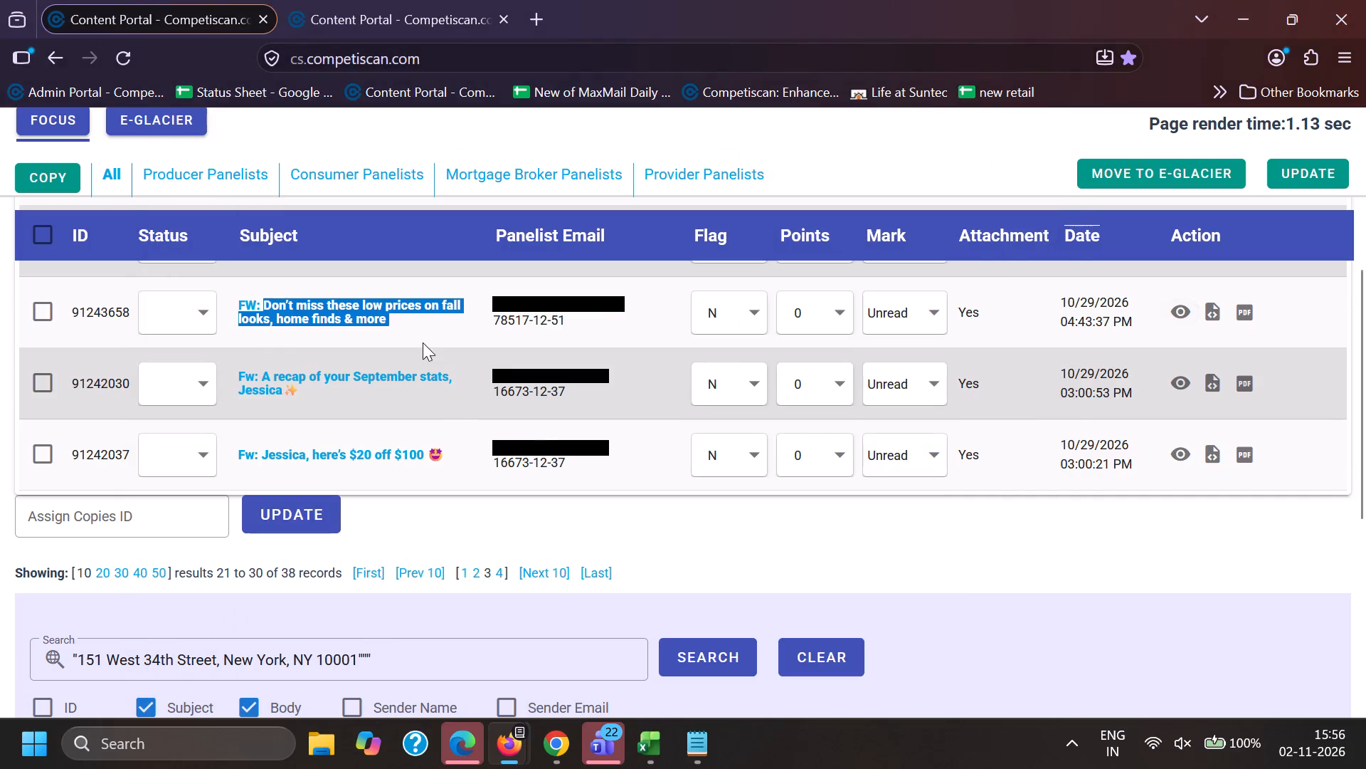
left_click_drag(423, 342, 423, 346)
key("ctrl+c")
left_click(564, 743)
left_click(285, 635)
left_click(122, 0)
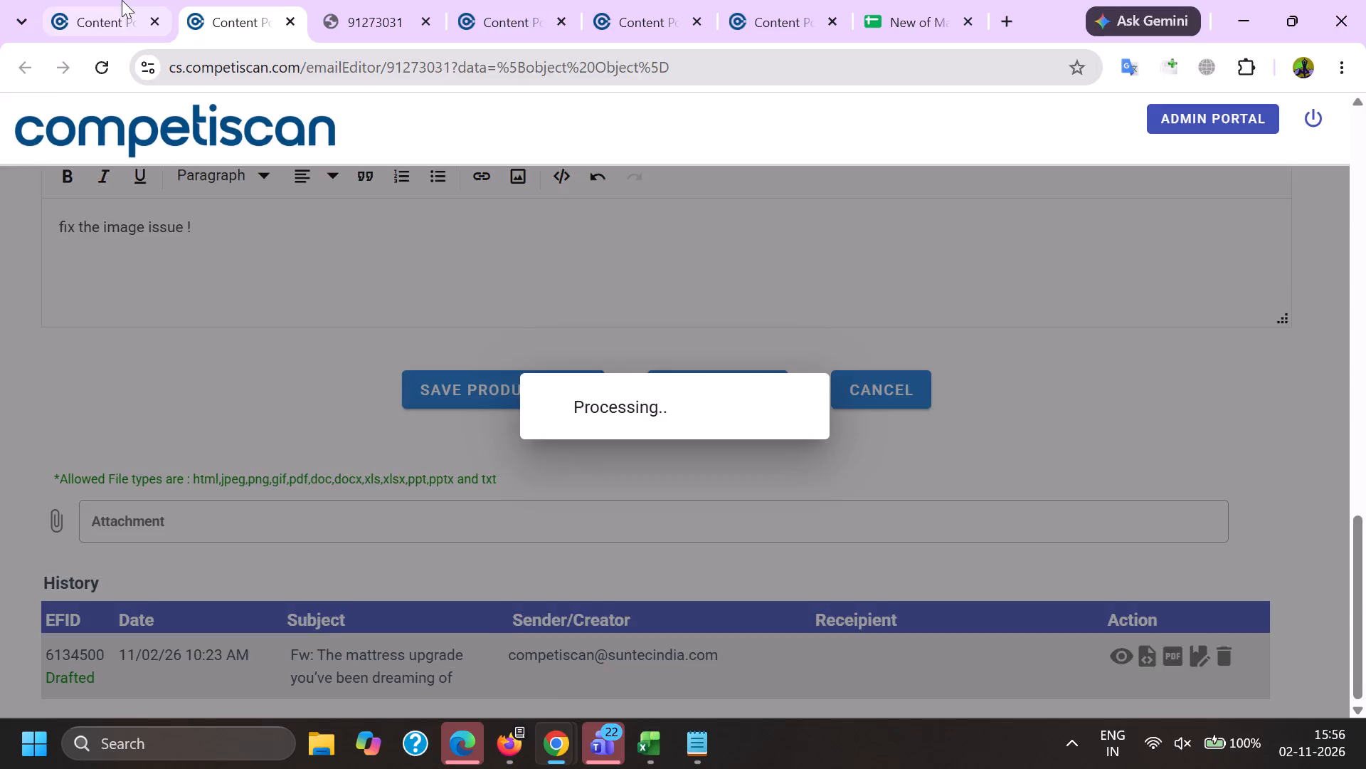
scroll(319, 437, "down", 6)
left_click_drag(438, 258, 0, 243)
key("BackSpace")
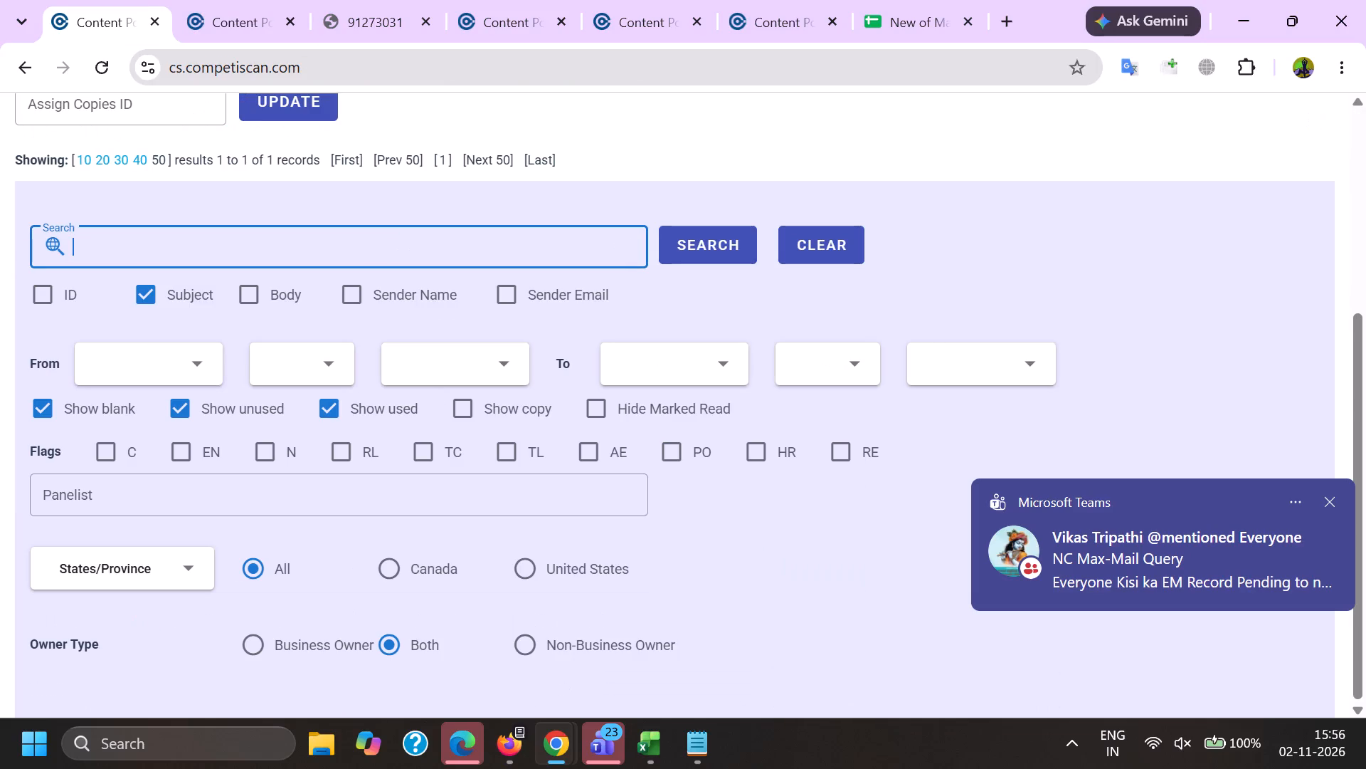
key("shift+quotedbl")
key("ctrl+v")
key("shift+quotedbl")
key("Return")
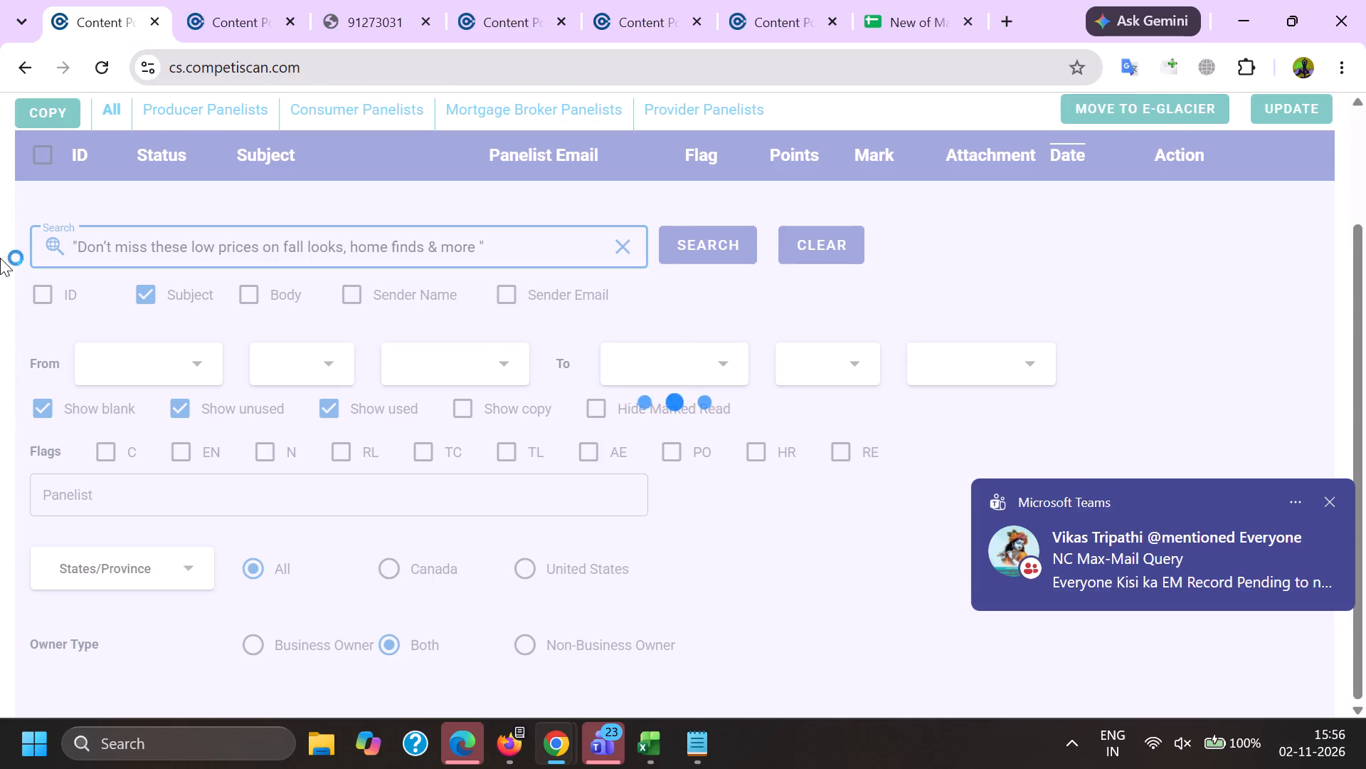
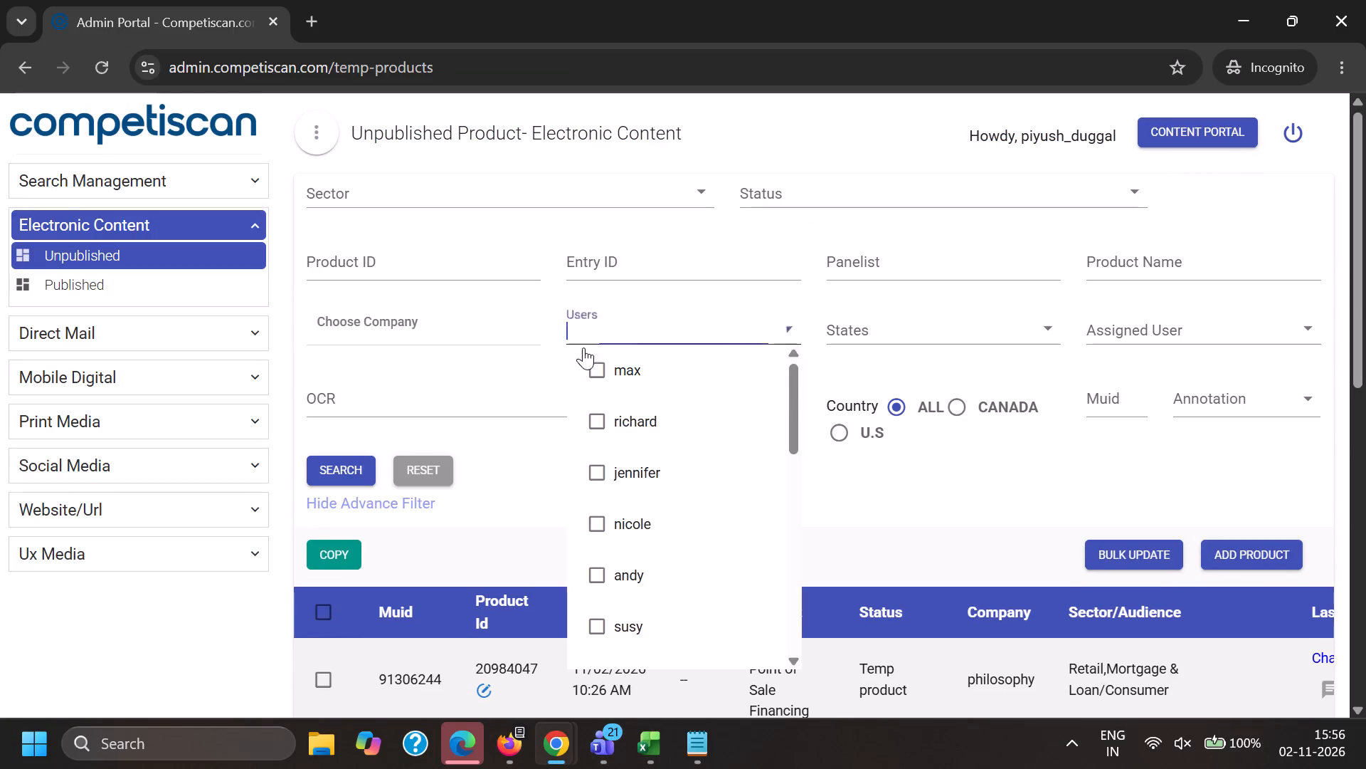
Filter the unpublished electronic content by the signed-in user's account and look through the resulting products.
key("p")
key("i")
key("y")
key("u")
key("s")
key("h")
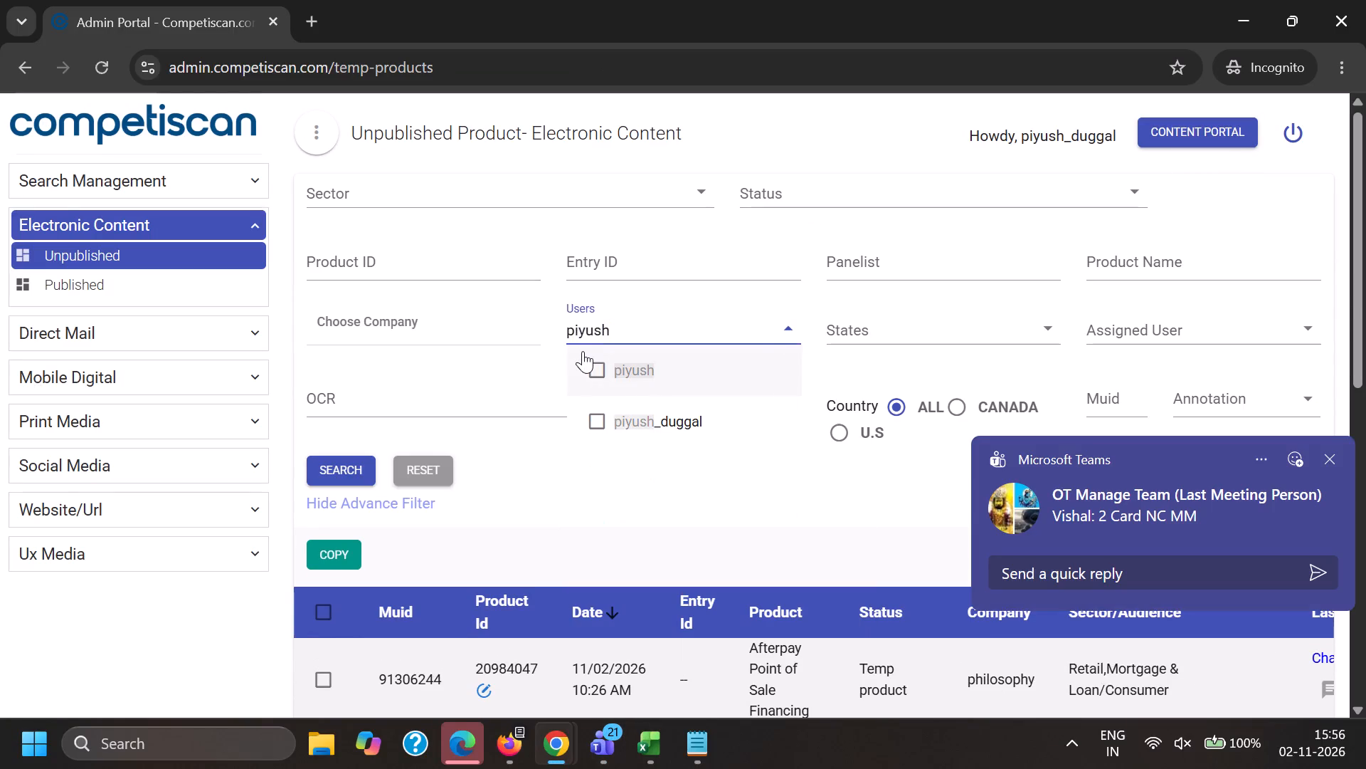
key("shift+underscore")
key("d")
key("u")
type("gga")
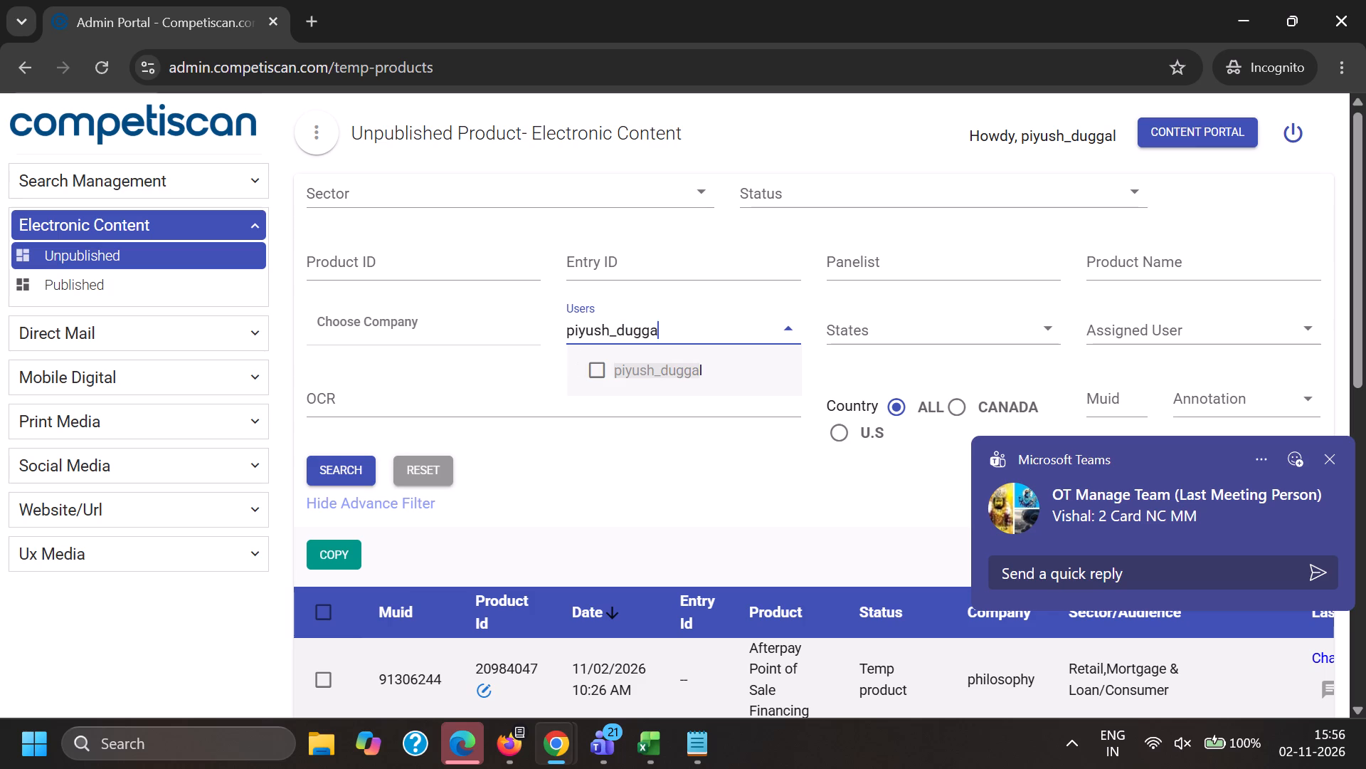
key("l")
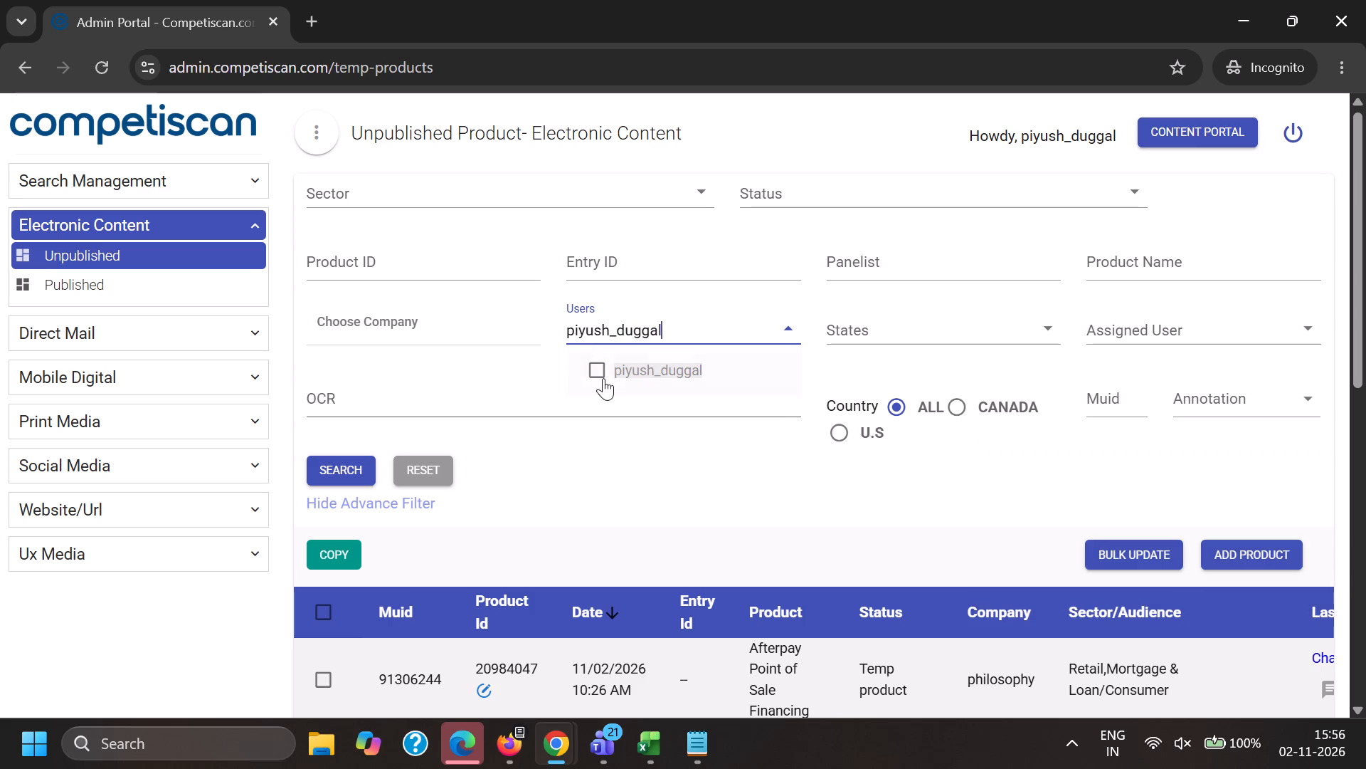
left_click(605, 370)
left_click(334, 481)
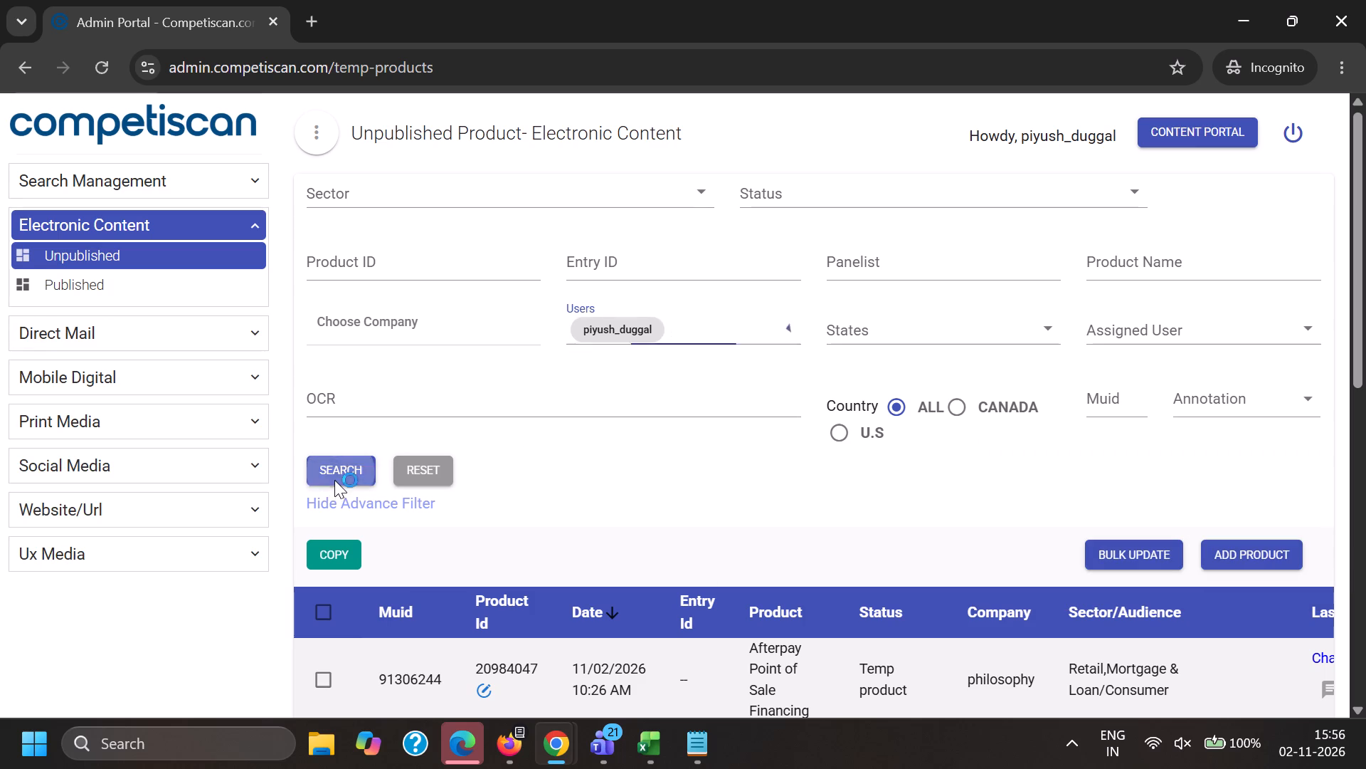
scroll(430, 295, "down", 4)
scroll(487, 335, "down", 6)
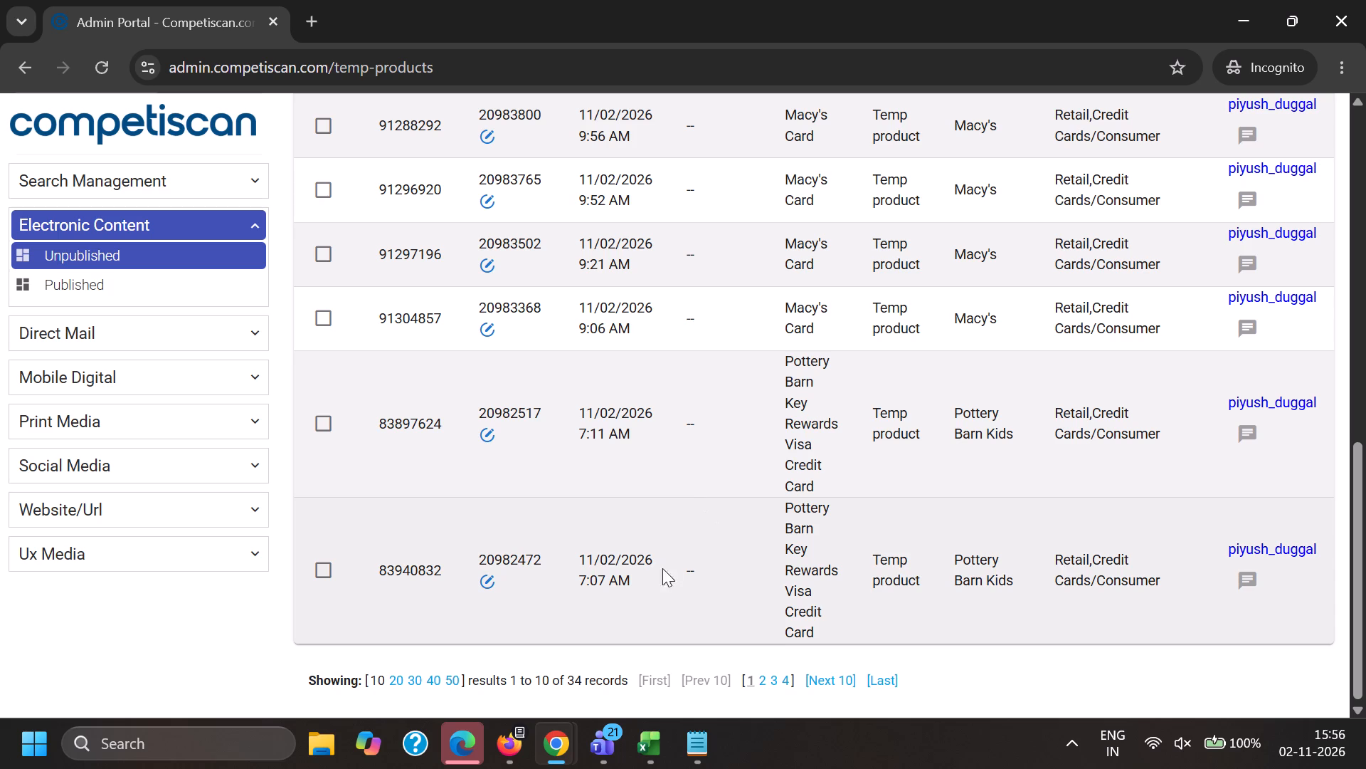
scroll(558, 528, "up", 10)
left_click(650, 754)
left_click(879, 652)
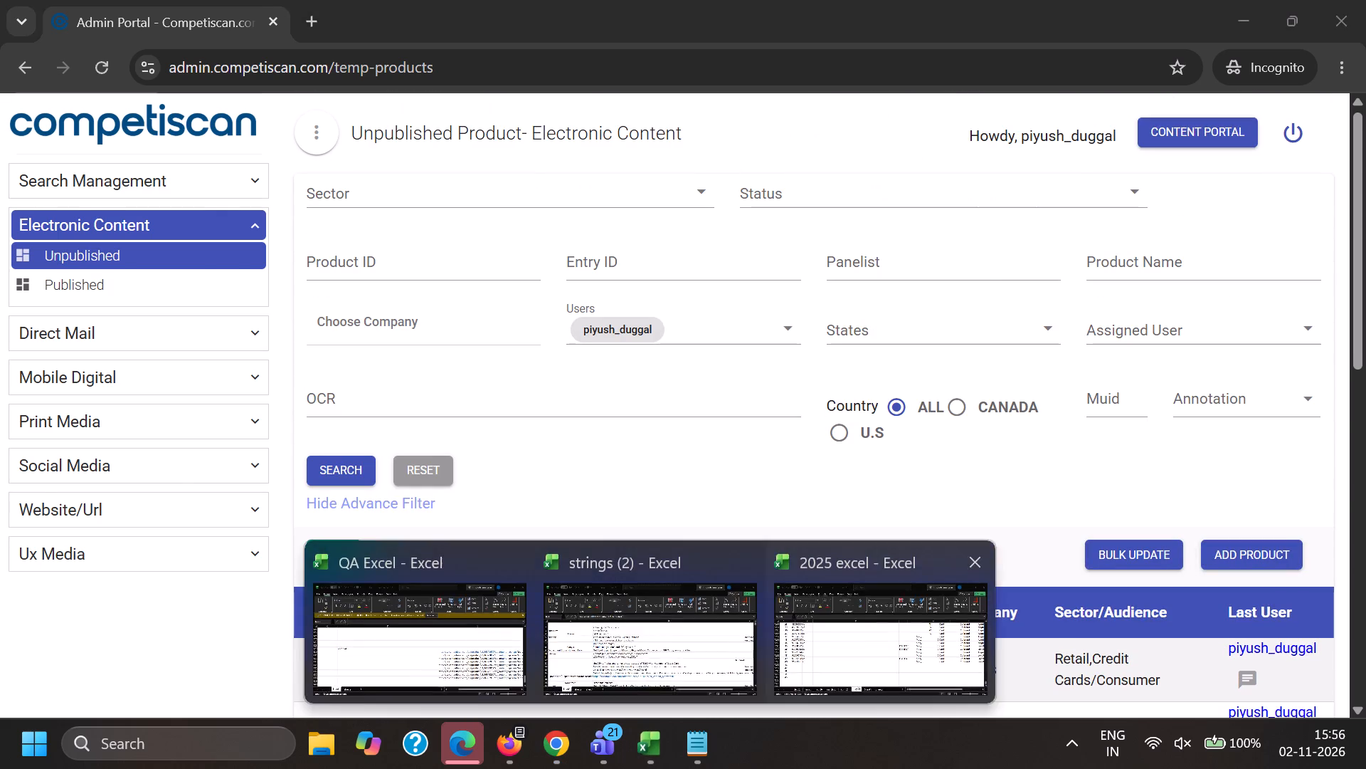
left_click(608, 399)
key("Left")
key("Left")
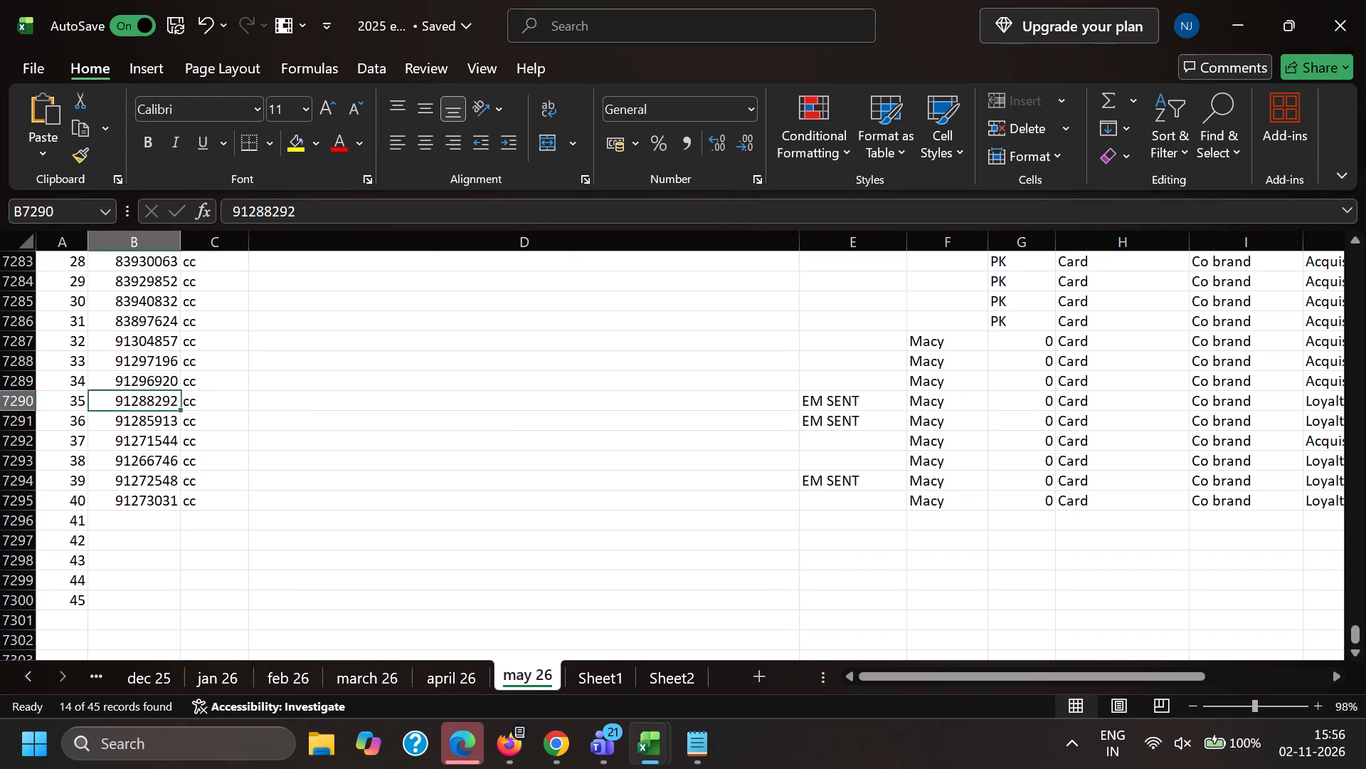
key("alt+Tab")
scroll(595, 419, "down", 3)
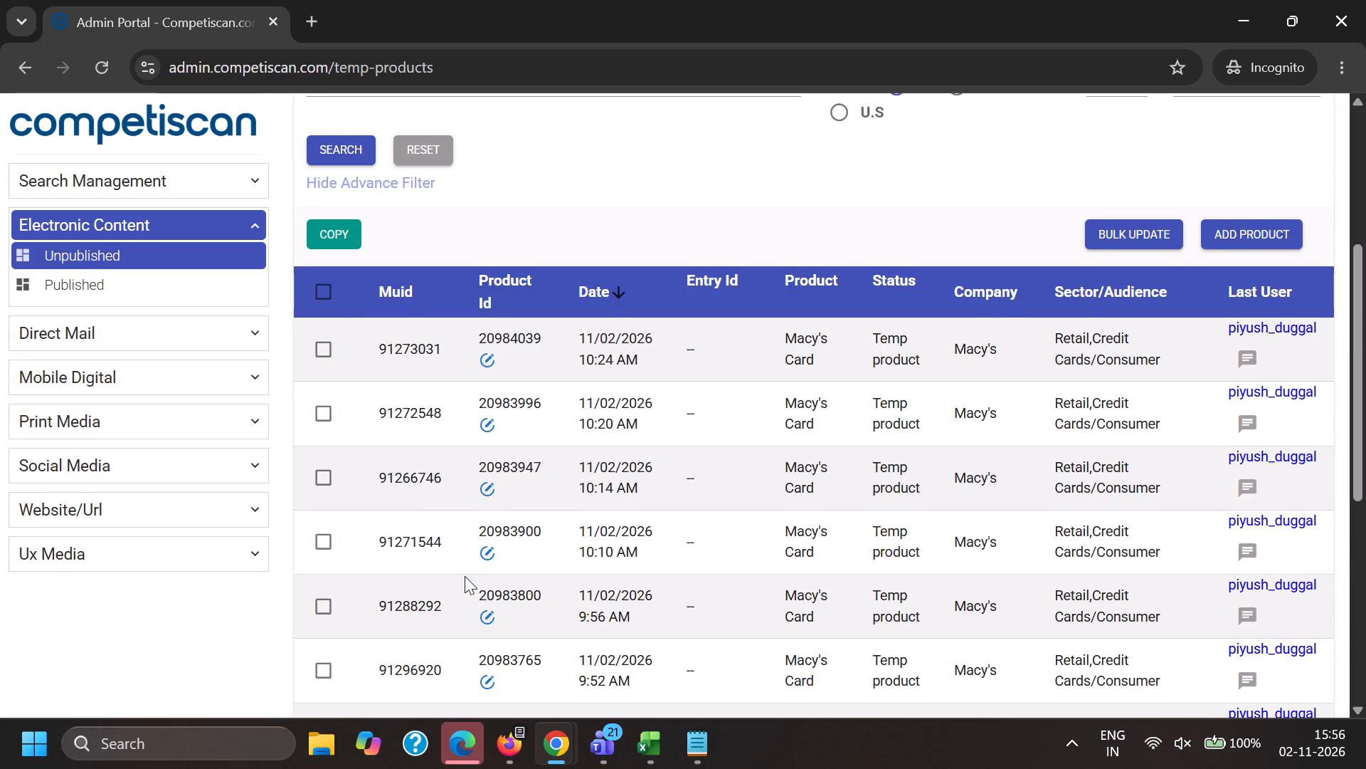
scroll(465, 577, "down", 1)
double_click(402, 498)
key("ctrl+c")
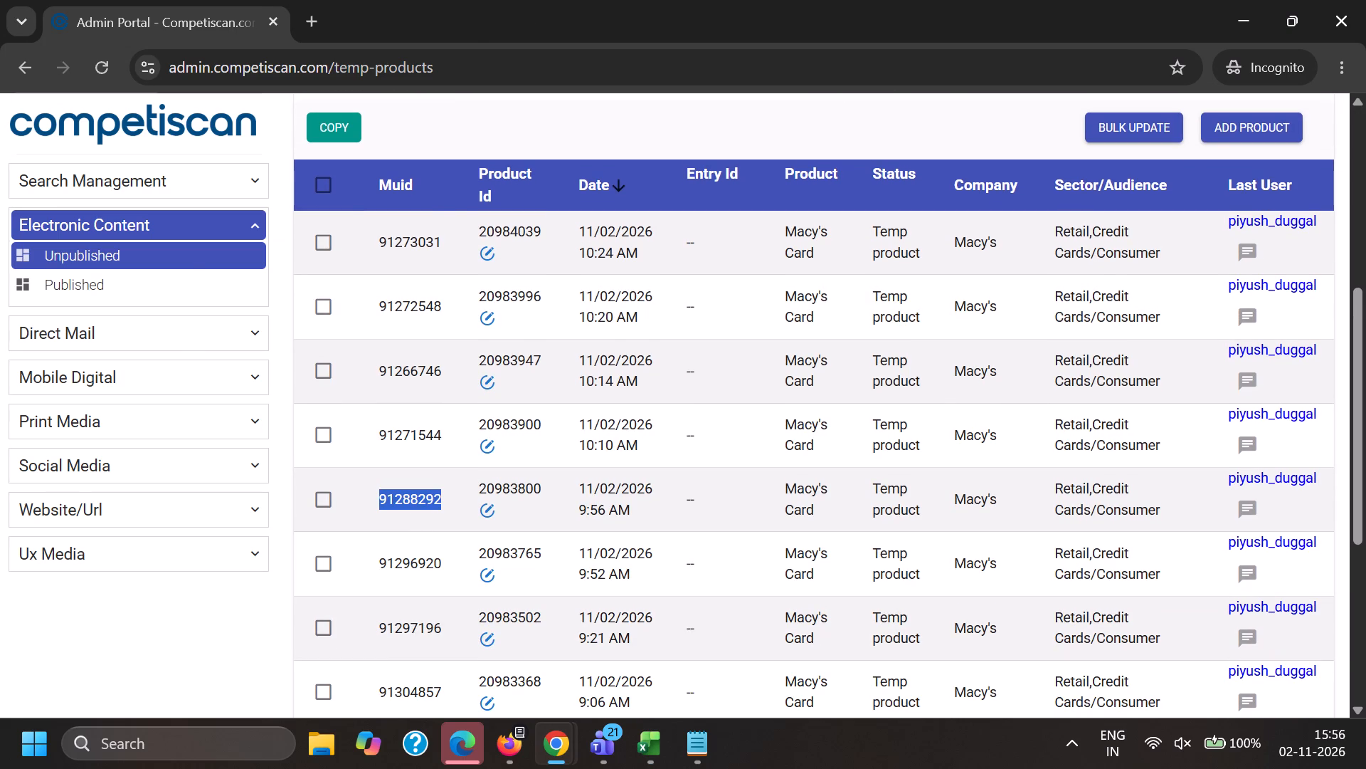
Copy ID 91285913 from the may 26 sheet in Excel and find it on the admin portal's unpublished products page.
key("alt+Tab")
key("alt+Tab")
key("alt+Tab")
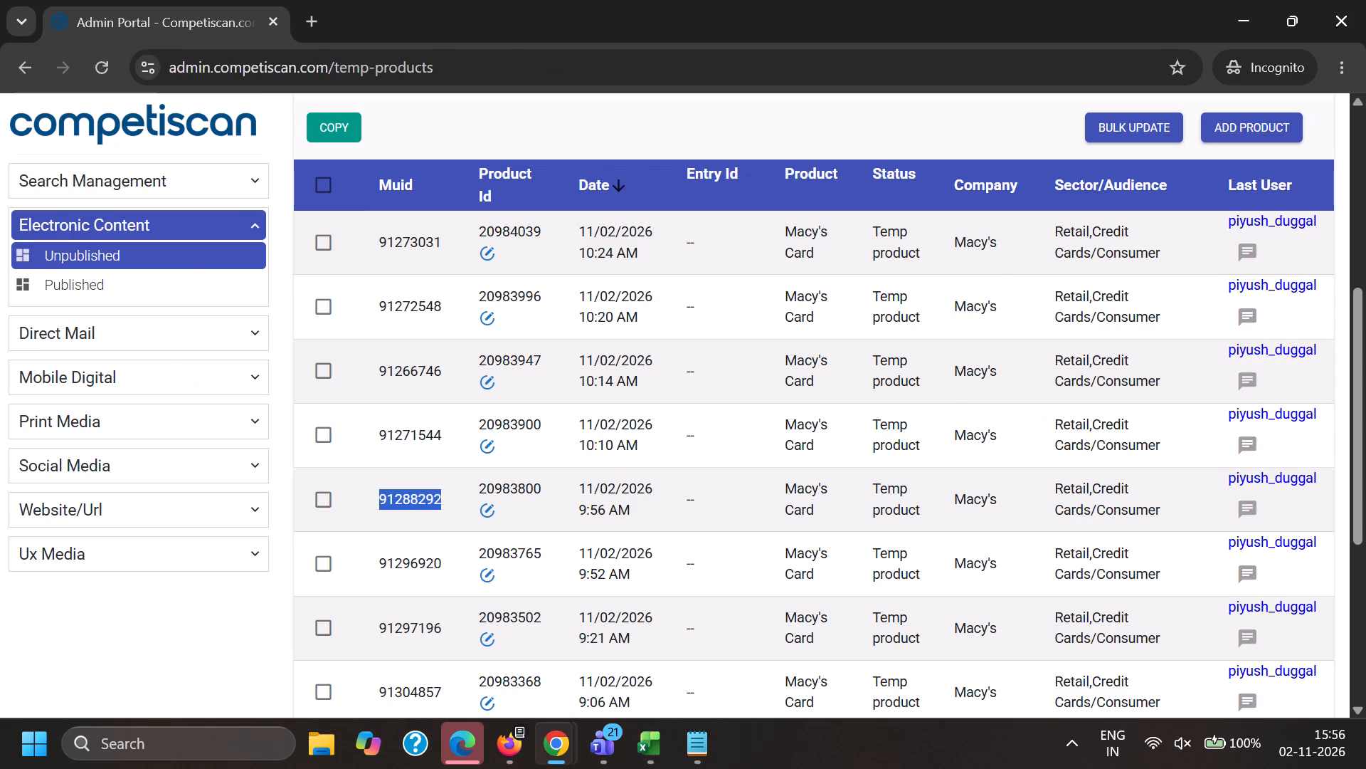
left_click(162, 417)
key("ctrl+c")
key("alt+Tab")
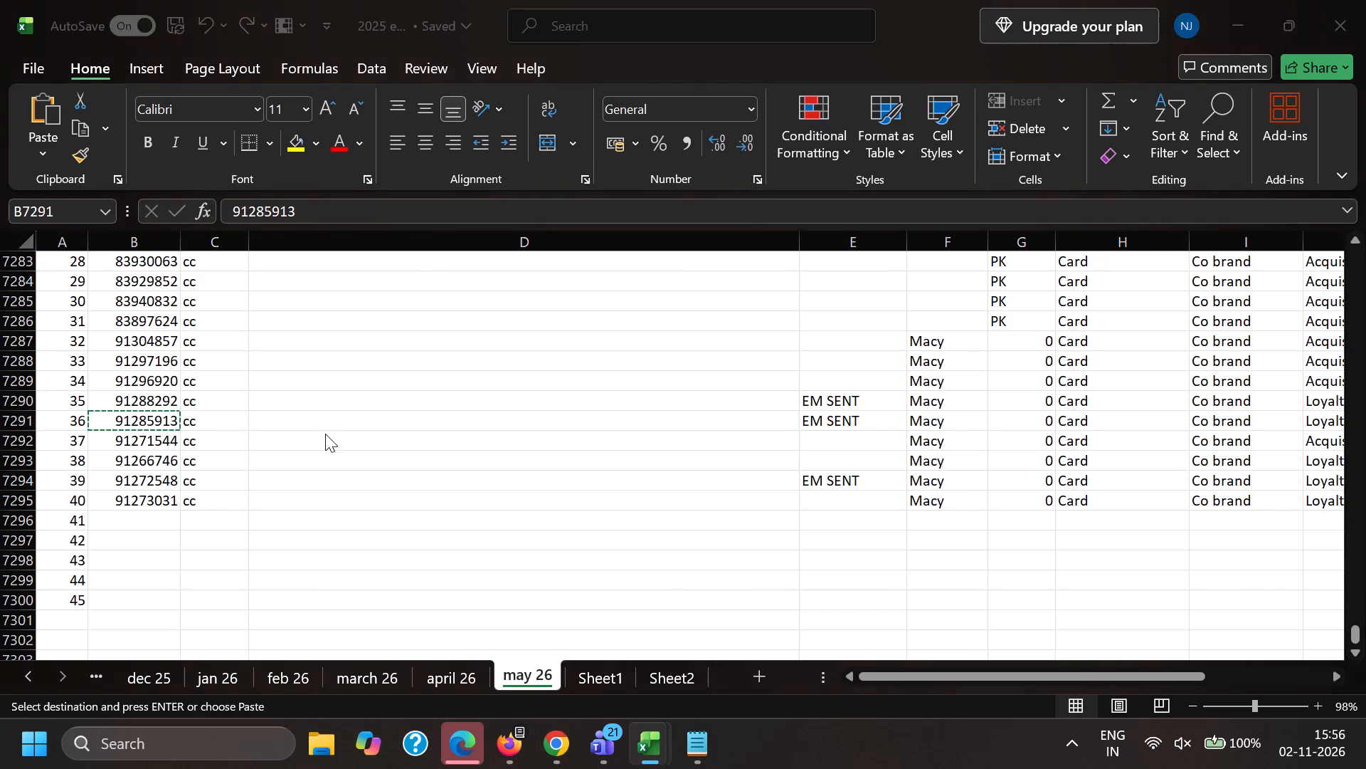
key("ctrl+f")
key("ctrl+v")
double_click(403, 492)
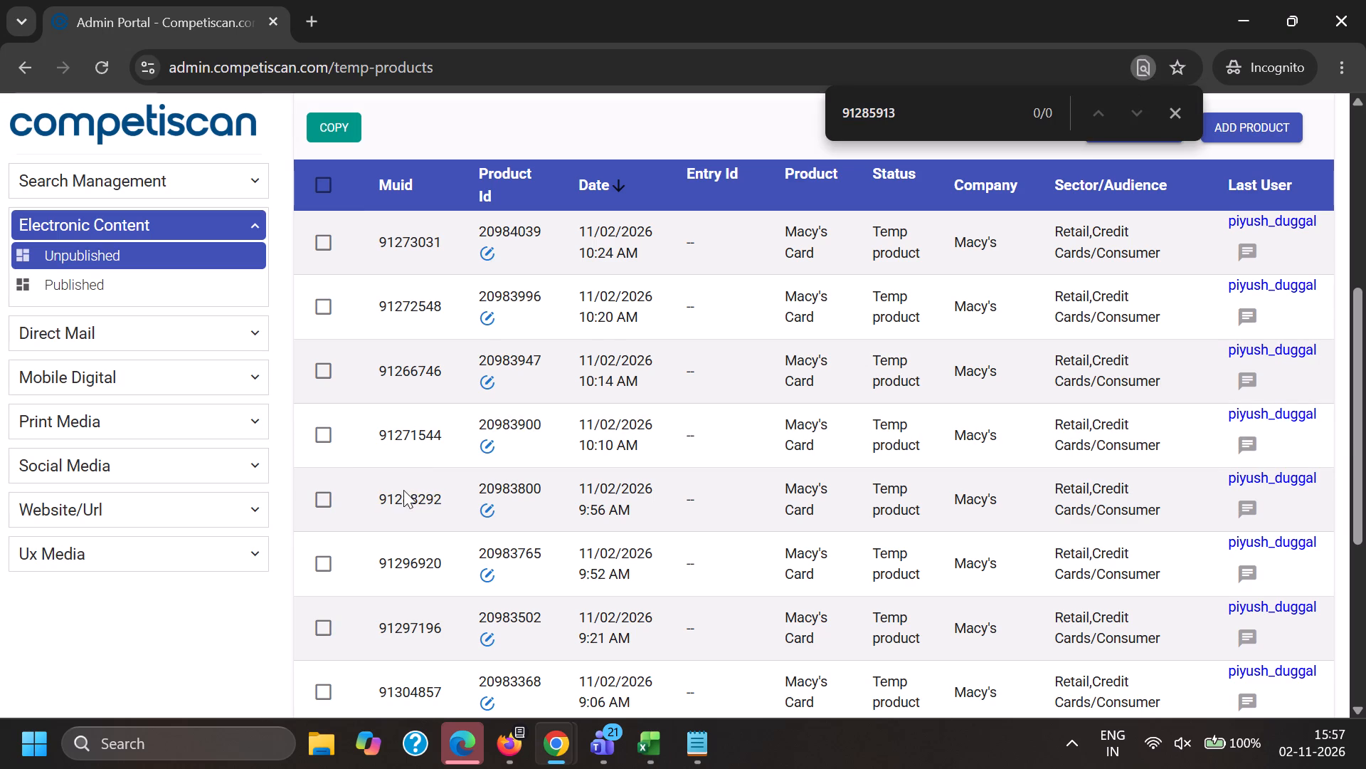
double_click(417, 505)
key("ctrl+c")
left_click(568, 751)
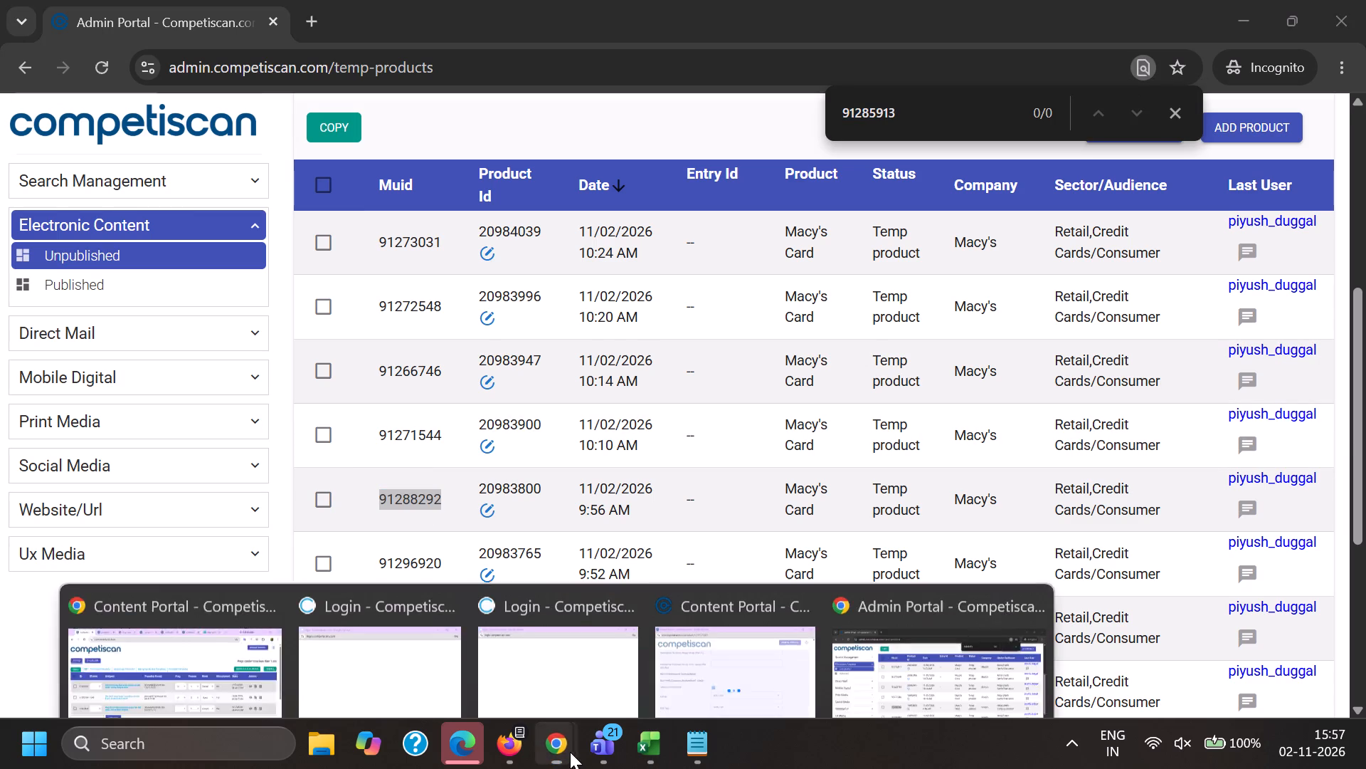
left_click(230, 617)
left_click(243, 0)
double_click(449, 55)
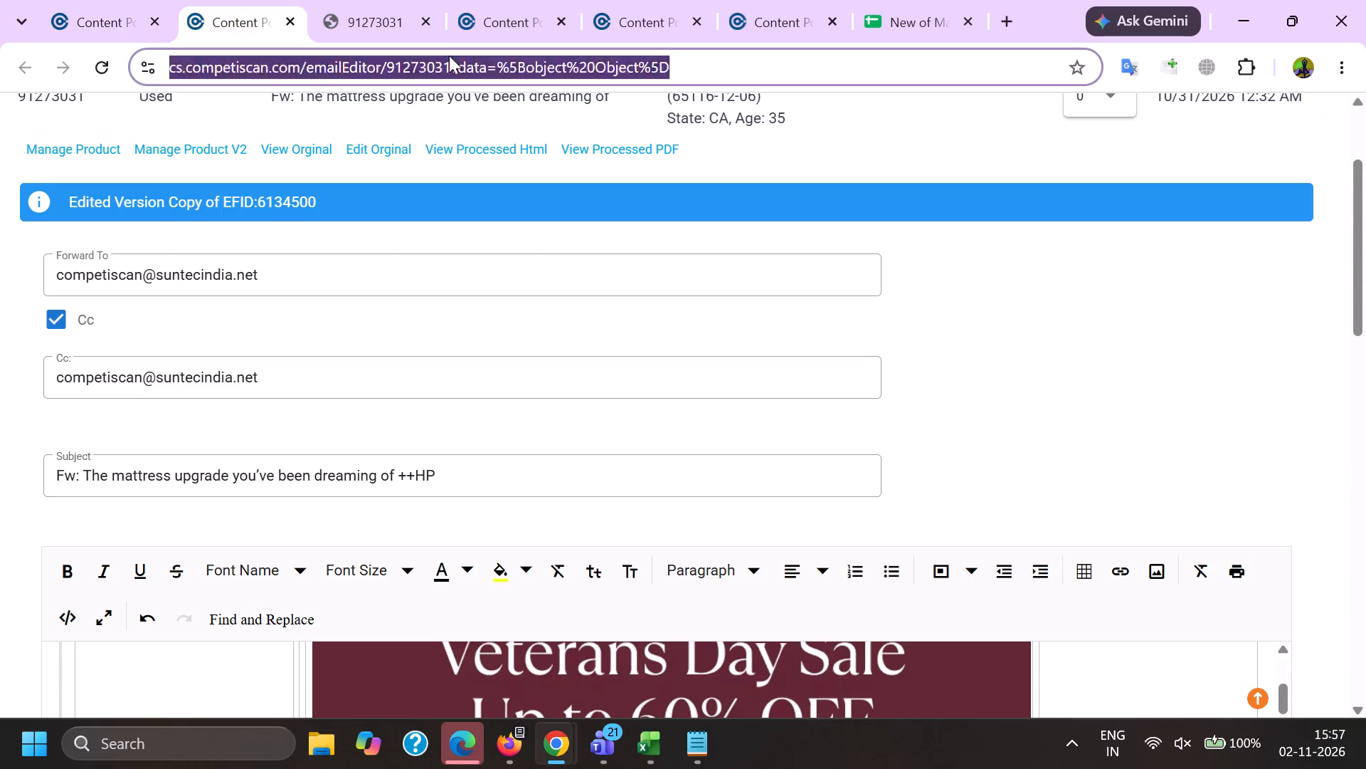
double_click(455, 71)
key("ctrl+v")
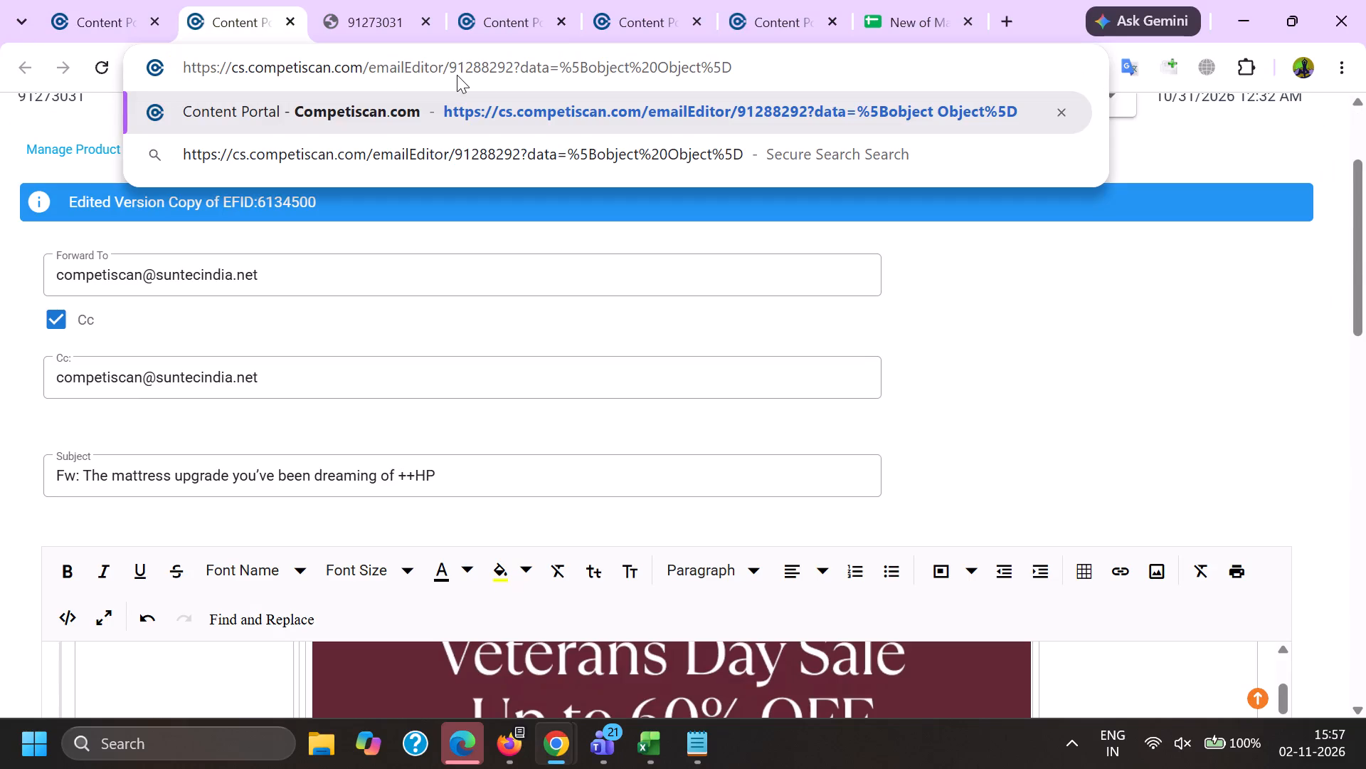
key("Return")
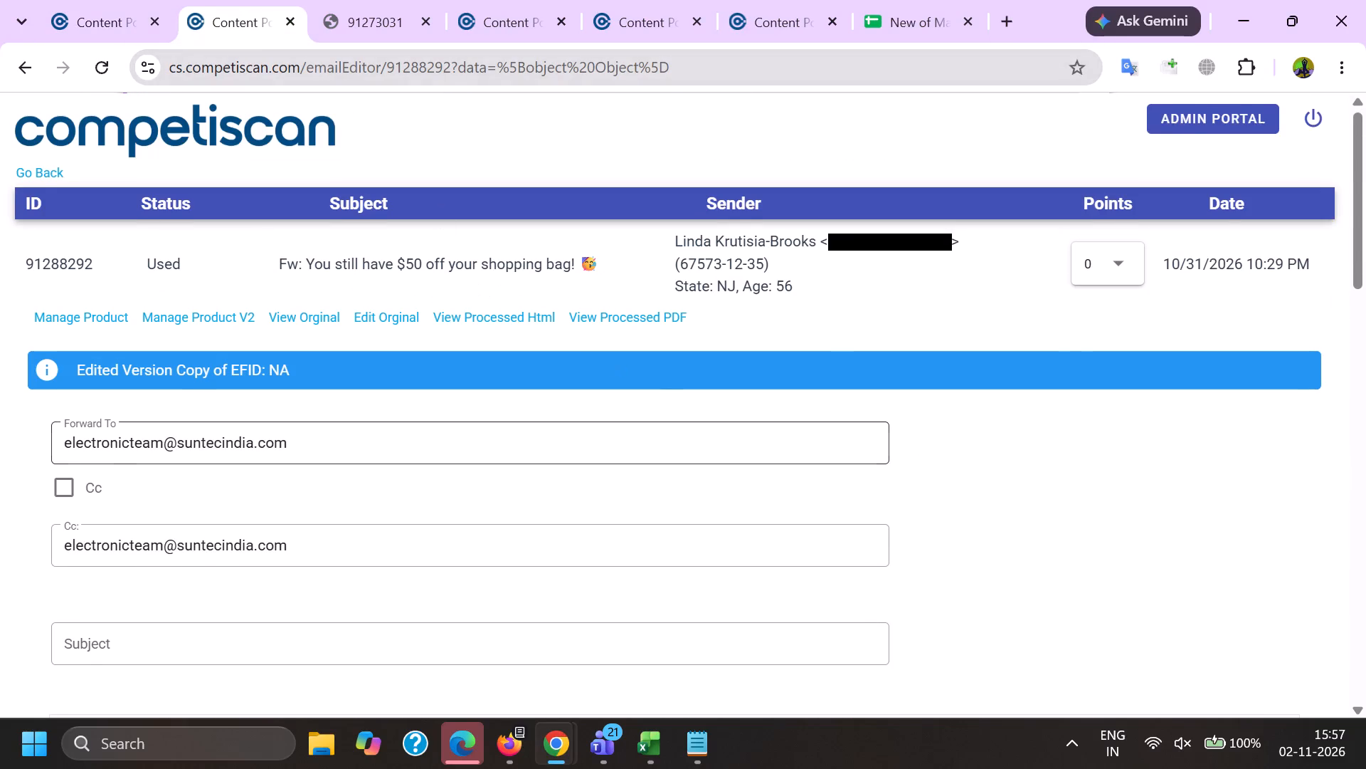
scroll(812, 436, "down", 20)
scroll(812, 436, "down", 3)
key("alt+Tab")
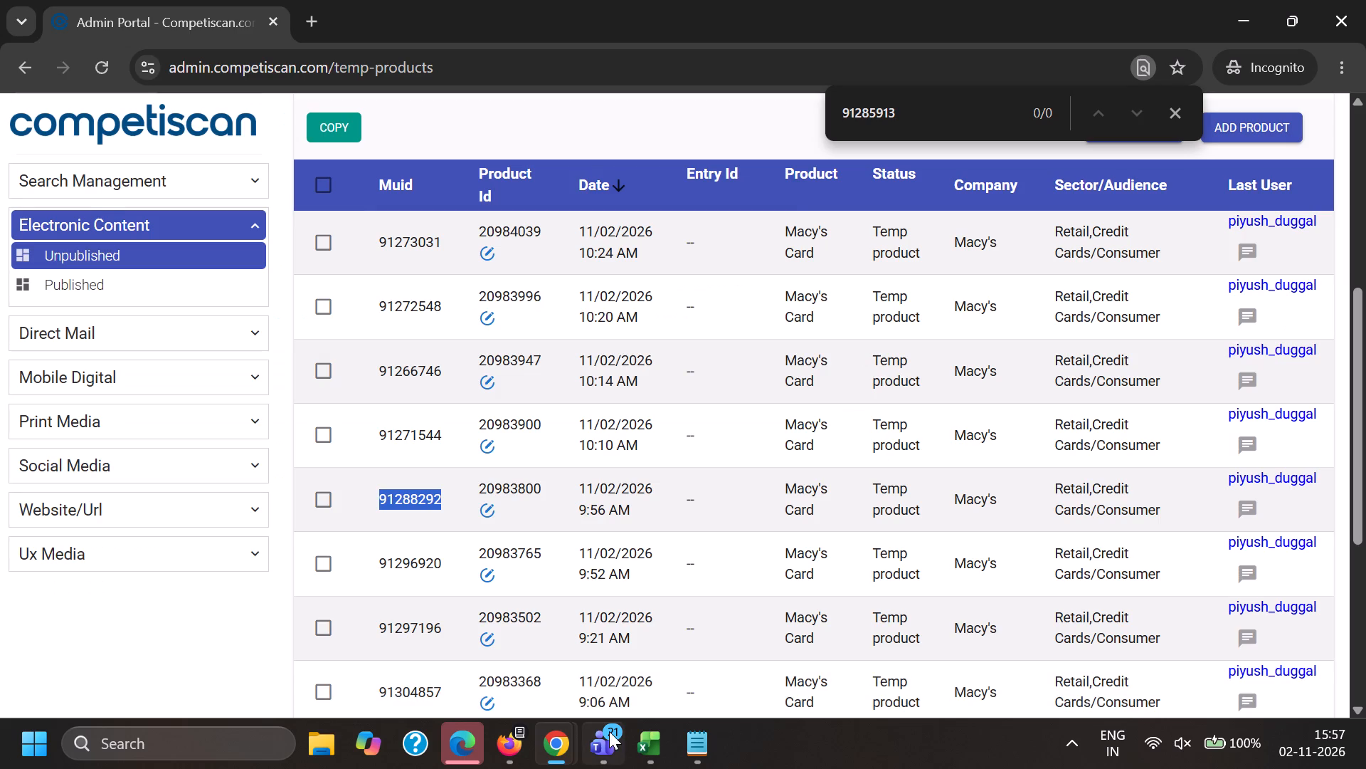
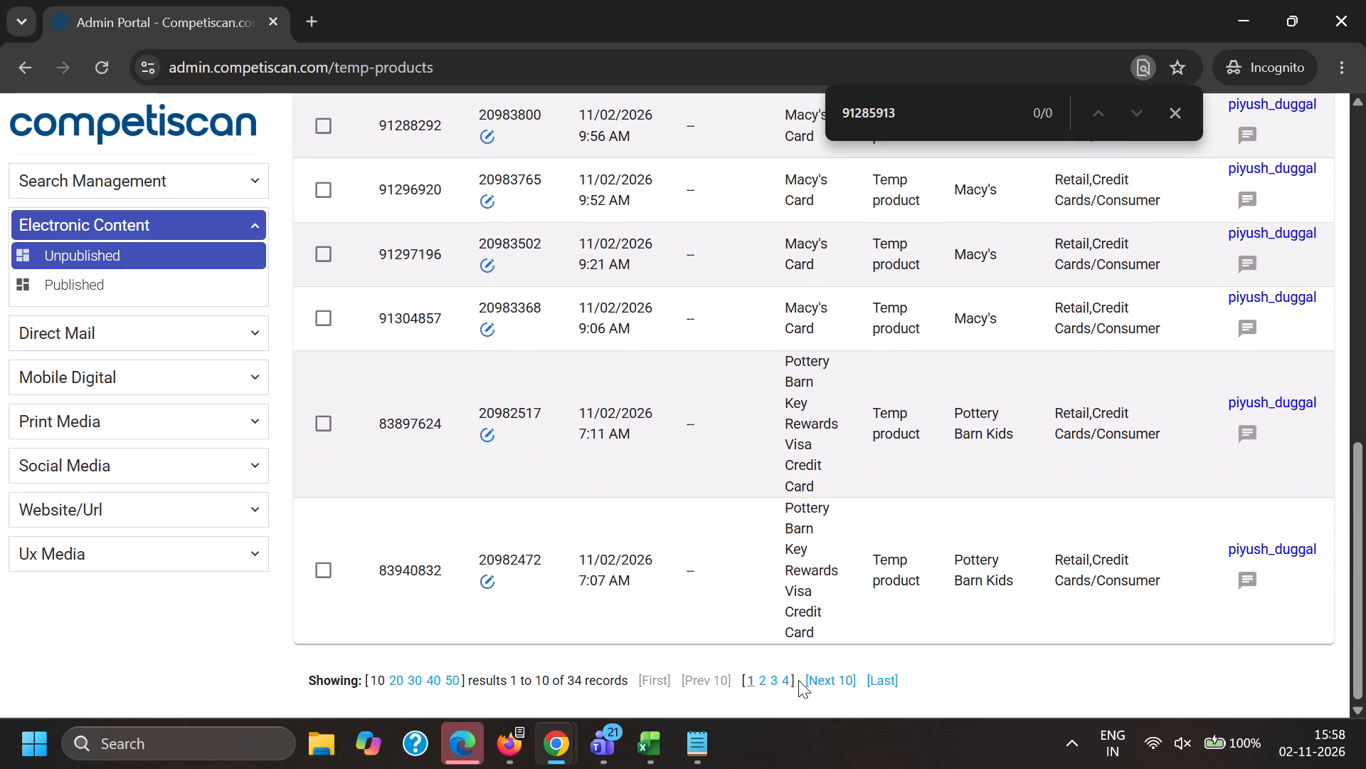
On page 4 of the unpublished list, open the edit pages of Capital One products 20979609, 20979659 and 20979689.
left_click(786, 679)
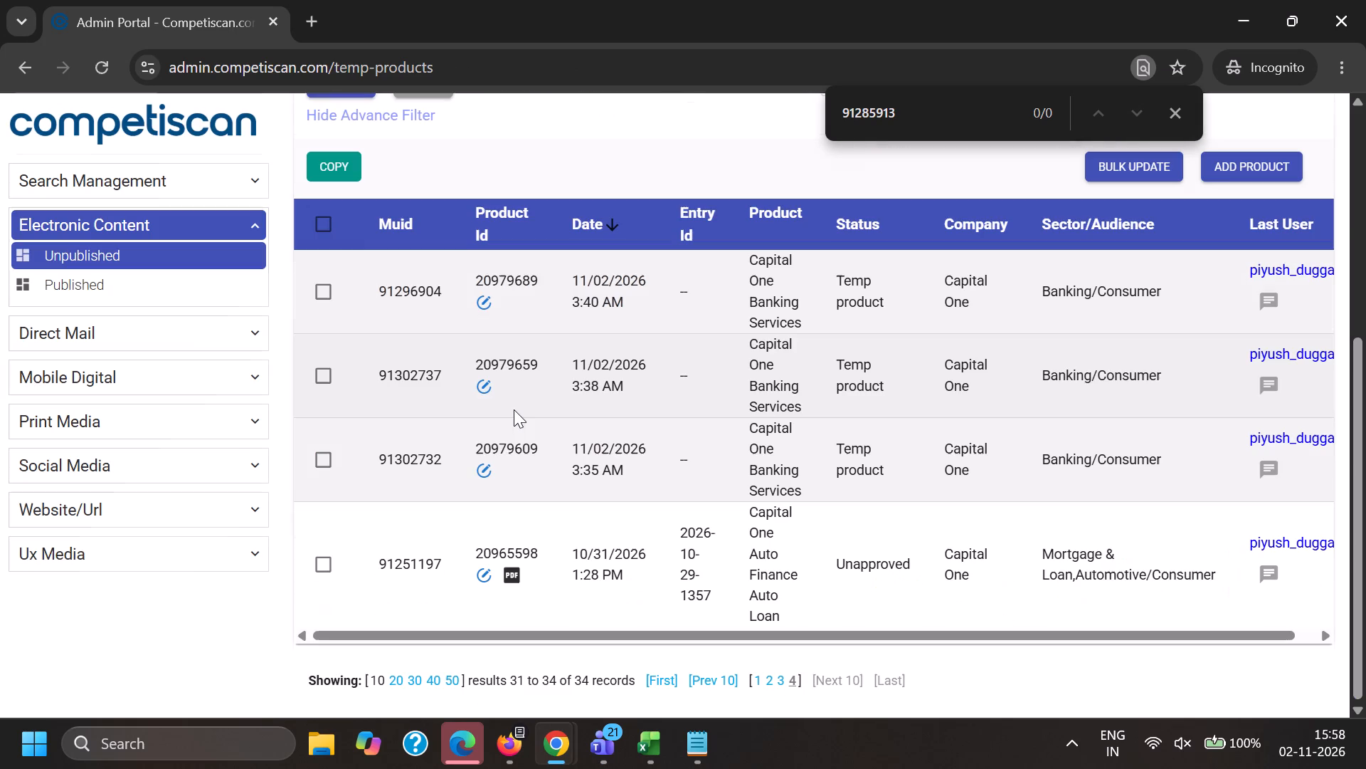
scroll(507, 407, "down", 4)
left_click(488, 471, "ctrl")
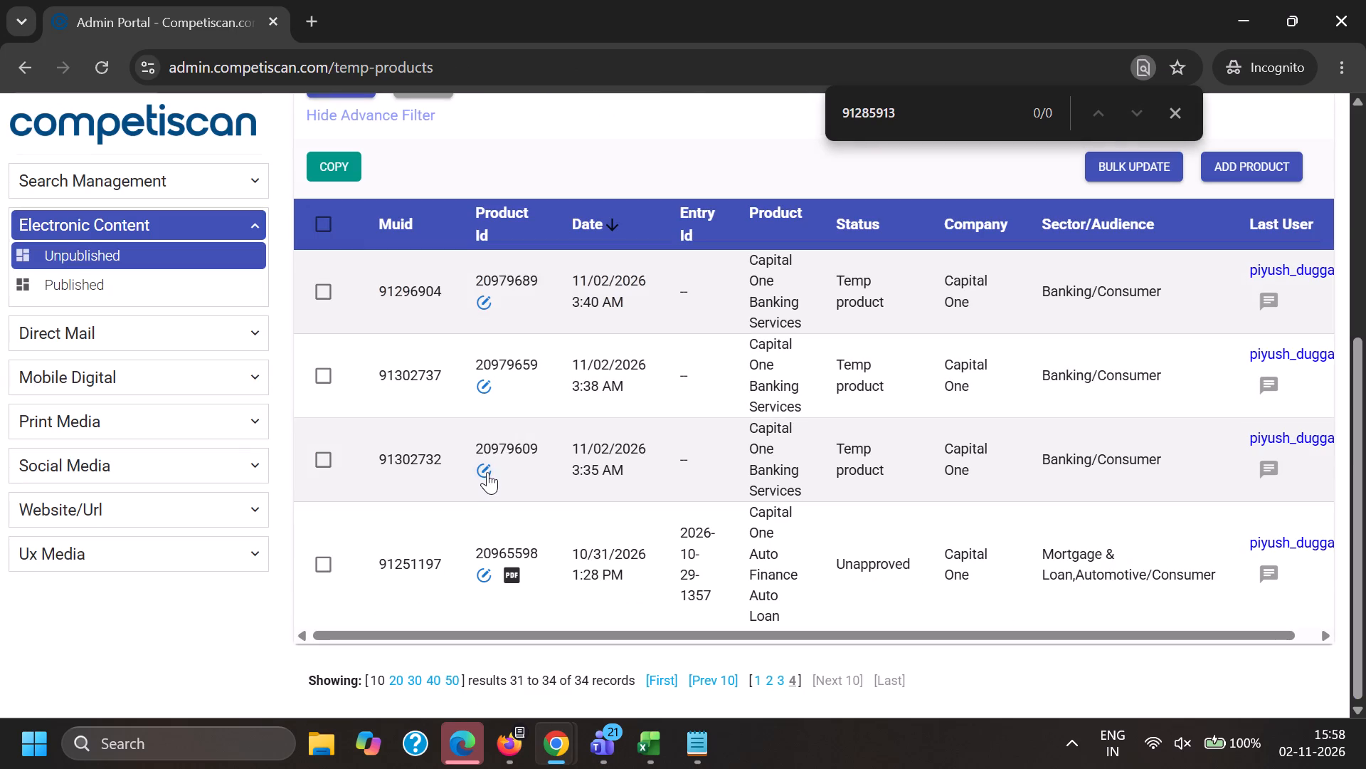
left_click(487, 387, "ctrl")
left_click(485, 301, "ctrl")
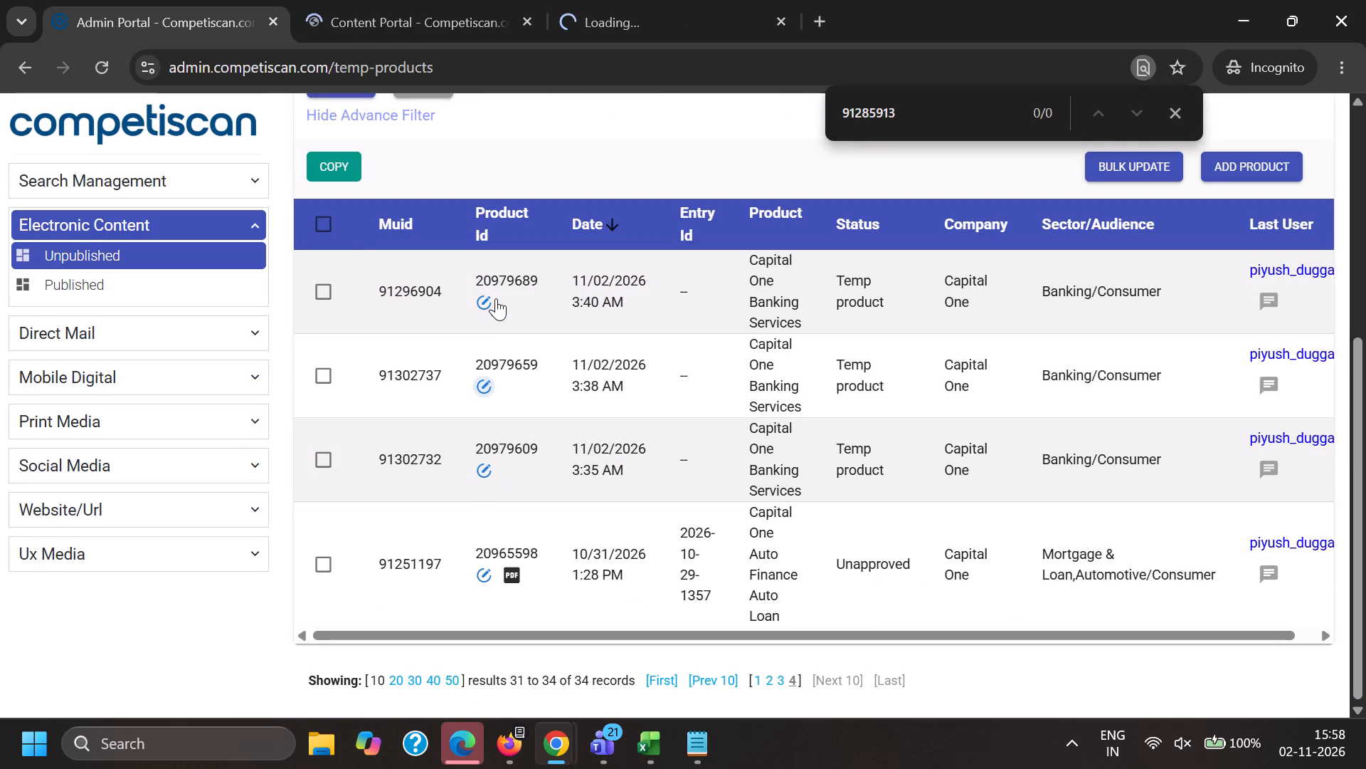
Copy product 20979609's page link and paste it into LINKS cell D7256 of the may 26 sheet in the 2025 Excel workbook.
left_click(331, 0)
triple_click(384, 69)
key("ctrl+a")
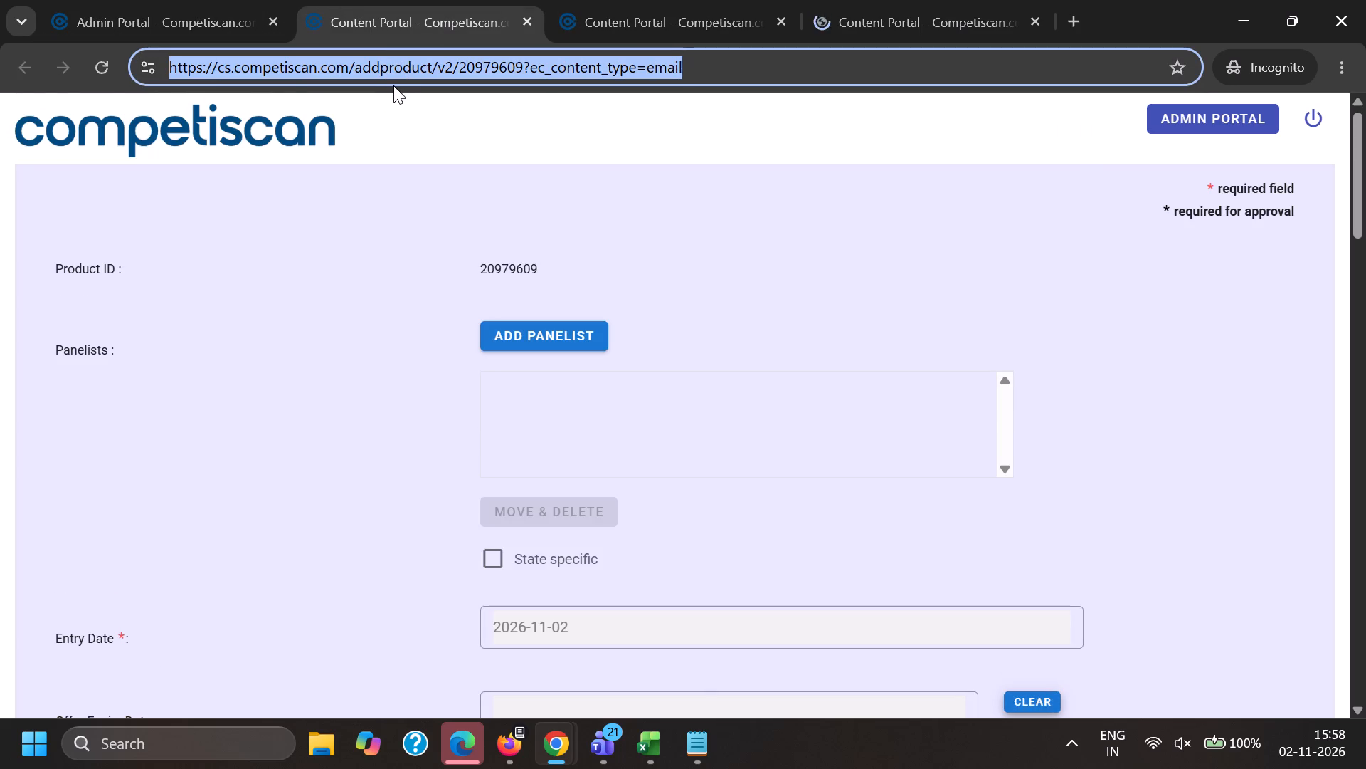
key("ctrl+c")
left_click(655, 768)
left_click(827, 681)
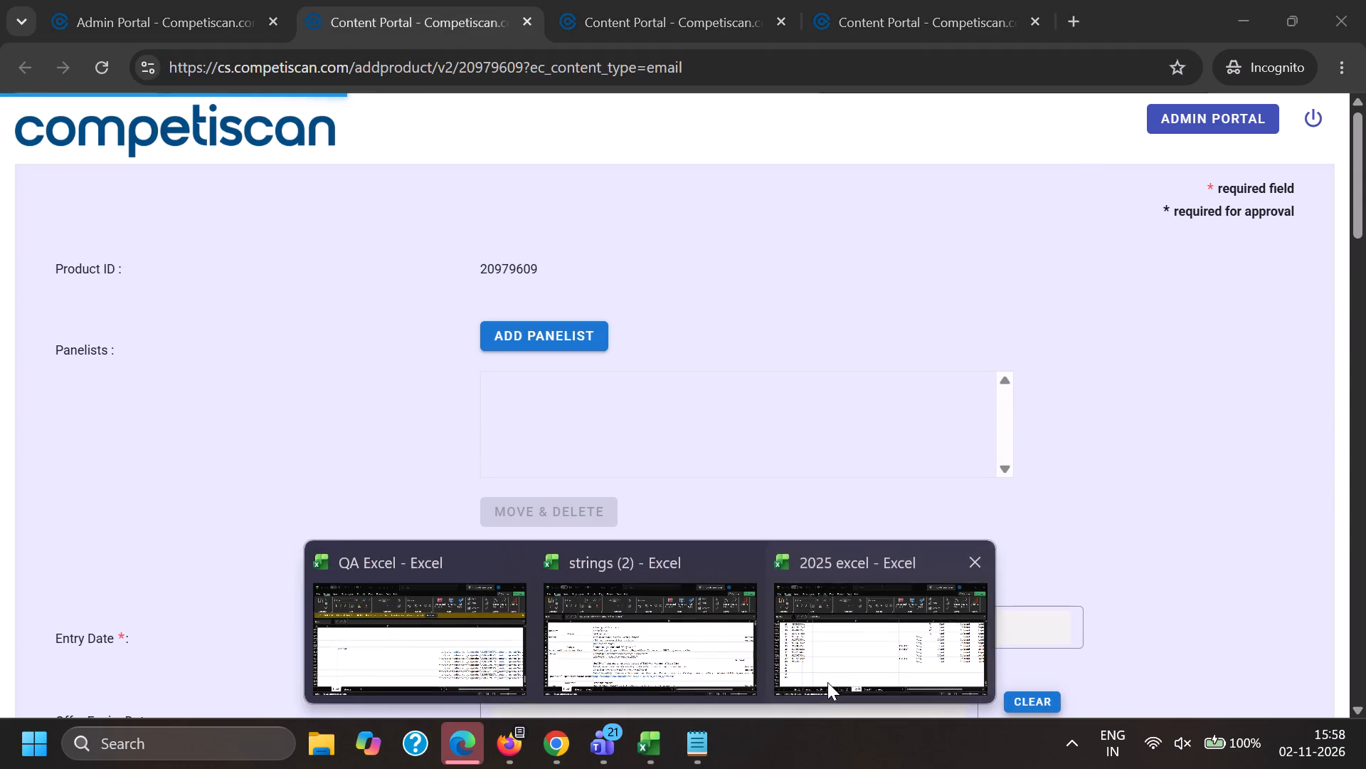
scroll(483, 472, "up", 8)
scroll(347, 411, "up", 3)
left_click(337, 403)
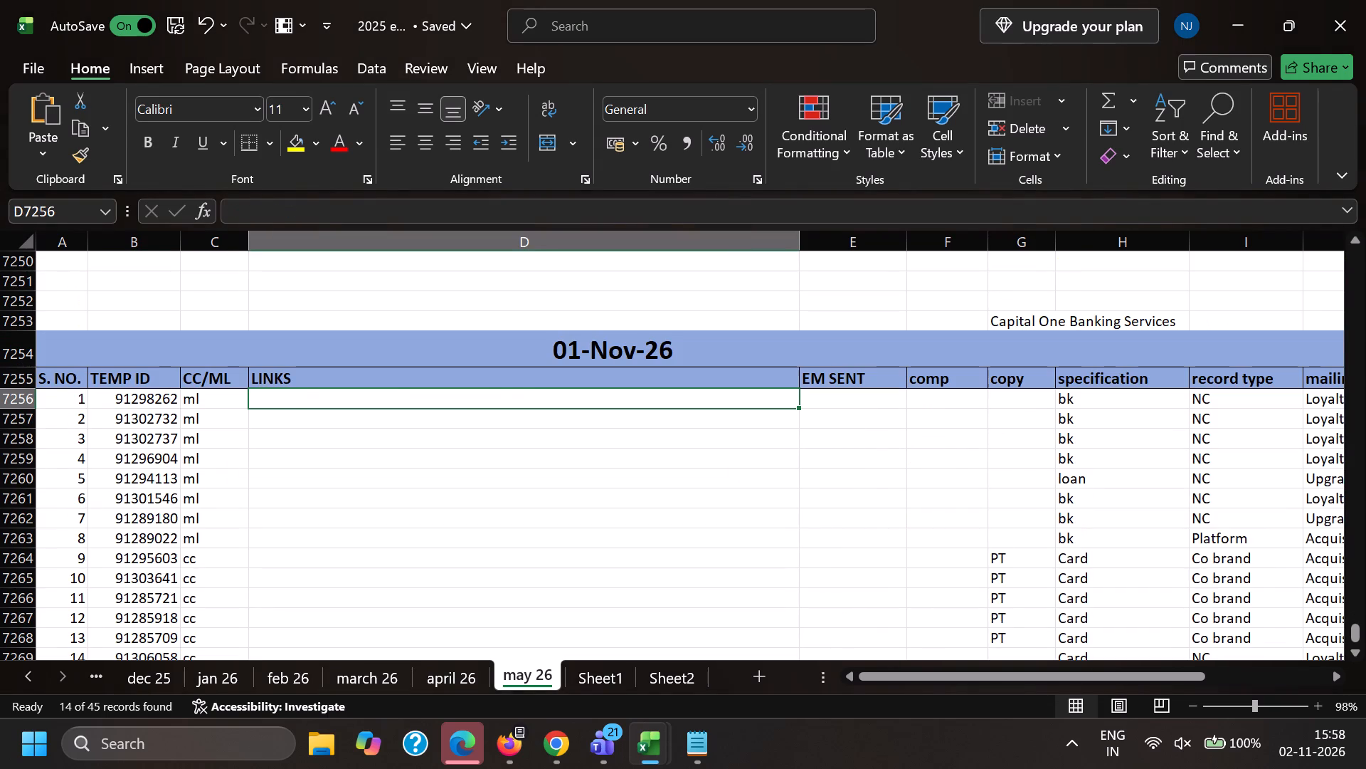
key("ctrl+v")
Select the next LINKS cell in the may 26 sheet, then copy product 20979659's page link from the Chrome content portal.
left_click(337, 428)
key("alt+Tab")
left_click(630, 0)
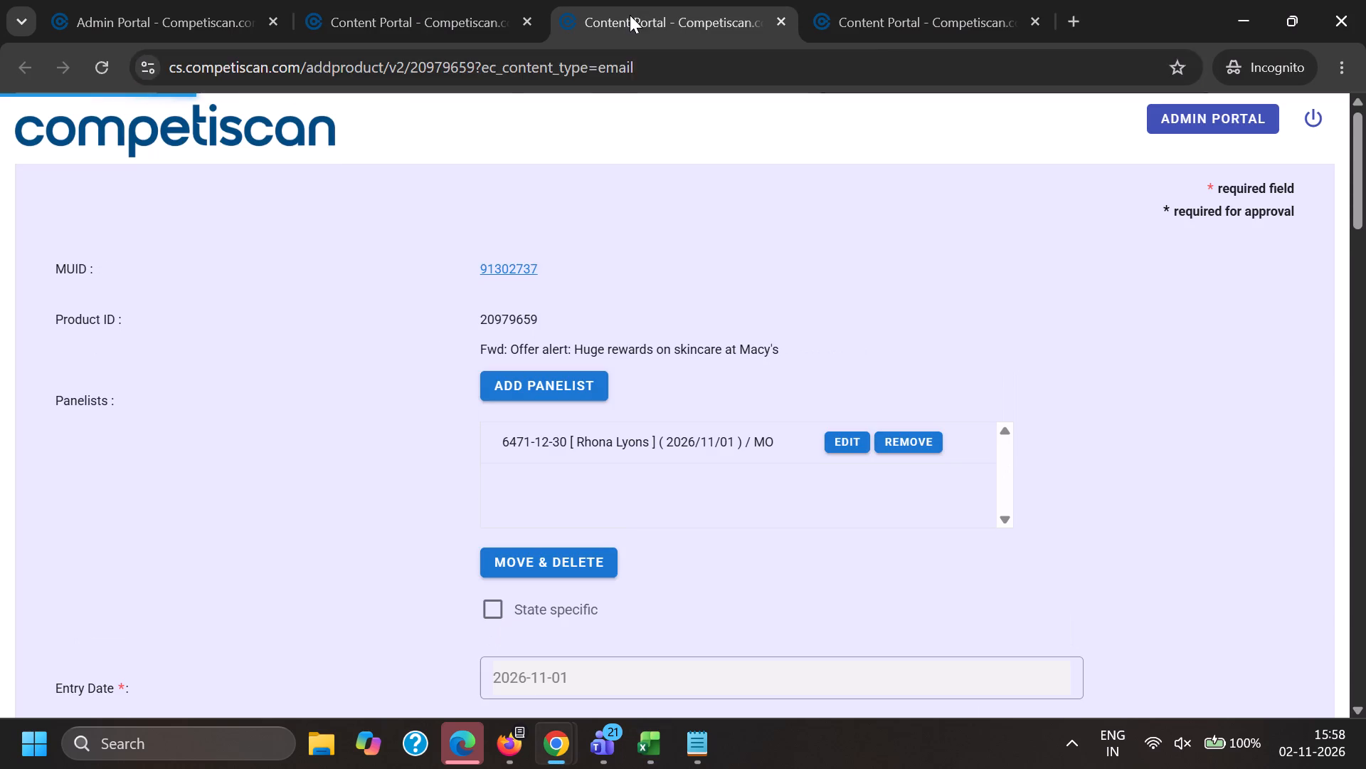
triple_click(611, 63)
key("ctrl+a")
key("ctrl+c")
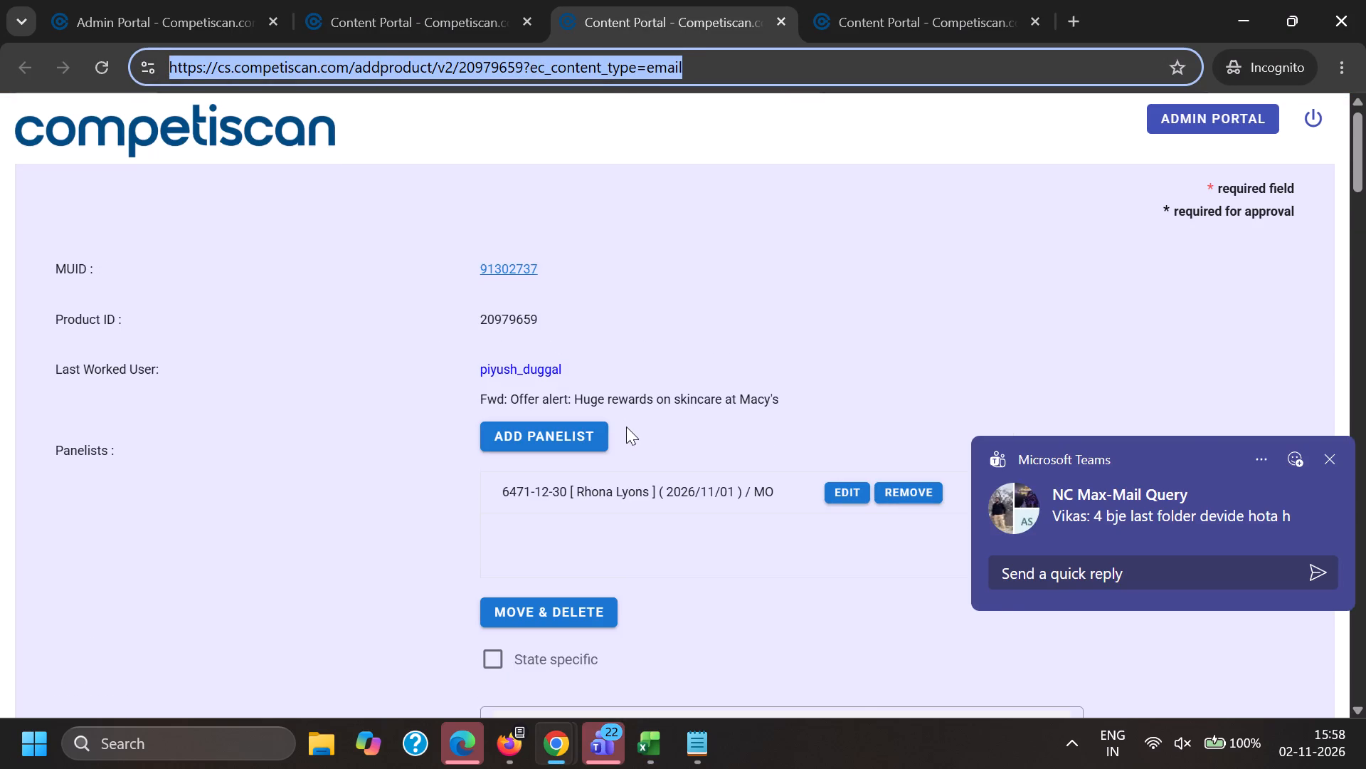
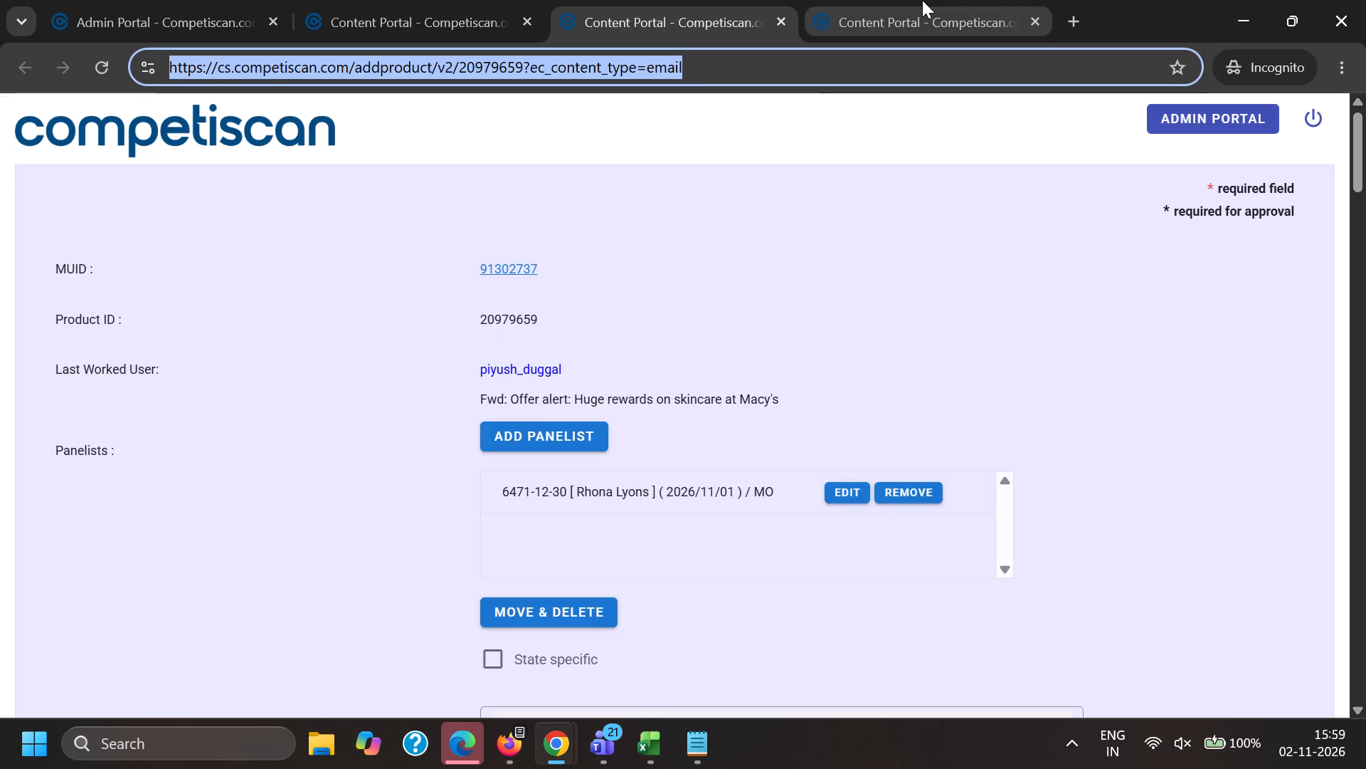
Copy product 20979689's page link and paste it into LINKS cell D7258 of the may 26 sheet in the Excel workbook.
left_click(921, 0)
triple_click(858, 80)
key("ctrl+c")
key("ctrl+c")
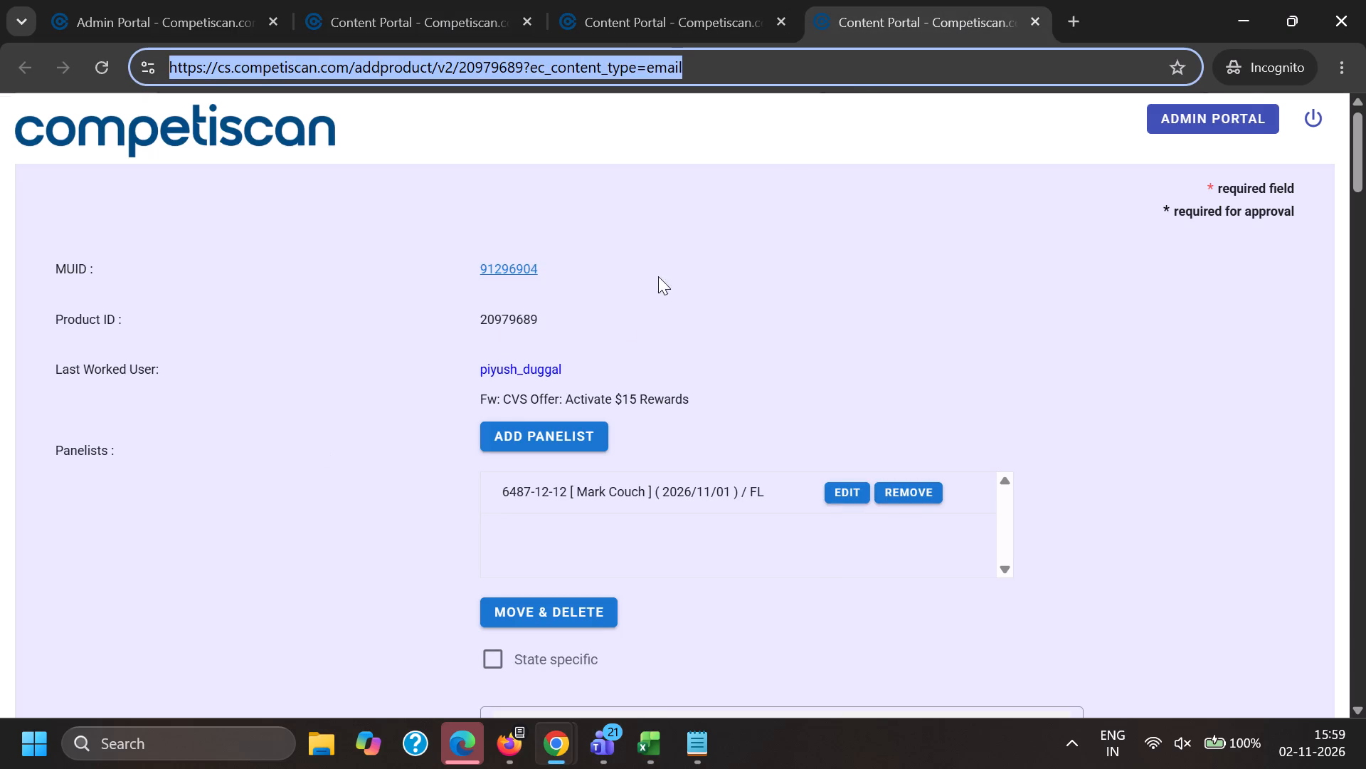
key("alt+Tab")
left_click(529, 249)
key("ctrl+v")
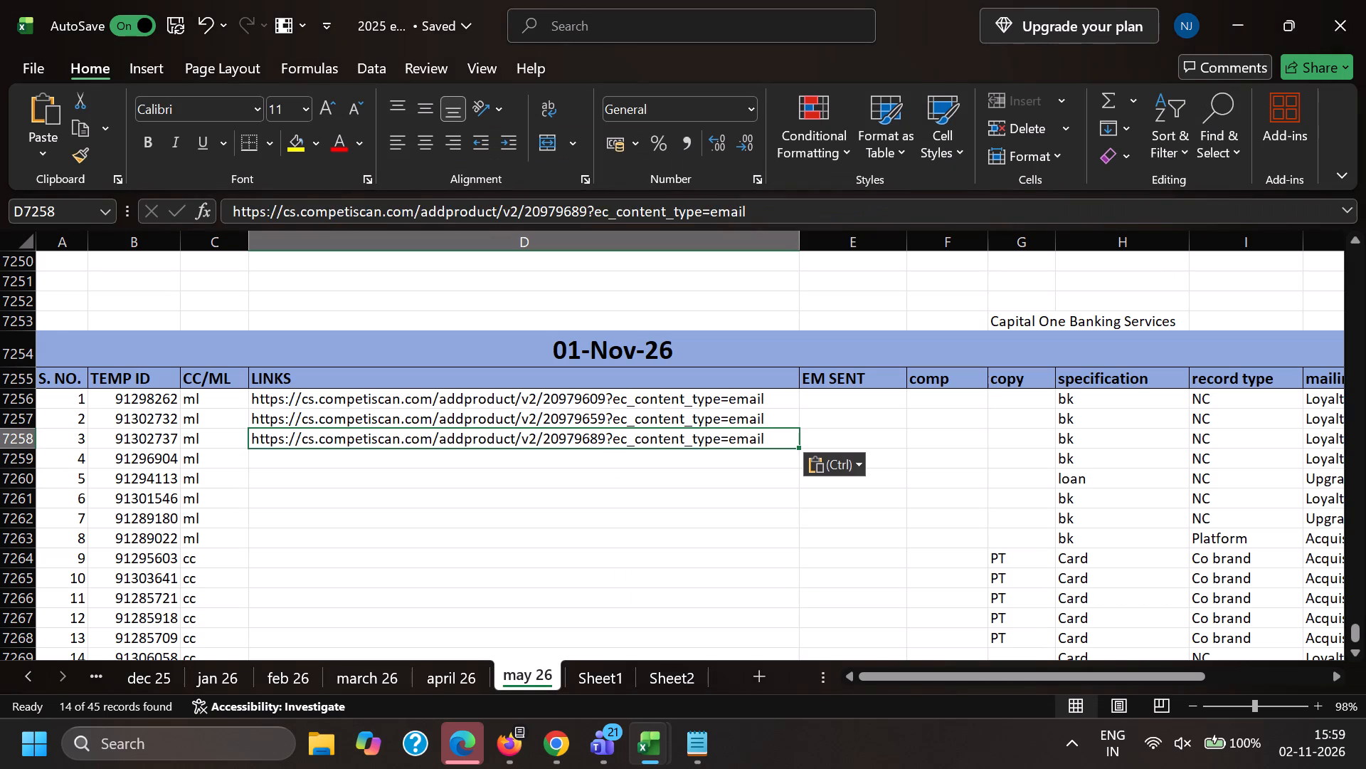
left_click(465, 464)
Back in Chrome, open the processed PDFs of products 20979609, 20979659 and 20979689 and view the first one.
key("alt+Tab")
left_click(353, 0)
scroll(803, 385, "down", 5)
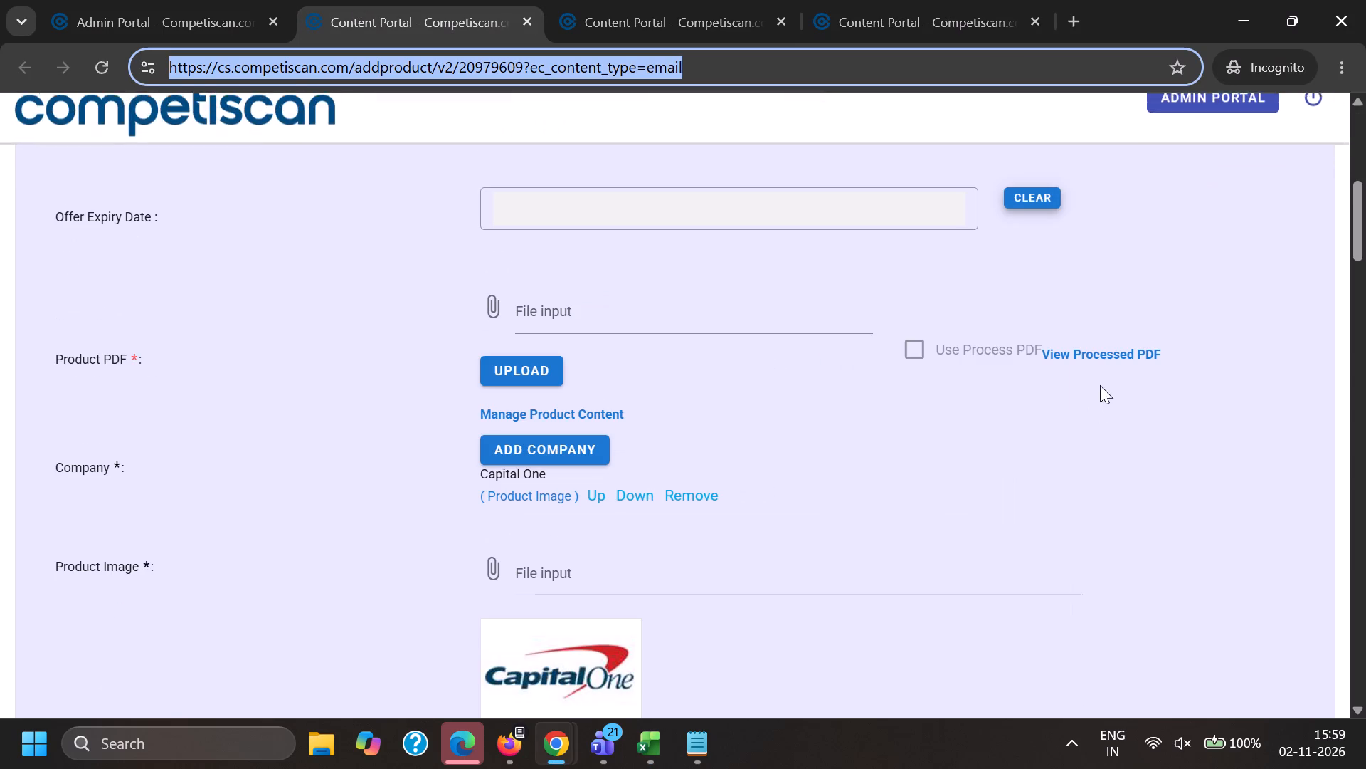
left_click(1081, 355, "ctrl")
key("ctrl+Tab")
key("ctrl+Tab")
scroll(1080, 351, "down", 6)
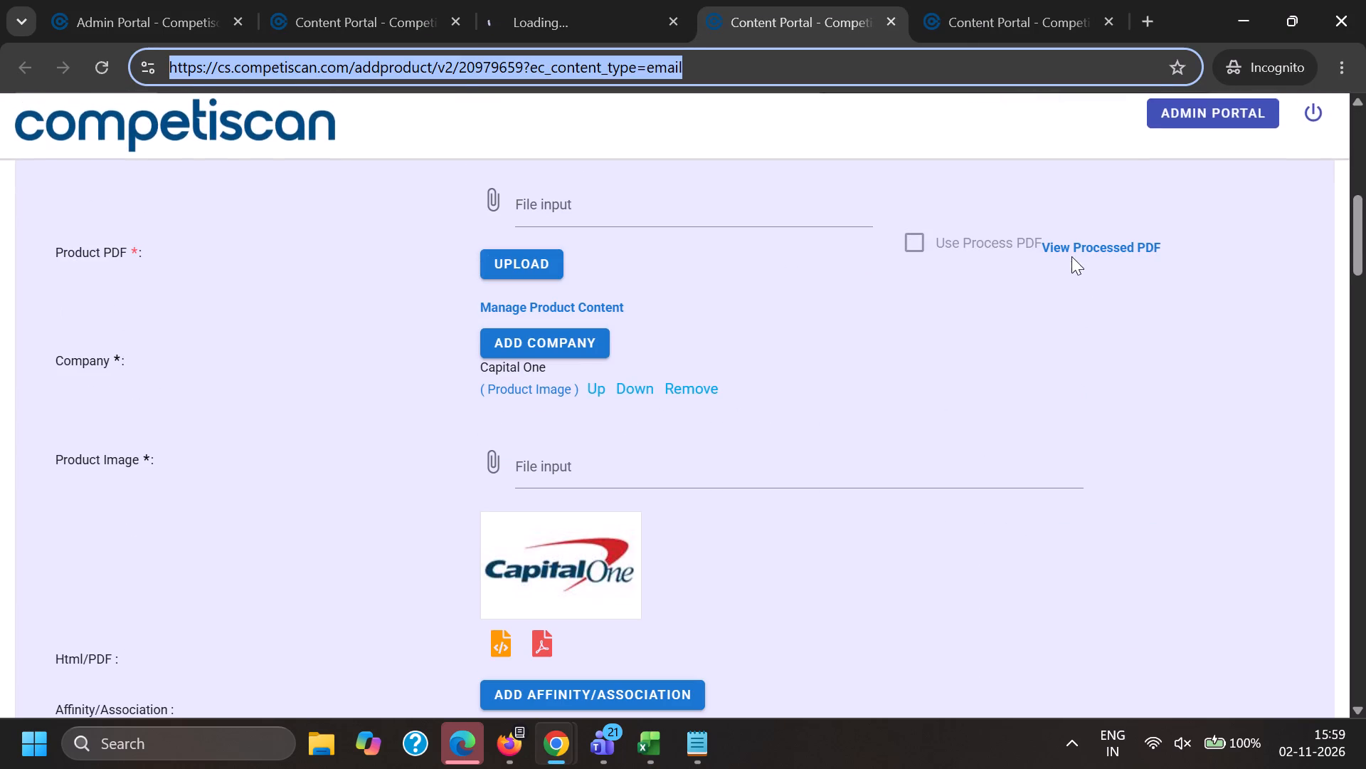
left_click(1070, 252, "ctrl")
key("ctrl+Tab")
key("ctrl+Tab")
scroll(1015, 322, "down", 6)
left_click(1067, 249, "ctrl")
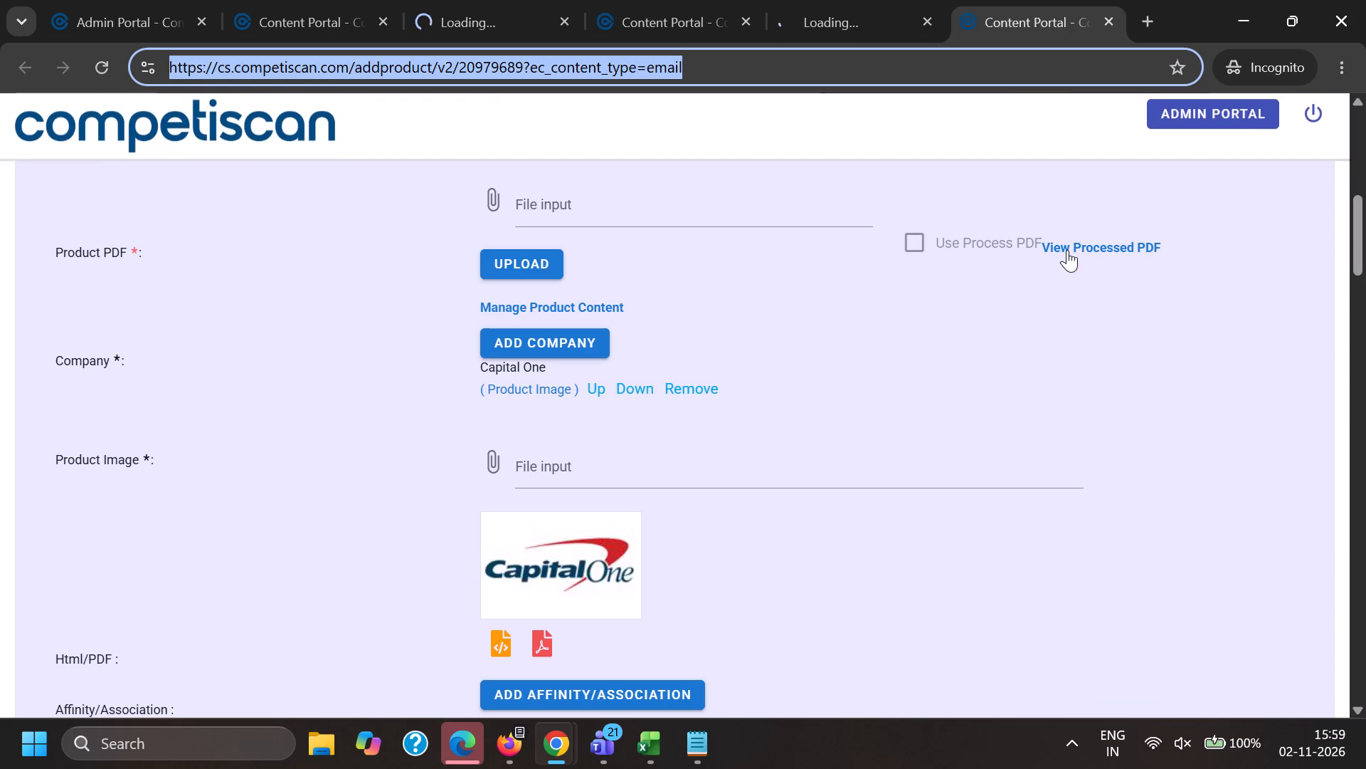
left_click(464, 0)
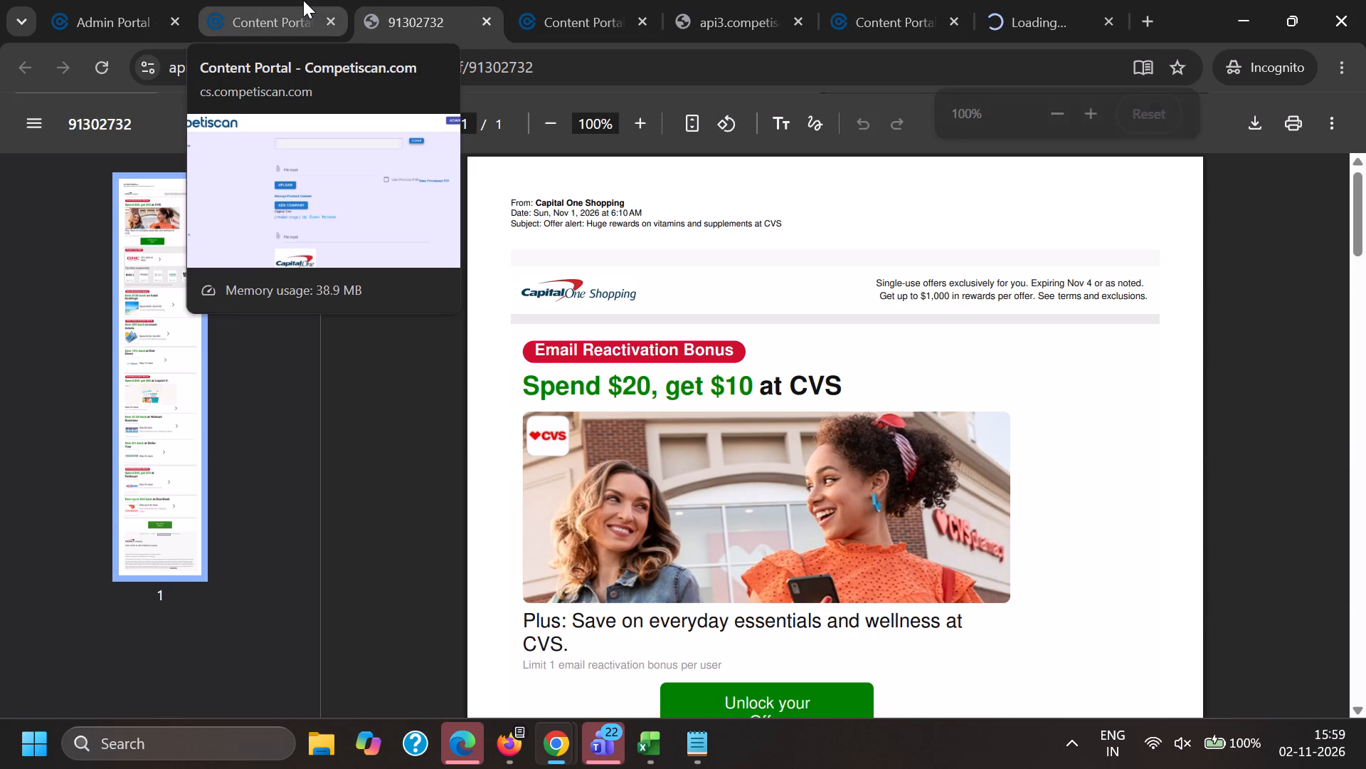
Check product 20979609's MUID, then move the three product links in the Excel may 26 sheet down one row to D7257:D7259.
left_click(302, 0)
scroll(503, 387, "up", 12)
key("alt+Tab")
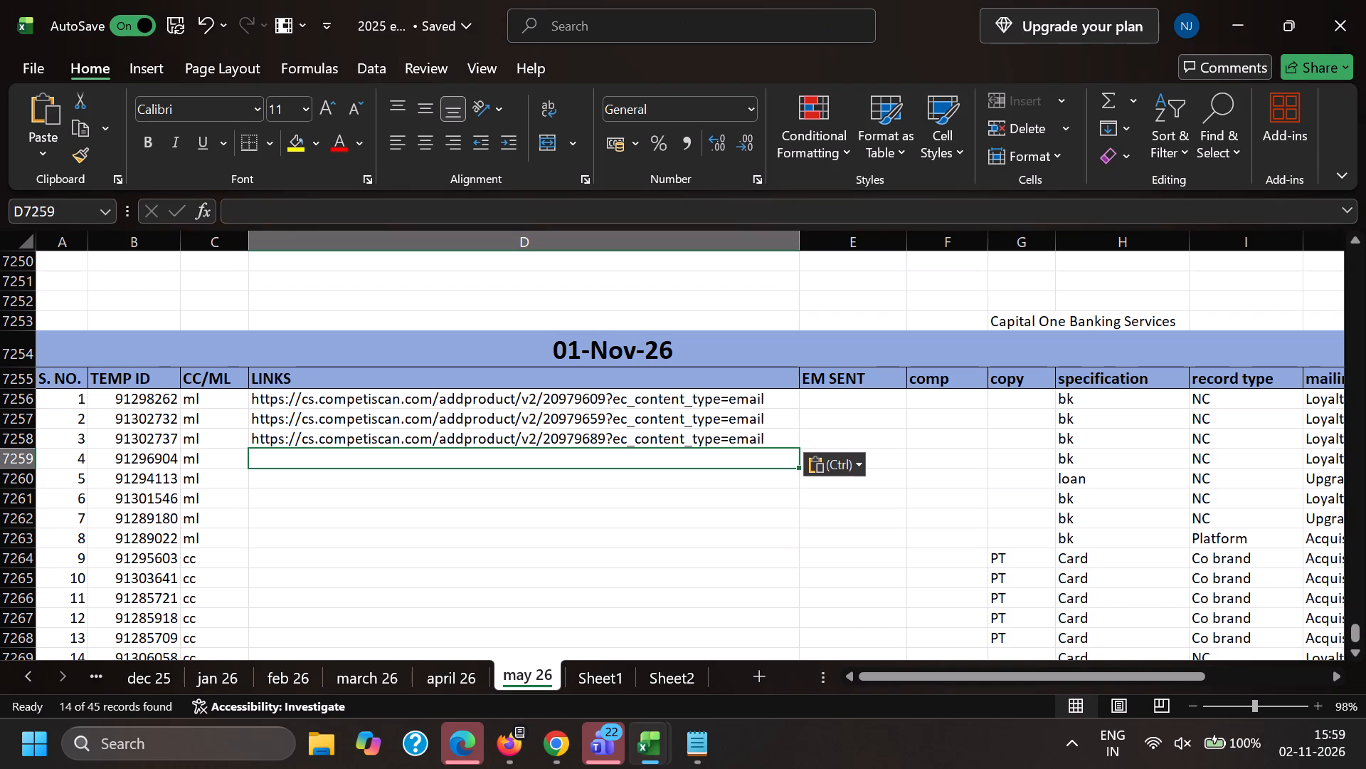
left_click(367, 402)
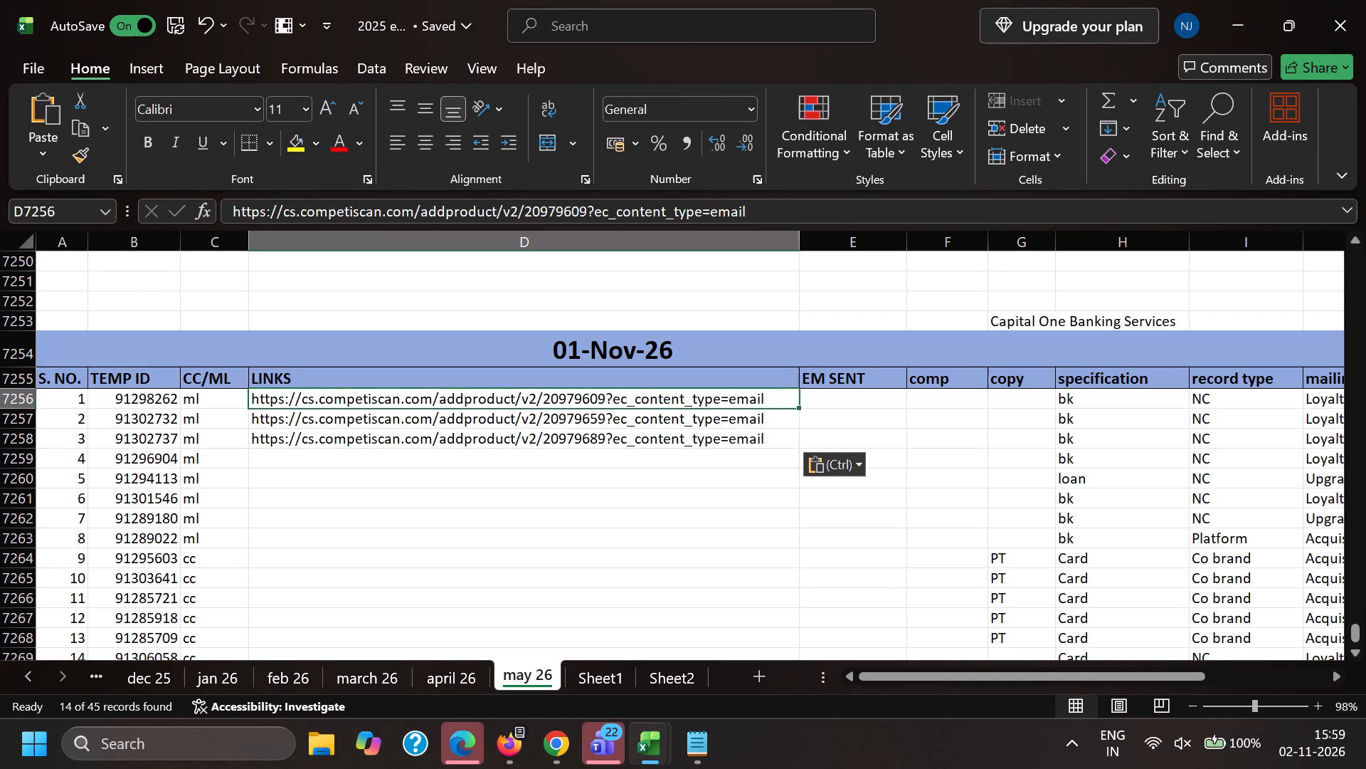
key("ctrl+shift+Down")
key("ctrl+c")
key("ctrl+x")
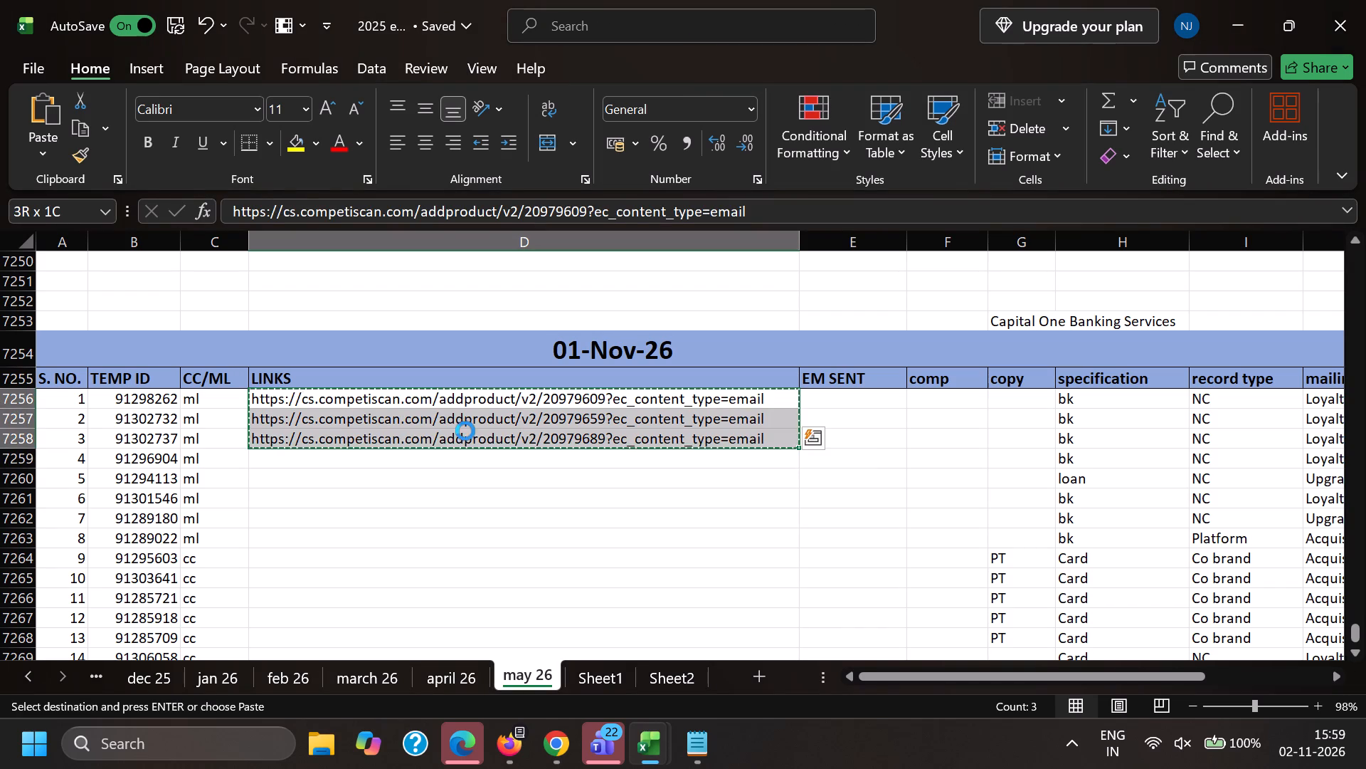
key("ctrl+x")
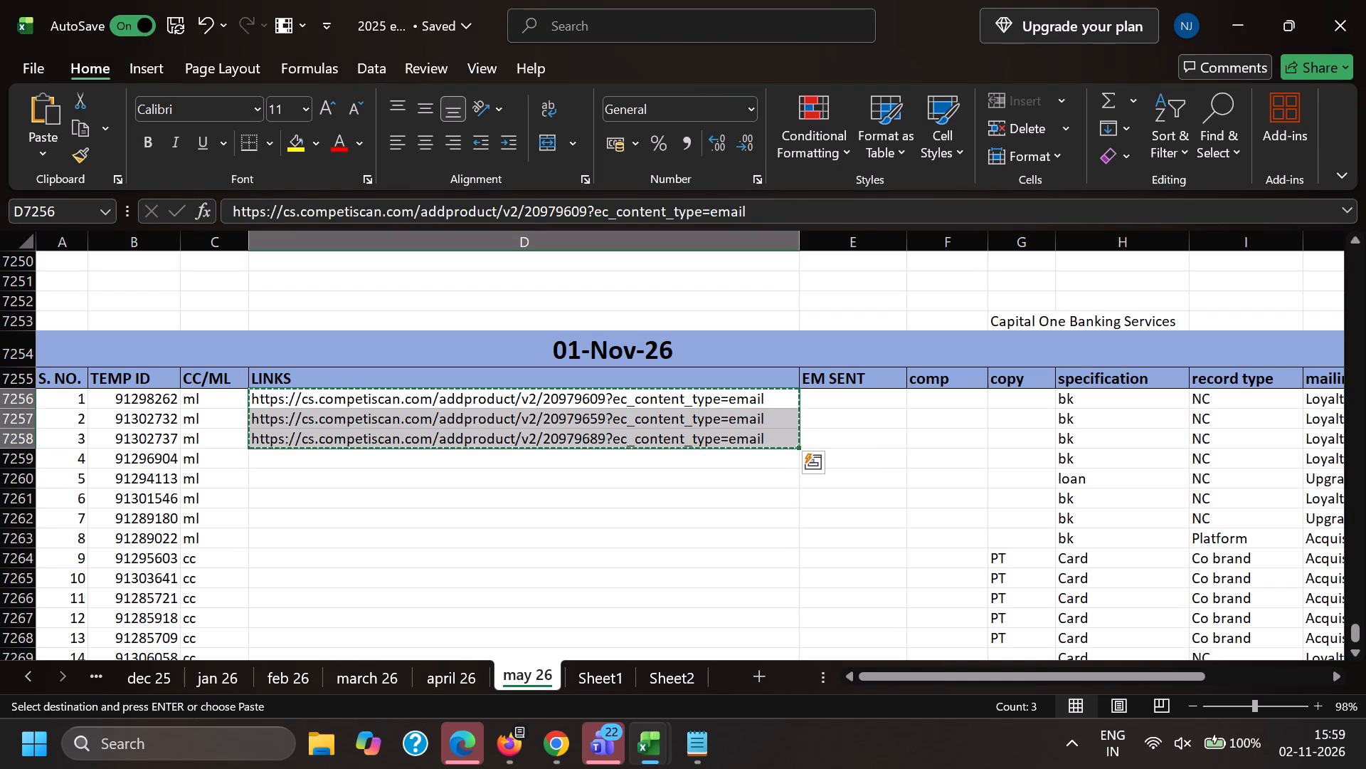
left_click(472, 428)
key("ctrl+v")
left_click(423, 485)
In the Chrome content portal, enable Use Process PDF for product 20979609 and set its status to Approved.
key("alt+Tab")
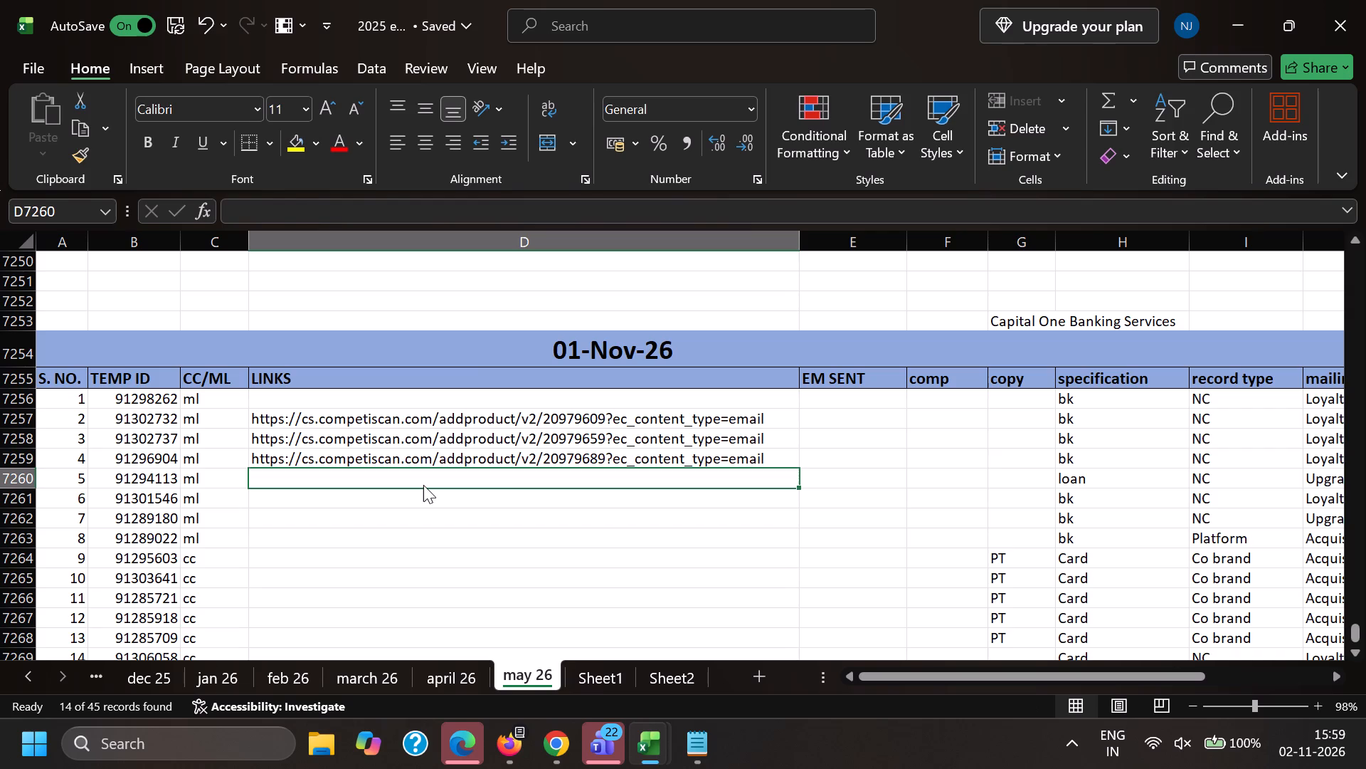
left_click(407, 0)
left_click(325, 0)
scroll(872, 303, "down", 4)
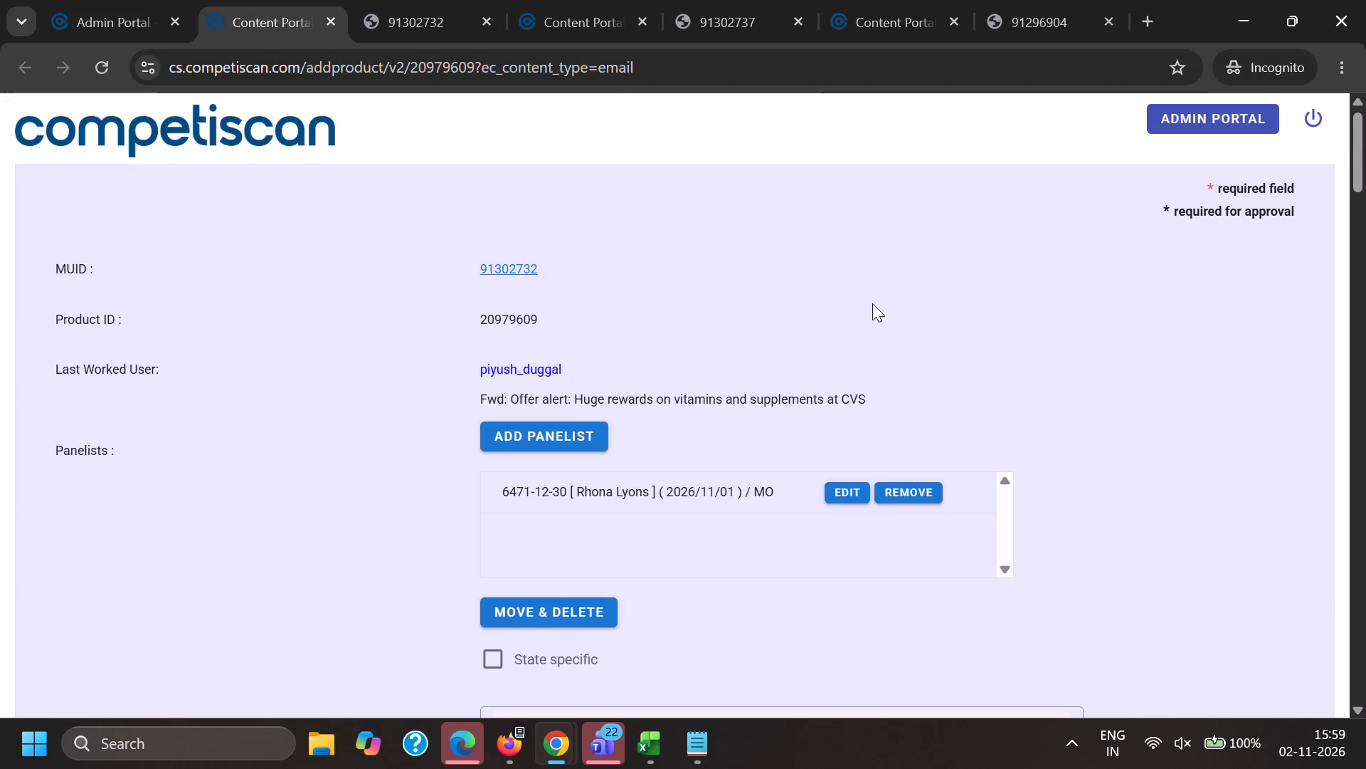
left_click(916, 454)
left_click(874, 545)
key("End")
scroll(555, 544, "down", 6)
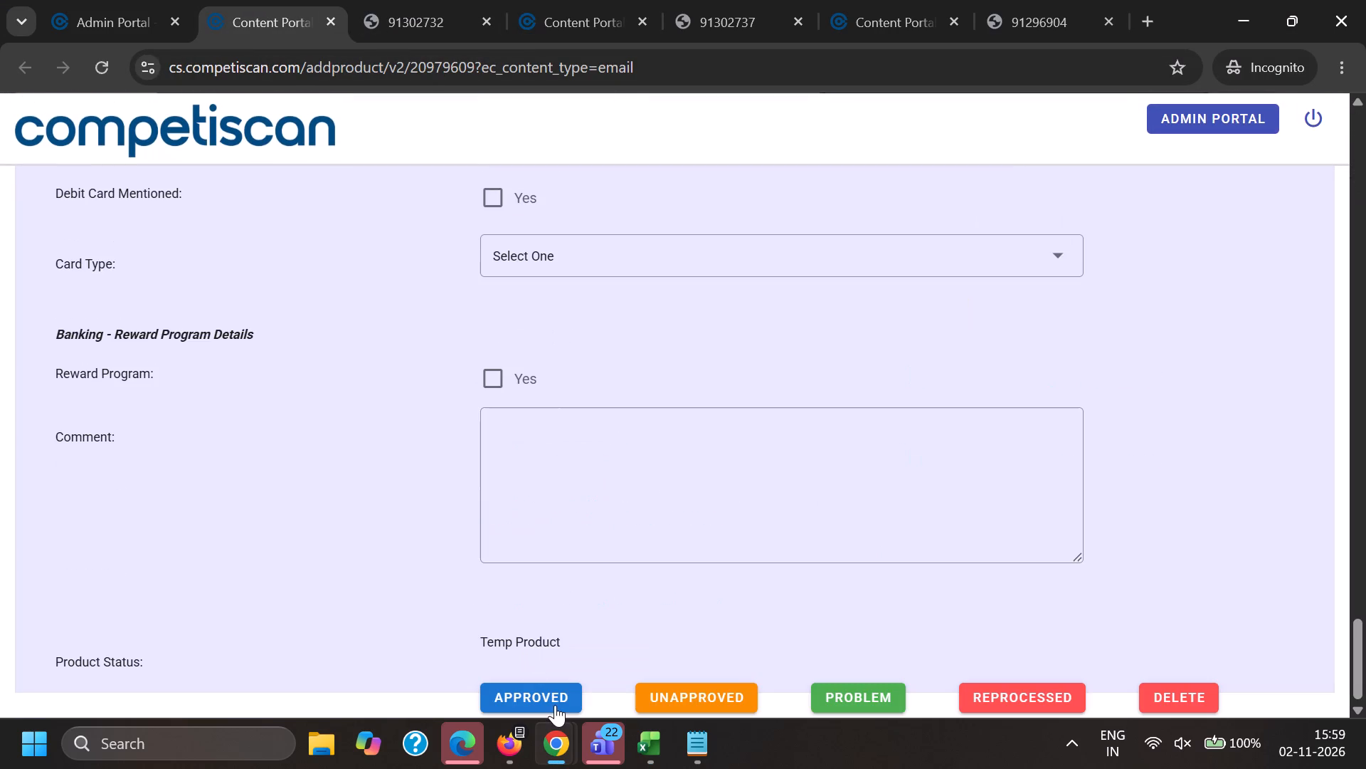
left_click(555, 702)
View PDF 91302737, then enable Use Process PDF for product 20979659 and set its status to Approved.
left_click(765, 0)
left_click(571, 0)
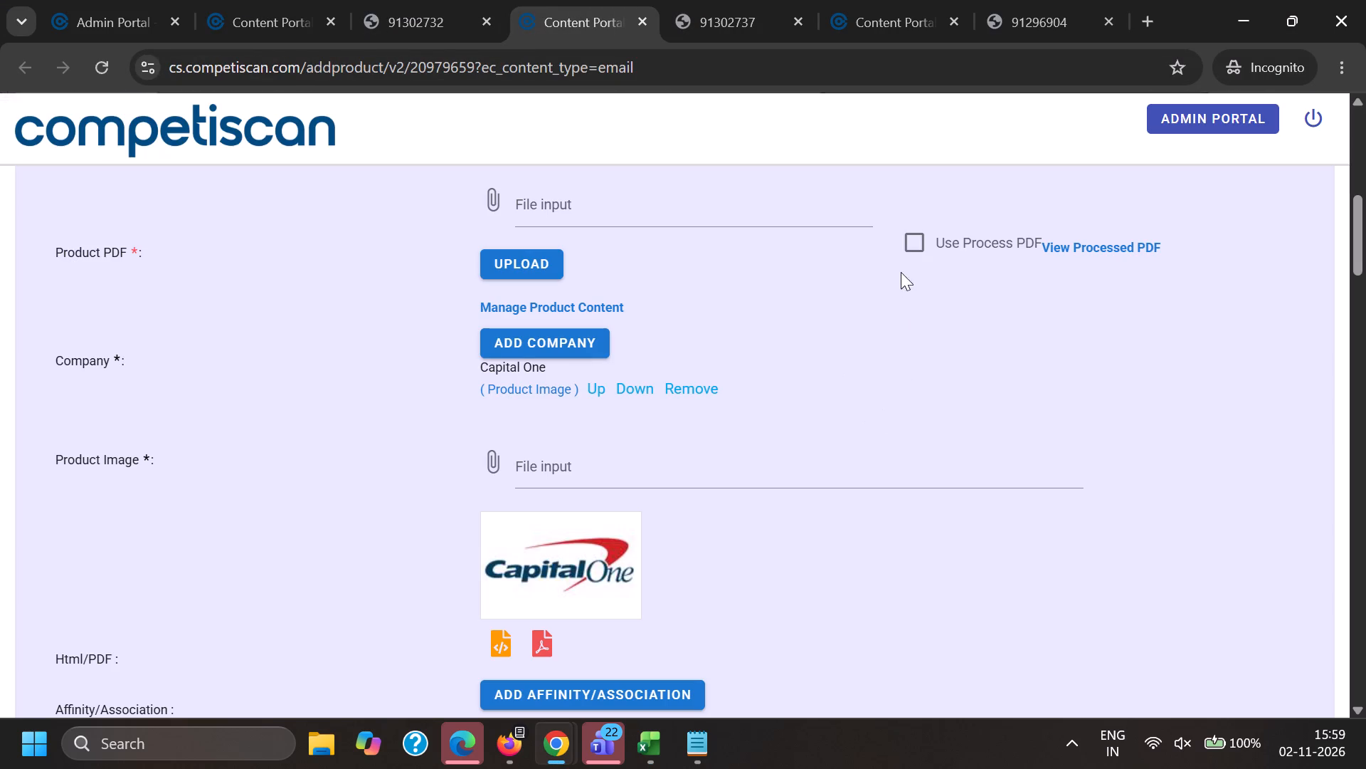
left_click(901, 250)
left_click_drag(812, 401, 810, 409)
key("End")
scroll(580, 533, "down", 6)
left_click(536, 702)
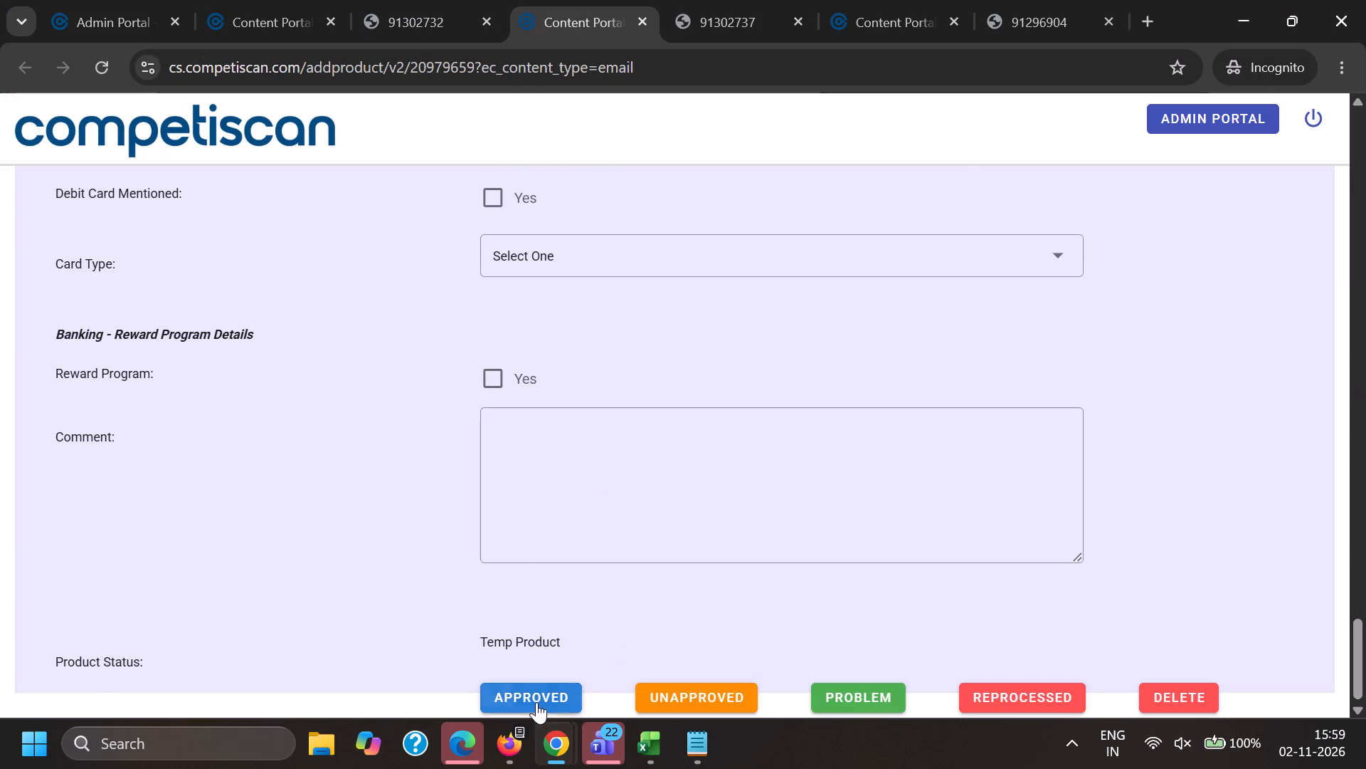
View PDF 91296904, then enable Use Process PDF for product 20979689 and set its status to Approved.
left_click(1033, 0)
left_click(909, 0)
left_click(905, 251)
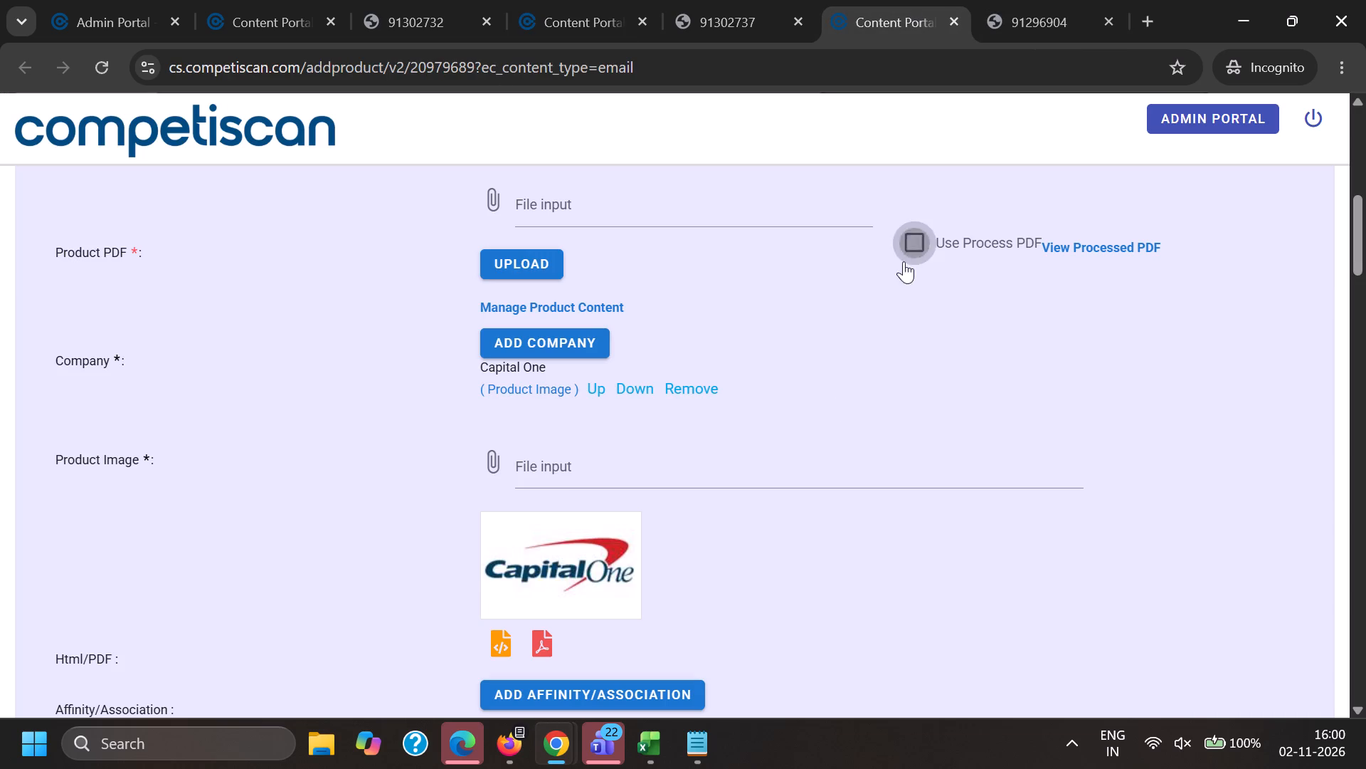
left_click(835, 401)
key("End")
scroll(489, 563, "down", 6)
left_click(512, 698)
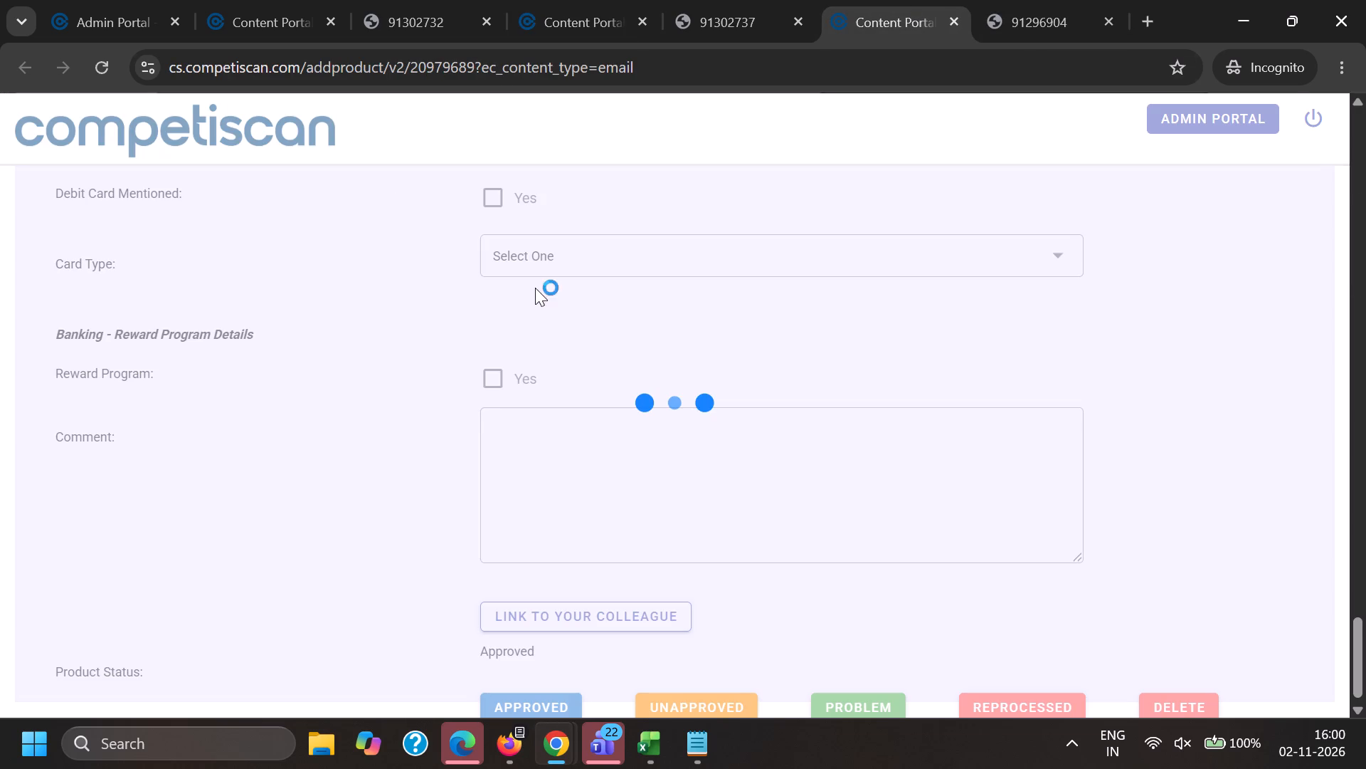
Return to the Admin Portal's unpublished electronic content list and view the Capital One product entries.
left_click(98, 0)
scroll(730, 510, "down", 2)
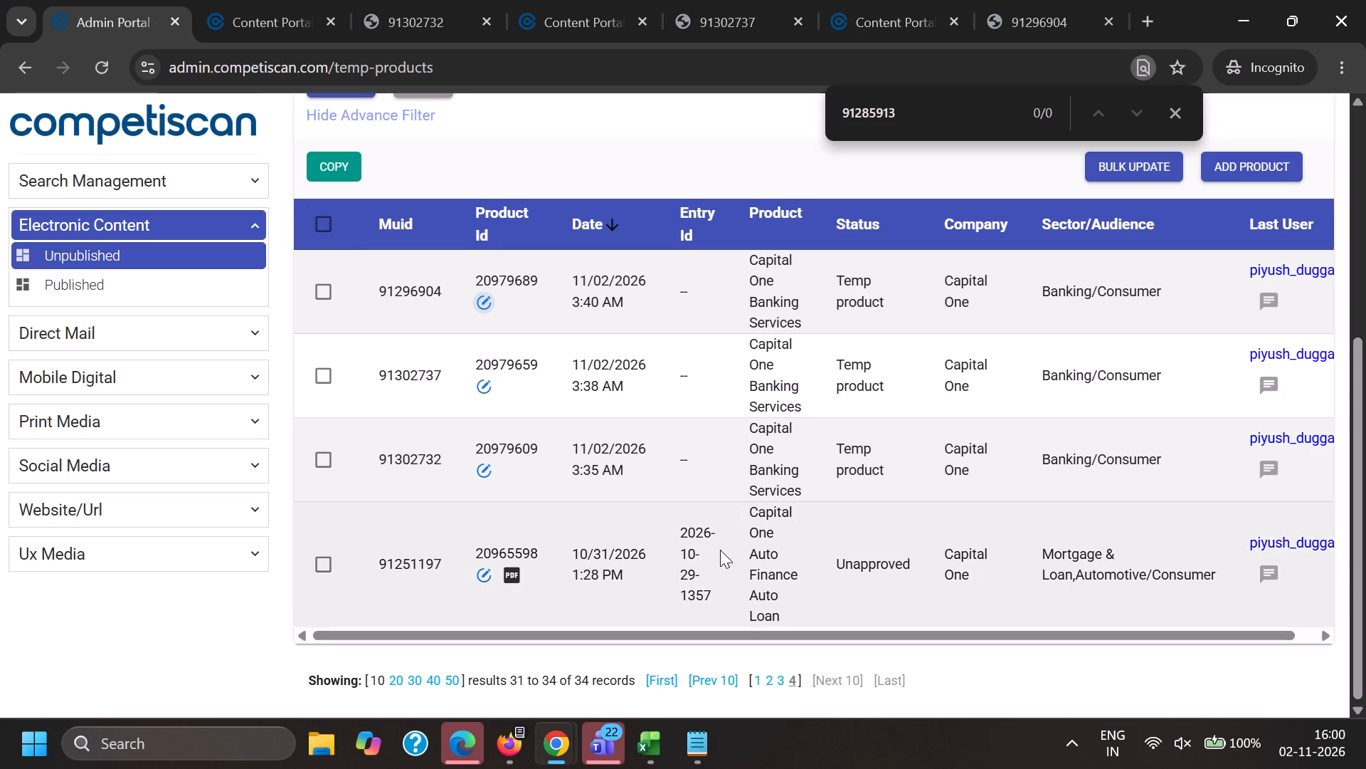
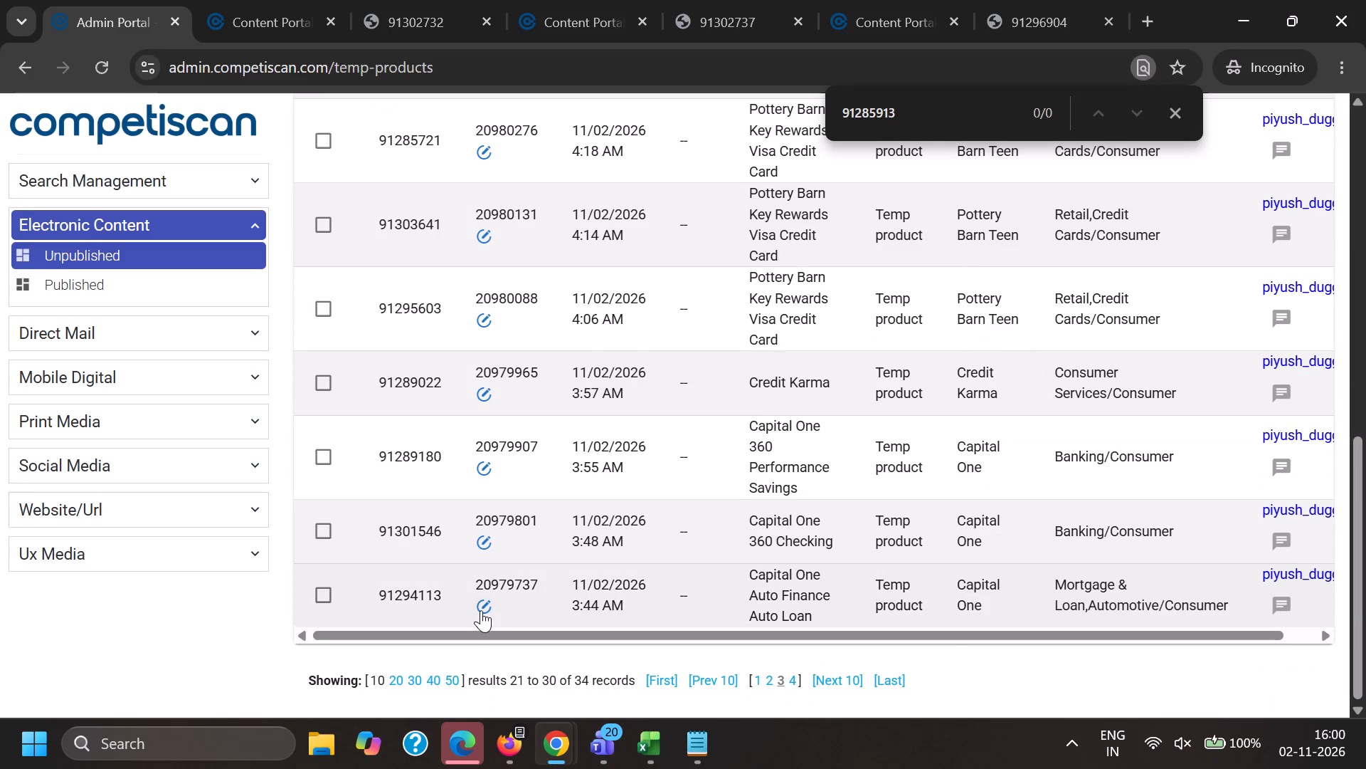
Open the nine unpublished products from 20979801 (Capital One 360 Checking) up the list through 20980616 (QuicksilverOne Card) for editing, each in its own tab.
left_click(488, 539, "ctrl")
left_click(485, 466, "ctrl")
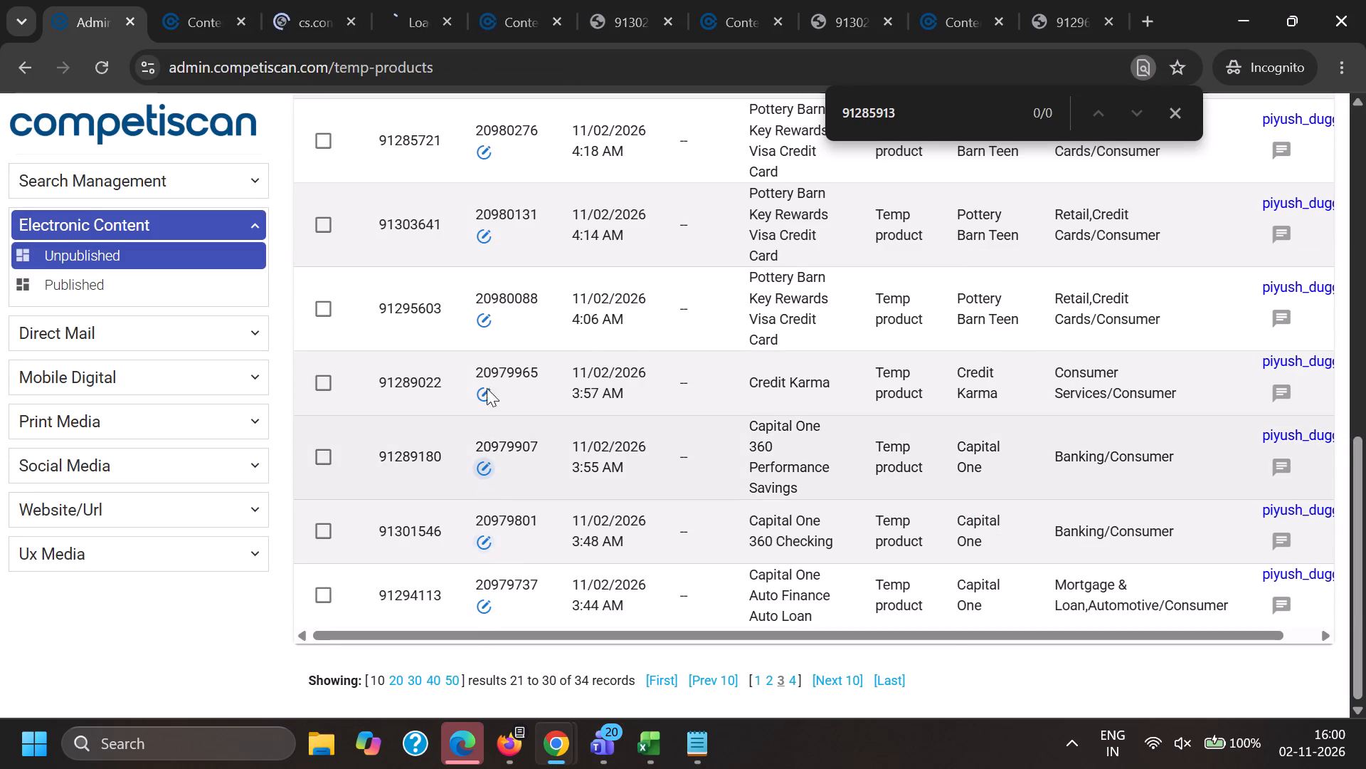
left_click(484, 389, "ctrl")
left_click(485, 319, "ctrl")
left_click(482, 236, "ctrl")
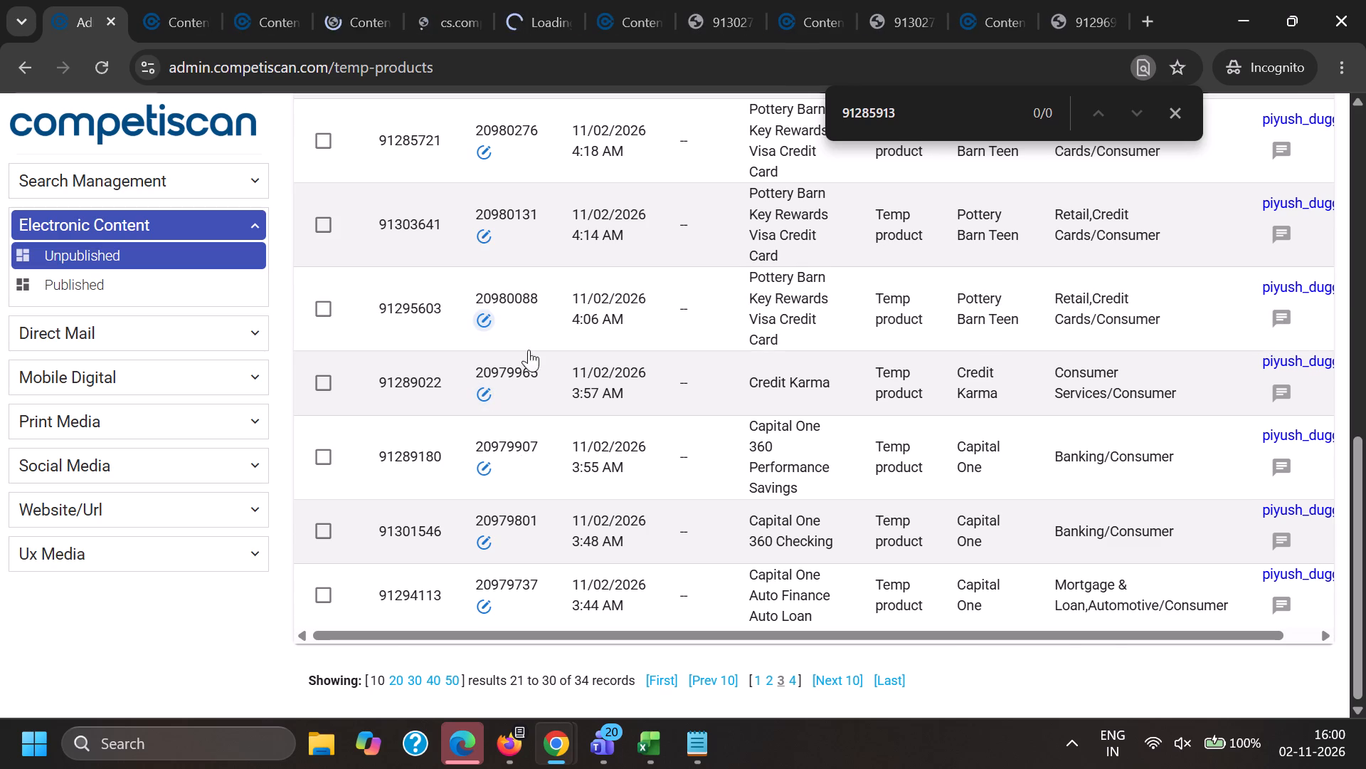
scroll(524, 446, "up", 3)
left_click(482, 469, "ctrl")
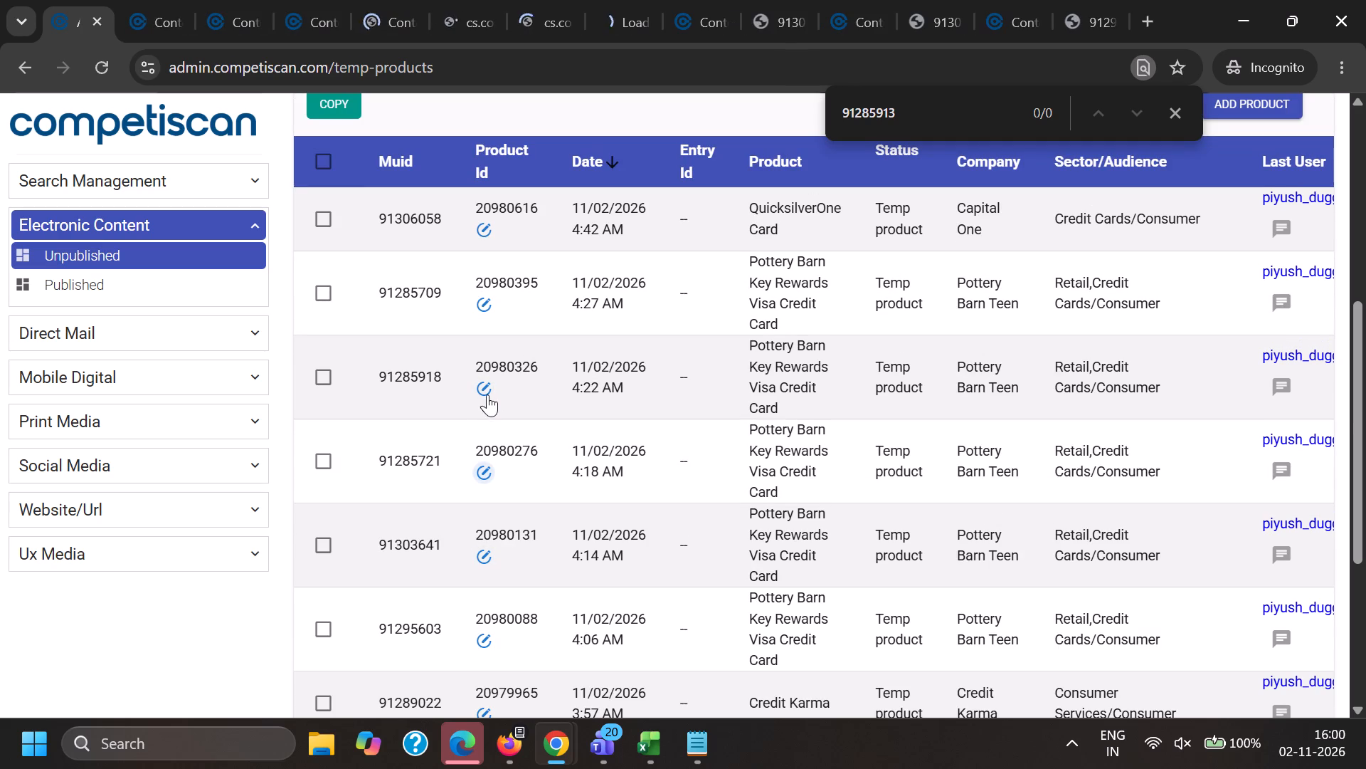
left_click(487, 390, "ctrl")
left_click(487, 308, "ctrl")
left_click(484, 229, "ctrl")
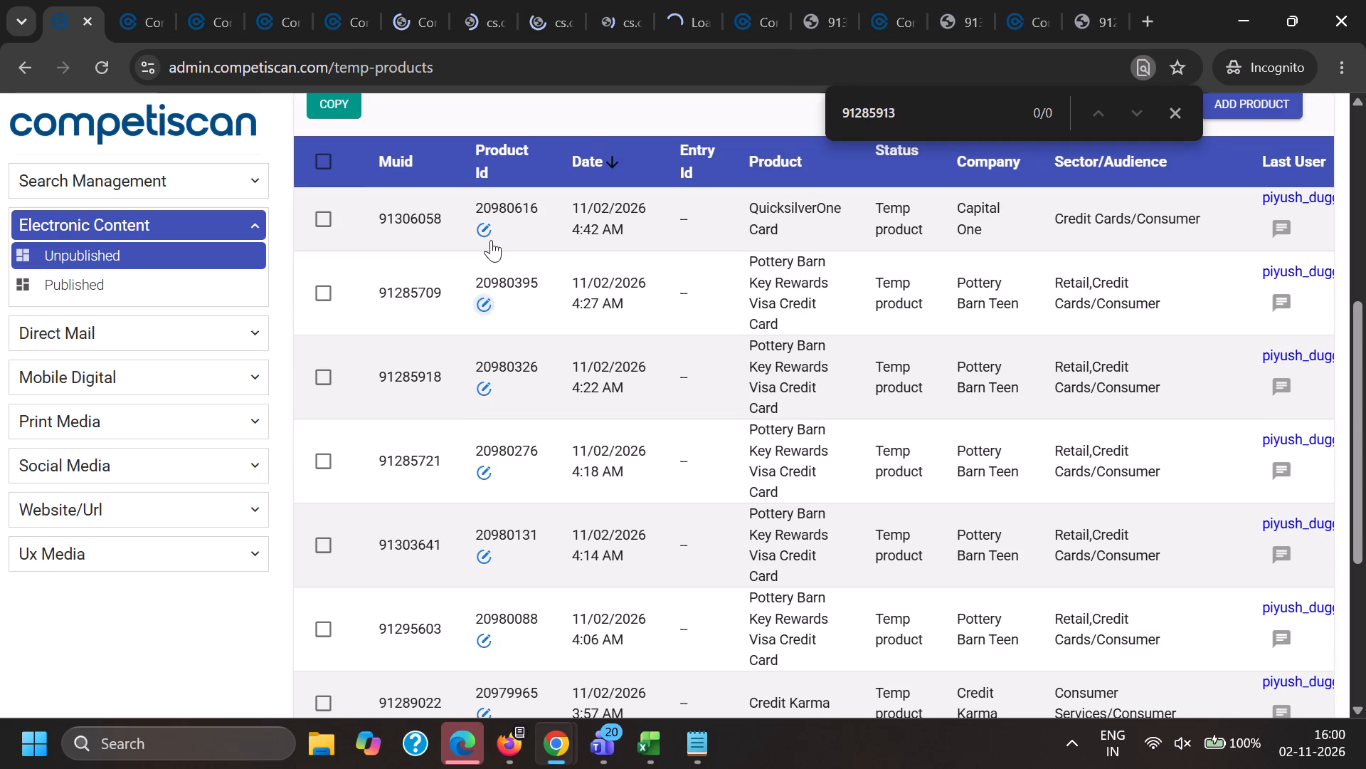
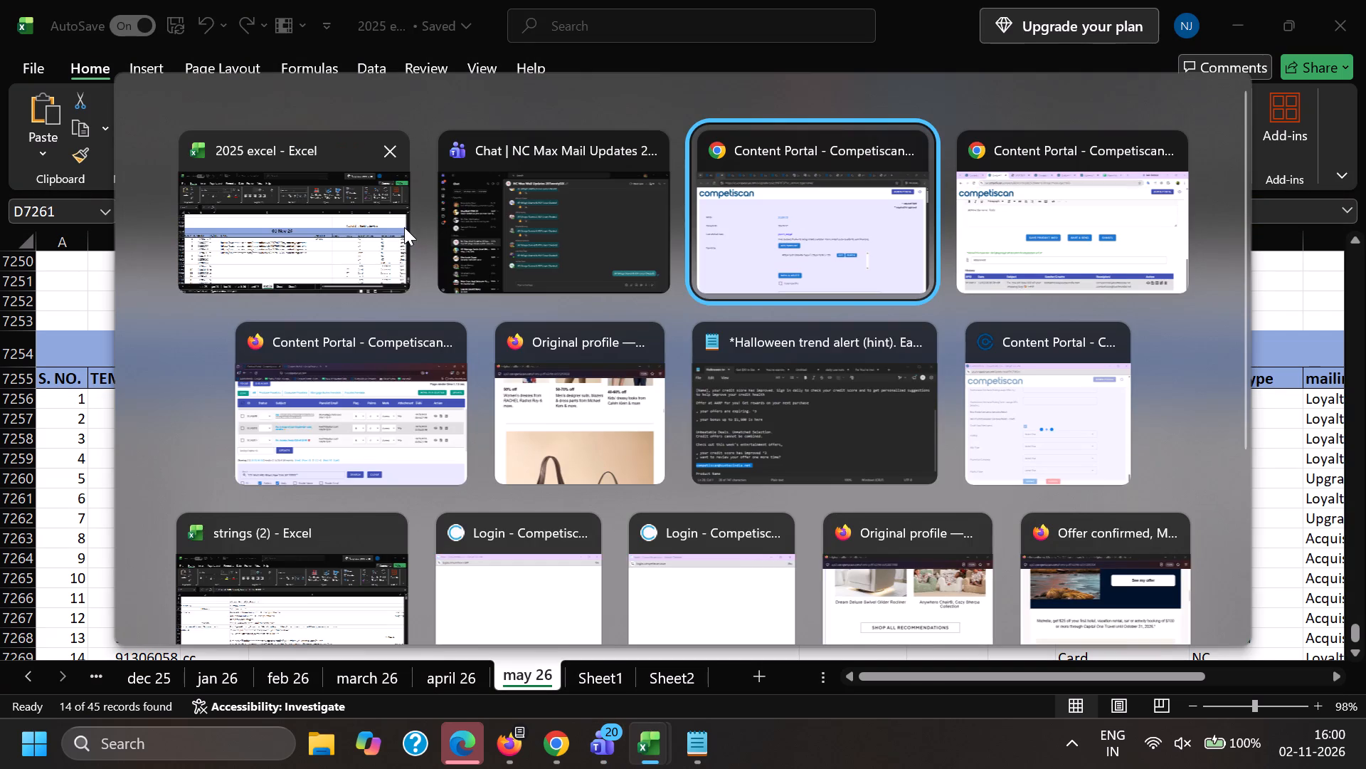
Copy the page link of product 20979801 into the LINKS cell D7261 beside ID 91301546 in Excel.
key("alt+Tab")
key("alt+Tab")
key("alt+Tab")
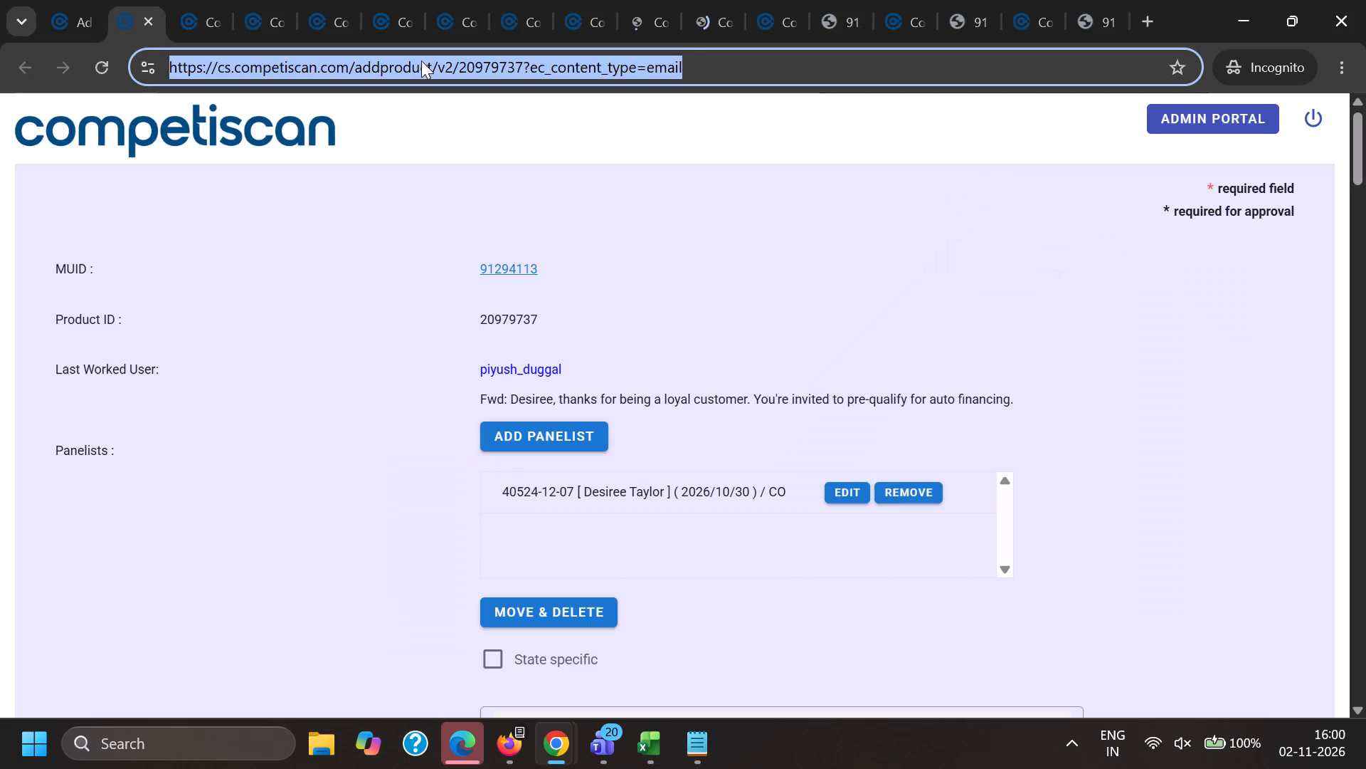
left_click(203, 0)
triple_click(275, 72)
key("ctrl+c")
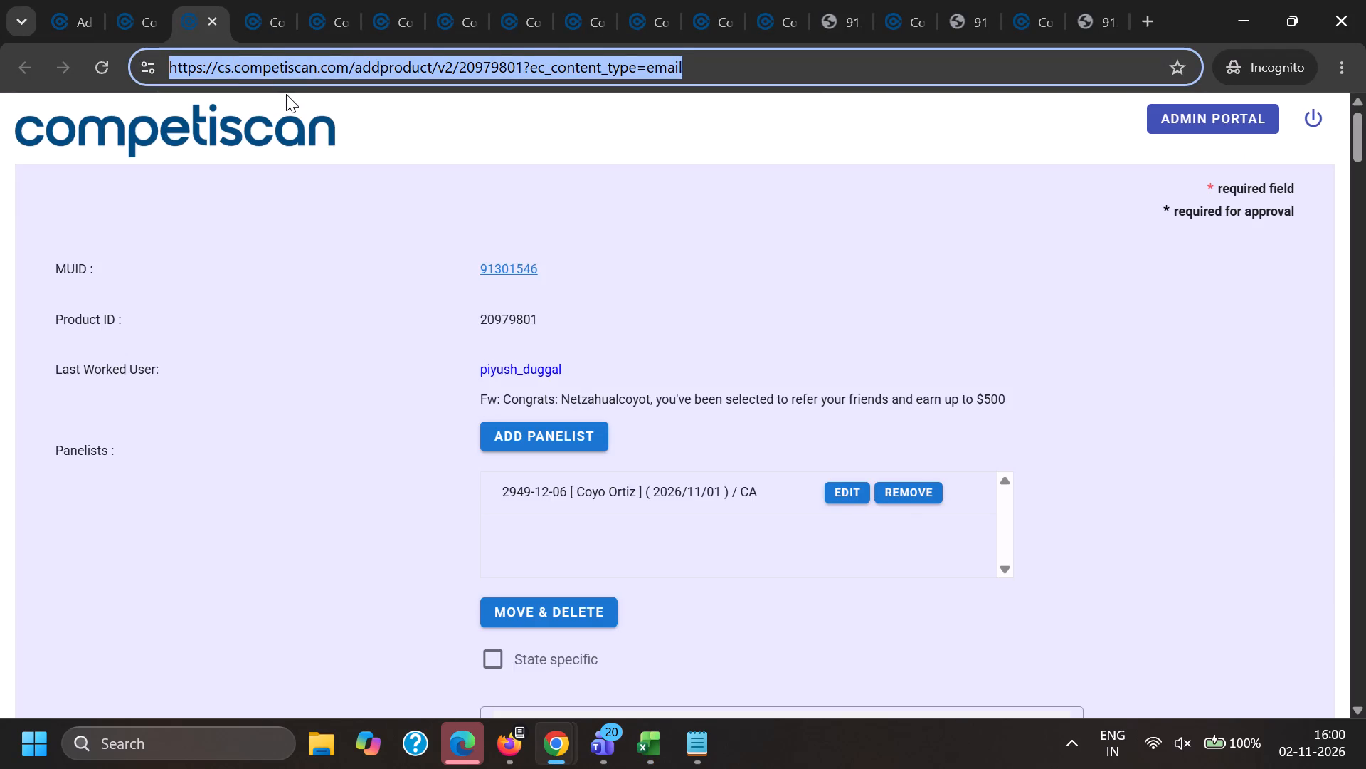
key("alt+Tab")
key("alt+Tab")
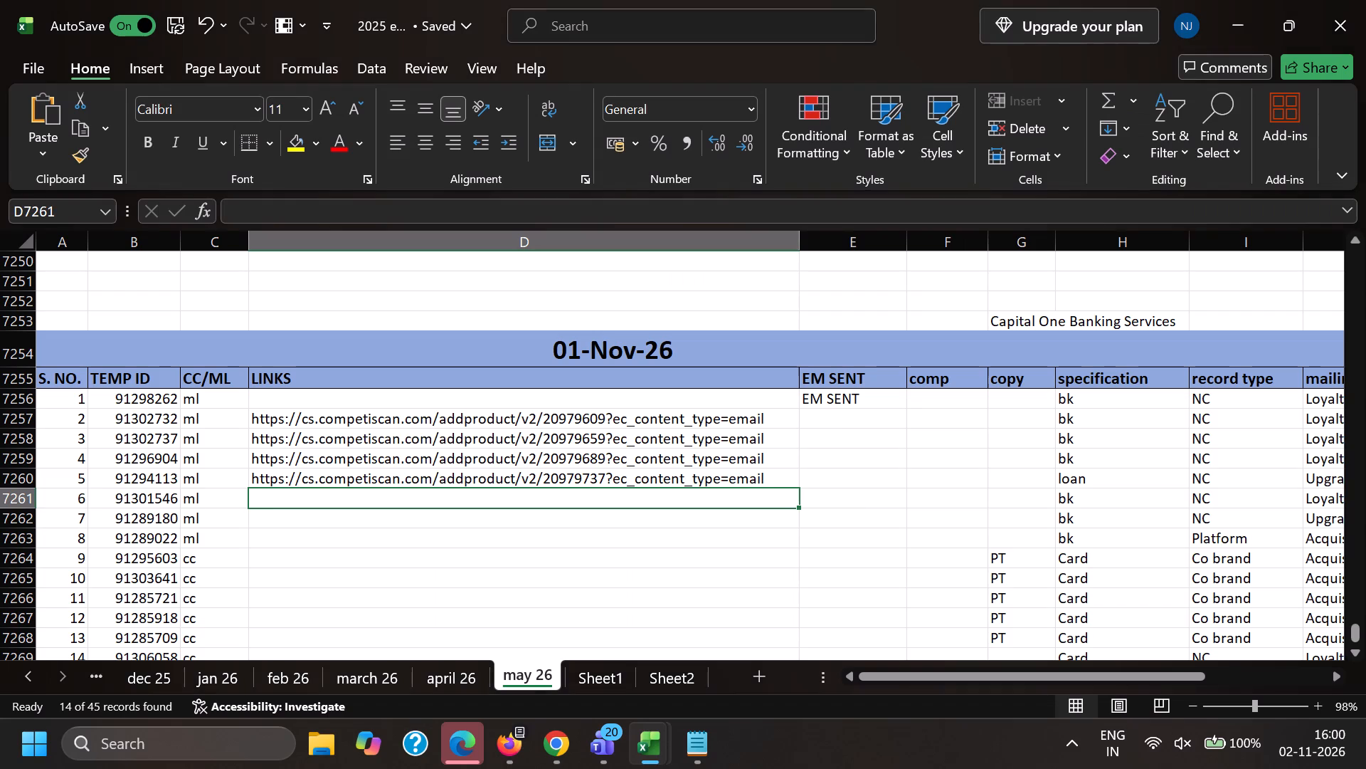
key("ctrl+v")
Copy the page link of product 20979907 into the LINKS cell D7262 beside ID 91289180 in Excel.
left_click(314, 518)
key("alt+Tab")
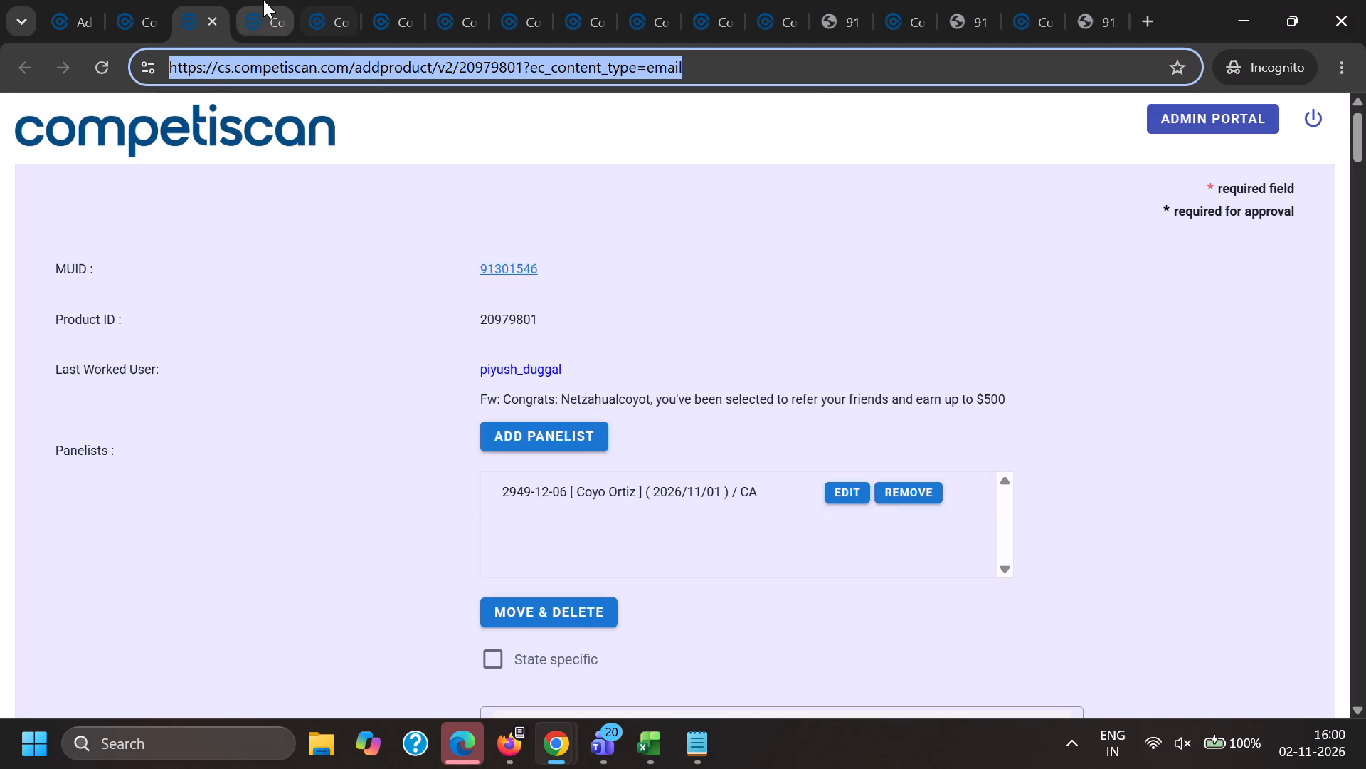
left_click(263, 0)
triple_click(307, 56)
key("ctrl+a")
key("ctrl+c")
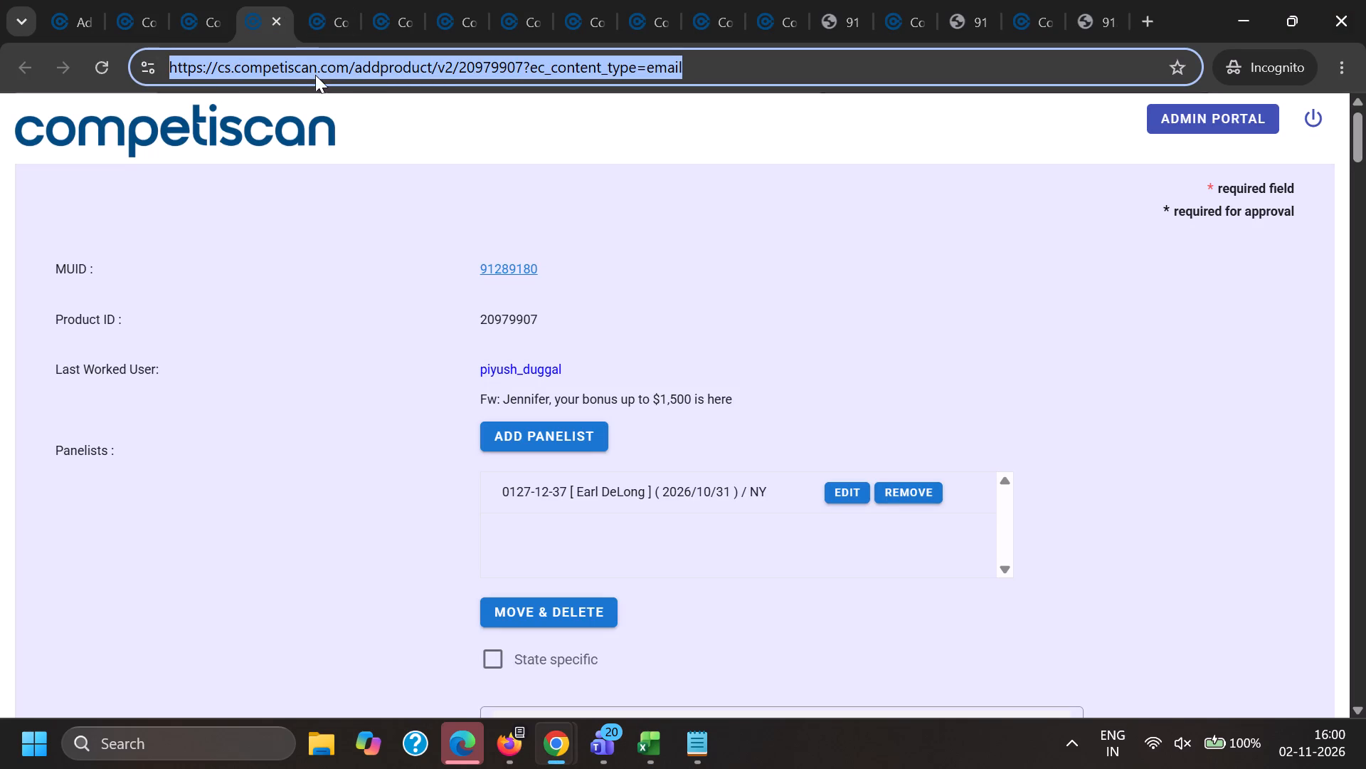
key("alt+Tab")
key("ctrl+v")
Copy the page link of product 20979965 into the LINKS cell D7263 beside ID 91289022 in Excel.
left_click(270, 545)
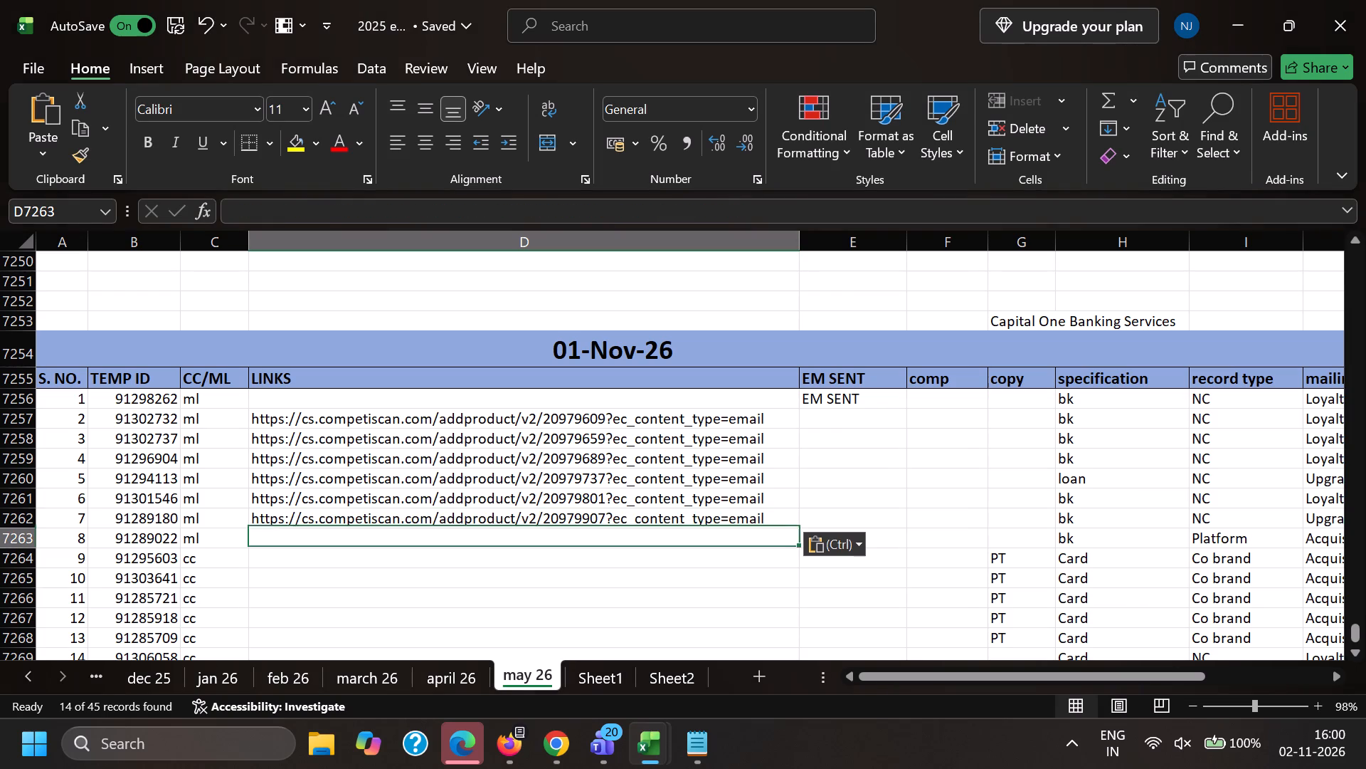
key("alt+Tab")
left_click(335, 0)
triple_click(365, 65)
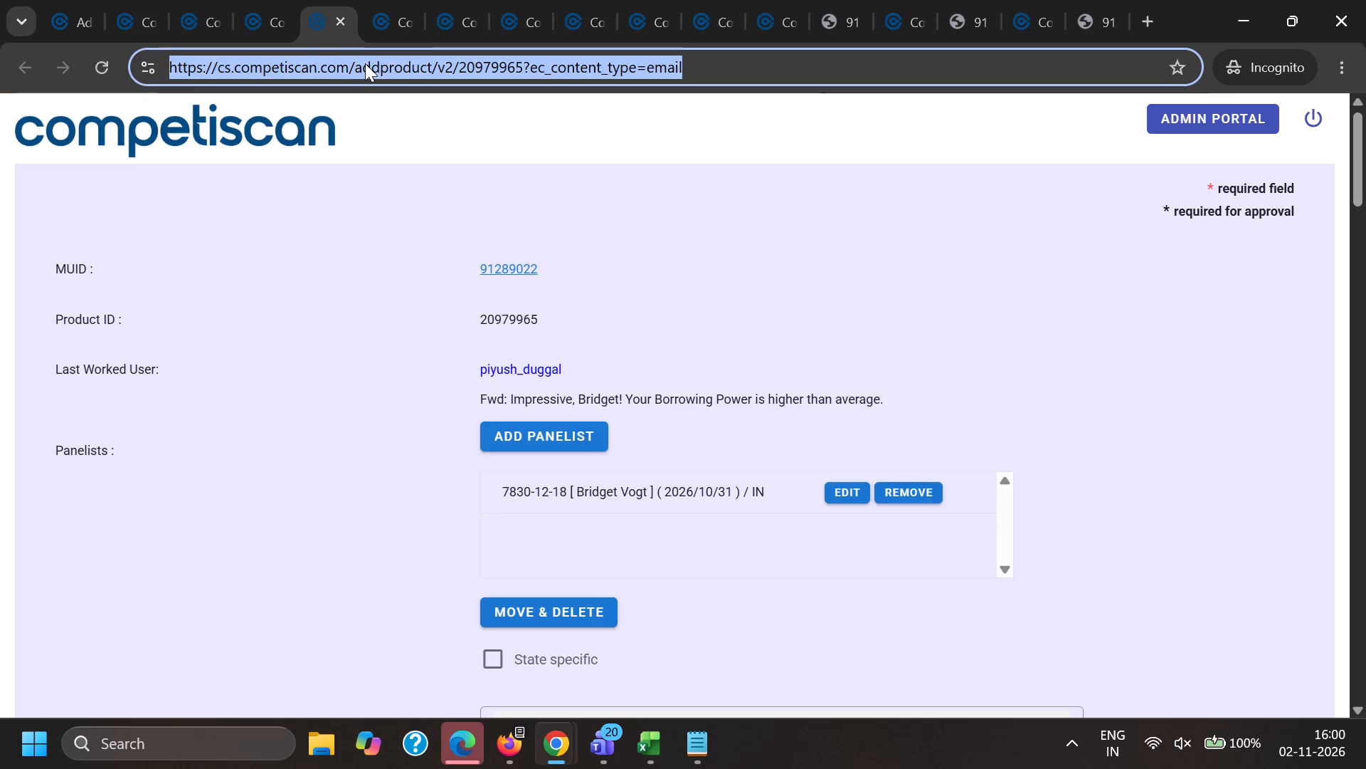
key("ctrl+c")
key("alt+Tab")
key("ctrl+v")
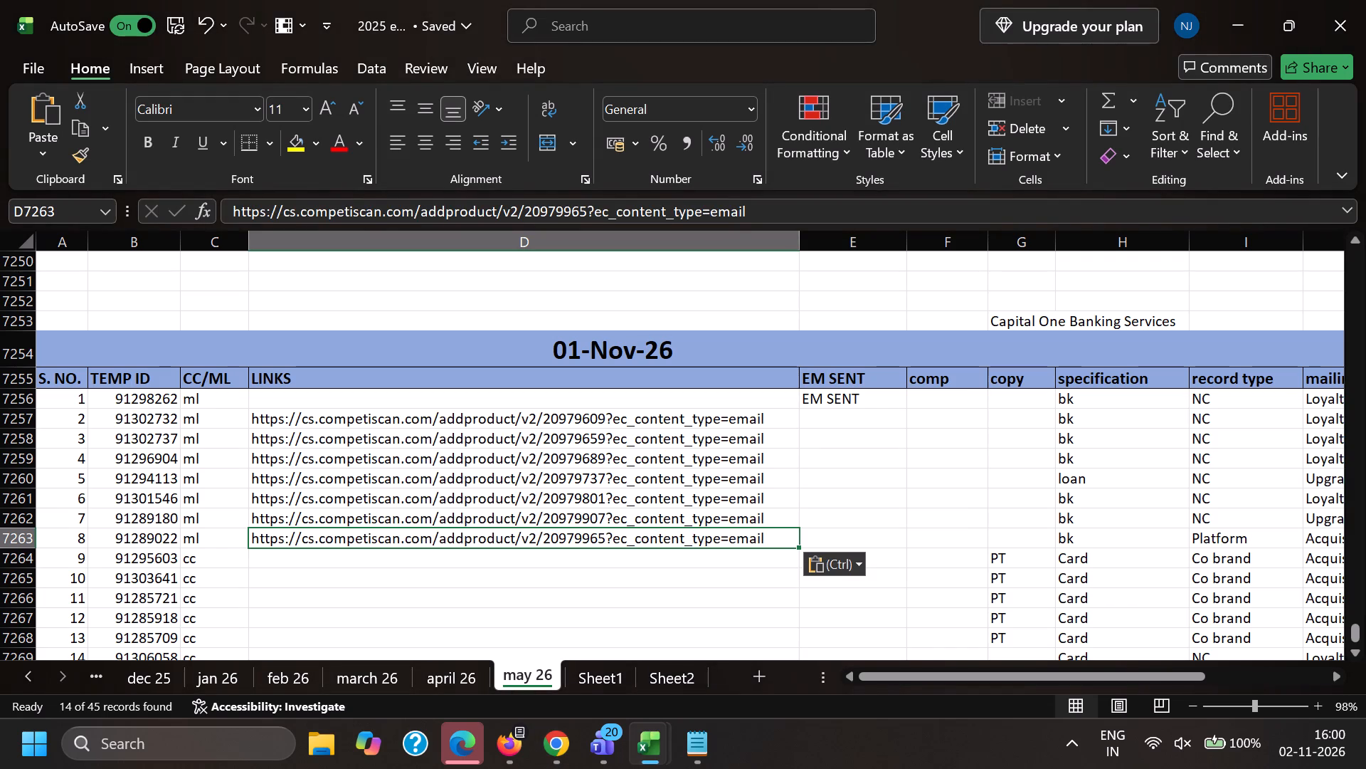
Copy the page link of product 20980088 into the LINKS cell D7264 beside ID 91295603 in Excel.
left_click(323, 558)
key("alt+Tab")
left_click(437, 0)
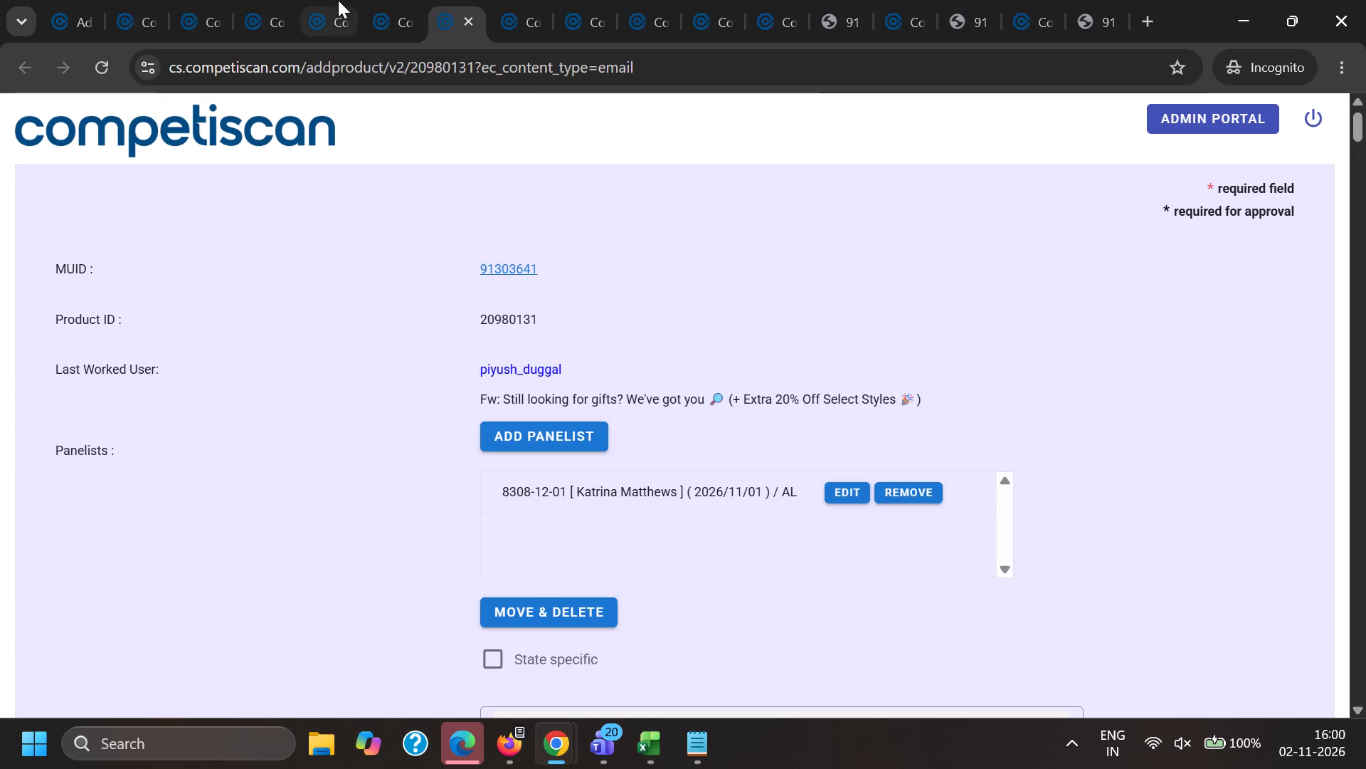
left_click(384, 0)
triple_click(406, 72)
key("ctrl+c")
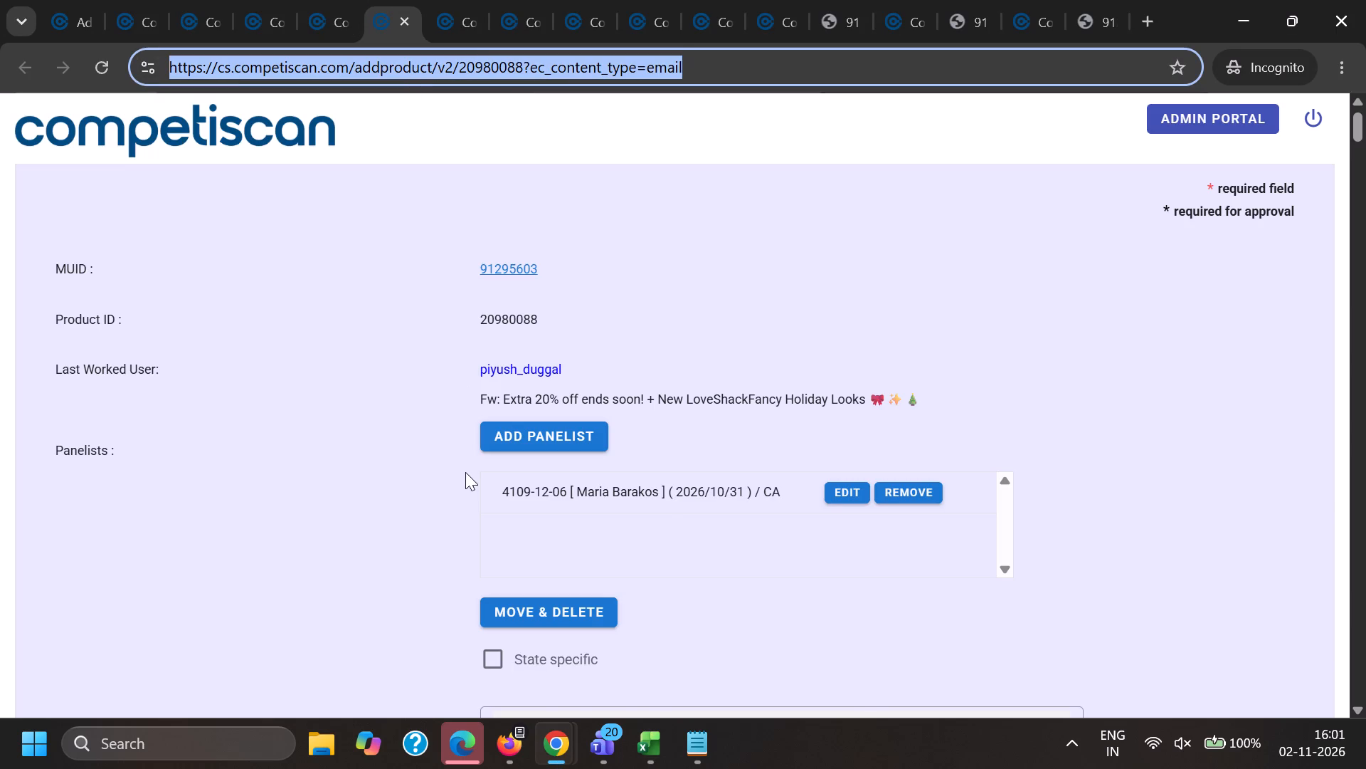
key("alt+Tab")
key("ctrl+v")
Copy the page link of product 20980131 into the LINKS cell D7265 beside ID 91303641 in Excel.
scroll(211, 400, "down", 2)
left_click(277, 445)
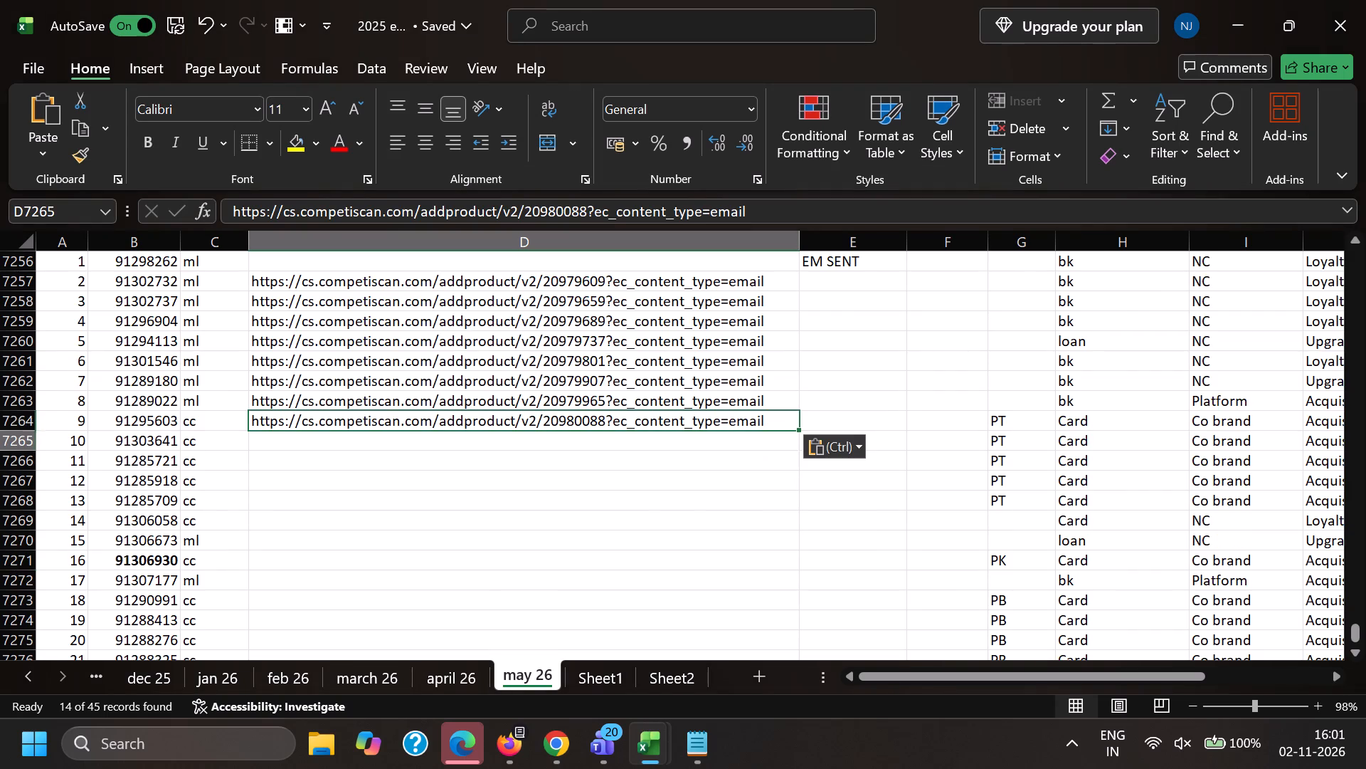
key("alt+Tab")
left_click(478, 0)
triple_click(484, 63)
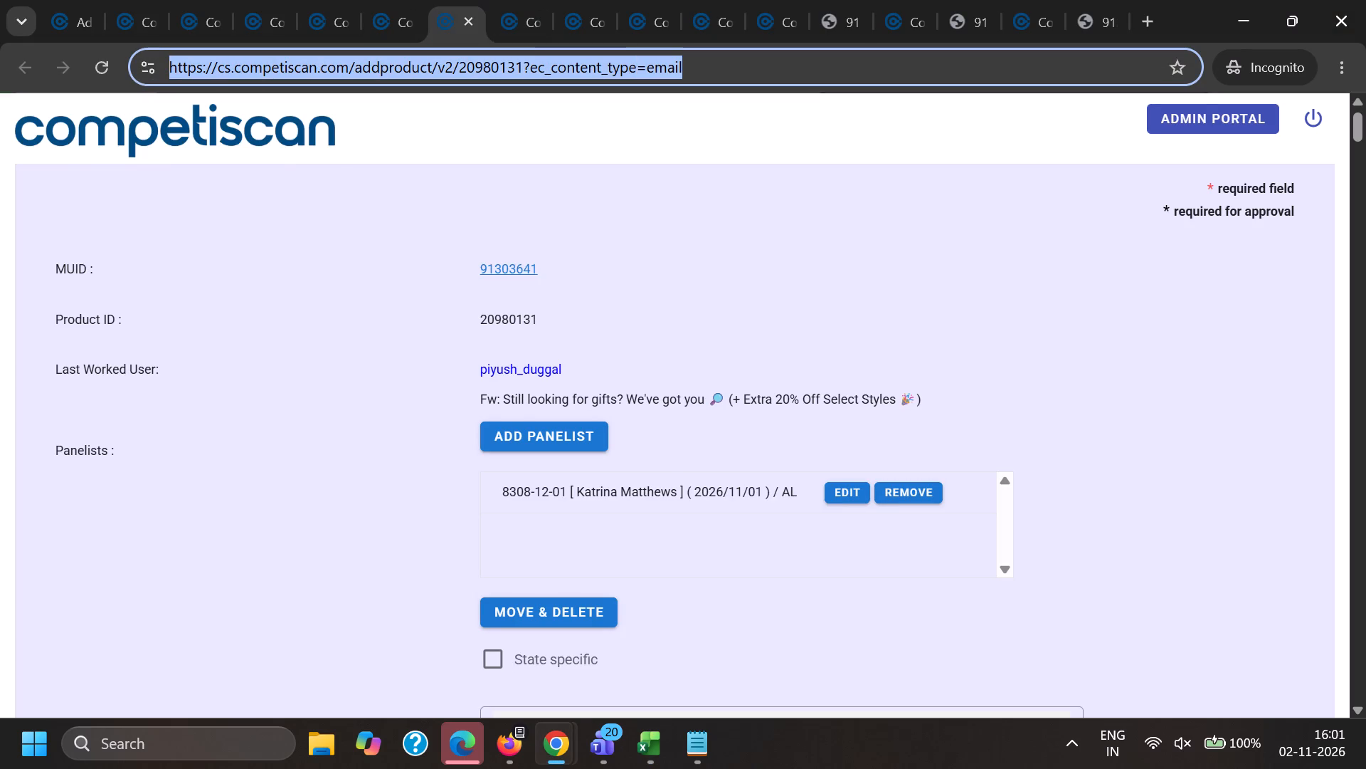
key("ctrl+a")
key("ctrl+c")
key("alt+Tab")
key("ctrl+v")
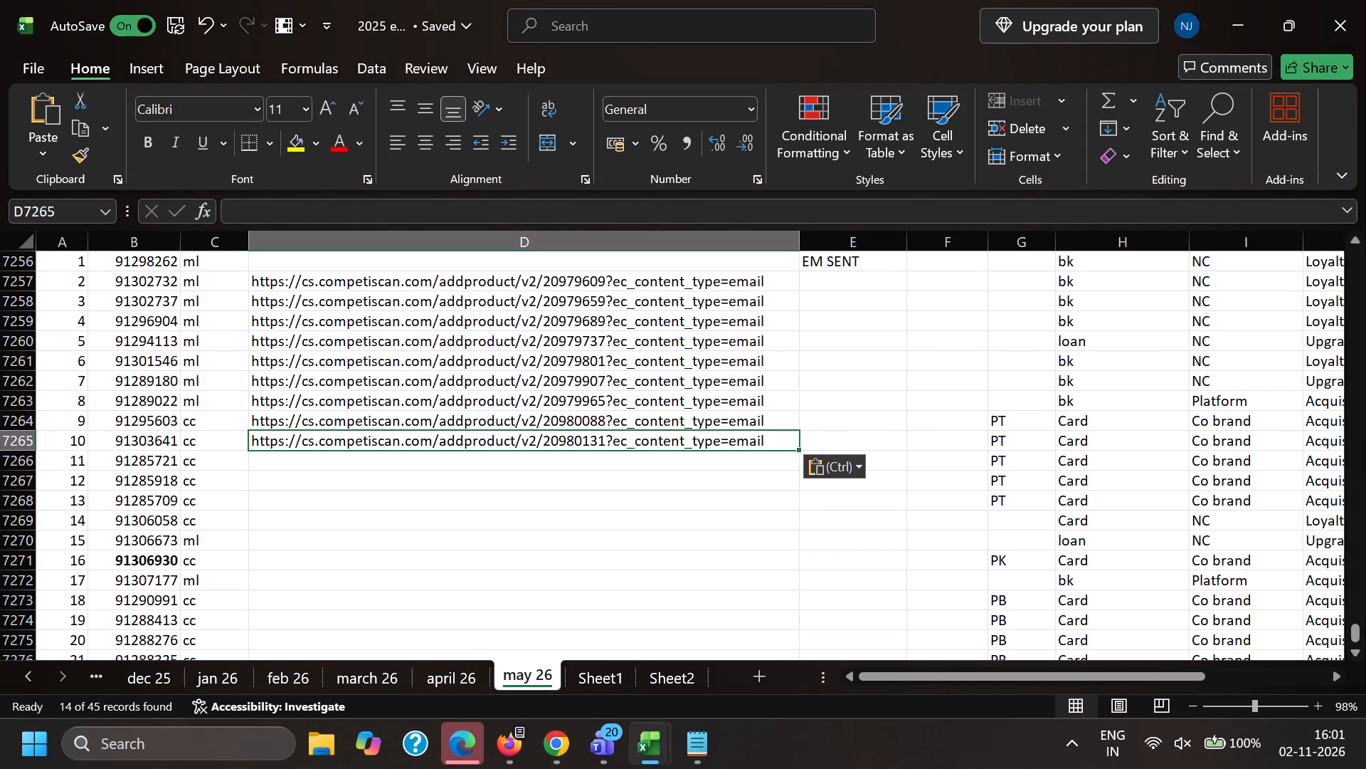
Copy the page link of product 20980276 into the LINKS cell D7266 beside ID 91285721 in Excel.
left_click(422, 466)
key("alt+Tab")
left_click(524, 0)
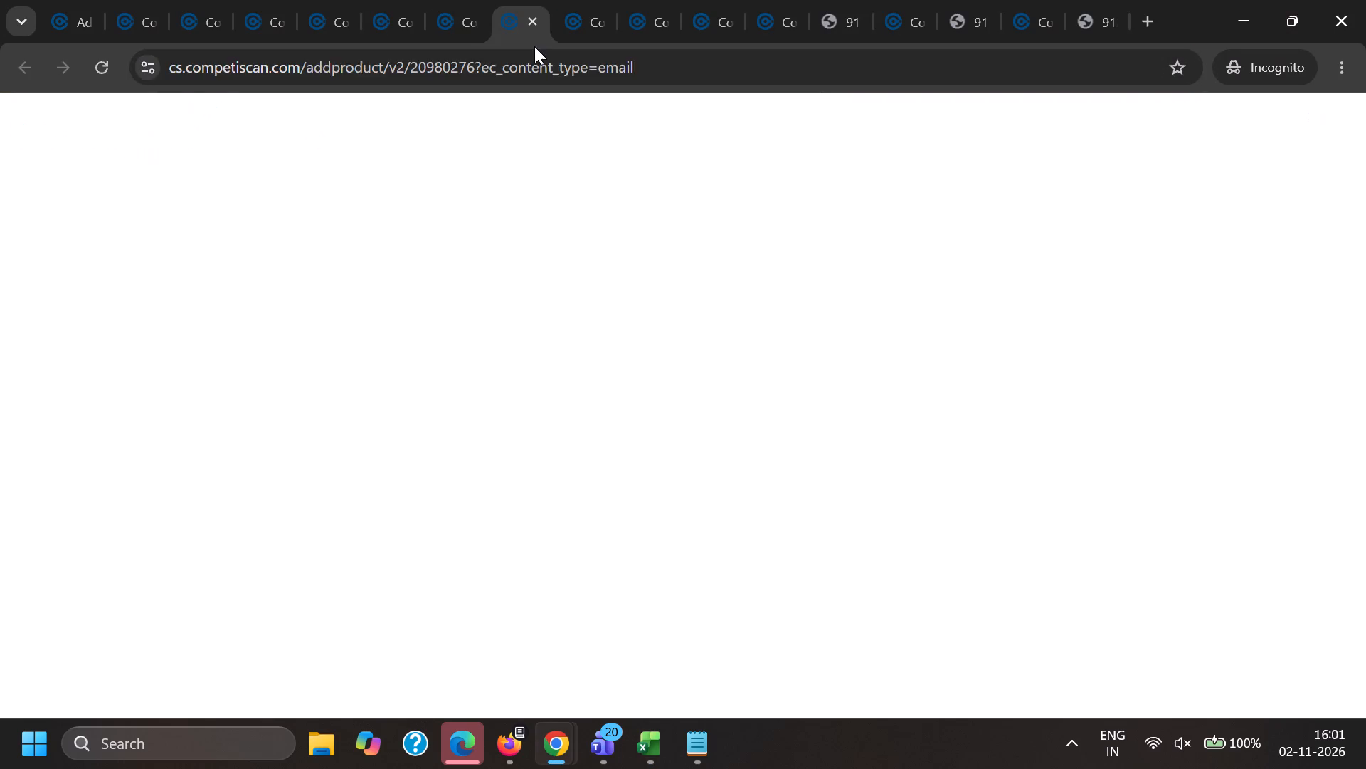
triple_click(536, 56)
key("ctrl+c")
key("alt+Tab")
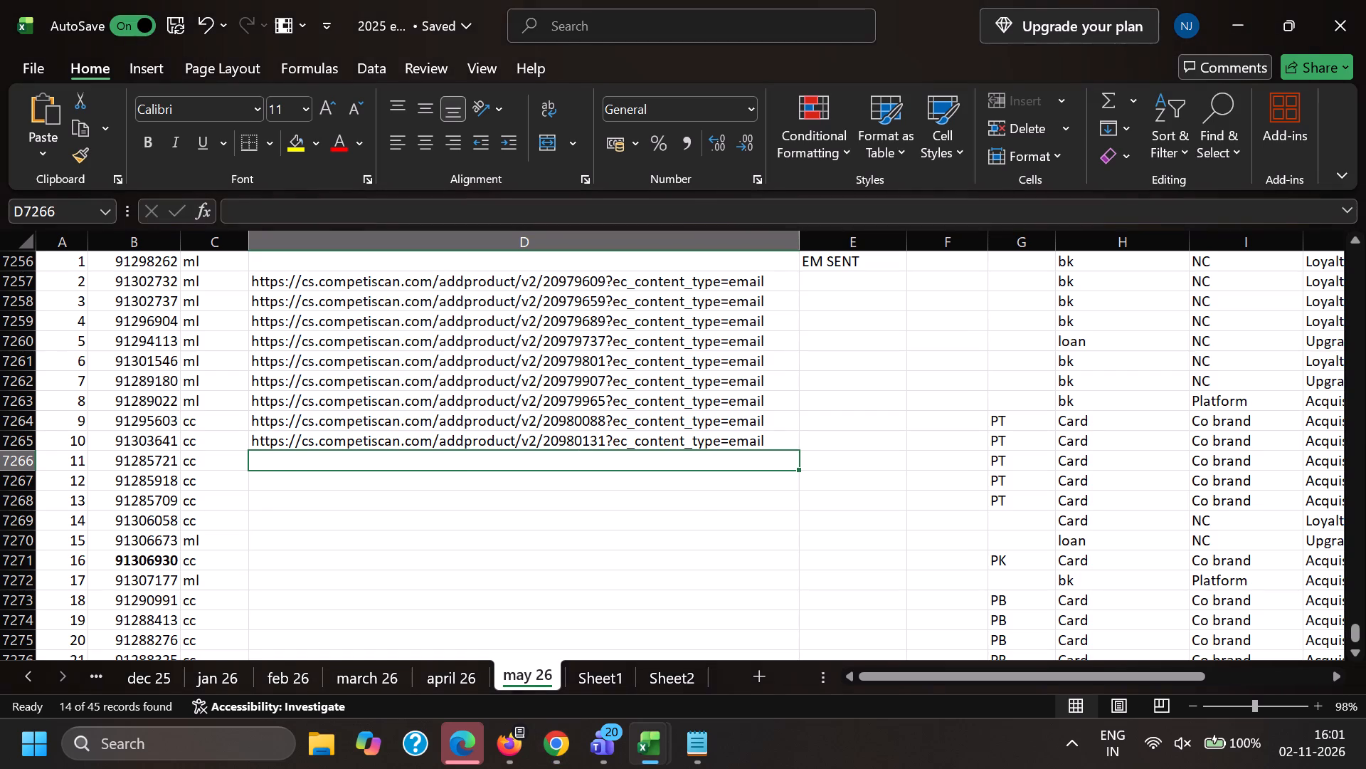
key("ctrl+v")
Copy the page link of product 20980326 into the LINKS cell D7267 beside ID 91285918 in Excel.
left_click(529, 481)
key("alt+Tab")
left_click(595, 0)
triple_click(616, 70)
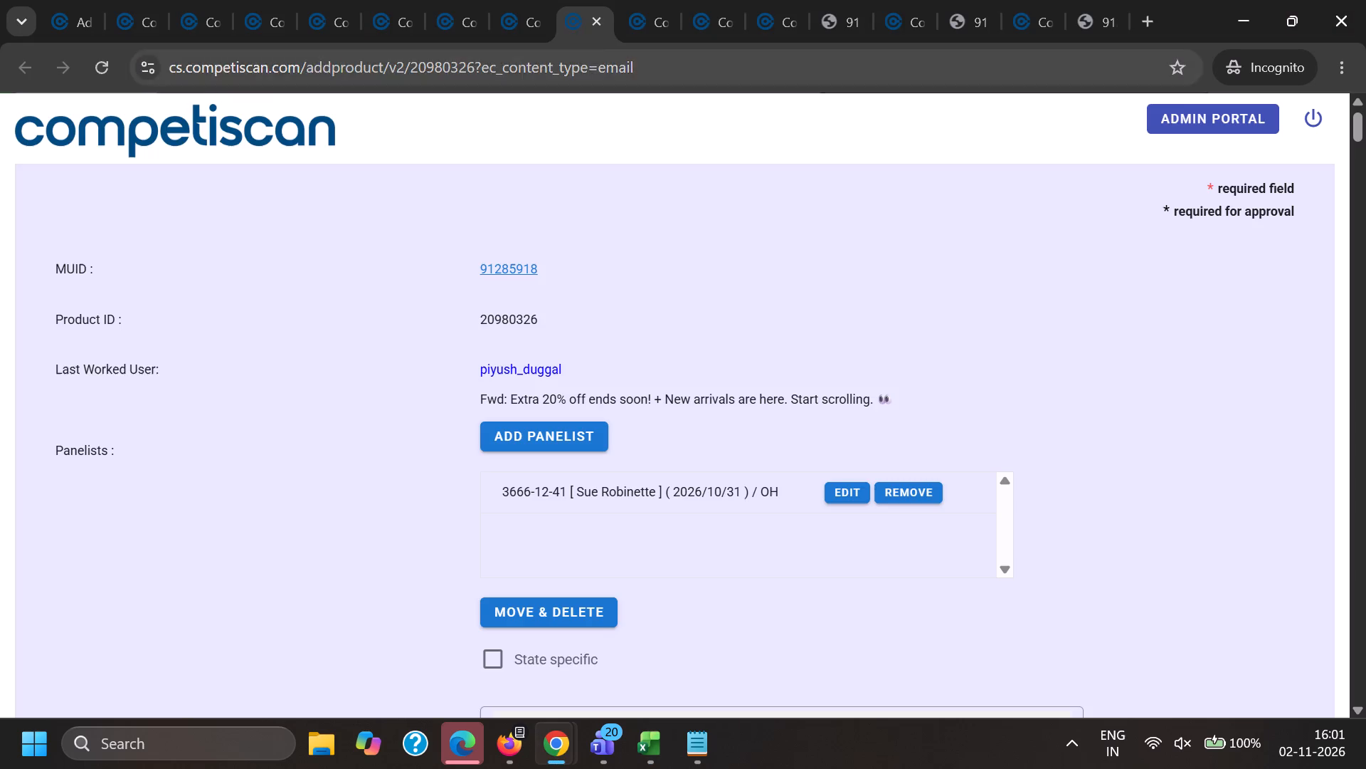
key("ctrl+a")
key("ctrl+c")
key("alt+Tab")
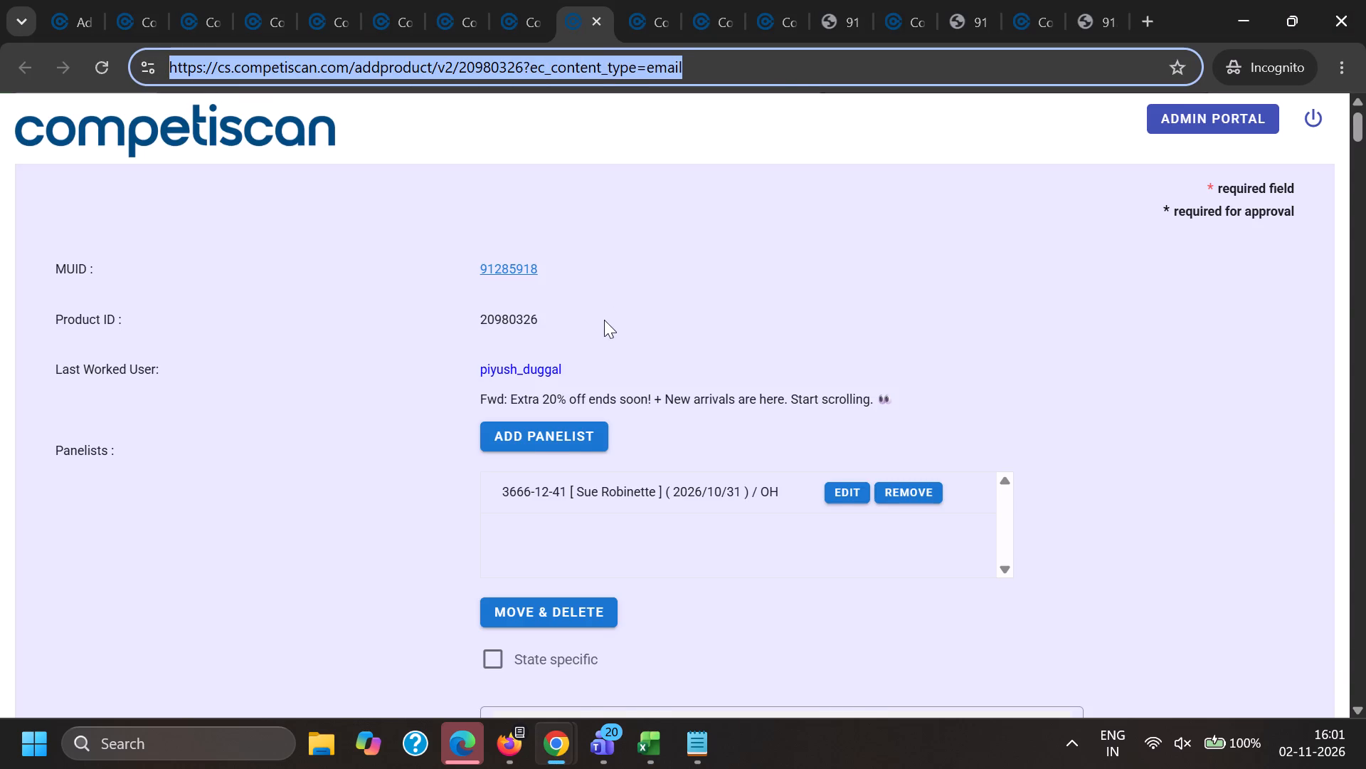
key("ctrl+v")
Copy the page link of product 20980395 into the LINKS cell D7268 beside ID 91285709 in Excel.
scroll(392, 433, "down", 3)
left_click(276, 323)
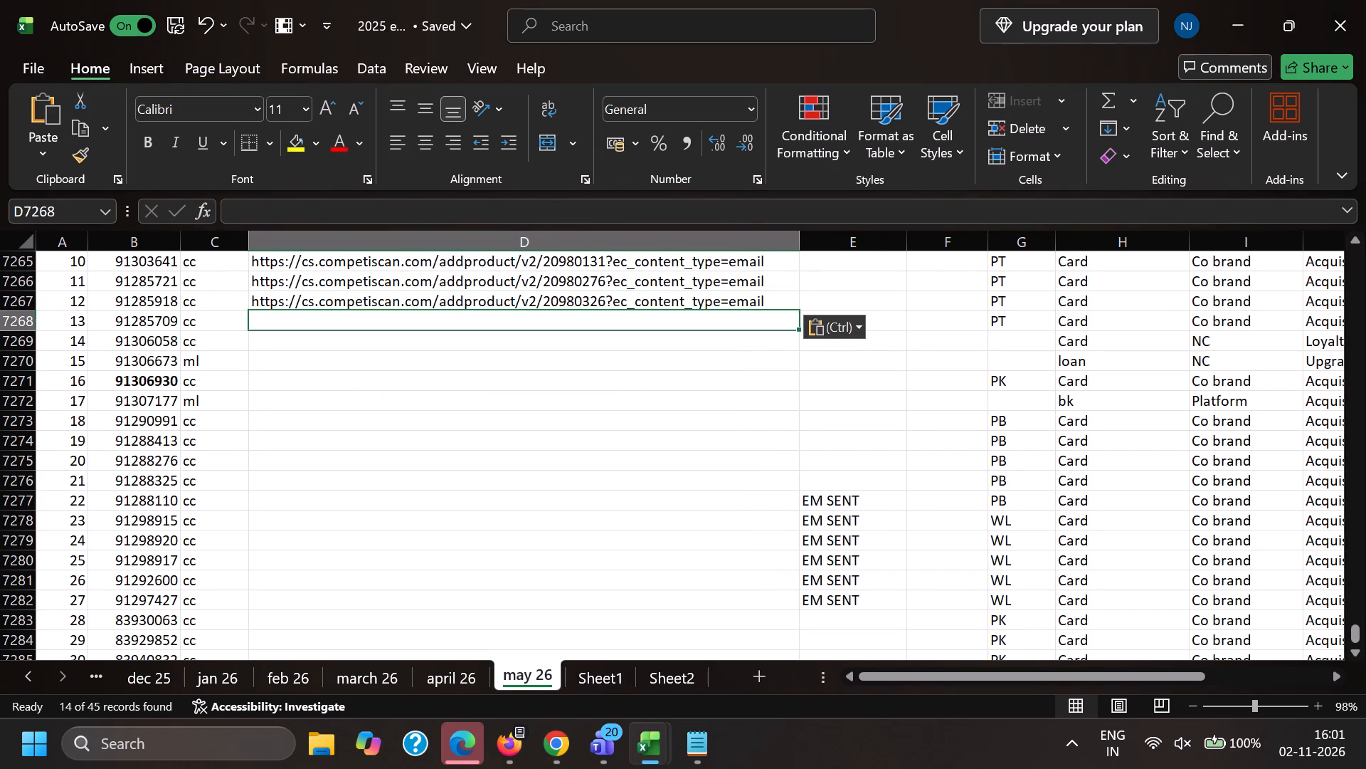
key("alt+Tab")
left_click(642, 0)
triple_click(671, 59)
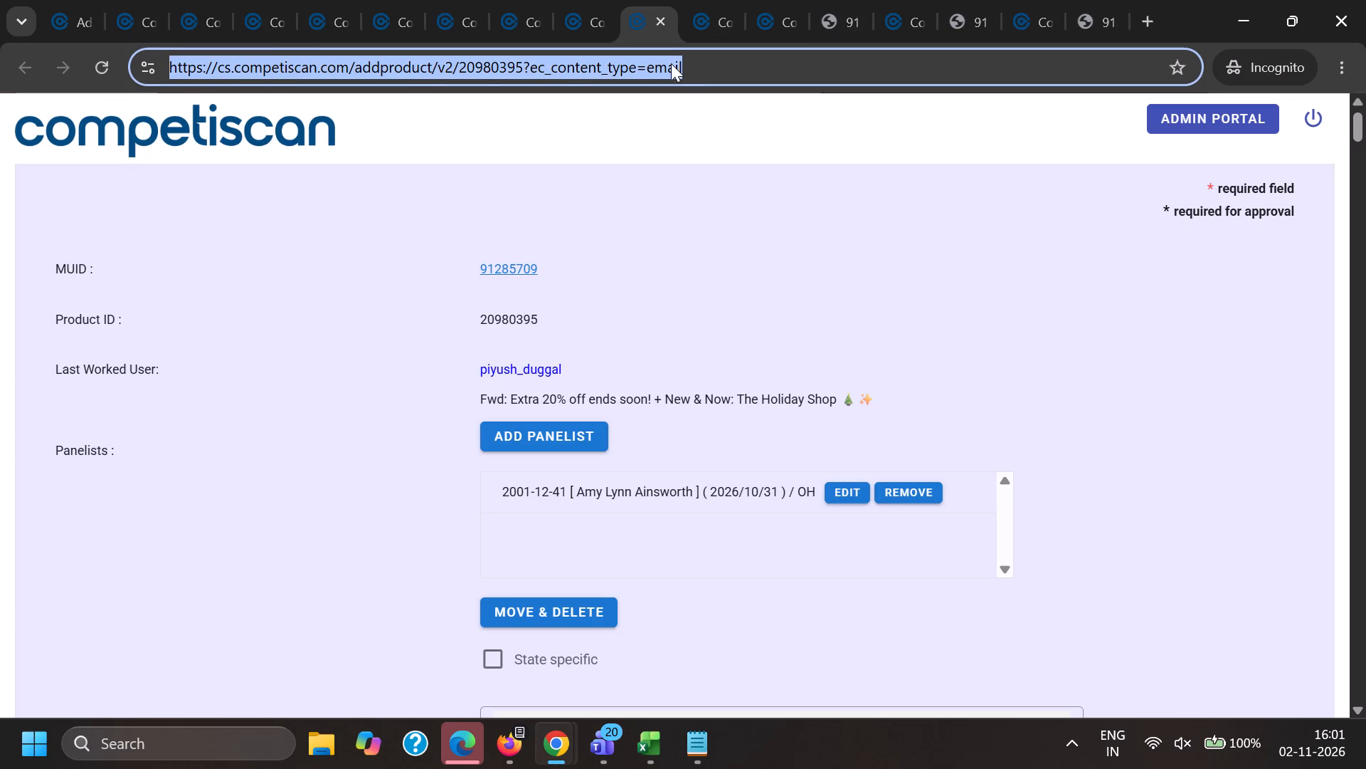
key("ctrl+c")
key("alt+Tab")
key("ctrl+v")
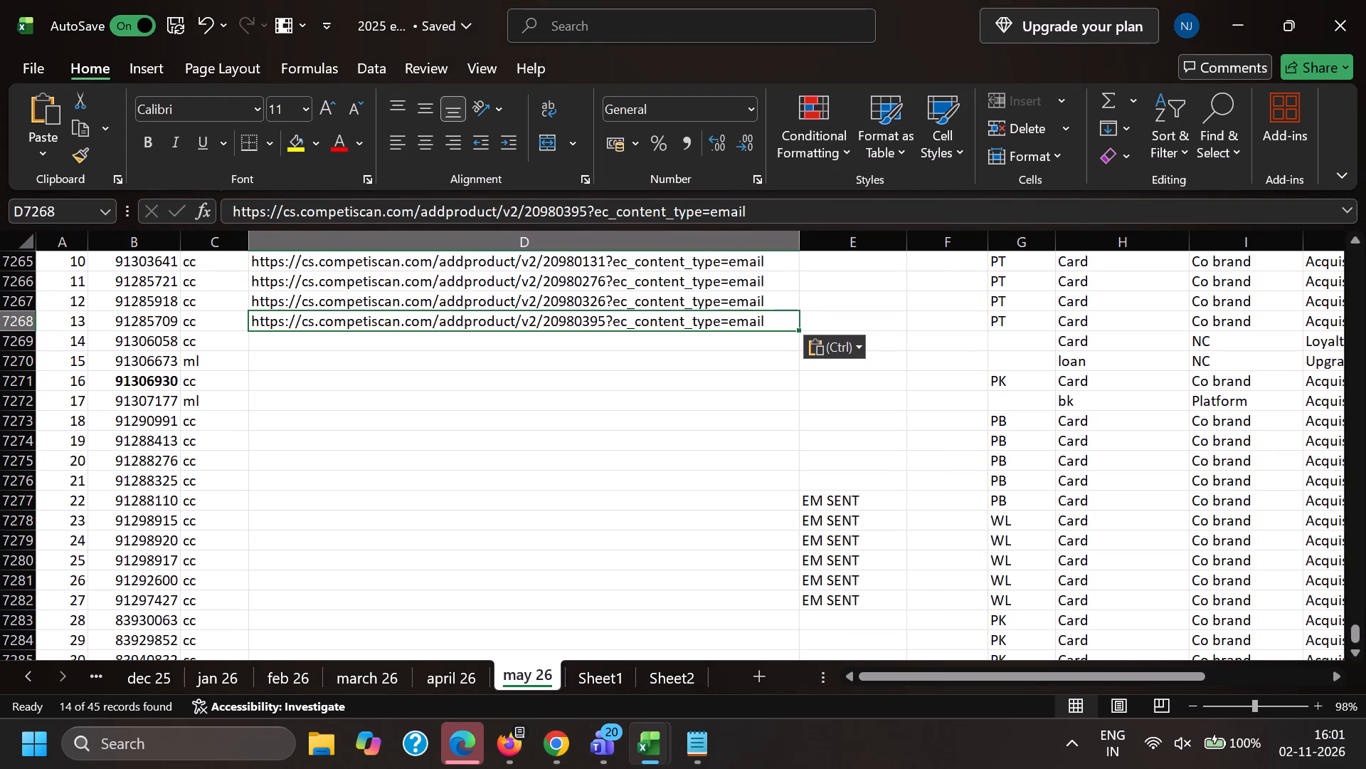
Copy the page link of product 20980616 into the LINKS cell D7269 beside ID 91306058 in Excel.
left_click(475, 348)
key("alt+Tab")
left_click(705, 0)
triple_click(726, 67)
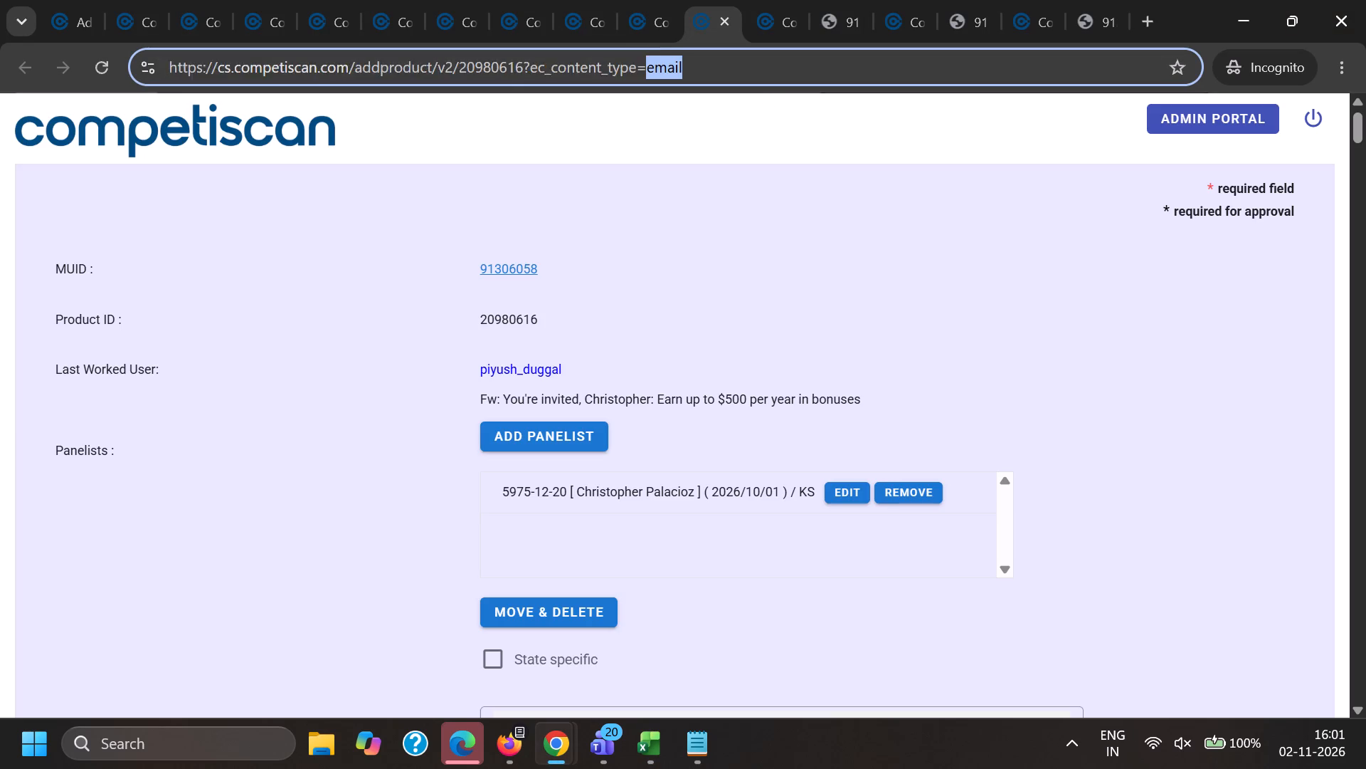
key("ctrl+c")
key("alt+Tab")
key("ctrl+v")
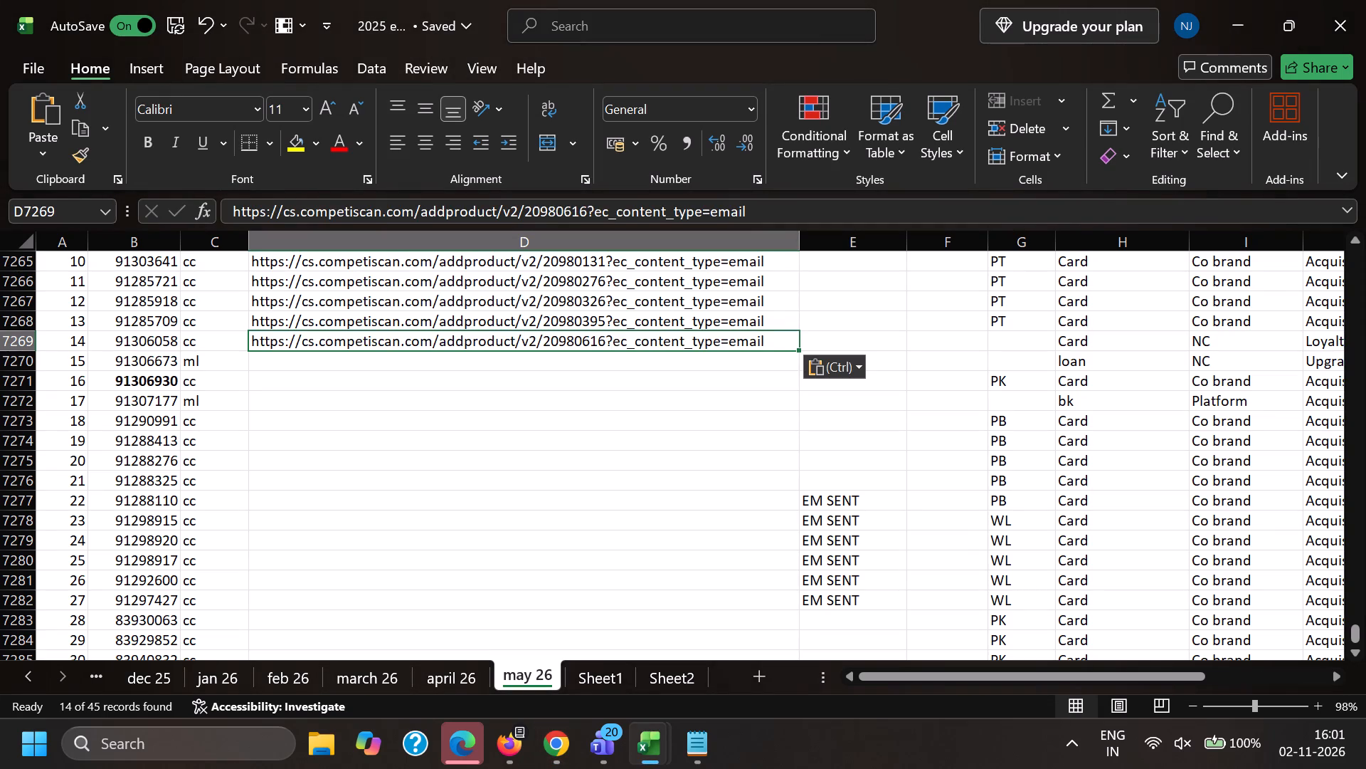
left_click(532, 369)
In Chrome, close the pages of the approved products from 20979609 through 20979689 and their PDF pages.
key("alt+Tab")
left_click(772, 0)
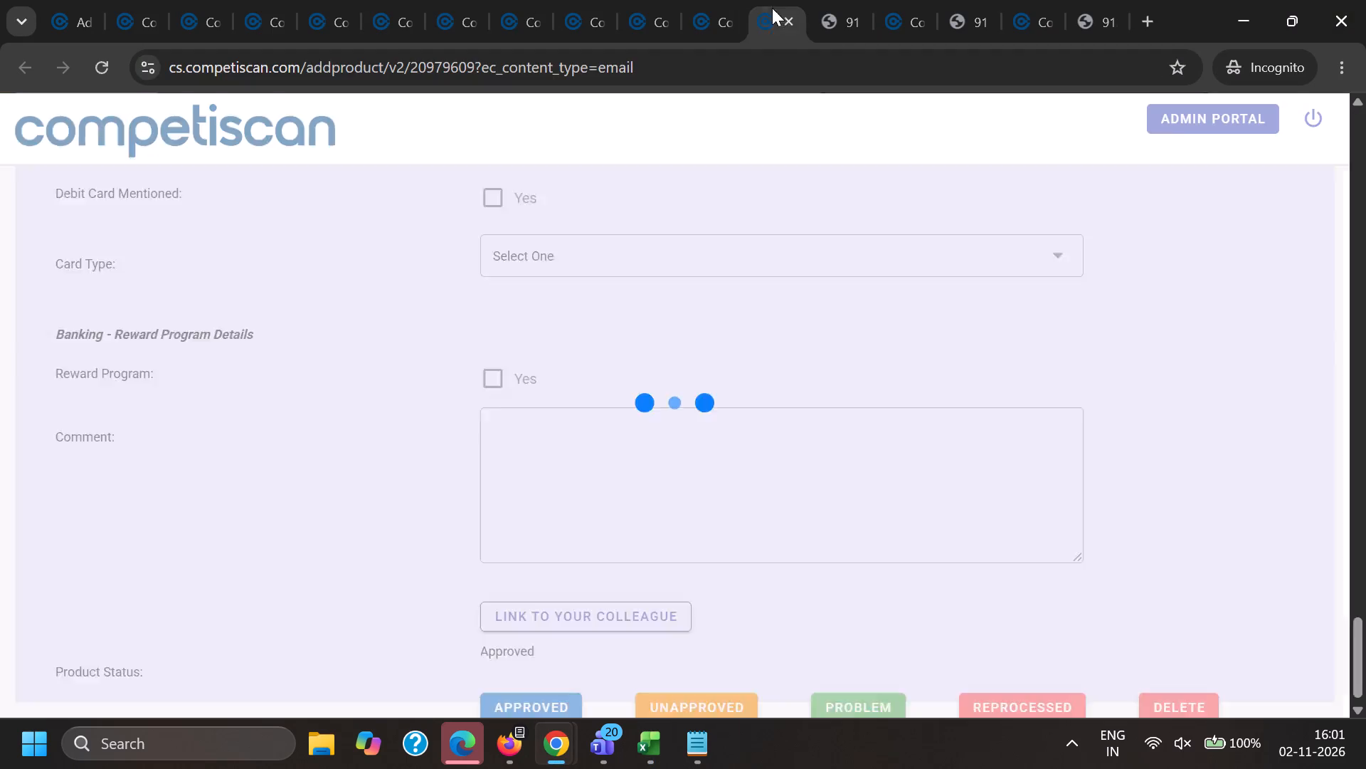
double_click(790, 21)
double_click(790, 21)
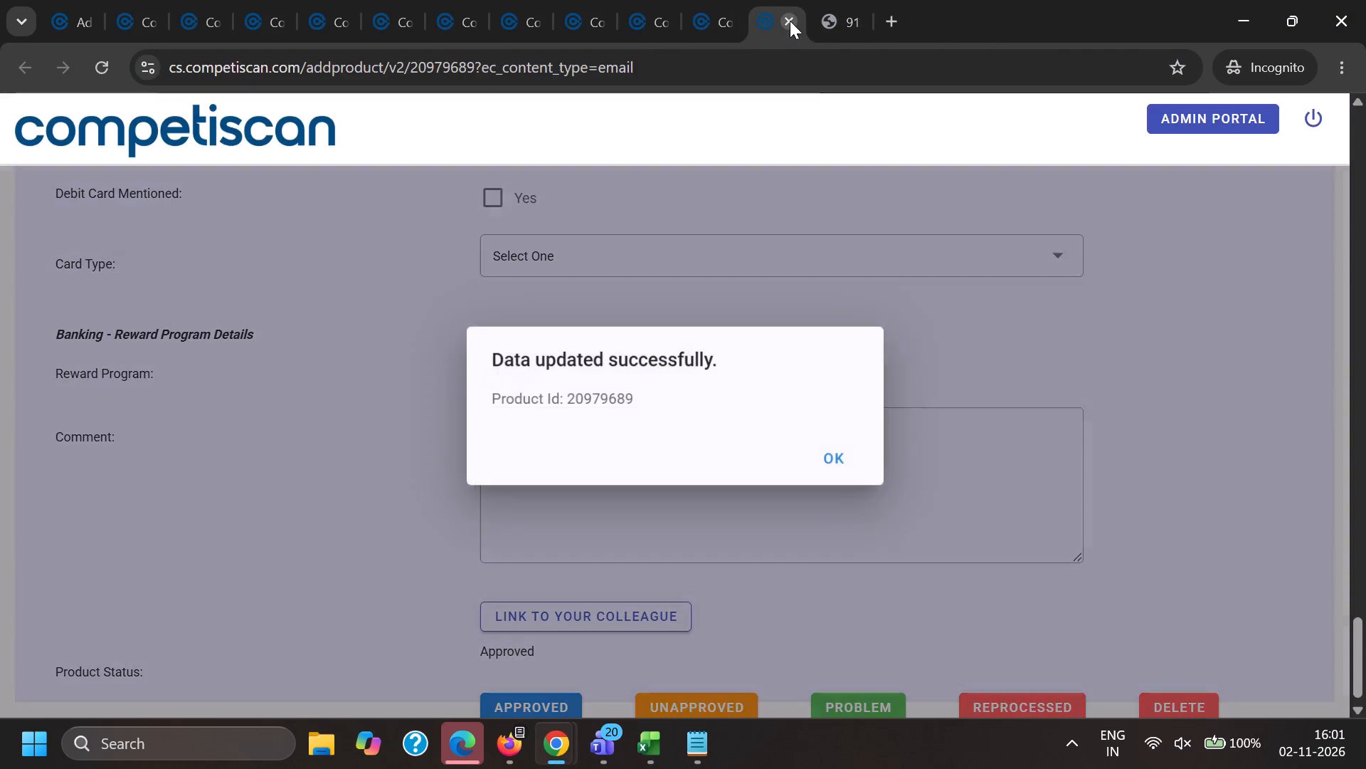
double_click(790, 21)
Open the processed PDFs of products 20979737, 20979801, 20979907 and 20979965.
left_click(198, 0)
scroll(604, 372, "down", 5)
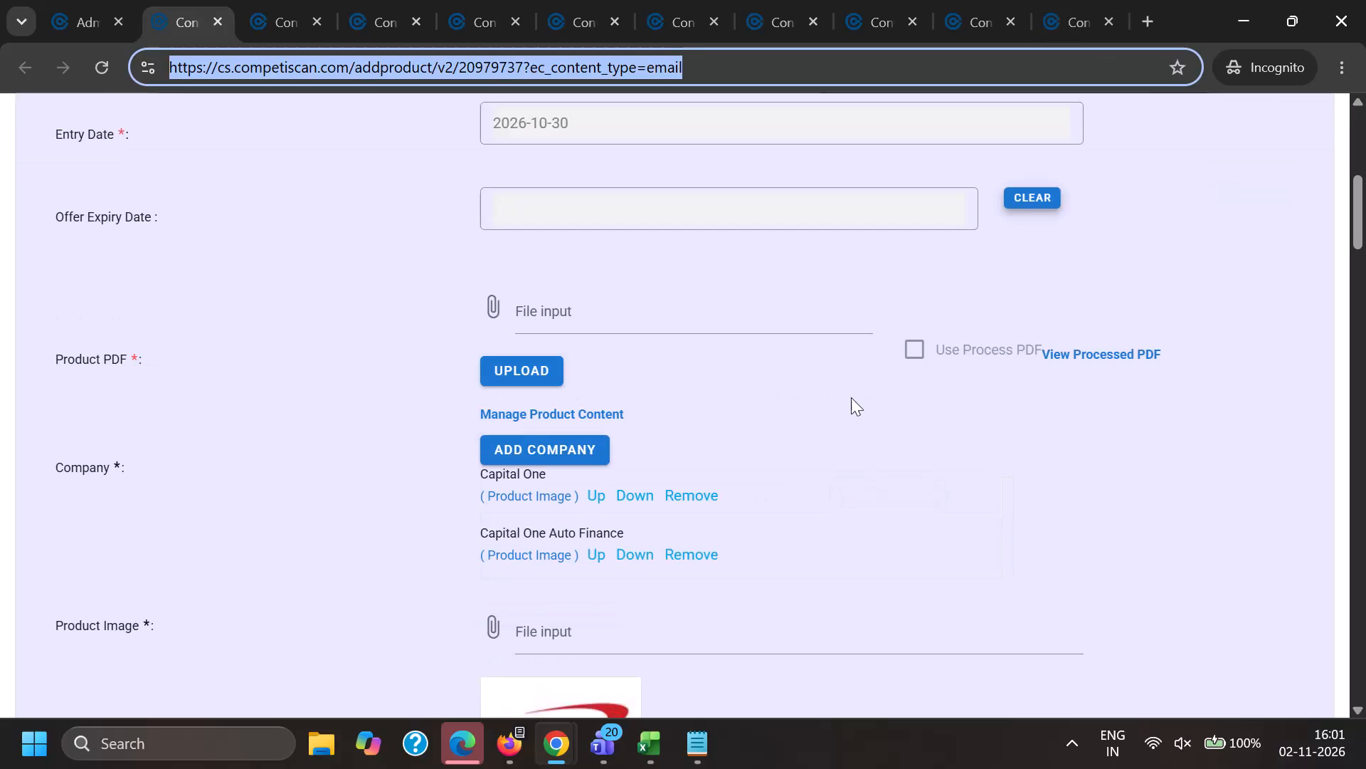
left_click(1076, 349, "ctrl")
key("ctrl+Tab")
key("ctrl+Tab")
scroll(1073, 350, "down", 5)
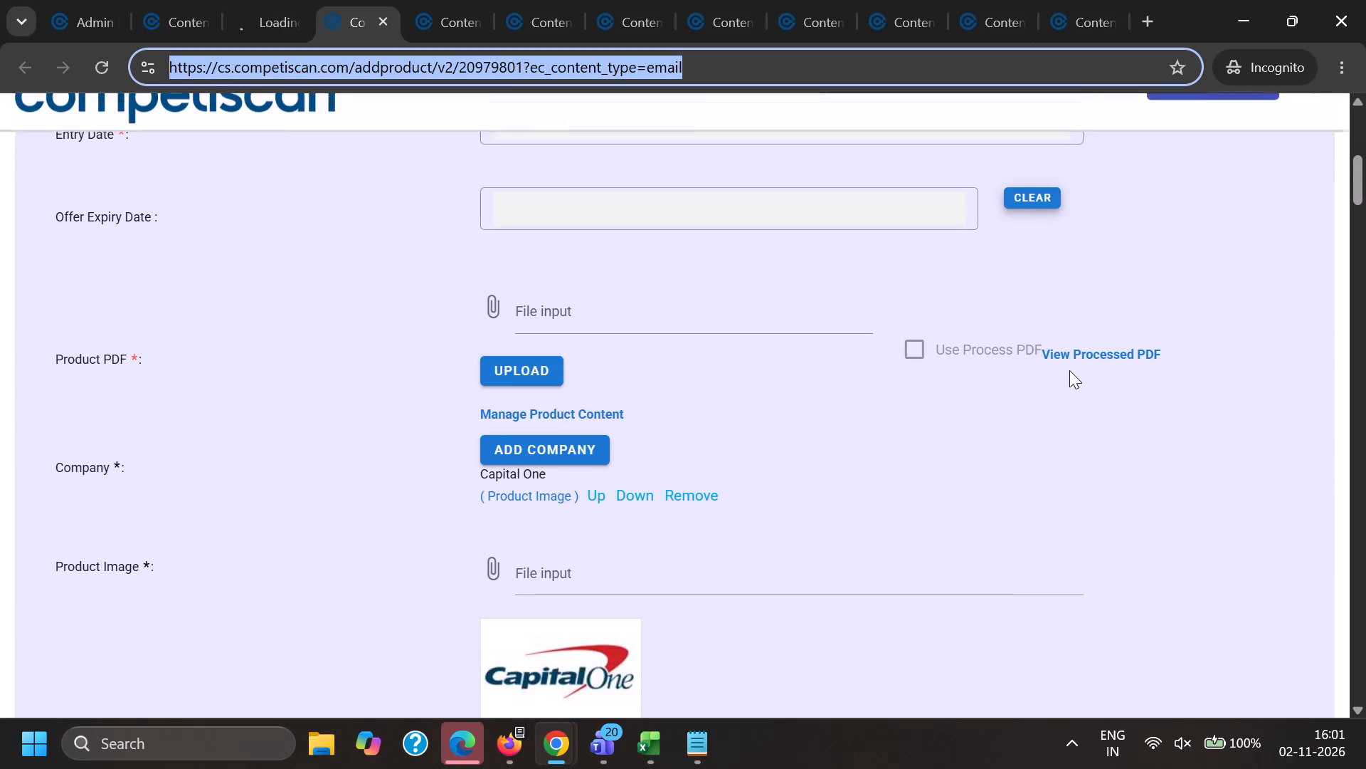
left_click(1066, 352, "ctrl")
key("ctrl+Tab")
key("ctrl+Tab")
scroll(1064, 351, "down", 6)
left_click(1076, 245, "ctrl")
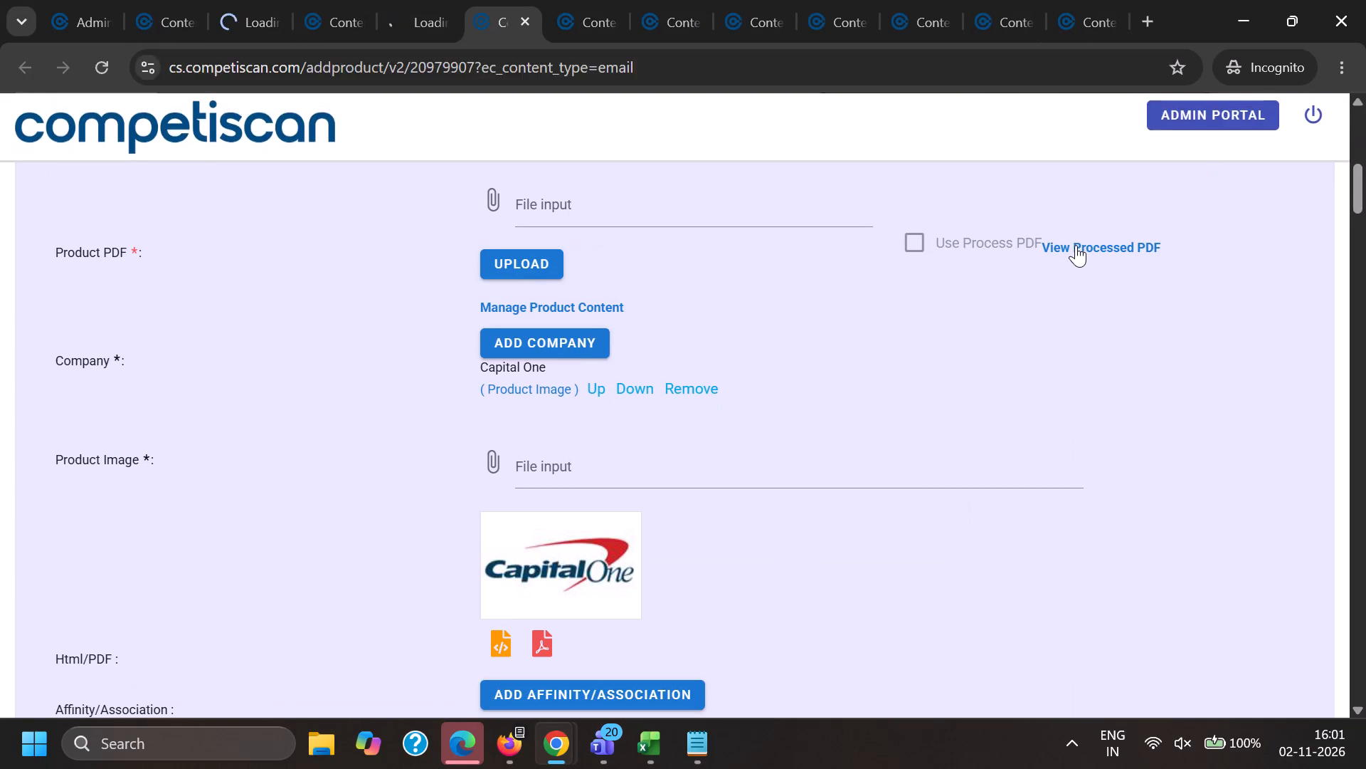
key("ctrl+Tab")
key("ctrl+Tab")
scroll(1043, 286, "down", 5)
left_click(1084, 354, "ctrl")
Open the processed PDFs of products 20980088, 20980131 and 20980276.
key("ctrl+Tab")
key("ctrl+Tab")
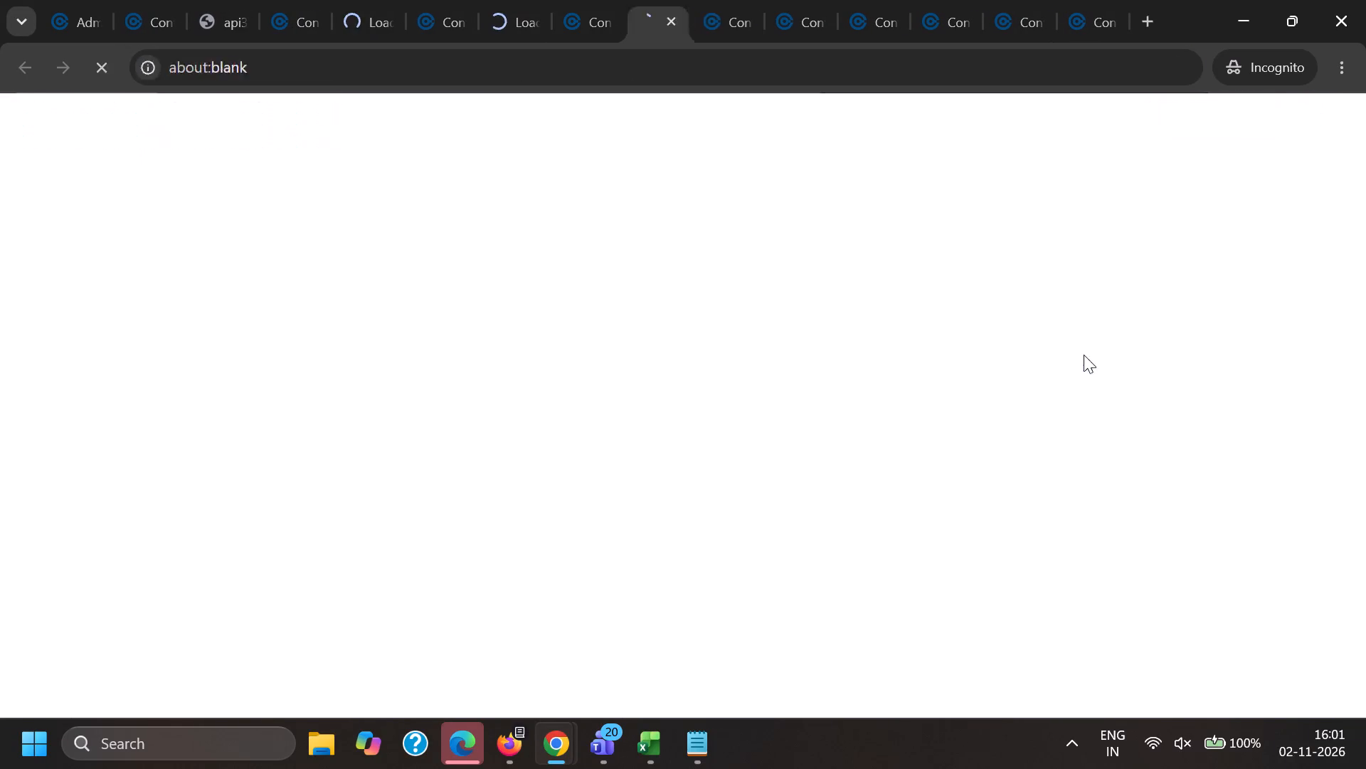
scroll(1080, 352, "down", 6)
left_click(1079, 248, "ctrl")
key("ctrl+Tab")
key("ctrl+Tab")
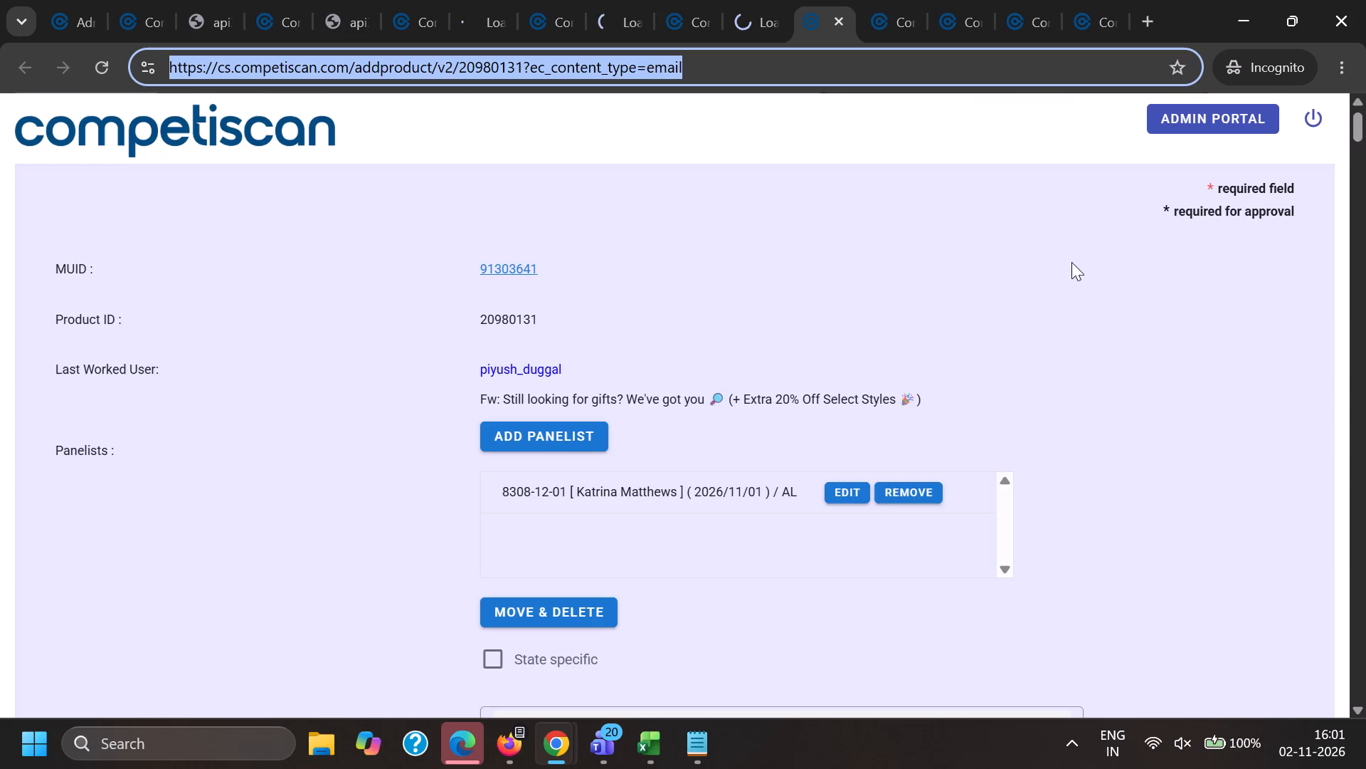
scroll(1052, 299, "down", 5)
left_click(1071, 351, "ctrl")
key("ctrl+Tab")
key("ctrl+Tab")
scroll(1070, 347, "down", 5)
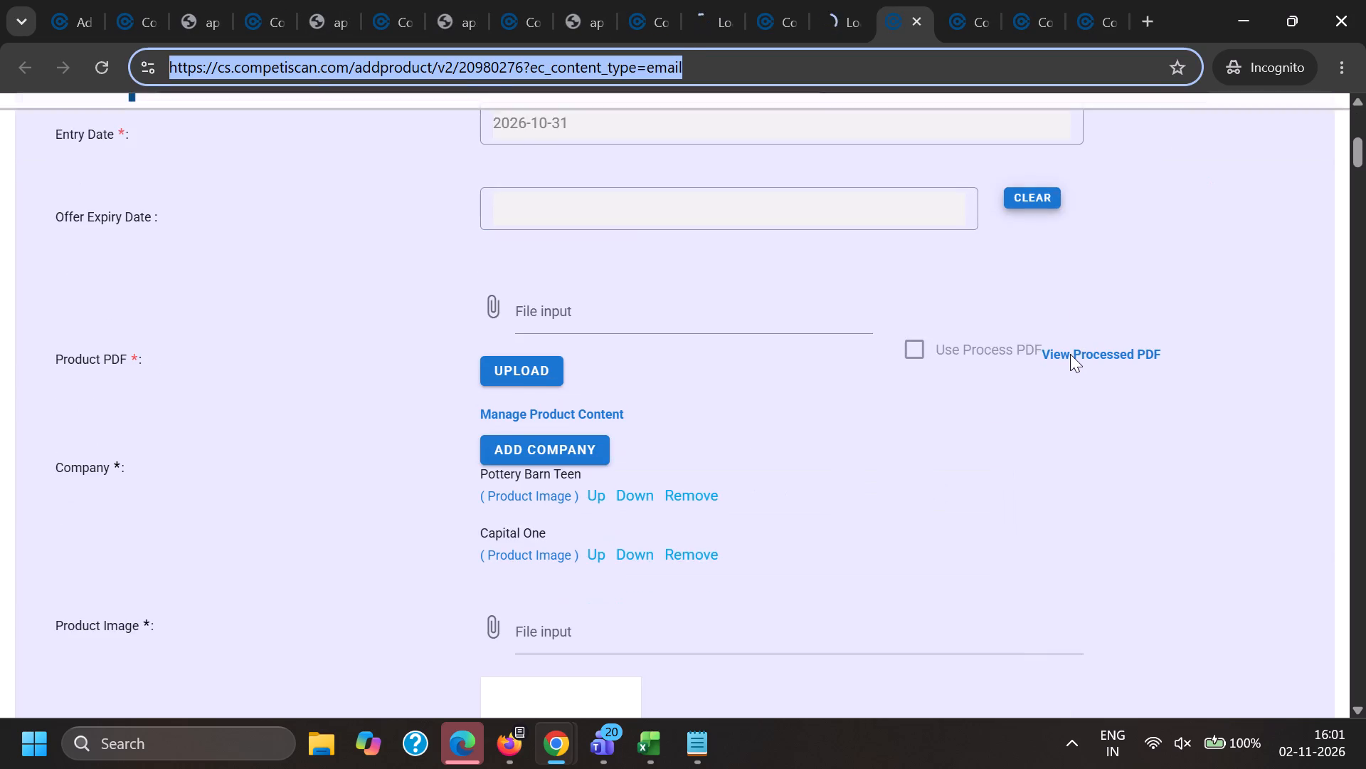
left_click(1070, 351, "ctrl")
Open the processed PDFs of products 20980326, 20980395 and 20980616.
key("ctrl+Tab")
key("ctrl+Tab")
scroll(1067, 344, "down", 5)
left_click(1070, 352, "ctrl")
key("ctrl+Tab")
key("ctrl+Tab")
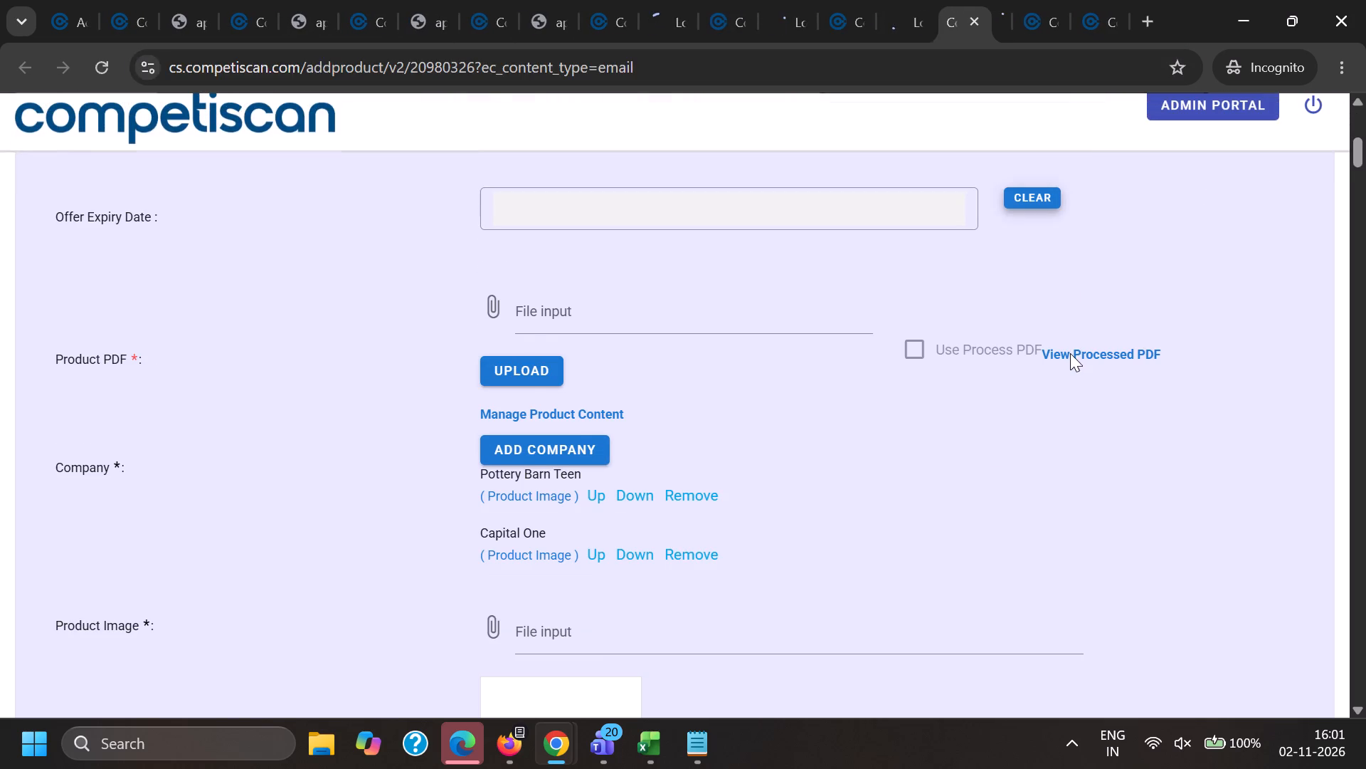
scroll(1069, 349, "down", 5)
left_click(1068, 356, "ctrl")
key("ctrl+Tab")
key("ctrl+Tab")
scroll(1066, 354, "down", 5)
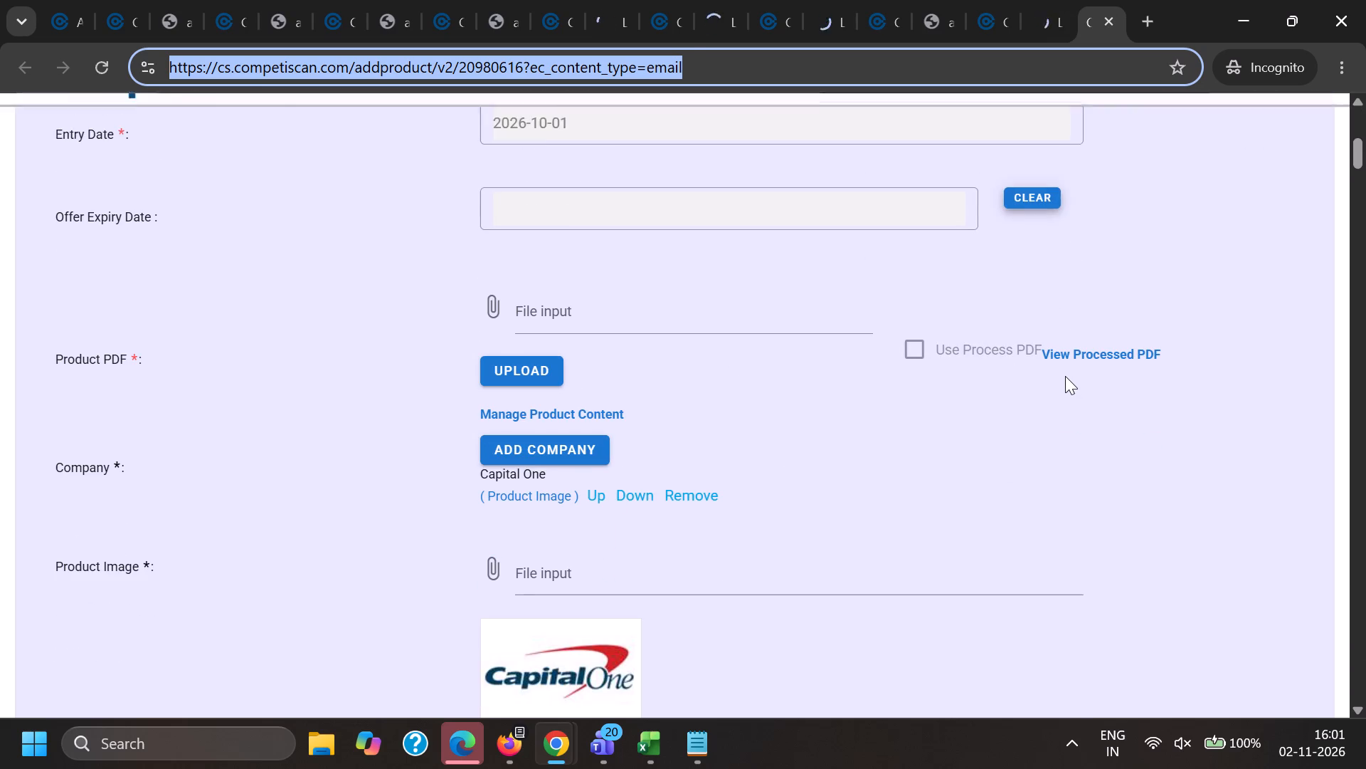
left_click(1061, 355, "ctrl")
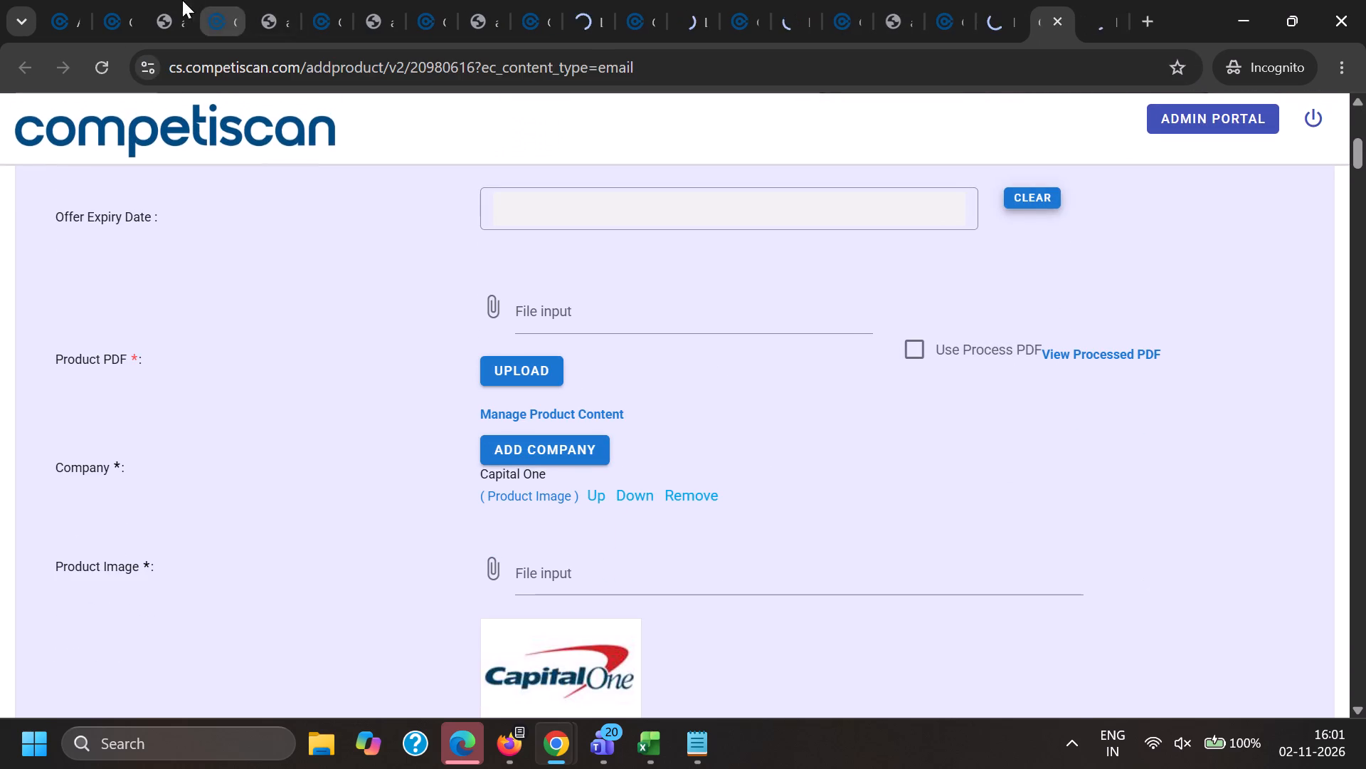
Check the processed PDF of product 20979737, set the product to use it, and approve the product.
left_click(169, 0)
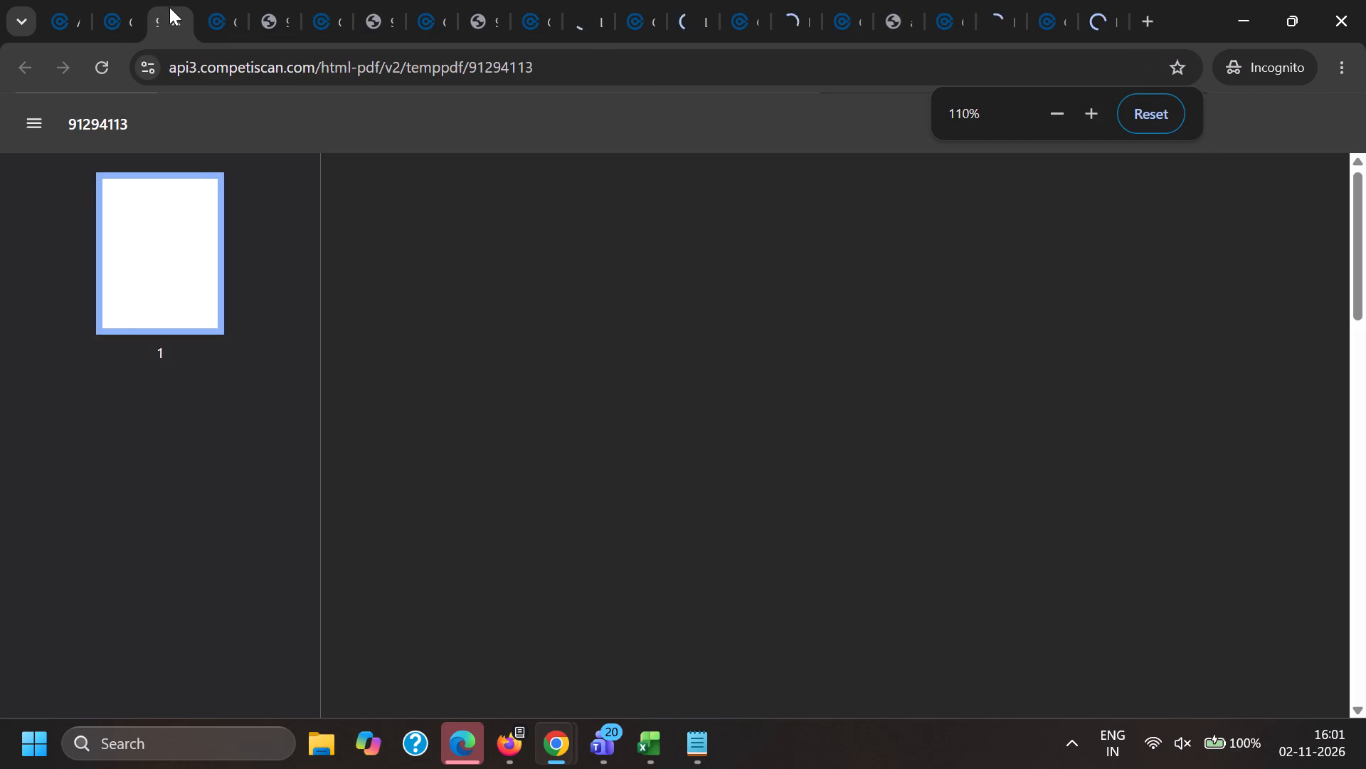
left_click(102, 0)
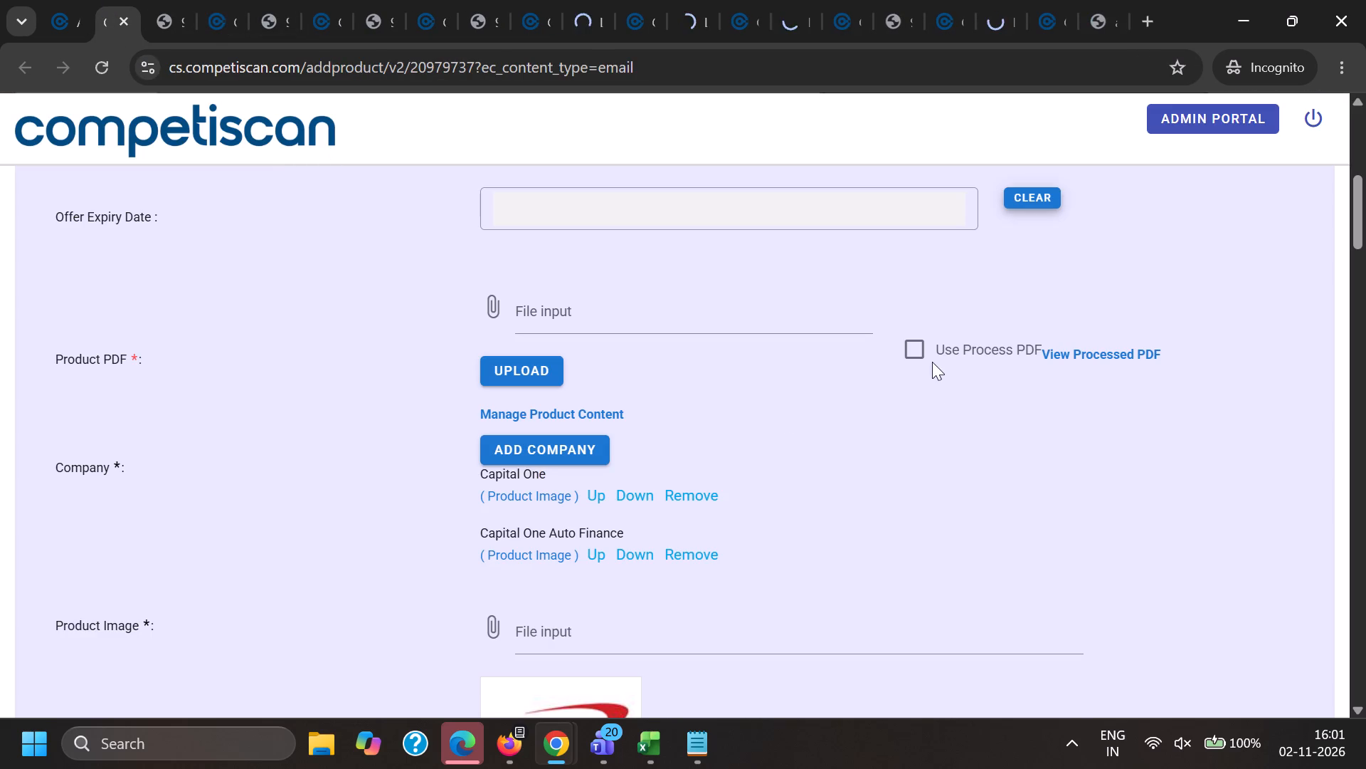
left_click(921, 347)
left_click(849, 457)
key("End")
scroll(460, 575, "down", 5)
left_click(527, 699)
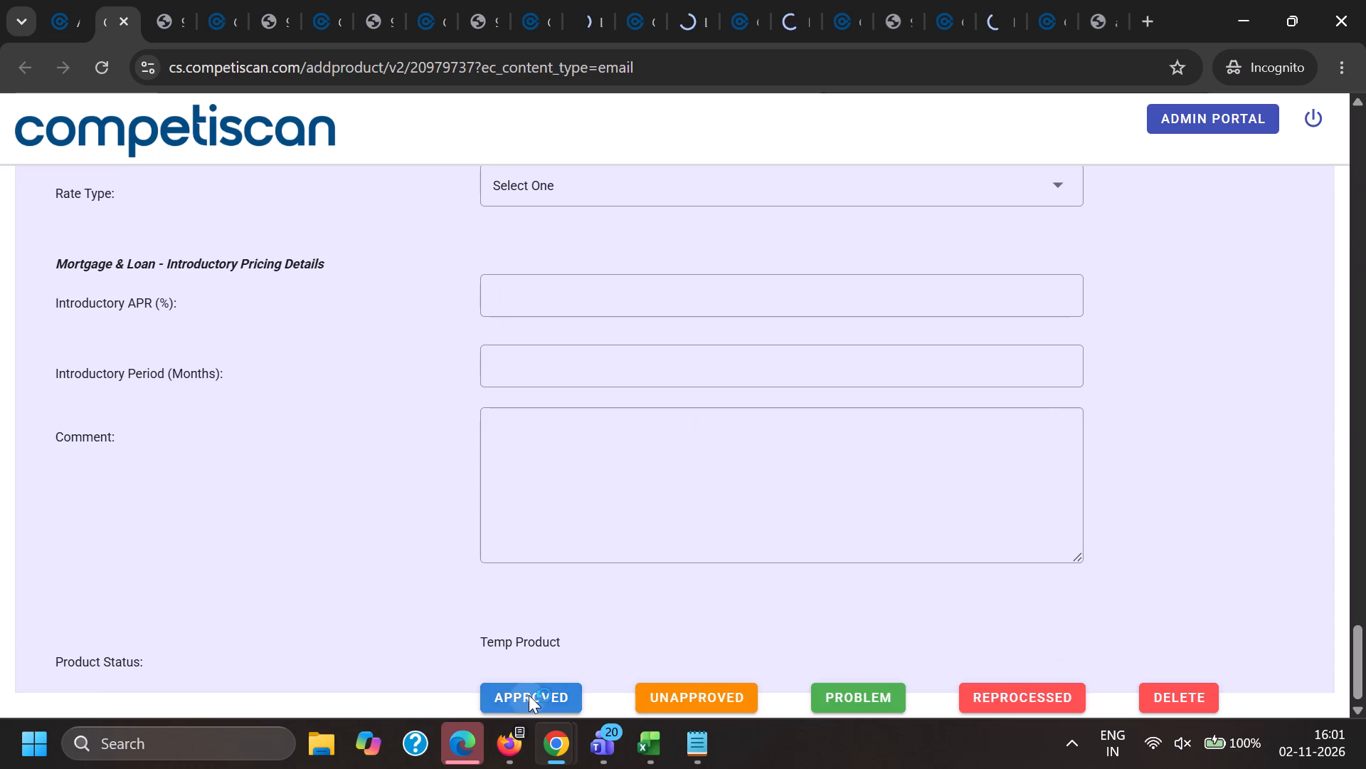
Check the processed PDF of product 20979801, set the product to use it, and approve the product.
left_click(274, 0)
left_click(217, 0)
left_click(917, 345)
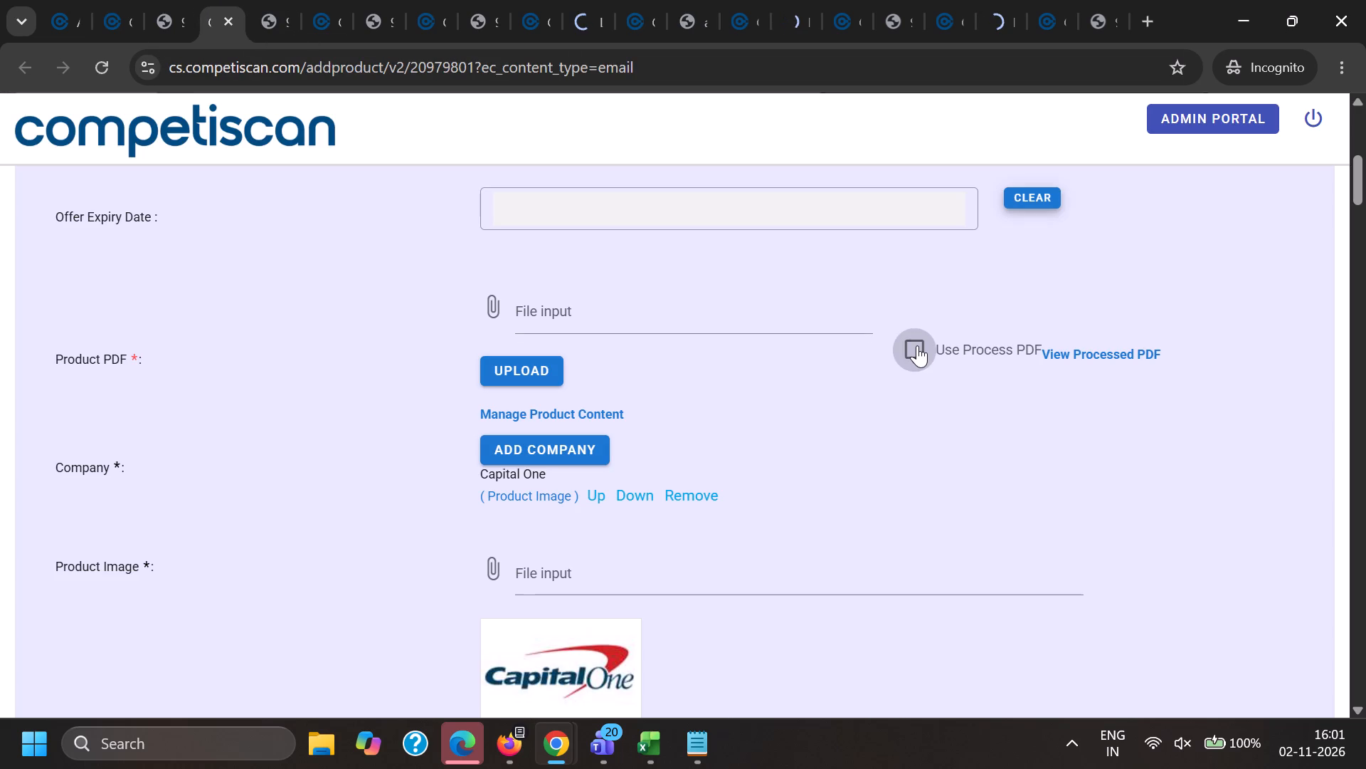
key("End")
scroll(720, 485, "down", 6)
left_click(531, 693)
Set product 20979907 to use its processed PDF and approve it.
left_click(383, 0)
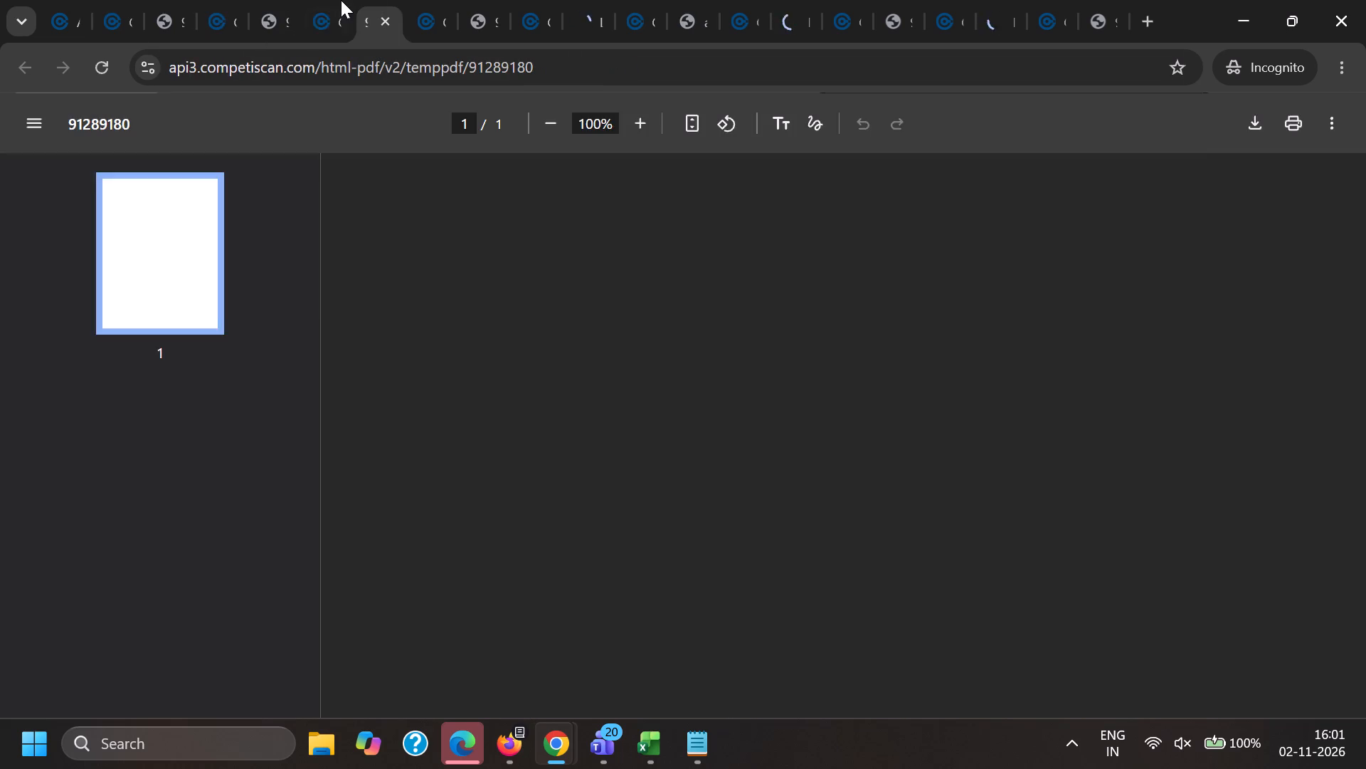
left_click(338, 0)
left_click(909, 251)
key("End")
scroll(640, 519, "down", 5)
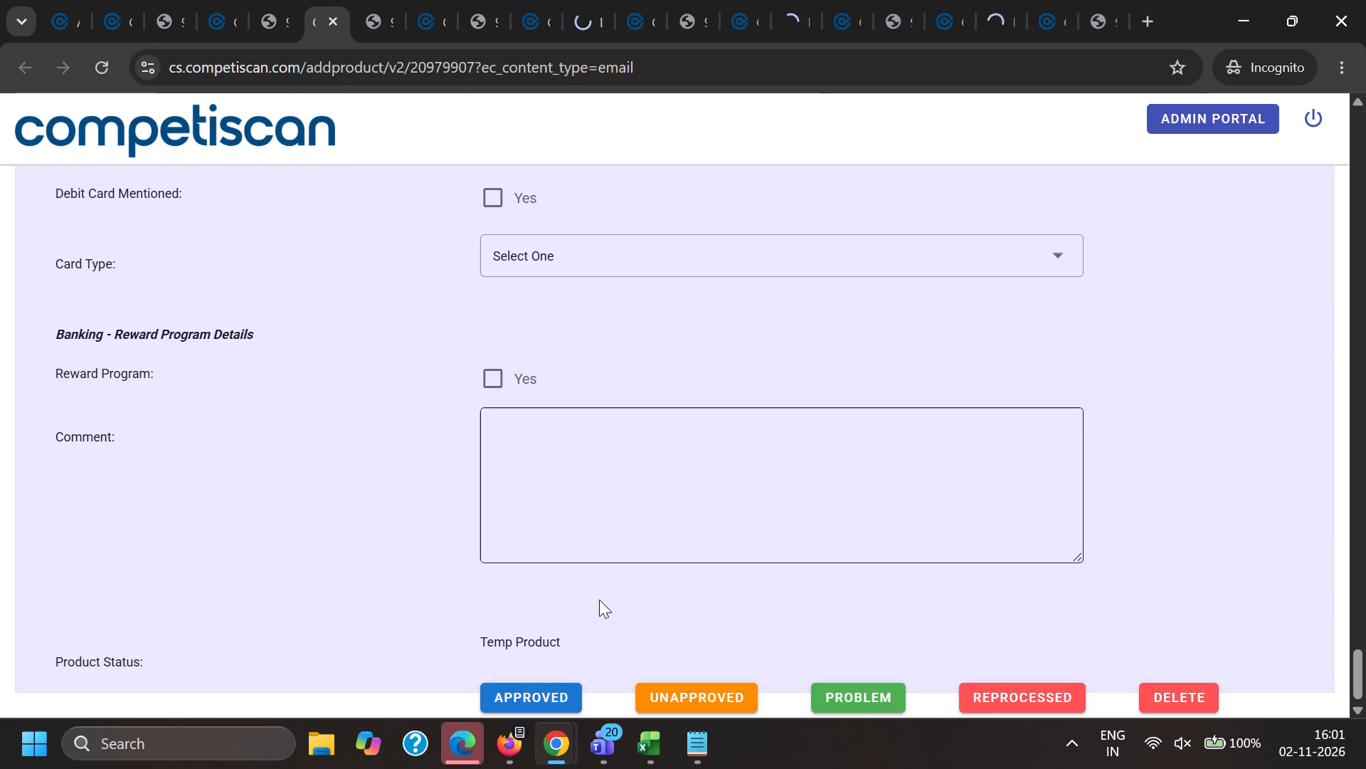
left_click(546, 689)
Set product 20979965 to use its processed PDF and approve it.
left_click(488, 0)
left_click(420, 0)
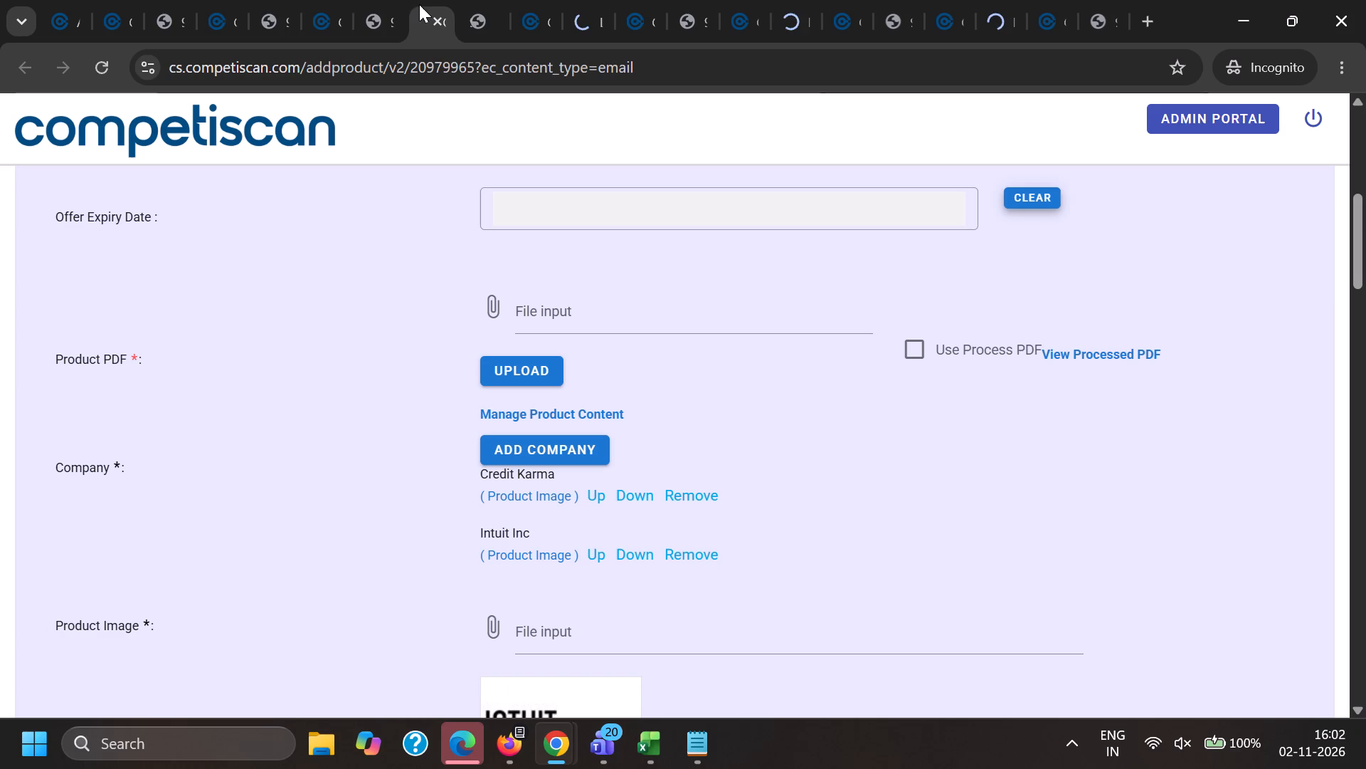
left_click(911, 350)
key("End")
scroll(620, 547, "down", 4)
left_click(541, 703)
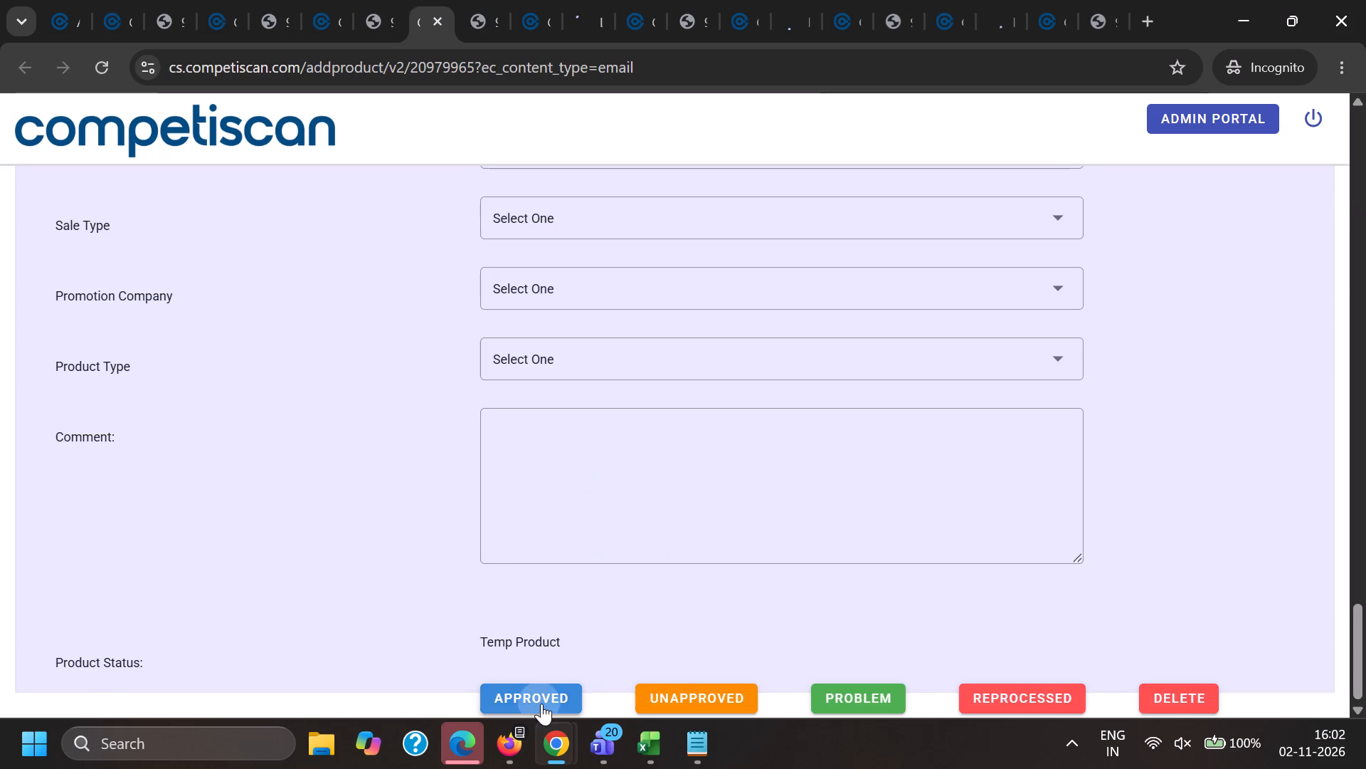
Check the processed PDF of product 20980131, set the product to use it, and approve the product.
left_click(692, 0)
left_click(648, 0)
left_click(914, 344)
key("End")
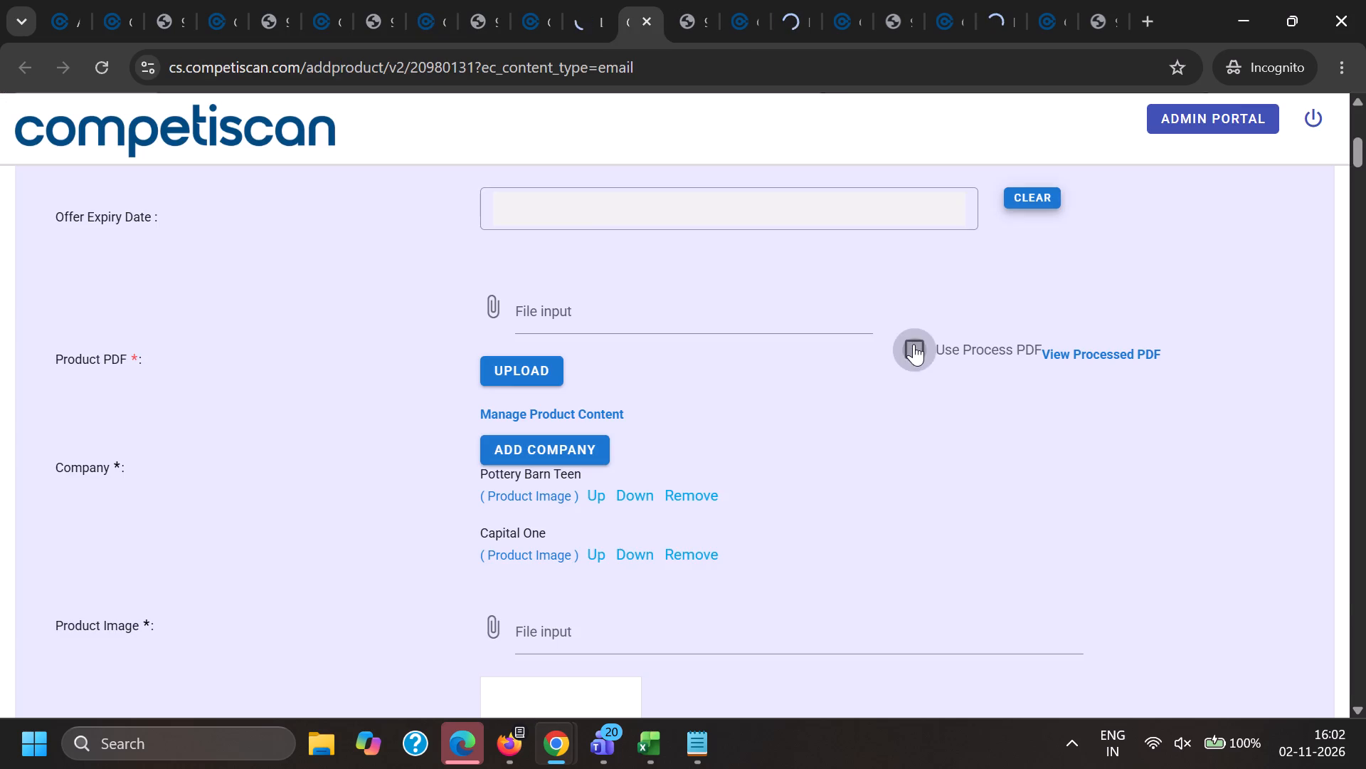
scroll(611, 525, "down", 5)
left_click(568, 699)
Check the processed PDF of product 20980326, set the product to use it, and approve the product.
left_click(894, 6)
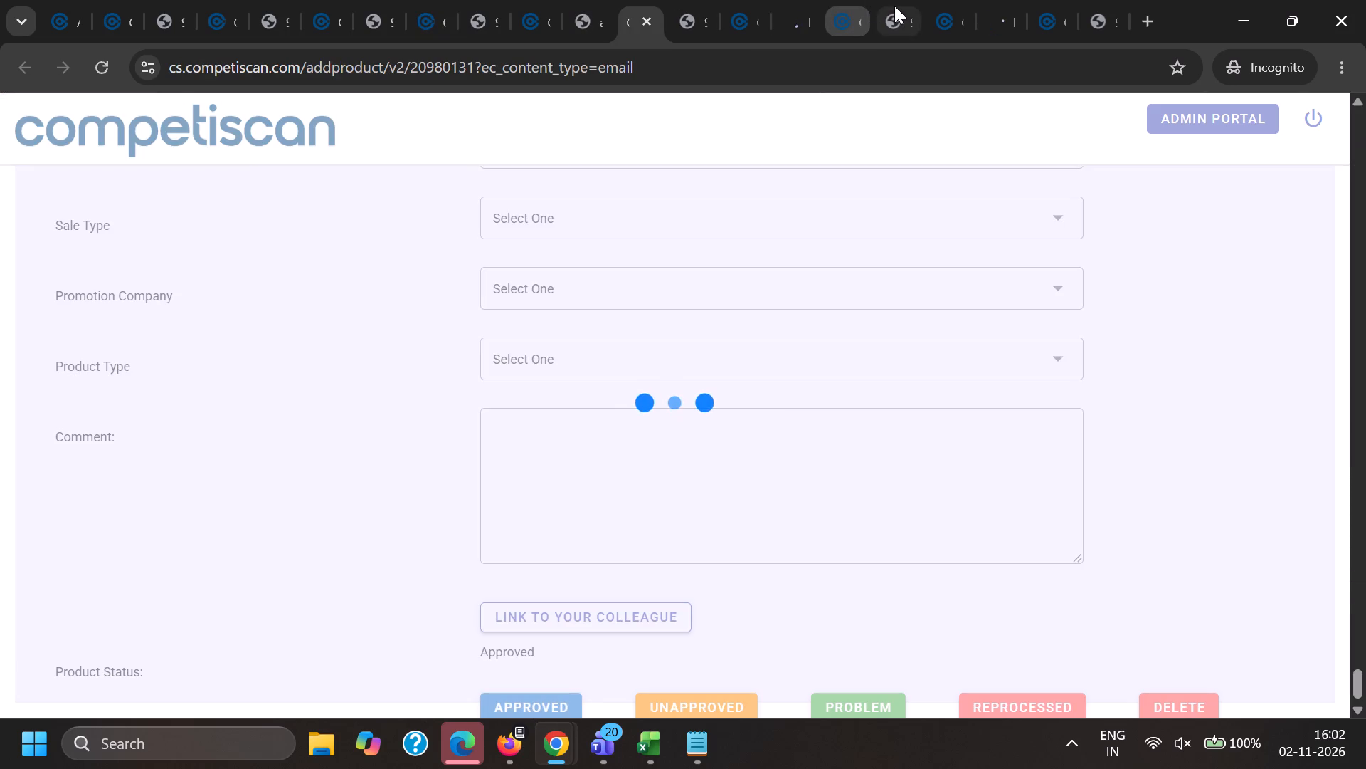
left_click(836, 0)
left_click(918, 356)
key("End")
scroll(546, 612, "down", 5)
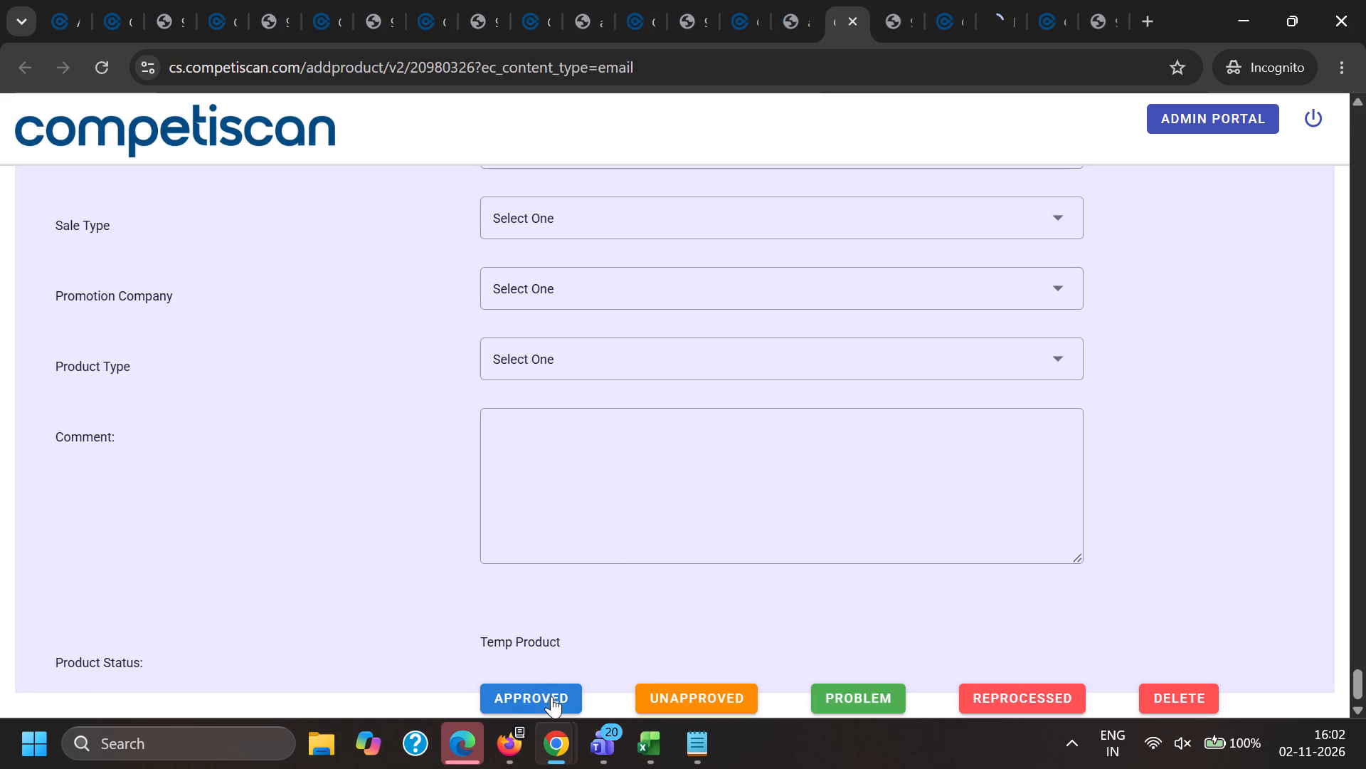
left_click(551, 696)
Check the processed PDF of product 20980616, set the product to use it, and approve the product.
left_click(1085, 0)
left_click(1044, 0)
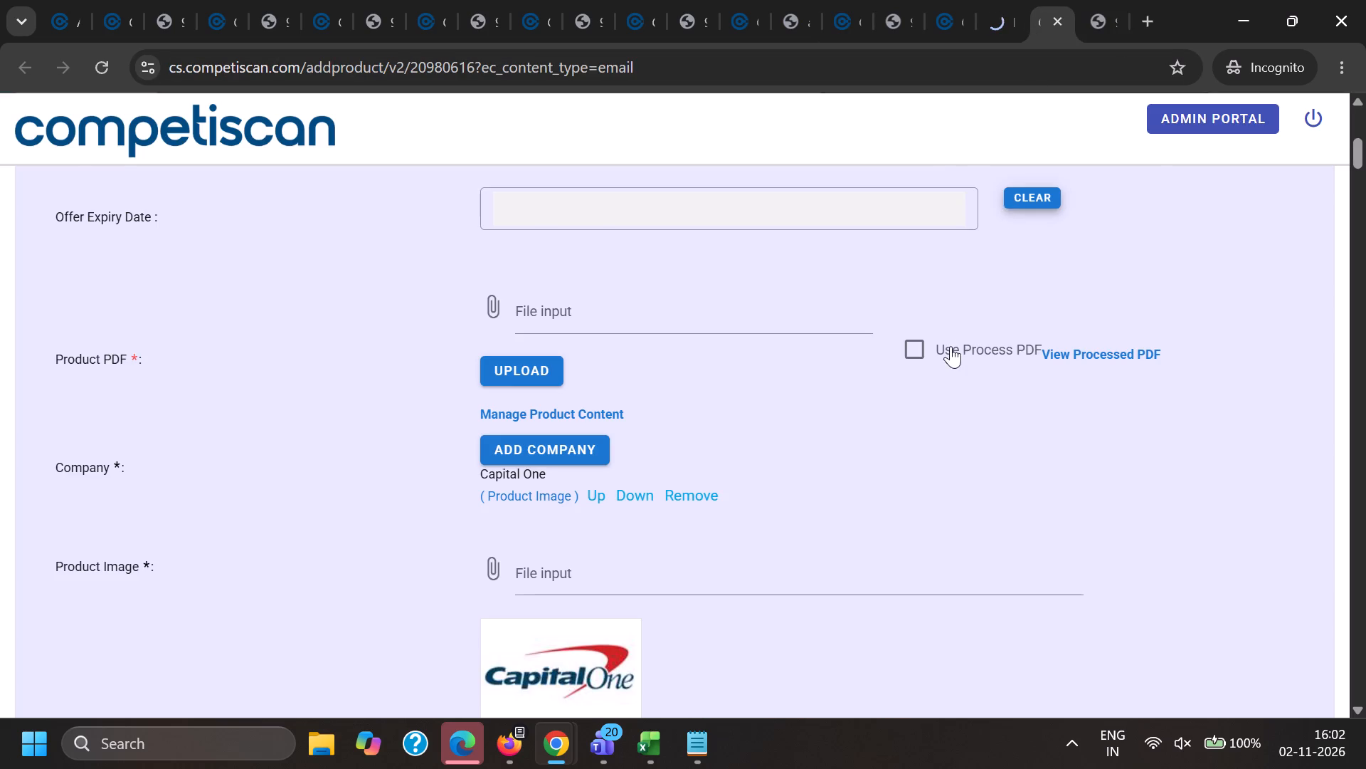
left_click(919, 345)
key("End")
scroll(430, 521, "down", 5)
left_click(531, 692)
Recheck the PDFs of 20979907 and 20979965, and approve product 20980088 using its processed PDF.
left_click(379, 0)
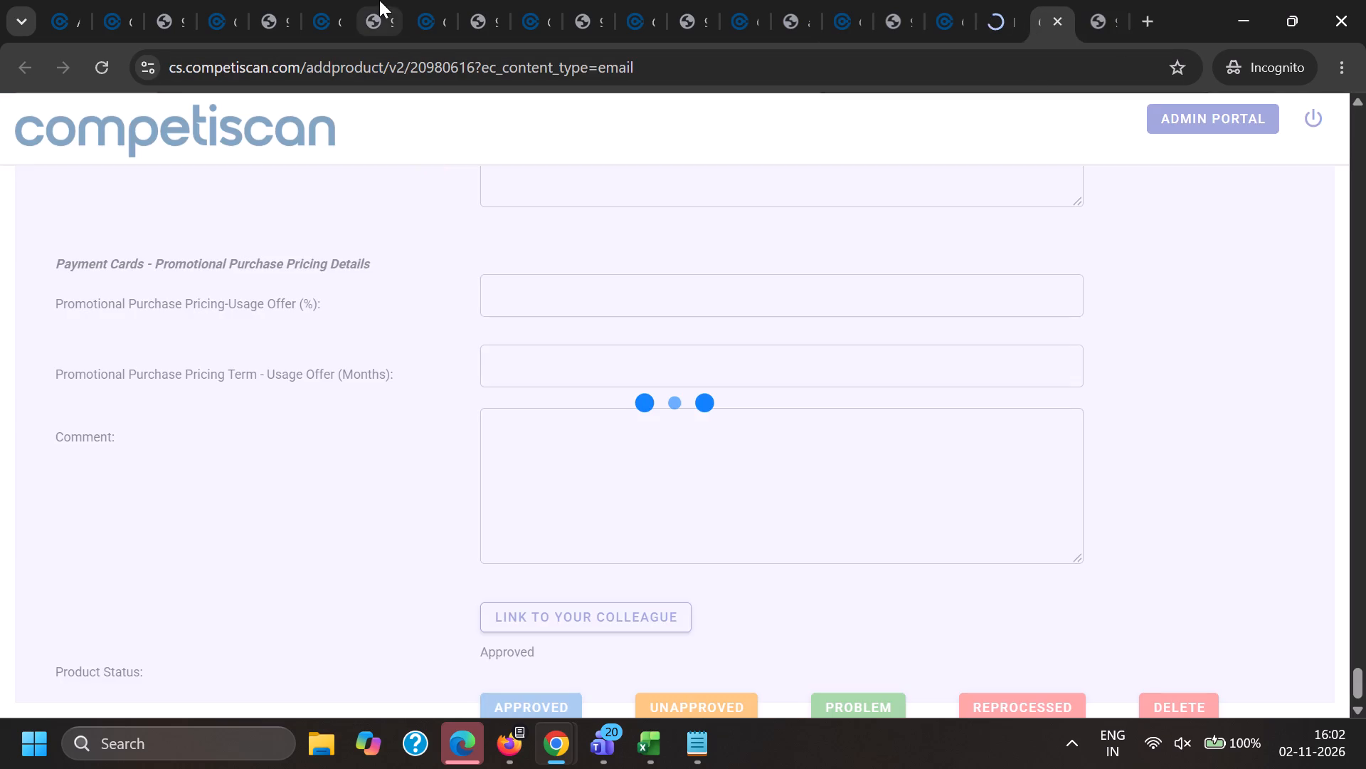
left_click(321, 0)
left_click(488, 0)
left_click(427, 0)
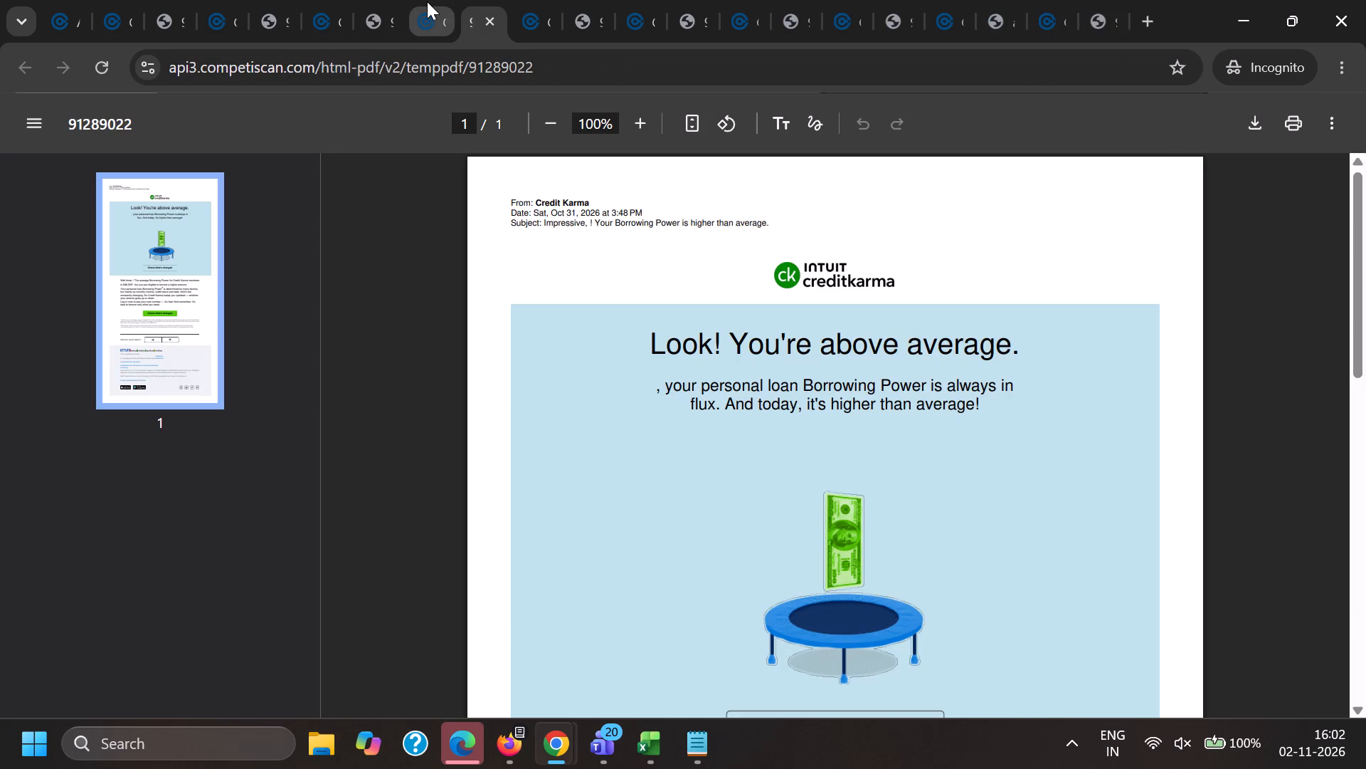
left_click(589, 0)
left_click(526, 0)
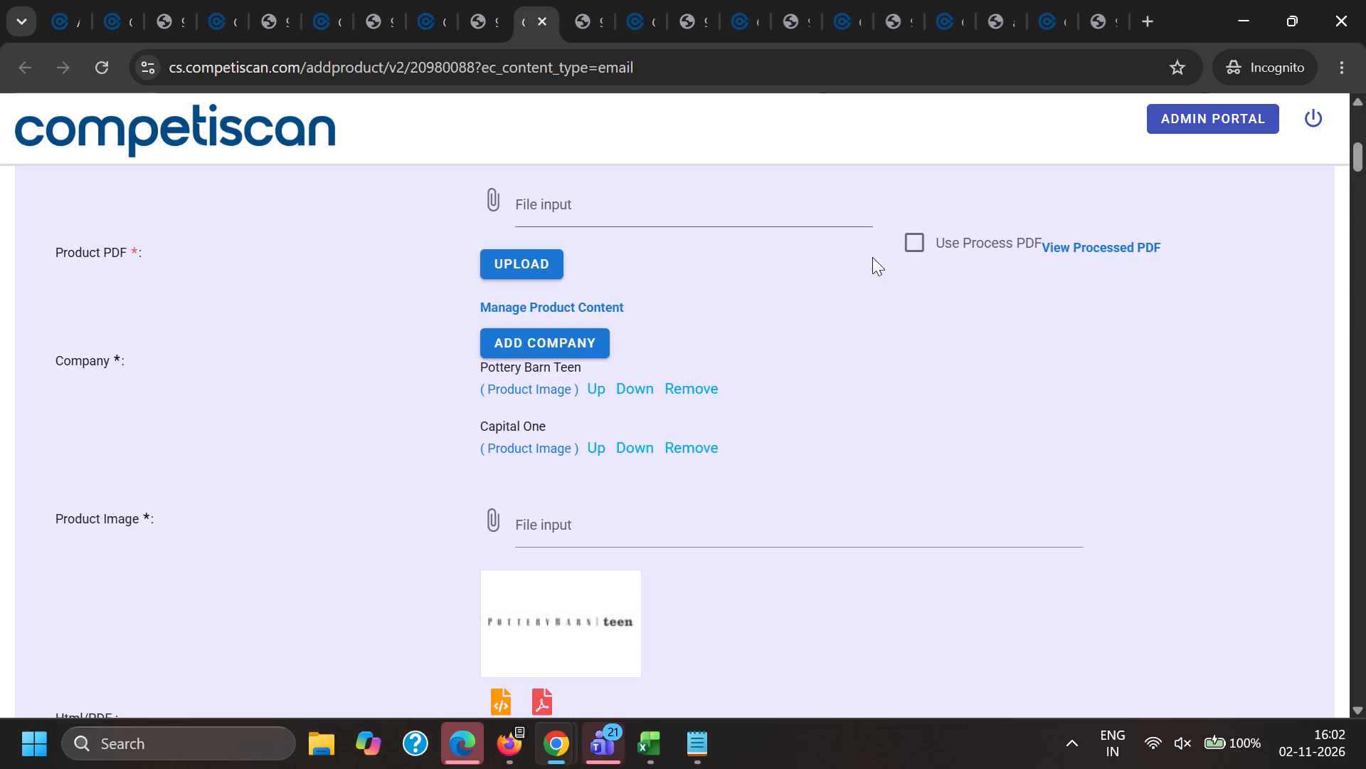
left_click(906, 246)
key("End")
scroll(702, 466, "down", 5)
left_click(570, 687)
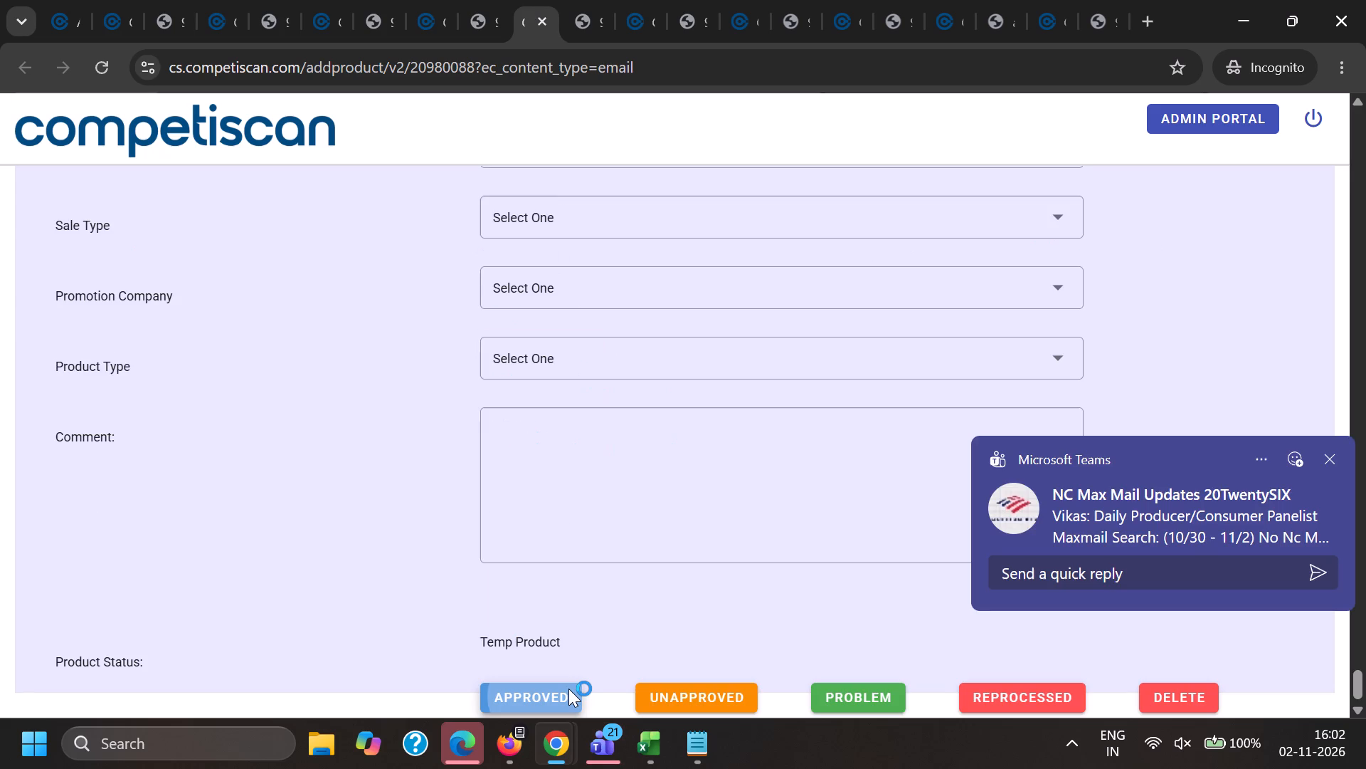
Check the processed PDF of product 20980276, set the product to use it, and approve the product.
left_click(692, 0)
left_click(634, 0)
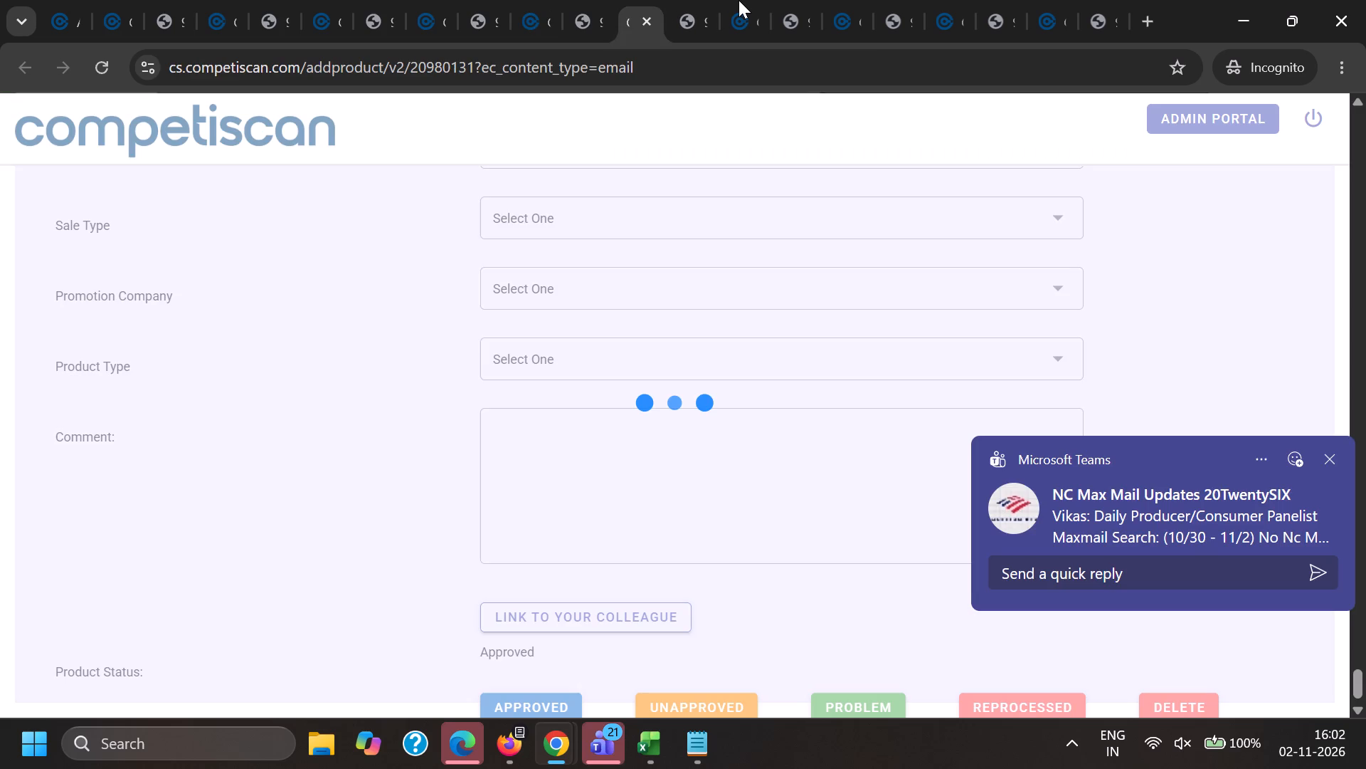
left_click(780, 0)
left_click(738, 0)
left_click(918, 346)
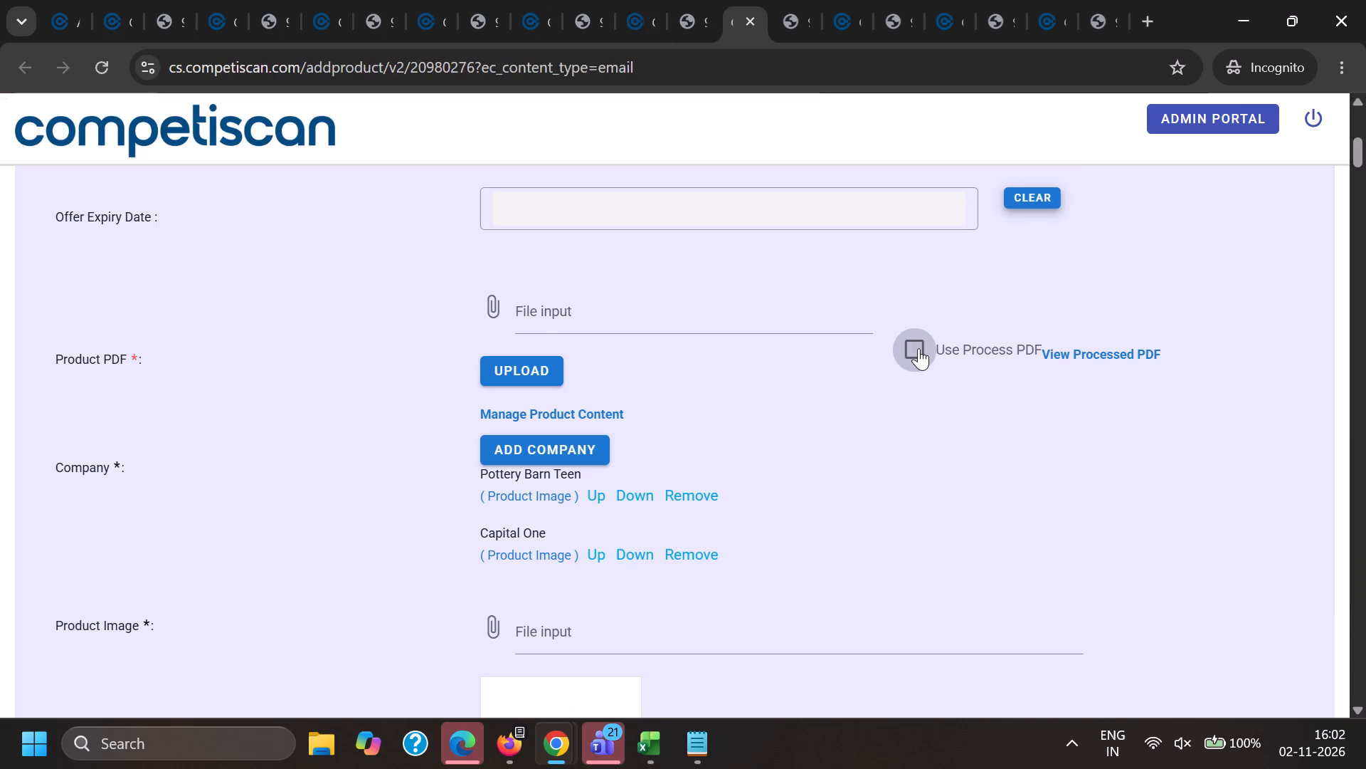
key("End")
scroll(591, 614, "down", 4)
left_click(550, 698)
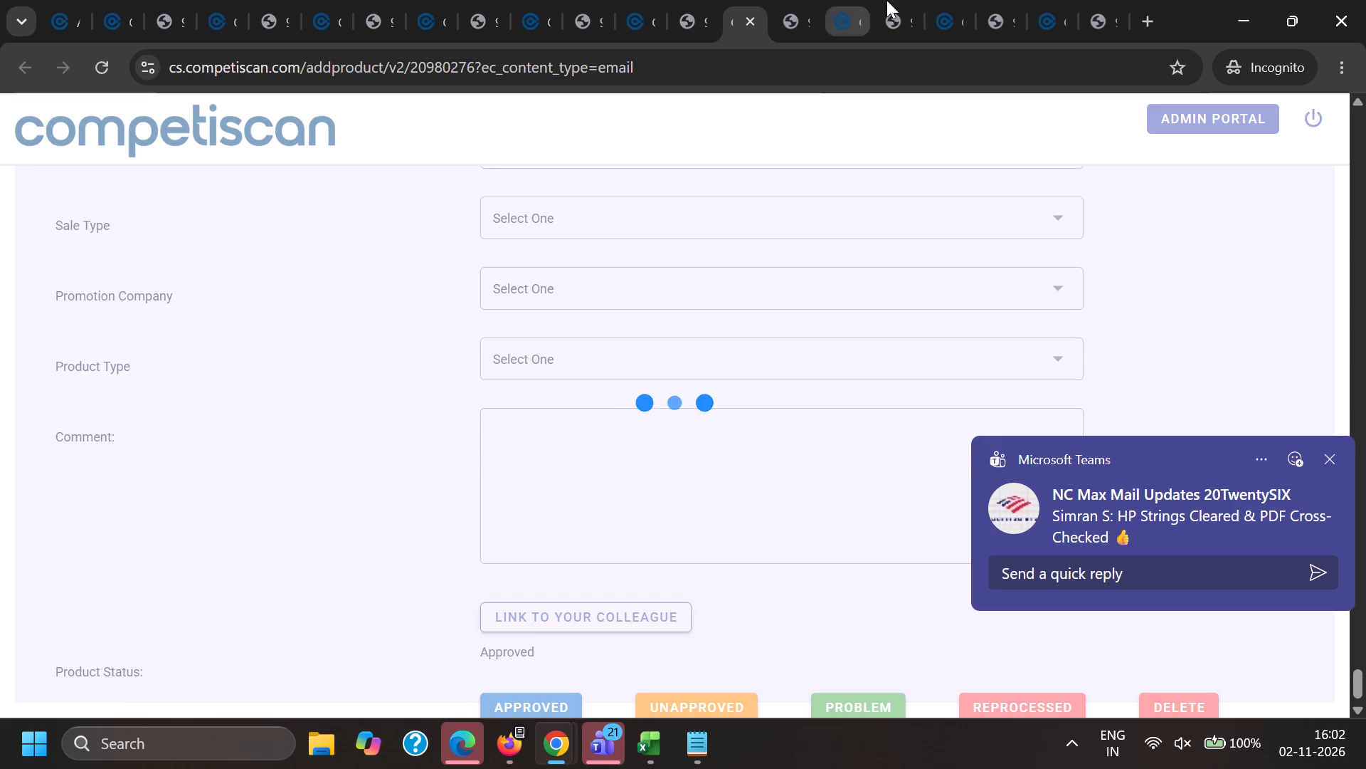
Check the processed PDF of product 20980395, set the product to use it, and approve the product.
left_click(889, 0)
left_click(846, 0)
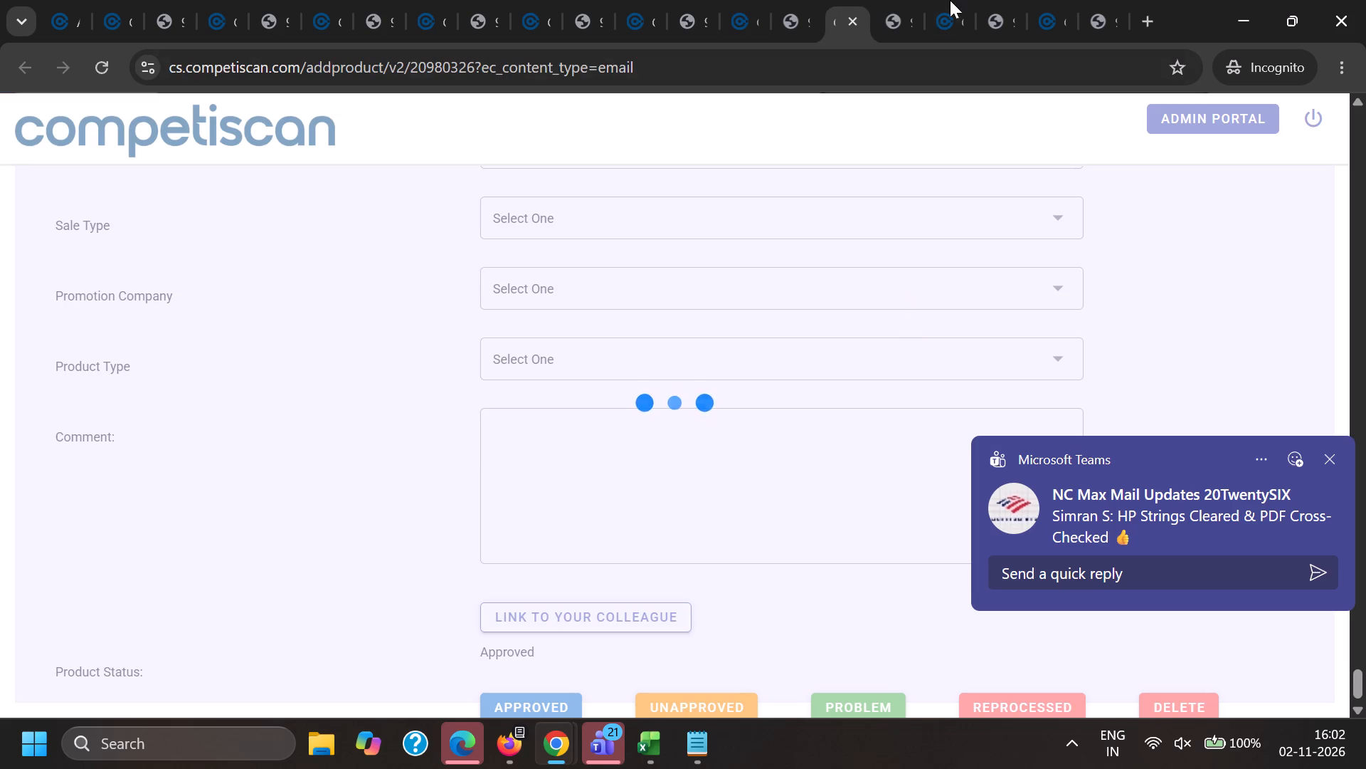
left_click(977, 0)
left_click(942, 0)
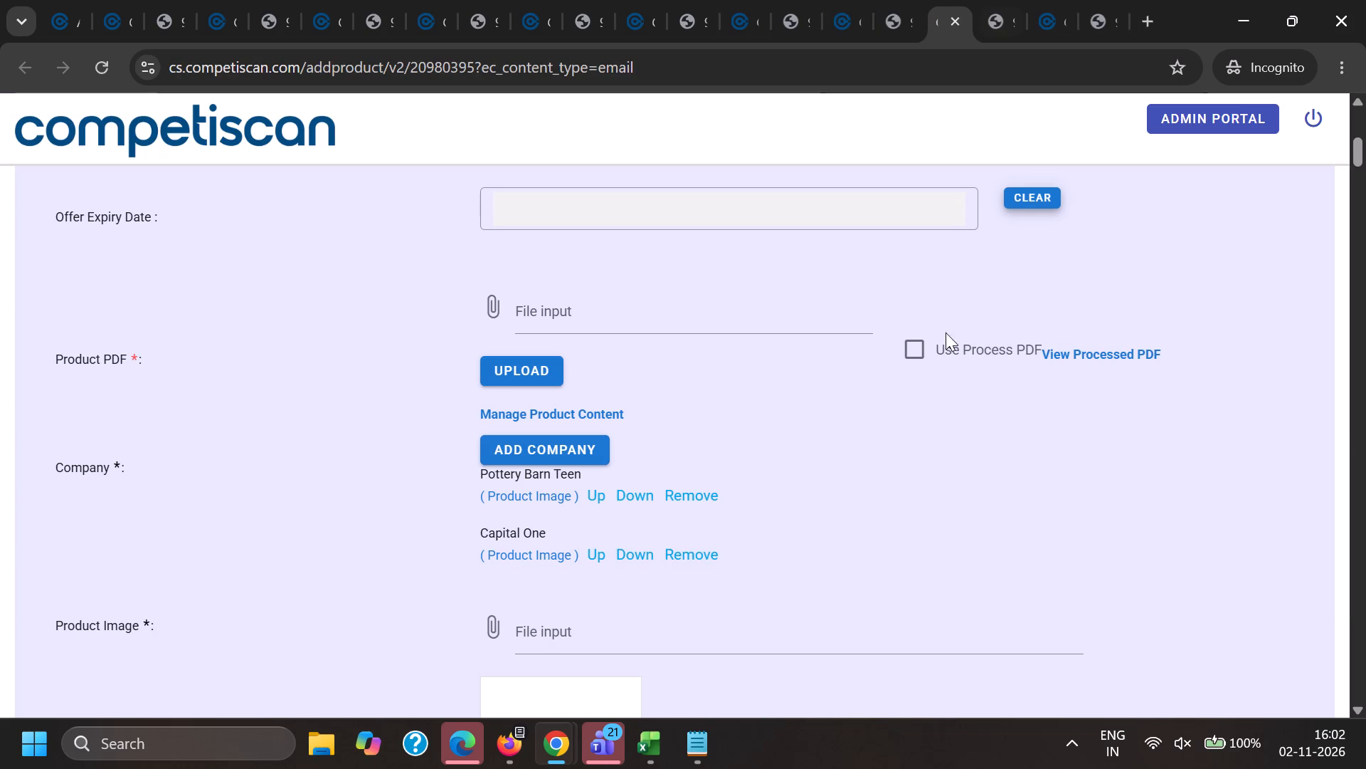
left_click(922, 352)
key("End")
scroll(558, 577, "down", 5)
left_click(532, 692)
Close the pages of approved products 20979737, 20979801, 20979907 and 20979965 and their PDF pages.
left_click(1058, 0)
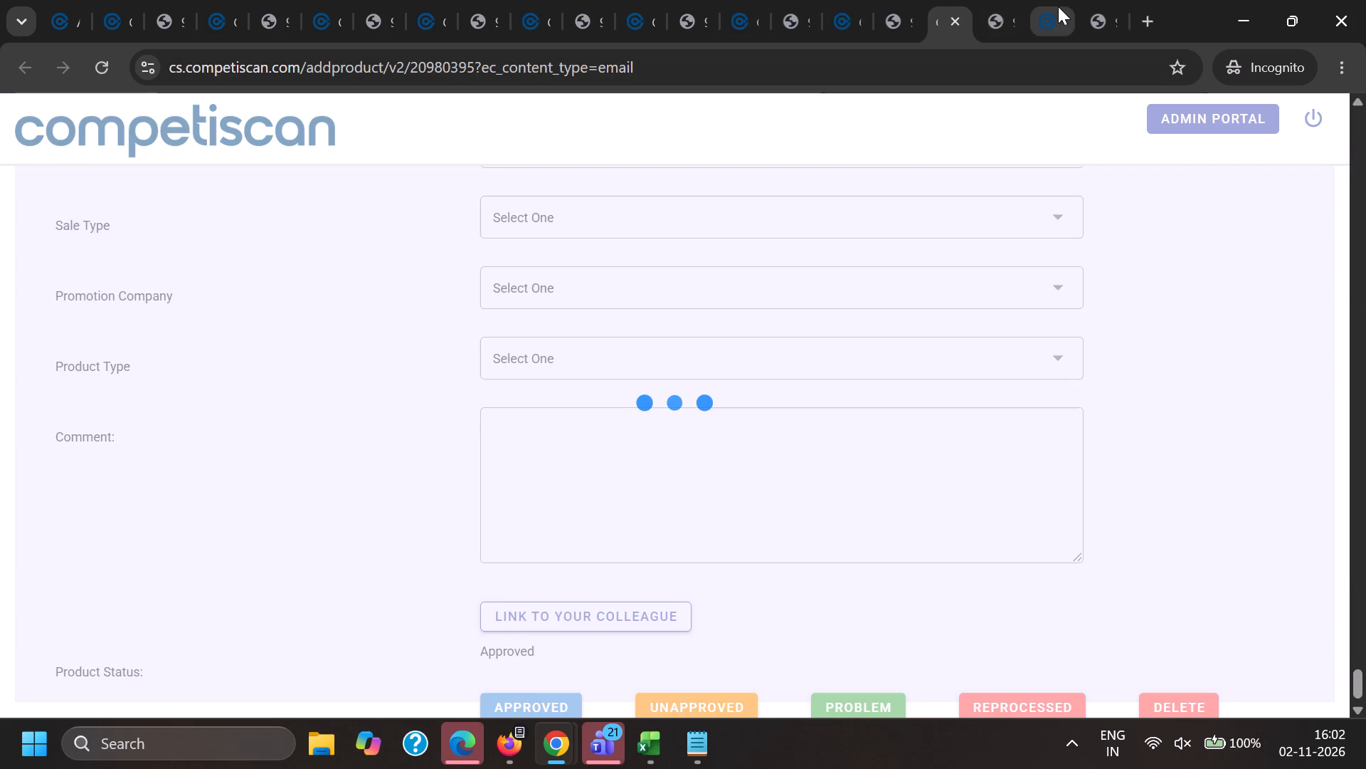
left_click(117, 0)
double_click(124, 19)
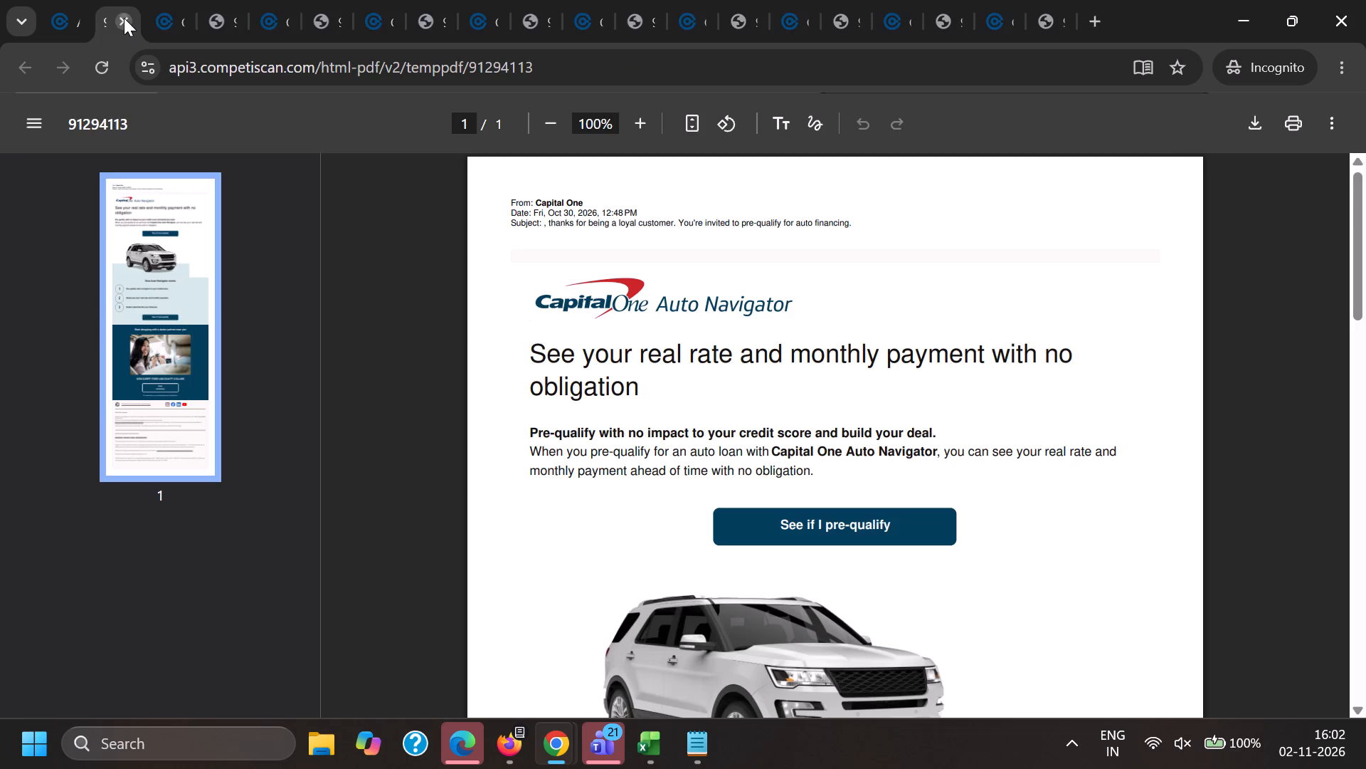
left_click(124, 15)
left_click(124, 15)
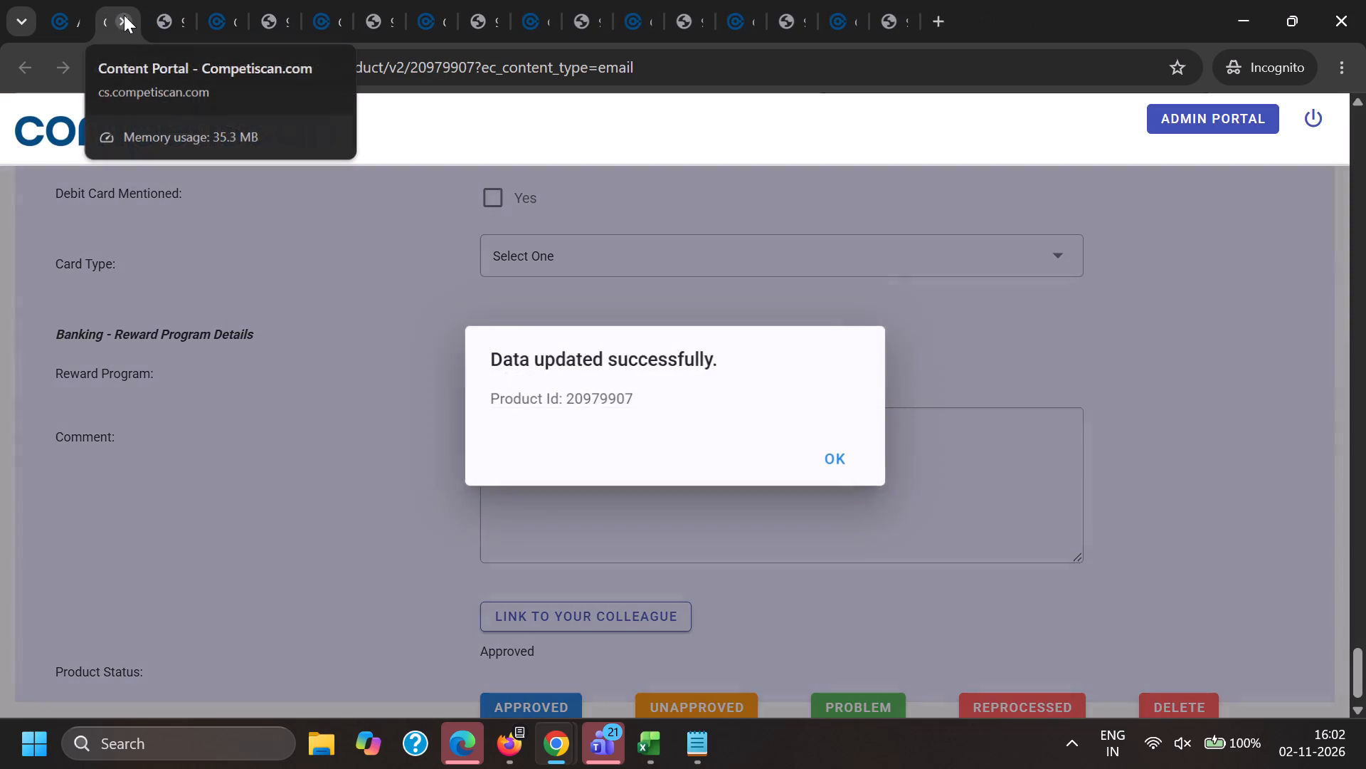
double_click(124, 15)
left_click(124, 15)
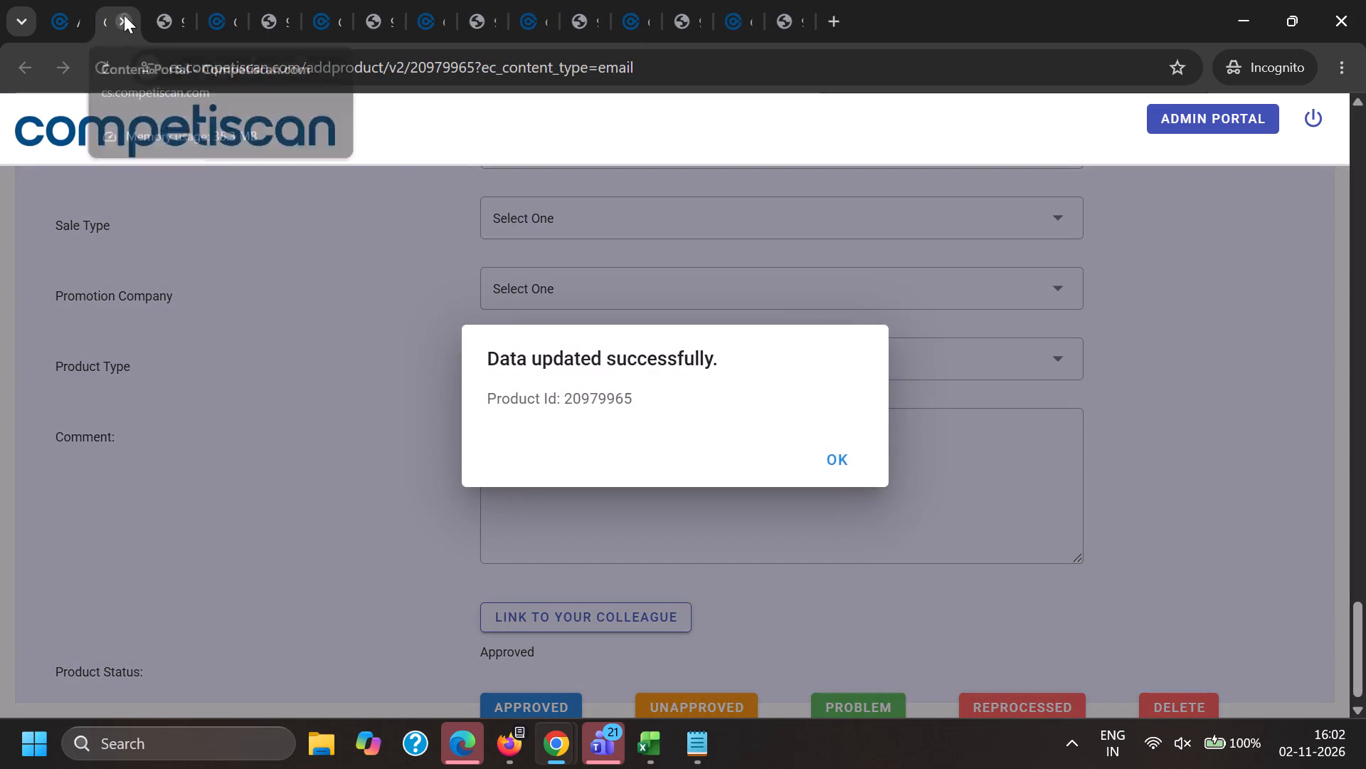
left_click(124, 15)
Show page 2 of the unpublished electronic content list in the admin portal.
left_click(78, 0)
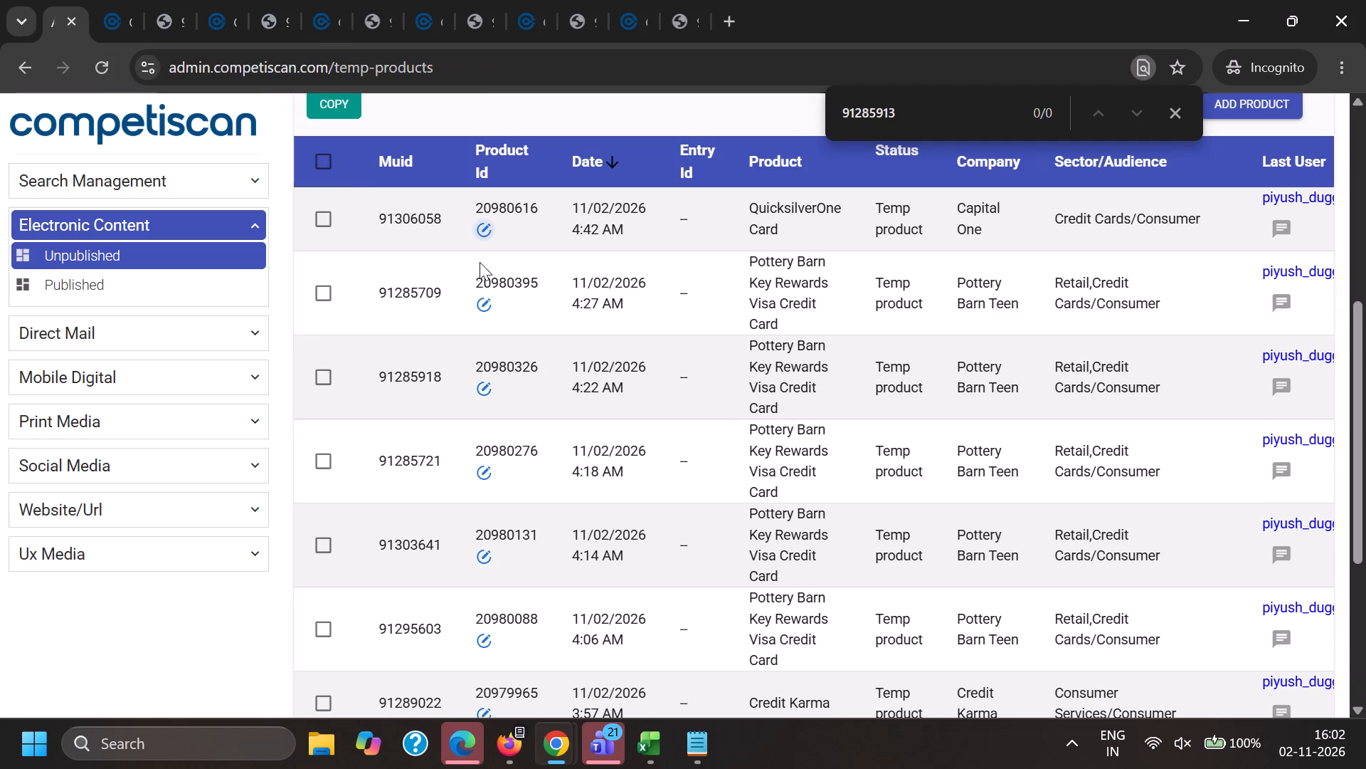
scroll(504, 335, "down", 15)
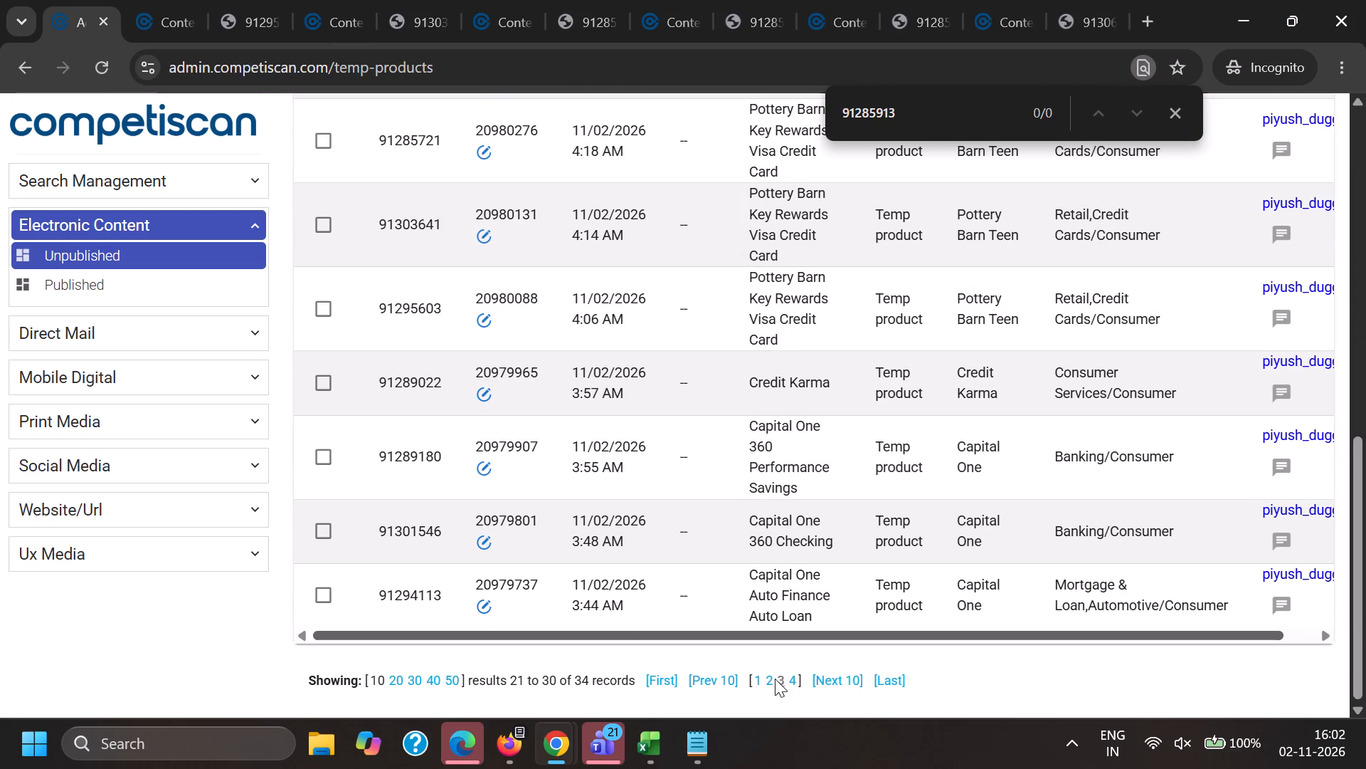
left_click(770, 674)
Close the pages of approved products 20980088, 20980131, 20980276, 20980326 and 20980616 and their PDF pages.
left_click(178, 0)
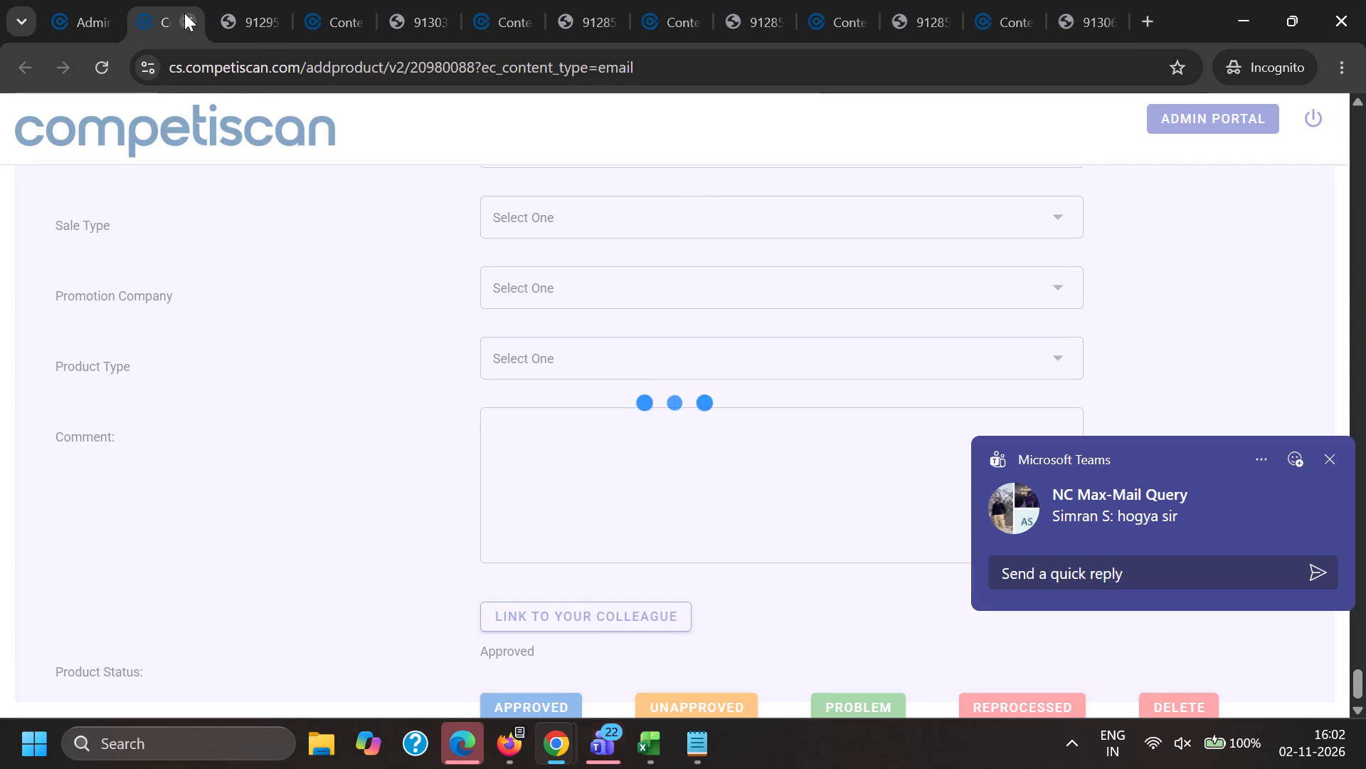
left_click(322, 16)
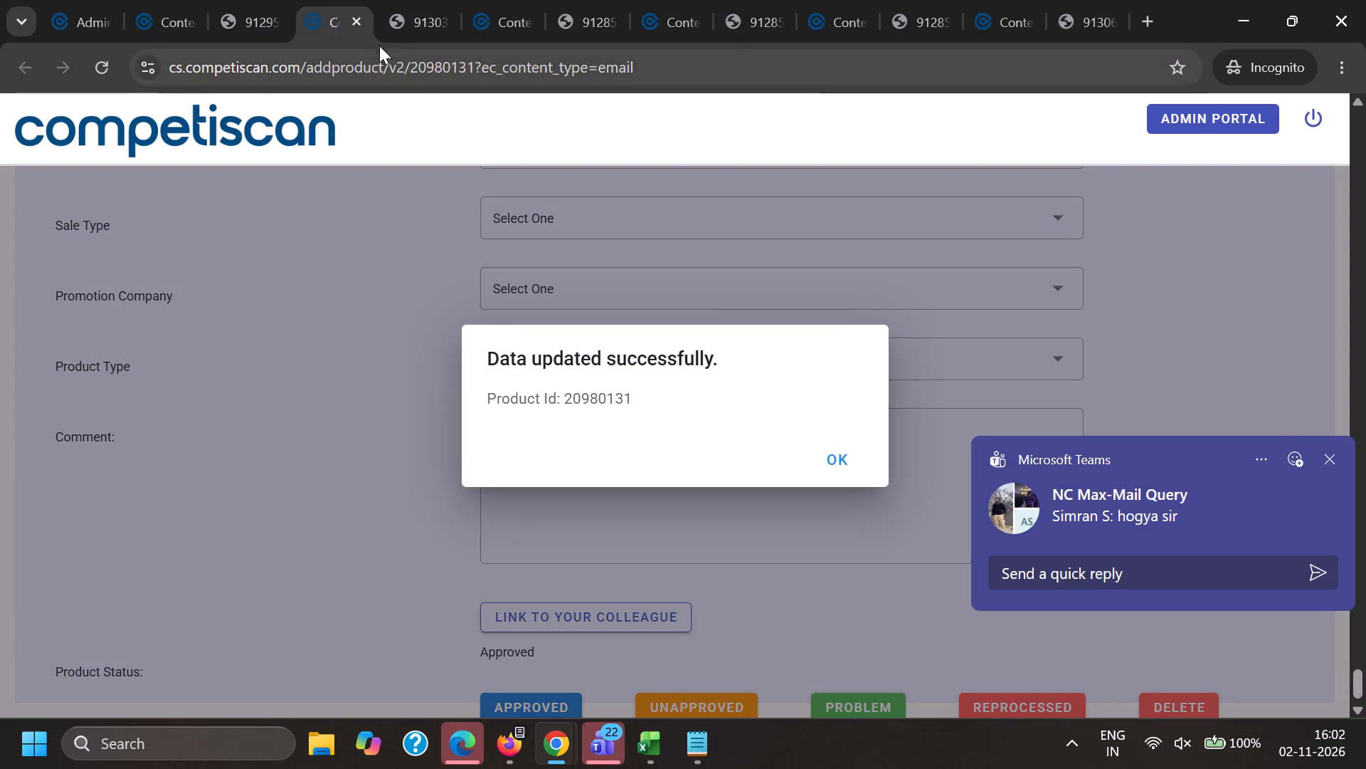
double_click(358, 27)
left_click(512, 0)
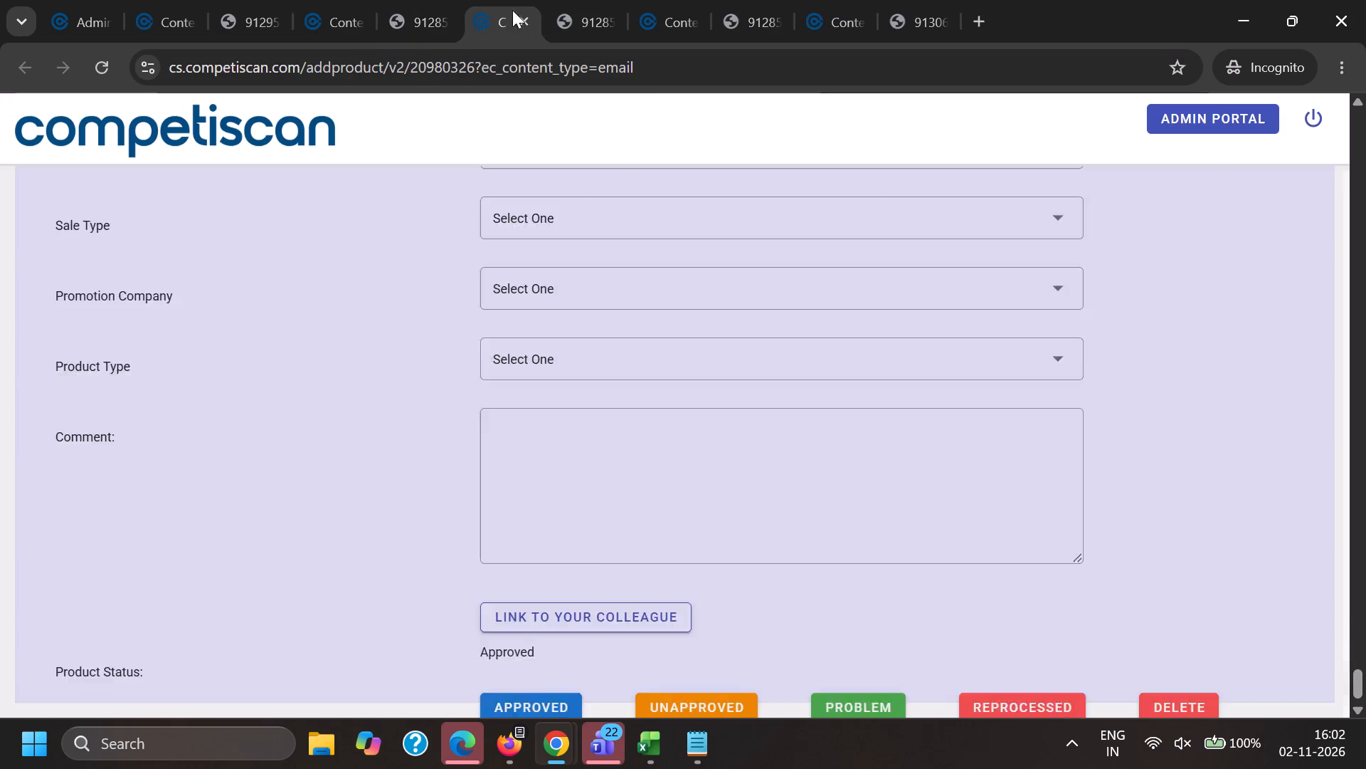
left_click(518, 18)
left_click(518, 18)
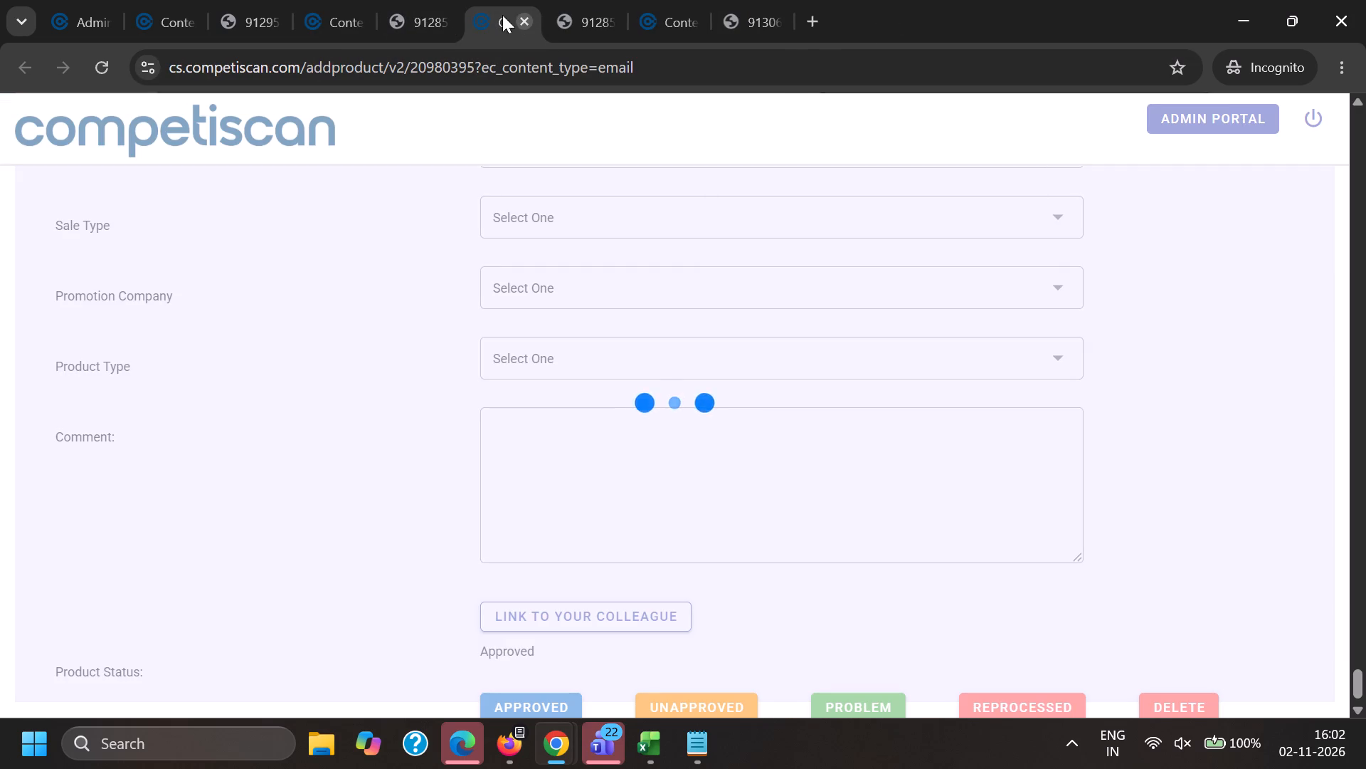
left_click(185, 0)
left_click(346, 0)
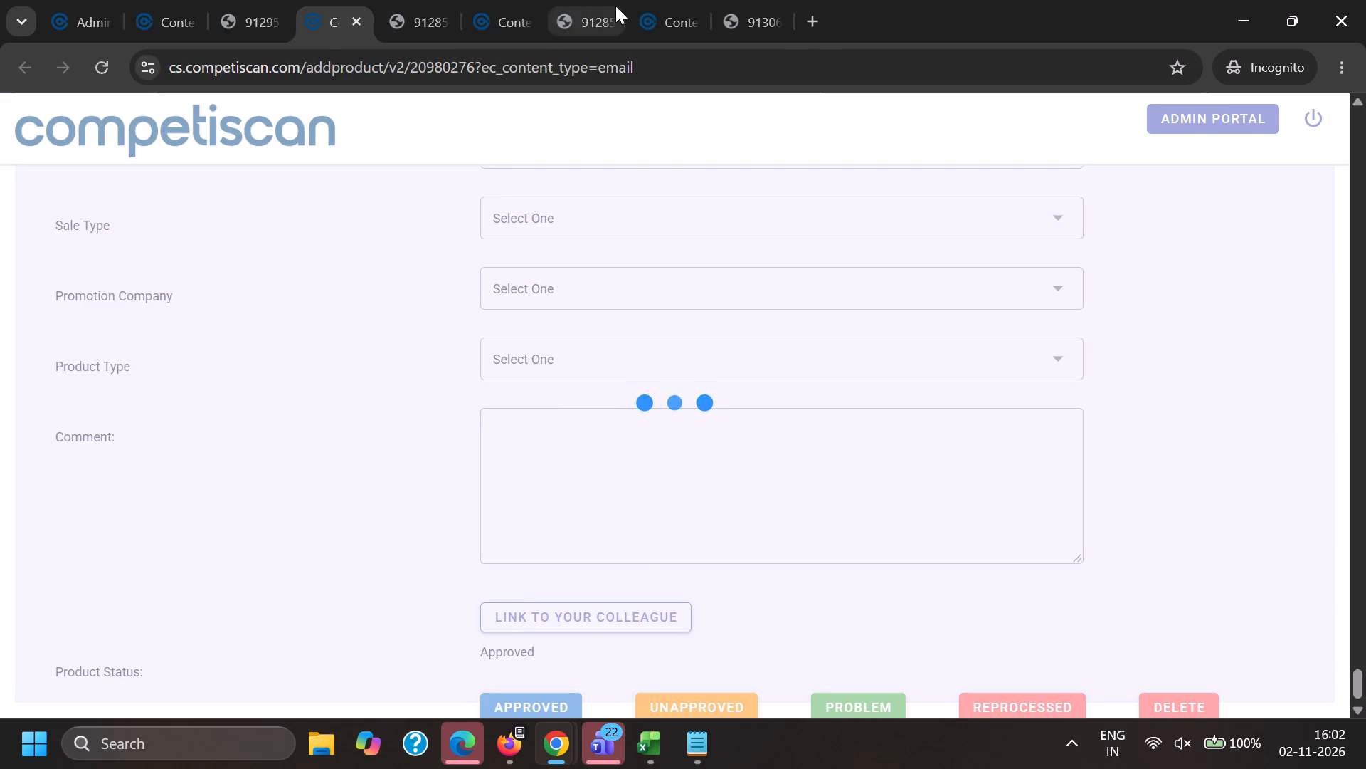
left_click(498, 0)
left_click(701, 2)
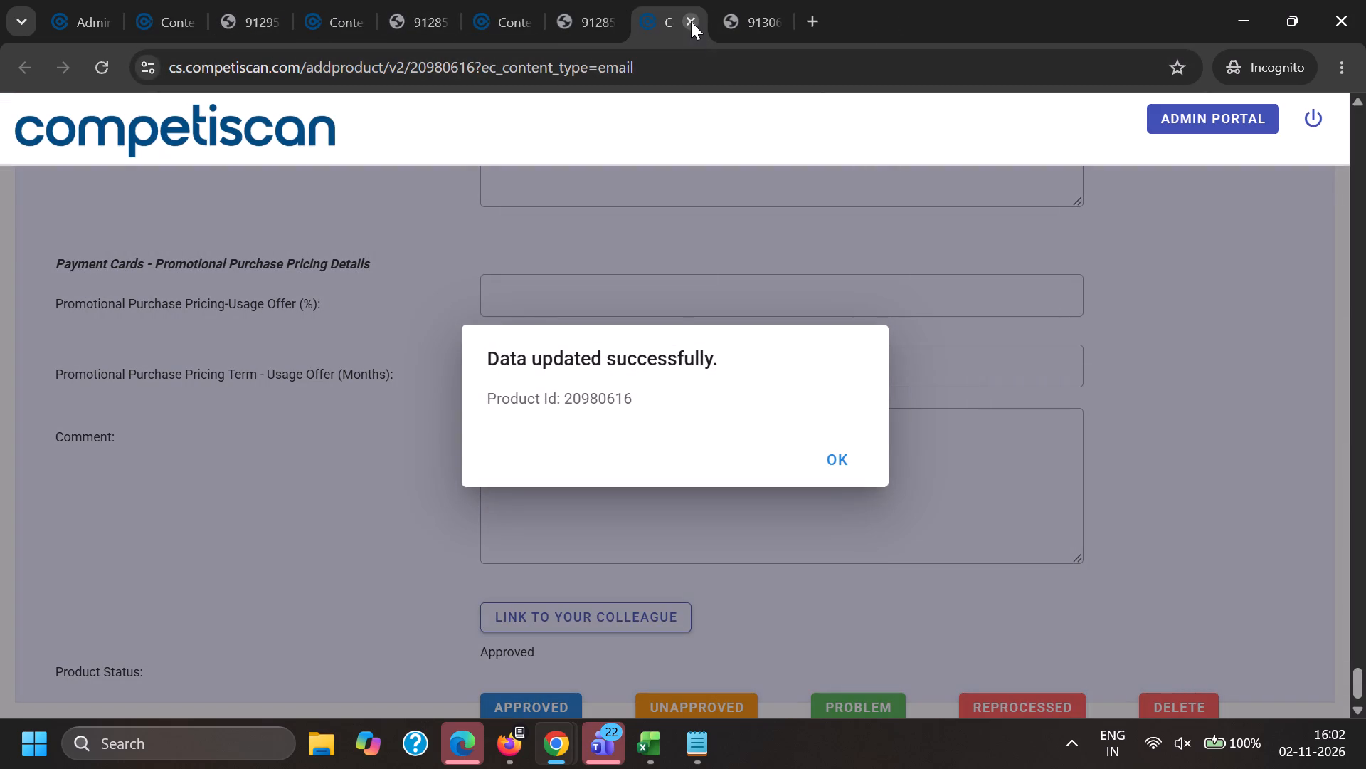
double_click(690, 21)
left_click(184, 1)
double_click(213, 16)
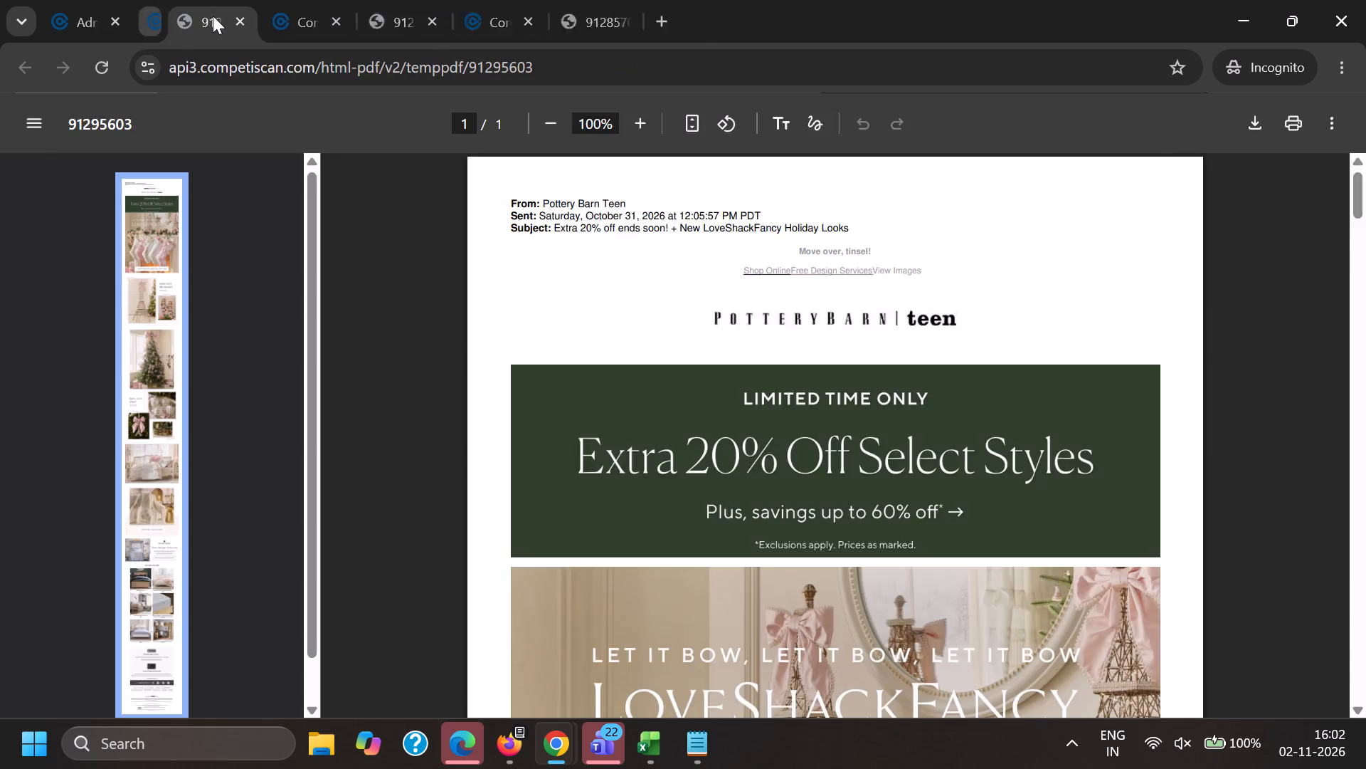
double_click(213, 16)
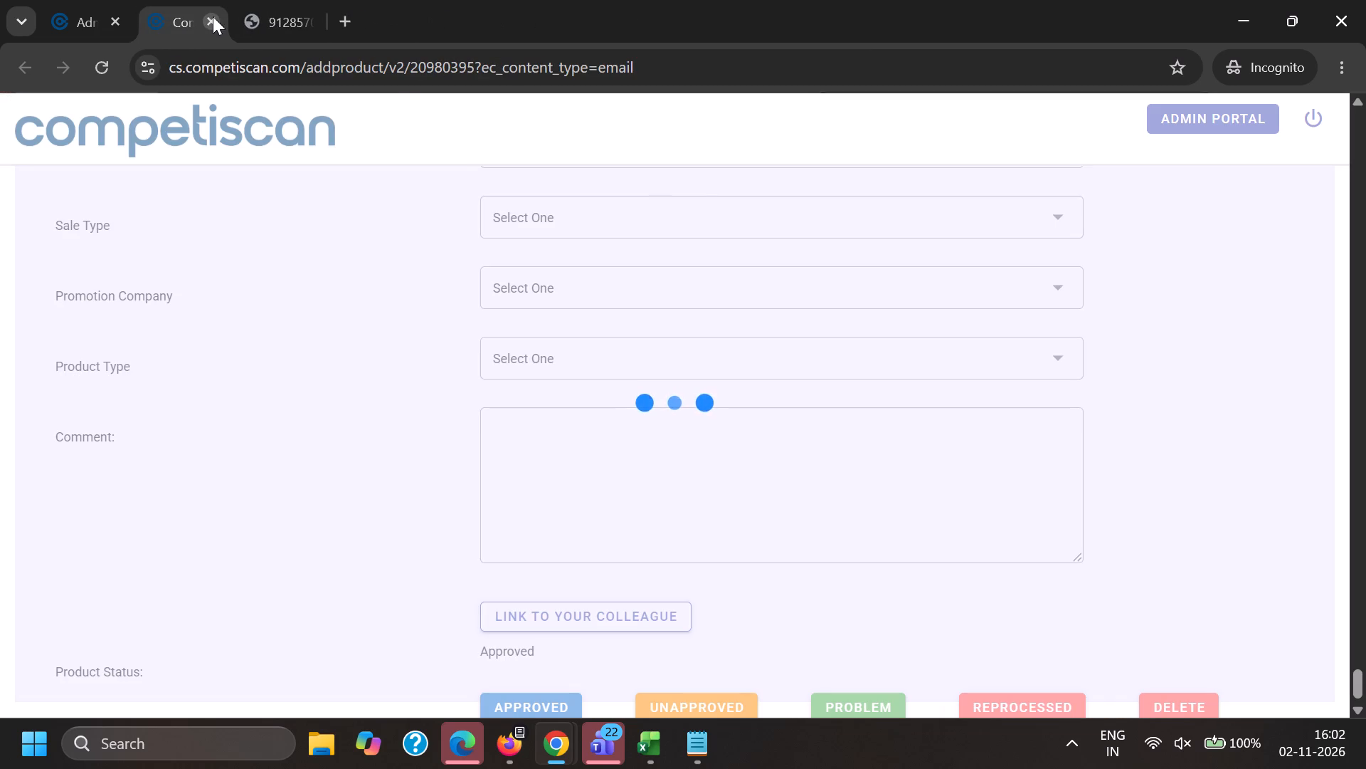
Open the edit pages of all ten products on page 2 of the unpublished list, from 20981279 up to 20982440.
left_click(91, 0)
scroll(444, 397, "down", 10)
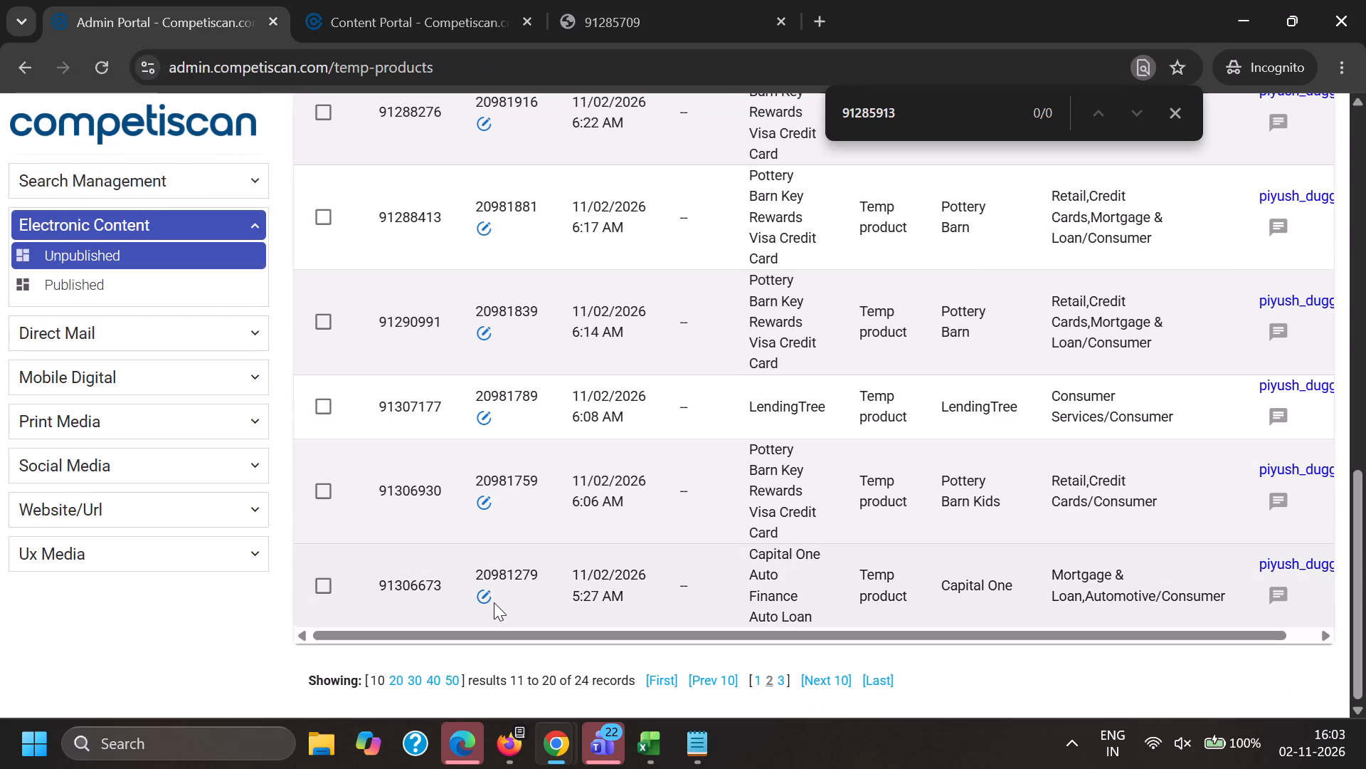
left_click(490, 590, "ctrl")
left_click(489, 508, "ctrl")
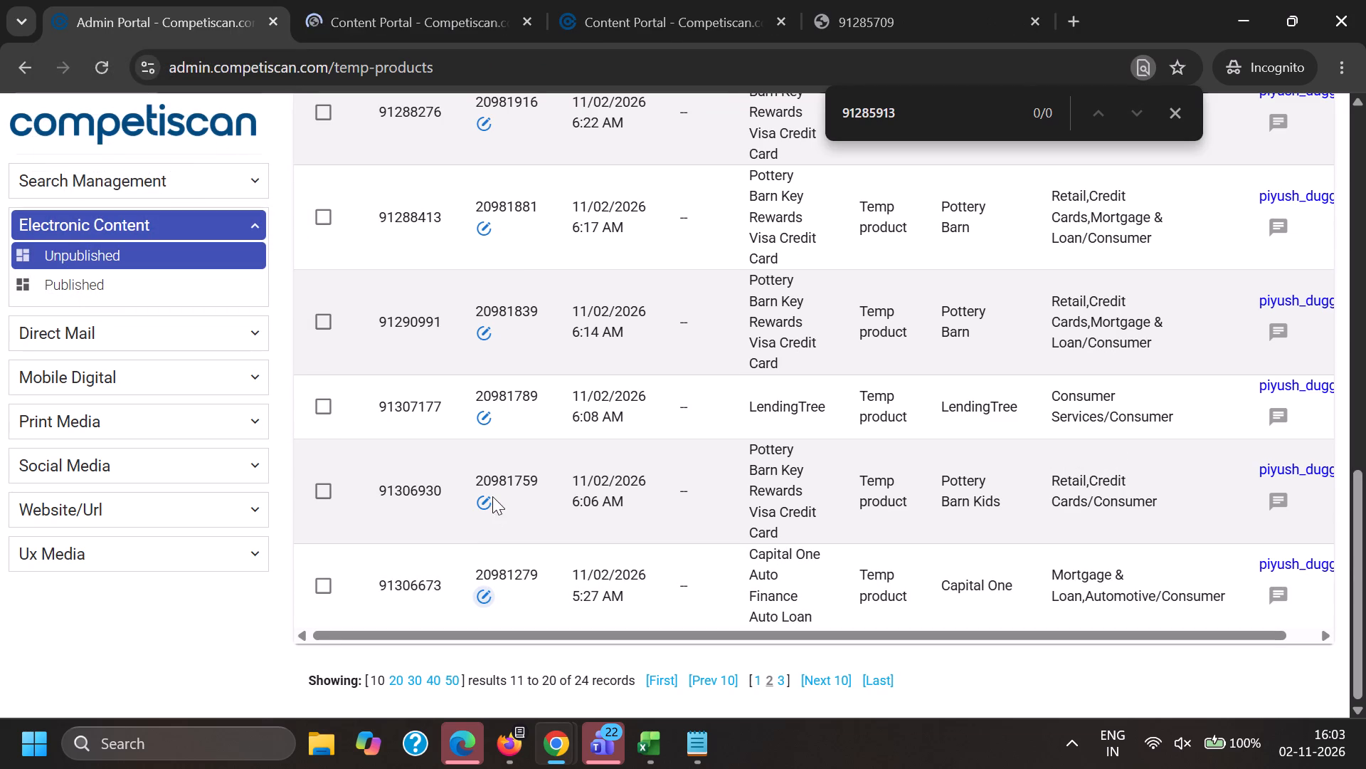
left_click(488, 419, "ctrl")
left_click(485, 329, "ctrl")
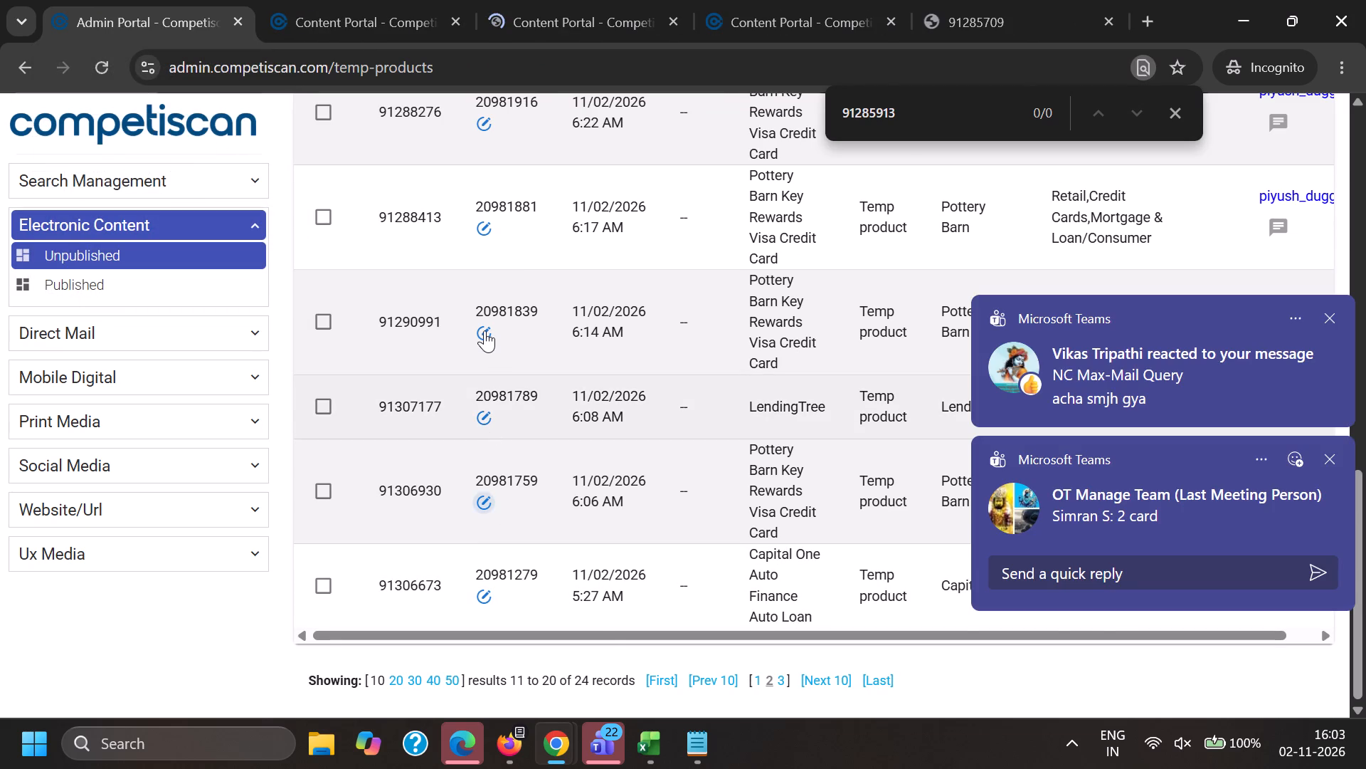
scroll(523, 459, "up", 3)
left_click(483, 548, "ctrl")
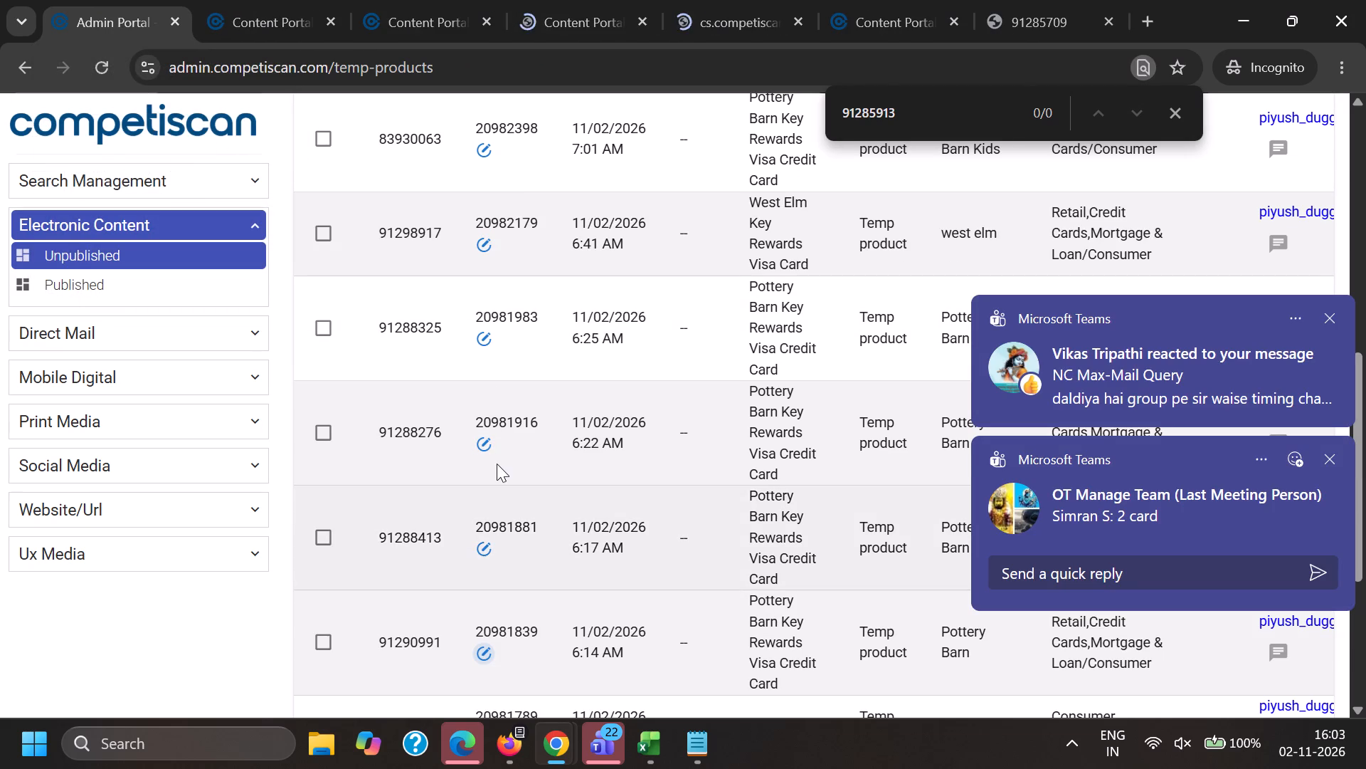
left_click(486, 439, "ctrl")
scroll(502, 451, "up", 1)
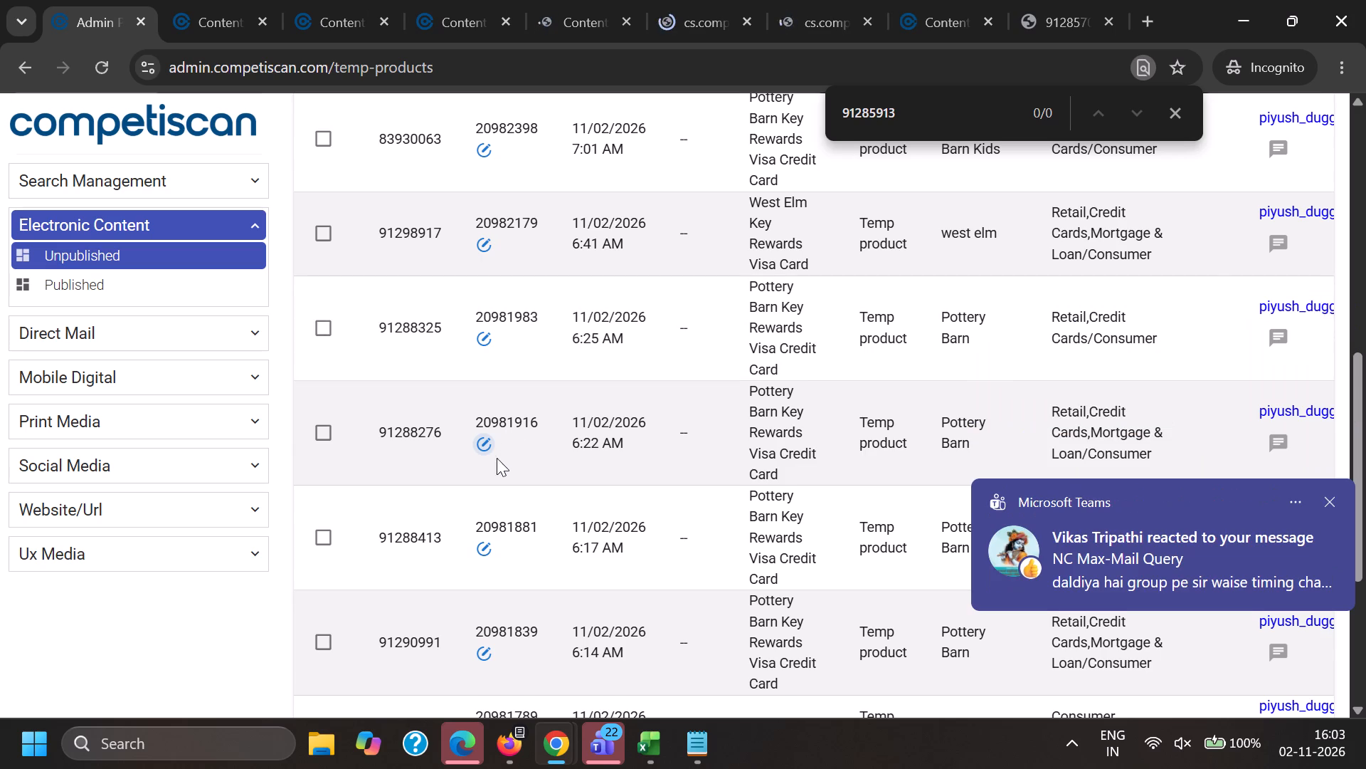
left_click(482, 446, "ctrl")
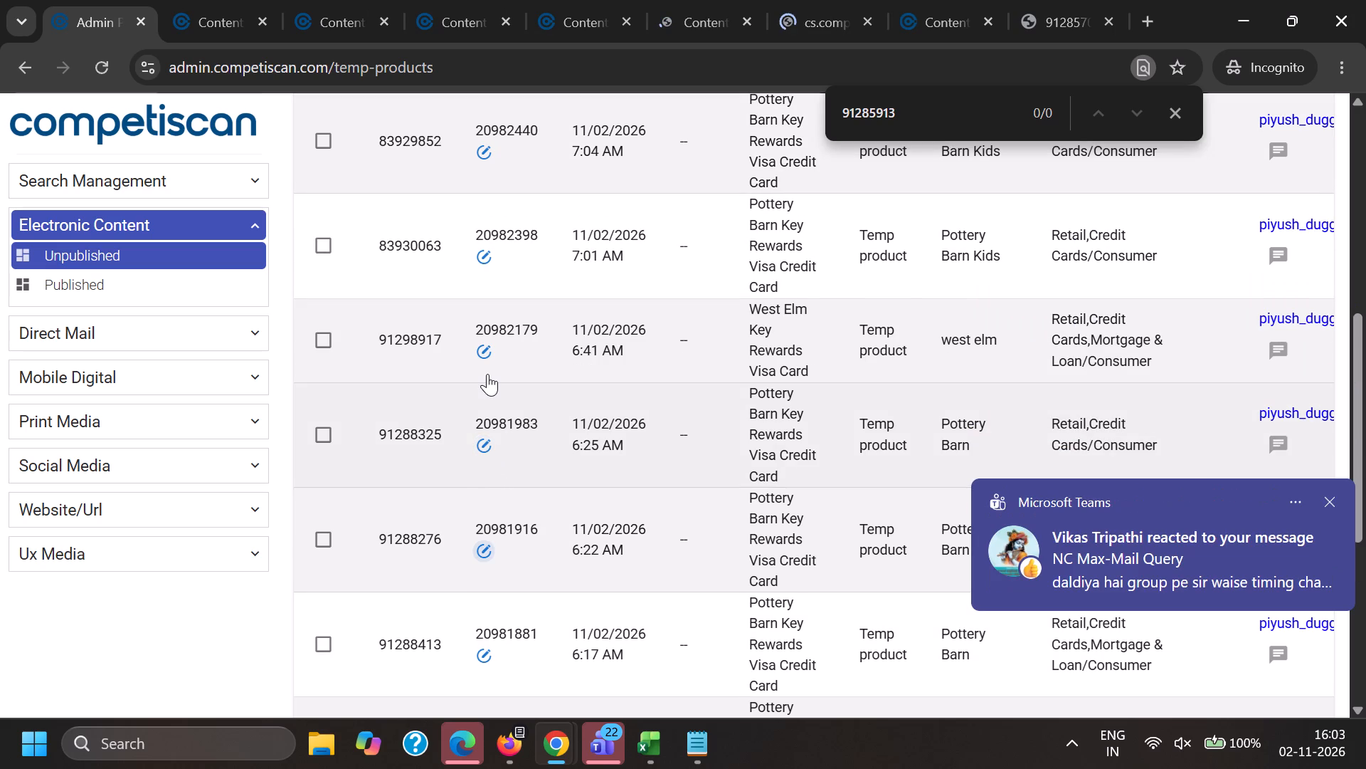
left_click(487, 357, "ctrl")
scroll(480, 386, "up", 3)
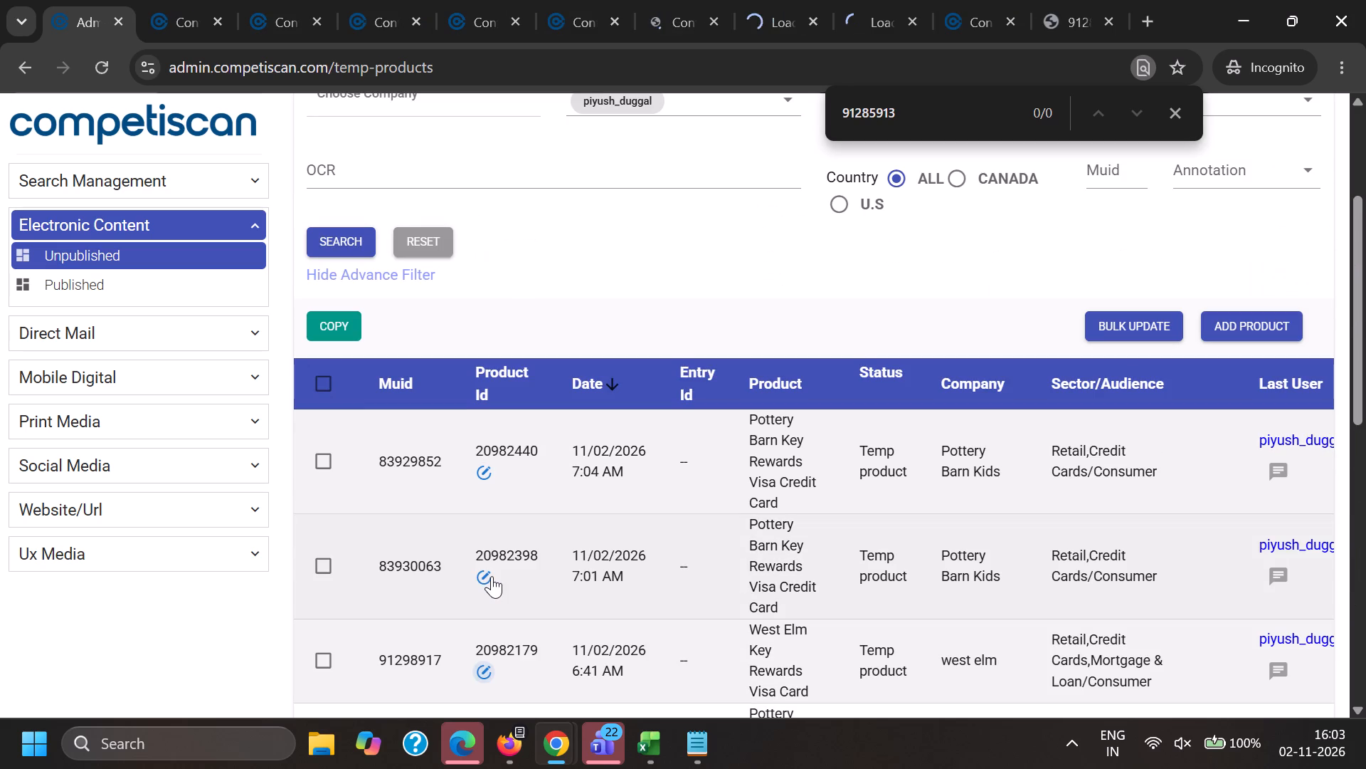
left_click(487, 576, "ctrl")
left_click(487, 471, "ctrl")
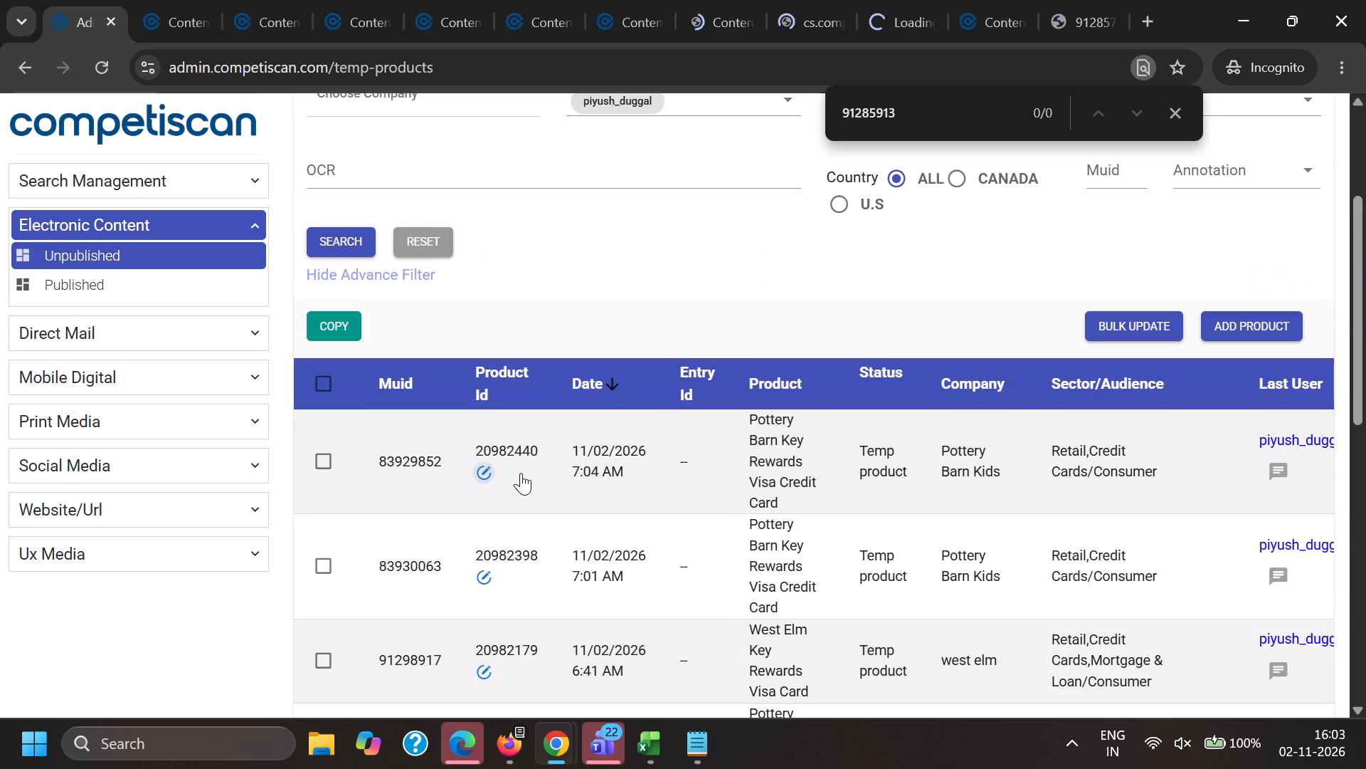
Copy the page link of product 20981279 into cell D7270 of the may 26 sheet in Excel, beside MUID 91306673.
left_click(181, 0)
triple_click(271, 89)
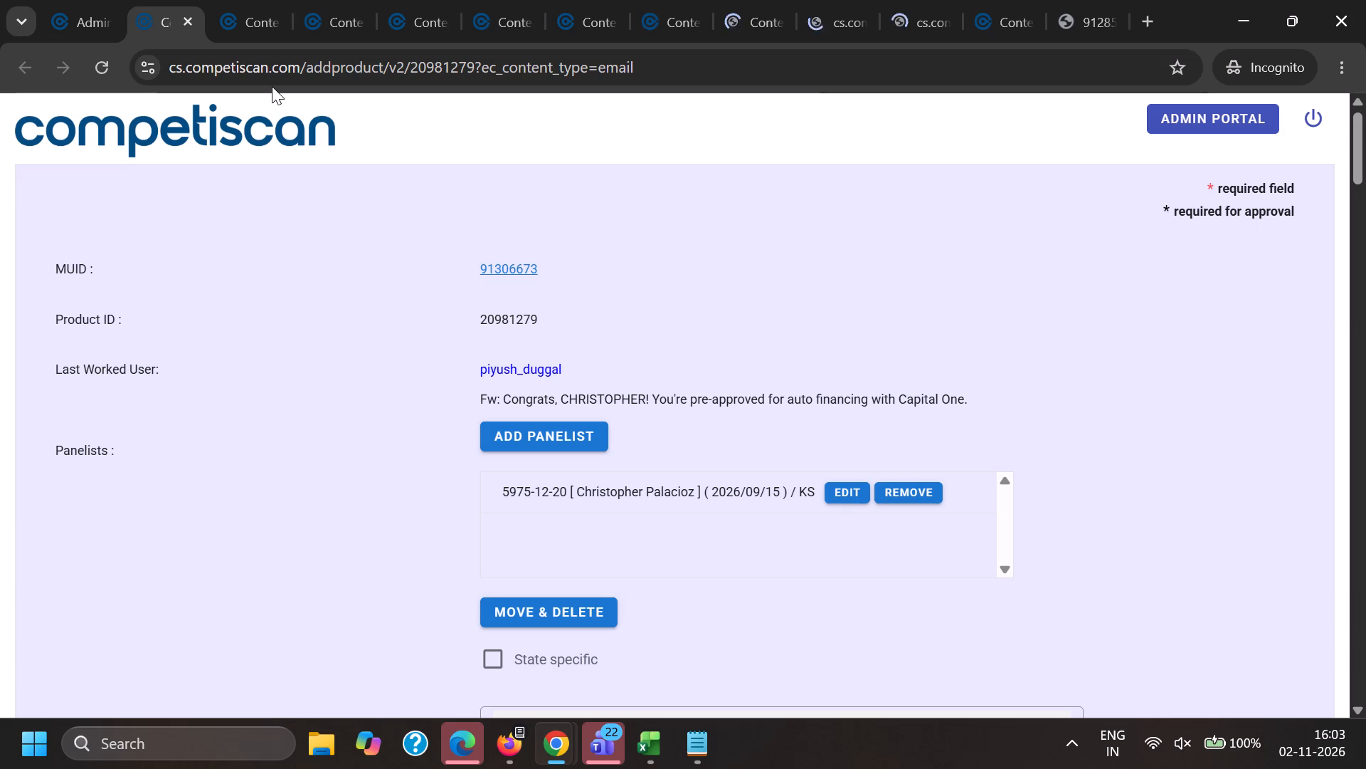
triple_click(260, 76)
key("ctrl+c")
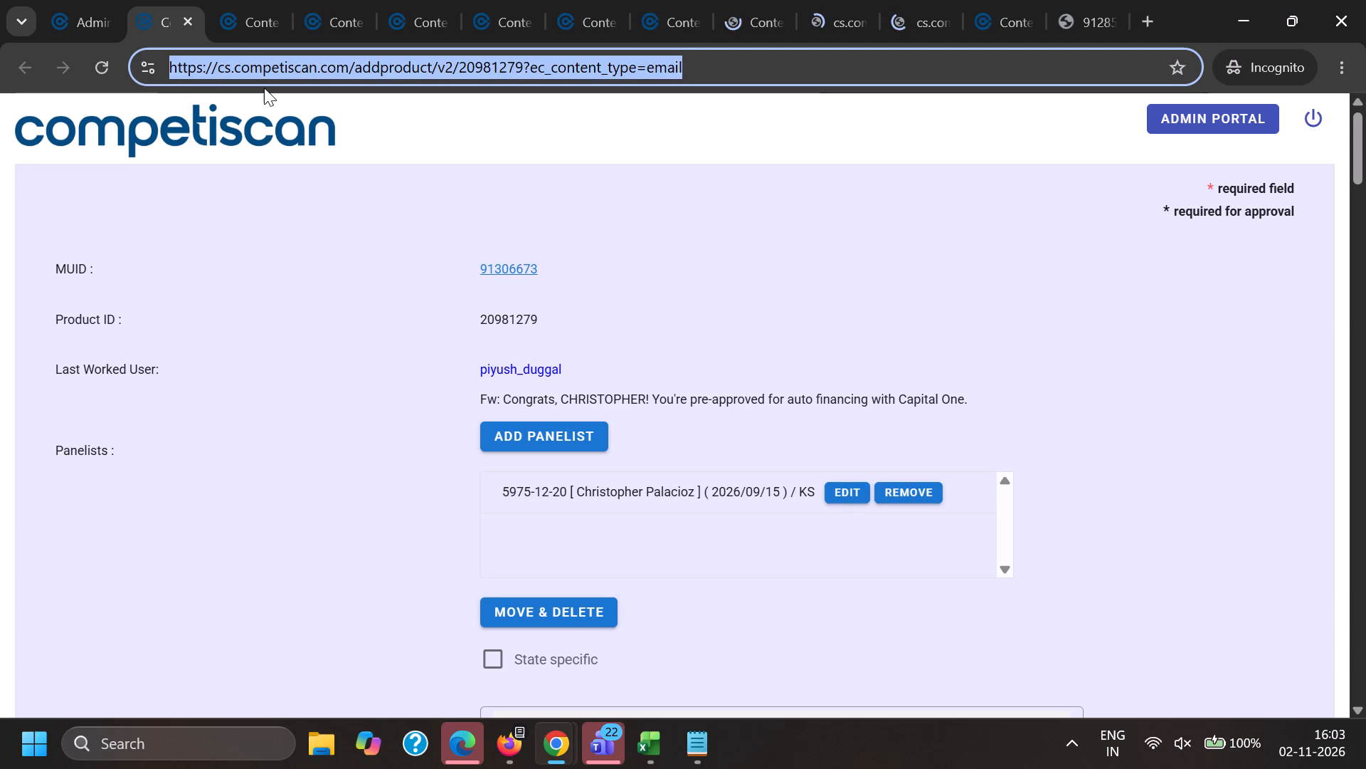
left_click(649, 748)
left_click(854, 653)
key("ctrl+v")
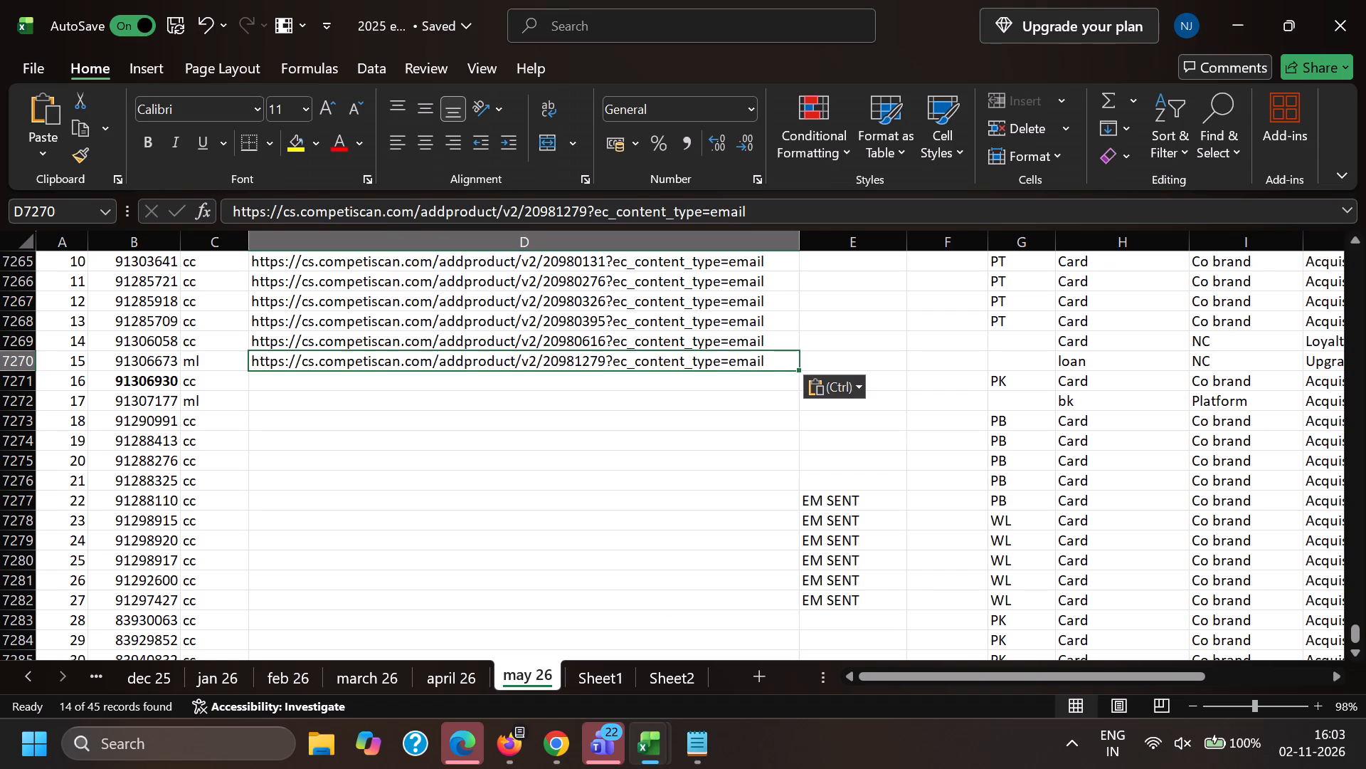
Copy the page link of product 20981759 into cell D7271 of the Excel sheet, beside MUID 91306930.
left_click(281, 381)
key("alt+Tab")
left_click(253, 0)
triple_click(292, 50)
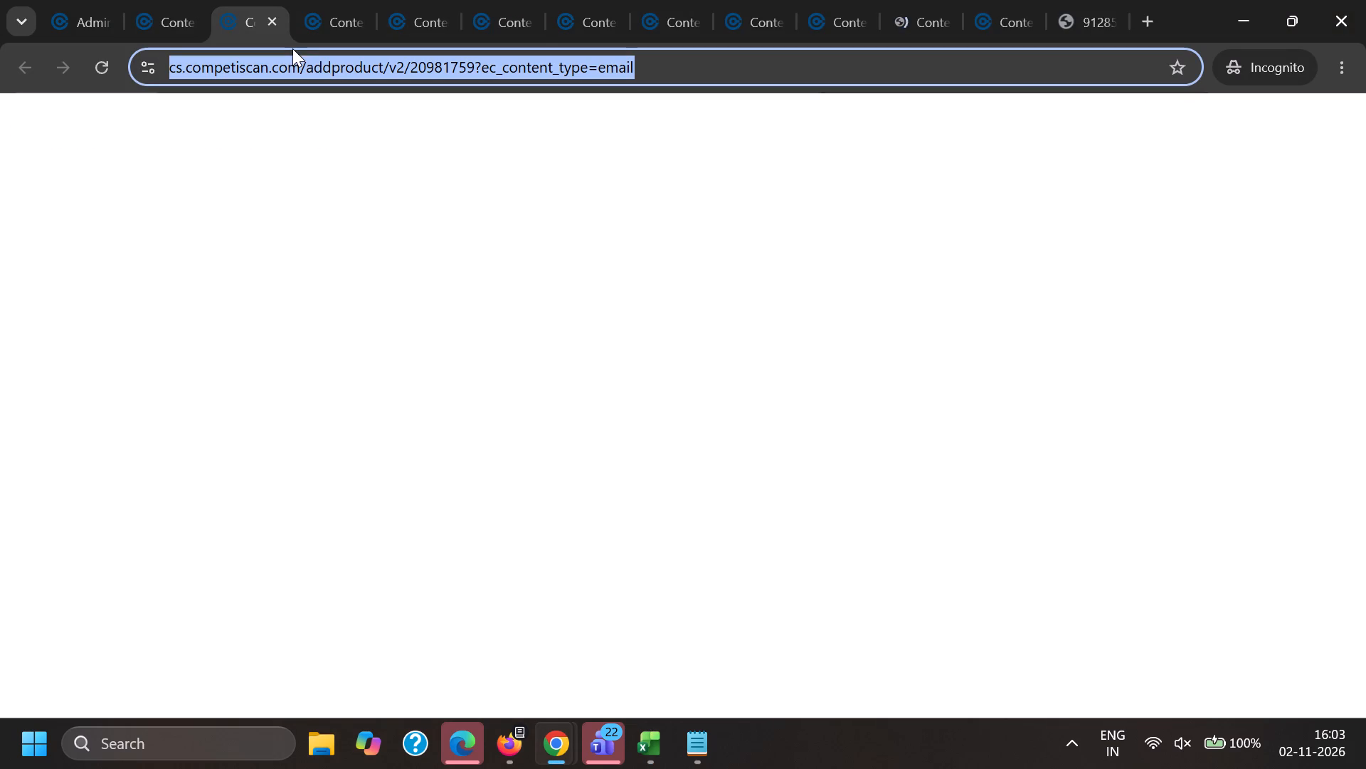
key("ctrl+c")
key("alt+Tab")
key("ctrl+v")
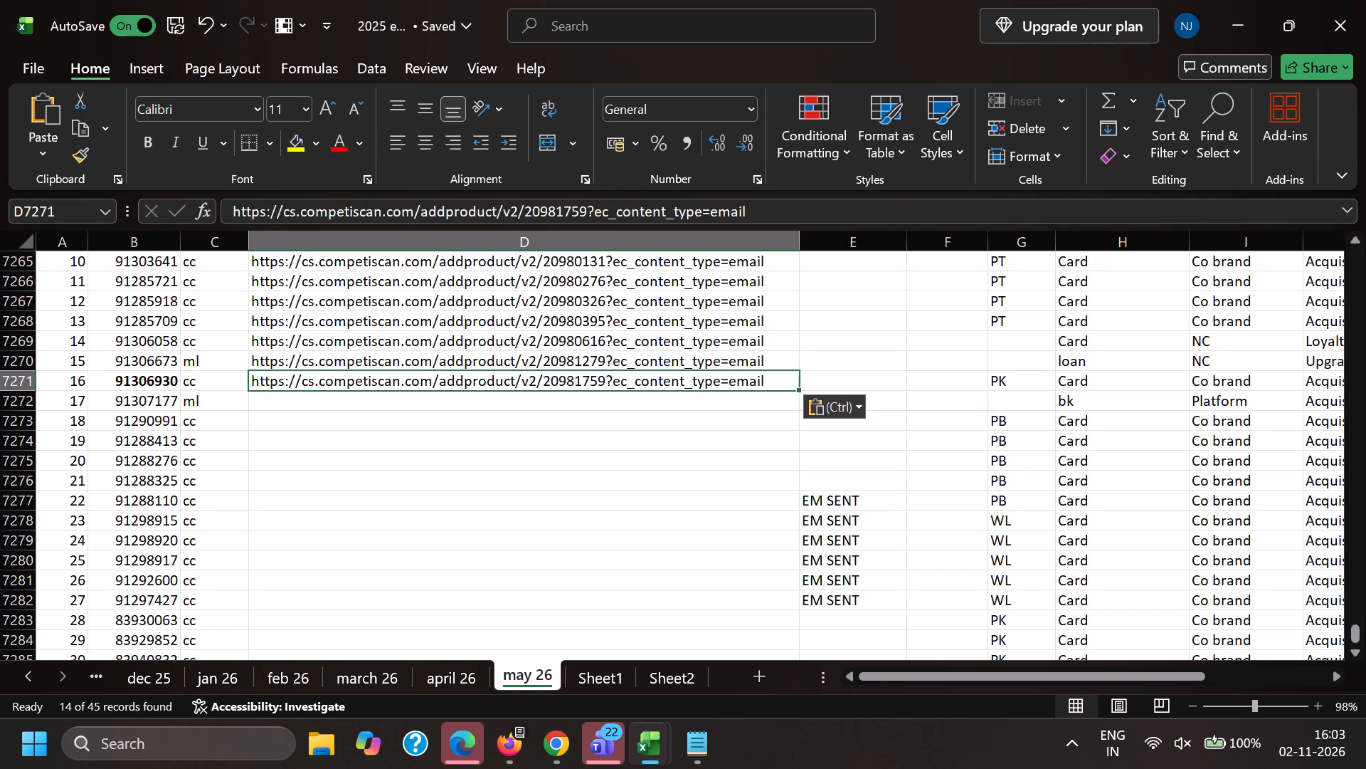
Copy the page link of product 20981789 into cell D7272 of the Excel sheet, beside MUID 91307177.
left_click(292, 407)
key("alt+Tab")
left_click(322, 0)
triple_click(350, 61)
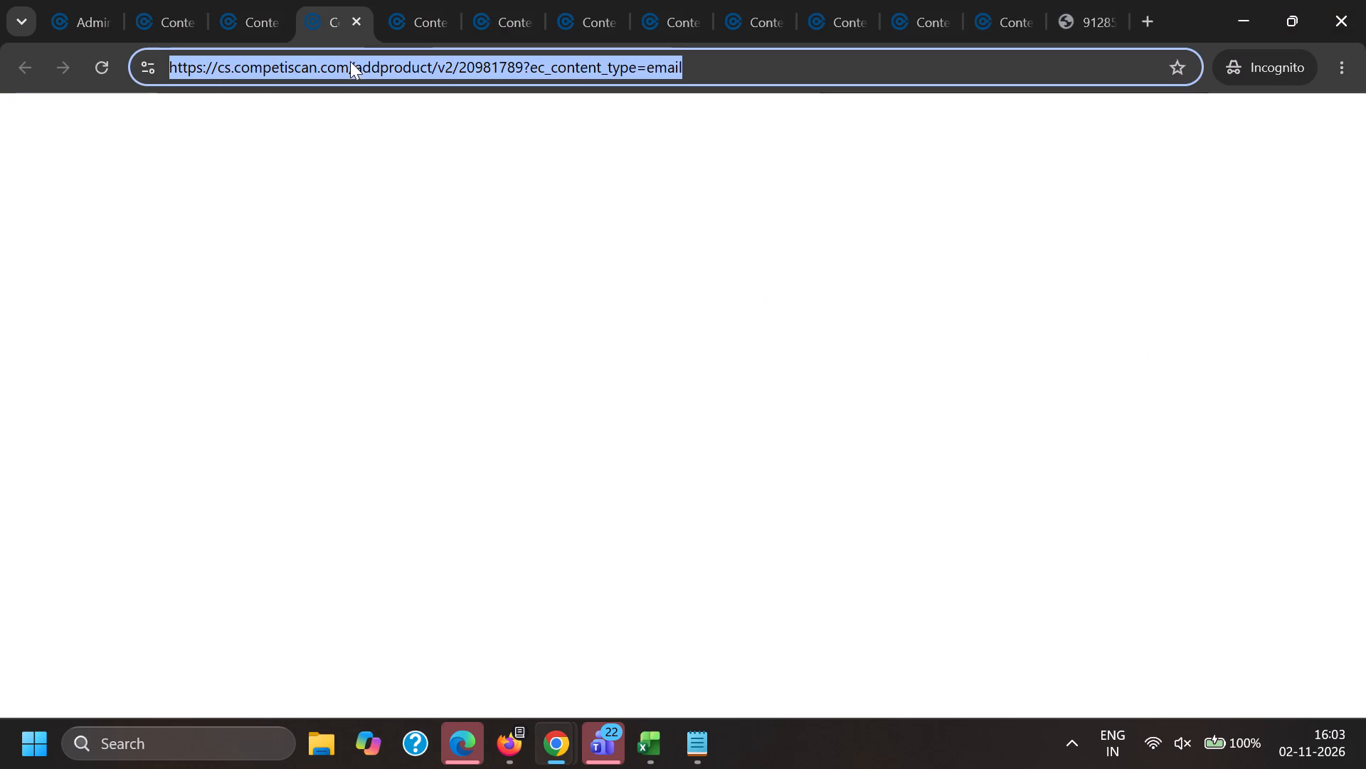
key("ctrl+c")
key("alt+Tab")
key("ctrl+v")
Copy the page link of product 20981839 into cell D7273 of the Excel sheet, beside MUID 91290991.
left_click(270, 424)
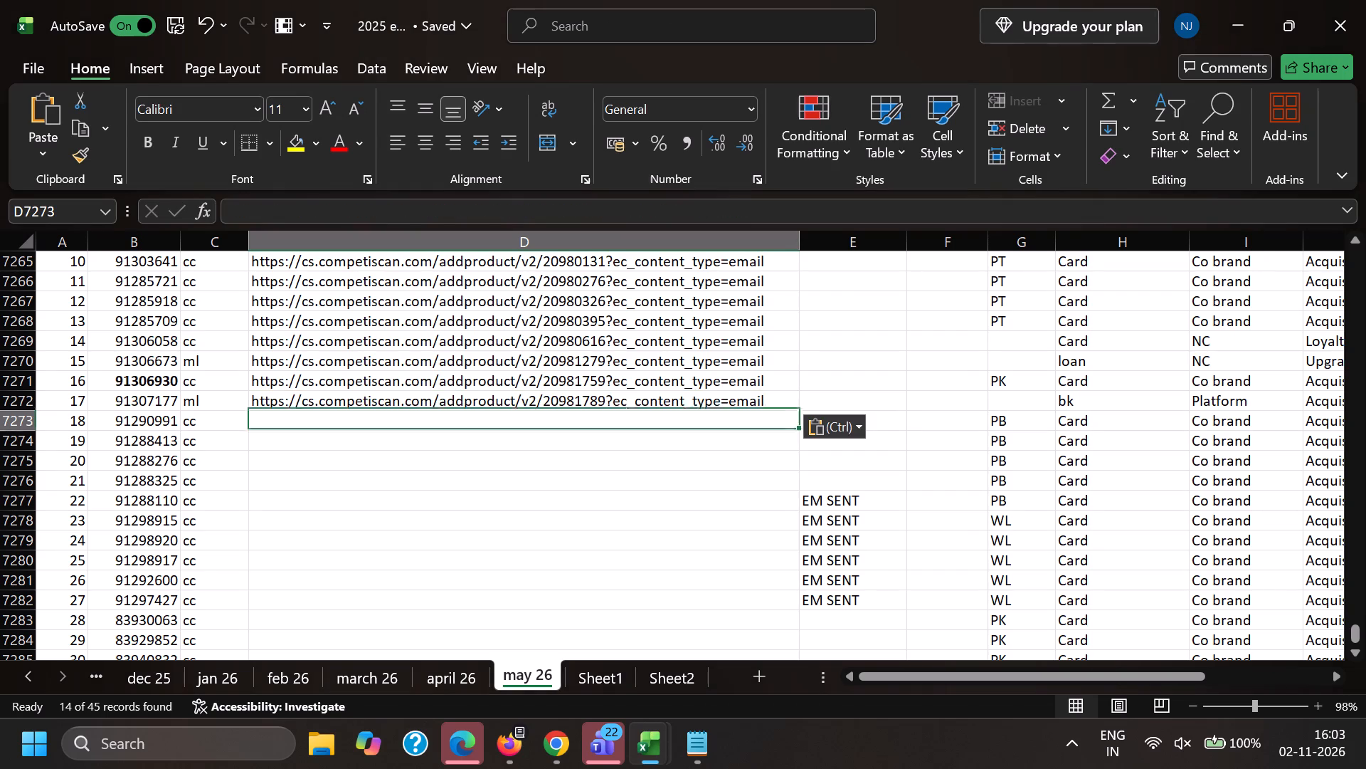
key("alt+Tab")
left_click(416, 0)
triple_click(413, 53)
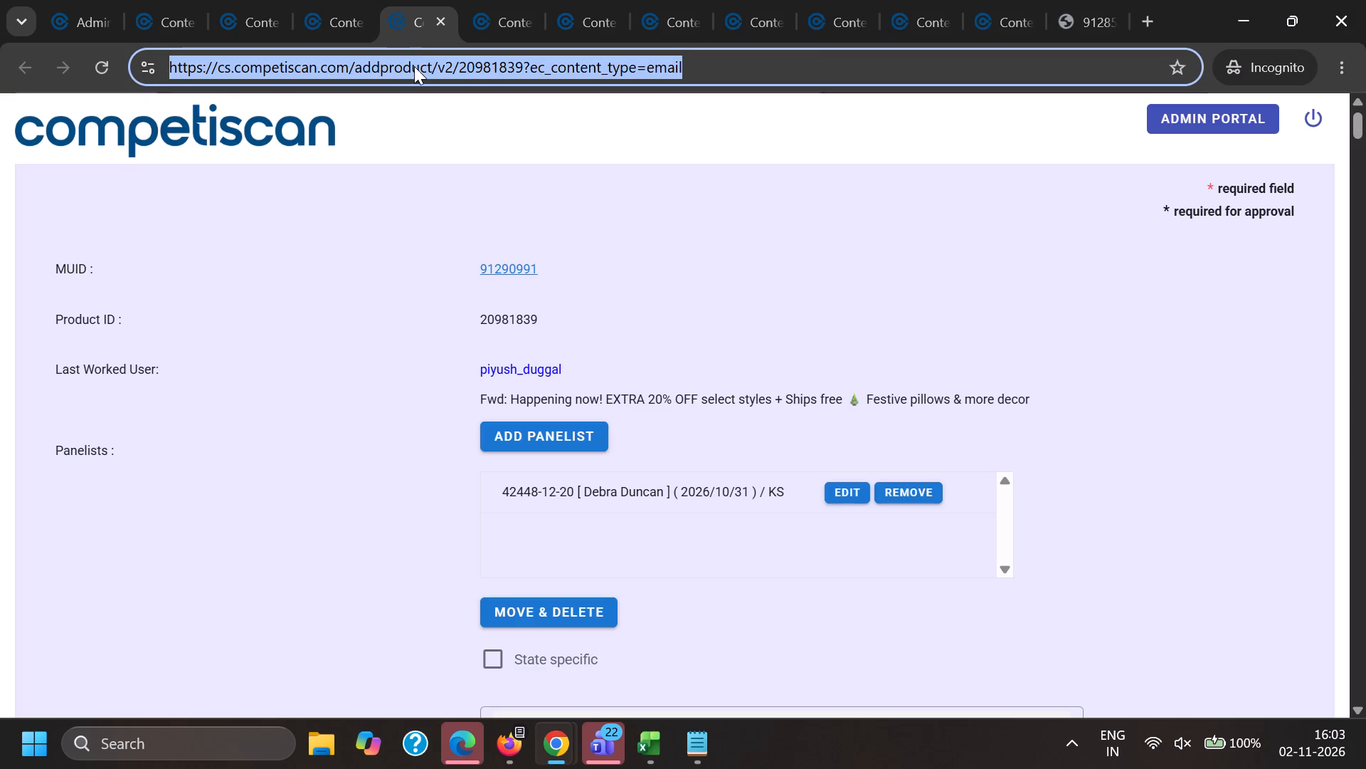
key("ctrl+c")
key("alt+Tab")
key("ctrl+v")
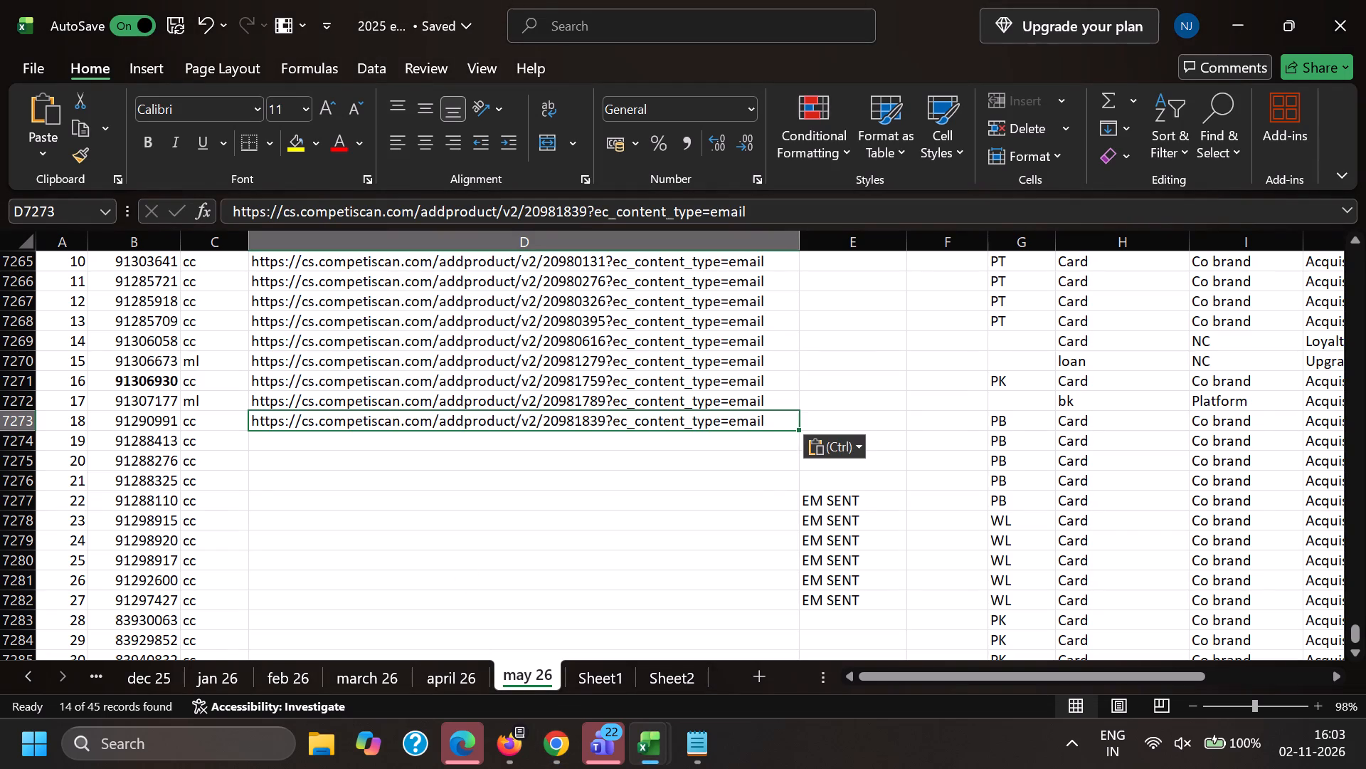
Copy the page link of product 20981881 into cell D7274 of the Excel sheet, beside MUID 91288413.
left_click(373, 441)
key("alt+Tab")
left_click(499, 0)
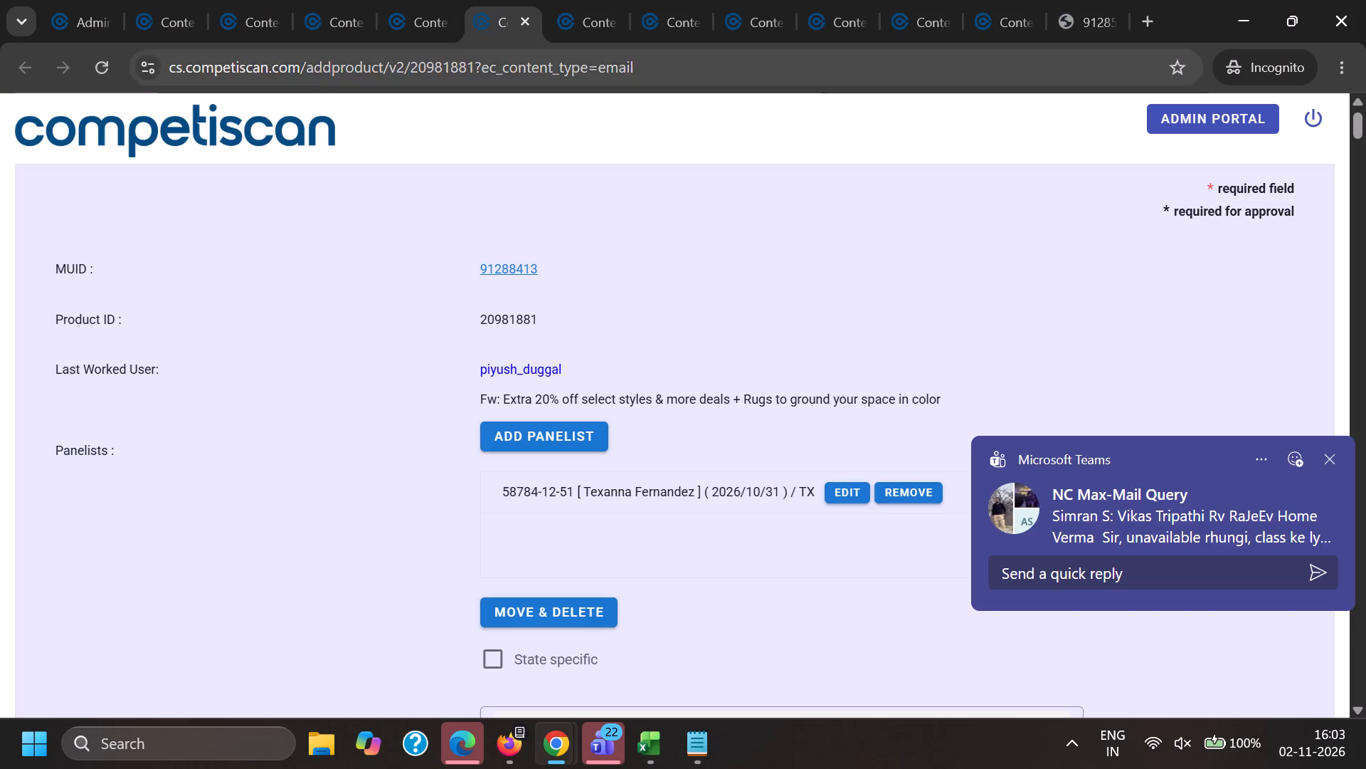
triple_click(524, 58)
key("ctrl+a")
key("ctrl+c")
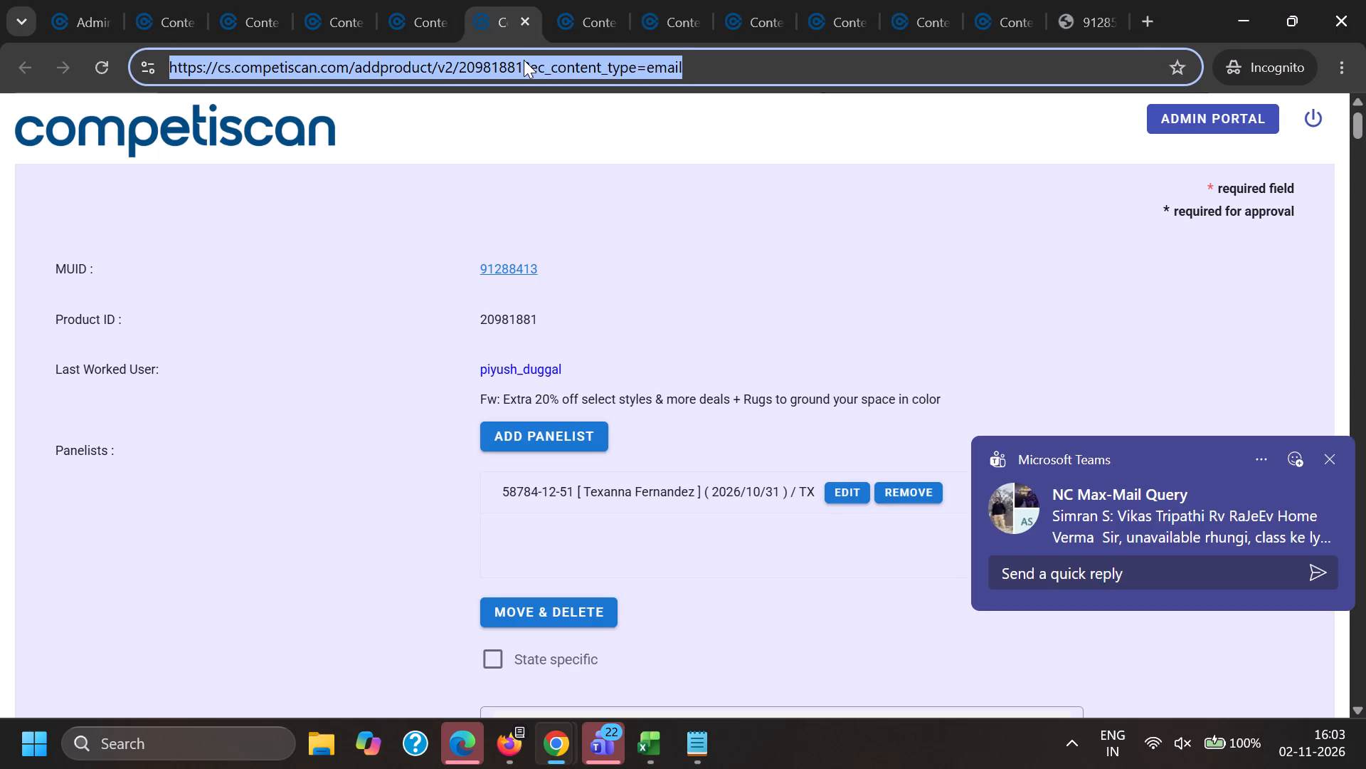
key("alt+Tab")
key("ctrl+v")
Copy the page link of product 20981916 into cell D7275 of the Excel sheet, beside MUID 91288276.
scroll(606, 375, "down", 1)
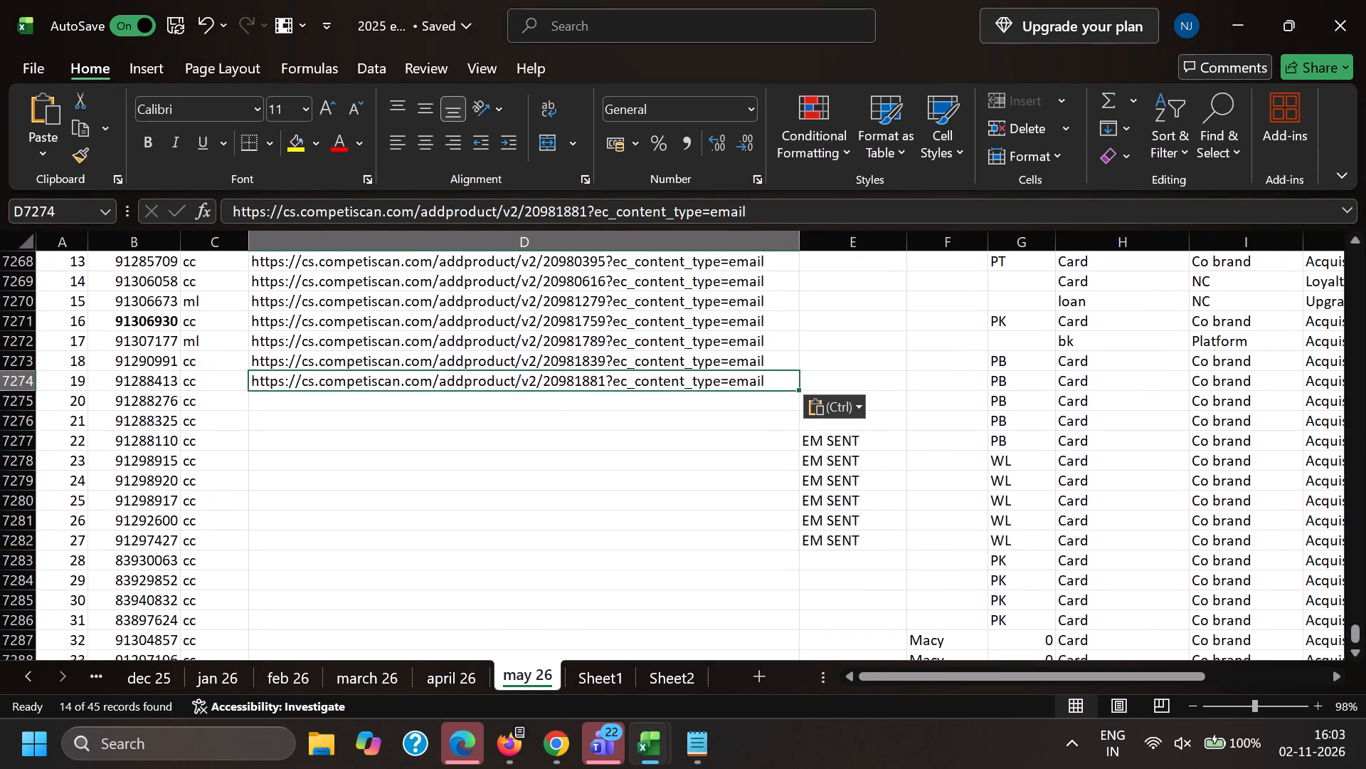
left_click(485, 402)
key("alt+Tab")
left_click(604, 0)
triple_click(615, 56)
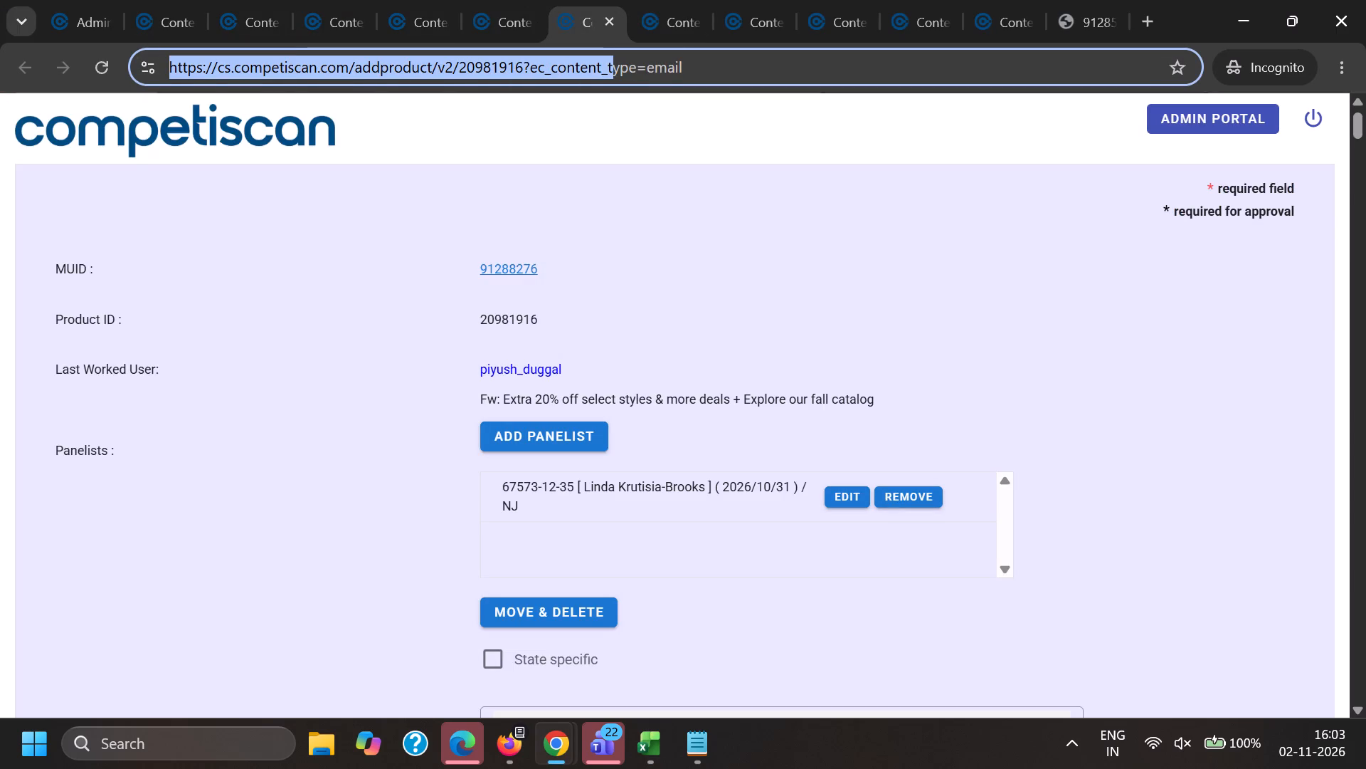
key("ctrl+a")
key("ctrl+c")
key("alt+Tab")
key("ctrl+v")
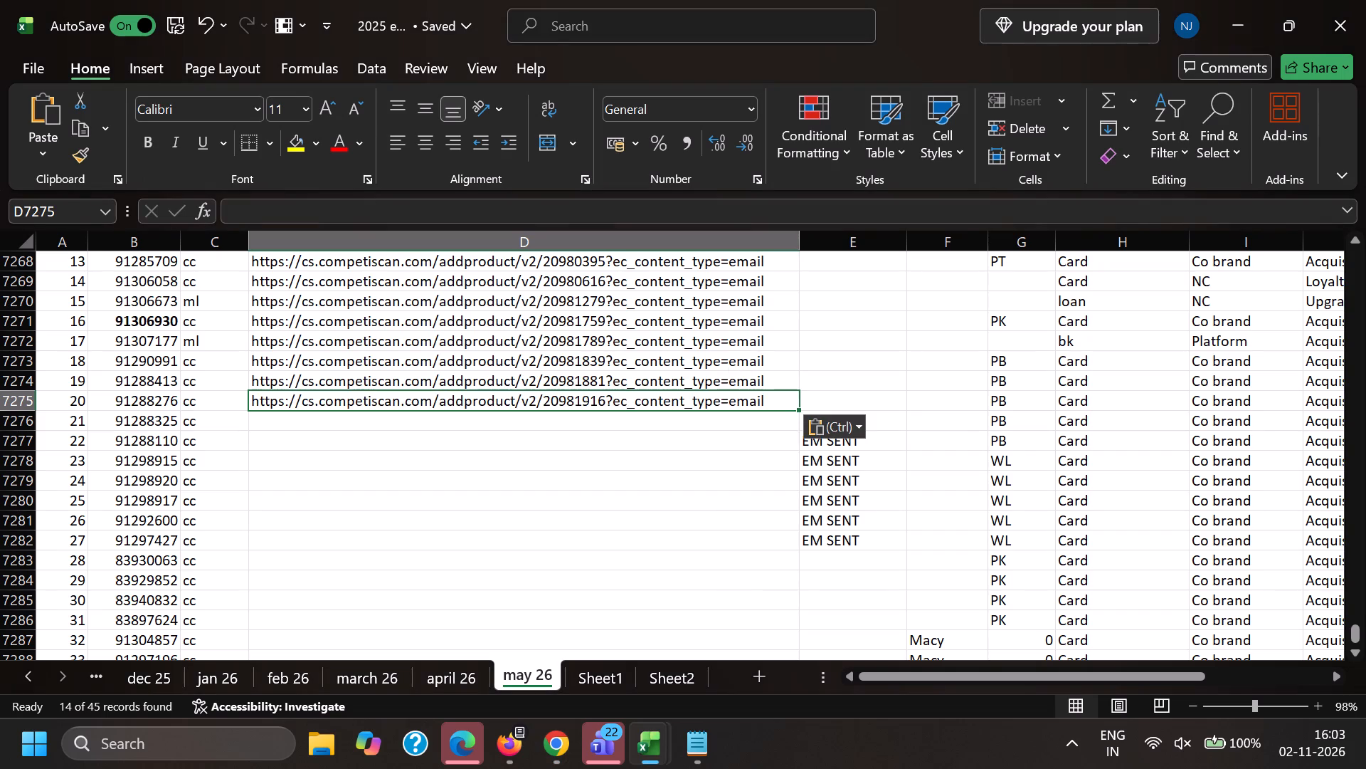
Copy the page link of product 20981983 into cell D7276 of the Excel sheet, beside MUID 91288325.
left_click(393, 422)
key("alt+Tab")
left_click(676, 0)
triple_click(692, 56)
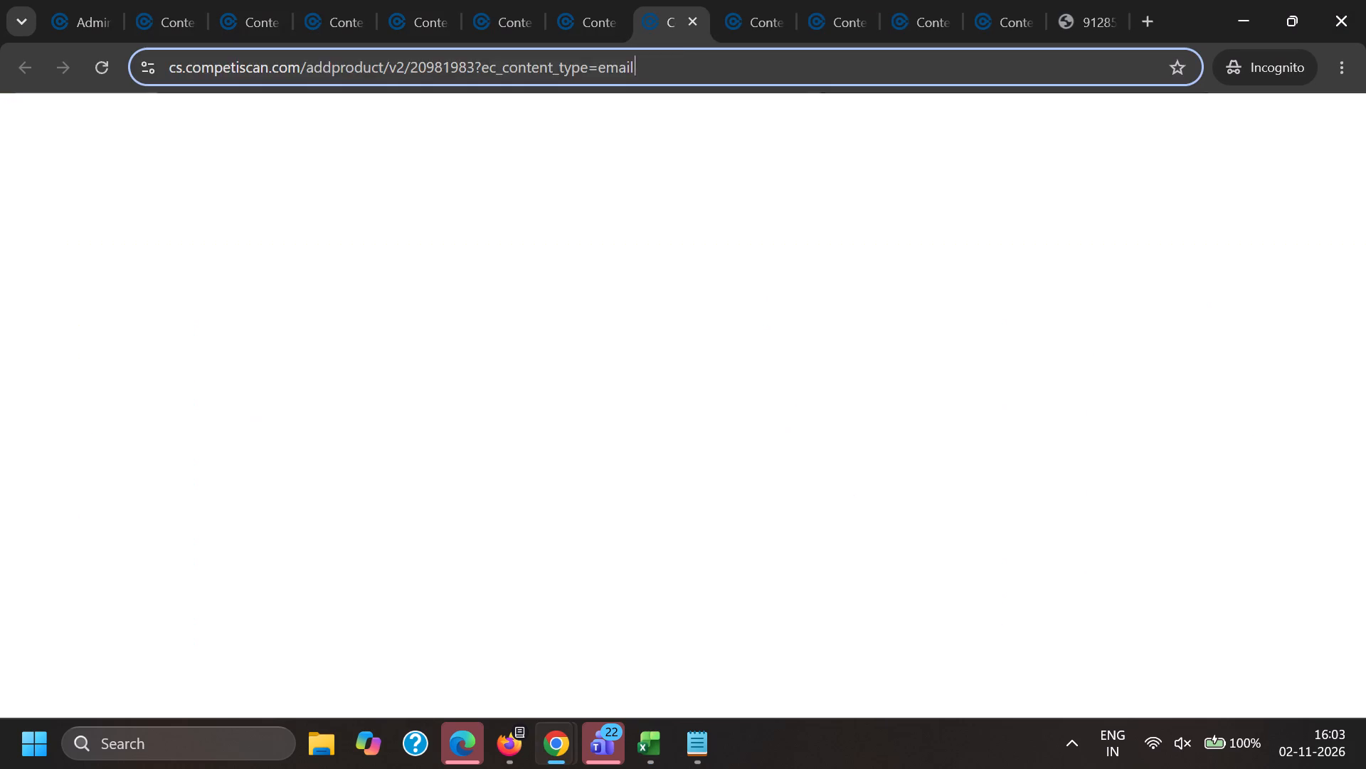
key("ctrl+c")
key("alt+Tab")
key("ctrl+v")
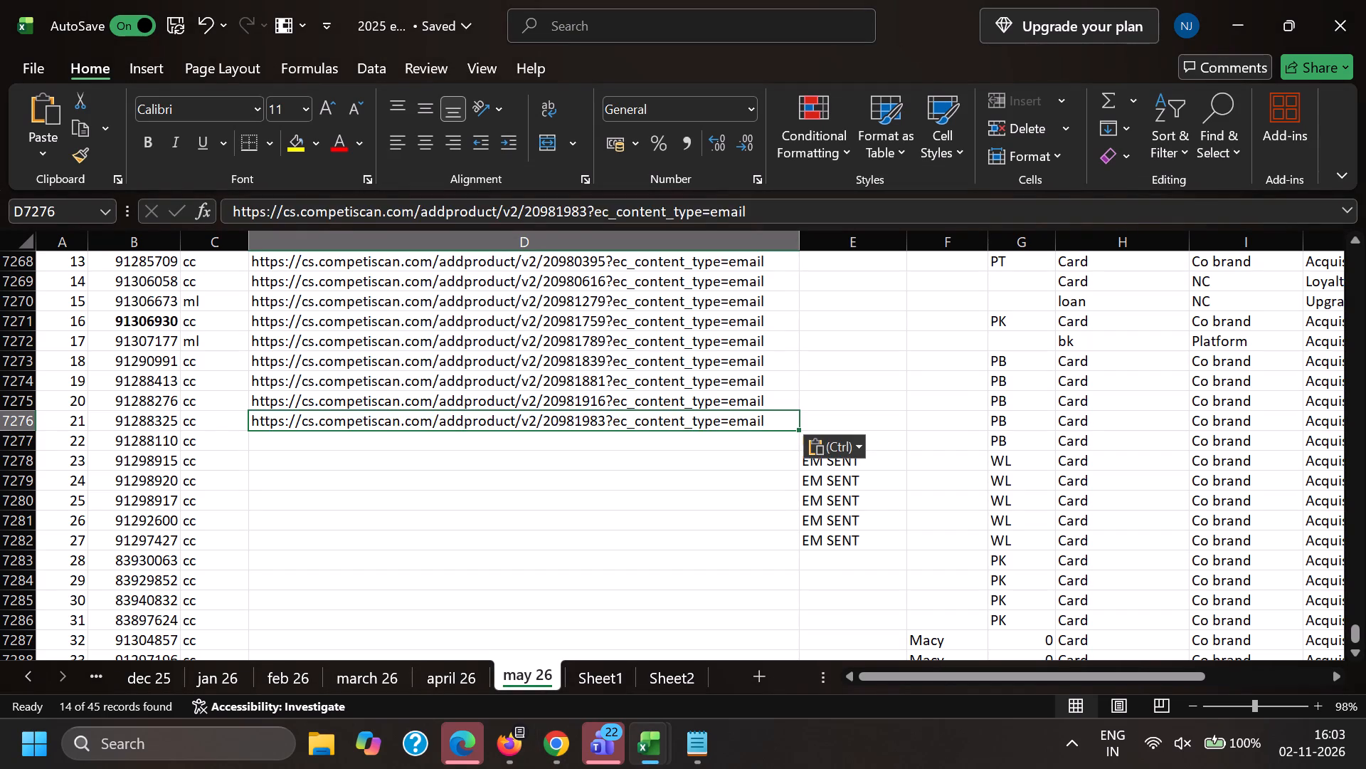
Copy the page link of product 20982179 into cell D7280 of the Excel sheet, beside MUID 91298917.
left_click(666, 438)
key("alt+Tab")
left_click(630, 281)
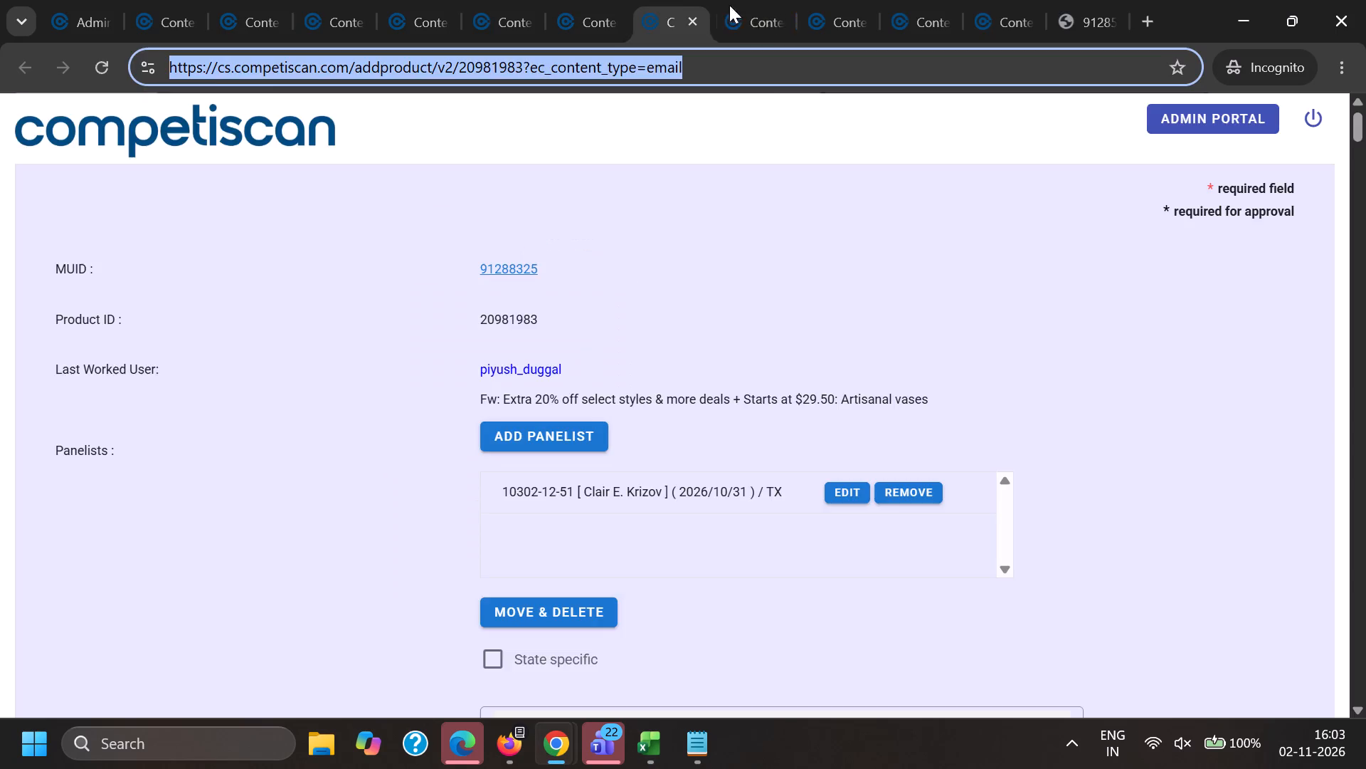
left_click_drag(769, 0, 769, 11)
double_click(765, 80)
left_click(764, 75)
key("ctrl+c")
key("ctrl+a")
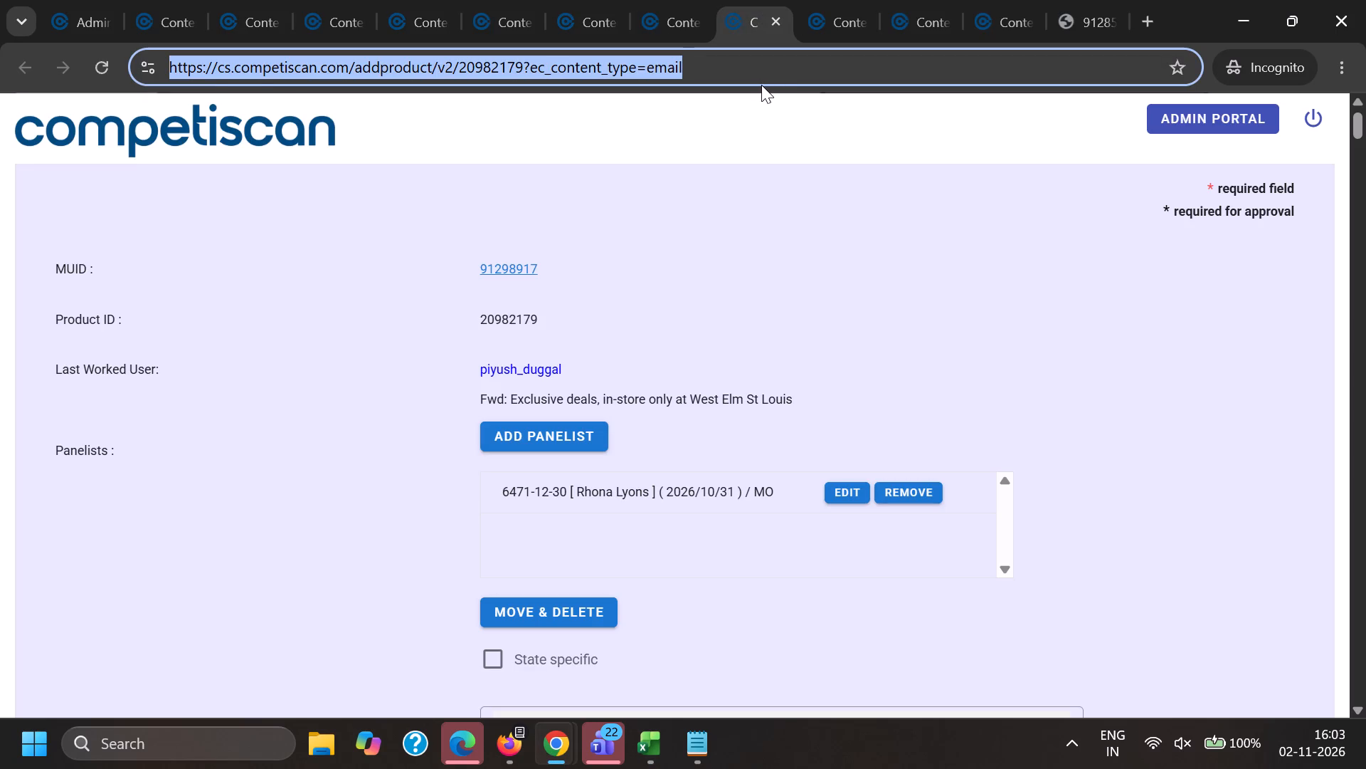
key("ctrl+c")
key("alt+Tab")
scroll(305, 514, "down", 1)
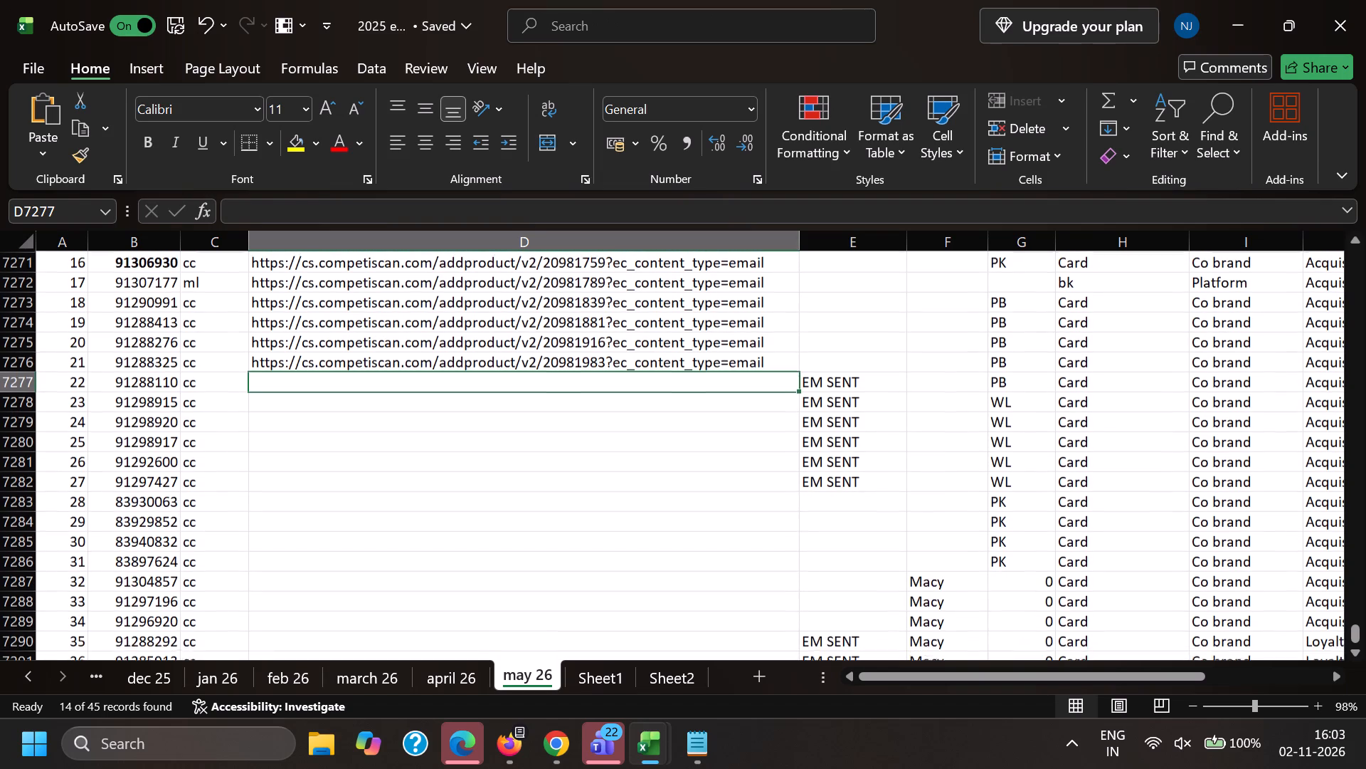
left_click(591, 507)
key("ctrl+v")
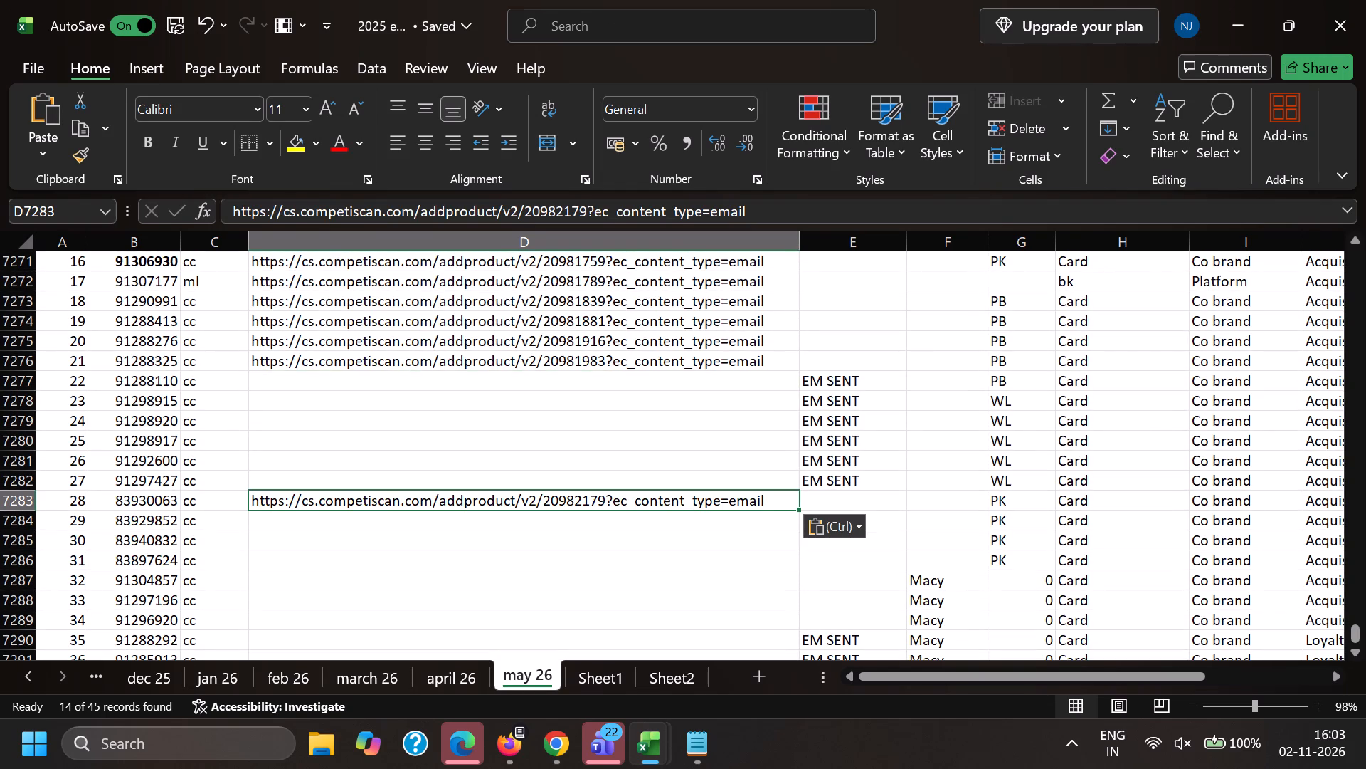
key("ctrl+z")
left_click(286, 439)
key("ctrl+v")
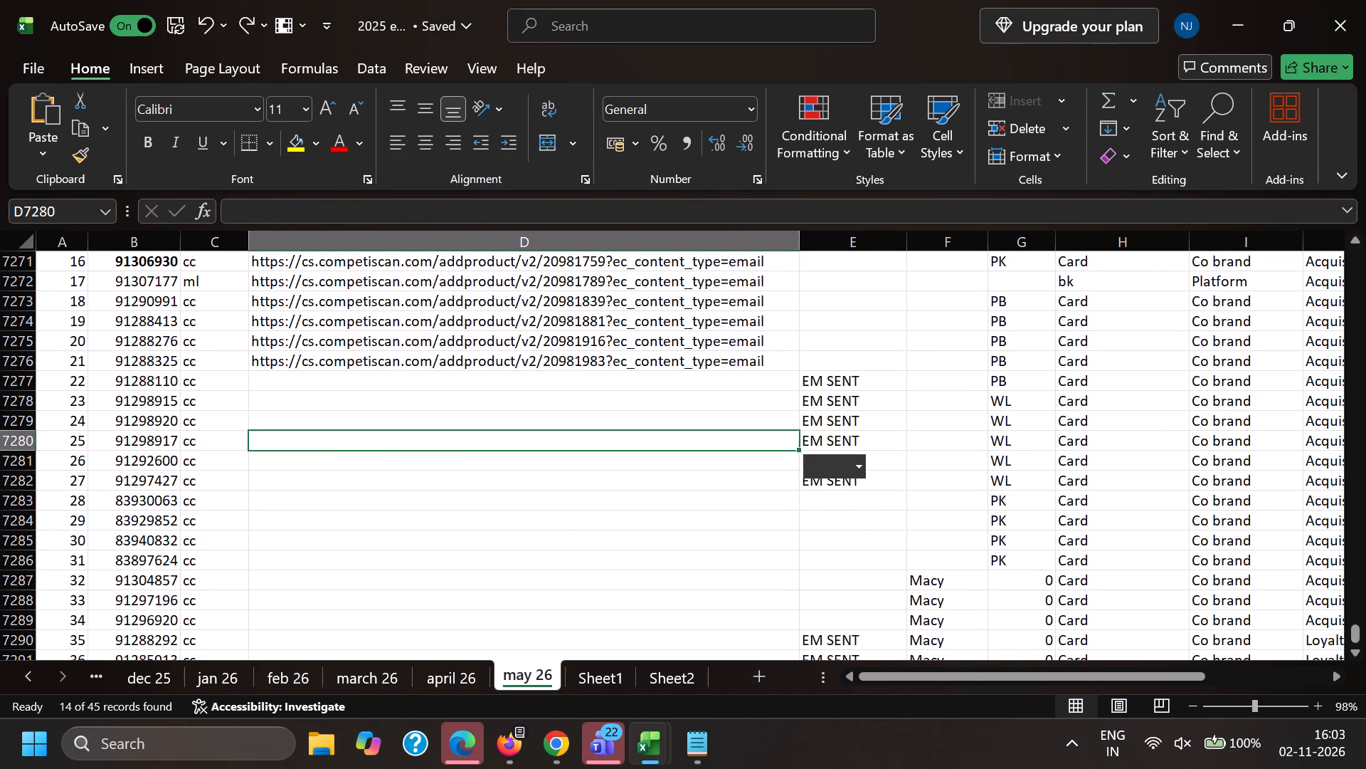
left_click(321, 462)
Return to the browser and close the page of product 20982179.
key("alt+Tab")
scroll(732, 333, "down", 9)
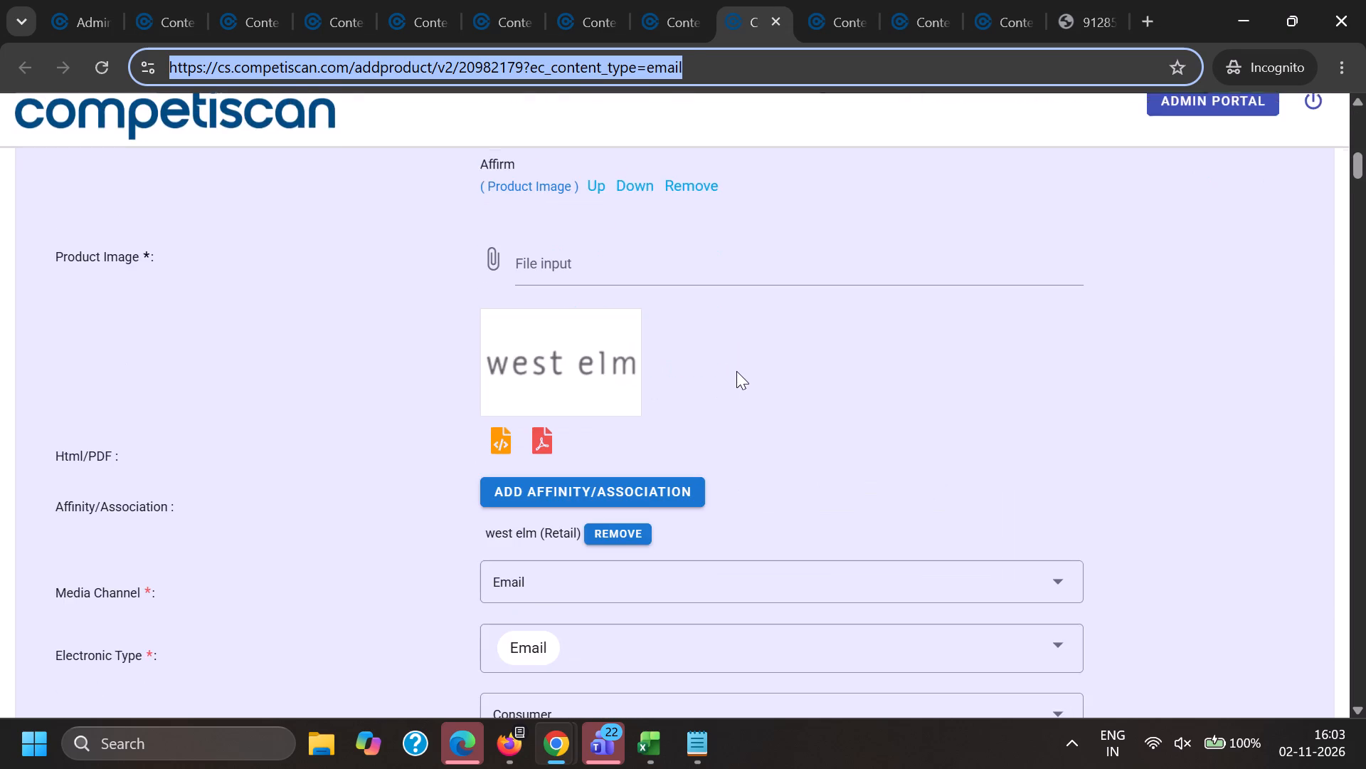
scroll(737, 370, "up", 1)
left_click(777, 19)
Copy the page link of product 20982398 into cell D7283 of the Excel sheet, beside MUID 83930063.
triple_click(793, 63)
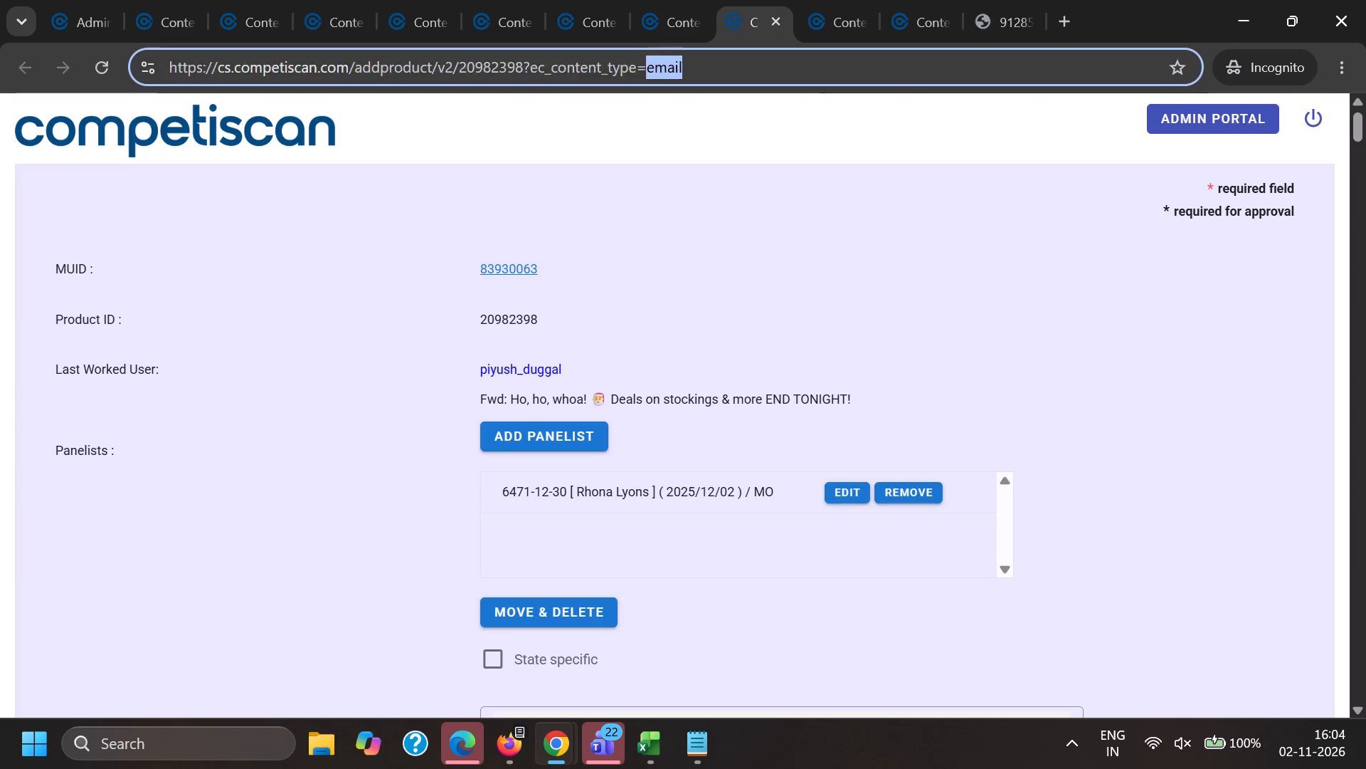
triple_click(752, 64)
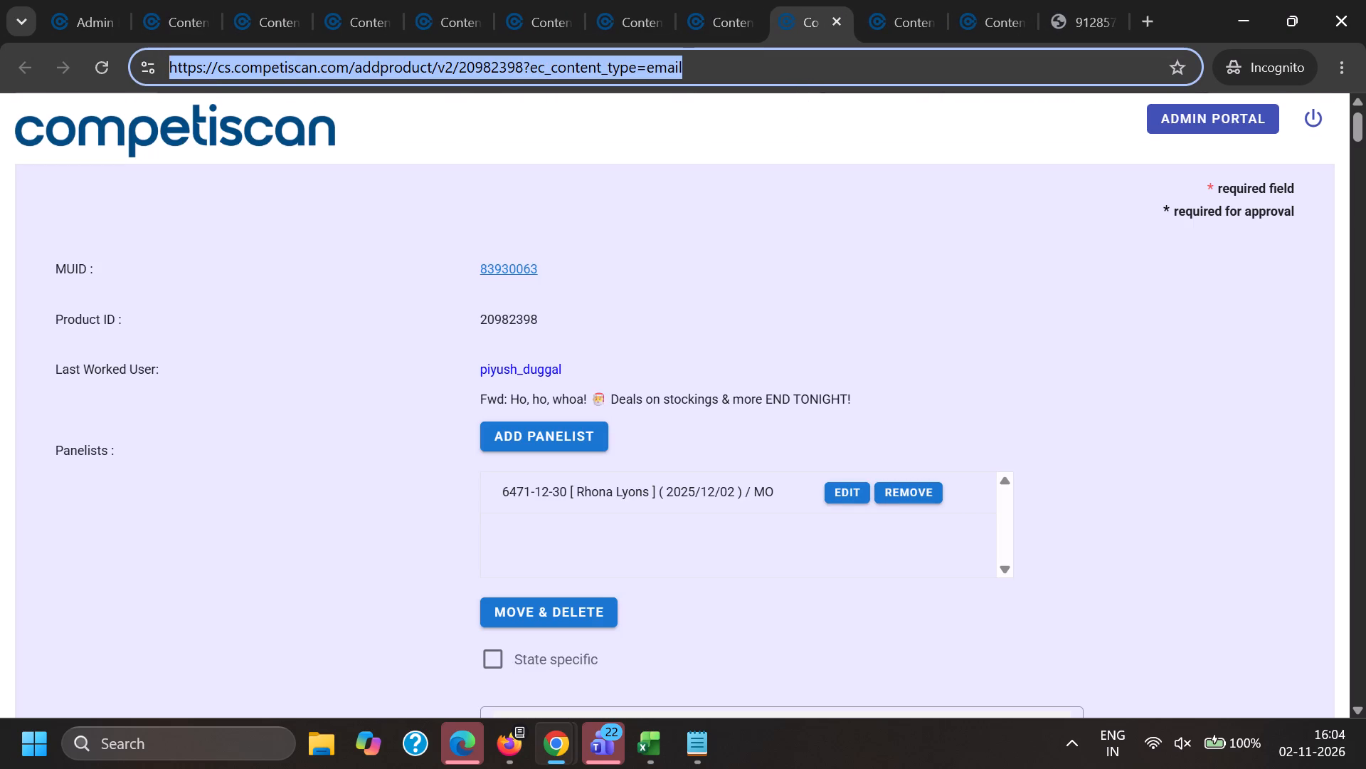
key("ctrl+c")
key("alt+Tab")
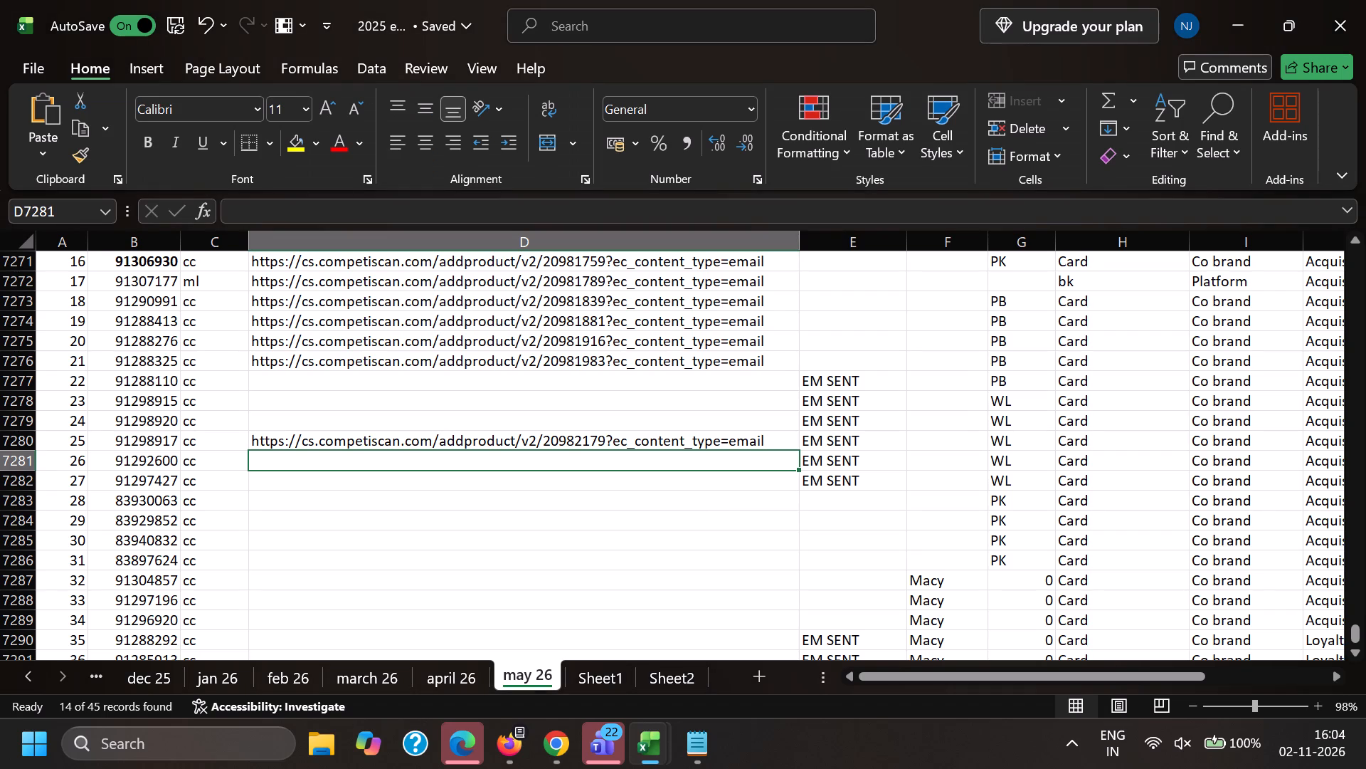
left_click(631, 501)
key("ctrl+v")
left_click(589, 531)
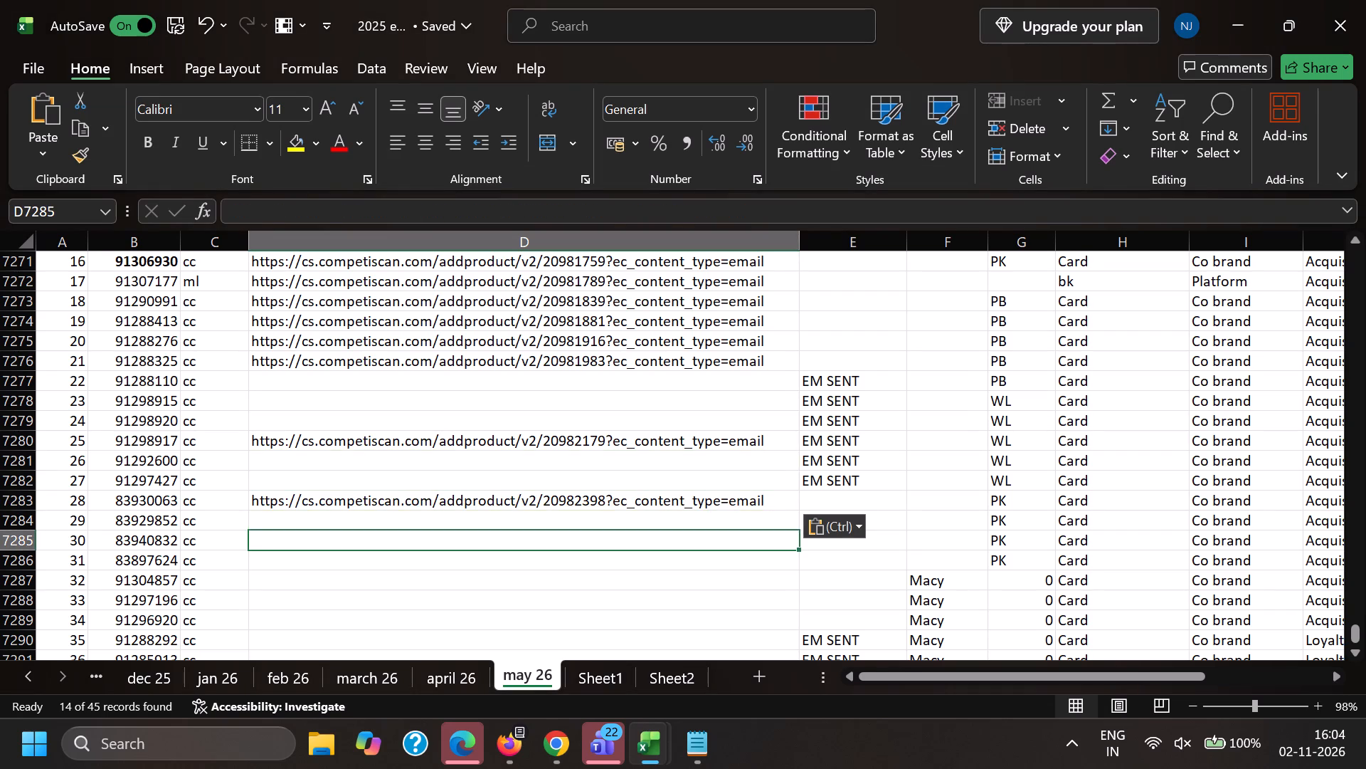
Copy the page link of product 20982440 into cell D7284 of the Excel sheet, beside MUID 83929852.
left_click(534, 510)
key("alt+Tab")
left_click(891, 0)
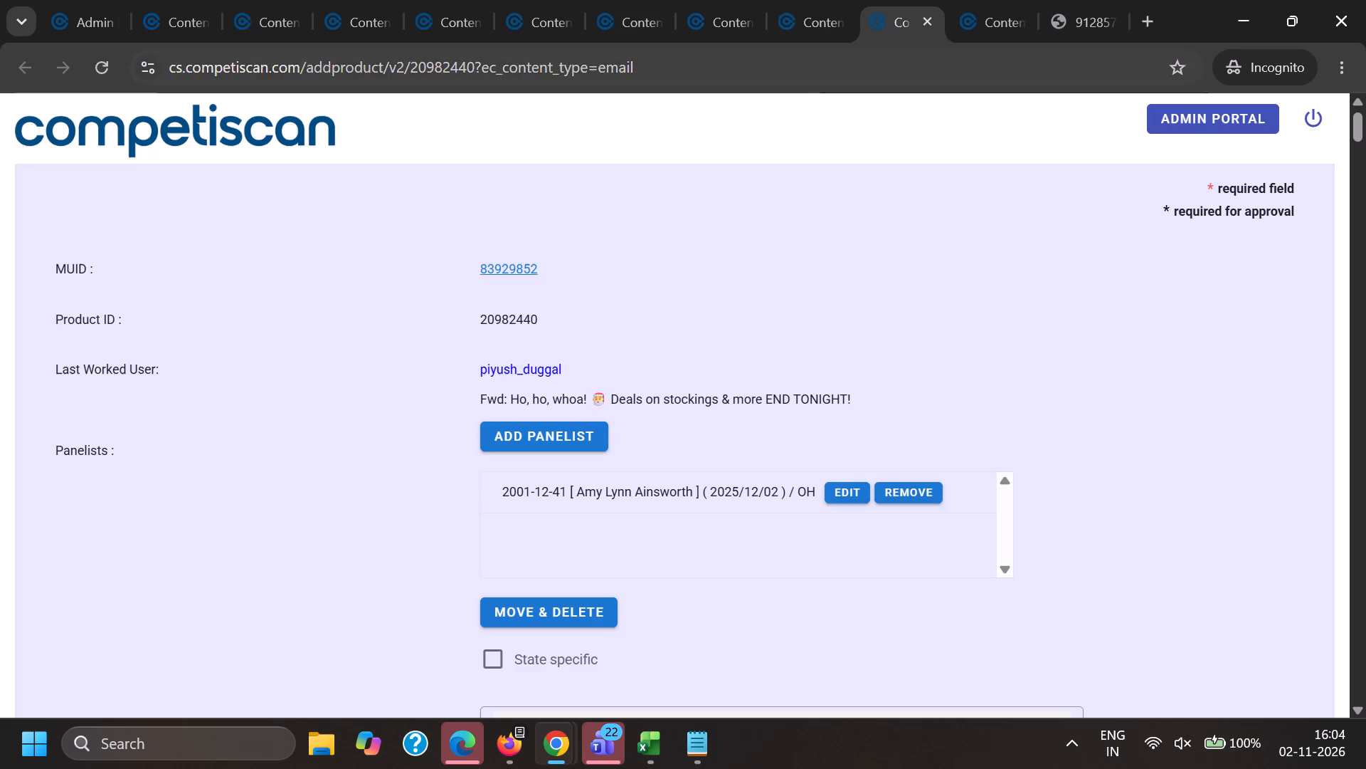
triple_click(913, 58)
key("ctrl+c")
key("alt+Tab")
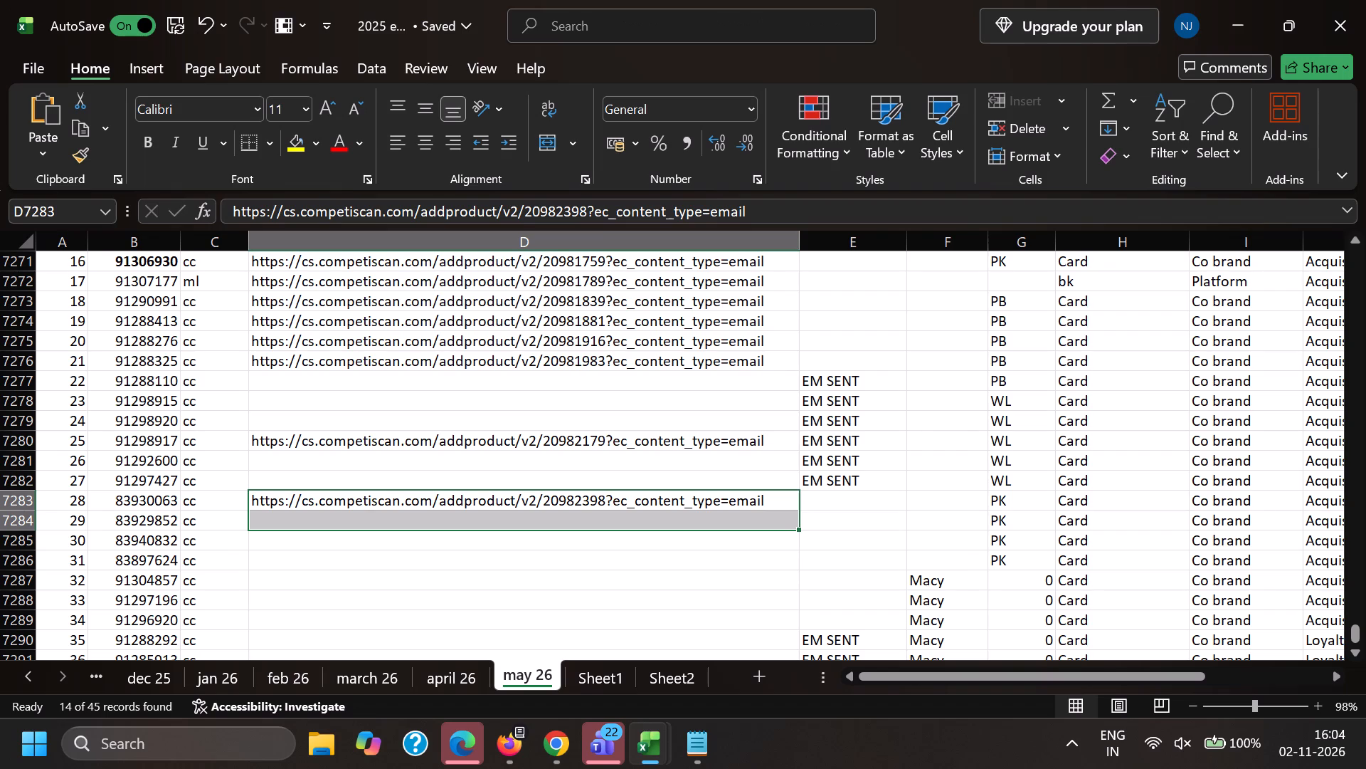
left_click(492, 513)
key("ctrl+v")
left_click(501, 539)
In the browser, close the two pages that follow product 20982440.
key("alt+Tab")
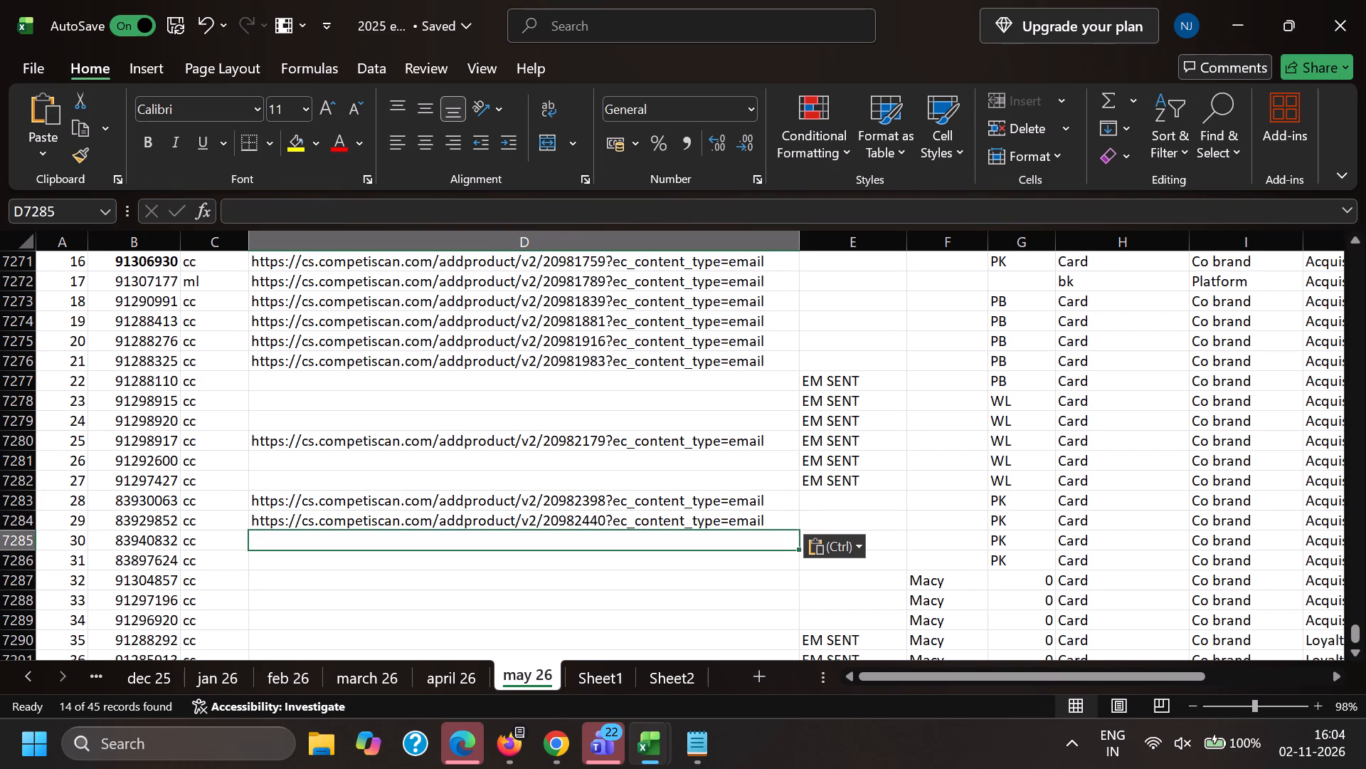
left_click(995, 0)
double_click(1013, 23)
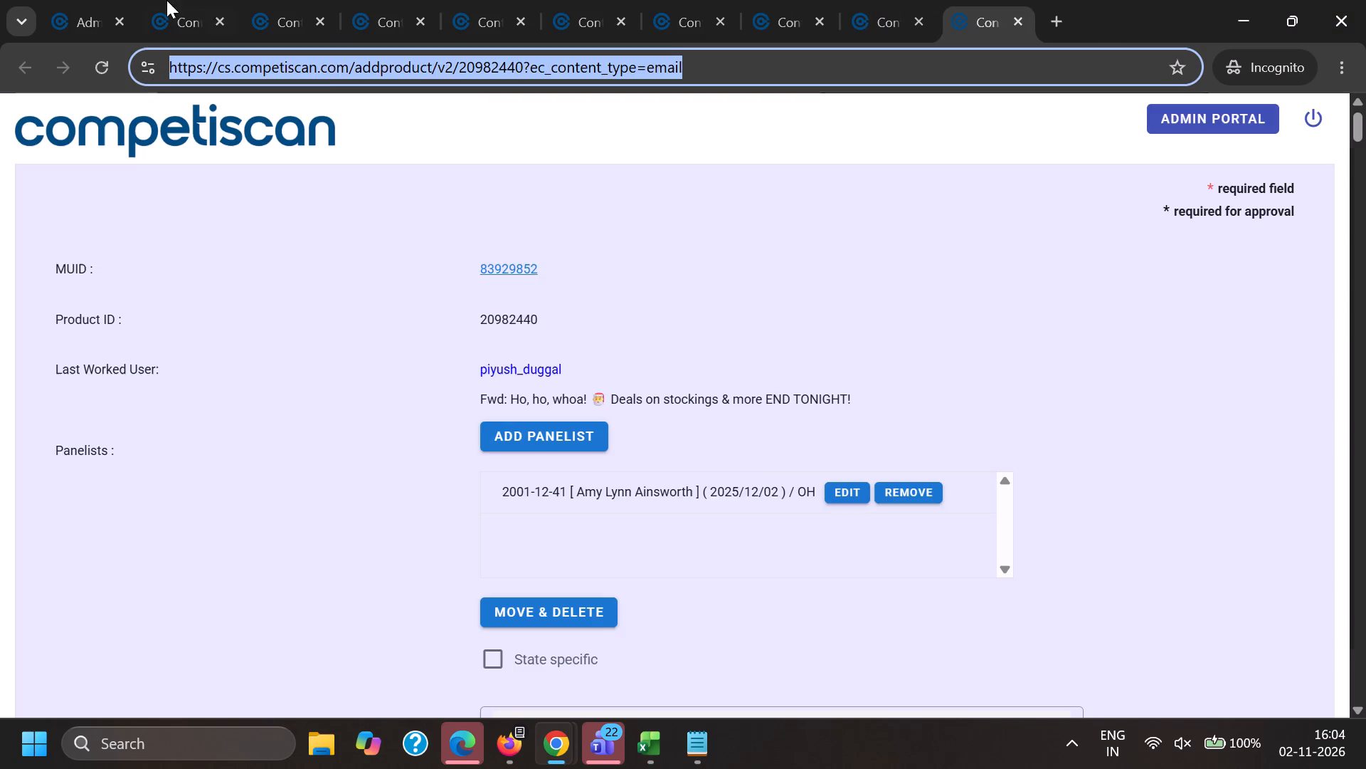
Open the processed PDFs of products 20981279, 20981759 and 20981789 from their product pages.
left_click(203, 0)
scroll(946, 415, "down", 4)
left_click(1085, 459, "ctrl")
key("ctrl+Tab")
key("ctrl+Tab")
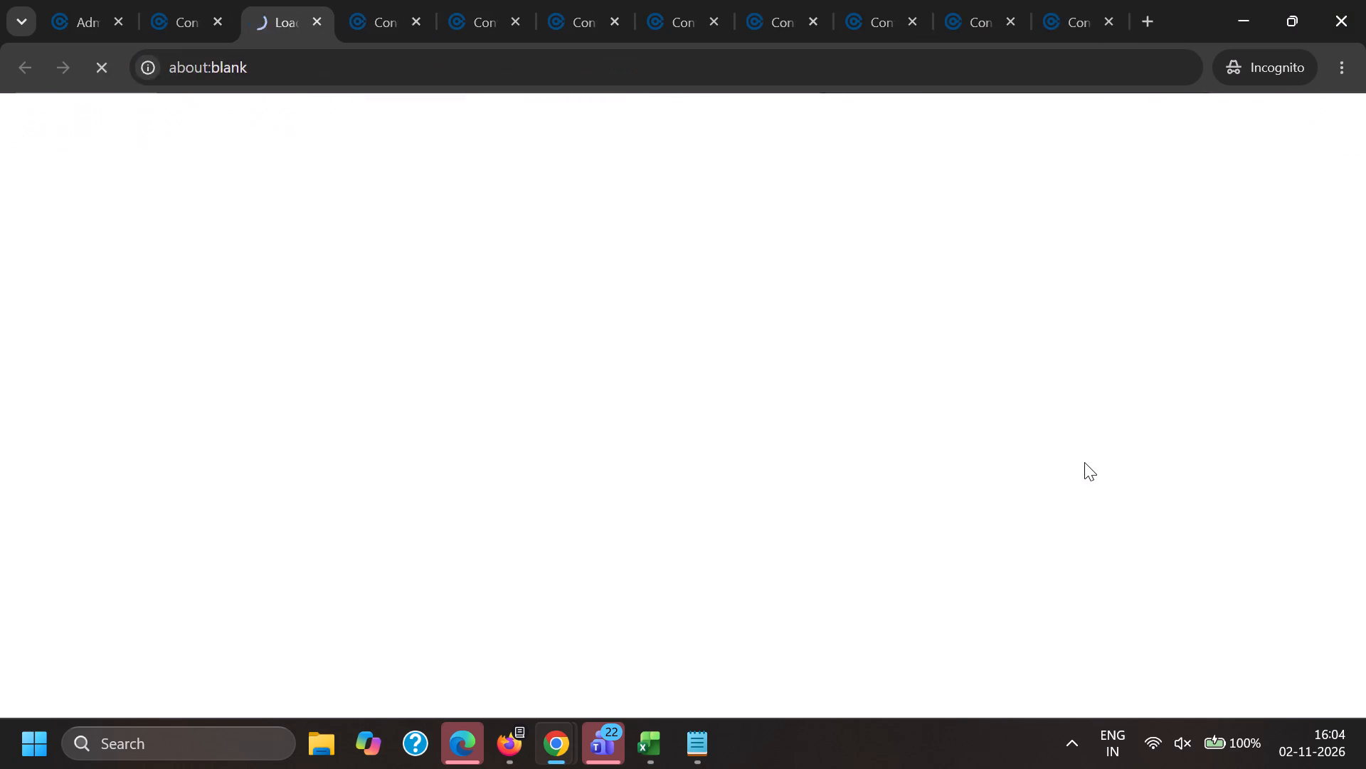
scroll(1075, 453, "down", 5)
left_click(1054, 349, "ctrl")
key("ctrl+Tab")
key("ctrl+Tab")
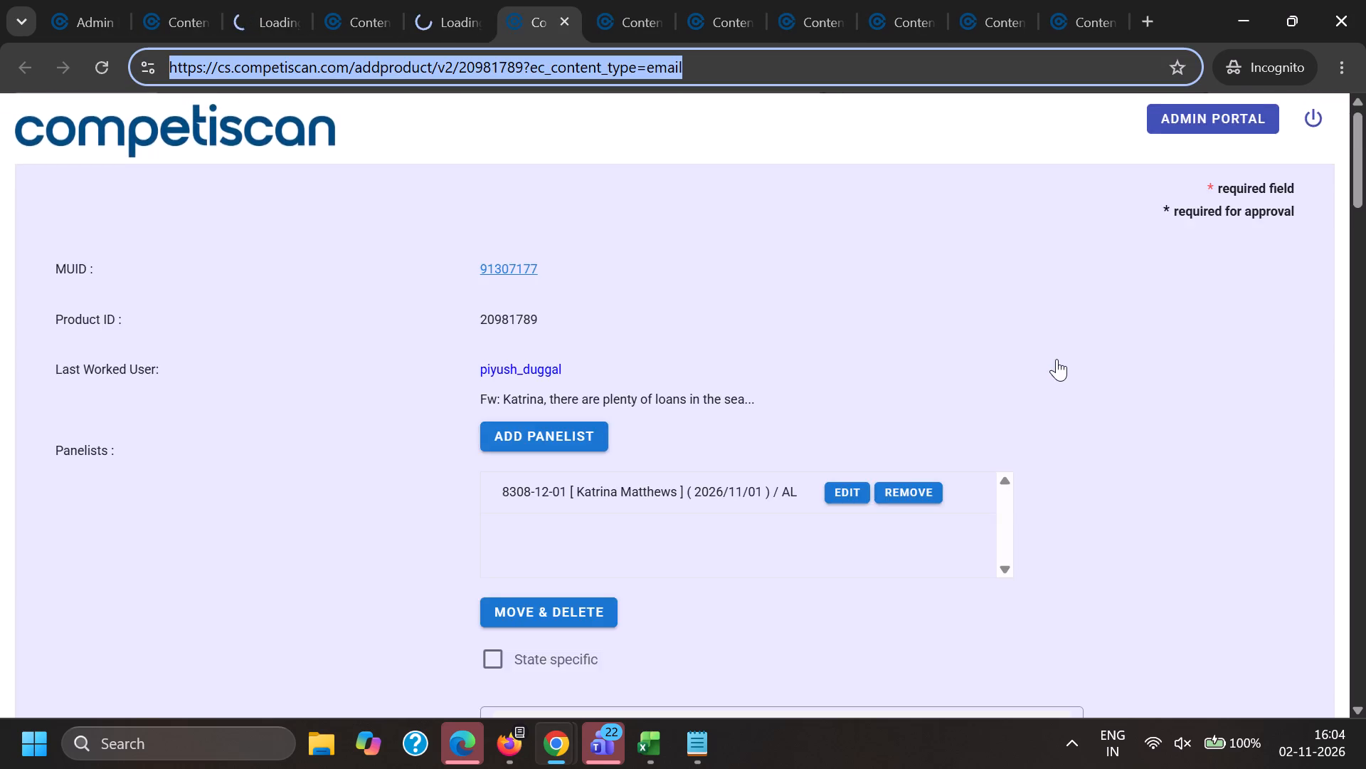
scroll(1055, 359, "down", 5)
left_click(1072, 355, "ctrl")
Open the processed PDFs of products 20981839, 20981881 and 20981916 from their product pages.
key("ctrl+Tab")
key("ctrl+Tab")
scroll(1071, 357, "down", 4)
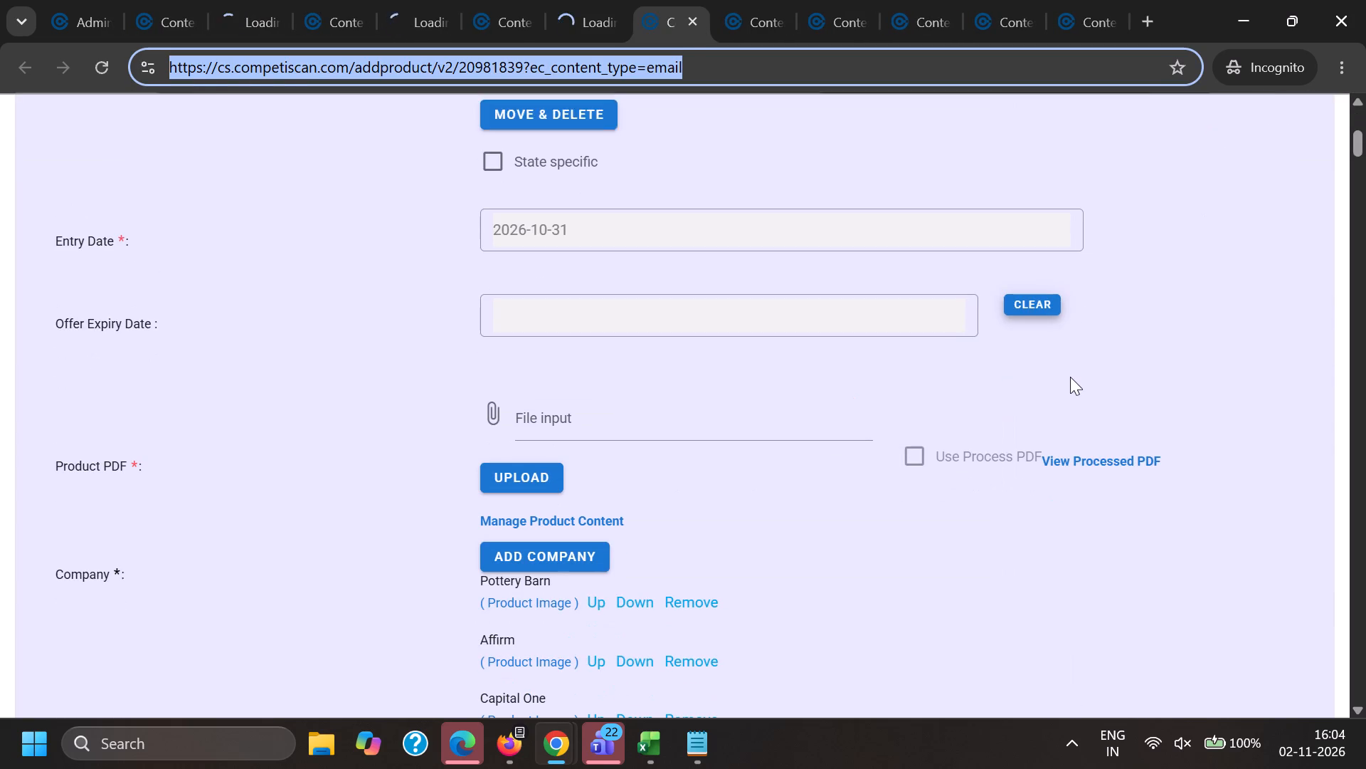
left_click(1102, 455, "ctrl")
key("ctrl+Tab")
key("ctrl+Tab")
scroll(1083, 429, "down", 5)
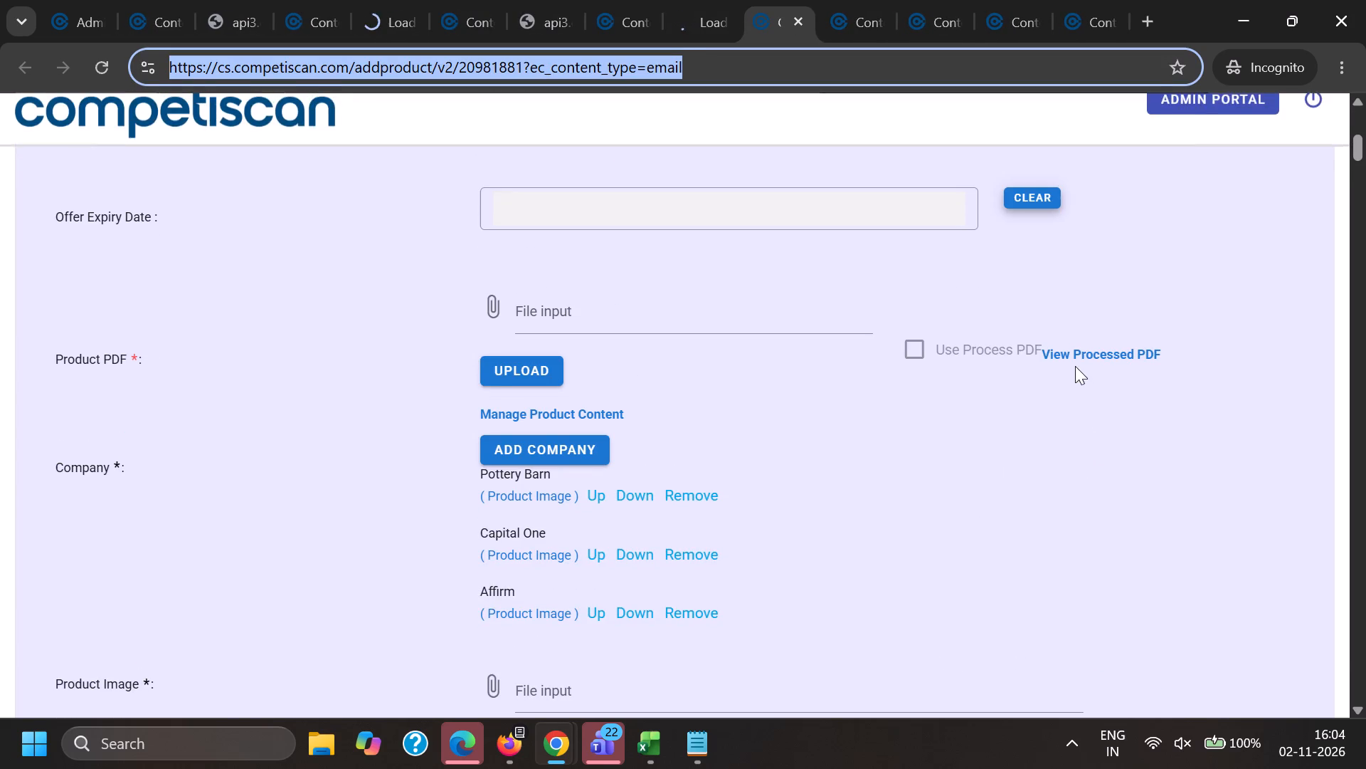
left_click(1072, 354, "ctrl")
key("ctrl+Tab")
key("ctrl+Tab")
scroll(1069, 358, "down", 4)
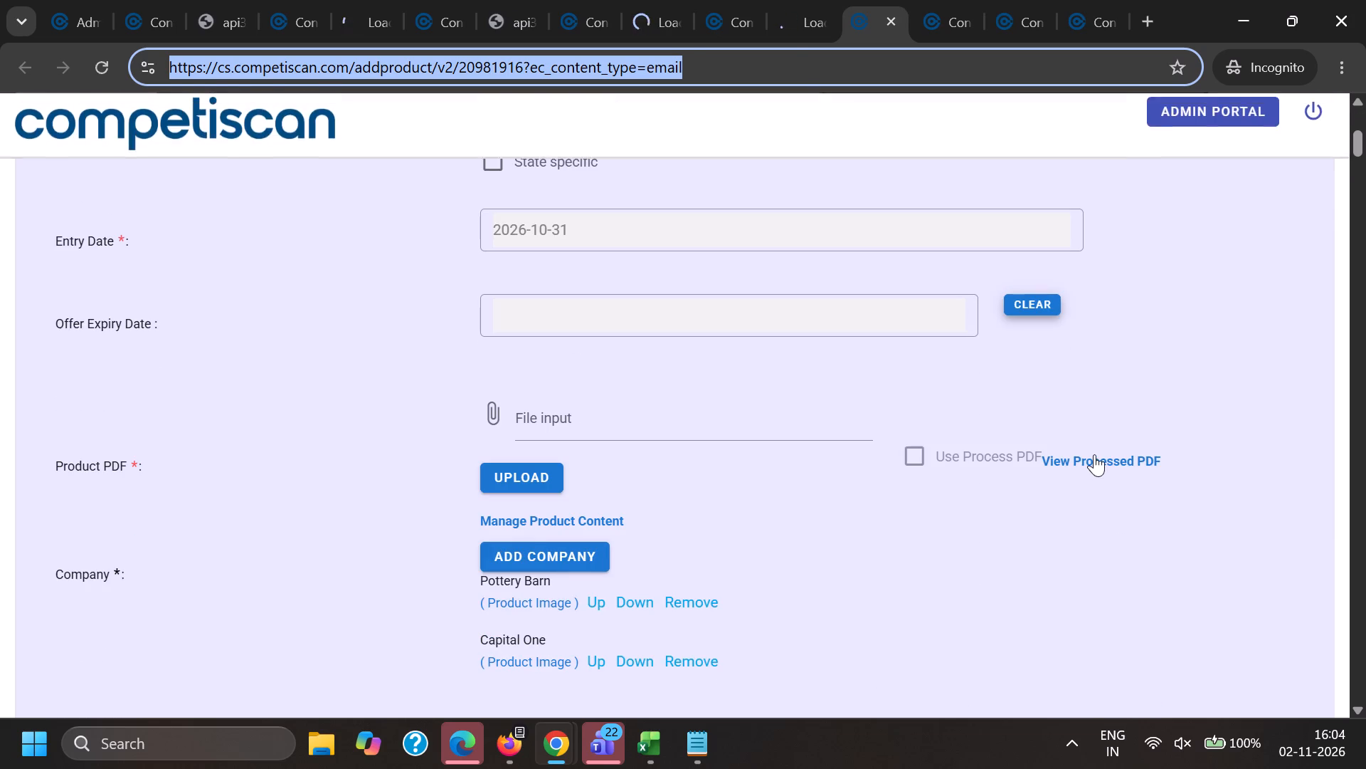
left_click(1094, 456, "ctrl")
Open the processed PDFs of products 20981983, 20982398 and 20982440 from their product pages.
key("ctrl+Tab")
key("ctrl+Tab")
scroll(1090, 451, "down", 5)
left_click(1088, 359, "ctrl")
key("ctrl+Tab")
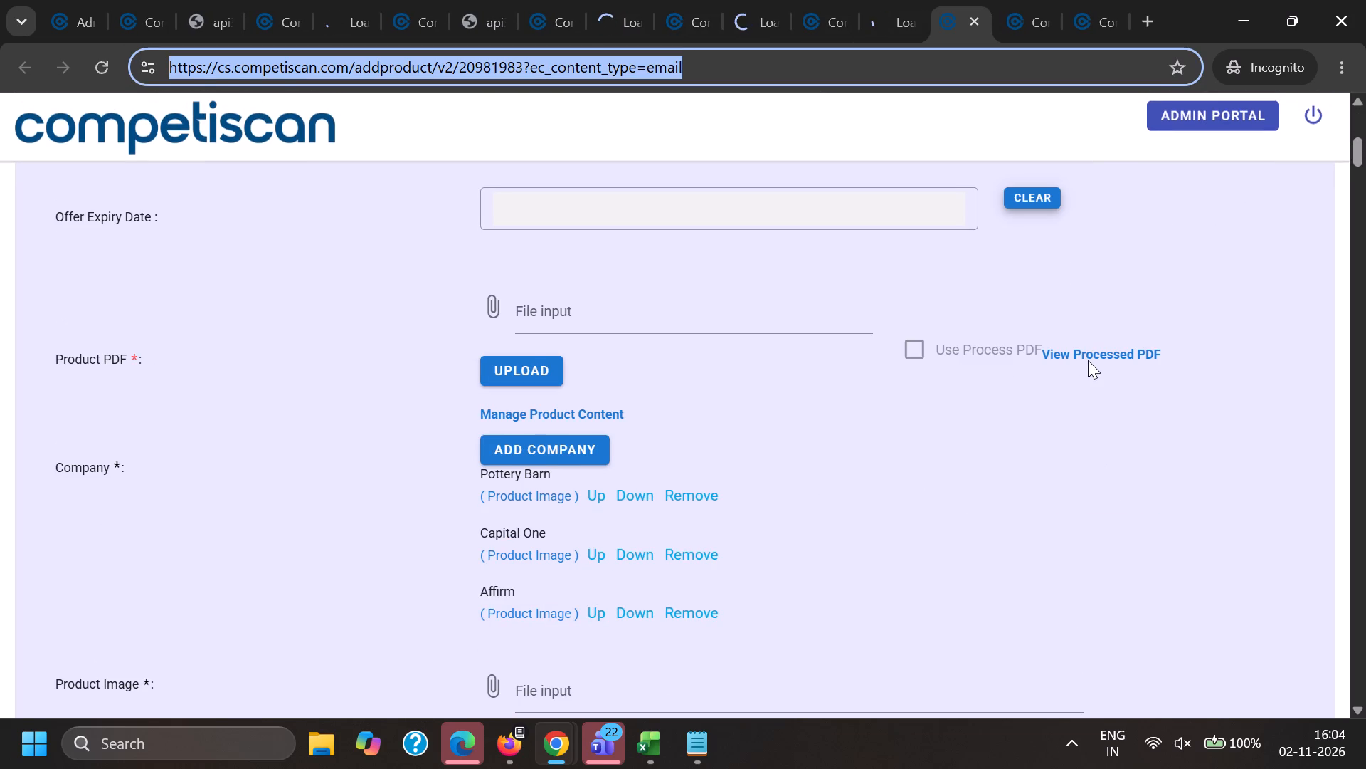
key("ctrl+Tab")
scroll(1088, 360, "down", 4)
left_click(1106, 458, "ctrl")
key("ctrl+Tab")
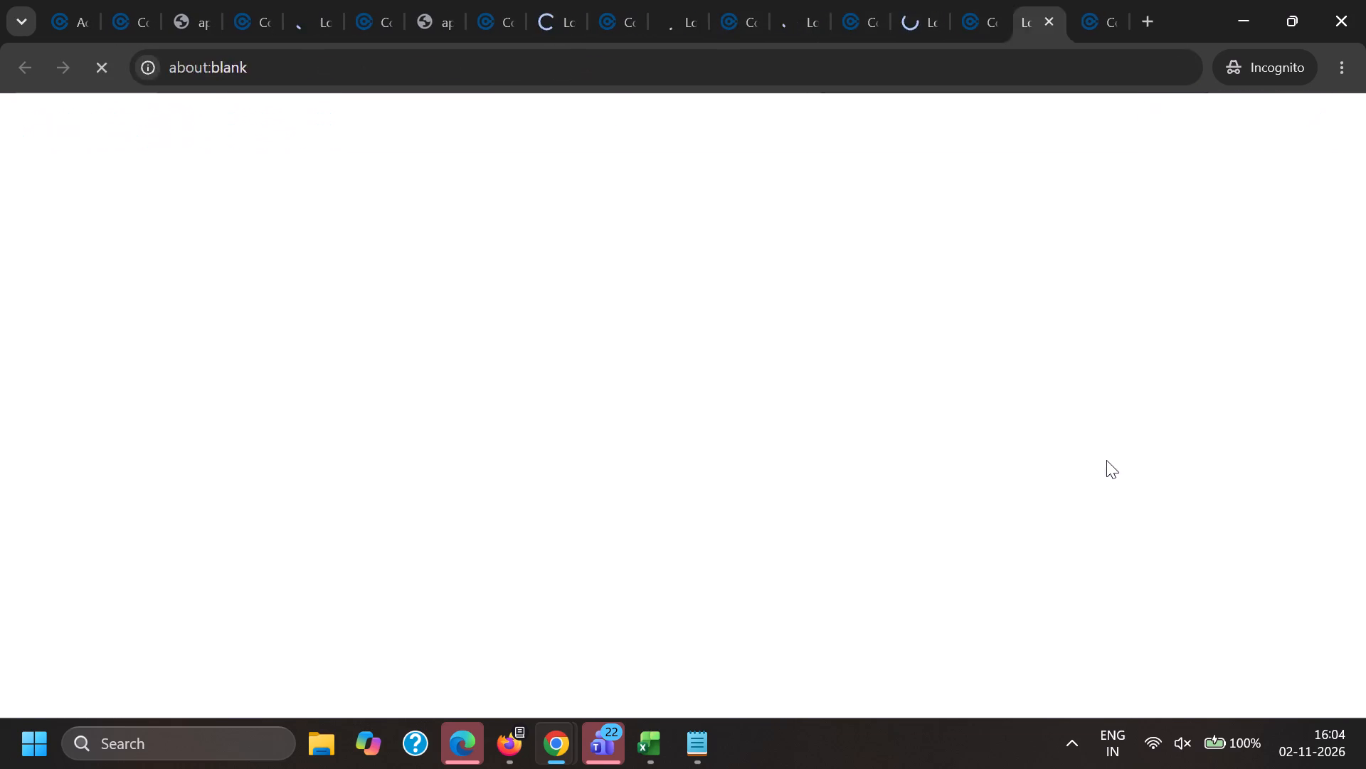
key("ctrl+Tab")
scroll(1104, 455, "down", 5)
left_click(1089, 358, "ctrl")
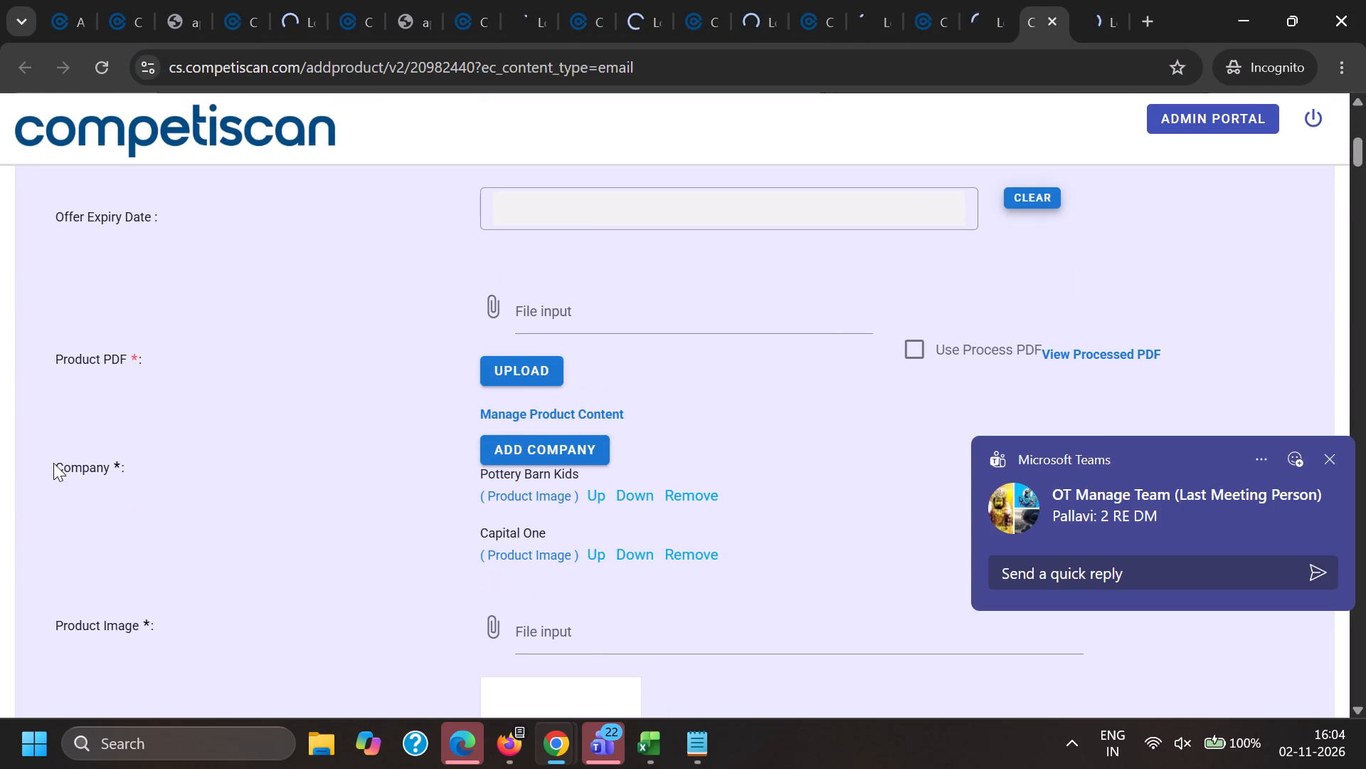
Check the processed PDF of product 20981279, set the product to use it, and approve the product.
left_click(143, 4)
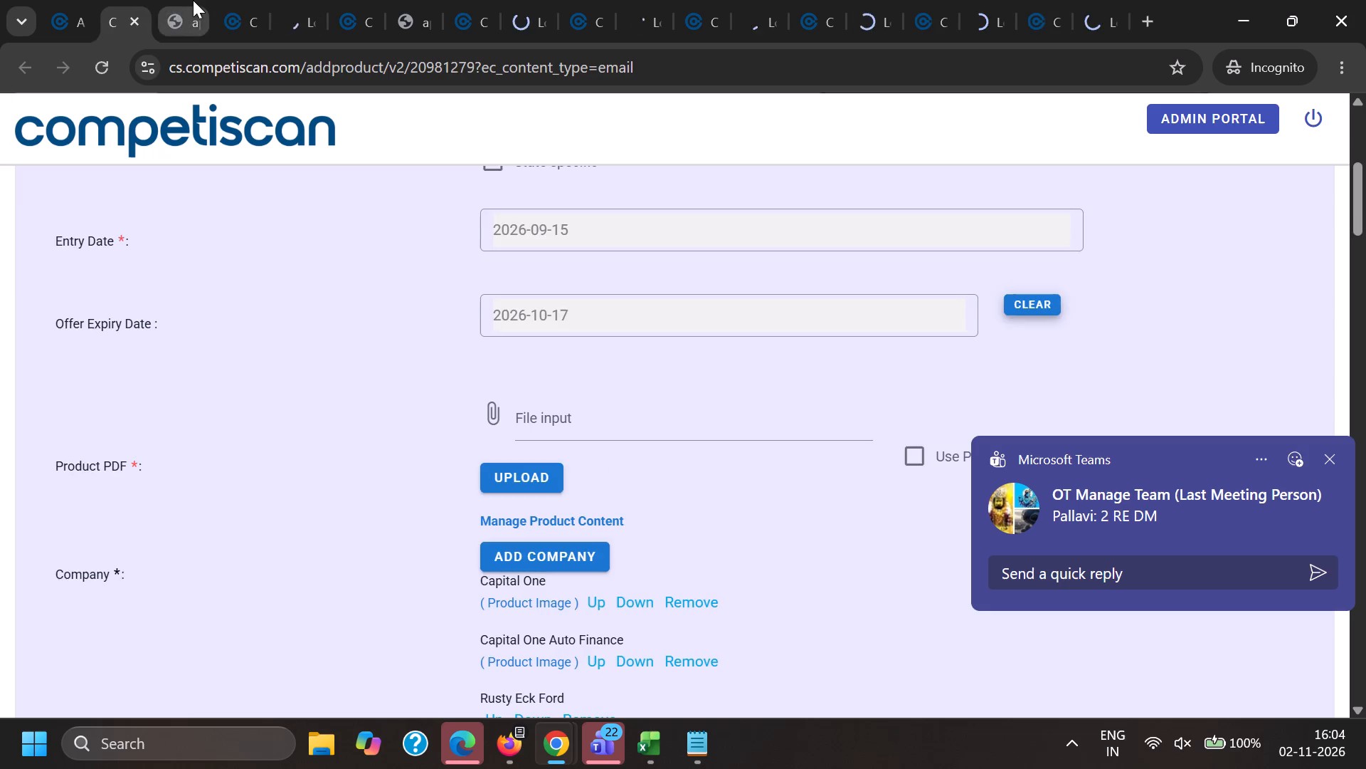
left_click(193, 0)
left_click(124, 0)
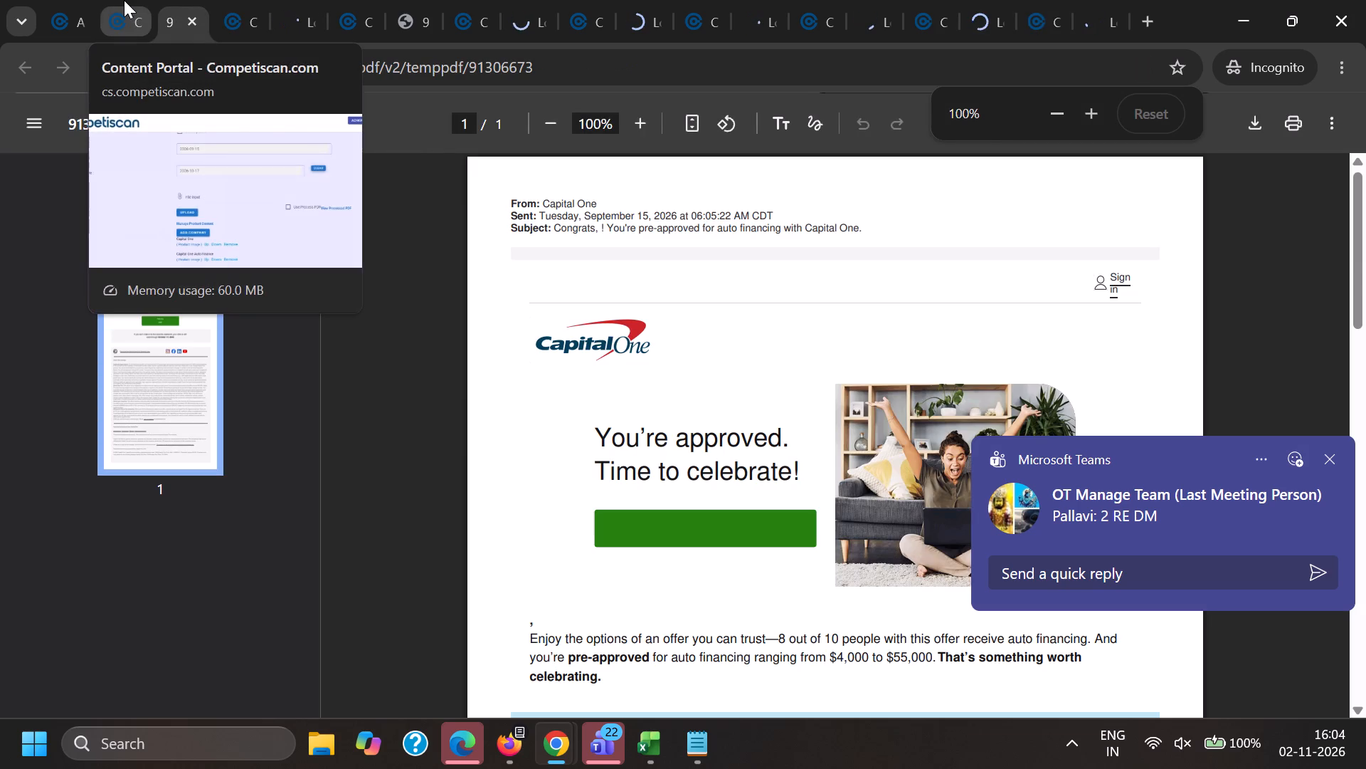
left_click(907, 453)
left_click(872, 511)
key("End")
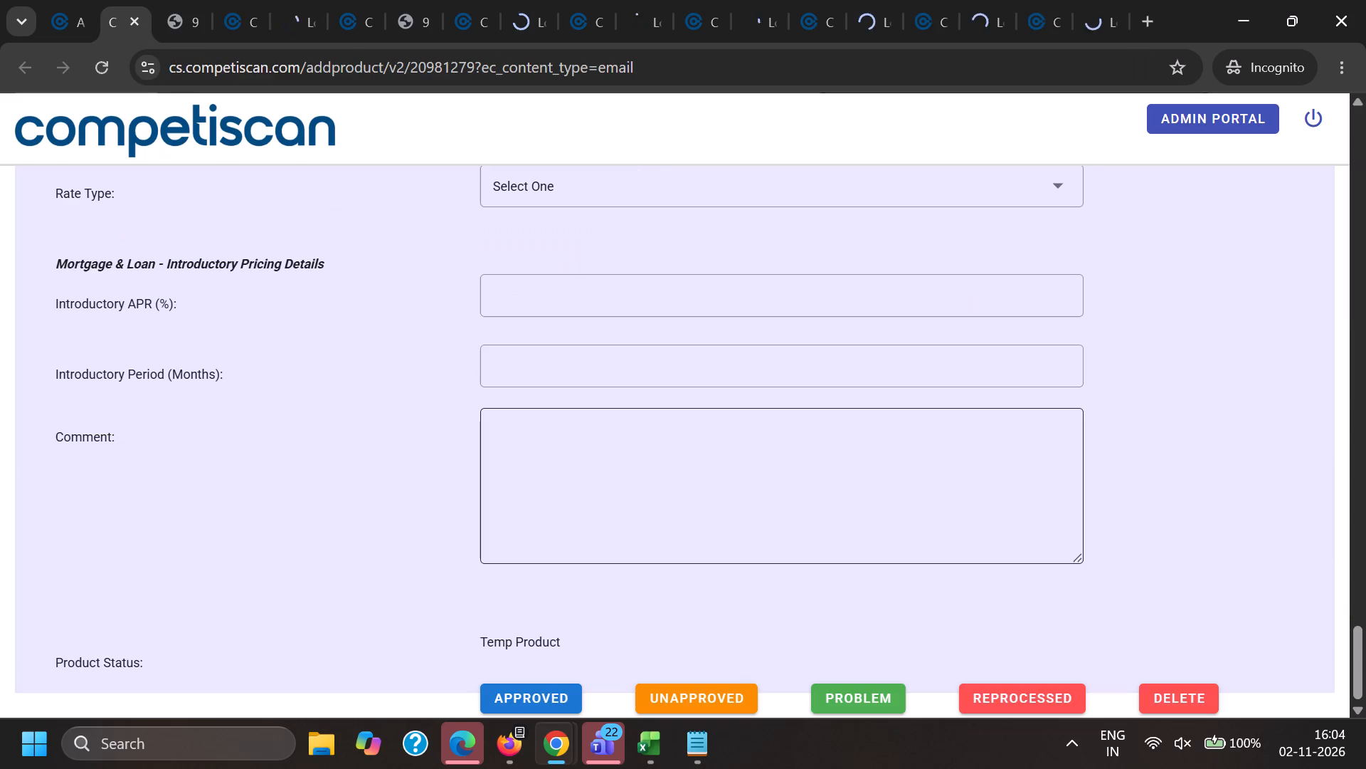
scroll(548, 532, "down", 5)
left_click(553, 696)
Check the processed PDF of product 20981789, set the product to use it, and approve the product.
left_click(406, 0)
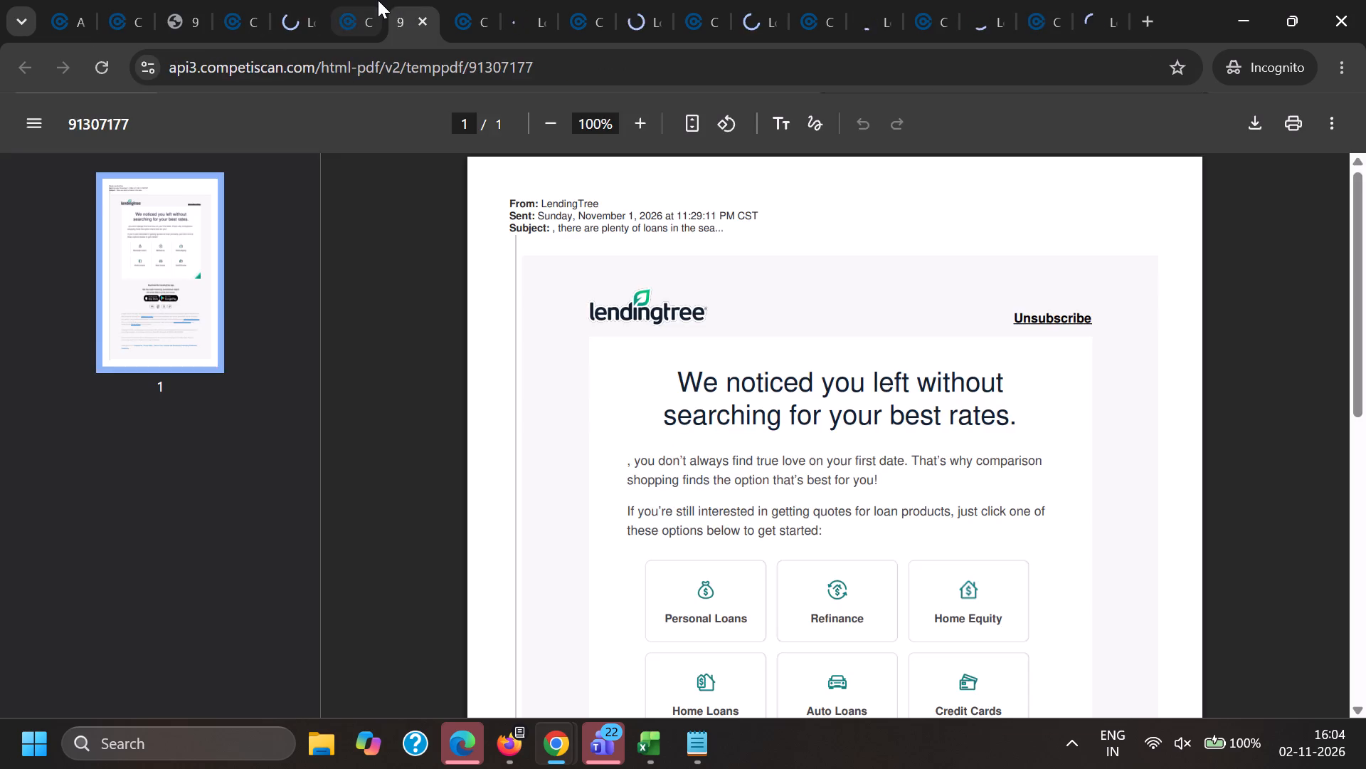
left_click(373, 0)
left_click(910, 347)
key("End")
scroll(571, 595, "down", 5)
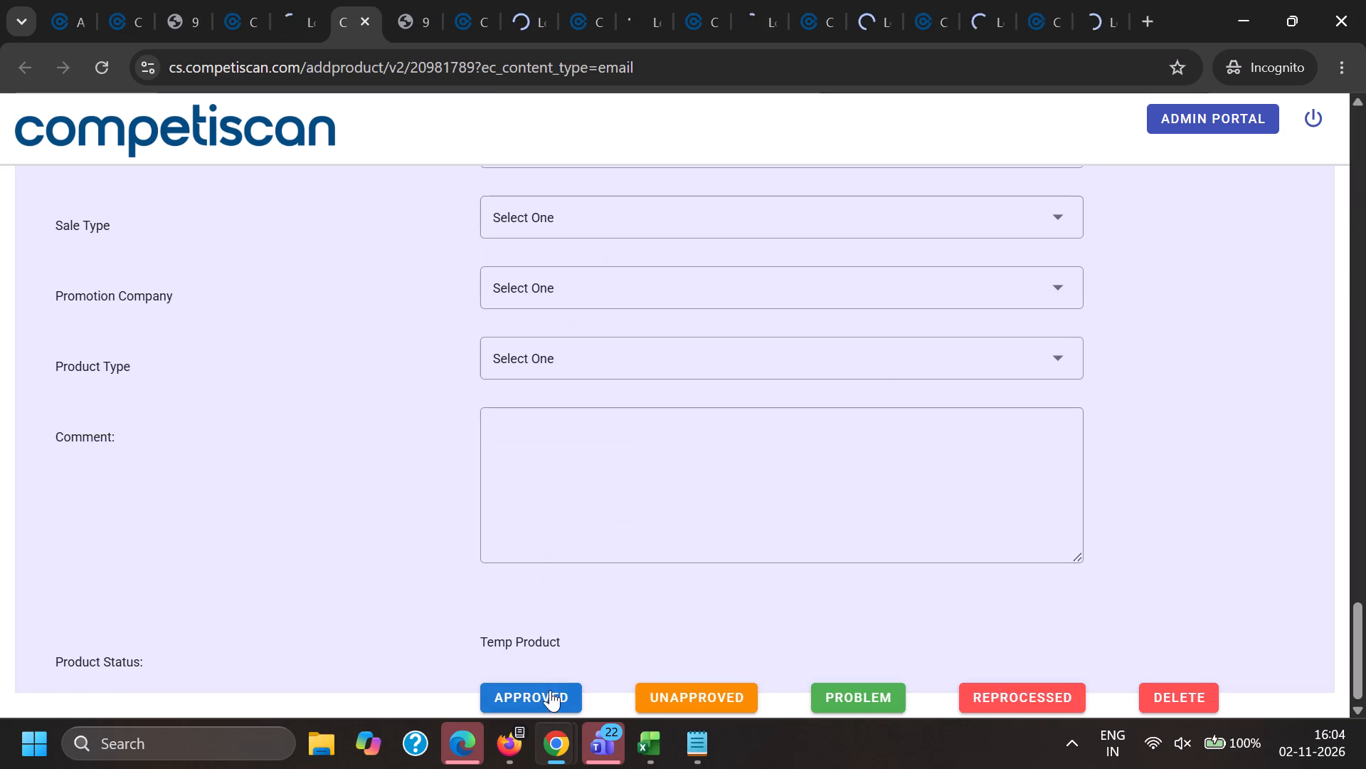
left_click(549, 707)
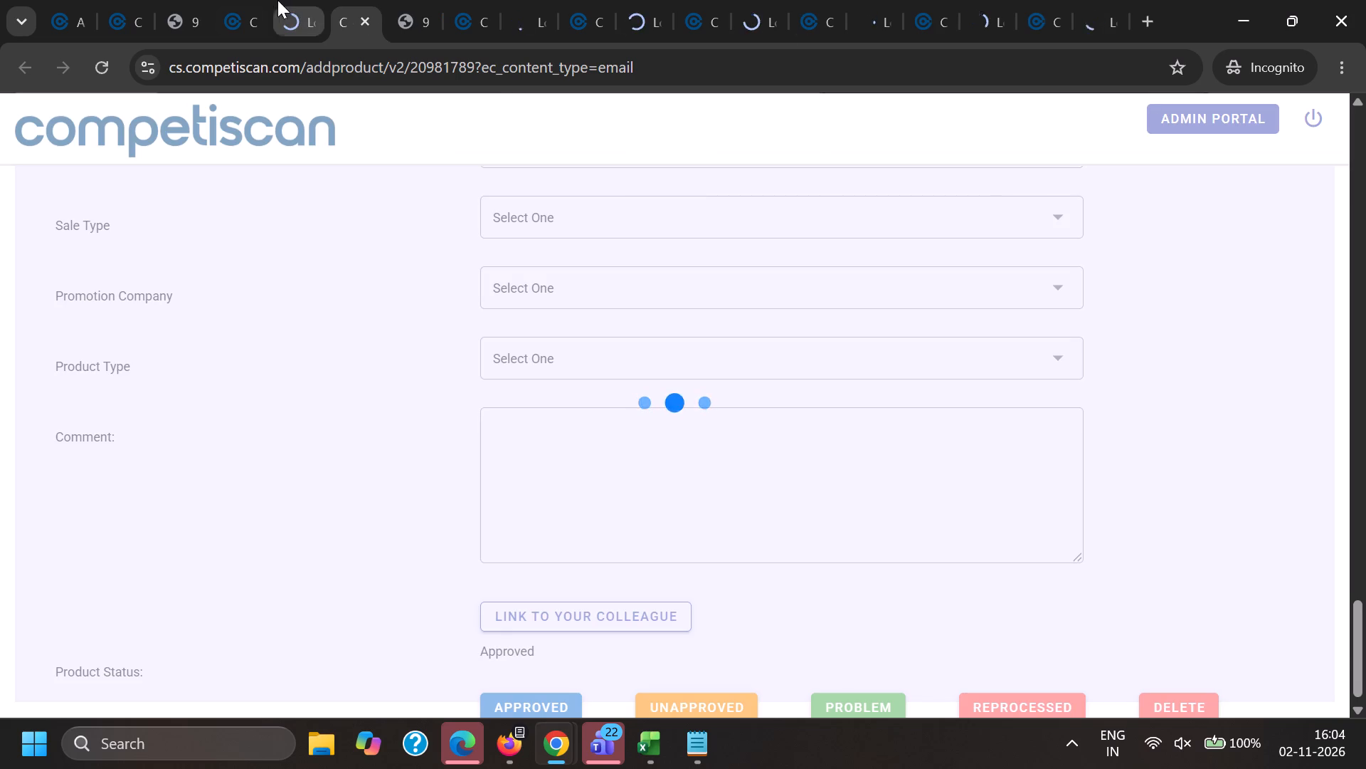
Review the processed PDF for MUID 91307177 and check the approval progress of products 20981279 and 20981789.
left_click(285, 0)
left_click(403, 4)
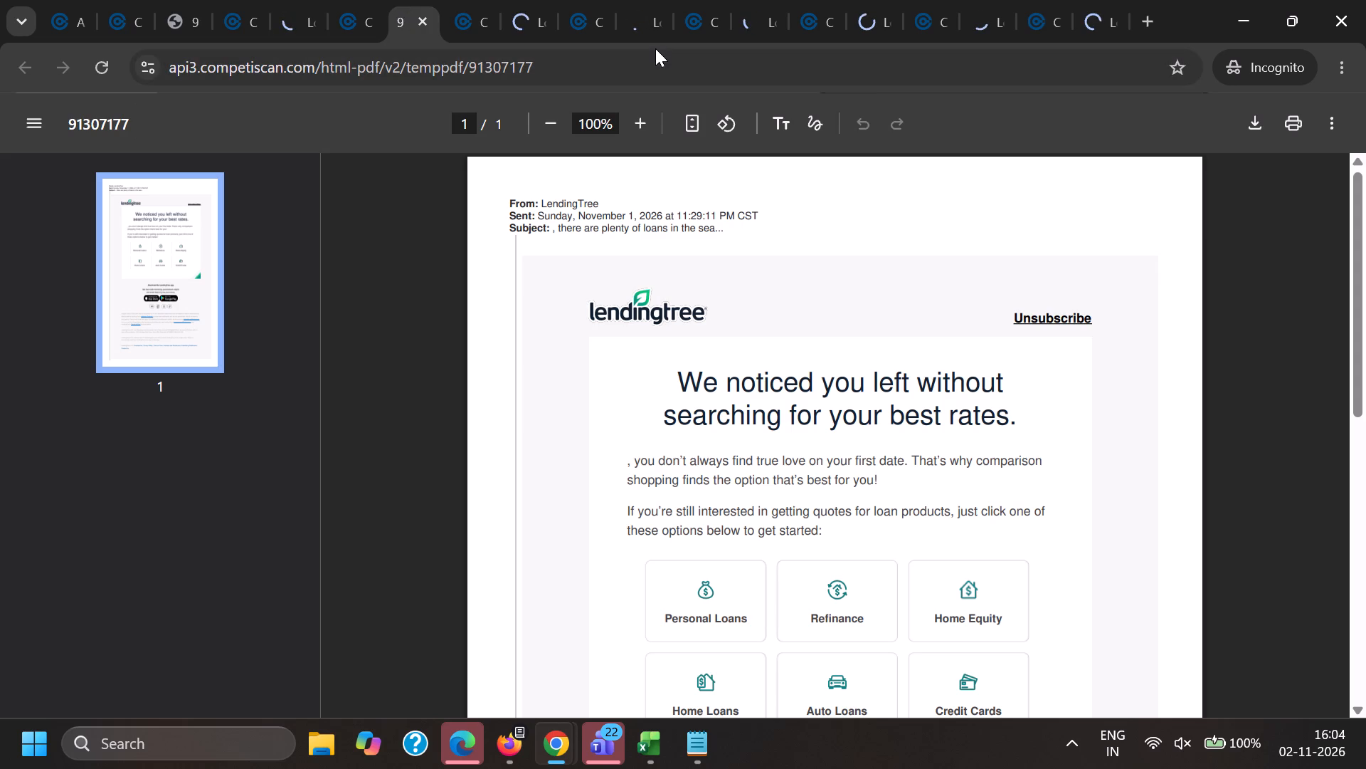
scroll(568, 389, "down", 9)
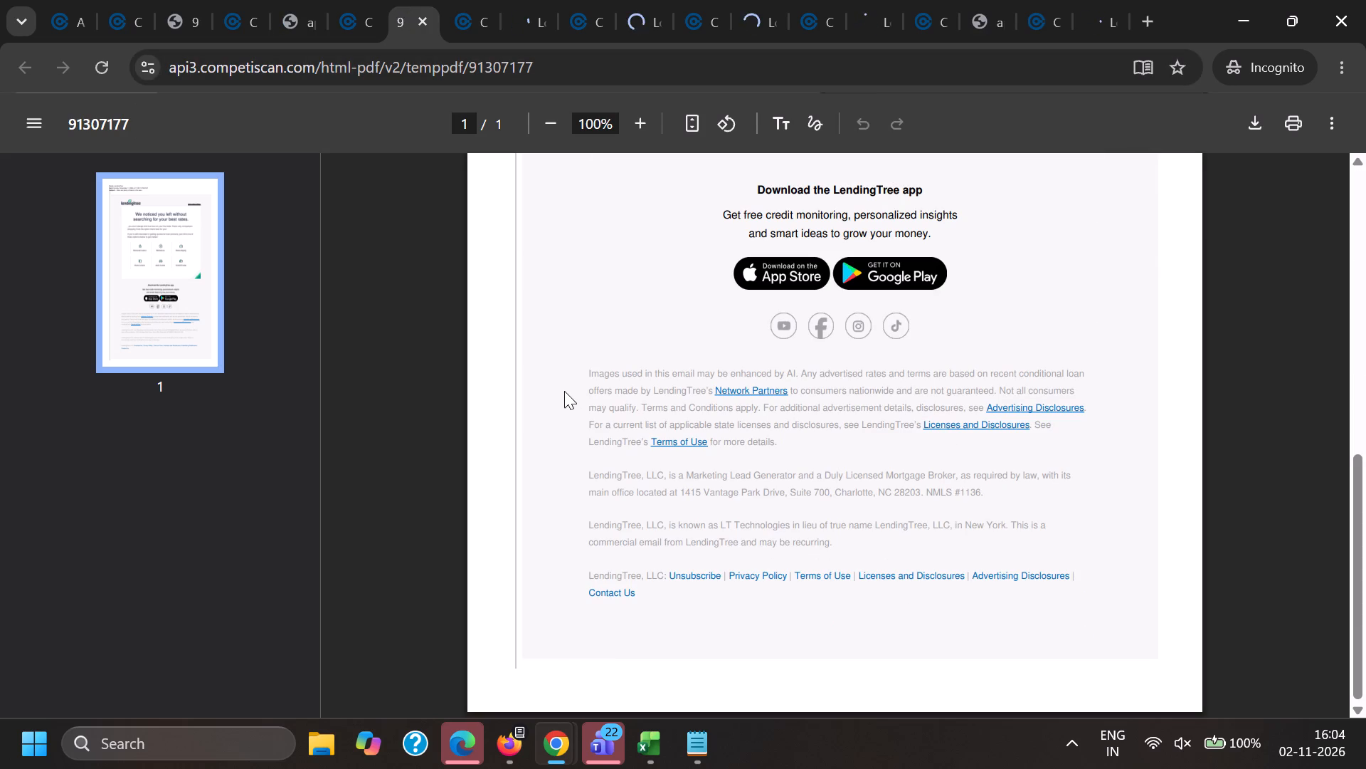
left_click(115, 4)
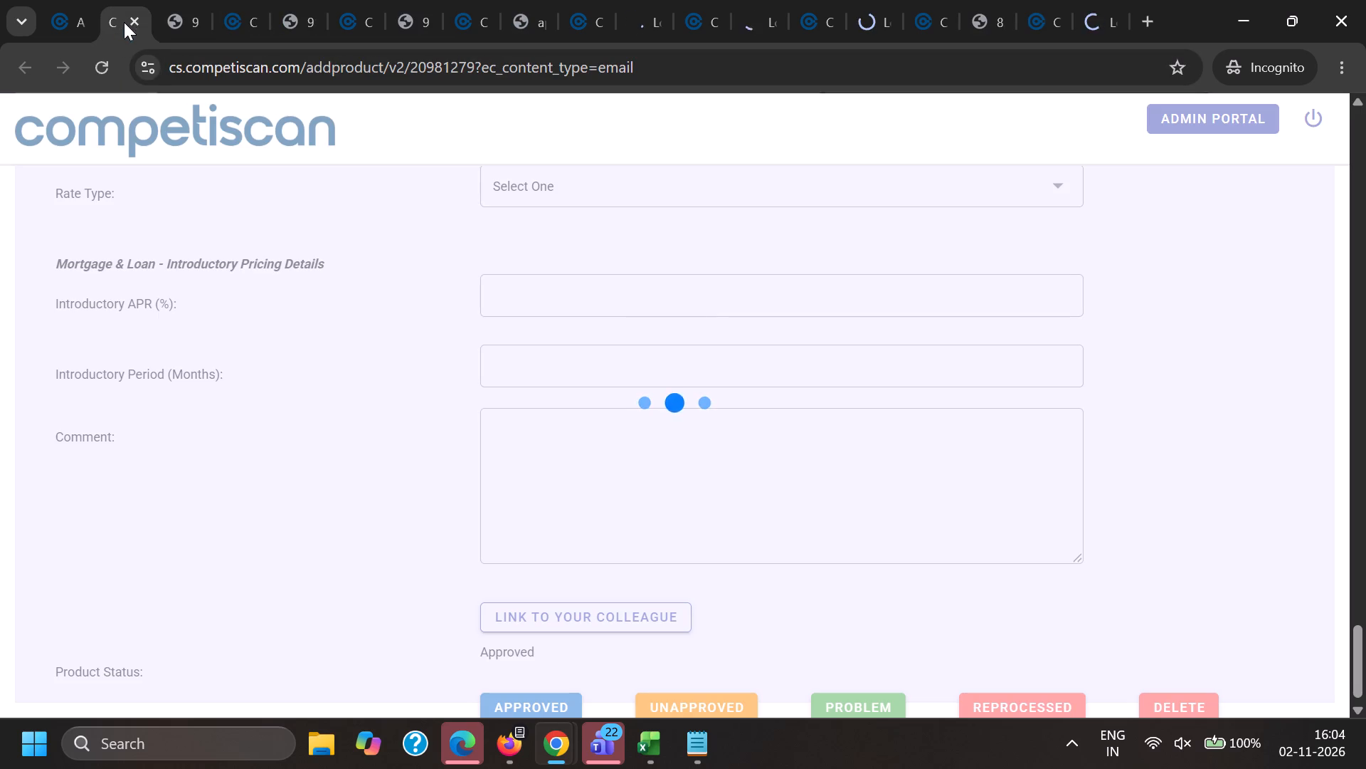
left_click(415, 0)
left_click(359, 0)
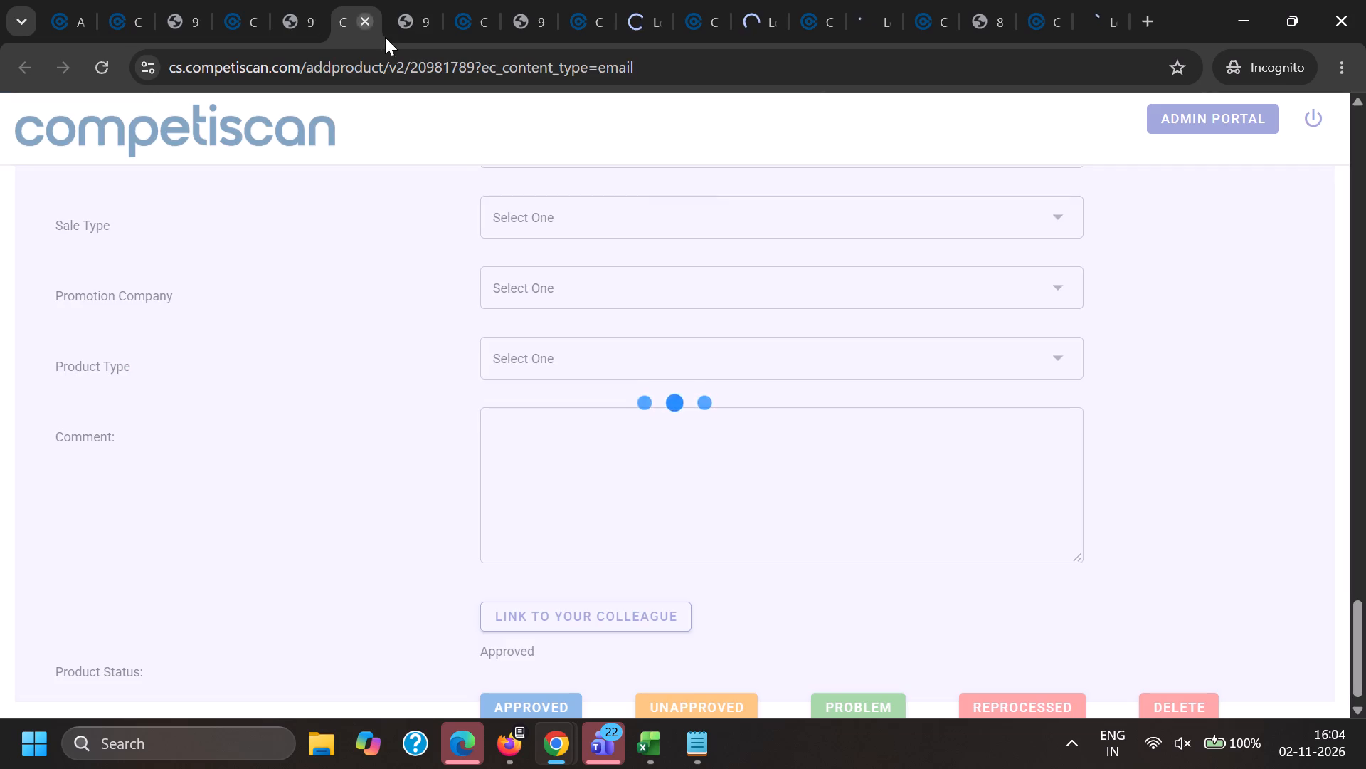
Check the processed PDF of product 20981759, set the product to use it, and approve the product.
left_click(287, 0)
left_click(238, 0)
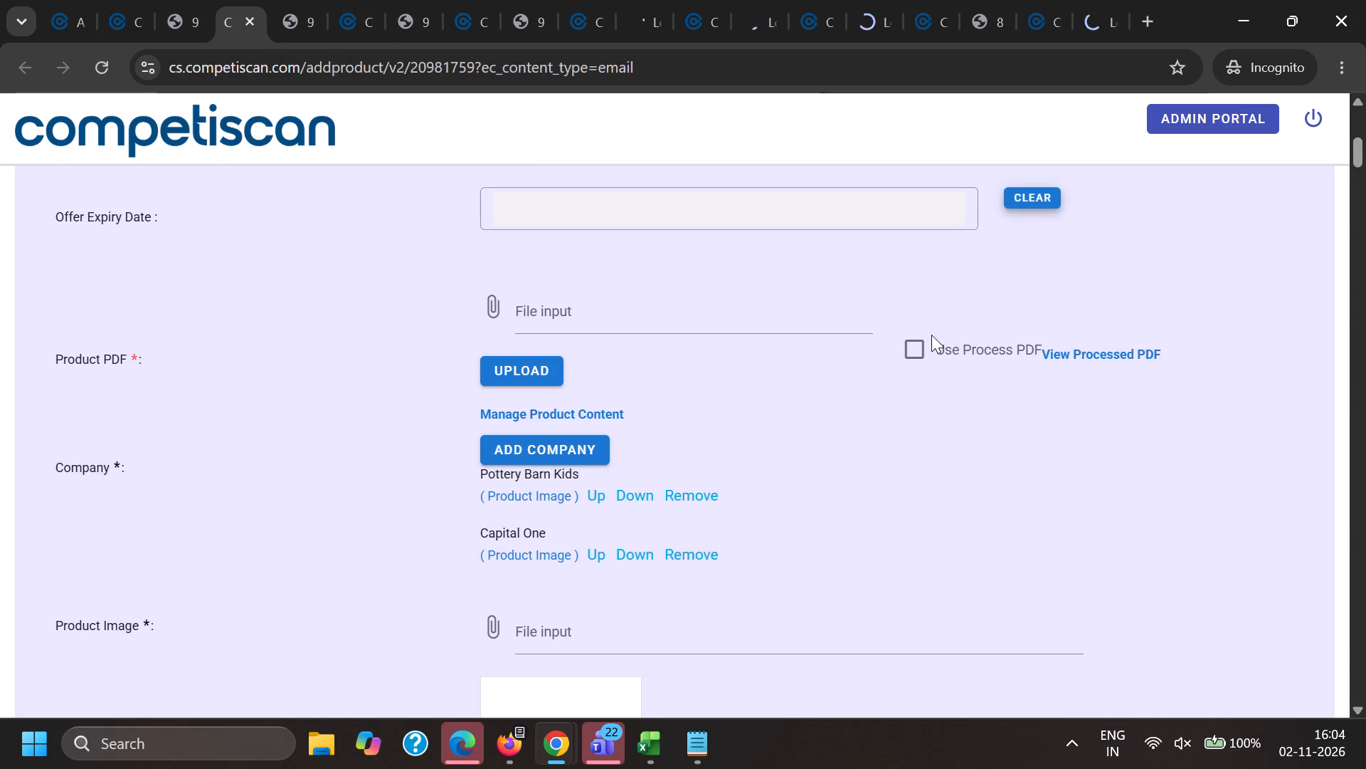
left_click(927, 350)
scroll(771, 481, "down", 4)
left_click(327, 459)
key("End")
scroll(377, 567, "down", 3)
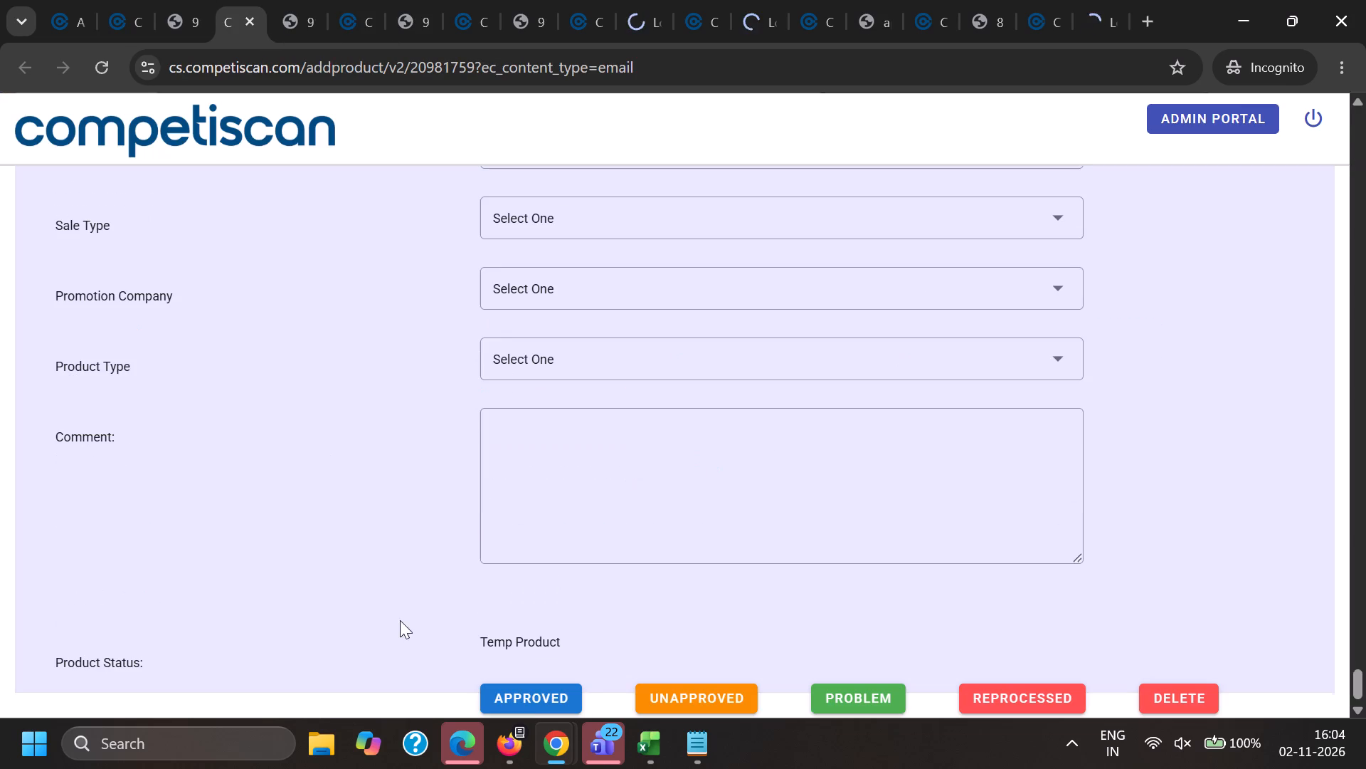
scroll(400, 620, "down", 1)
left_click_drag(522, 686, 525, 694)
Check the processed PDF of product 20981839, set the product to use it, and approve the product.
left_click(520, 0)
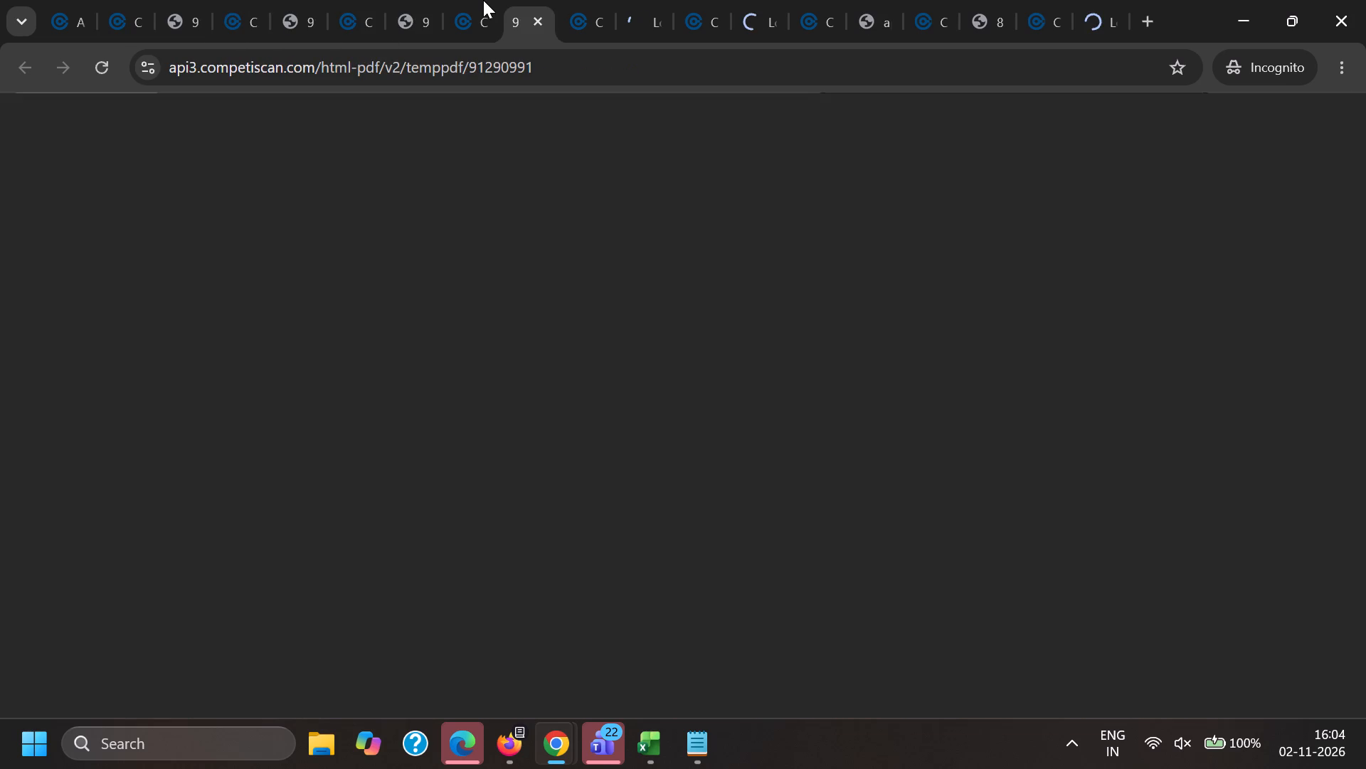
left_click(483, 0)
left_click(921, 459)
scroll(793, 466, "down", 10)
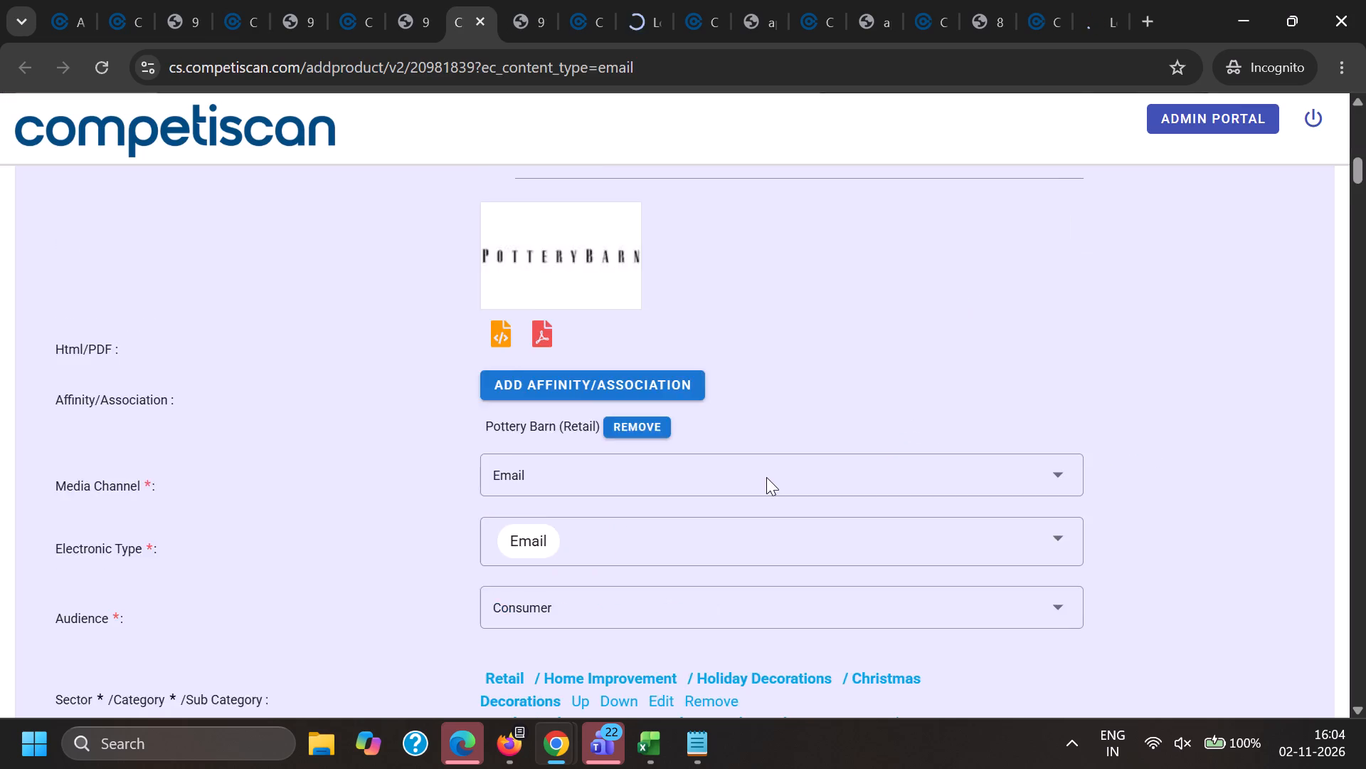
scroll(730, 442, "down", 5)
left_click_drag(787, 420, 299, 286)
scroll(301, 304, "down", 13)
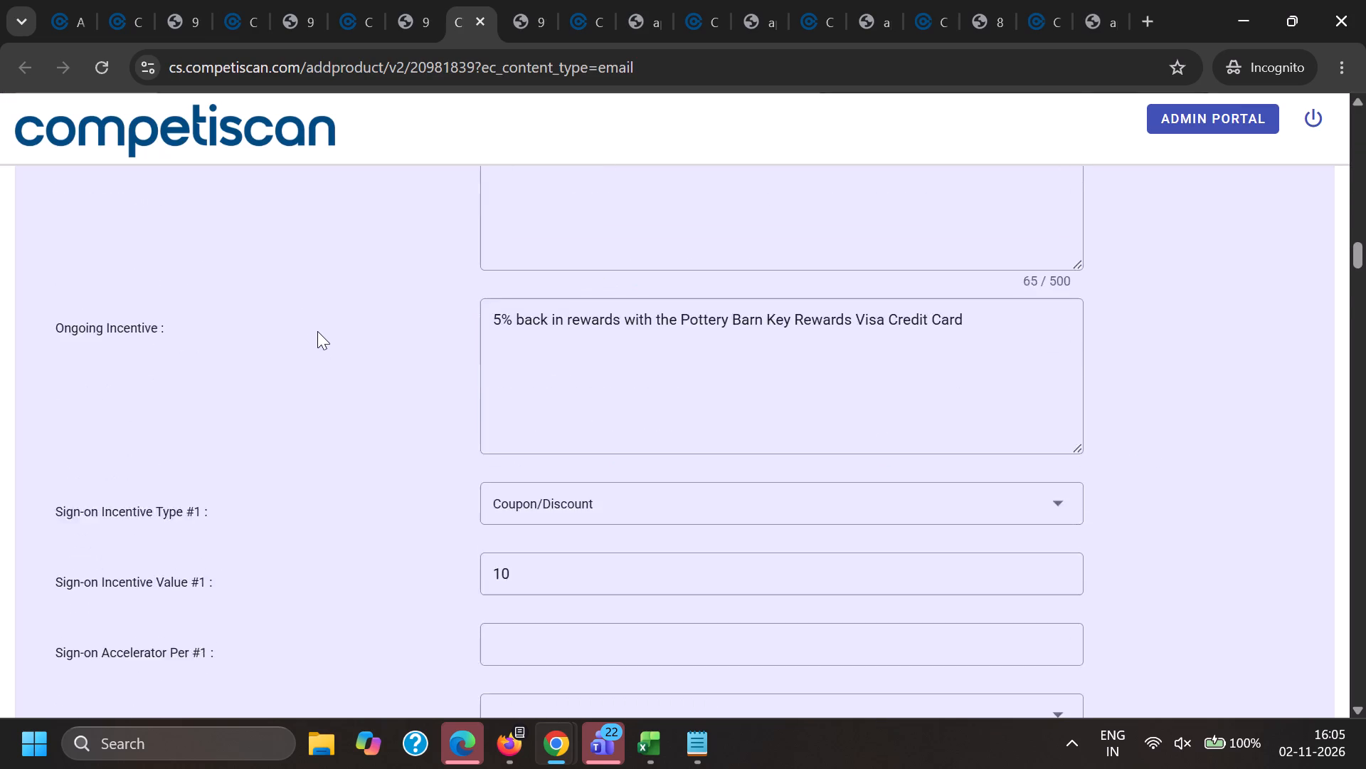
scroll(317, 331, "down", 20)
scroll(317, 331, "down", 8)
left_click(382, 446)
scroll(384, 445, "down", 9)
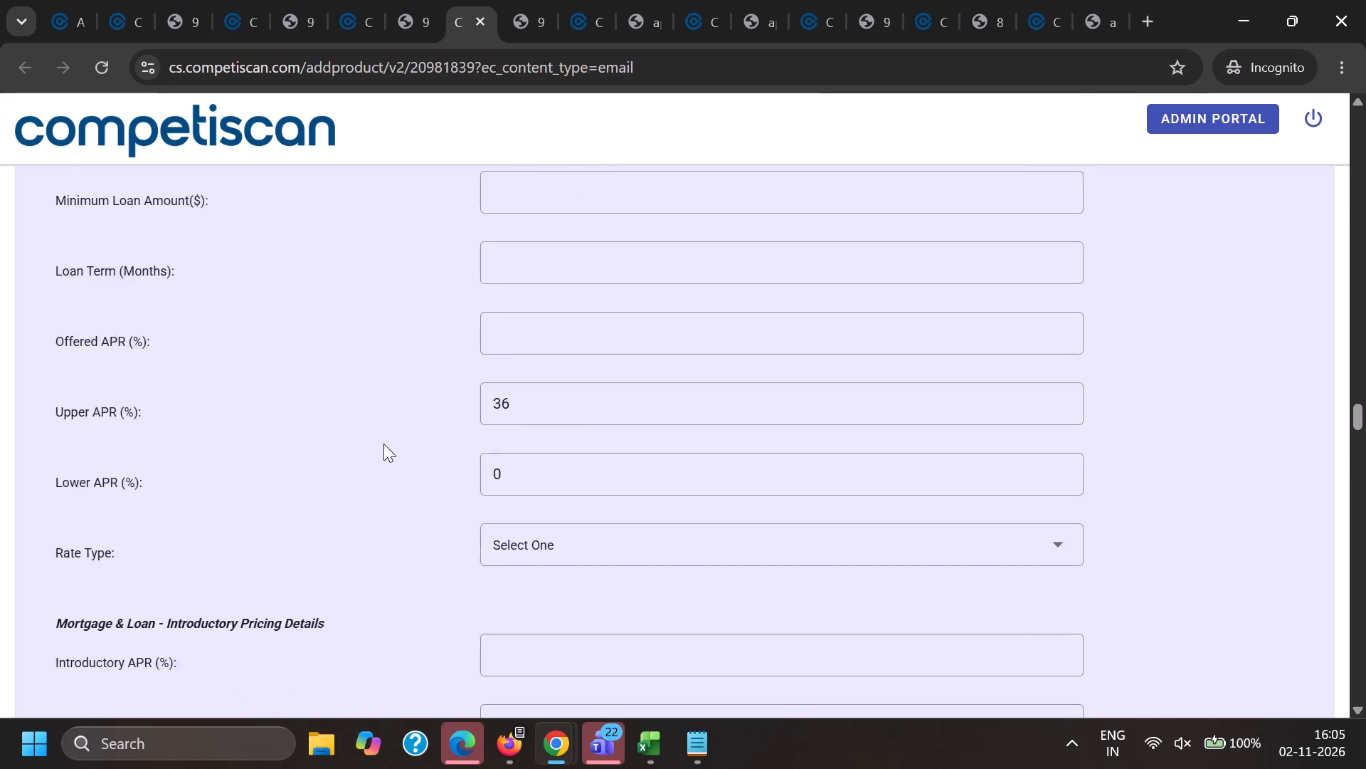
scroll(383, 444, "down", 1)
key("End")
scroll(386, 464, "down", 6)
left_click(544, 703)
Check the processed PDF of product 20981881, set the product to use it, and approve the product.
left_click(627, 0)
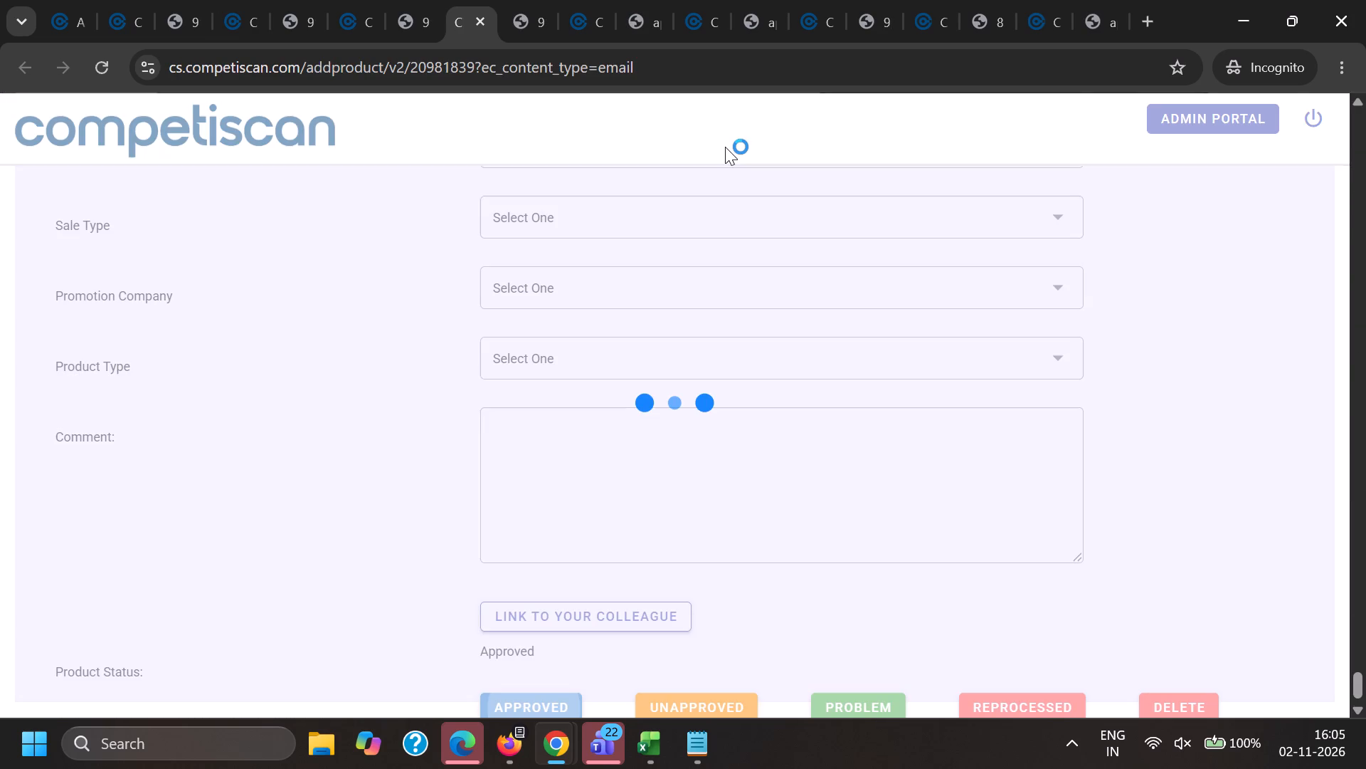
left_click(596, 0)
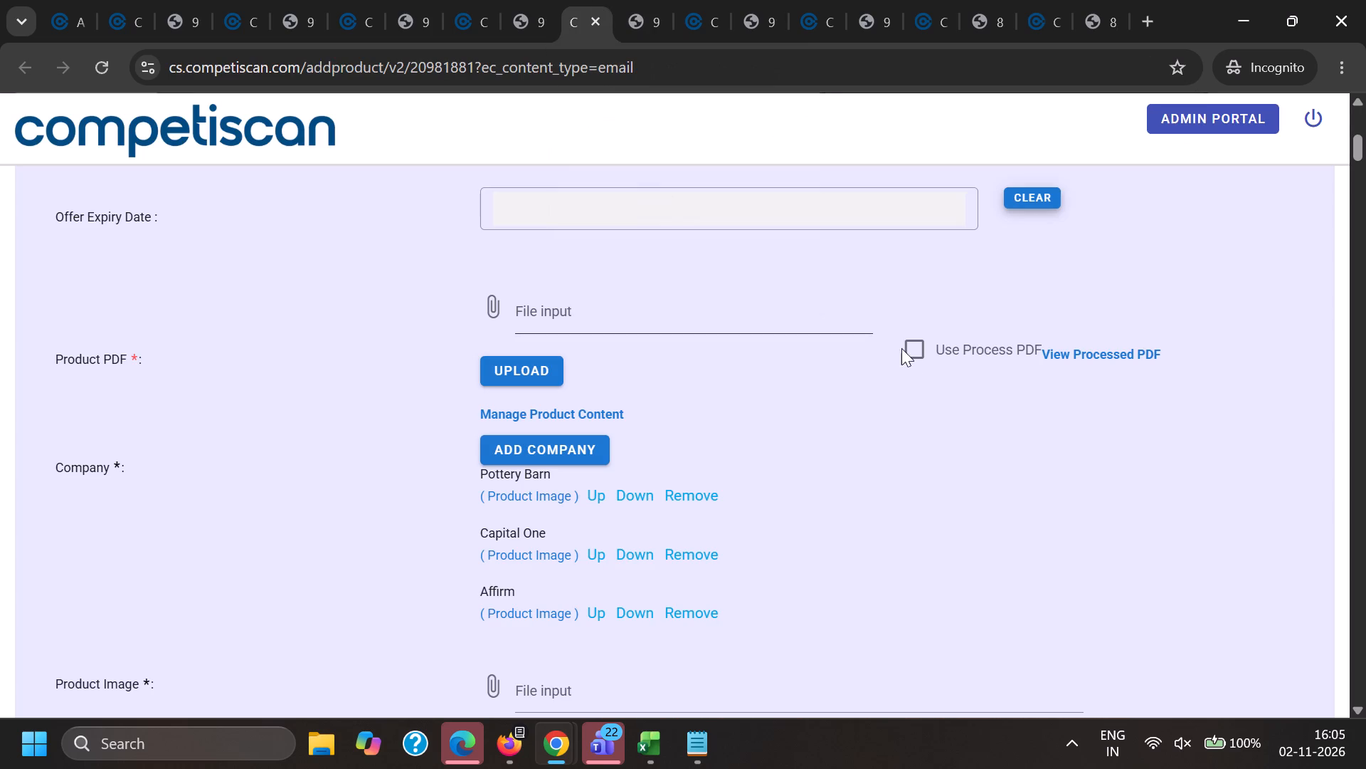
left_click(917, 358)
scroll(812, 429, "down", 11)
left_click(380, 415)
key("End")
scroll(417, 434, "down", 4)
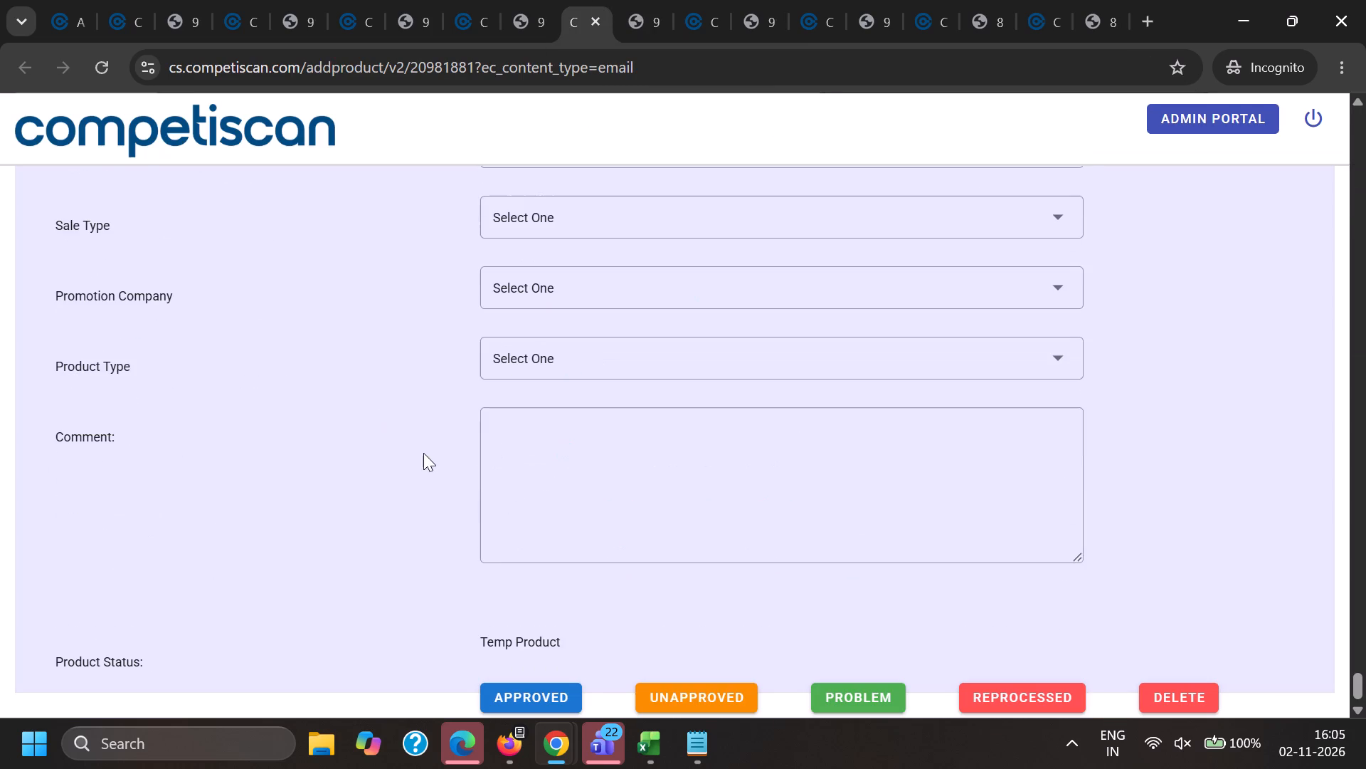
scroll(423, 453, "down", 2)
left_click(568, 703)
Check the processed PDF of product 20981916 and set the product to use it.
left_click(749, 0)
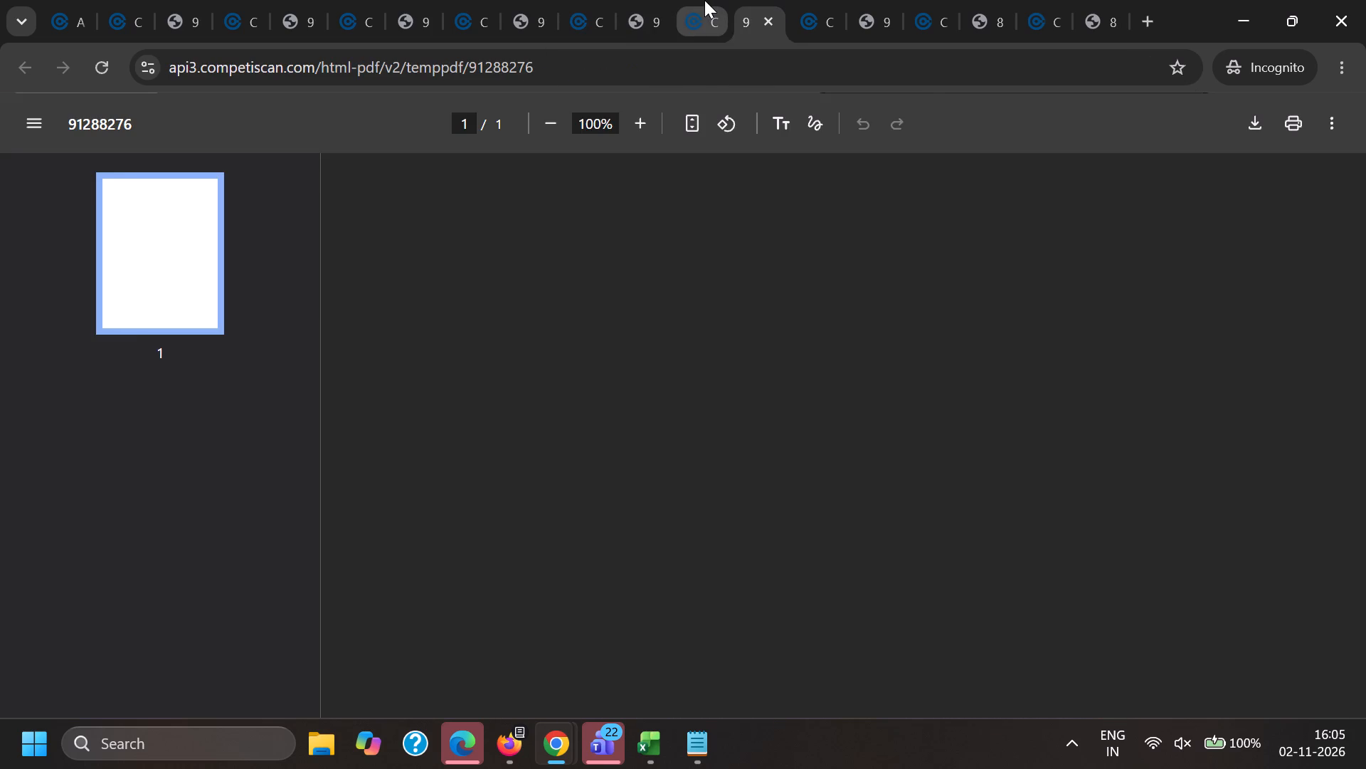
left_click(704, 0)
left_click(899, 451)
scroll(894, 444, "down", 1)
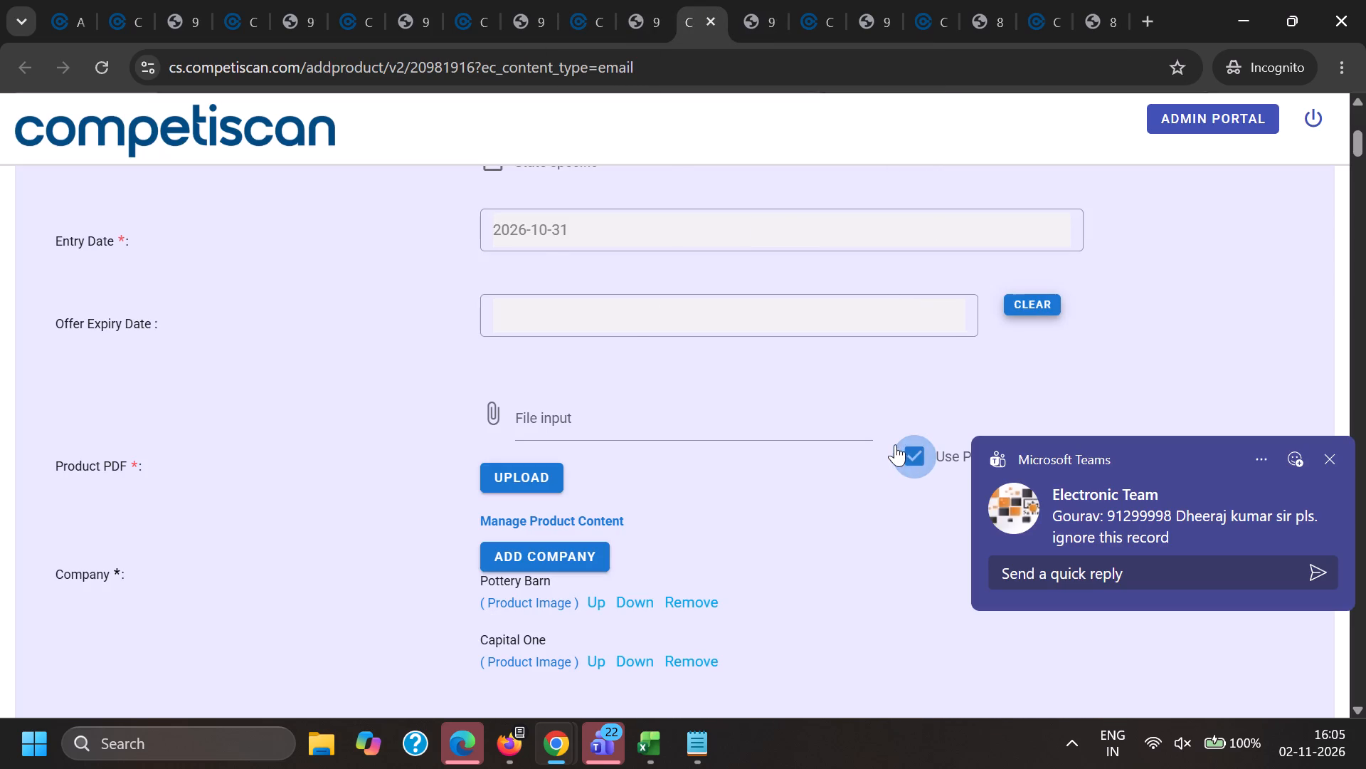
Add Affirm as a company on product 20981916.
scroll(895, 444, "down", 2)
left_click(557, 235)
type("af")
key("f")
key("i")
key("r")
key("m")
scroll(556, 239, "down", 3)
scroll(706, 391, "up", 3)
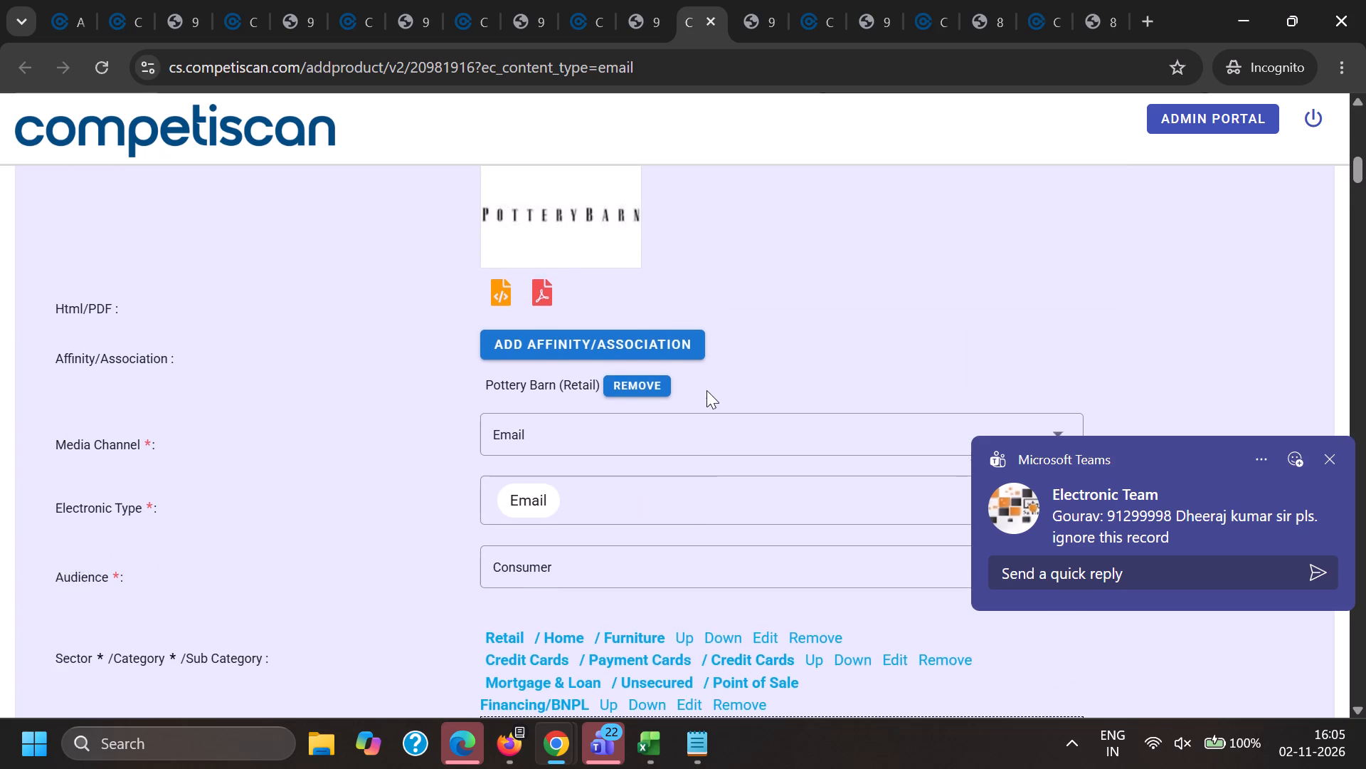
left_click(626, 323)
Approve product 20981916.
scroll(616, 303, "down", 10)
left_click(337, 448)
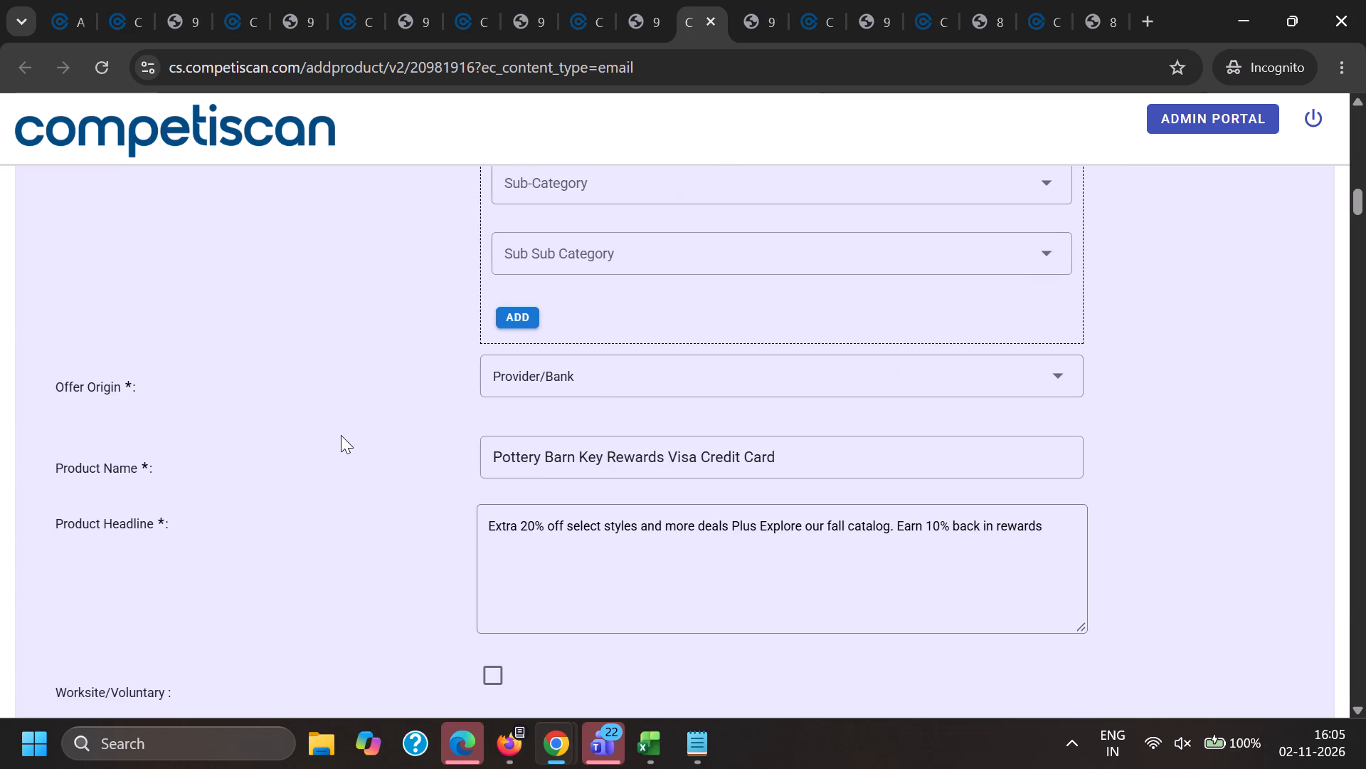
key("End")
scroll(364, 448, "down", 6)
left_click(526, 702)
Check the processed PDF of product 20981983, set the product to use it, and approve the product.
left_click(866, 0)
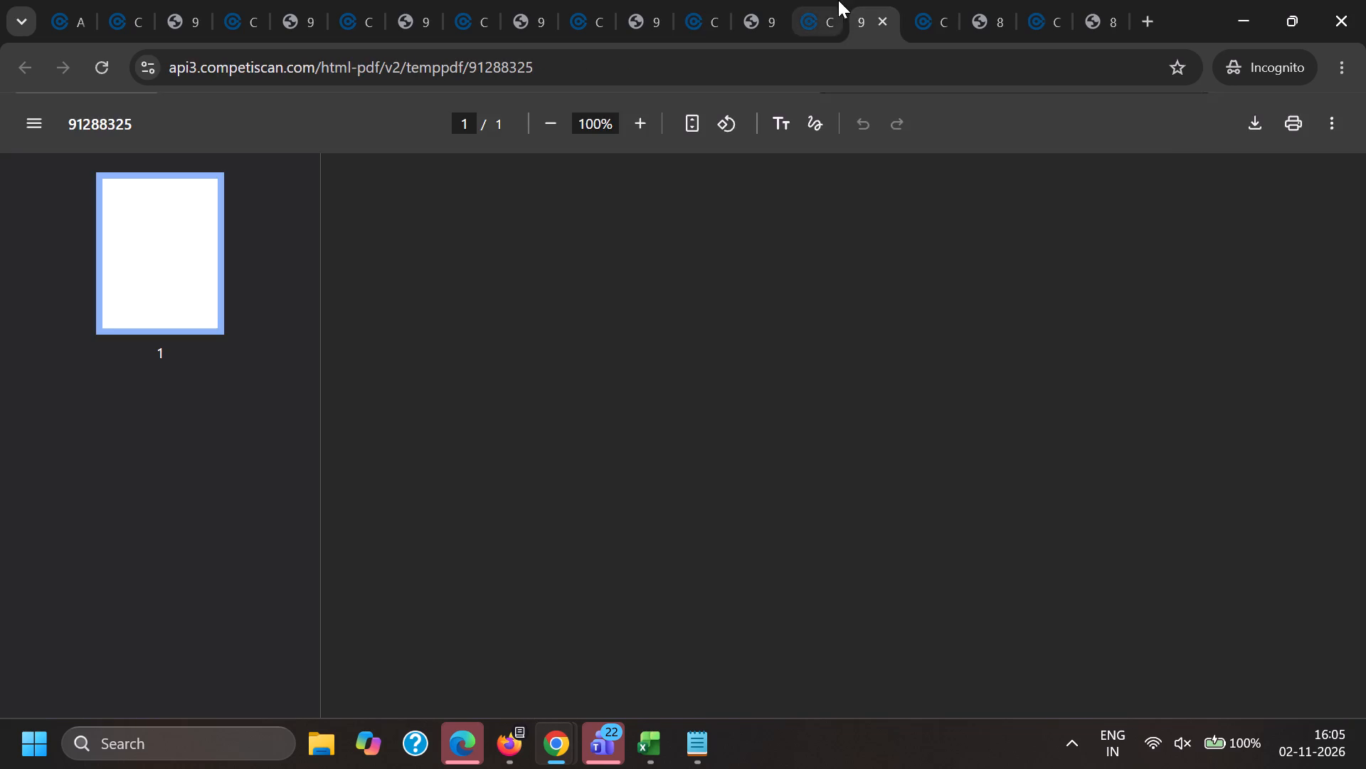
left_click(828, 0)
left_click(926, 352)
left_click(847, 478)
key("End")
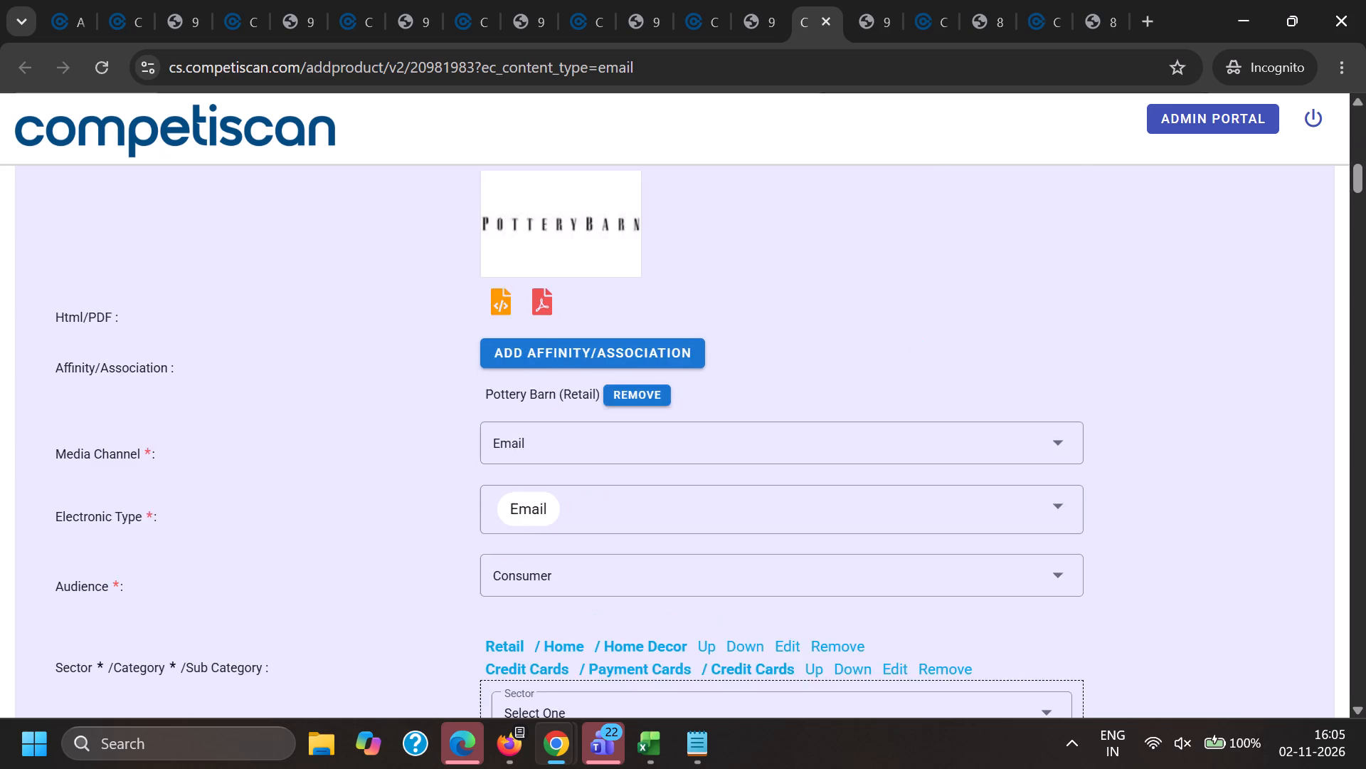
scroll(539, 560, "down", 5)
left_click(543, 706)
Check the processed PDF of product 20982398, set the product to use it, and approve the product.
left_click(979, 0)
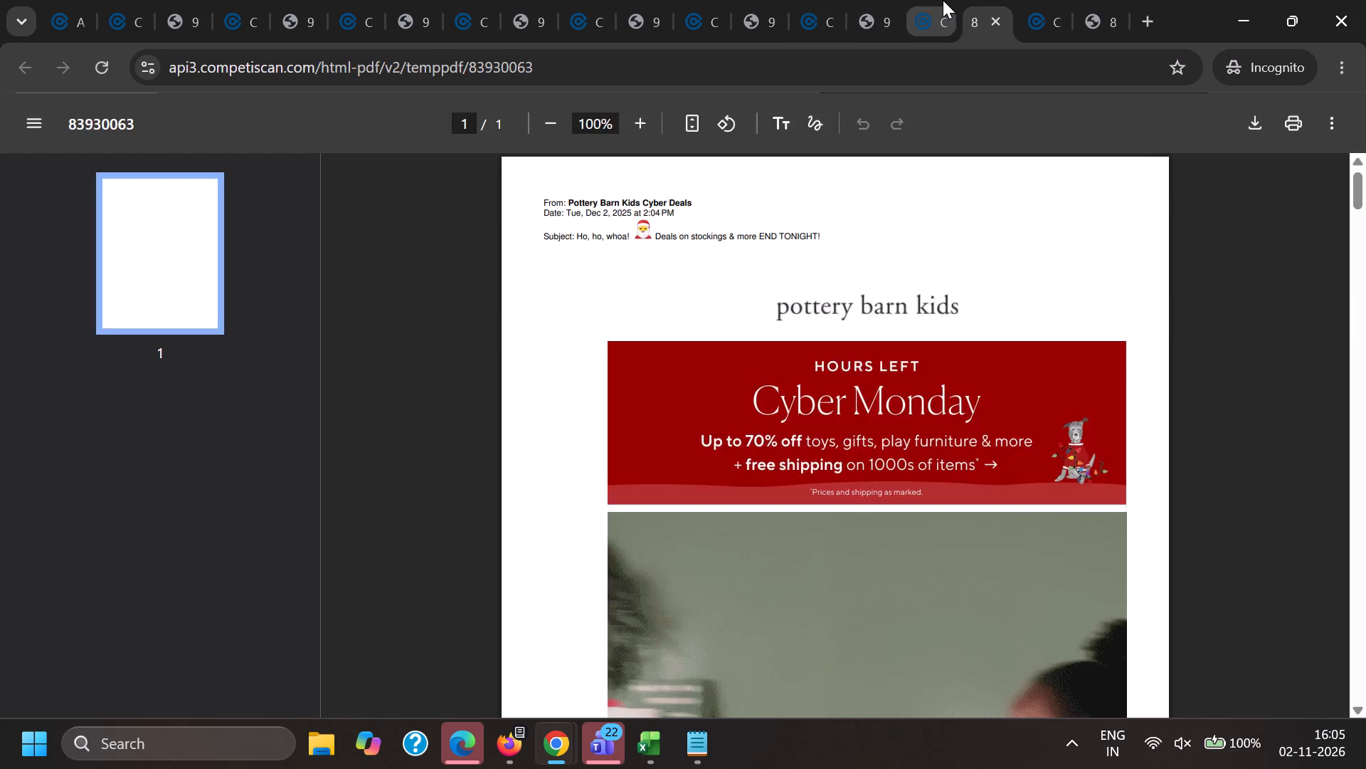
left_click(943, 0)
left_click(922, 465)
key("End")
scroll(652, 619, "down", 5)
left_click(563, 695)
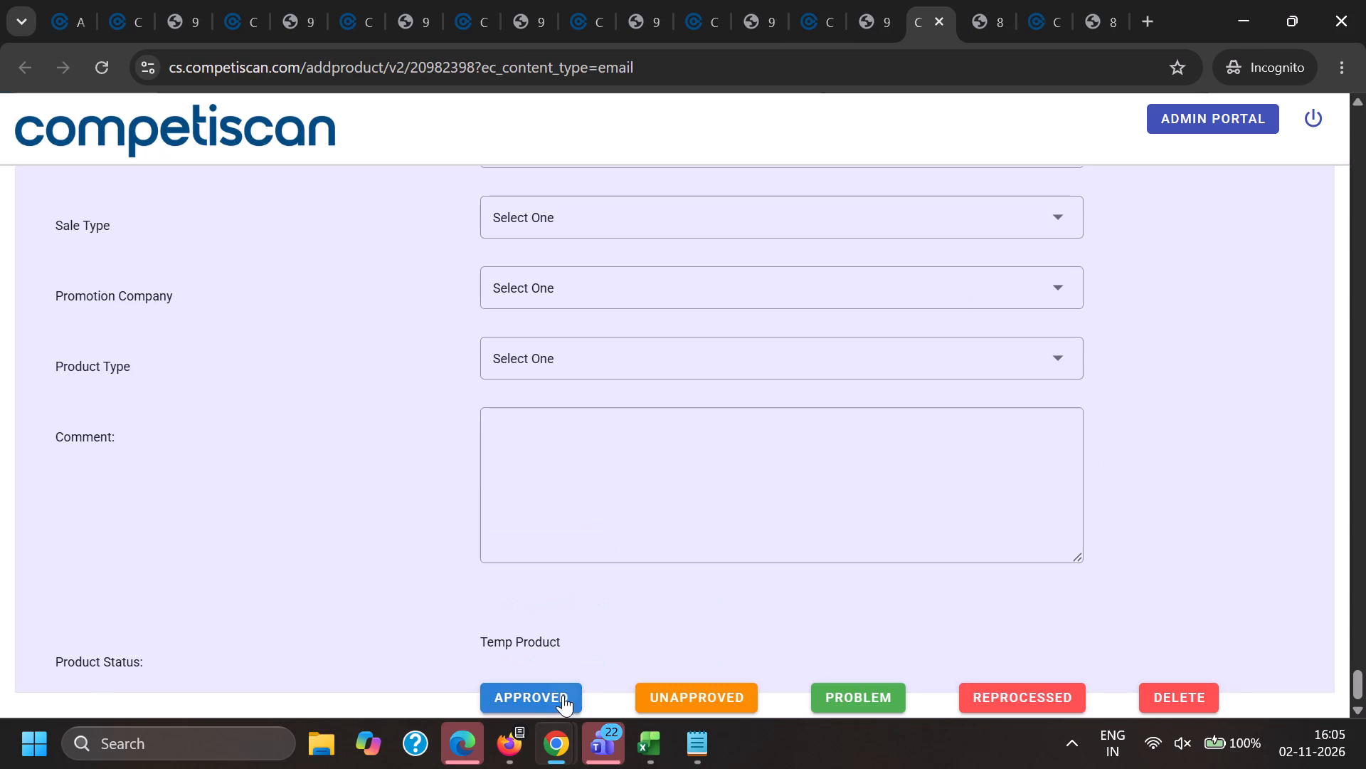
Check the processed PDF of product 20982440, set the product to use it, and approve the product.
left_click(1090, 0)
left_click(1046, 0)
left_click(901, 361)
key("End")
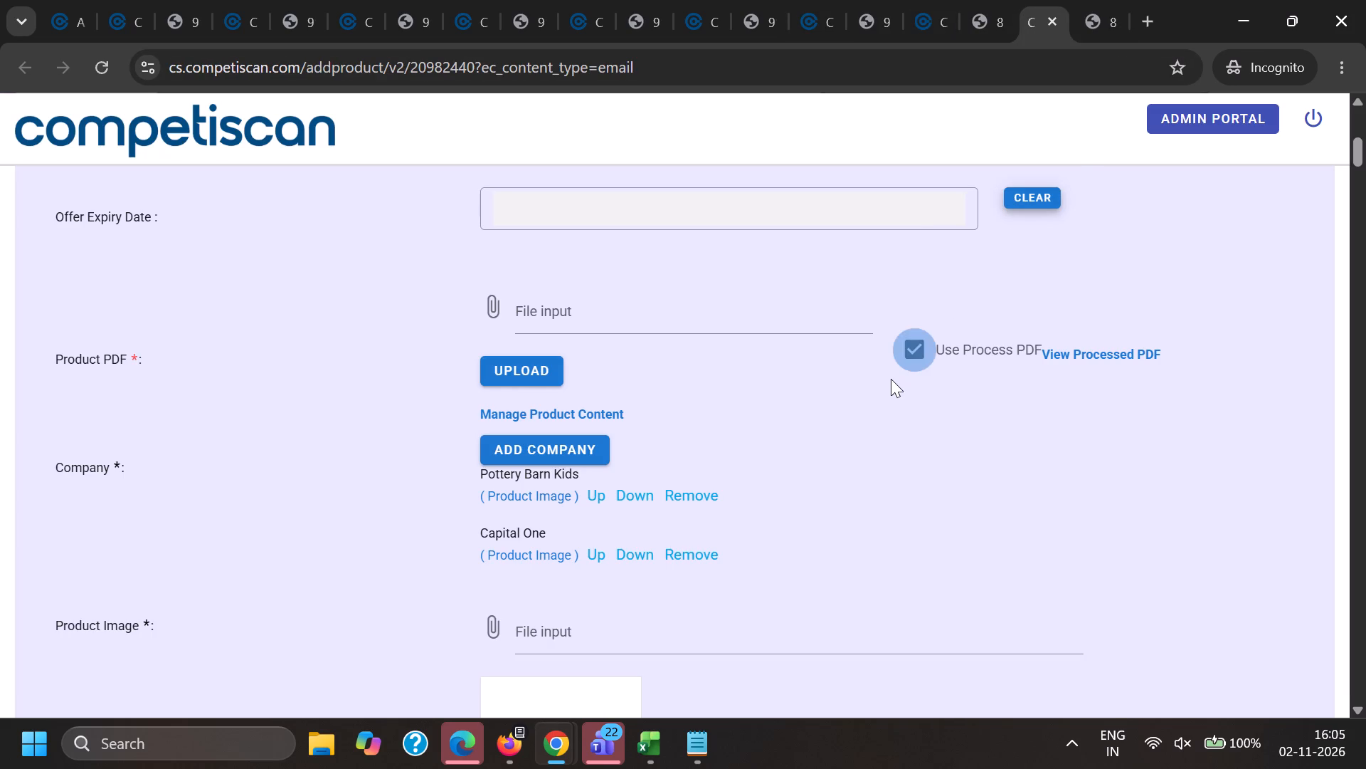
scroll(430, 523, "down", 5)
left_click(512, 697)
Close the pages of approved products 20981279, 20981789 and 20981759 along with their processed PDFs.
left_click(134, 0)
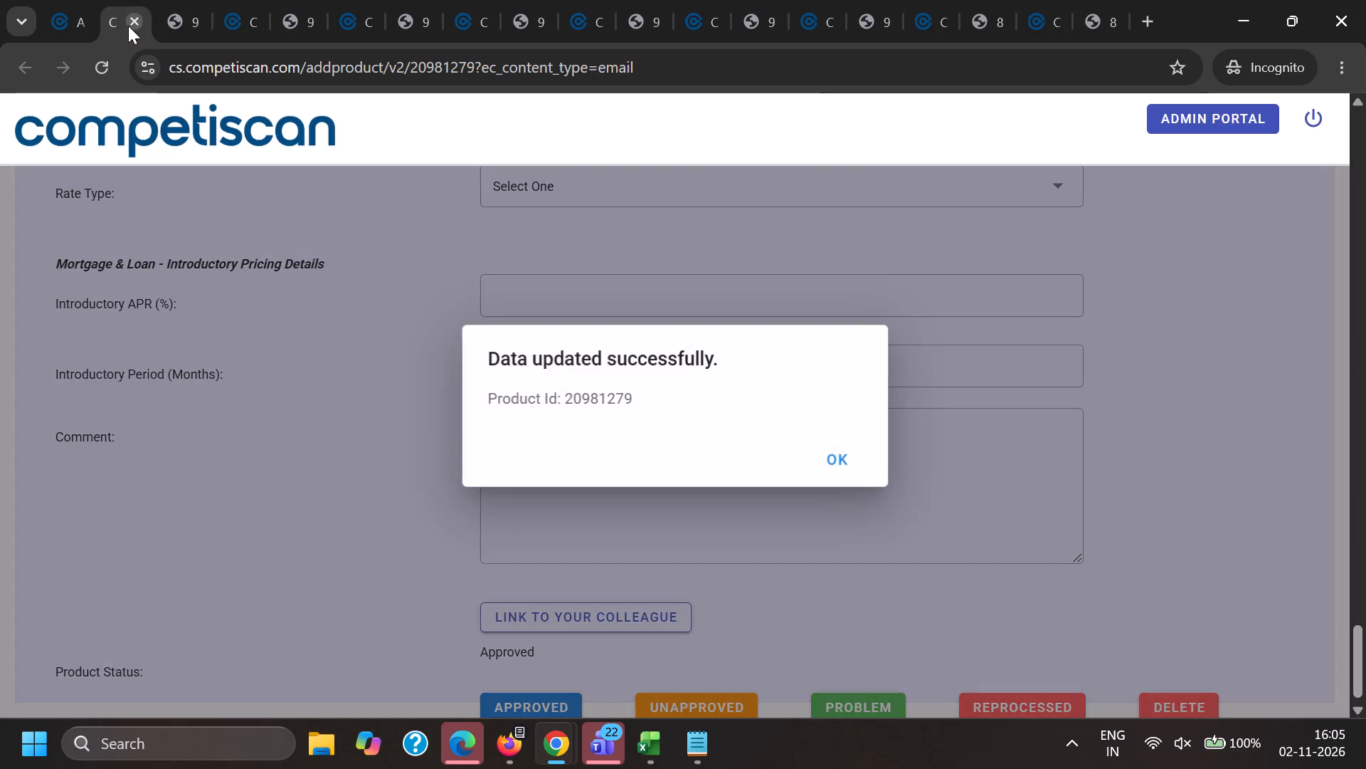
double_click(128, 23)
left_click(128, 22)
left_click(128, 21)
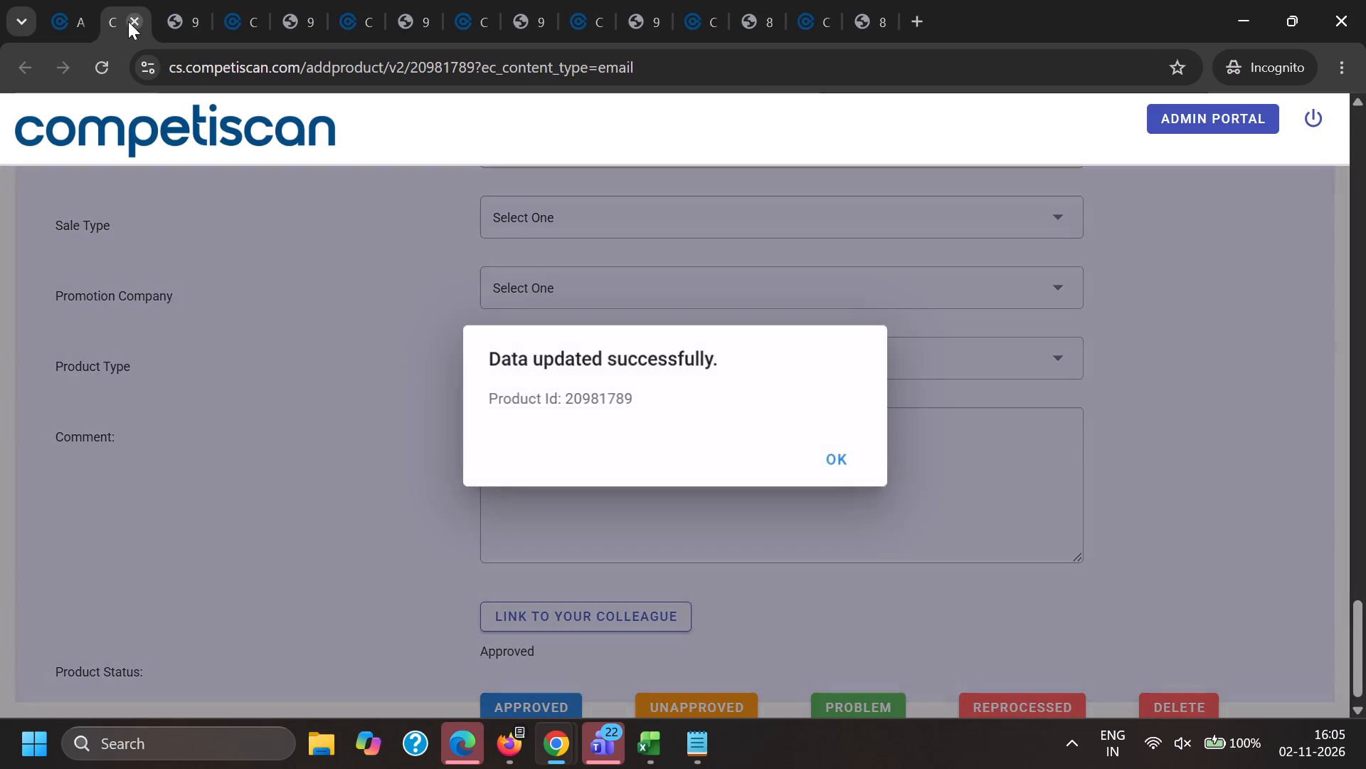
left_click(128, 19)
left_click(128, 19)
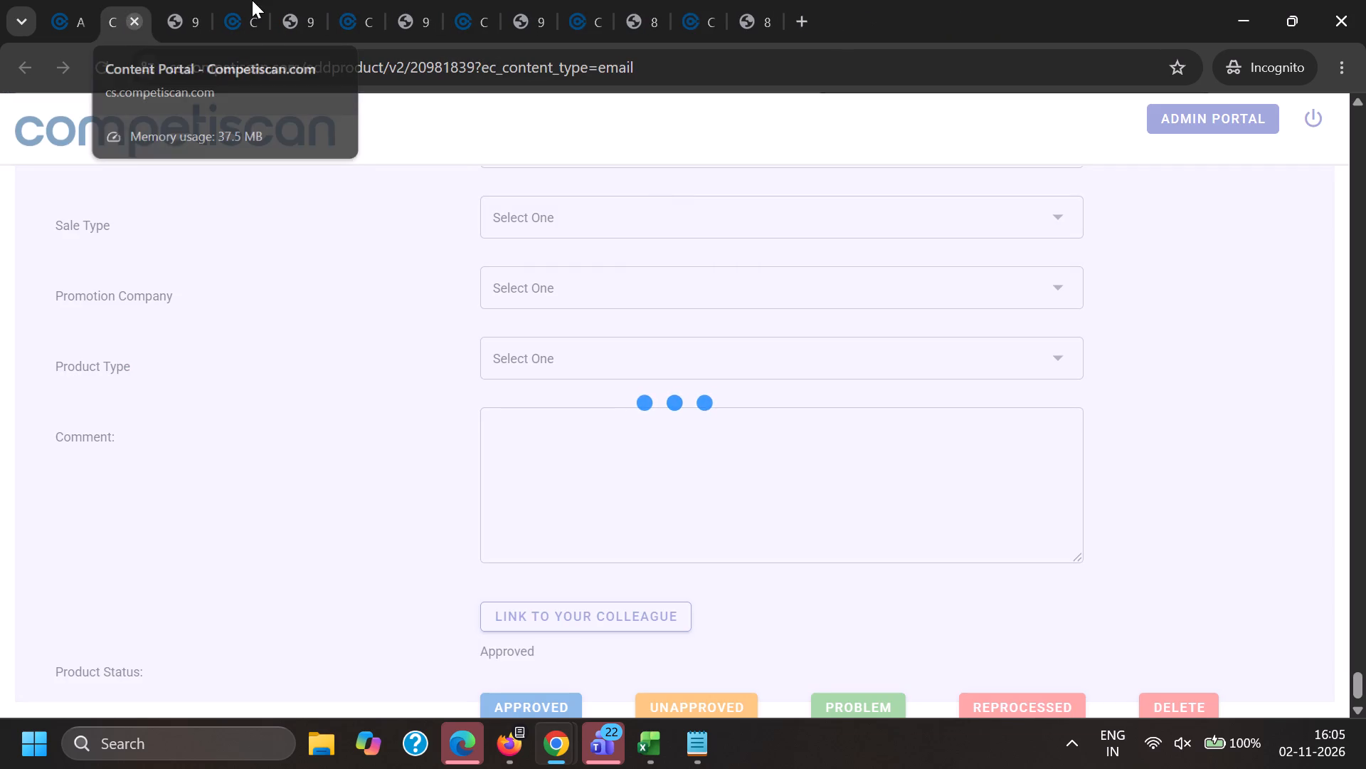
Check product 20981881's approval page and return to the unpublished electronic content list to look through the temp products.
left_click(252, 0)
left_click(68, 0)
scroll(443, 289, "down", 3)
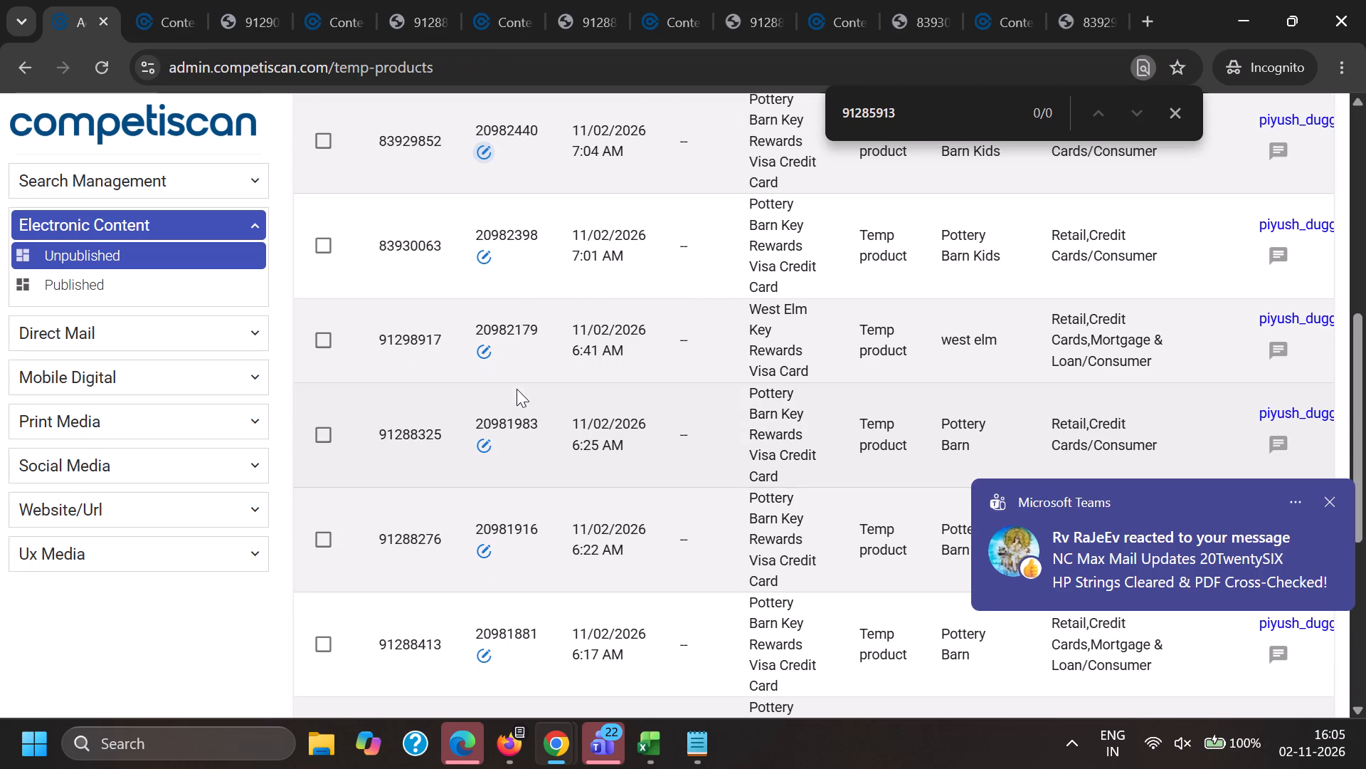
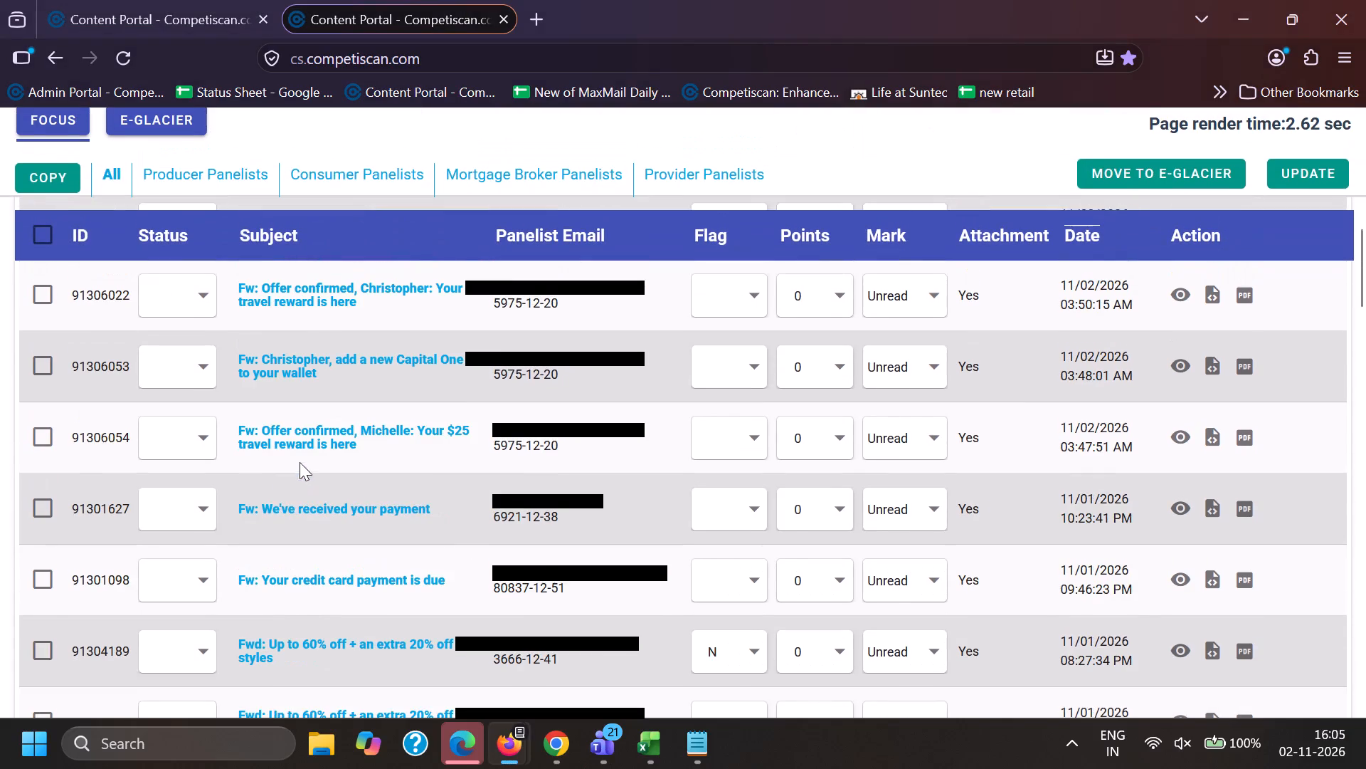
Look through the emails listed for the "Capital one" search.
scroll(300, 461, "down", 3)
scroll(388, 428, "down", 6)
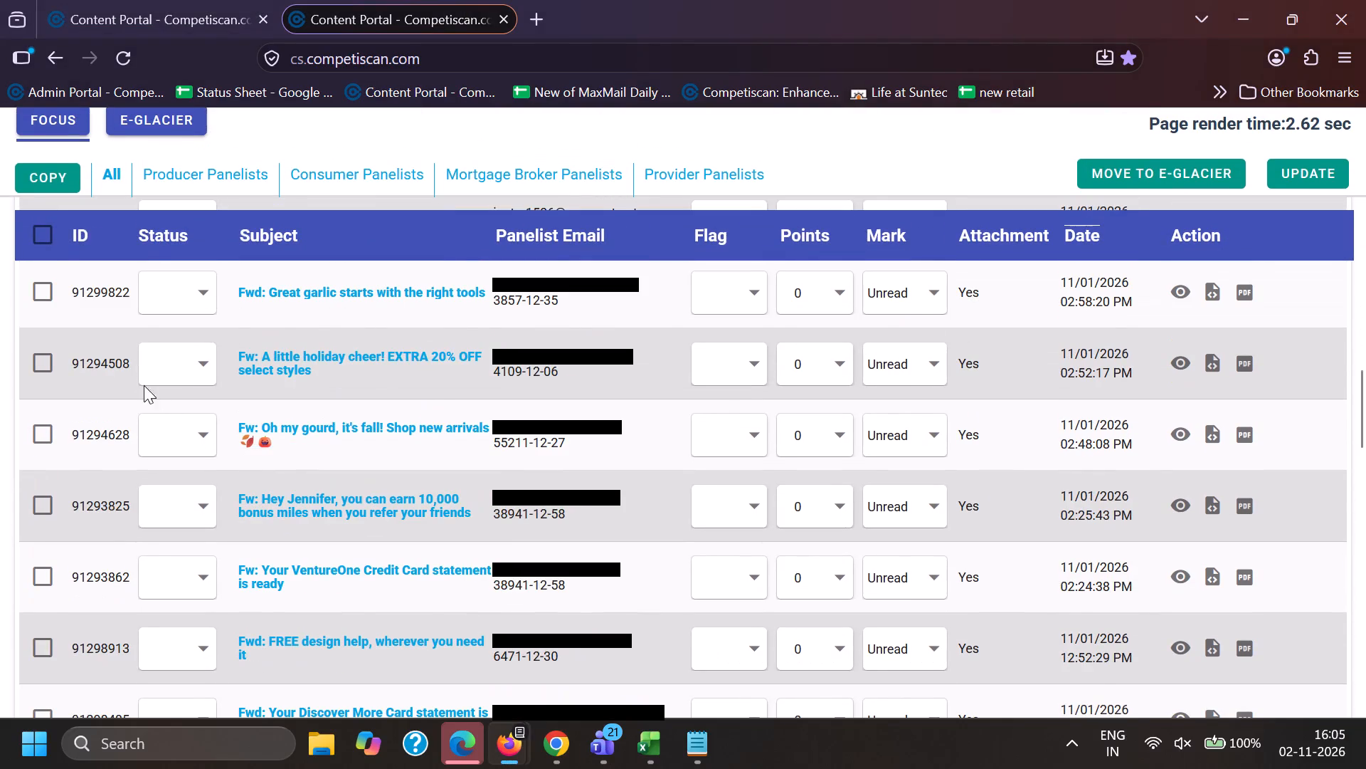
scroll(142, 377, "up", 20)
scroll(142, 377, "up", 1)
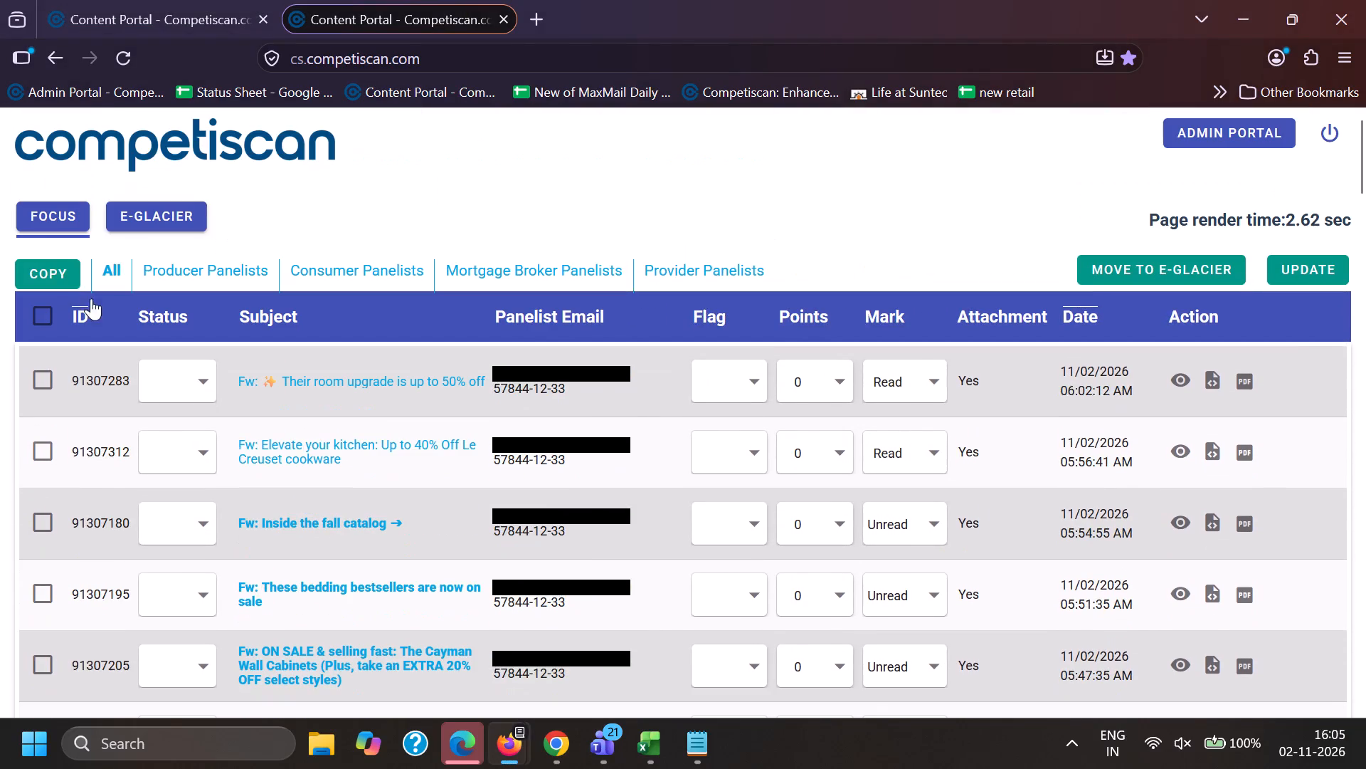
left_click(42, 226)
left_click(192, 0)
left_click(332, 0)
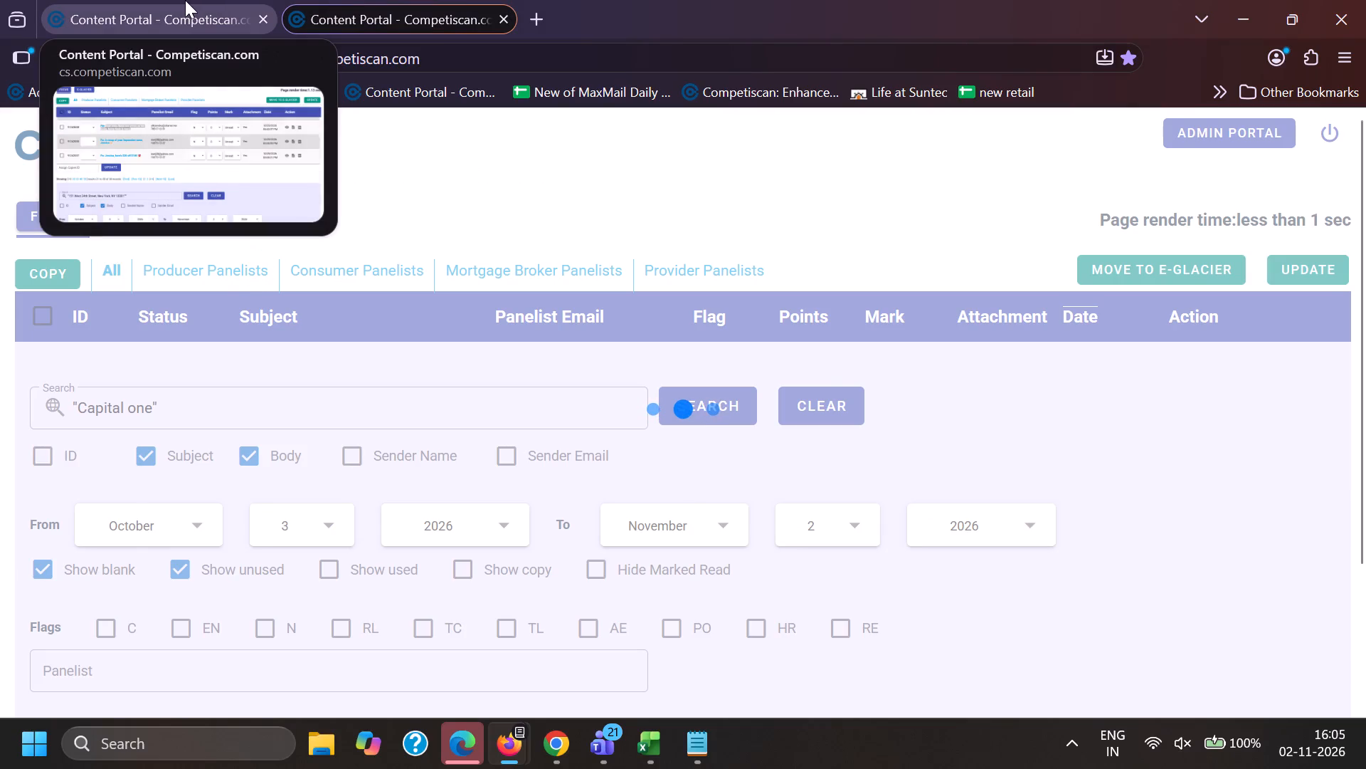
scroll(309, 469, "down", 2)
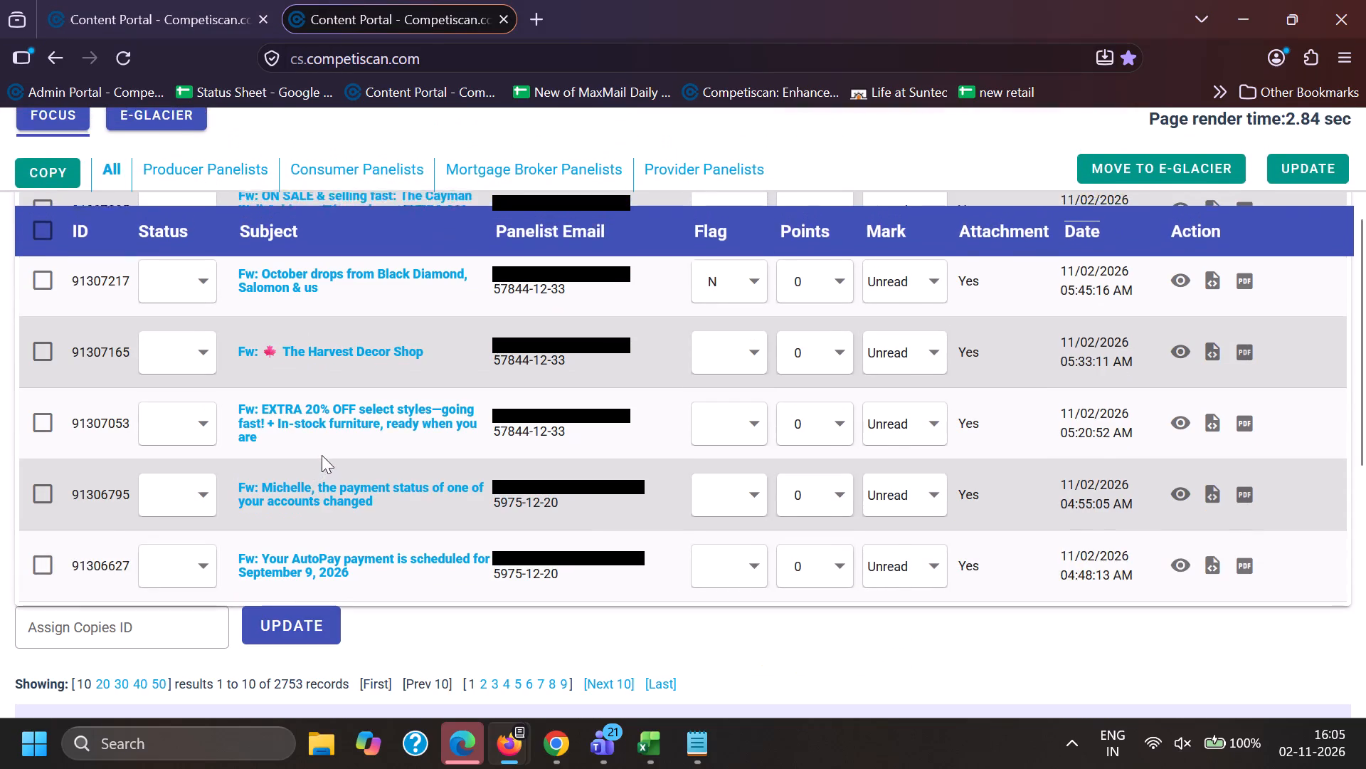
left_click(154, 0)
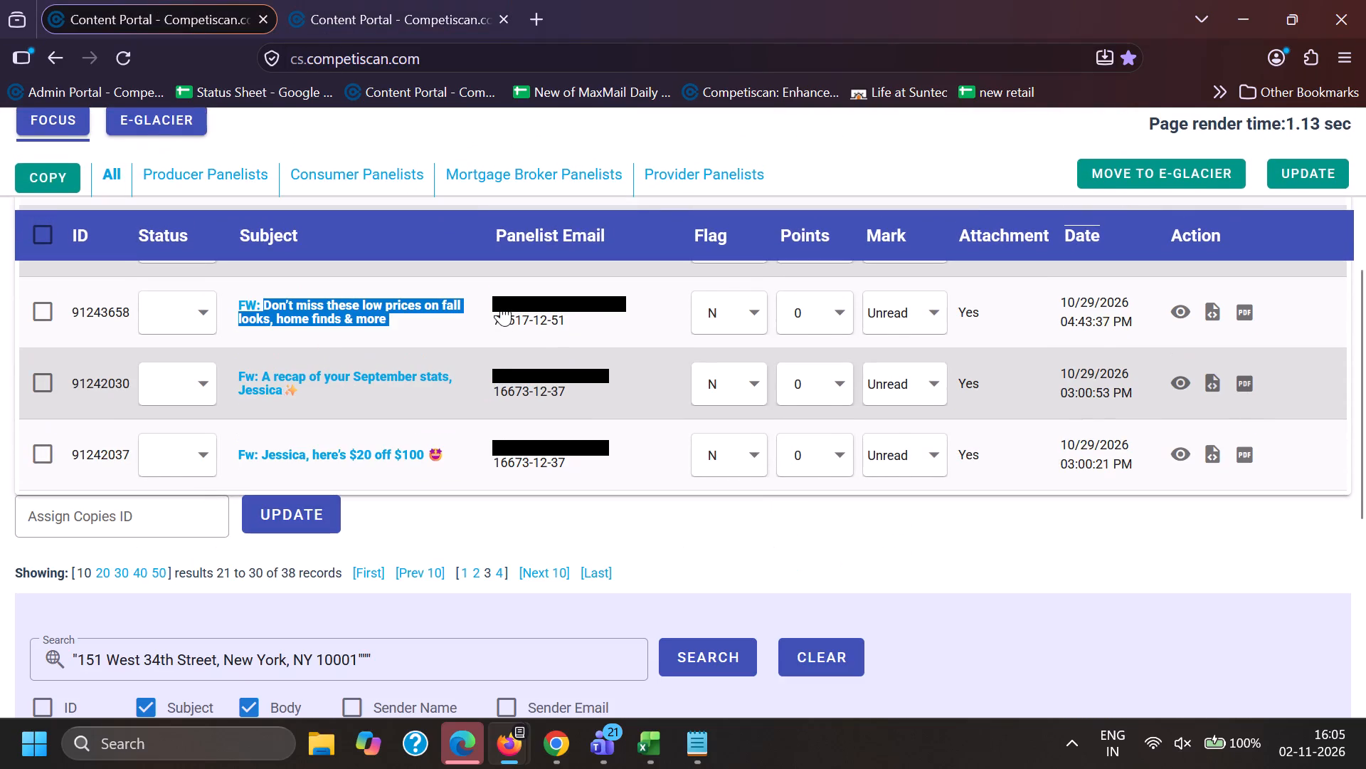
left_click(568, 749)
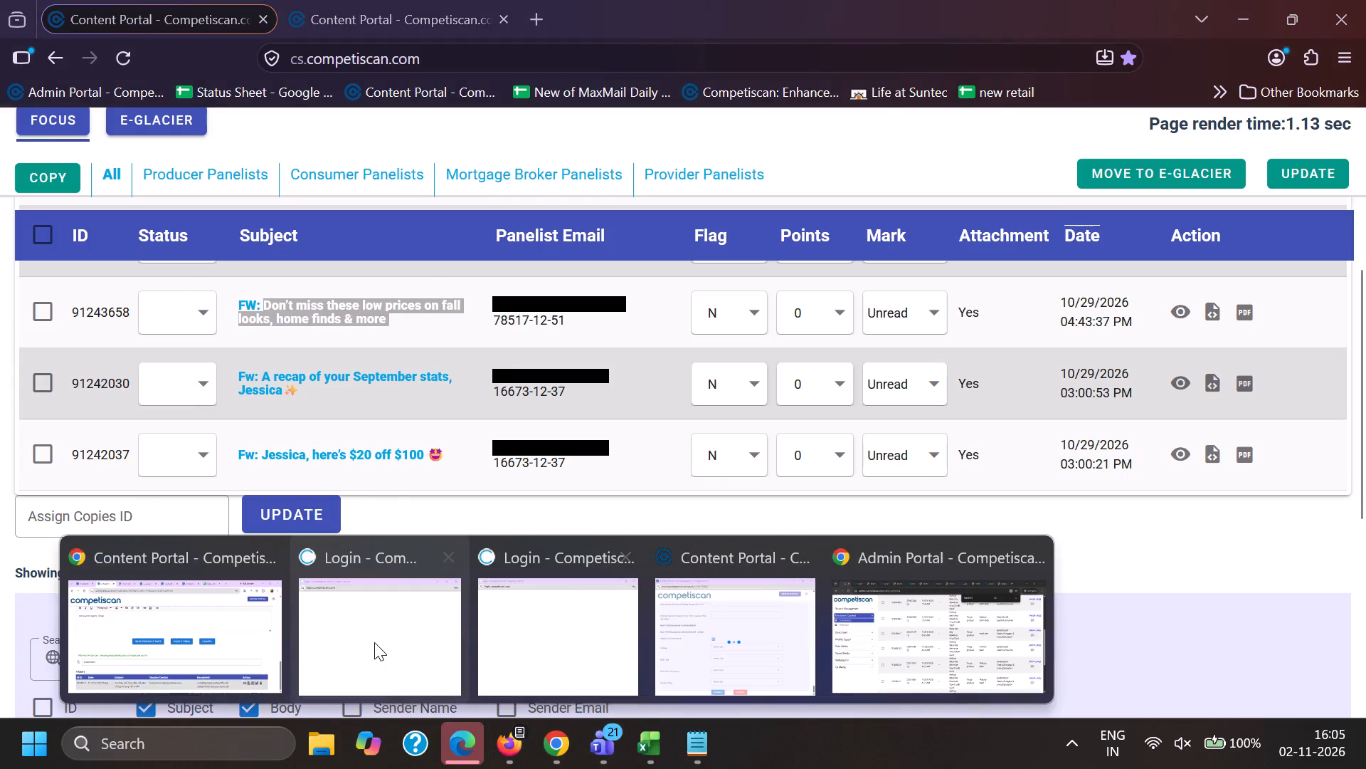
left_click(174, 628)
left_click(17, 0)
left_click(95, 0)
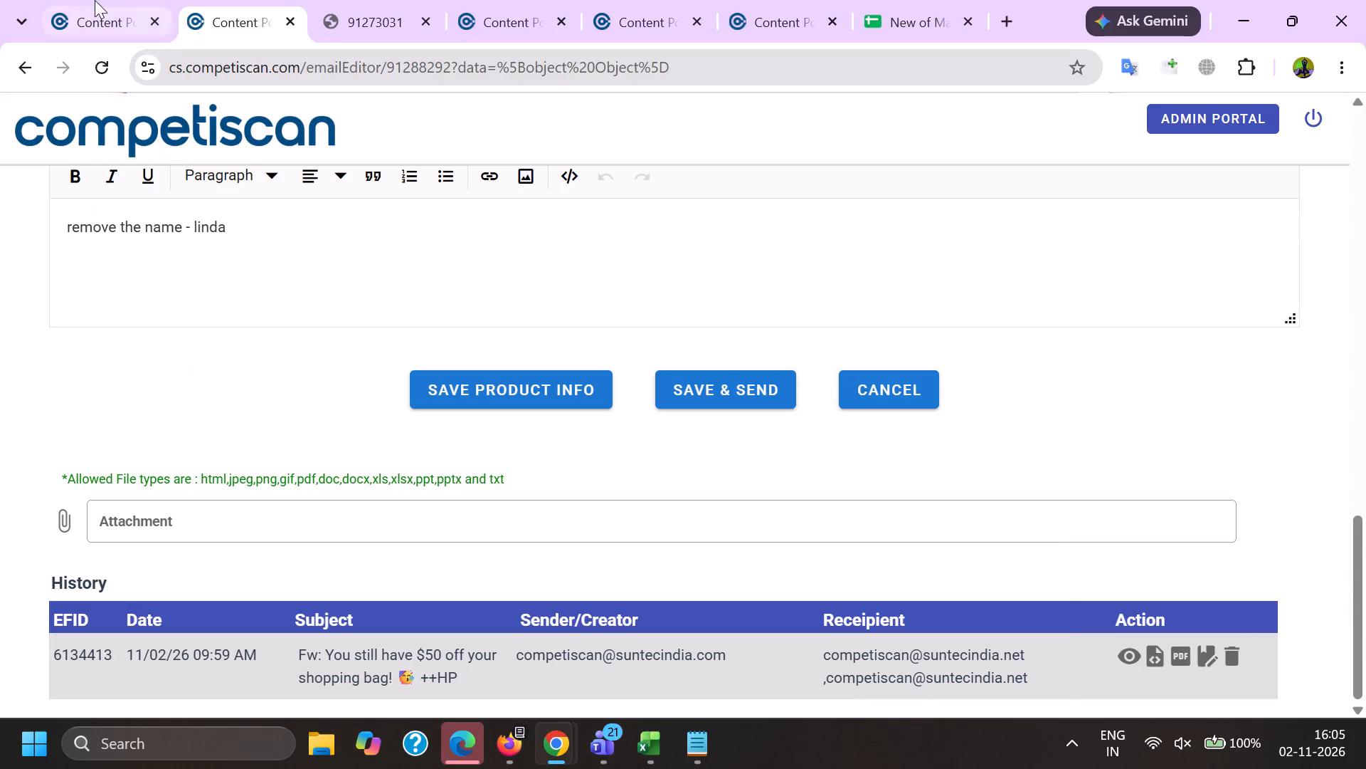
triple_click(84, 441)
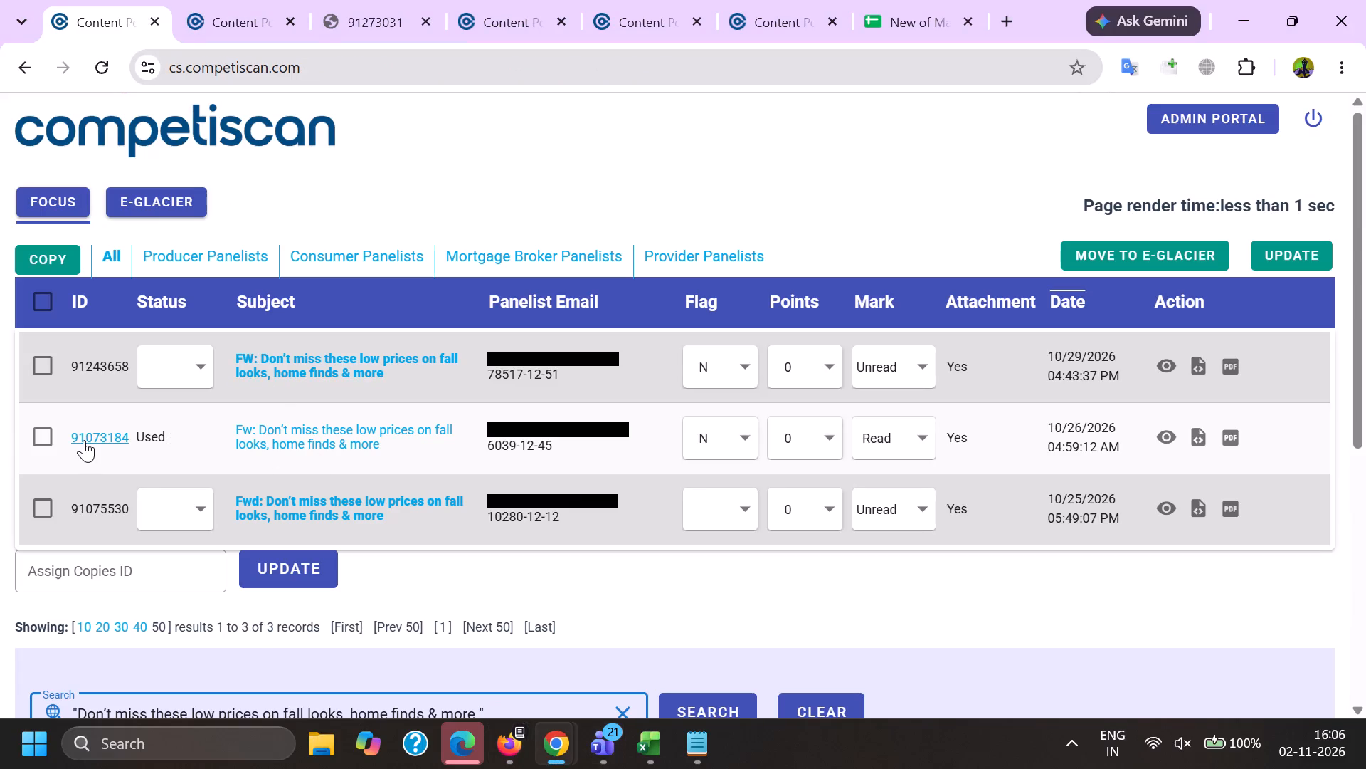
left_click(84, 438)
left_click(46, 362)
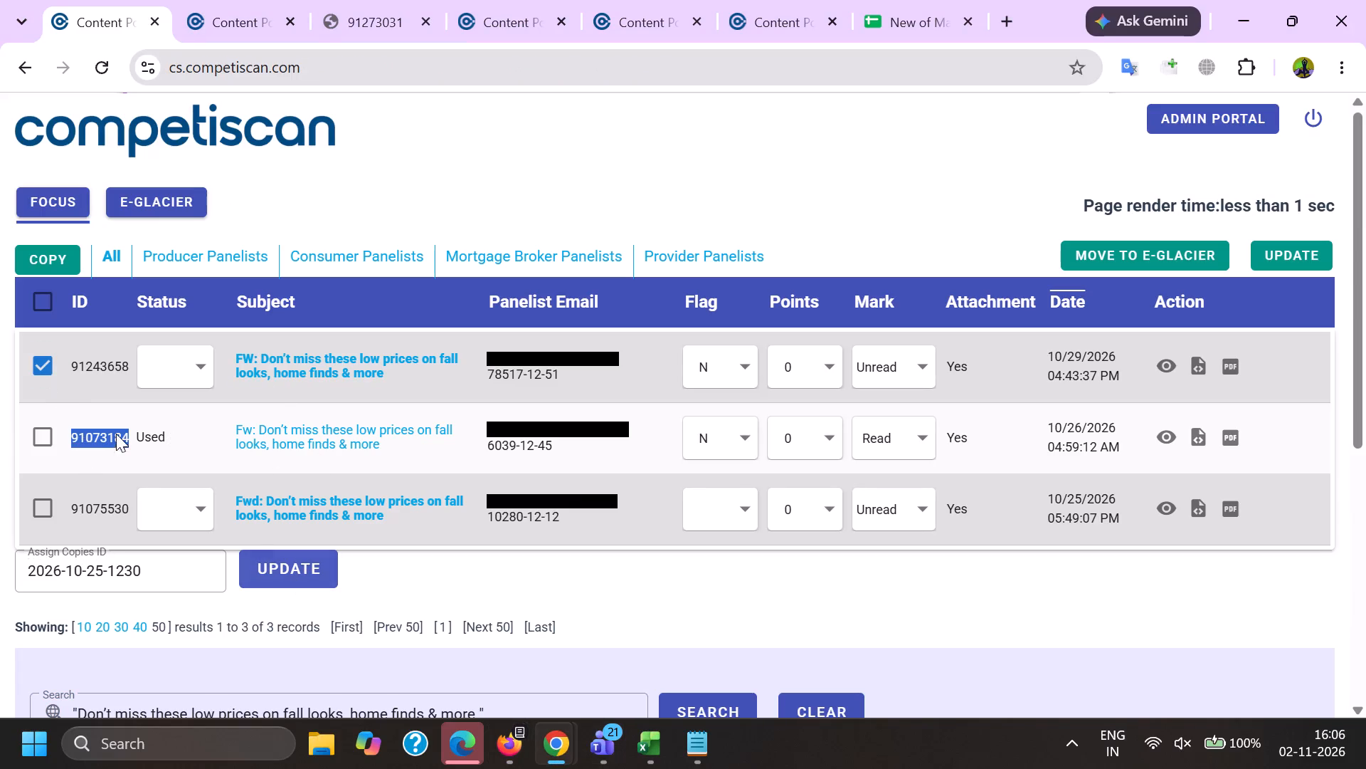
double_click(48, 378)
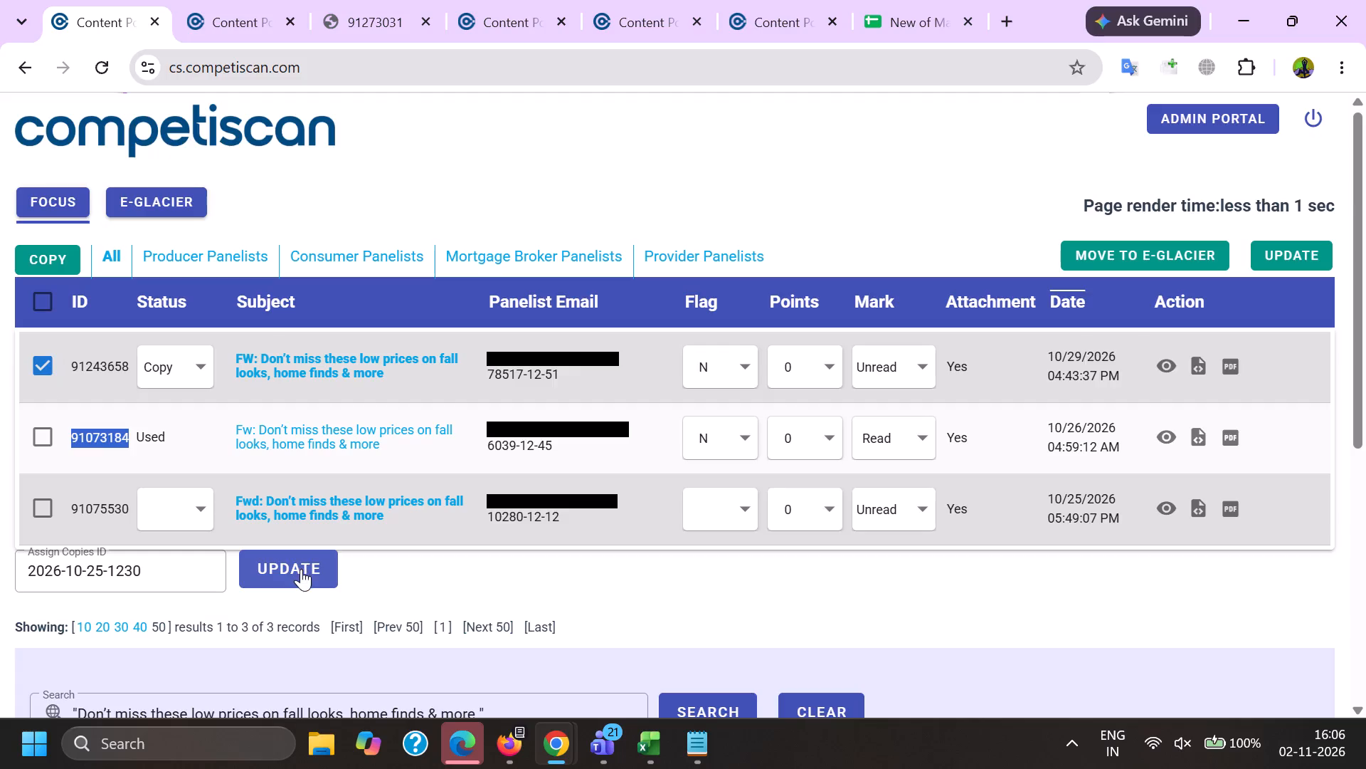
left_click(302, 566)
Return to Firefox and show page 4 of the Macy's street-address search results.
left_click(514, 763)
left_click(196, 624)
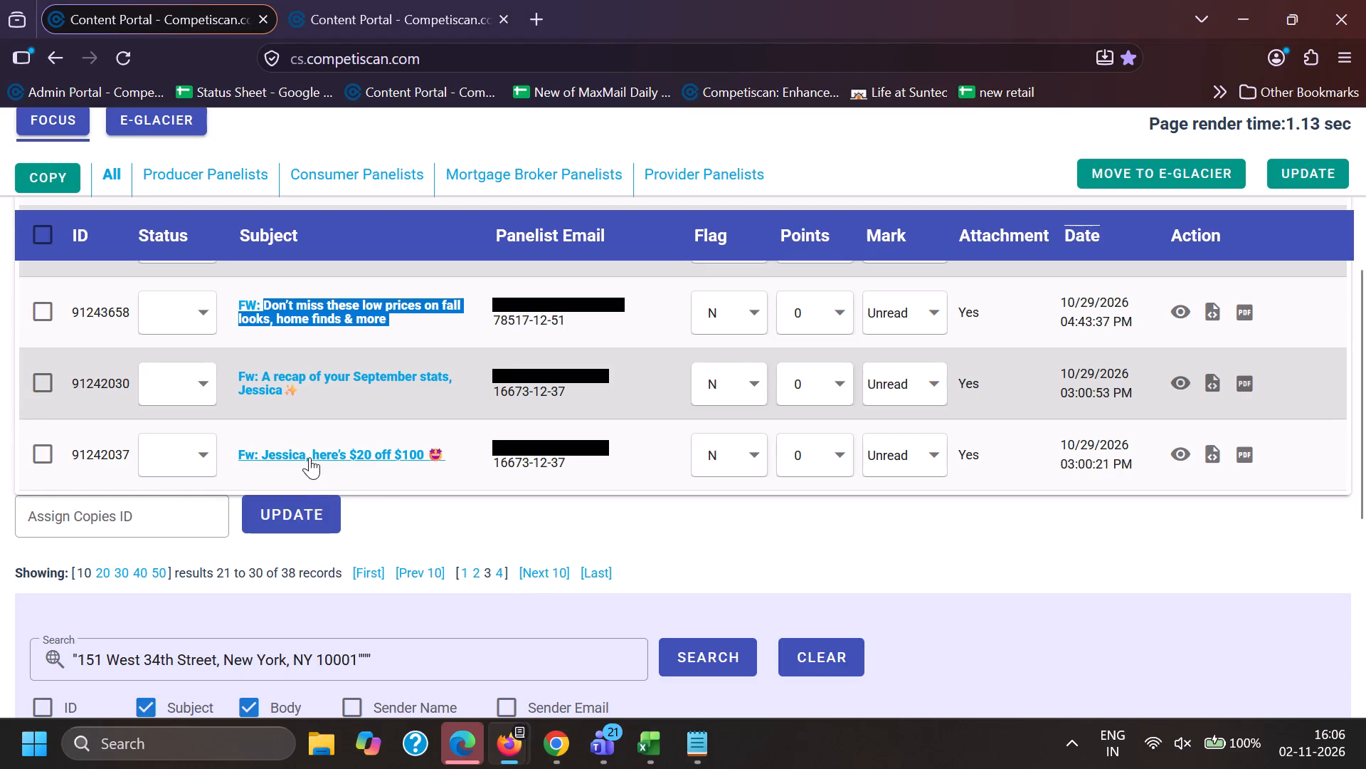
left_click(500, 572)
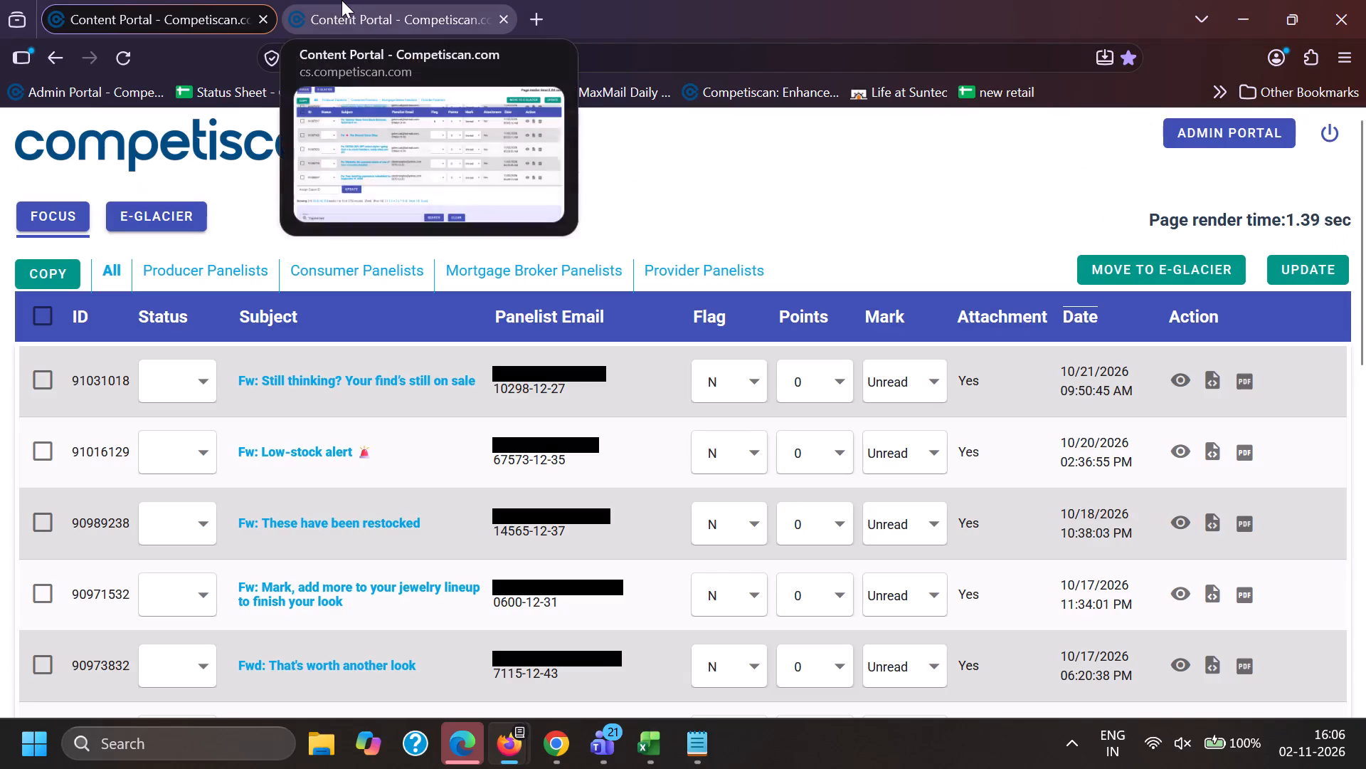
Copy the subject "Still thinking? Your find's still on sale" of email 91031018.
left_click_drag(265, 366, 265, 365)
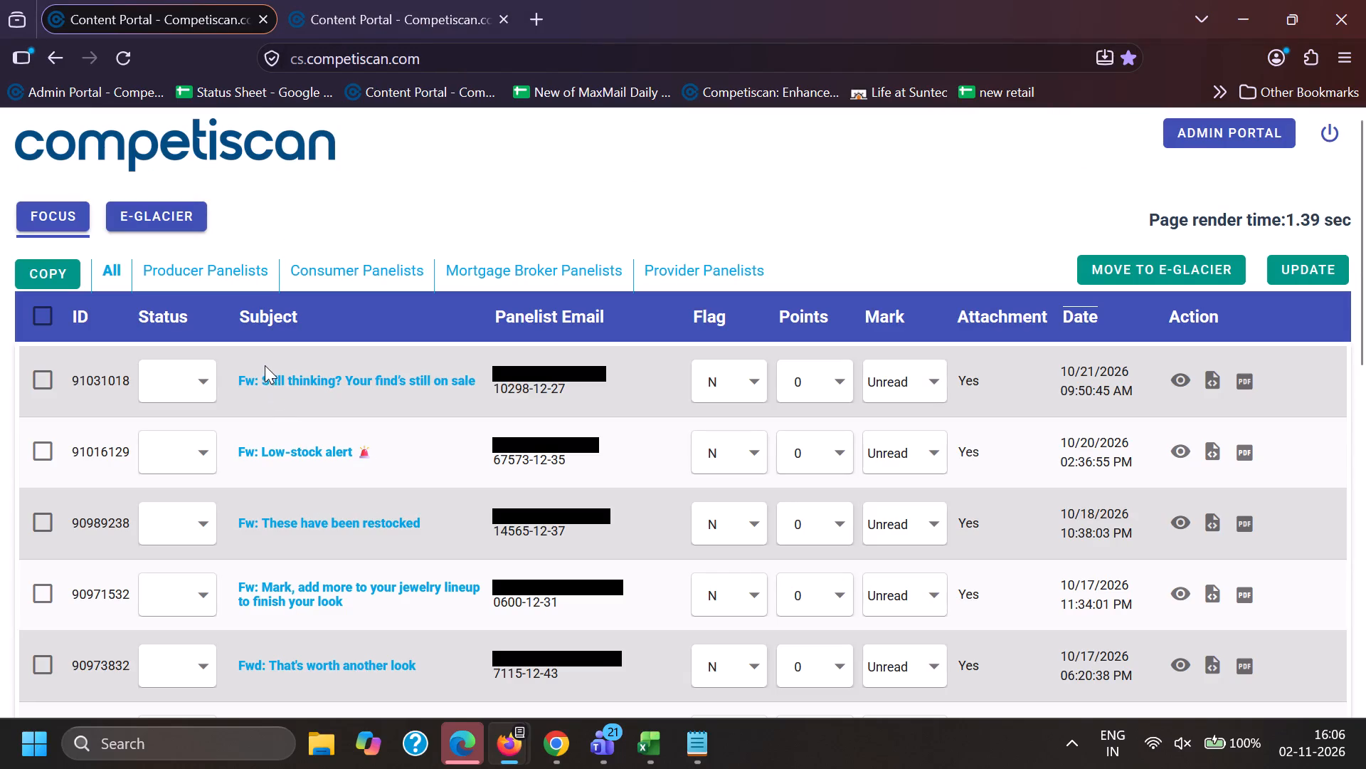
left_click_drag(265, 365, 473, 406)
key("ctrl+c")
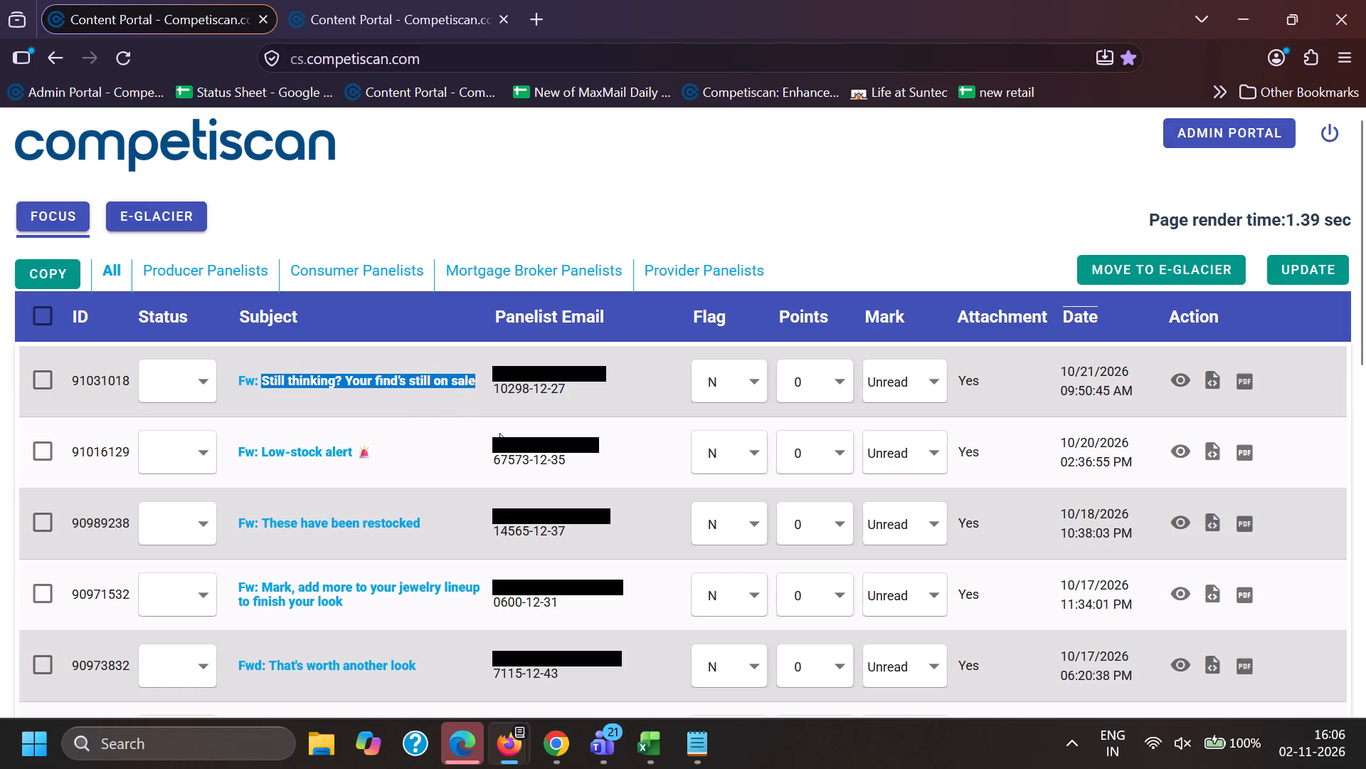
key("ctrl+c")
Preview the contents of Macy's emails 91031018, 91016129, 90989238 and 90971532.
left_click(1191, 377)
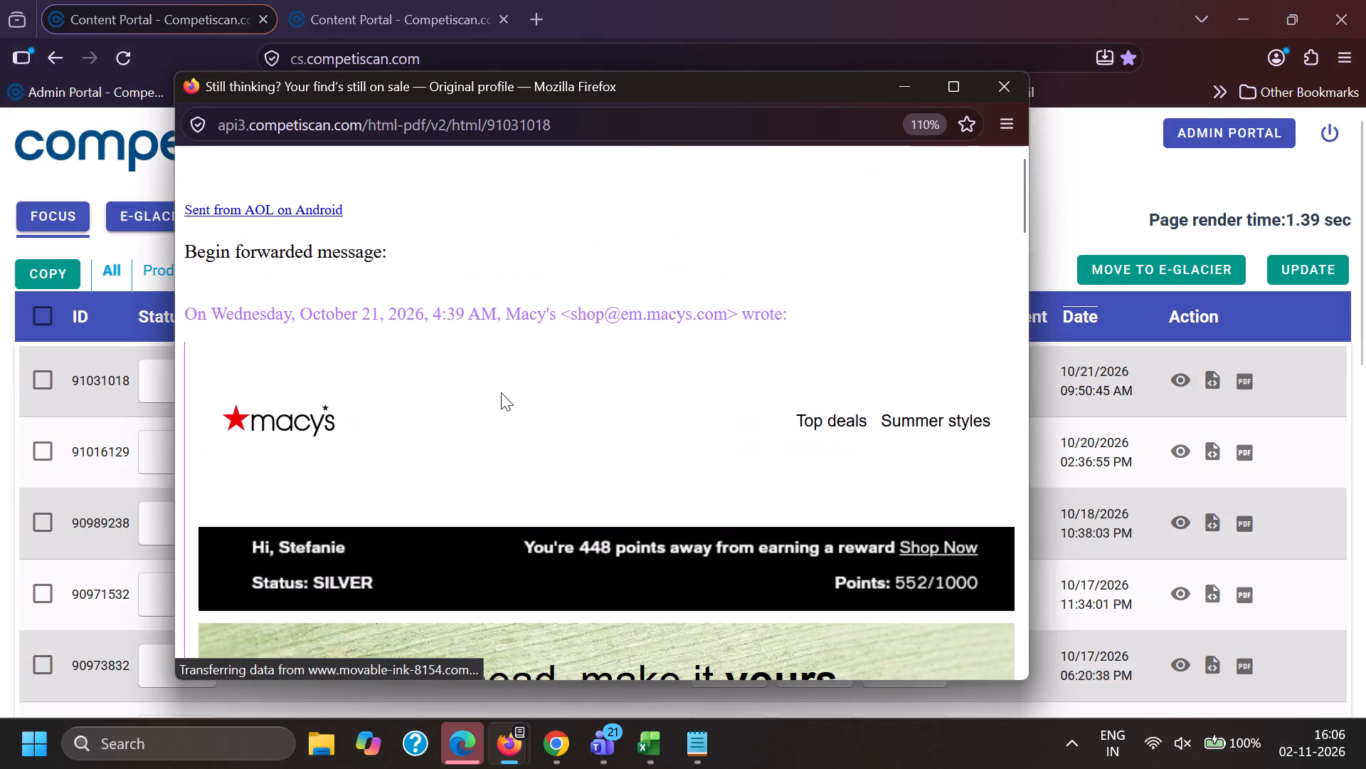
key("alt+Tab")
left_click(1171, 458)
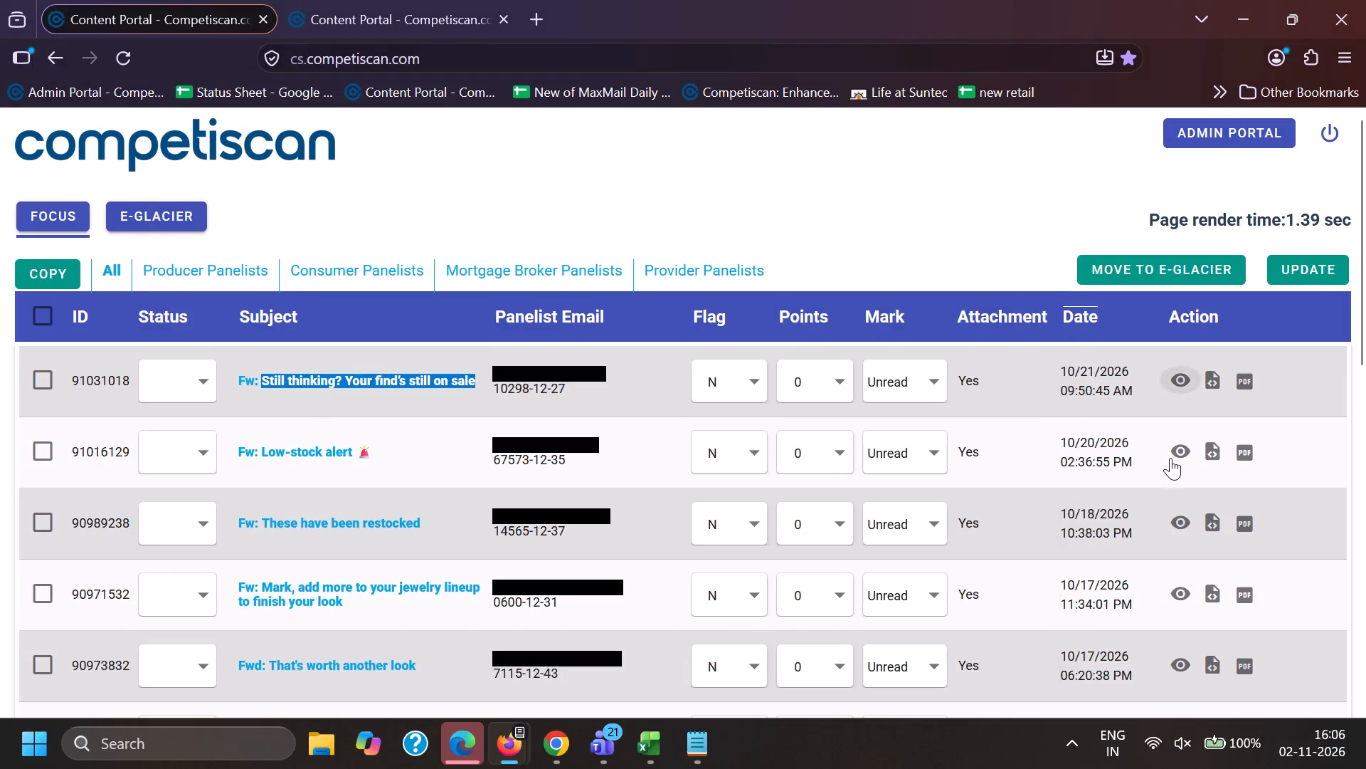
left_click(1182, 525)
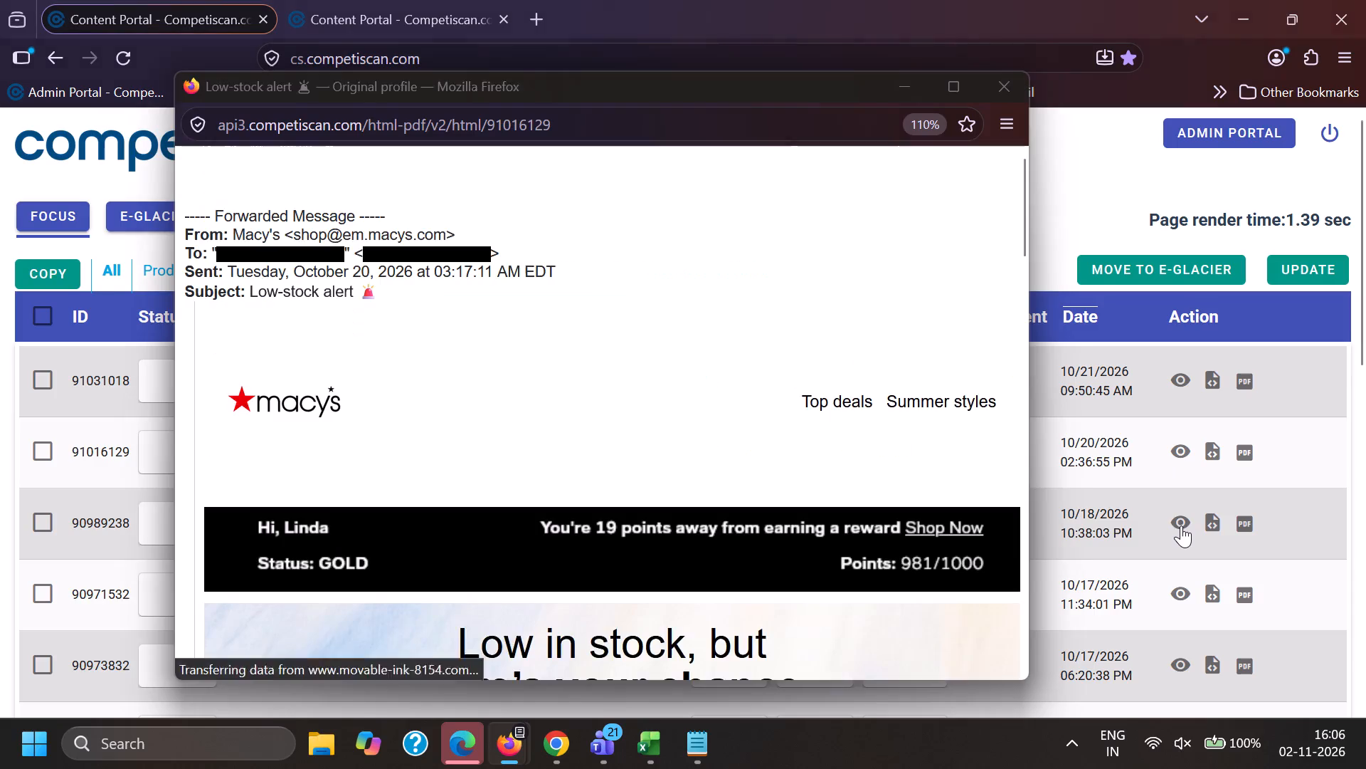
left_click(1186, 594)
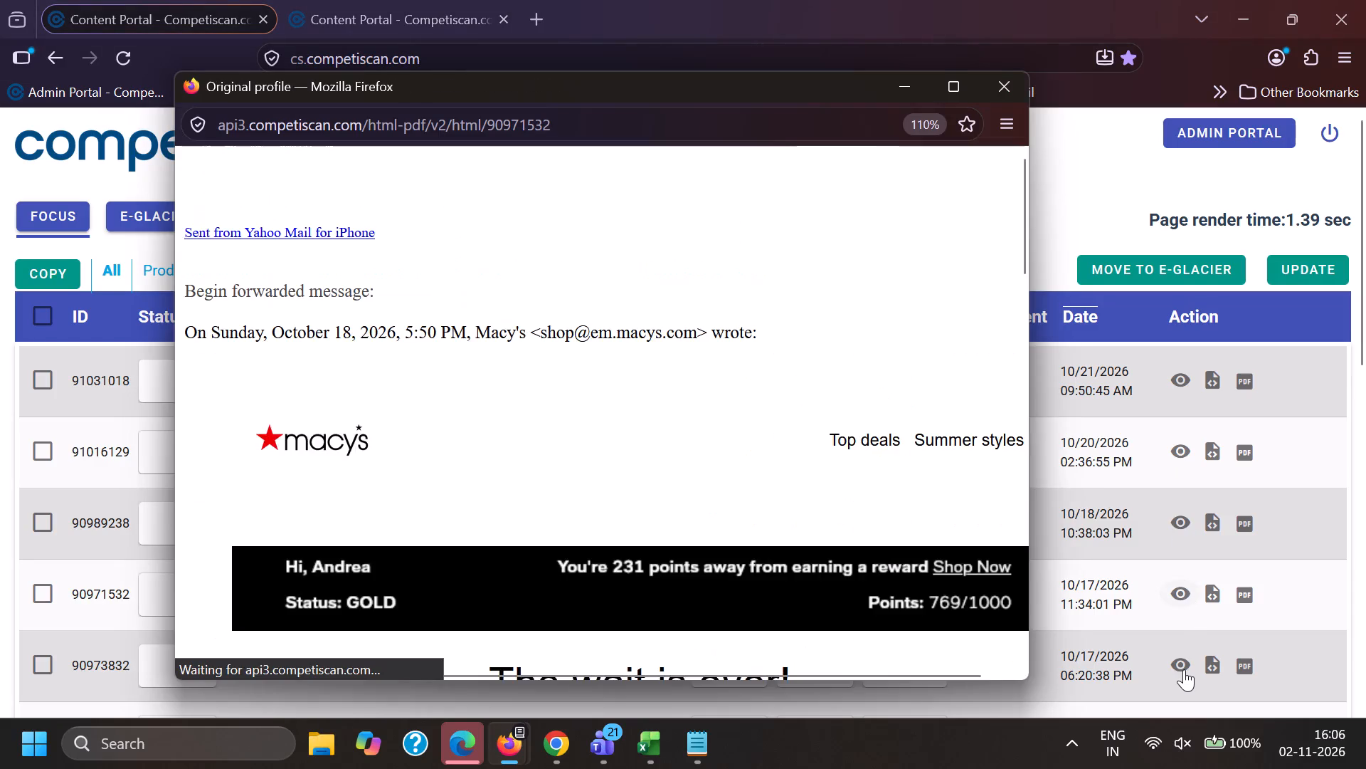
key("alt+Tab")
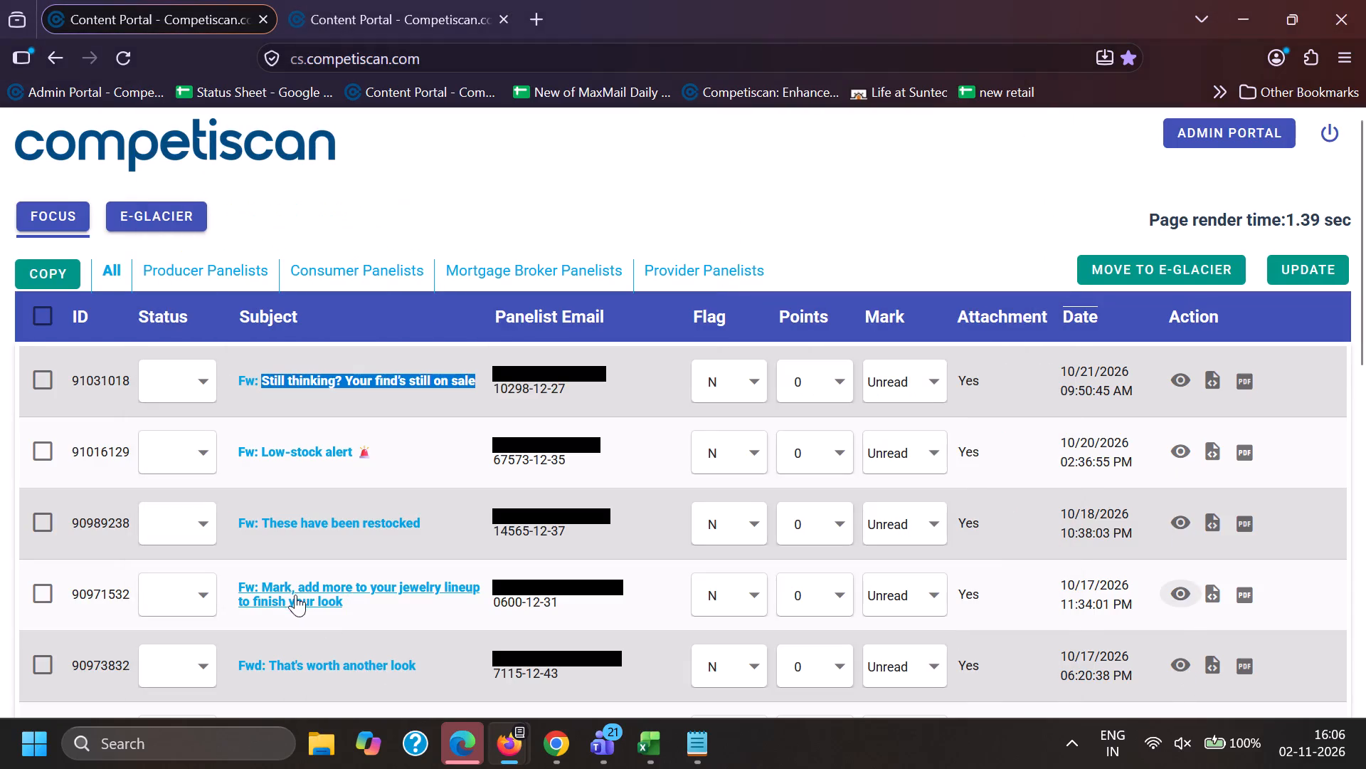
Search the Chrome portal for email 90971532's quoted subject text without the name, "add more to your jewelry lineup to finish your look", and review the matches.
left_click_drag(290, 585, 374, 620)
key("ctrl+c")
key("ctrl+c")
left_click(555, 746, "ctrl")
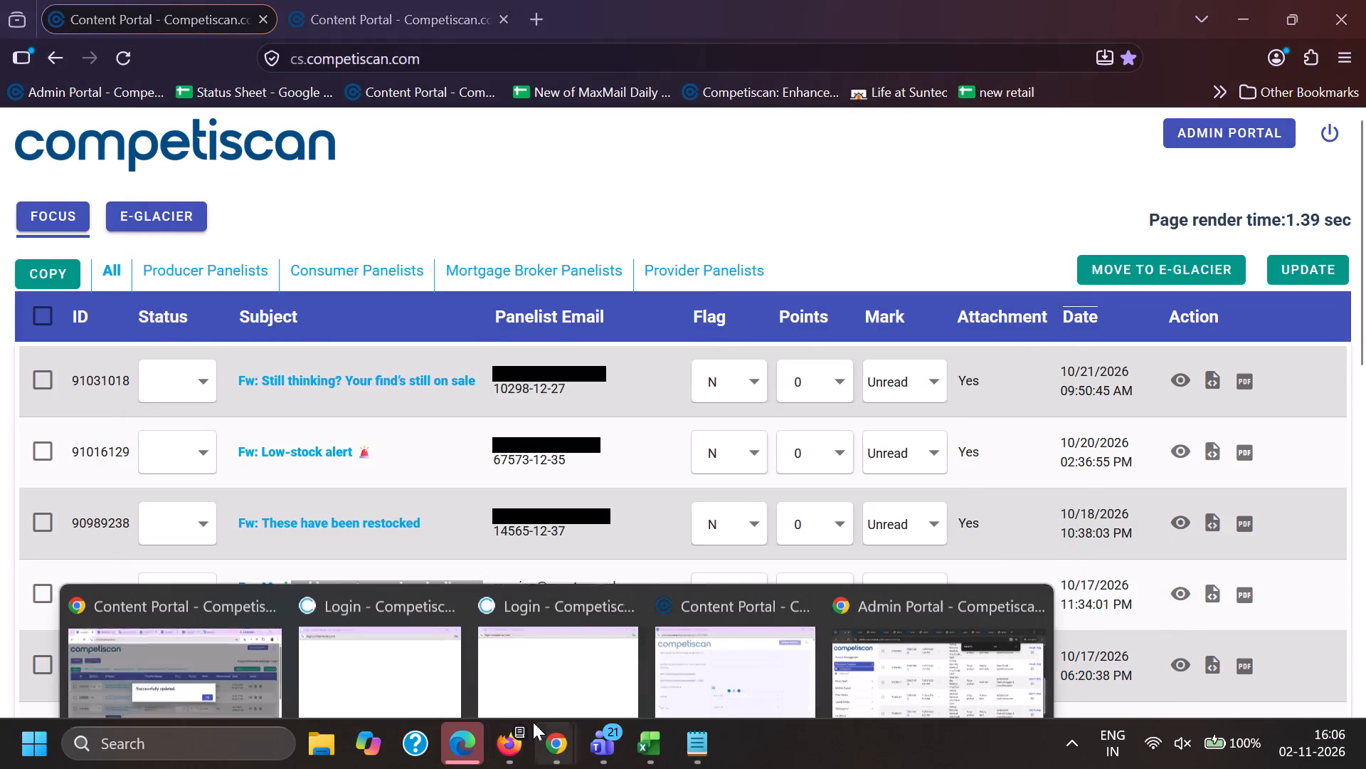
left_click(134, 652)
left_click(507, 704)
left_click_drag(522, 706, 1, 661)
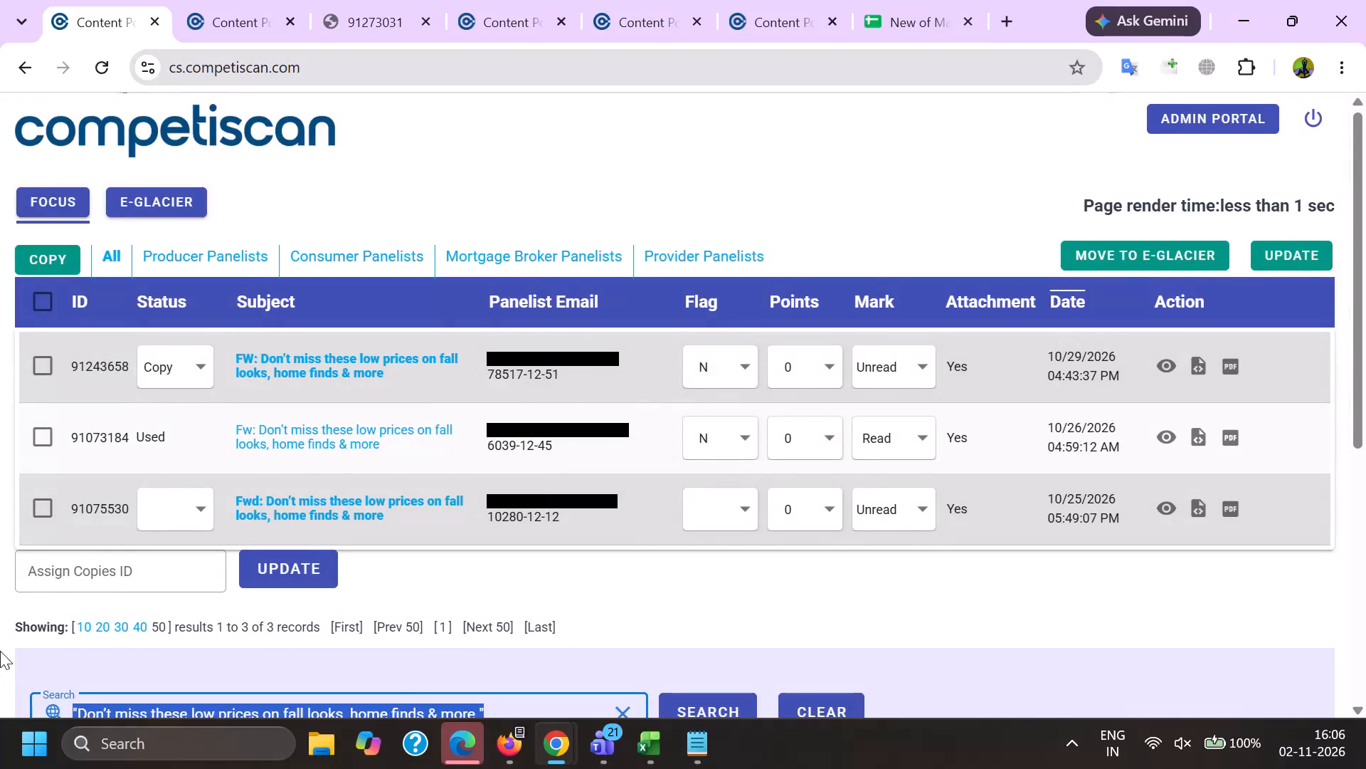
key("BackSpace")
key("shift+quotedbl")
key("ctrl+v")
key("shift+quotedbl")
key("Return")
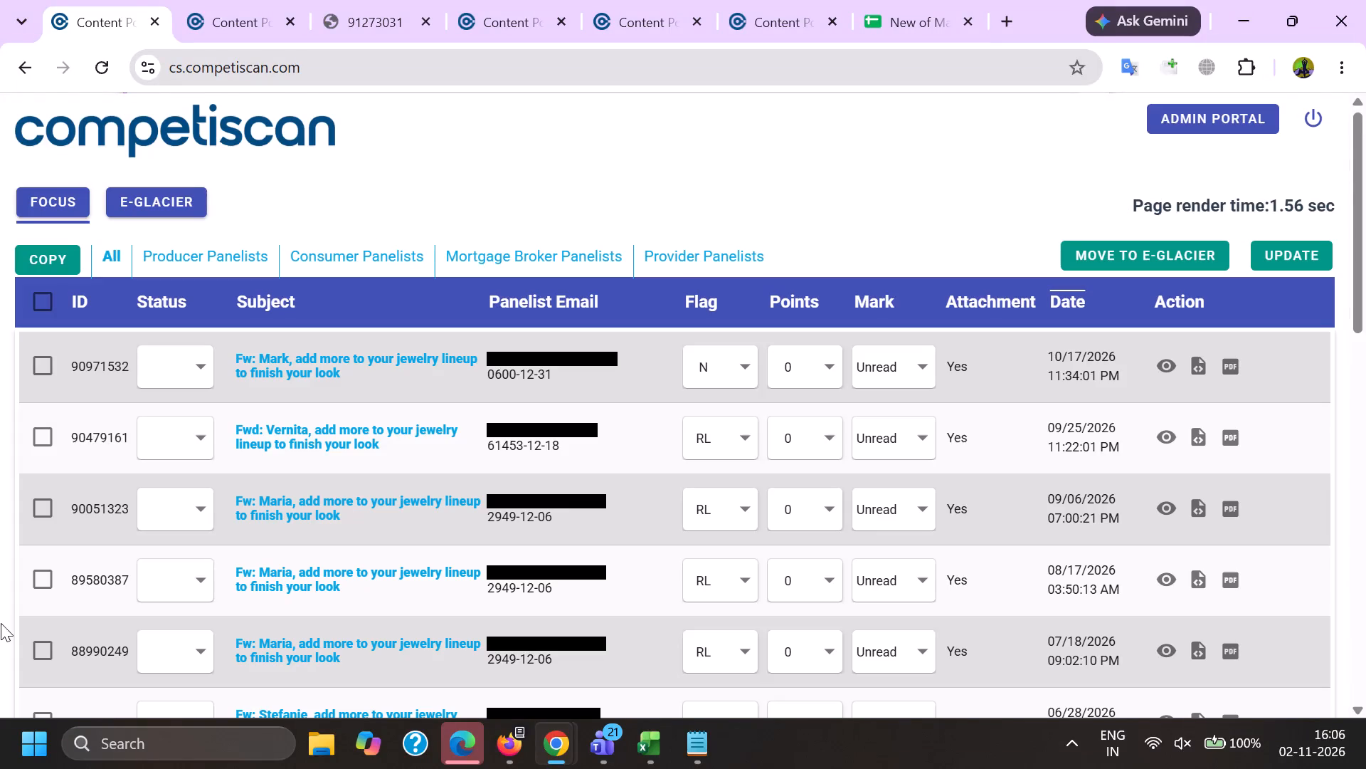
scroll(235, 494, "down", 2)
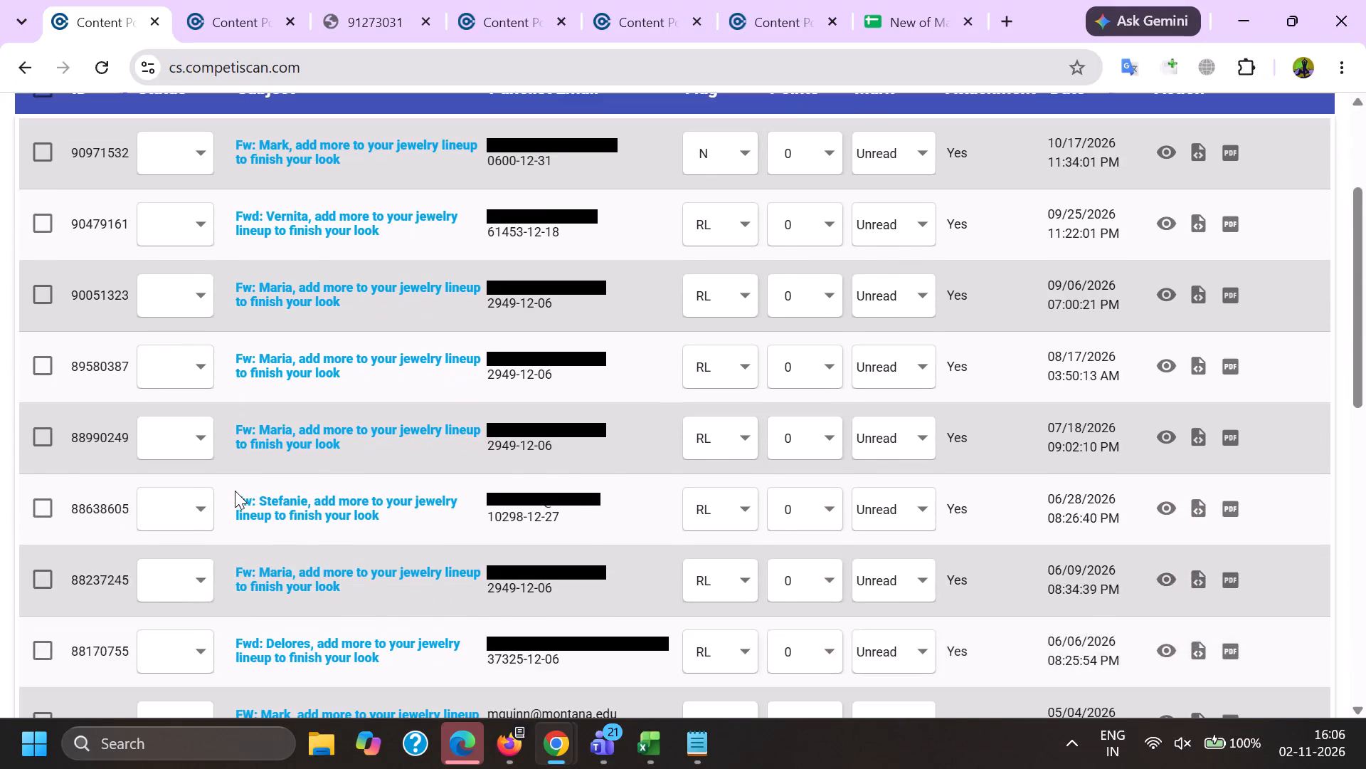
scroll(235, 491, "down", 2)
scroll(333, 497, "up", 7)
left_click(300, 354, "ctrl")
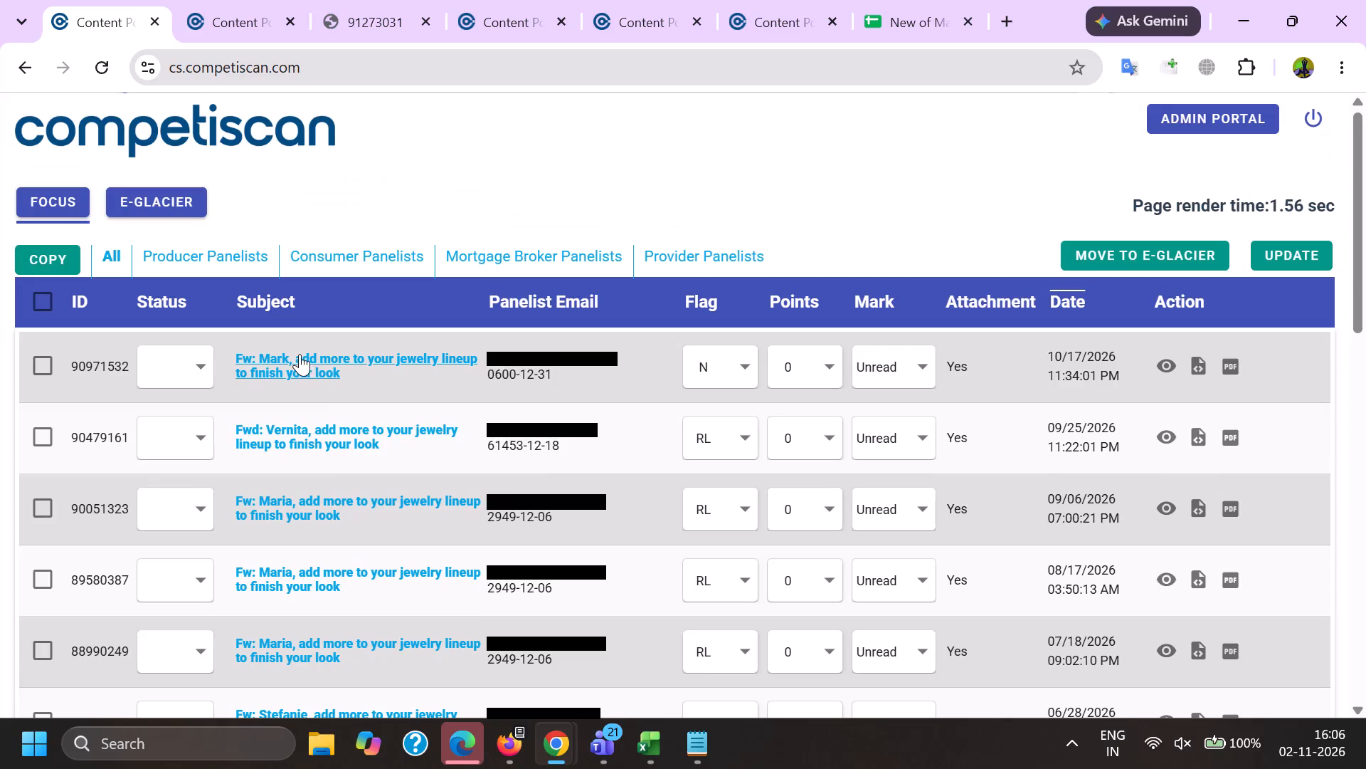
Switch to the incognito Chrome window and close all product and PDF tabs, keeping only the Admin Portal tab.
key("alt+Tab")
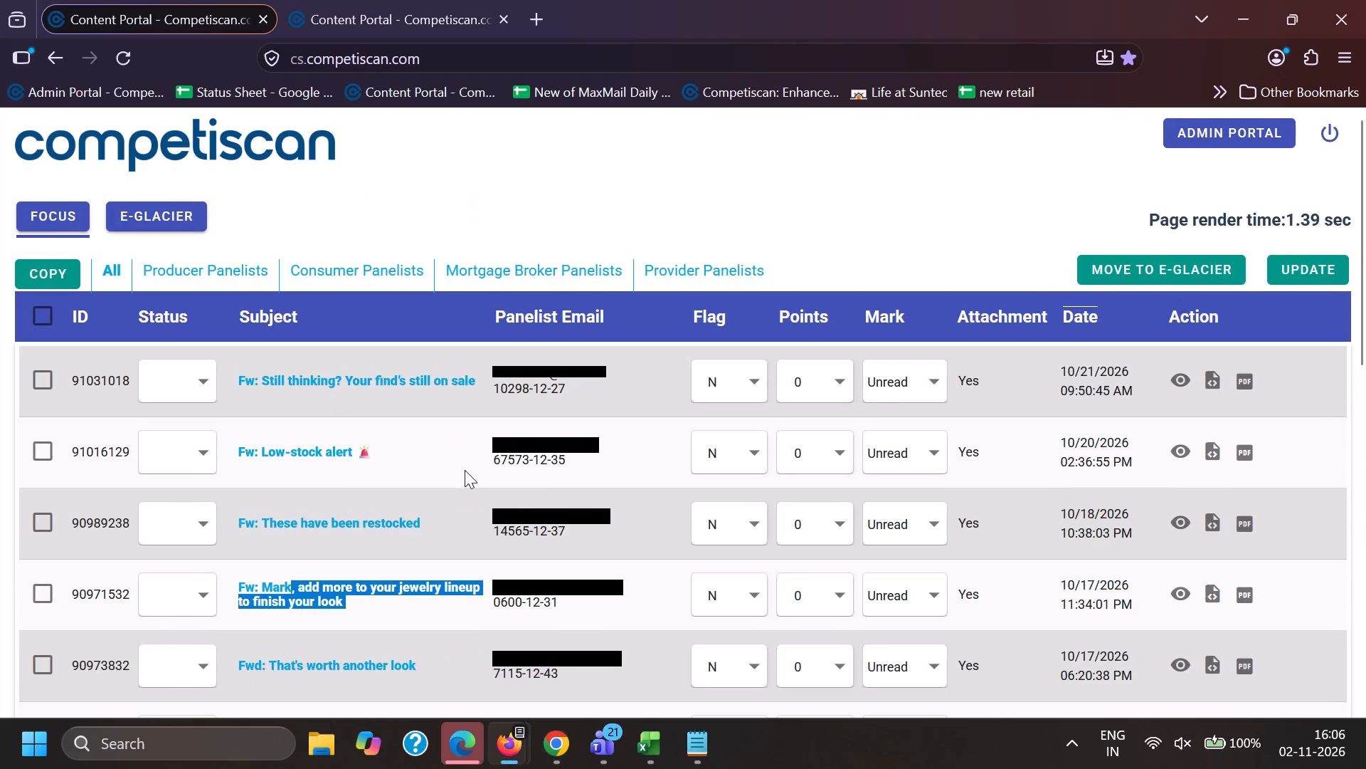
key("alt+Tab")
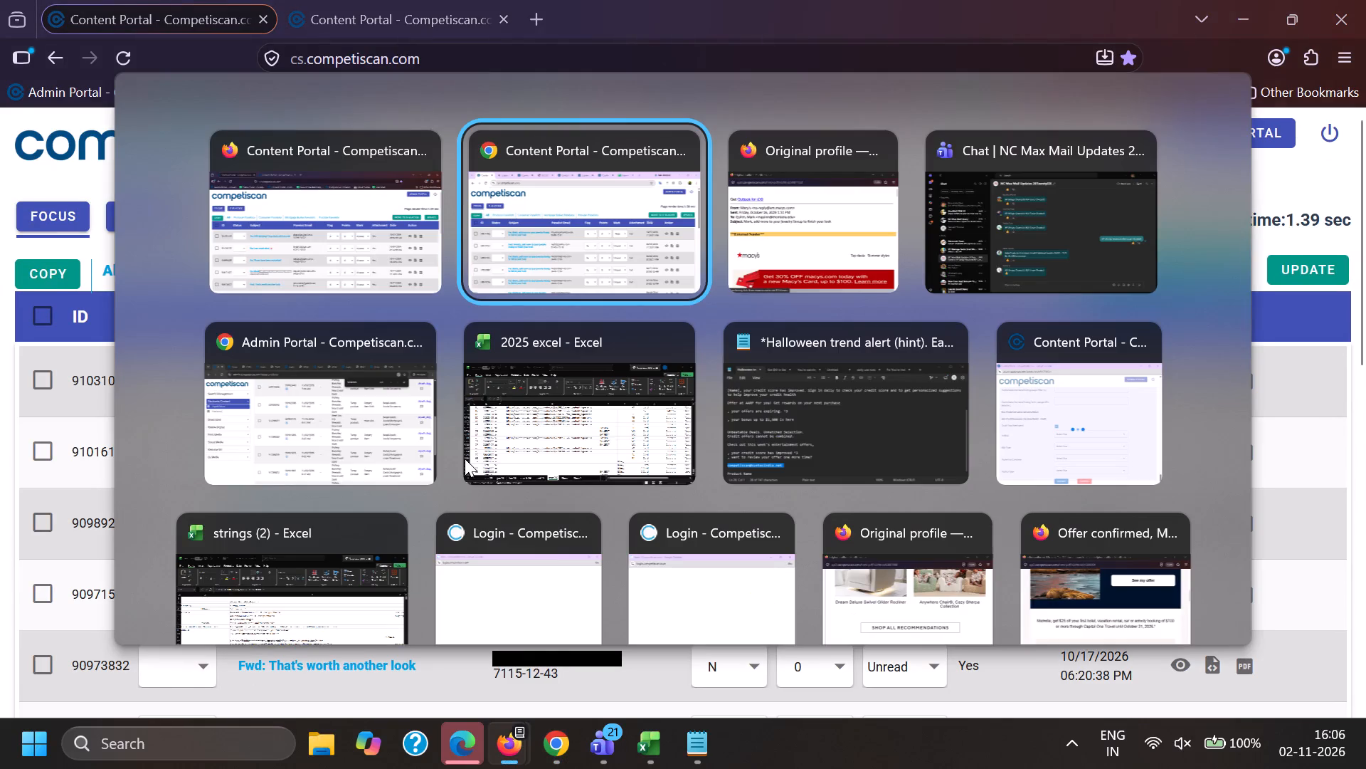
key("alt+Tab")
key("alt+Tab")
key("alt+Tab")
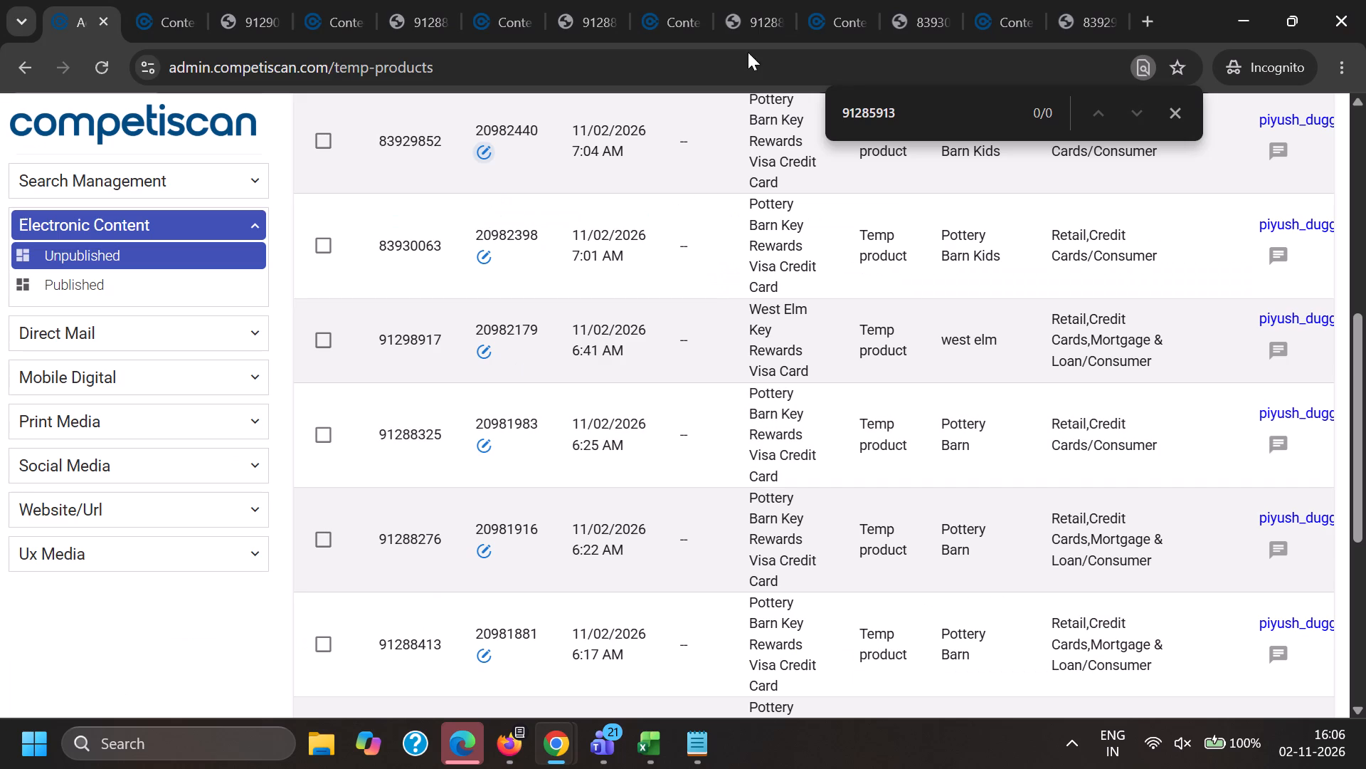
left_click(149, 0)
double_click(185, 20)
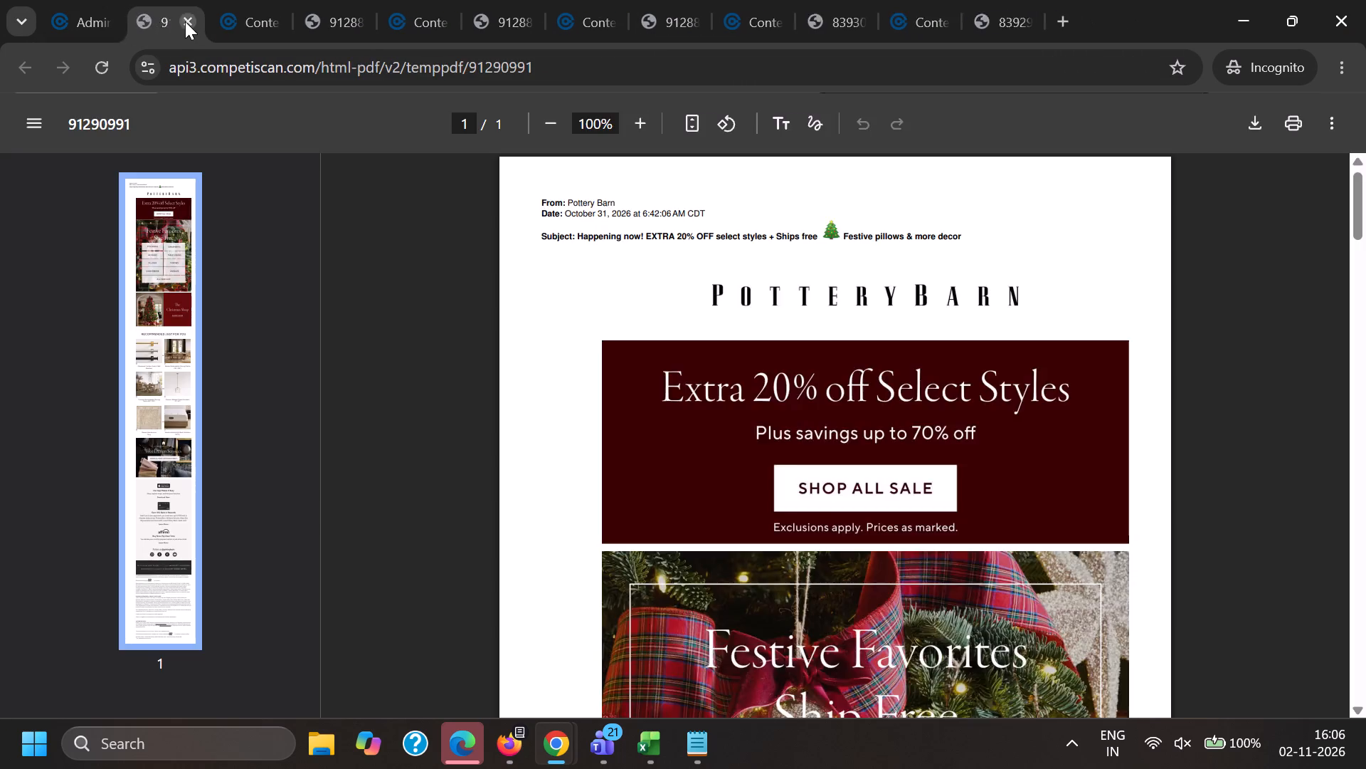
double_click(185, 20)
double_click(185, 20)
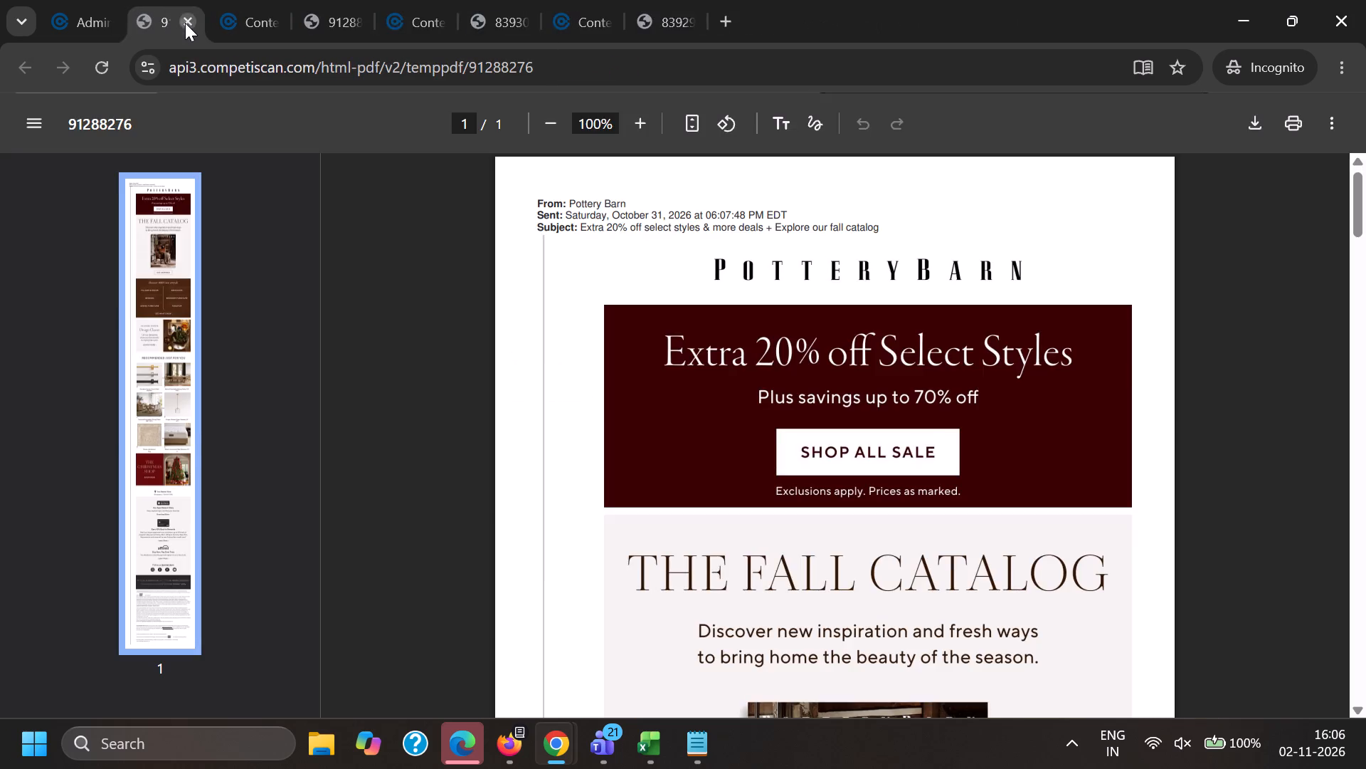
left_click(185, 23)
left_click(185, 23)
double_click(185, 23)
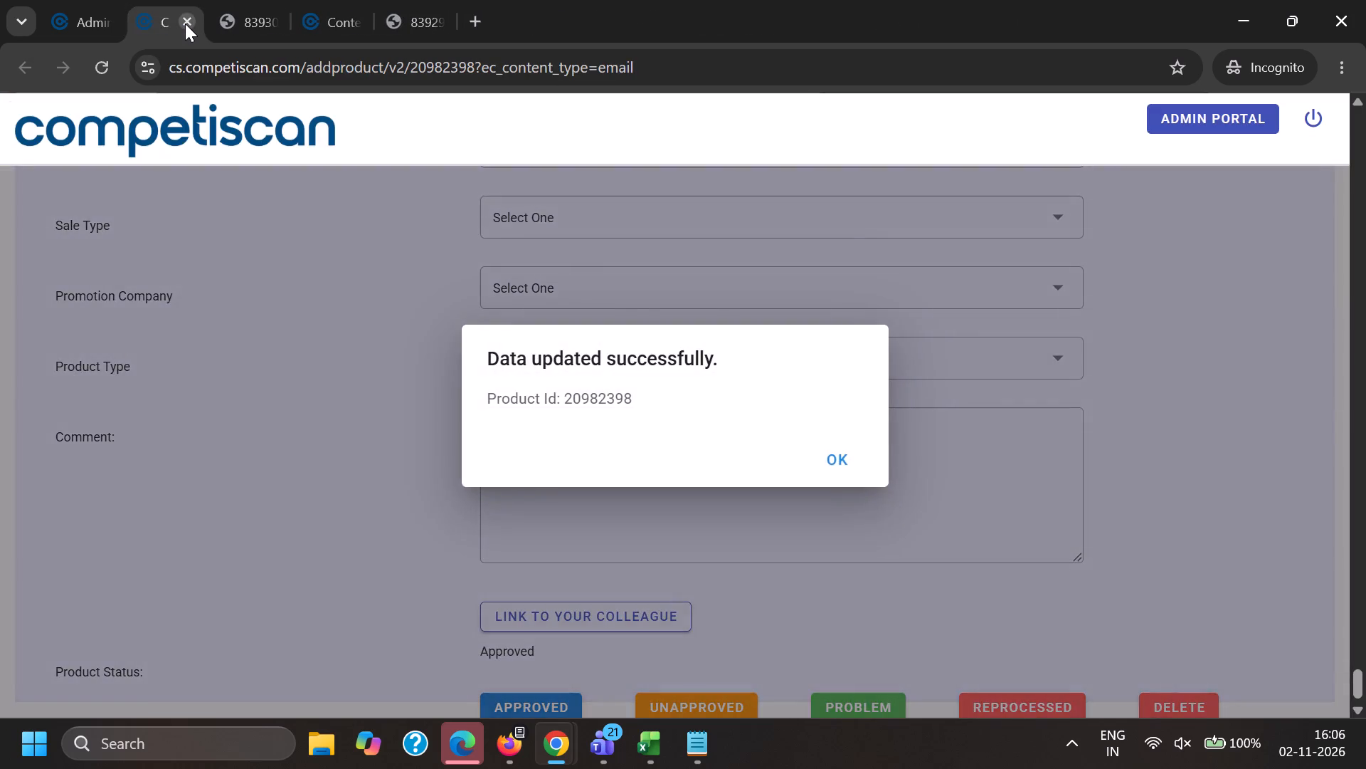
double_click(185, 23)
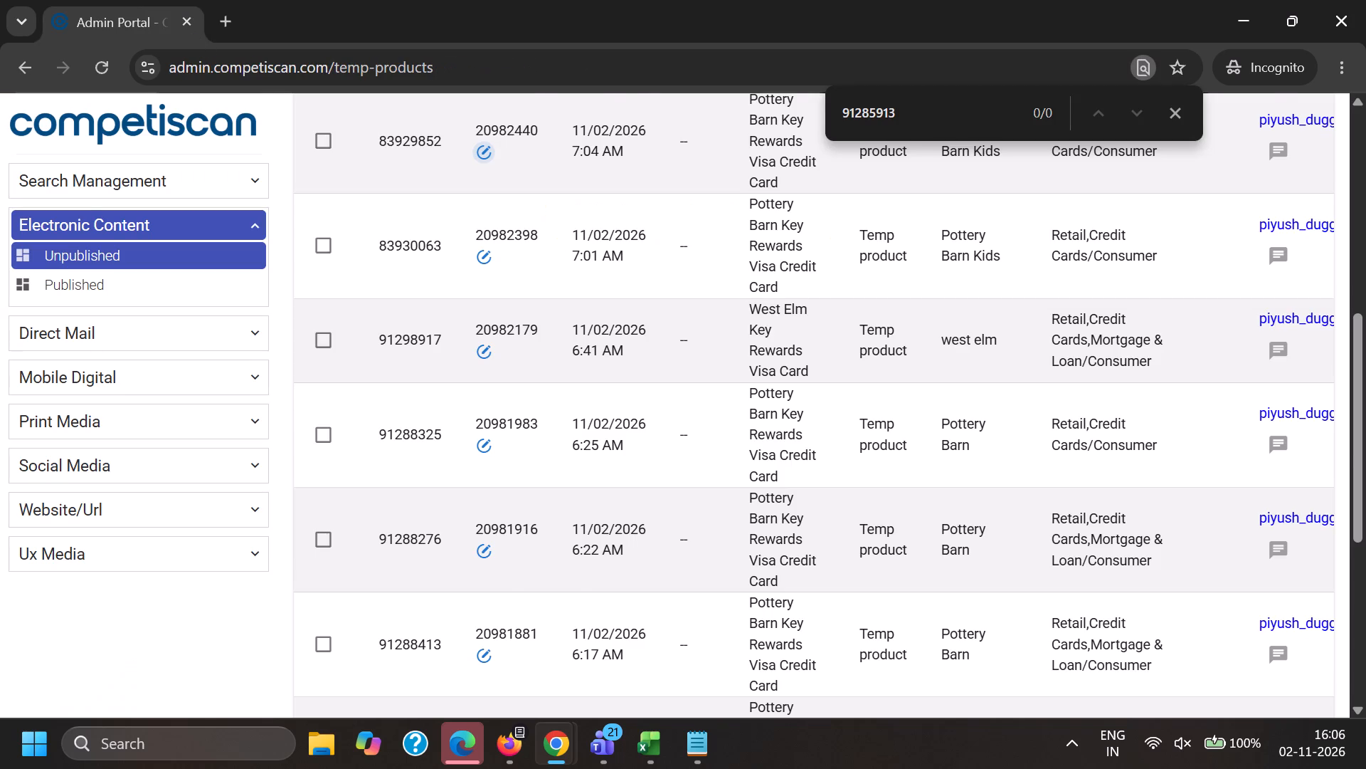
Show the first page of the unpublished electronic content list.
scroll(434, 348, "down", 16)
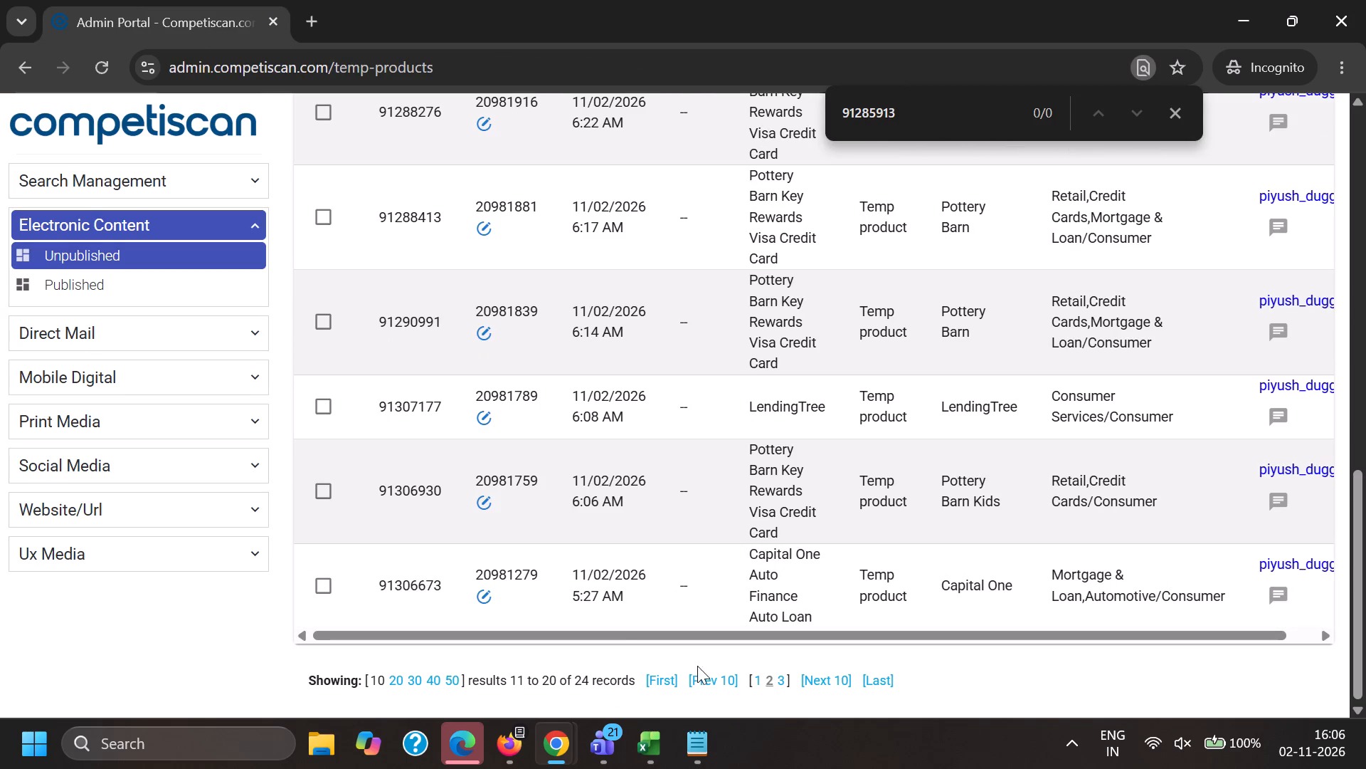
left_click(758, 680)
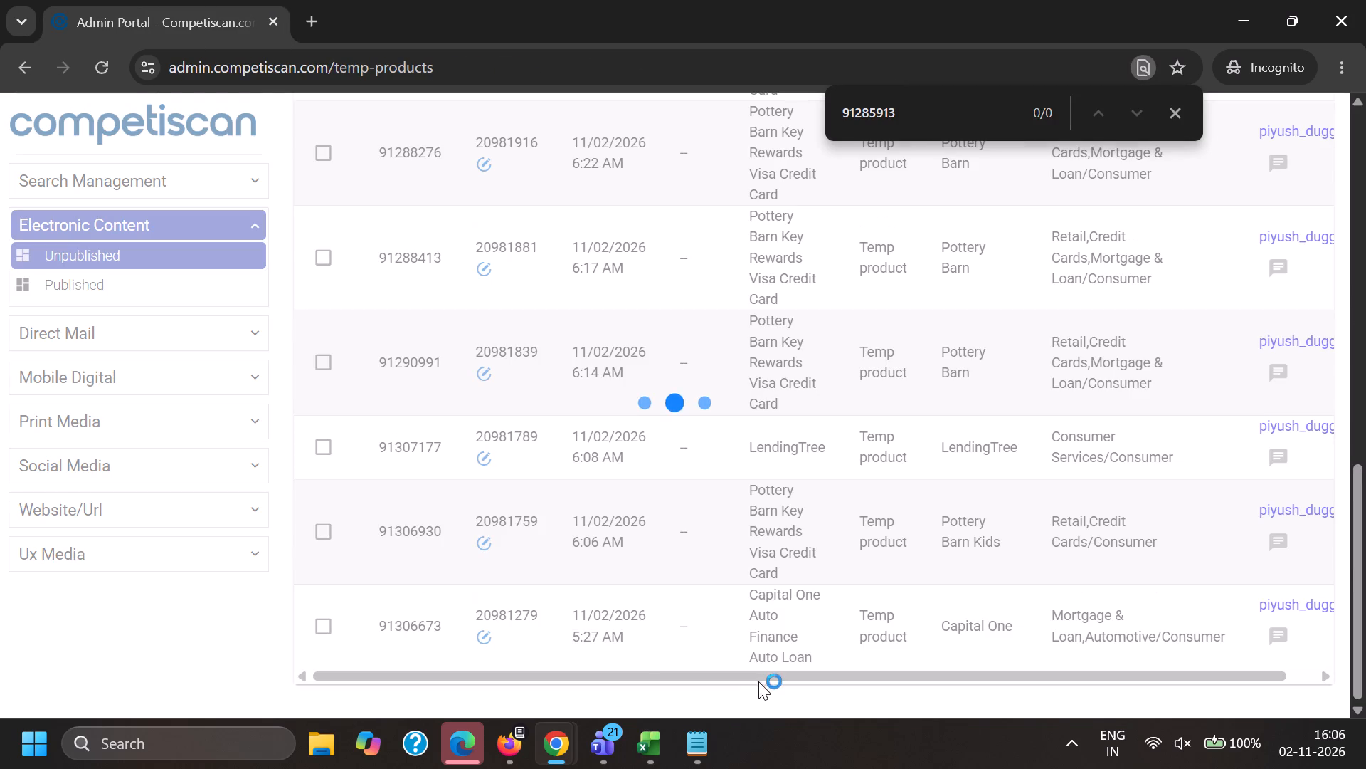
Switch to the Excel workbook and highlight the EM SENT cell of email 91298917 in yellow.
left_click(645, 755)
left_click(832, 690)
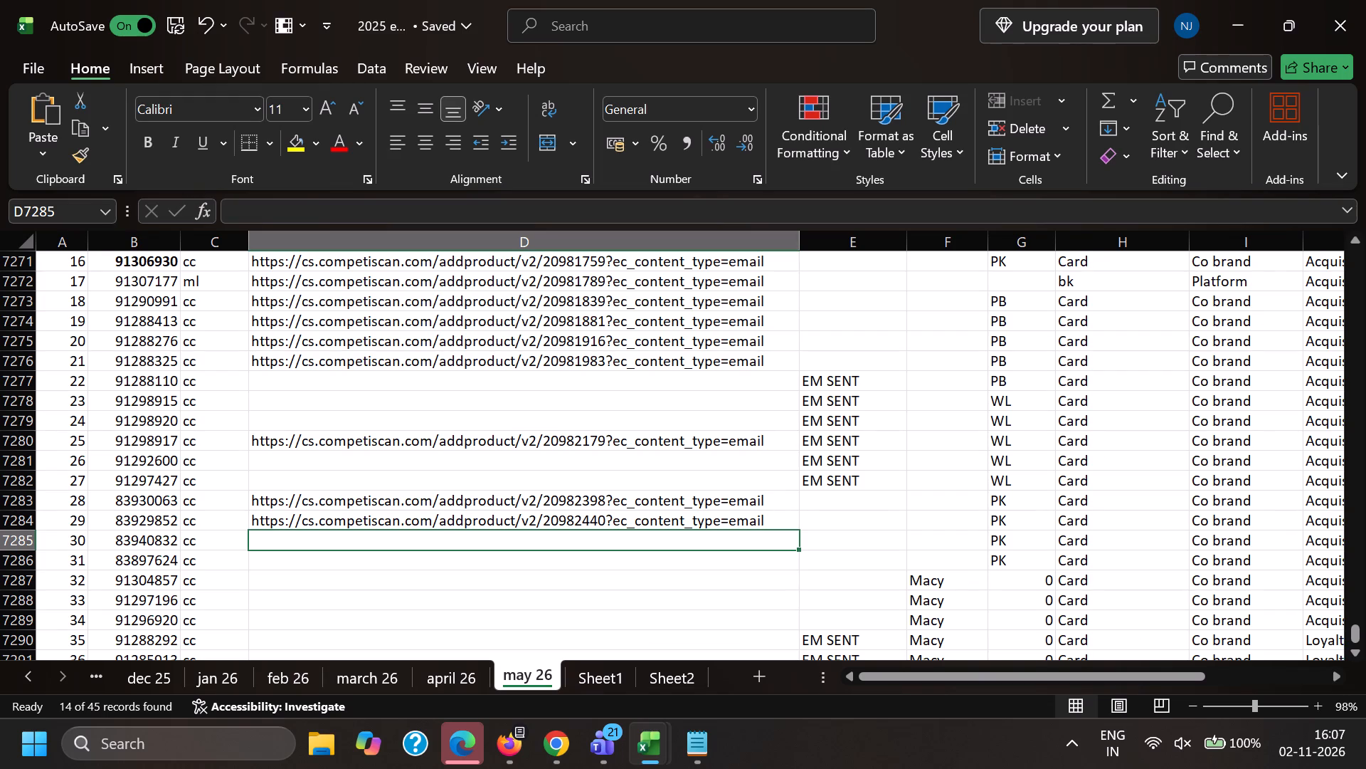
left_click(831, 448)
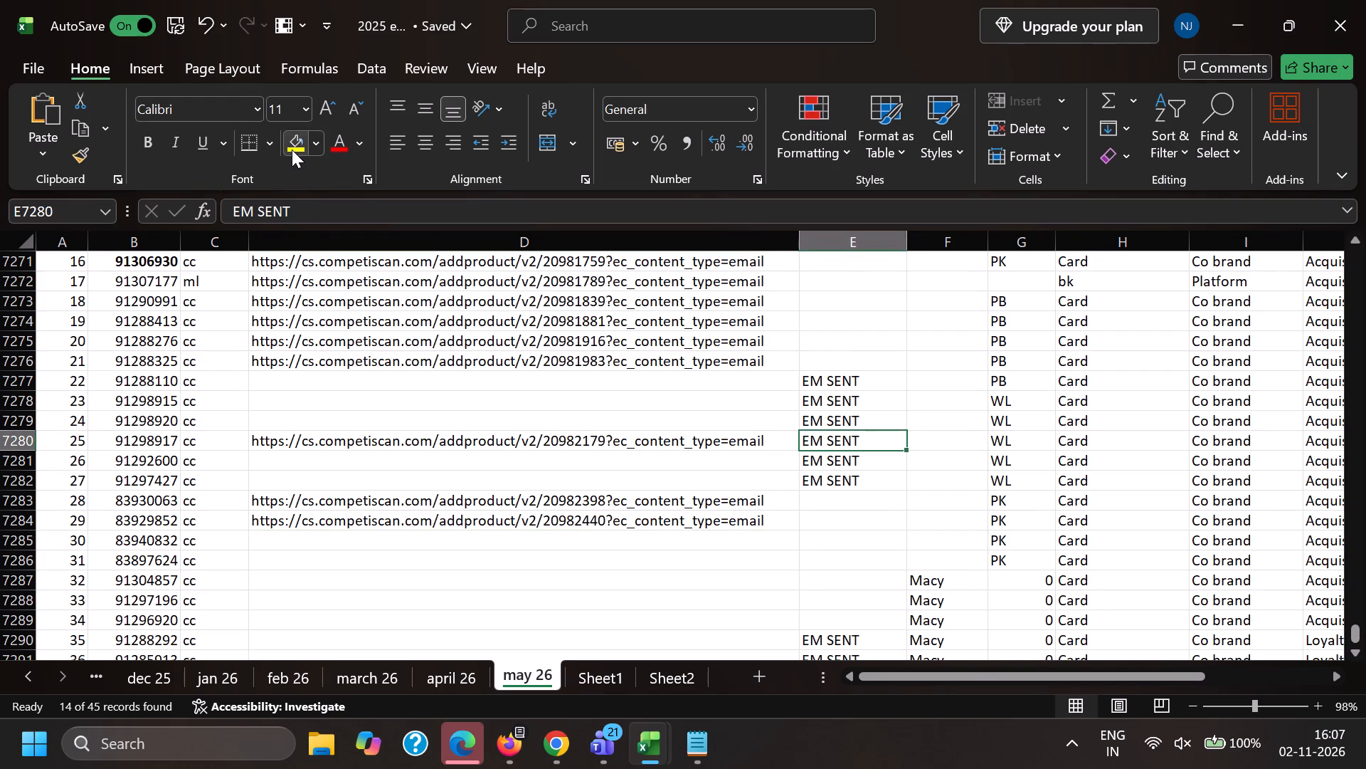
left_click(292, 144)
left_click(402, 468)
In the incognito Chrome window, open the edit pages of all ten listed unpublished products, from 83940832 up to 91273031.
key("alt+Tab")
scroll(488, 476, "down", 4)
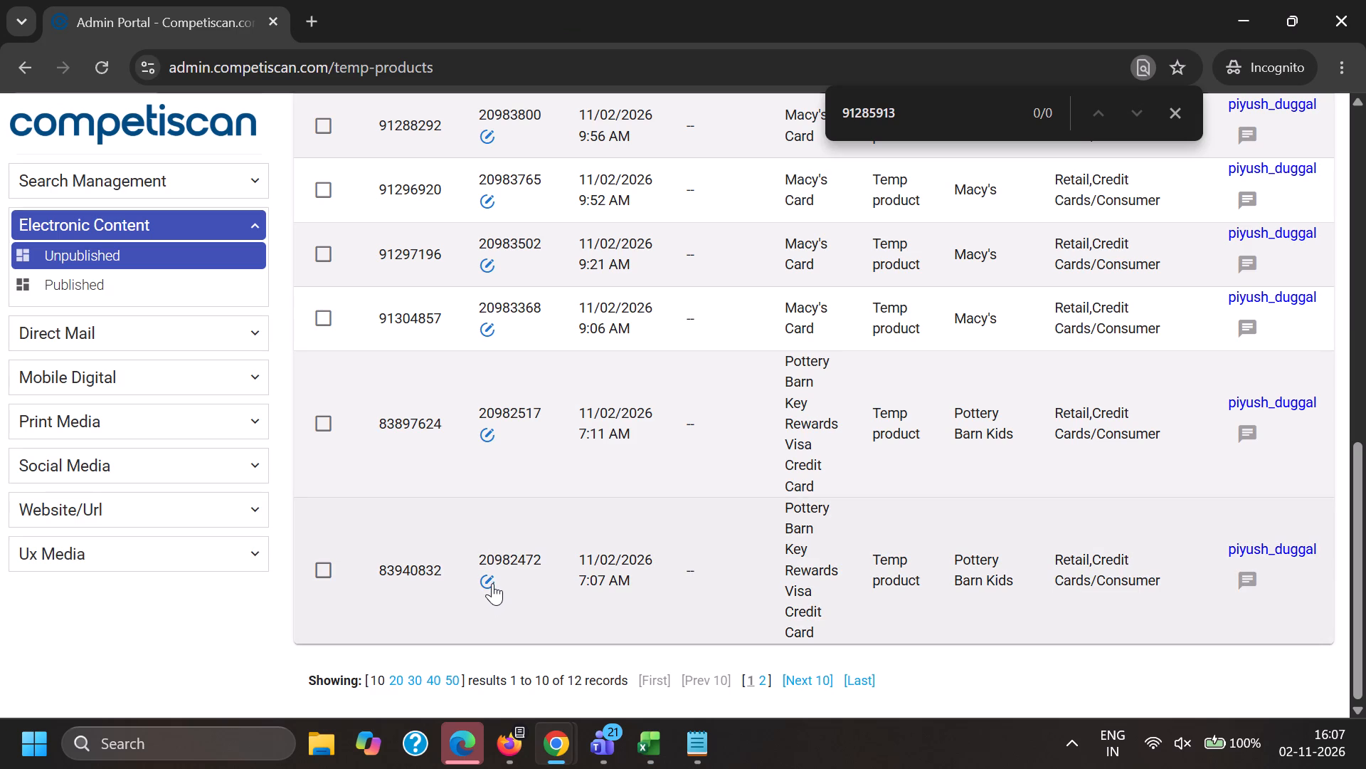
left_click(491, 580, "ctrl")
left_click(485, 430, "ctrl")
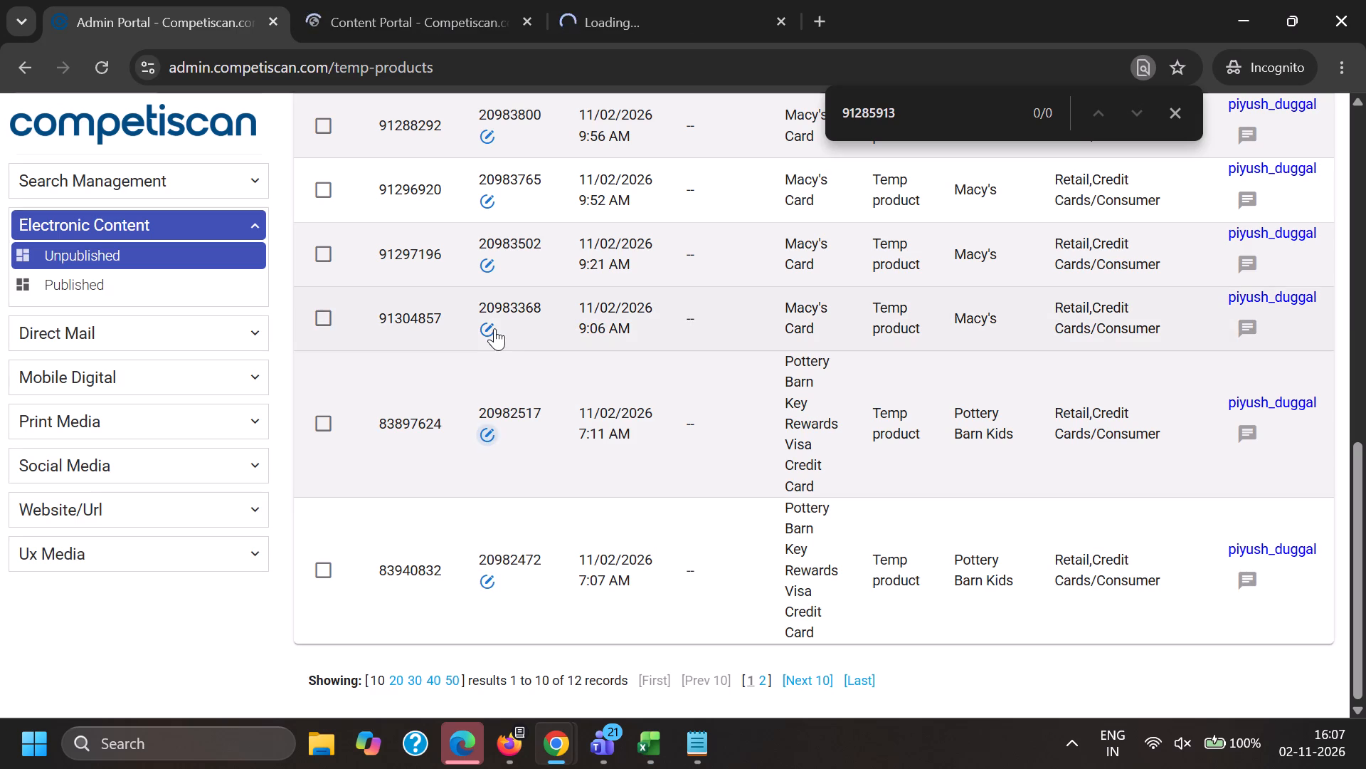
left_click(492, 328, "ctrl")
left_click(487, 262, "ctrl")
left_click(491, 202, "ctrl")
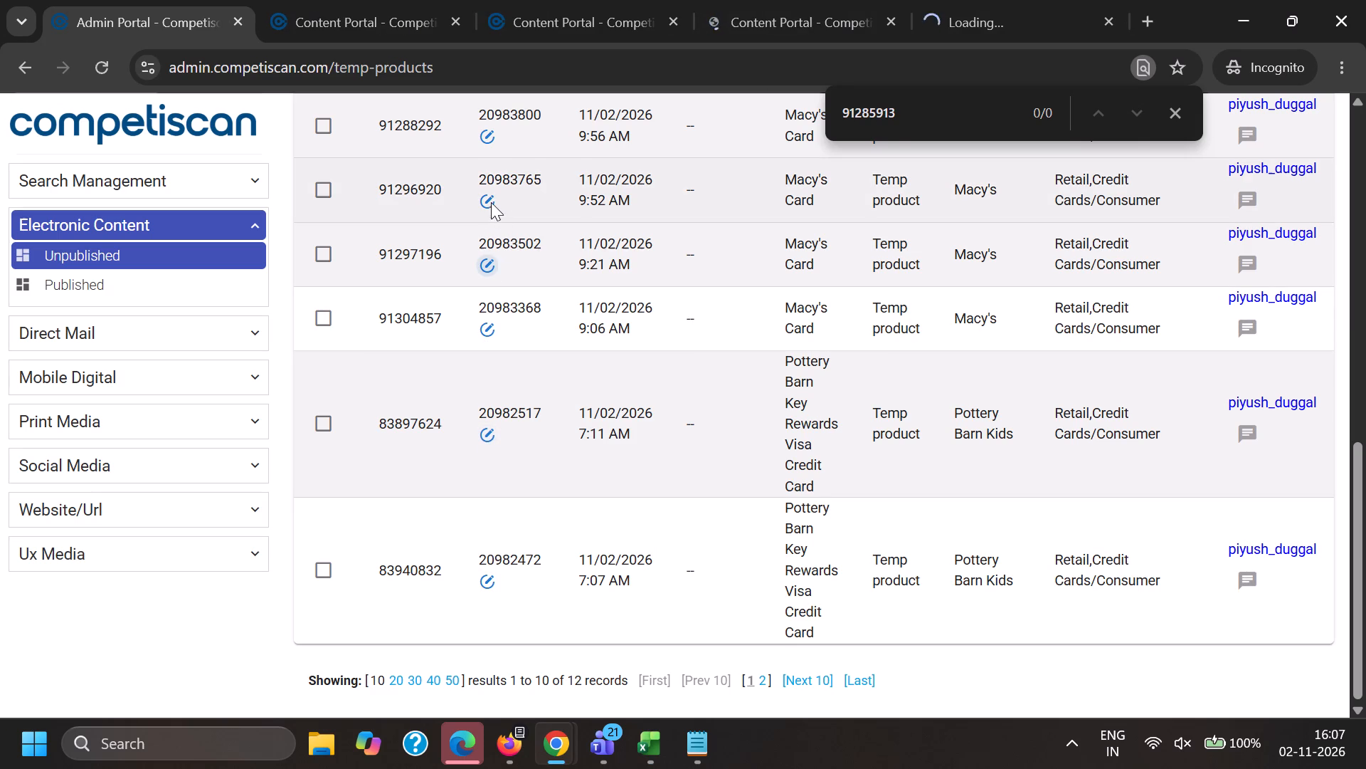
scroll(519, 414, "up", 3)
left_click(482, 456, "ctrl")
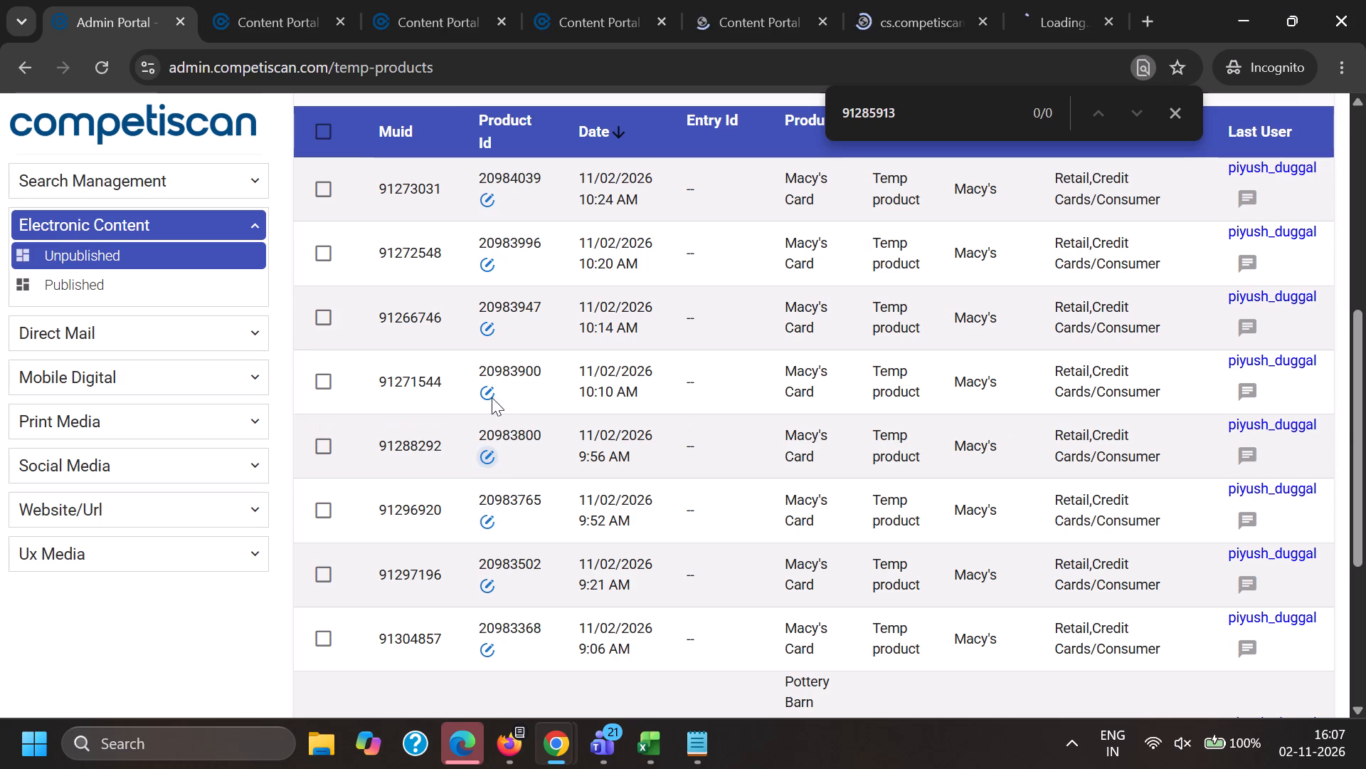
left_click(488, 391, "ctrl")
left_click(488, 330, "ctrl")
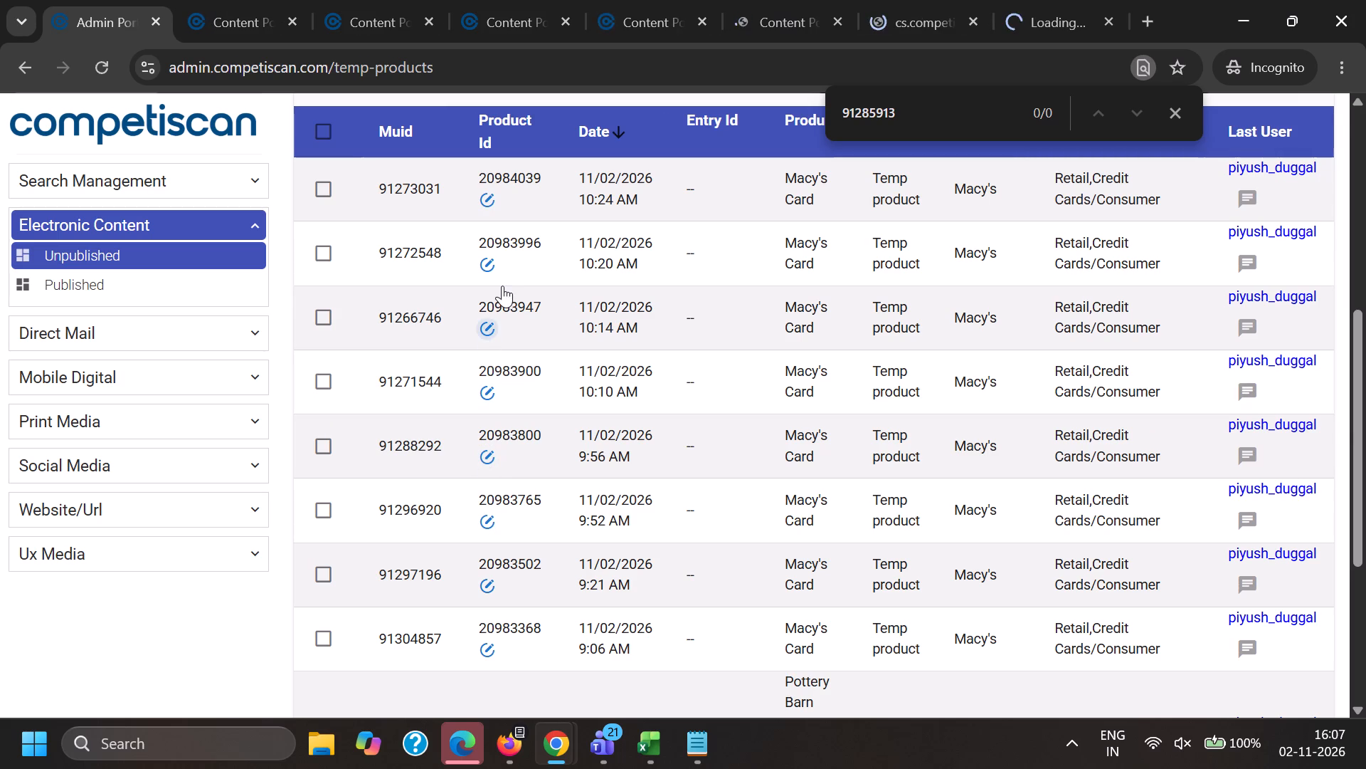
left_click(492, 262, "ctrl")
left_click(489, 199, "ctrl")
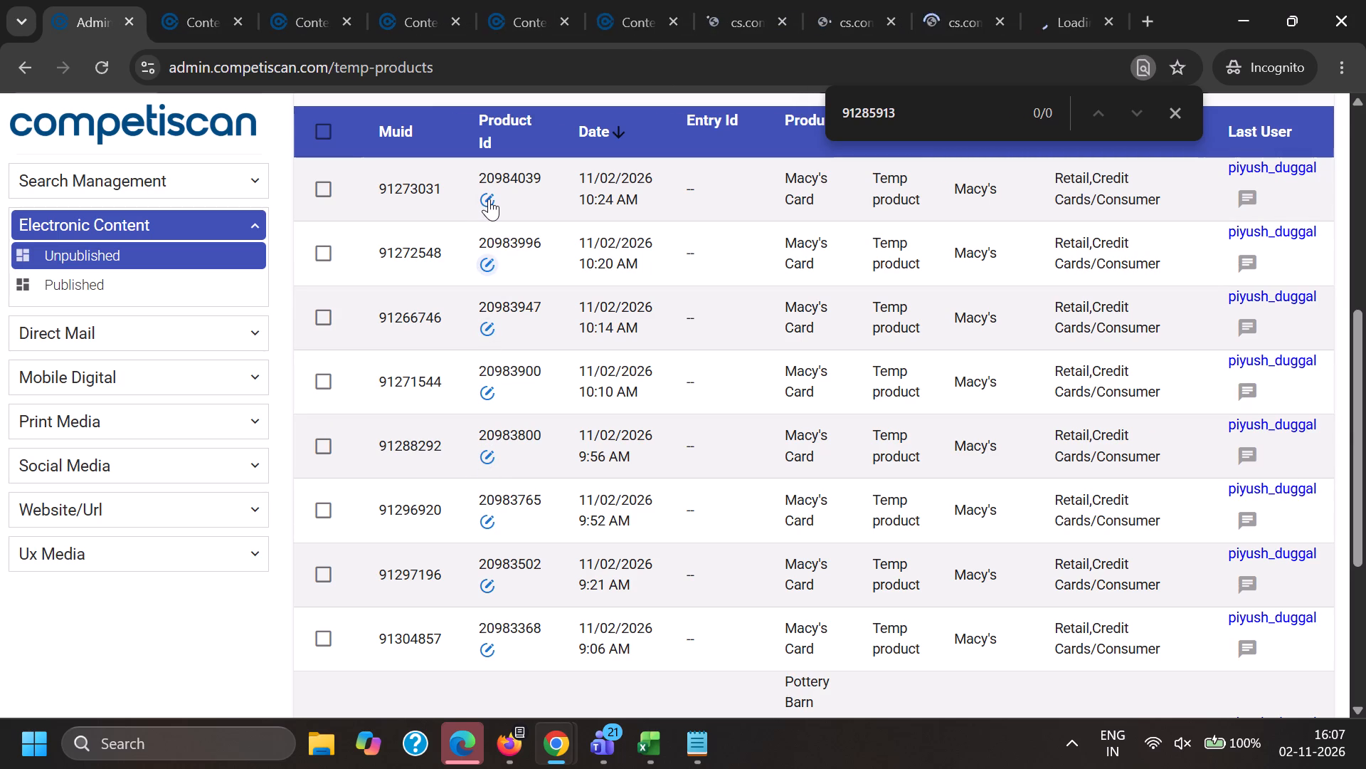
Copy product 20982472's page link into column D of the 83940832 row in Excel's may 26 sheet.
left_click(203, 0)
triple_click(266, 68)
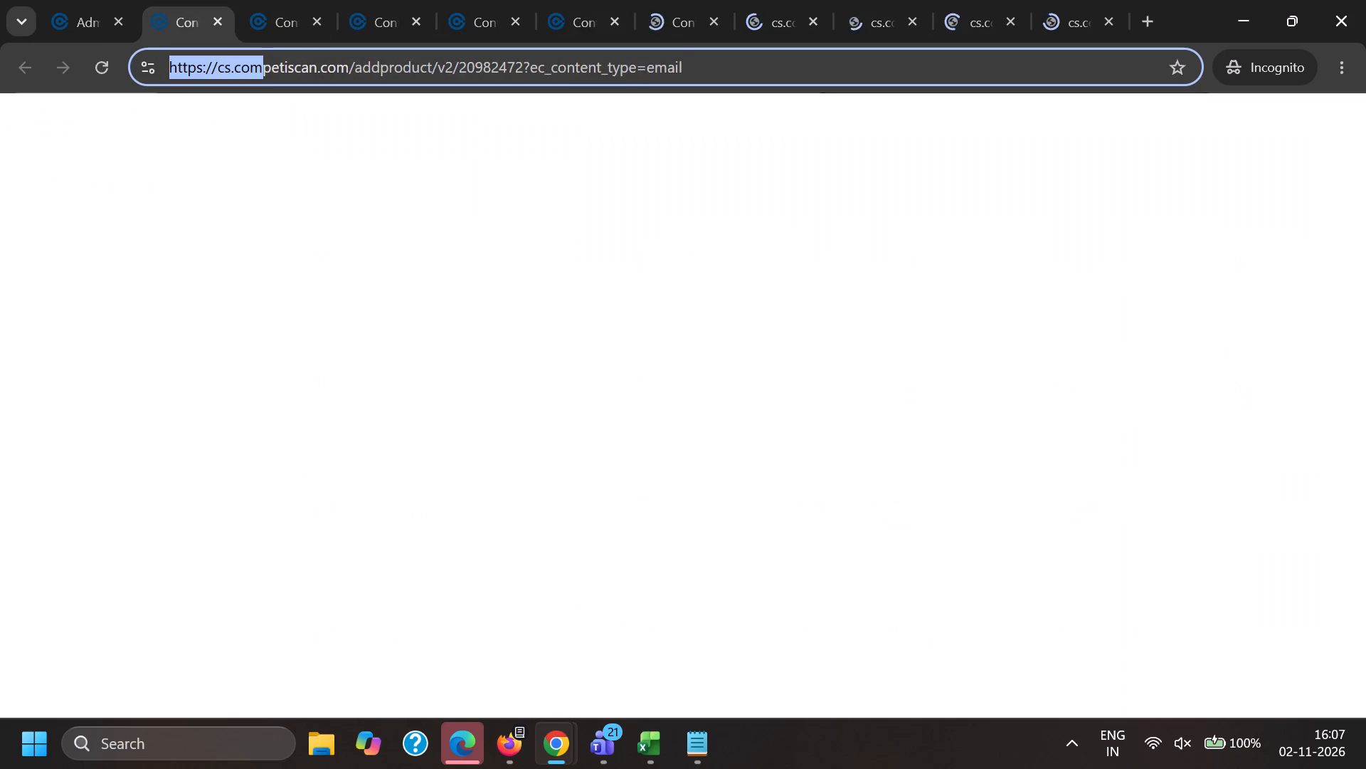
key("ctrl+a")
key("ctrl+c")
key("alt+Tab")
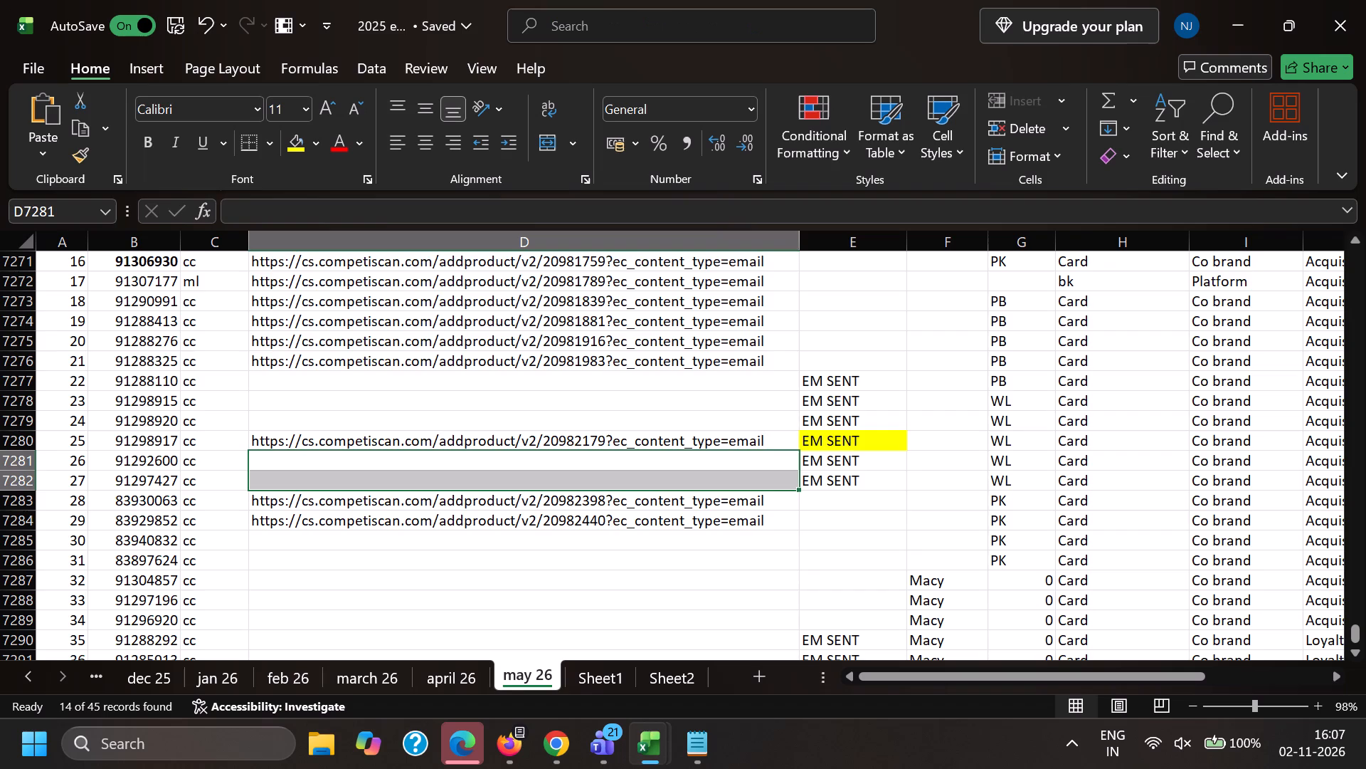
scroll(301, 518, "down", 2)
left_click(295, 425)
key("ctrl+v")
Copy product 20982517's page link from Chrome into column D of the 83897624 row in Excel.
left_click(303, 439)
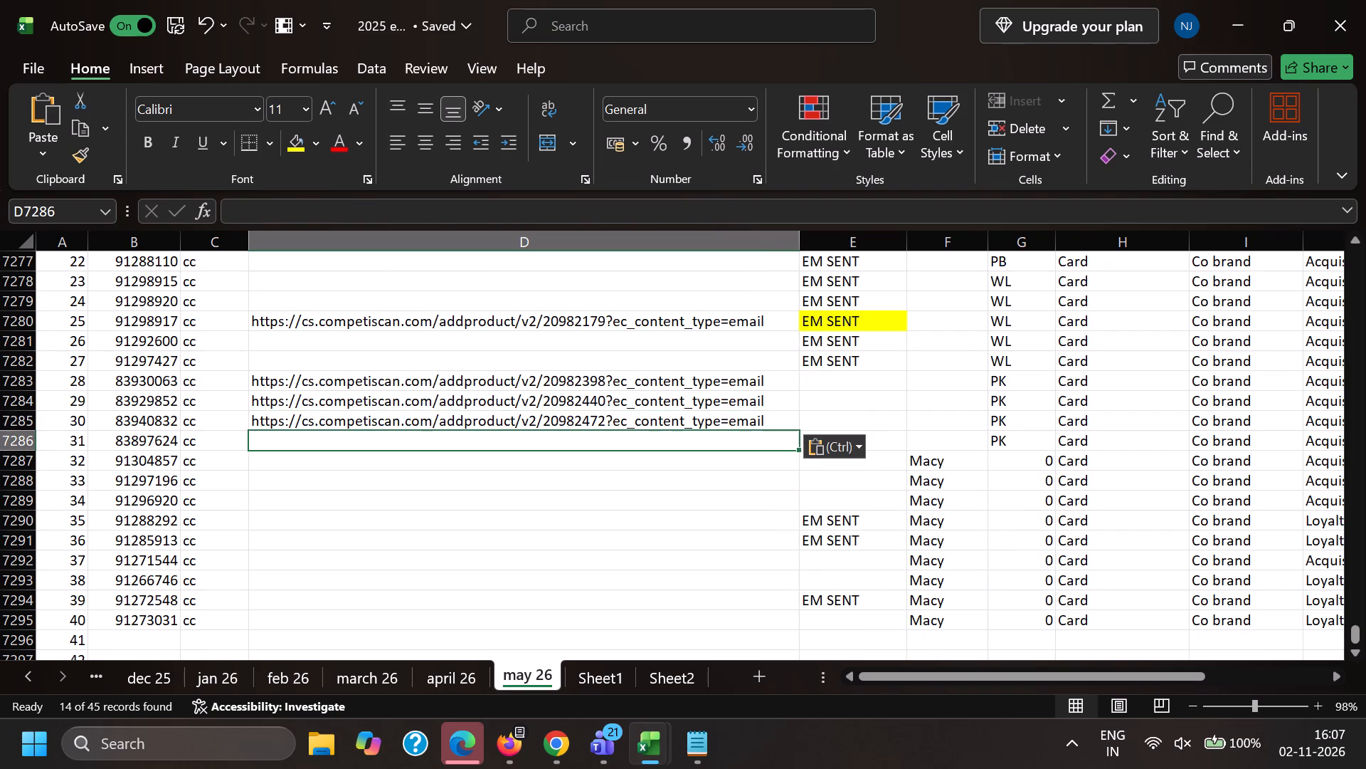
key("alt+Tab")
left_click(314, 0)
triple_click(317, 62)
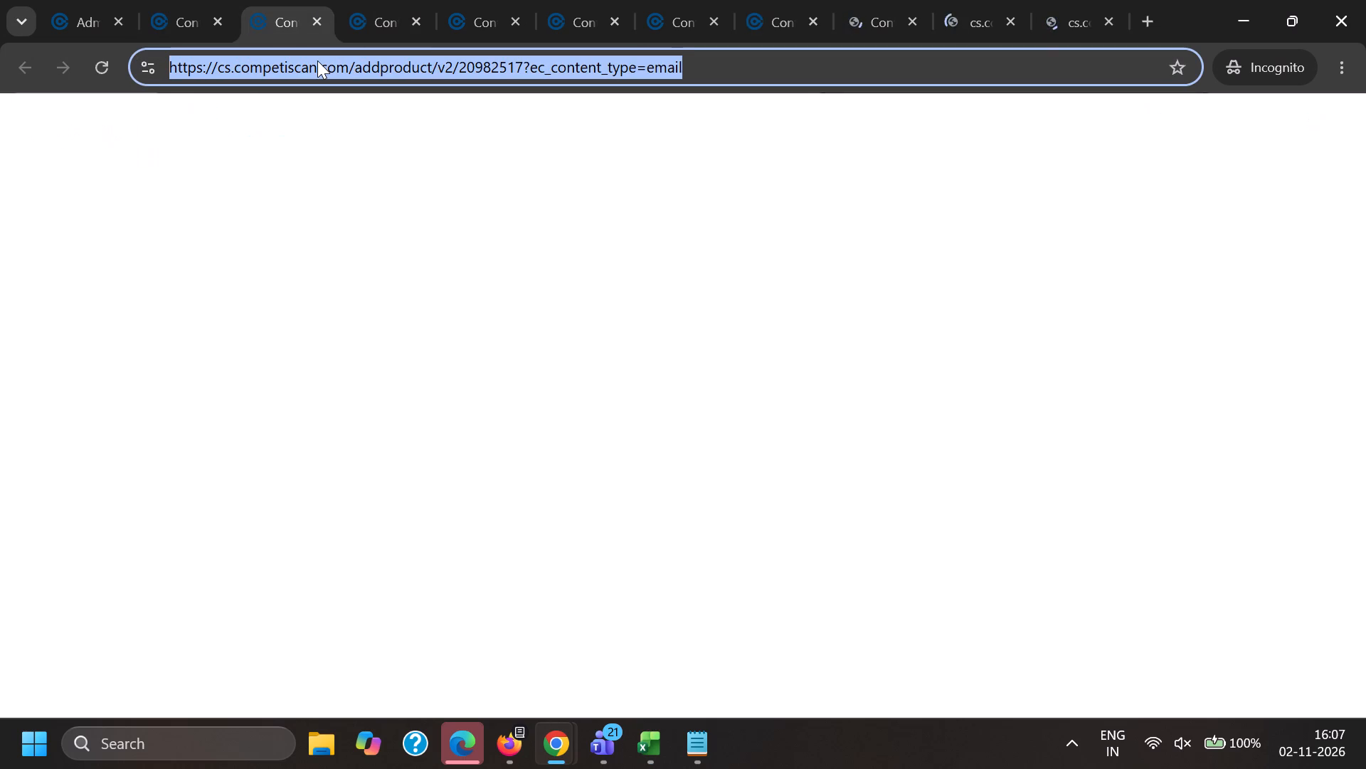
key("ctrl+c")
key("alt+Tab")
key("ctrl+v")
Copy product 20983368's page link from Chrome into column D of the 91304857 row in Excel.
left_click(329, 461)
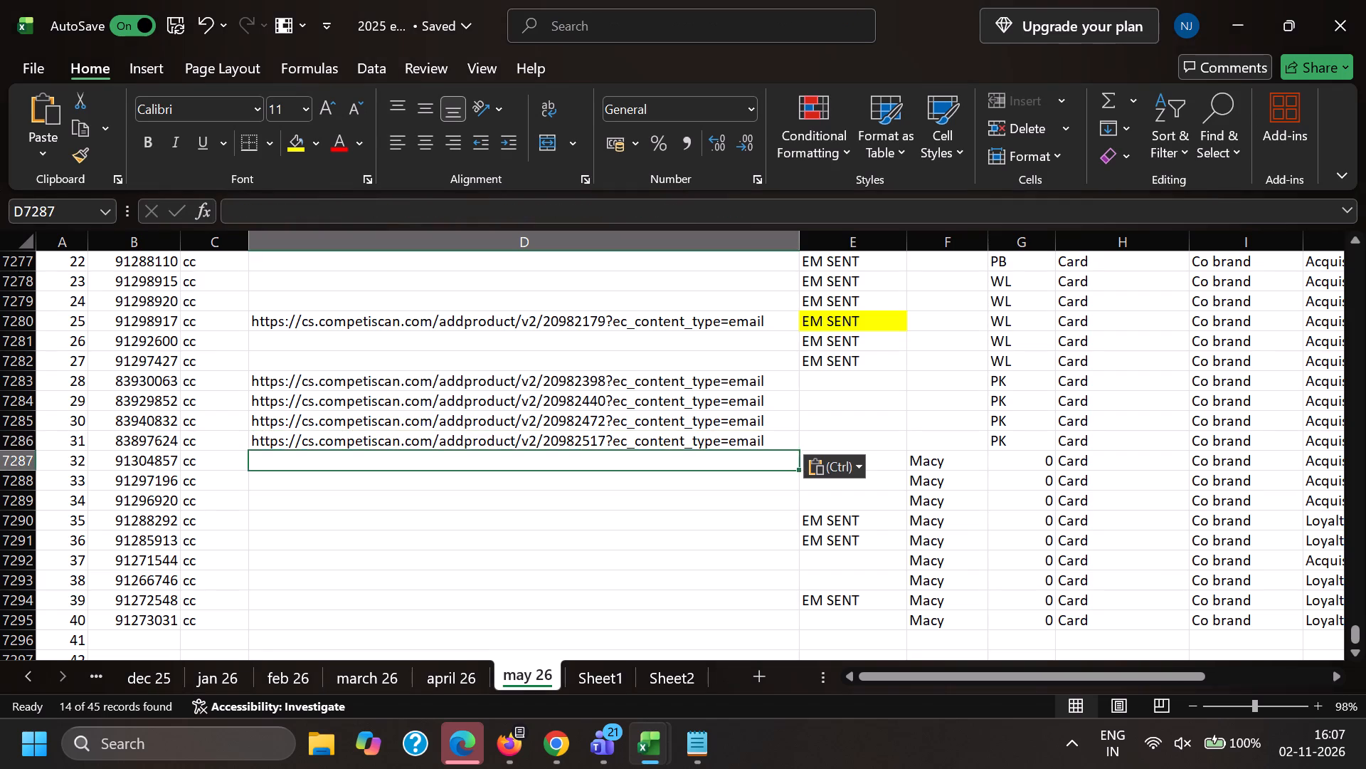
key("alt+Tab")
left_click(393, 0)
triple_click(392, 63)
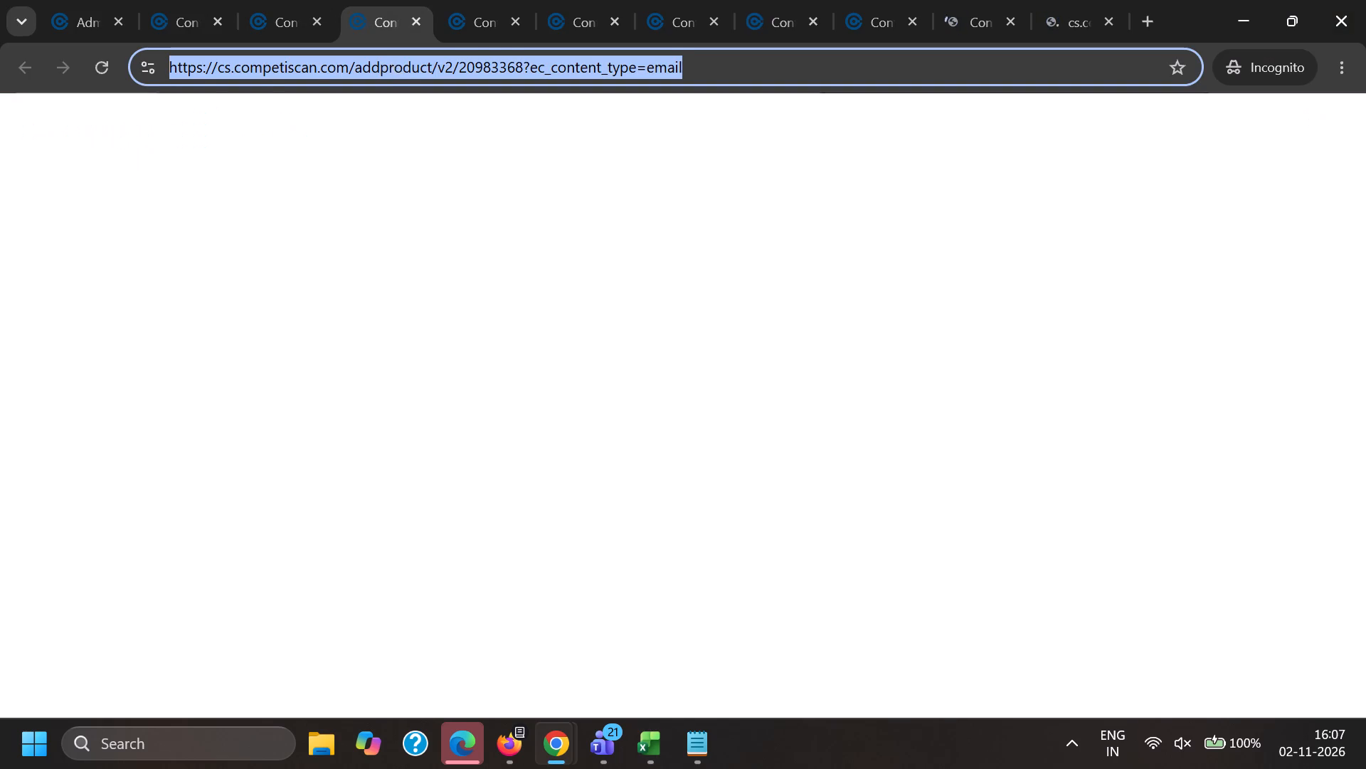
key("ctrl+c")
key("alt+Tab")
key("ctrl+v")
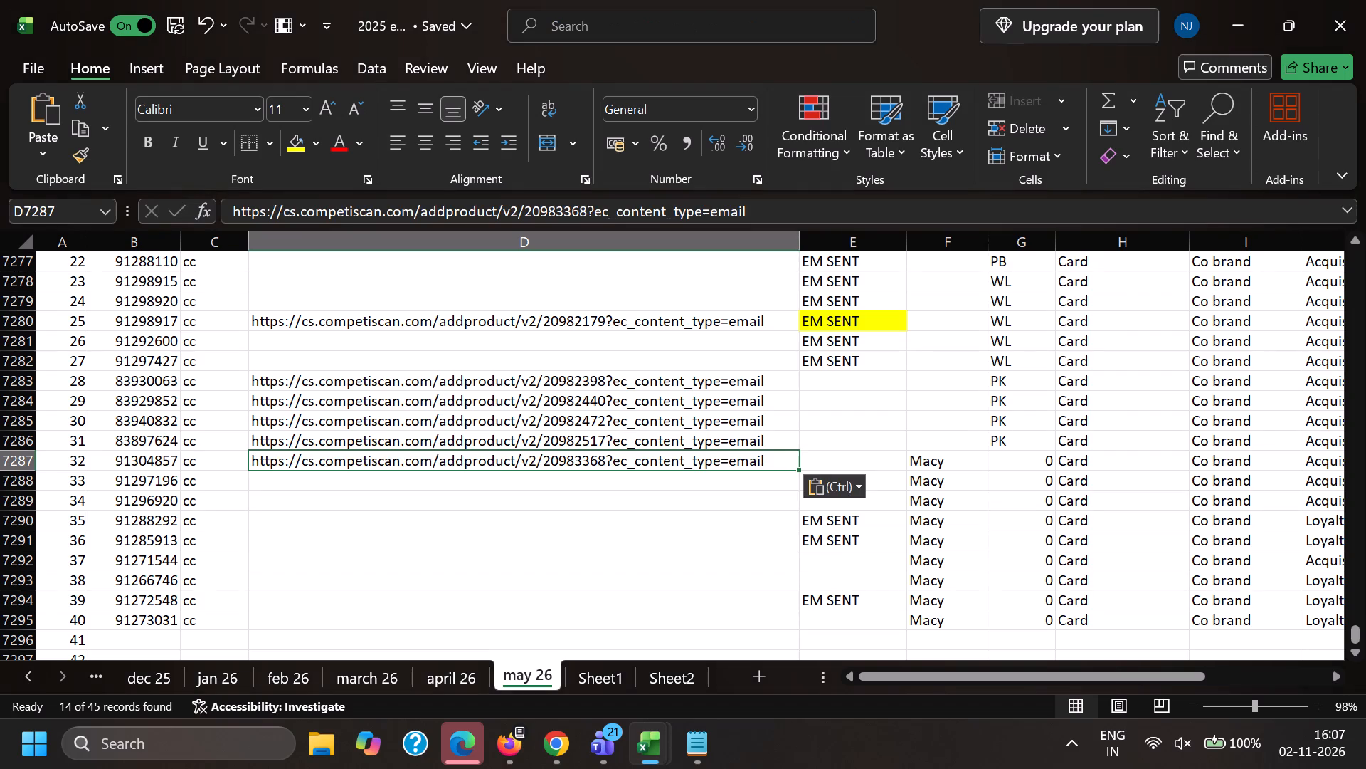
Copy product 20983502's page link from Chrome into column D of the 91297196 row in Excel.
left_click(485, 483)
key("alt+Tab")
left_click(476, 0)
left_click(504, 87)
triple_click(504, 80)
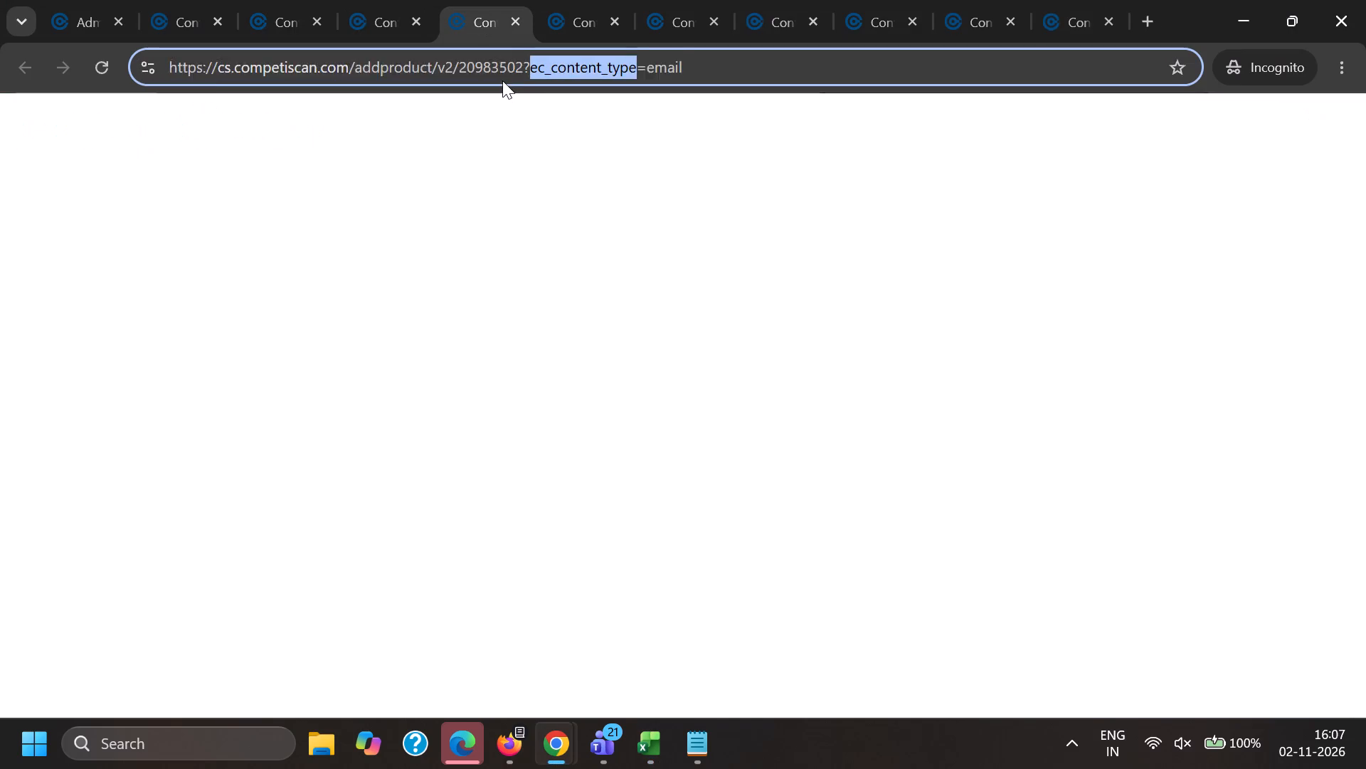
key("ctrl+c")
key("ctrl+s")
key("ctrl+a")
key("ctrl+c")
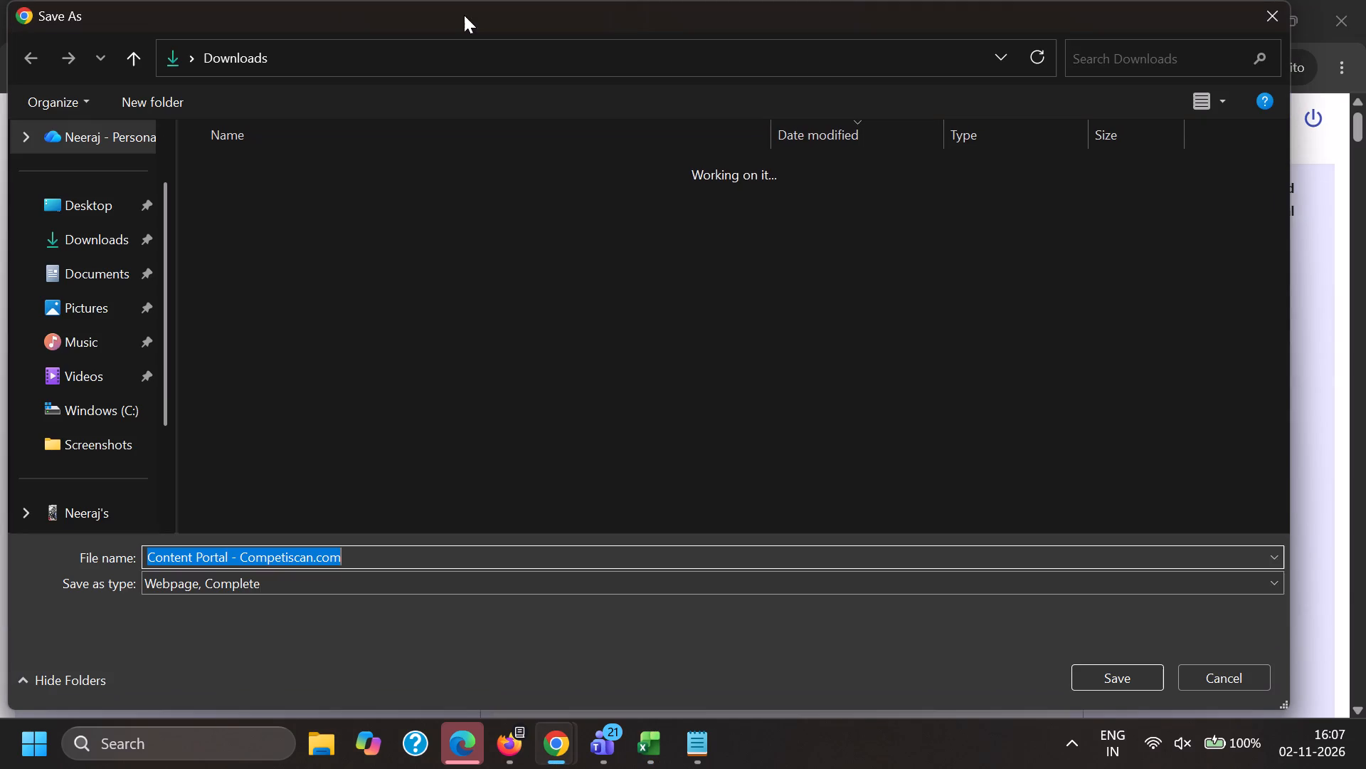
left_click(1198, 669)
key("ctrl+c")
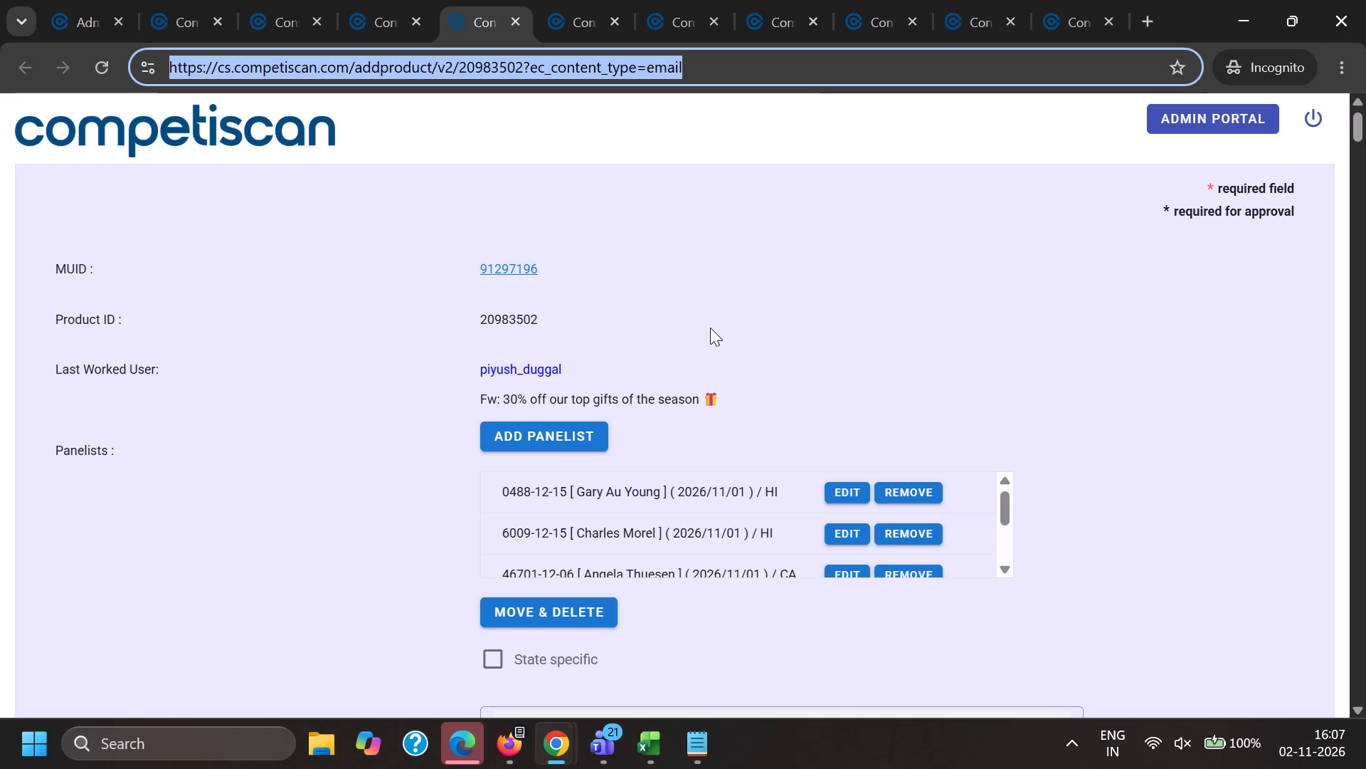
key("alt+Tab")
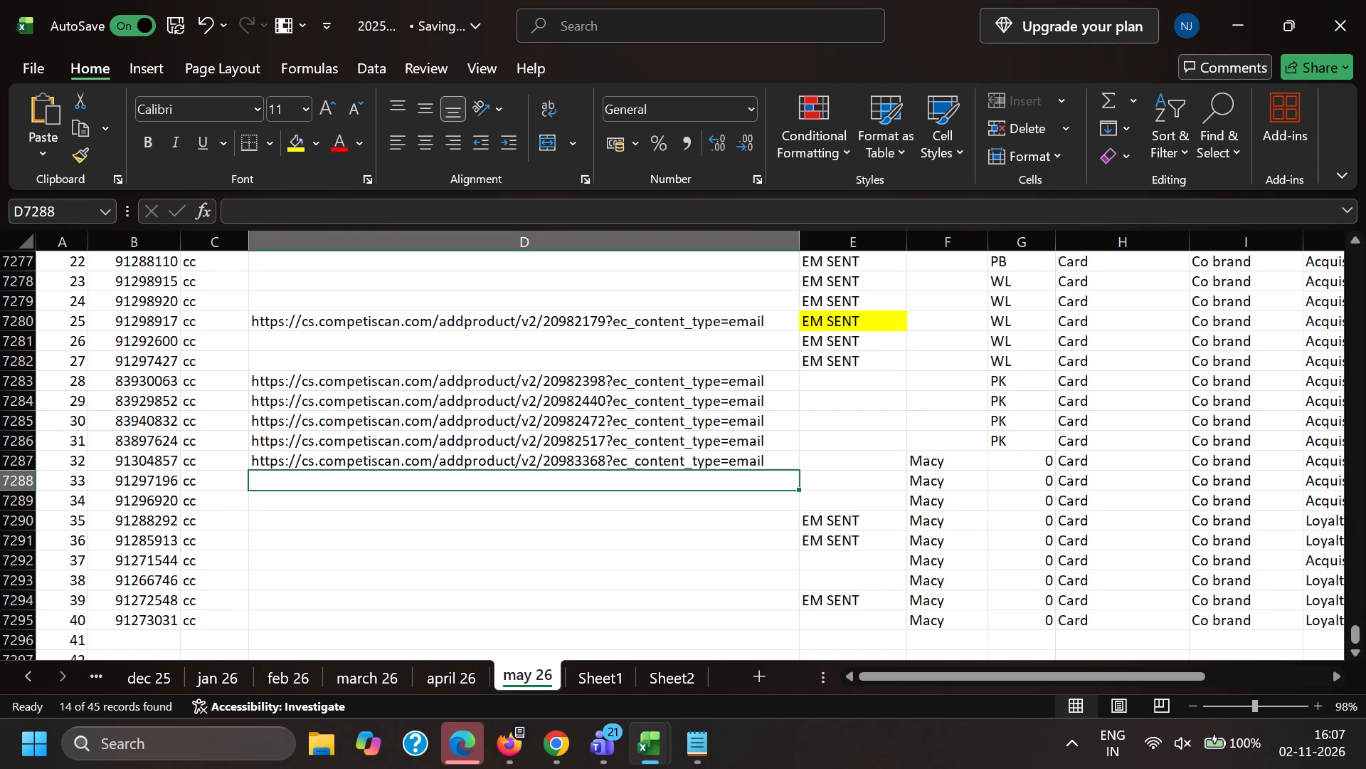
left_click(275, 502)
key("ctrl+v")
left_click(286, 529)
key("alt+Tab")
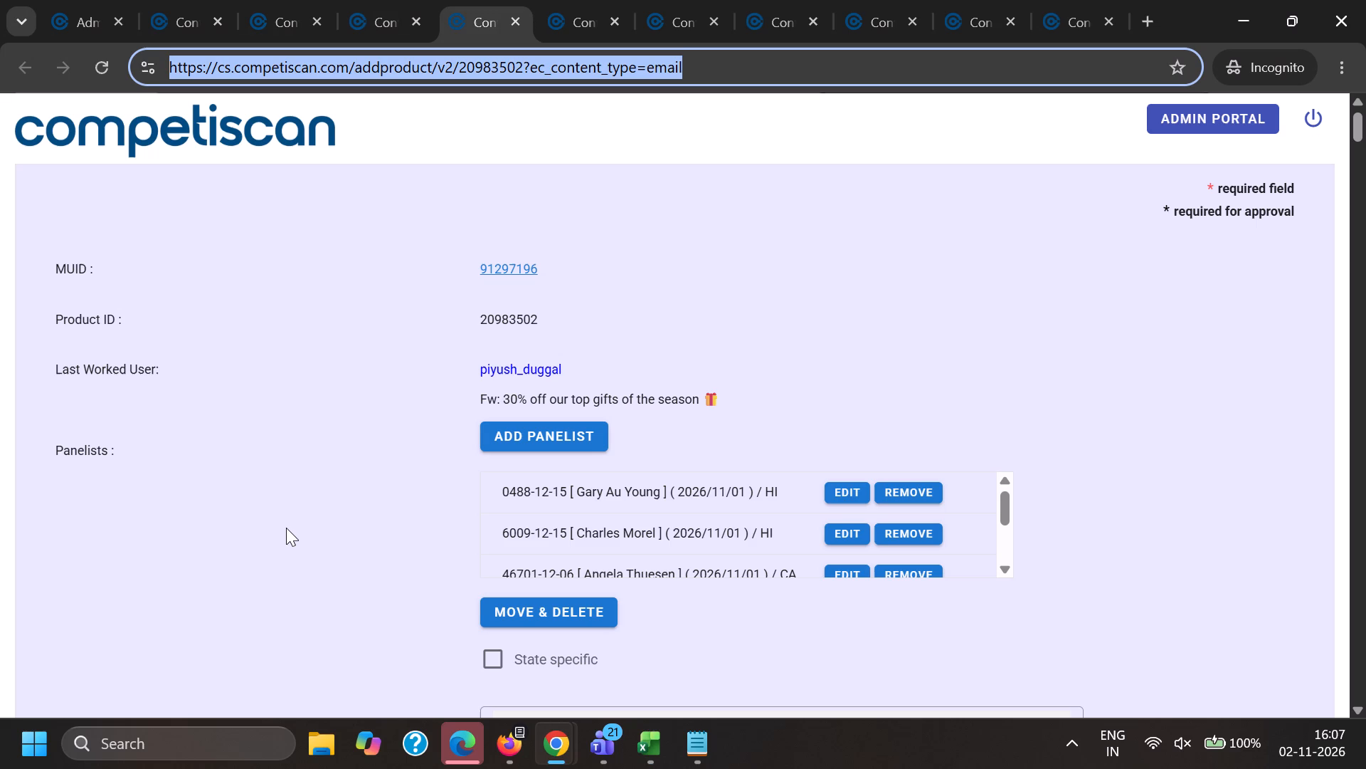
key("alt+Tab")
left_click(290, 483)
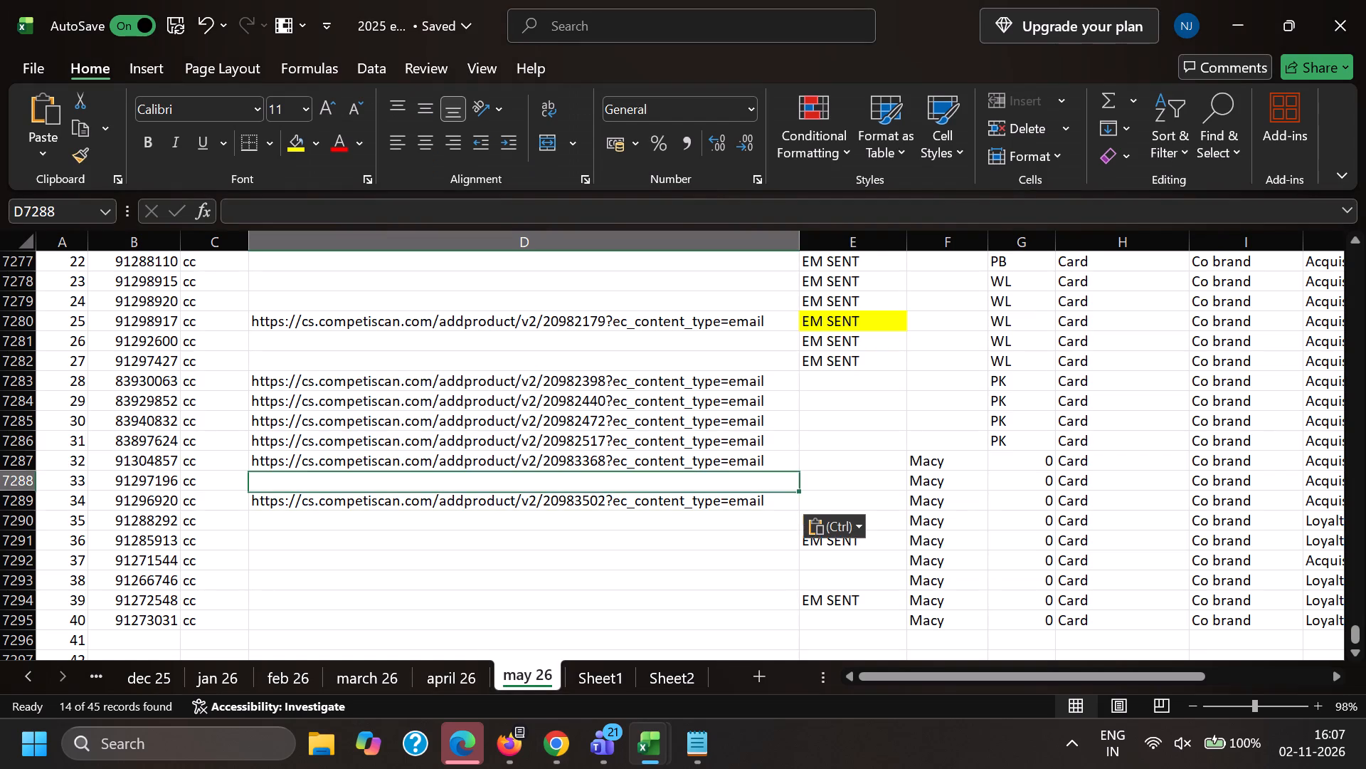
key("ctrl+v")
Copy product 20983765's page link from Chrome into column D of the 91296920 row in Excel.
left_click(324, 503)
key("alt+Tab")
left_click_drag(562, 0, 562, 10)
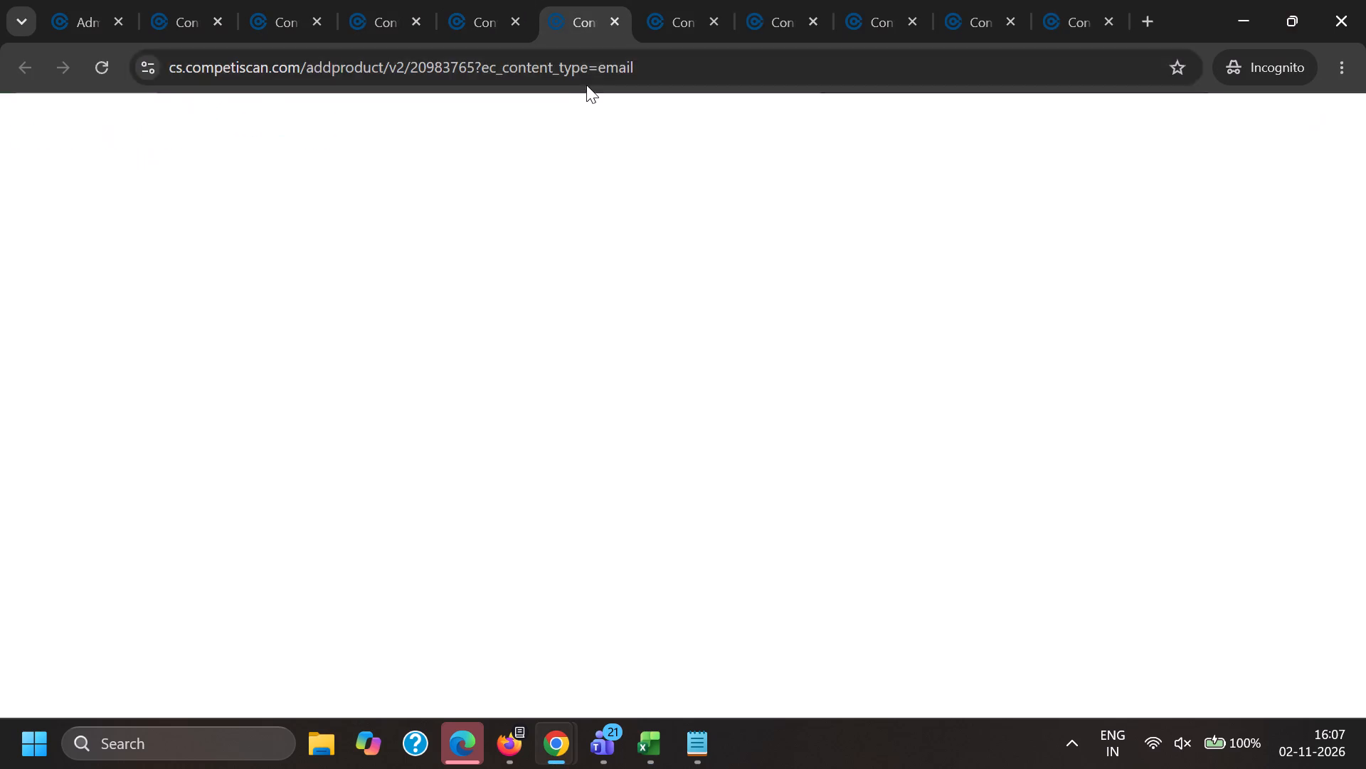
triple_click(586, 83)
key("ctrl+c")
key("alt+Tab")
key("ctrl+v")
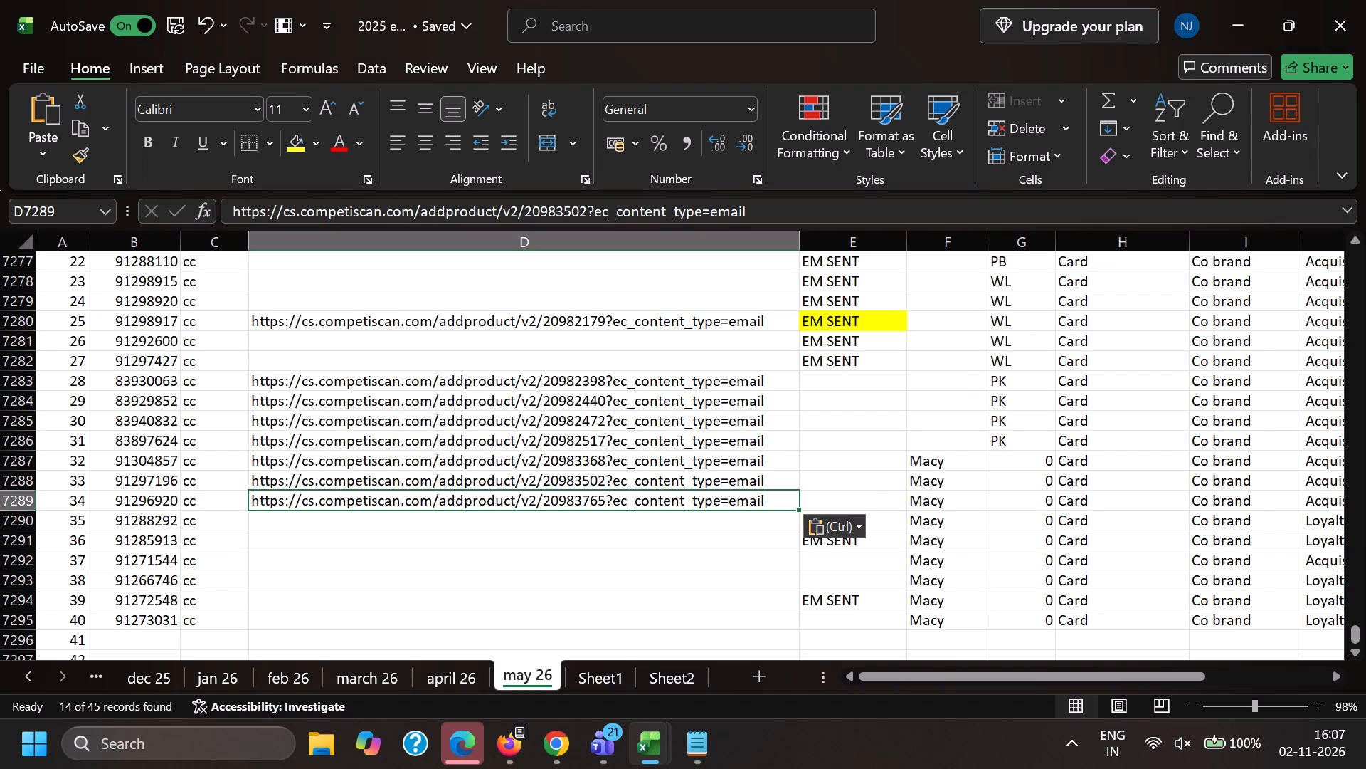
Copy product 20983800's page link from Chrome into column D of the 91288292 row in Excel.
left_click(443, 524)
key("alt+Tab")
left_click_drag(667, 0, 667, 6)
left_click(681, 65)
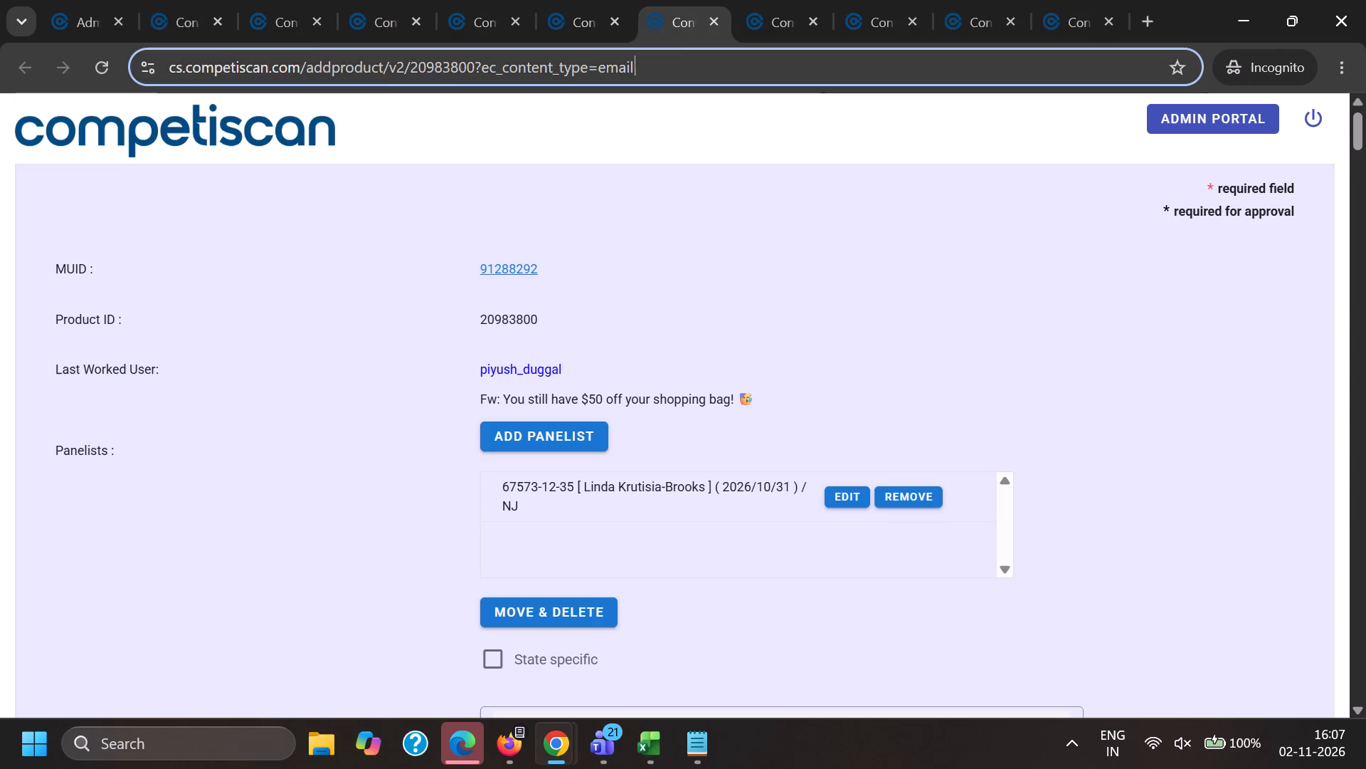
double_click(680, 69)
key("ctrl+c")
key("alt+Tab")
key("ctrl+v")
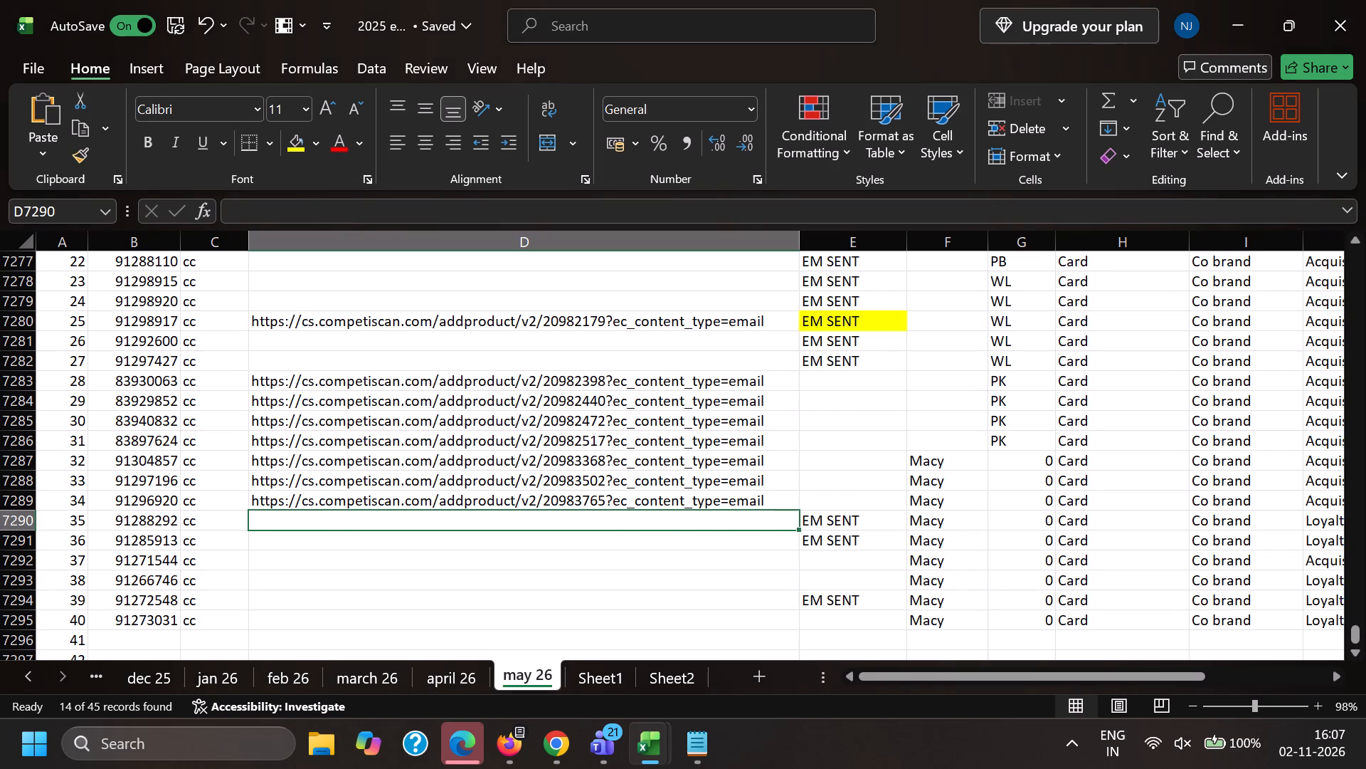
Copy product 20983900's page link from Chrome into column D of the 91271544 row, leaving the 91285913 row empty.
left_click(346, 540)
key("alt+Tab")
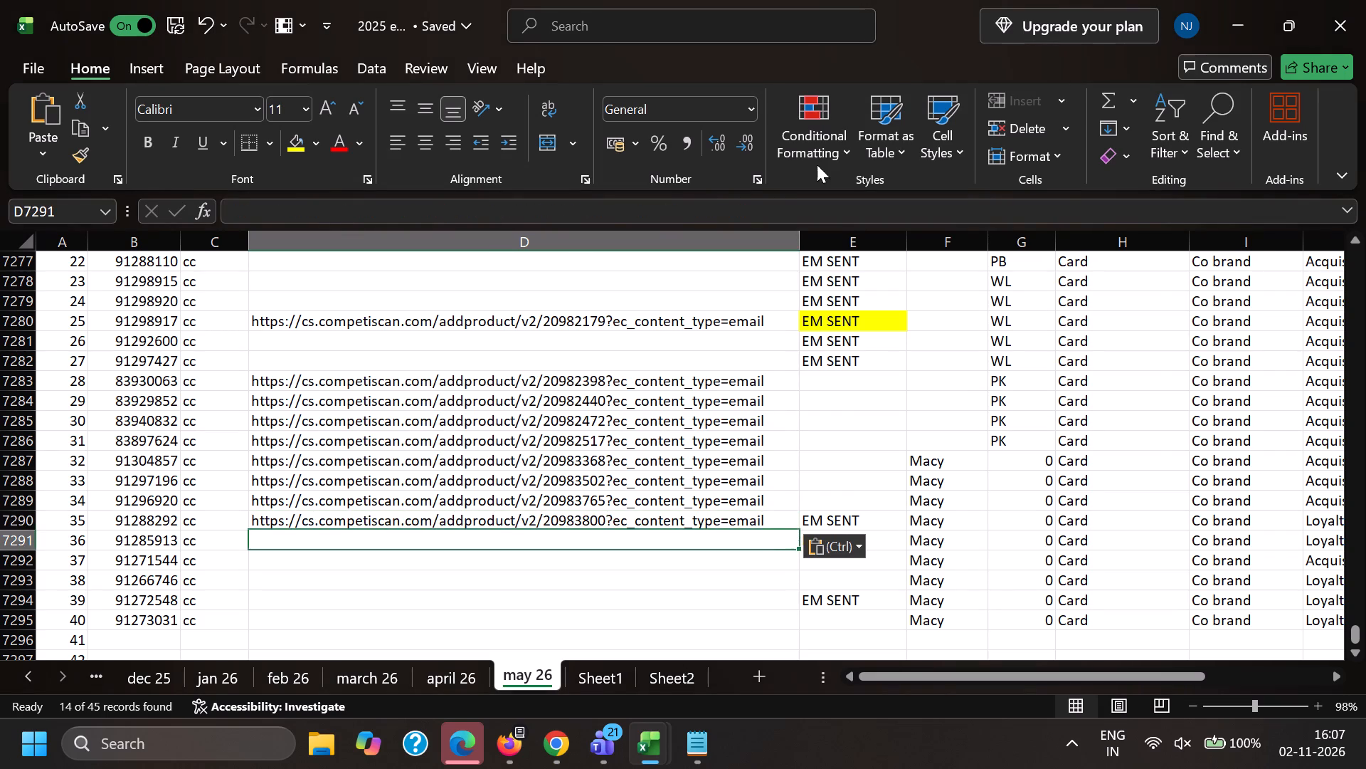
left_click(790, 0)
double_click(793, 66)
left_click(792, 70)
key("ctrl+c")
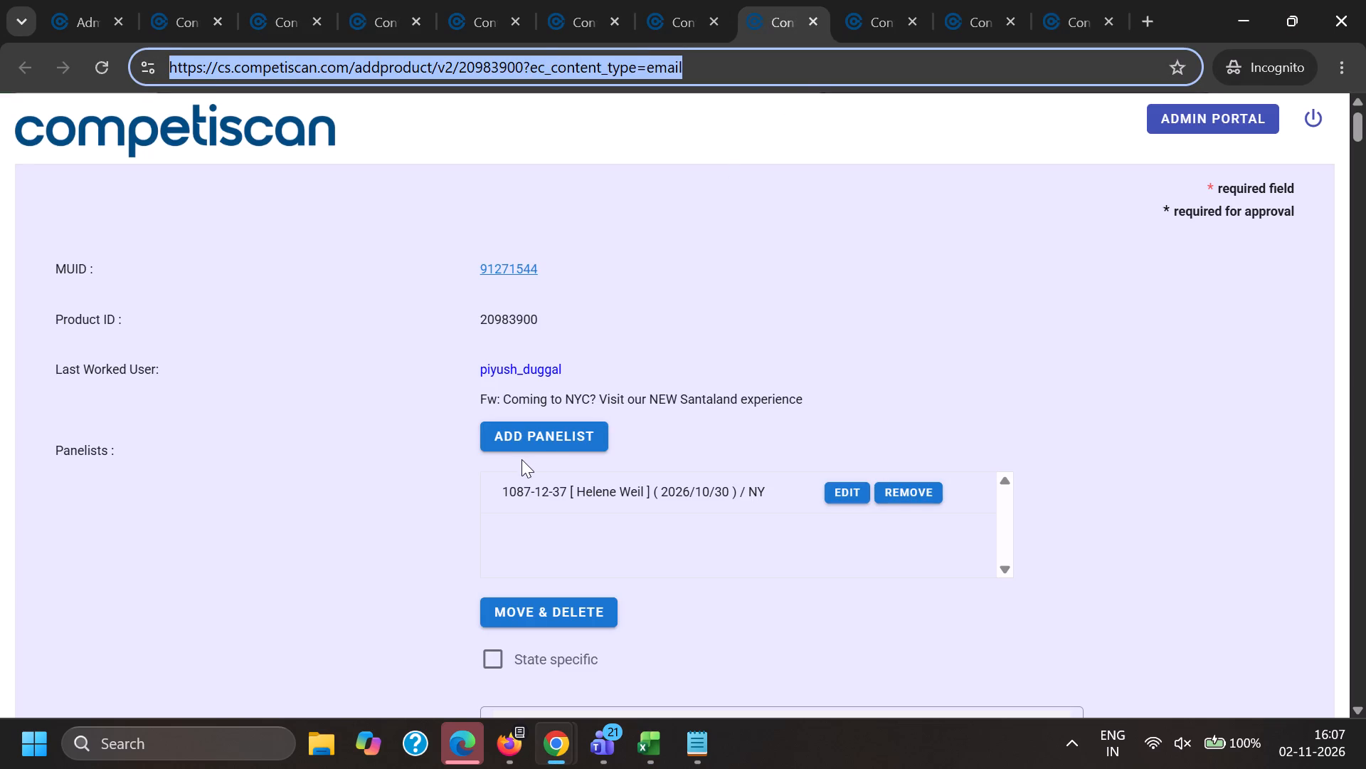
key("alt+Tab")
left_click(513, 558)
key("ctrl+v")
Close product 20983800's page in Chrome and copy product 20983947's page link into column D of the 91266746 row in Excel.
left_click(495, 580)
key("alt+Tab")
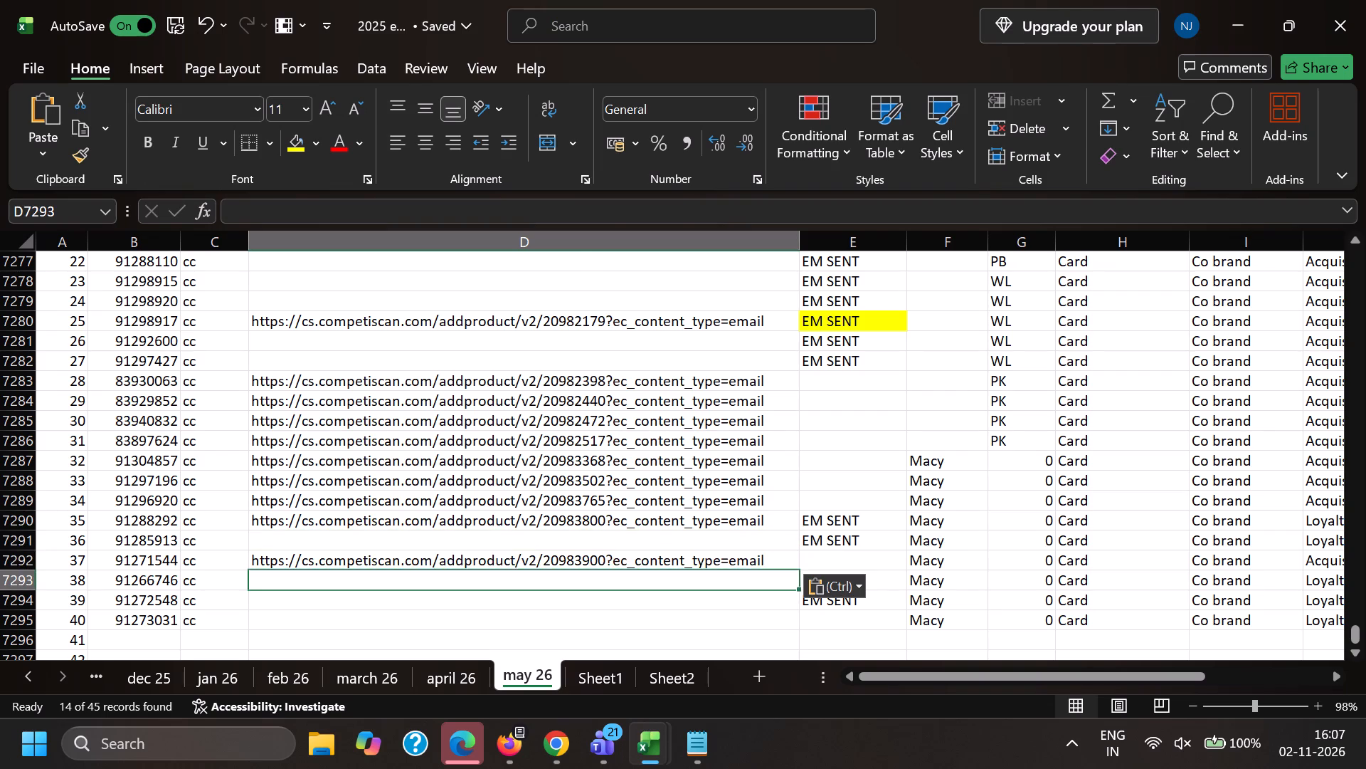
left_click(693, 0)
left_click(706, 24)
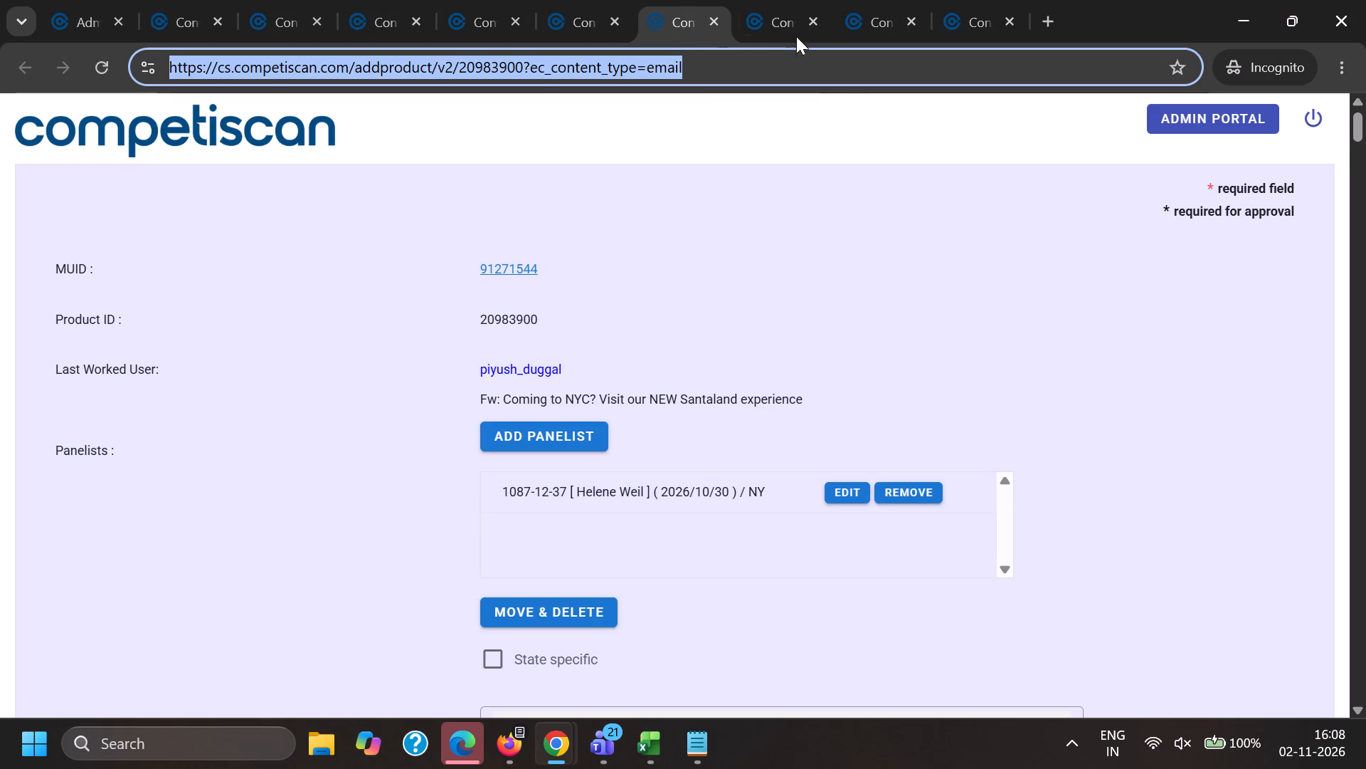
left_click(783, 0)
triple_click(779, 80)
key("ctrl+c")
key("alt+Tab")
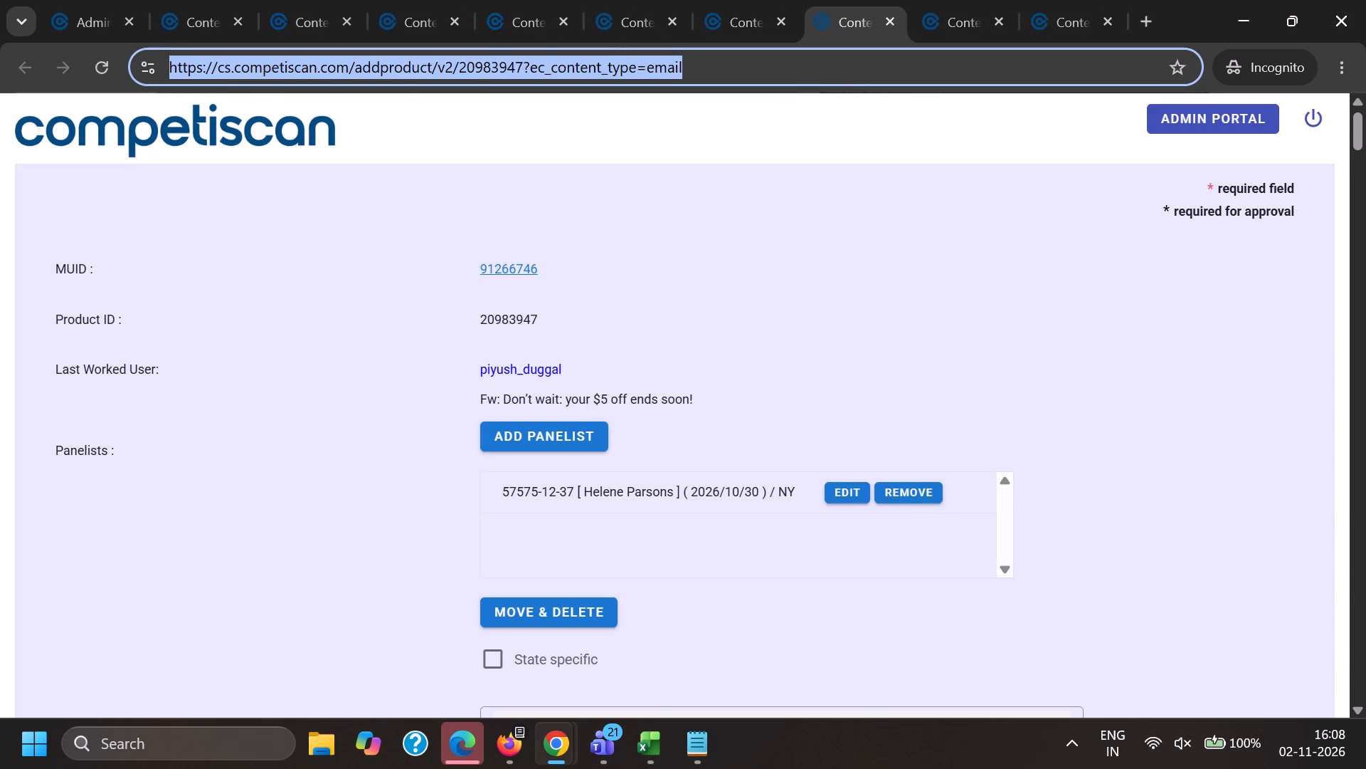
key("ctrl+v")
Copy product 20983996's page link from Chrome into column D of the 91272548 row in Excel.
scroll(349, 559, "down", 1)
left_click(316, 538)
key("alt+Tab")
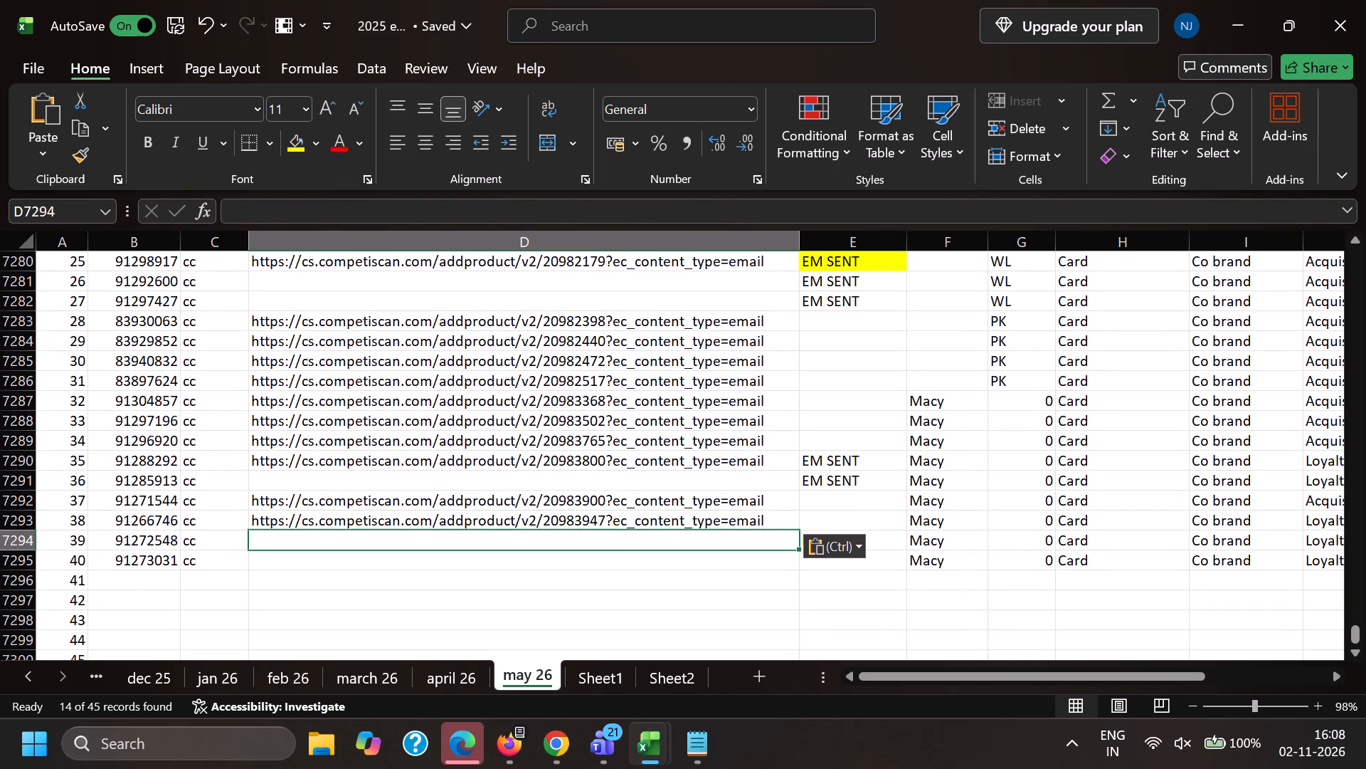
left_click(955, 0)
left_click_drag(961, 63, 961, 72)
double_click(961, 71)
key("ctrl+c")
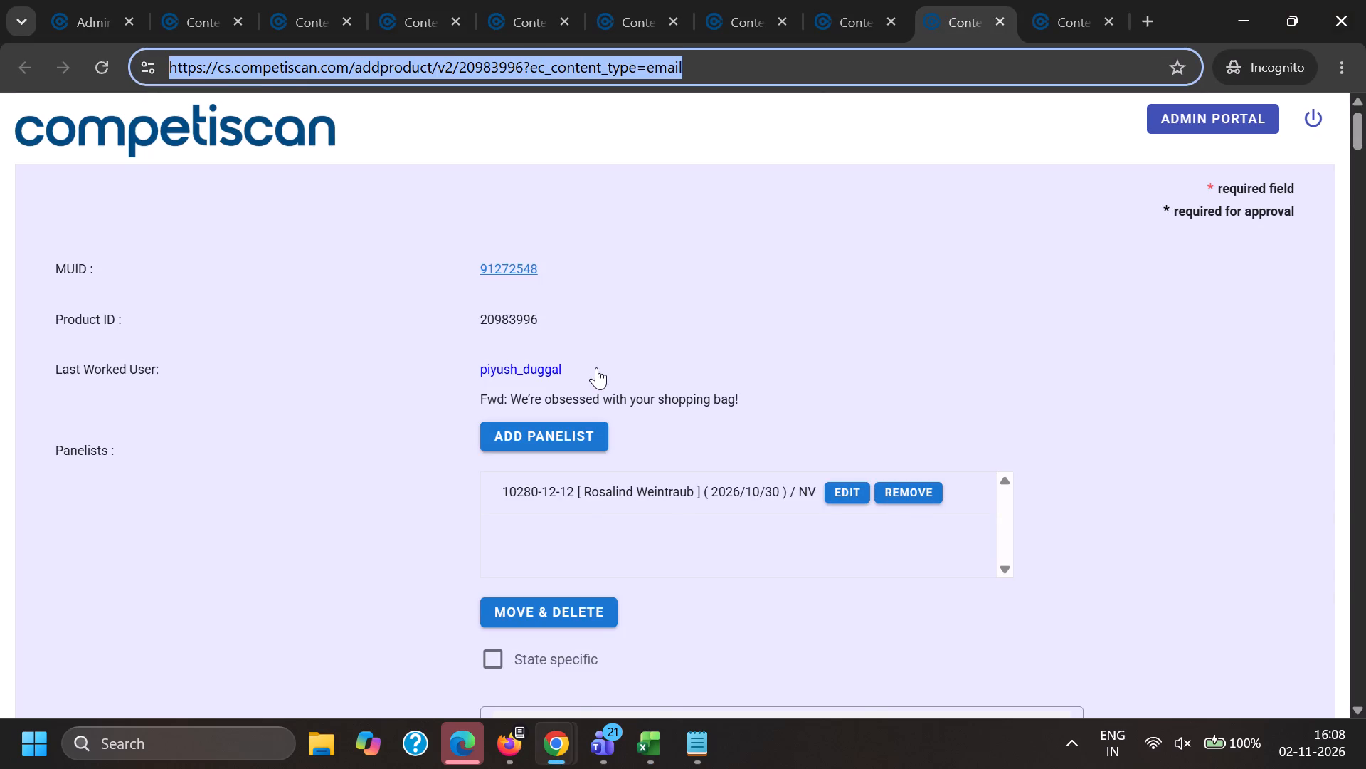
key("alt+Tab")
key("ctrl+v")
Copy product 20984039's page link from Chrome into column D of the 91273031 row in Excel.
scroll(477, 508, "down", 2)
left_click(273, 444)
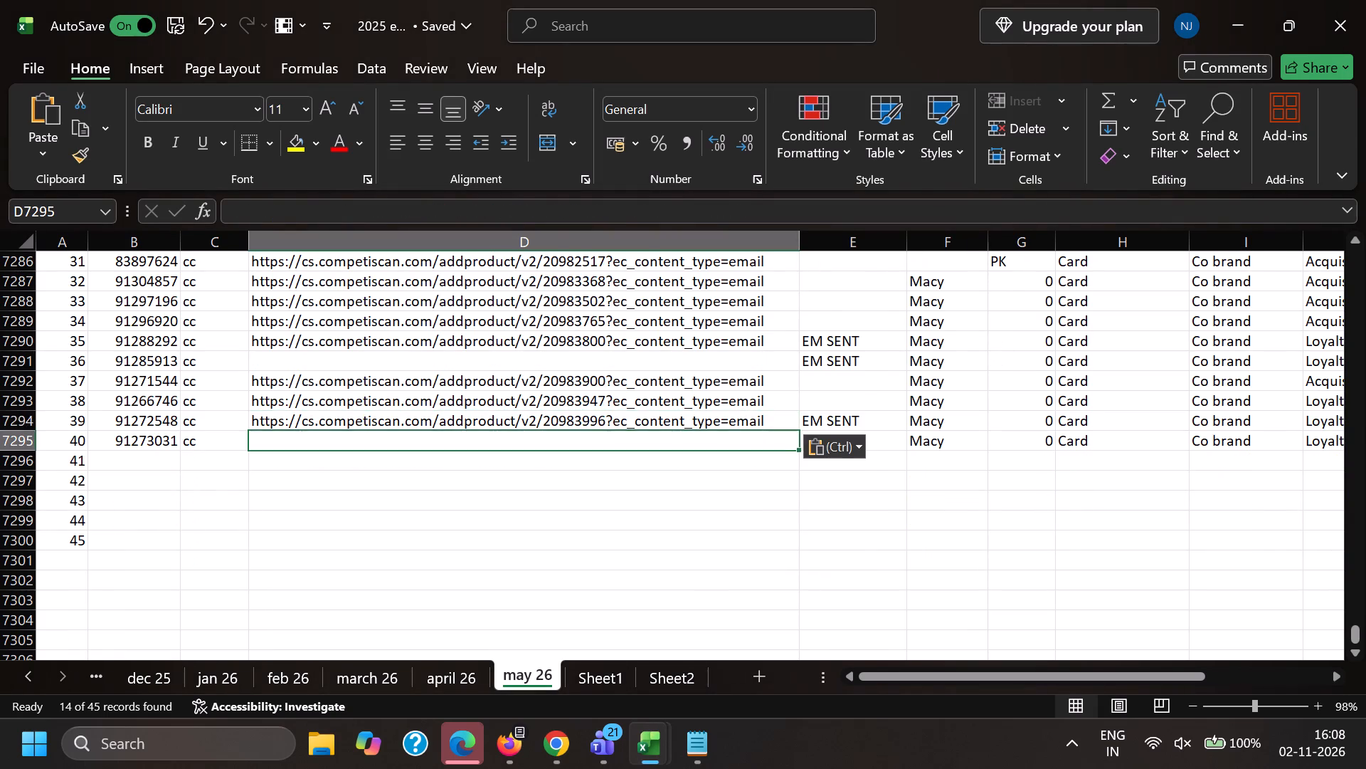
key("alt+Tab")
left_click(1044, 0)
triple_click(1052, 75)
key("ctrl+c")
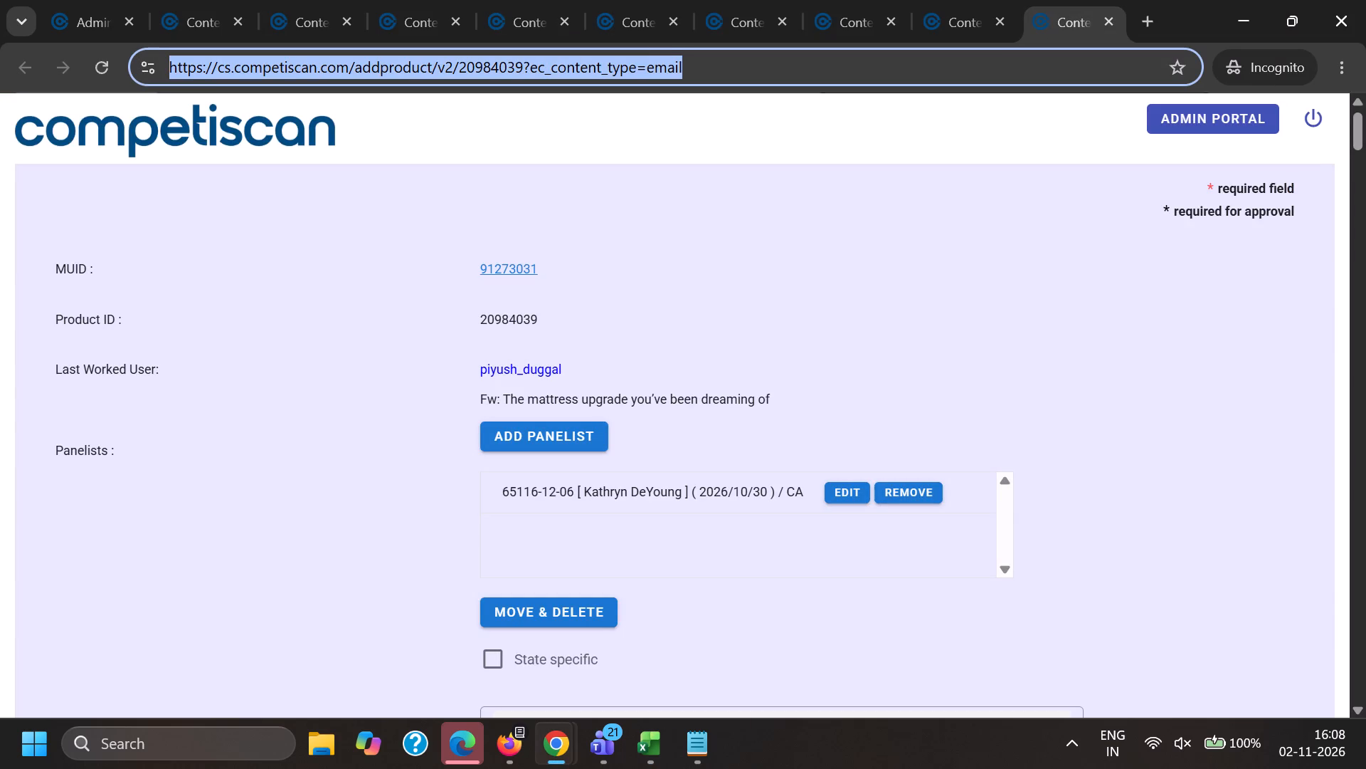
left_click(994, 23)
key("alt+Tab")
key("ctrl+v")
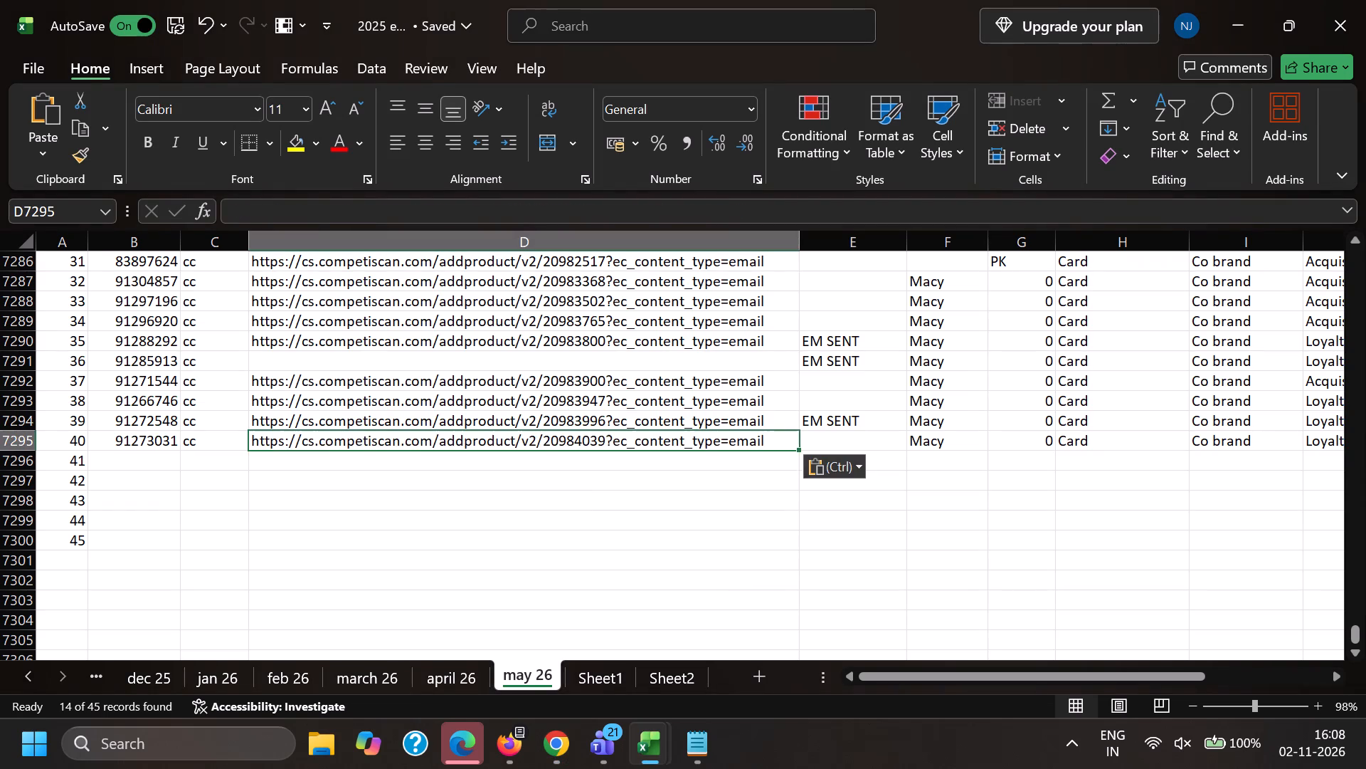
Switch to Chrome and open the processed PDFs of products 20982472, 20982517 and 20983368 from their product pages.
left_click(568, 485)
key("alt+Tab")
left_click(222, 0)
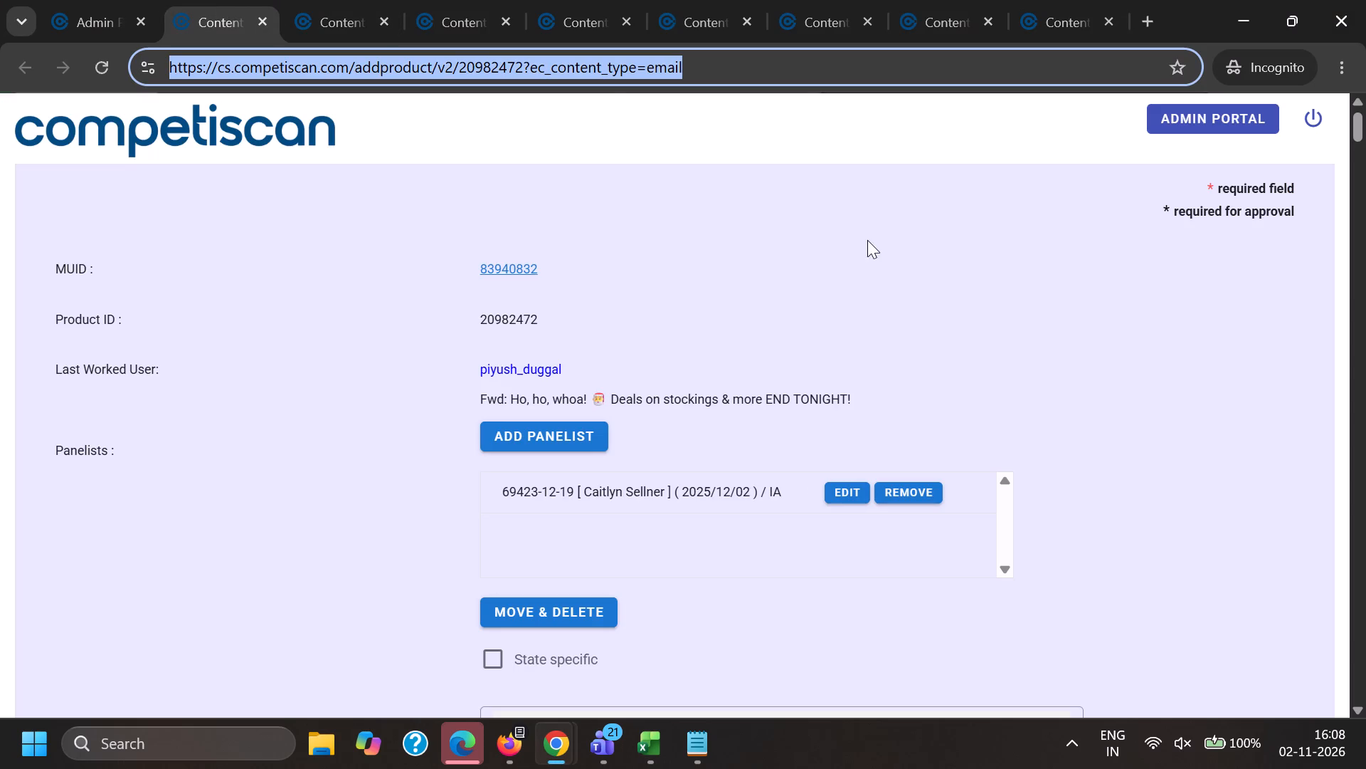
scroll(892, 313, "down", 5)
left_click(1087, 358, "ctrl")
key("ctrl+Tab")
key("ctrl+Tab")
scroll(1087, 357, "down", 4)
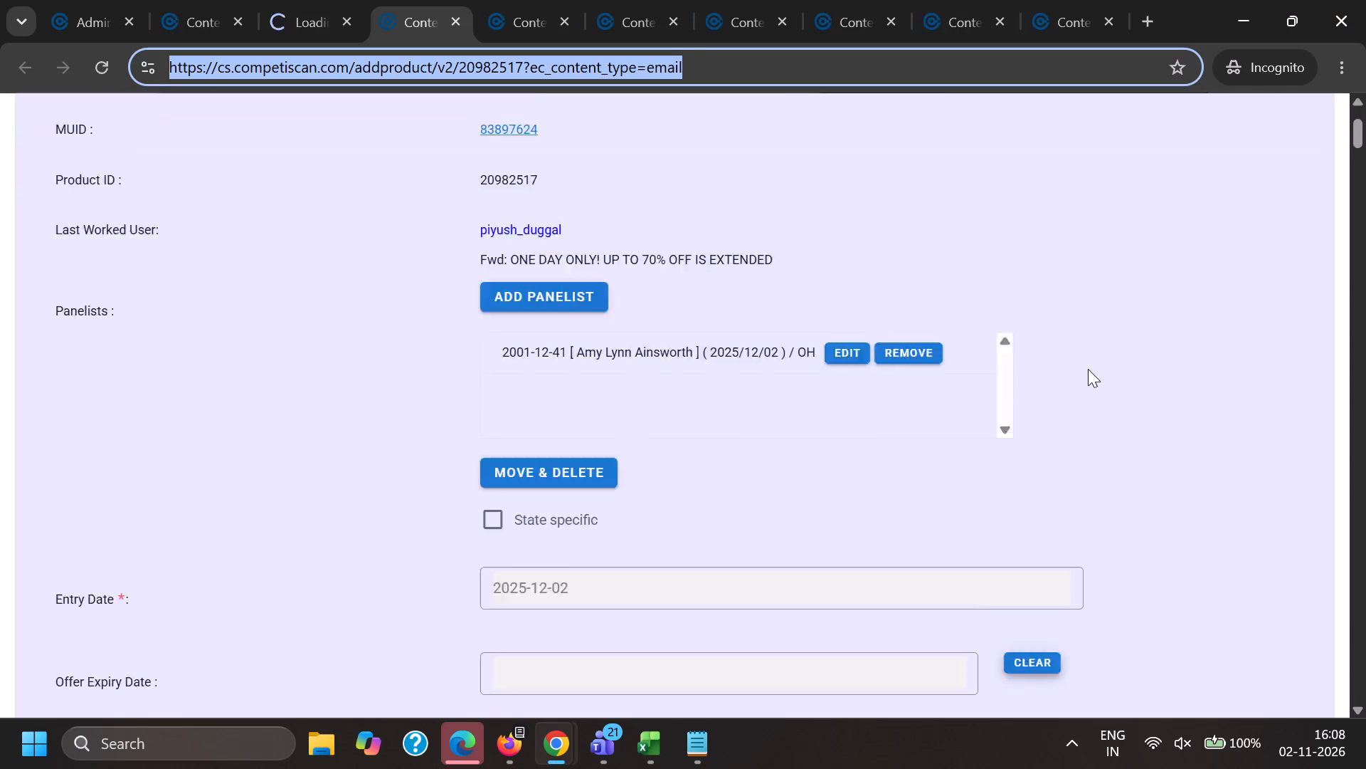
left_click(1094, 459, "ctrl")
key("ctrl+Tab")
key("ctrl+Tab")
scroll(1081, 429, "down", 5)
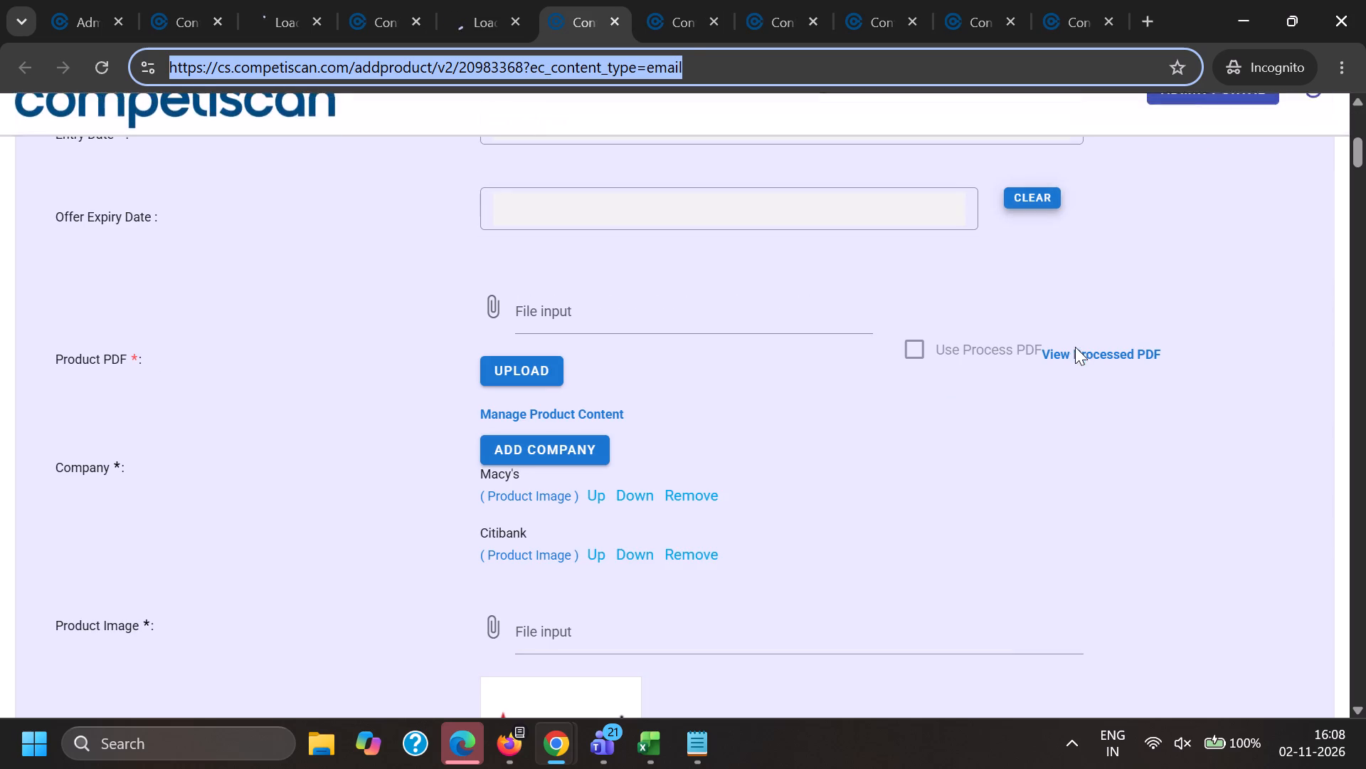
left_click(1079, 351, "ctrl")
Open the processed PDFs of products 20983502, 20983765 and 20983900 from their product pages.
key("ctrl+Tab")
key("ctrl+Tab")
scroll(1078, 351, "down", 5)
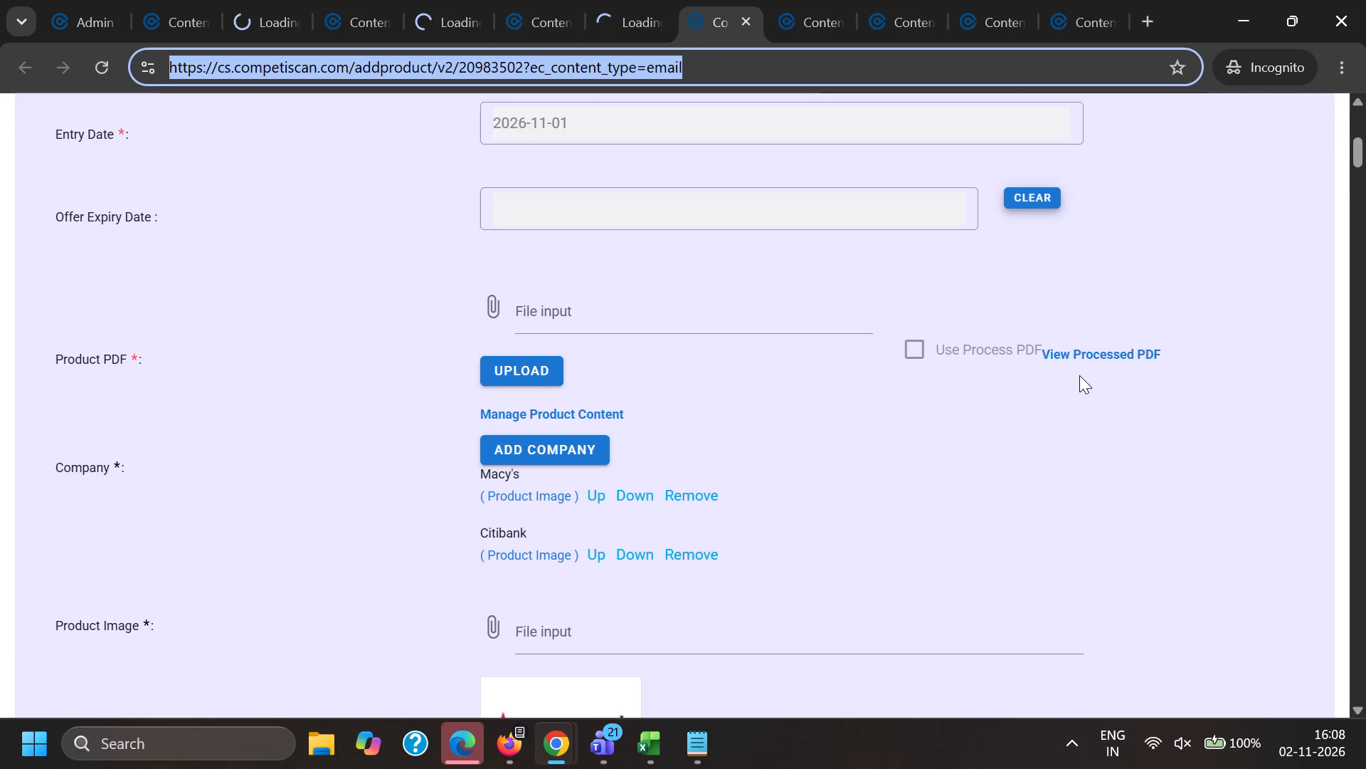
left_click(1074, 355, "ctrl")
key("ctrl+Tab")
key("ctrl+Tab")
scroll(1075, 354, "down", 5)
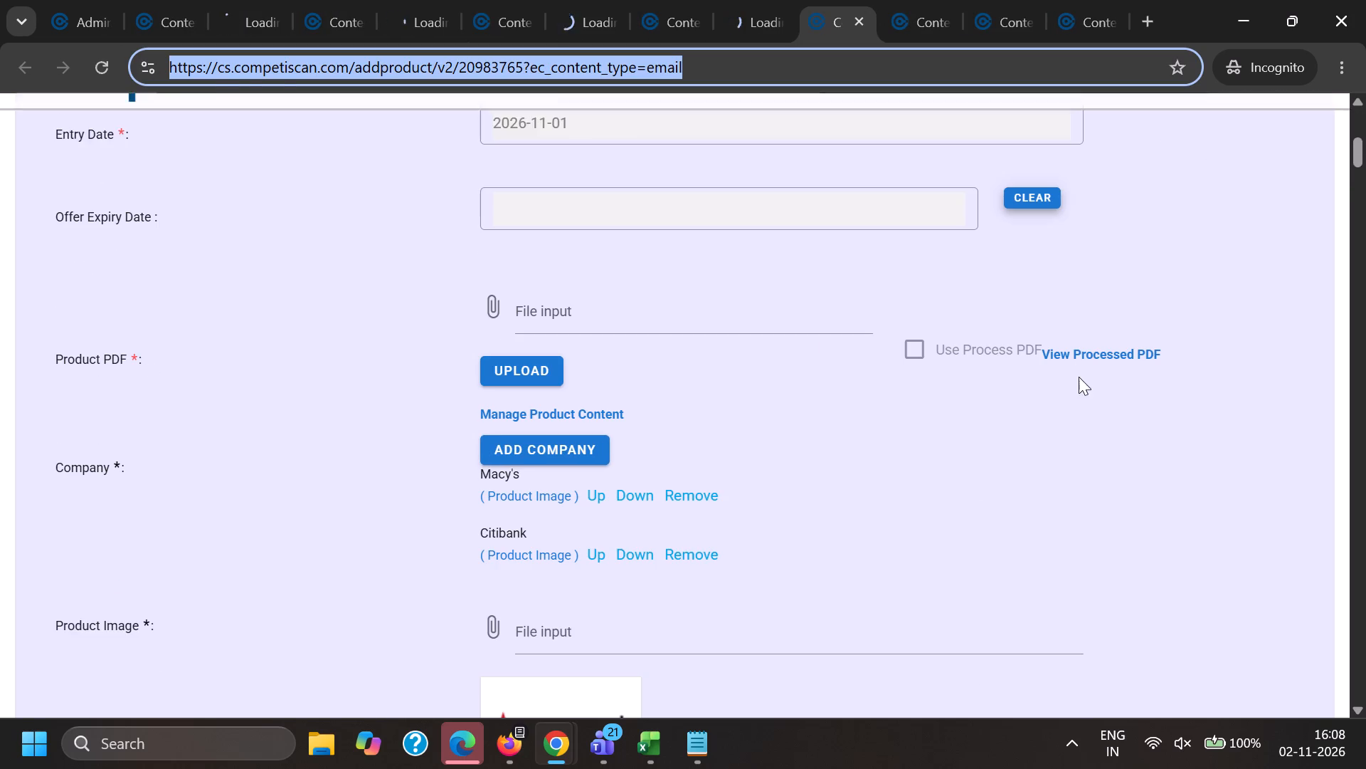
left_click(1074, 357, "ctrl")
key("ctrl+Tab")
key("ctrl+Tab")
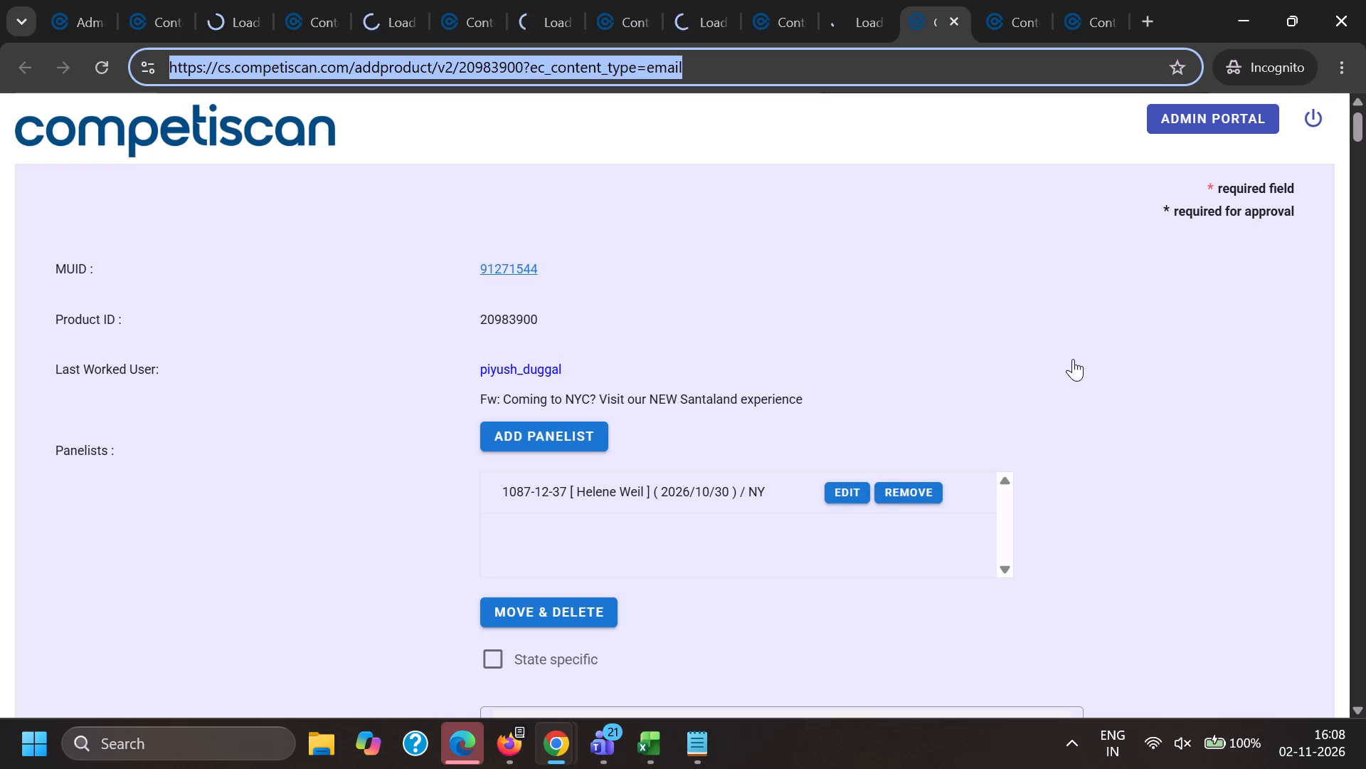
scroll(1053, 329, "down", 4)
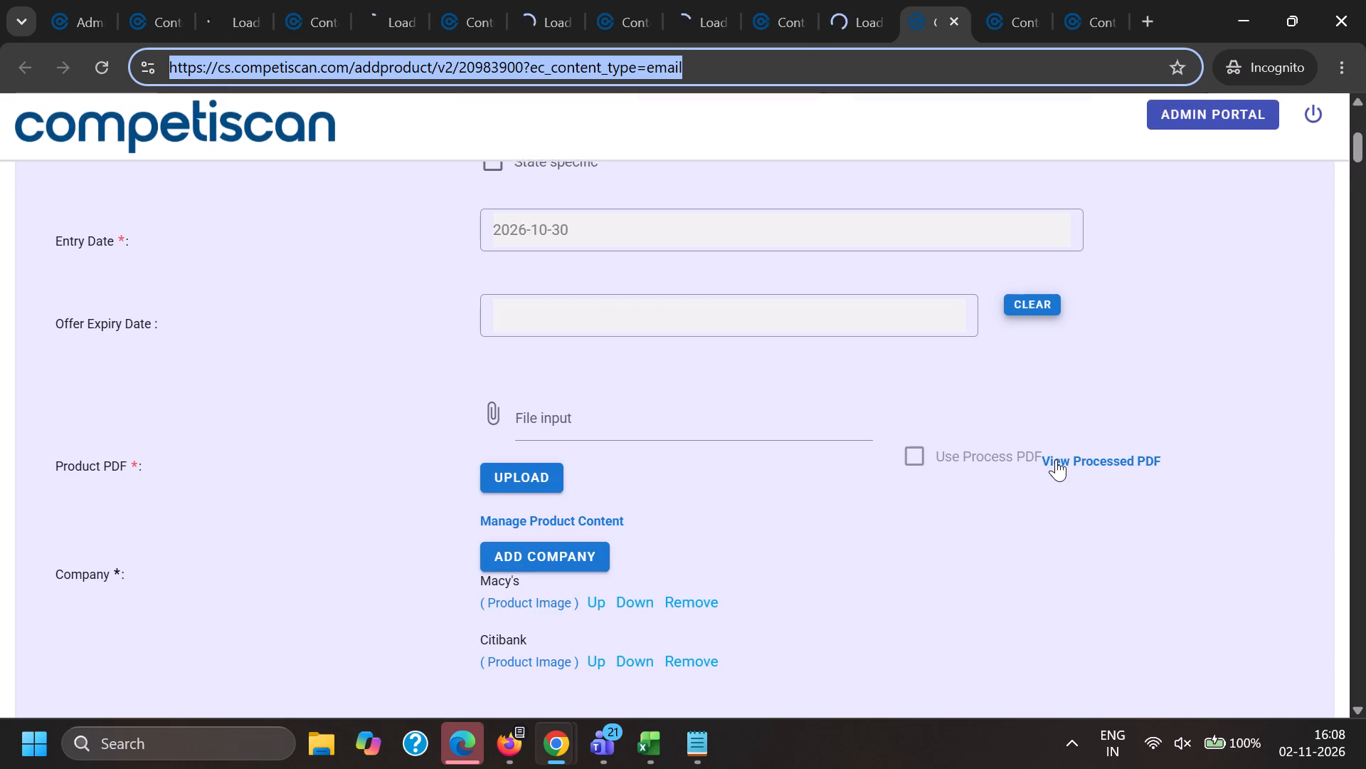
left_click(1057, 459, "ctrl")
Open the processed PDFs of products 20983947 and 20984039 from their product pages.
key("ctrl+Tab")
key("ctrl+Tab")
scroll(1052, 442, "down", 5)
left_click(1057, 354, "ctrl")
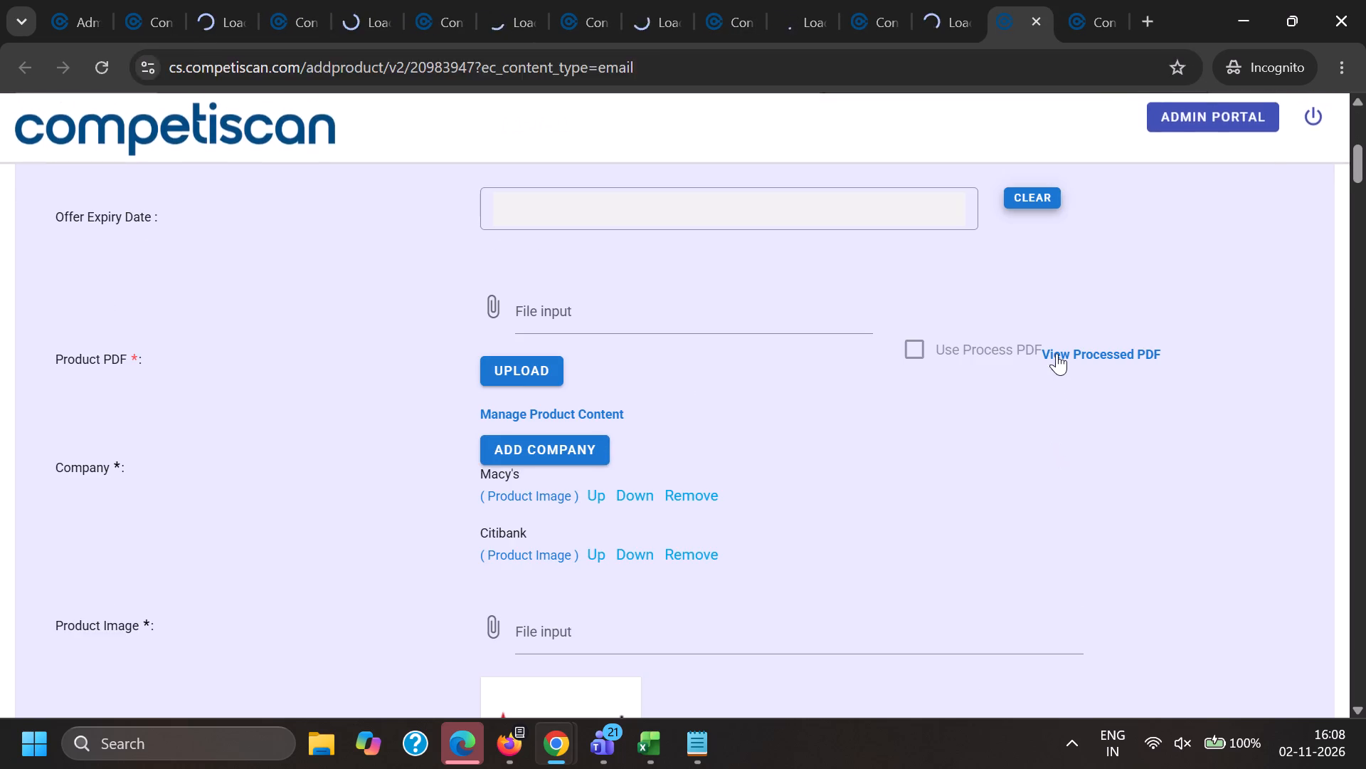
key("ctrl+Tab")
key("ctrl+Tab")
scroll(1056, 349, "down", 5)
left_click(1061, 356, "ctrl")
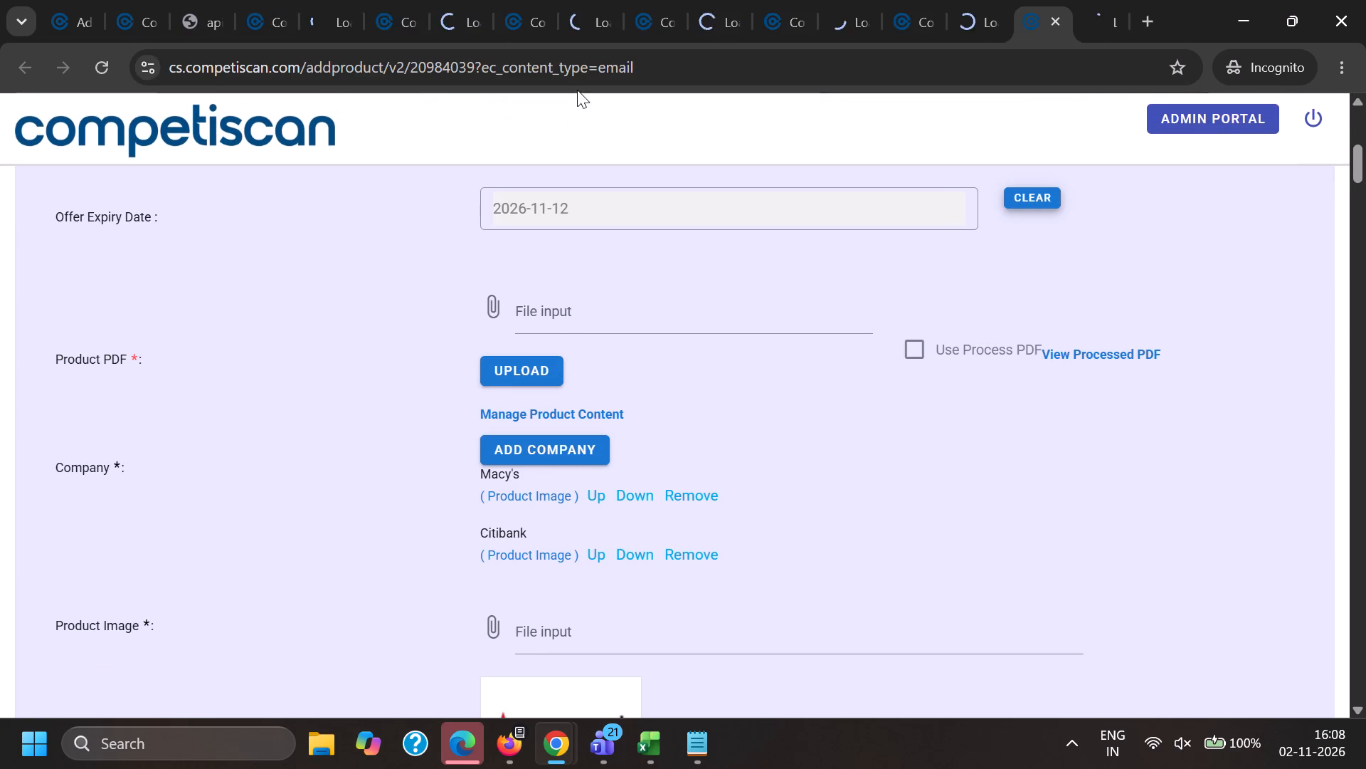
Check product 20982472's processed PDF, then approve the product with Use Process PDF enabled.
left_click(213, 0)
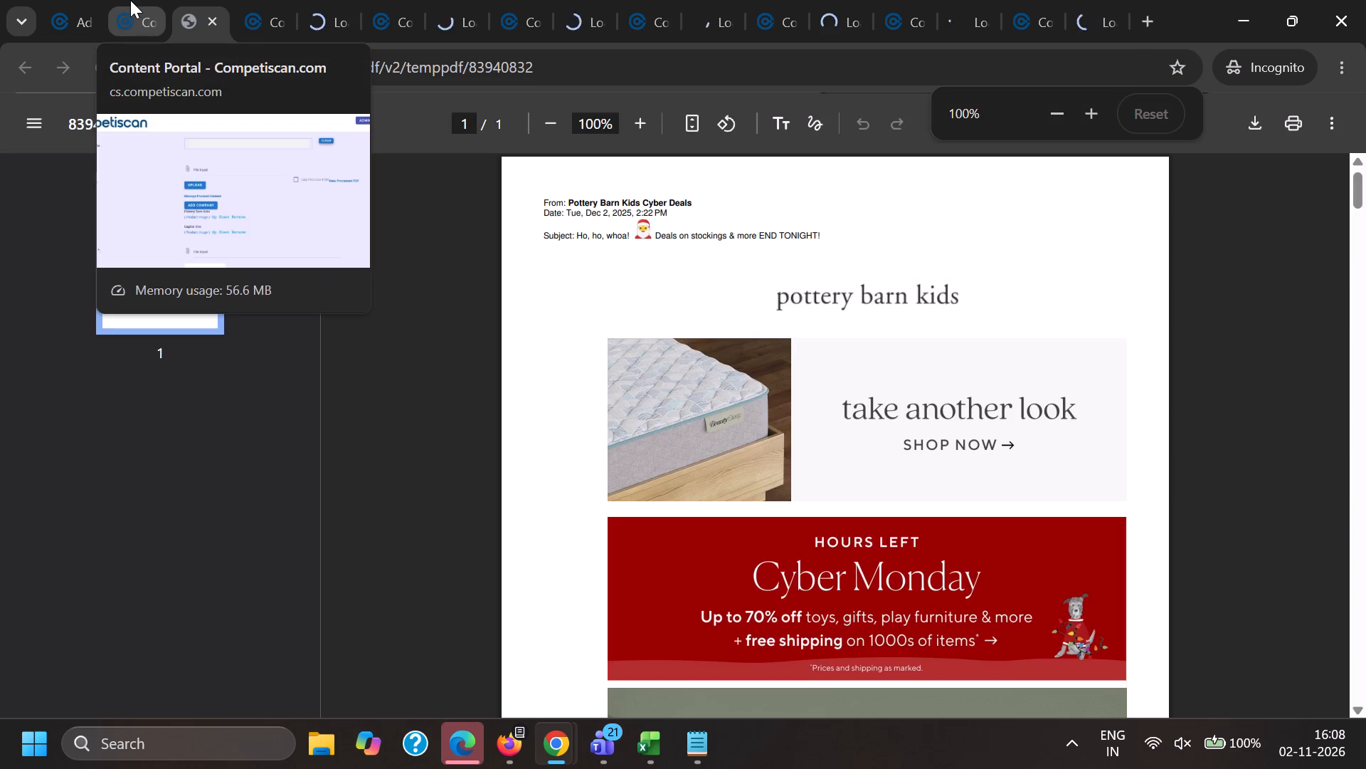
left_click(130, 0)
left_click(927, 347)
left_click_drag(872, 427, 871, 434)
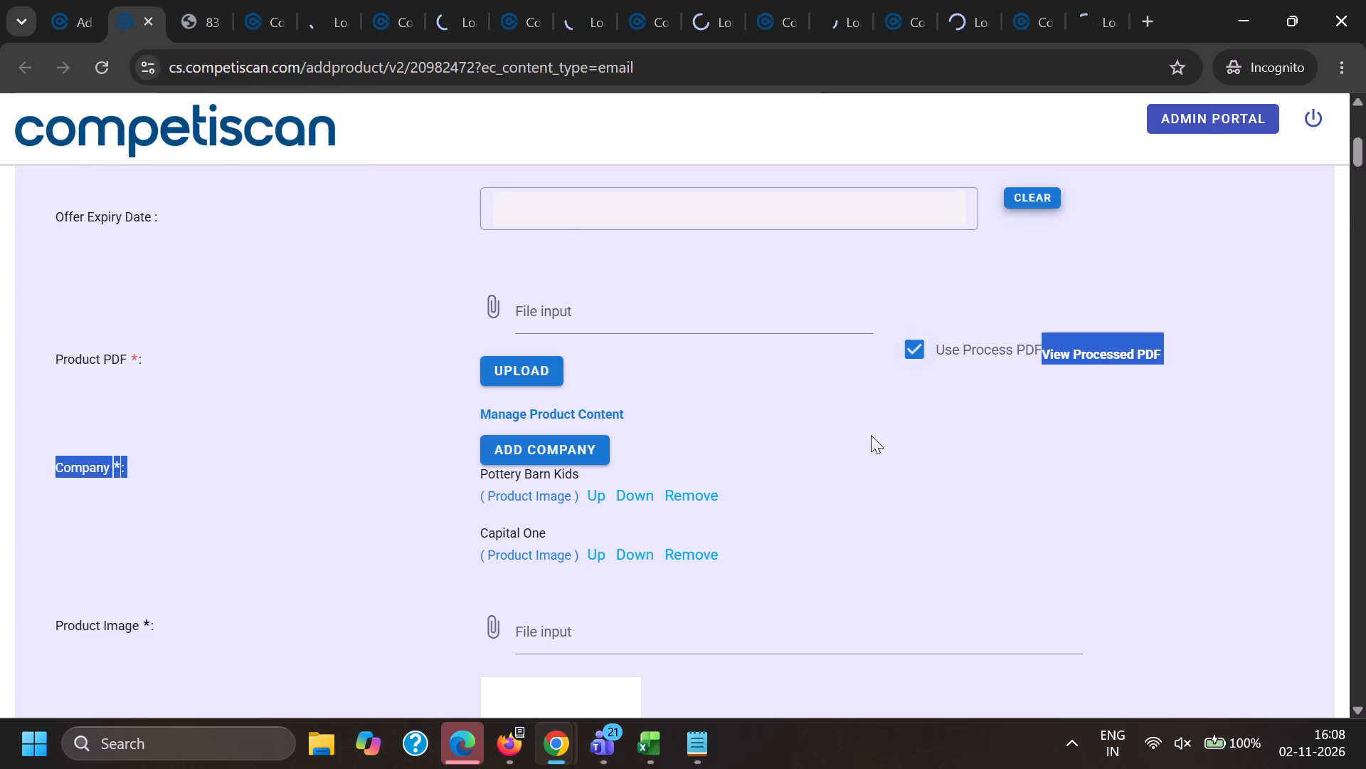
key("End")
scroll(552, 550, "down", 5)
left_click(511, 697)
Check the 83897624 processed PDF, then approve product 20982517 with Use Process PDF enabled.
left_click(324, 0)
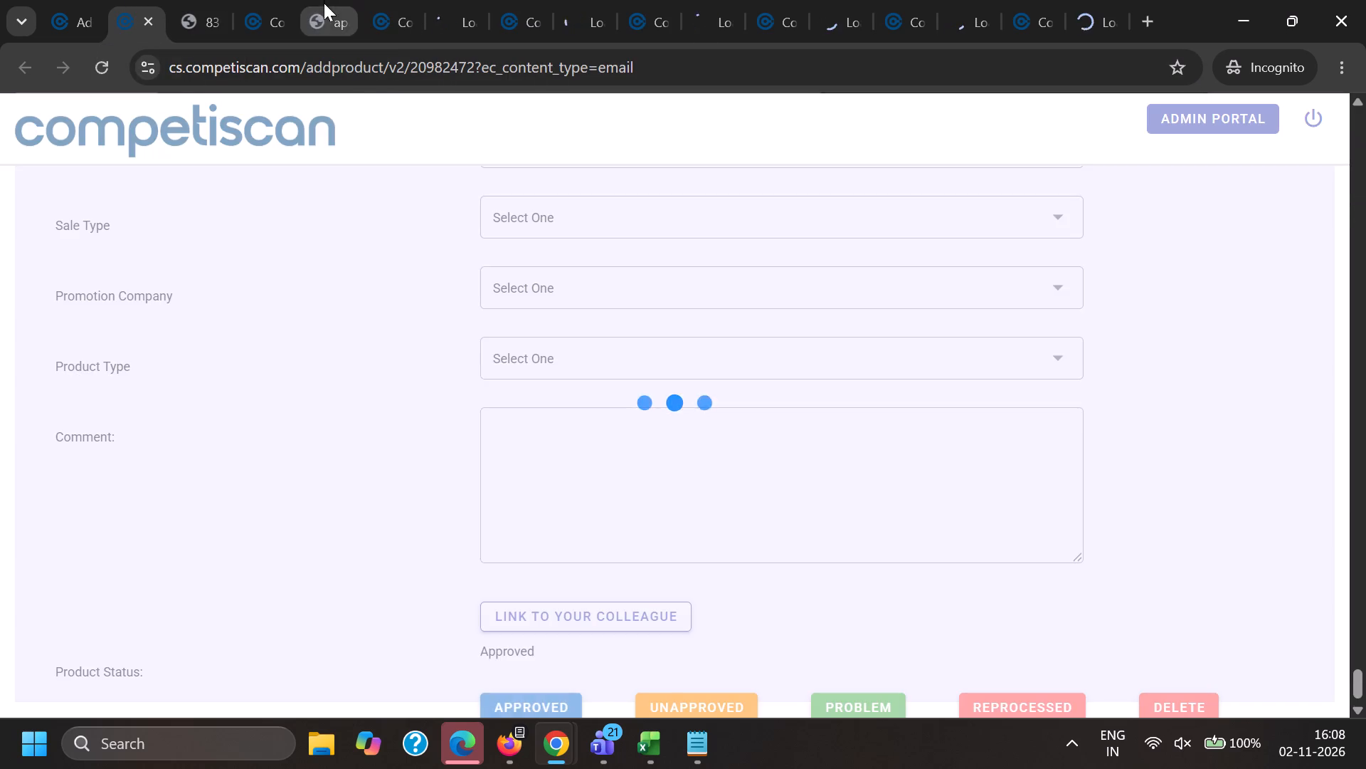
left_click(265, 0)
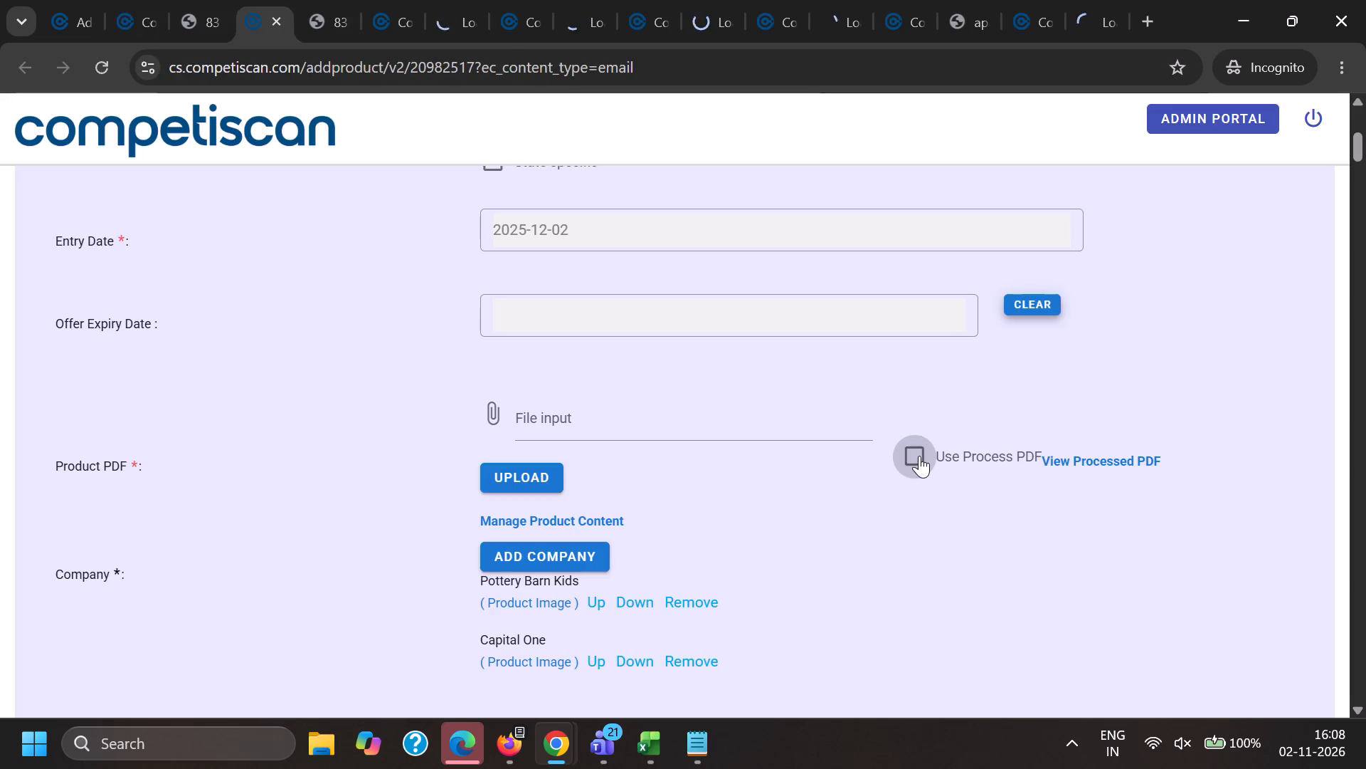
left_click(919, 456)
key("End")
scroll(632, 567, "down", 4)
left_click(560, 696)
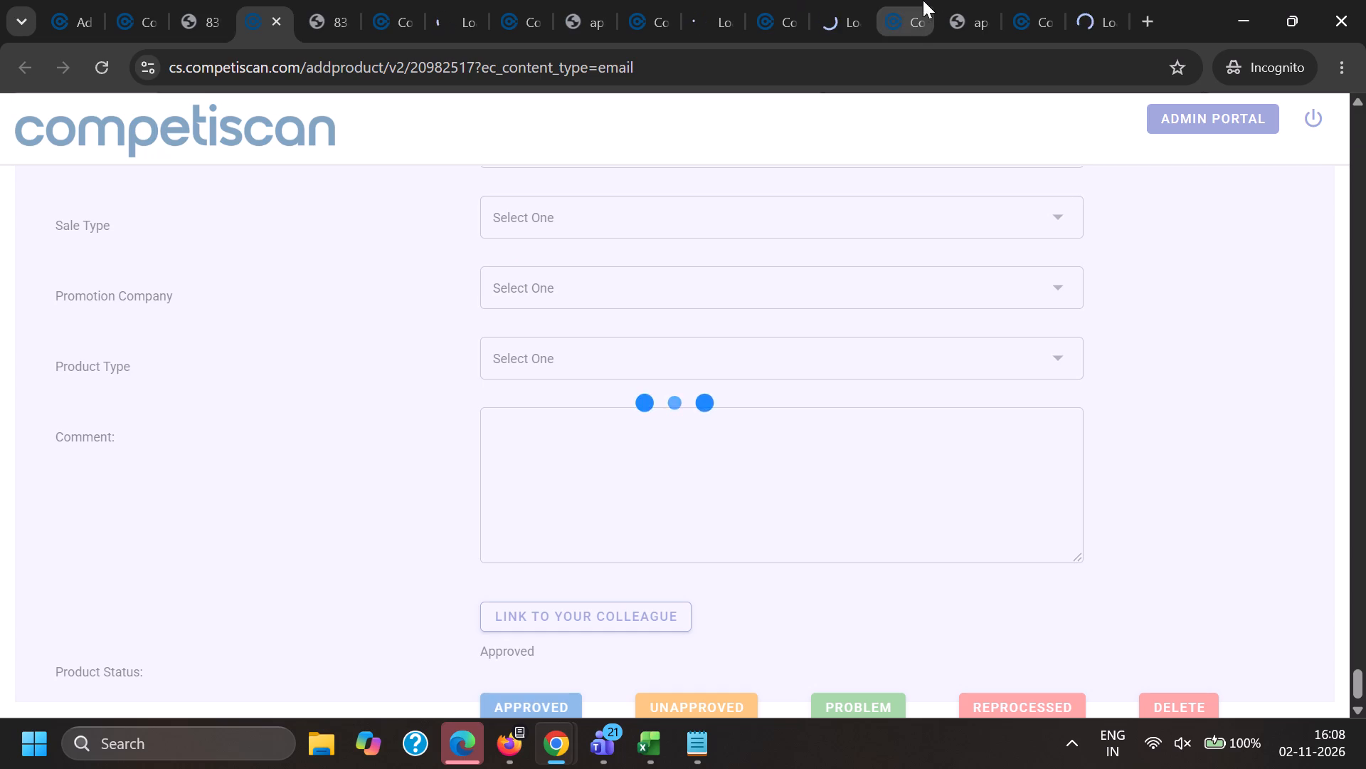
Check the 91266746 processed PDF, then approve product 20983947 with Use Process PDF enabled.
left_click(958, 0)
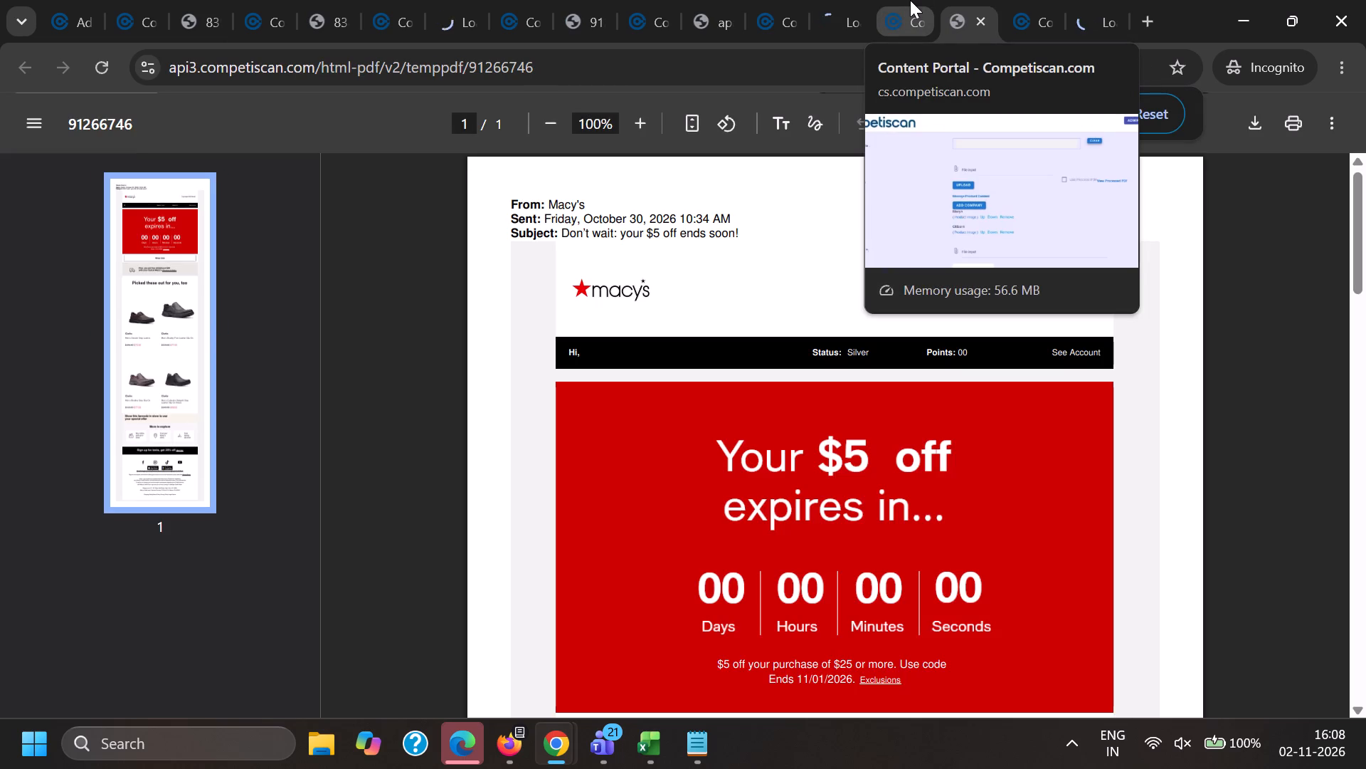
left_click(910, 0)
left_click(917, 346)
key("End")
scroll(578, 563, "down", 5)
left_click(549, 698)
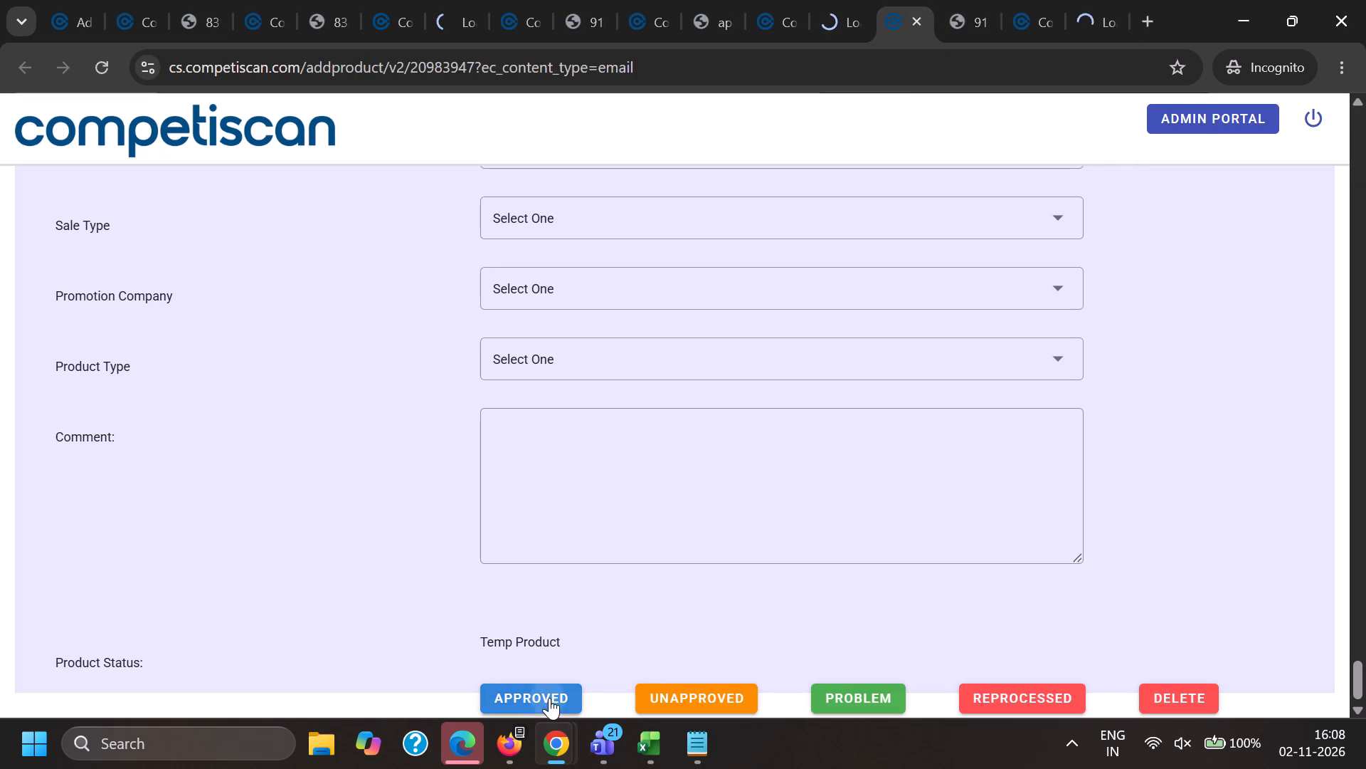
Check the 91304857 processed PDF, then approve product 20983368 with Use Process PDF enabled.
left_click(460, 0)
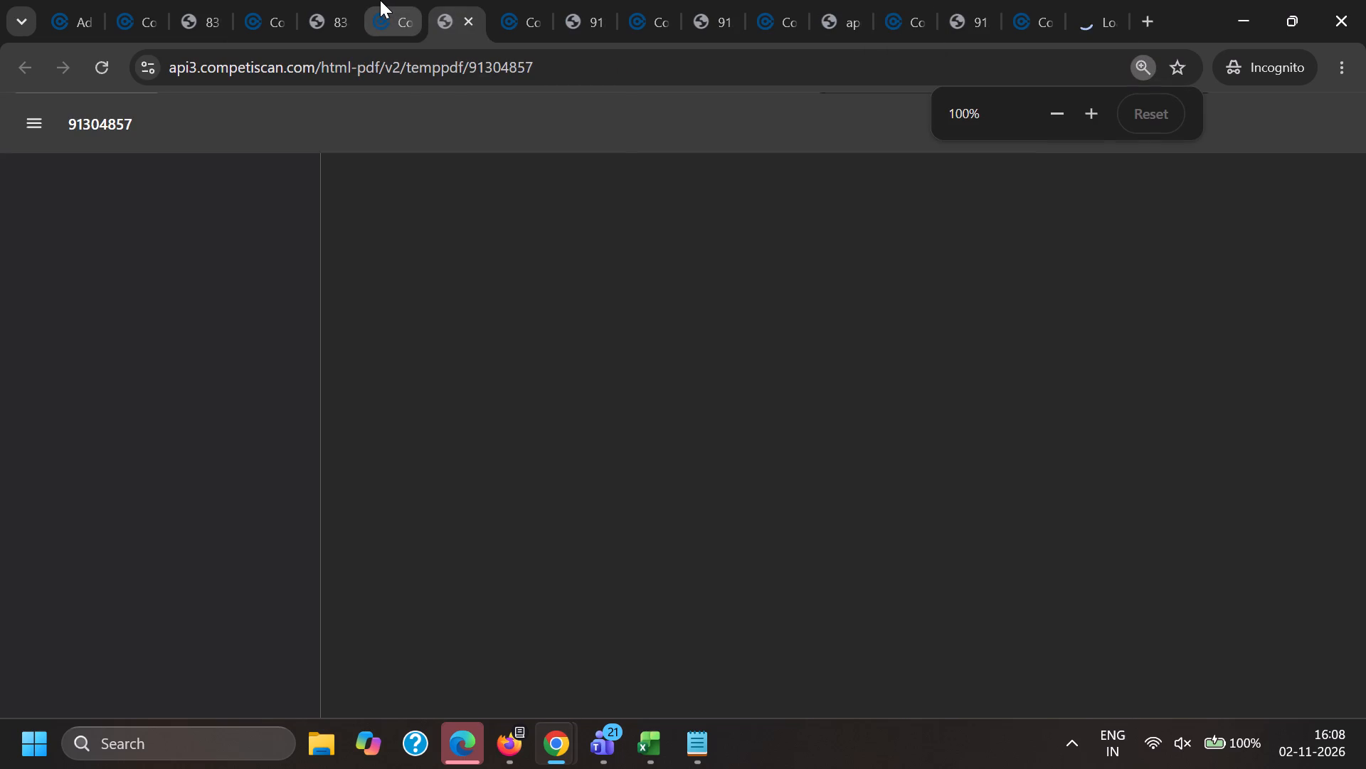
left_click(380, 0)
left_click(918, 349)
key("End")
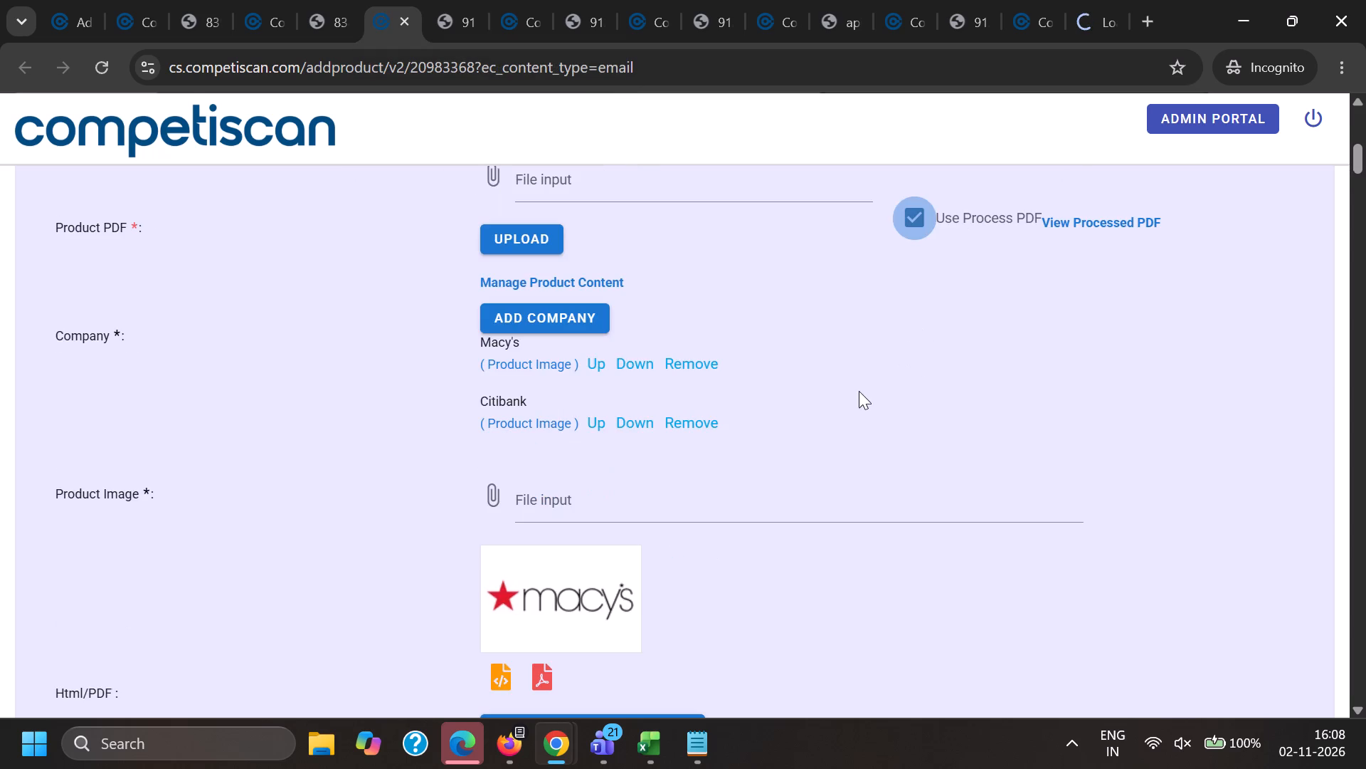
scroll(548, 507, "down", 4)
left_click(553, 707)
Check the 91297196 processed PDF, then approve product 20983502 with Use Process PDF enabled.
left_click(585, 4)
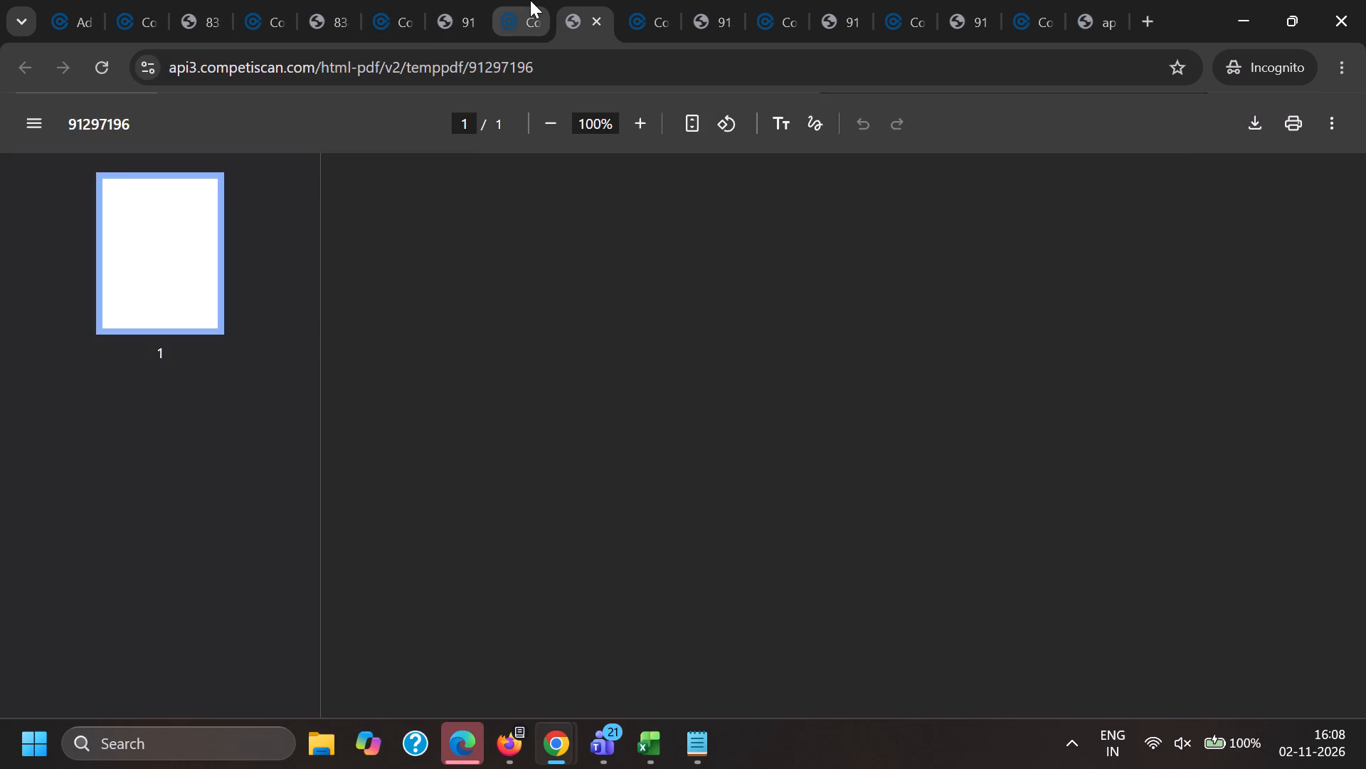
left_click(524, 0)
left_click(912, 350)
key("End")
scroll(645, 558, "down", 5)
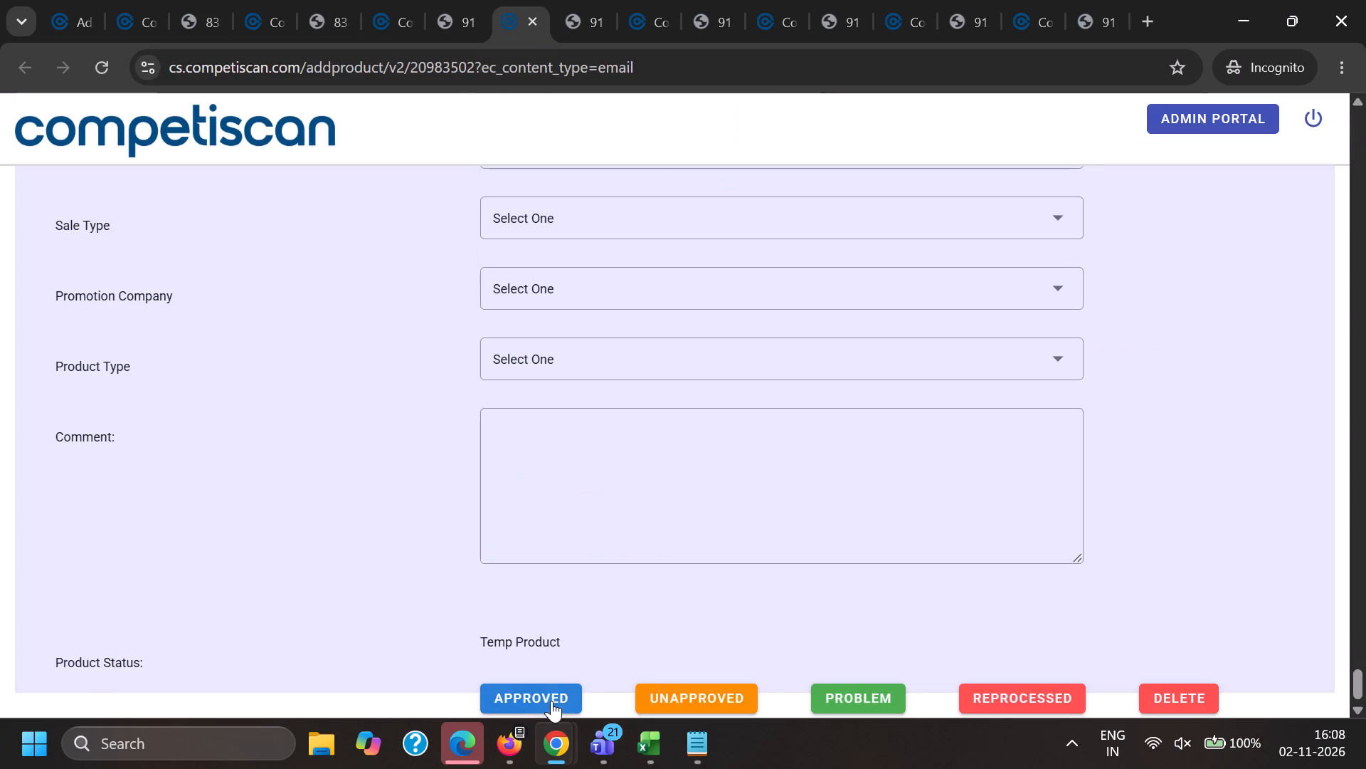
left_click(551, 701)
Check product 20983765's processed PDF, then approve the product with Use Process PDF enabled.
left_click(755, 0)
left_click(715, 0)
left_click(650, 0)
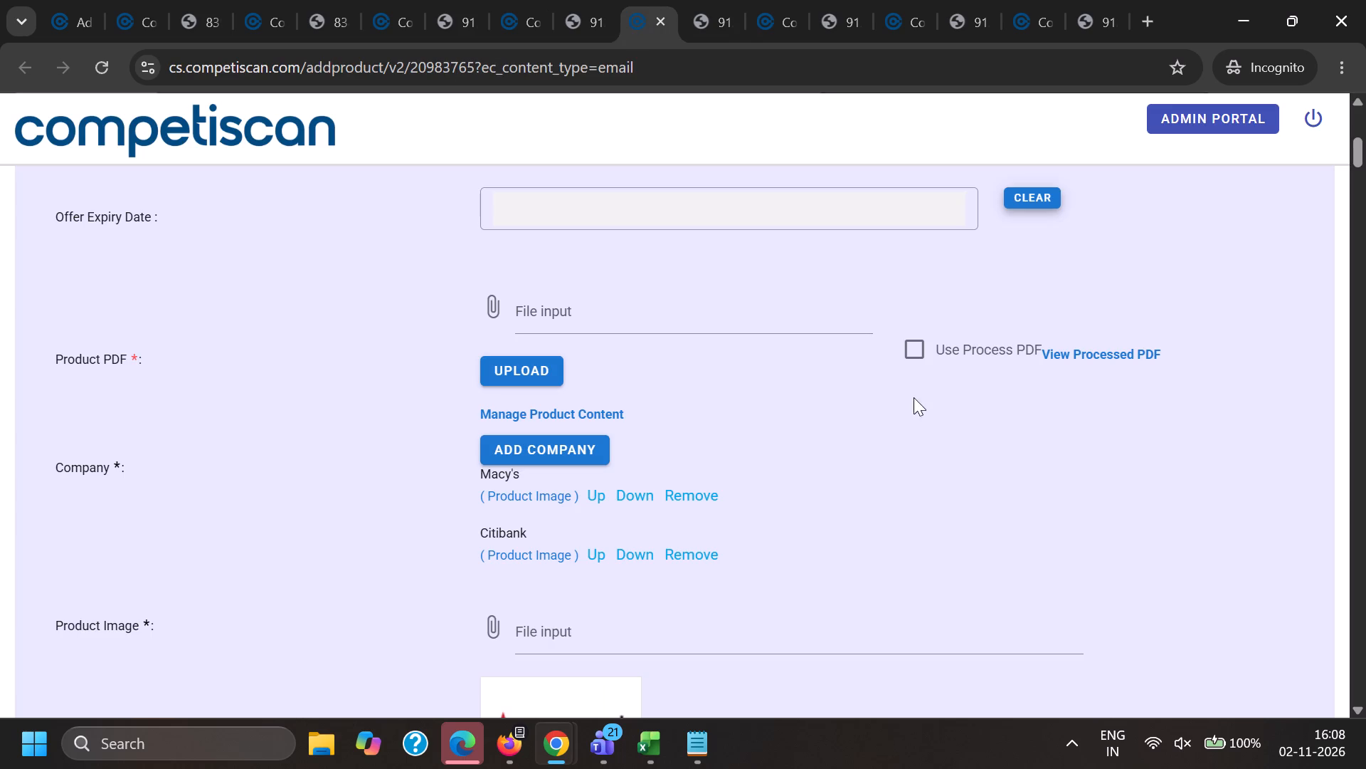
left_click(907, 360)
key("End")
scroll(574, 574, "down", 4)
left_click(568, 695)
Check product 20983900's processed PDF, then approve the product with Use Process PDF enabled.
left_click(849, 0)
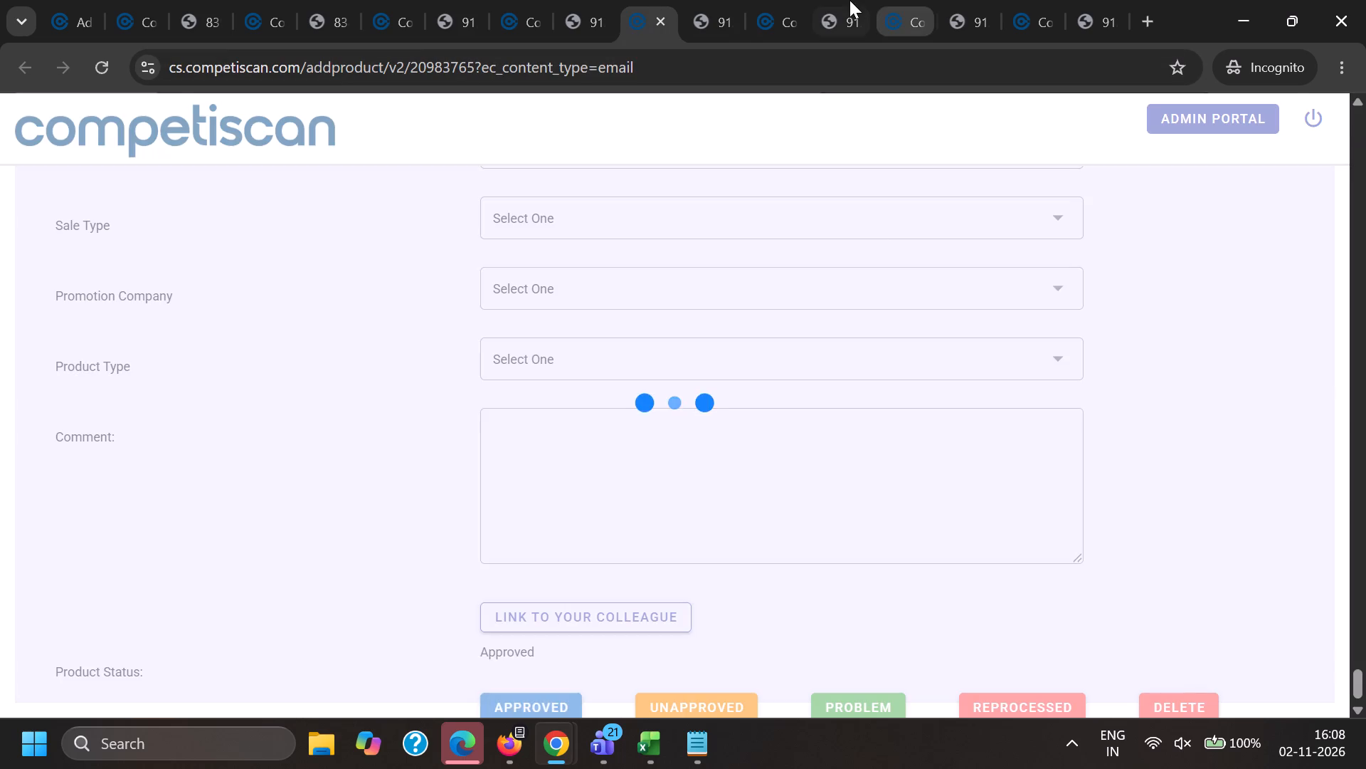
left_click(780, 0)
left_click(913, 461)
key("End")
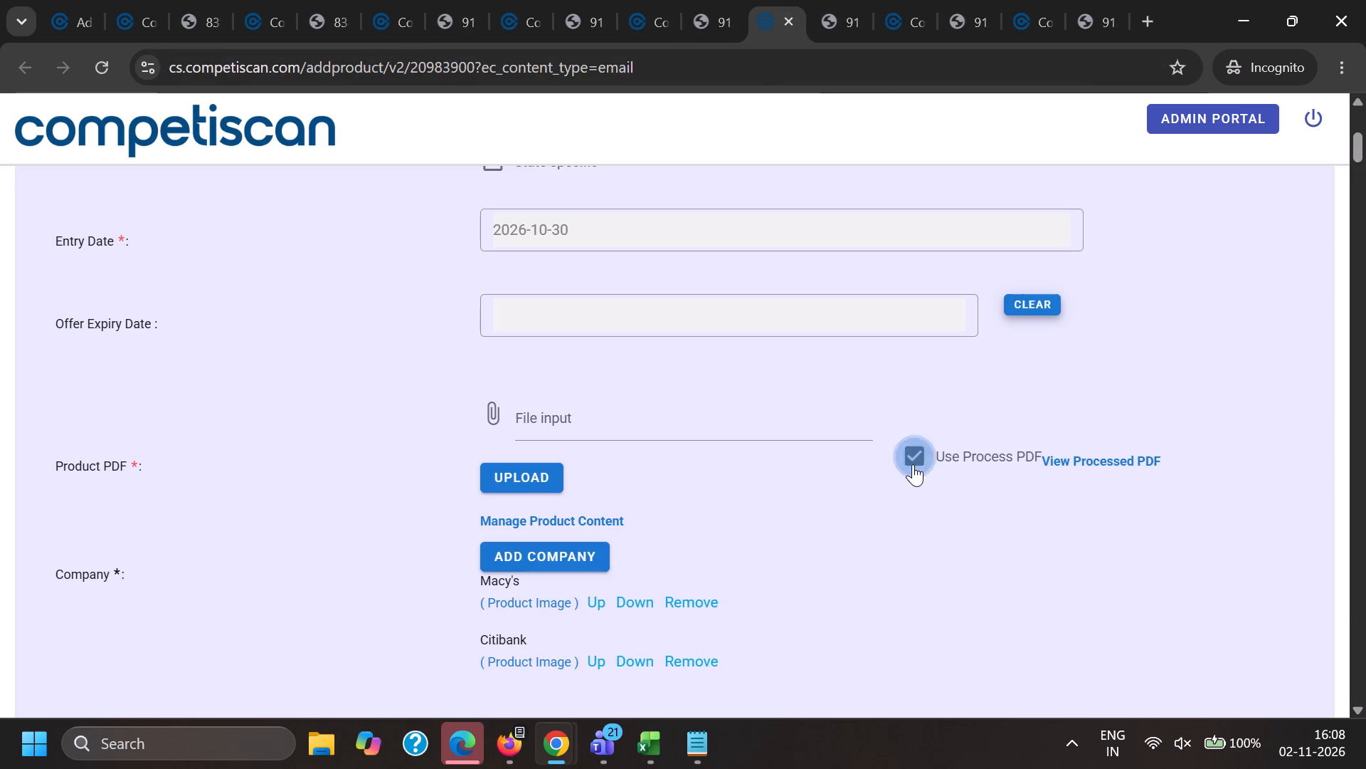
scroll(674, 638, "down", 4)
left_click(577, 691)
Review product 20984039's processed PDF and page, and close both without approving the product.
left_click(958, 0)
left_click(886, 0)
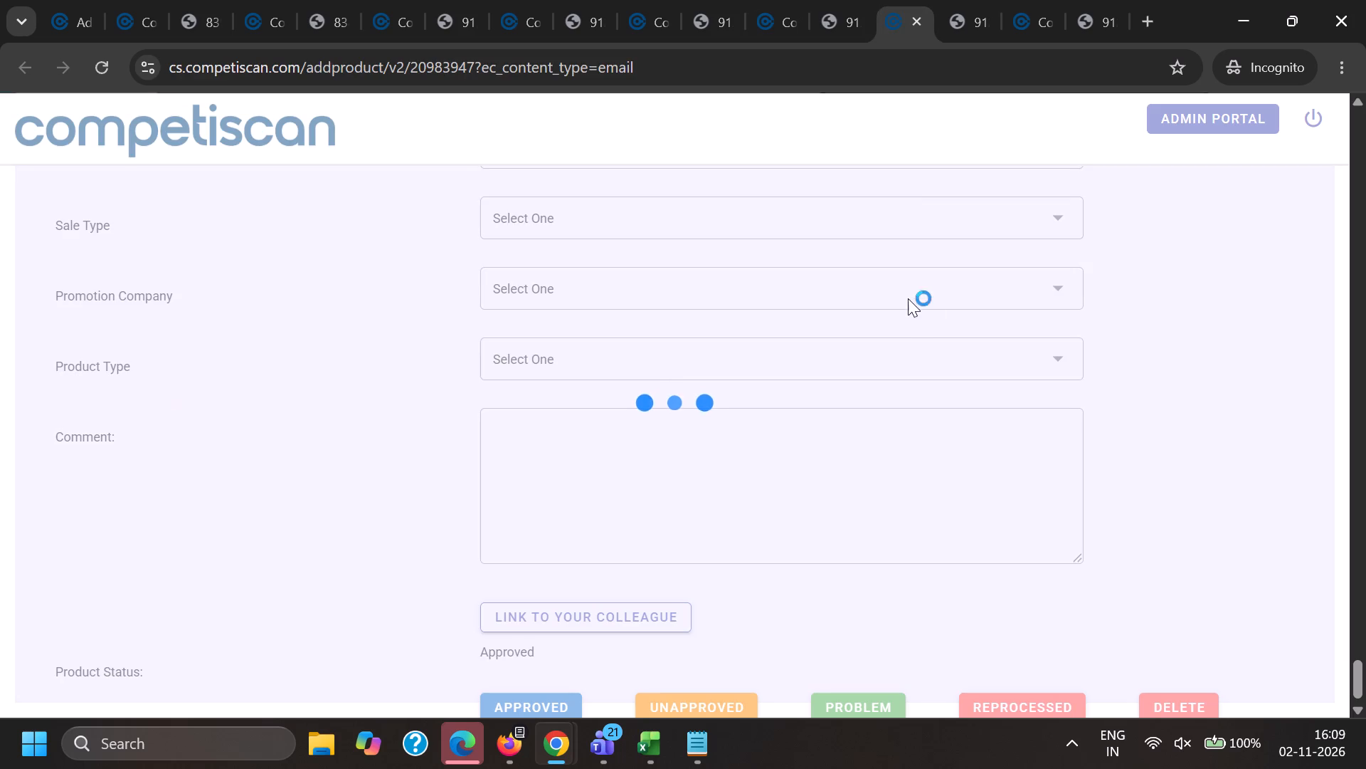
left_click(1084, 0)
left_click(1023, 0)
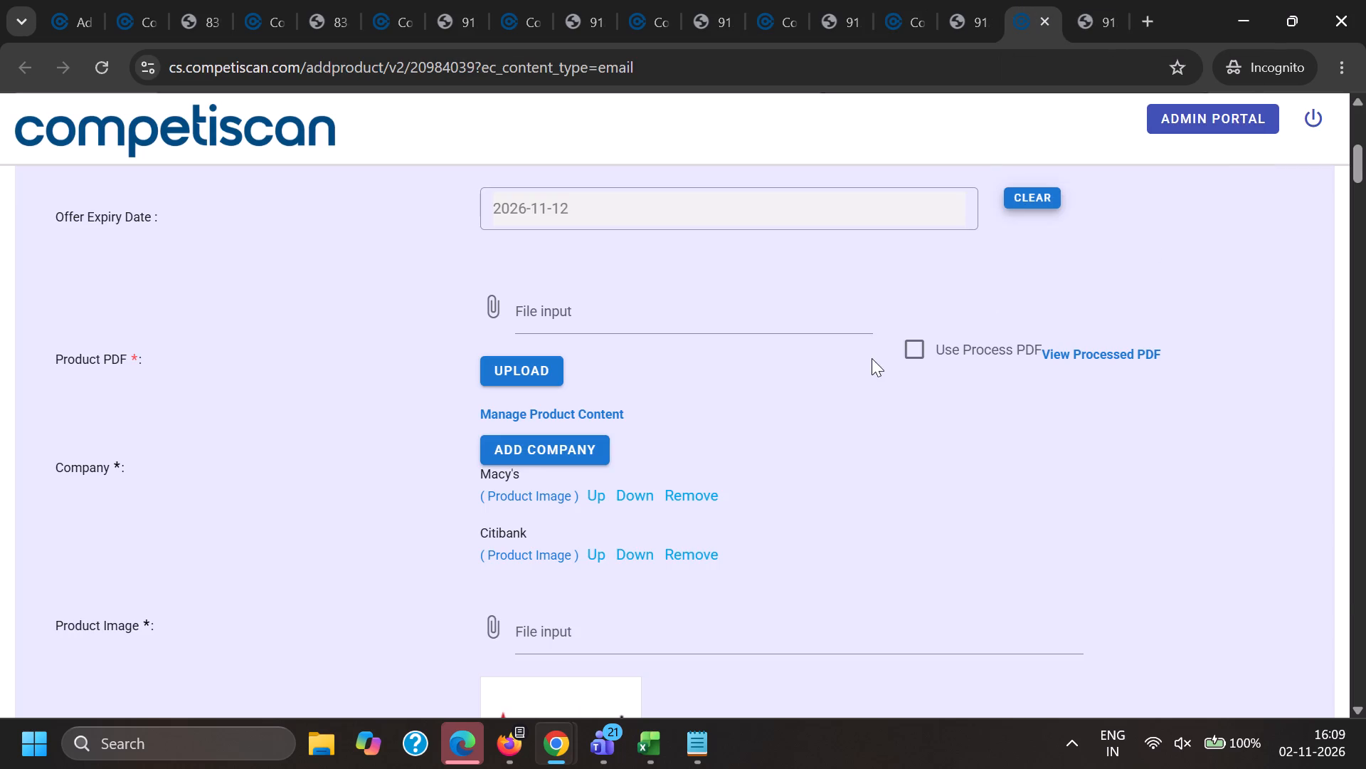
left_click(918, 340)
key("End")
left_click(1092, 0)
left_click(1026, 0)
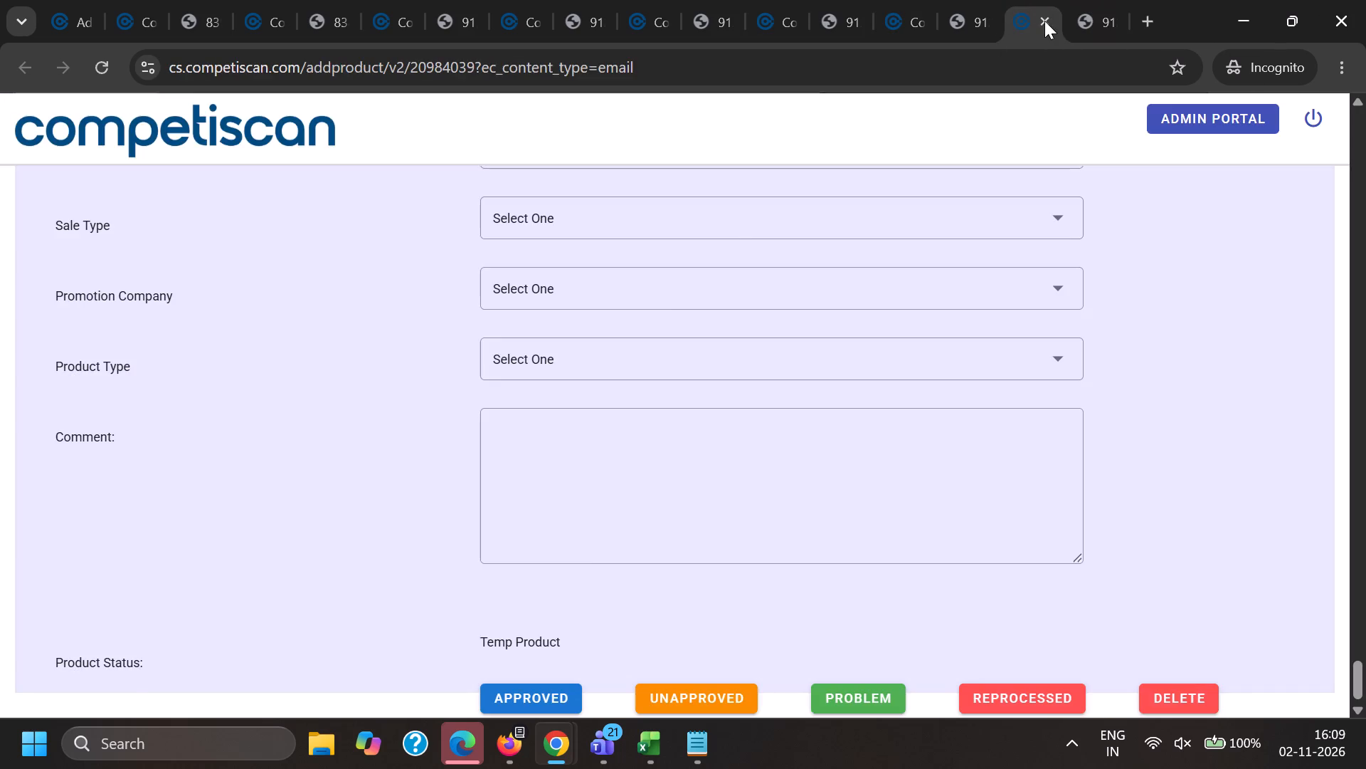
double_click(1044, 18)
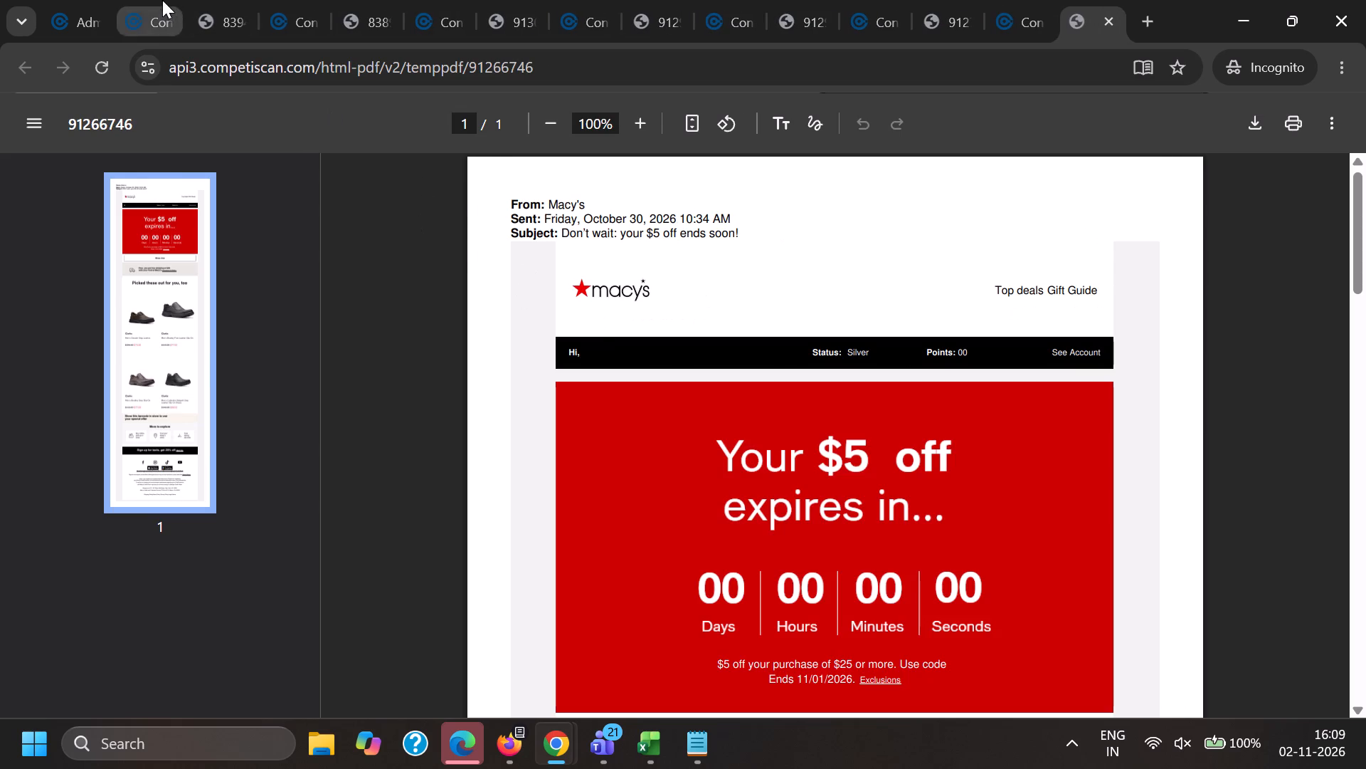
Close the pages of the approved products and their processed PDFs, keeping only the Admin Portal open.
left_click(162, 0)
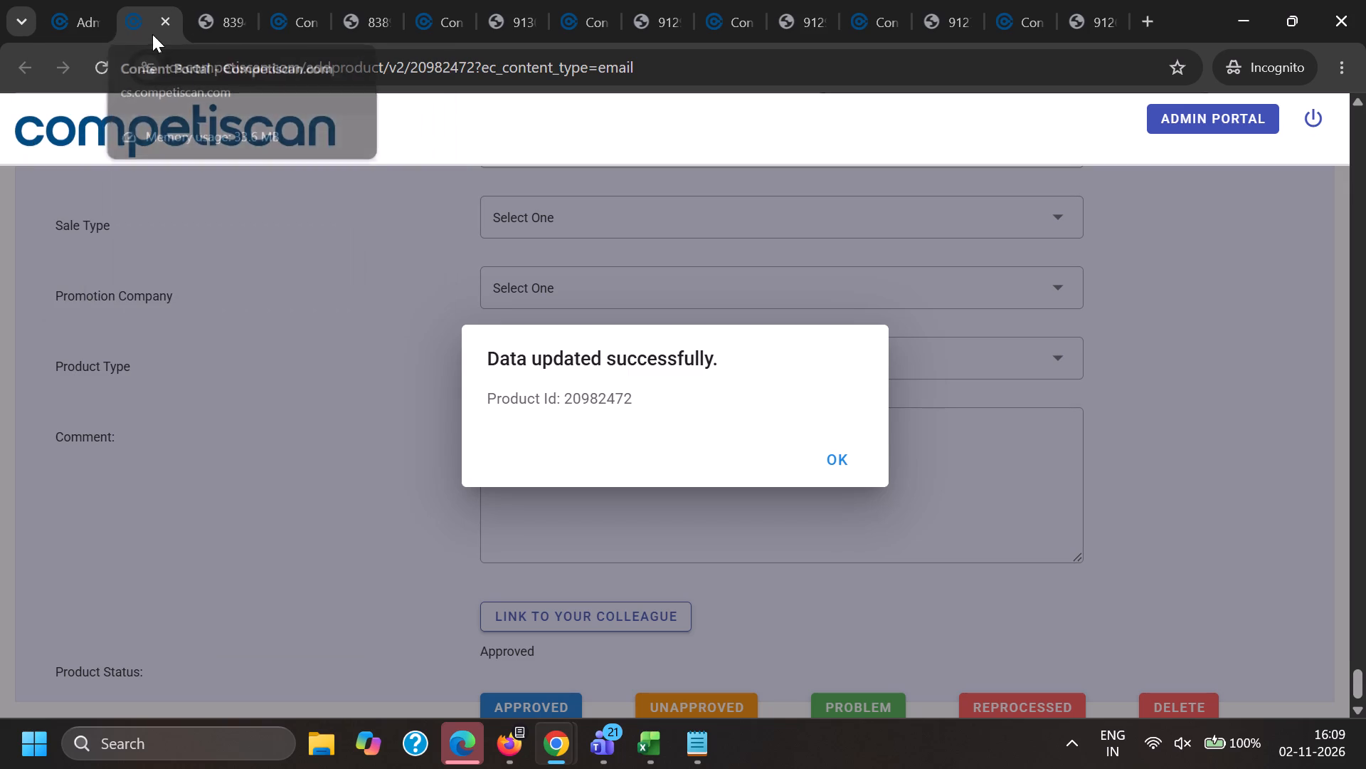
double_click(170, 21)
double_click(169, 22)
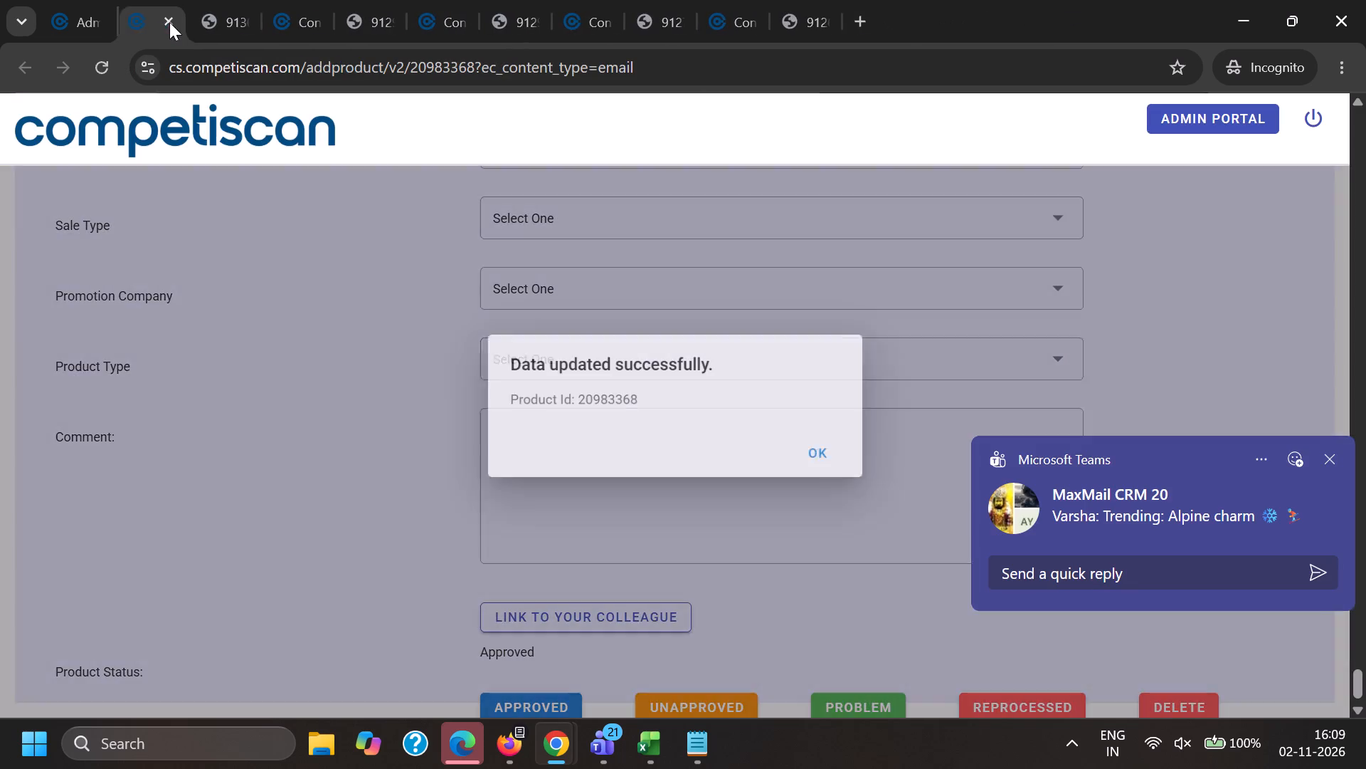
left_click(169, 22)
left_click(169, 22)
left_click(169, 22)
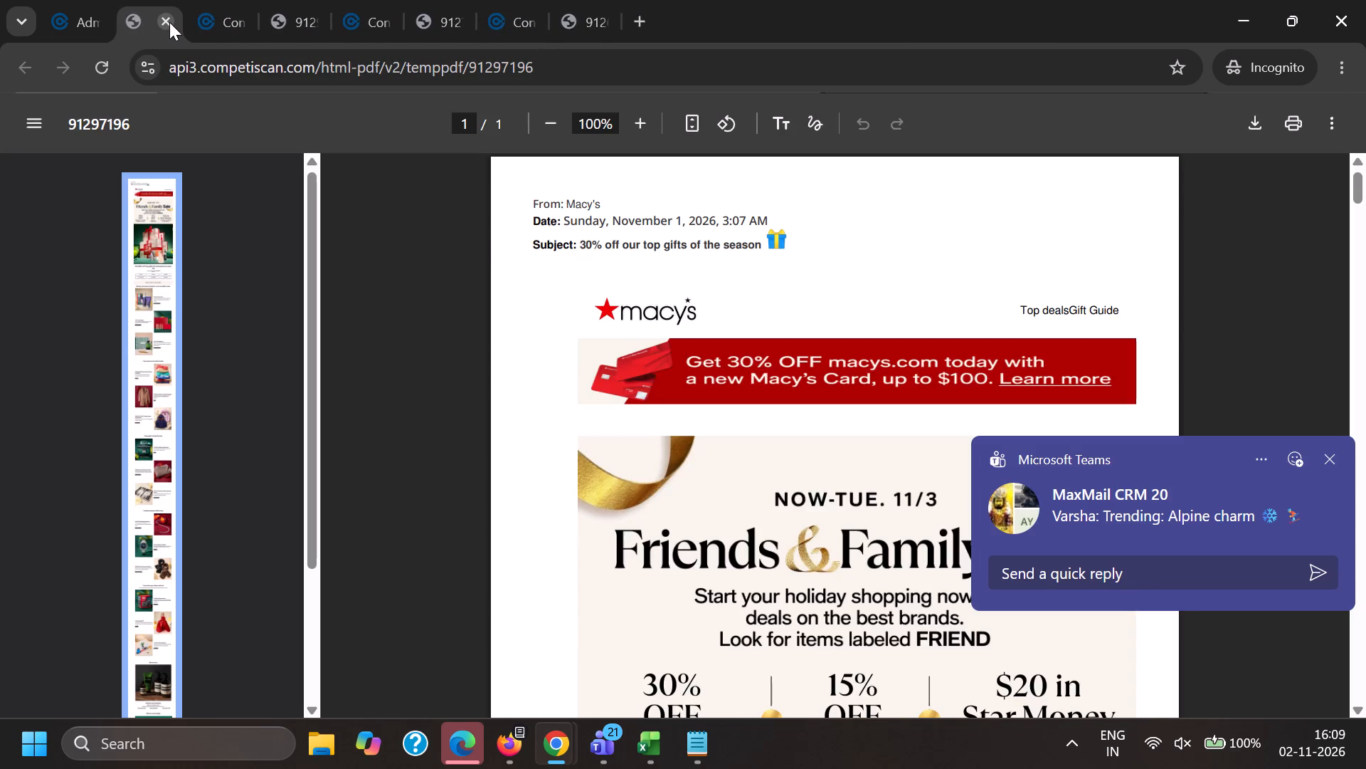
left_click(169, 22)
double_click(169, 22)
double_click(169, 22)
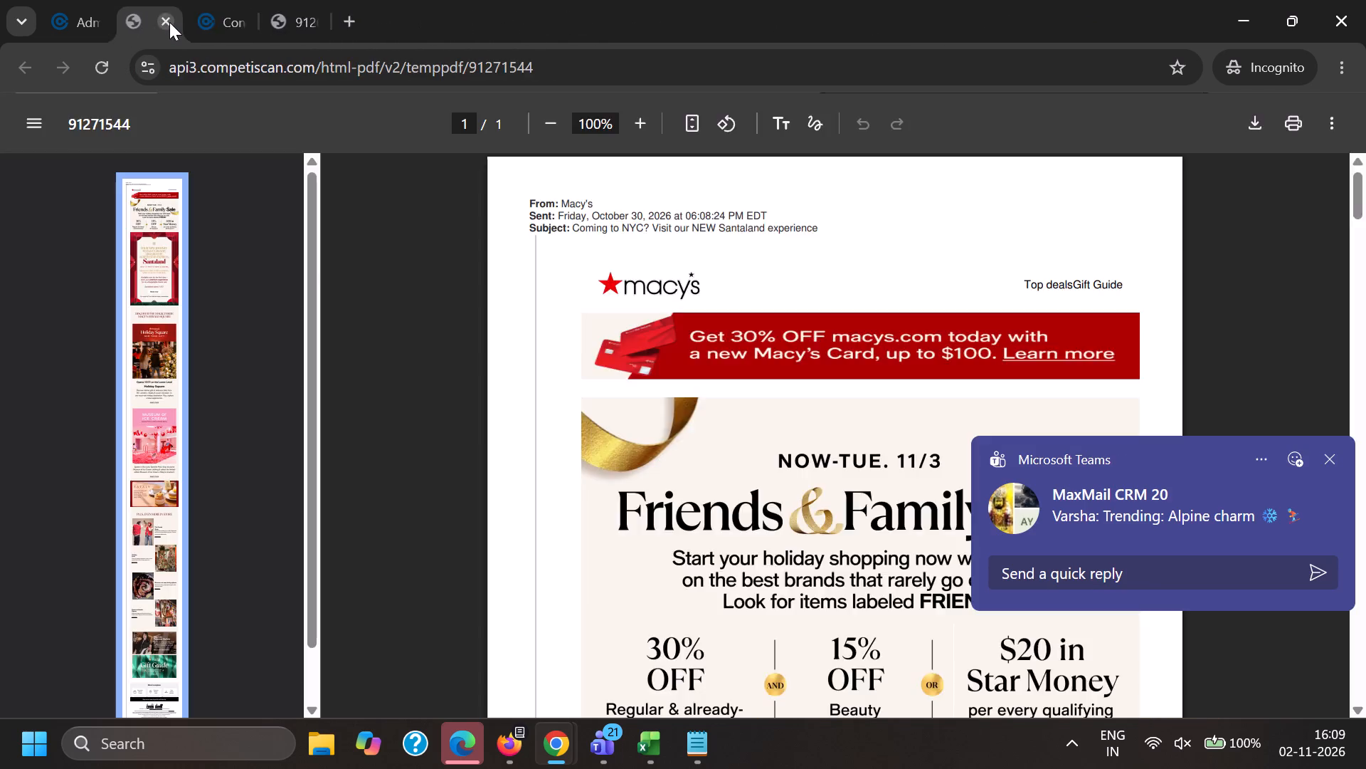
double_click(169, 22)
Rerun the unpublished electronic content search with the existing user filter and check which products remain.
scroll(477, 394, "up", 5)
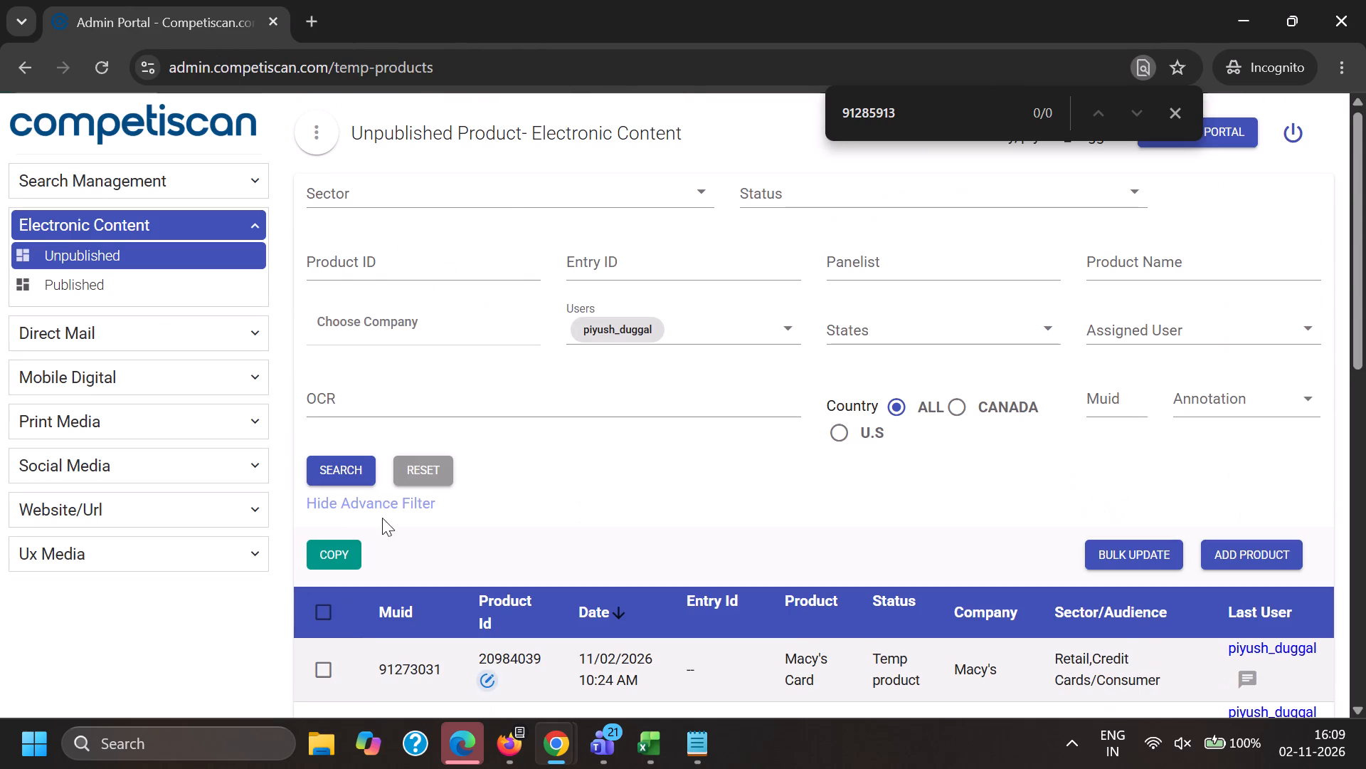
left_click(361, 478)
scroll(371, 293, "down", 4)
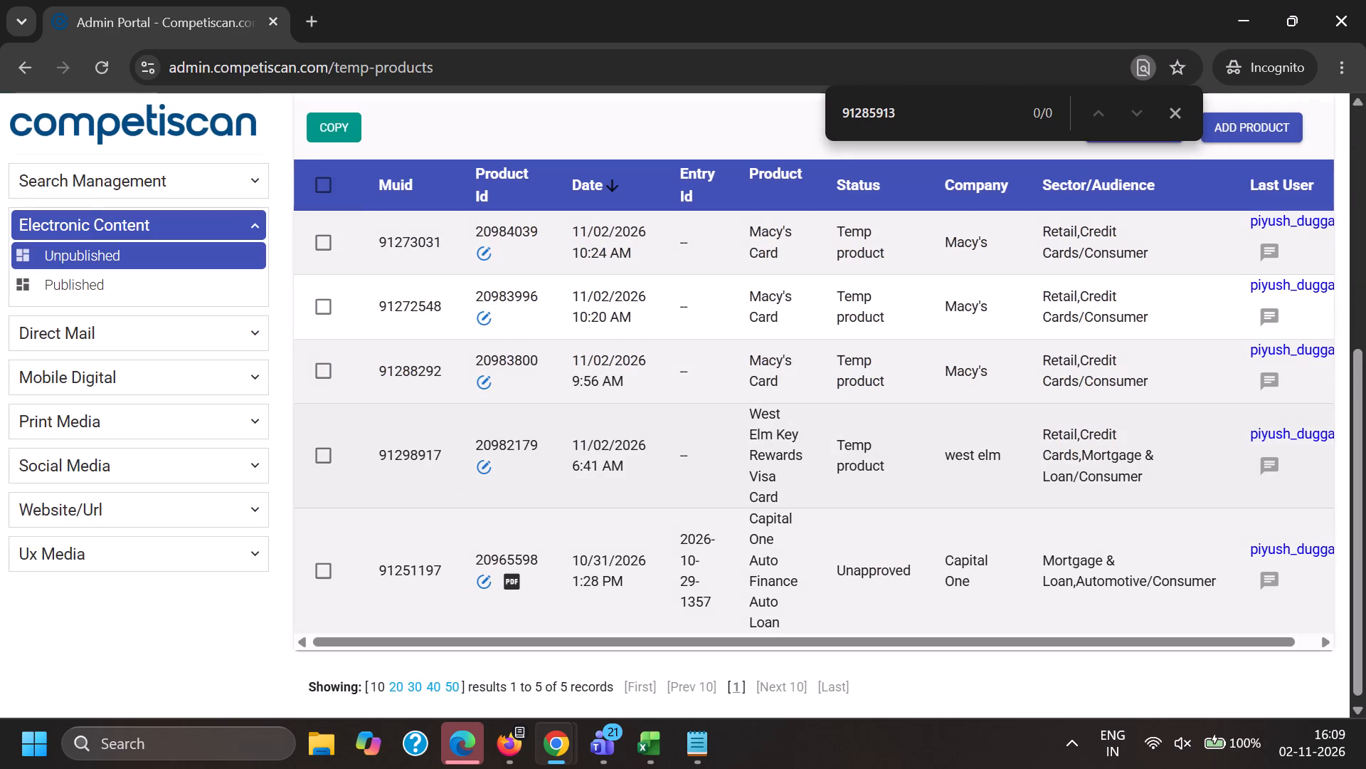
left_click(645, 760)
left_click(873, 647)
left_click(131, 459)
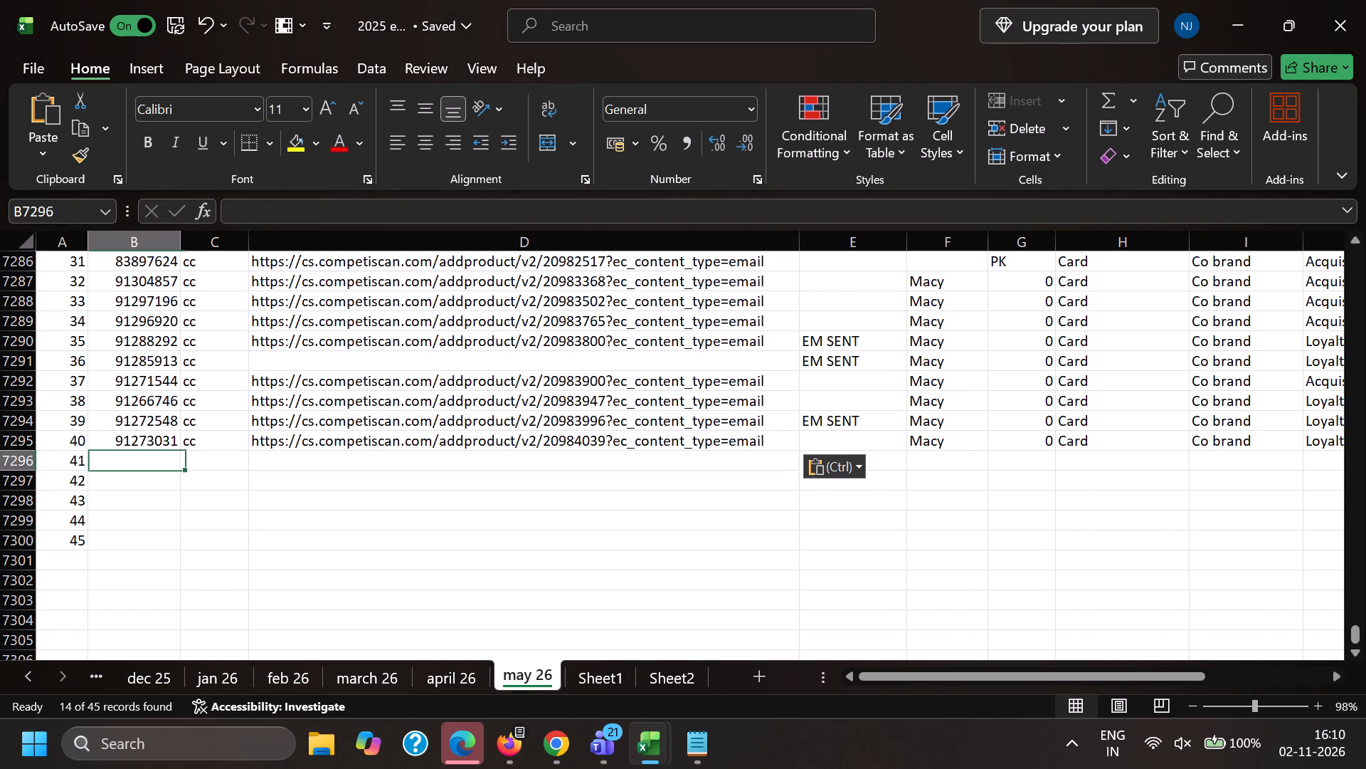
left_click(817, 441)
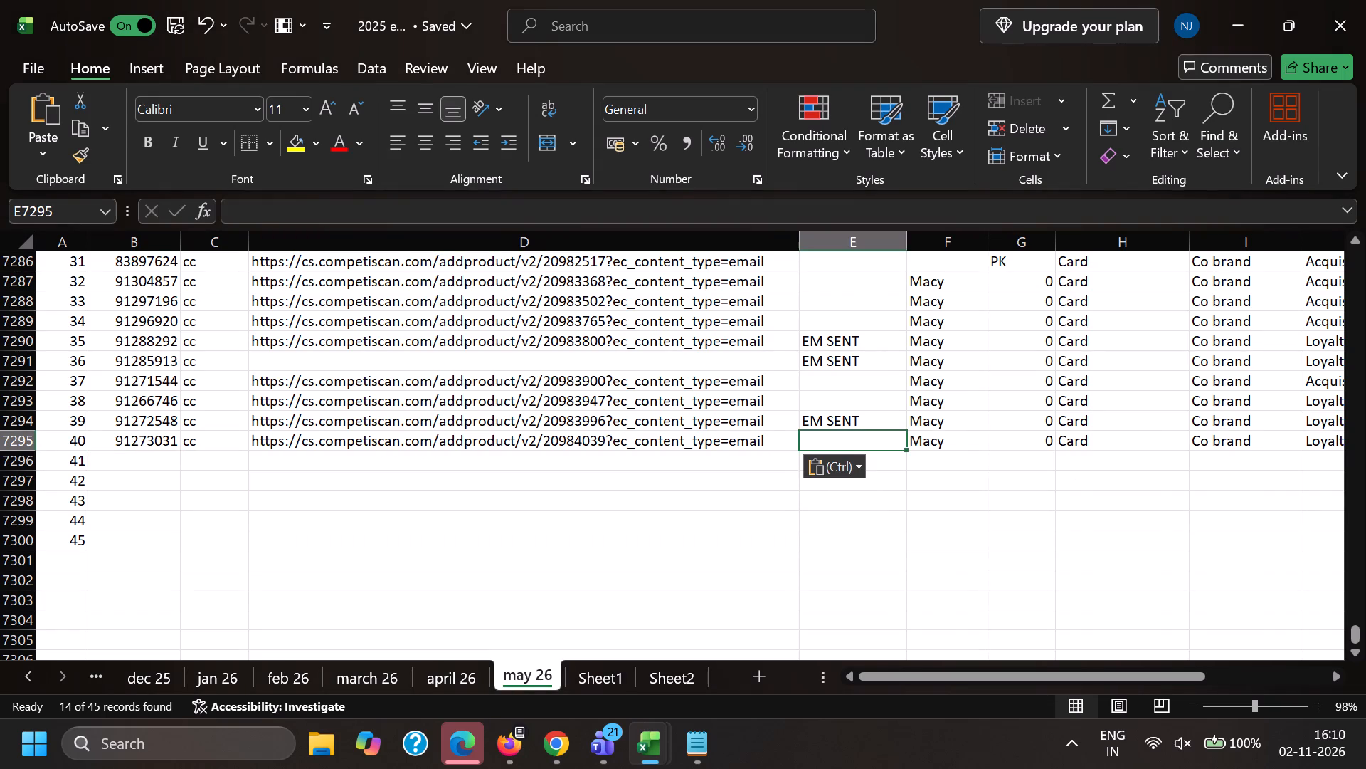
key("alt+Tab")
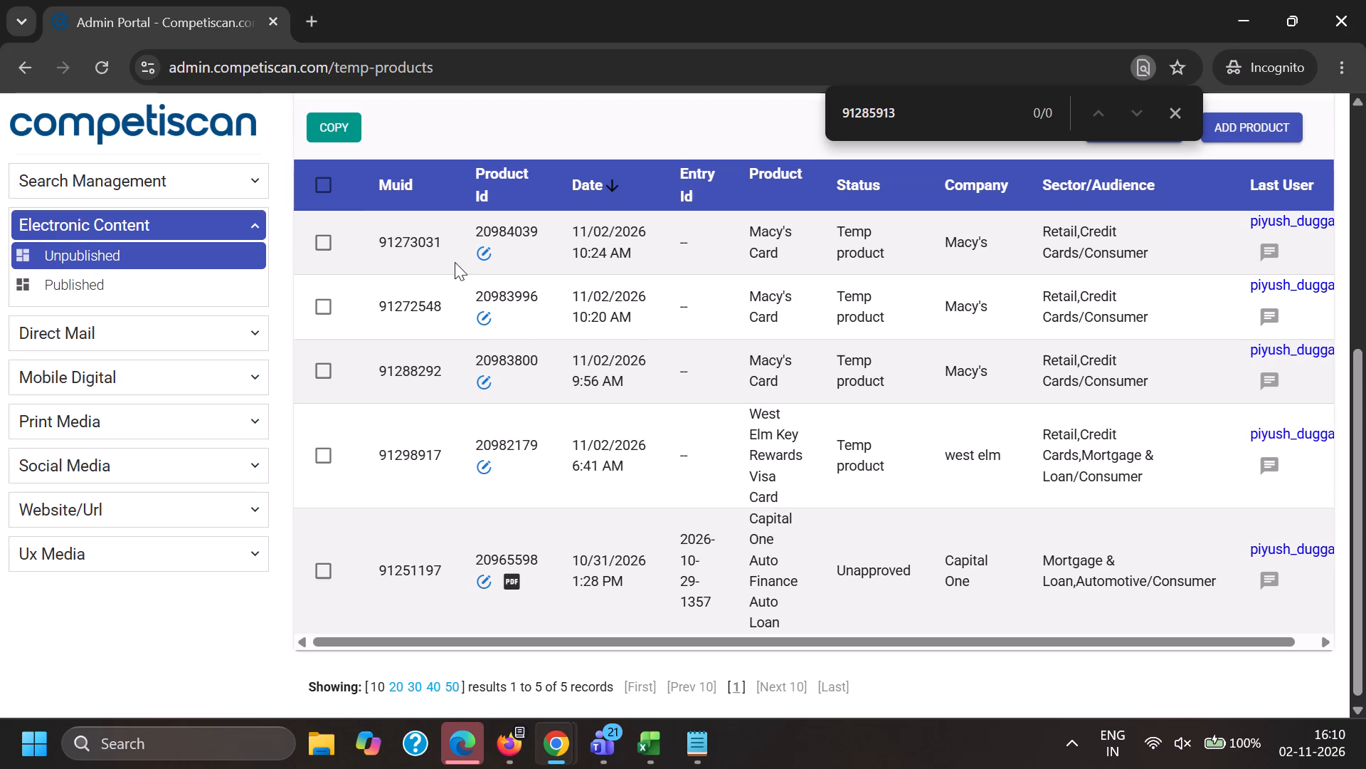
Copy MUID 91273031 from the unpublished products list, load its email editor page in the Content Portal, and check the email's History.
double_click(424, 246)
key("ctrl+c")
key("ctrl+c")
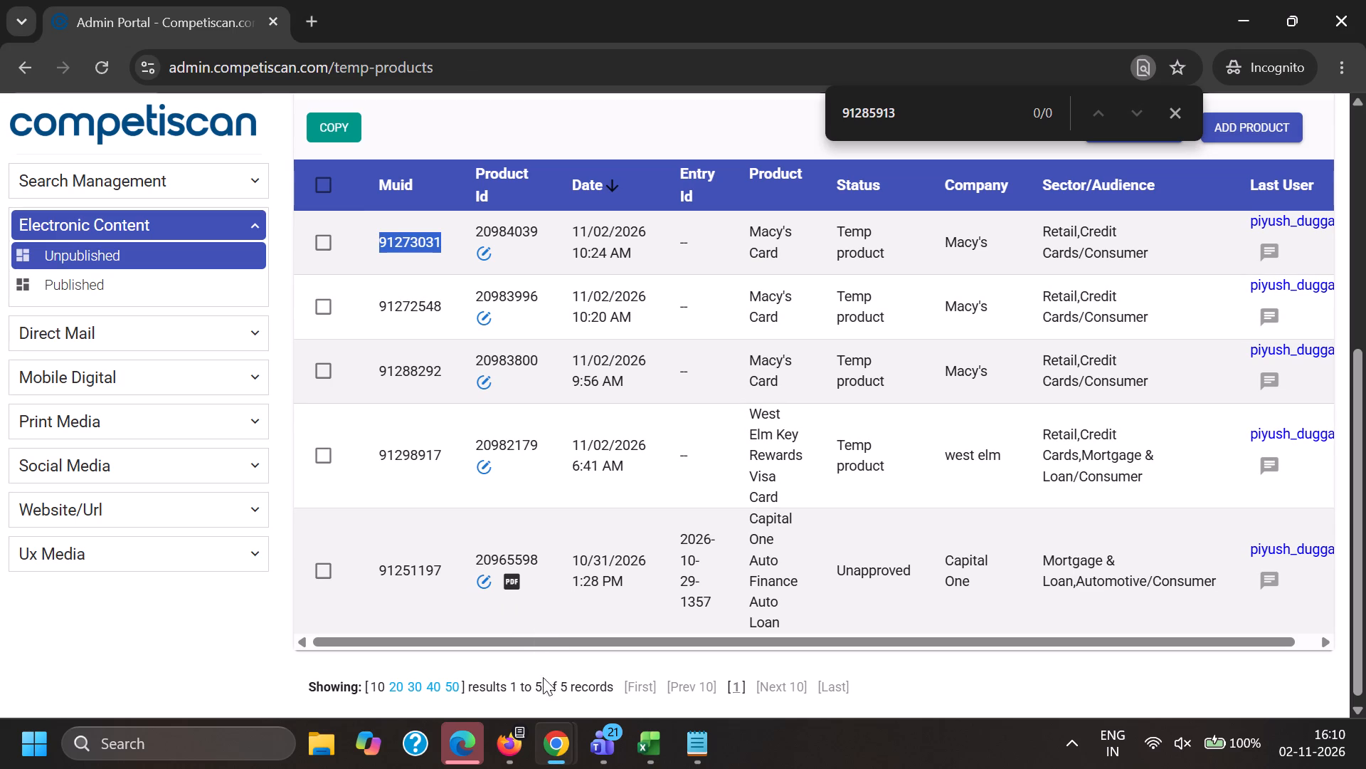
left_click(555, 750)
left_click(240, 639)
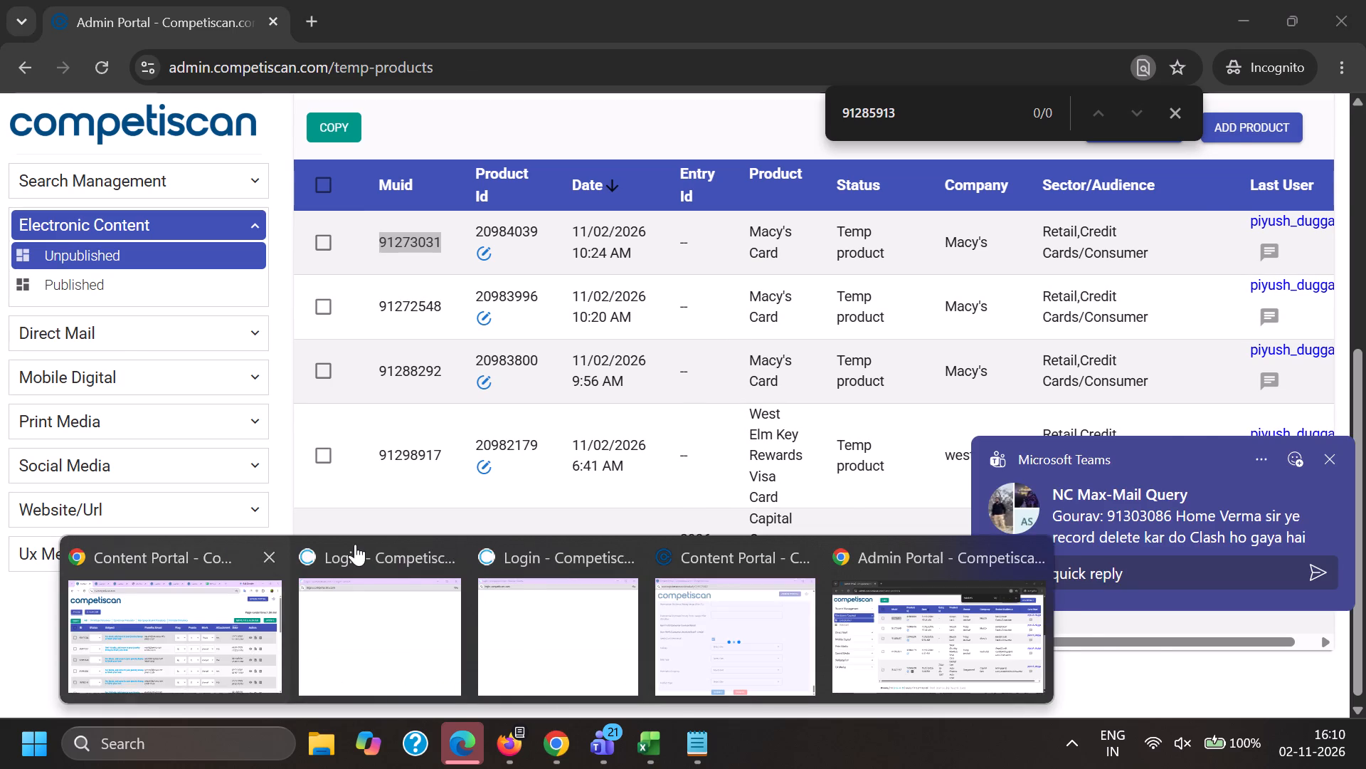
left_click(235, 0)
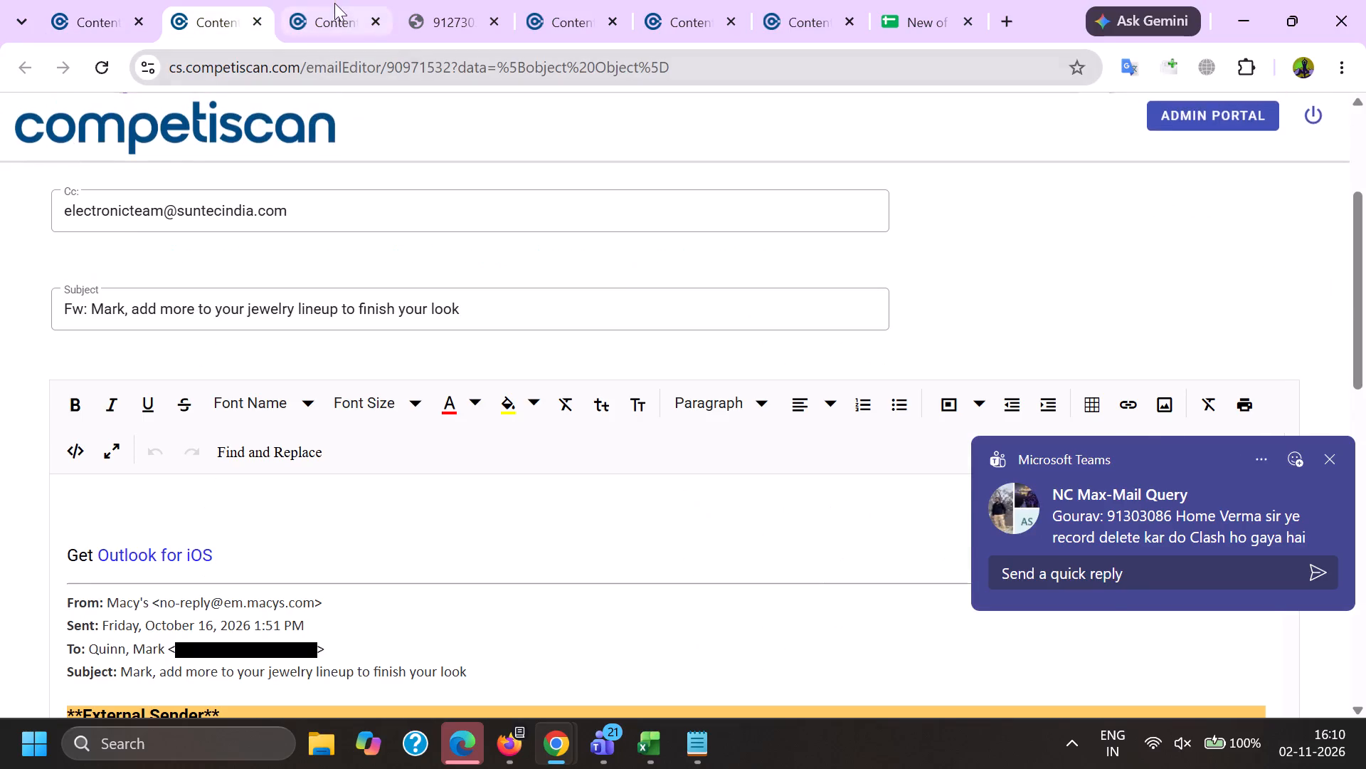
left_click(334, 0)
left_click(563, 0)
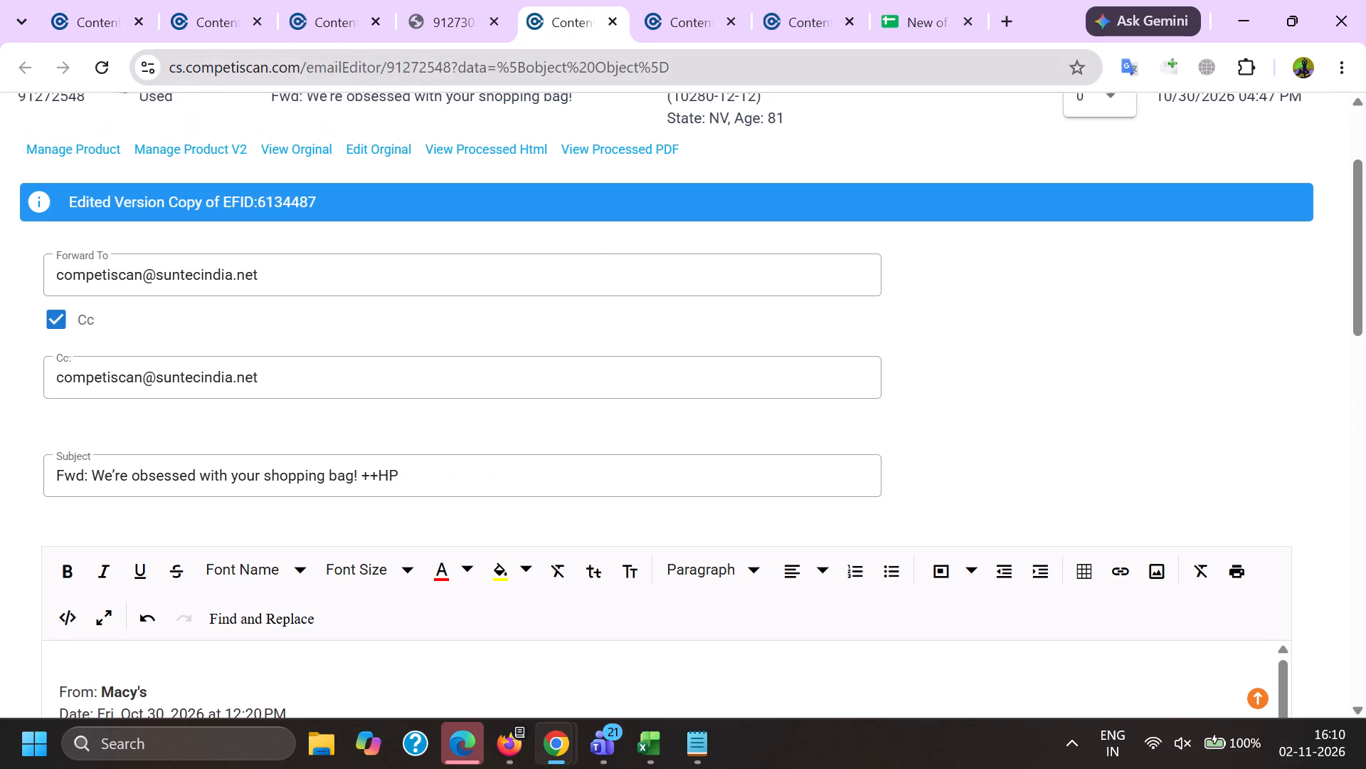
double_click(414, 56)
key("ctrl+v")
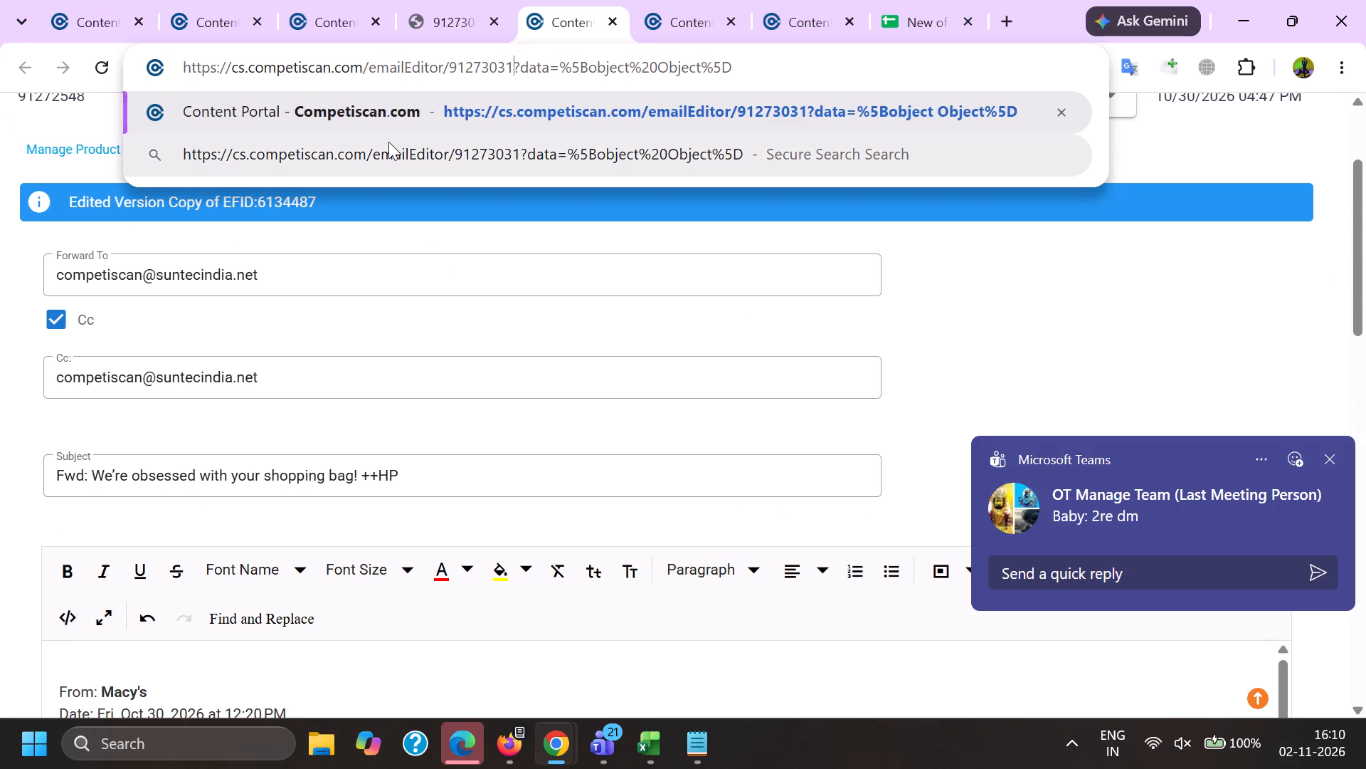
key("alt+Tab")
key("alt+Tab")
key("alt+Tab")
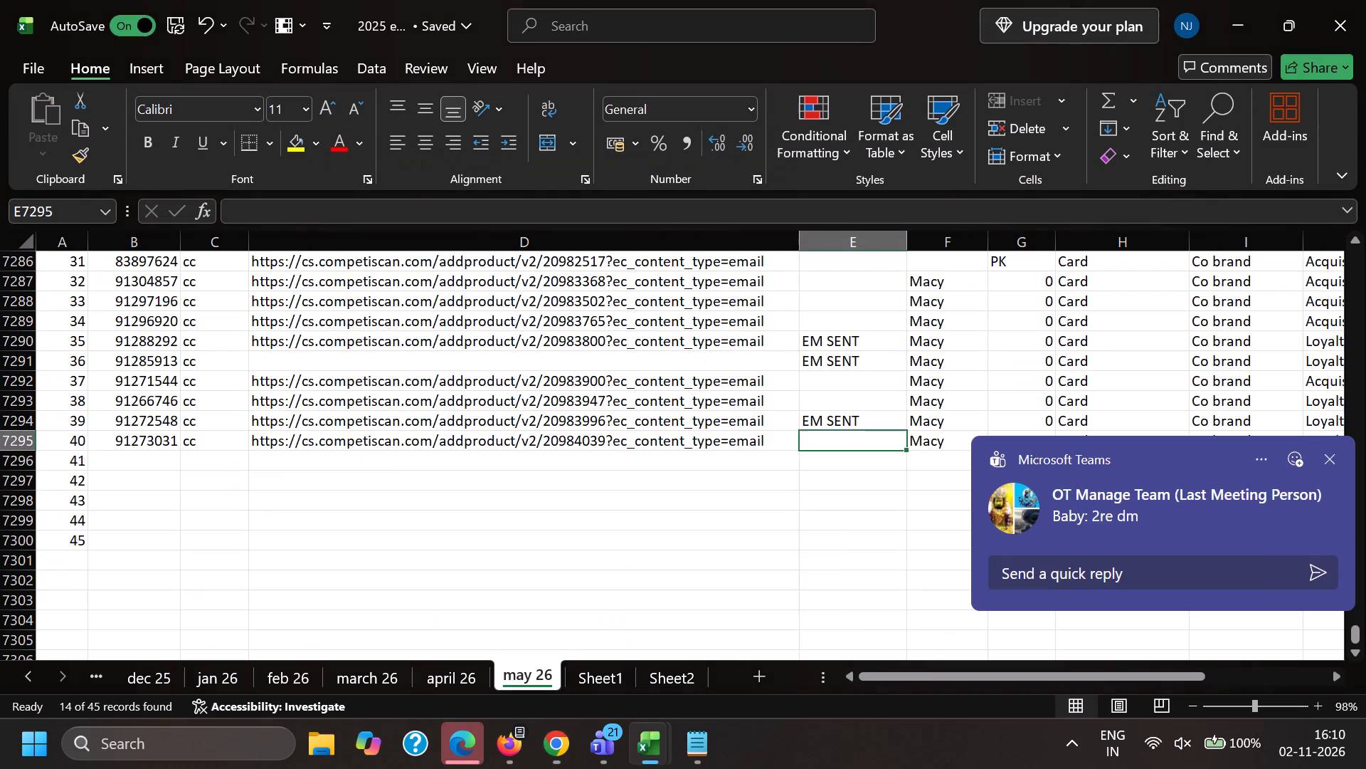
left_click(166, 461)
key("alt+Tab")
key("alt+Tab")
key("alt+Tab")
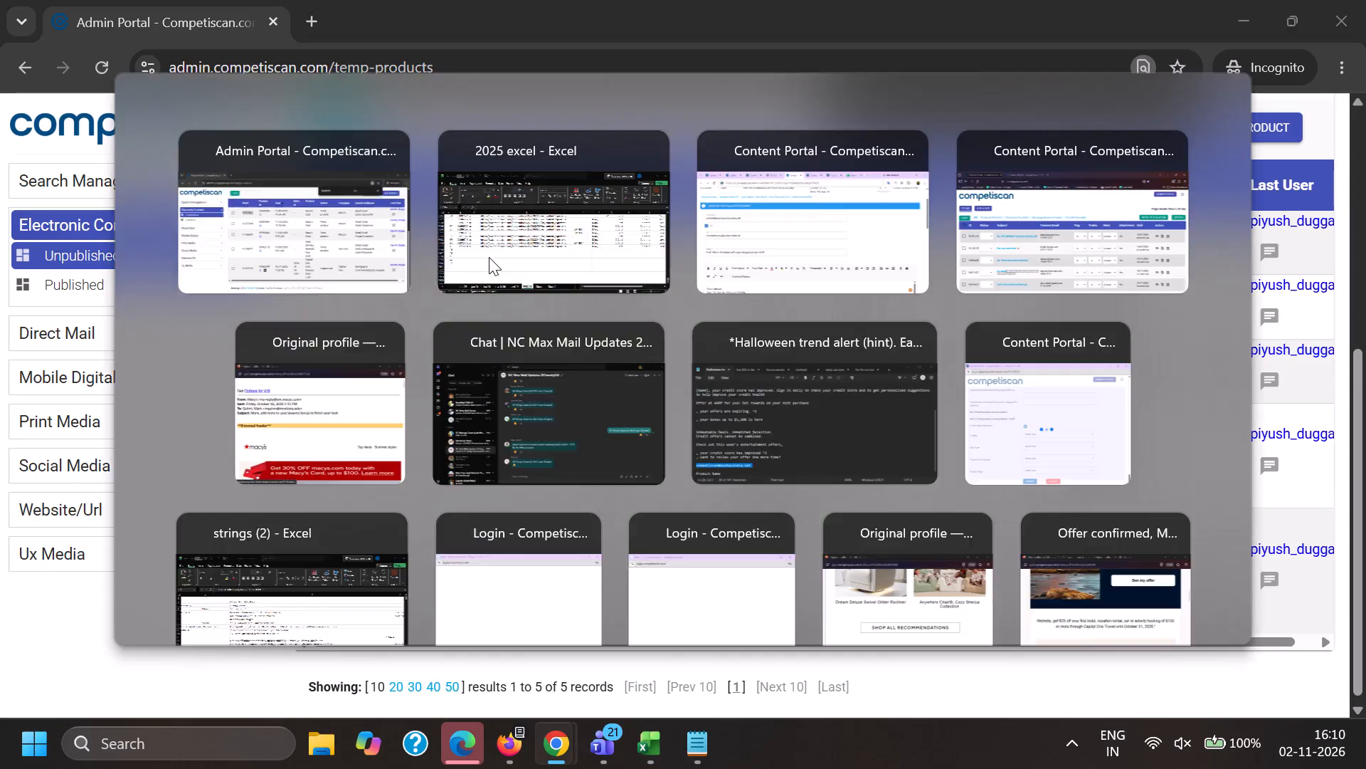
key("Return")
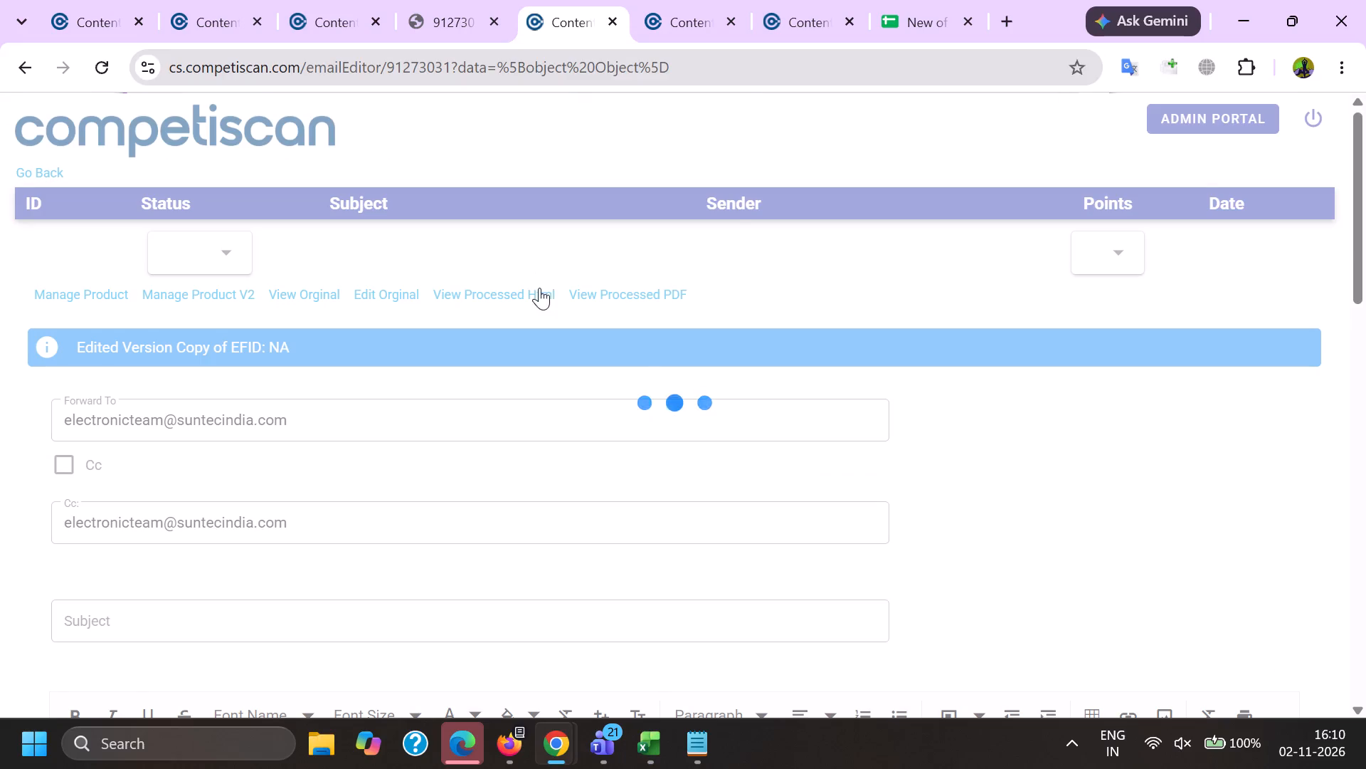
scroll(0, 348, "down", 18)
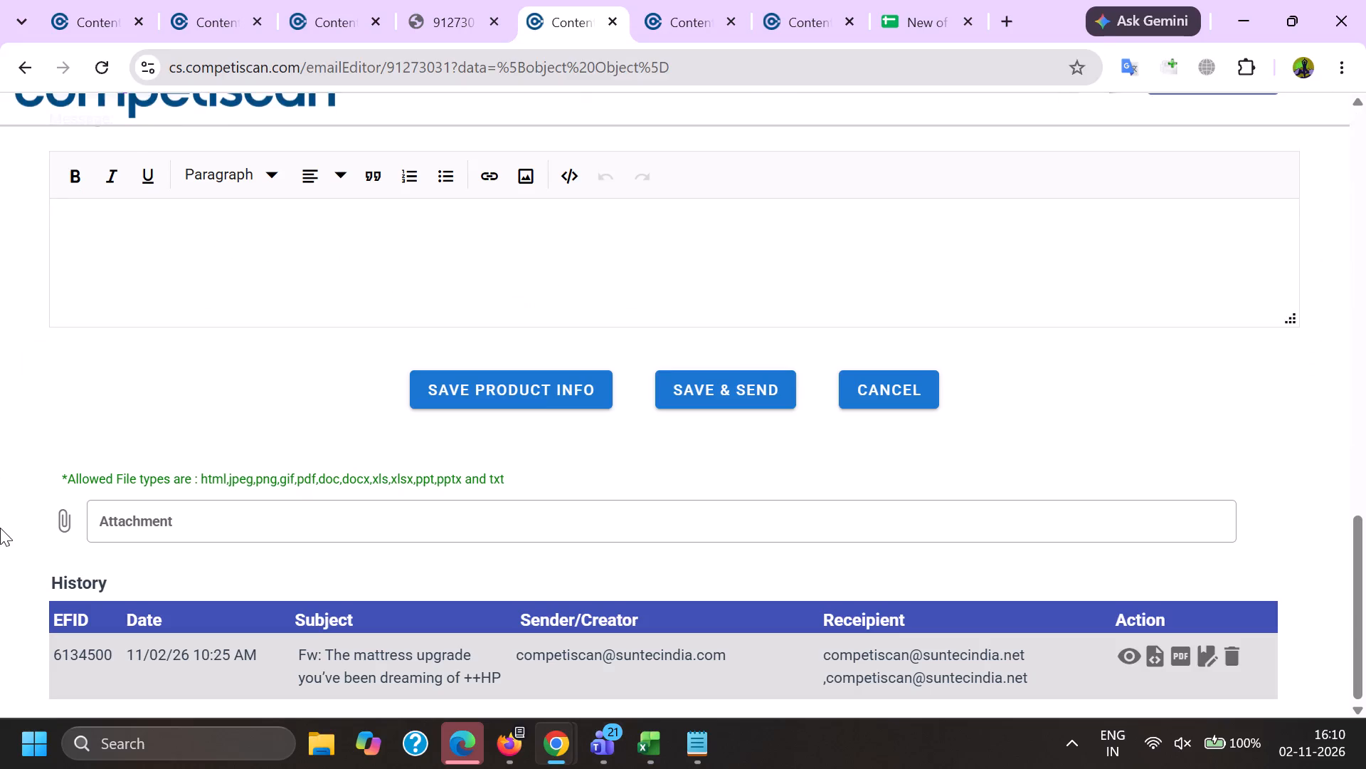
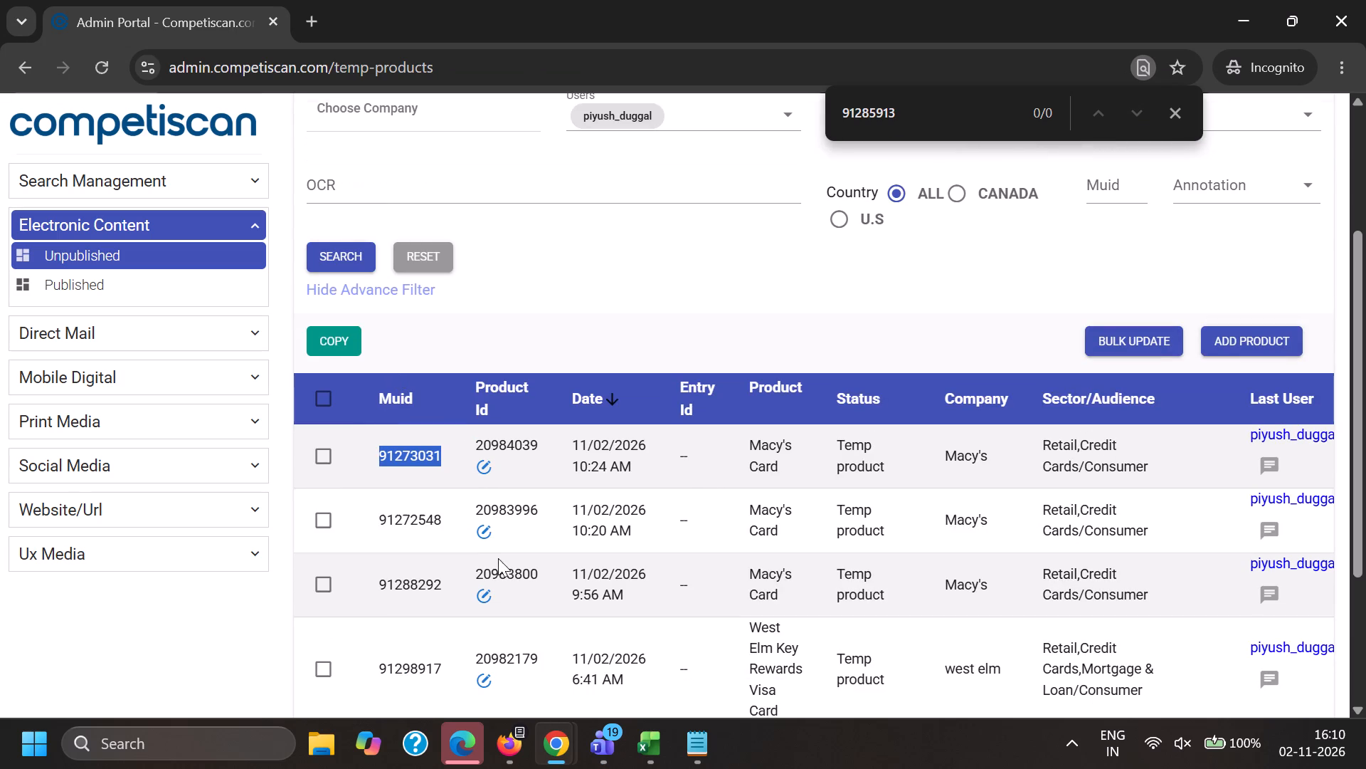
Open the edit page of the product with MUID 91272548, copy the MUID, and check its row in the Excel log's may 26 sheet.
left_click(487, 532, "ctrl")
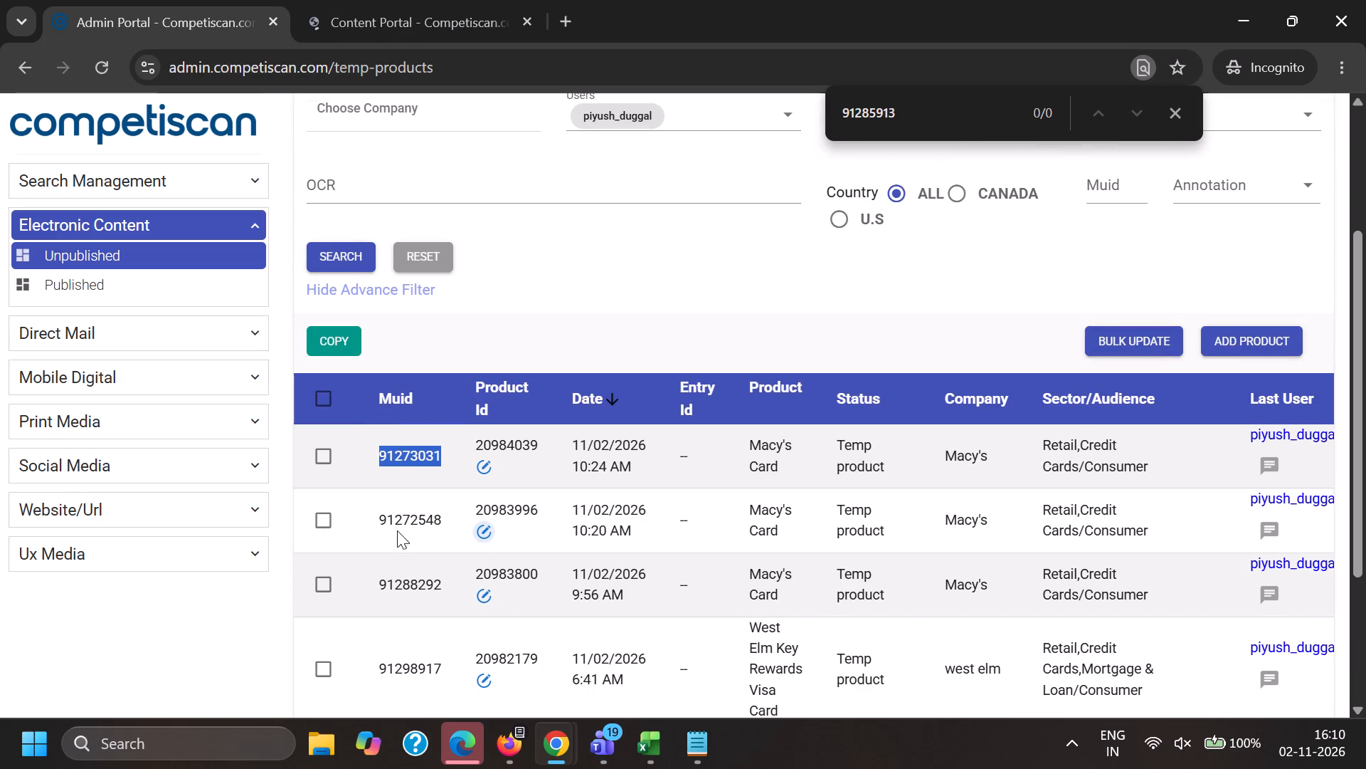
double_click(395, 520)
key("ctrl+c")
left_click(634, 749)
left_click(923, 652)
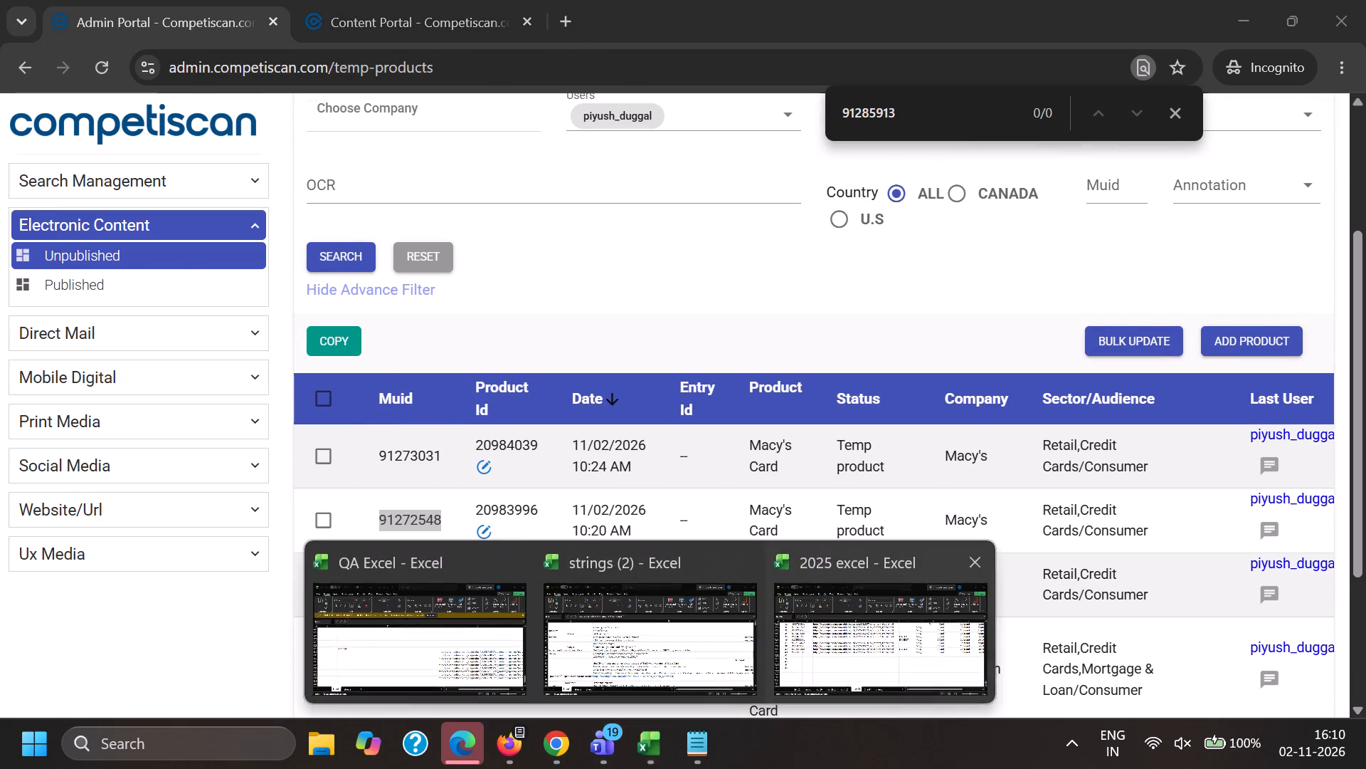
left_click(951, 571)
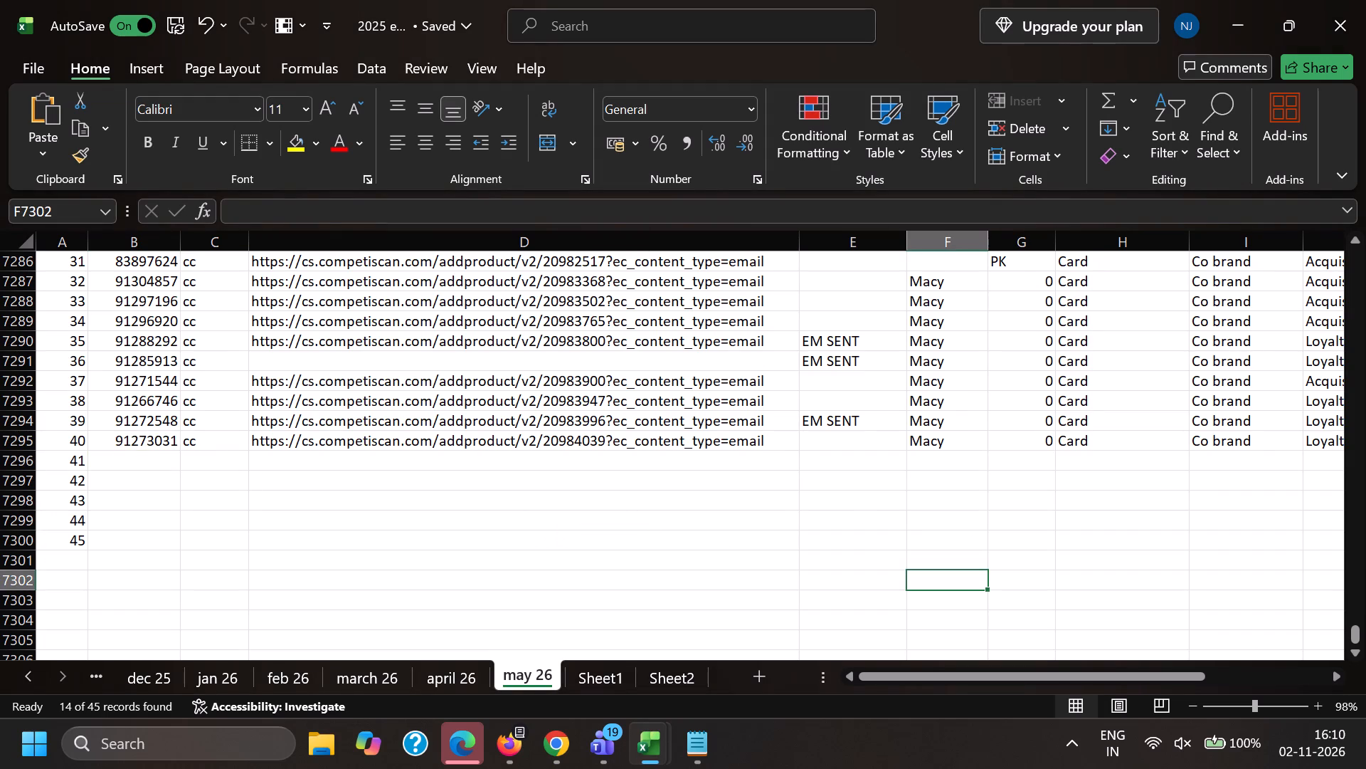
left_click(647, 421)
key("alt+Tab")
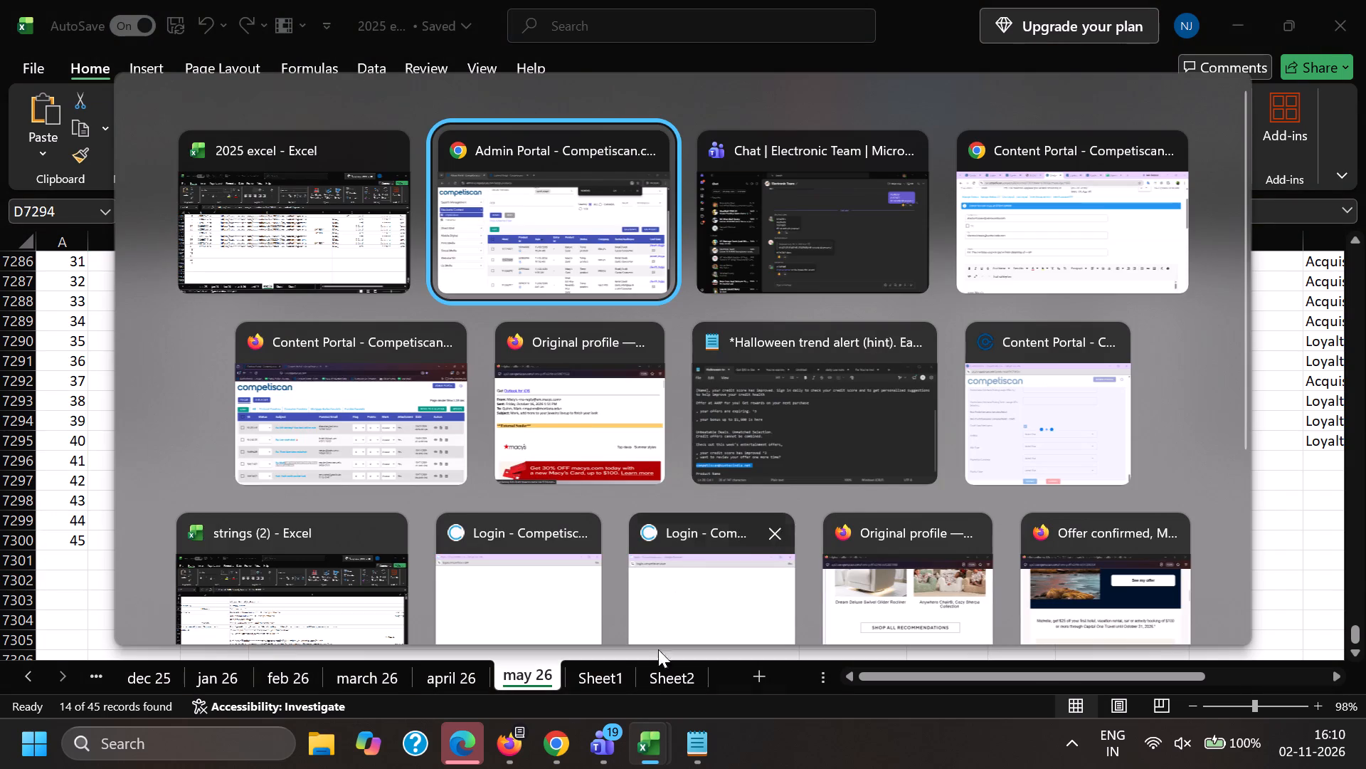
Switch to the Content Portal window, load the email editor page for MUID 91272548, and check the email.
left_click(543, 760)
left_click(231, 609)
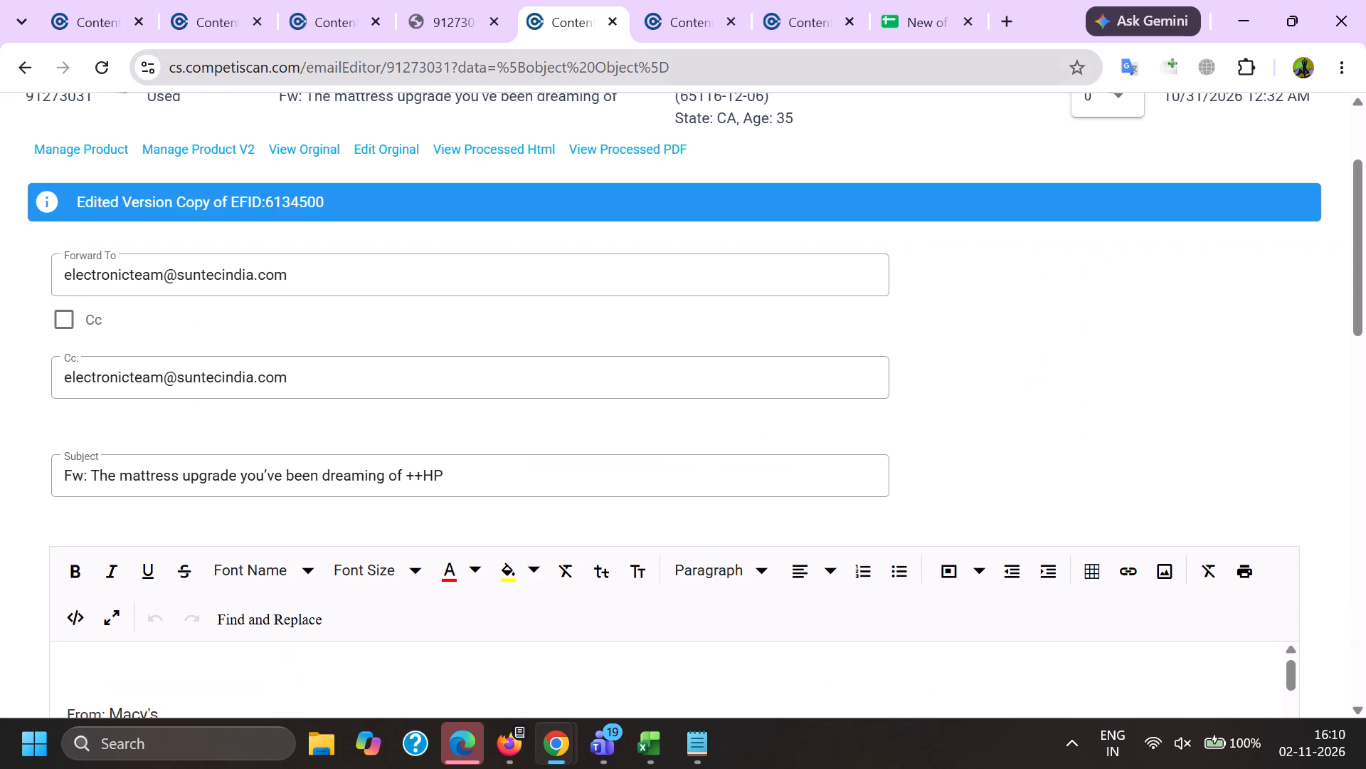
double_click(409, 60)
key("ctrl+v")
key("Return")
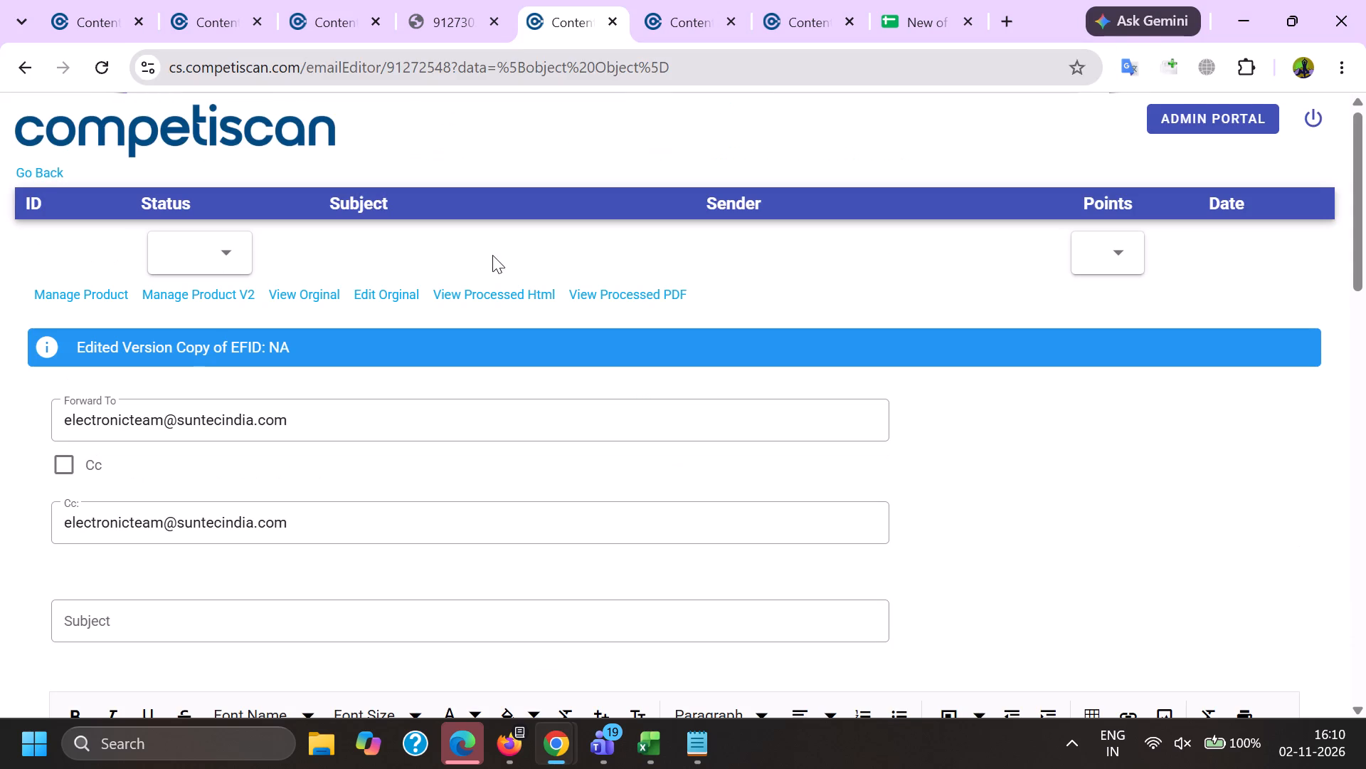
scroll(0, 471, "down", 20)
scroll(0, 471, "down", 4)
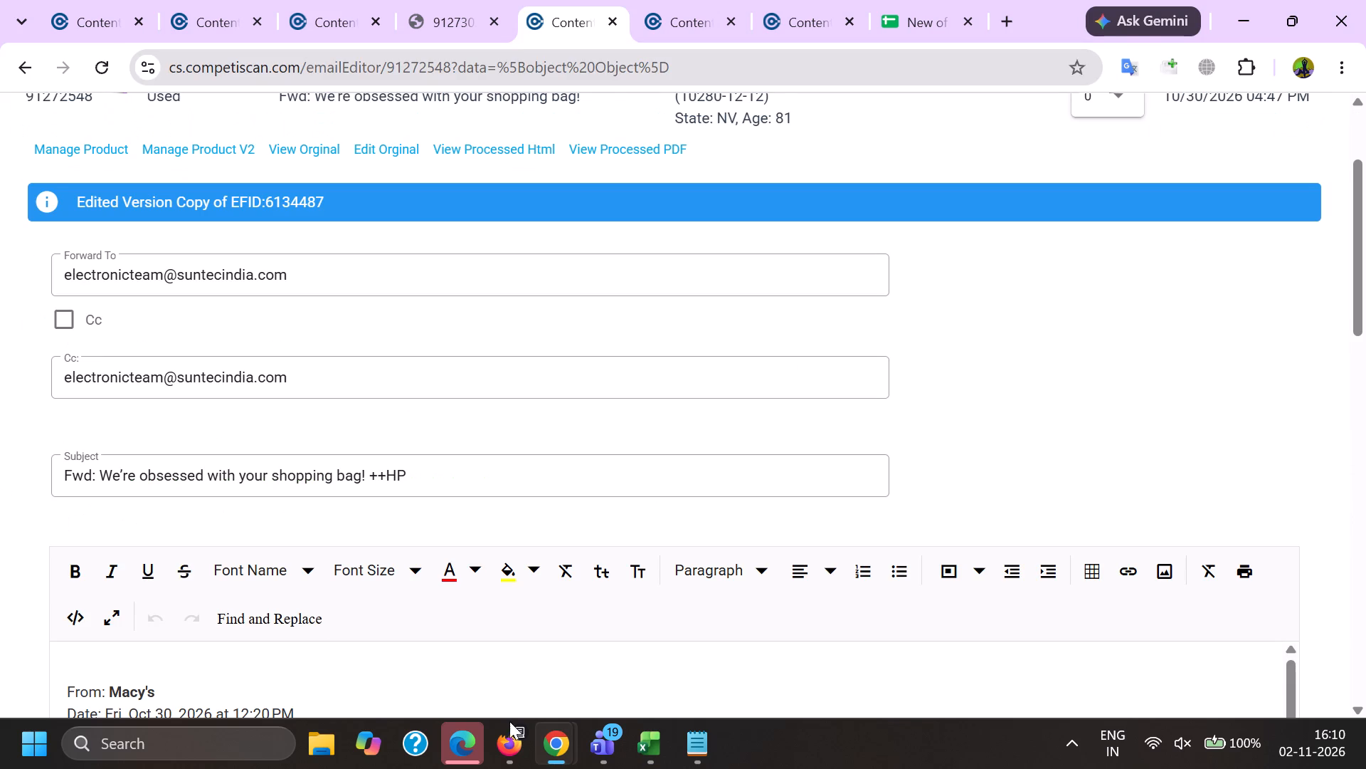
key("alt+Tab")
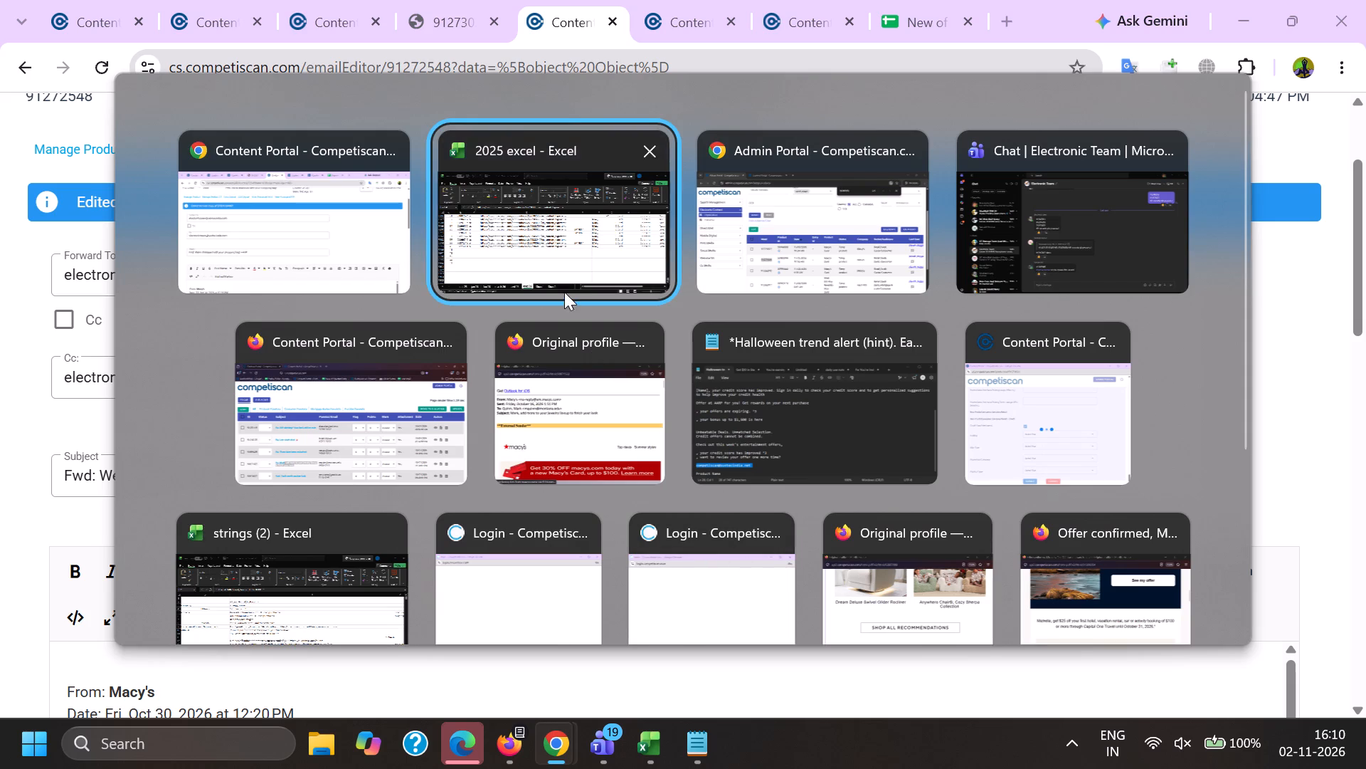
left_click(564, 292)
left_click(831, 422)
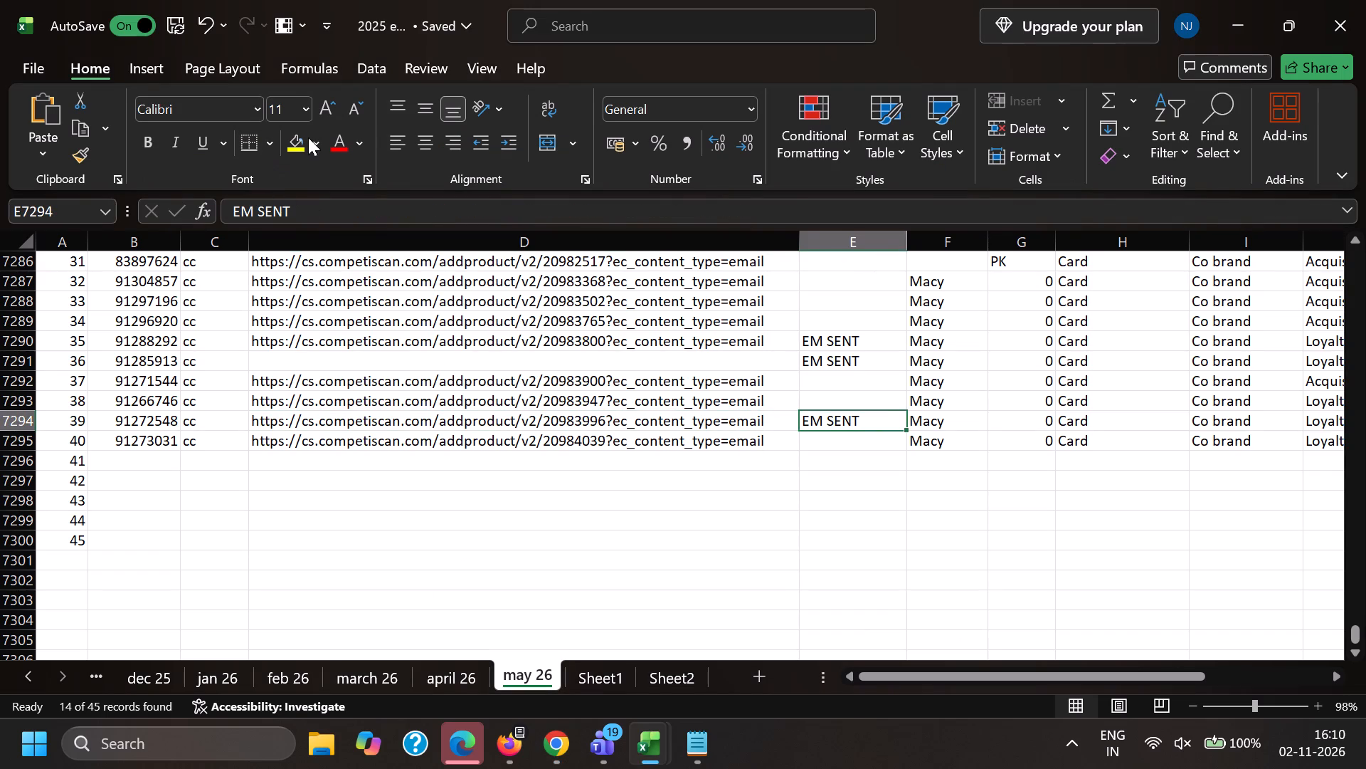
left_click(295, 135)
left_click(466, 560)
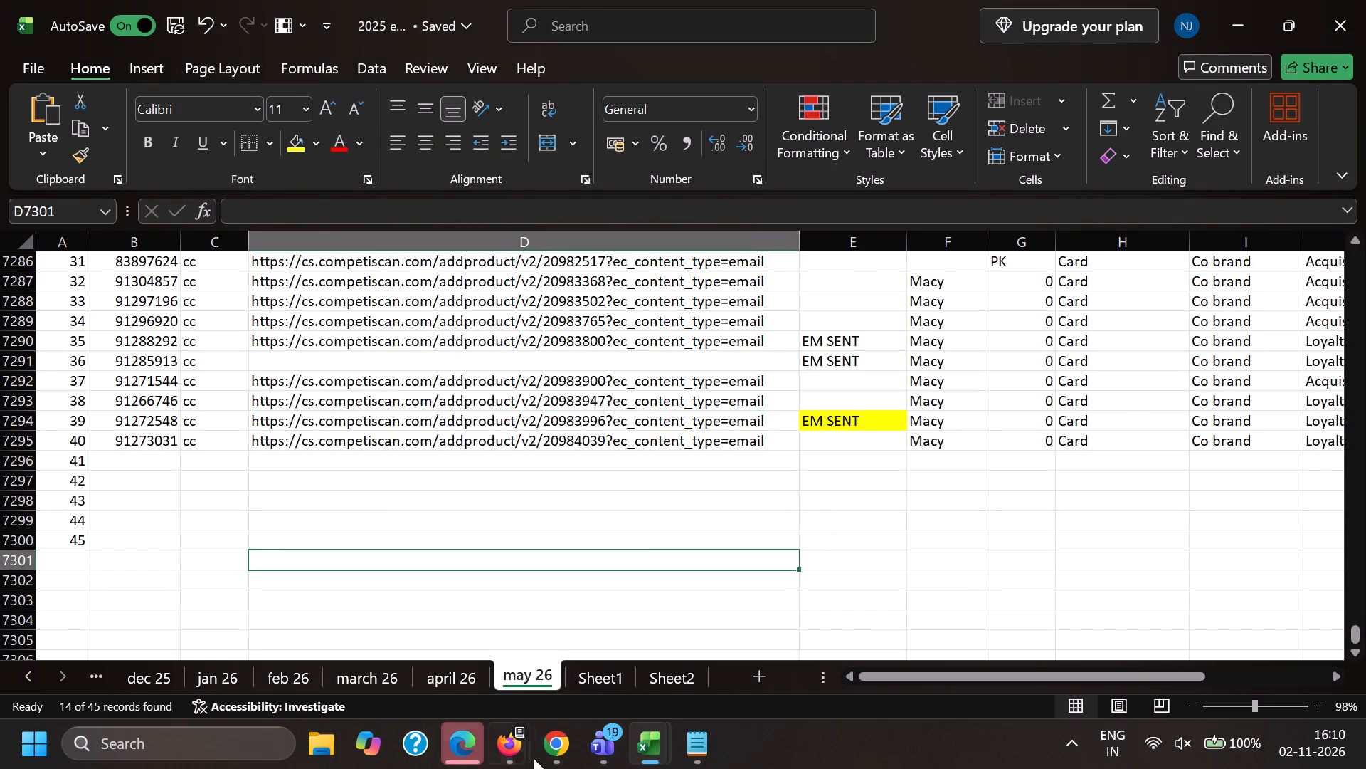
left_click(555, 746)
left_click(190, 627)
left_click(202, 0)
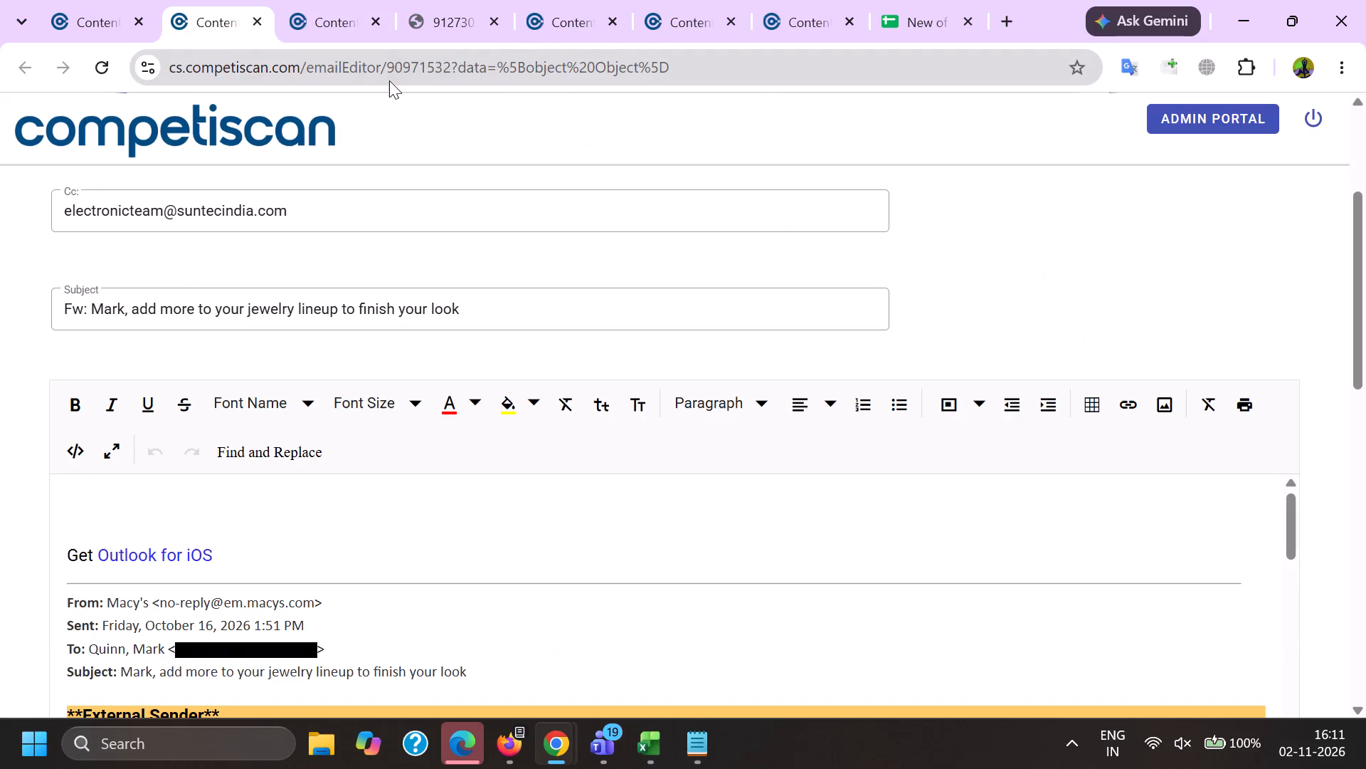
double_click(445, 63)
key("ctrl+c")
key("alt+Tab")
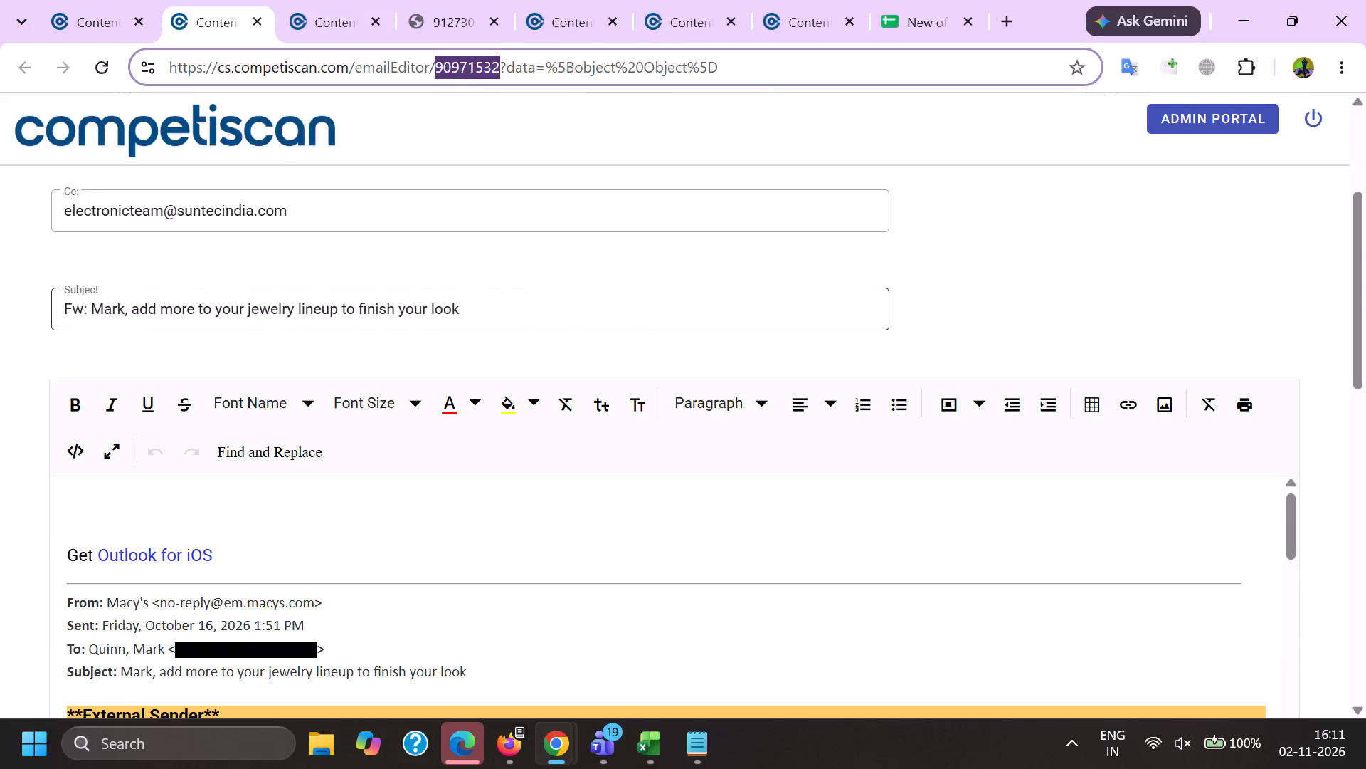
left_click(122, 447)
left_click(142, 460)
key("ctrl+v")
left_click(203, 464)
key("c")
key("c")
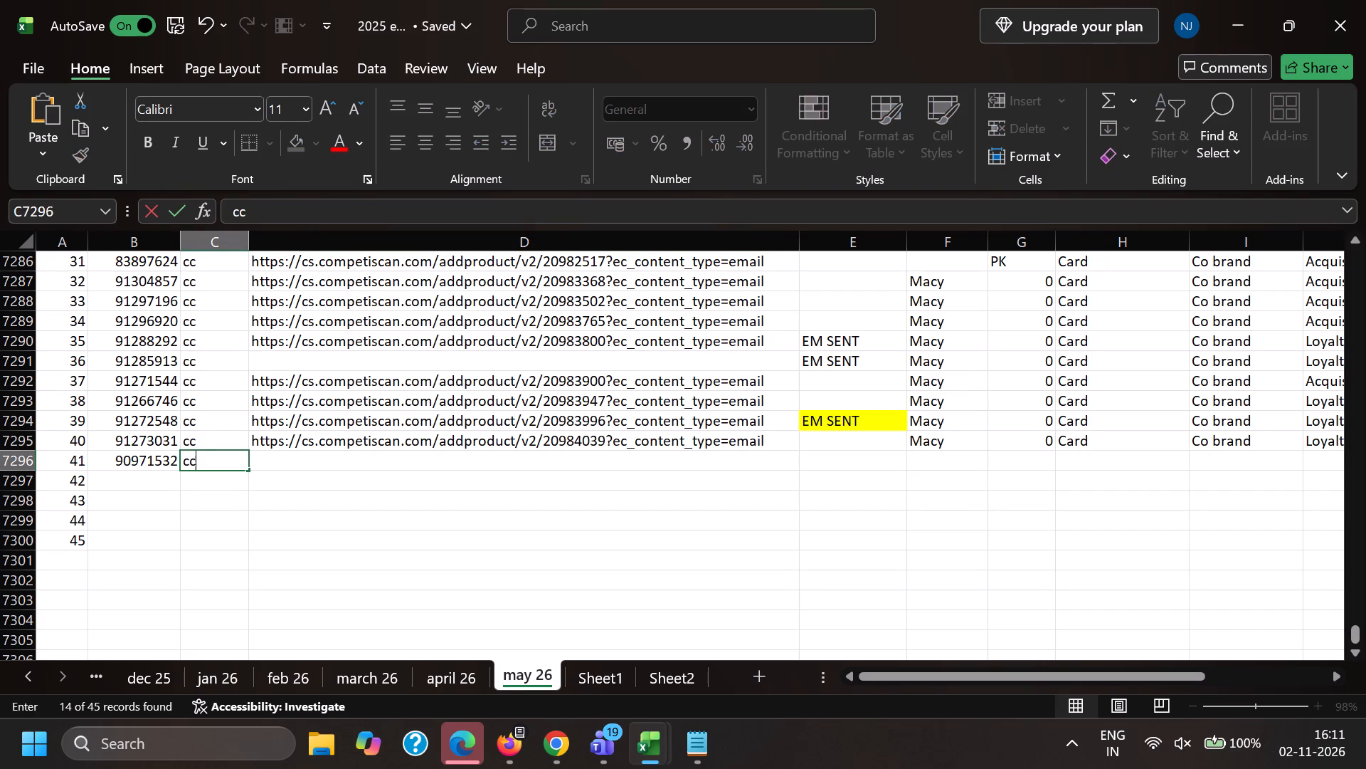
Complete entry 41's classification columns with Macy, Card, Co brand and Acquisition.
key("Right")
key("Down")
key("Right")
key("Right")
key("Up")
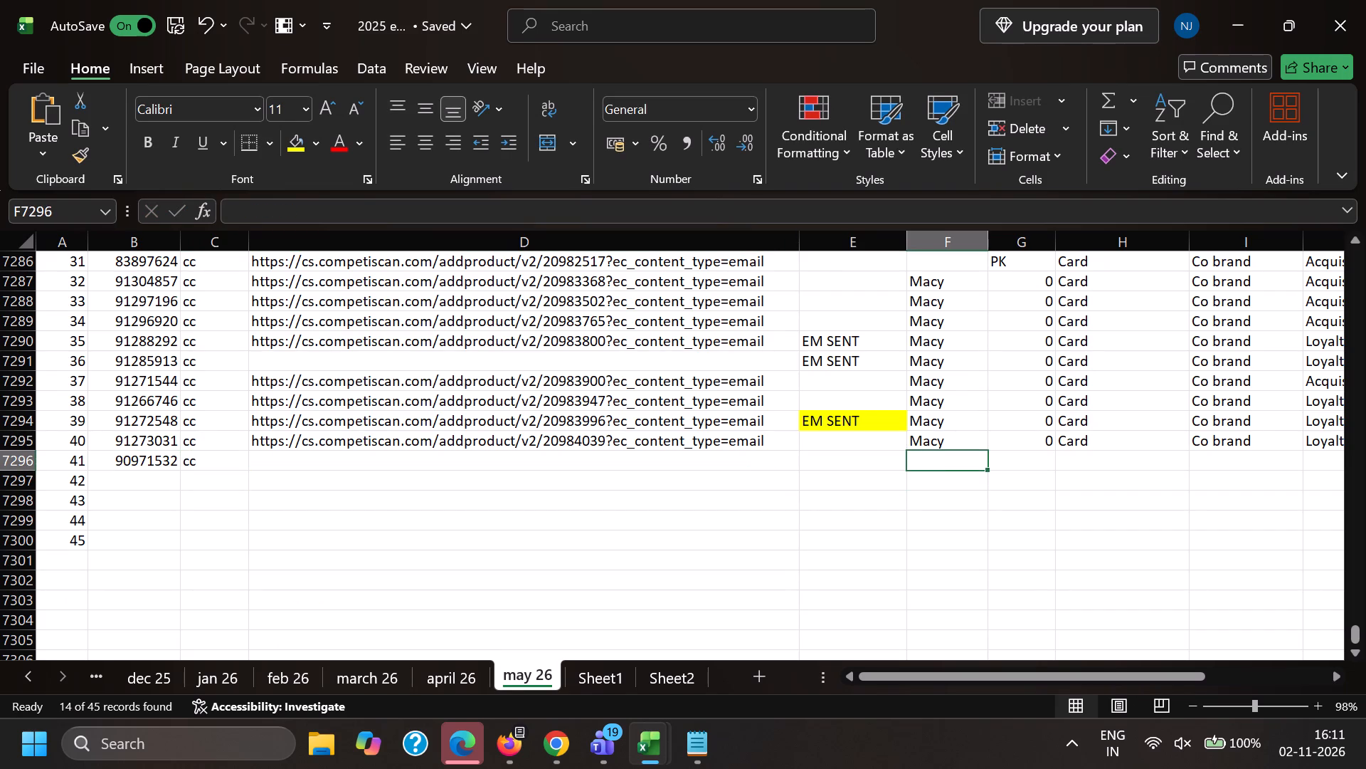
key("m")
key("Right")
key("Right")
key("c")
key("Right")
key("c")
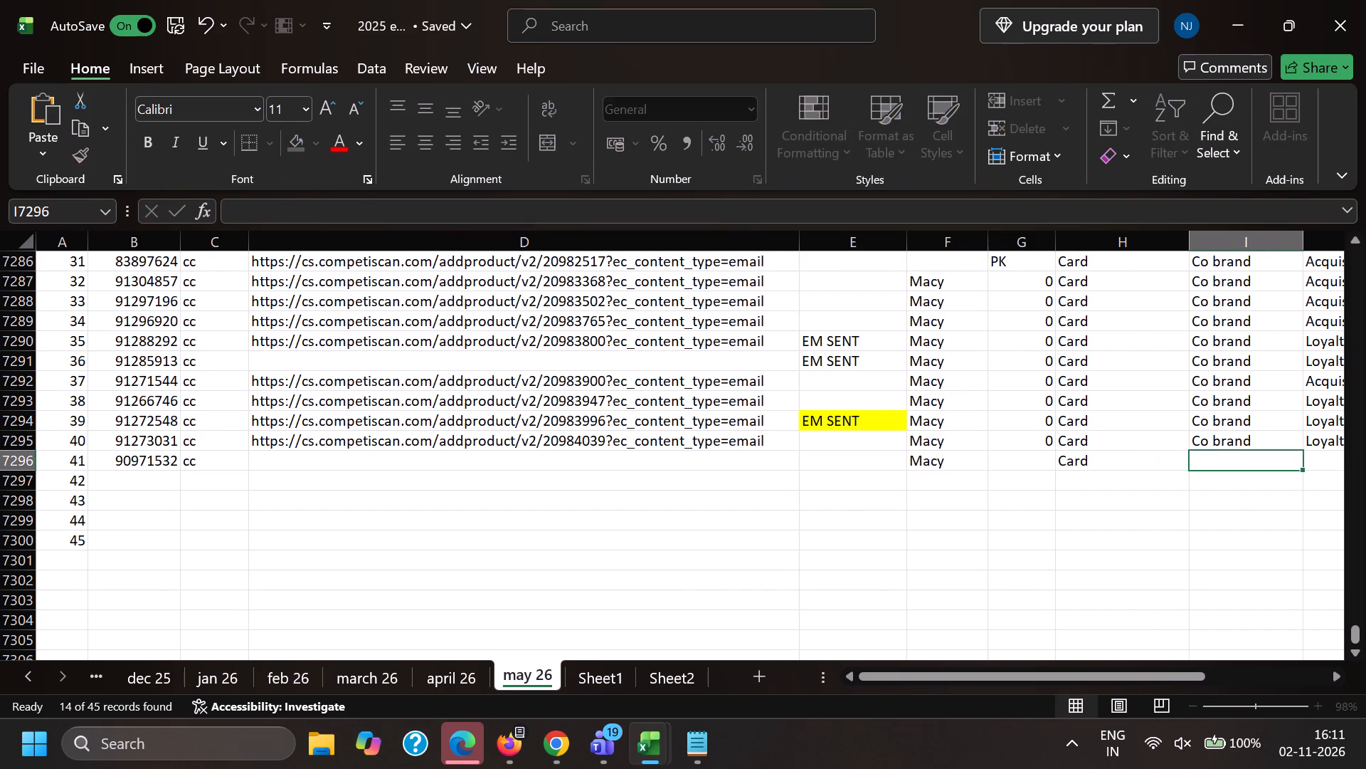
key("Right")
key("a")
key("Left")
key("Left")
key("Left")
key("Left")
key("Left")
key("Left")
key("Left")
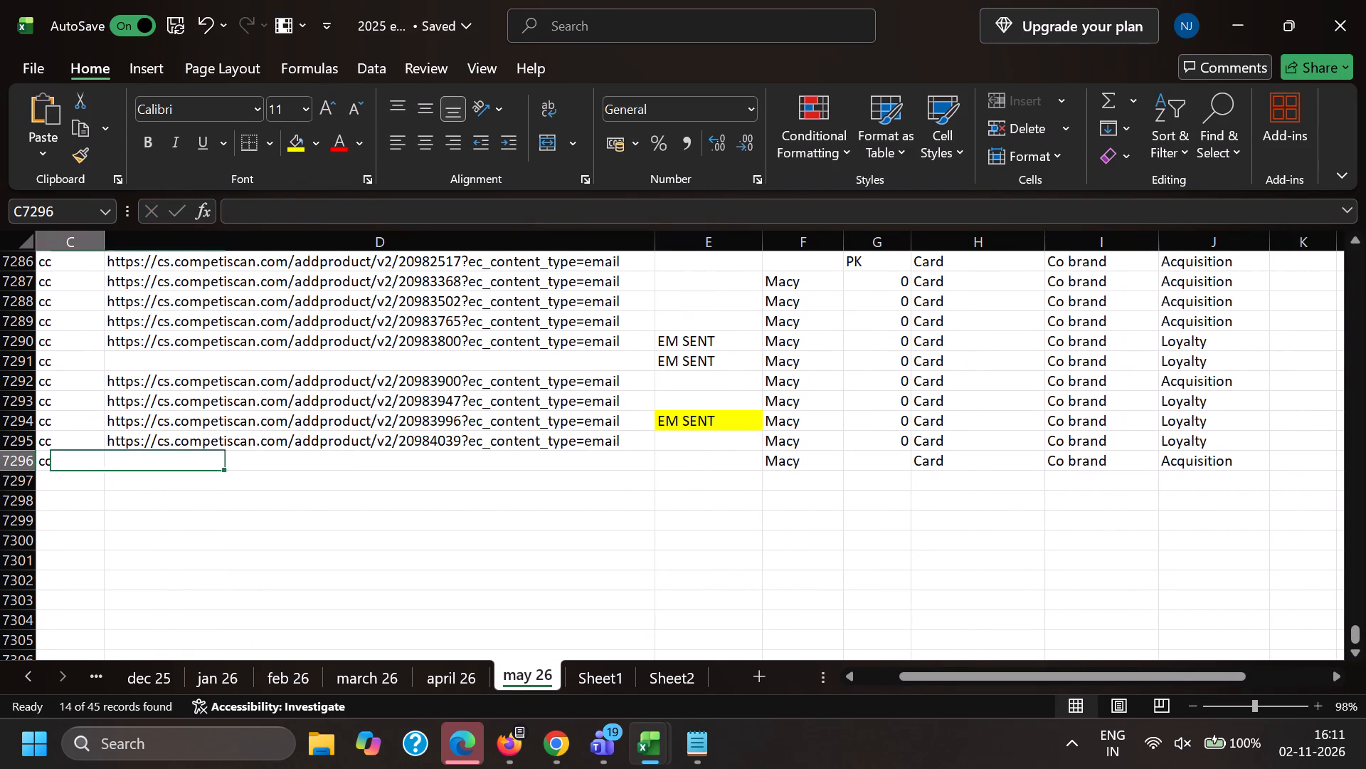
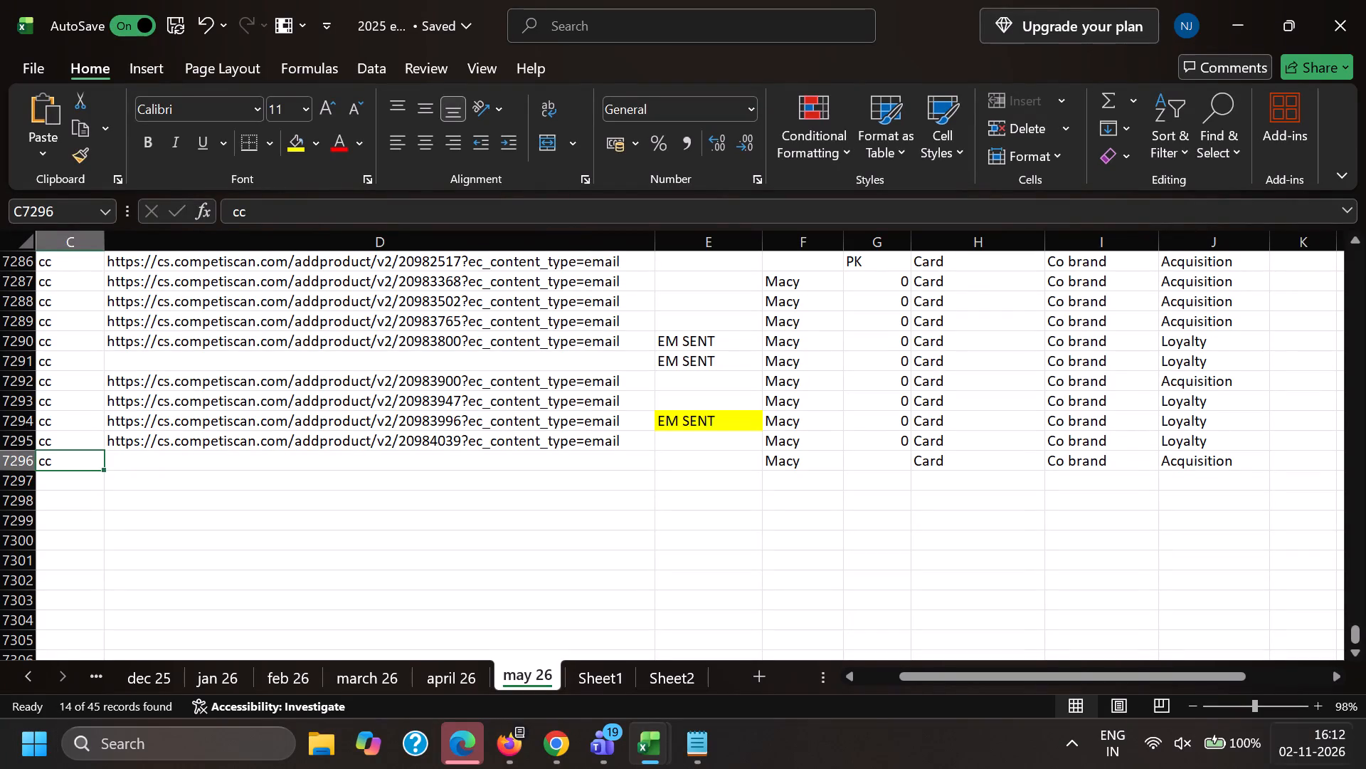
key("alt+Tab")
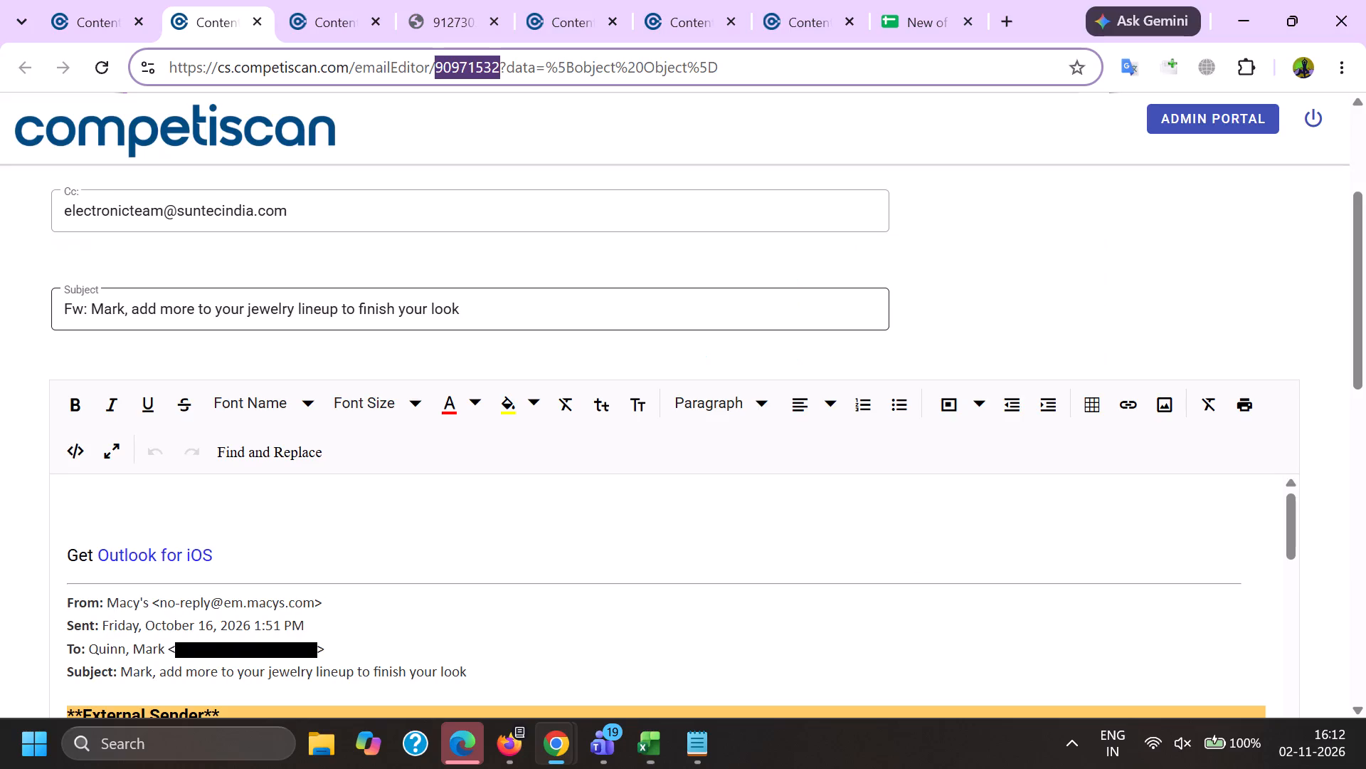
scroll(227, 136, "down", 2)
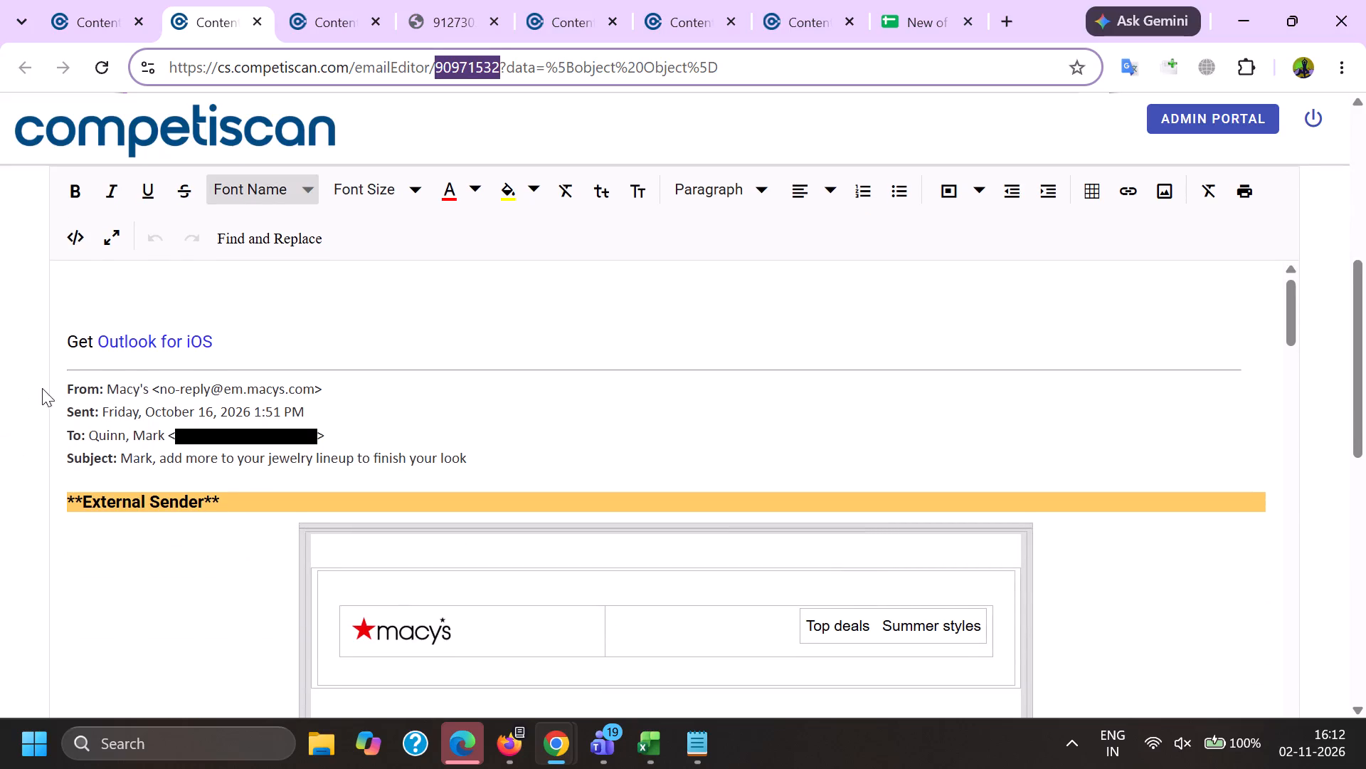
left_click(60, 400)
key("Up")
key("Return")
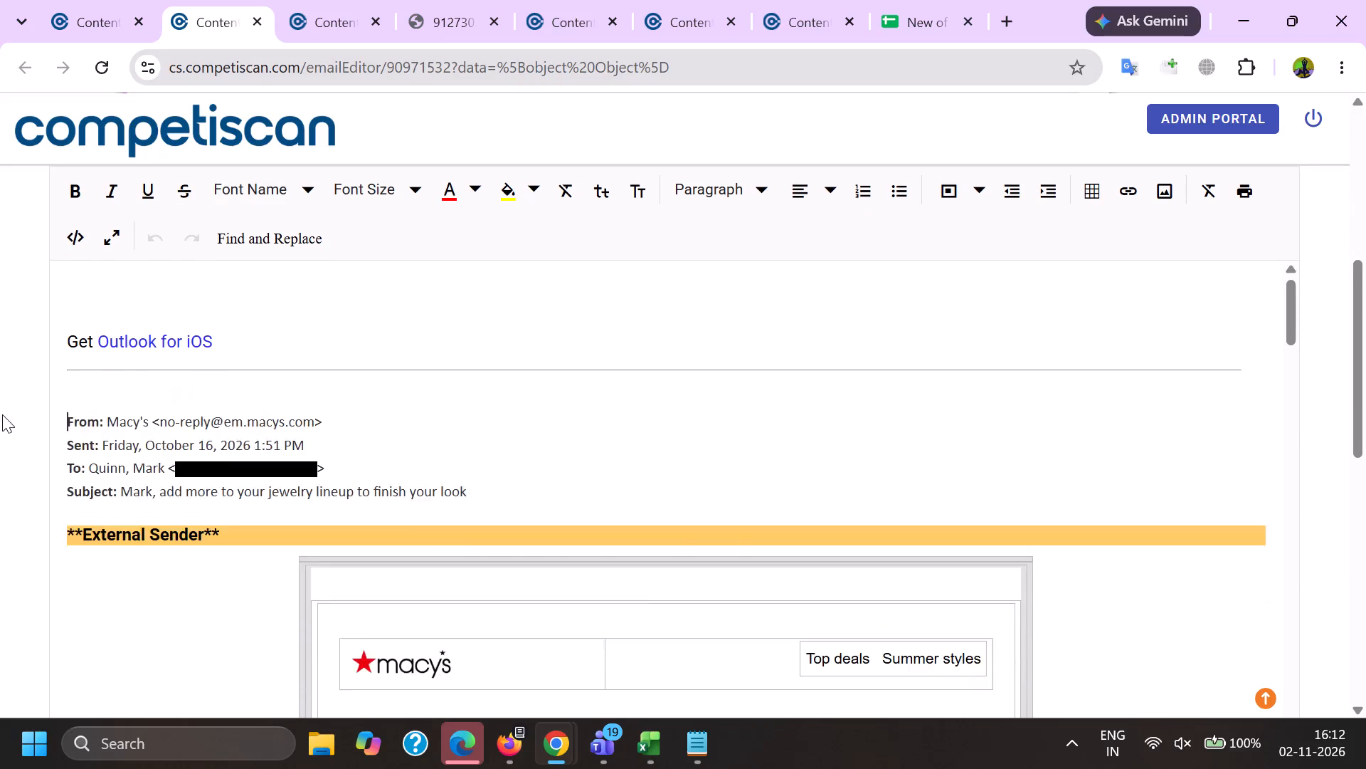
key("Return")
key("Return")
left_click_drag(156, 431, 25, 301)
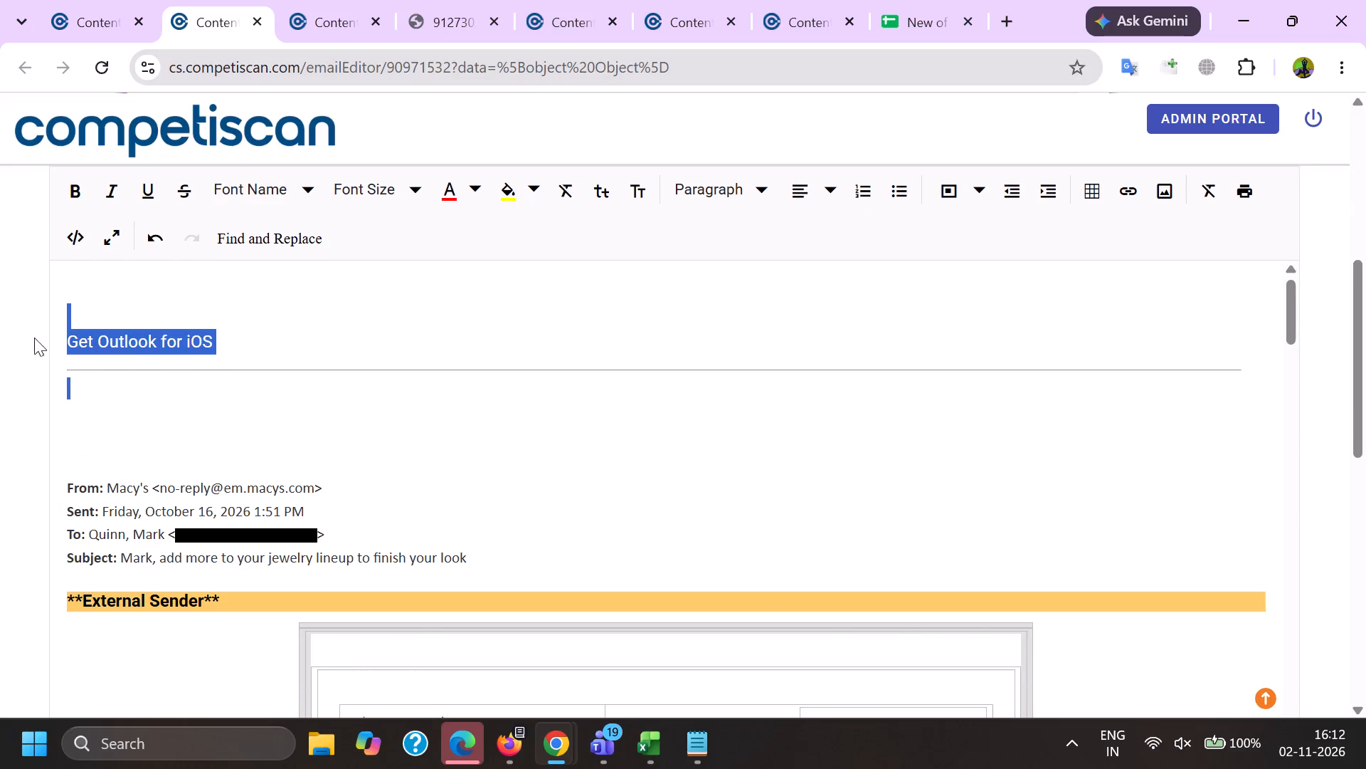
key("BackSpace")
Delete the recipient's To line and the sender's email address after Macy's in the forwarded header.
left_click_drag(63, 389, 365, 400)
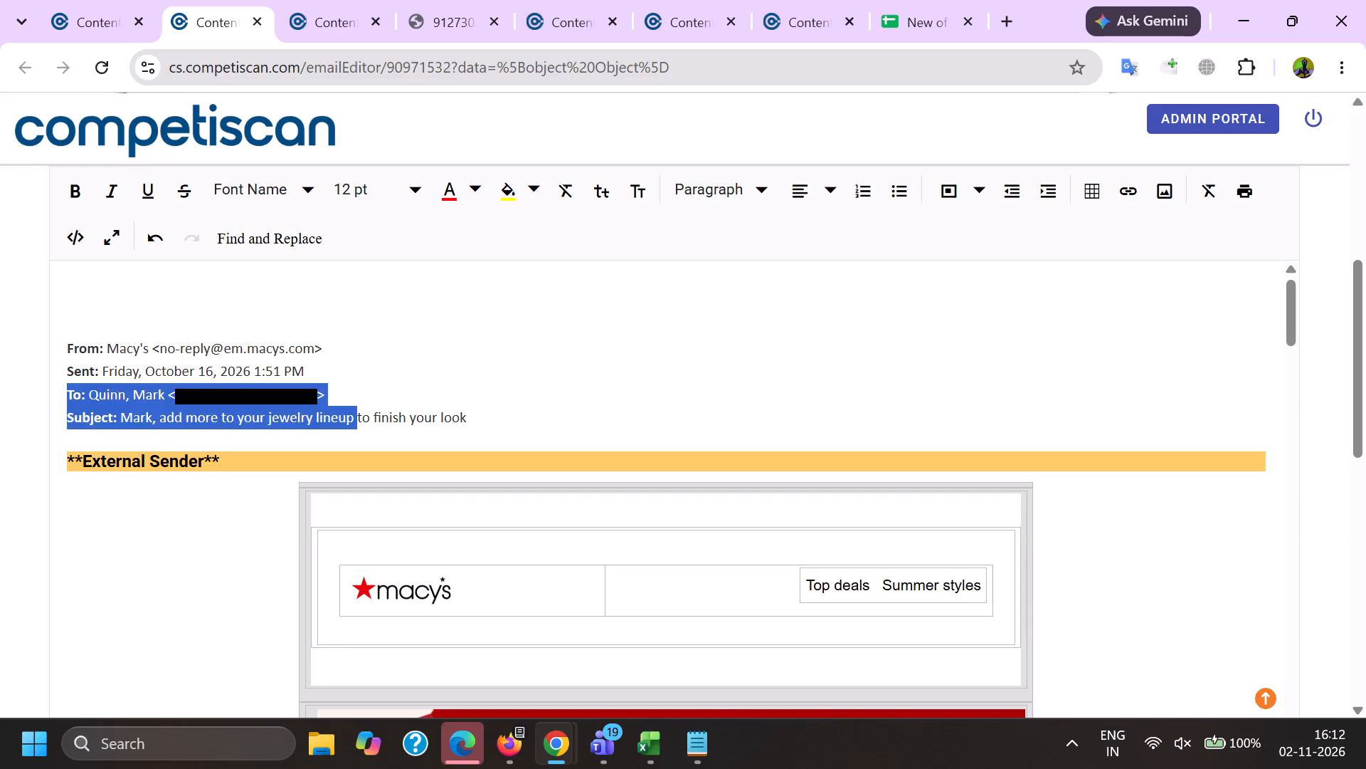
key("BackSpace")
key("BackSpace")
left_click_drag(147, 347, 344, 351)
key("BackSpace")
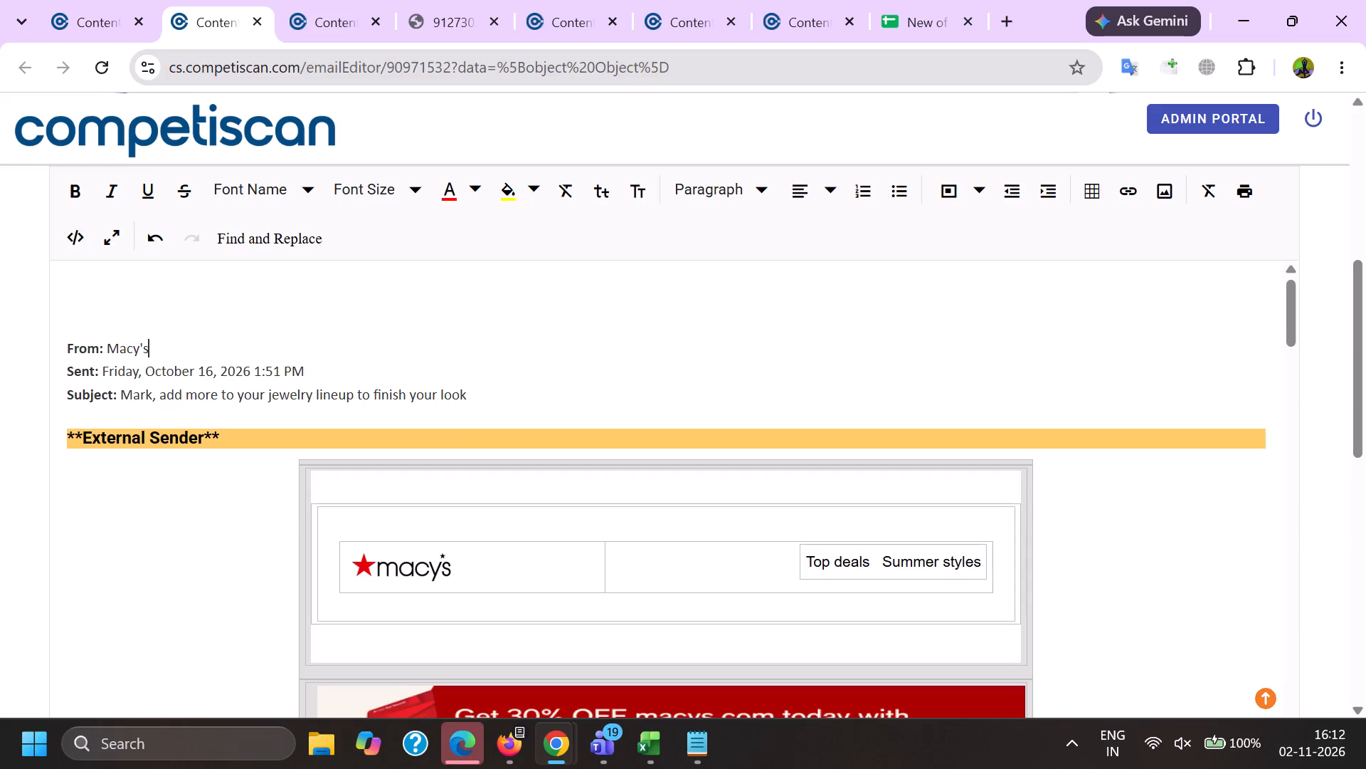
Delete the recipient's first name from the Subject line in the email body.
double_click(140, 404)
double_click(136, 397)
key("ctrl+c")
key("BackSpace")
Search the page for remaining occurrences of the recipient's first name.
key("ctrl+f")
key("ctrl+v")
key("Return")
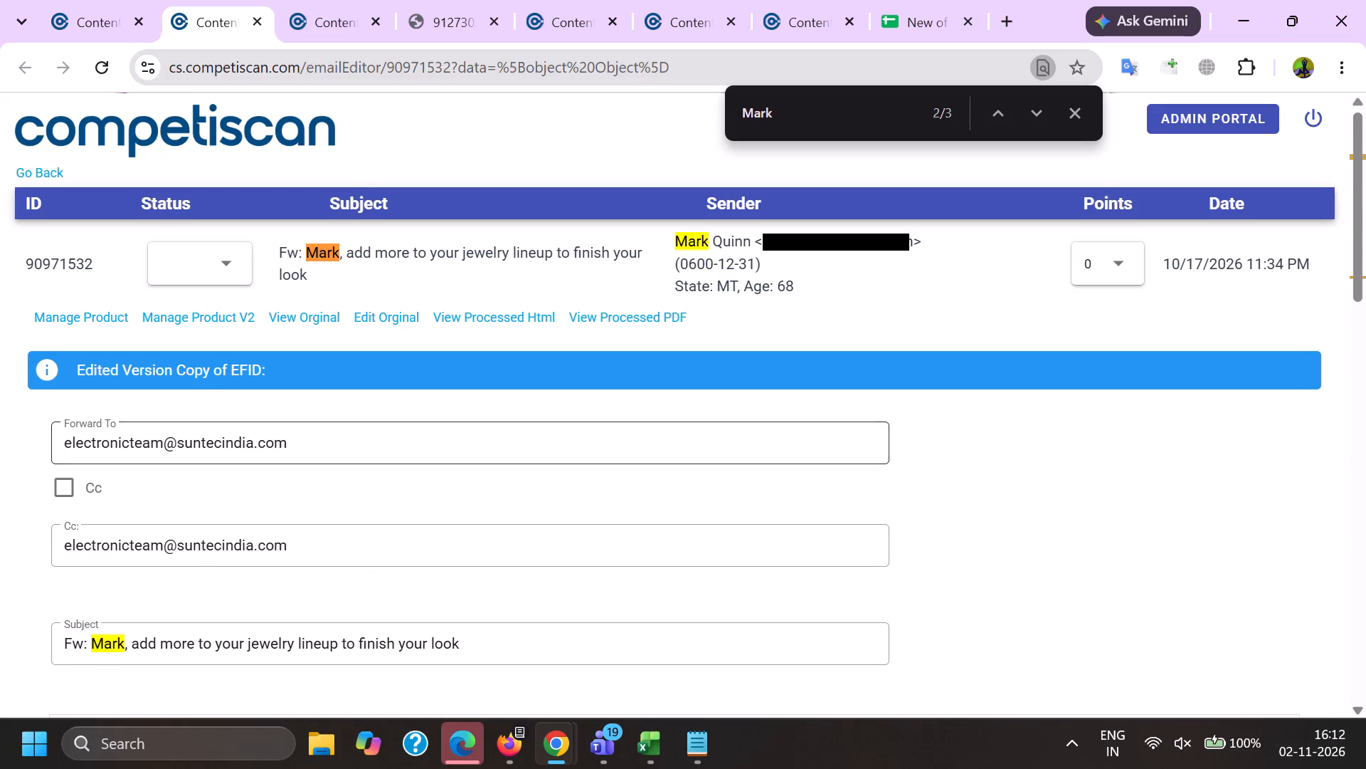
key("Return")
key("Return")
key("Return")
key("Return")
key("Return")
key("Return")
scroll(351, 335, "down", 5)
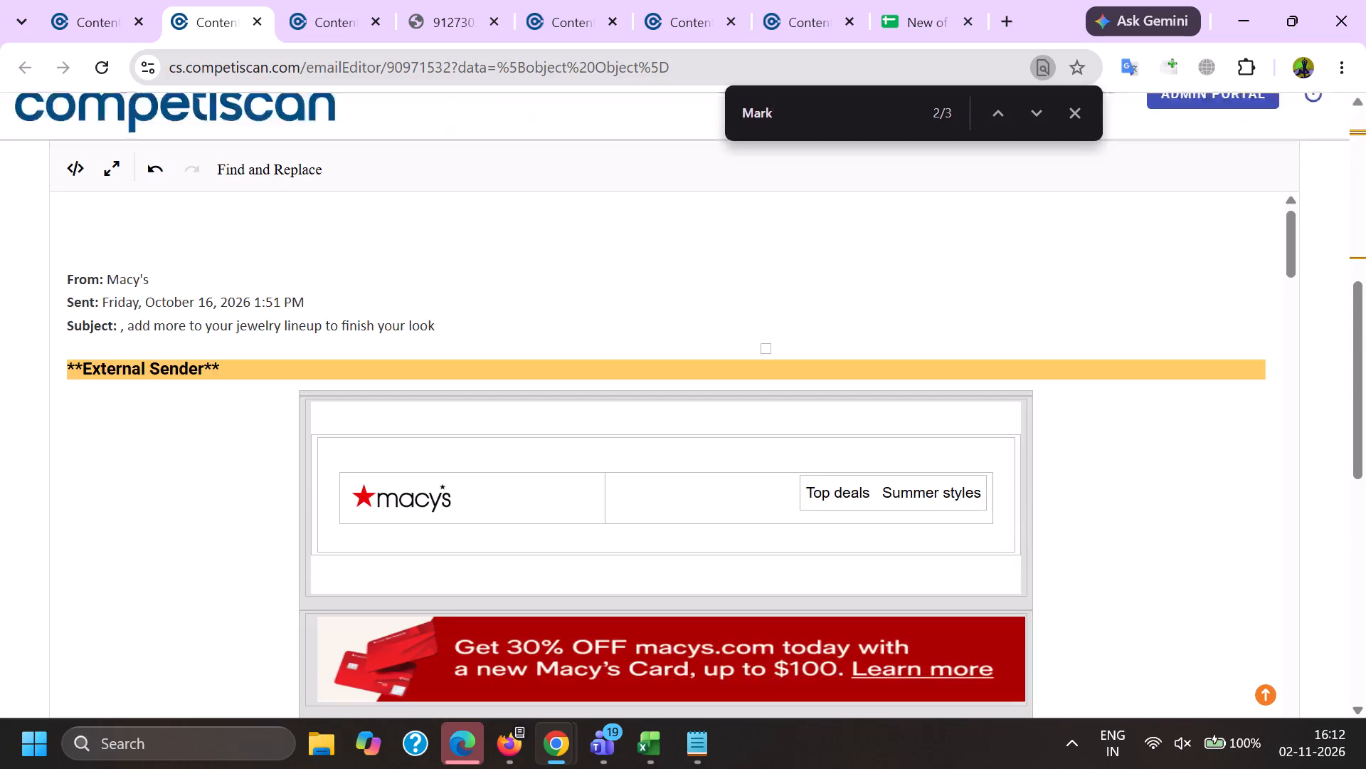
left_click_drag(68, 365, 258, 369)
key("Return")
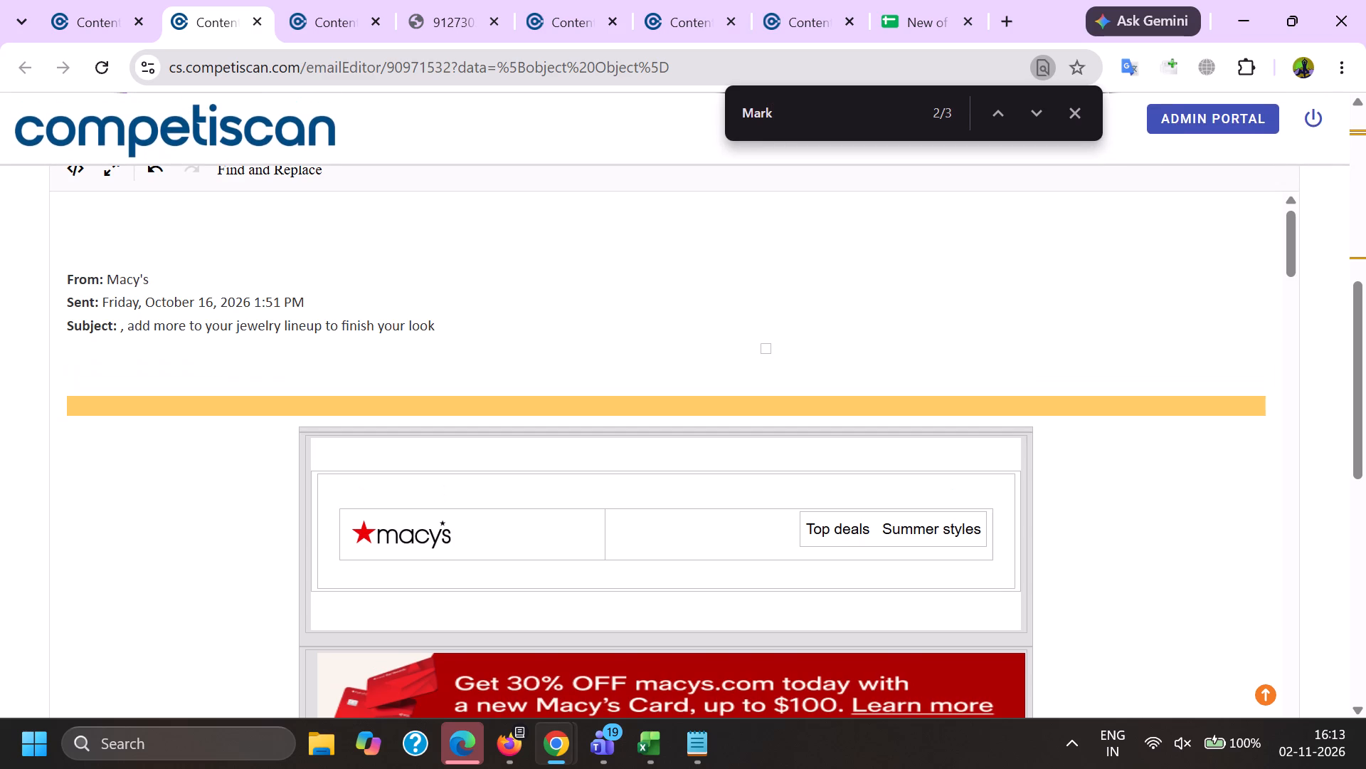
key("BackSpace")
key("BackSpace")
Remove the hyperlink from the "Get 30% OFF macys.com today" banner image.
left_click(521, 622)
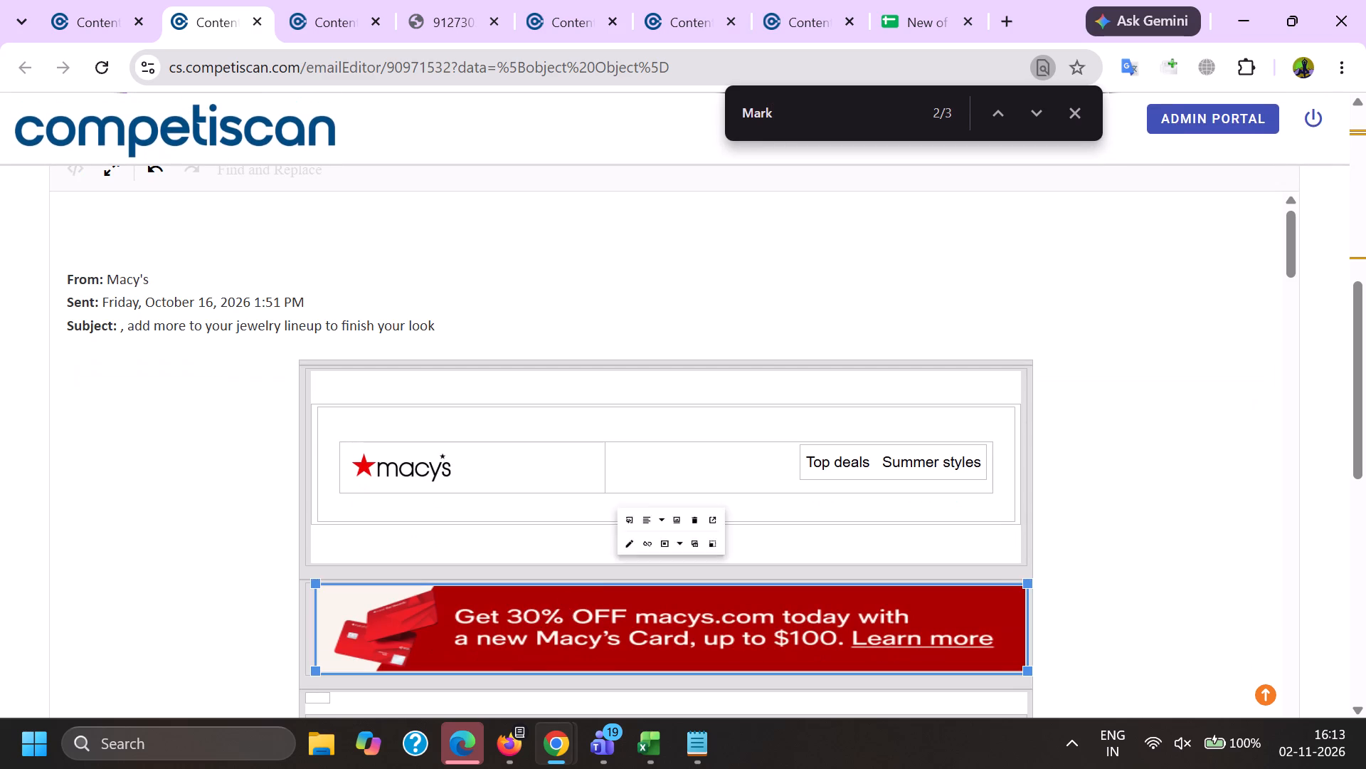
left_click(614, 549)
Remove the hyperlinks from the Facebook, Instagram, TikTok and YouTube icons in the email footer.
scroll(587, 402, "down", 20)
scroll(587, 402, "down", 12)
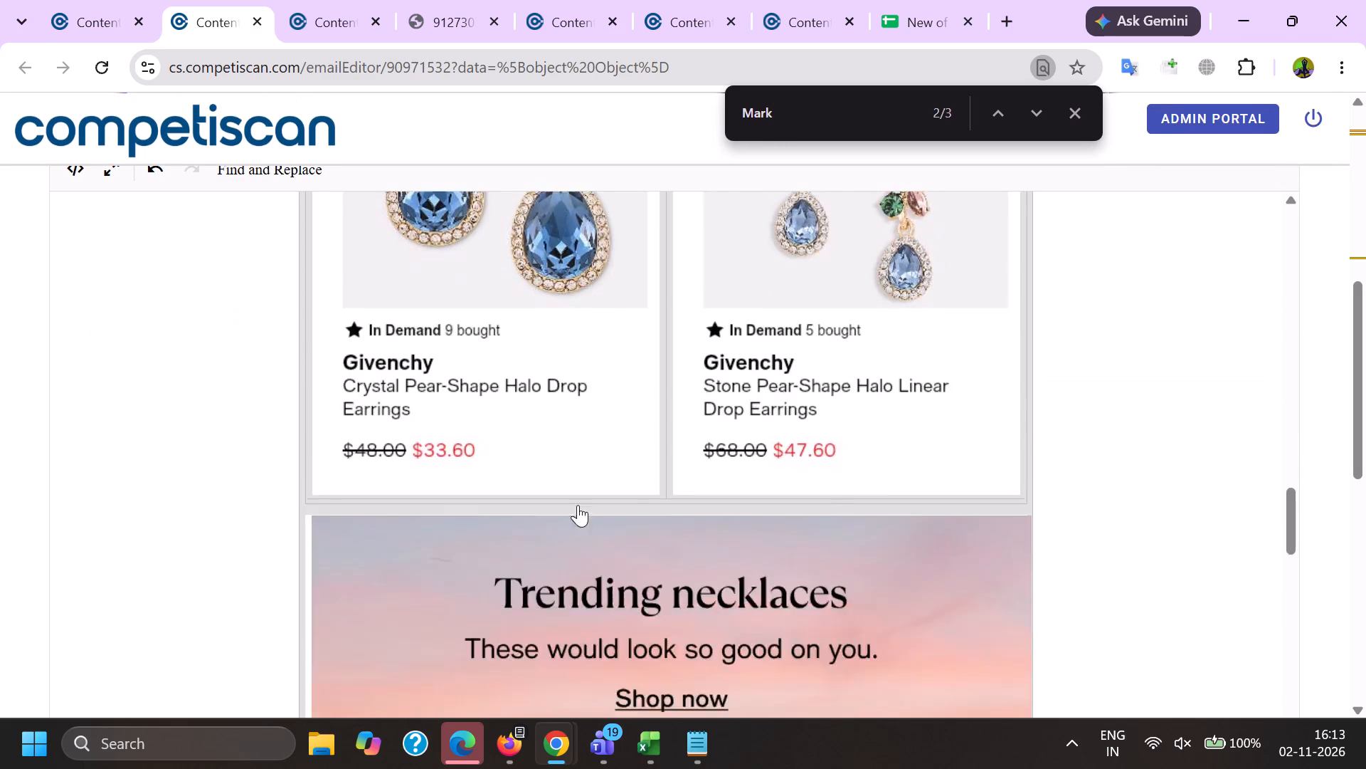
scroll(578, 505, "down", 5)
scroll(588, 483, "up", 1)
scroll(588, 483, "down", 20)
scroll(588, 483, "down", 4)
scroll(561, 576, "up", 2)
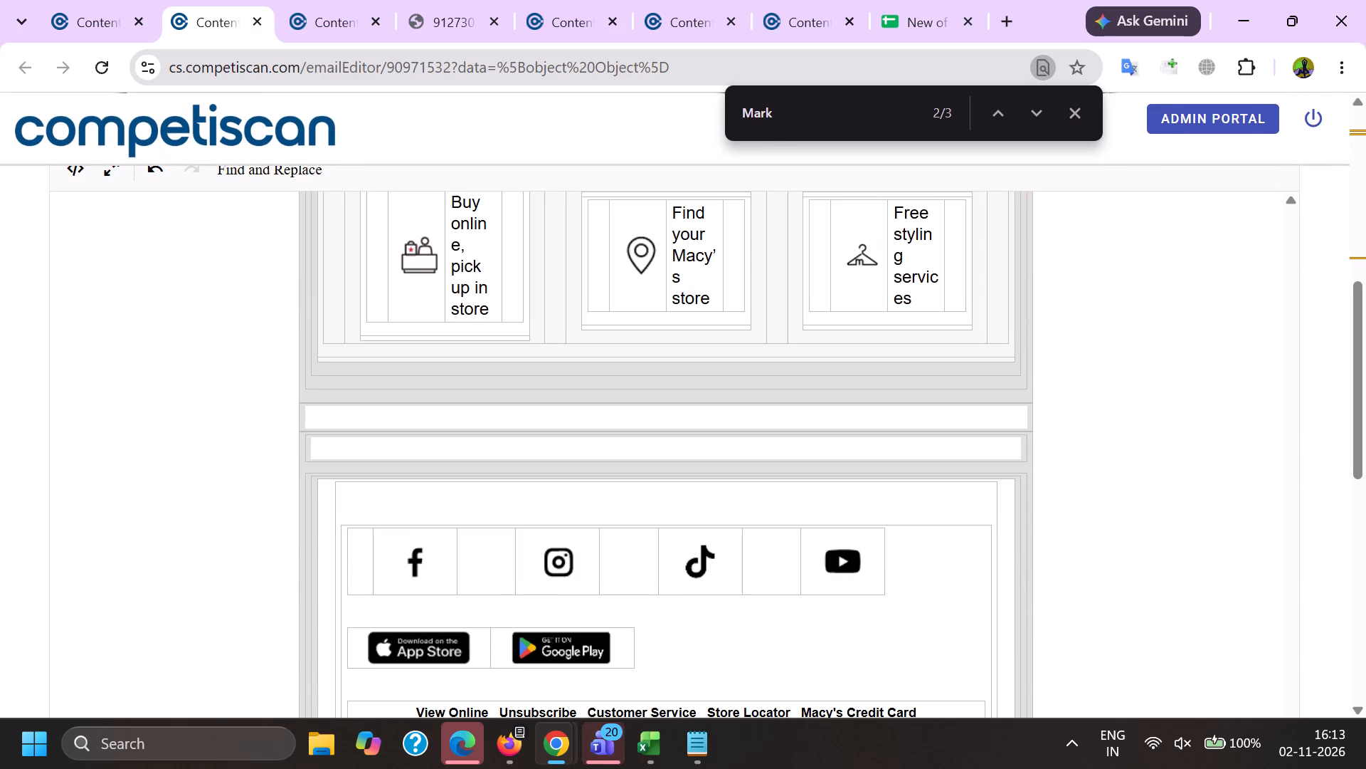
left_click(410, 572)
left_click(438, 481)
left_click(542, 551)
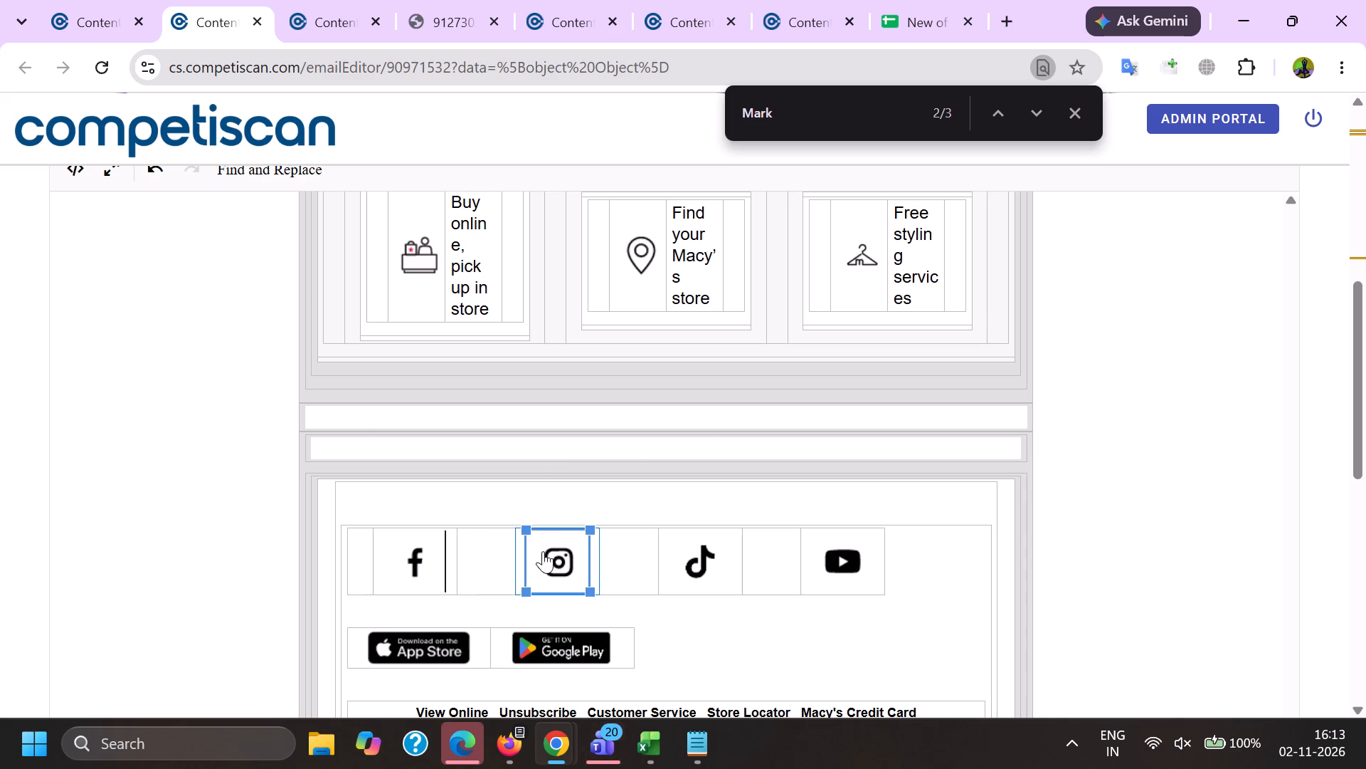
left_click(600, 498)
left_click(659, 548)
left_click(682, 560)
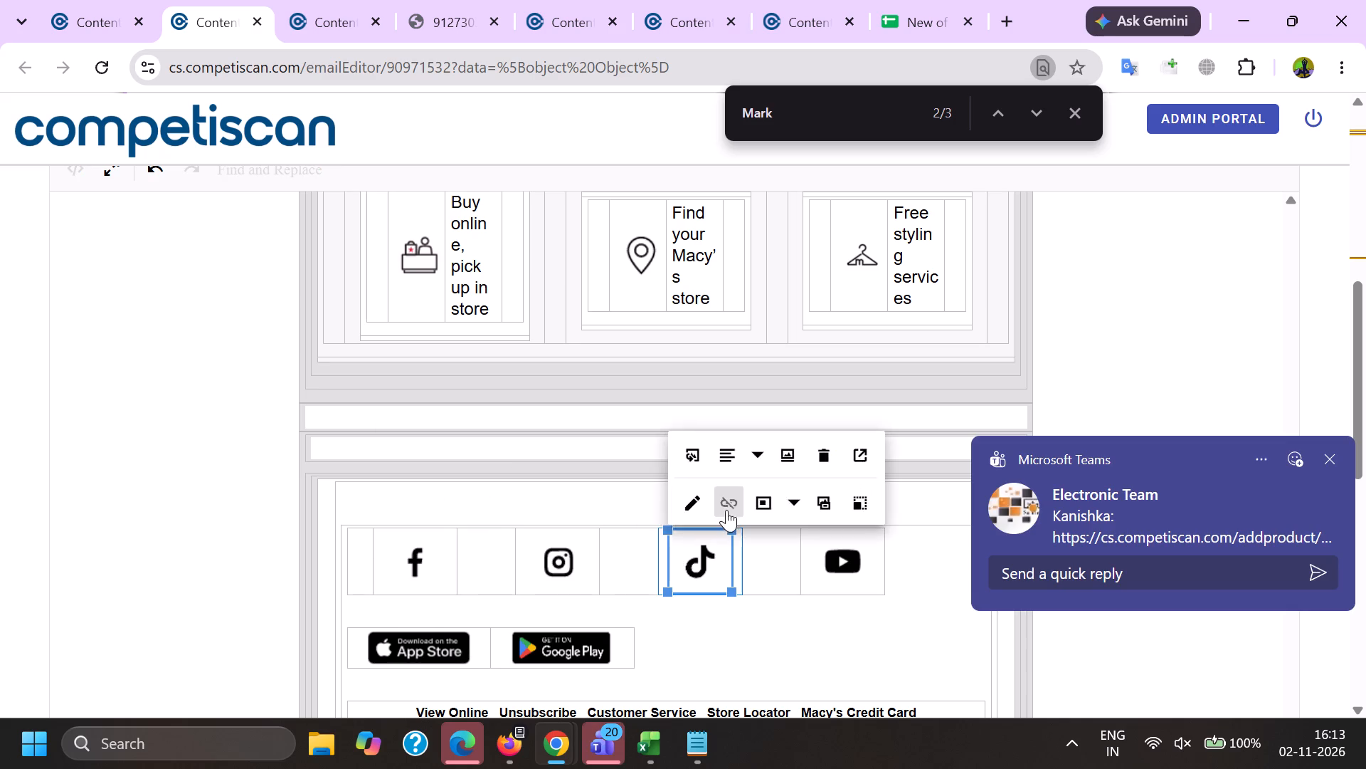
left_click(726, 508)
left_click(795, 548)
left_click(822, 548)
left_click(870, 504)
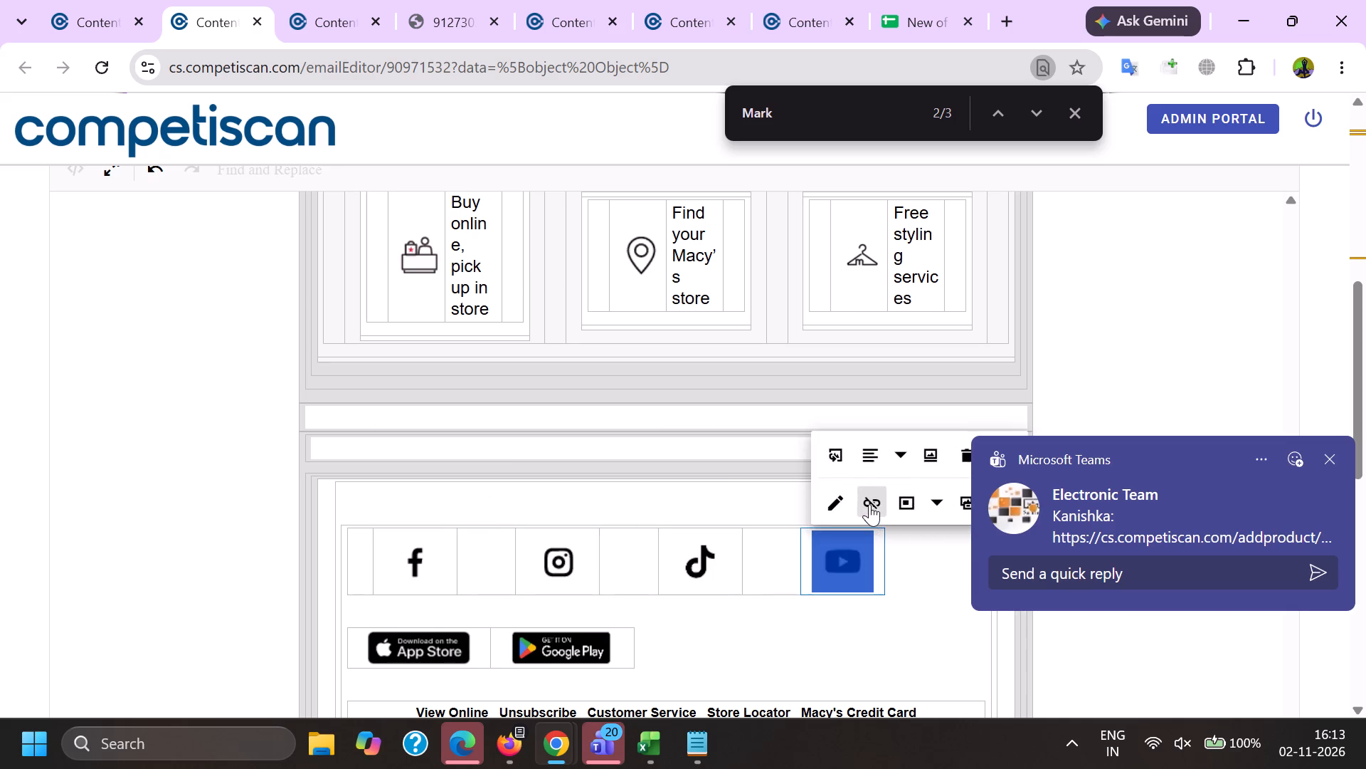
Remove the hyperlinks from the App Store and Google Play badges in the email footer.
left_click(444, 656)
left_click(412, 597)
left_click(546, 631)
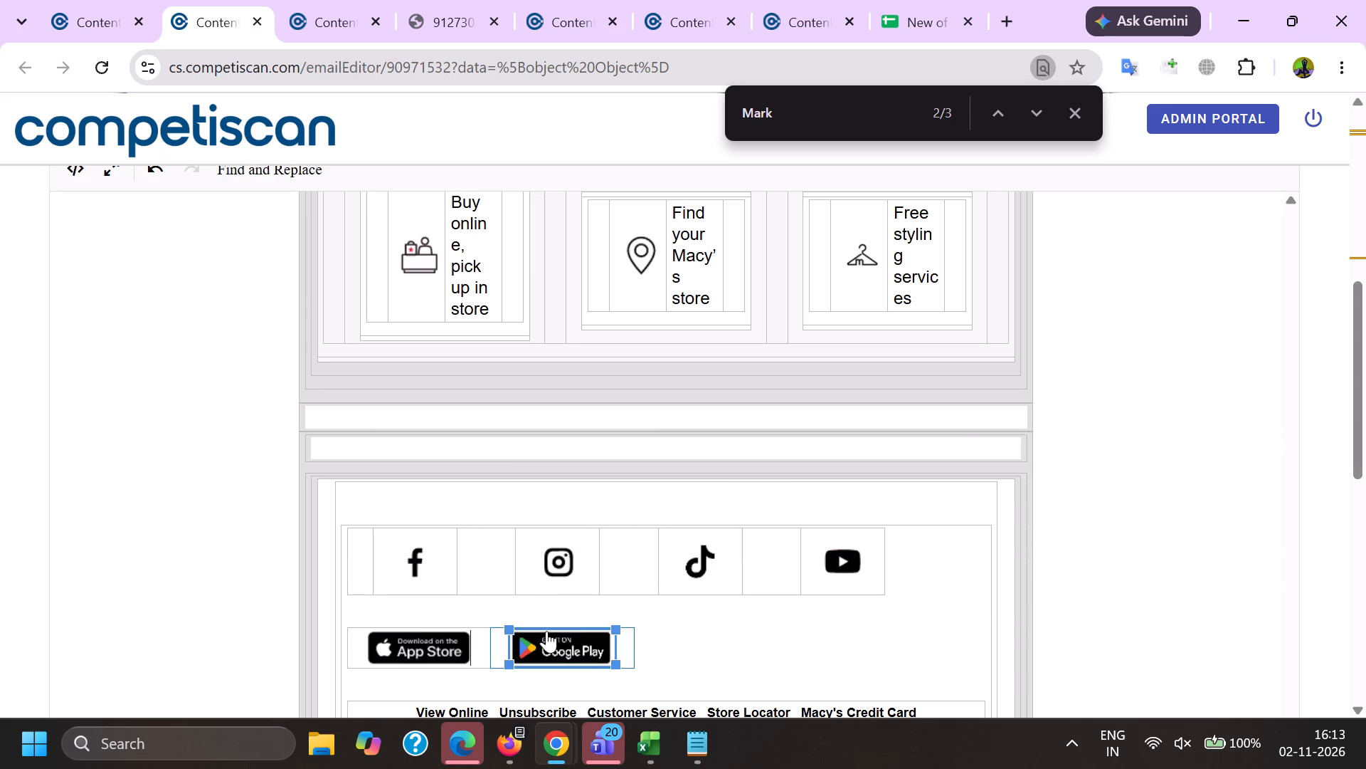
left_click(575, 600)
Remove the hyperlinks from View Online, Unsubscribe and both Macy's Credit Card mentions in the footer text.
scroll(476, 424, "down", 3)
left_click(452, 496)
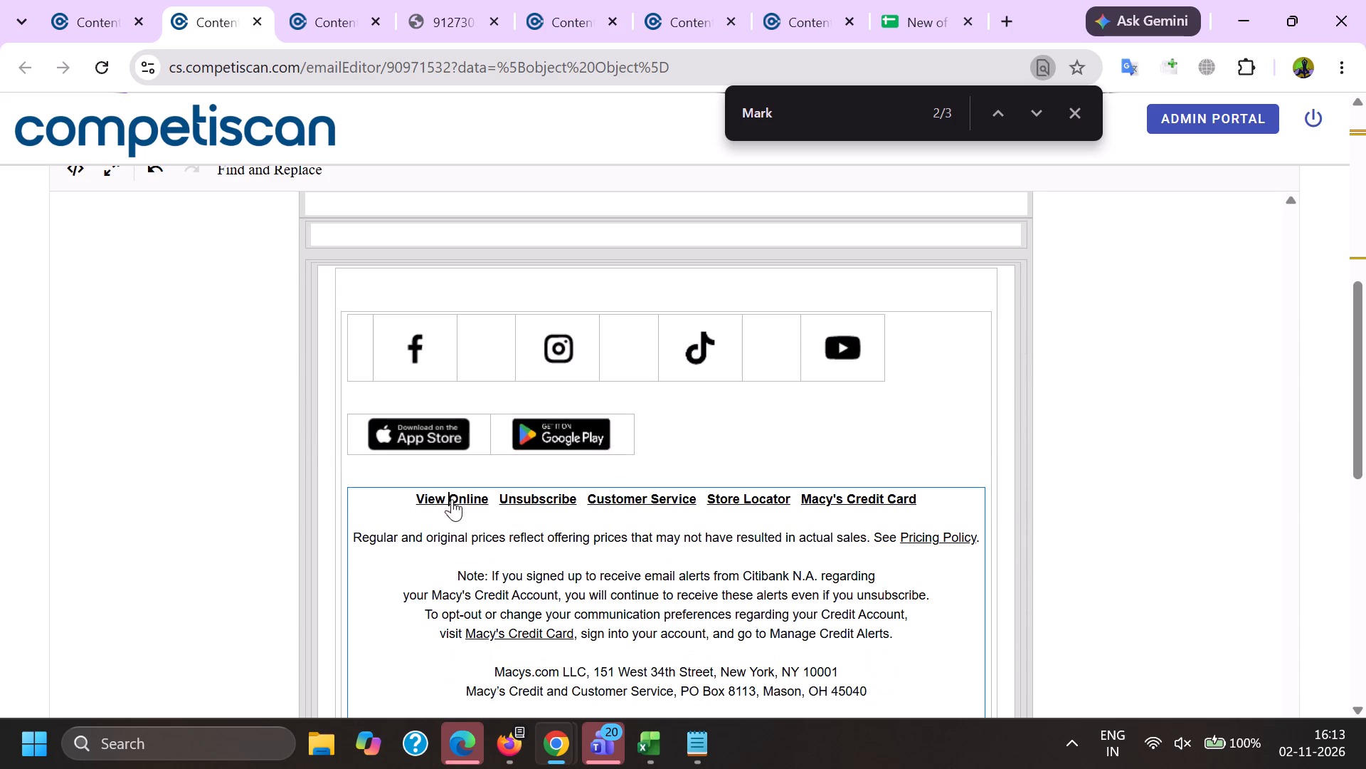
left_click(569, 549)
left_click(534, 493)
left_click(650, 543)
left_click(837, 497)
left_click(962, 547)
scroll(584, 346, "down", 1)
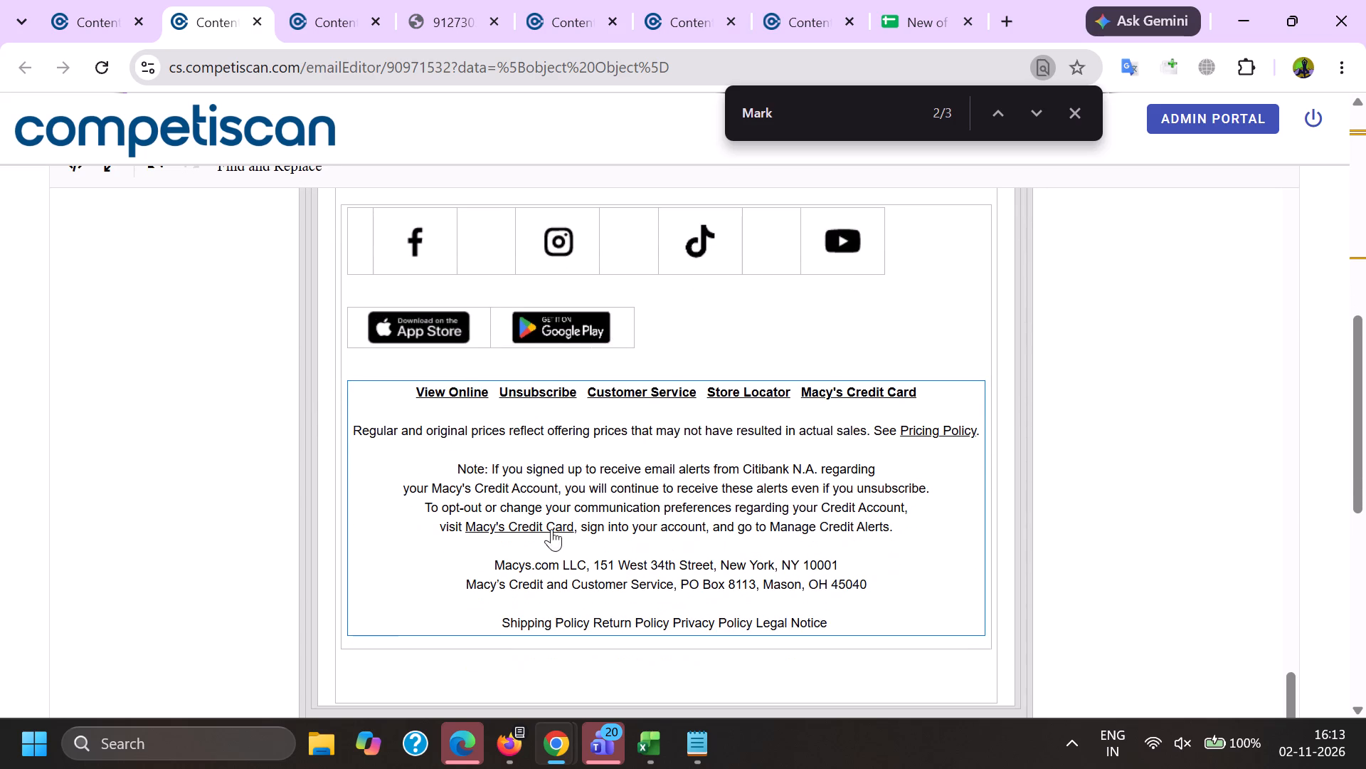
left_click(538, 525)
left_click(654, 567)
Save the product info of the edited email and confirm saving it.
scroll(666, 474, "down", 10)
left_click(546, 539)
left_click(687, 451)
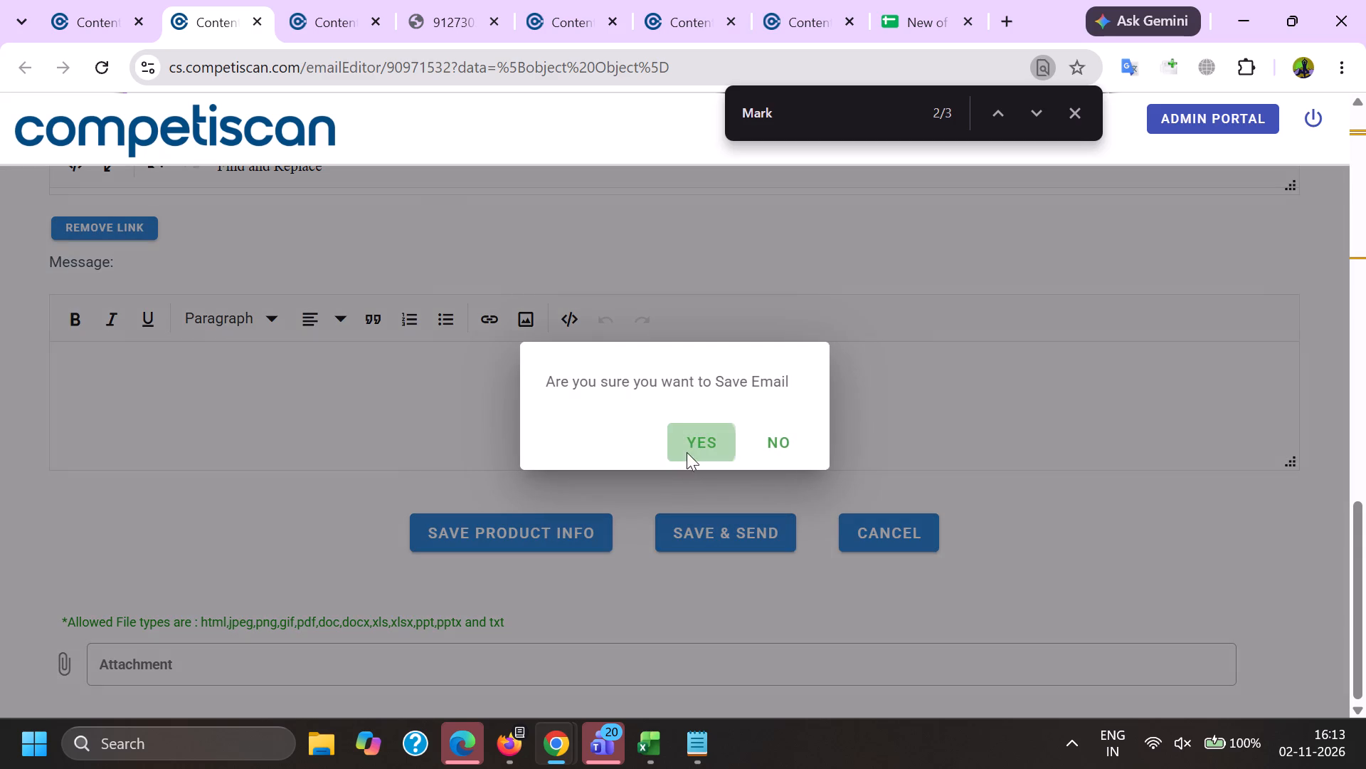
left_click(337, 17)
left_click(483, 0)
left_click(362, 0)
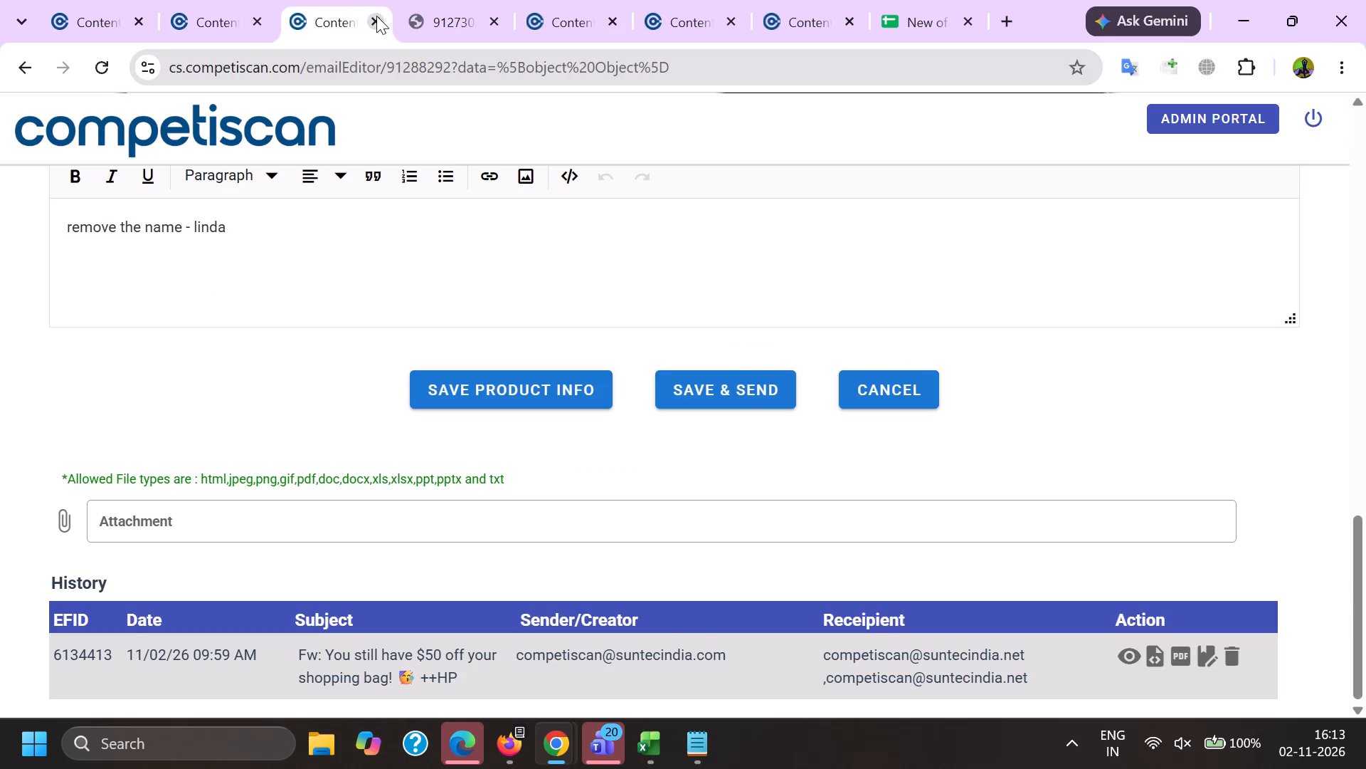
left_click(377, 16)
left_click(377, 15)
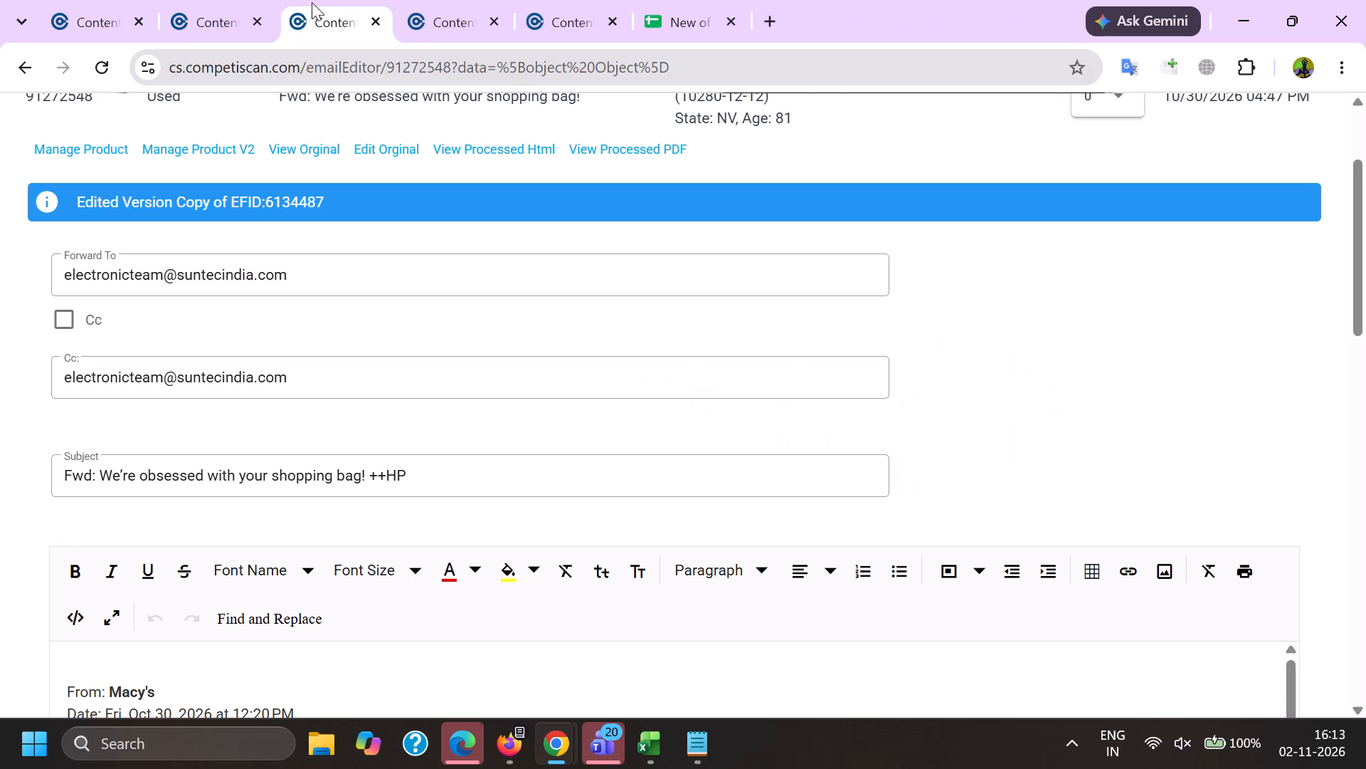
left_click(376, 19)
left_click(377, 19)
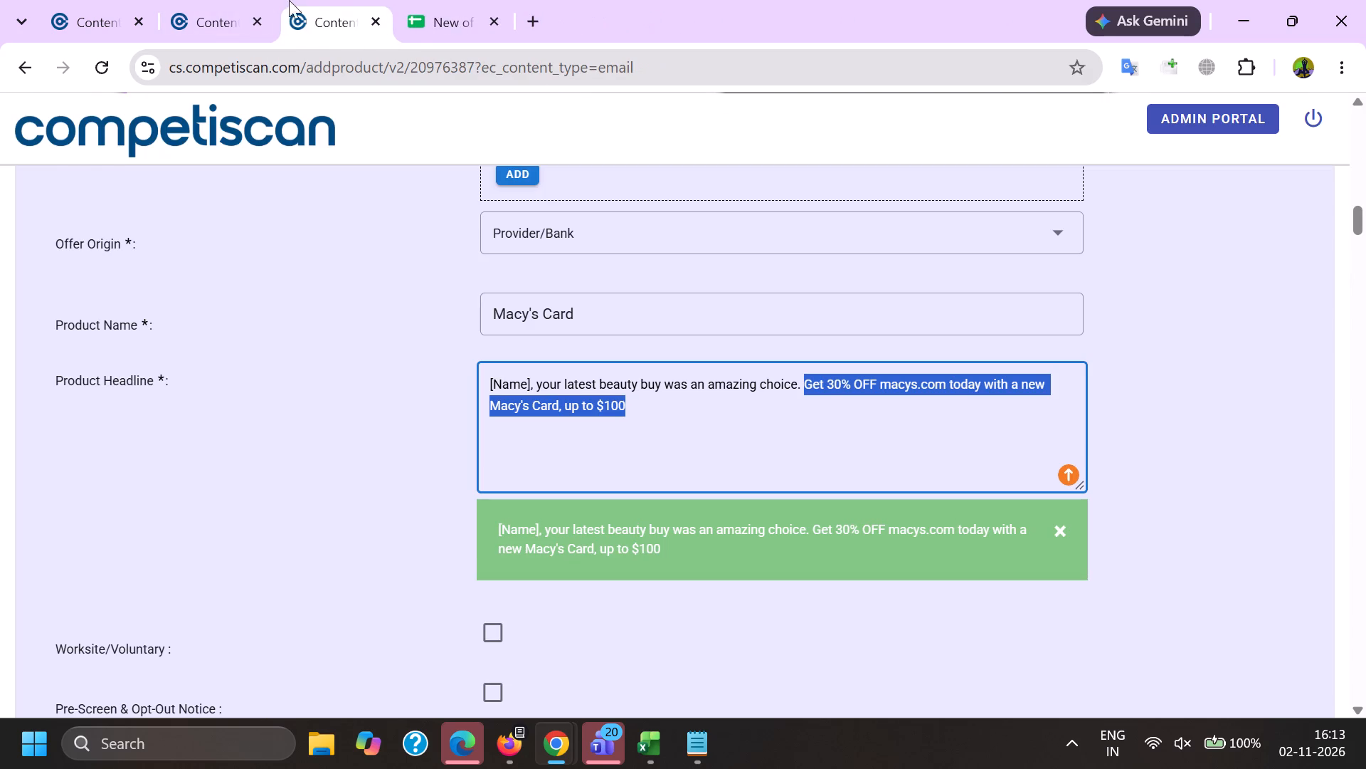
left_click(226, 0)
left_click(0, 391)
left_click(85, 153)
In the product form of MUID 90971532, replace the company apc-na with Macy's, copied from the email's From line.
key("alt+Tab")
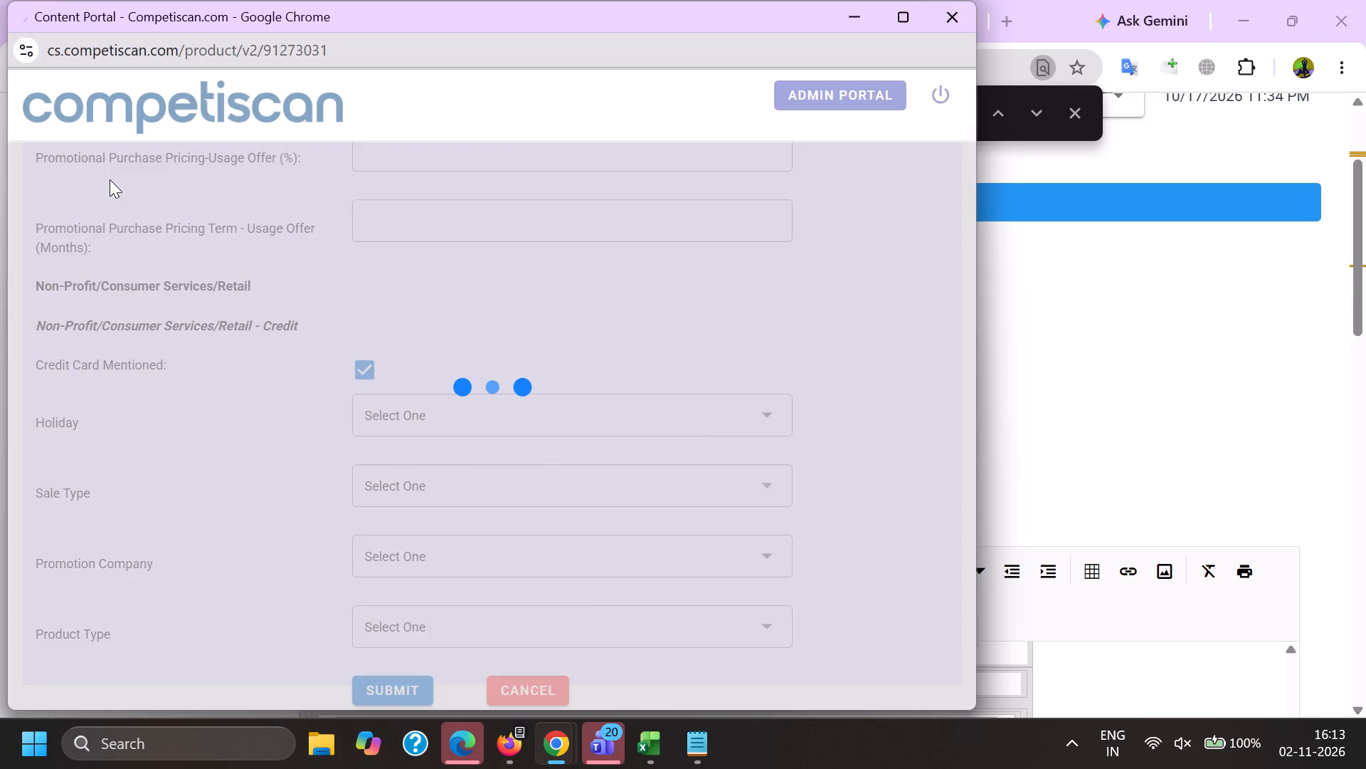
scroll(237, 304, "down", 4)
left_click(196, 483)
key("Page_Up")
key("Page_Up")
key("Page_Up")
key("Page_Up")
key("Page_Up")
key("Page_Up")
key("Page_Up")
key("Page_Up")
key("Page_Up")
key("Page_Up")
key("Page_Up")
key("Page_Up")
key("Page_Up")
key("Page_Up")
key("Page_Up")
key("Page_Up")
key("Page_Up")
key("Page_Up")
key("Page_Up")
key("Page_Up")
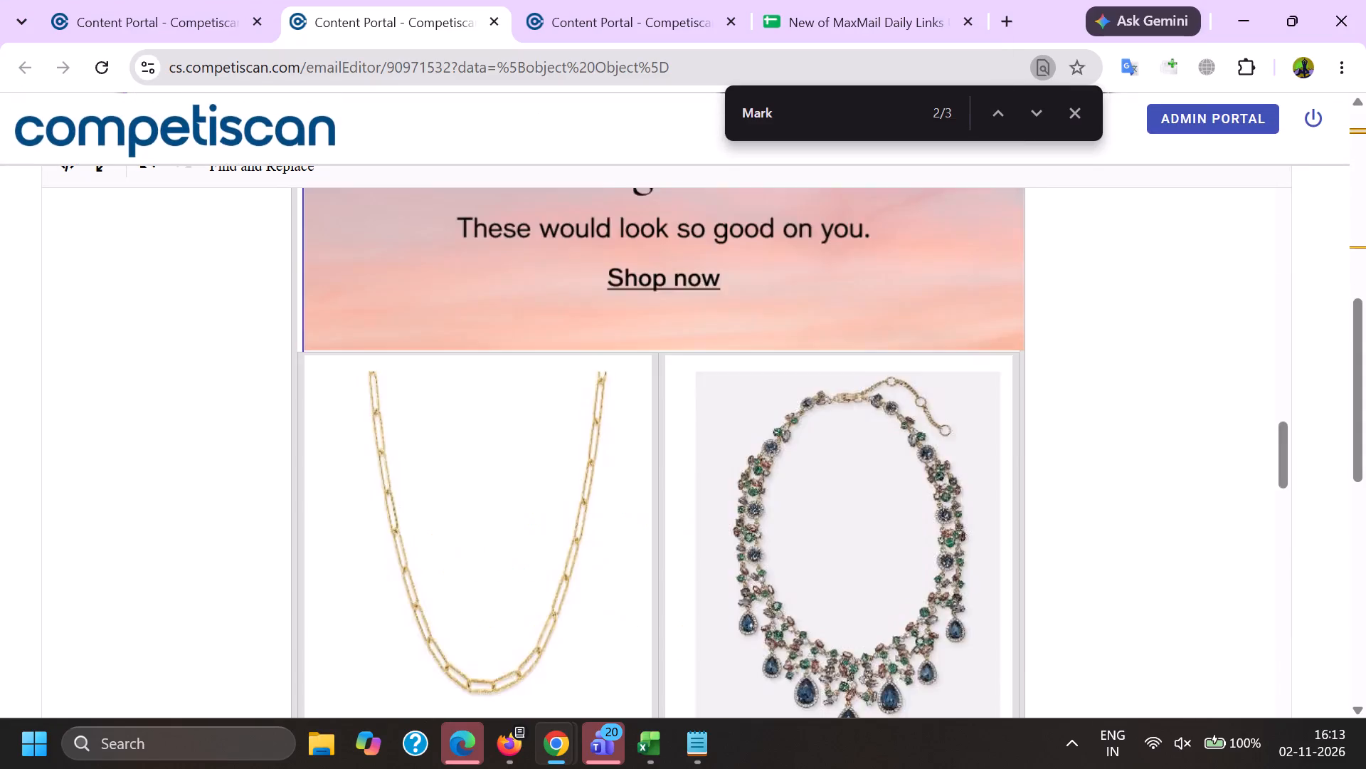
scroll(175, 379, "down", 4)
double_click(125, 382)
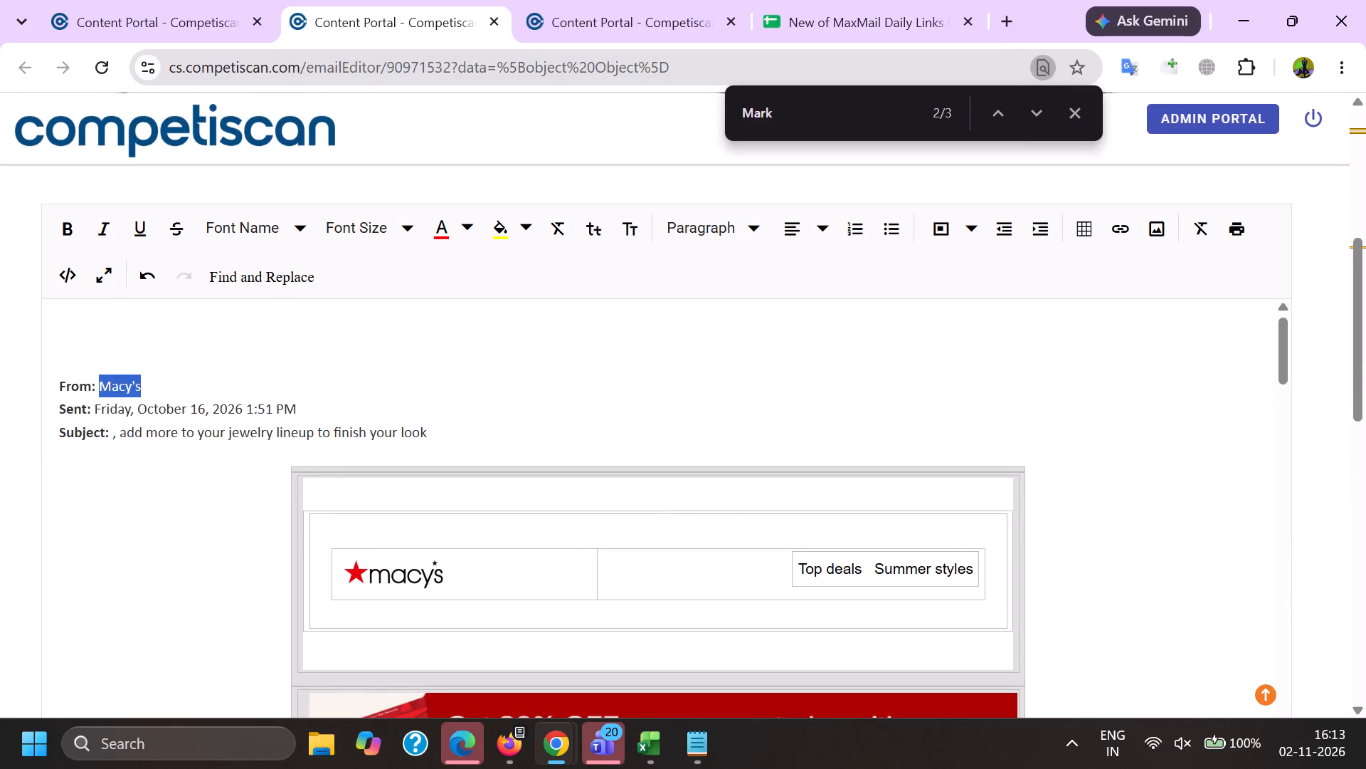
key("ctrl+c")
key("alt+Tab")
scroll(524, 209, "down", 5)
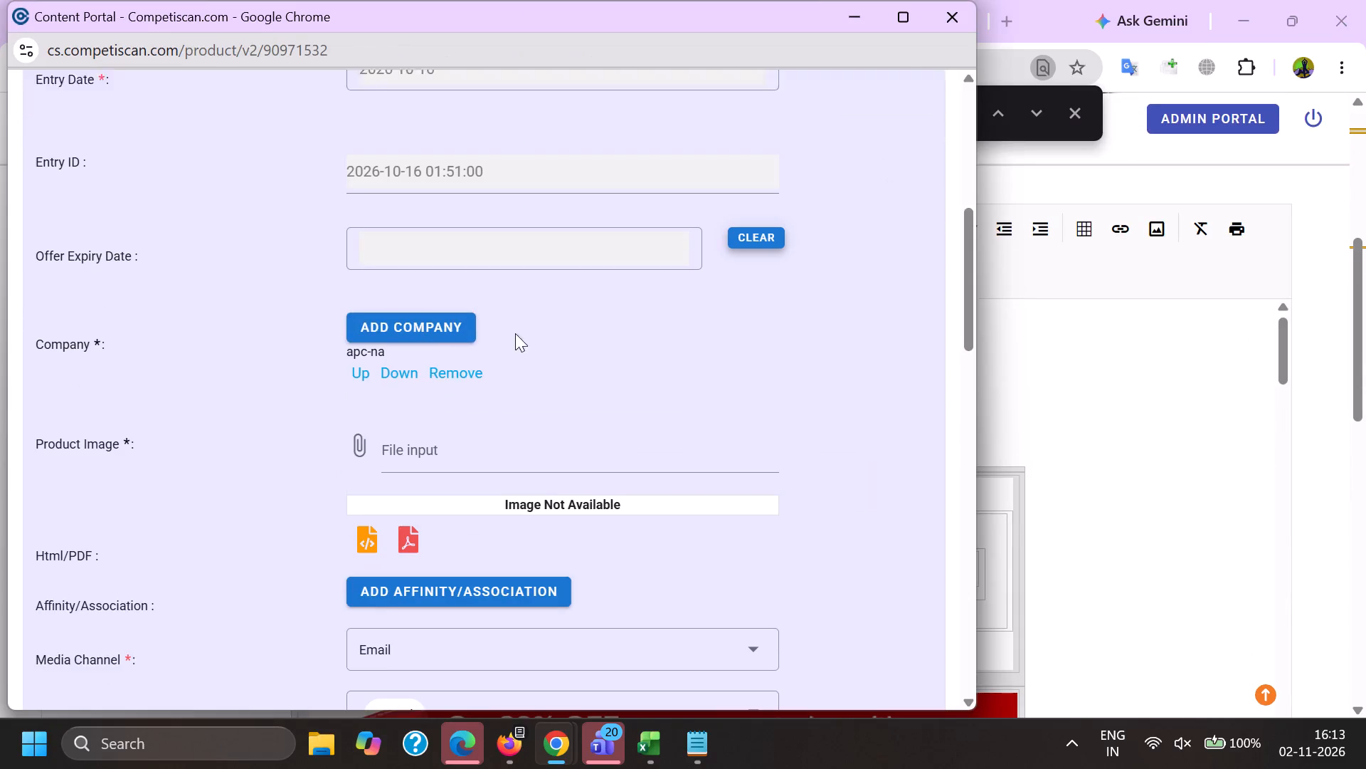
left_click(440, 369)
left_click(413, 320)
key("ctrl+v")
left_click(485, 541)
left_click(531, 572)
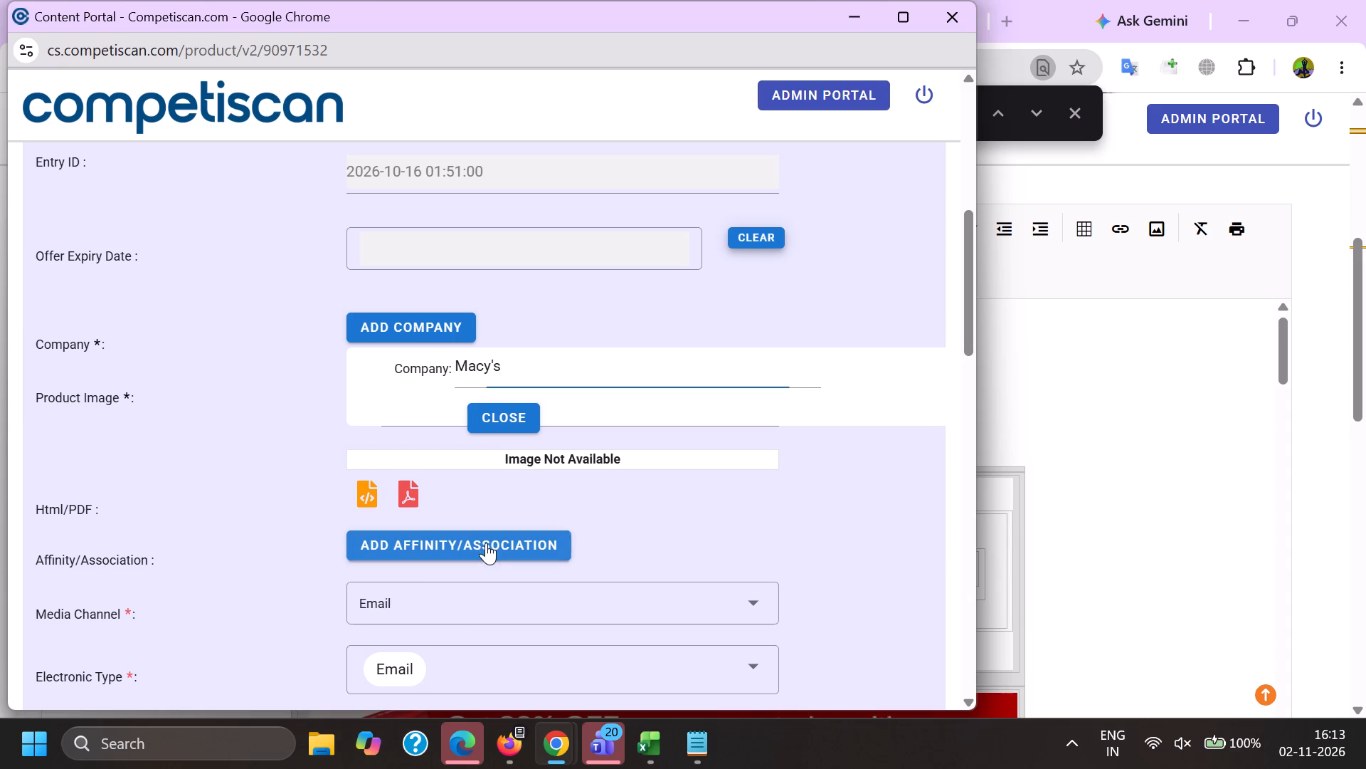
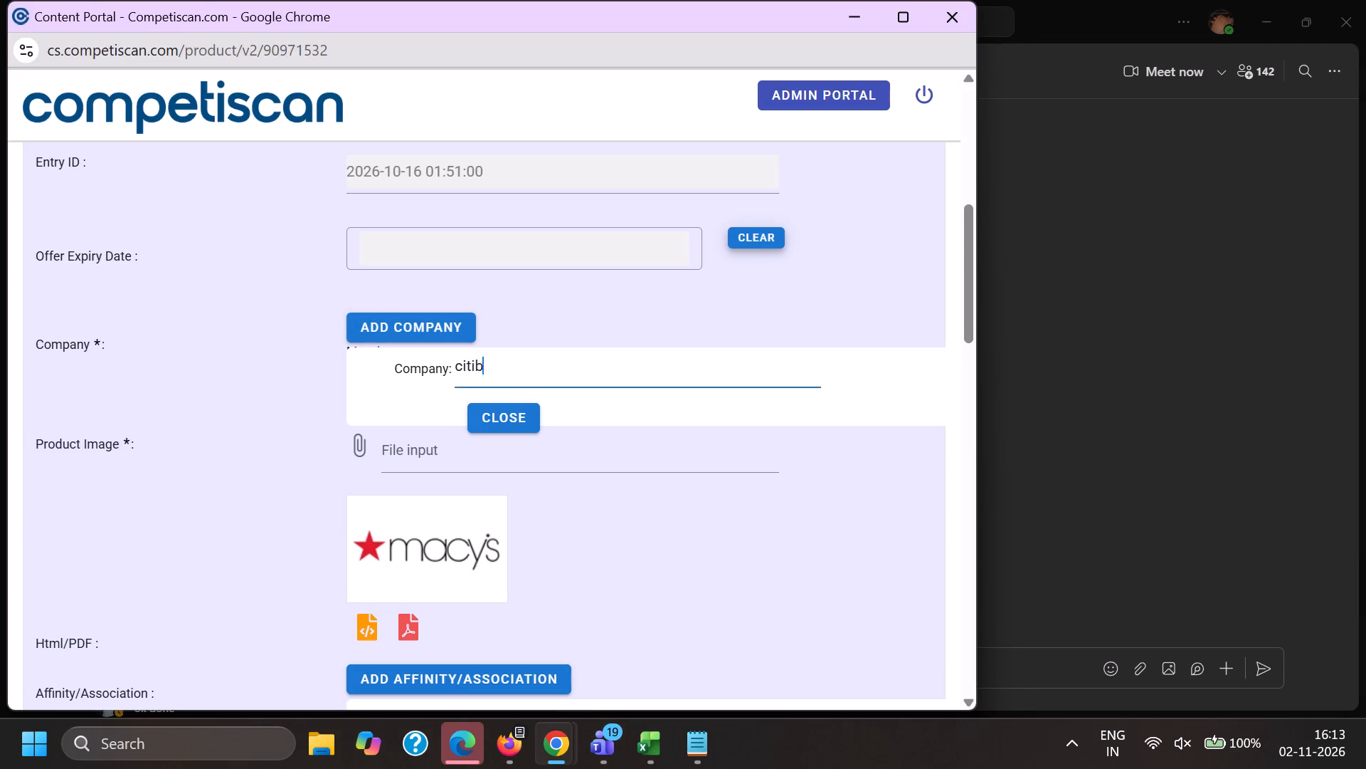
key("a")
key("n")
key("k")
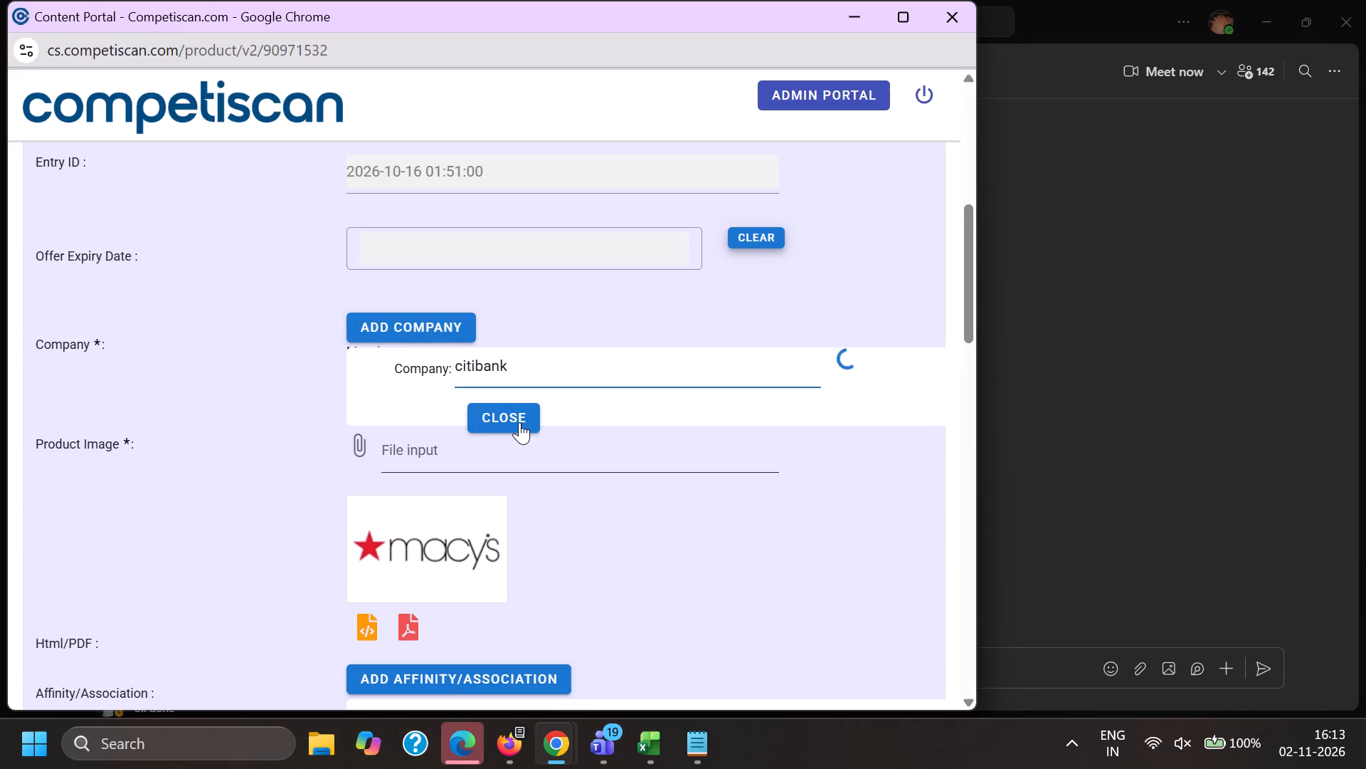
left_click(510, 416)
scroll(465, 253, "down", 4)
left_click(497, 402)
Add the classification Retail / Clothing & Accessories / Jewelry & Watches, checking the email for what it promotes.
scroll(475, 208, "down", 4)
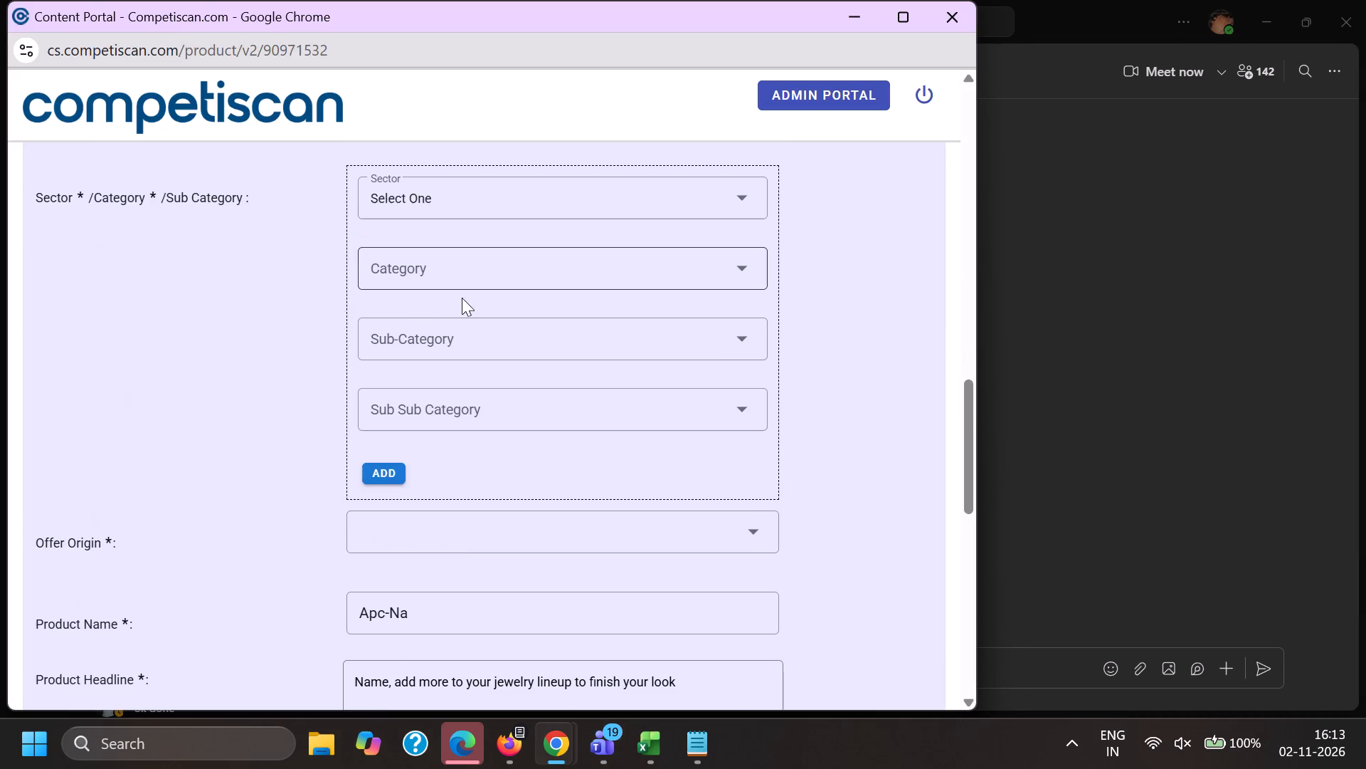
left_click(406, 189)
scroll(406, 189, "down", 6)
left_click(433, 304)
left_click_drag(280, 281, 307, 286)
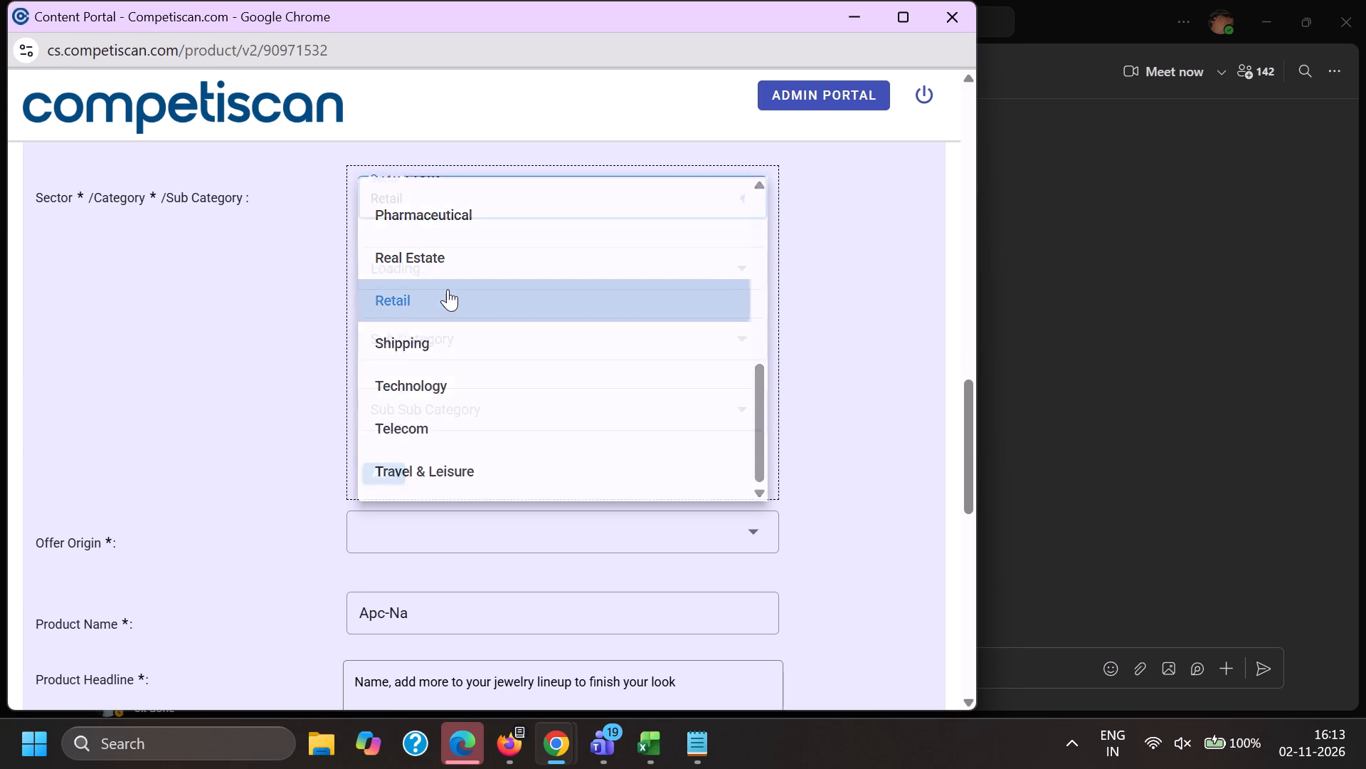
left_click(463, 280)
key("alt+Tab")
key("alt+Tab")
scroll(456, 454, "down", 3)
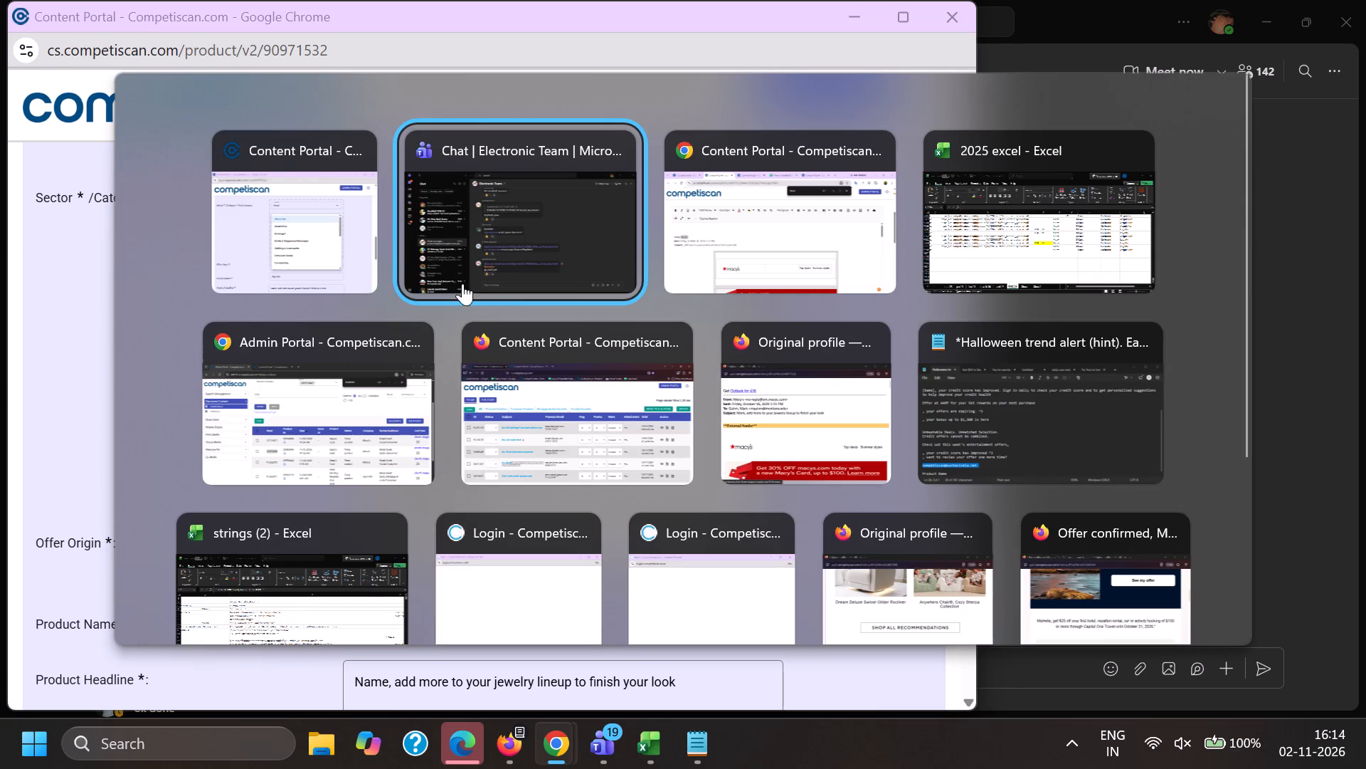
scroll(462, 283, "down", 8)
key("alt+Tab")
left_click(496, 438)
left_click(255, 423)
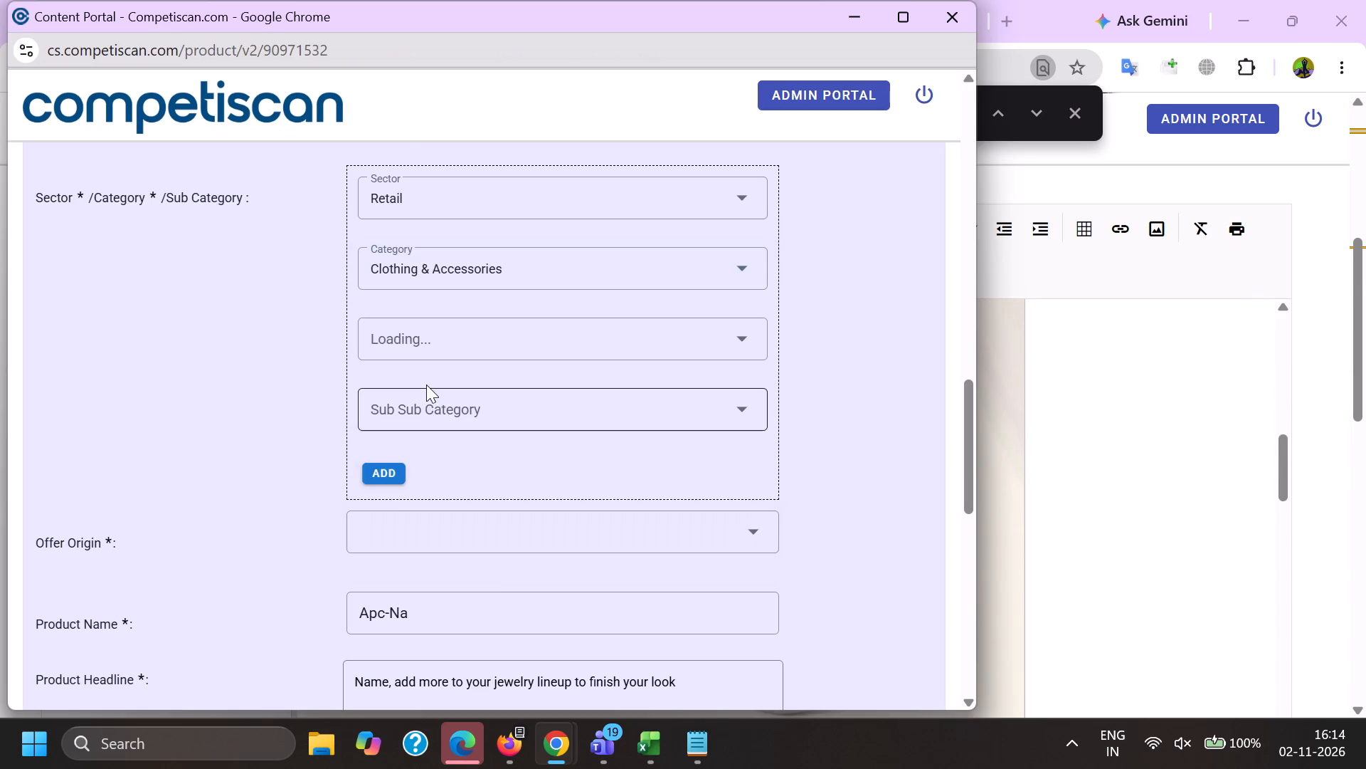
left_click(390, 331)
scroll(440, 235, "down", 1)
scroll(443, 375, "down", 6)
left_click(493, 297)
left_click_drag(289, 302, 299, 309)
left_click(380, 357)
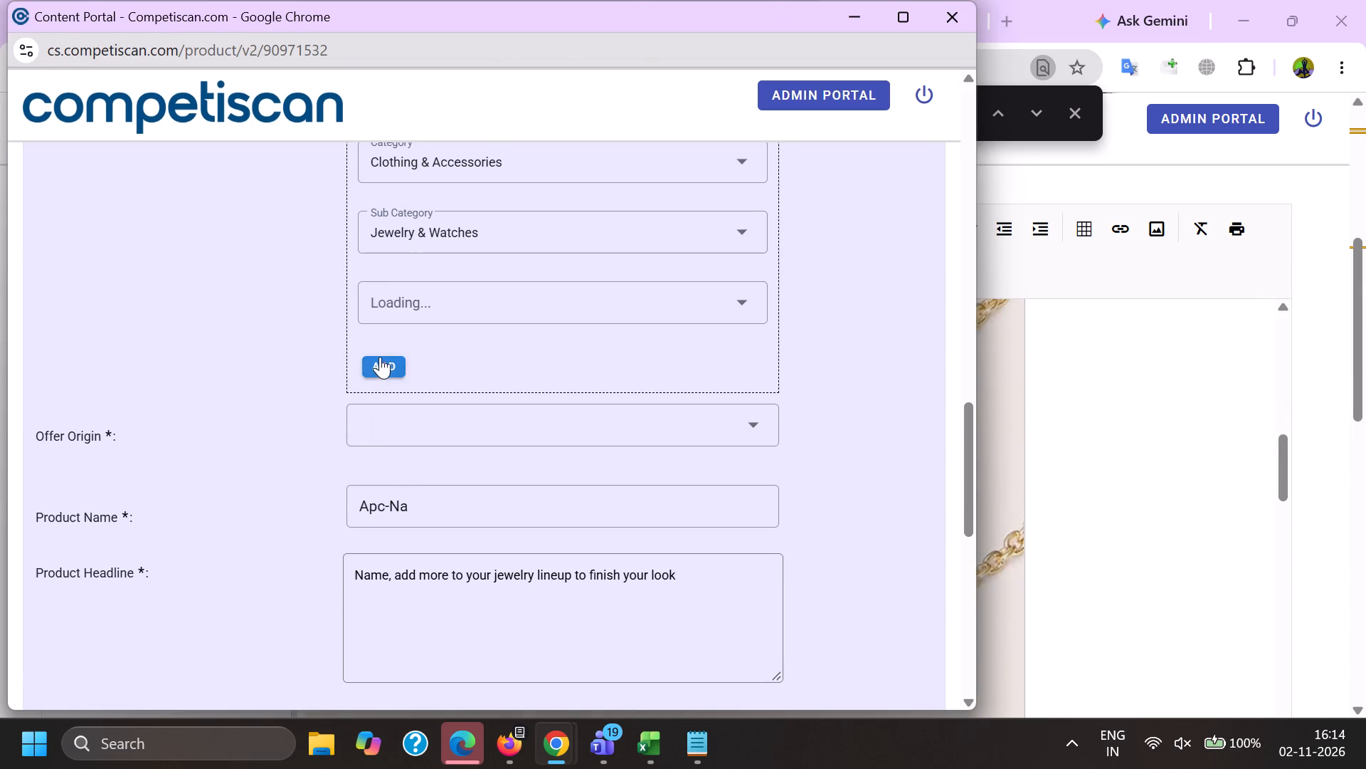
Add a second classification of Credit Cards / Payment Cards / Private Label Cards.
scroll(421, 469, "up", 3)
left_click(427, 463)
scroll(418, 523, "up", 5)
left_click(433, 577)
left_click(327, 548)
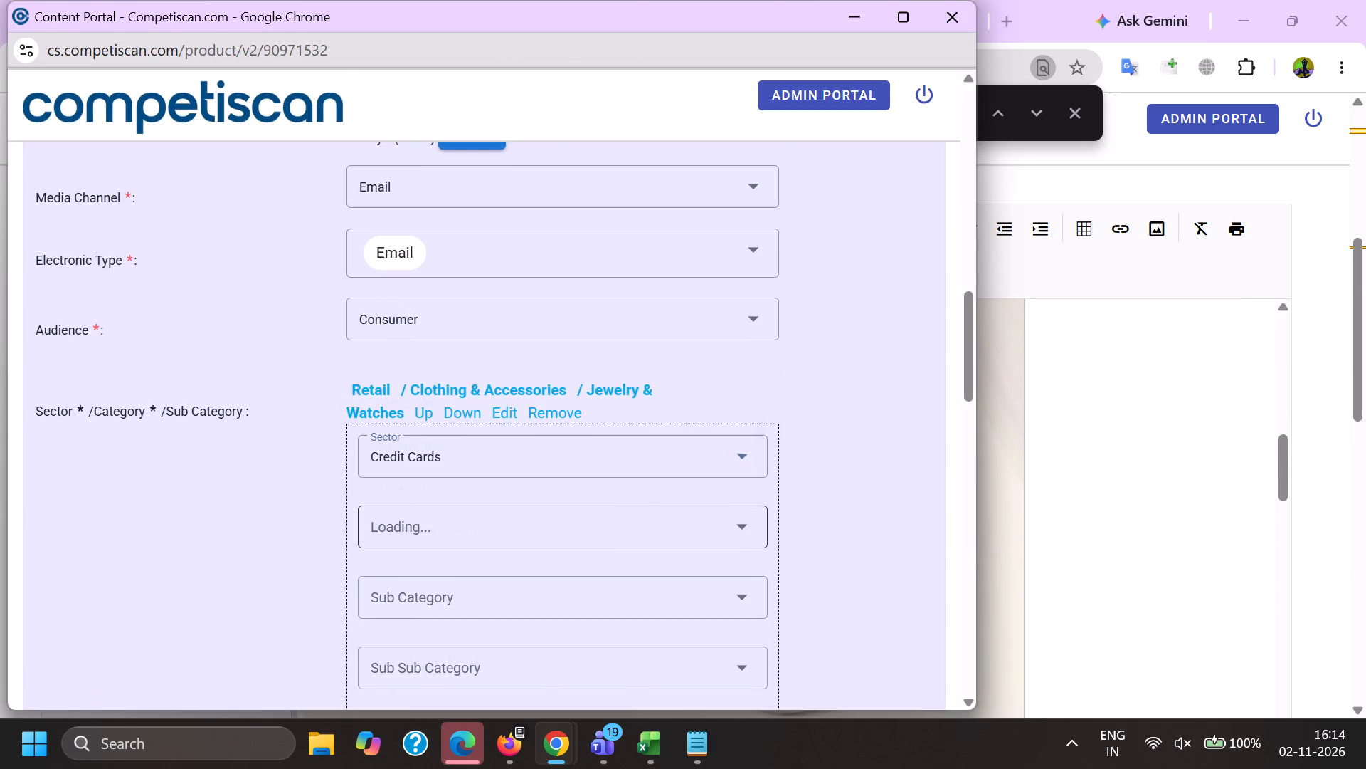
left_click(418, 511)
scroll(445, 349, "down", 2)
left_click(435, 403)
left_click(420, 392)
scroll(462, 274, "down", 1)
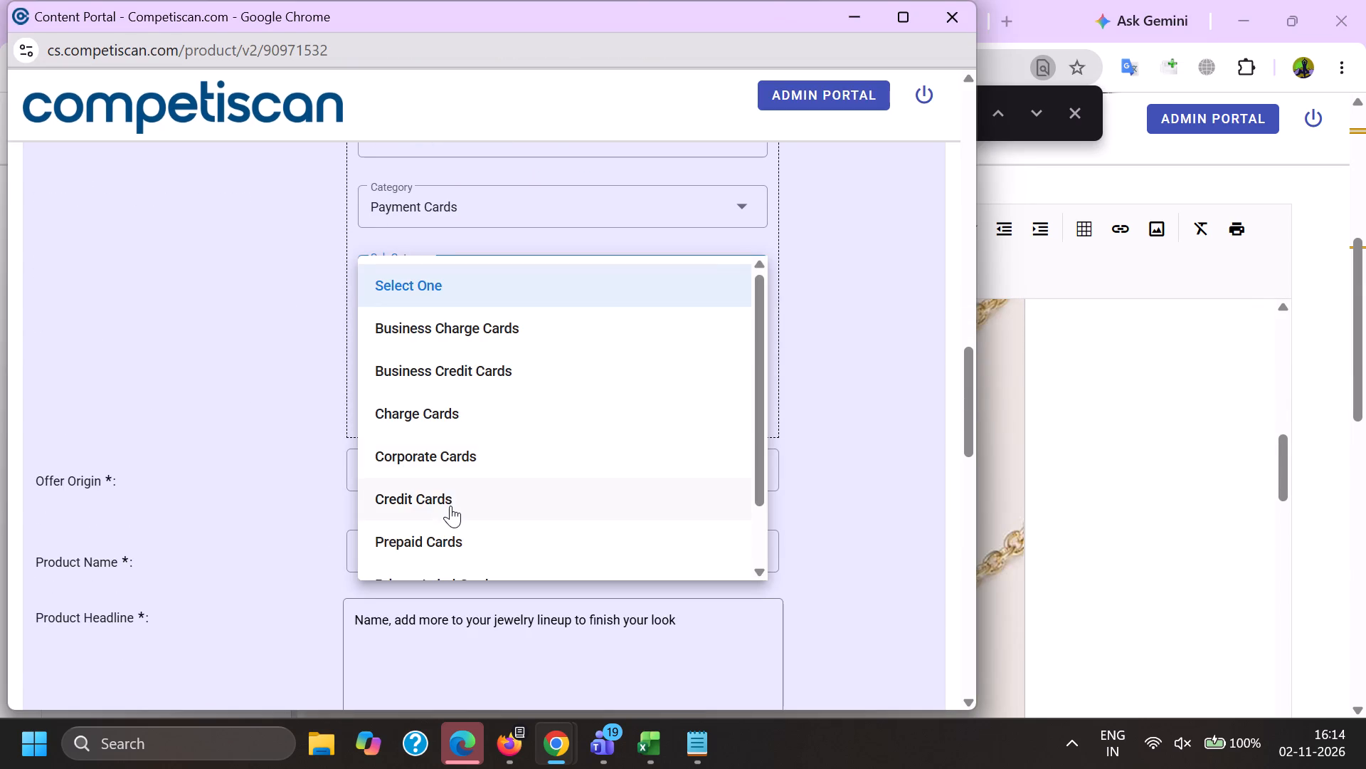
left_click(450, 498)
left_click(408, 263)
scroll(437, 389, "down", 6)
left_click(492, 493)
left_click(309, 469)
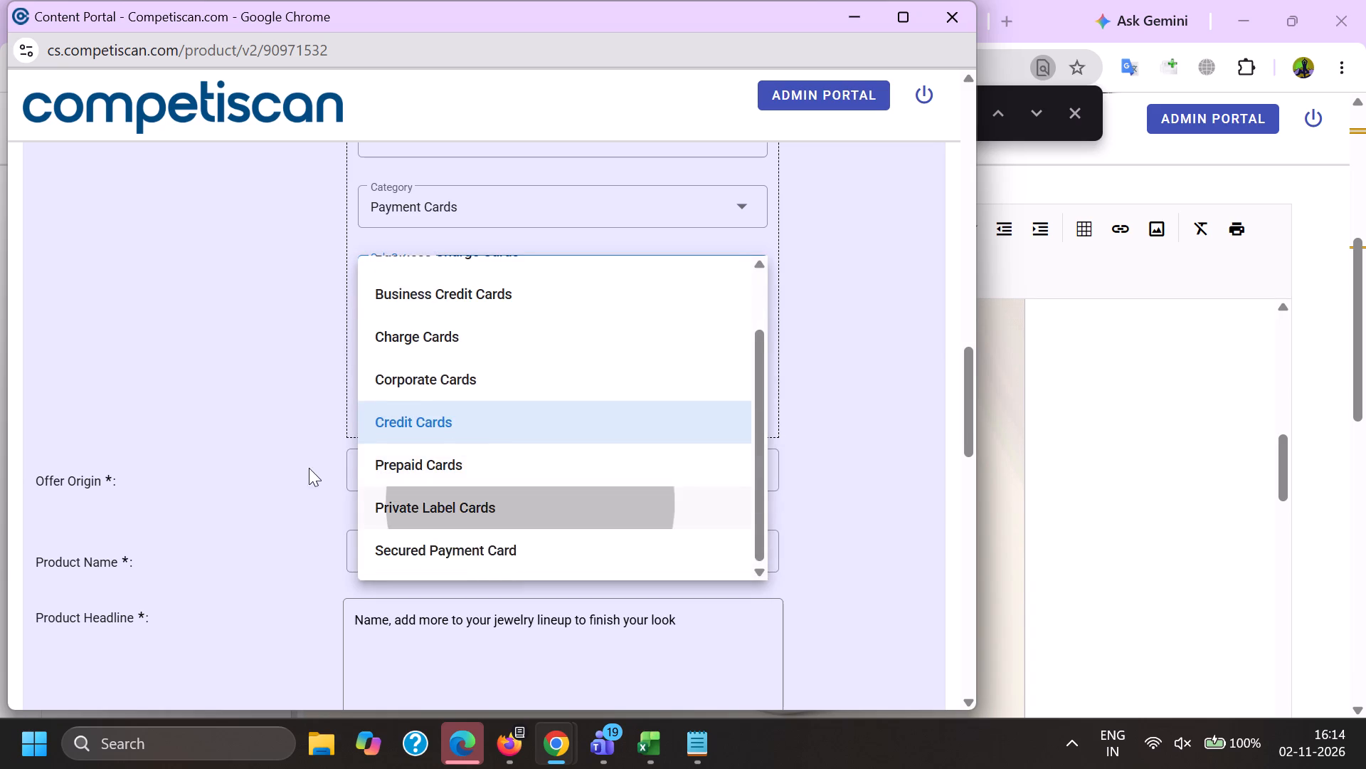
left_click(376, 409)
Set the offer origin to Provider/Bank and look up Macy's Card as the product name.
scroll(435, 516, "up", 3)
left_click(467, 411)
scroll(459, 372, "down", 5)
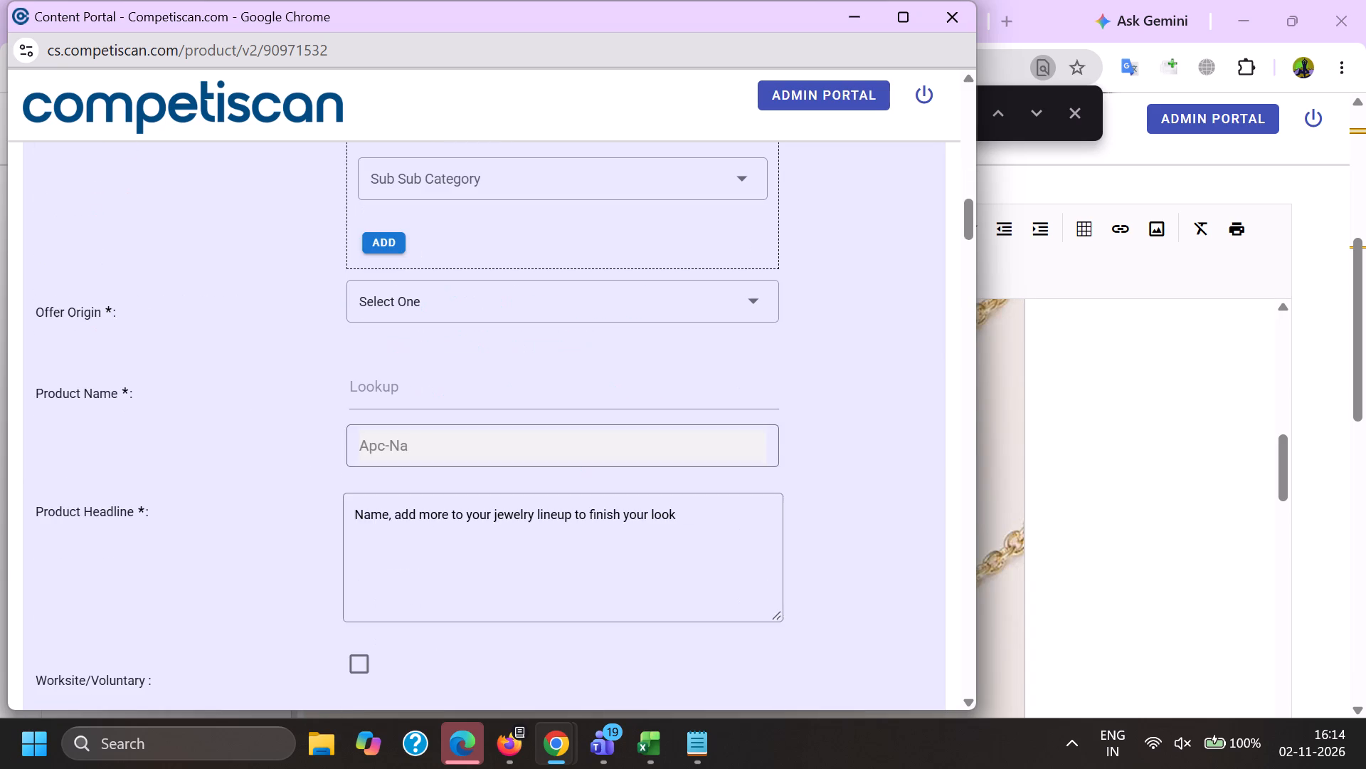
left_click(413, 314)
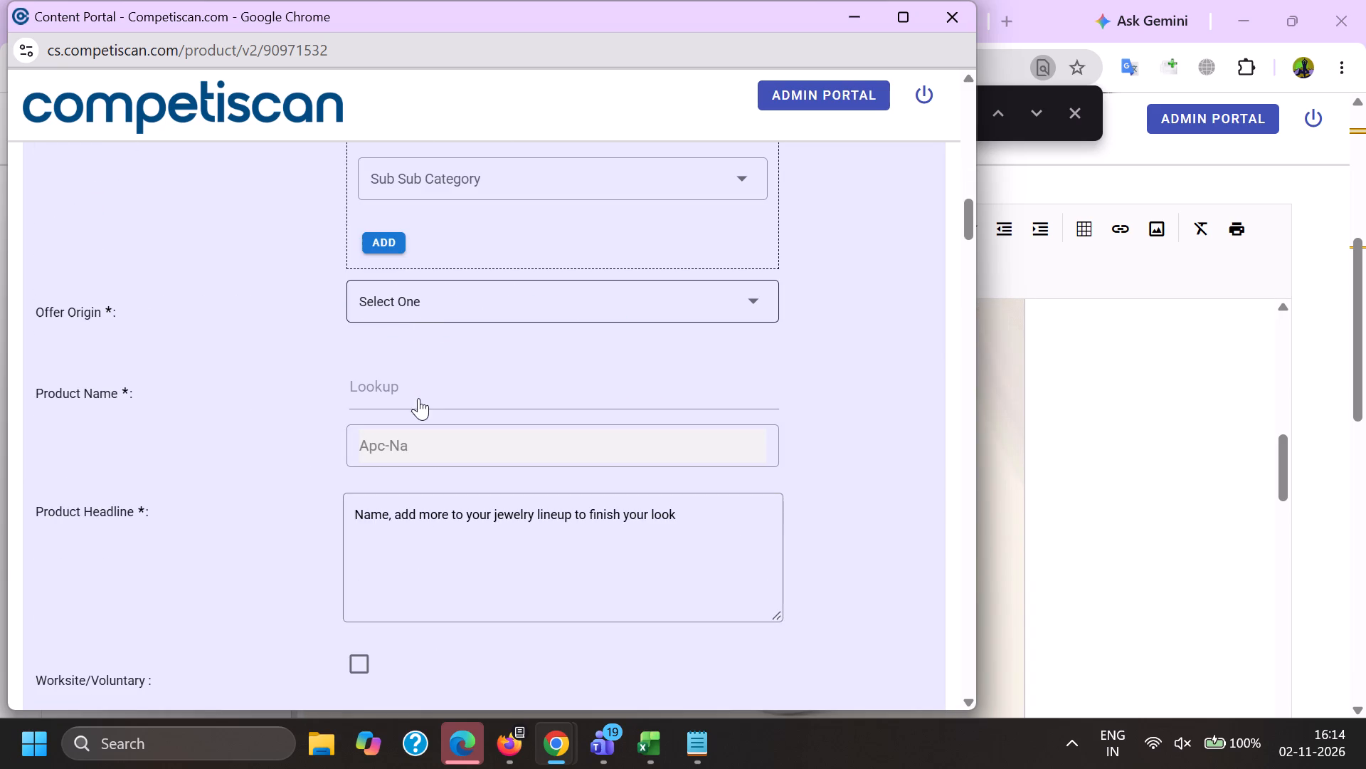
double_click(418, 397)
left_click(406, 310)
left_click(420, 408)
left_click(402, 388)
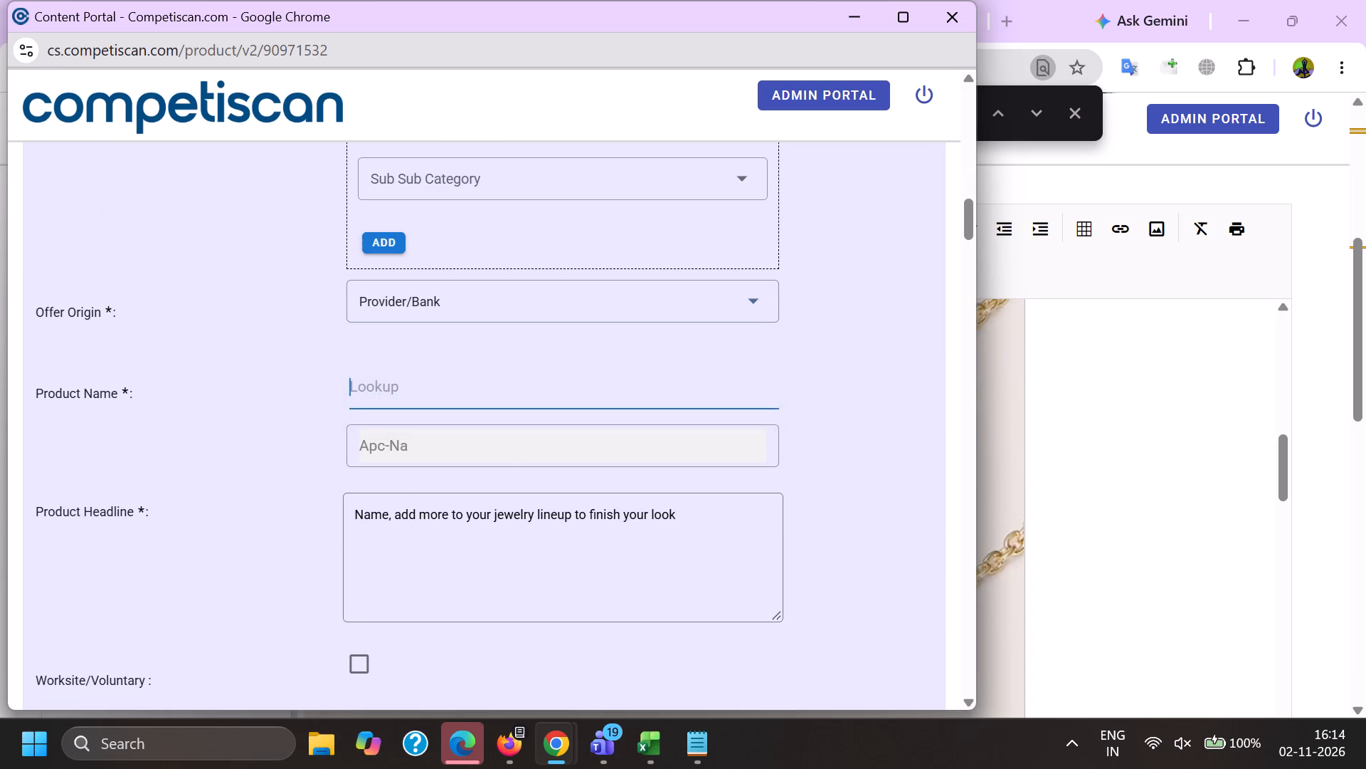
key("ctrl+v")
left_click(442, 472)
scroll(440, 473, "up", 4)
left_click(441, 301)
scroll(441, 300, "down", 5)
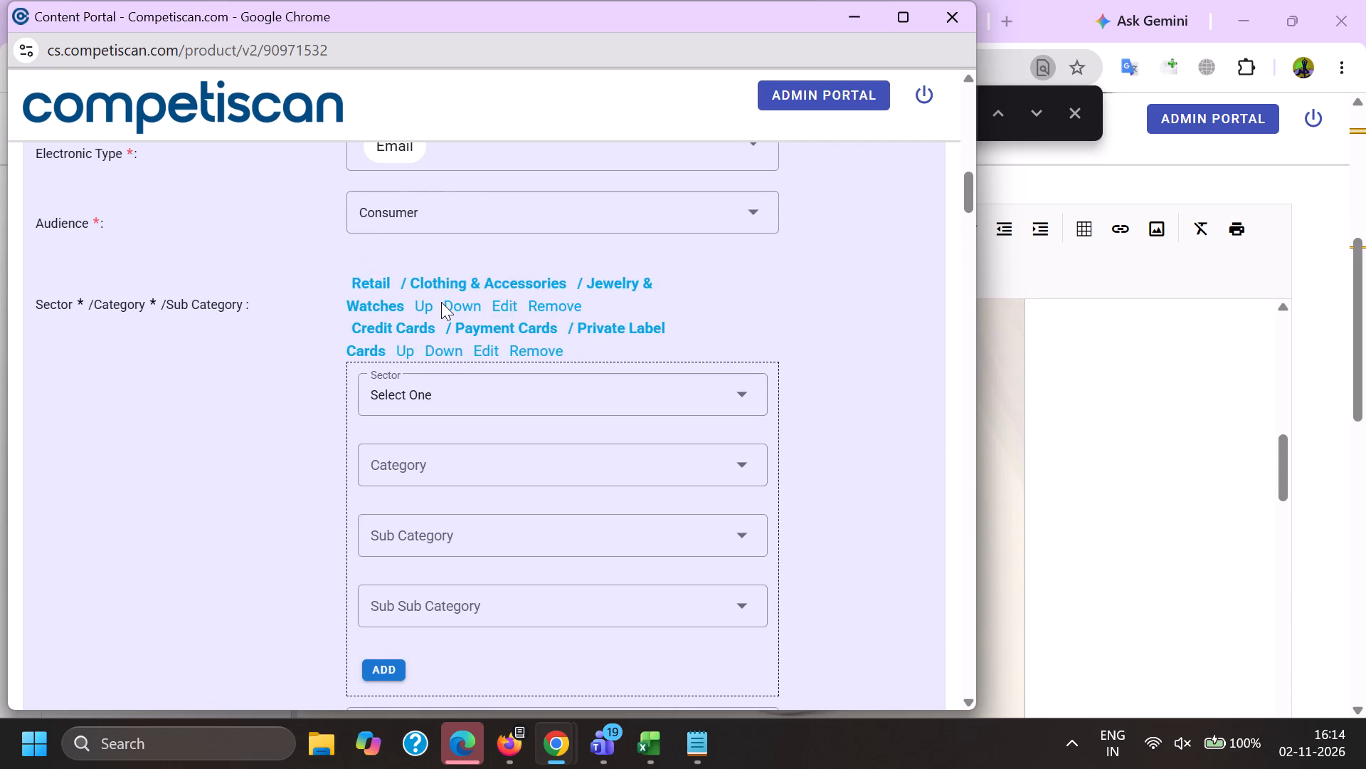
Replace the product headline with the email's subject text ", add more to your jewelry lineup to finish your look".
left_click_drag(697, 379, 0, 377)
key("BackSpace")
key("alt+Tab")
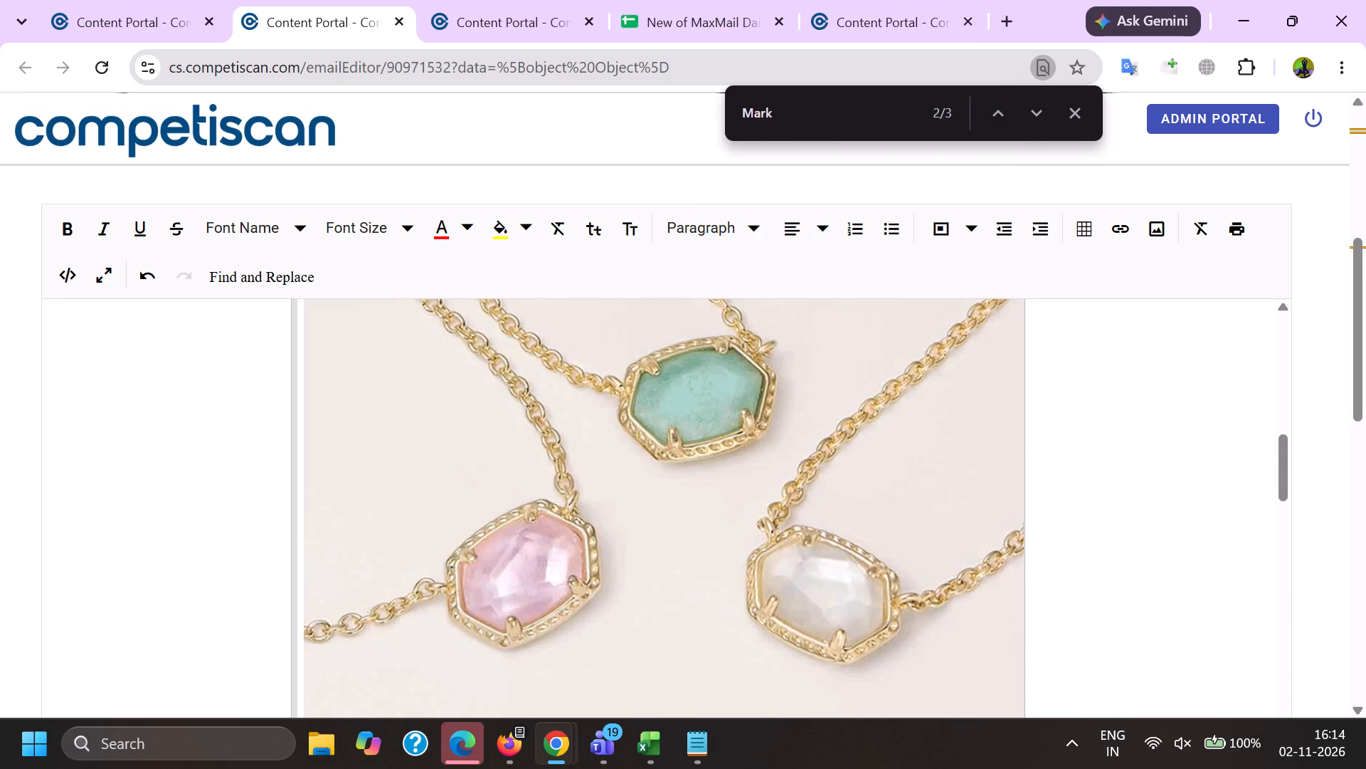
scroll(249, 434, "up", 12)
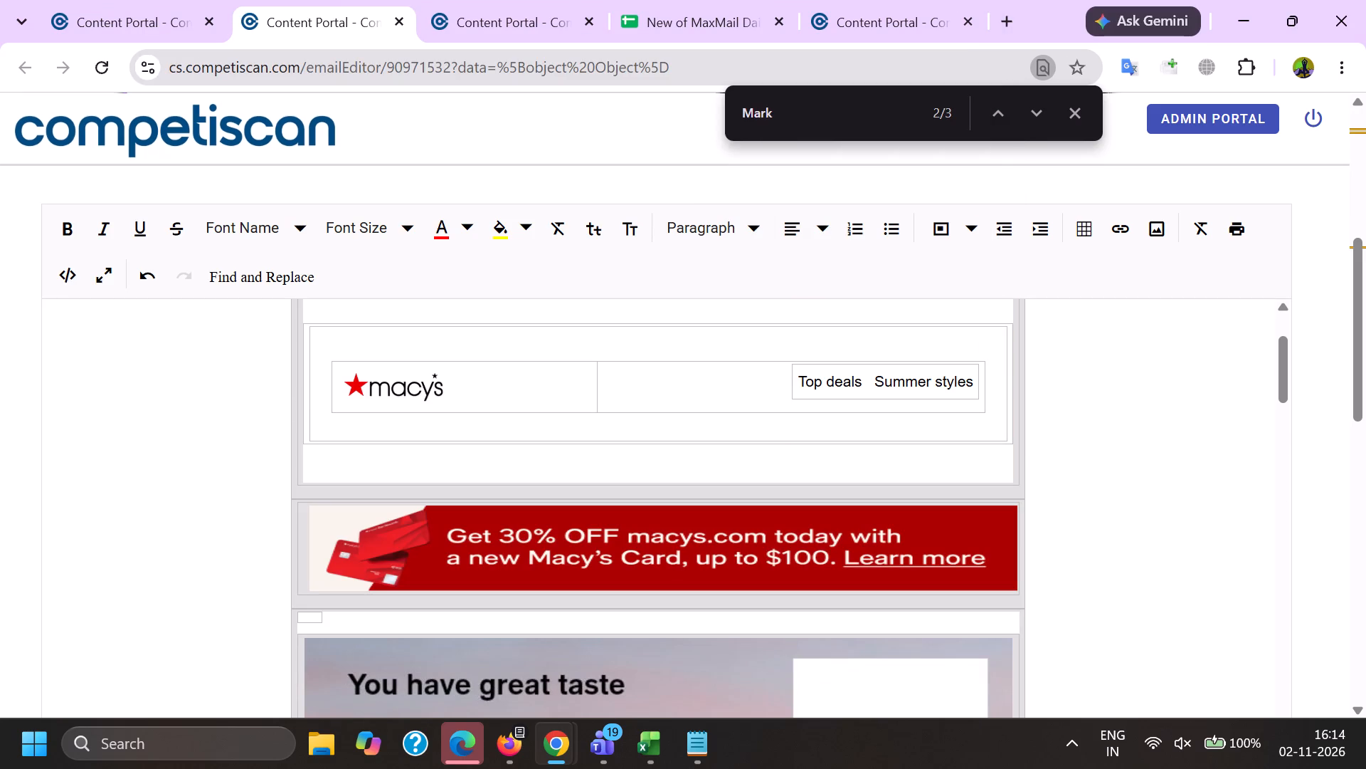
left_click_drag(110, 431, 472, 427)
key("ctrl+c")
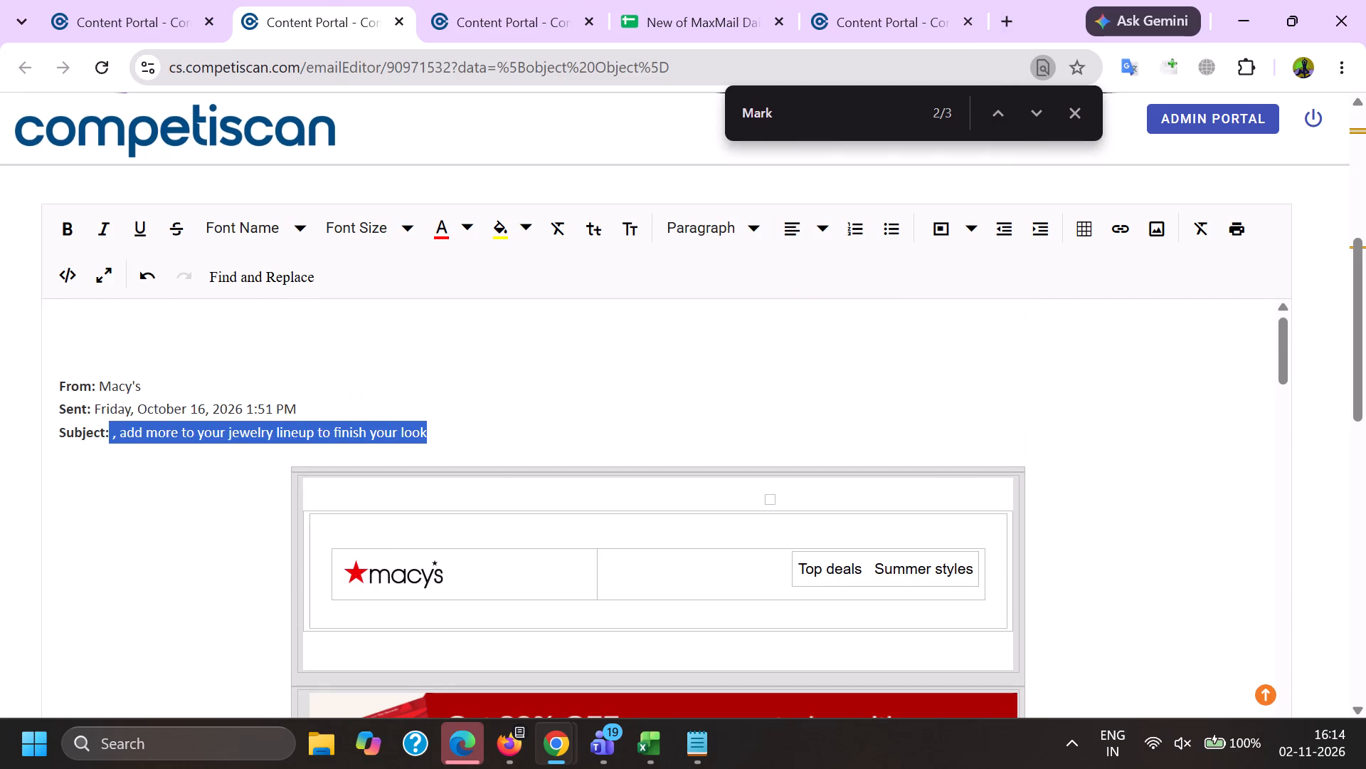
key("alt+Tab")
left_click_drag(528, 190, 527, 197)
left_click(401, 386)
key("ctrl+v")
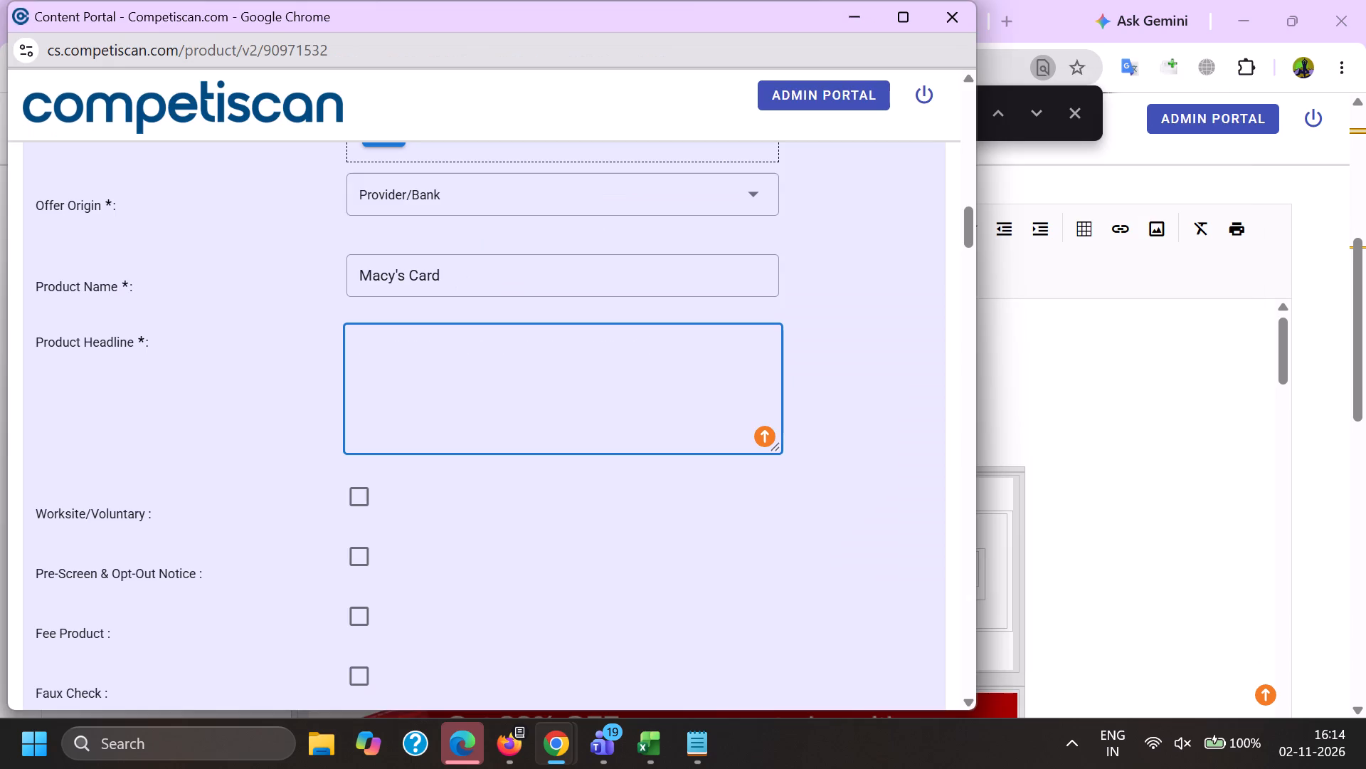
left_click(362, 342)
key("Left")
key("BackSpace")
key("BackSpace")
key("BackSpace")
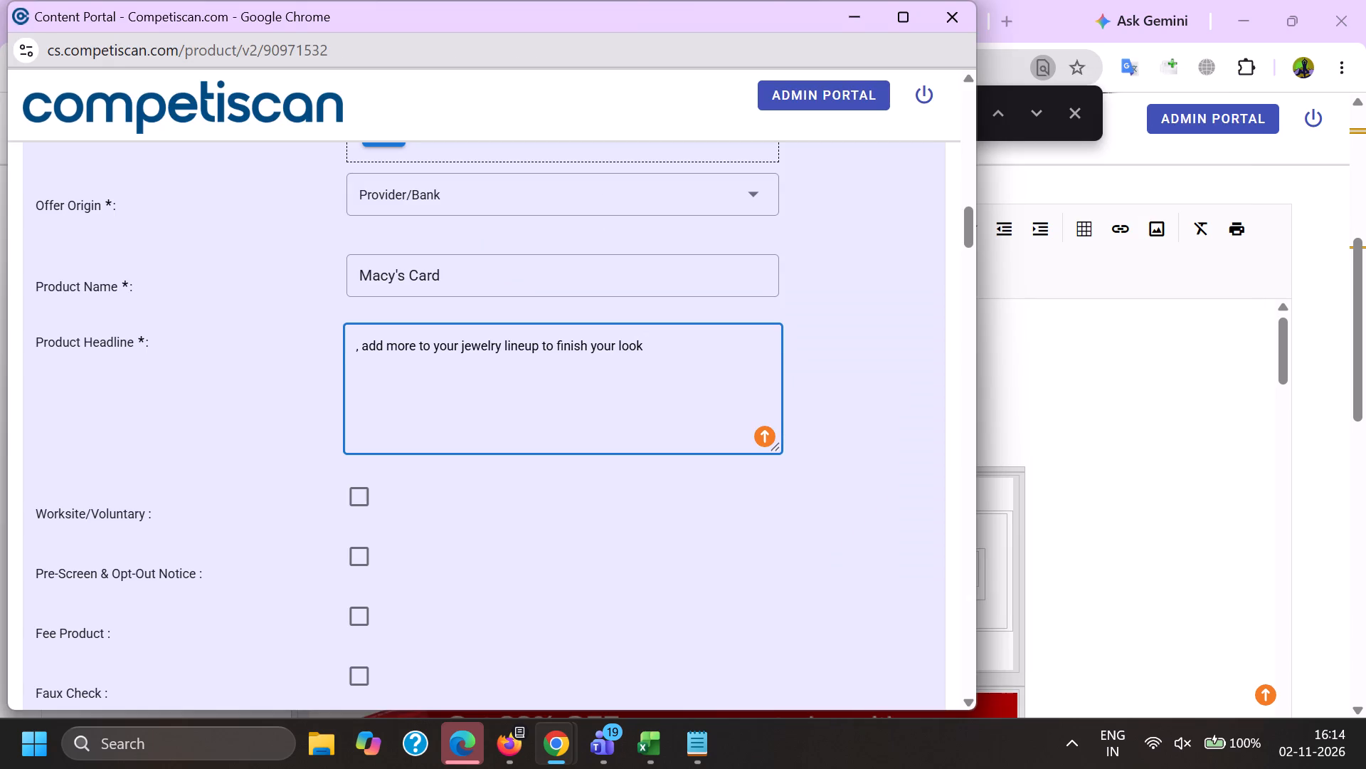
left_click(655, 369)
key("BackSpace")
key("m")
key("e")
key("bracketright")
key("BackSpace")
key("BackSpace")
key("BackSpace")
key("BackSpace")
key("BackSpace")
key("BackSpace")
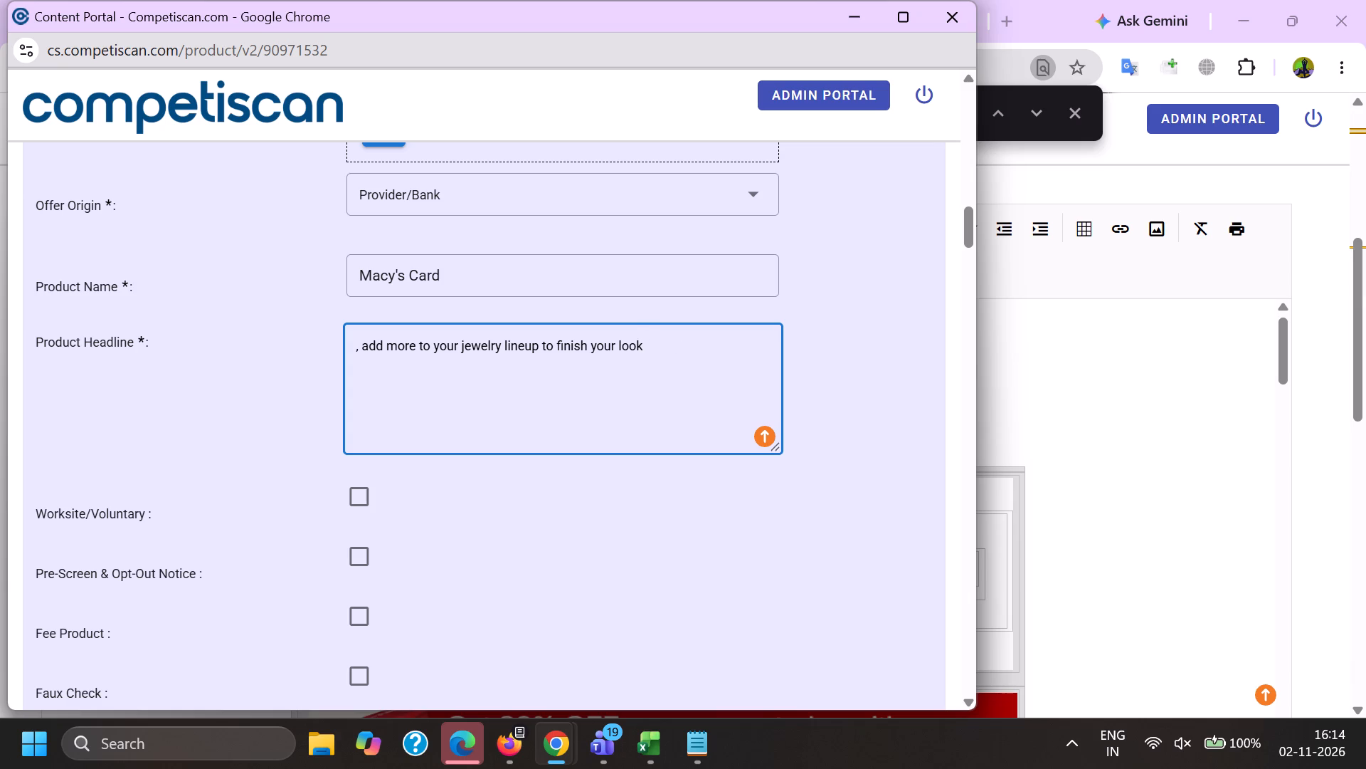
End the product headline with a period and put [Name] before its opening comma.
key("period")
key("space")
key("Down")
key("Up")
key("e")
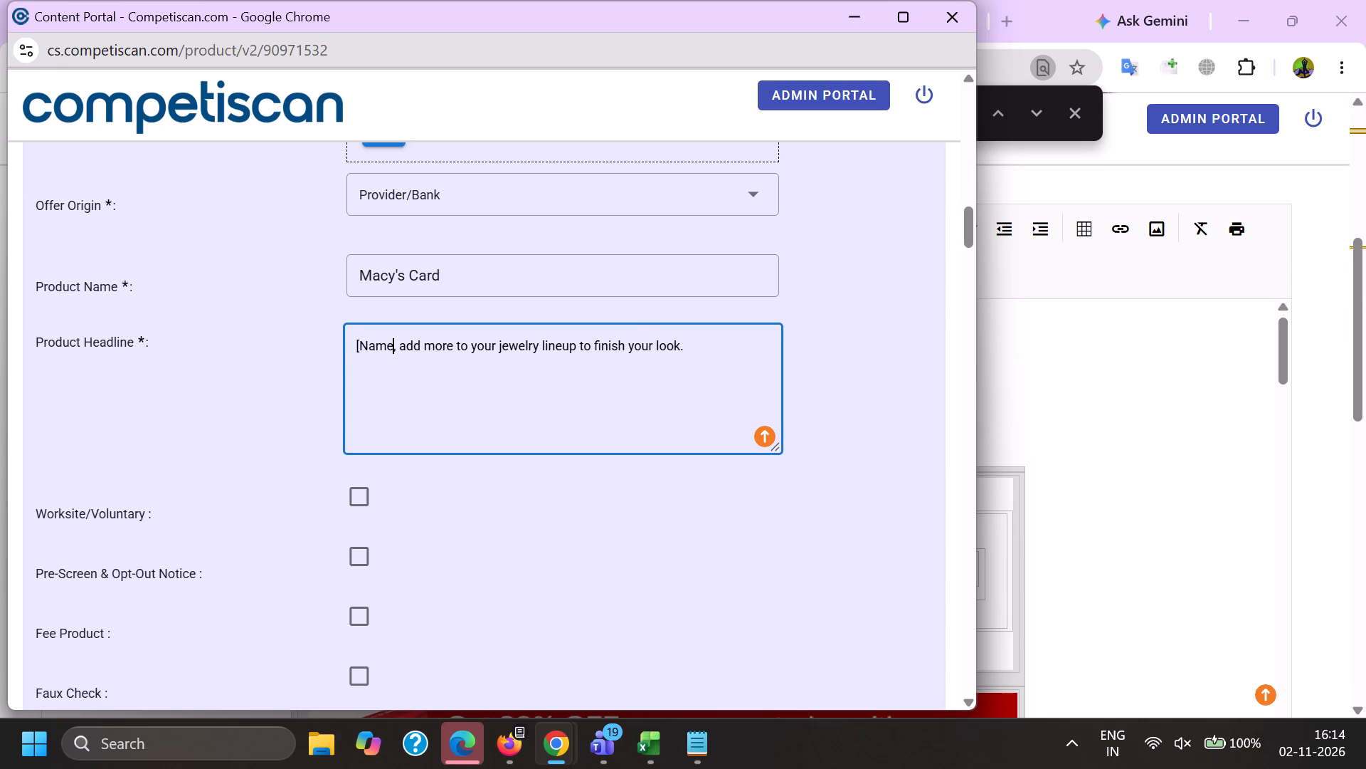
key("bracketright")
Append "Get 30% OFF macys.com today with a new Macy's Card, up to $100" to the headline, copied from the open form of product 20976387.
left_click(743, 336)
key("alt+Tab")
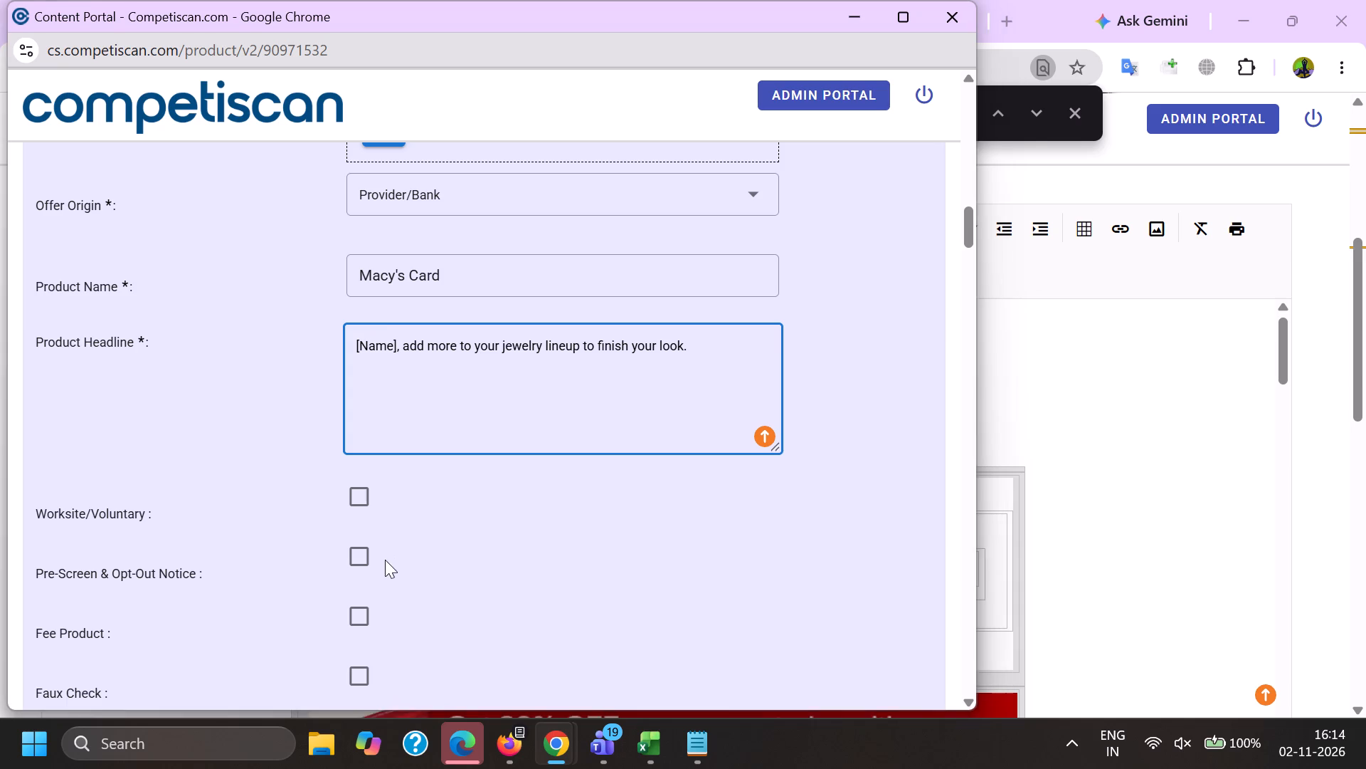
left_click(864, 0)
scroll(723, 454, "down", 10)
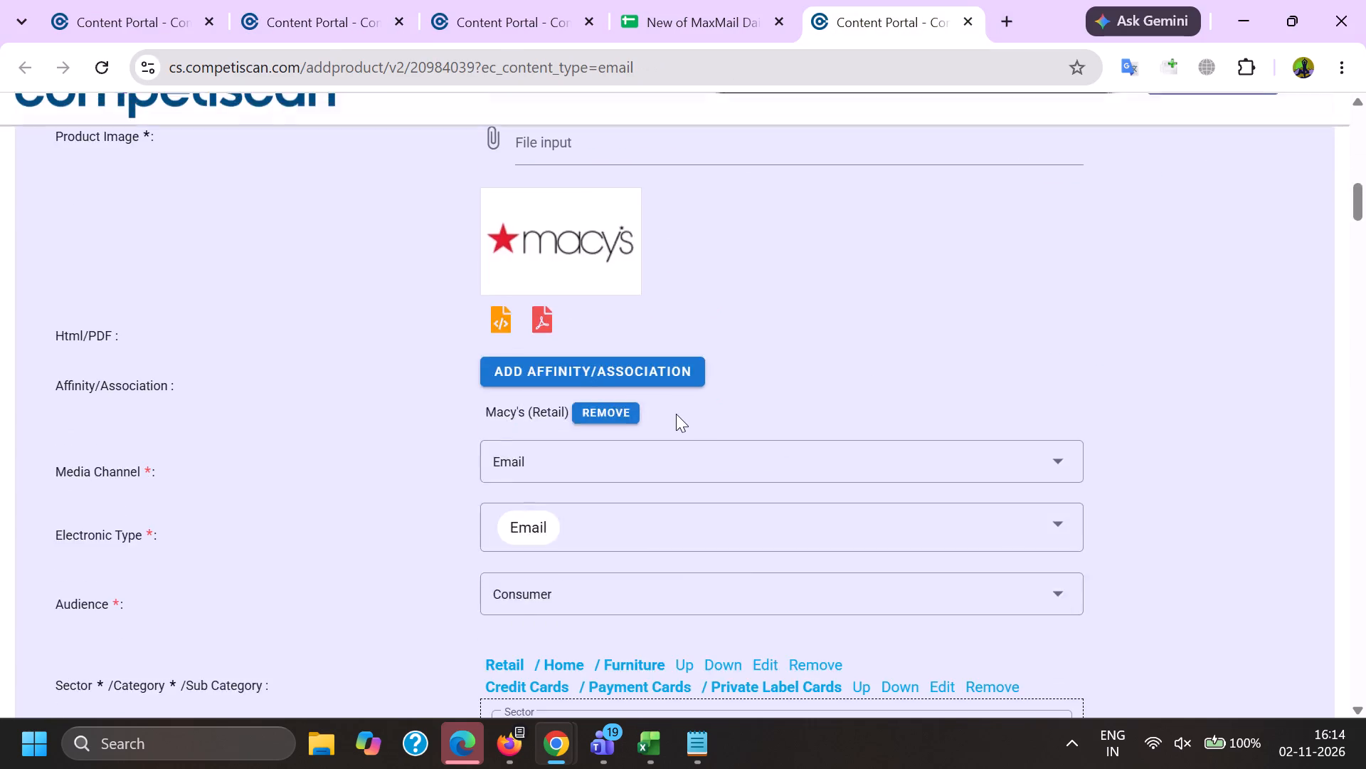
scroll(676, 414, "down", 10)
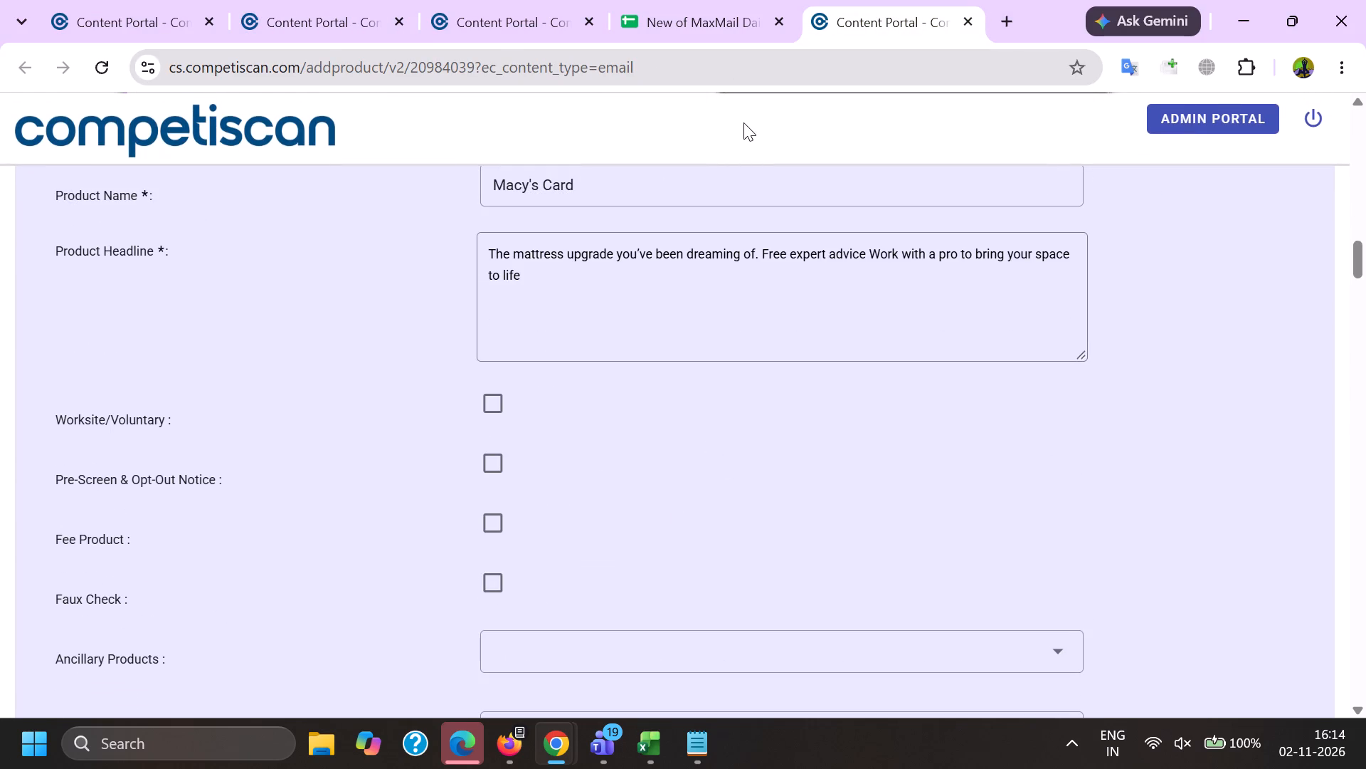
left_click(492, 0)
key("ctrl+c")
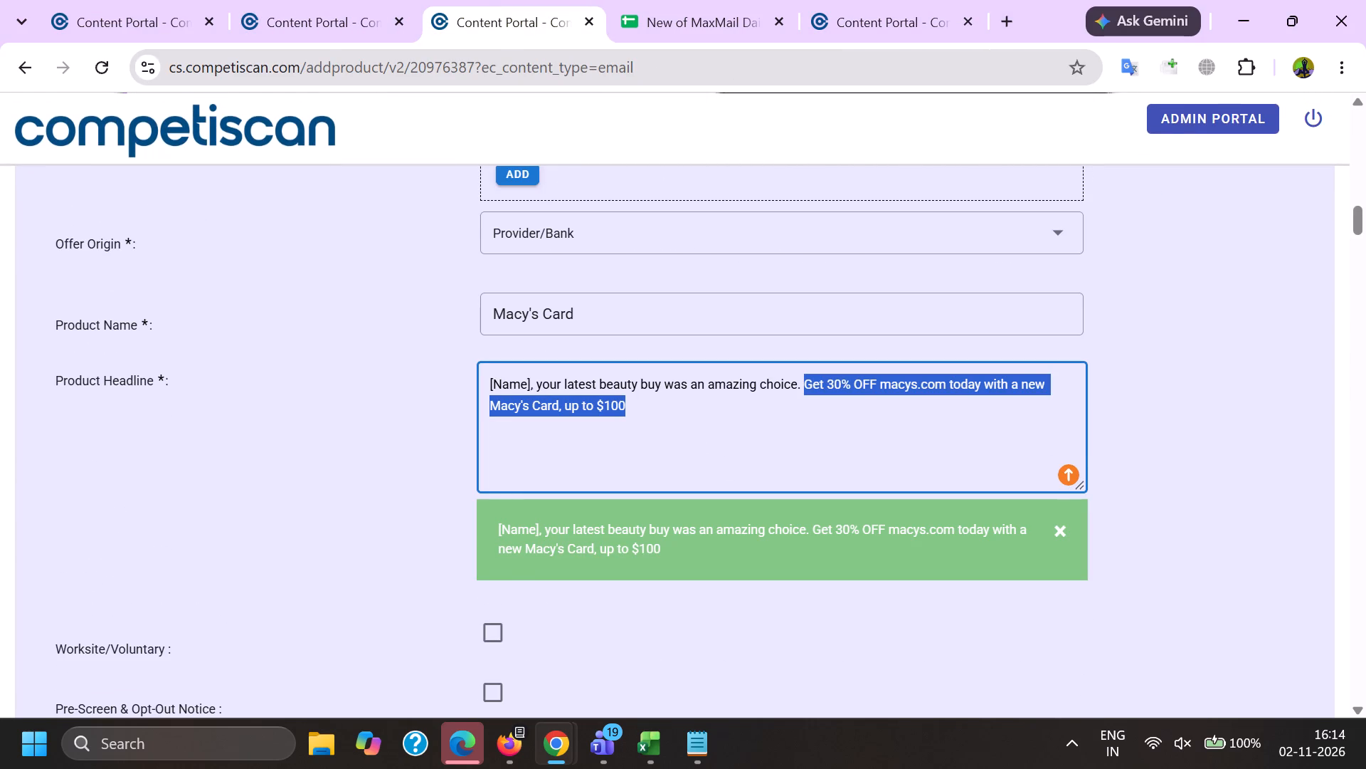
key("alt+Tab")
key("ctrl+v")
Set the response mechanism to URL/Website.
scroll(407, 414, "down", 3)
left_click(406, 513)
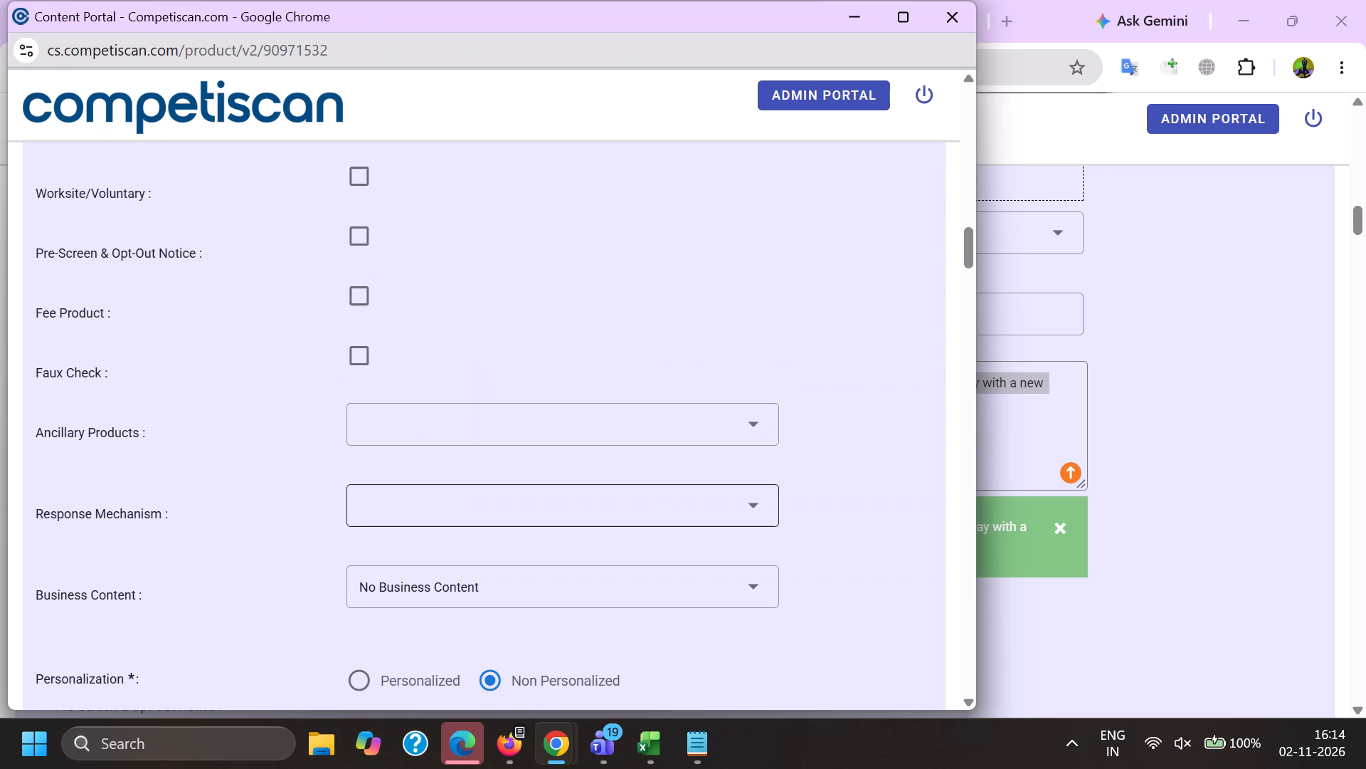
scroll(476, 290, "down", 8)
left_click(458, 557)
left_click_drag(166, 557, 203, 558)
Set the mailing type to Acquisition and mark the email as Personalized.
left_click(510, 553)
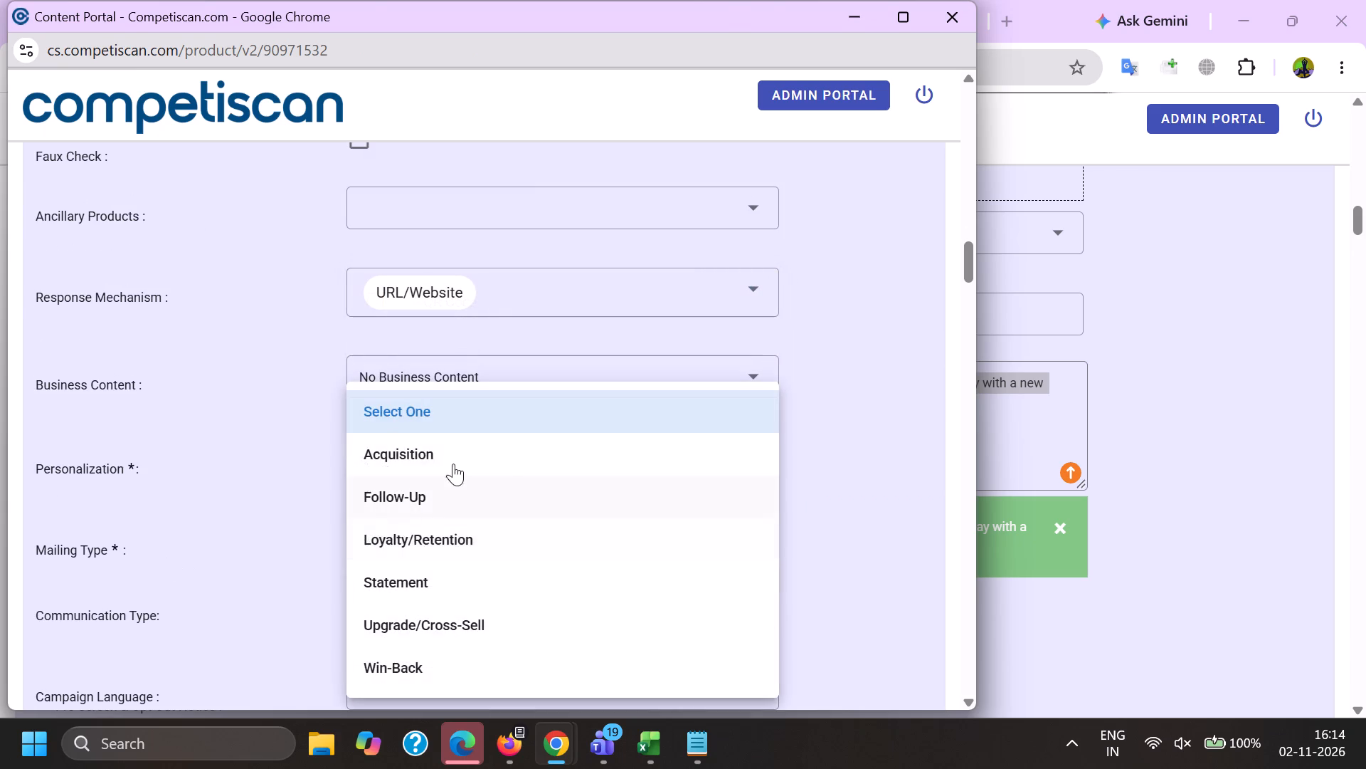
left_click_drag(453, 464, 443, 471)
left_click_drag(205, 499, 225, 499)
left_click(340, 467)
Choose Bonuses/Contests/Incentives and Co-Brand as the communication types.
left_click(433, 604)
scroll(510, 289, "down", 3)
left_click(499, 432)
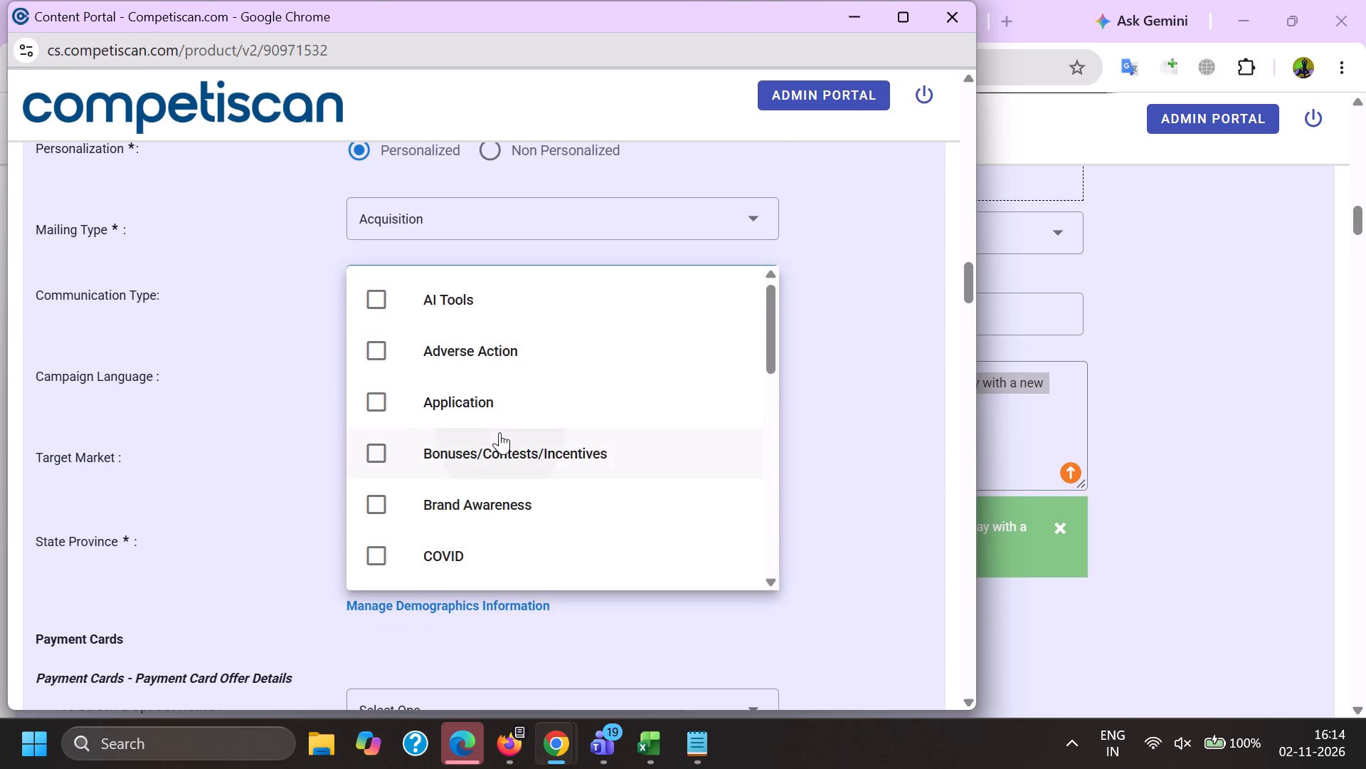
scroll(498, 442, "down", 4)
left_click(454, 451)
left_click(255, 454)
Enter "30% OFF macys.com today with a new Macy's Card, up to $100" as Sign-on Incentive #1, dropping the pasted word Get.
left_click(489, 431)
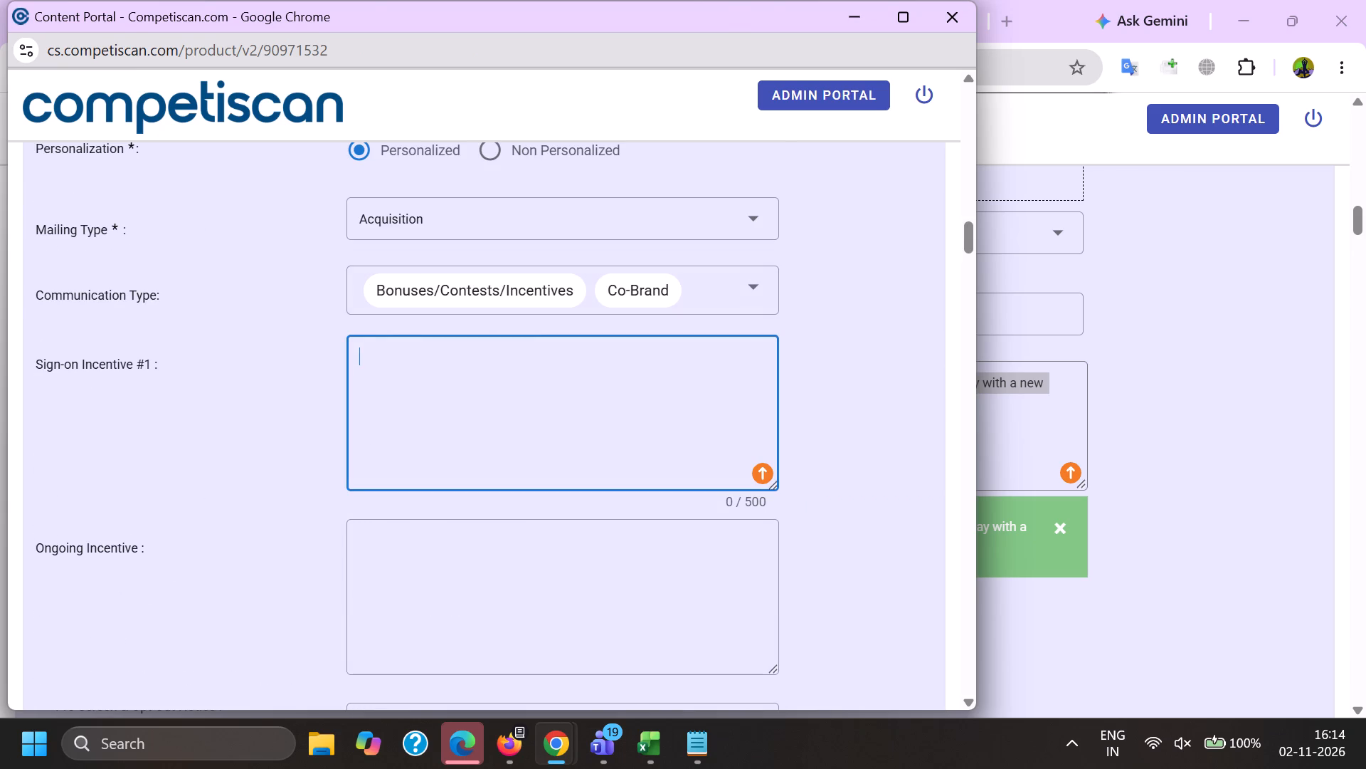
key("ctrl+v")
left_click_drag(383, 359, 82, 349)
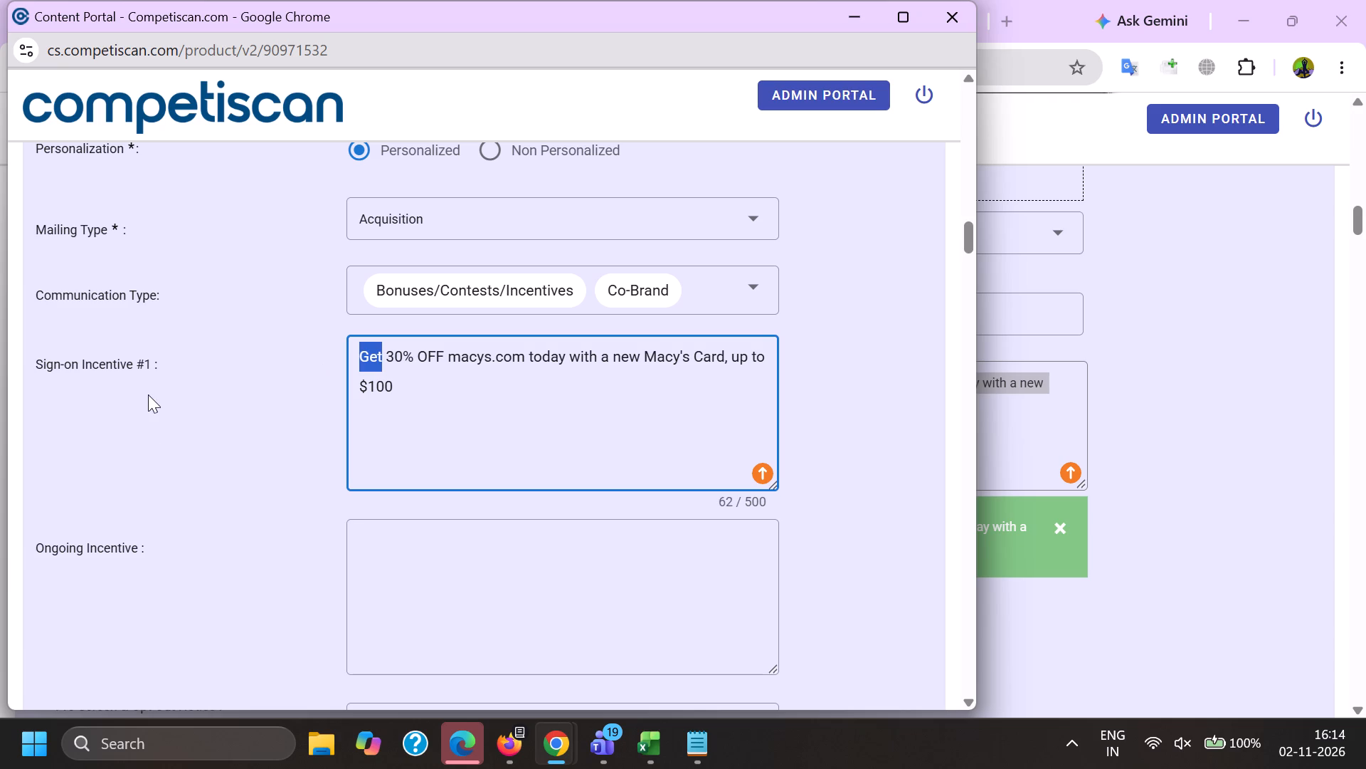
key("BackSpace")
key("Right")
key("BackSpace")
key("BackSpace")
Set Sign-on Incentive Type #1 to Coupon/Discount.
scroll(203, 431, "down", 3)
left_click(465, 394)
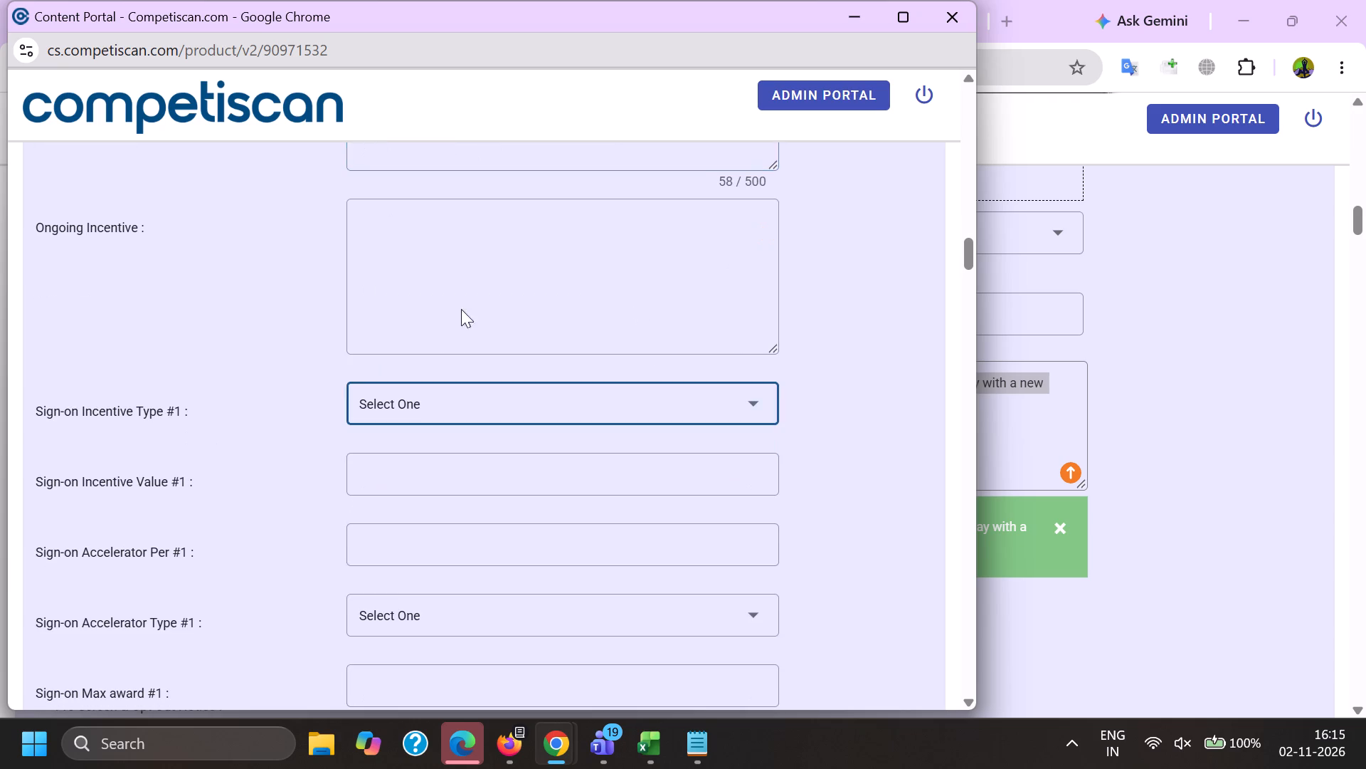
scroll(452, 285, "down", 7)
left_click(443, 331)
left_click_drag(243, 336, 255, 336)
Set both Sign-on Incentive Value #1 and Sign-on Max award #1 to 30.00.
left_click(391, 258)
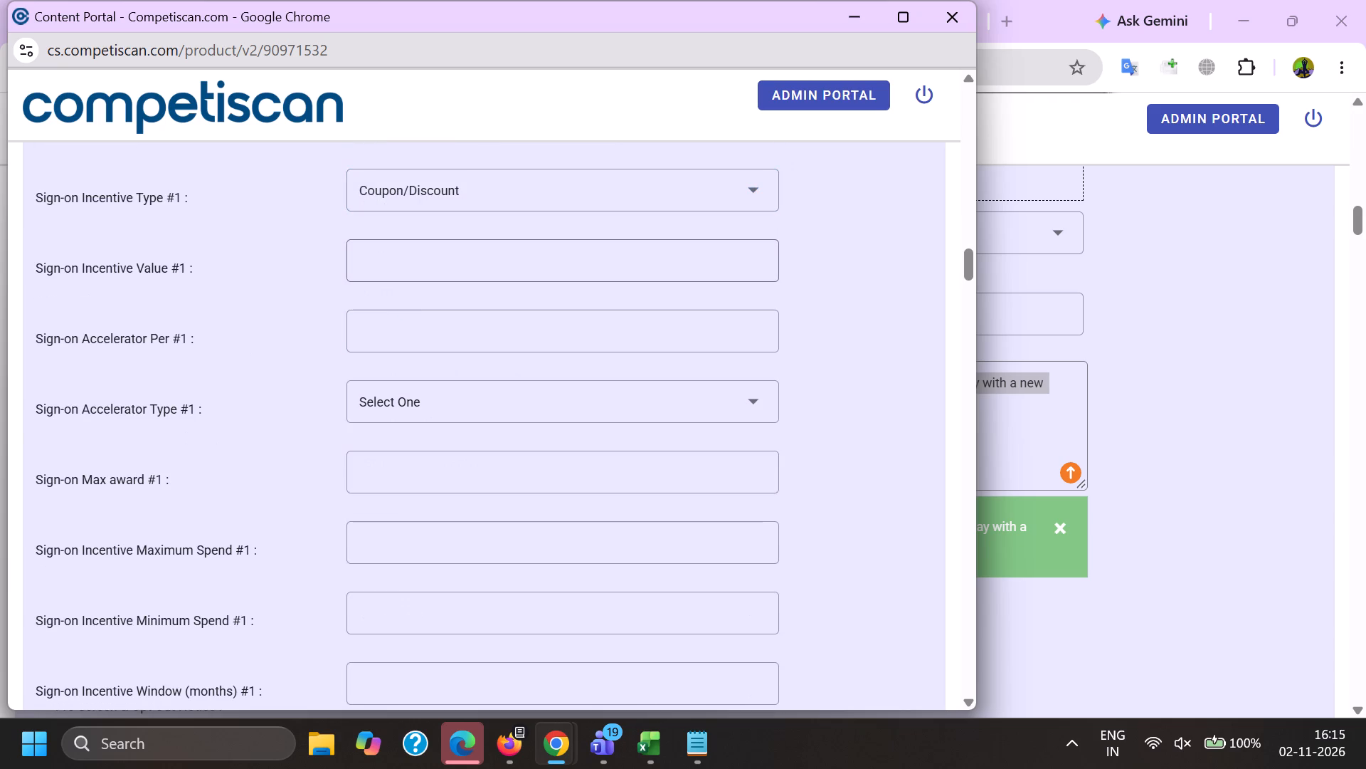
key("3")
key("0")
key("period")
key("0")
key("0")
key("Tab")
key("Tab")
key("Tab")
key("3")
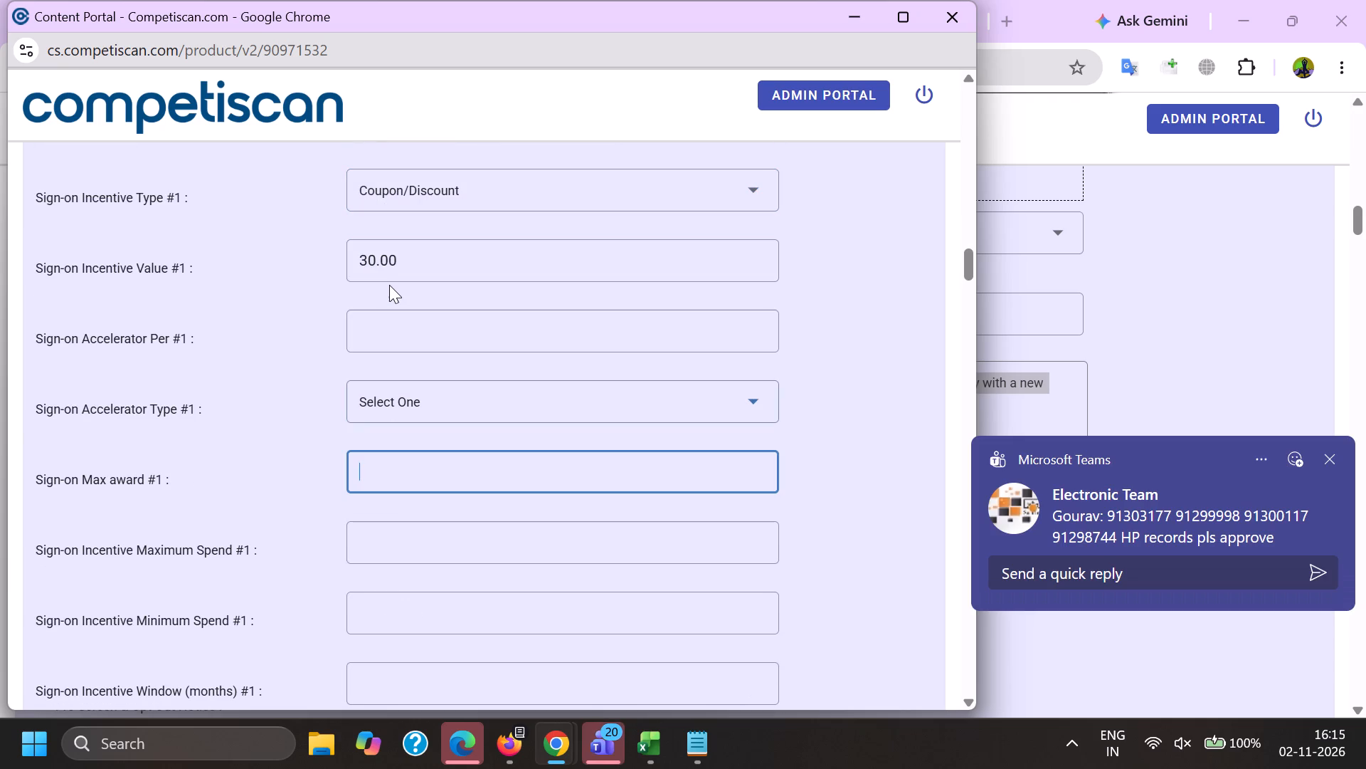
key("0")
key("period")
key("0")
key("0")
key("Tab")
key("Tab")
key("Tab")
In the payment card offer details, set Application Type to Invitation to Apply and Primary Card Level to Not Mentioned.
scroll(374, 274, "down", 5)
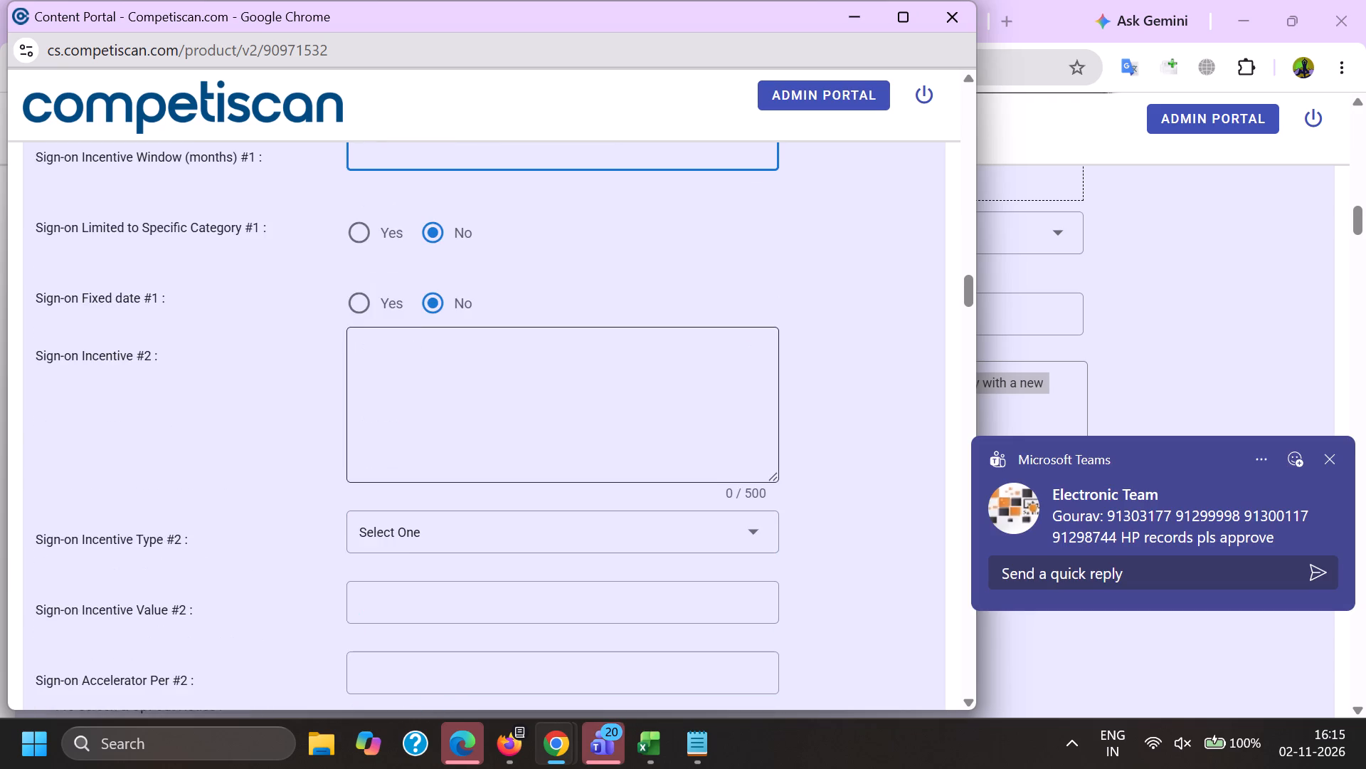
scroll(436, 378, "down", 12)
scroll(401, 326, "down", 10)
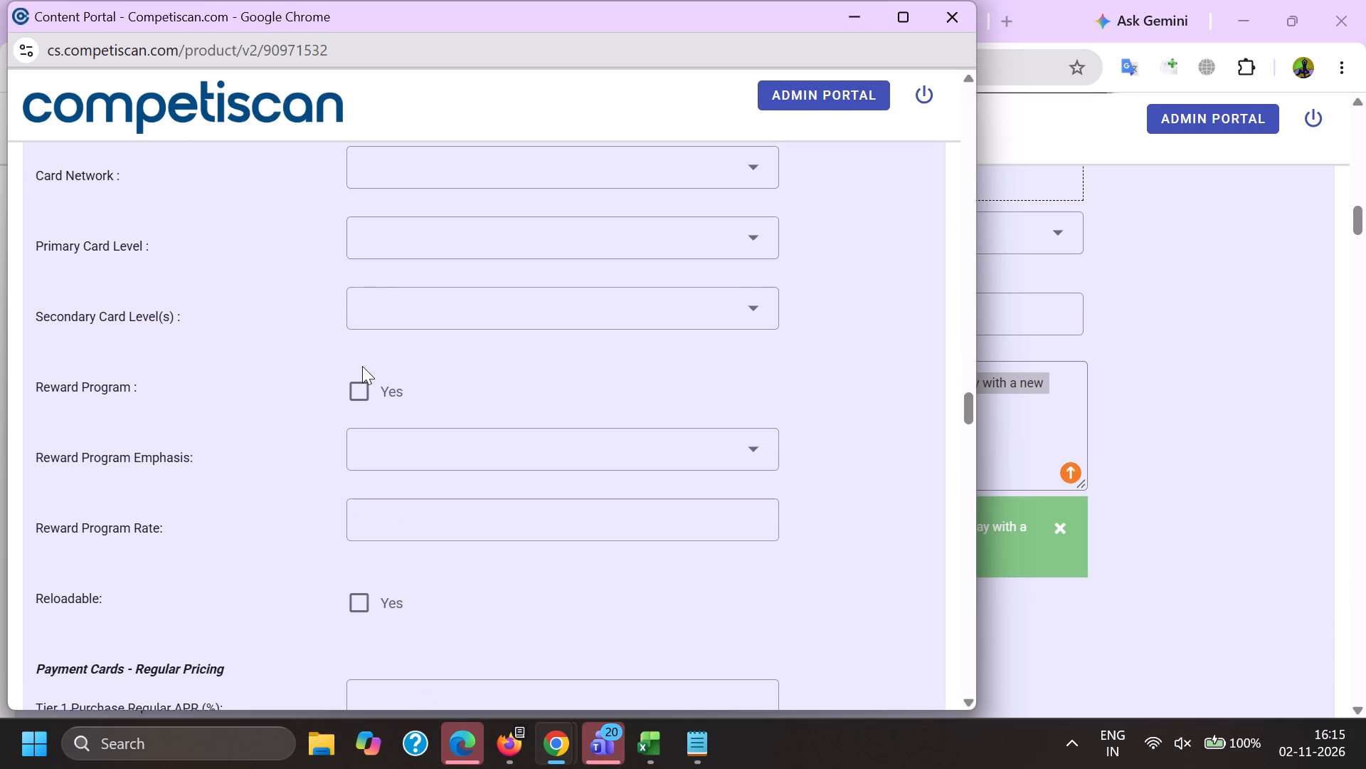
scroll(362, 444, "up", 2)
left_click(401, 310)
left_click_drag(439, 402, 432, 407)
left_click(268, 407)
left_click(415, 456)
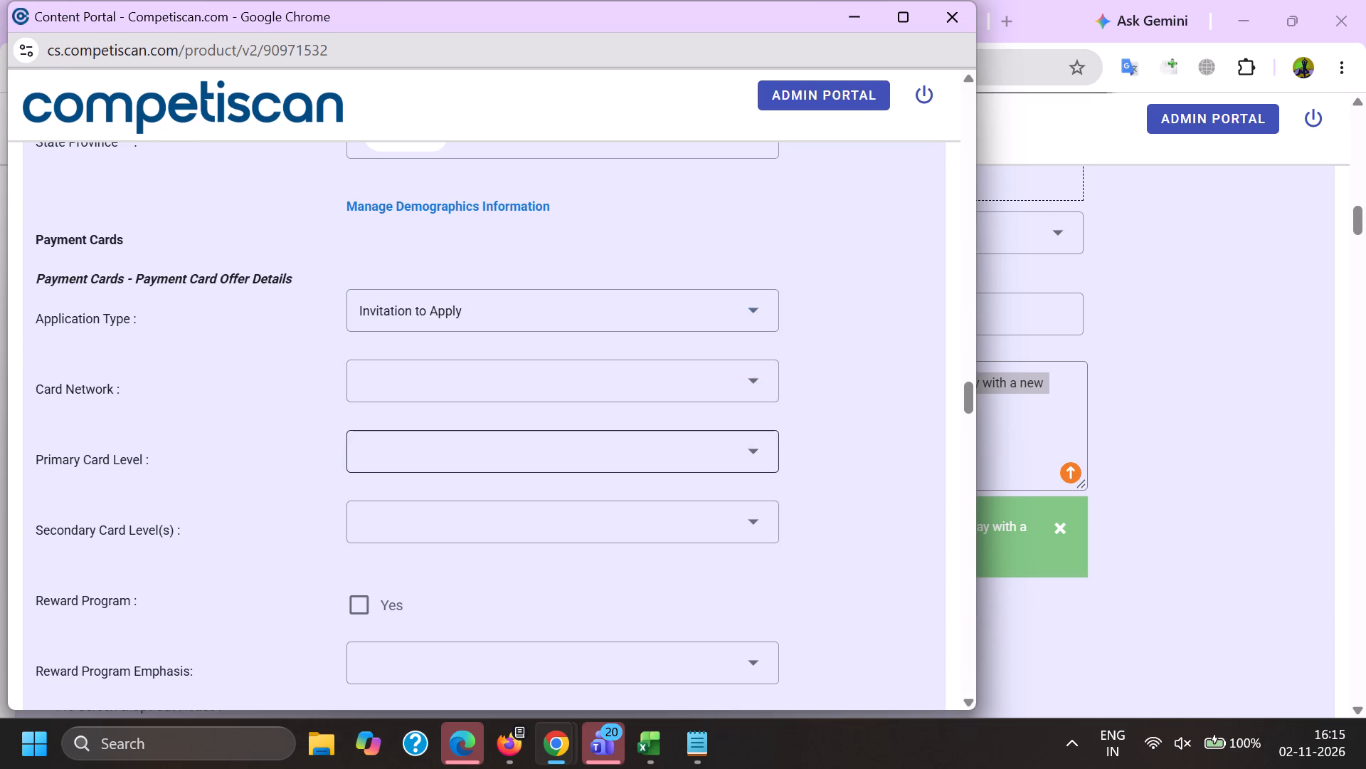
scroll(443, 243, "down", 2)
left_click(467, 515)
left_click_drag(203, 456, 216, 456)
Mark Reward Program as Yes and choose a Reward Program Emphasis for the Macy's card offer.
left_click(352, 393)
left_click(388, 458)
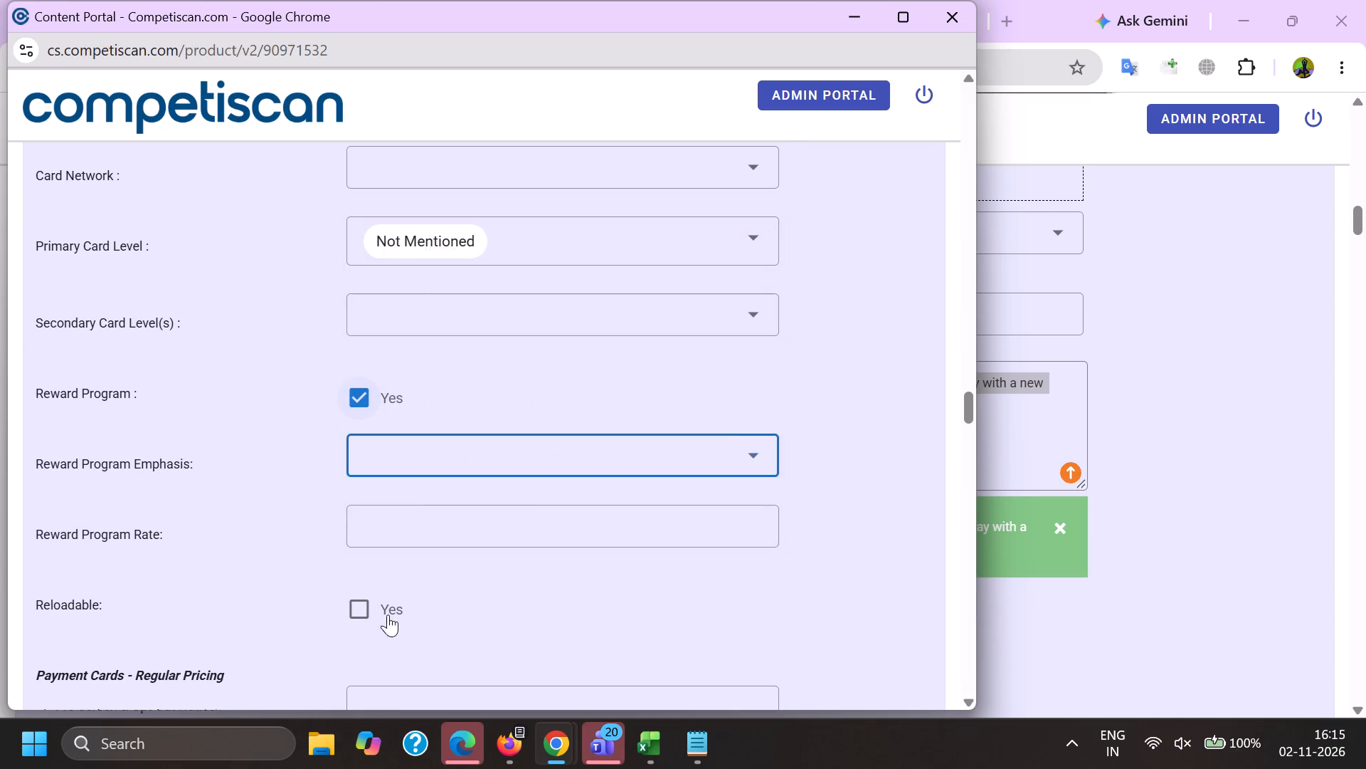
left_click(439, 570)
double_click(199, 534)
Mark Credit Card Mentioned in the retail credit section and submit the product form.
key("End")
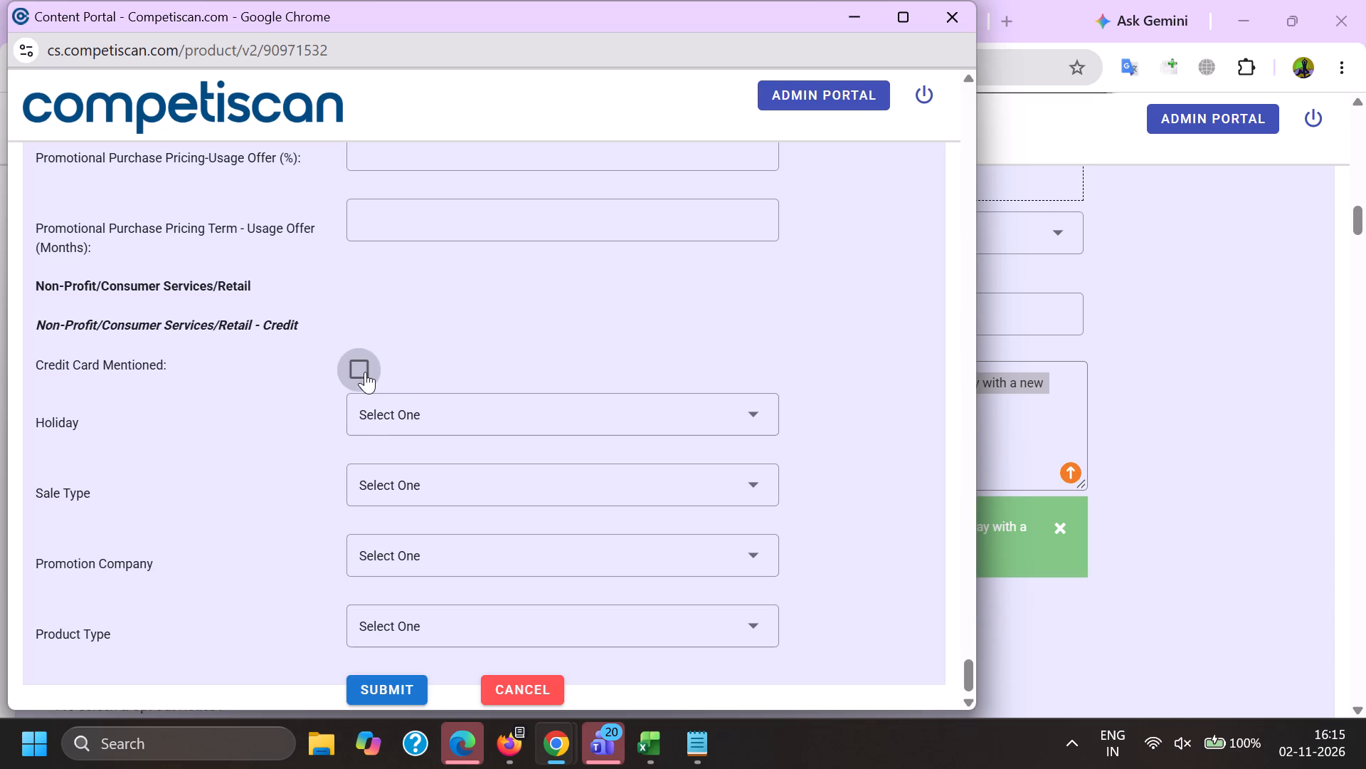
left_click(364, 370)
left_click(386, 685)
Open the current PDF of Macy's product 20984039 and review the email through to its footer.
key("alt+Tab")
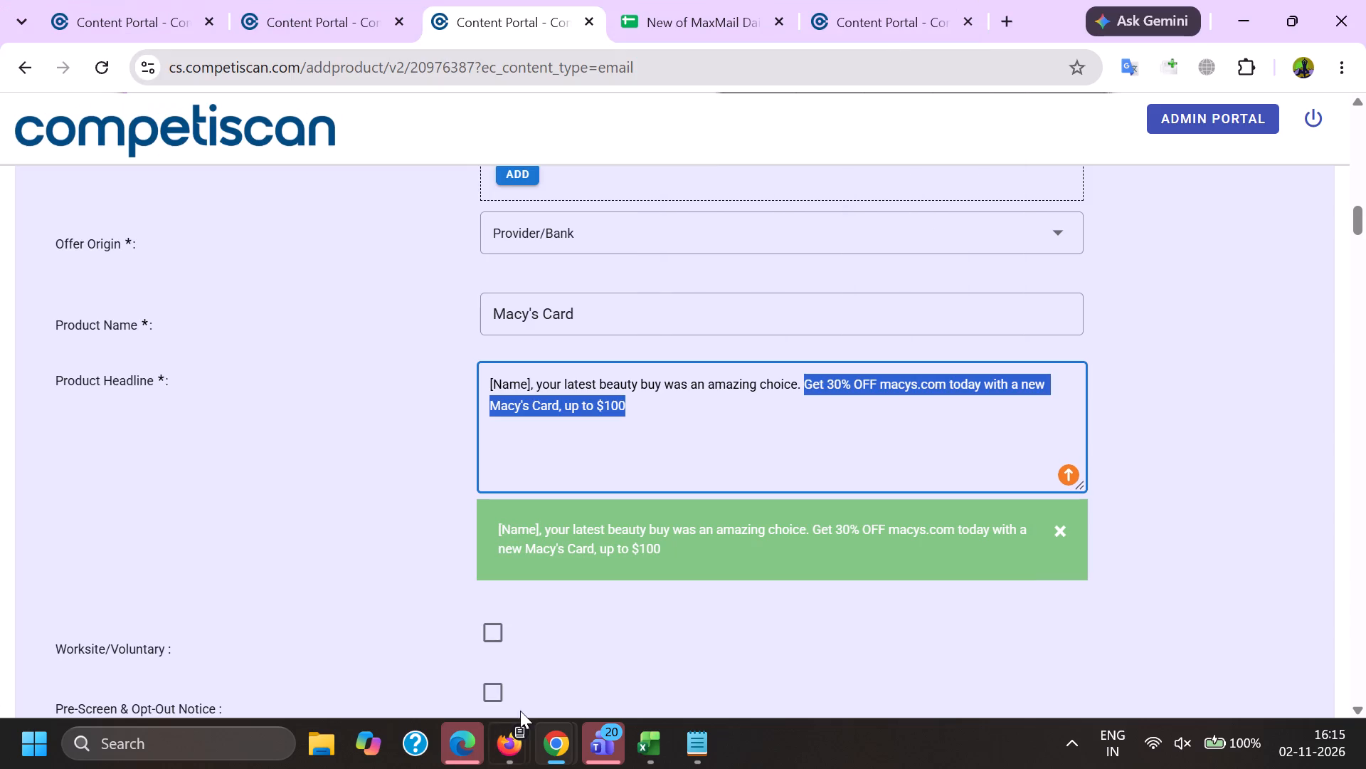
left_click(885, 0)
scroll(781, 319, "up", 13)
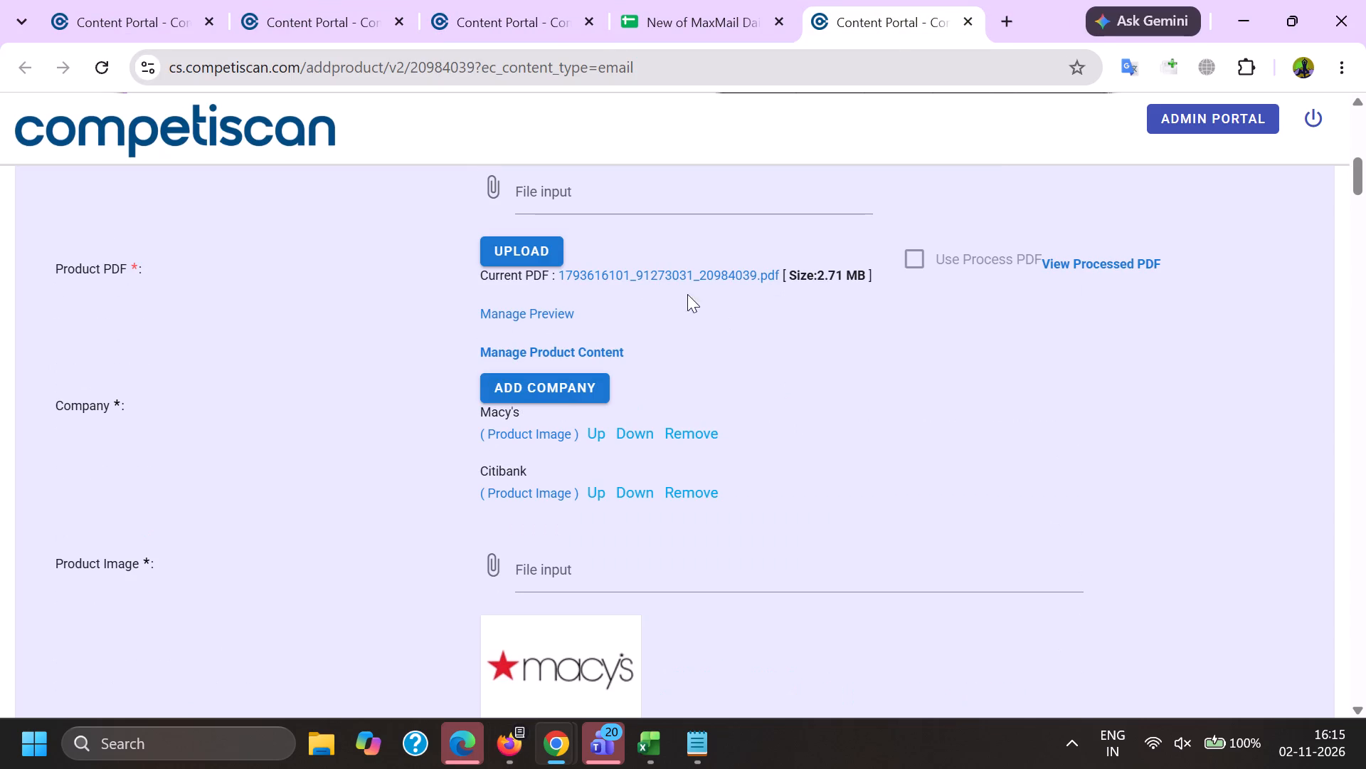
left_click(655, 276, "ctrl")
left_click(862, 9)
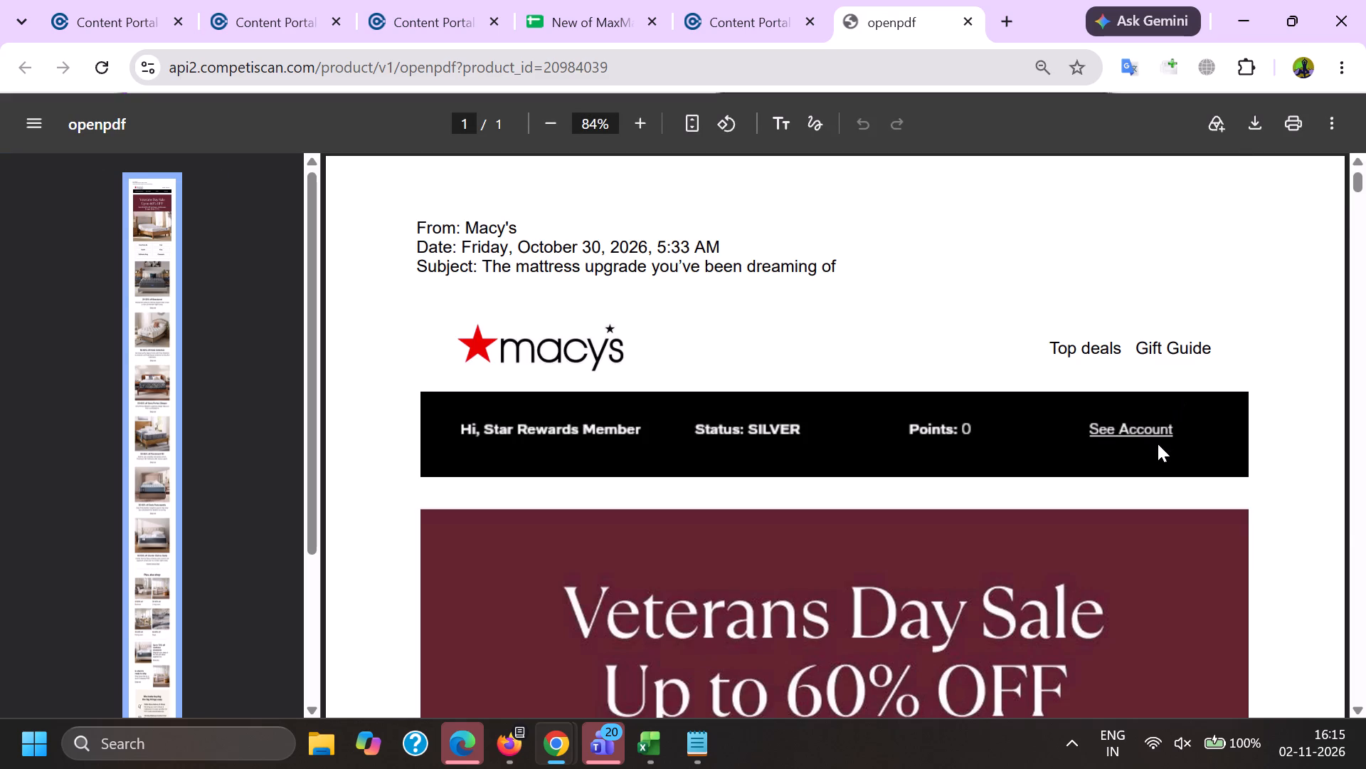
left_click_drag(1362, 179, 1365, 767)
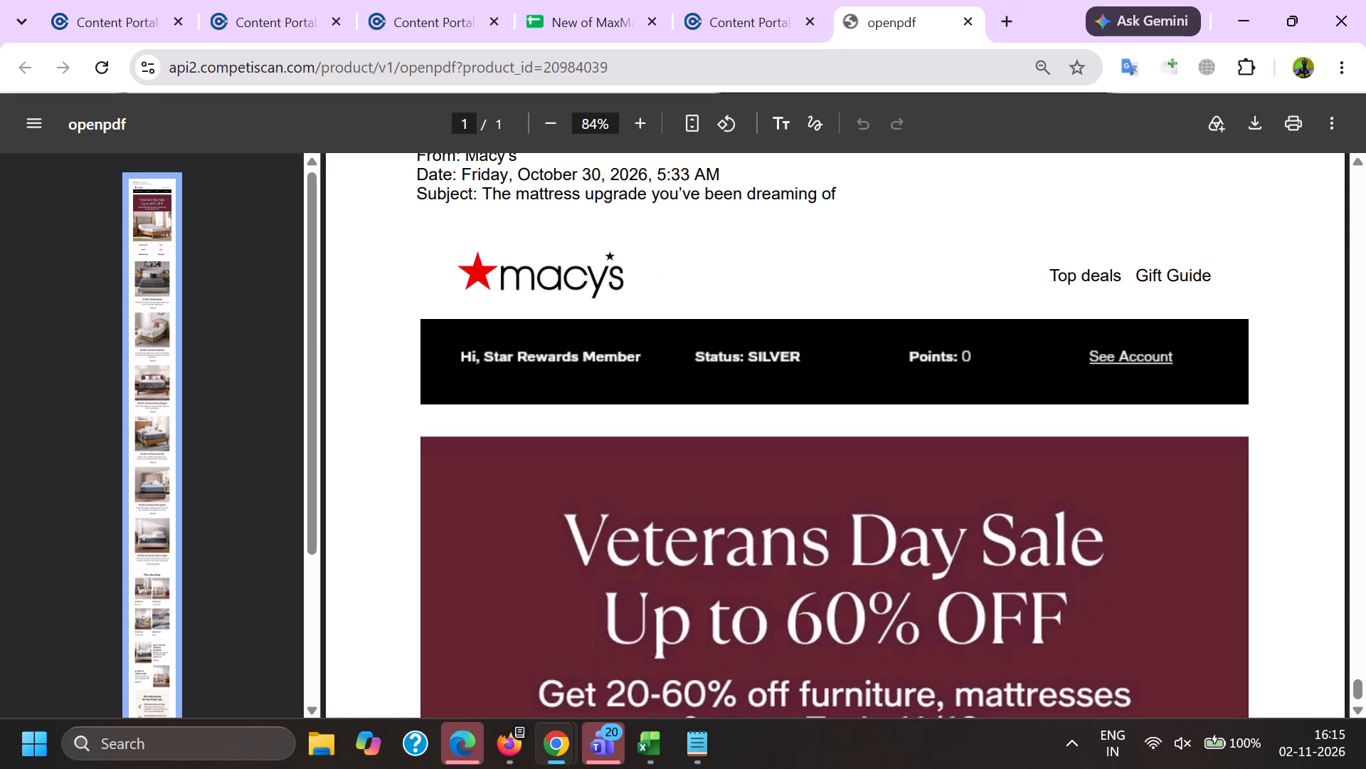
scroll(908, 401, "up", 4)
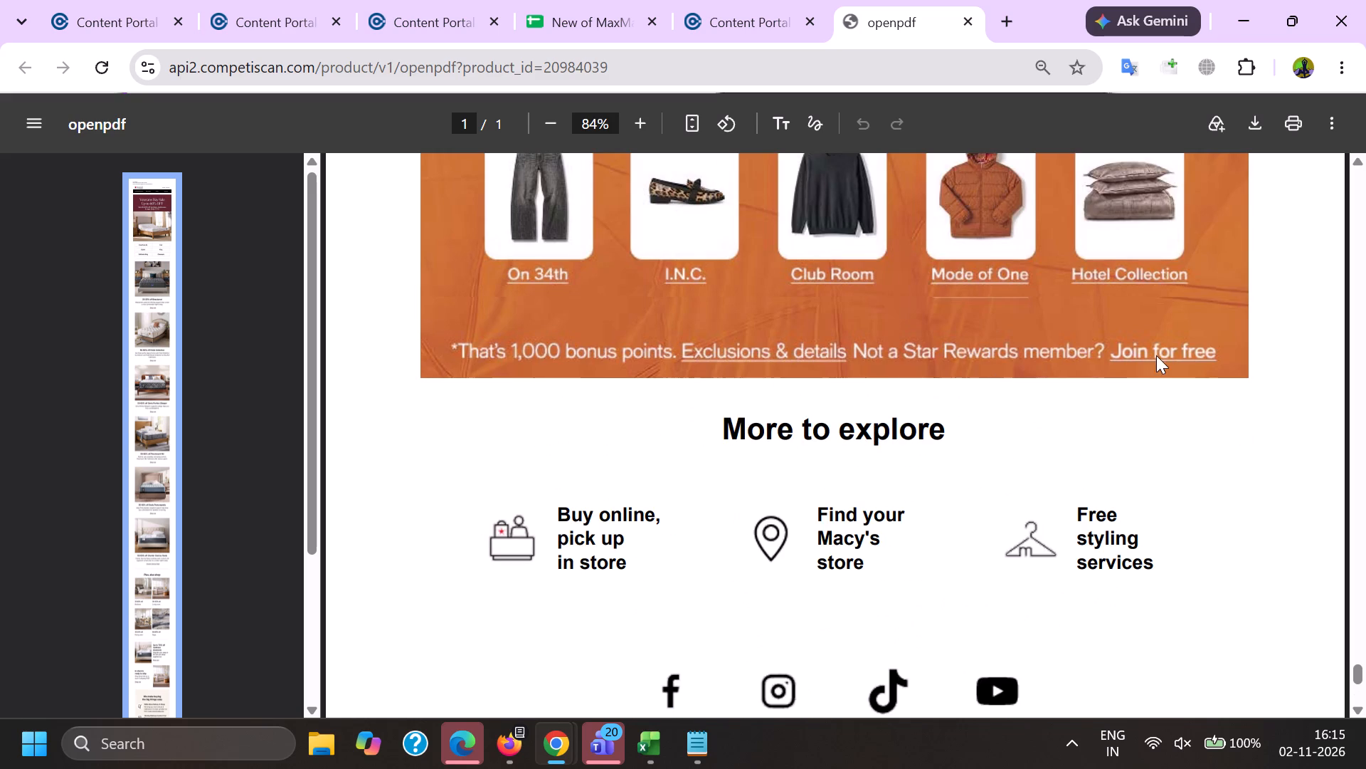
scroll(941, 380, "down", 5)
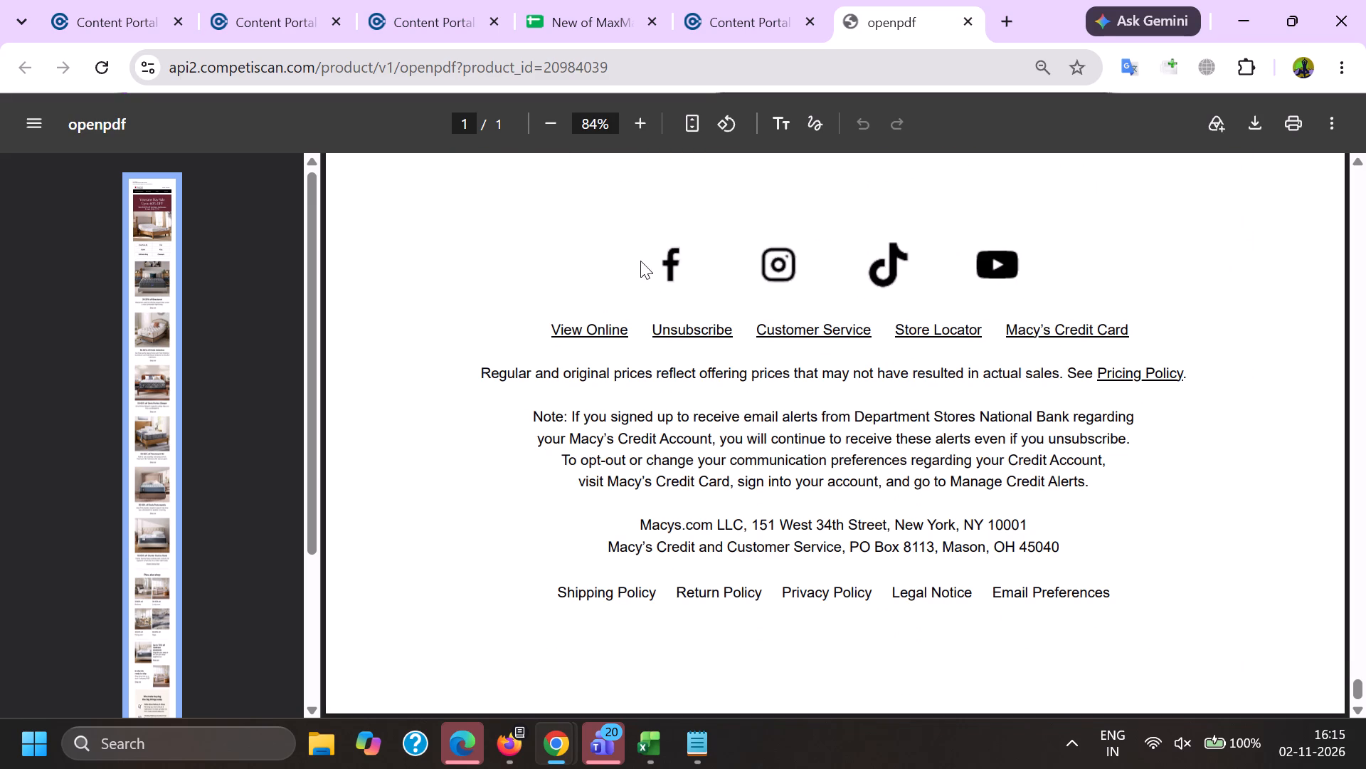
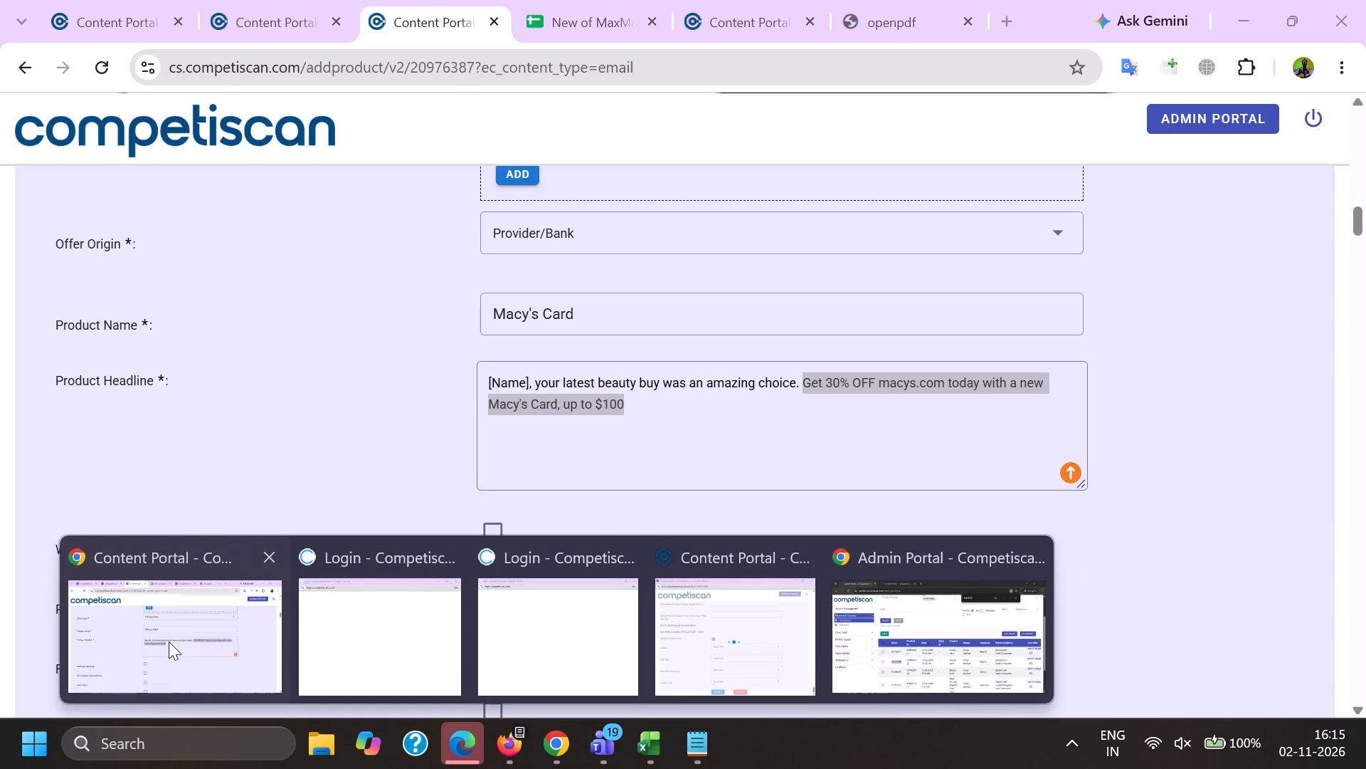
In the Admin Portal window, refresh the unpublished products, close product 20983996 and open Macy's product 20984175 for editing.
left_click(274, 0)
left_click(547, 750)
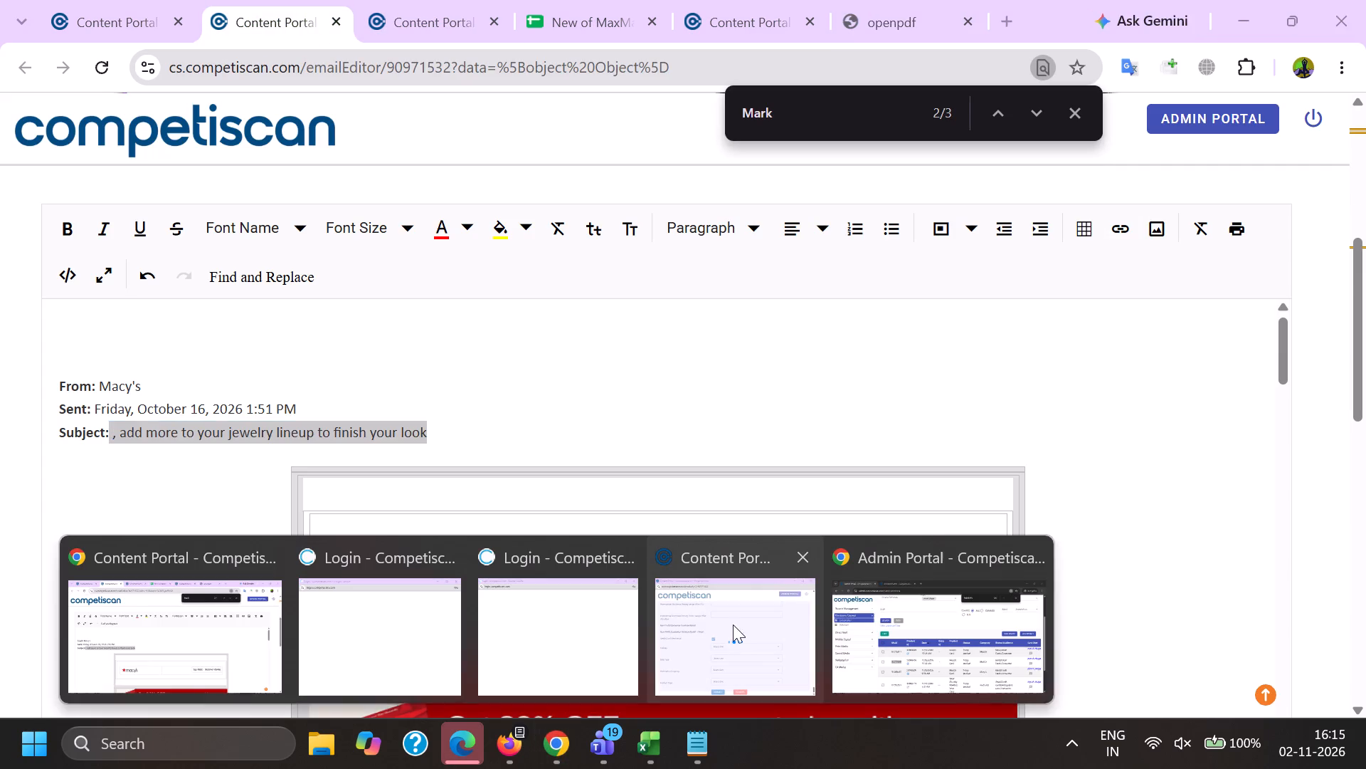
left_click(875, 612)
left_click(372, 259)
left_click(467, 0)
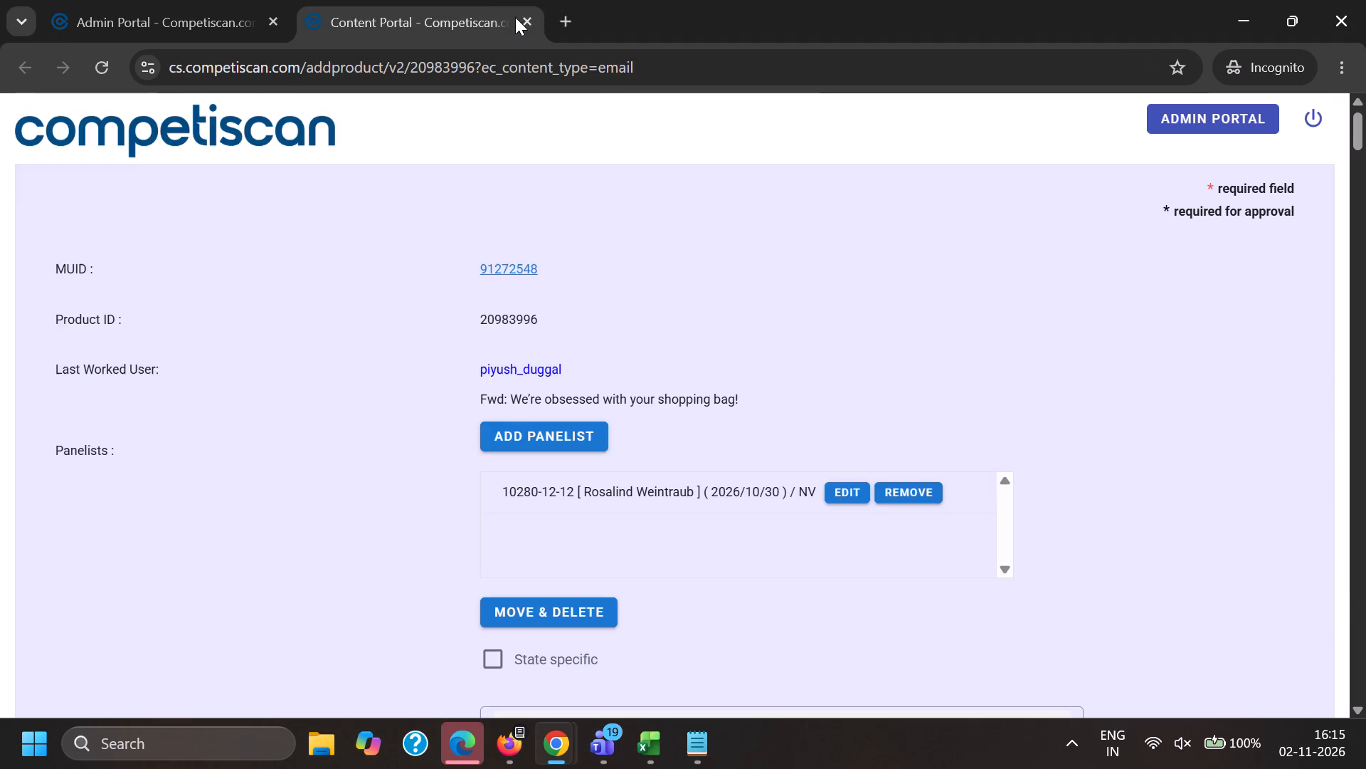
left_click(529, 16)
left_click(480, 474, "ctrl")
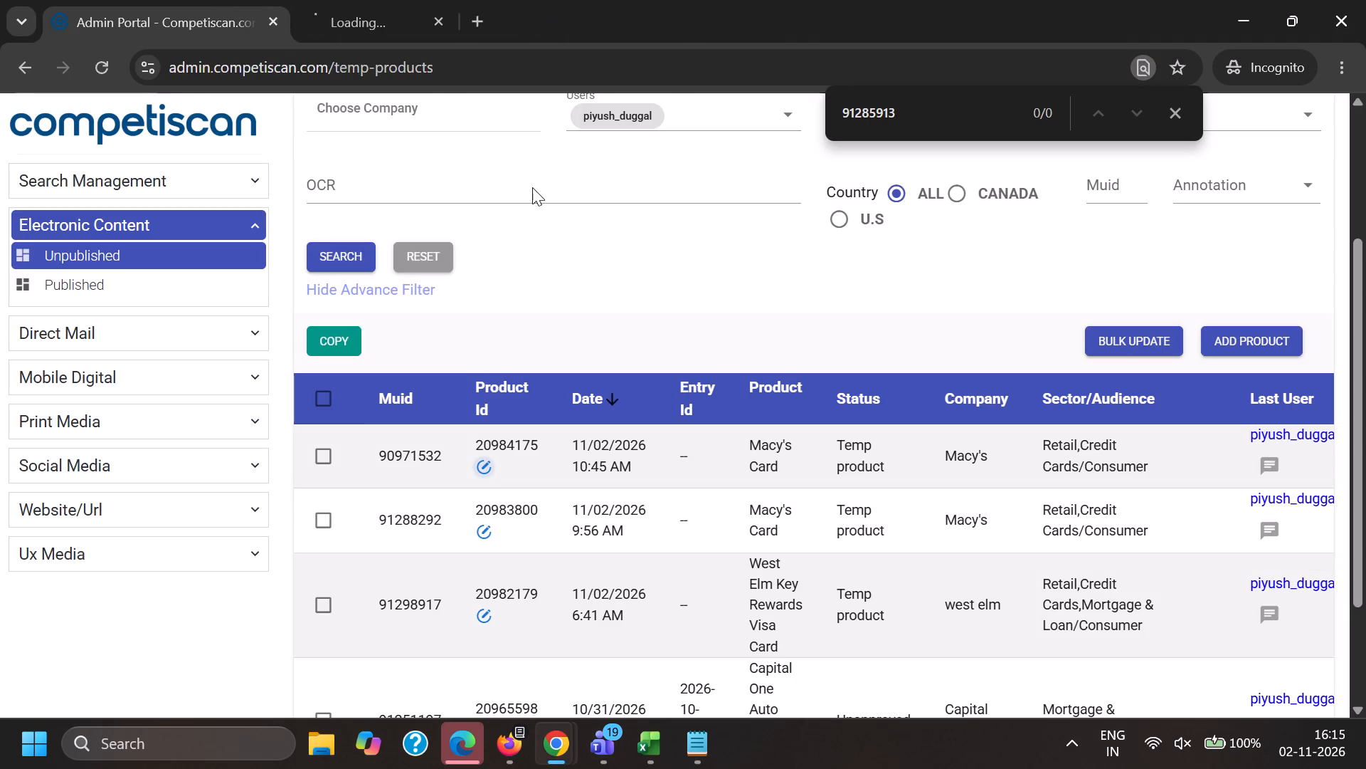
Log the link of product 20984175 in cell D7296 of the may 26 sheet in Excel.
left_click(469, 0)
triple_click(475, 65)
key("ctrl+c")
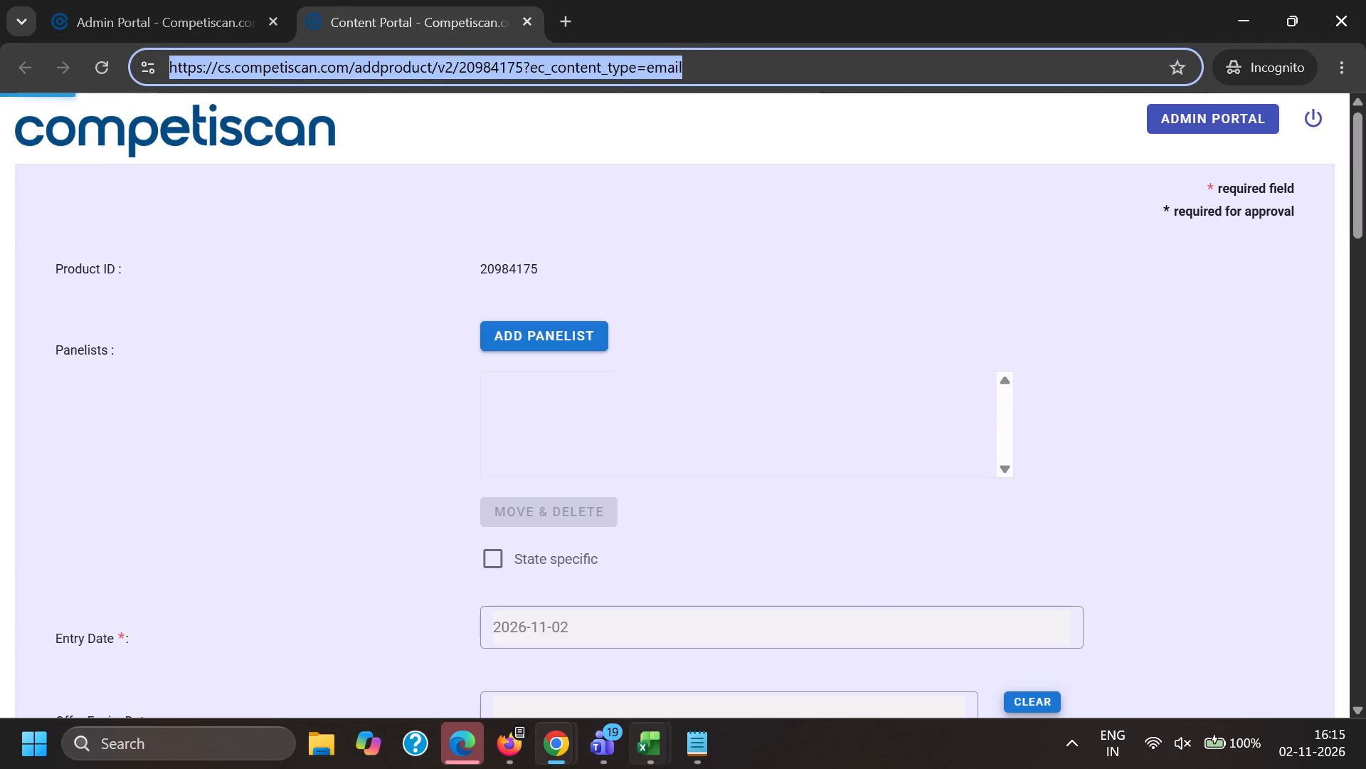
left_click(665, 765)
left_click(855, 664)
left_click(321, 463)
key("ctrl+v")
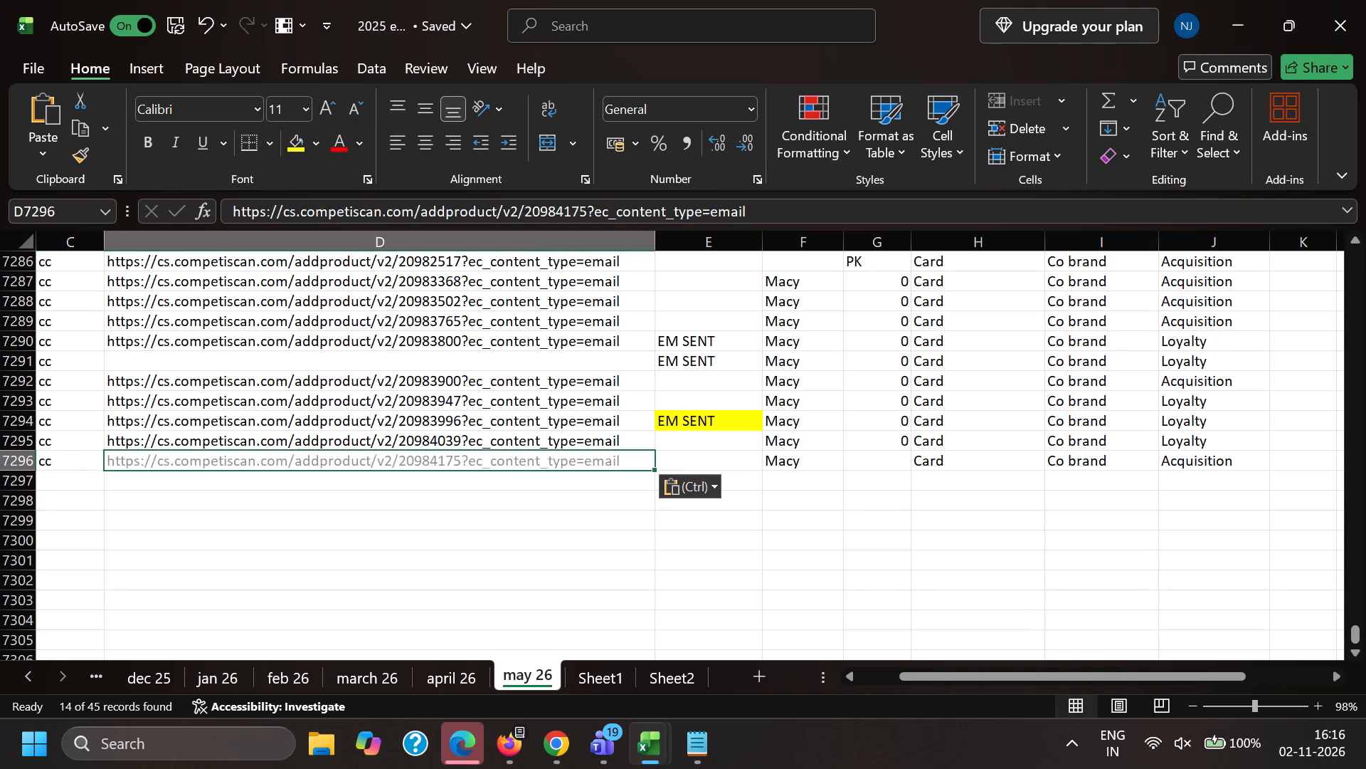
left_click(396, 523)
Back in the portal, open the processed PDF of Macy's product 20984175.
key("alt+Tab")
scroll(661, 367, "down", 4)
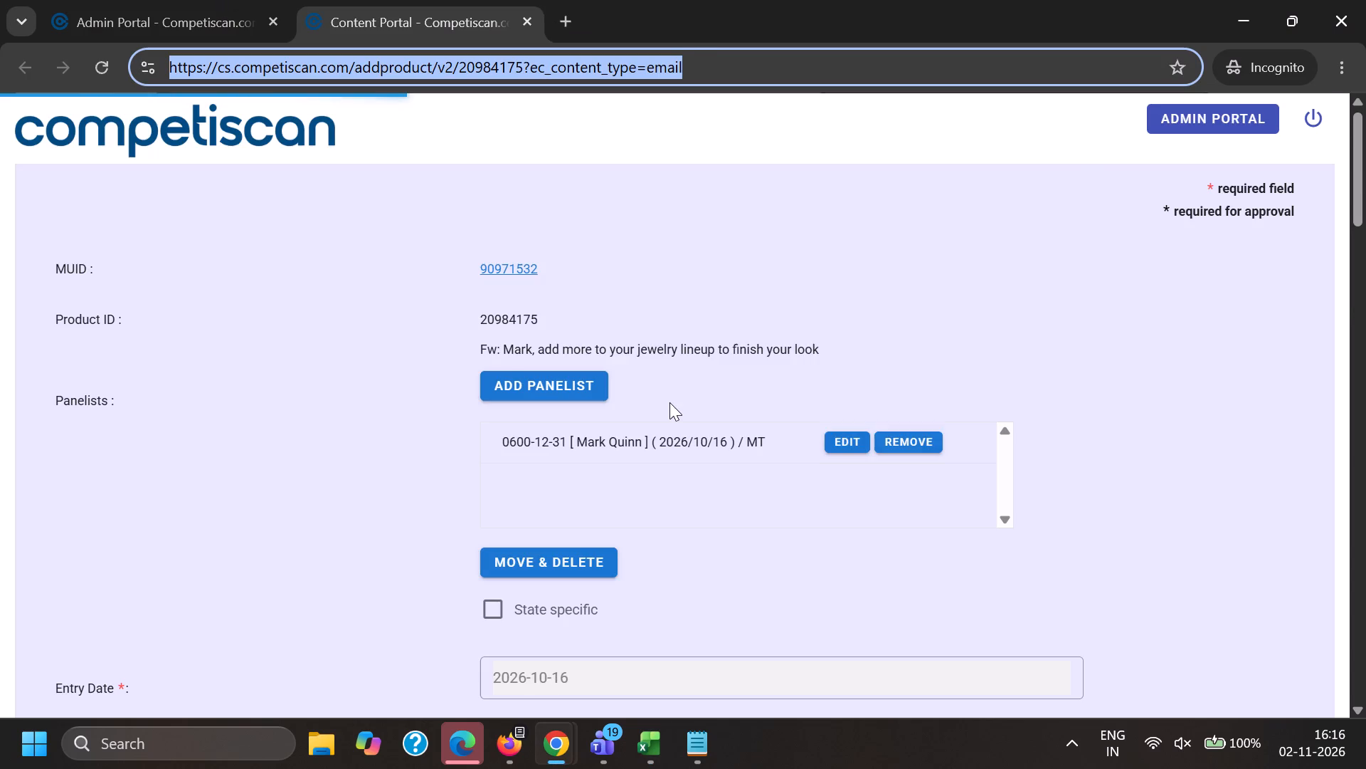
left_click(1082, 412, "ctrl")
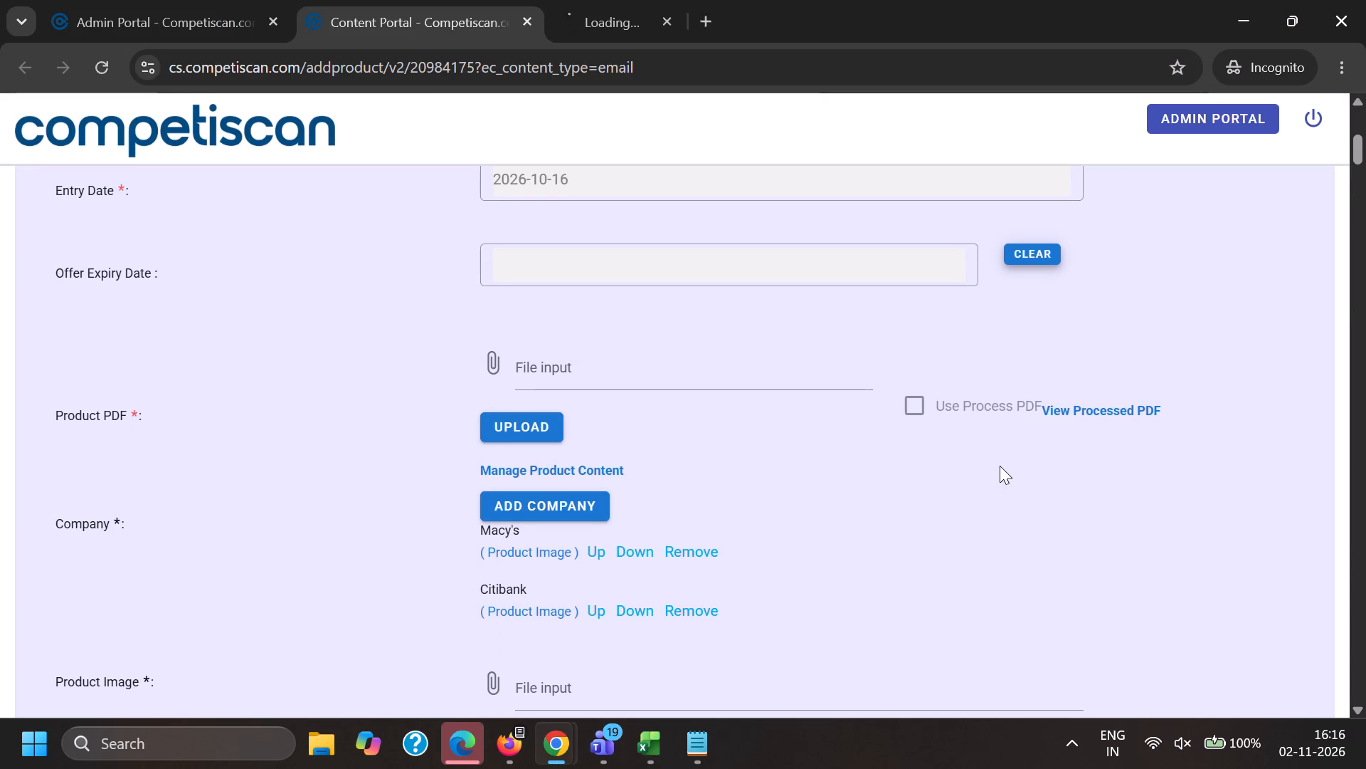
In Firefox, expand the "Capital one" email search results to 50 records per page.
left_click(528, 755)
left_click(147, 599)
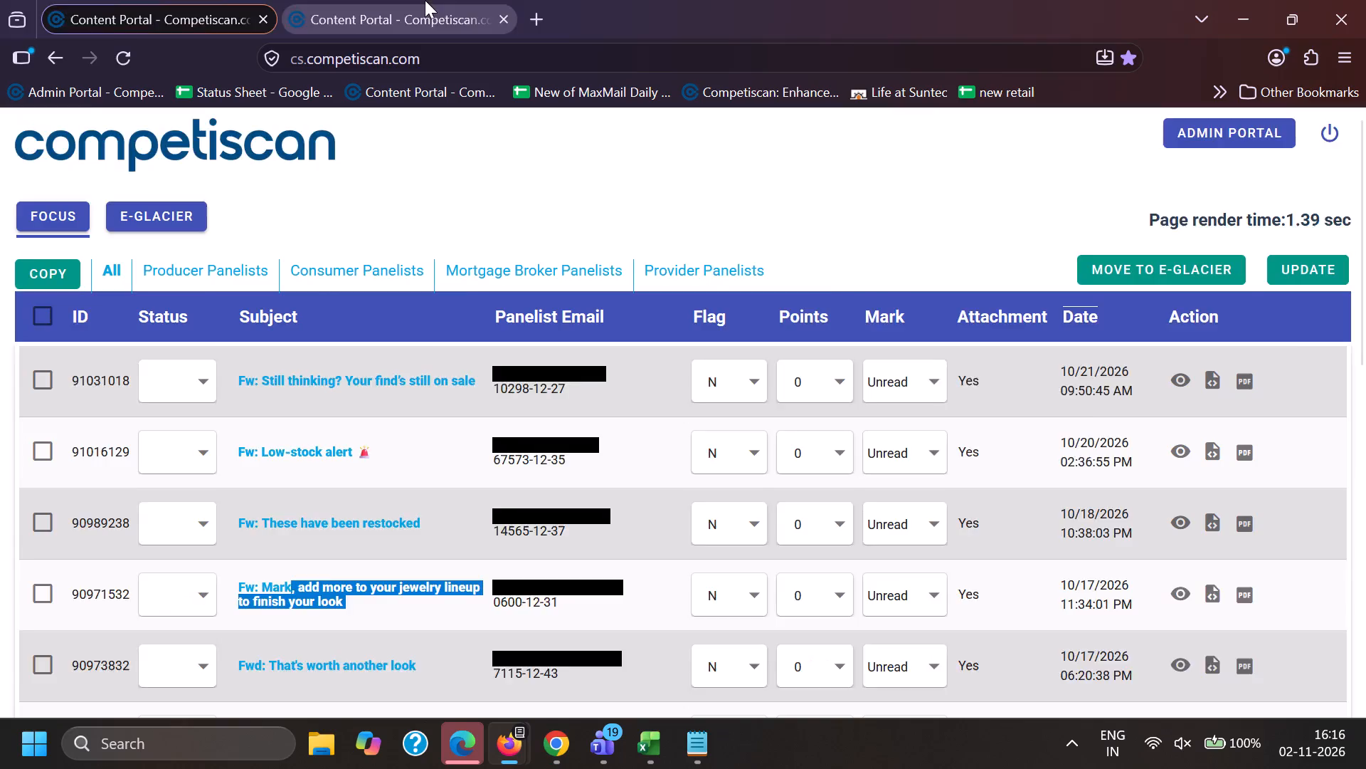
left_click(422, 0)
left_click(60, 122)
left_click(140, 0)
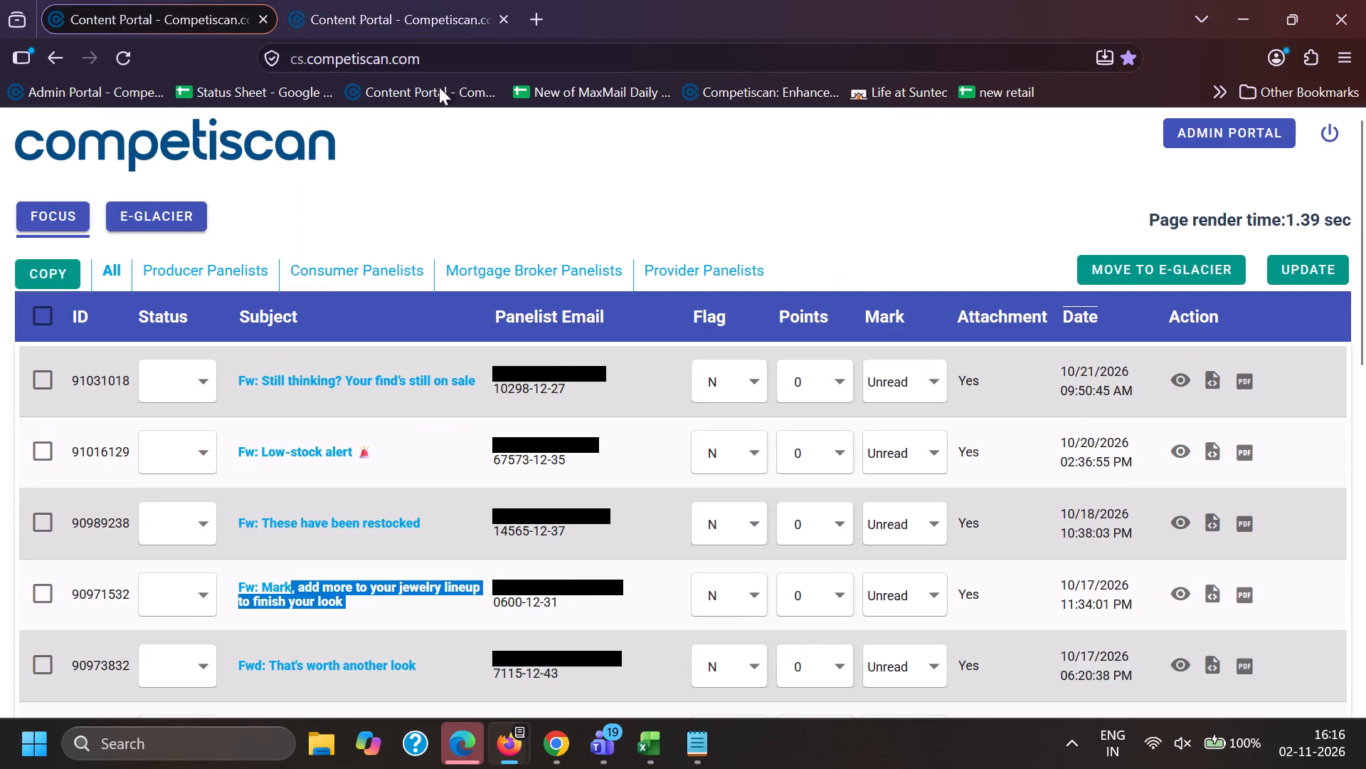
left_click(463, 0)
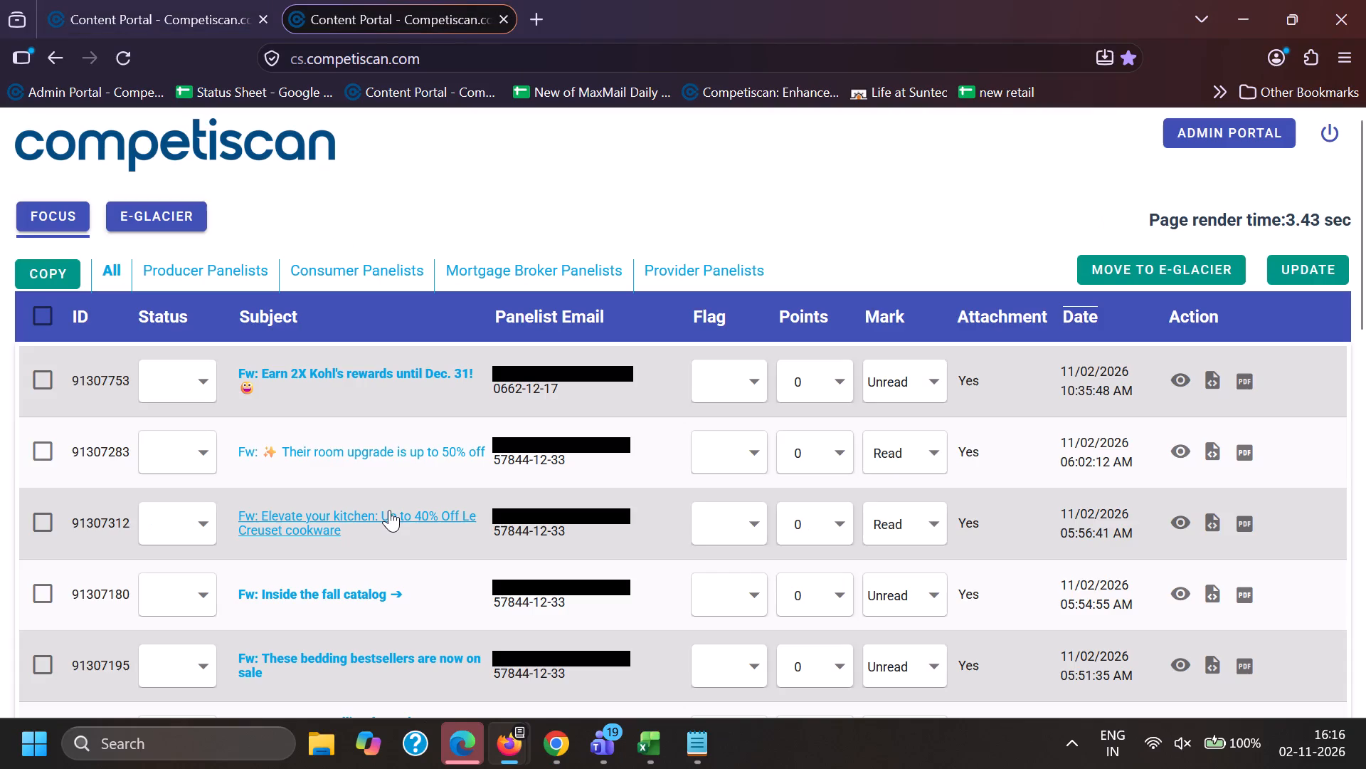
scroll(403, 561, "down", 3)
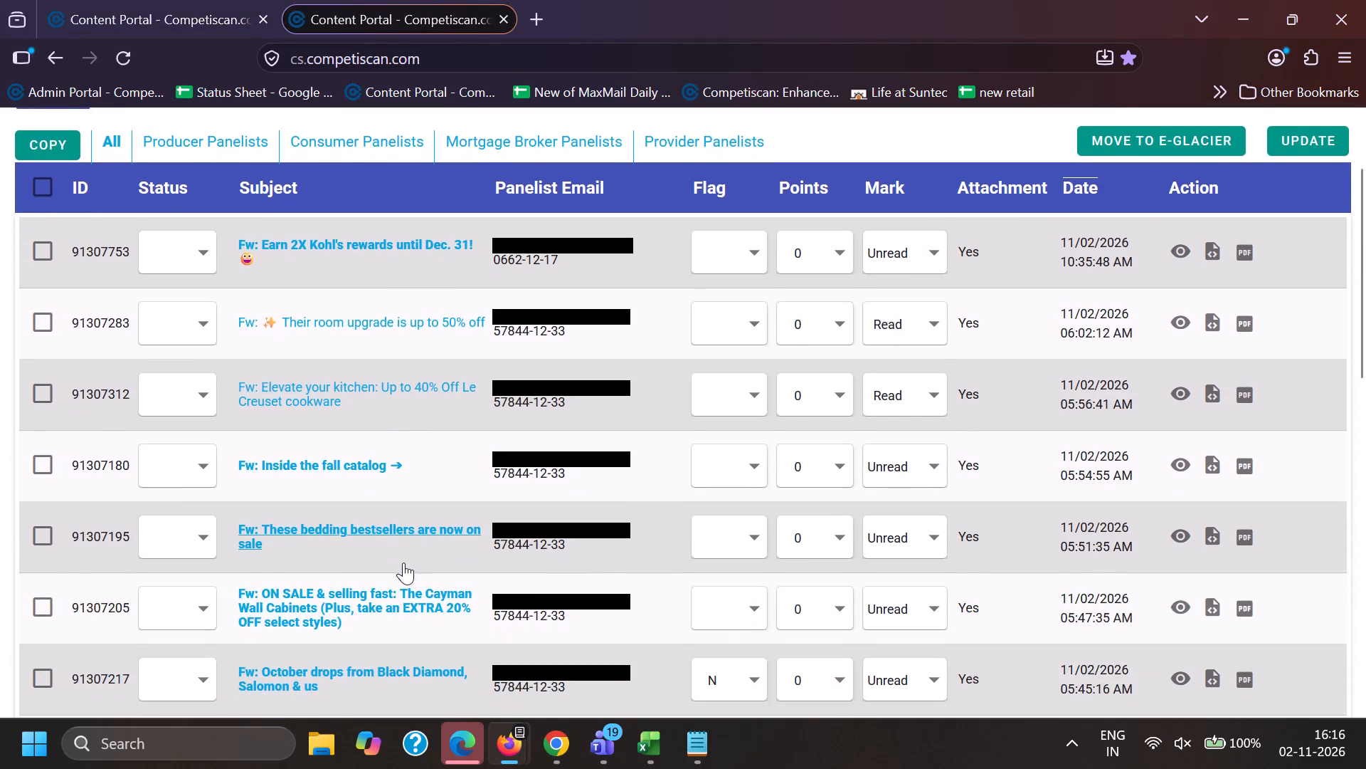
left_click(158, 572)
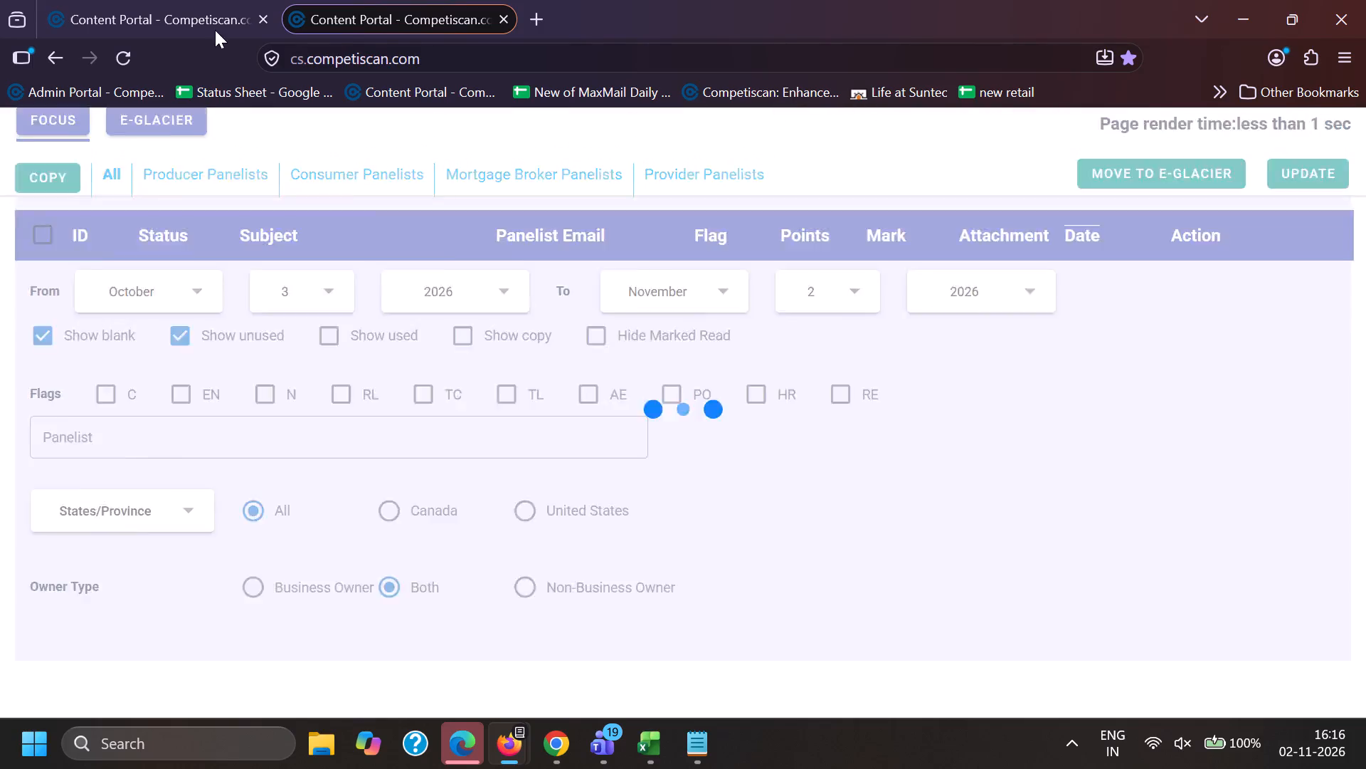
Reload the other email list, which is filtered by flag N.
left_click(201, 0)
scroll(307, 496, "down", 9)
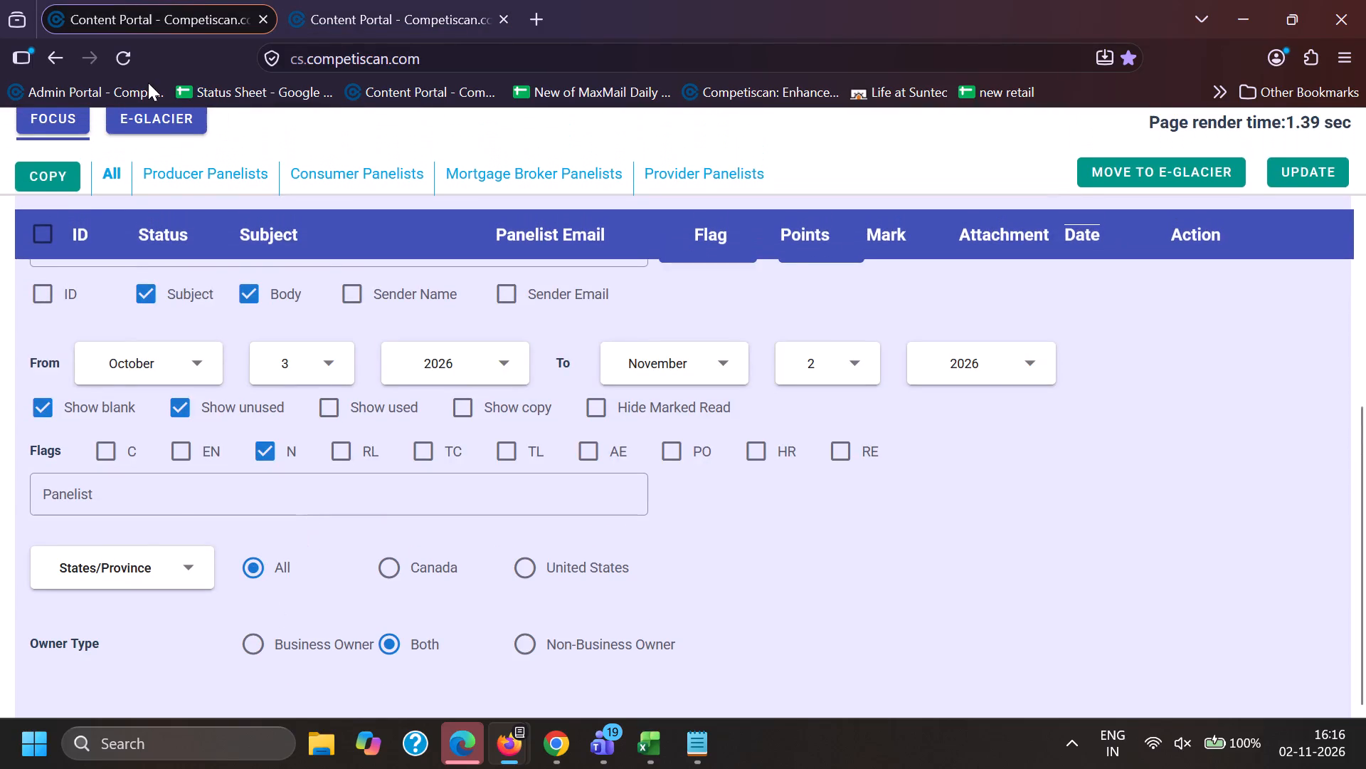
left_click(120, 66)
Examine the subjects and flags of the "Capital one" emails down to the search form.
left_click(462, 0)
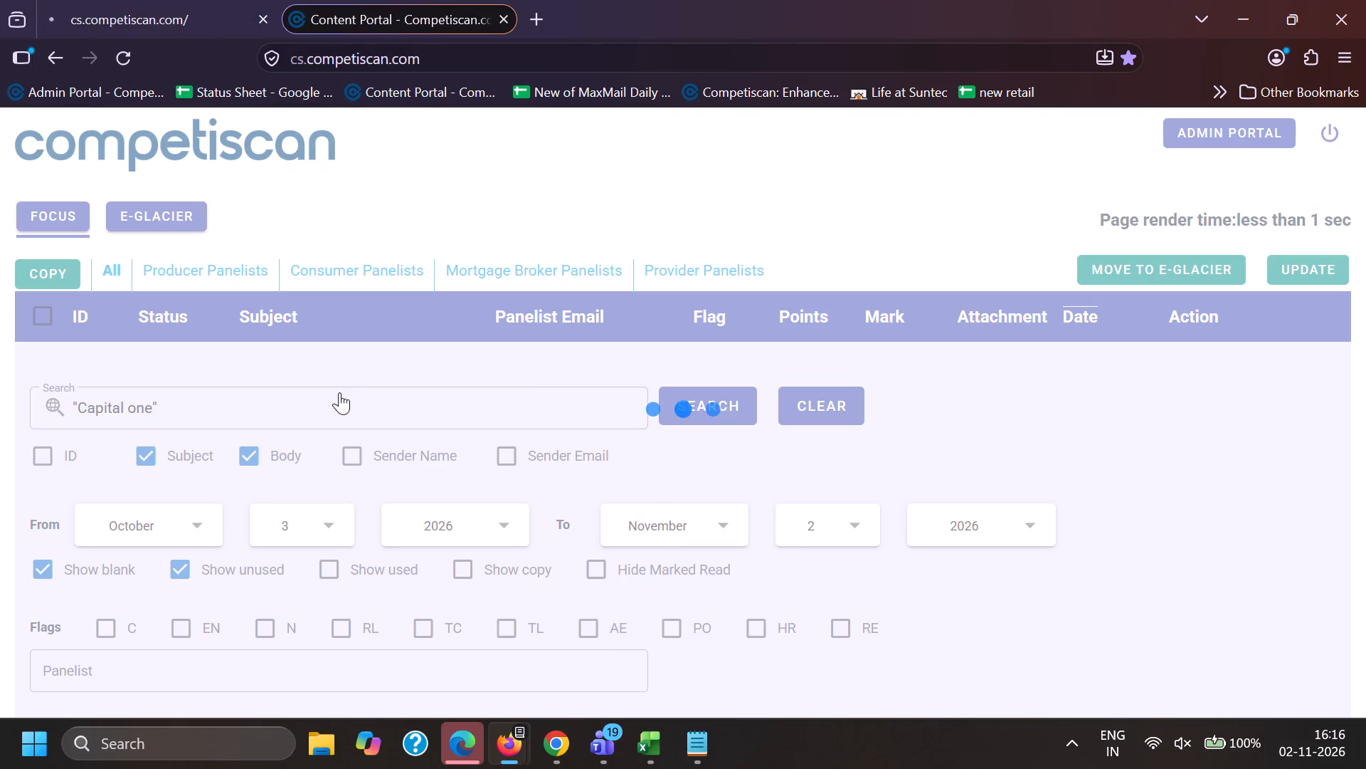
scroll(339, 392, "down", 2)
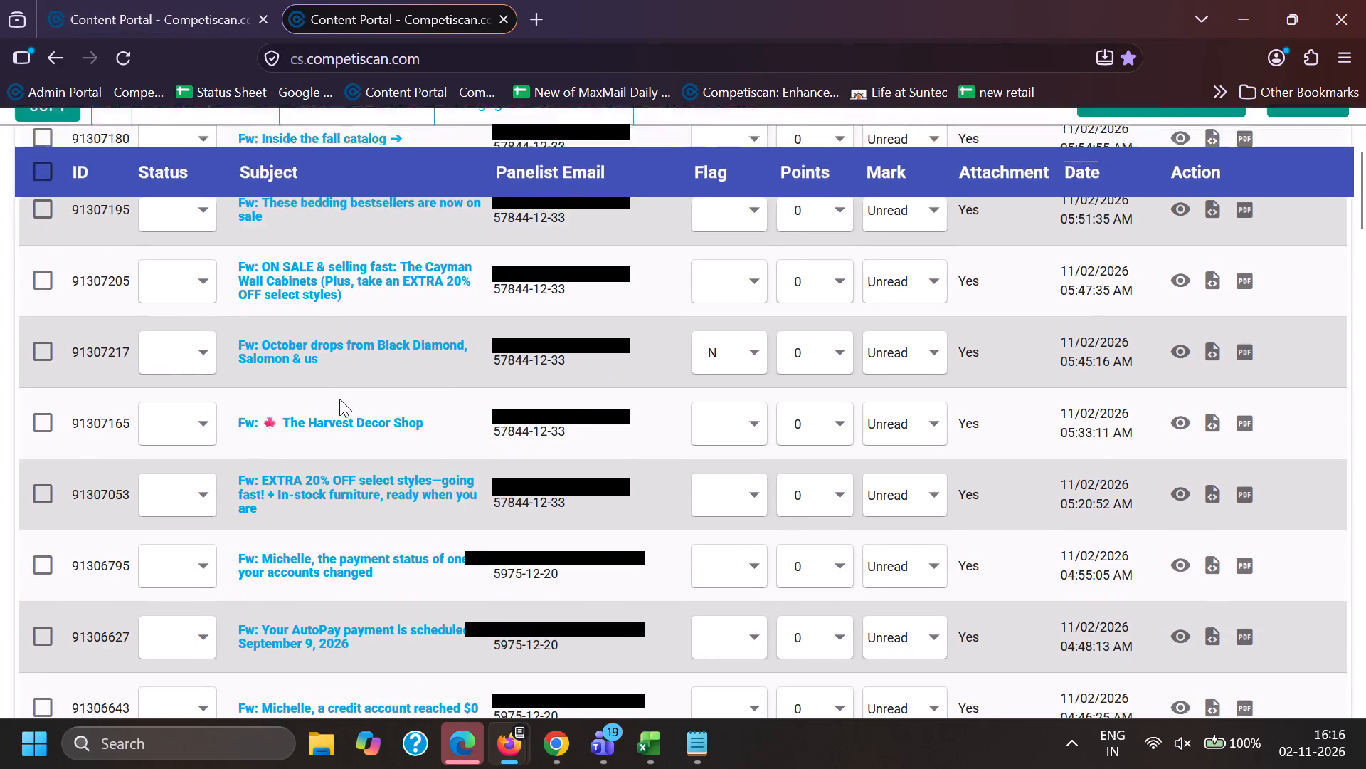
scroll(339, 401, "down", 5)
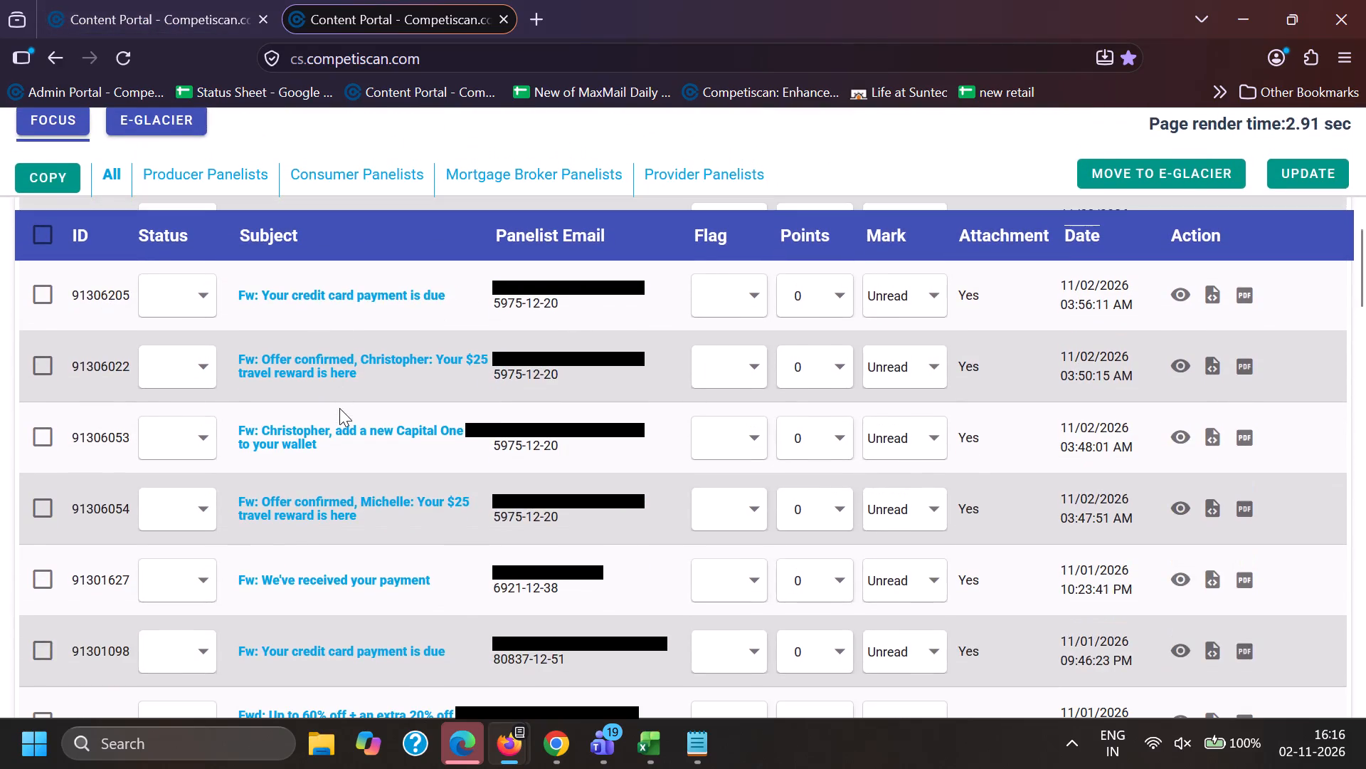
scroll(339, 419, "down", 6)
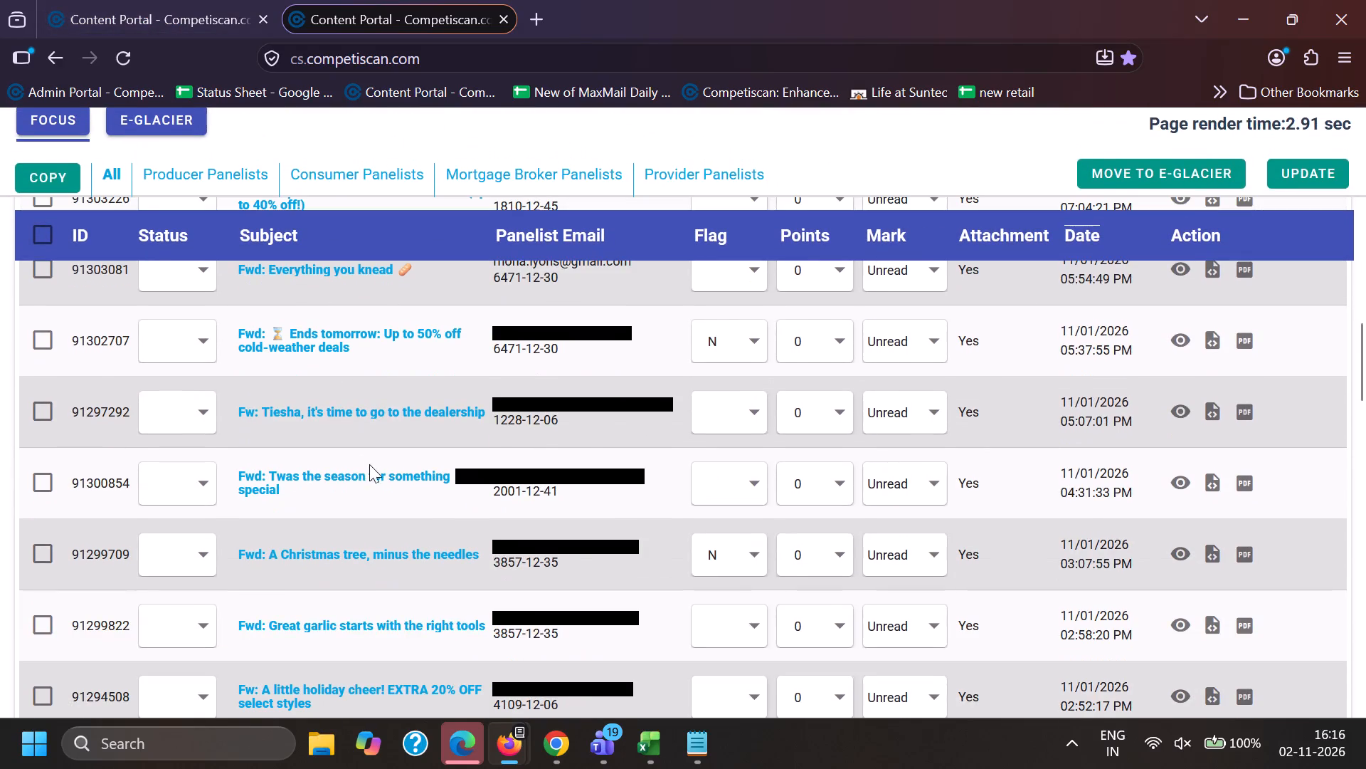
scroll(392, 481, "down", 3)
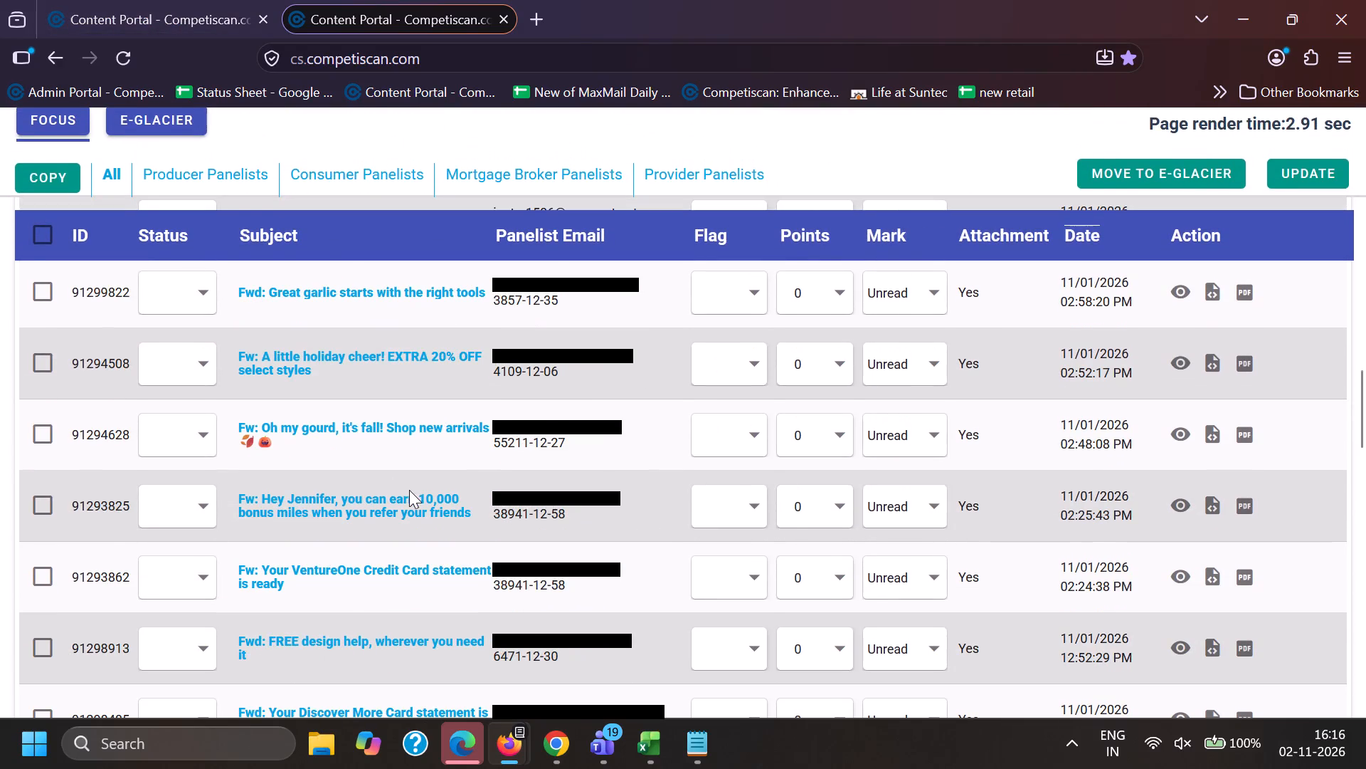
scroll(409, 490, "down", 6)
scroll(344, 494, "down", 10)
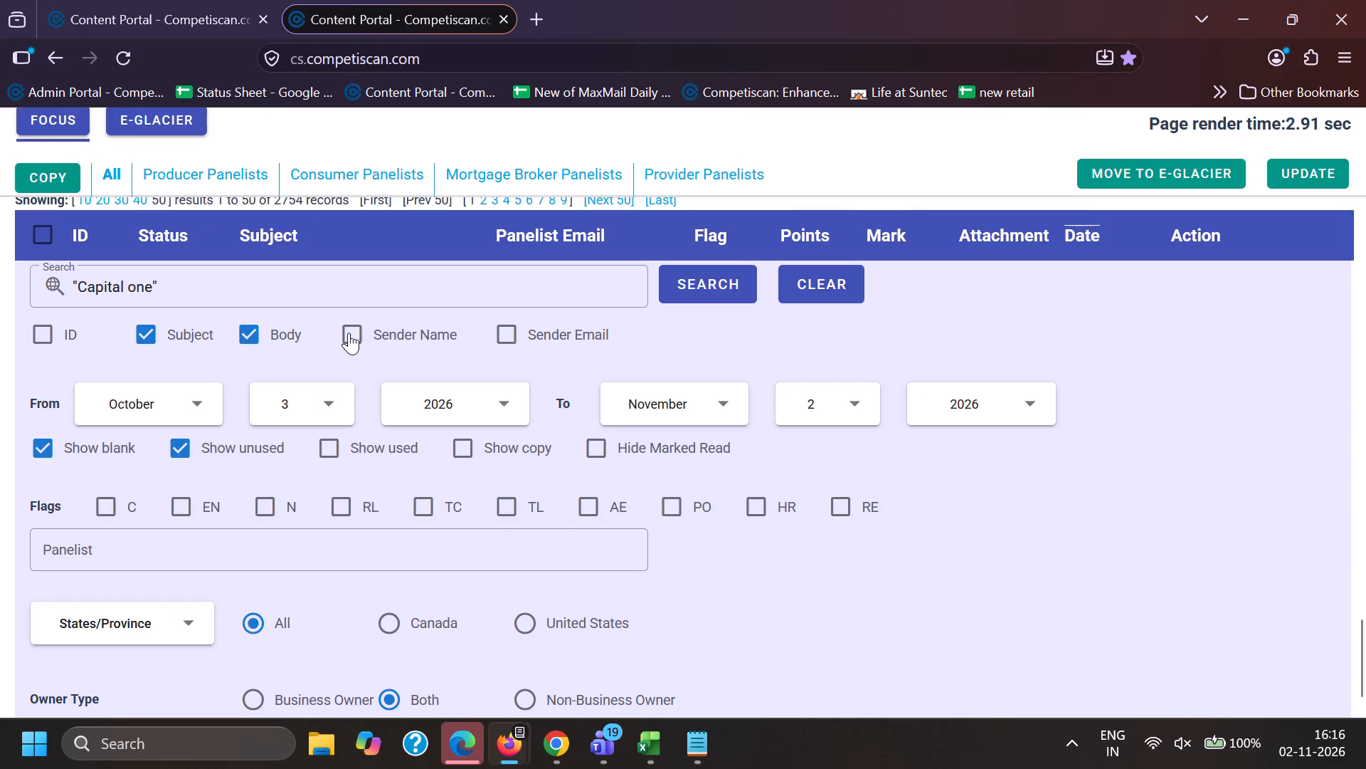
Replace the search term with "Credit karma" in quotation marks and run the email search.
left_click_drag(343, 286, 0, 300)
key("BackSpace")
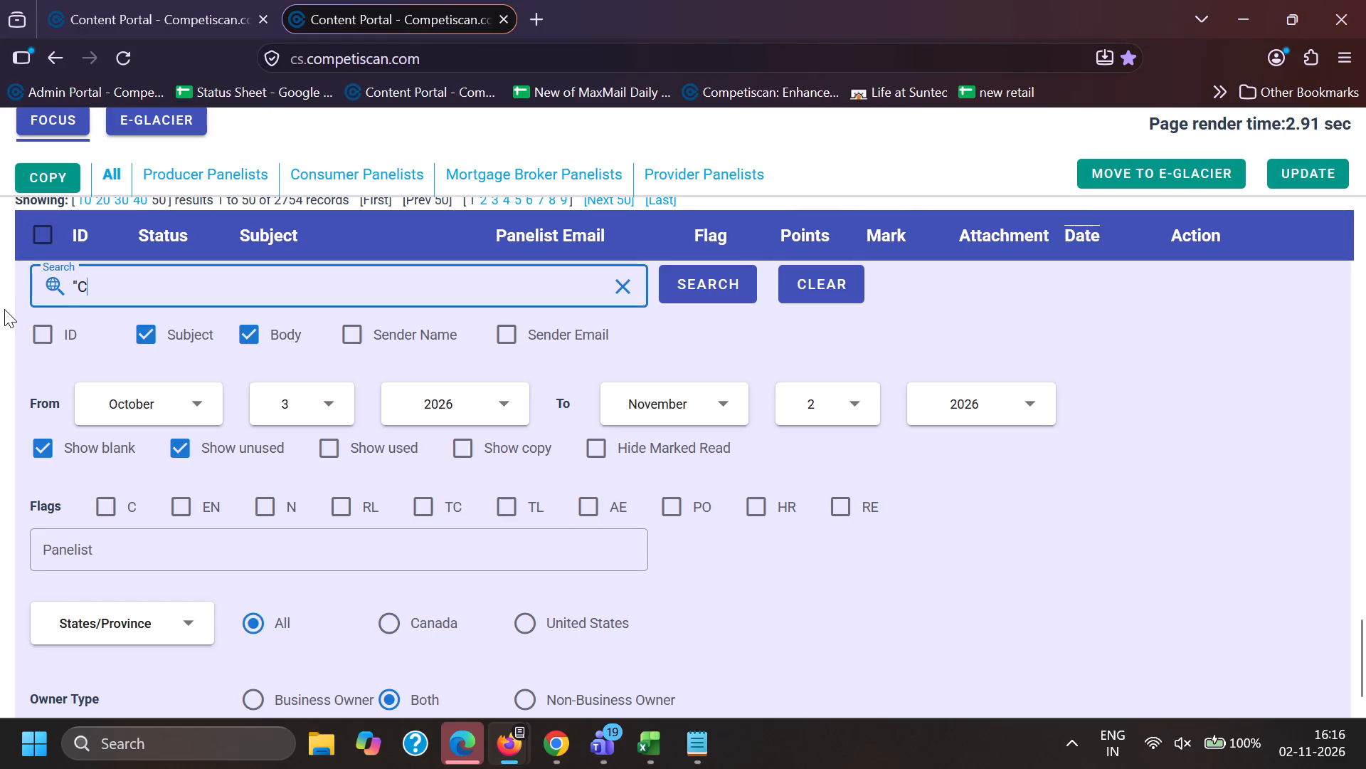
key("d")
type("it")
key("space")
key("k")
key("a")
key("r")
key("m")
key("a")
key("shift+quotedbl")
key("Return")
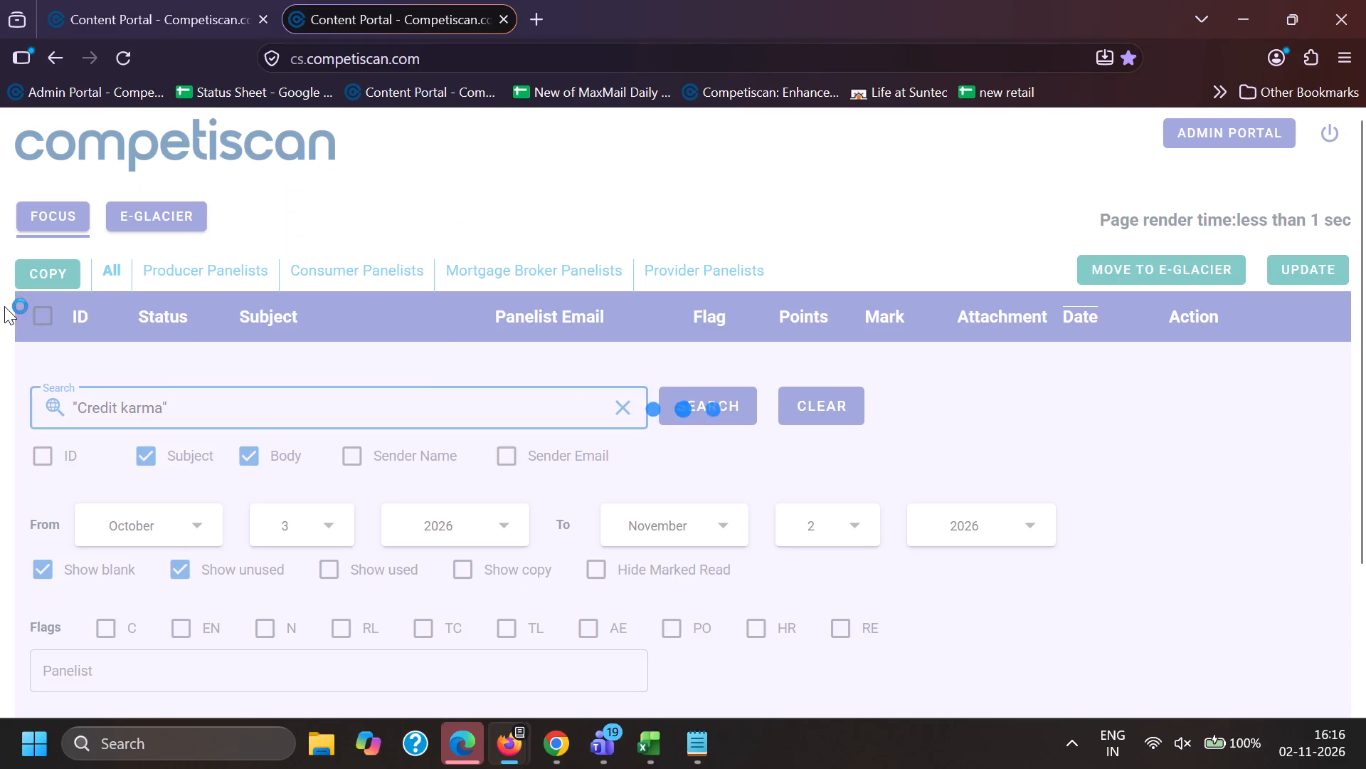
Copy the "congrats! You have recommended credit card options!" subject text of email 91307767 and search for it in quotation marks in Chrome.
left_click(152, 0)
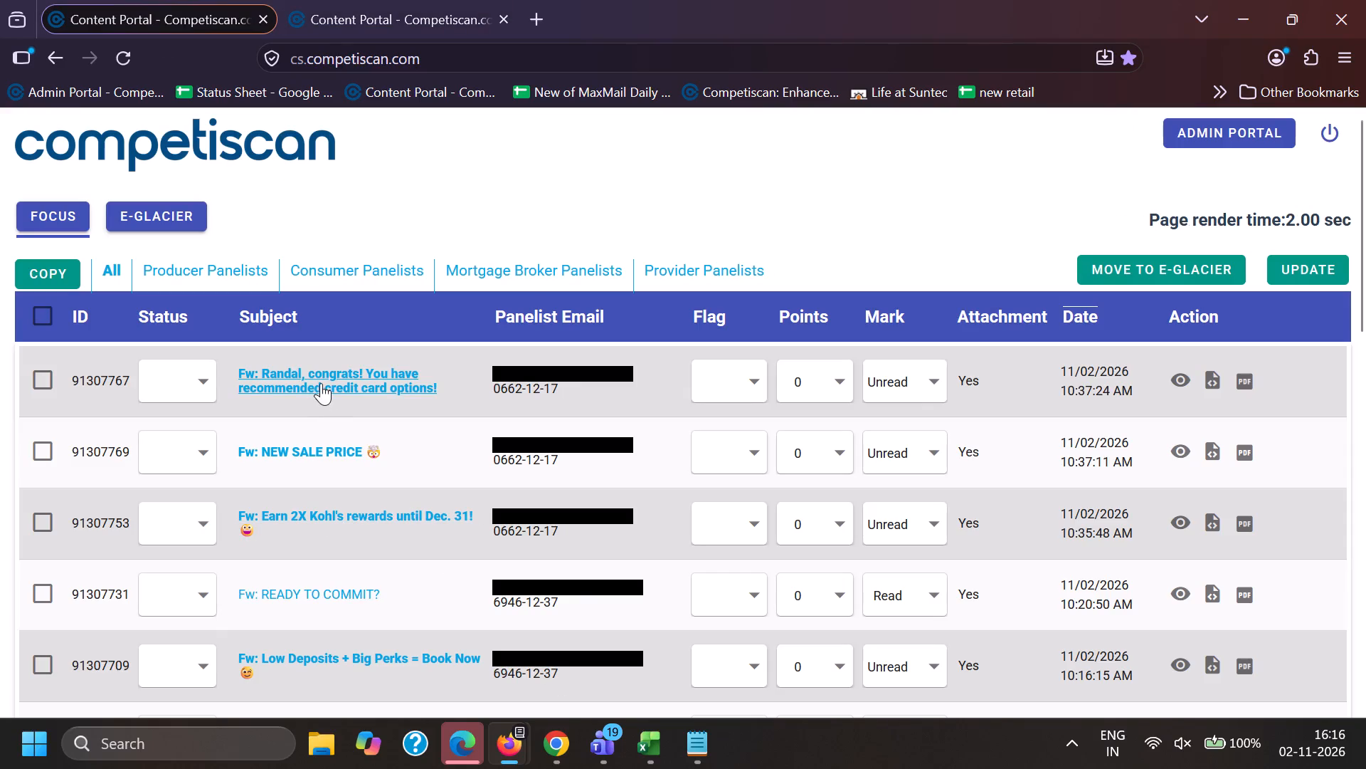
left_click_drag(302, 370, 470, 396)
key("ctrl+c")
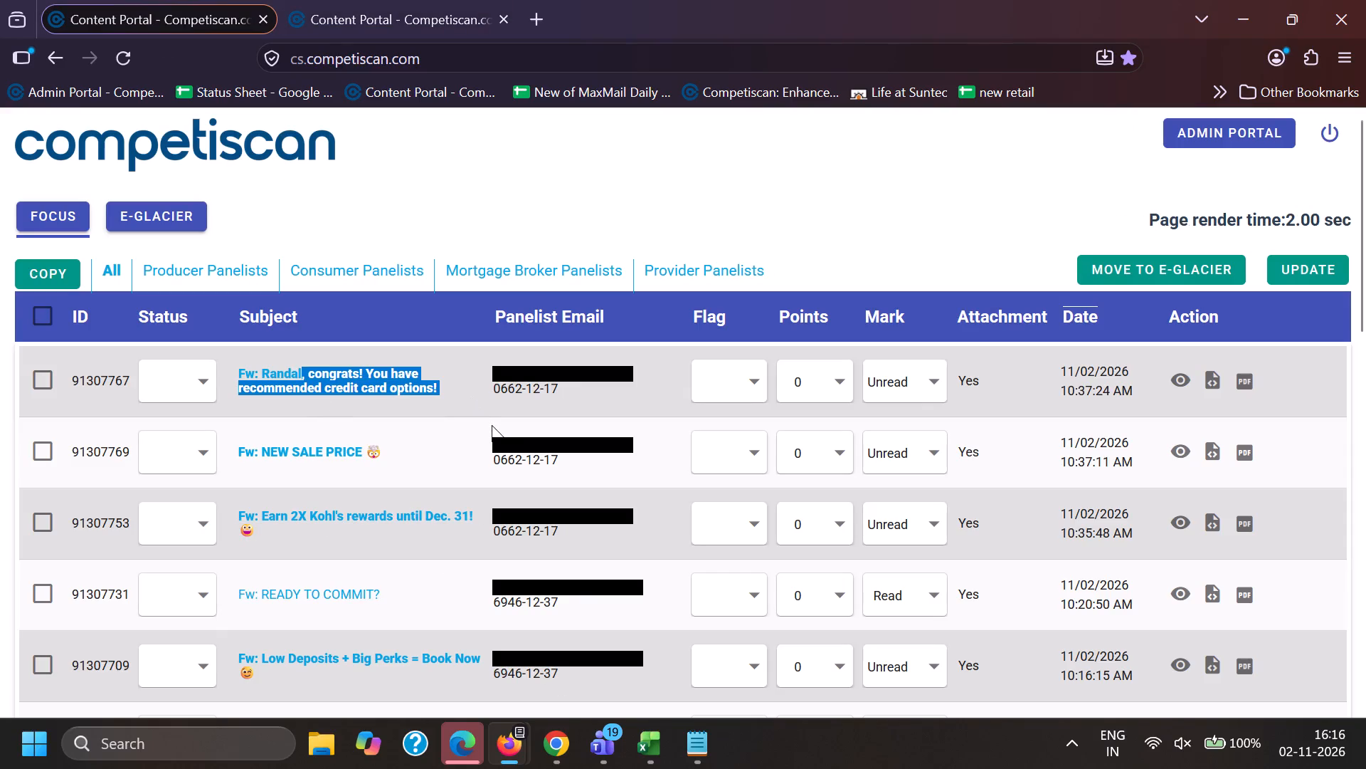
key("ctrl+c")
left_click(556, 748)
left_click(110, 636)
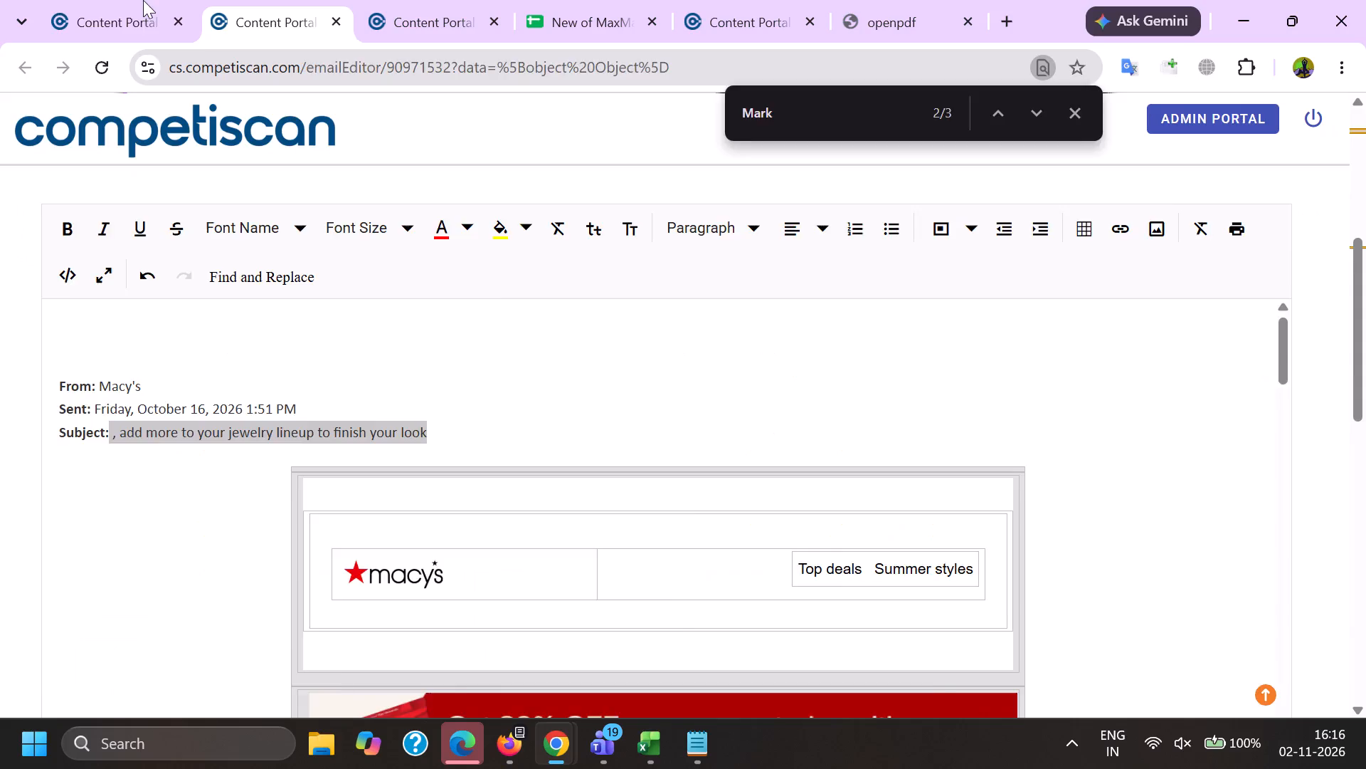
left_click(143, 0)
scroll(341, 301, "down", 13)
scroll(367, 522, "up", 2)
left_click_drag(534, 469, 0, 416)
key("BackSpace")
key("shift+quotedbl")
key("ctrl+v")
key("shift+quotedbl")
key("Return")
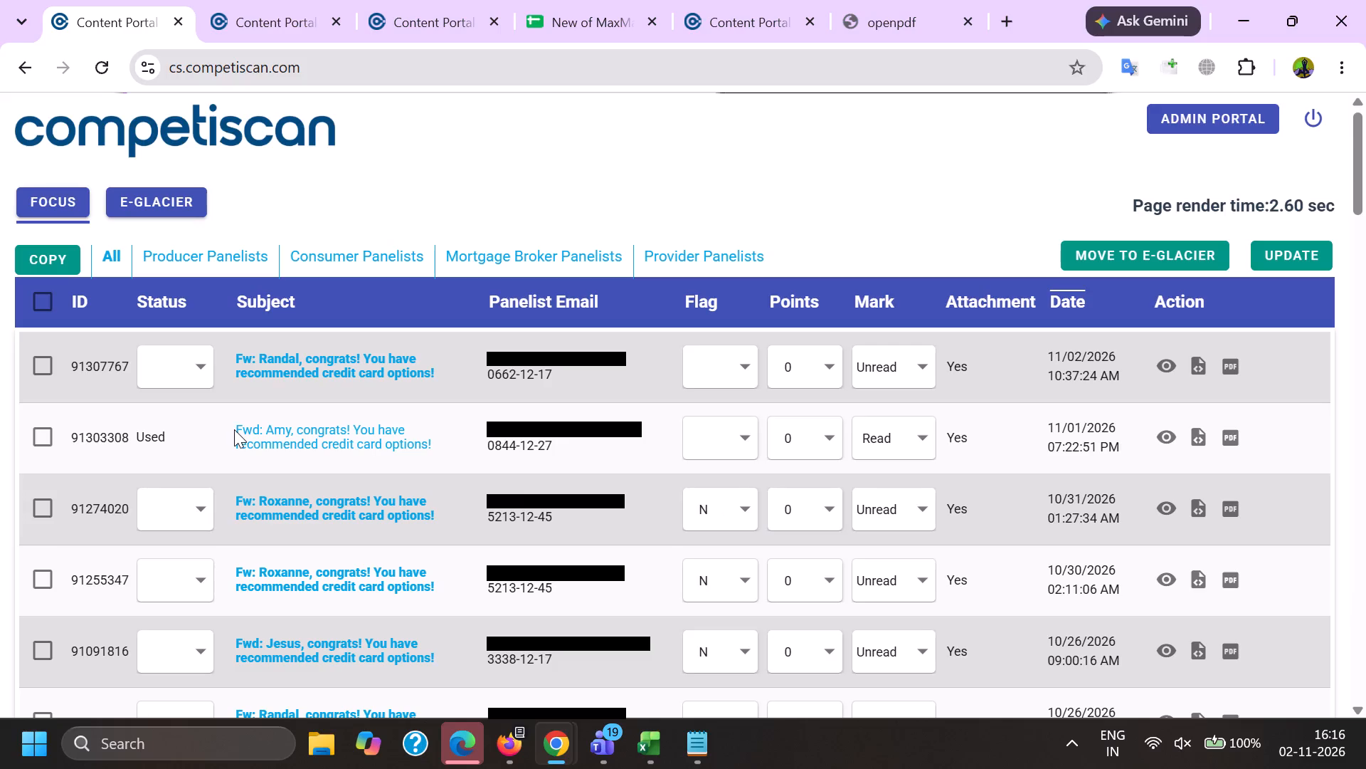
Preview the recommended credit card options emails 91303308 and 91307767 to compare their content.
left_click(1163, 437)
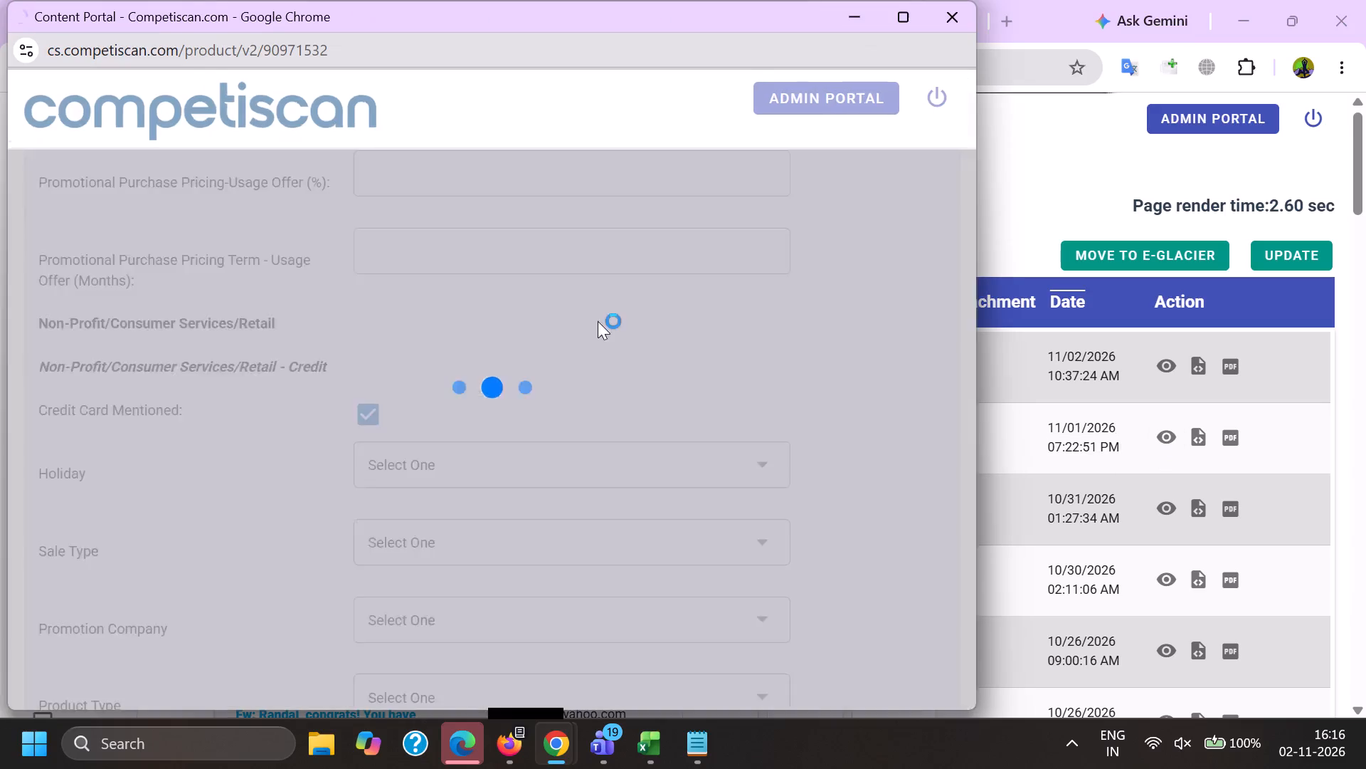
scroll(579, 315, "down", 4)
scroll(600, 397, "up", 3)
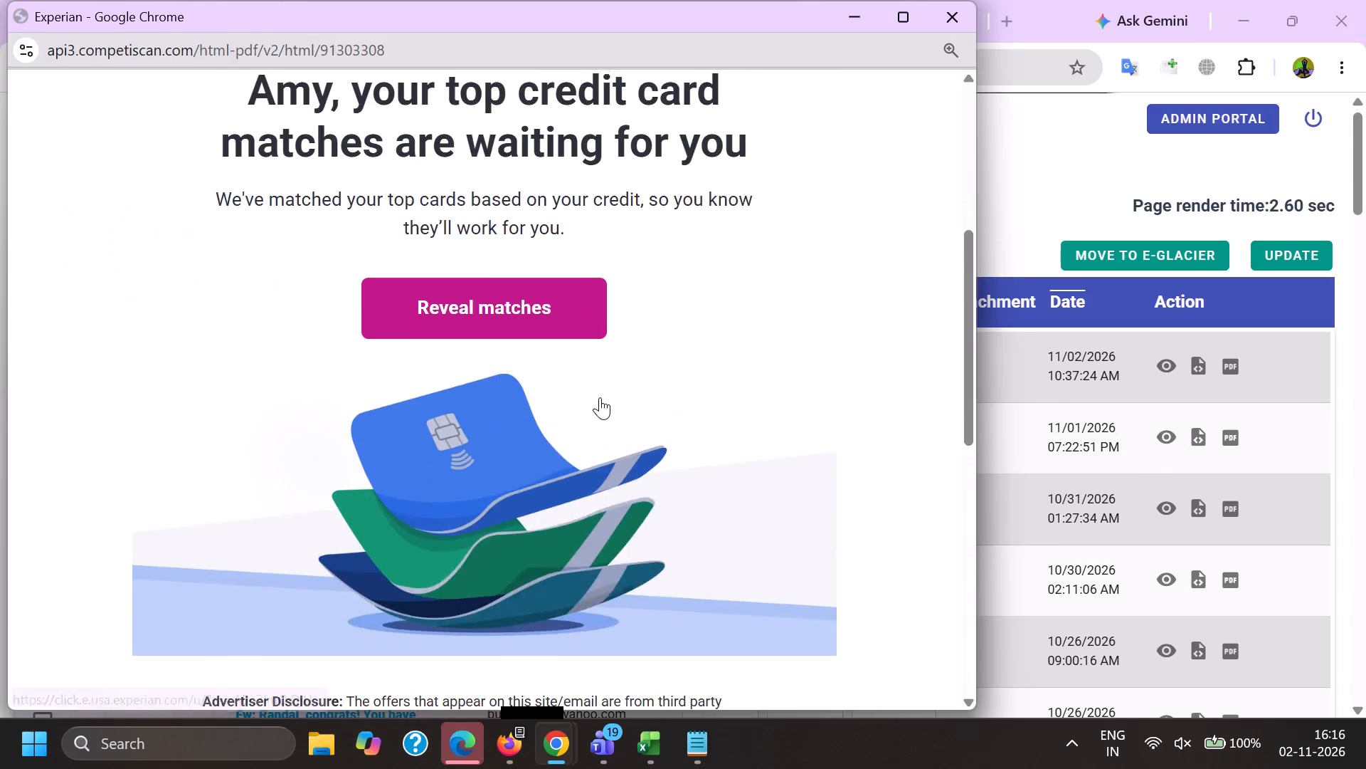
scroll(600, 397, "up", 1)
left_click(1161, 369)
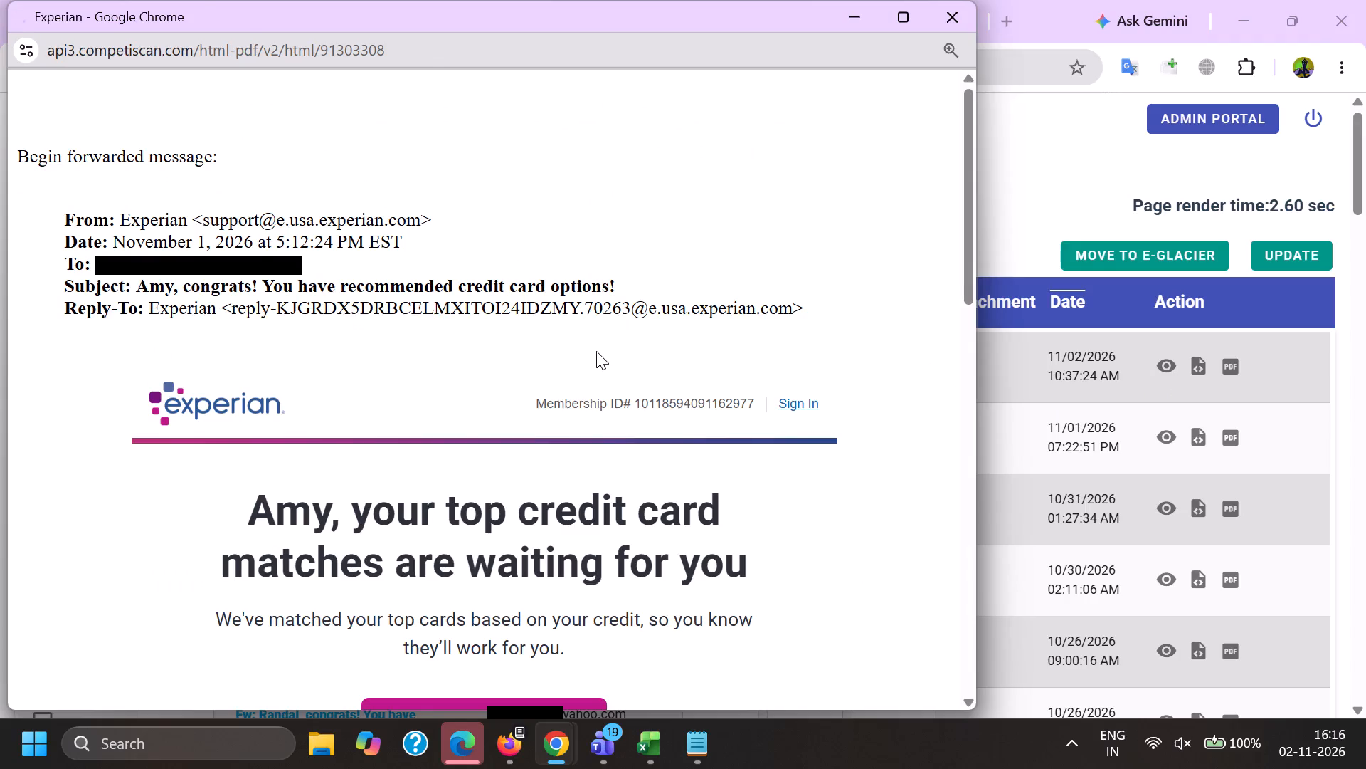
scroll(595, 359, "down", 9)
key("alt+Tab")
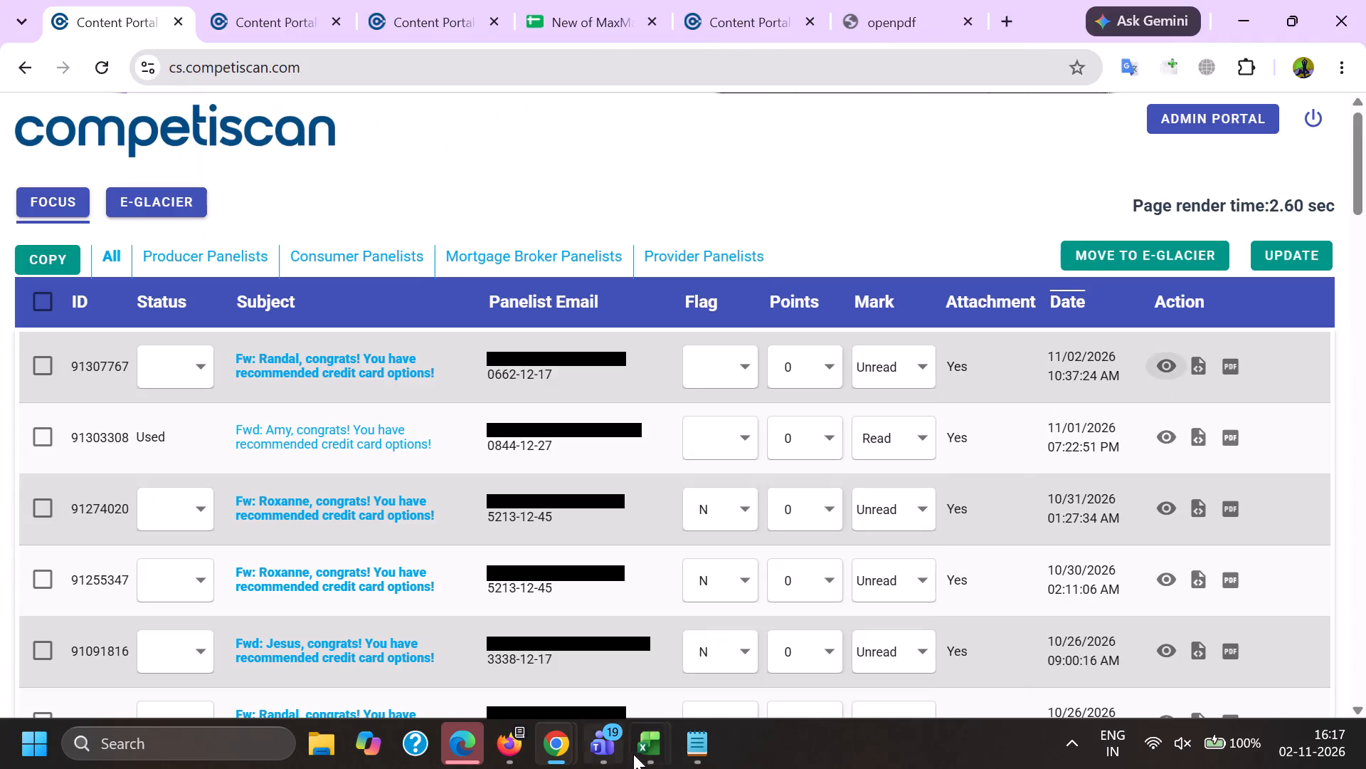
In the strings workbook in Excel, copy the Chase sender address labelled "new one" in cell B213.
left_click(634, 751)
left_click(573, 647)
scroll(317, 479, "down", 19)
scroll(381, 528, "up", 1)
scroll(381, 528, "down", 20)
scroll(381, 528, "down", 20)
scroll(419, 491, "up", 1)
scroll(420, 495, "down", 1)
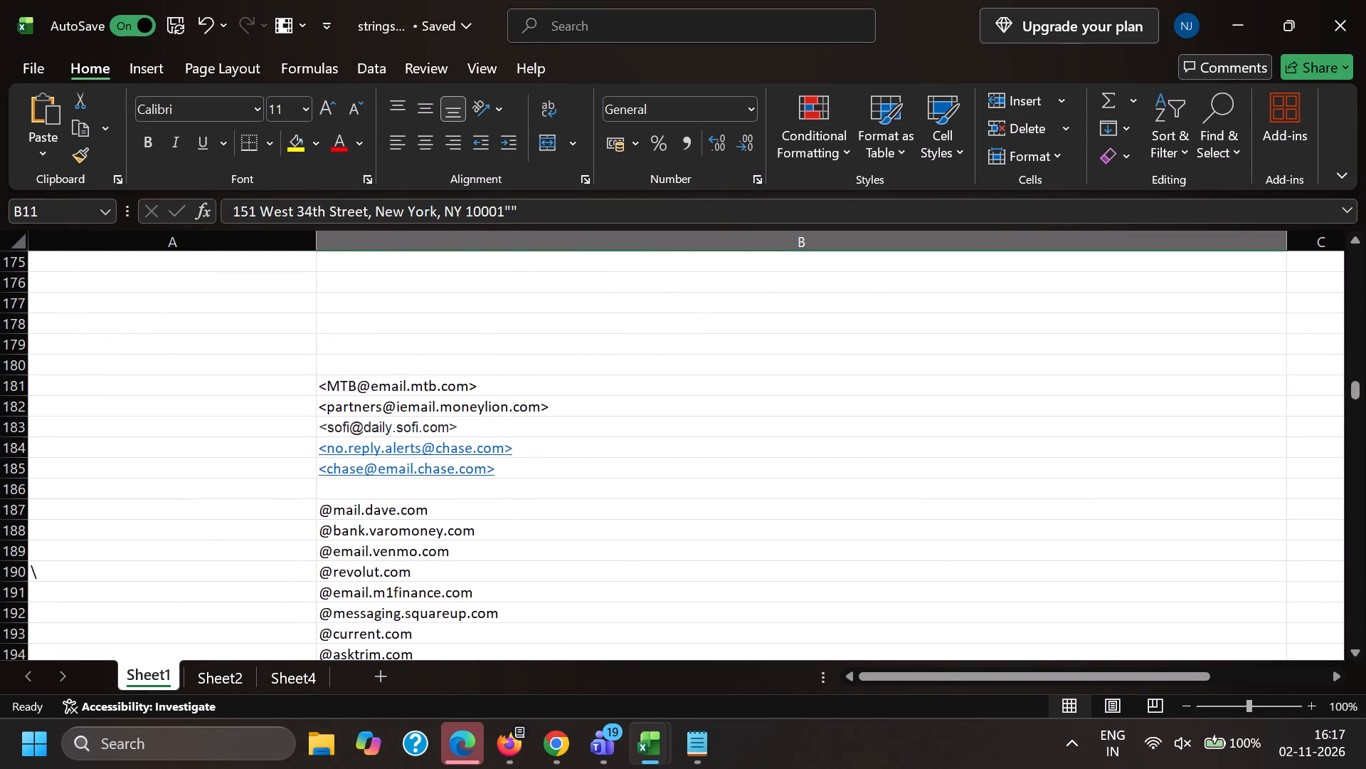
scroll(430, 496, "down", 6)
scroll(574, 492, "down", 4)
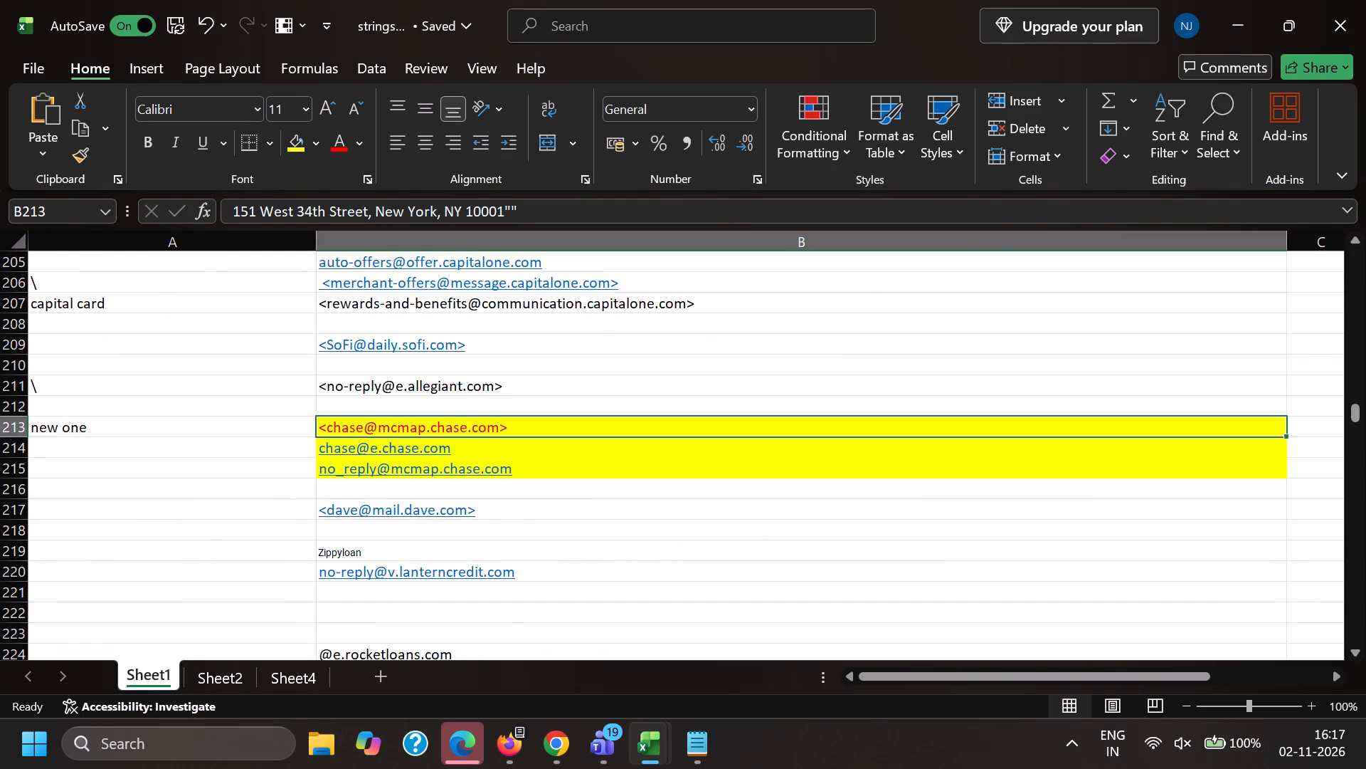
left_click(528, 433)
key("ctrl+c")
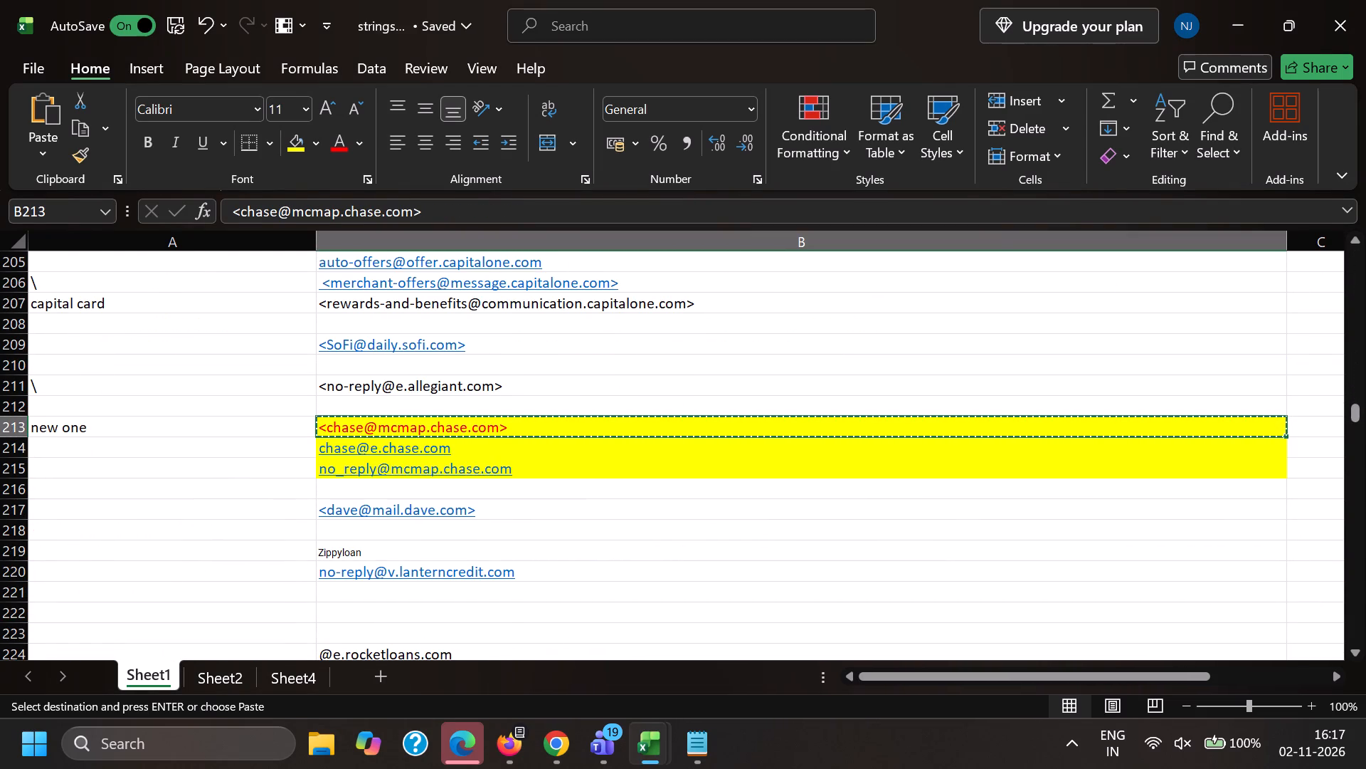
key("ctrl+c")
In the Competiscan portal in Firefox, set the region to All and search for the copied Chase sender address in quotation marks.
left_click(512, 765)
left_click(194, 655)
scroll(240, 418, "down", 5)
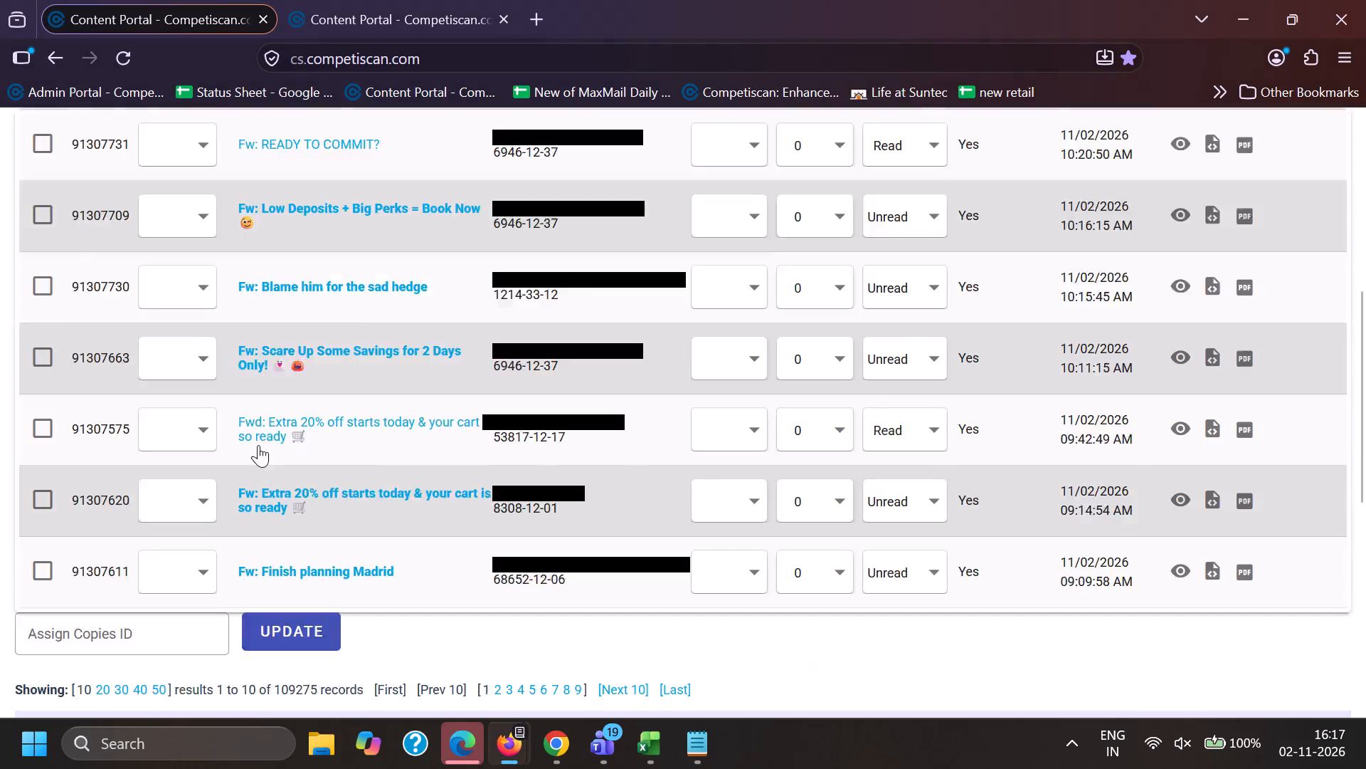
scroll(258, 445, "down", 3)
scroll(290, 543, "up", 1)
left_click(253, 420)
left_click(250, 690)
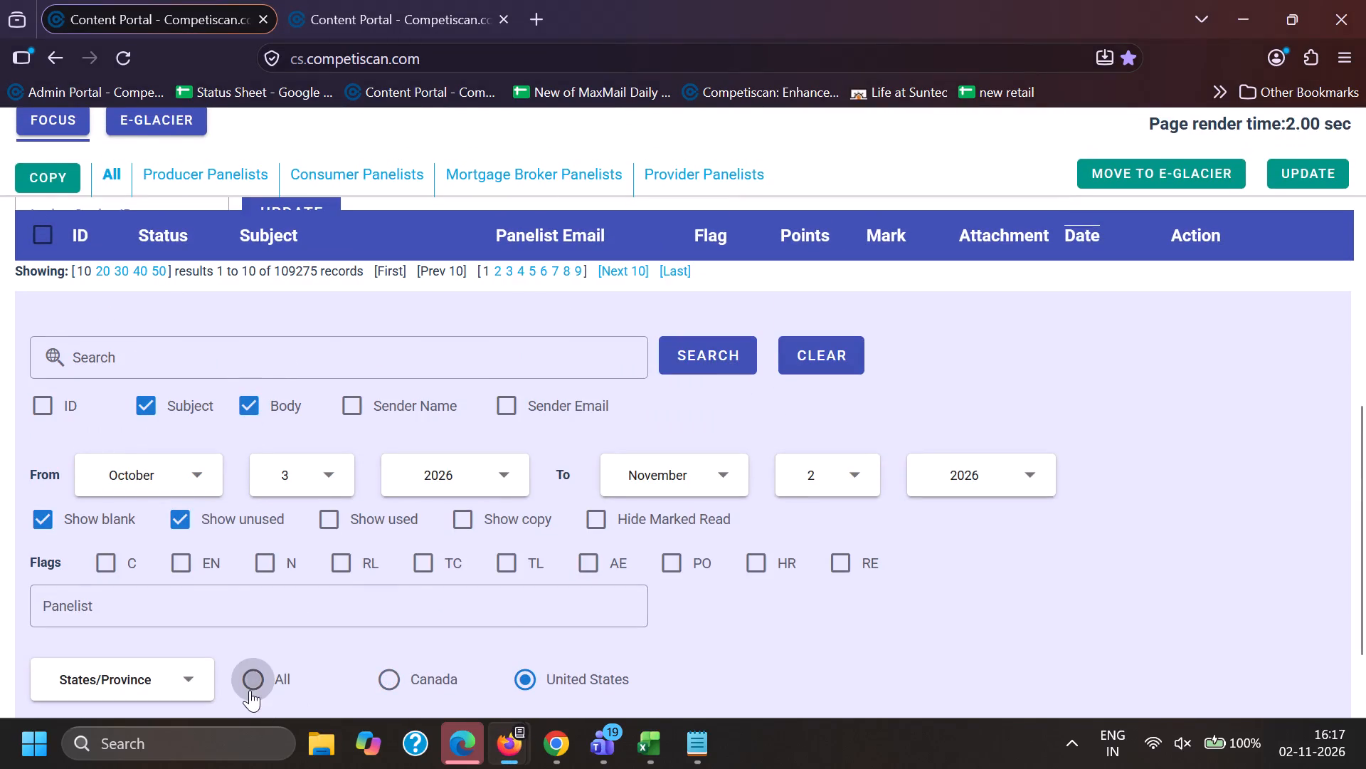
left_click(262, 354)
key("shift+quotedbl")
key("ctrl+v")
key("shift+quotedbl")
key("Return")
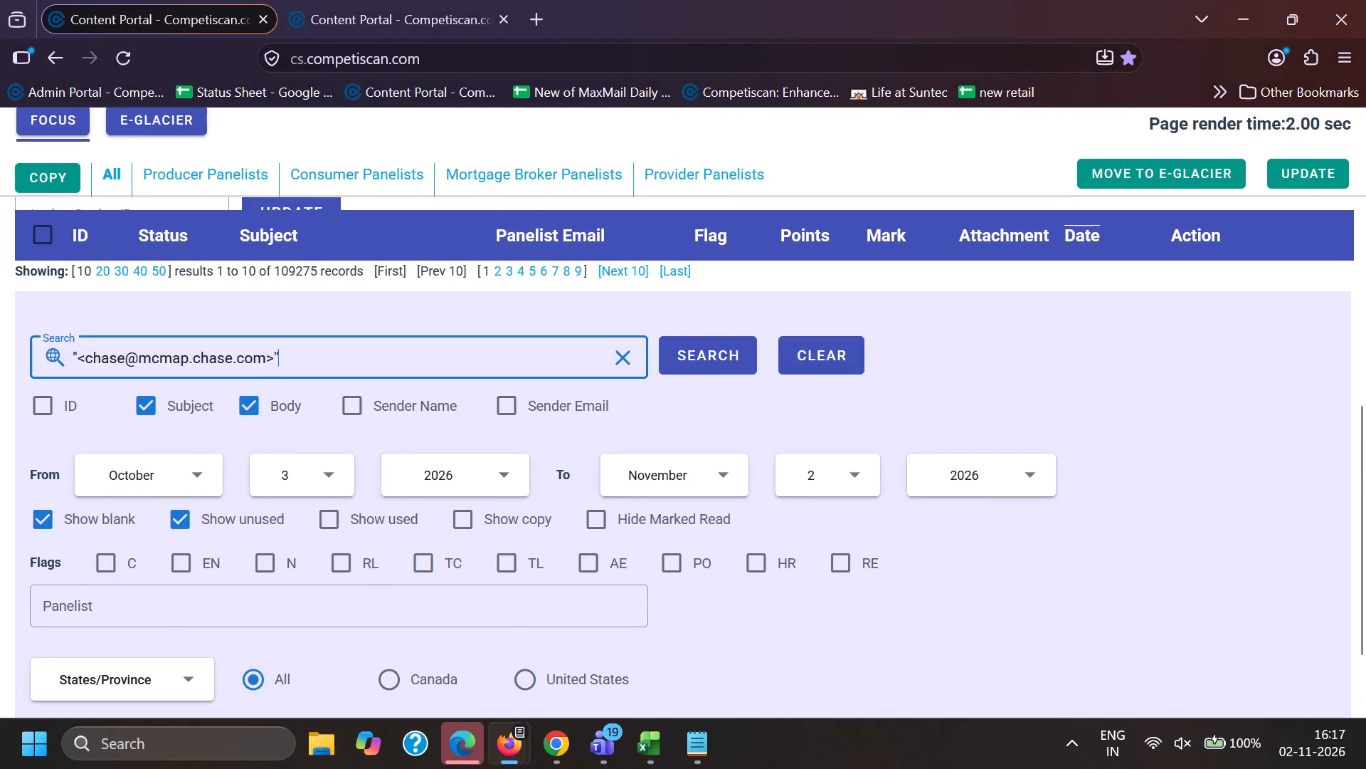
In the strings workbook in Excel, copy the Experian support sender address in cell B236.
key("alt+Tab")
scroll(450, 362, "up", 1)
scroll(465, 353, "down", 5)
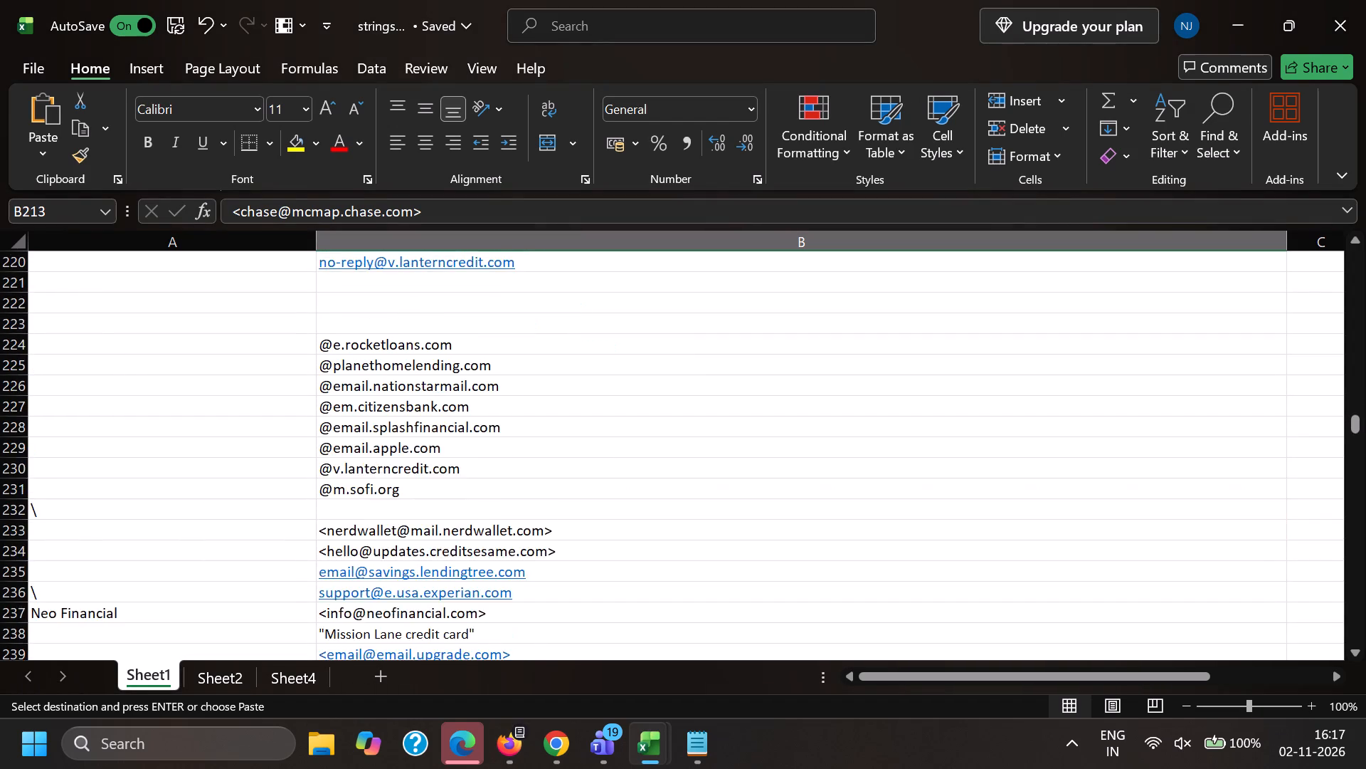
scroll(480, 330, "down", 2)
left_click(581, 537)
key("ctrl+c")
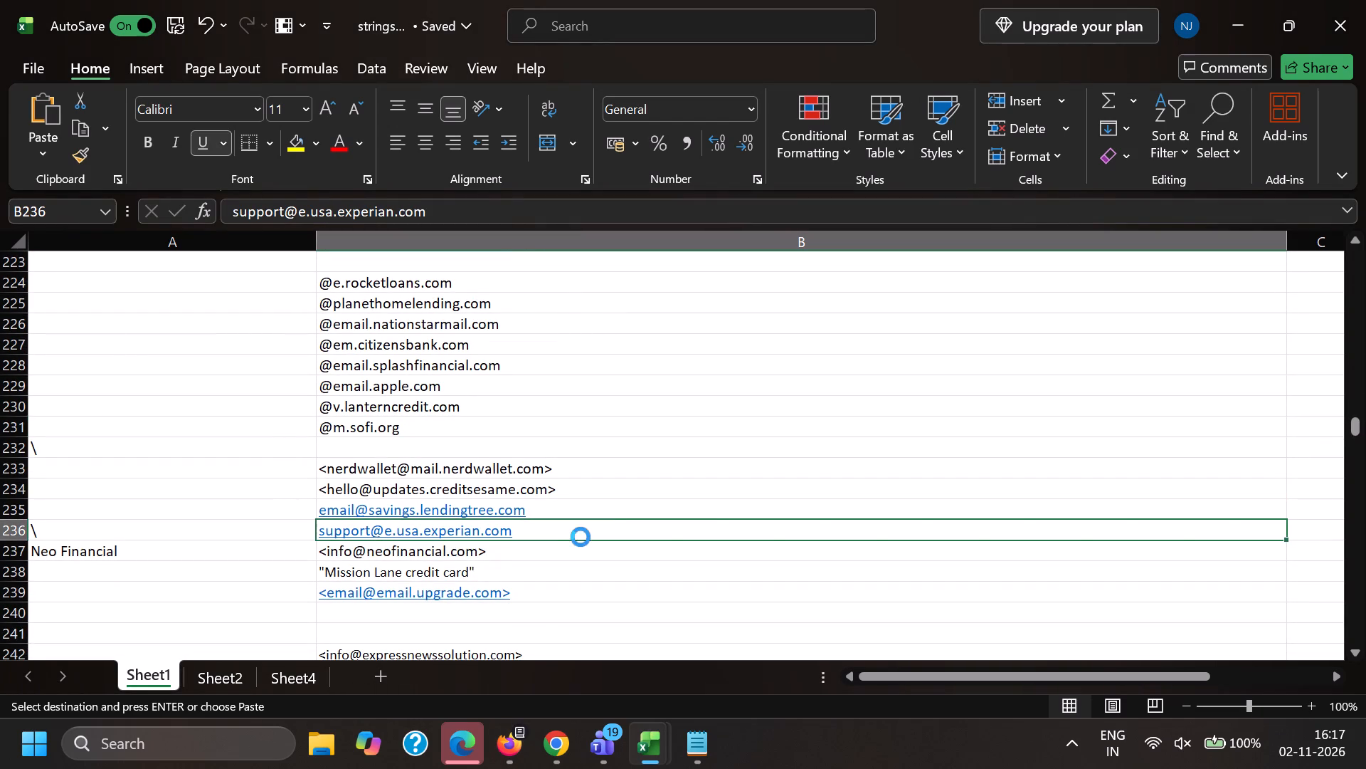
Back in the Firefox portal, look over the Chase emails and replace the search term with the copied Experian address in quotation marks.
key("alt+Tab")
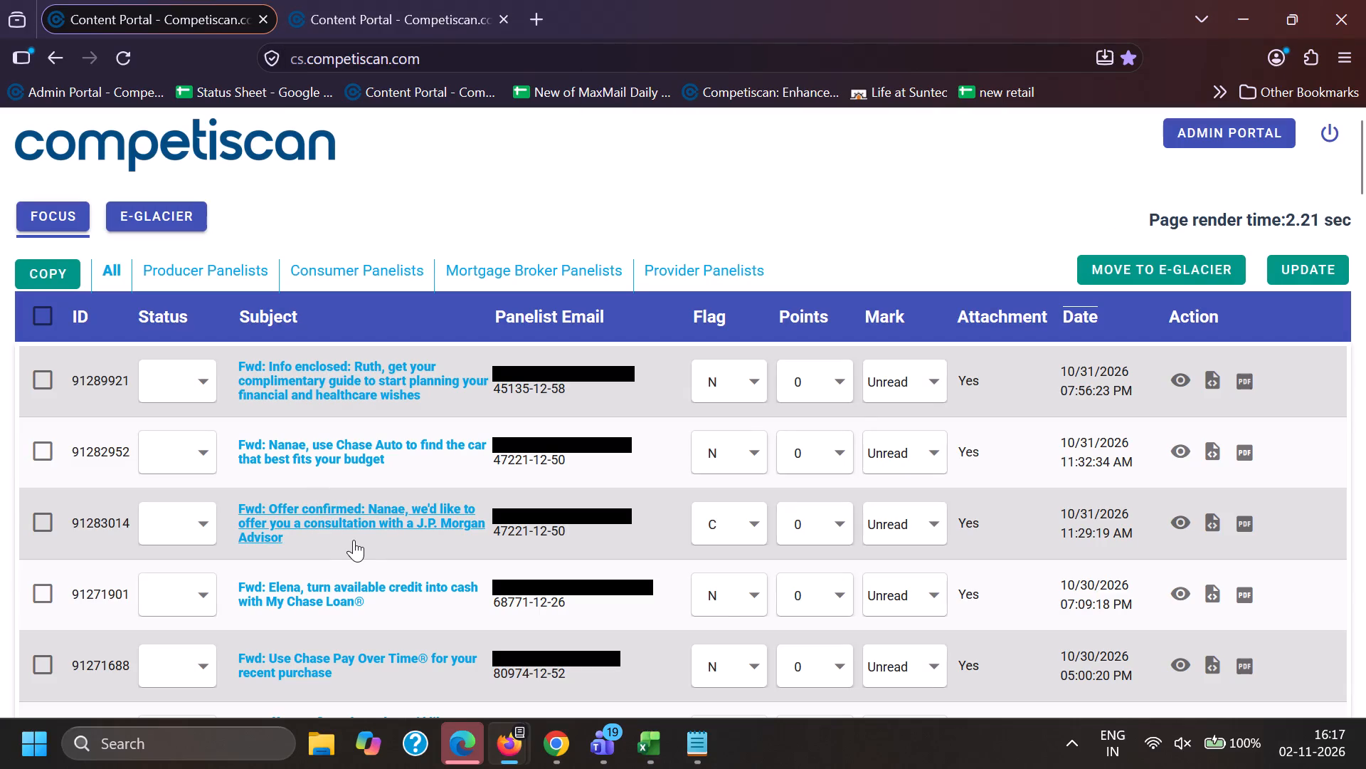
scroll(354, 540, "down", 10)
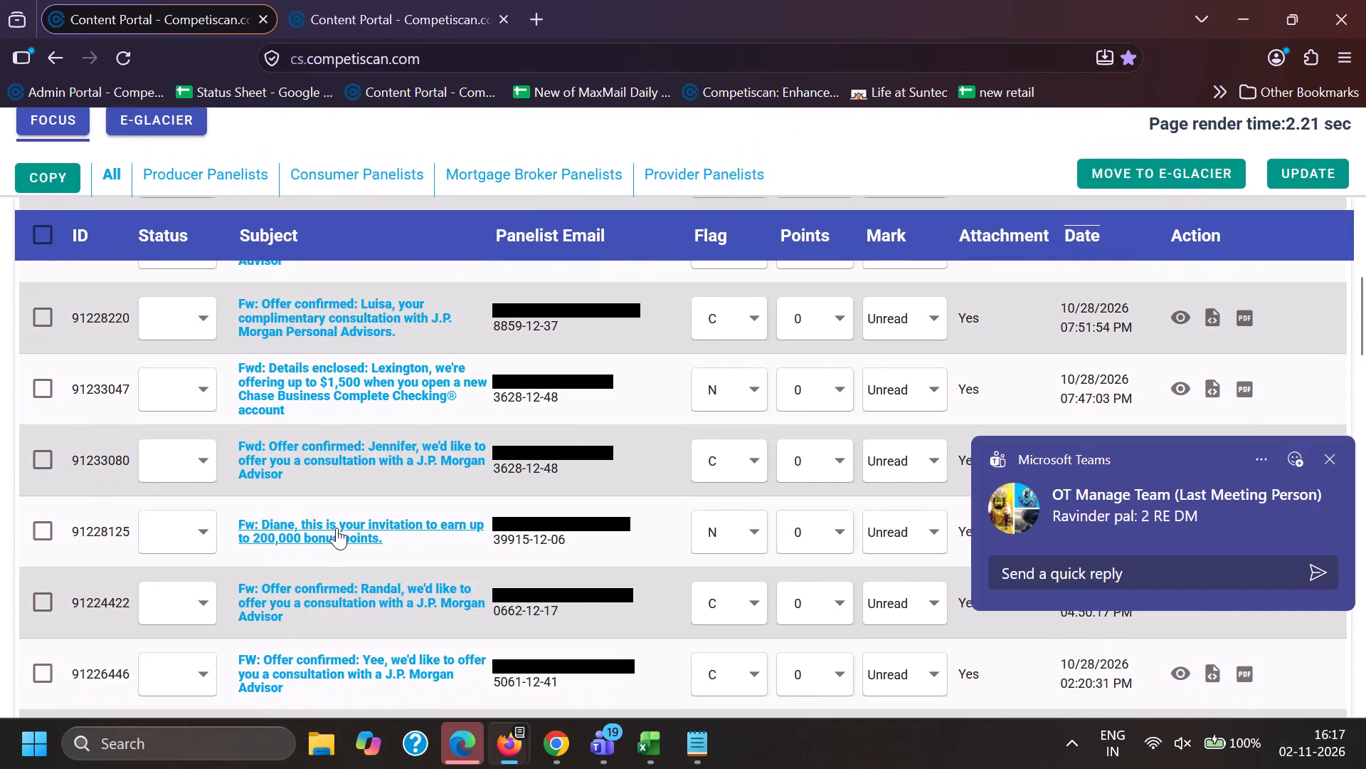
scroll(336, 524, "down", 14)
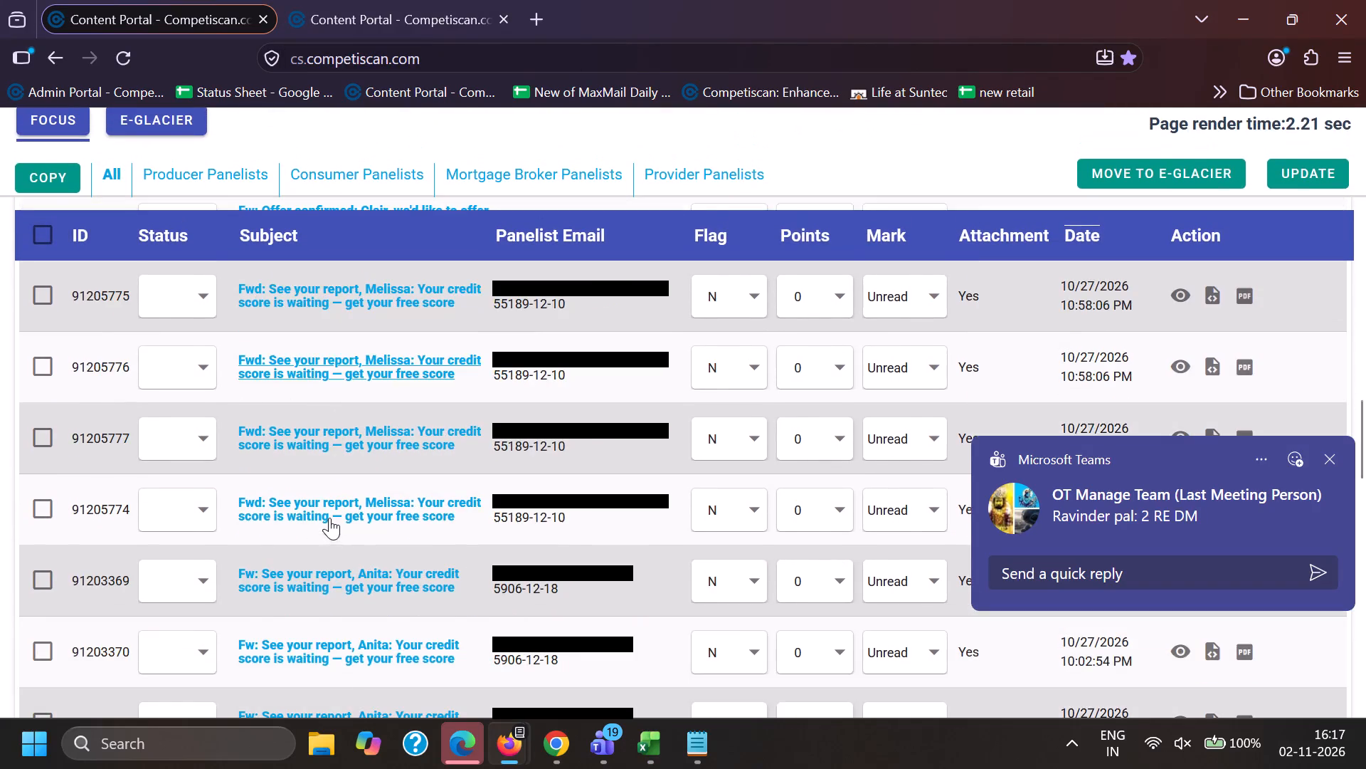
scroll(329, 518, "down", 6)
left_click_drag(339, 514, 0, 439)
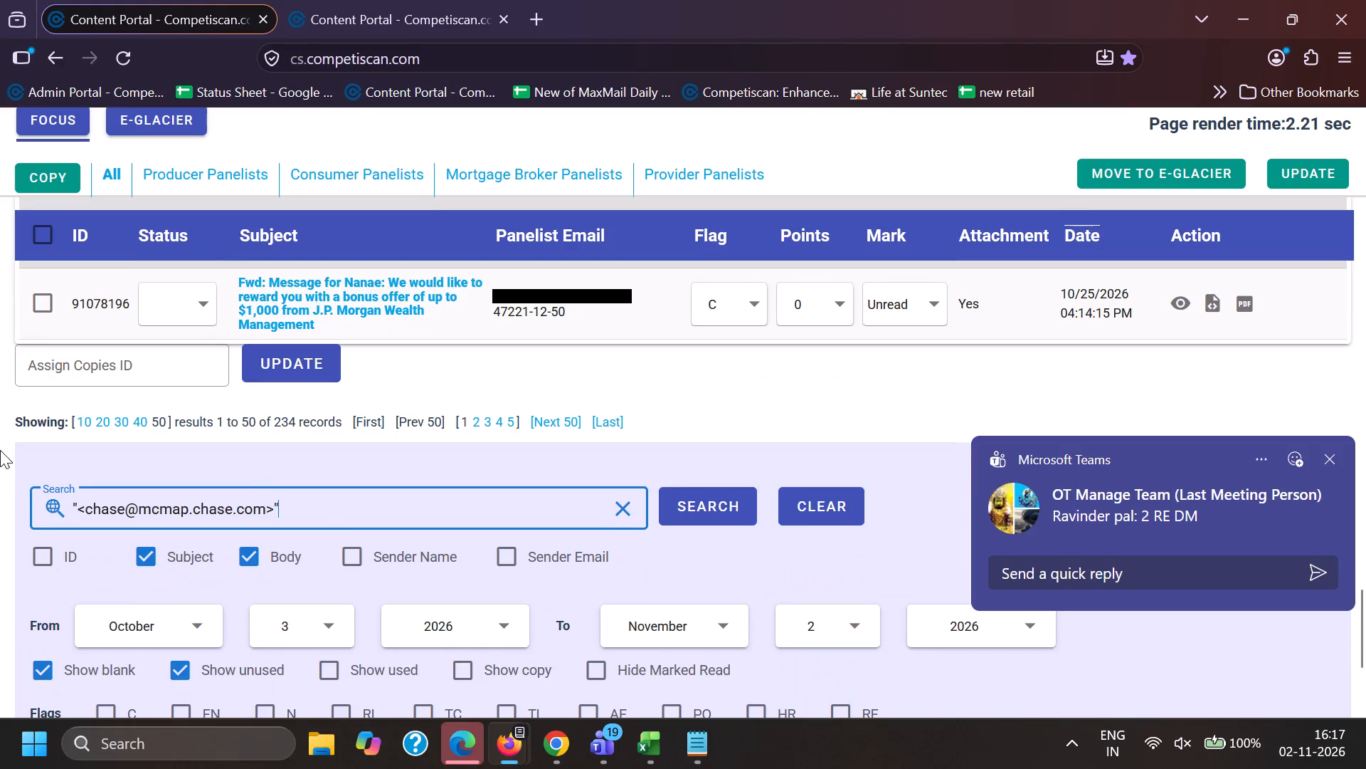
key("BackSpace")
key("shift+quotedbl")
key("ctrl+v")
key("shift+quotedbl")
key("Return")
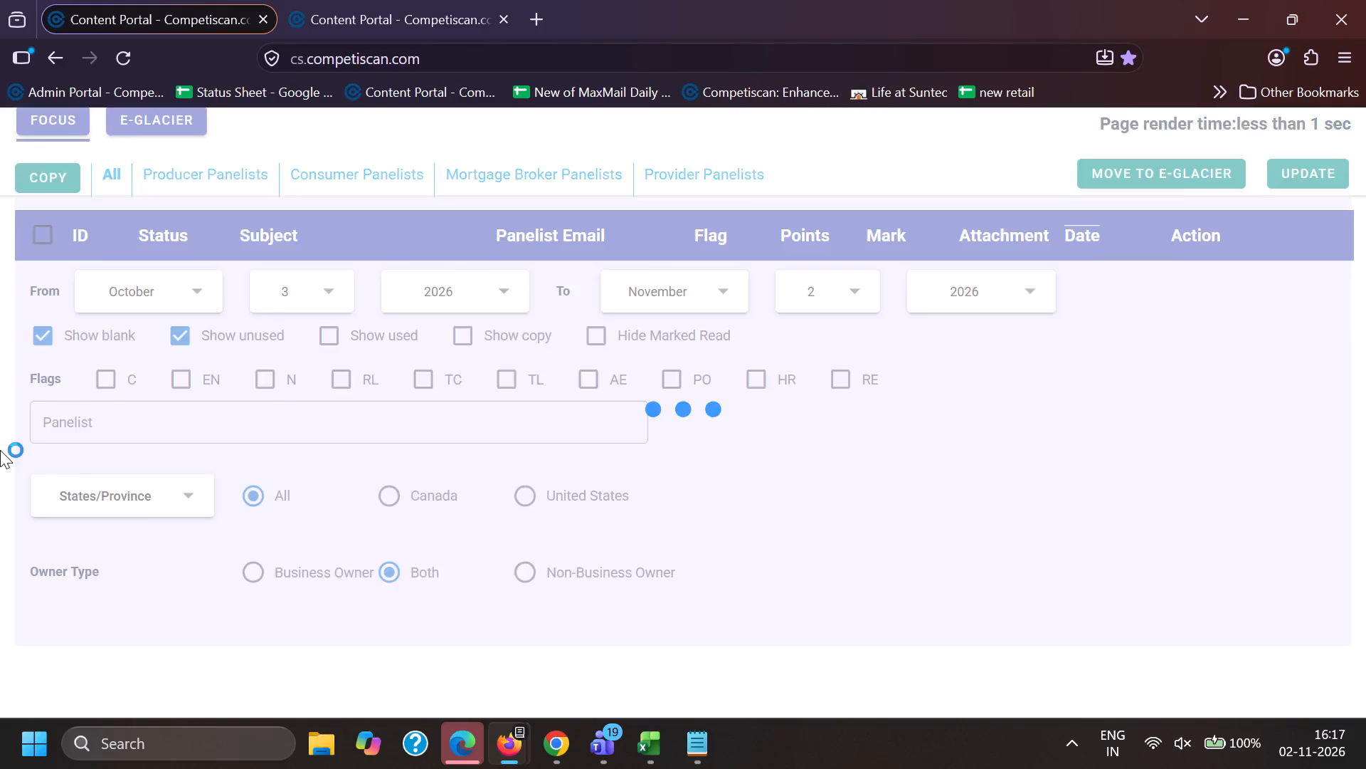
Open the E-Glacier email list in the second Content Portal tab.
left_click(426, 0)
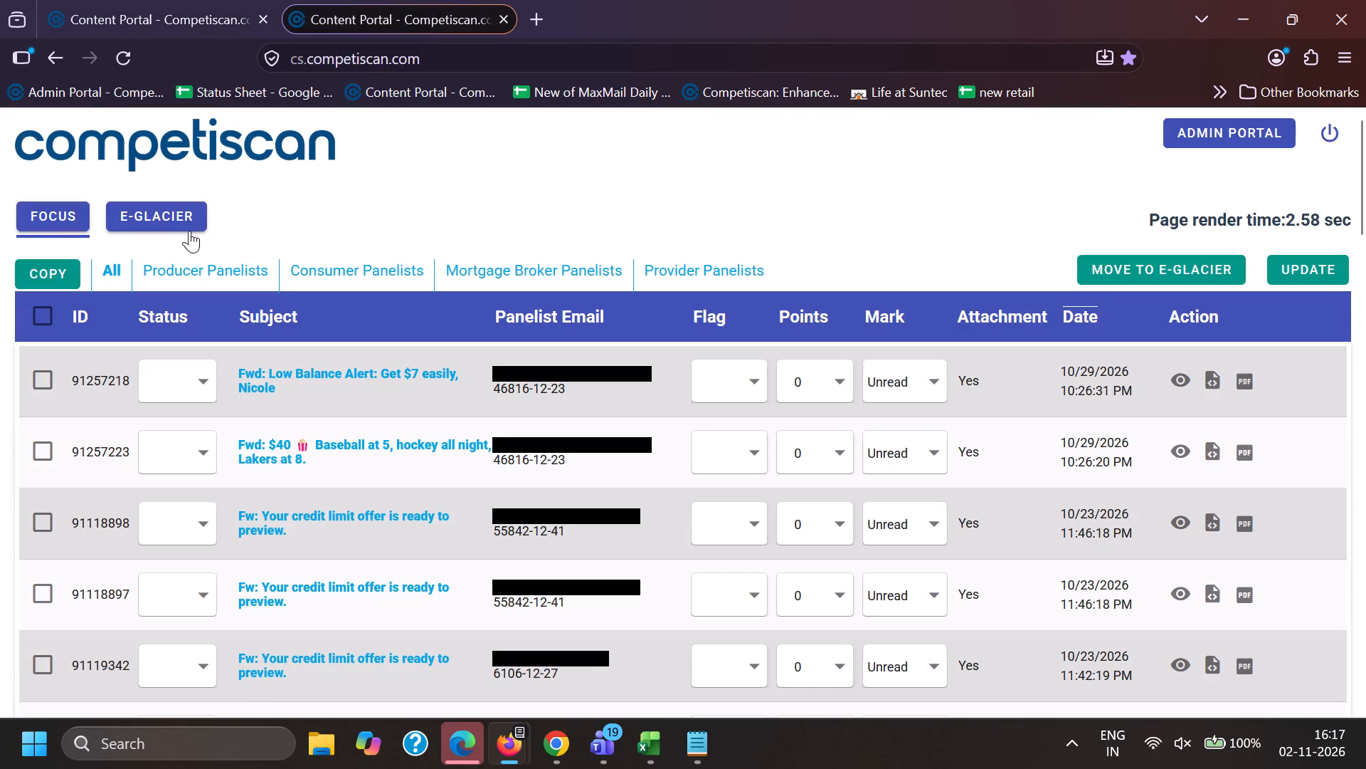
left_click(171, 228)
Look over the subjects of the Experian search results in the first Content Portal tab.
left_click(201, 0)
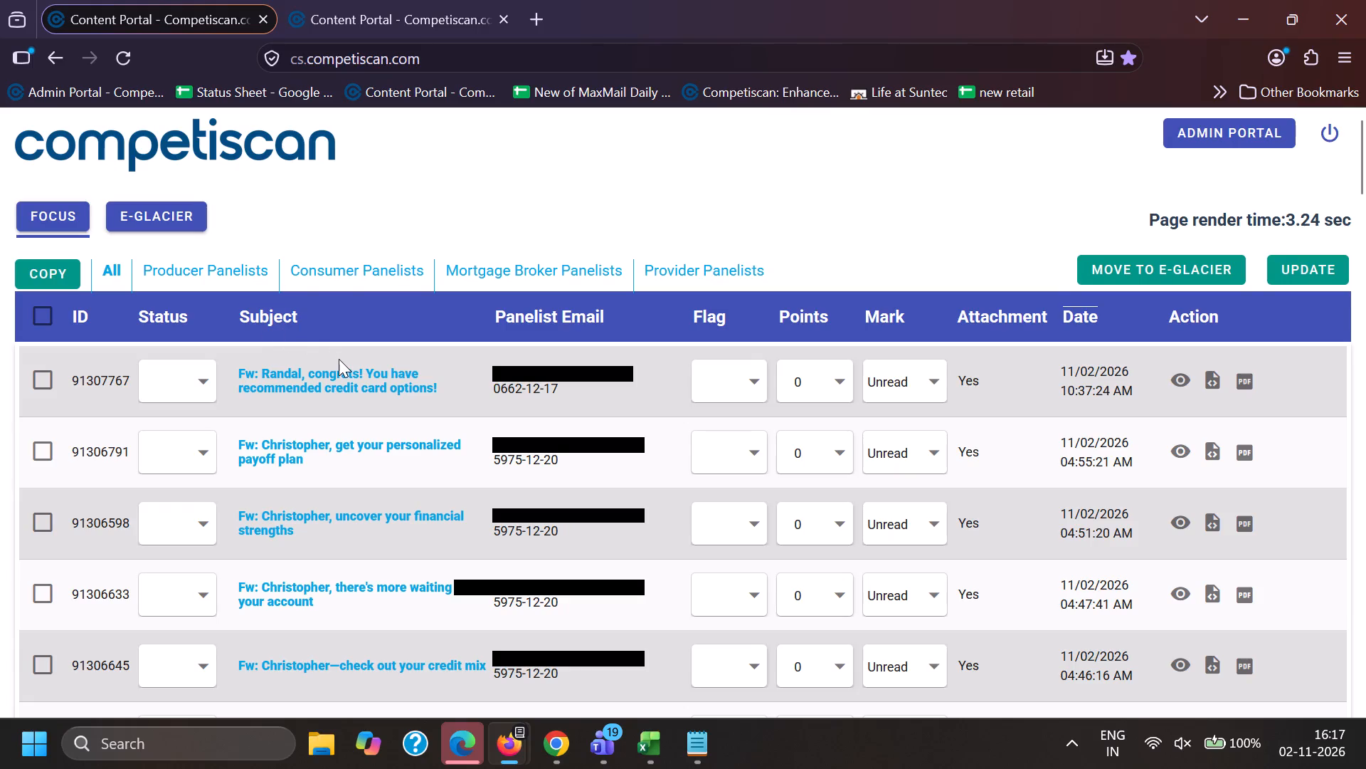
scroll(339, 358, "down", 1)
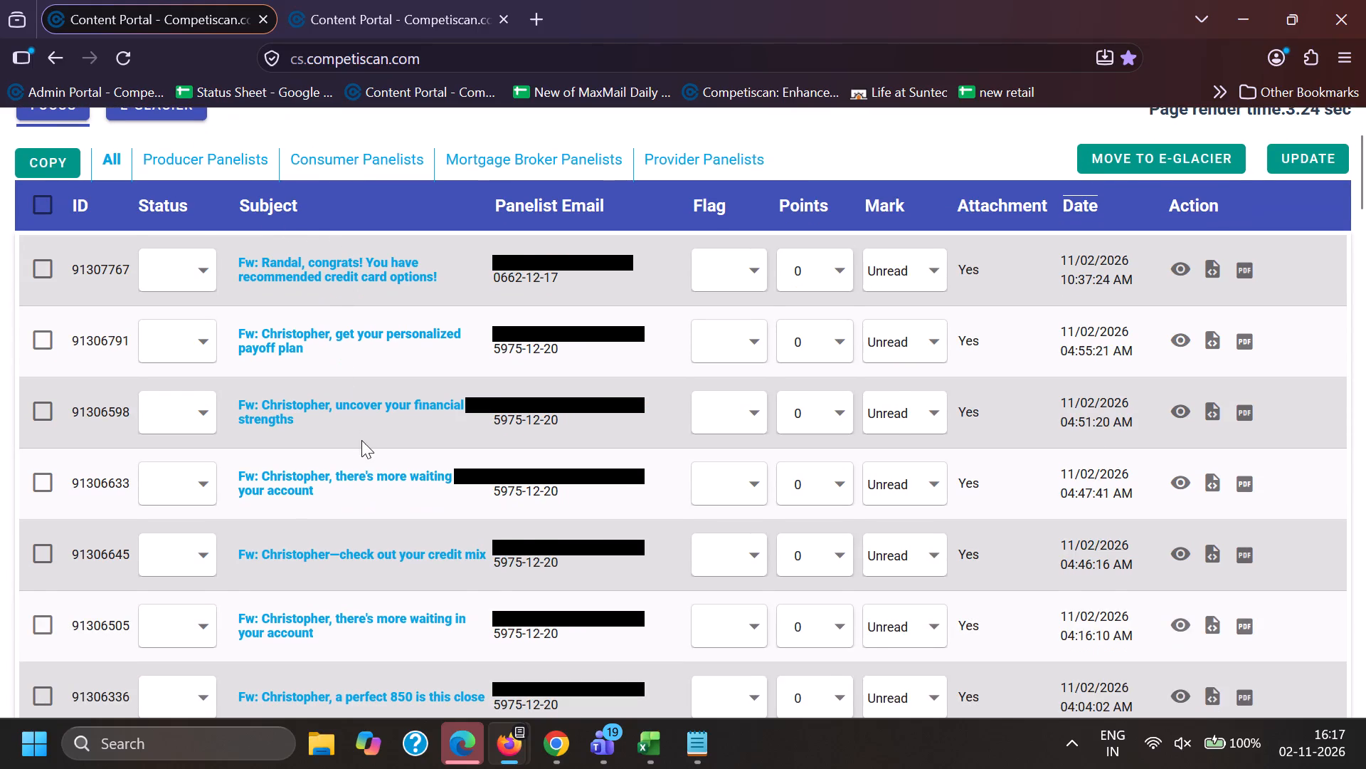
scroll(361, 444, "down", 2)
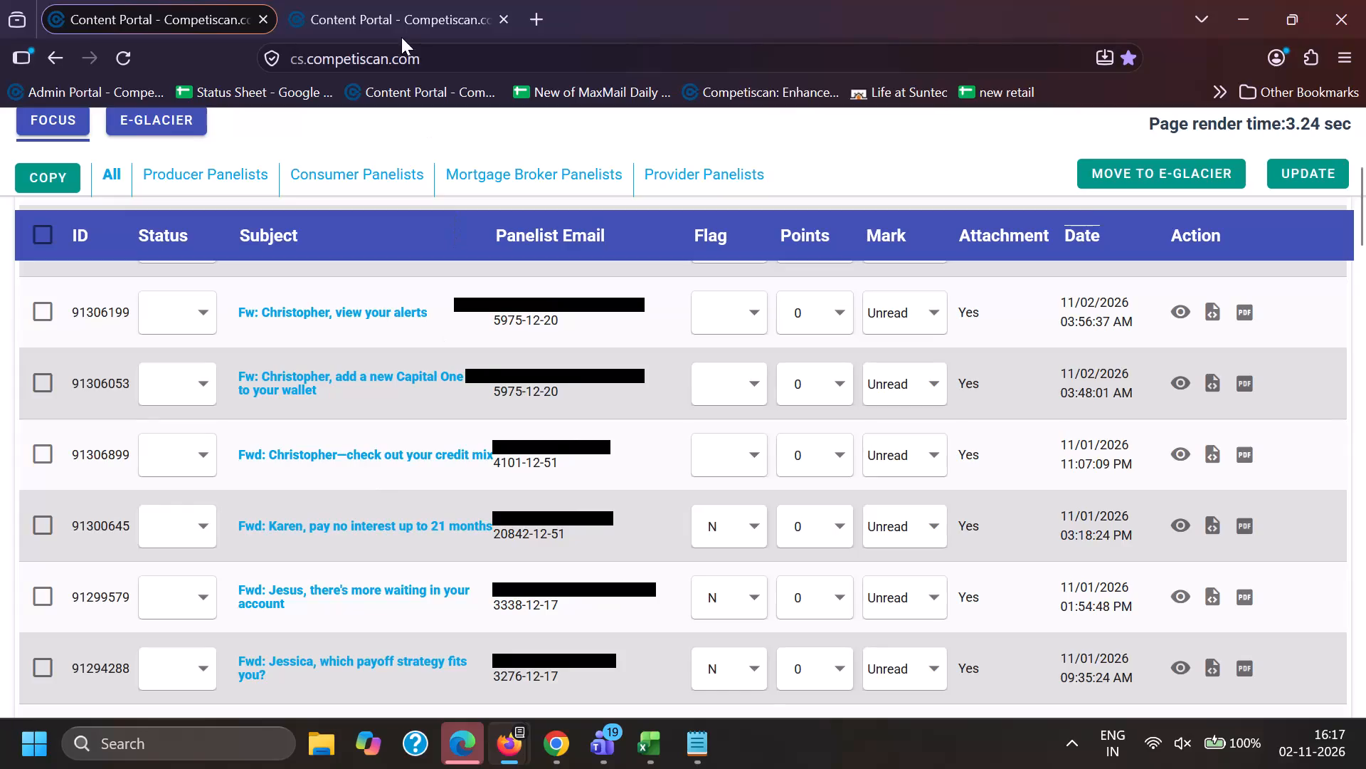
left_click(398, 30)
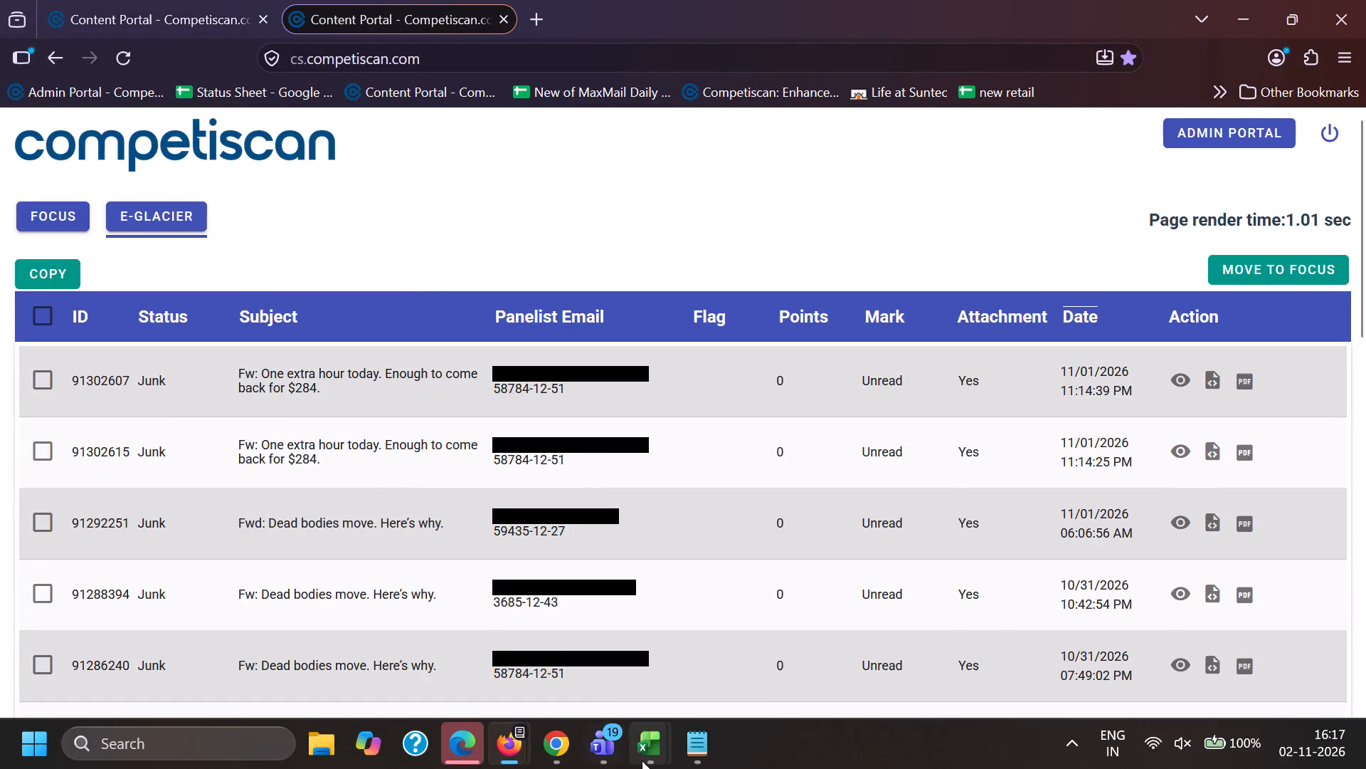
In the strings workbook in Excel, copy the LendingTree sender address in cell B235.
left_click(642, 760)
left_click(667, 652)
left_click(583, 512)
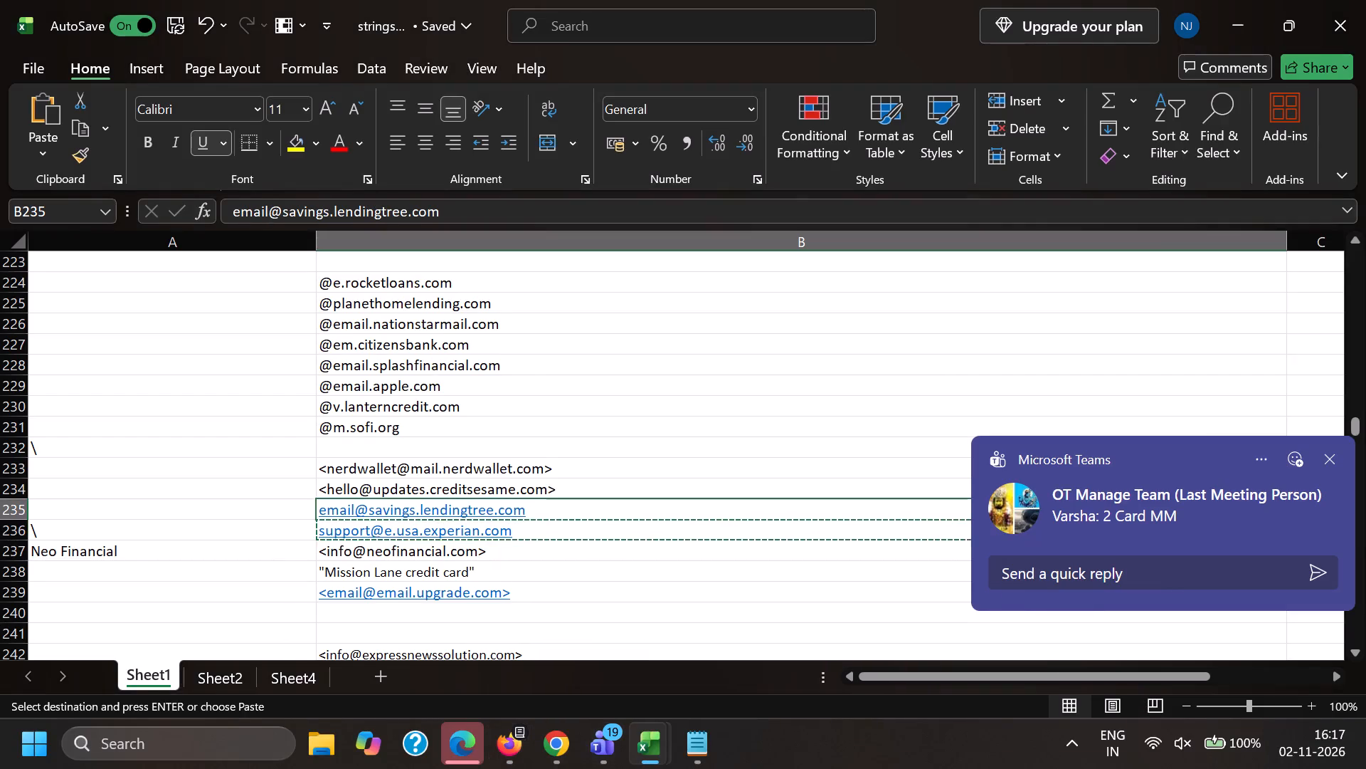
key("ctrl+c")
In the first Content Portal tab in Firefox, replace the search term with the copied LendingTree address in quotation marks and run the search.
key("alt+Tab")
left_click(190, 0)
scroll(349, 471, "down", 4)
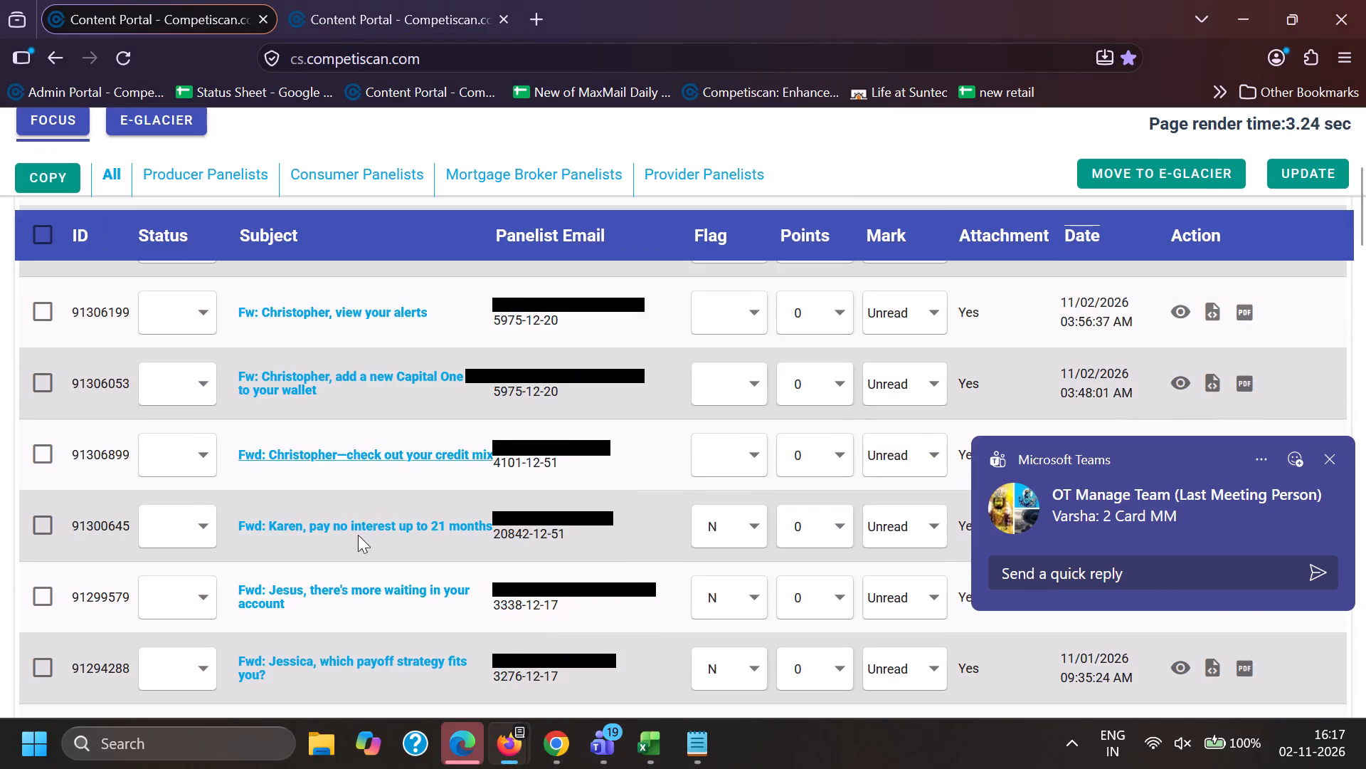
scroll(358, 535, "down", 19)
scroll(353, 536, "down", 5)
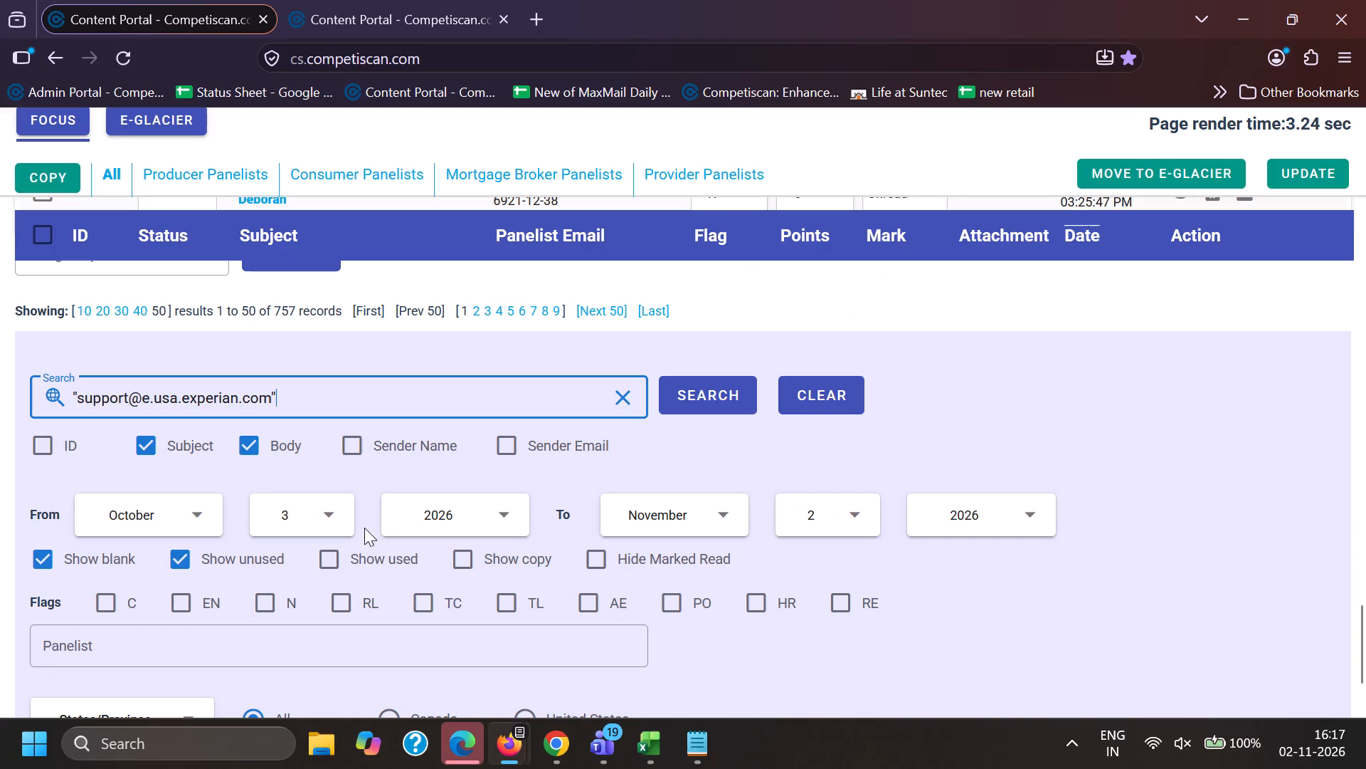
left_click_drag(403, 395, 1, 382)
key("BackSpace")
key("shift+quotedbl")
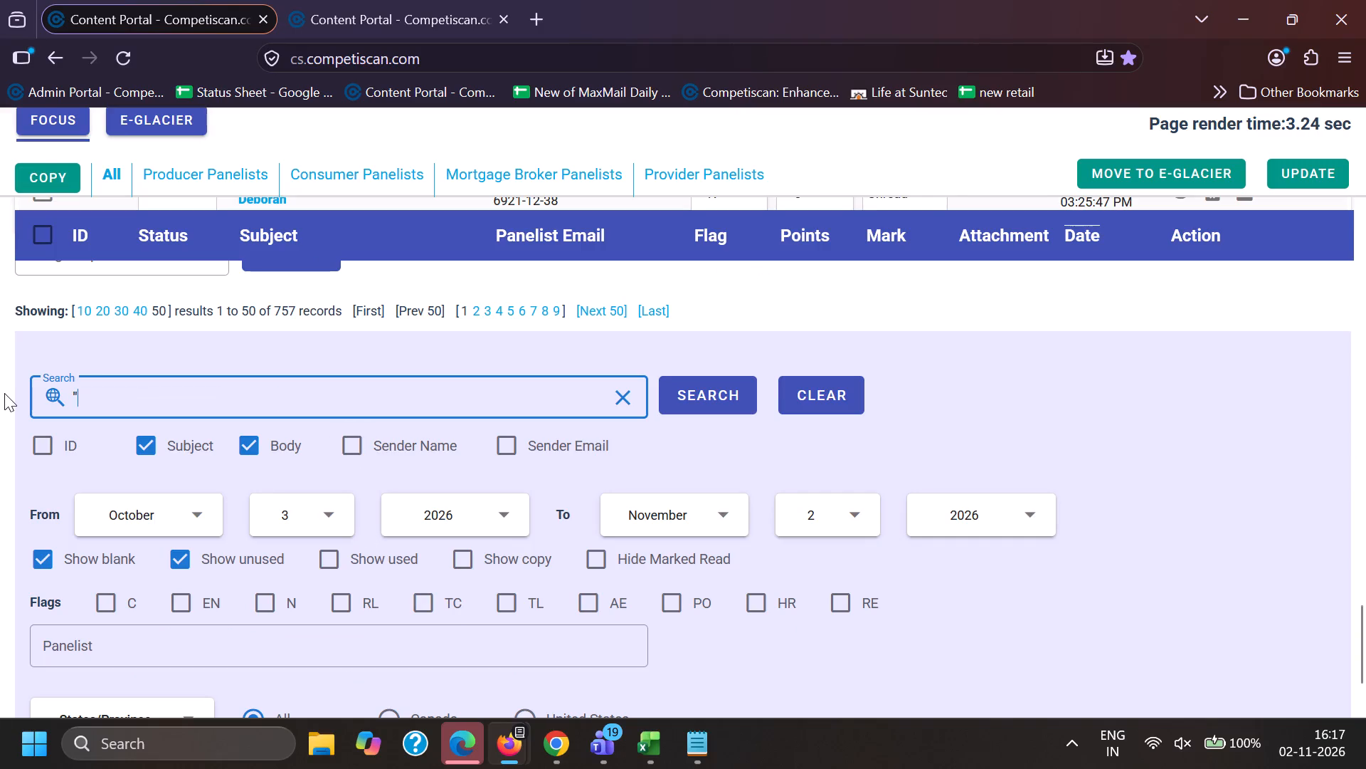
key("ctrl+v")
key("shift+quotedbl")
key("Return")
left_click(311, 0)
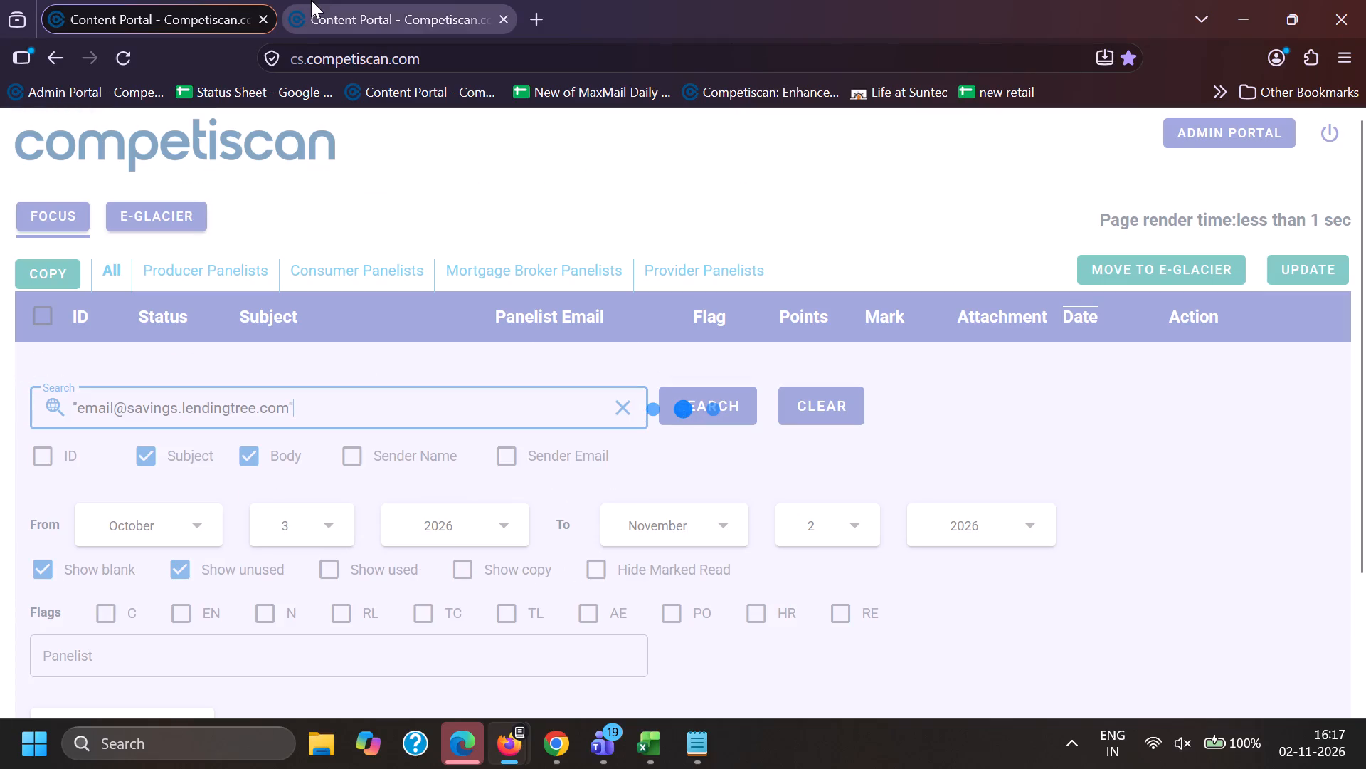
left_click(110, 0)
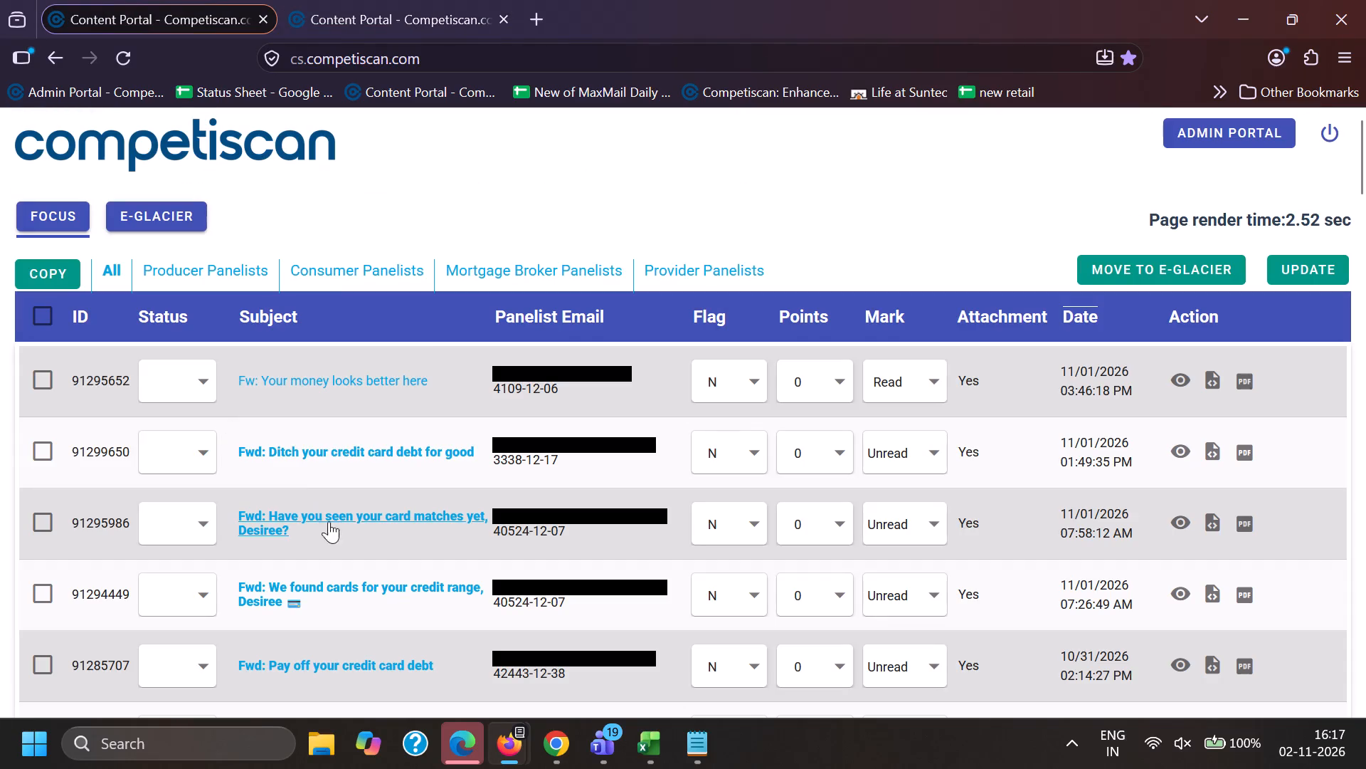
Preview the LendingTree card emails 91295986 and 91294449 to examine their content.
left_click(1190, 522)
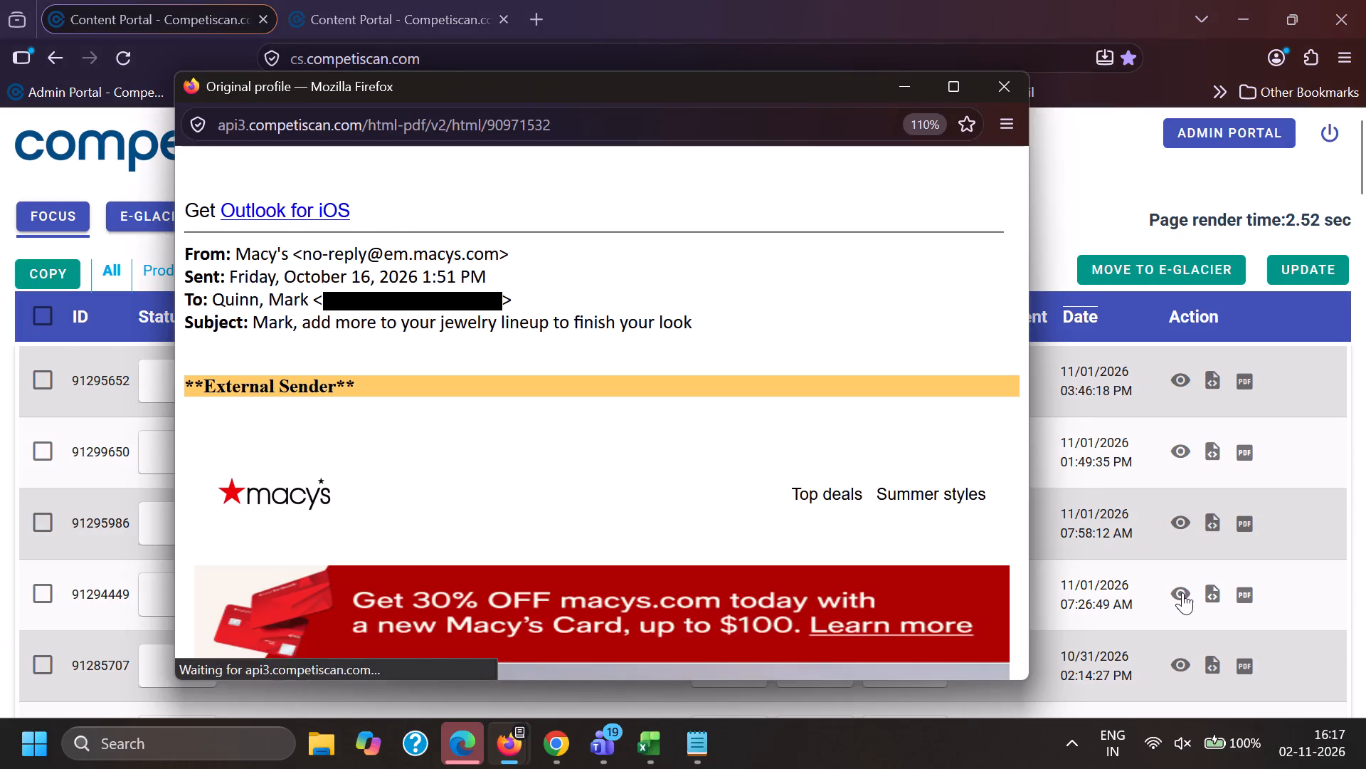
left_click(1182, 590)
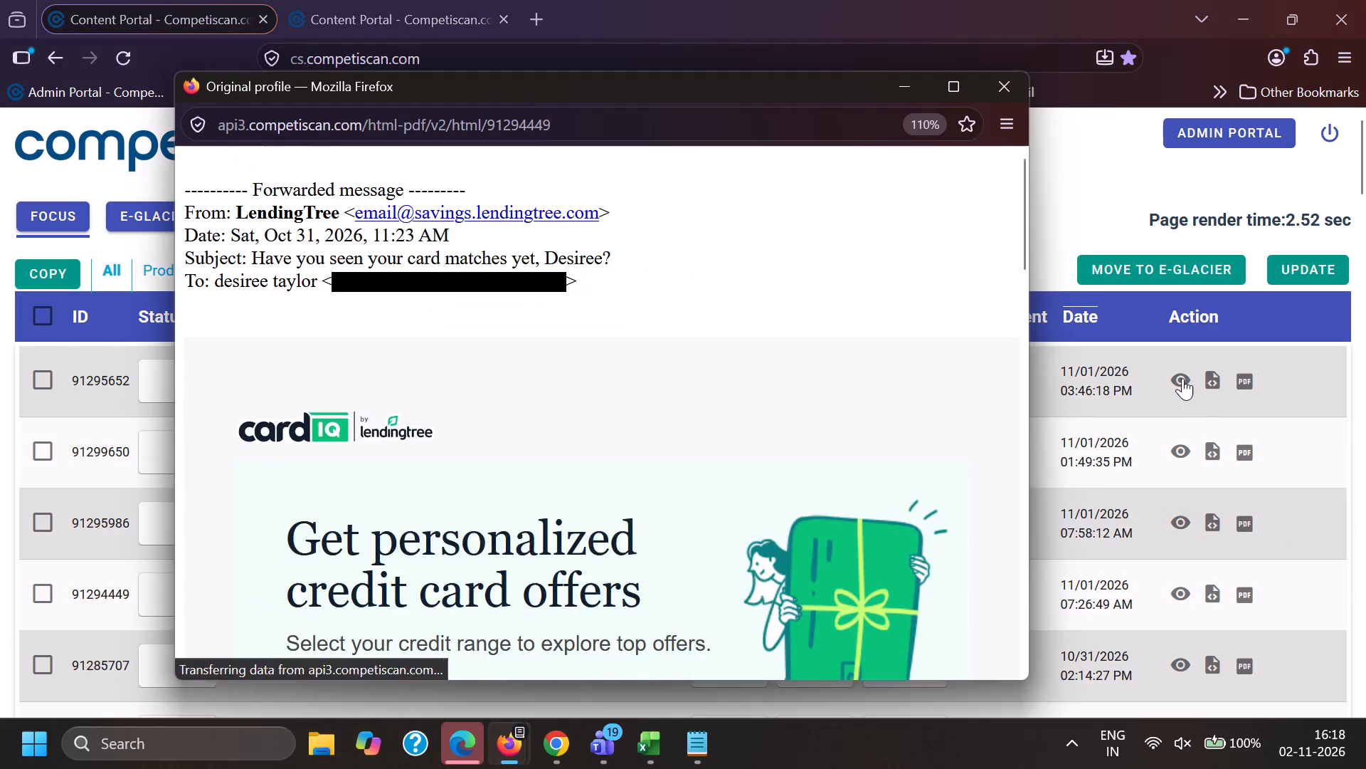
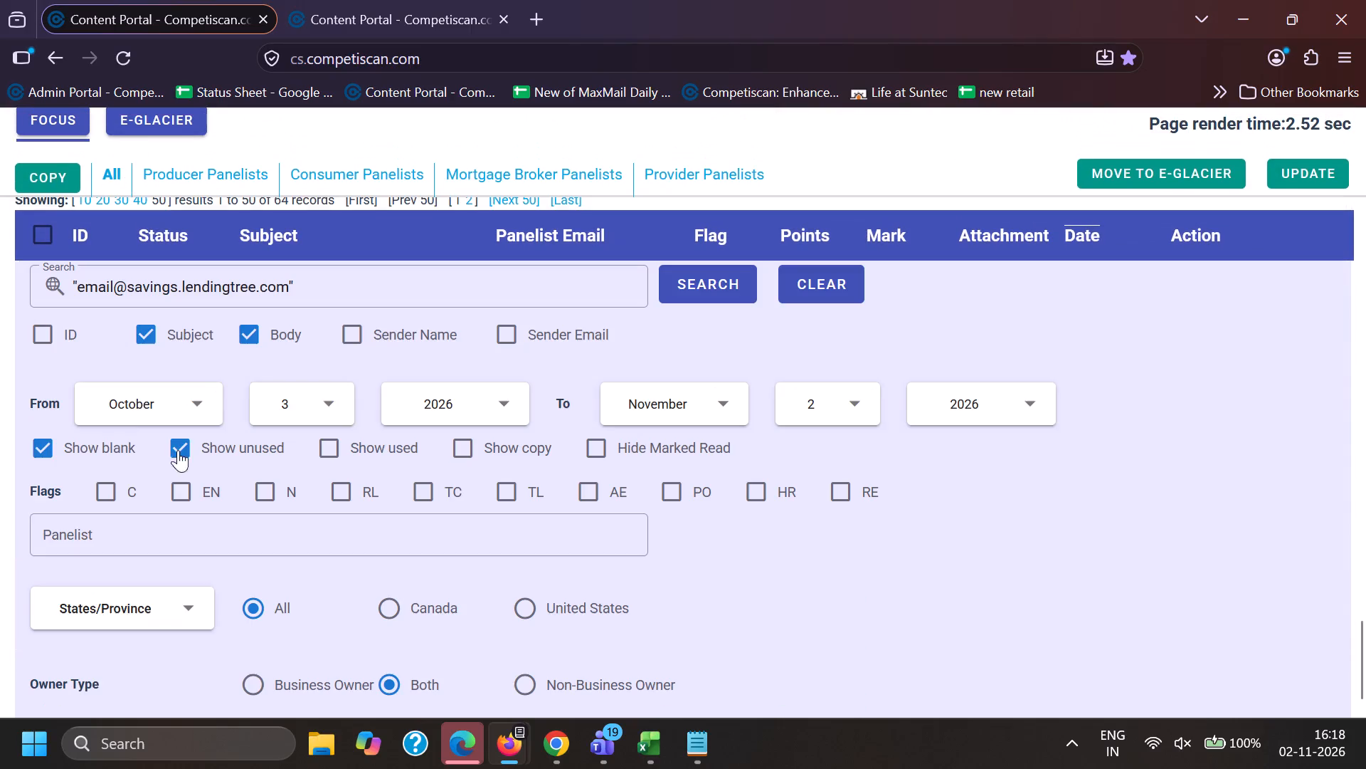
Set the start date of the search range to January 1, 2025.
left_click(127, 414)
left_click(137, 444)
left_click(288, 397)
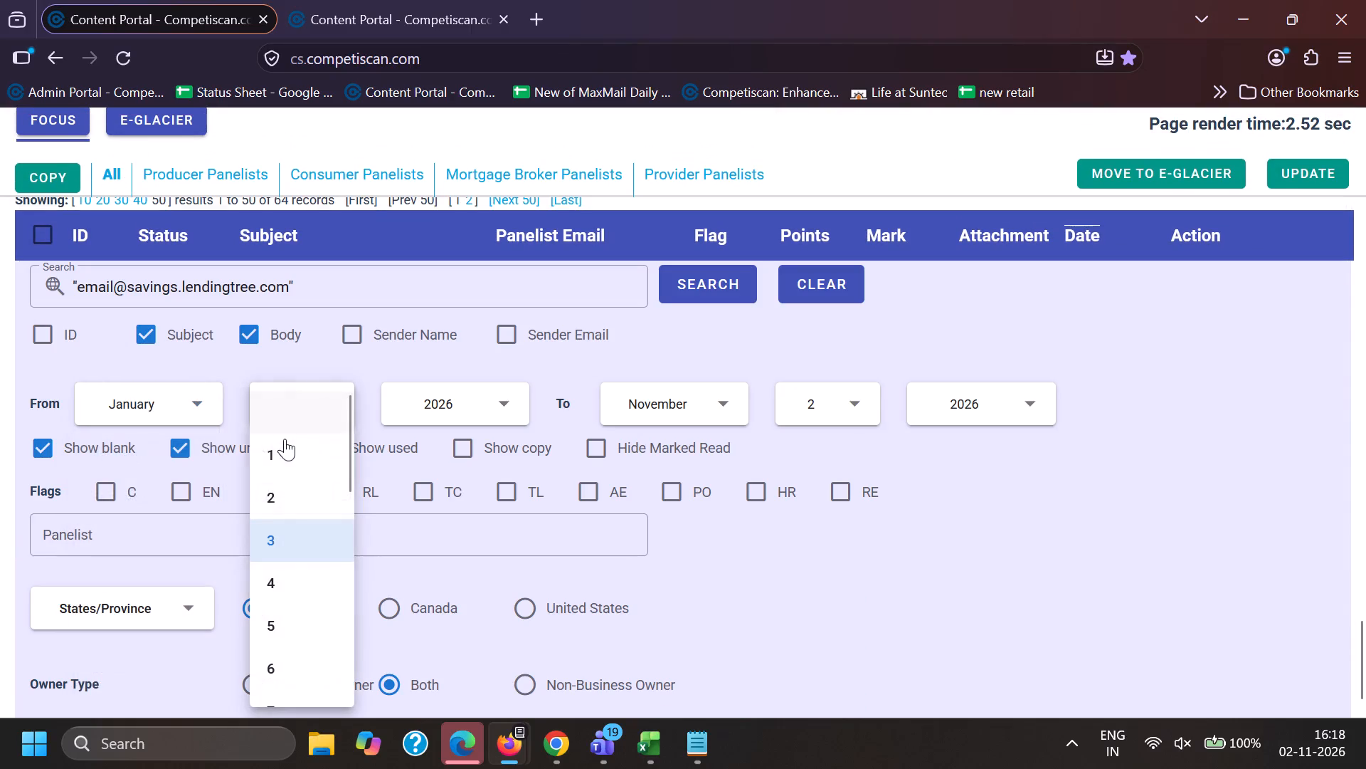
left_click(283, 446)
left_click(456, 400)
scroll(460, 427, "down", 5)
left_click(420, 589)
scroll(261, 645, "up", 2)
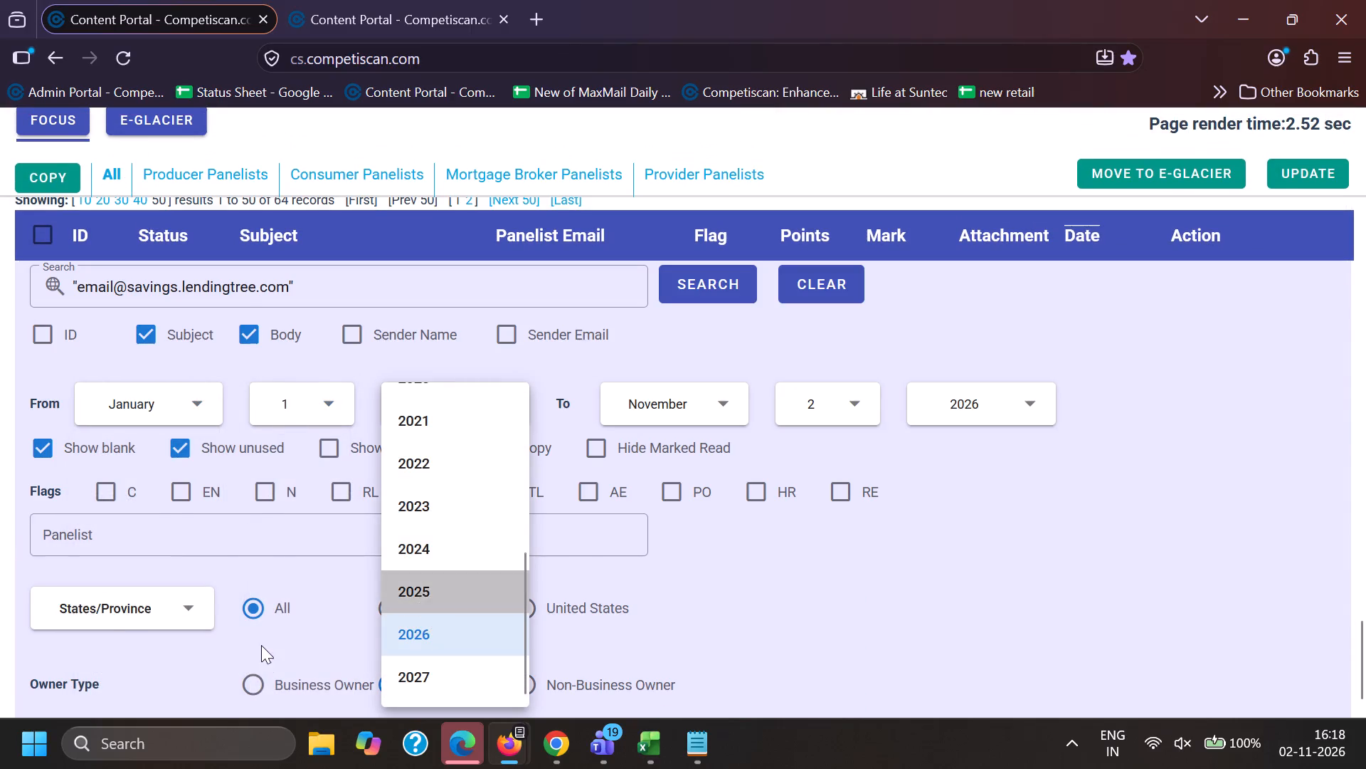
Replace the LendingTree search term with the copied CashSprintPro reaction text, wrapped in quotation marks, and run the search.
left_click_drag(381, 527, 0, 491)
left_click_drag(330, 512, 0, 476)
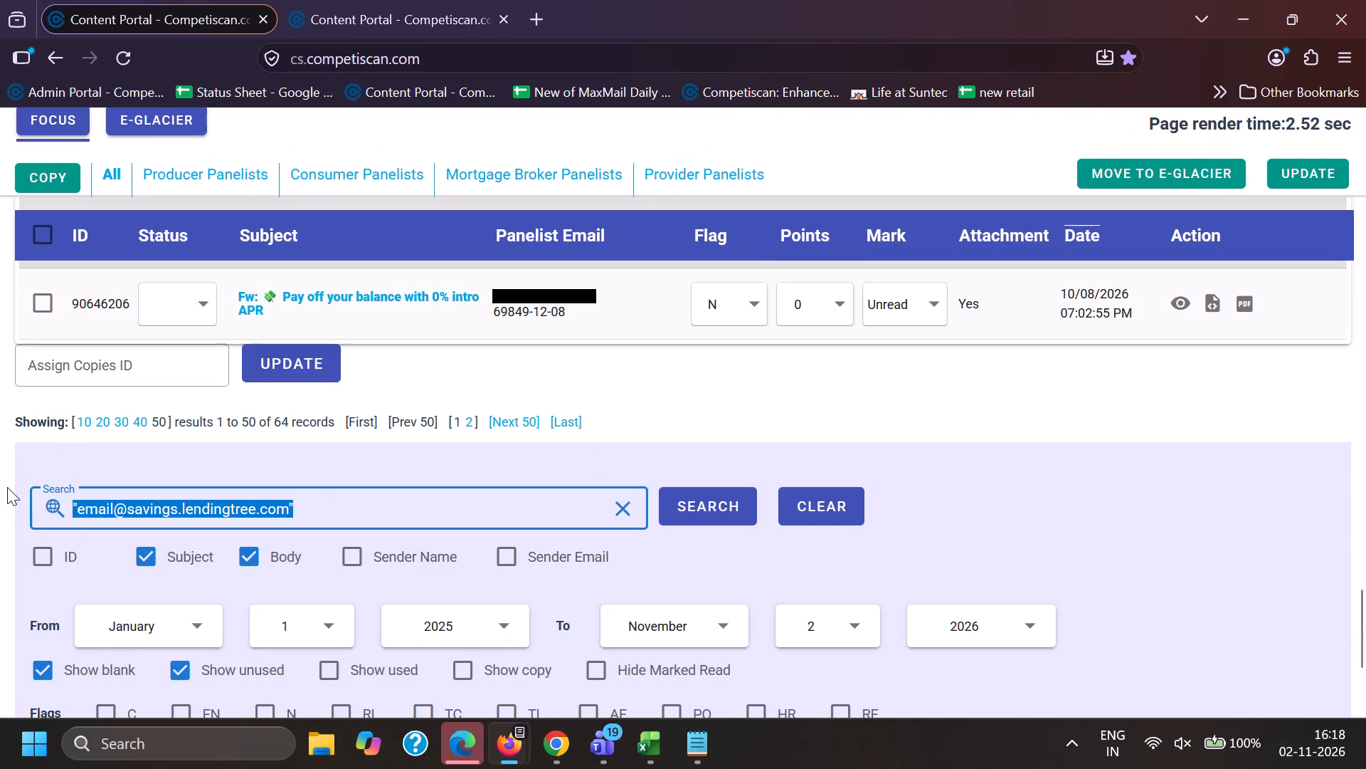
key("BackSpace")
key("shift+quotedbl")
key("ctrl+v")
key("shift+quotedbl")
key("backslash")
key("Return")
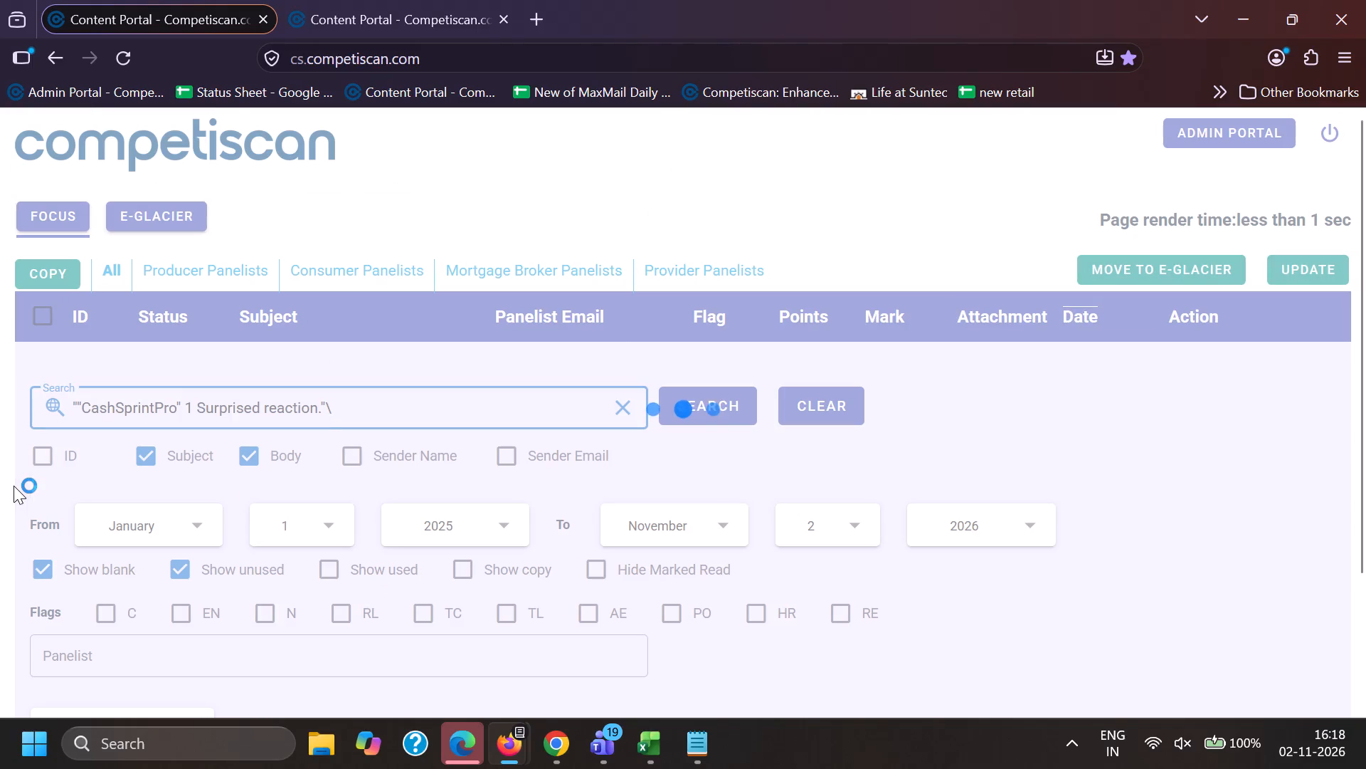
Trim the search term to only the quoted name CashSprintPro, removing the trailing reaction text, and run the search again.
key("BackSpace")
key("BackSpace")
key("BackSpace")
key("BackSpace")
key("BackSpace")
key("BackSpace")
key("BackSpace")
key("BackSpace")
key("BackSpace")
key("BackSpace")
key("BackSpace")
key("BackSpace")
key("BackSpace")
key("BackSpace")
key("BackSpace")
key("BackSpace")
key("BackSpace")
key("BackSpace")
key("BackSpace")
key("BackSpace")
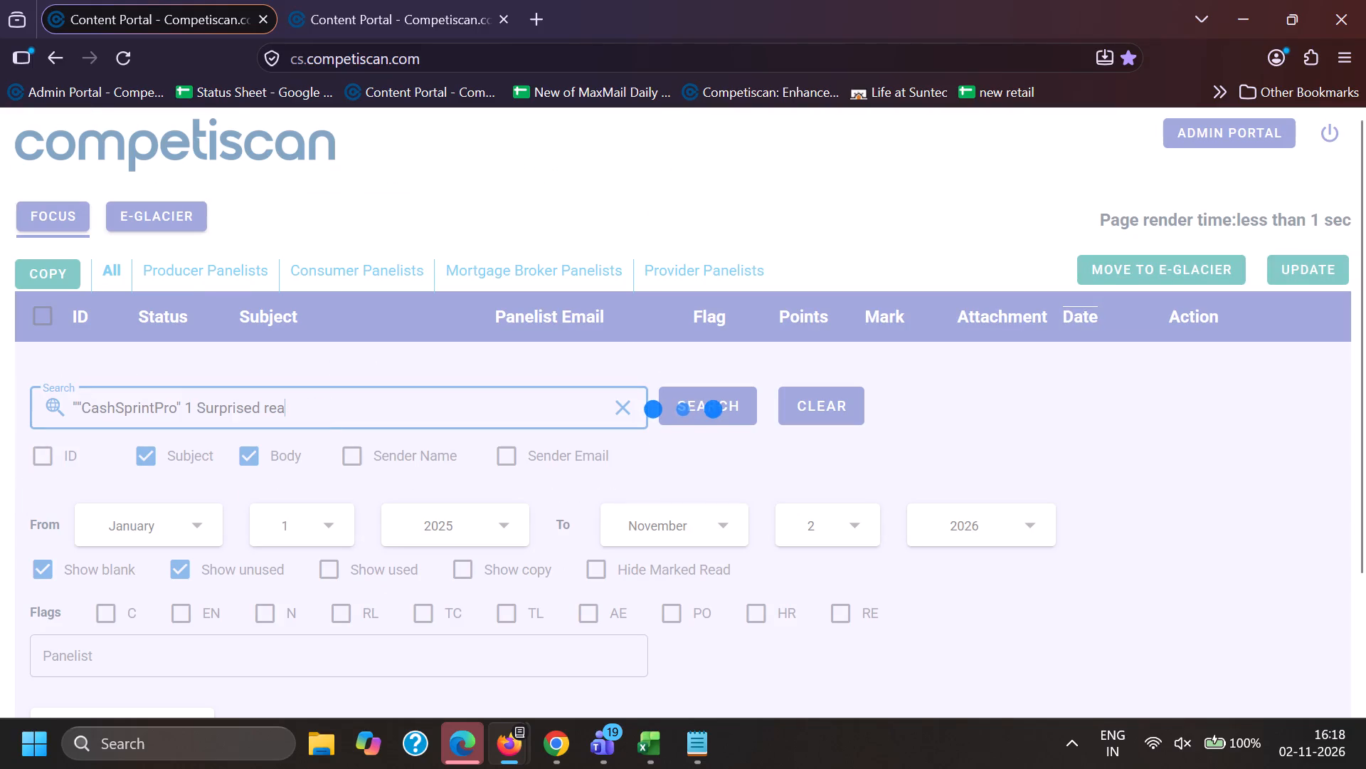
key("BackSpace")
key("BackSpace")
key("BackSpace")
key("BackSpace")
key("BackSpace")
key("BackSpace")
key("BackSpace")
key("BackSpace")
key("BackSpace")
key("BackSpace")
key("BackSpace")
key("BackSpace")
key("BackSpace")
key("BackSpace")
key("BackSpace")
key("BackSpace")
key("BackSpace")
key("BackSpace")
key("BackSpace")
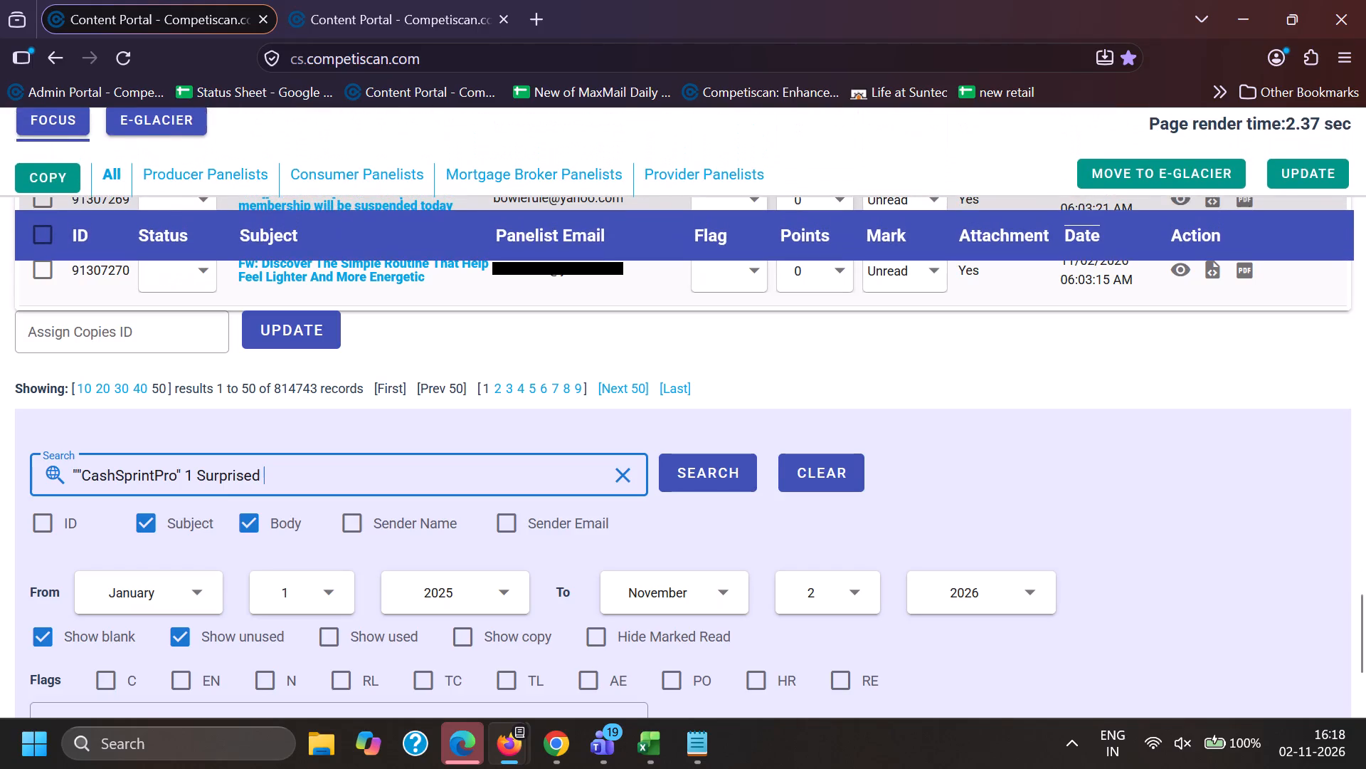
key("BackSpace")
key("Return")
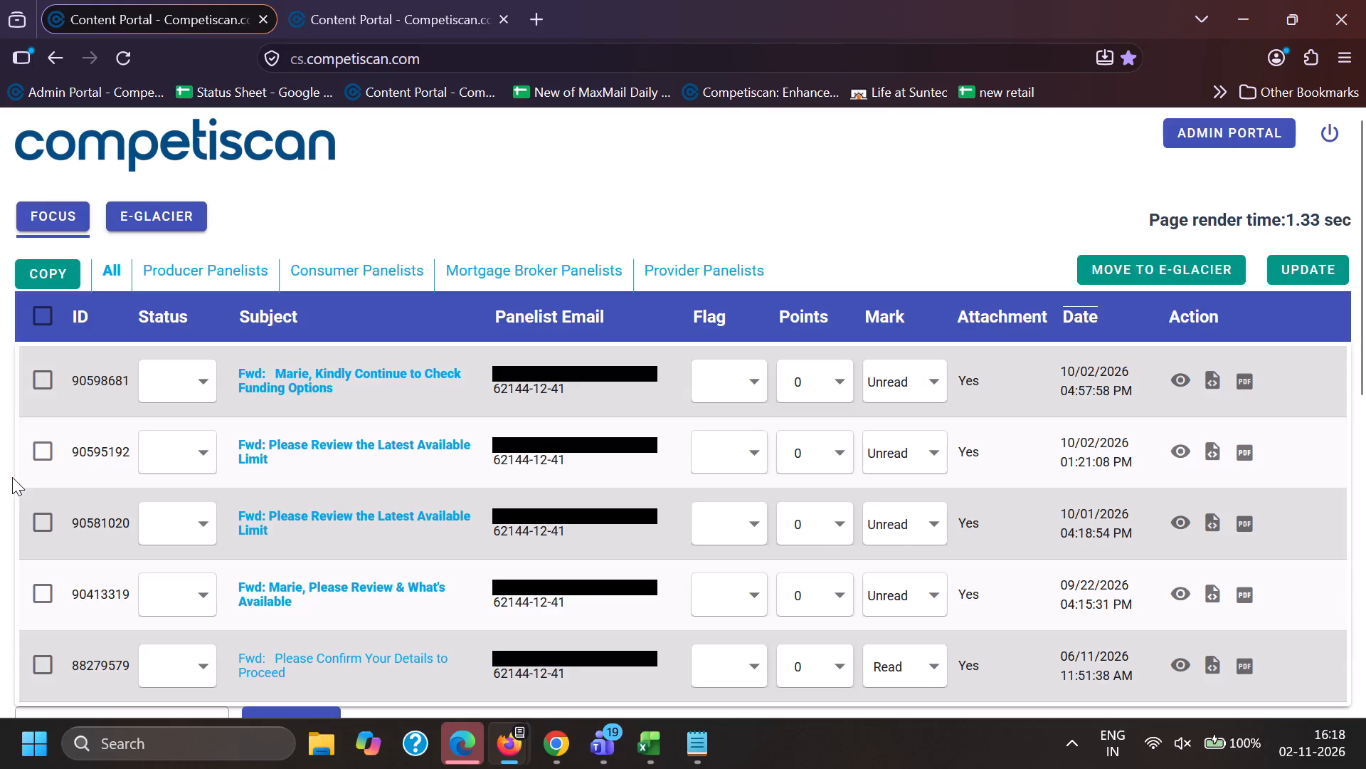
Switch the CashSprintPro search from Focus to the E-Glacier records.
left_click(174, 225)
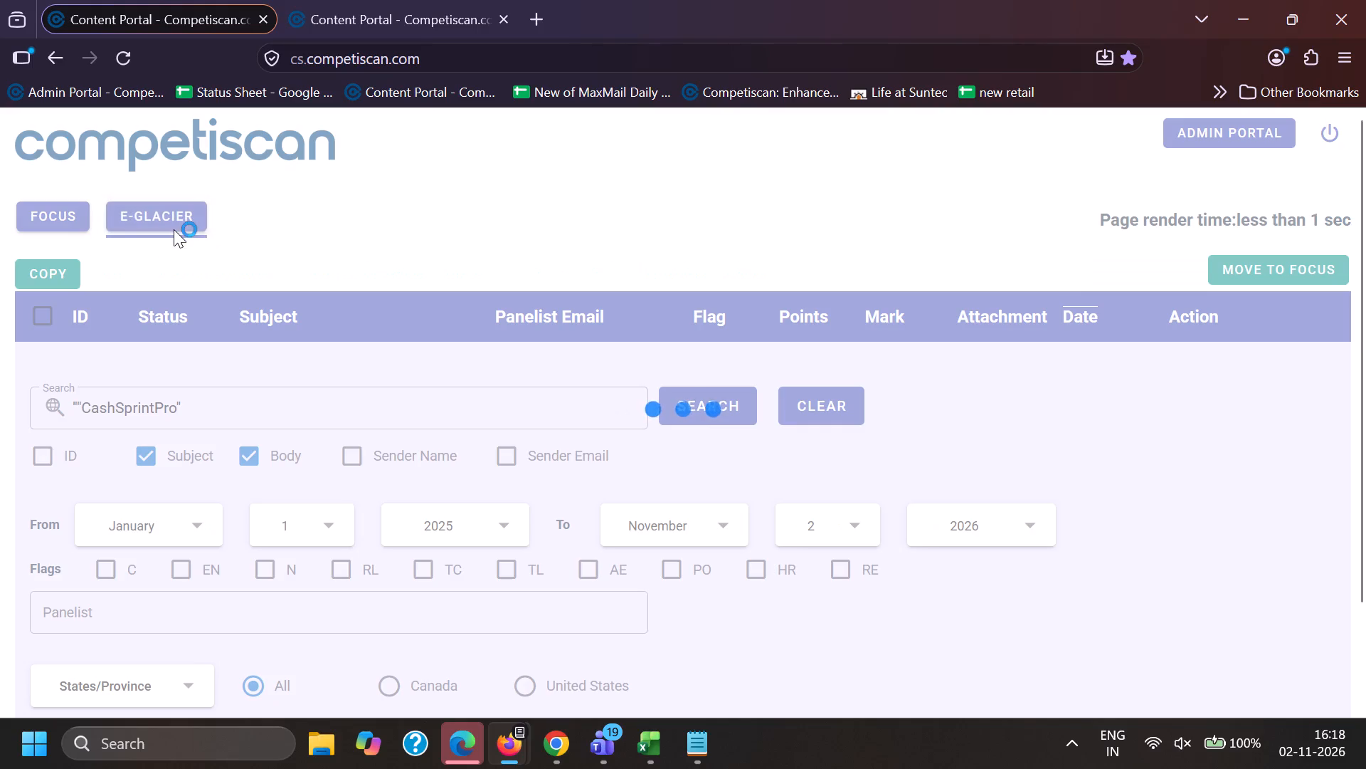
Open the second page of the CashSprintPro search results in E-Glacier.
scroll(333, 444, "down", 13)
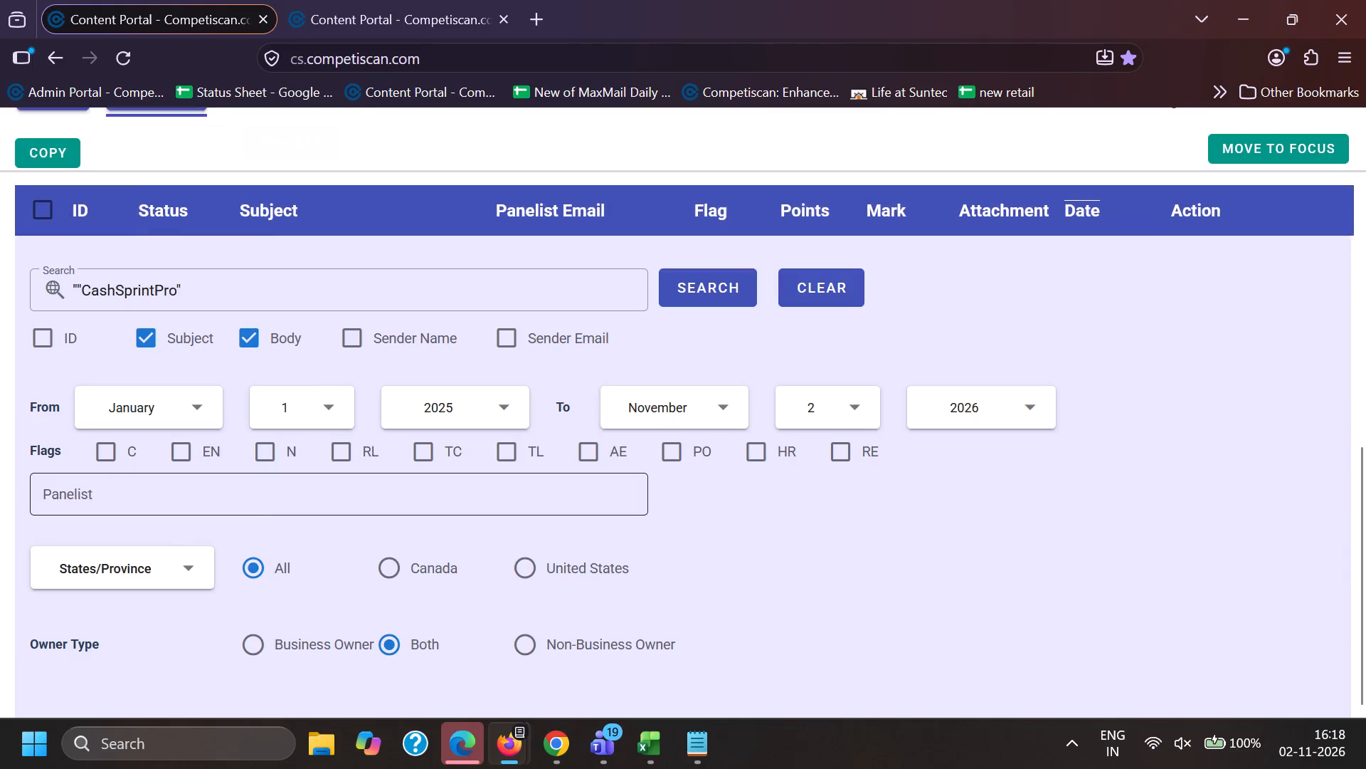
scroll(312, 484, "up", 3)
left_click(471, 530)
scroll(386, 351, "down", 3)
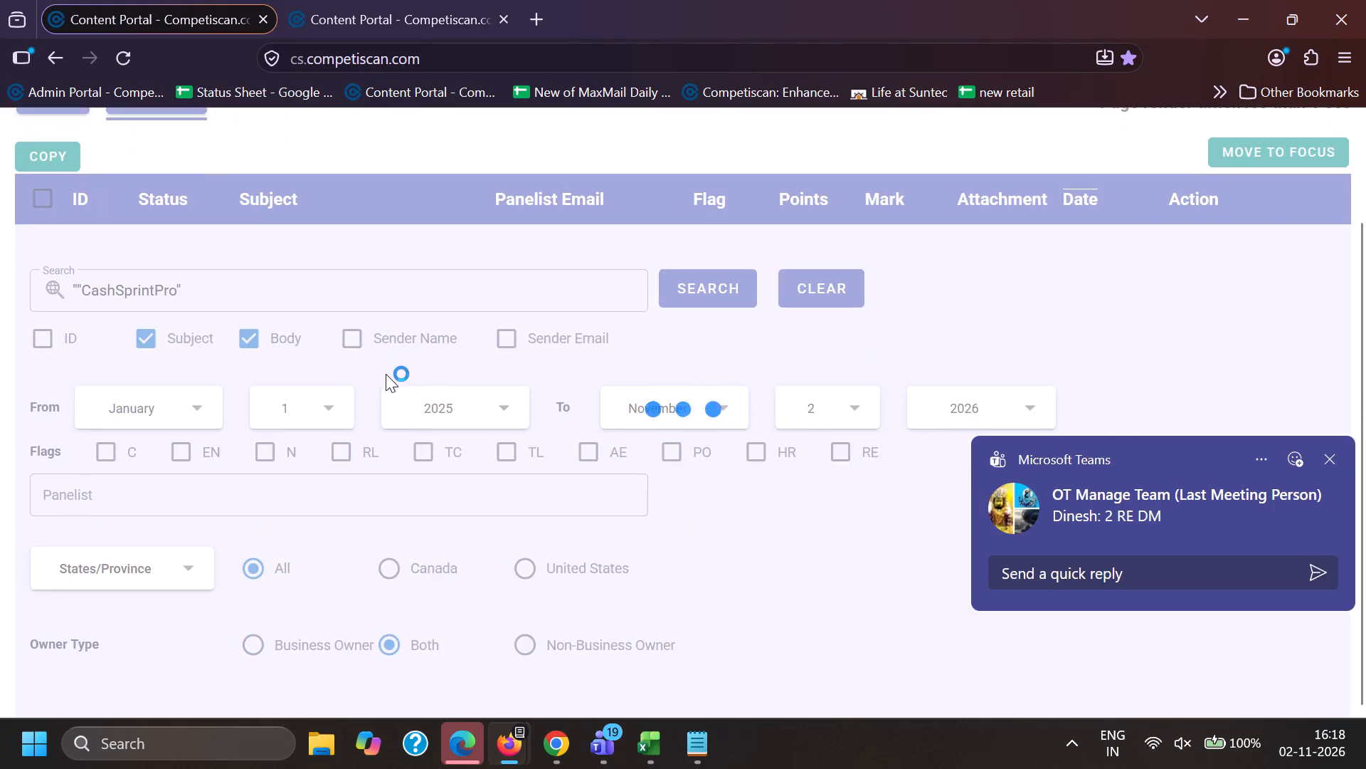
scroll(353, 407, "down", 3)
scroll(297, 439, "up", 1)
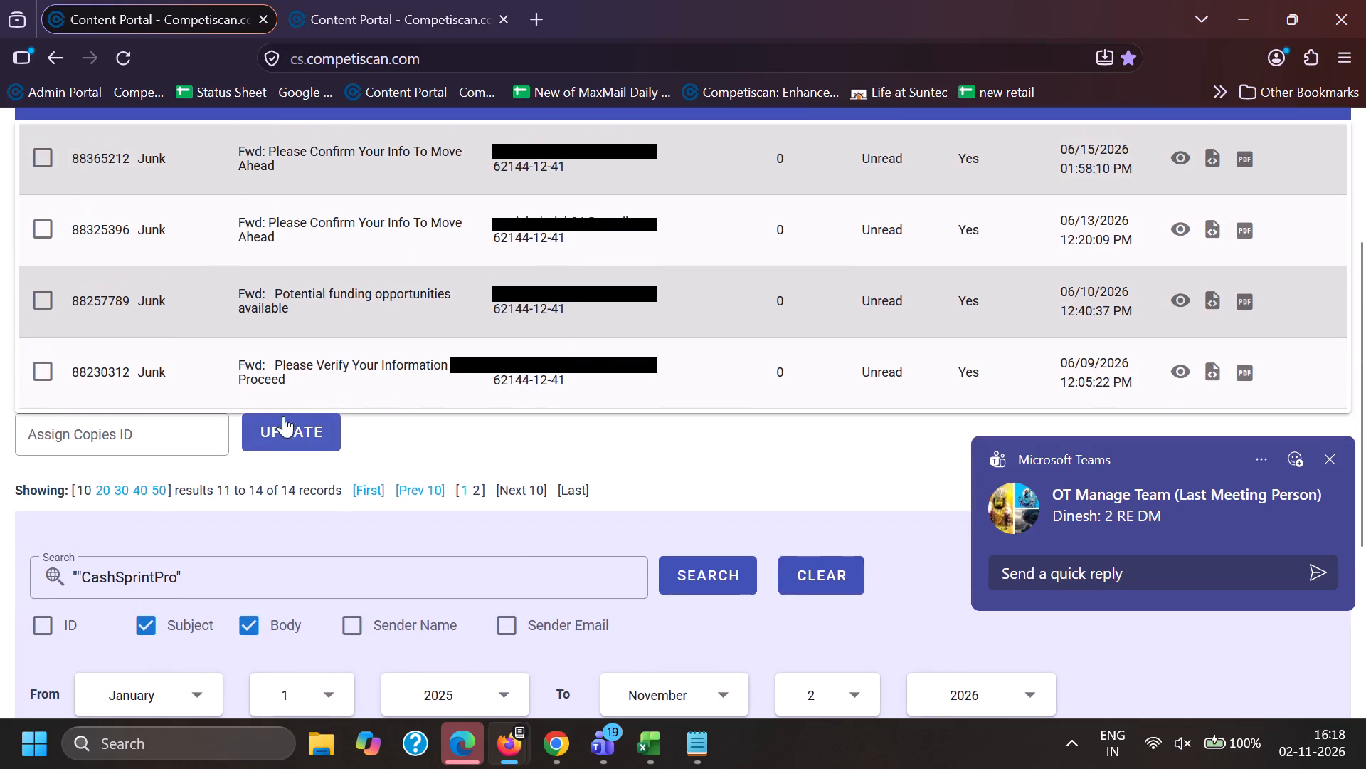
Copy the subject text "Please Verify Your Information to Proceed" of email 88230312, leaving out the Fwd: prefix.
left_click_drag(275, 367, 317, 388)
key("ctrl+c")
key("ctrl+c")
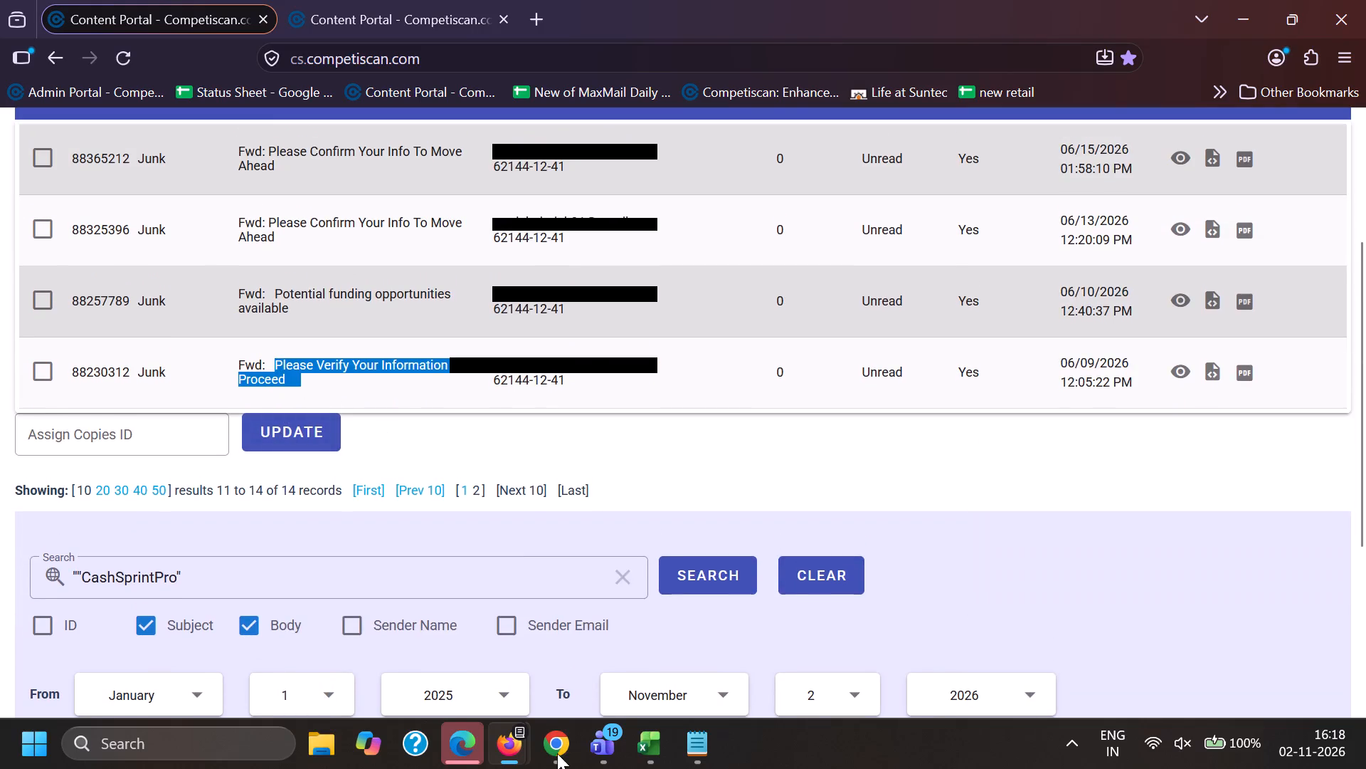
In Chrome's first Content Portal tab, replace the Focus search term with the copied subject in quotation marks and run the search.
left_click(559, 751)
left_click(273, 628)
scroll(259, 520, "down", 8)
scroll(262, 517, "up", 1)
scroll(263, 518, "down", 20)
scroll(263, 518, "down", 3)
scroll(374, 589, "up", 2)
left_click_drag(488, 456, 1, 427)
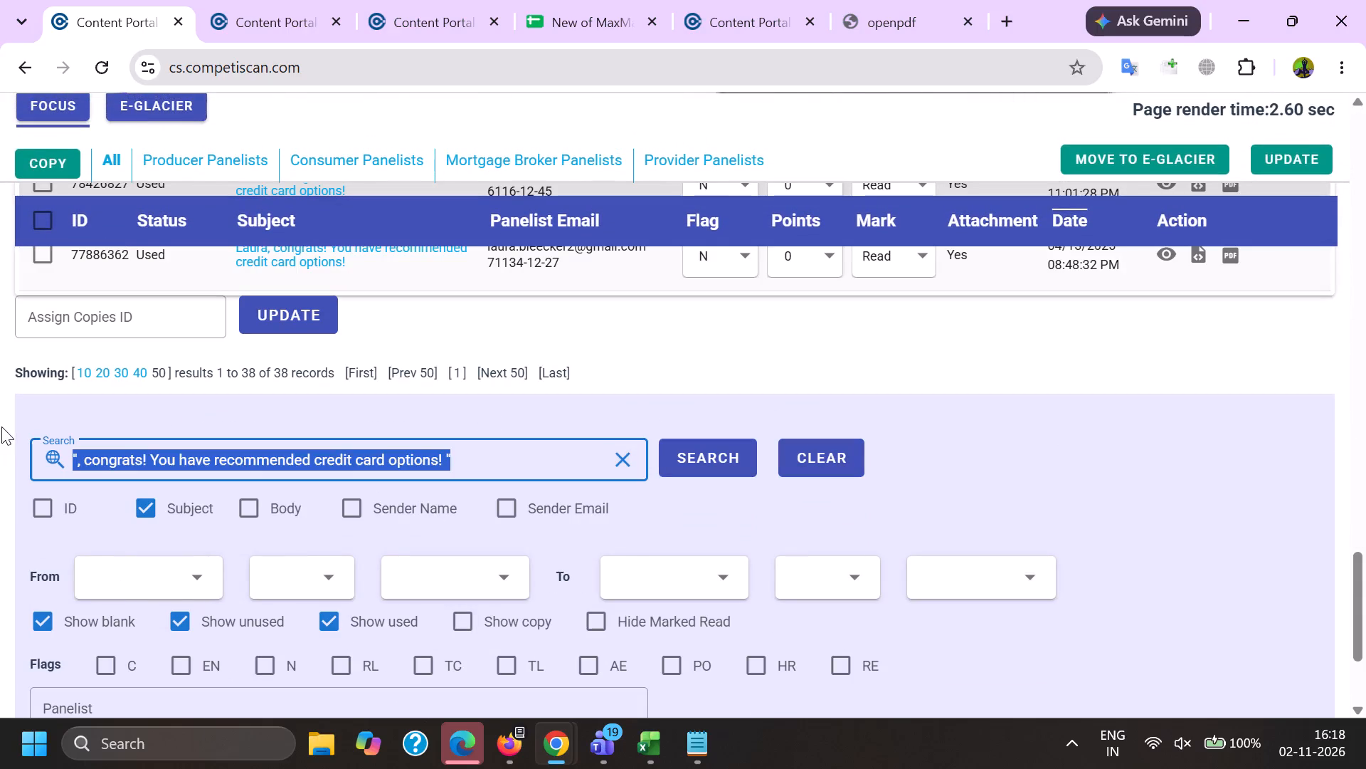
left_click_drag(1, 427, 4, 427)
key("BackSpace")
key("shift+quotedbl")
key("ctrl+v")
key("shift+quotedbl")
key("Return")
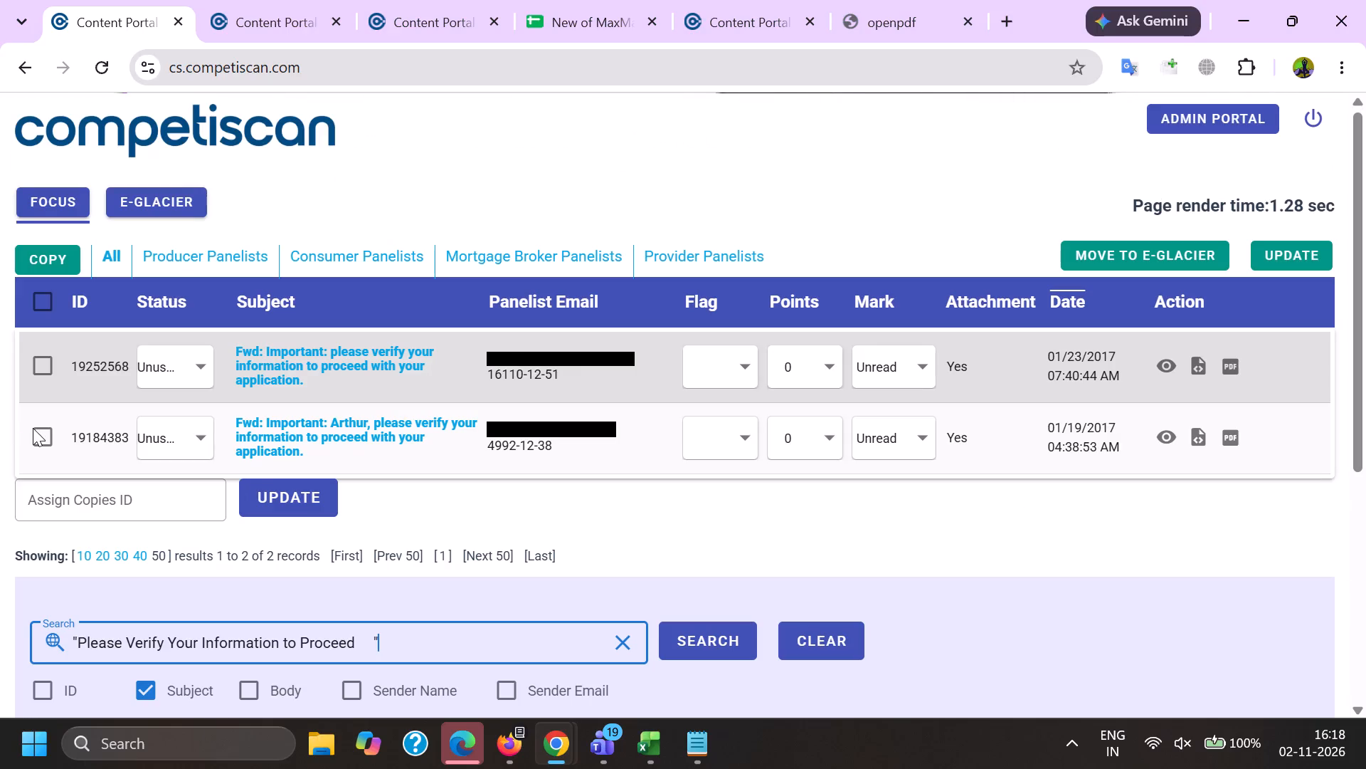
Back in Firefox, preview the CashSprintPro email 88230312 and look through its content.
key("alt+Tab")
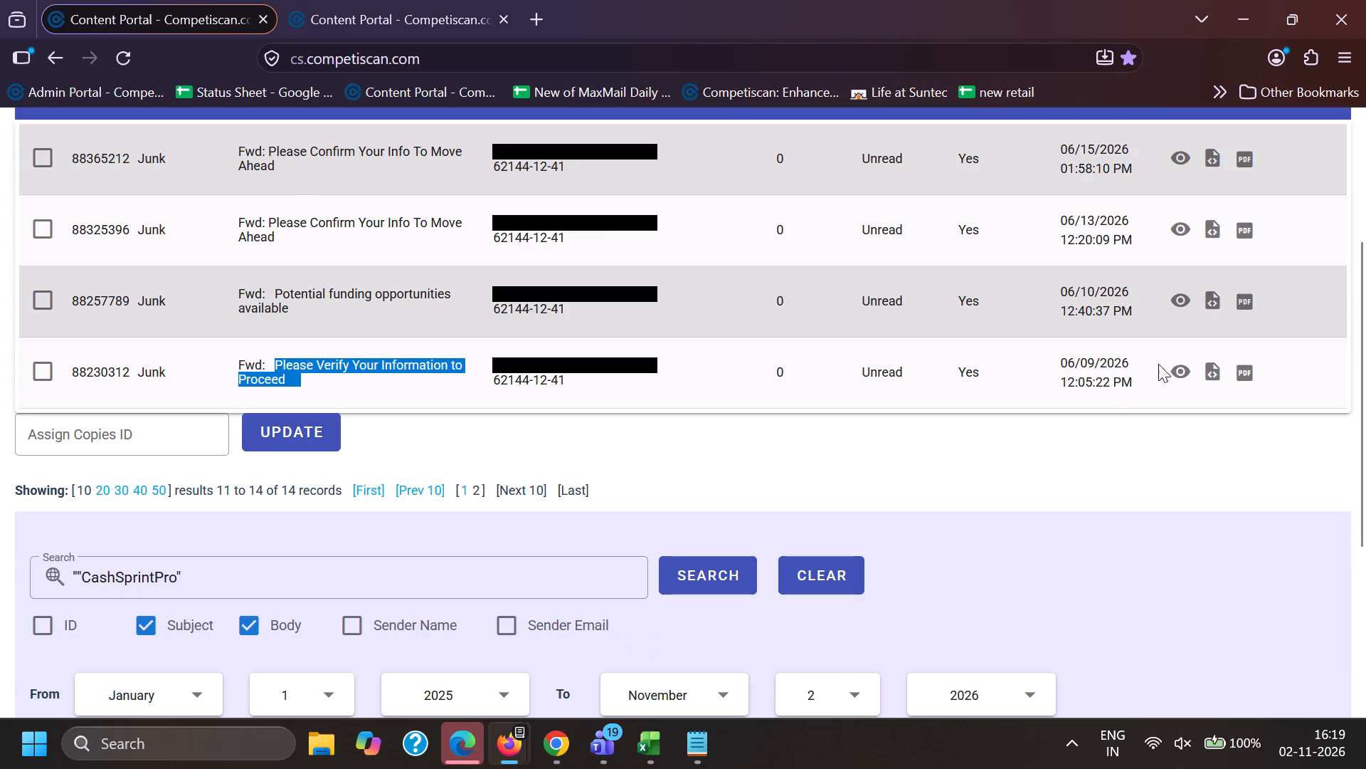
left_click(1175, 370)
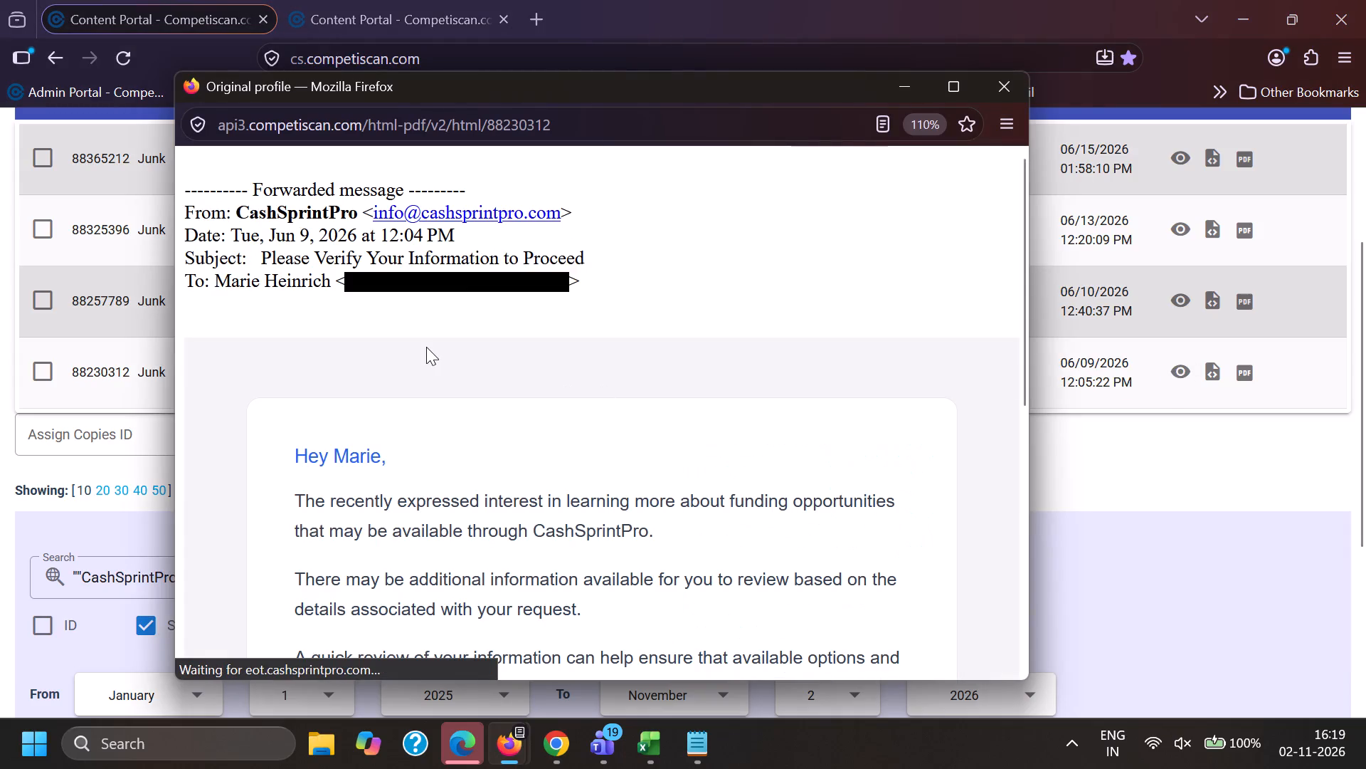
scroll(426, 345, "down", 9)
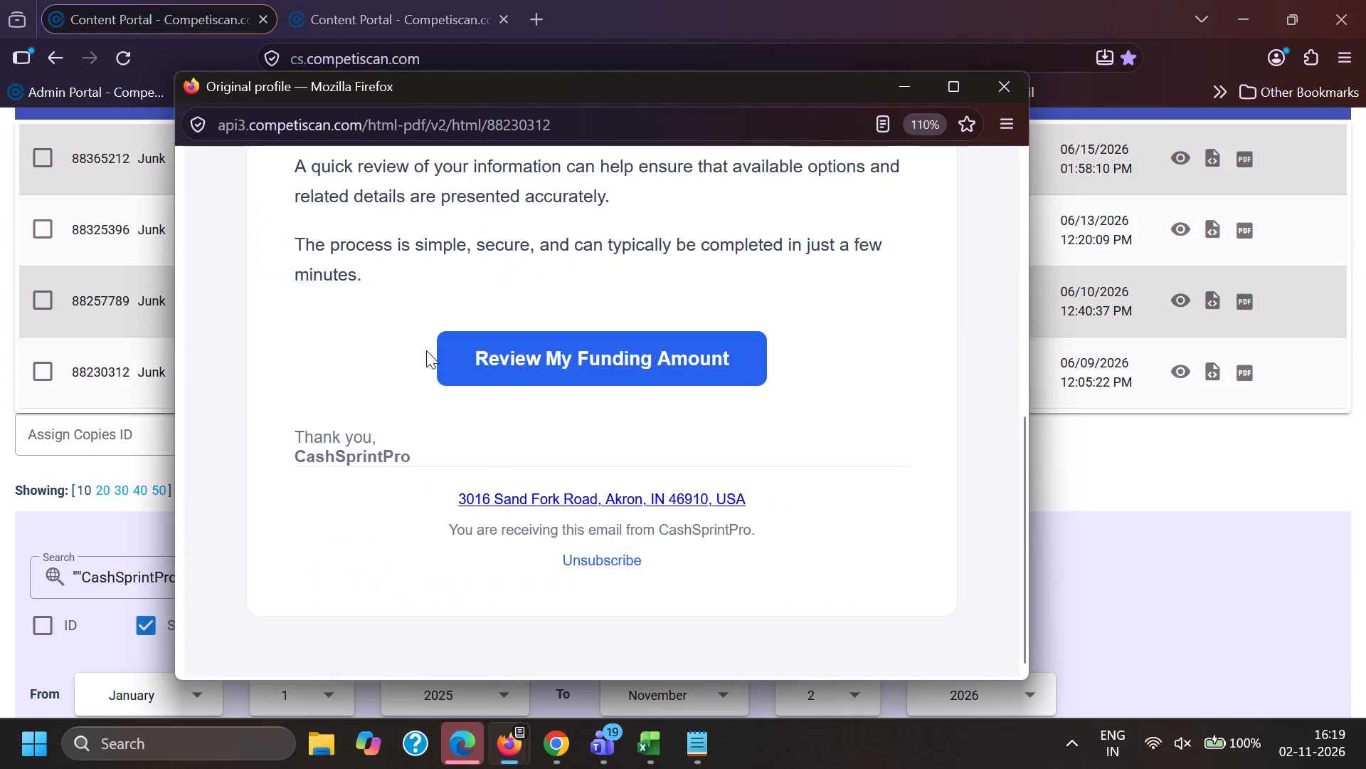
scroll(426, 352, "up", 11)
key("alt+Tab")
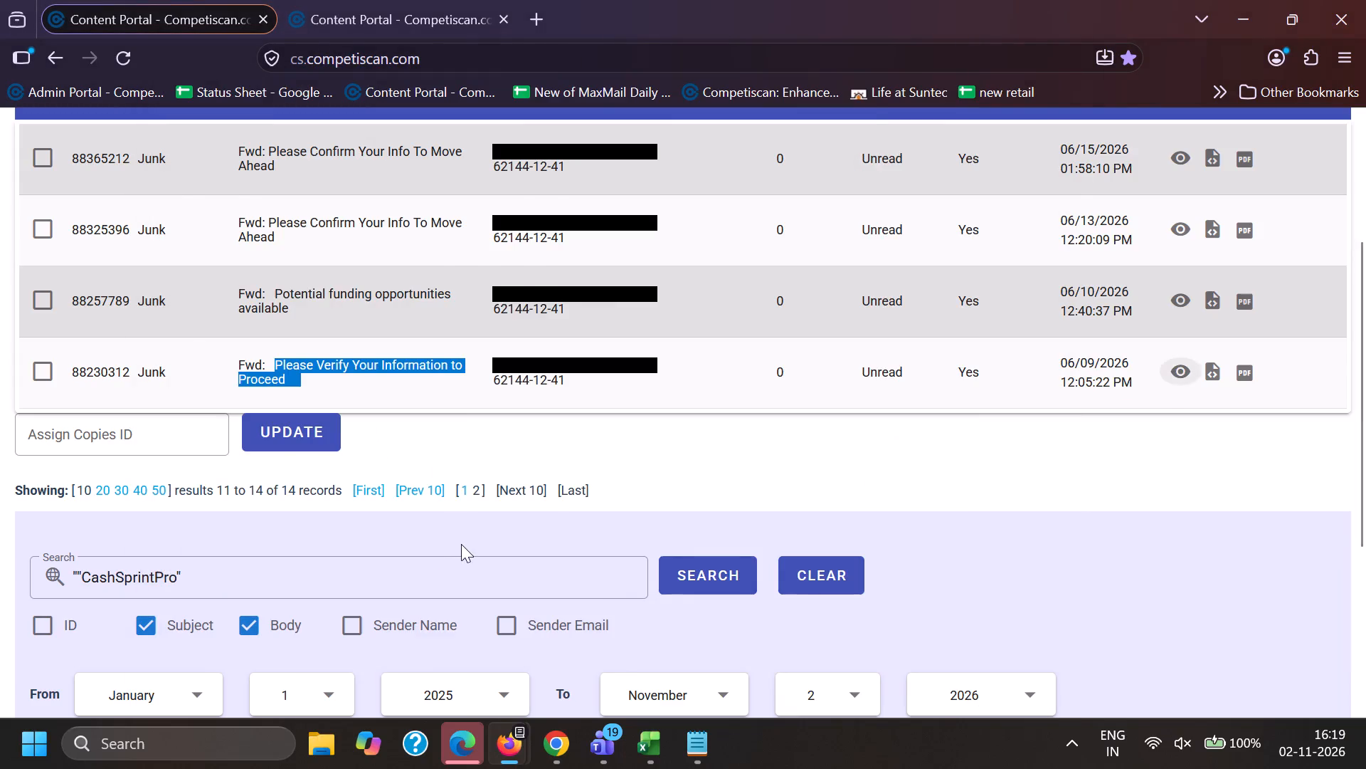
key("alt+Tab")
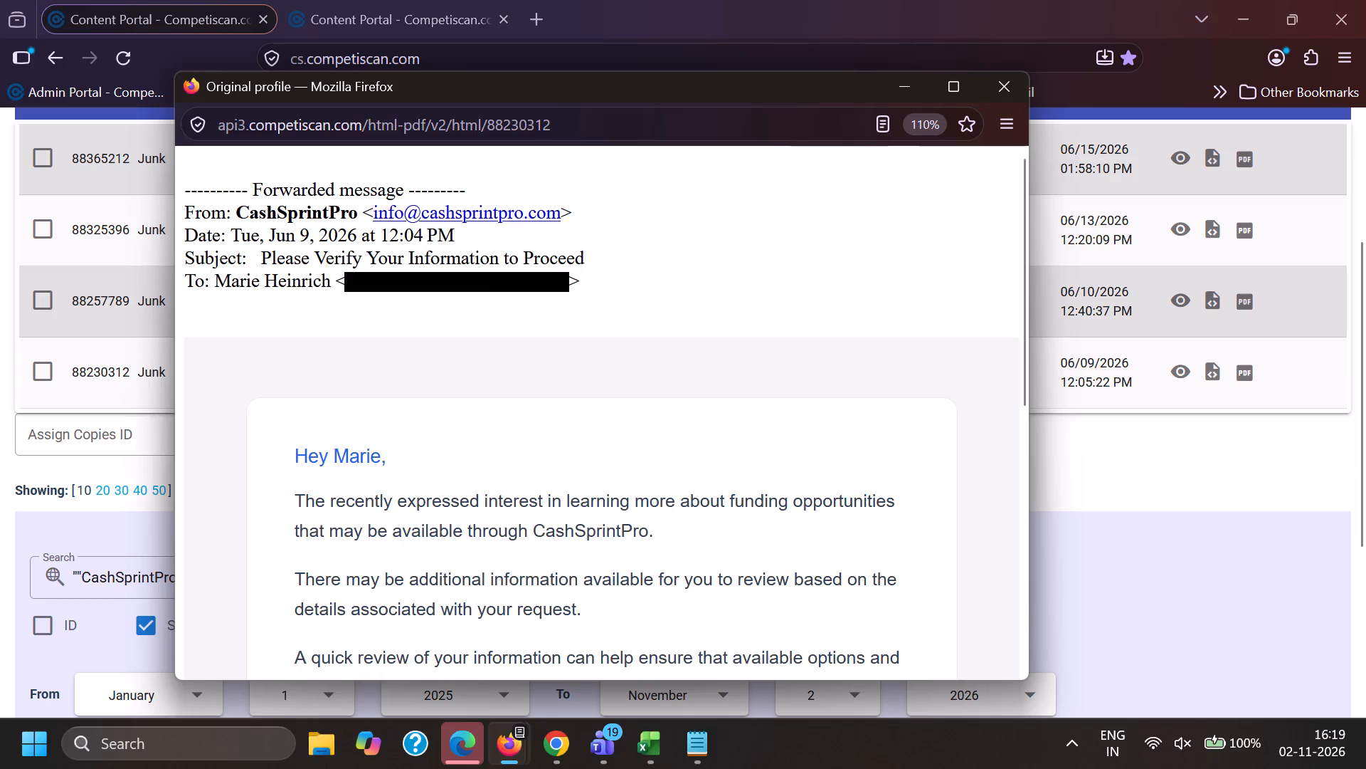
Select the subject text "Please Verify Your Information to Proceed" in the header of the previewed email.
left_click_drag(260, 256, 597, 260)
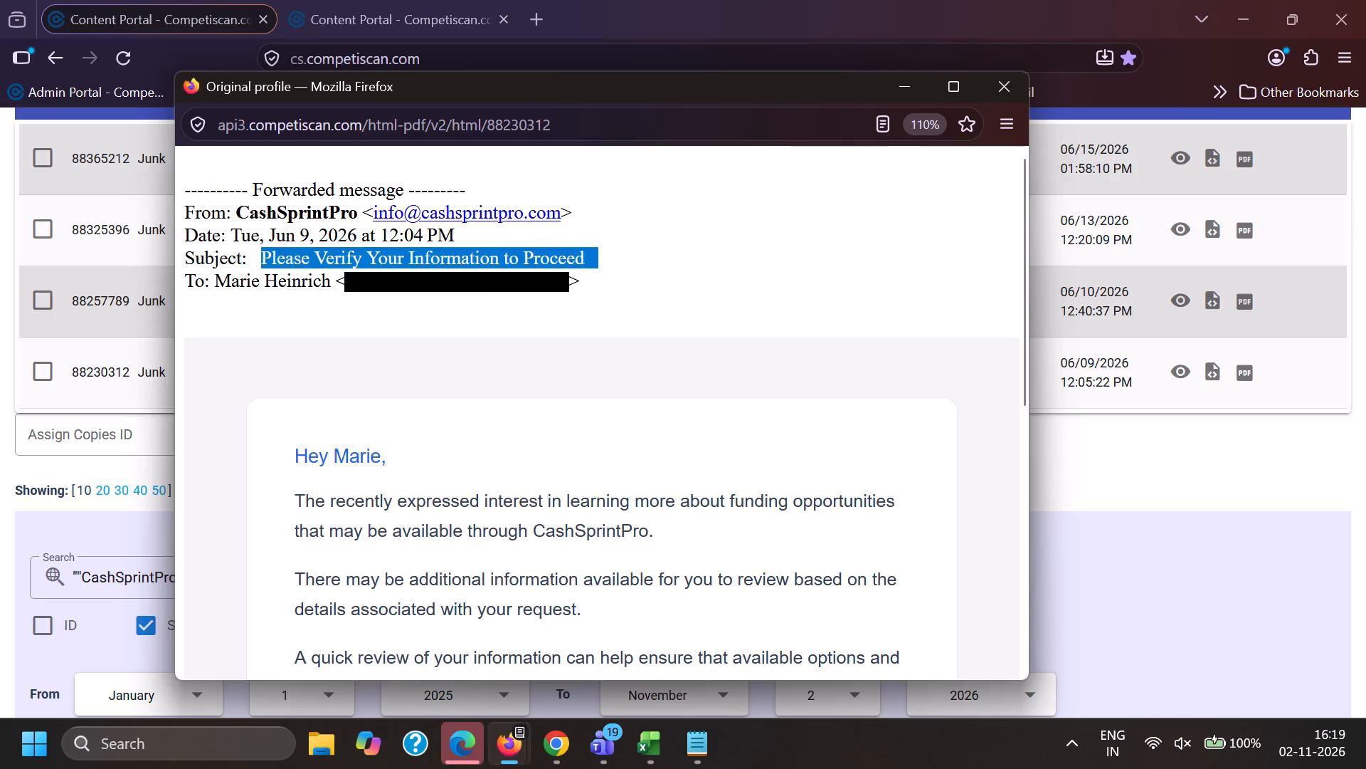
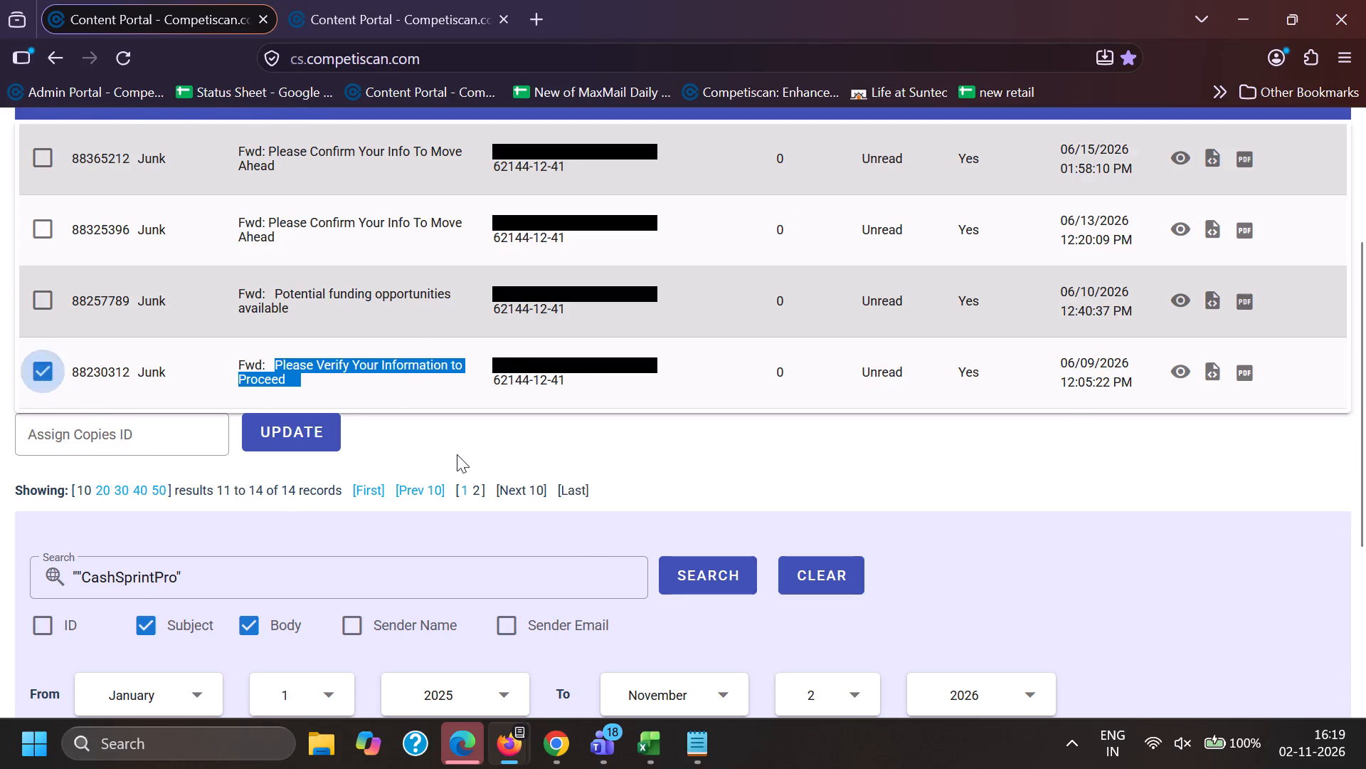
Move the ticked CashSprintPro email 88230312 from E-Glacier to Focus.
scroll(457, 454, "up", 1)
left_click(1242, 263)
In Chrome's Focus list, rerun the search for "Please Verify Your Information to Proceed".
left_click(555, 743)
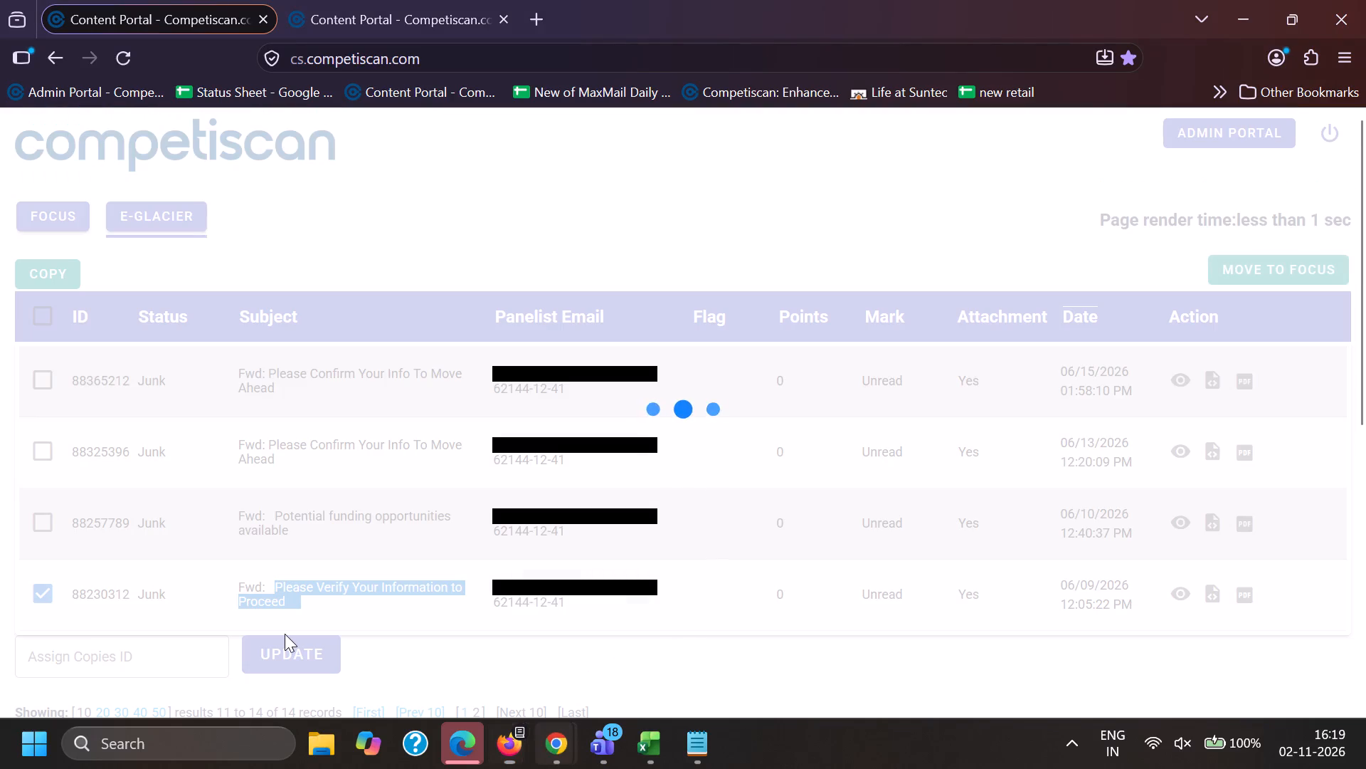
left_click(218, 629)
left_click(681, 638)
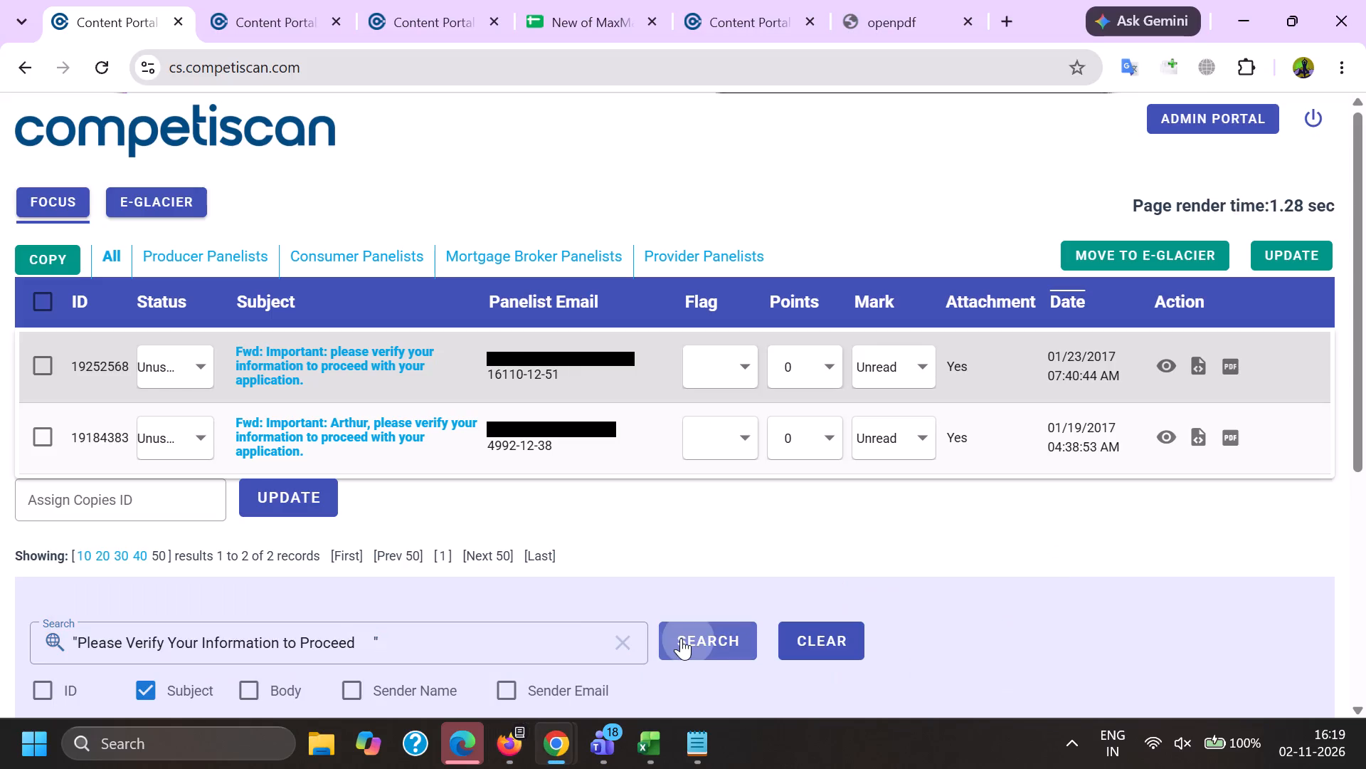
Open email 88230312 from the Focus results in its editor tab and copy its ID from the address.
left_click(265, 356, "ctrl")
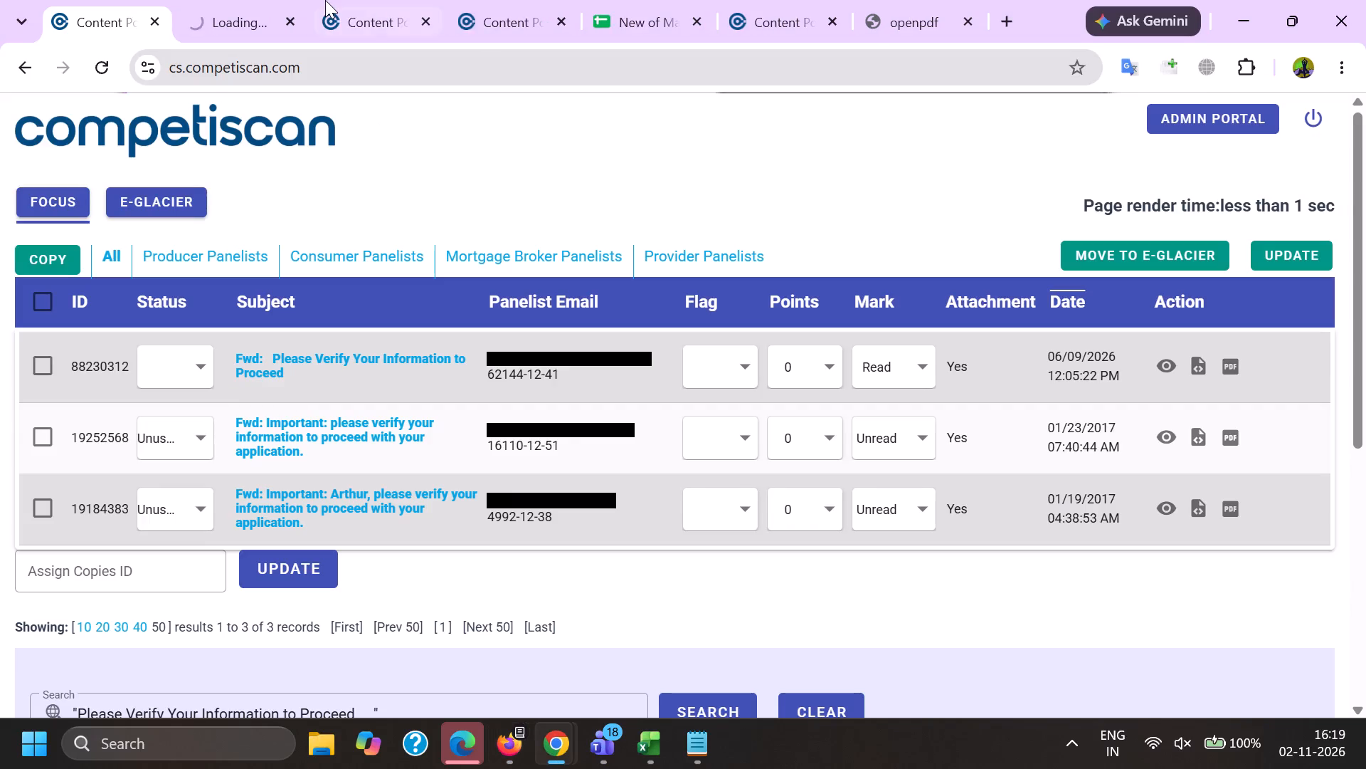
left_click(277, 0)
double_click(391, 73)
key("ctrl+c")
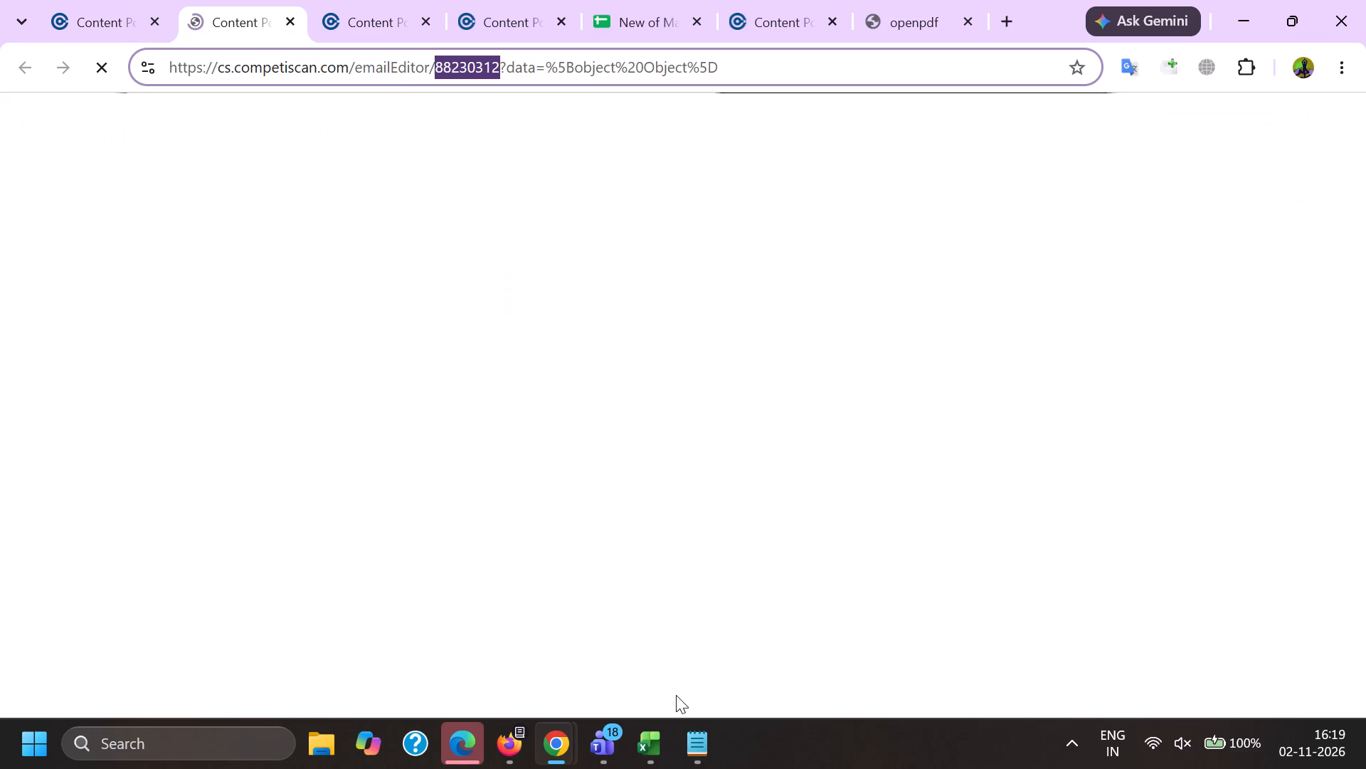
Switch to the Excel log and paste the copied email ID into column B of row 7297 on the may 26 sheet.
left_click(650, 743)
left_click(822, 650)
scroll(187, 387, "down", 2)
left_click(51, 376)
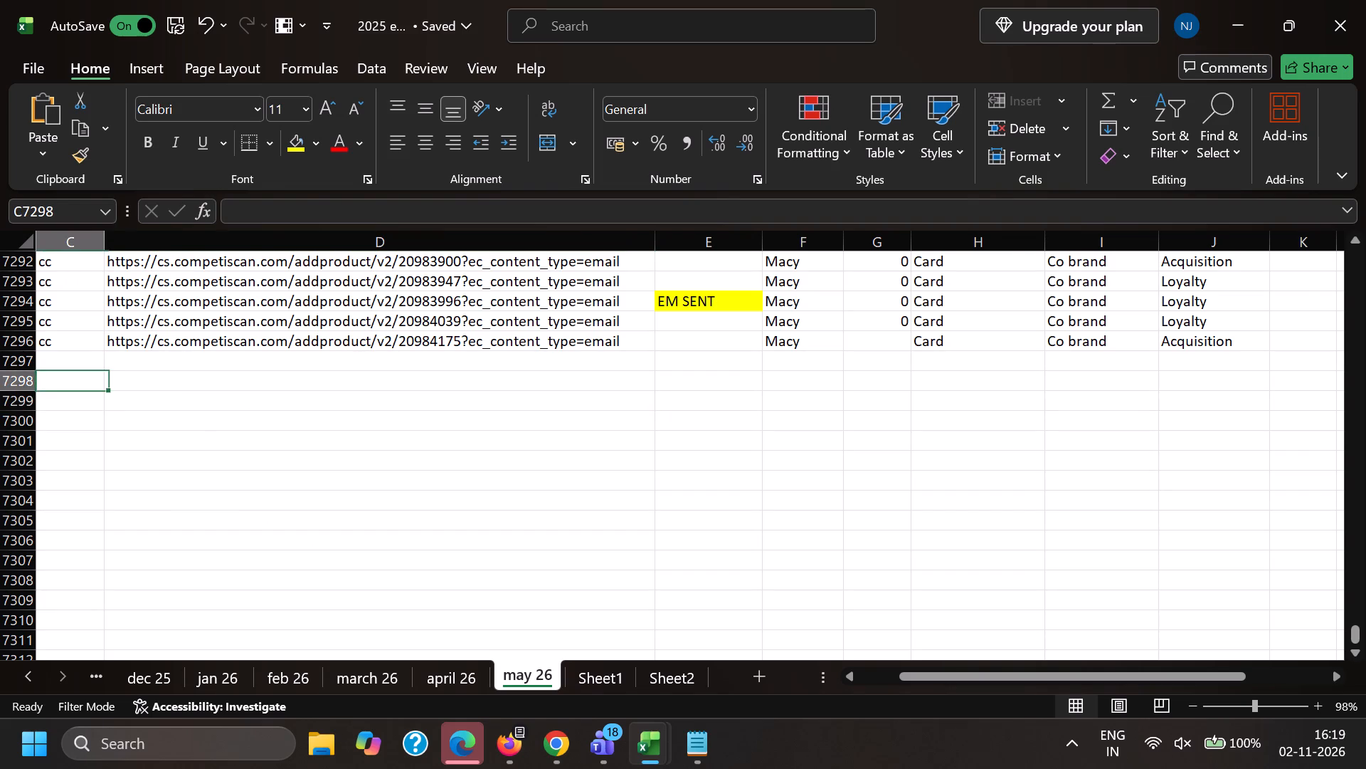
left_click(54, 365)
key("Left")
key("ctrl+v")
key("Right")
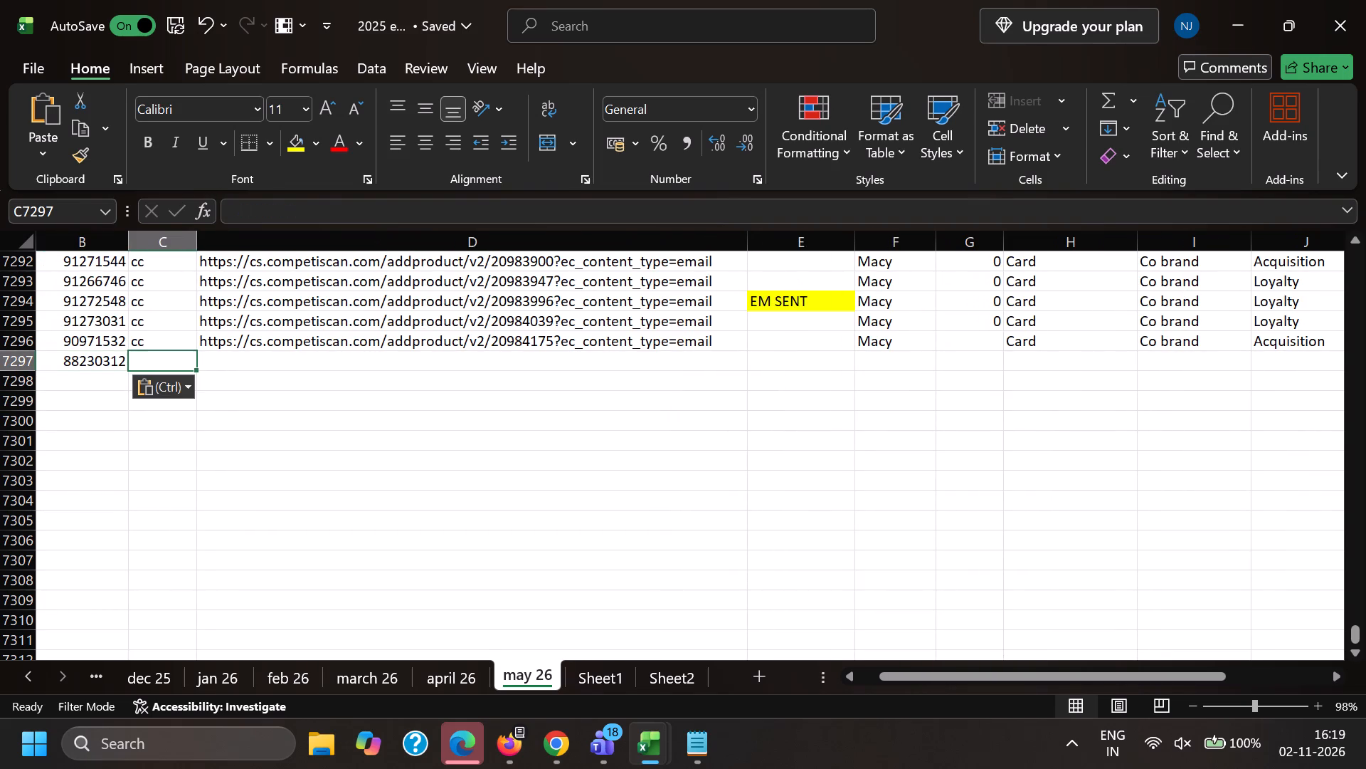
Fill row 7297 with CC/ML ml, specification bk, record type Platform and mailing type Acquisition.
key("m")
key("l")
key("Right")
key("Right")
key("Right")
key("Right")
key("Left")
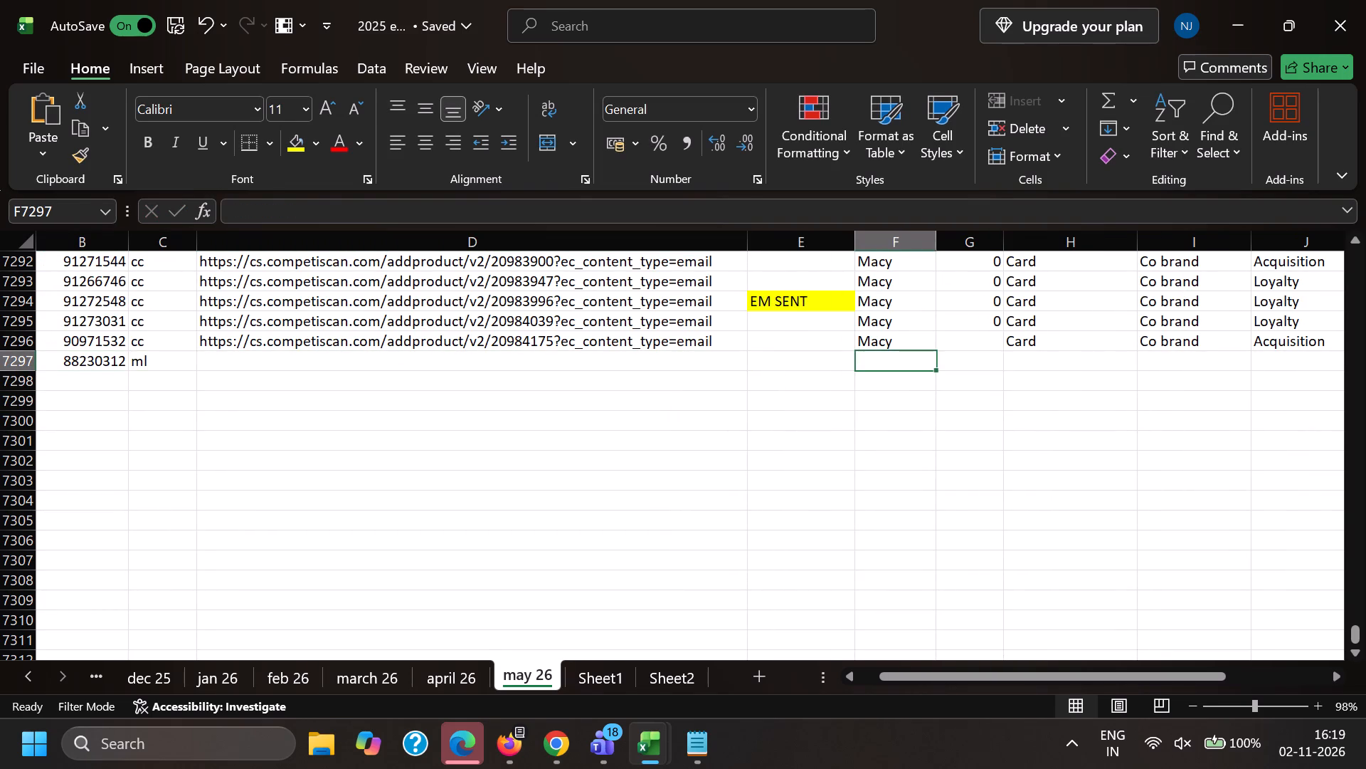
key("Right")
key("Right")
key("b")
key("Right")
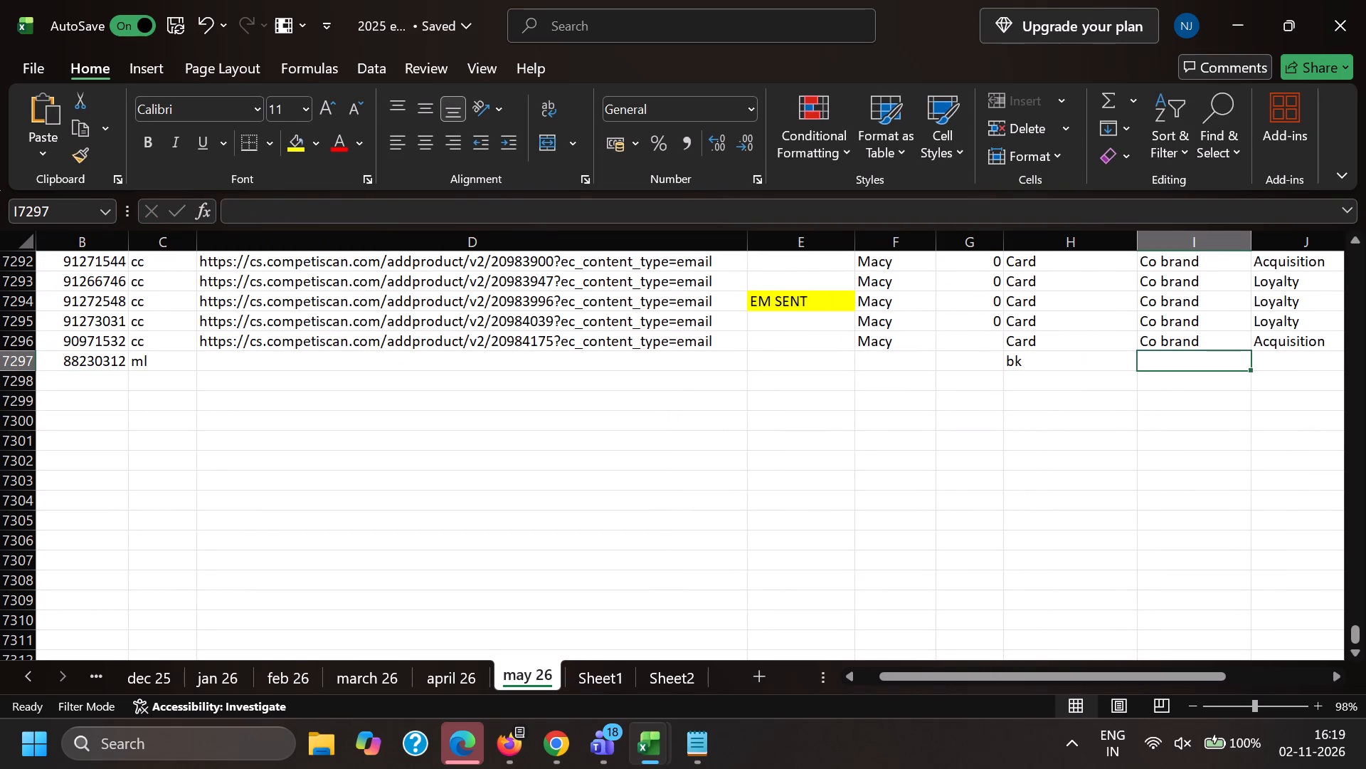
key("p")
key("Right")
key("a")
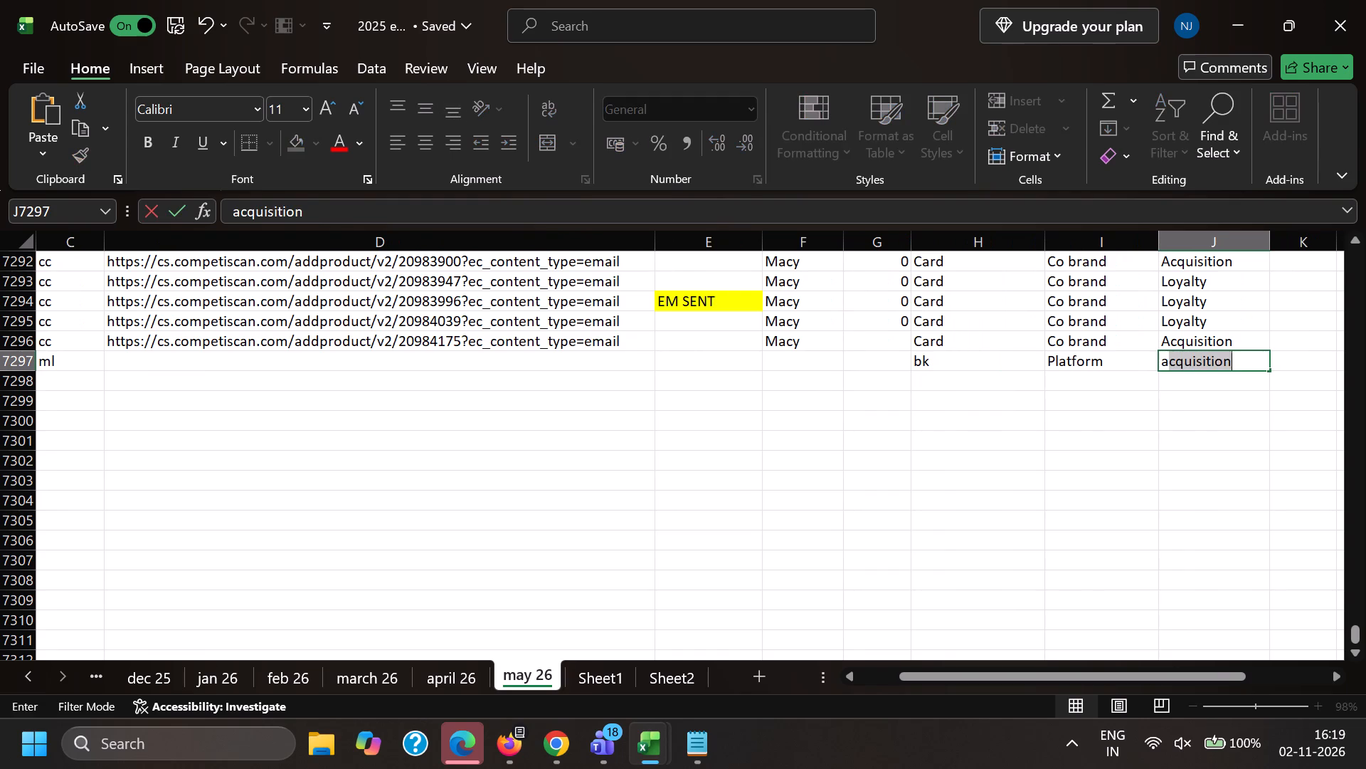
key("Left")
Review the 01-Nov-26 section of the may 26 sheet from its header row down to the new entry.
scroll(47, 367, "up", 8)
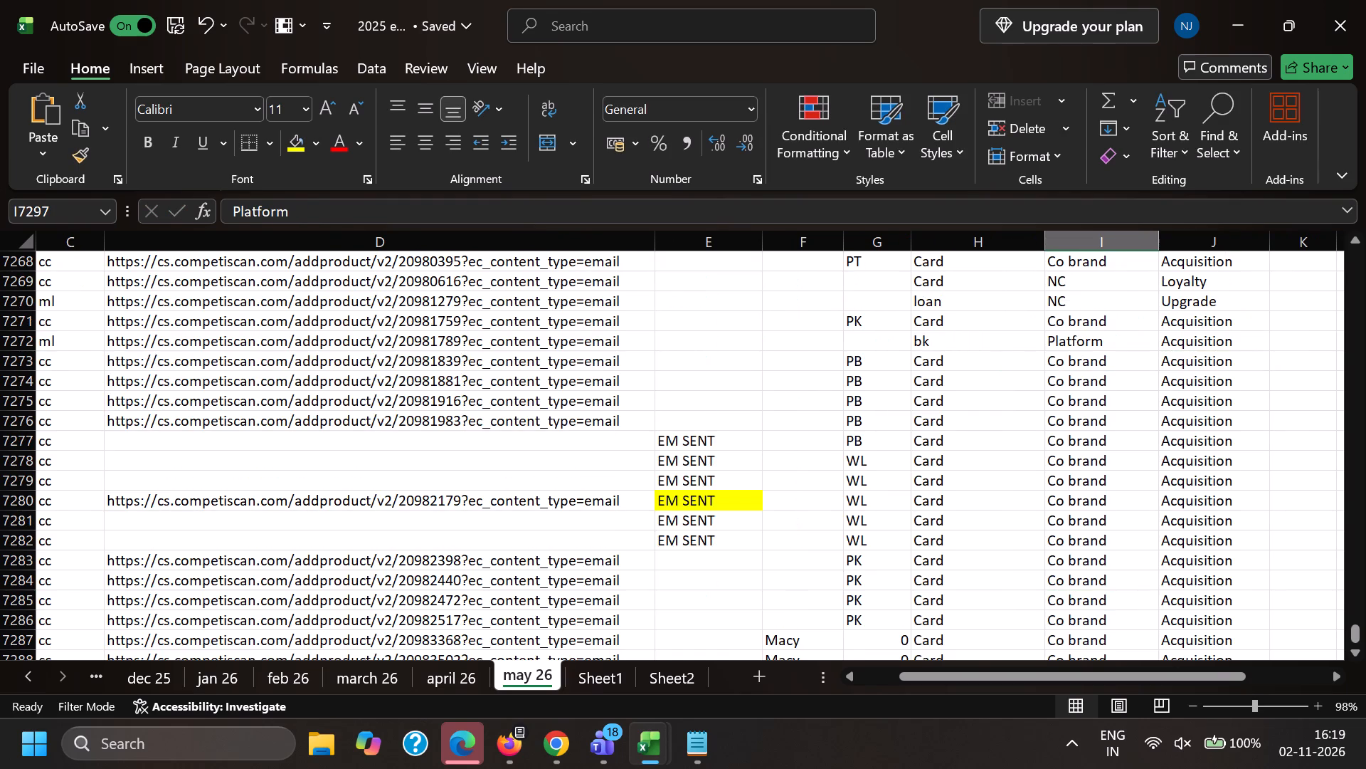
scroll(827, 451, "up", 7)
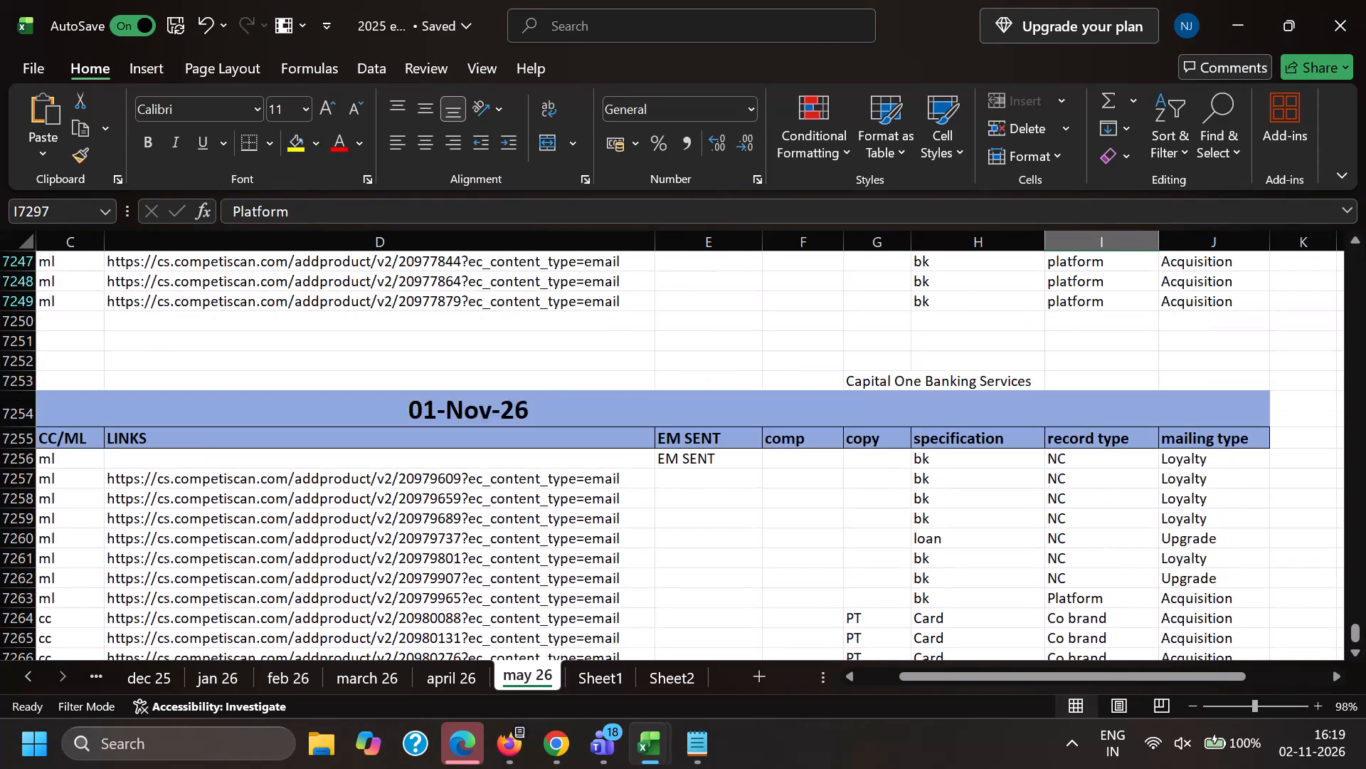
scroll(870, 394, "down", 16)
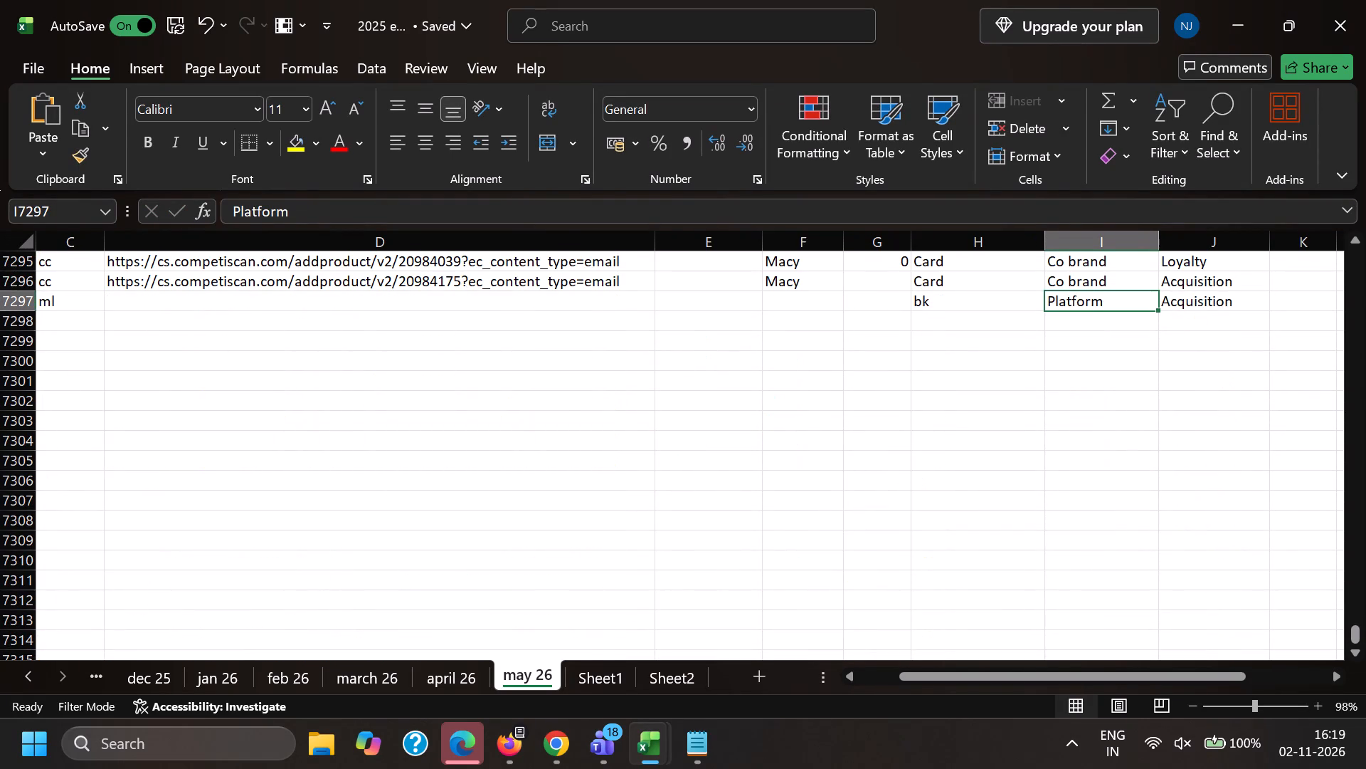
left_click(70, 323)
key("alt+Tab")
scroll(163, 327, "down", 2)
left_click_drag(314, 312, 6, 282)
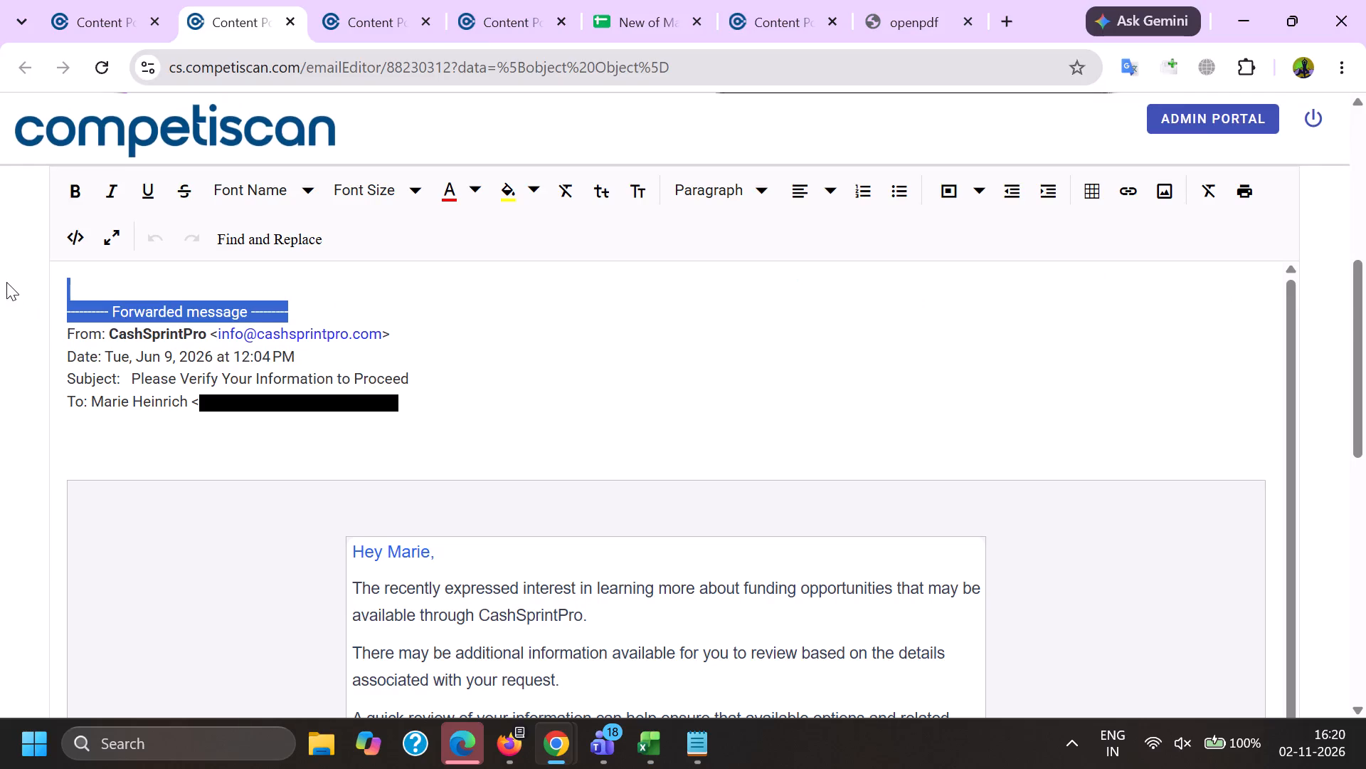
left_click_drag(6, 282, 6, 281)
key("BackSpace")
left_click_drag(208, 313, 221, 313)
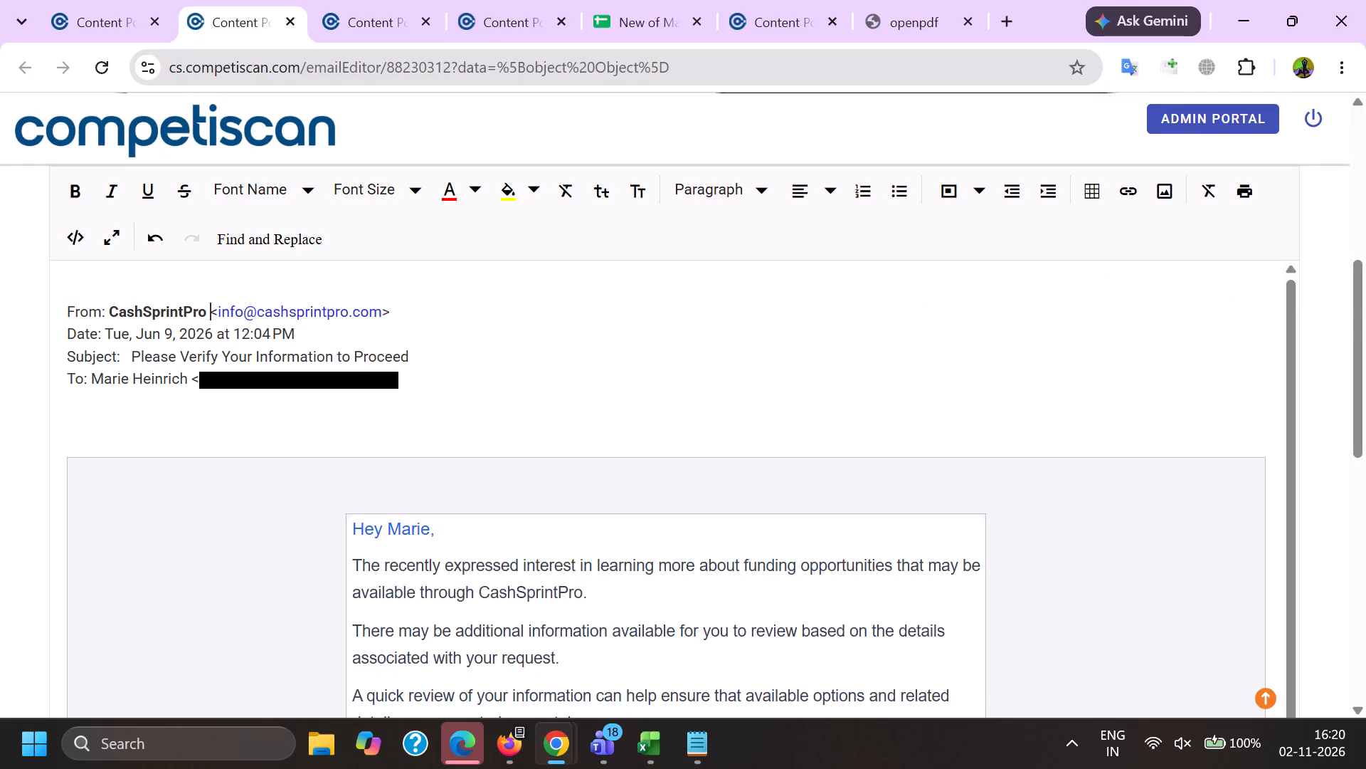
left_click_drag(221, 313, 429, 310)
key("BackSpace")
left_click_drag(454, 388, 46, 387)
key("BackSpace")
Copy the recipient's first name from the email greeting and delete it, leaving "Hey ,".
scroll(477, 503, "down", 3)
double_click(409, 323)
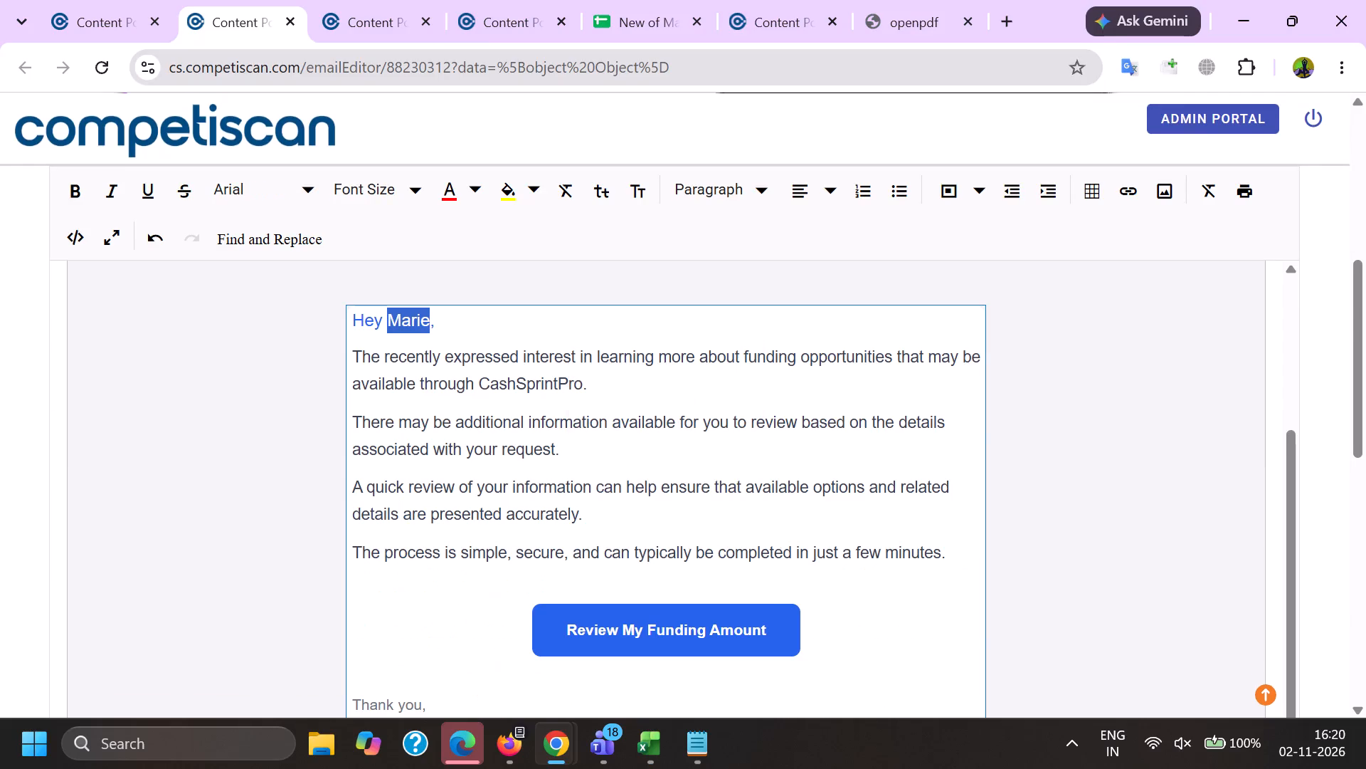
key("ctrl+c")
key("BackSpace")
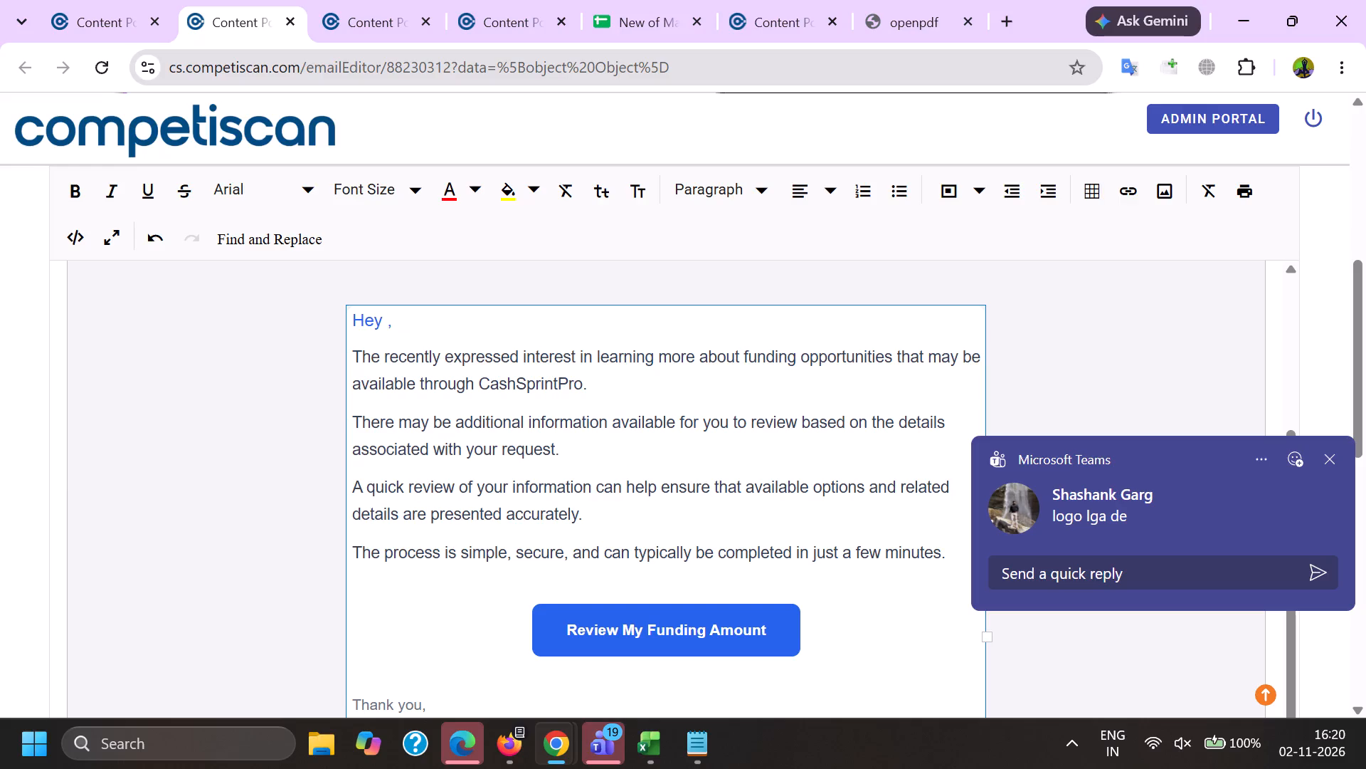
Search the page for the recipient's copied first name and check the edited email for remaining occurrences.
key("ctrl+f")
key("ctrl+v")
scroll(398, 263, "down", 4)
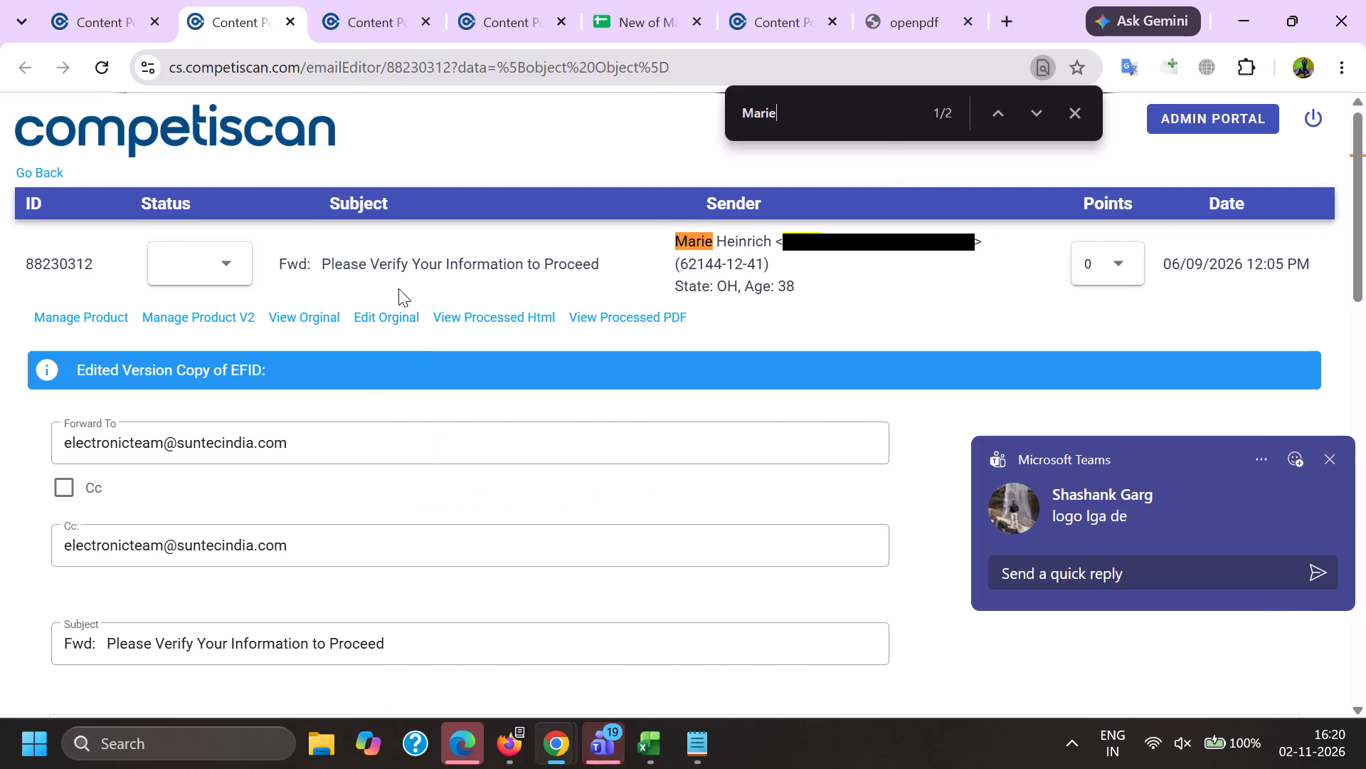
scroll(489, 481, "up", 2)
scroll(473, 247, "down", 2)
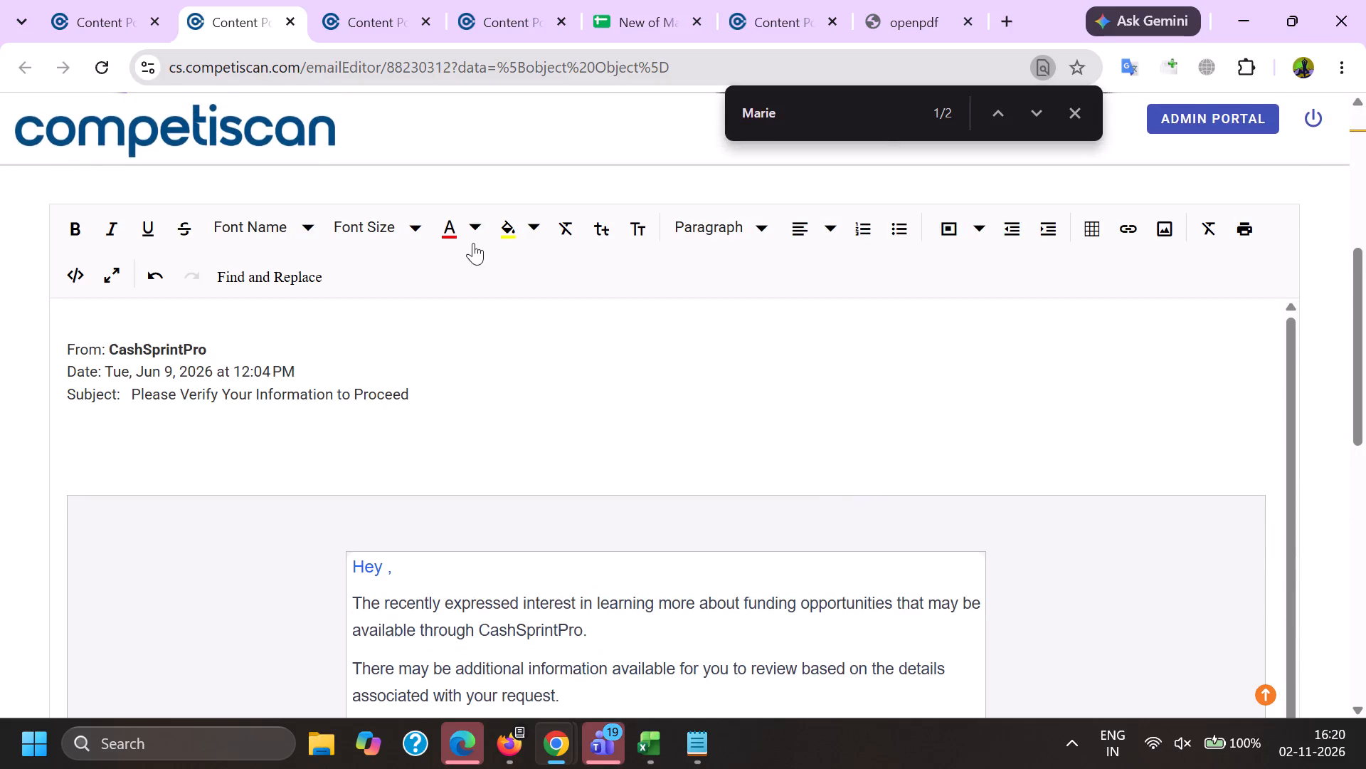
scroll(473, 243, "down", 4)
scroll(529, 492, "down", 2)
scroll(107, 422, "down", 3)
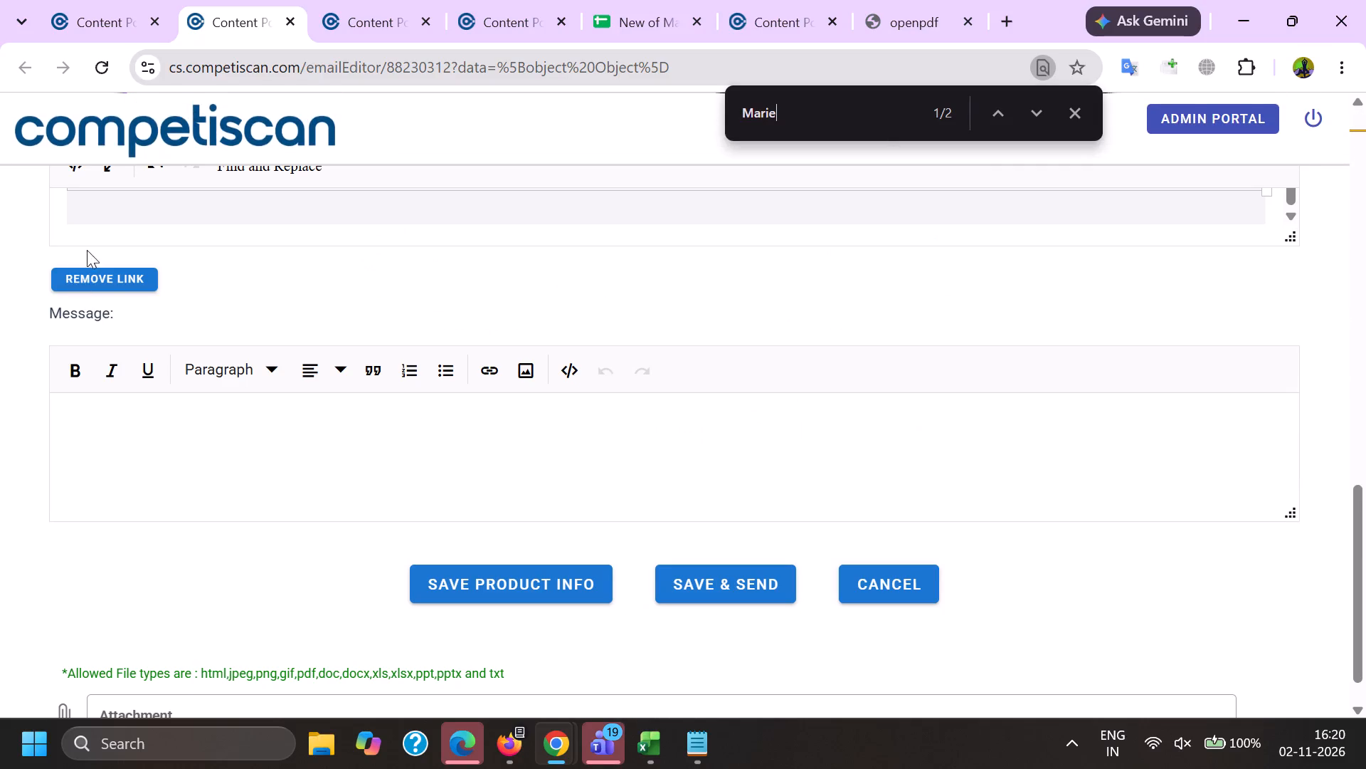
Remove the links from the edited email body.
left_click(117, 280)
left_click(773, 209)
Copy the sender name CashSprintPro from the From line of the edited email.
scroll(525, 465, "down", 9)
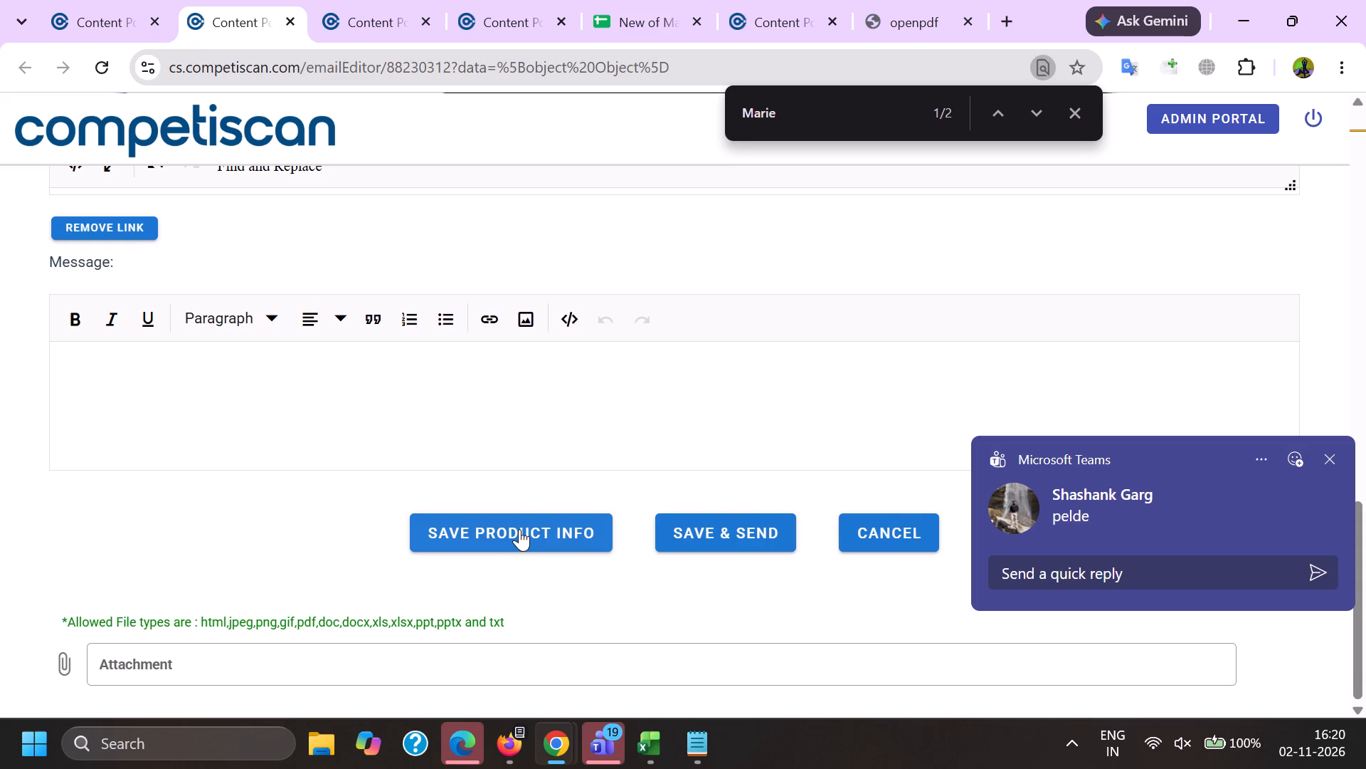
scroll(410, 512, "up", 18)
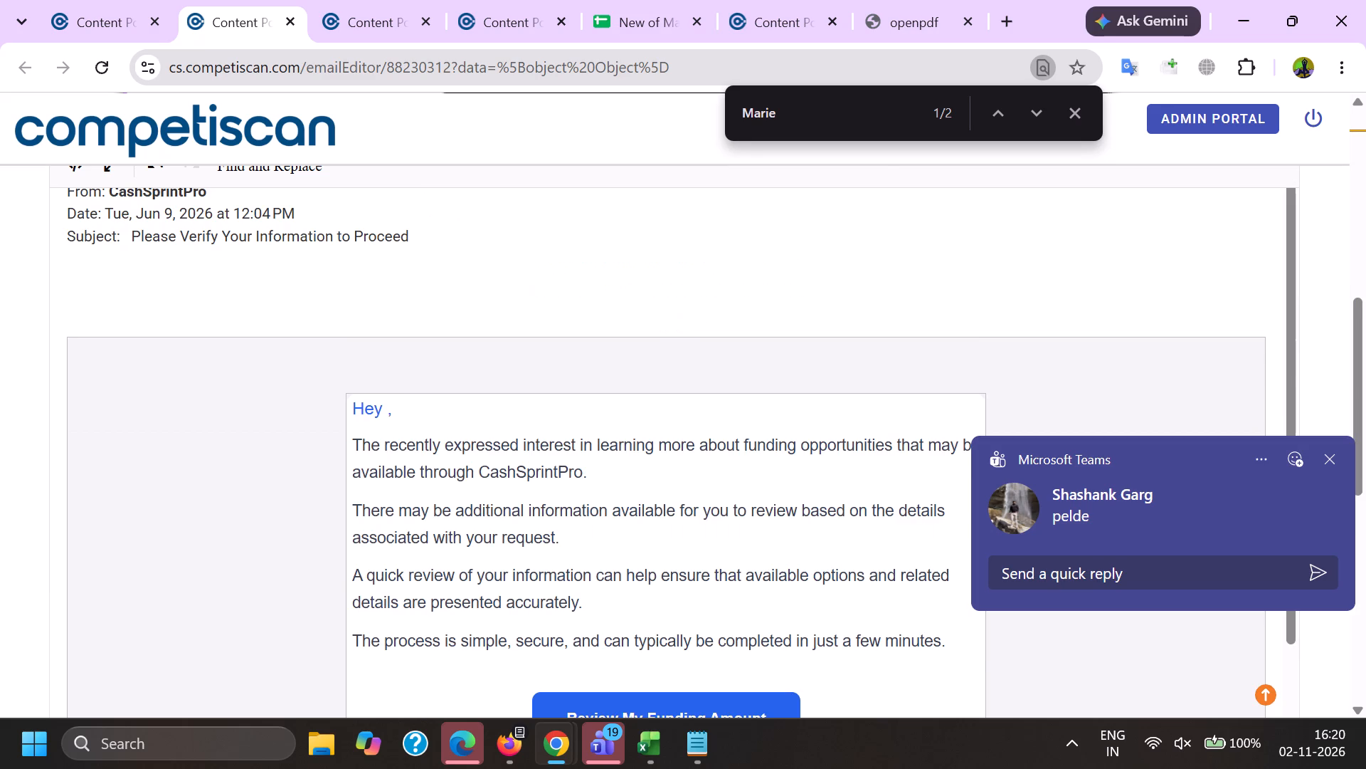
scroll(164, 320, "up", 2)
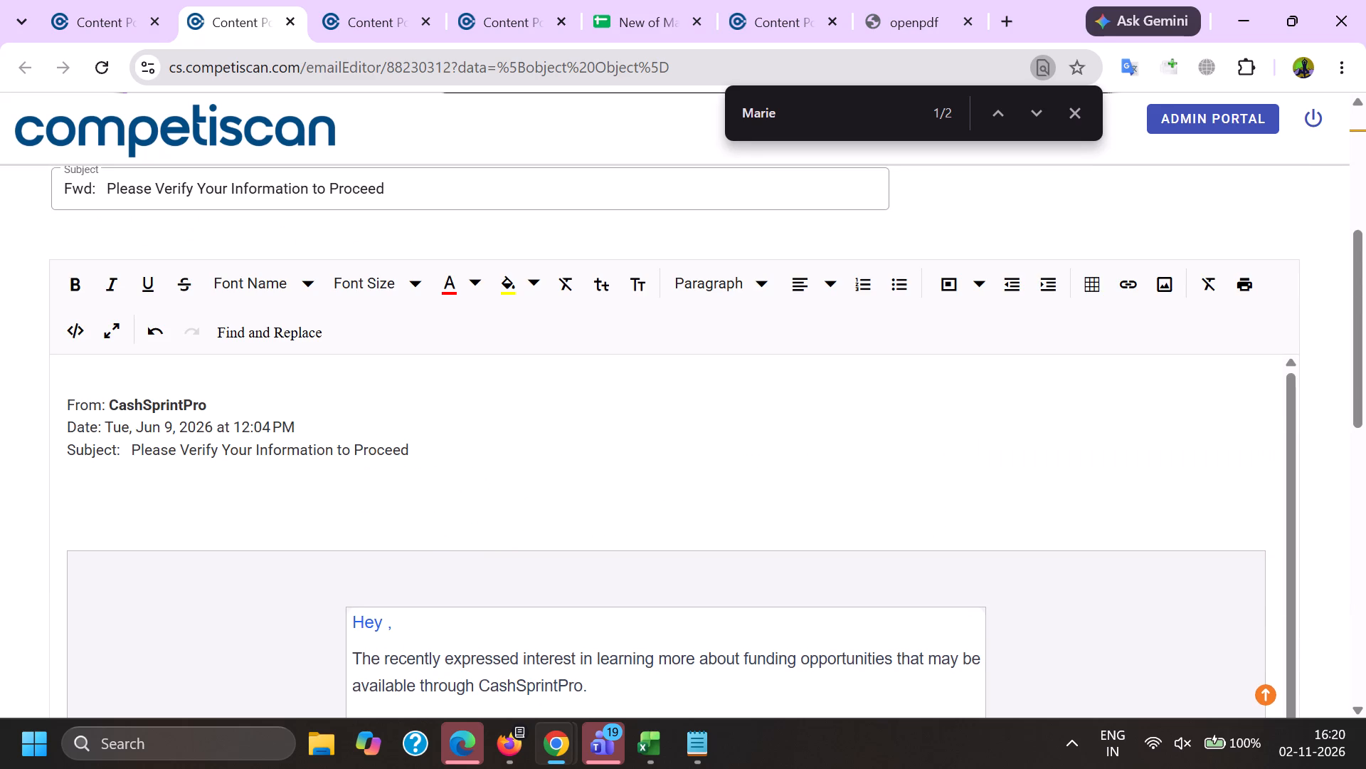
double_click(124, 407)
key("ctrl+c")
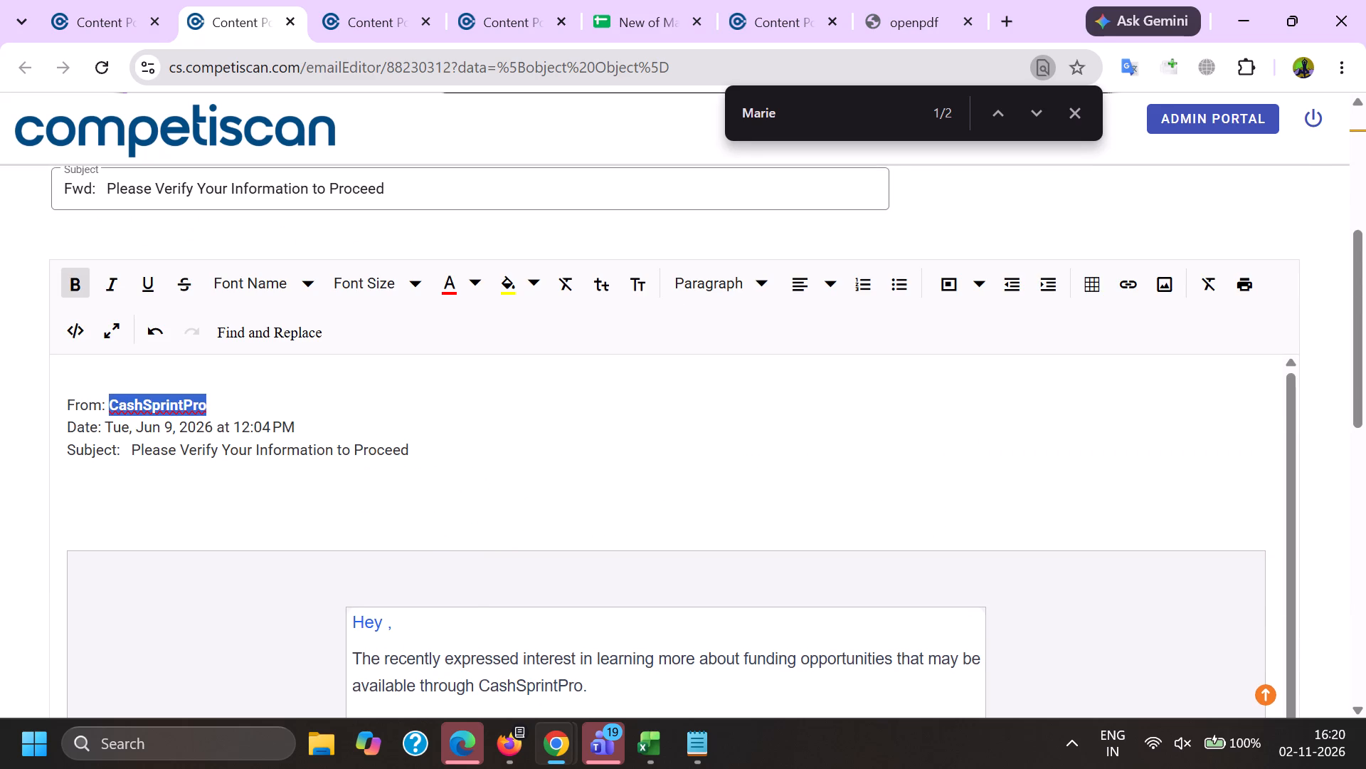
Look through the other Content Portal tabs, including the Focus list and the product page 20976387.
left_click(777, 0)
scroll(447, 315, "up", 2)
left_click(66, 0)
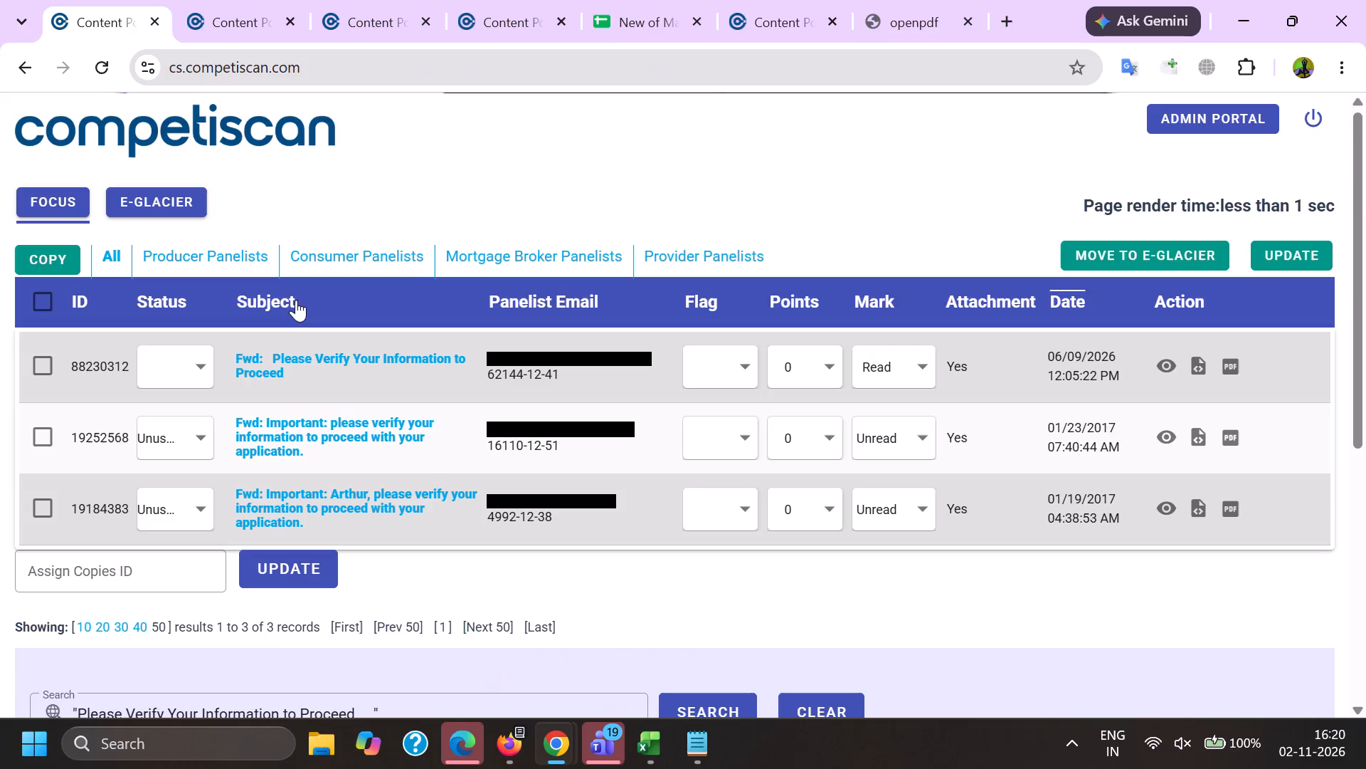
left_click(775, 0)
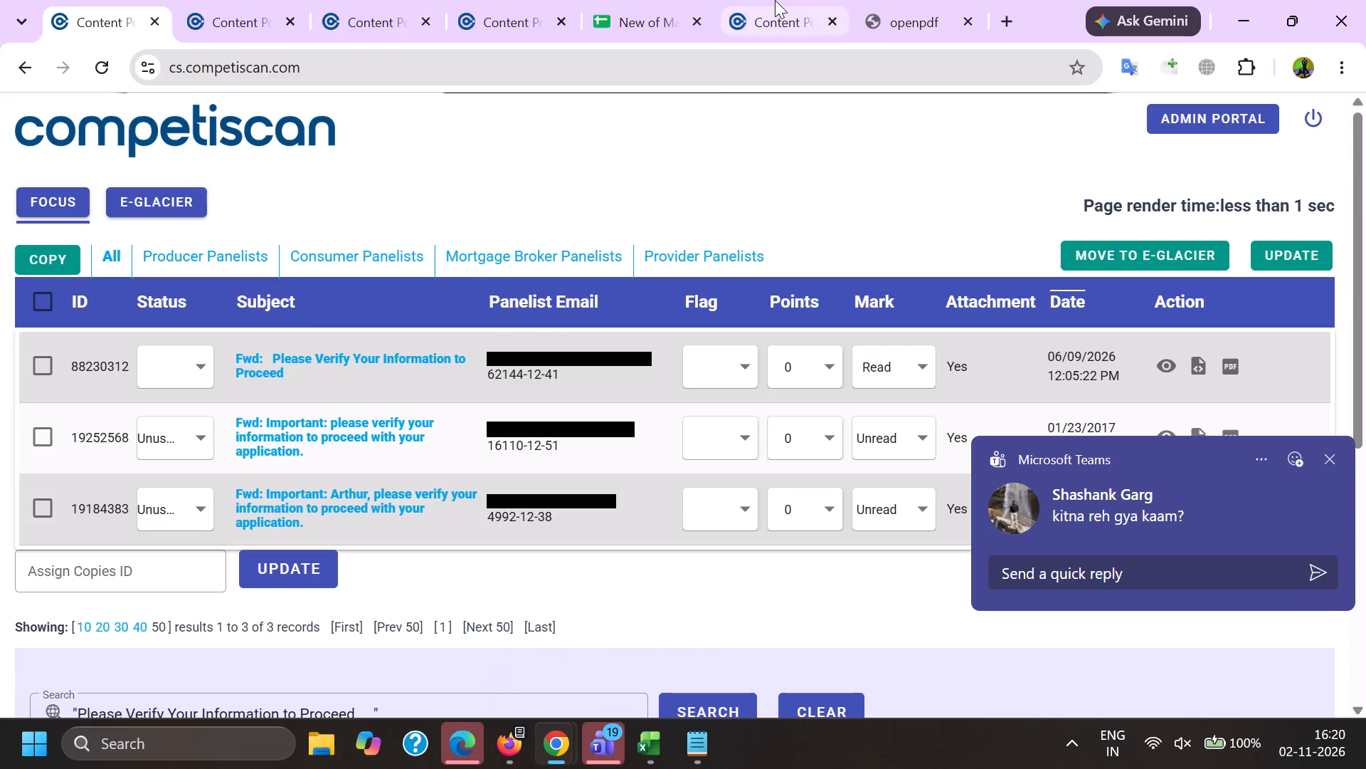
left_click(554, 0)
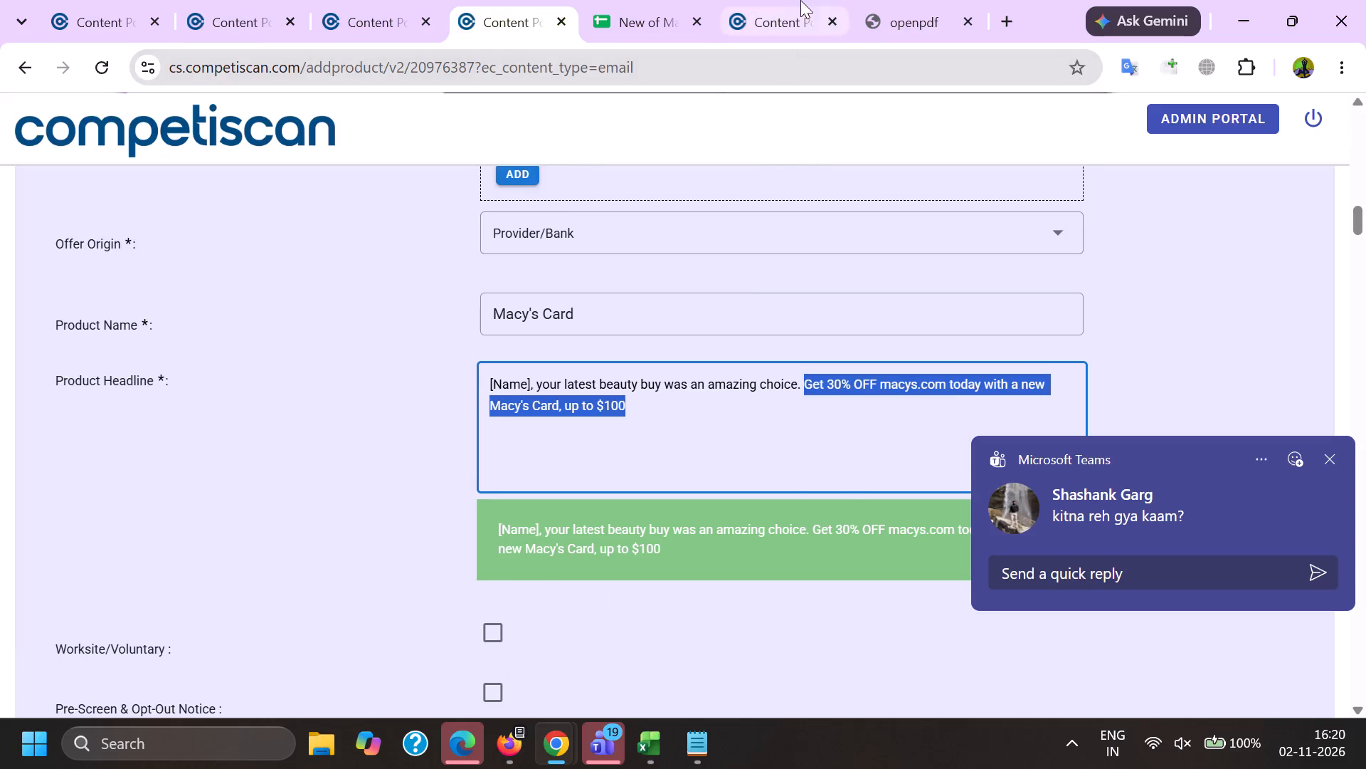
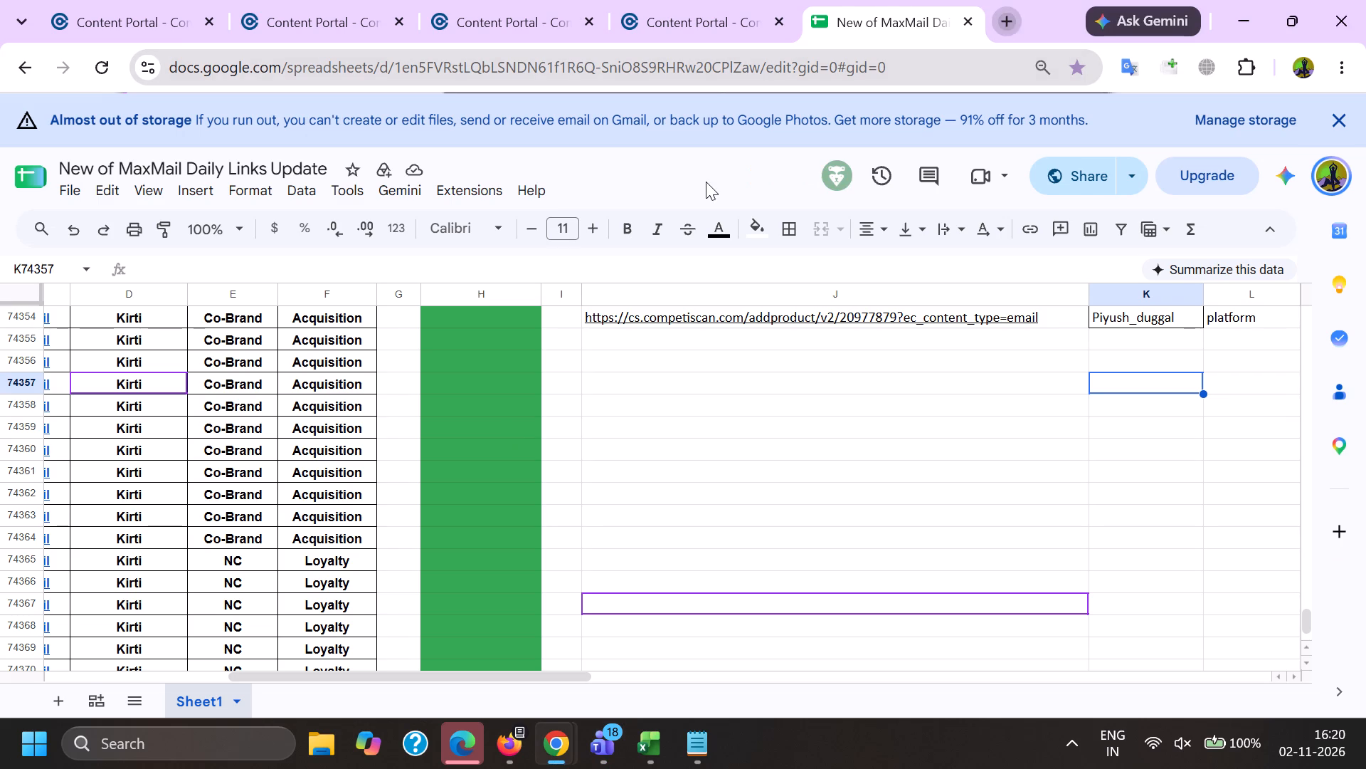
Open the Published product list for Electronic Content in the Competiscan Admin Portal.
left_click(179, 109)
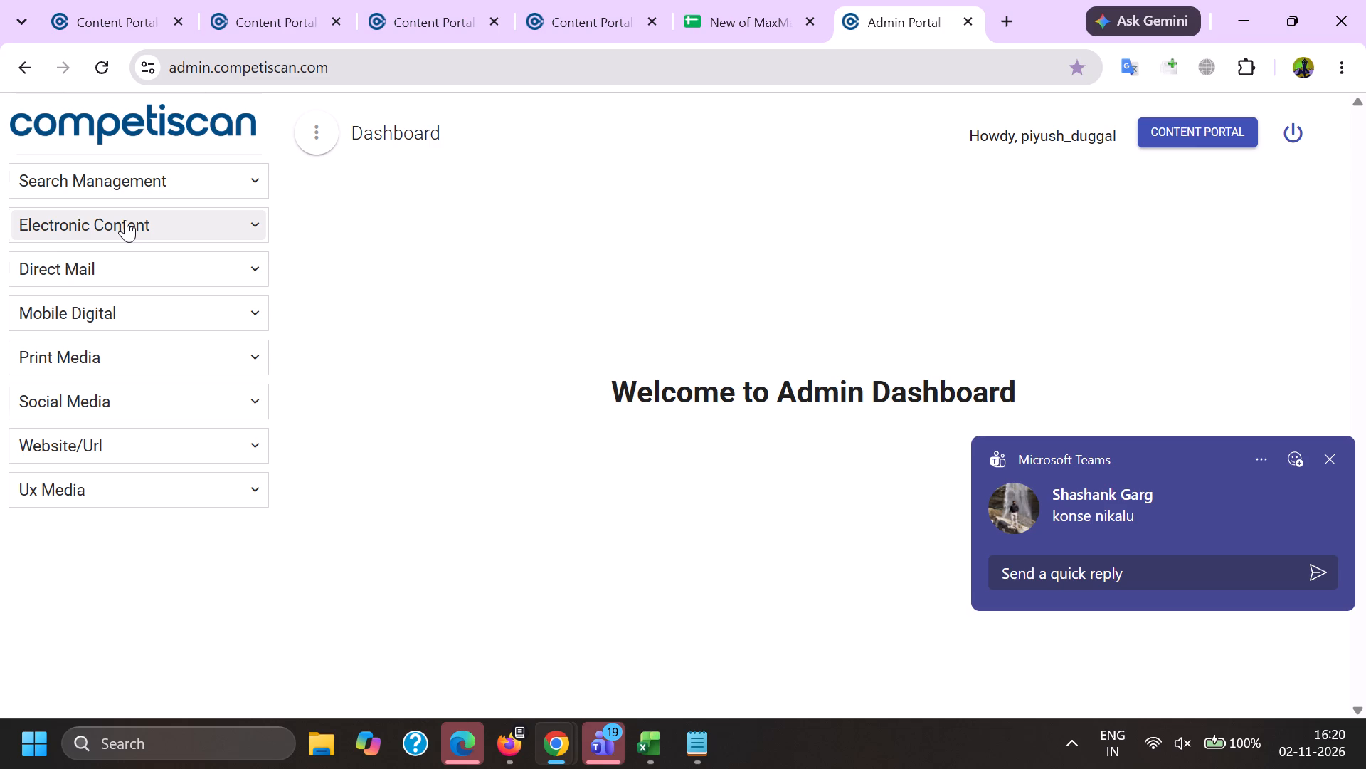
left_click(125, 219)
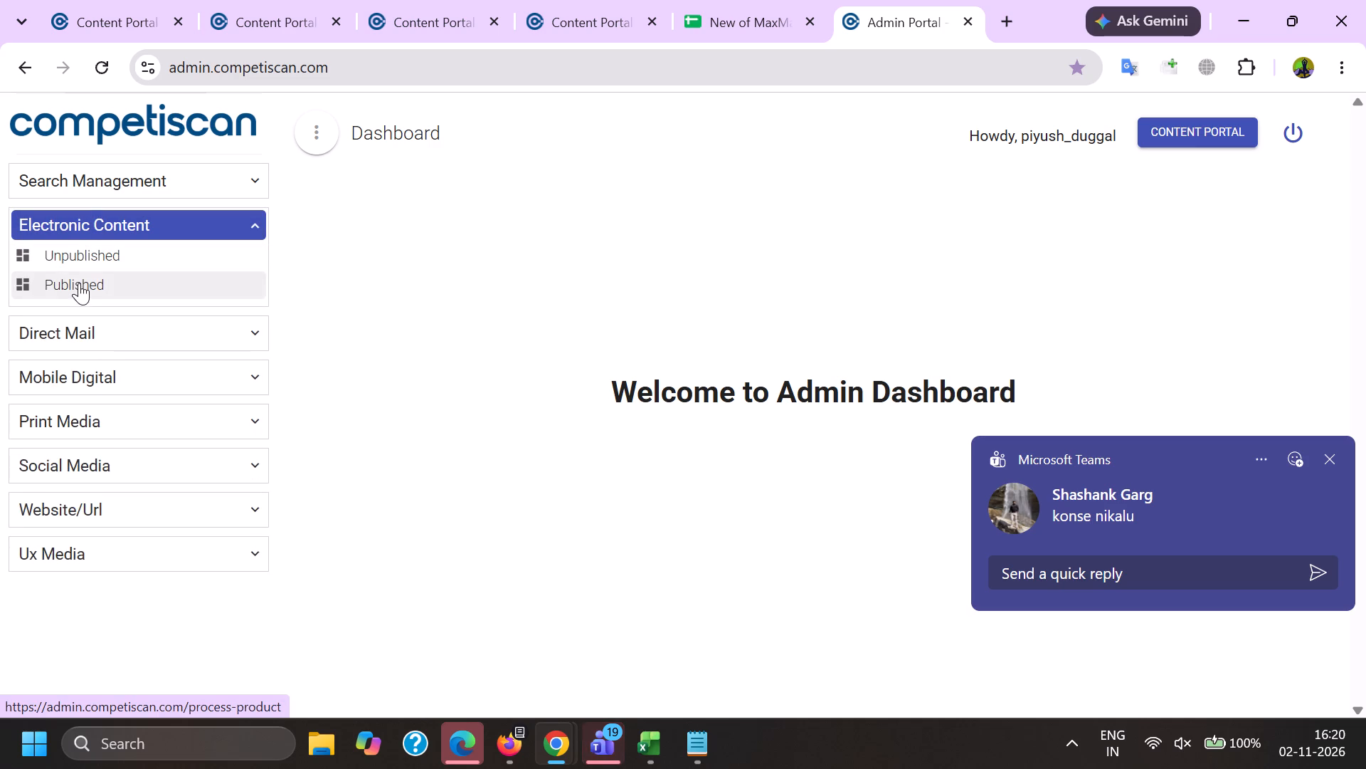
left_click(79, 280)
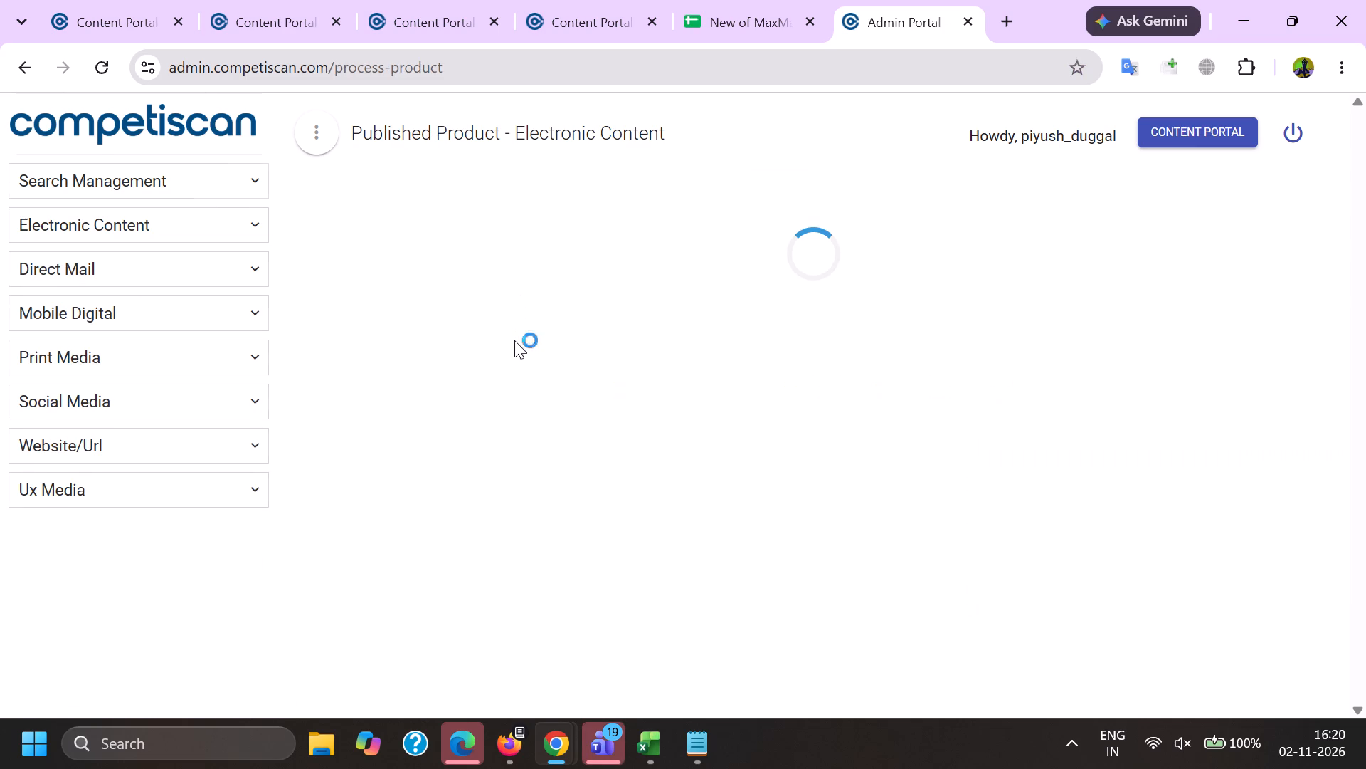
double_click(408, 241)
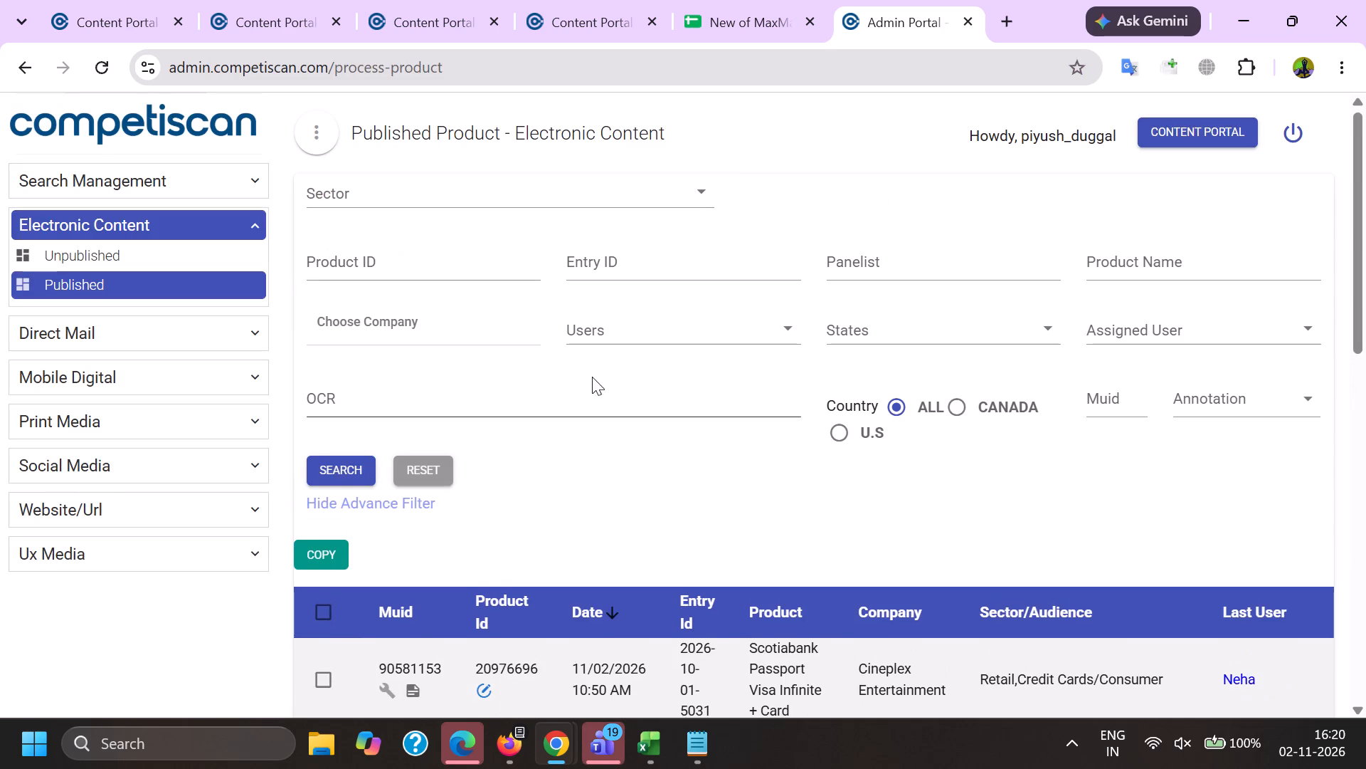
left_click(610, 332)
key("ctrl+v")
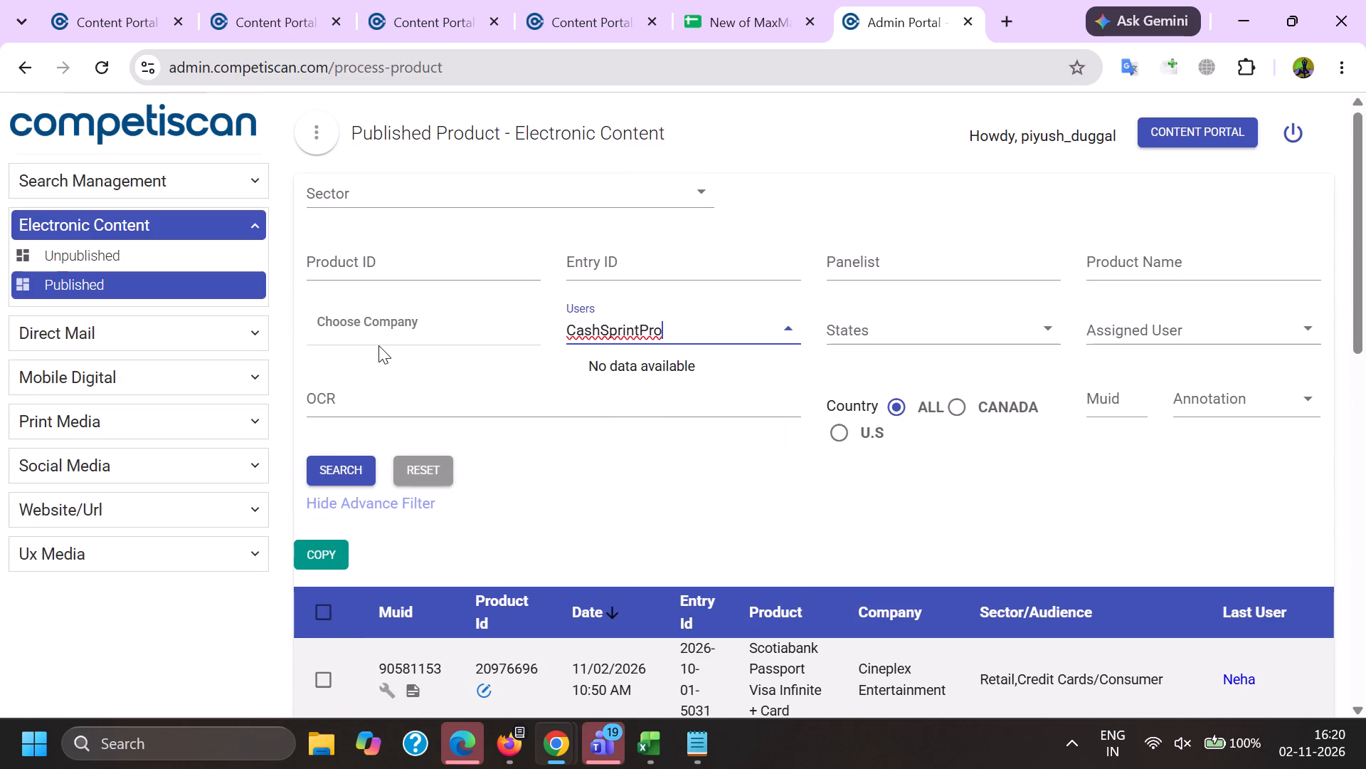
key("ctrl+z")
Search the published electronic content products by the company CashSprintPro.
left_click(349, 321)
key("ctrl+v")
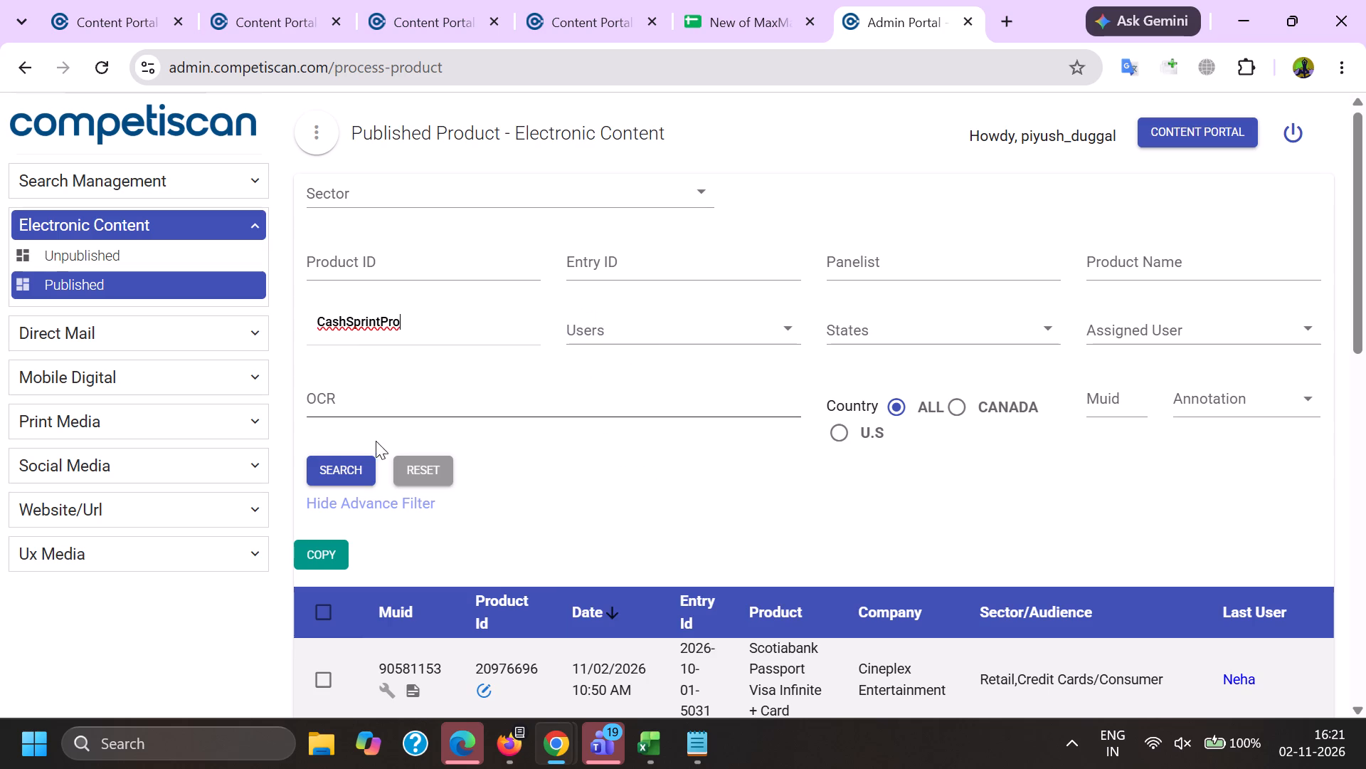
left_click(380, 365)
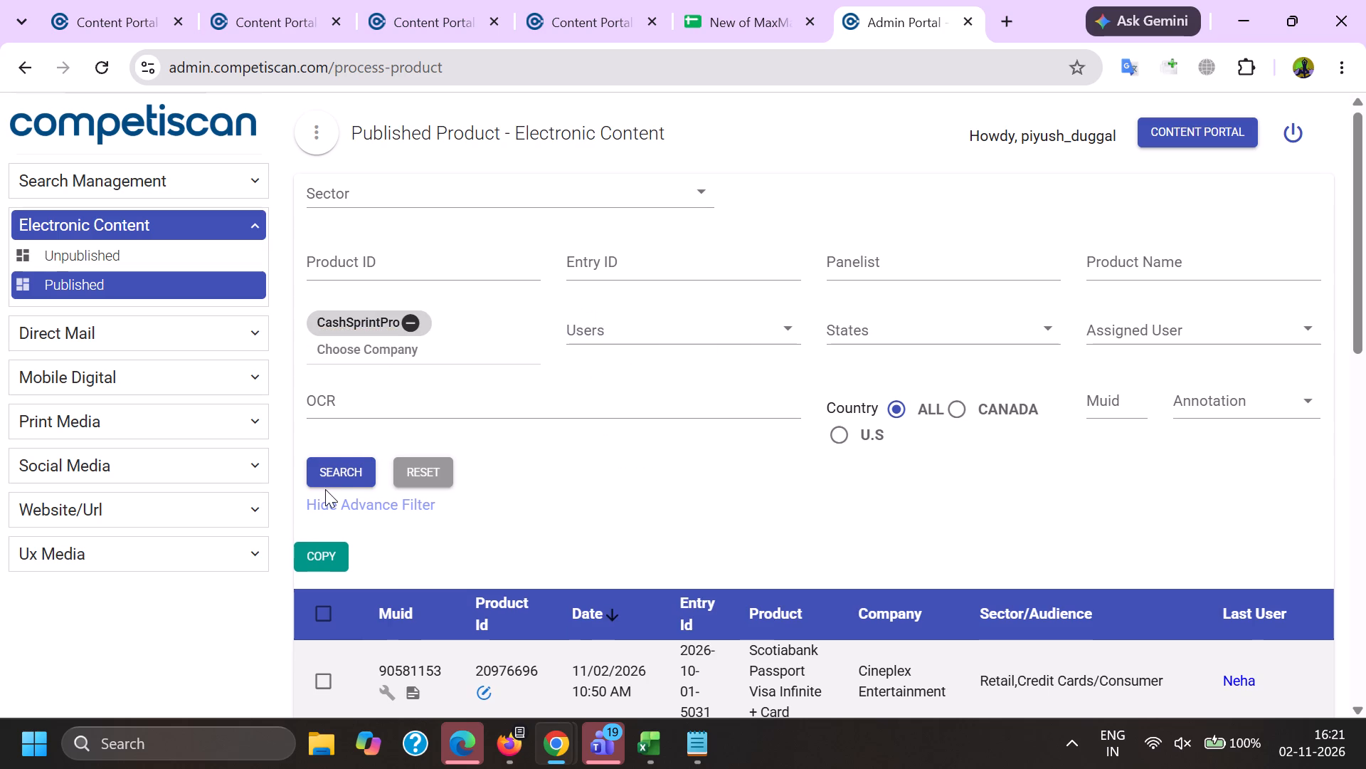
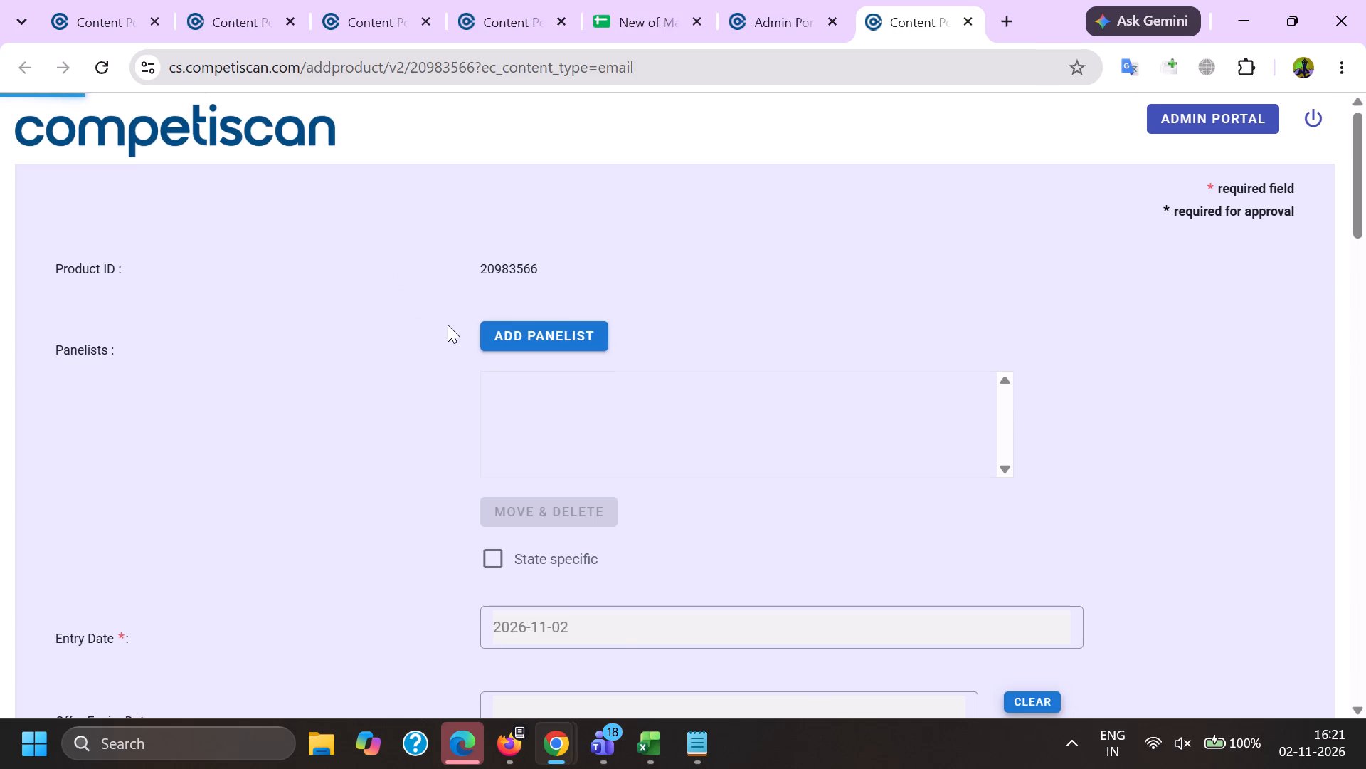
Copy the CashSprintPro logo from published product 20983566 and insert it above the greeting in email 88230312.
scroll(549, 278, "down", 5)
scroll(568, 343, "down", 2)
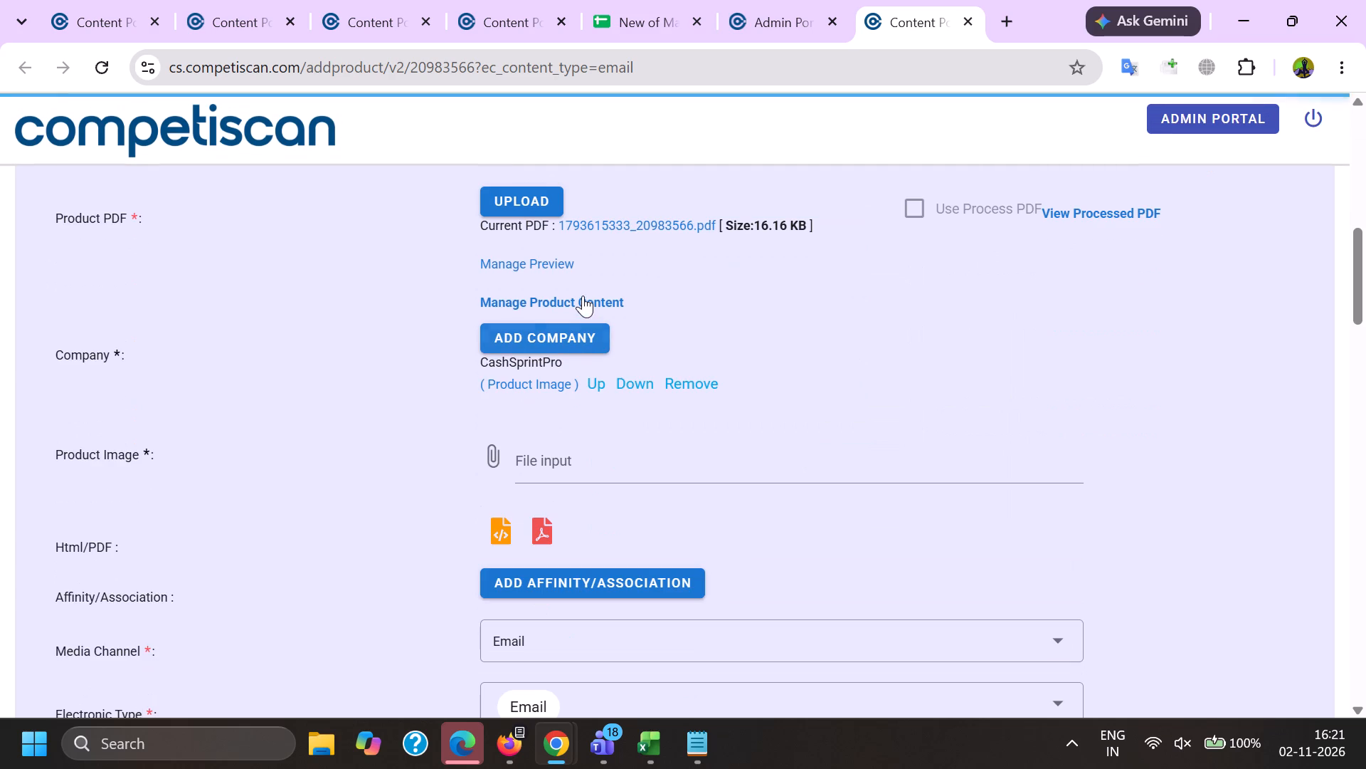
right_click(544, 555)
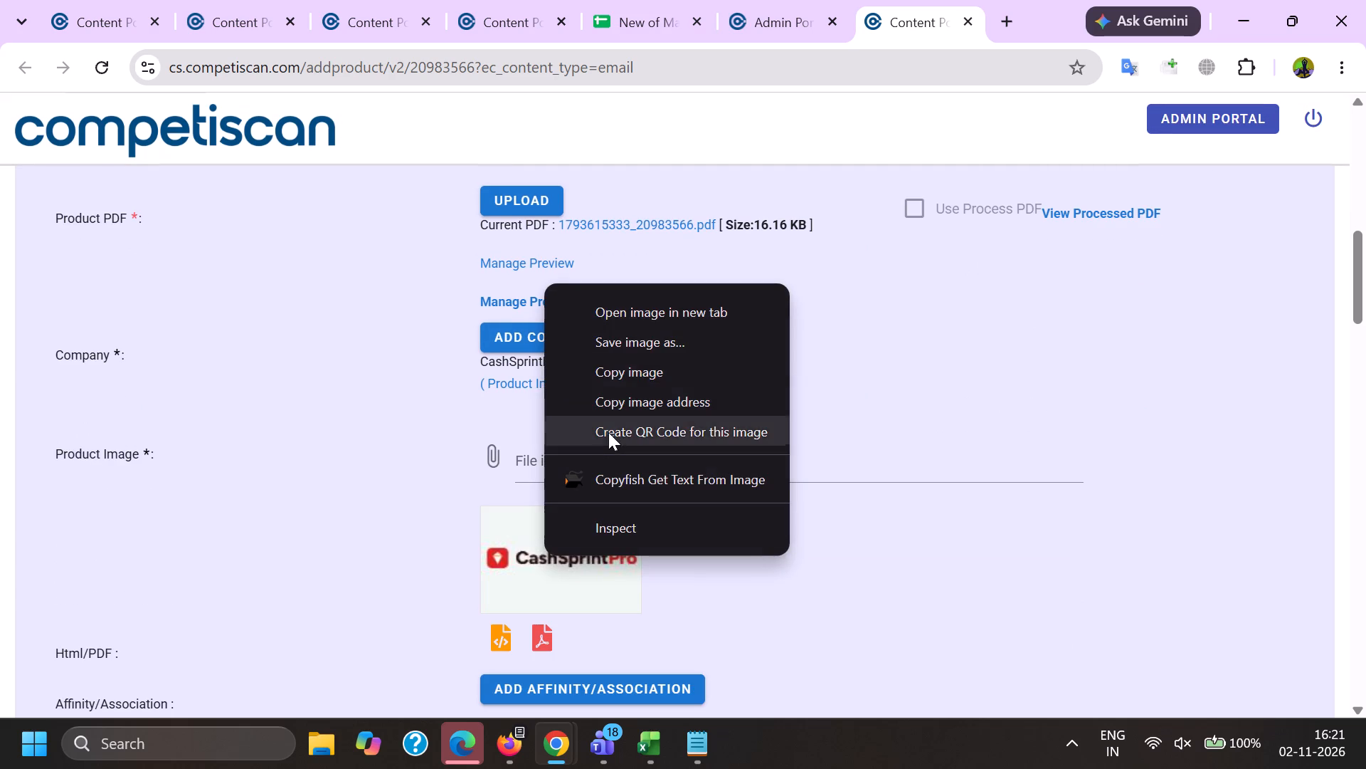
left_click(620, 368)
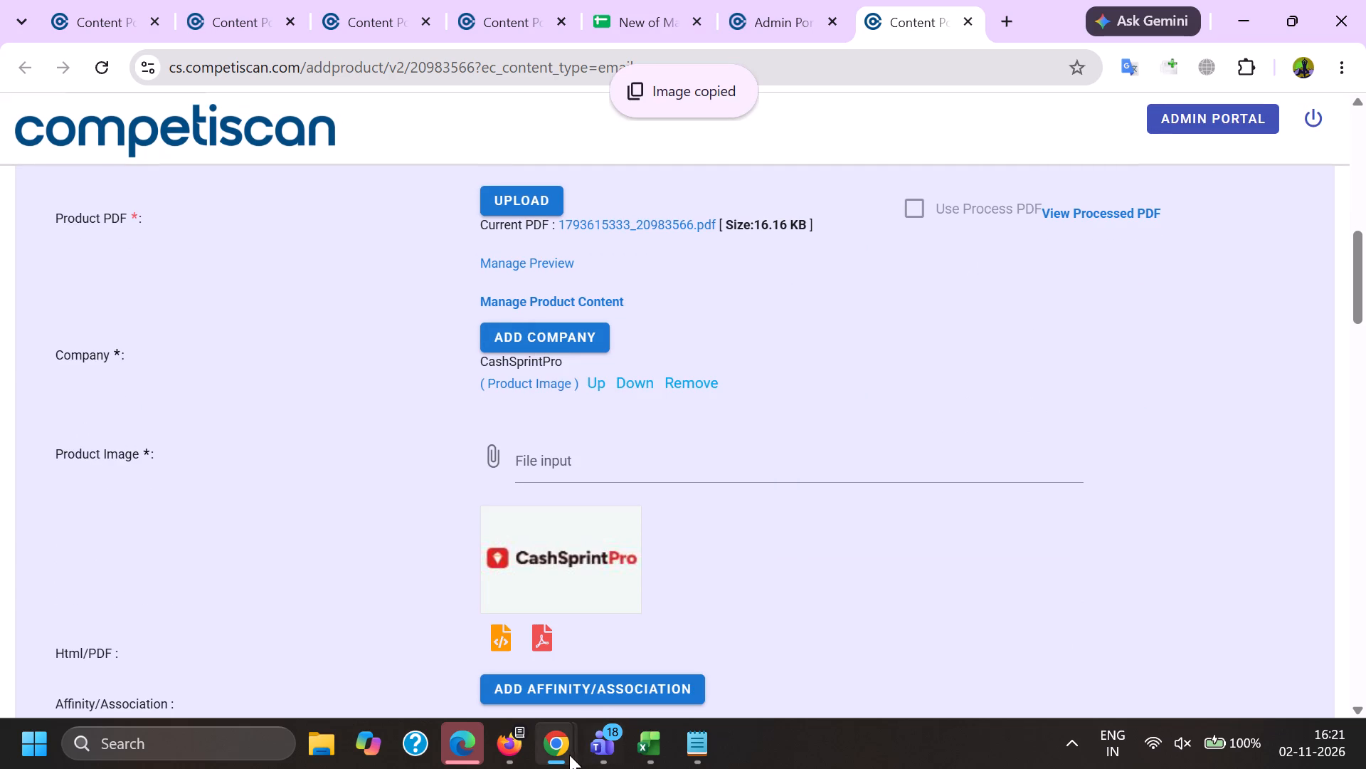
left_click(335, 0)
left_click(280, 0)
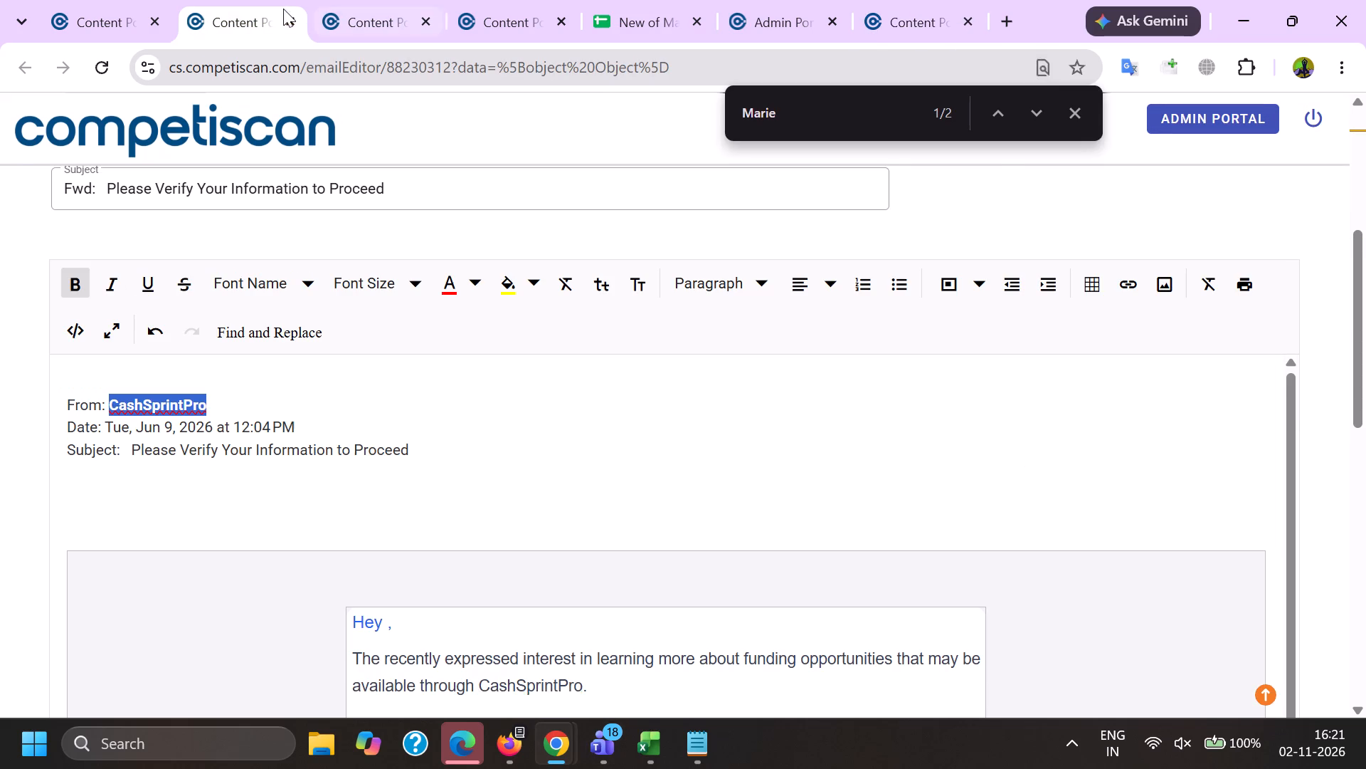
left_click(494, 553)
left_click(492, 590)
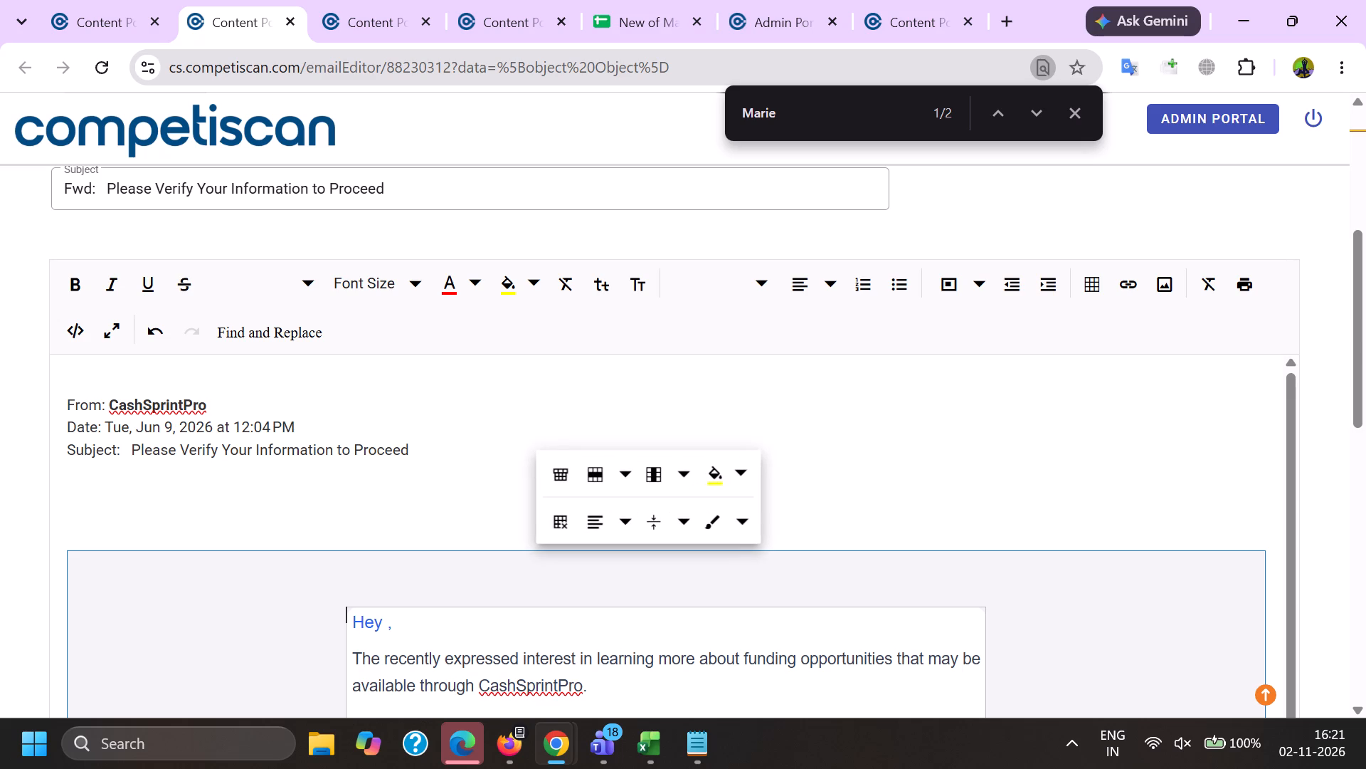
key("ctrl+v")
Remove all links from email 88230312 and save its product info.
scroll(0, 404, "down", 4)
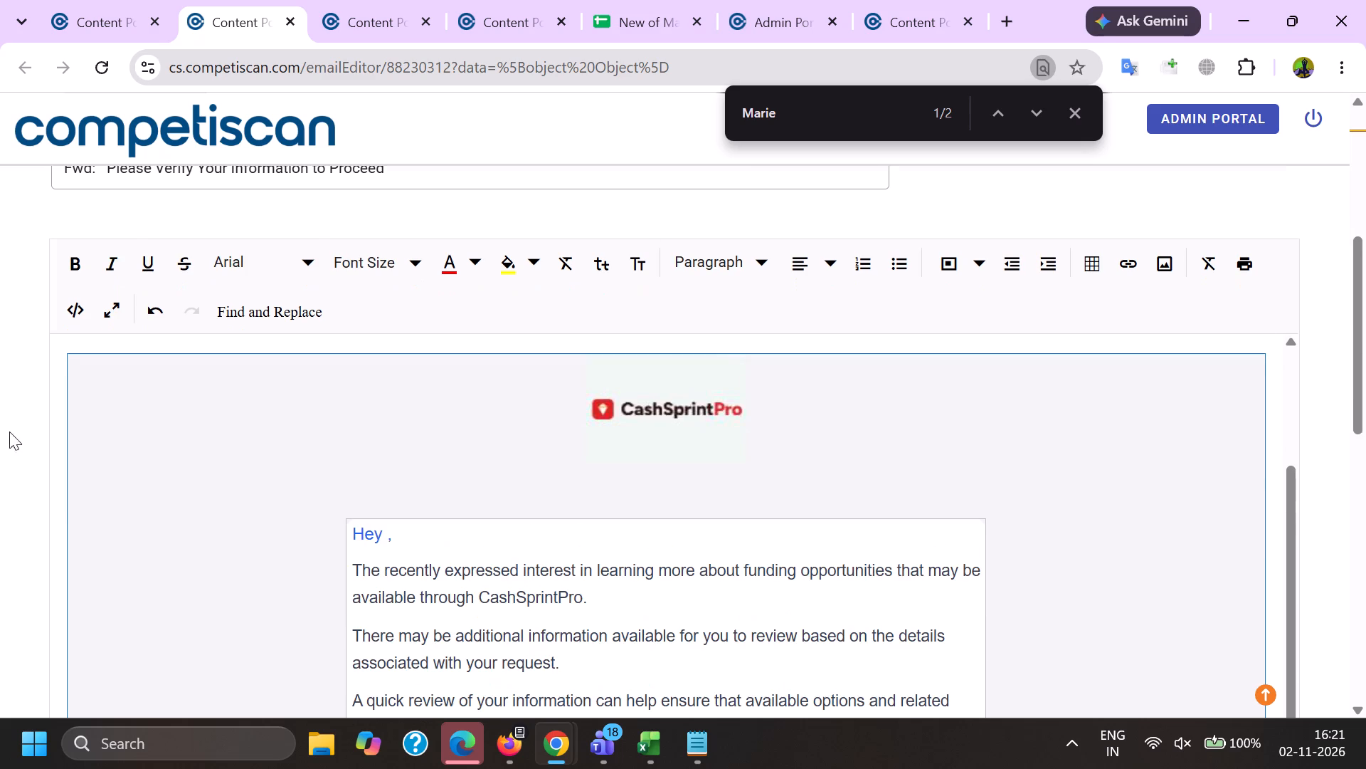
scroll(9, 431, "down", 8)
left_click(135, 234)
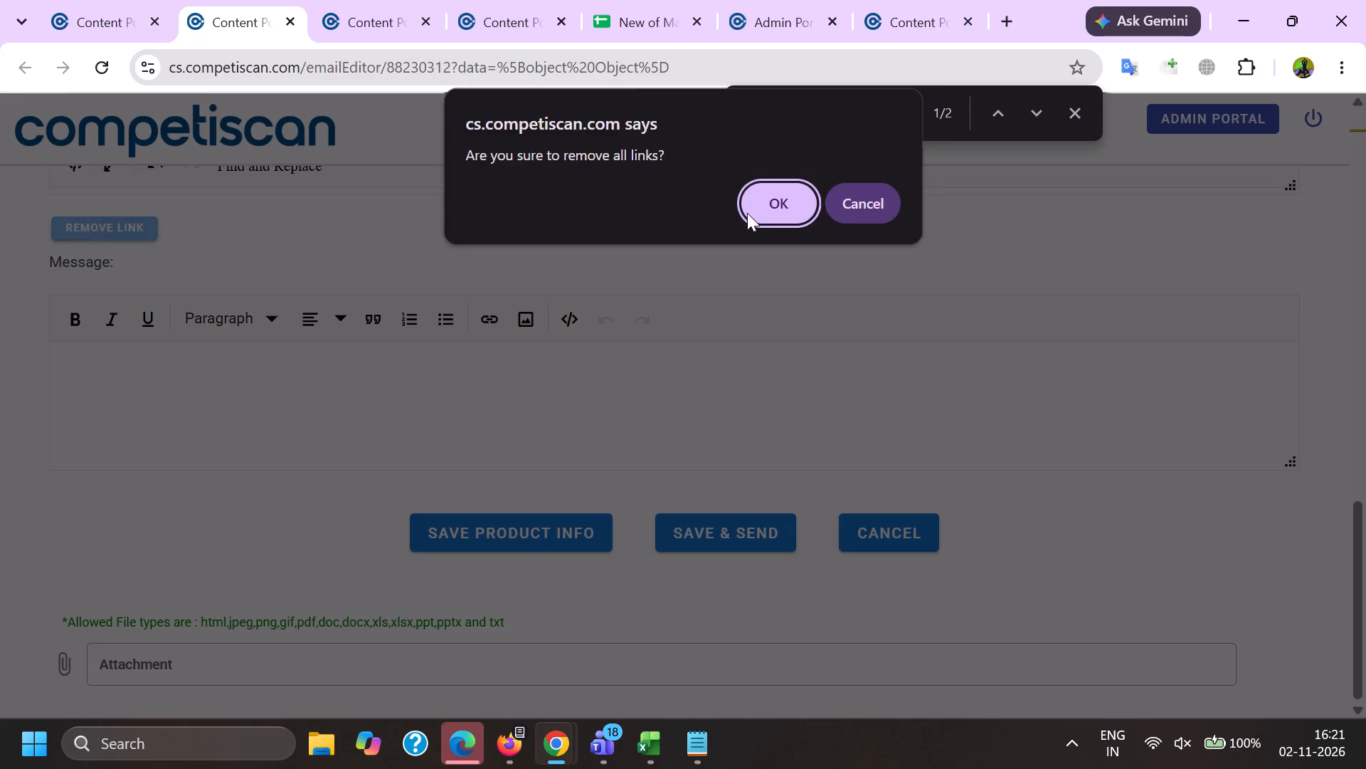
left_click(756, 204)
left_click(492, 530)
left_click(715, 444)
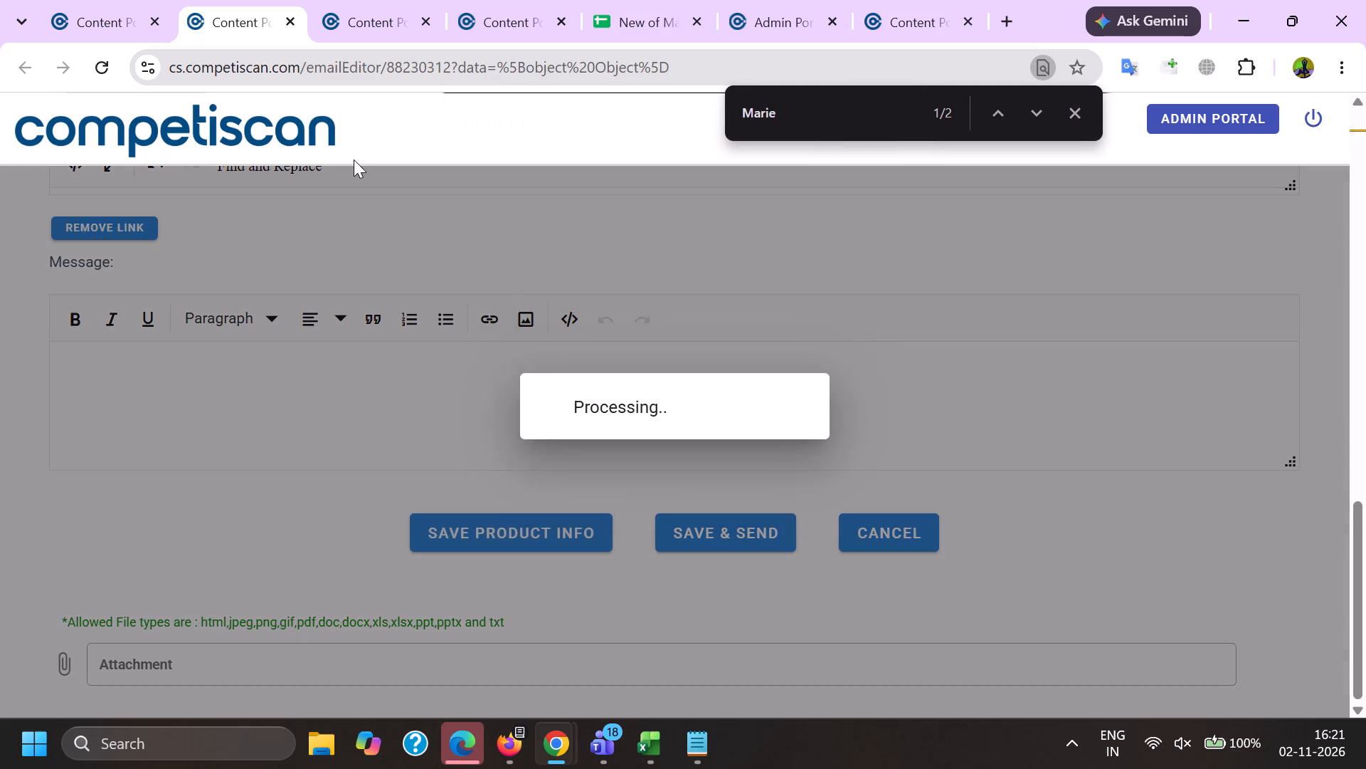
double_click(423, 65)
key("ctrl+c")
left_click_drag(0, 340, 7, 340)
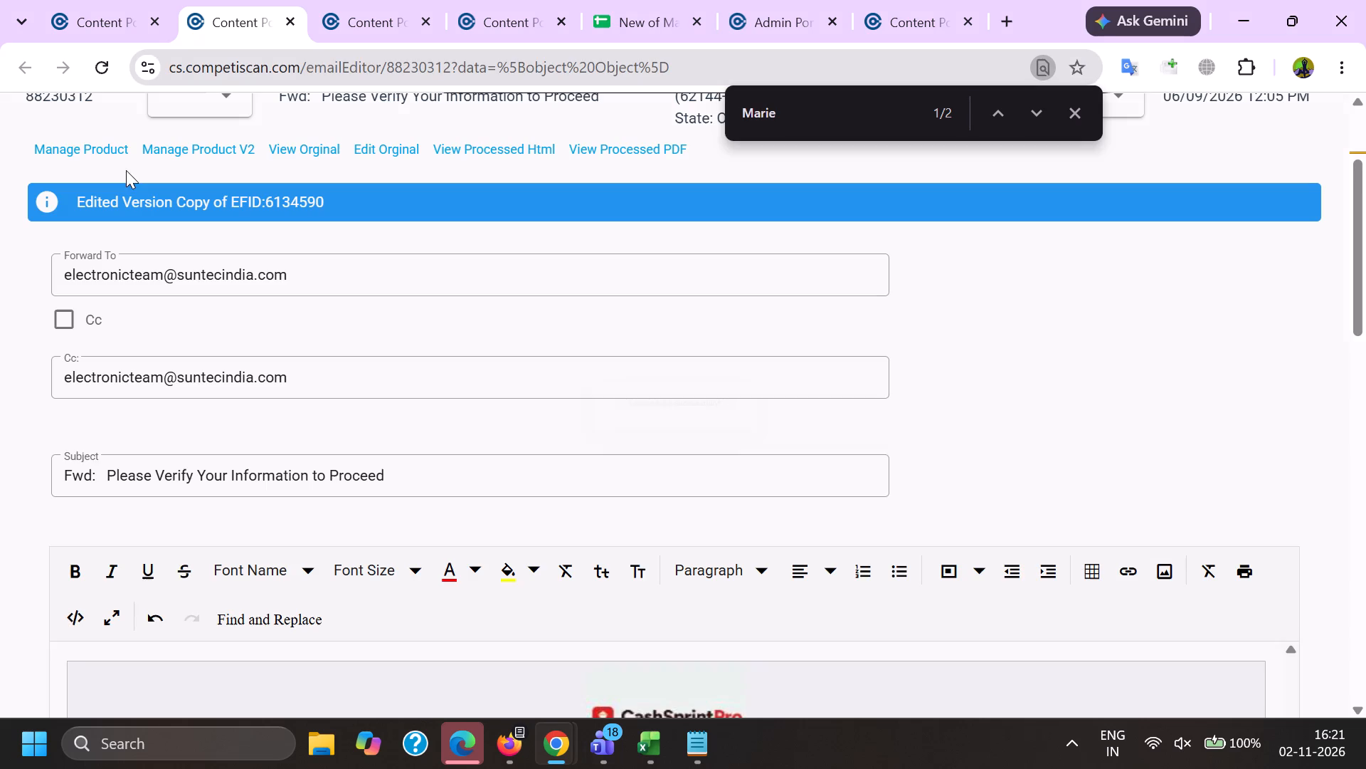
left_click(95, 151)
Append "The process is simple, secure, and can typically be completed in just a few minutes." to the email's Subject line and copy the combined text.
key("alt+Tab")
scroll(270, 256, "down", 4)
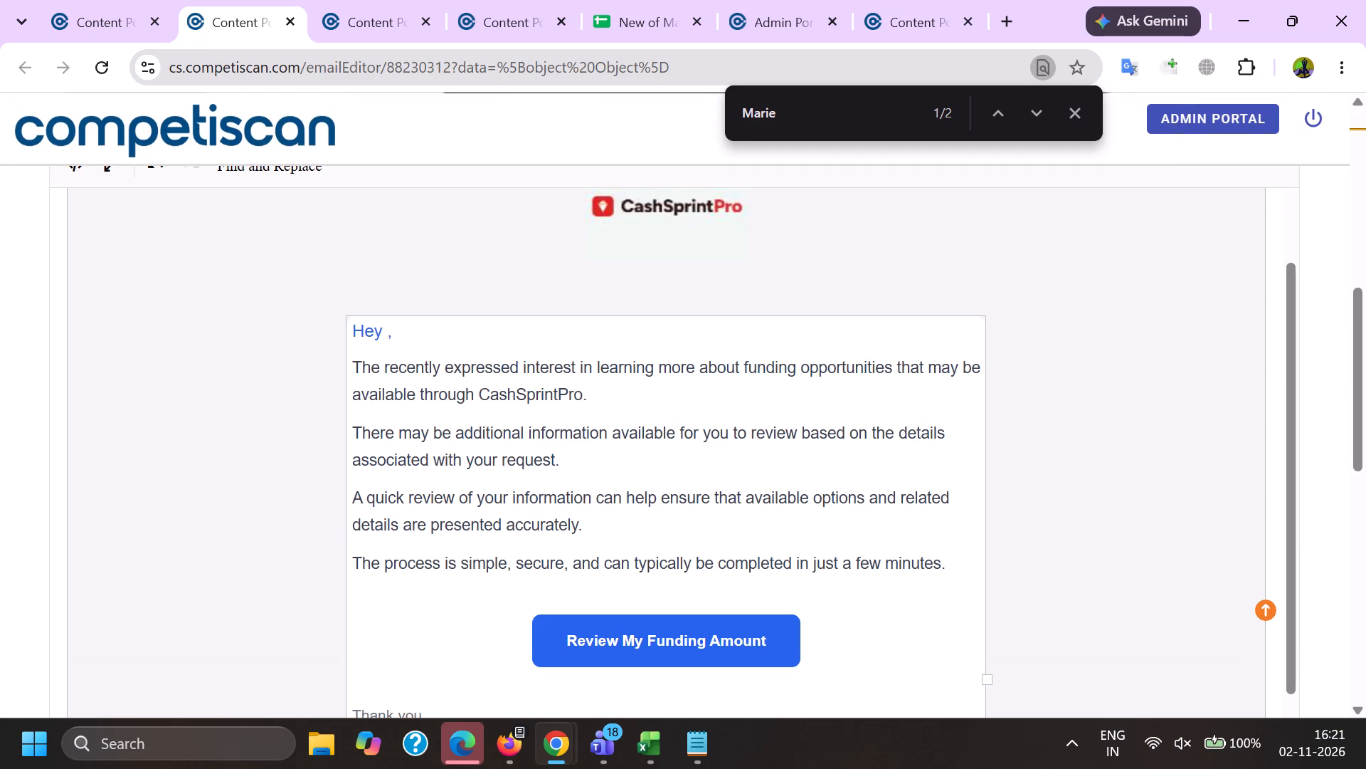
triple_click(386, 559)
triple_click(386, 555)
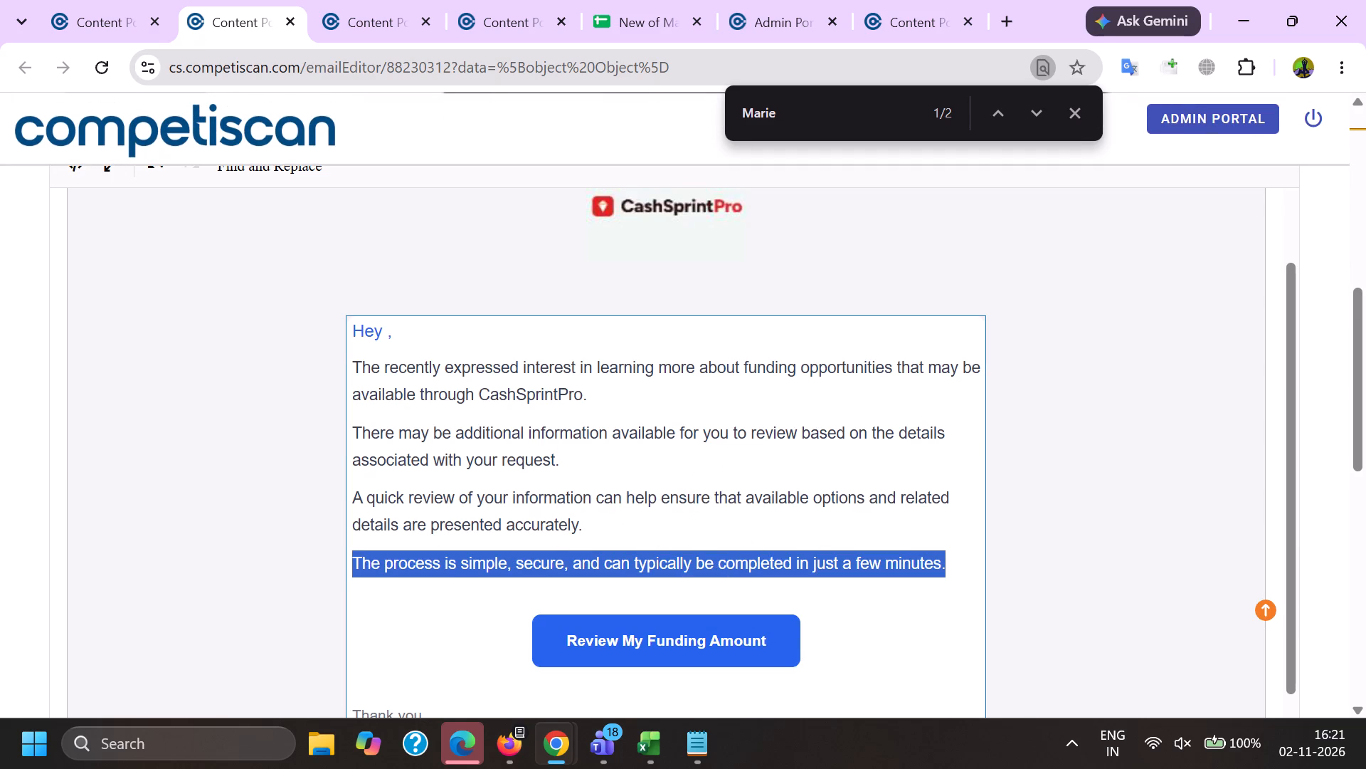
key("ctrl+c")
scroll(88, 528, "up", 6)
left_click_drag(324, 311, 337, 318)
left_click(495, 359)
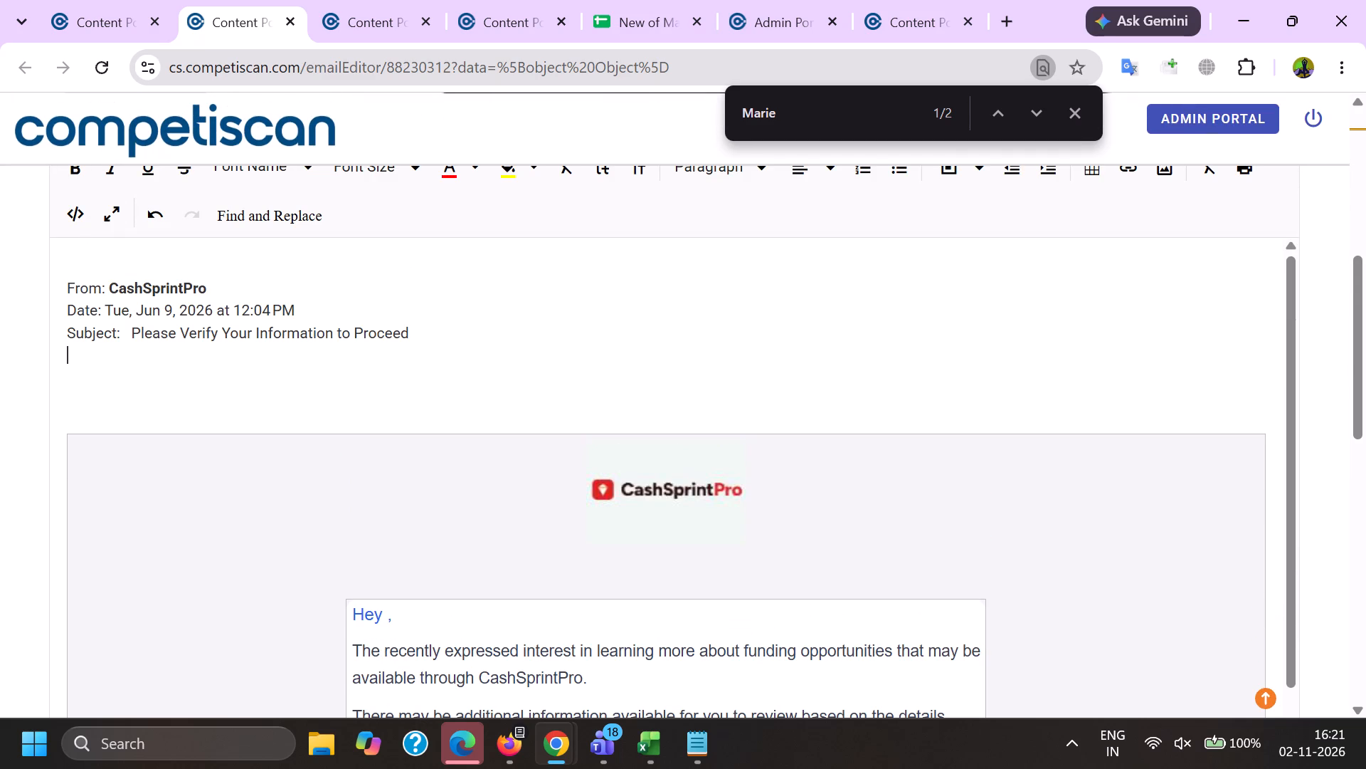
key("Left")
key("period")
key("space")
key("ctrl+v")
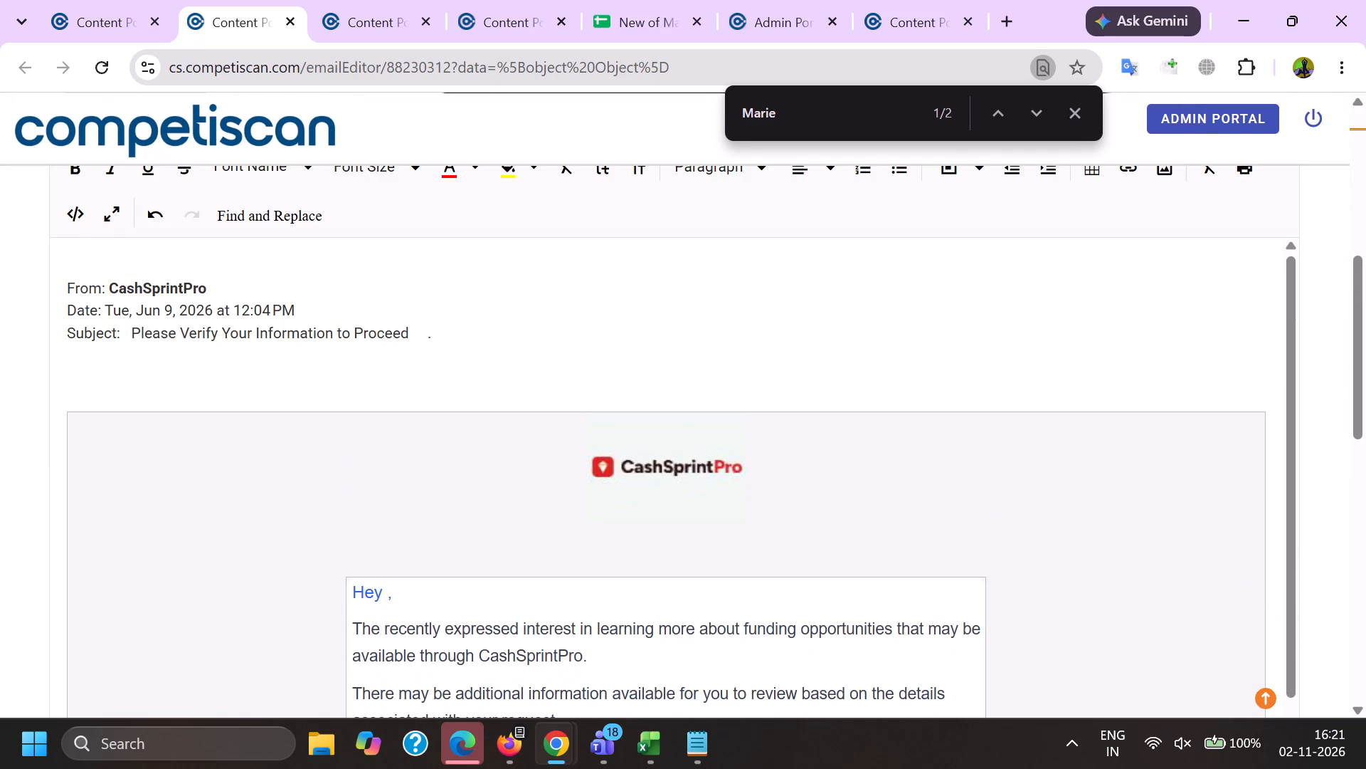
double_click(145, 326)
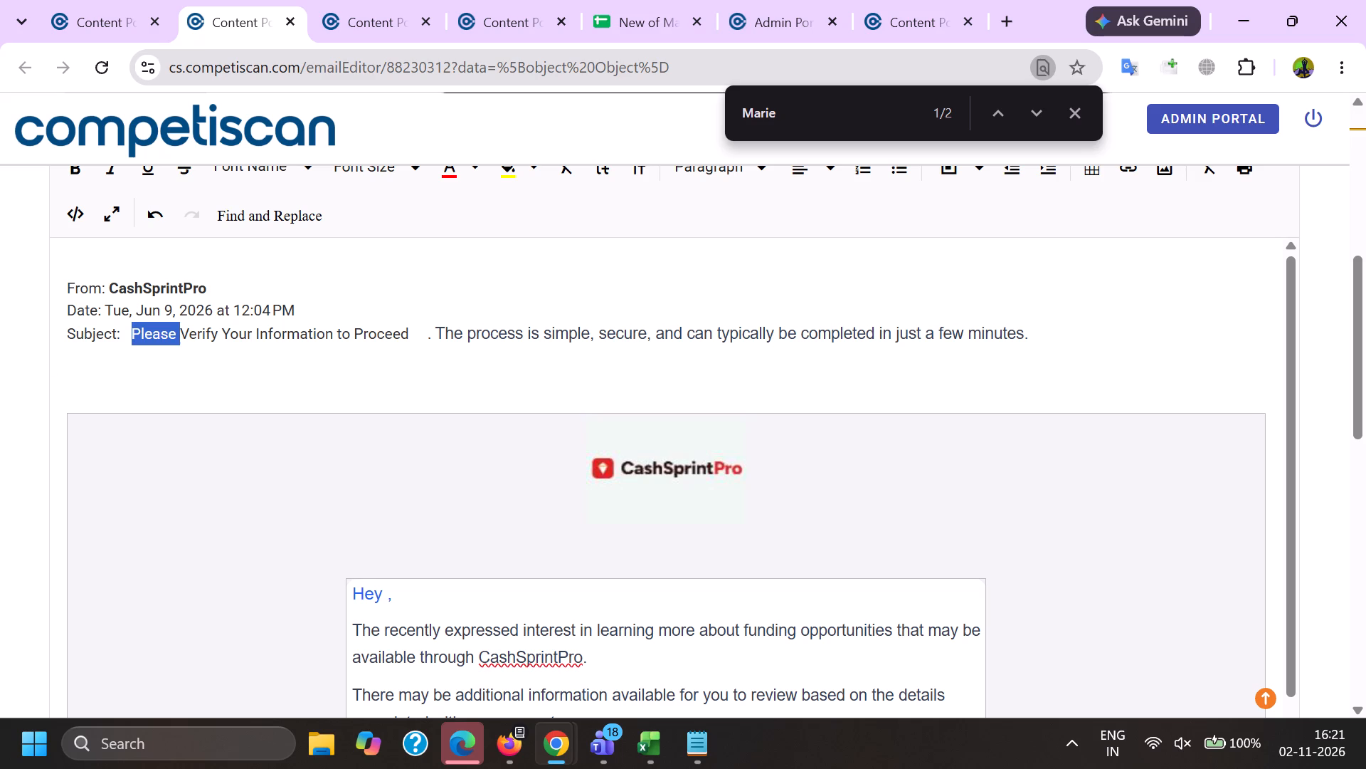
left_click(995, 335, "shift")
key("ctrl+c")
In the product form for 88230312, set the sector to Consumer Services and choose its category.
key("alt+Tab")
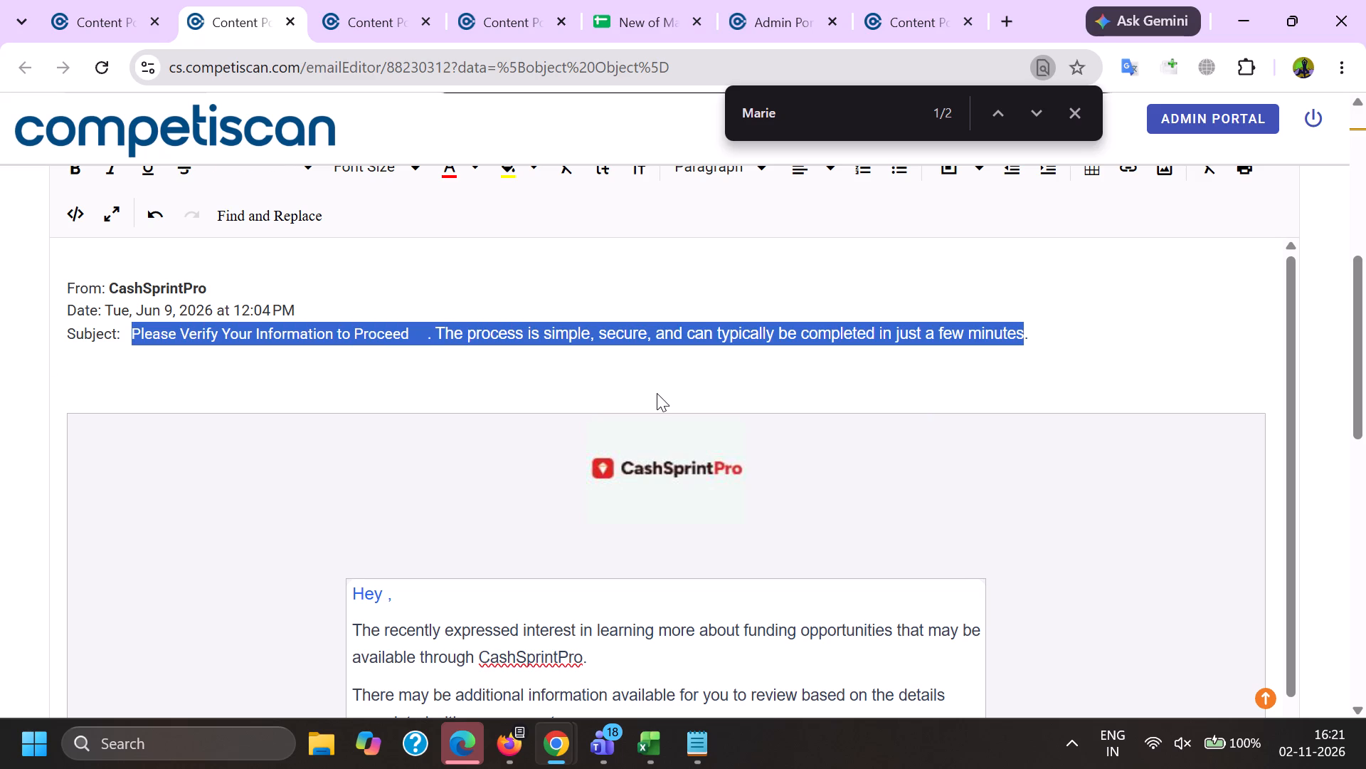
scroll(465, 334, "down", 5)
left_click(393, 375)
scroll(404, 319, "down", 5)
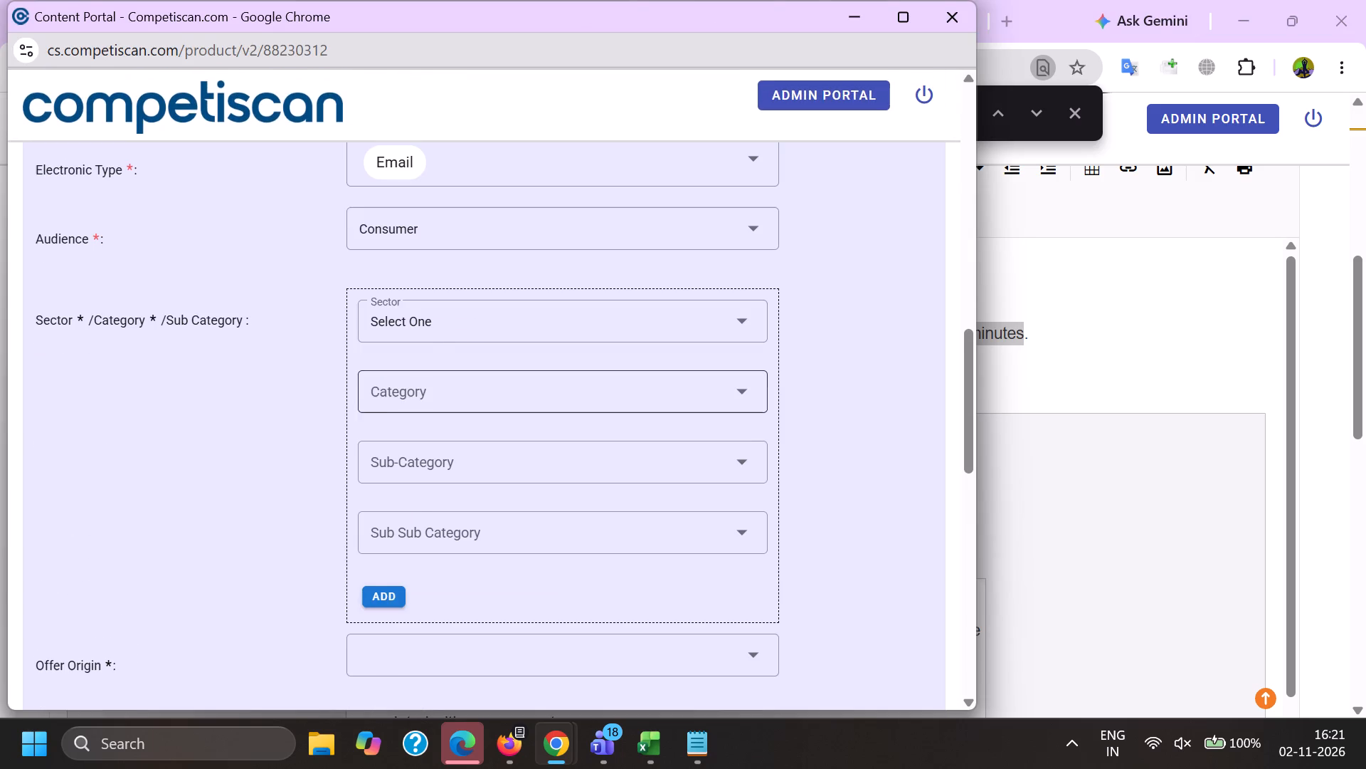
left_click(428, 328)
left_click(454, 440)
left_click_drag(127, 439, 157, 437)
left_click(393, 392)
scroll(425, 271, "down", 2)
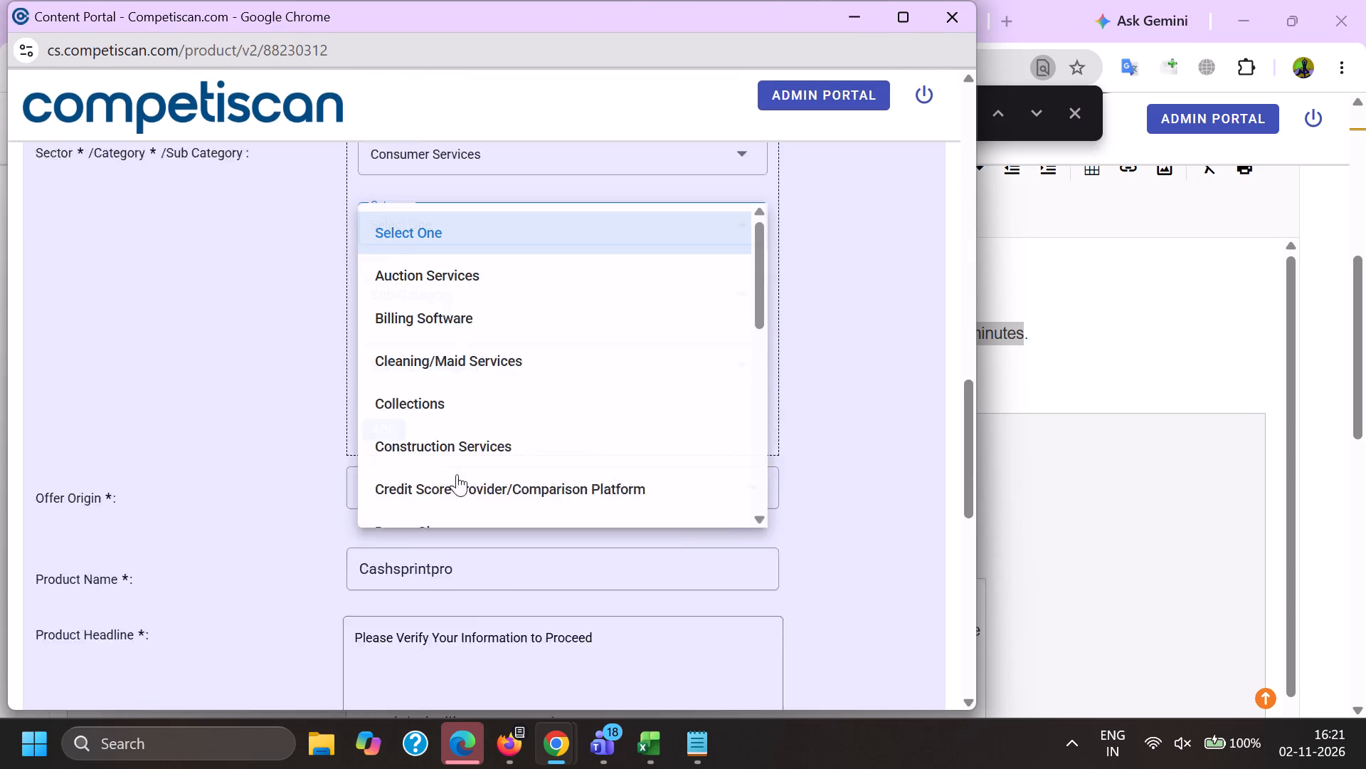
left_click(487, 438)
left_click_drag(287, 409, 294, 407)
left_click(389, 380)
scroll(431, 311, "down", 2)
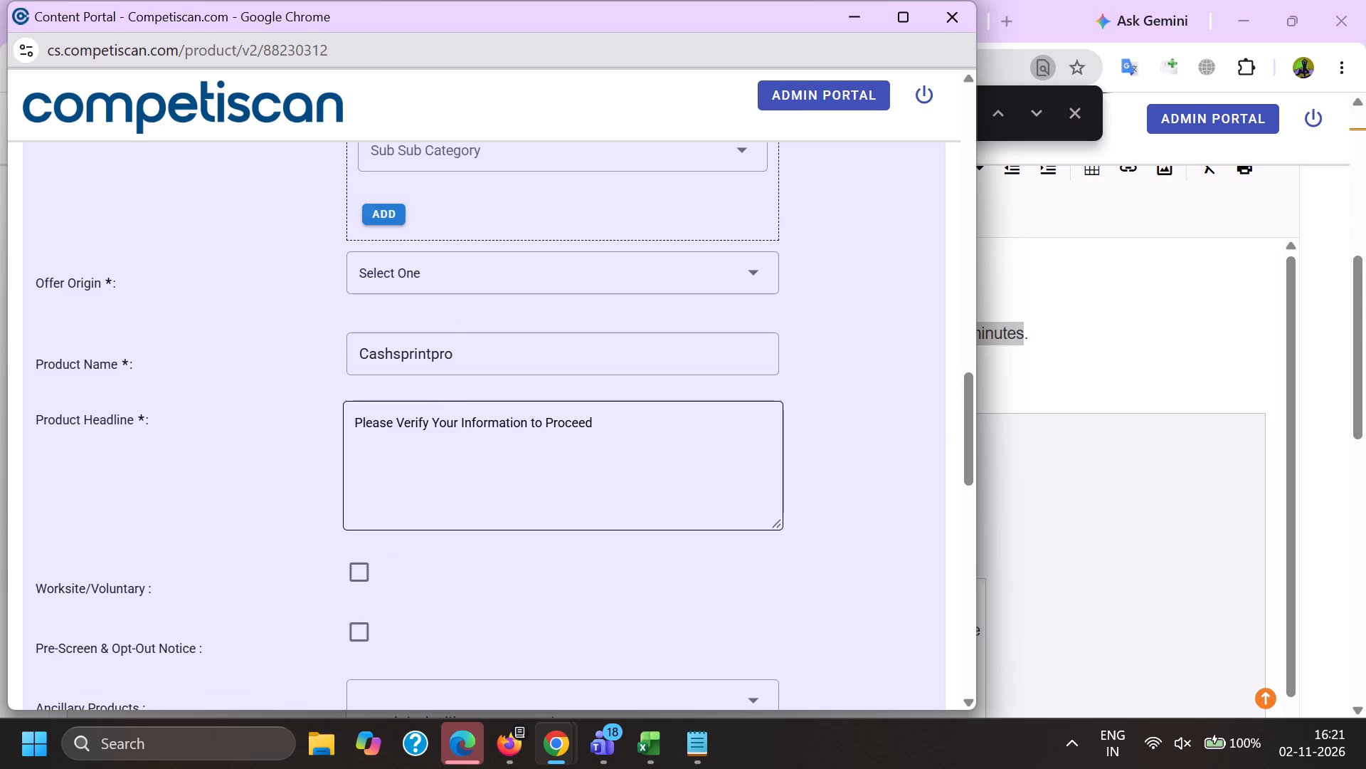
Replace the product headline with "Please Verify Your Information to Proceed. The process is simple, secure, and can typically be completed in just a few minutes".
left_click_drag(665, 443, 312, 375)
key("ctrl+v")
left_click(608, 424)
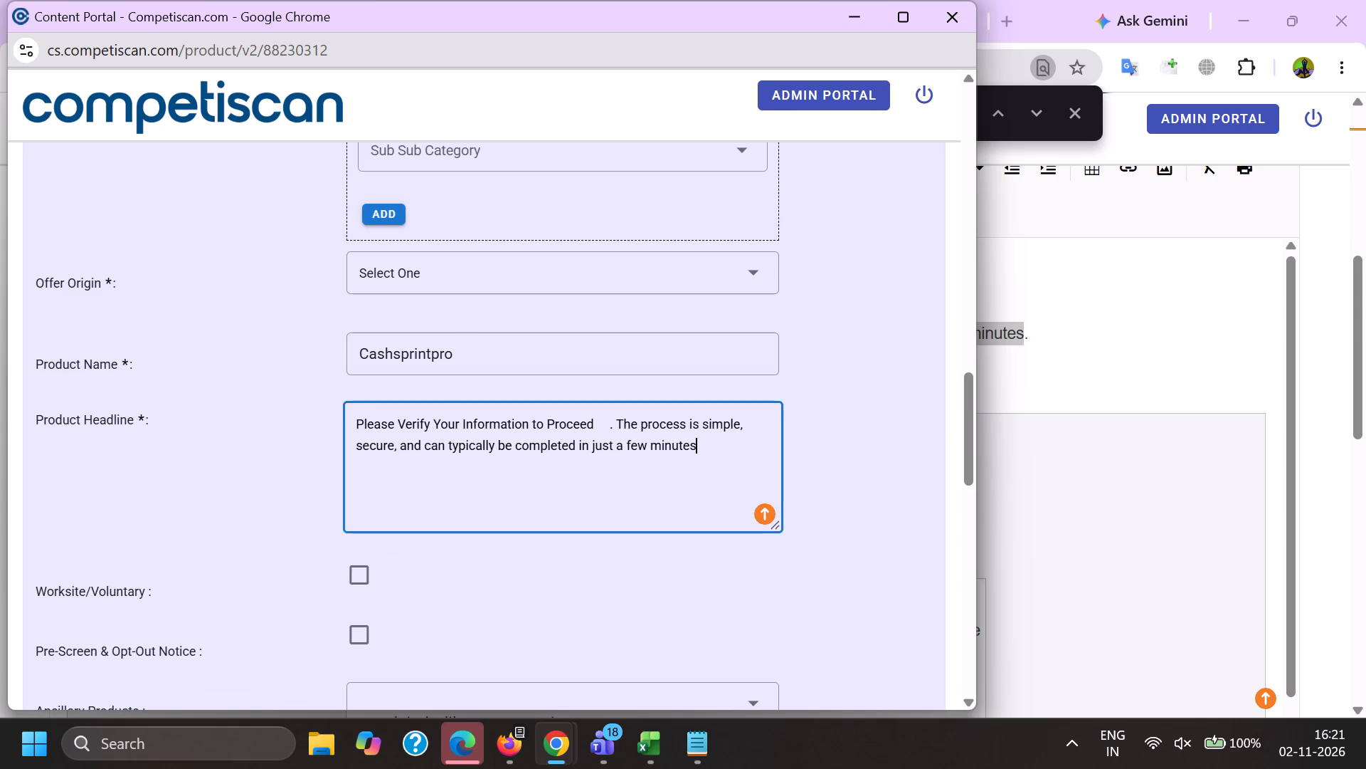
key("BackSpace")
key("BackSpace")
key("BackSpace")
key("BackSpace")
key("BackSpace")
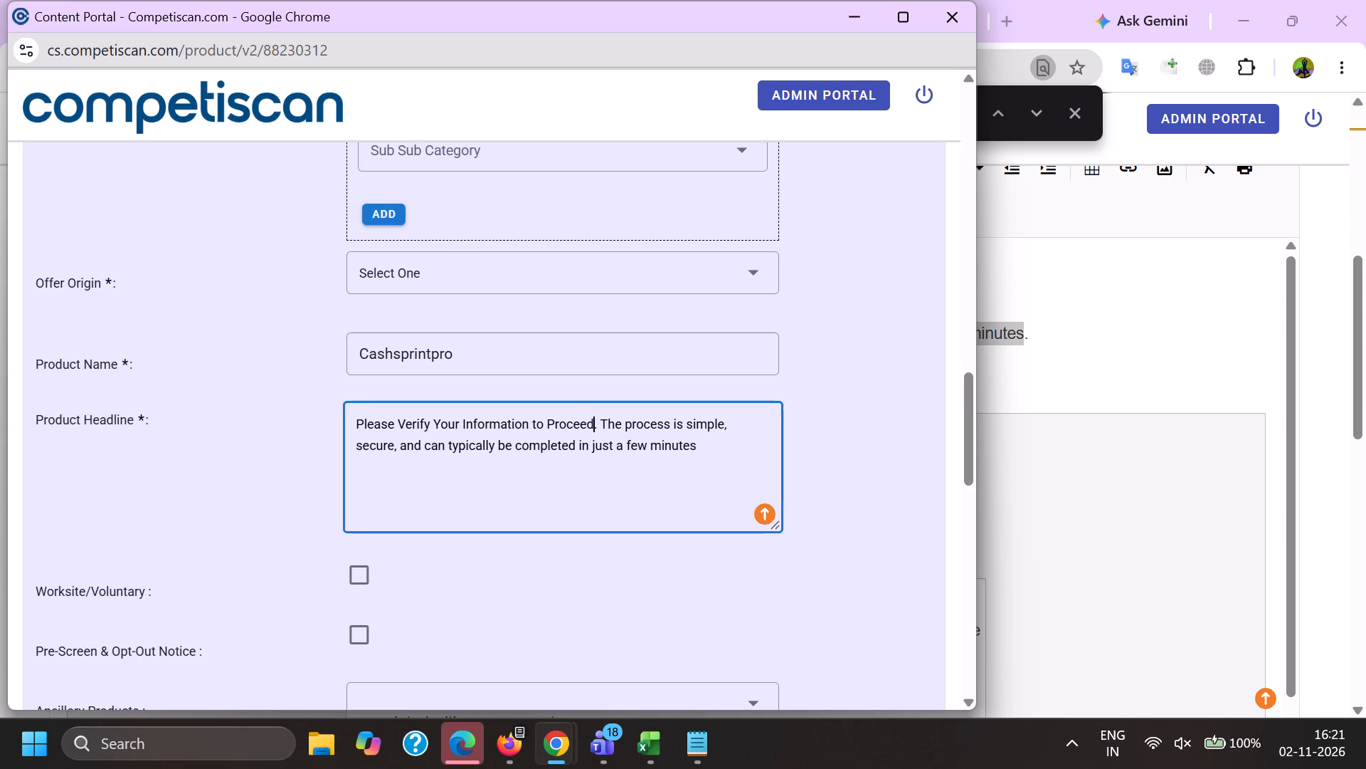
left_click(355, 421)
key("BackSpace")
key("BackSpace")
left_click_drag(775, 463, 23, 314)
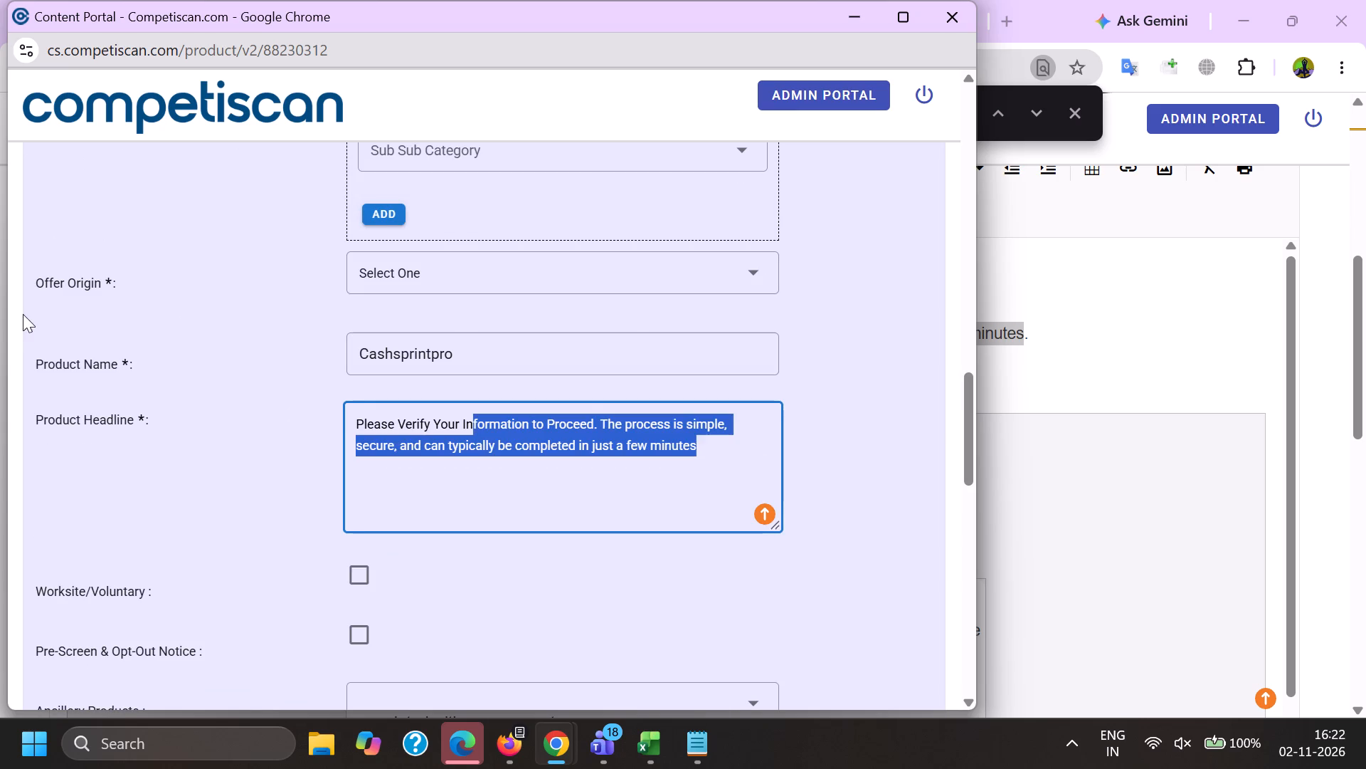
left_click_drag(23, 314, 25, 313)
Set the response mechanism to URL/Website, the mailing type to Acquisition and the personalization to Personalized.
scroll(291, 357, "down", 5)
left_click(381, 254)
scroll(412, 429, "down", 6)
left_click(415, 510)
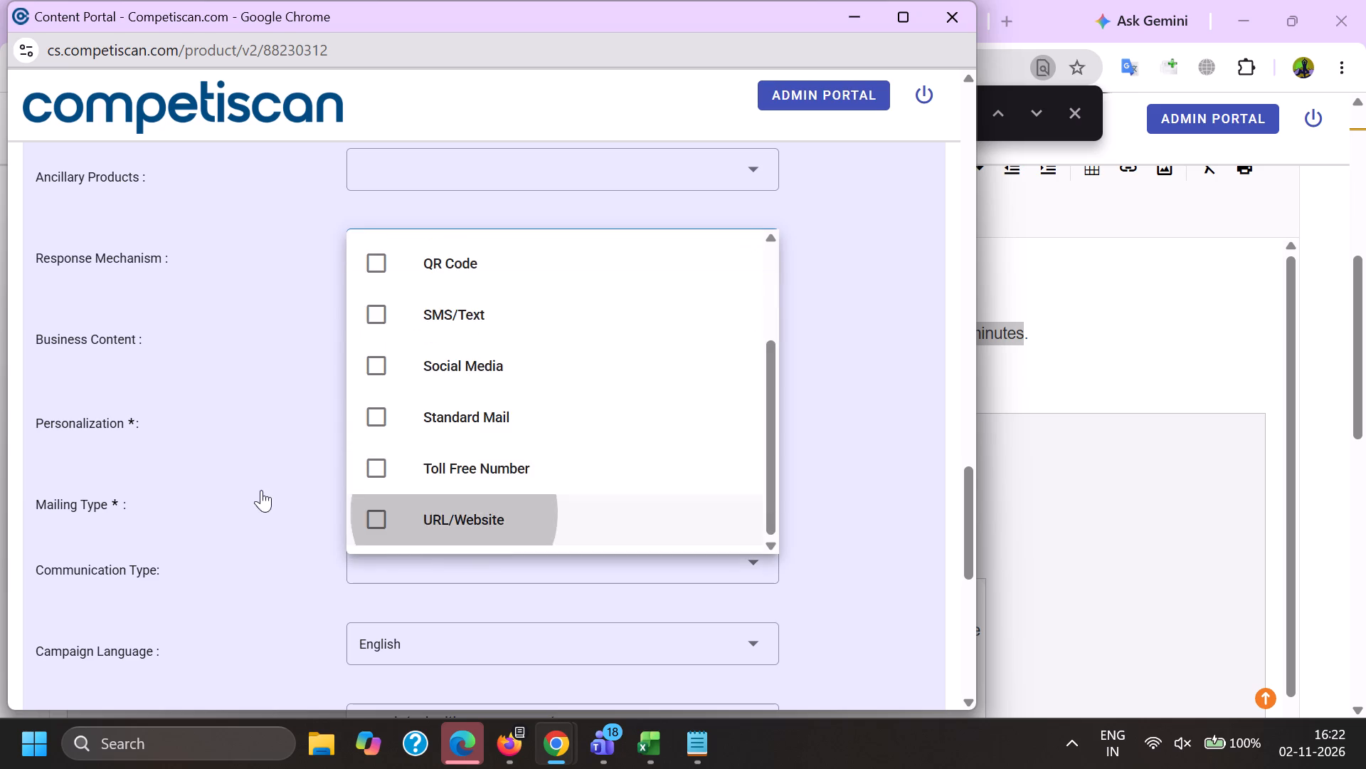
left_click_drag(232, 480, 243, 480)
left_click(382, 491)
left_click(406, 454)
left_click(238, 469)
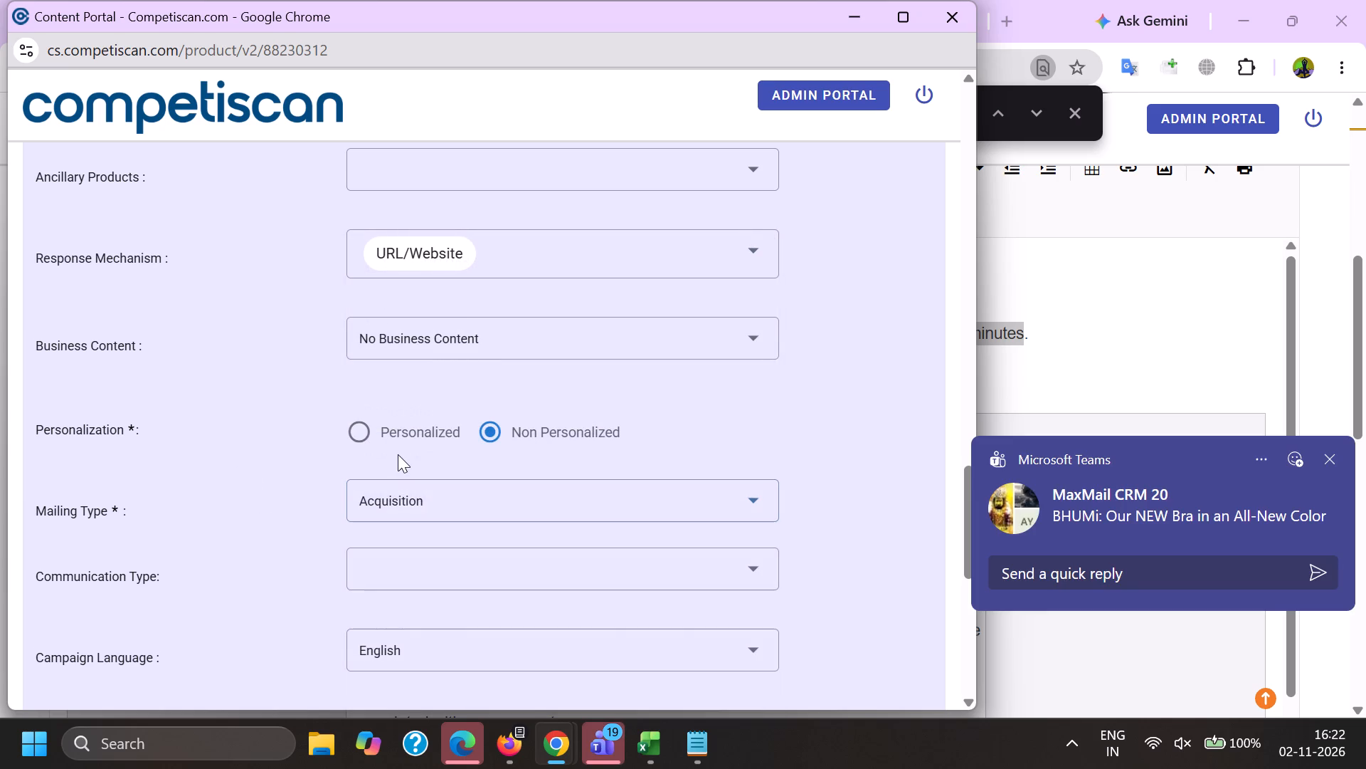
left_click(361, 430)
left_click(263, 526)
key("BackSpace")
Submit the completed product form for 88230312.
scroll(320, 534, "down", 4)
scroll(331, 619, "down", 10)
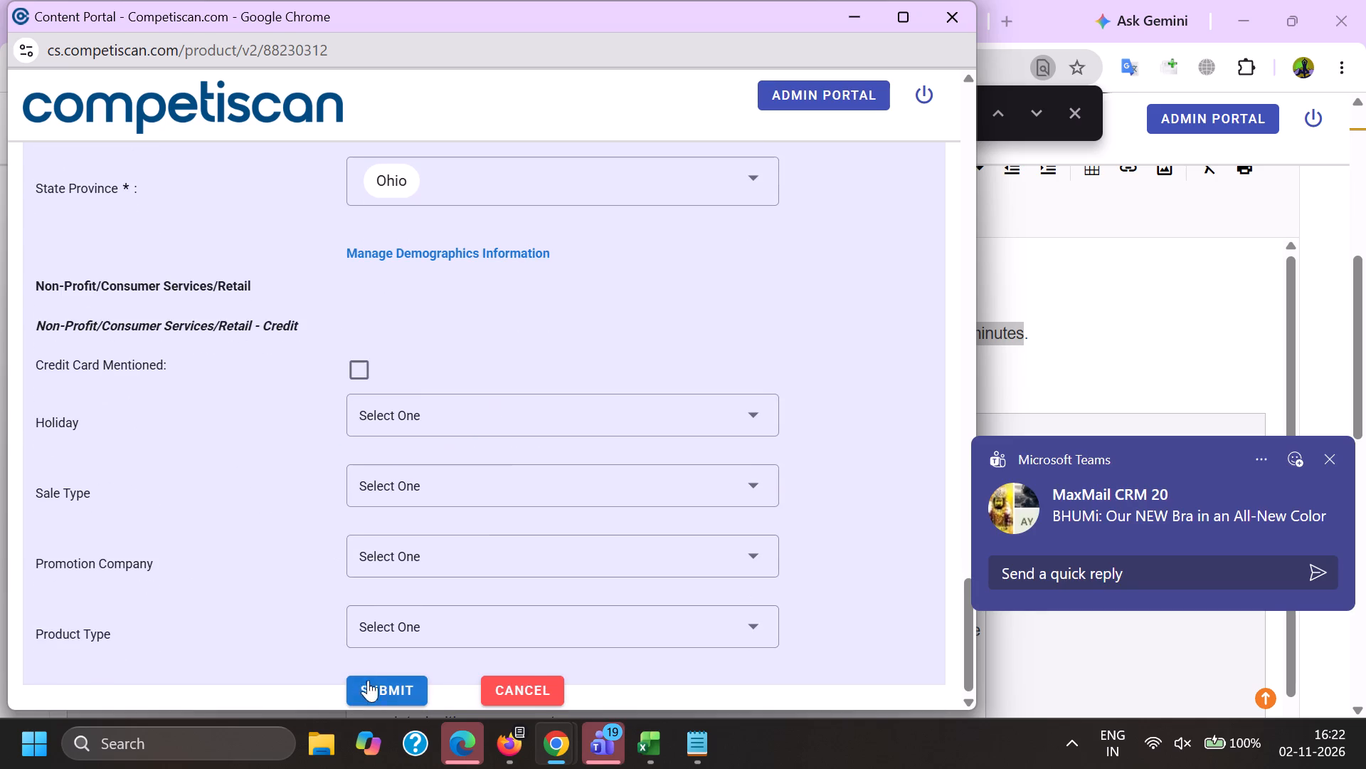
left_click(374, 689)
Switch to Firefox and copy the subject "Please Confirm Your Info To Move Ahead" of email 88325396 in the E-Glacier list.
left_click(499, 751)
left_click(161, 623)
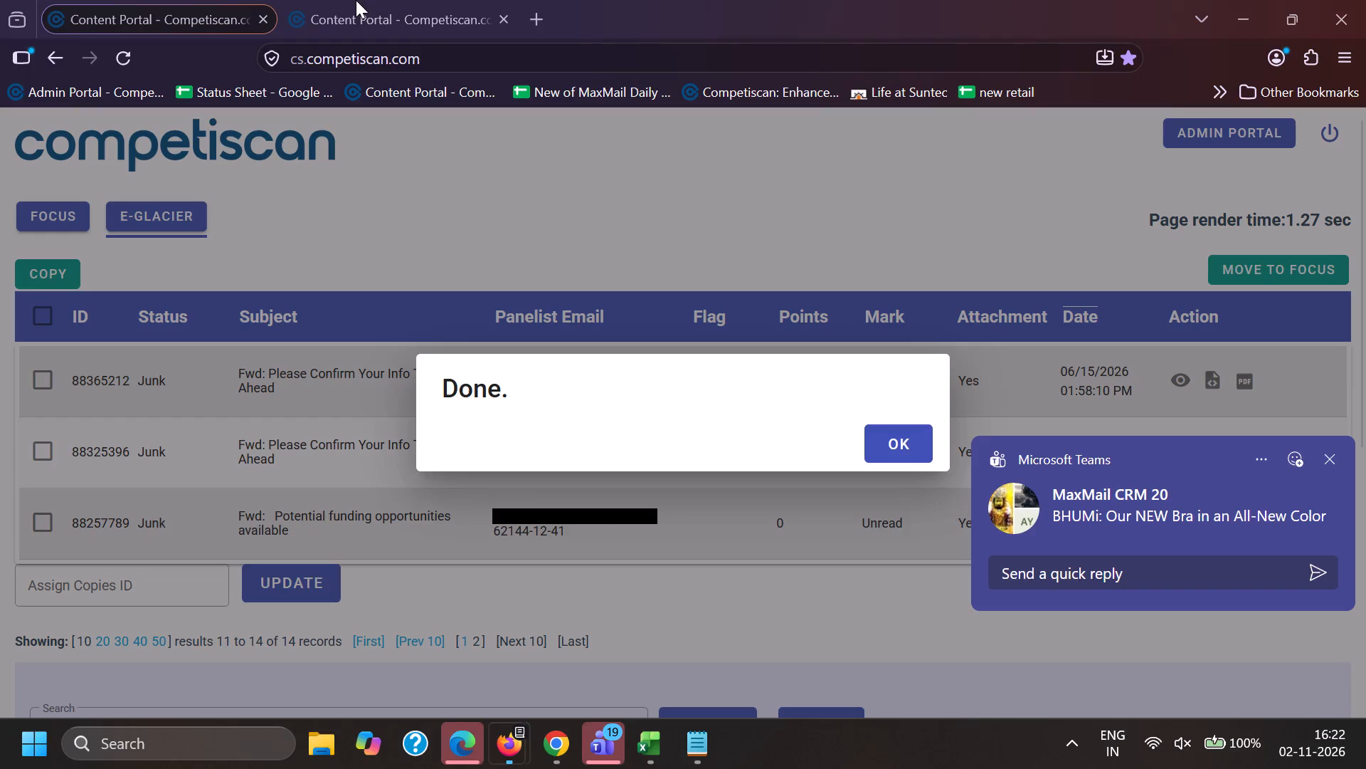
left_click(359, 0)
left_click(52, 221)
left_click(173, 25)
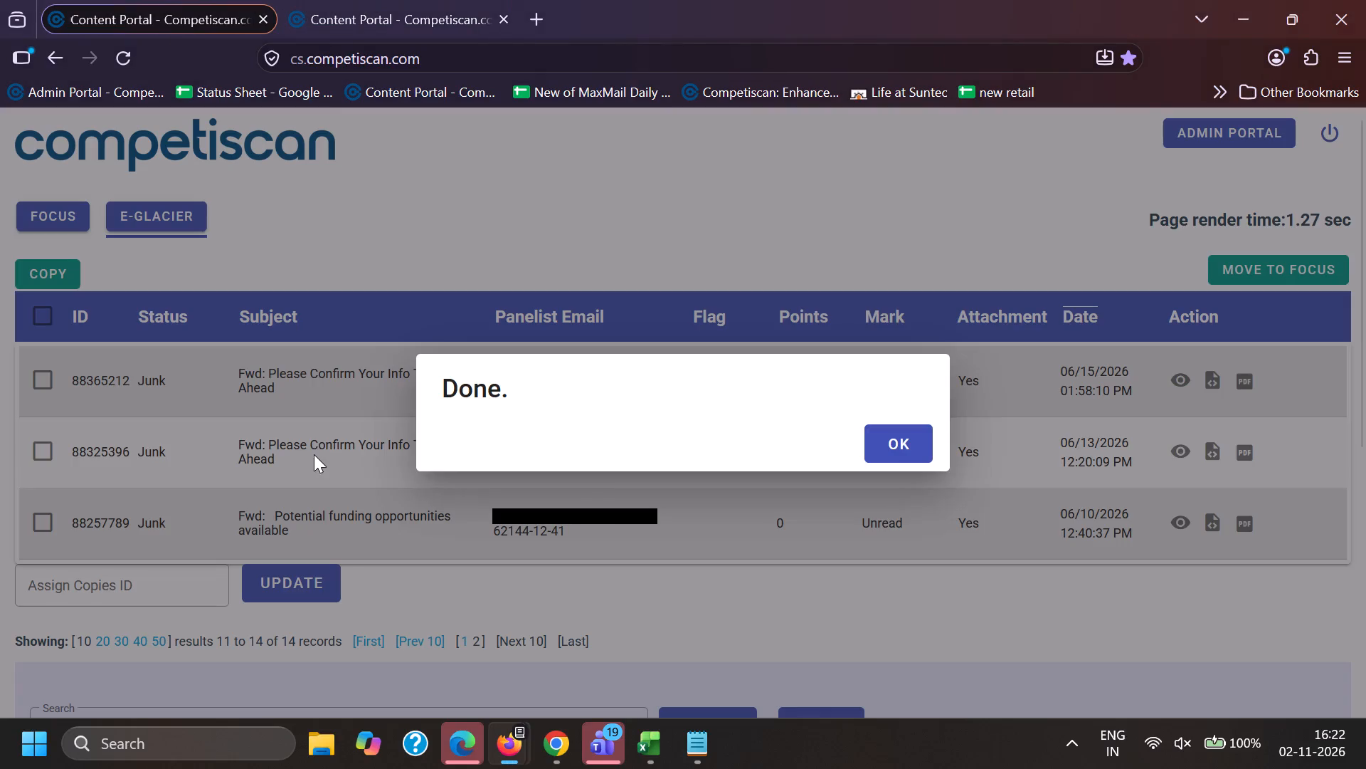
left_click(272, 451)
left_click_drag(266, 439, 460, 462)
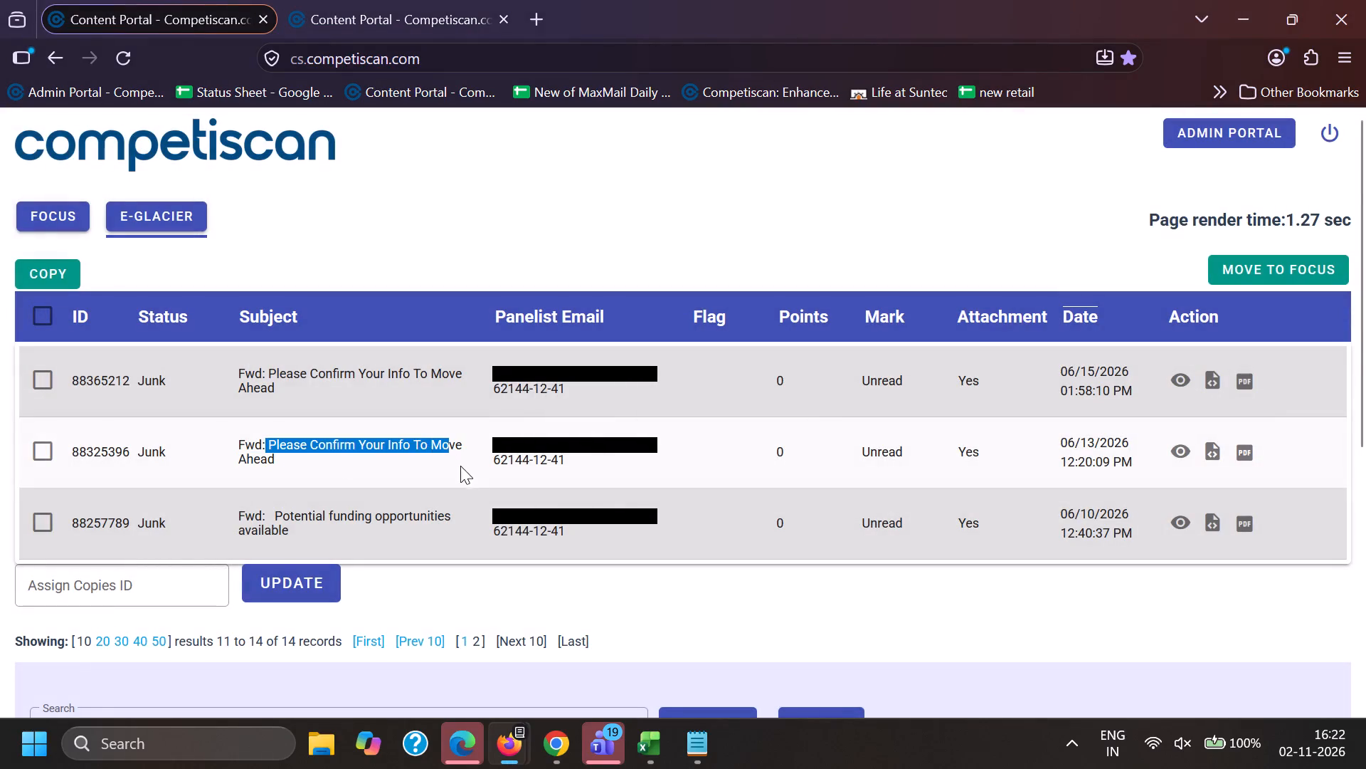
key("ctrl+c")
key("ctrl+c")
Switch to Chrome and search the Focus emails by subject for the exact phrase " Please Confirm Your Info To Move Ahead".
left_click(558, 768)
left_click(243, 634)
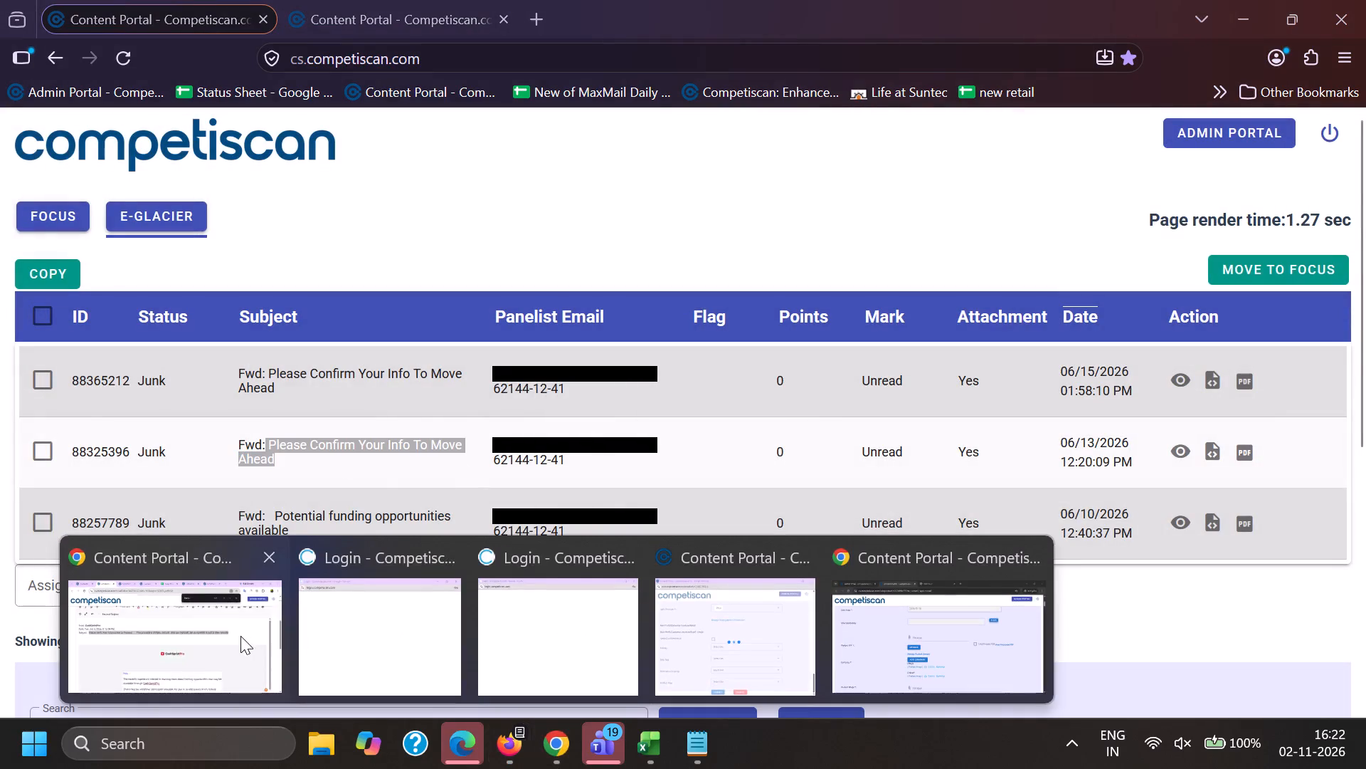
left_click(97, 0)
scroll(318, 379, "down", 5)
left_click_drag(489, 244, 1, 194)
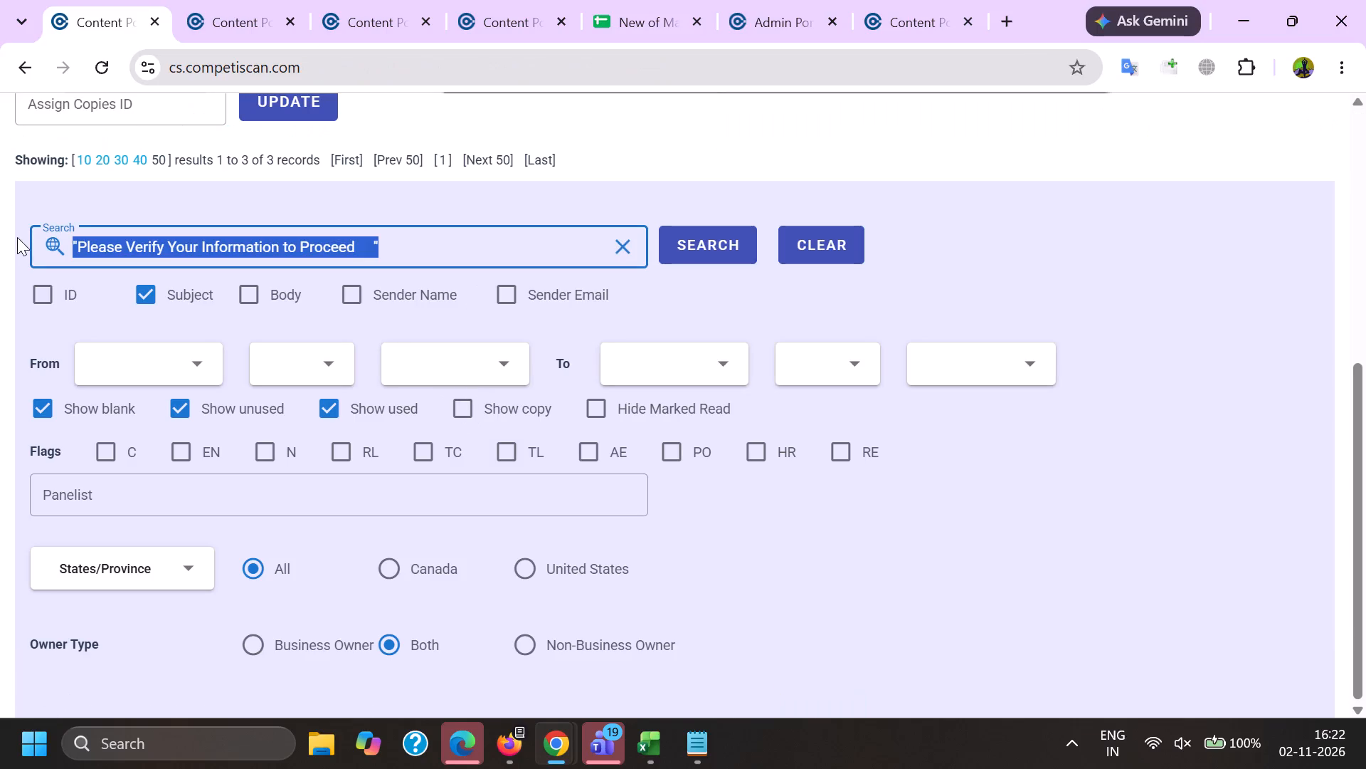
key("BackSpace")
key("shift+quotedbl")
key("ctrl+v")
key("shift+quotedbl")
key("Return")
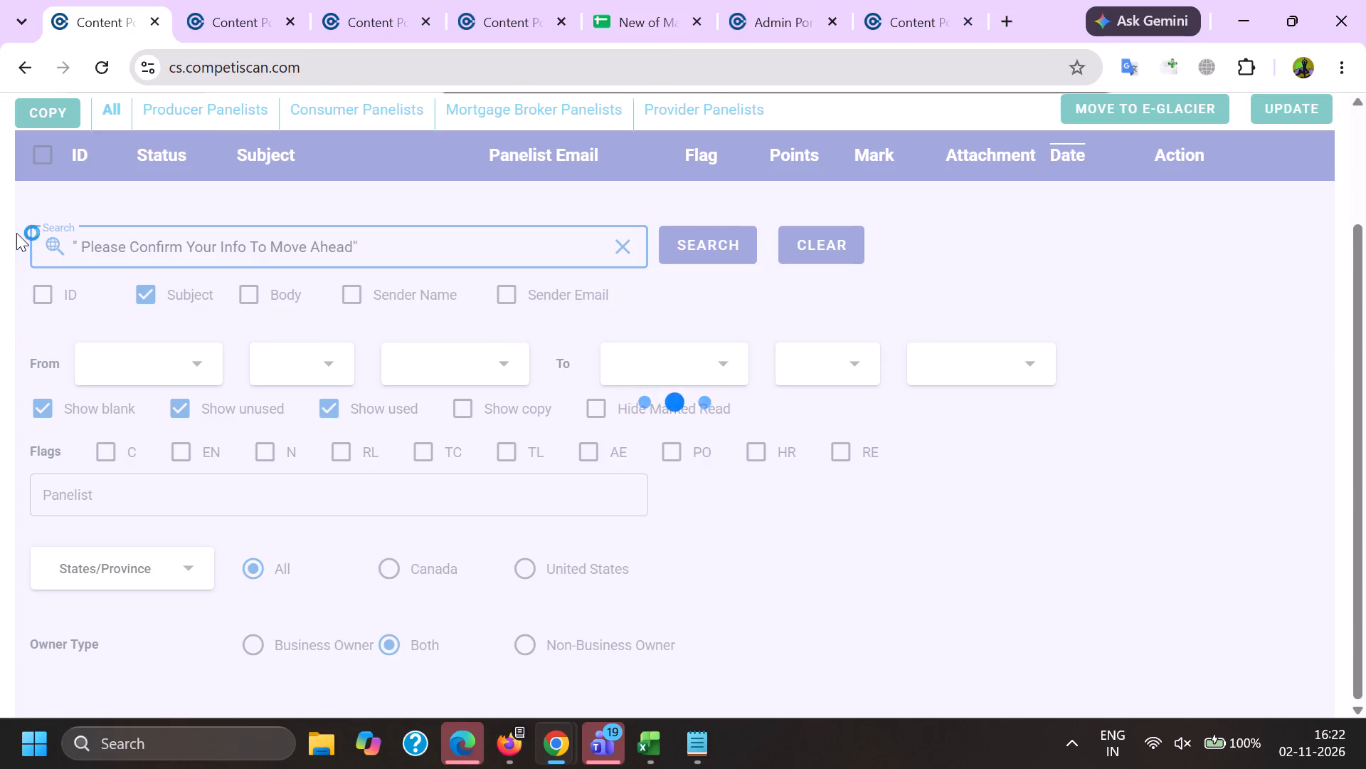
Select email 88325396 in Firefox's E-Glacier list.
key("alt+Tab")
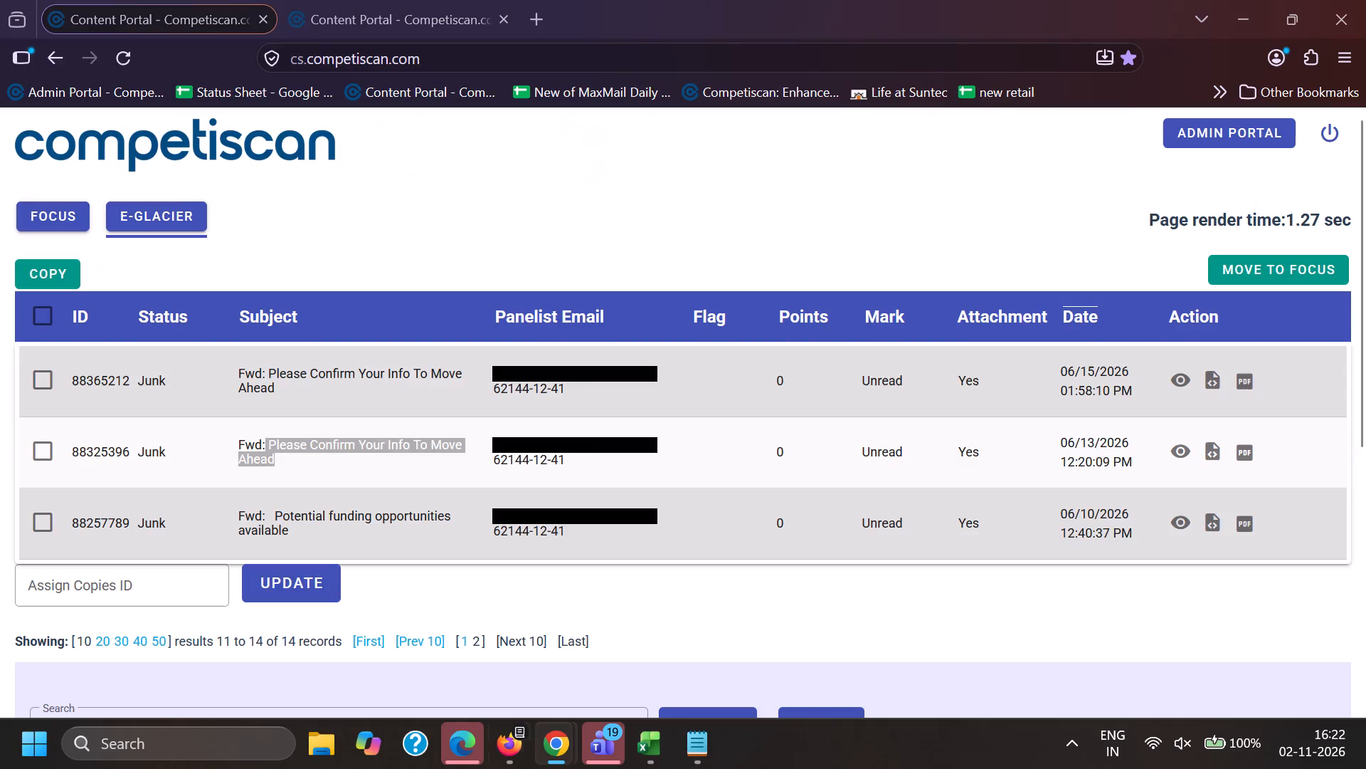
left_click(51, 438)
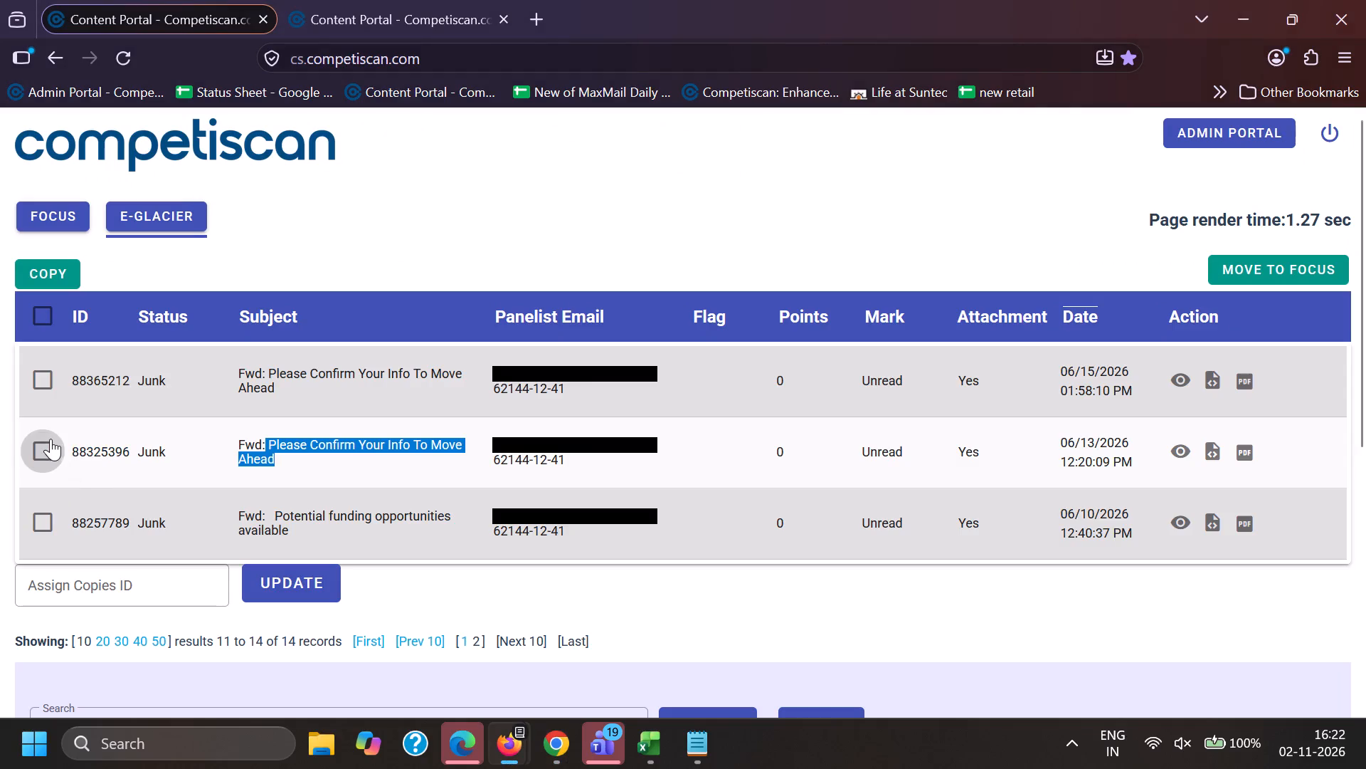
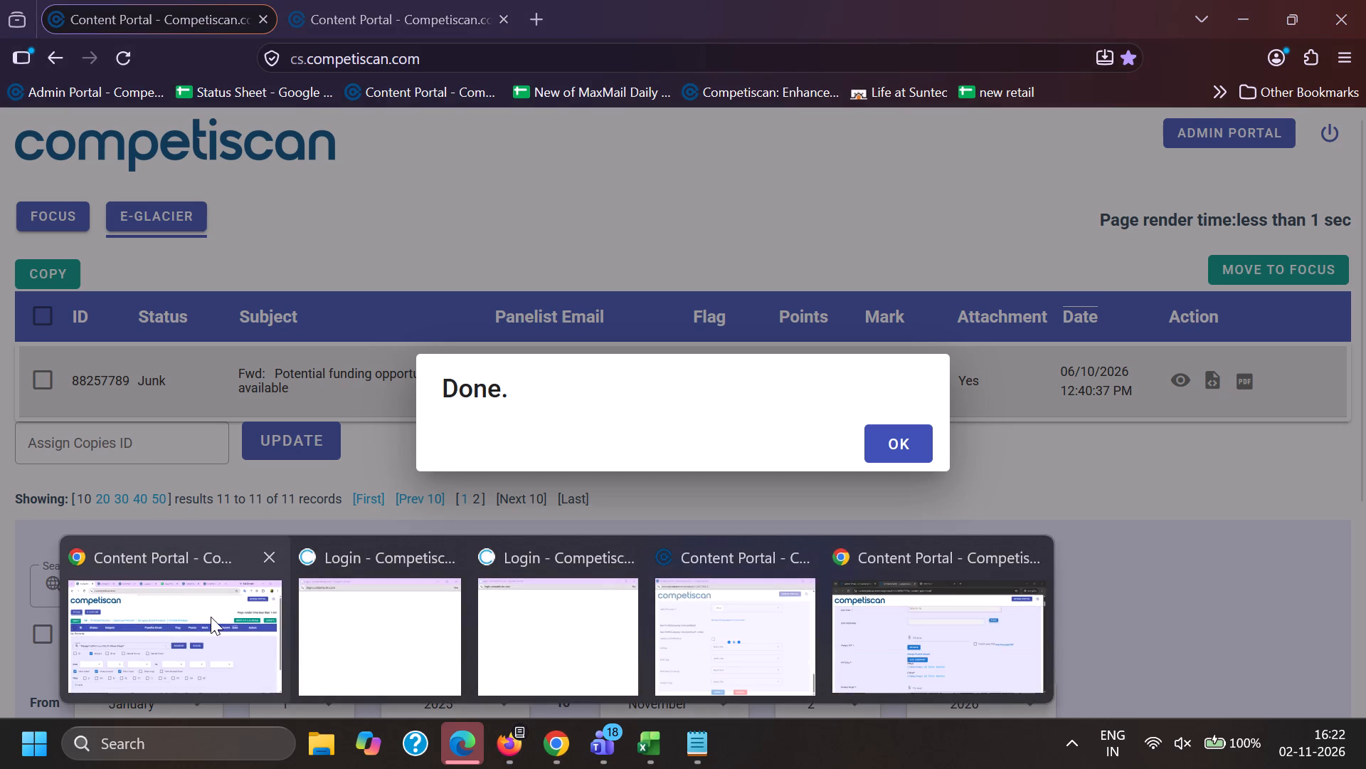
Switch to Chrome, rerun the Focus subject search for " Please Confirm Your Info To Move Ahead", and open email 88365212 in a new tab.
left_click(685, 427)
left_click(268, 0)
left_click(155, 0)
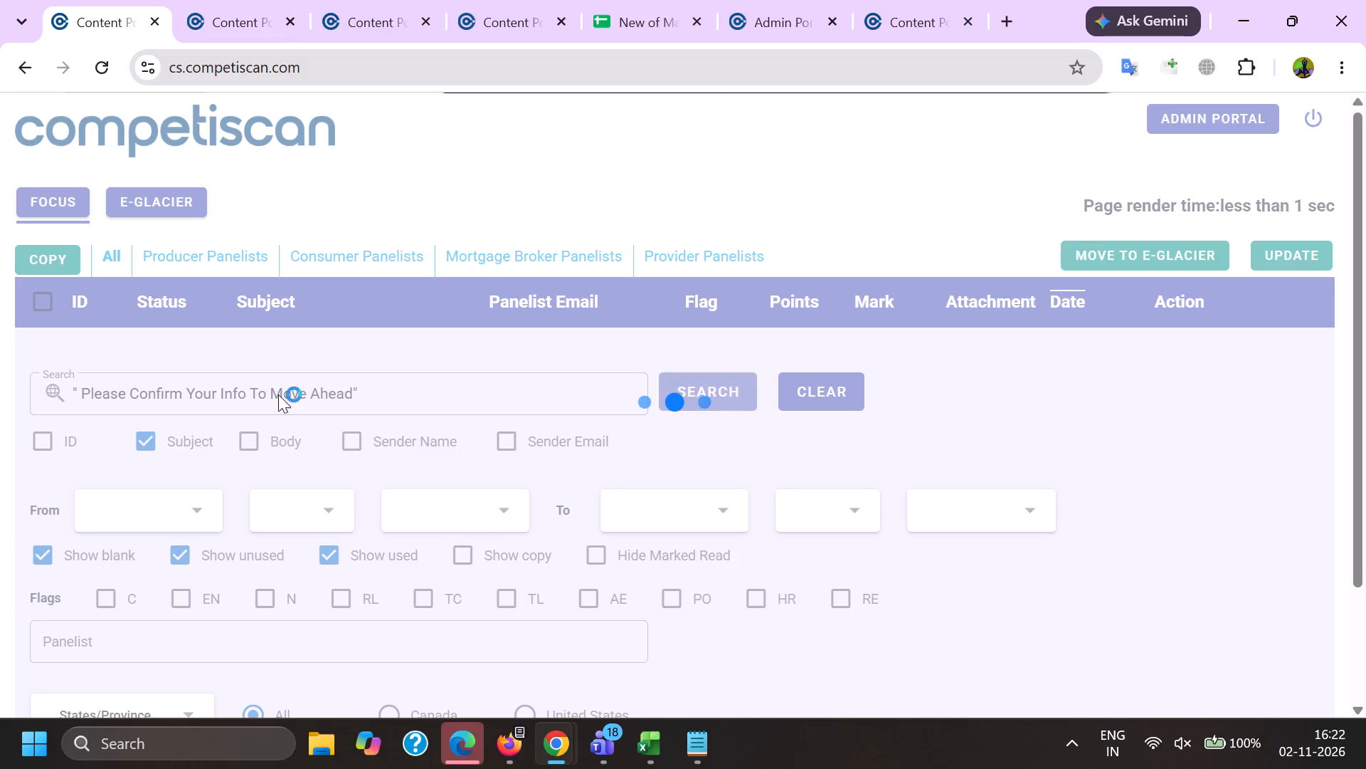
left_click(250, 360, "ctrl")
left_click(258, 0)
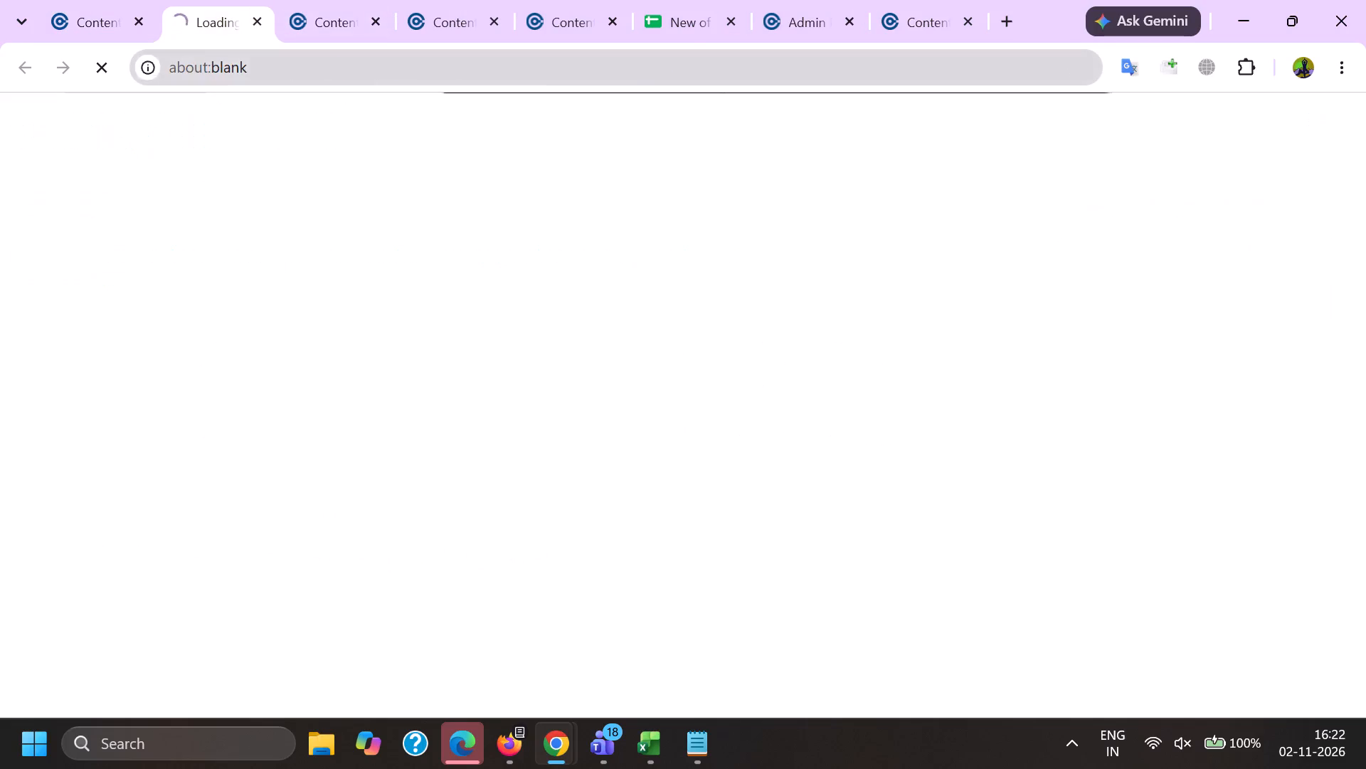
left_click(377, 73)
double_click(411, 67)
key("ctrl+c")
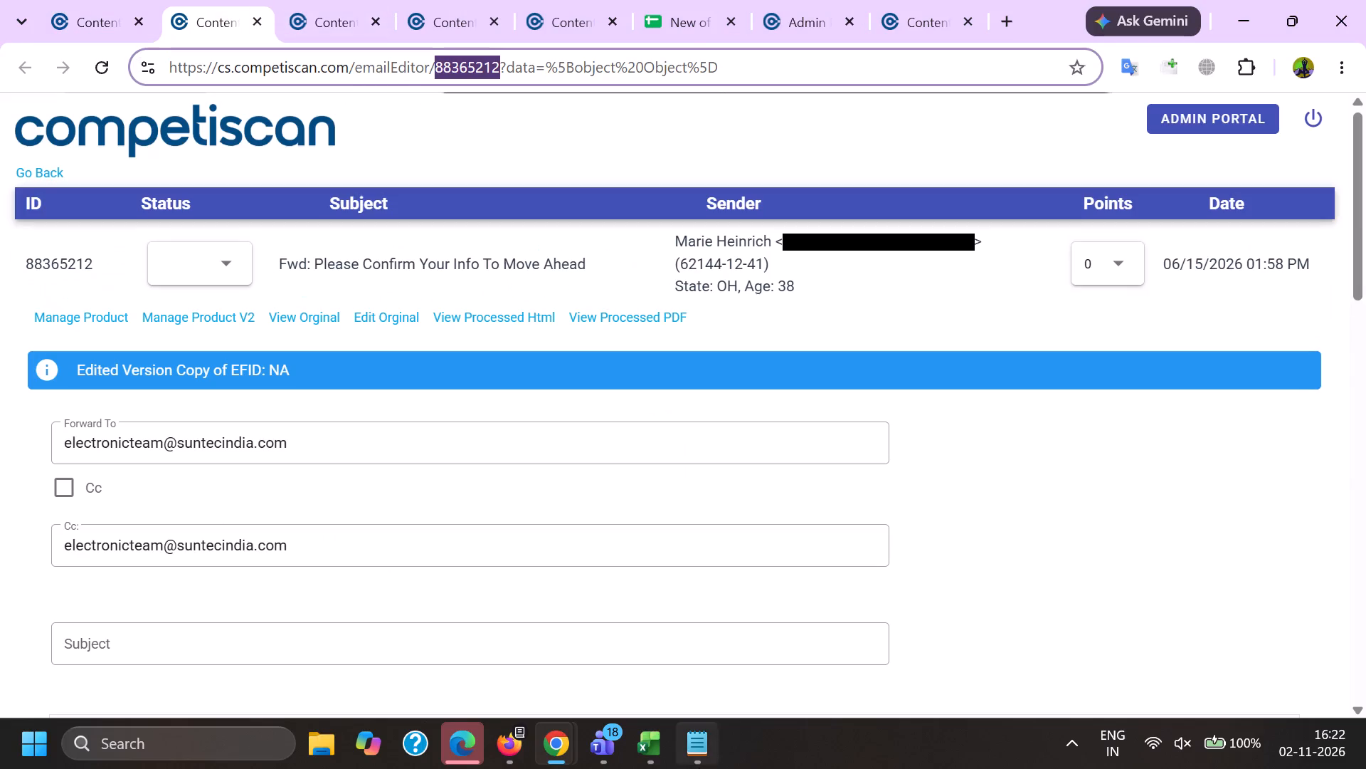
left_click(660, 749)
left_click(862, 654)
key("Left")
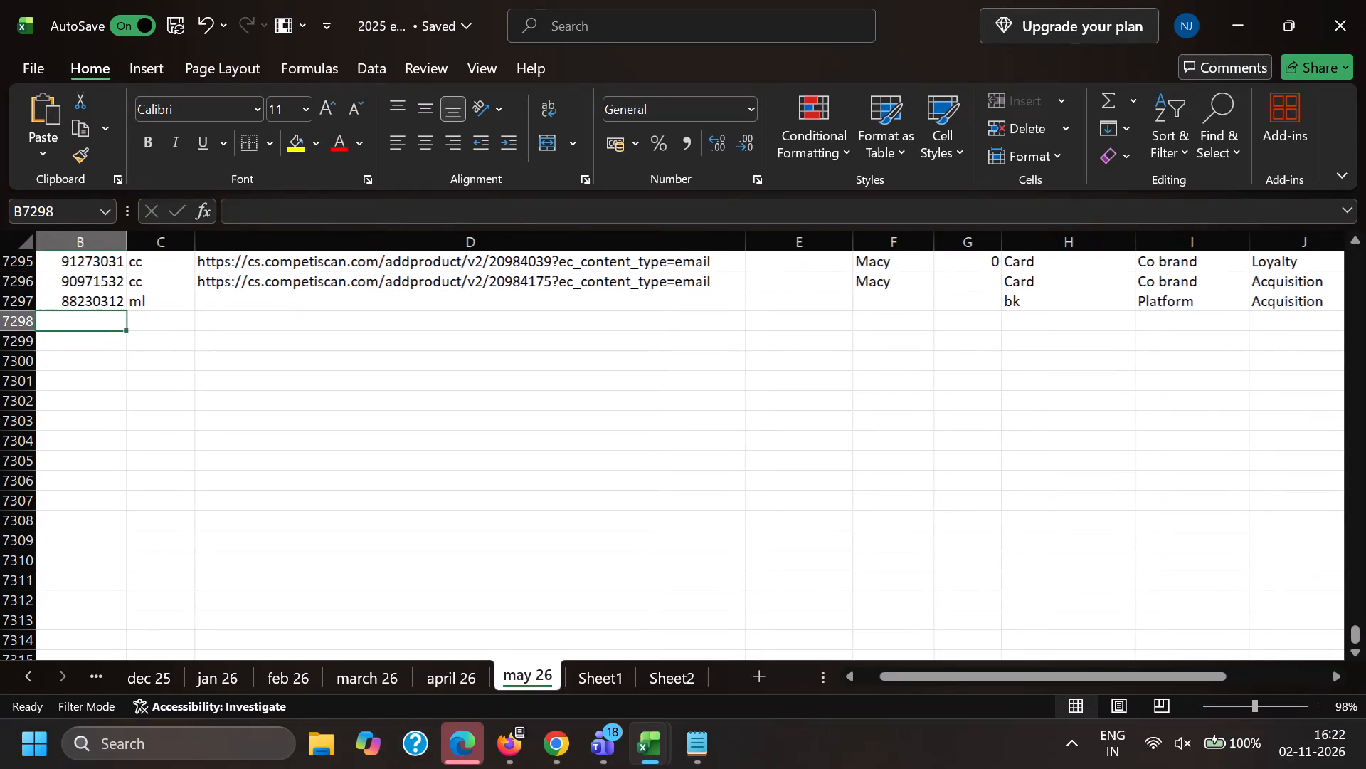
key("ctrl+v")
key("Right")
key("n")
key("BackSpace")
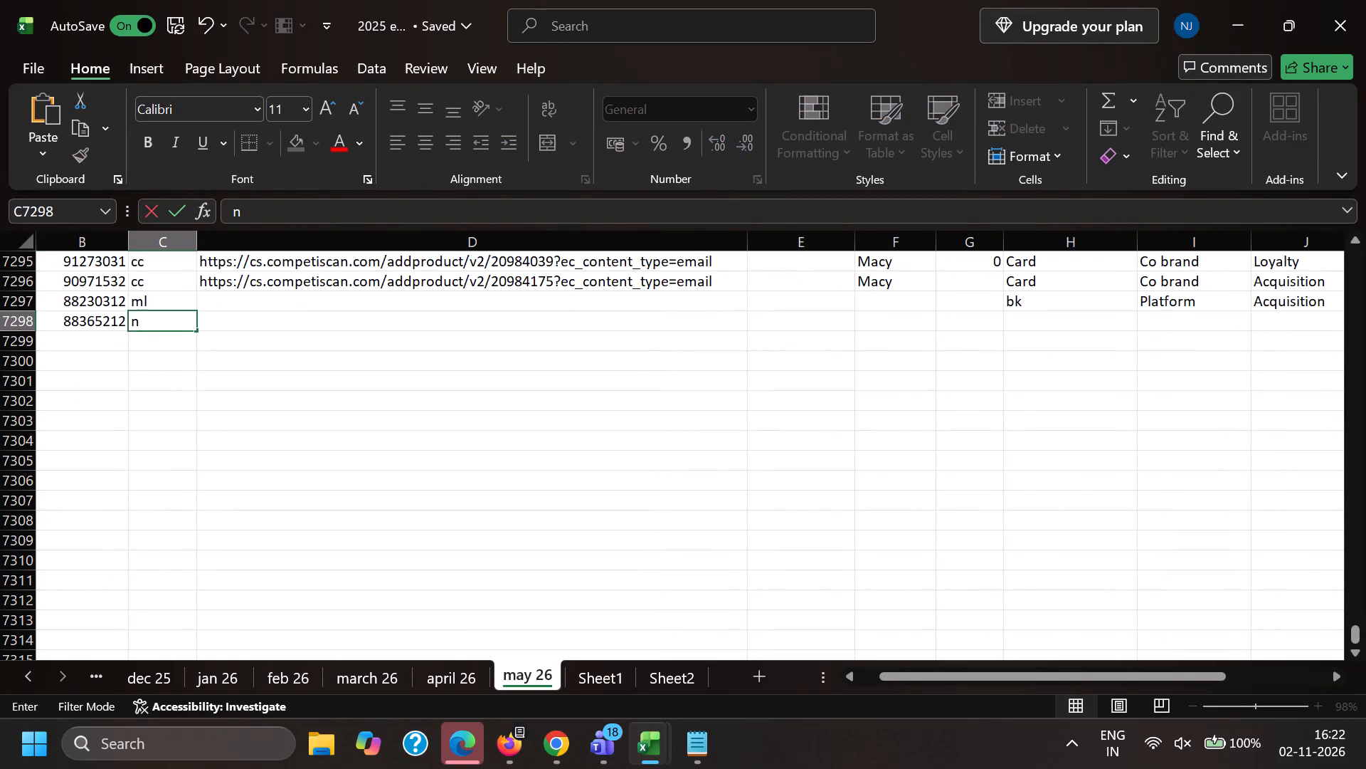
key("m")
key("l")
Copy the entries bk, Platform and Acquisition from row 7297 into columns H to J of row 7298.
key("Right")
key("Right")
key("Right")
key("Right")
key("Right")
key("Up")
key("shift+Right")
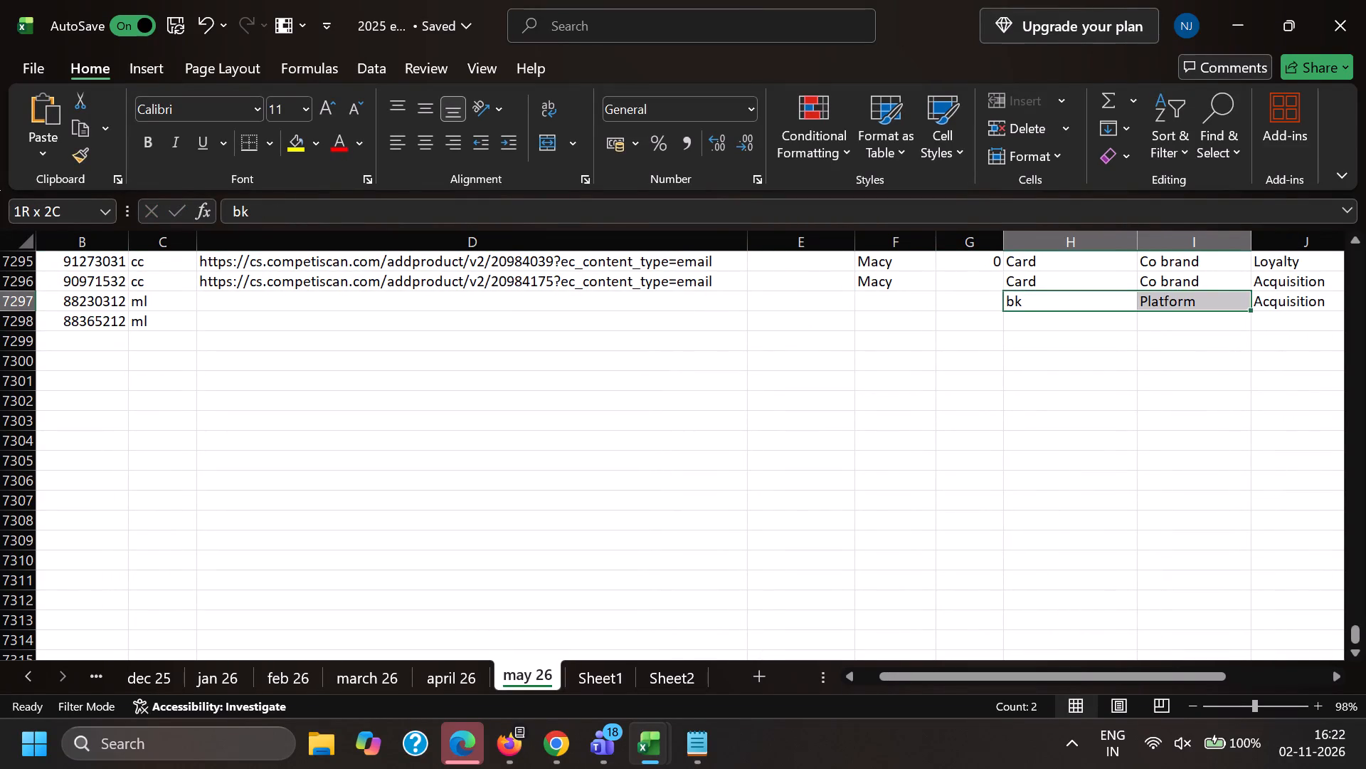
key("shift+Right")
key("ctrl+c")
key("Down")
key("ctrl+v")
key("Left")
key("Left")
key("Left")
key("Left")
key("Left")
key("Left")
key("Left")
key("Left")
key("Left")
key("Left")
key("Left")
key("Left")
key("Left")
key("Left")
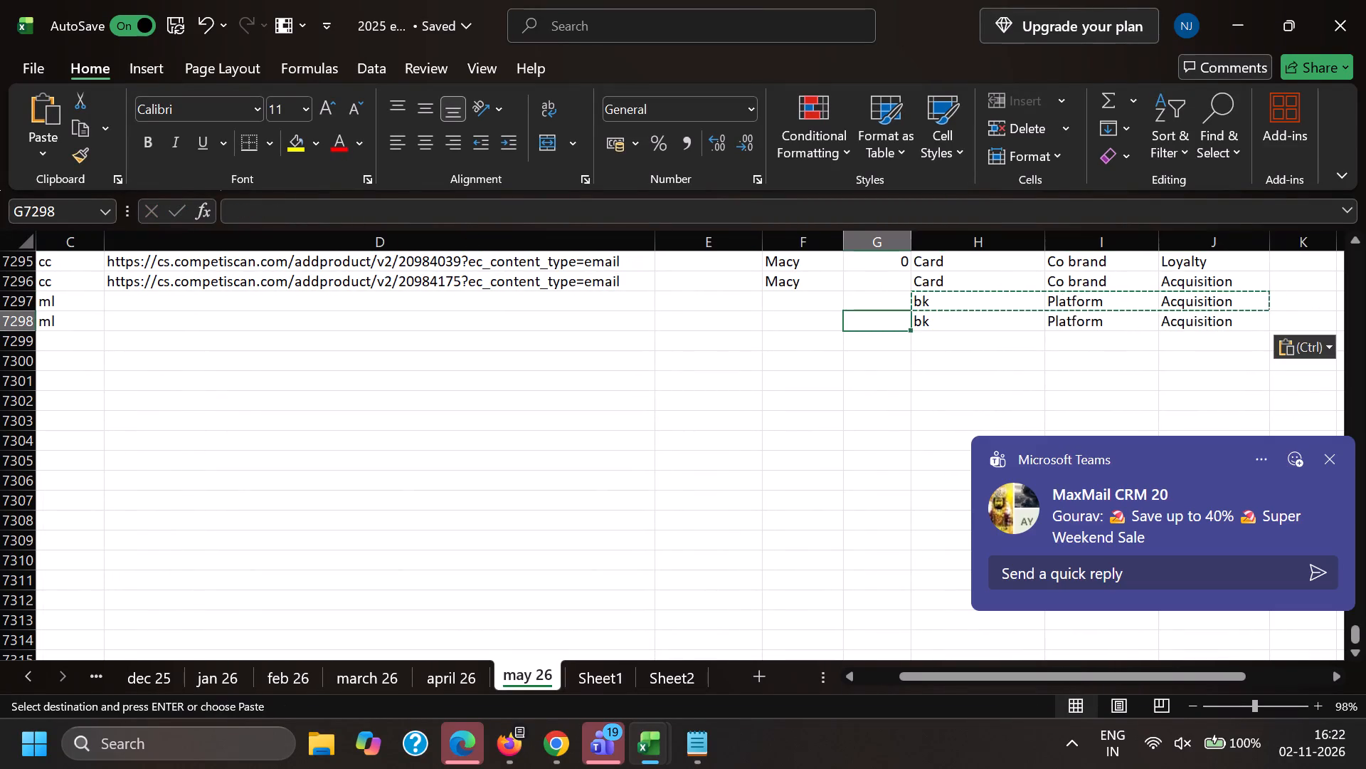
Switch to Chrome and delete the forwarded-message line, the sender's address and the recipient line from the body of email 88365212.
key("alt+Tab")
scroll(426, 293, "down", 1)
left_click_drag(384, 434, 383, 434)
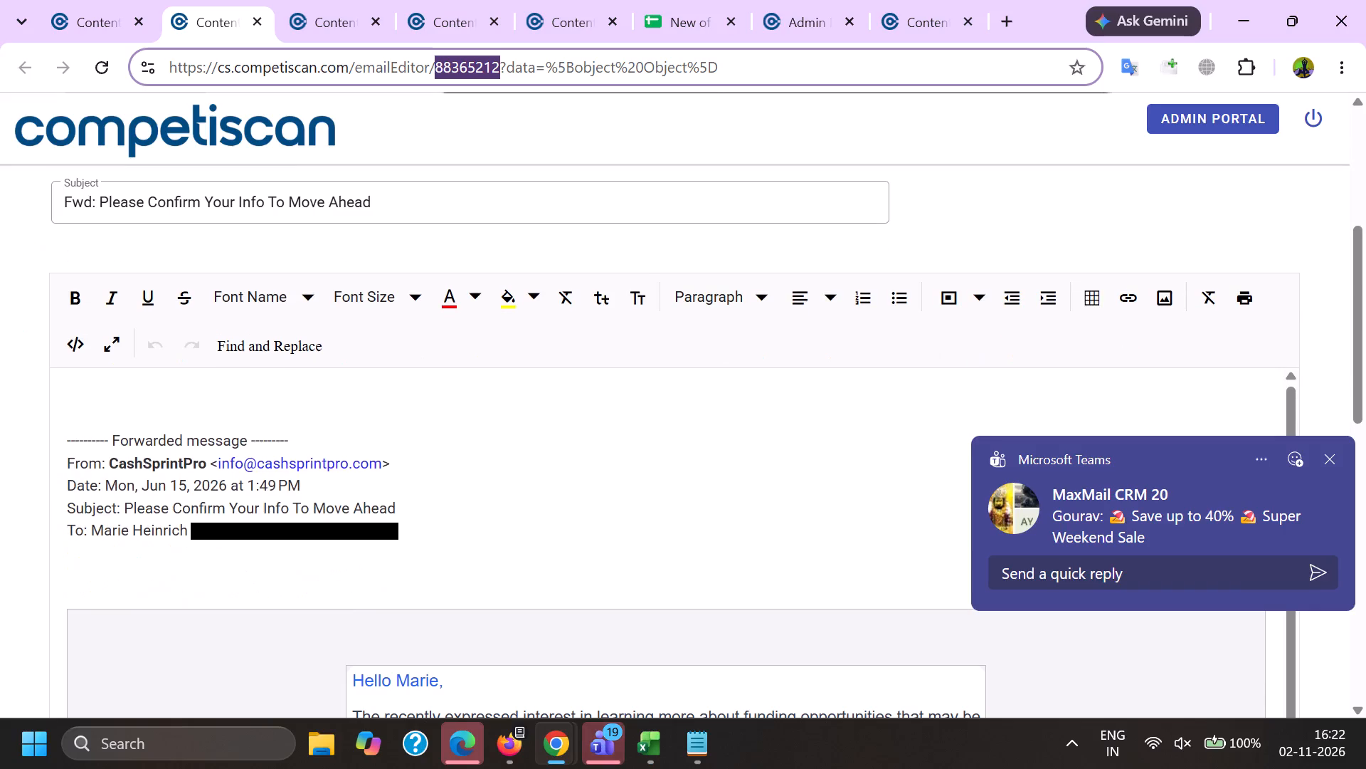
left_click_drag(383, 434, 130, 385)
key("BackSpace")
left_click_drag(211, 417, 220, 418)
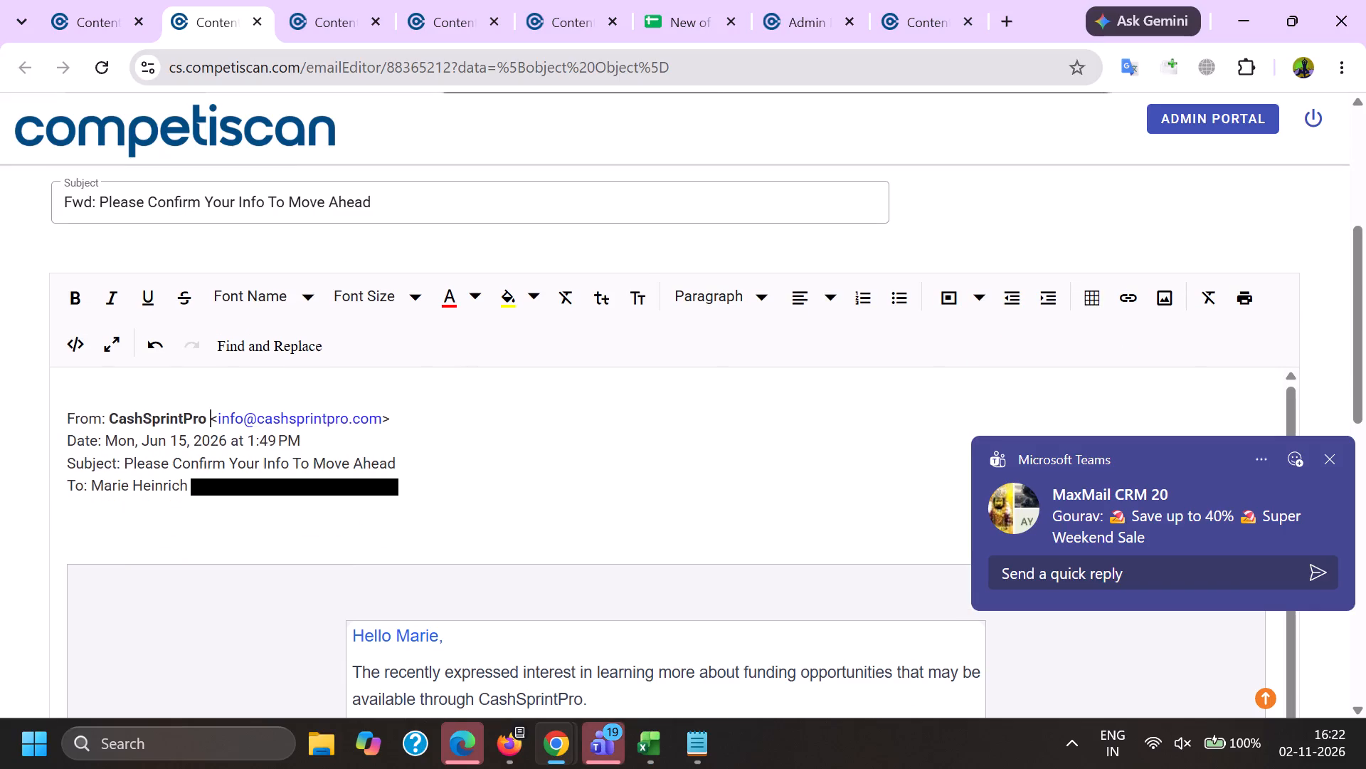
left_click_drag(220, 418, 446, 426)
key("BackSpace")
left_click_drag(483, 495, 59, 483)
key("BackSpace")
Cut the panelist's first name out of the email's greeting and search the page for further occurrences of it.
scroll(470, 318, "down", 2)
double_click(400, 415)
key("ctrl+c")
key("BackSpace")
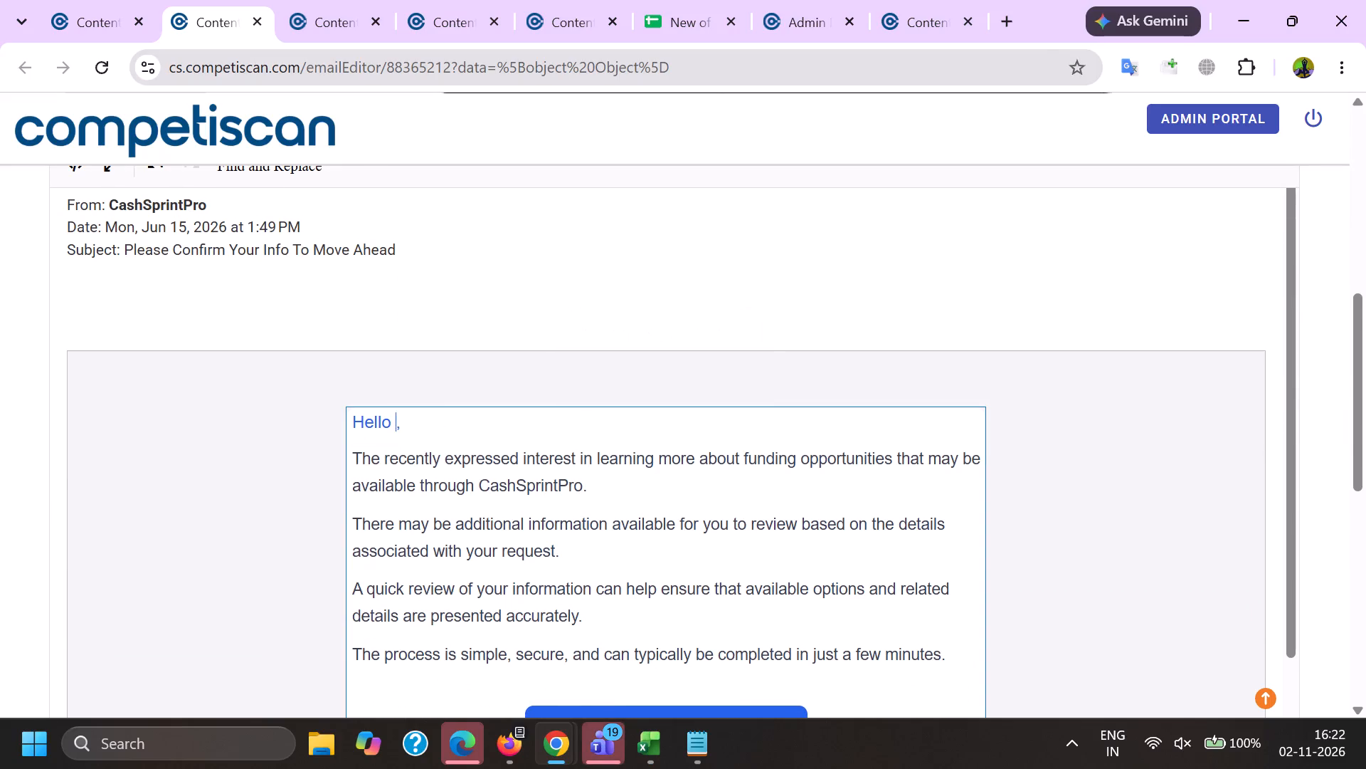
key("ctrl+f")
key("ctrl+v")
key("Return")
key("Return")
key("Return")
key("Return")
Remove all links from the body of email 88365212.
scroll(308, 535, "down", 6)
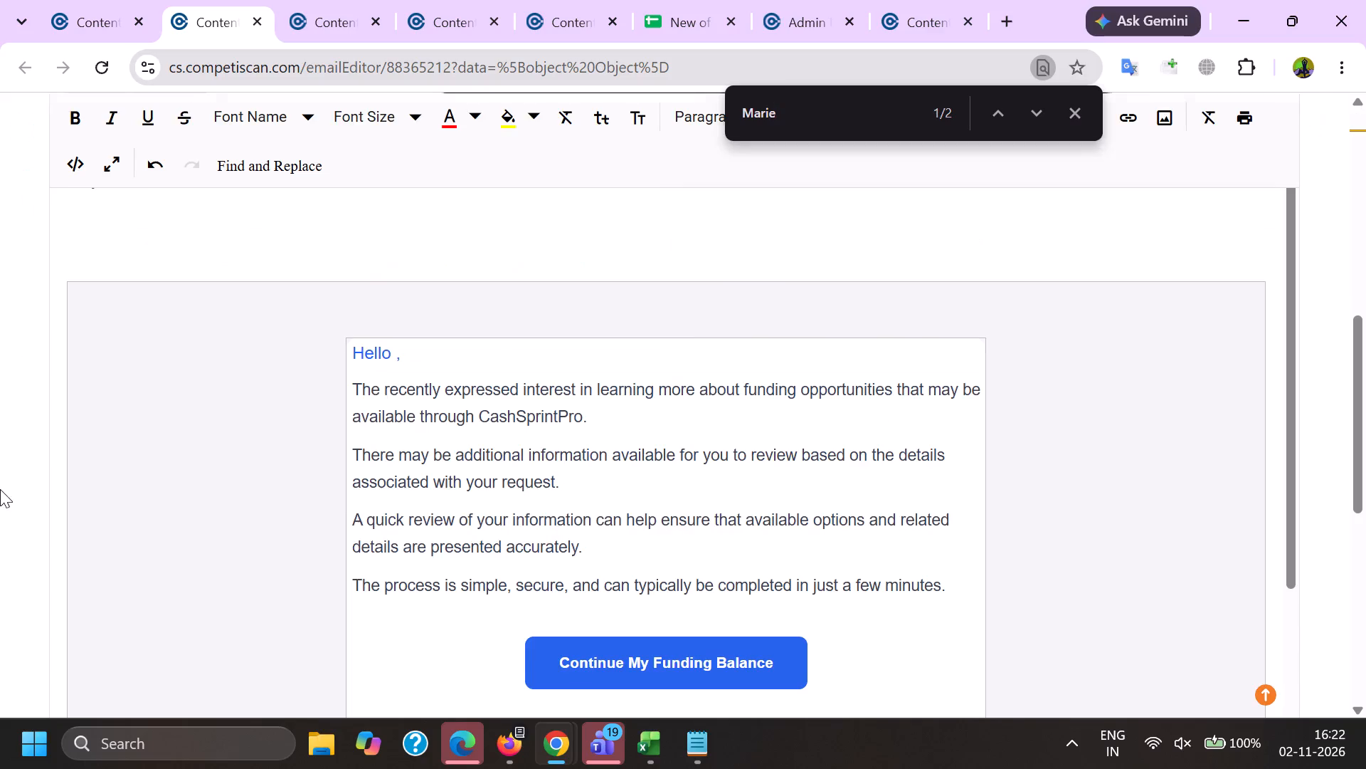
scroll(134, 527, "down", 7)
left_click(85, 491)
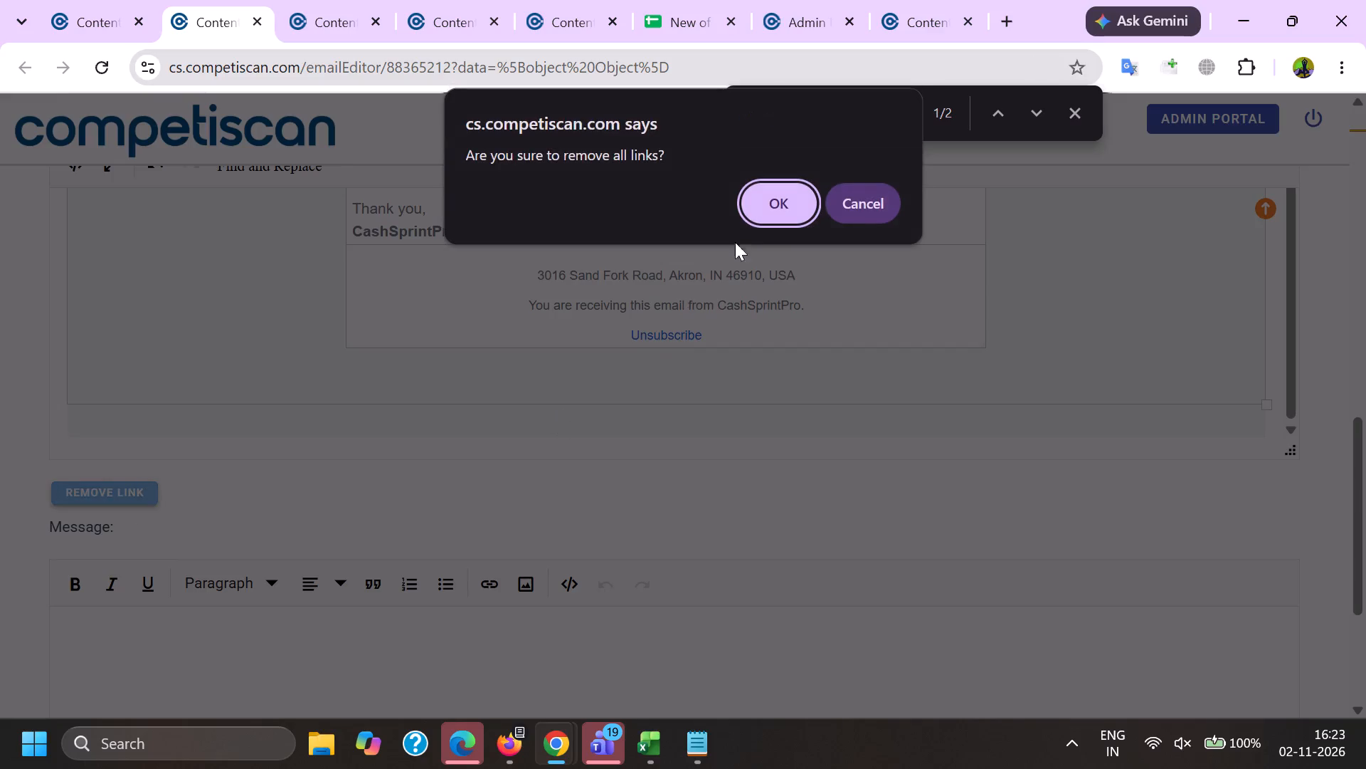
left_click(754, 221)
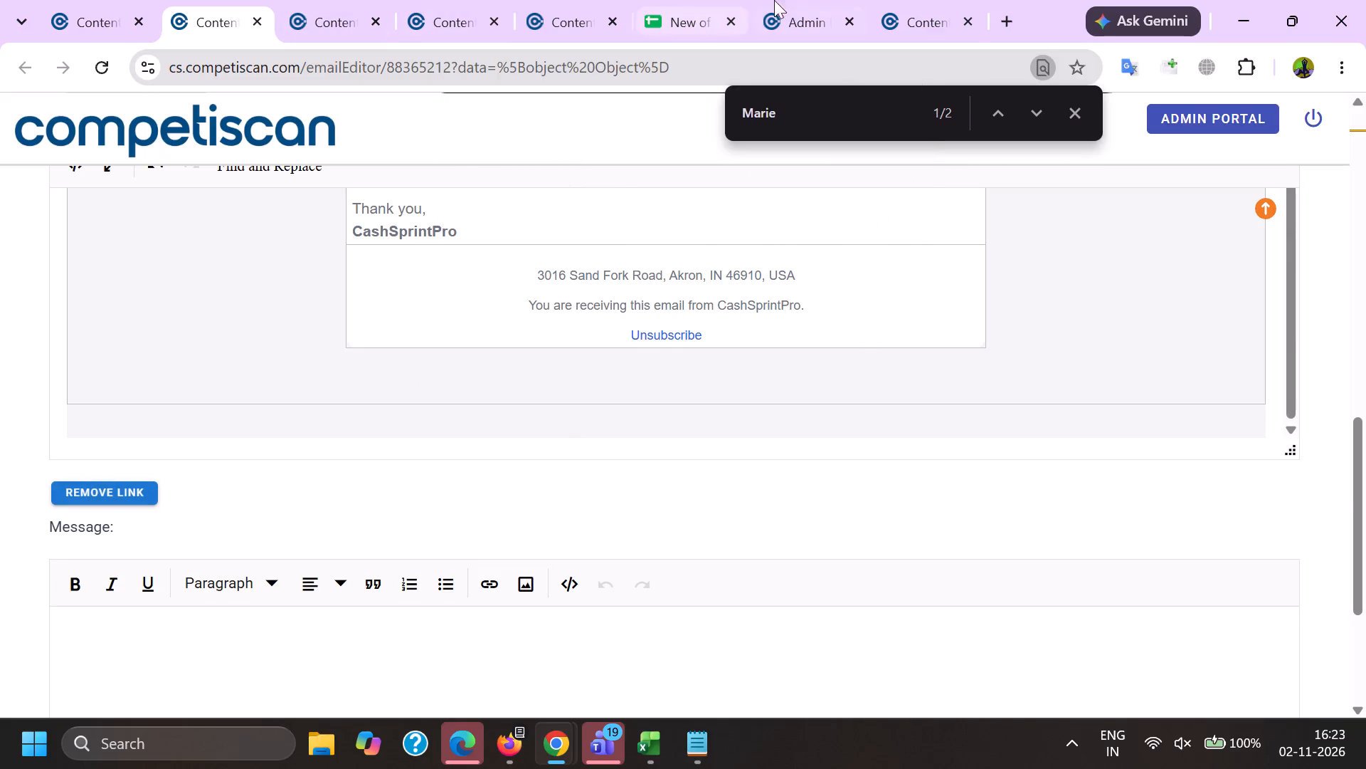
Close the browser tab of the Macy's Card product 20976387.
left_click(941, 0)
left_click(569, 0)
left_click(468, 0)
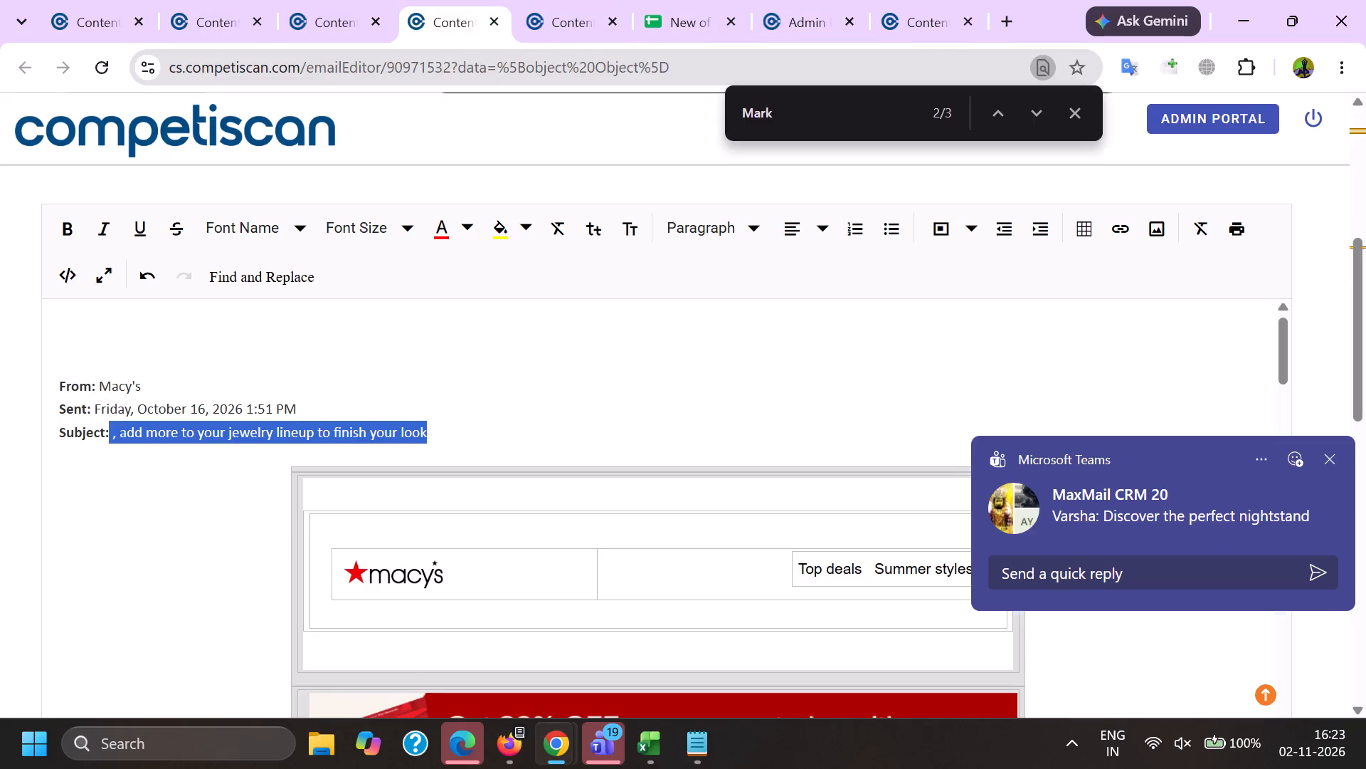
left_click(343, 0)
left_click(561, 0)
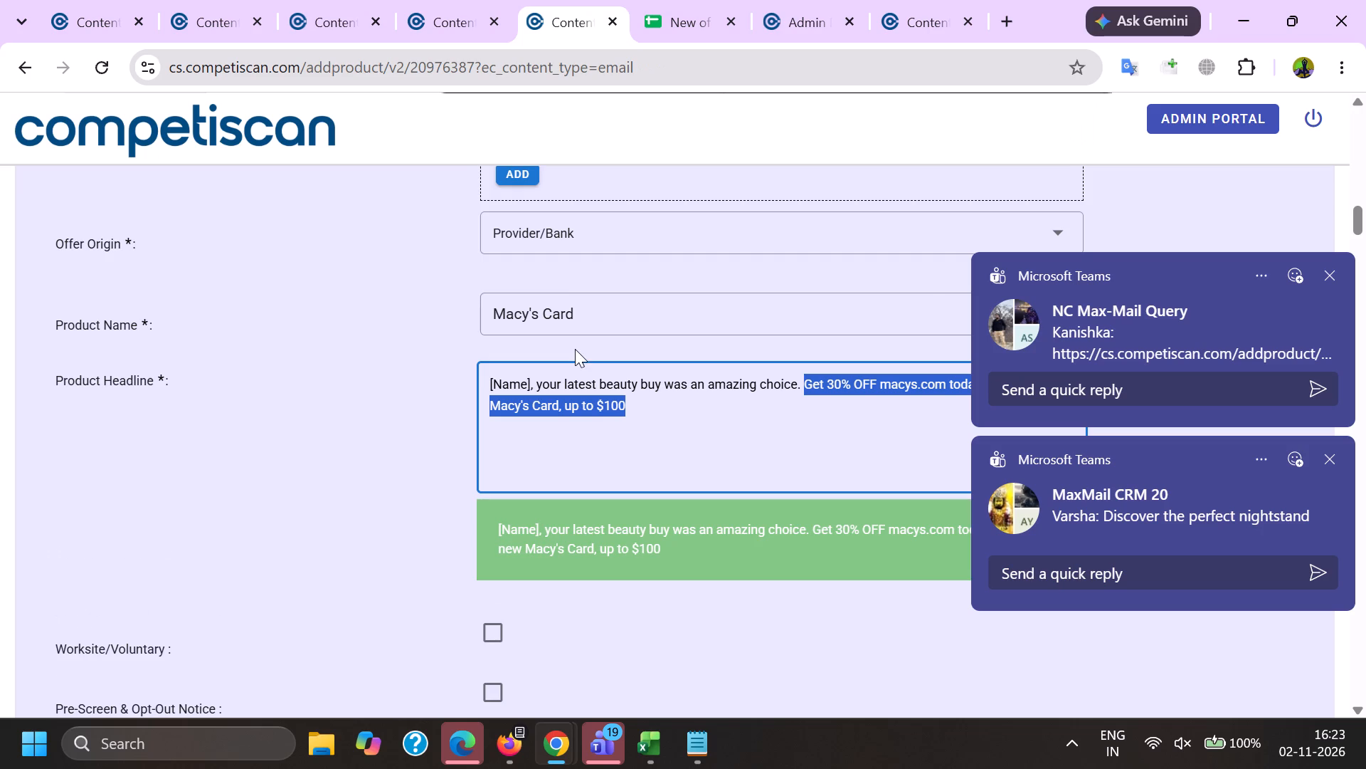
scroll(576, 450, "up", 9)
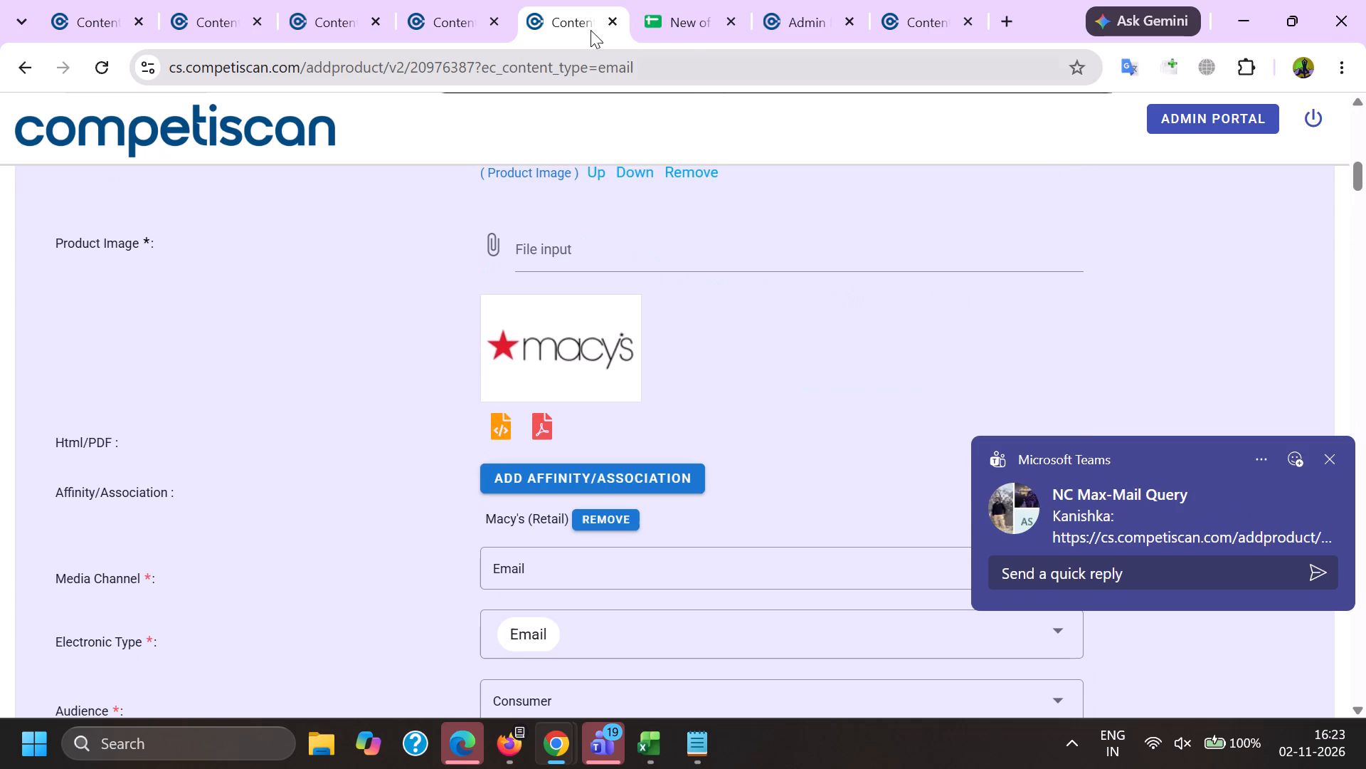
left_click(610, 19)
Copy the CashSprintPro logo image from product 20983566 and paste it above the greeting in email 88365212.
left_click(780, 0)
scroll(612, 395, "up", 1)
scroll(611, 395, "down", 1)
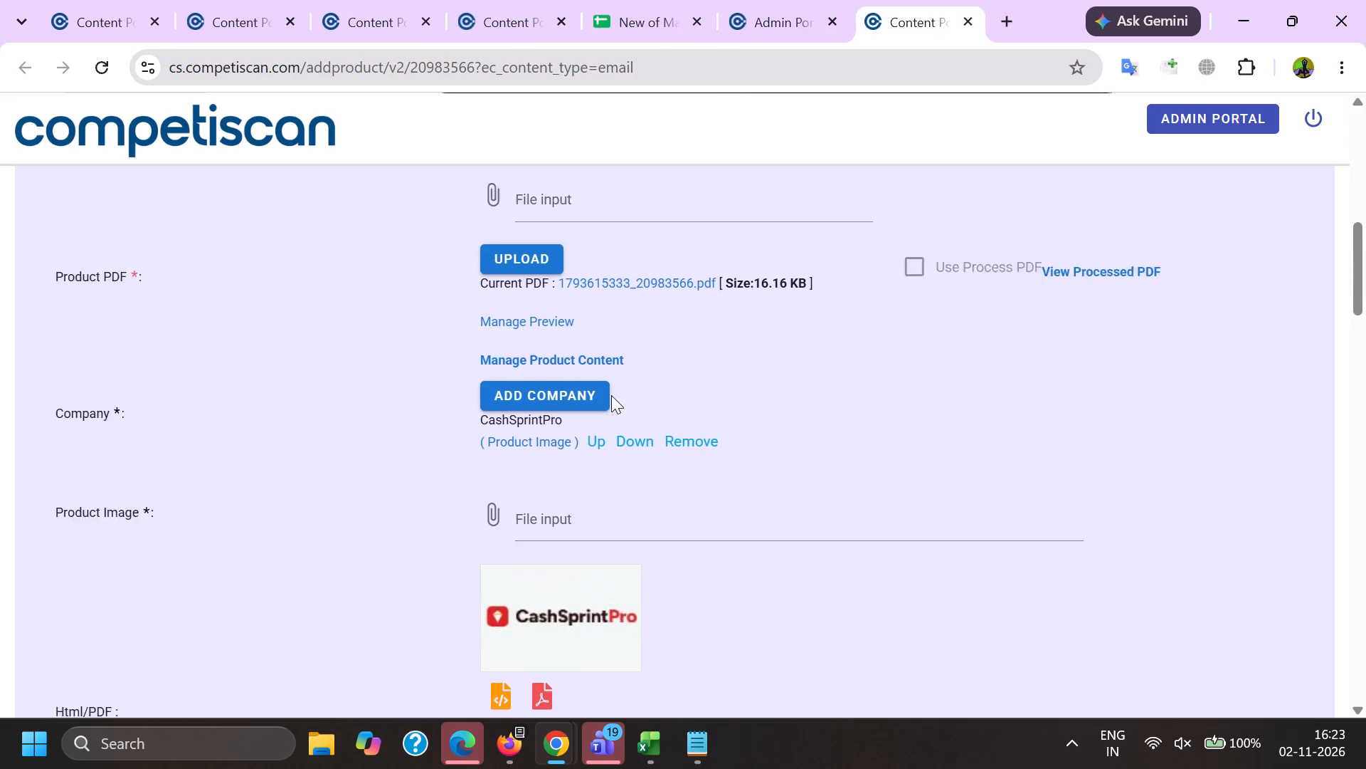
right_click(533, 551)
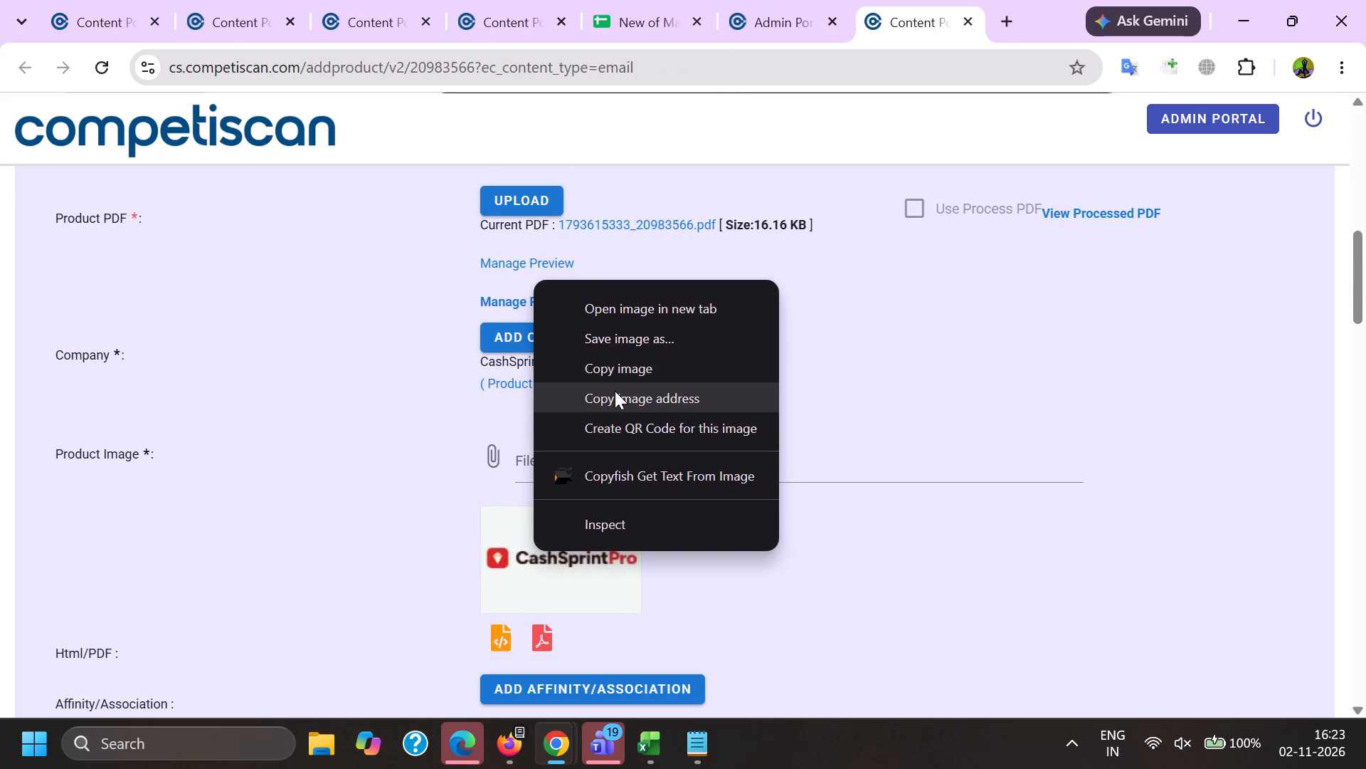
left_click(611, 368)
left_click(359, 0)
left_click(275, 0)
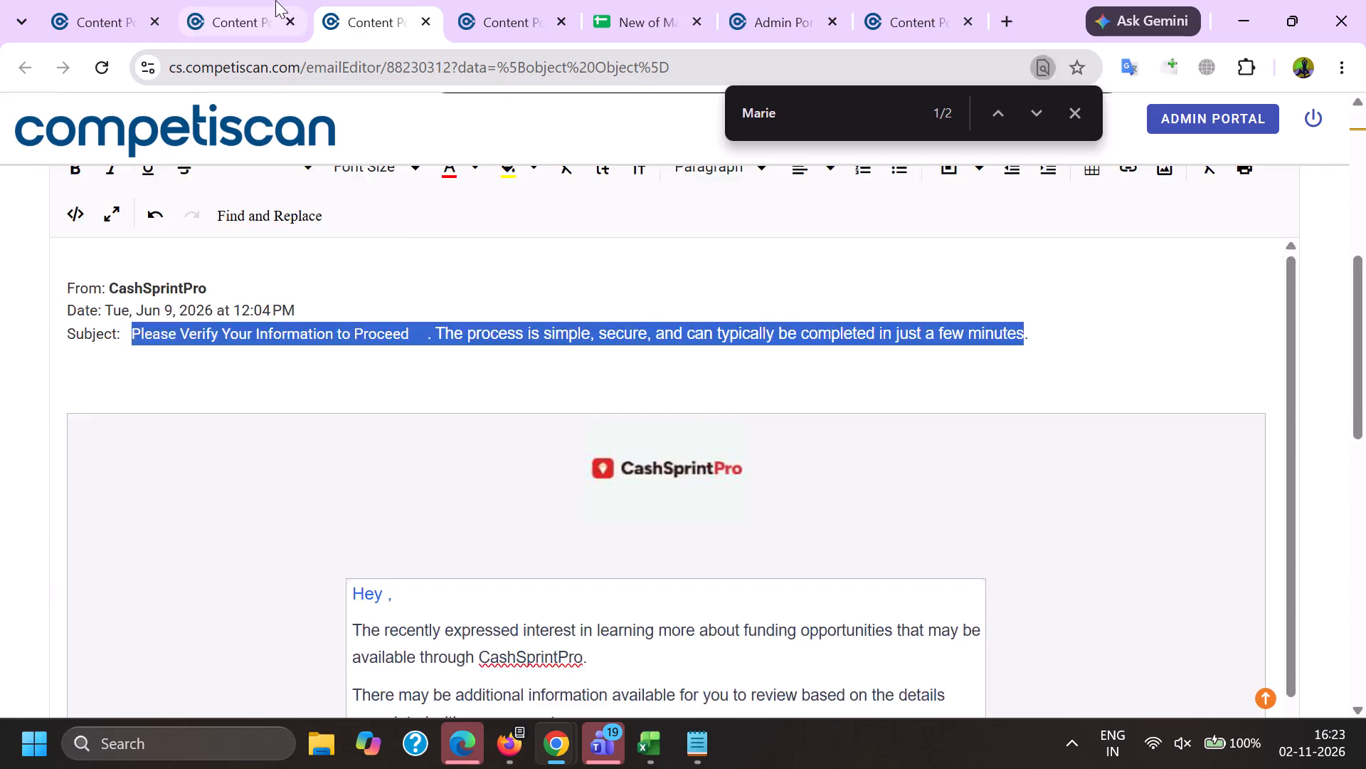
scroll(448, 488, "up", 9)
scroll(467, 463, "down", 4)
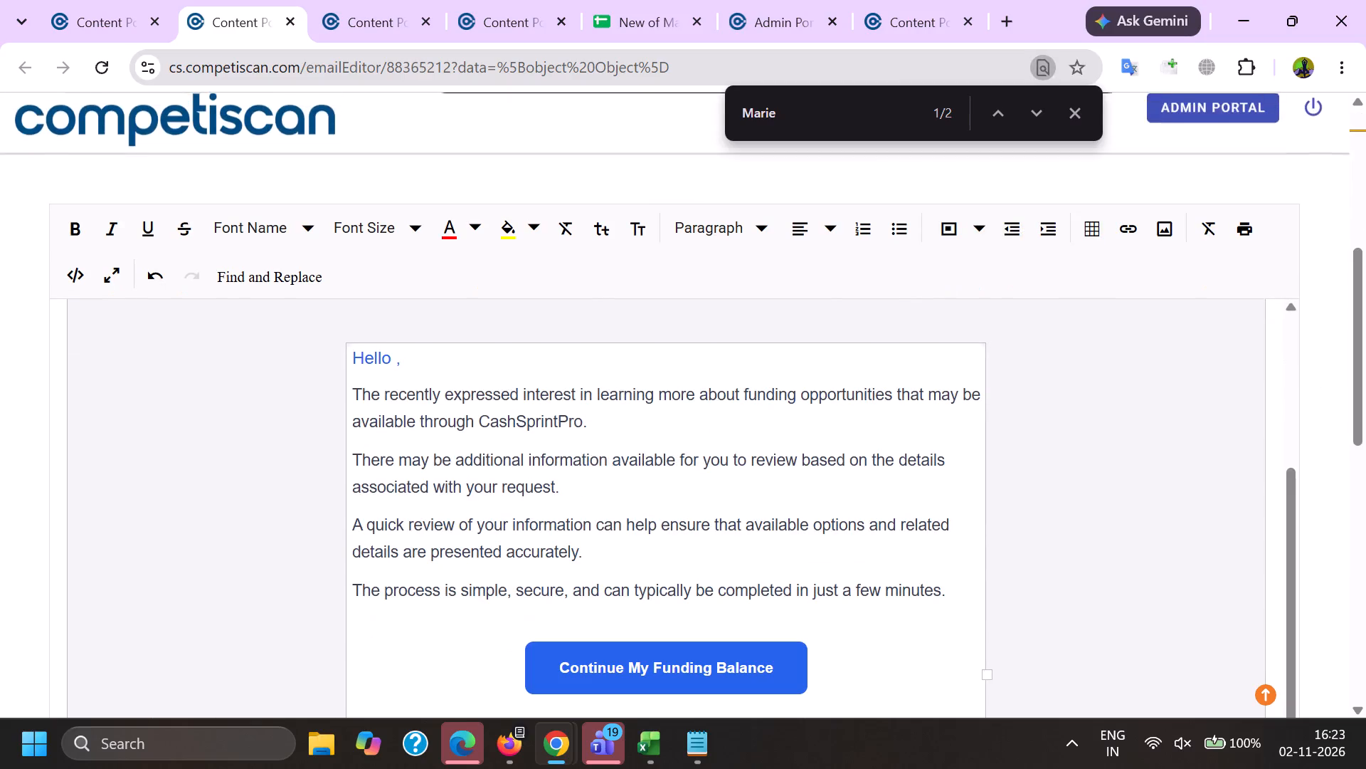
left_click(413, 347)
left_click(429, 326)
key("ctrl+v")
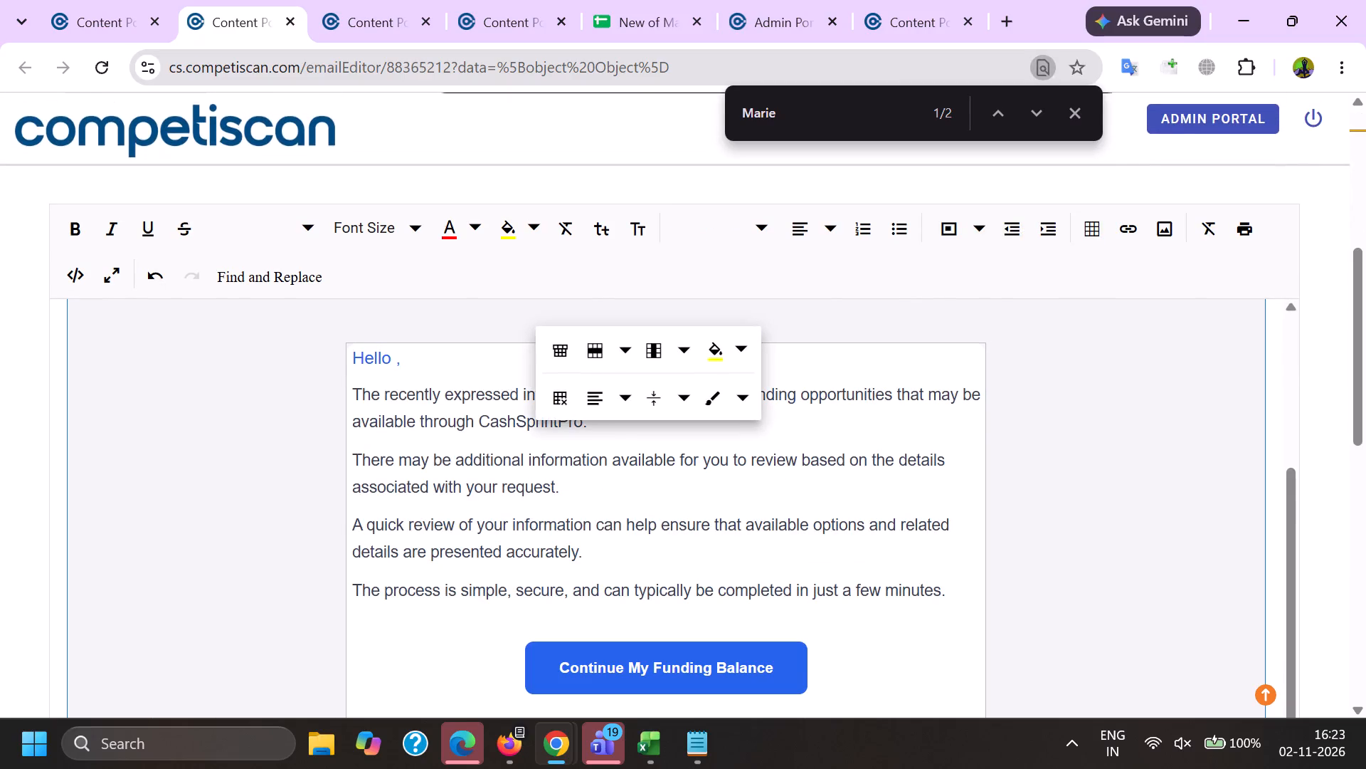
Save the product info of the edited email 88365212.
scroll(493, 503, "up", 2)
scroll(134, 449, "down", 5)
scroll(0, 713, "down", 5)
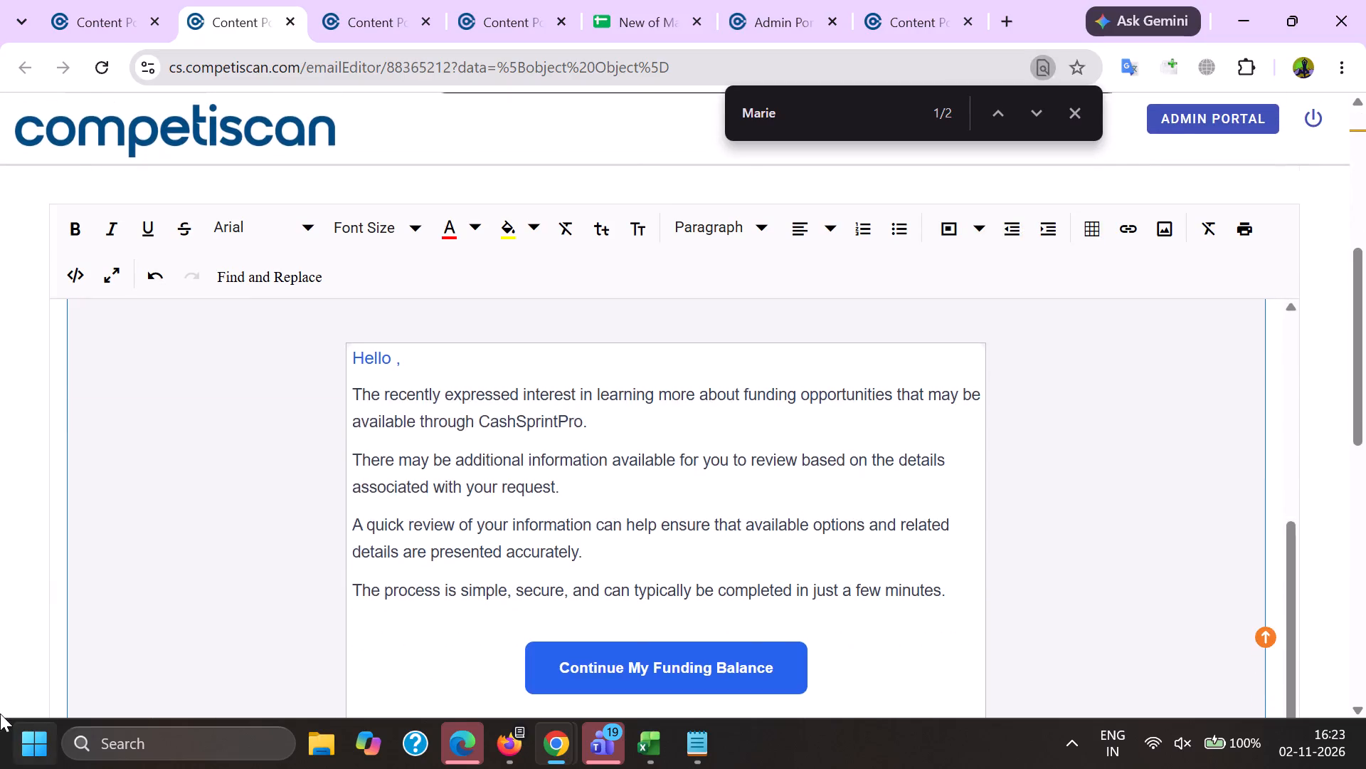
scroll(0, 713, "down", 7)
left_click(489, 556)
left_click(492, 543)
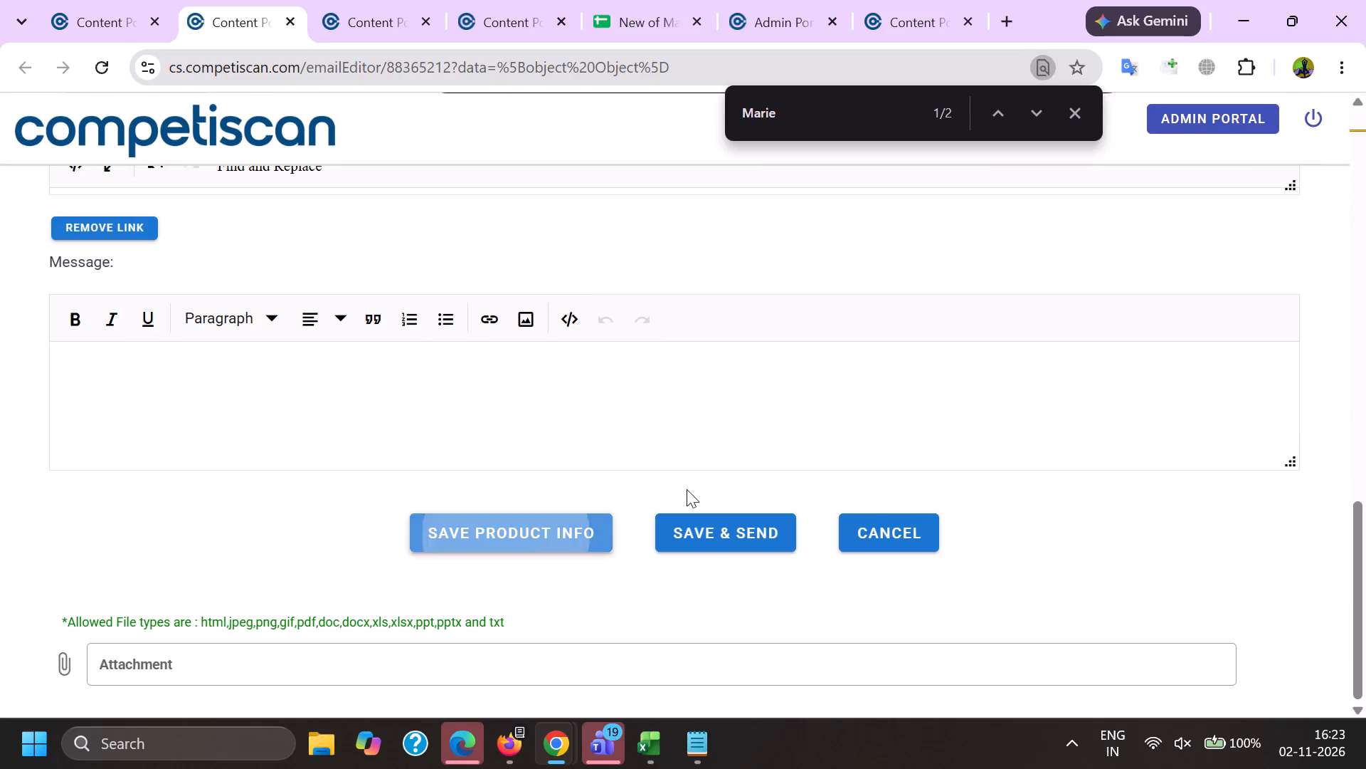
left_click(710, 441)
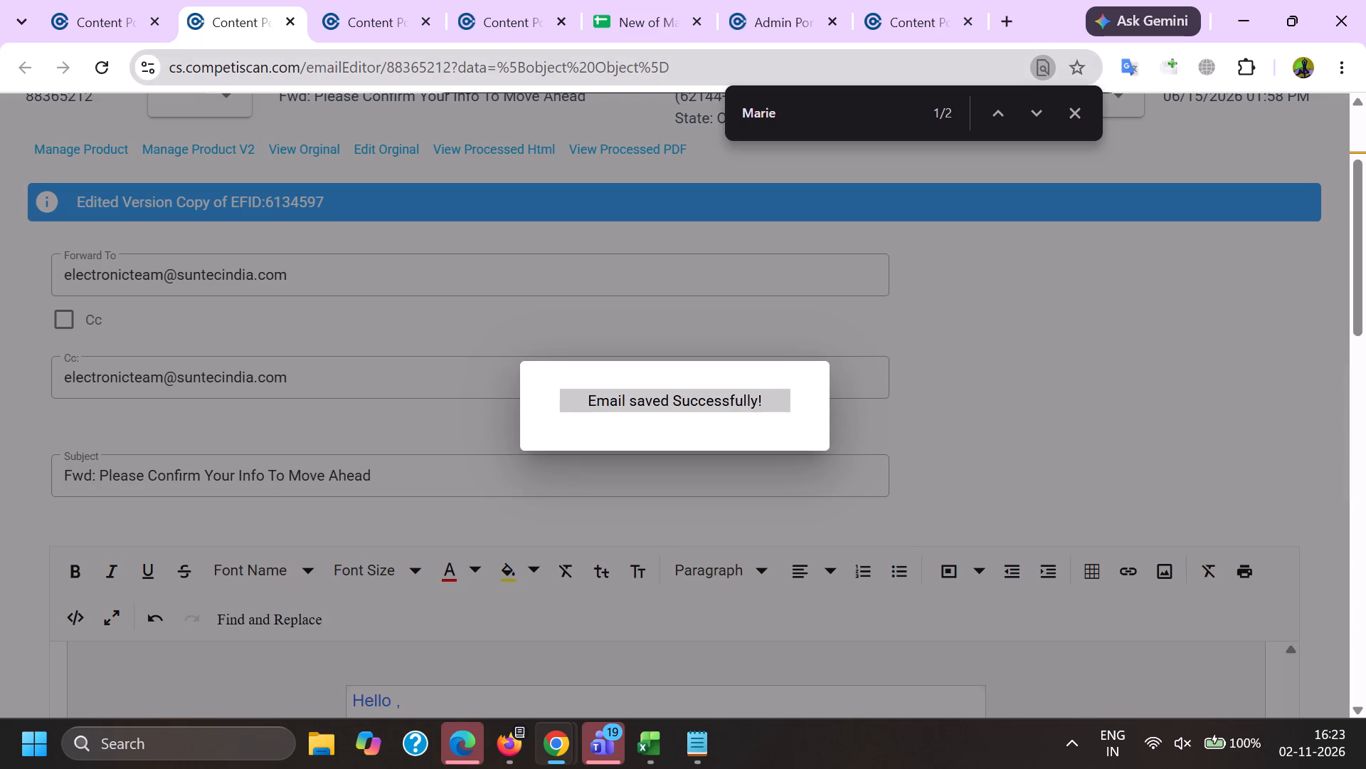
Open the product form for email 88365212.
left_click(0, 275)
left_click(42, 153)
Append ". The process is simple, secure, and can typically be completed in just a few minutes." from the email body to its Subject line.
key("alt+Tab")
scroll(187, 282, "down", 5)
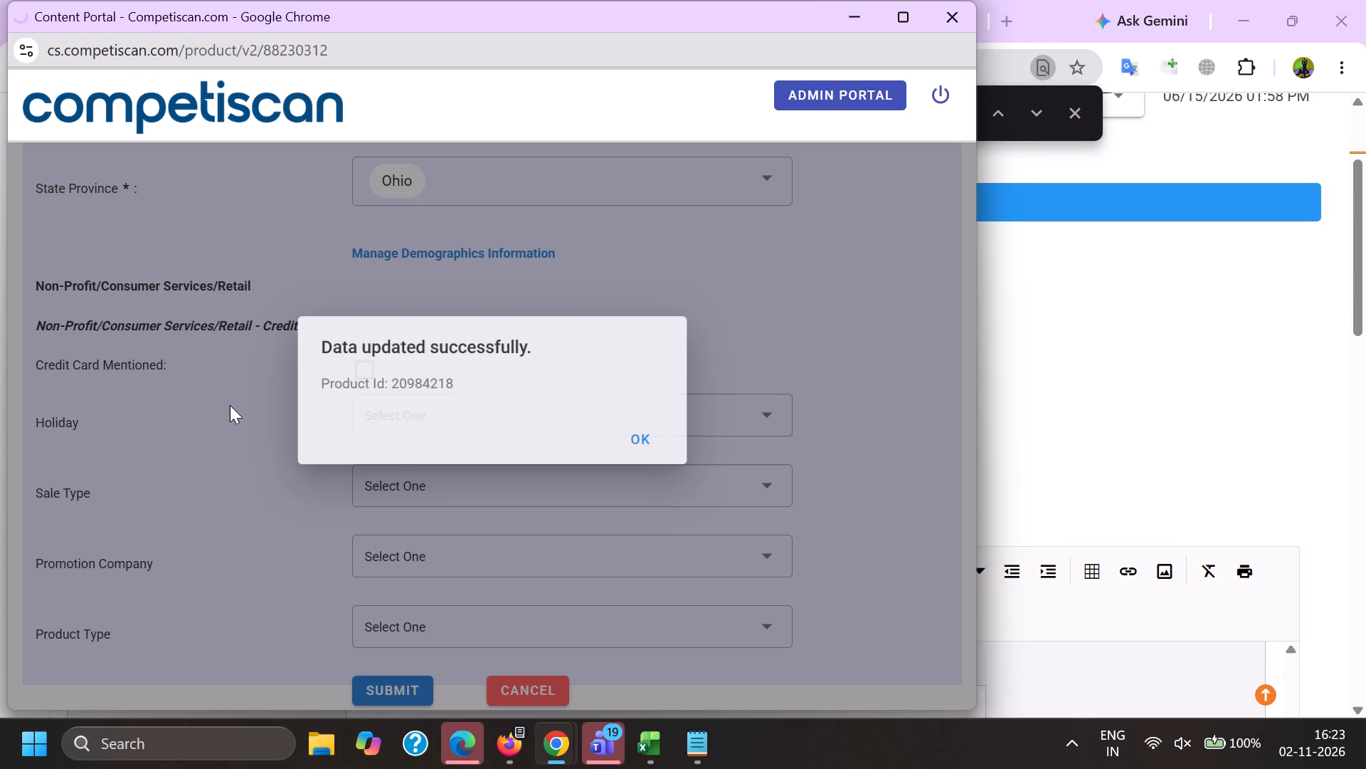
triple_click(408, 312)
key("ctrl+c")
scroll(294, 402, "up", 1)
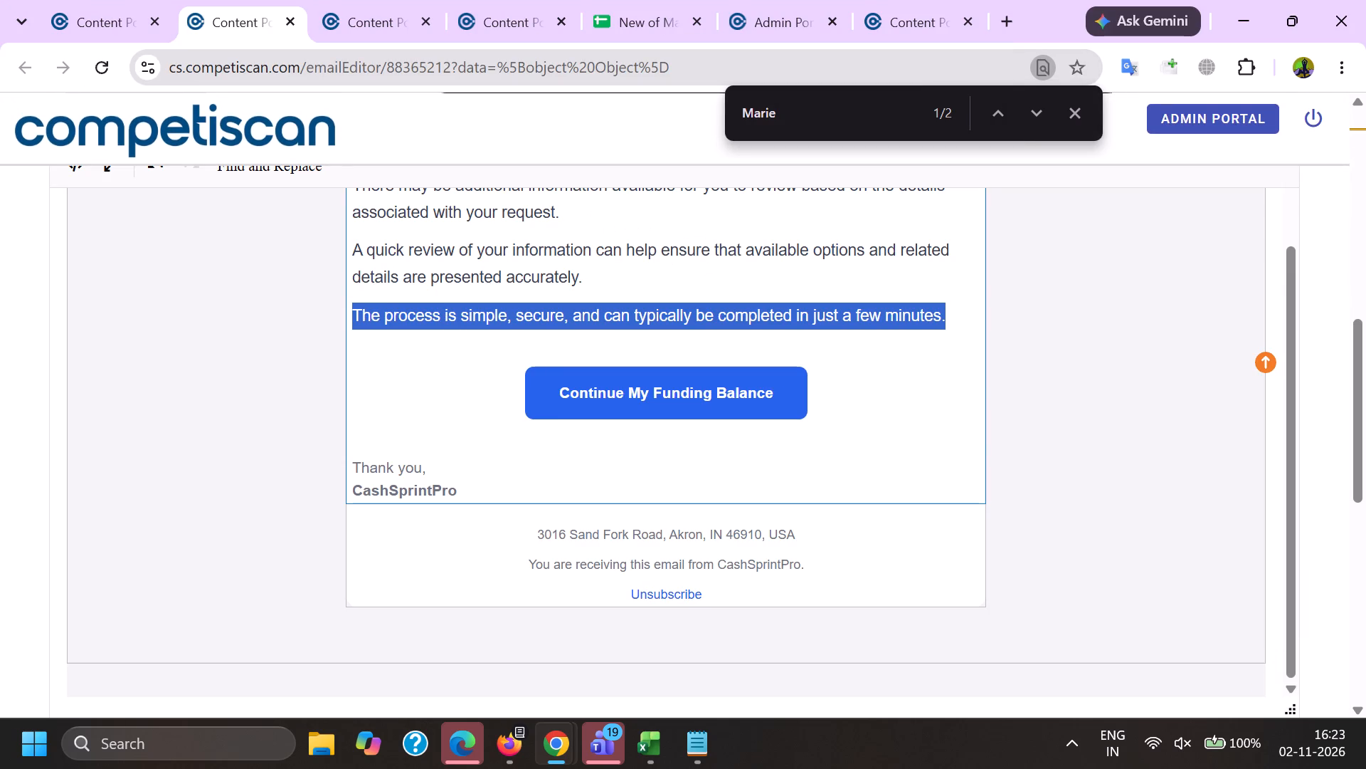
scroll(408, 313, "up", 8)
left_click(429, 247)
key("Left")
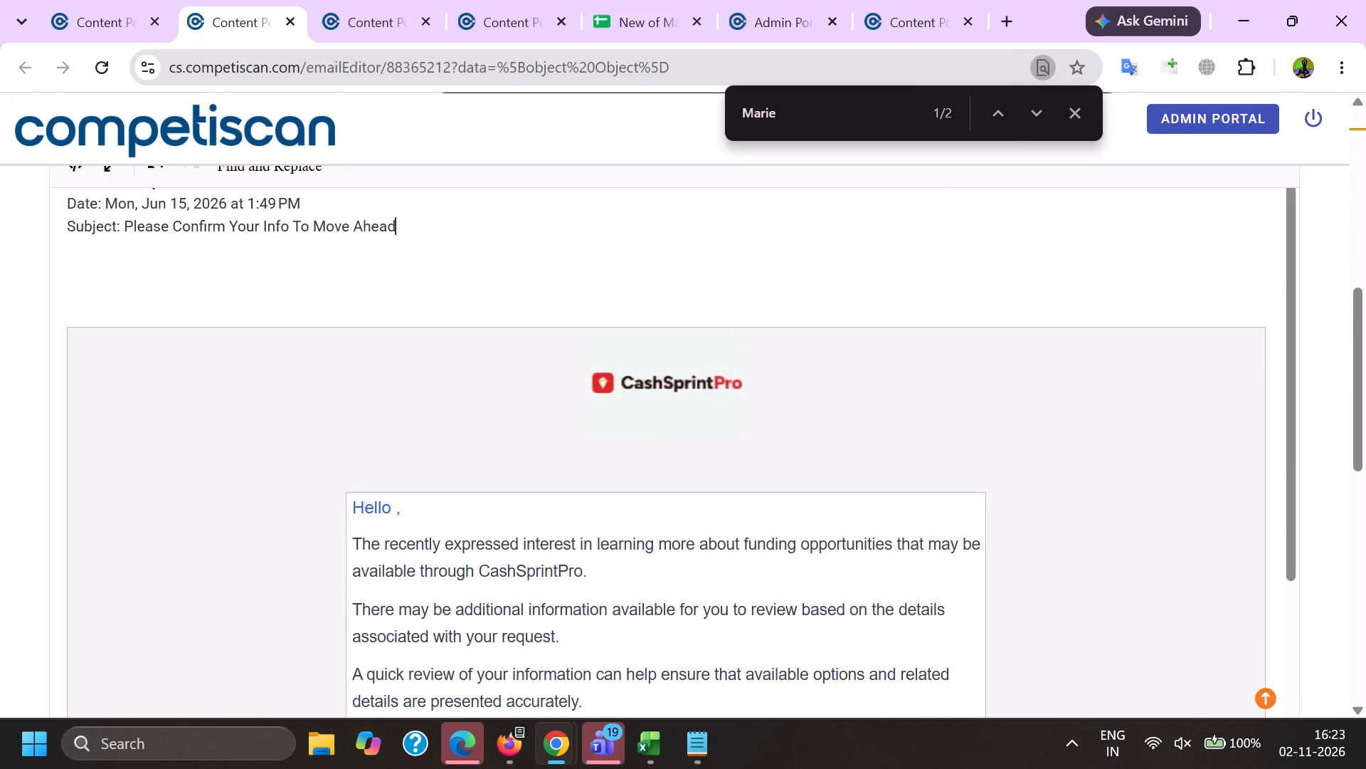
key("slash")
key("space")
key("BackSpace")
key("BackSpace")
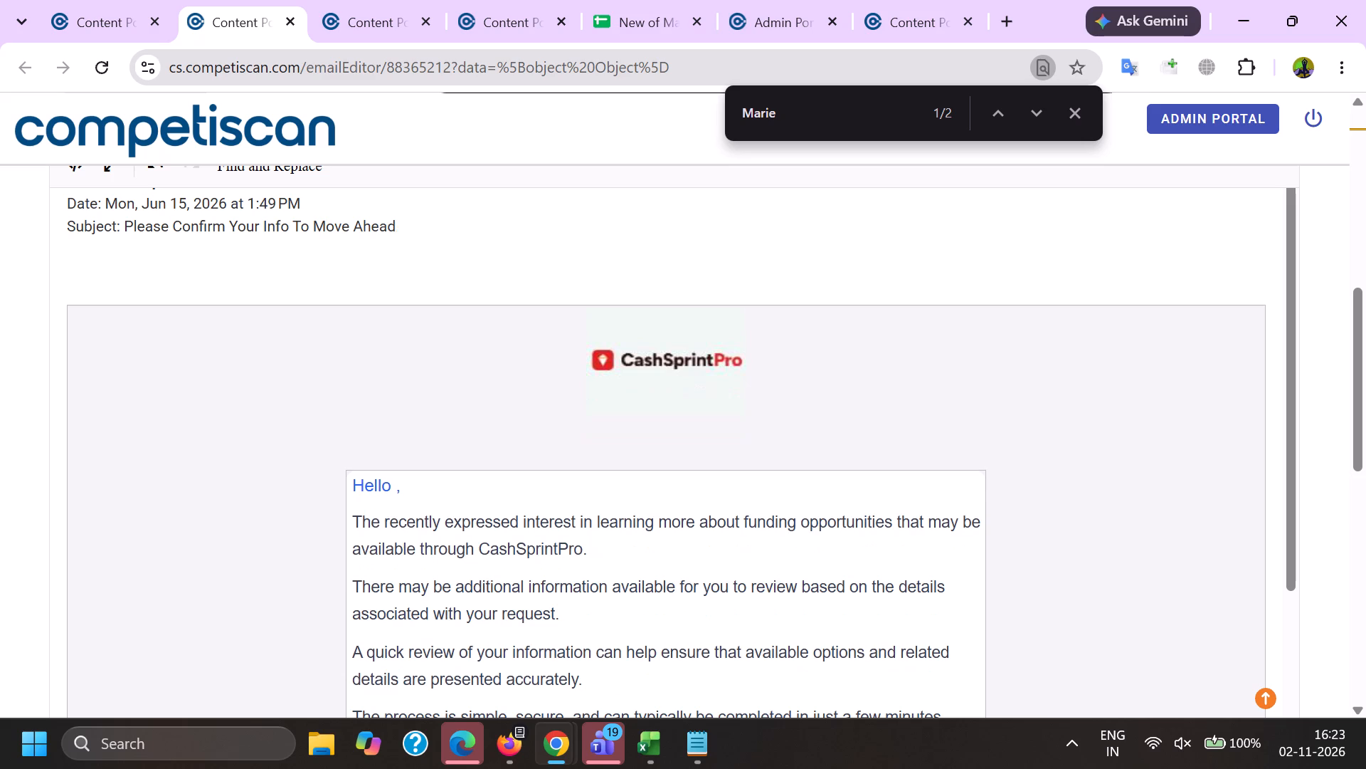
key("period")
key("space")
key("ctrl+v")
Copy the extended subject text from "Please" through "minutes" in the email body.
double_click(142, 230)
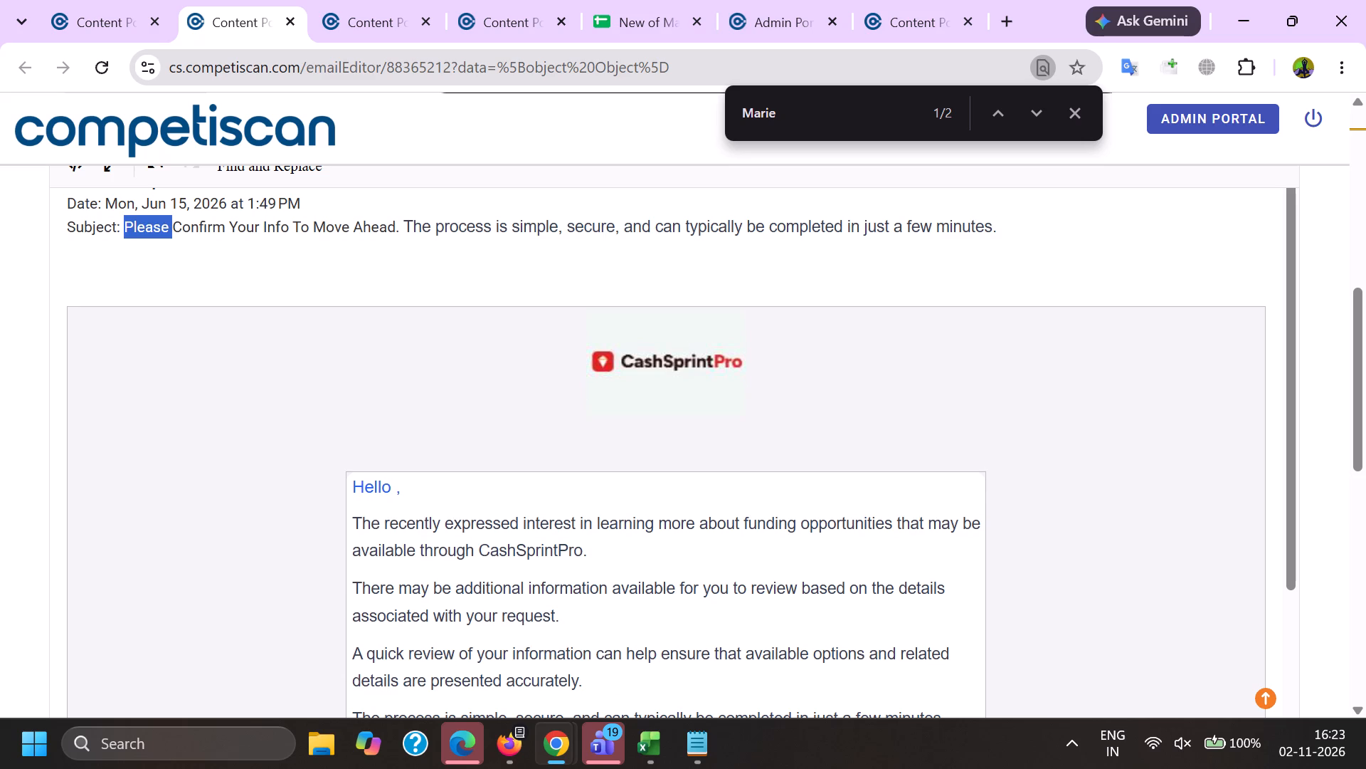
left_click(958, 224, "shift")
key("ctrl+c")
In the product form for 88365212, add sector Consumer Services with category Credit Score Provider/Comparison Platform.
key("alt+Tab")
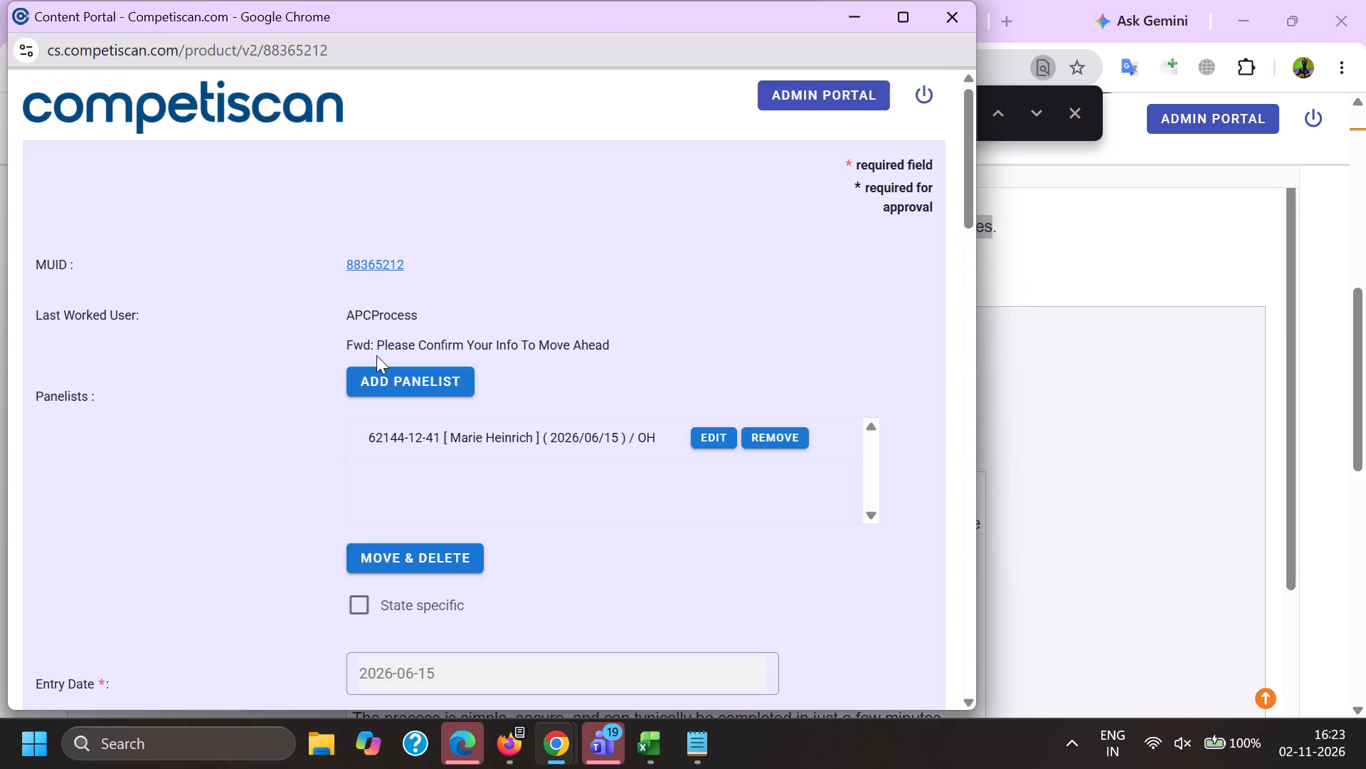
scroll(375, 320, "down", 6)
left_click(402, 268)
scroll(401, 253, "down", 5)
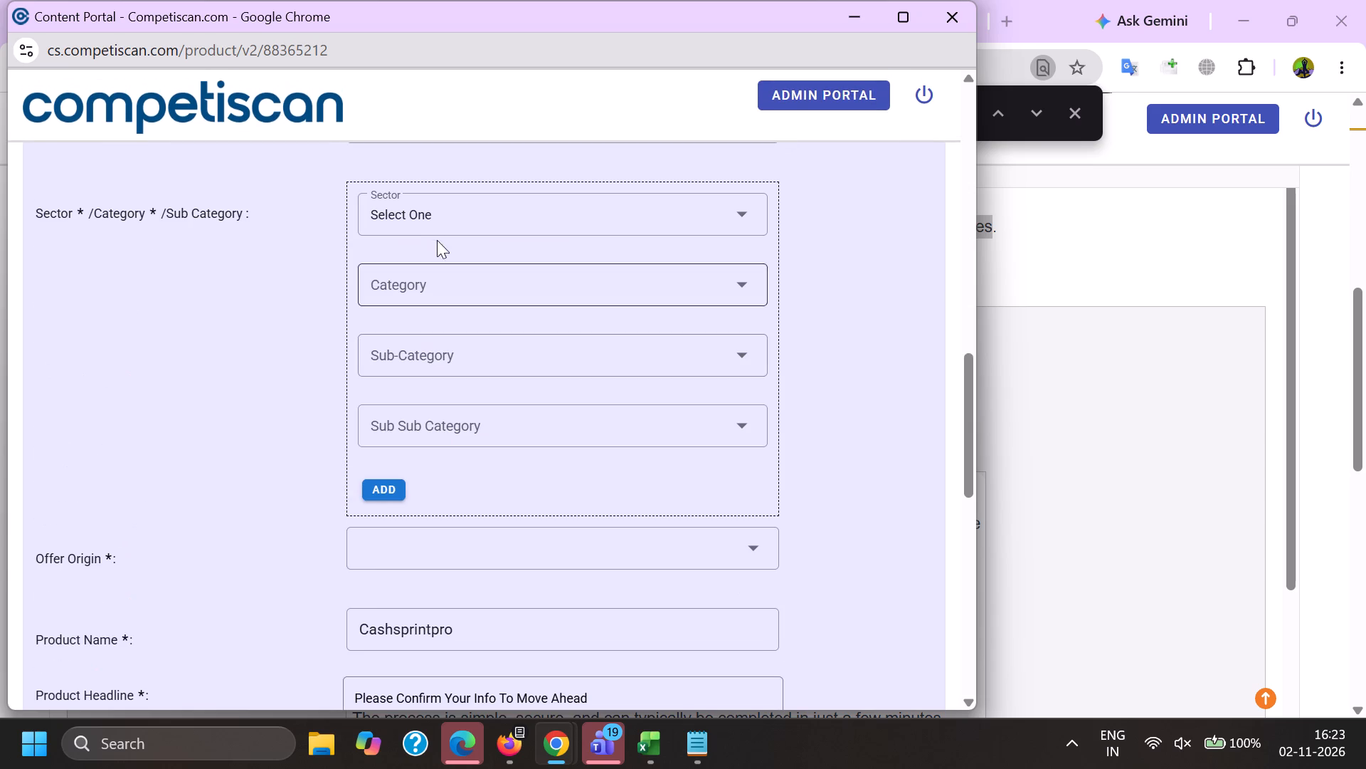
left_click(433, 226)
left_click(445, 351)
left_click_drag(201, 335, 238, 338)
left_click(413, 301)
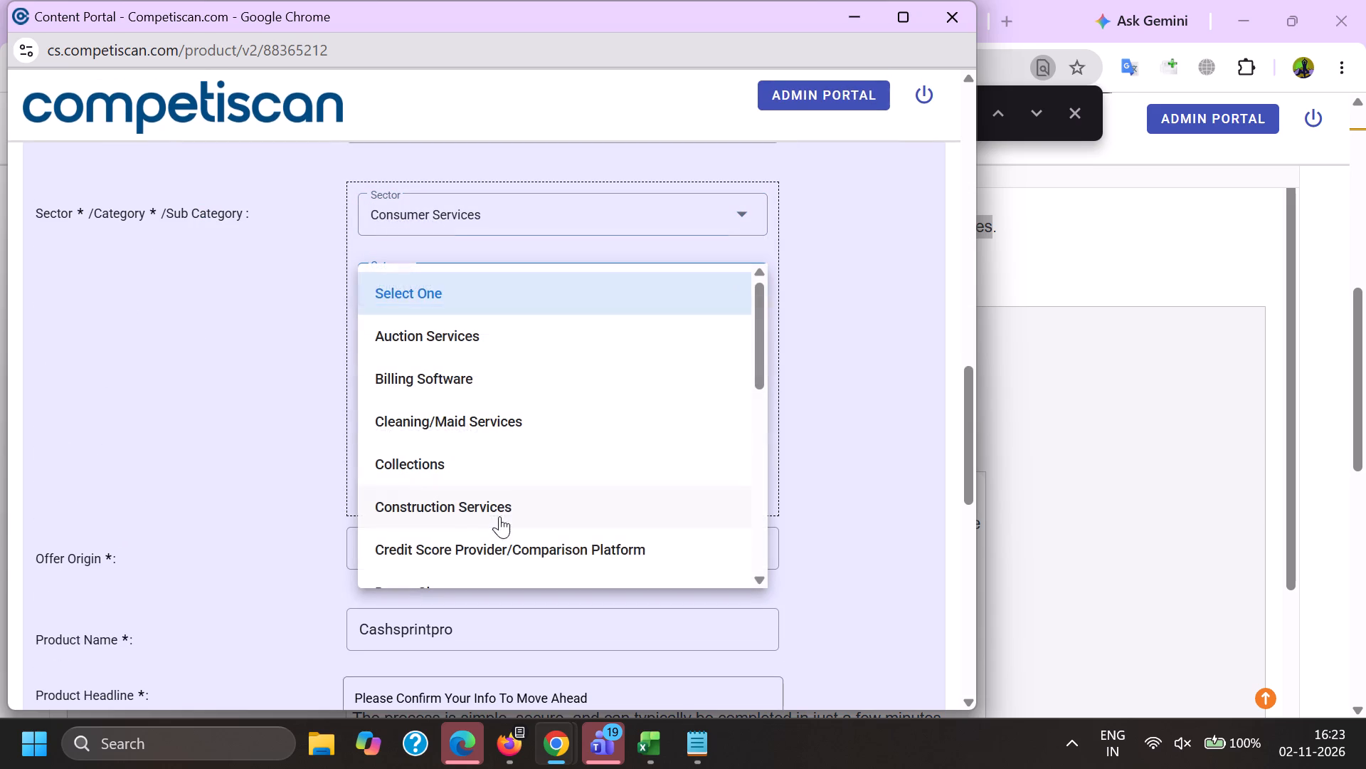
left_click(512, 545)
left_click_drag(278, 493, 290, 496)
left_click(386, 485)
Replace the product headline with the copied "Please Confirm Your Info To Move Ahead" subject and its appended sentence.
scroll(443, 377, "down", 4)
left_click_drag(684, 351, 660, 446)
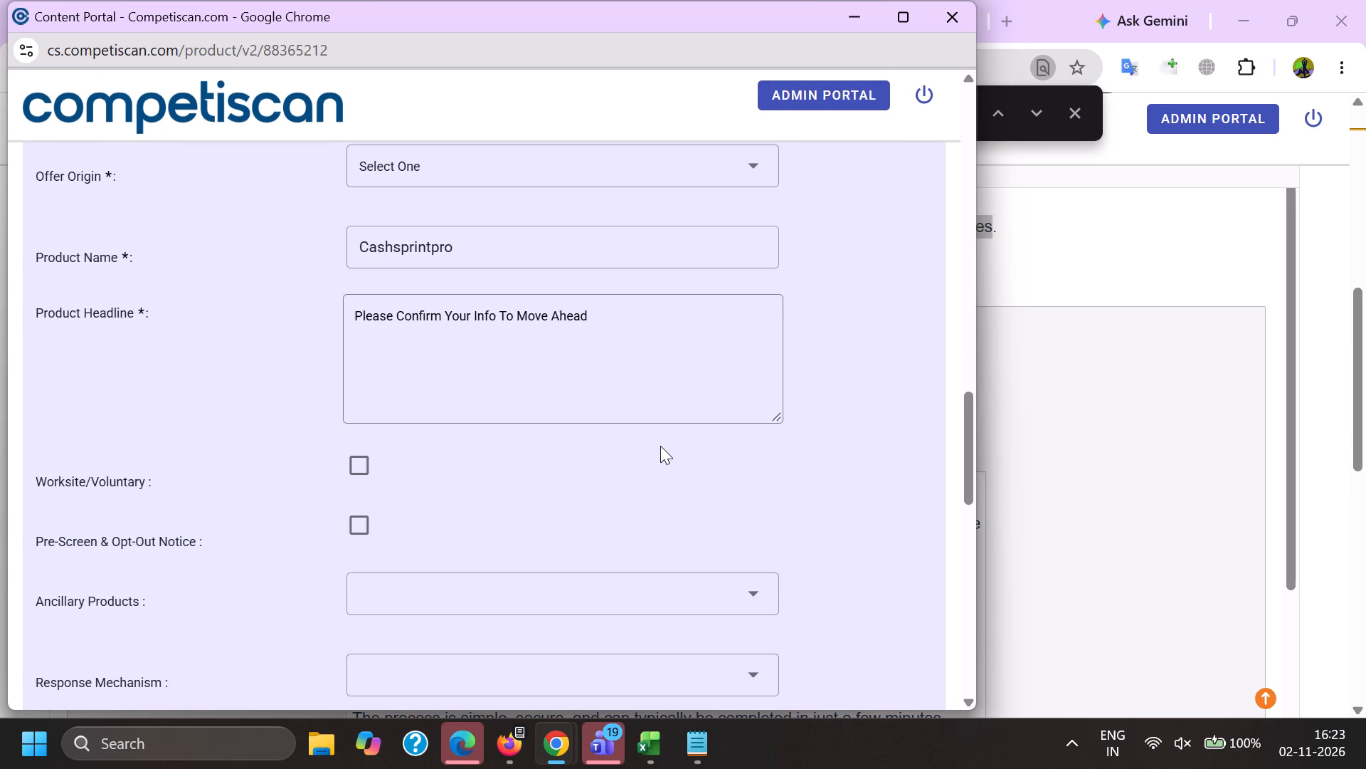
left_click_drag(660, 446, 203, 303)
key("ctrl+v")
scroll(403, 377, "down", 5)
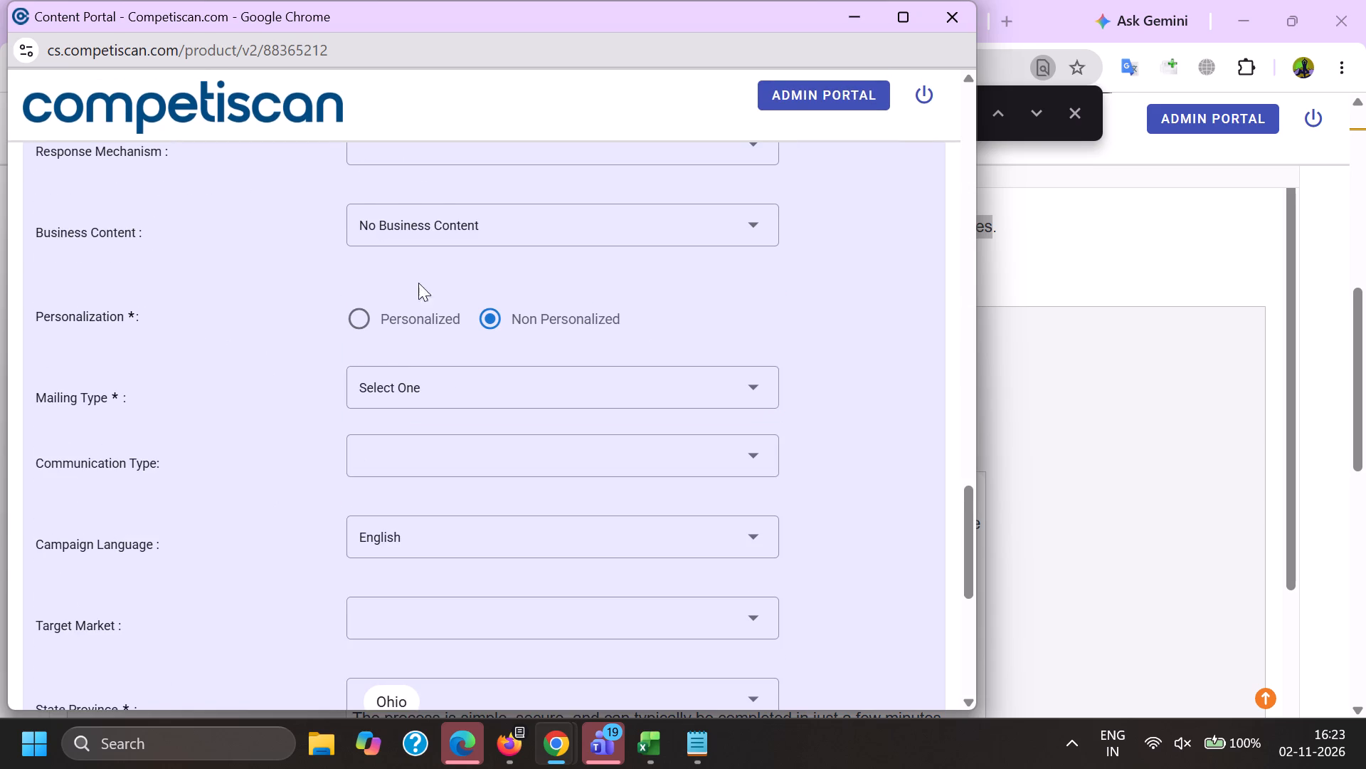
Set the product's response mechanism to URL/Website, mailing type to Acquisition and personalization to Personalized.
scroll(395, 430, "up", 2)
left_click(408, 350)
scroll(427, 230, "down", 7)
left_click(465, 419)
left_click_drag(226, 396, 226, 395)
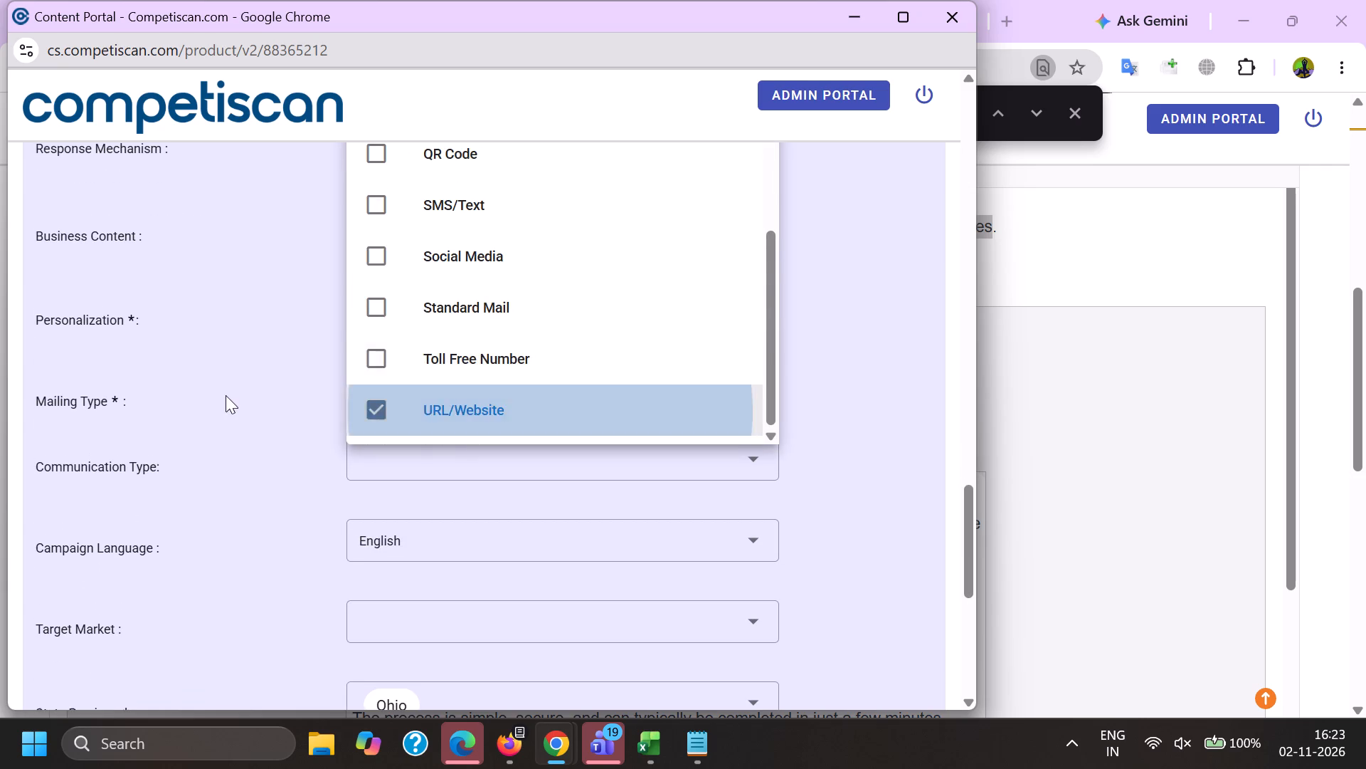
left_click_drag(226, 395, 243, 399)
left_click(386, 397)
left_click(428, 431)
left_click_drag(288, 424, 295, 422)
left_click(354, 327)
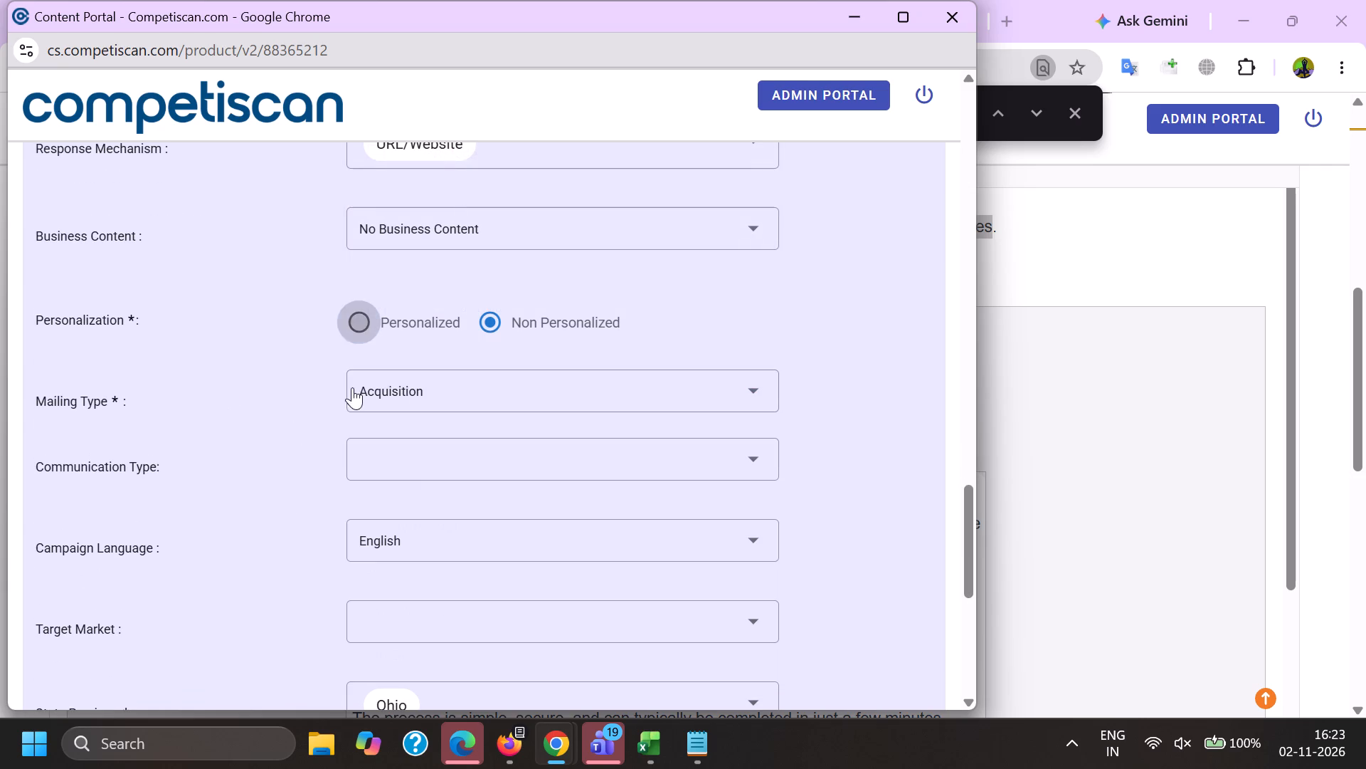
left_click(283, 499)
Submit the completed product form for 88365212.
key("End")
scroll(285, 508, "down", 5)
left_click(415, 690)
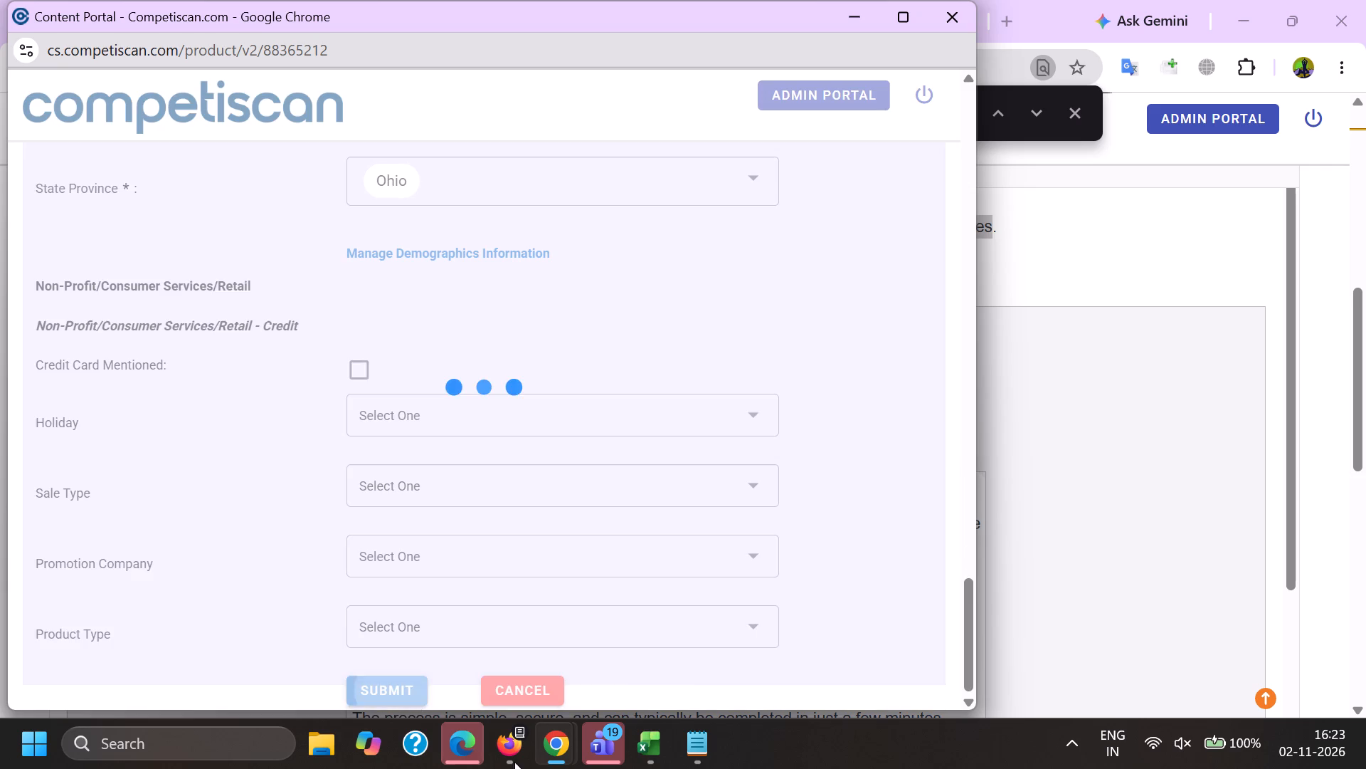
Switch to Firefox, dismiss the completion notice and copy the subject "Potential funding opportunities available" of email 88257789 without its Fwd: prefix.
left_click(529, 768)
left_click(512, 755)
left_click(162, 643)
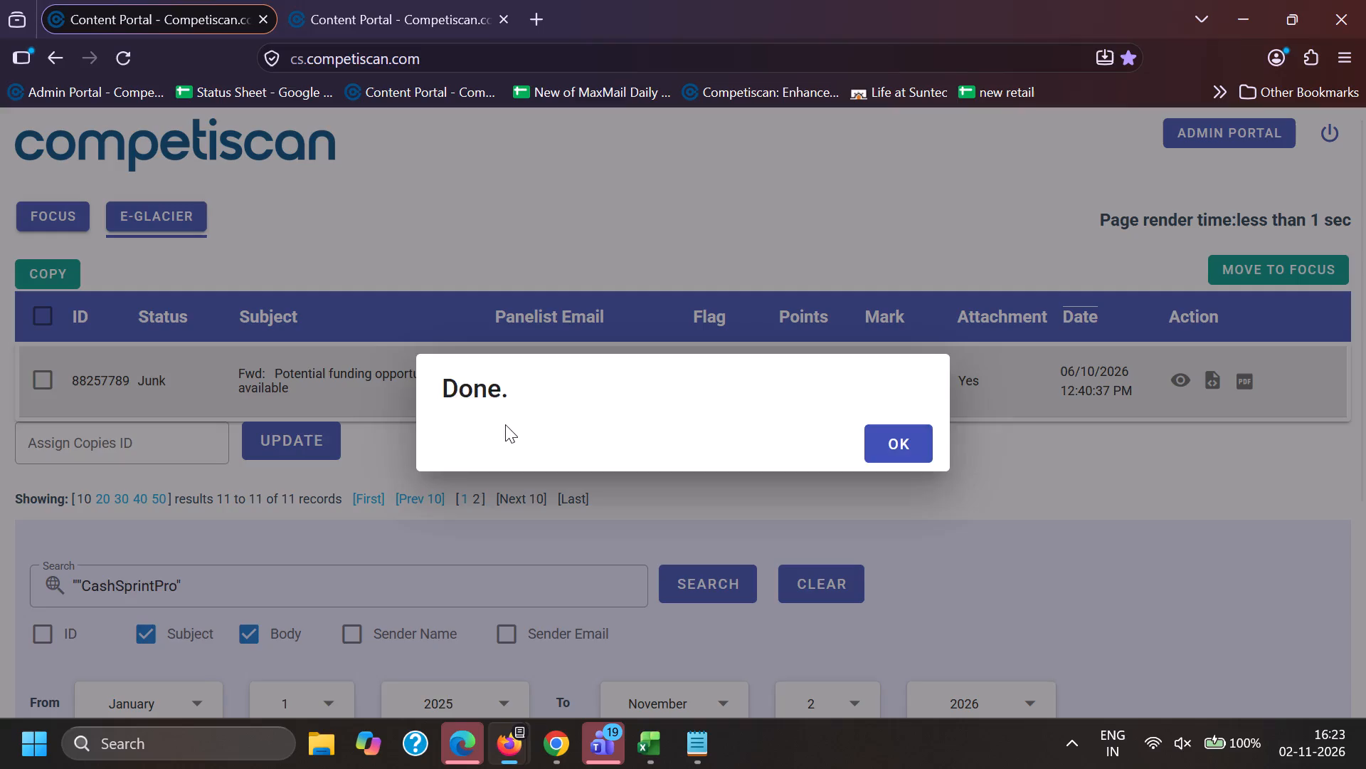
left_click(340, 447)
left_click_drag(277, 372, 320, 397)
key("ctrl+c")
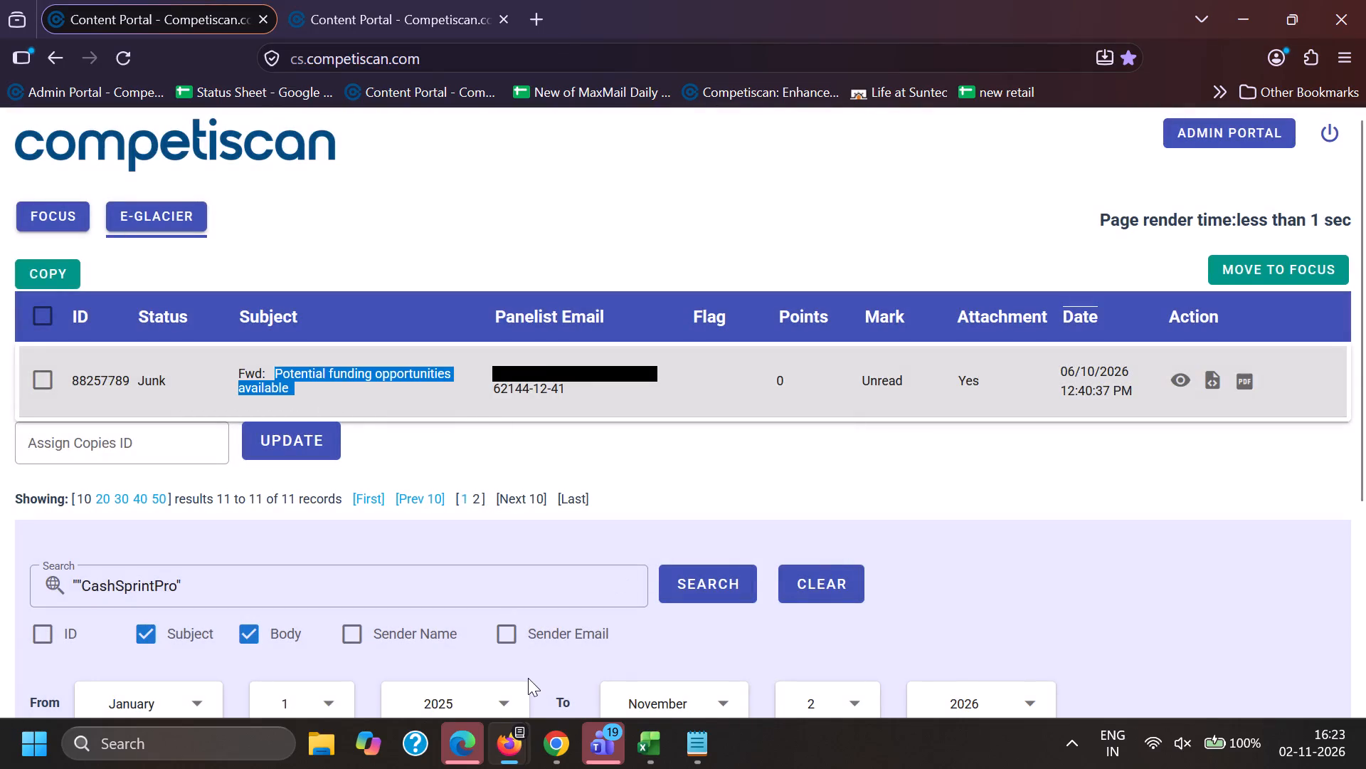
Switch to Chrome, rerun the Focus search for the confirm-info emails and assign email 88325396 as a copy of 88365212.
left_click(554, 743)
left_click(253, 624)
left_click(105, 0)
scroll(422, 370, "down", 4)
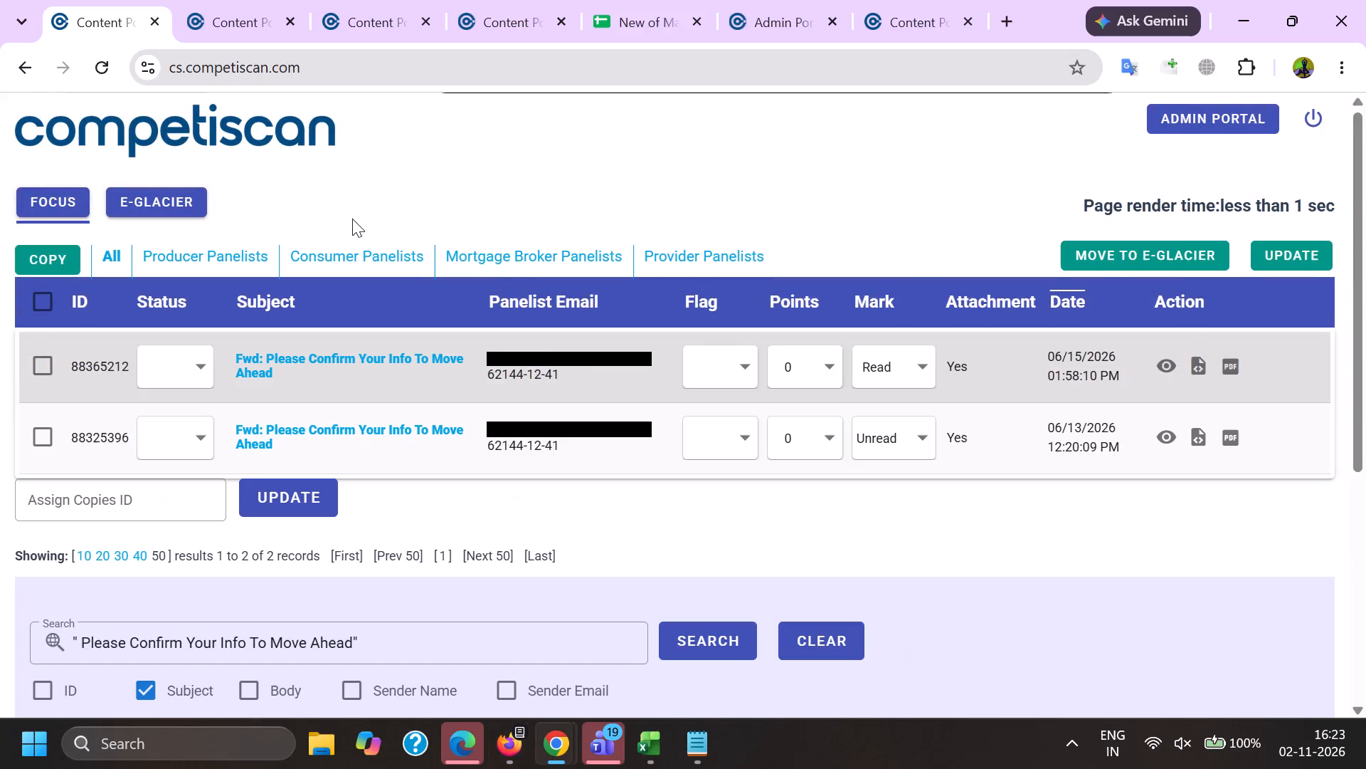
left_click(692, 245)
left_click(261, 0)
left_click(97, 0)
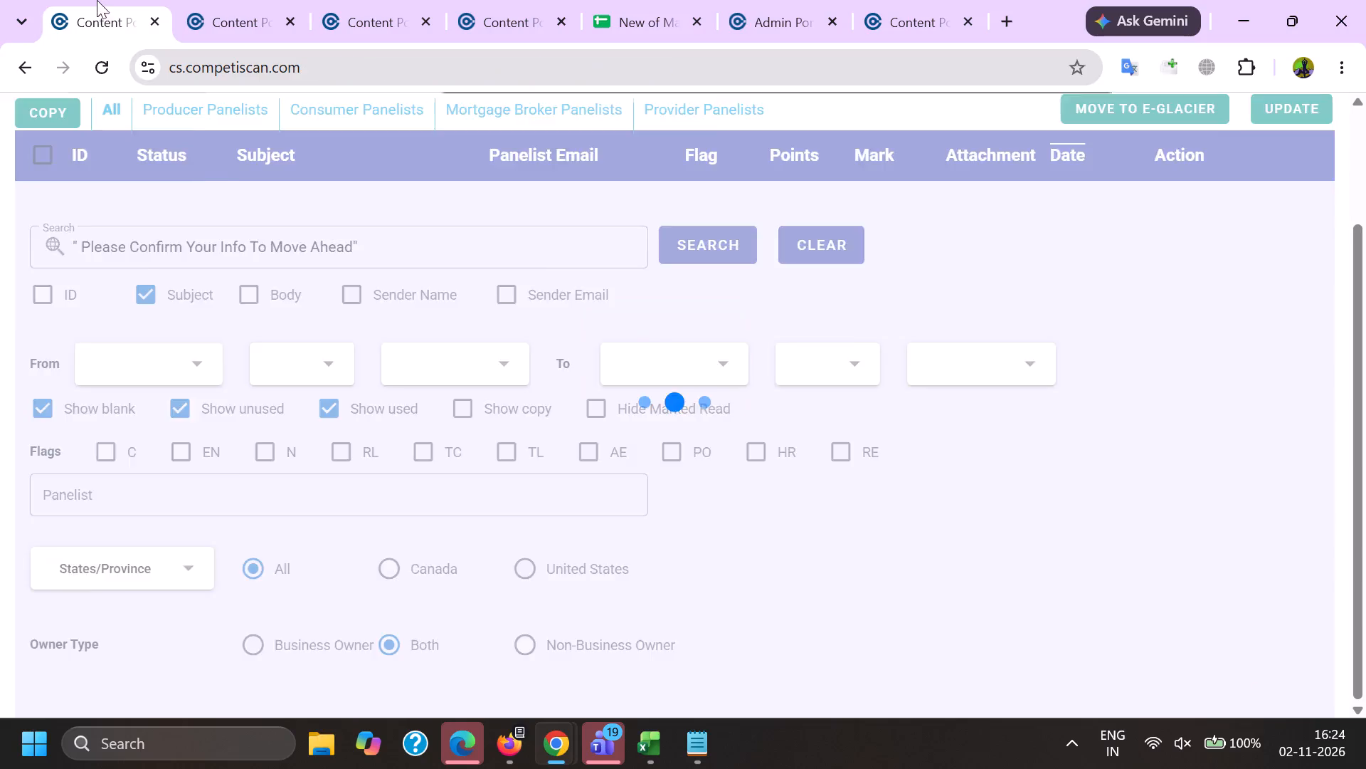
triple_click(106, 364)
left_click(105, 363)
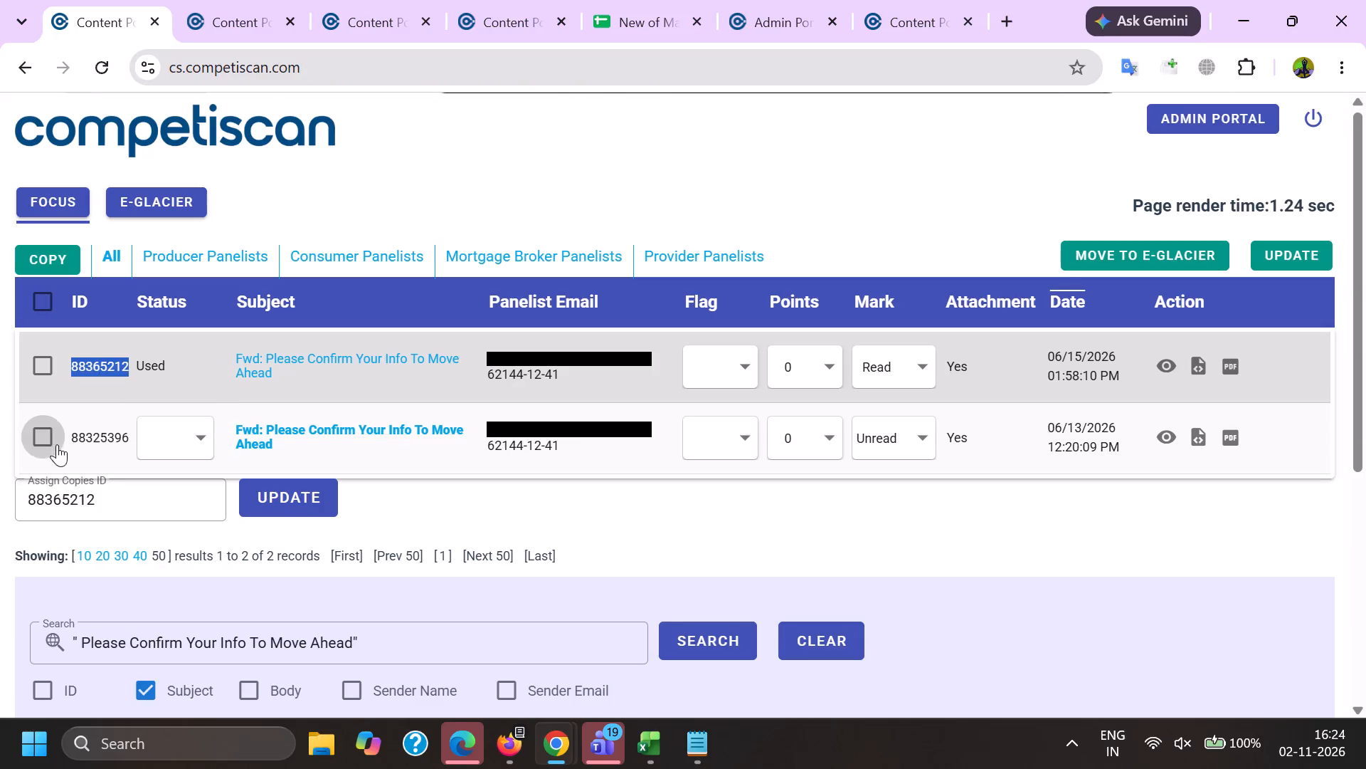
left_click(46, 436)
left_click(277, 508)
Search the Focus emails for the copied subject "Potential funding opportunities available" in quotation marks.
left_click(385, 622)
left_click(386, 629)
left_click_drag(402, 646, 0, 642)
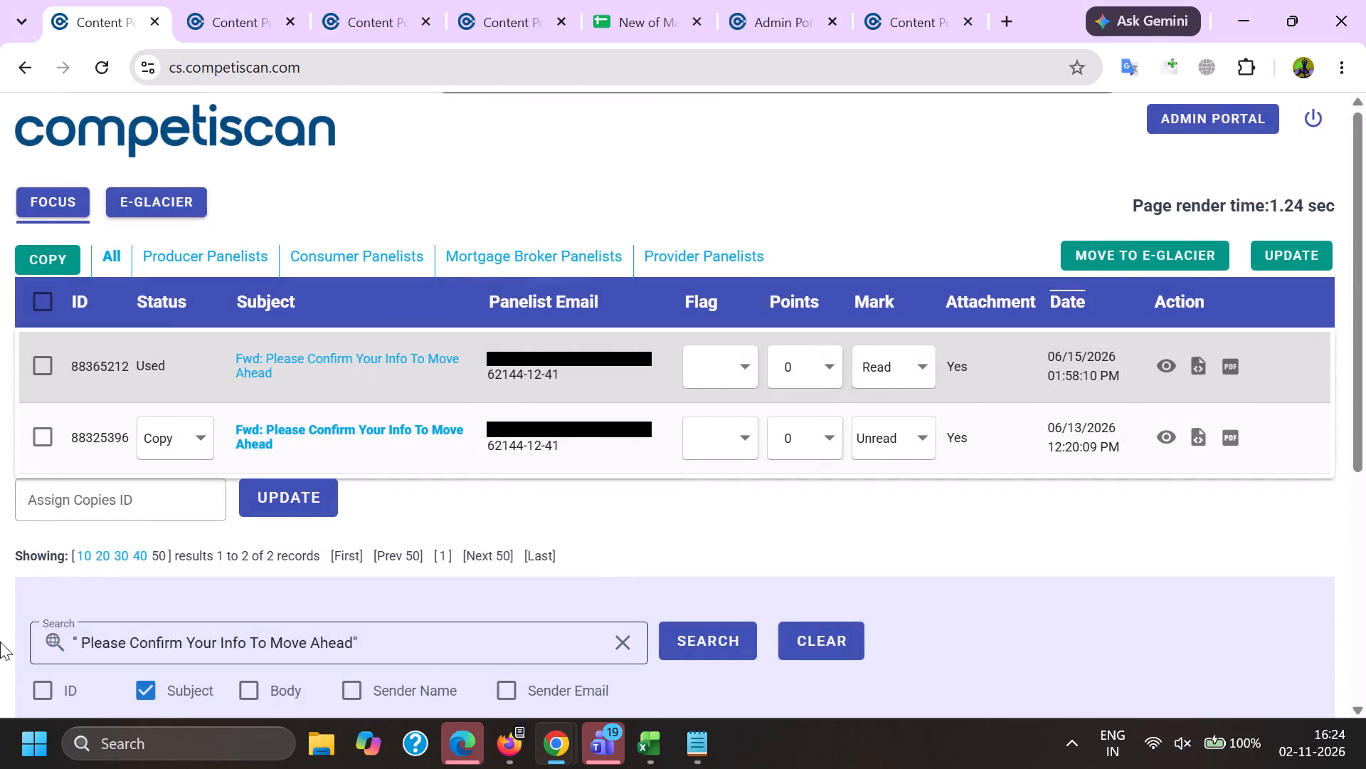
left_click_drag(0, 642, 2, 644)
key("BackSpace")
key("shift+quotedbl")
key("ctrl+v")
key("shift+quotedbl")
key("Return")
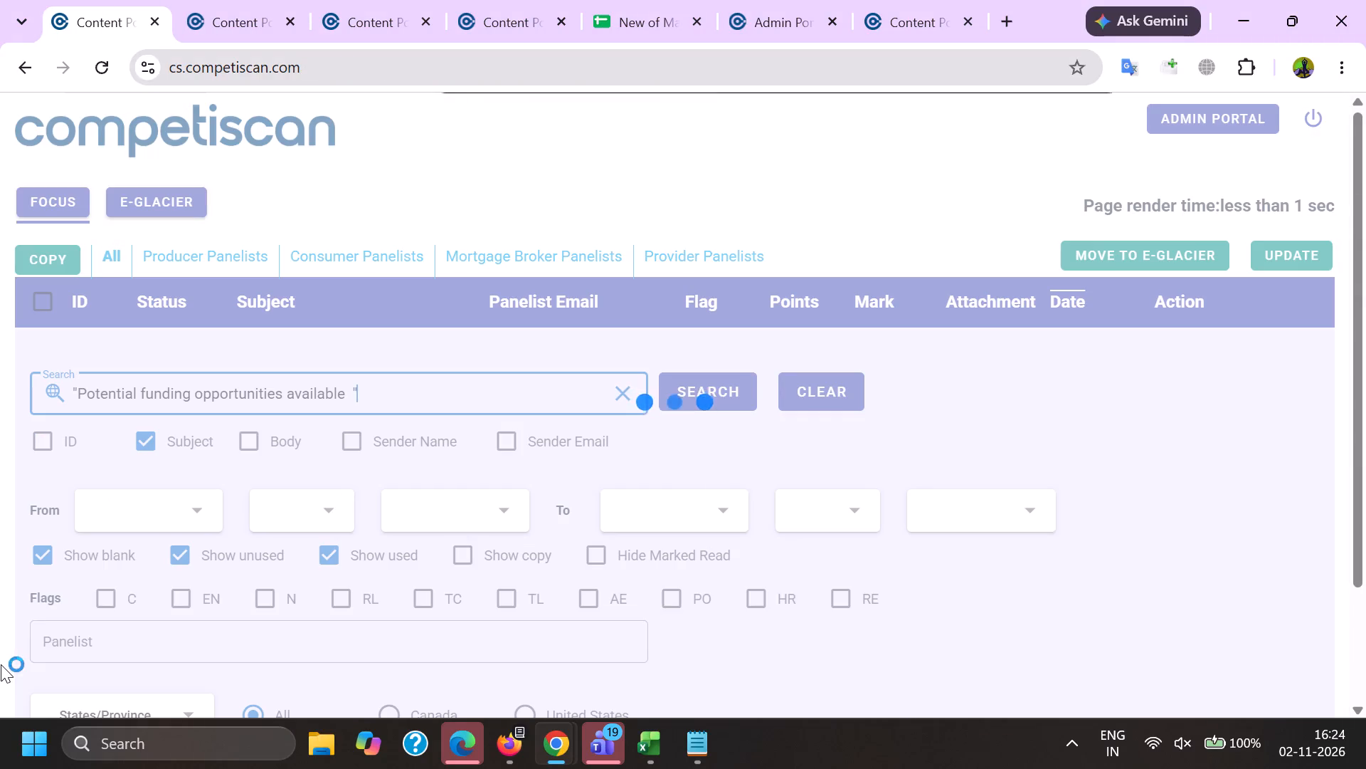
Switch to Firefox and select email 88257789 in the E-Glacier list for the move to Focus.
key("alt+Tab")
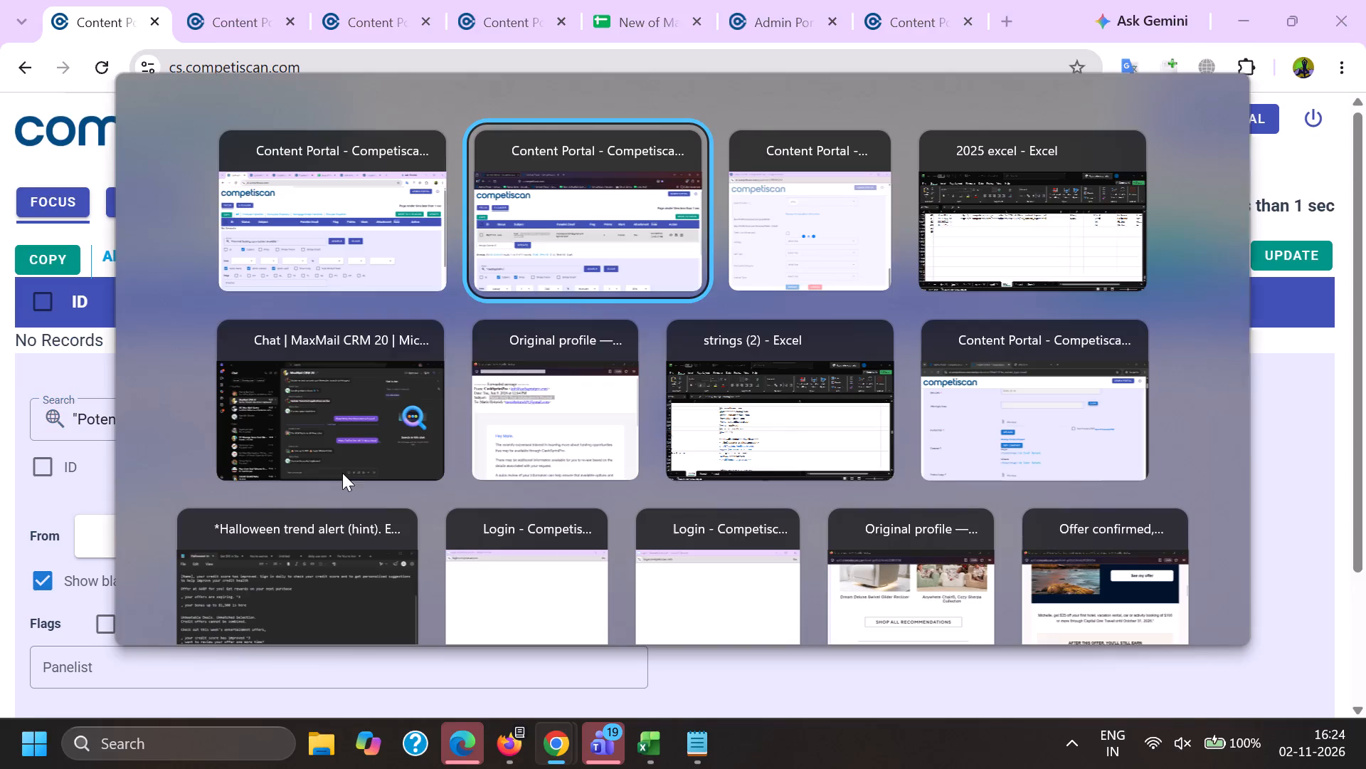
left_click(612, 204, "alt")
left_click(36, 371)
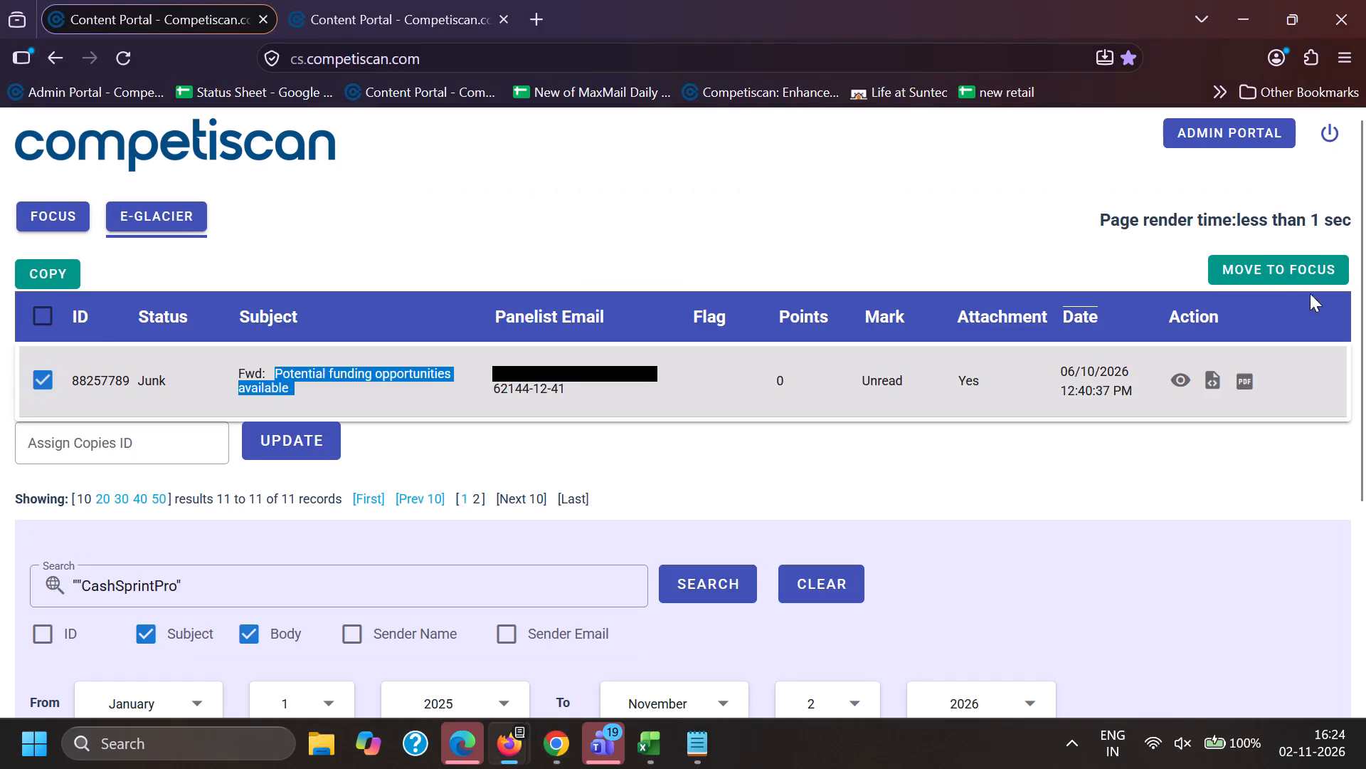
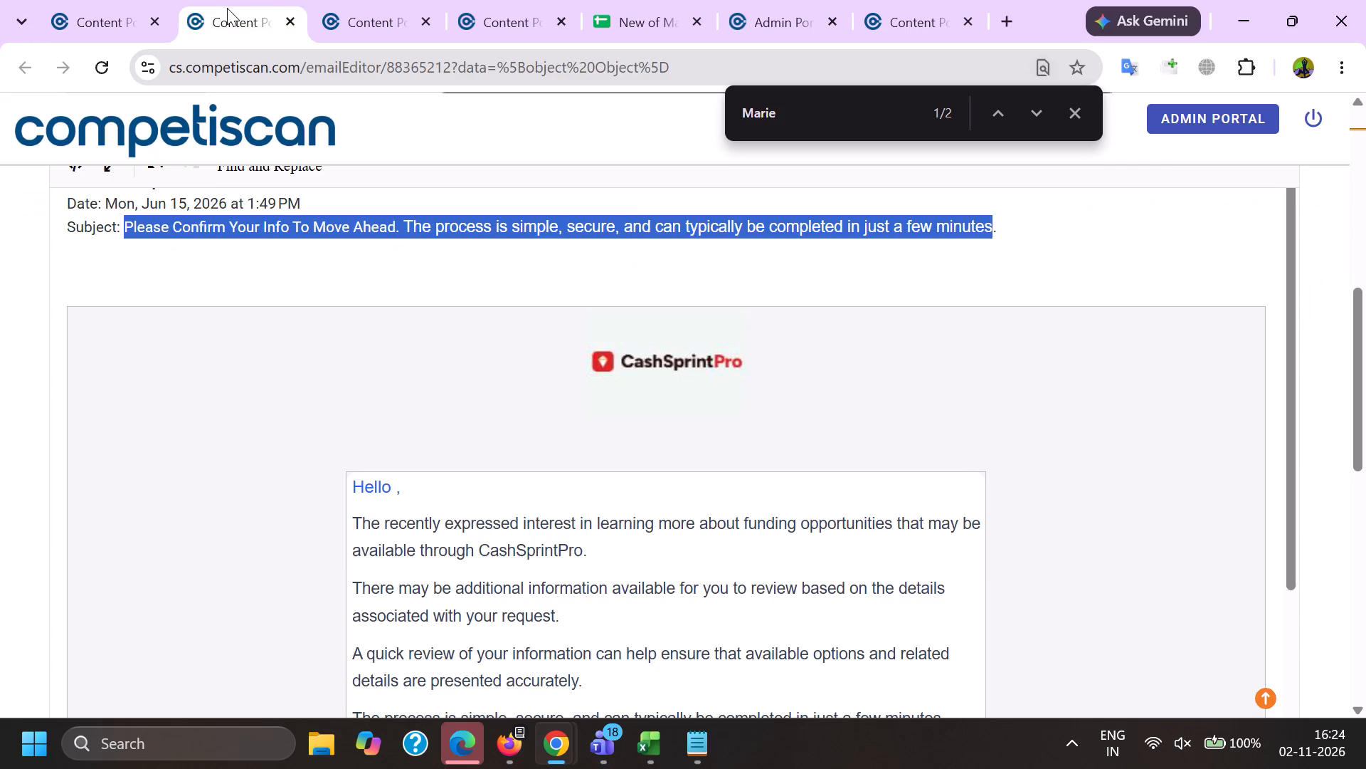
Close the two finished email editor pages and open email 88257789 from the Focus results in the editor.
left_click(294, 18)
left_click(294, 18)
left_click(110, 0)
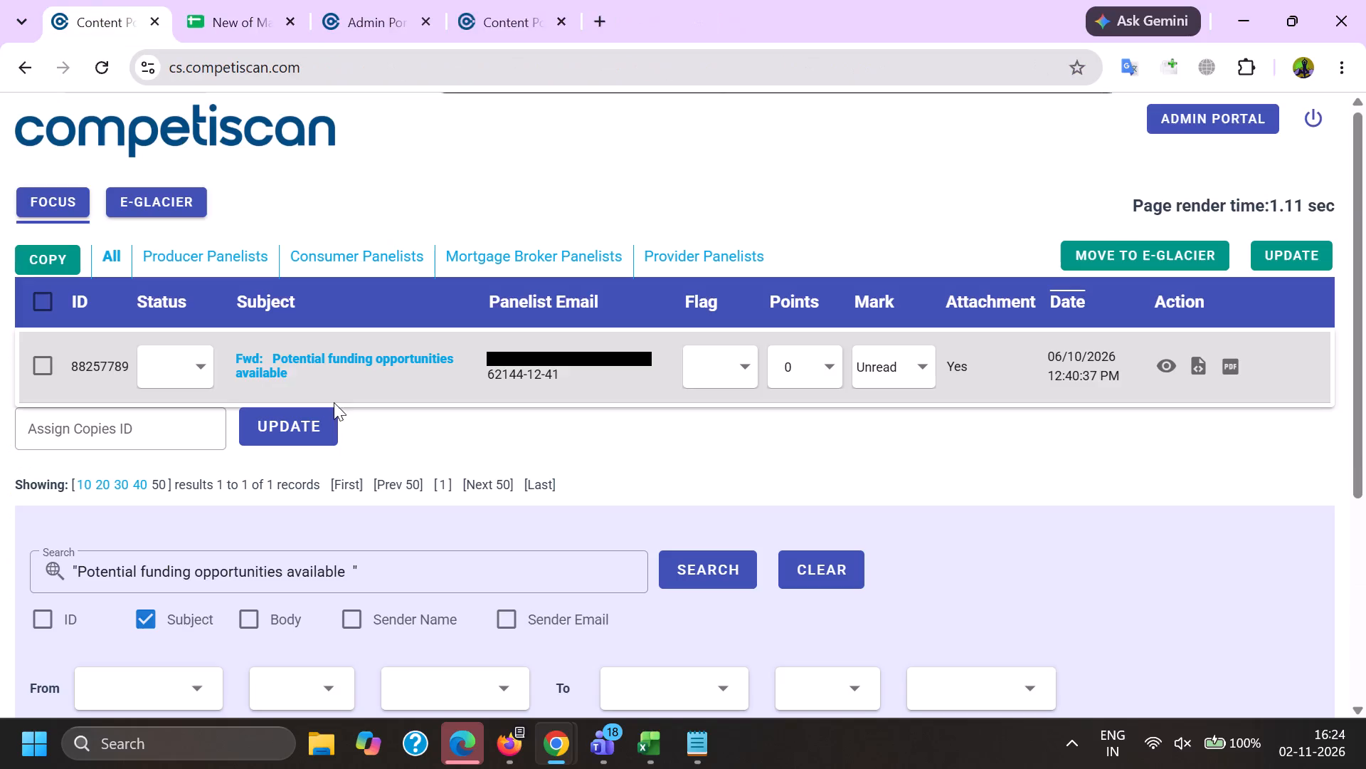
left_click(287, 355, "ctrl")
left_click(311, 0)
Copy the web address of email 88257789's editor page and switch to the Excel workbook.
double_click(392, 63)
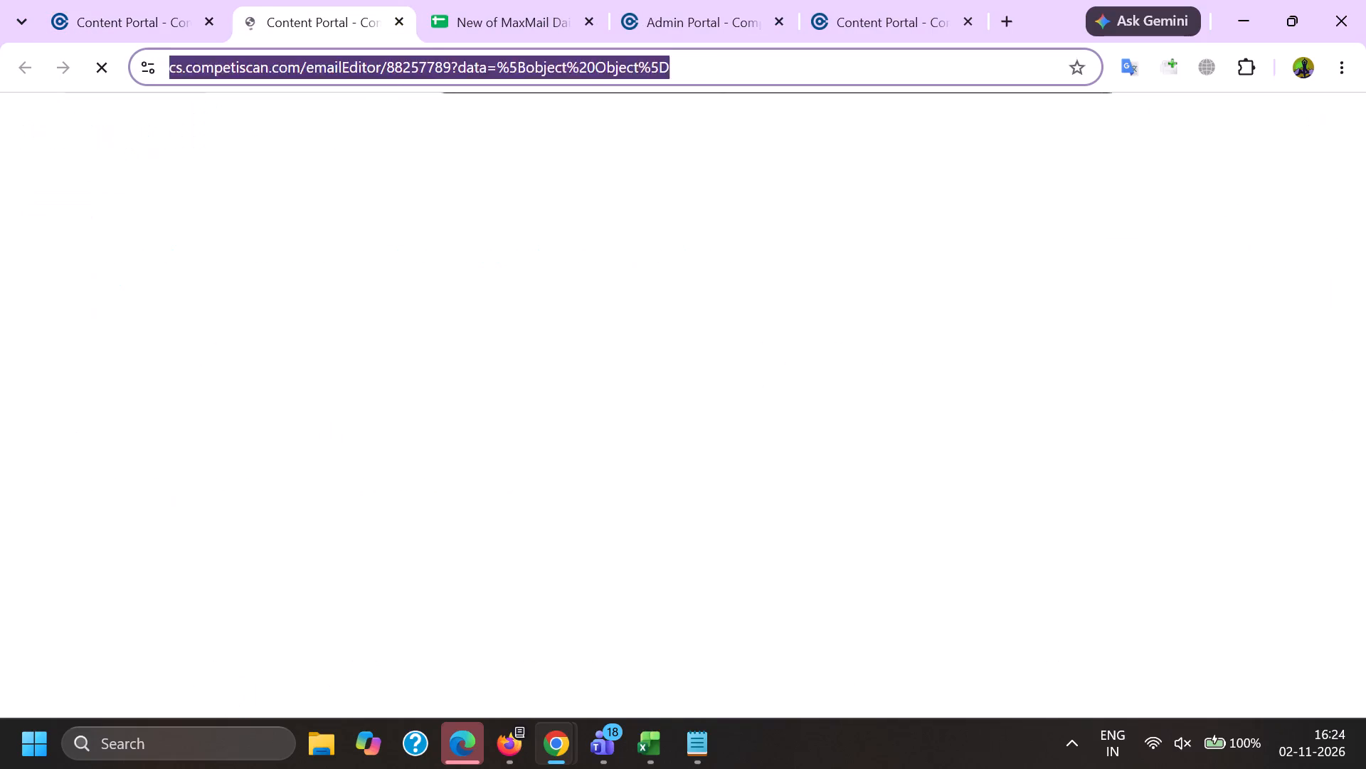
key("ctrl+c")
left_click(657, 763)
left_click(850, 671)
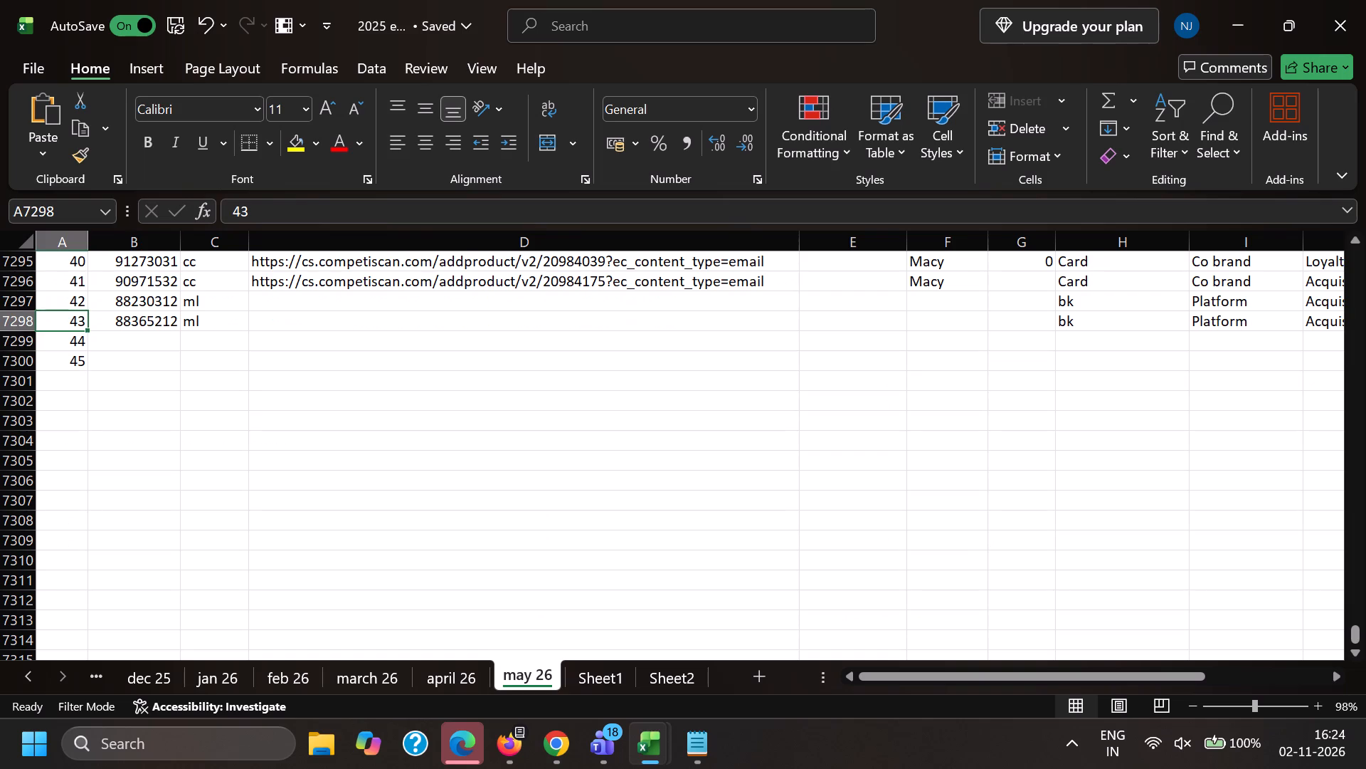
Log email 88257789 in row 44 of the may 26 sheet as ml, bk, Platform and Acquisition.
left_click(122, 346)
key("ctrl+v")
left_click(208, 341)
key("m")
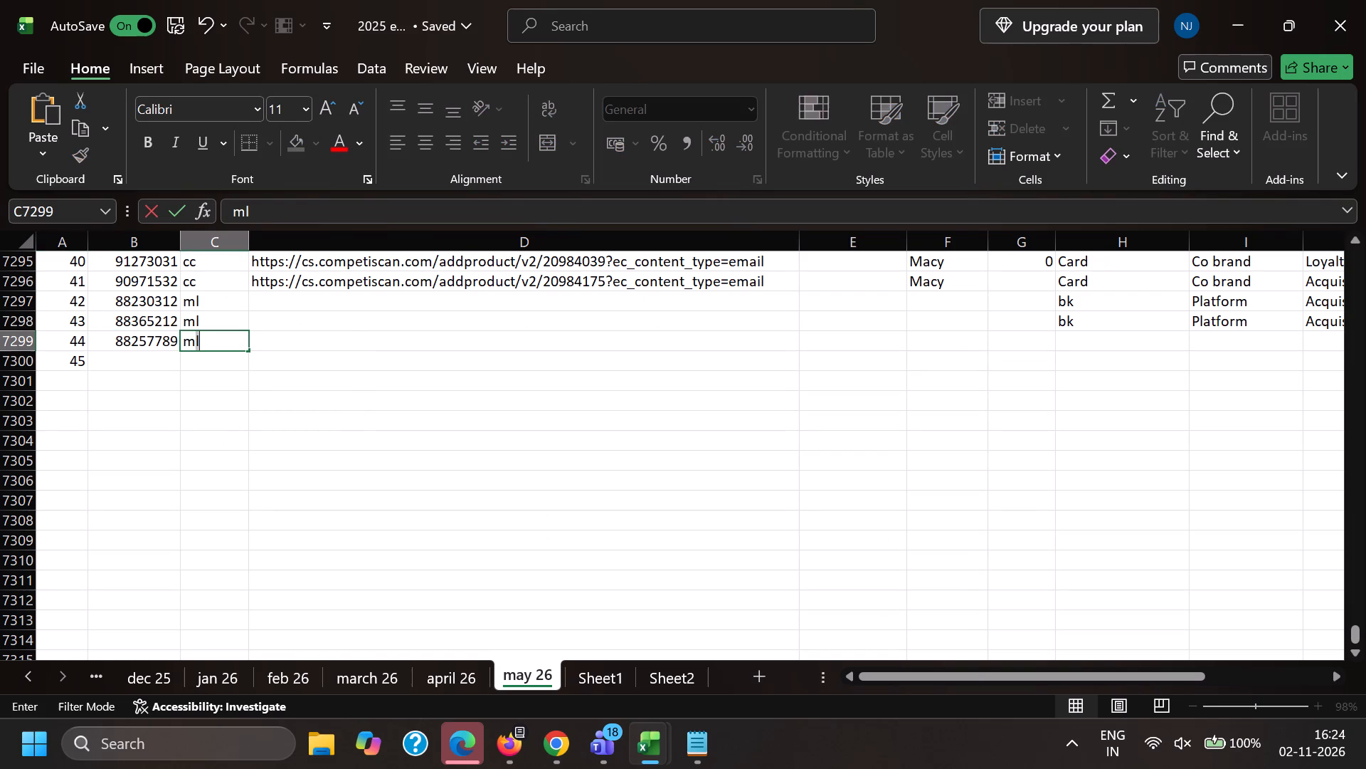
left_click(1108, 337)
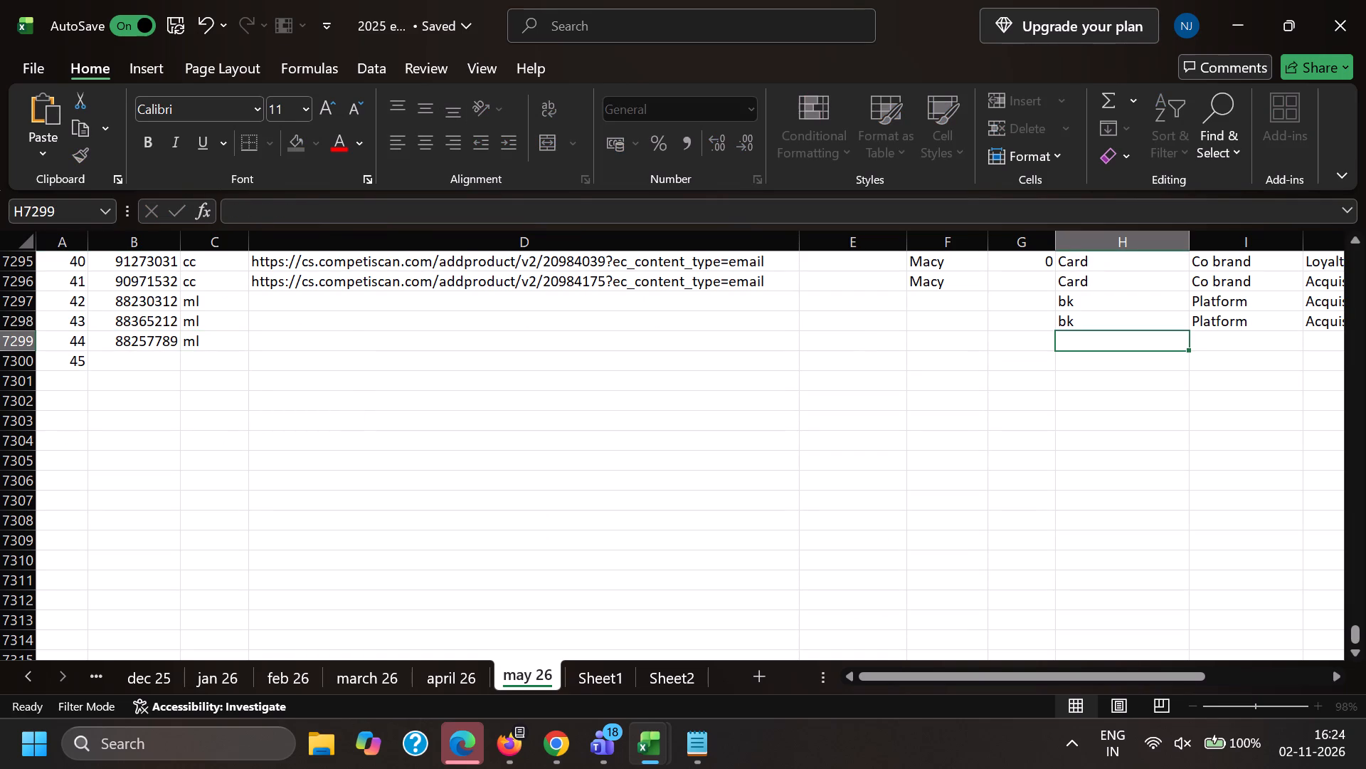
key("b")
left_click(1204, 338)
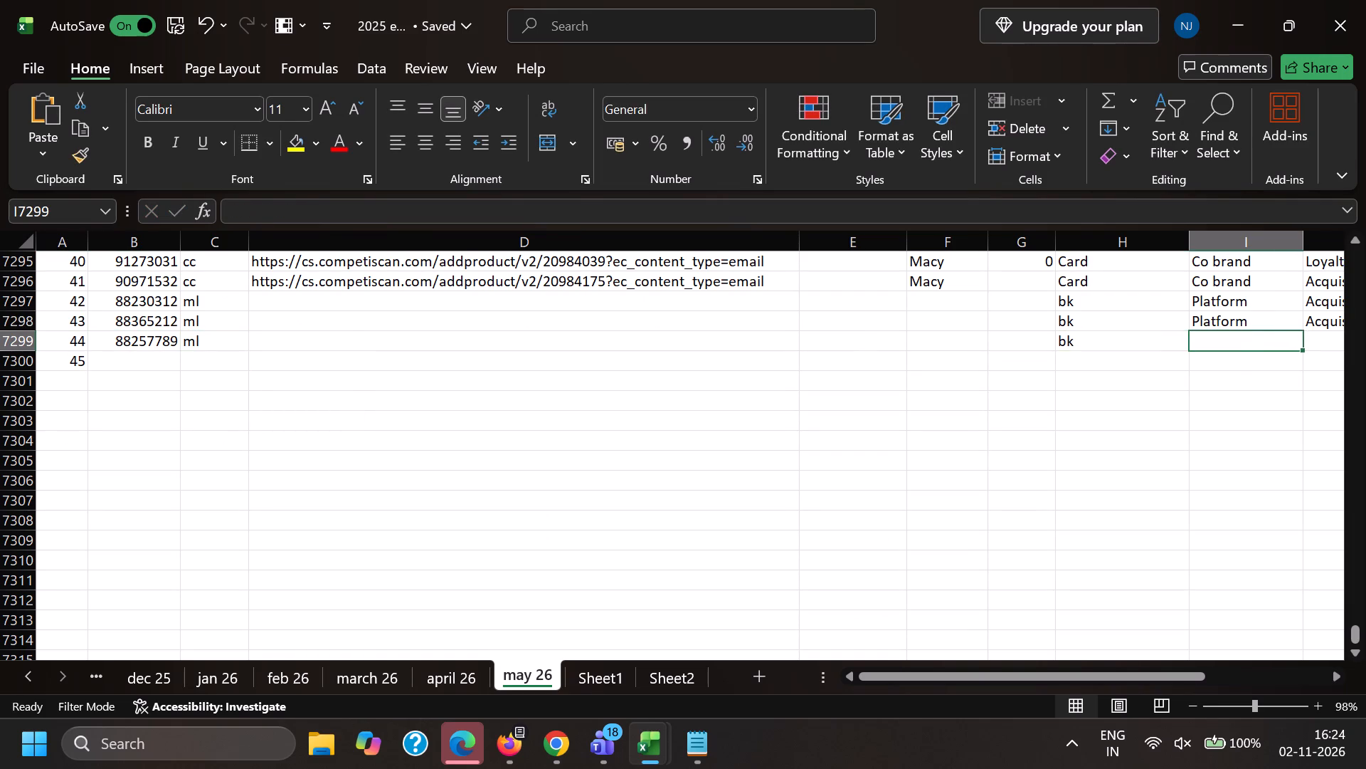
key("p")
left_click(1330, 342)
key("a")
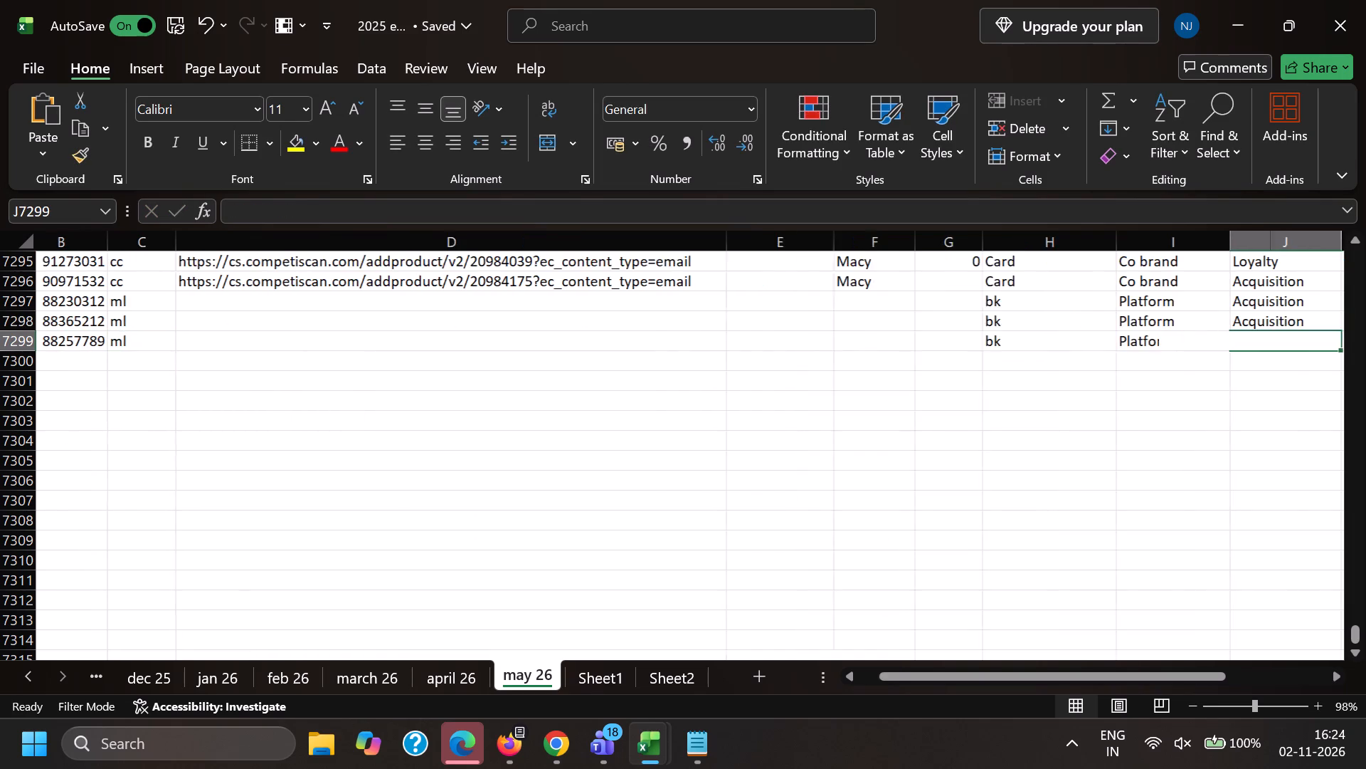
left_click(979, 488)
Switch to Chrome and delete the forwarded-message line, the sender's e-mail address and the To line from email 88257789's header.
key("alt+Tab")
scroll(225, 327, "down", 1)
left_click_drag(327, 442, 0, 401)
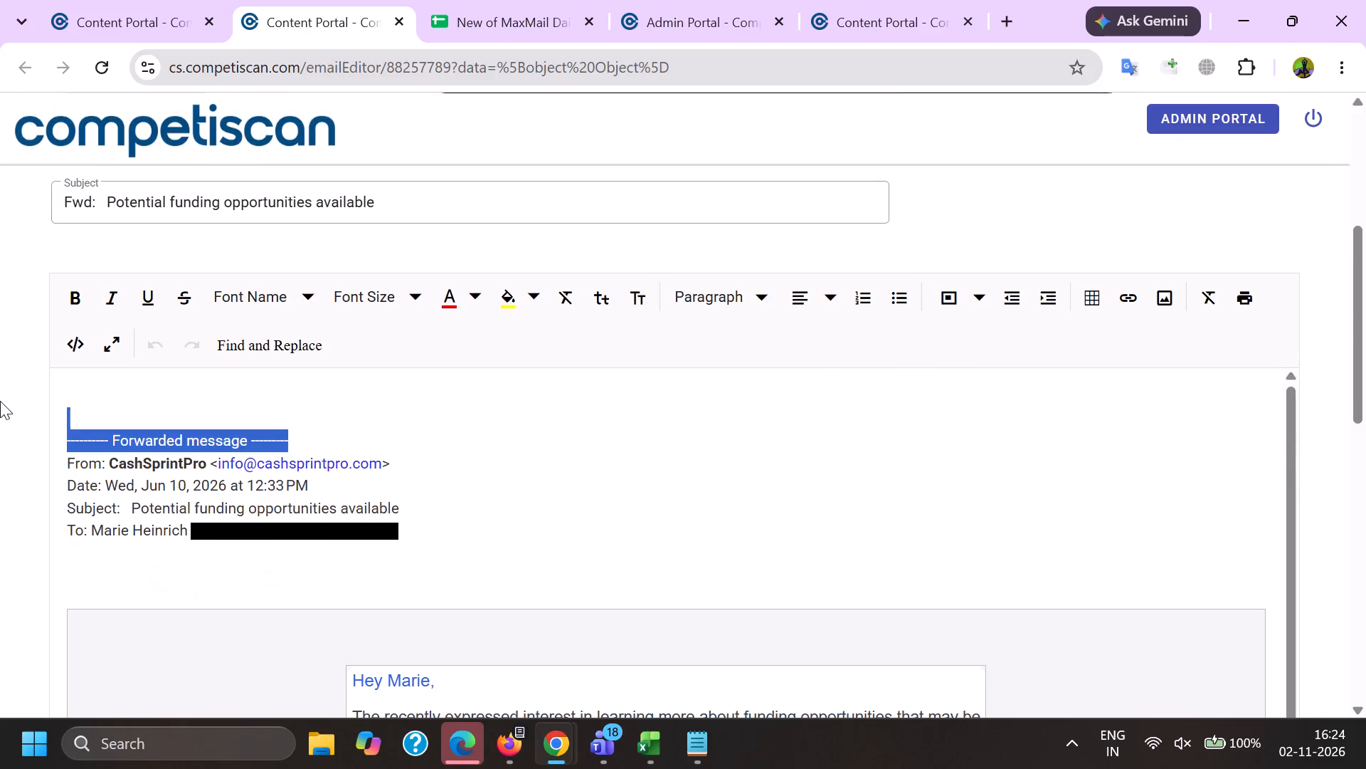
left_click_drag(0, 401, 0, 397)
key("BackSpace")
left_click_drag(211, 417, 429, 415)
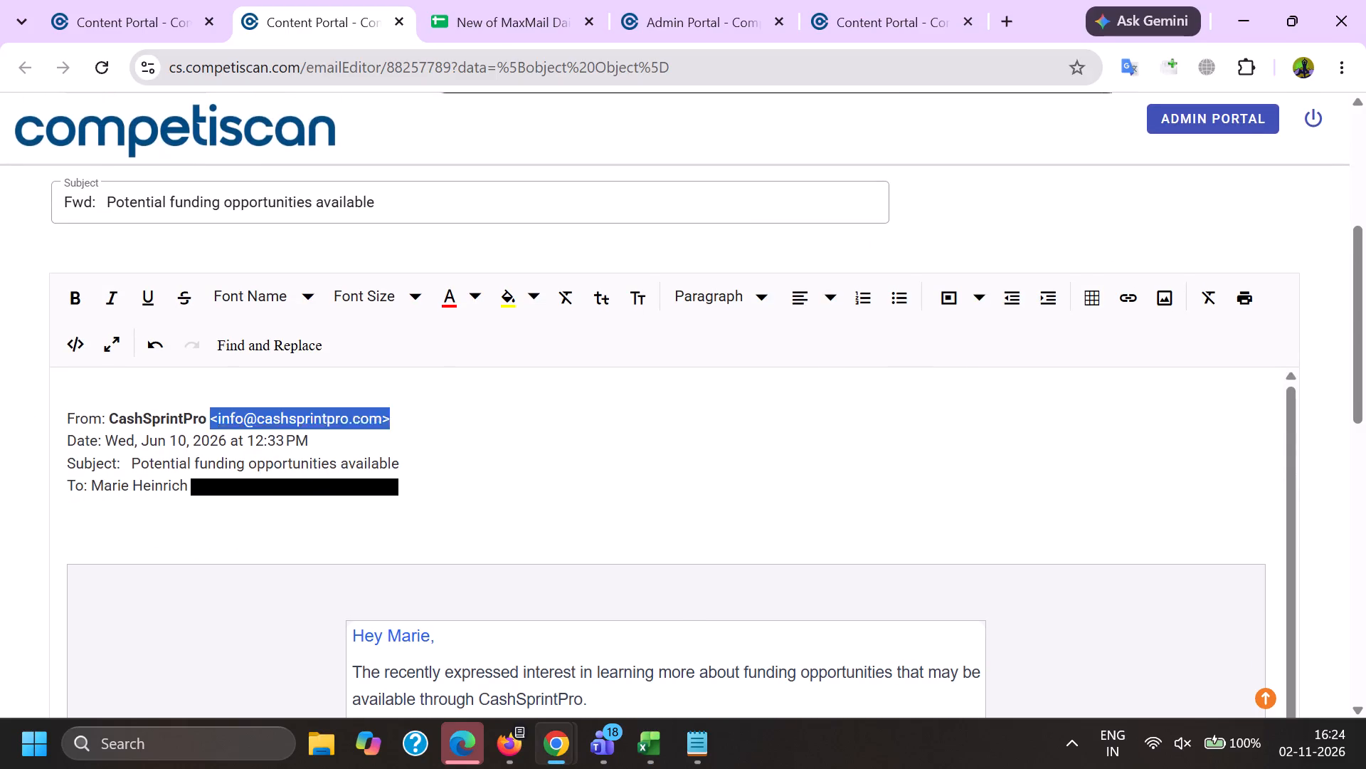
left_click_drag(429, 415, 429, 417)
key("BackSpace")
left_click_drag(458, 493, 0, 486)
key("BackSpace")
Delete the recipient's first name from the email's greeting and search the page for other occurrences of it.
scroll(486, 284, "down", 2)
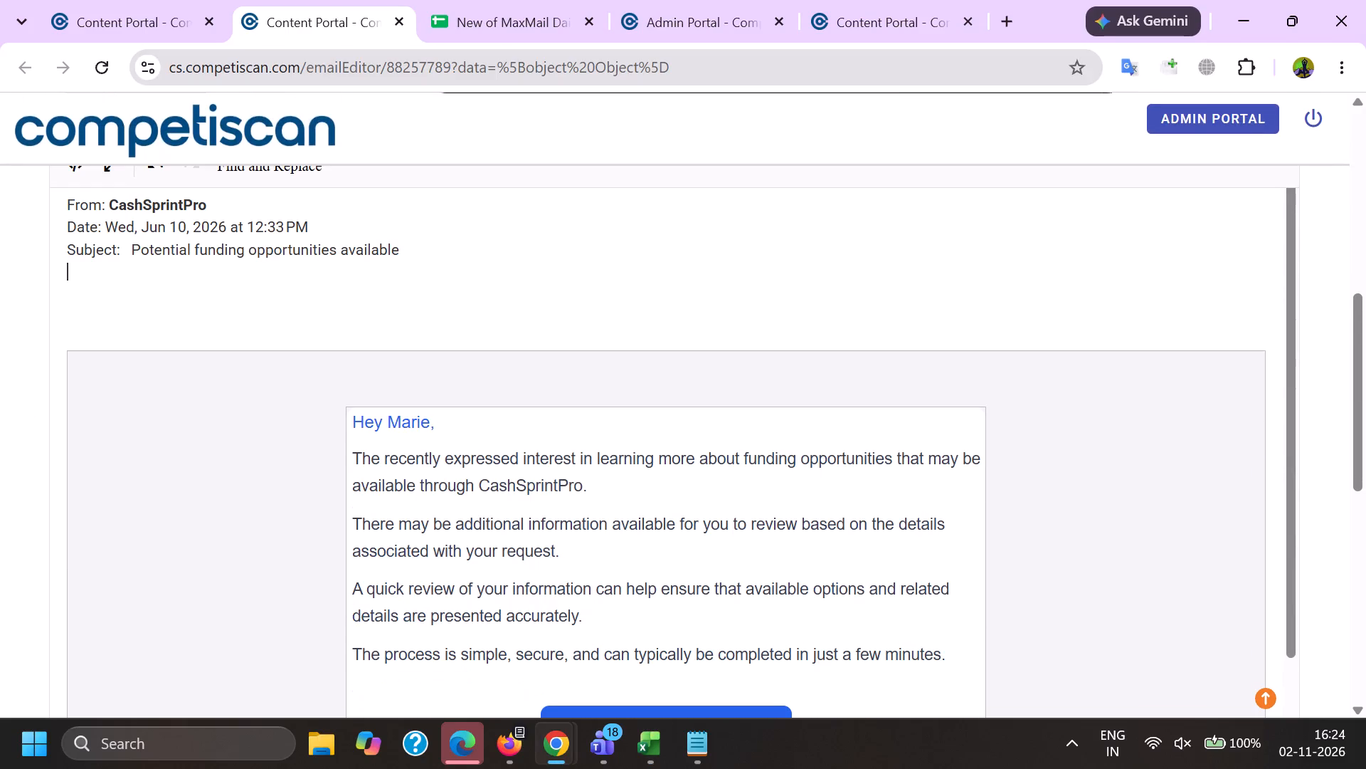
double_click(392, 429)
key("ctrl+c")
key("BackSpace")
left_click(393, 425)
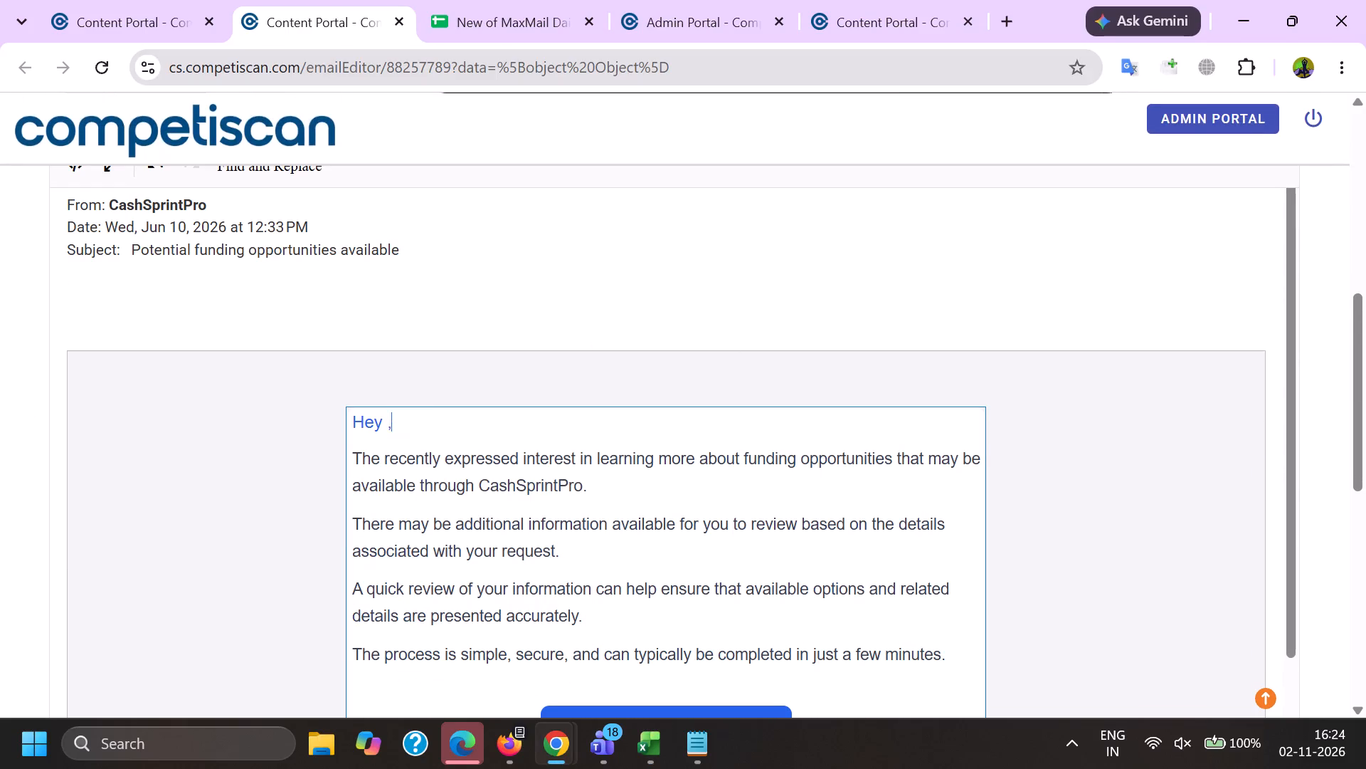
key("ctrl+f")
key("ctrl+v")
key("Return")
key("Return")
key("Return")
key("Return")
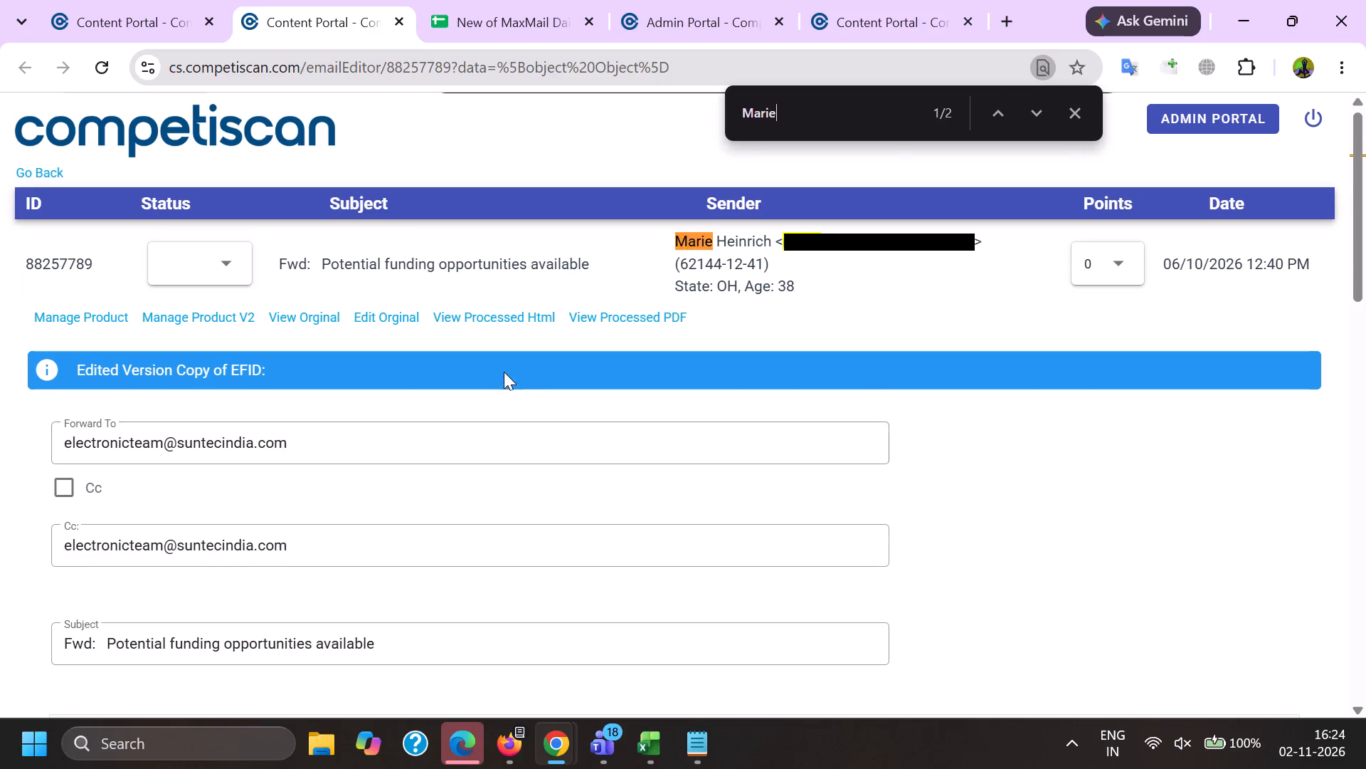
Remove all links from the email body and save the product info.
scroll(504, 372, "down", 14)
left_click(107, 396)
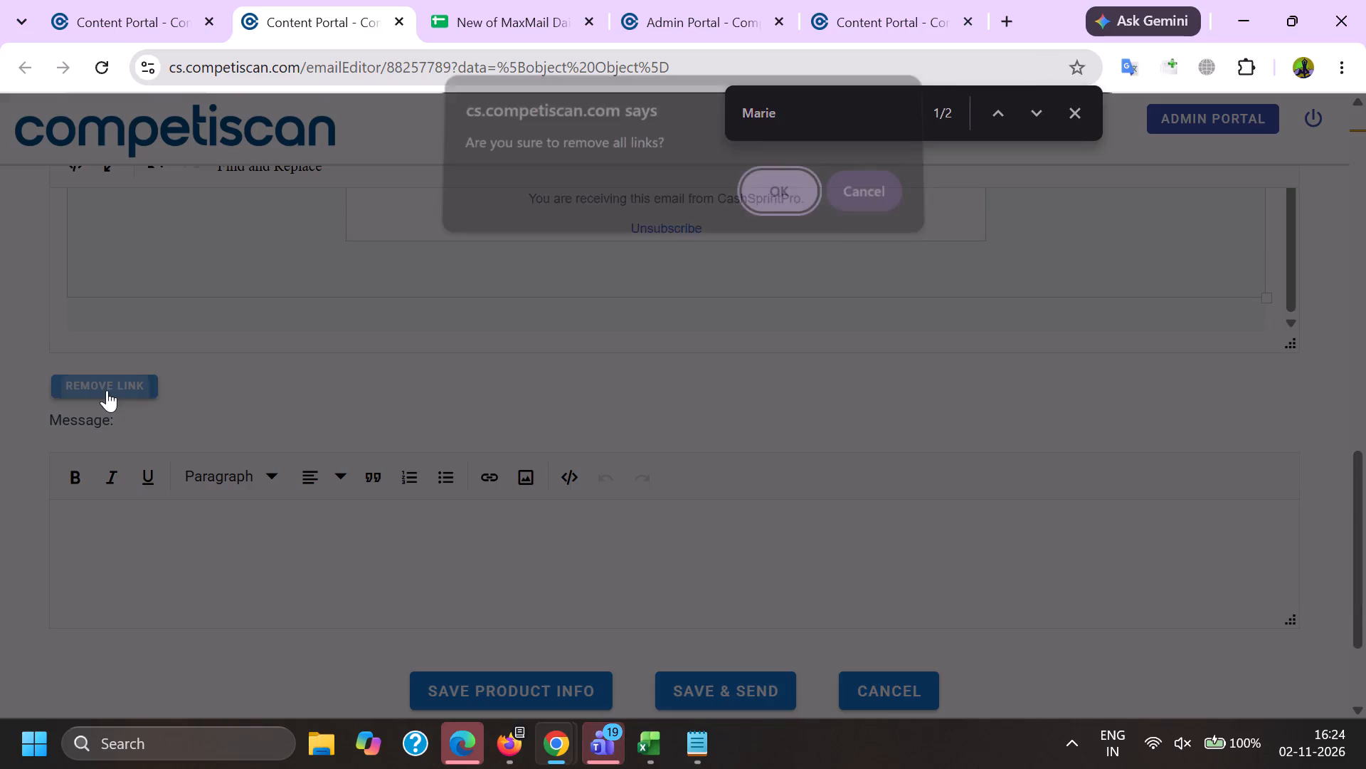
left_click(766, 197)
scroll(529, 371, "down", 8)
left_click(480, 528)
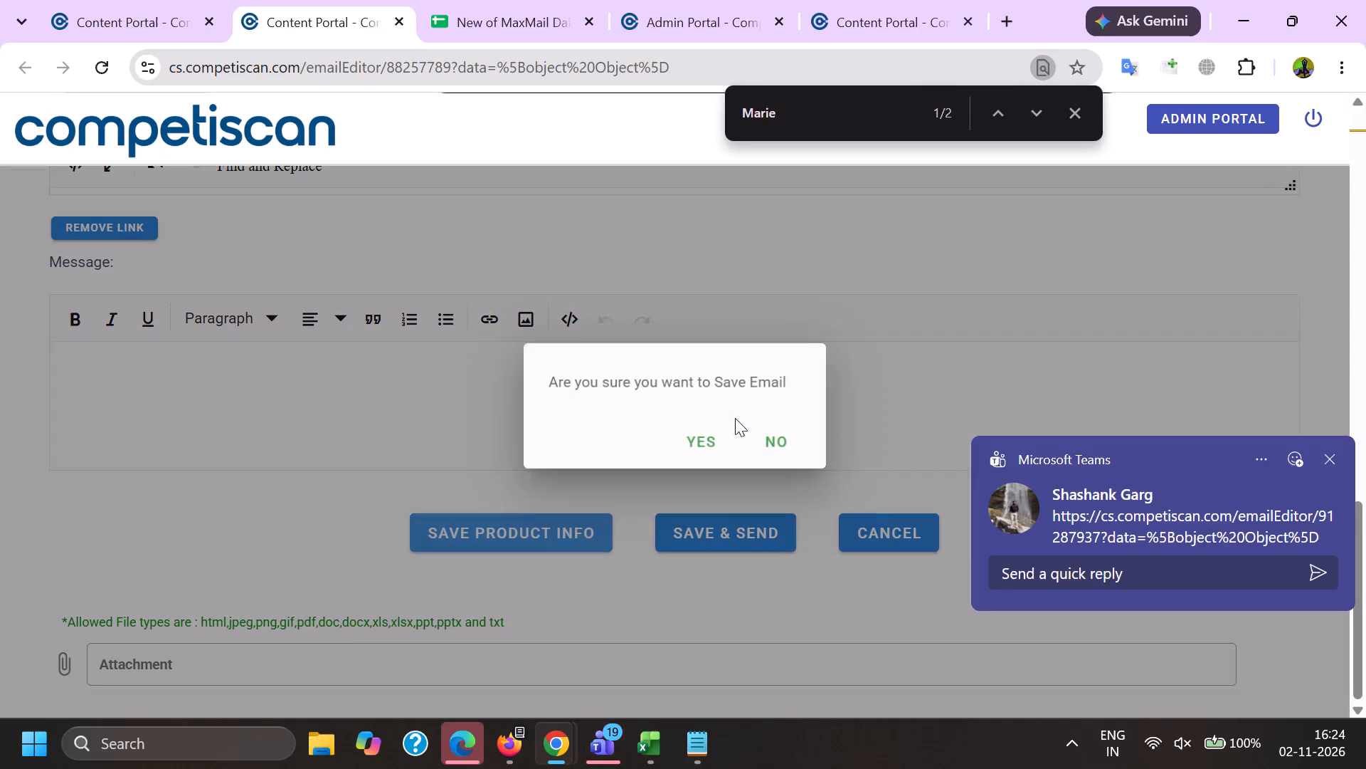
left_click(700, 448)
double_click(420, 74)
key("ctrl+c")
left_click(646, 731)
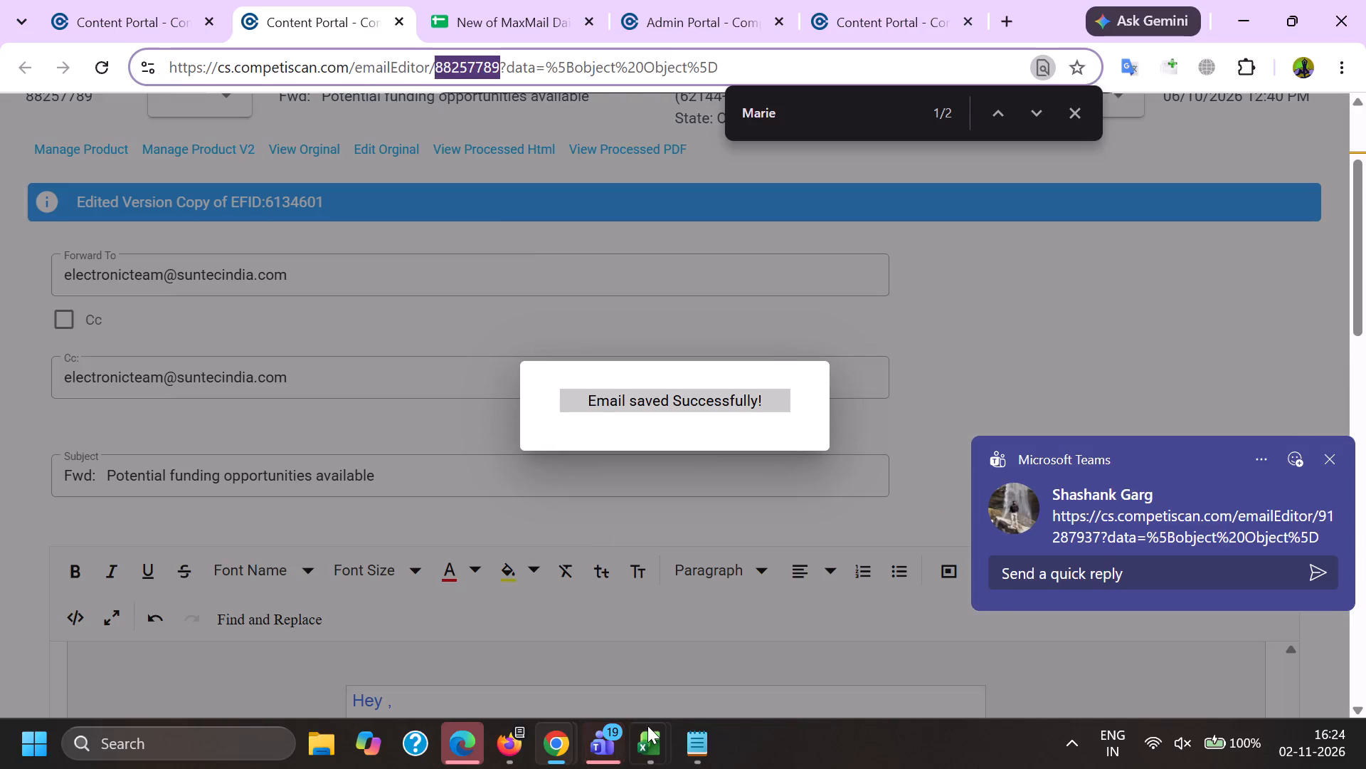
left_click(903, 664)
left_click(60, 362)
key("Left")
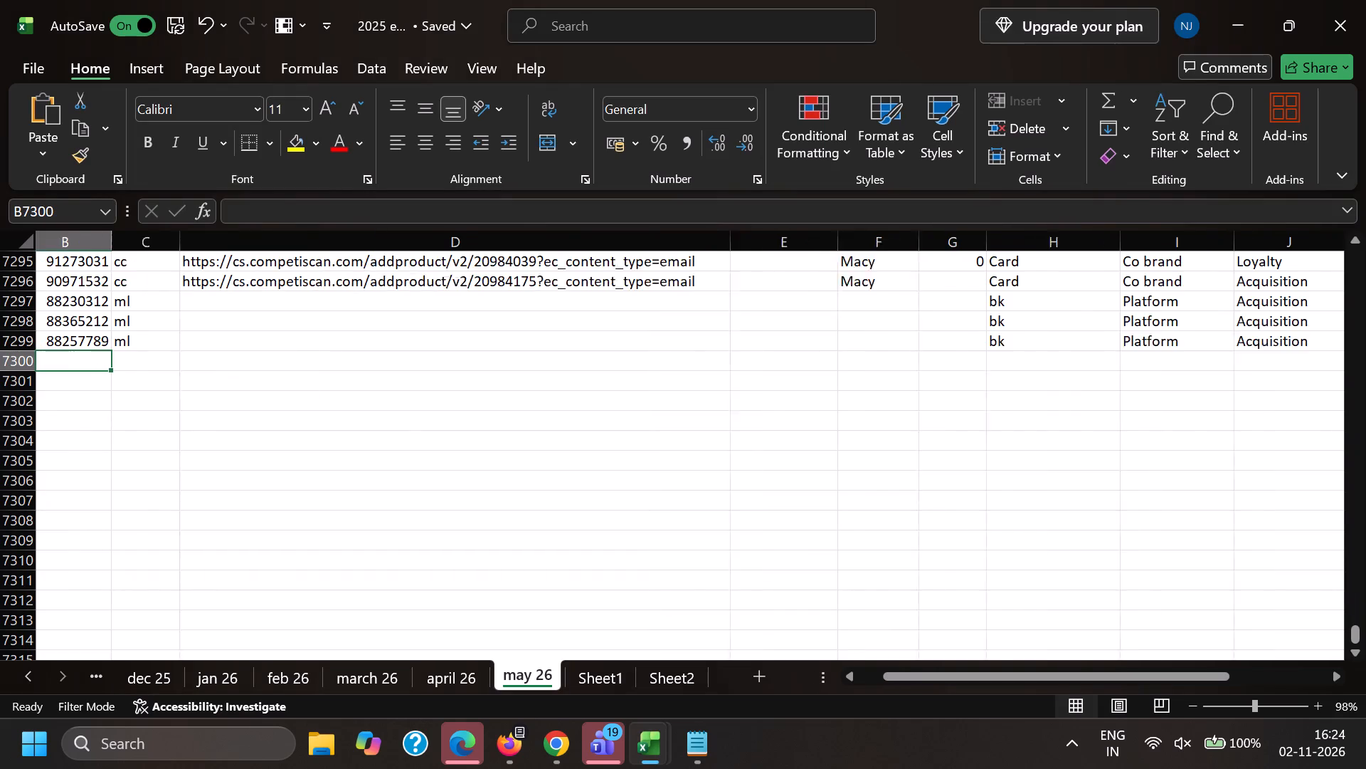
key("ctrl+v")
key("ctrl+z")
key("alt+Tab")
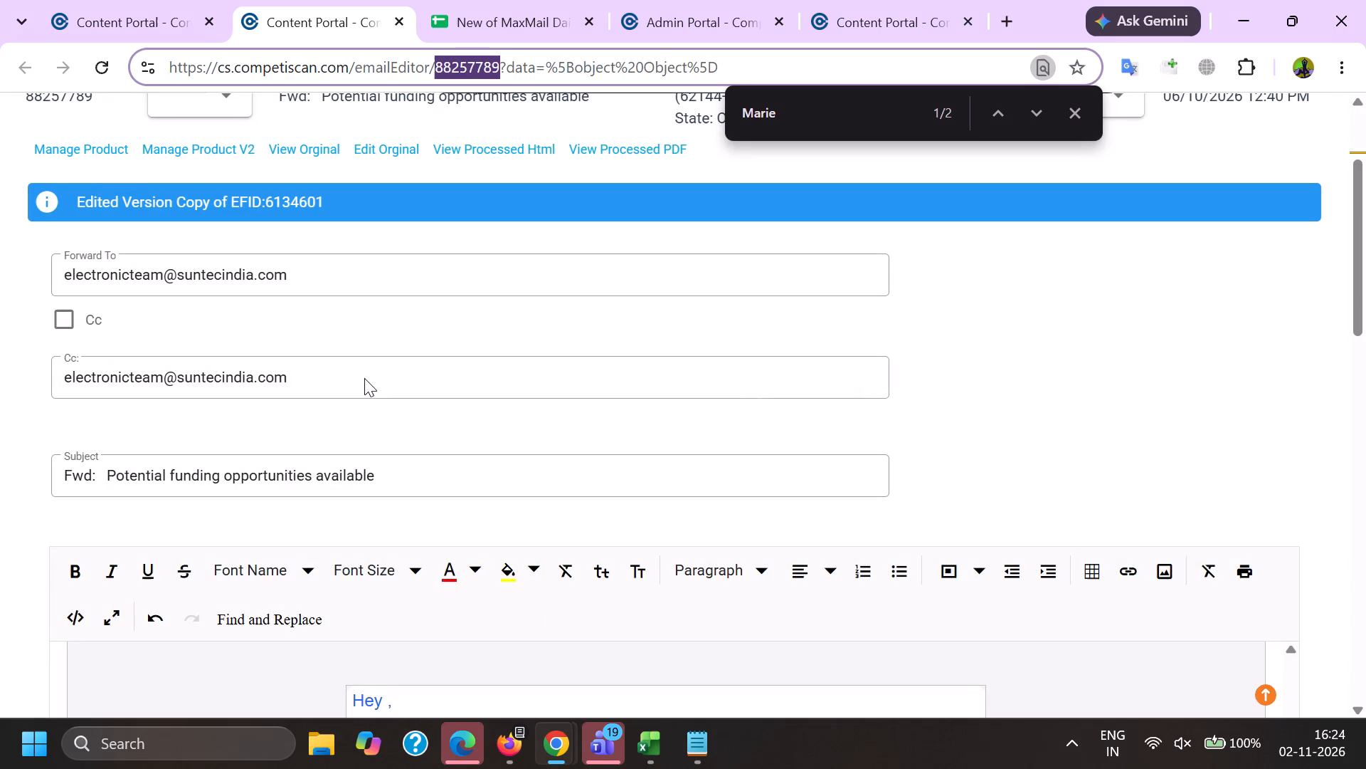
Open the Manage Product page for email 88257789 and return to the editor to review the cleaned email body.
left_click(59, 155)
key("alt+Tab")
scroll(298, 320, "down", 5)
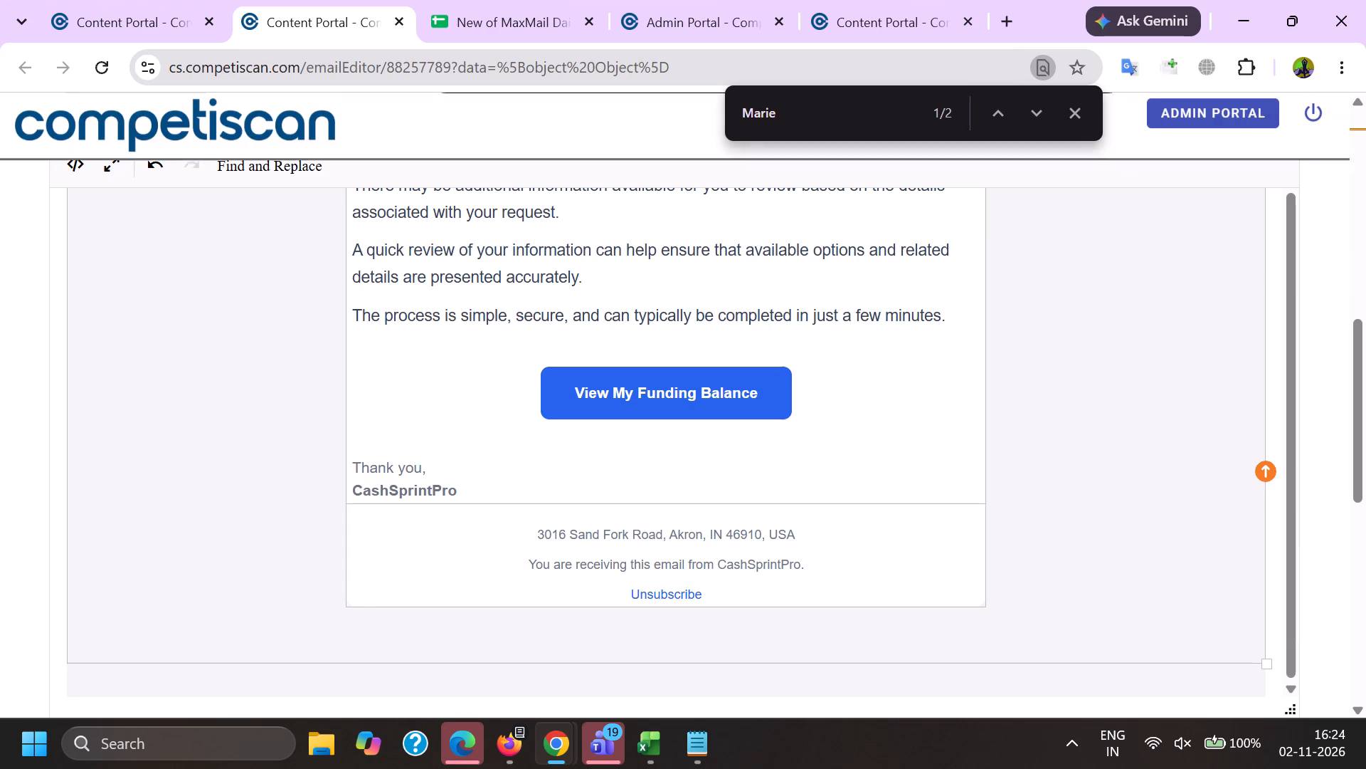
Append a period and the copied body sentence "The process is simple, secure, and can typically be completed in just a few minutes." to the email's Subject line.
triple_click(383, 305)
key("ctrl+c")
scroll(179, 445, "up", 8)
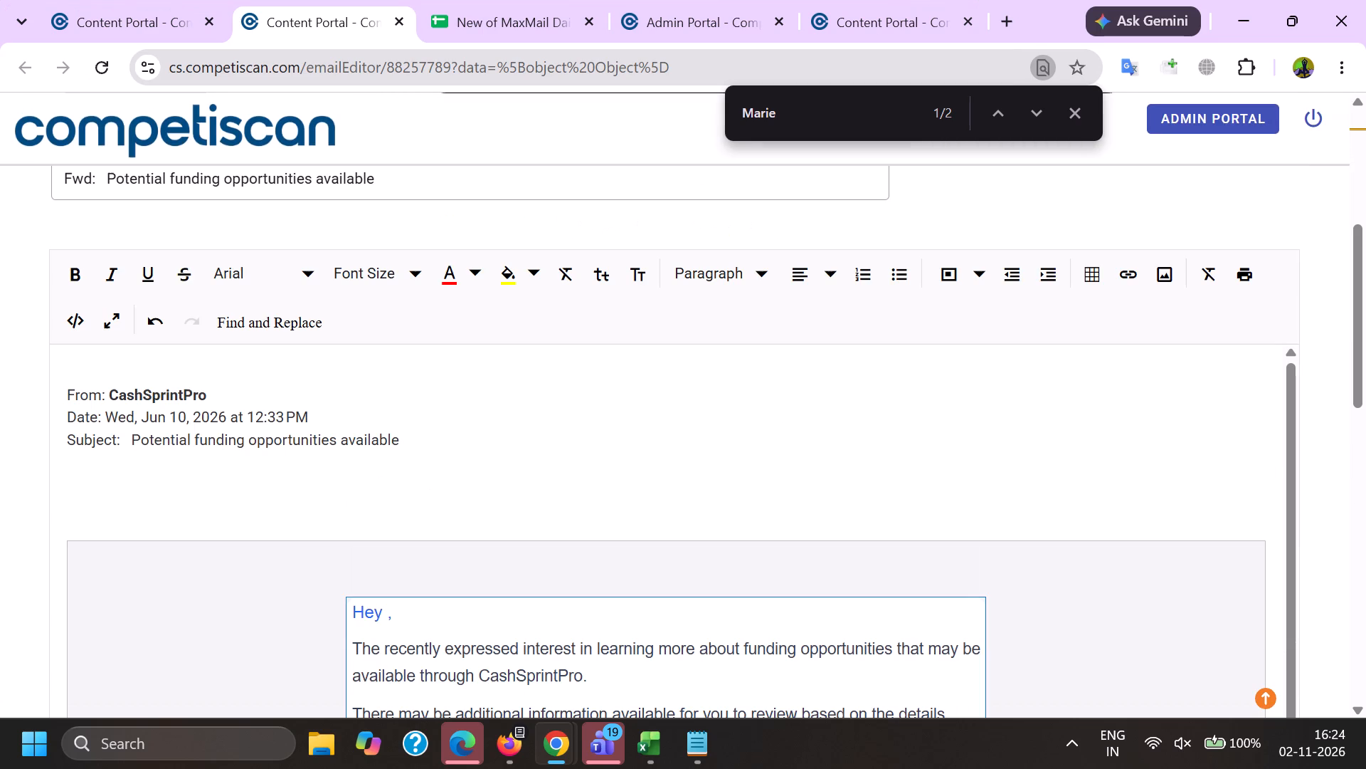
left_click(398, 457)
key("Left")
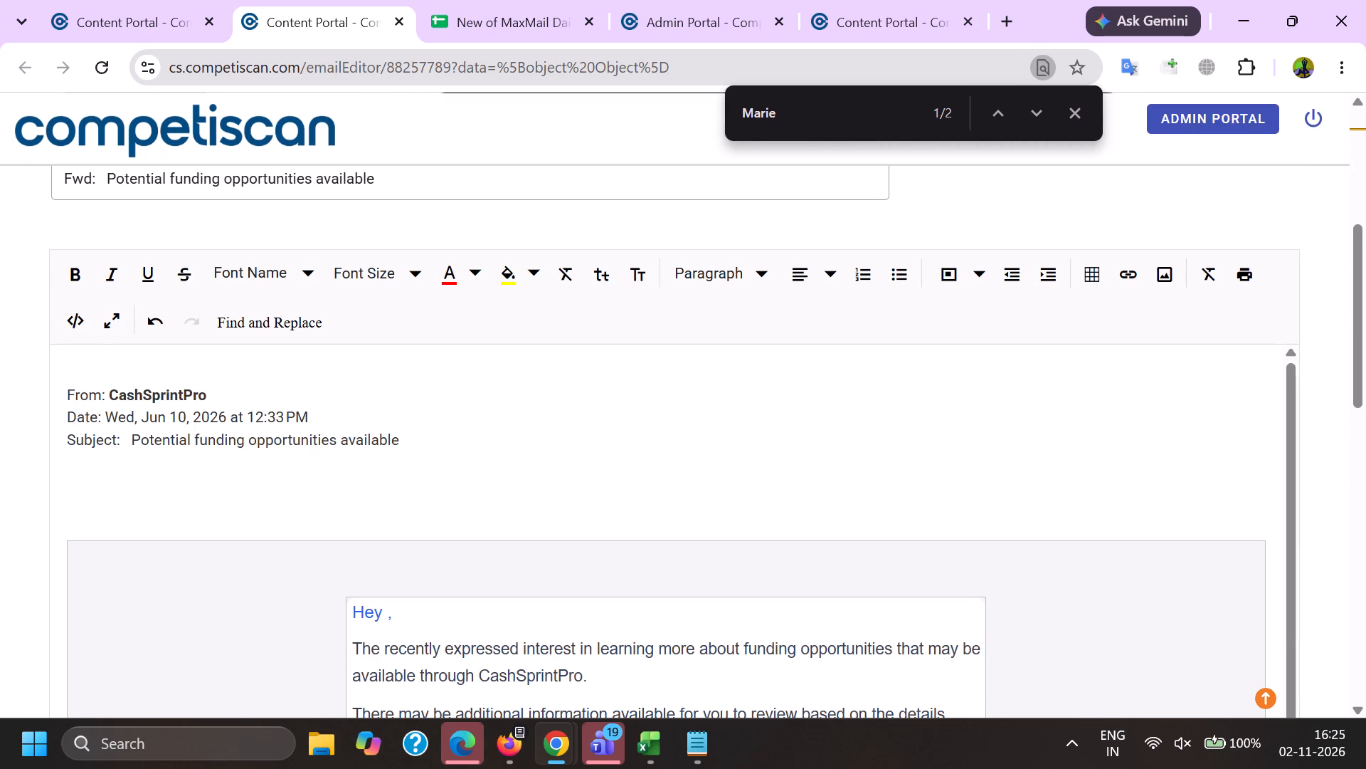
key("BackSpace")
key("period")
key("space")
key("ctrl+v")
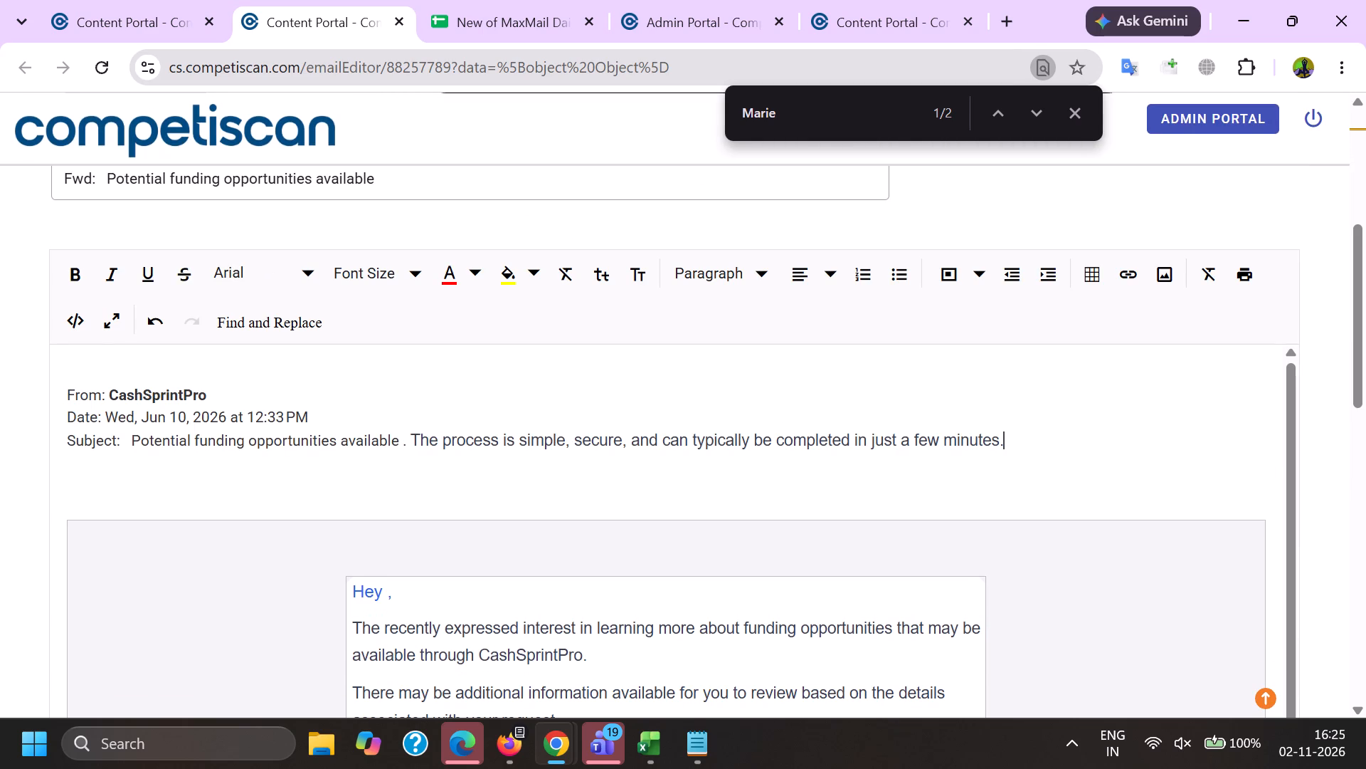
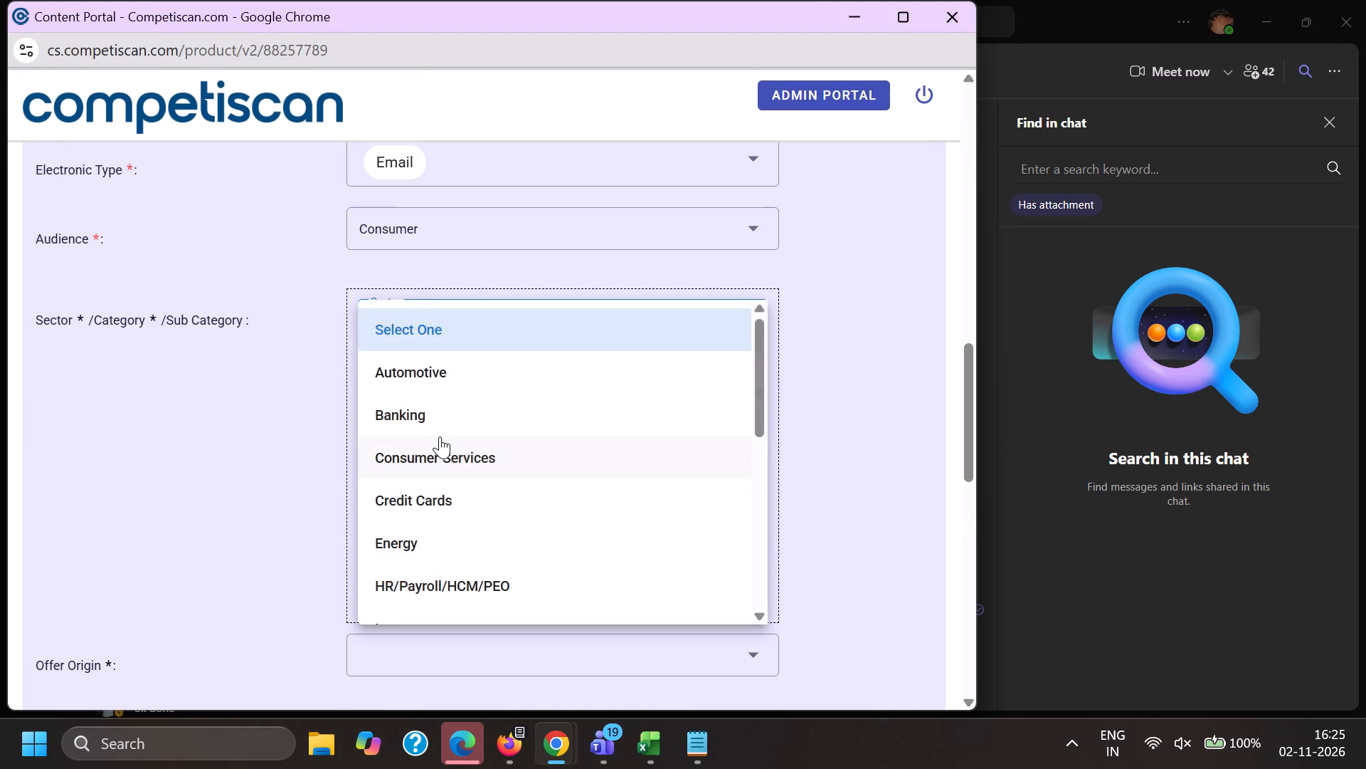
Add the sector Consumer Services with the category Credit Score Provider/Comparison Platform to email 88257789's product details.
left_click(447, 456)
left_click(330, 415)
left_click(434, 382)
scroll(452, 280, "down", 1)
left_click(494, 552)
left_click_drag(253, 525, 260, 526)
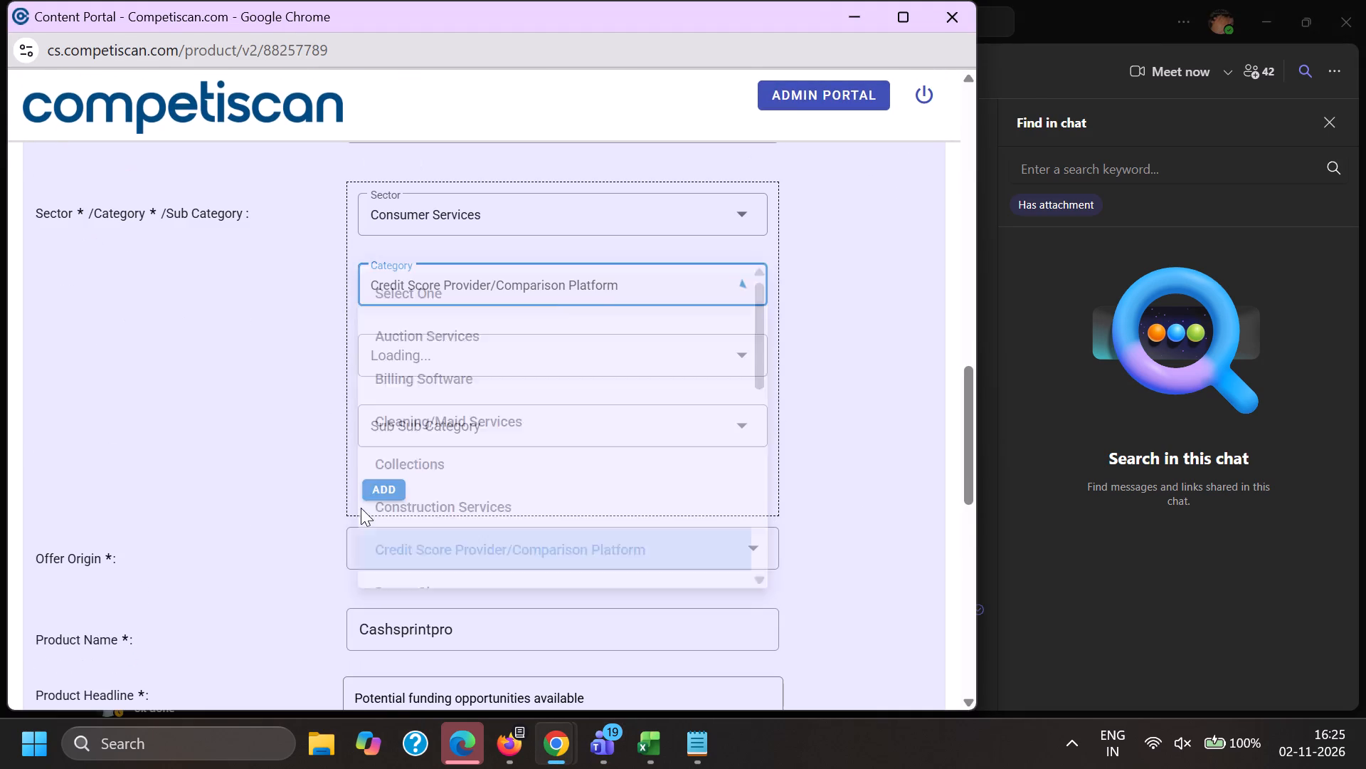
left_click(398, 481)
Replace the Product Headline with the copied subject and body sentence text, removing the leading space and the final period.
scroll(498, 337, "down", 3)
left_click_drag(692, 444, 68, 444)
key("ctrl+v")
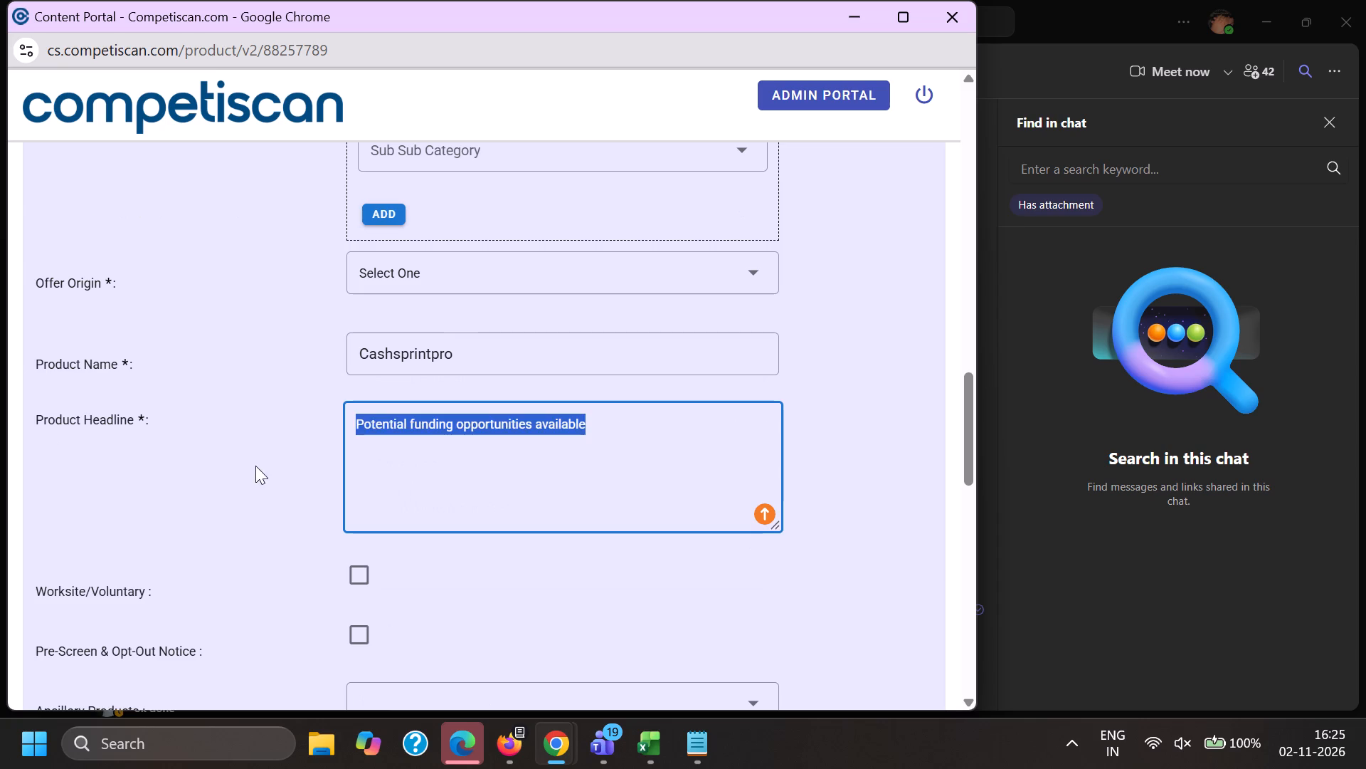
left_click(591, 411)
key("BackSpace")
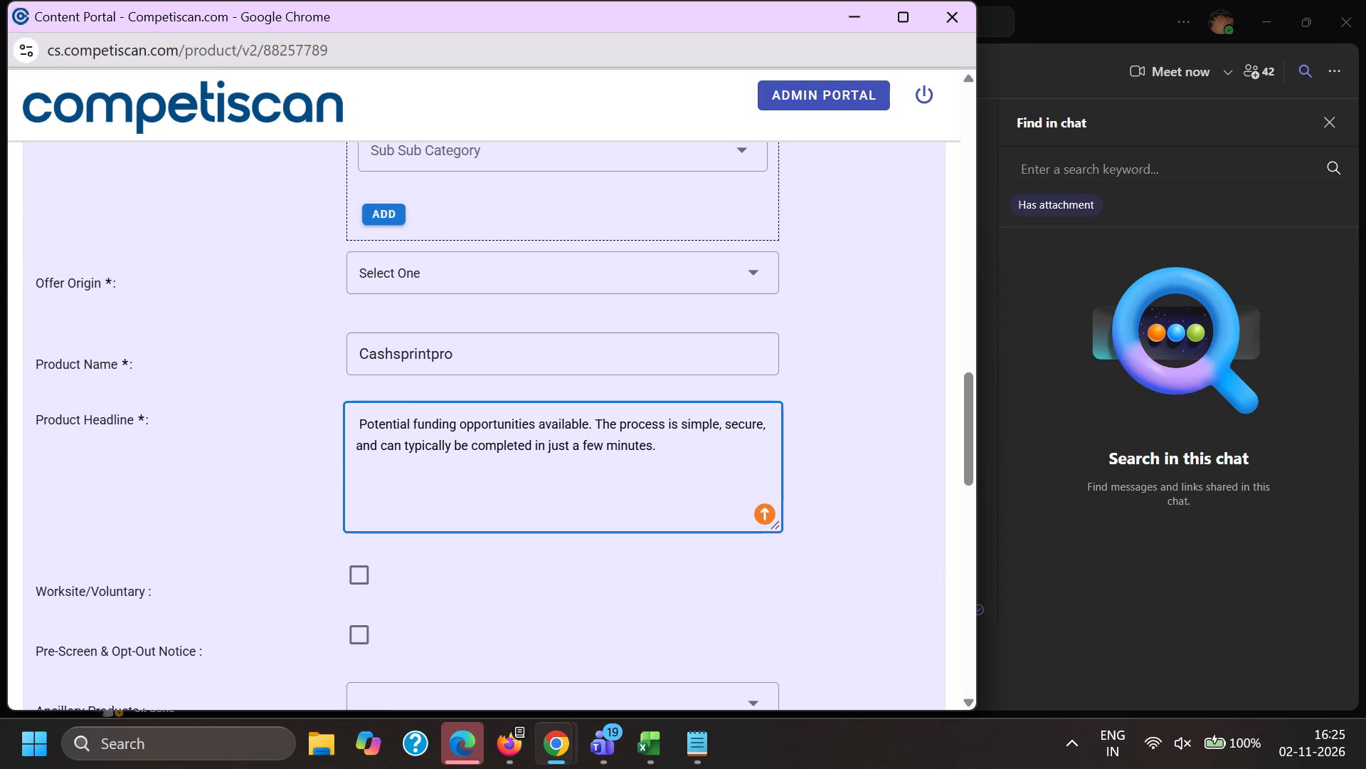
left_click(627, 544)
left_click(592, 511)
key("BackSpace")
key("BackSpace")
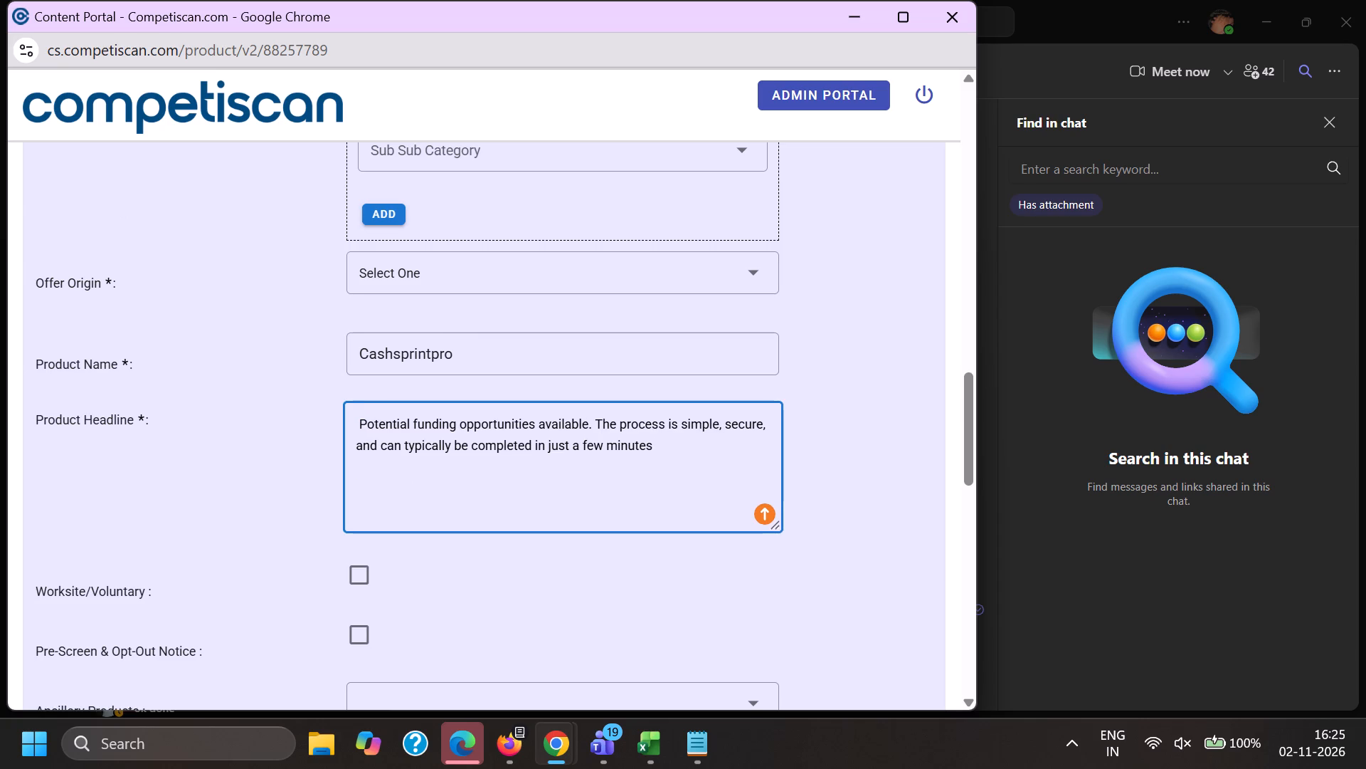
left_click(357, 424)
key("Right")
key("BackSpace")
key("BackSpace")
key("BackSpace")
Set Response Mechanism to URL/Website, Personalization to Personalized and Mailing Type to Acquisition.
scroll(418, 434, "down", 5)
left_click(411, 249)
scroll(438, 440, "down", 6)
left_click(453, 525)
left_click(240, 485)
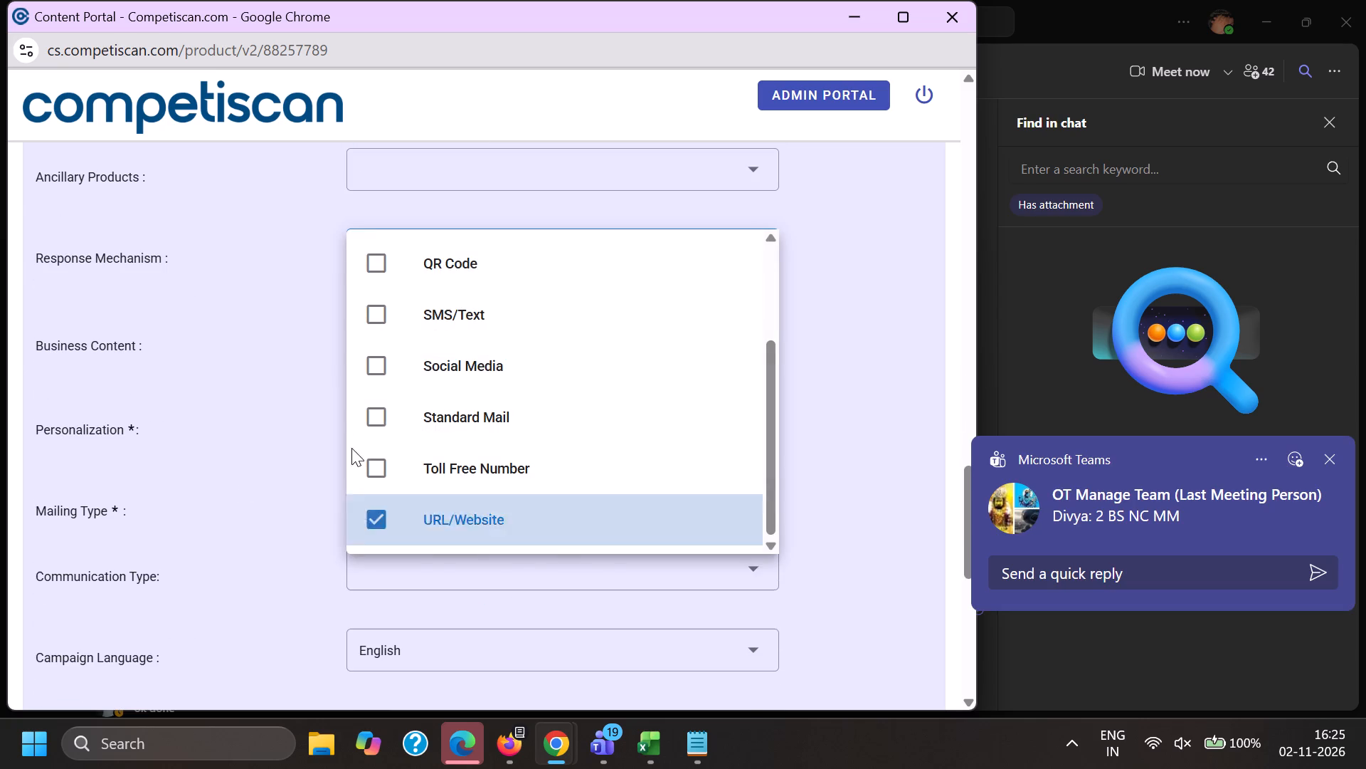
left_click(365, 436)
left_click(413, 507)
left_click_drag(420, 457, 415, 464)
double_click(189, 493)
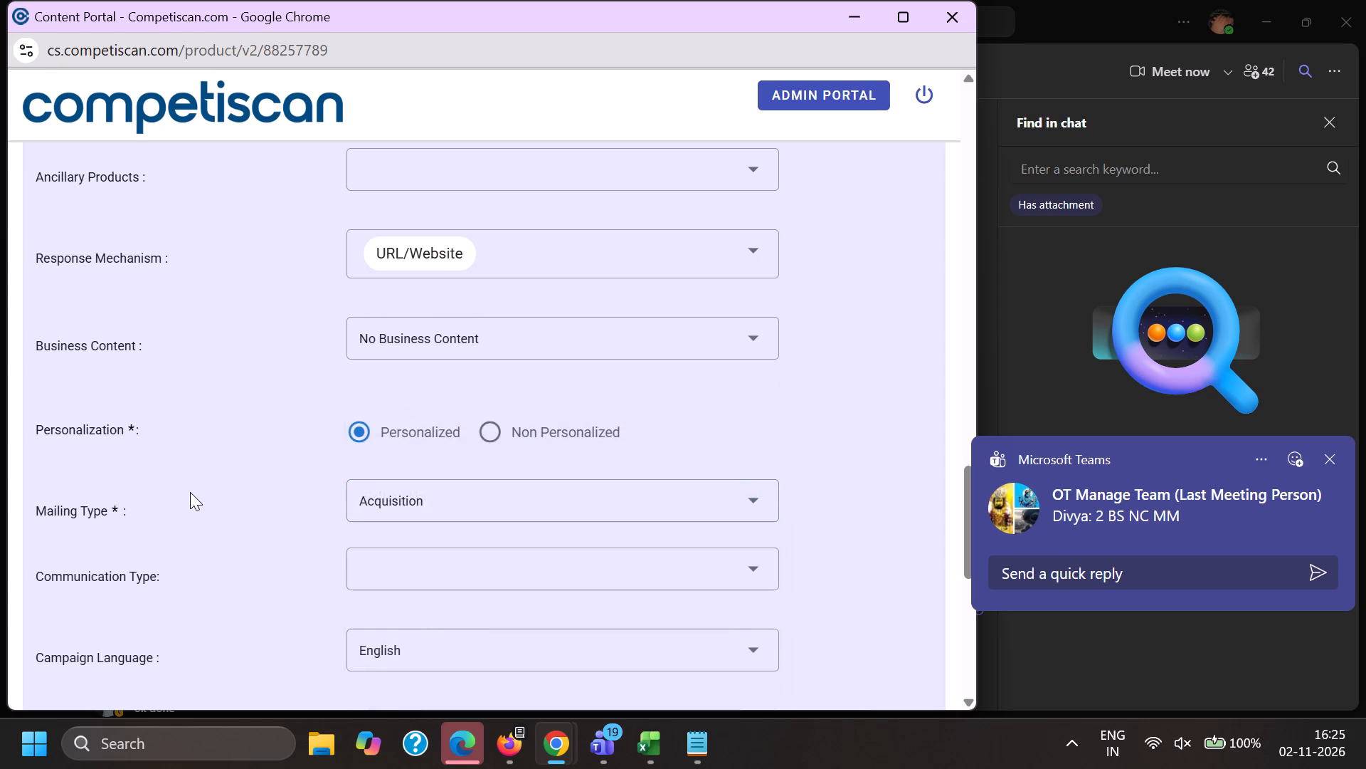
Submit the completed product details for email 88257789.
key("End")
scroll(230, 516, "down", 5)
left_click(363, 689)
Switch to Firefox and return to the E-Glacier search for CashSprintPro emails.
left_click(493, 743)
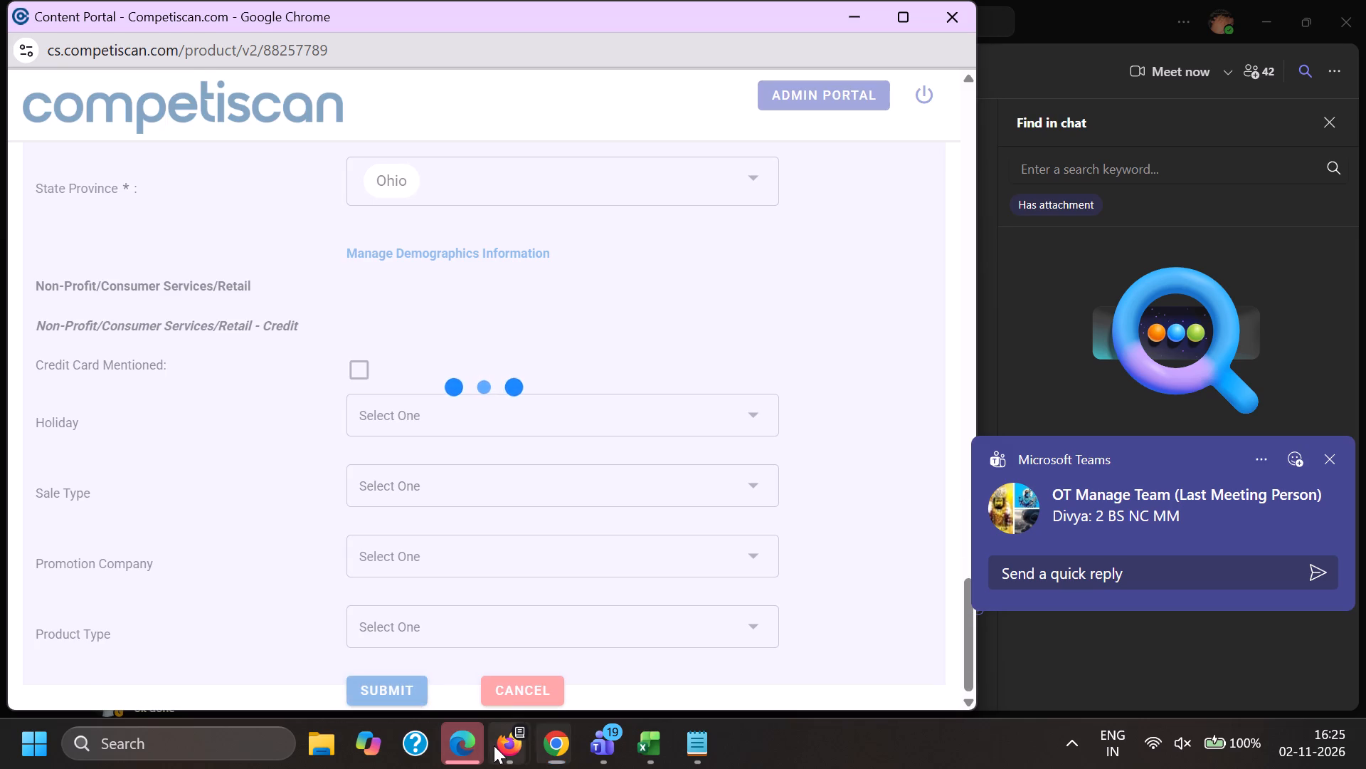
left_click(121, 624)
left_click(207, 441)
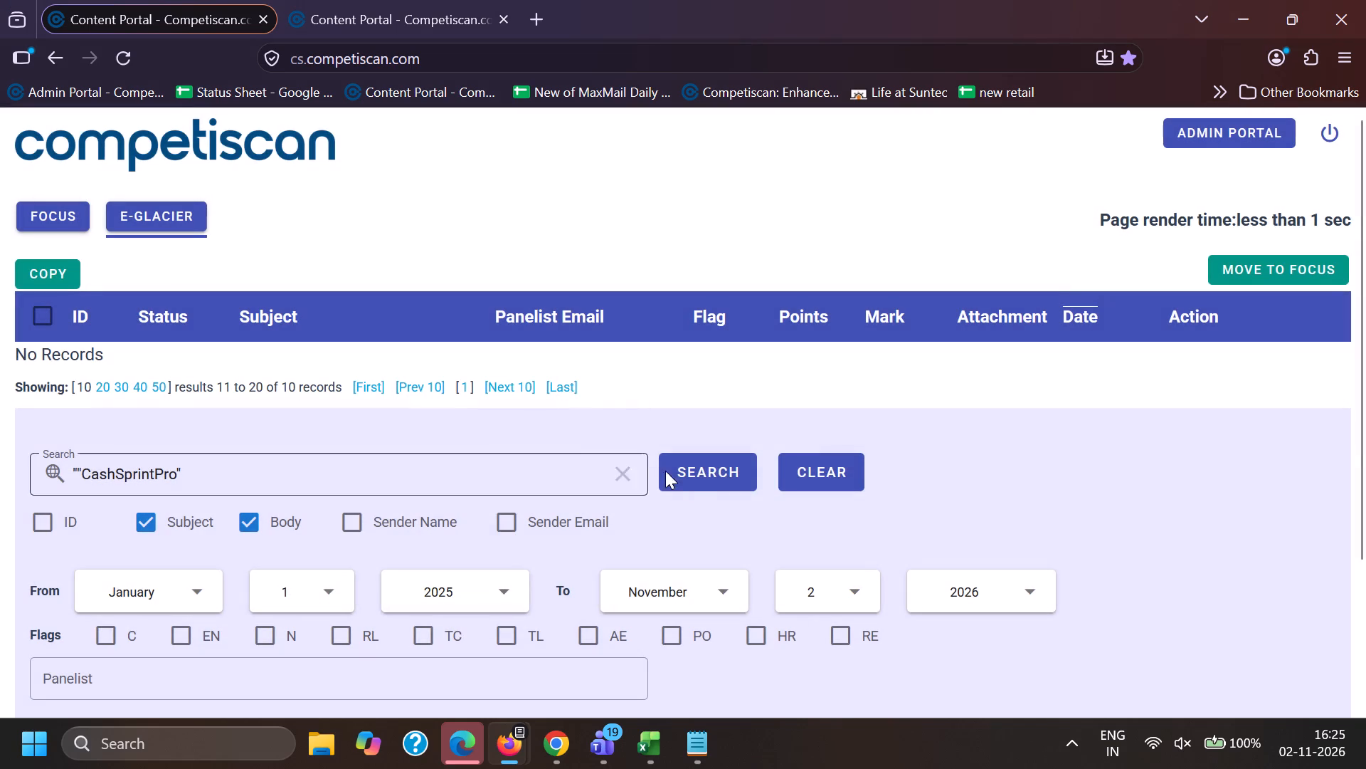
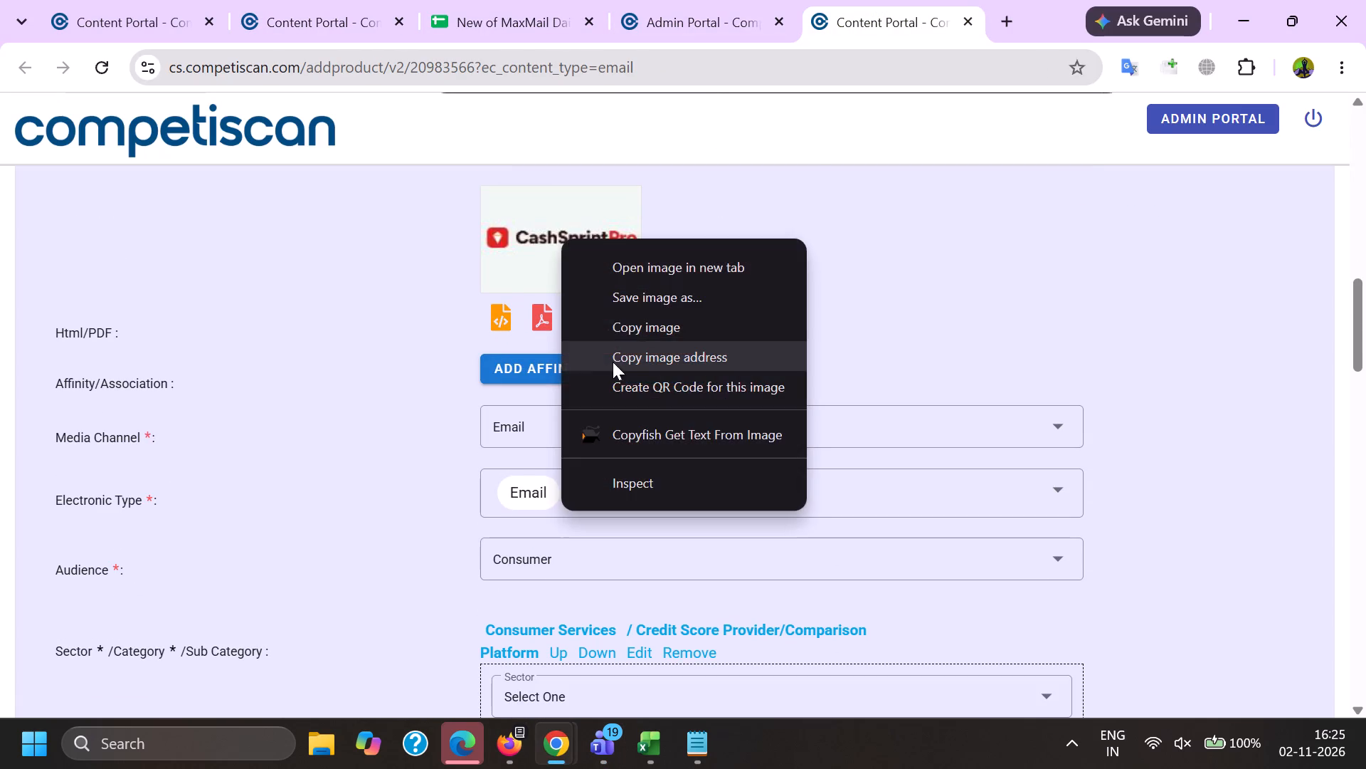
Copy the CashSprintPro logo image from the product page, paste it above the greeting in email 88257789's body, and save the email.
left_click(624, 335)
left_click(308, 0)
left_click(446, 560)
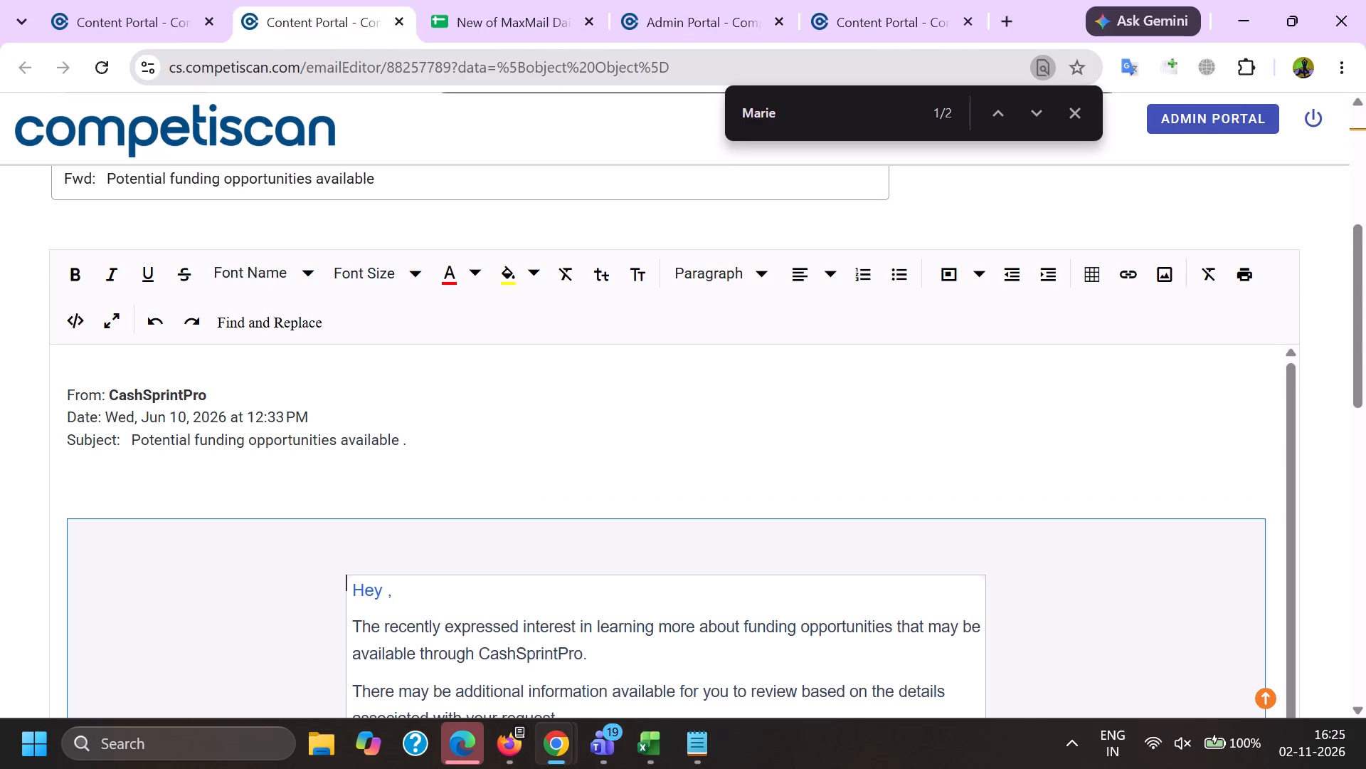
left_click(466, 516)
left_click(465, 545)
key("ctrl+v")
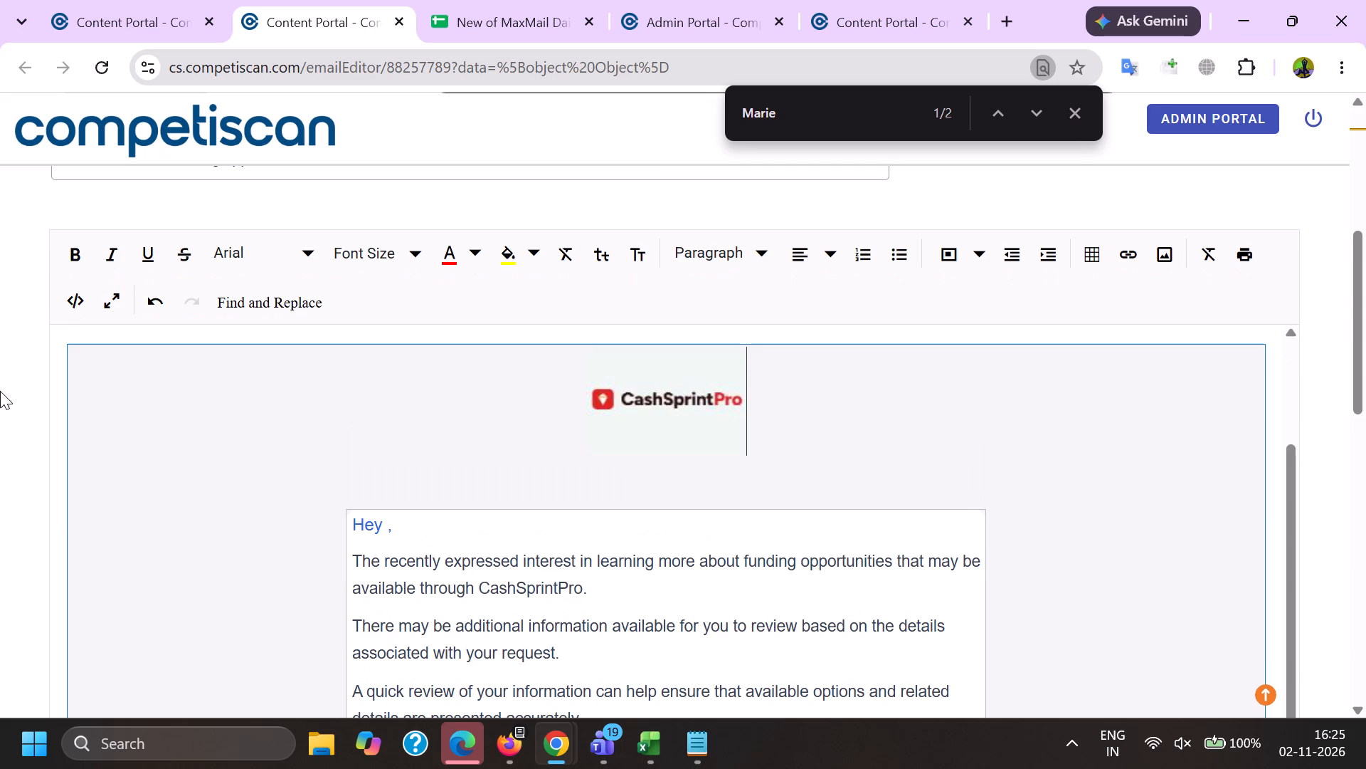
scroll(0, 394, "down", 12)
left_click(595, 383)
left_click(710, 451)
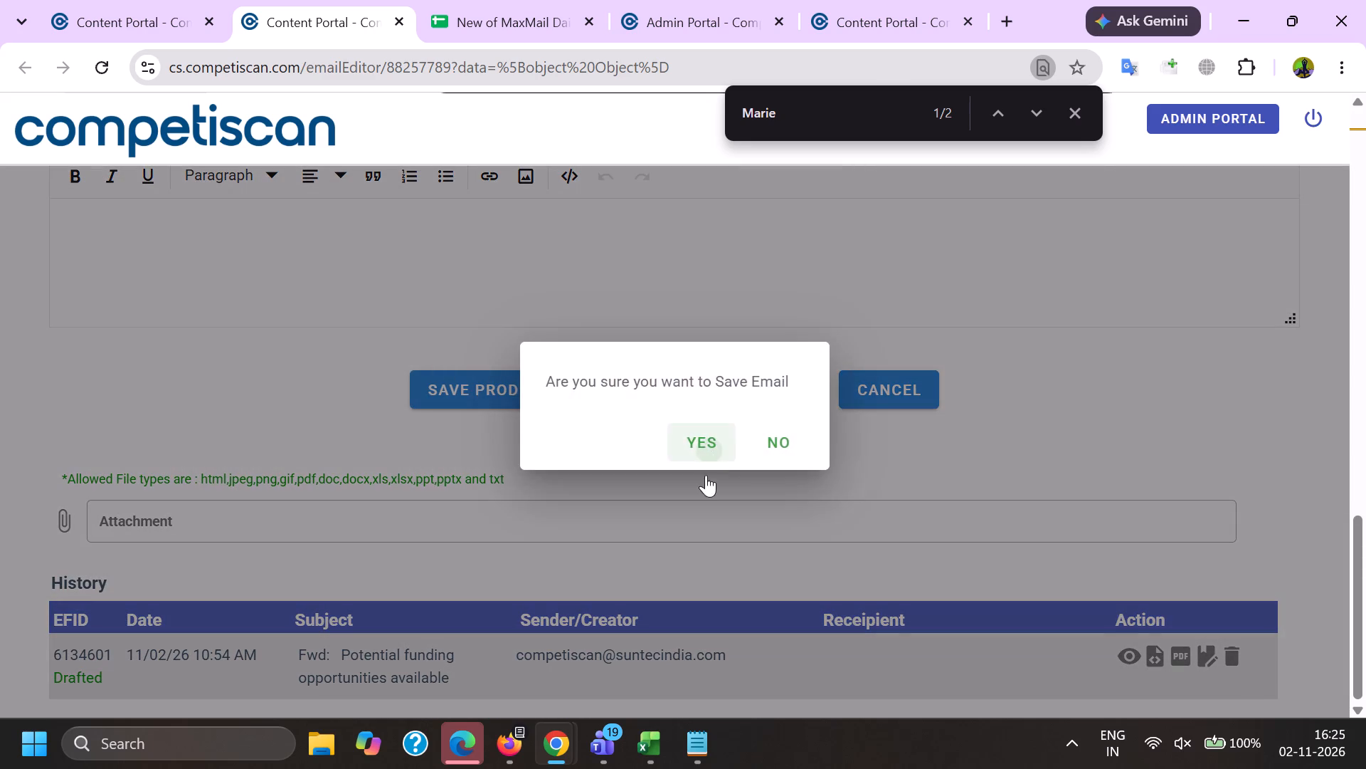
Switch to Firefox and copy the phrase "Welcome to CashSprintPro." from the subject of E-Glacier email 88600600.
left_click(514, 763)
left_click(136, 620)
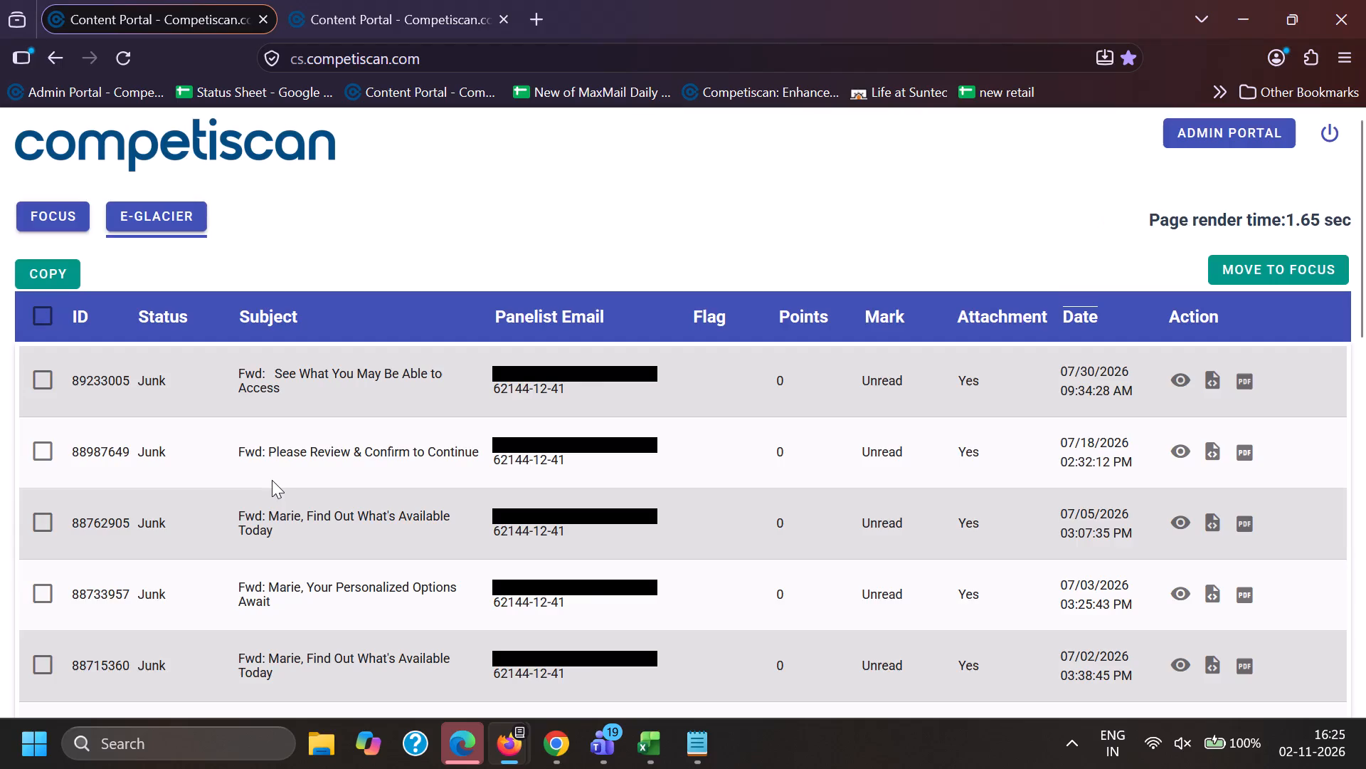
scroll(291, 607, "down", 3)
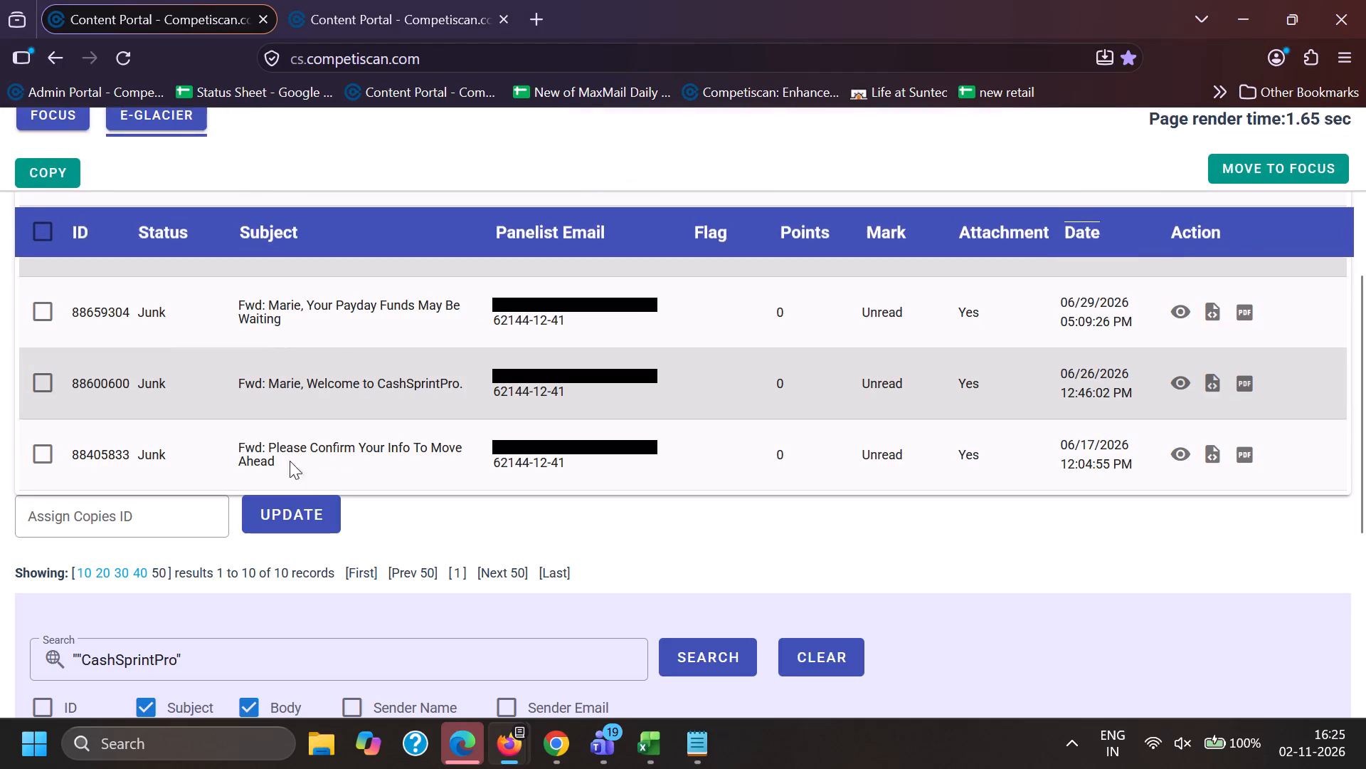
left_click_drag(268, 444, 353, 467)
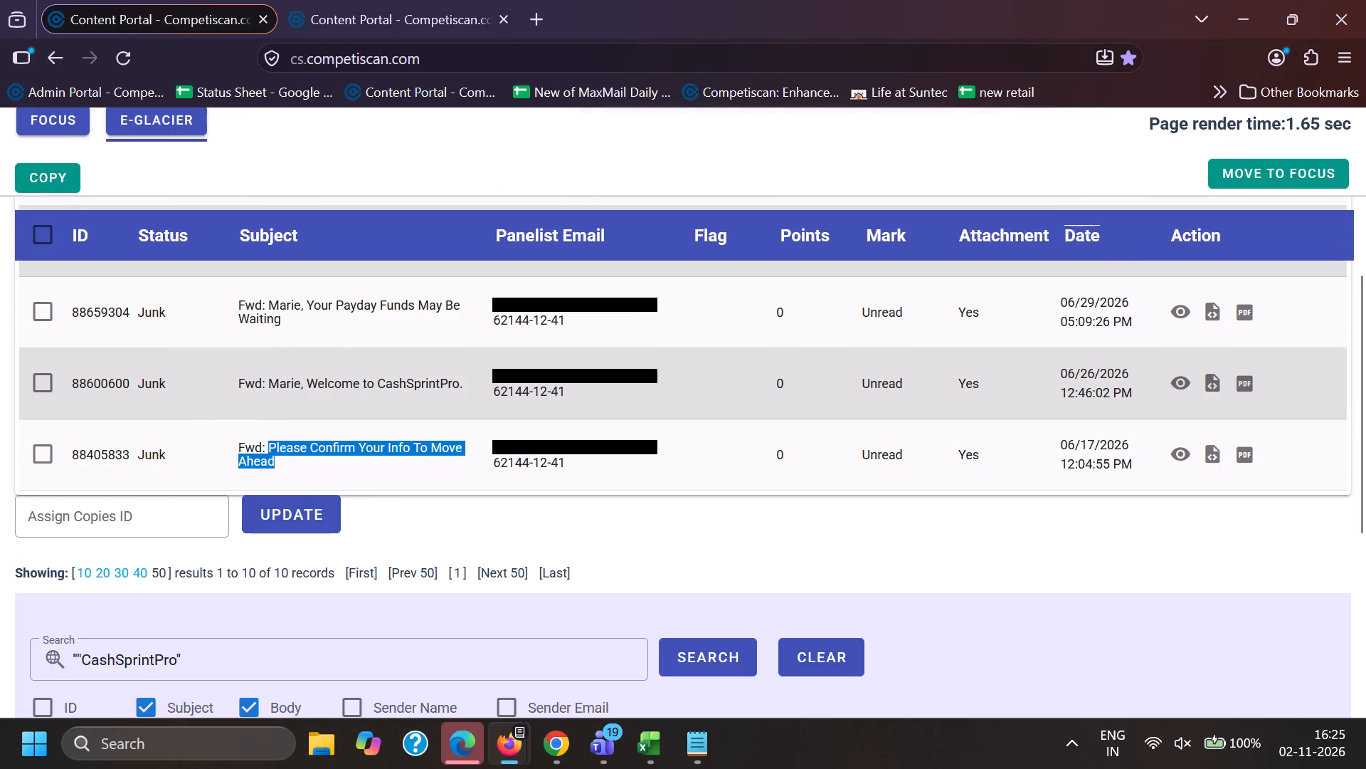
left_click_drag(297, 381, 487, 398)
left_click(349, 417)
left_click_drag(303, 383, 560, 397)
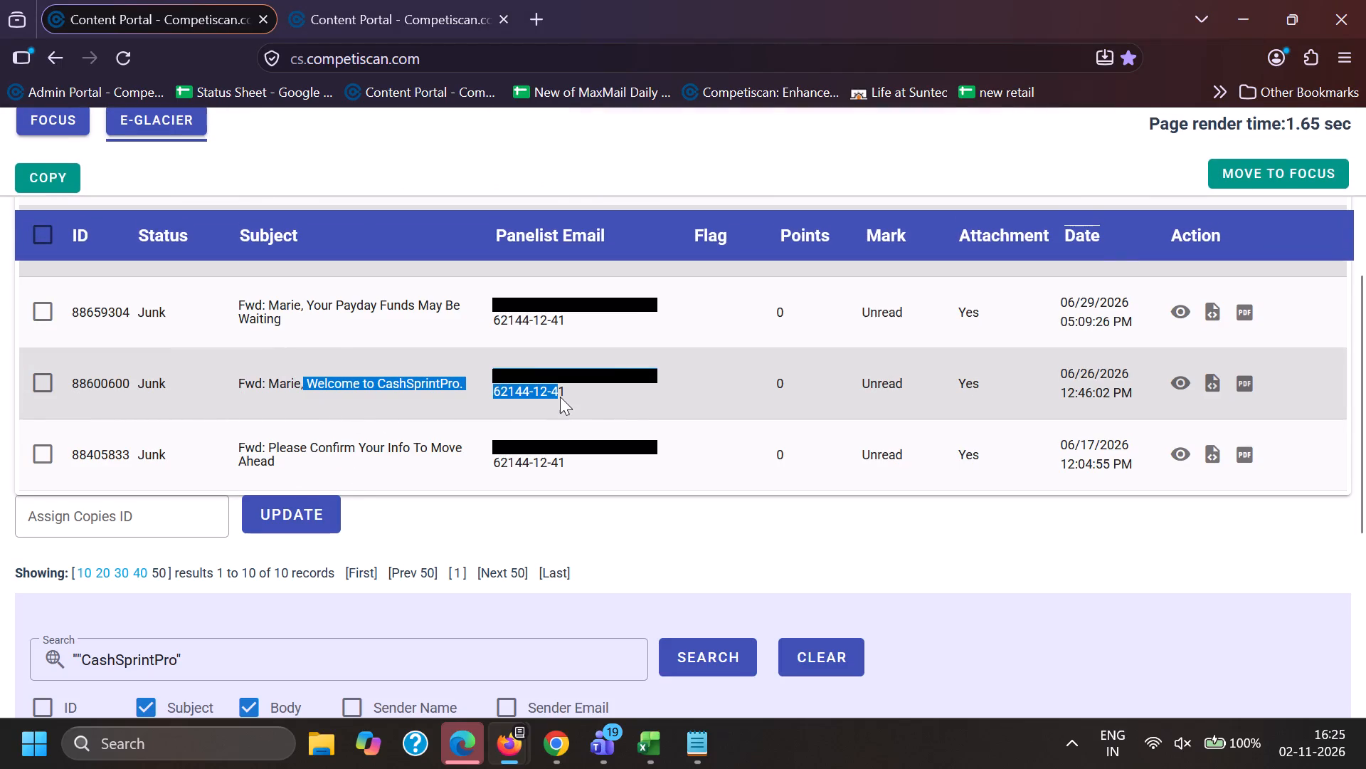
left_click_drag(560, 397, 487, 384)
key("ctrl+c")
Switch to Chrome and search the Focus email subjects for the copied phrase "Welcome to CashSprintPro." in quotation marks.
left_click(551, 765)
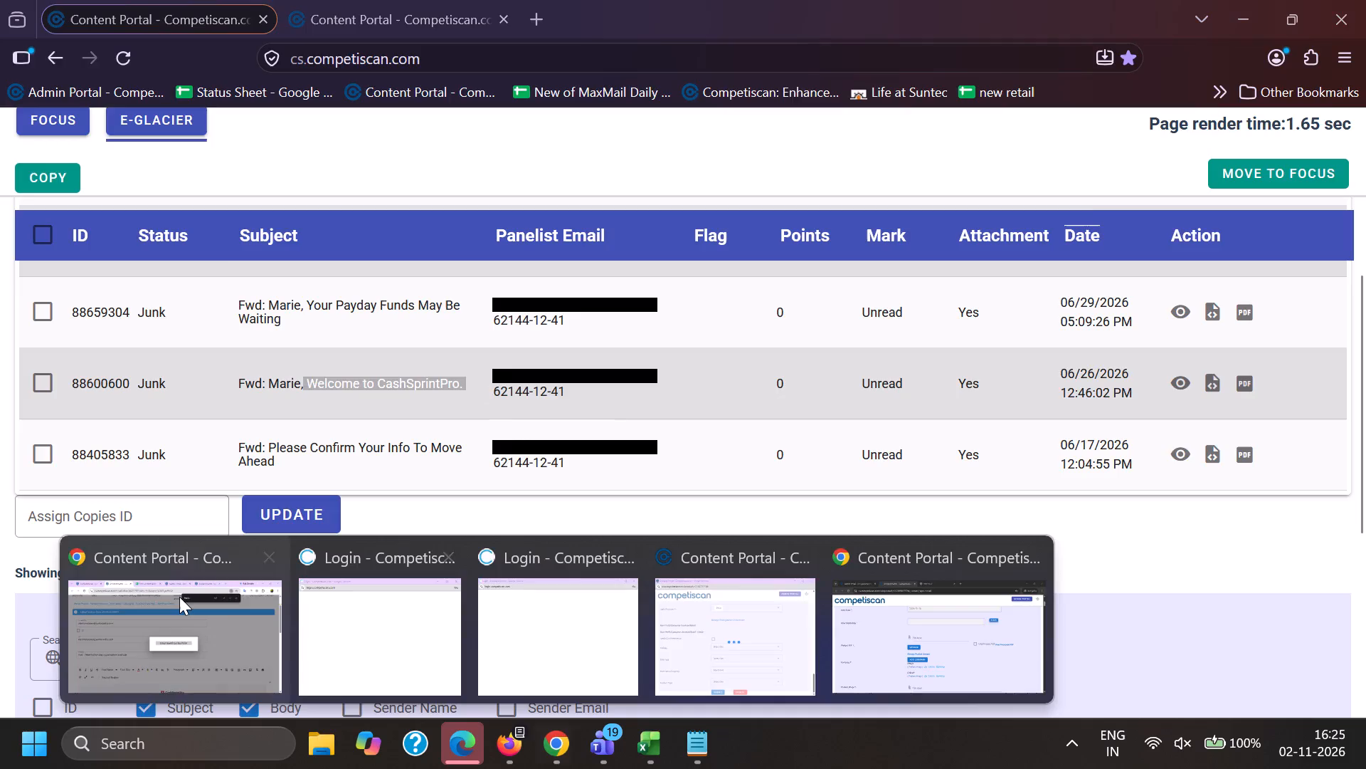
left_click(179, 597)
left_click(136, 0)
scroll(300, 428, "down", 5)
left_click_drag(438, 253, 0, 248)
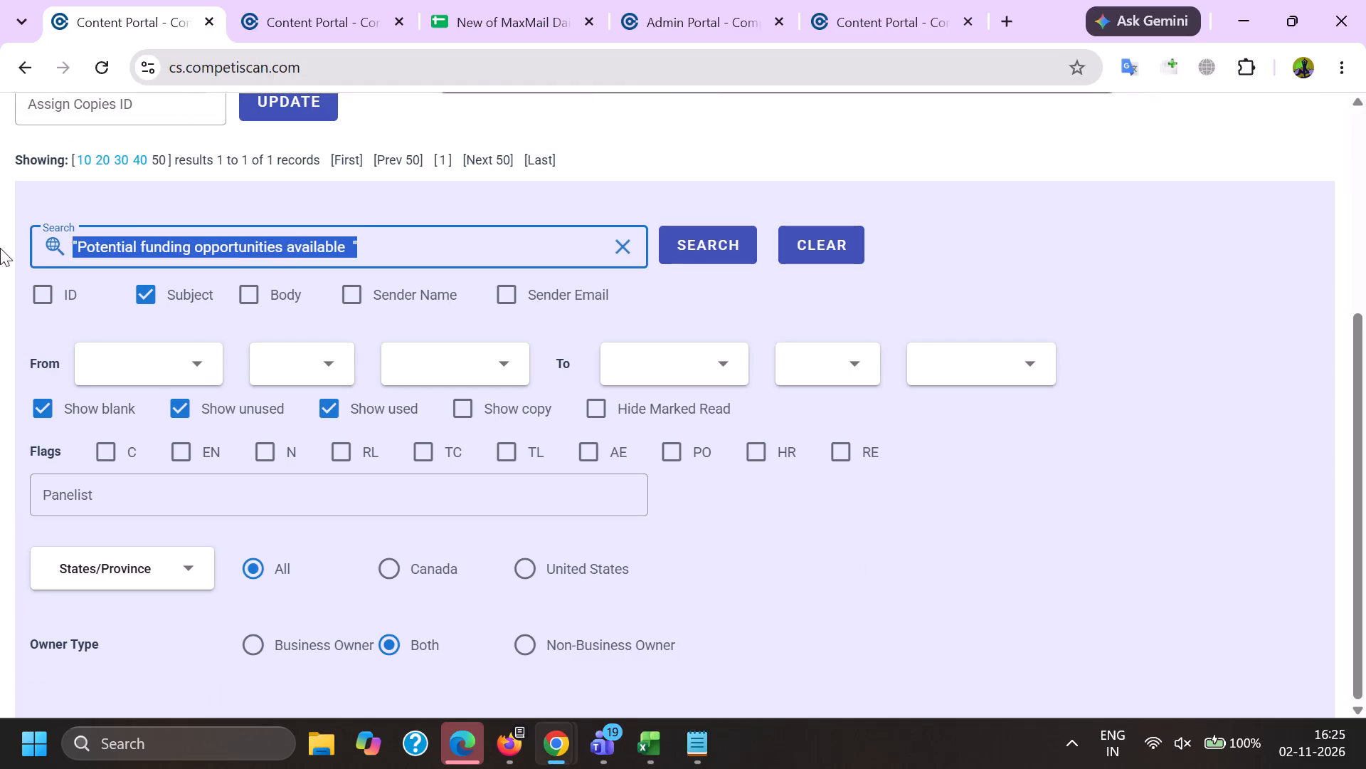
left_click_drag(0, 248, 1, 247)
key("BackSpace")
key("shift+quotedbl")
key("ctrl+v")
key("shift+quotedbl")
key("Return")
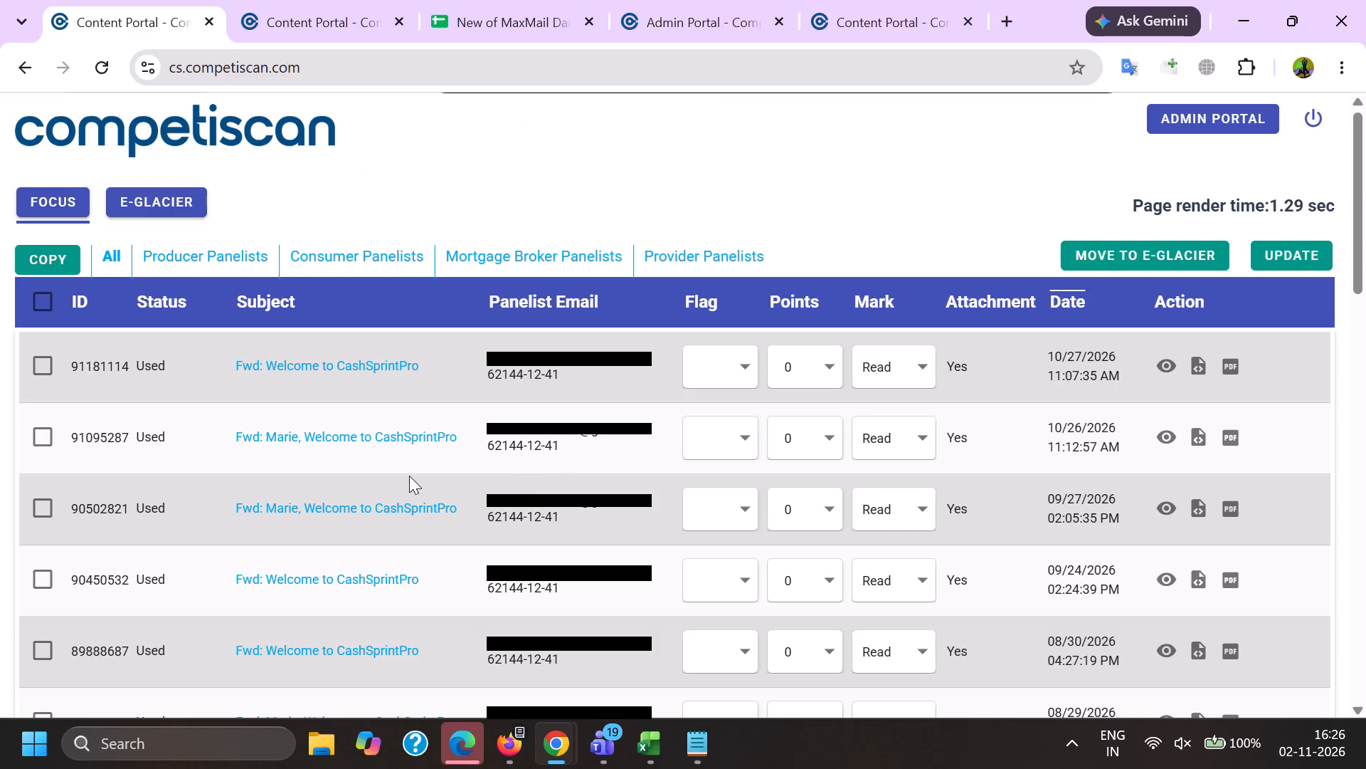
Compare the Focus search results with the subject of E-Glacier email 88600600, checking their IDs, statuses and dates through the last record.
key("alt+Tab")
key("alt+Tab")
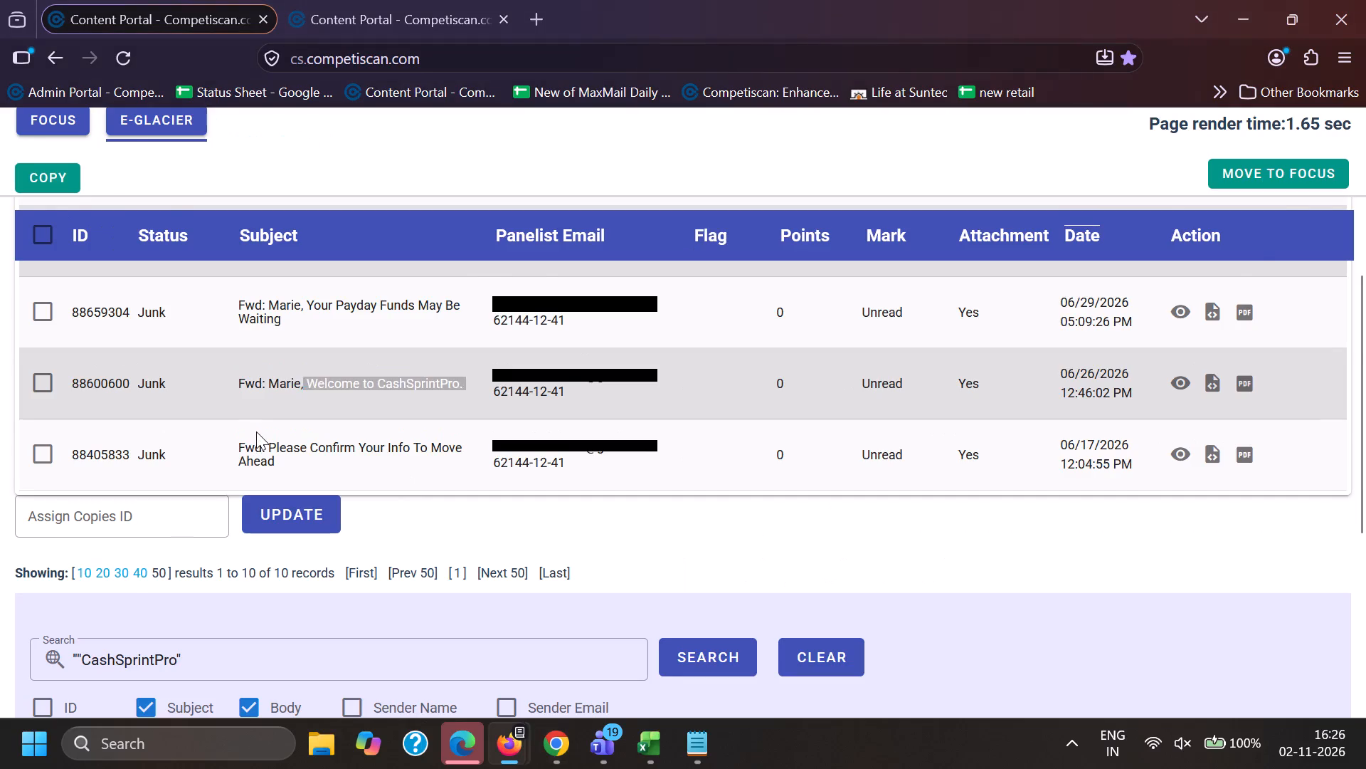
scroll(536, 476, "down", 1)
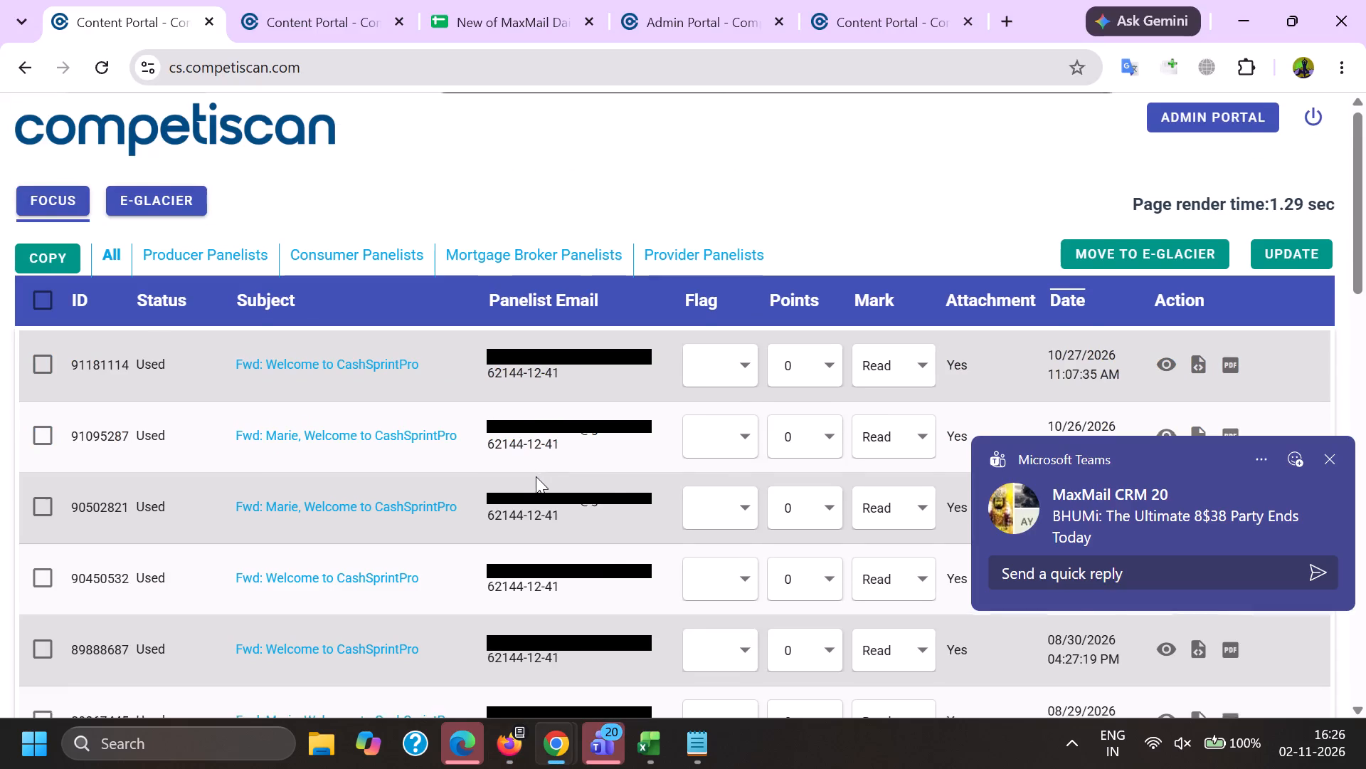
scroll(536, 476, "down", 5)
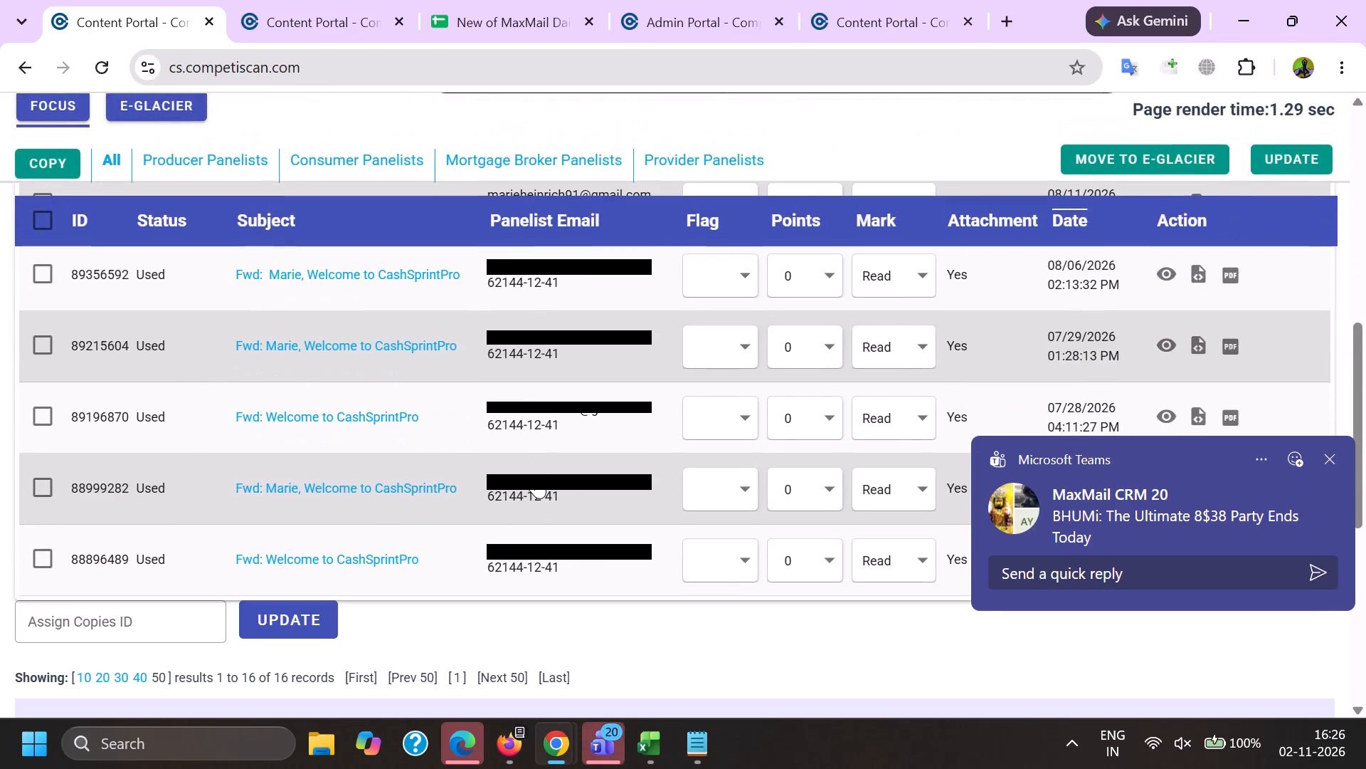
scroll(526, 465, "down", 2)
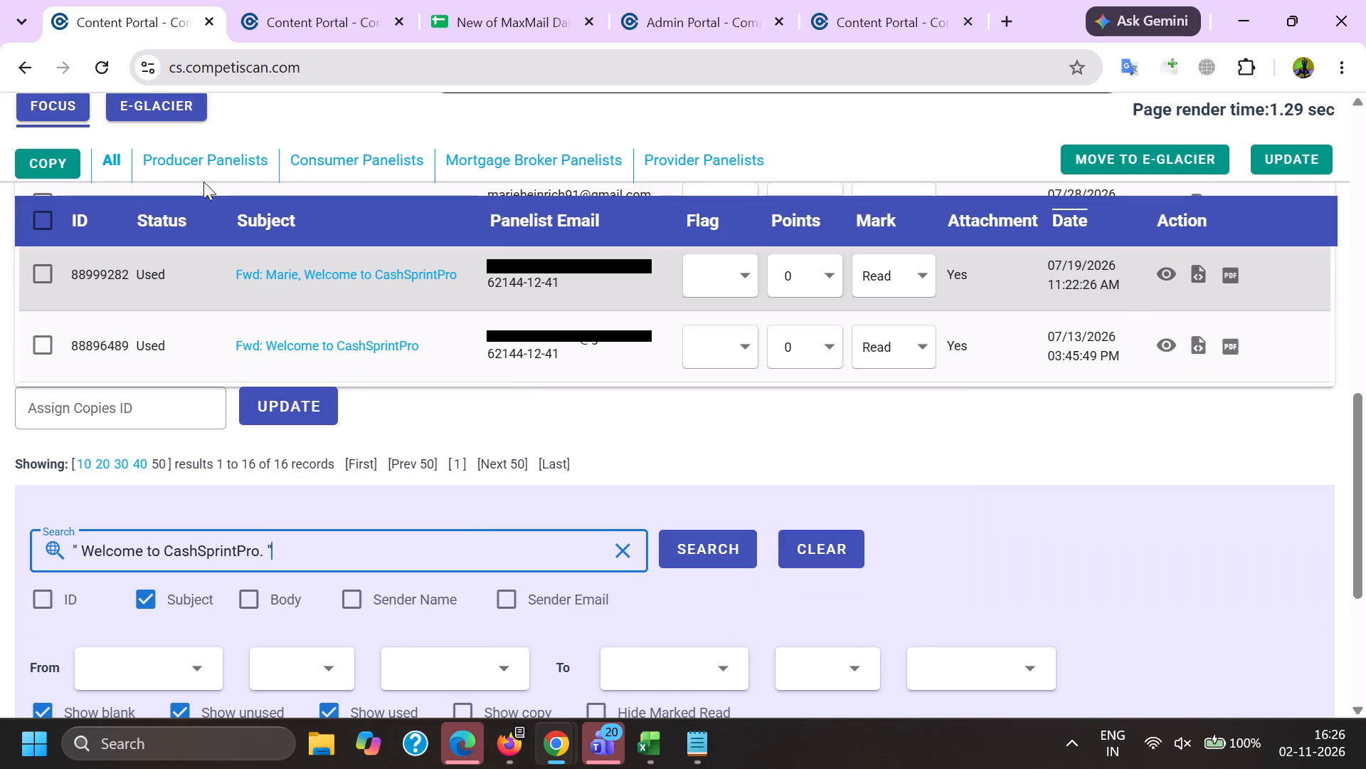
Show the E-Glacier emails for the same "Welcome to CashSprintPro." subject search.
left_click(150, 105)
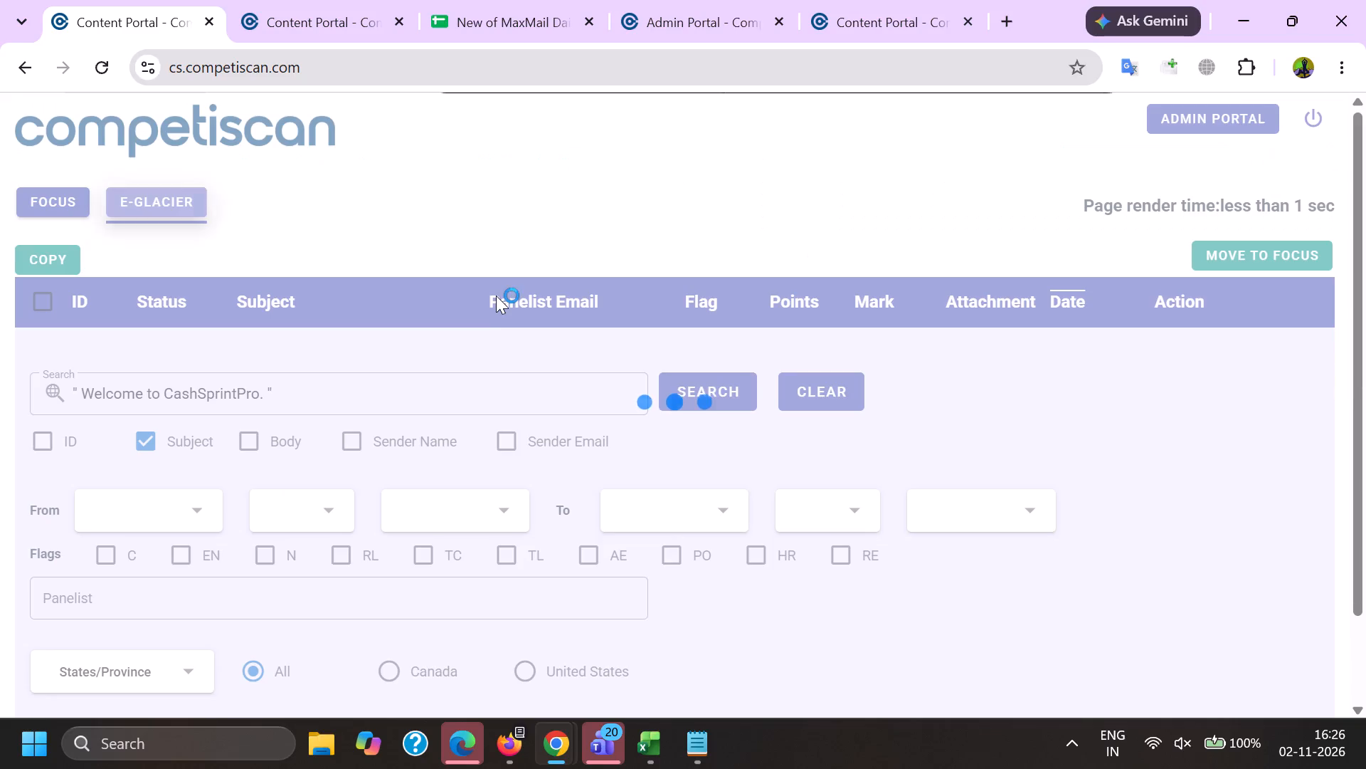
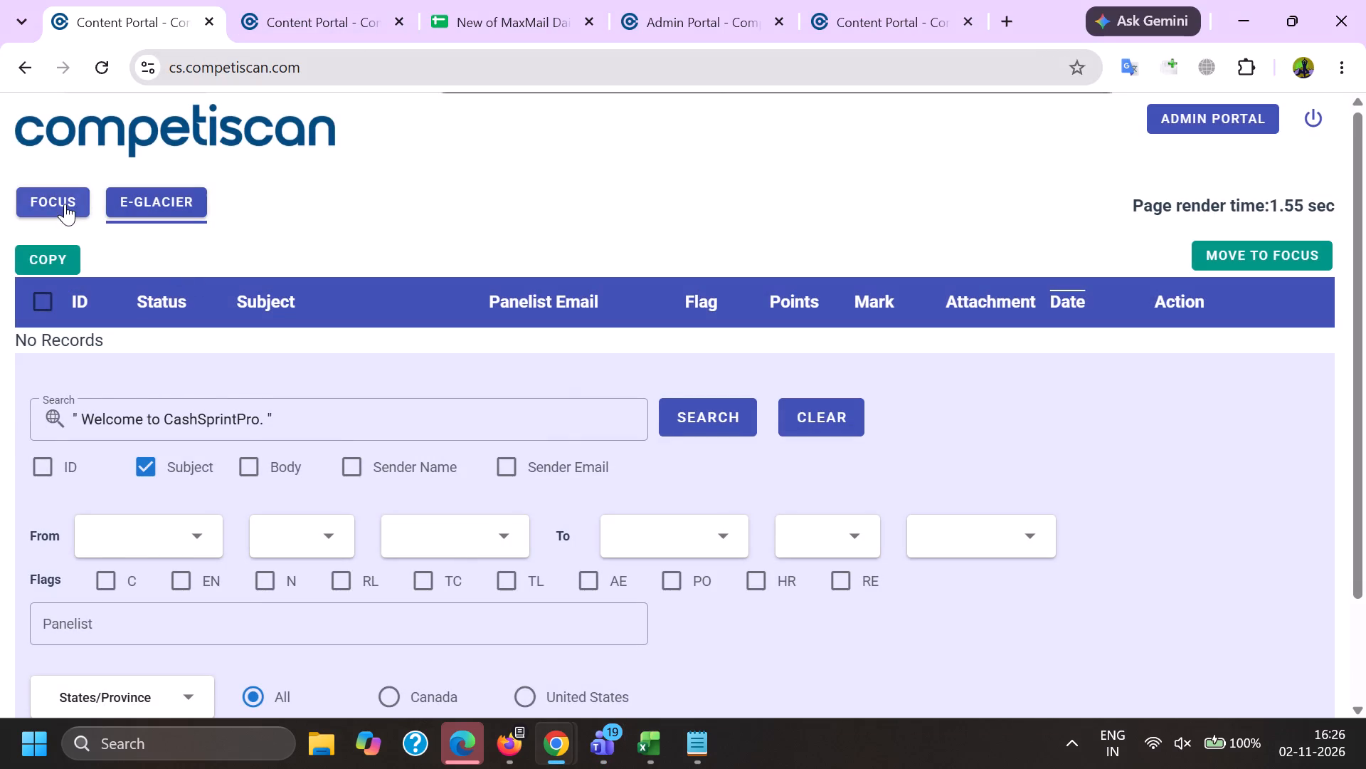
Show the Focus results, open email 88600600 in the email editor, and copy its ID from the page address.
left_click(65, 204)
left_click(309, 363, "ctrl")
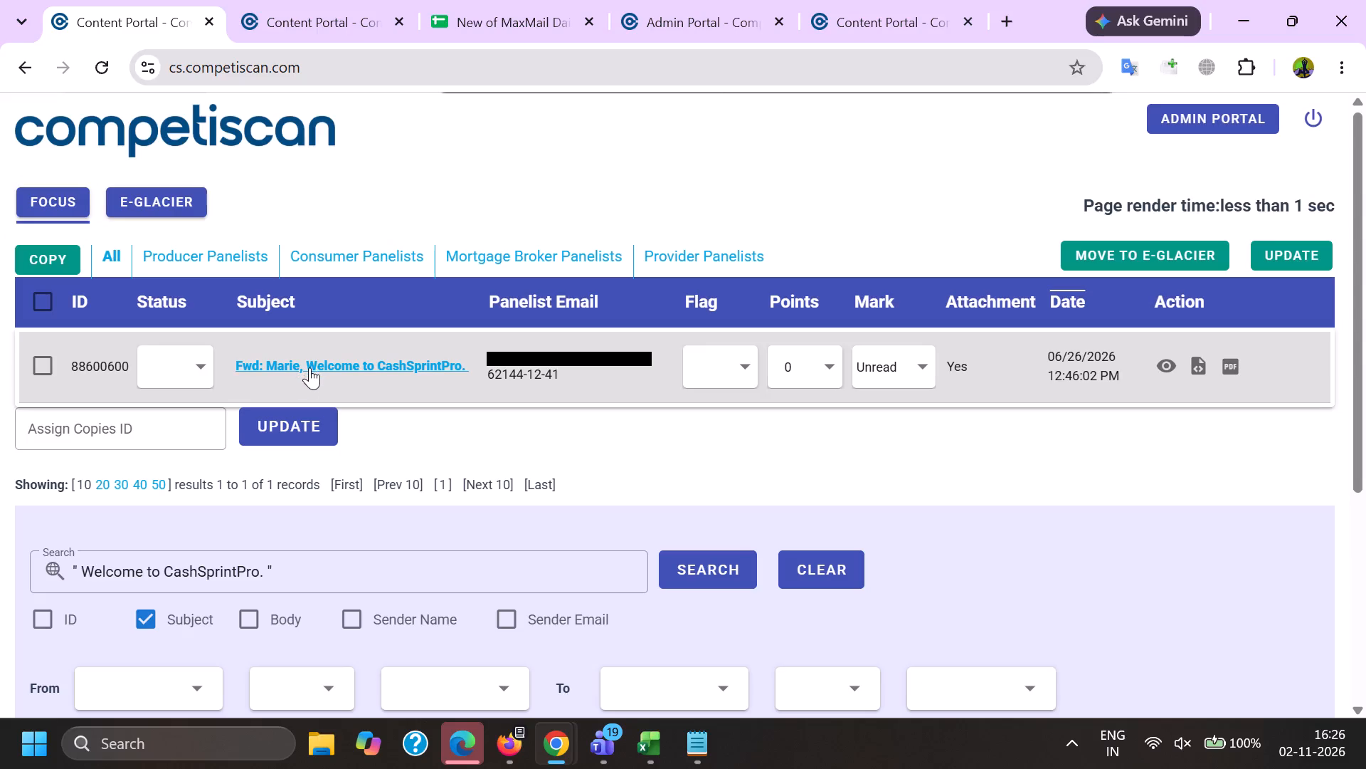
left_click(283, 0)
double_click(417, 75)
key("ctrl+c")
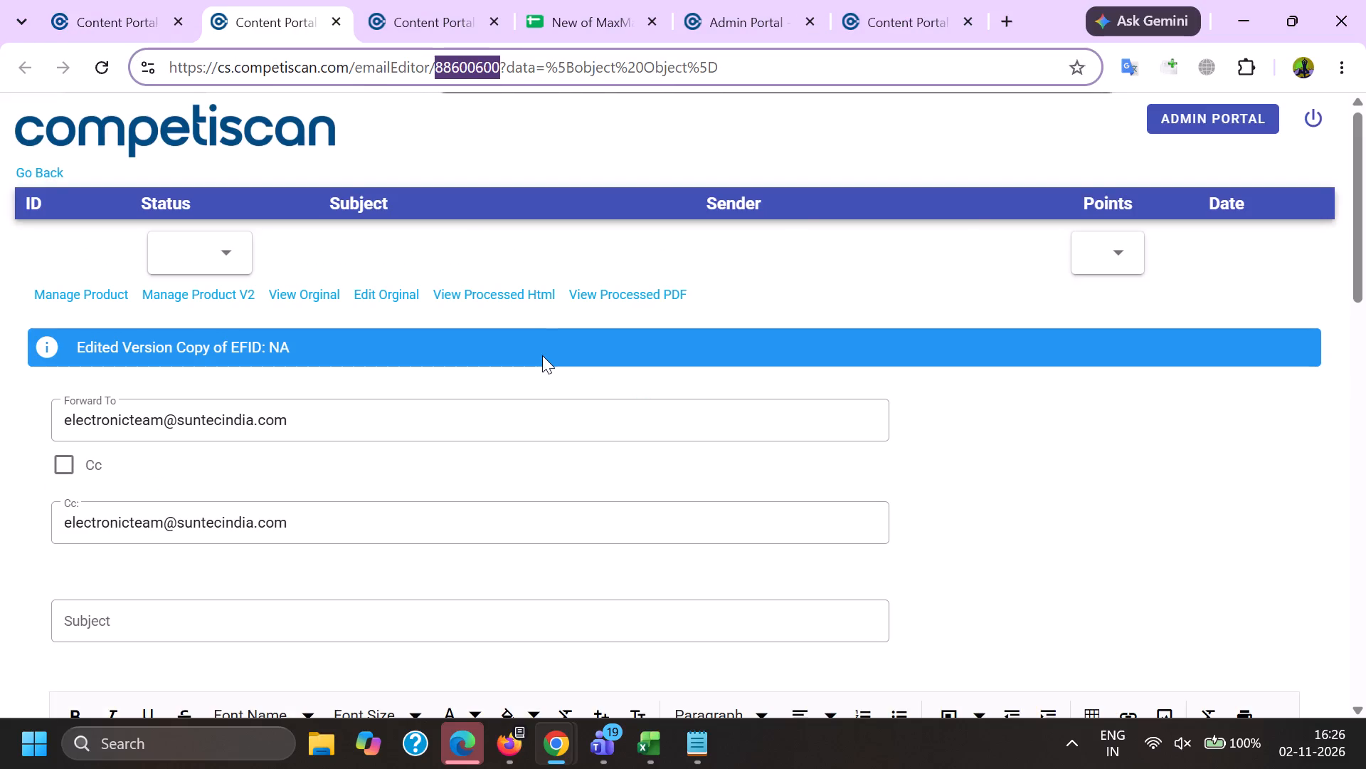
key("ctrl+c")
key("ctrl+c")
left_click(669, 768)
left_click(847, 695)
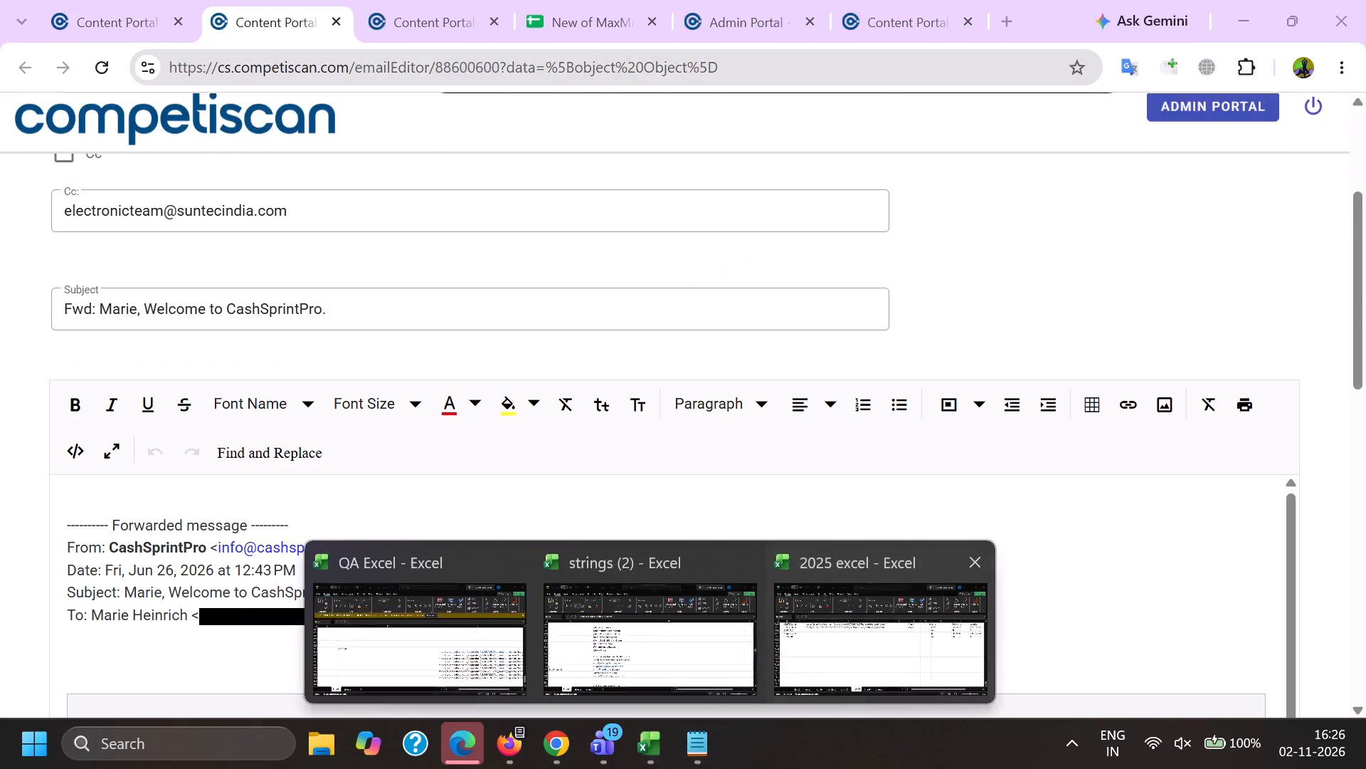
key("ctrl+v")
left_click_drag(142, 360, 149, 368)
key("m")
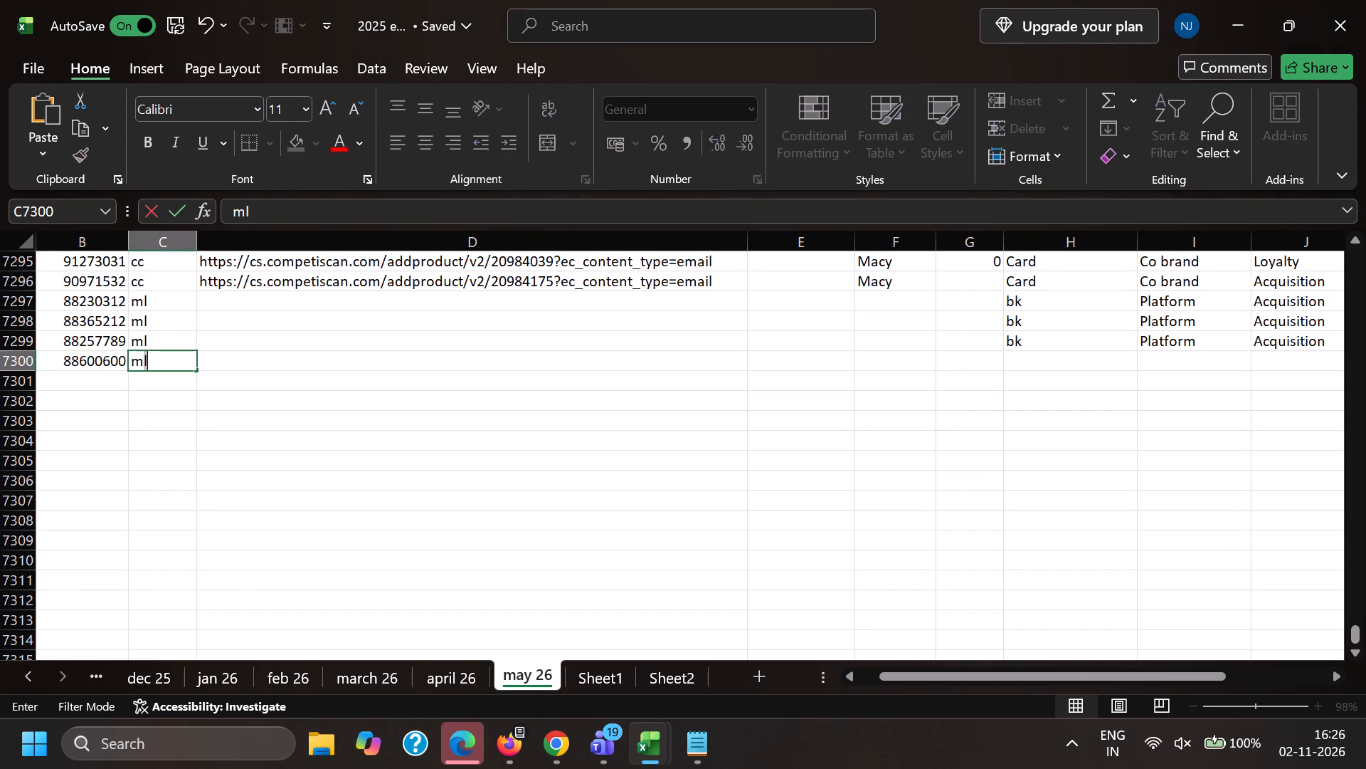
key("l")
Complete row 7300 with bk in column H, Platform in column I and acquisition in column J.
key("Right")
key("Right")
key("Right")
key("Right")
key("Right")
key("b")
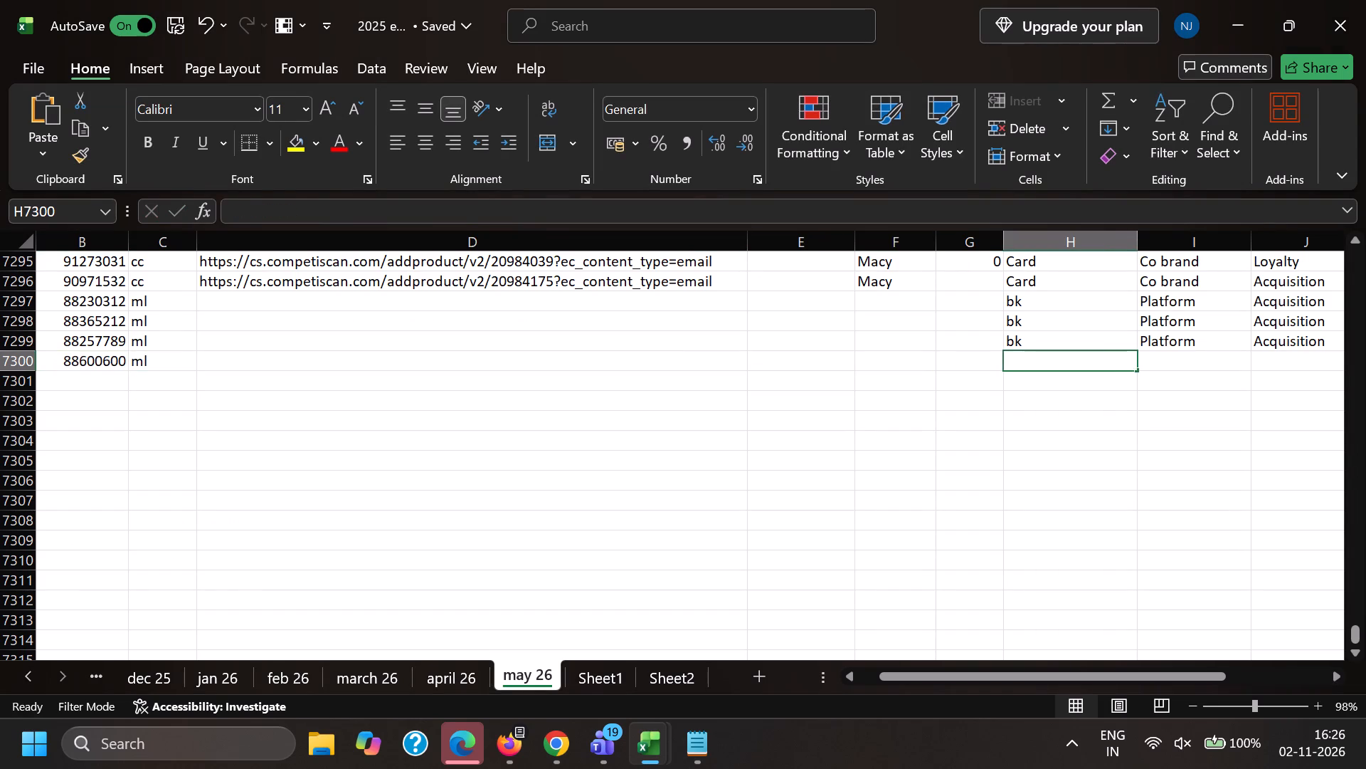
key("Right")
key("p")
key("Right")
key("a")
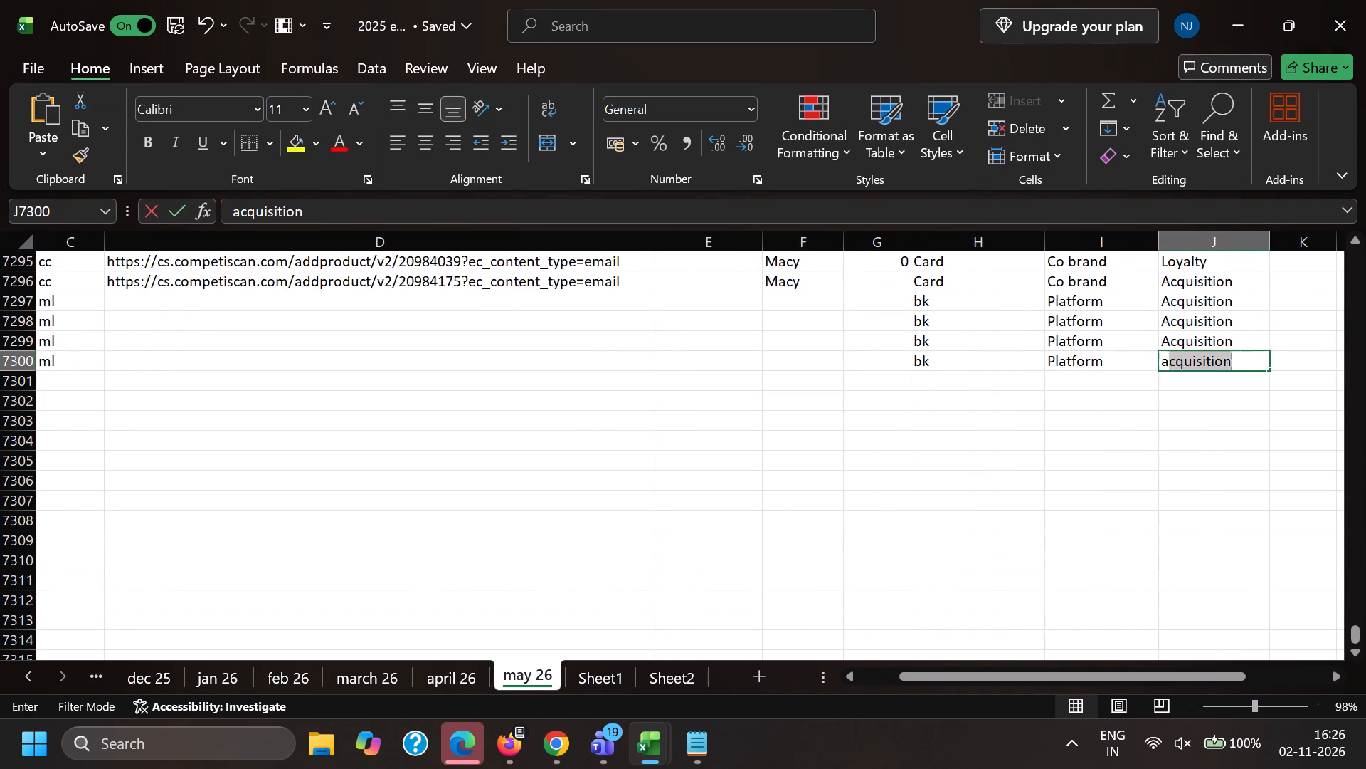
key("Down")
key("Left")
key("Left")
key("Left")
key("Left")
key("Left")
key("Left")
key("Left")
key("Left")
key("Left")
key("Left")
key("Left")
key("Left")
key("Left")
key("Left")
Switch to Chrome and delete the forwarded-message line, the sender's email address and the recipient line from the email body header.
key("alt+Tab")
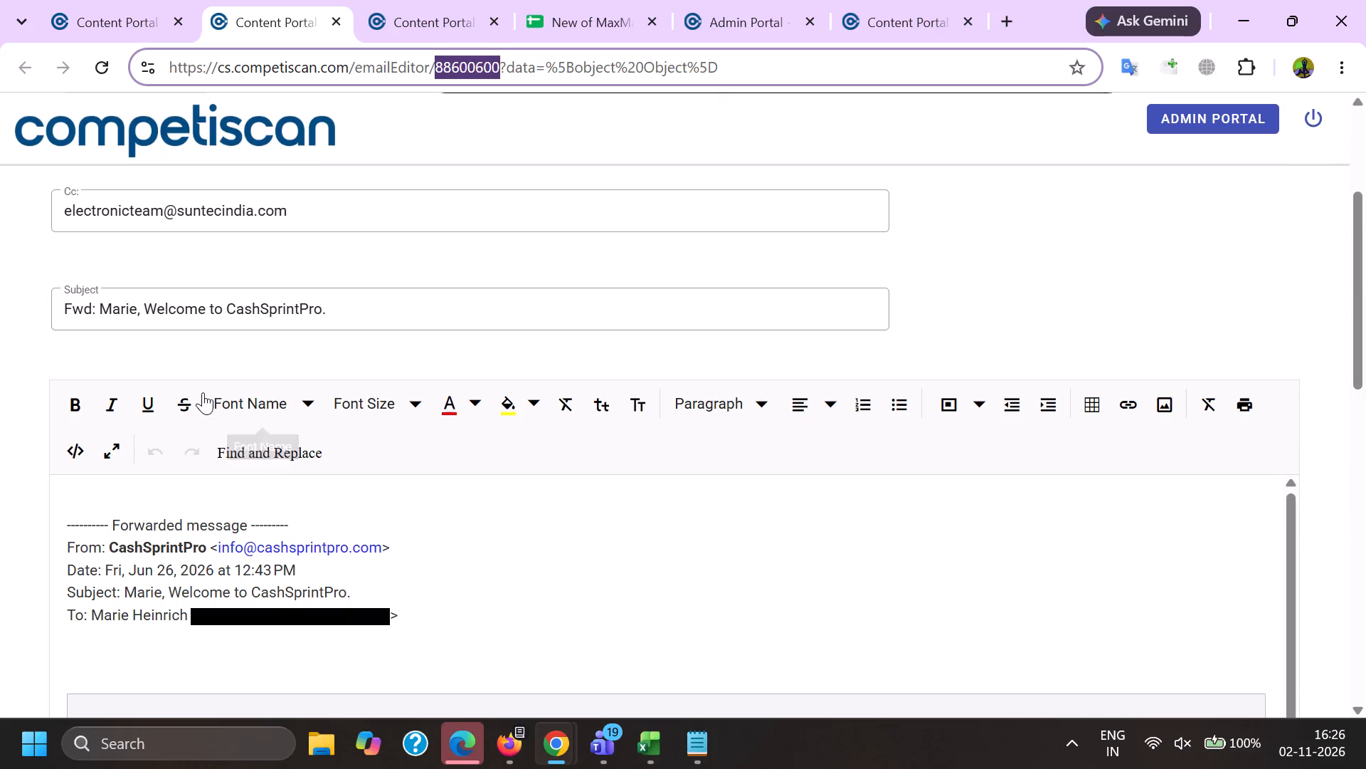
scroll(240, 224, "down", 1)
left_click_drag(307, 424, 26, 364)
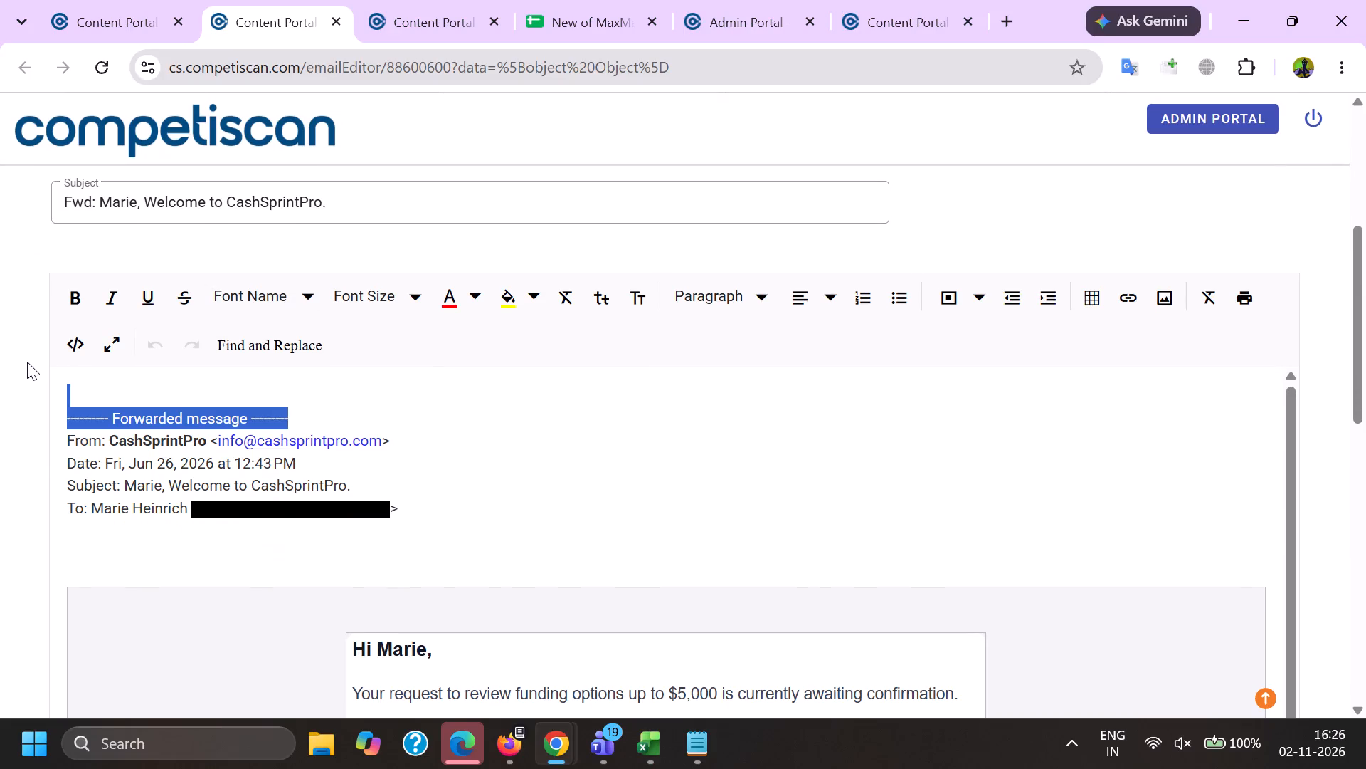
key("BackSpace")
left_click_drag(206, 417, 442, 422)
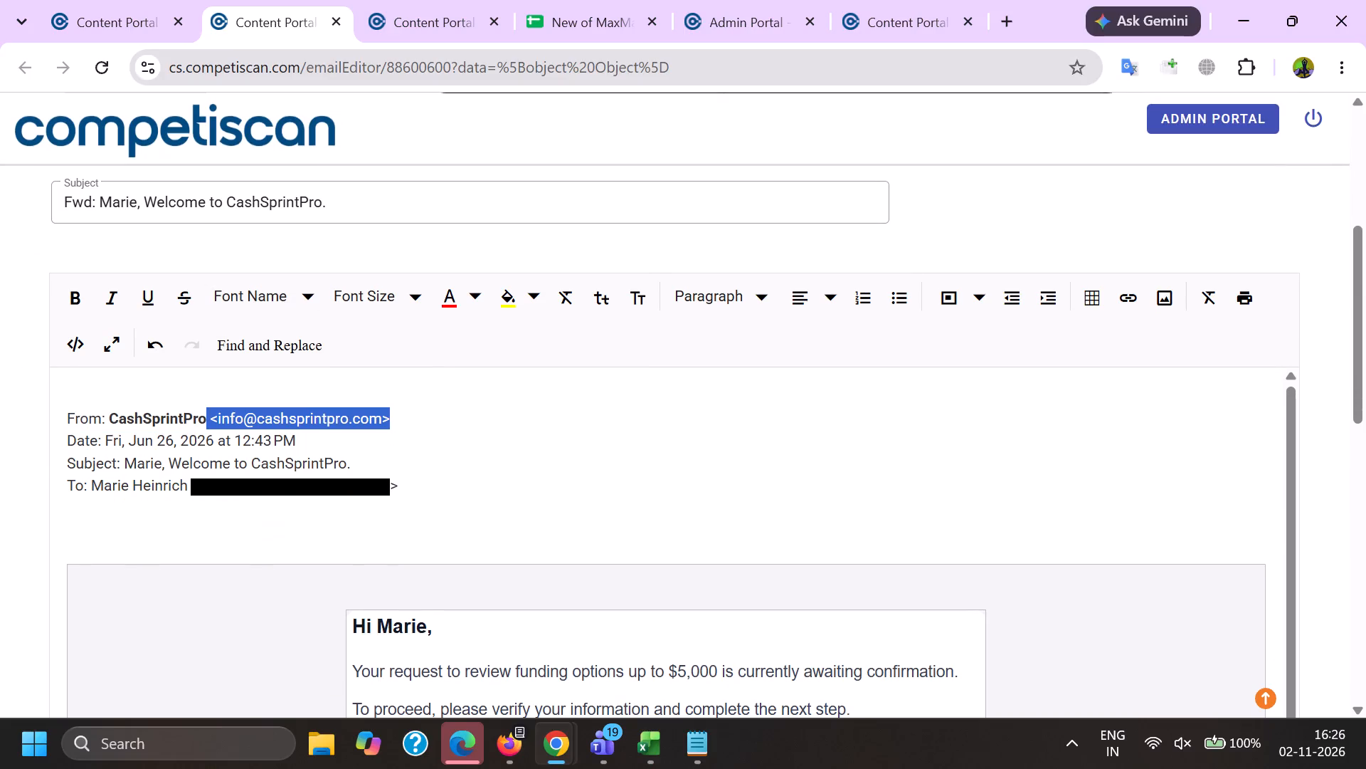
left_click_drag(442, 422, 443, 419)
key("BackSpace")
left_click_drag(431, 518, 21, 491)
key("BackSpace")
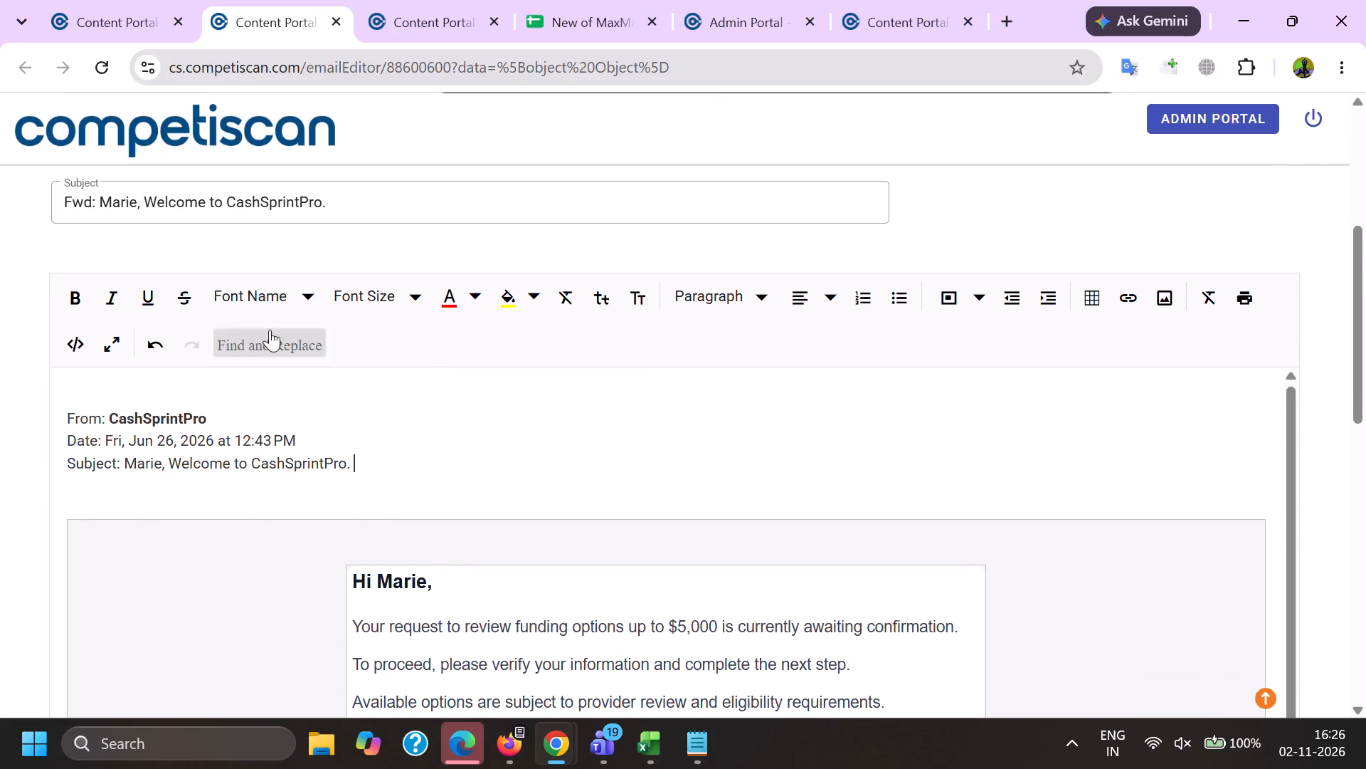
Remove the panelist's first name from the body's Subject line and from the "Hi" greeting, finding its remaining occurrences by page search.
scroll(268, 280, "down", 1)
double_click(142, 363)
key("ctrl+c")
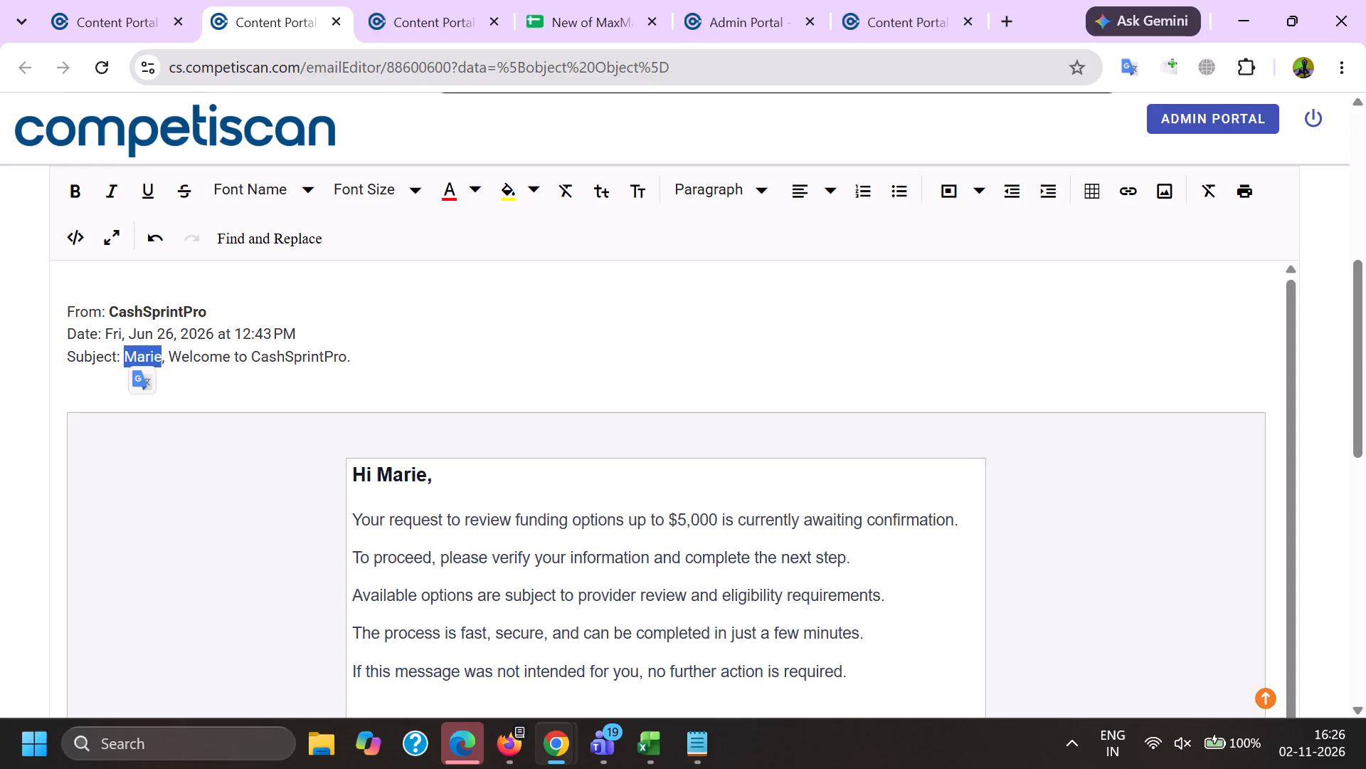
key("BackSpace")
key("ctrl+f")
key("ctrl+v")
key("Return")
key("Return")
key("Return")
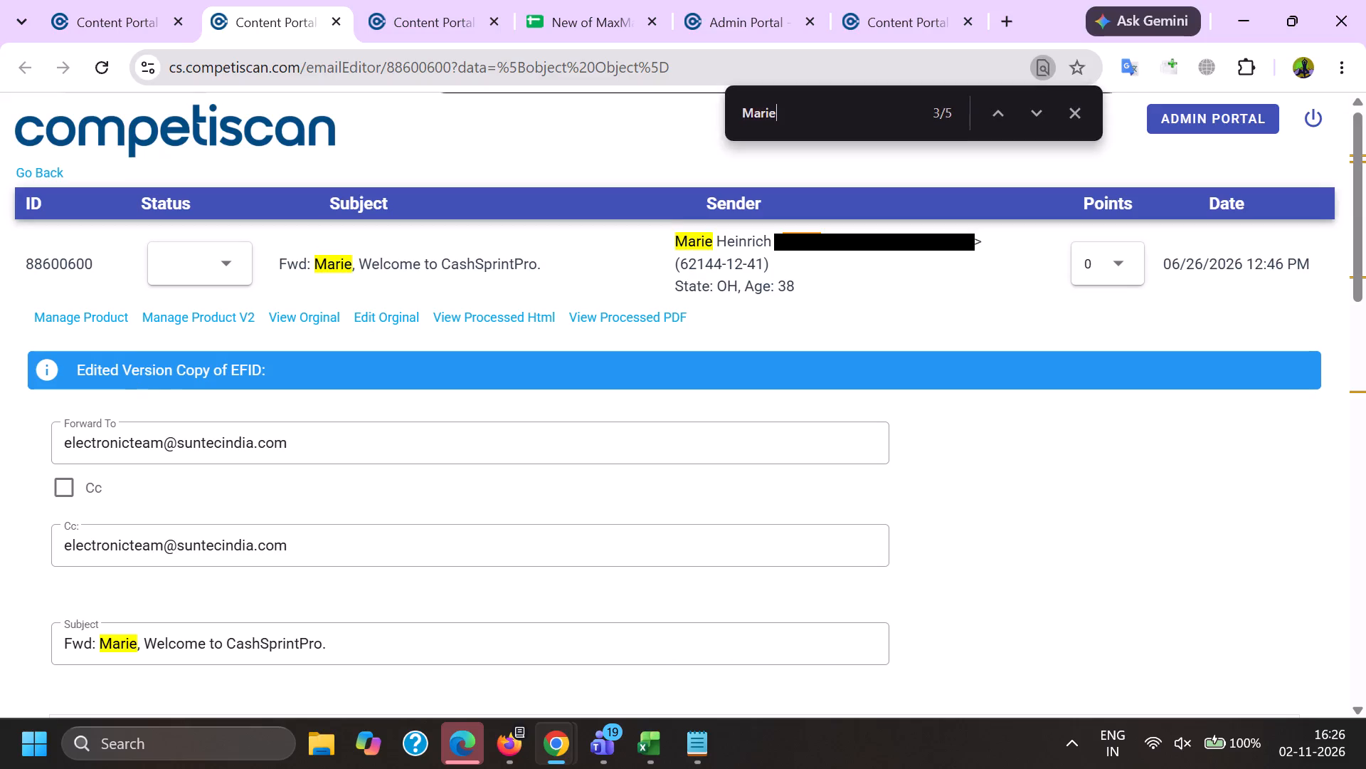
key("Return")
key("Return")
key("Return")
key("Return")
key("Return")
key("Return")
key("Return")
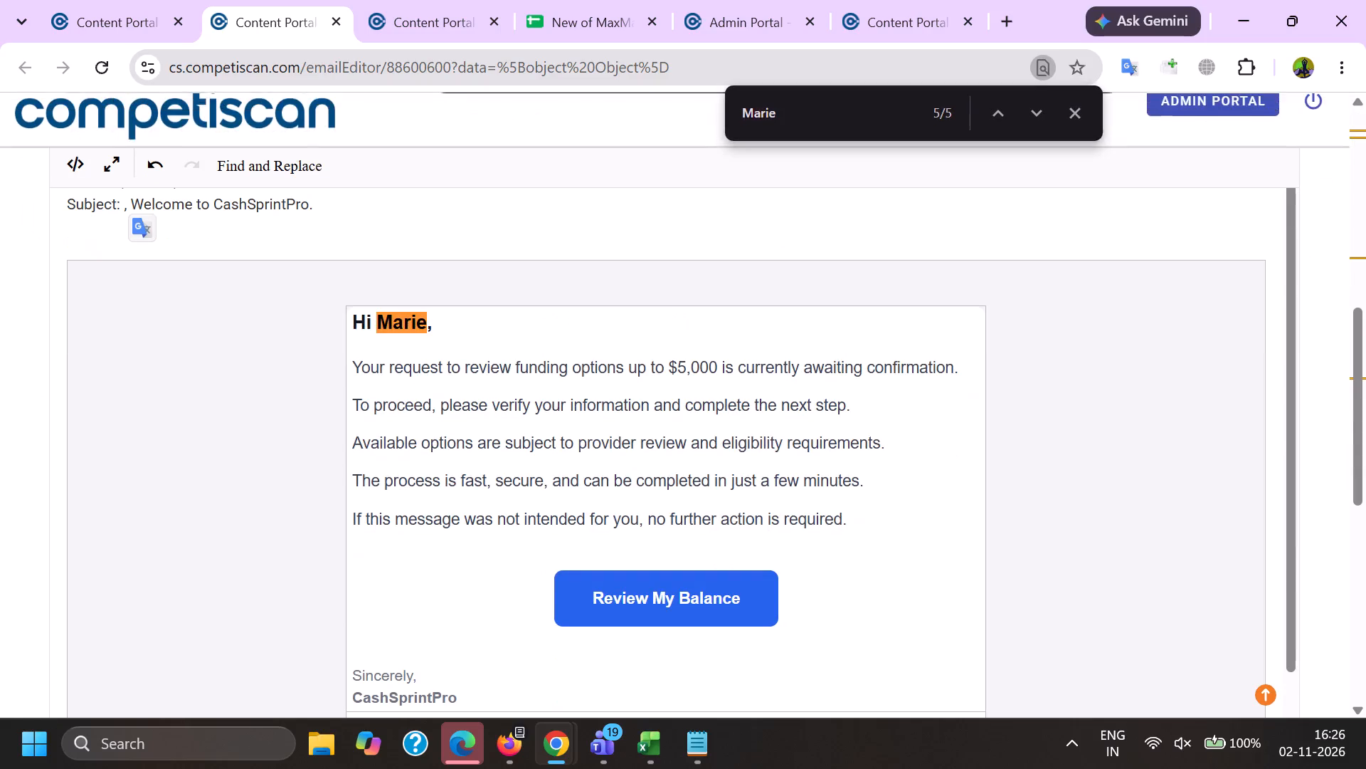
double_click(401, 323)
key("BackSpace")
Remove the links from the email body and save the product info.
scroll(458, 365, "down", 5)
scroll(451, 482, "down", 5)
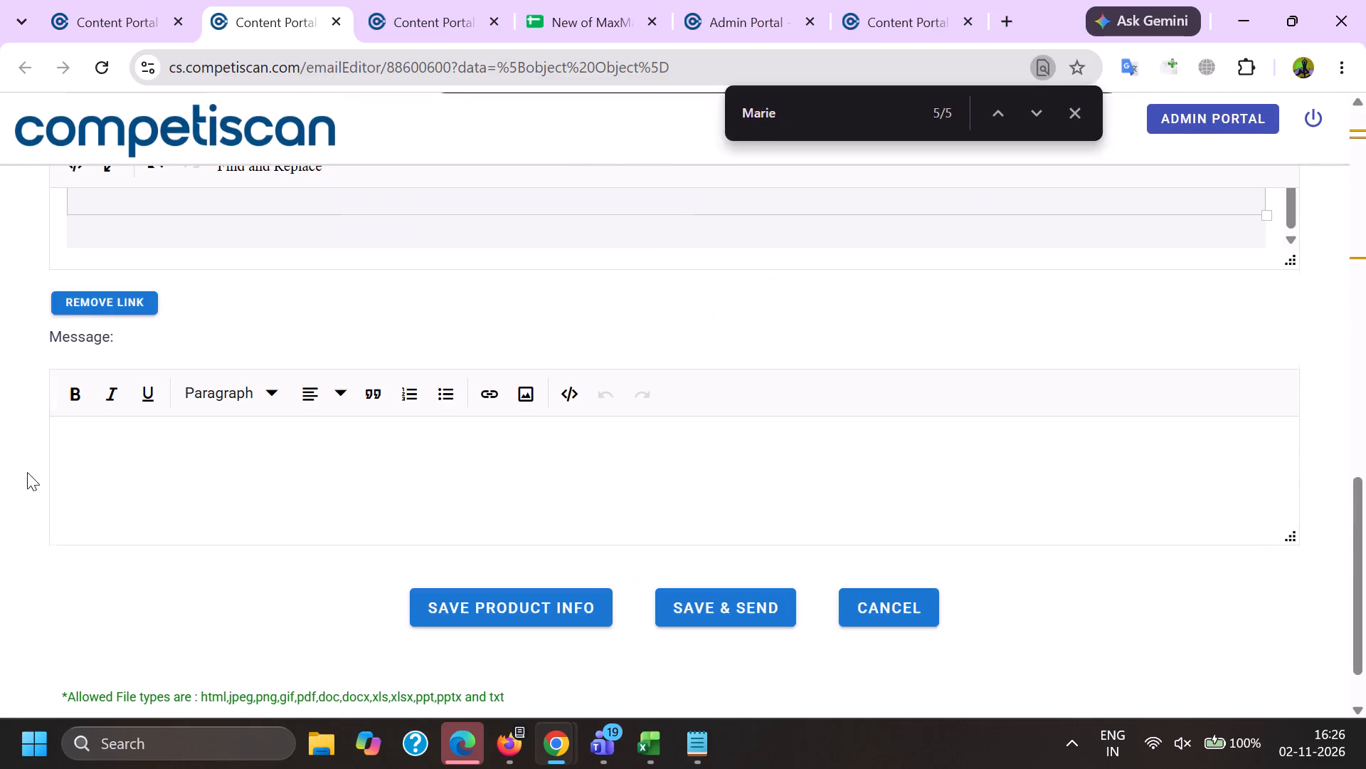
left_click(84, 305)
left_click(763, 211)
scroll(589, 445, "down", 3)
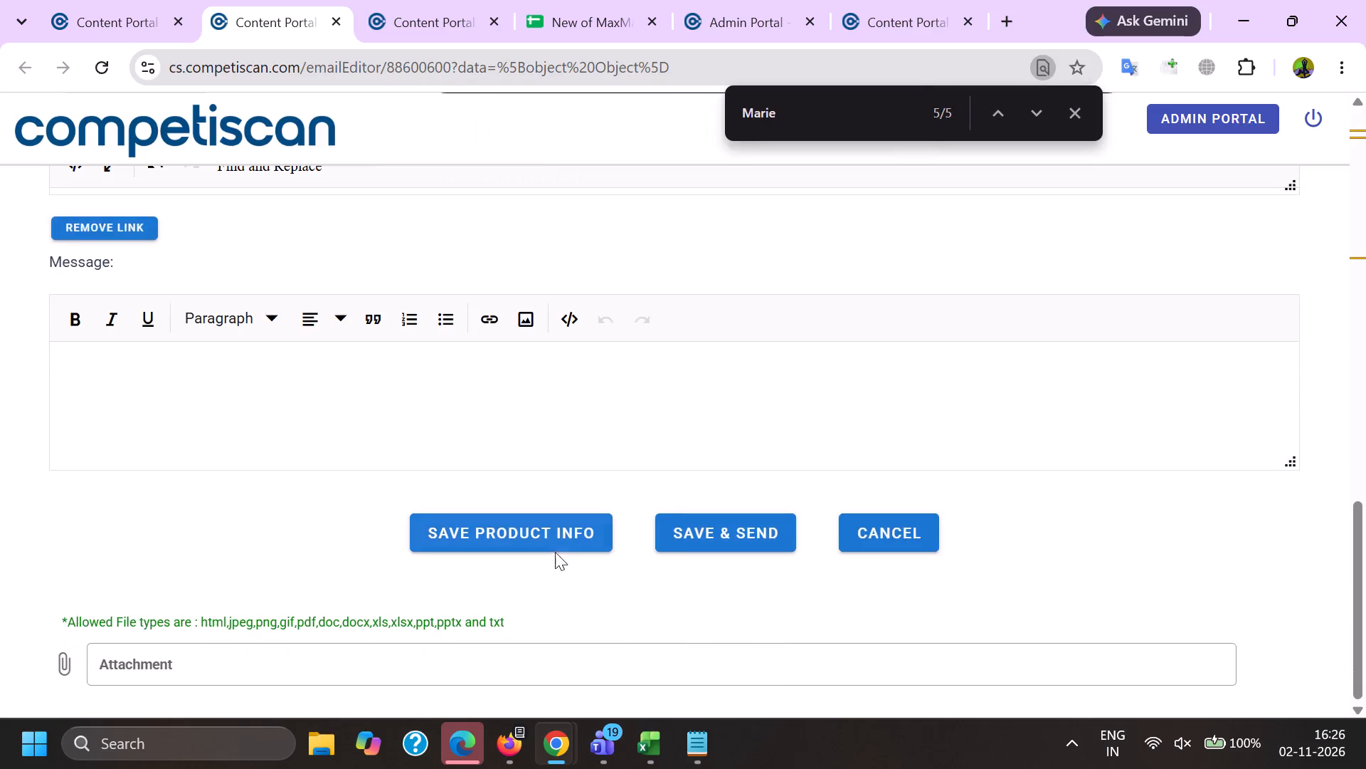
left_click(554, 545)
left_click_drag(694, 439, 699, 457)
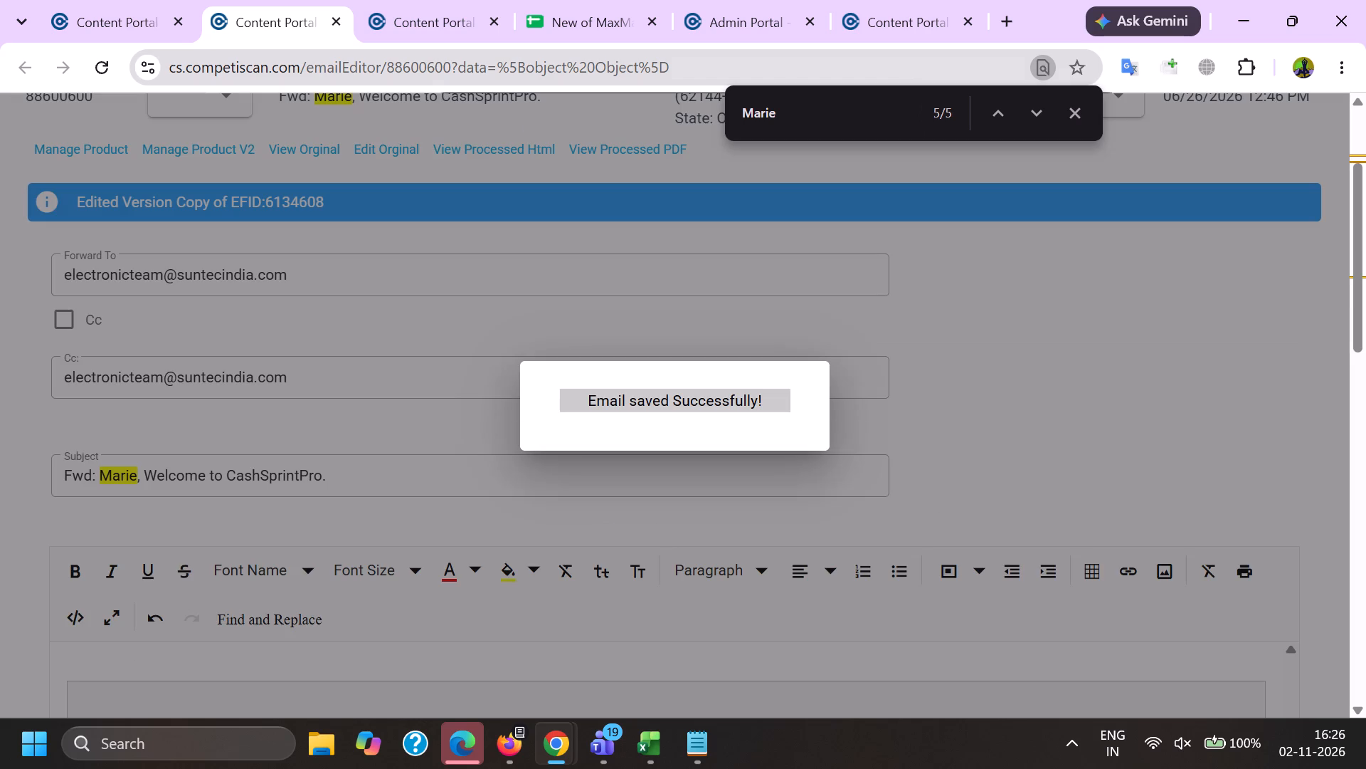
double_click(408, 61)
left_click_drag(0, 341, 4, 330)
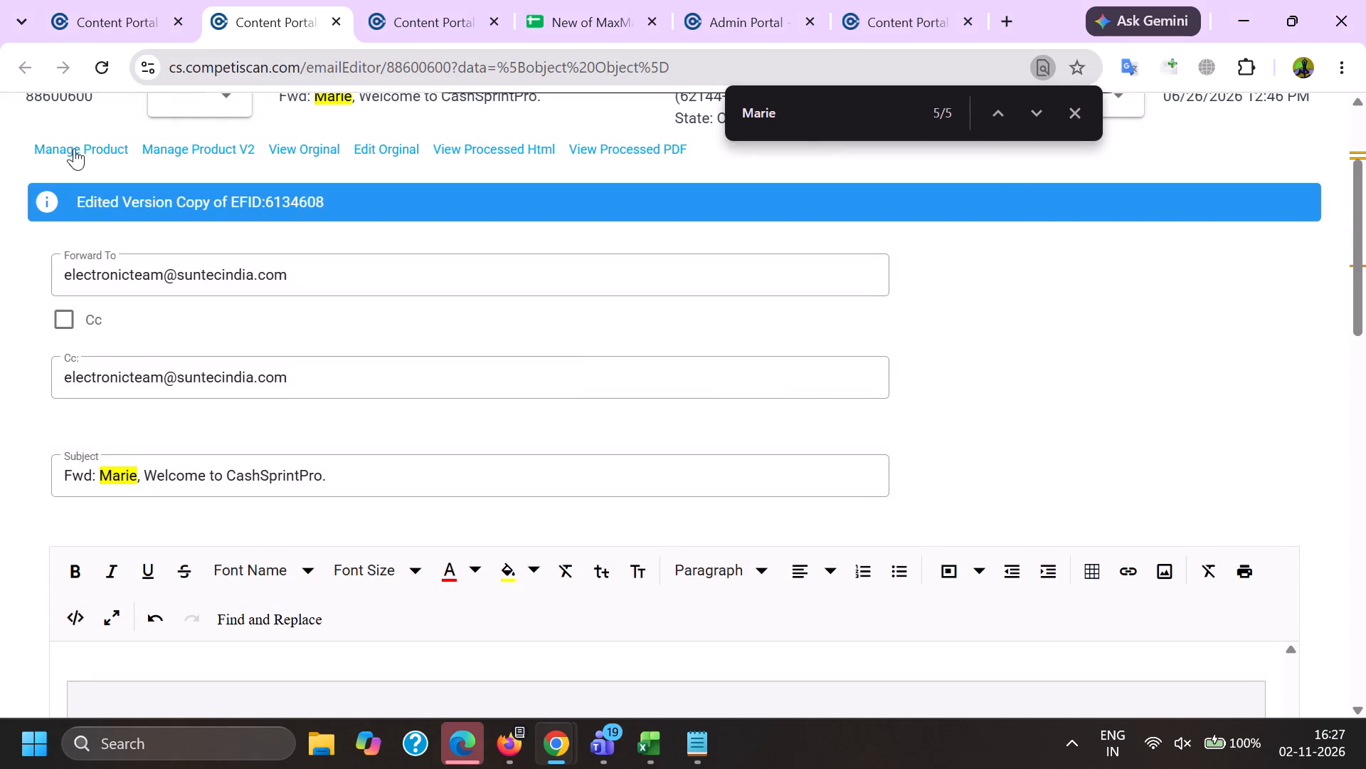
Copy the CashSprintPro logo from product record 20983566 and paste it above the greeting in email 88600600.
left_click(74, 147)
key("alt+Tab")
left_click(916, 0)
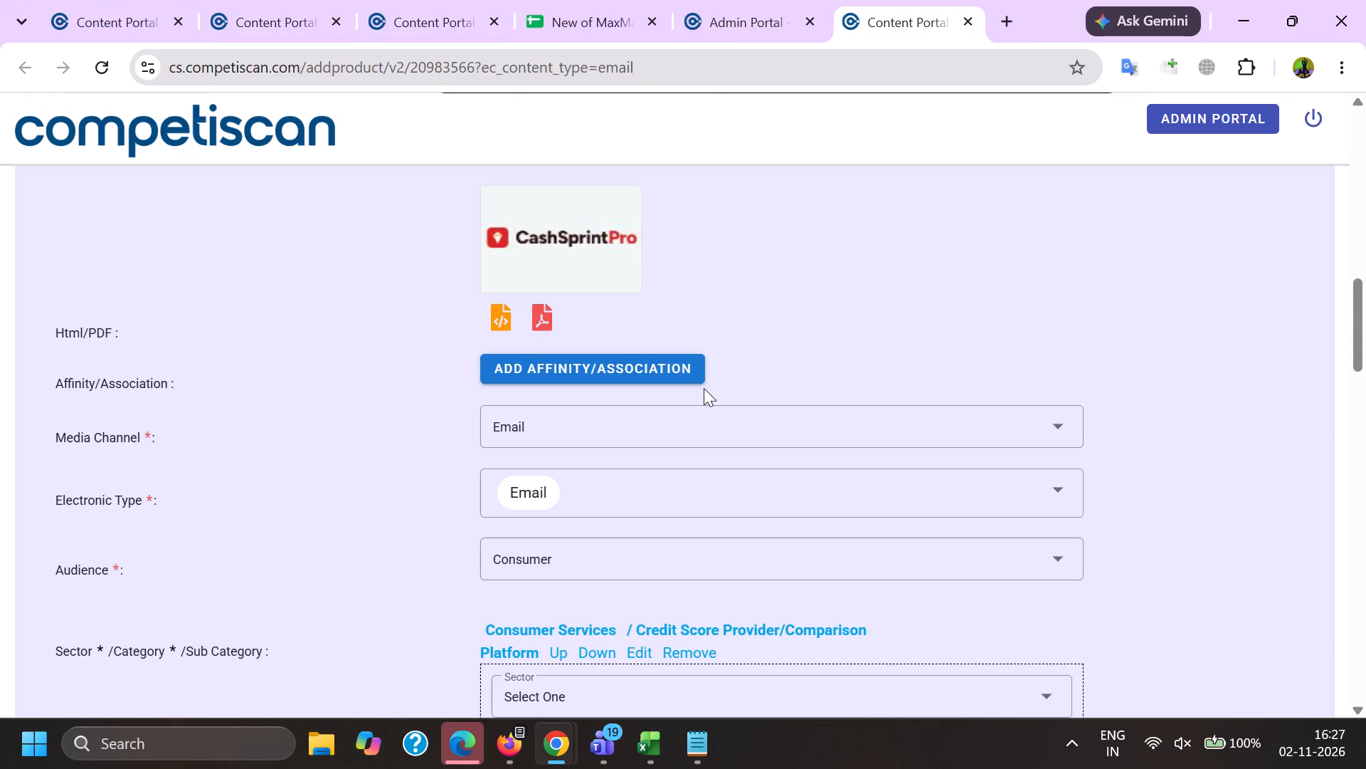
right_click(598, 249)
left_click(655, 343)
left_click(301, 0)
scroll(384, 357, "down", 3)
scroll(460, 433, "up", 3)
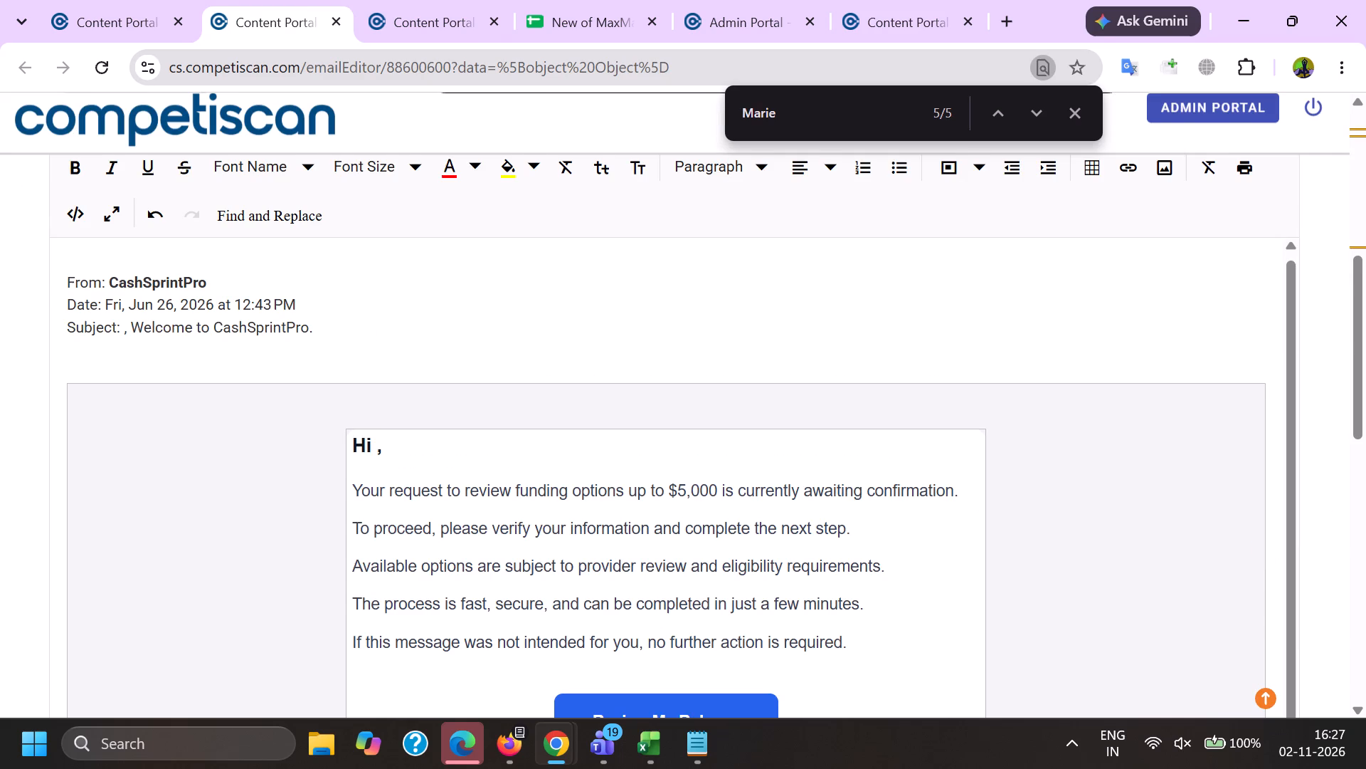
left_click(529, 433)
key("ctrl+v")
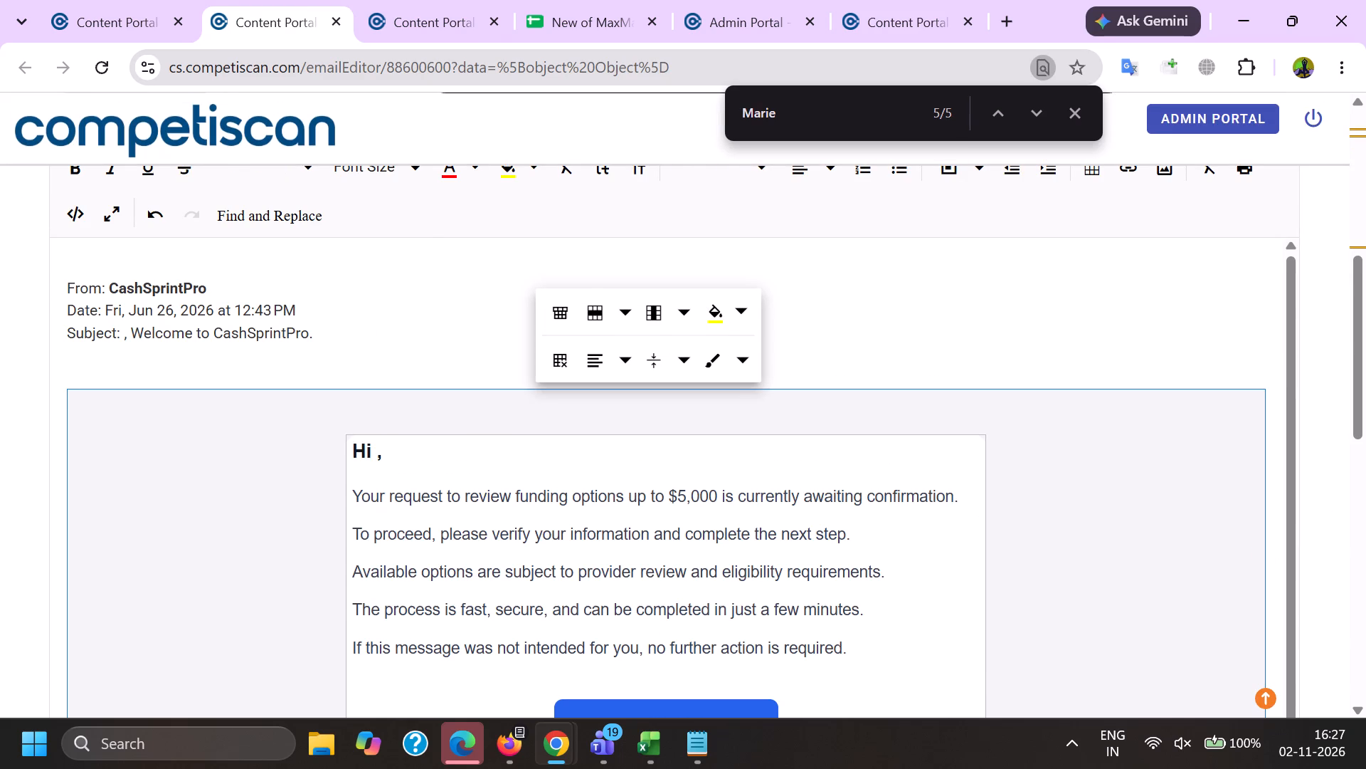
Save the product info of email 88600600 again with the added logo.
scroll(572, 409, "down", 20)
scroll(572, 409, "down", 5)
left_click(597, 387)
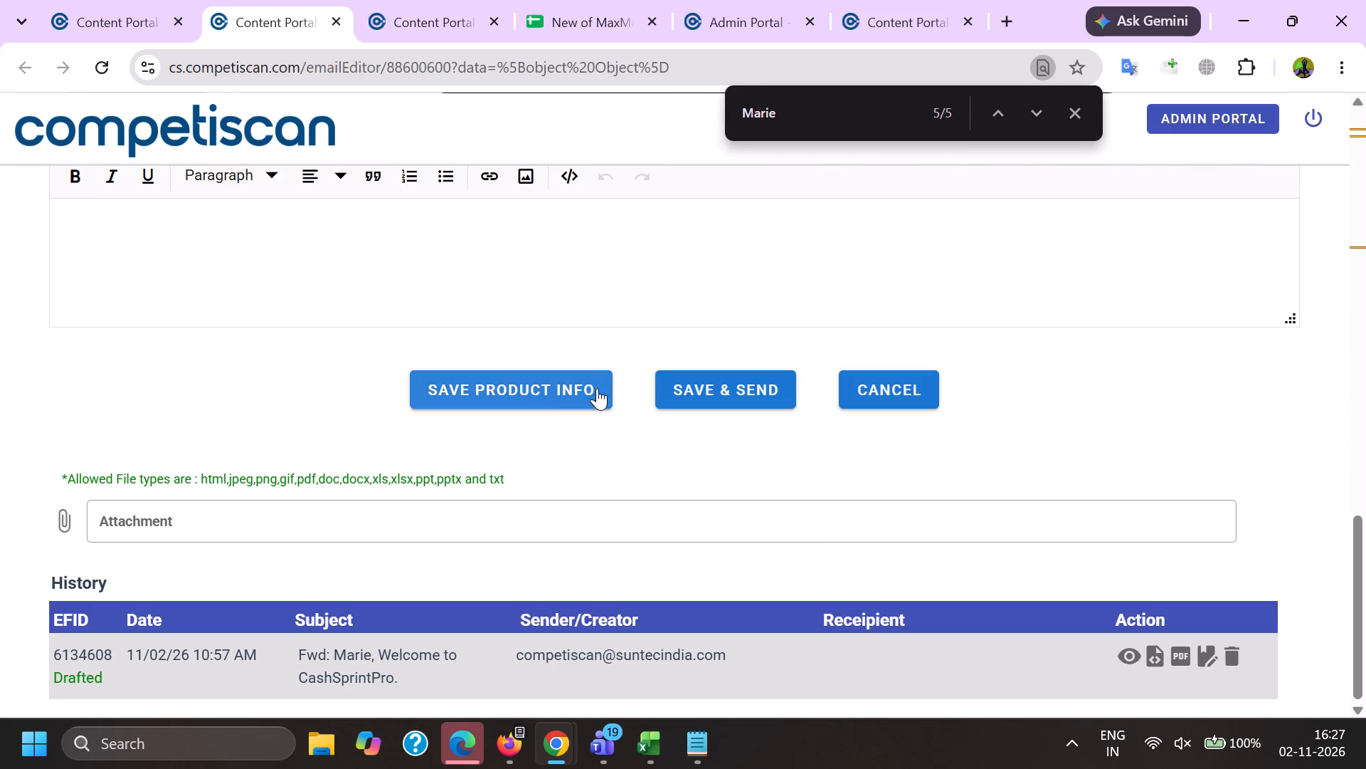
left_click(684, 444)
left_click(422, 0)
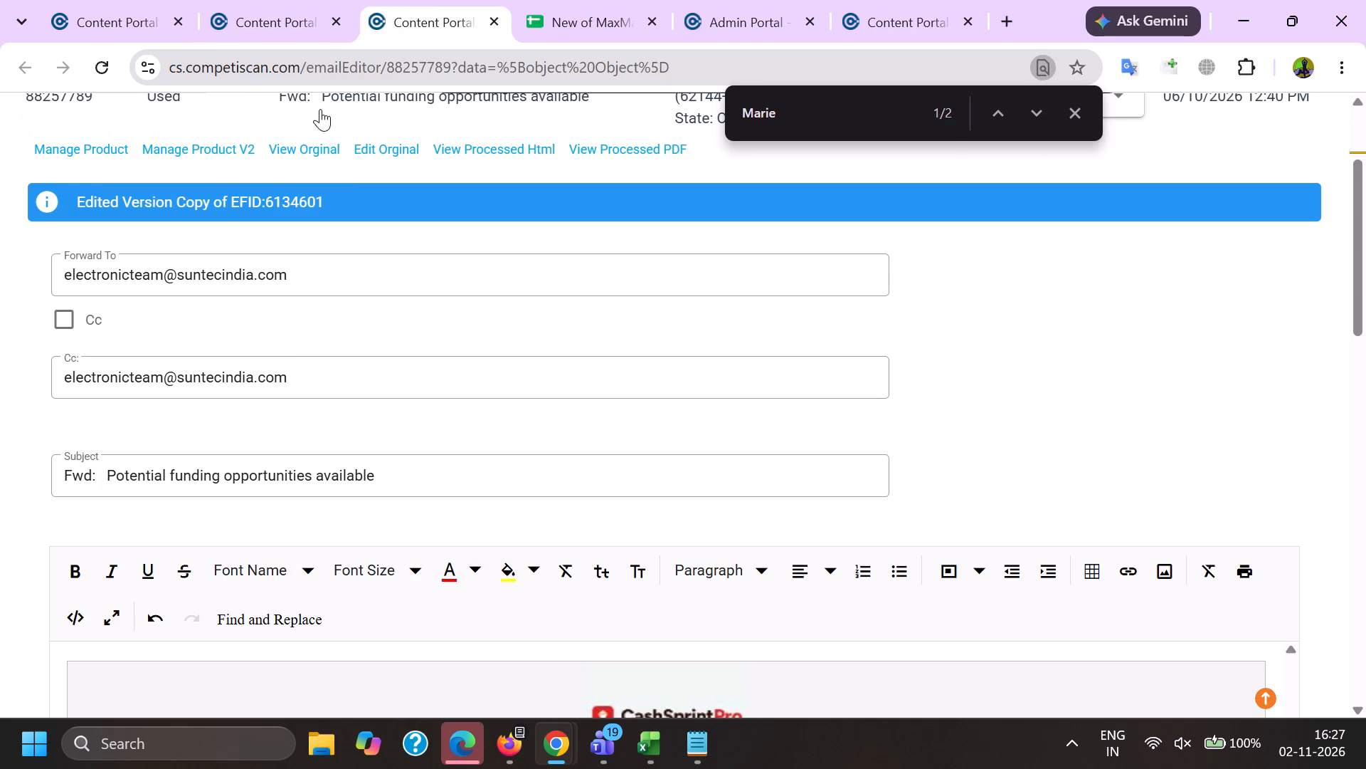
left_click(302, 0)
Open the product management form for email 88600600 and return to the email editor.
left_click_drag(0, 328, 20, 310)
left_click(91, 150)
key("alt+Tab")
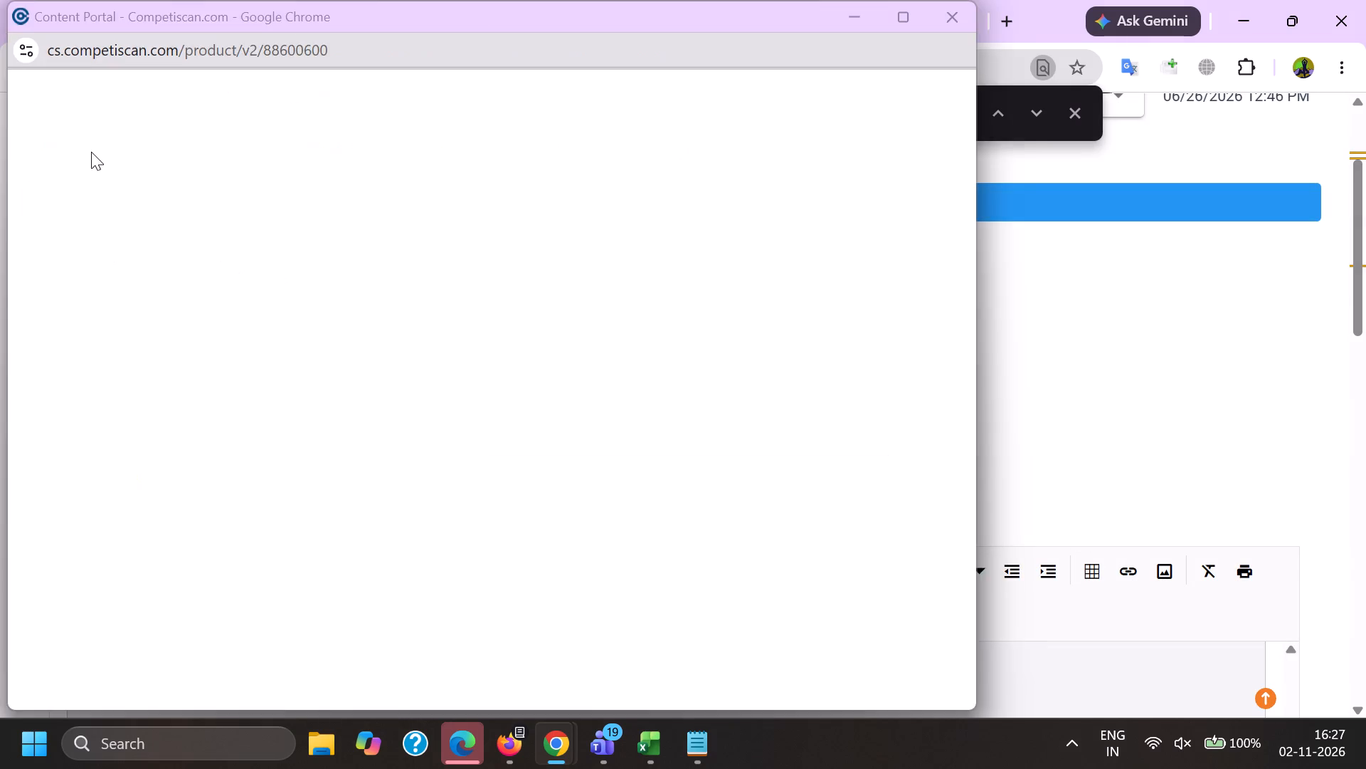
Append the body sentence "The process is fast, secure, and can be completed in just a few minutes." to the body's Subject line.
scroll(329, 280, "down", 4)
triple_click(400, 384)
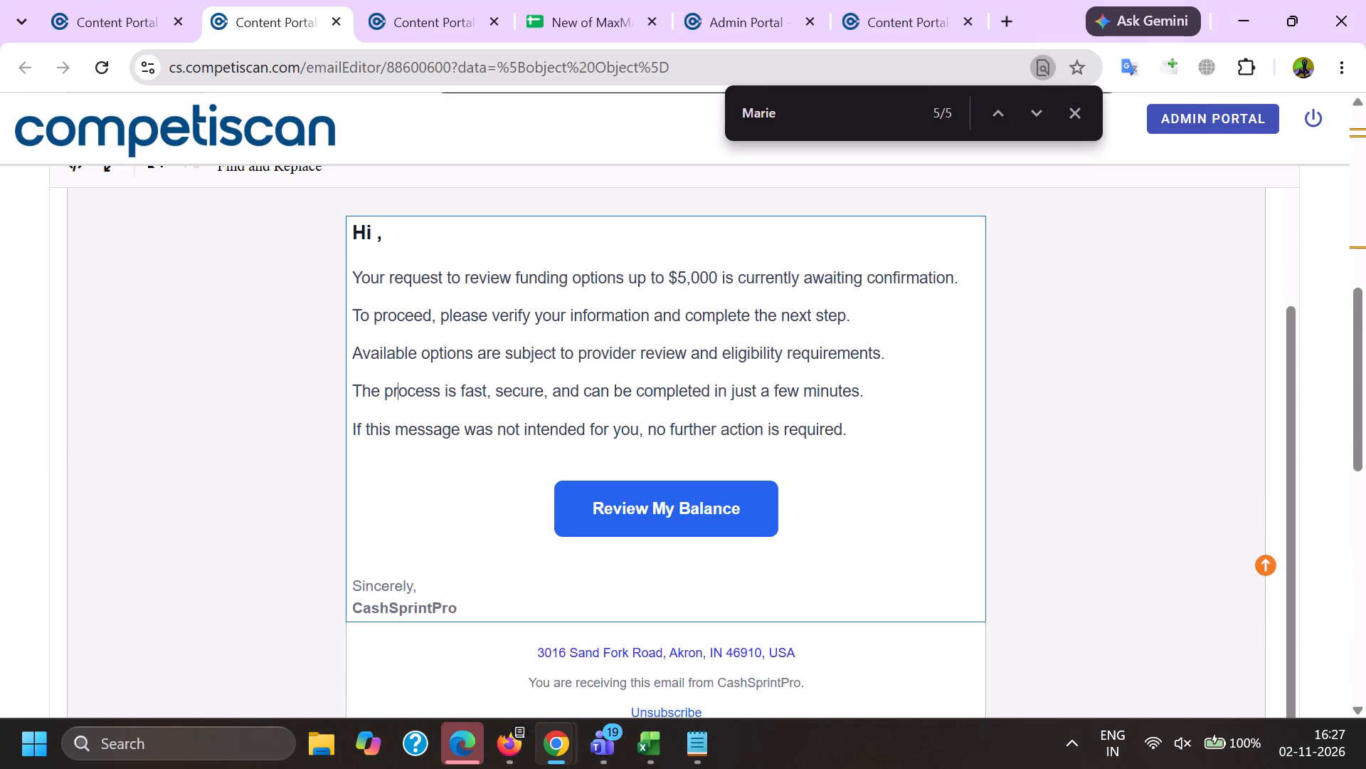
key("ctrl+c")
scroll(204, 469, "up", 6)
left_click(356, 466)
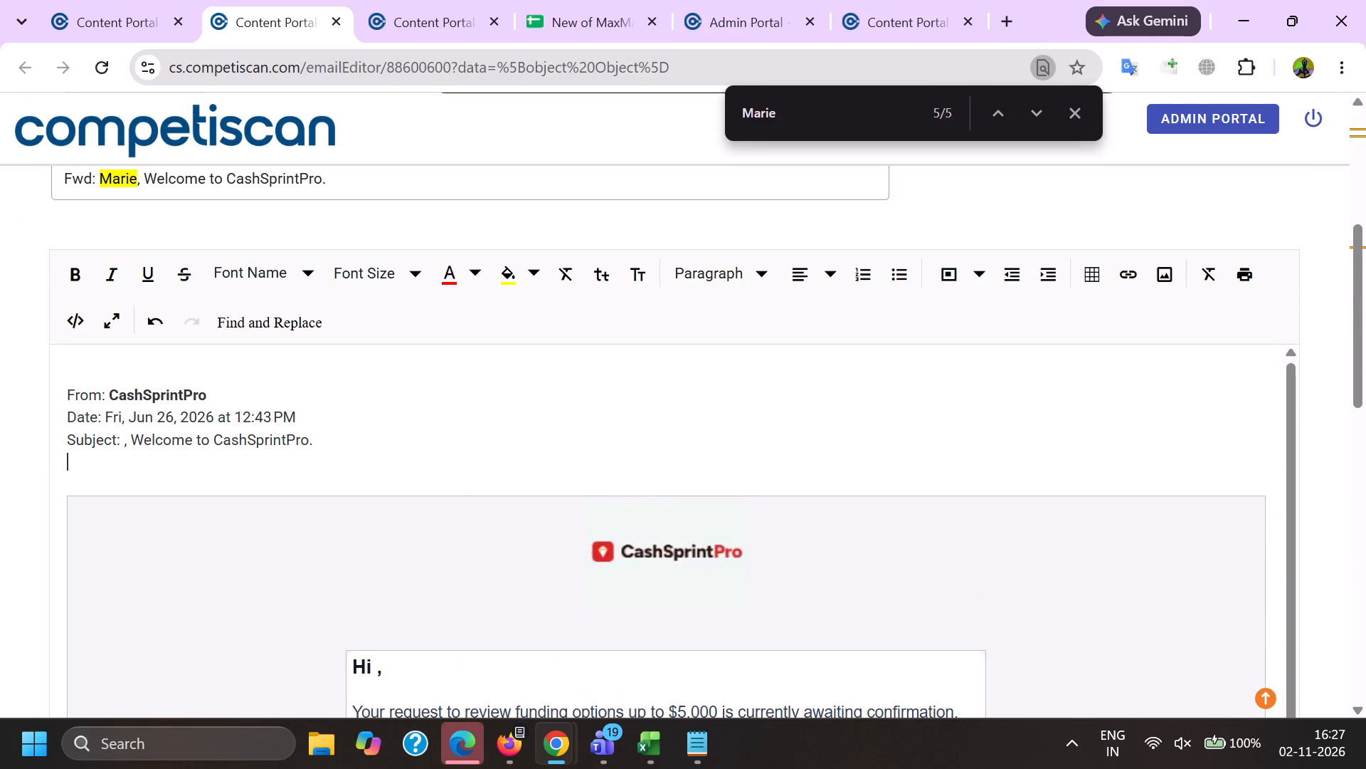
key("Left")
key("space")
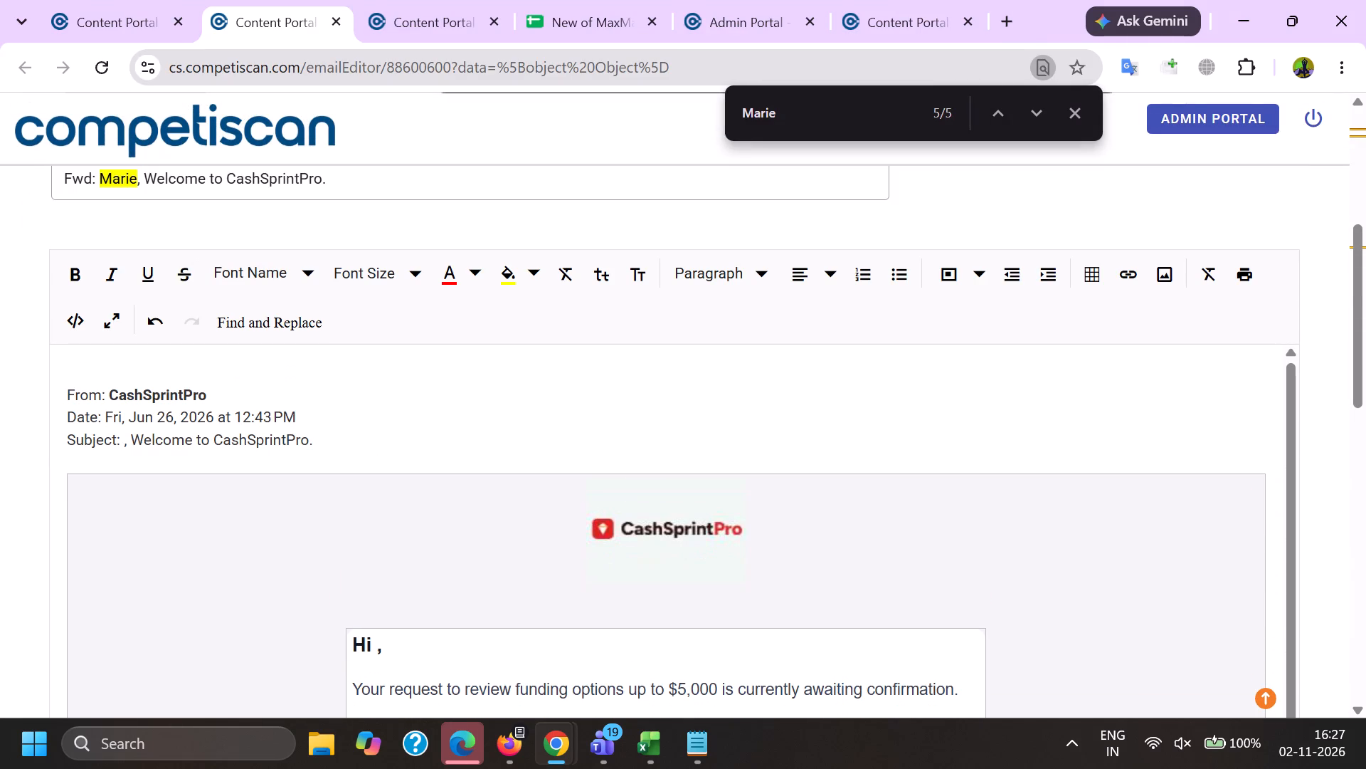
key("ctrl+v")
Copy the combined Subject-line text from the comma before "Welcome" to its end, and undo the appended sentence.
left_click_drag(124, 440, 570, 455)
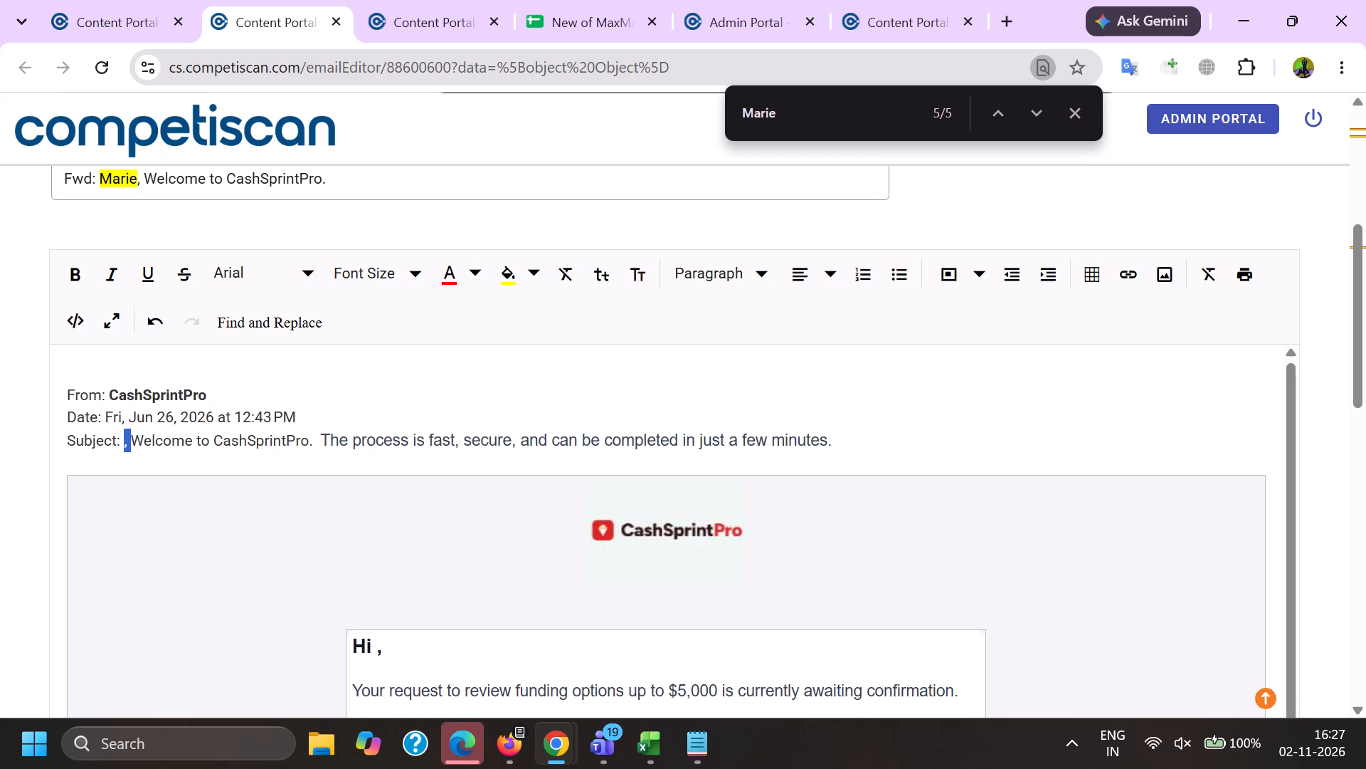
left_click_drag(570, 455, 888, 439)
key("ctrl+c")
key("ctrl+z")
In the product form, add the sector Consumer Services with the category Credit Score Provider/Comparison Platform.
key("alt+Tab")
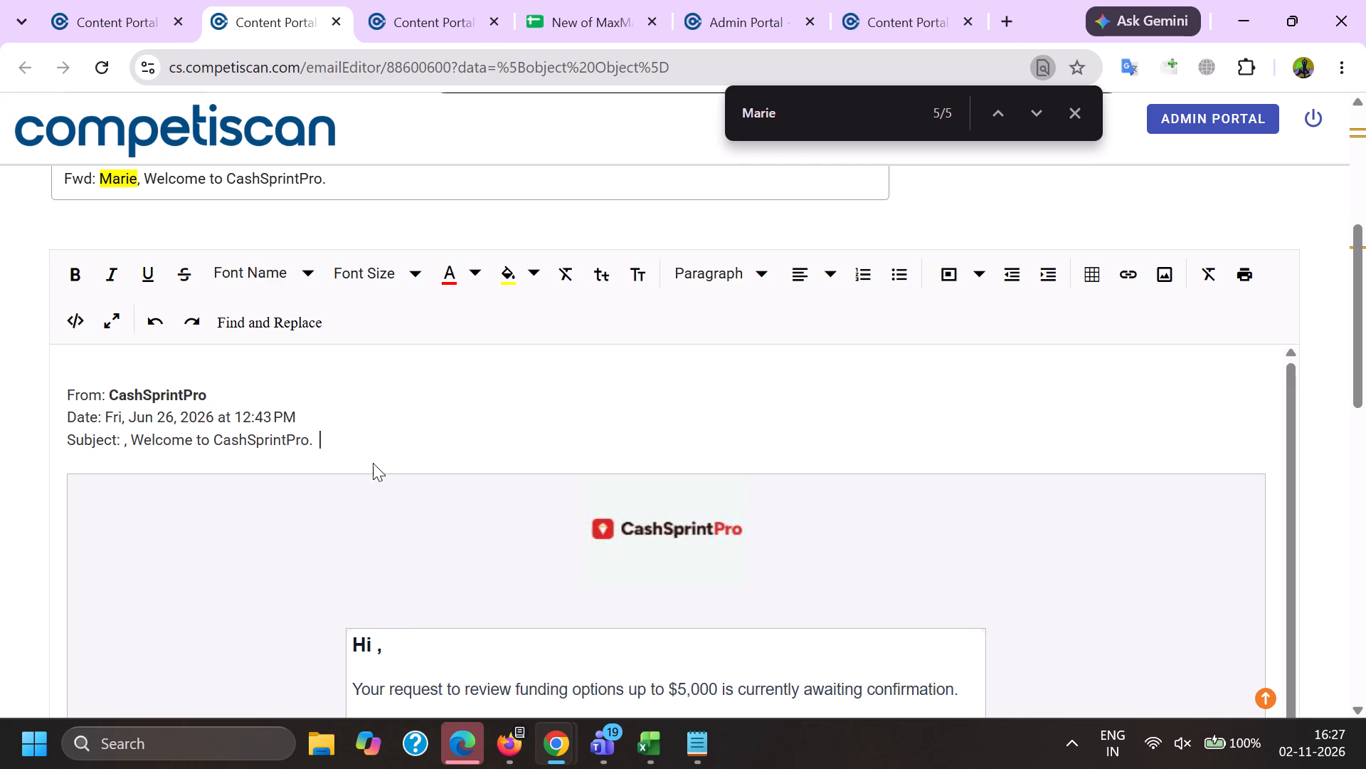
scroll(487, 279, "down", 5)
left_click(409, 377)
scroll(386, 317, "down", 5)
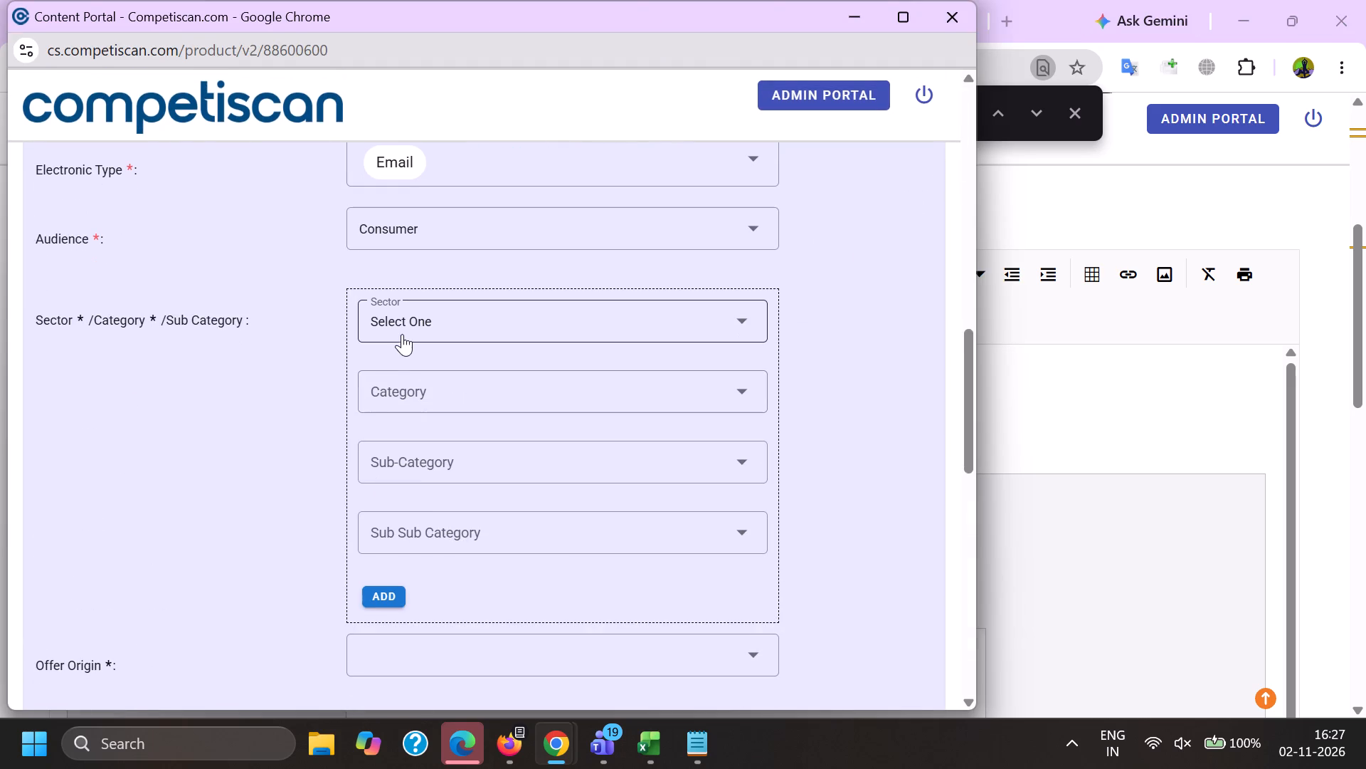
left_click(402, 334)
left_click(433, 449)
left_click_drag(295, 428, 308, 422)
left_click(403, 387)
scroll(418, 268, "down", 1)
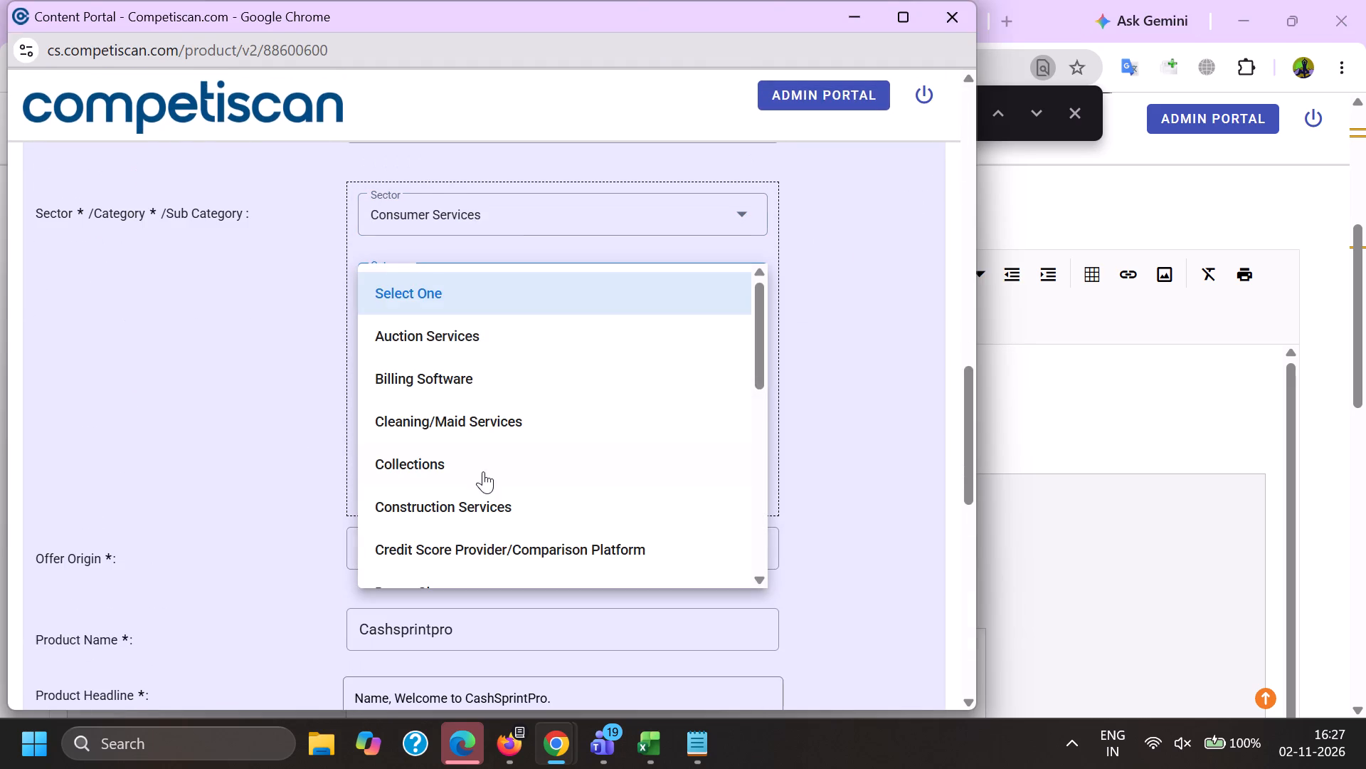
left_click(488, 538)
left_click_drag(255, 524, 302, 516)
left_click(392, 498)
Replace the Product Headline with the copied text, removing its final period and the extra space before "The process".
scroll(391, 350, "down", 4)
left_click_drag(651, 333, 647, 335)
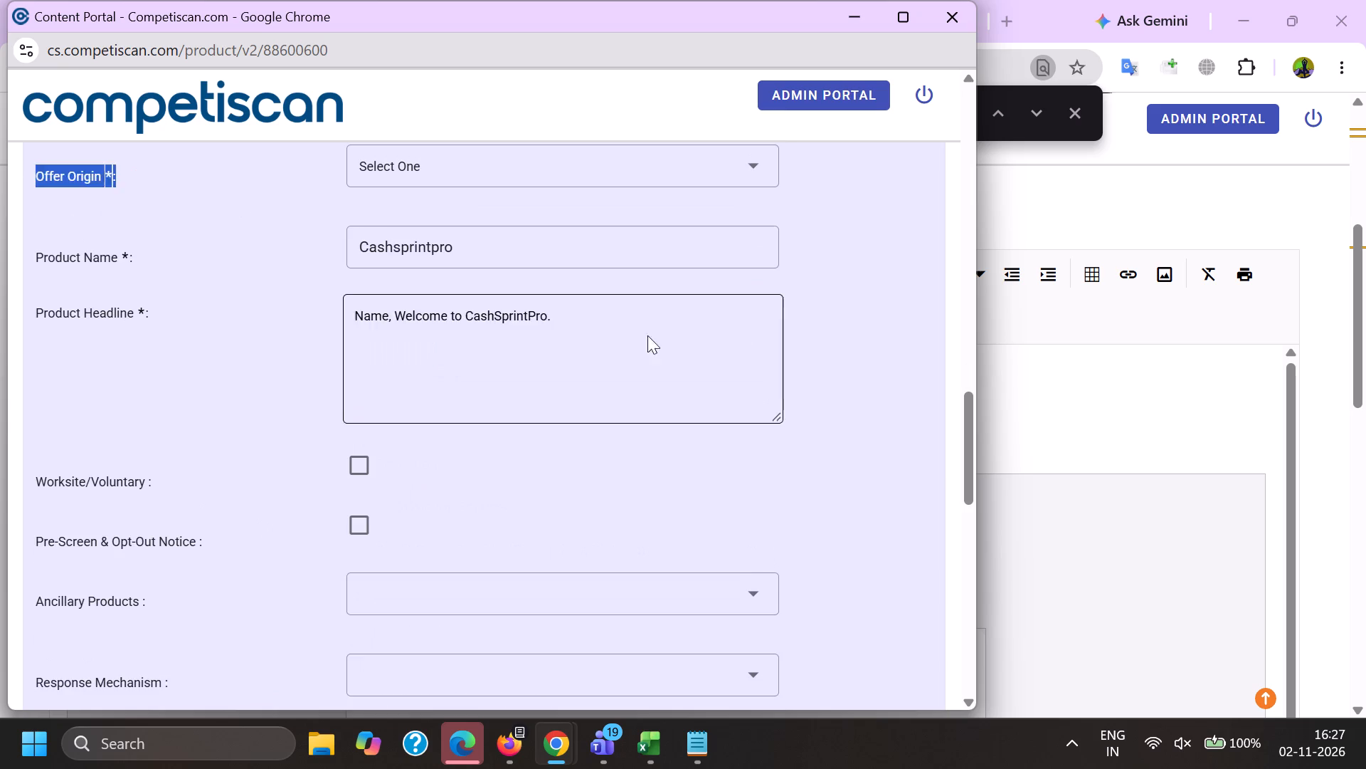
left_click_drag(647, 335, 269, 266)
key("ctrl+v")
key("BackSpace")
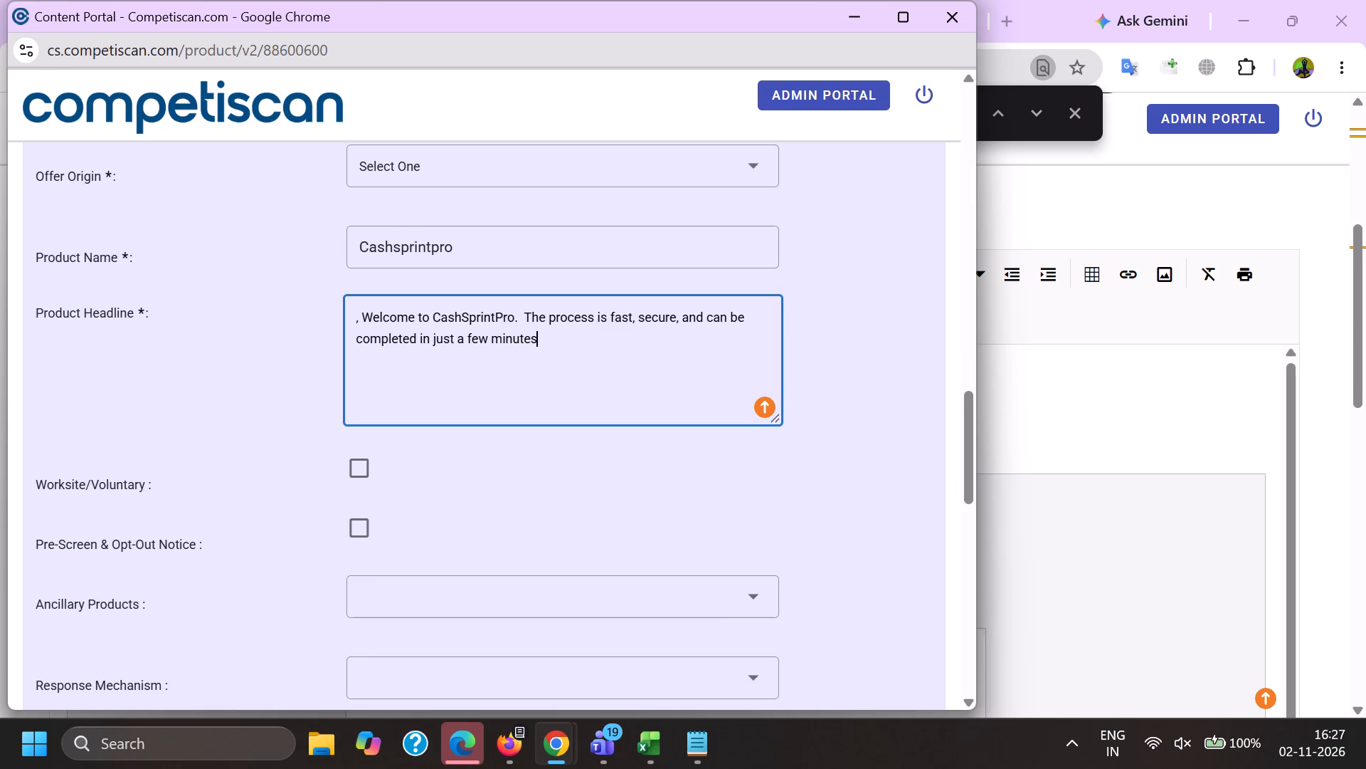
left_click(521, 313)
key("Right")
key("BackSpace")
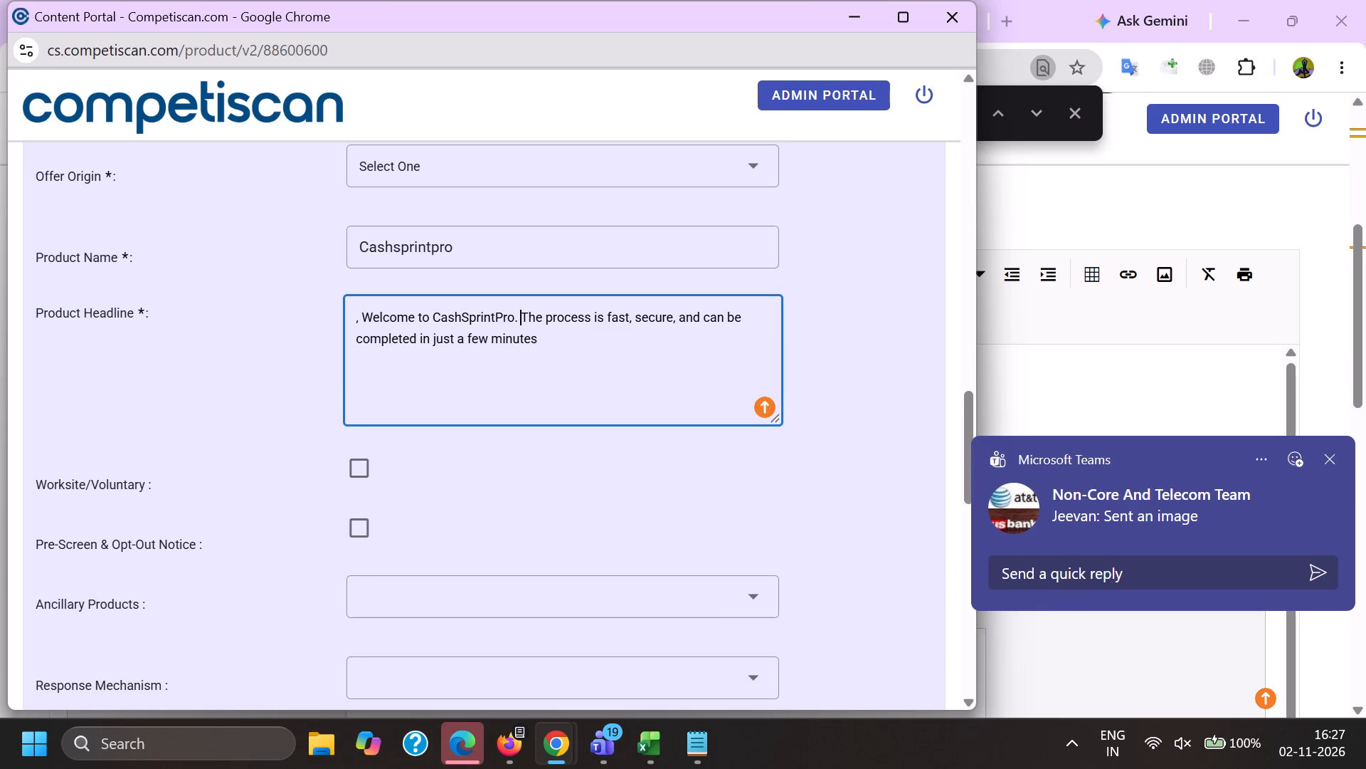
Insert a bracketed name placeholder starting with "[NA" before the comma at the beginning of the Product Headline.
key("Left")
key("Left")
key("Left")
key("Left")
key("Left")
key("Left")
key("Left")
key("Left")
key("Left")
key("Left")
key("Left")
key("Left")
key("Left")
key("Left")
key("Left")
key("Left")
key("Left")
key("Left")
key("Left")
key("Left")
key("Left")
key("BackSpace")
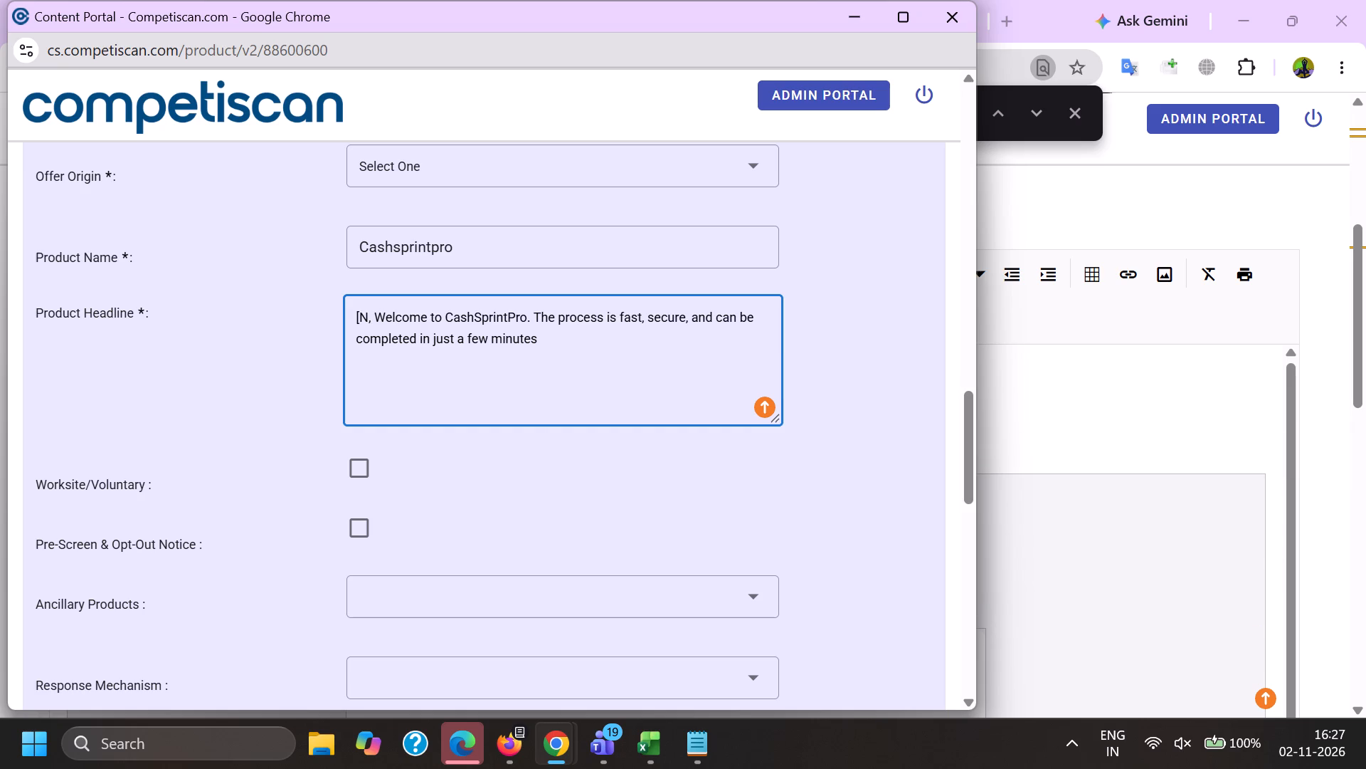
key("a")
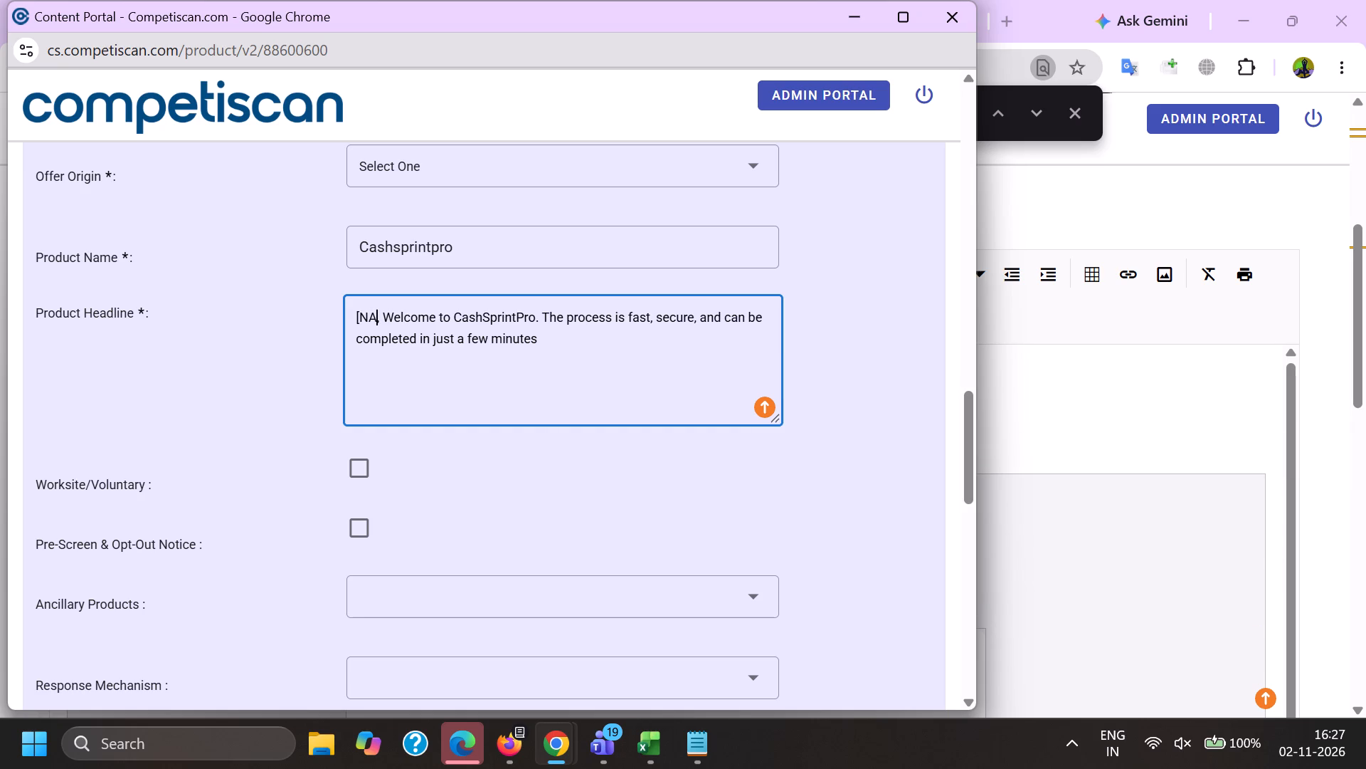
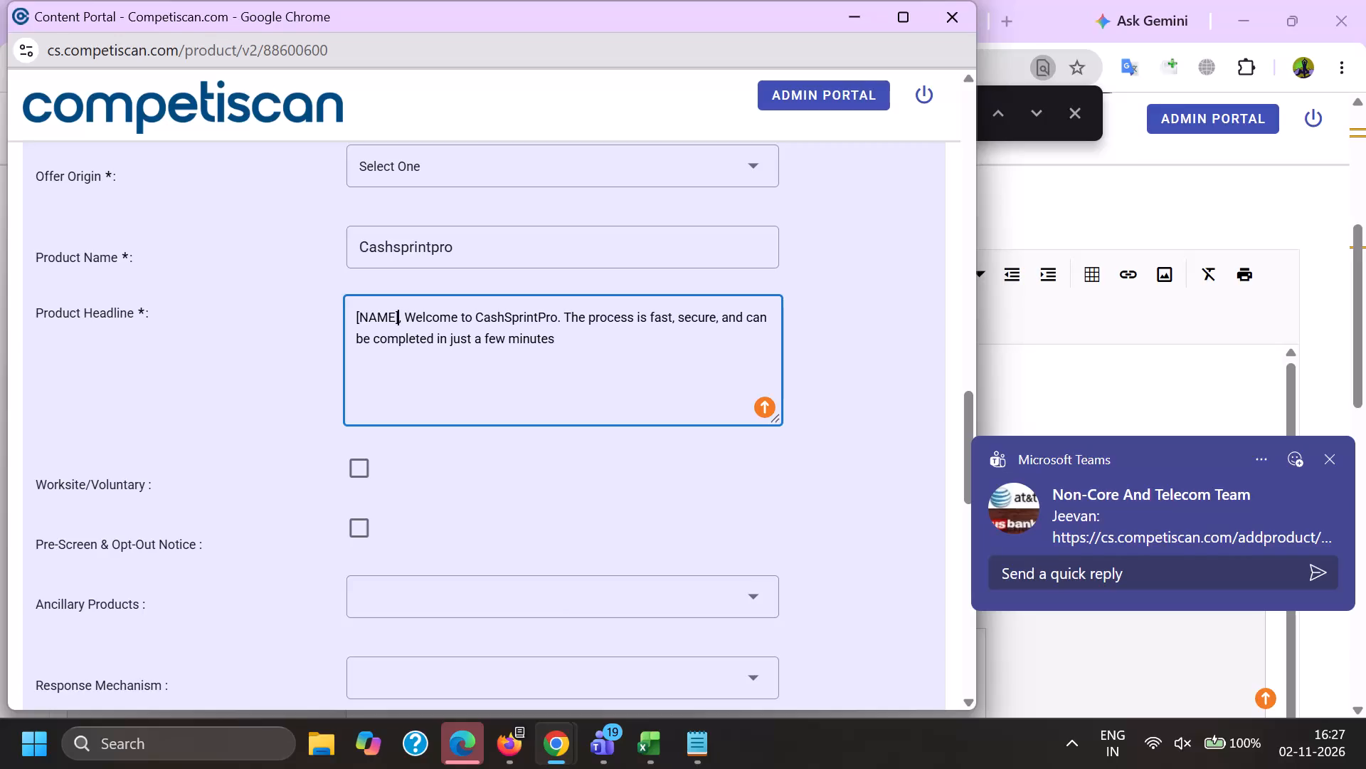
Change the bracketed placeholder at the beginning of the Product Headline to "[Name]".
key("BackSpace")
key("BackSpace")
key("BackSpace")
key("BackSpace")
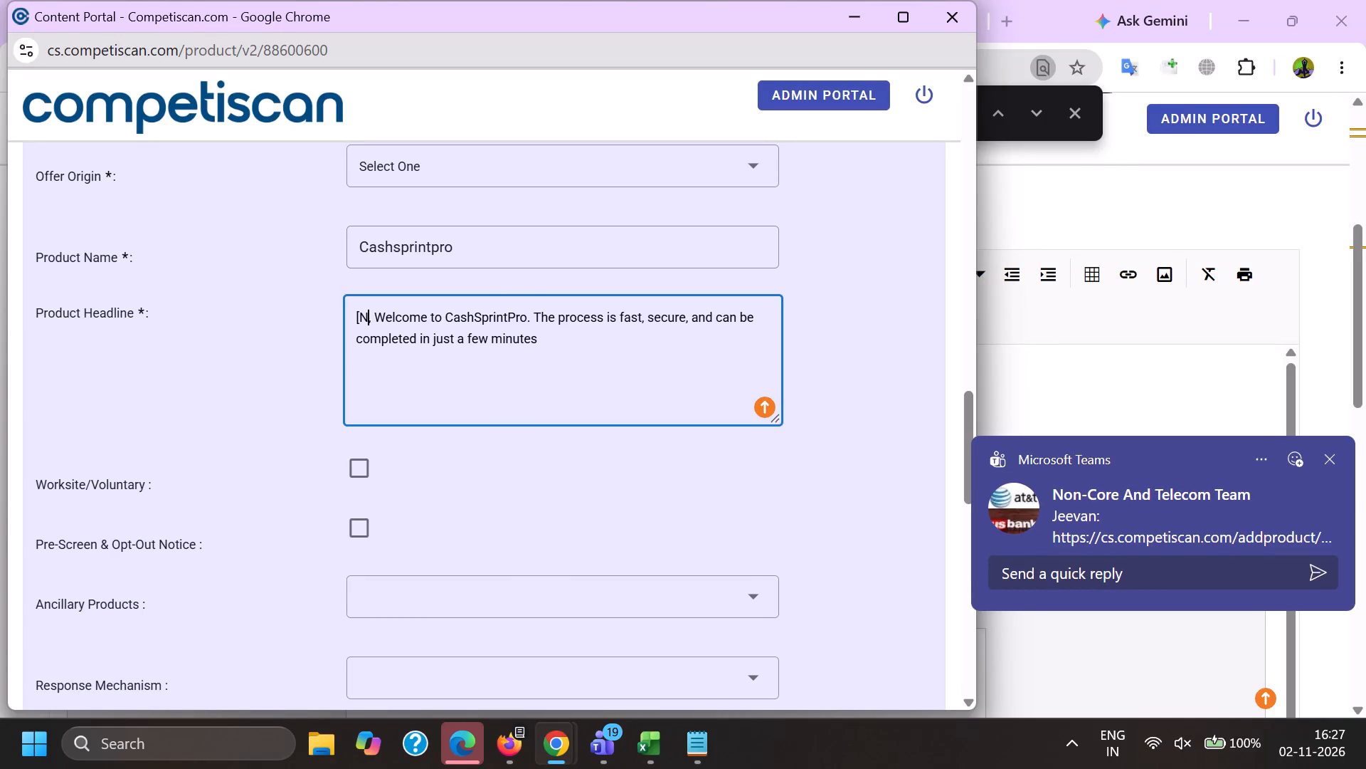
key("a")
key("m")
key("e")
key("bracketright")
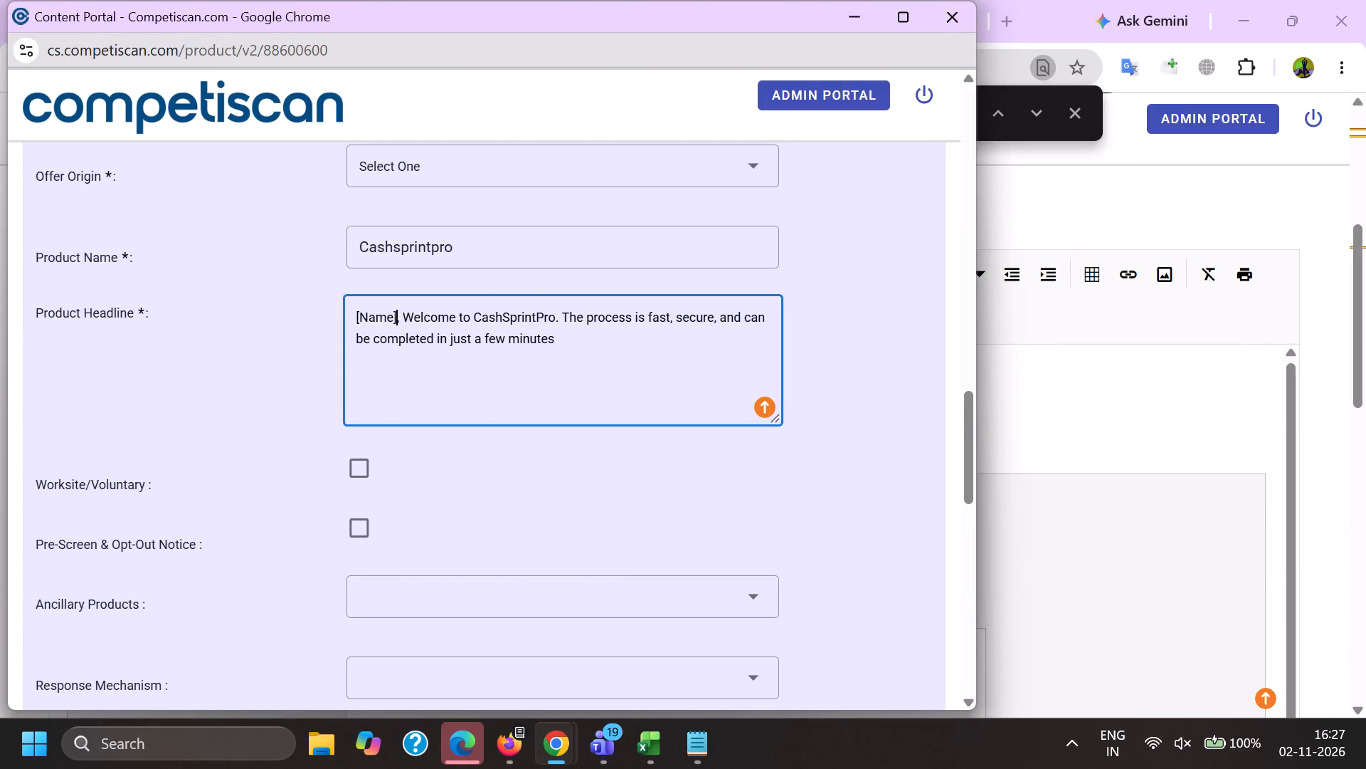
Set the Response Mechanism to URL/Website, the Personalization to Personalized and the Mailing Type to Acquisition.
scroll(472, 284, "down", 3)
left_click(438, 354)
scroll(420, 161, "down", 4)
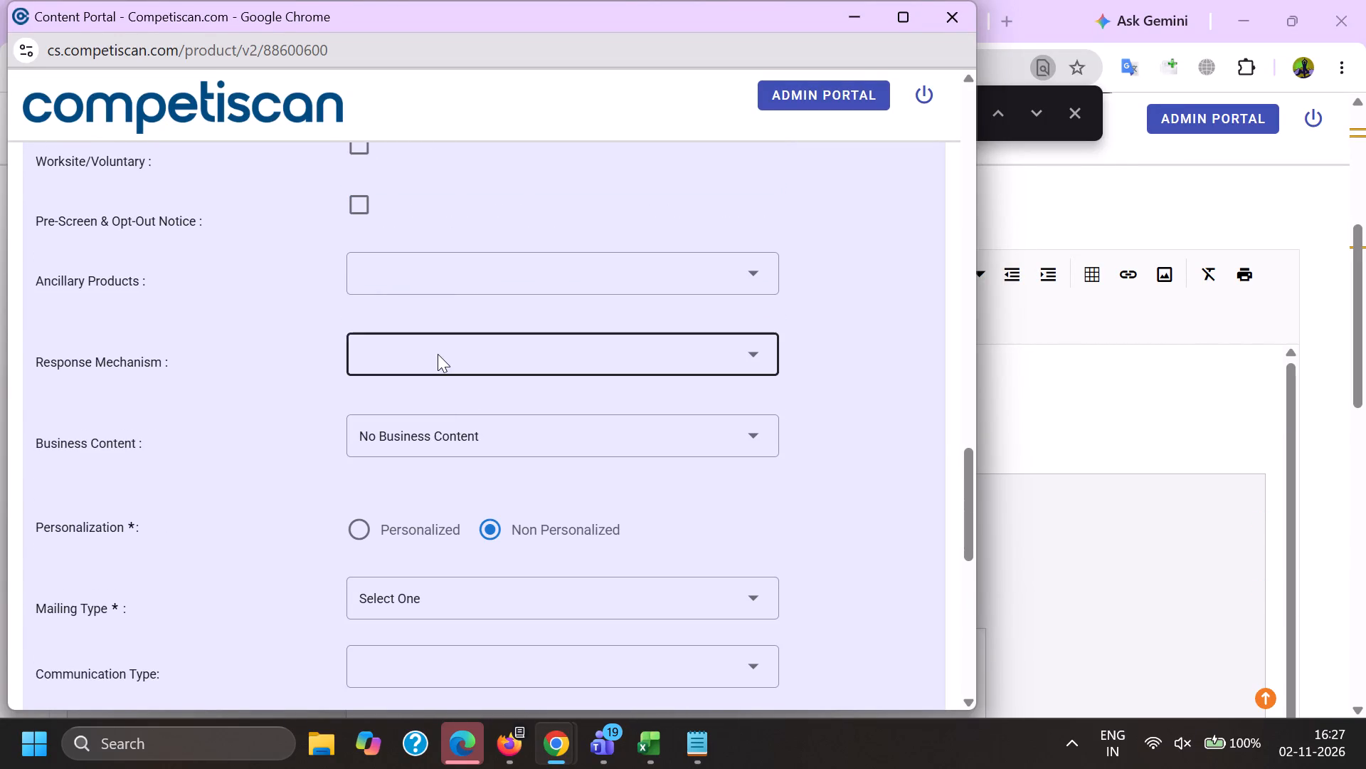
scroll(438, 354, "down", 2)
left_click(434, 509)
left_click_drag(272, 501, 282, 497)
left_click(361, 411)
left_click(402, 510)
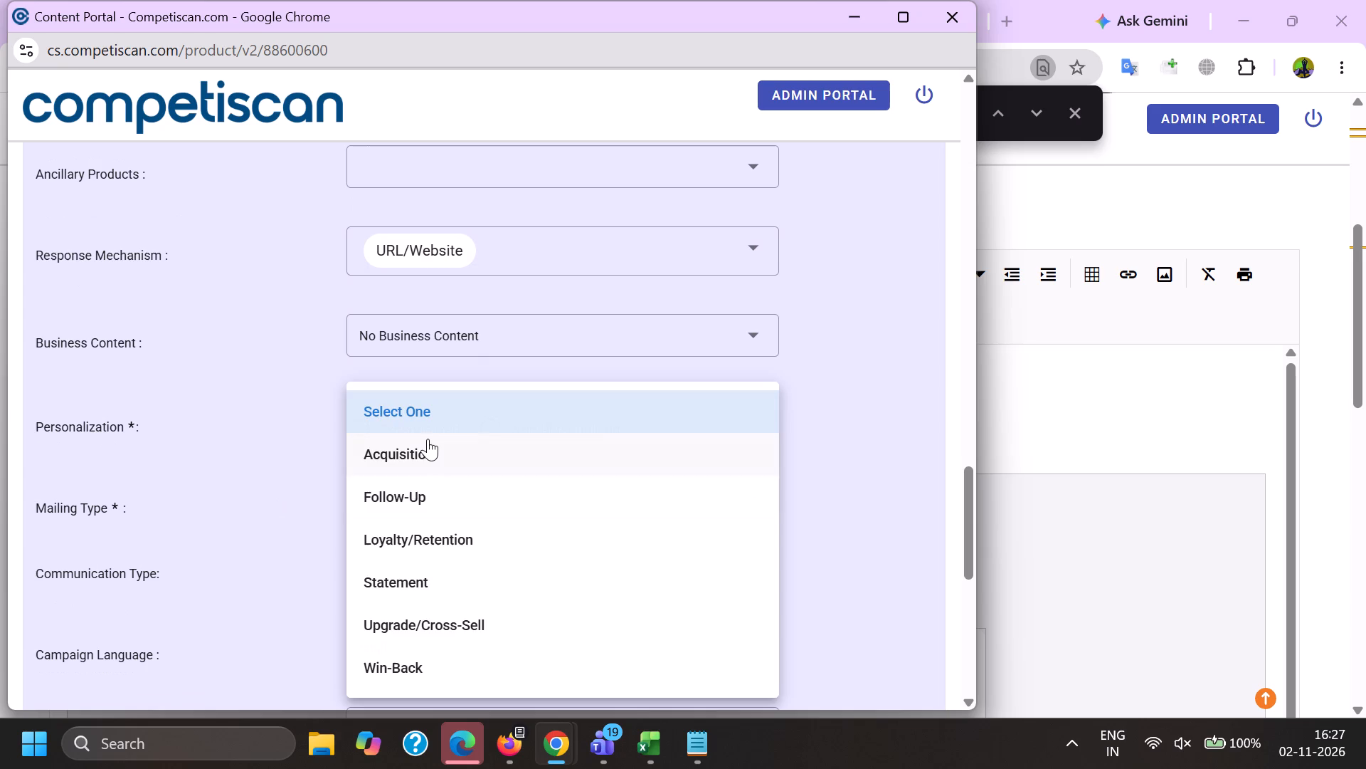
left_click_drag(427, 438, 425, 448)
left_click(247, 510)
Submit the completed Cashsprintpro product form.
scroll(268, 501, "down", 12)
left_click(368, 693)
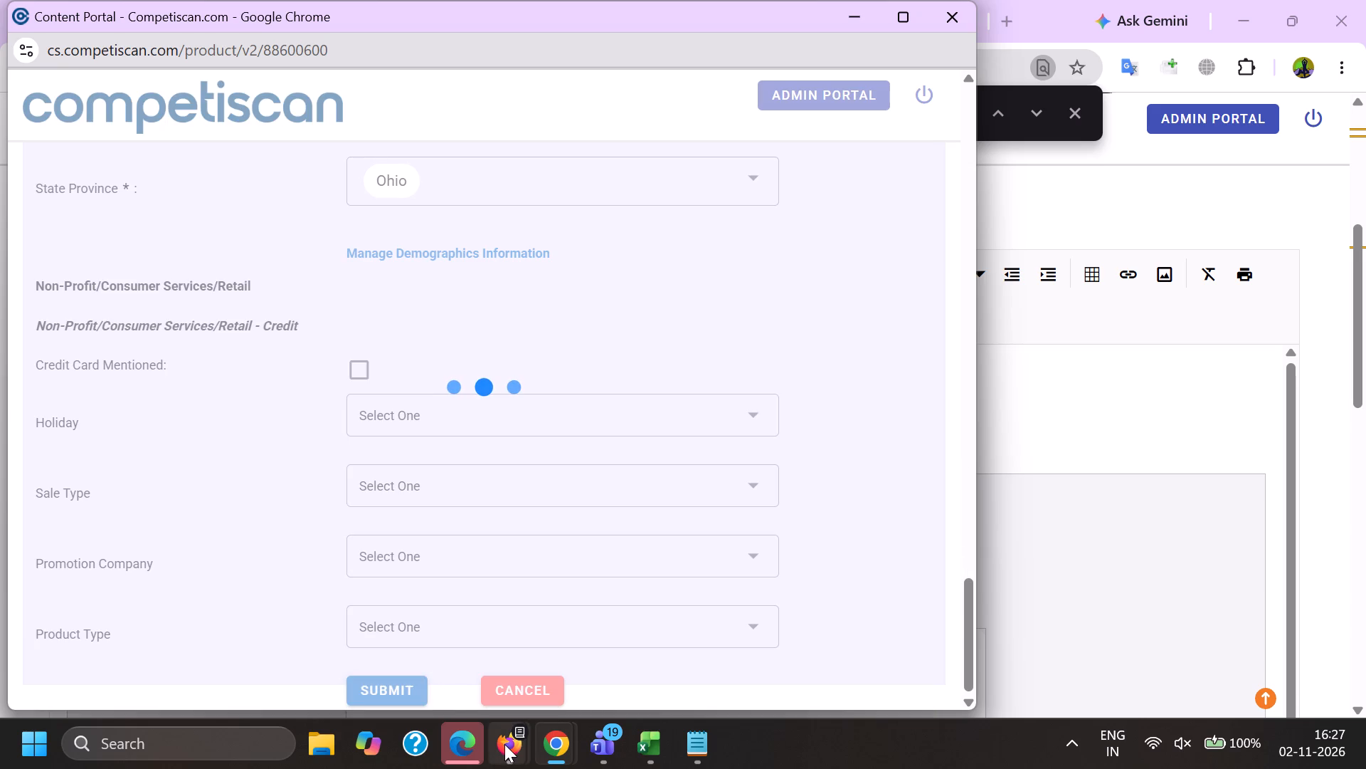
Switch to the E-Glacier list in Firefox and copy ", Your Payday Funds May Be Waiting" from the subject of email 88659304.
left_click(505, 745)
left_click(198, 654)
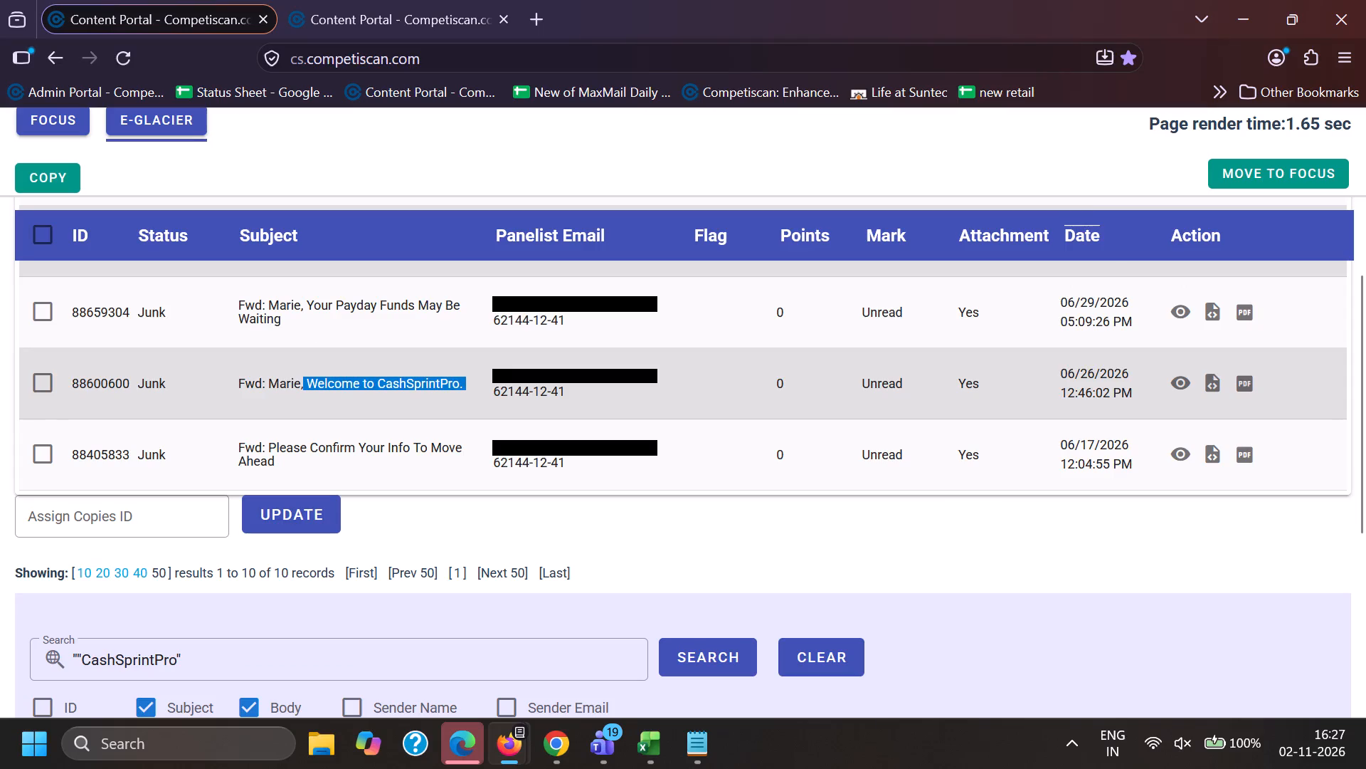
left_click_drag(299, 305, 349, 348)
left_click(341, 335, "shift")
key("ctrl+c")
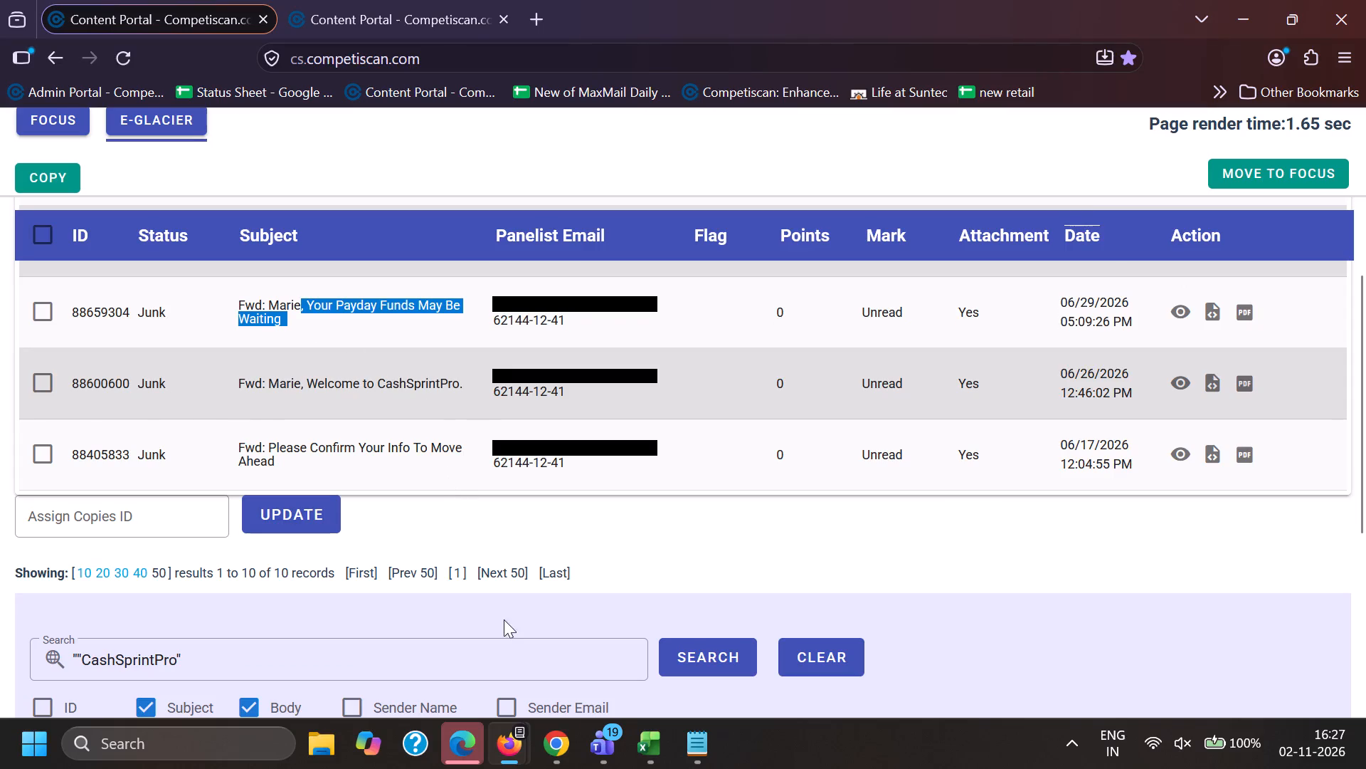
Switch to the Focus list in Chrome and search subjects for the copied ", Your Payday Funds May Be Waiting" text in quotation marks.
left_click(573, 768)
left_click(189, 645)
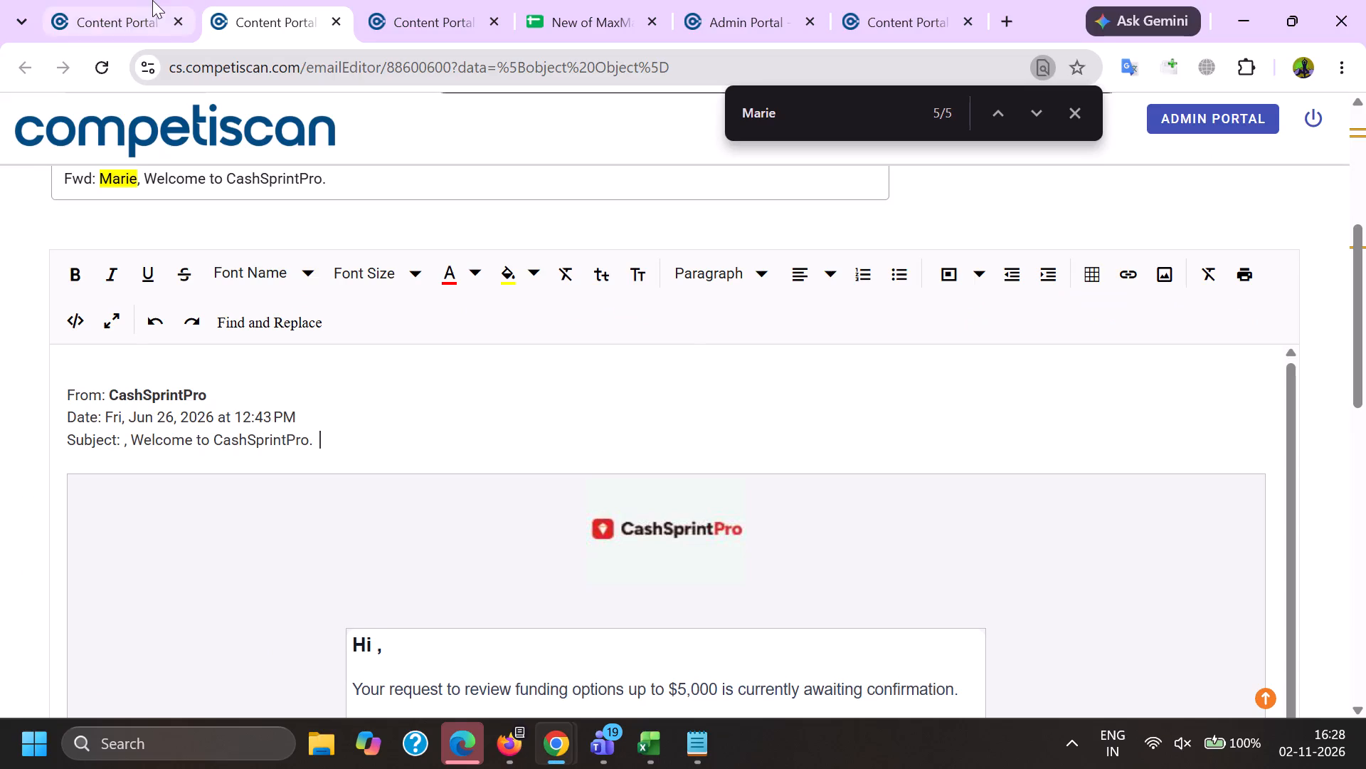
left_click(152, 0)
scroll(305, 364, "down", 4)
left_click_drag(398, 230, 7, 278)
key("BackSpace")
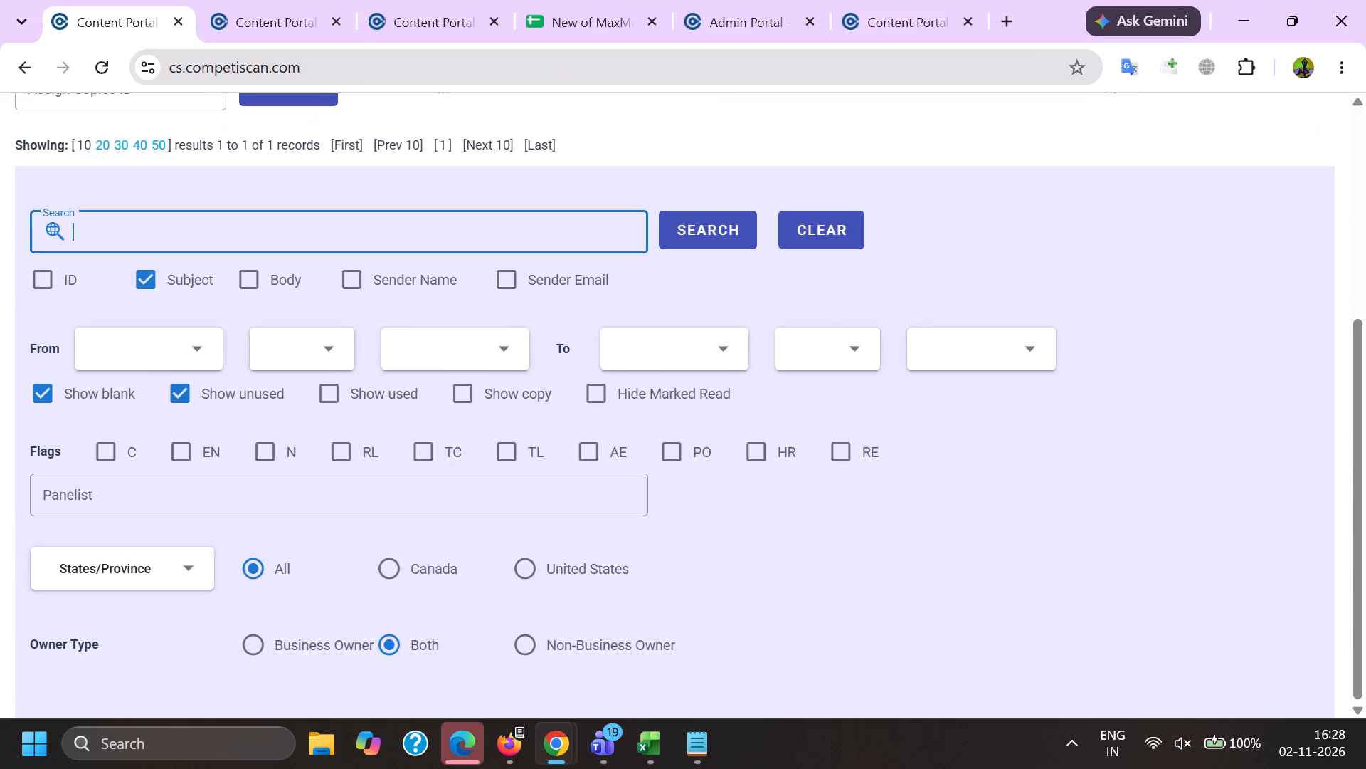
key("shift+quotedbl")
key("ctrl+v")
key("ctrl+shift+apostrophe")
key("Return")
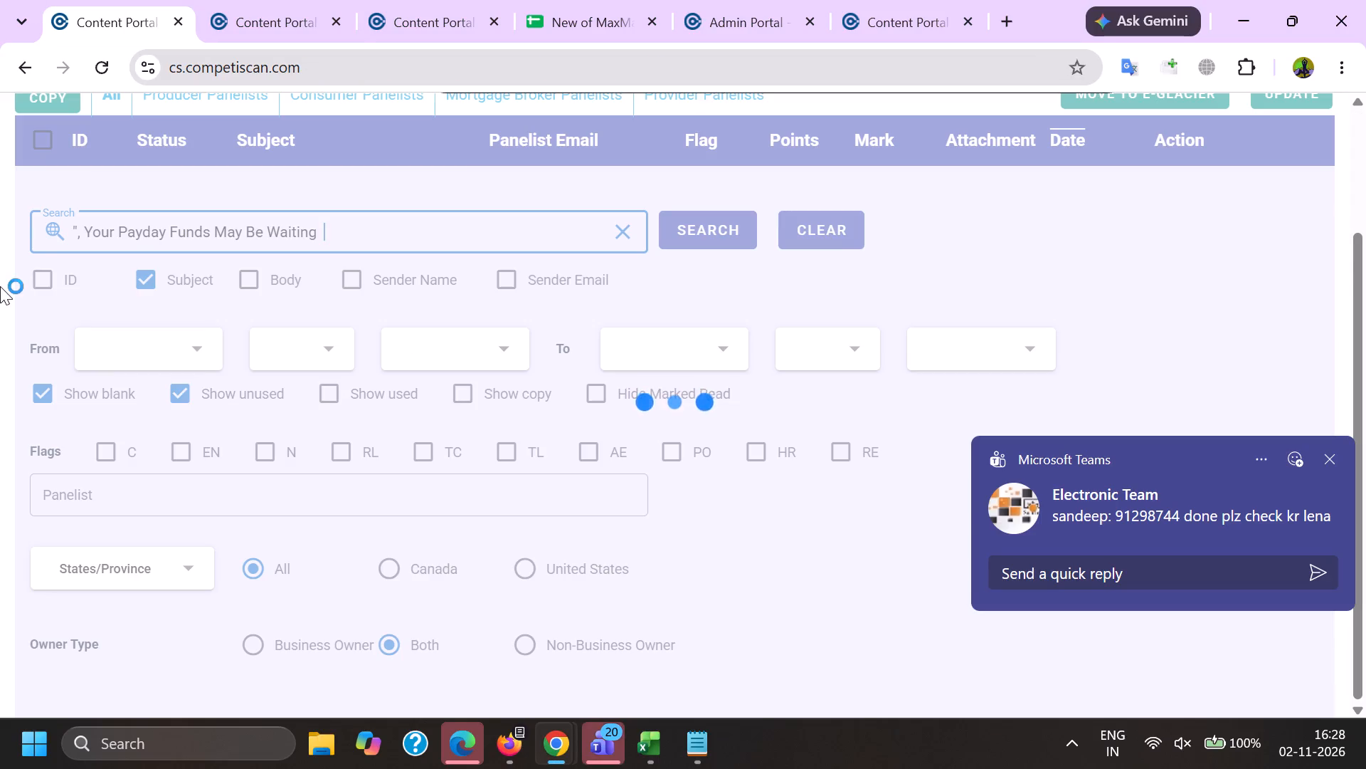
key("shift+quotedbl")
key("Return")
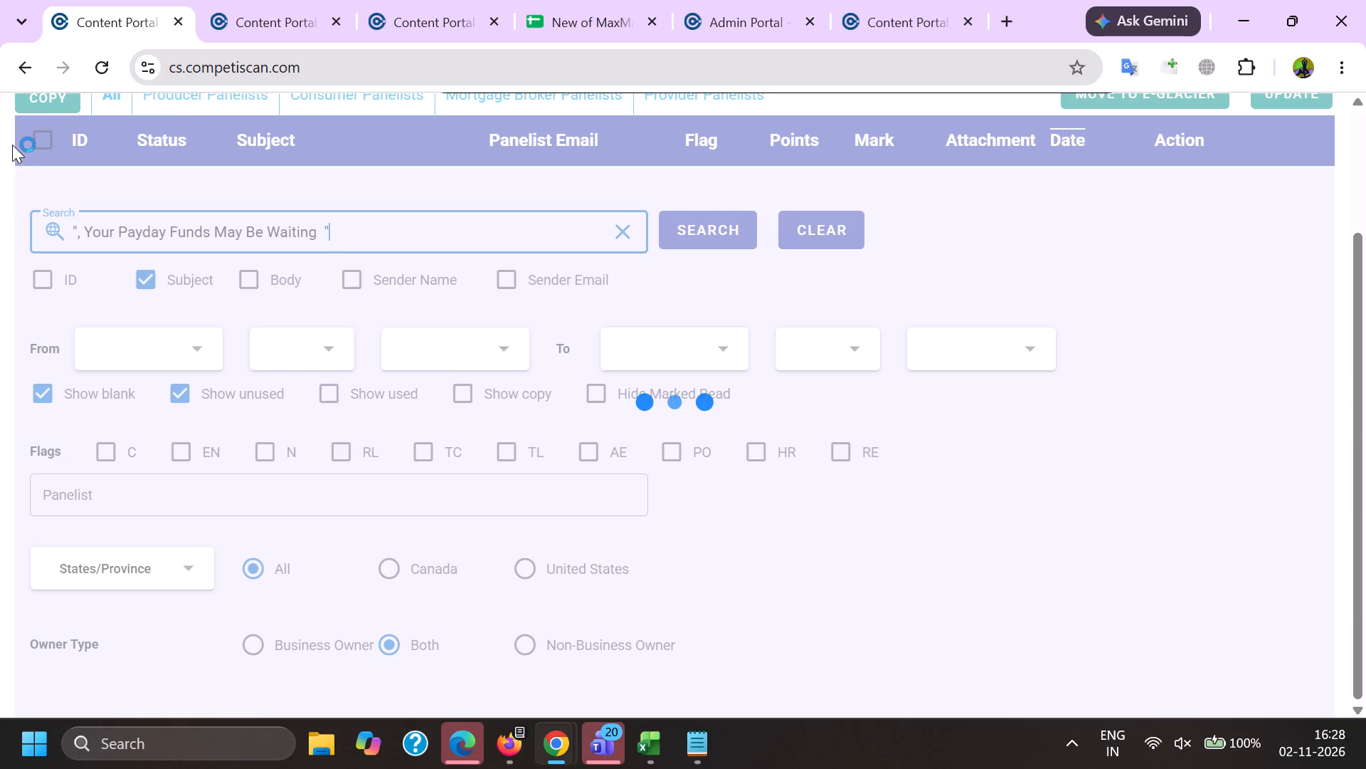
Include used emails in the Focus filters and repeat the Payday Funds subject search.
left_click(315, 582)
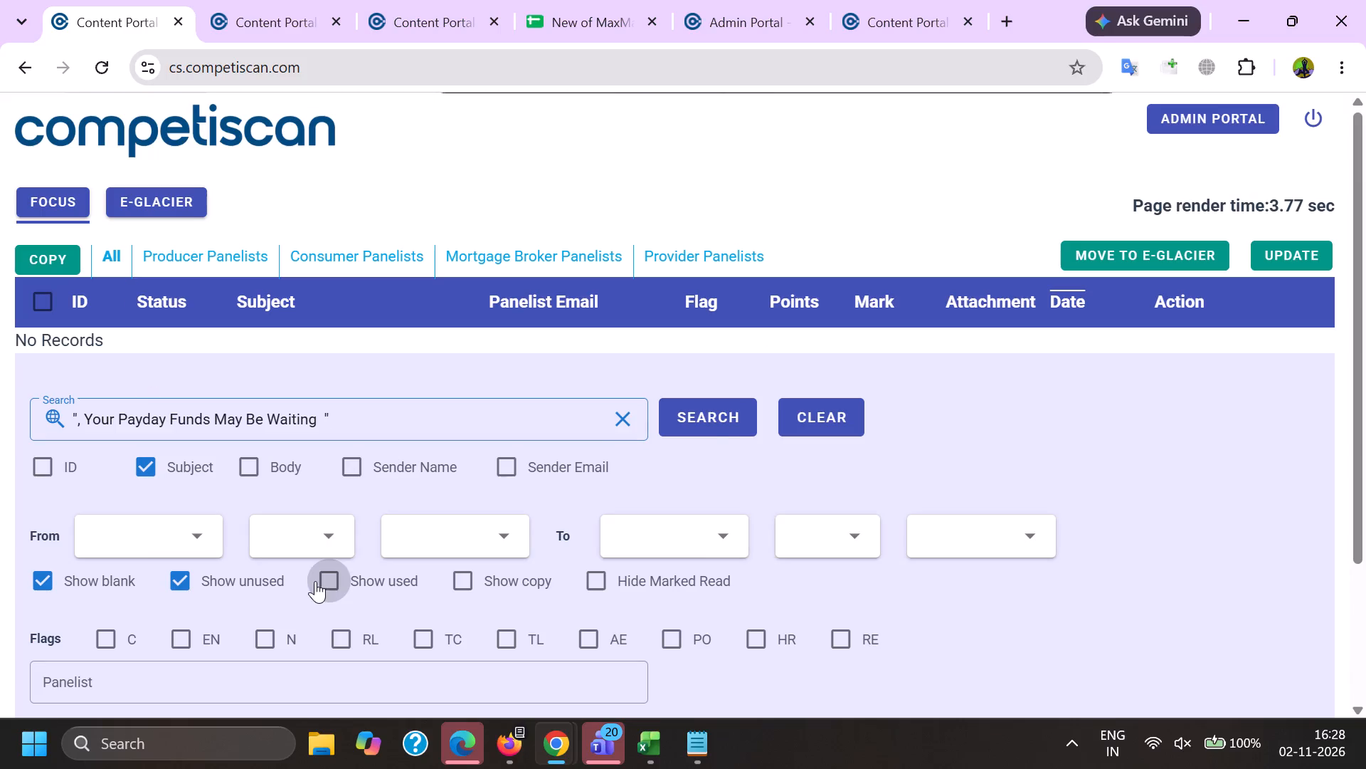
left_click(711, 414)
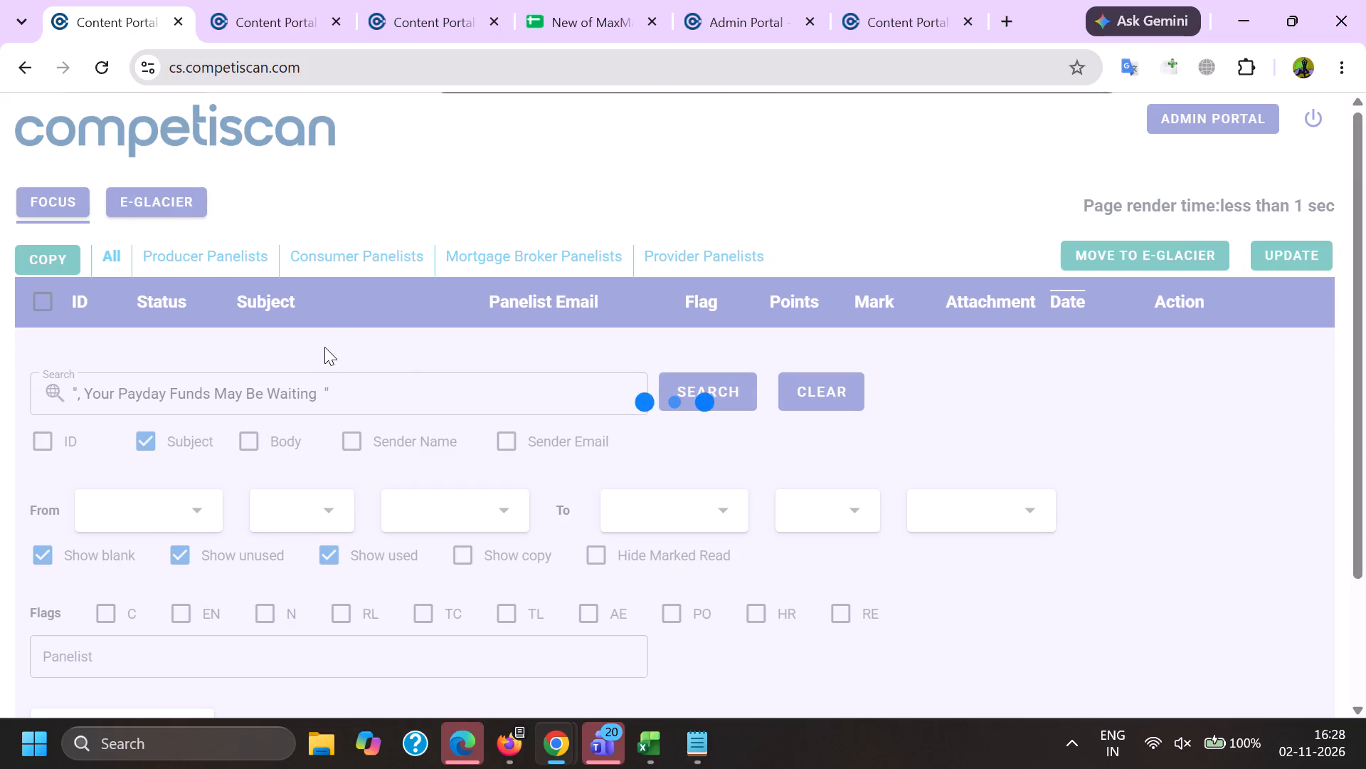
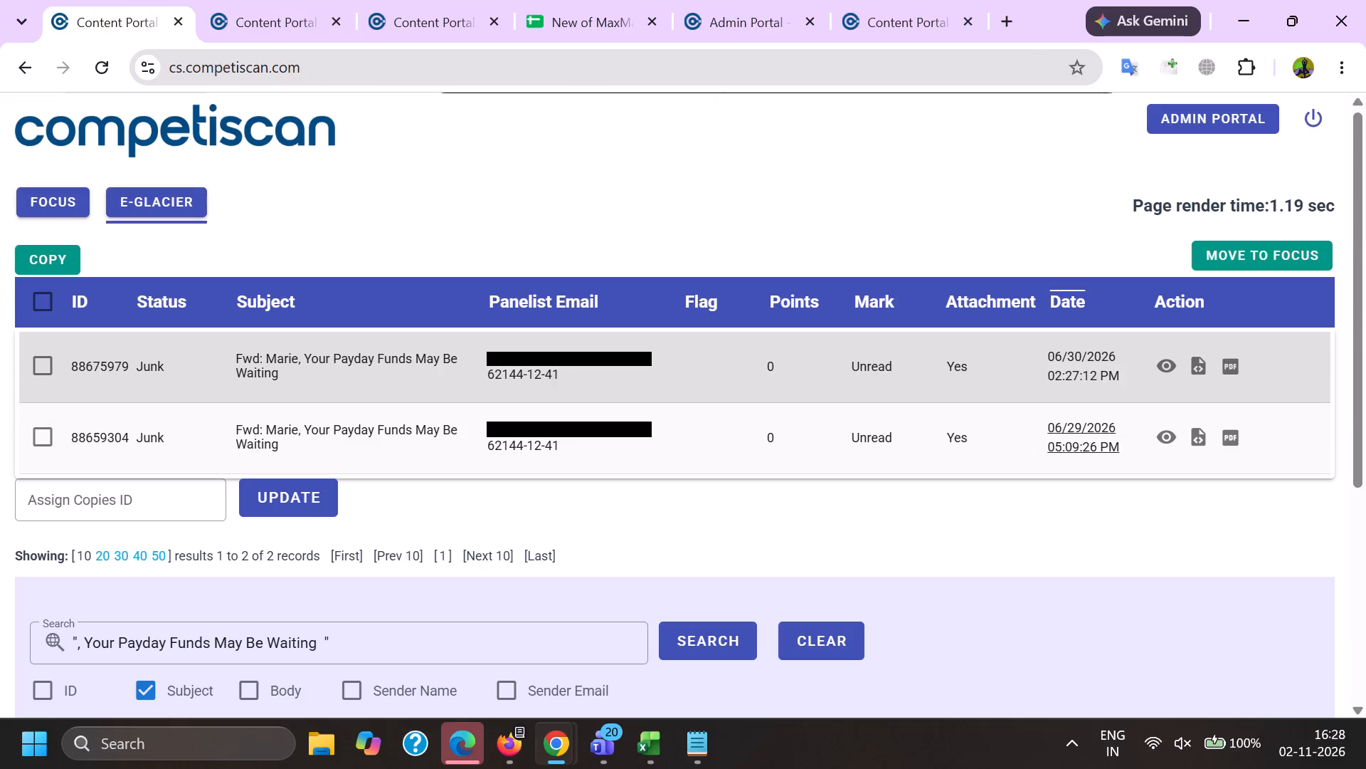
Move email 88659304 from E-Glacier to Focus.
left_click(37, 444)
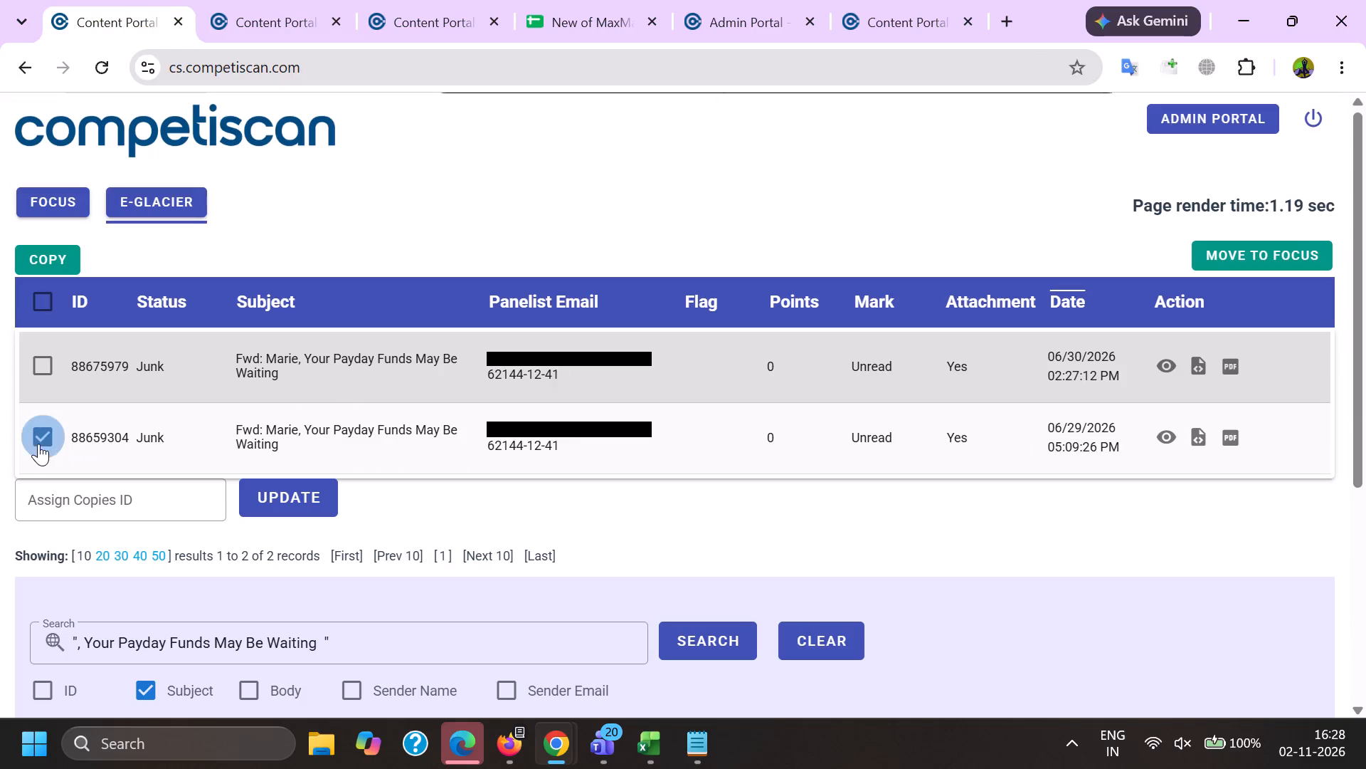
left_click(1303, 261)
left_click(277, 0)
left_click(142, 0)
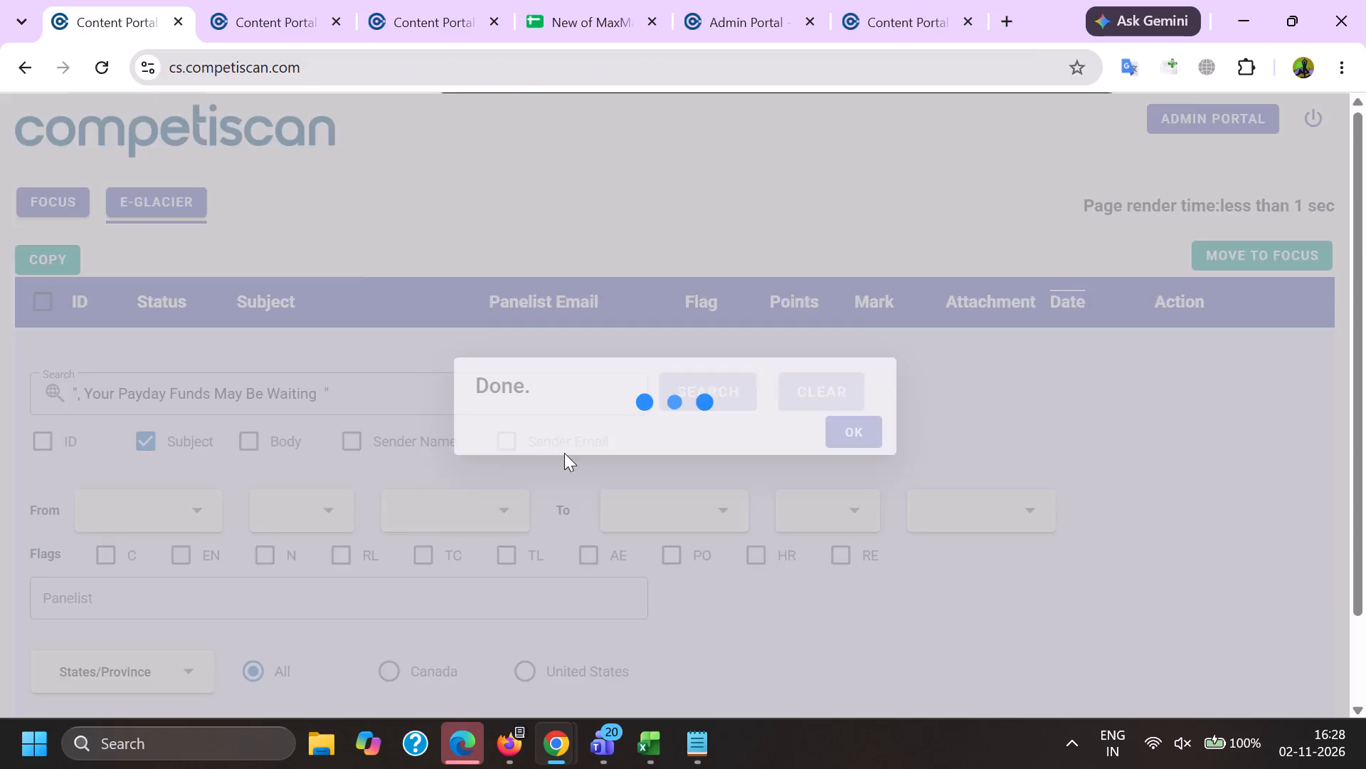
left_click(398, 406)
left_click(246, 0)
left_click(157, 0)
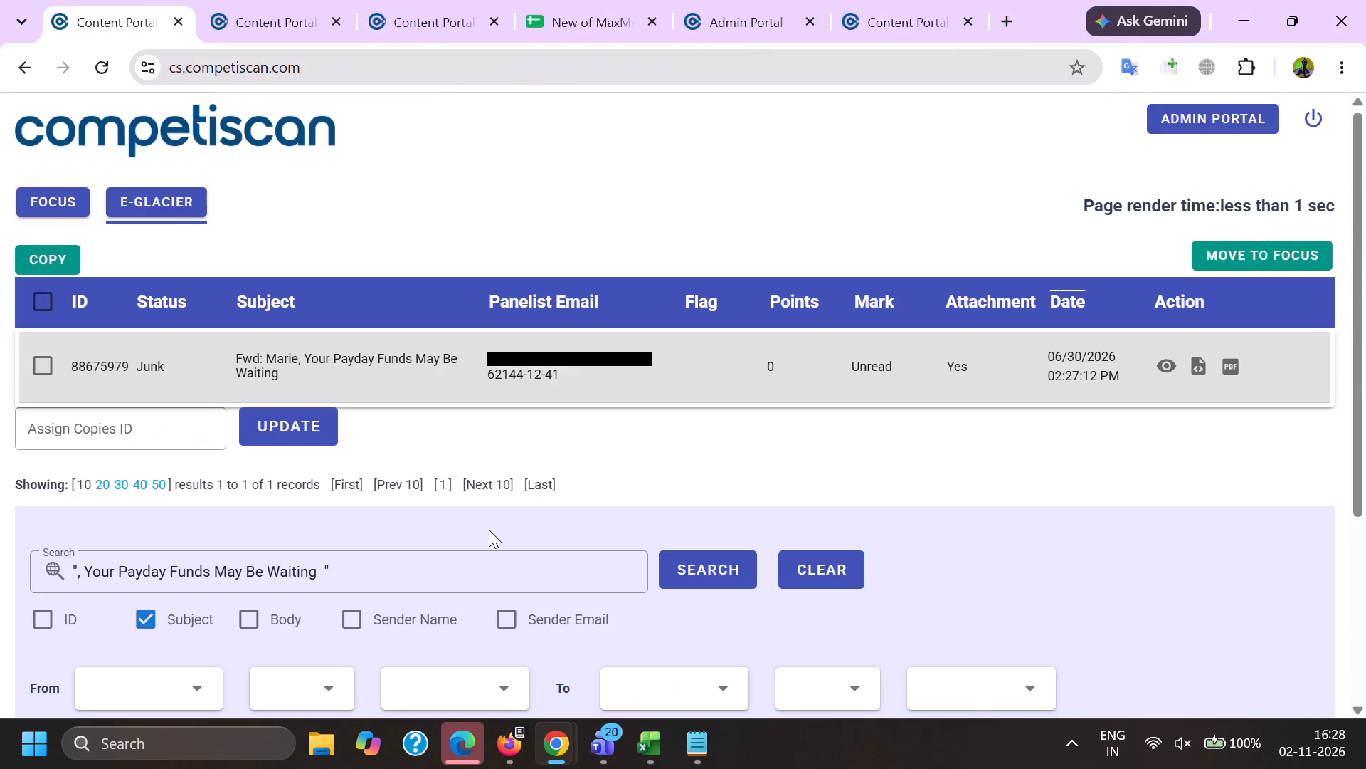
Repeat the Payday Funds search in E-Glacier, switch to the Focus list and open email 88659304 in the editor.
left_click(713, 577)
left_click(296, 0)
left_click(159, 0)
left_click(57, 198)
left_click(223, 0)
left_click(159, 0)
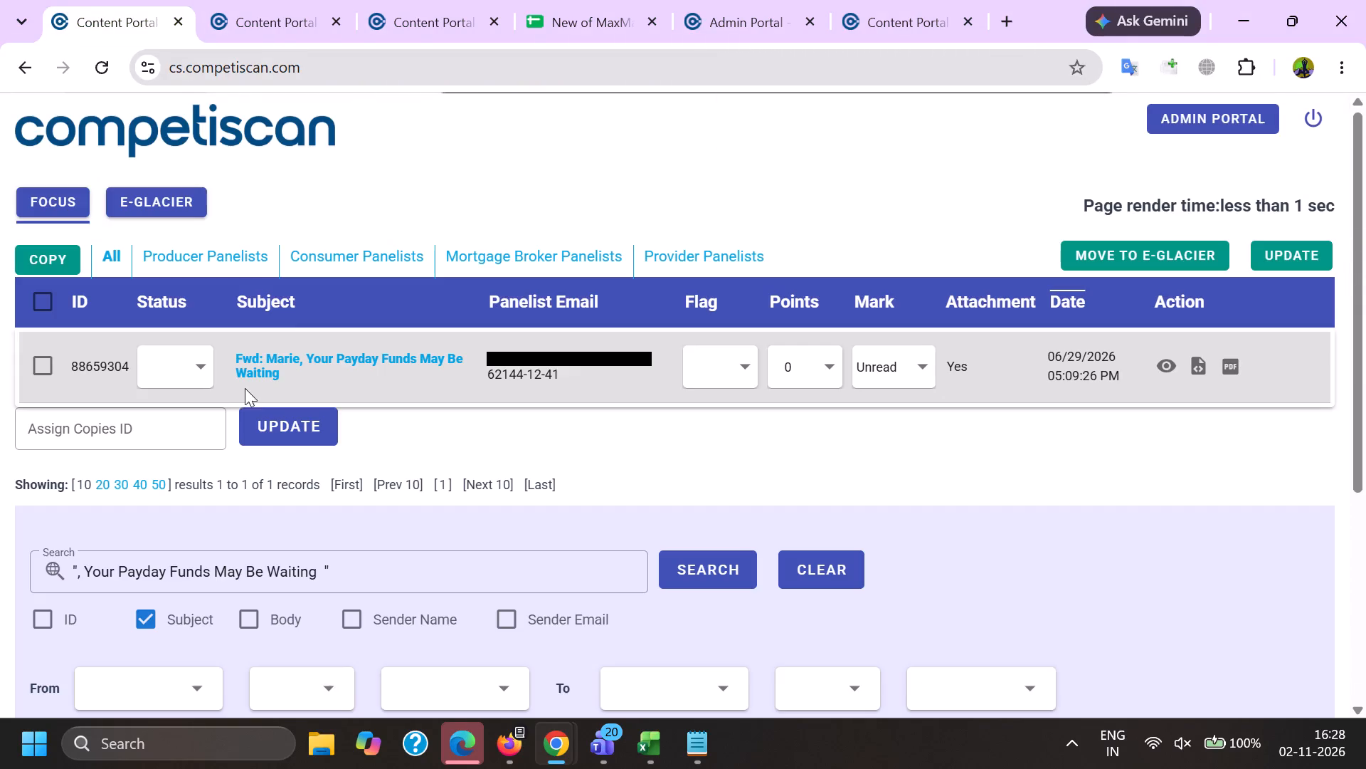
left_click(252, 372, "ctrl")
left_click(272, 0)
Copy the email ID 88659304 from the web address into cell B7301 of the Excel may 26 sheet.
double_click(413, 63)
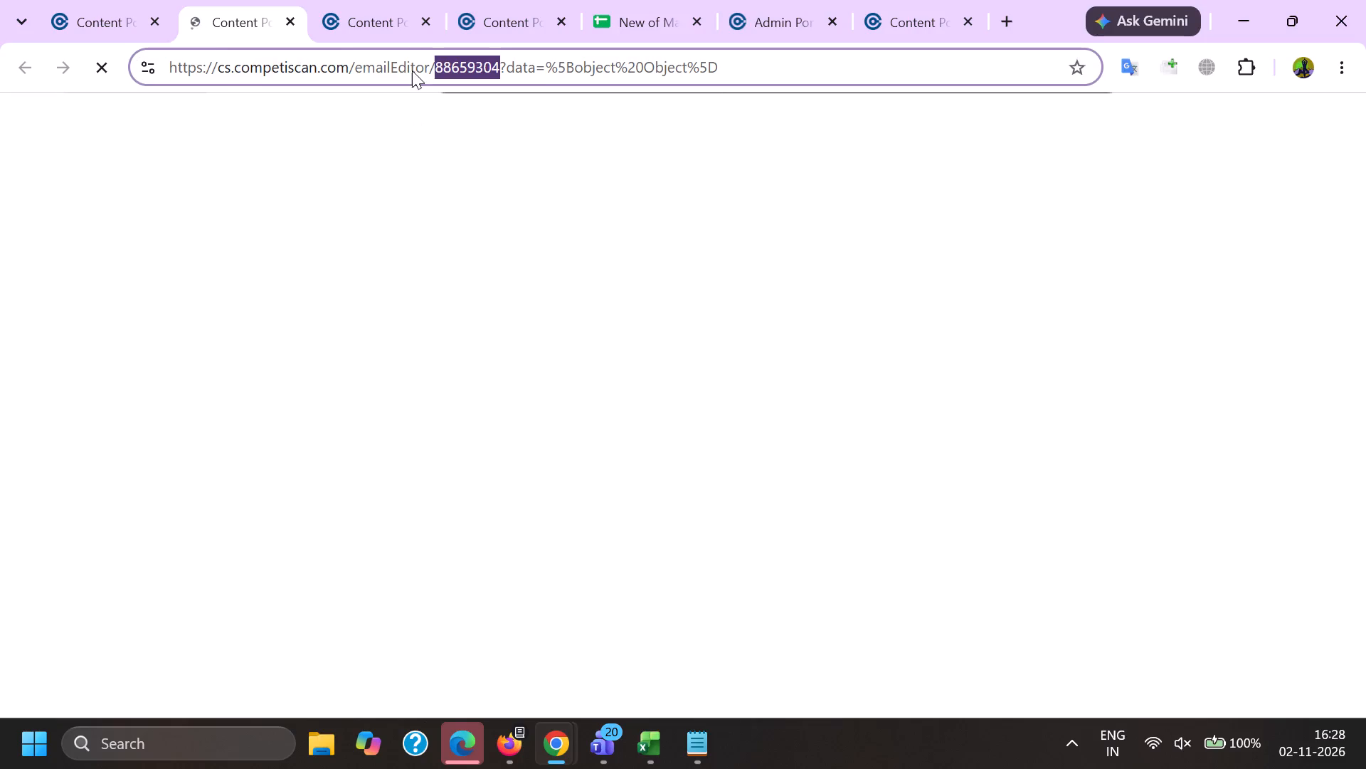
key("ctrl+c")
left_click(664, 762)
left_click(864, 671)
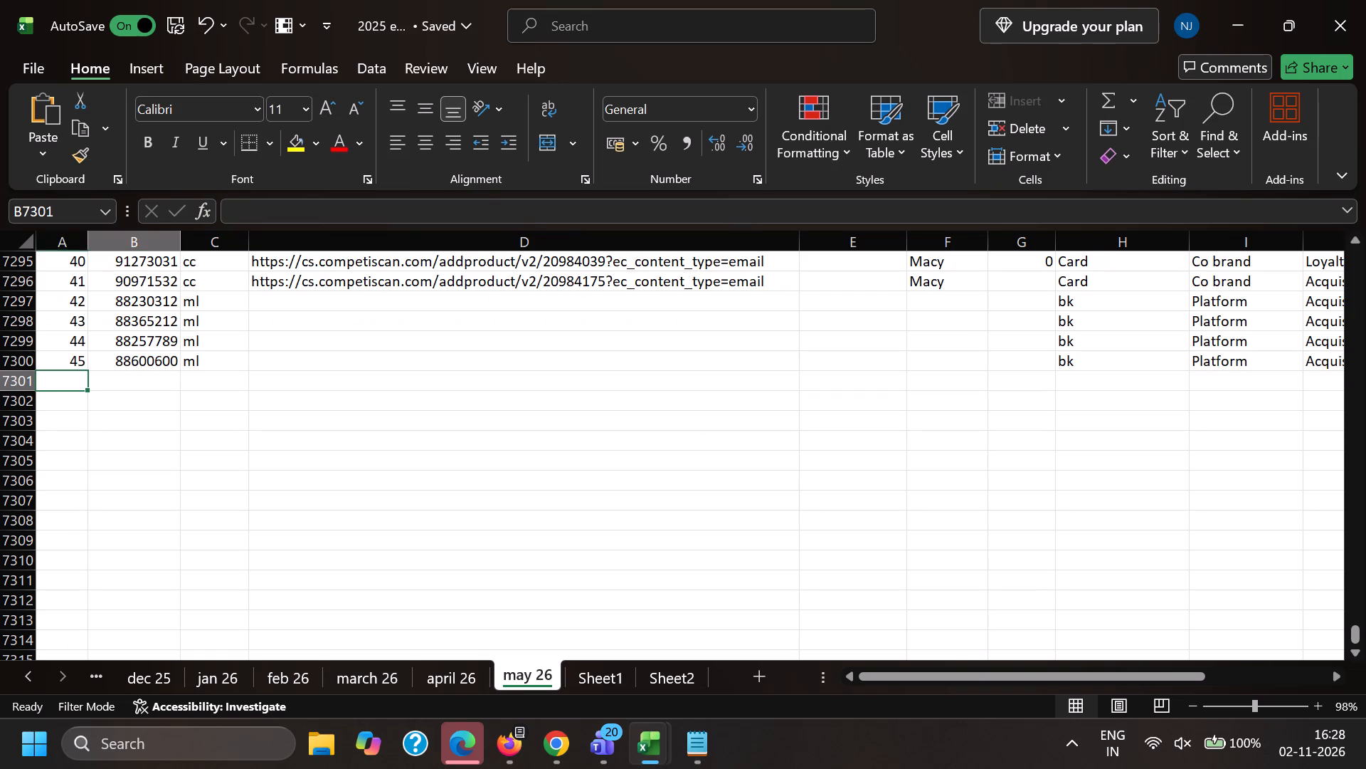
left_click(162, 380)
key("ctrl+v")
Complete row 7301 with ml in column C, bk in H, Platform in I and acquisition in J.
left_click(203, 380)
type("ml")
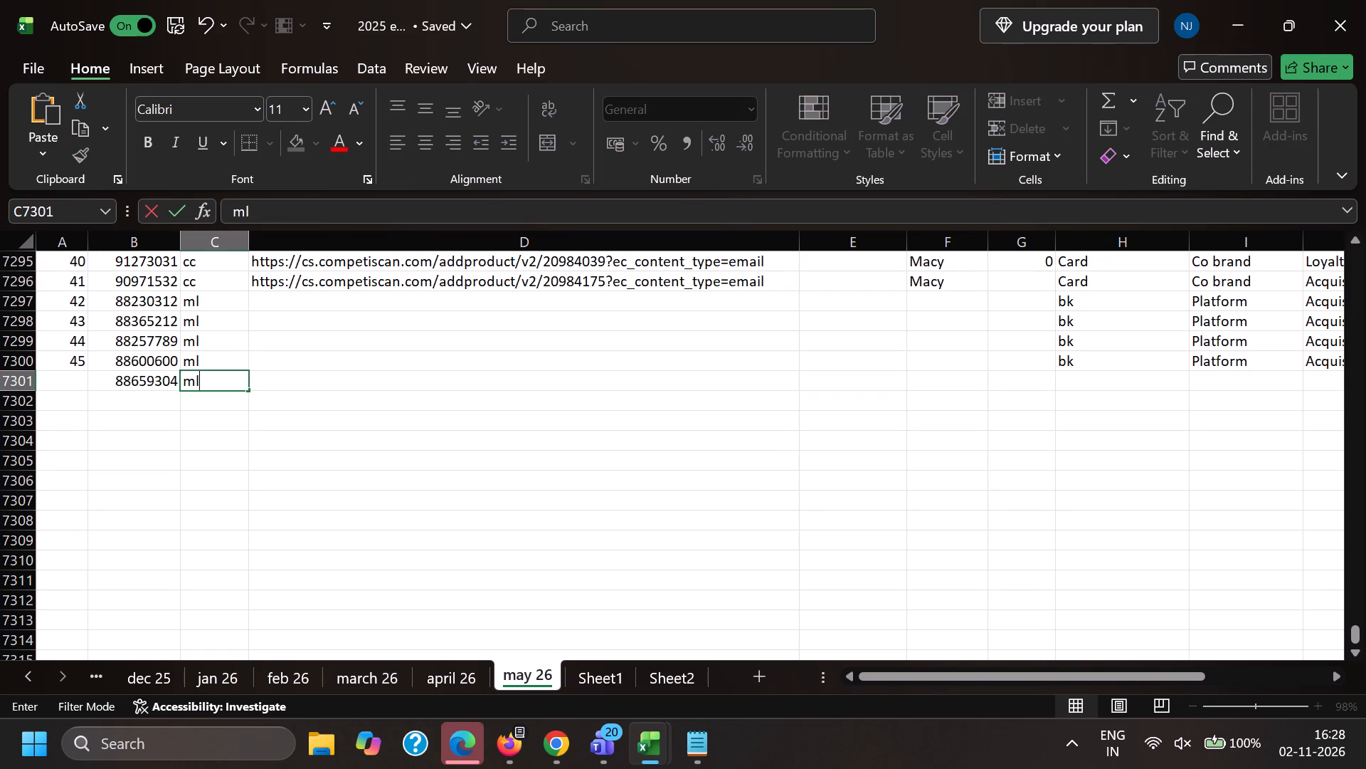
key("Right")
key("Right")
key("Right")
key("Right")
key("Right")
key("b")
key("Right")
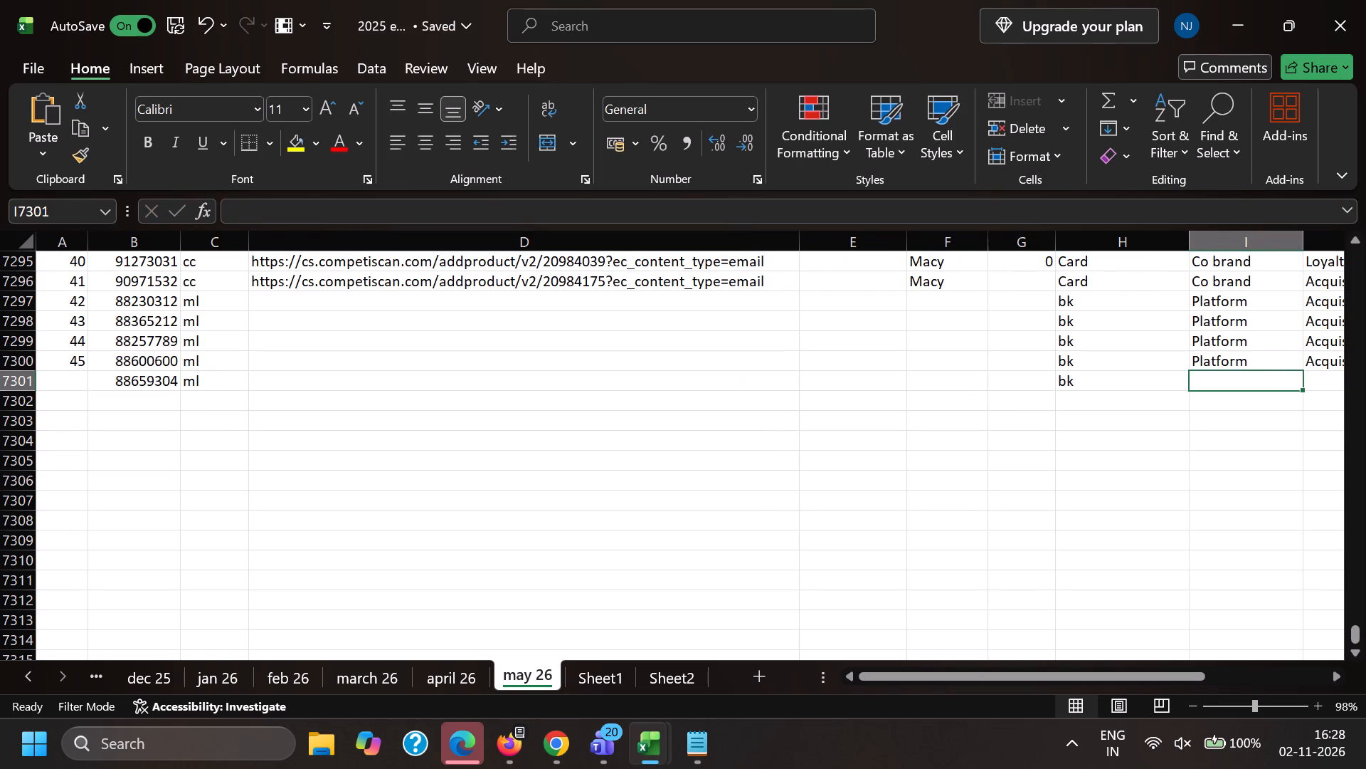
key("p")
key("Right")
key("a")
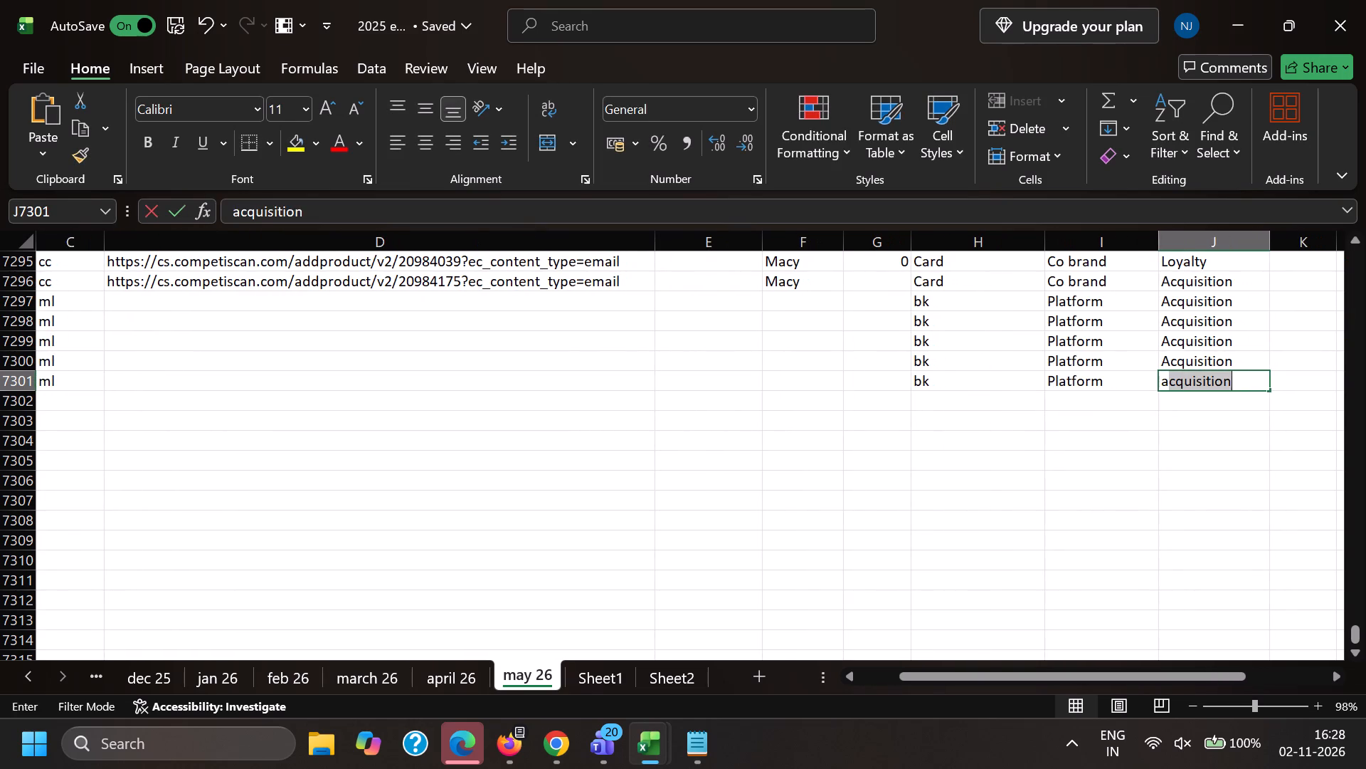
key("Down")
key("Left")
key("Left")
key("Left")
key("Left")
key("Left")
key("Left")
key("Left")
key("Left")
key("Left")
key("Left")
key("Left")
key("Left")
key("Left")
Back in the Chrome email editor, delete the forwarded-message line, the sender's address and the recipient line from the email body.
key("alt+Tab")
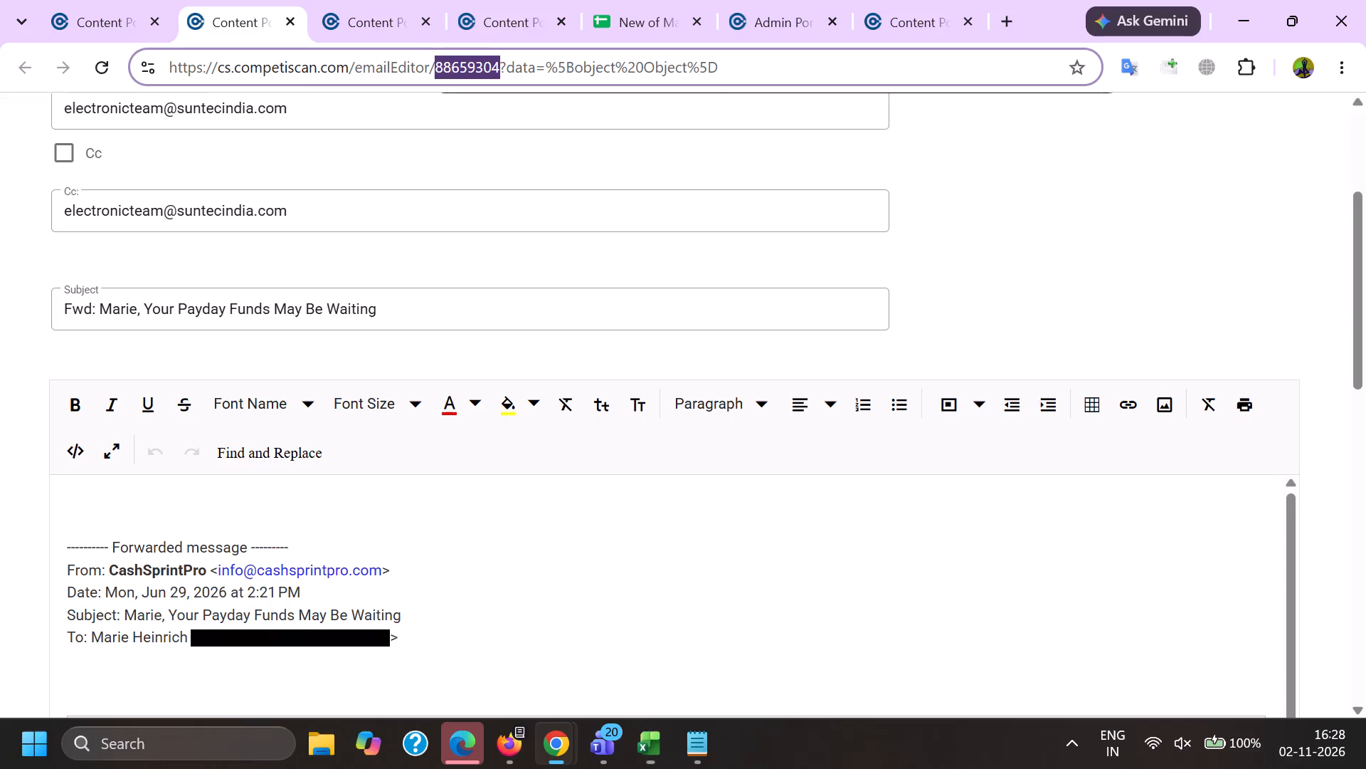
left_click_drag(341, 538, 1, 462)
key("BackSpace")
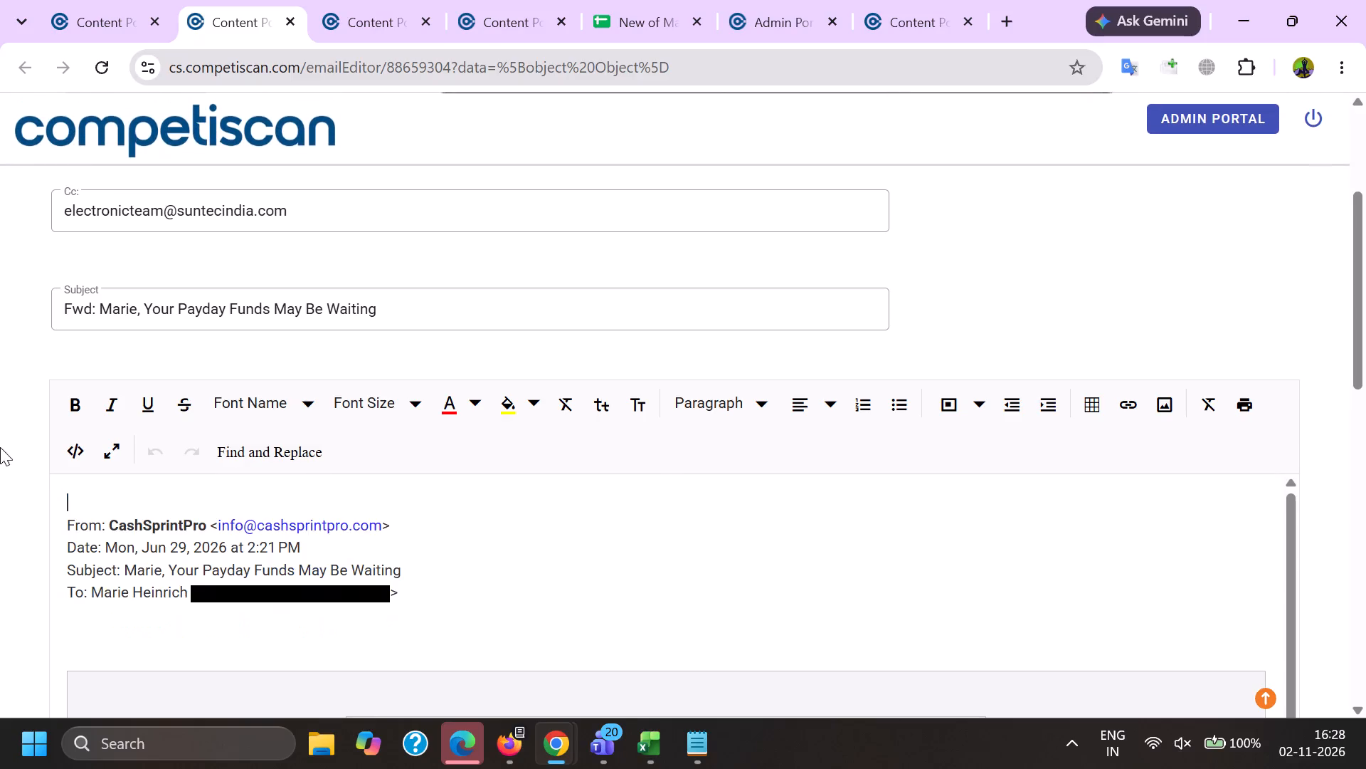
scroll(227, 271, "down", 1)
left_click_drag(213, 419, 430, 427)
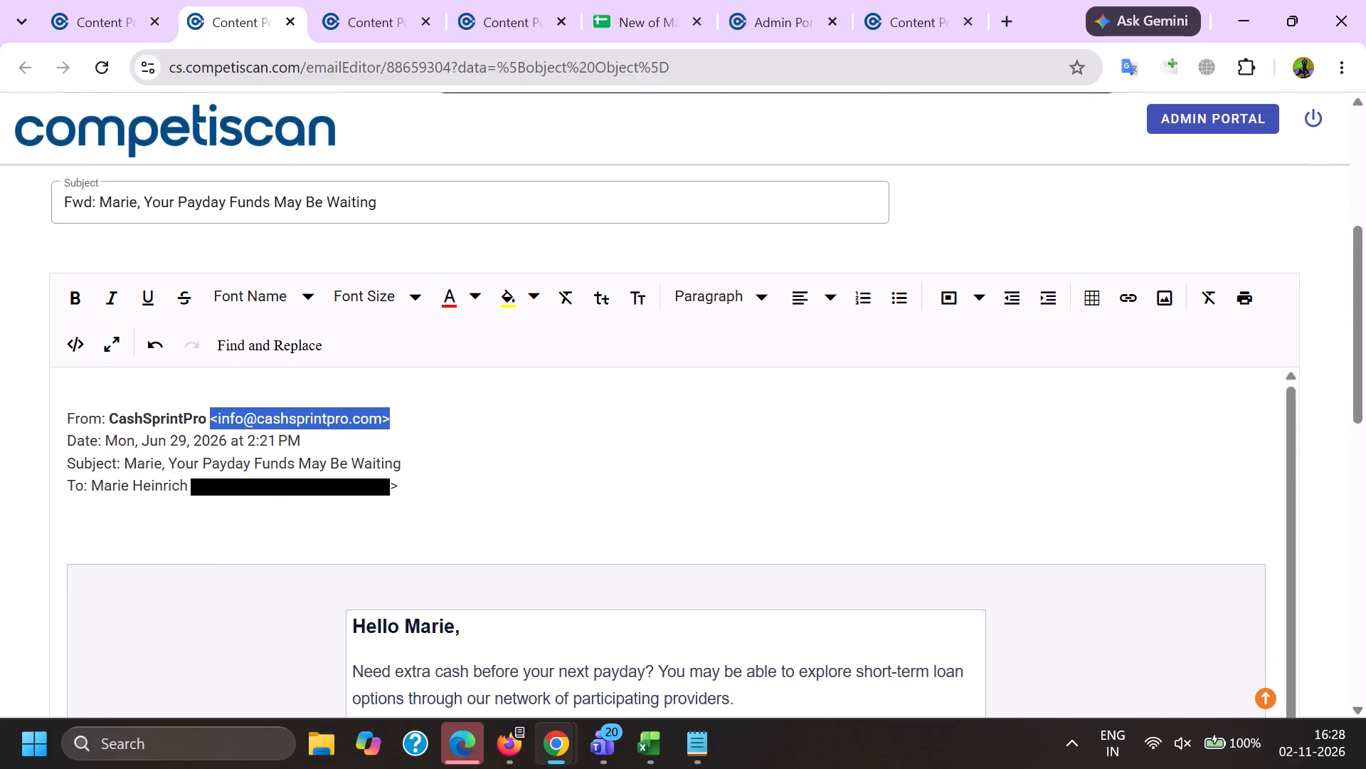
left_click_drag(430, 427, 439, 419)
key("BackSpace")
left_click_drag(470, 532, 32, 474)
key("BackSpace")
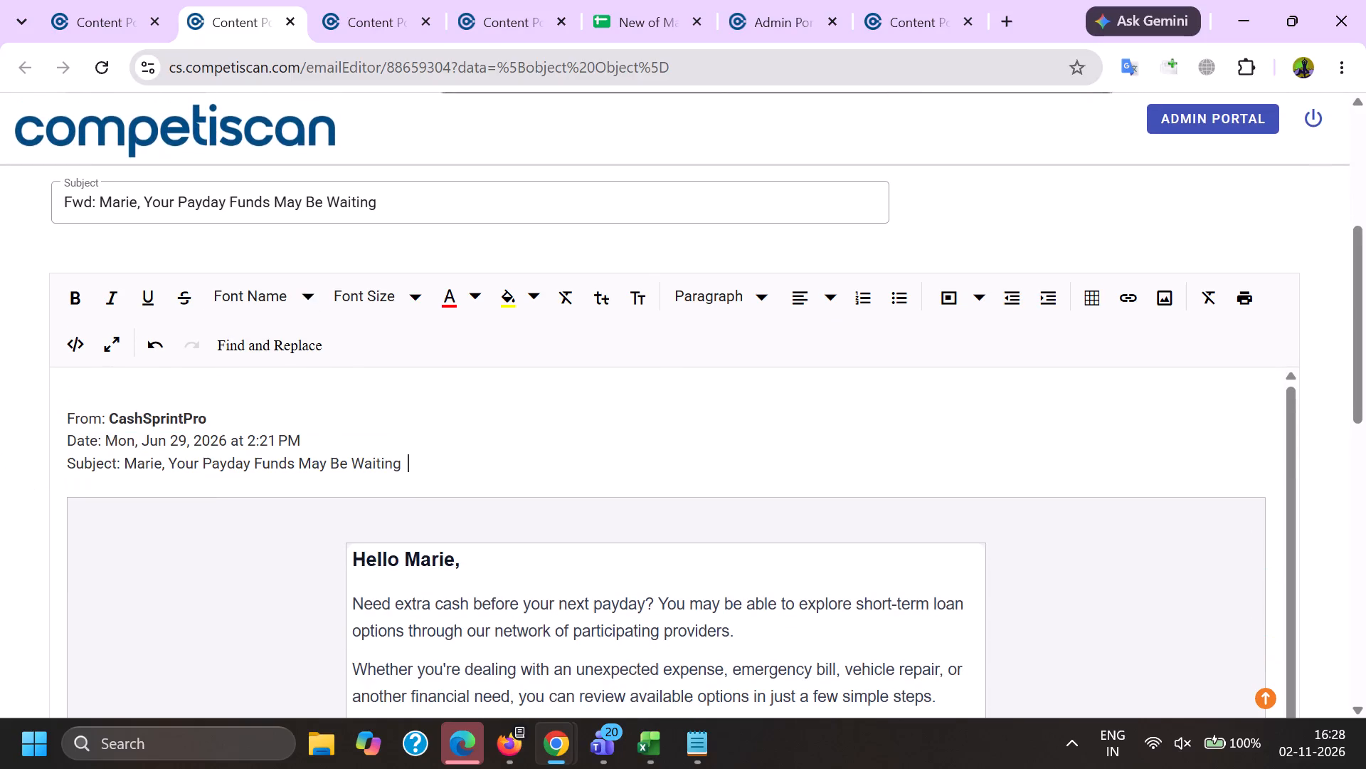
Find the recipient's first name in the email and delete it from the body's subject line and the greeting.
double_click(132, 453)
double_click(132, 459)
key("ctrl+c")
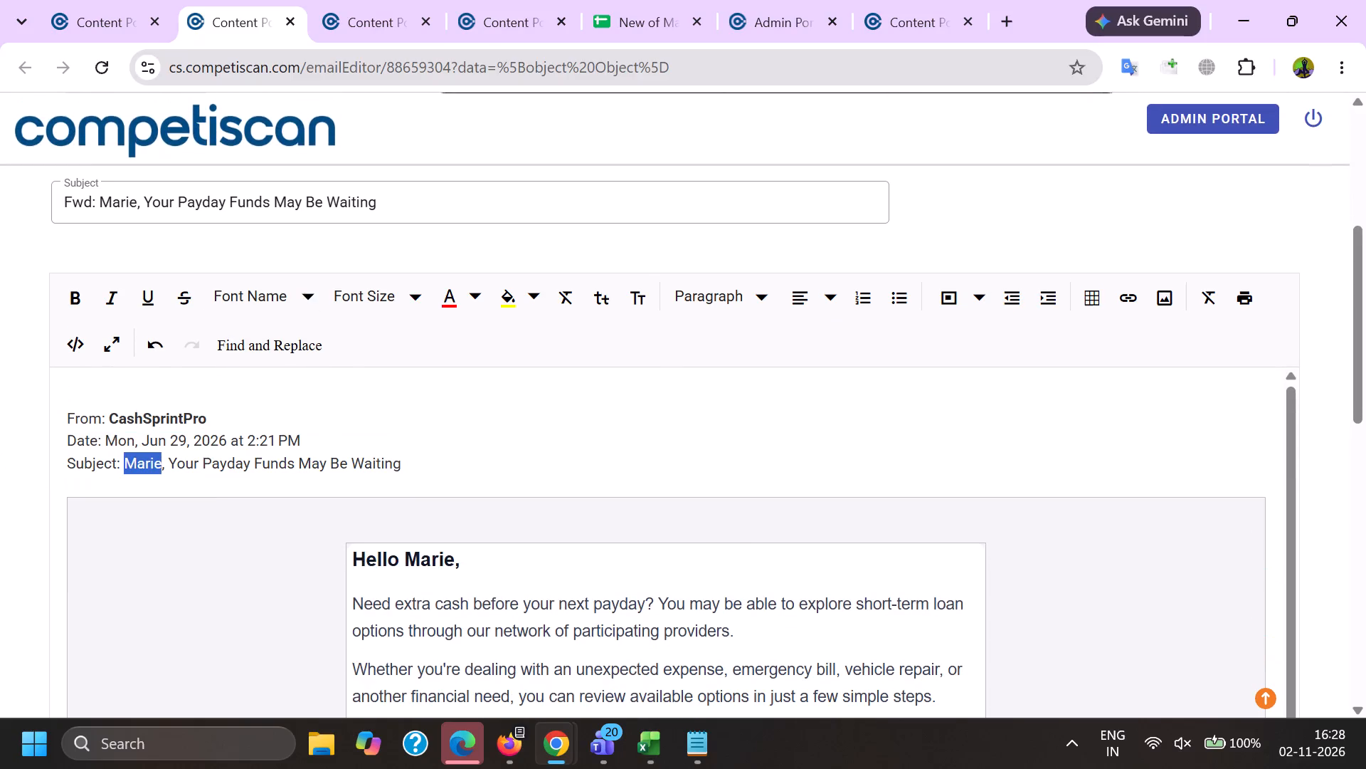
key("BackSpace")
key("ctrl+f")
key("ctrl+v")
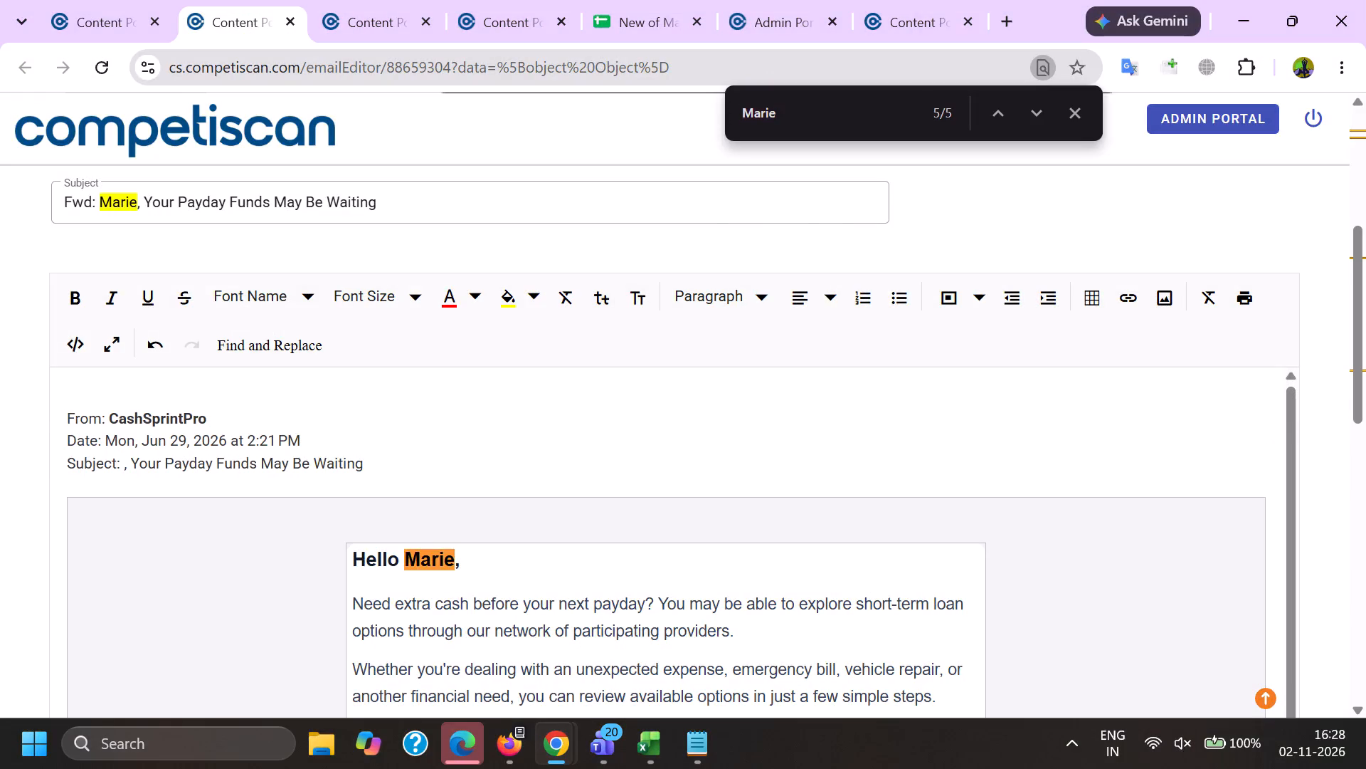
key("Return")
key("Return")
key("Return")
key("Return")
key("Return")
double_click(429, 331)
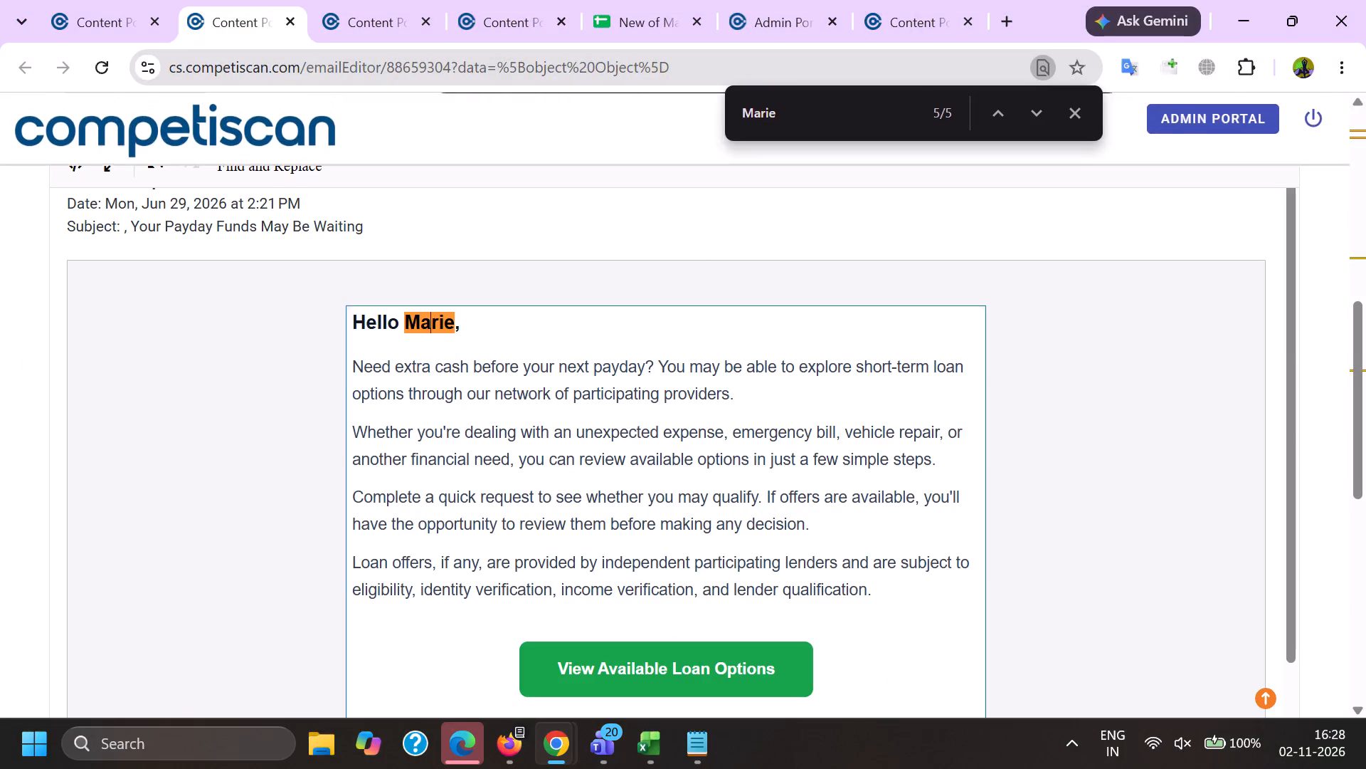
key("BackSpace")
Remove the links from the email body and start saving its product info.
scroll(487, 401, "down", 10)
scroll(498, 457, "up", 1)
scroll(498, 458, "down", 4)
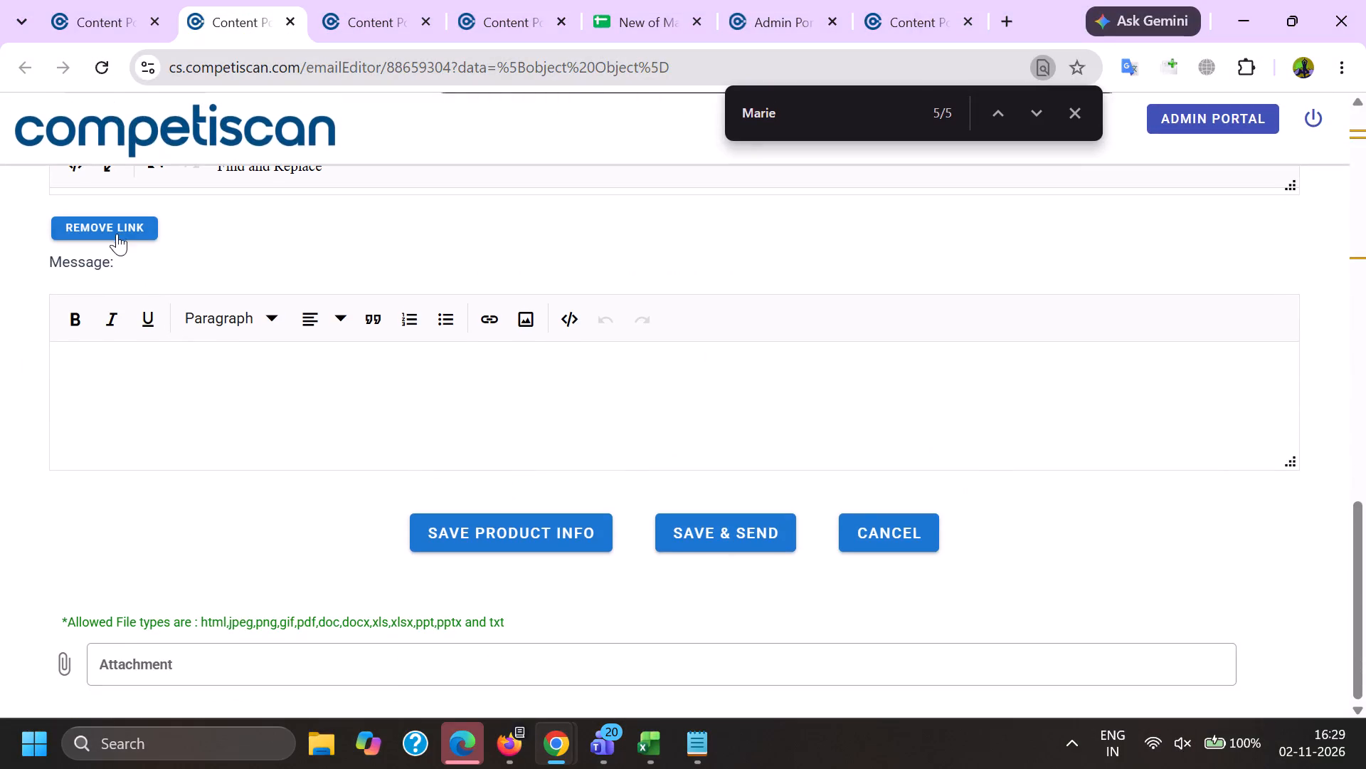
left_click(117, 231)
left_click(746, 212)
left_click(524, 521)
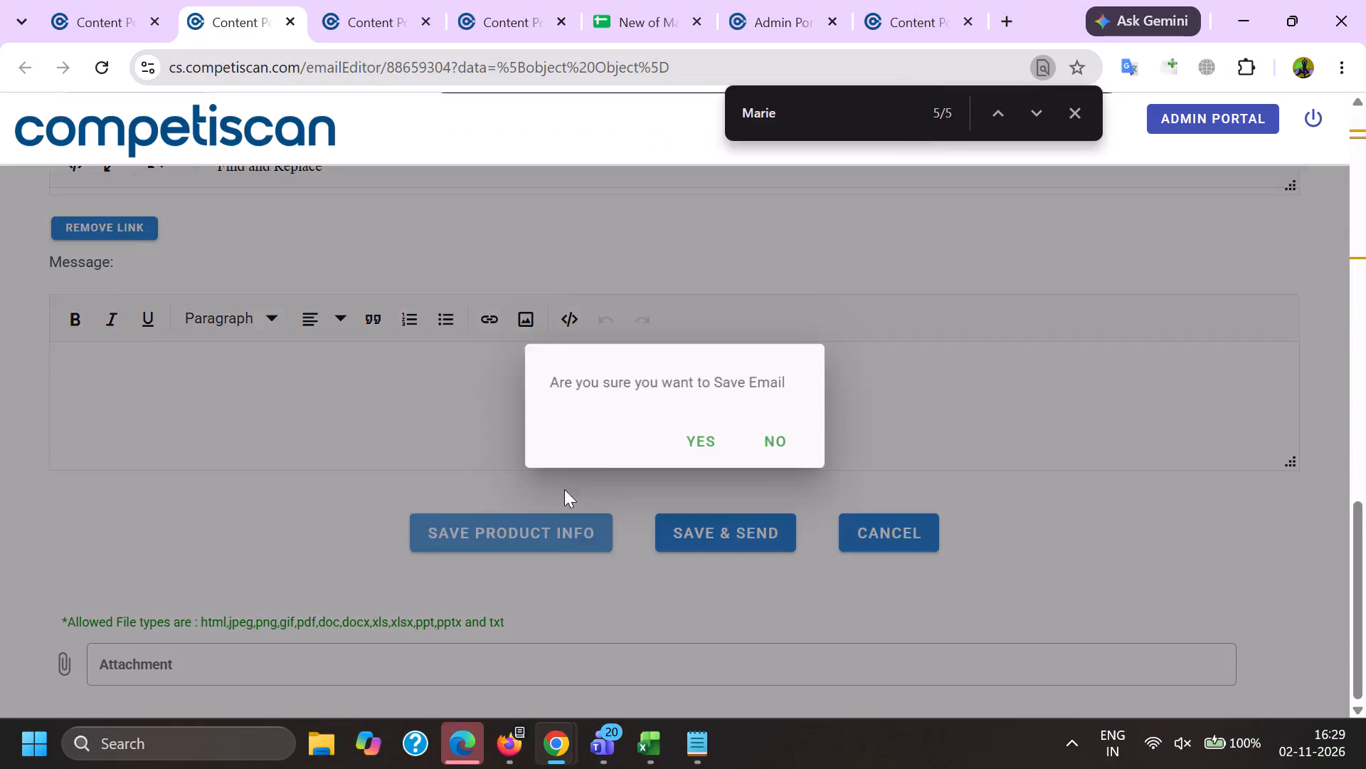
left_click_drag(169, 461, 176, 444)
Copy the CashSprintPro logo from product form 20983566 and paste it above the greeting in email 88659304.
left_click(899, 0)
right_click(581, 253)
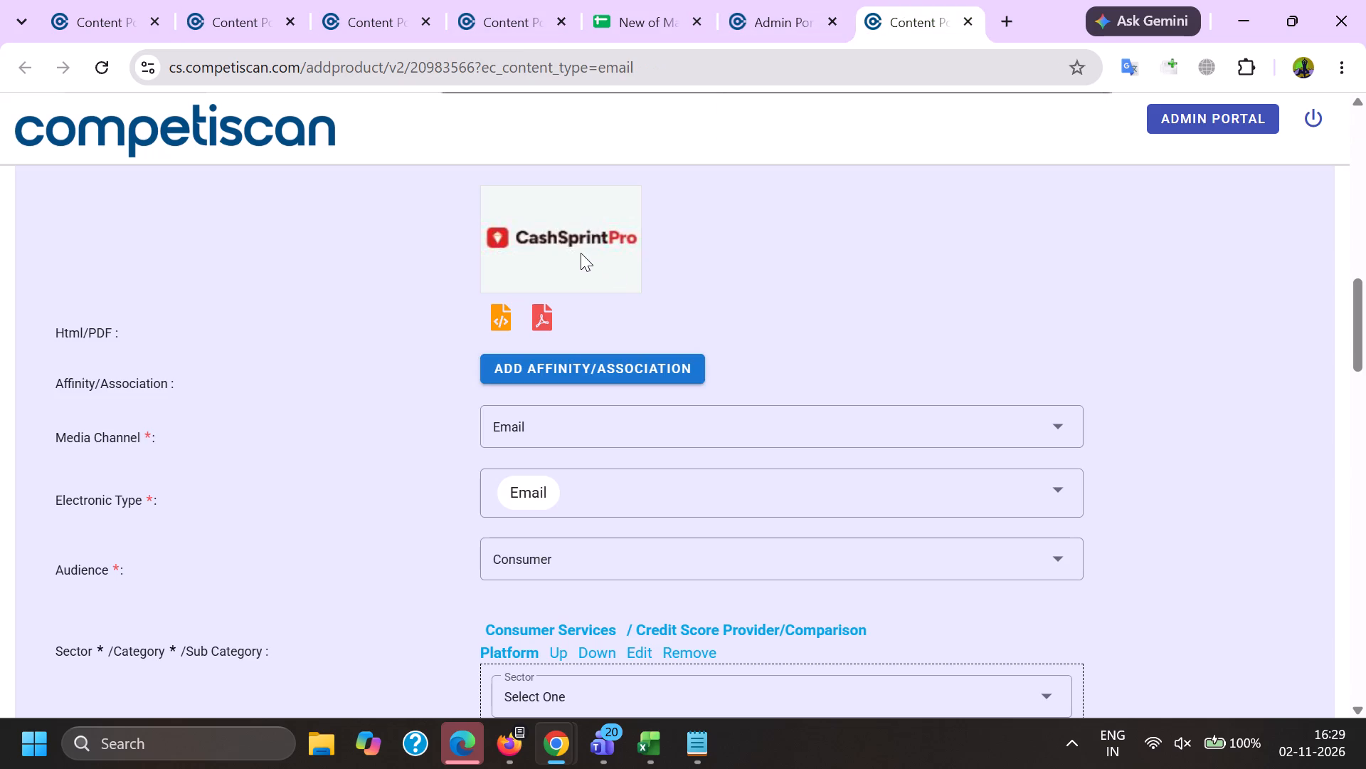
left_click(644, 334)
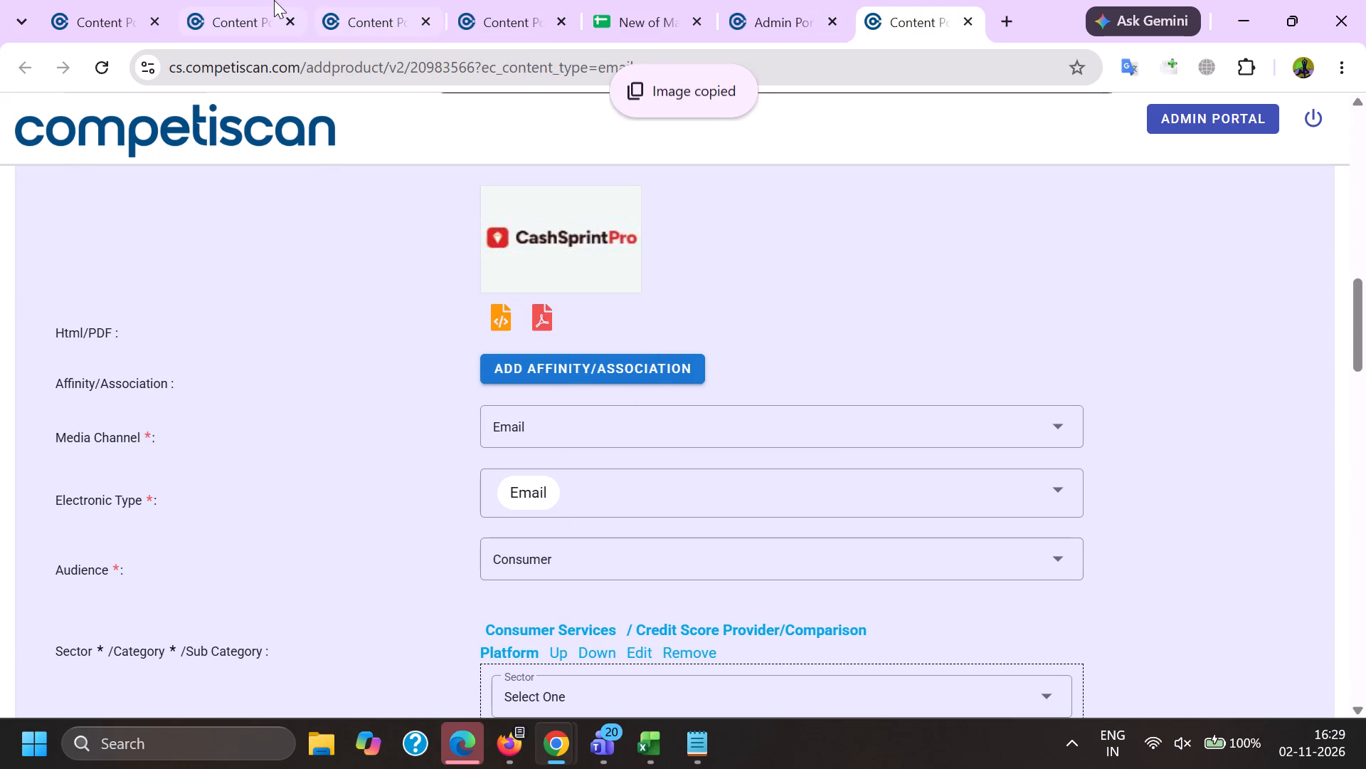
left_click(270, 0)
scroll(469, 444, "up", 8)
scroll(415, 387, "up", 4)
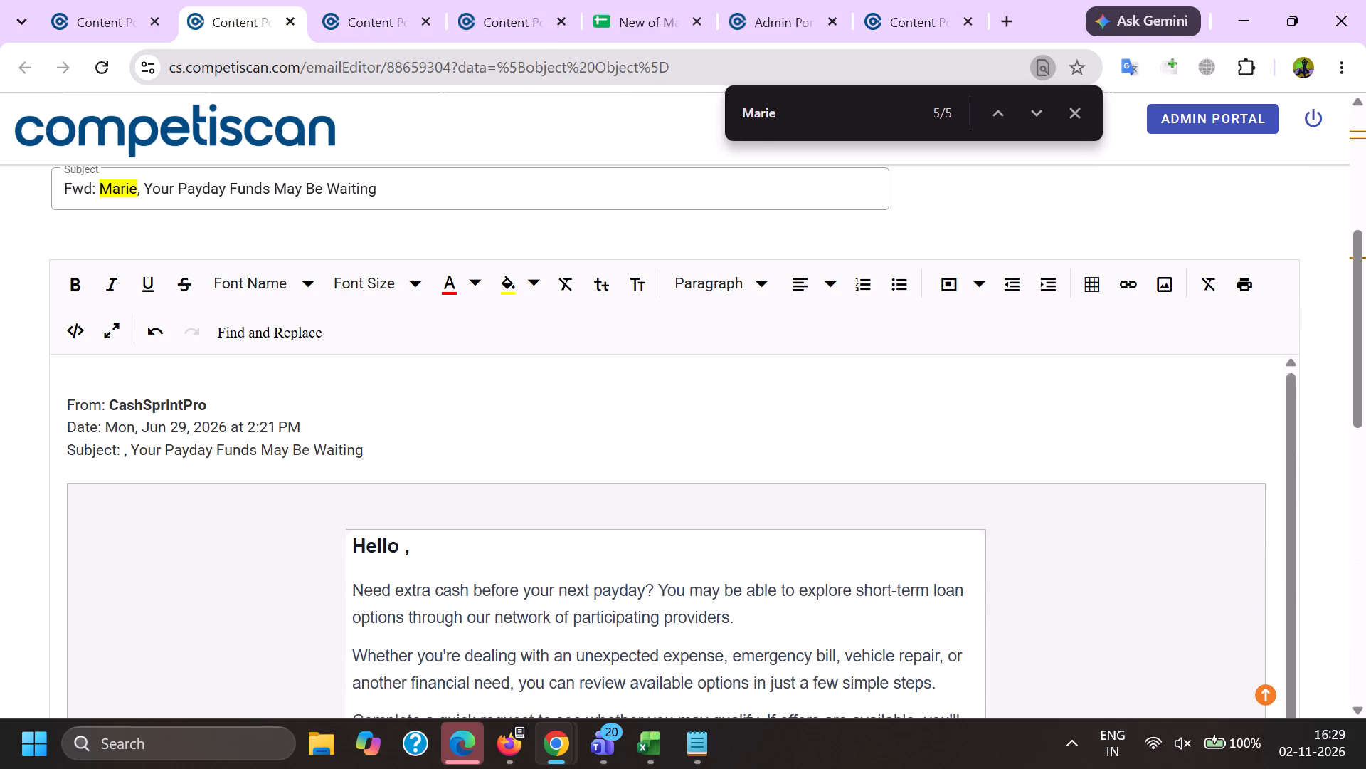
left_click(446, 496)
key("ctrl+v")
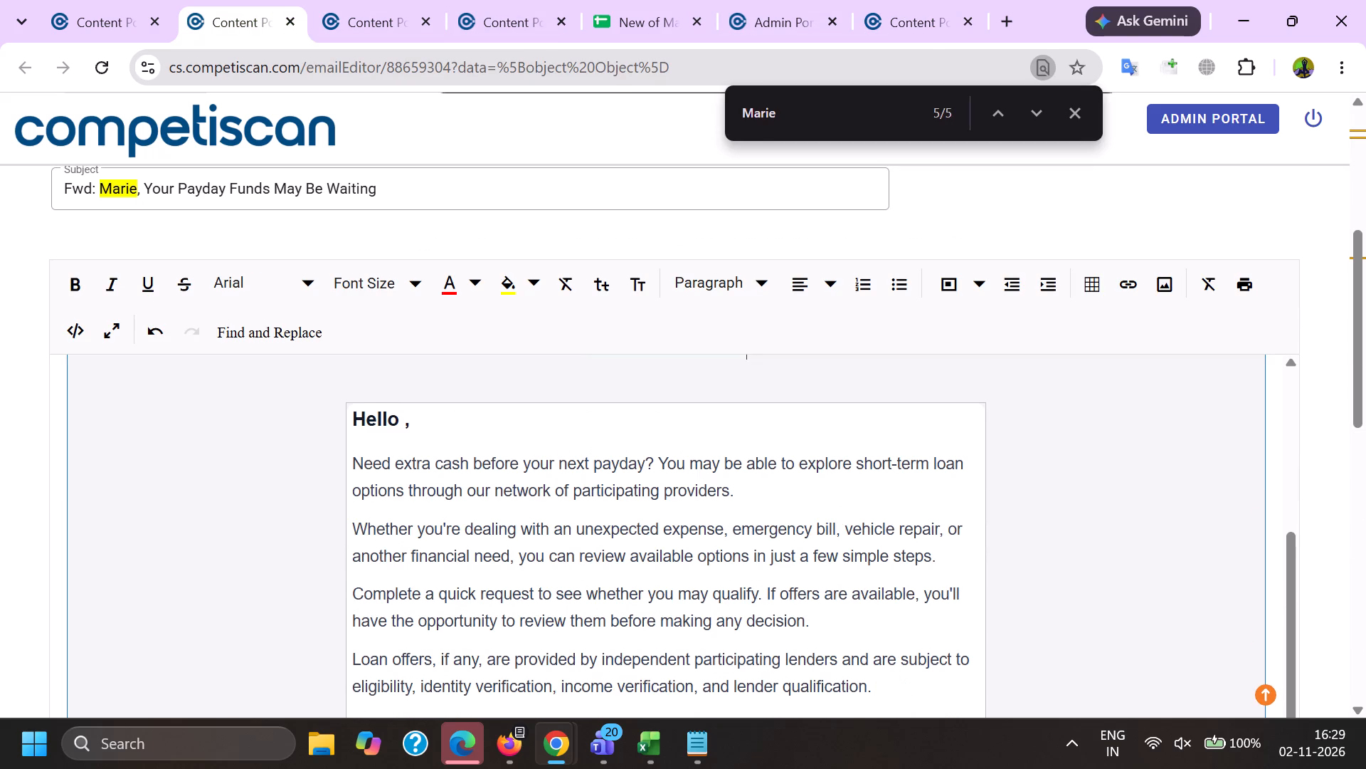
Save the edited email's product info and open the product form for email 88659304.
scroll(460, 495, "up", 3)
scroll(0, 383, "down", 17)
left_click(539, 539)
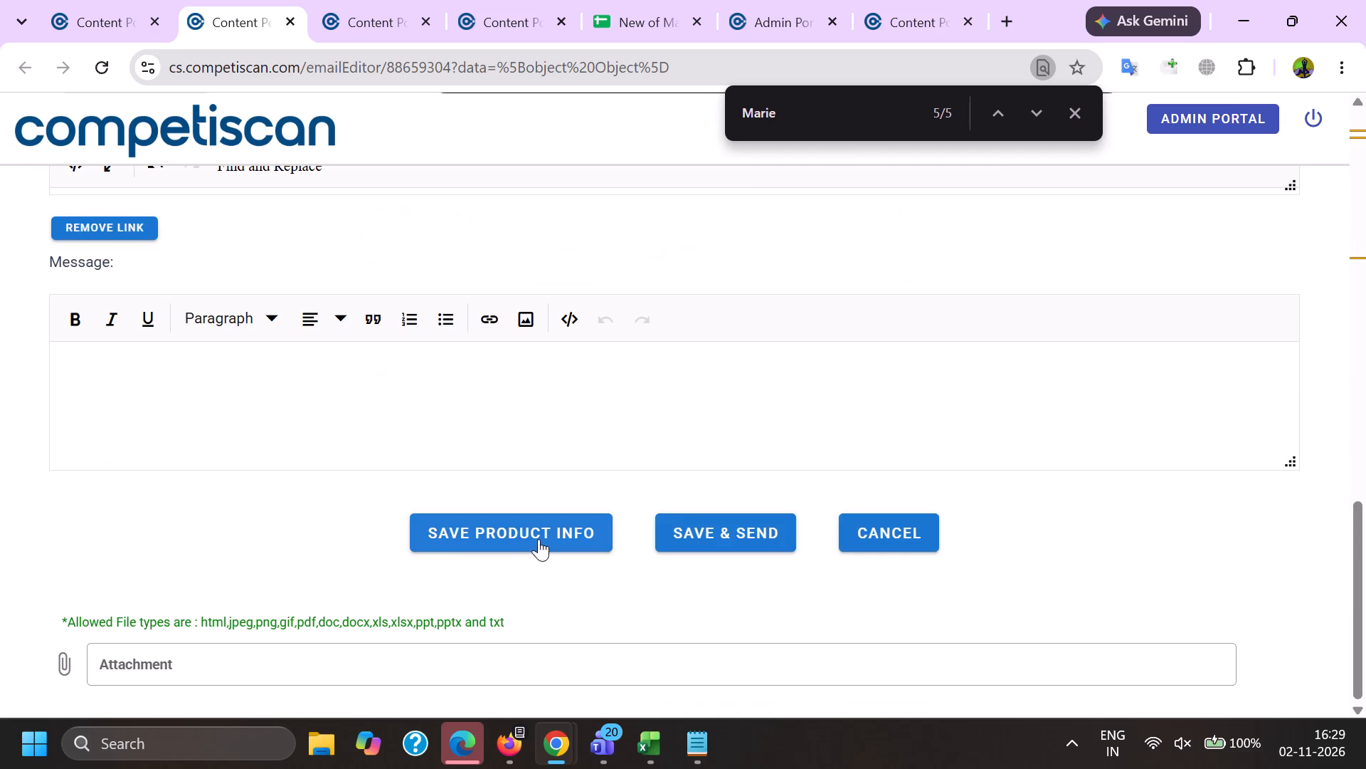
left_click(699, 449)
left_click(391, 0)
left_click(236, 0)
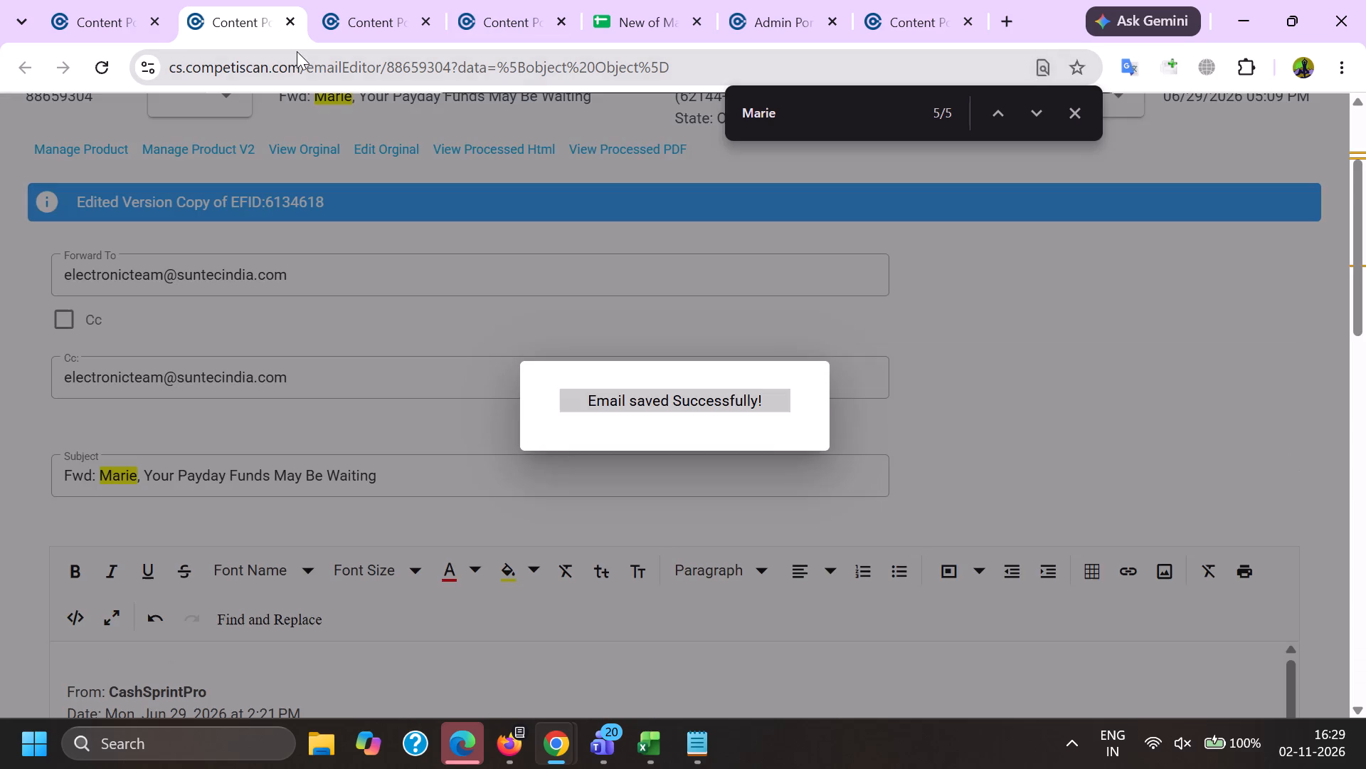
left_click(0, 340)
left_click(55, 147)
Return to the email editor and copy the body sentence "Complete a quick request to see whether you may qualify".
key("alt+Tab")
scroll(250, 253, "down", 5)
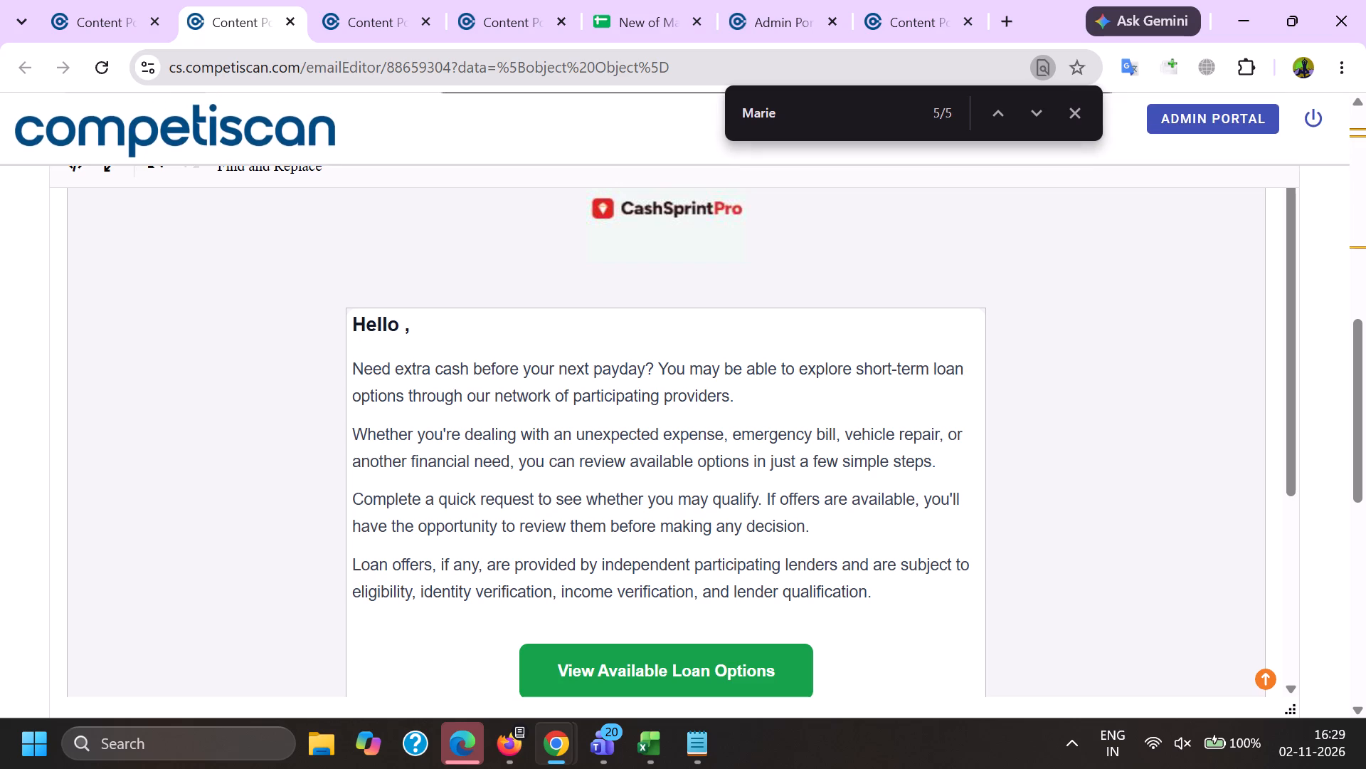
left_click_drag(360, 560, 608, 590)
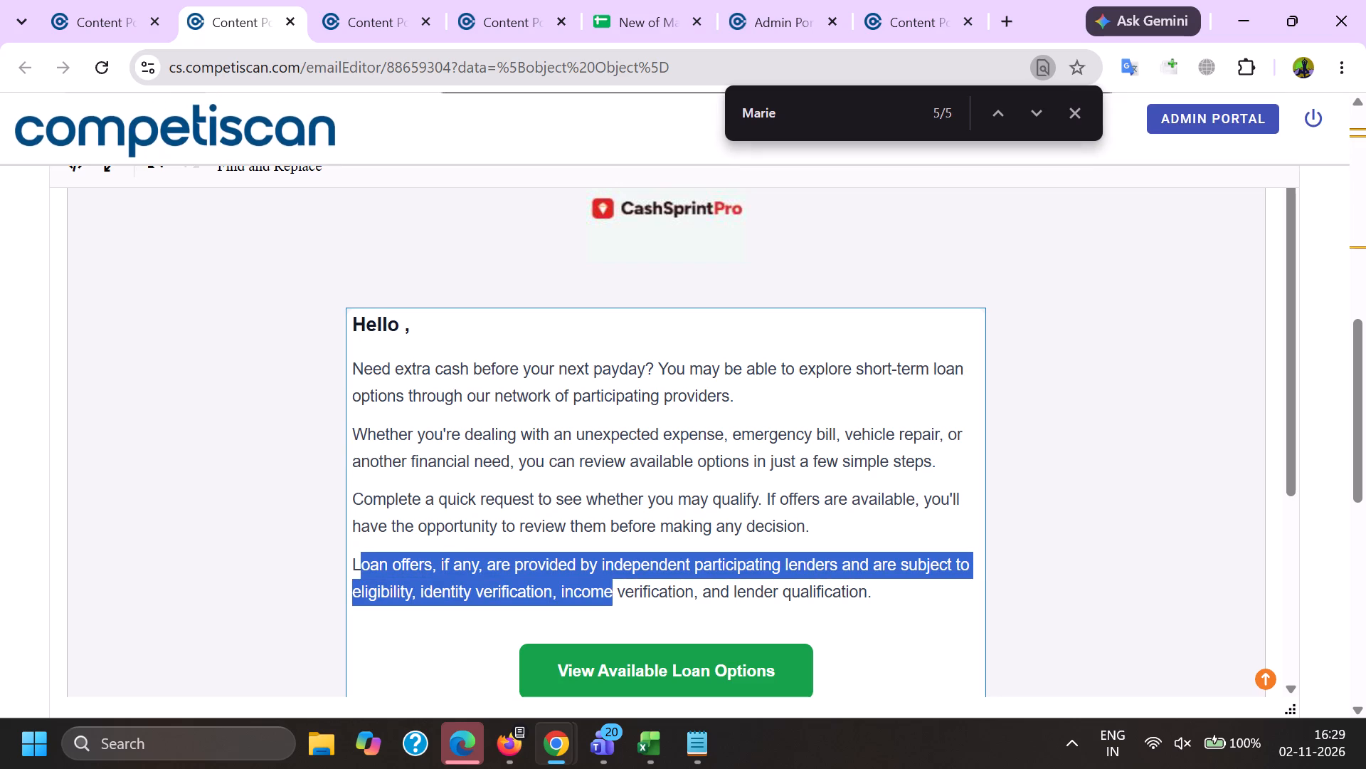
left_click_drag(359, 486, 383, 493)
double_click(382, 493)
double_click(381, 493)
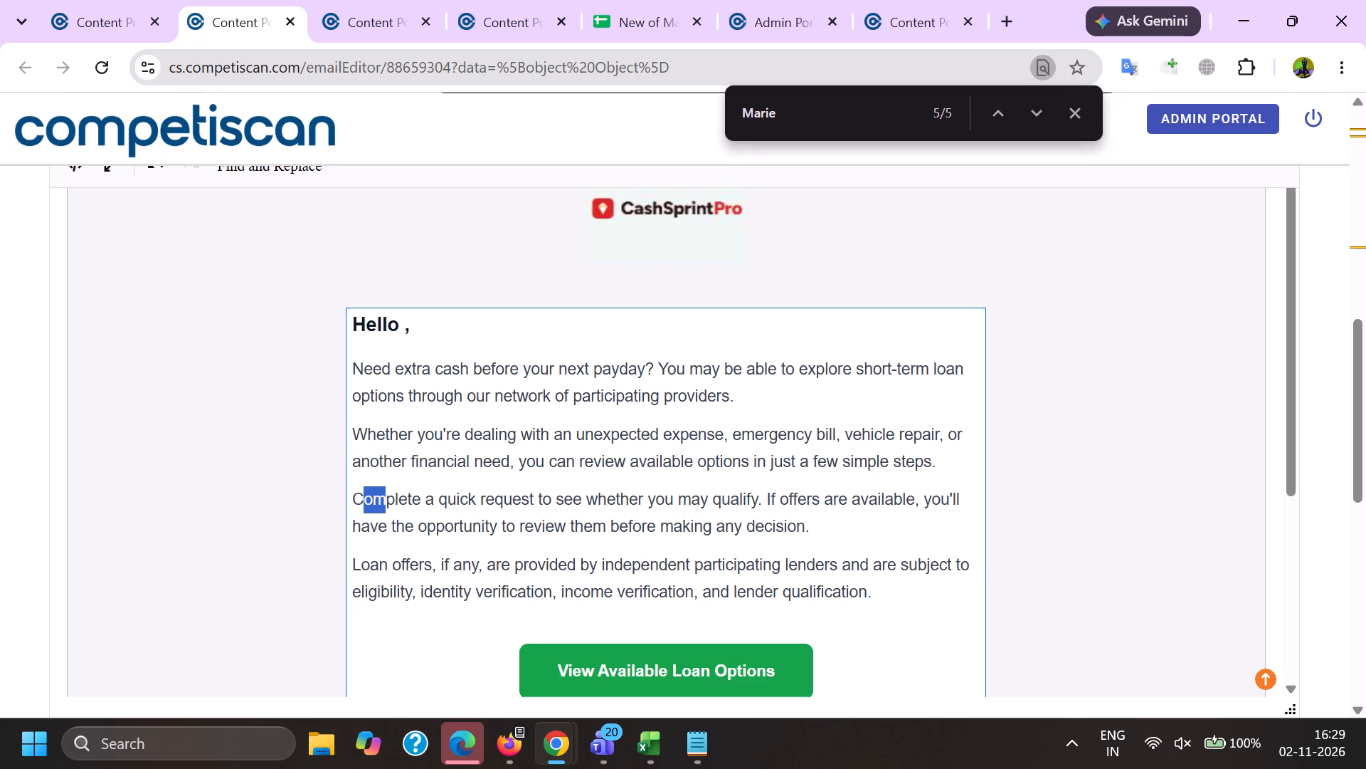
left_click(781, 530, "shift")
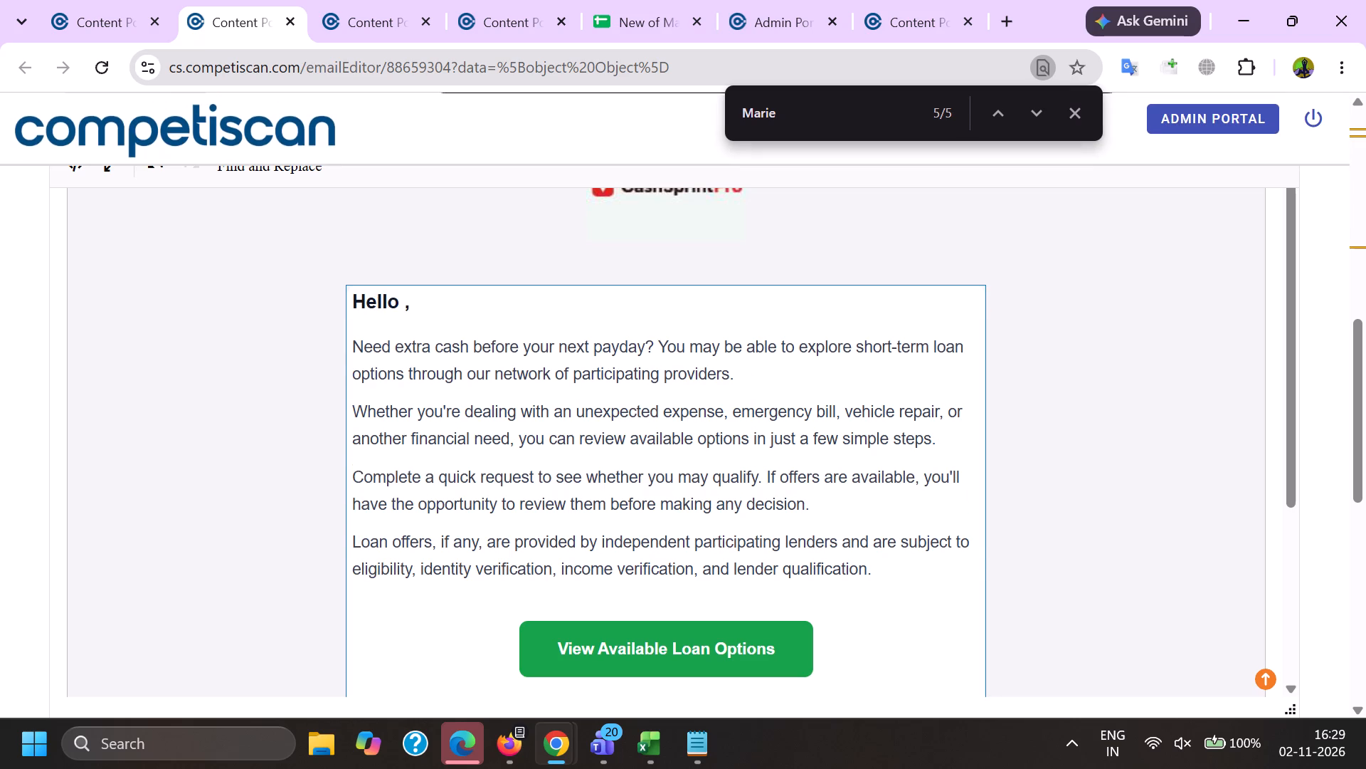
left_click(751, 487, "shift")
left_click(760, 475, "shift")
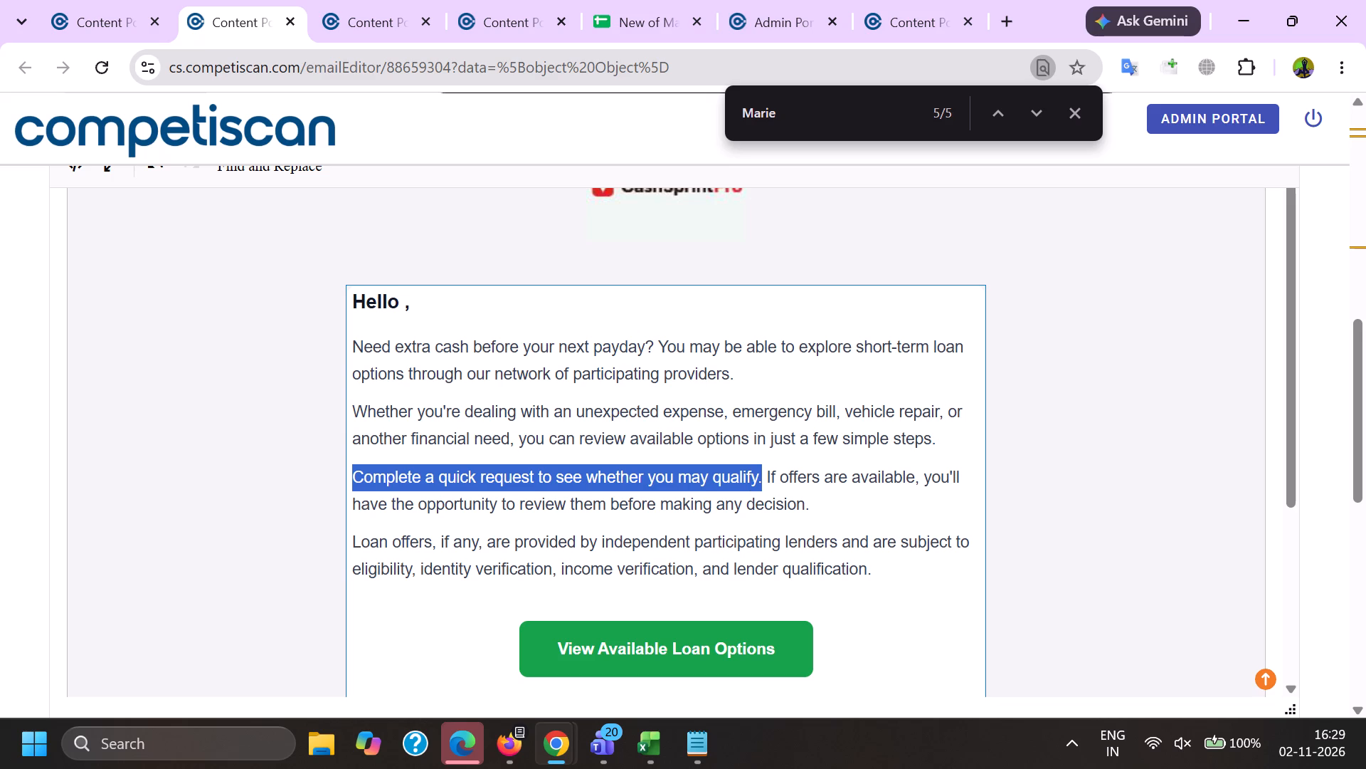
key("ctrl+c")
key("ctrl+c")
Paste the sentence after the body's subject text, copy the combined line from ", Your Payday Funds May Be Waiting" onward, and undo the paste.
scroll(334, 406, "up", 4)
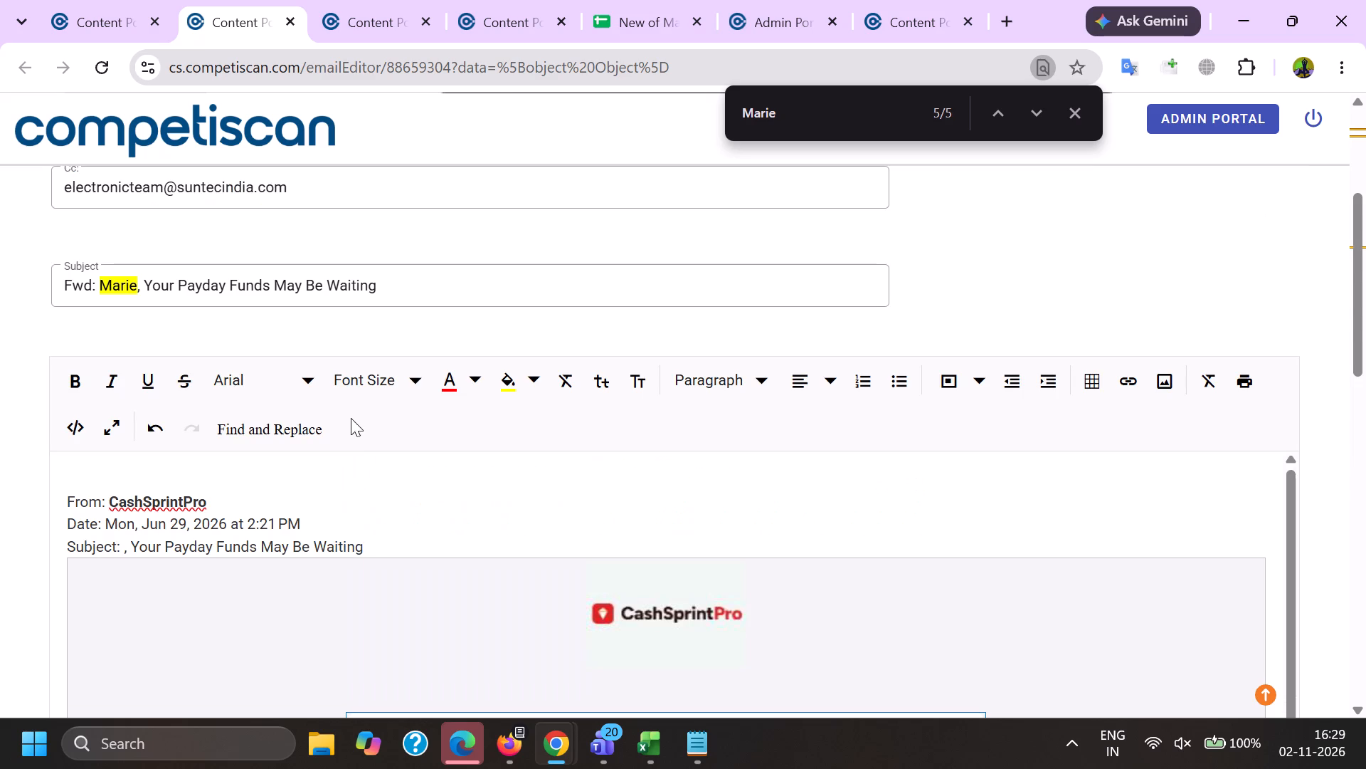
left_click(433, 551)
key("space")
key("ctrl+v")
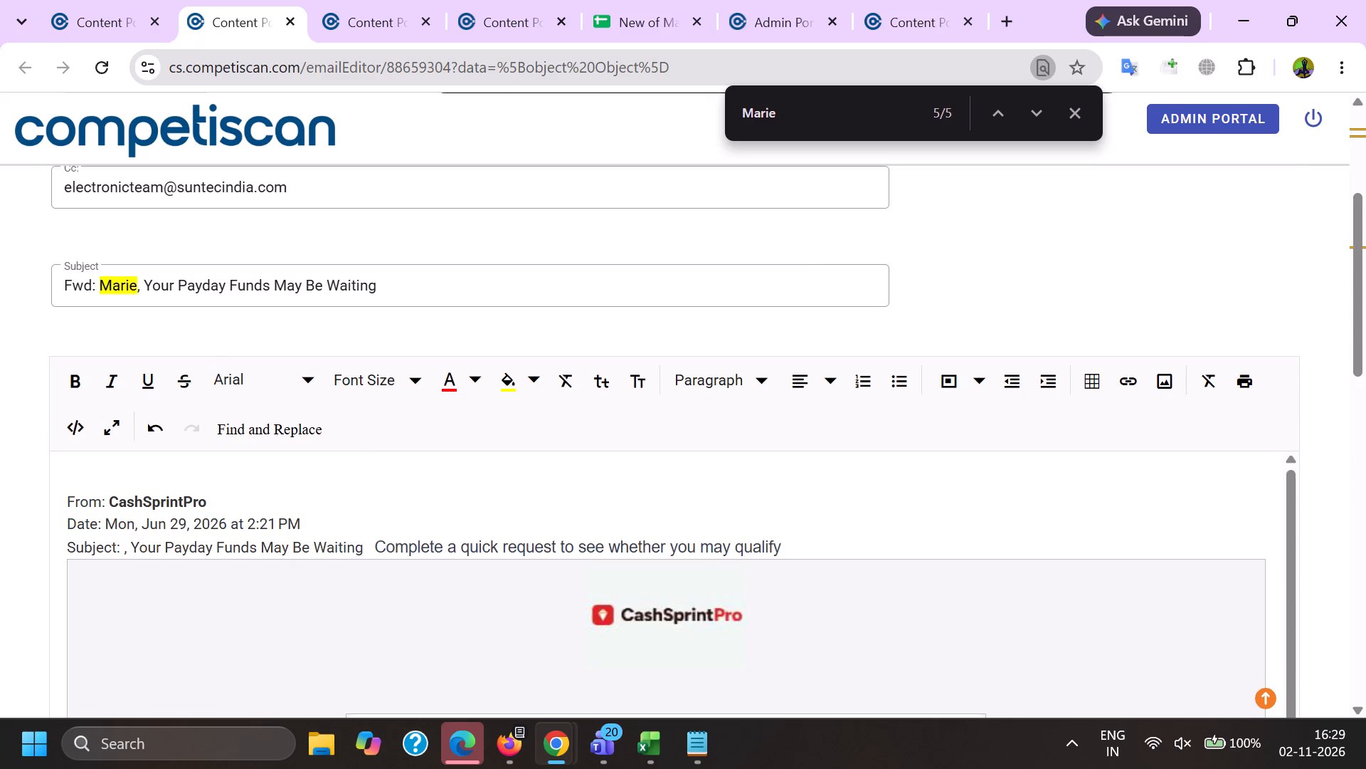
left_click_drag(122, 542, 793, 550)
key("ctrl+c")
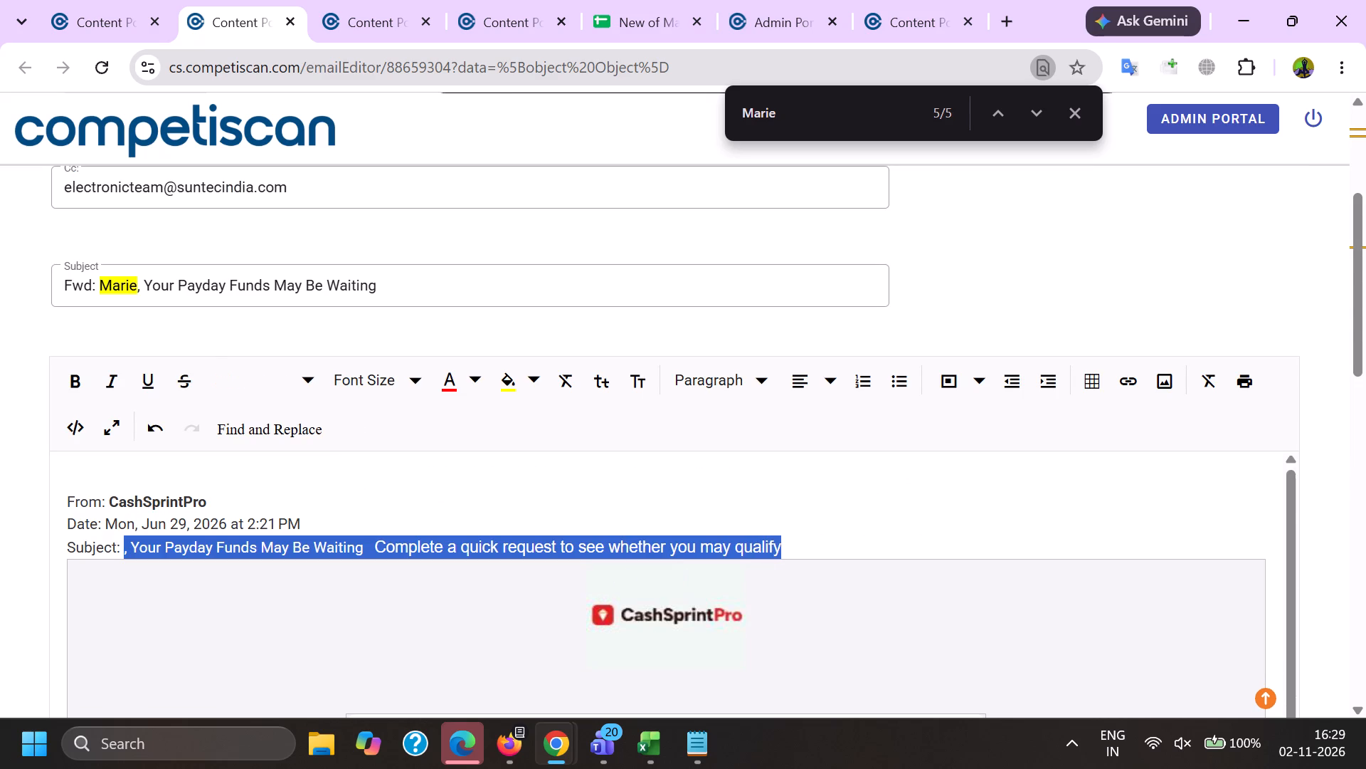
key("ctrl+z")
In email 88659304's product form, set the sector to Consumer Services, choose its category and add the classification.
key("alt+Tab")
scroll(343, 381, "down", 4)
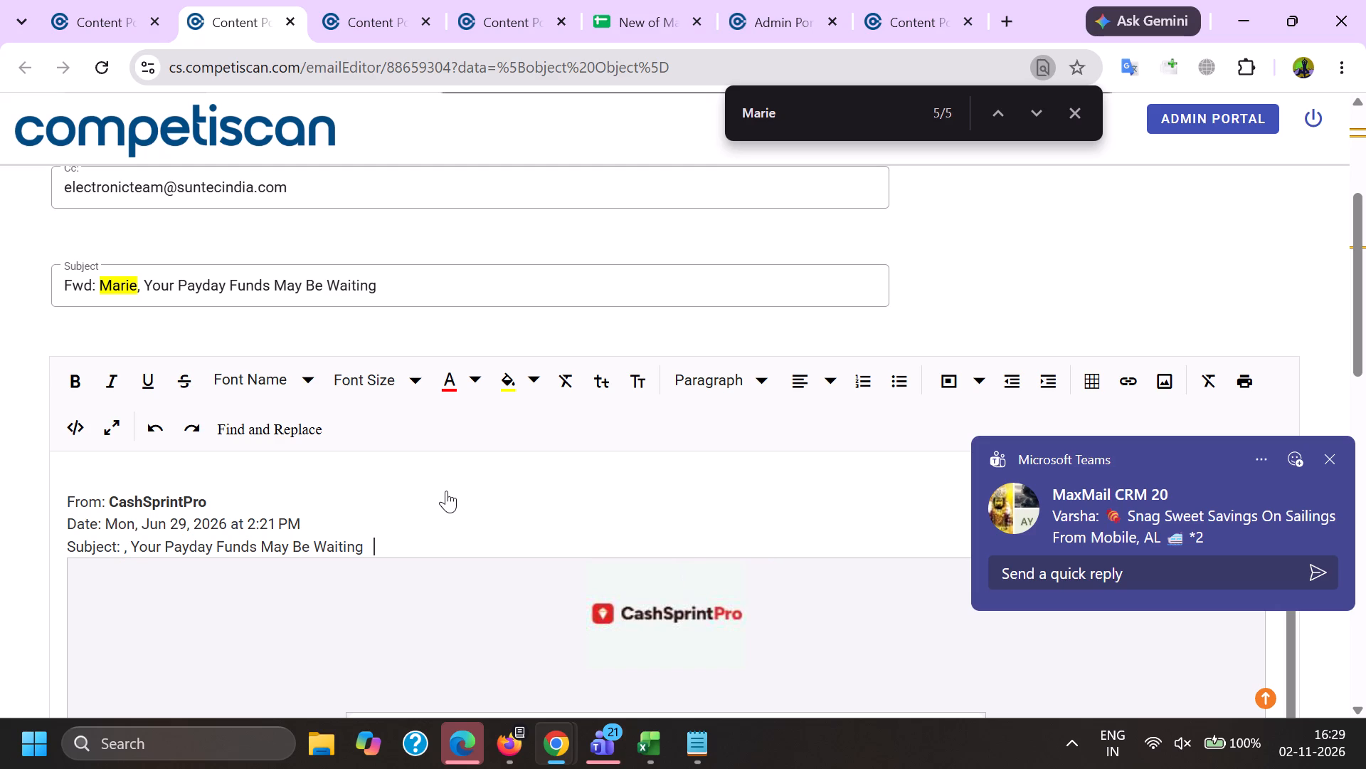
left_click(422, 492)
left_click(417, 481)
scroll(381, 331, "down", 4)
scroll(413, 412, "down", 2)
left_click(401, 308)
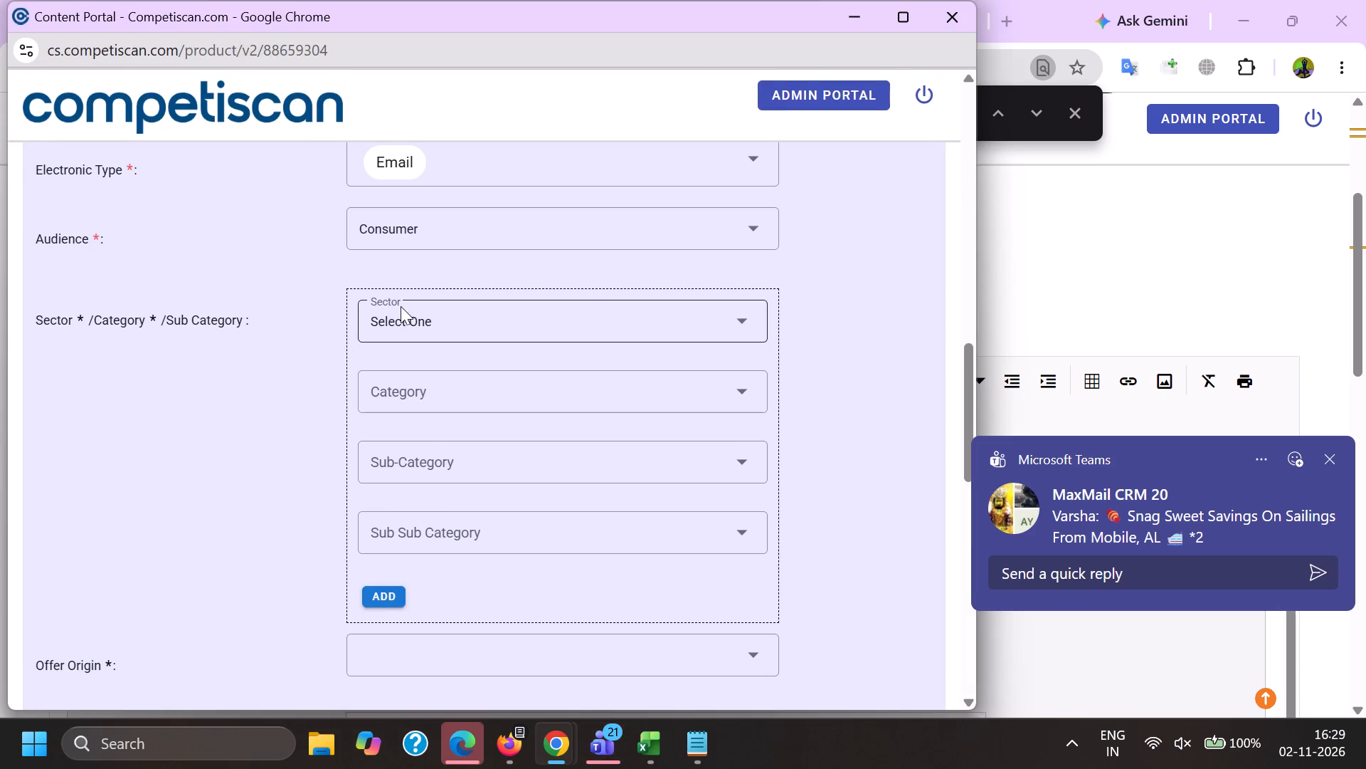
left_click(456, 459)
left_click_drag(242, 421, 272, 419)
left_click(450, 388)
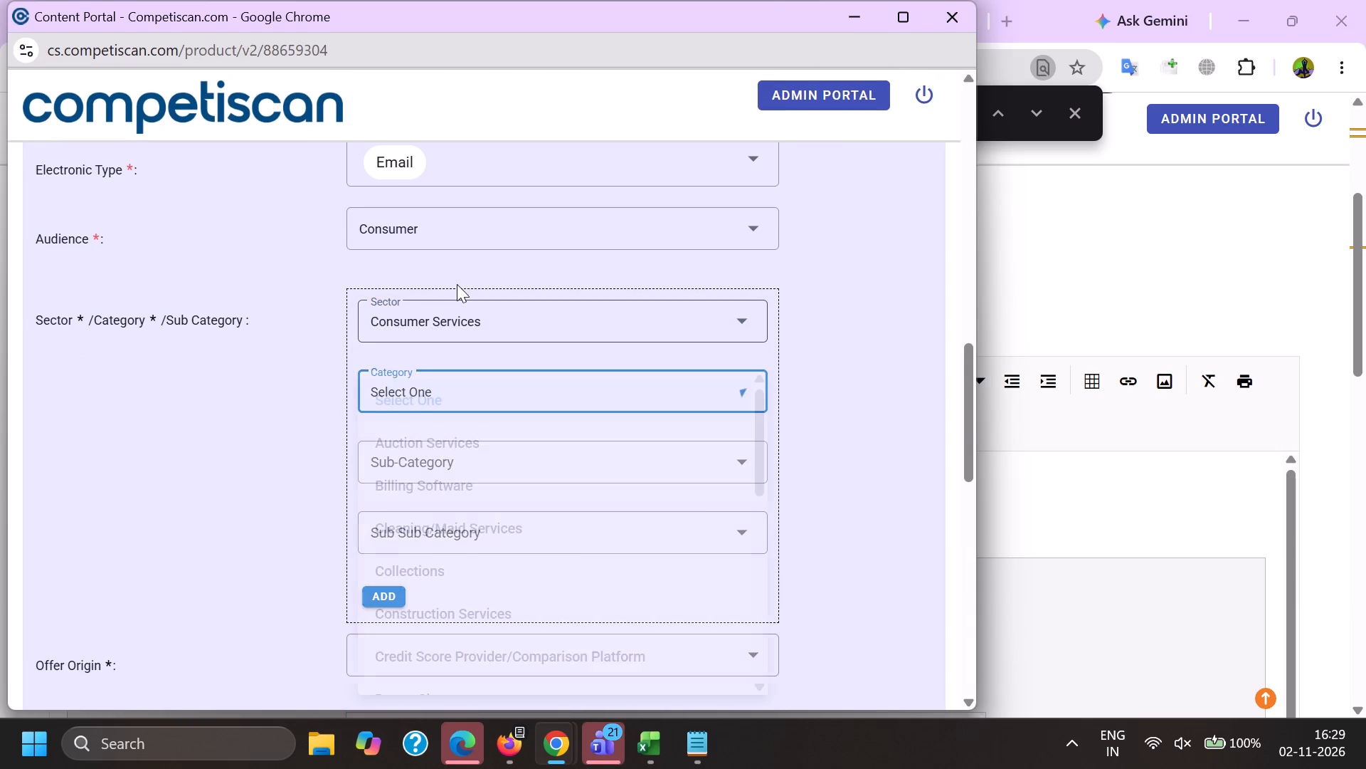
scroll(457, 288, "down", 1)
left_click(470, 545)
left_click_drag(287, 494, 294, 493)
left_click(382, 489)
Replace the product headline with "[Name], Your Payday Funds May Be Waiting Complete a quick request to see whether you may qualify".
scroll(427, 343, "down", 3)
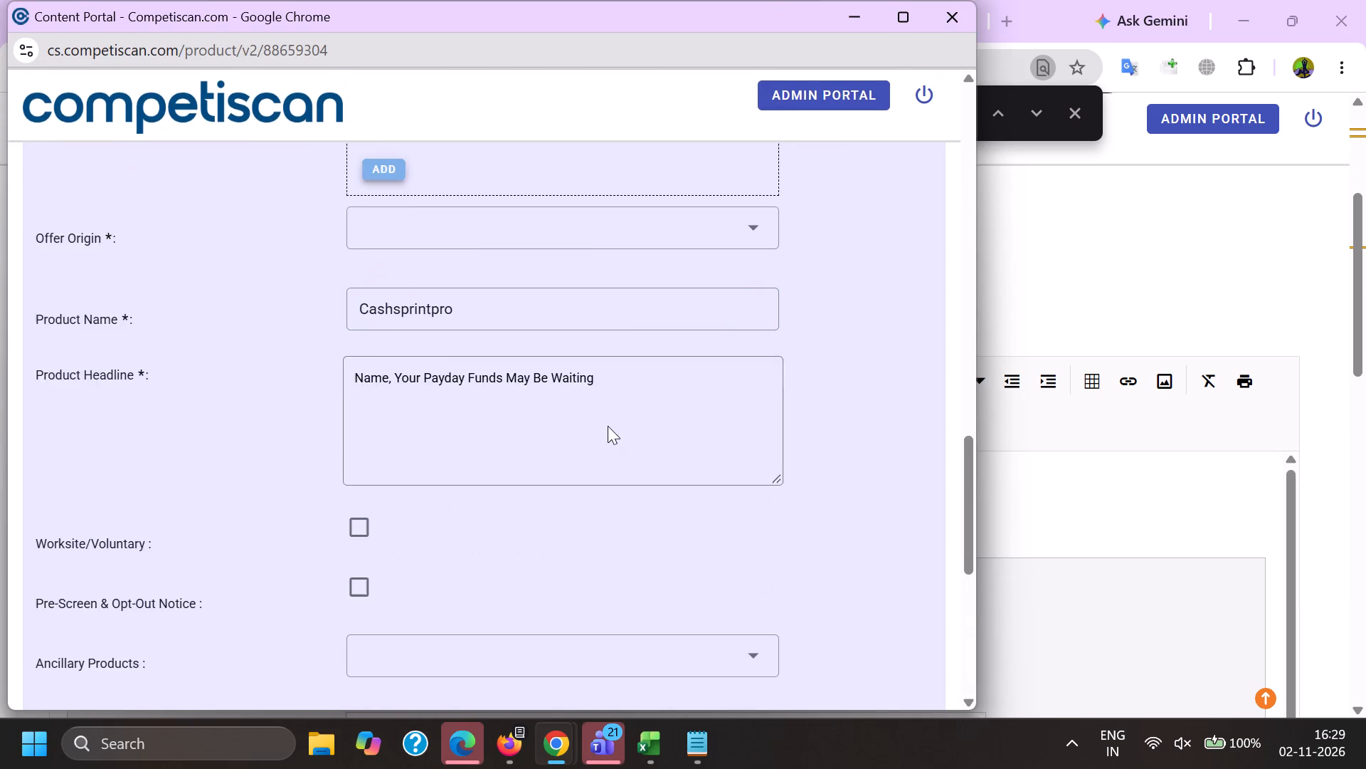
left_click_drag(635, 422, 78, 374)
key("ctrl+v")
left_click(351, 415)
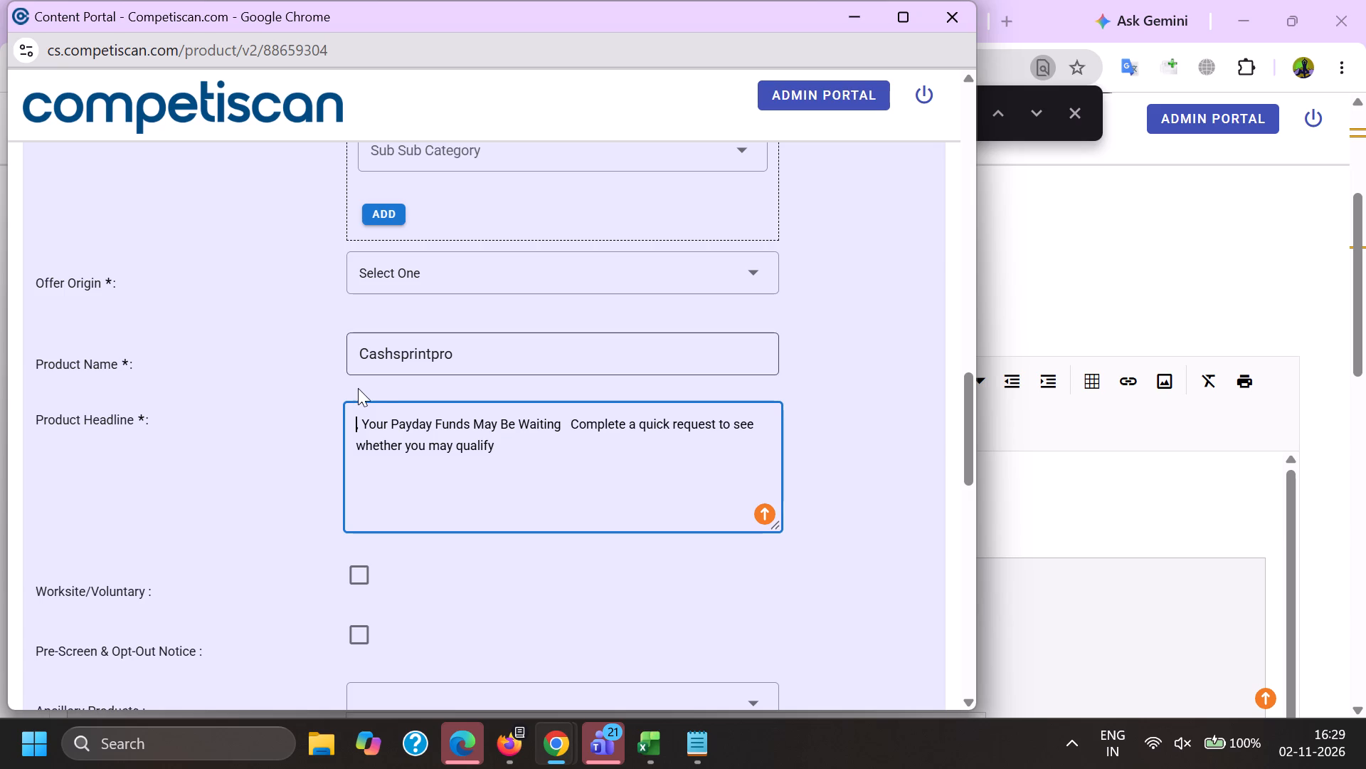
key("BackSpace")
key("e")
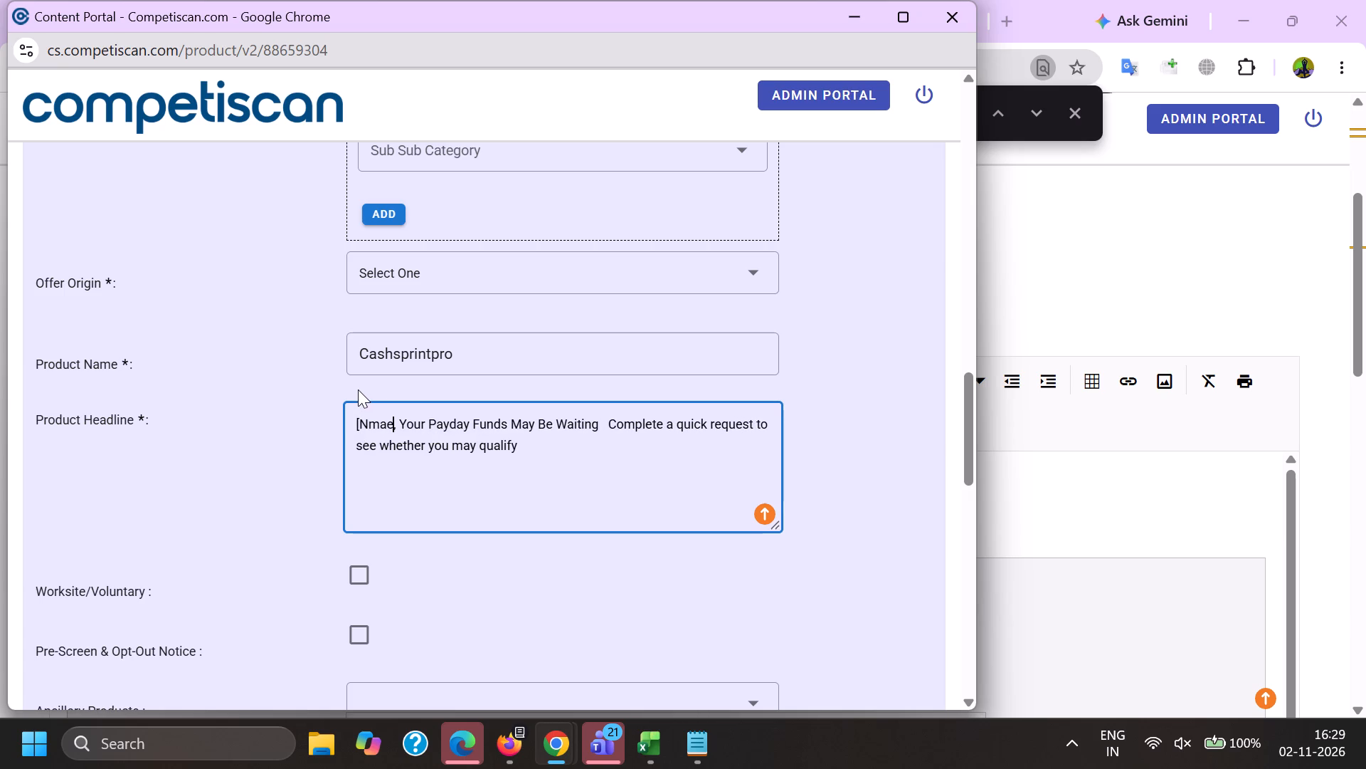
key("bracketright")
scroll(351, 391, "down", 2)
key("BackSpace")
key("BackSpace")
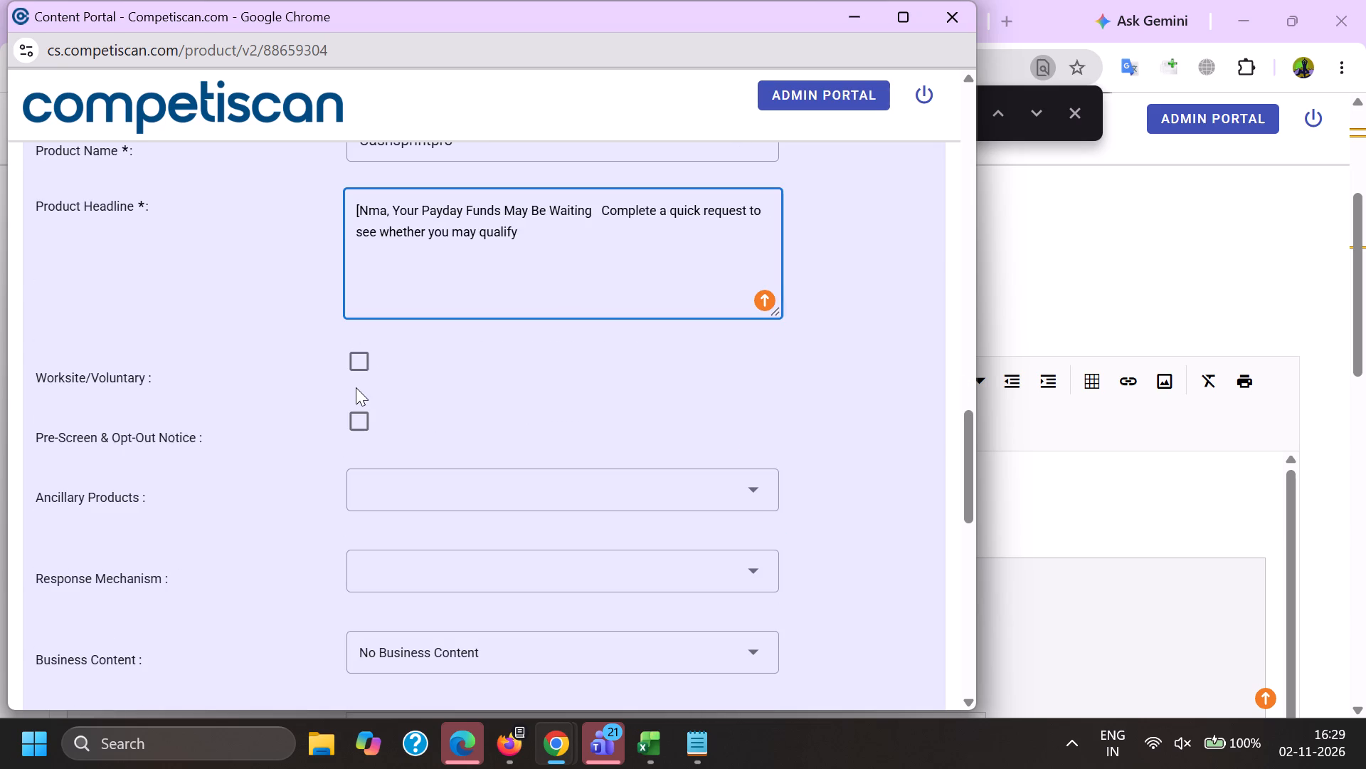
key("BackSpace")
key("BackSpace")
key("a")
key("m")
key("e")
key("bracketright")
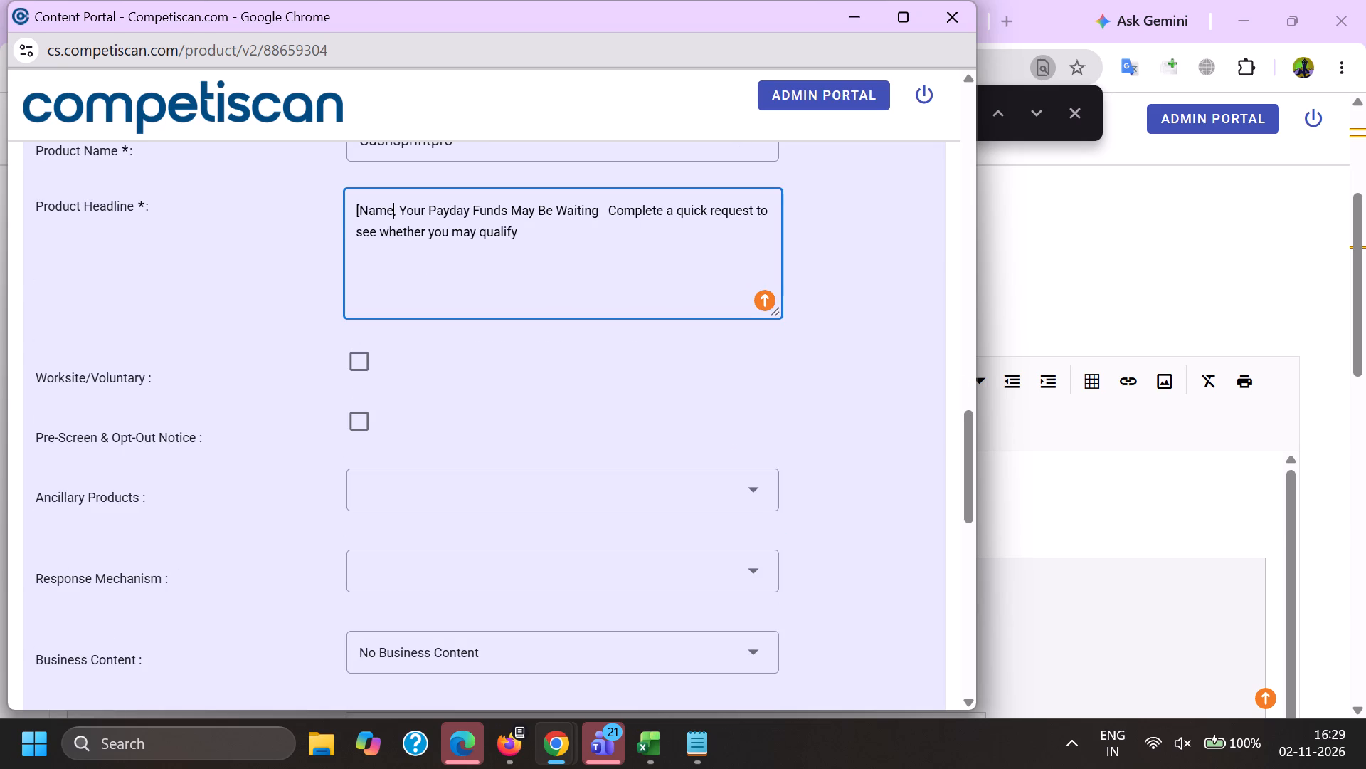
Set the product's response mechanism to URL/Website.
scroll(344, 372, "down", 2)
left_click(390, 345)
scroll(435, 225, "down", 6)
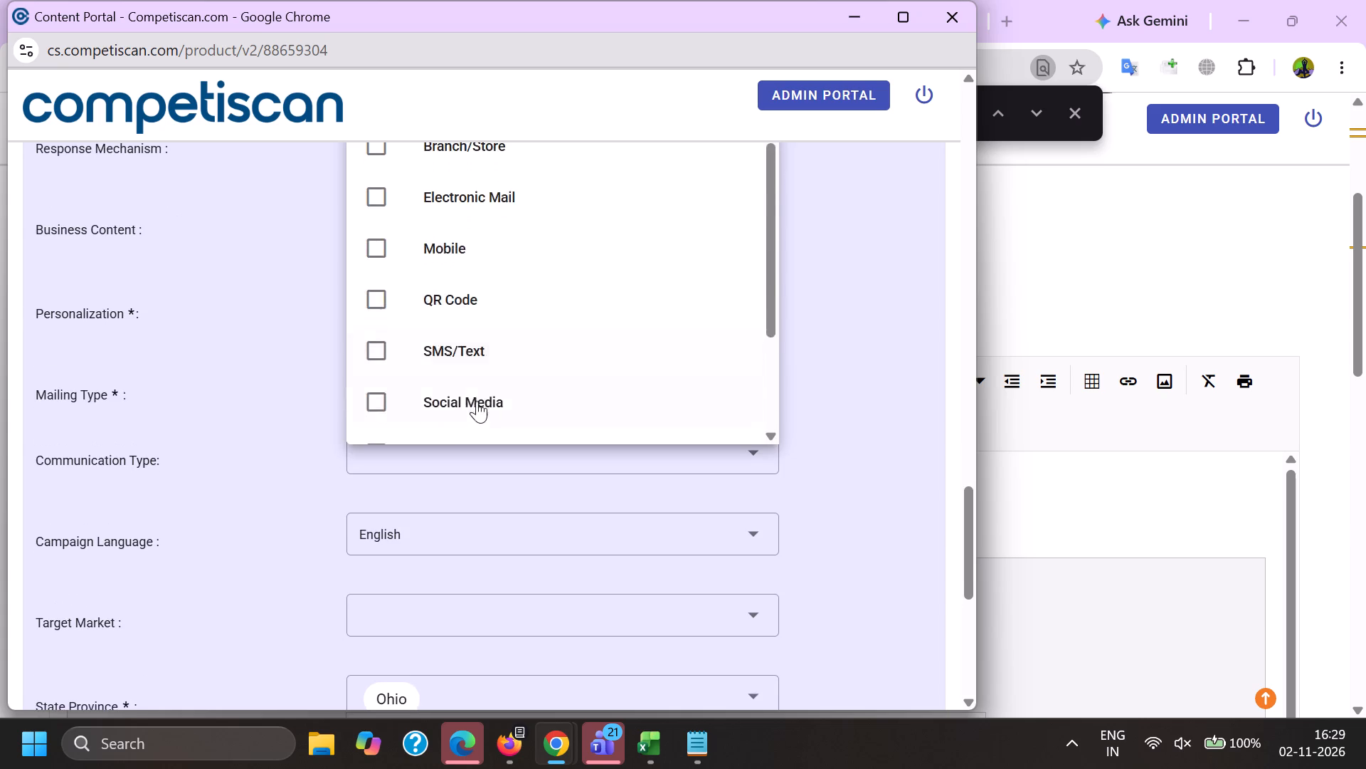
scroll(477, 401, "down", 1)
left_click(479, 409)
left_click_drag(241, 369, 255, 365)
Mark the product as Personalized and set its mailing type to Acquisition.
left_click(371, 331)
left_click(386, 389)
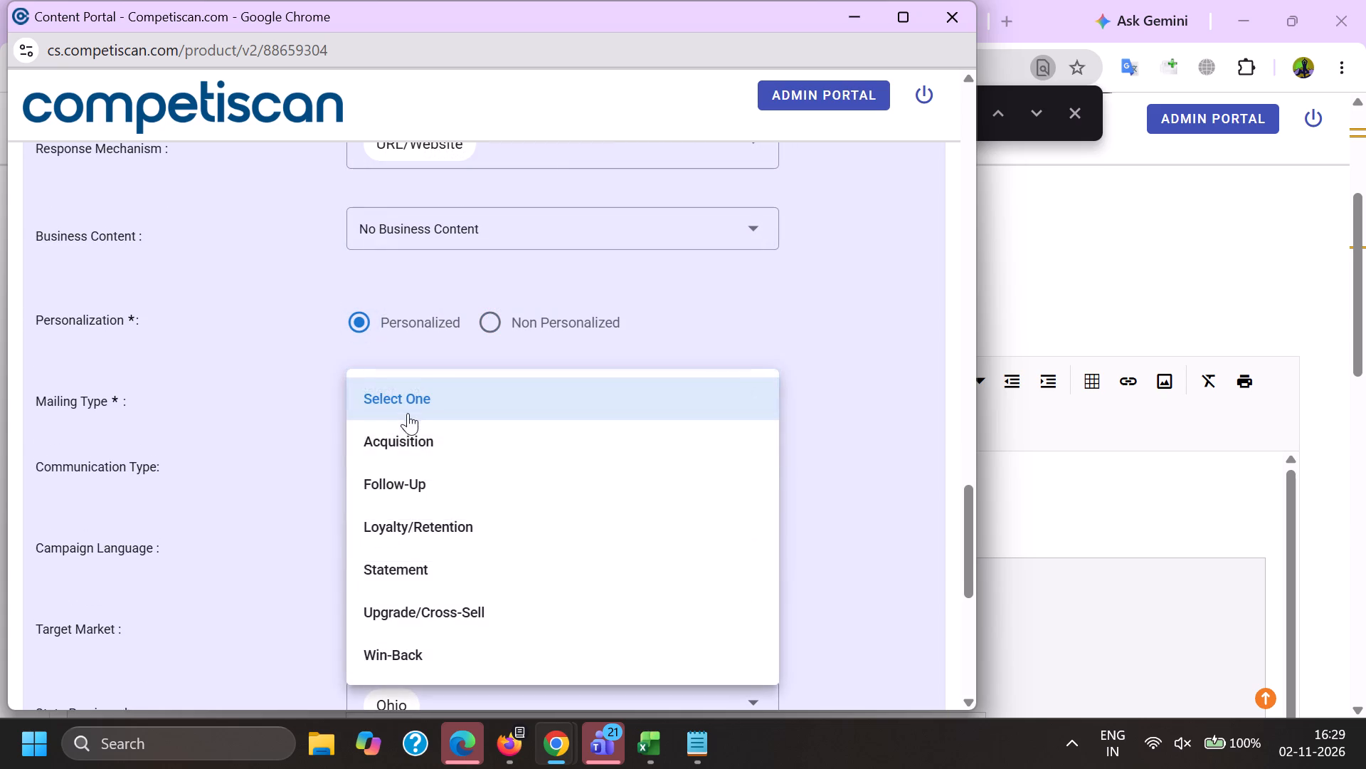
left_click(418, 445)
left_click(295, 446)
scroll(351, 515, "down", 11)
left_click(374, 689)
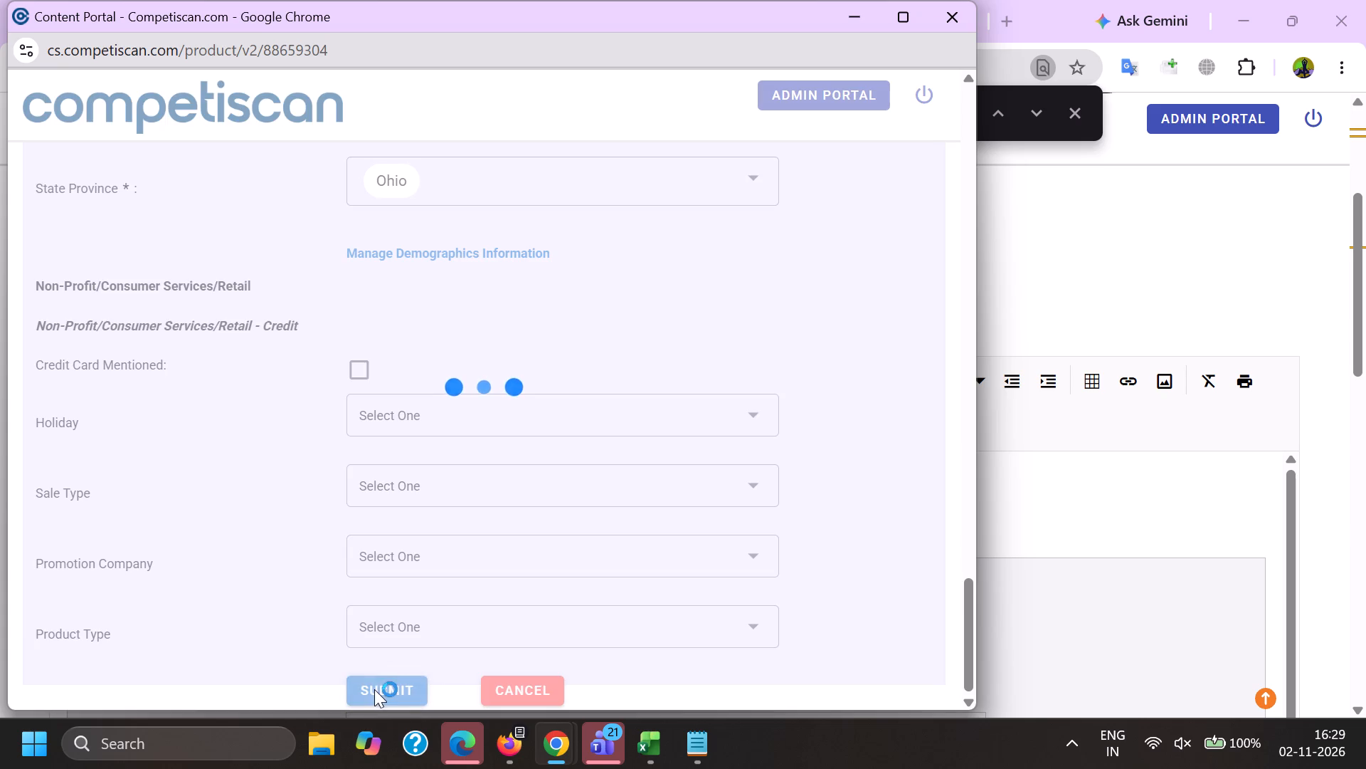
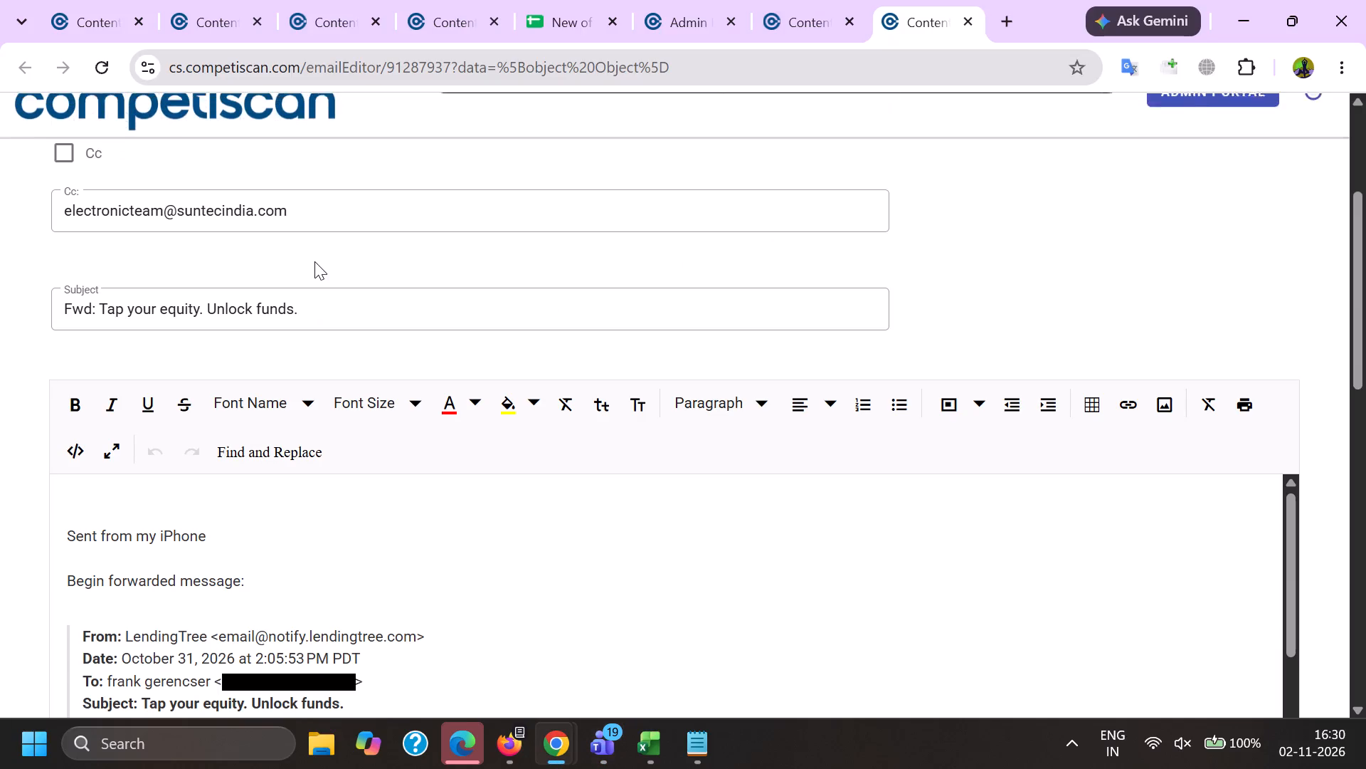
Copy the forwarded email's subject and search Focus email subjects for " Tap your equity. Unlock funds.".
scroll(260, 176, "down", 2)
left_click_drag(137, 490, 312, 493)
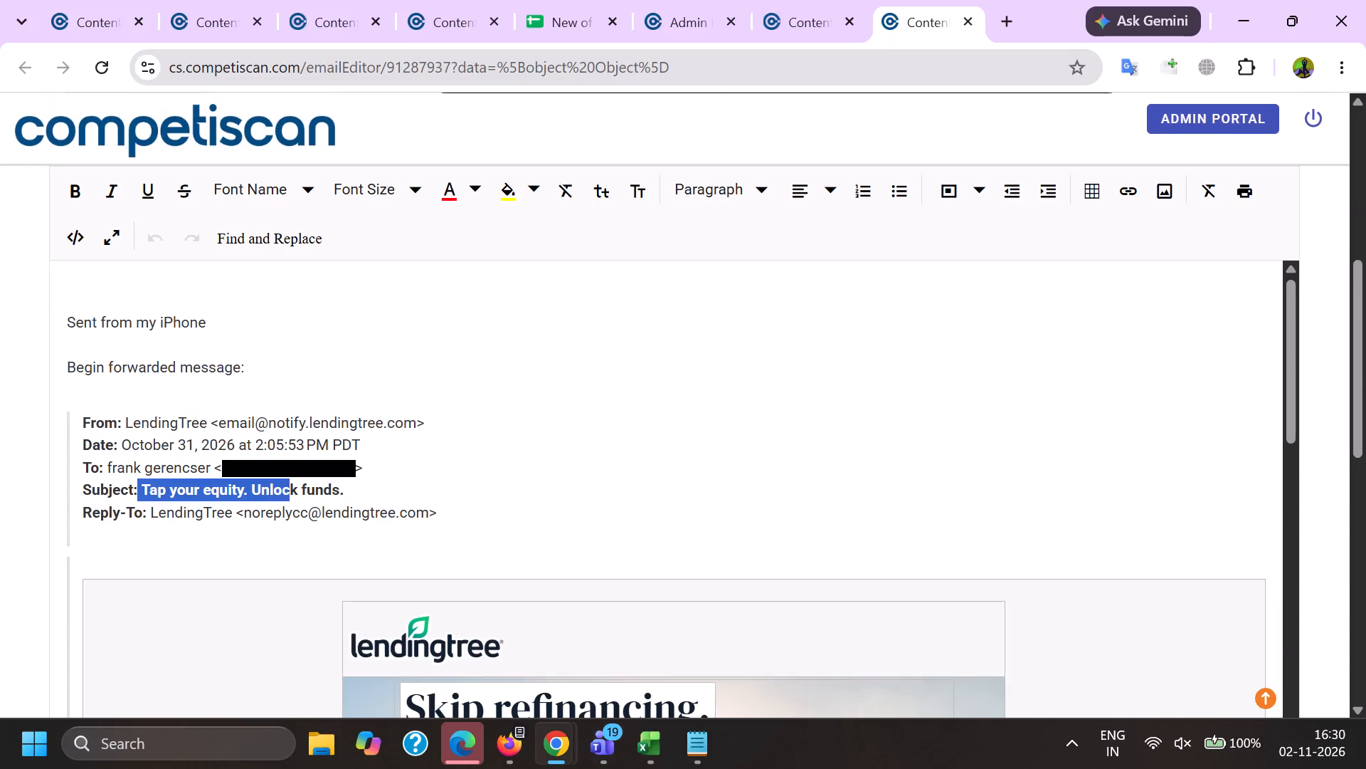
left_click_drag(312, 493, 344, 494)
key("ctrl+c")
key("ctrl+c")
left_click(197, 0)
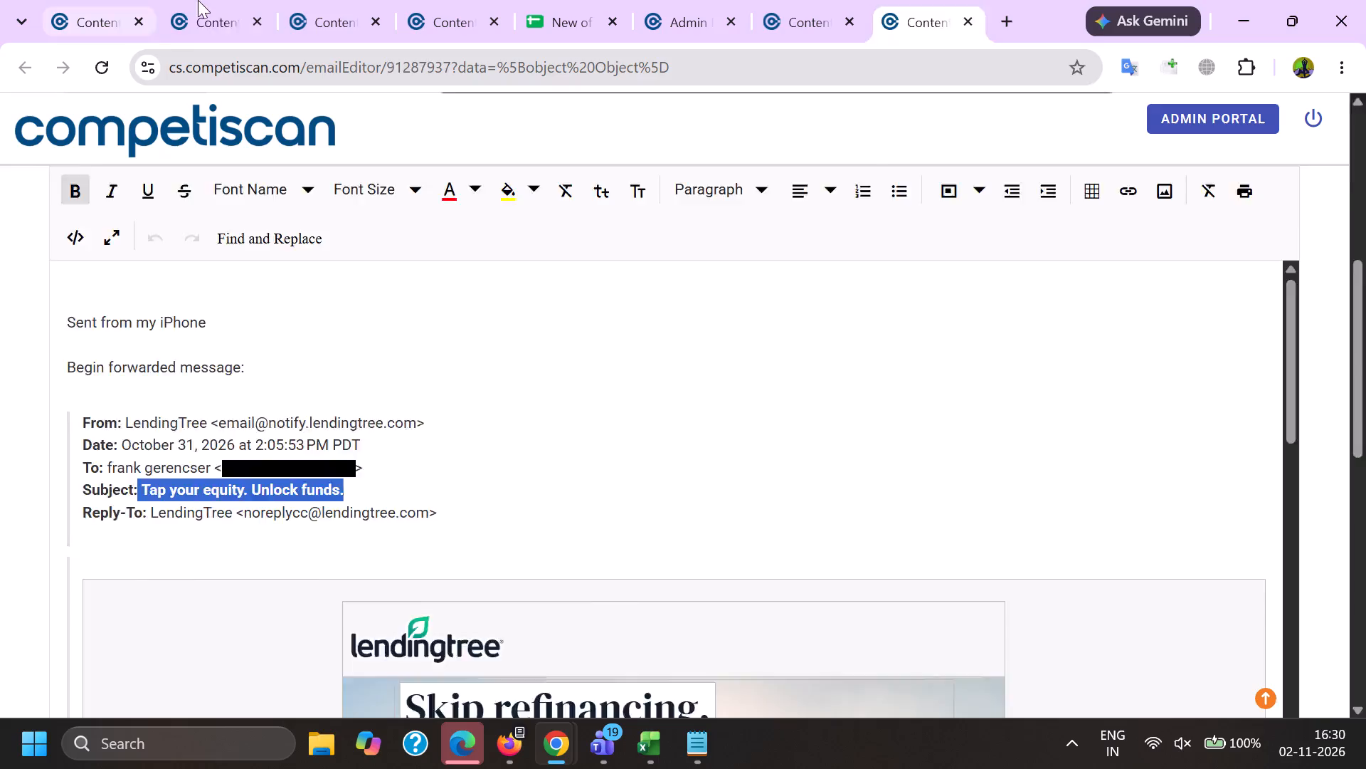
scroll(283, 406, "down", 3)
left_click(59, 0)
scroll(263, 427, "down", 4)
left_click_drag(372, 246, 0, 182)
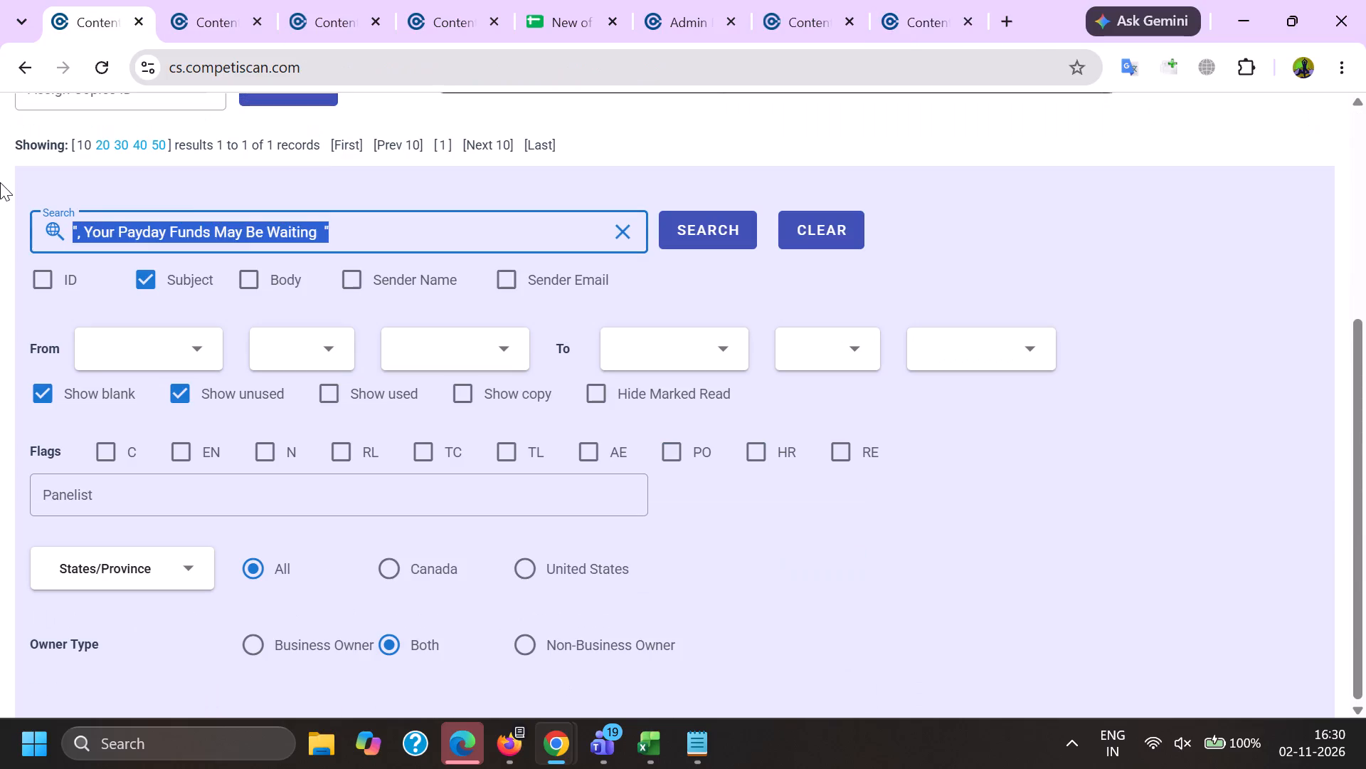
left_click_drag(0, 182, 1, 157)
key("BackSpace")
key("shift+quotedbl")
key("ctrl+v")
key("shift+quotedbl")
key("Return")
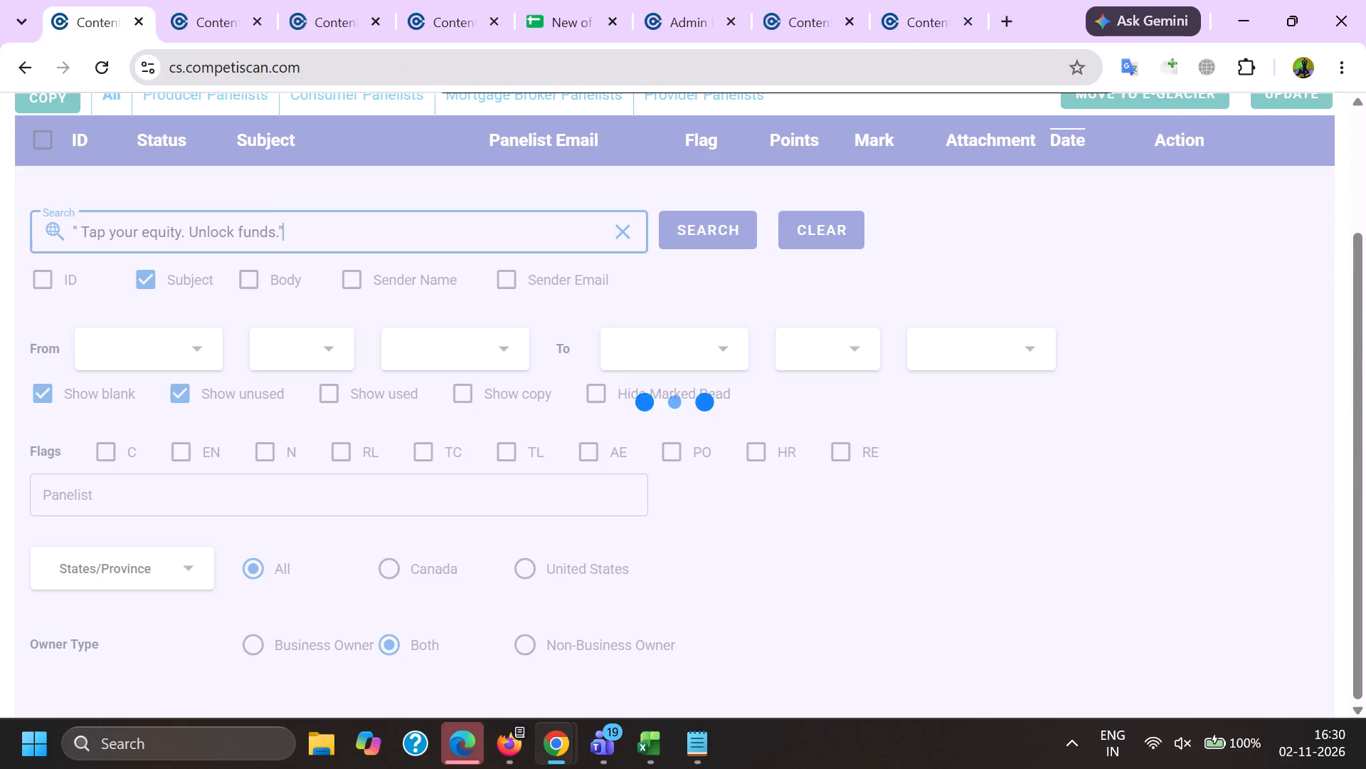
Open email 91287937 for editing, copy its ID, and rerun the subject search with used emails included.
left_click(276, 372, "ctrl")
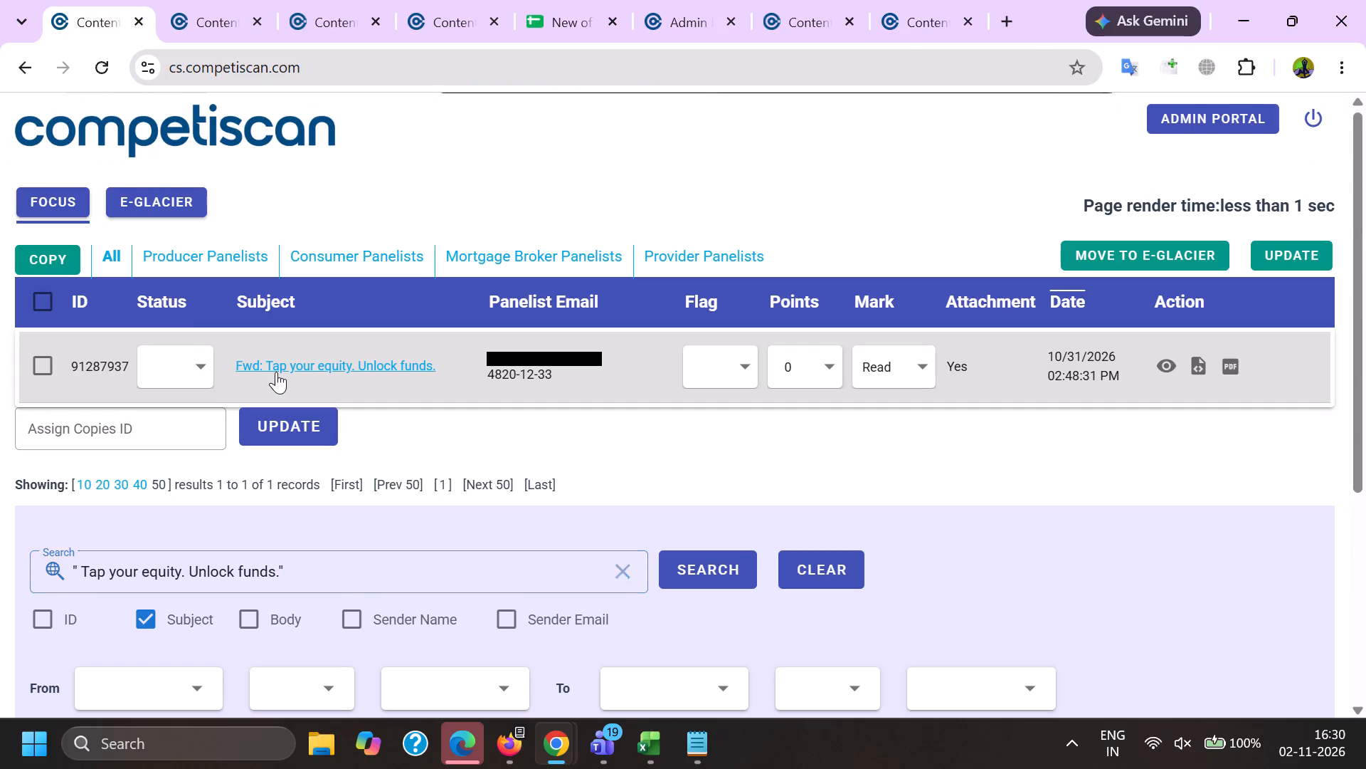
scroll(364, 288, "down", 4)
left_click(326, 389)
left_click(713, 248)
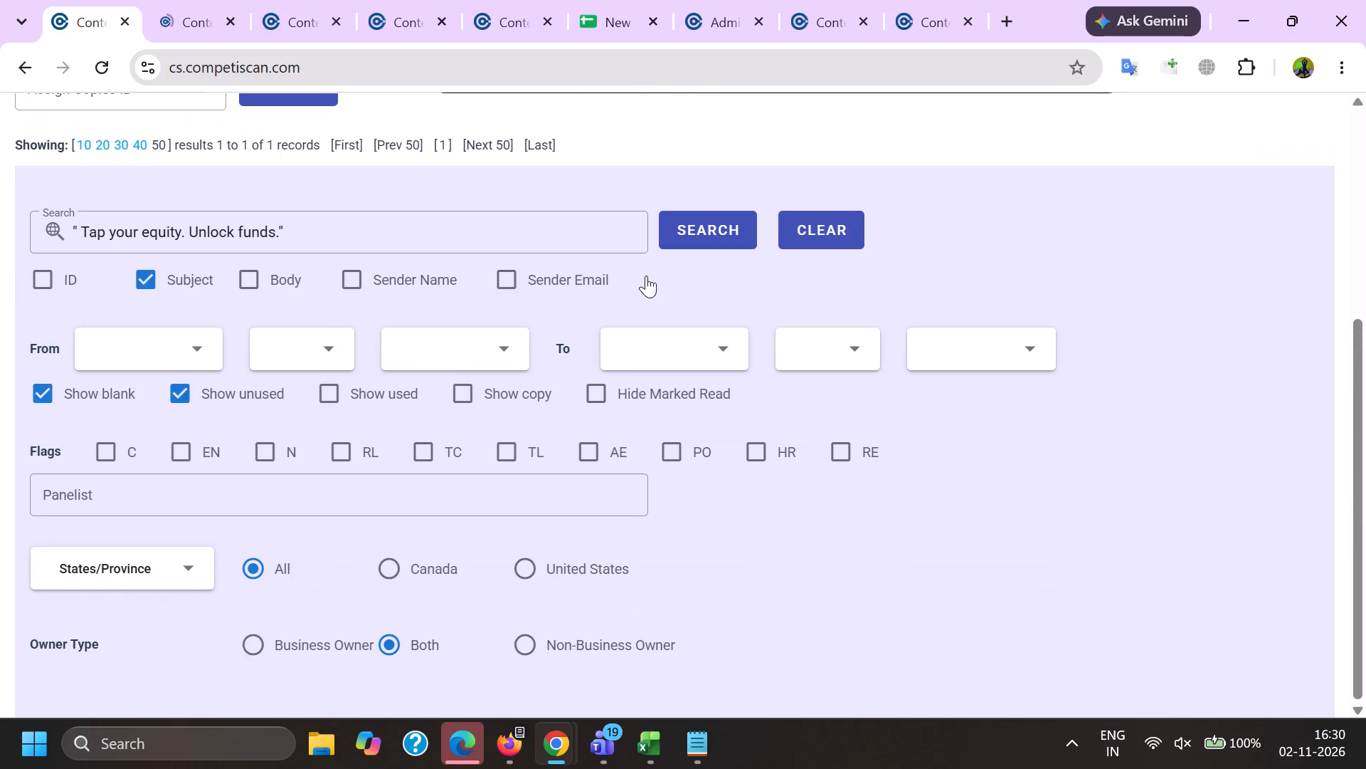
left_click(195, 0)
double_click(433, 70)
key("ctrl+c")
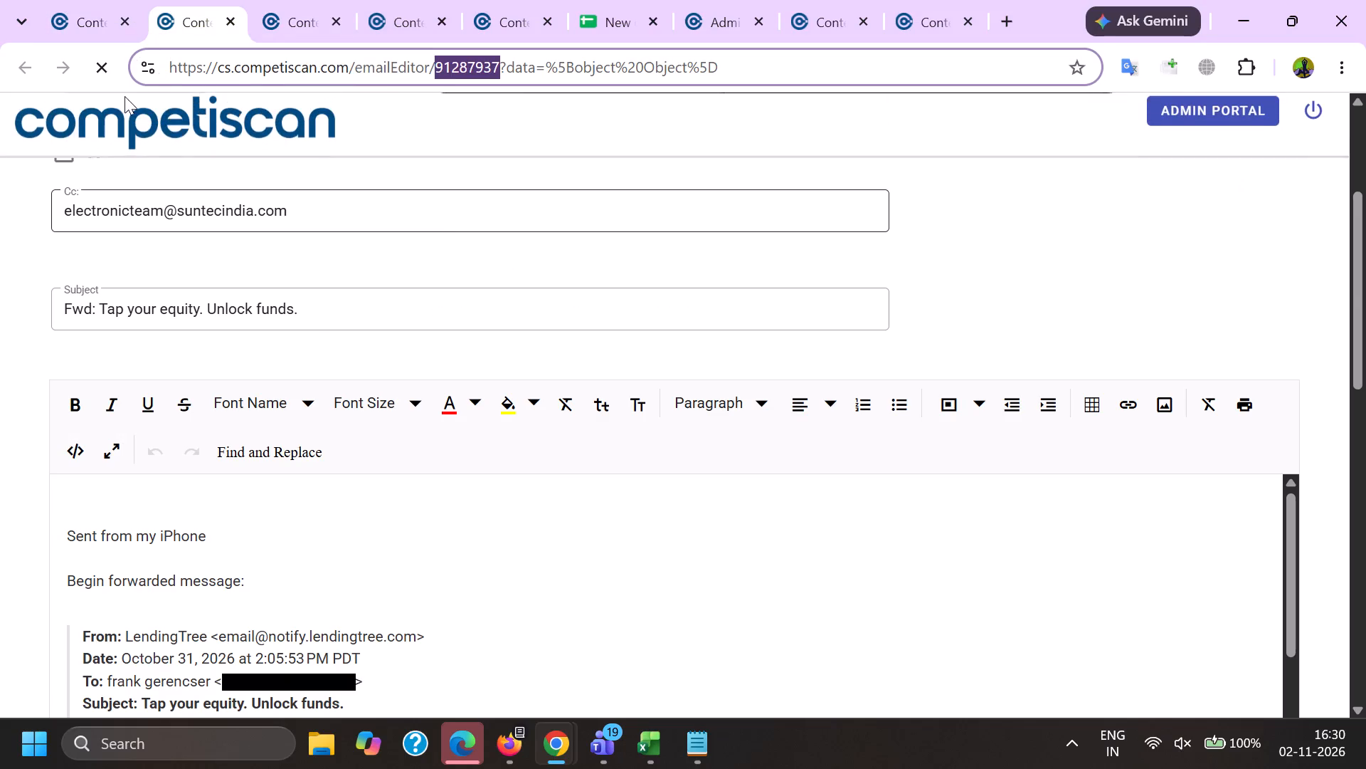
left_click(51, 0)
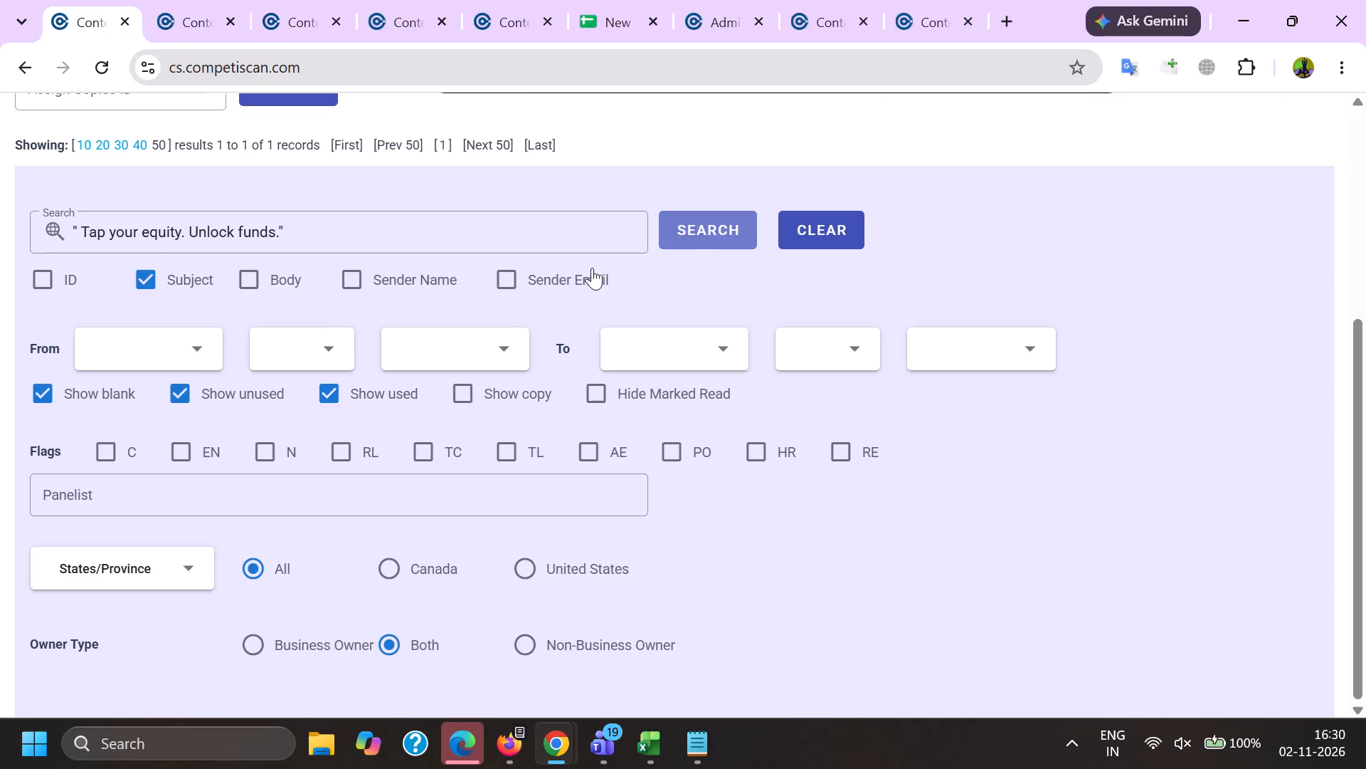
left_click(685, 241)
Switch to the Excel log and enter email ID 91287937 with type ml in the next free row of the may 26 sheet.
left_click(642, 758)
left_click(894, 666)
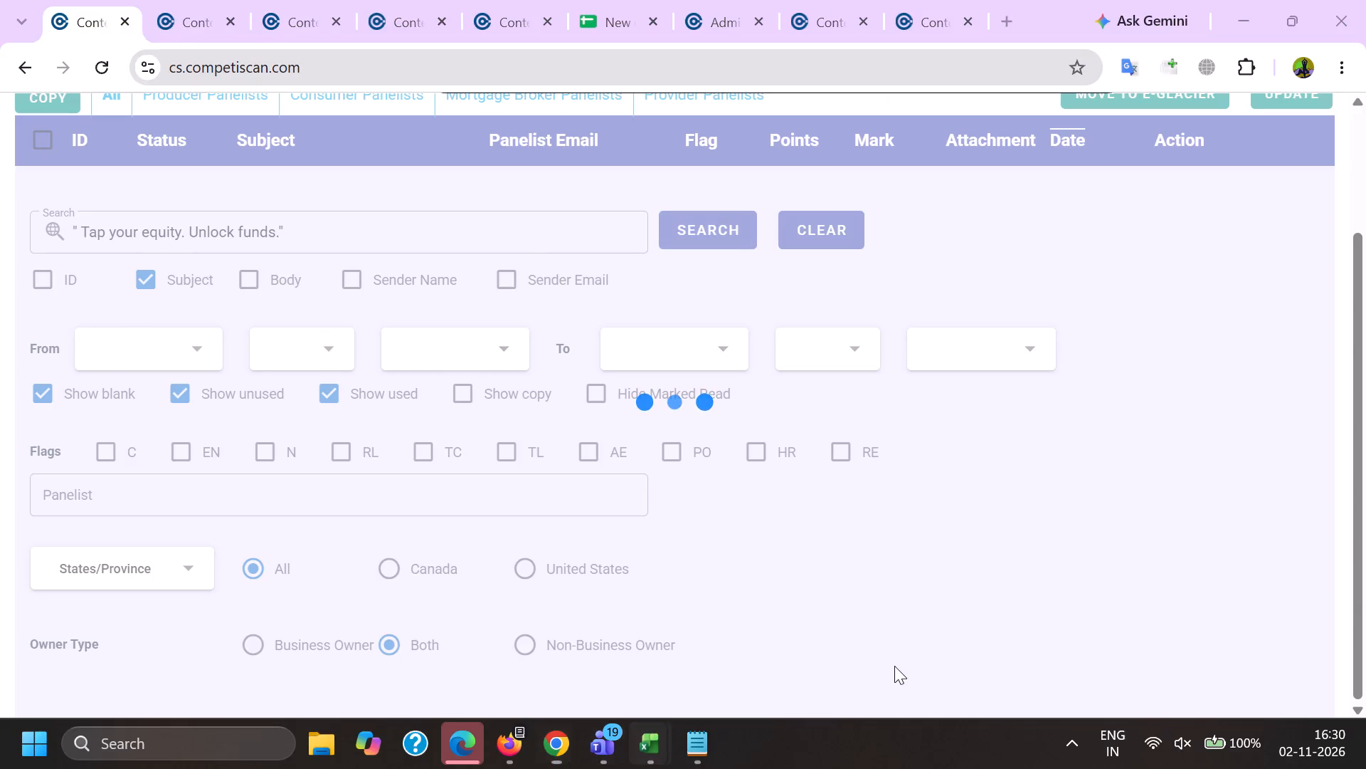
key("ctrl+v")
left_click(207, 396)
key("m")
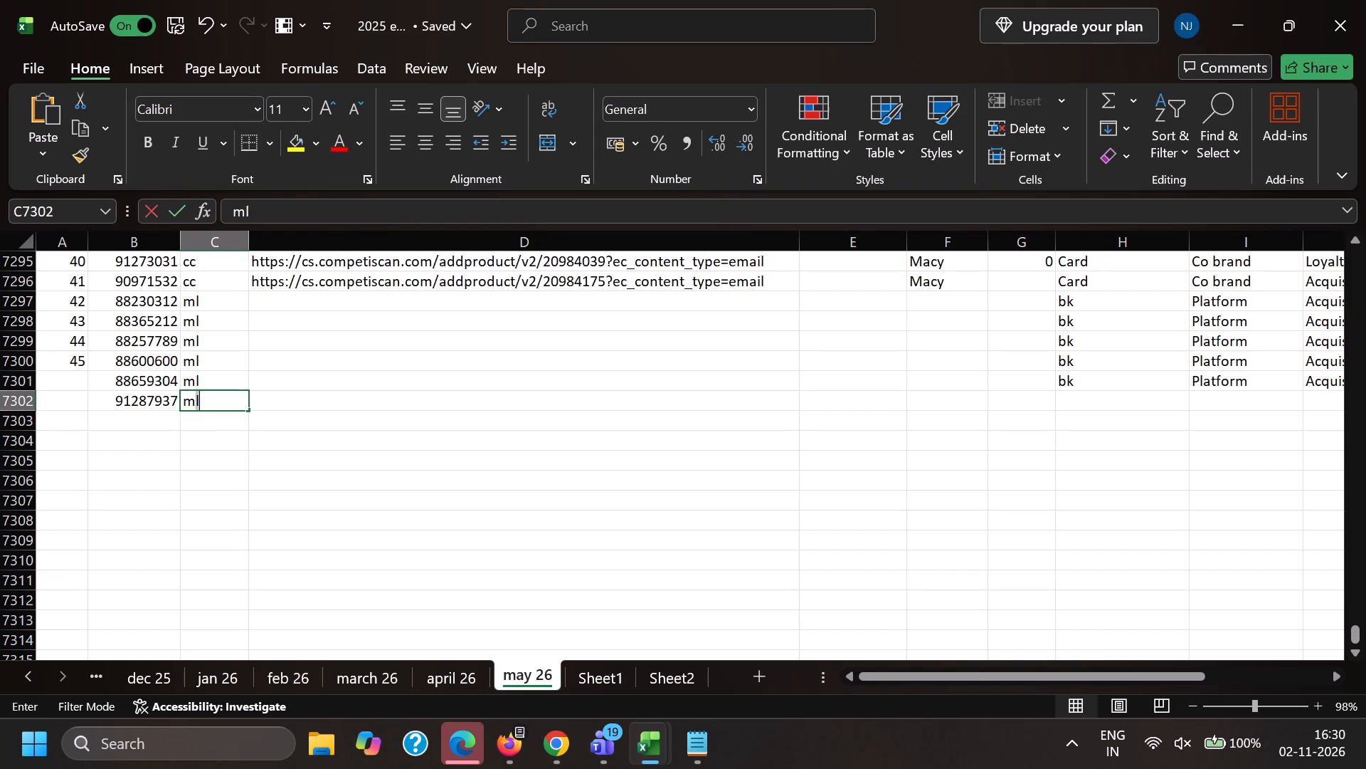
key("l")
key("Right")
key("Right")
key("Right")
key("Right")
key("Right")
key("Up")
key("shift+Right")
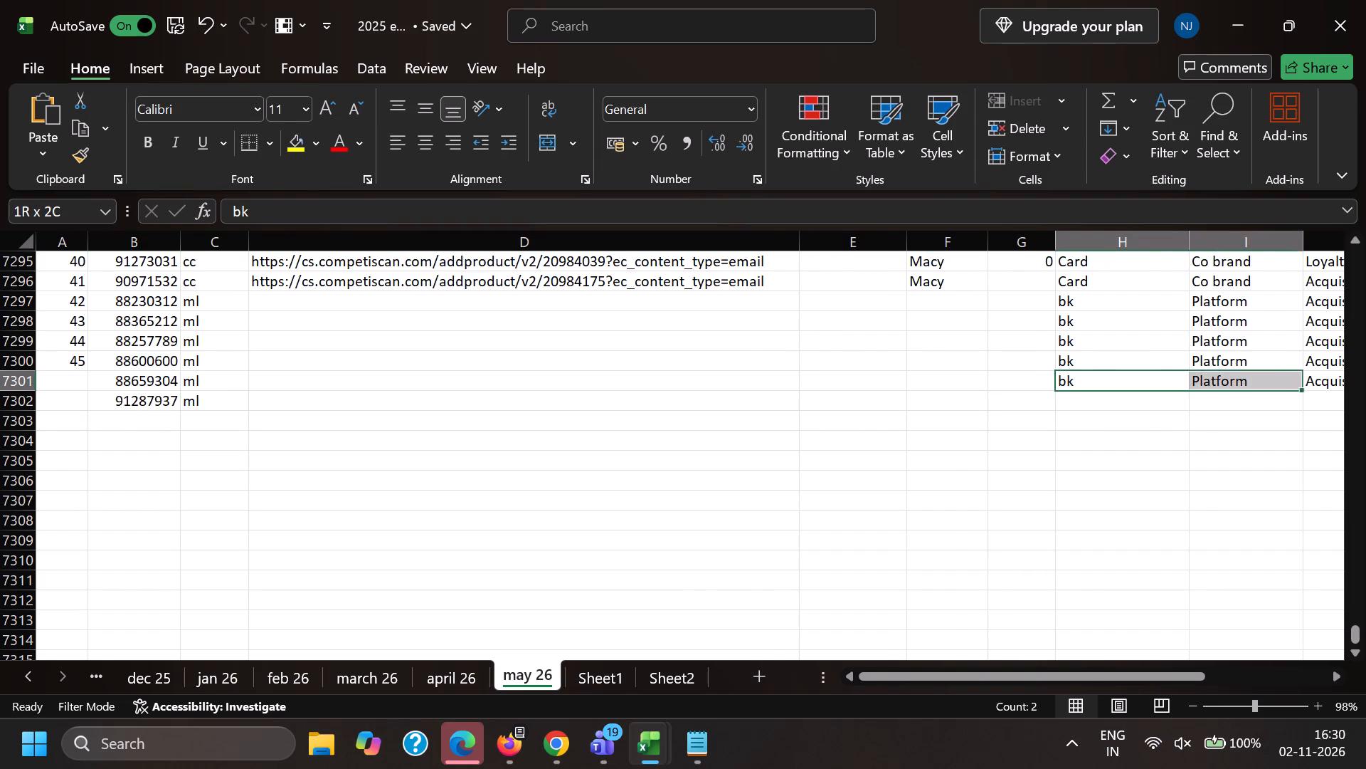
key("shift+Right")
key("ctrl+c")
key("Down")
key("ctrl+v")
key("ctrl+Left")
key("ctrl+Left")
key("ctrl+Left")
key("ctrl+Left")
key("ctrl+Left")
key("ctrl+Left")
key("ctrl+Left")
key("ctrl+Left")
key("ctrl+Left")
key("ctrl+Left")
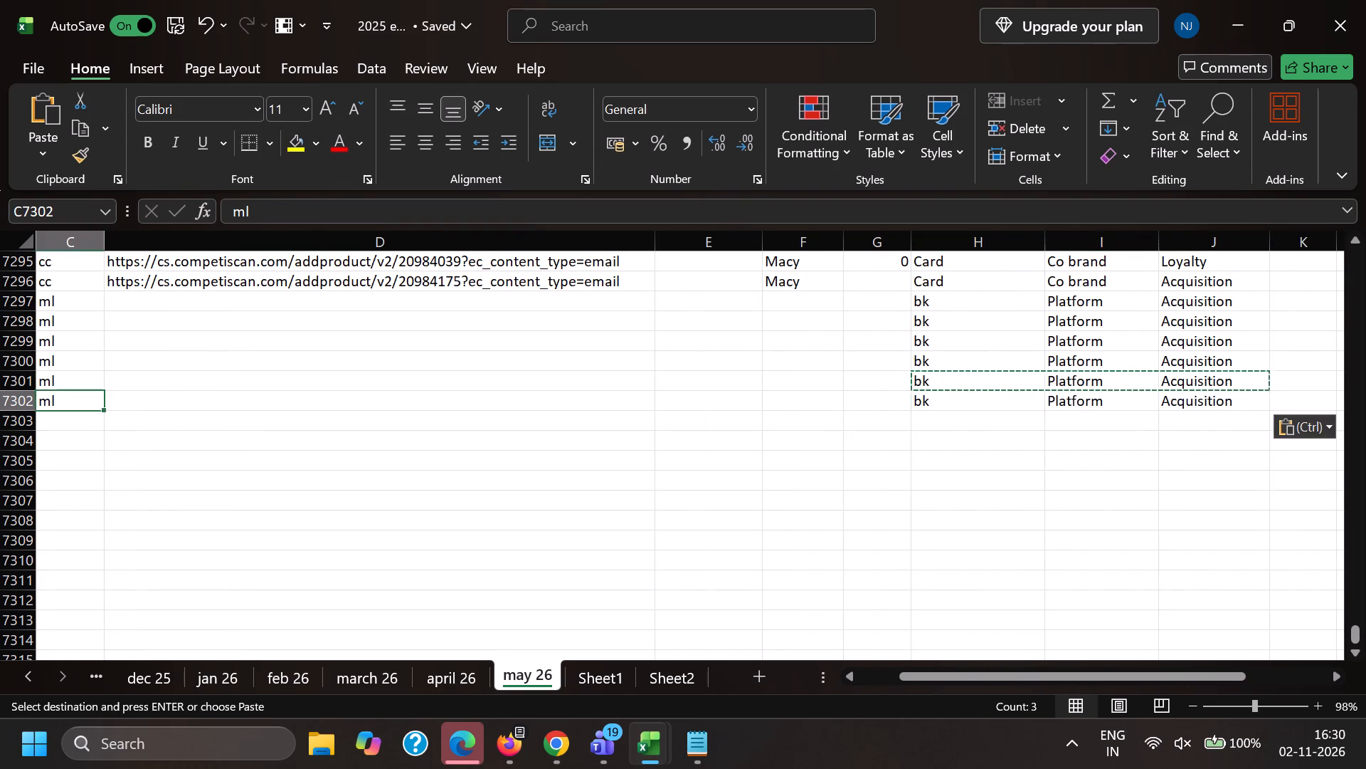
Back in Chrome, delete the iPhone signature, forwarded-message line and blank space above the From line in email 91287937.
key("alt+Tab")
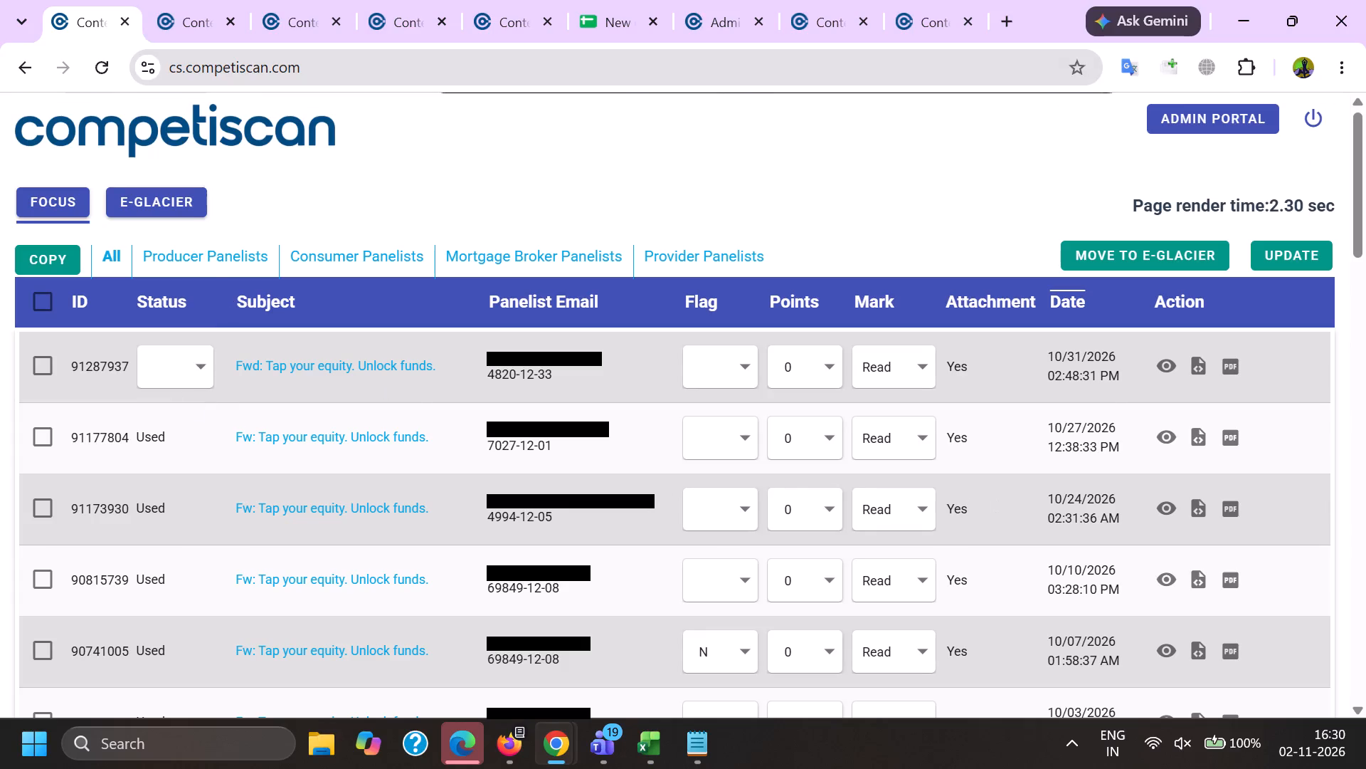
left_click(216, 0)
scroll(483, 374, "down", 13)
scroll(436, 448, "up", 5)
scroll(344, 424, "down", 6)
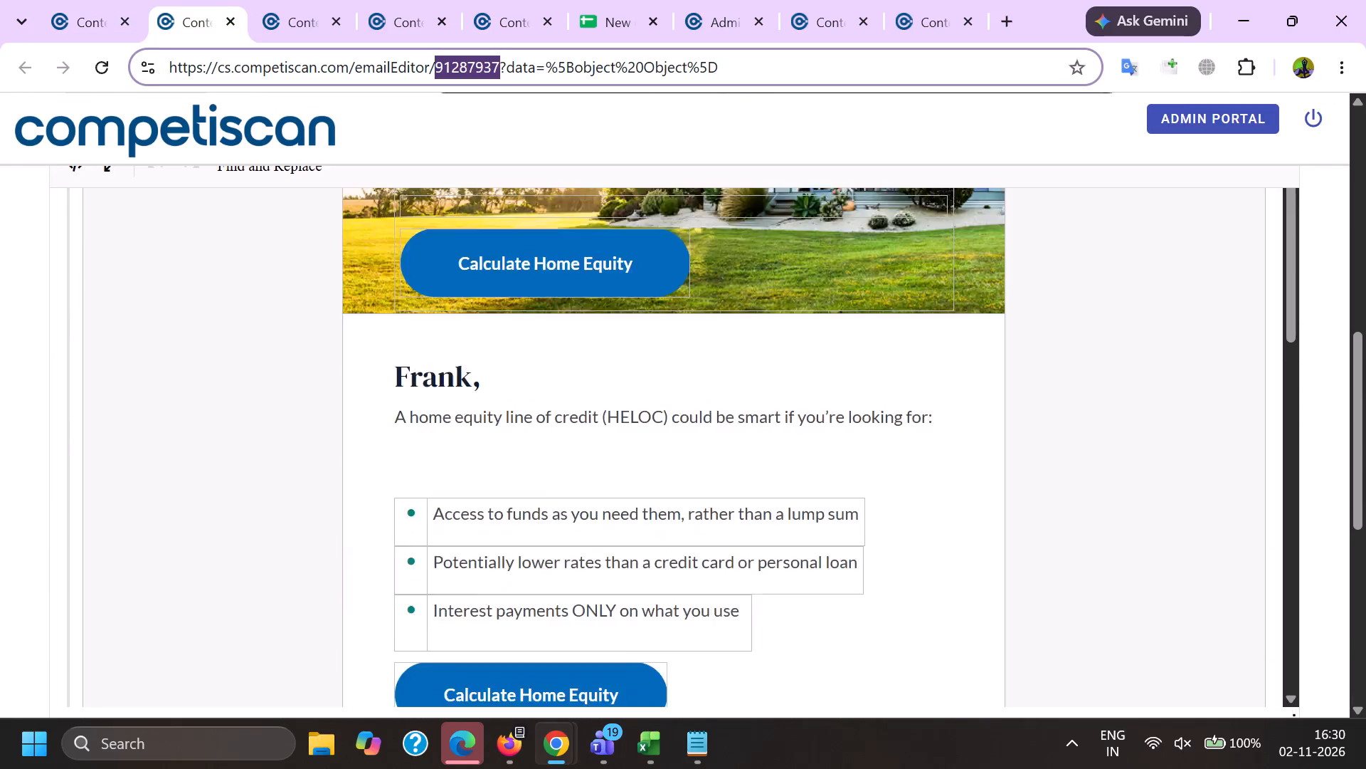
scroll(337, 445, "down", 4)
scroll(335, 445, "up", 16)
scroll(231, 357, "down", 3)
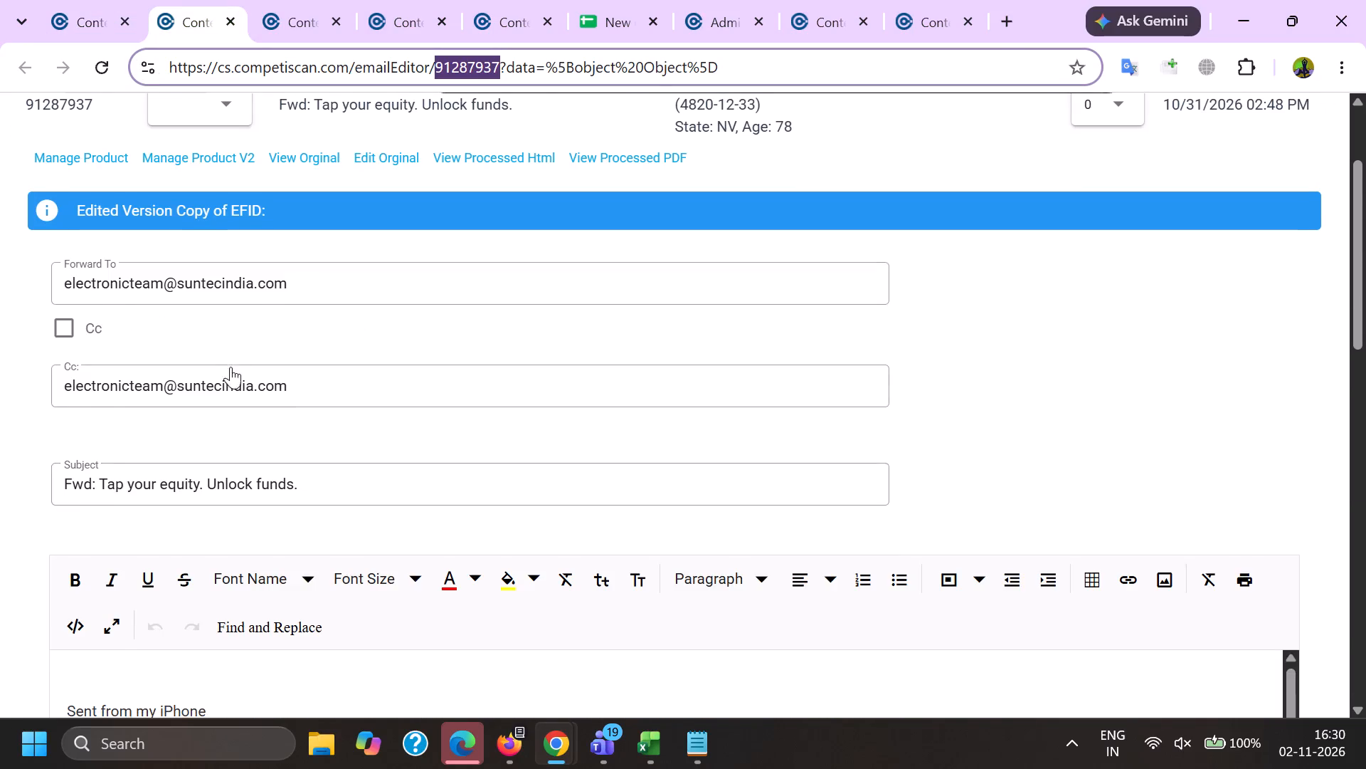
left_click_drag(295, 379, 0, 231)
key("BackSpace")
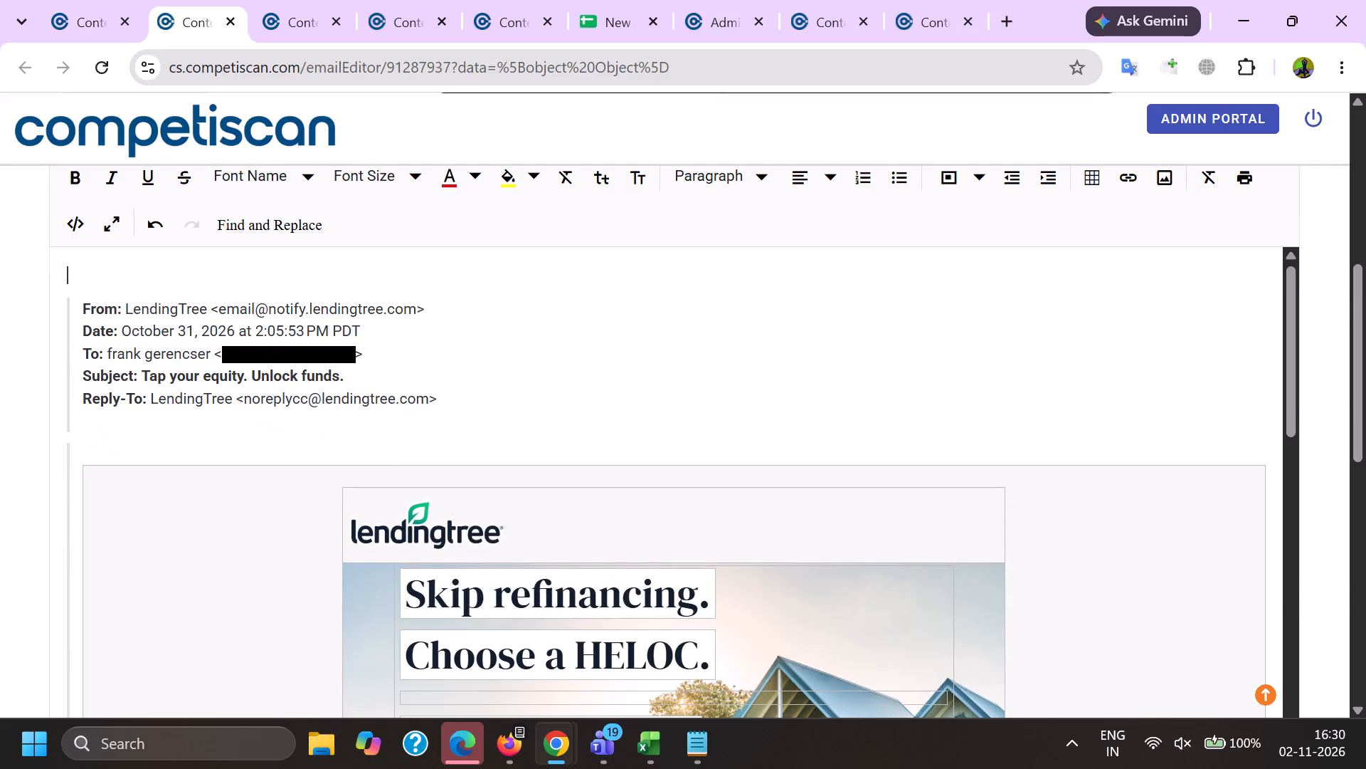
left_click(67, 315)
key("BackSpace")
Remove the To line, the sender's email address and the Reply-To line from the email's forwarded header.
left_click_drag(60, 316, 389, 322)
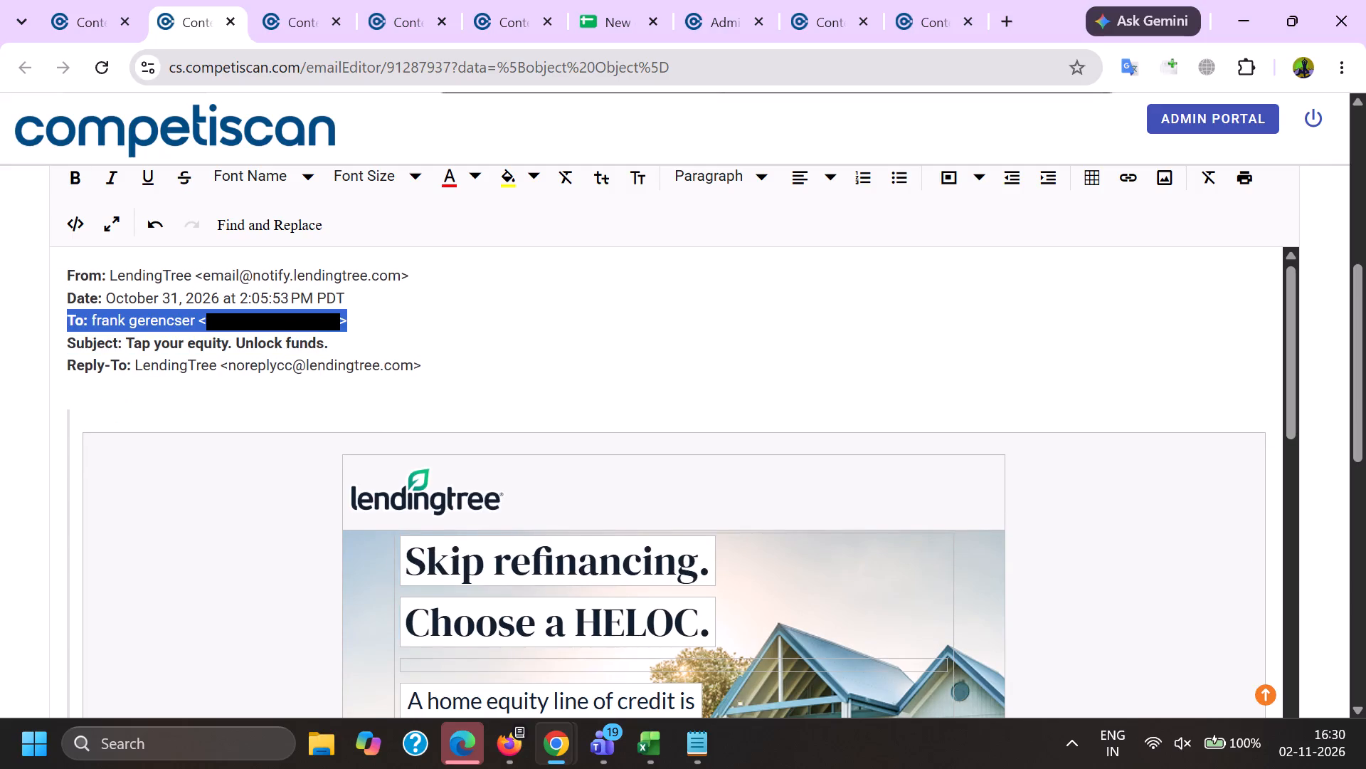
key("BackSpace")
left_click_drag(389, 322, 389, 320)
key("BackSpace")
left_click_drag(188, 272, 532, 273)
key("BackSpace")
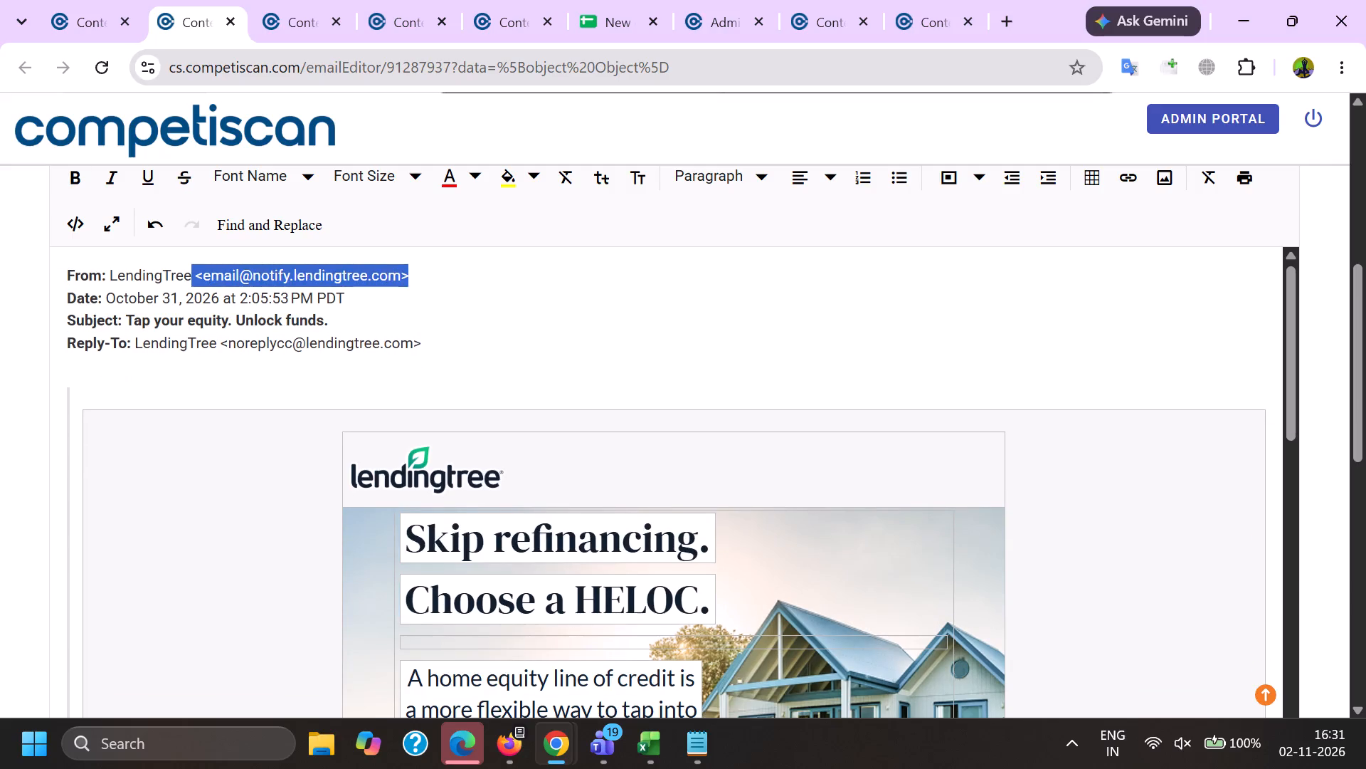
left_click_drag(532, 273, 533, 273)
left_click_drag(560, 360, 50, 334)
key("BackSpace")
Delete the panelist's first name from the greeting above the HELOC text and search the page for remaining mentions of it.
scroll(508, 472, "down", 4)
left_click(435, 493)
double_click(434, 498)
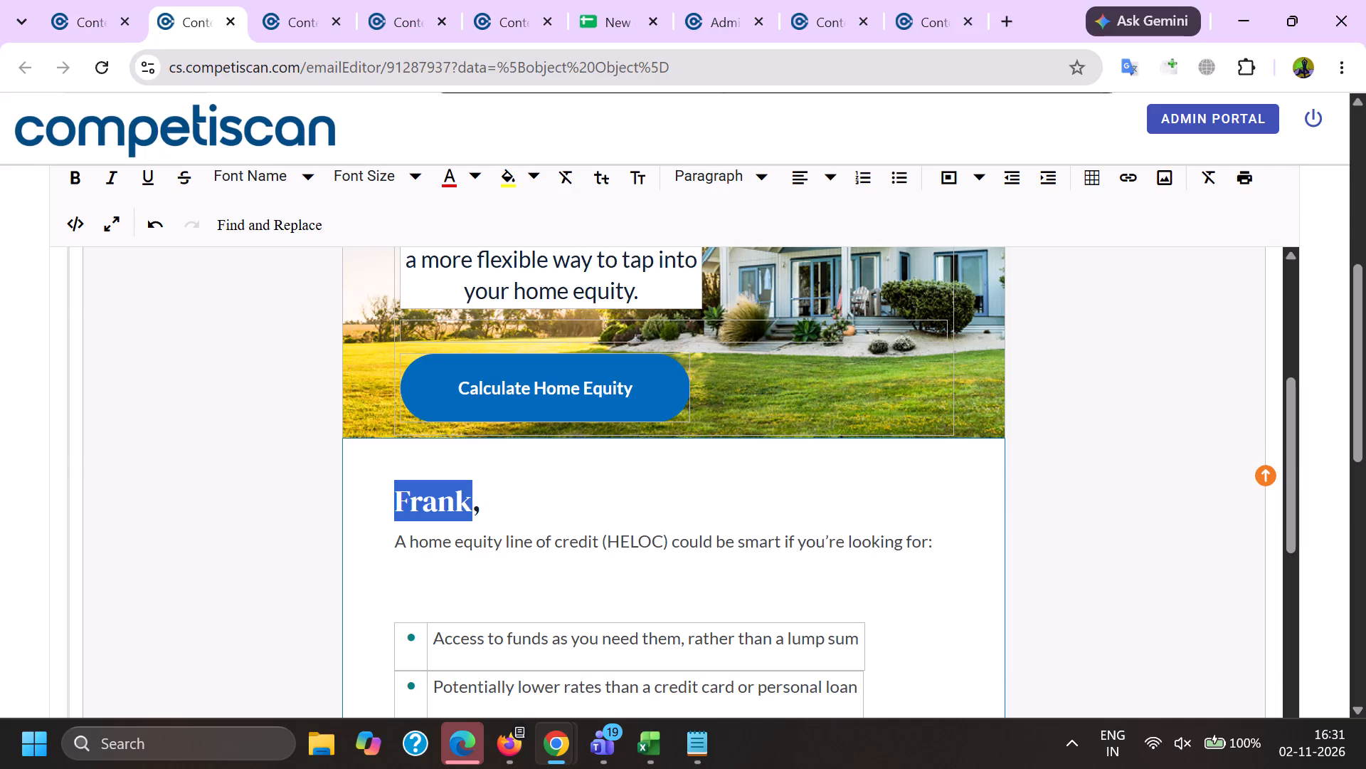
key("ctrl+c")
key("BackSpace")
key("ctrl+f")
key("ctrl+v")
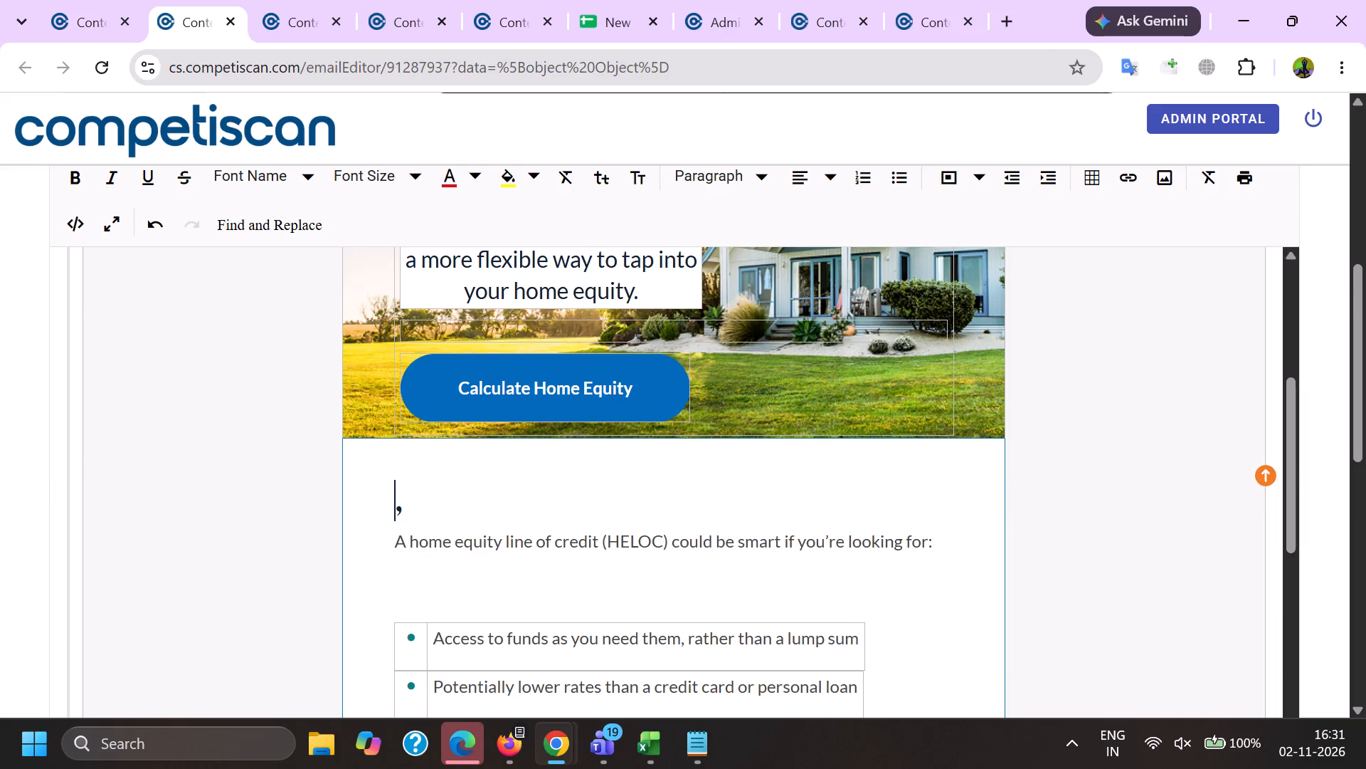
key("Return")
key("Return")
key("Return")
key("Return")
key("Return")
key("Return")
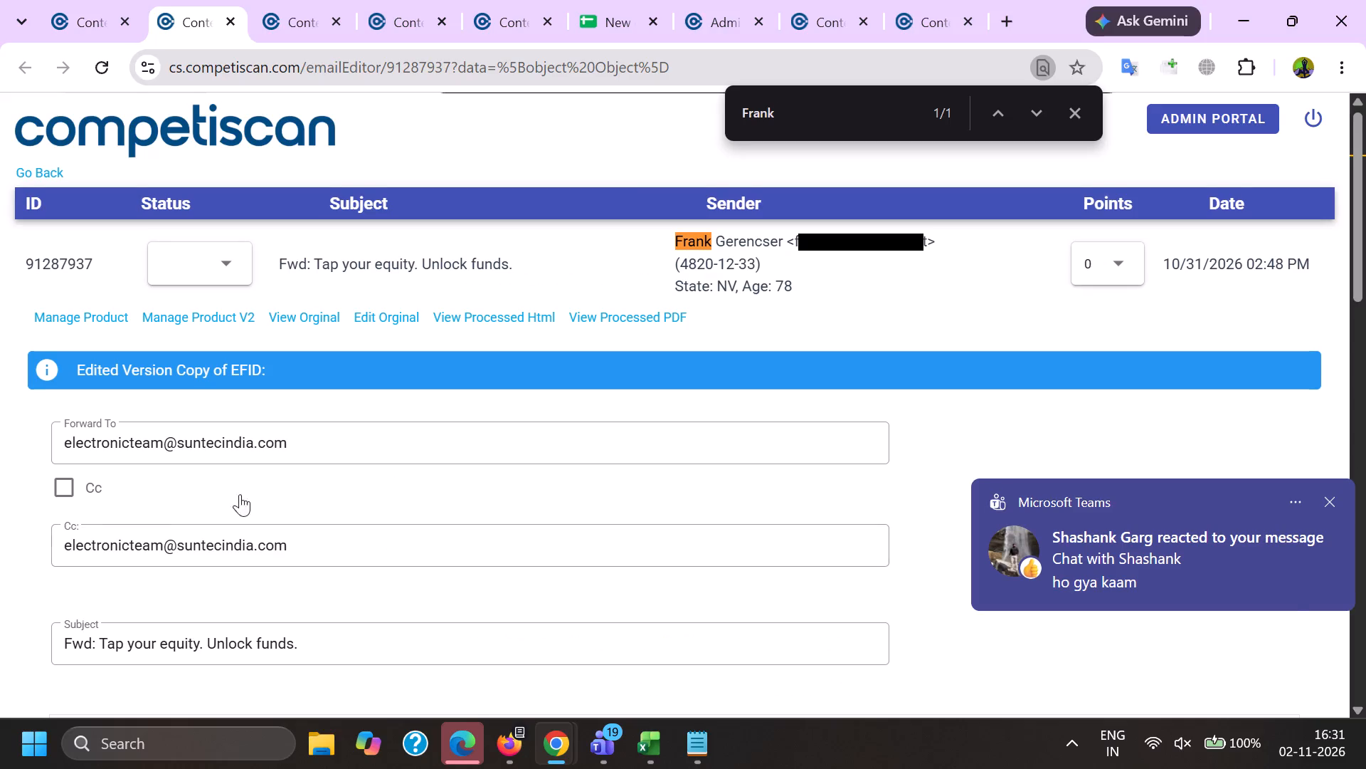
Copy the footer's Privacy Policy link address, remove all links from the email, and insert that address as a link at Privacy Policy.
scroll(335, 465, "down", 15)
scroll(572, 503, "down", 6)
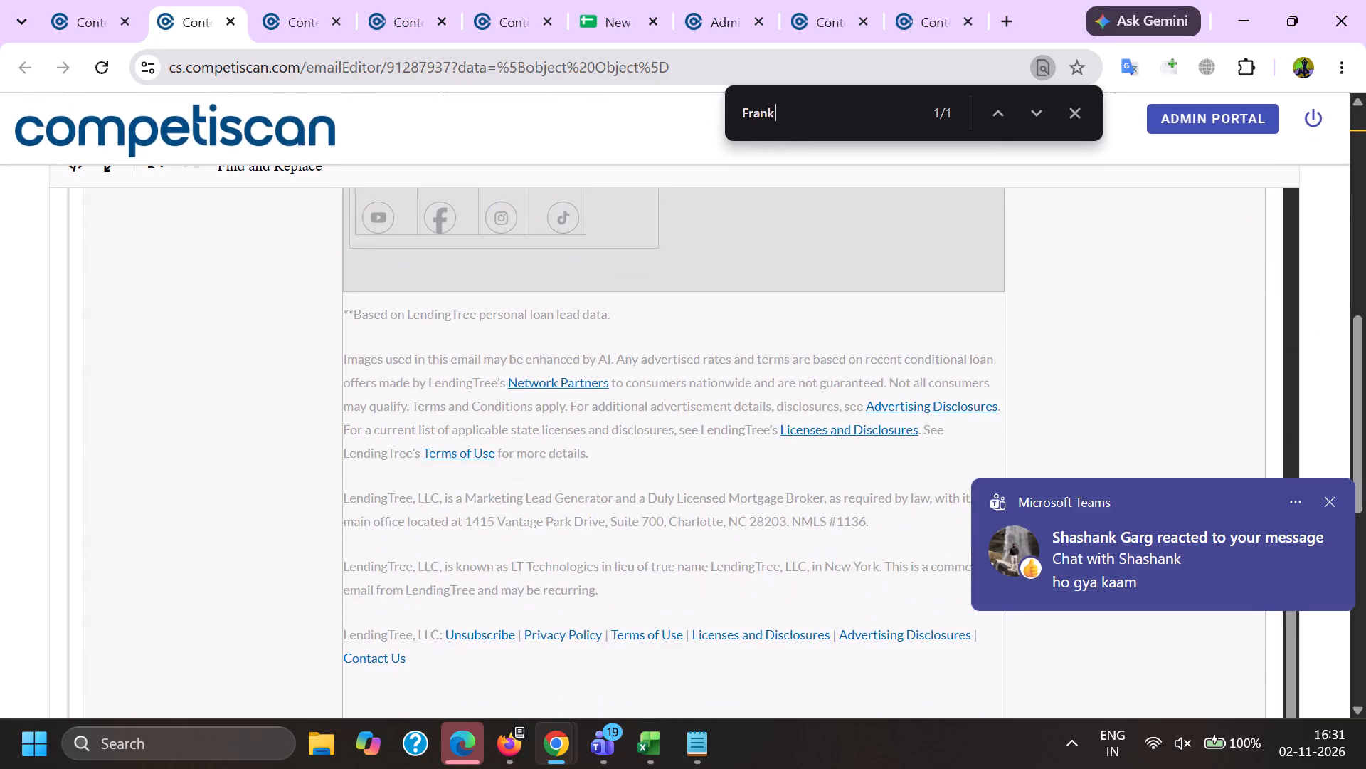
right_click(539, 637)
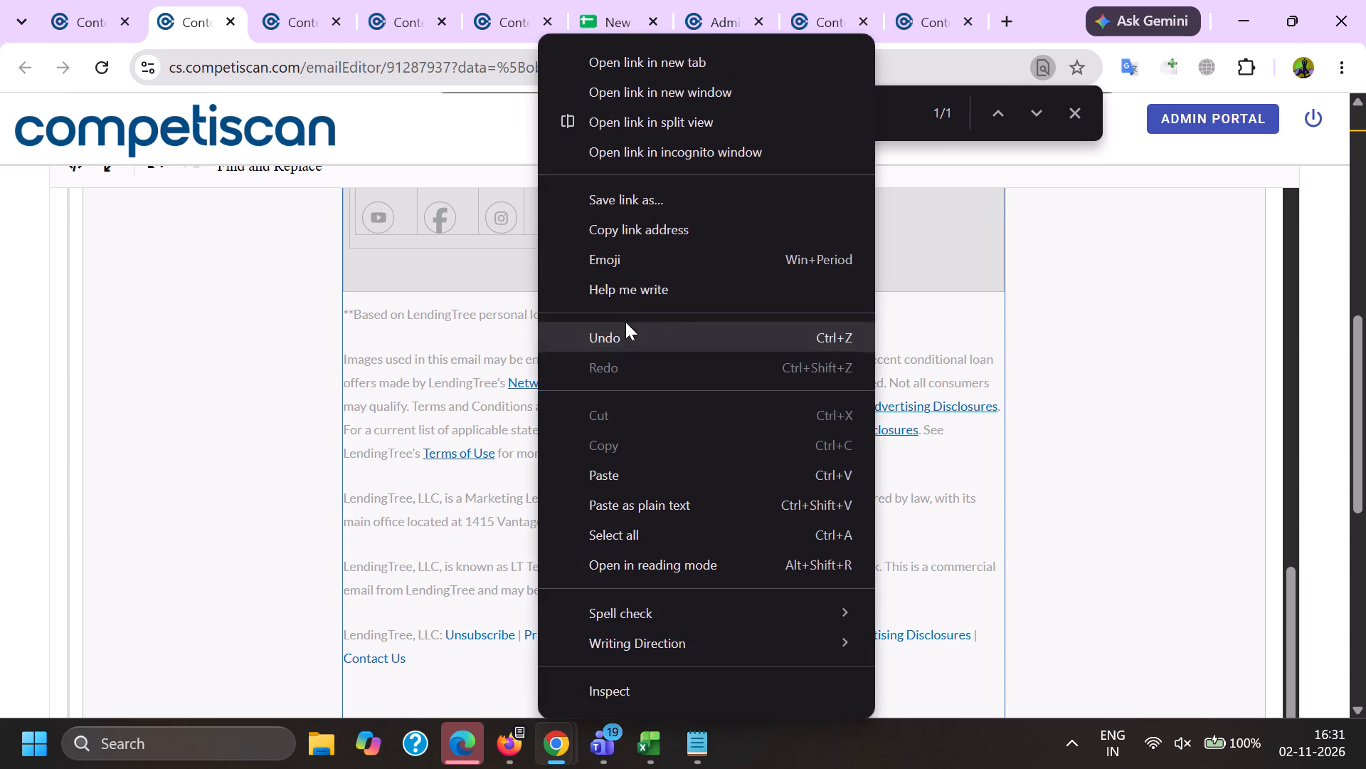
left_click(606, 236)
scroll(0, 296, "down", 4)
left_click(97, 387)
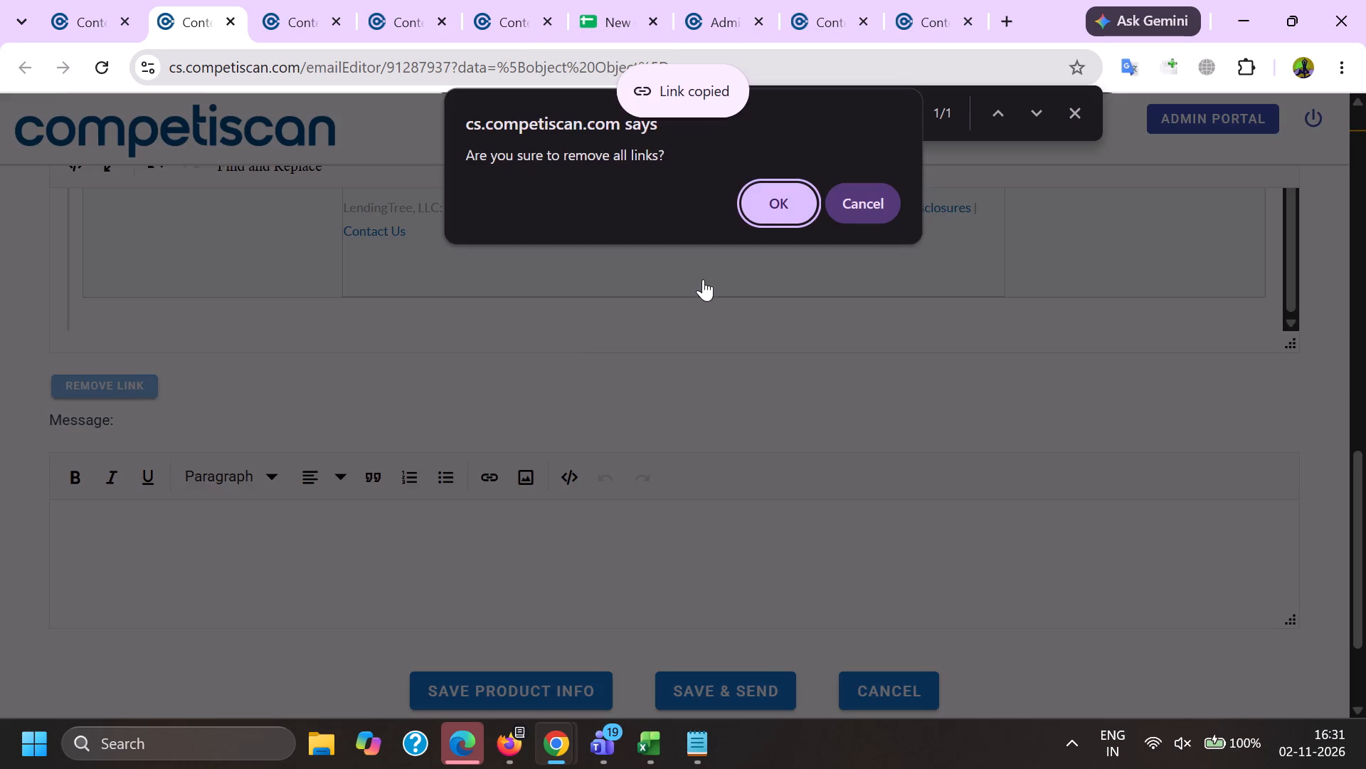
left_click(785, 204)
scroll(582, 534, "up", 2)
left_click(556, 420)
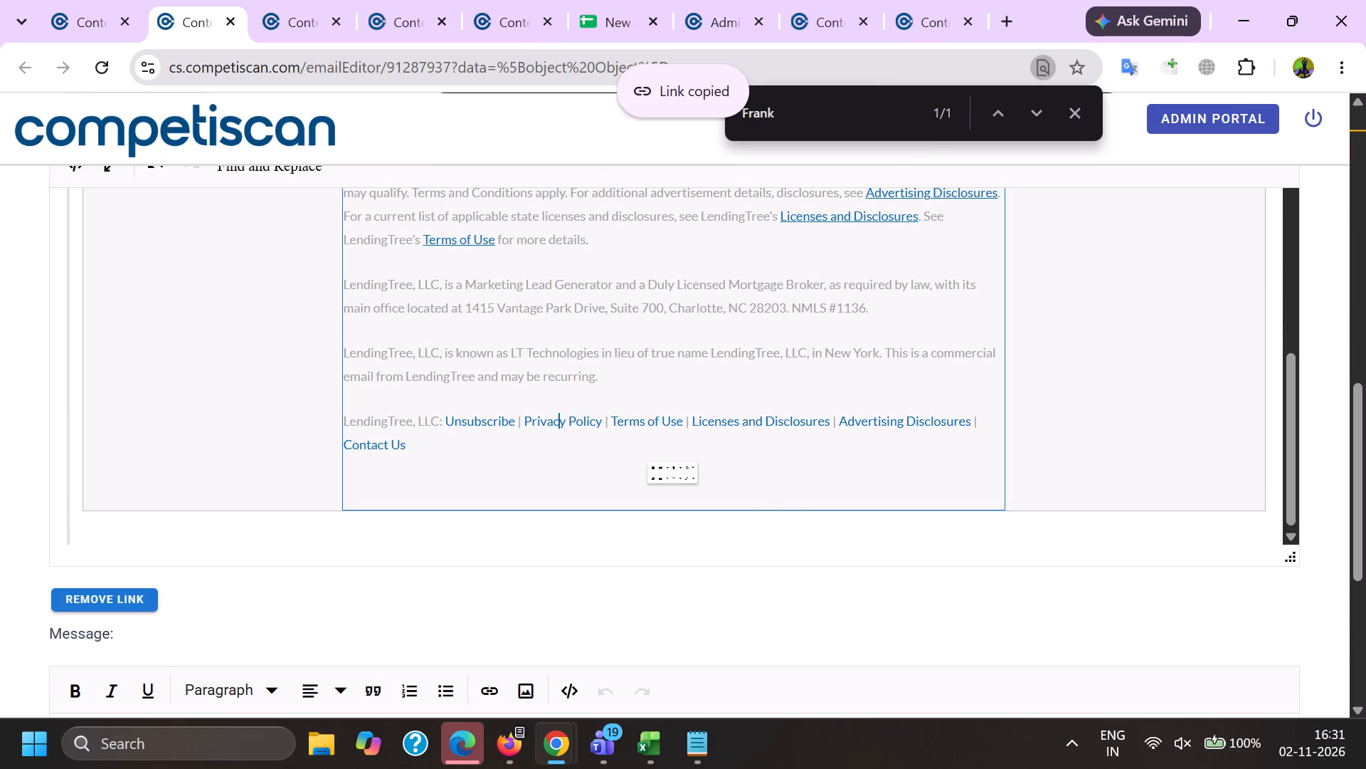
key("ctrl+k")
key("ctrl+v")
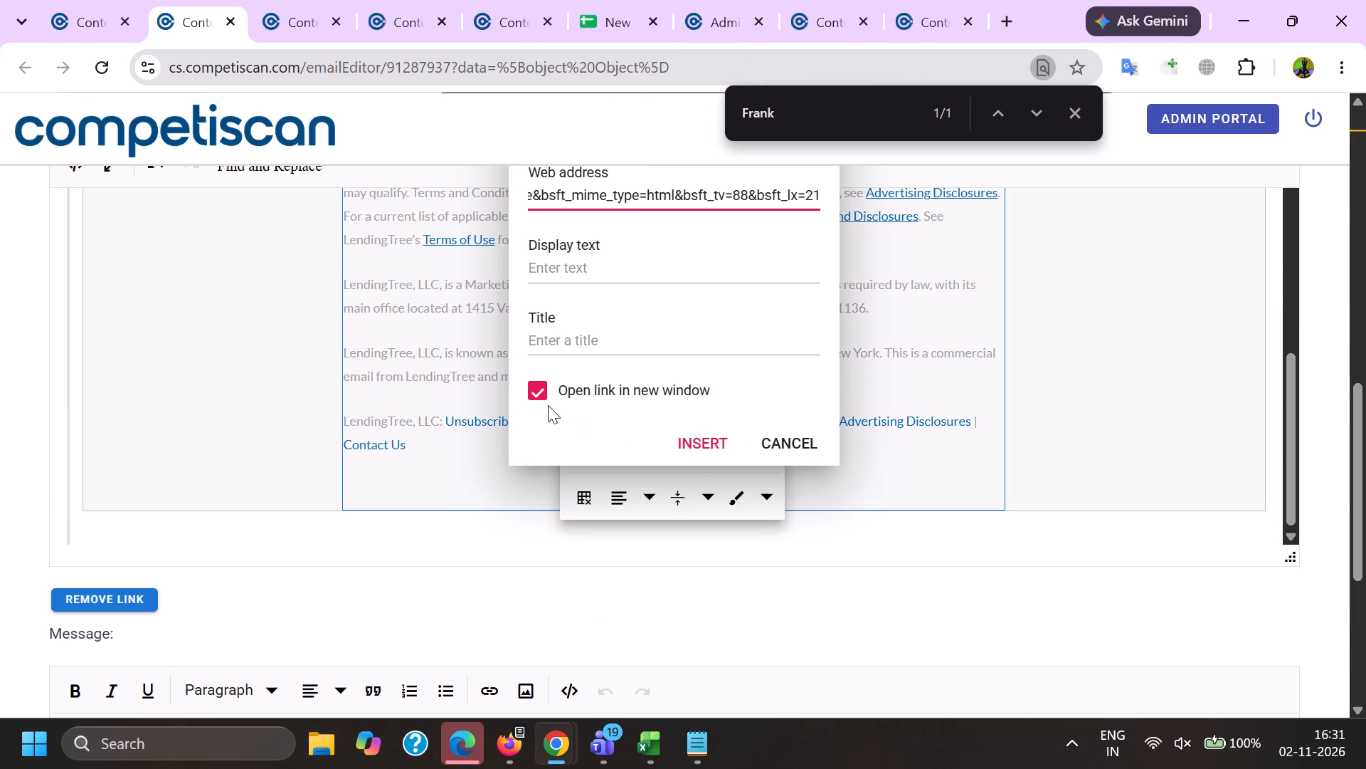
left_click(699, 446)
Save the product info for the edited email 91287937.
scroll(0, 451, "down", 5)
scroll(1, 463, "up", 1)
scroll(0, 452, "down", 2)
scroll(0, 454, "up", 1)
scroll(0, 455, "down", 8)
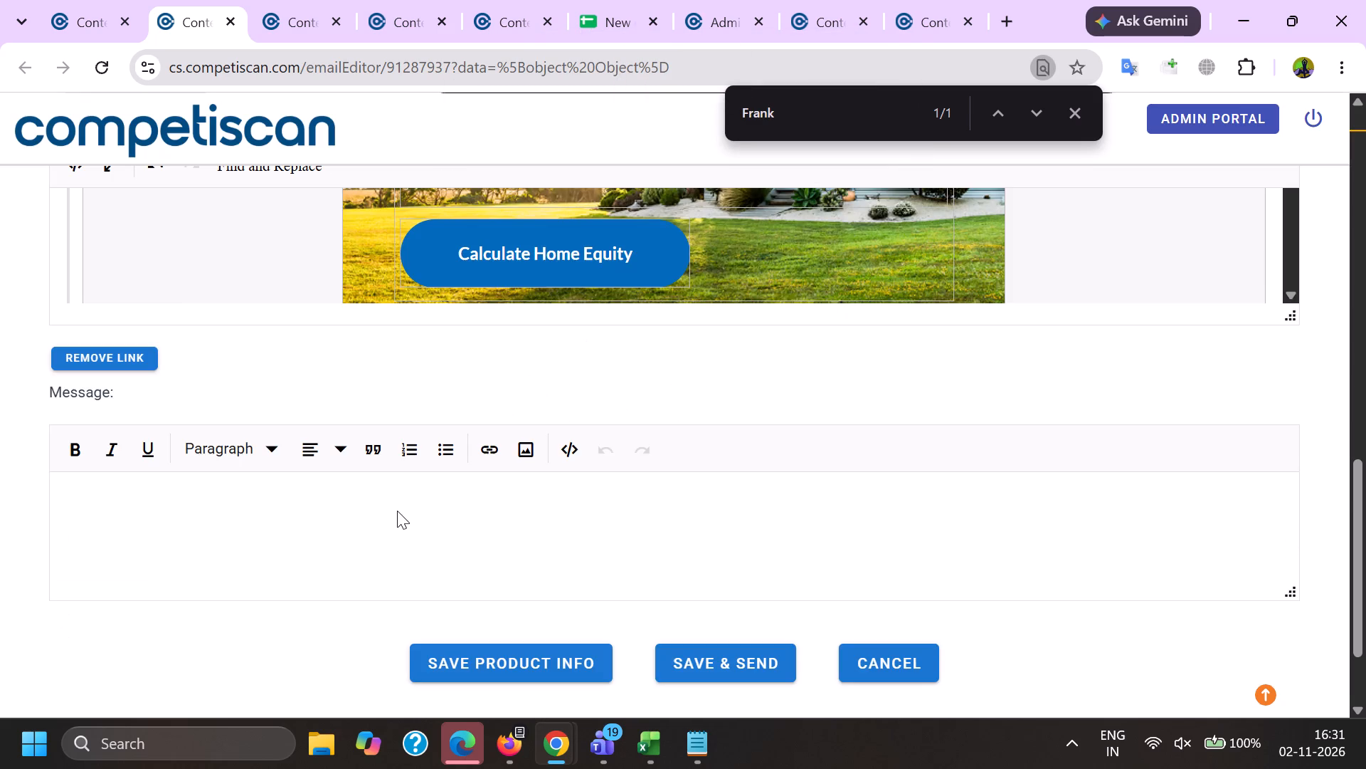
left_click(452, 525)
left_click(690, 442)
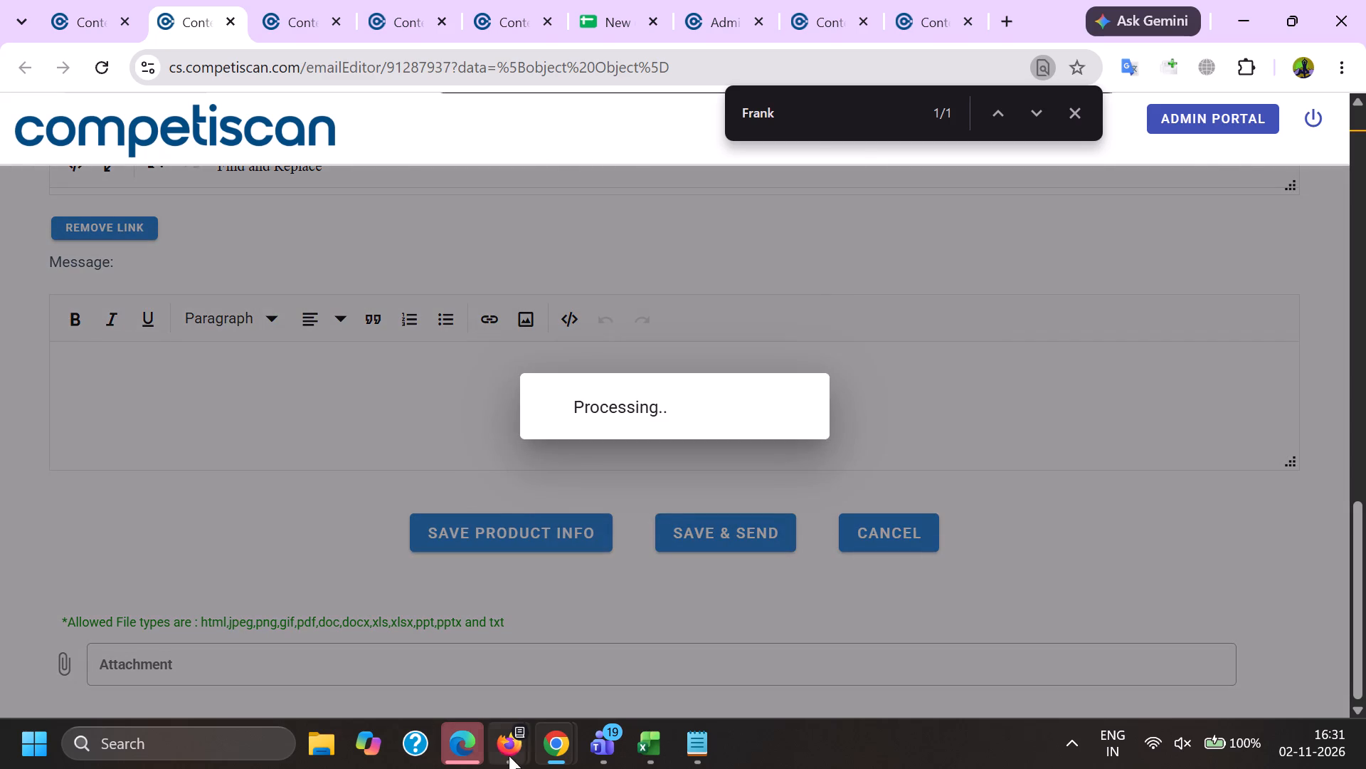
Switch to the Firefox Content Portal, search Focus subjects and bodies for "Credit karma", and look through the listed emails.
left_click(509, 753)
left_click(166, 629)
left_click(373, 0)
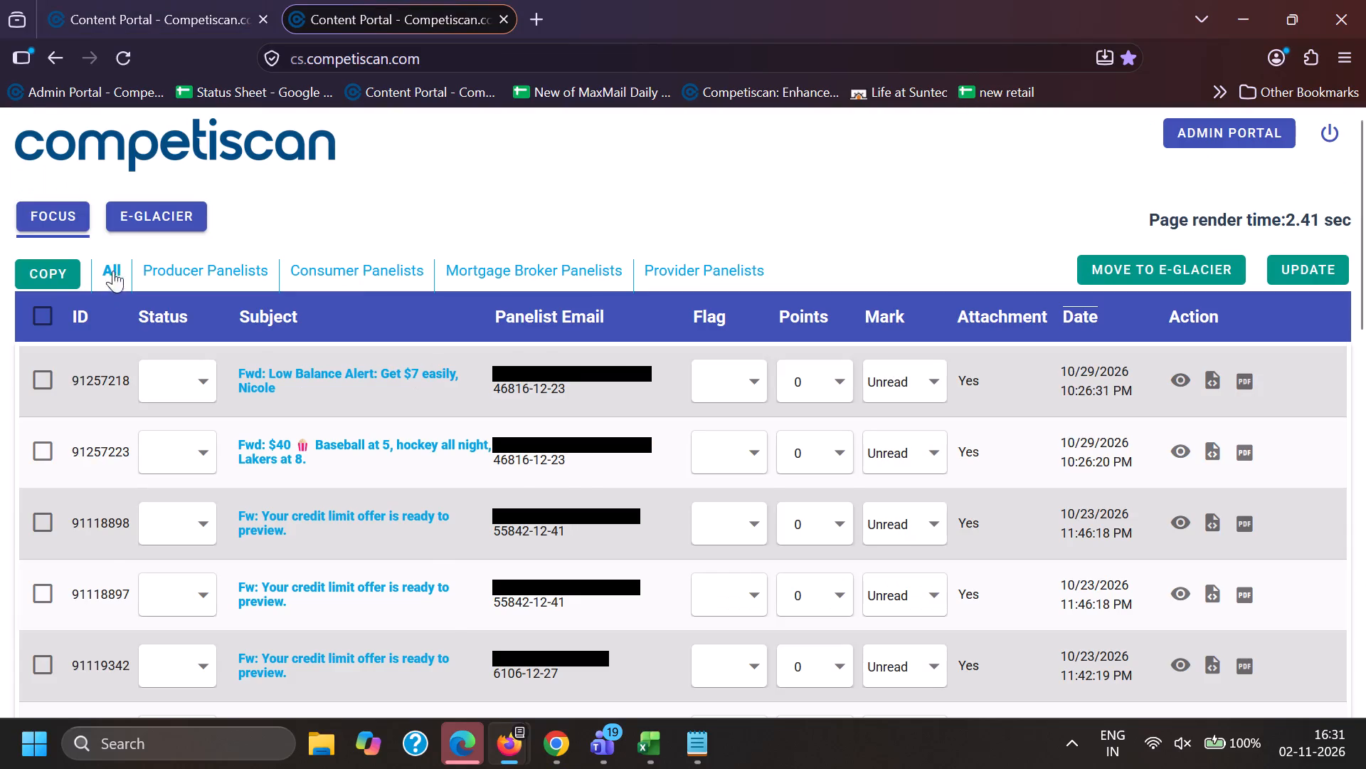
scroll(251, 471, "down", 5)
left_click_drag(317, 434, 0, 392)
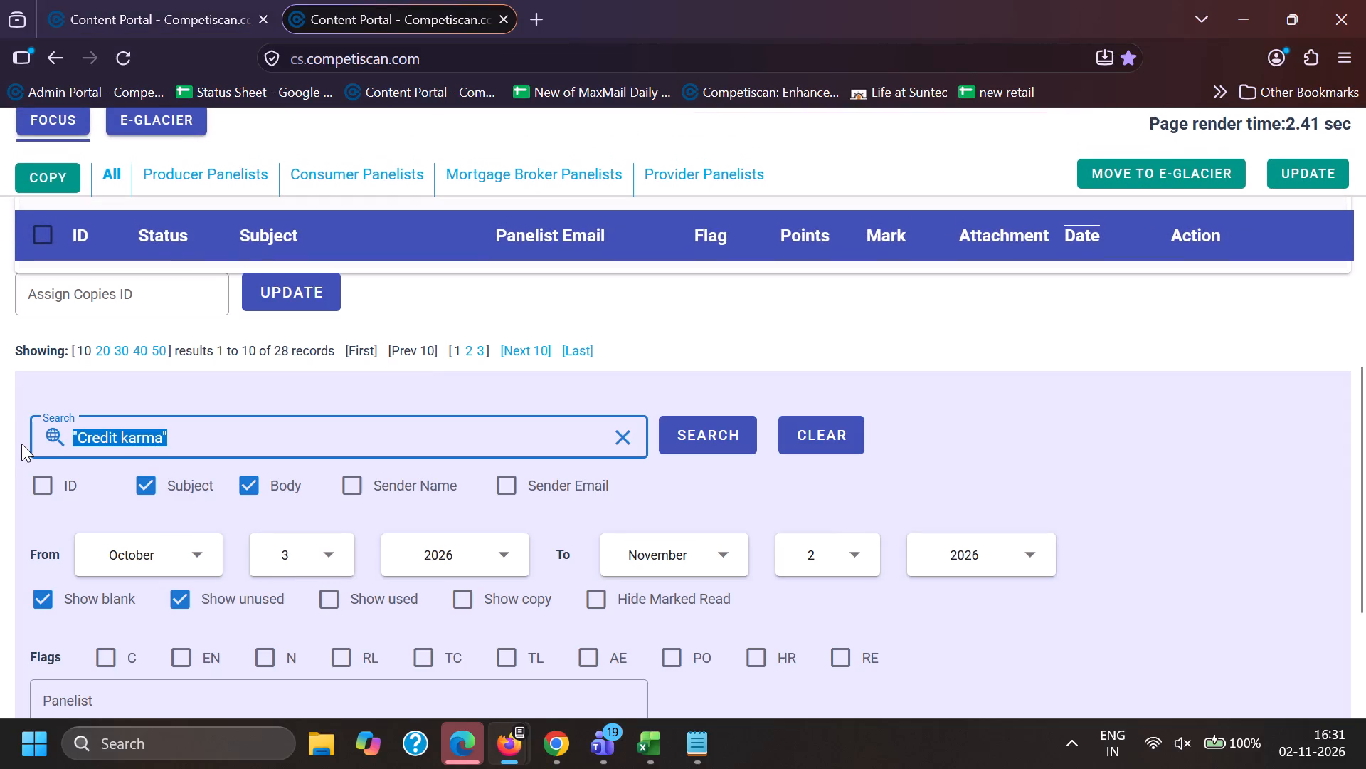
key("BackSpace")
type("ed")
key("i")
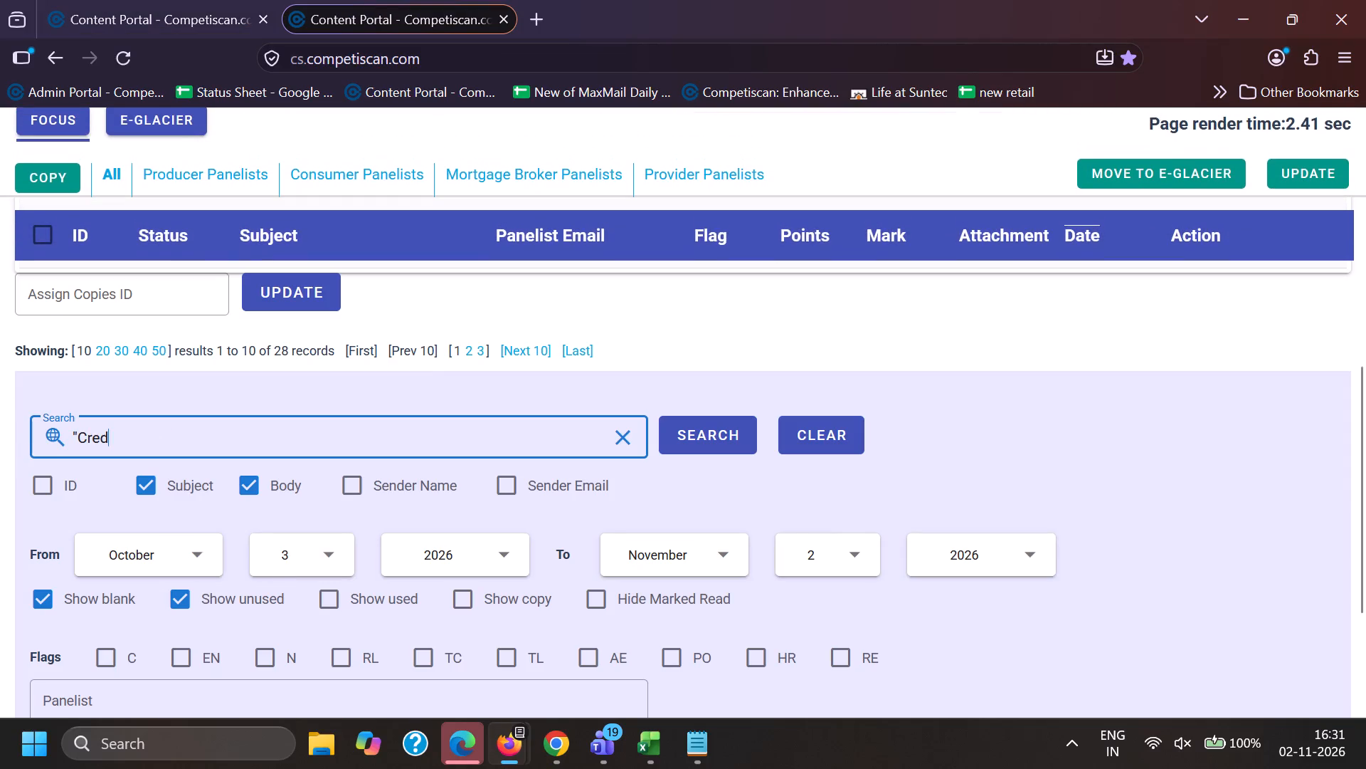
key("t")
key("r")
key("m")
key("a")
key("shift+quotedbl")
key("Return")
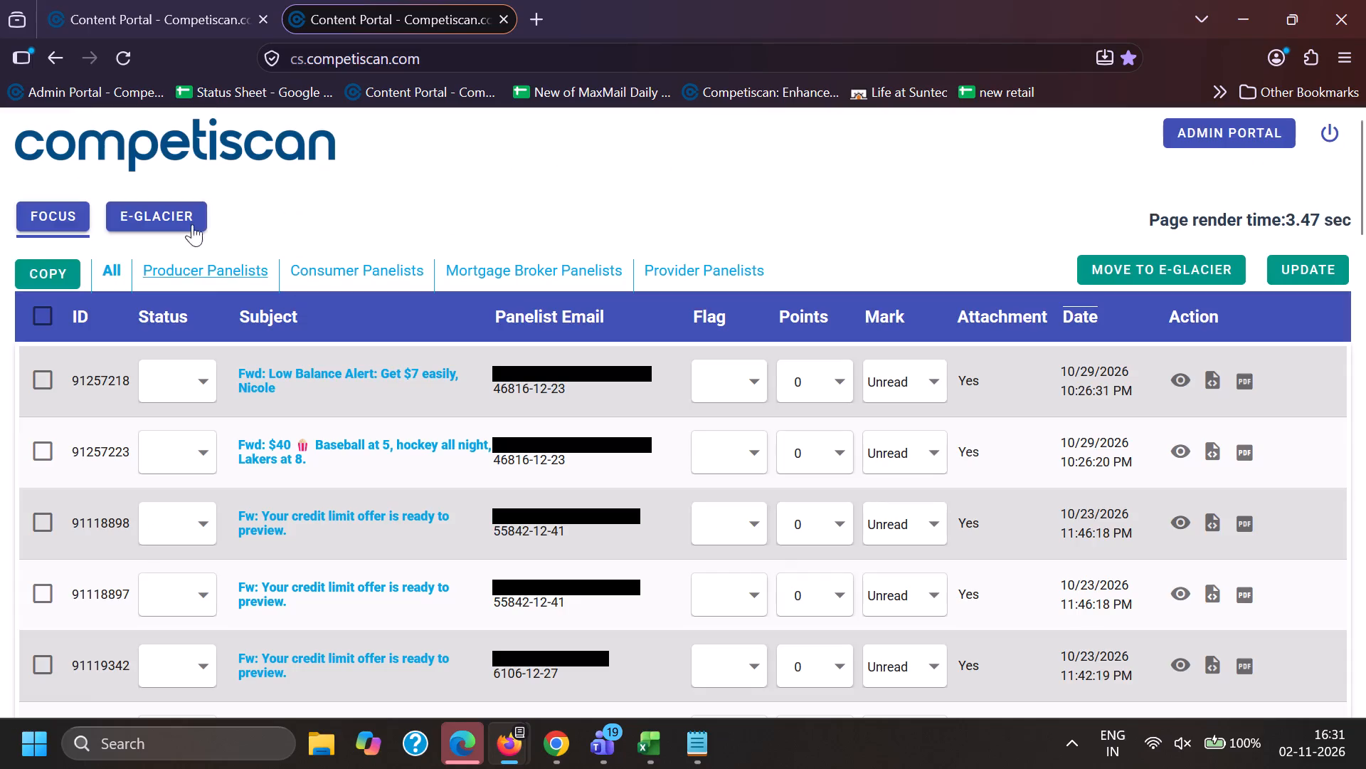
scroll(196, 251, "down", 3)
scroll(226, 438, "up", 1)
scroll(238, 469, "down", 3)
scroll(316, 568, "down", 3)
scroll(315, 569, "up", 1)
scroll(315, 570, "down", 9)
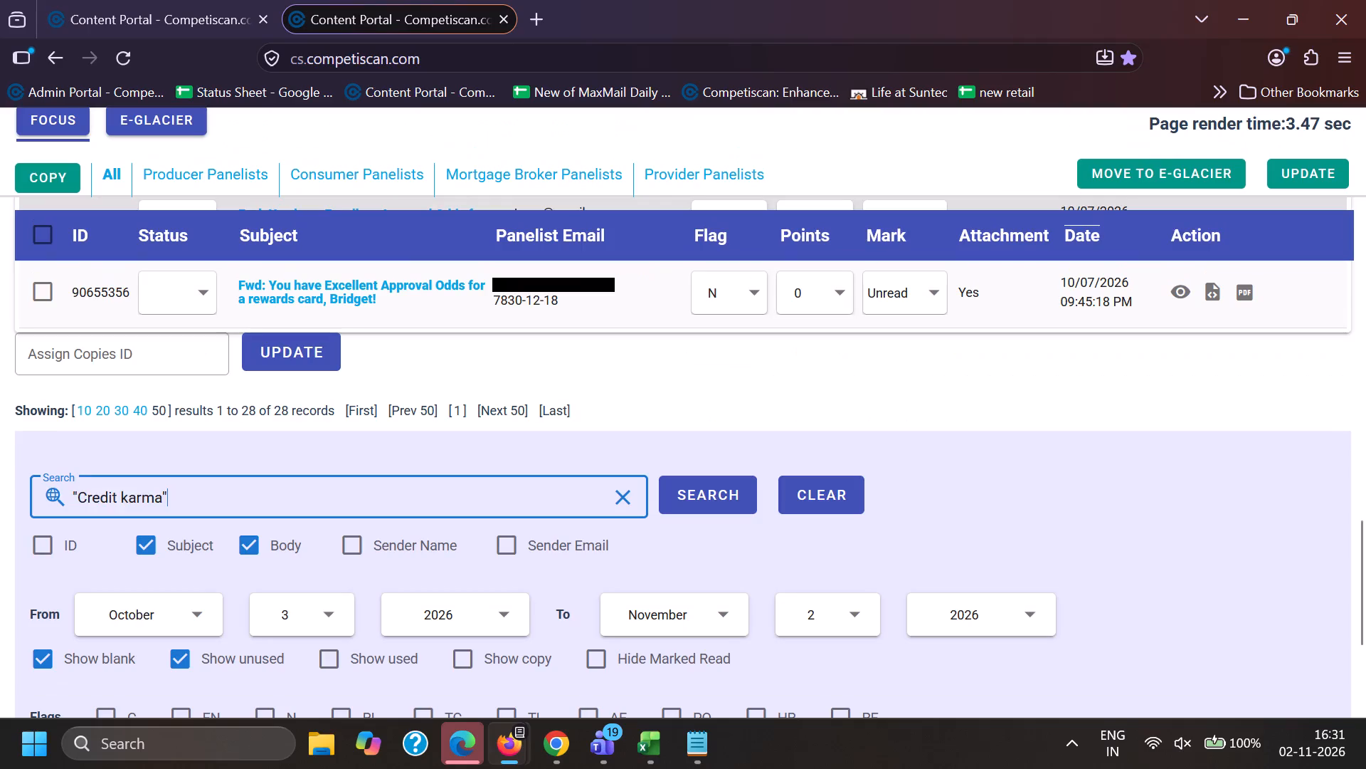
Search Focus subjects and bodies for "Capital one", look through the listed emails, and return to the email editor in Chrome.
left_click_drag(324, 503, 0, 451)
key("BackSpace")
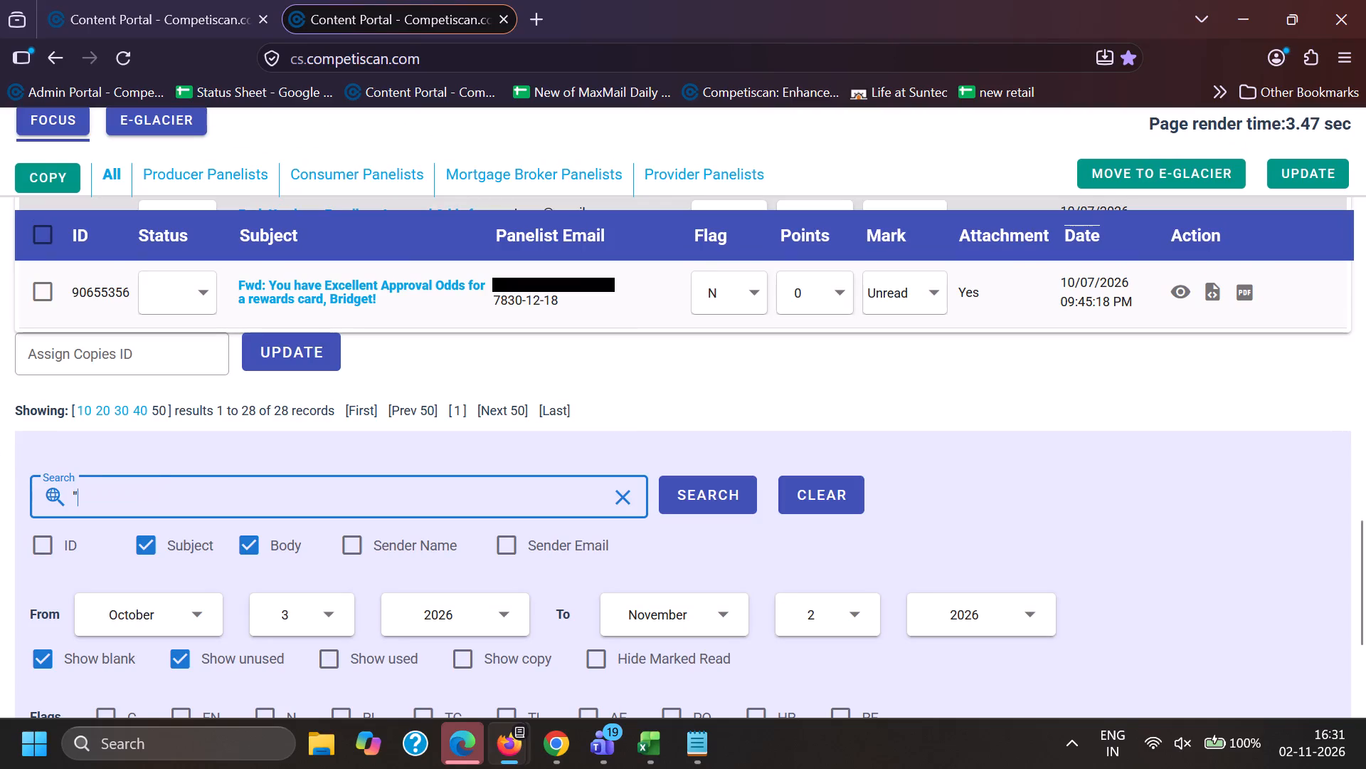
key("p")
key("i")
key("t")
key("a")
key("l")
key("space")
key("o")
key("n")
key("e")
key("shift+quotedbl")
key("Return")
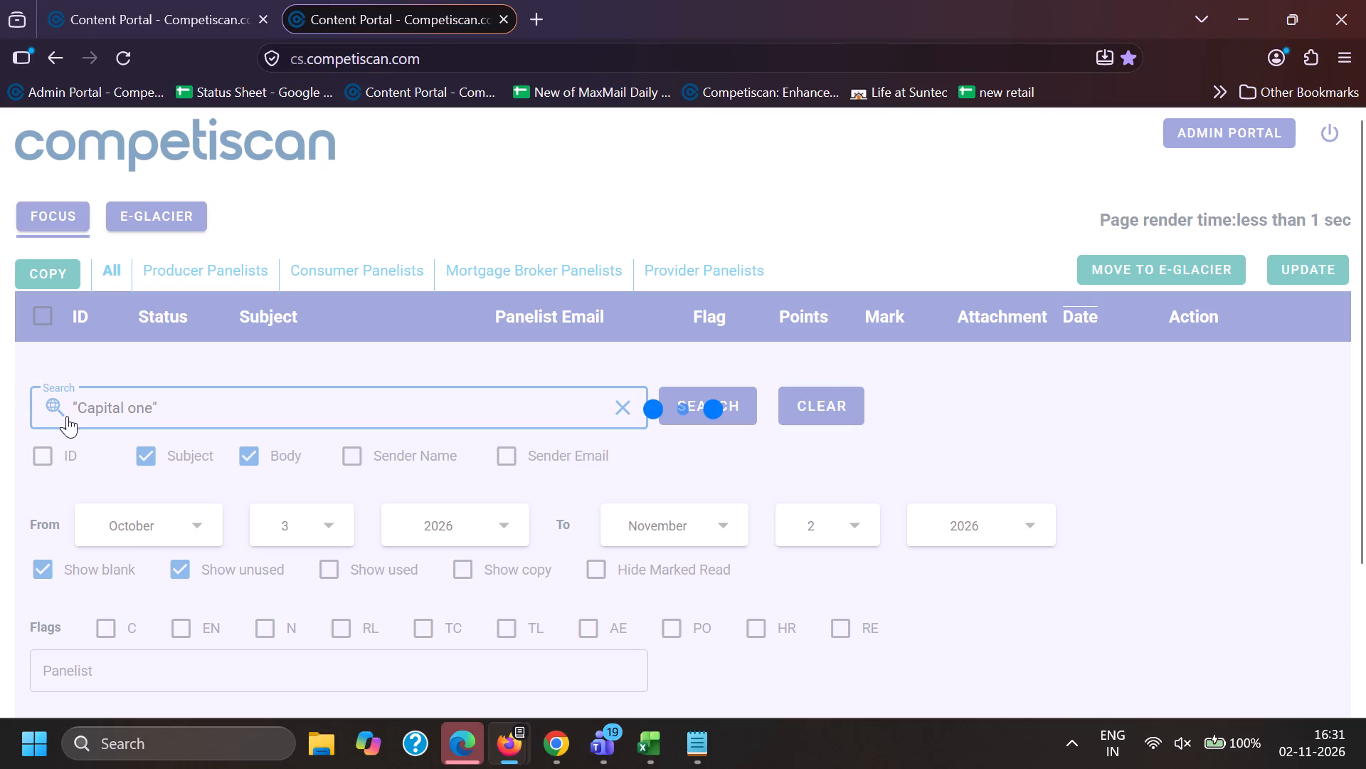
scroll(277, 625, "down", 2)
scroll(277, 520, "down", 2)
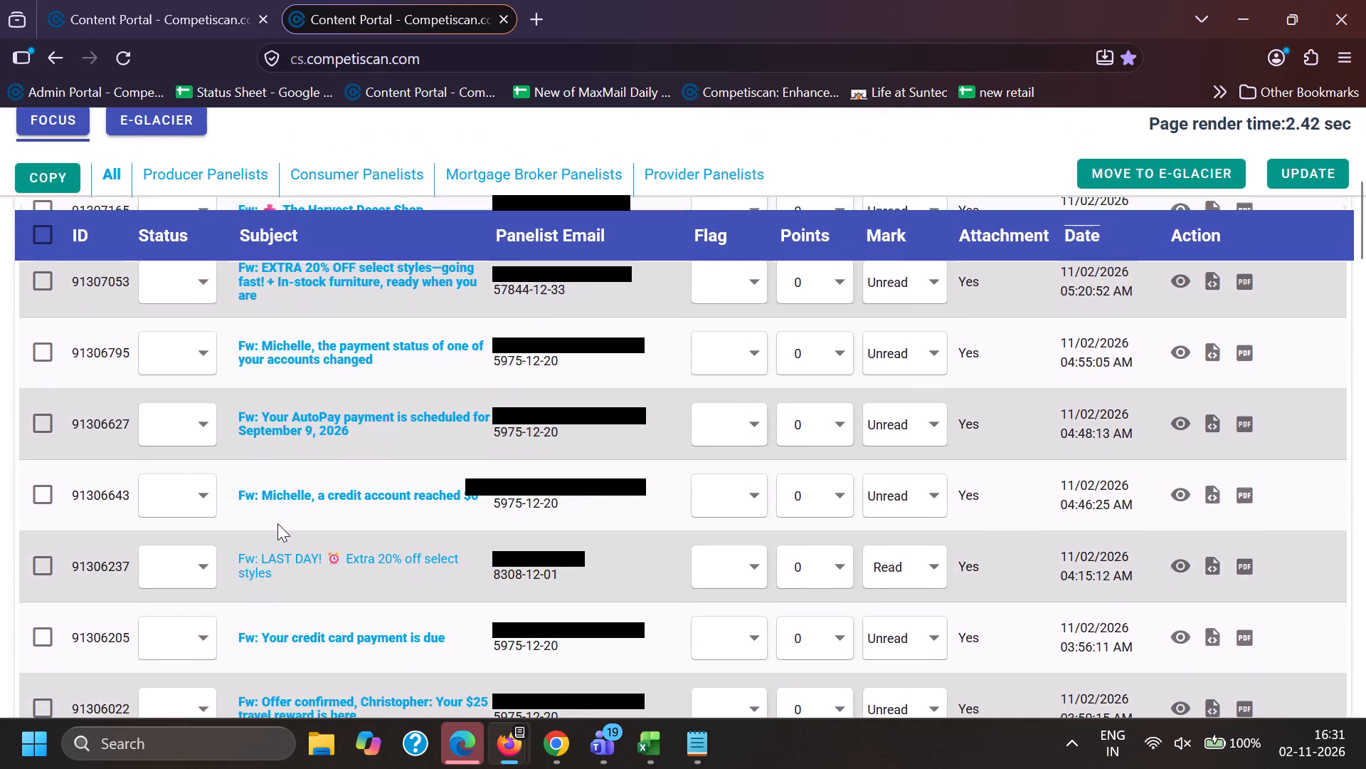
scroll(277, 523, "down", 8)
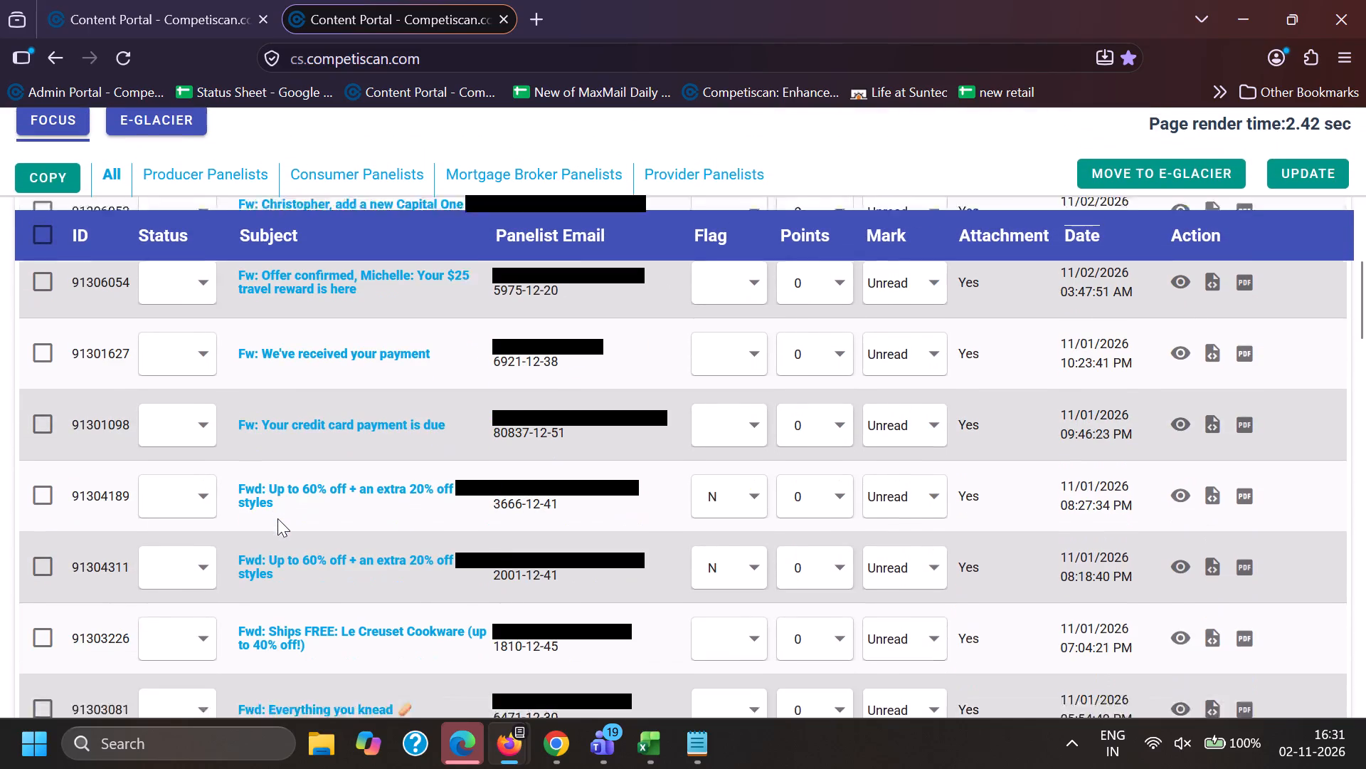
scroll(277, 518, "down", 1)
key("alt+Tab")
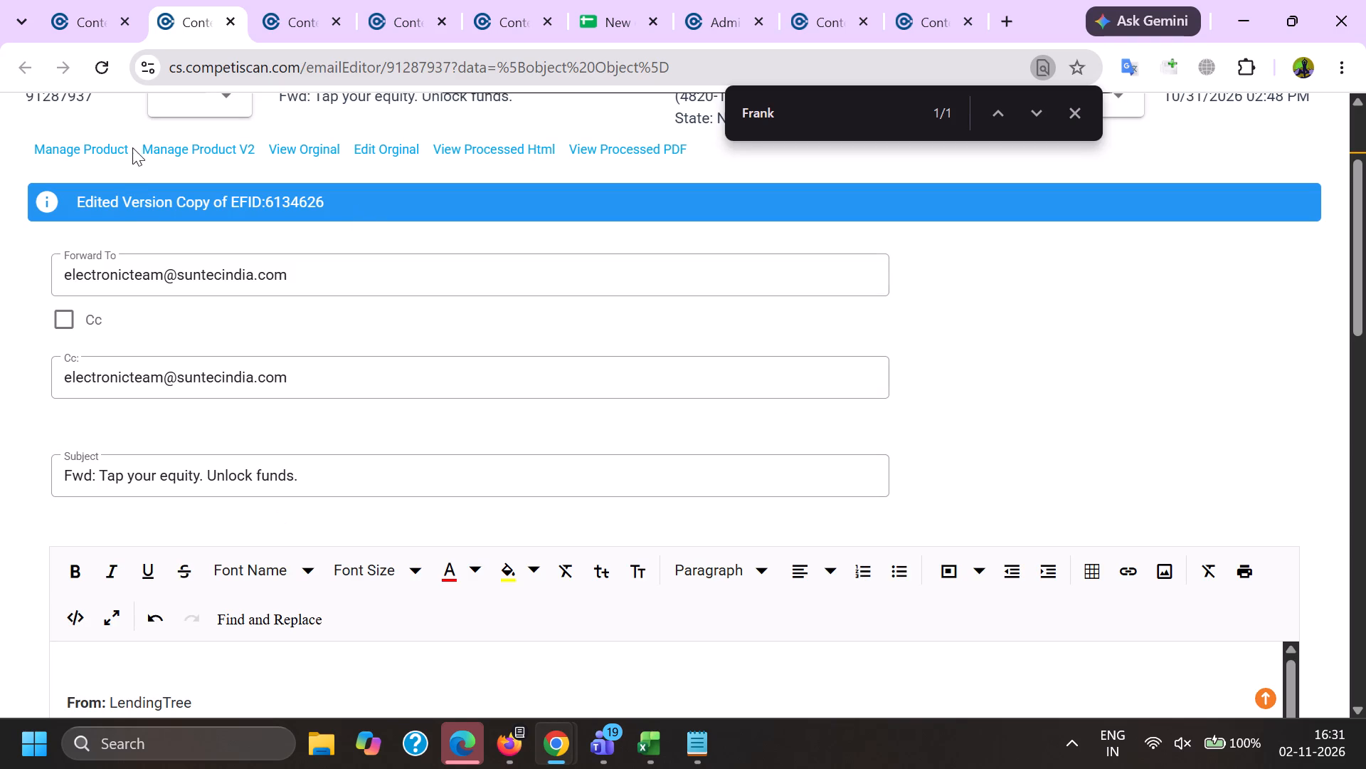
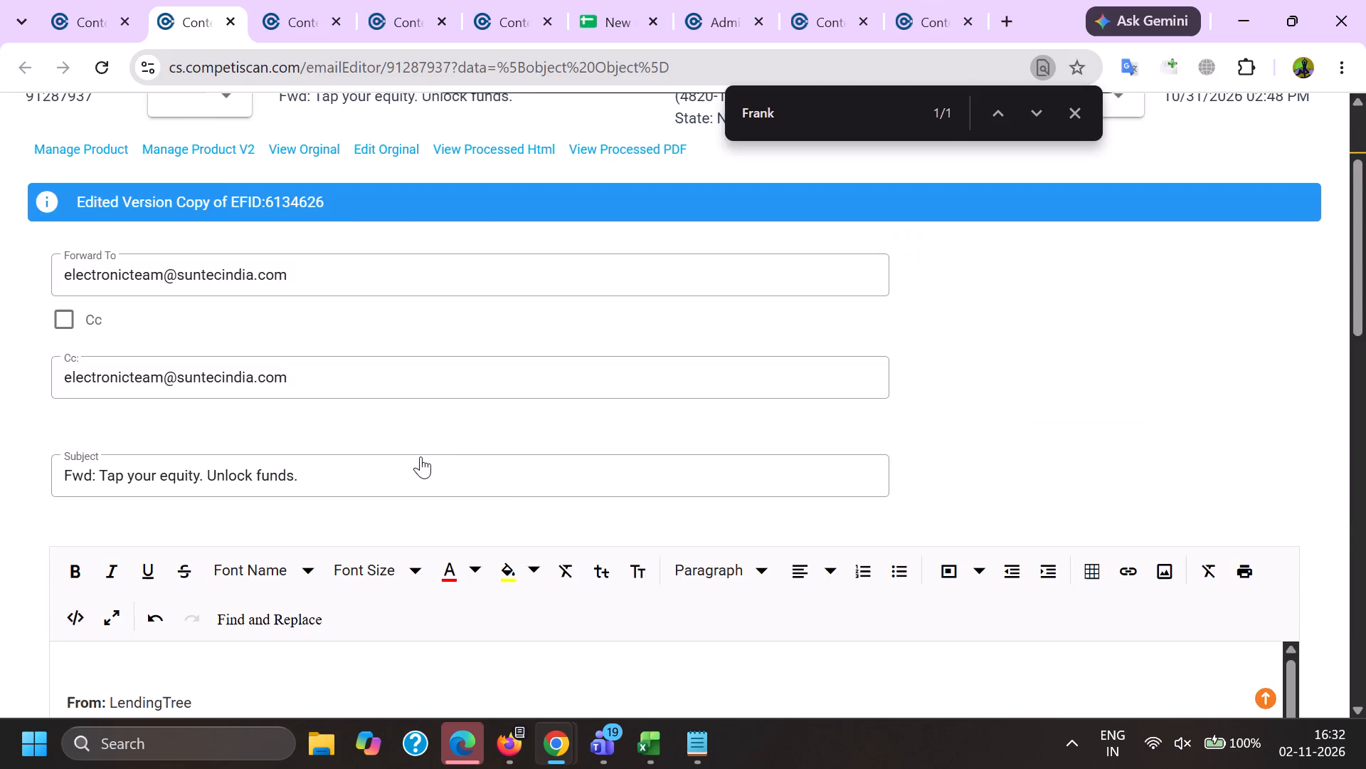
Insert the email's line "Potentially lower rates than a credit card or personal loan" beneath its subject line, and copy the subject and line together.
scroll(430, 432, "down", 4)
triple_click(460, 458)
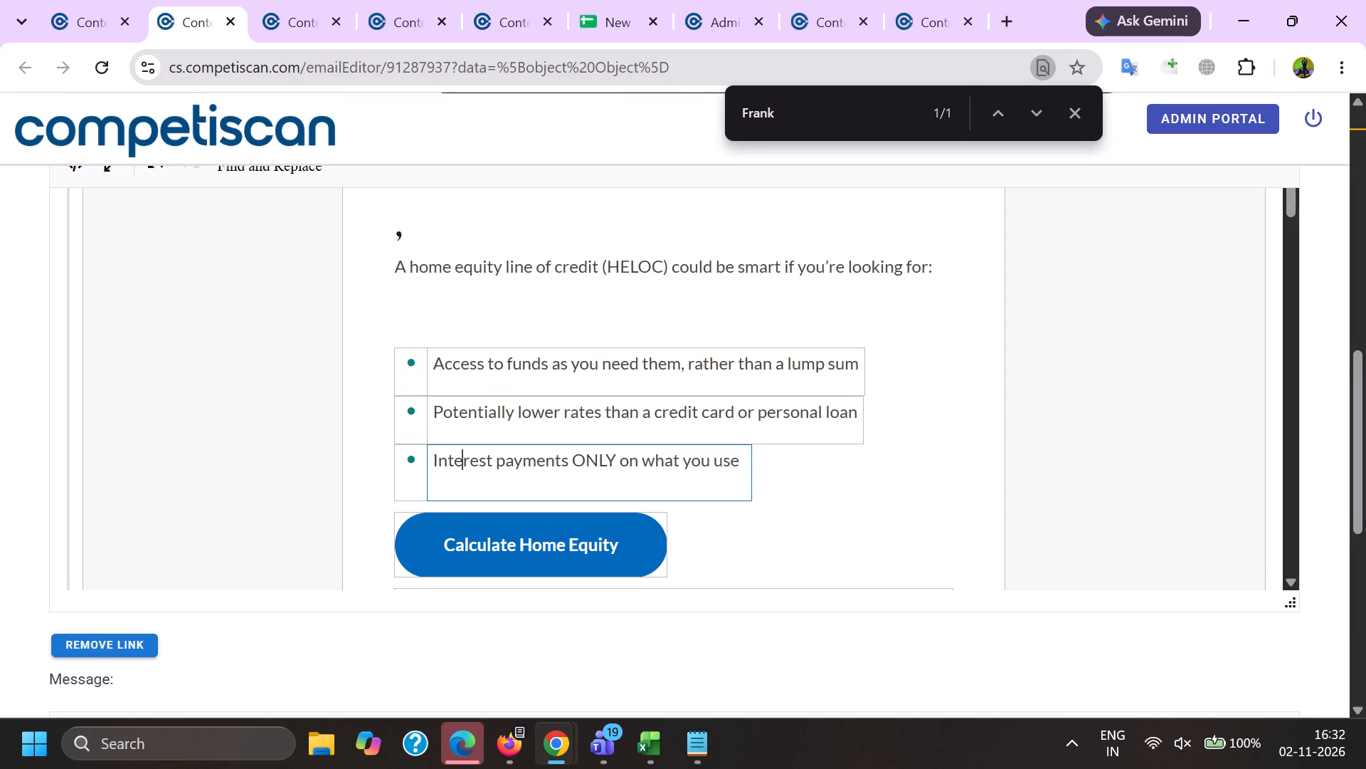
left_click(460, 455)
triple_click(492, 420)
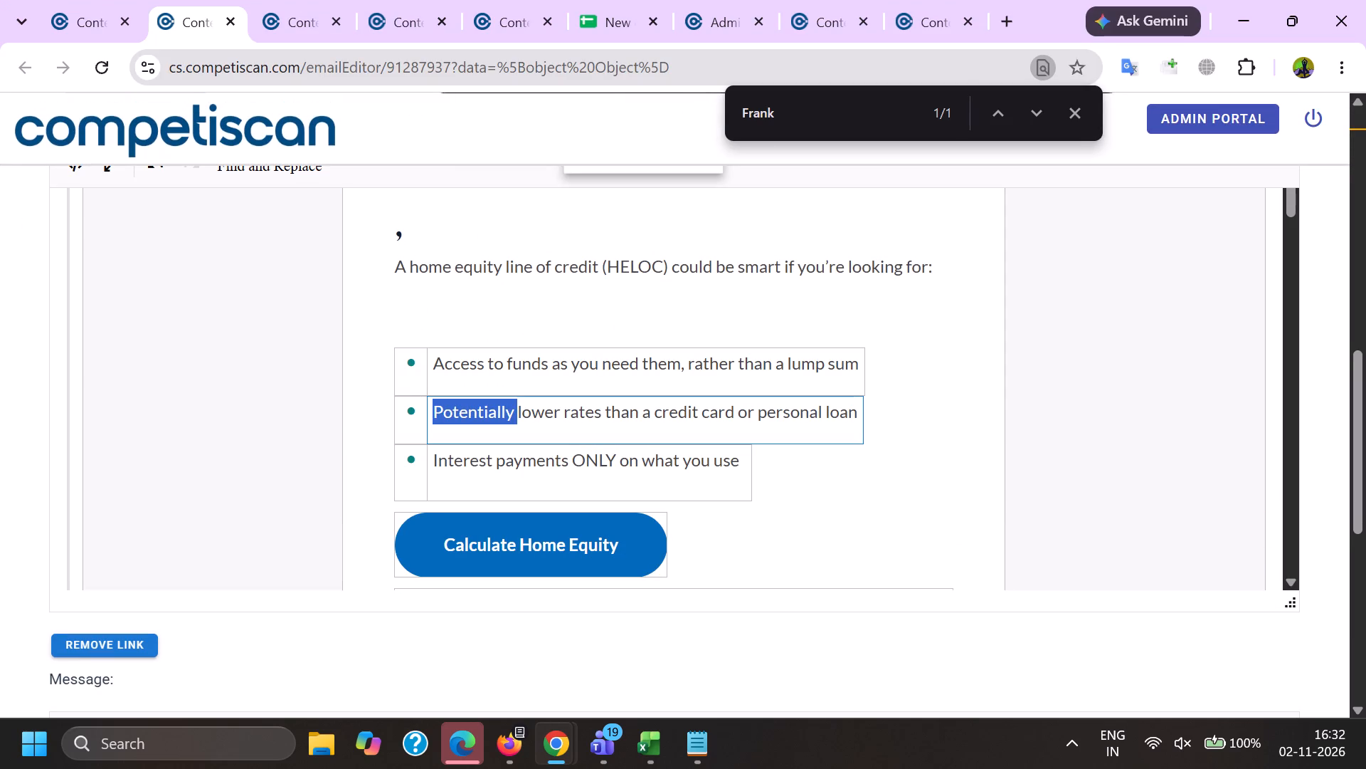
key("ctrl+c")
scroll(433, 444, "up", 12)
left_click(462, 385)
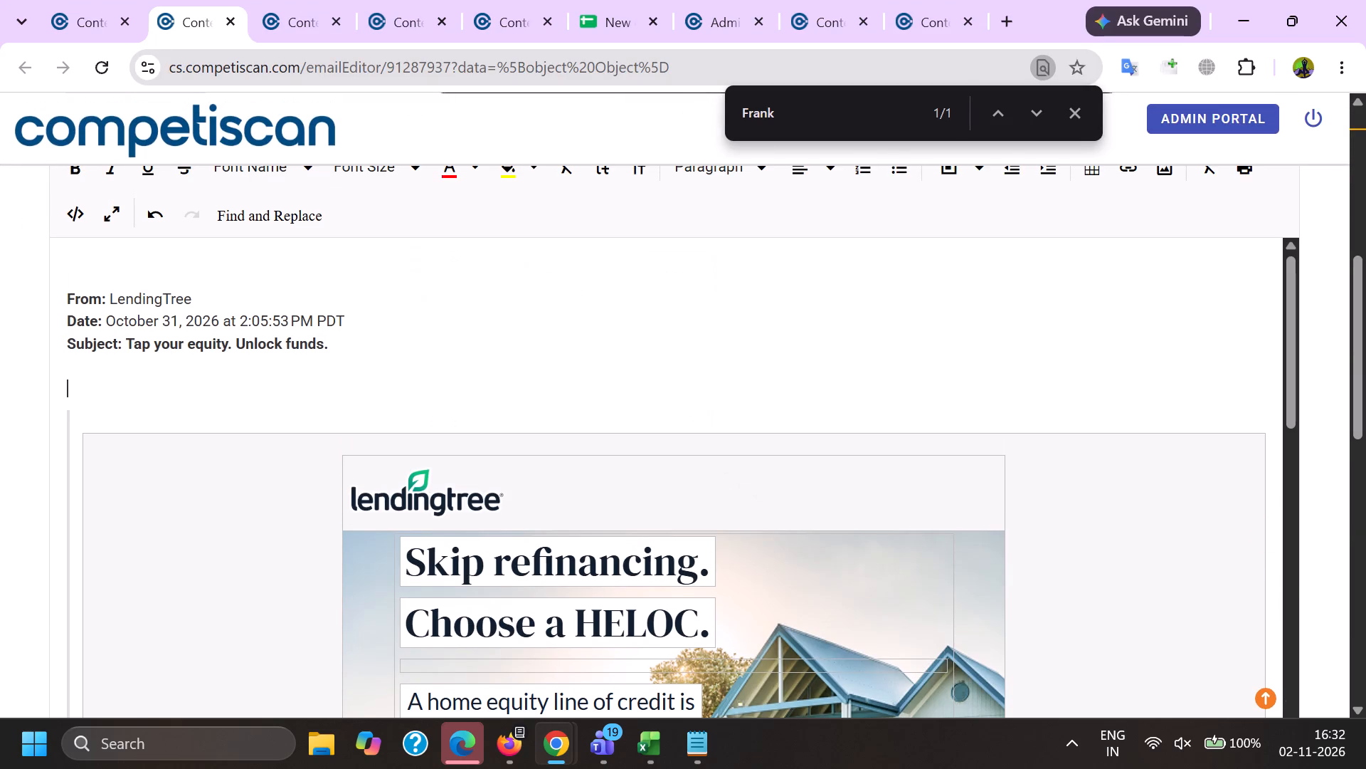
key("Left")
key("Left")
key("space")
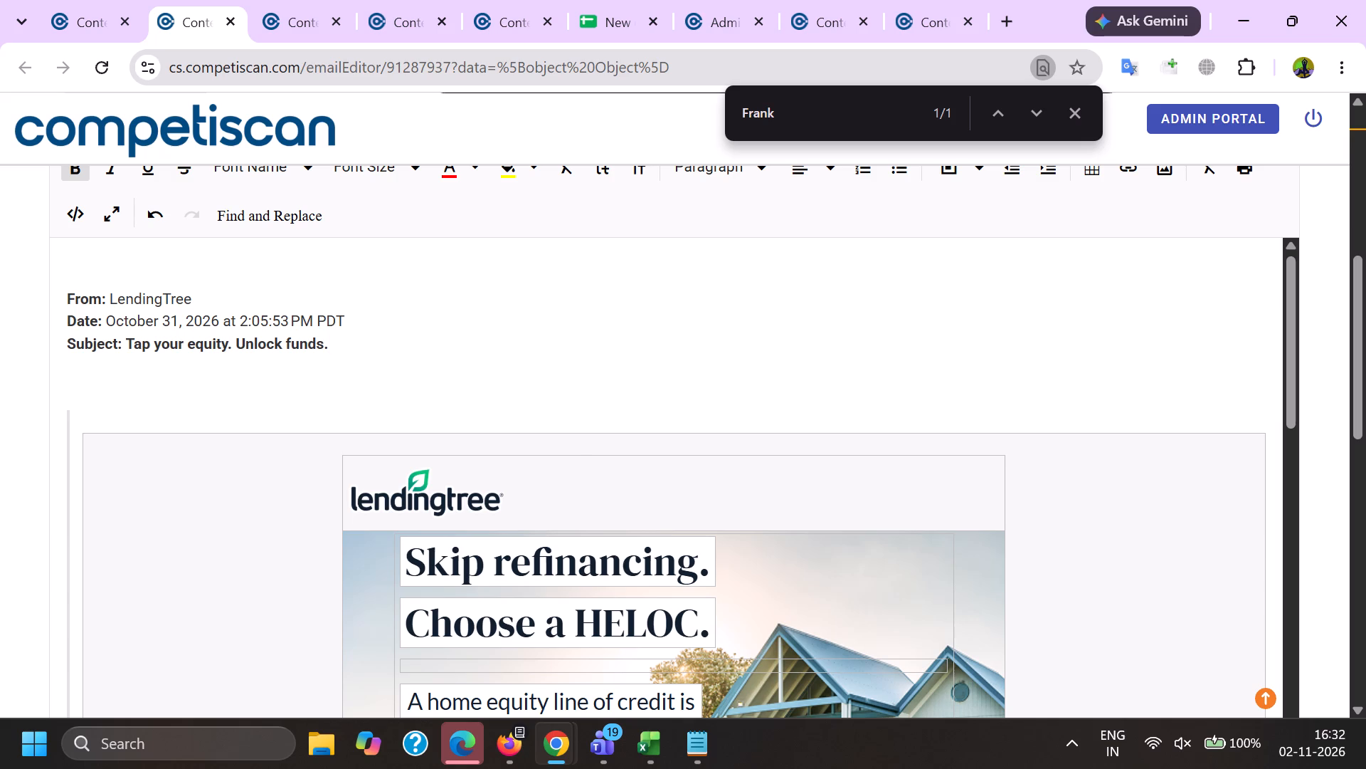
key("ctrl+v")
left_click_drag(126, 340, 232, 384)
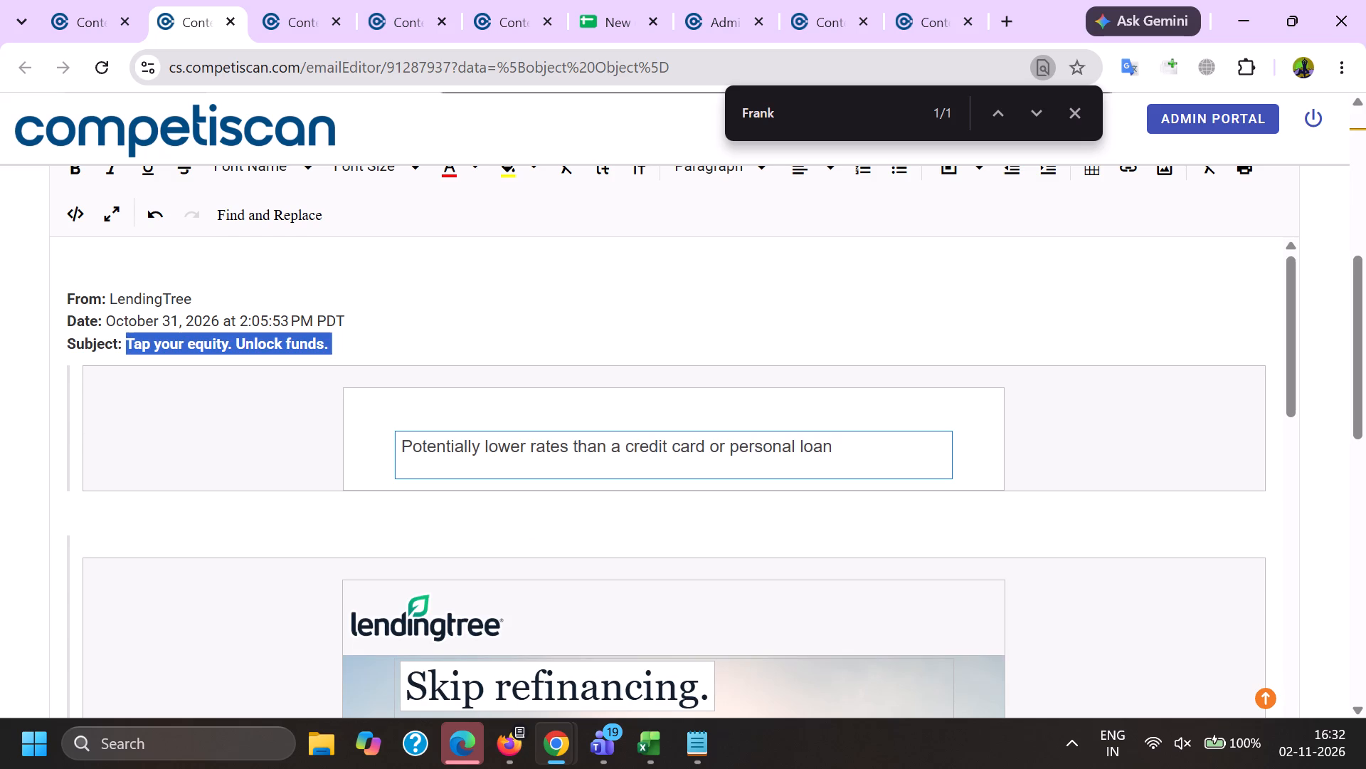
left_click_drag(232, 384, 871, 472)
key("ctrl+c")
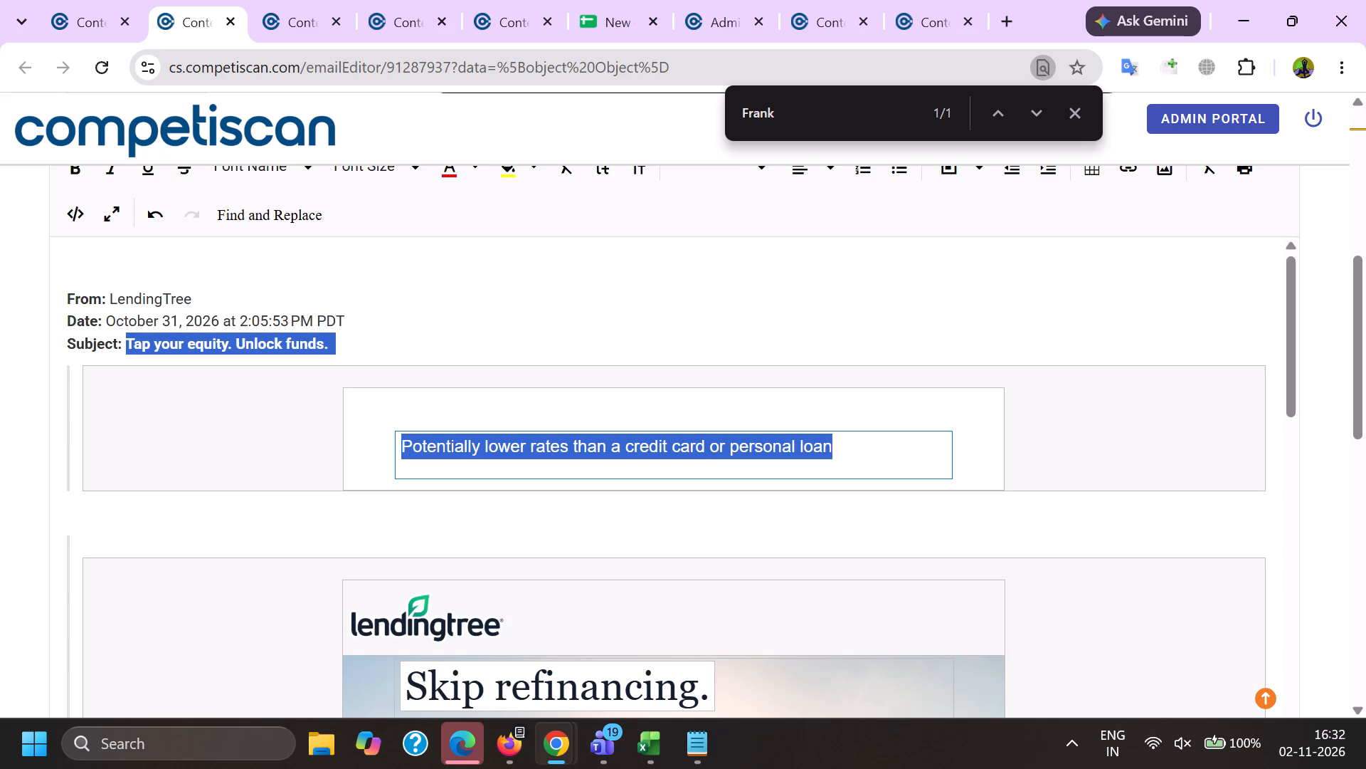
In the product form for 91287937, add the sector Consumer Services with the category Credit Score Provider/Comparison Platform.
key("alt+Tab")
left_click(415, 434)
scroll(376, 317, "down", 4)
scroll(434, 468, "down", 3)
left_click(412, 267)
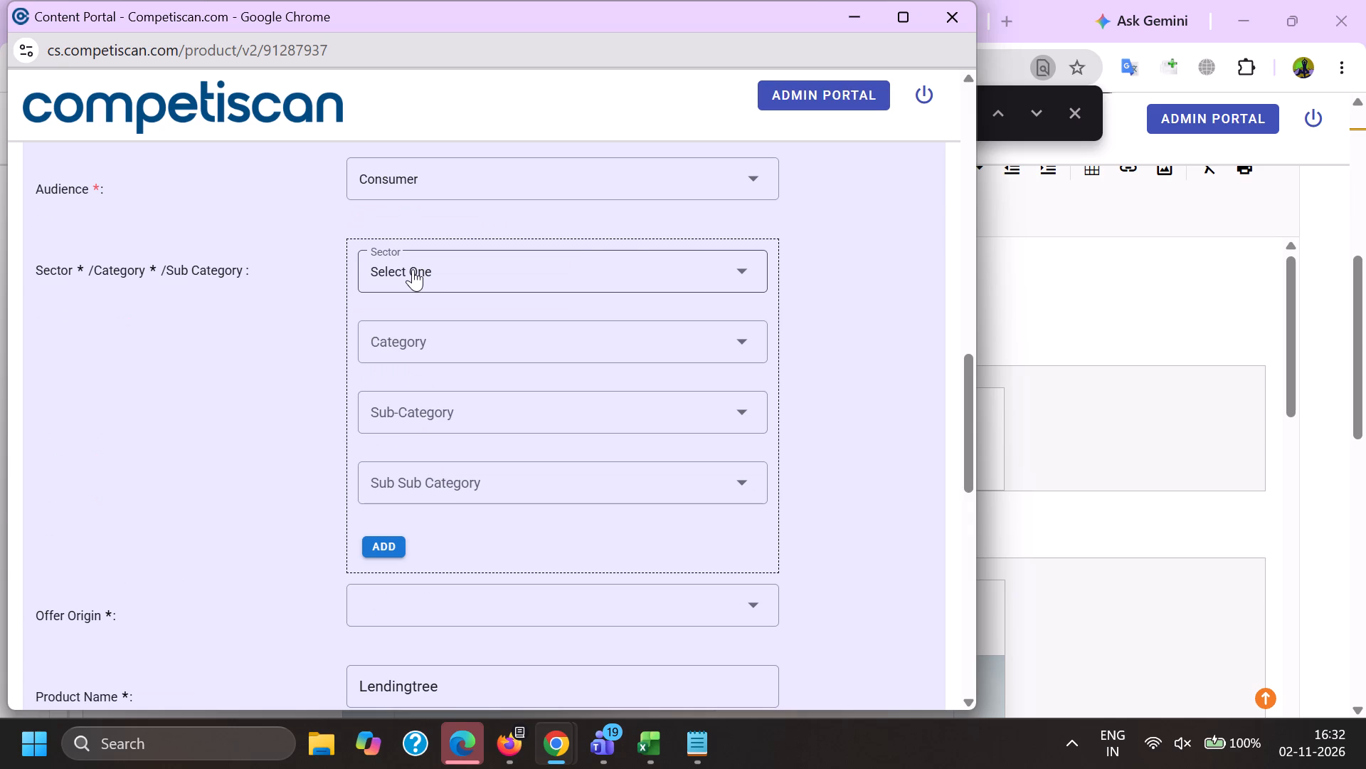
left_click(430, 399)
left_click(293, 375)
left_click(369, 342)
scroll(418, 214, "down", 1)
left_click(455, 496)
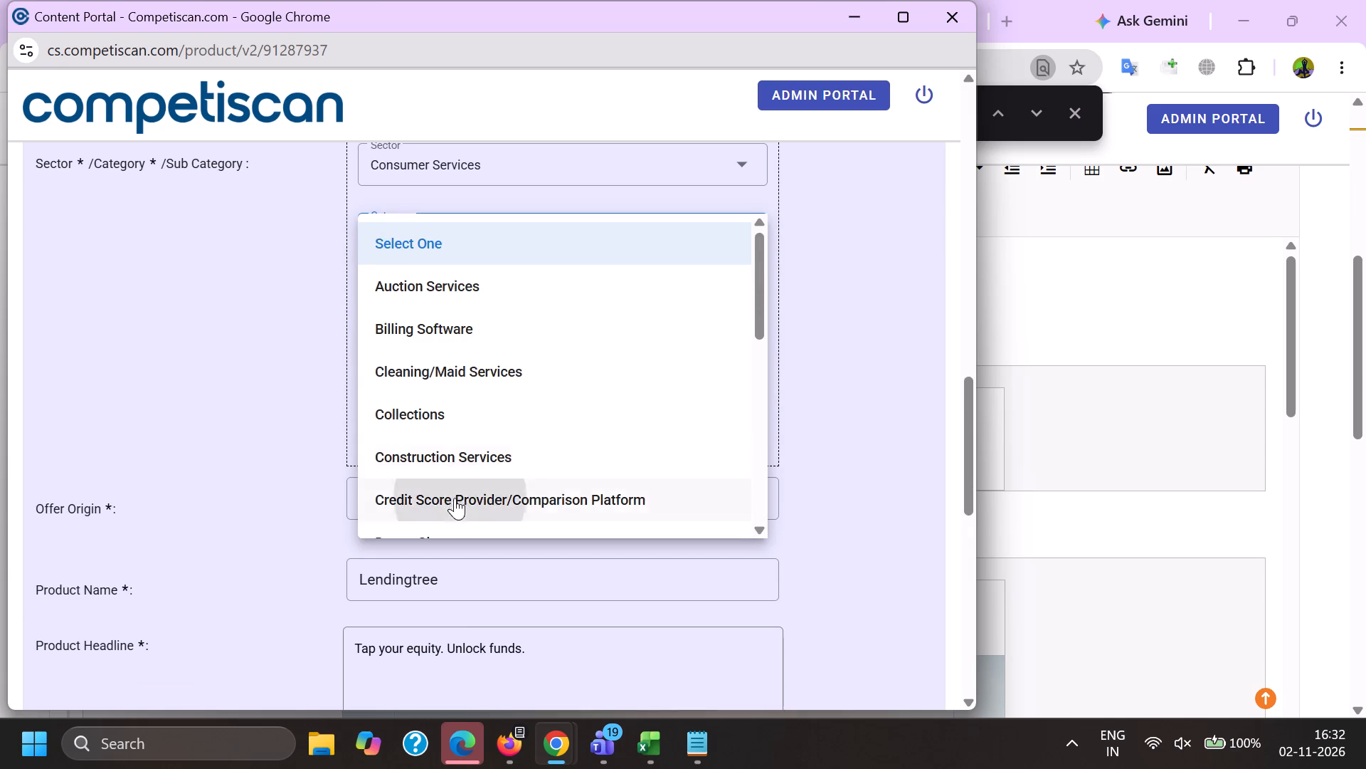
left_click(289, 457)
left_click(370, 431)
Replace the product headline with "Tap your equity. Unlock funds. Potentially lower rates than a credit card or personal loan" as continuous text.
scroll(413, 338, "down", 3)
left_click_drag(651, 395, 152, 349)
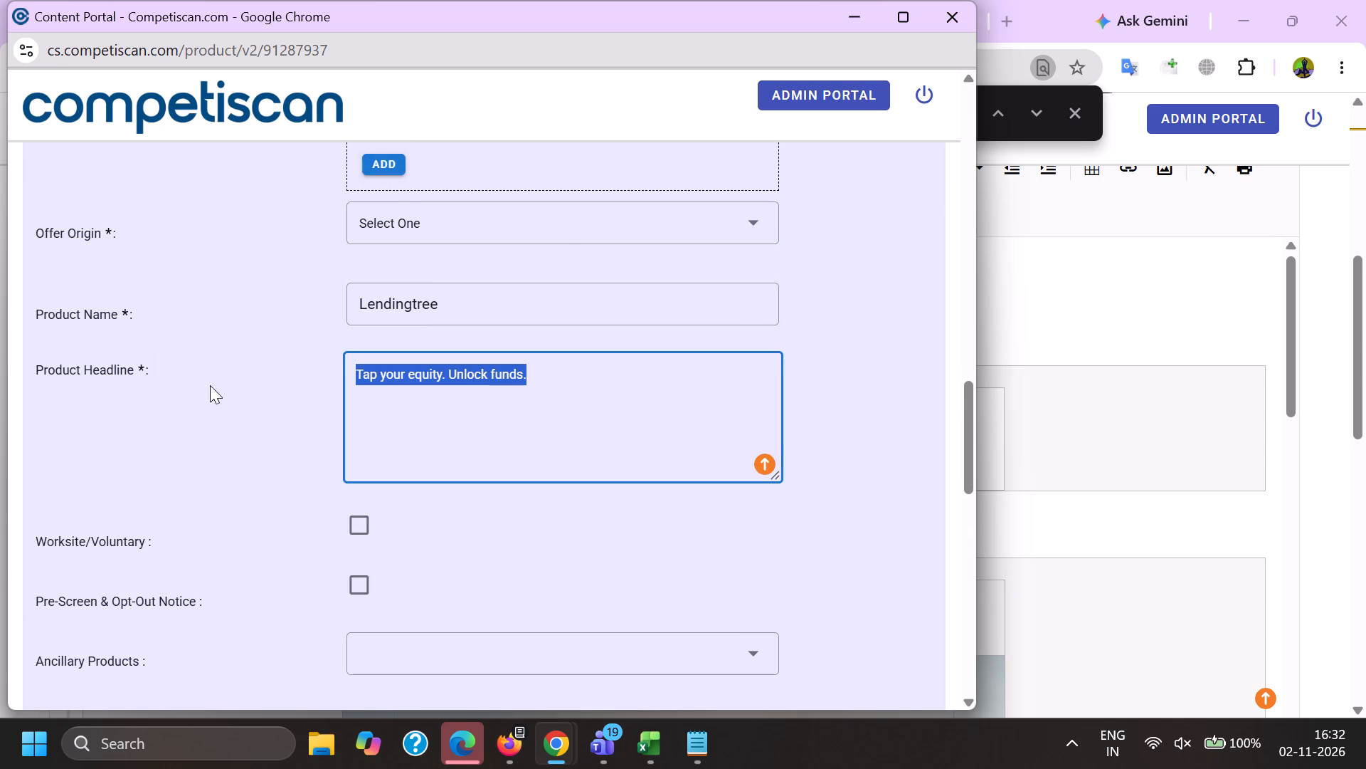
key("ctrl+v")
left_click(608, 363)
key("Right")
key("BackSpace")
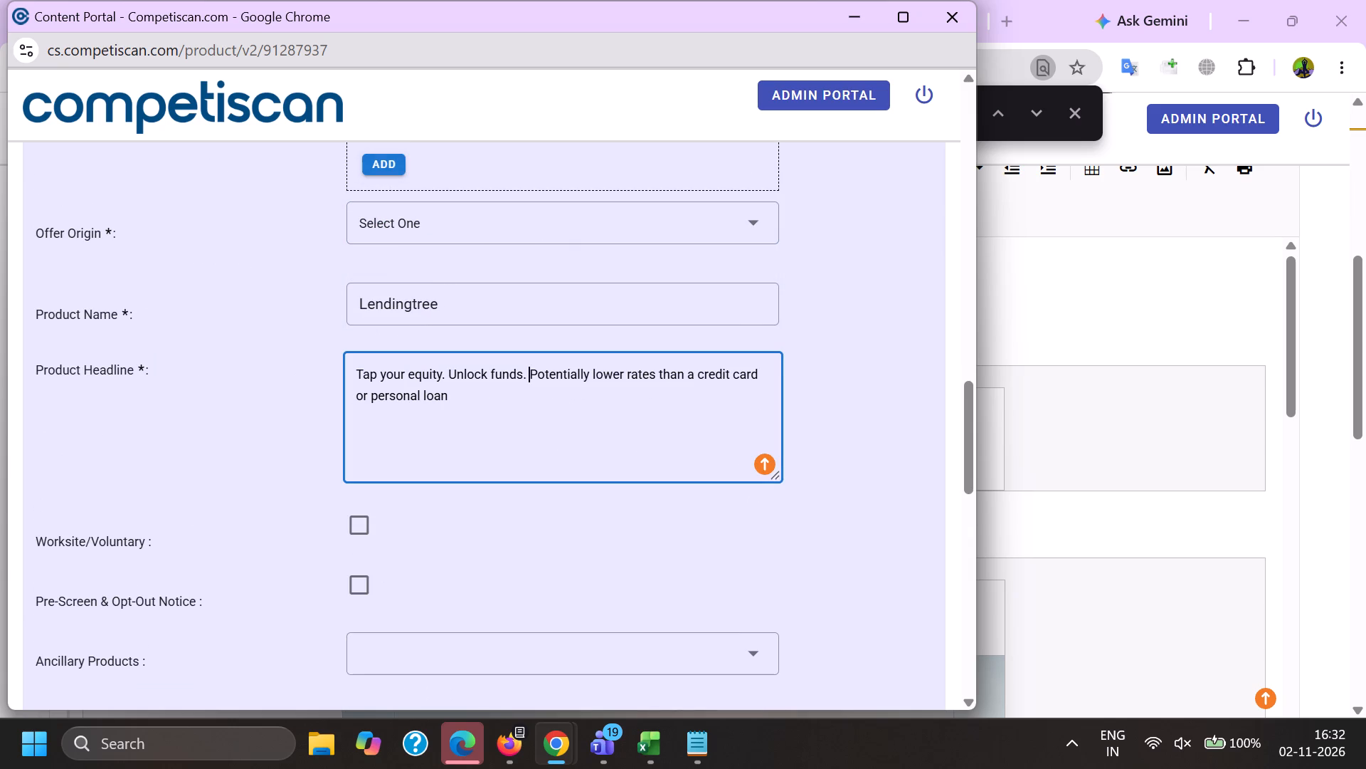
Correct the capitalisation of the product name to LendingTree.
left_click(418, 303)
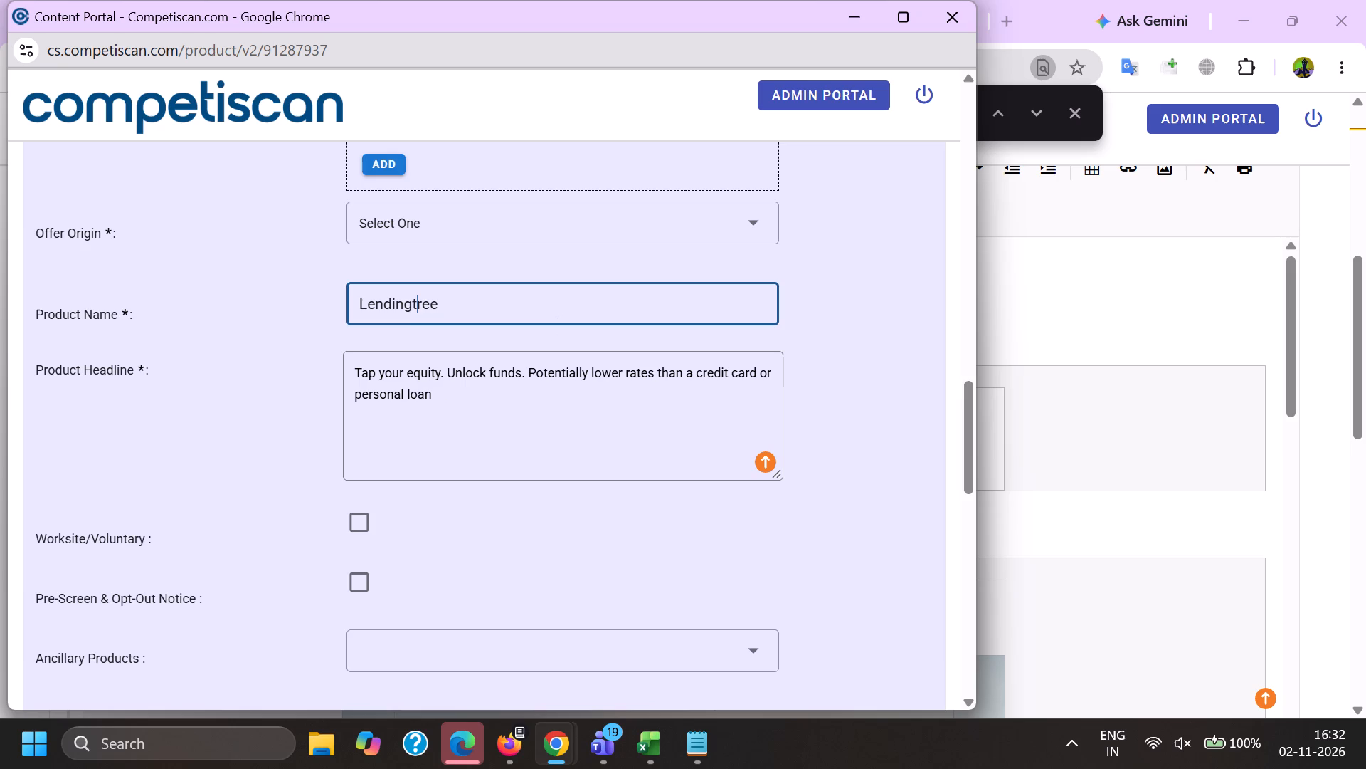
Set the response mechanism to URL/Website, personalization to Personalized and the mailing type to Acquisition.
scroll(433, 310, "down", 5)
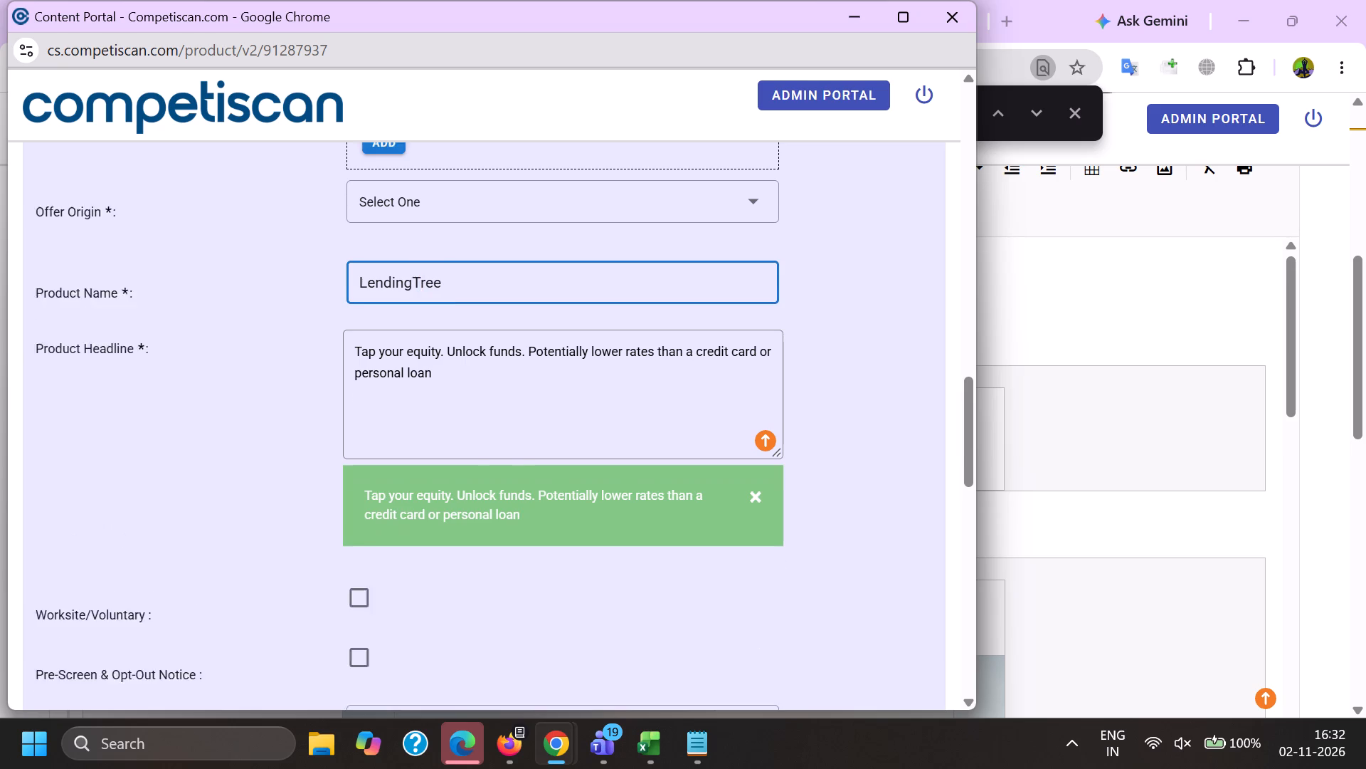
left_click(415, 314)
scroll(444, 189, "down", 6)
left_click(465, 448)
left_click(275, 391)
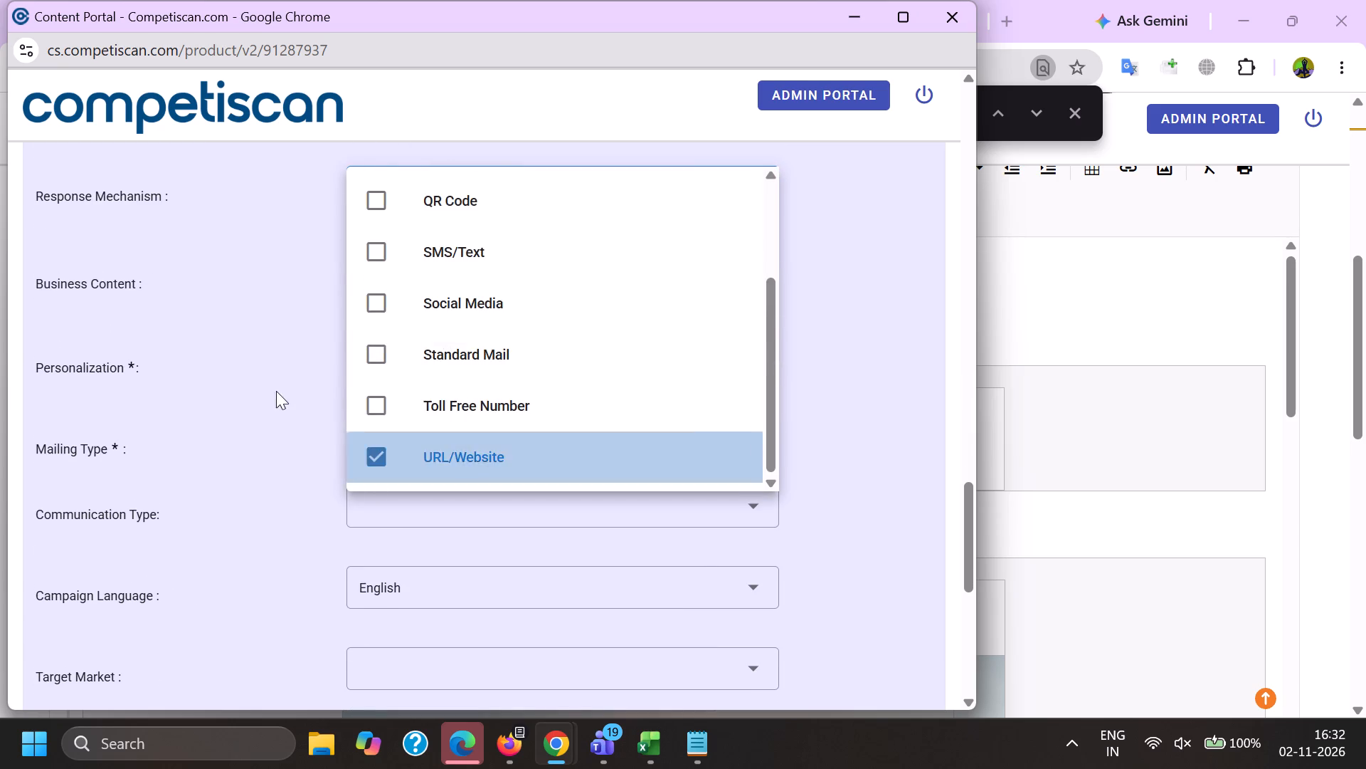
left_click(347, 357)
left_click(404, 429)
left_click(421, 459)
left_click(304, 466)
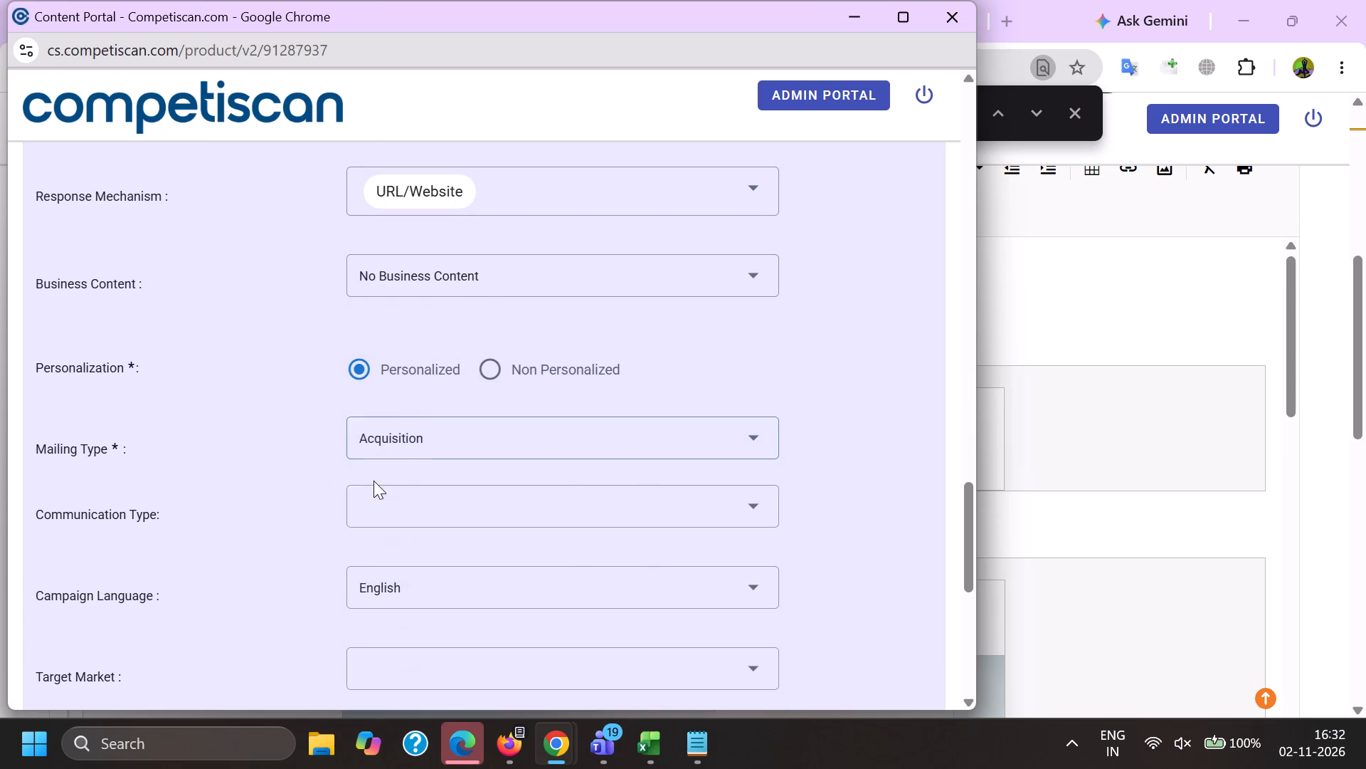
left_click(374, 481)
left_click(401, 501)
scroll(406, 346, "down", 13)
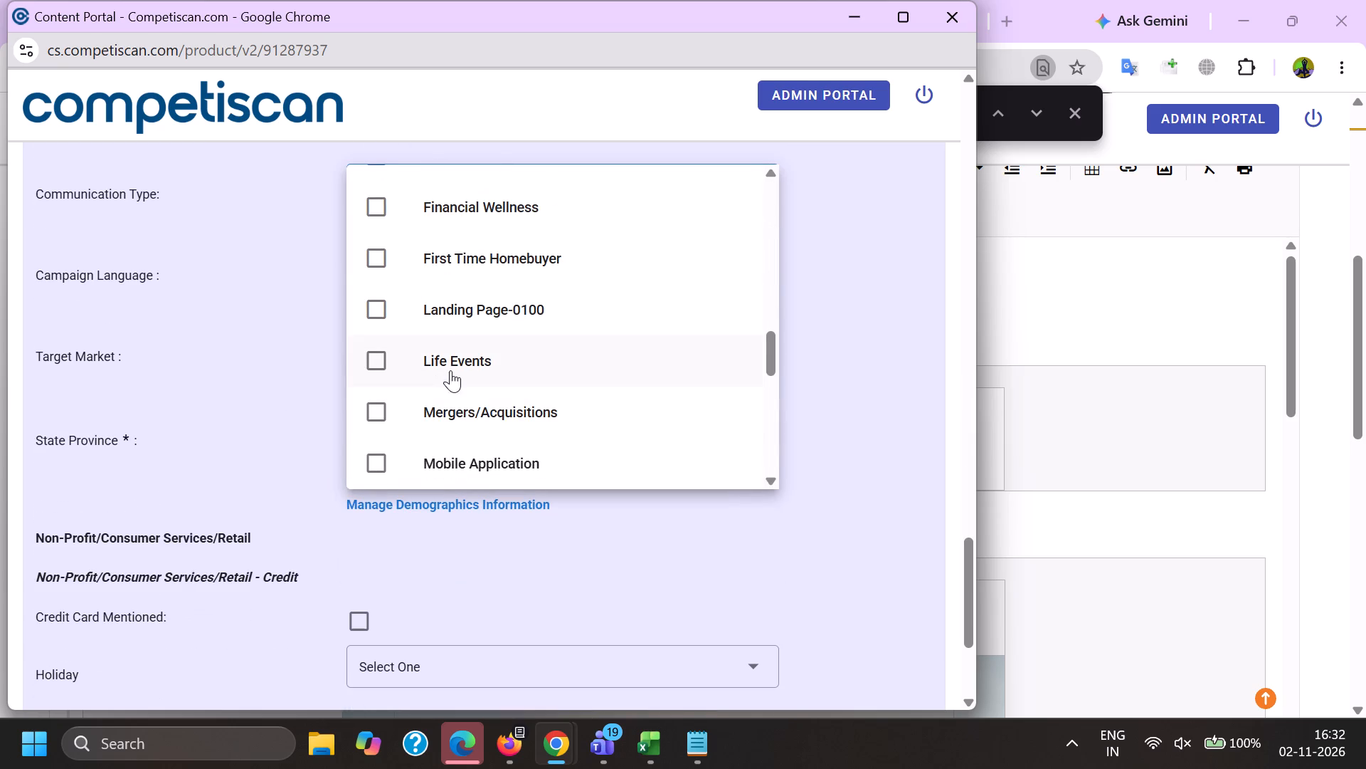
left_click(492, 456)
double_click(273, 420)
key("End")
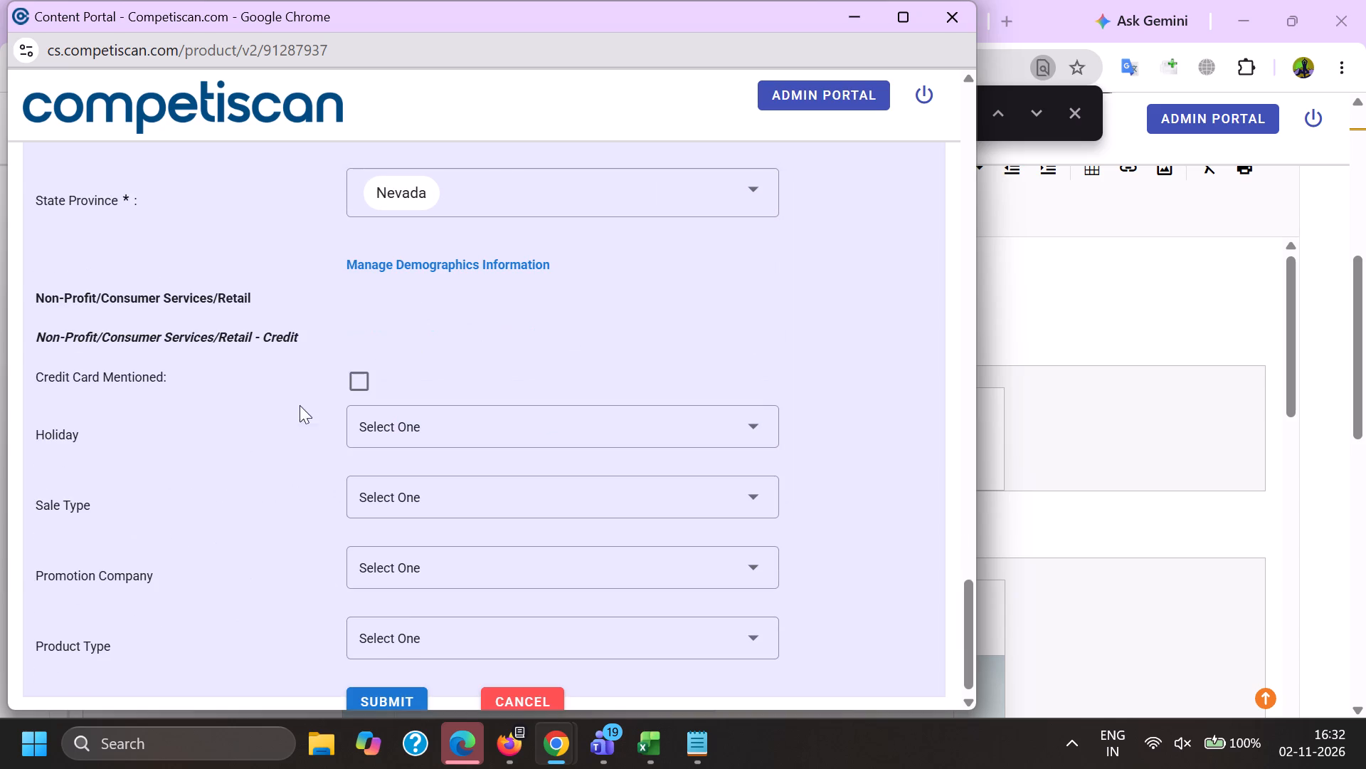
left_click(389, 699)
Switch to Firefox, look at the E-Glacier and Focus email lists, and return to the email editor in Chrome.
left_click(512, 748)
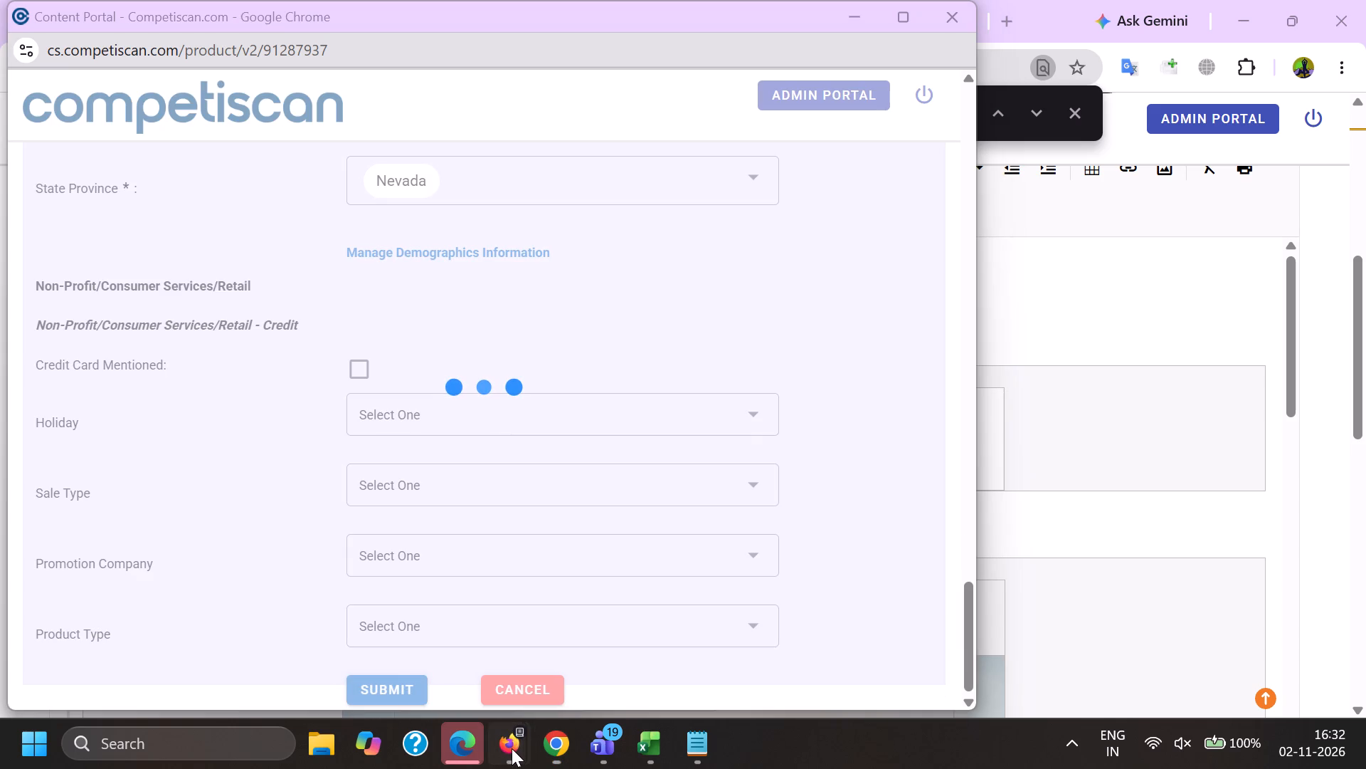
left_click(169, 637)
left_click(178, 0)
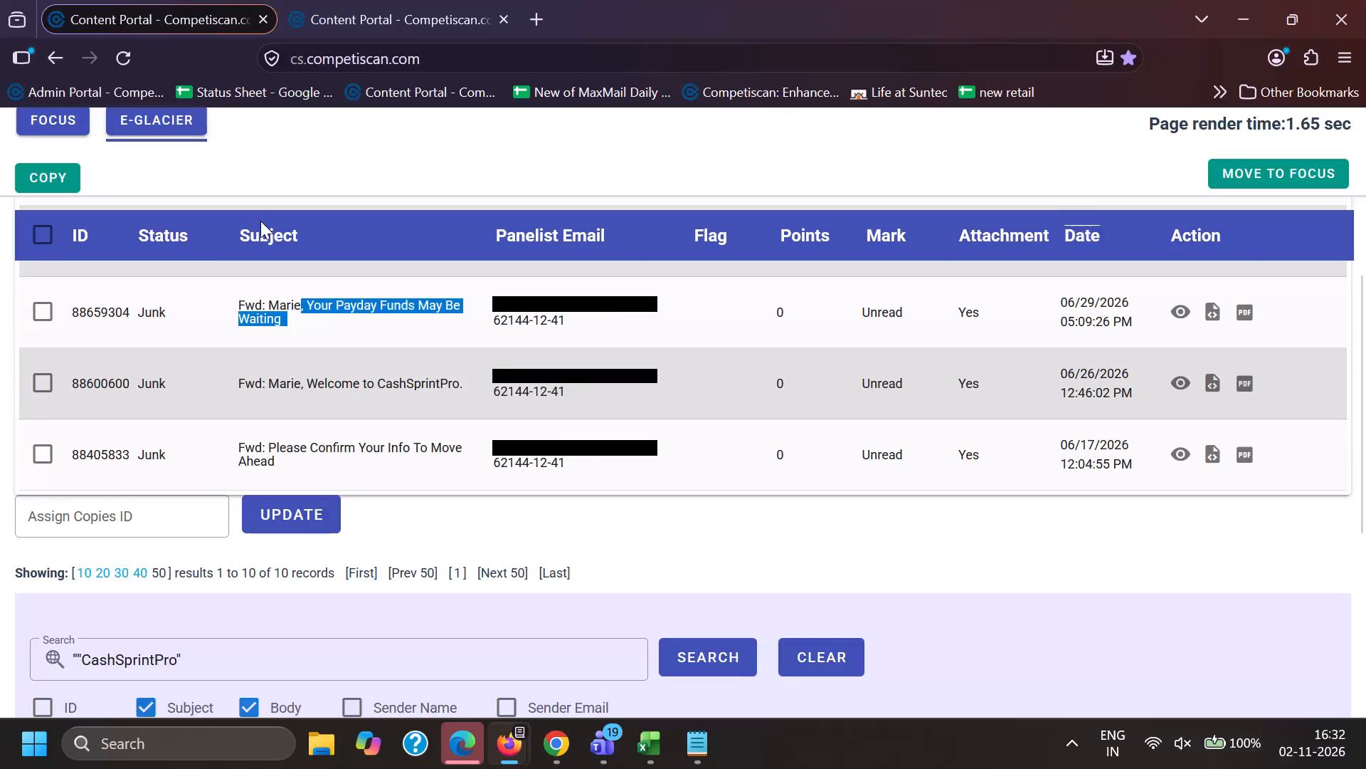
left_click(334, 0)
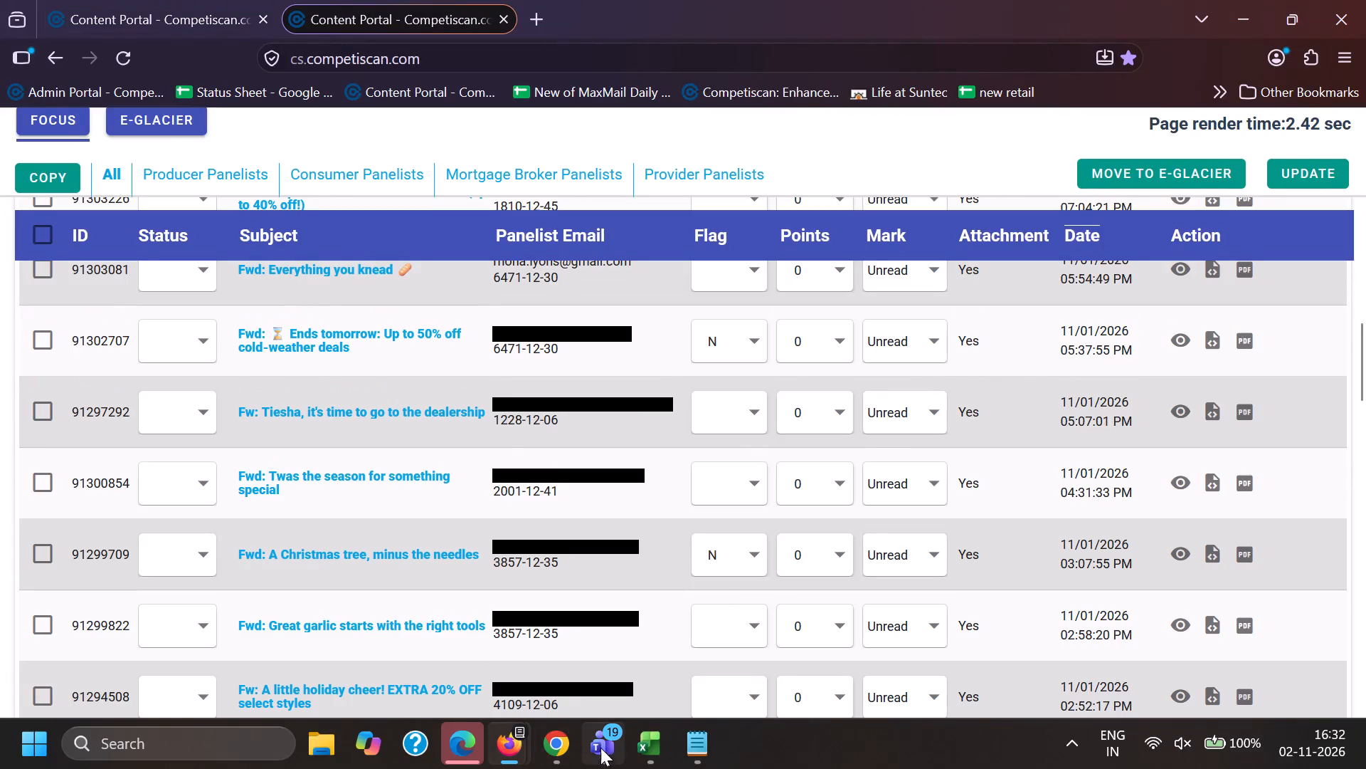
left_click(561, 766)
left_click(222, 658)
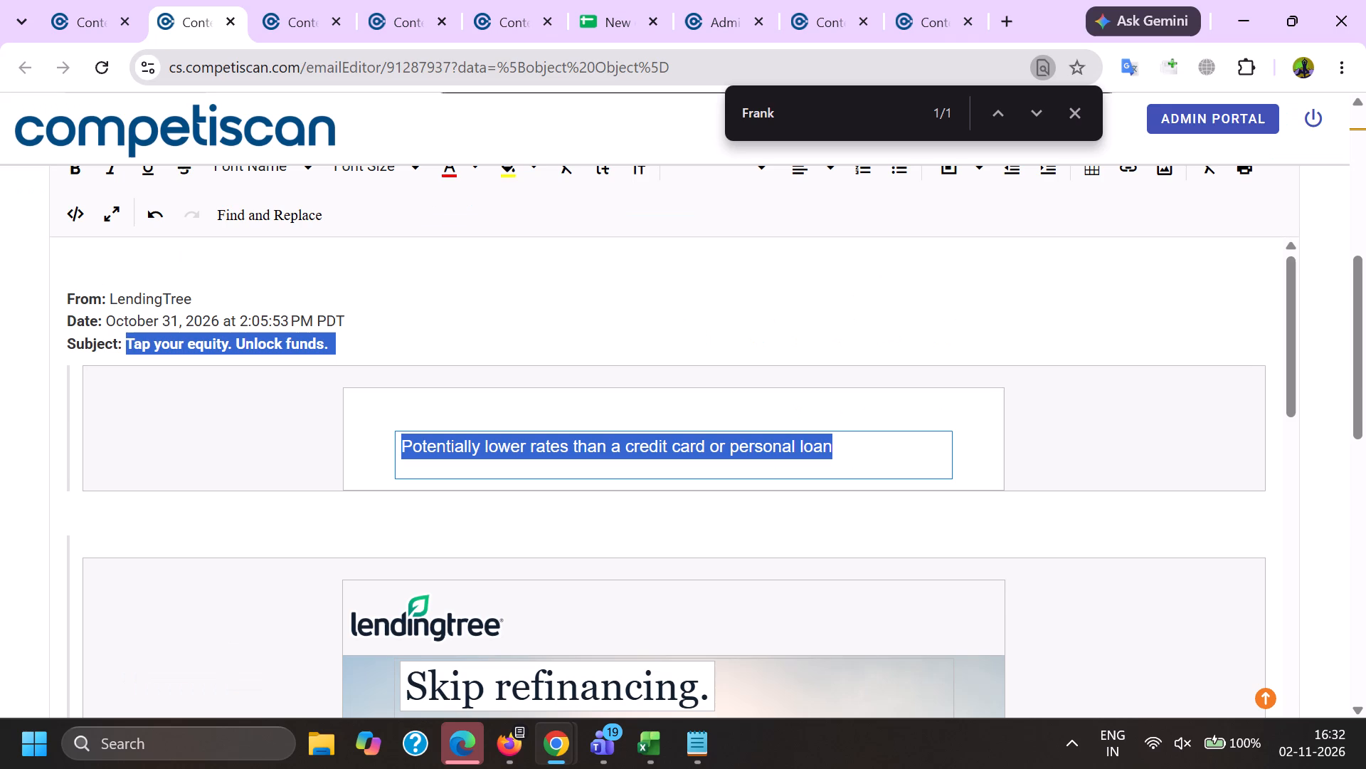
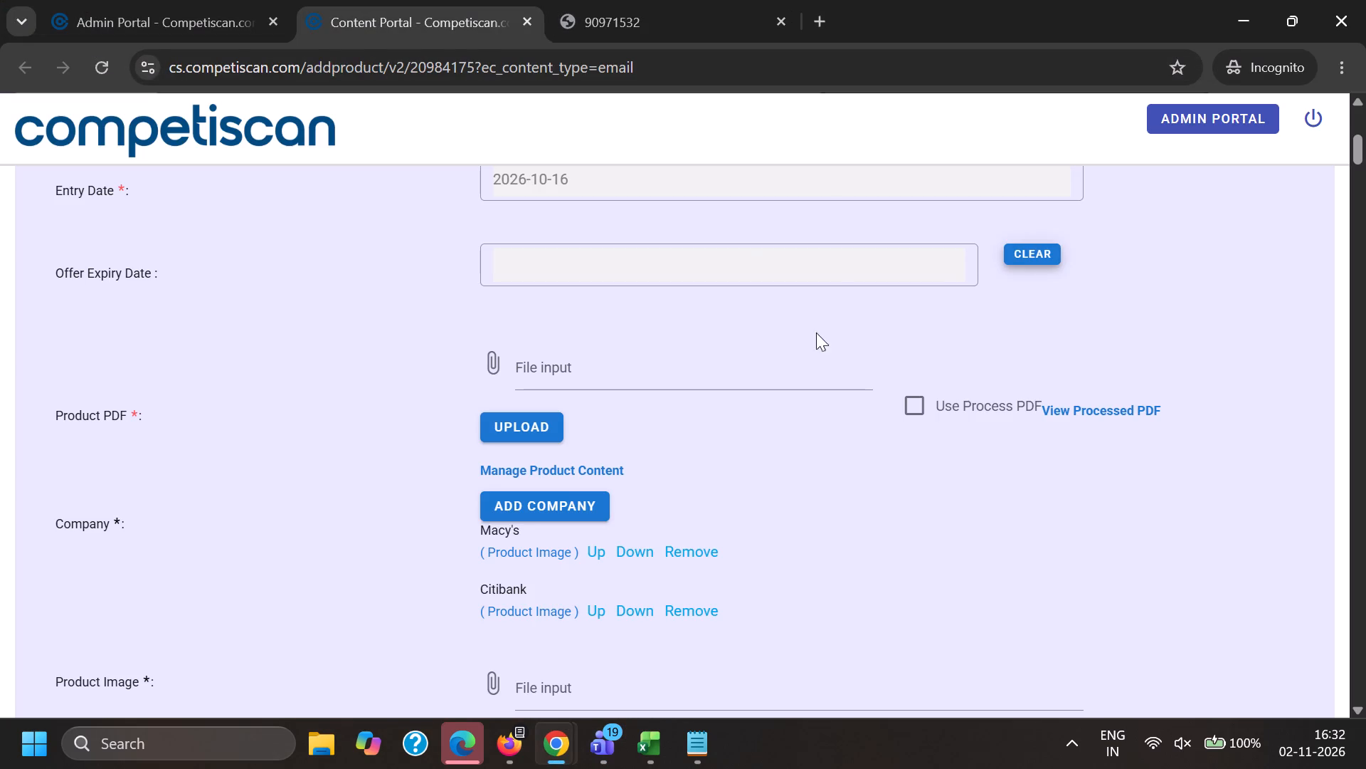
Choose the processed PDF as the product PDF for product 20984175 and mark the product as Approved.
left_click(909, 415)
left_click(854, 540)
key("End")
key("Page_Down")
scroll(480, 560, "down", 4)
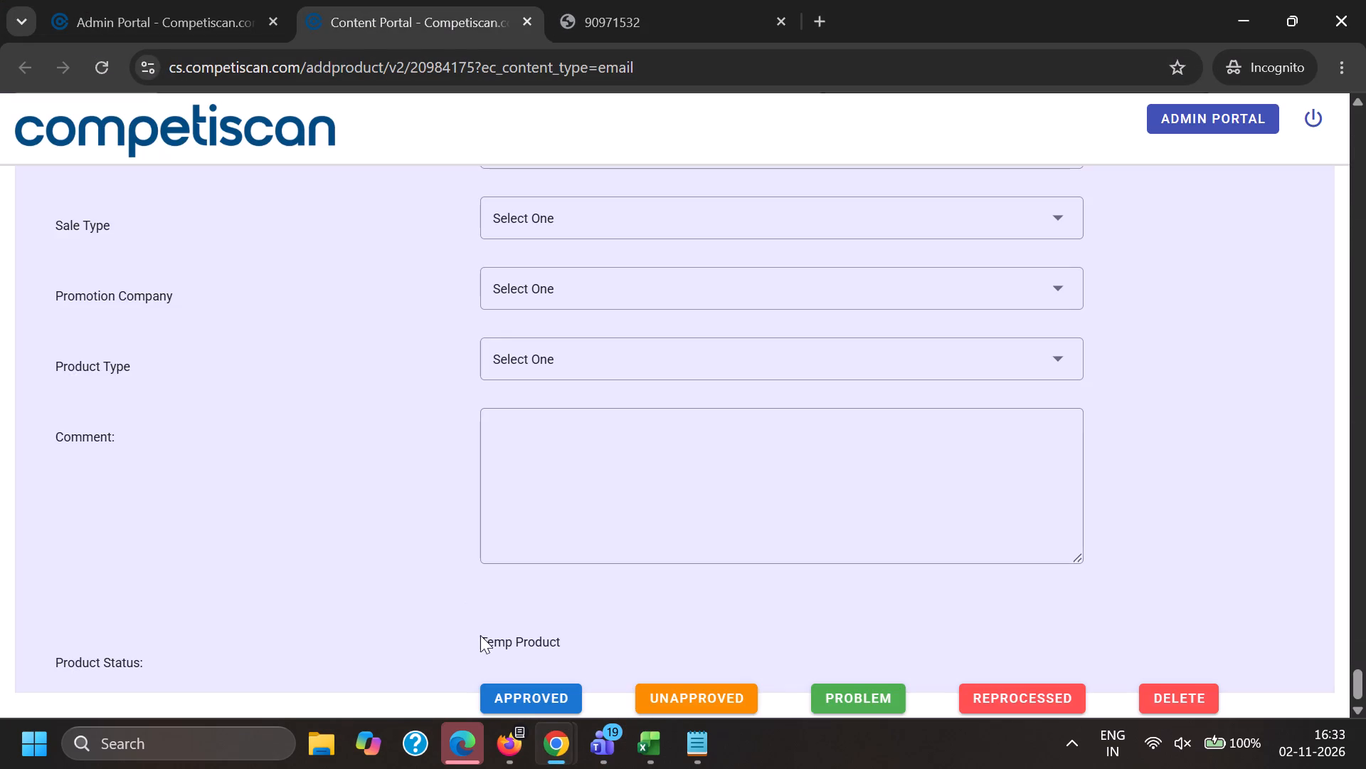
left_click(527, 702)
Refresh the unpublished products list and open products 20984218, 20984227, 20984233, 20984247, 20984258 and 20984273 for editing.
left_click(48, 0)
left_click(354, 254)
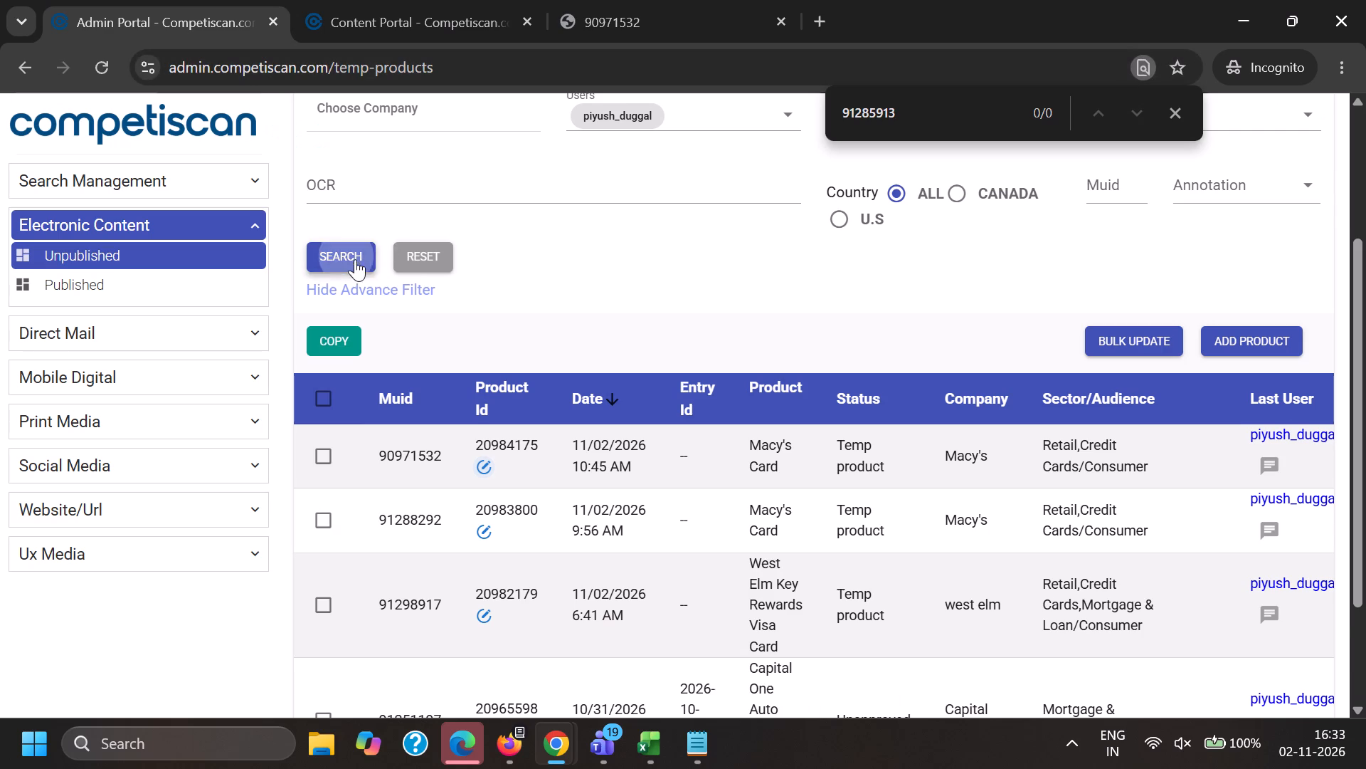
left_click(574, 1)
left_click(420, 0)
left_click(171, 0)
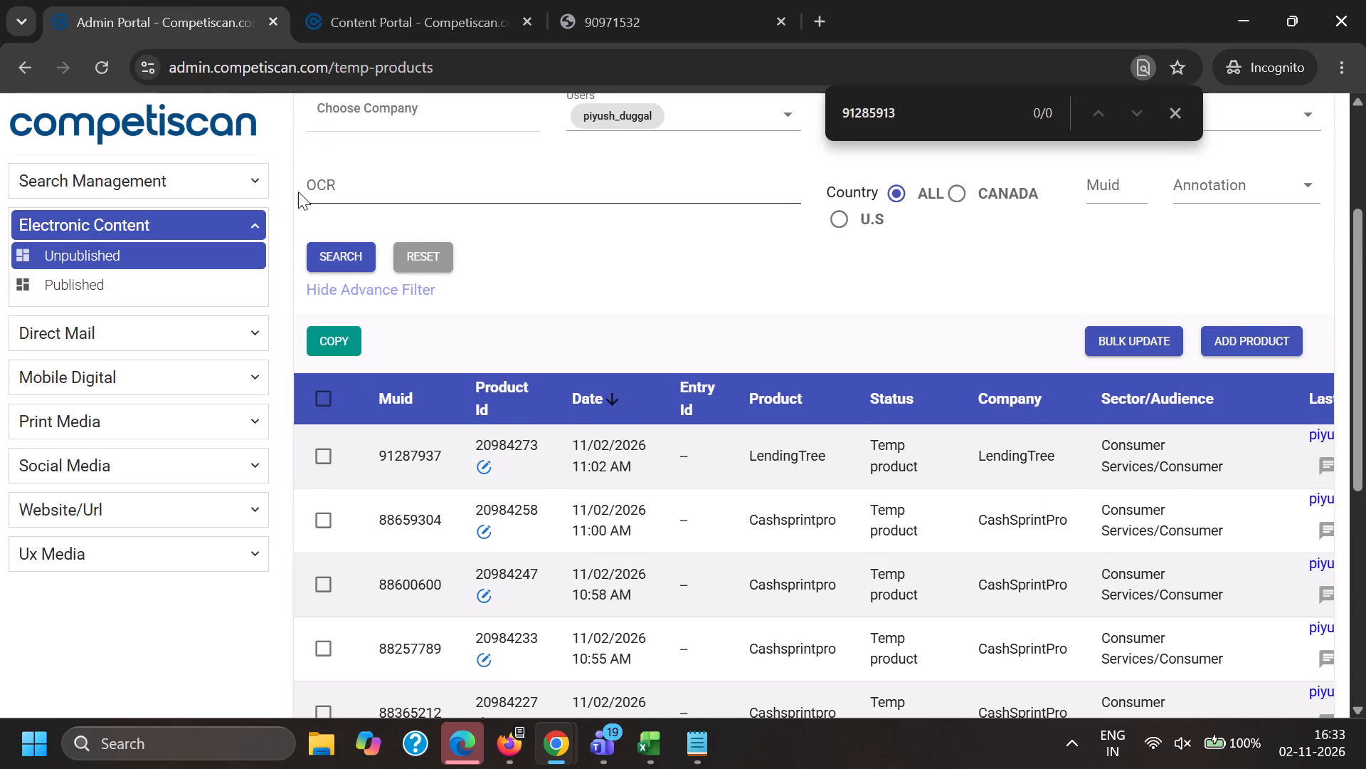
scroll(358, 342, "down", 4)
scroll(522, 507, "up", 1)
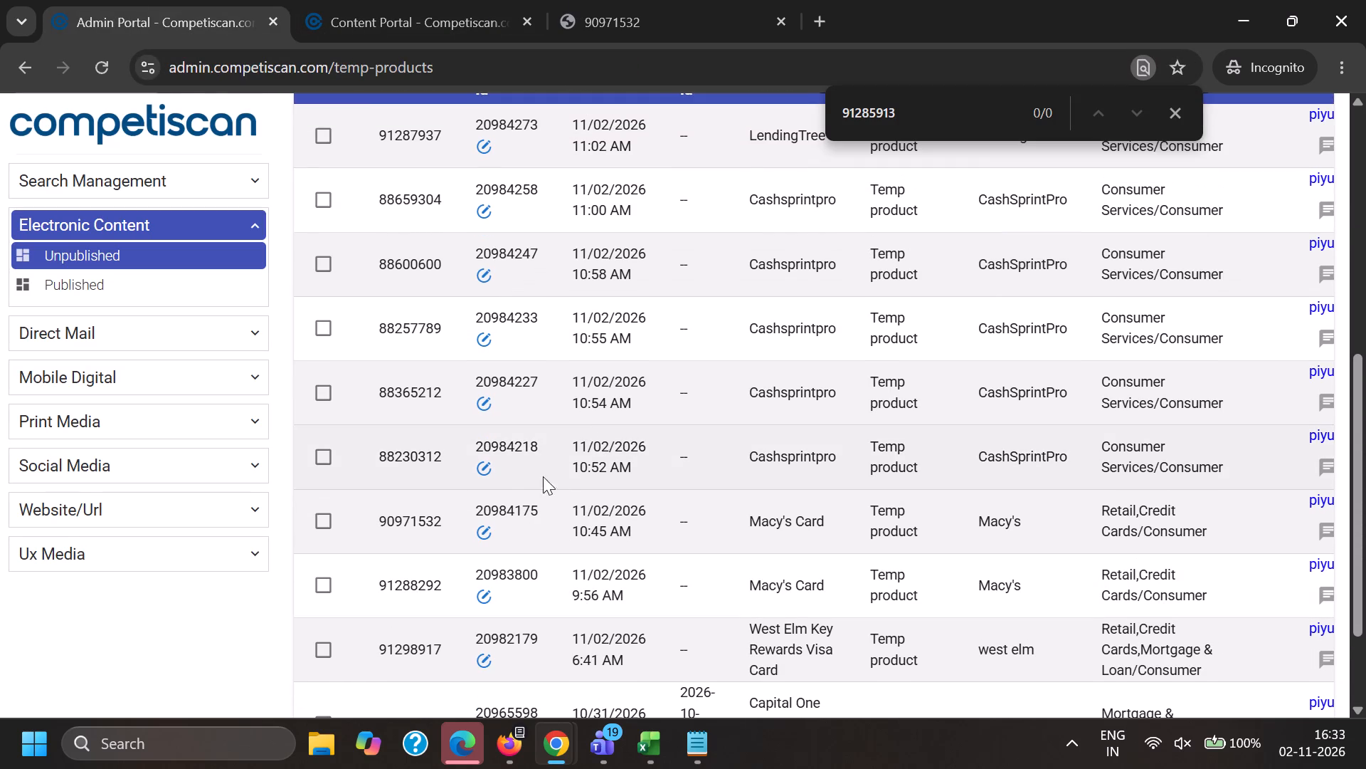
left_click(487, 470, "ctrl")
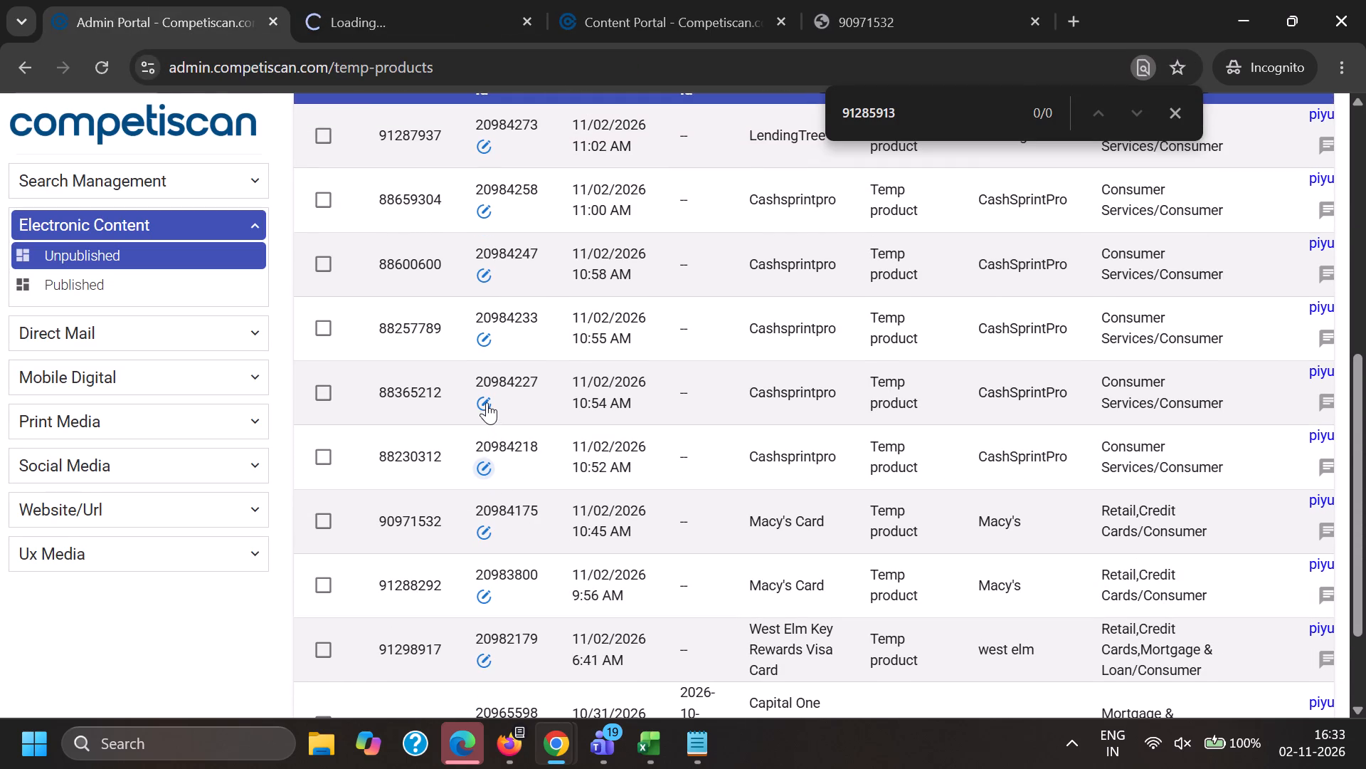
left_click(487, 402, "ctrl")
left_click(487, 342, "ctrl")
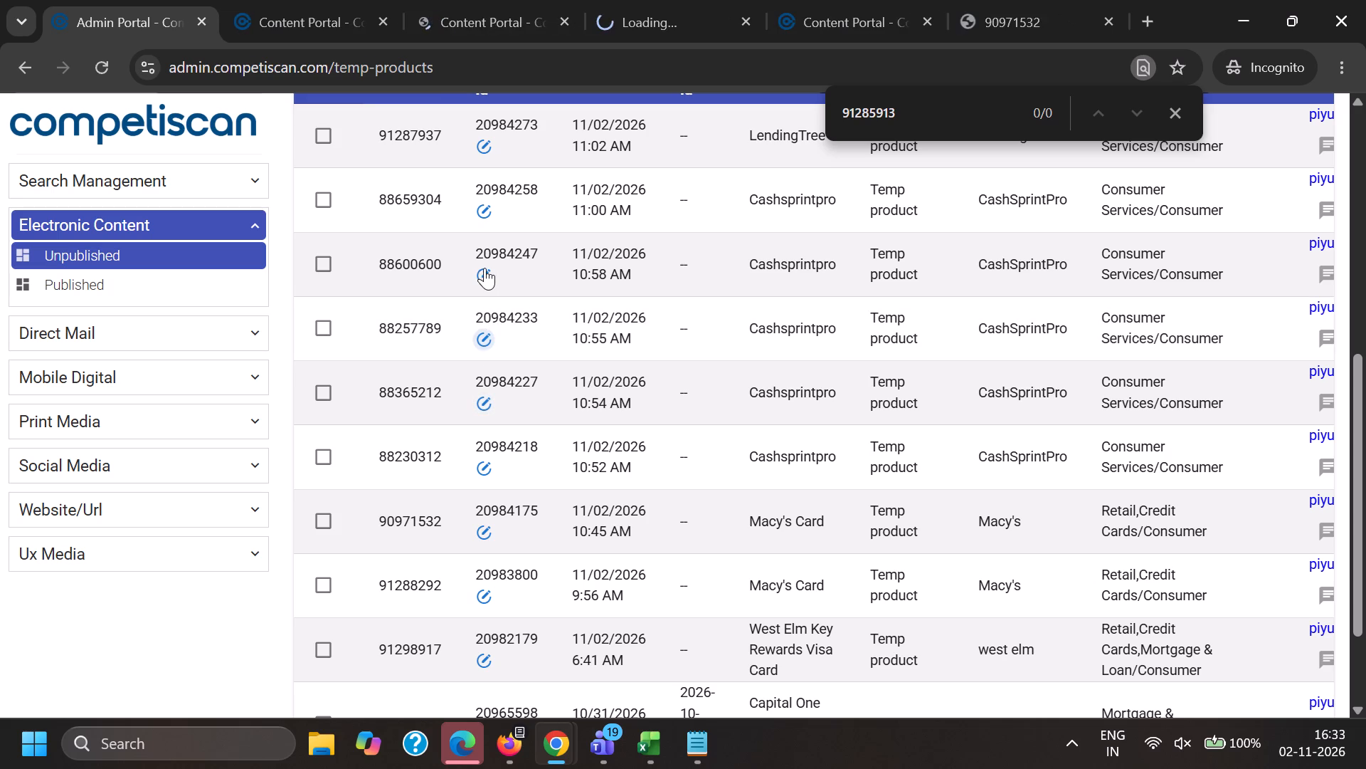
left_click(485, 270, "ctrl")
left_click(485, 211, "ctrl")
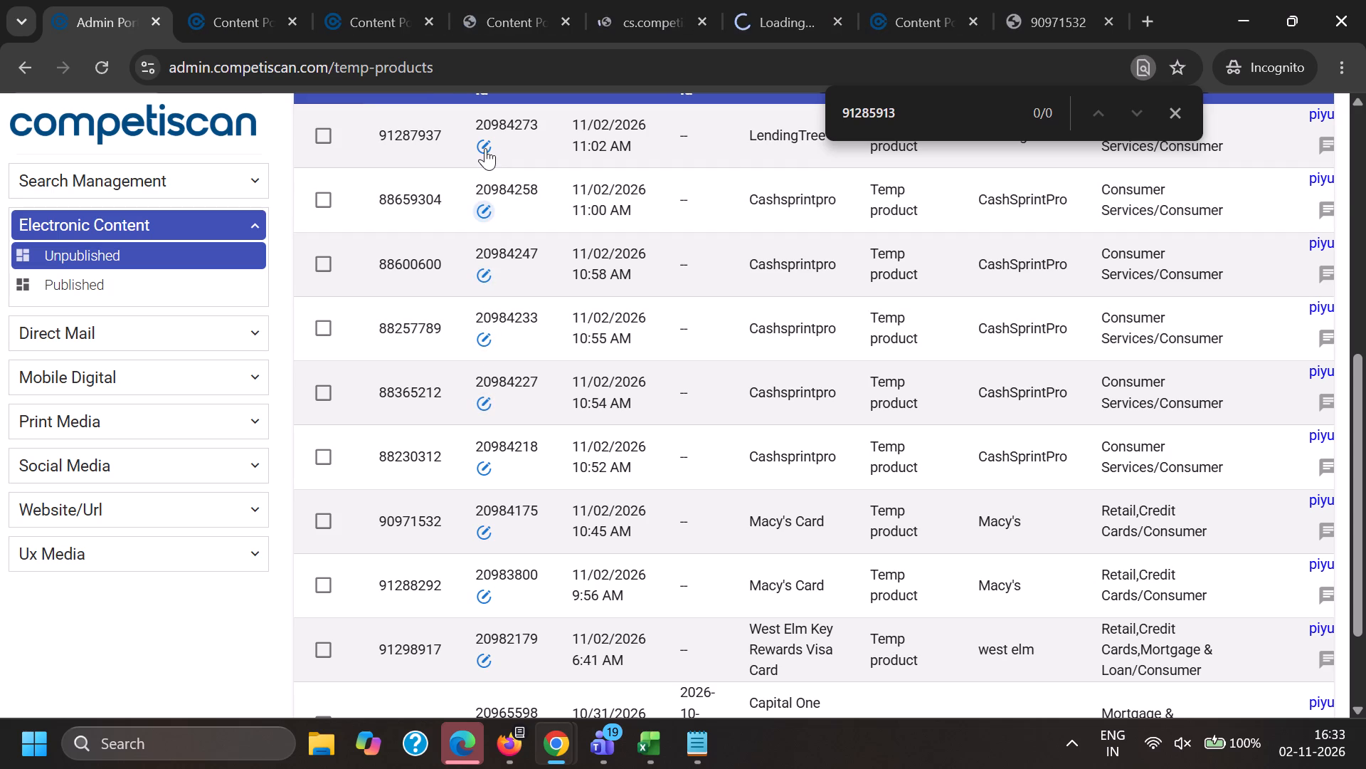
left_click(485, 146, "ctrl")
Copy the form link of product 20984218 into the Excel log, in the row of email 88230312.
left_click(215, 0)
triple_click(260, 58)
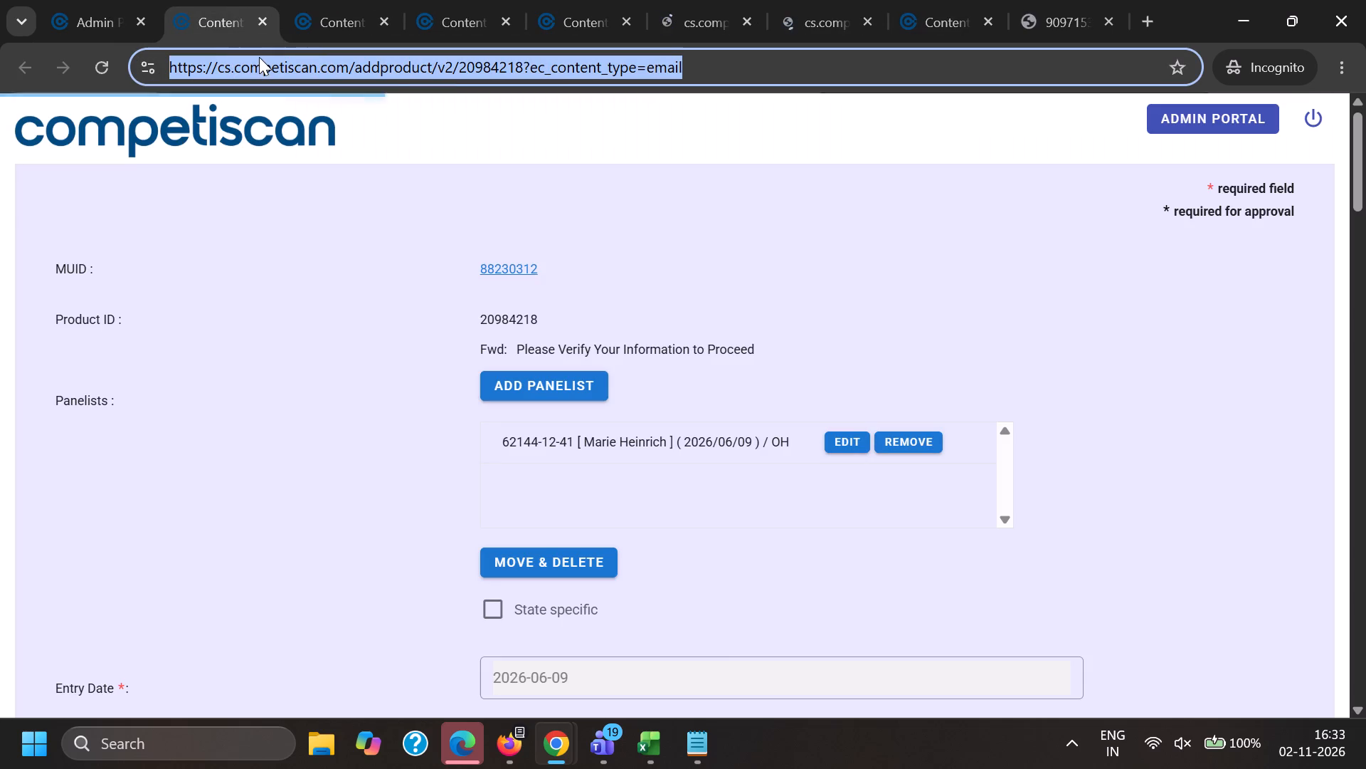
key("ctrl+c")
left_click(655, 742)
left_click(841, 684)
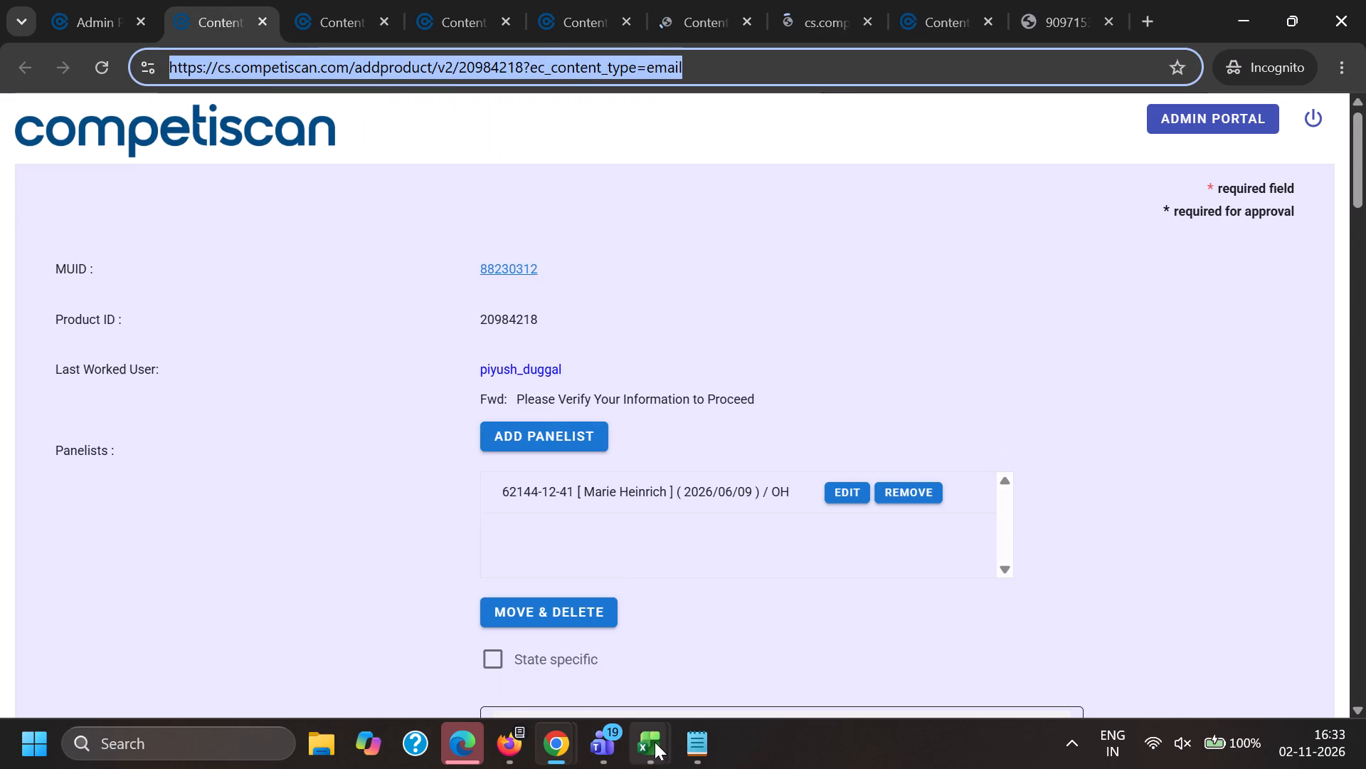
left_click(325, 300)
key("ctrl+v")
Copy the form link of product 20984227 from Chrome into the Excel log, in the row of email 88365212.
left_click(347, 324)
key("alt+Tab")
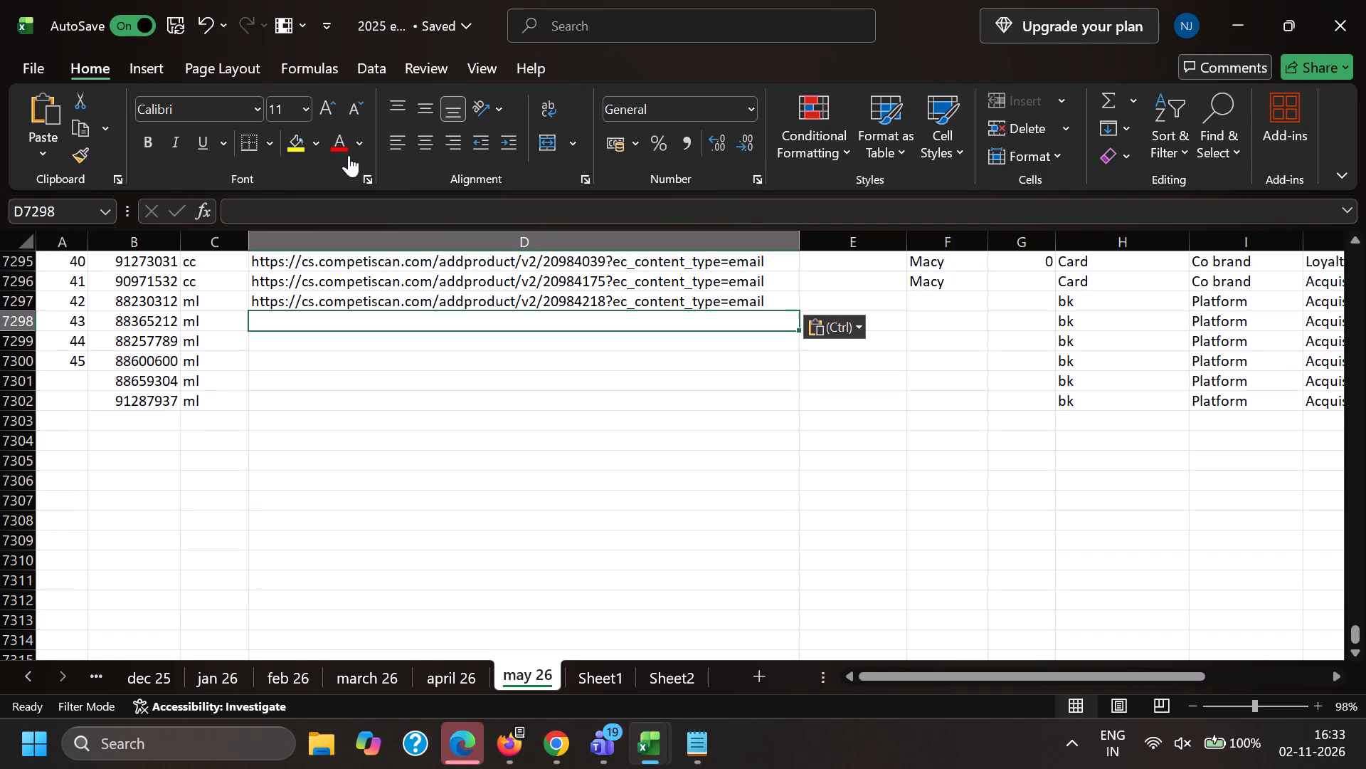
left_click(290, 0)
triple_click(351, 82)
key("ctrl+c")
key("alt+Tab")
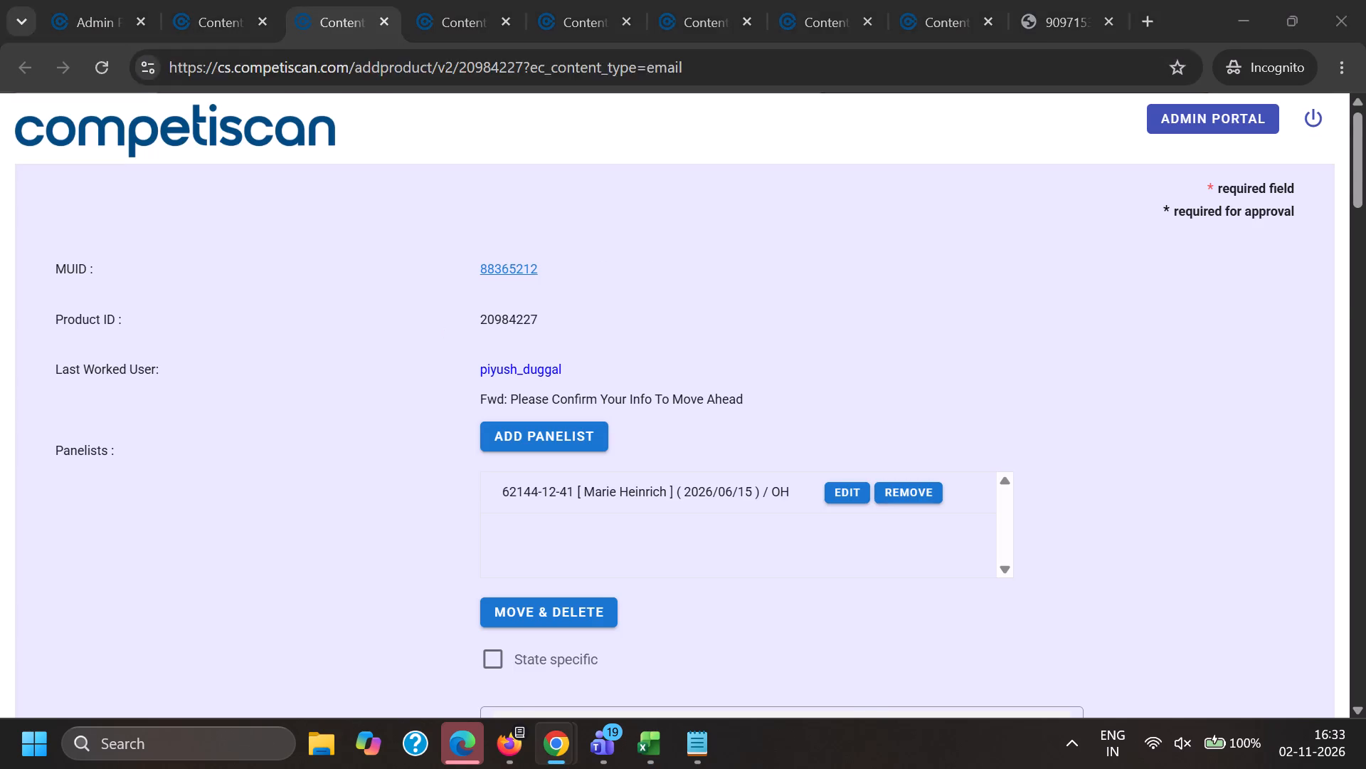
key("ctrl+v")
Copy the form link of product 20984233 from Chrome into the Excel log, in the row of email 88257789.
left_click(431, 335)
key("alt+Tab")
left_click_drag(488, 0, 487, 6)
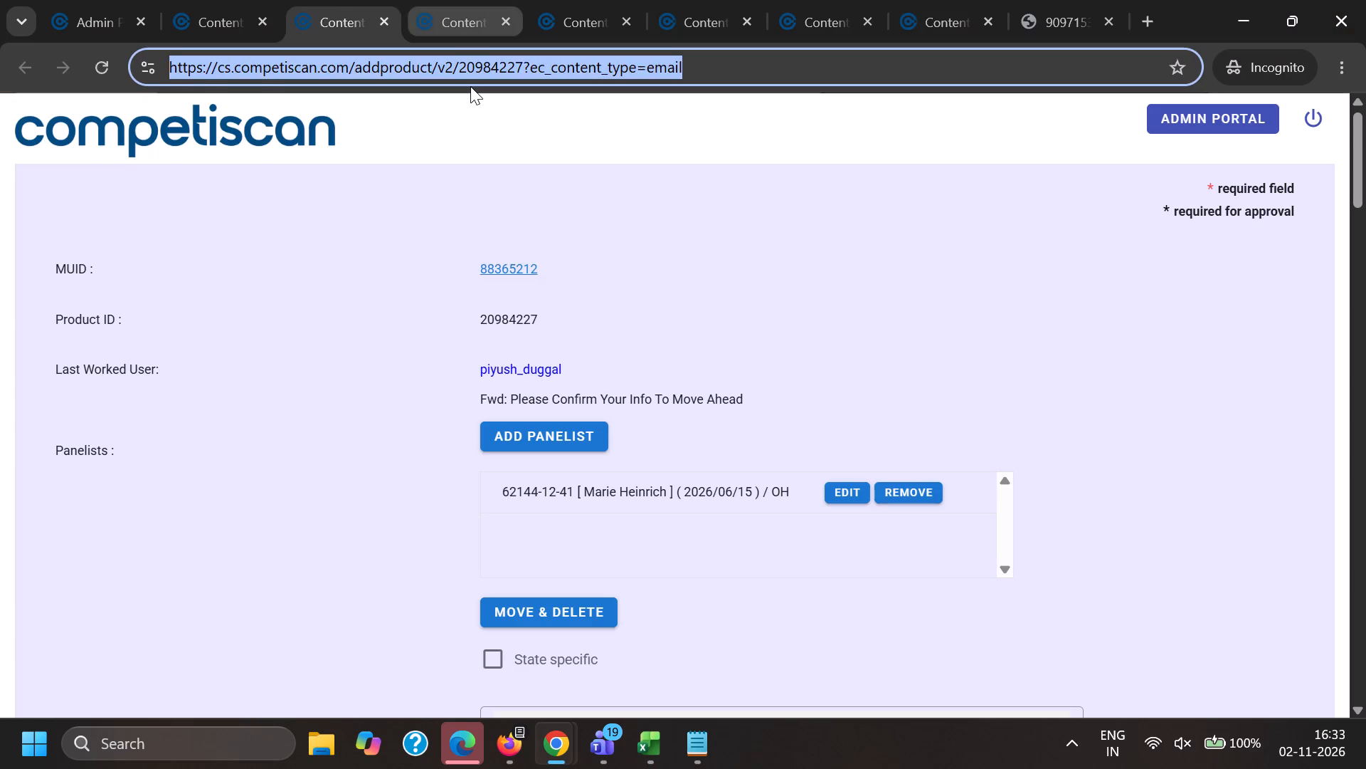
triple_click(468, 84)
key("ctrl+c")
key("alt+Tab")
key("ctrl+v")
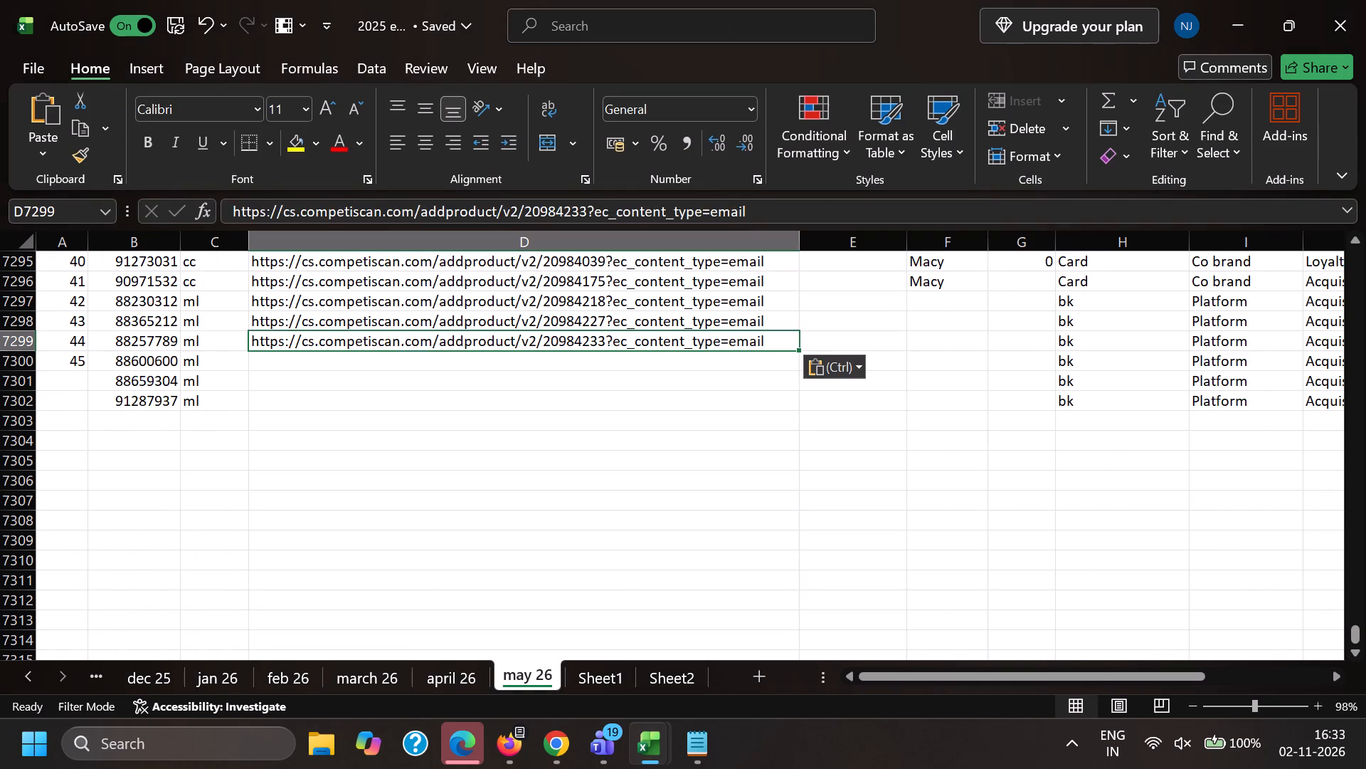
Copy the form link of product 20984247 from Chrome into the Excel log, in the row of email 88600600.
left_click(502, 359)
key("alt+Tab")
left_click(554, 0)
triple_click(577, 88)
triple_click(568, 66)
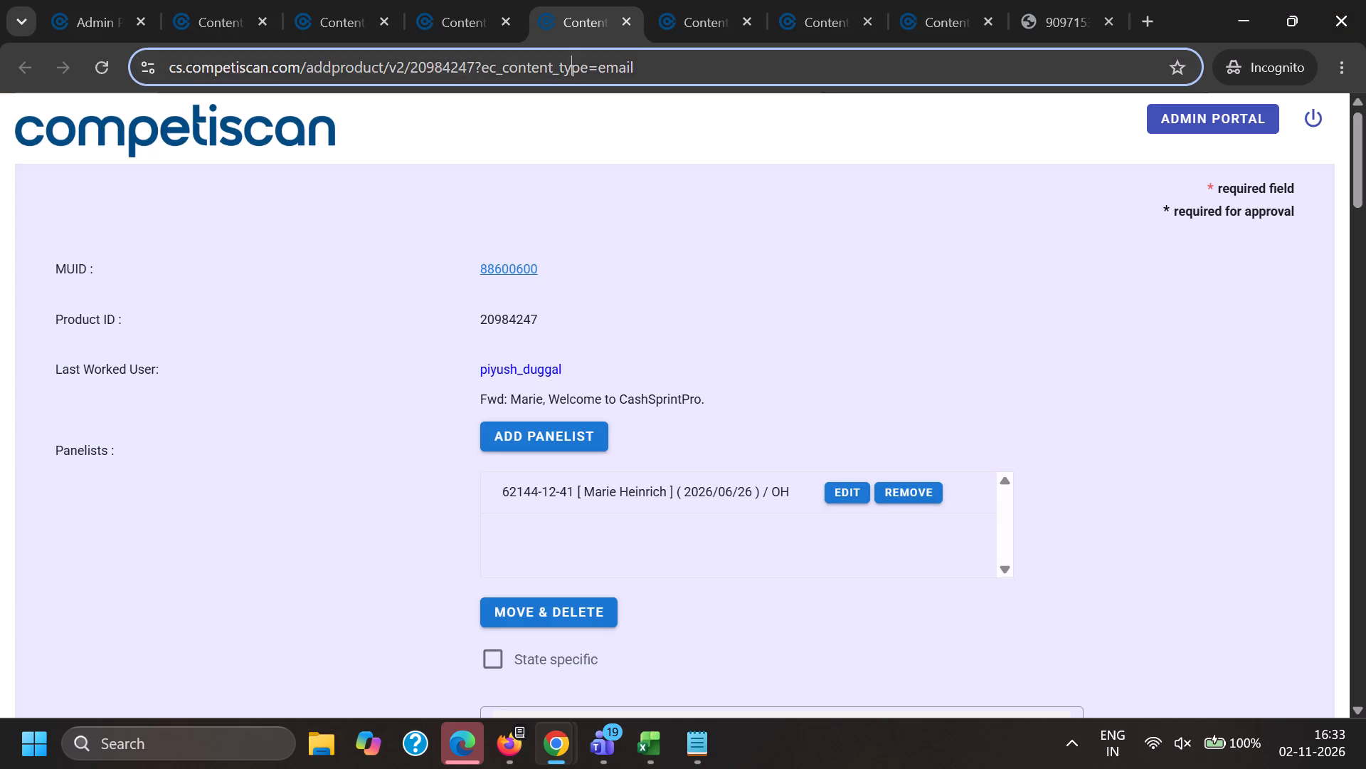
key("ctrl+c")
key("ctrl+a")
key("ctrl+c")
key("alt+Tab")
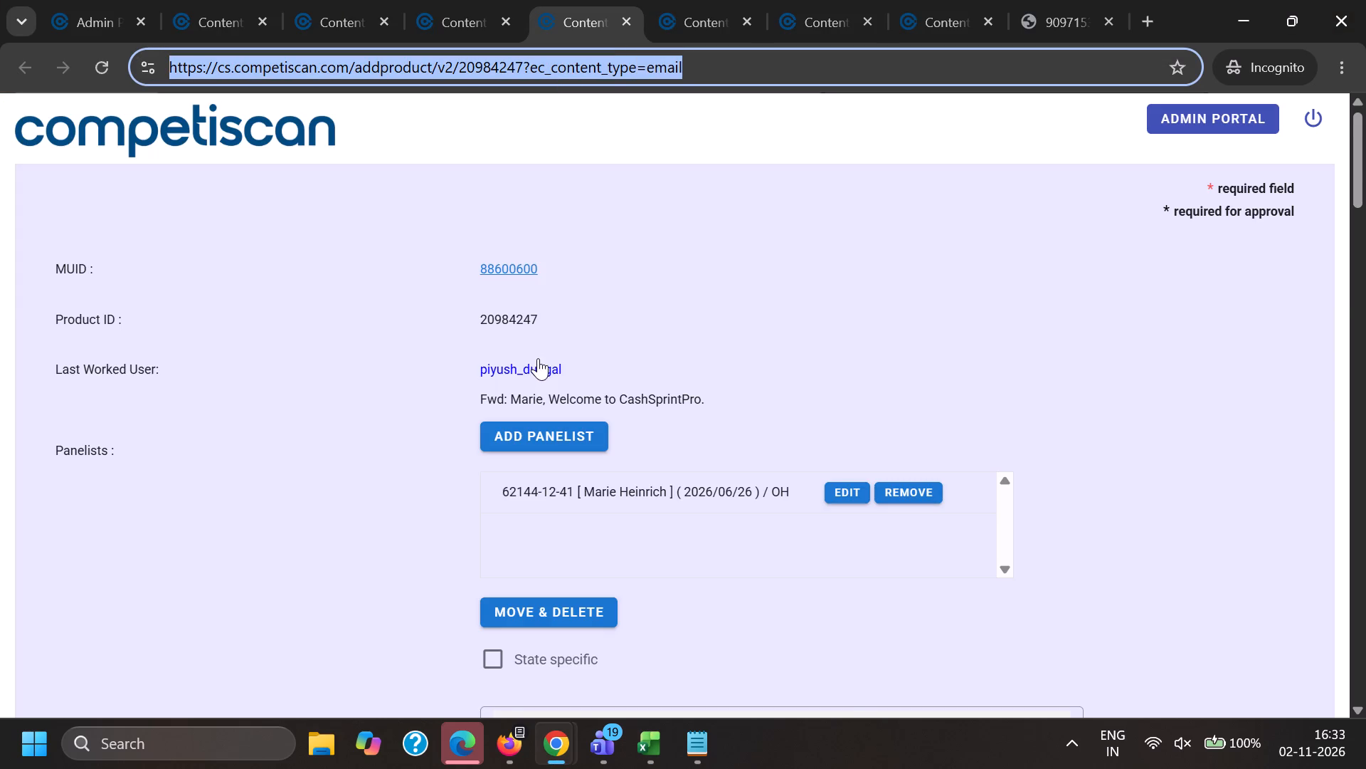
key("ctrl+v")
Copy the form link of product 20984258 from Chrome into the Excel log, in the row of email 88659304.
left_click(394, 384)
key("alt+Tab")
left_click(721, 0)
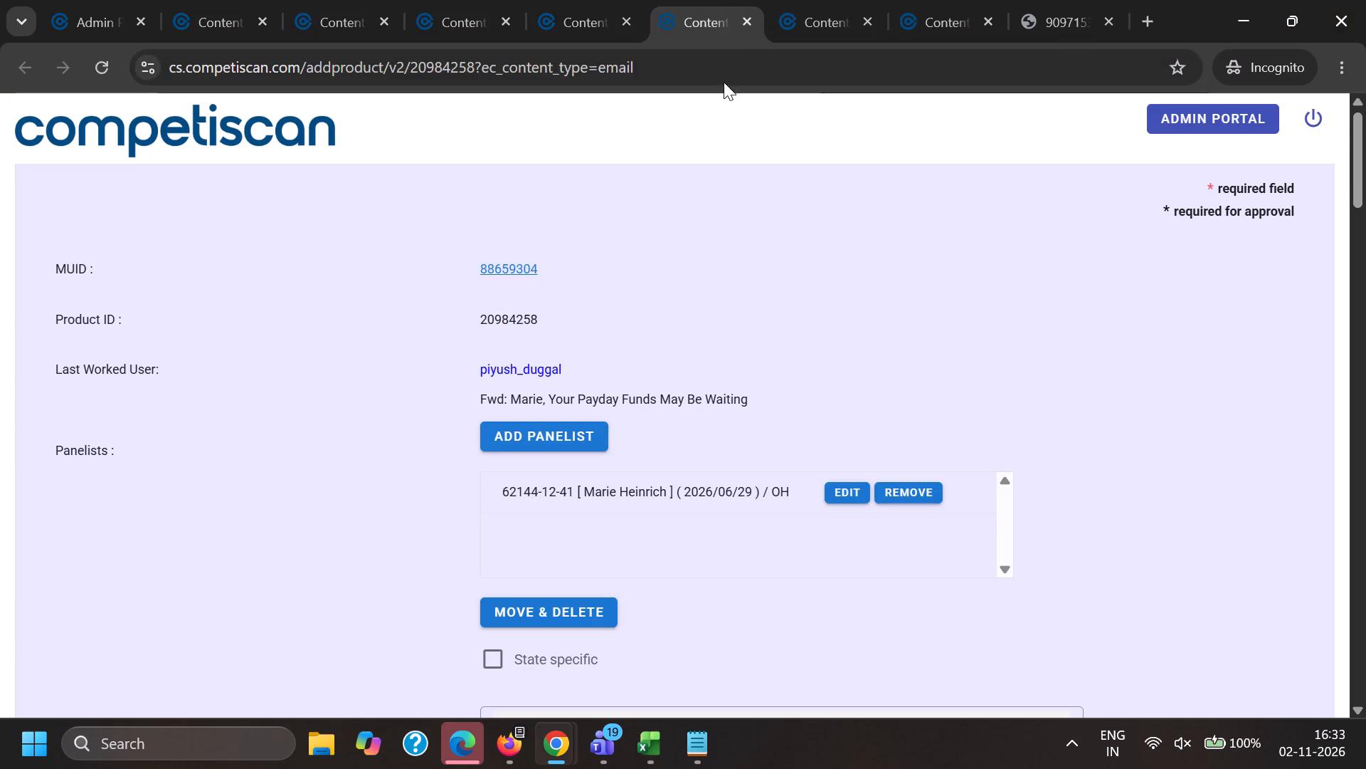
triple_click(724, 86)
left_click(721, 82)
key("ctrl+c")
key("alt+Tab")
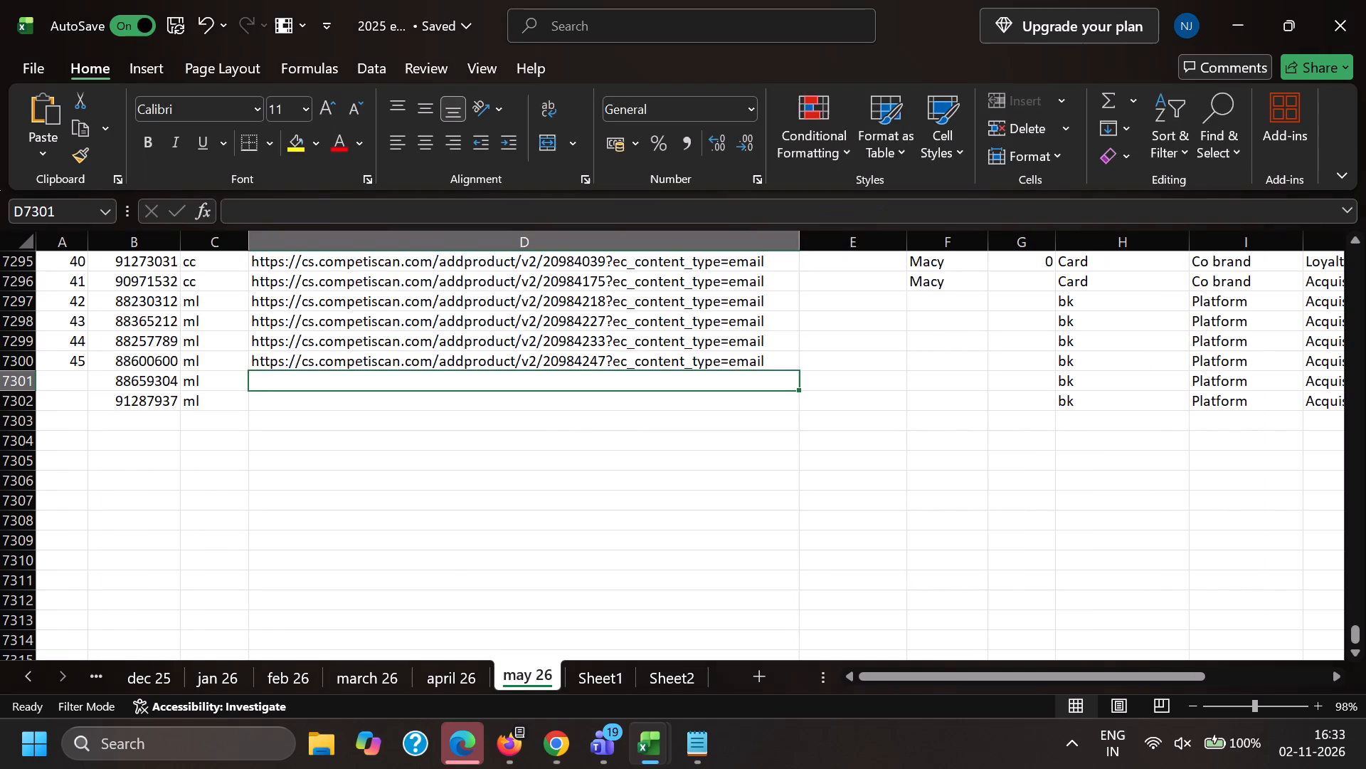
key("ctrl+v")
Copy the form link of product 20984273 from Chrome into the Excel log, in the row of email 91287937.
left_click(391, 397)
key("alt+Tab")
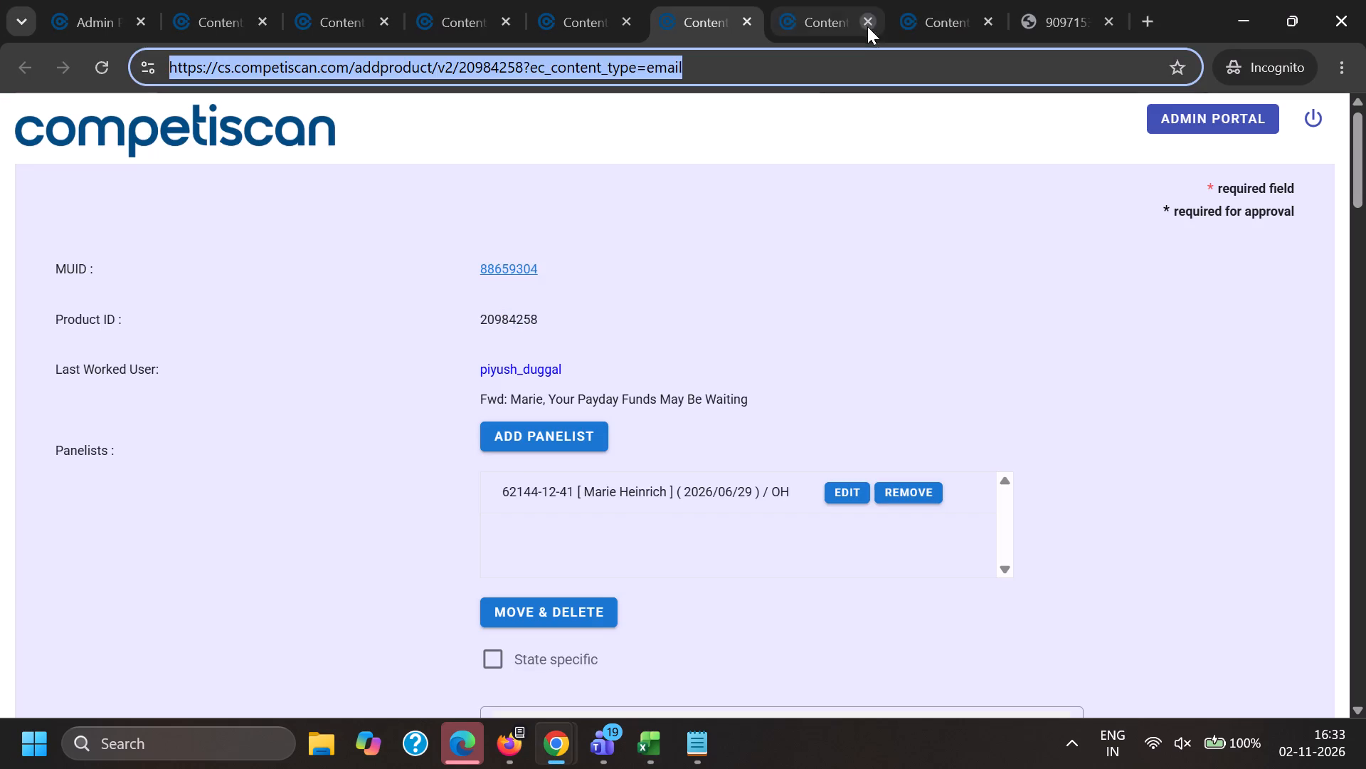
left_click(834, 0)
triple_click(825, 80)
key("ctrl+c")
key("alt+Tab")
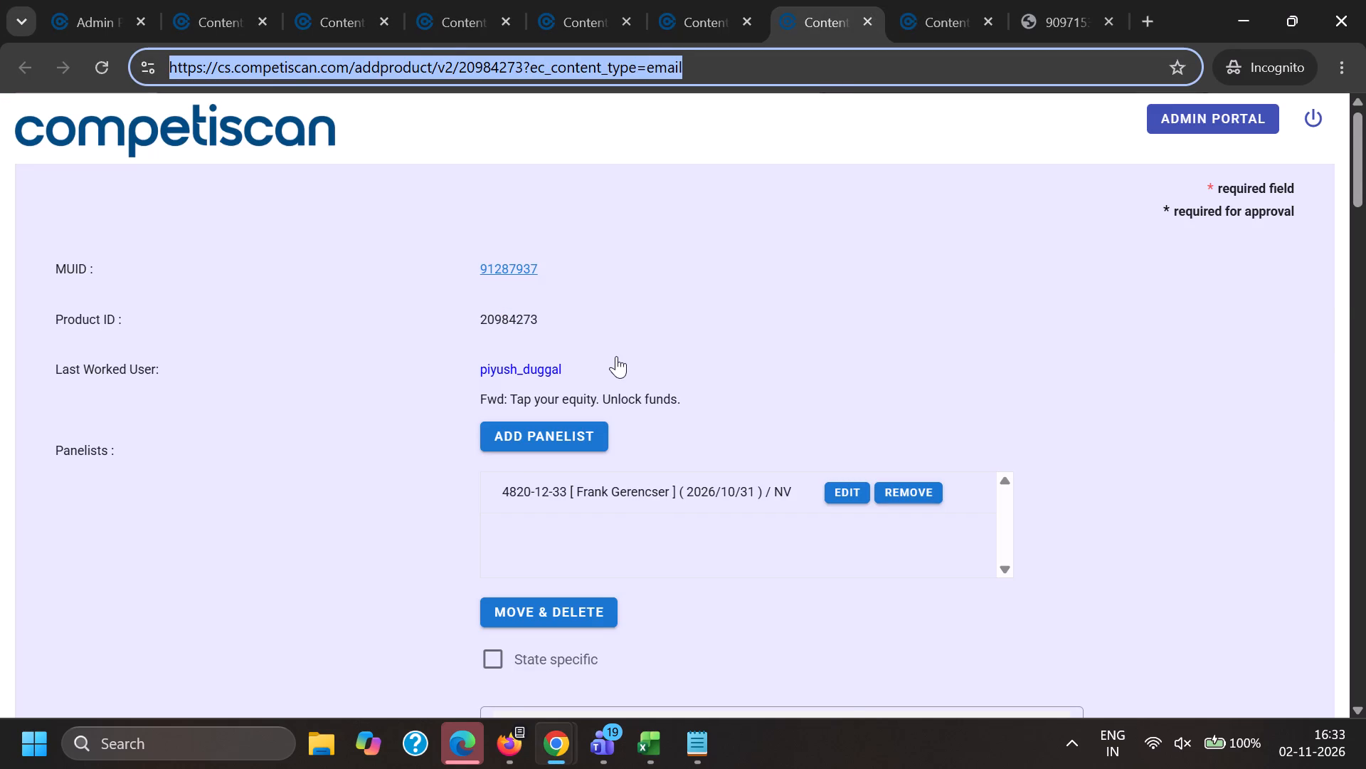
key("ctrl+v")
Return to Chrome and close the pages for product 20984175 and its processed PDF 90971532.
left_click(589, 467)
key("alt+Tab")
left_click(921, 0)
double_click(985, 26)
Open the processed PDFs of the CashSprintPro products 20984218, 20984227 and 20984233.
left_click(224, 0)
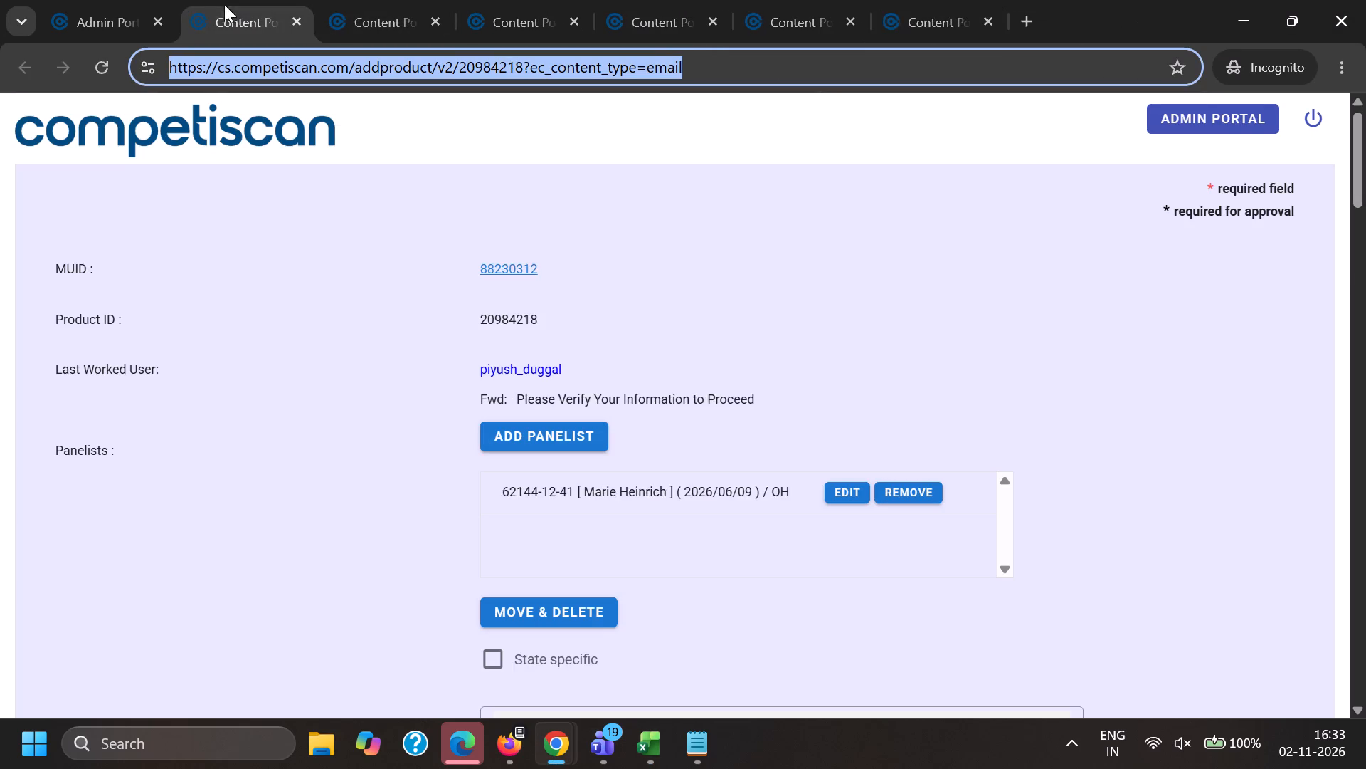
scroll(886, 494, "down", 4)
left_click(1066, 454, "ctrl")
key("ctrl+Tab")
key("ctrl+Tab")
scroll(1063, 453, "down", 4)
left_click(1066, 459, "ctrl")
key("ctrl+Tab")
key("ctrl+Tab")
scroll(1062, 457, "down", 4)
left_click(1065, 459, "ctrl")
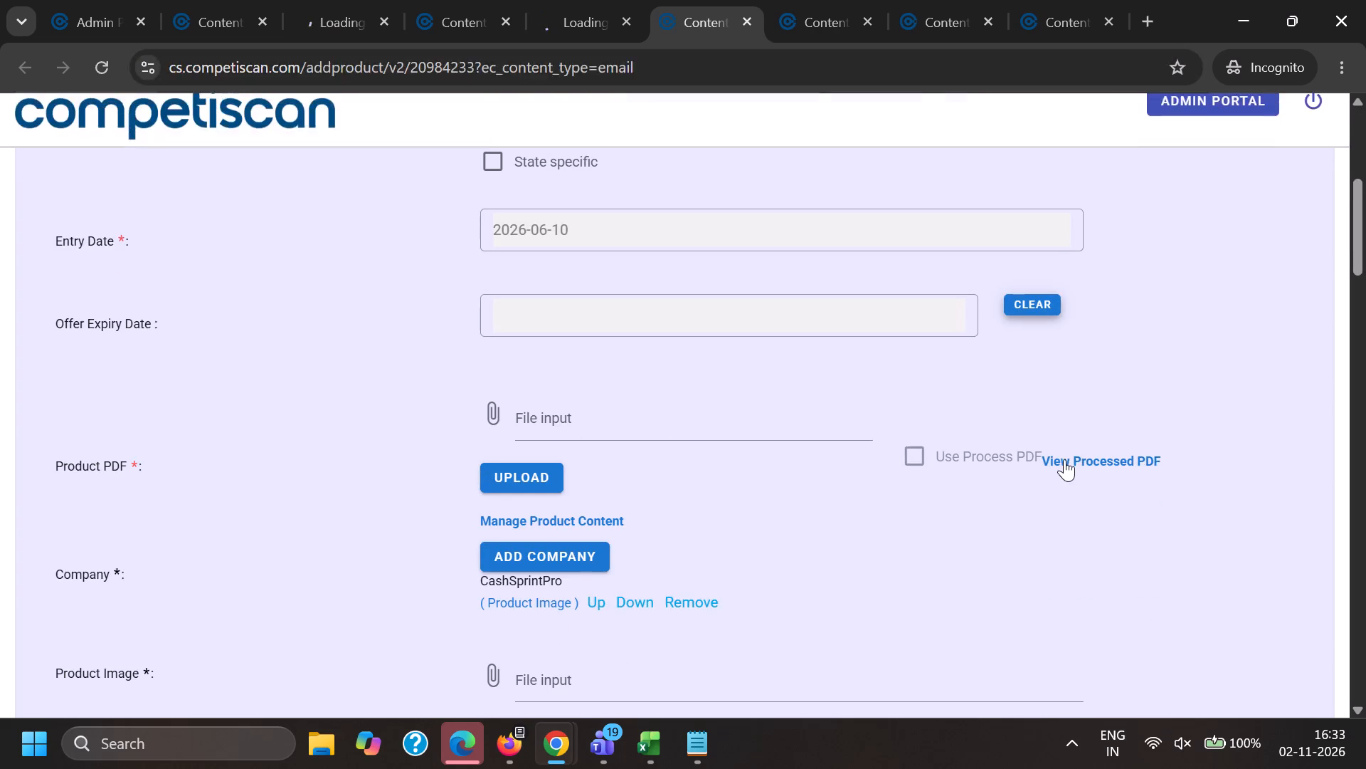
Open the processed PDFs of products 20984247, 20984258 and 20984273.
key("ctrl+Tab")
key("ctrl+Tab")
scroll(1062, 456, "down", 4)
left_click(1063, 460, "ctrl")
key("ctrl+Tab")
key("ctrl+Tab")
scroll(1062, 456, "down", 5)
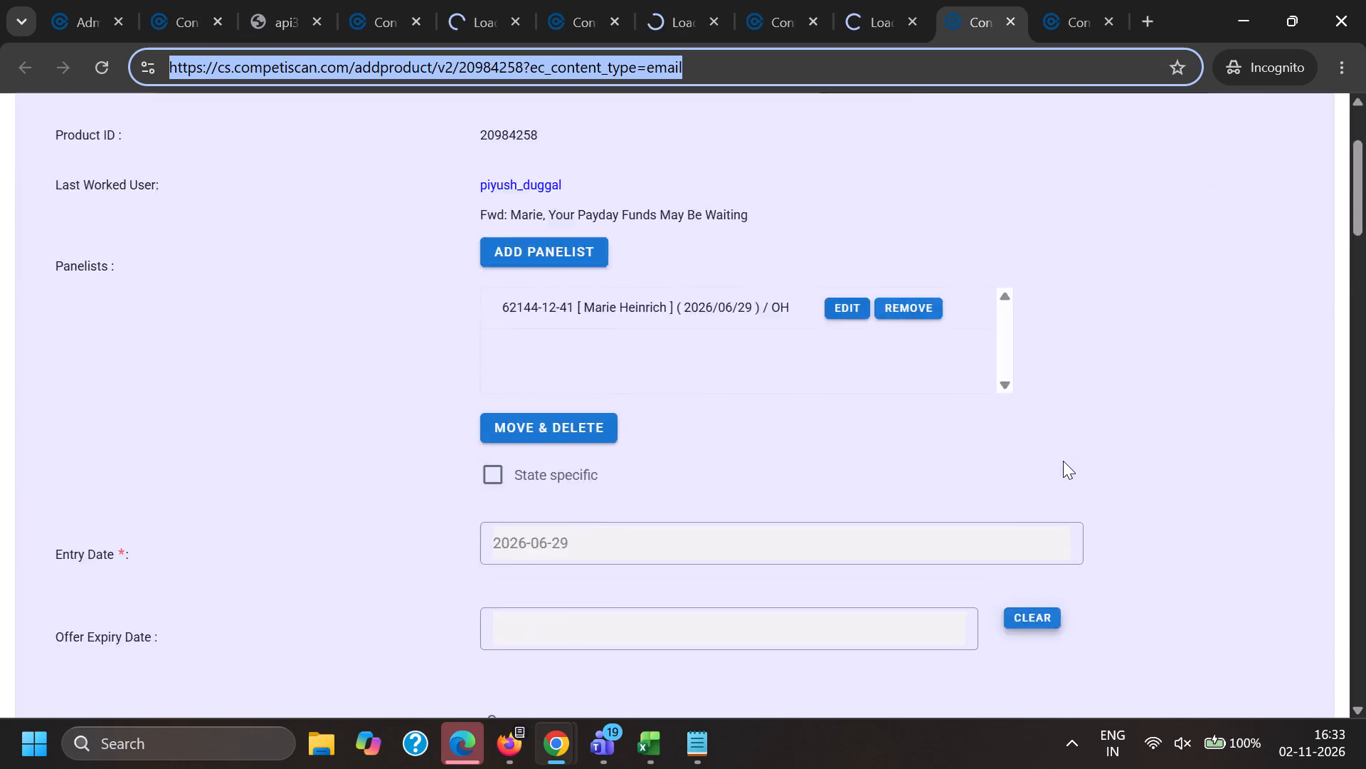
left_click(1069, 352, "ctrl")
key("ctrl+Tab")
key("ctrl+Tab")
scroll(1060, 360, "down", 4)
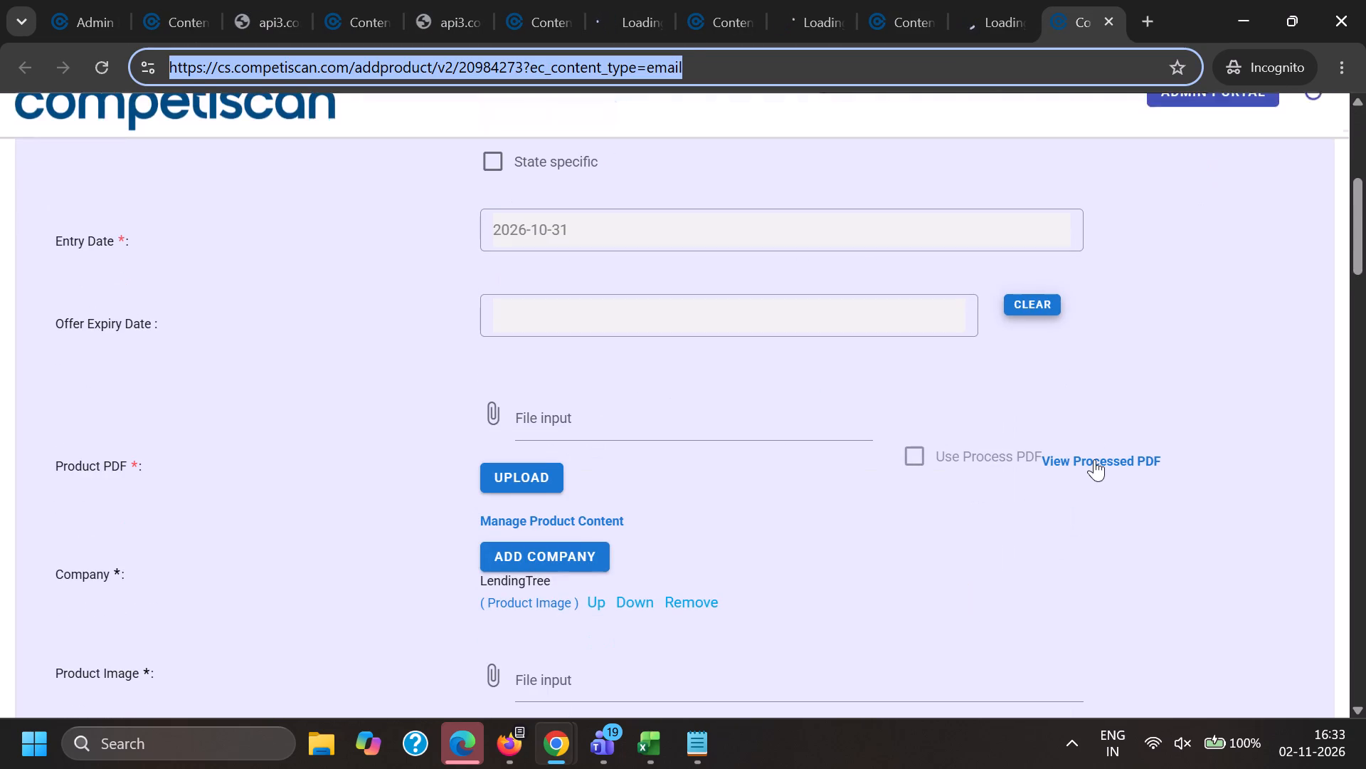
left_click(1094, 464, "ctrl")
Check the processed PDF of email 88230312, select it as the PDF for product 20984218 and mark the product as Approved.
left_click(239, 0)
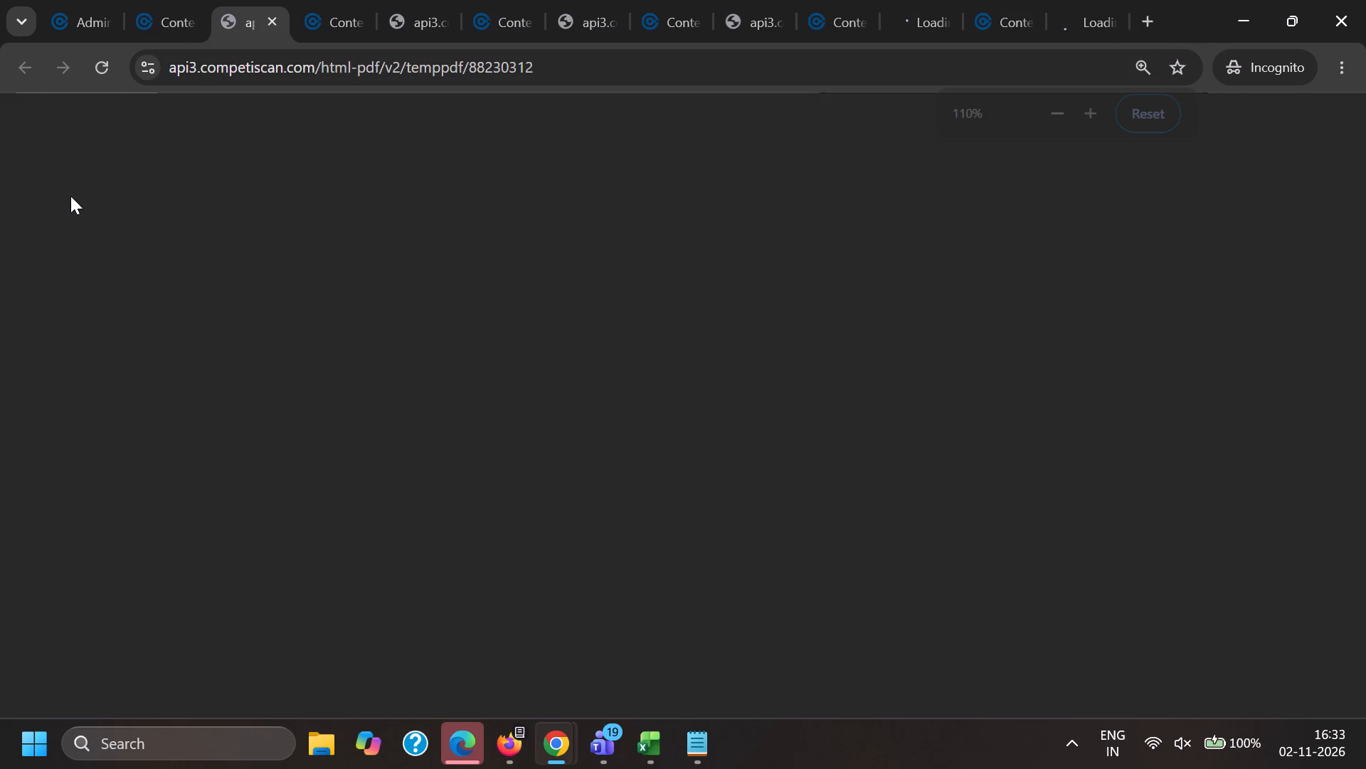
left_click(156, 0)
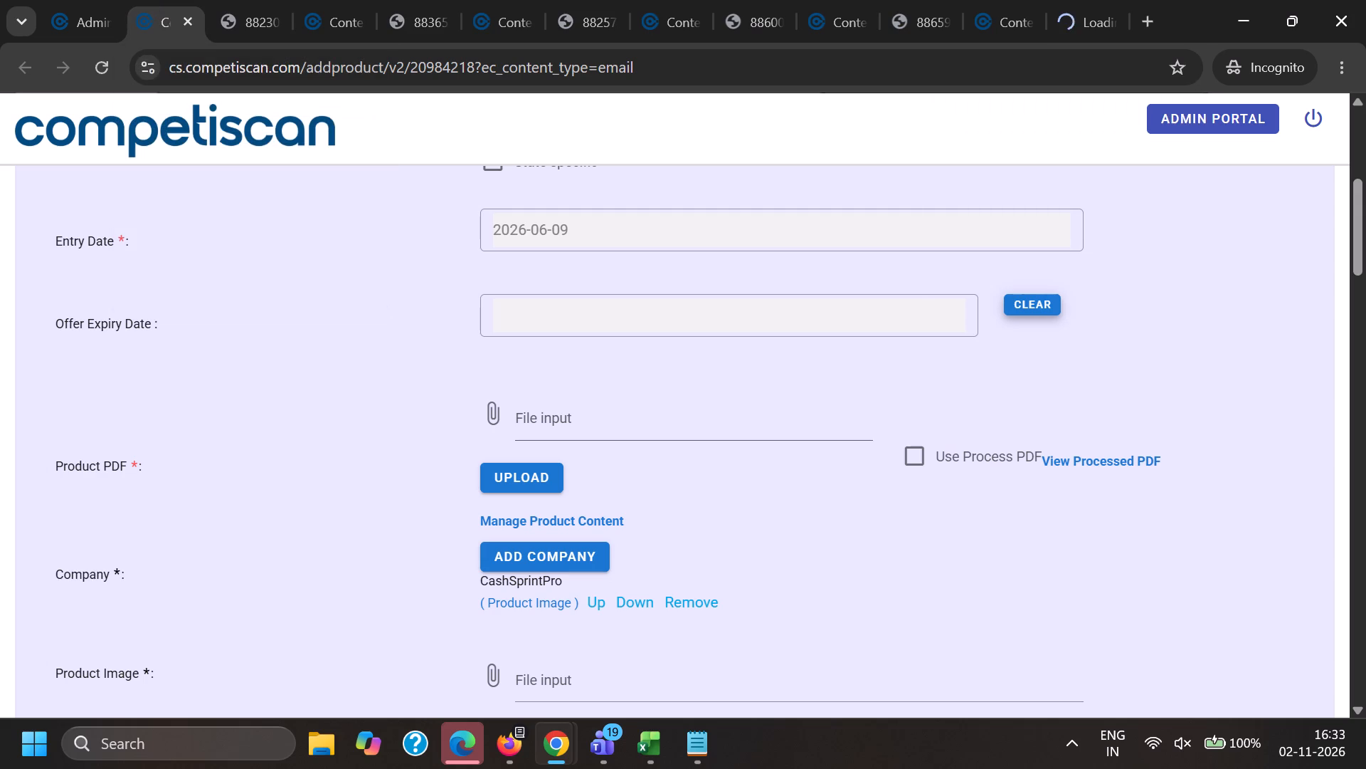
left_click(914, 456)
left_click(890, 530)
key("End")
scroll(648, 597, "down", 2)
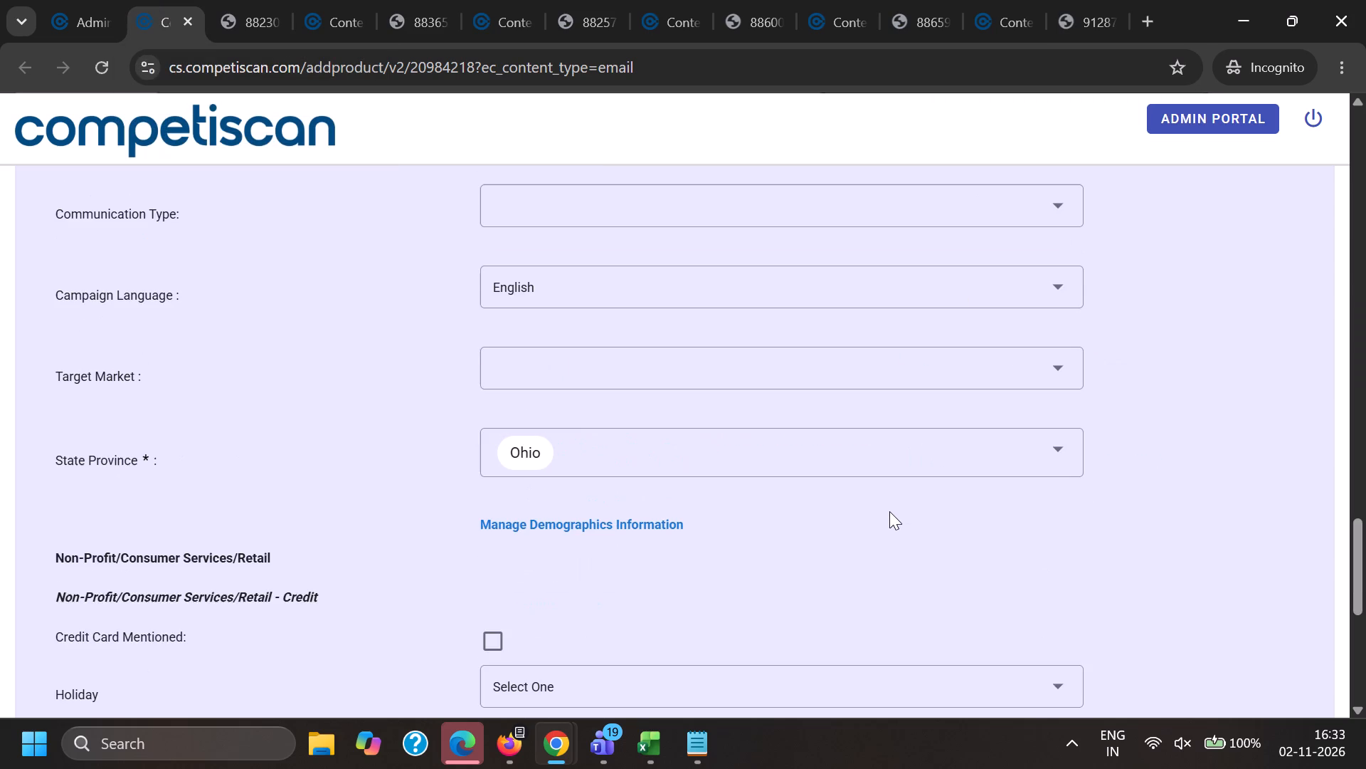
scroll(889, 511, "down", 2)
left_click(563, 700)
Check the processed PDF of email 88365212, select it as the PDF for product 20984227 and mark the product as Approved.
left_click(422, 0)
left_click(354, 0)
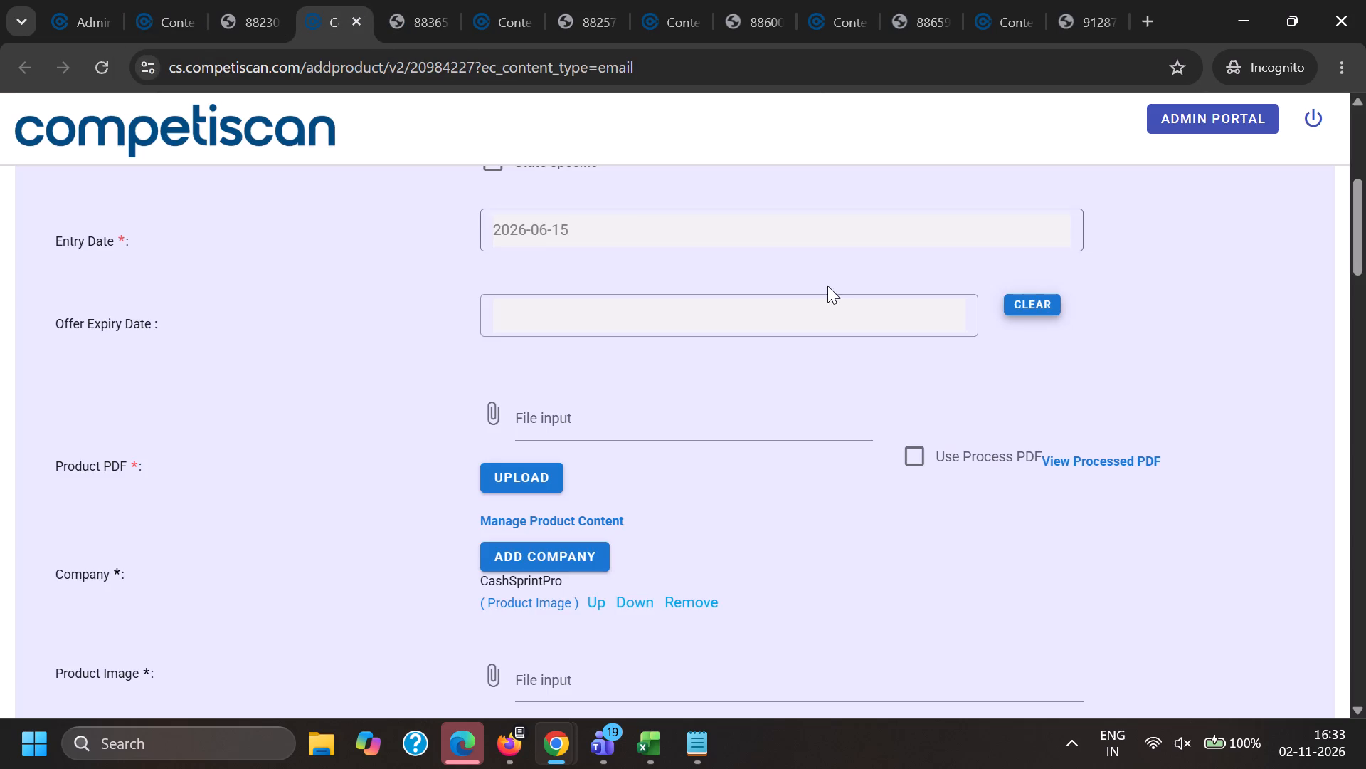
left_click(917, 449)
key("End")
scroll(576, 566, "down", 5)
left_click(561, 701)
Check the processed PDF of email 88257789, select it as the PDF for product 20984233 and mark the product as Approved.
left_click(593, 0)
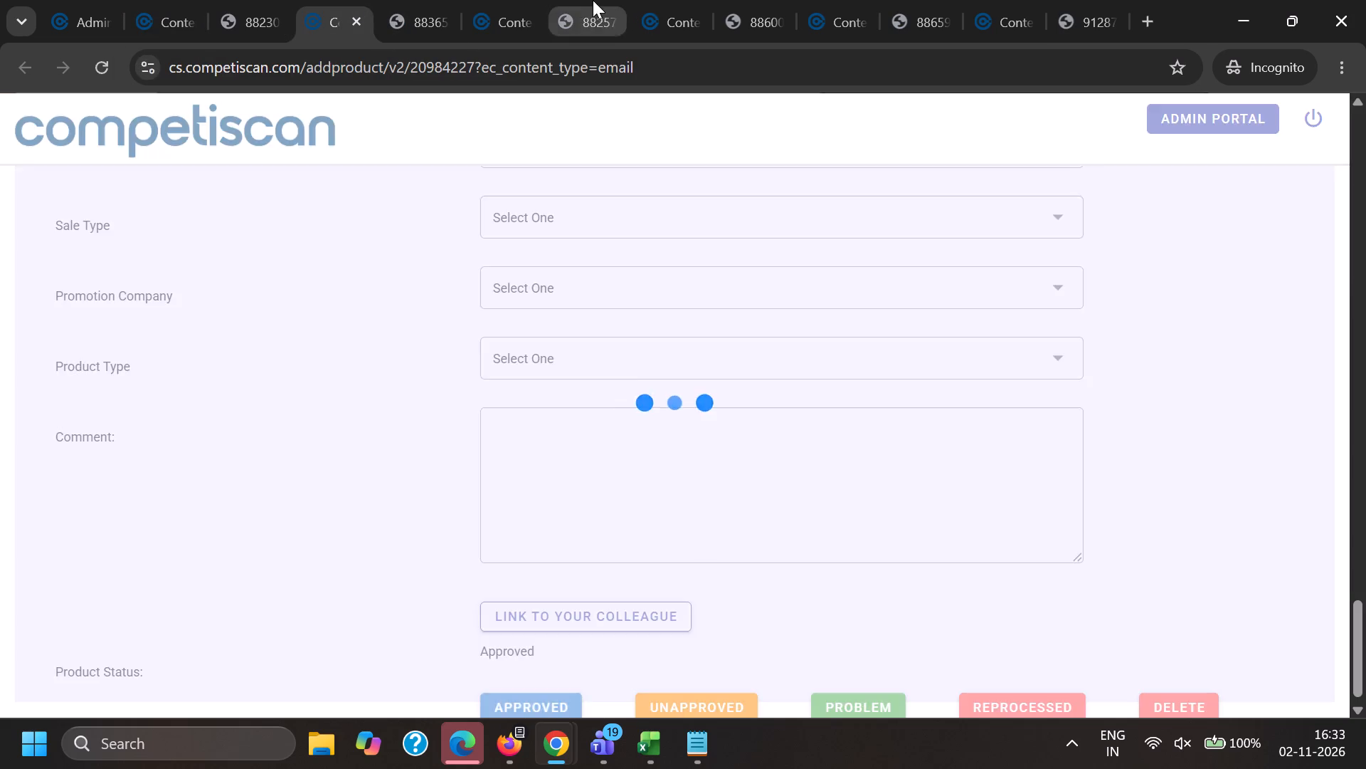
left_click(510, 0)
left_click(909, 454)
key("End")
scroll(605, 641, "down", 4)
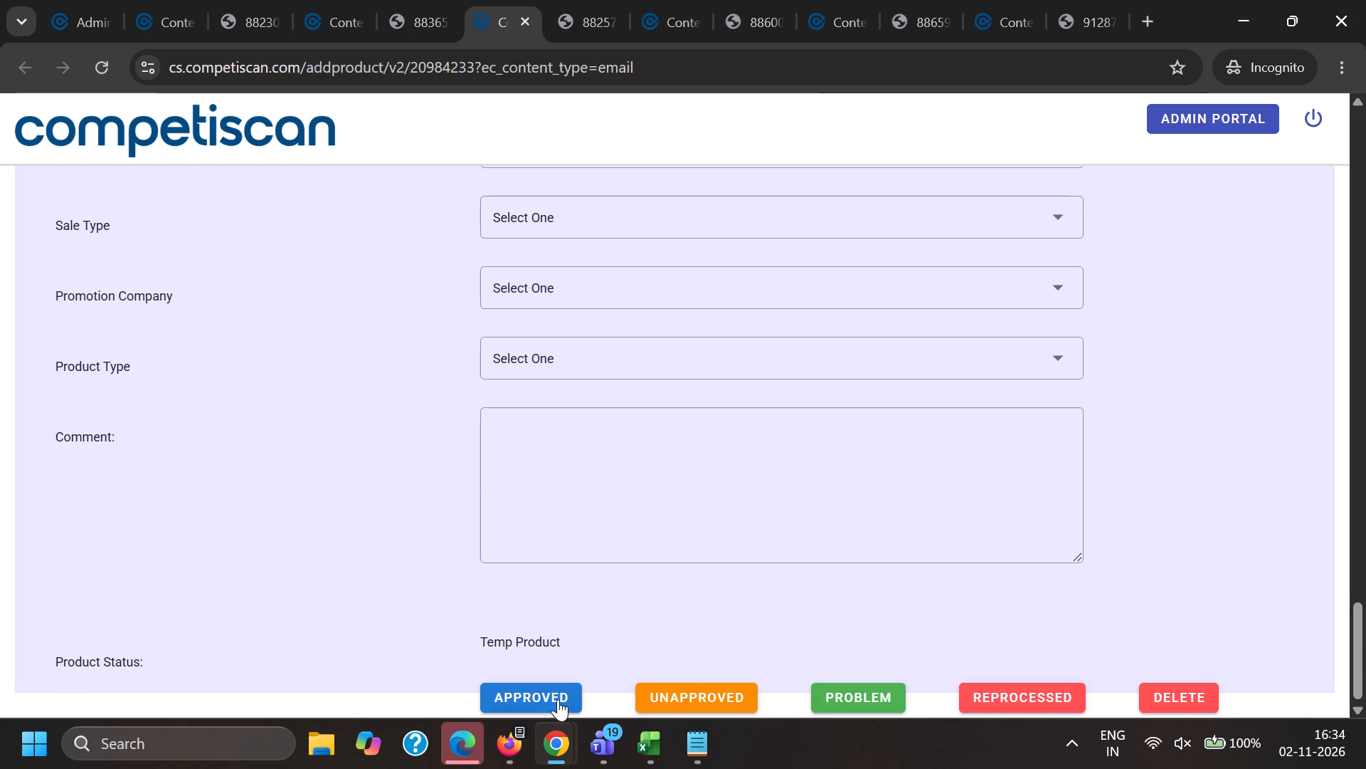
left_click(558, 699)
Check the processed PDF of email 88600600, select it as the PDF for product 20984247 and mark the product as Approved.
left_click(753, 0)
left_click(671, 0)
left_click(916, 465)
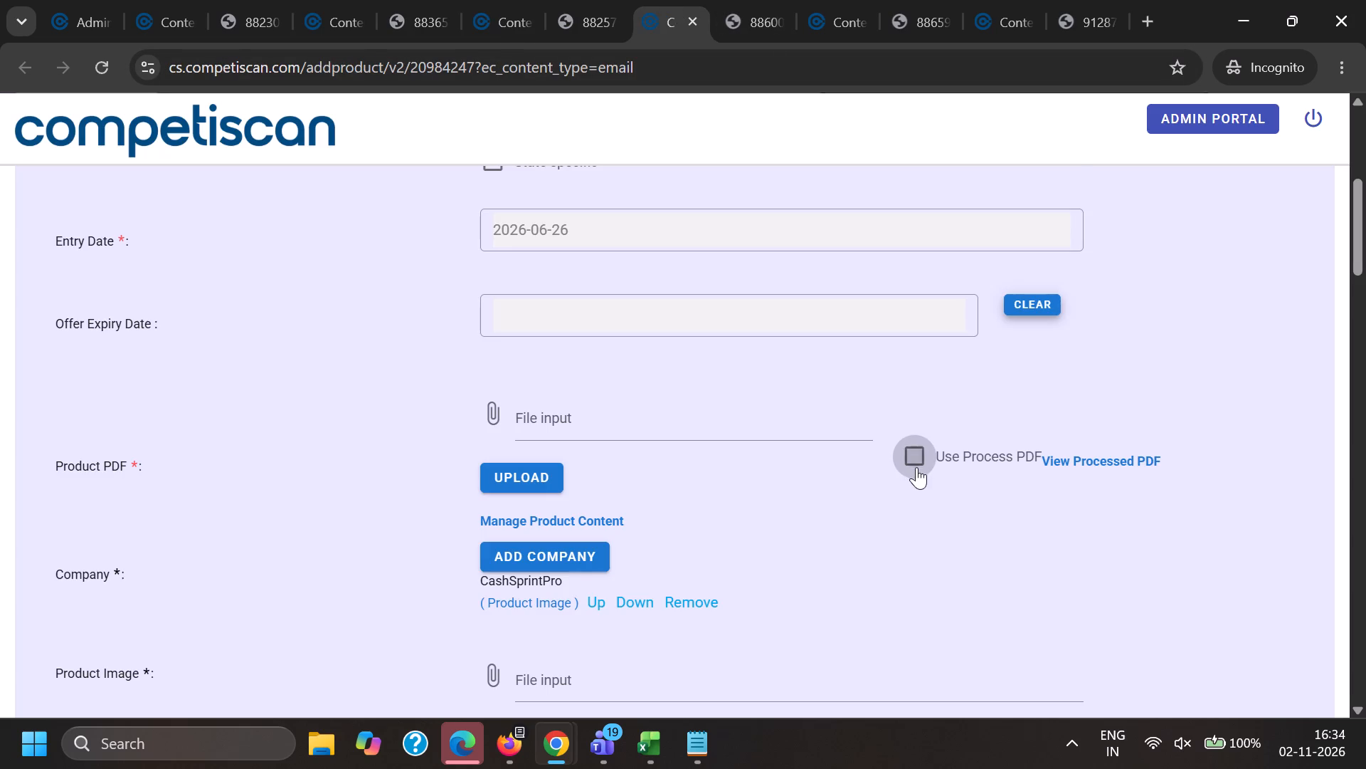
key("End")
scroll(512, 645, "down", 4)
left_click(526, 696)
Check the processed PDF of email 88659304, select it as the PDF for product 20984258 and mark the product as Approved.
left_click(940, 0)
left_click(854, 0)
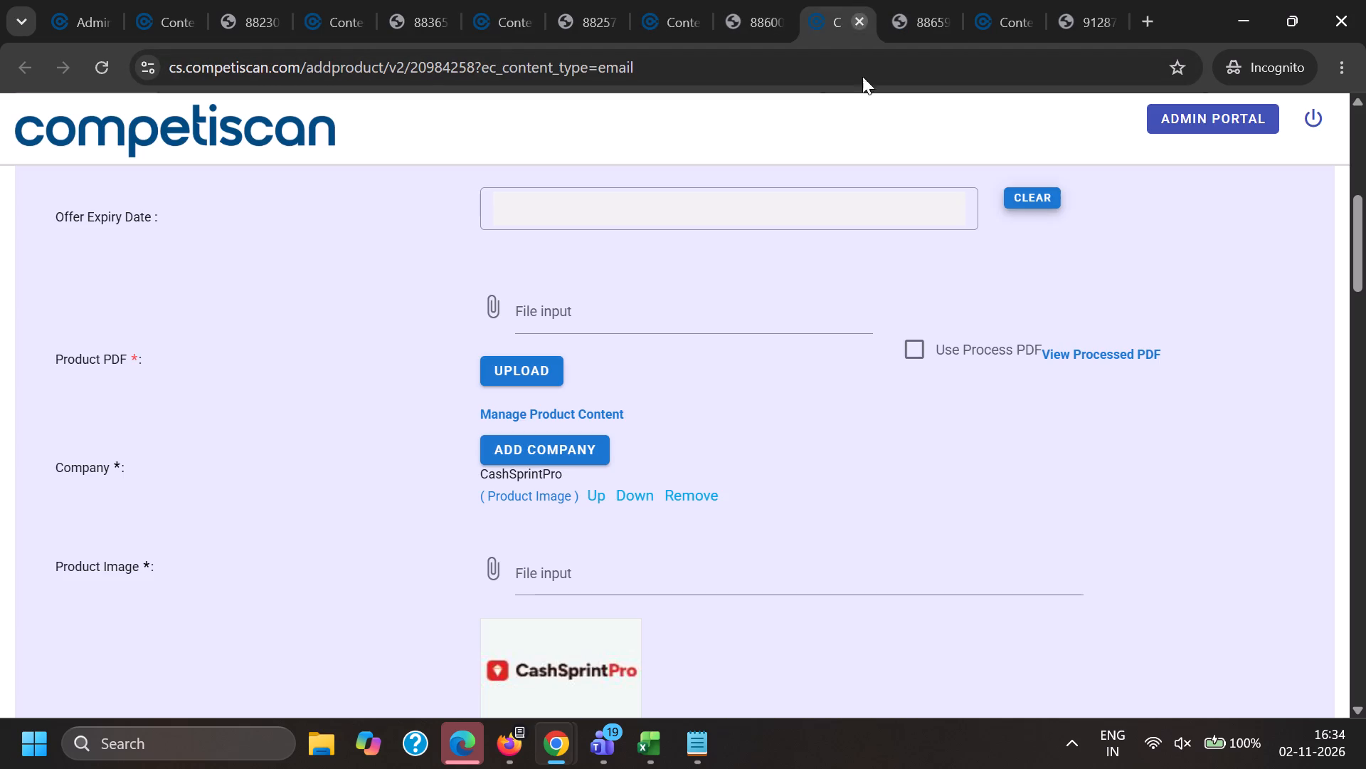
left_click(920, 353)
key("End")
scroll(573, 568, "down", 4)
left_click(568, 691)
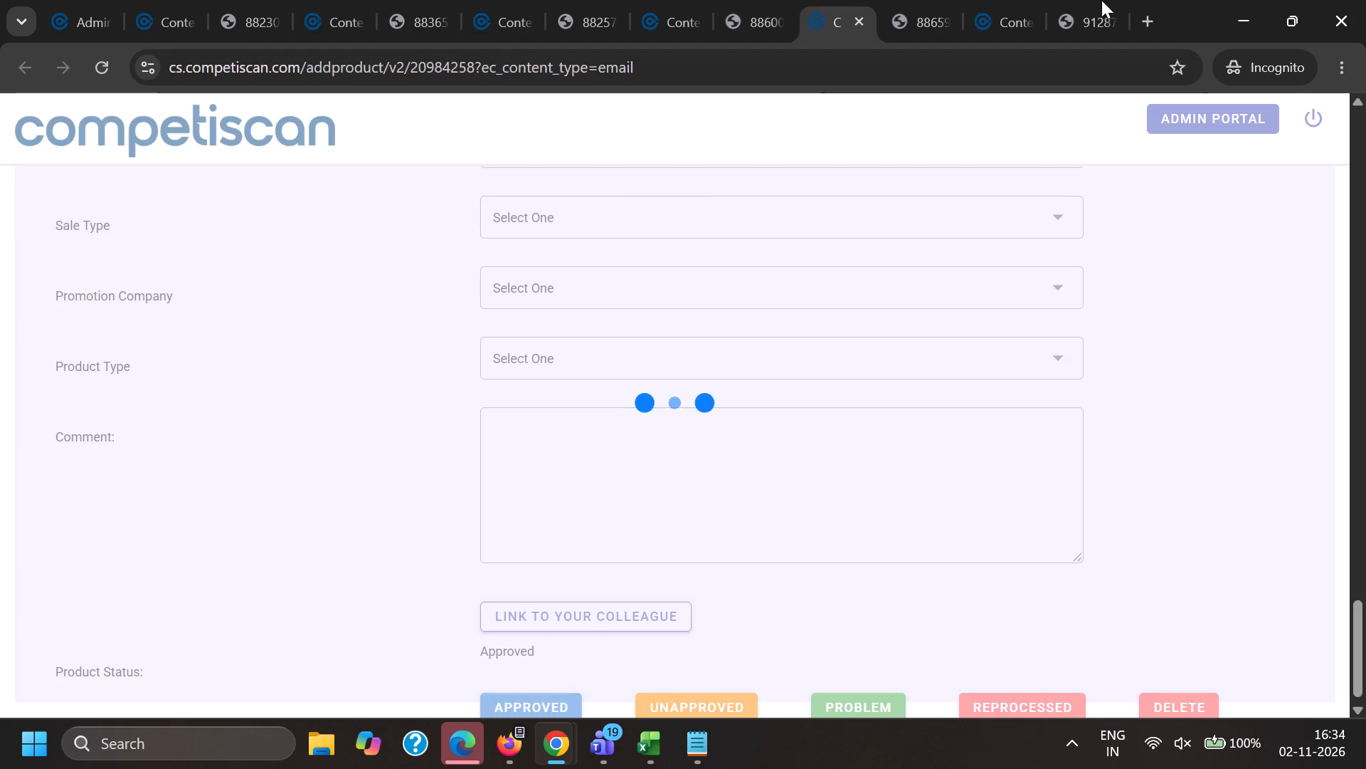
left_click(1101, 0)
left_click(996, 0)
left_click(925, 459)
key("End")
scroll(545, 610, "down", 5)
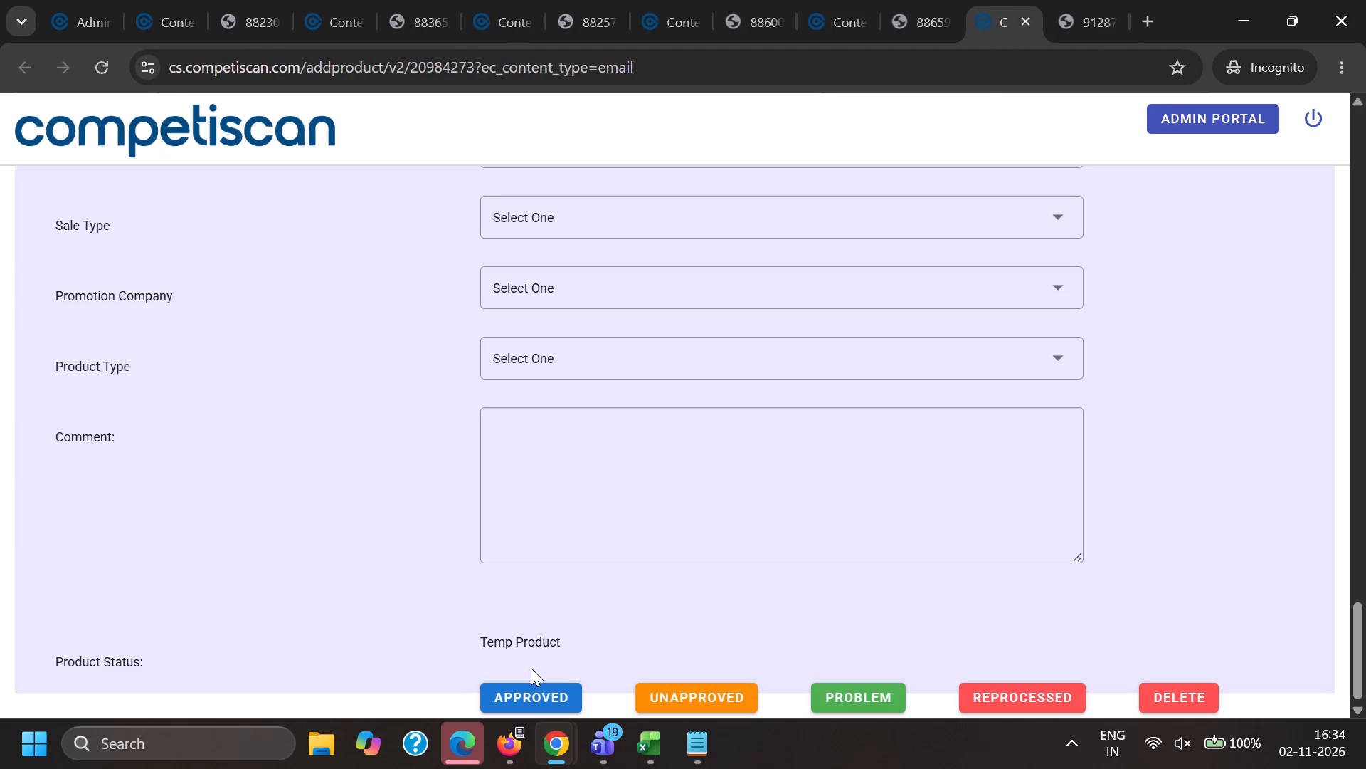
left_click(535, 681)
left_click(534, 687)
Return to the form of product 20984218 to look at its approval status.
left_click(157, 0)
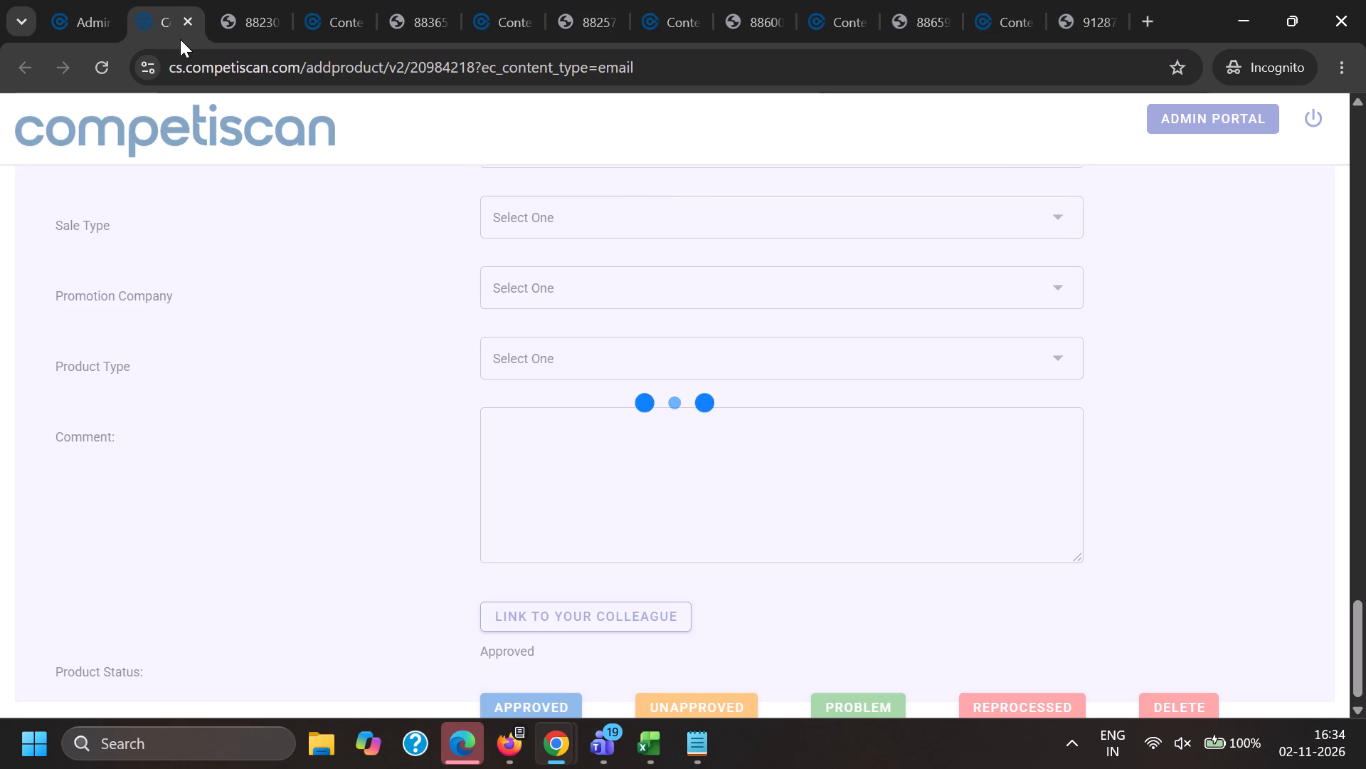
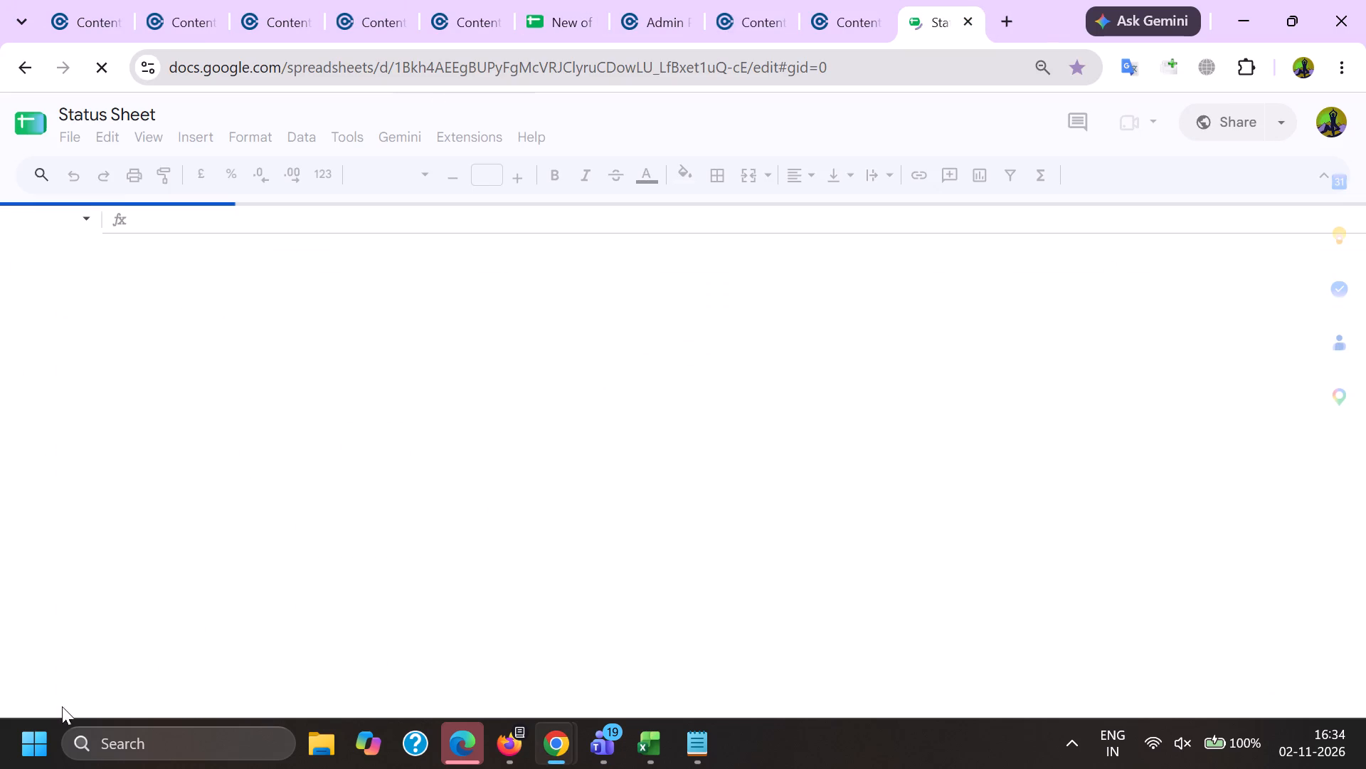
Switch to the Excel workbook and move the filter to the header row of the 01-Nov-26 table on sheet may 26.
left_click(658, 755)
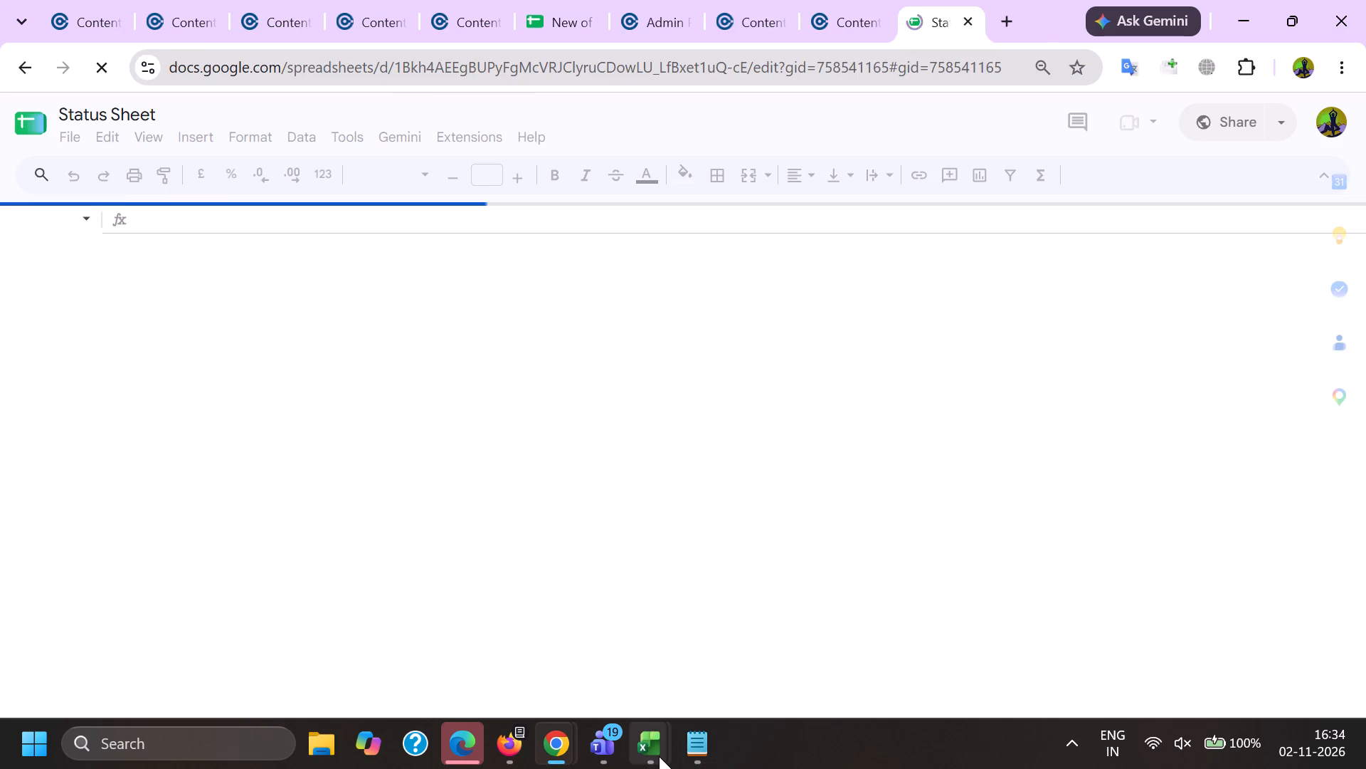
left_click(893, 652)
scroll(95, 446, "up", 16)
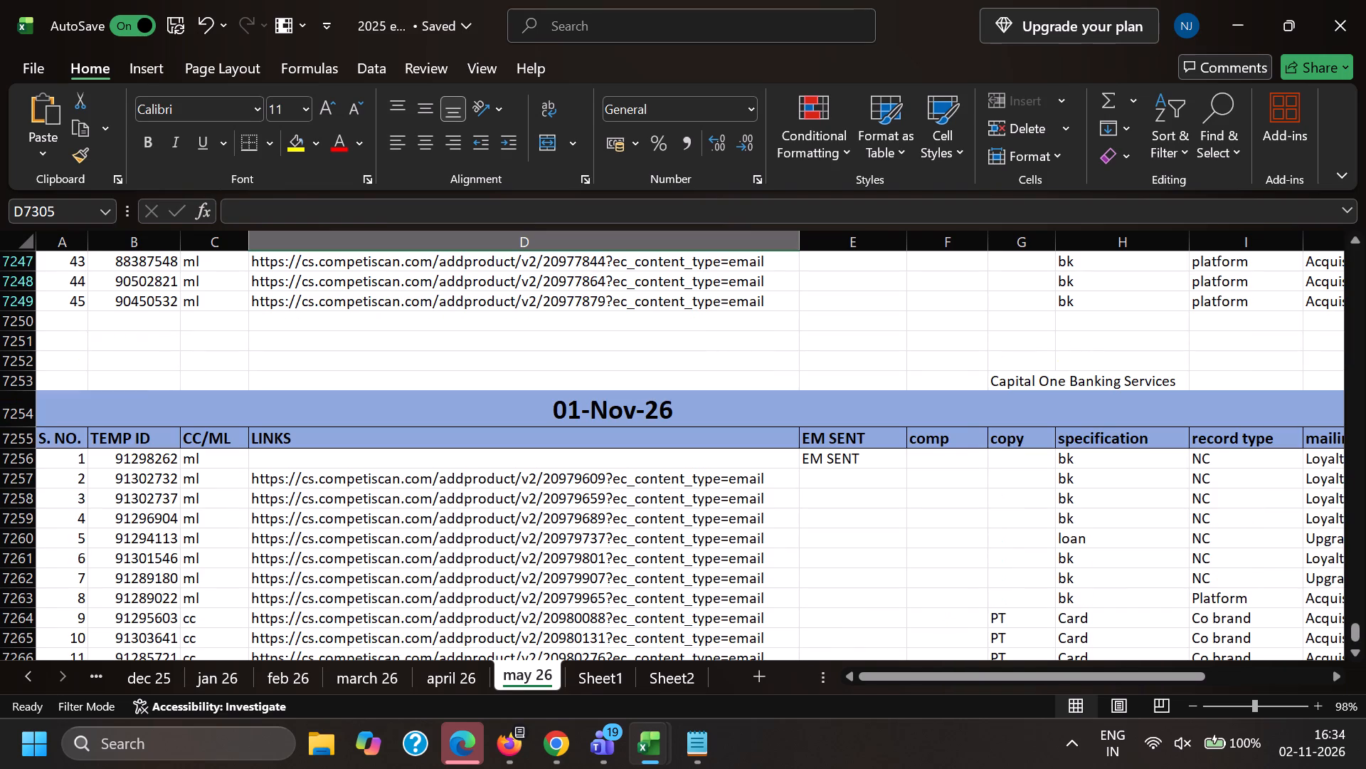
left_click(80, 447)
key("ctrl+shift+Right")
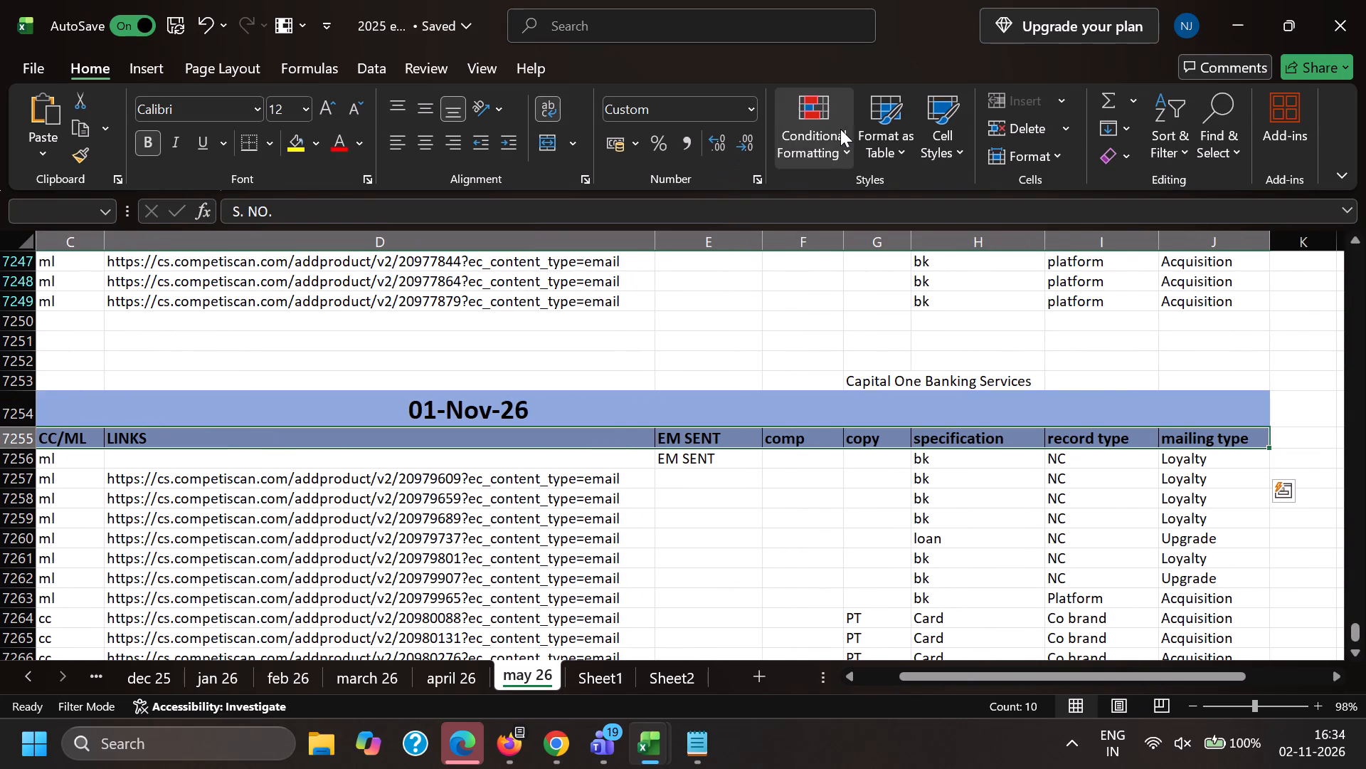
left_click(840, 129)
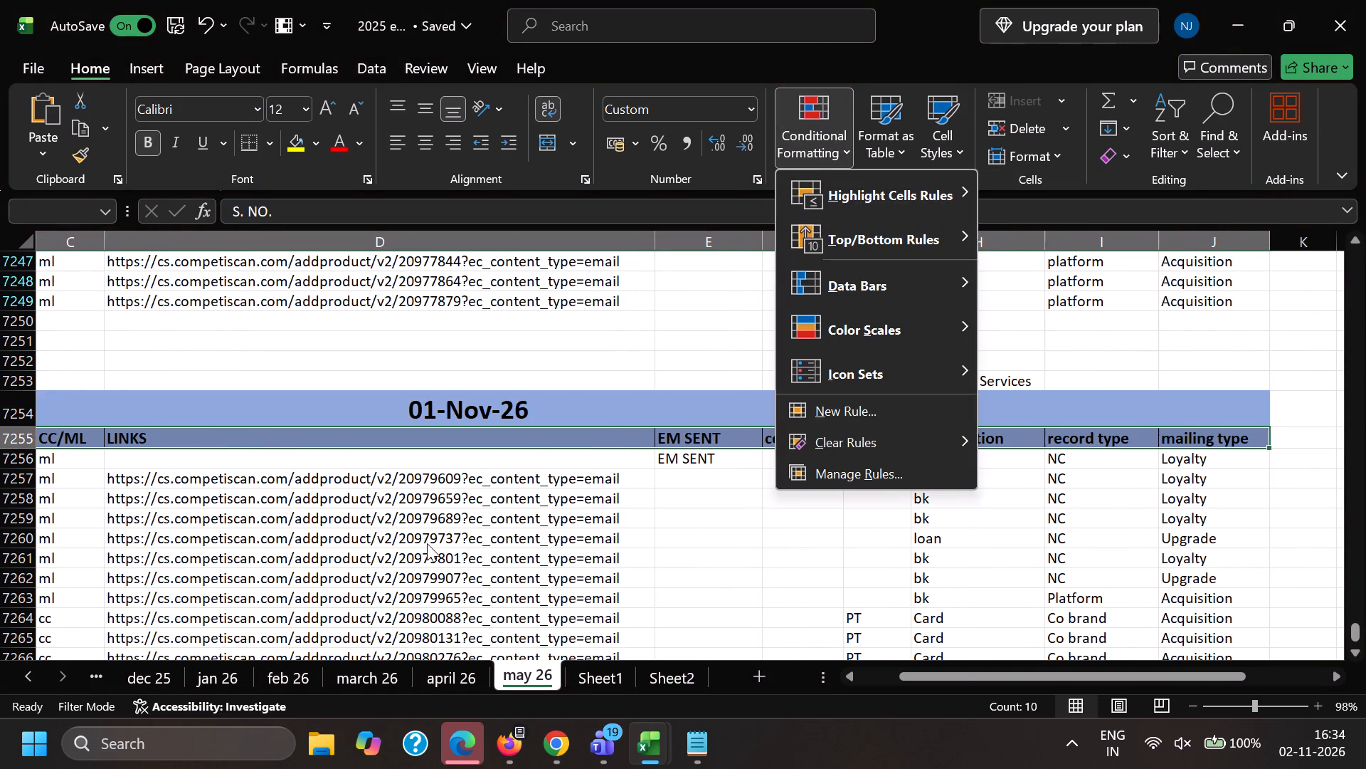
left_click(426, 538)
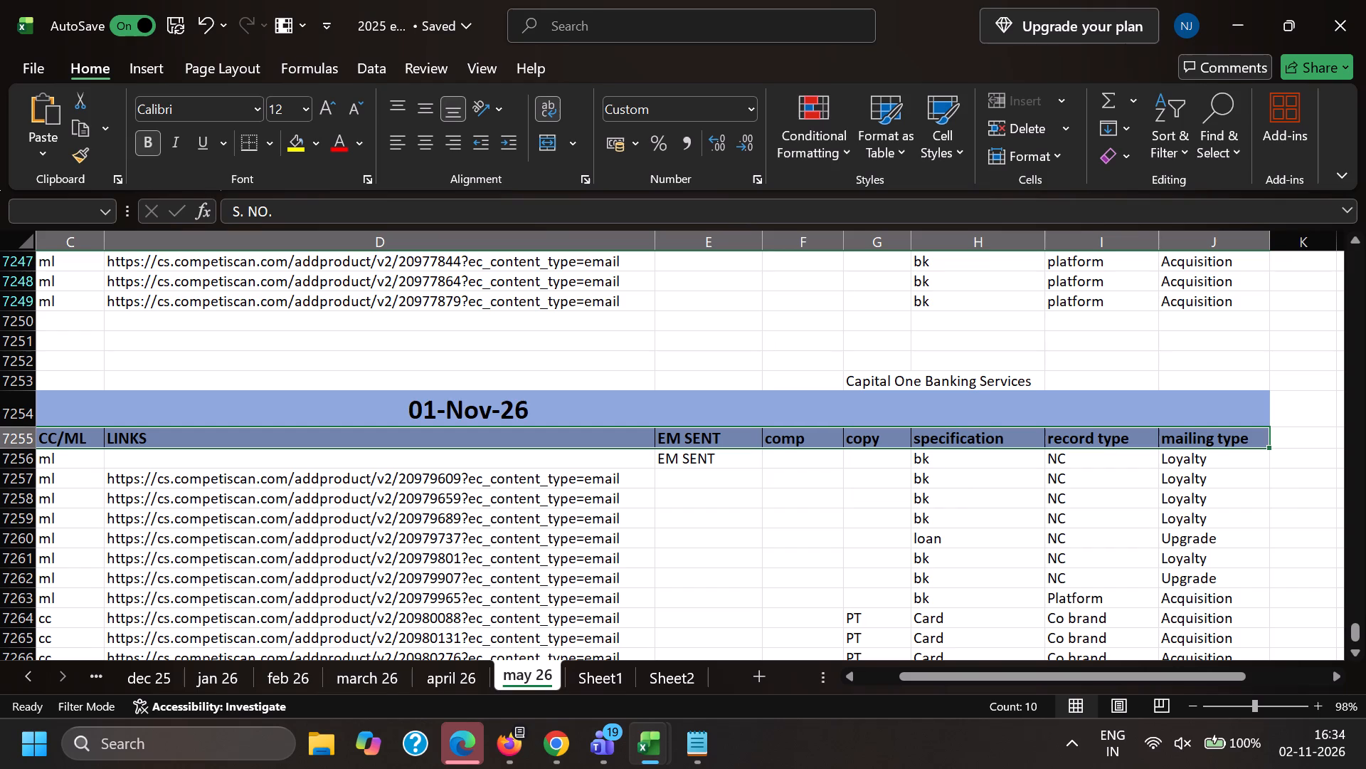
key("ctrl+shift+l")
key("ctrl+shift+l")
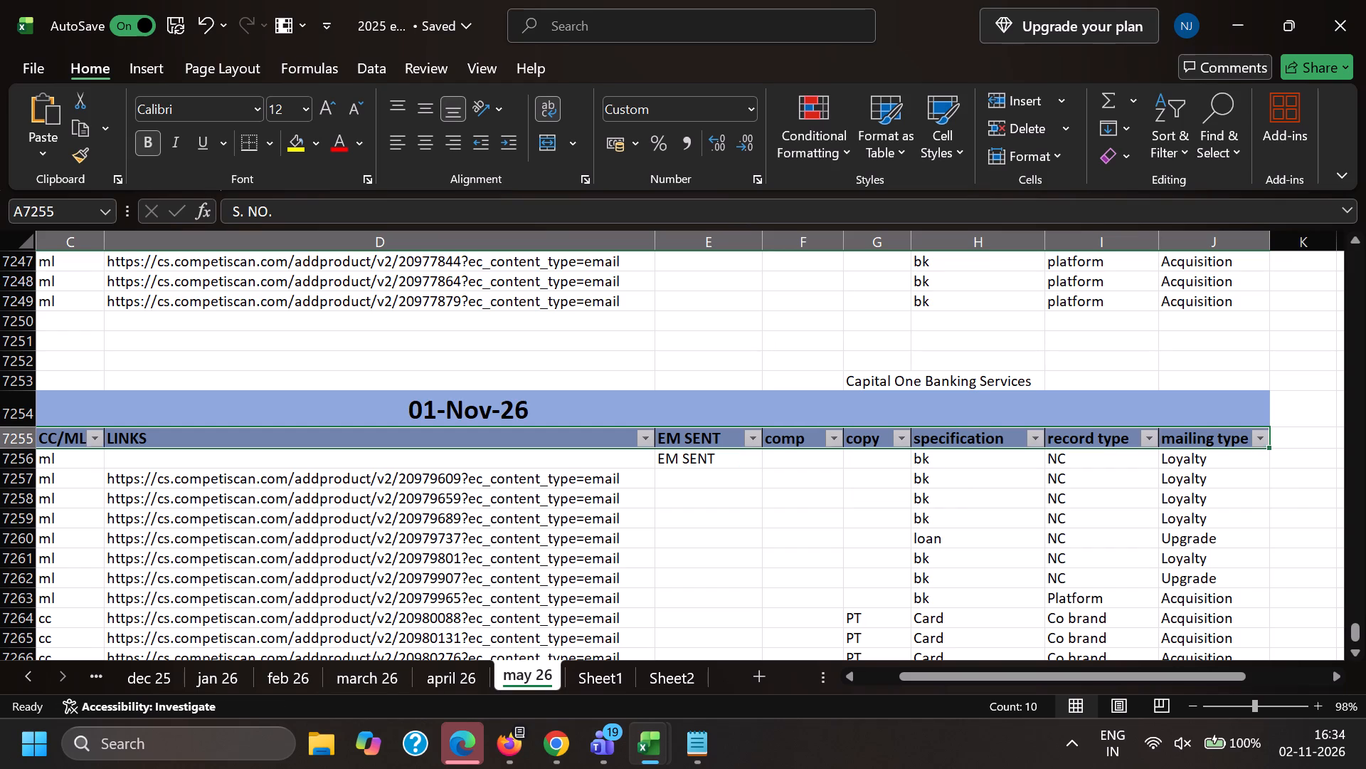
Filter the specification column to Card only and select the filtered cells to count the card records.
left_click(909, 536)
left_click(1029, 443)
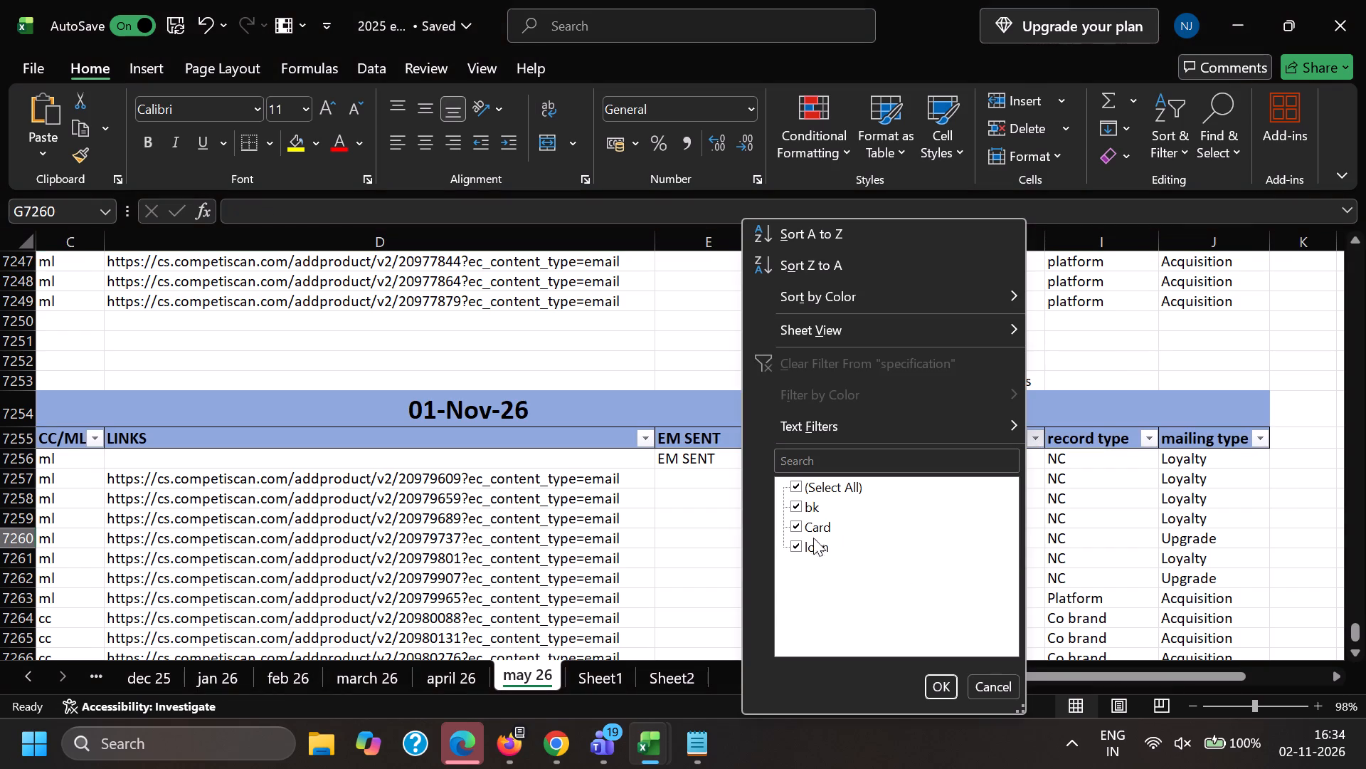
left_click(805, 512)
left_click(821, 550)
left_click(942, 684)
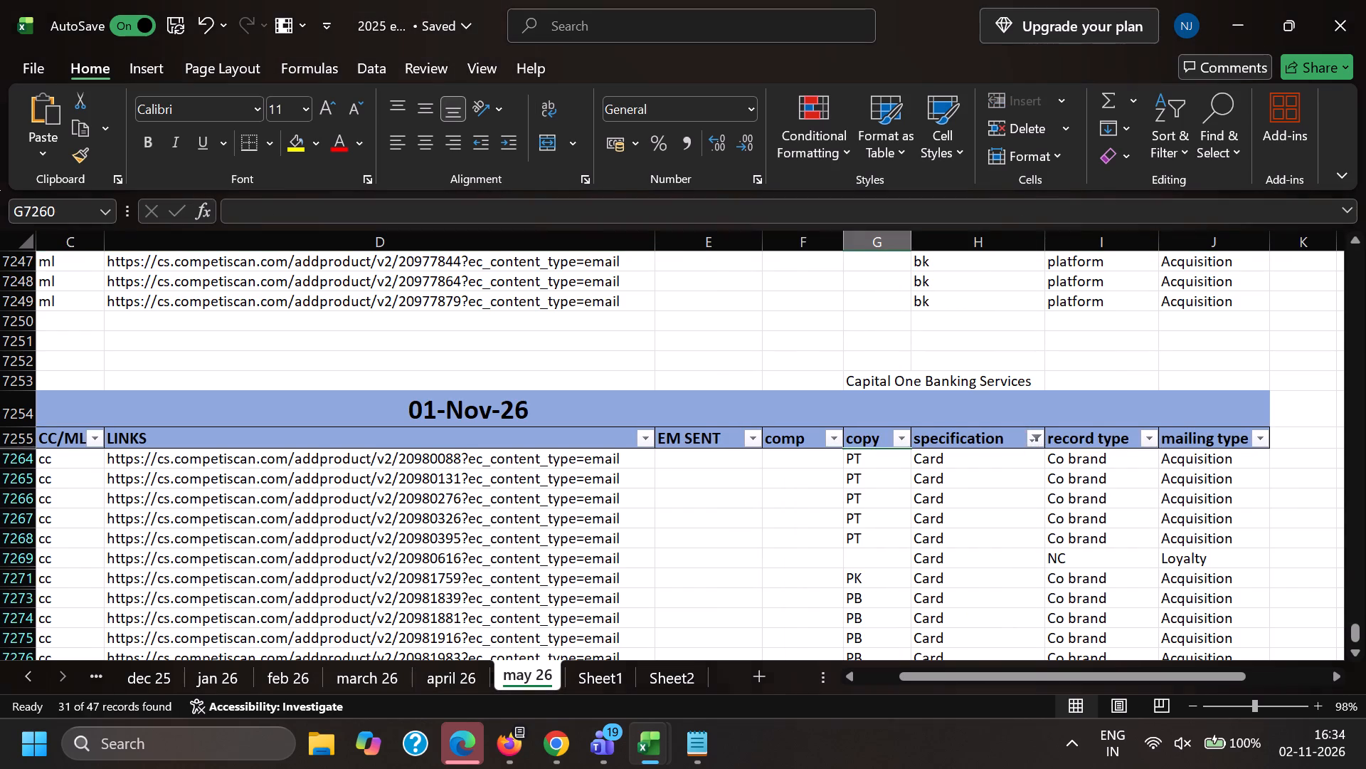
left_click(937, 457)
key("ctrl+shift+Down")
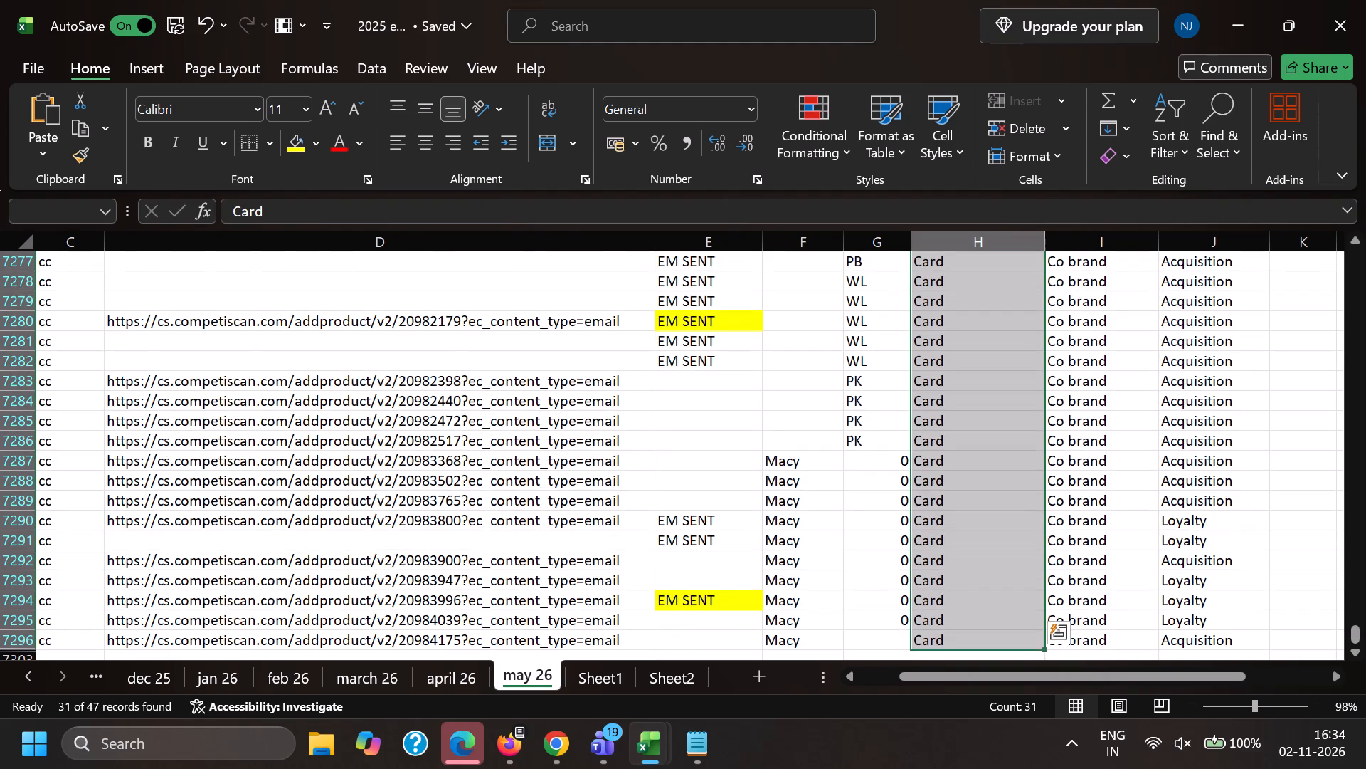
scroll(941, 461, "up", 8)
scroll(938, 454, "down", 4)
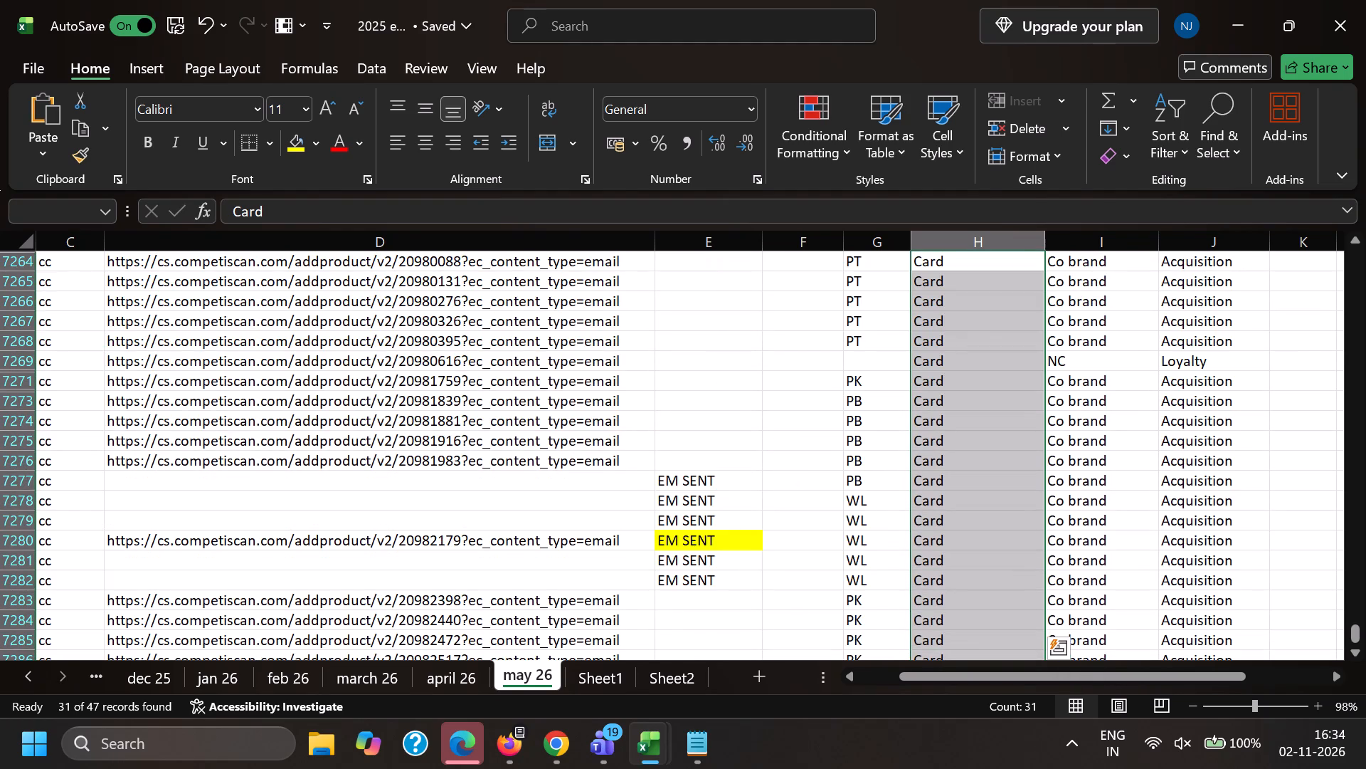
In the Google Sheets Status Sheet, enter 31 under NonCore MaxMail Credit Card in row 53347, dated 2/11/2026.
key("alt+Tab")
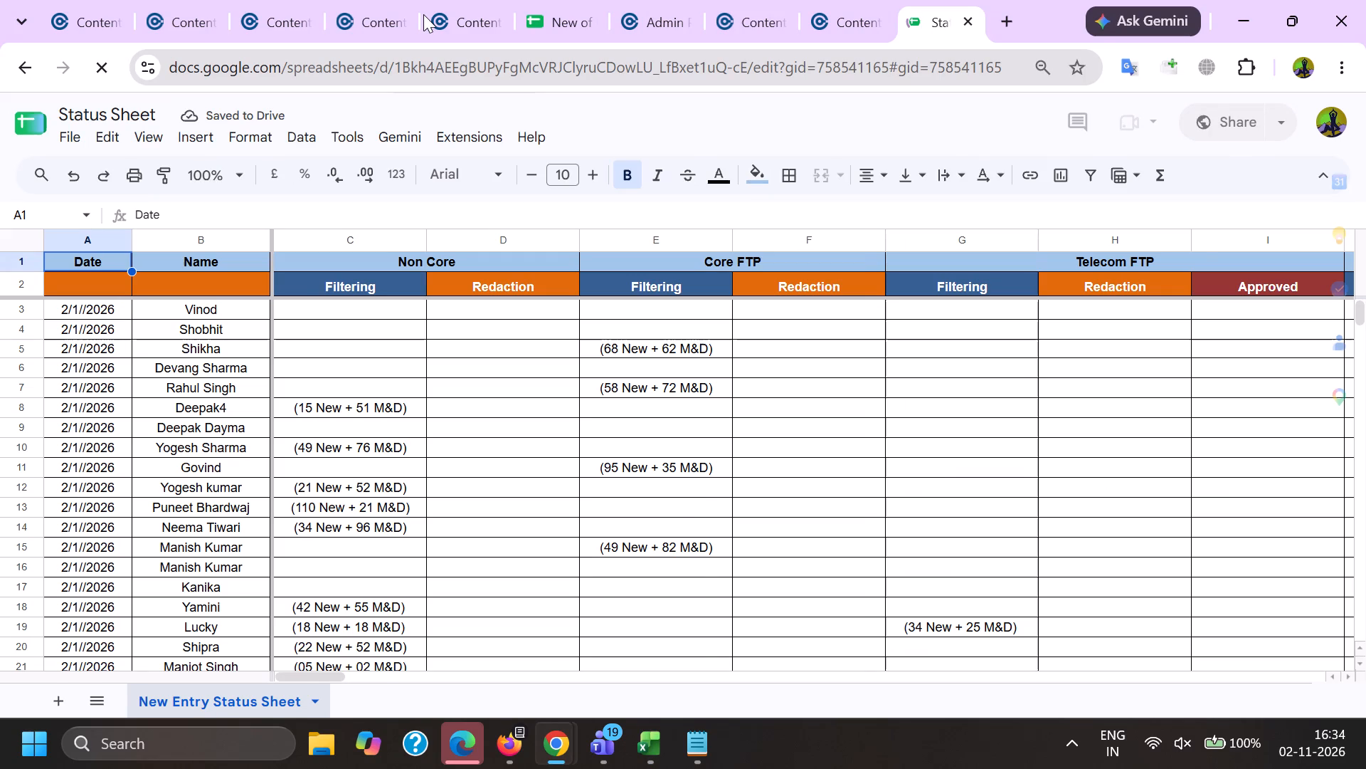
scroll(577, 494, "down", 11)
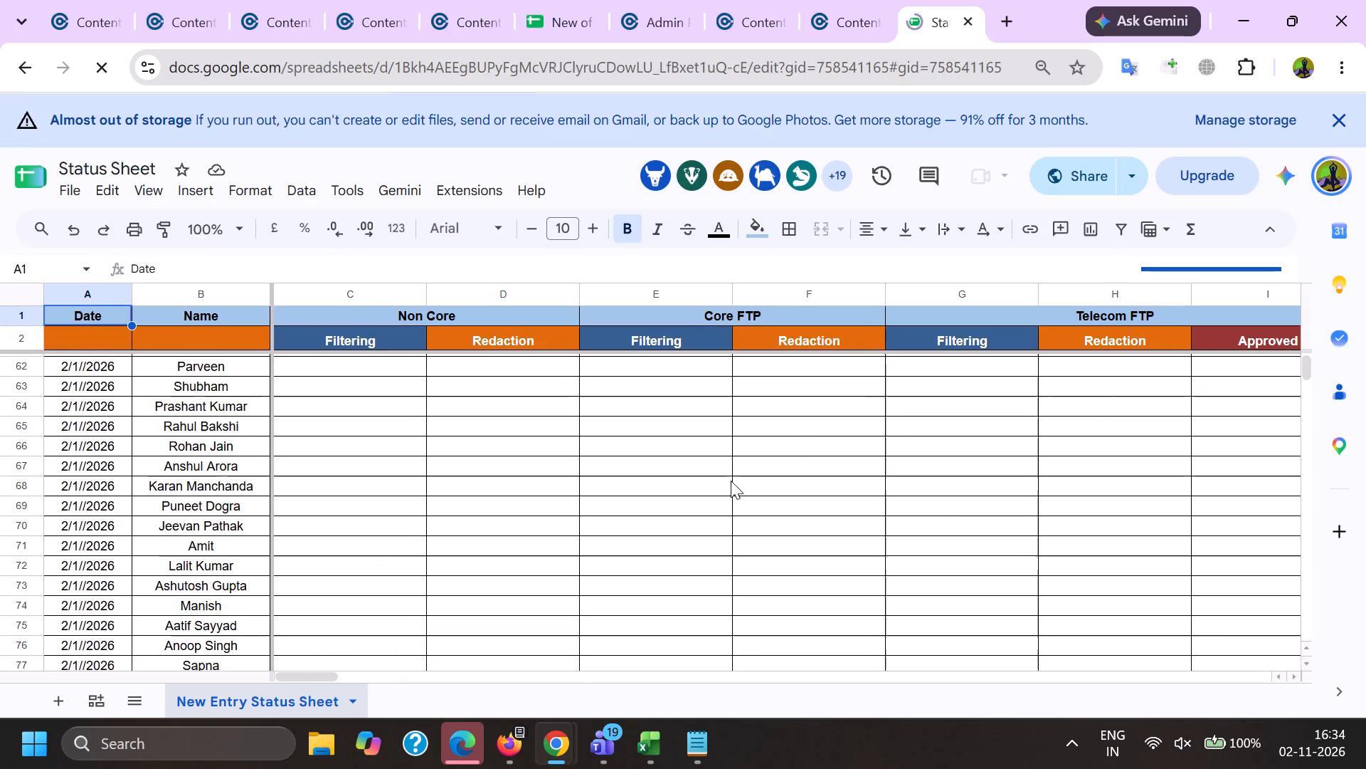
left_click(83, 556)
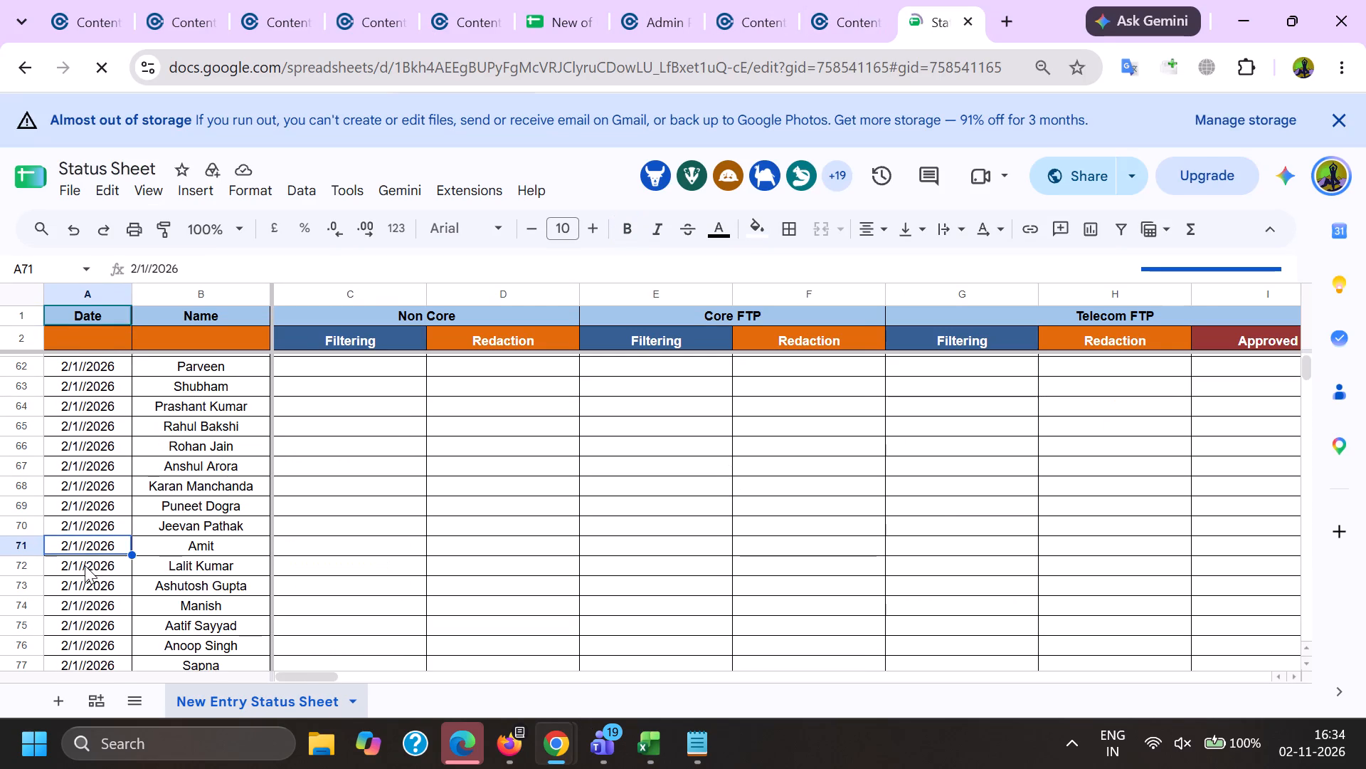
key("ctrl+Down")
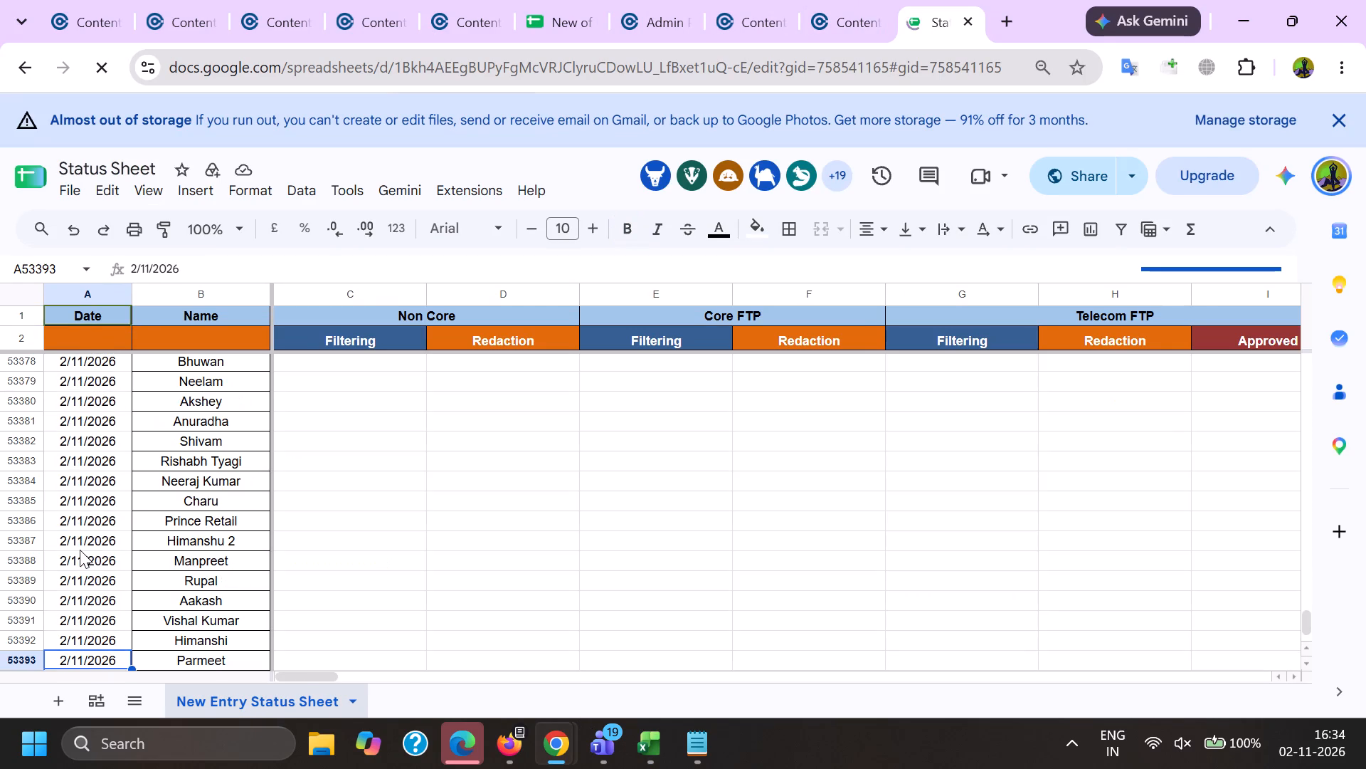
left_click(452, 569)
scroll(452, 570, "up", 11)
scroll(357, 563, "down", 3)
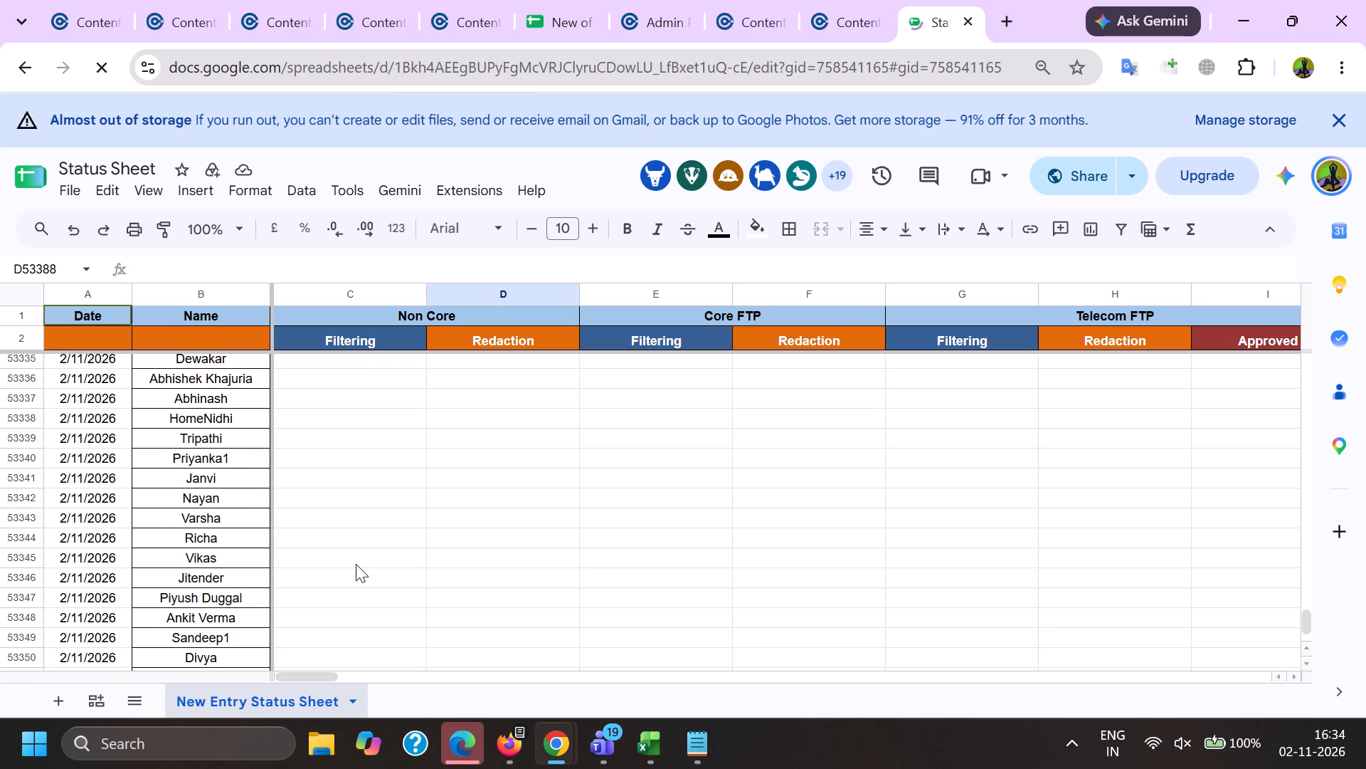
scroll(354, 566, "down", 1)
left_click(334, 492)
key("Right")
key("Right")
key("Right")
key("Right")
key("Right")
key("Right")
key("Right")
key("Right")
key("Right")
key("Right")
key("Right")
key("Right")
key("Right")
key("Right")
key("Right")
key("Right")
key("Right")
key("Right")
key("Right")
key("Right")
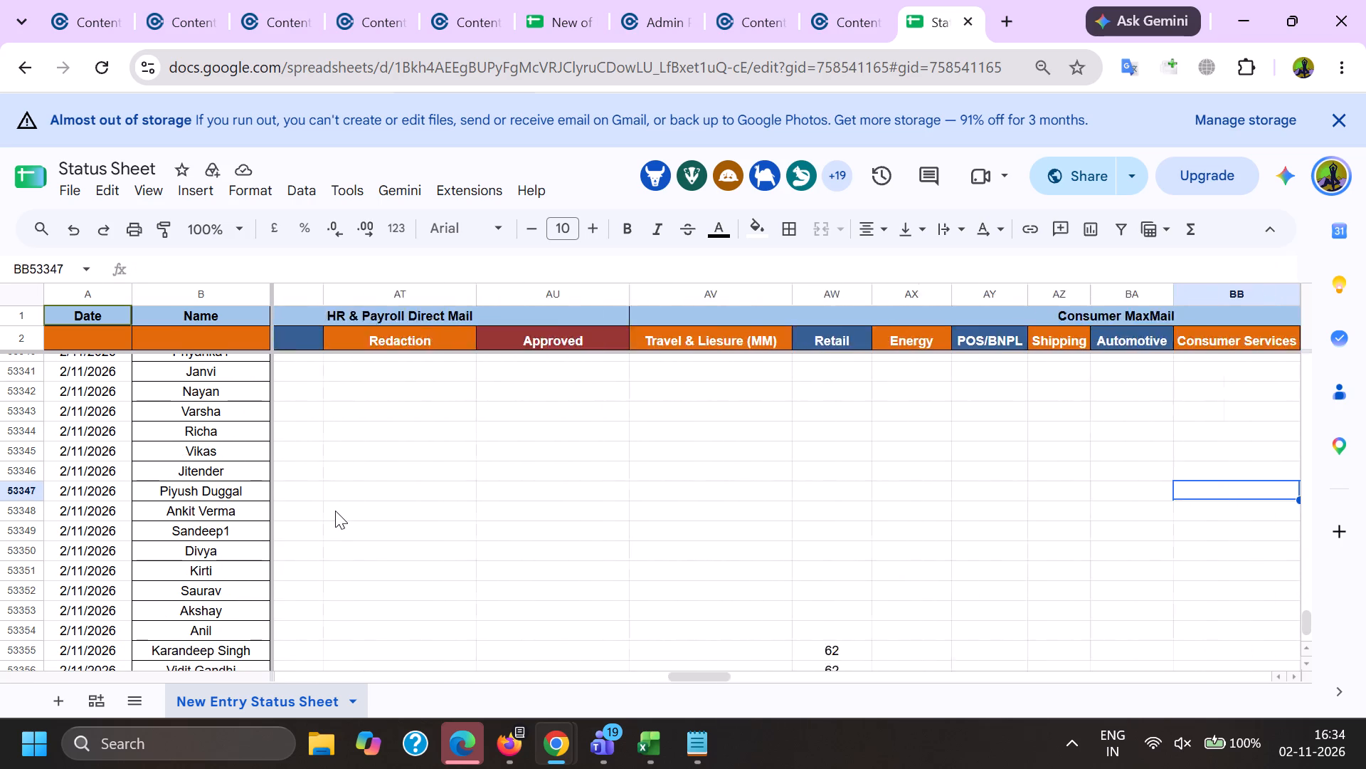
key("Left")
key("Left")
key("Left")
key("Left")
key("Left")
key("Left")
key("Left")
key("Left")
key("Left")
key("Left")
key("Left")
key("Left")
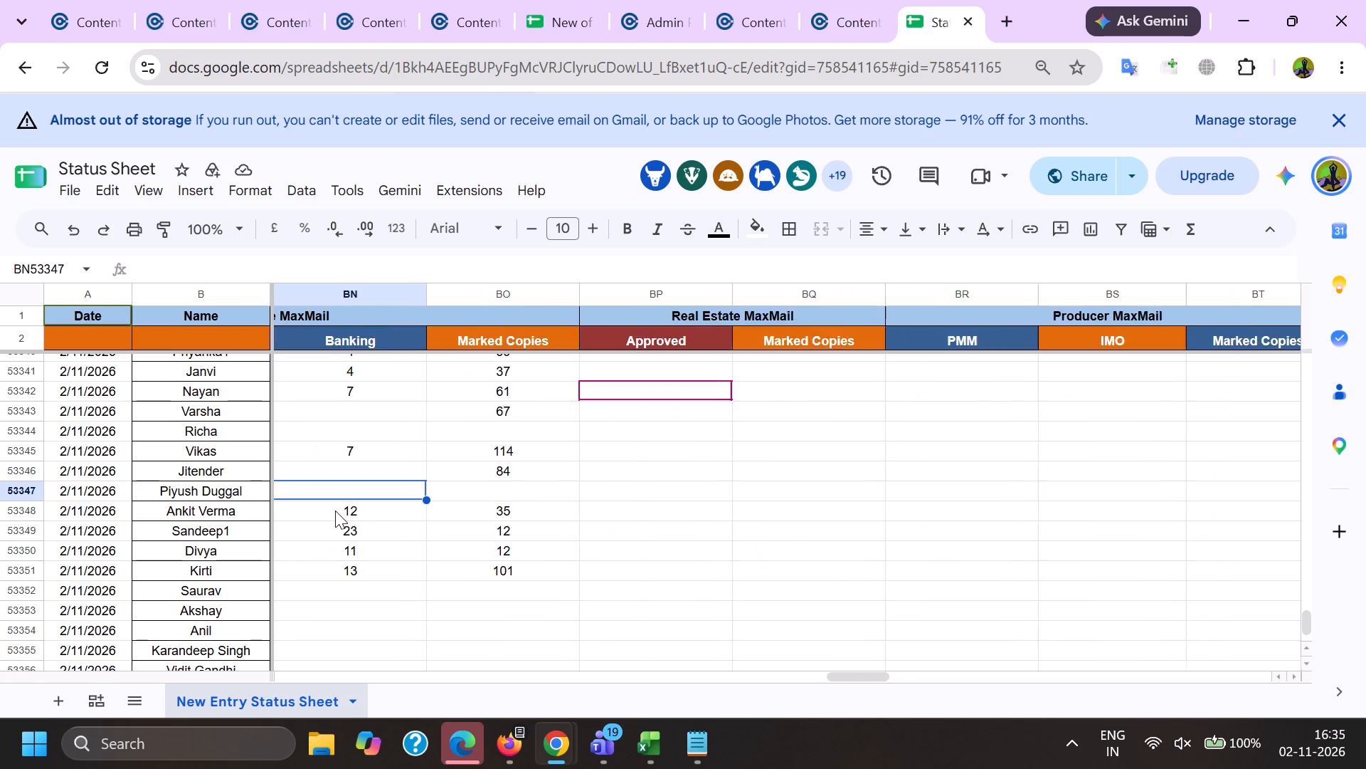
key("Left")
key("Left")
key("Right")
key("Left")
type("31")
key("Right")
Back in the Excel workbook, filter the specification column to bk only and select the filtered cells to count the banking records.
key("alt+Tab")
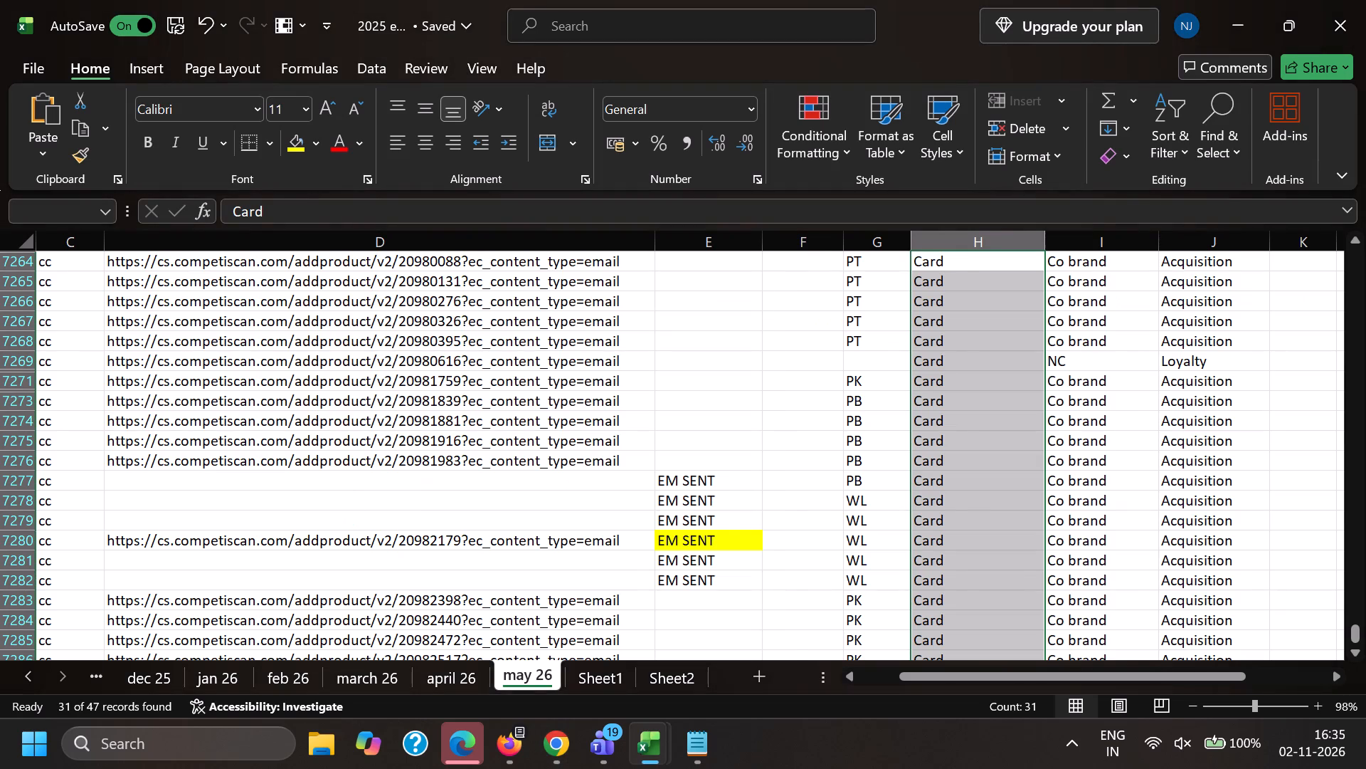
scroll(902, 460, "up", 6)
scroll(896, 439, "down", 3)
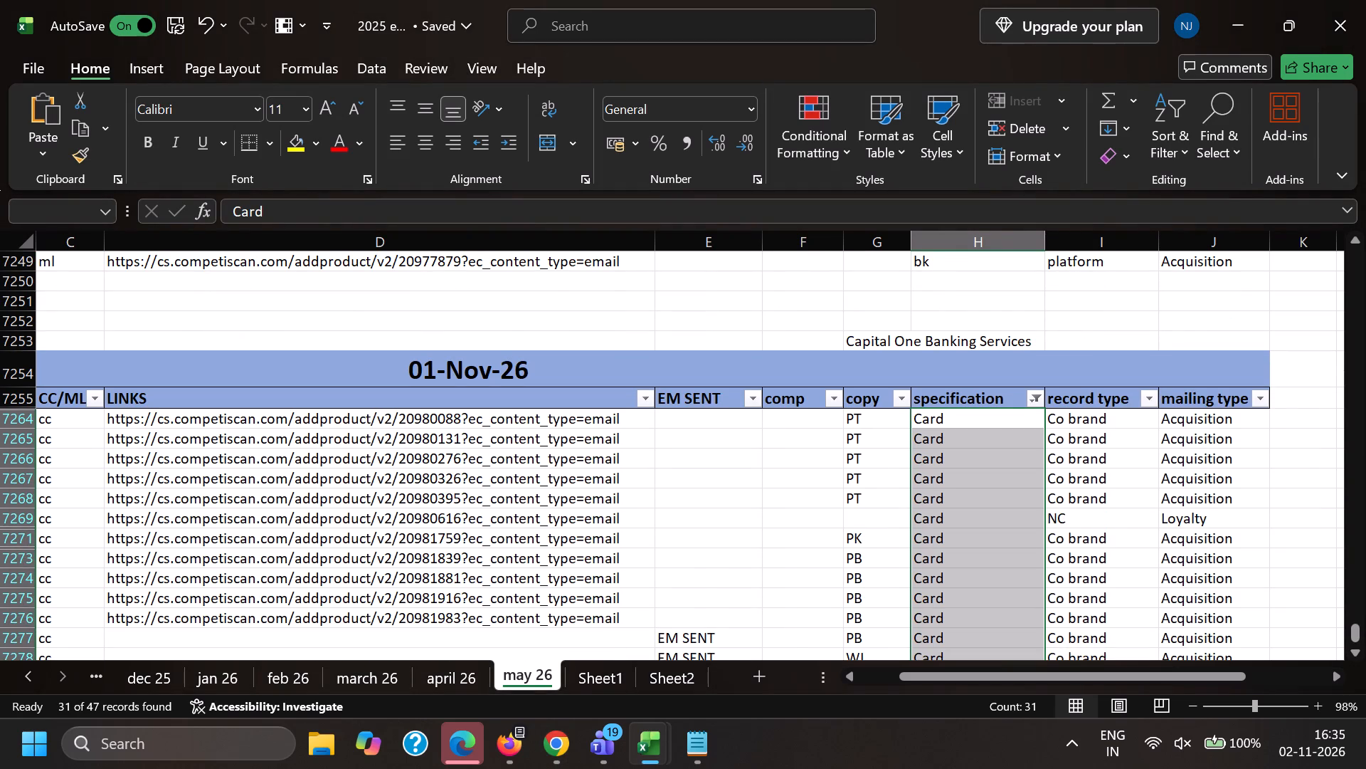
left_click(1032, 397)
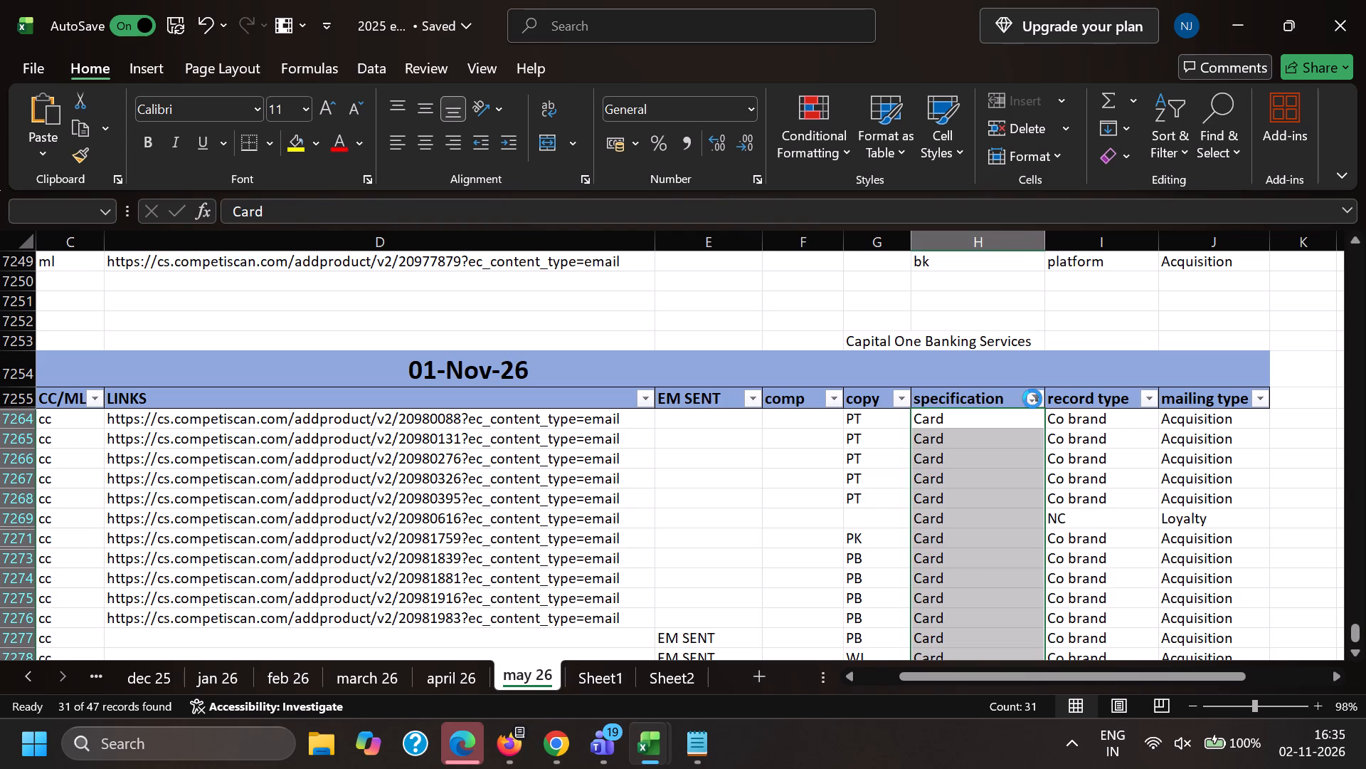
left_click(821, 518)
left_click(812, 506)
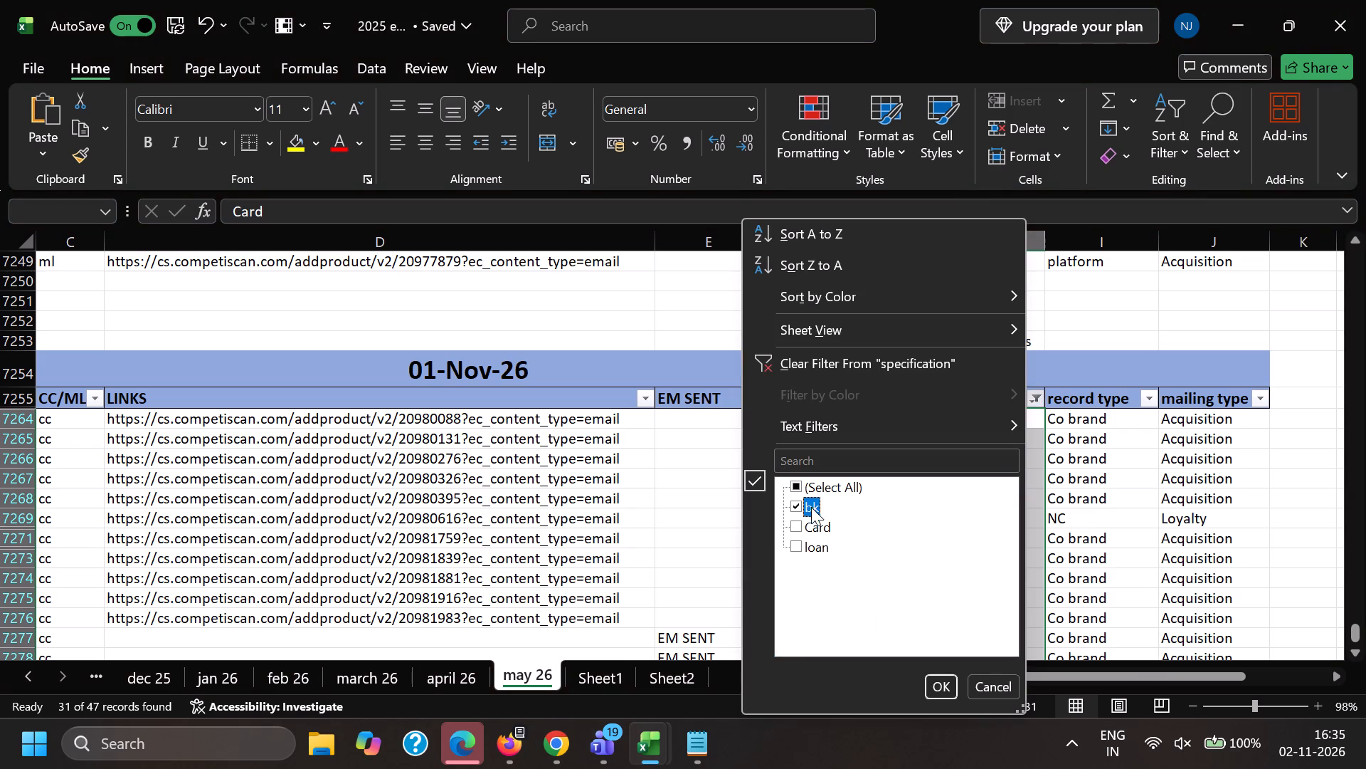
left_click(944, 686)
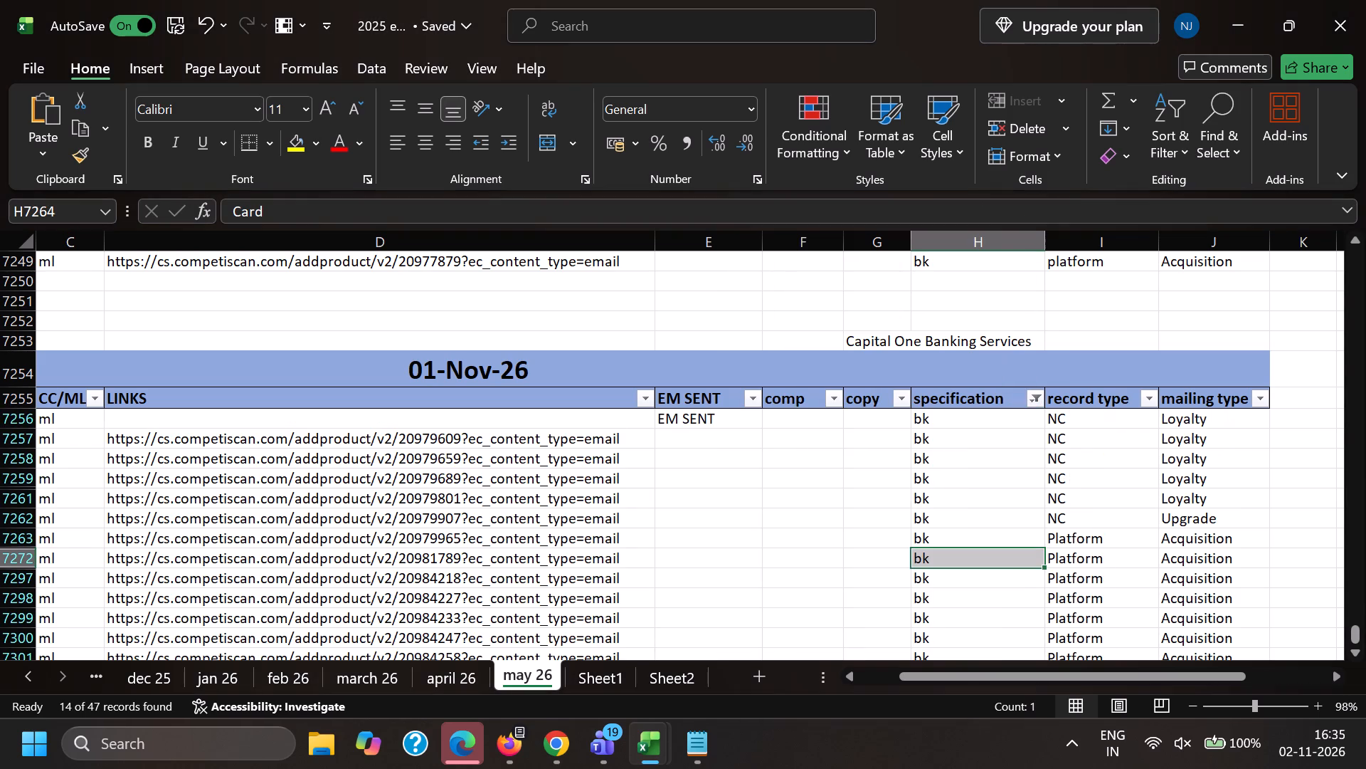
left_click(953, 429)
left_click(928, 413)
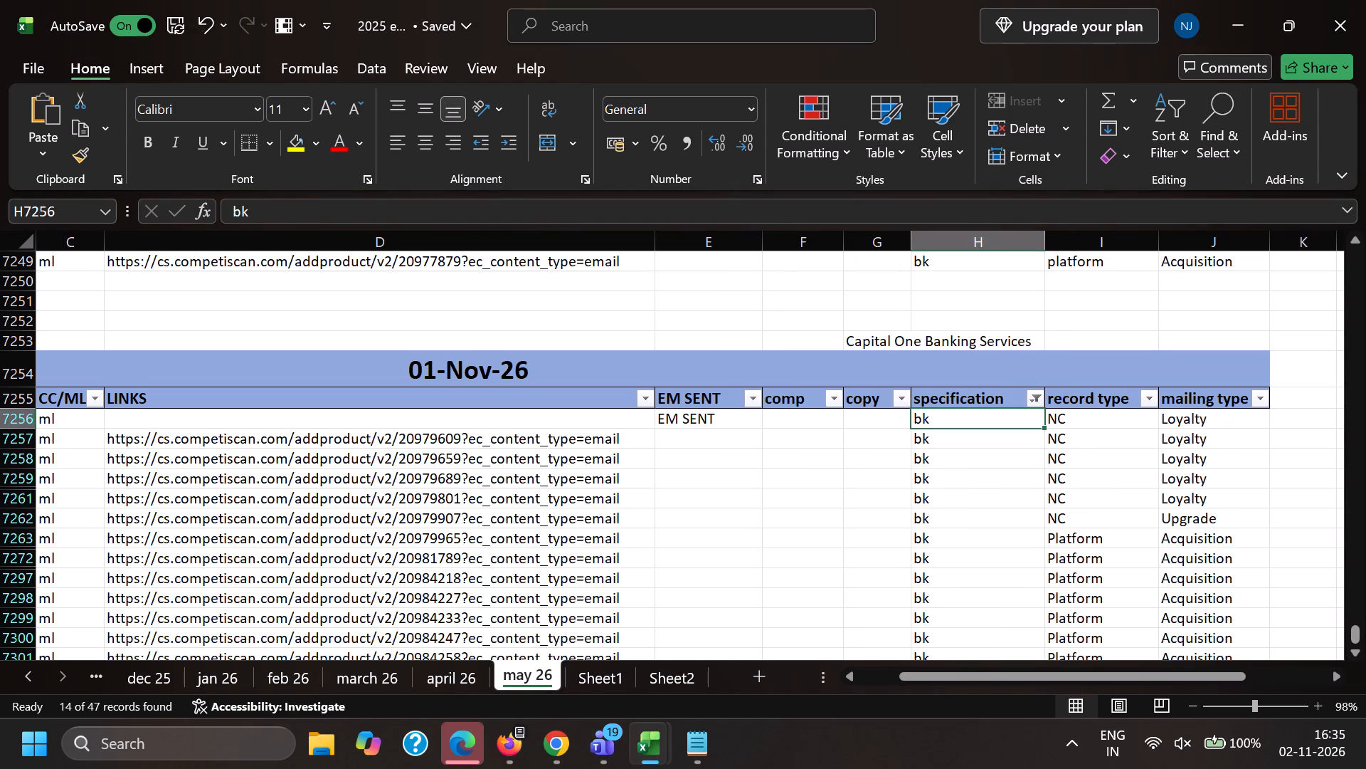
key("ctrl+shift+Down")
Return to the Status Sheet and enter 12 under NonCore MaxMail Banking in row 53347.
key("alt+Tab")
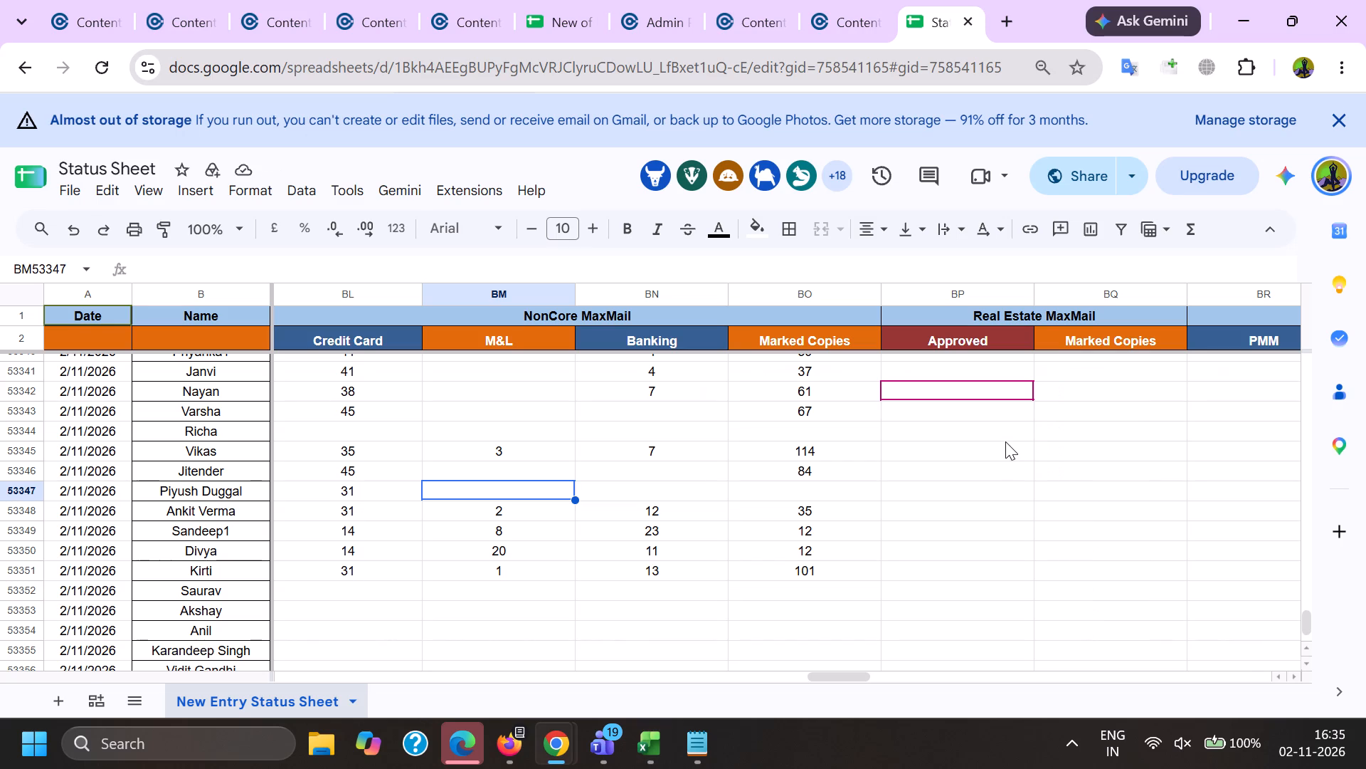
left_click(696, 488)
key("1")
key("2")
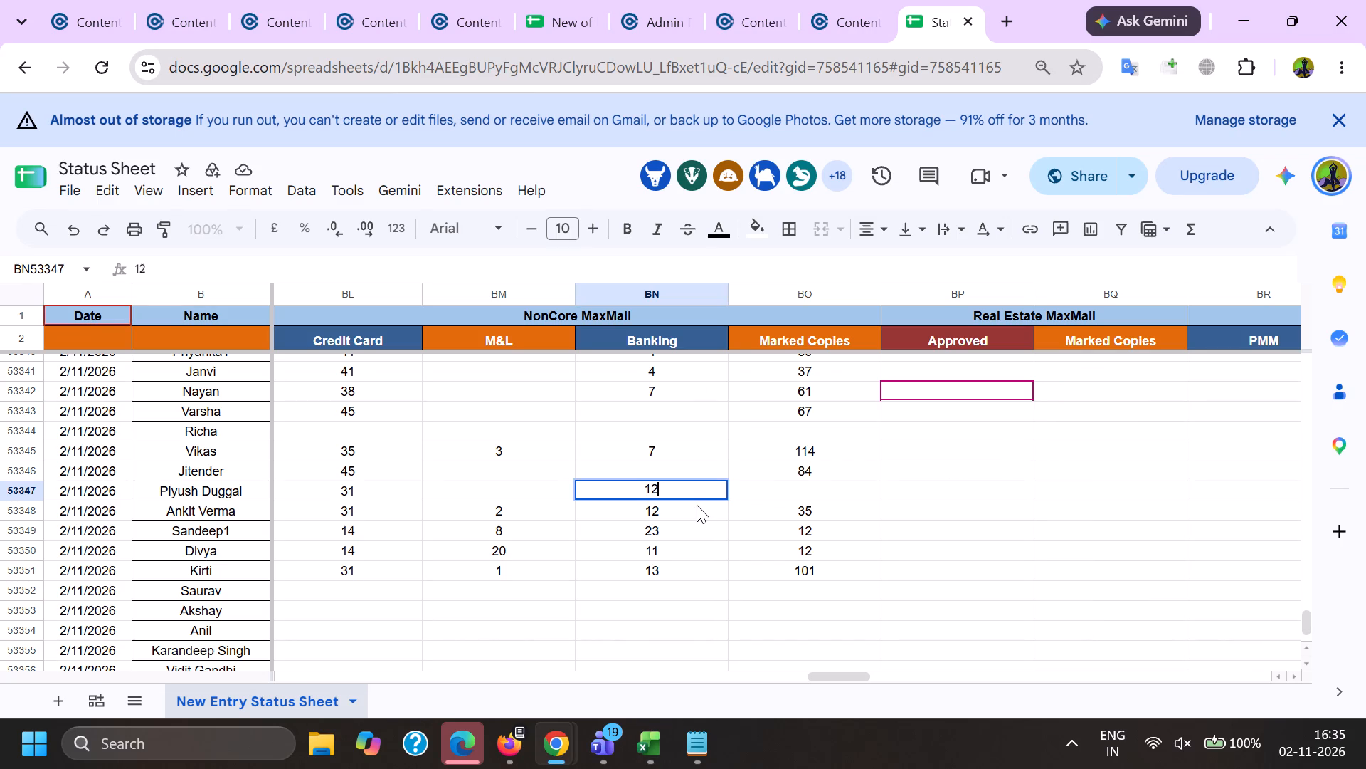
key("Left")
In the Excel workbook, filter the specification column to loan only to count the loan records.
key("alt+Tab")
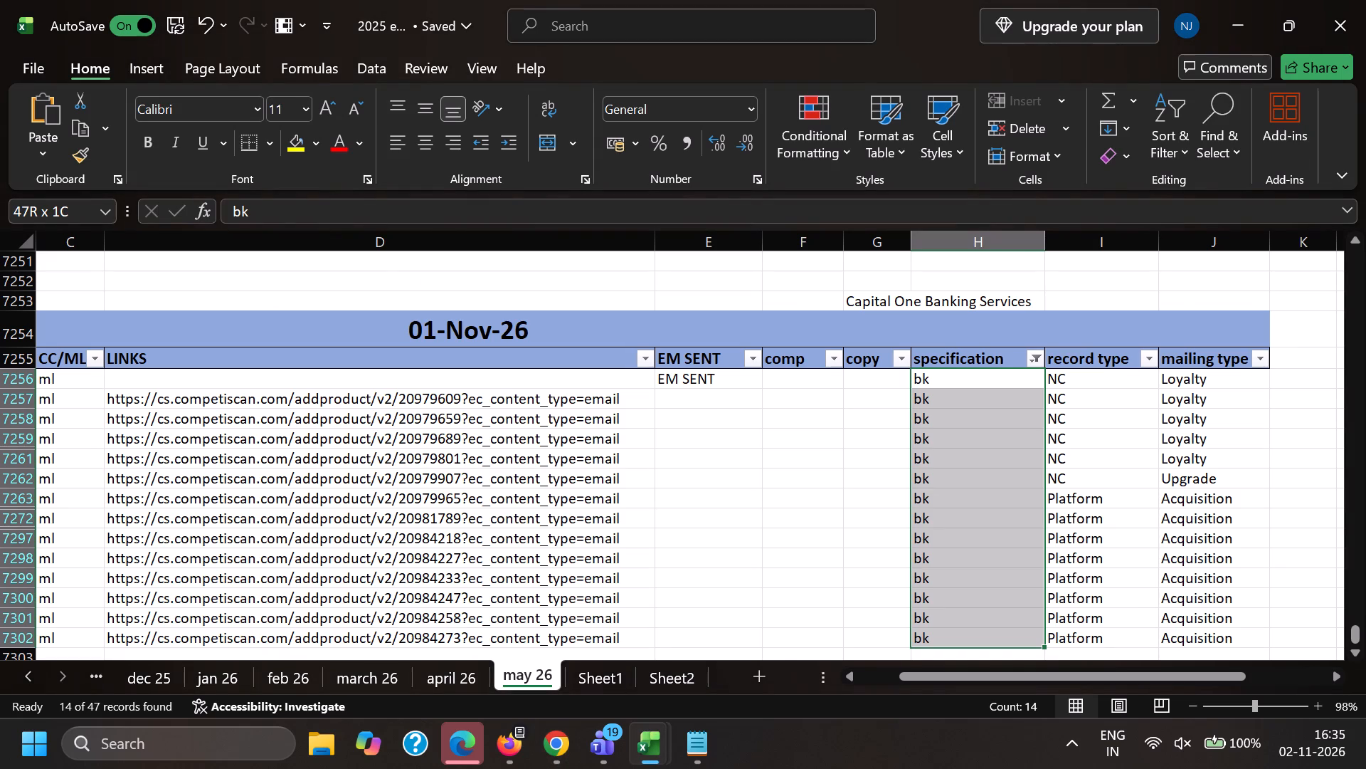
left_click(1033, 364)
left_click(805, 546)
left_click(805, 509)
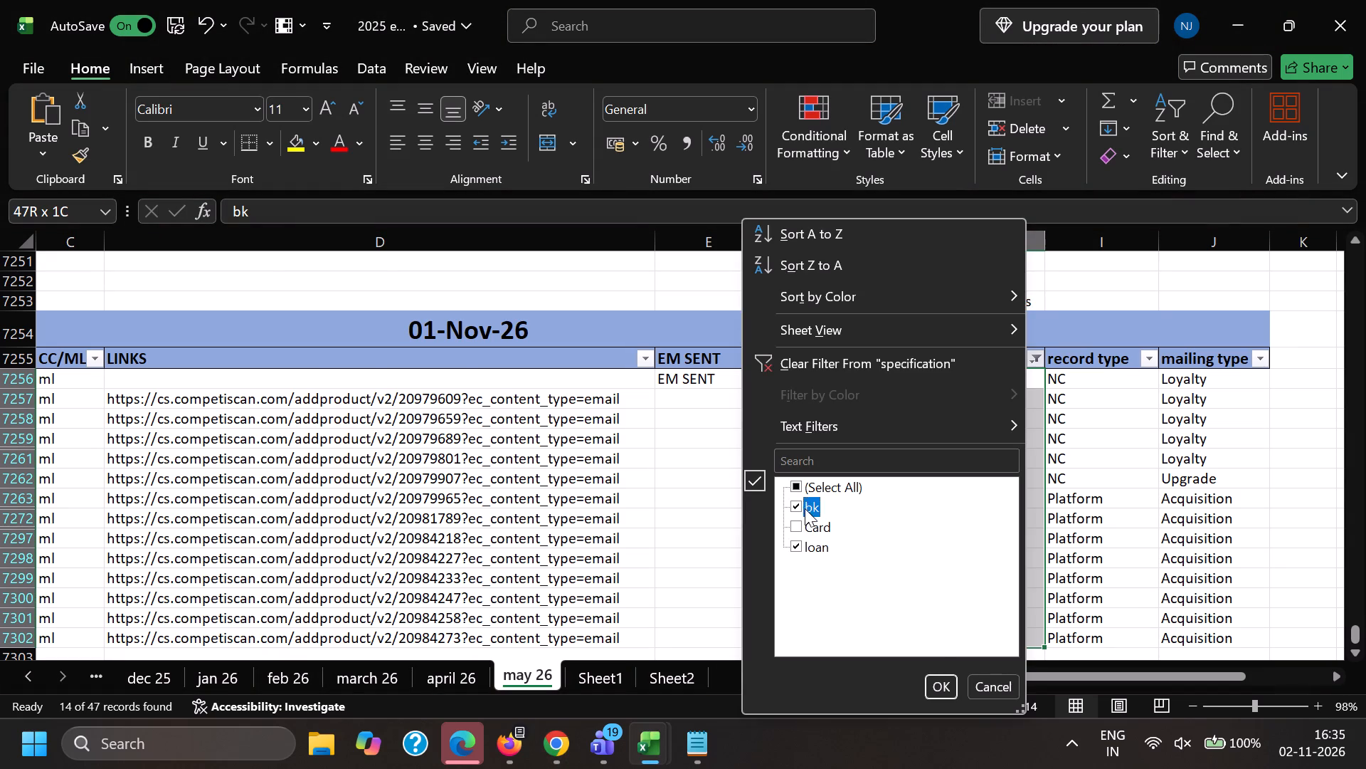
left_click(941, 689)
In row 53347 of the Status Sheet, enter 2 under NonCore MaxMail M&L and 57 under Marked Copies.
key("alt+Tab")
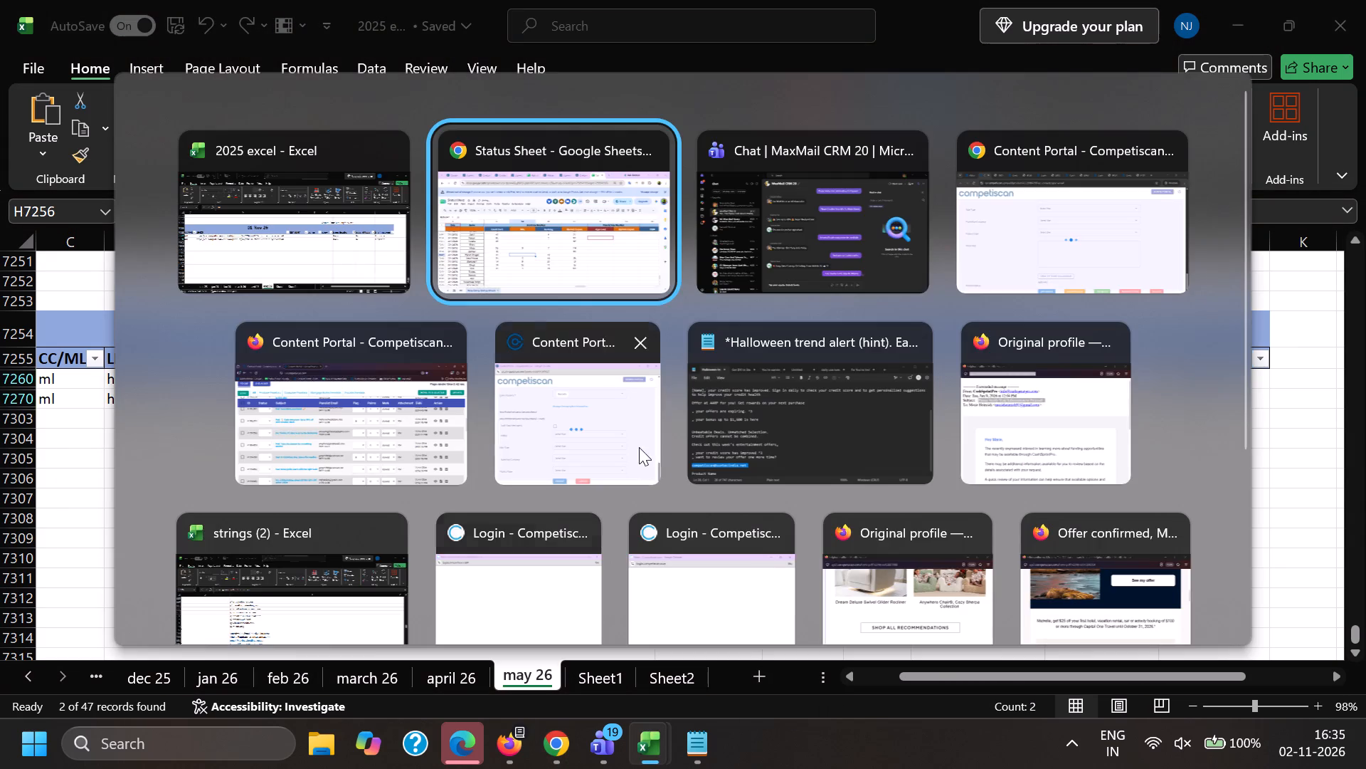
left_click(558, 246)
key("2")
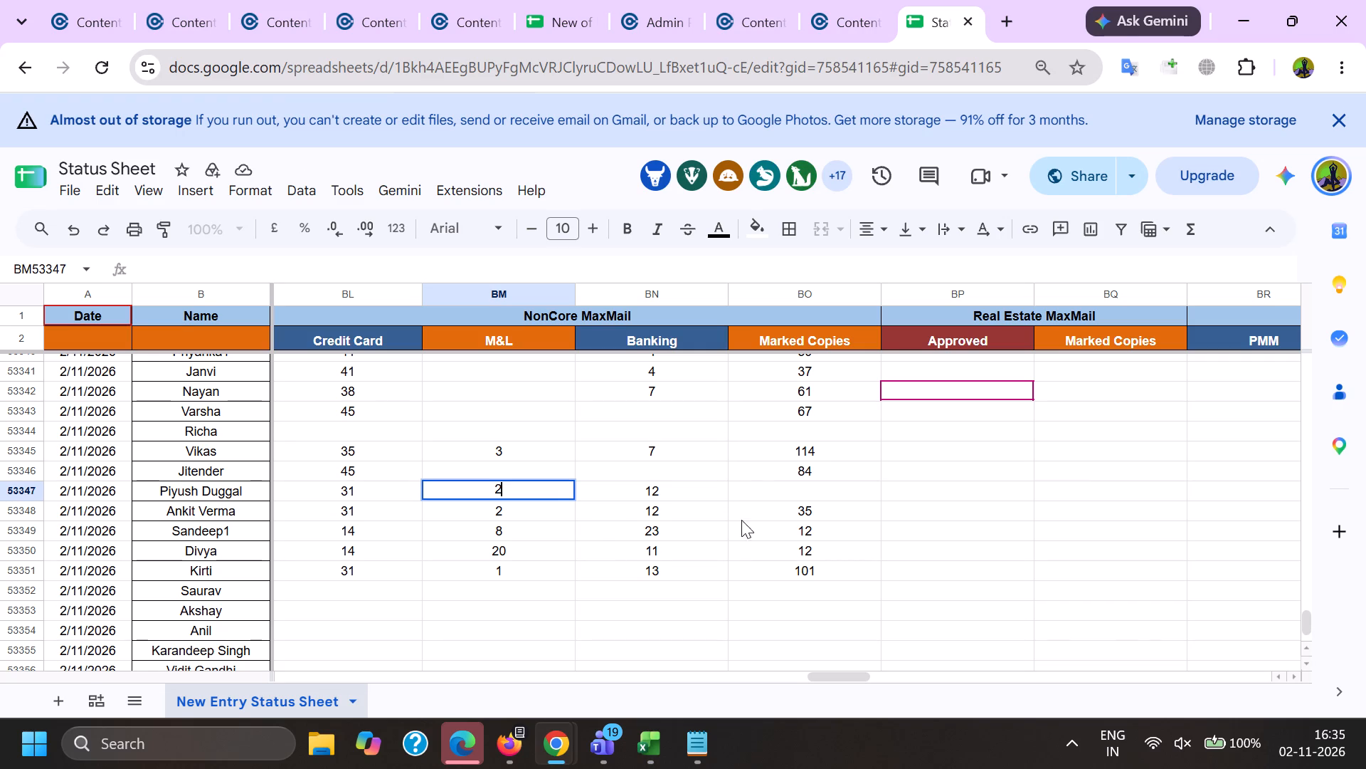
left_click(788, 487)
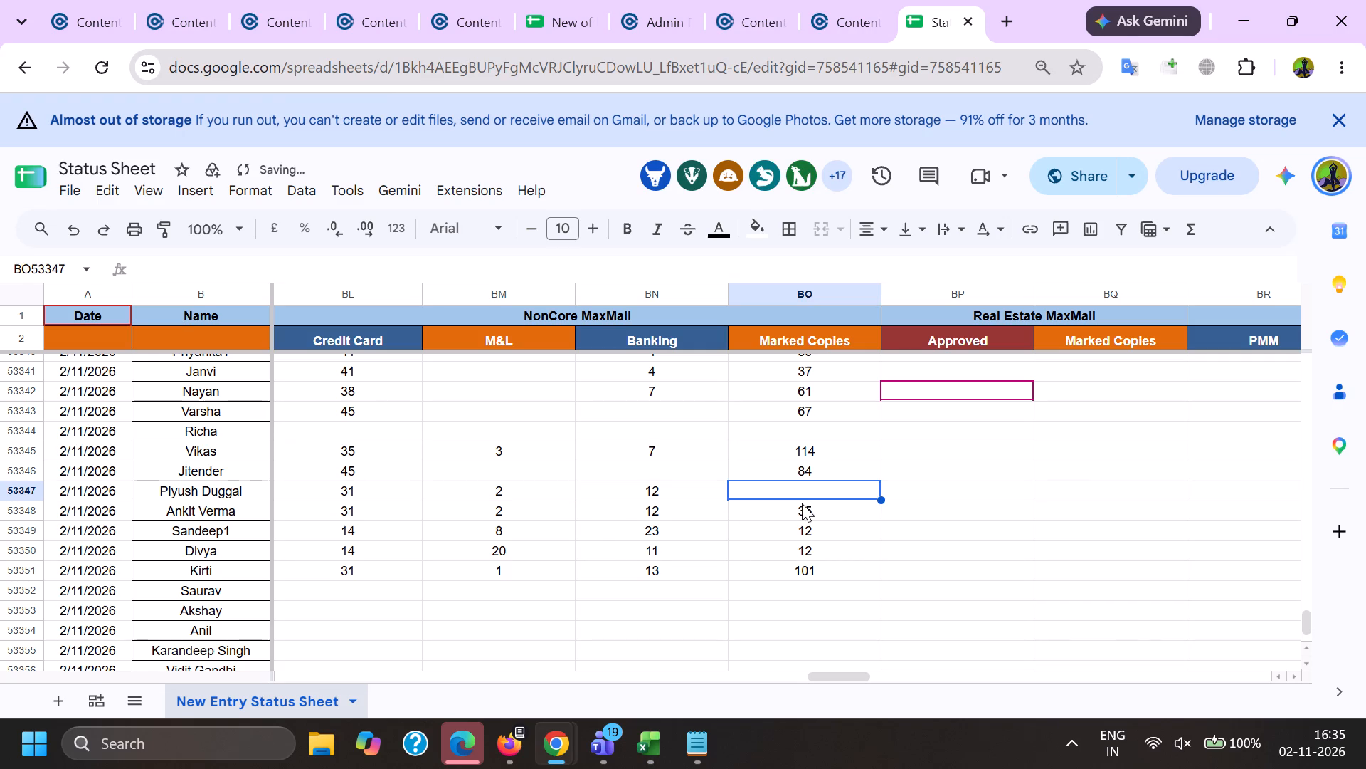
type("57")
key("Return")
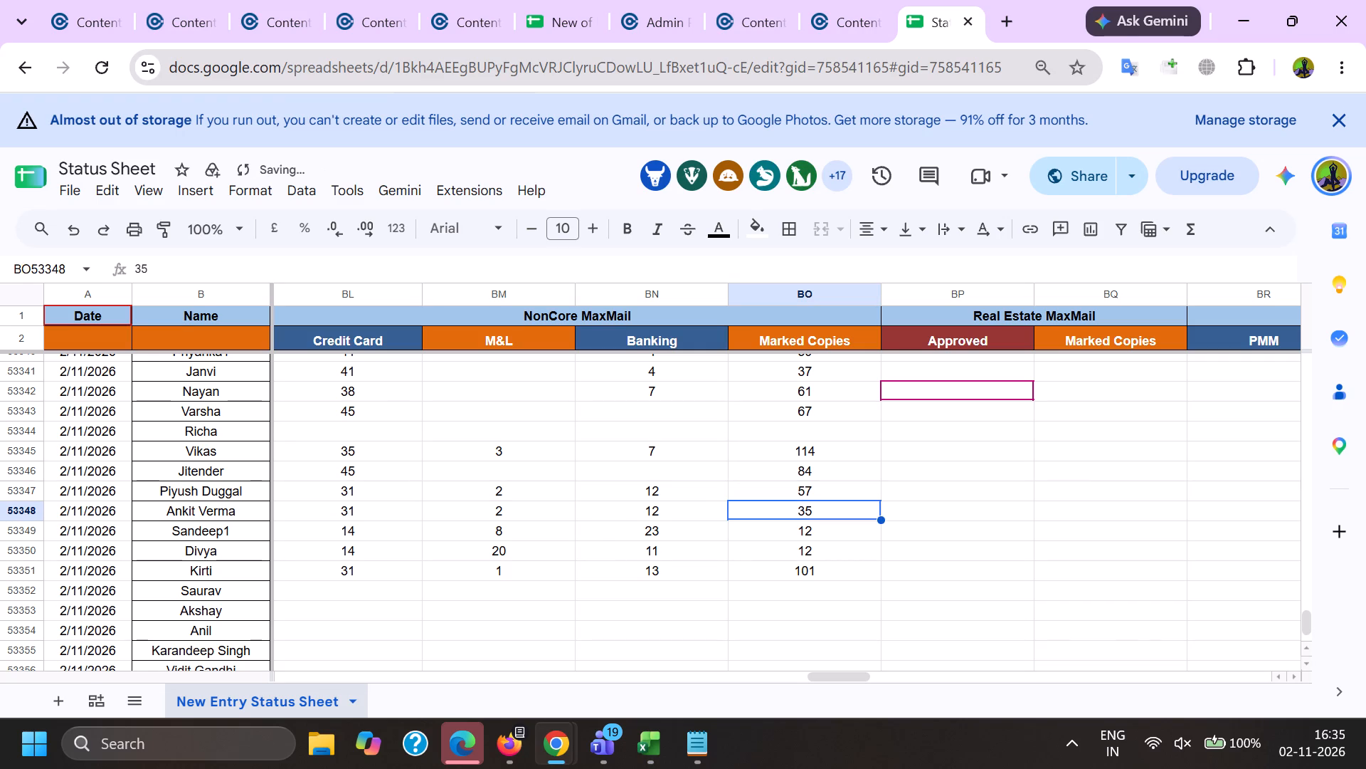
left_click(793, 498)
scroll(793, 497, "up", 3)
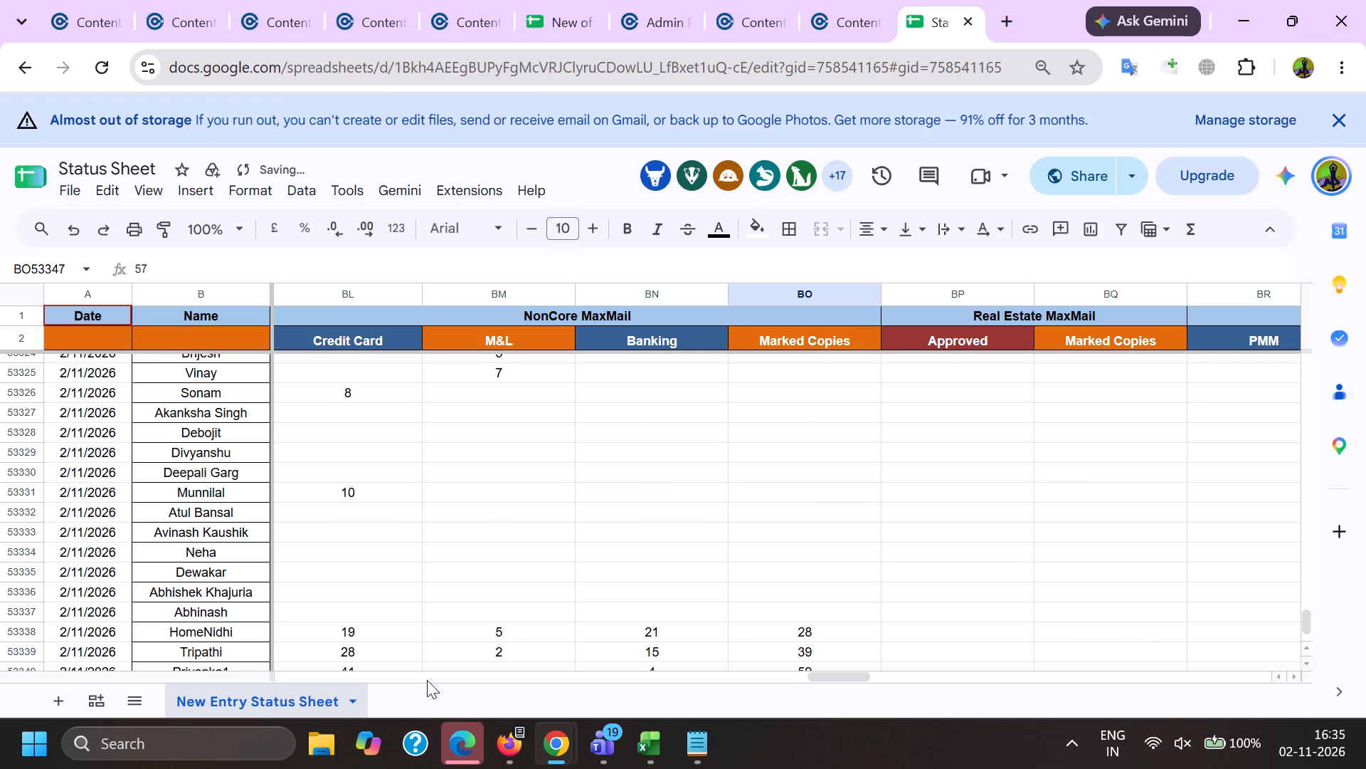
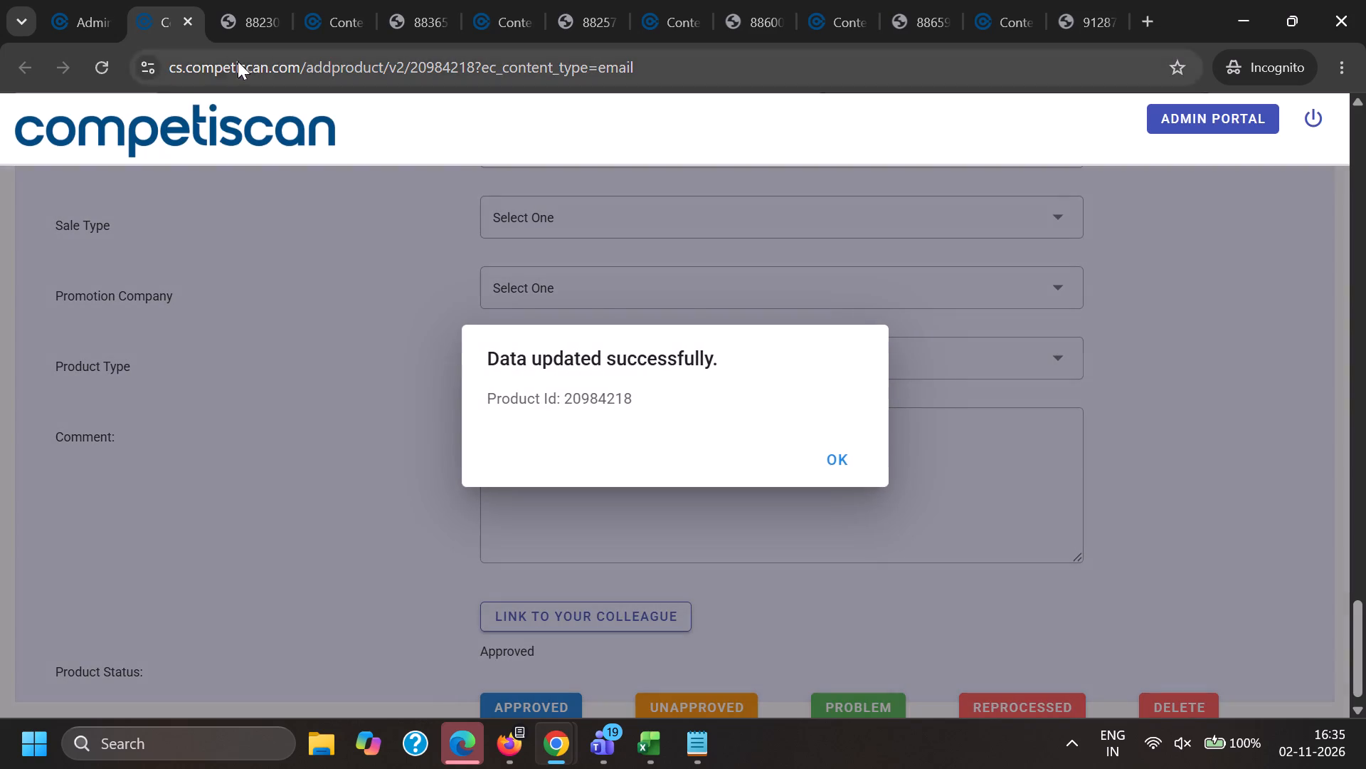
Close the updated product pages and their email PDF tabs, keeping the admin Unpublished list and the final PDF open.
left_click(189, 26)
double_click(186, 26)
left_click(185, 26)
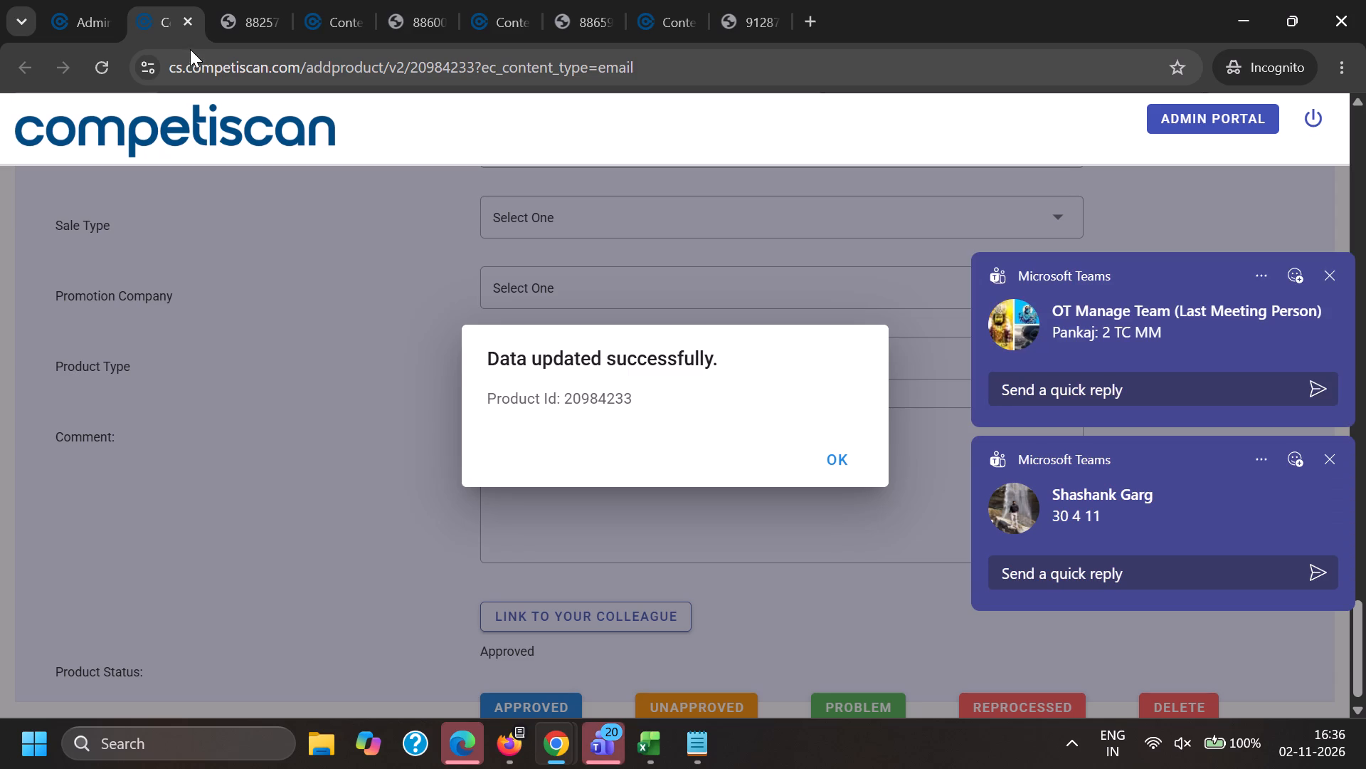
left_click(195, 24)
left_click(194, 24)
left_click(194, 24)
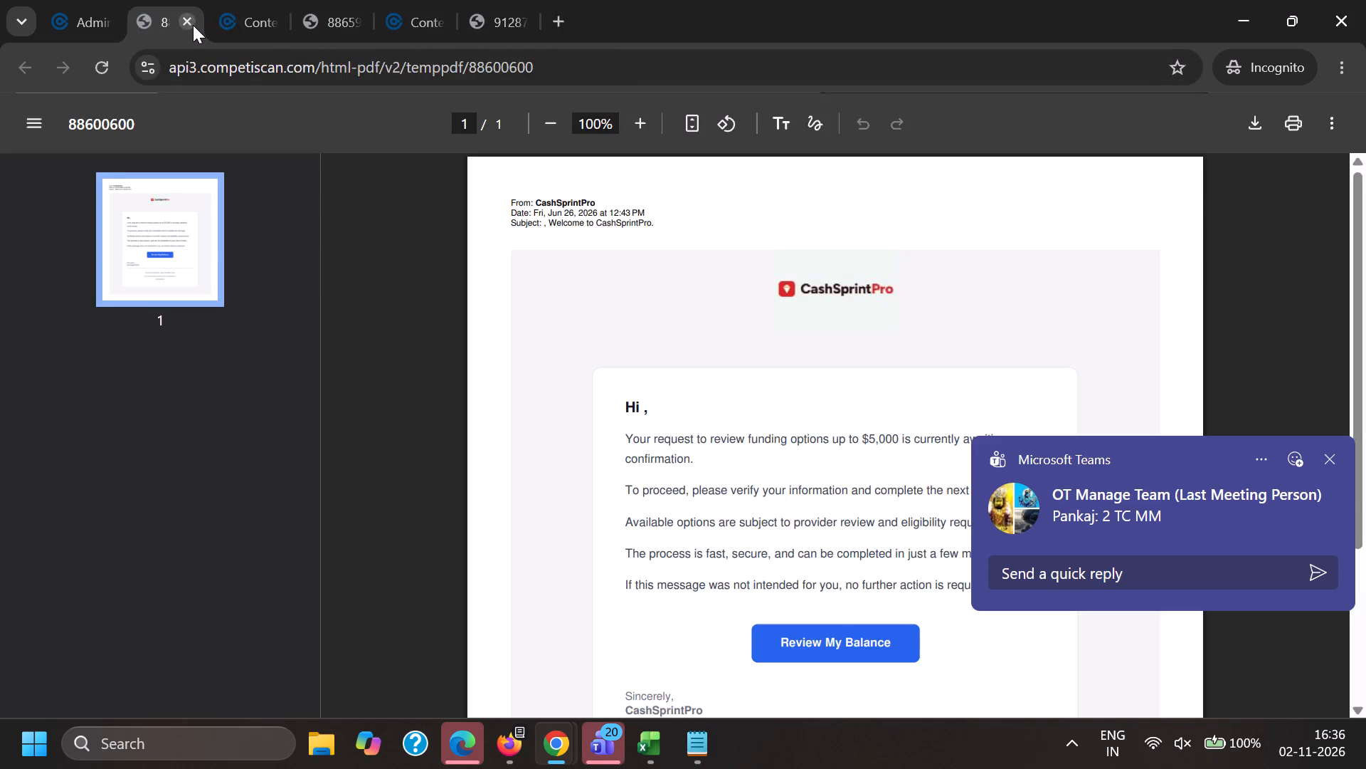
left_click(193, 25)
double_click(192, 25)
double_click(192, 26)
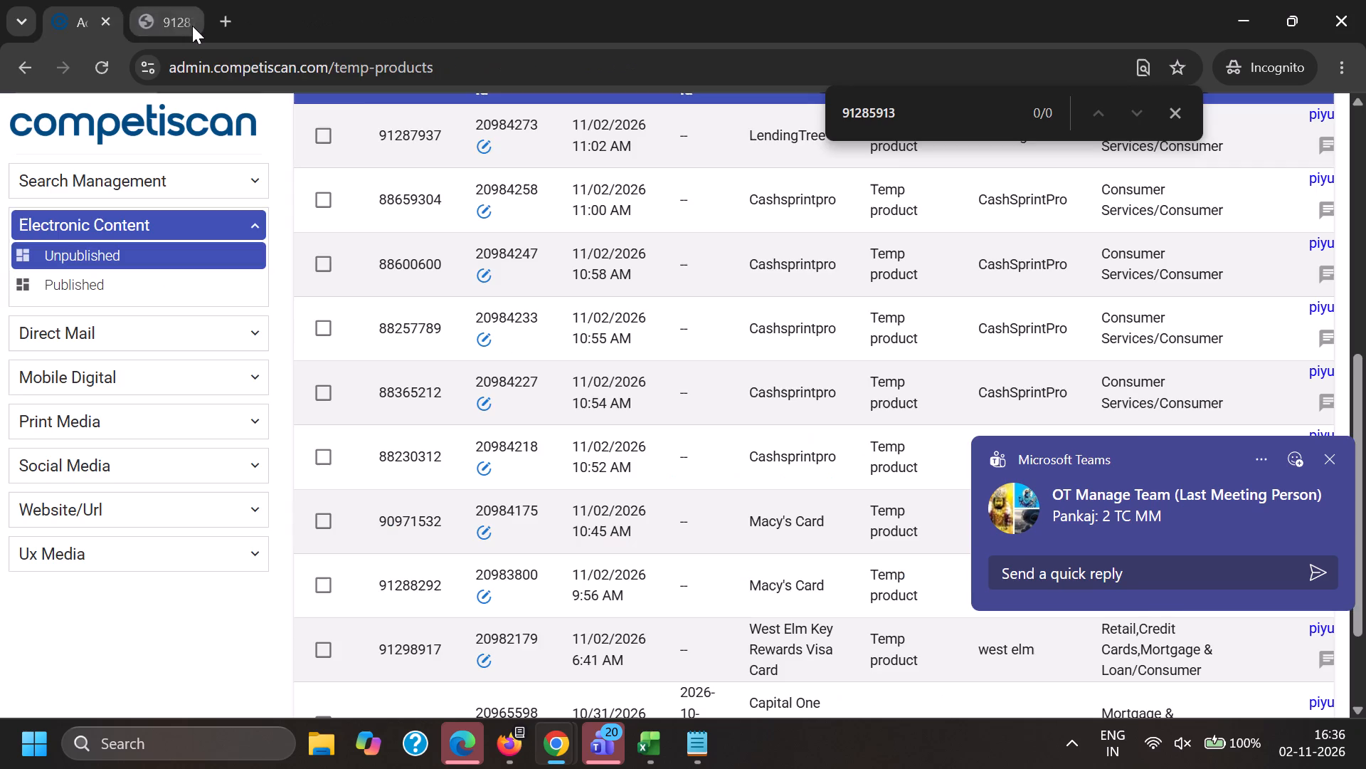
In Status Sheet row 53336, enter NonCore MaxMail counts: Credit Card 30, M&L 4, Banking 11 and Marked Copies 178.
key("alt+Tab")
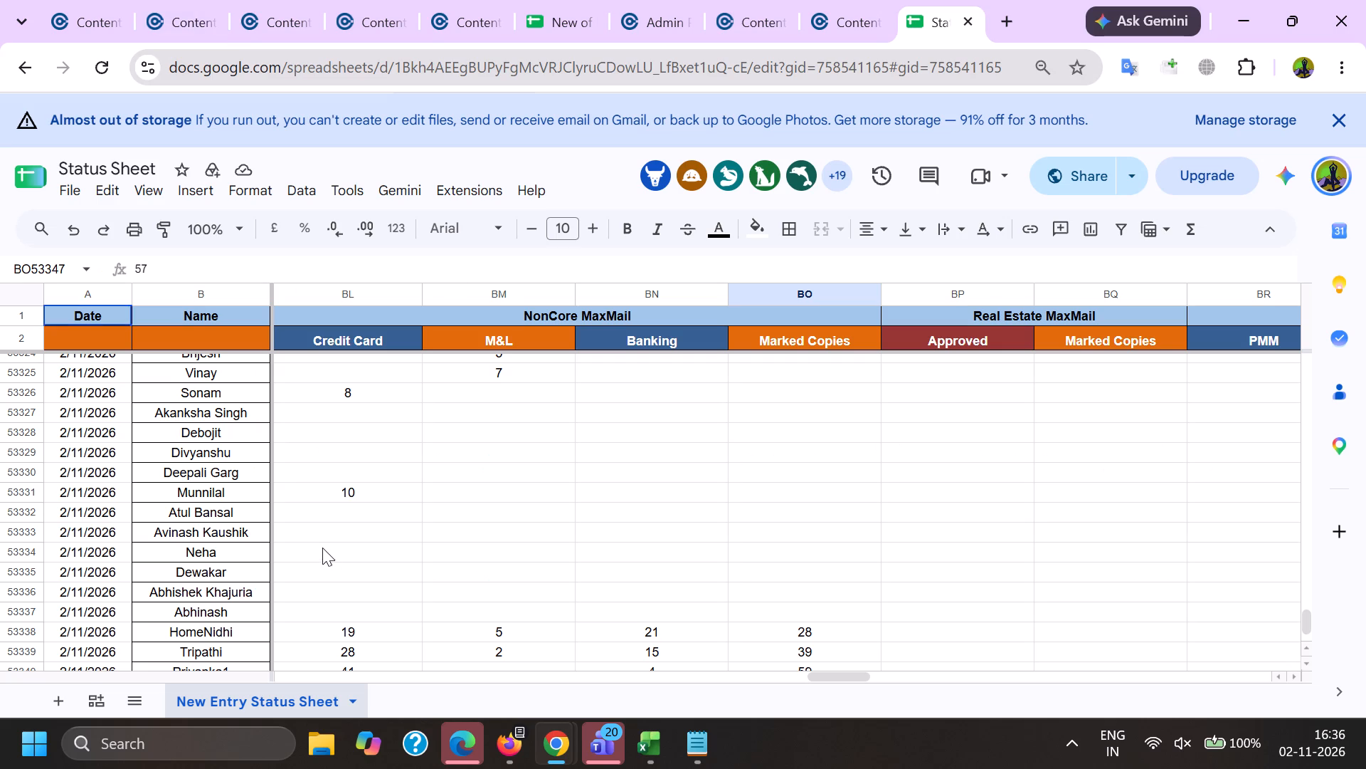
left_click(308, 596)
key("3")
key("0")
key("period")
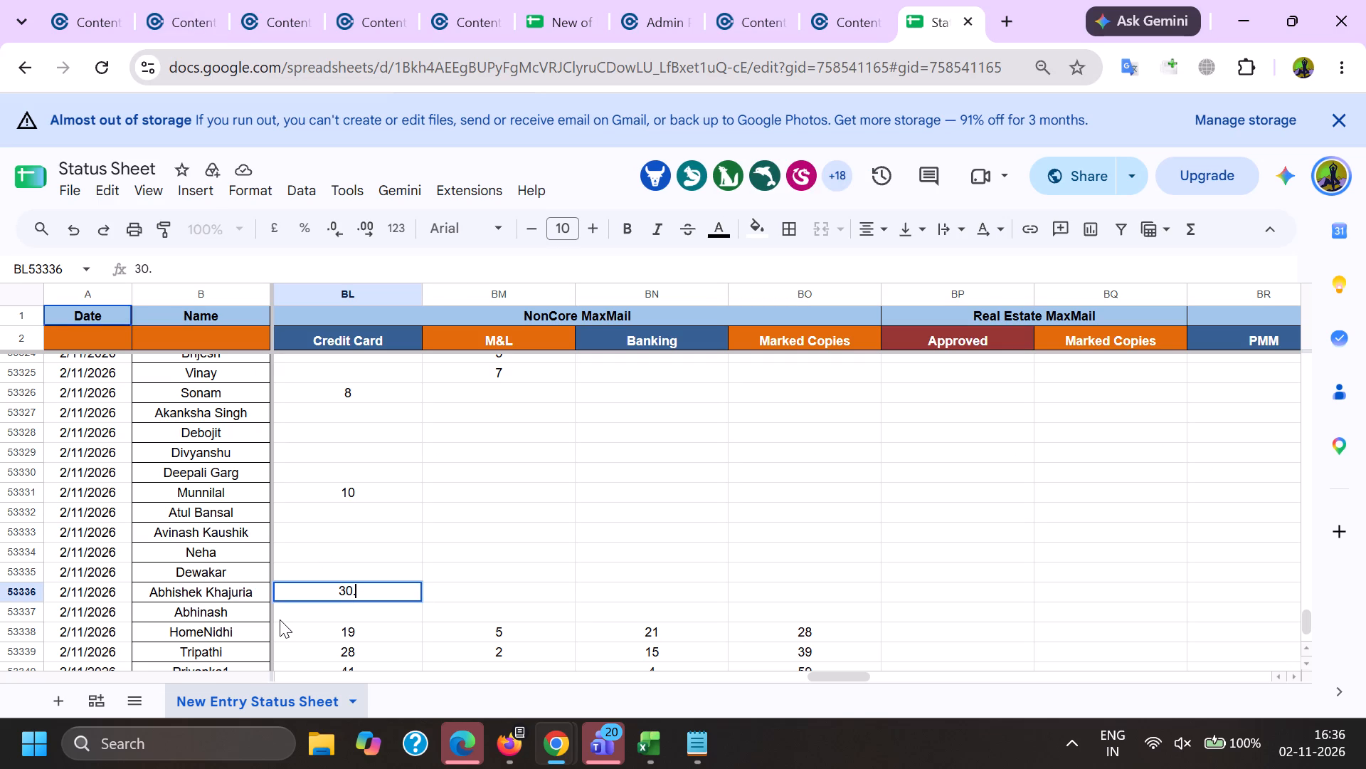
key("BackSpace")
key("Right")
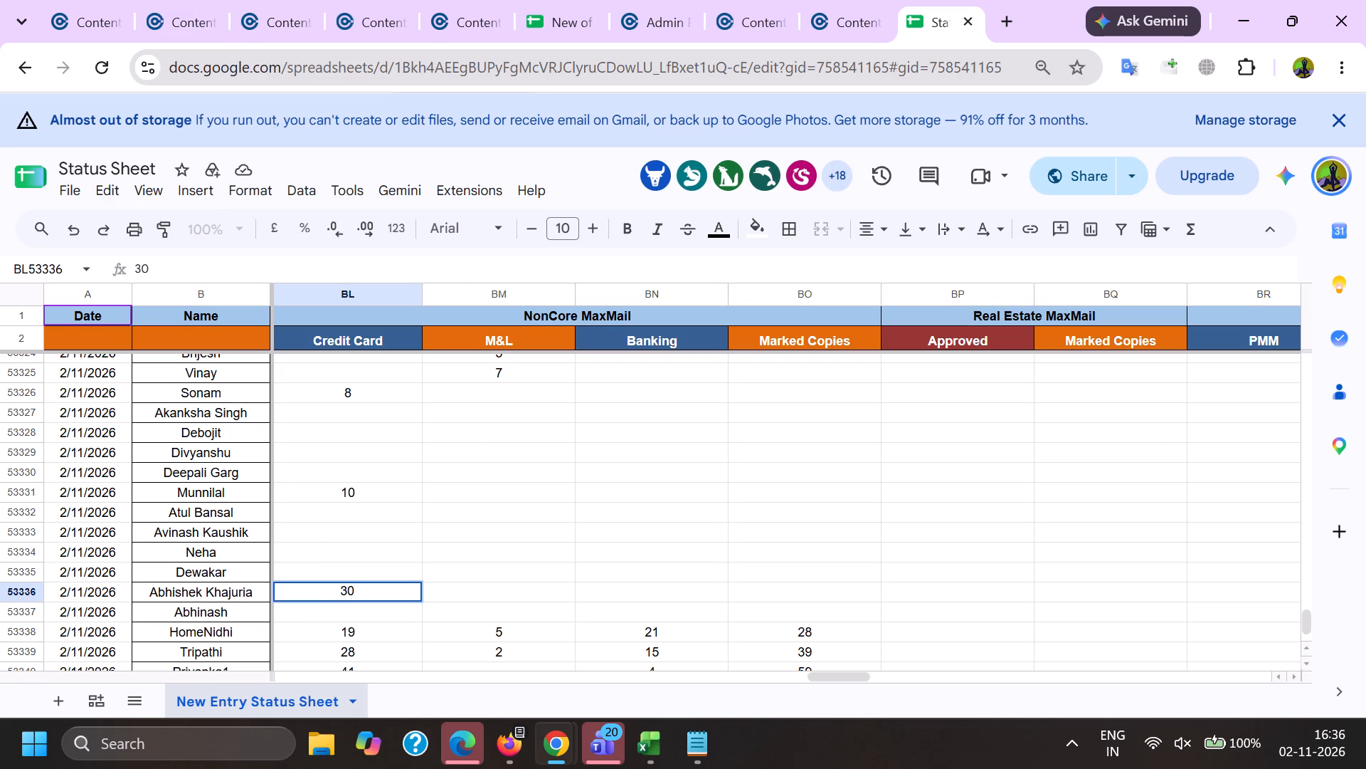
key("4")
key("Right")
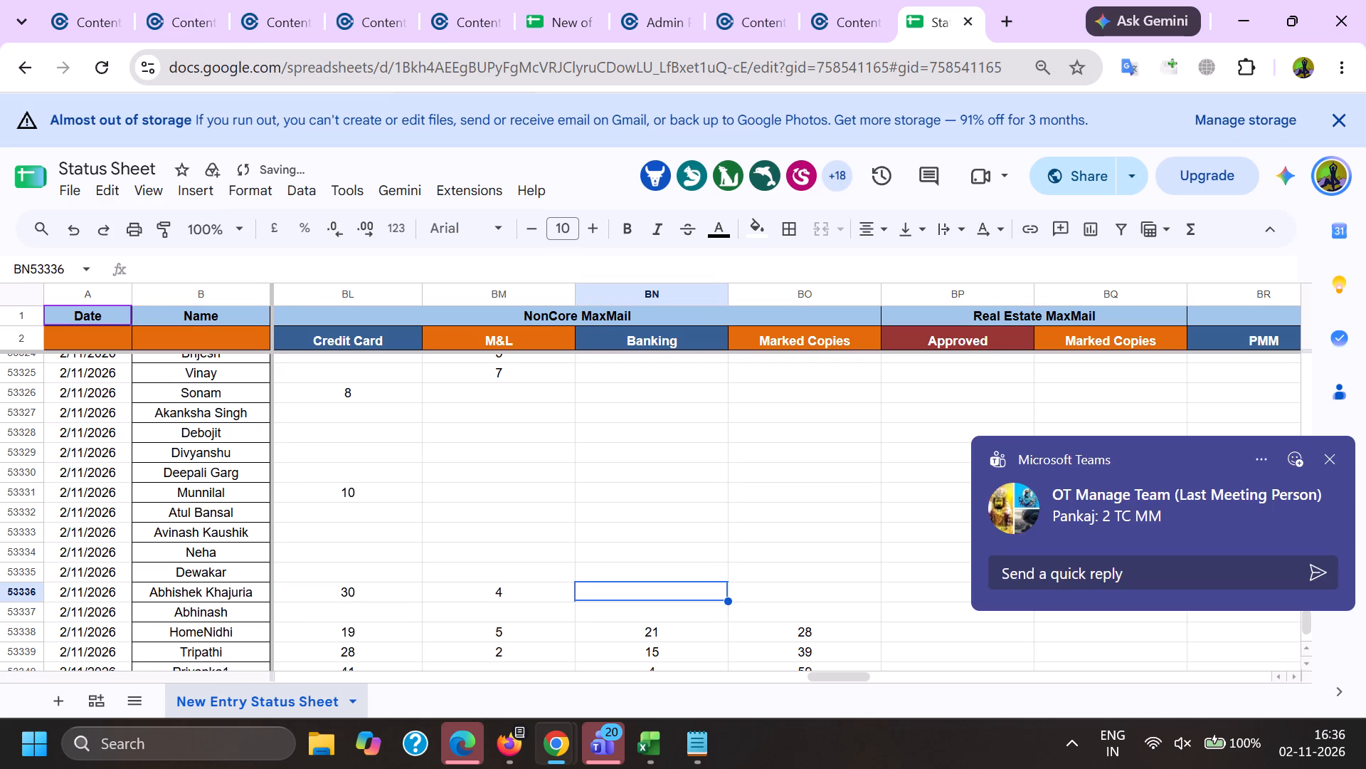
type("11")
key("Right")
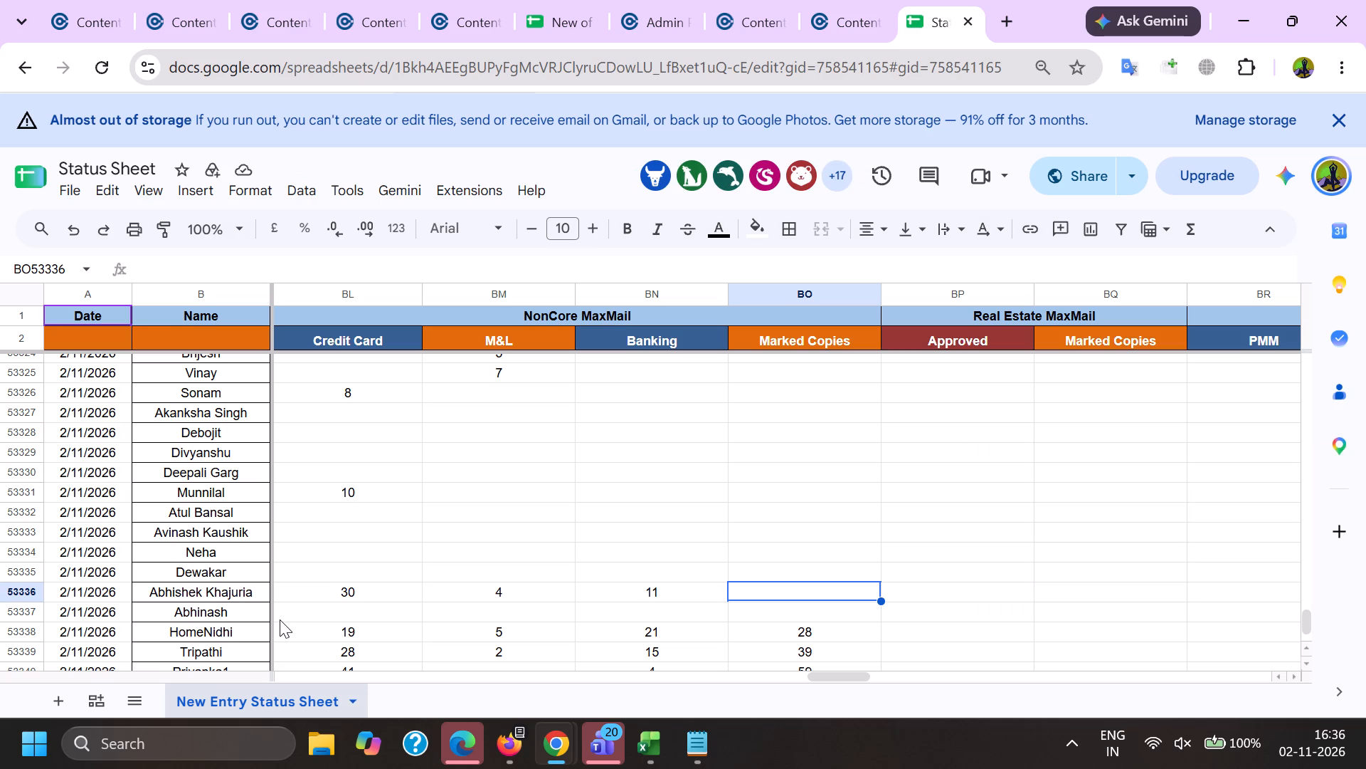
key("1")
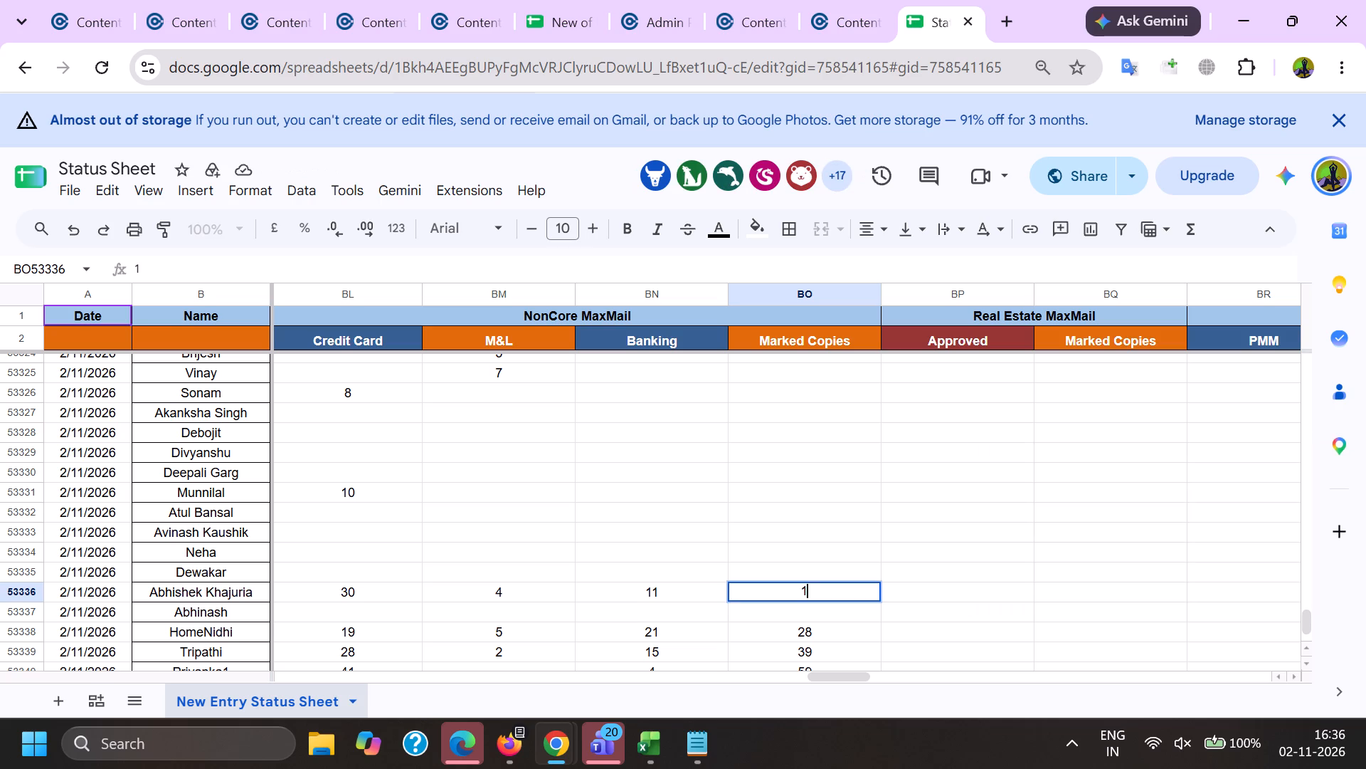
type("78")
key("Right")
Take a screenshot of the NonCore MaxMail counts in the Status Sheet, covering rows 53336 to 53350.
scroll(279, 575, "down", 2)
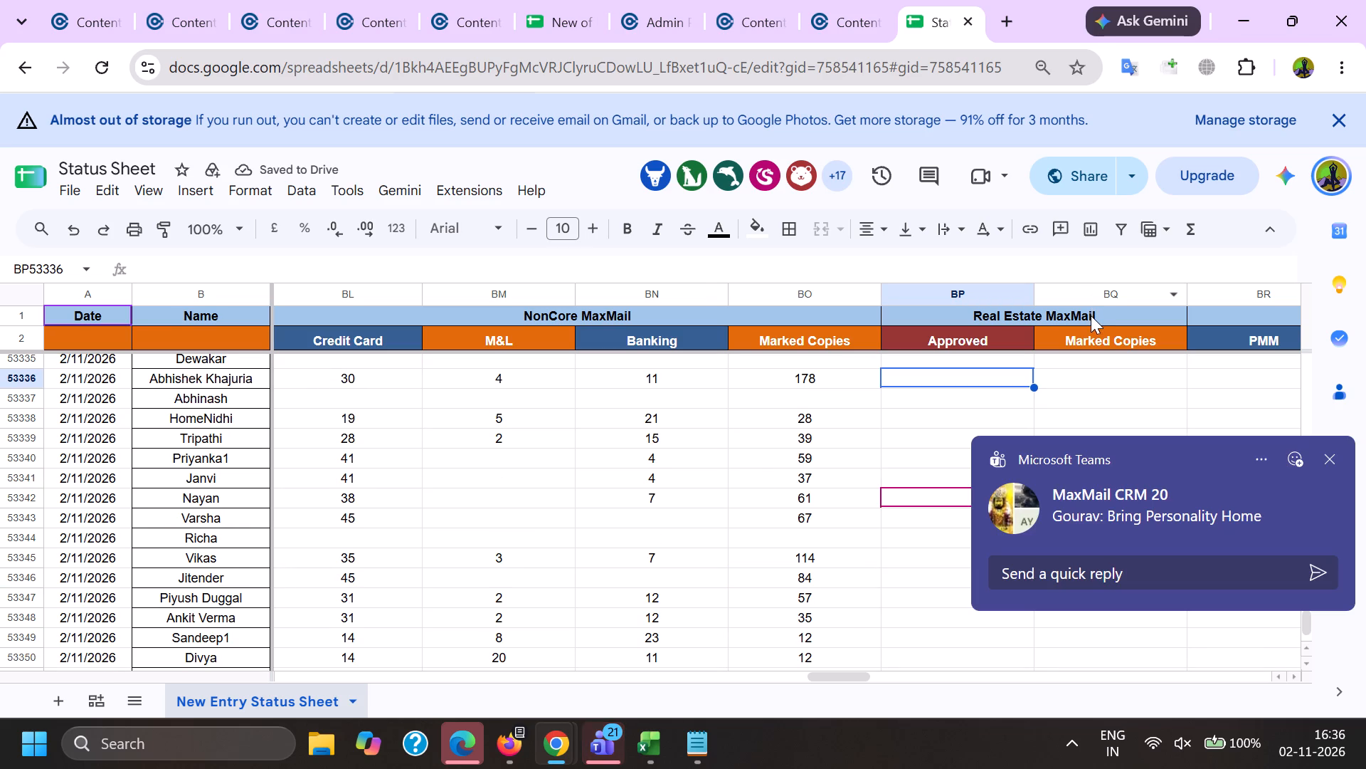
key("Print")
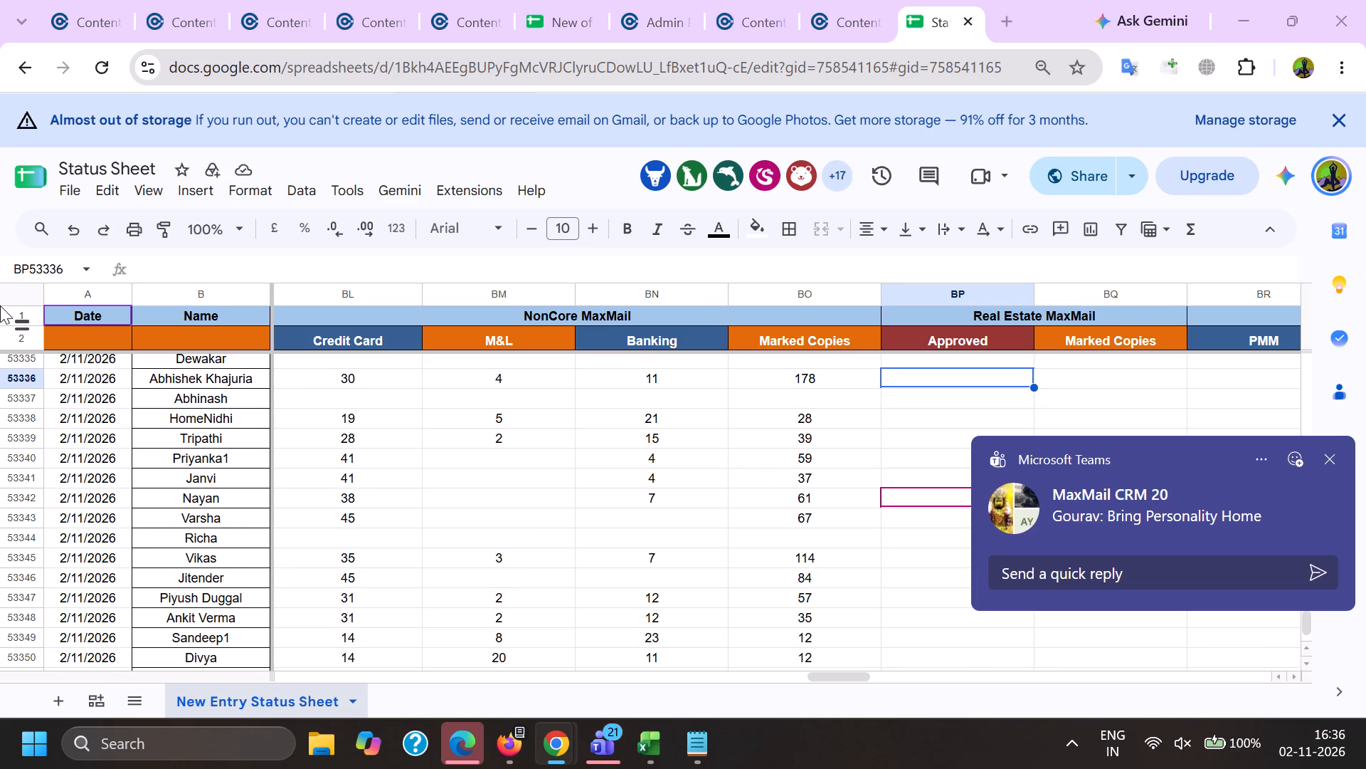